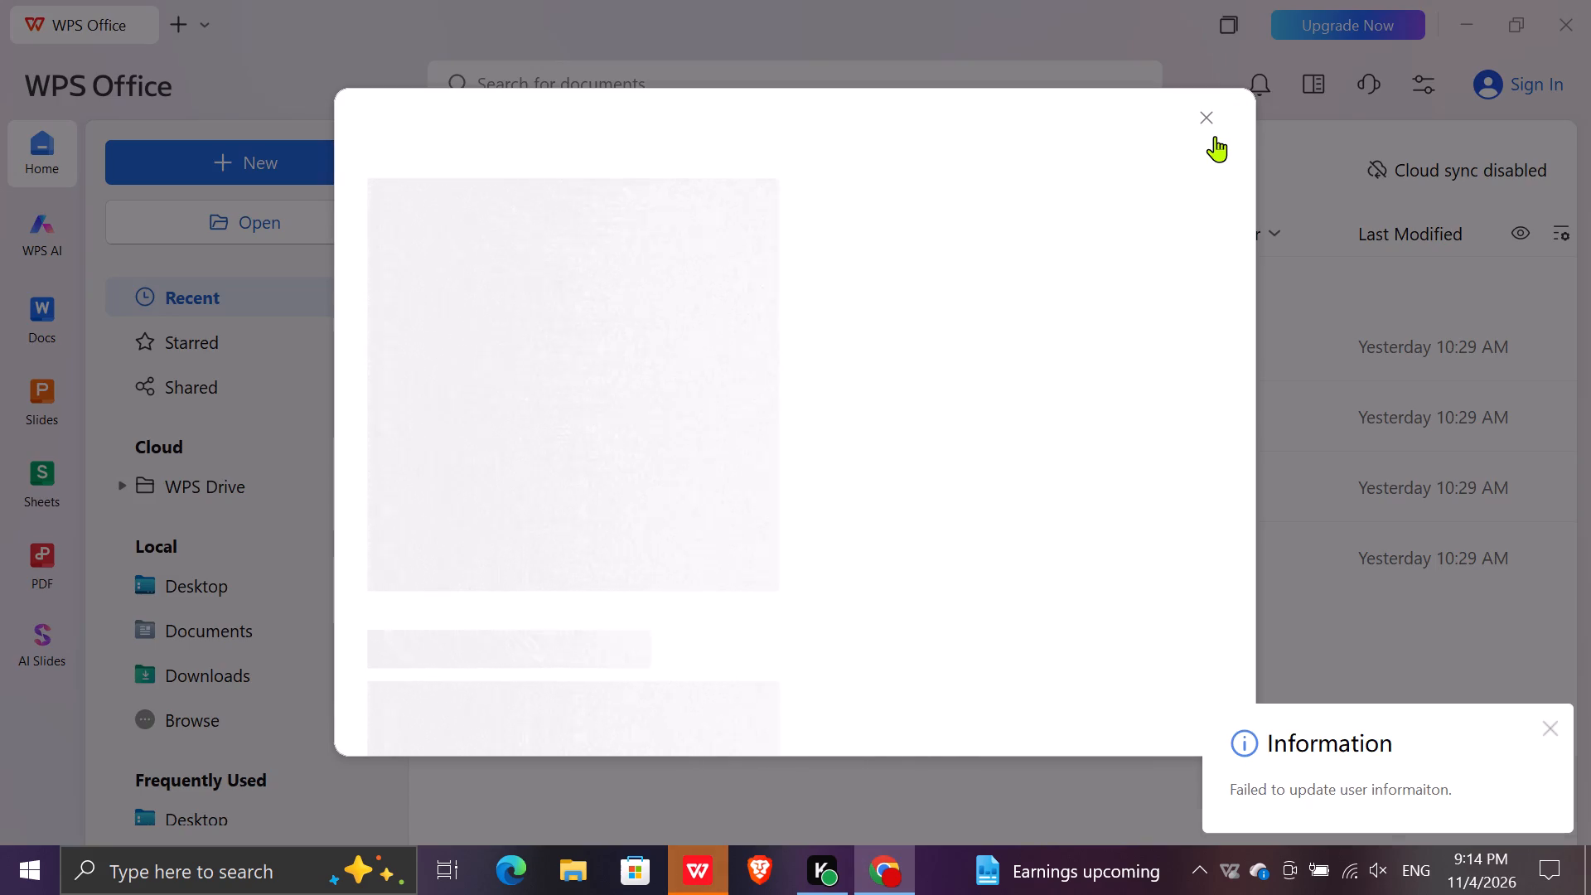
pyautogui.click(1215, 133)
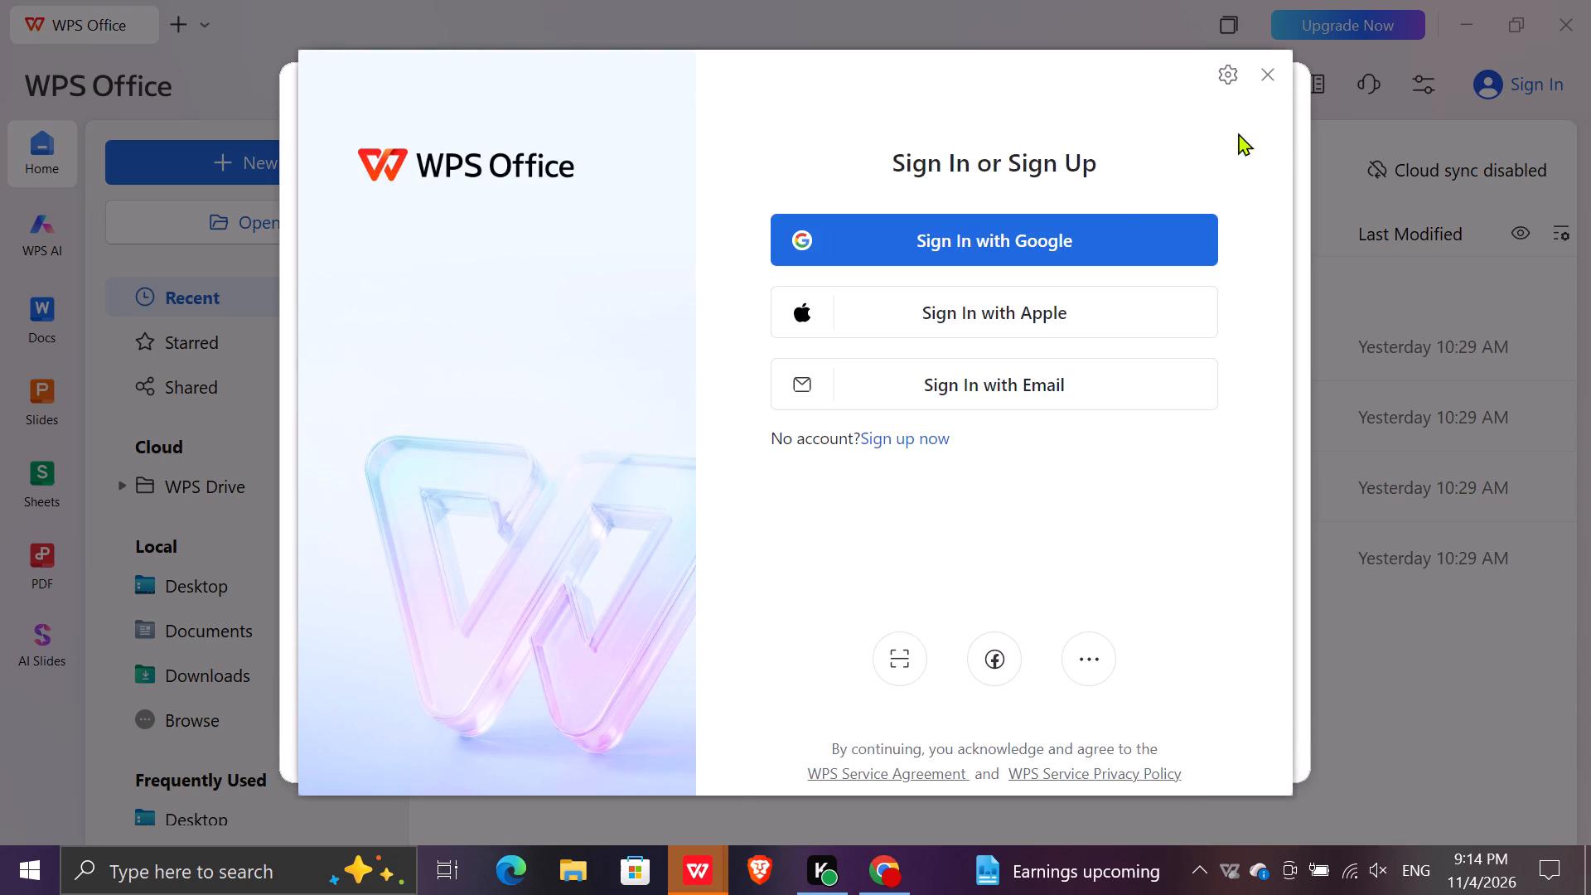
pyautogui.click(1106, 234)
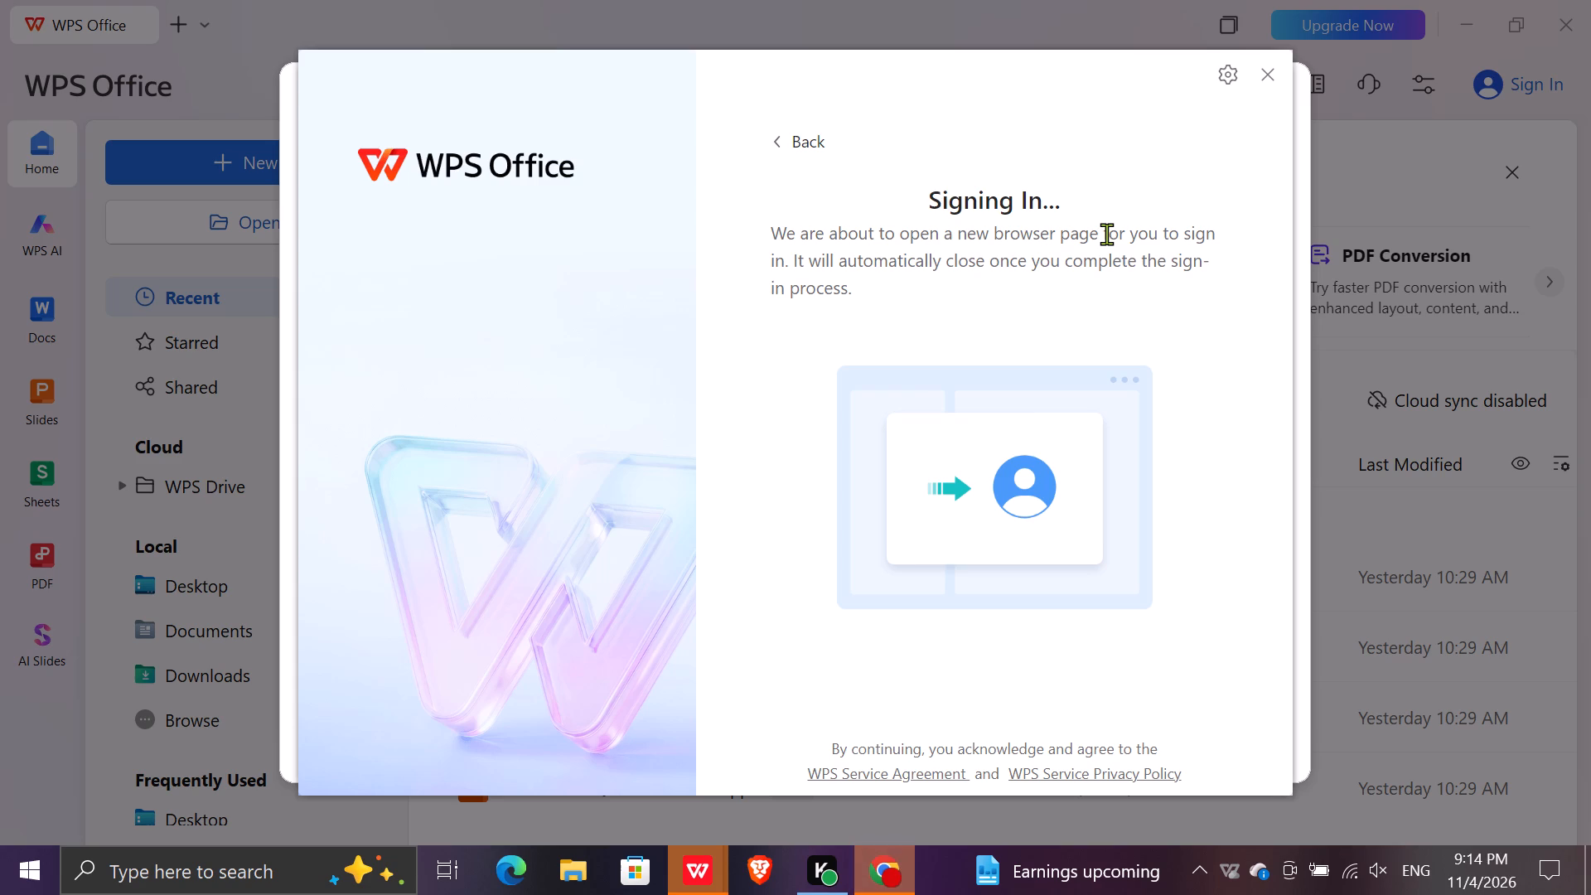
pyautogui.scroll(-7, 1000, 394)
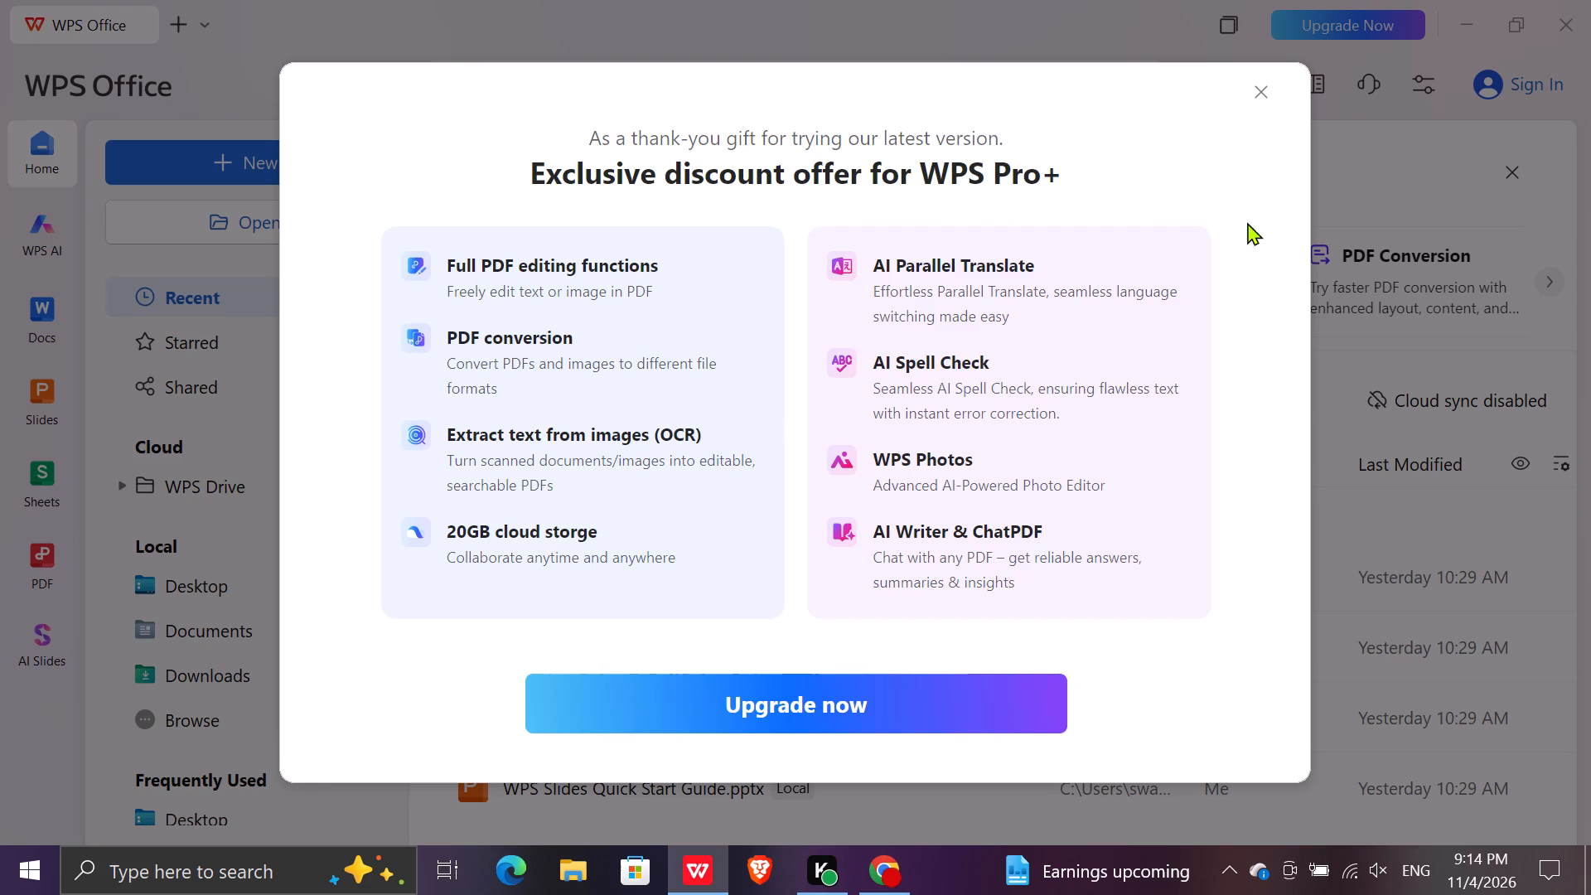
pyautogui.click(1265, 88)
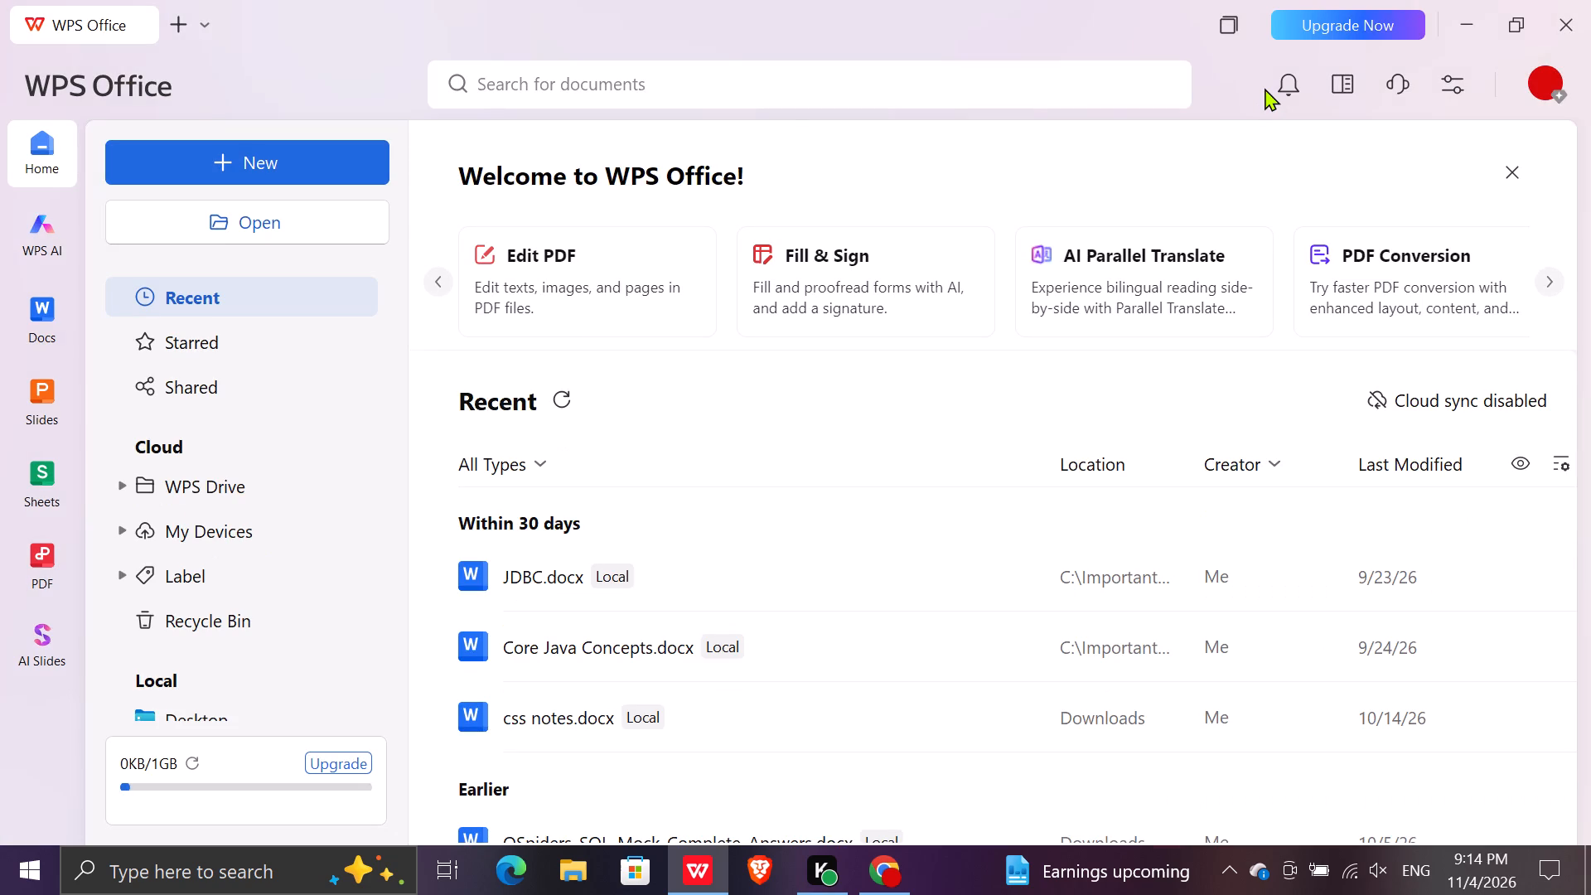
# Open the choice of new document types in WPS Office.
pyautogui.click(312, 156)
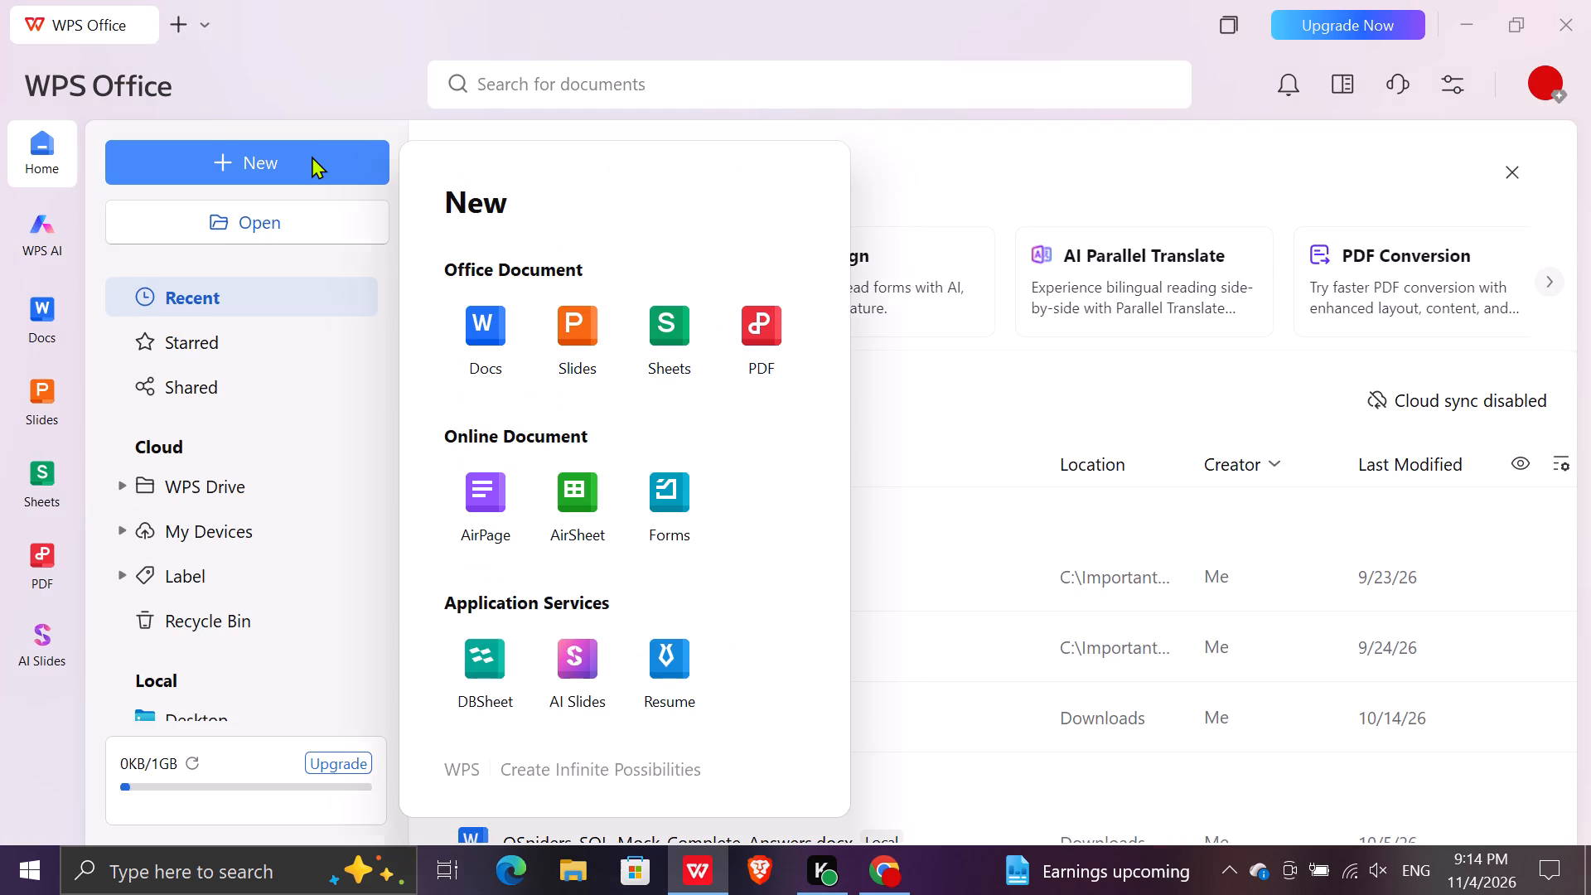
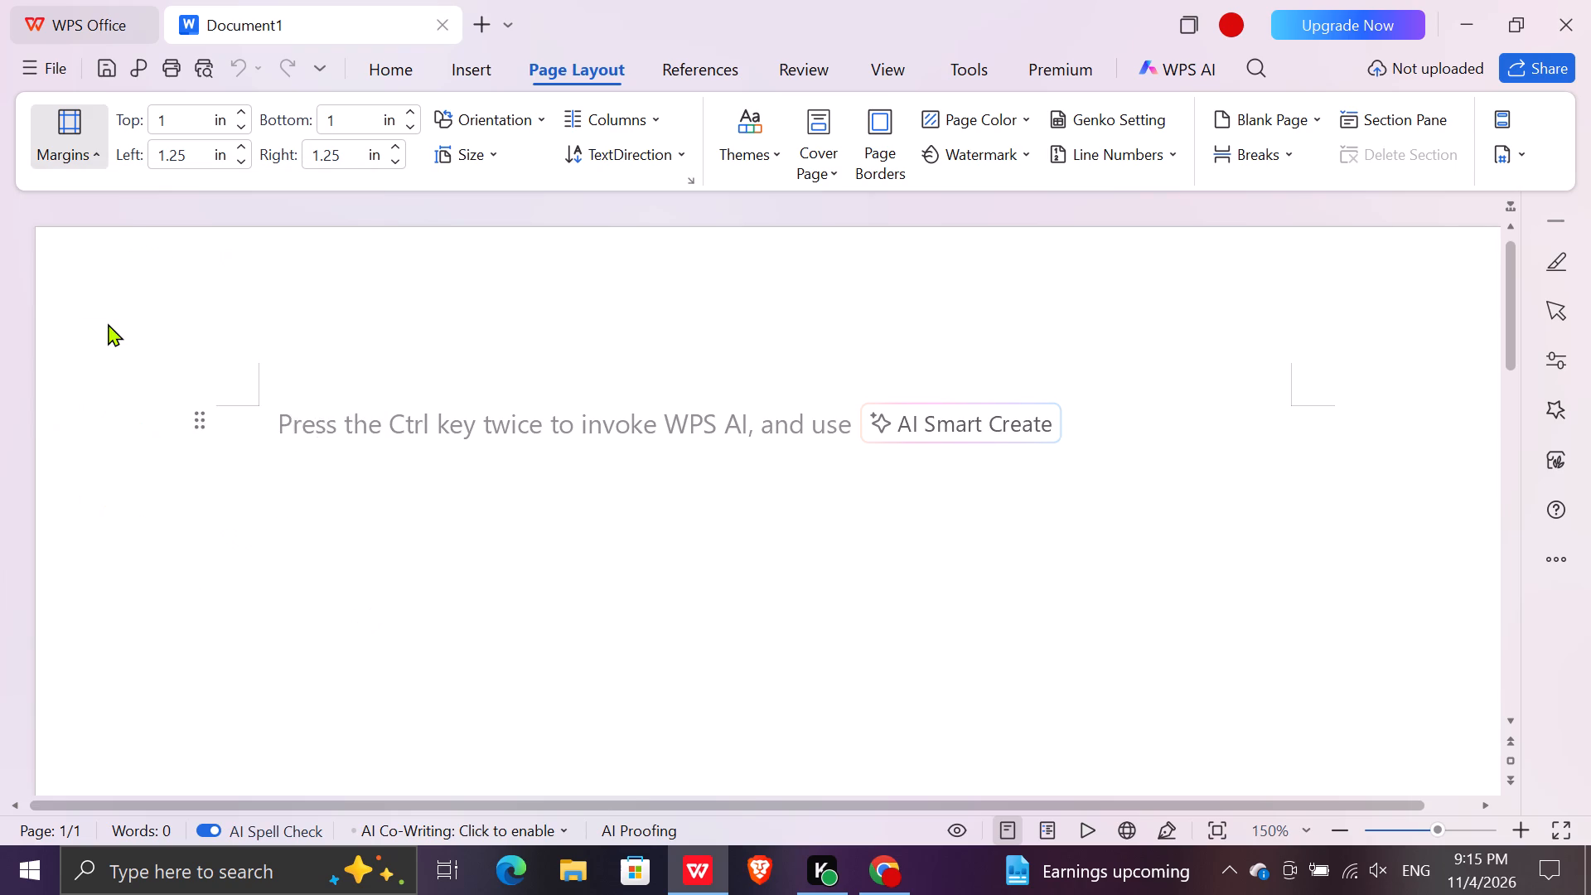
# Set the top, bottom, left and right page margins of the new document to 0.5 in.
pyautogui.click(344, 396)
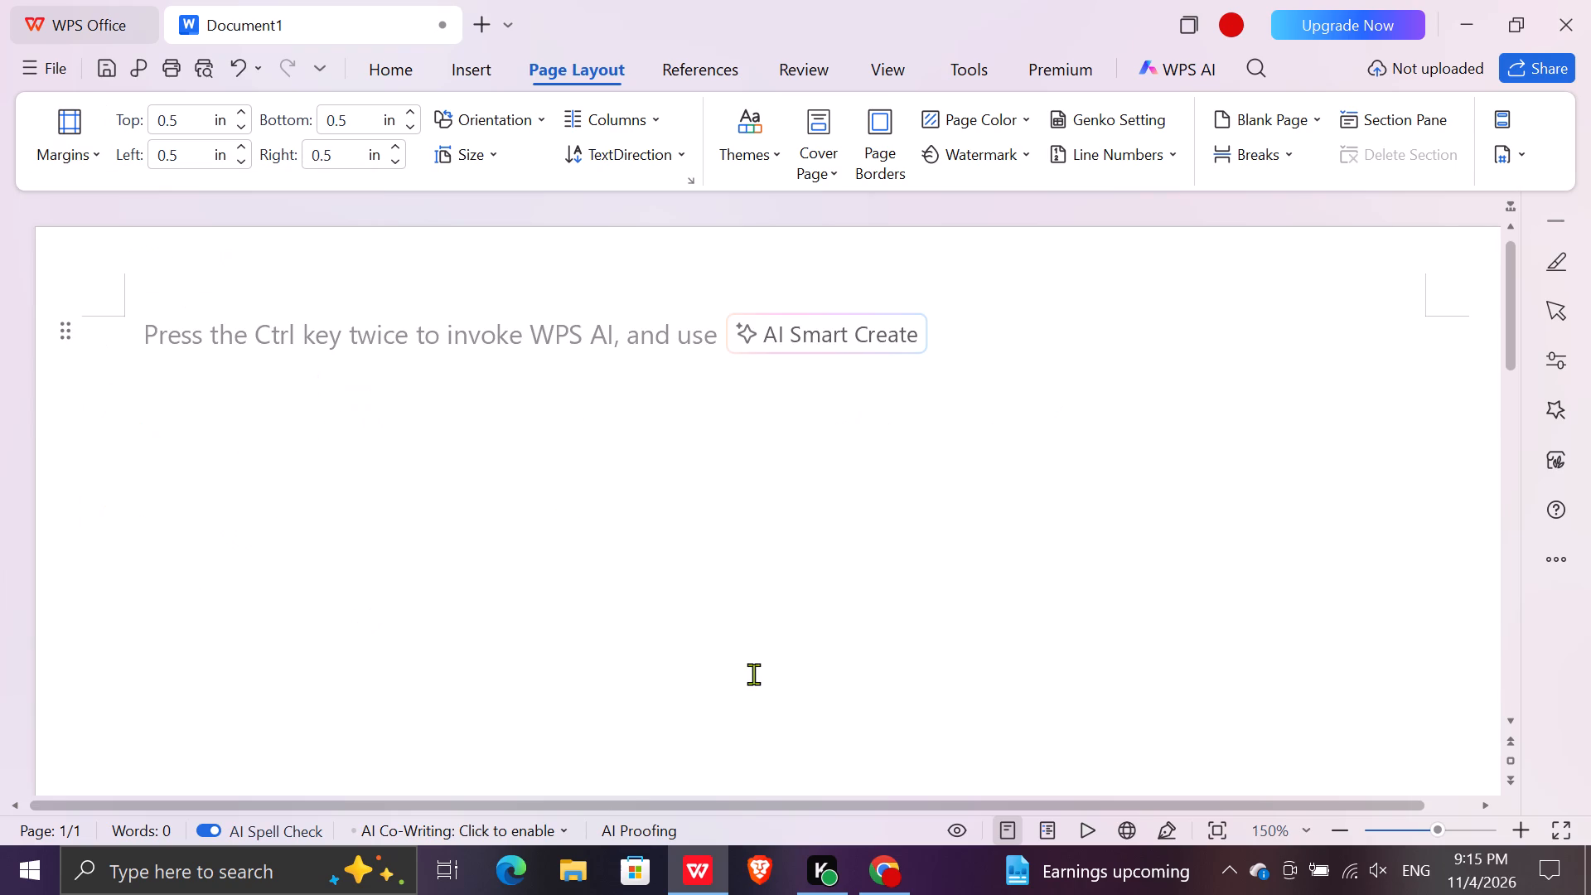
# Switch to Chrome and close the WPS sign-in success page, returning to the Java Interview Answers chat.
pyautogui.click(916, 894)
pyautogui.click(883, 847)
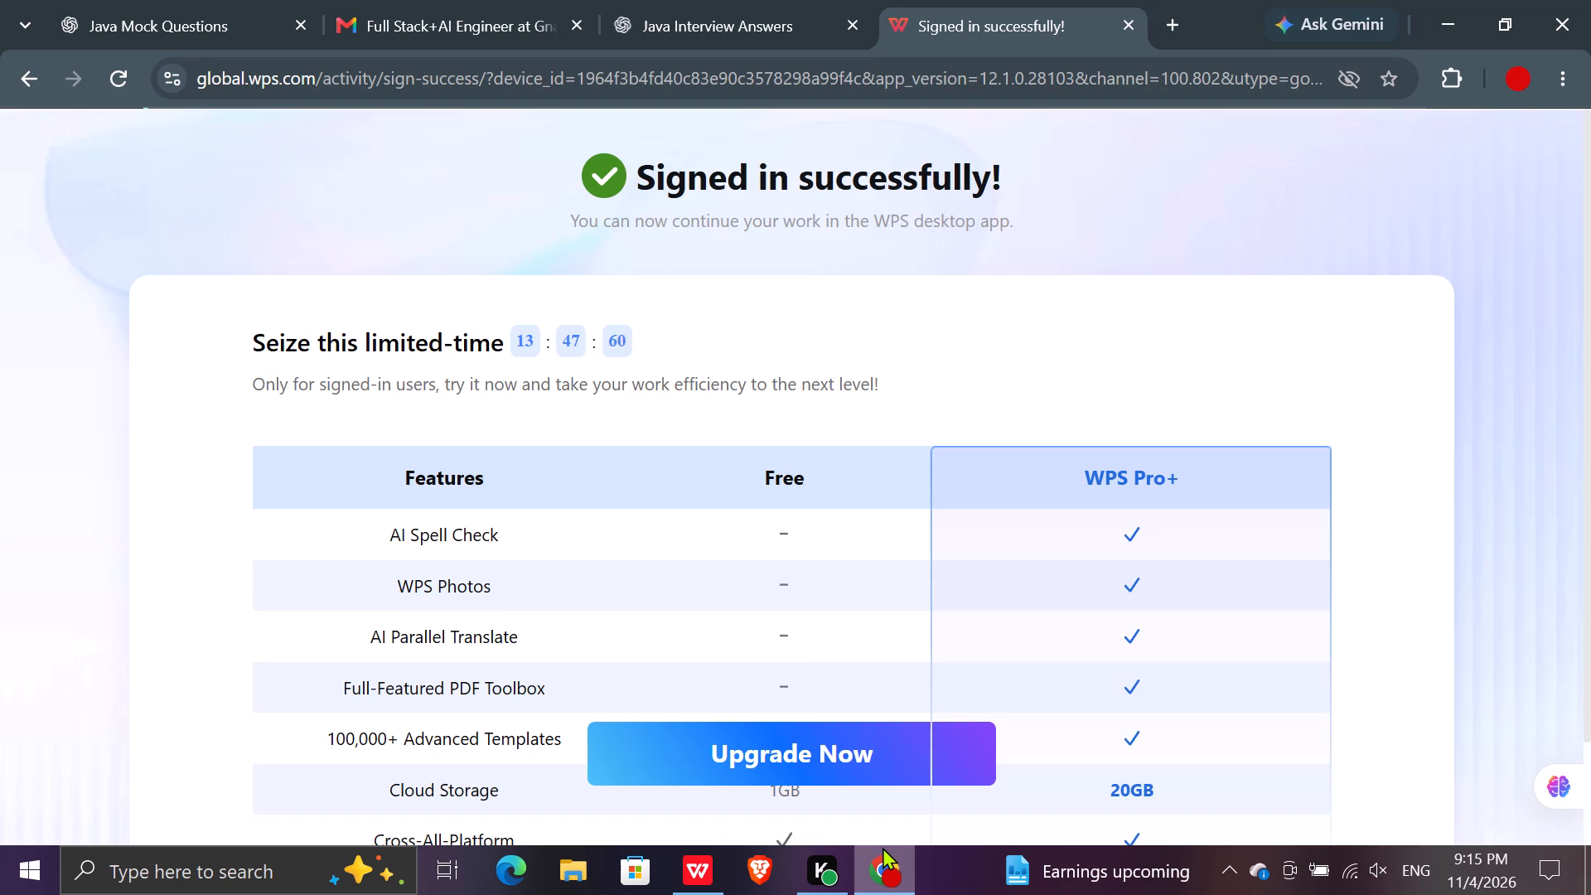
pyautogui.scroll(-5, 740, 510)
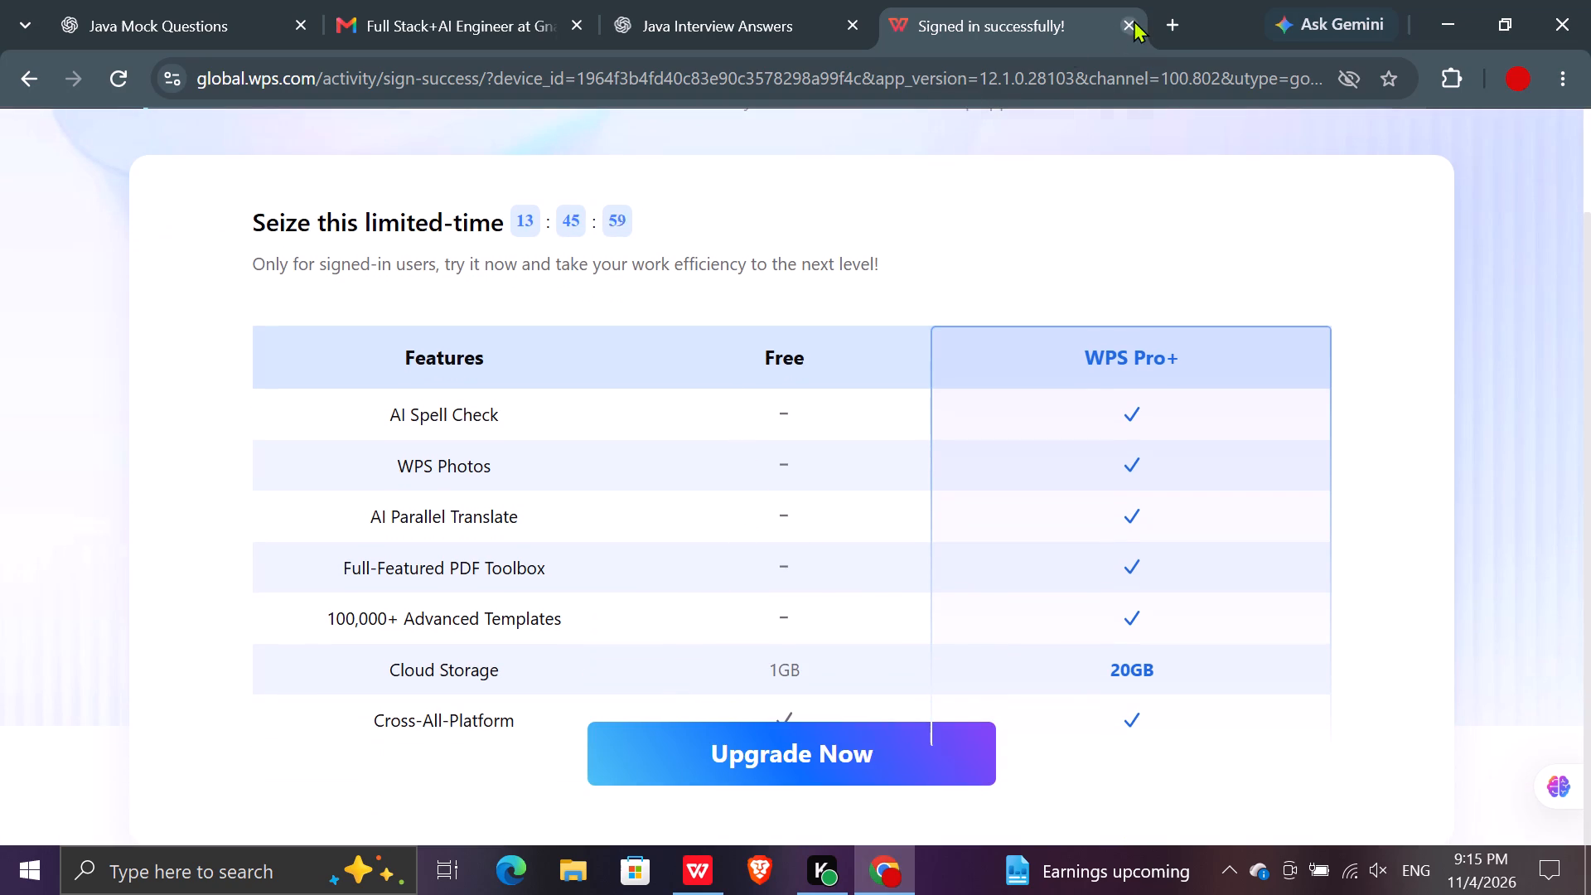
pyautogui.click(1128, 22)
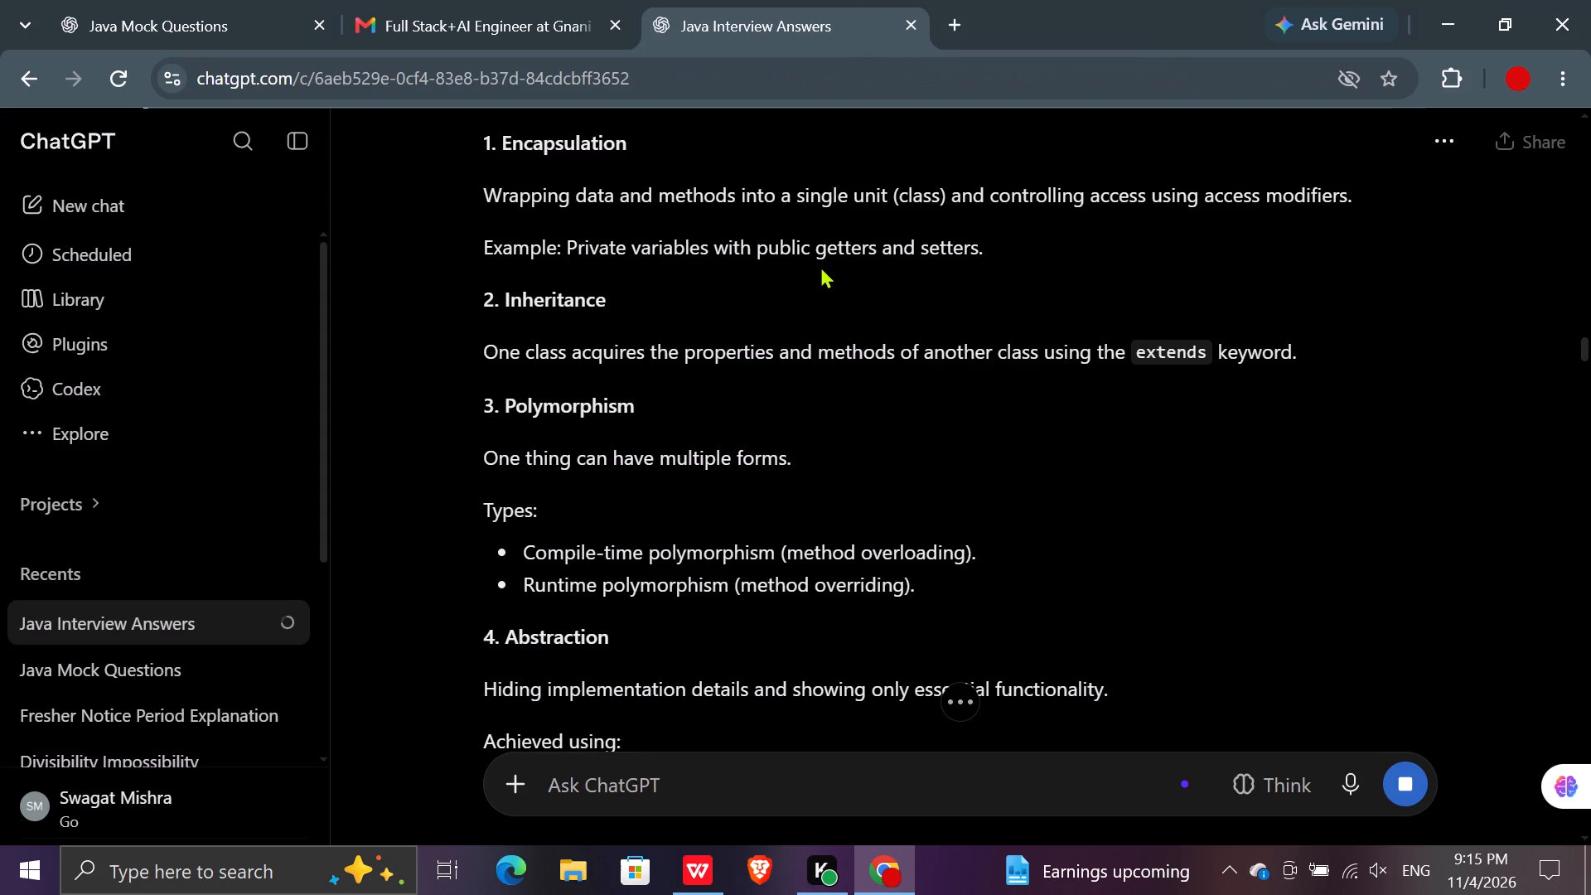
# Look through the generated answers from the four pillars of OOP to abstract class versus interface.
pyautogui.scroll(-11, 820, 266)
pyautogui.scroll(-19, 820, 266)
pyautogui.scroll(9, 820, 266)
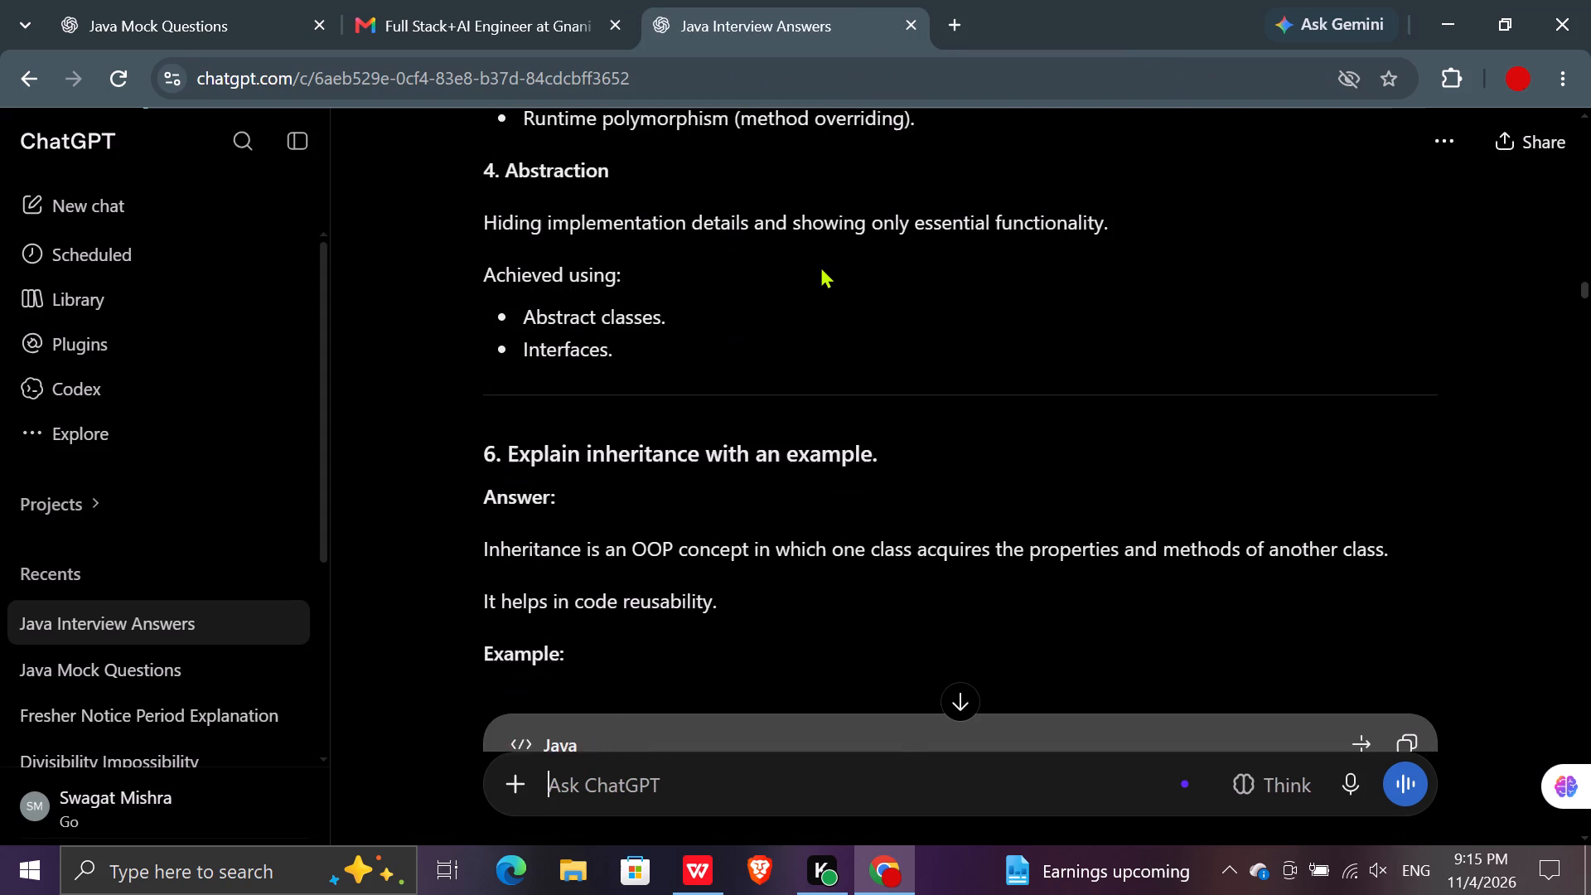
pyautogui.scroll(-20, 820, 266)
pyautogui.scroll(-20, 820, 266)
pyautogui.scroll(-13, 820, 266)
pyautogui.scroll(-20, 820, 266)
pyautogui.scroll(-1, 820, 266)
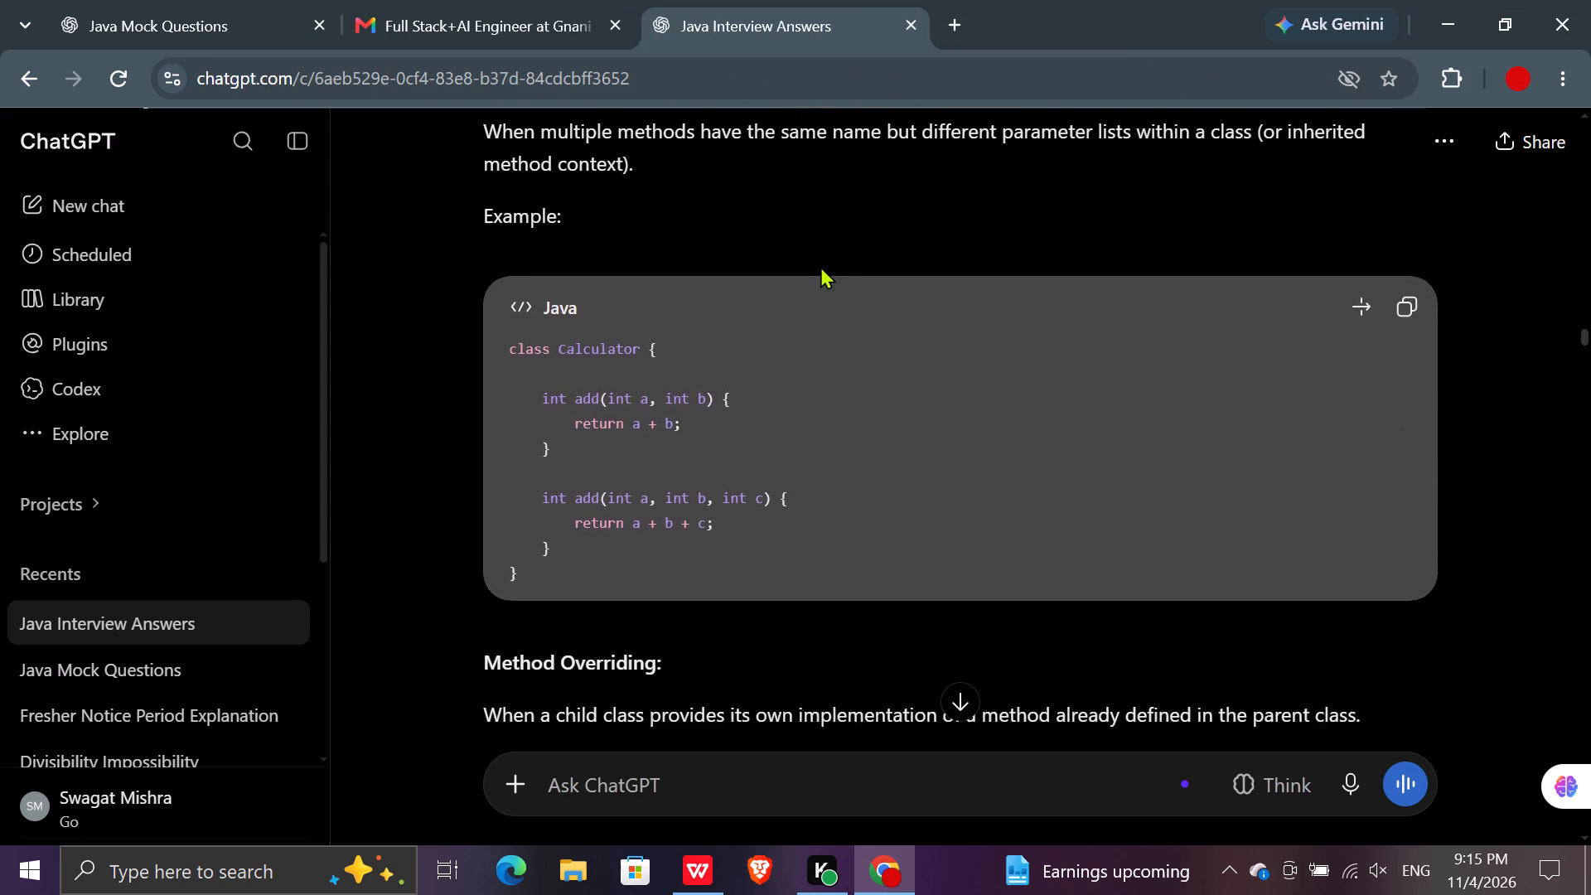
pyautogui.scroll(-19, 820, 266)
pyautogui.scroll(-5, 820, 266)
pyautogui.scroll(12, 820, 266)
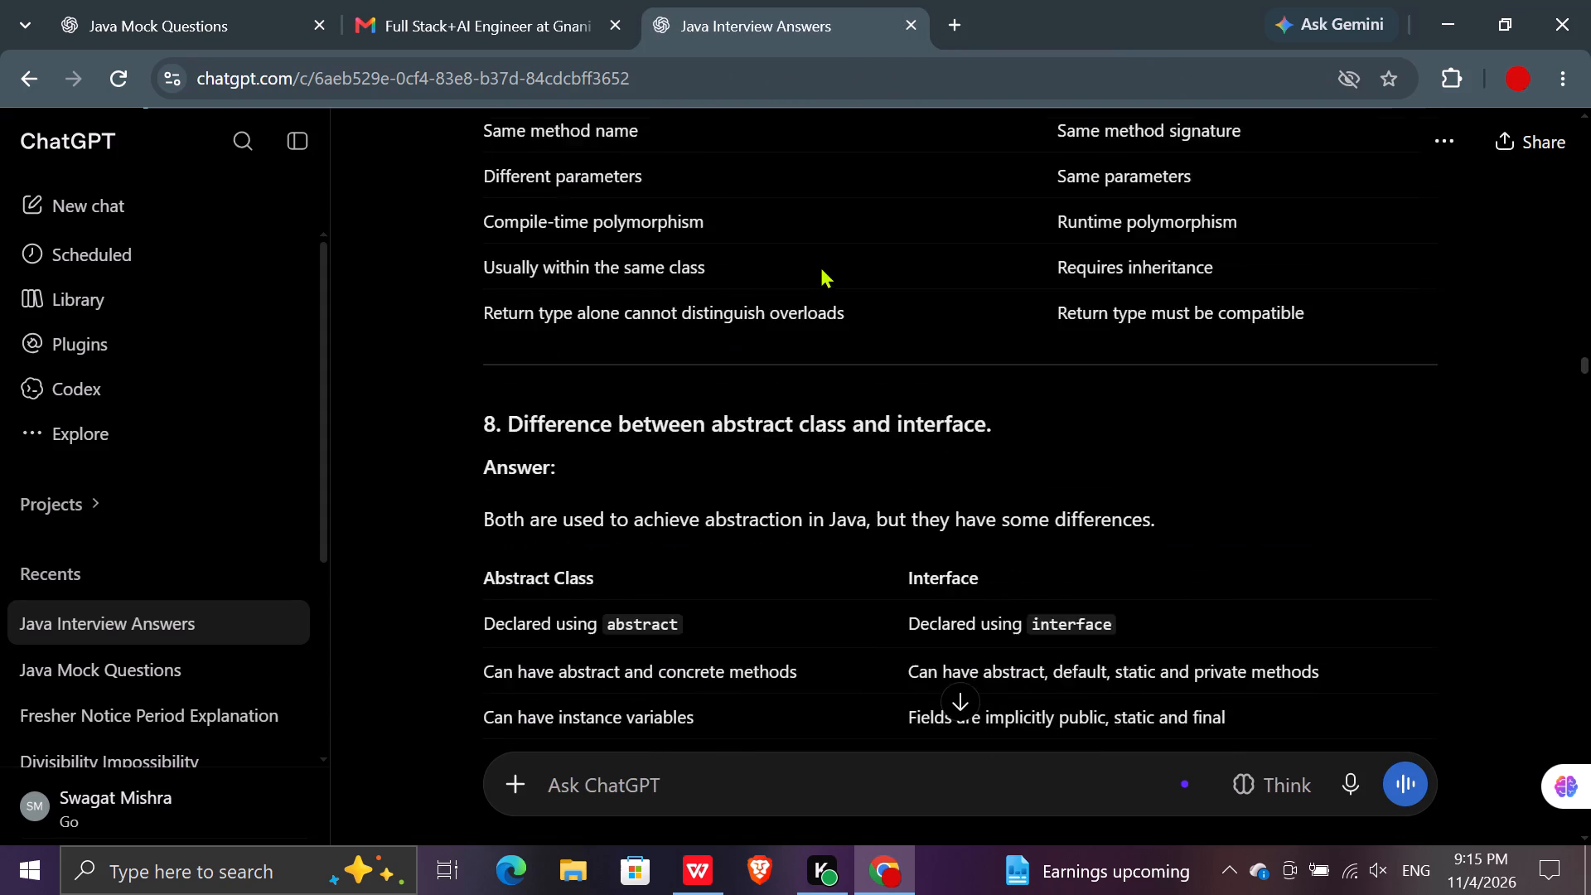
pyautogui.scroll(20, 820, 266)
pyautogui.scroll(20, 820, 266)
pyautogui.scroll(20, 820, 266)
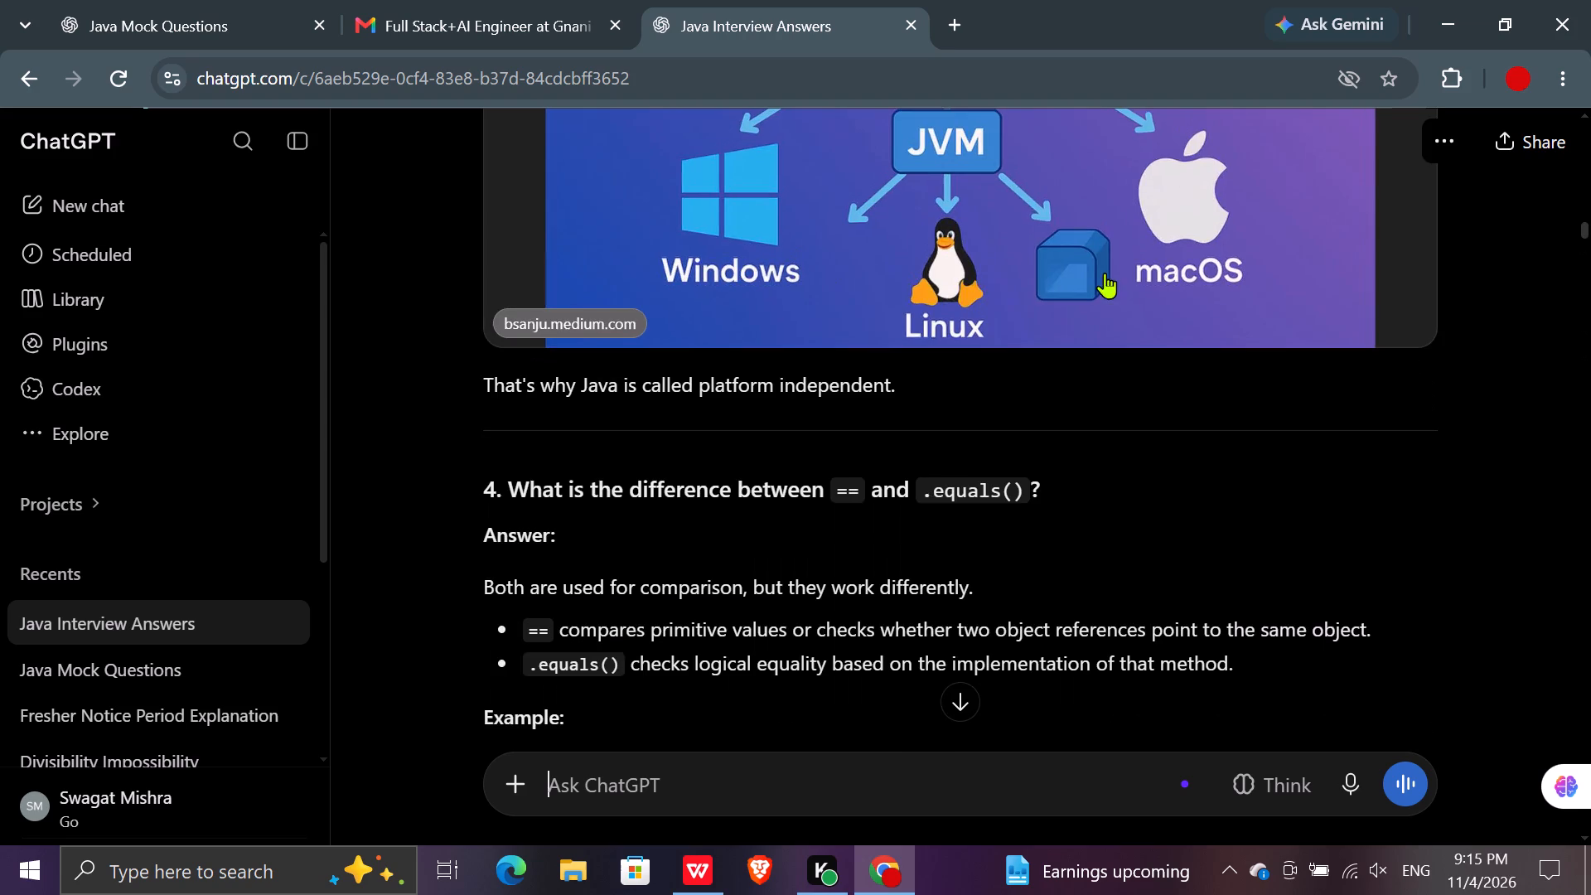
pyautogui.scroll(20, 824, 613)
pyautogui.scroll(17, 824, 613)
pyautogui.scroll(12, 824, 613)
pyautogui.scroll(15, 824, 613)
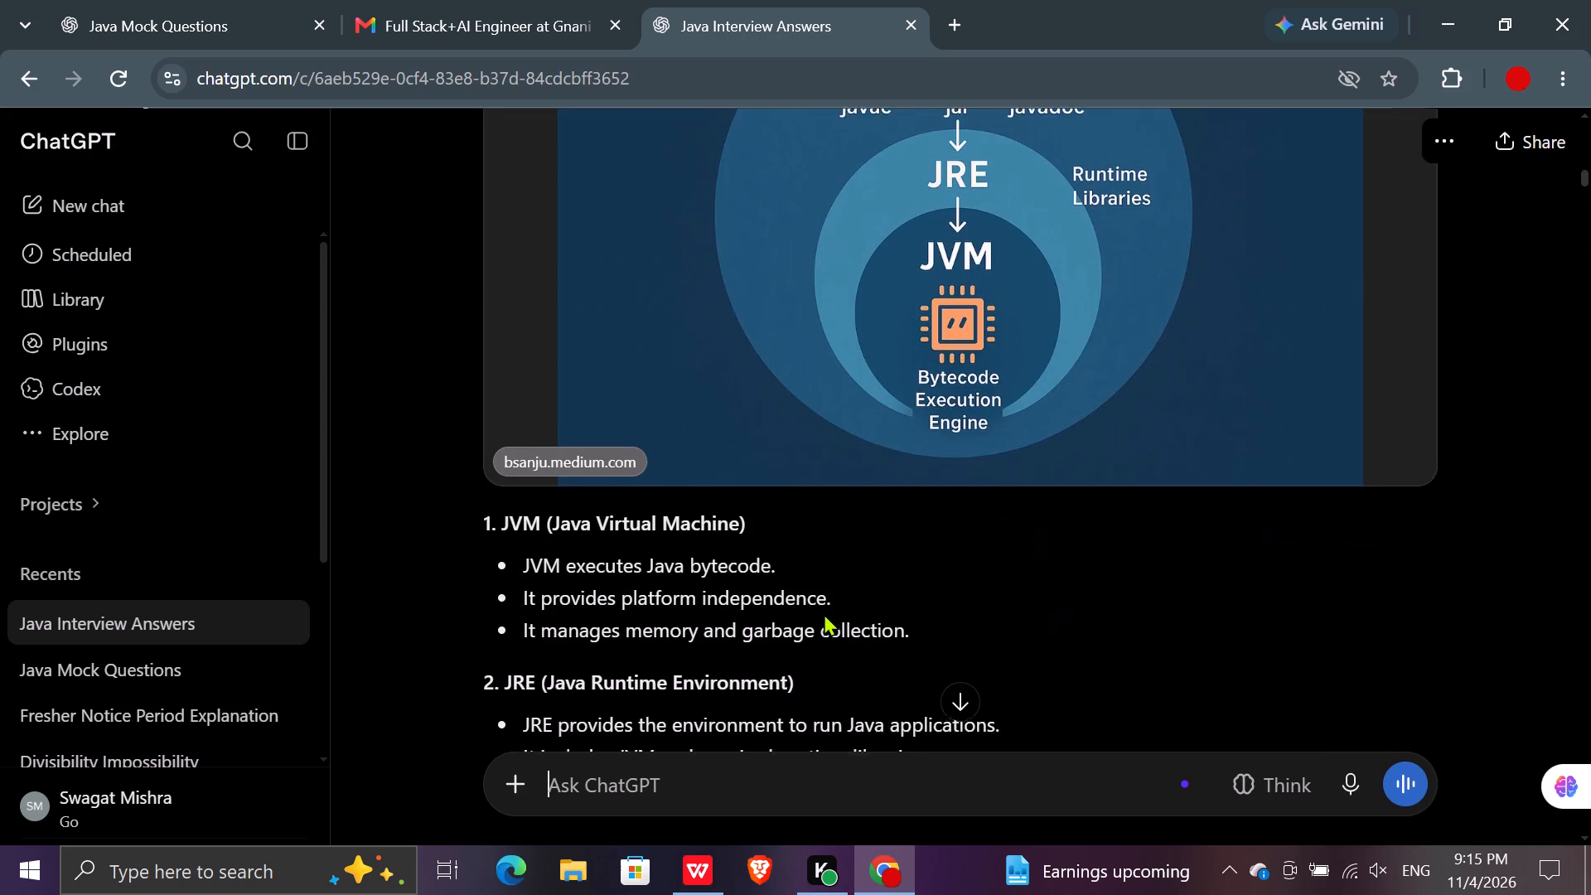
pyautogui.scroll(20, 824, 613)
pyautogui.scroll(17, 824, 613)
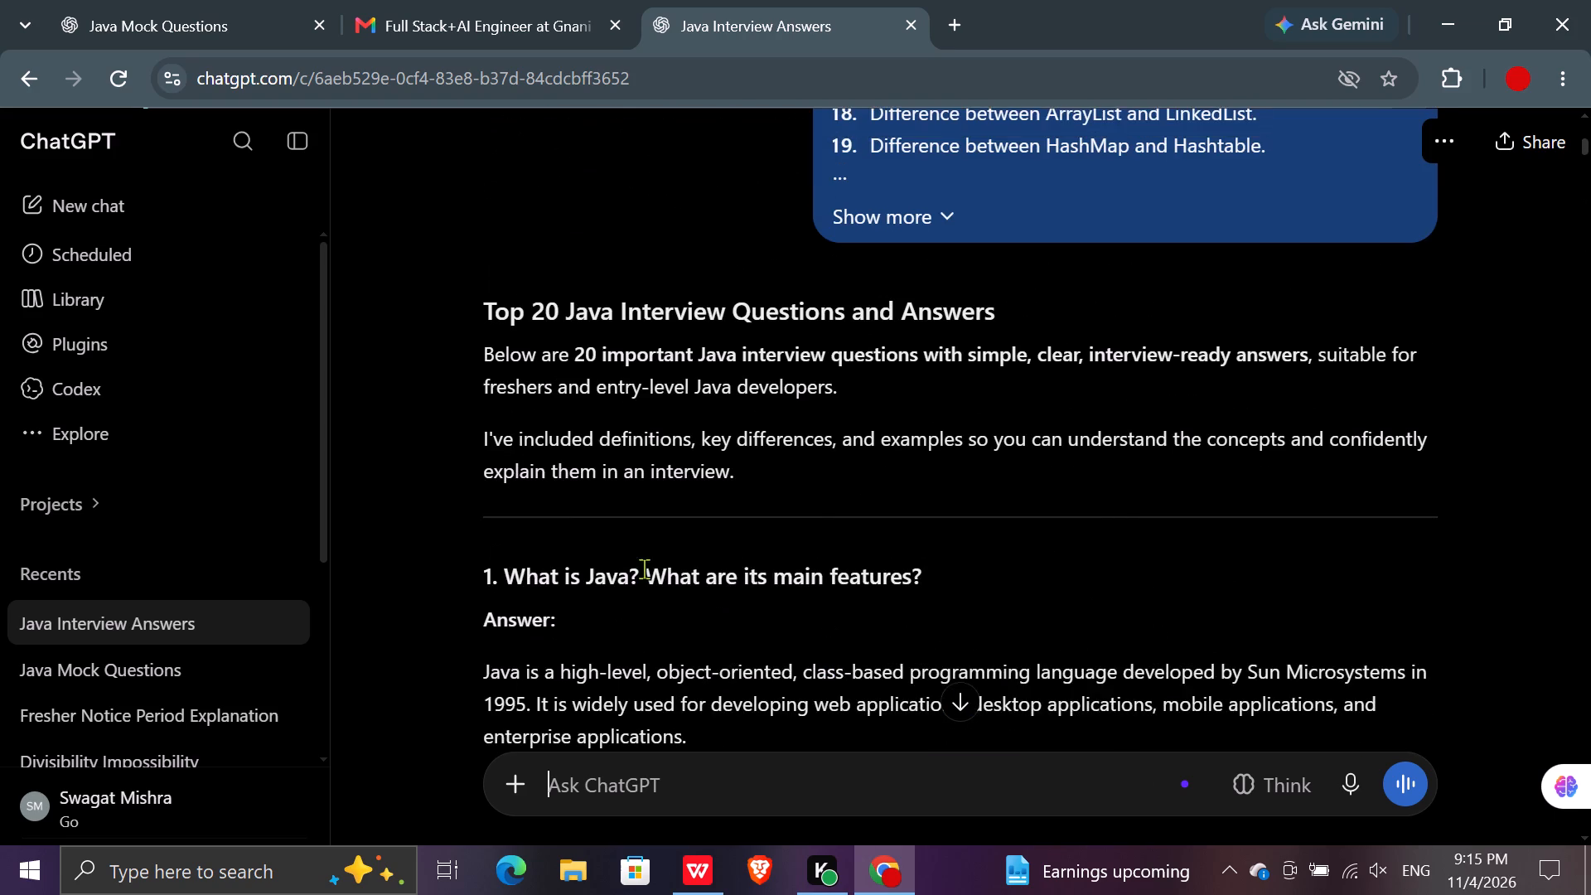
pyautogui.scroll(-2, 618, 552)
pyautogui.moveTo(483, 509); pyautogui.dragTo(677, 786)
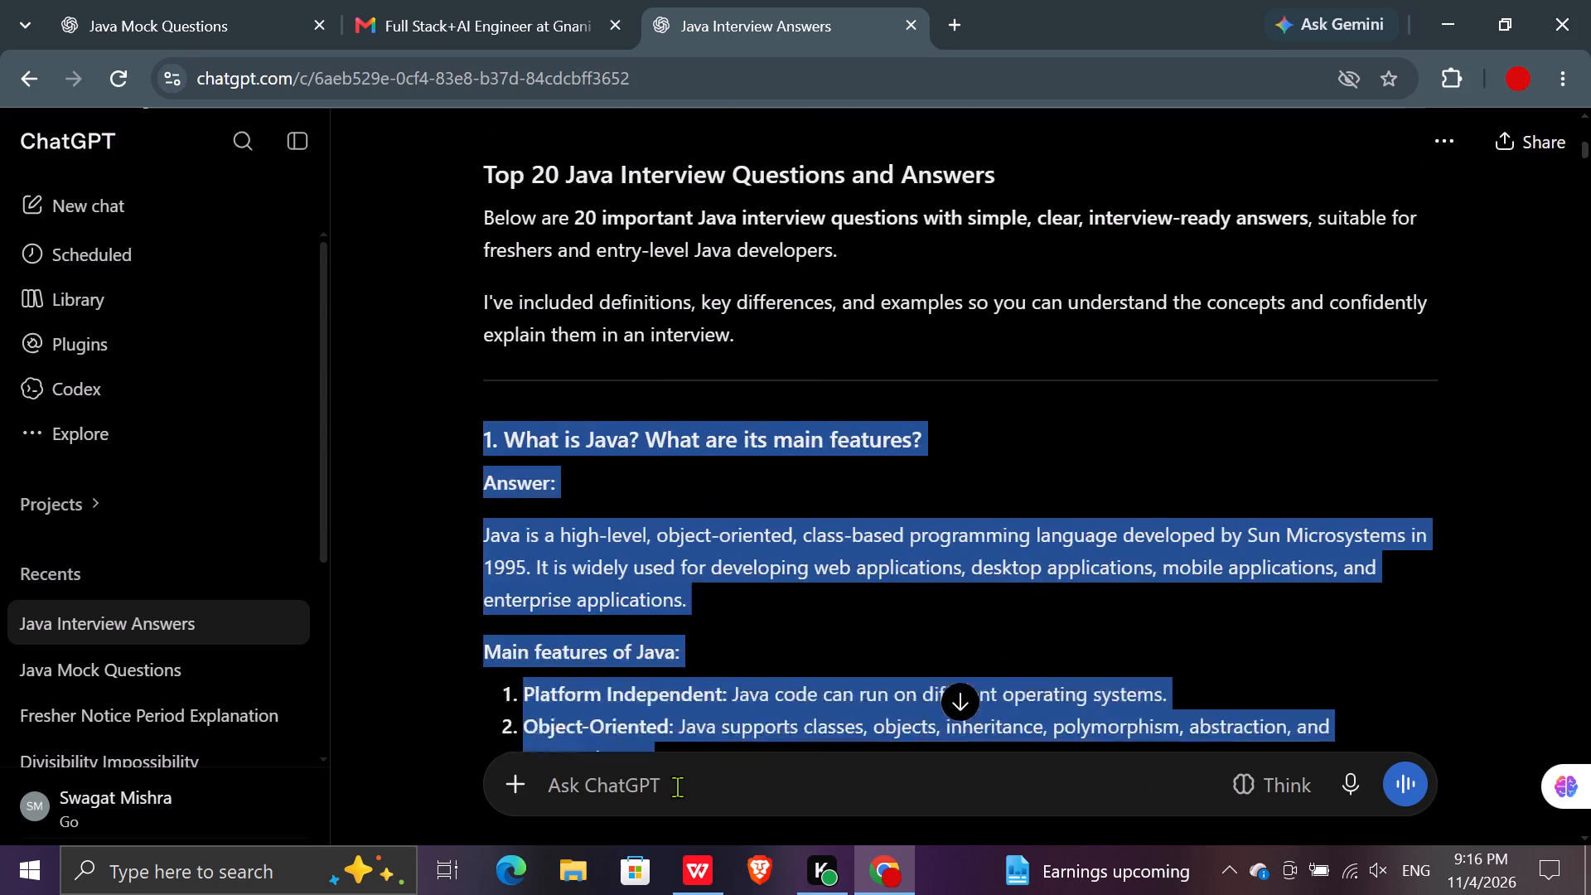
pyautogui.moveTo(677, 786); pyautogui.dragTo(681, 786)
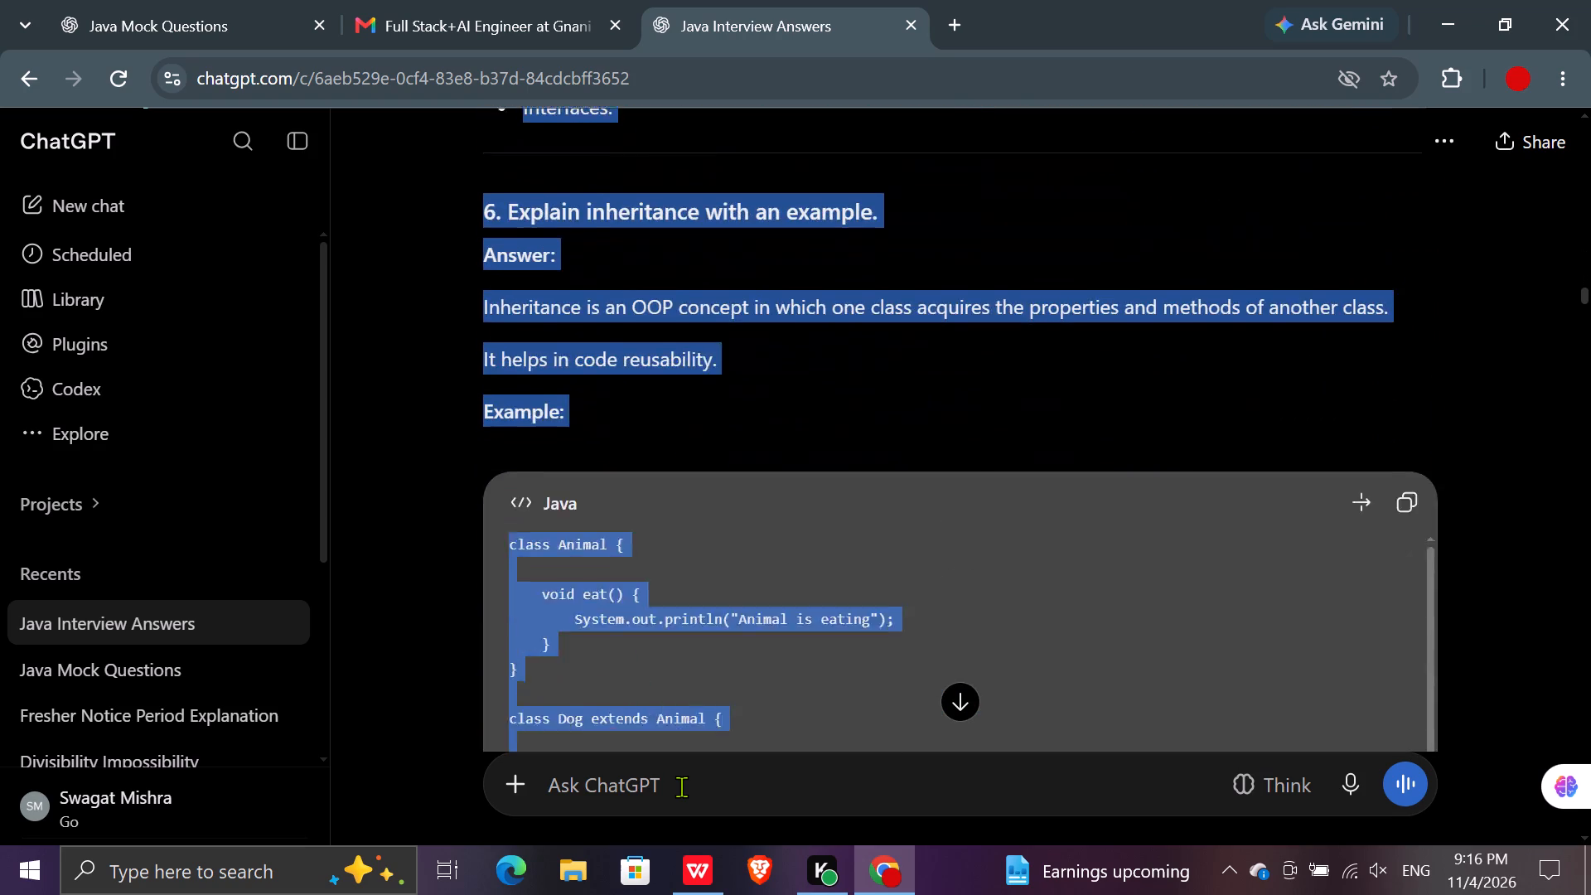
pyautogui.moveTo(681, 786); pyautogui.dragTo(689, 795)
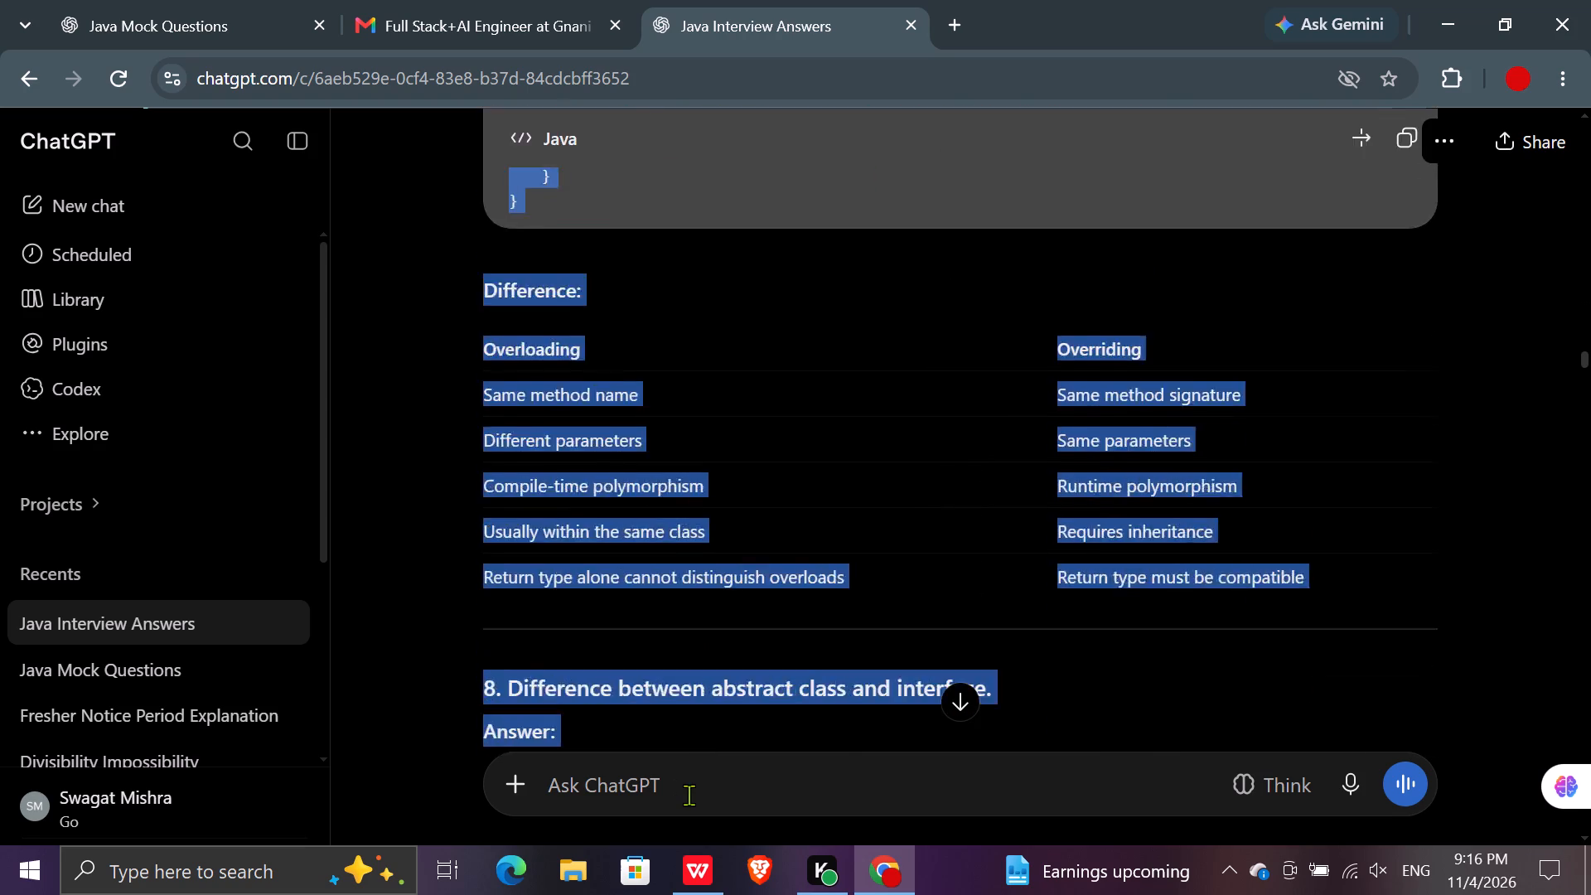
pyautogui.moveTo(689, 795); pyautogui.dragTo(694, 793)
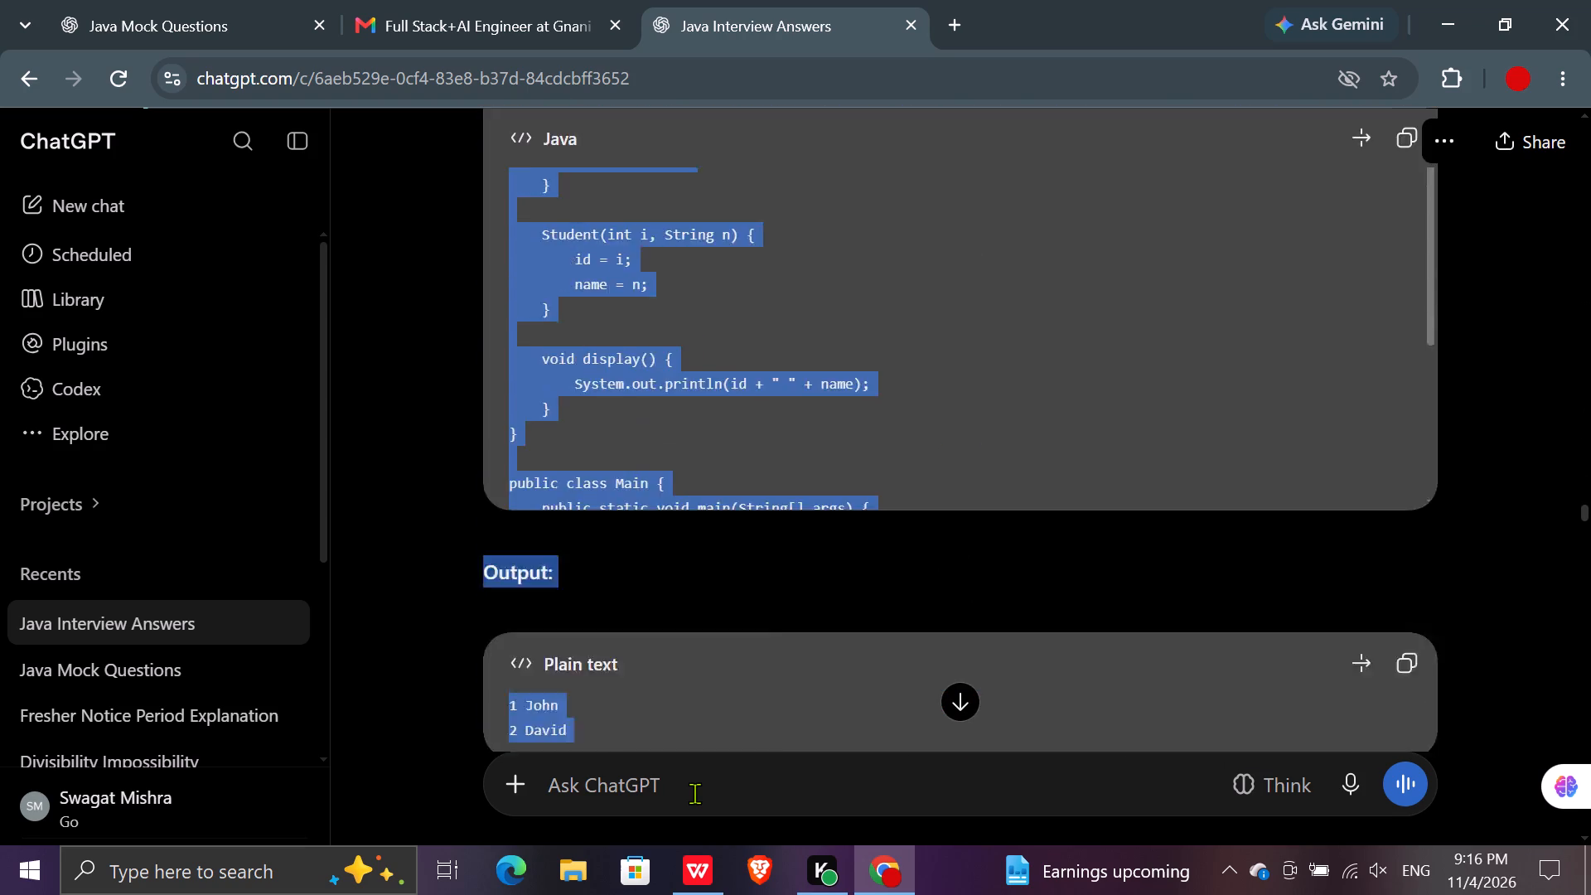
pyautogui.moveTo(694, 793); pyautogui.dragTo(693, 793)
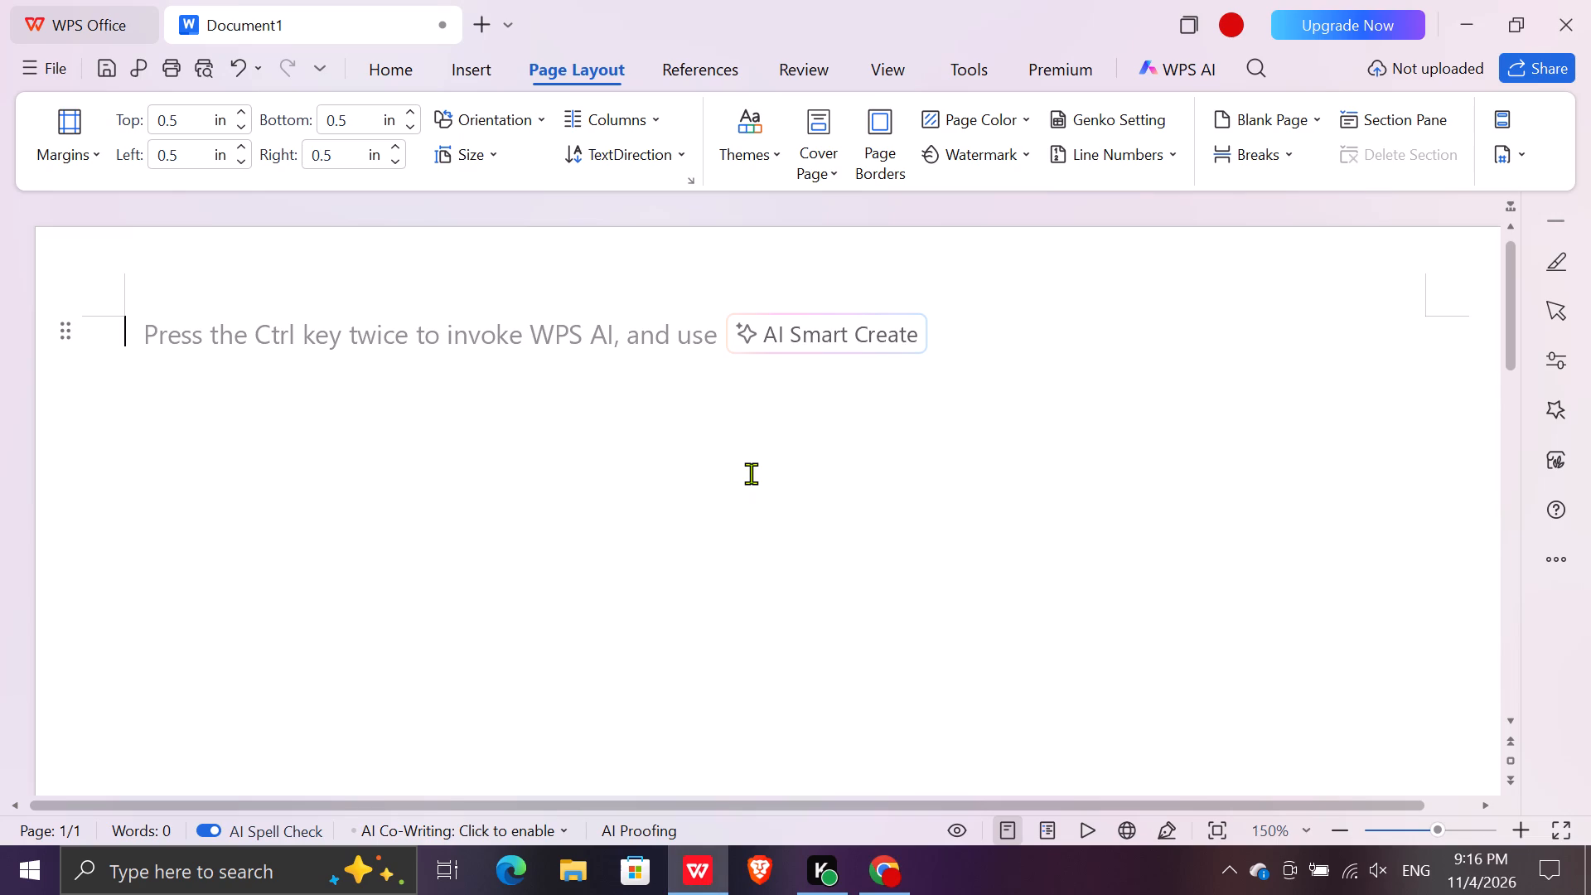
# Examine the pasted answers in the document, going from the last question back to the first page.
pyautogui.scroll(20, 751, 473)
pyautogui.scroll(6, 751, 473)
pyautogui.scroll(-20, 751, 473)
pyautogui.scroll(-12, 751, 473)
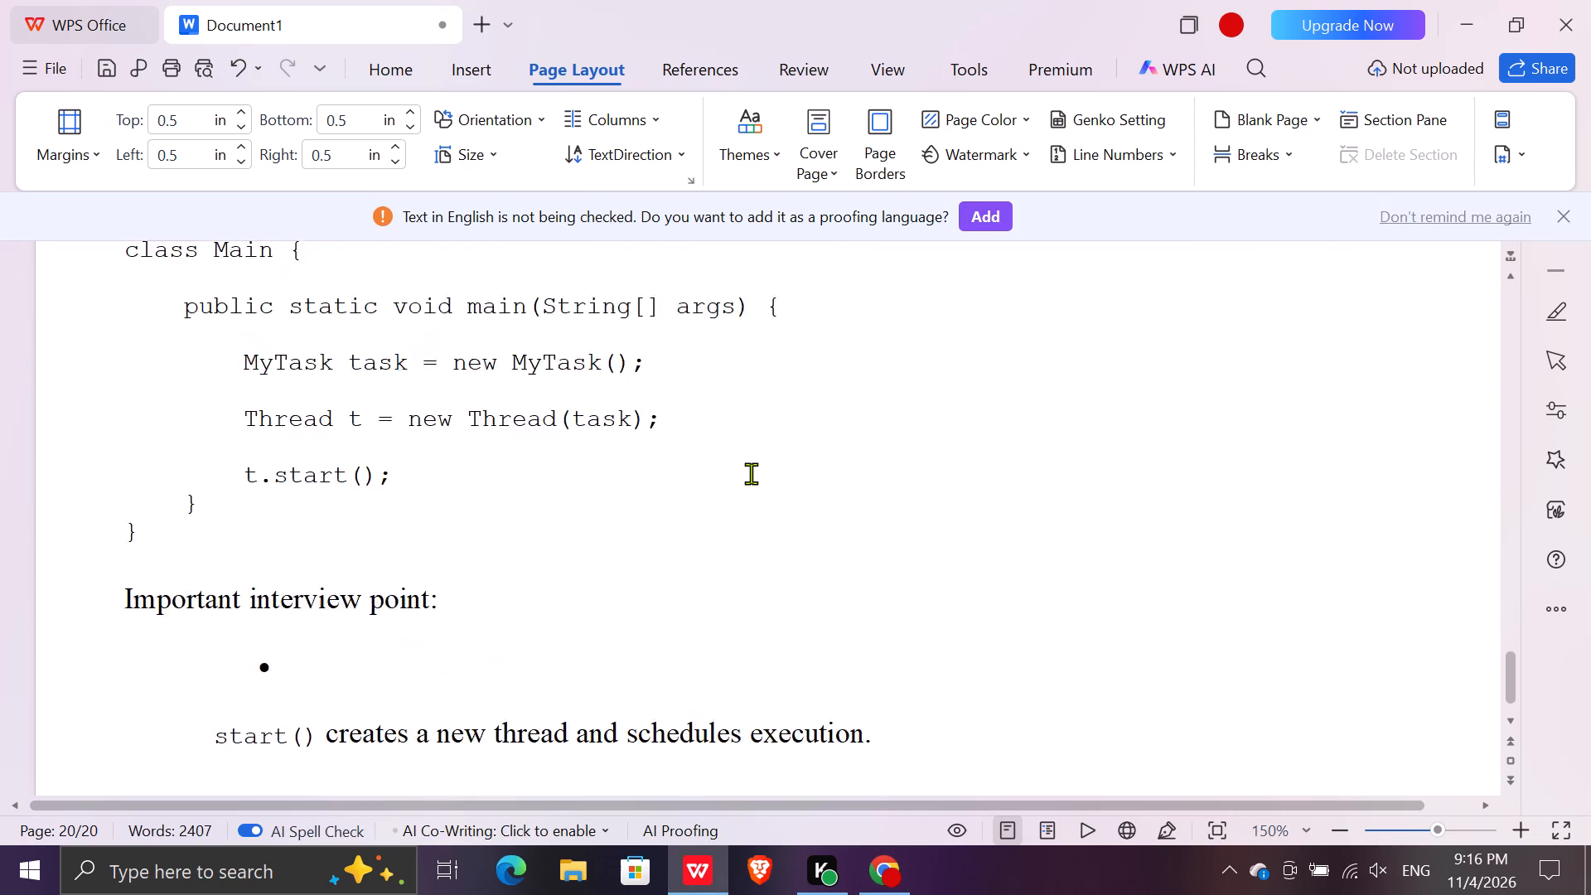
pyautogui.scroll(-20, 751, 473)
pyautogui.scroll(-20, 751, 473)
pyautogui.scroll(-20, 751, 473)
pyautogui.scroll(20, 751, 473)
pyautogui.scroll(20, 751, 473)
pyautogui.scroll(20, 751, 473)
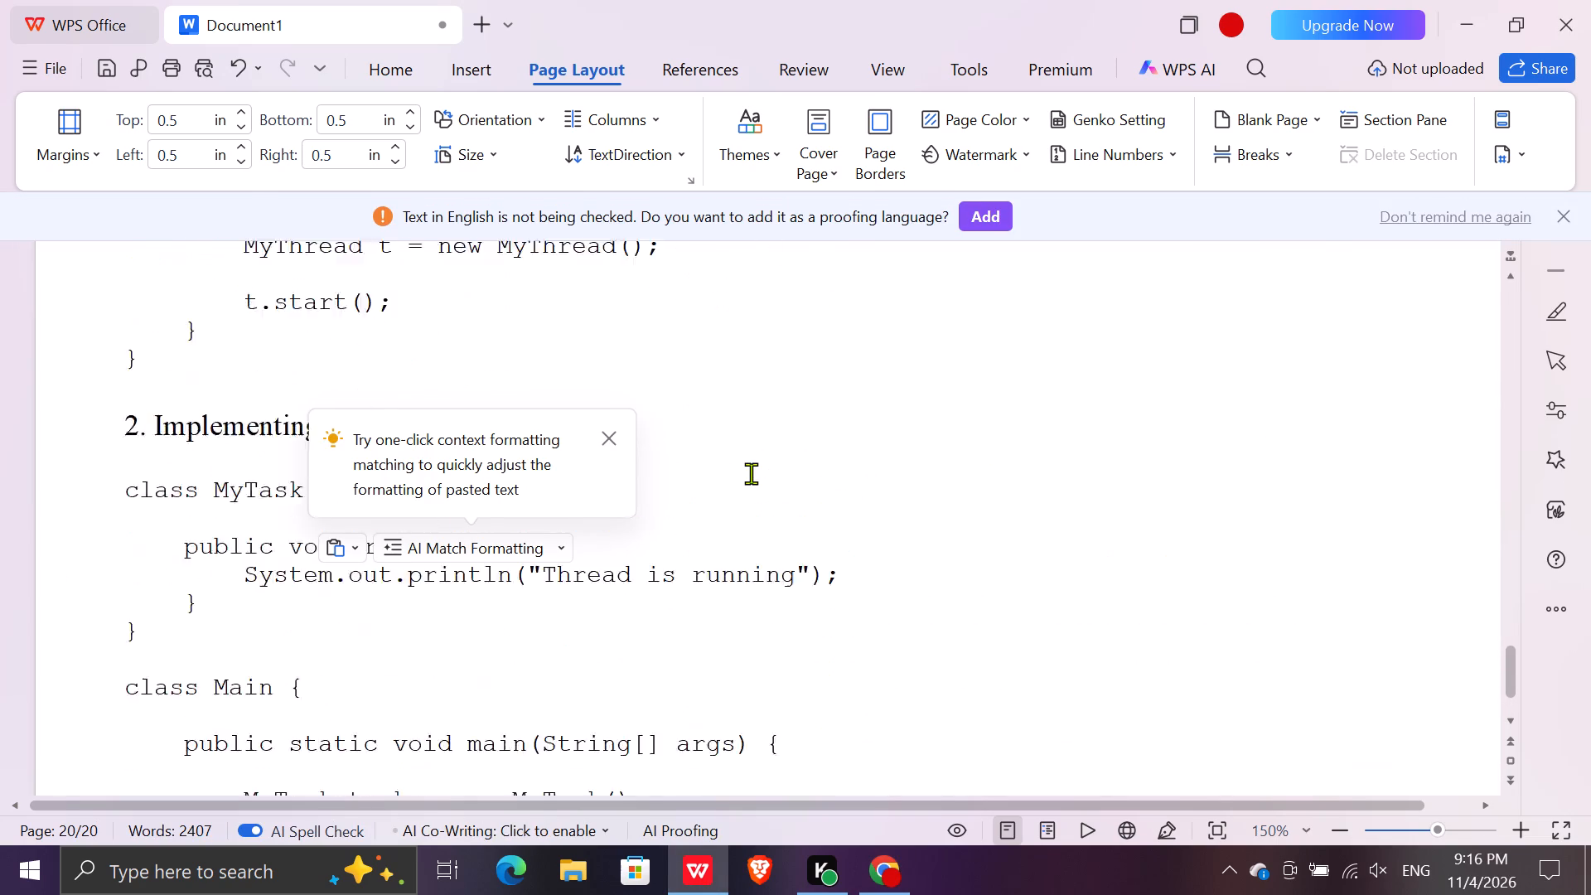
pyautogui.scroll(20, 751, 473)
pyautogui.scroll(20, 751, 473)
pyautogui.scroll(20, 751, 473)
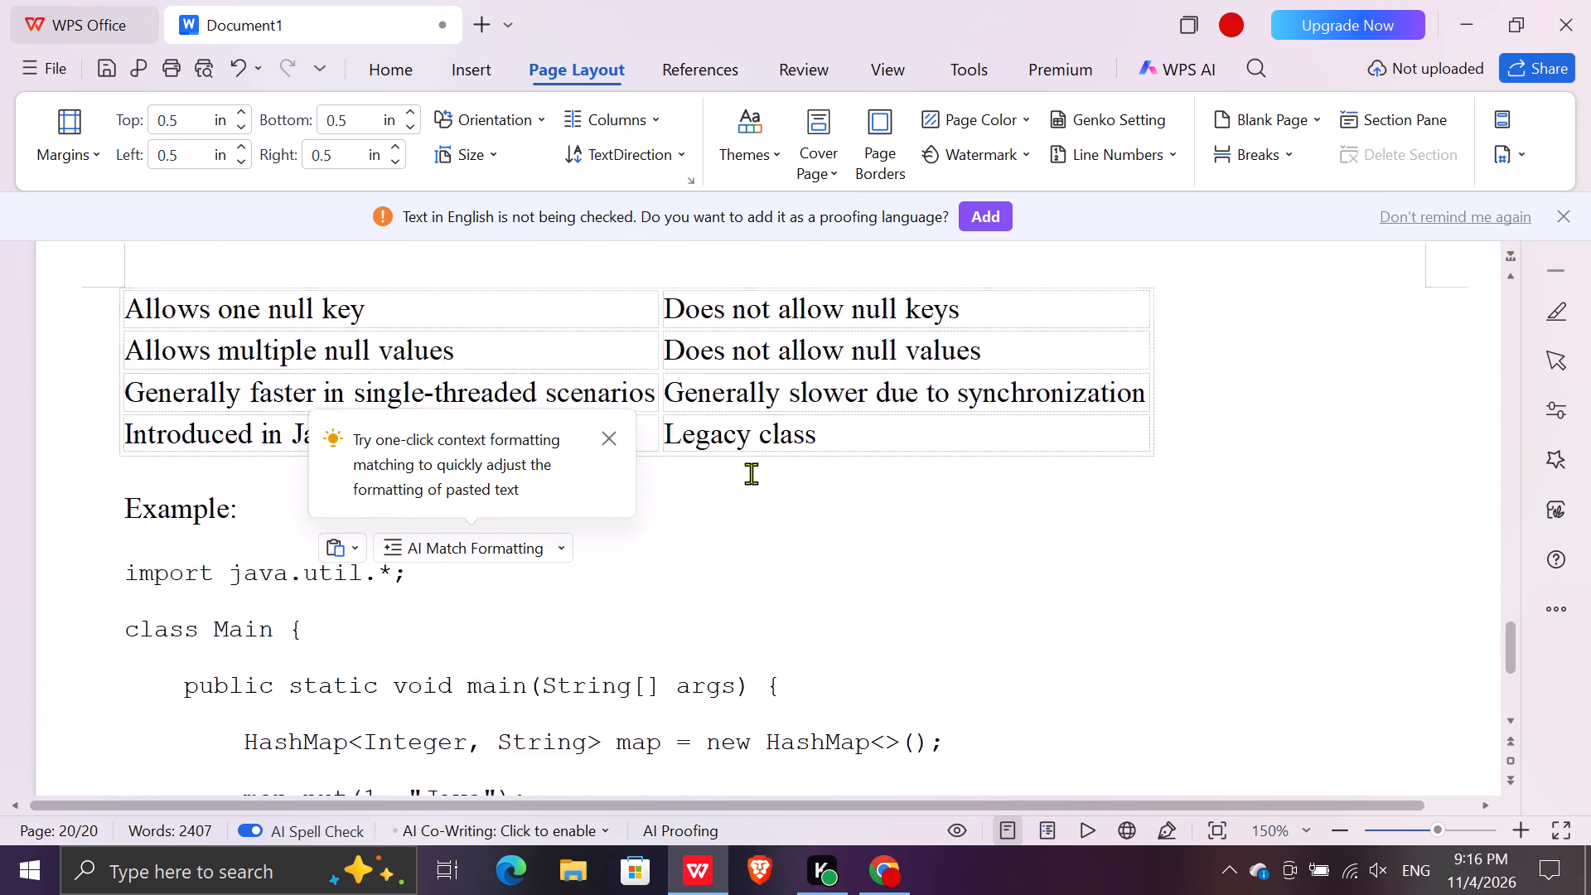
pyautogui.scroll(20, 751, 473)
pyautogui.scroll(20, 751, 473)
pyautogui.scroll(20, 751, 473)
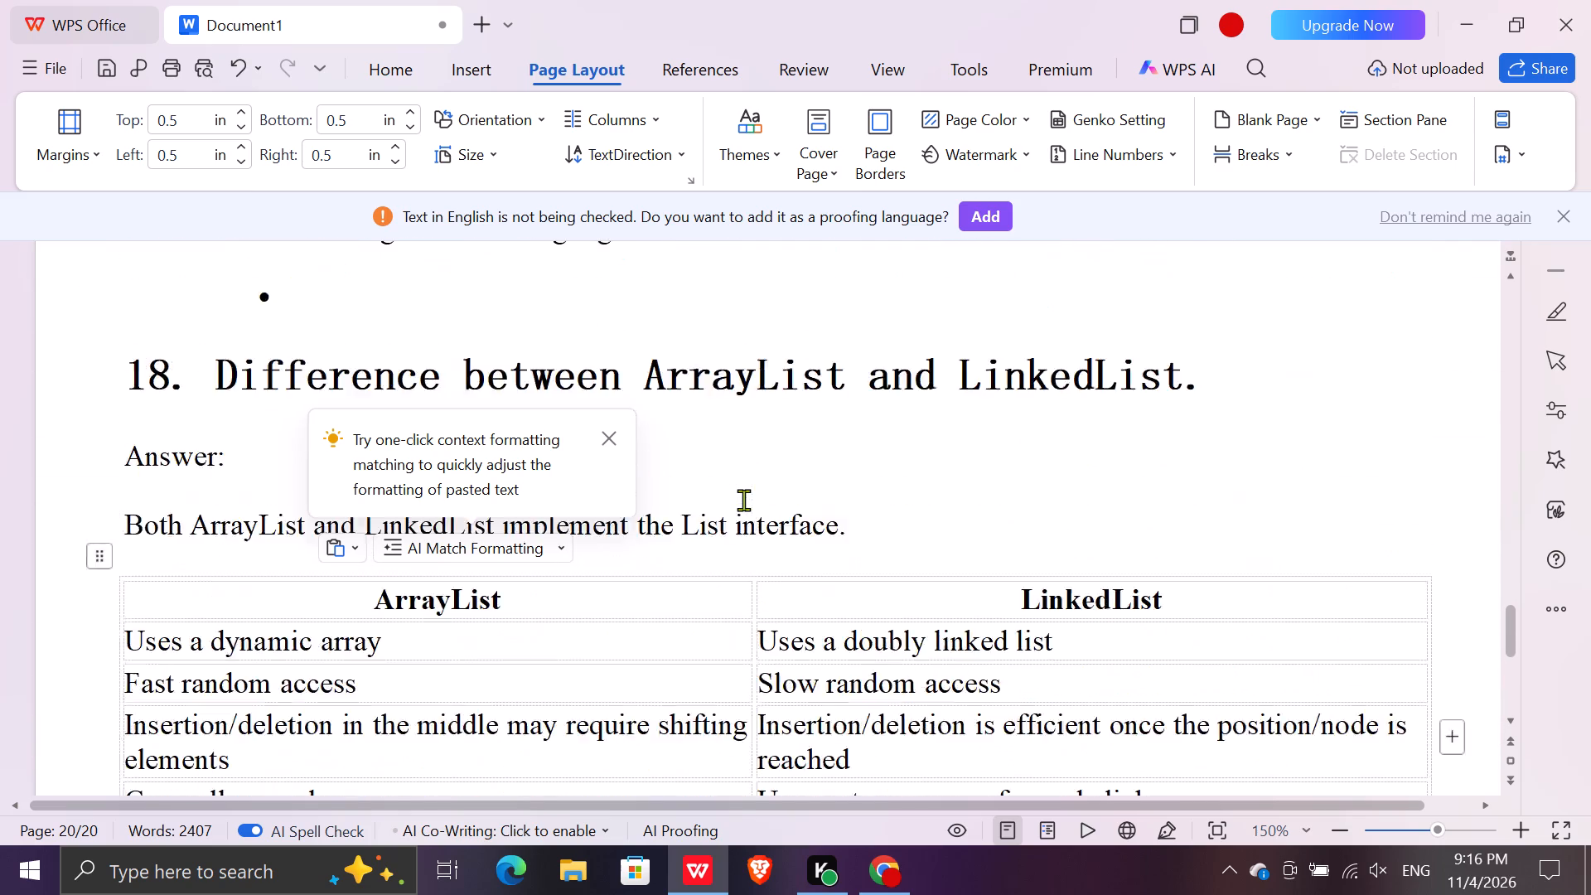
pyautogui.scroll(18, 743, 500)
pyautogui.click(830, 438)
pyautogui.scroll(20, 830, 438)
pyautogui.scroll(20, 830, 438)
pyautogui.scroll(20, 830, 438)
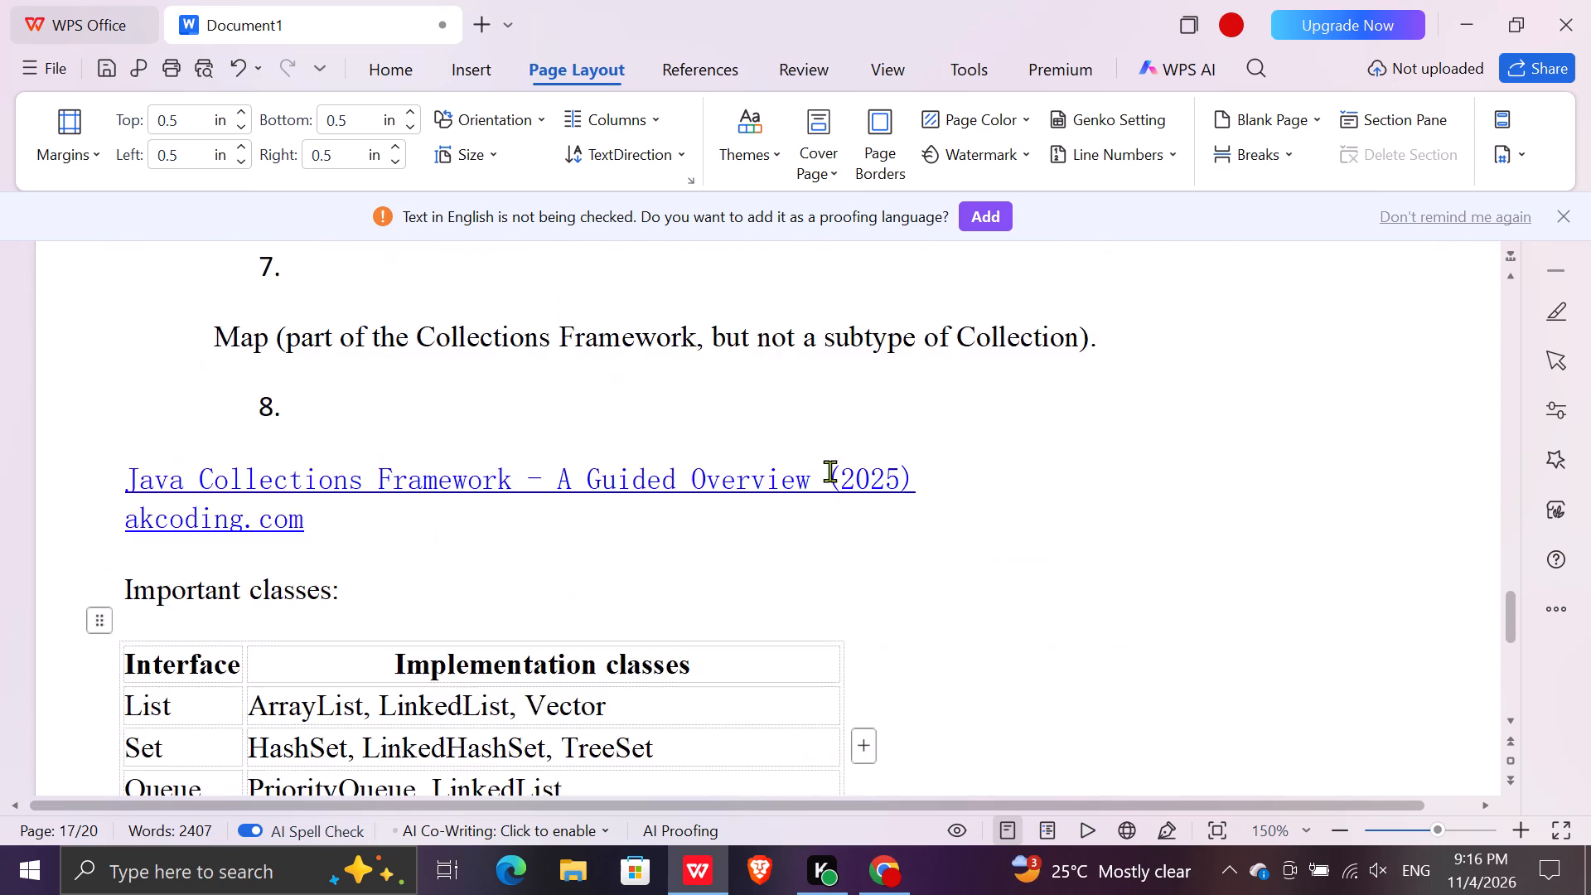
pyautogui.scroll(20, 829, 471)
pyautogui.scroll(20, 829, 471)
pyautogui.scroll(20, 829, 471)
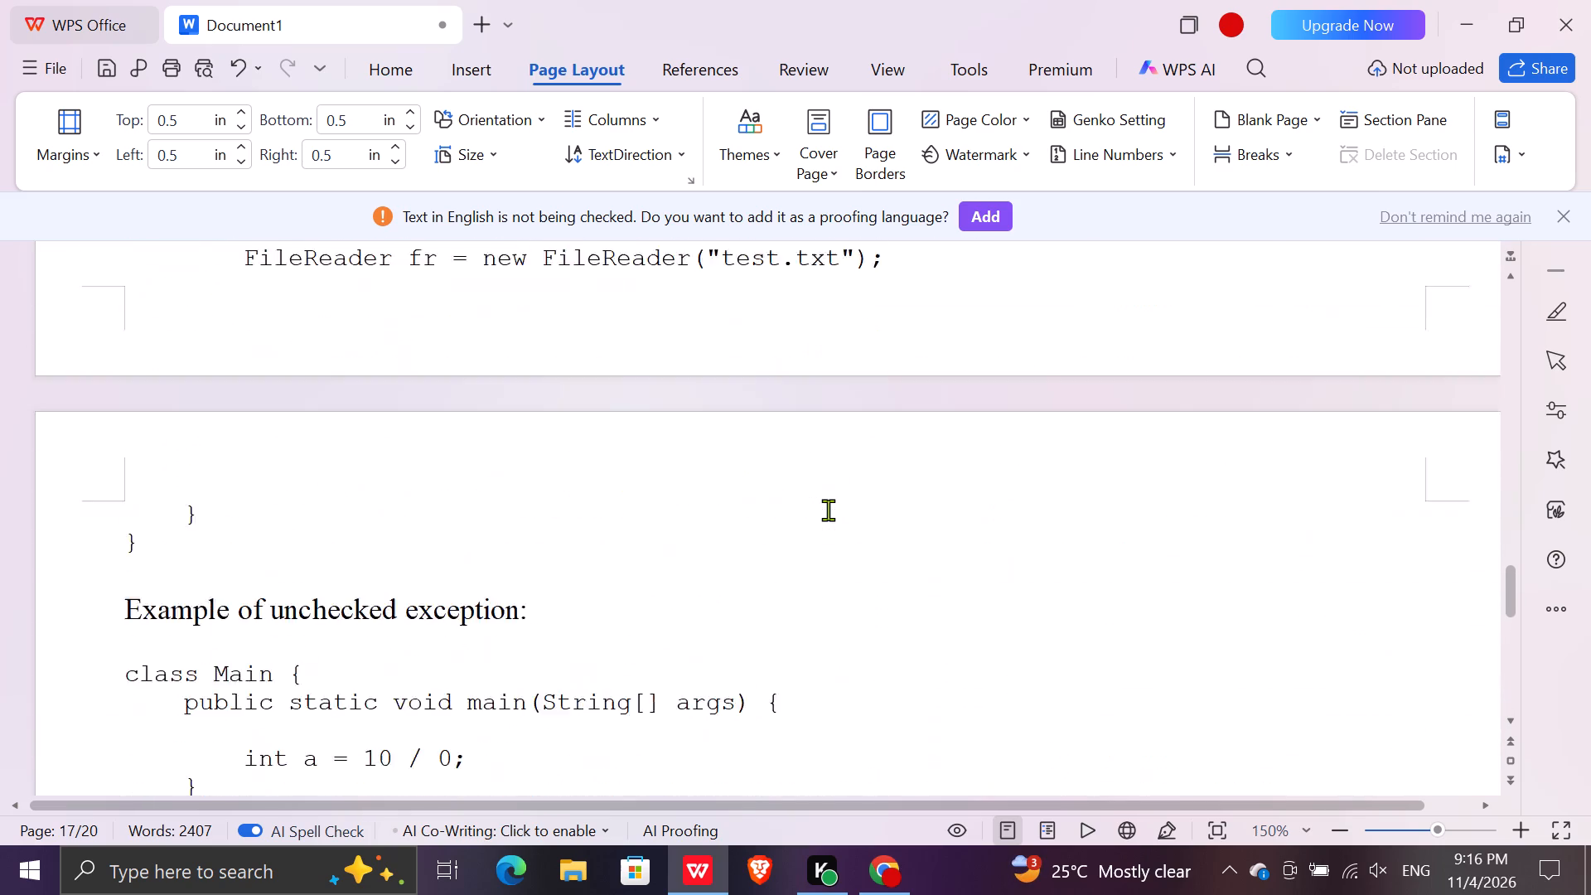
pyautogui.scroll(18, 828, 510)
pyautogui.moveTo(1510, 591); pyautogui.dragTo(1492, 506)
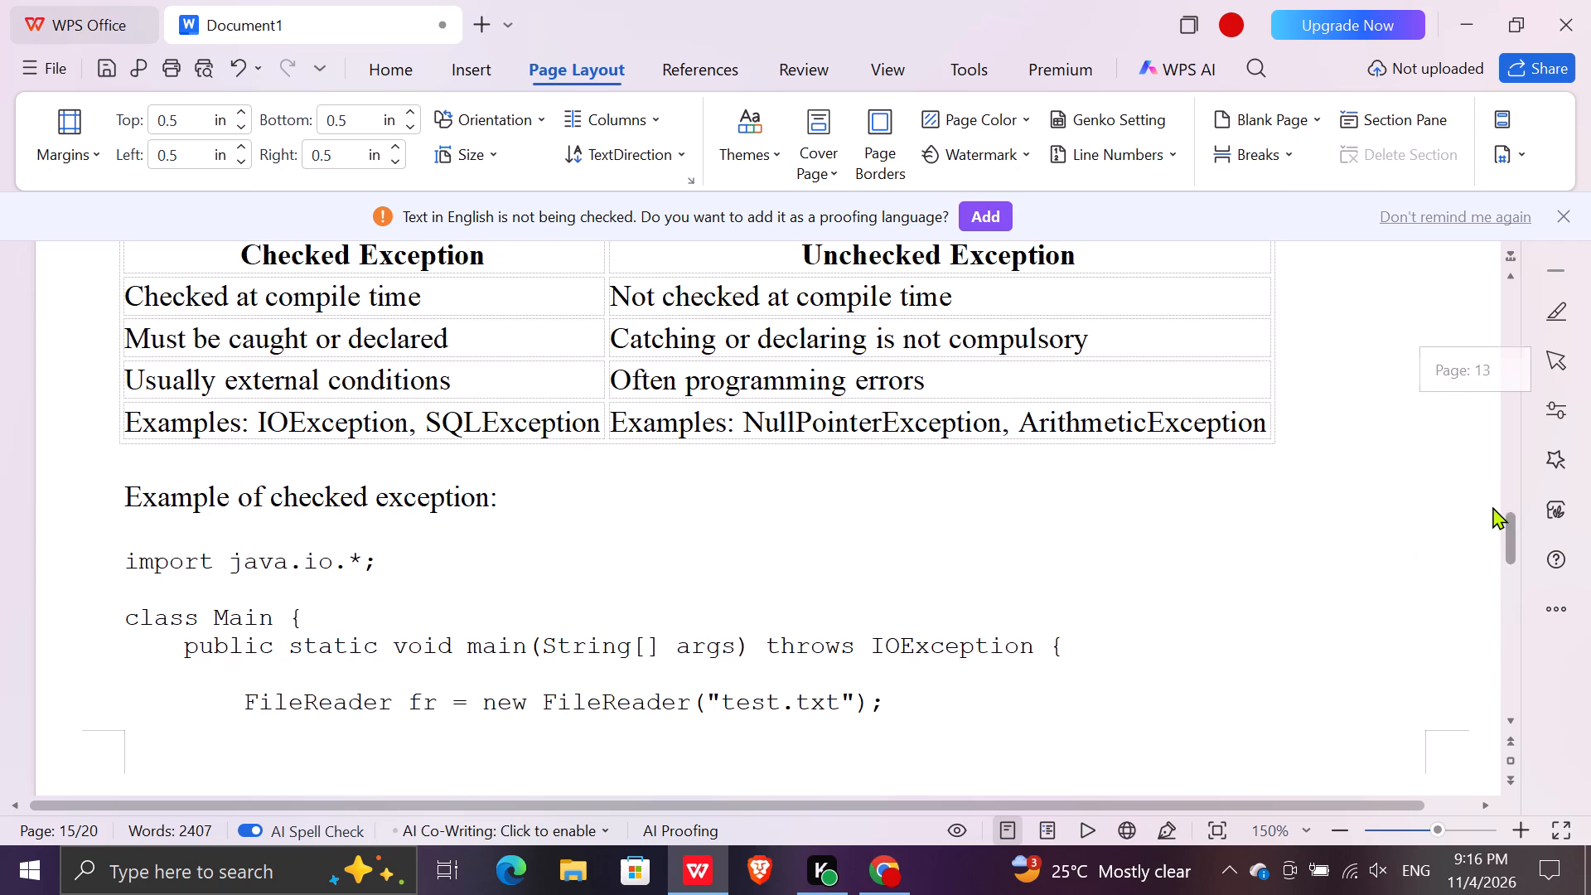
pyautogui.moveTo(1492, 506); pyautogui.dragTo(1422, 206)
pyautogui.scroll(-4, 984, 712)
pyautogui.scroll(2, 984, 712)
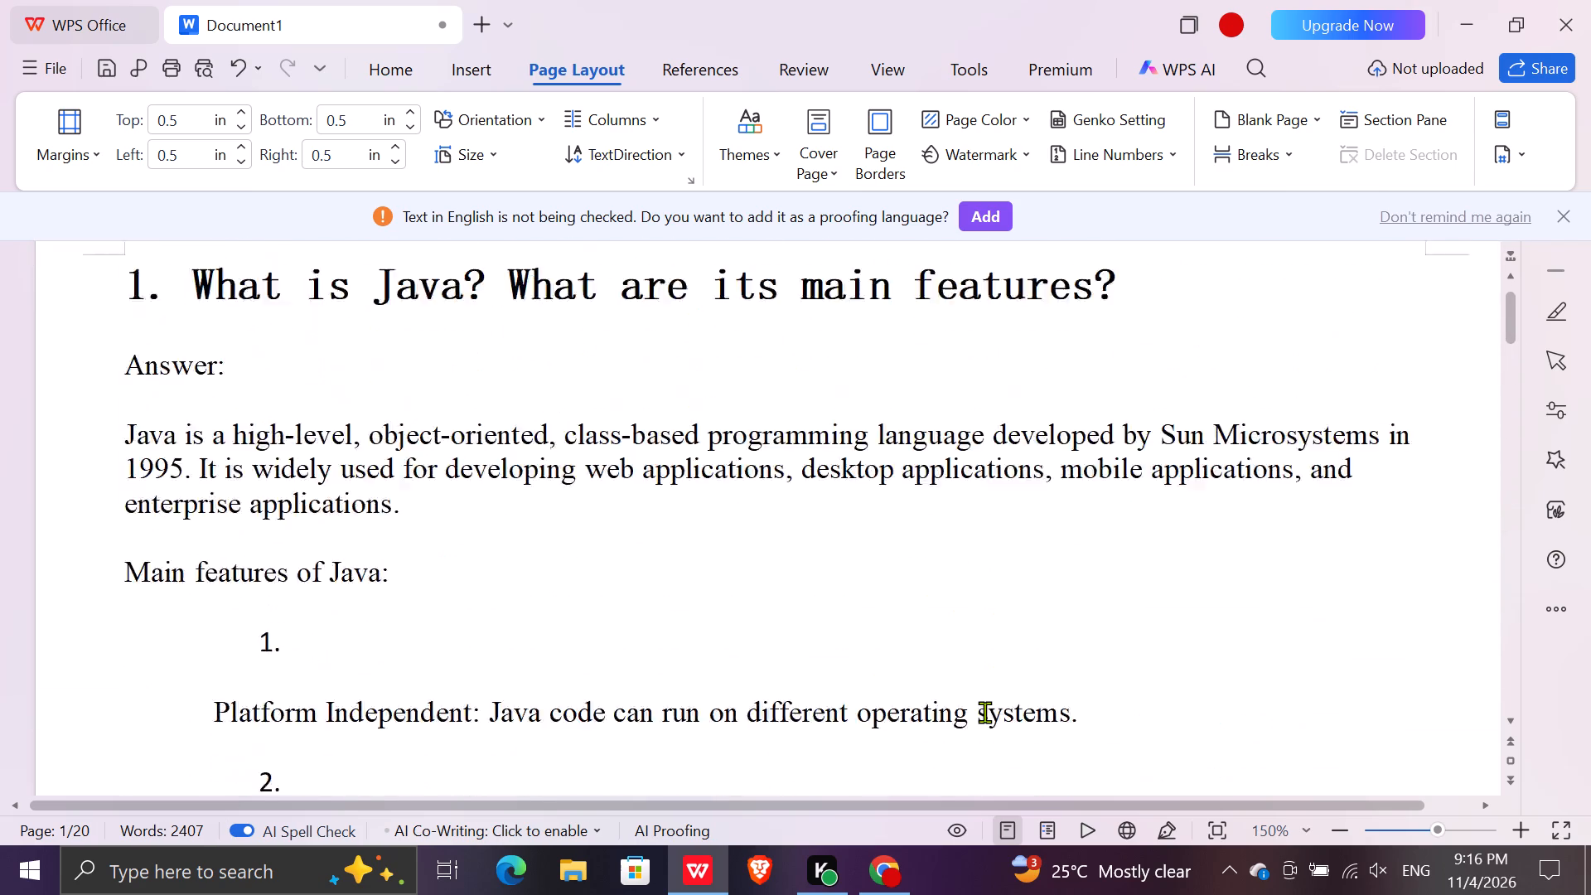
pyautogui.scroll(2, 984, 712)
# Set the font of the entire document text to Calibri.
pyautogui.hotkey('ctrl', 'a')
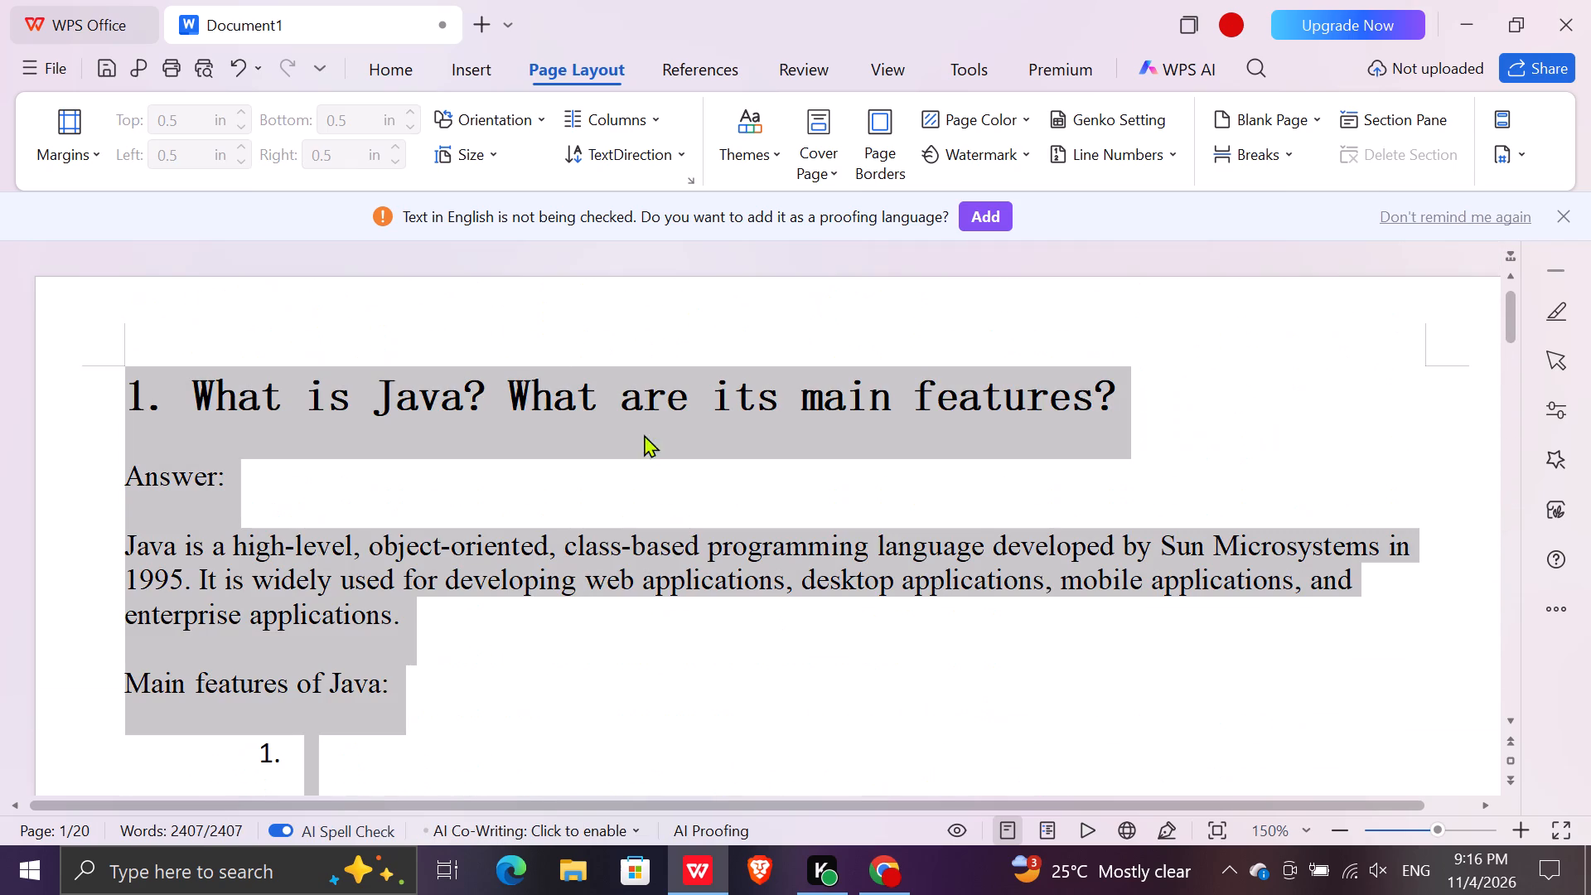
pyautogui.click(406, 67)
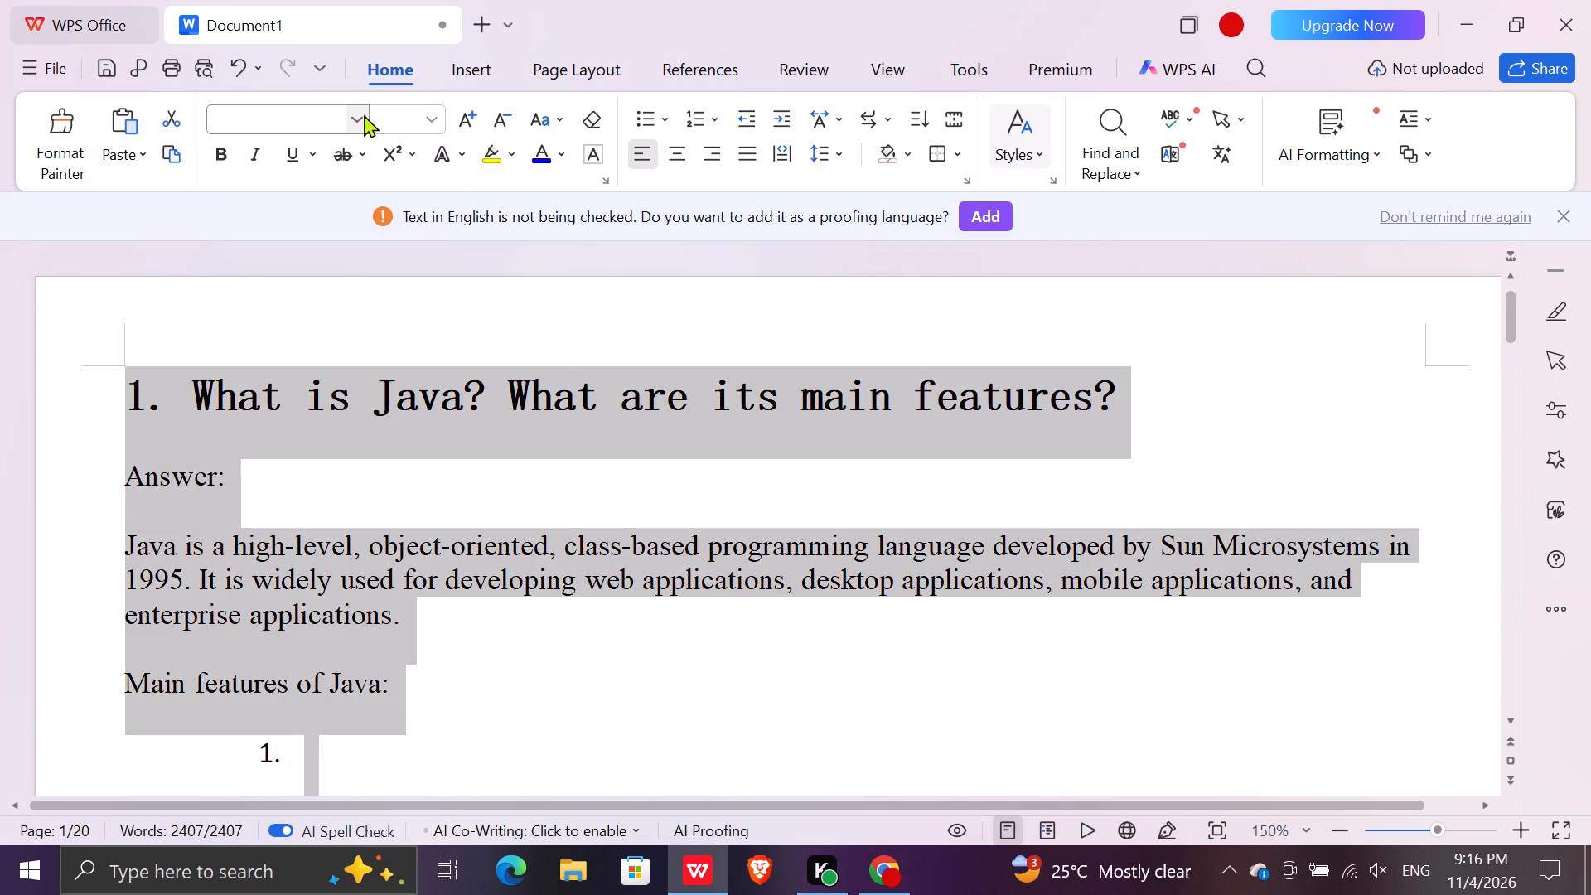
pyautogui.click(360, 123)
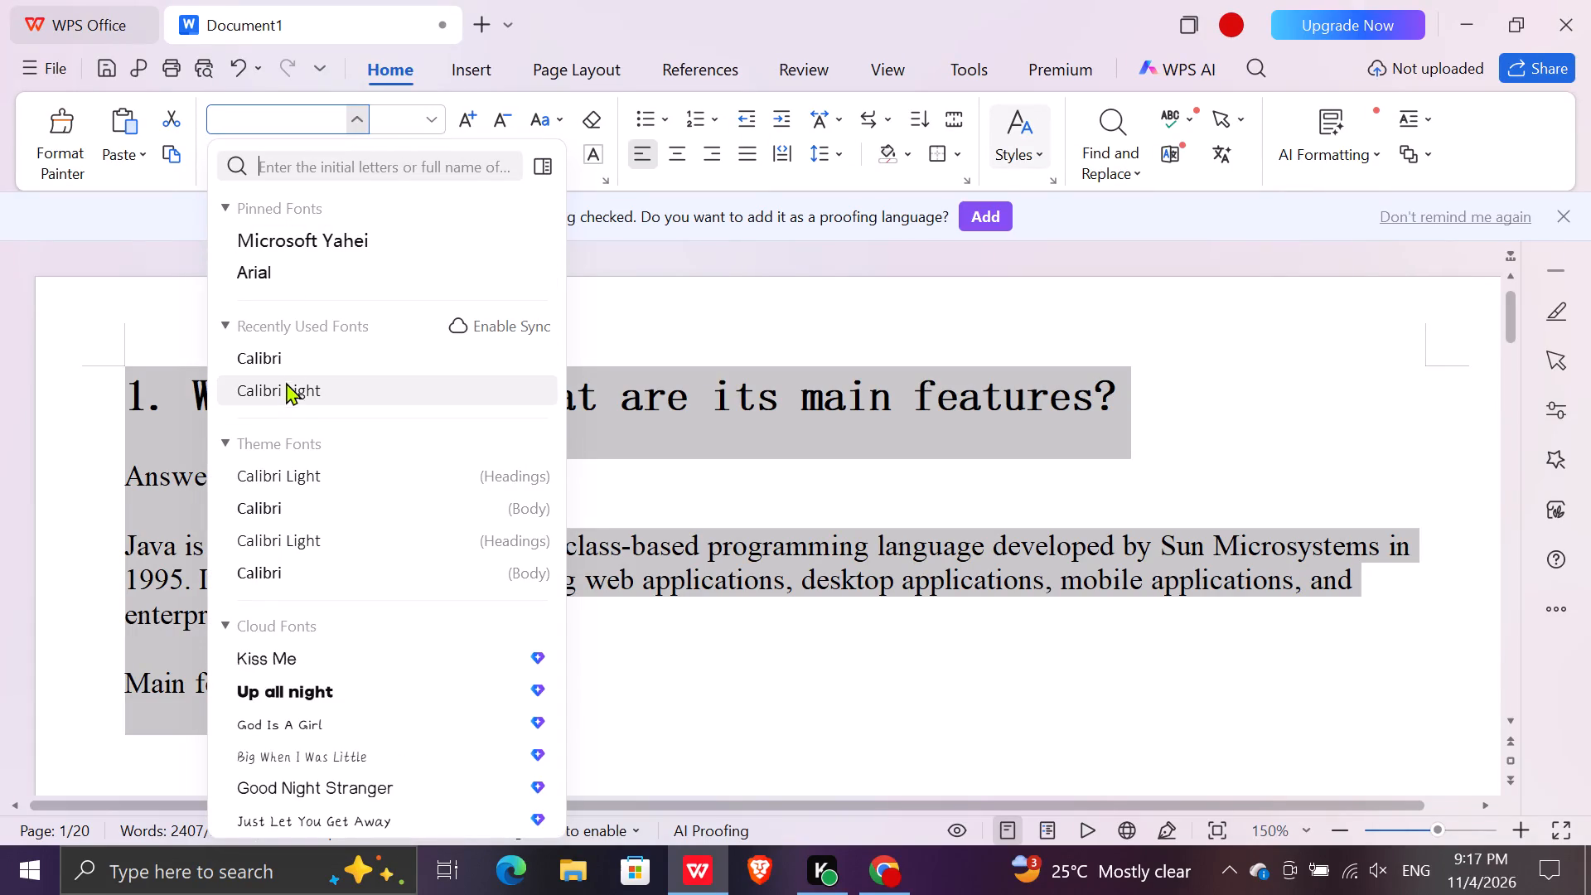
pyautogui.click(289, 361)
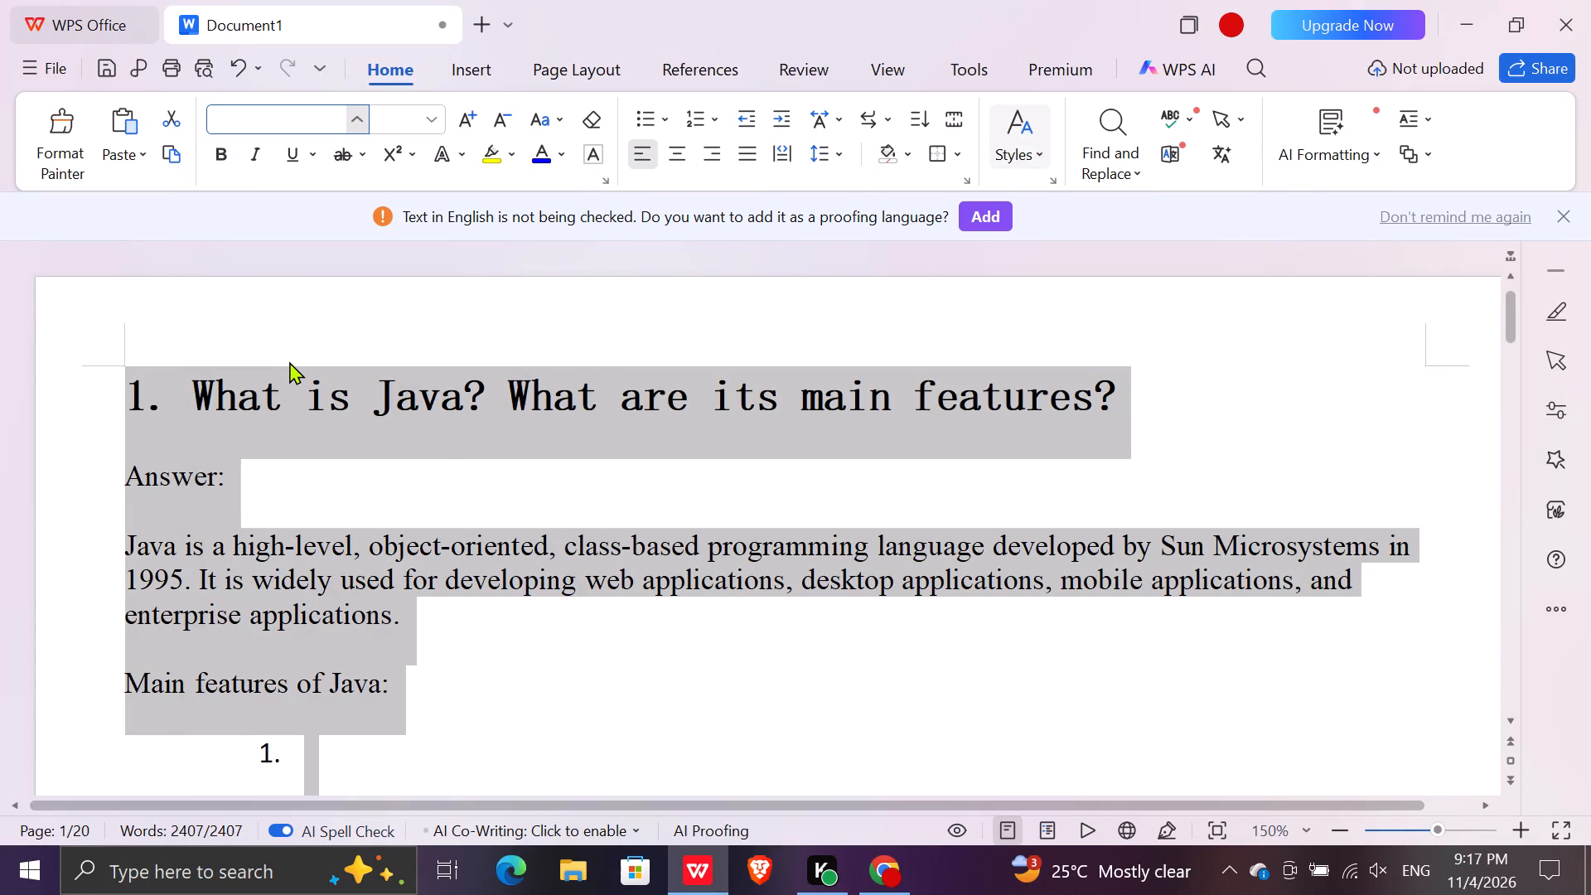
pyautogui.click(462, 532)
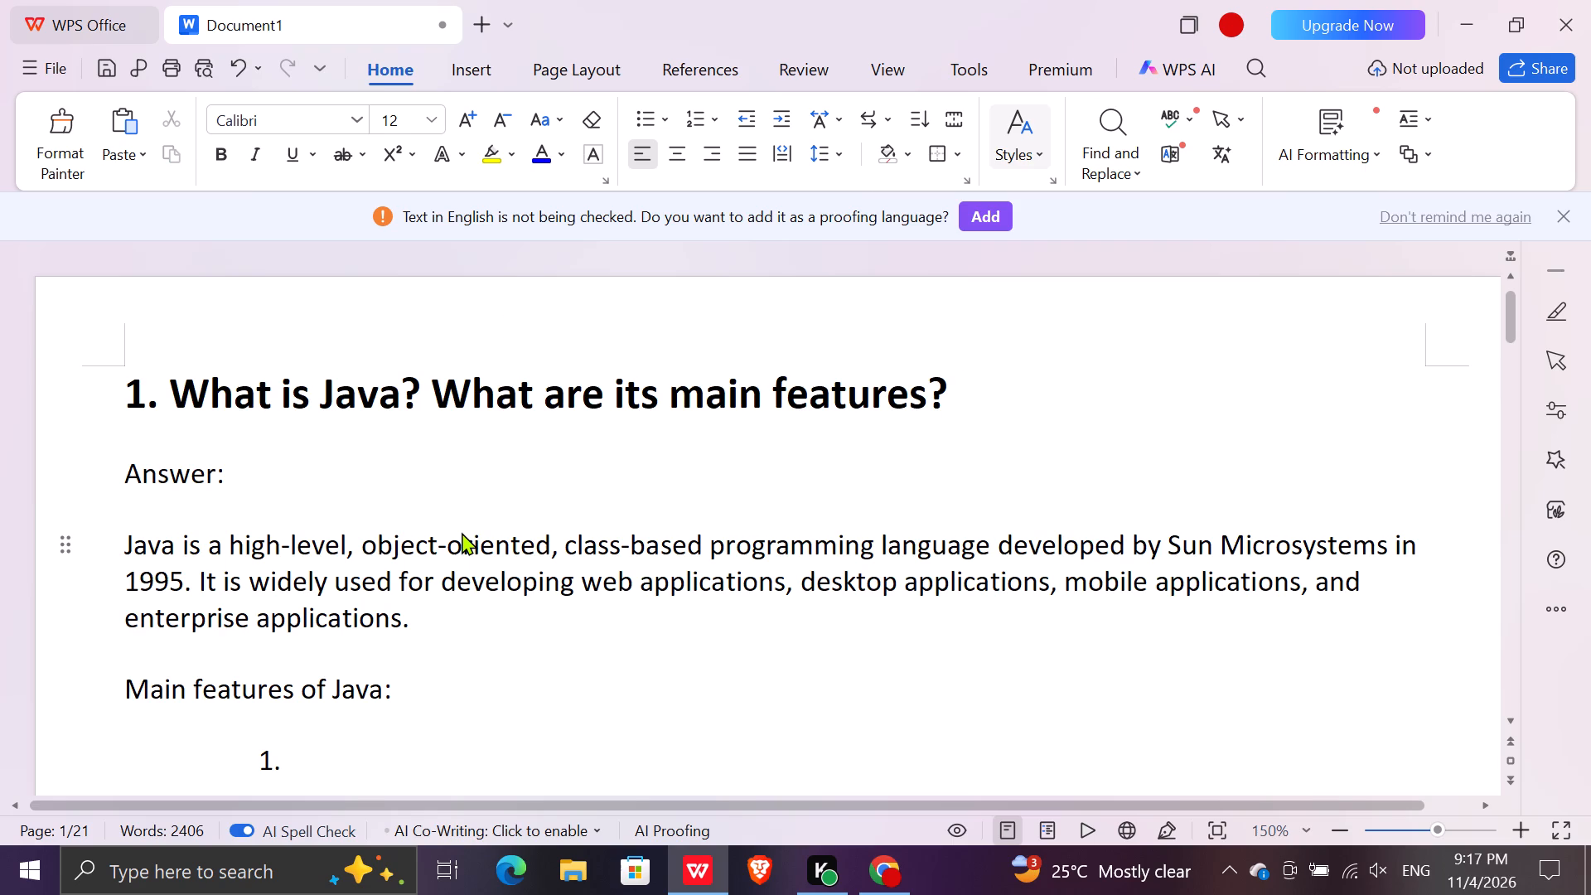
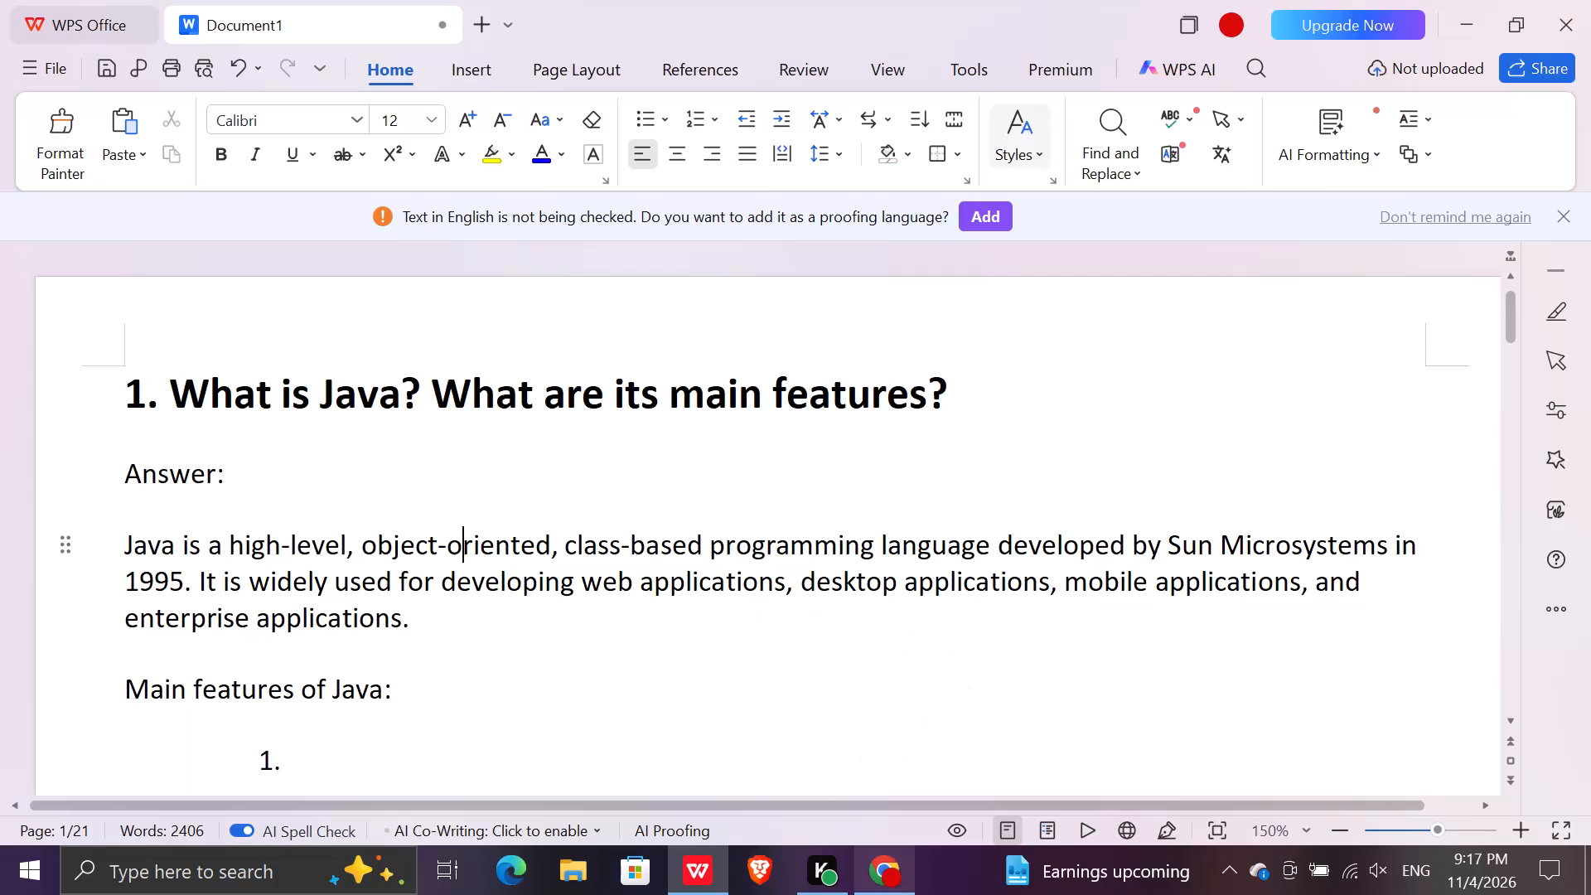
# Switch to Chrome and return to the Java Interview Answers conversation in ChatGPT.
pyautogui.click(913, 893)
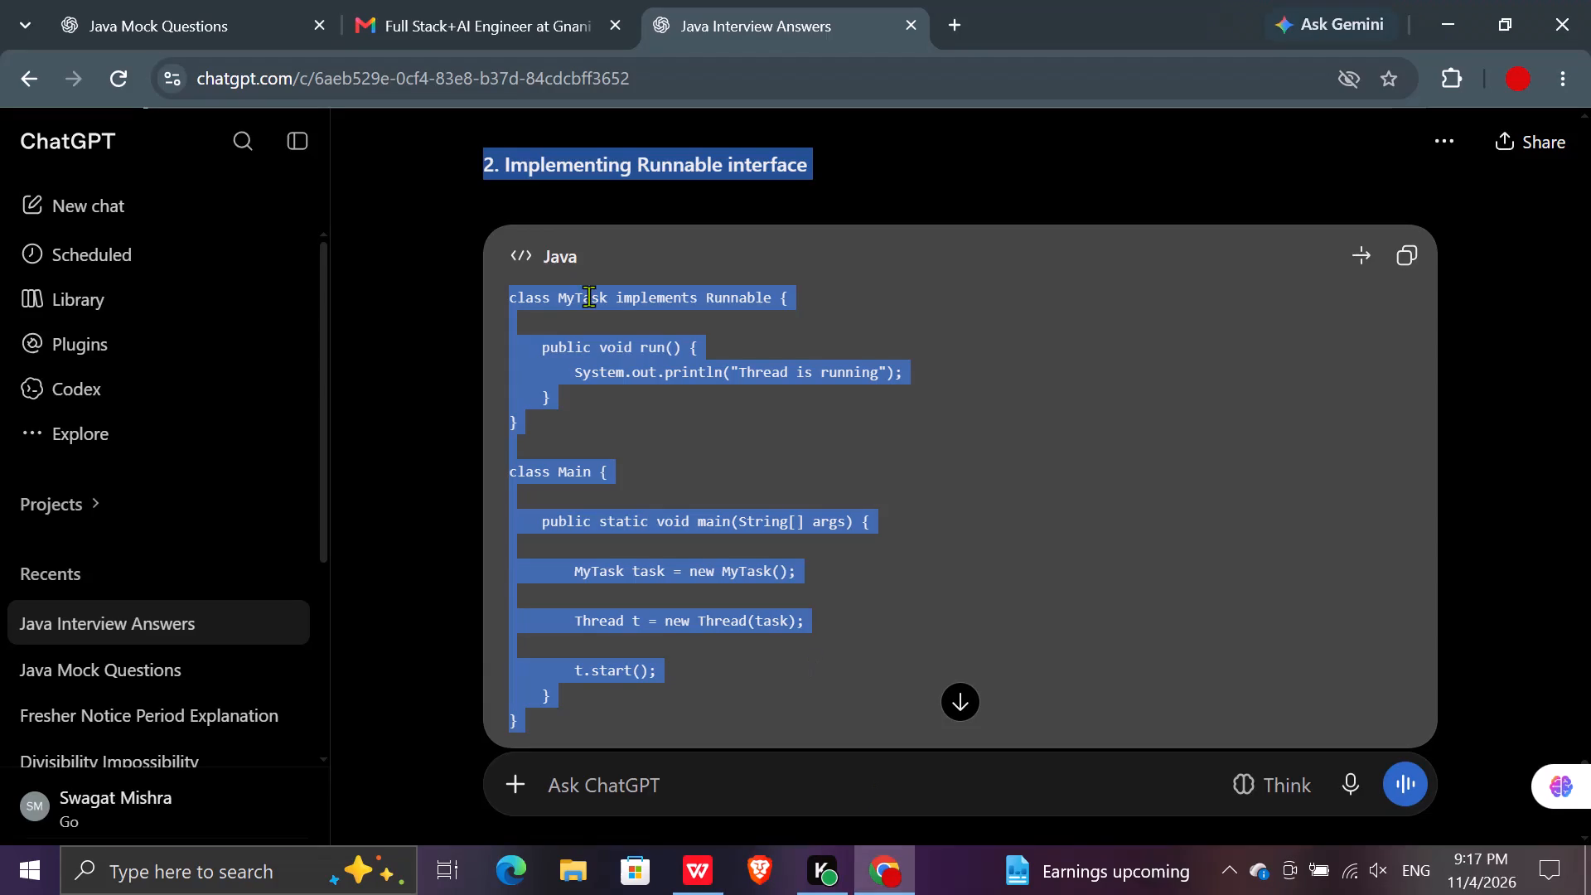
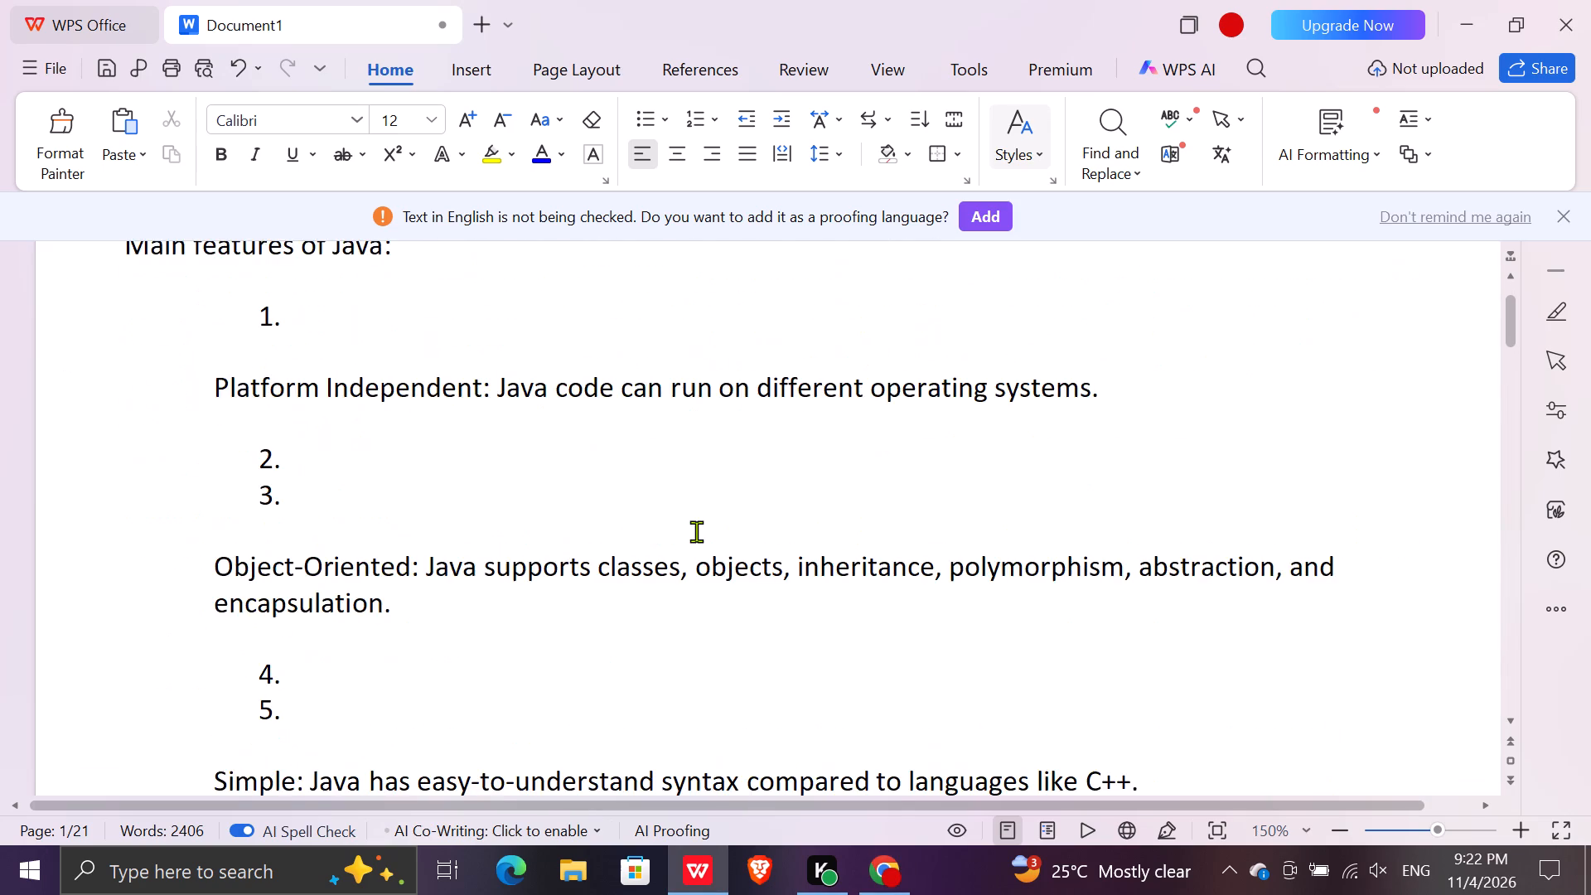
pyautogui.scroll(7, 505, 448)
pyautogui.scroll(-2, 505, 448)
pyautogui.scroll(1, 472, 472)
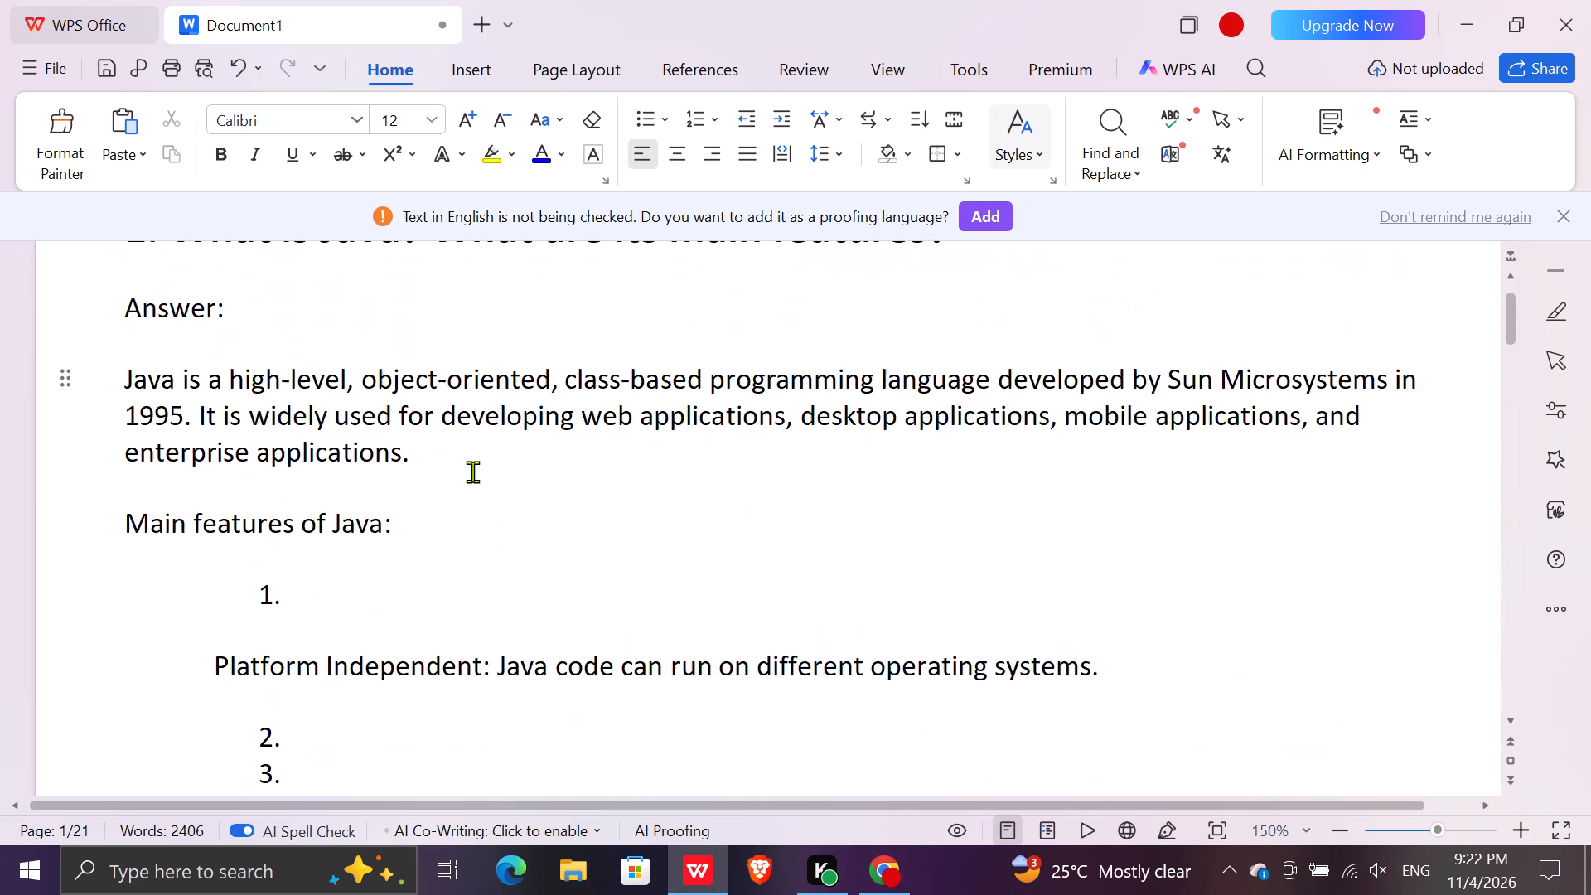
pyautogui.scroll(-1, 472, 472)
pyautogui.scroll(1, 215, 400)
# Select the entire document text and open its detailed paragraph indentation and line spacing settings.
pyautogui.click(492, 600)
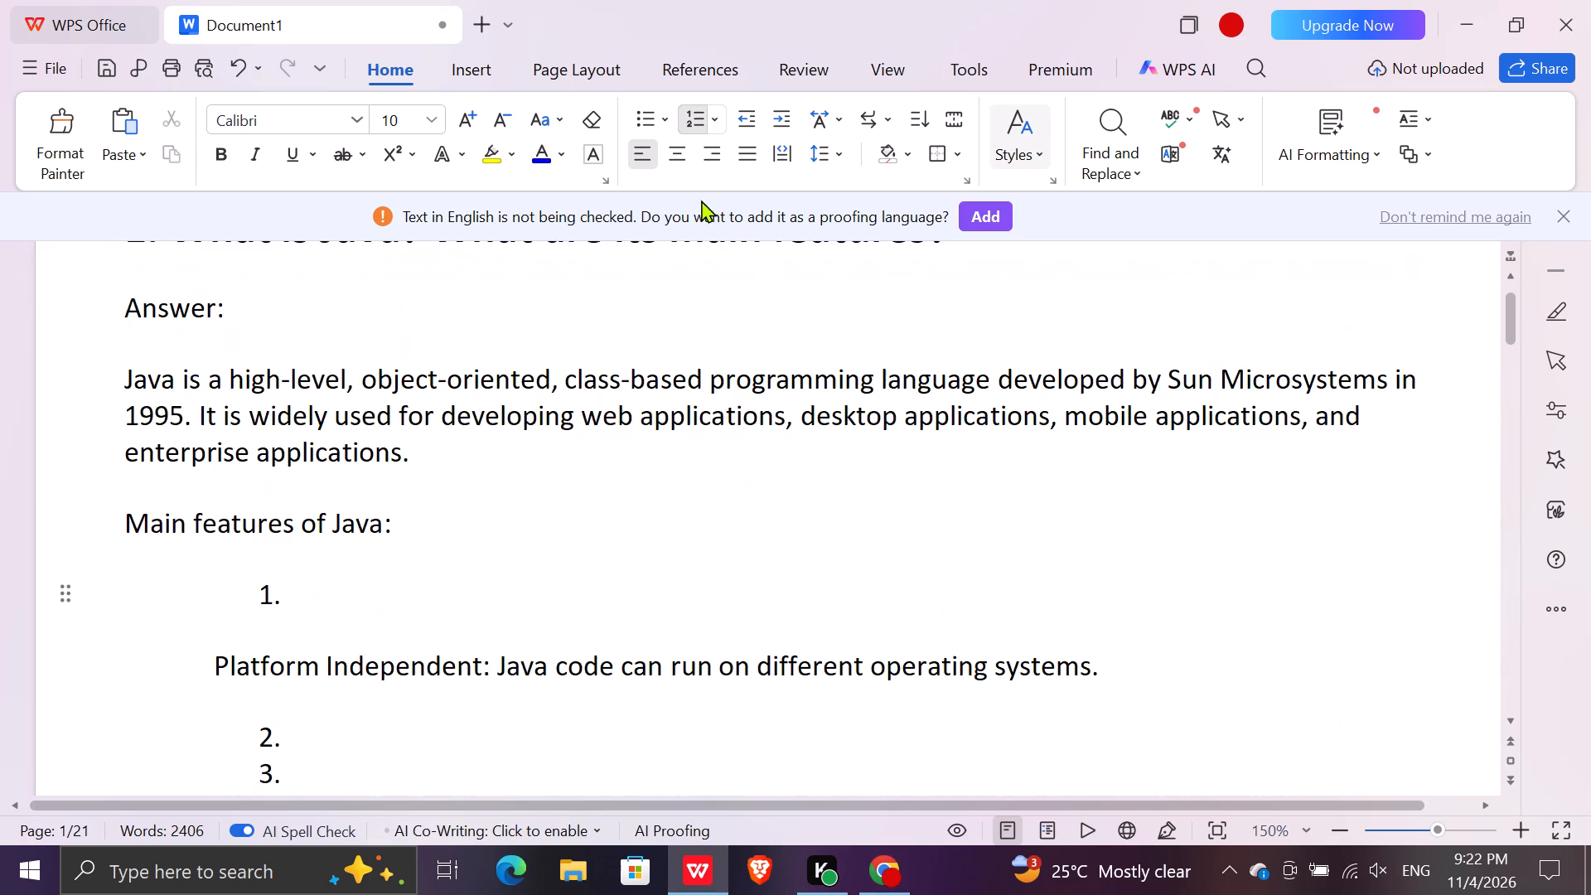
pyautogui.hotkey('ctrl', 'a')
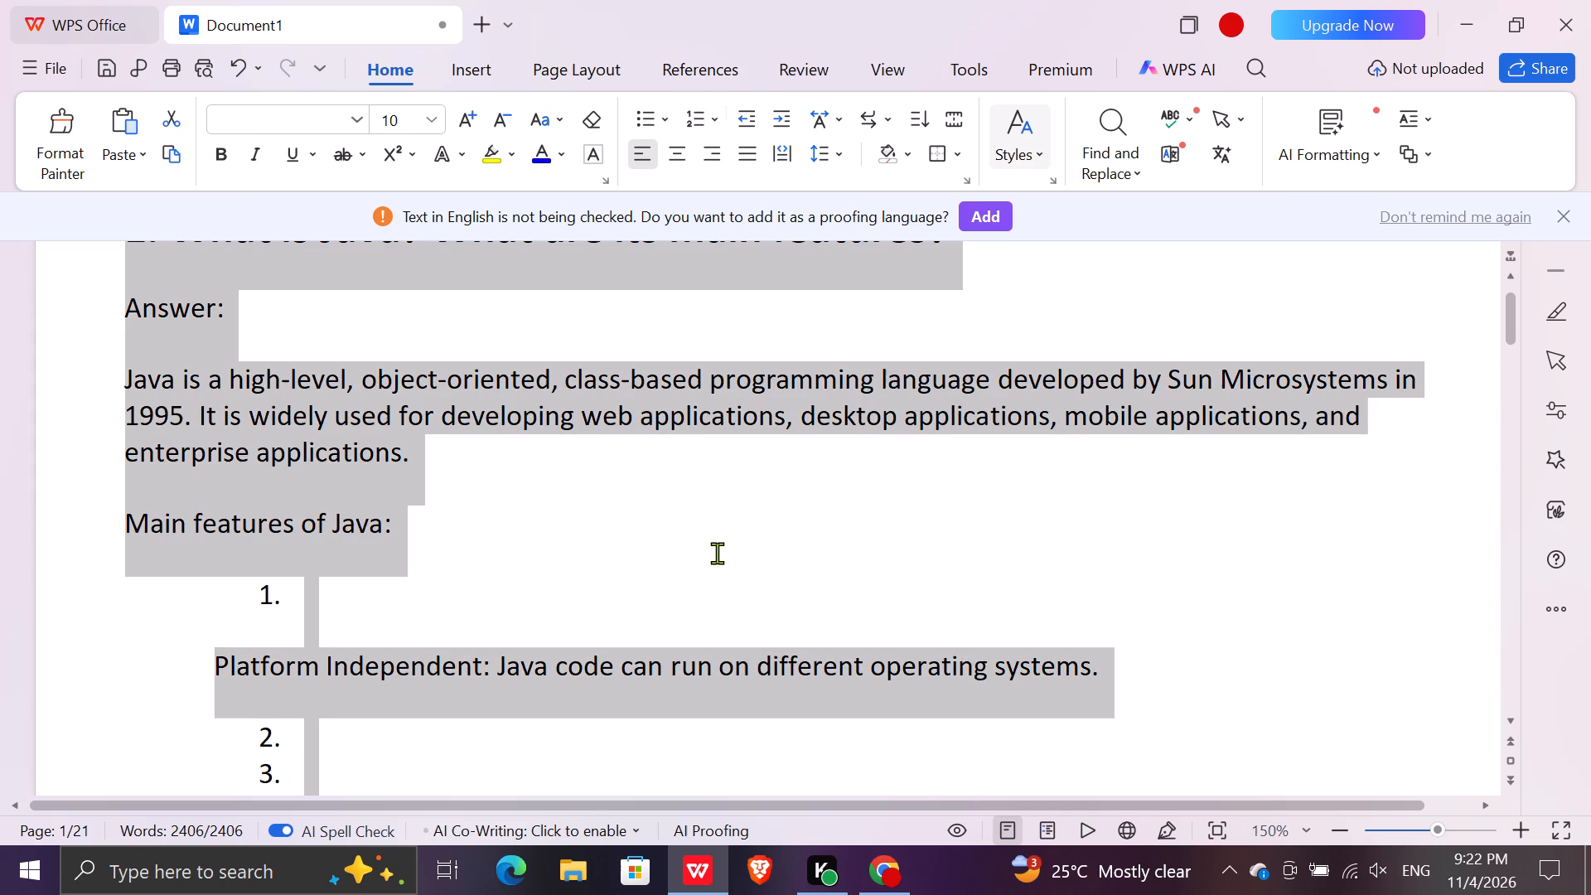
pyautogui.click(835, 158)
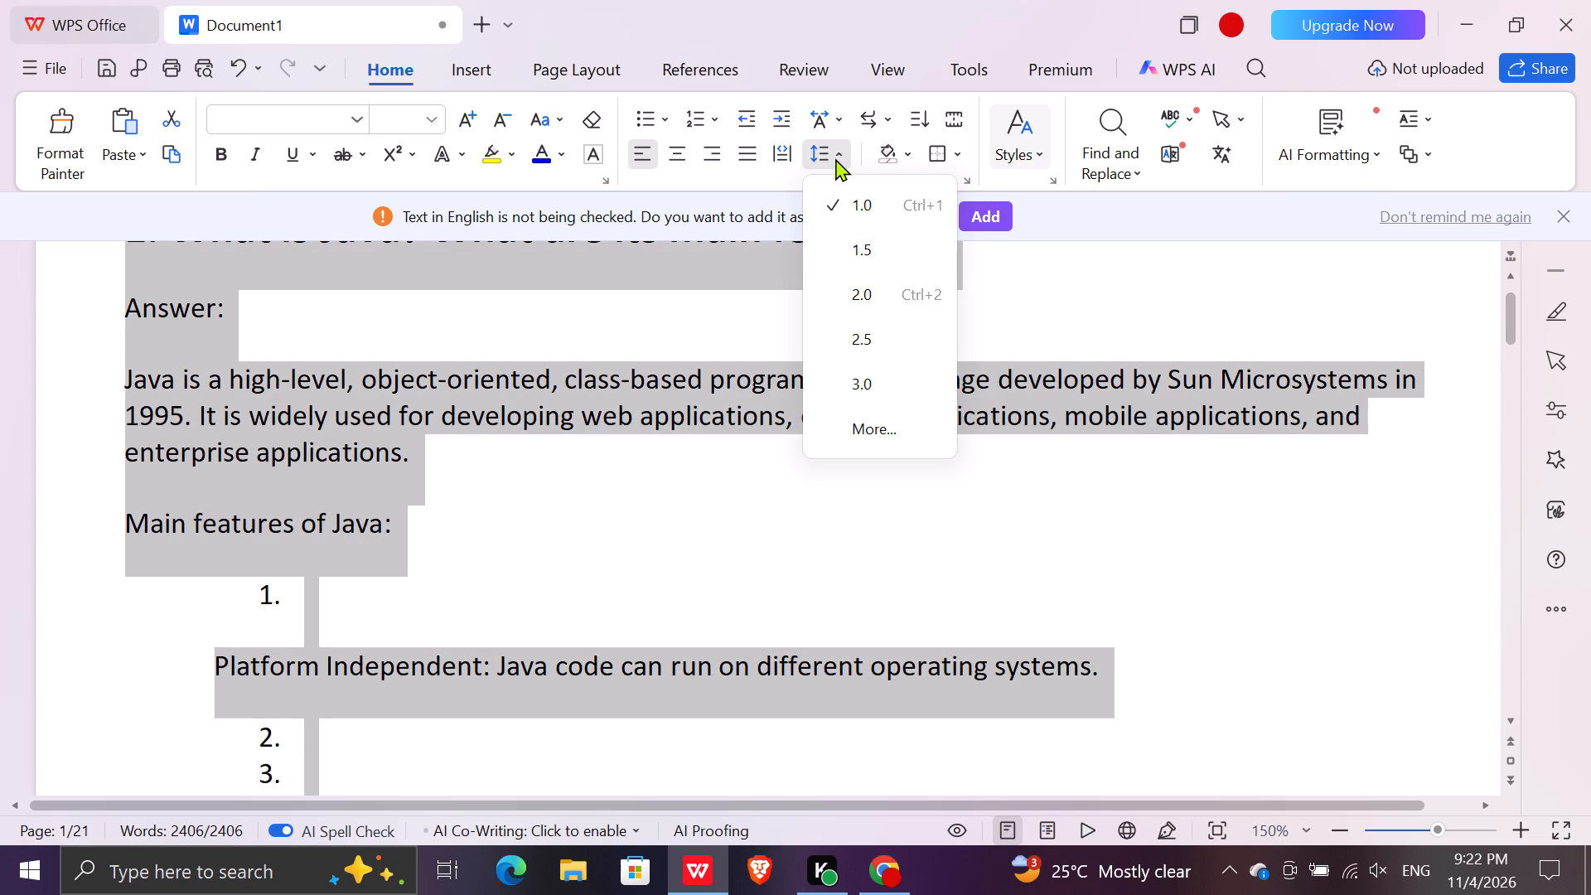
pyautogui.click(860, 438)
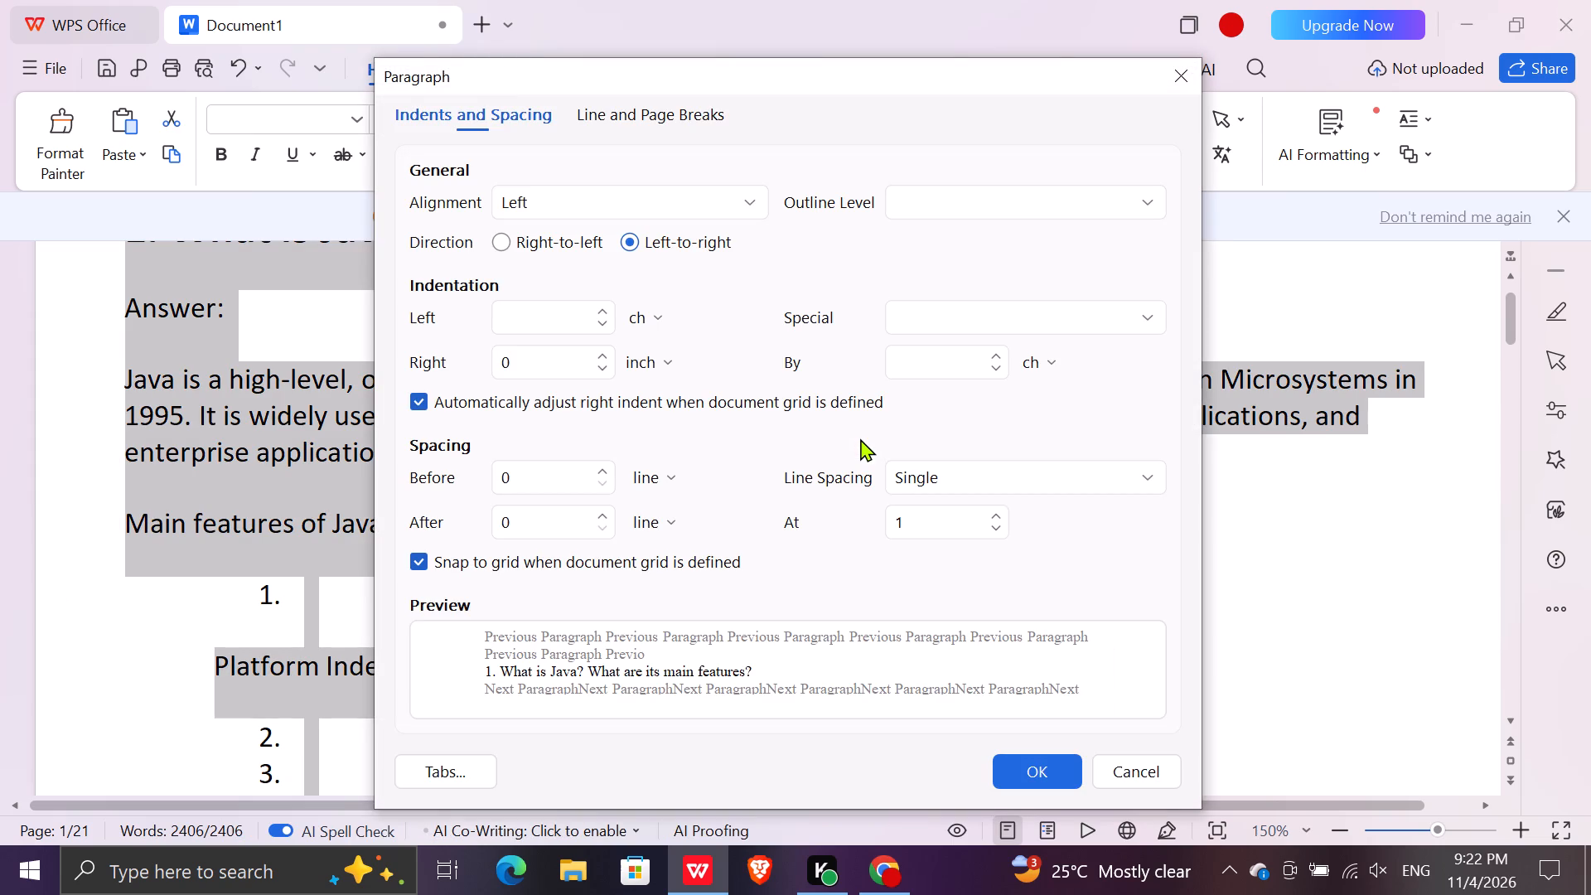
# Apply the paragraph settings to the whole document with the text alignment set to Top.
pyautogui.scroll(-16, 807, 539)
pyautogui.click(633, 117)
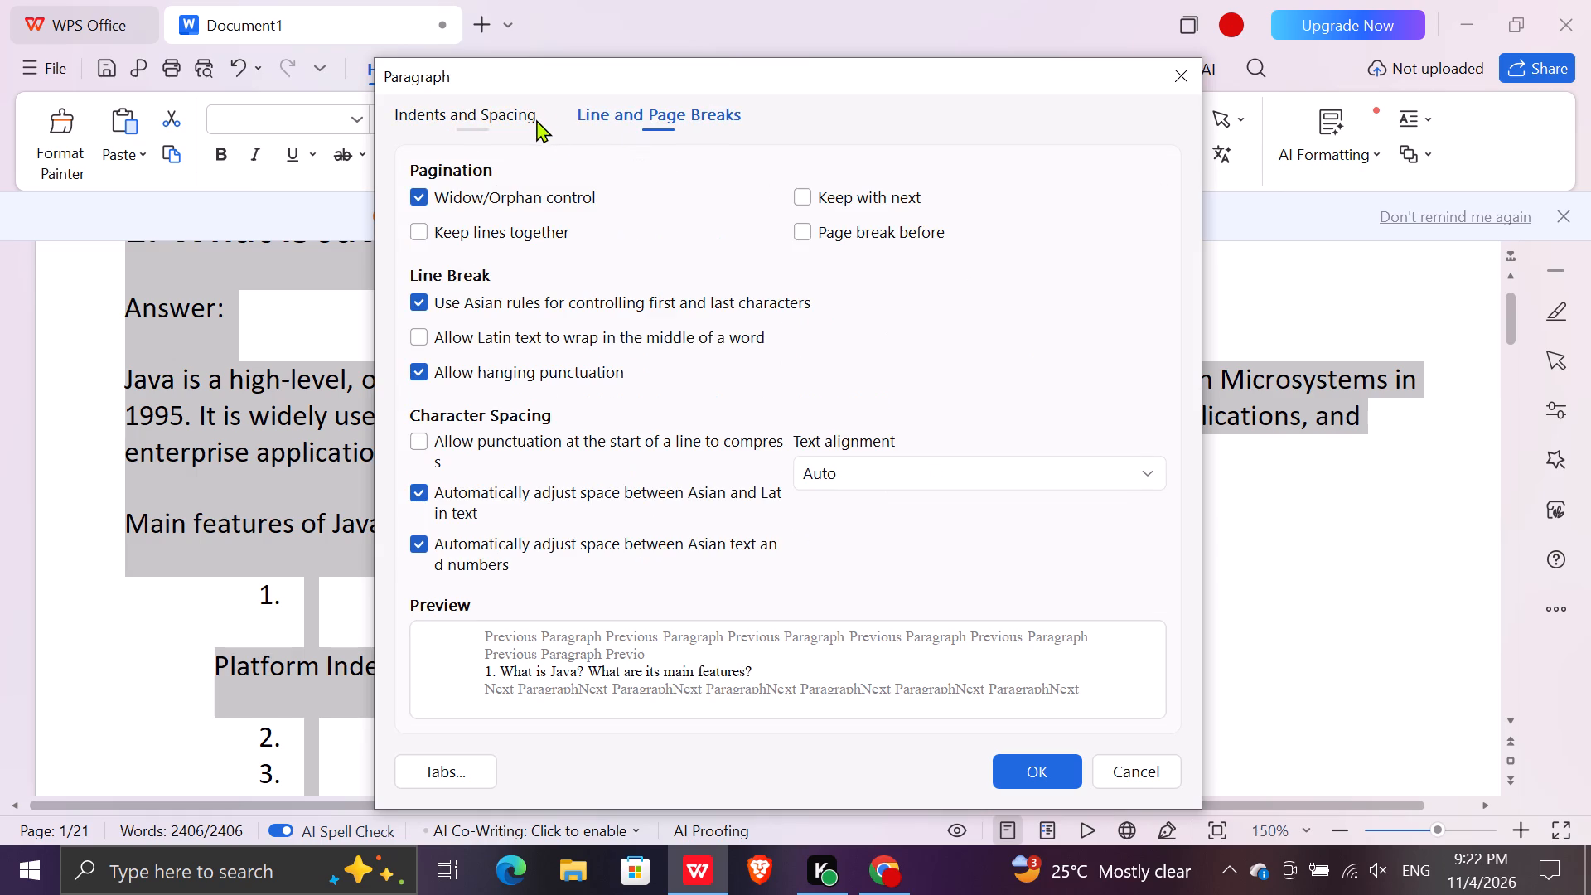
pyautogui.scroll(-9, 656, 651)
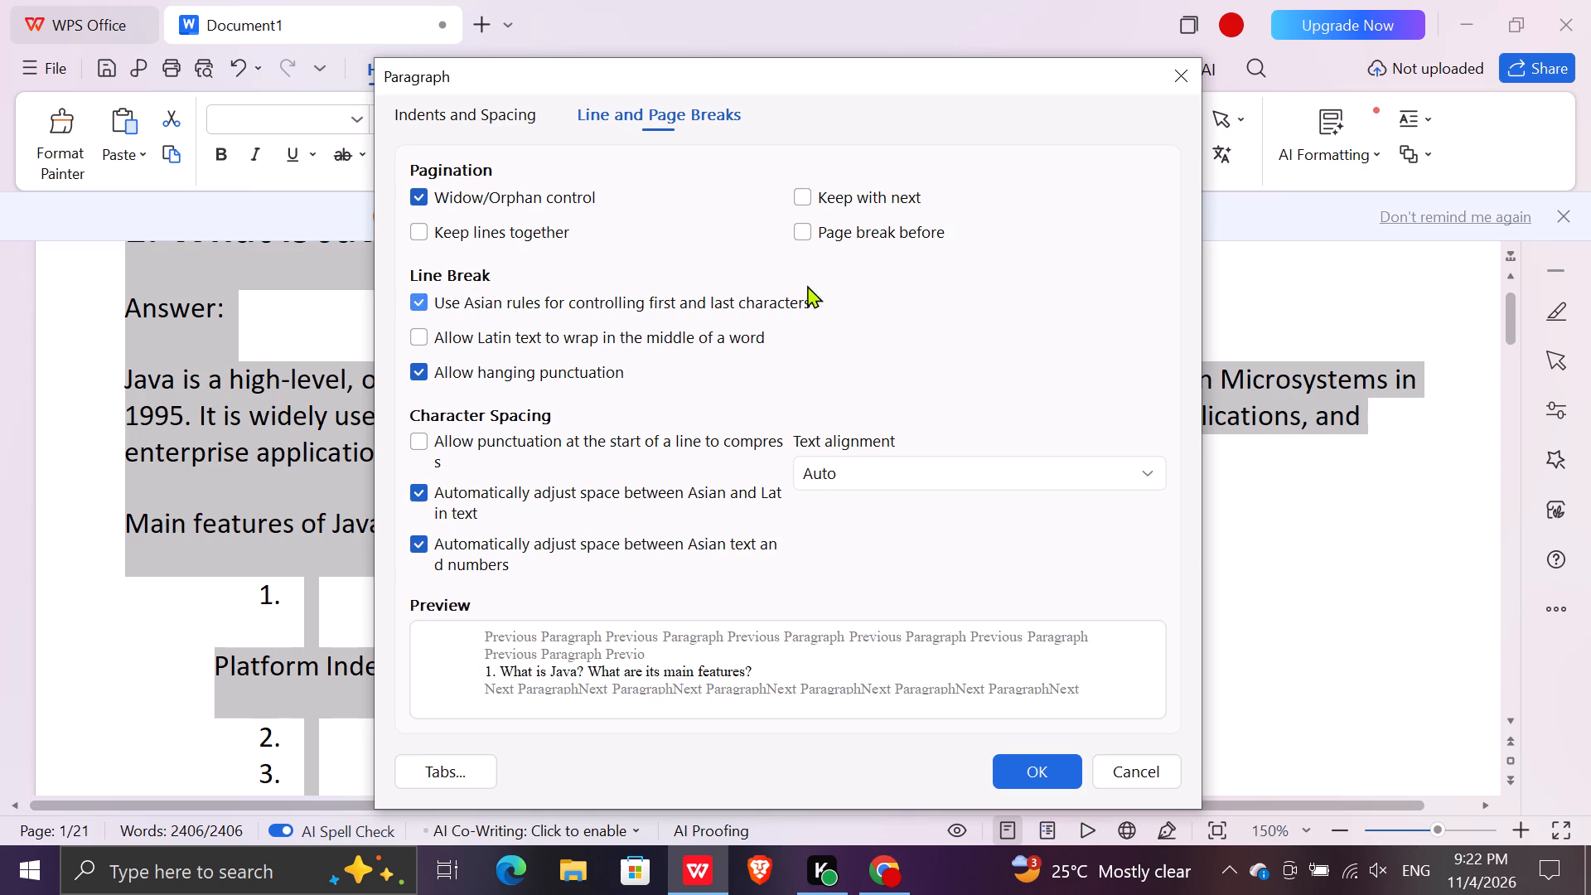
pyautogui.click(823, 202)
pyautogui.click(878, 194)
pyautogui.click(921, 473)
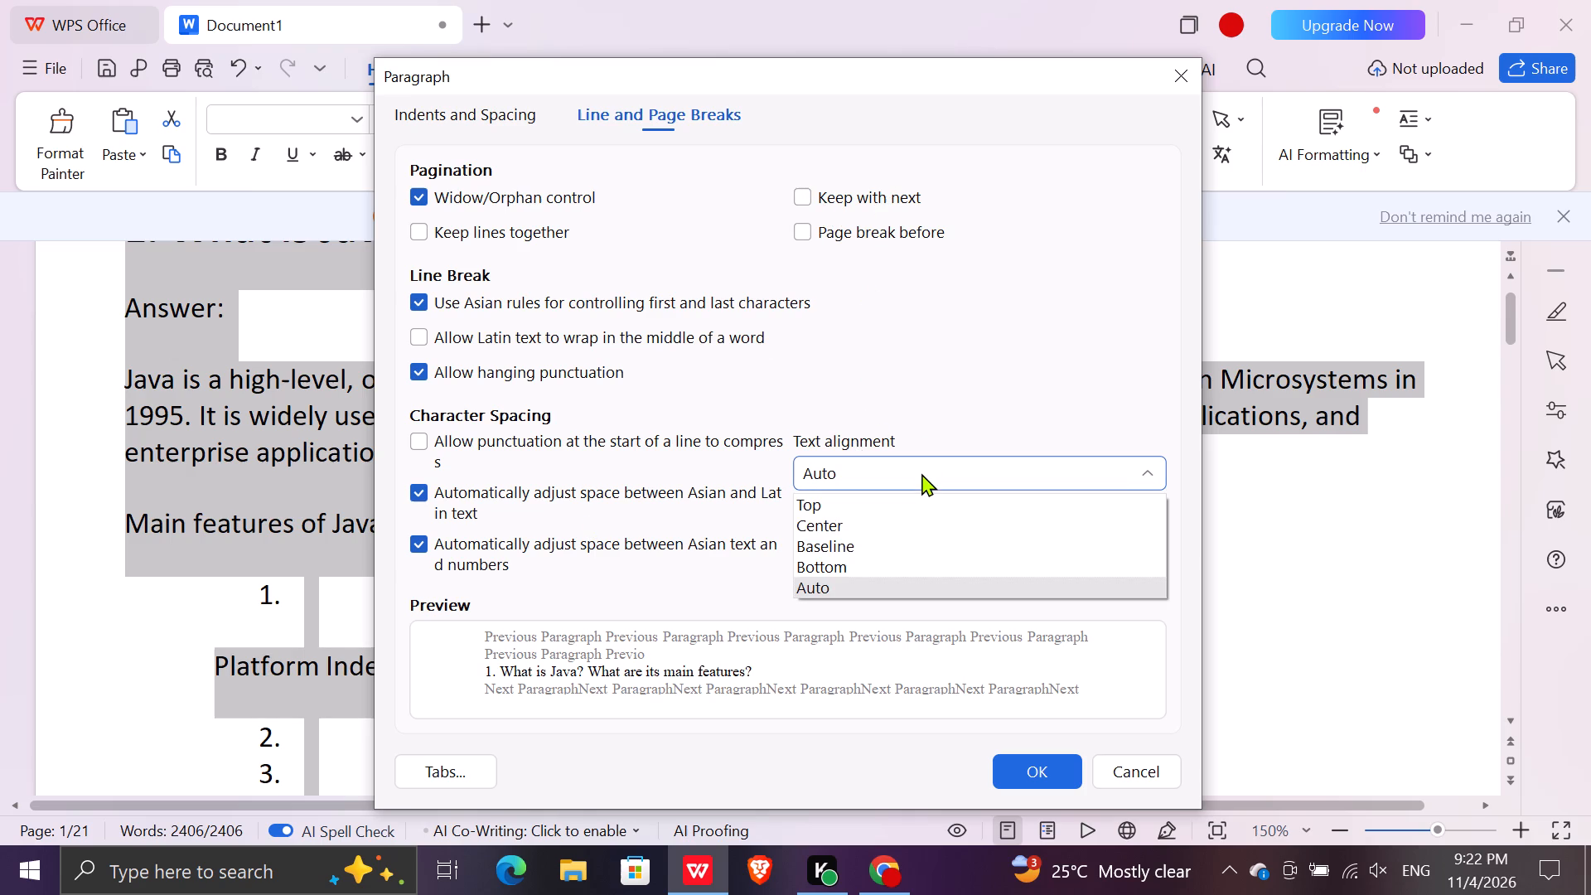
pyautogui.click(902, 514)
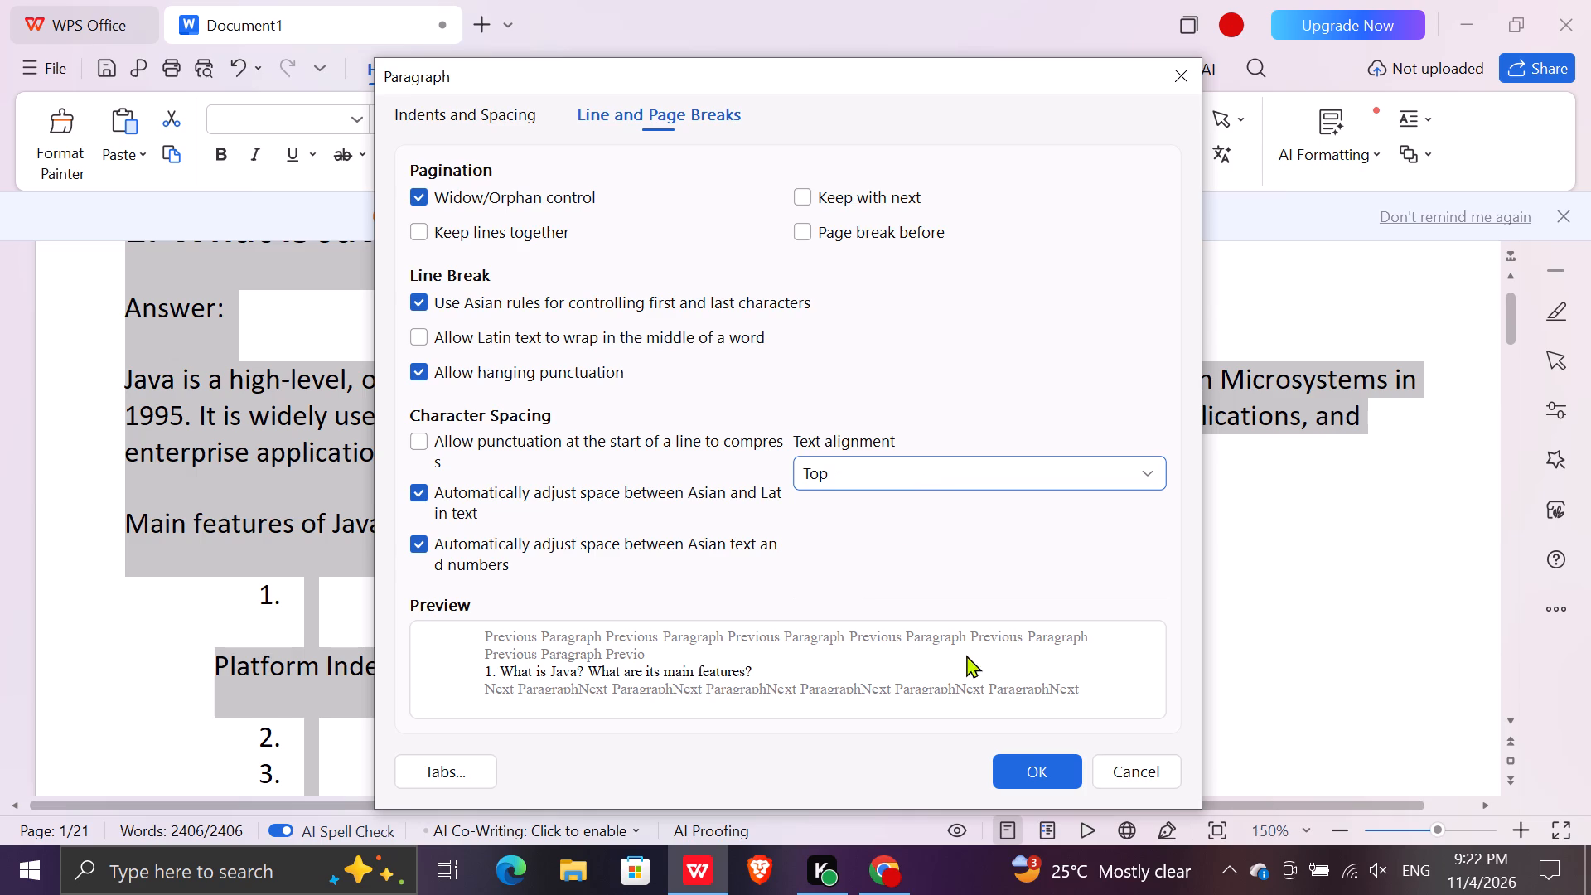
pyautogui.click(1029, 776)
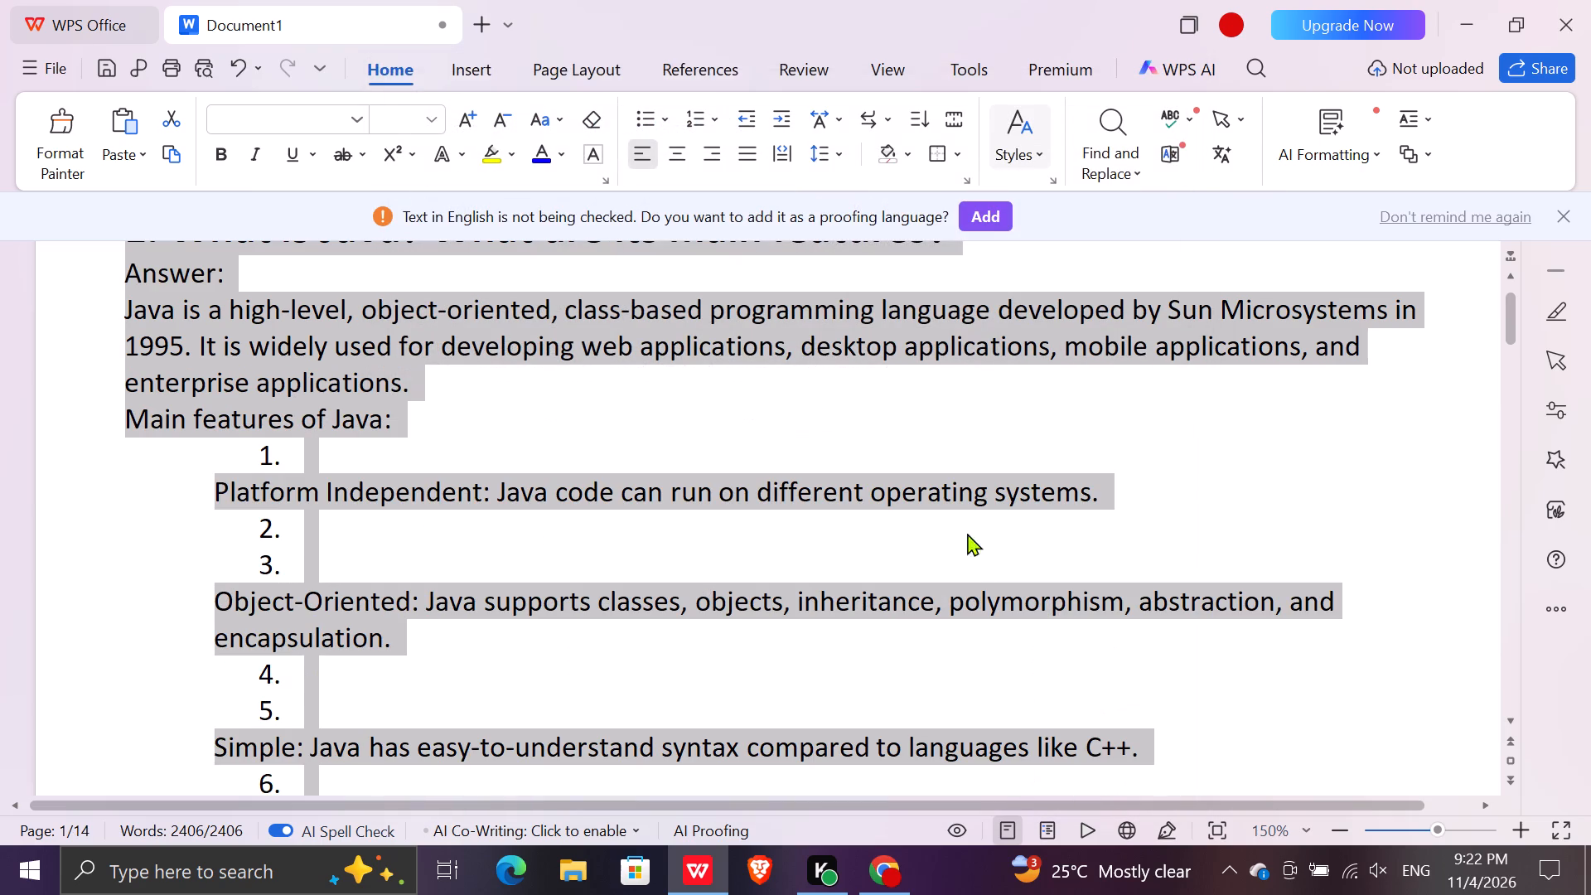
# Remove the left indent from the Platform Independent line under the main features of Java.
pyautogui.click(896, 412)
pyautogui.scroll(19, 896, 412)
pyautogui.scroll(-20, 896, 412)
pyautogui.scroll(-2, 896, 412)
pyautogui.scroll(6, 896, 412)
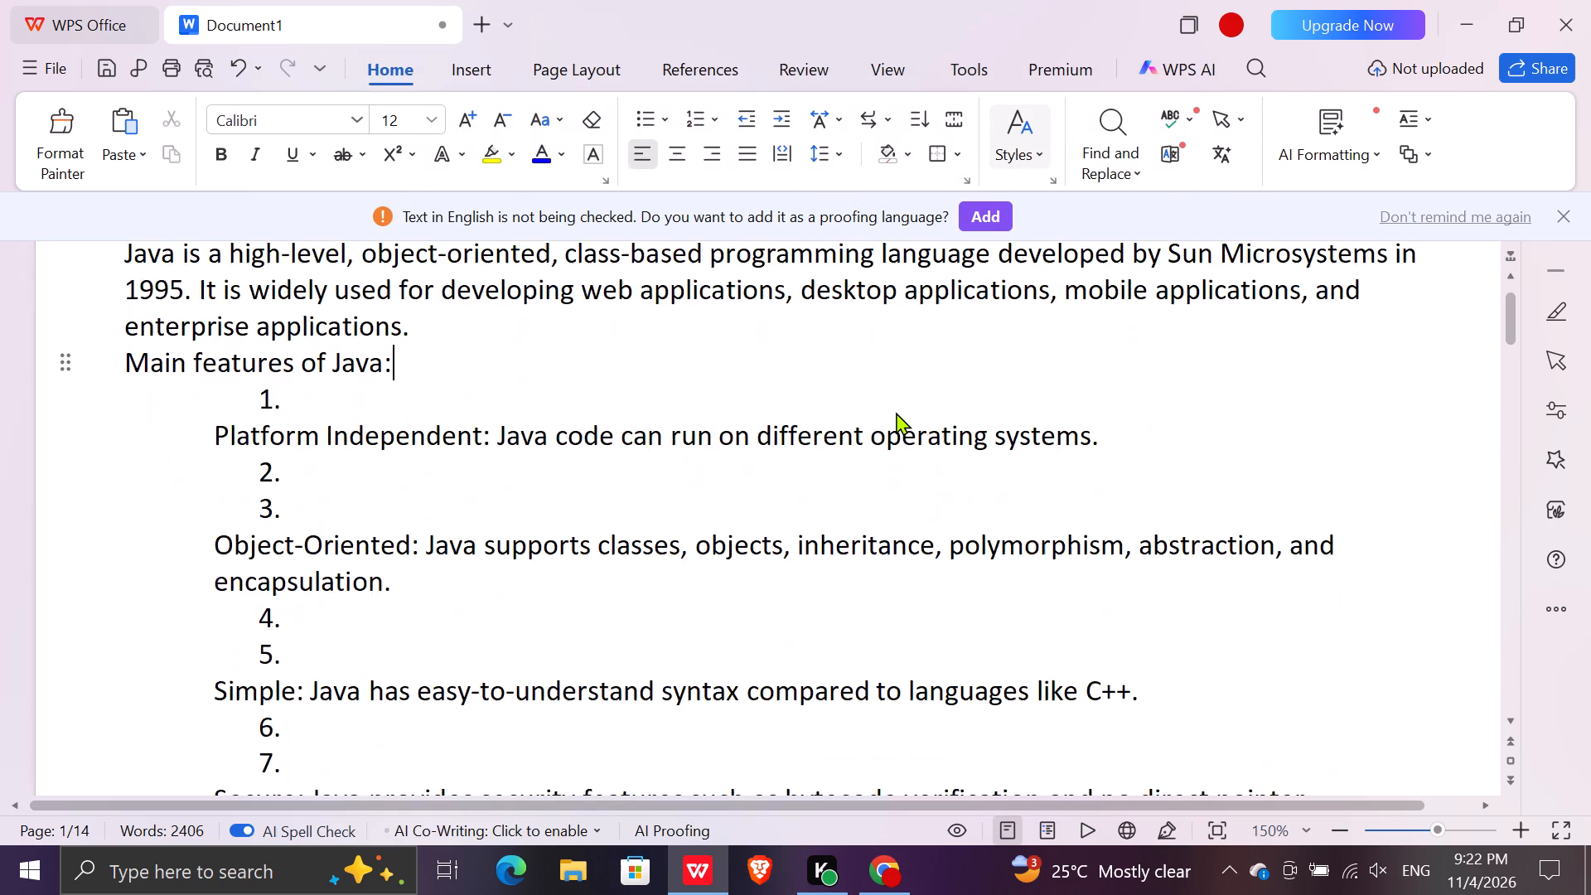
pyautogui.scroll(4, 896, 412)
pyautogui.scroll(-18, 896, 412)
pyautogui.scroll(9, 896, 412)
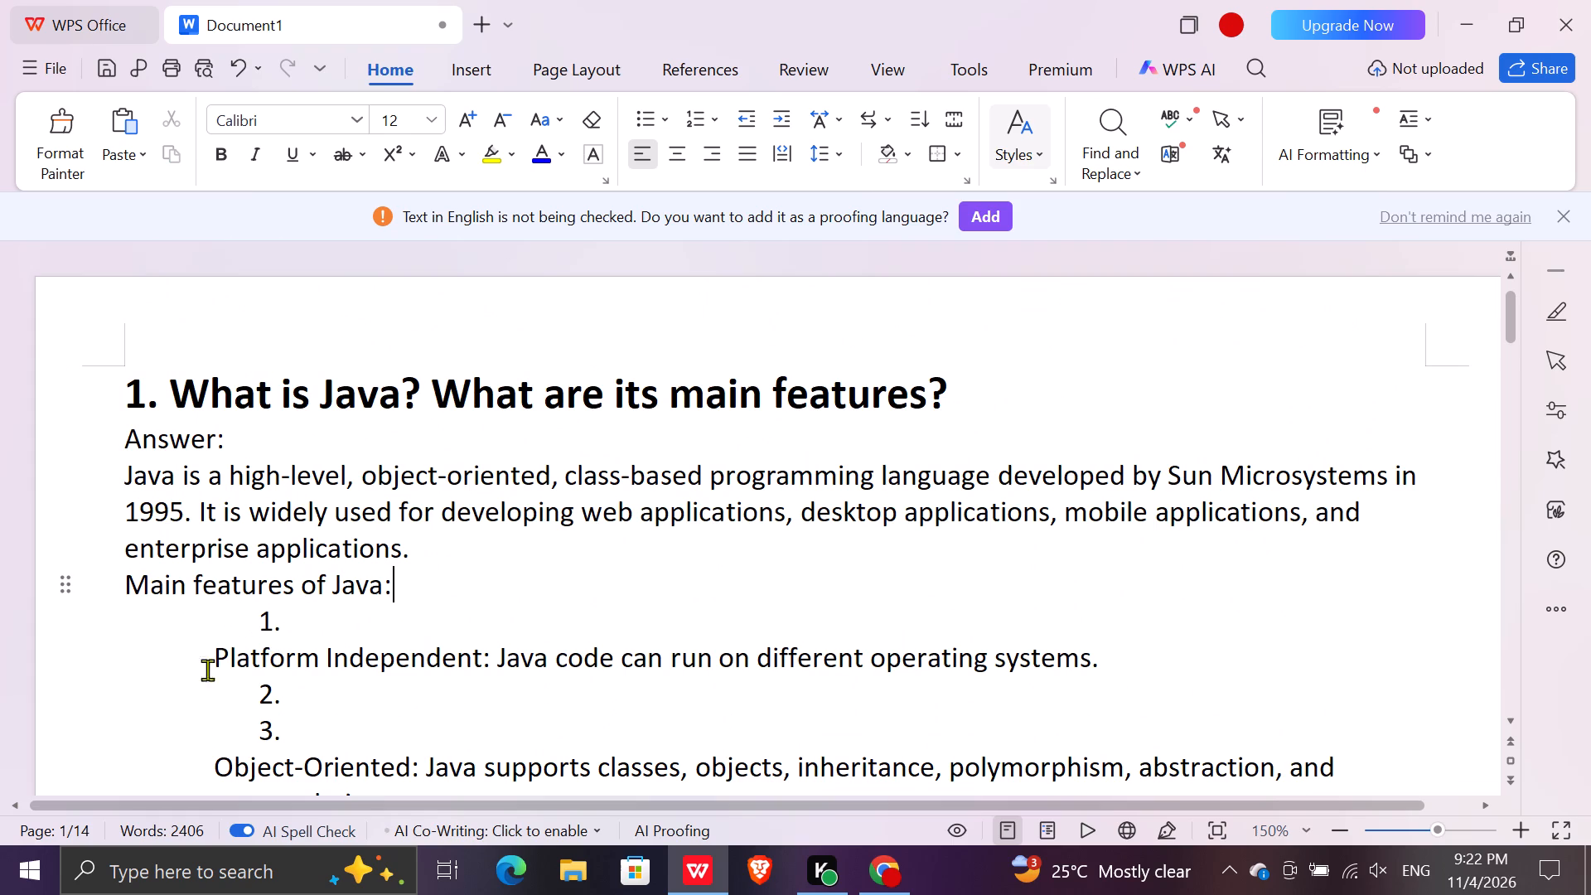
pyautogui.click(222, 670)
pyautogui.press('Left')
pyautogui.press('BackSpace')
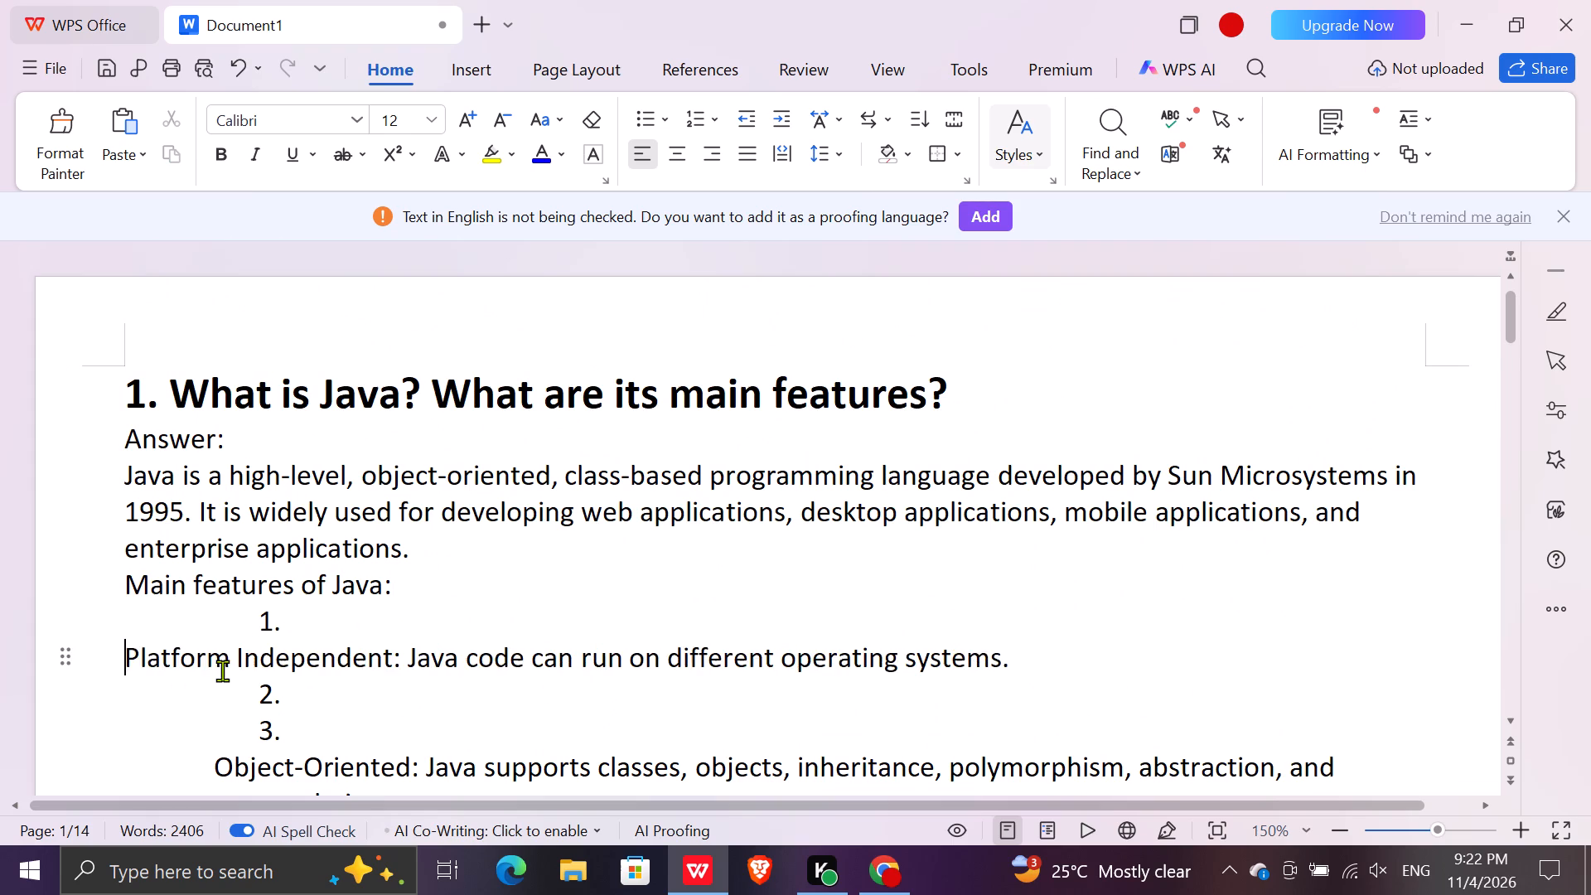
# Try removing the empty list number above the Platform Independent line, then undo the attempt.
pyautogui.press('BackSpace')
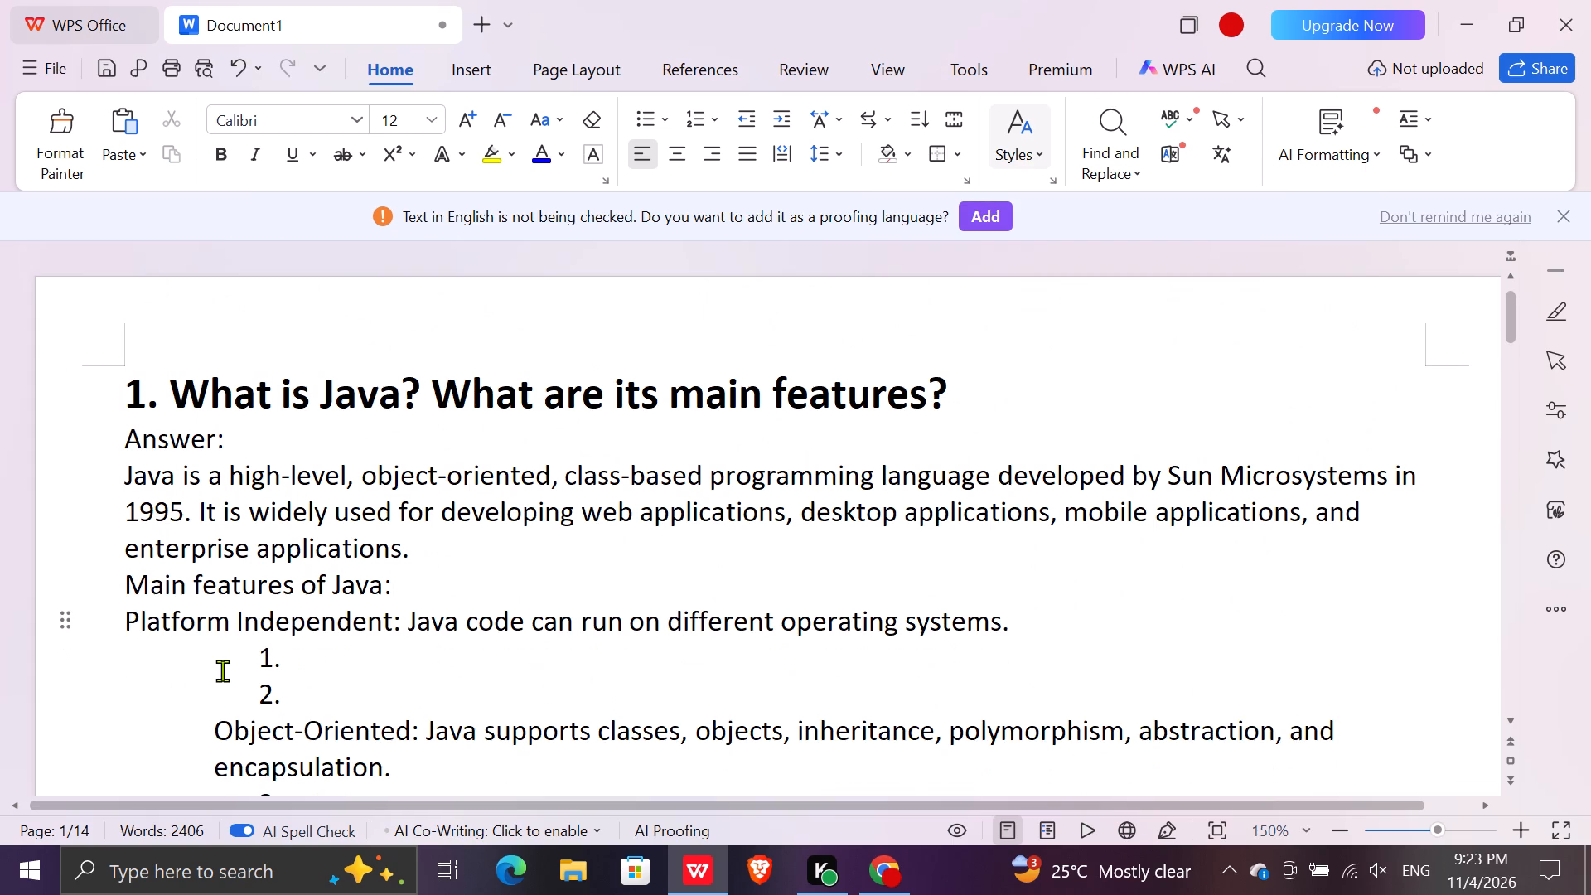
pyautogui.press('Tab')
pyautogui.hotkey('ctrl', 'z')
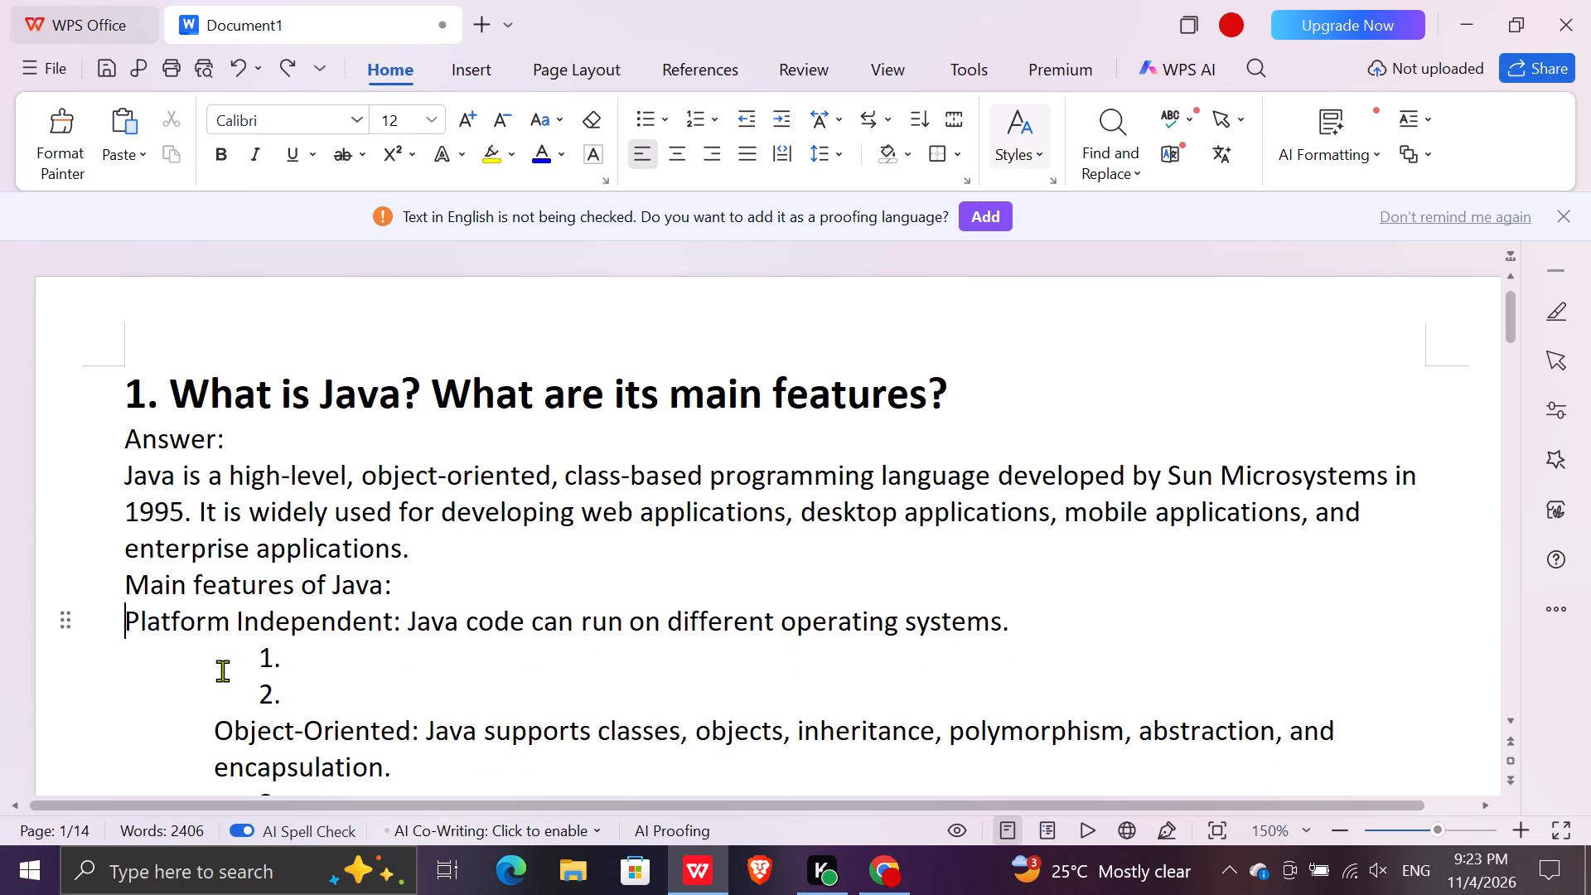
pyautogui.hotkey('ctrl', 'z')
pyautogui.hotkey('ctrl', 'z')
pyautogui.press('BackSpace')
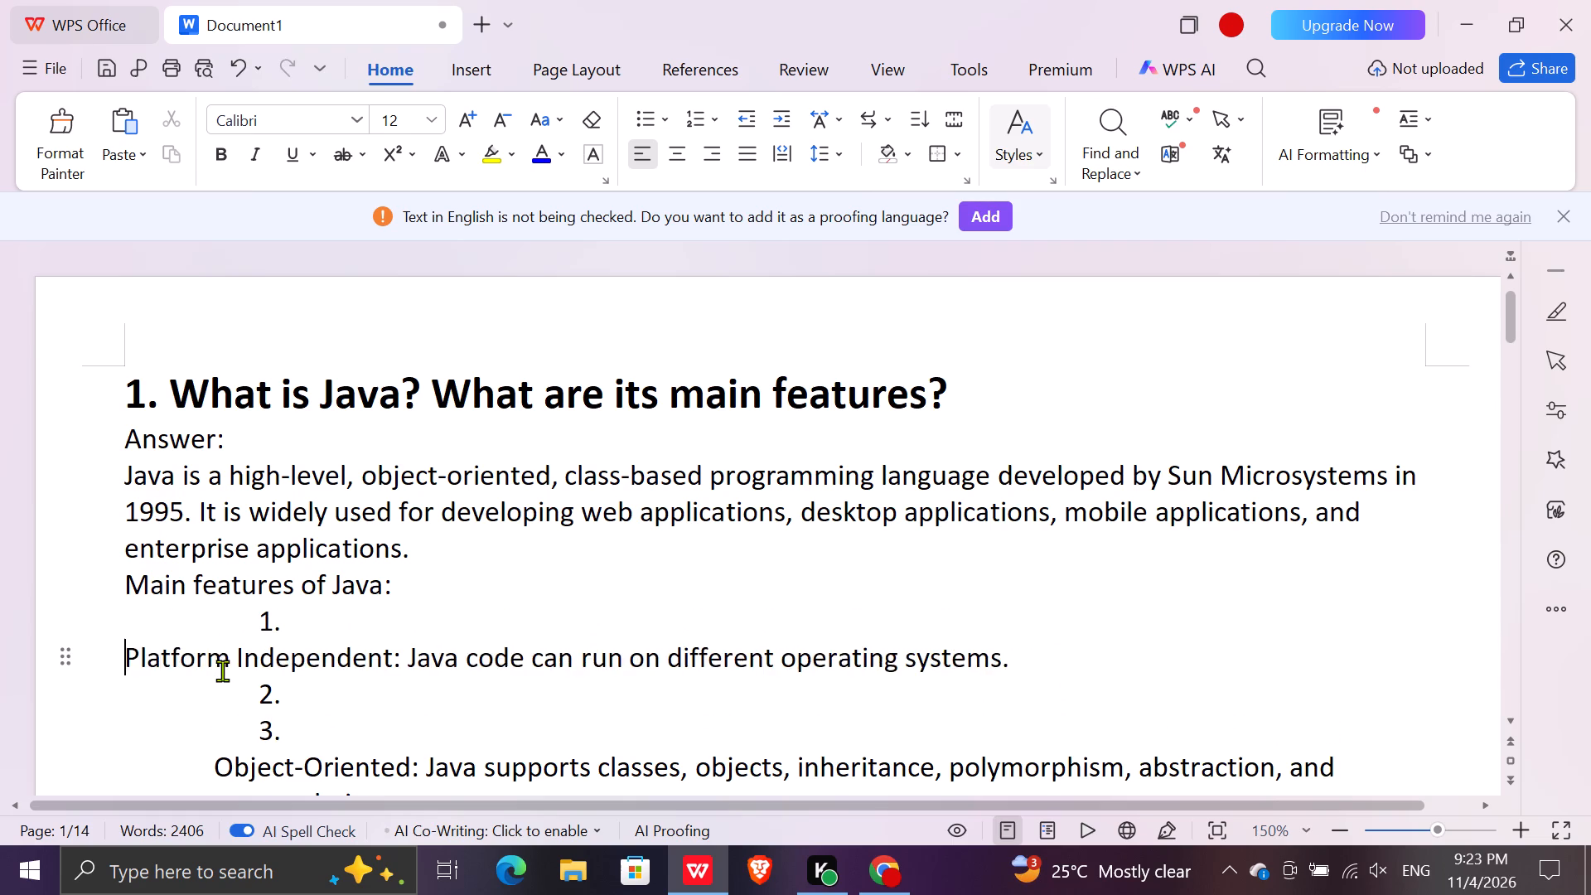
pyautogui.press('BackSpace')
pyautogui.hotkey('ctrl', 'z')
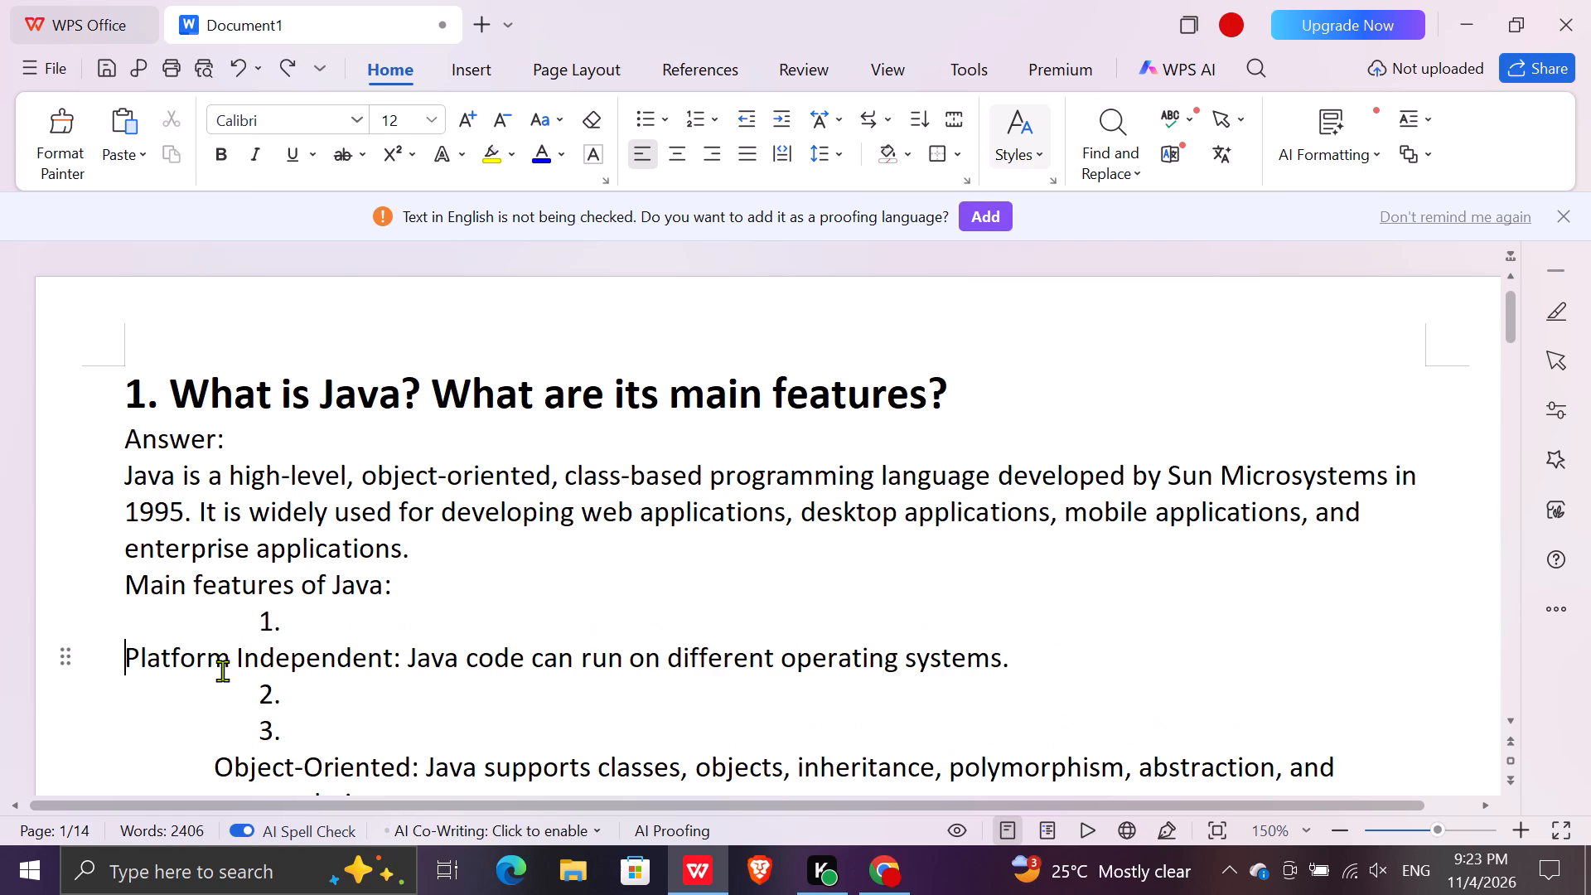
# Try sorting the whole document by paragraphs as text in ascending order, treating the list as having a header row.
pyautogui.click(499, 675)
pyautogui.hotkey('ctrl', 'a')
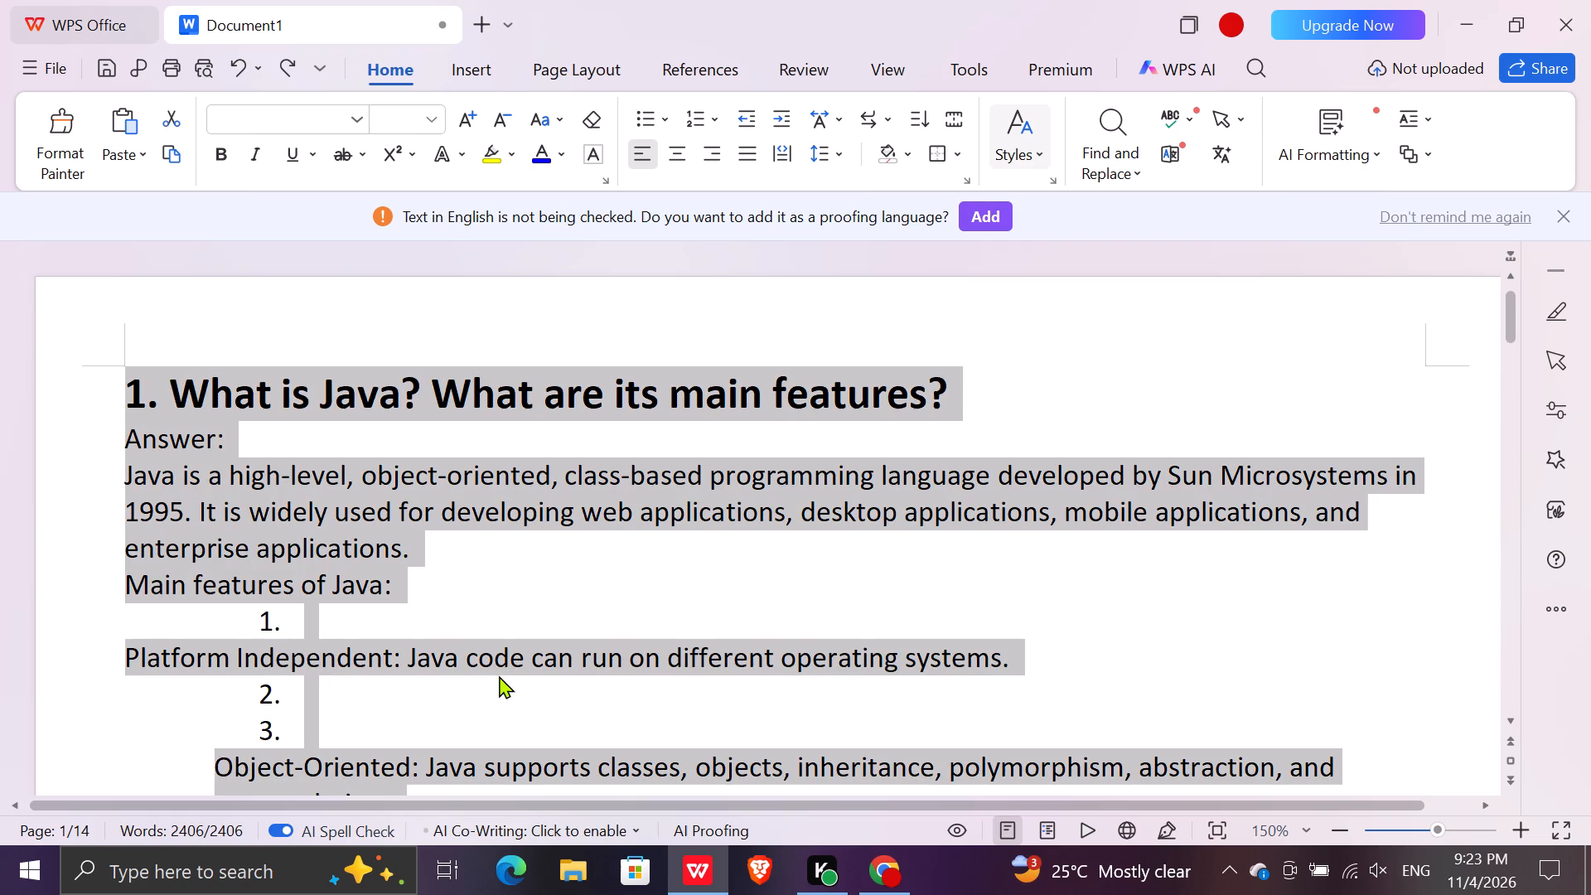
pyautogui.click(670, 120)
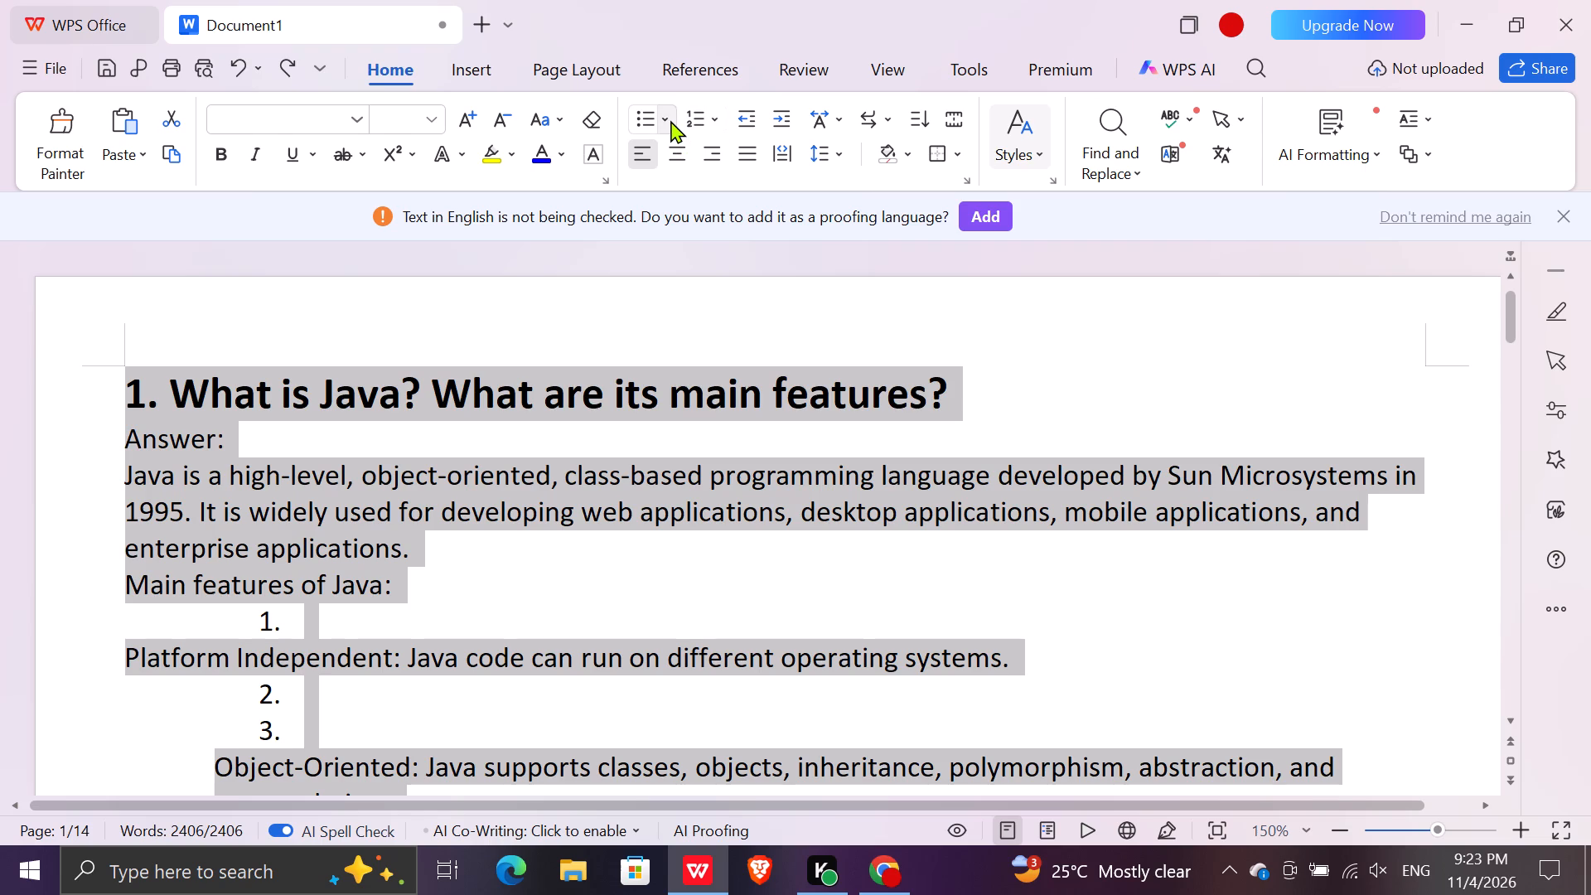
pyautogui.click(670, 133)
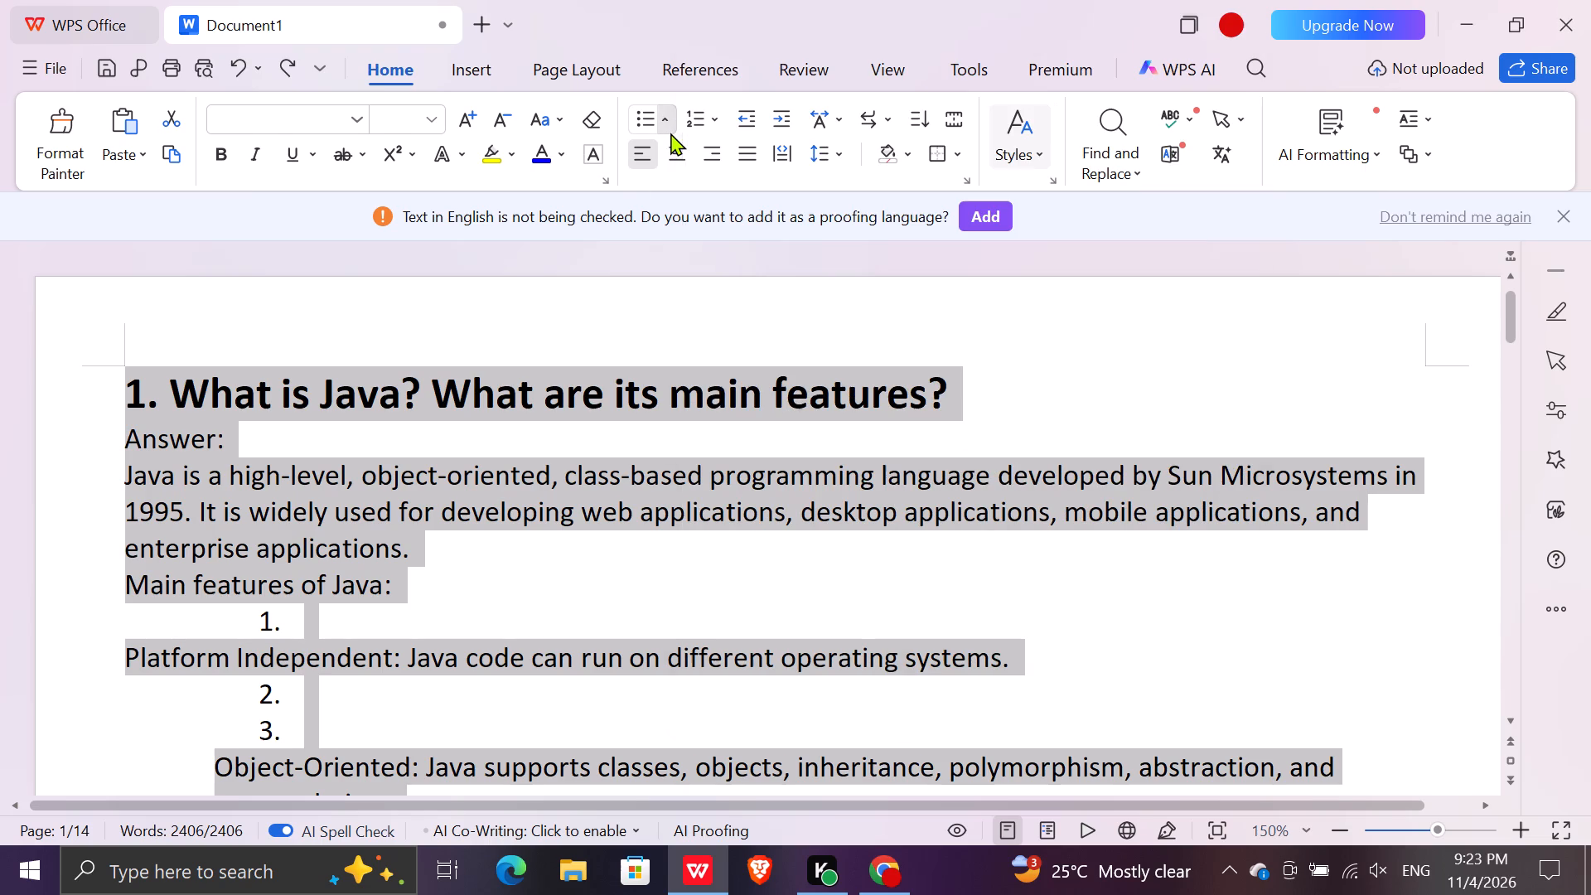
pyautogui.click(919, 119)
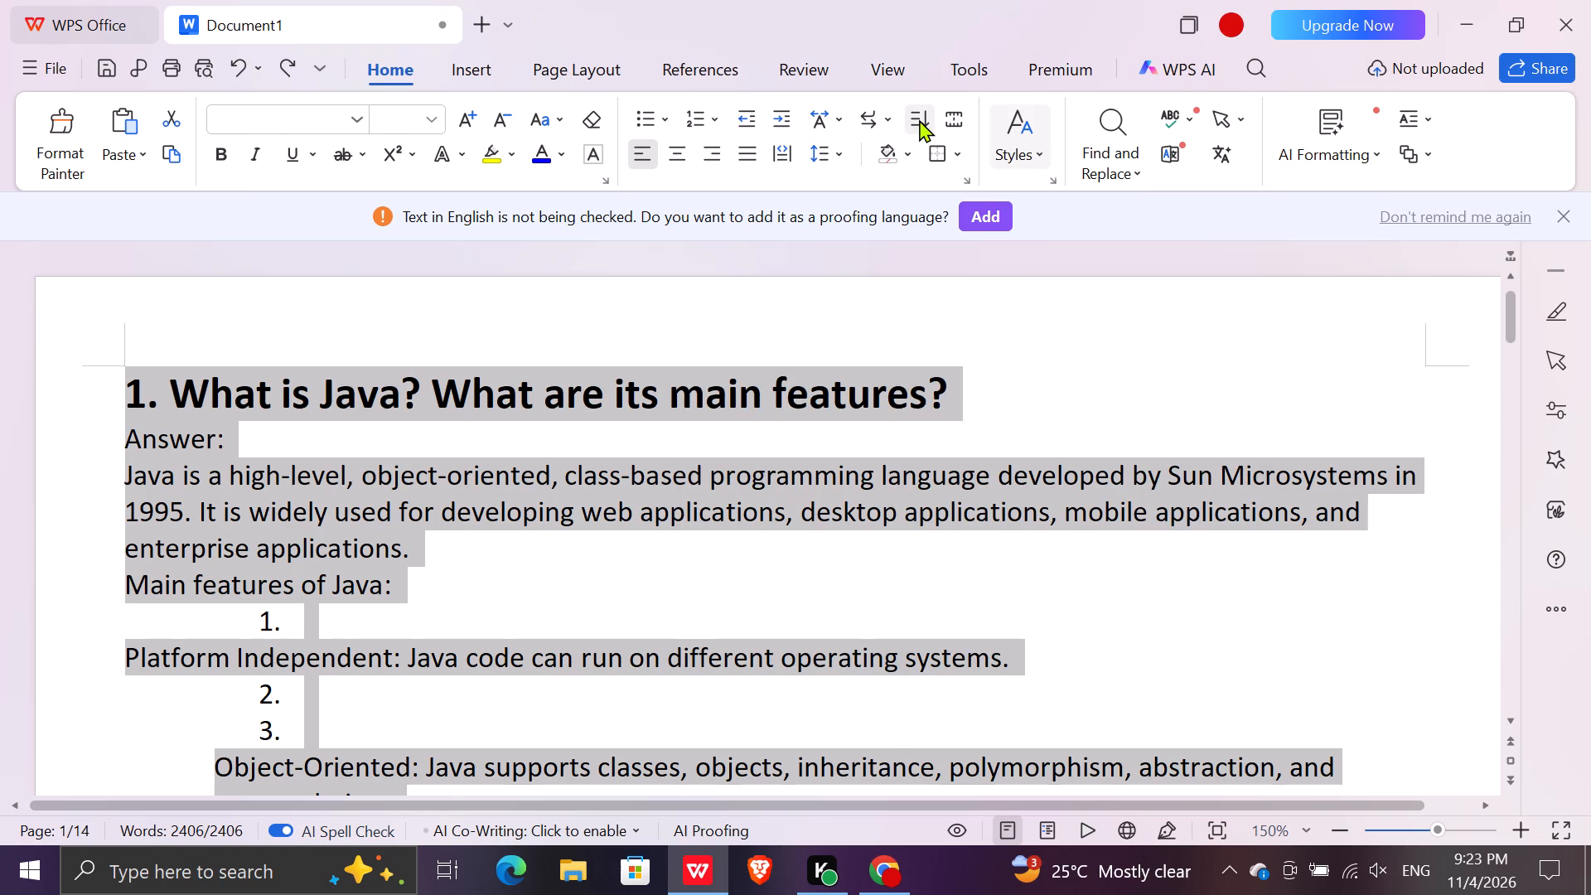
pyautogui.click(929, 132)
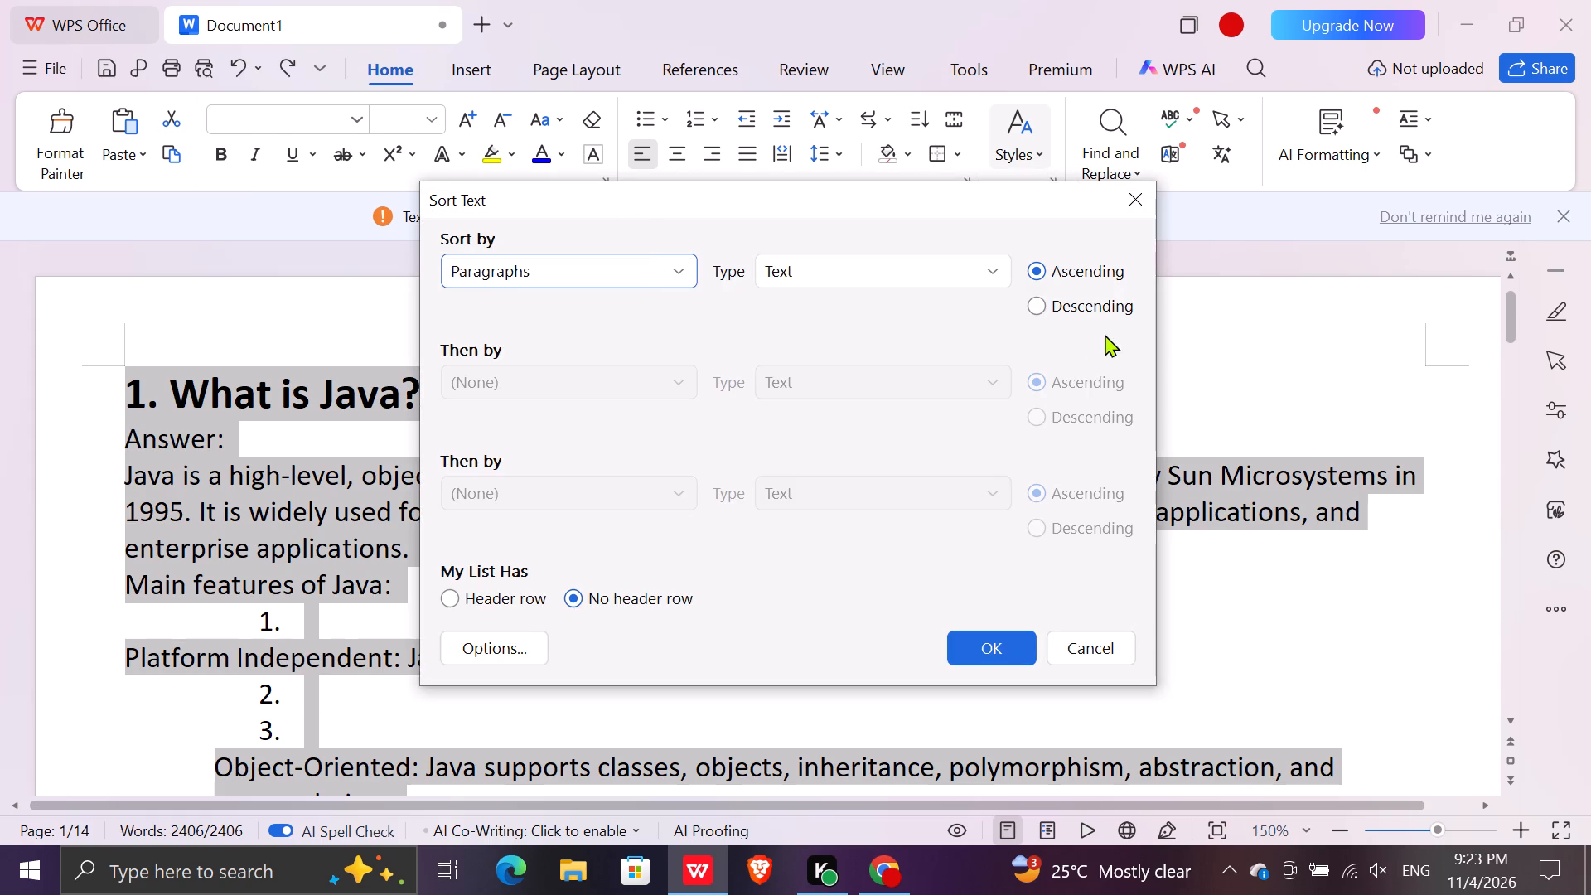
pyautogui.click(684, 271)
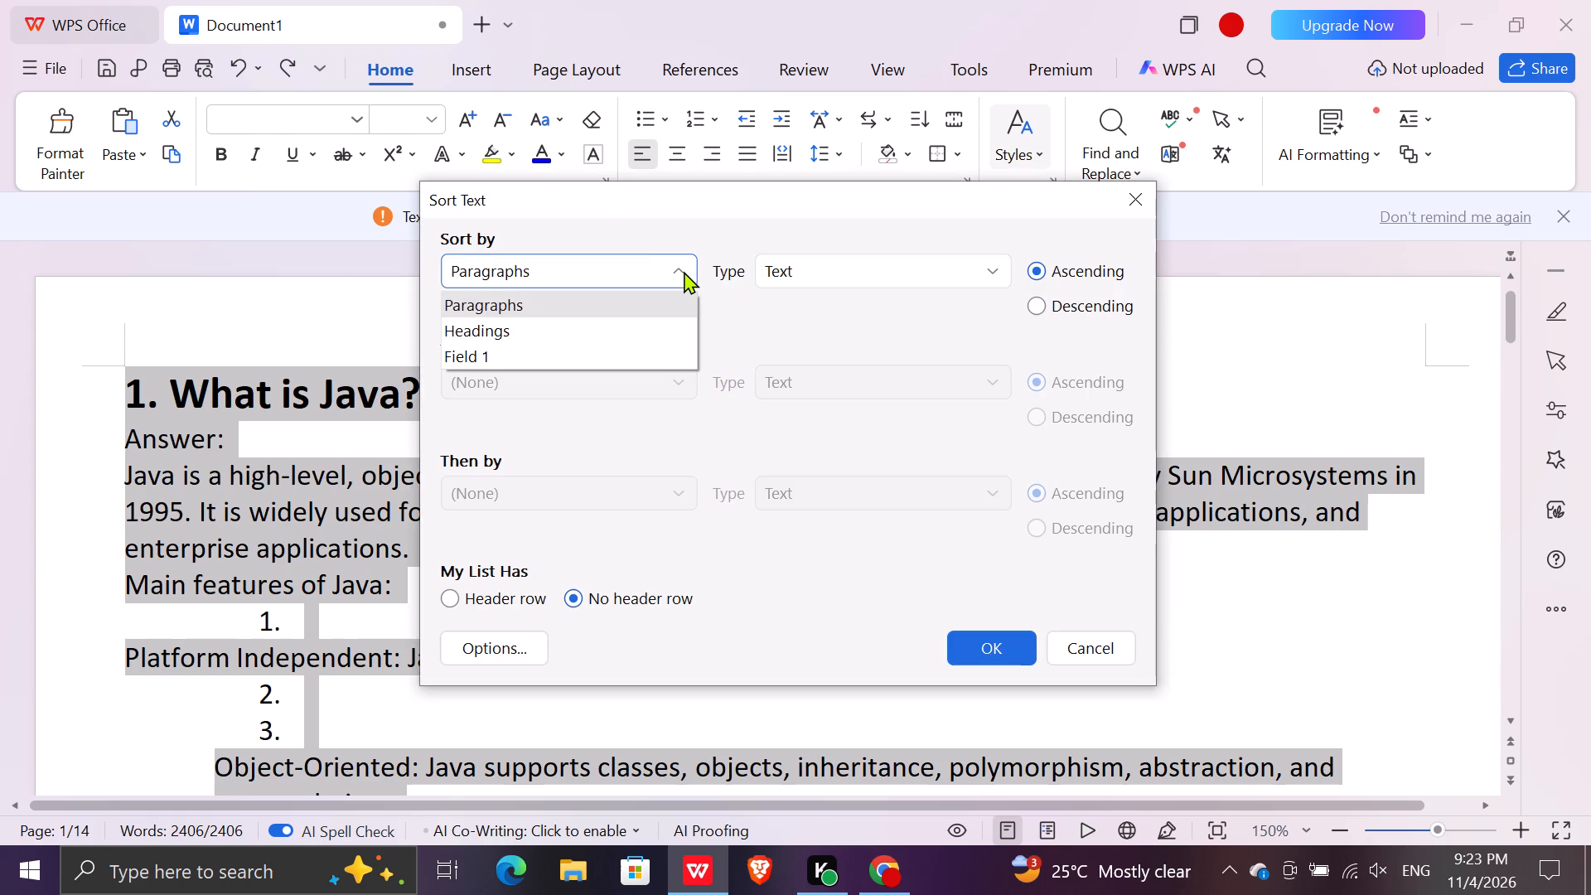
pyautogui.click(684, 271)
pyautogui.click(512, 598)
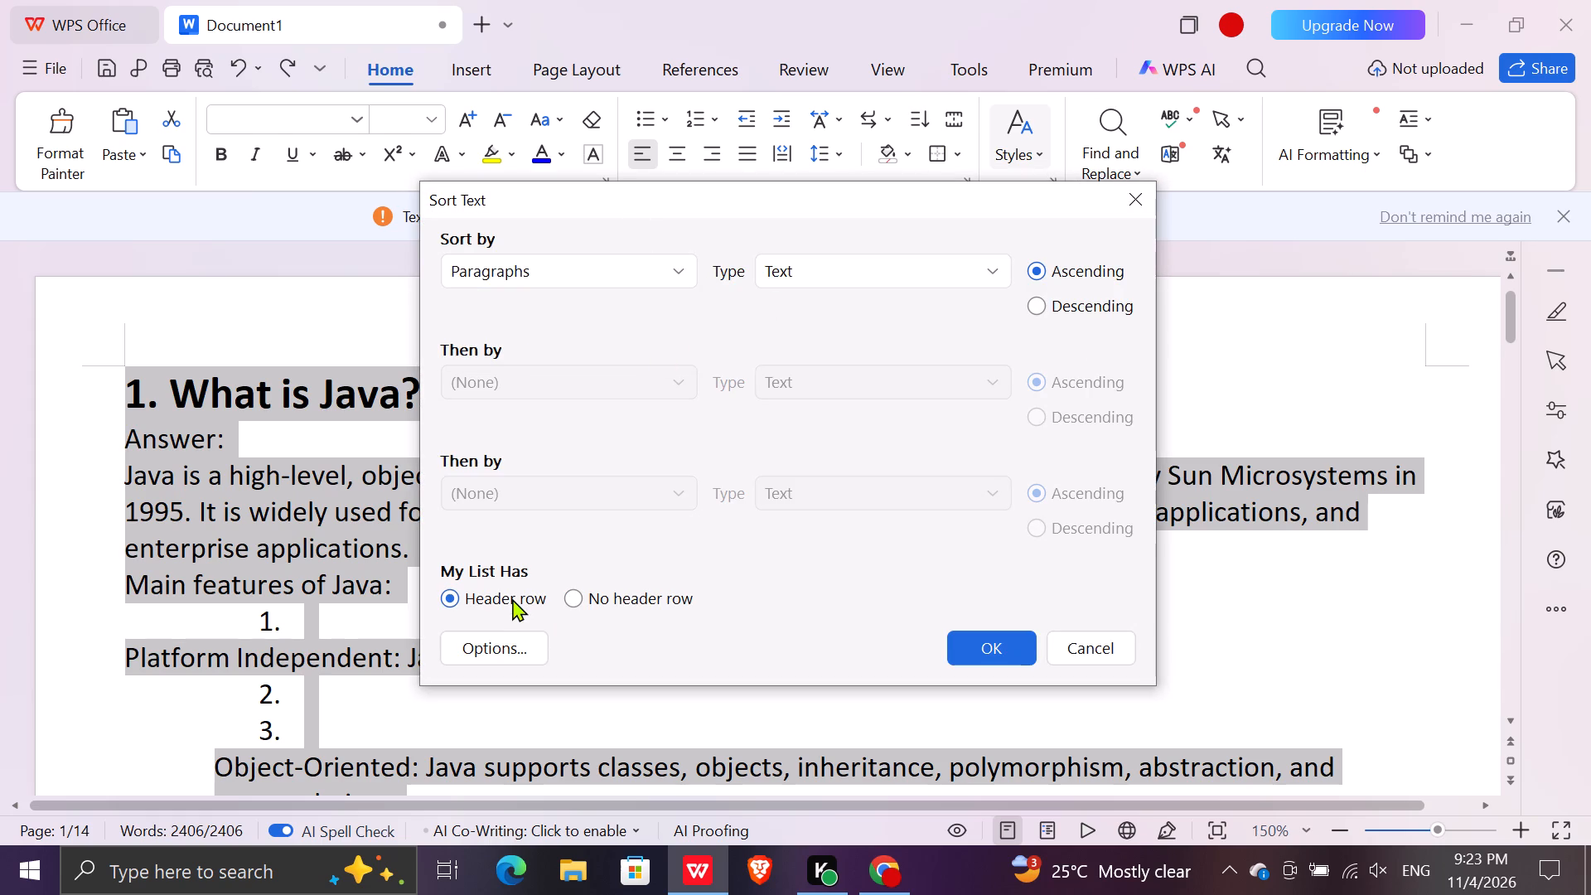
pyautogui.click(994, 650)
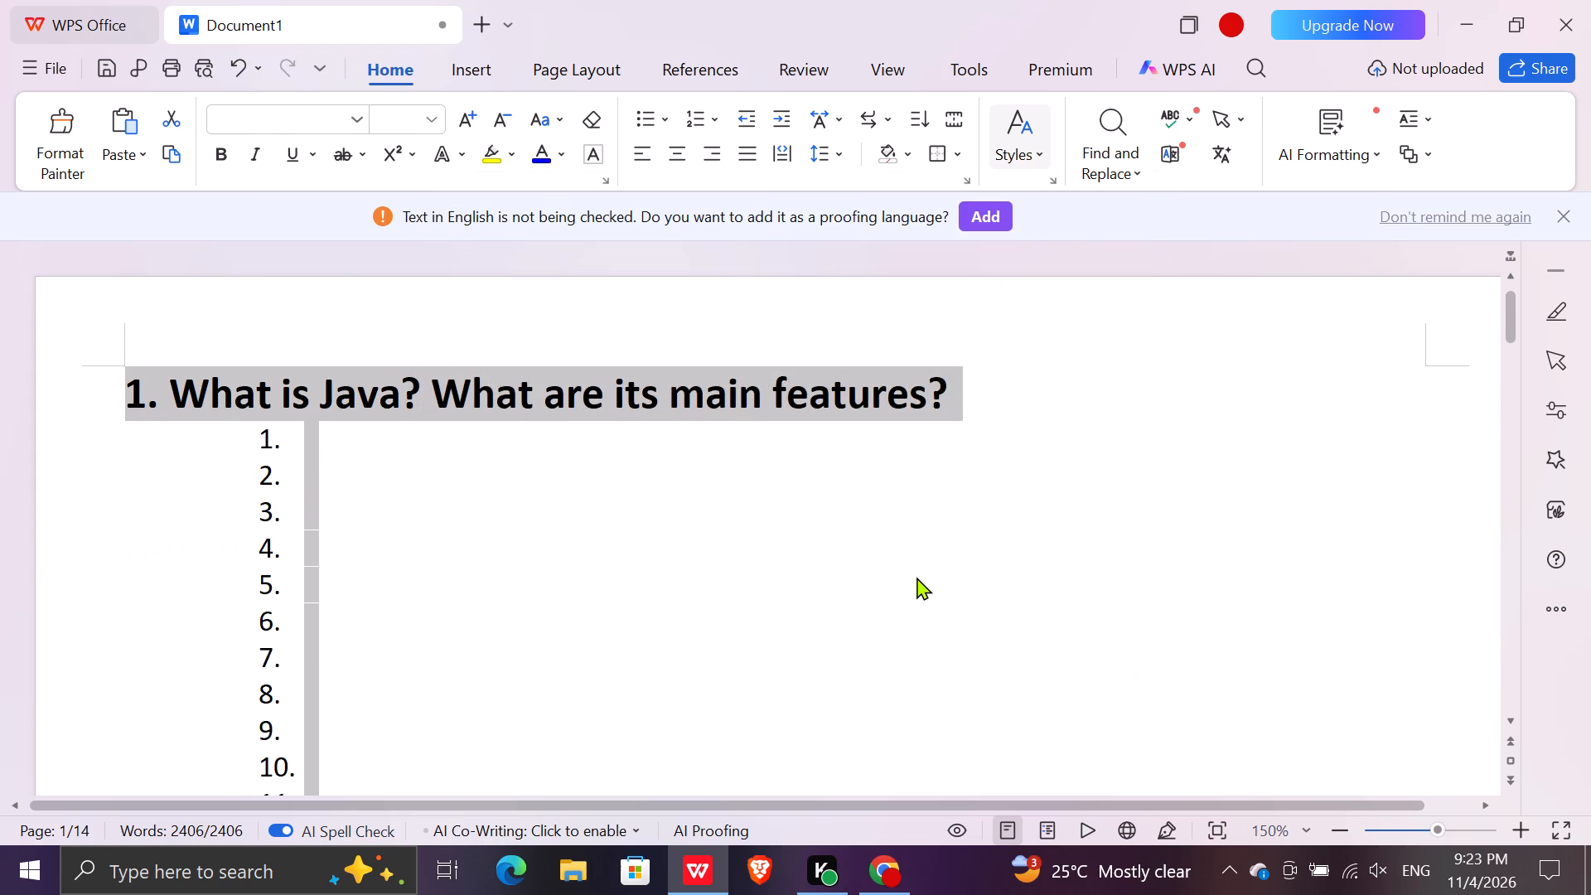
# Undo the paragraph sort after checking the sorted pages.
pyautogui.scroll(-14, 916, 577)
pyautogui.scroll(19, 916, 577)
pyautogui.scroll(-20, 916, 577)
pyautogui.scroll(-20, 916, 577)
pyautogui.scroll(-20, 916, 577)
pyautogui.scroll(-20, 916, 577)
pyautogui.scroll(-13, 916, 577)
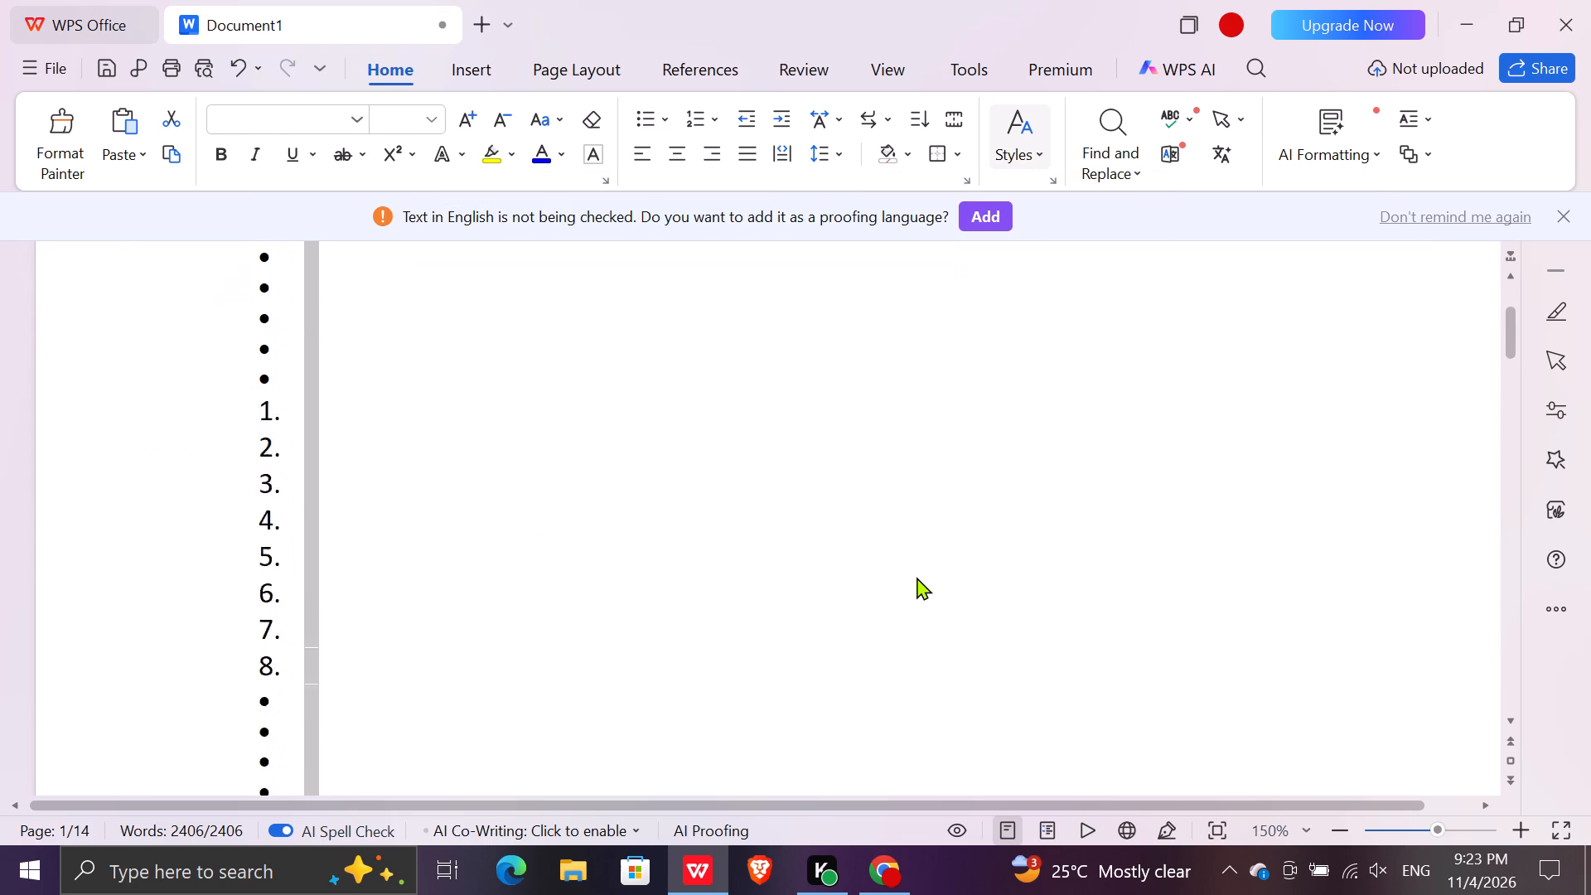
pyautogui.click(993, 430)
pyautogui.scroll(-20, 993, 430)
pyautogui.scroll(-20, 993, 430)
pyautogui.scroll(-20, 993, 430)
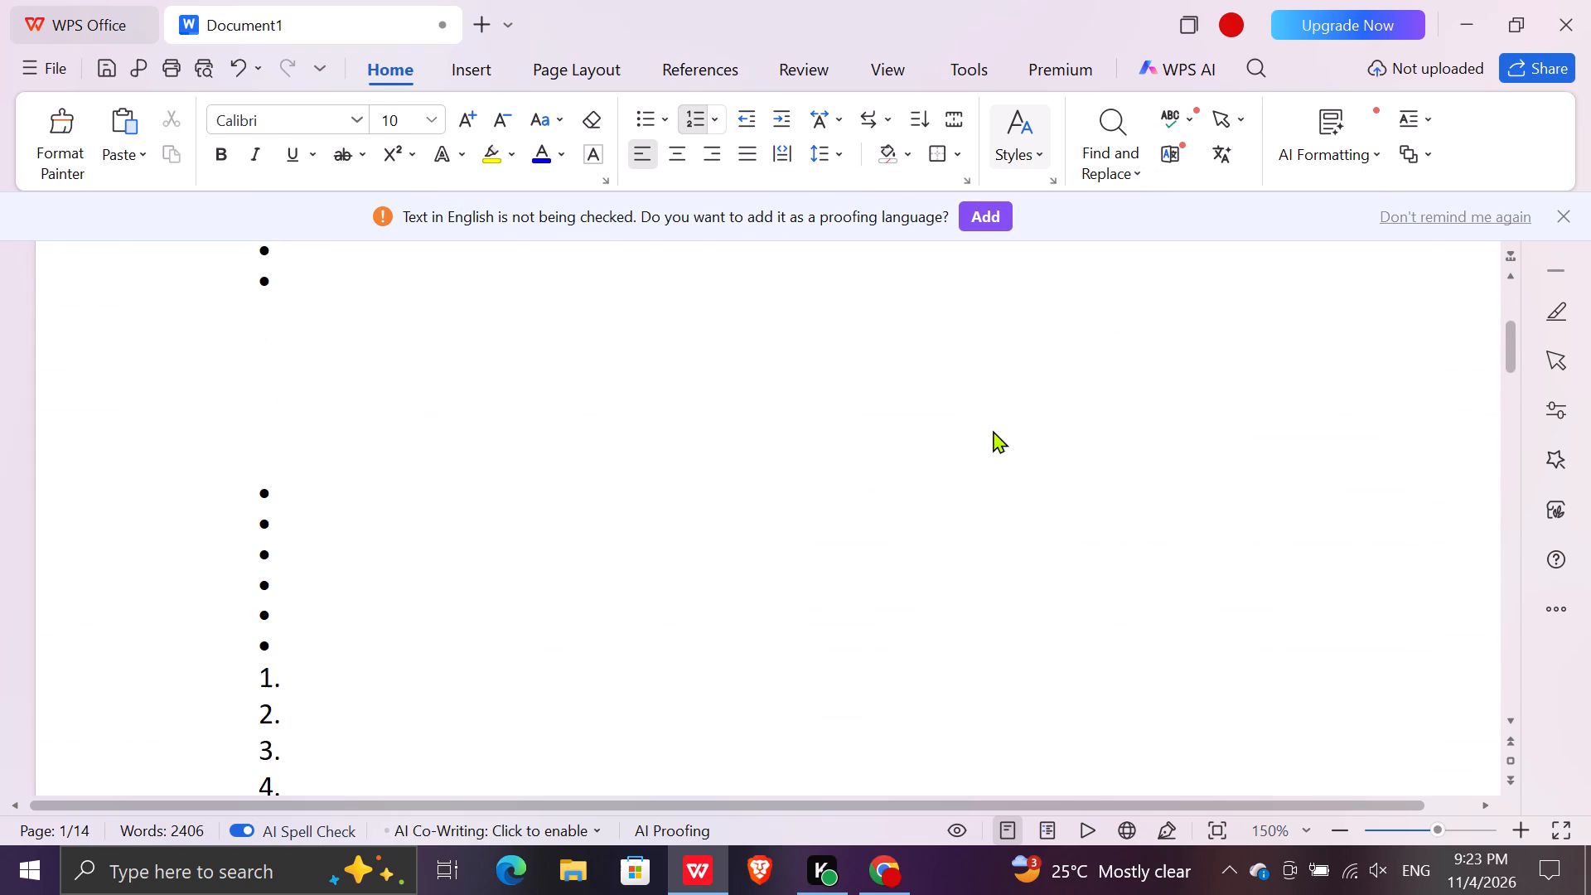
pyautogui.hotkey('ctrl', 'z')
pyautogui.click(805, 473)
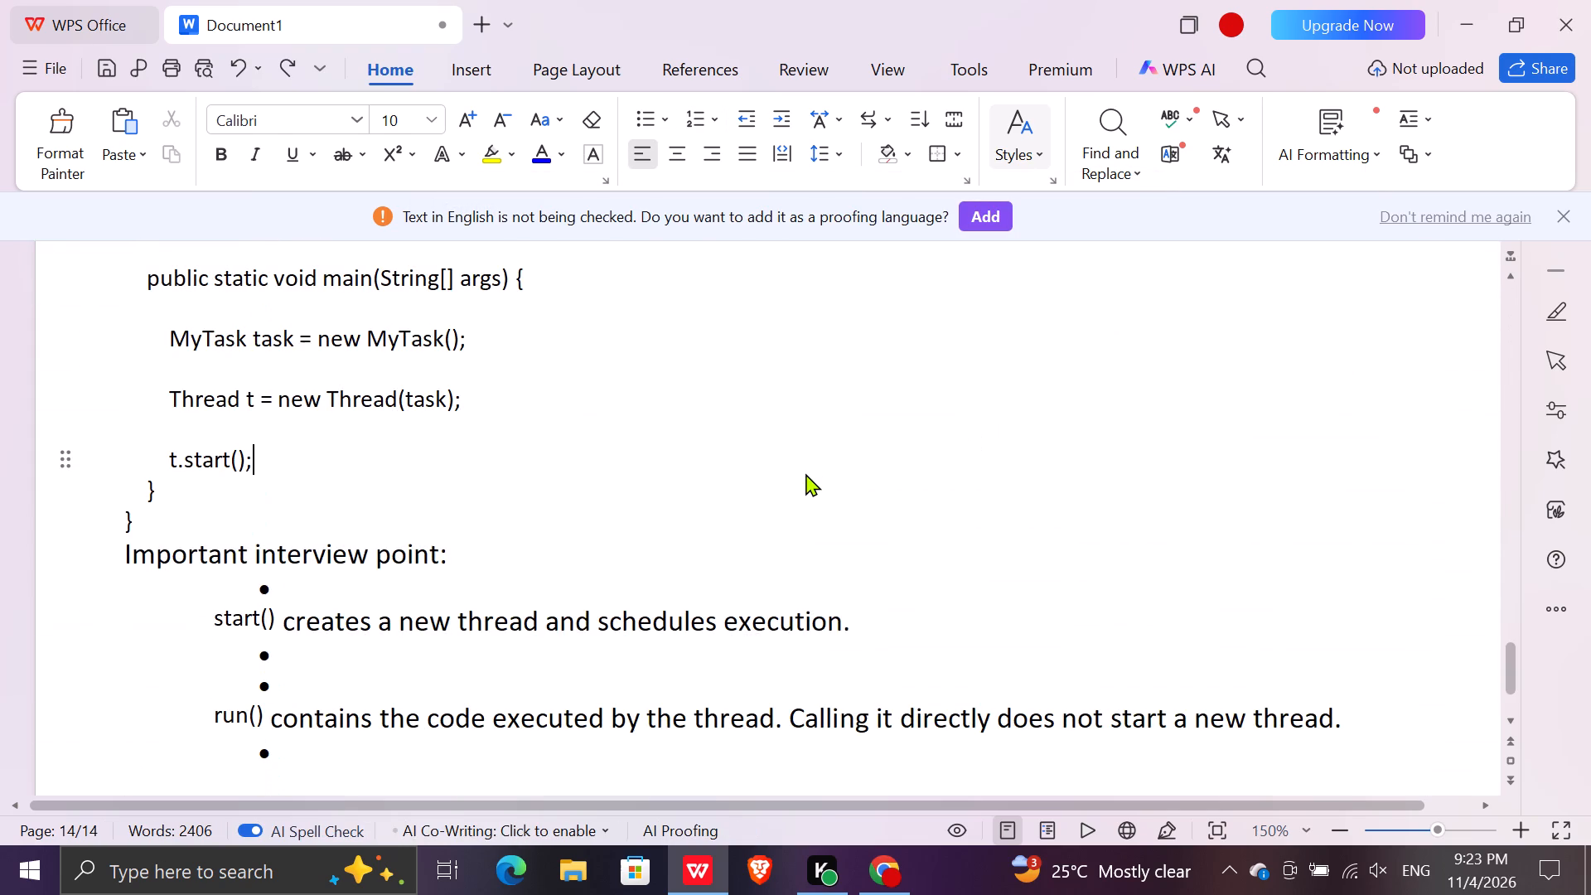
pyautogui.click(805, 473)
# Dismiss the notice about adding English as a proofing language.
pyautogui.scroll(20, 805, 473)
pyautogui.scroll(20, 805, 473)
pyautogui.scroll(20, 805, 473)
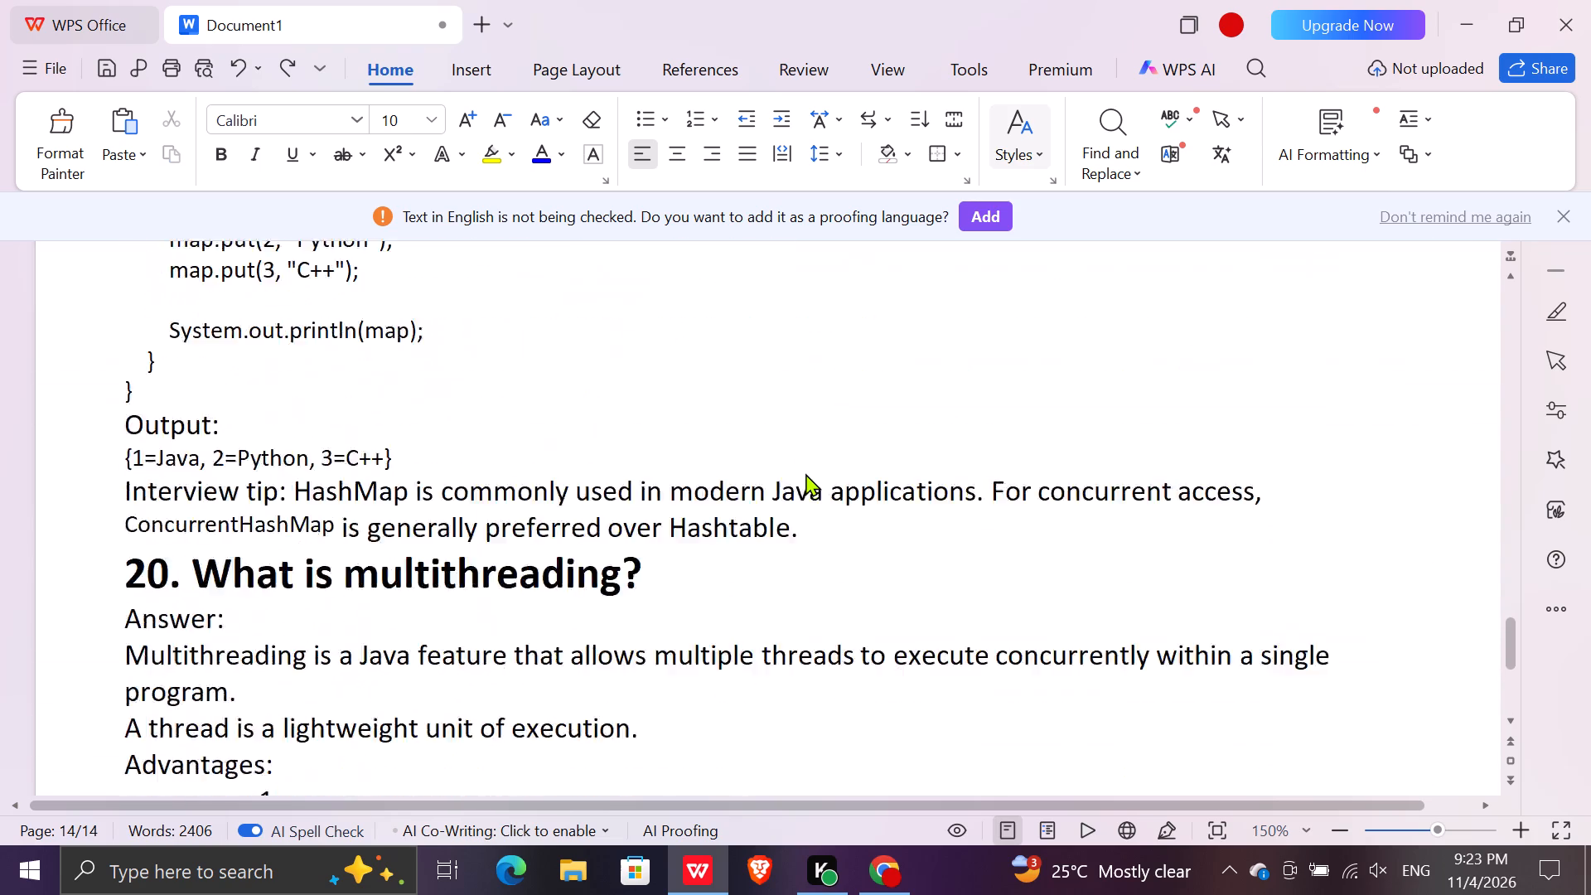
pyautogui.scroll(20, 805, 473)
pyautogui.scroll(20, 805, 473)
pyautogui.scroll(20, 805, 473)
pyautogui.click(1558, 218)
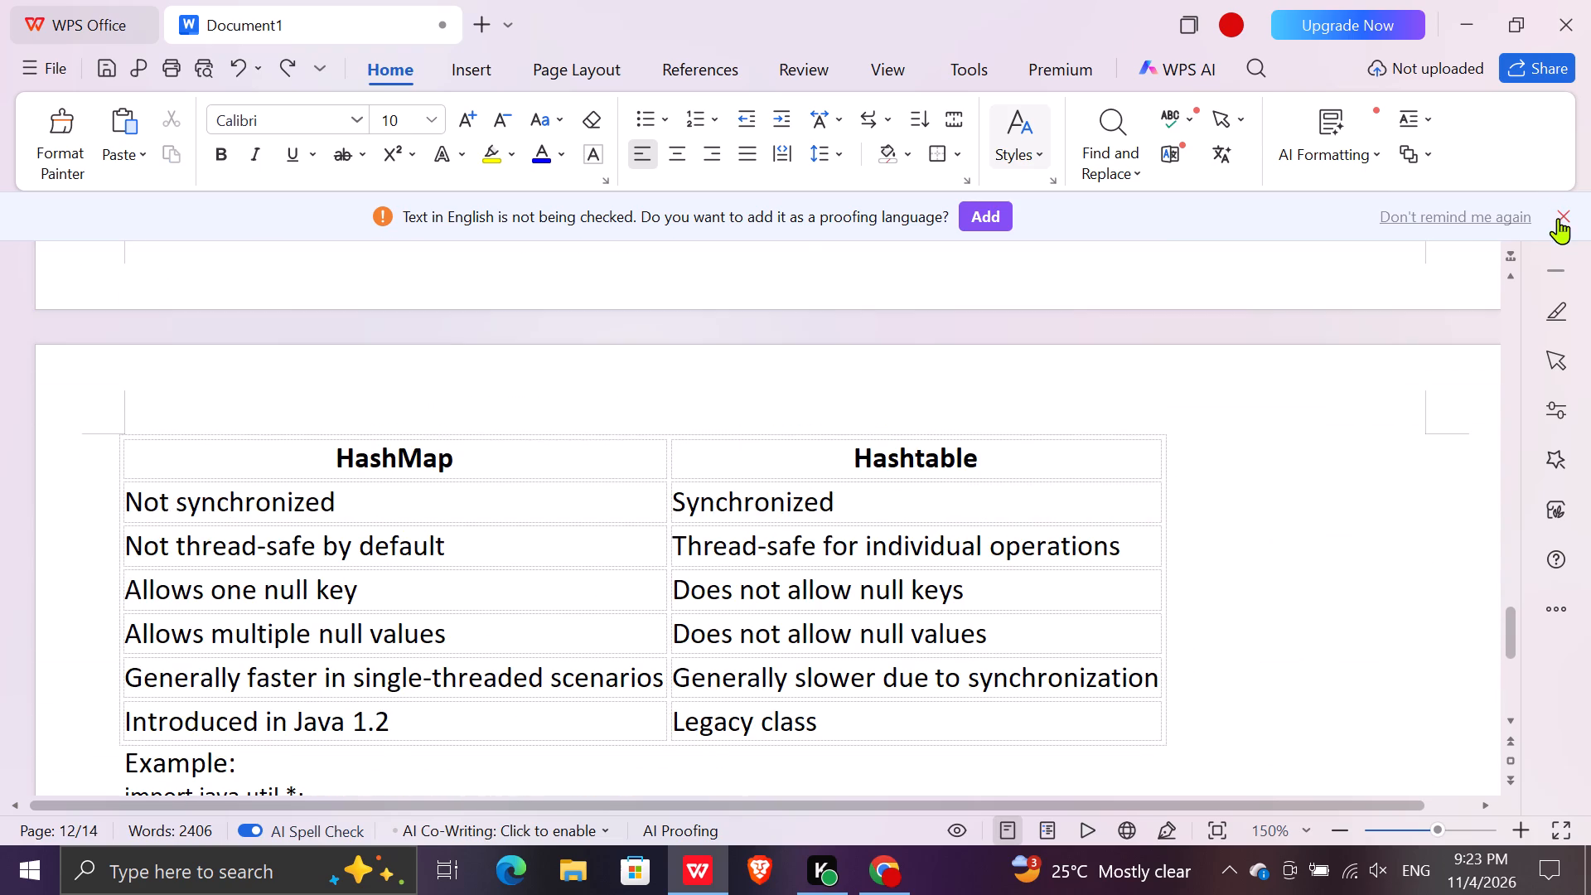
# Examine the formatting of the answers and their lists from the Collections questions back to question 1.
pyautogui.scroll(20, 1019, 439)
pyautogui.scroll(20, 1019, 439)
pyautogui.scroll(20, 1019, 439)
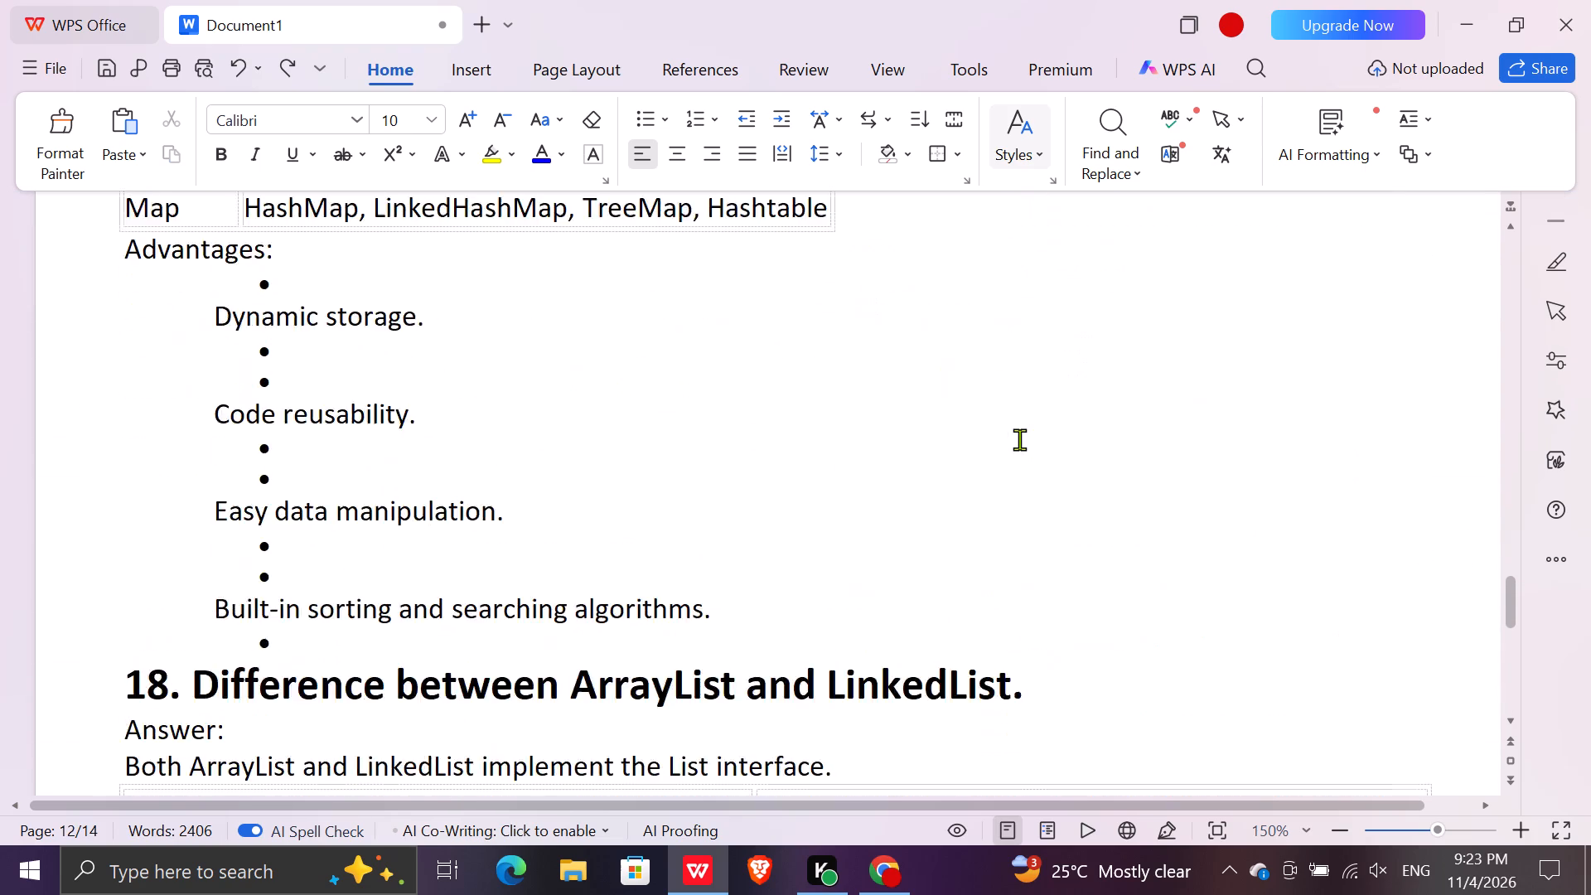
pyautogui.scroll(20, 1019, 439)
pyautogui.scroll(20, 1019, 439)
pyautogui.scroll(20, 1019, 439)
pyautogui.scroll(-20, 1019, 439)
pyautogui.scroll(-5, 1019, 439)
pyautogui.scroll(-20, 1019, 439)
pyautogui.scroll(-12, 1019, 439)
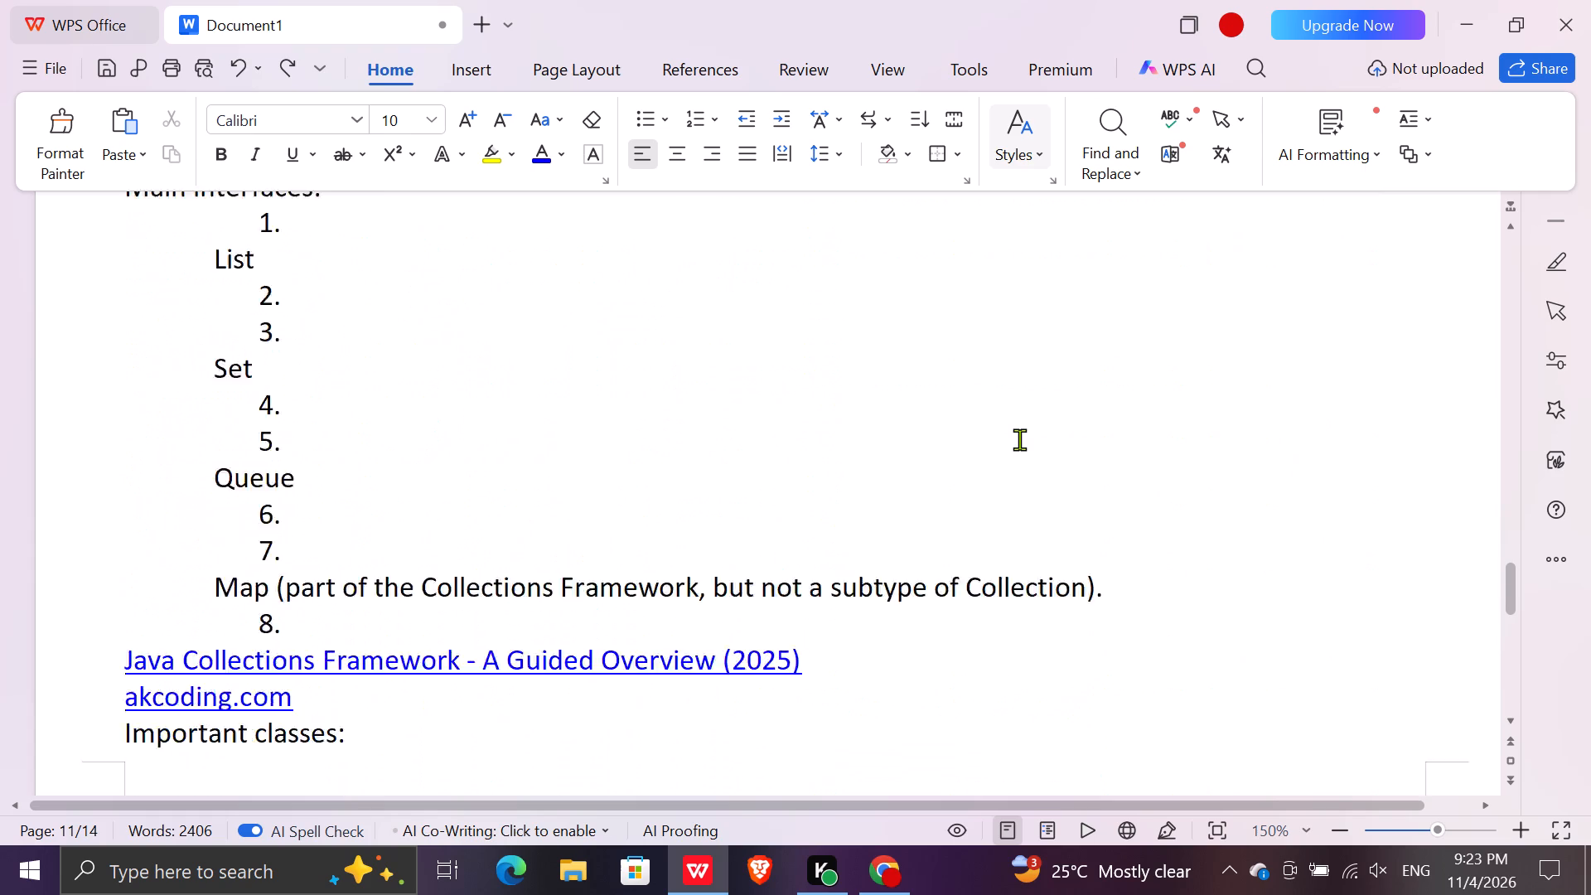
pyautogui.scroll(-2, 1019, 439)
pyautogui.scroll(17, 766, 473)
pyautogui.scroll(17, 766, 473)
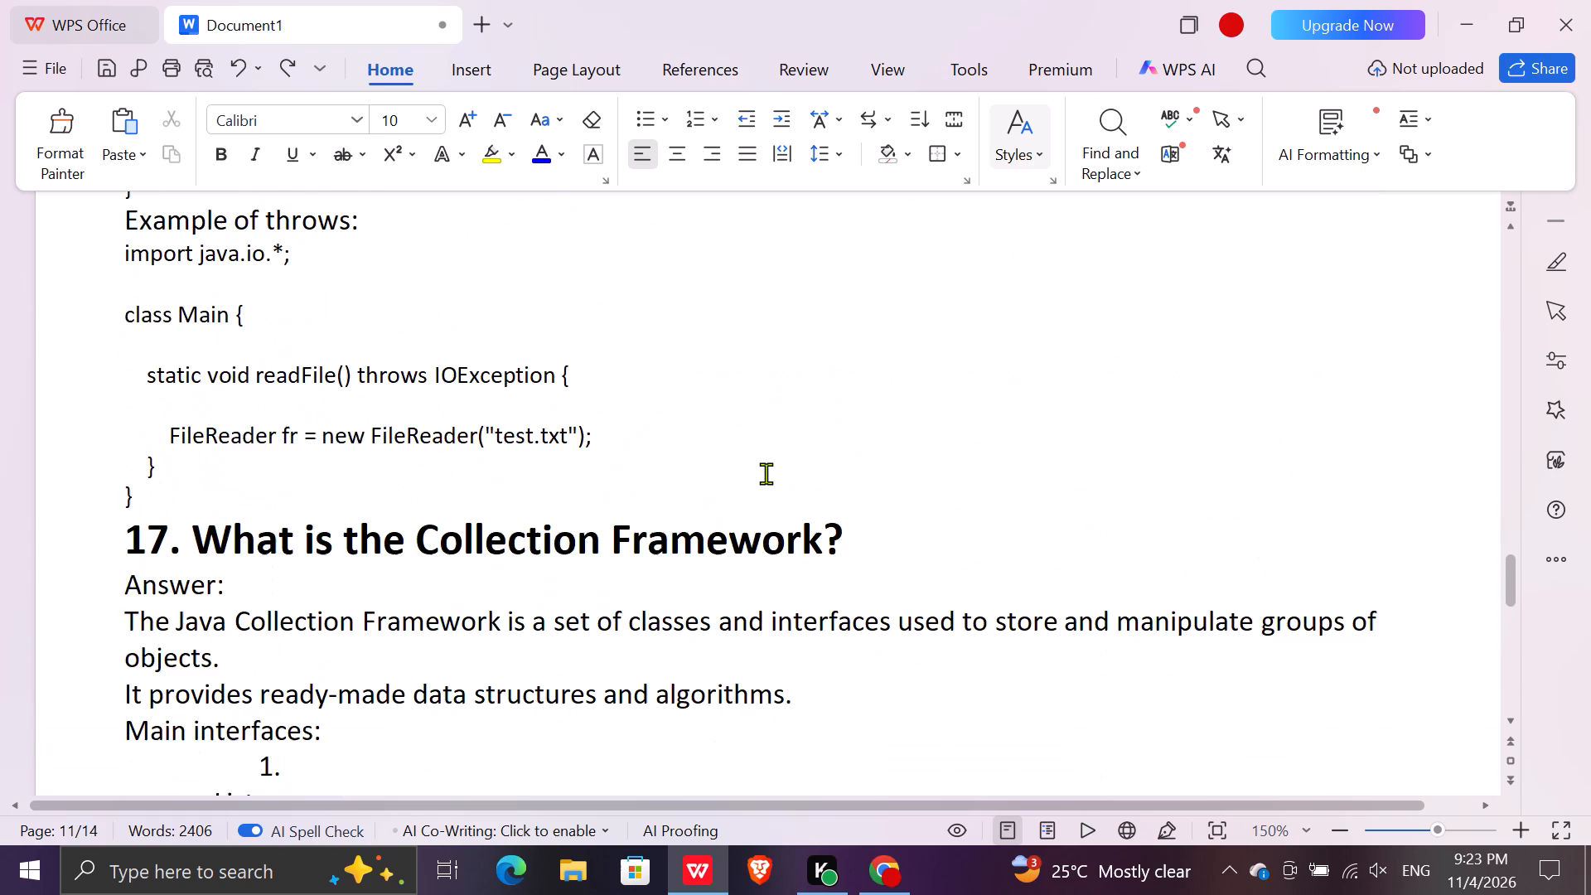
pyautogui.scroll(-5, 766, 473)
pyautogui.scroll(20, 766, 473)
pyautogui.scroll(2, 766, 473)
pyautogui.scroll(20, 766, 473)
pyautogui.scroll(20, 766, 473)
pyautogui.scroll(20, 766, 473)
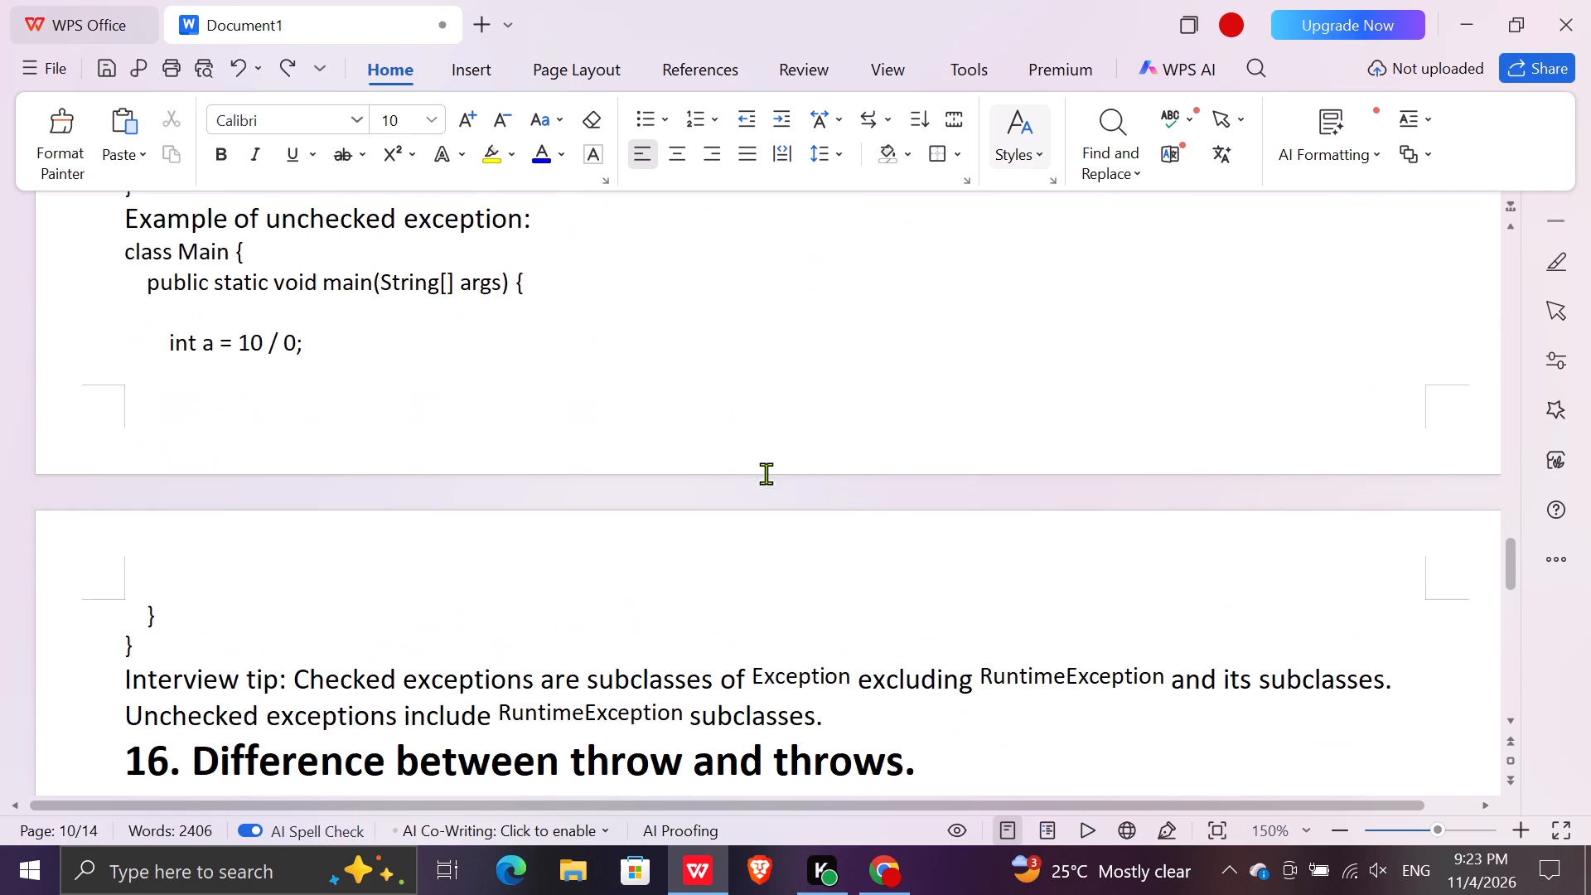
pyautogui.moveTo(1505, 570); pyautogui.dragTo(1476, 310)
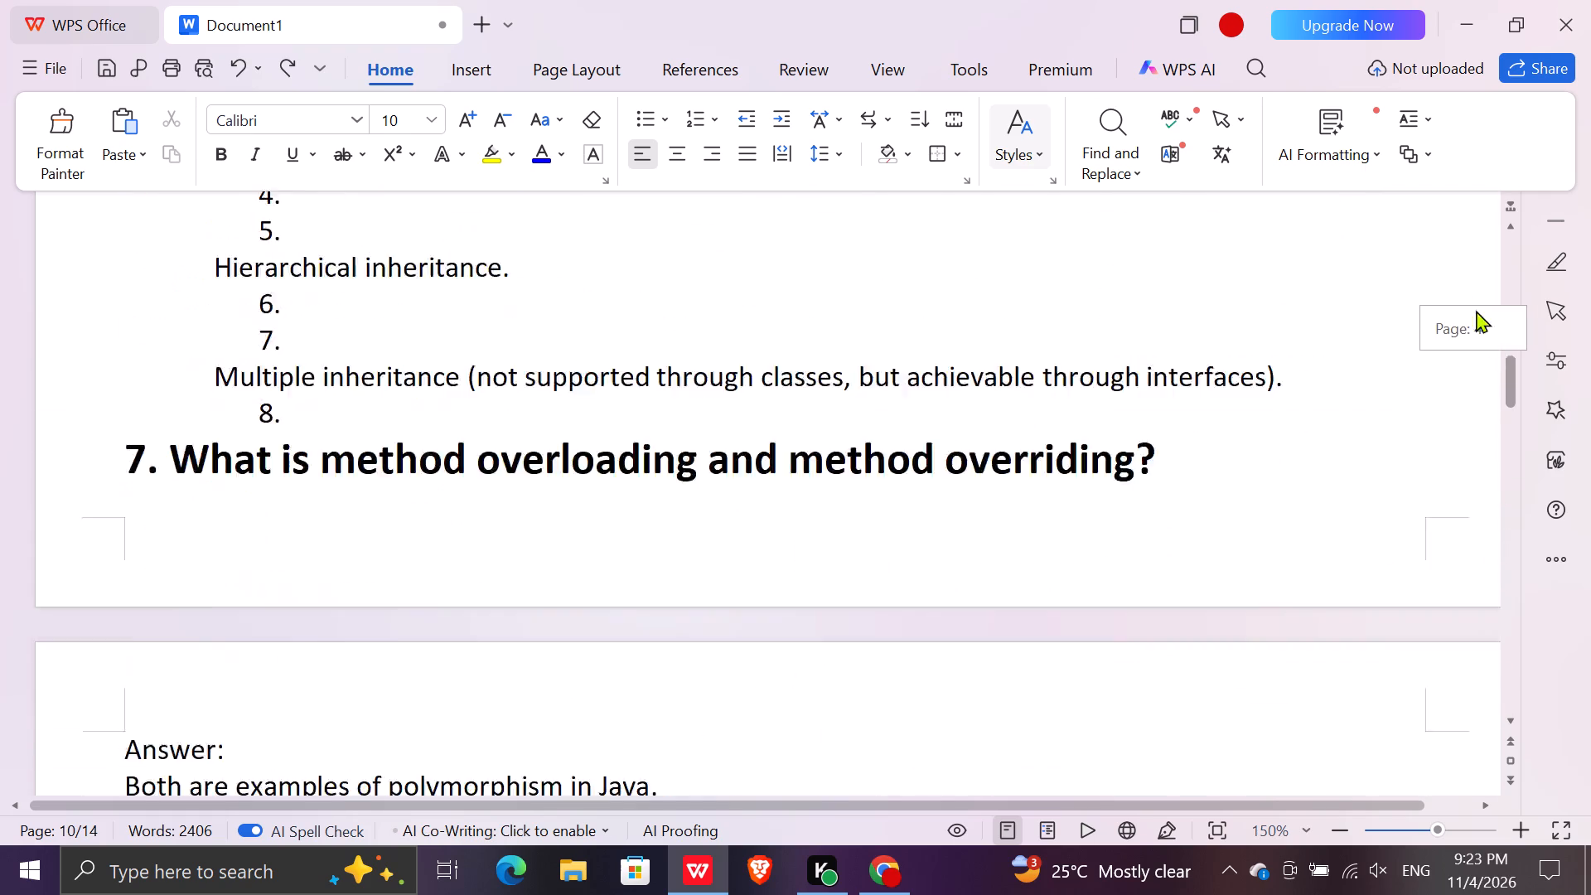
pyautogui.moveTo(1476, 310); pyautogui.dragTo(1463, 206)
pyautogui.scroll(-19, 1110, 428)
pyautogui.scroll(6, 1110, 428)
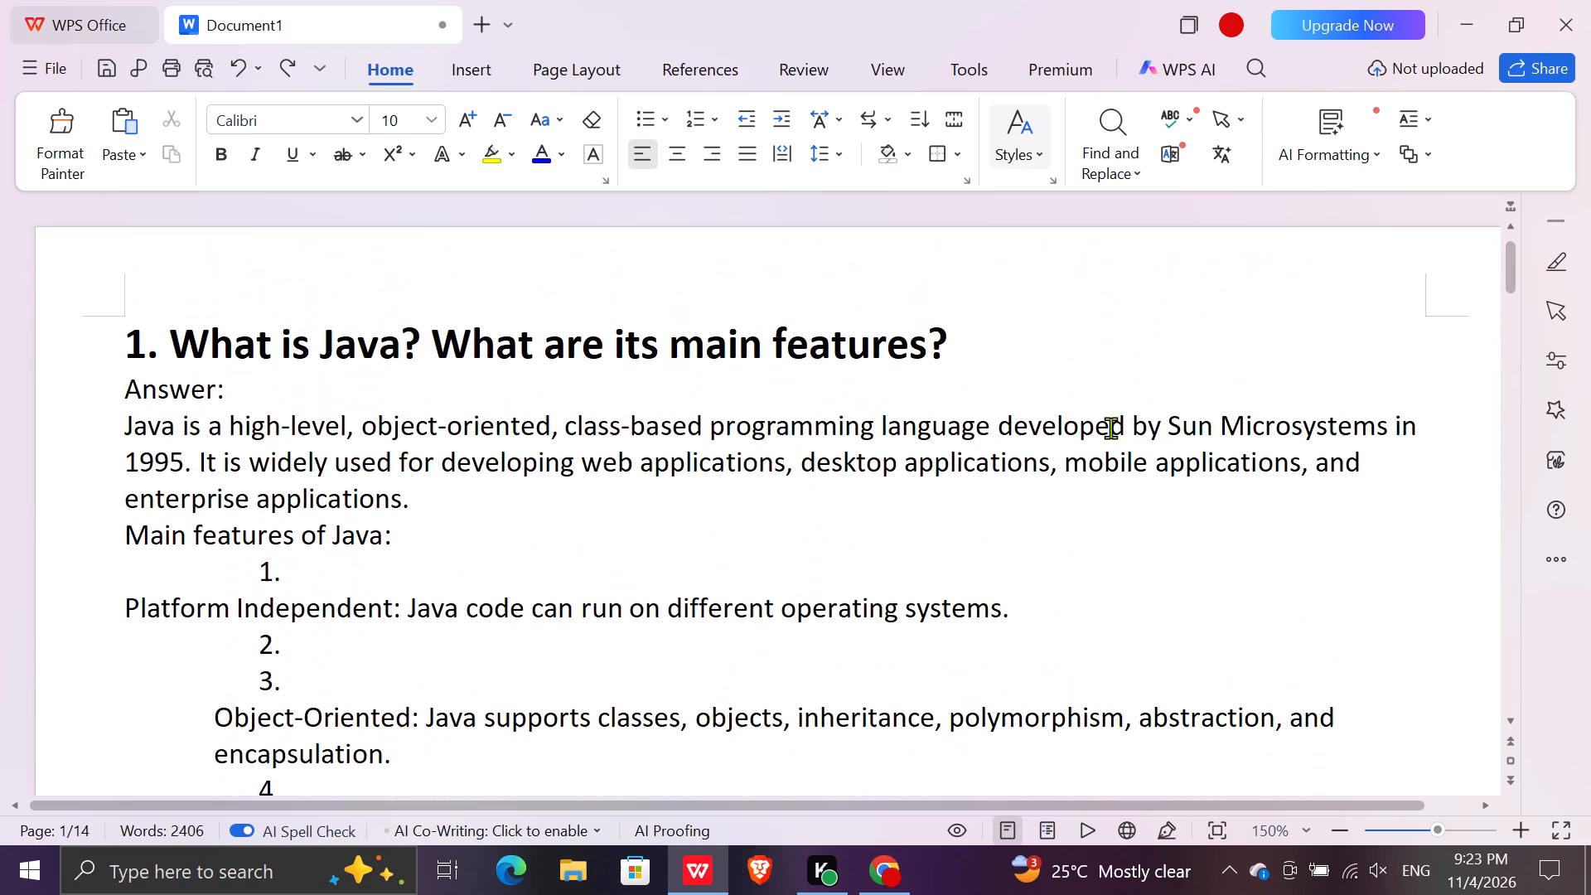
pyautogui.scroll(-3, 221, 716)
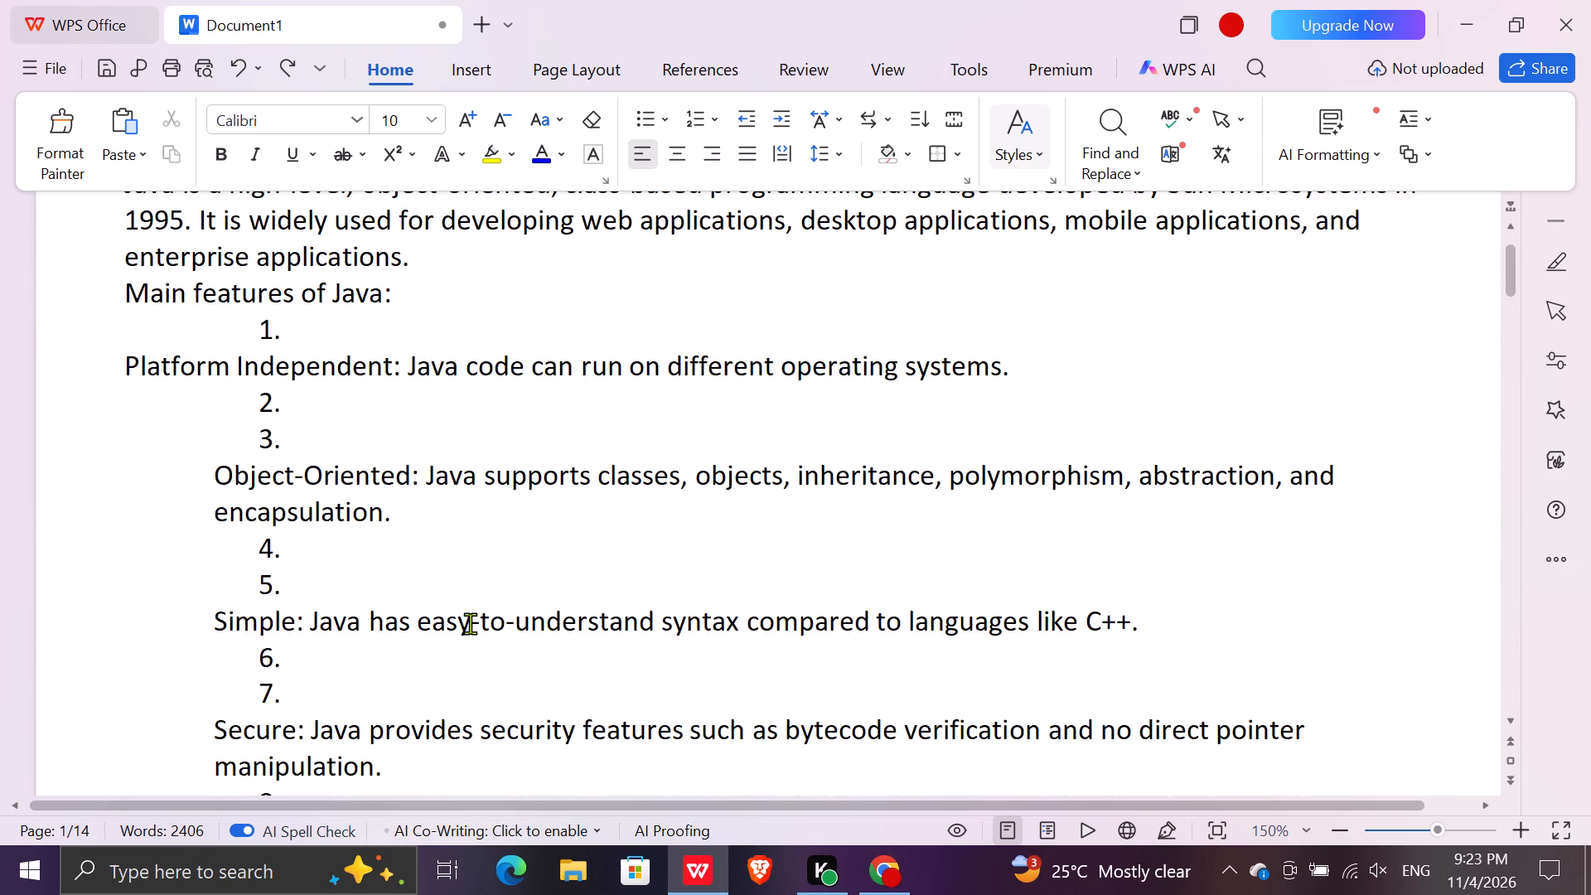
pyautogui.hotkey('alt', 'Tab')
pyautogui.scroll(20, 668, 310)
pyautogui.scroll(20, 668, 310)
pyautogui.scroll(20, 668, 310)
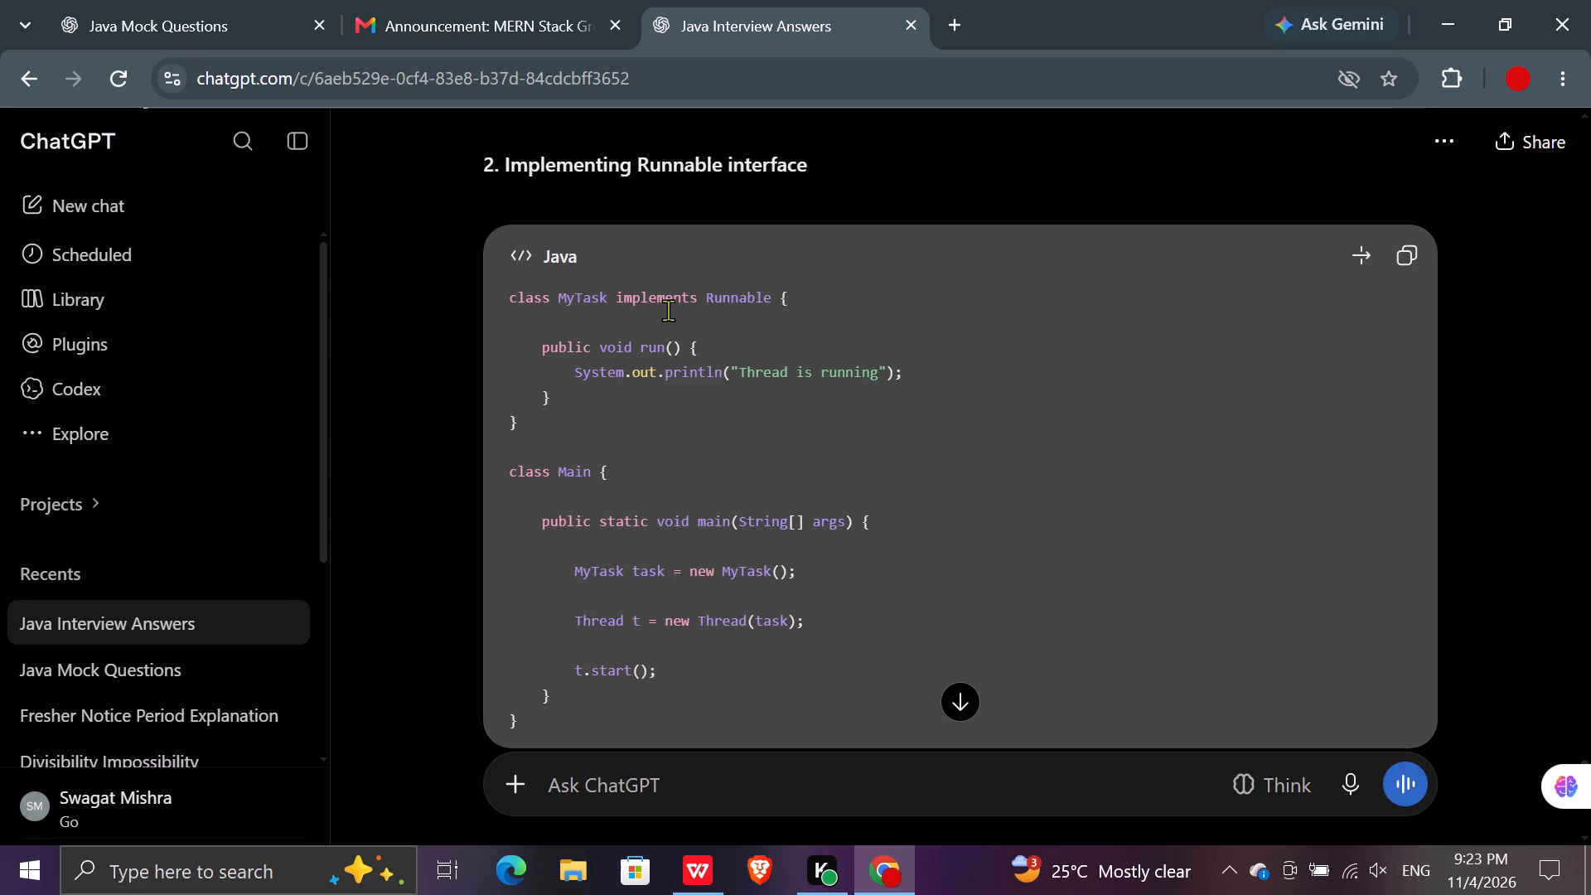
pyautogui.scroll(18, 668, 310)
pyautogui.scroll(20, 960, 133)
pyautogui.scroll(20, 960, 133)
pyautogui.scroll(20, 960, 133)
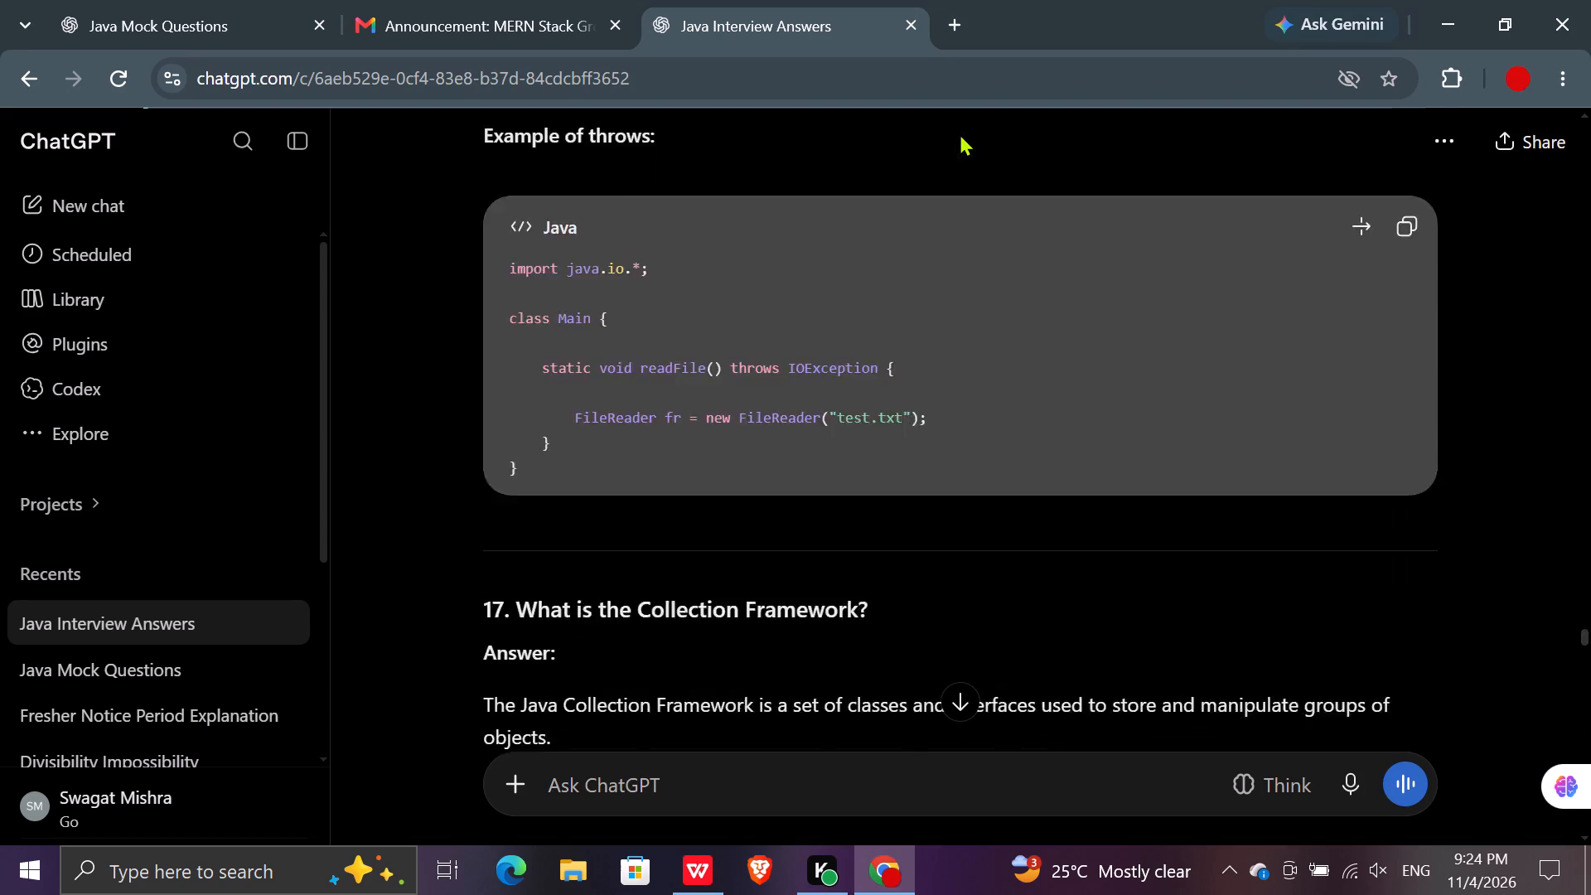
pyautogui.scroll(20, 960, 133)
pyautogui.scroll(20, 960, 133)
pyautogui.scroll(20, 960, 133)
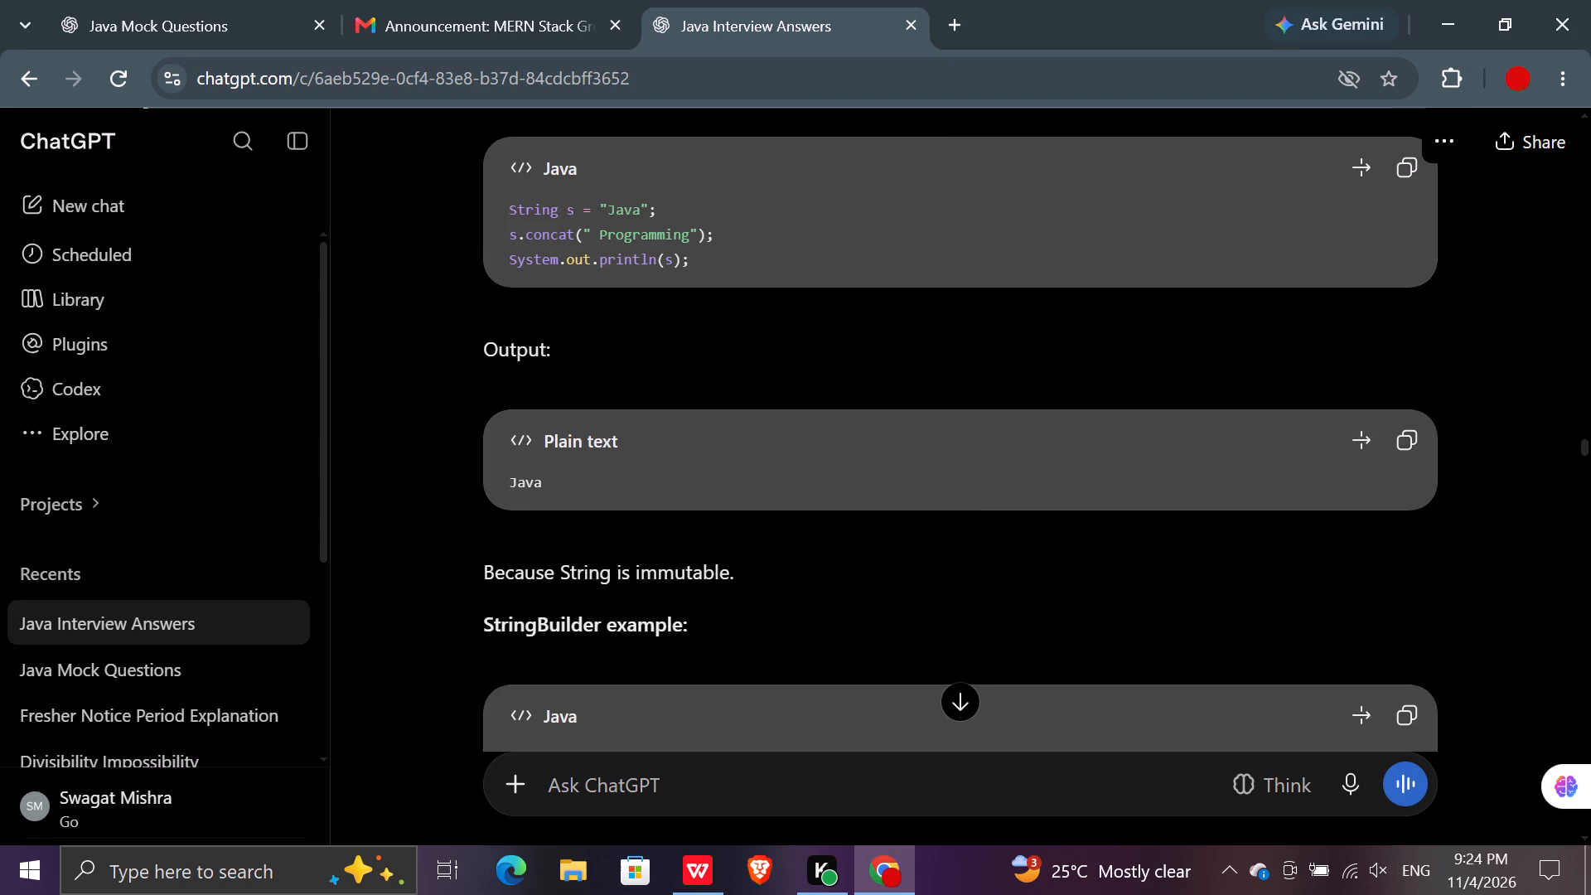
pyautogui.moveTo(1580, 447); pyautogui.dragTo(1557, 217)
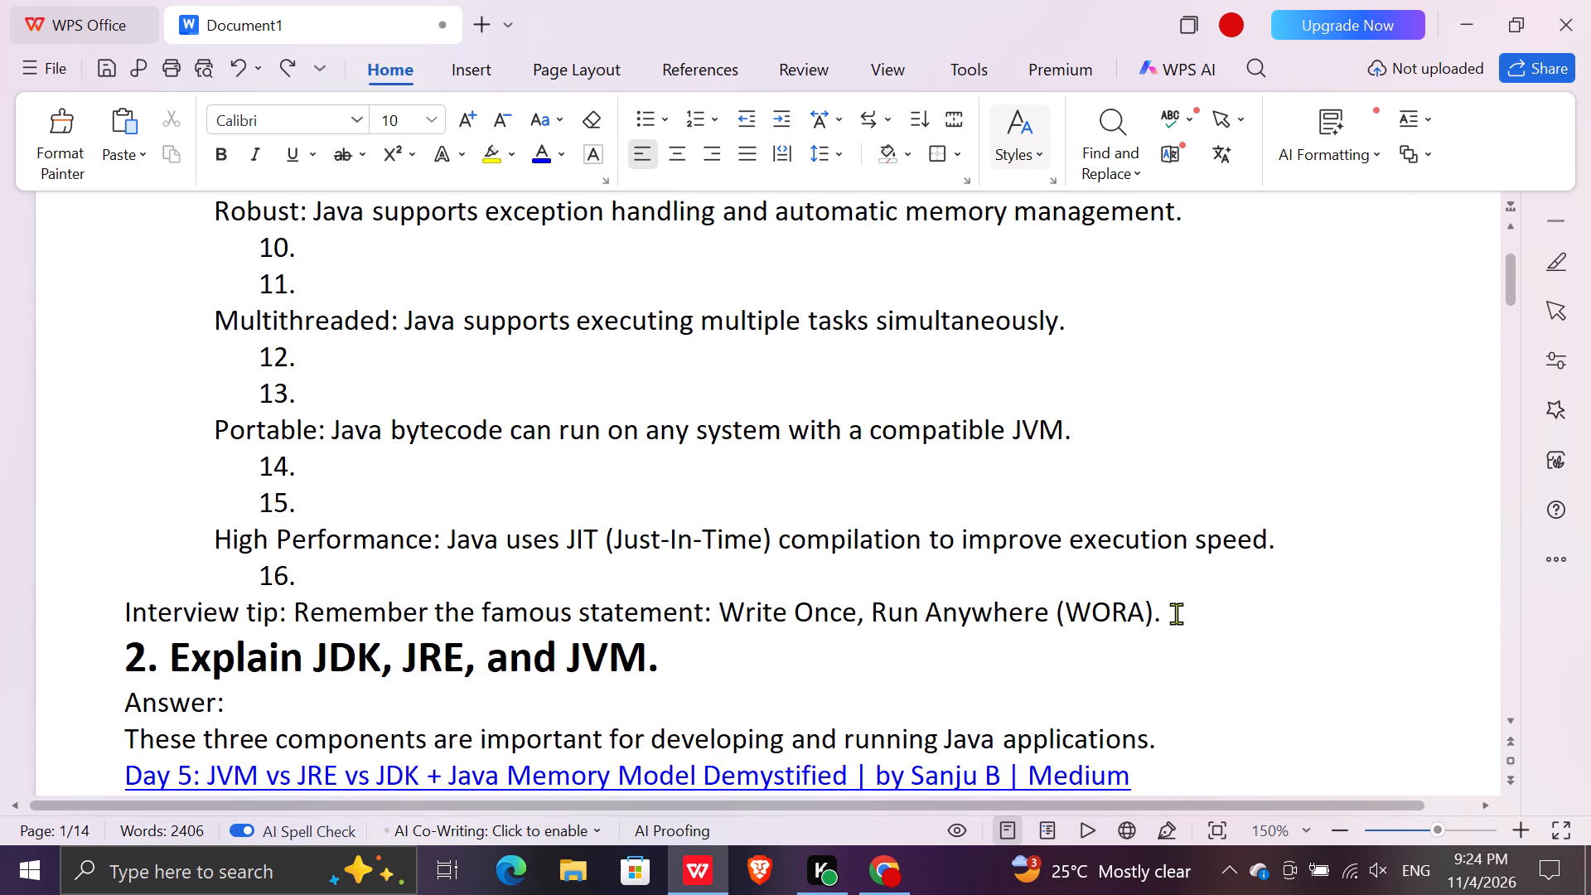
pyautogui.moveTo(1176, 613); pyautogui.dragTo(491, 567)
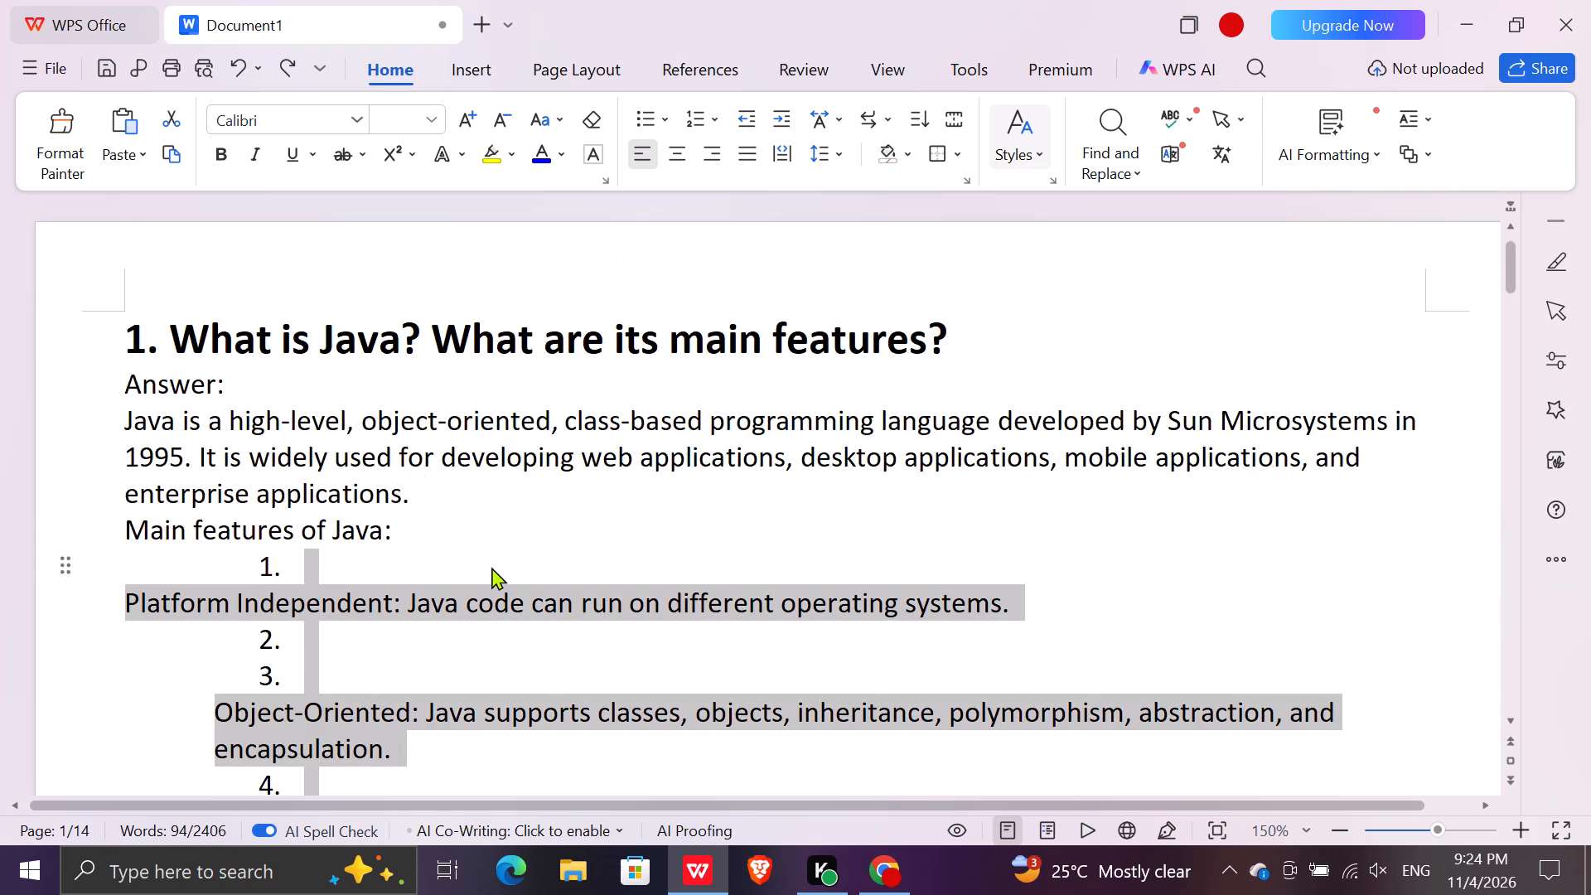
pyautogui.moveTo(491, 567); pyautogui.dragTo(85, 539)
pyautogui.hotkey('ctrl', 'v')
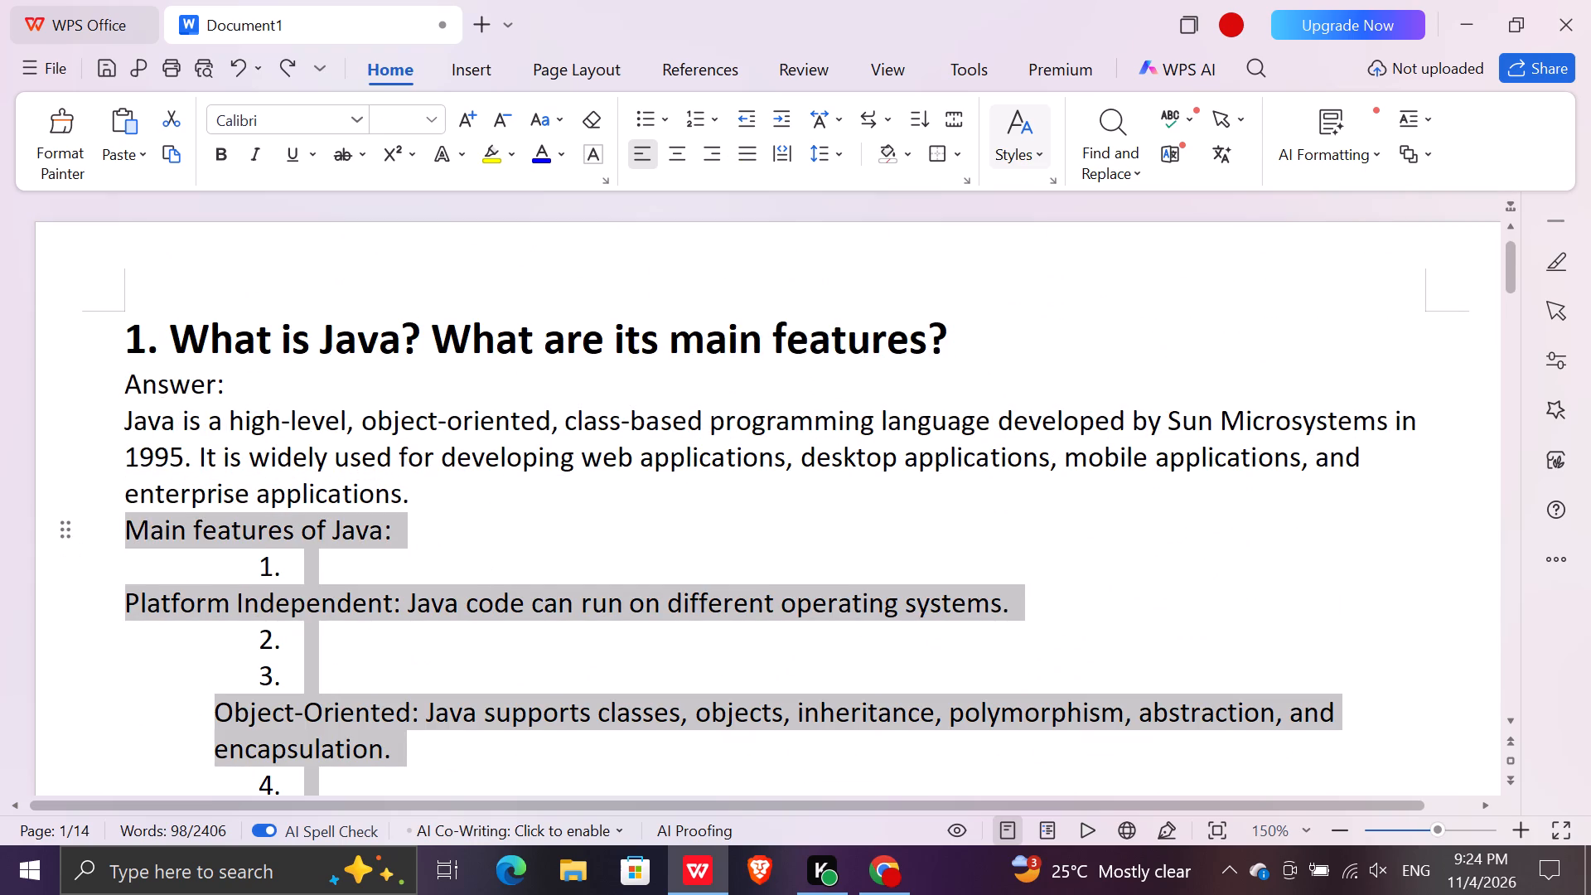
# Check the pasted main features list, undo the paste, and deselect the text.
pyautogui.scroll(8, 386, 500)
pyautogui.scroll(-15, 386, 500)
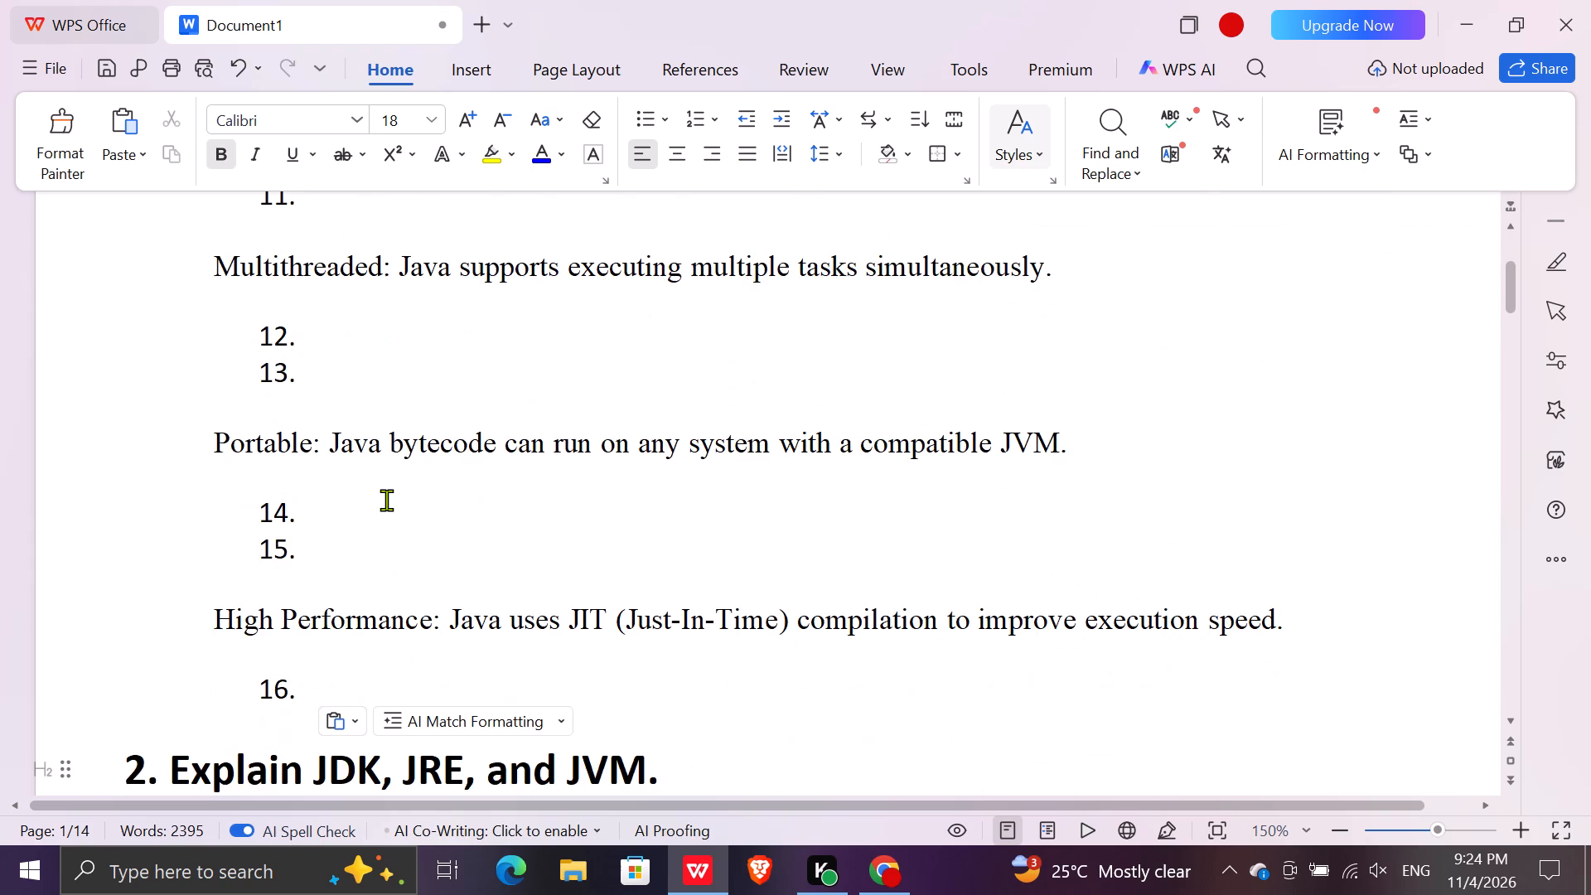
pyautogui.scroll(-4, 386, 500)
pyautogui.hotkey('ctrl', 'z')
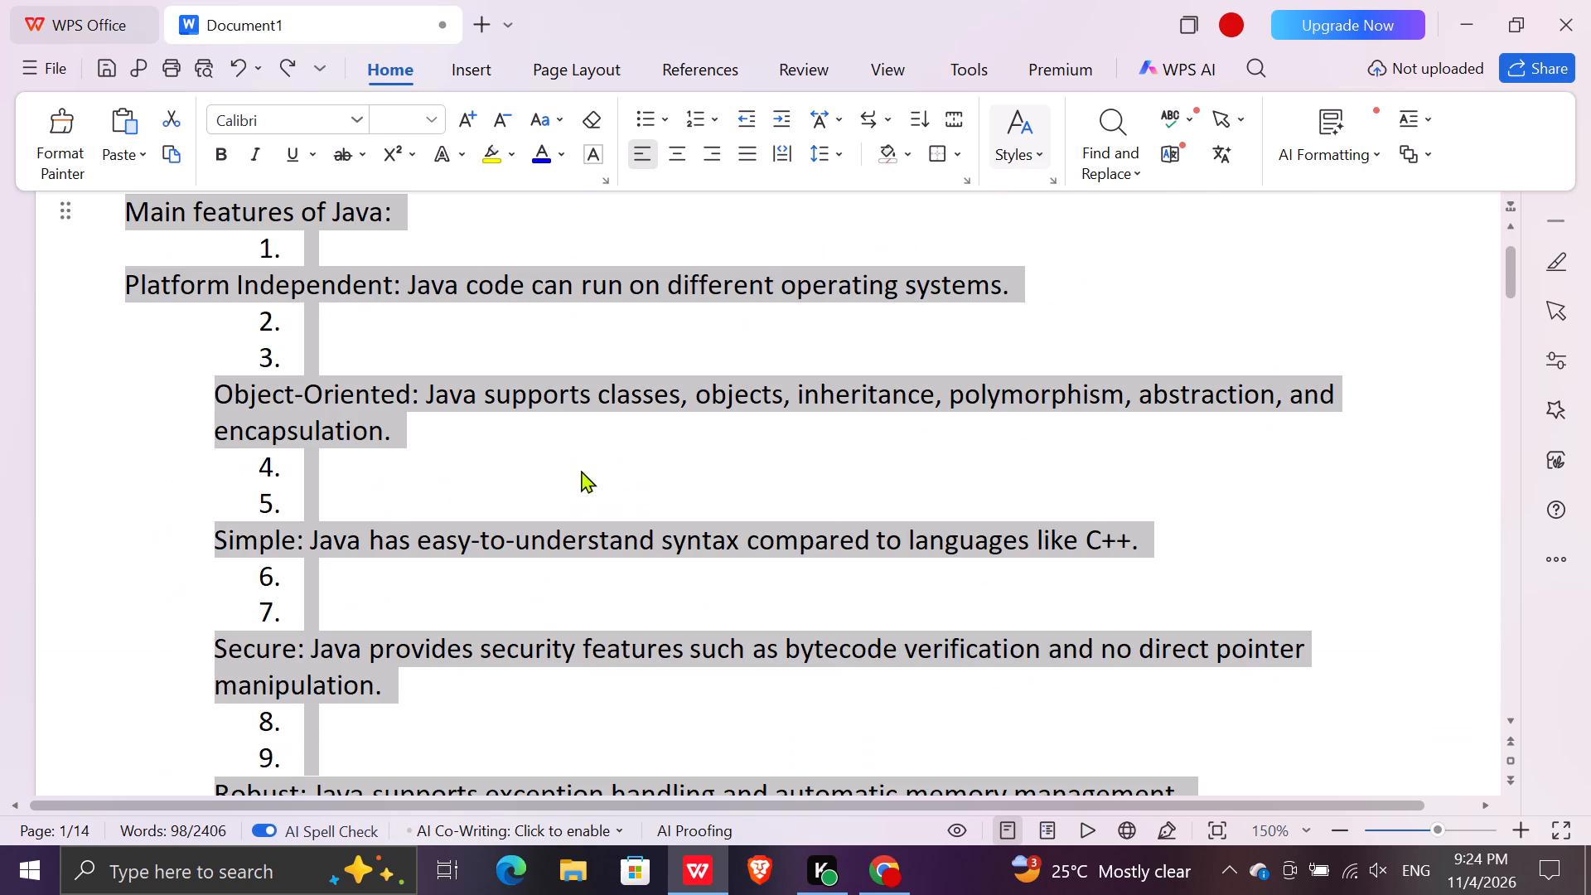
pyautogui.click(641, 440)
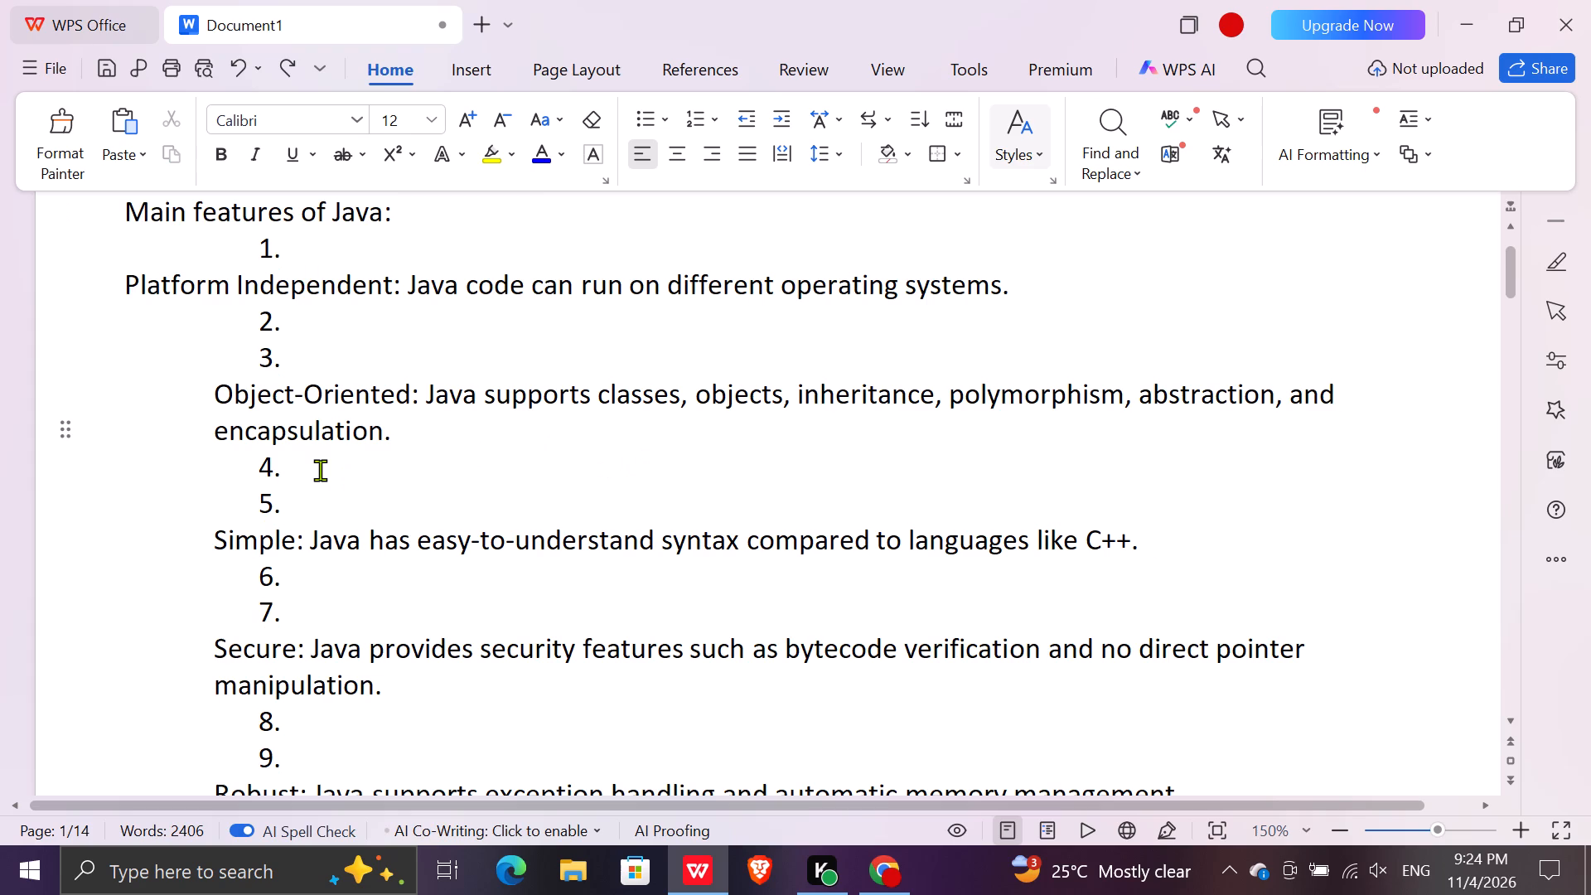
# Delete the two empty numbered lines above the "Object-Oriented" feature and remove that paragraph's indent.
pyautogui.click(294, 327)
pyautogui.press('BackSpace')
pyautogui.press('BackSpace')
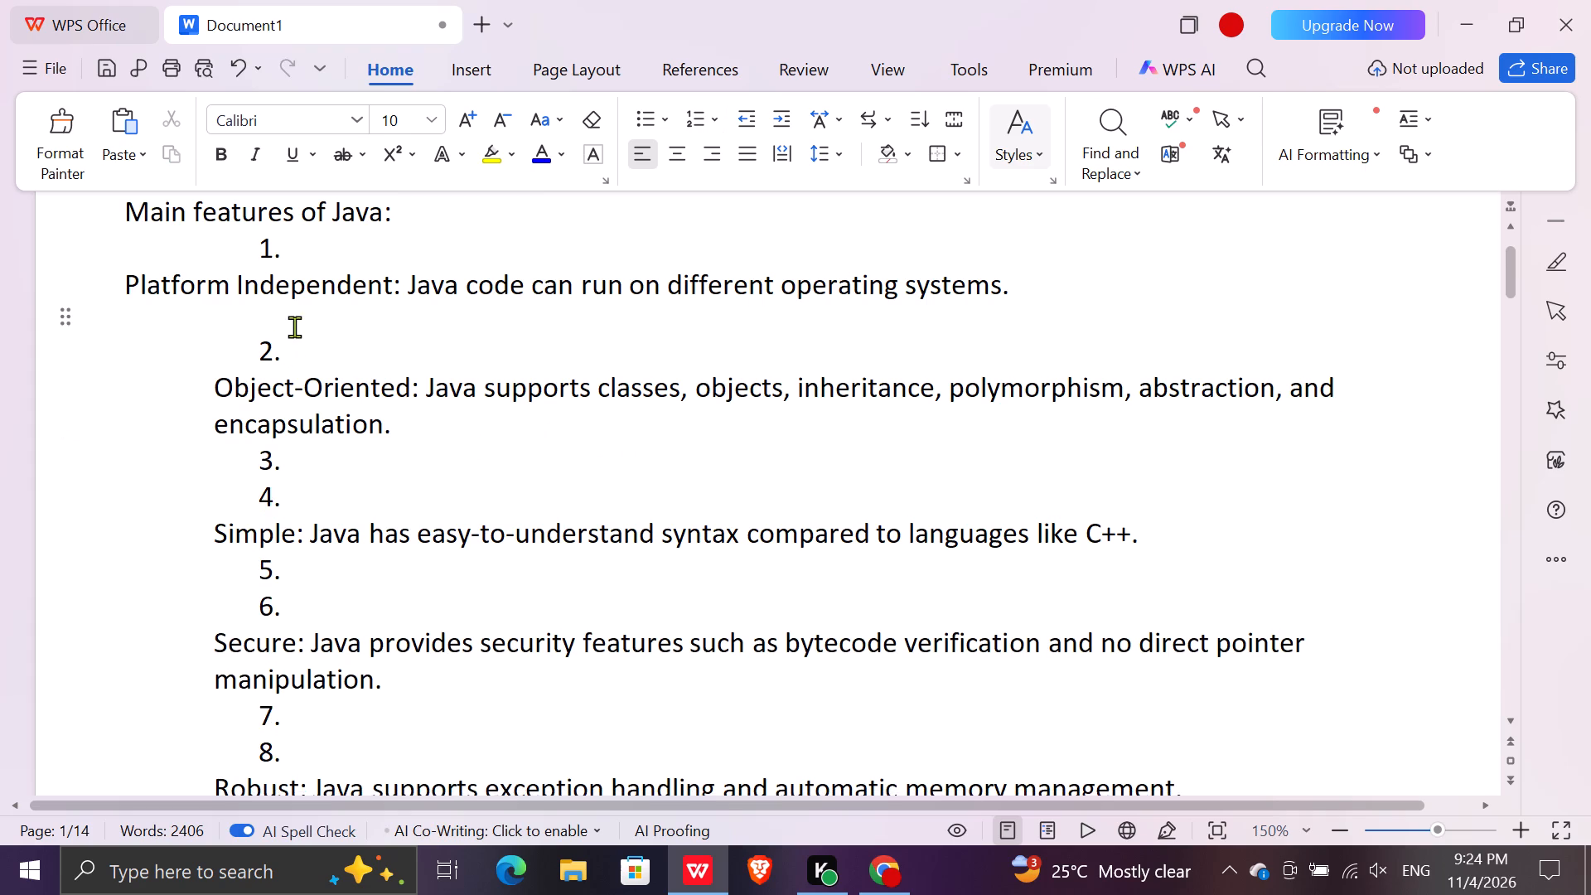
pyautogui.press('BackSpace')
pyautogui.click(217, 361)
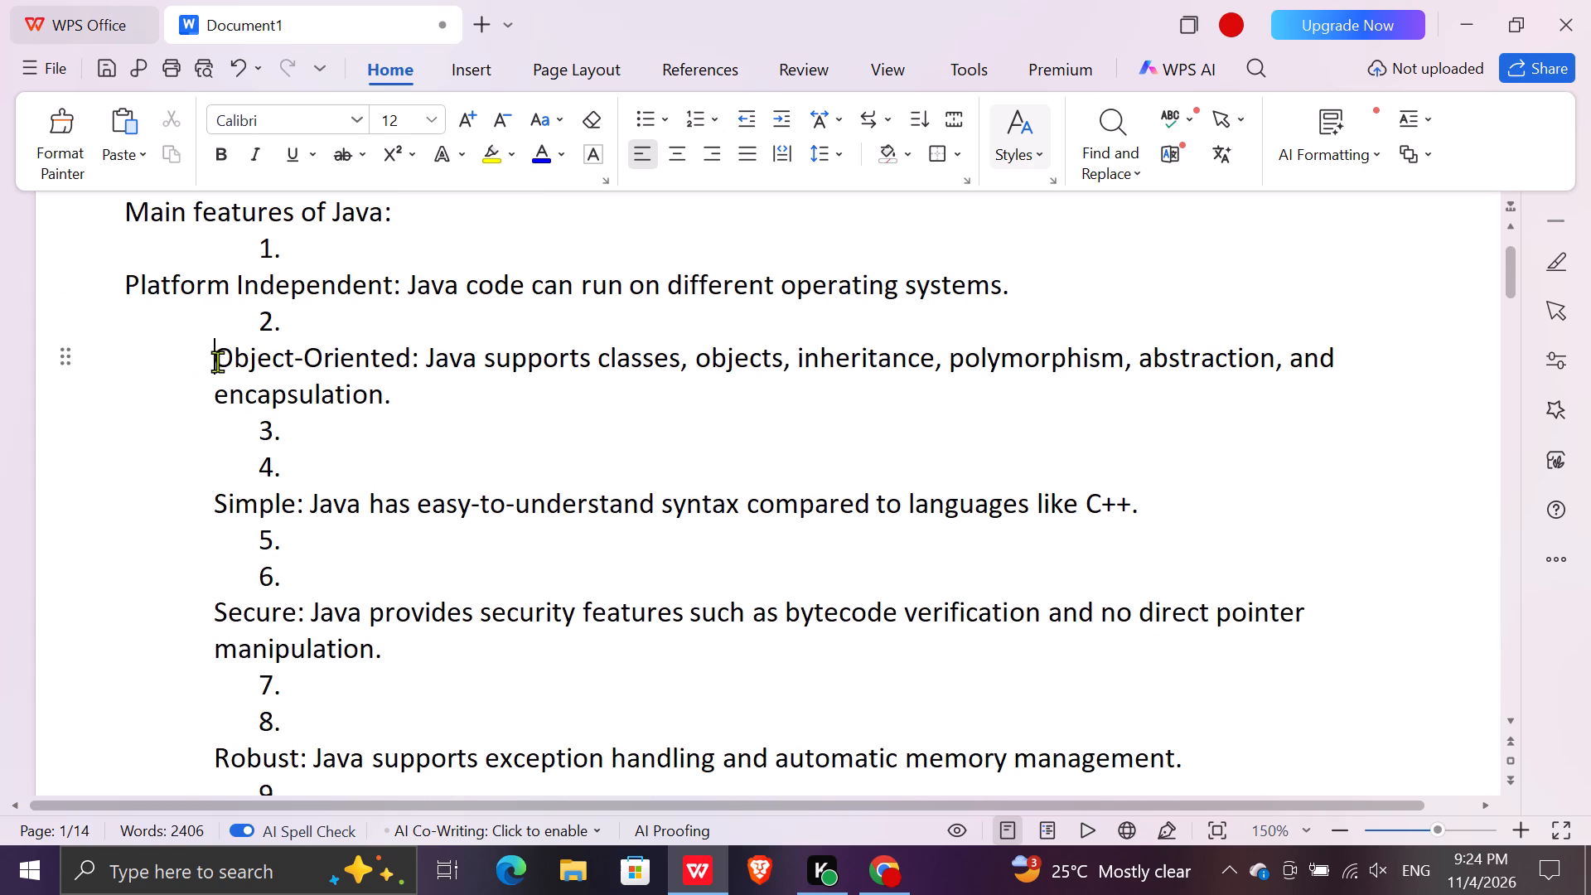
pyautogui.press('BackSpace')
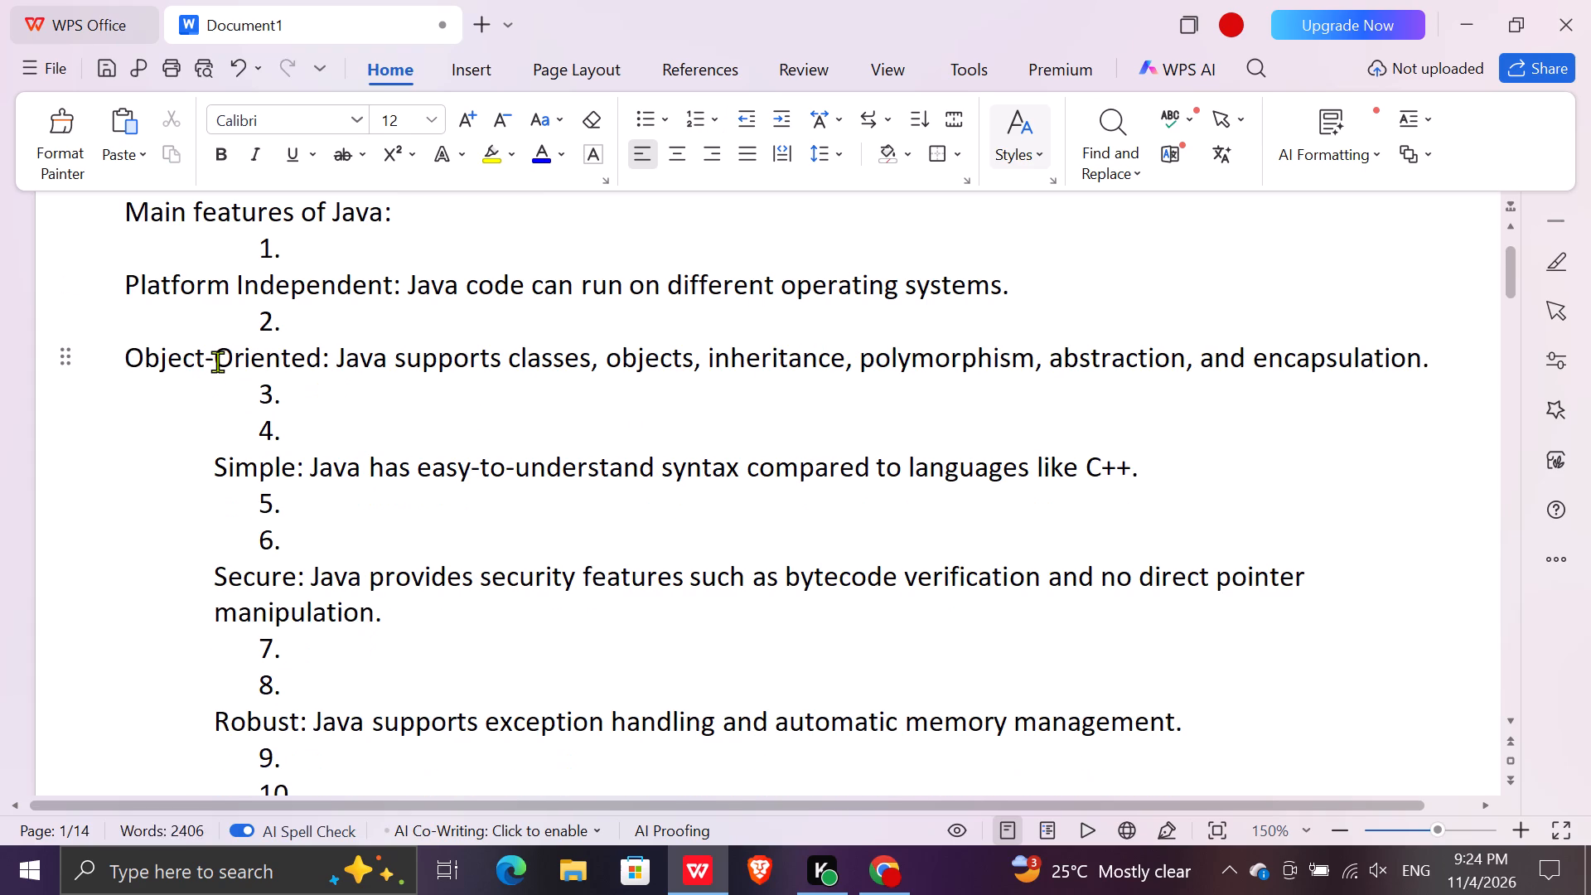
pyautogui.hotkey('shift', 'BackSpace')
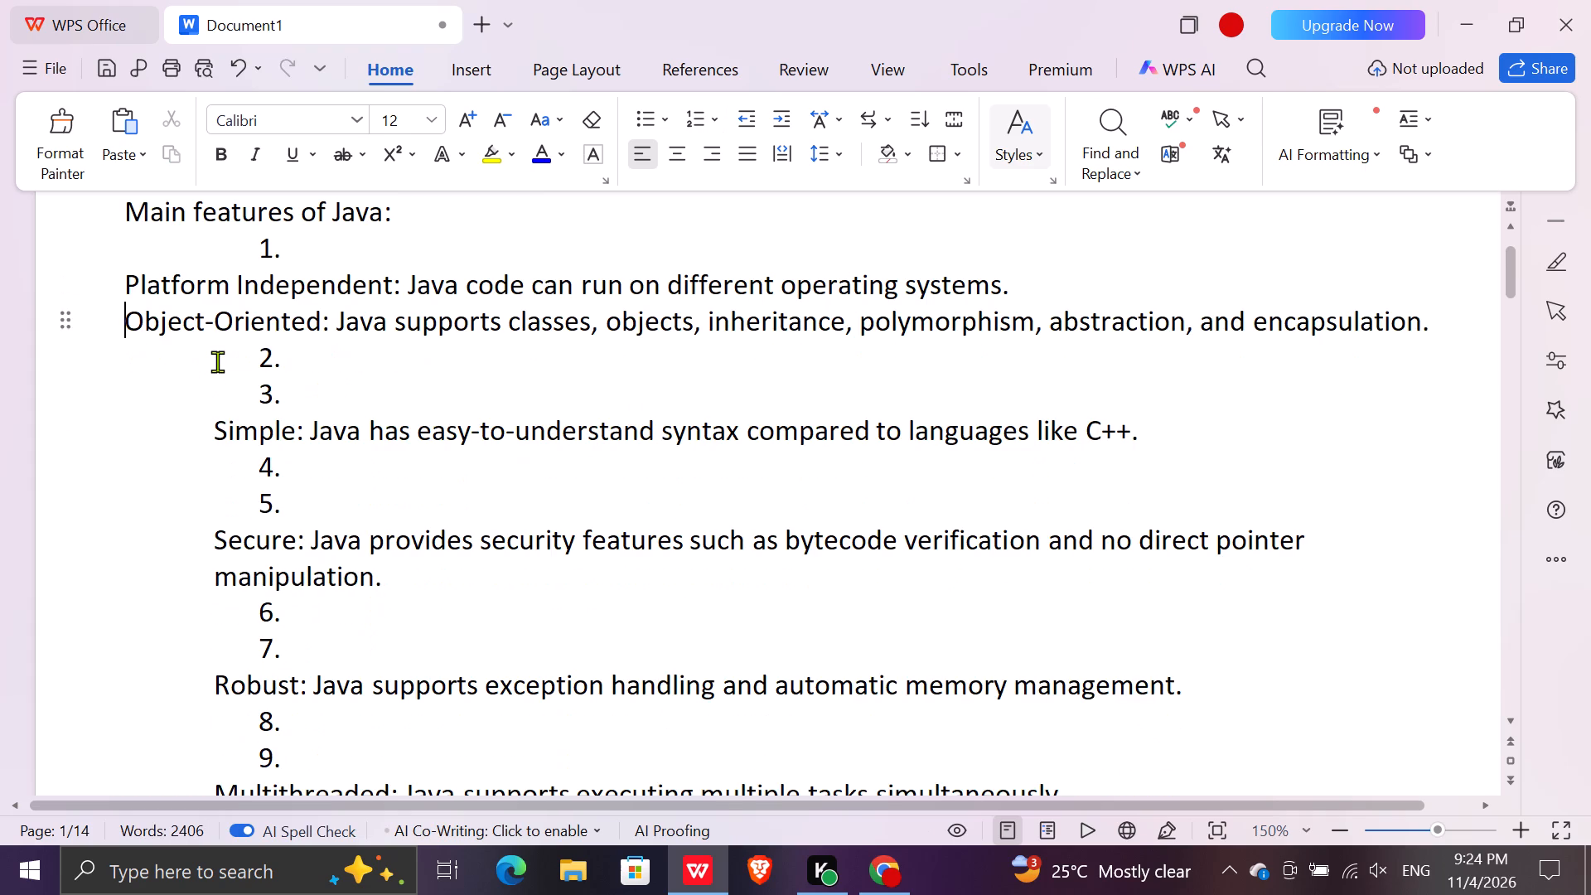
# Delete the empty numbered line above the "Platform Independent" feature.
pyautogui.click(125, 282)
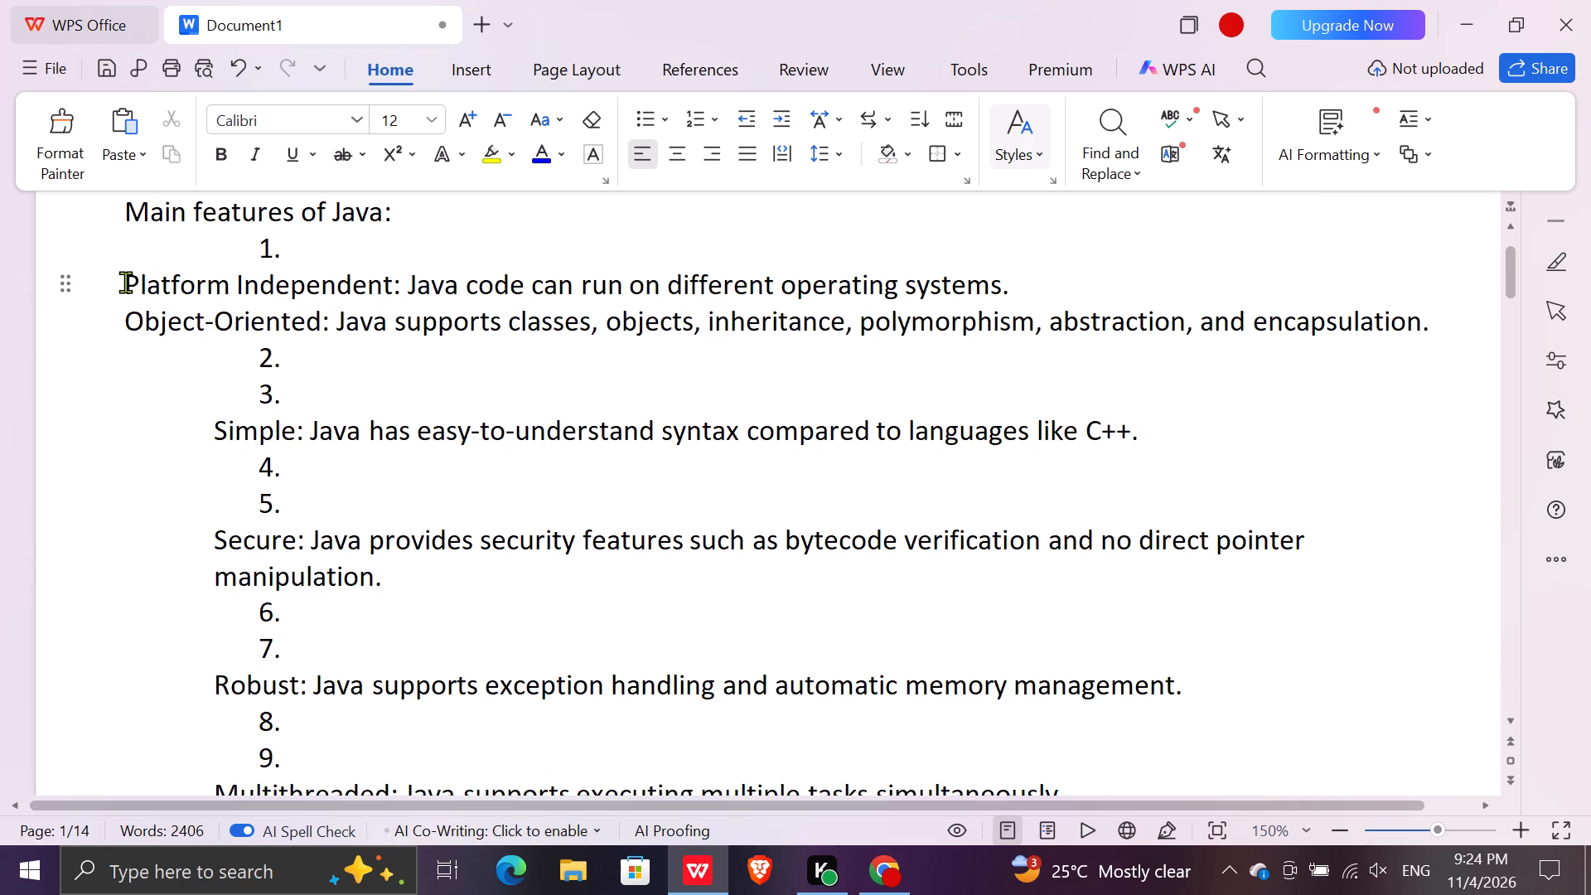
pyautogui.press('BackSpace')
# Delete the two empty numbered lines above the "Simple" feature and remove that paragraph's indent.
pyautogui.moveTo(289, 356); pyautogui.dragTo(259, 356)
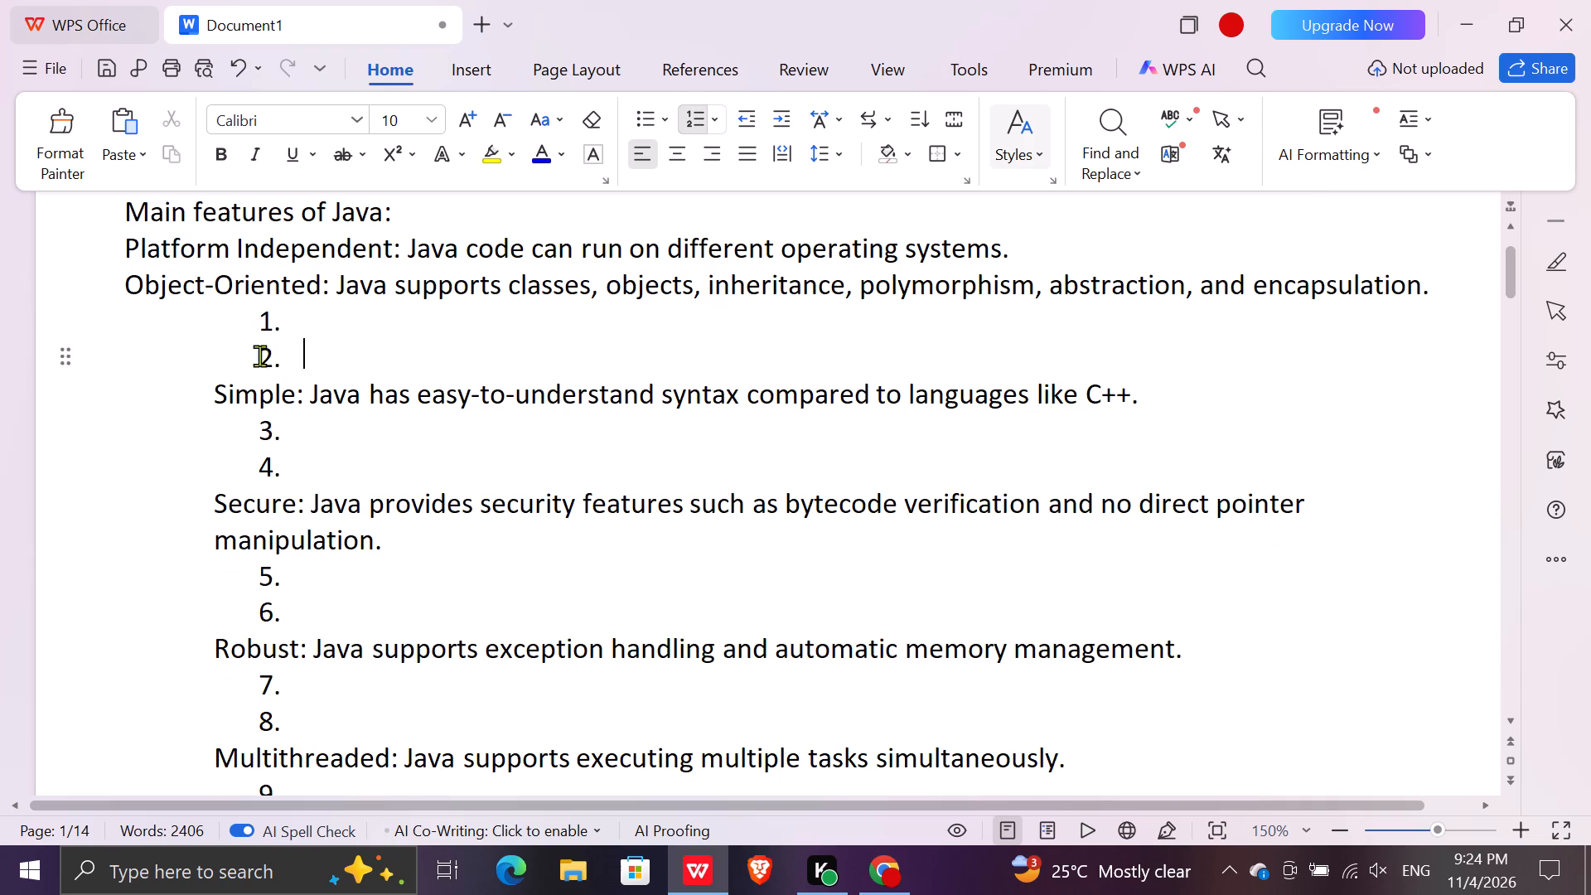
pyautogui.moveTo(259, 356); pyautogui.dragTo(147, 326)
pyautogui.press(']')
pyautogui.press('BackSpace')
pyautogui.press('BackSpace')
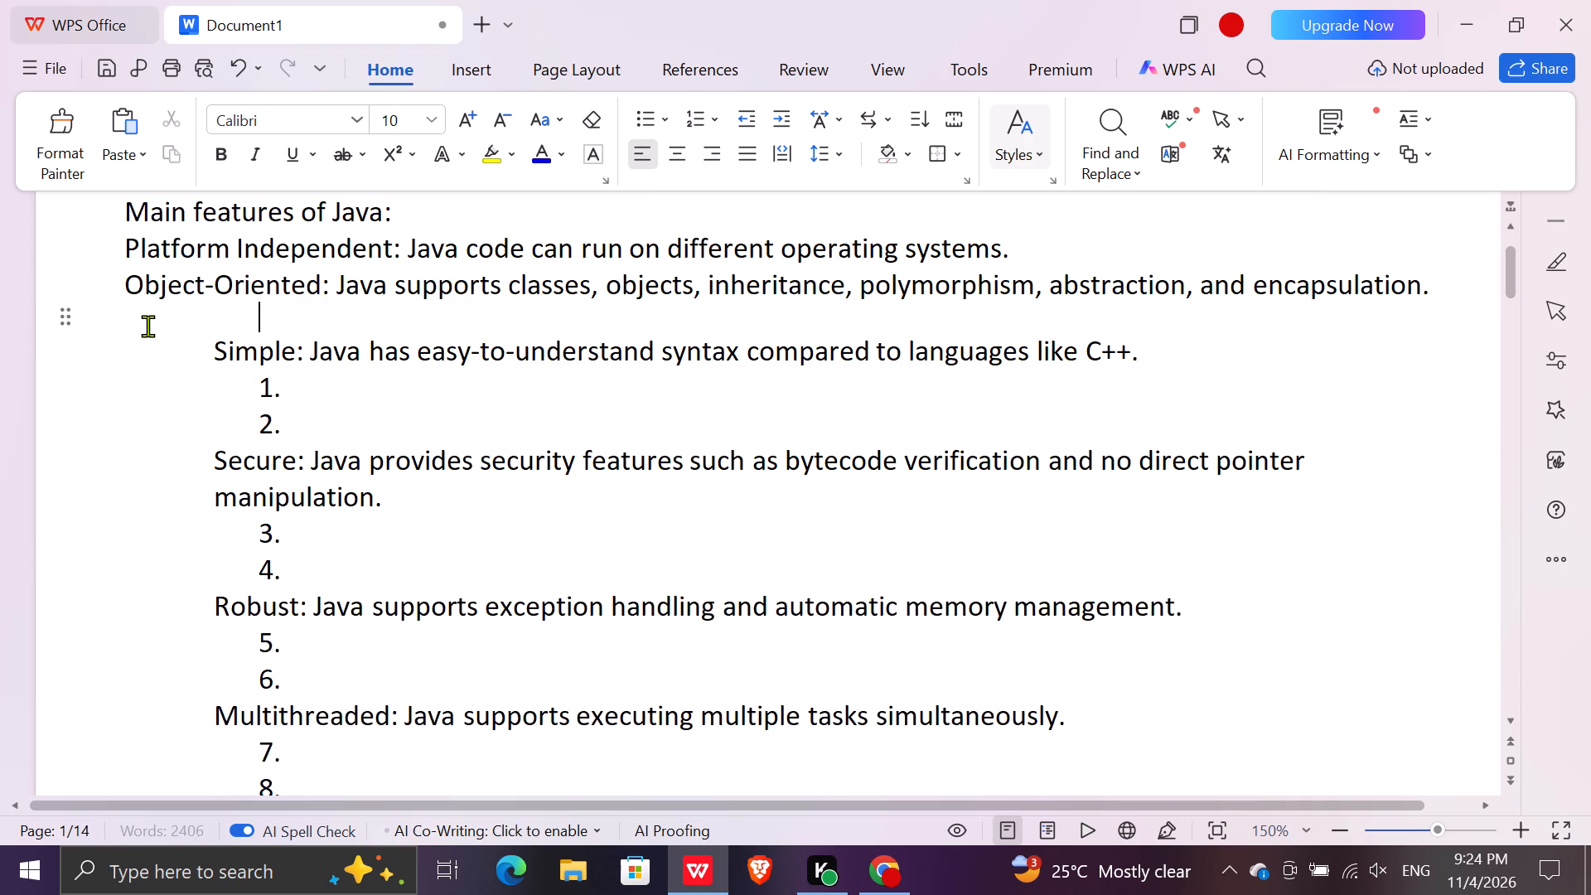
pyautogui.press('BackSpace')
pyautogui.press('BackSpace')
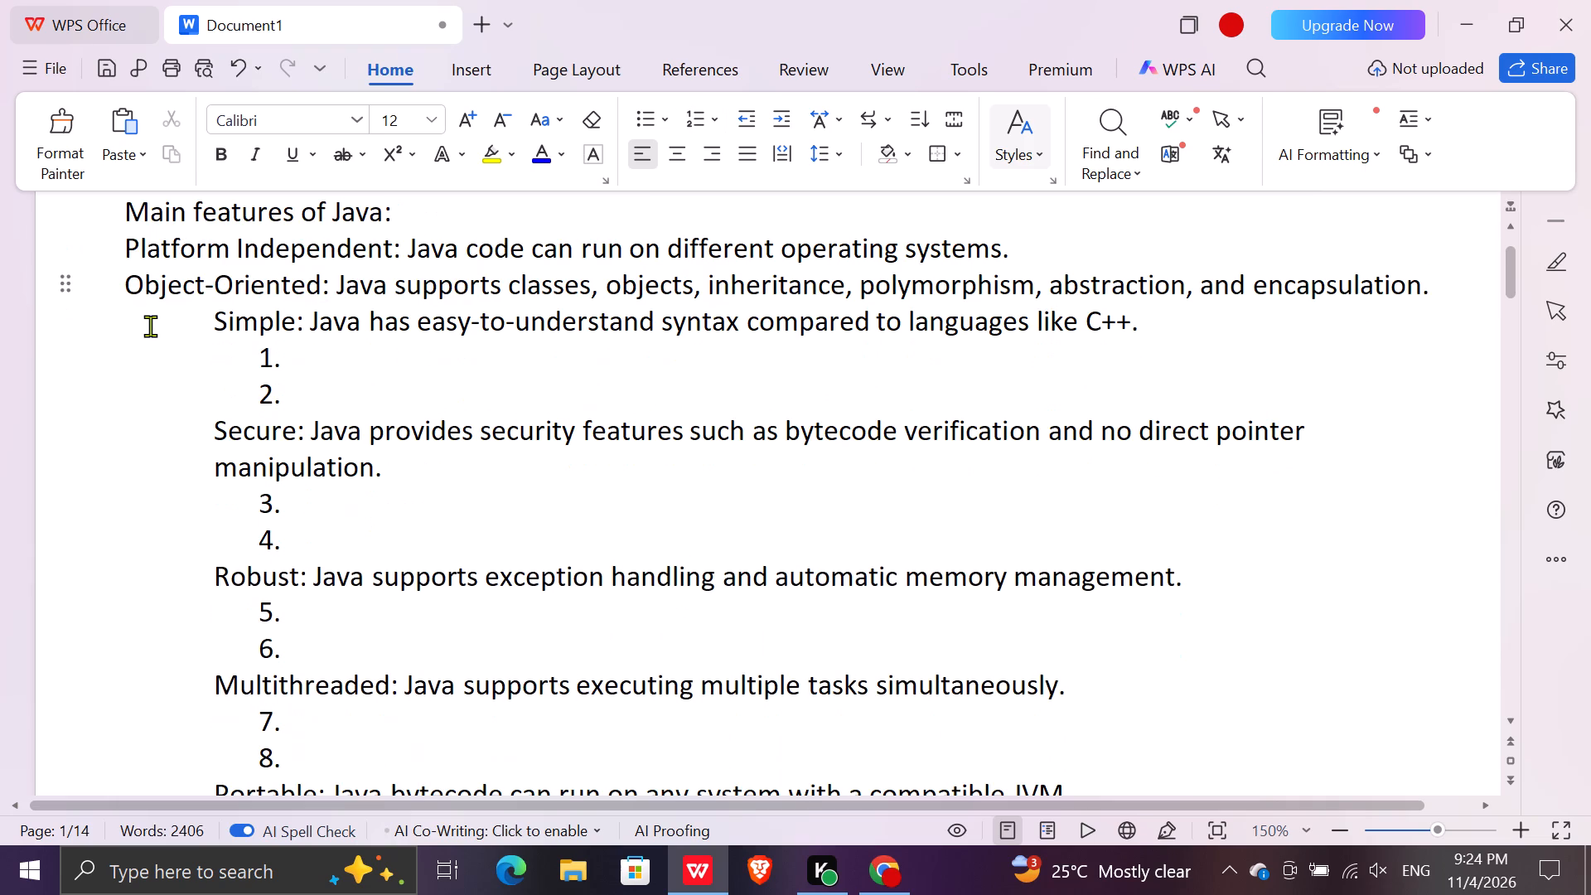
pyautogui.click(210, 322)
pyautogui.press('BackSpace')
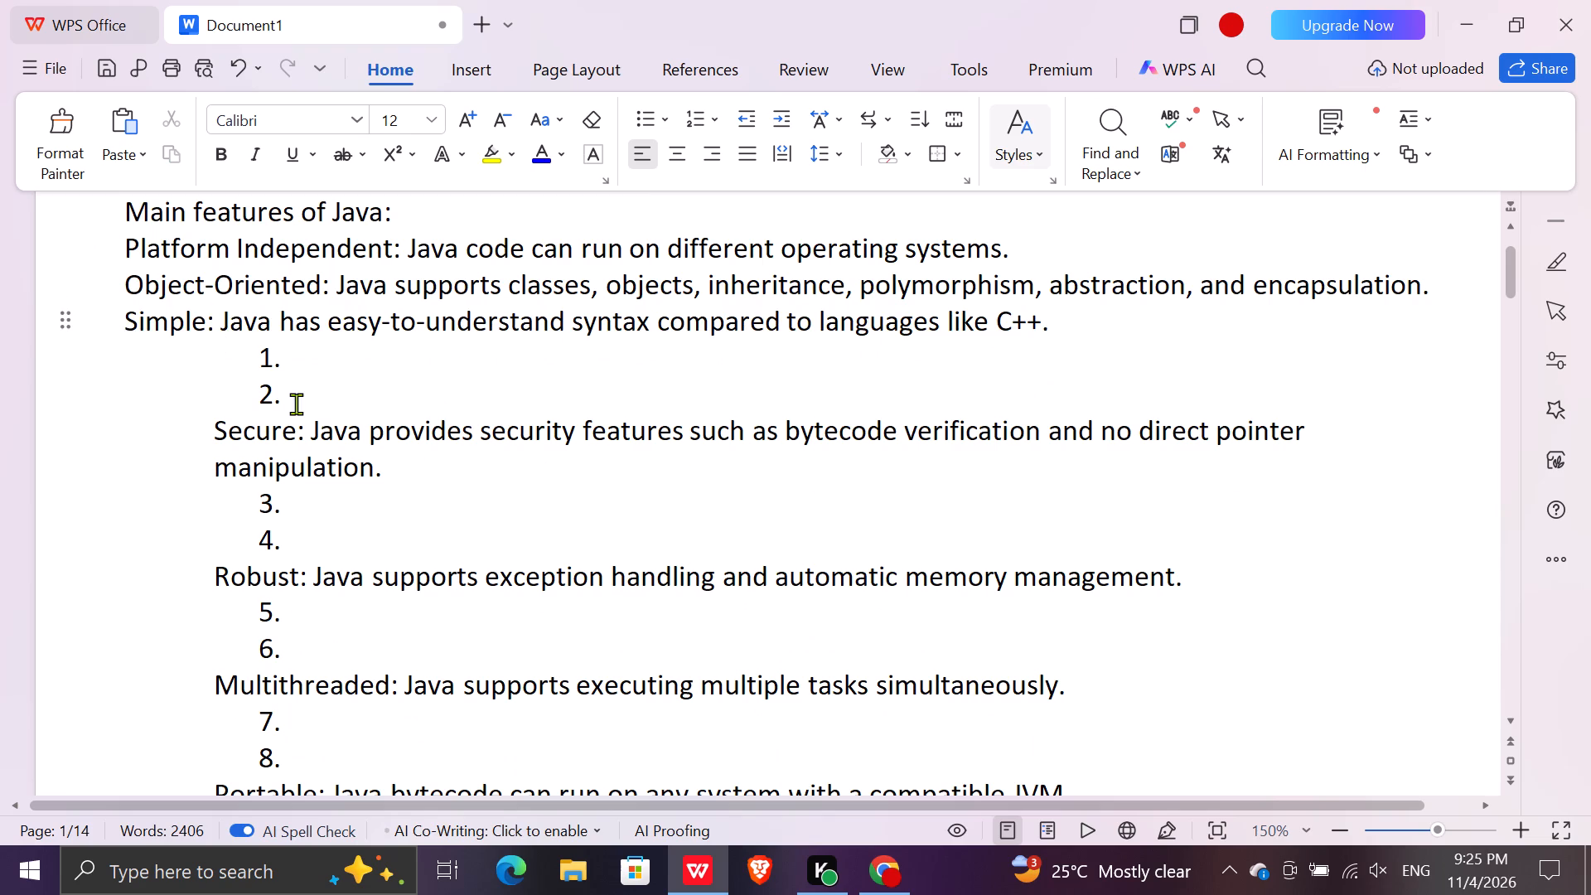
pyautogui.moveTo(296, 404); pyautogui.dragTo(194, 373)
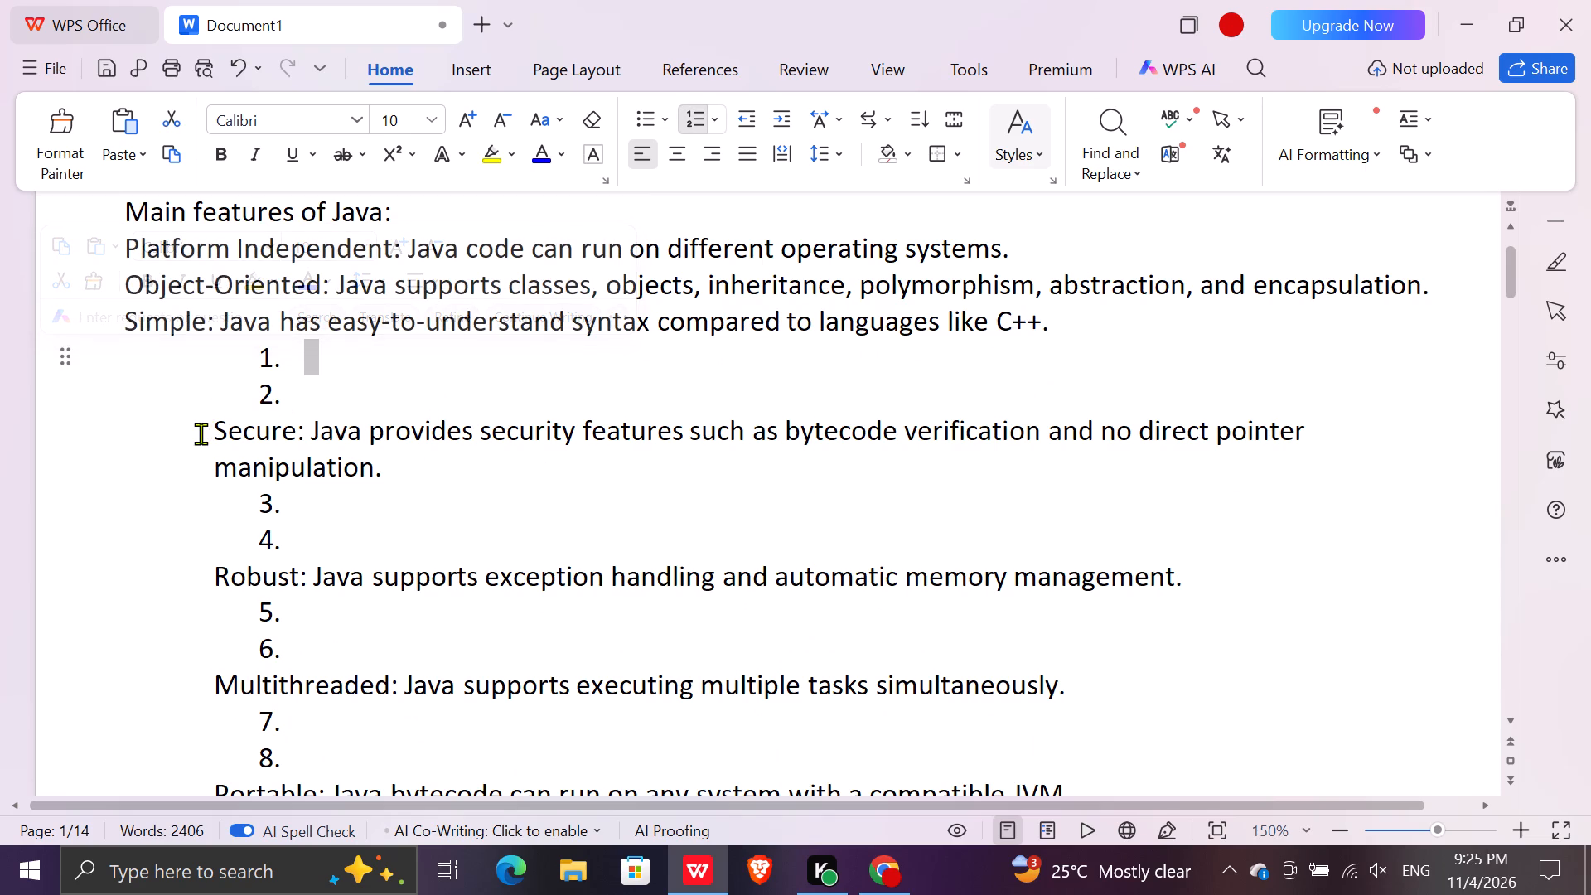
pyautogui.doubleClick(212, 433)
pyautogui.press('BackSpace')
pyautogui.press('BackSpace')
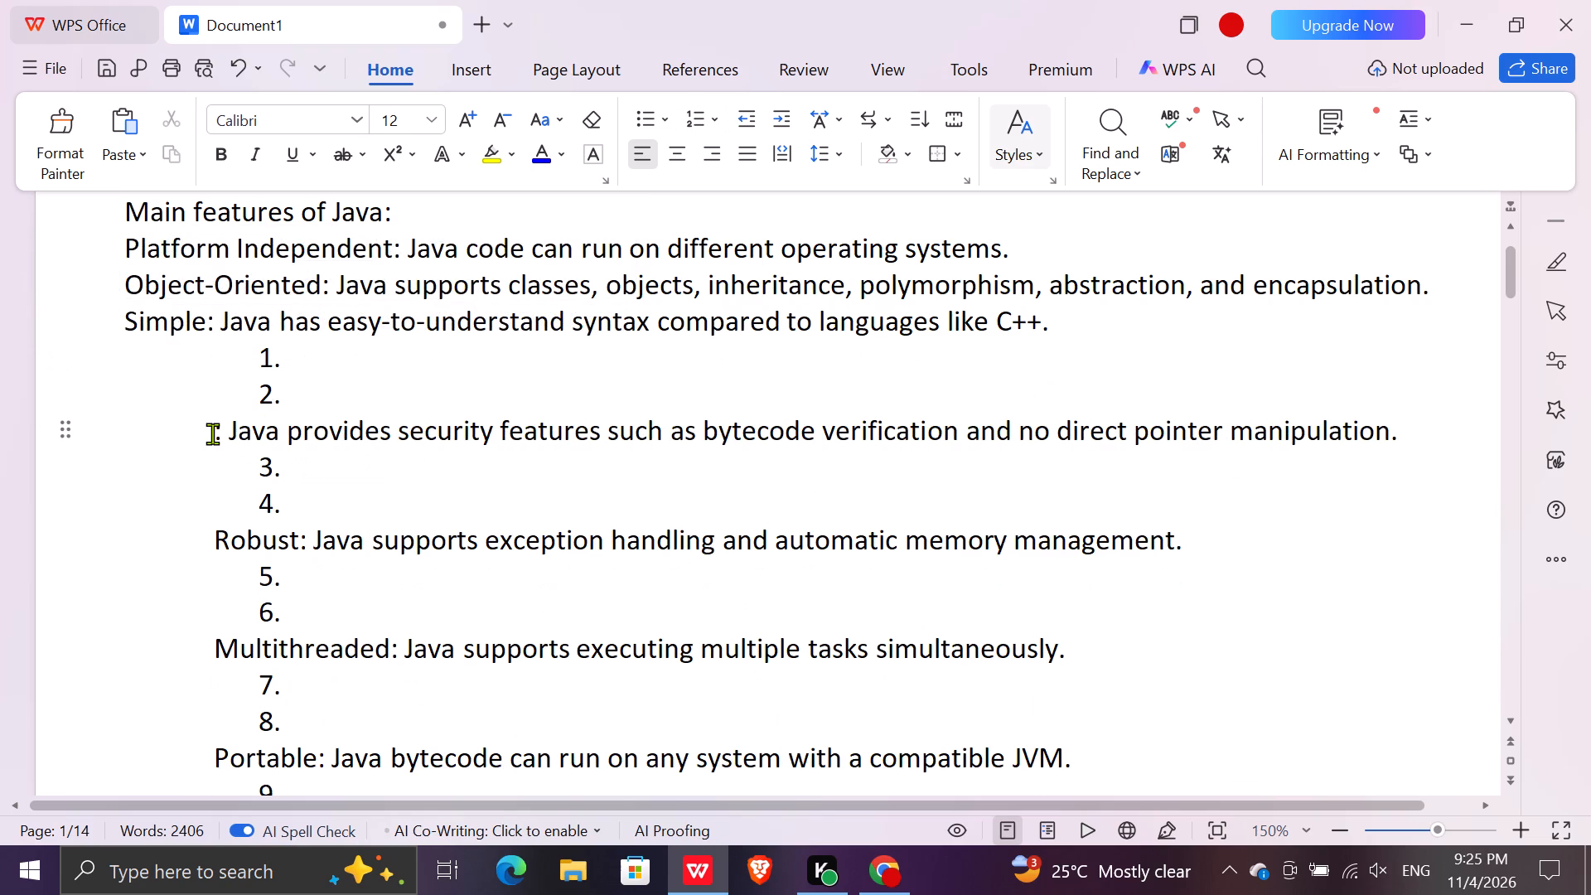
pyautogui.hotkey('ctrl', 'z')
# Remove the "Secure" feature paragraph's indent and delete the two empty numbered lines above it.
pyautogui.click(207, 431)
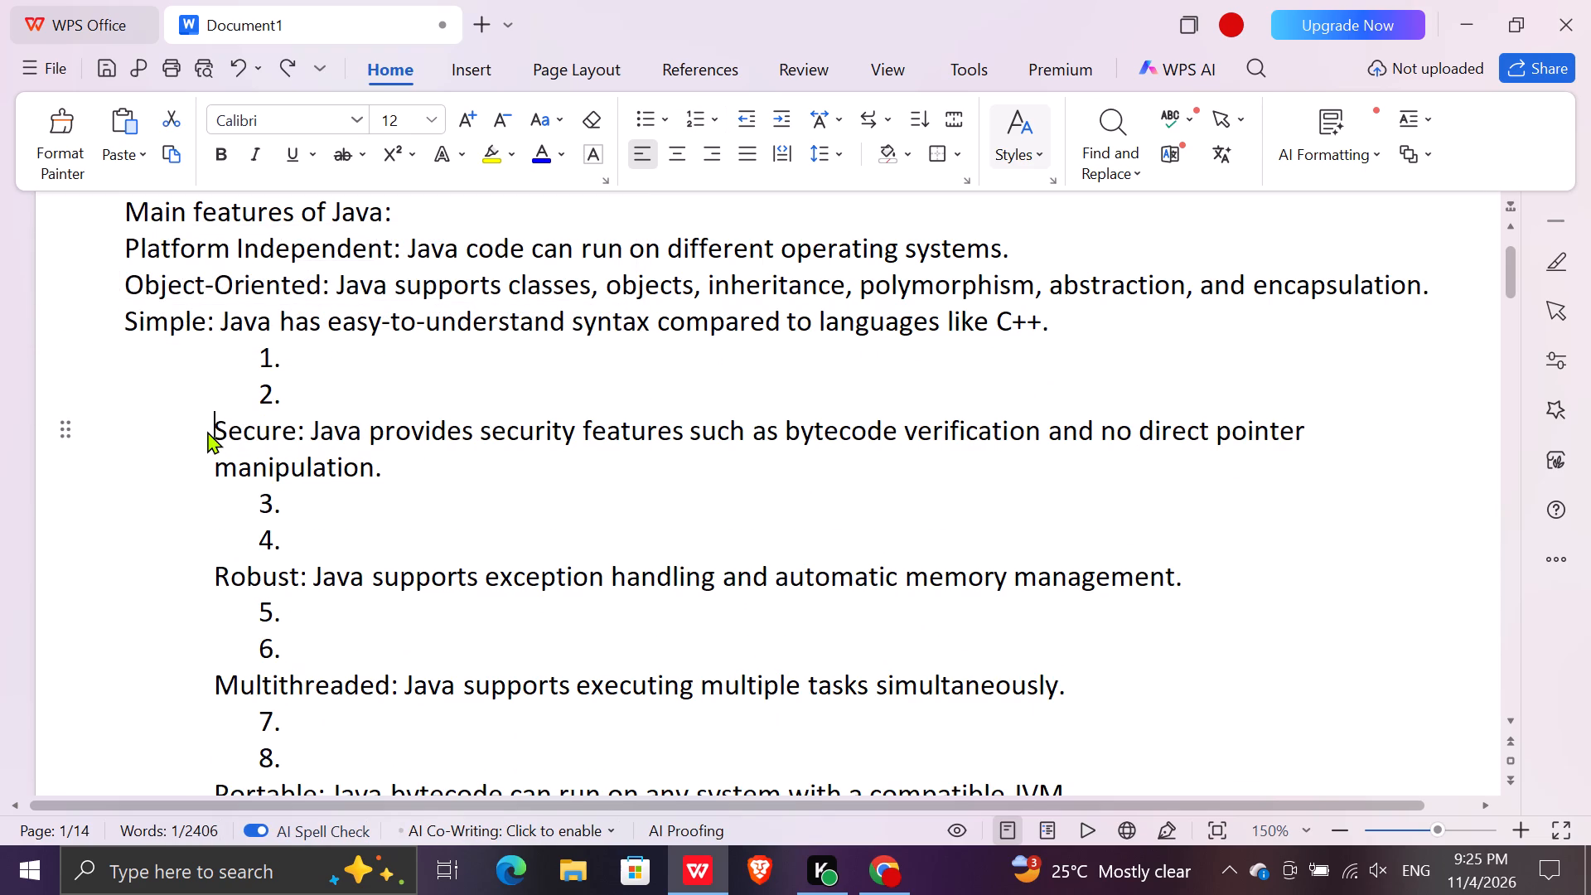
pyautogui.press('BackSpace')
pyautogui.press('BackSpace')
pyautogui.press('BackSpace')
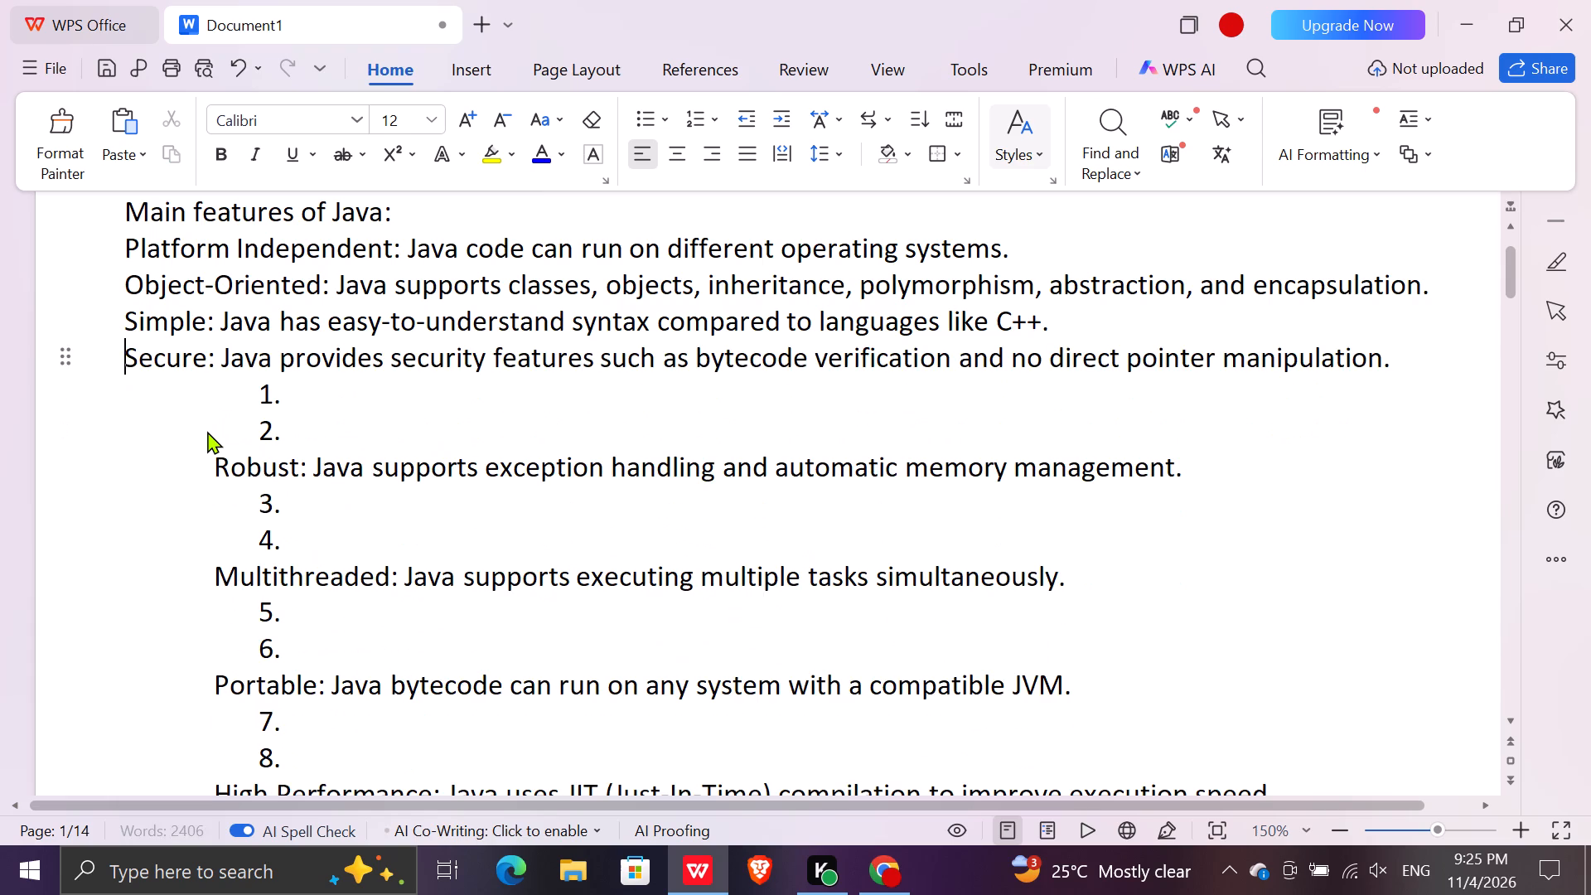
# Remove the indents of the "Robust" and "Multithreaded" feature paragraphs and delete the two empty numbered lines above each.
pyautogui.click(215, 464)
pyautogui.press('BackSpace')
pyautogui.press('BackSpace')
pyautogui.press('BackSpace')
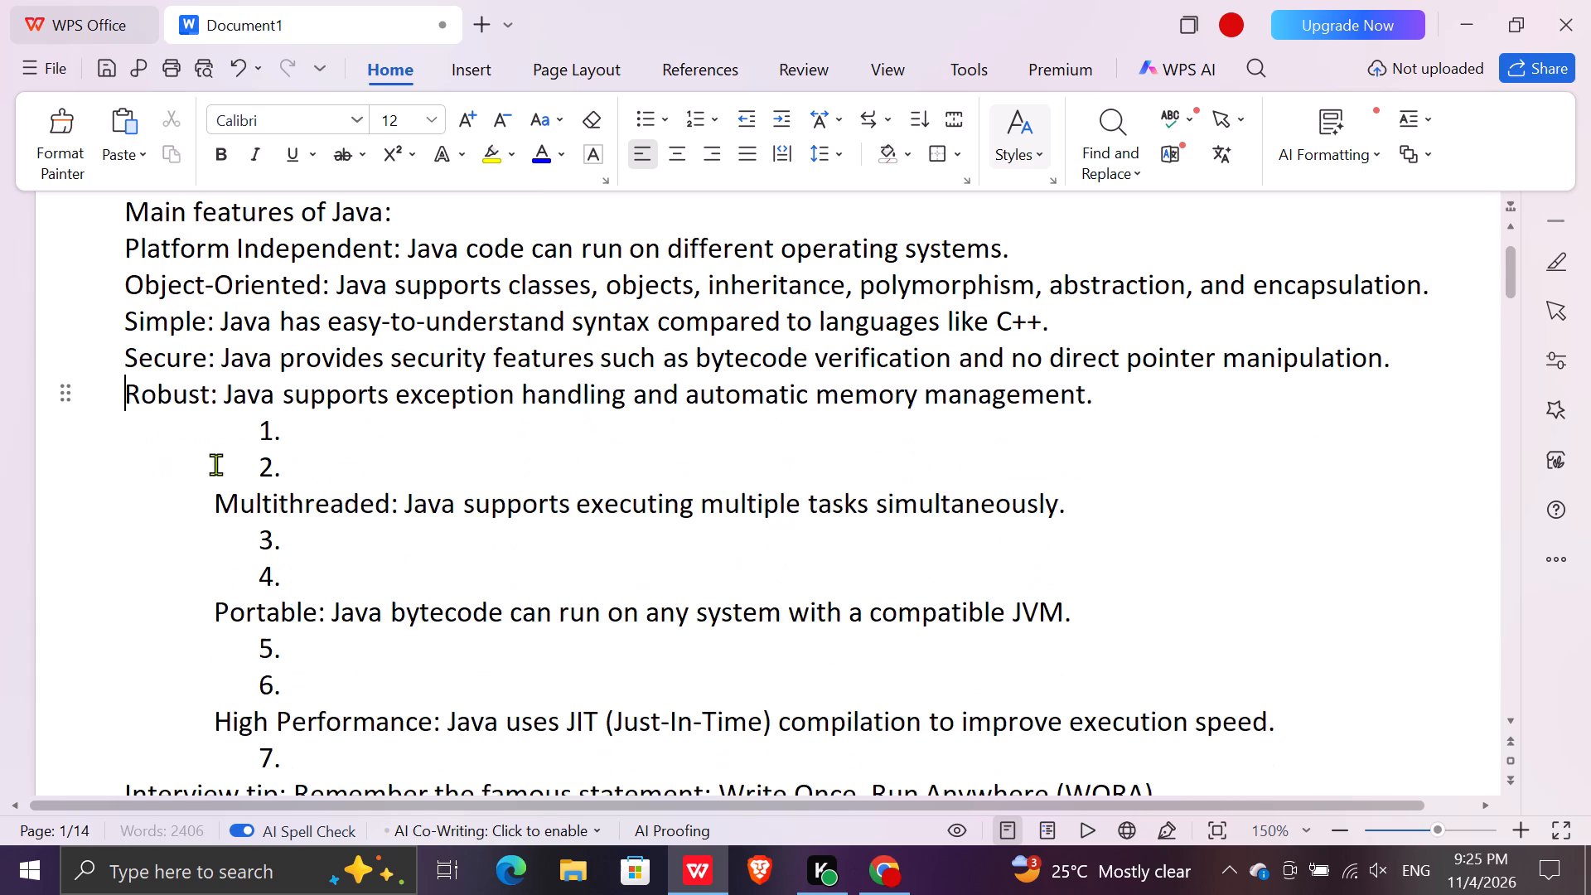
pyautogui.click(211, 515)
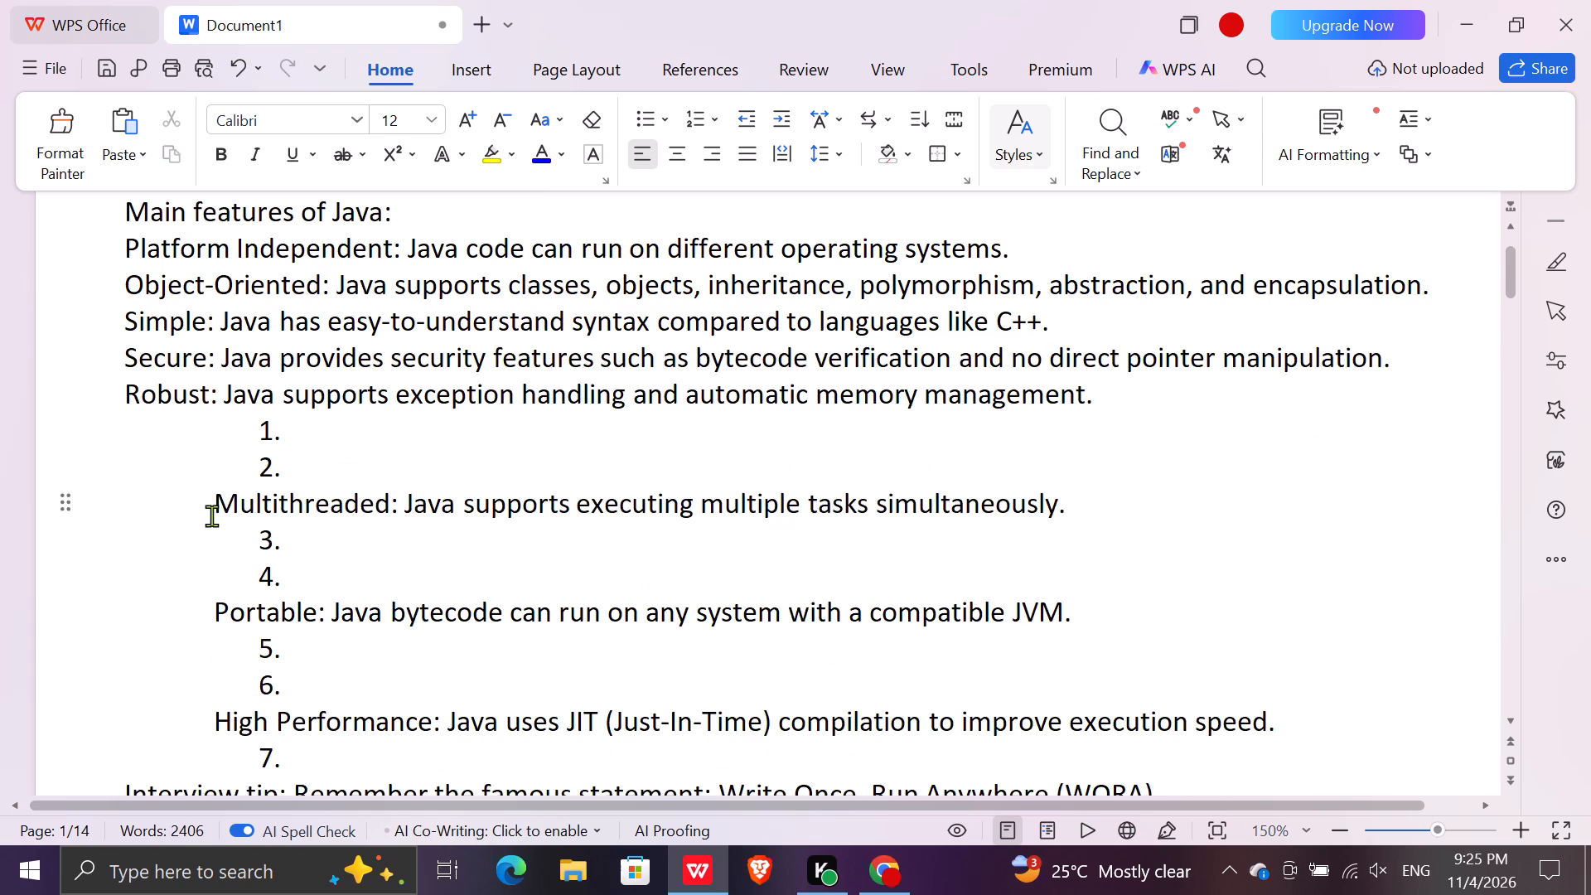
pyautogui.press('BackSpace')
pyautogui.press('BackSpace')
pyautogui.press('BackSpace')
# Remove the indents of the "Portable" and "High Performance" feature paragraphs and delete the two empty numbered lines above each.
pyautogui.click(215, 542)
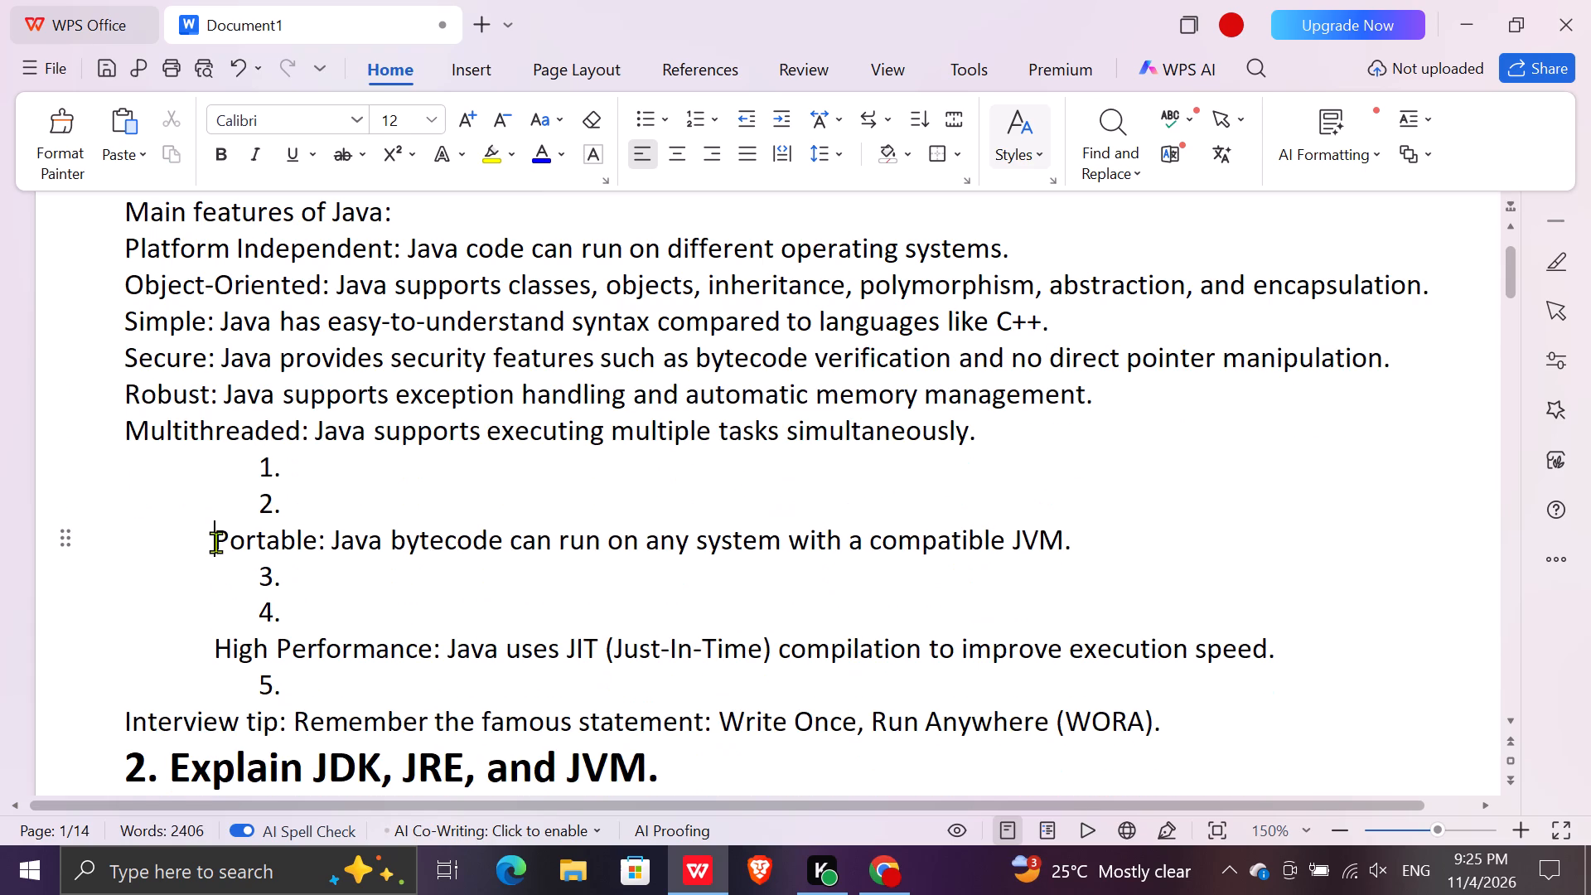
pyautogui.press('BackSpace')
pyautogui.press('BackSpace')
pyautogui.press('BackSpace')
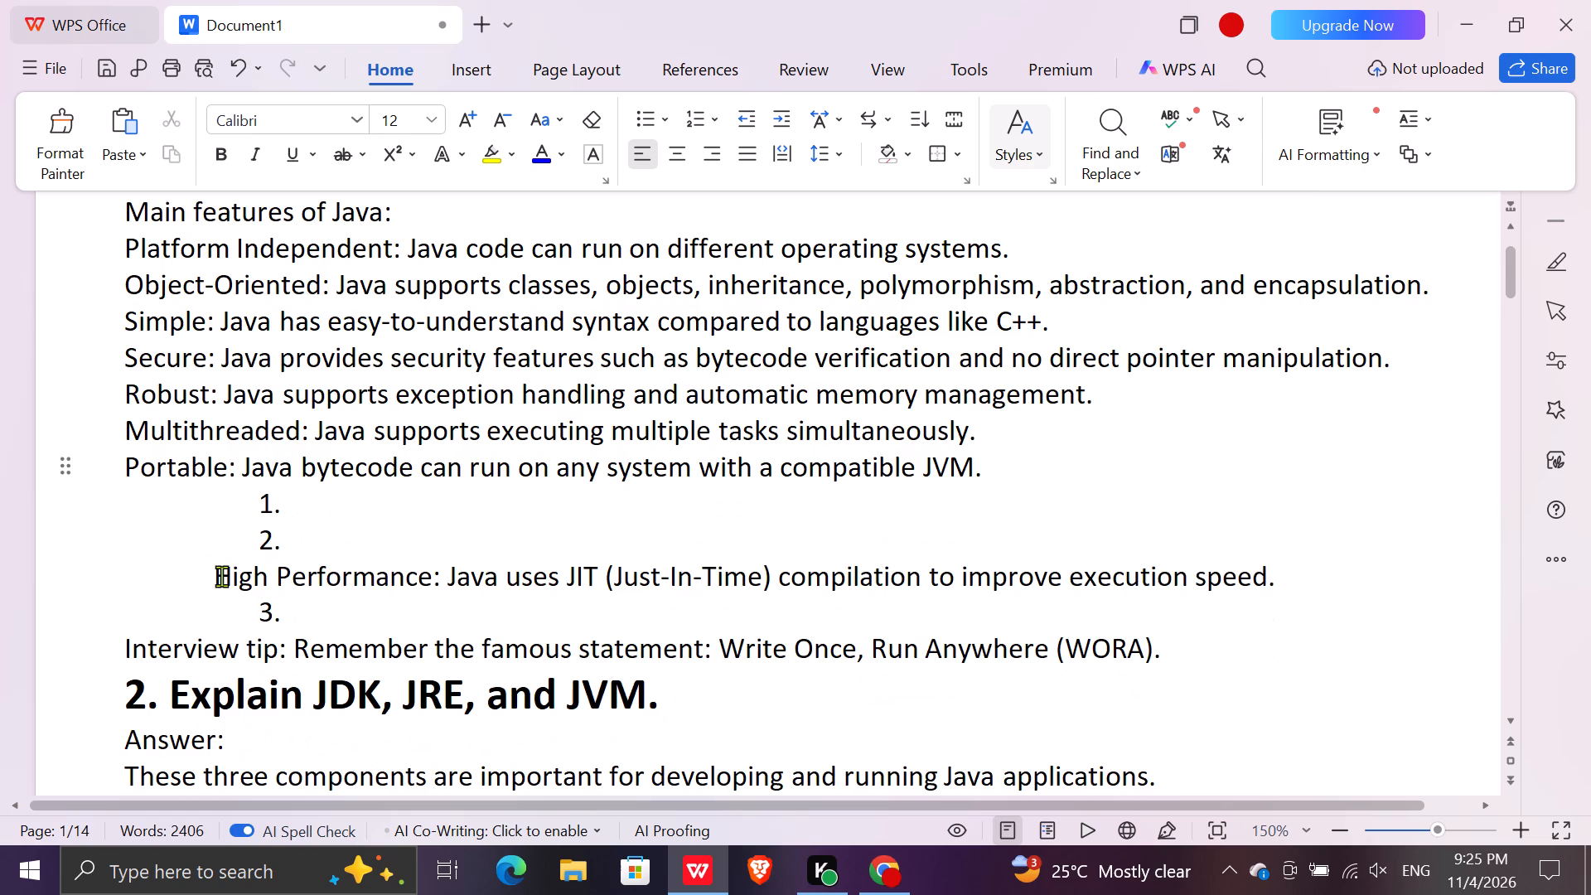
pyautogui.click(221, 576)
pyautogui.press('BackSpace')
pyautogui.press('BackSpace')
pyautogui.press('BackSpace')
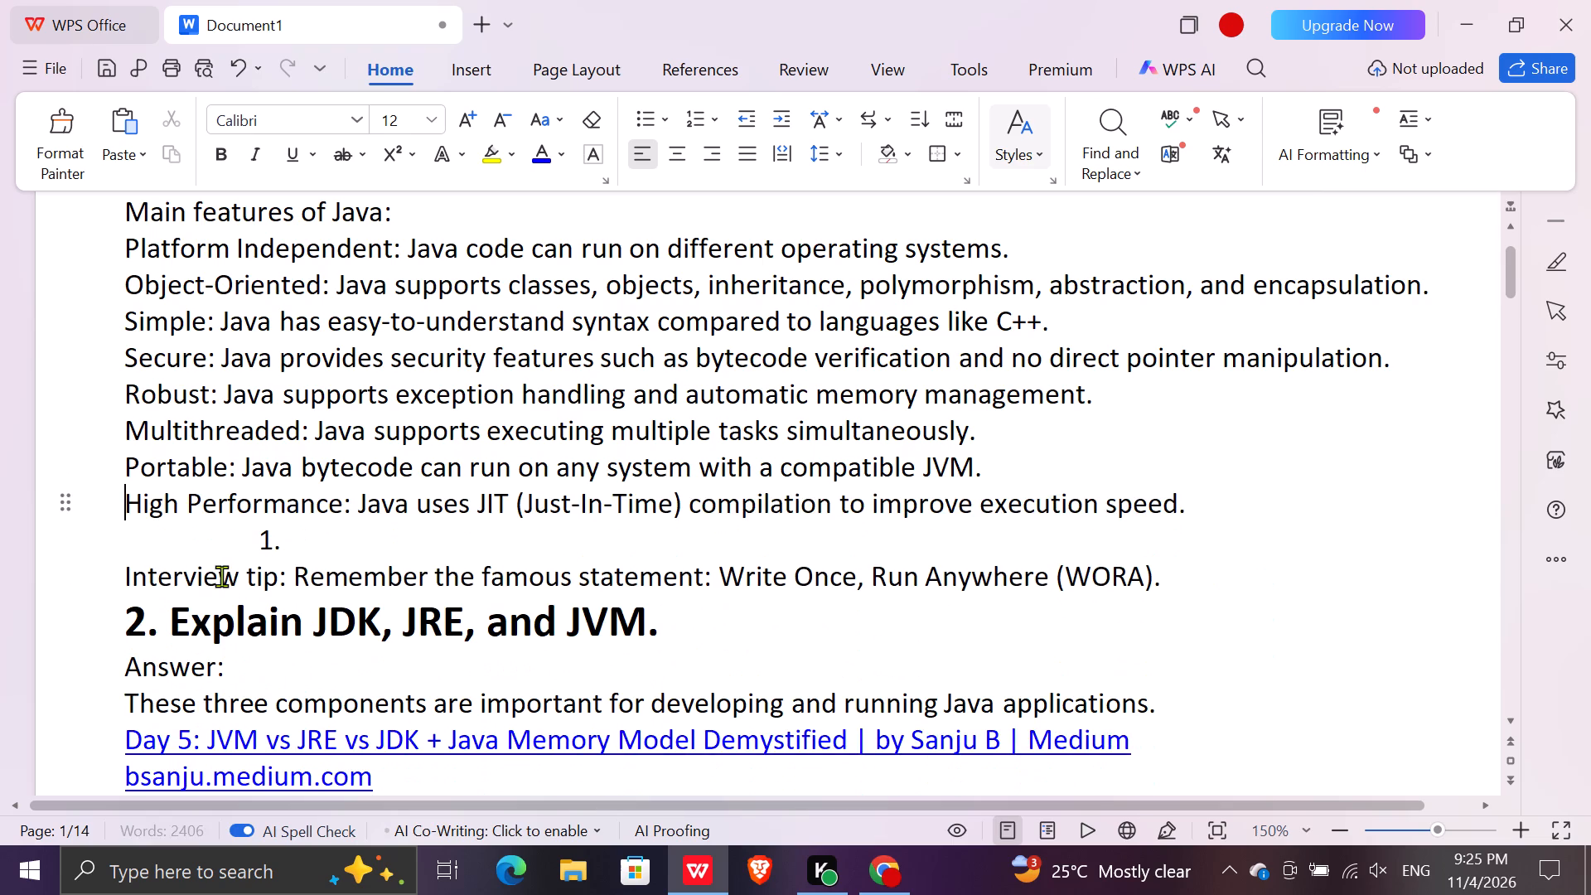
# Delete the empty numbered line above the "Interview tip" paragraph of question 1.
pyautogui.click(131, 581)
pyautogui.press('Left')
pyautogui.press('BackSpace')
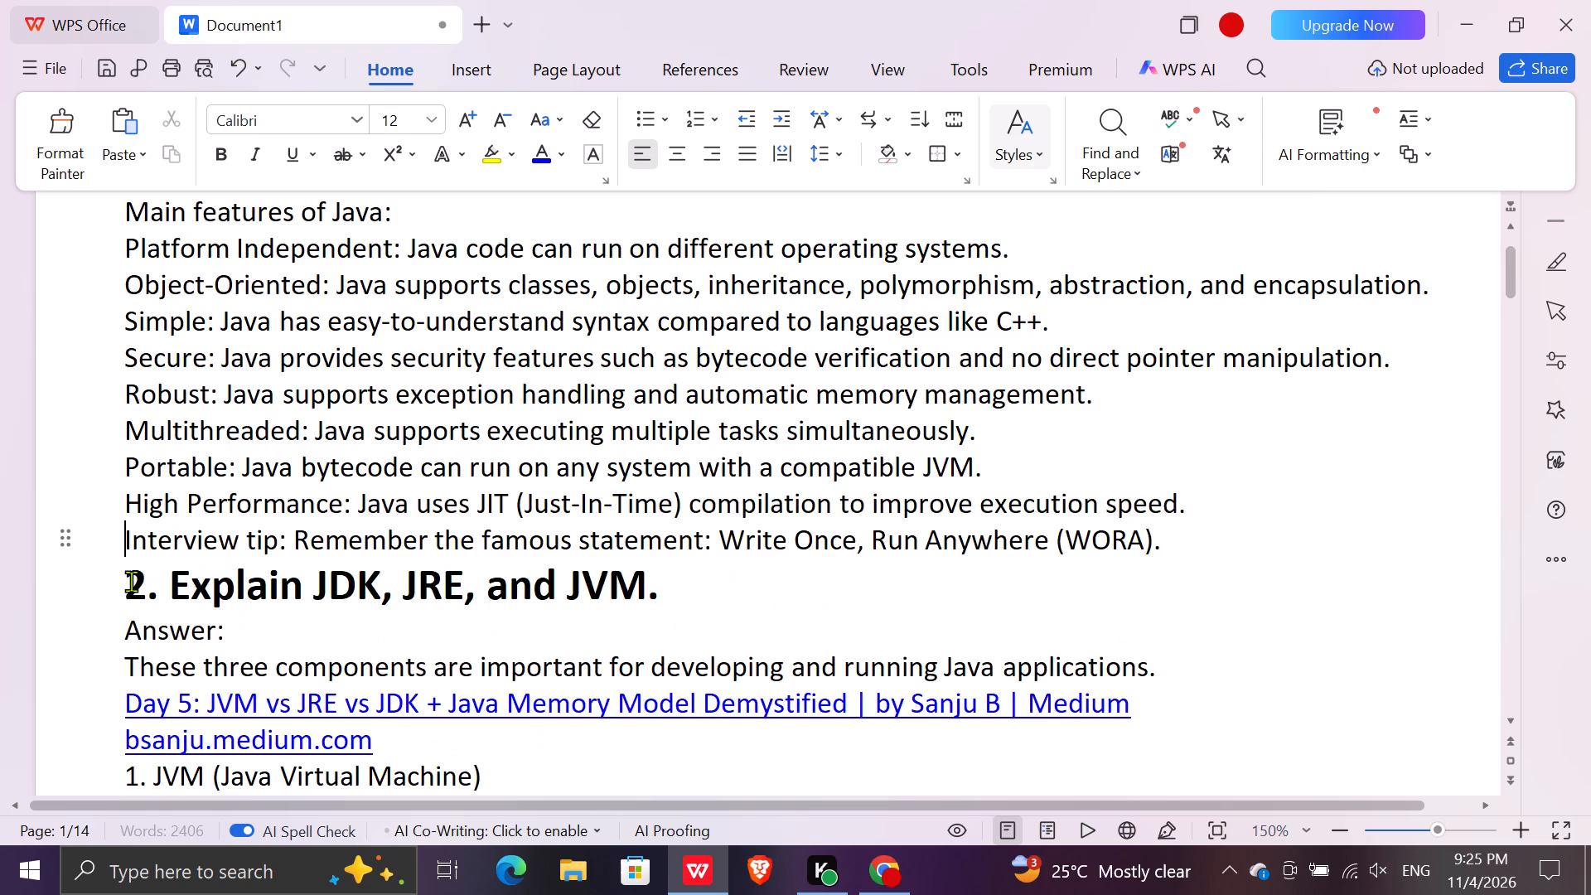
# Apply 1. 2. 3. numbering to the paragraphs from "Platform Independent" through "Interview tip".
pyautogui.scroll(2, 411, 586)
pyautogui.scroll(-2, 411, 586)
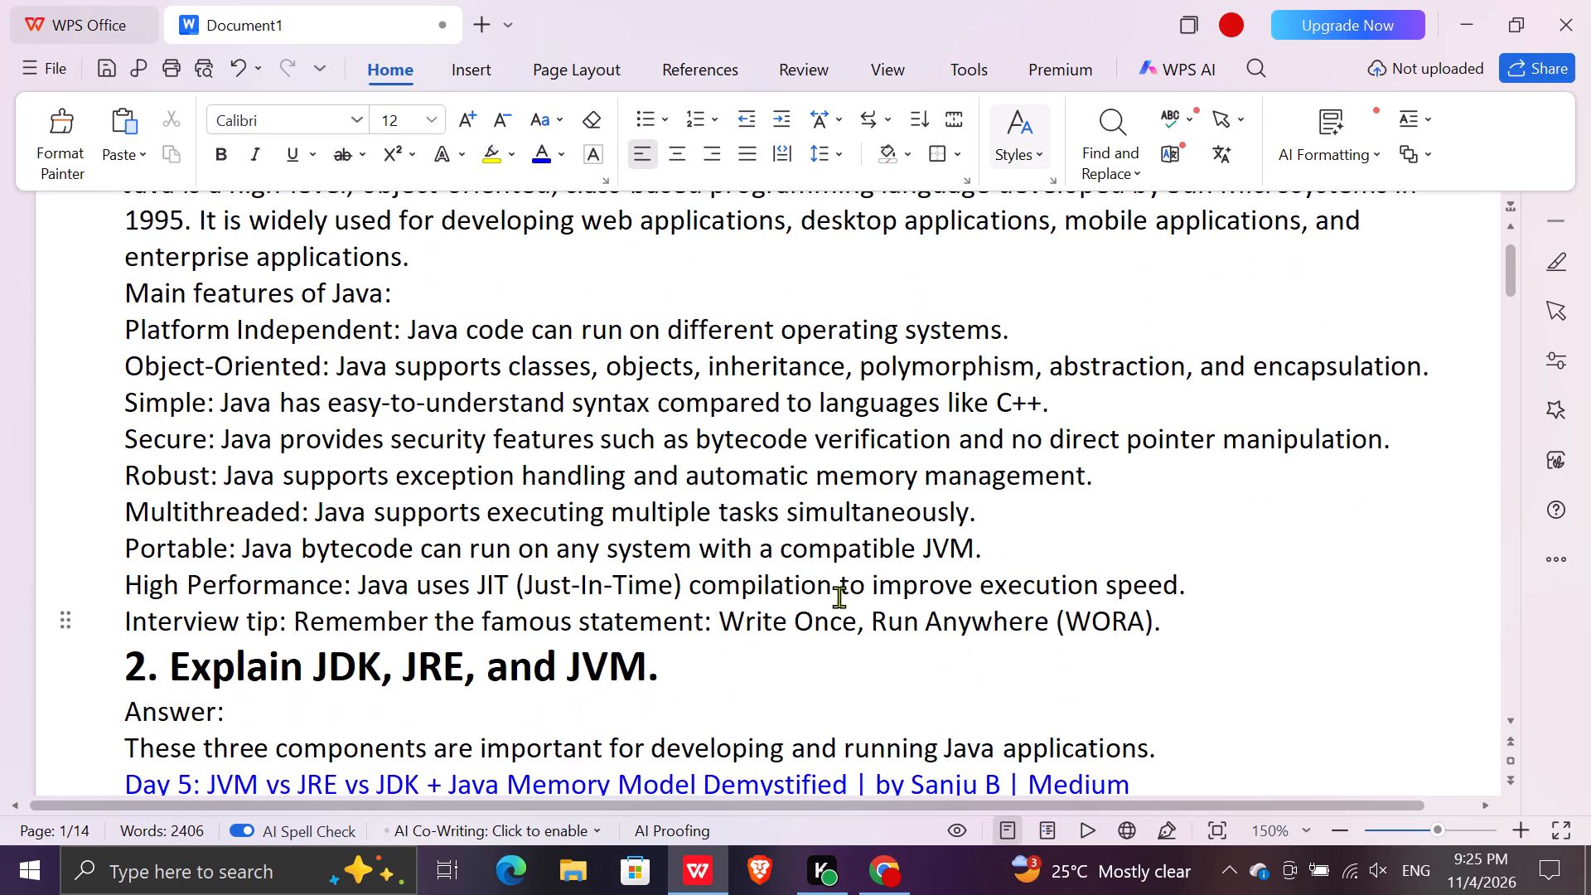
pyautogui.moveTo(1172, 629); pyautogui.dragTo(154, 343)
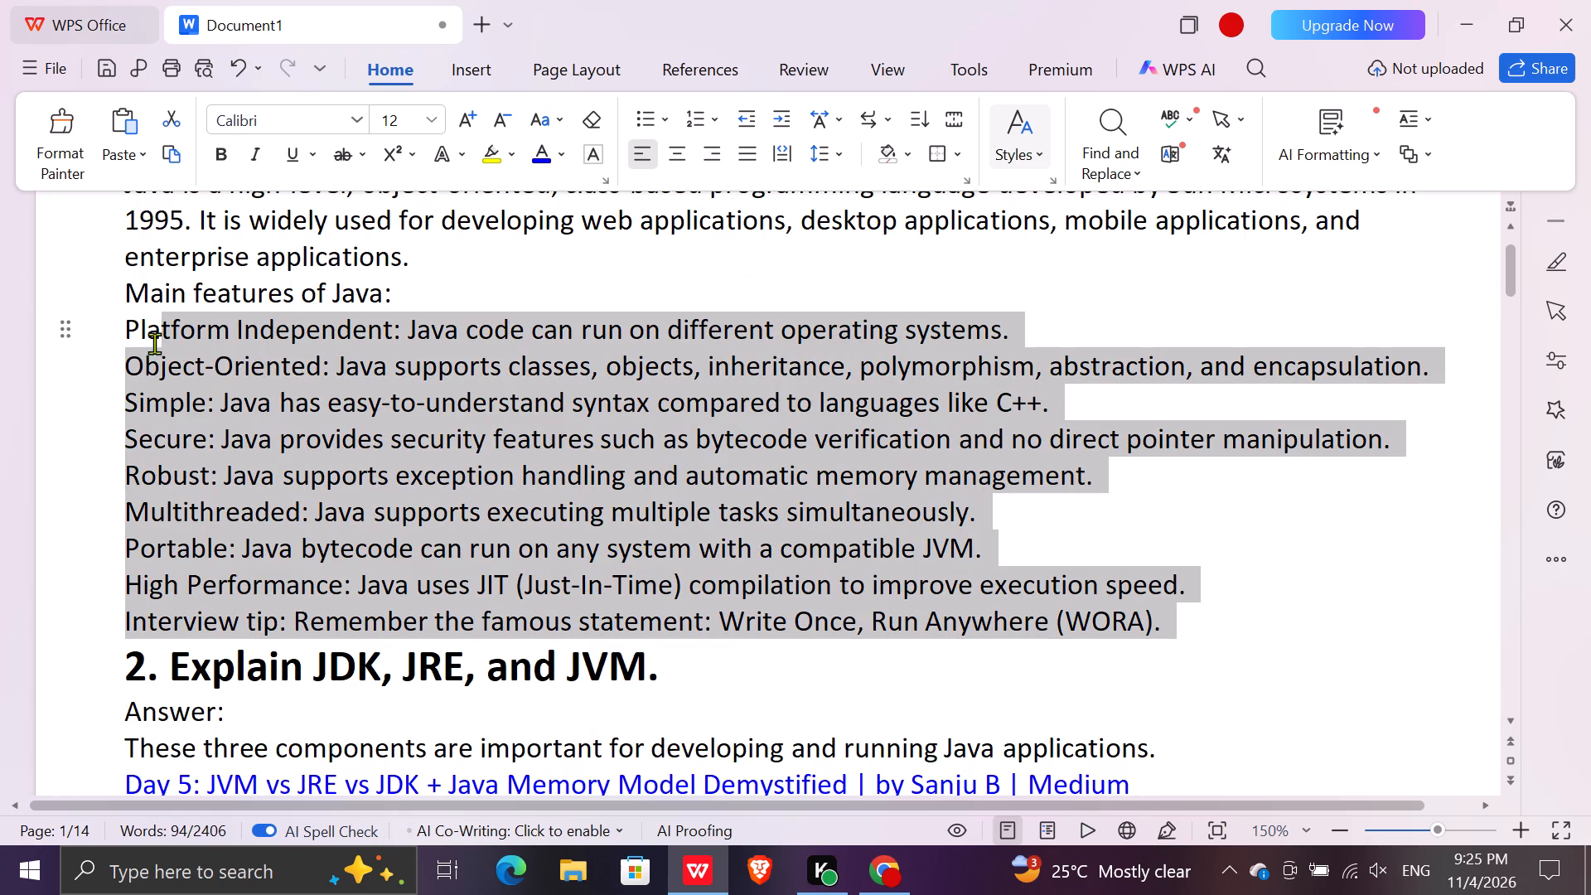
pyautogui.moveTo(154, 343); pyautogui.dragTo(96, 343)
pyautogui.click(715, 123)
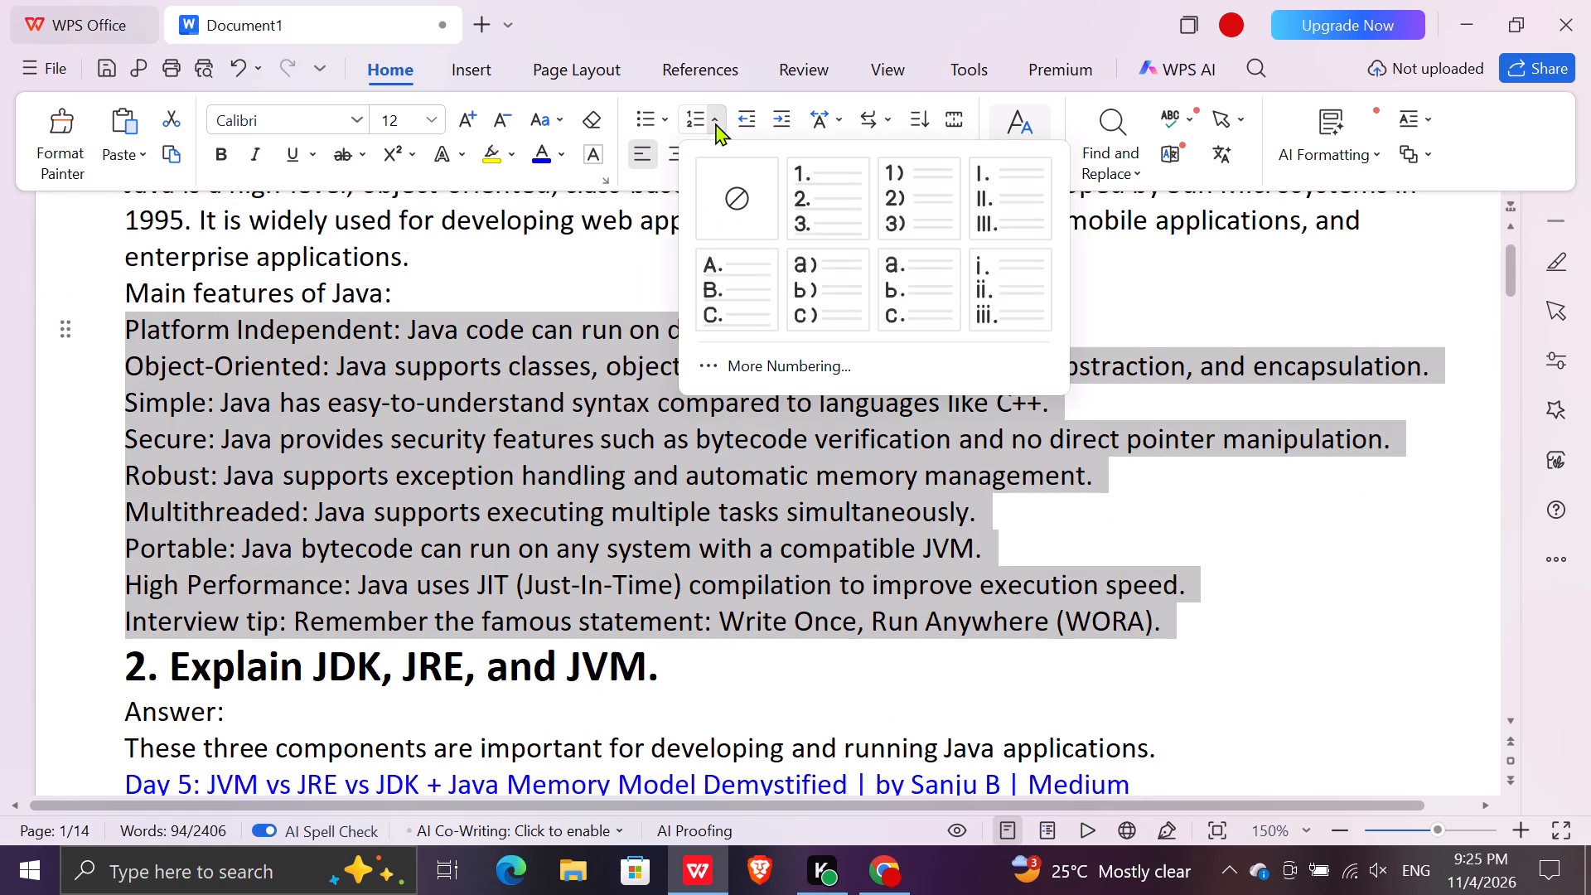
pyautogui.click(813, 215)
pyautogui.click(679, 307)
# Bold the feature names "Platform Independent", "Object-Oriented", "Simple" and "Secure" in the numbered list.
pyautogui.scroll(-2, 781, 317)
pyautogui.scroll(3, 781, 317)
pyautogui.scroll(-2, 620, 420)
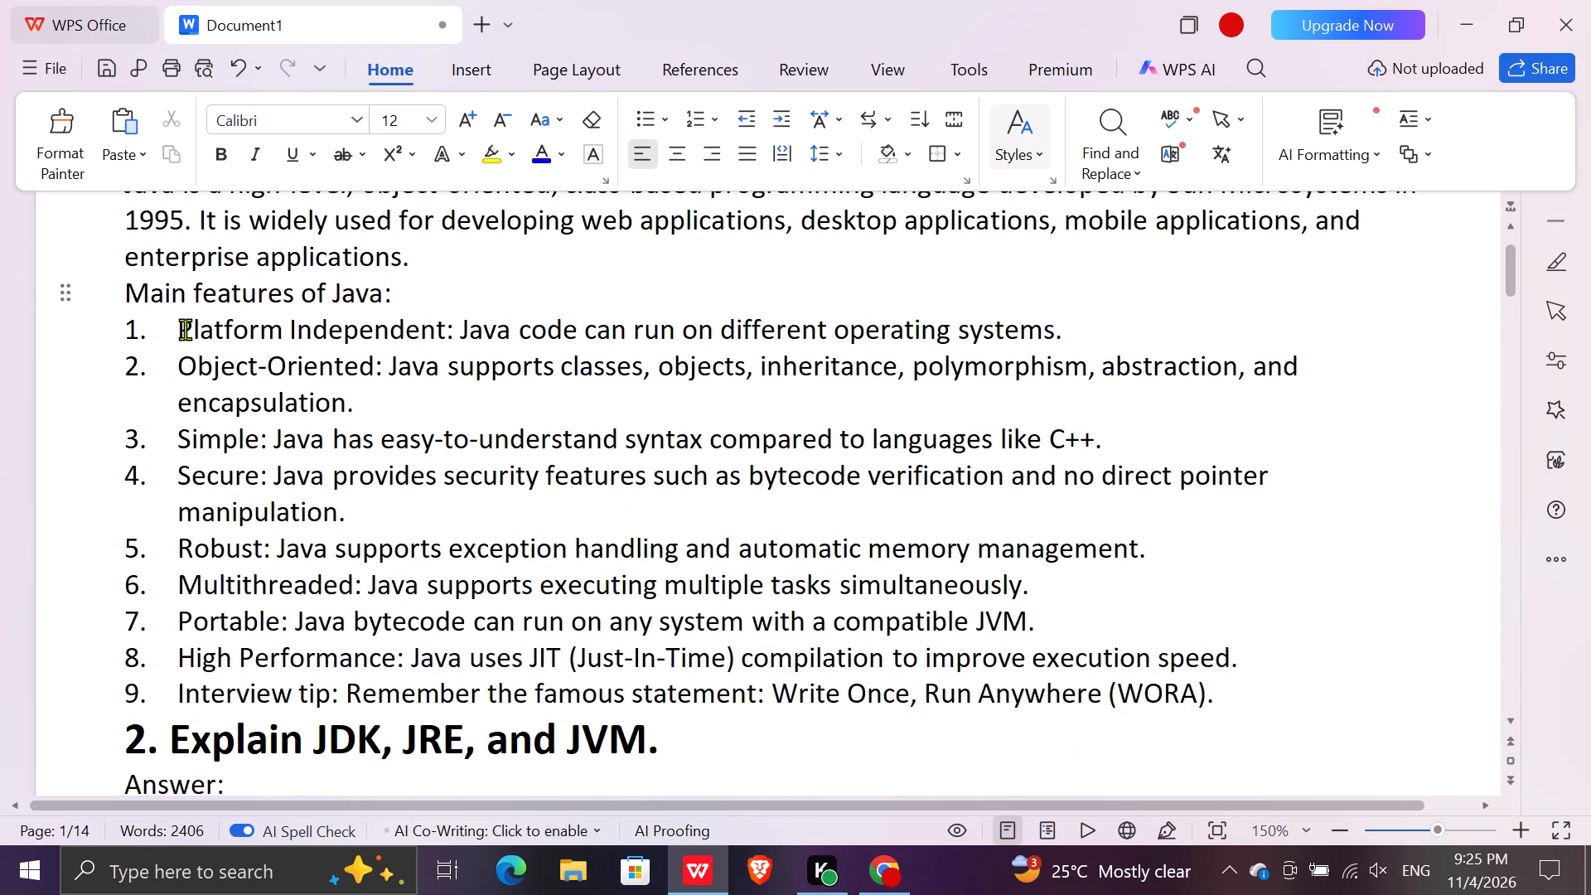
pyautogui.moveTo(185, 329); pyautogui.dragTo(444, 331)
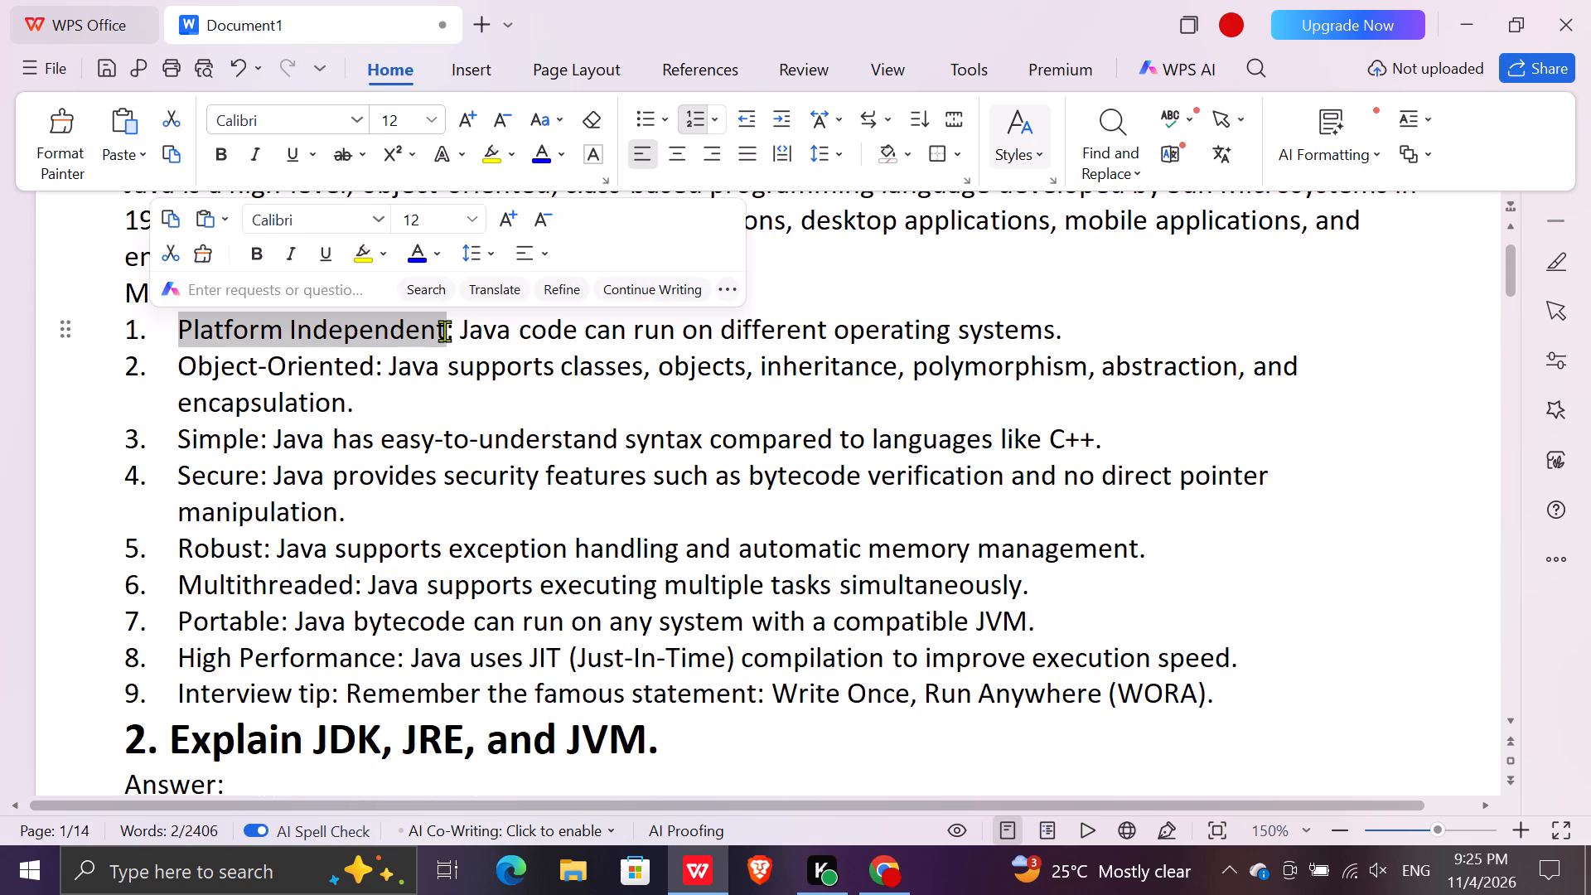
pyautogui.click(228, 158)
pyautogui.click(313, 428)
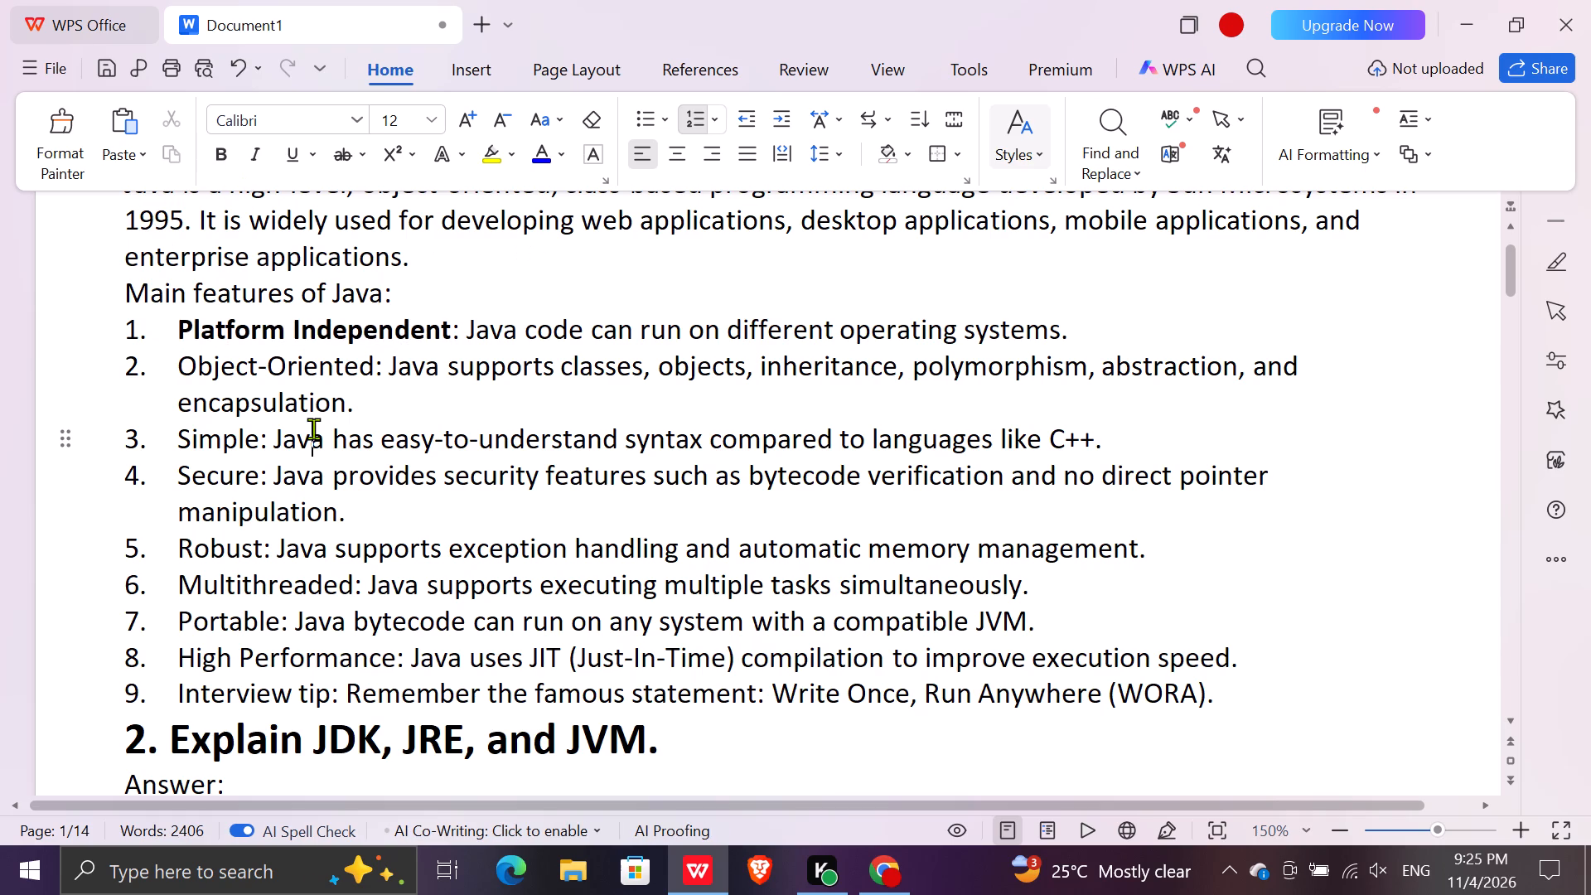
pyautogui.moveTo(178, 365); pyautogui.dragTo(370, 377)
pyautogui.click(213, 157)
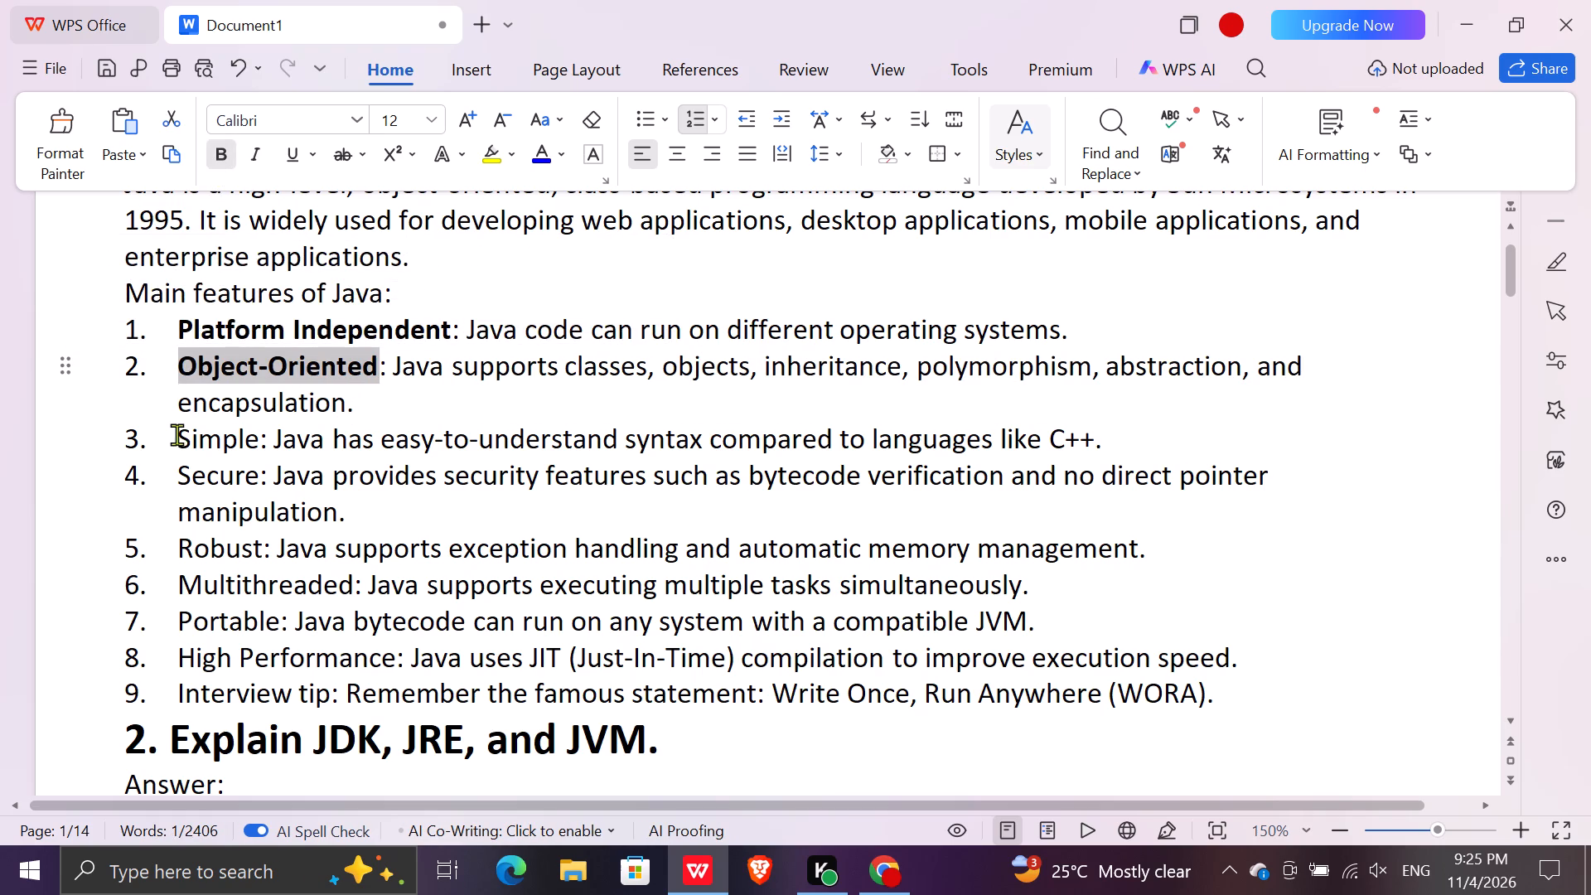
pyautogui.moveTo(177, 434); pyautogui.dragTo(253, 433)
pyautogui.click(143, 356)
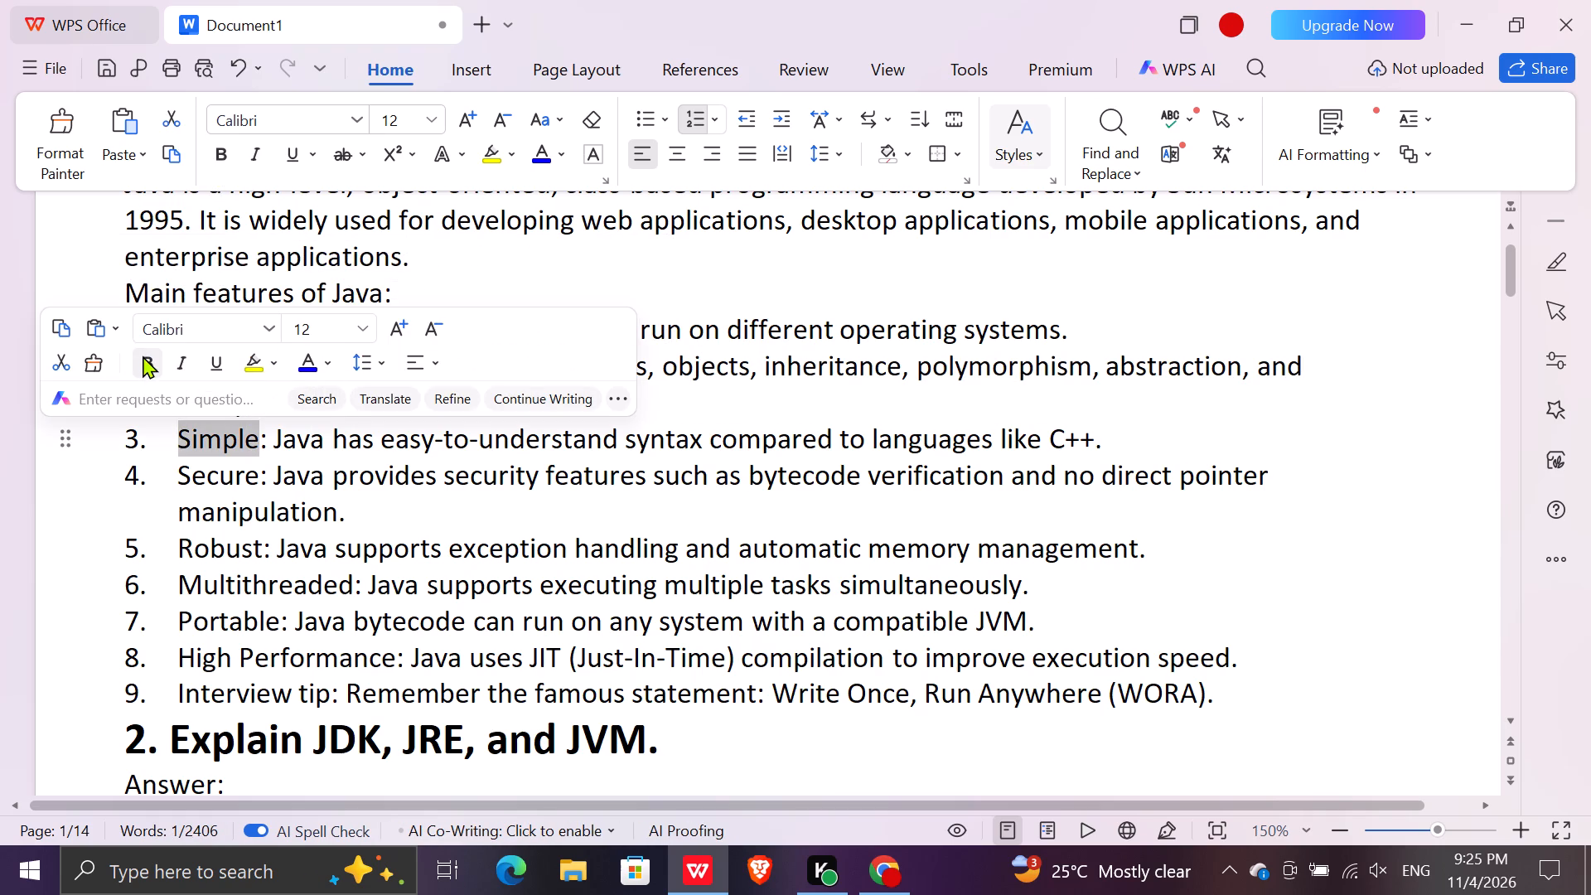
pyautogui.moveTo(178, 472); pyautogui.dragTo(250, 491)
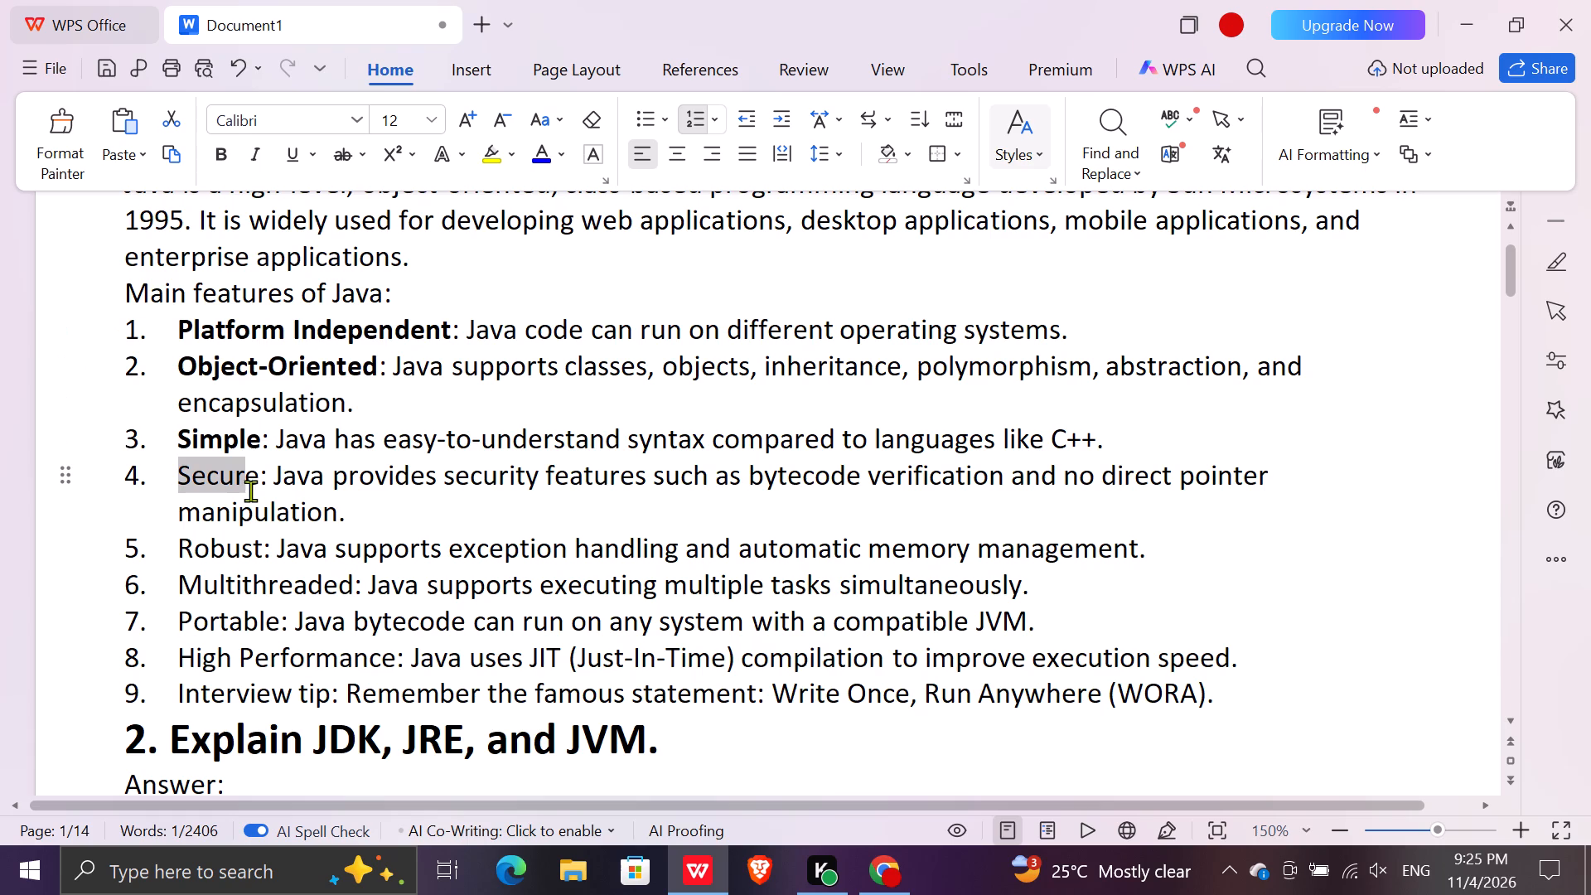
pyautogui.moveTo(250, 491); pyautogui.dragTo(259, 488)
pyautogui.hotkey('ctrl', 'b')
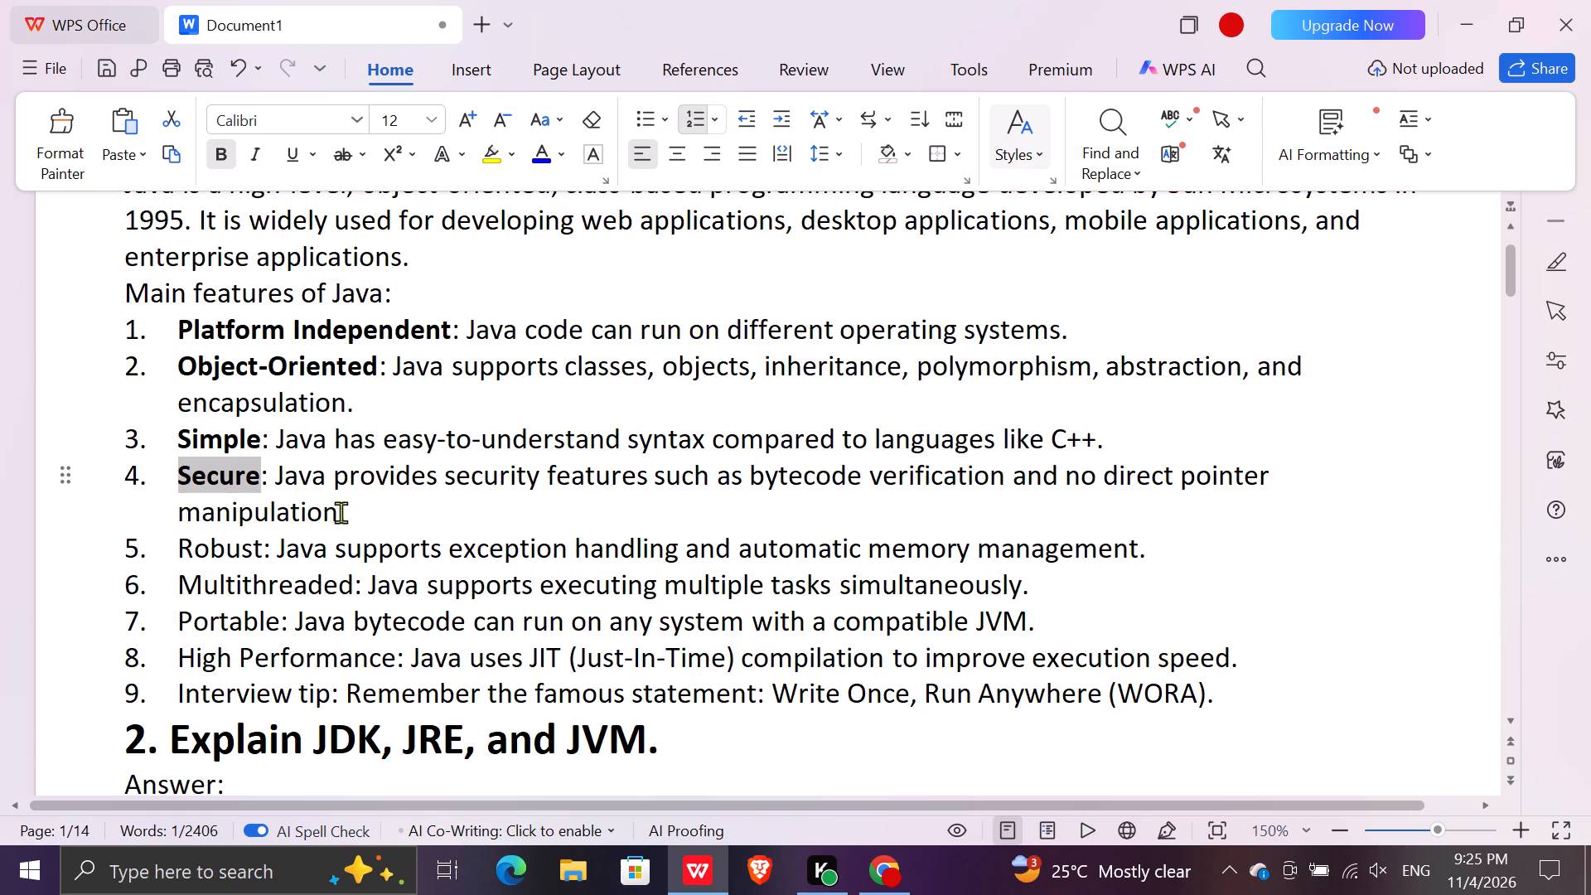
# Bold the feature names "Robust", "Multithreaded", "Portable" and "High Performance" in the numbered list.
pyautogui.moveTo(174, 556); pyautogui.dragTo(261, 557)
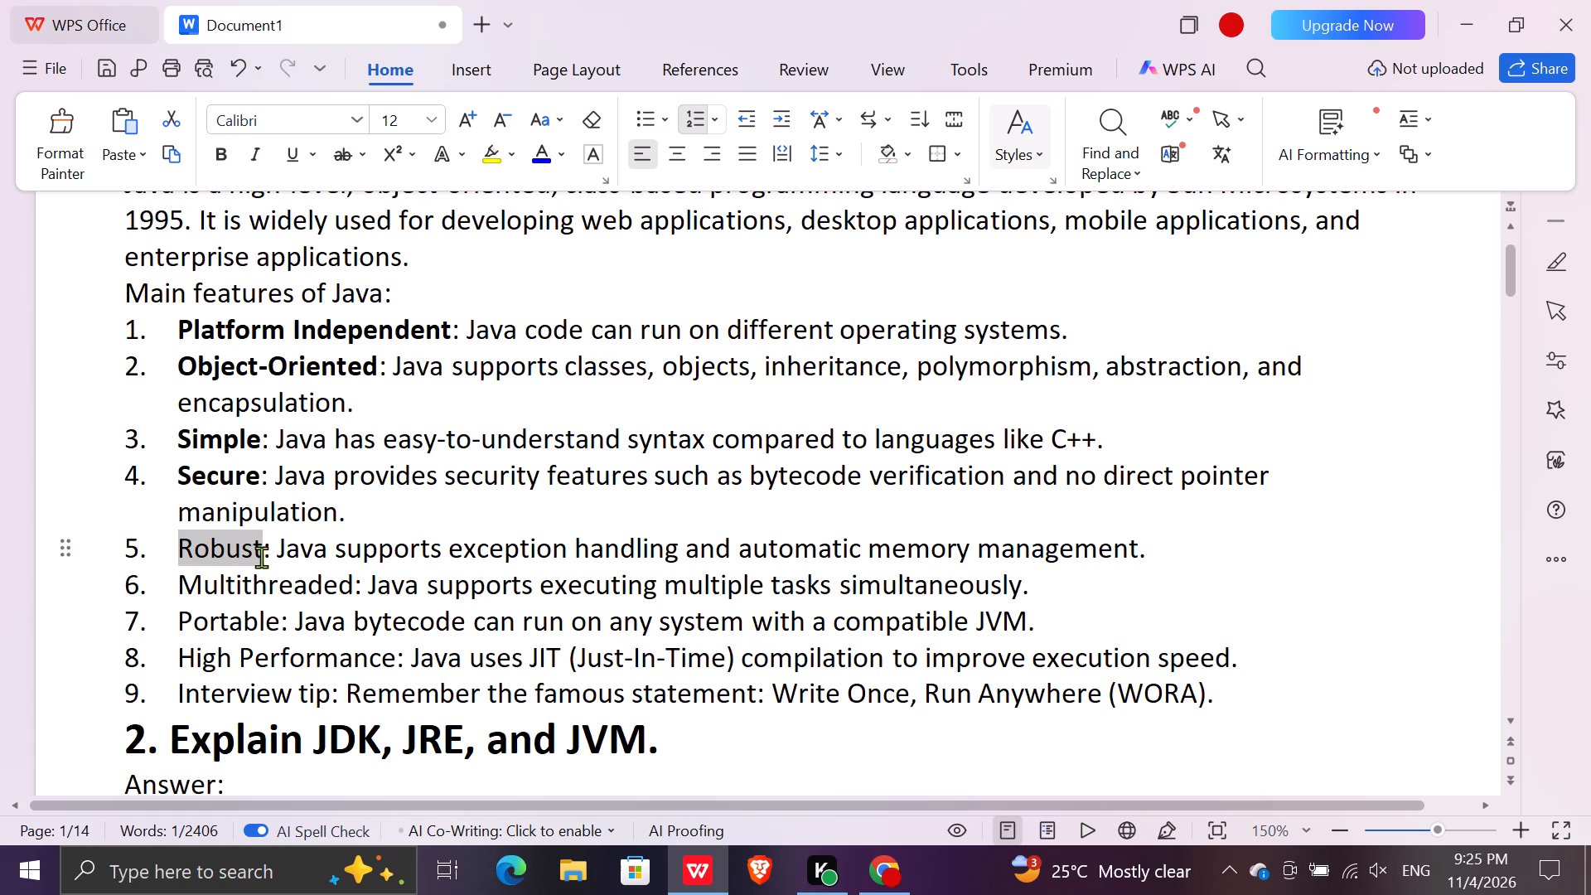
pyautogui.hotkey('ctrl', 'b')
pyautogui.moveTo(181, 588); pyautogui.dragTo(340, 582)
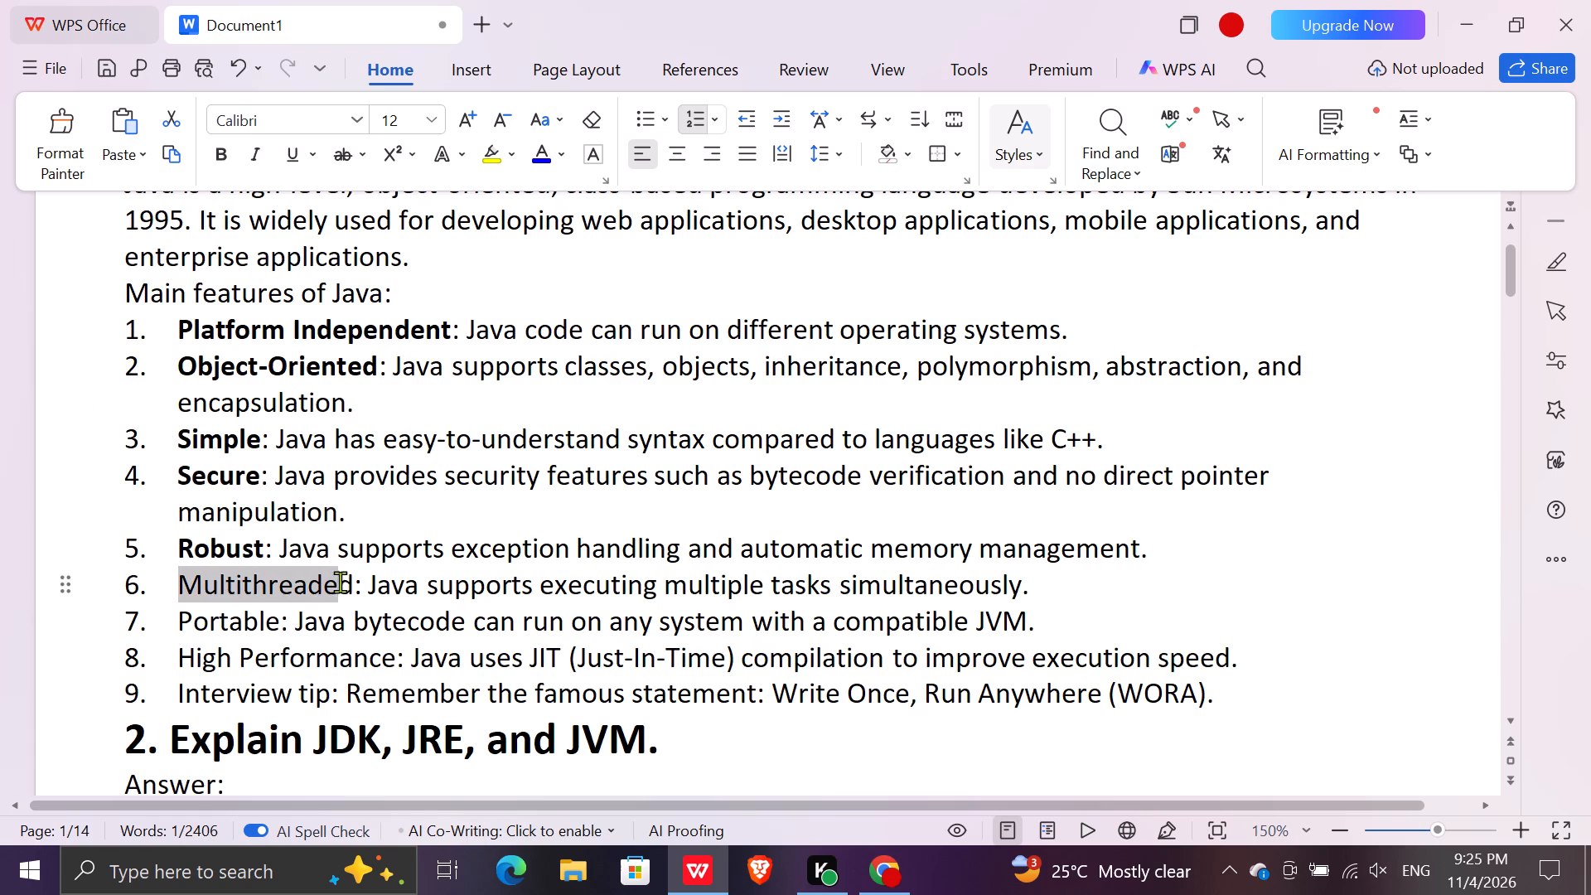
pyautogui.moveTo(340, 582); pyautogui.dragTo(353, 580)
pyautogui.hotkey('ctrl', 'b')
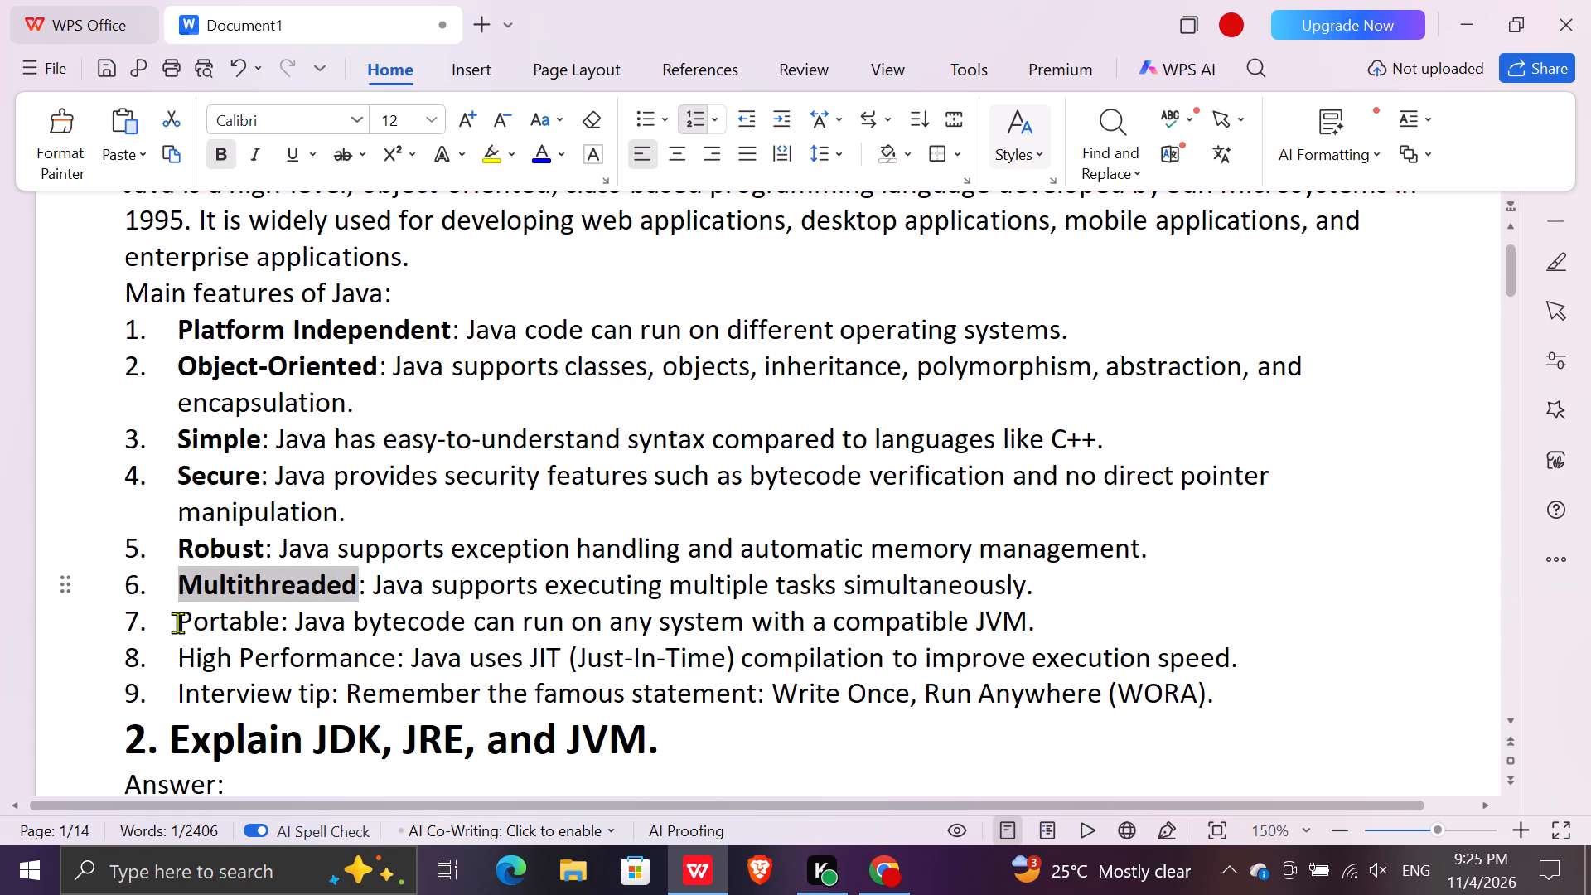
pyautogui.moveTo(177, 622); pyautogui.dragTo(277, 622)
pyautogui.hotkey('ctrl', 'b')
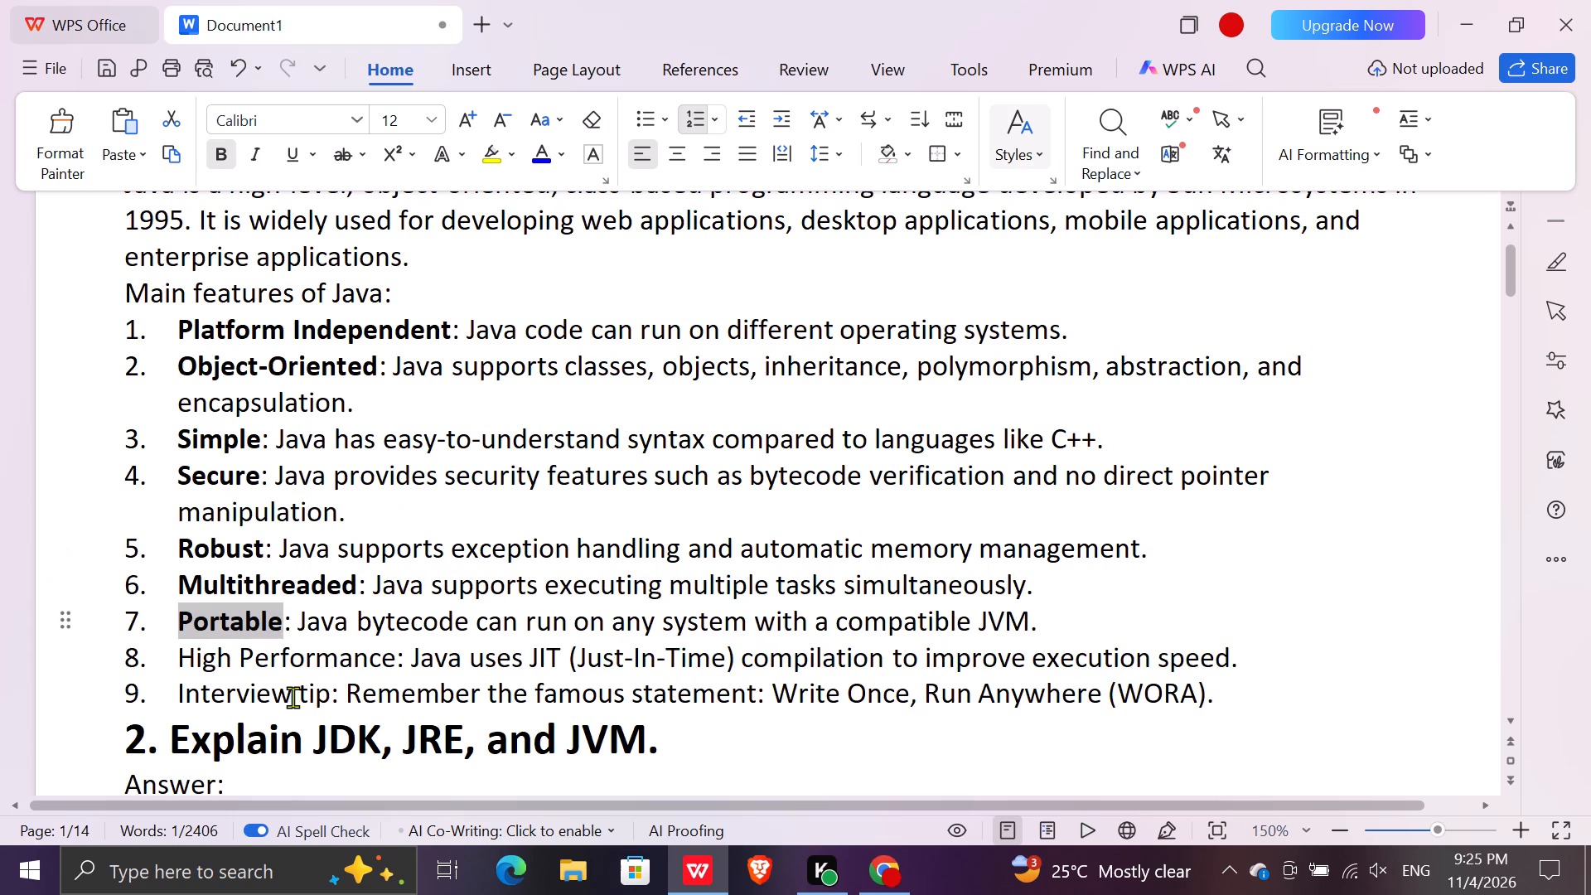
pyautogui.scroll(-3, 293, 697)
pyautogui.moveTo(181, 533); pyautogui.dragTo(382, 540)
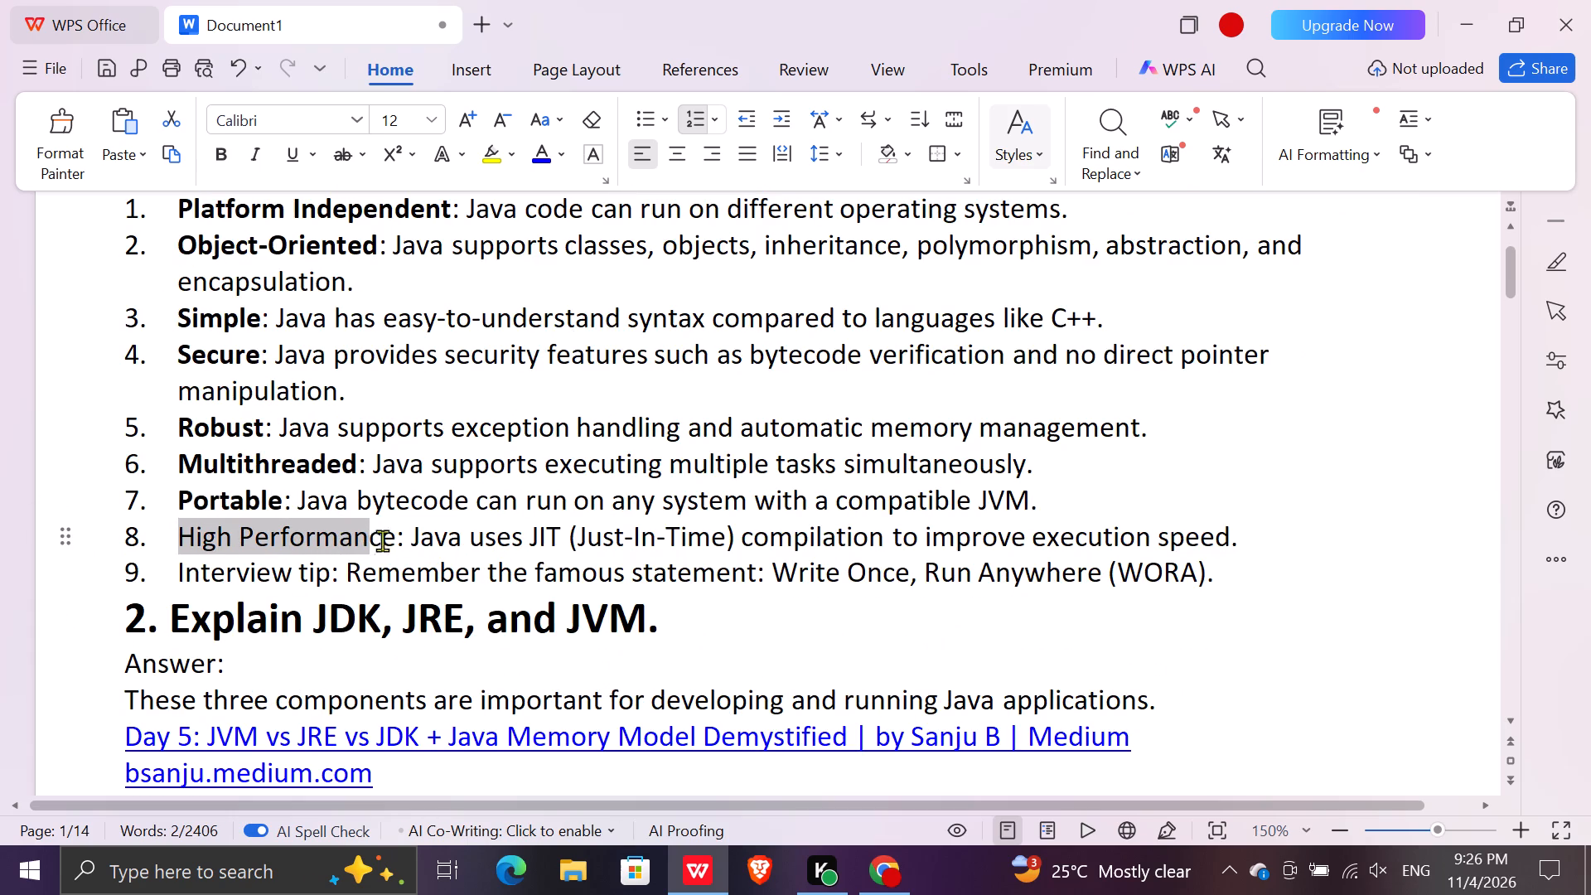
pyautogui.moveTo(382, 540); pyautogui.dragTo(399, 549)
pyautogui.hotkey('ctrl', 'b')
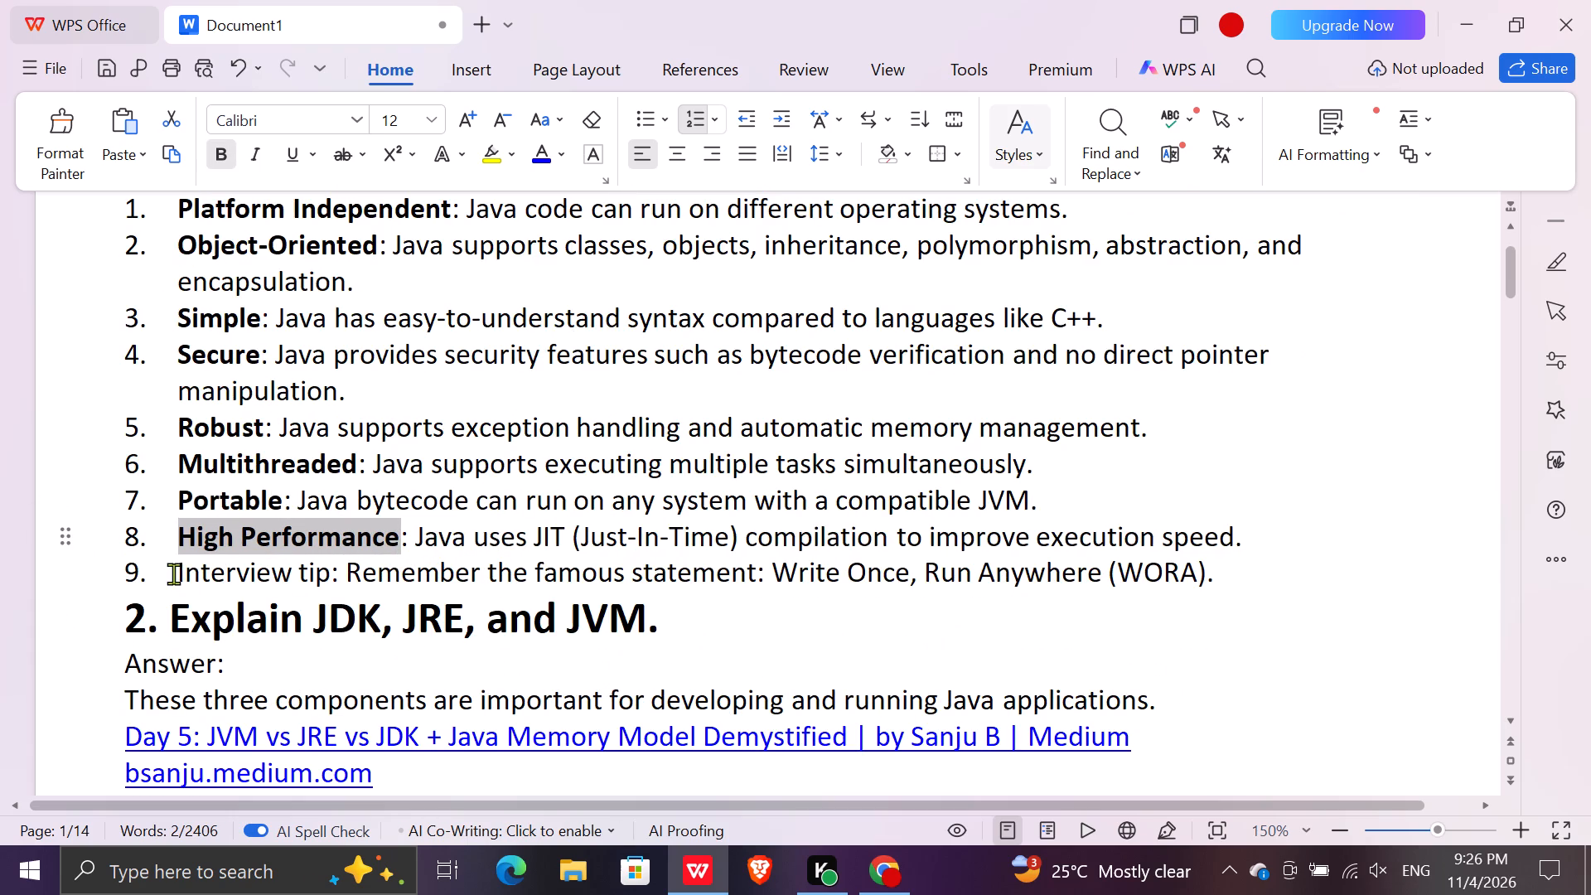
# Take the "Interview tip" paragraph out of the numbered list and indent it beneath the features.
pyautogui.moveTo(173, 573); pyautogui.dragTo(332, 577)
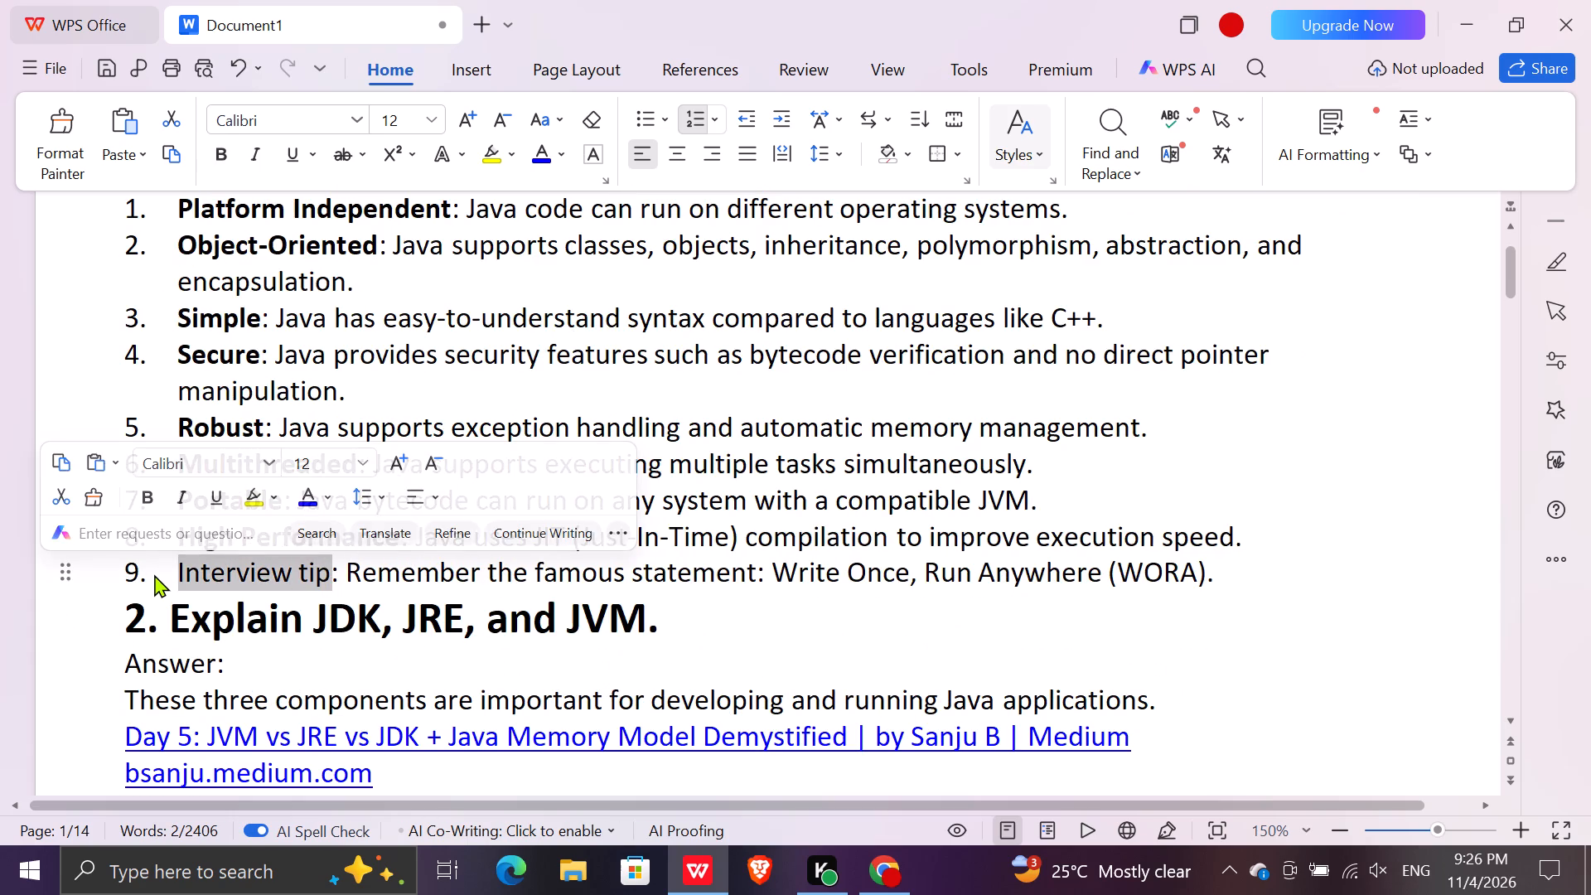
pyautogui.click(154, 574)
pyautogui.press('BackSpace')
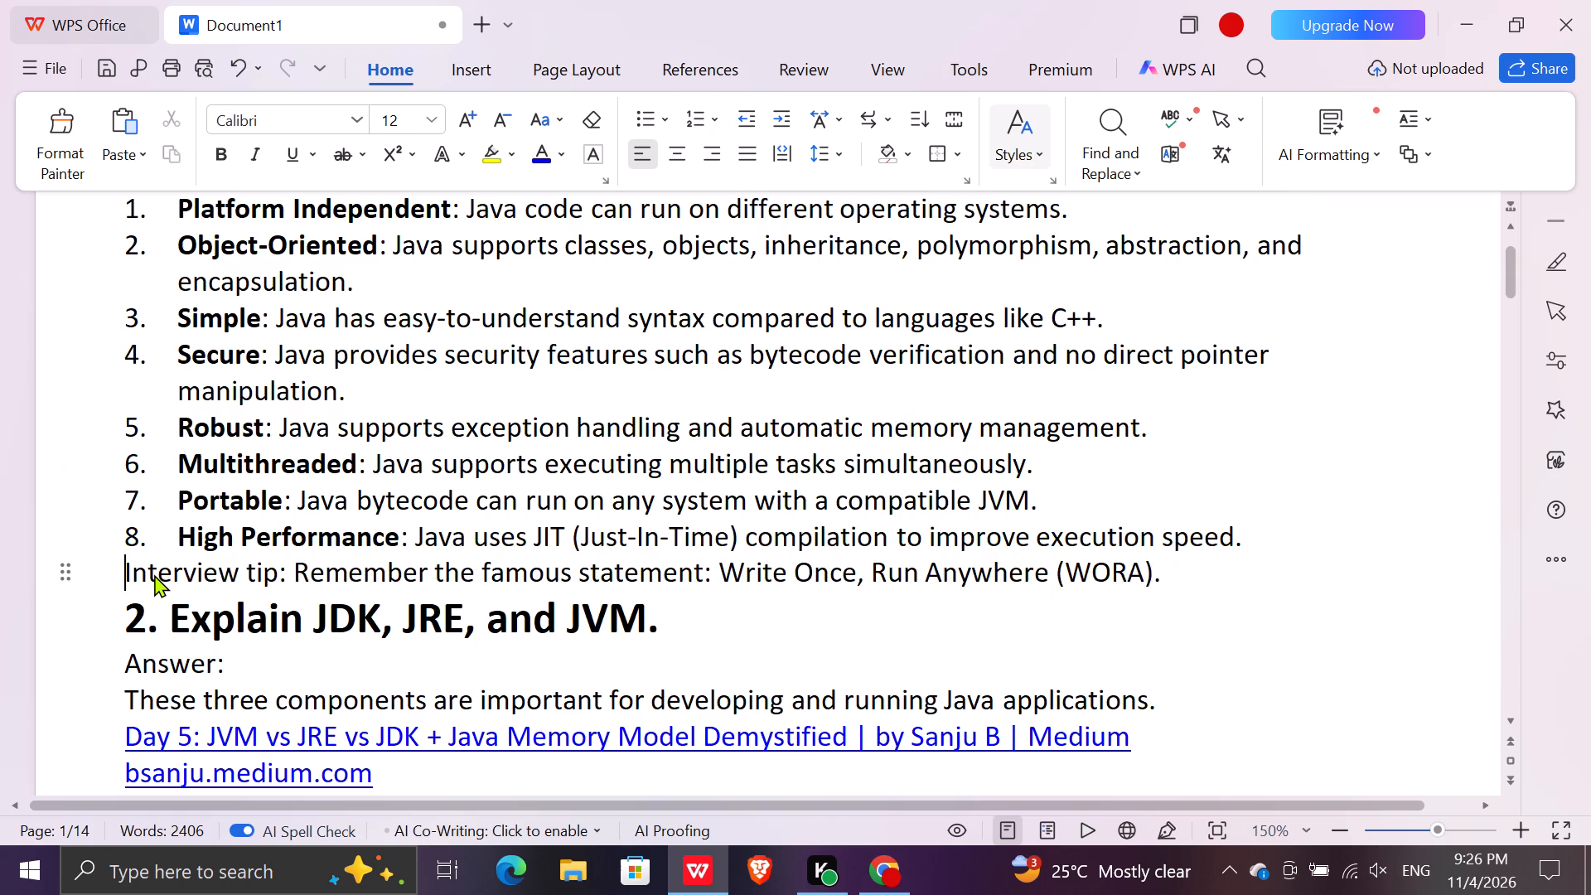
pyautogui.press('Tab')
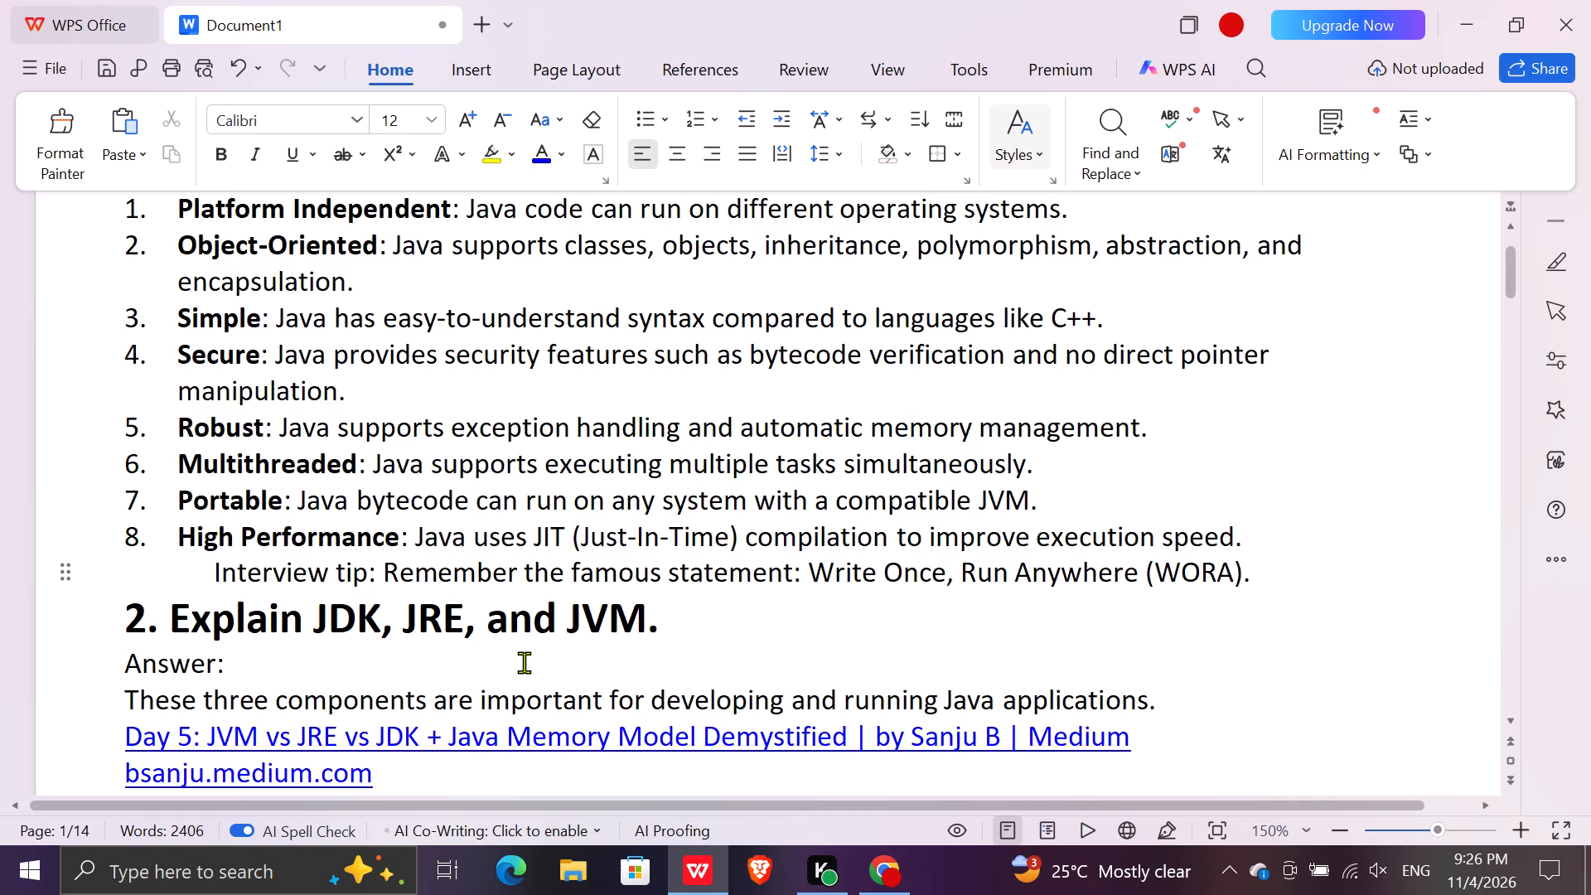
pyautogui.scroll(-3, 499, 563)
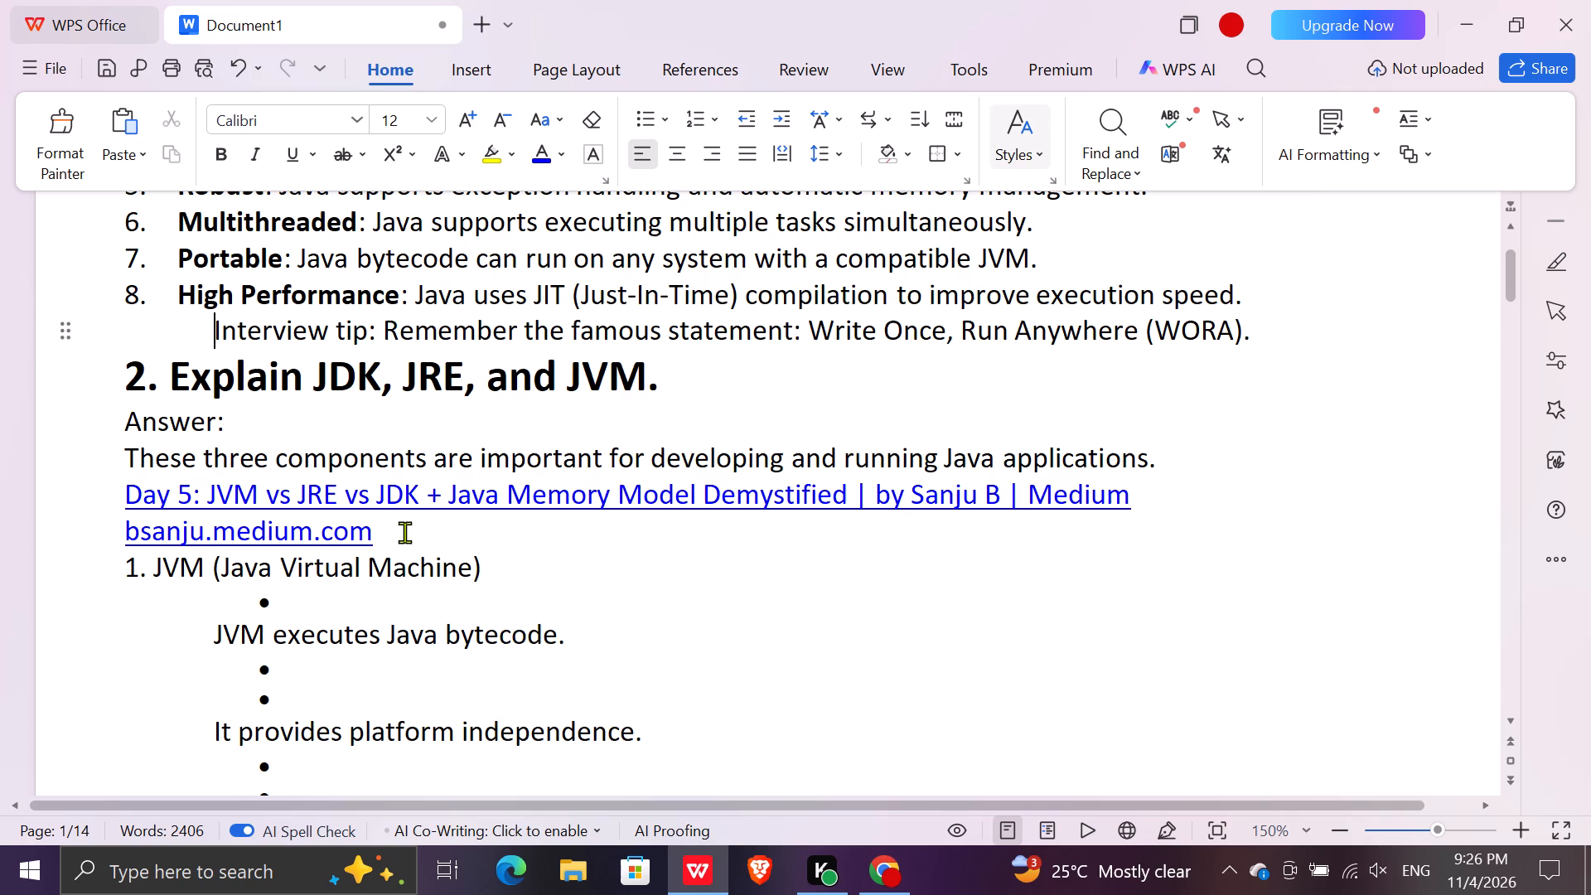
pyautogui.moveTo(404, 532); pyautogui.dragTo(92, 484)
pyautogui.hotkey('ctrl', 'v')
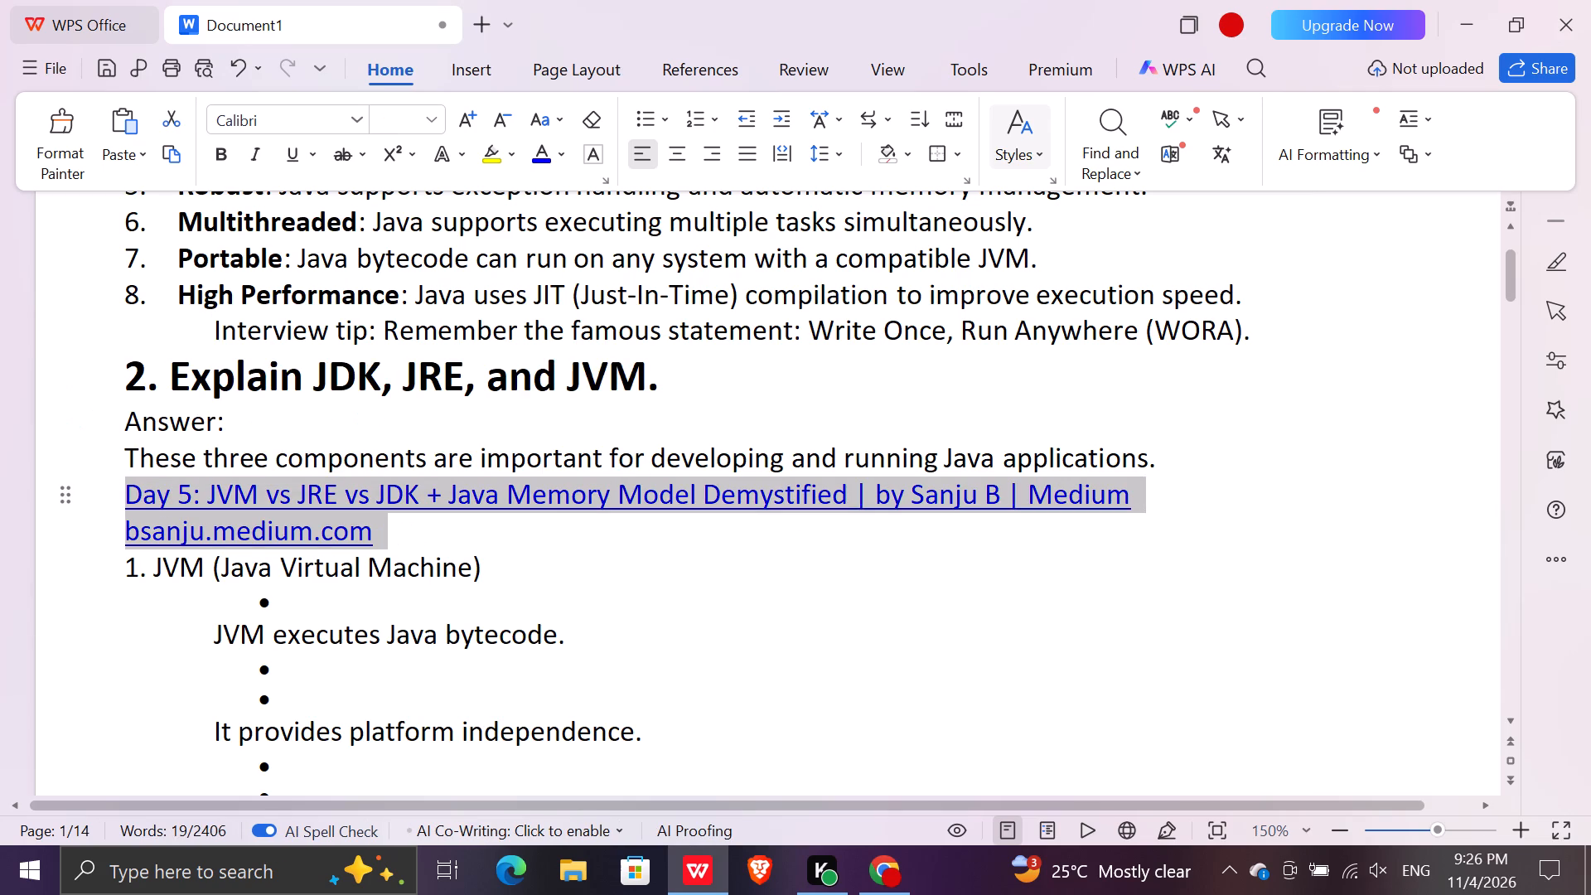
pyautogui.scroll(-6, 555, 524)
pyautogui.scroll(4, 555, 524)
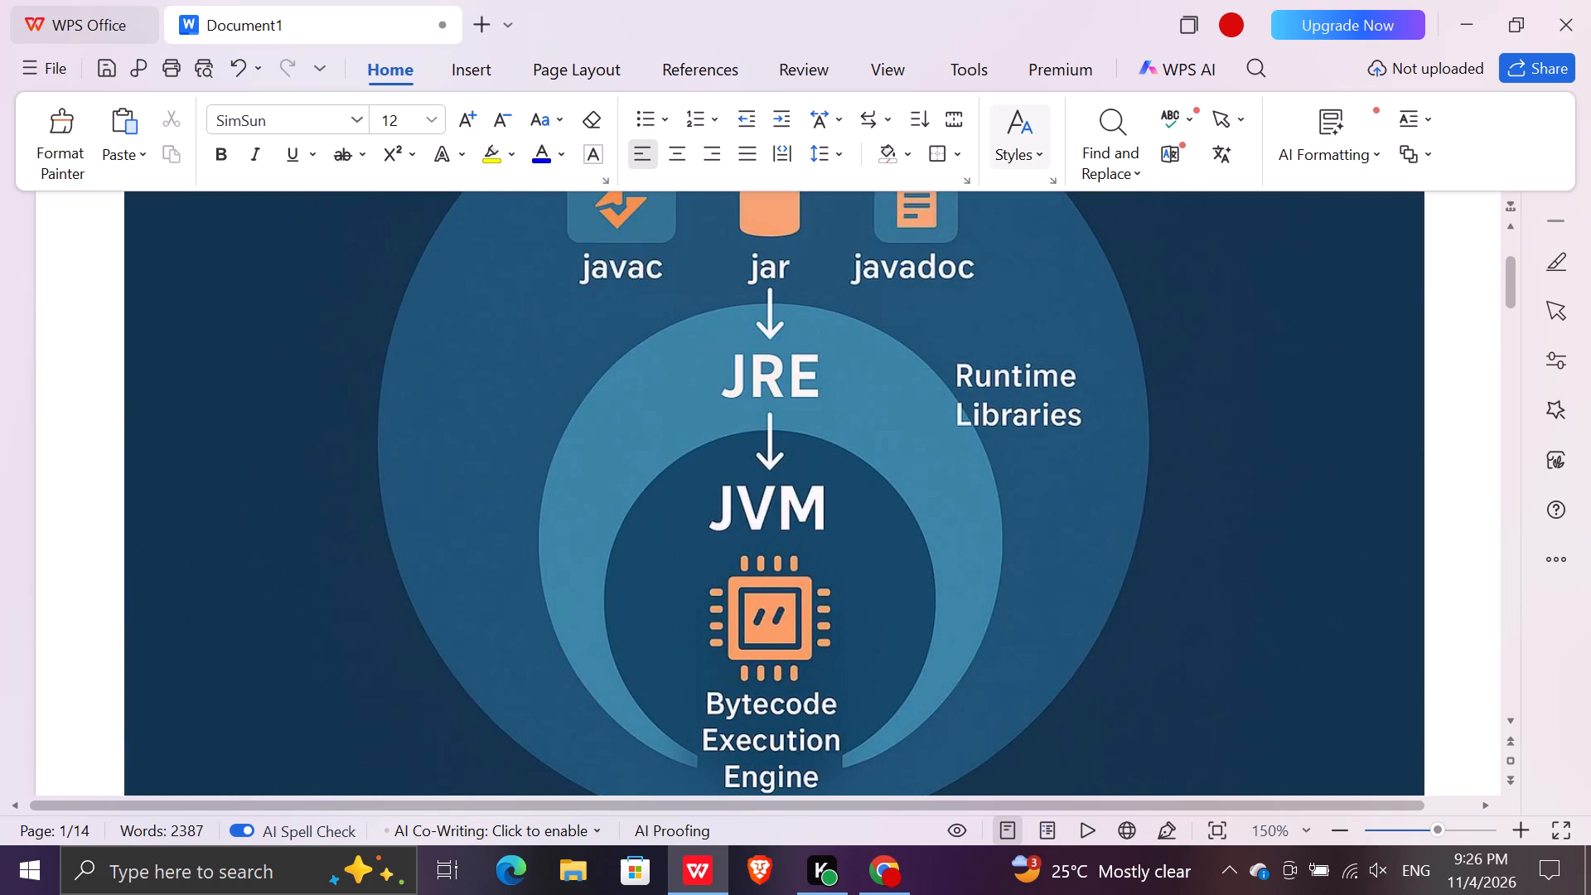
# Shrink the pasted JDK, JRE and JVM diagram proportionally to about 3.04 in wide by 2.03 in high.
pyautogui.click(1000, 582)
pyautogui.scroll(-3, 1000, 582)
pyautogui.scroll(-3, 1398, 585)
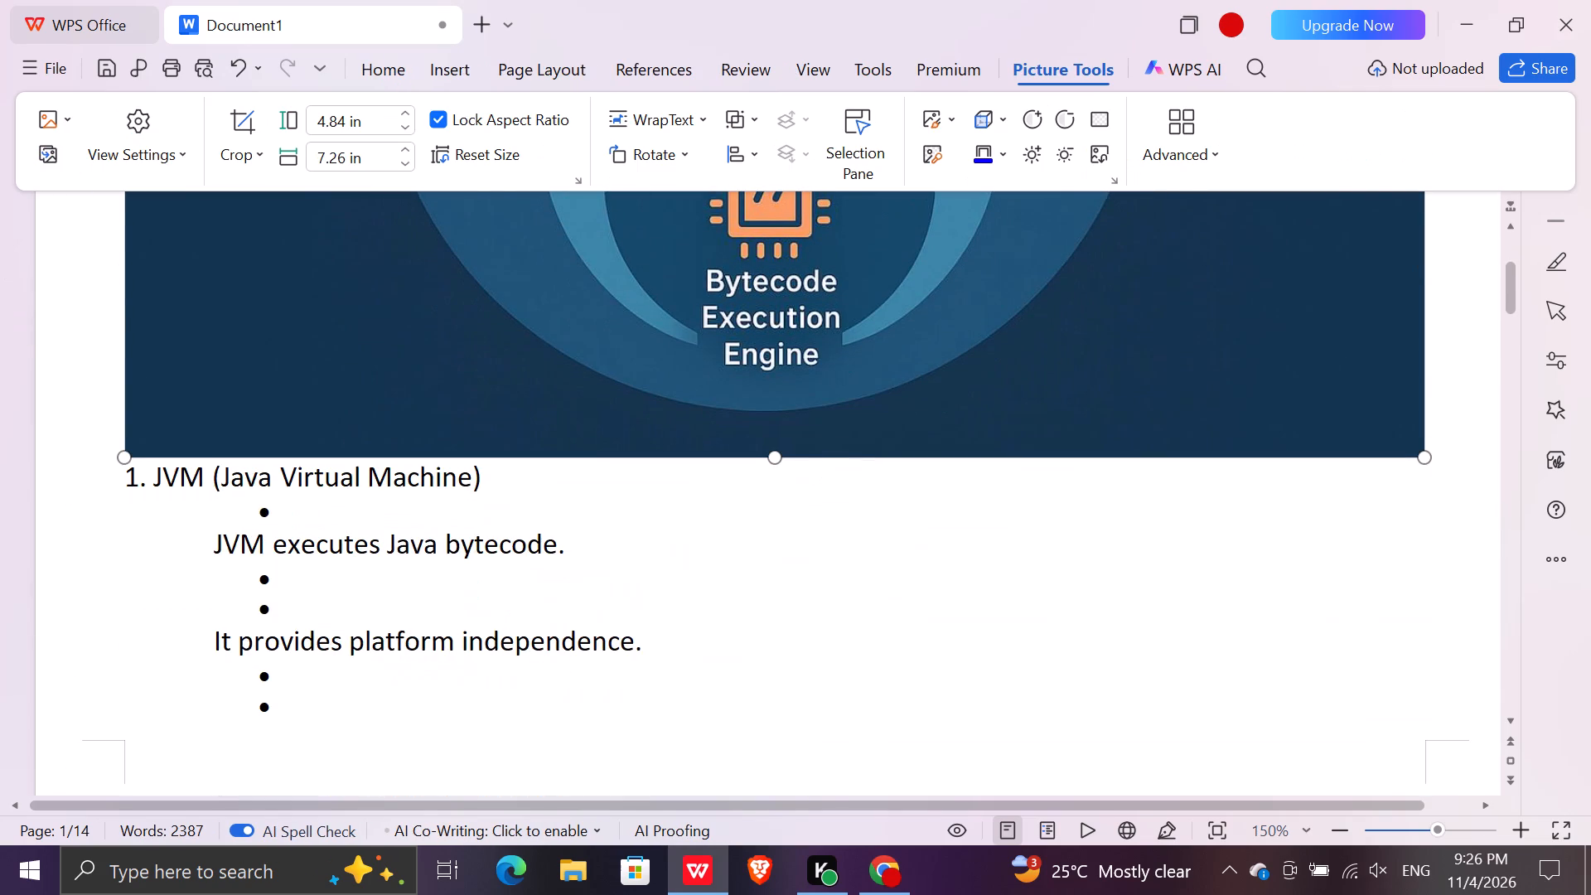
pyautogui.moveTo(1425, 459); pyautogui.dragTo(1203, 160)
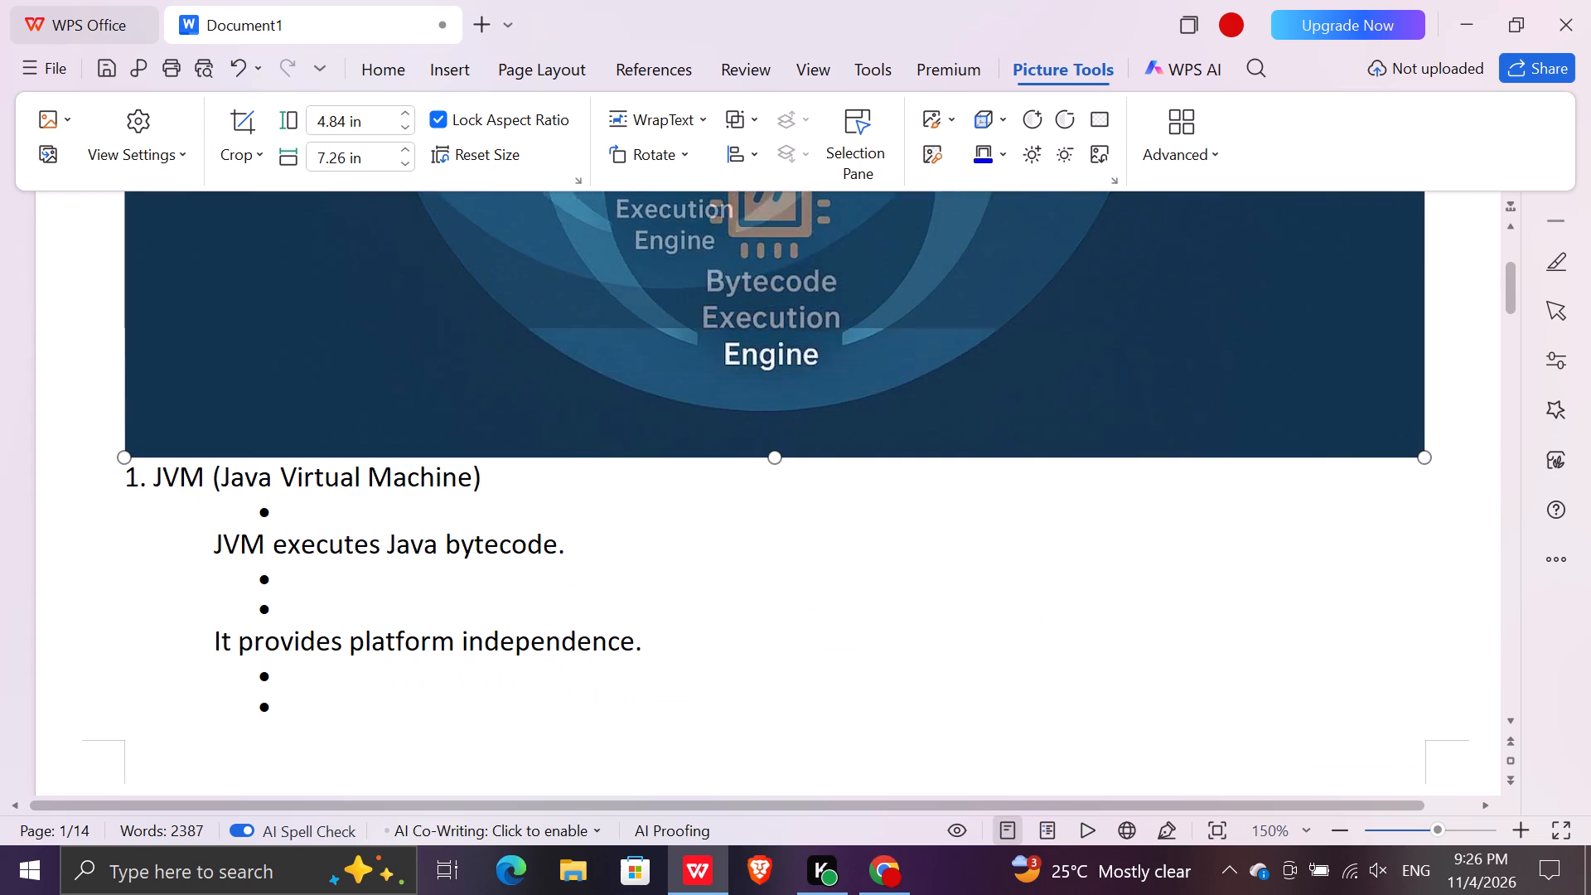
pyautogui.moveTo(1203, 160); pyautogui.dragTo(1202, 151)
pyautogui.moveTo(1208, 485); pyautogui.dragTo(926, 260)
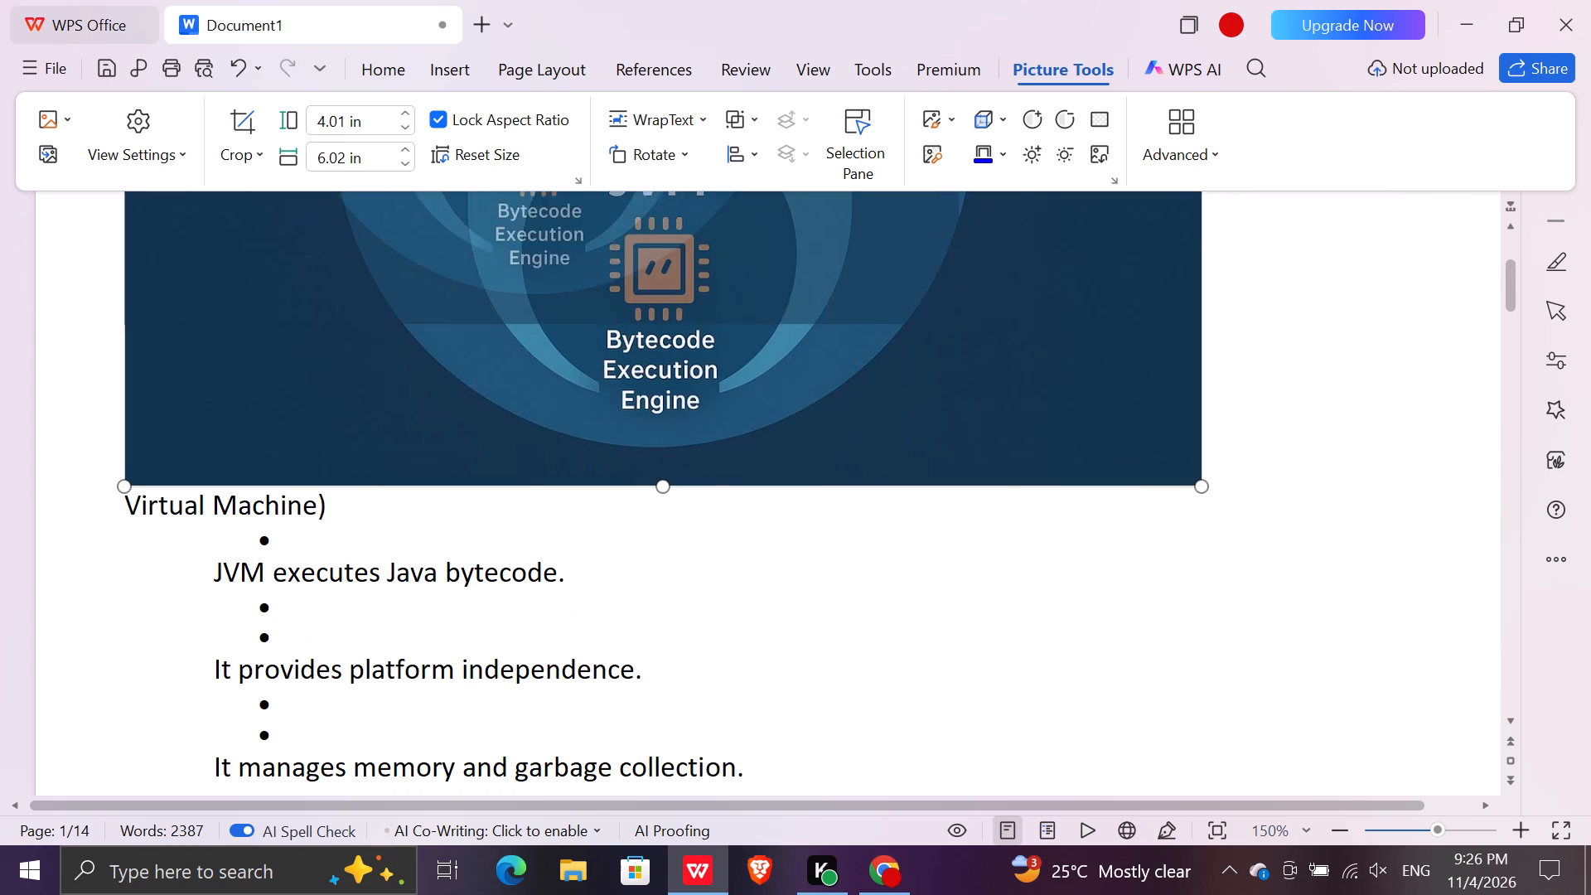
pyautogui.moveTo(926, 260); pyautogui.dragTo(925, 258)
pyautogui.scroll(4, 945, 317)
pyautogui.scroll(11, 988, 430)
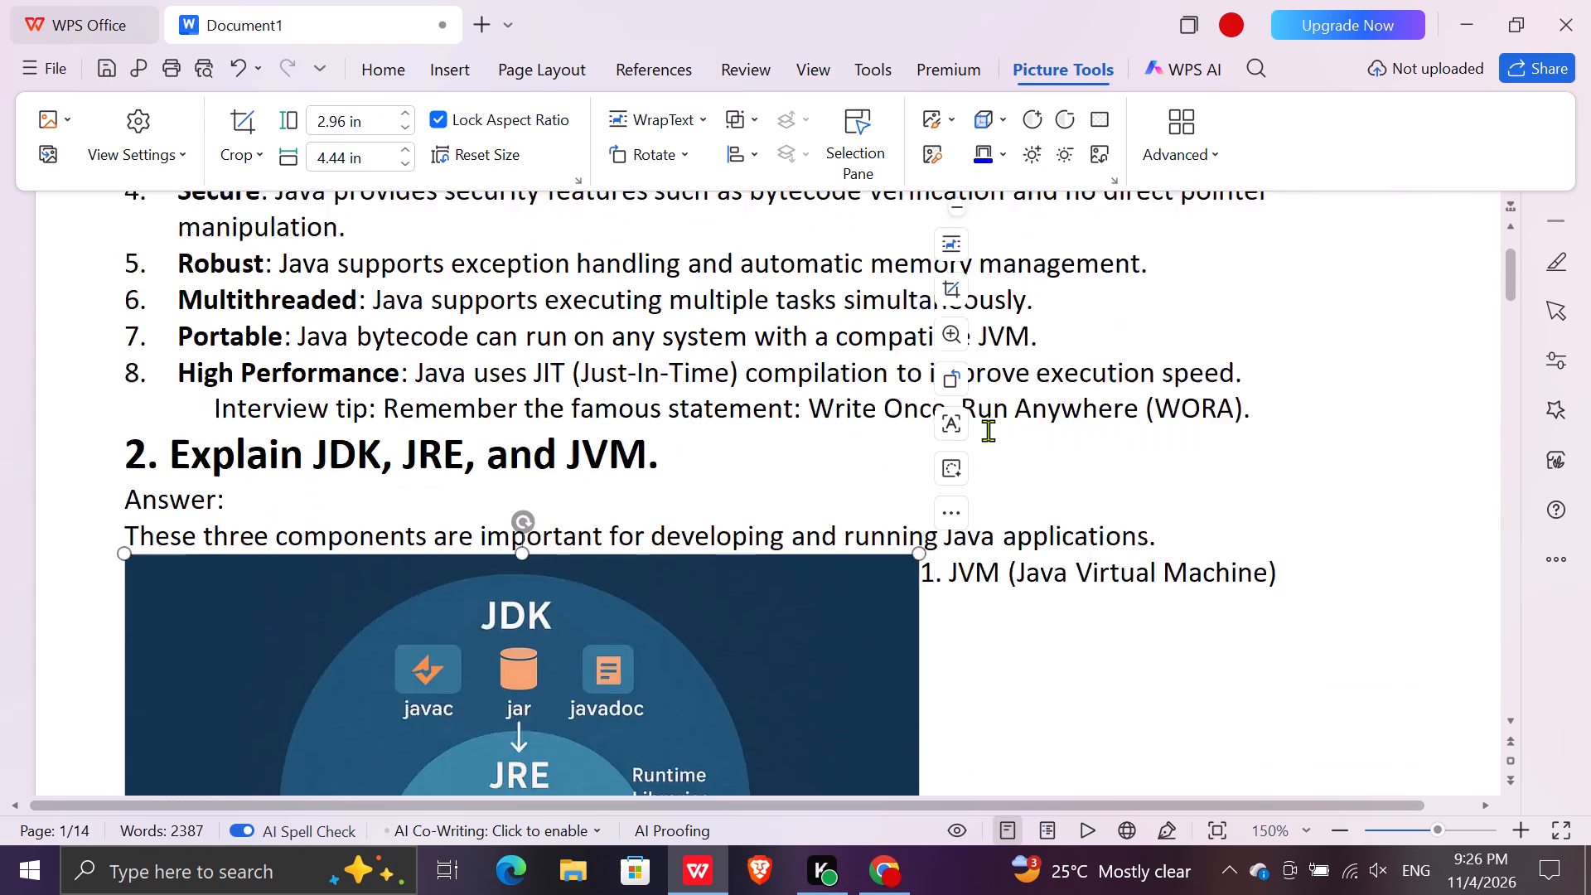
pyautogui.scroll(-16, 988, 430)
pyautogui.scroll(7, 1052, 387)
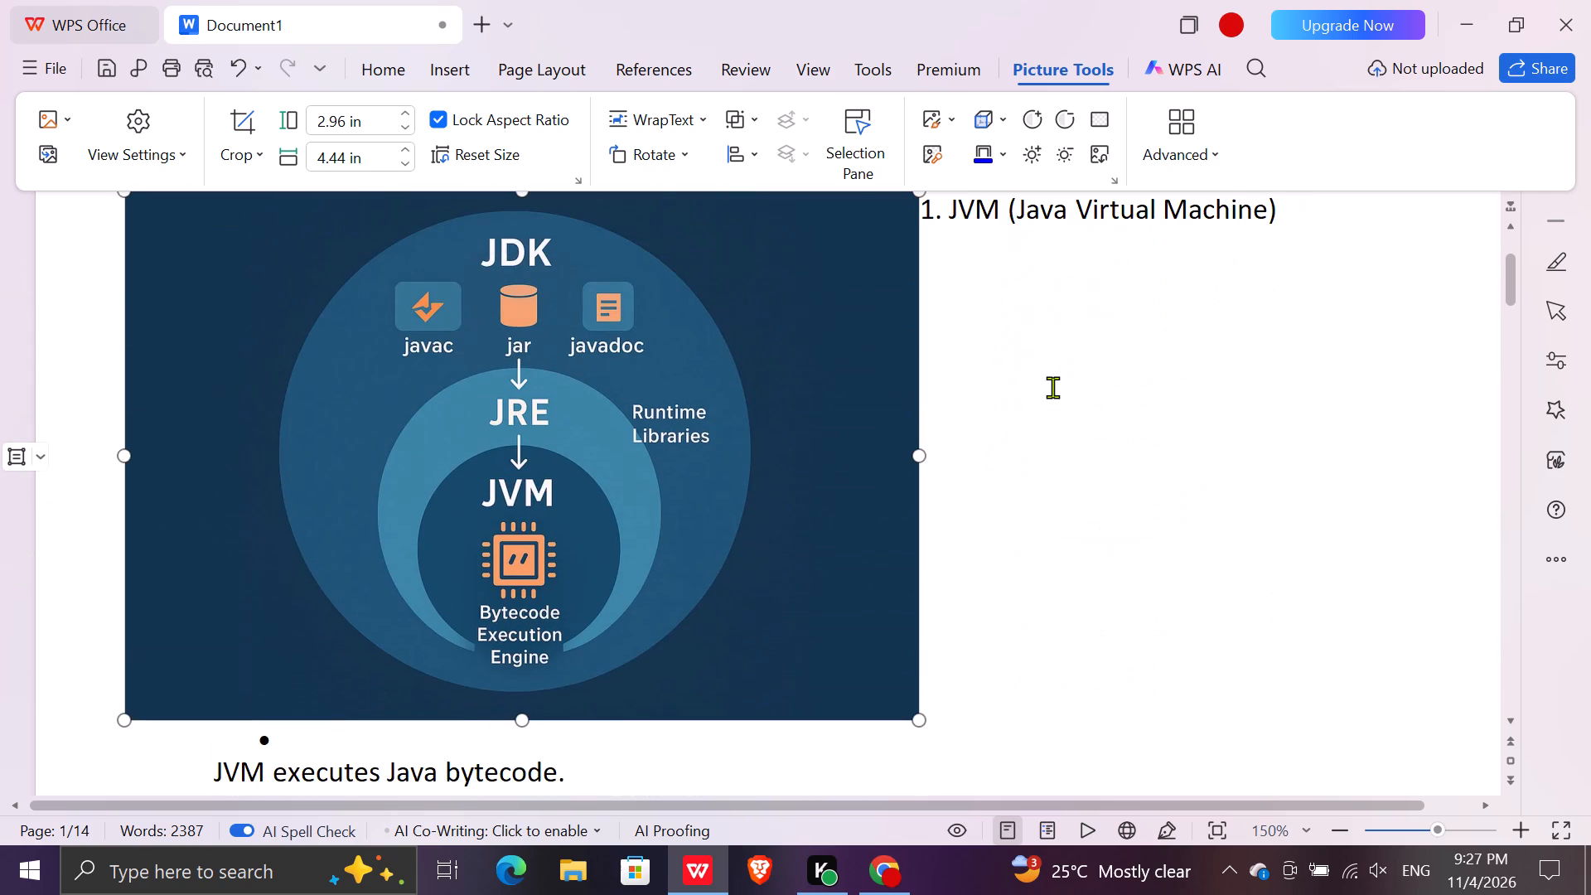
pyautogui.moveTo(920, 723); pyautogui.dragTo(632, 556)
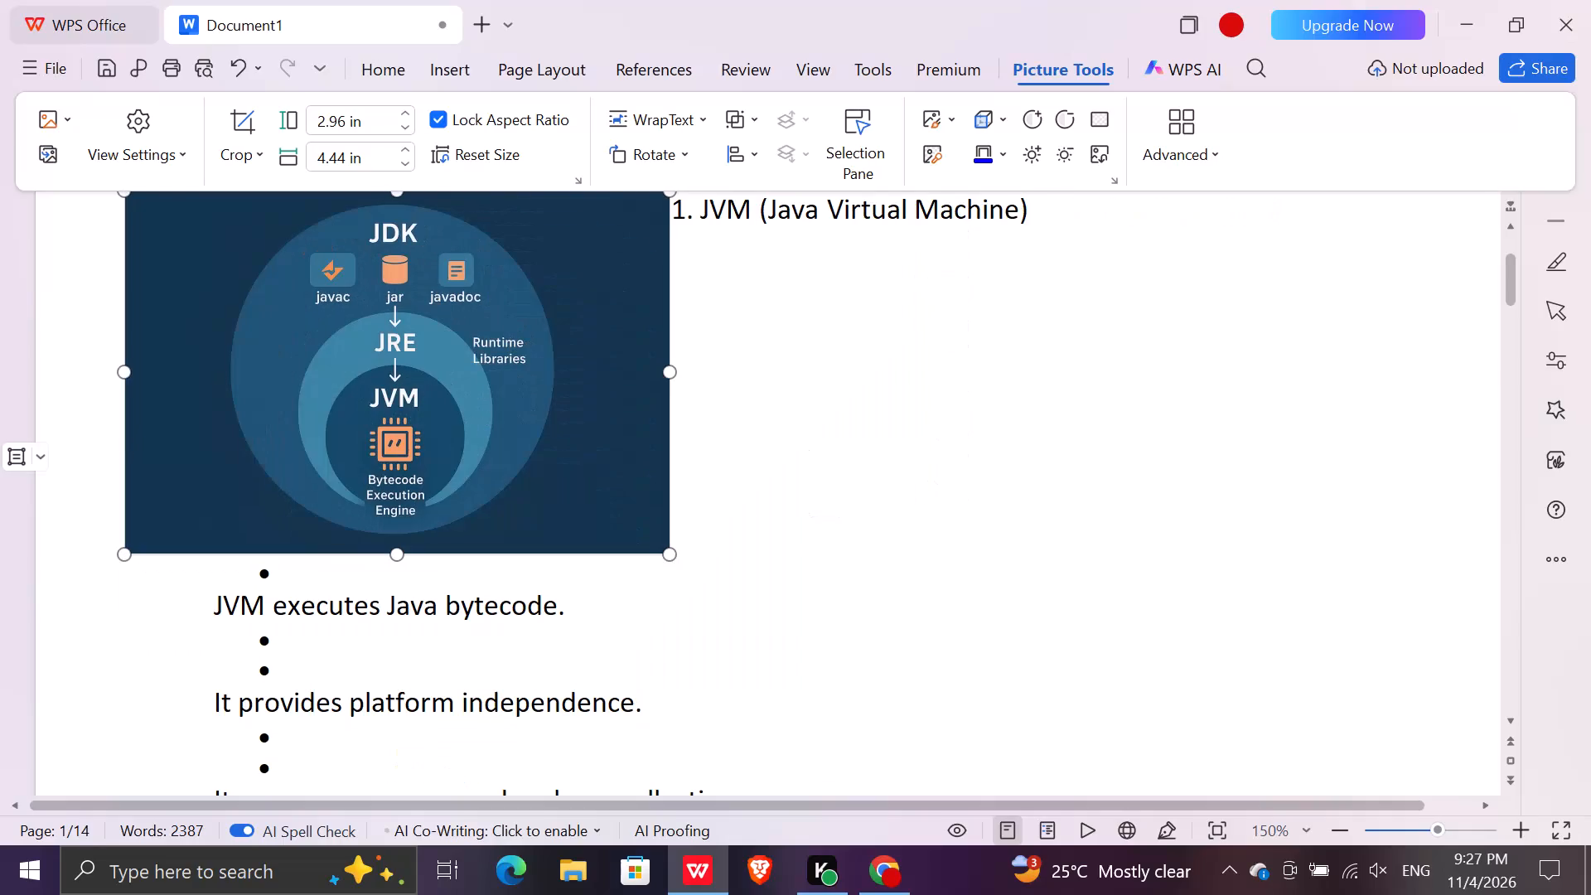
# Move the "1. JVM (Java Virtual Machine)" heading onto its own line below the diagram.
pyautogui.scroll(3, 835, 398)
pyautogui.click(1095, 372)
pyautogui.scroll(5, 1095, 372)
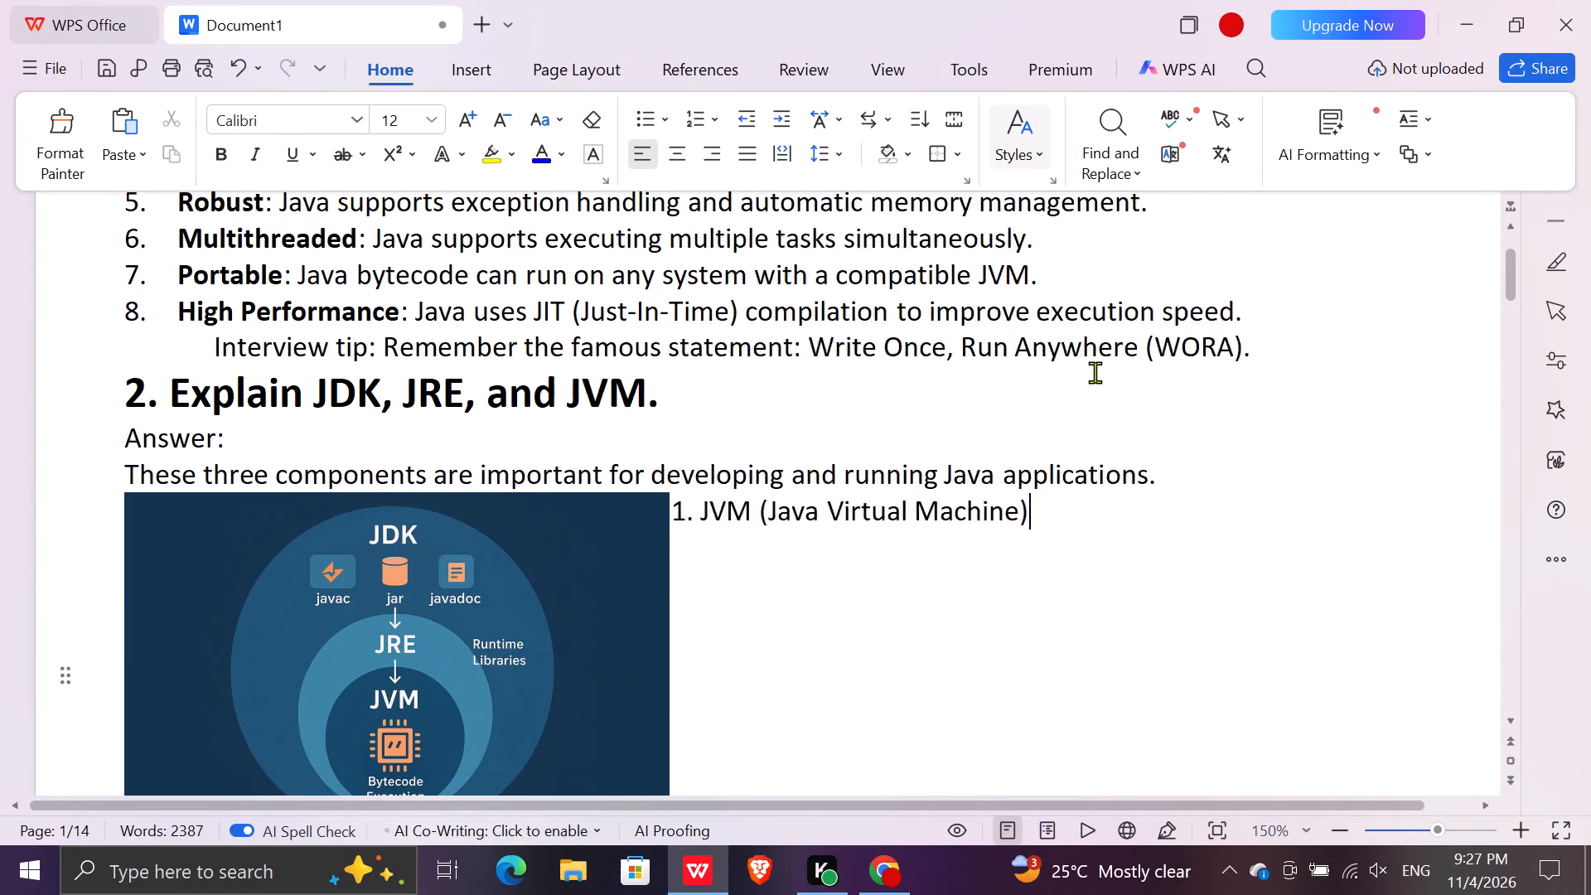
pyautogui.scroll(-4, 836, 472)
pyautogui.click(1177, 320)
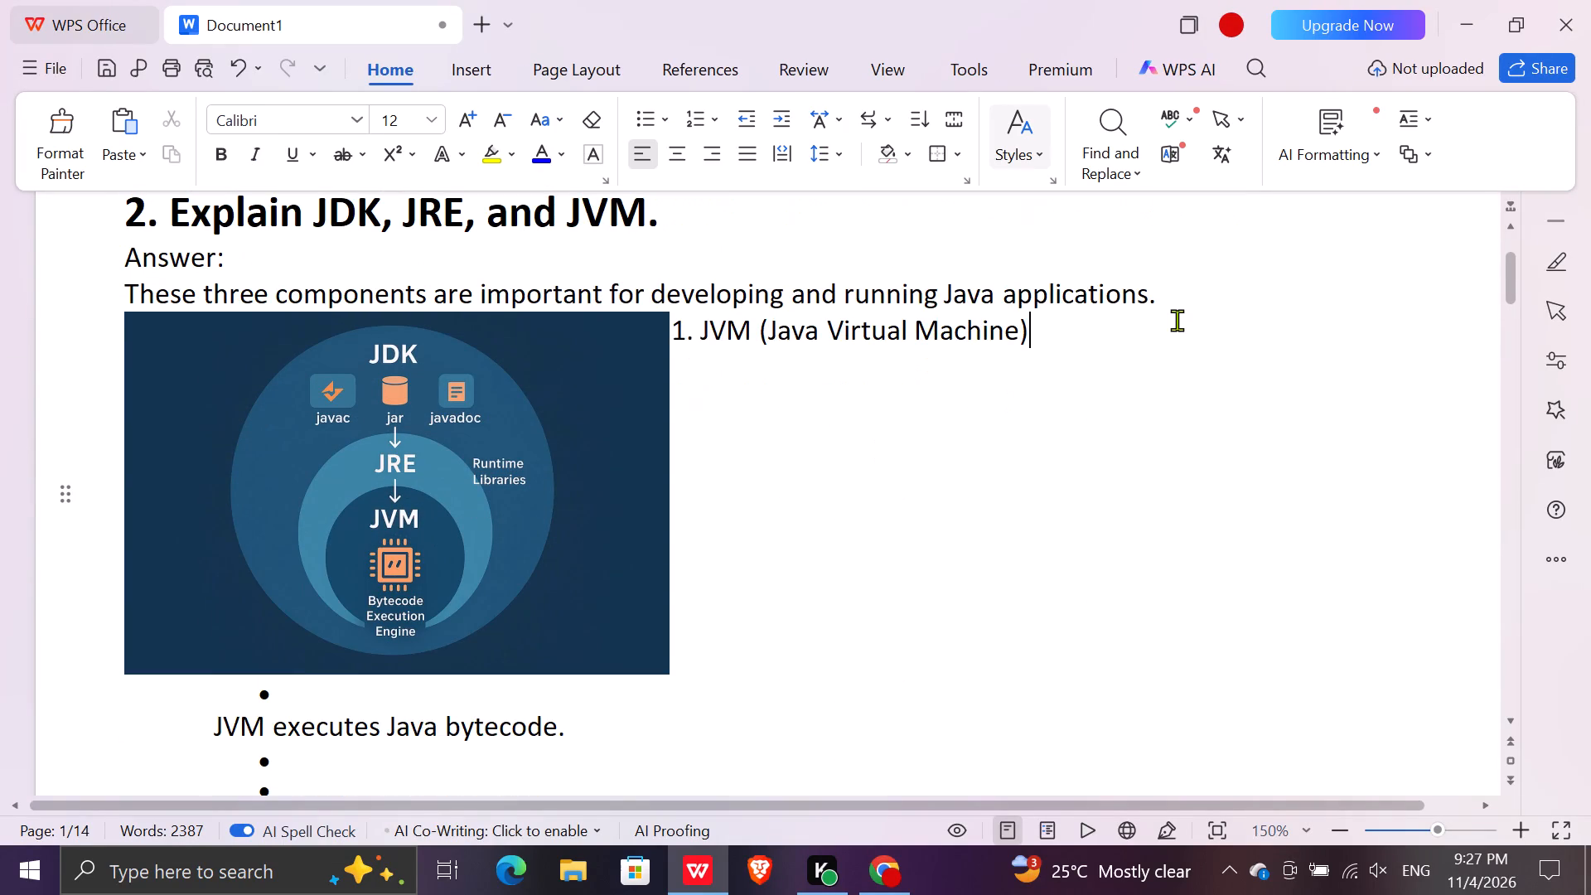
pyautogui.click(683, 332)
pyautogui.press('Left')
pyautogui.press('Return')
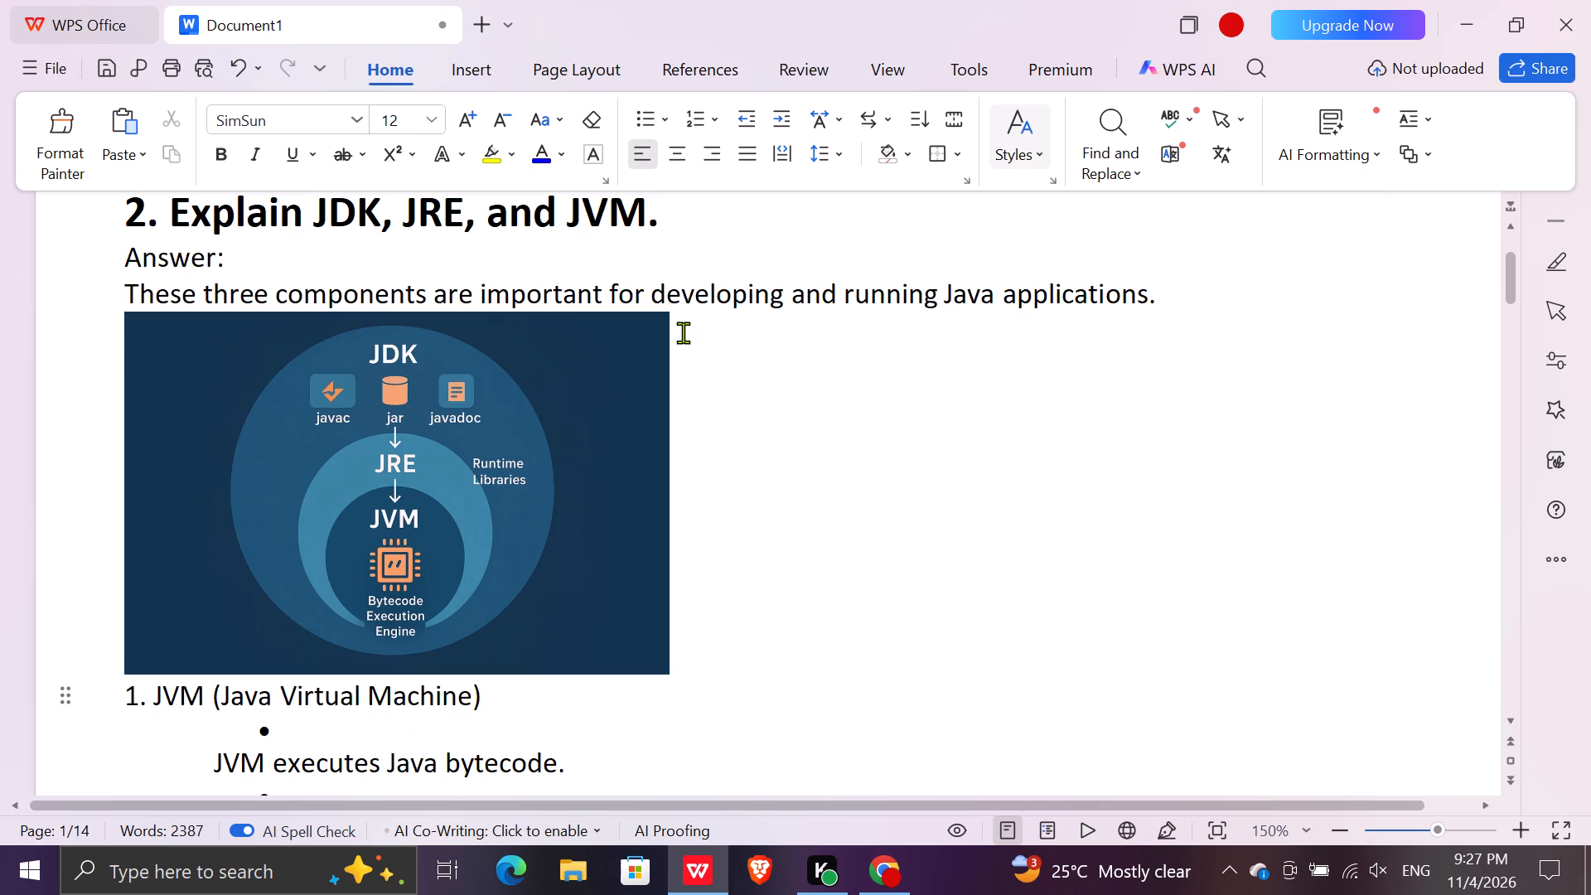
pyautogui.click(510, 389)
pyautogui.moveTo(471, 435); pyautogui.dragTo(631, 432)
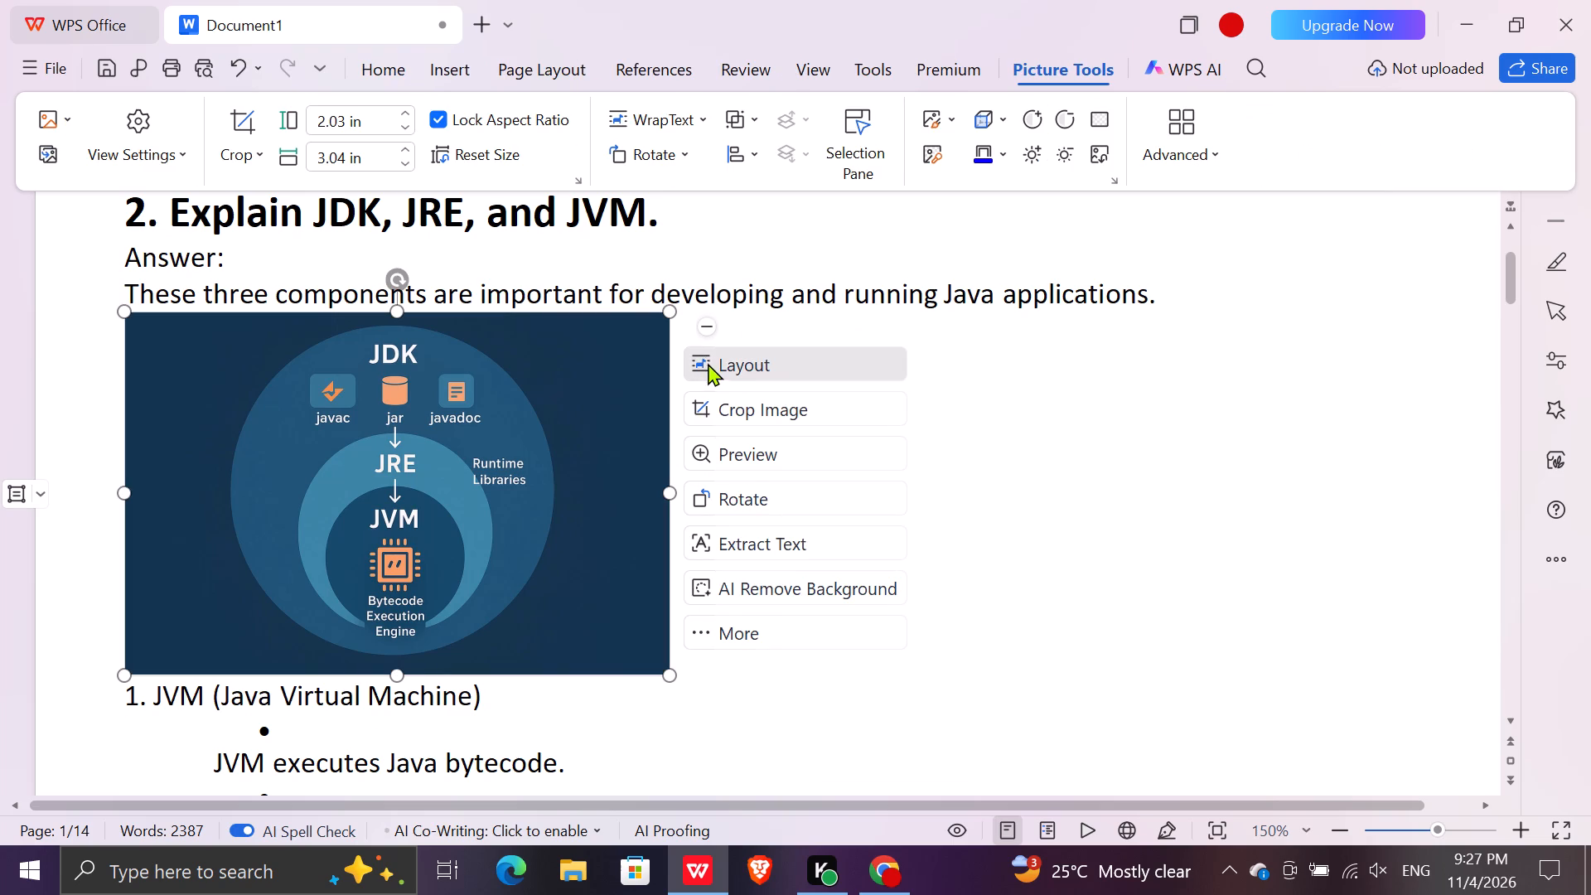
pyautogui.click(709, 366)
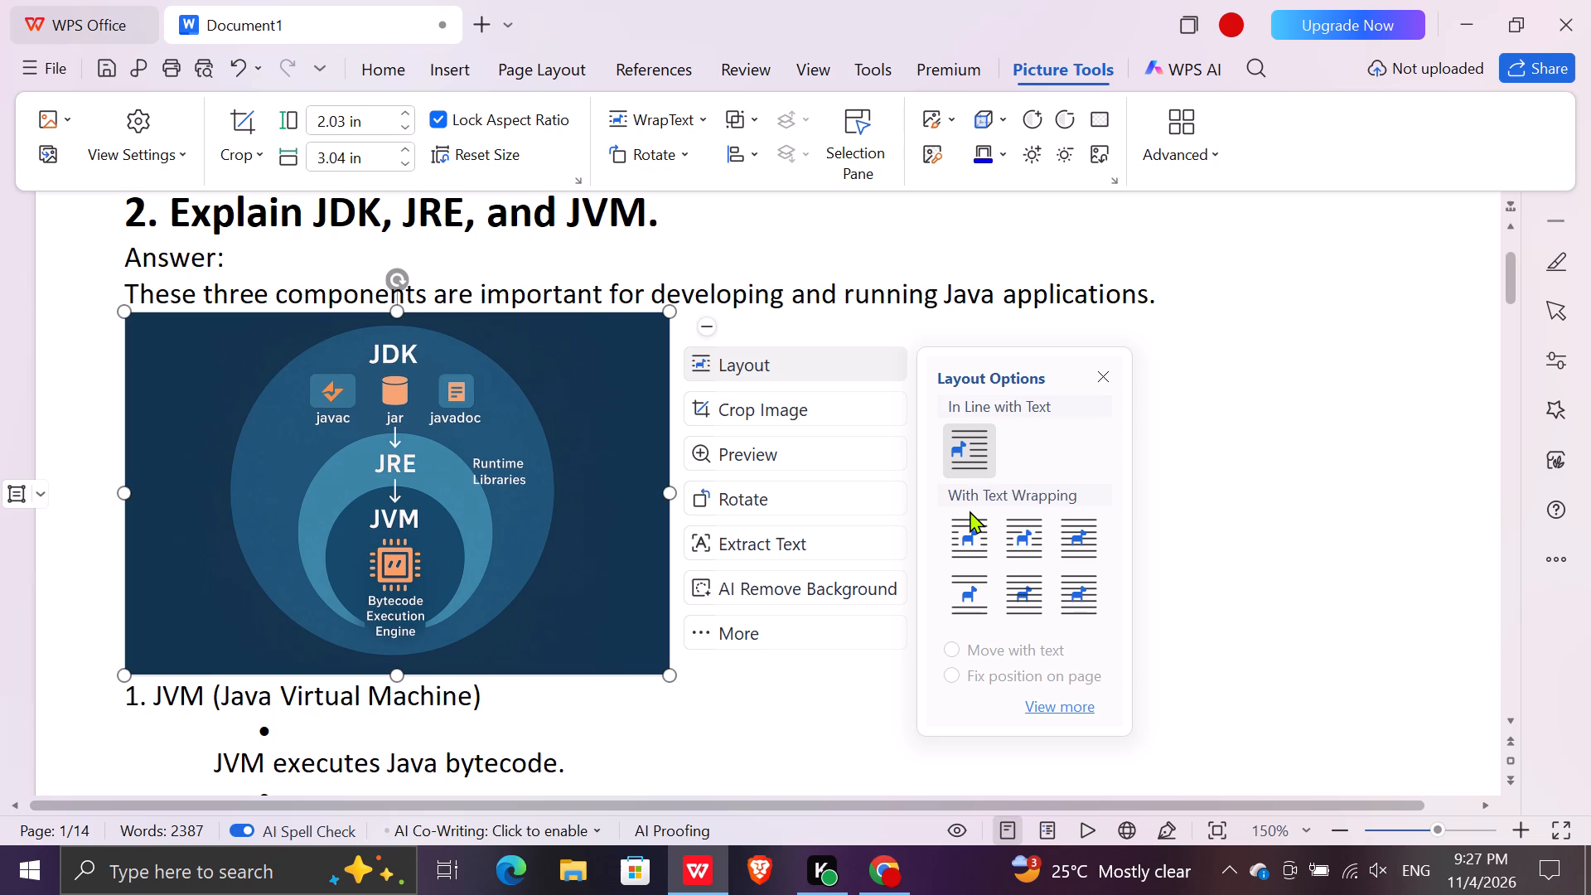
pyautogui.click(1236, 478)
# Remove the empty bullets and the indentation from the three lines under "1. JVM (Java Virtual Machine)".
pyautogui.scroll(-3, 938, 530)
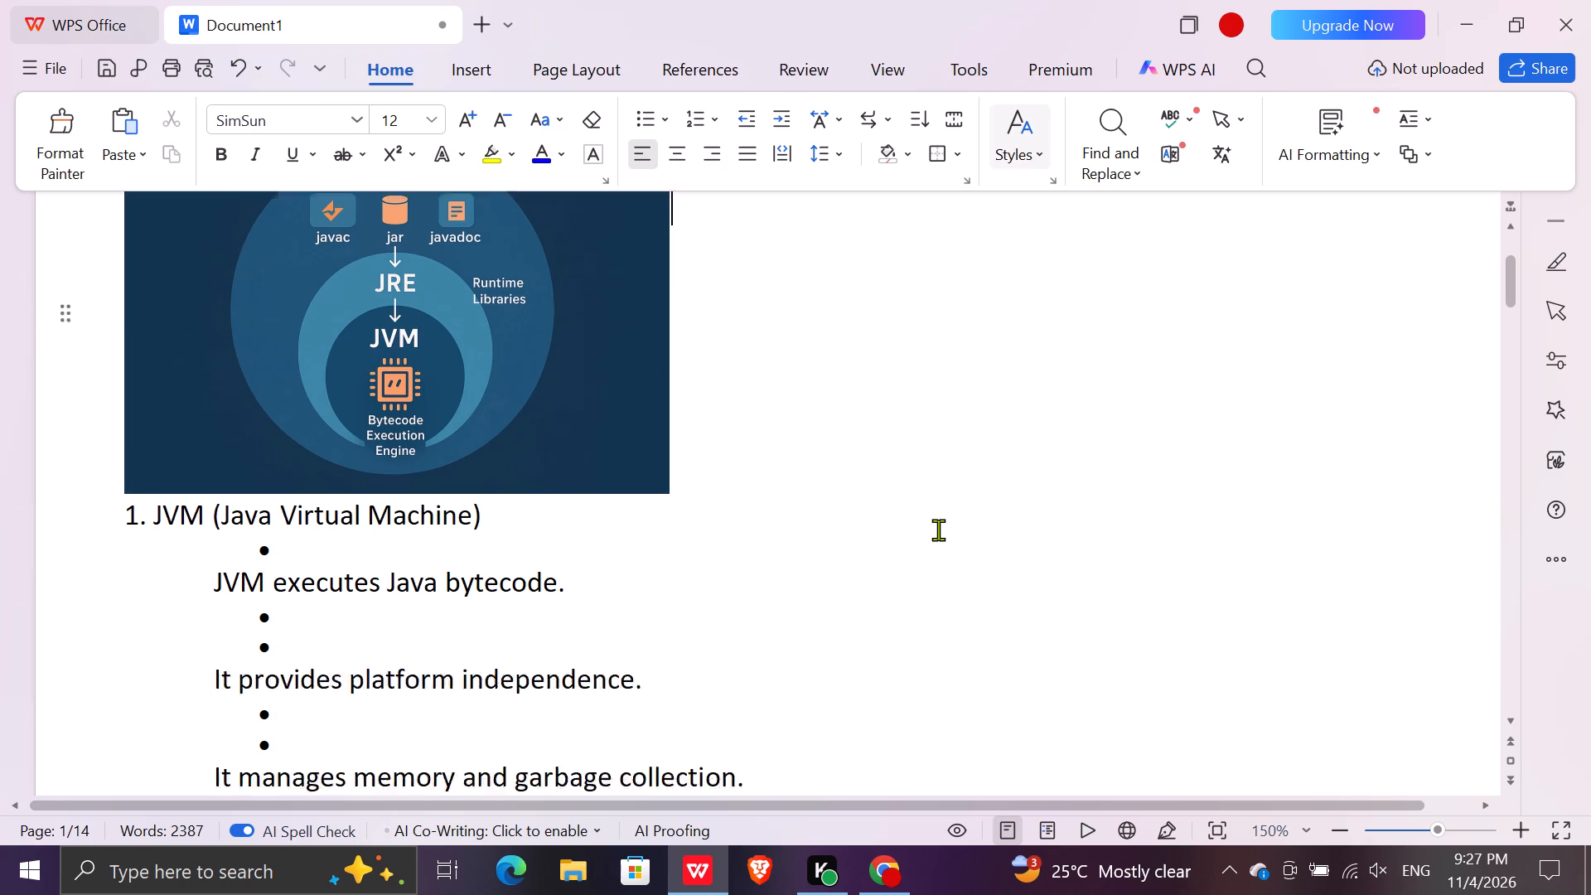
pyautogui.scroll(-2, 938, 530)
pyautogui.scroll(6, 938, 530)
pyautogui.scroll(-2, 938, 530)
pyautogui.scroll(1, 600, 491)
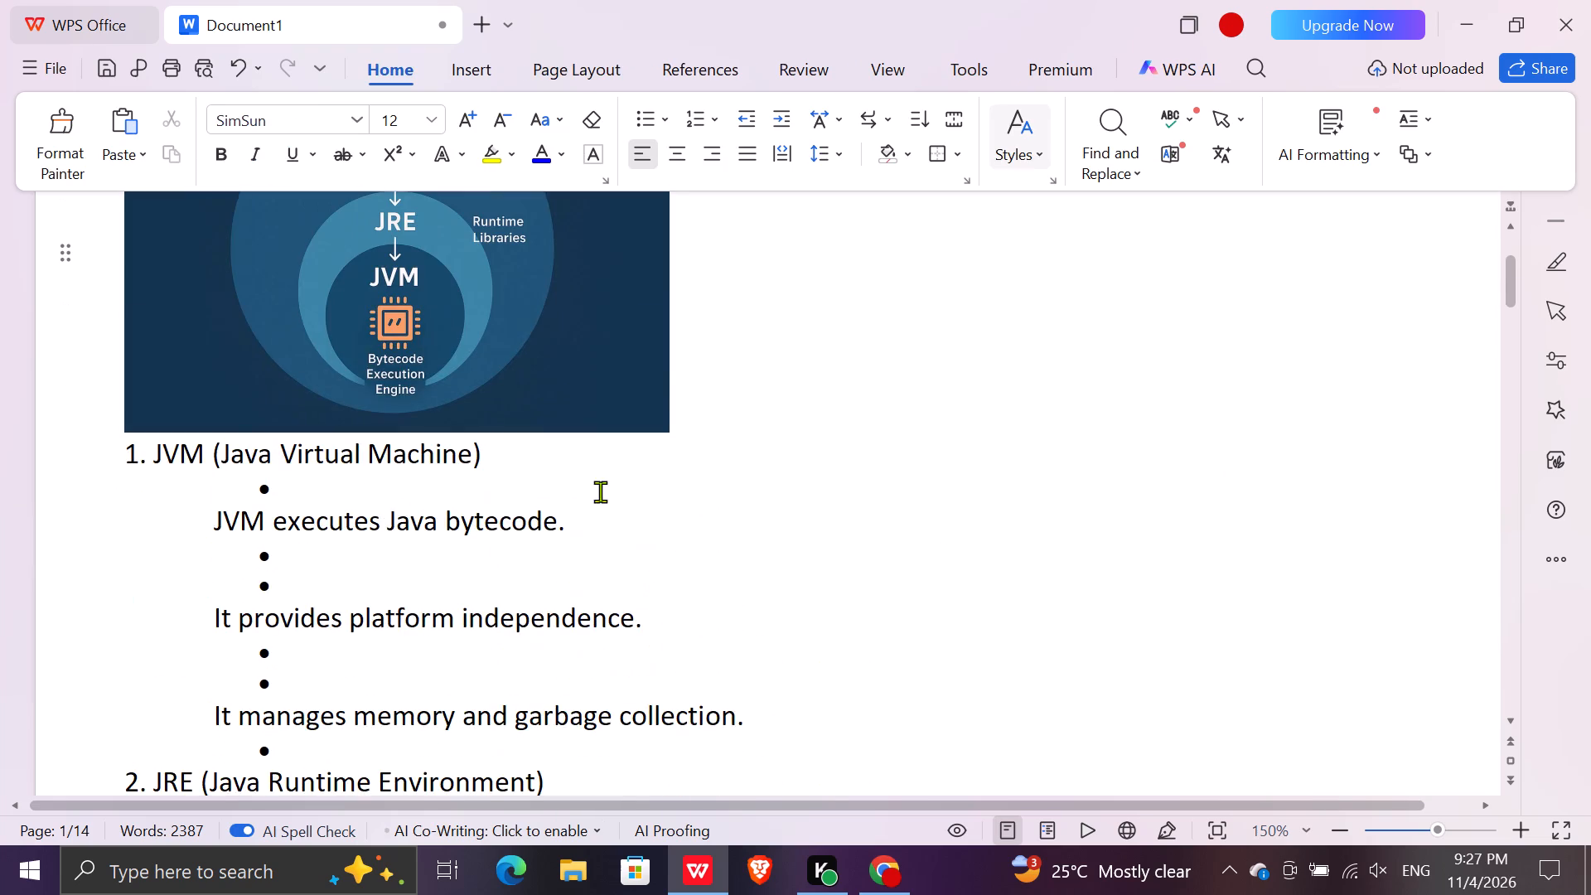
pyautogui.click(215, 530)
pyautogui.press('BackSpace')
pyautogui.press('BackSpace')
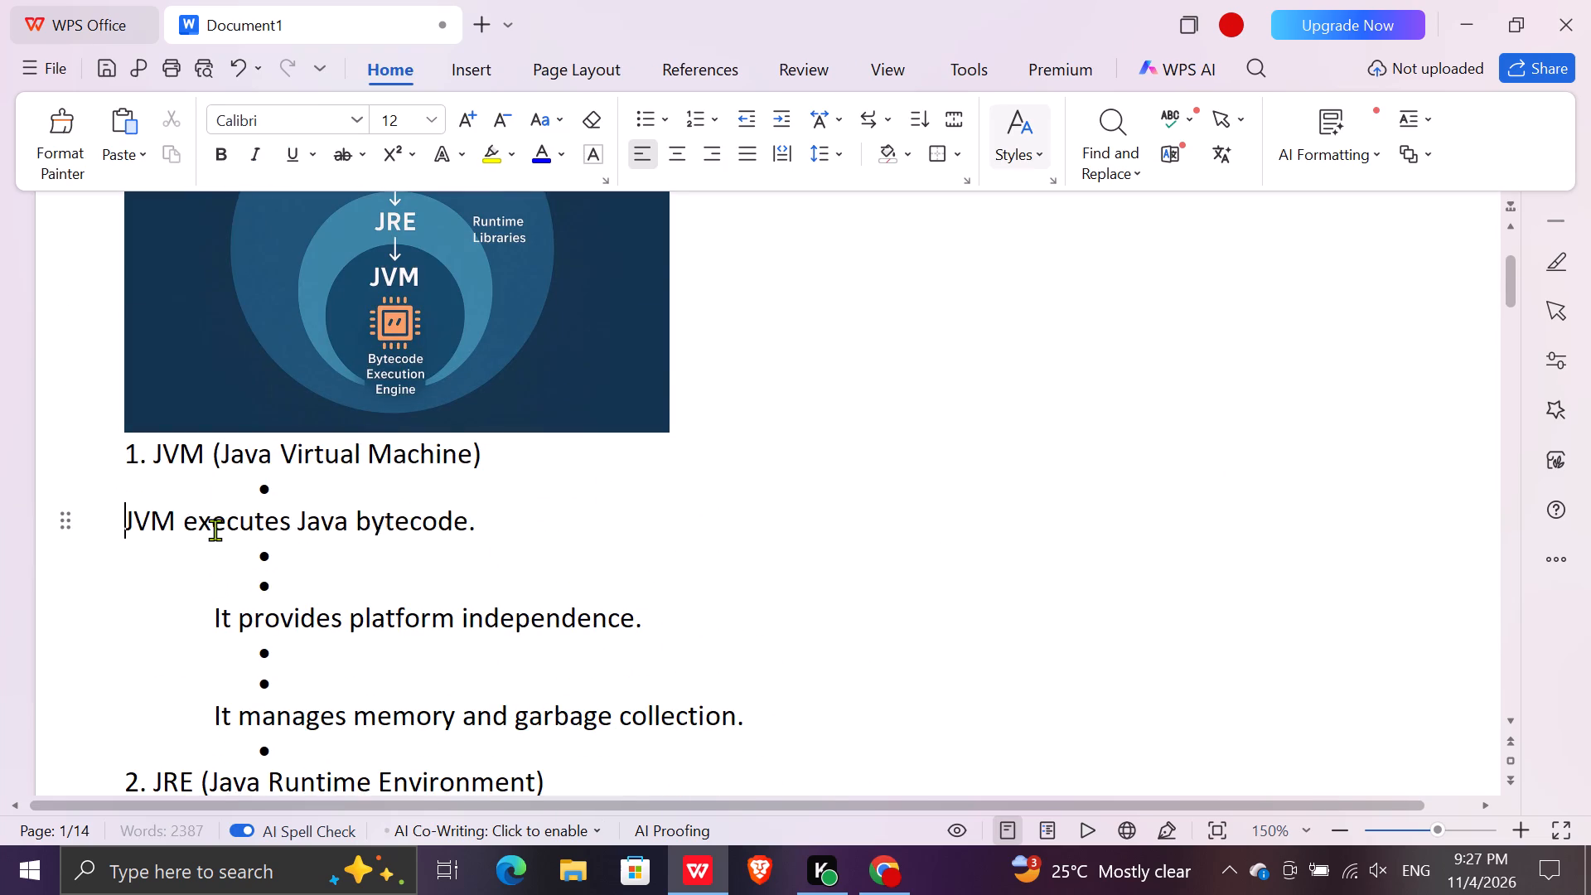
pyautogui.click(219, 593)
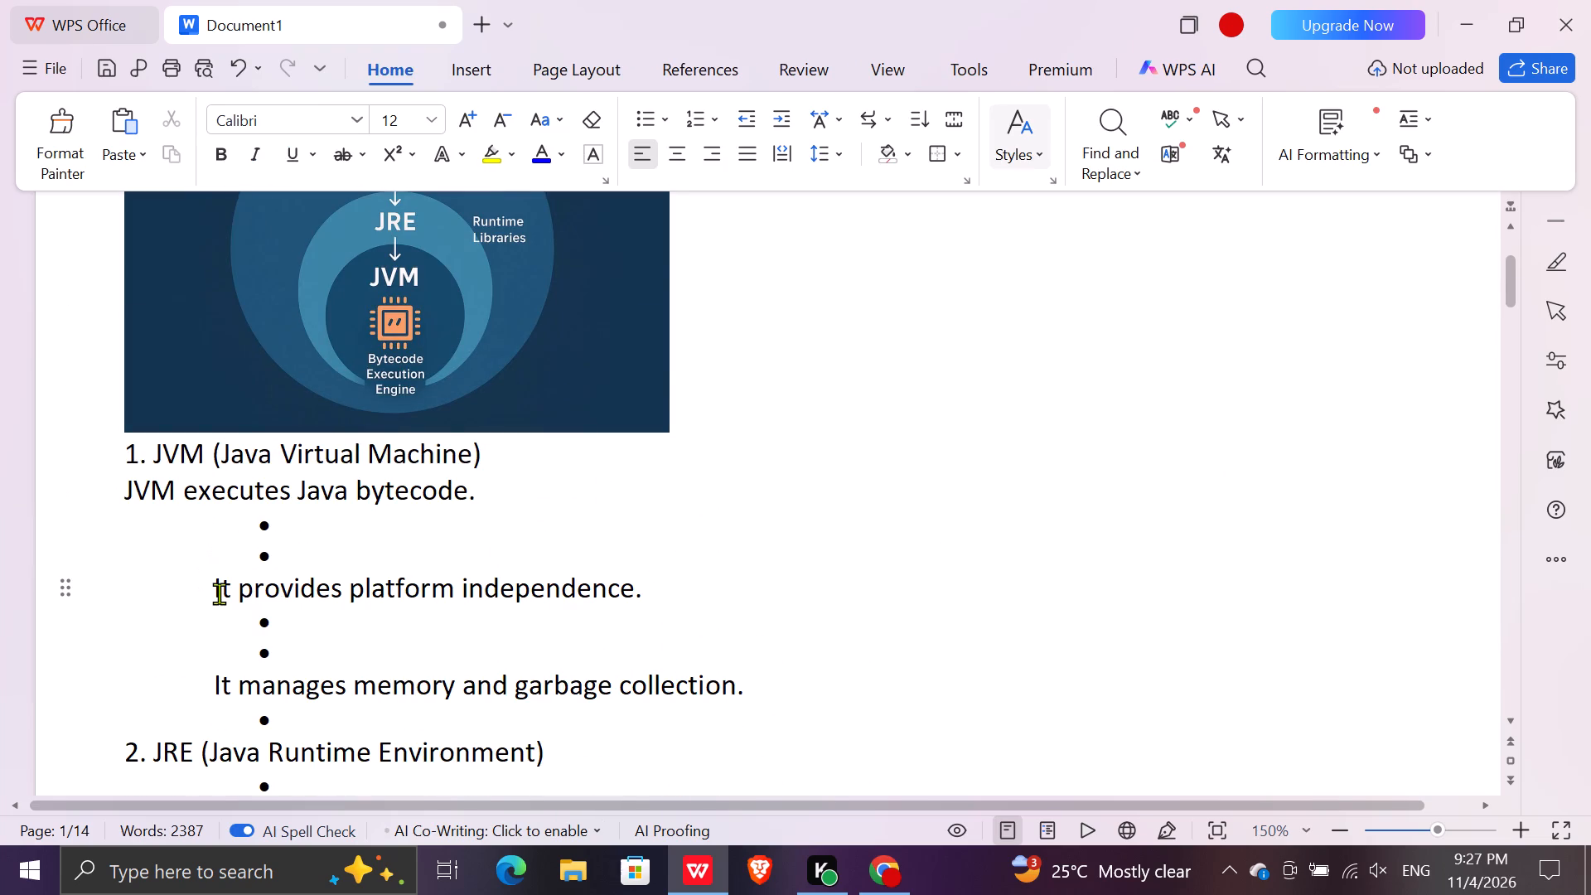
pyautogui.press('Left')
pyautogui.press('BackSpace')
pyautogui.press('BackSpace')
pyautogui.press('BackSpace')
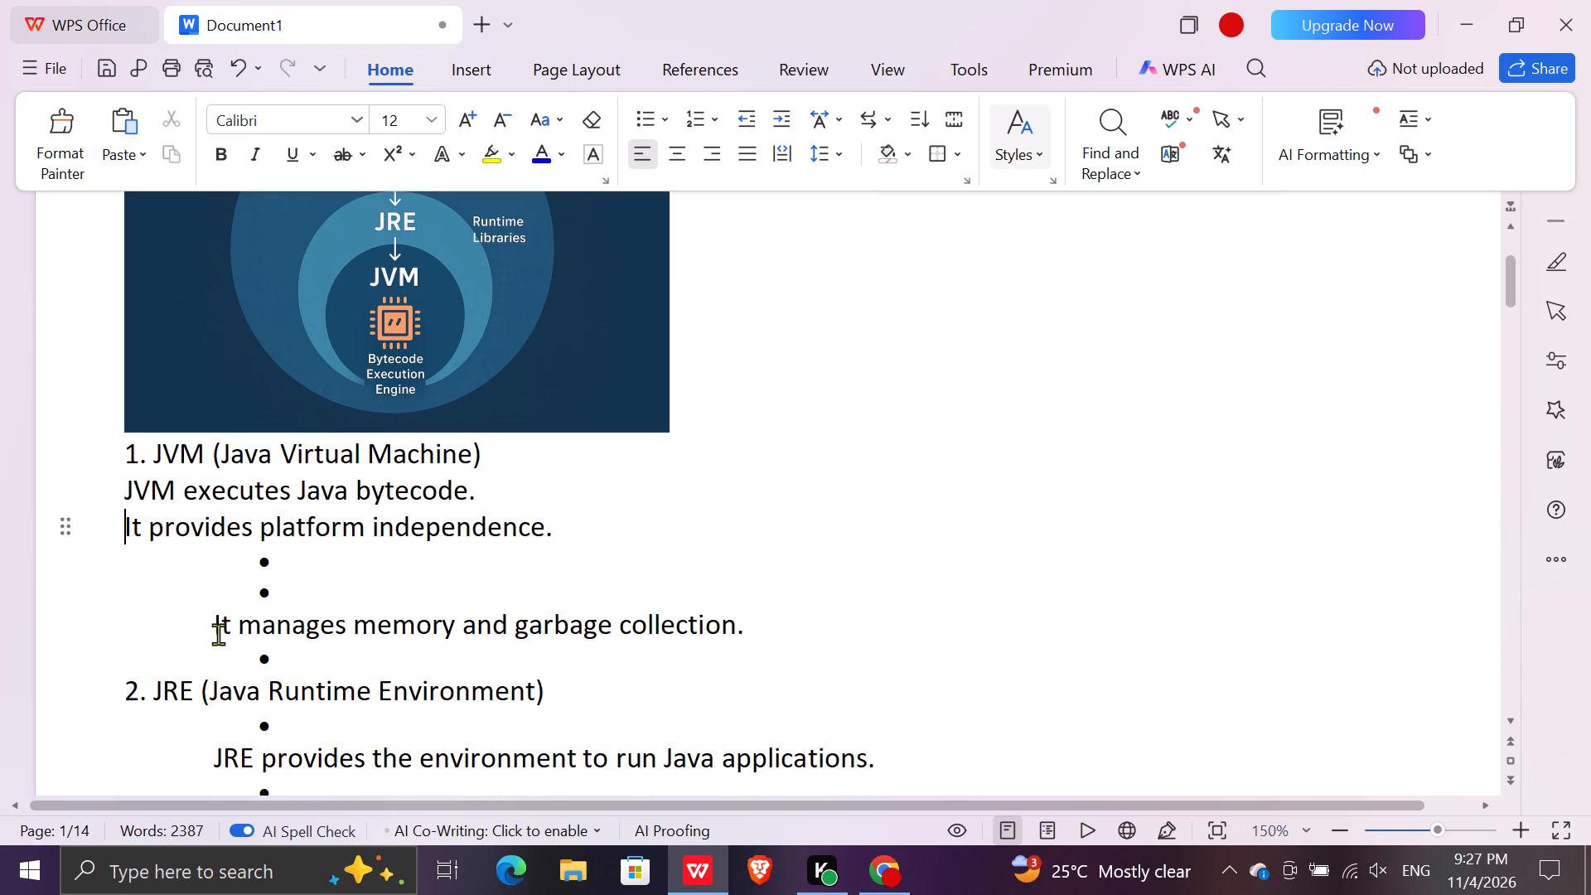
pyautogui.click(208, 634)
pyautogui.press('BackSpace')
pyautogui.press('BackSpace')
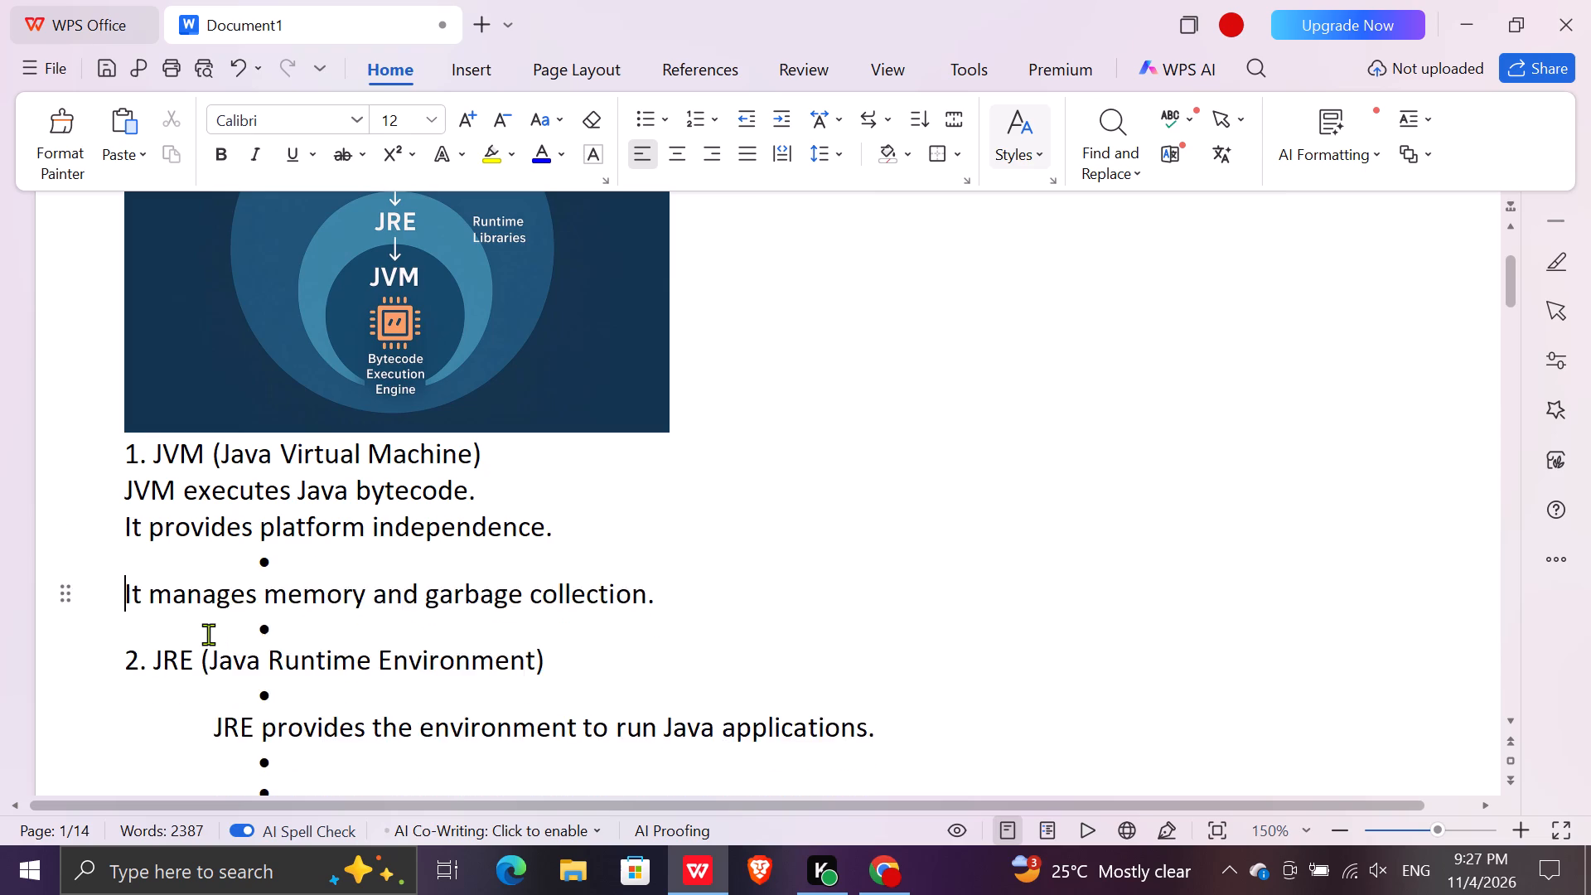
pyautogui.press('BackSpace')
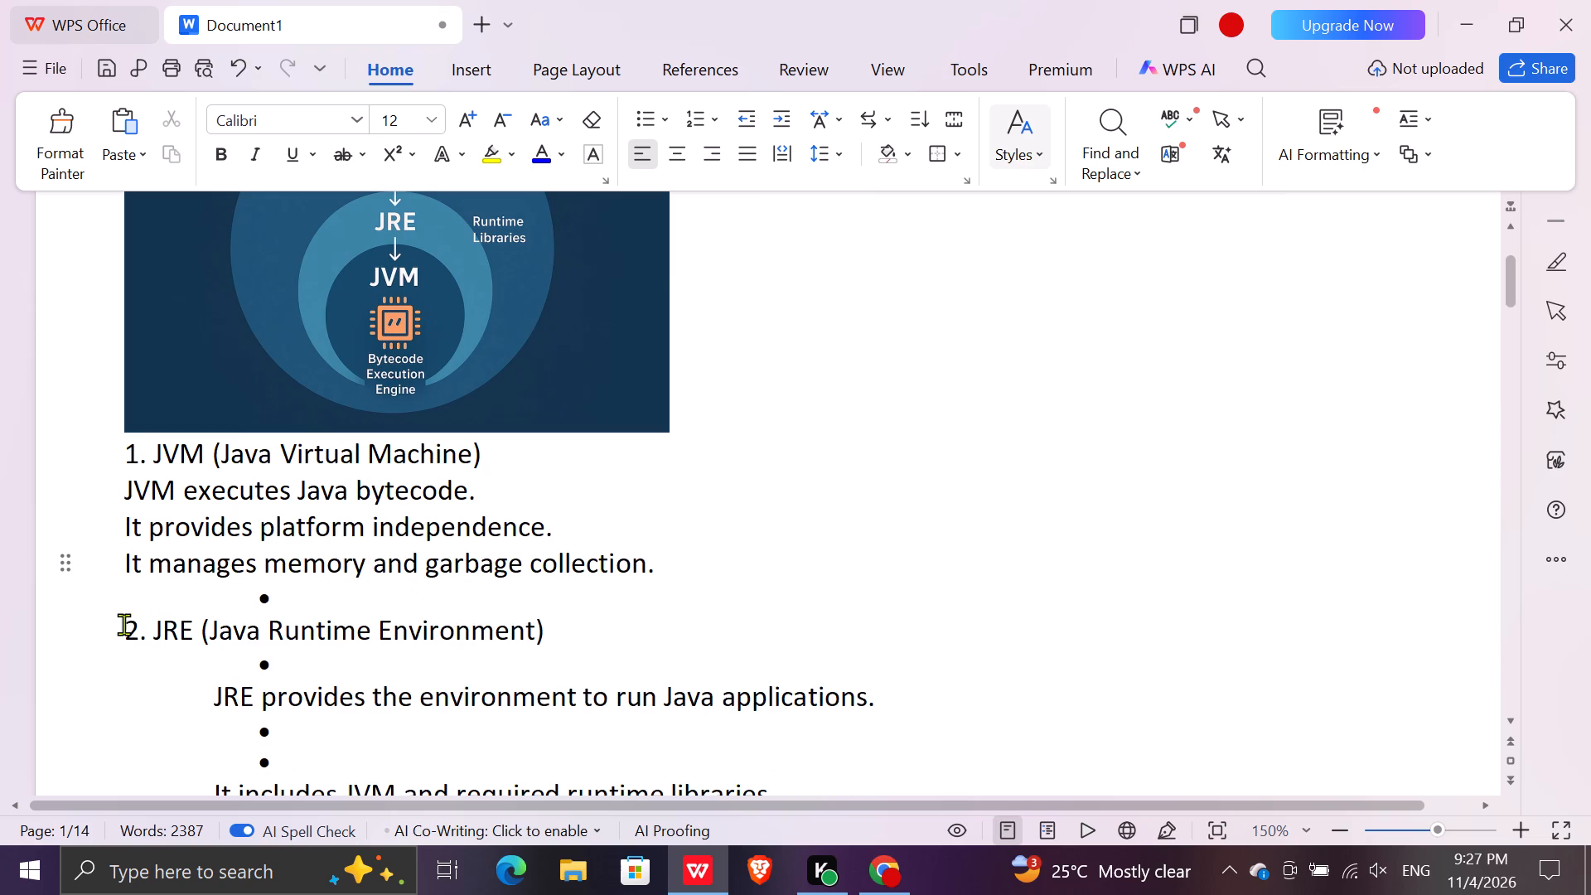
pyautogui.click(125, 626)
pyautogui.press('BackSpace')
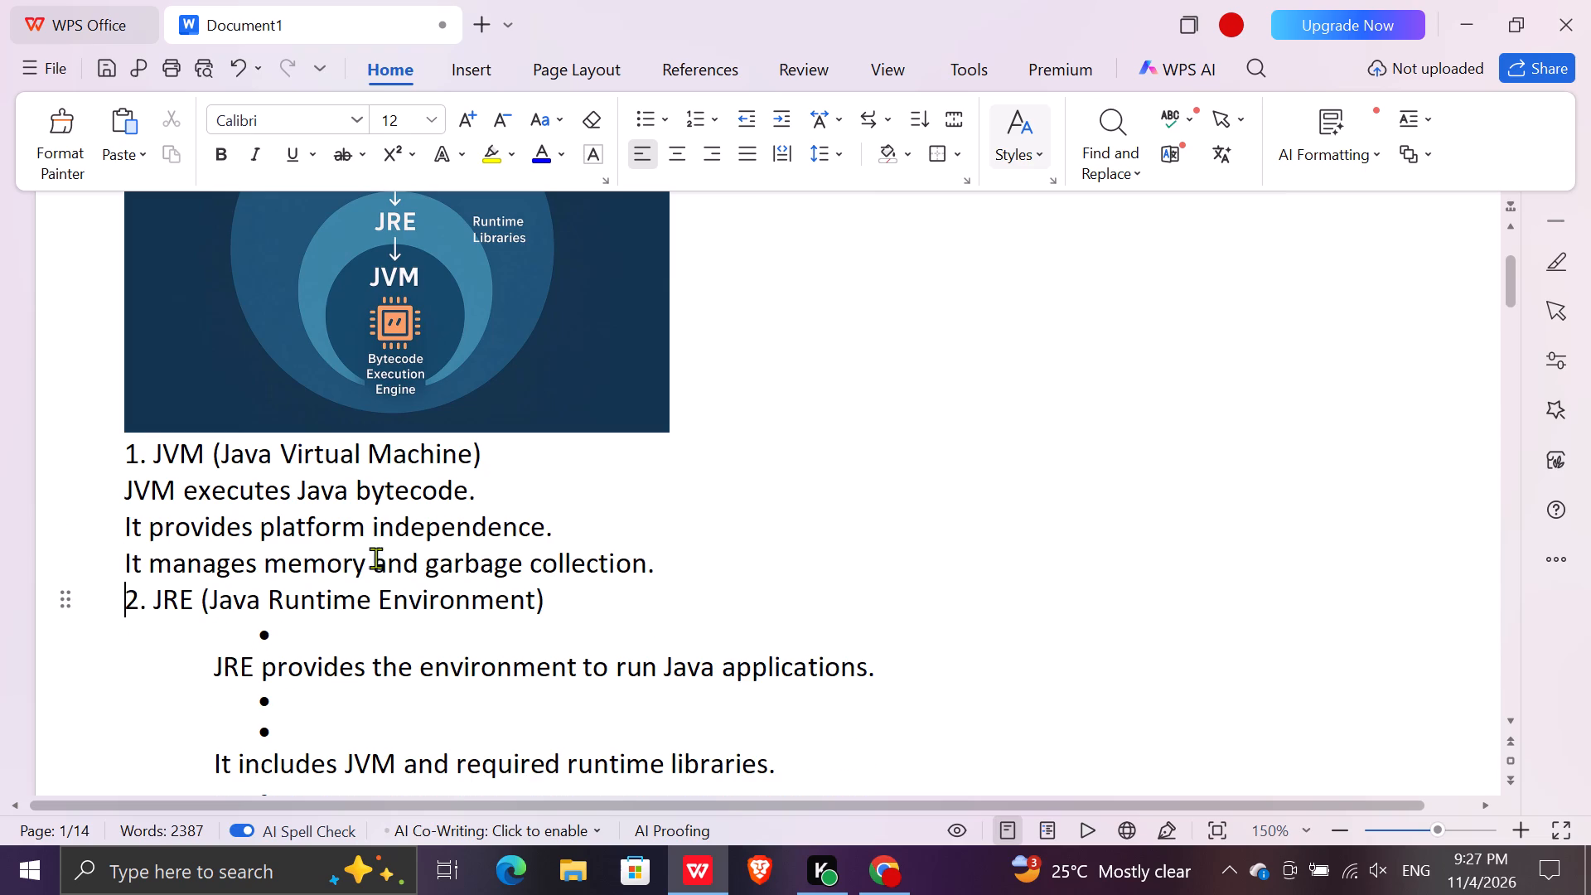
# Format the three statements under the JVM heading as a list with solid round bullets.
pyautogui.moveTo(658, 561); pyautogui.dragTo(120, 490)
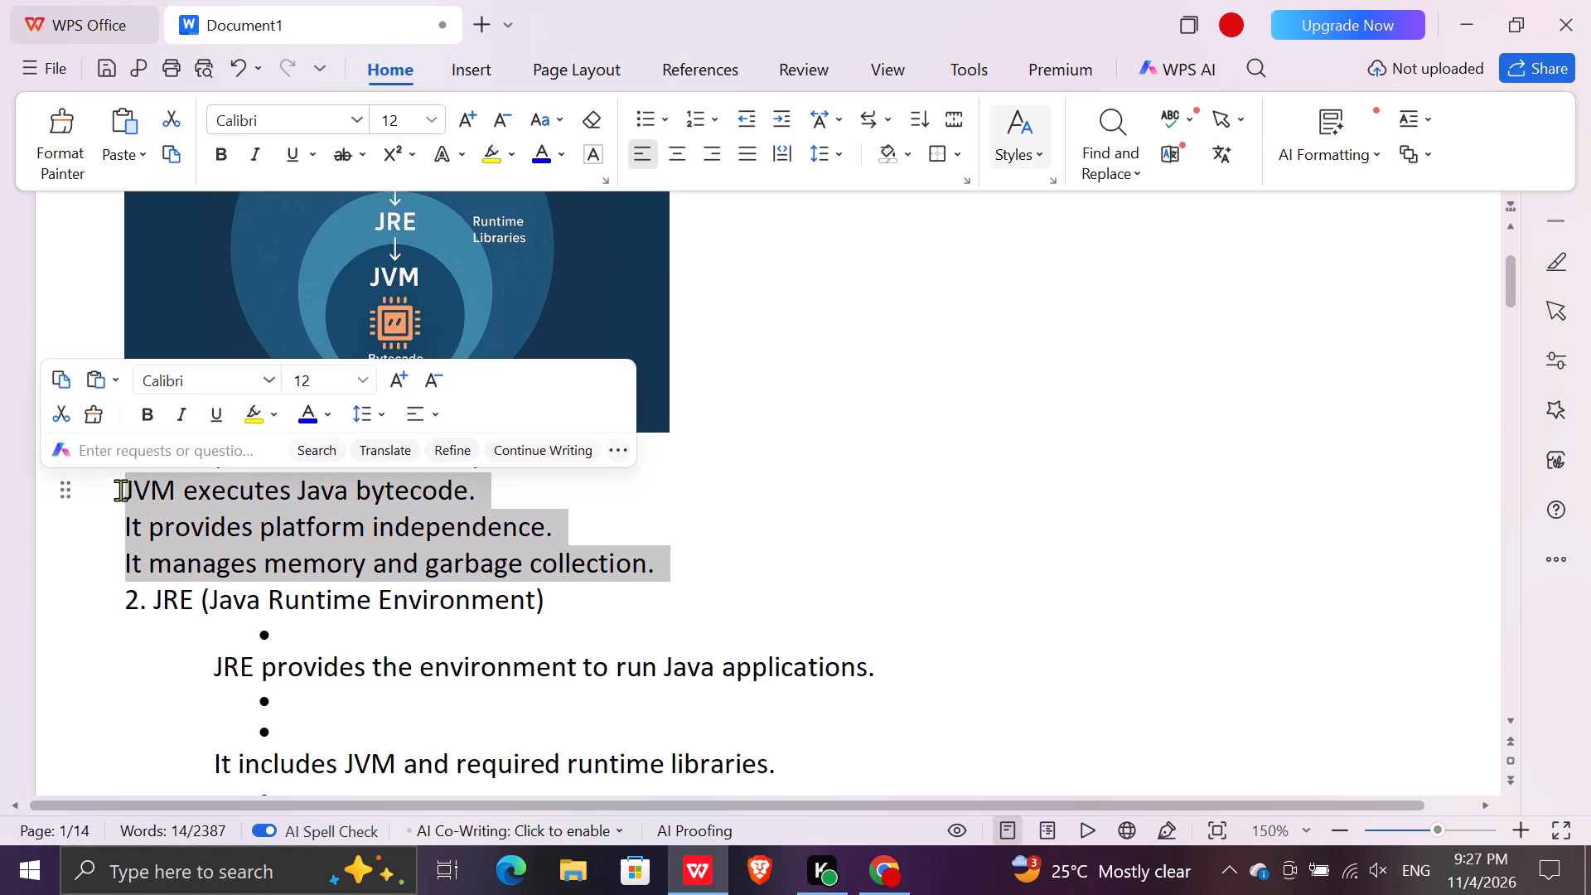
pyautogui.click(666, 126)
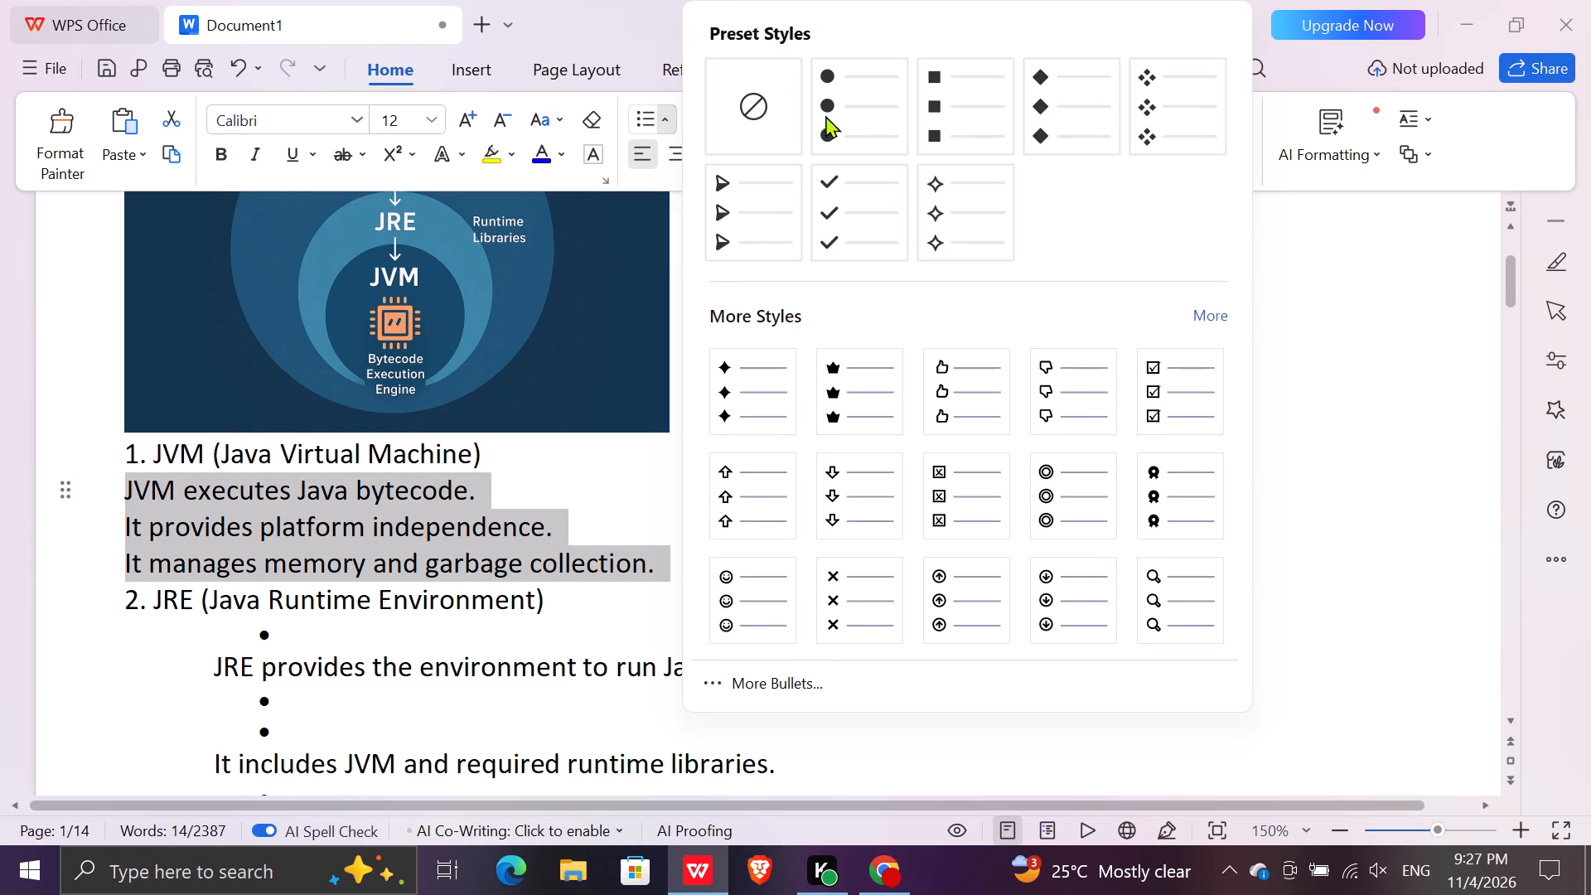
pyautogui.click(860, 112)
pyautogui.click(733, 485)
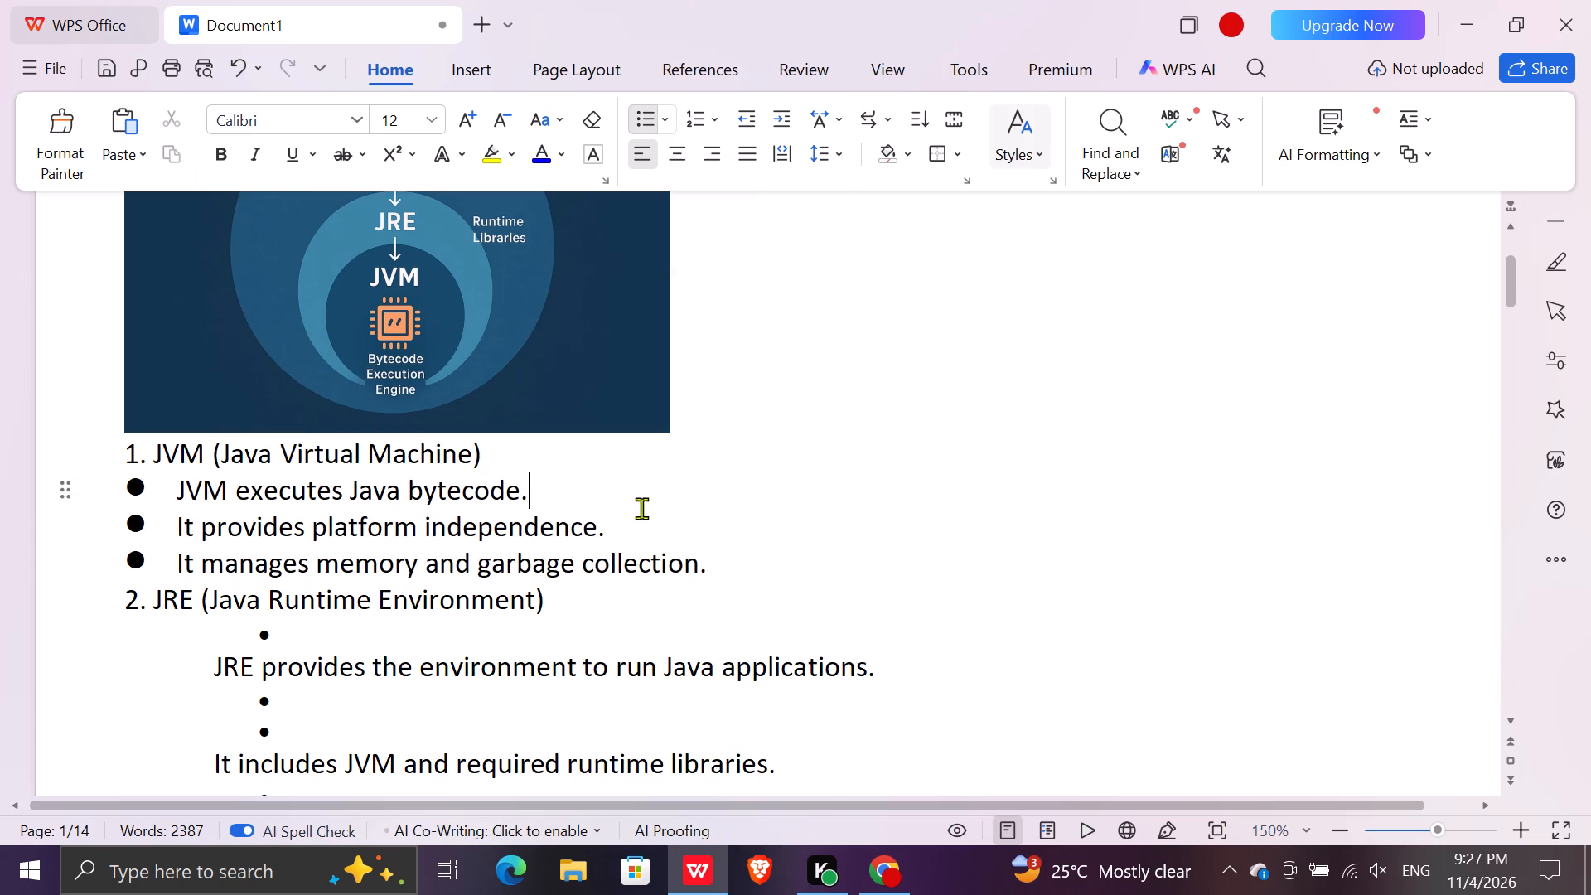
pyautogui.click(670, 124)
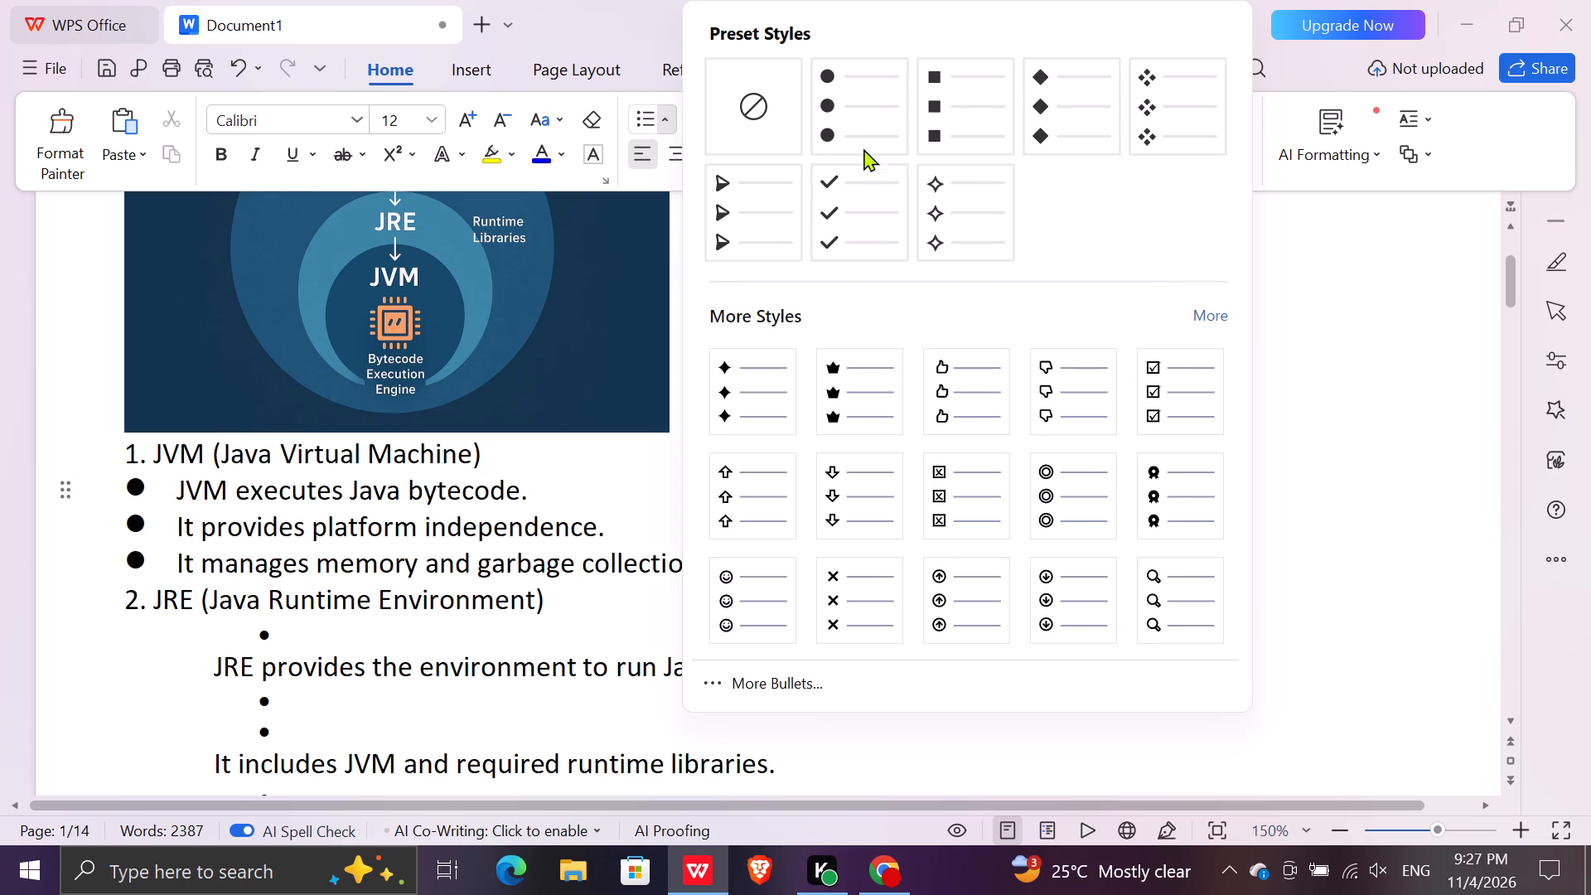
pyautogui.click(1387, 544)
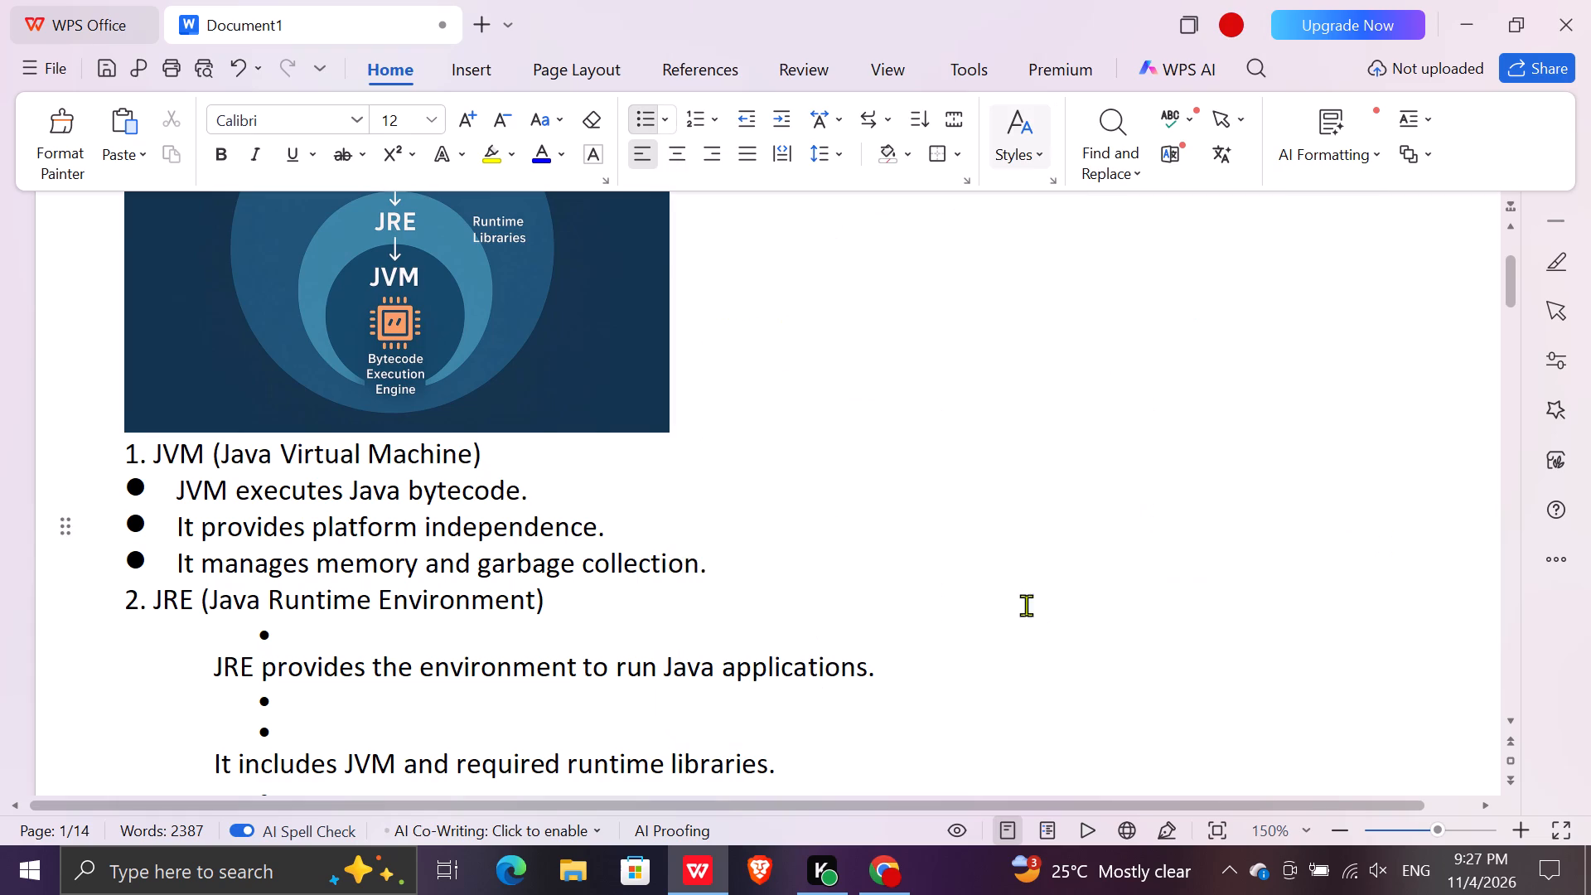
# Remove the empty bullets and the indentation from the two lines under "2. JRE (Java Runtime Environment)".
pyautogui.scroll(-3, 1002, 614)
pyautogui.scroll(2, 684, 498)
pyautogui.scroll(-2, 375, 632)
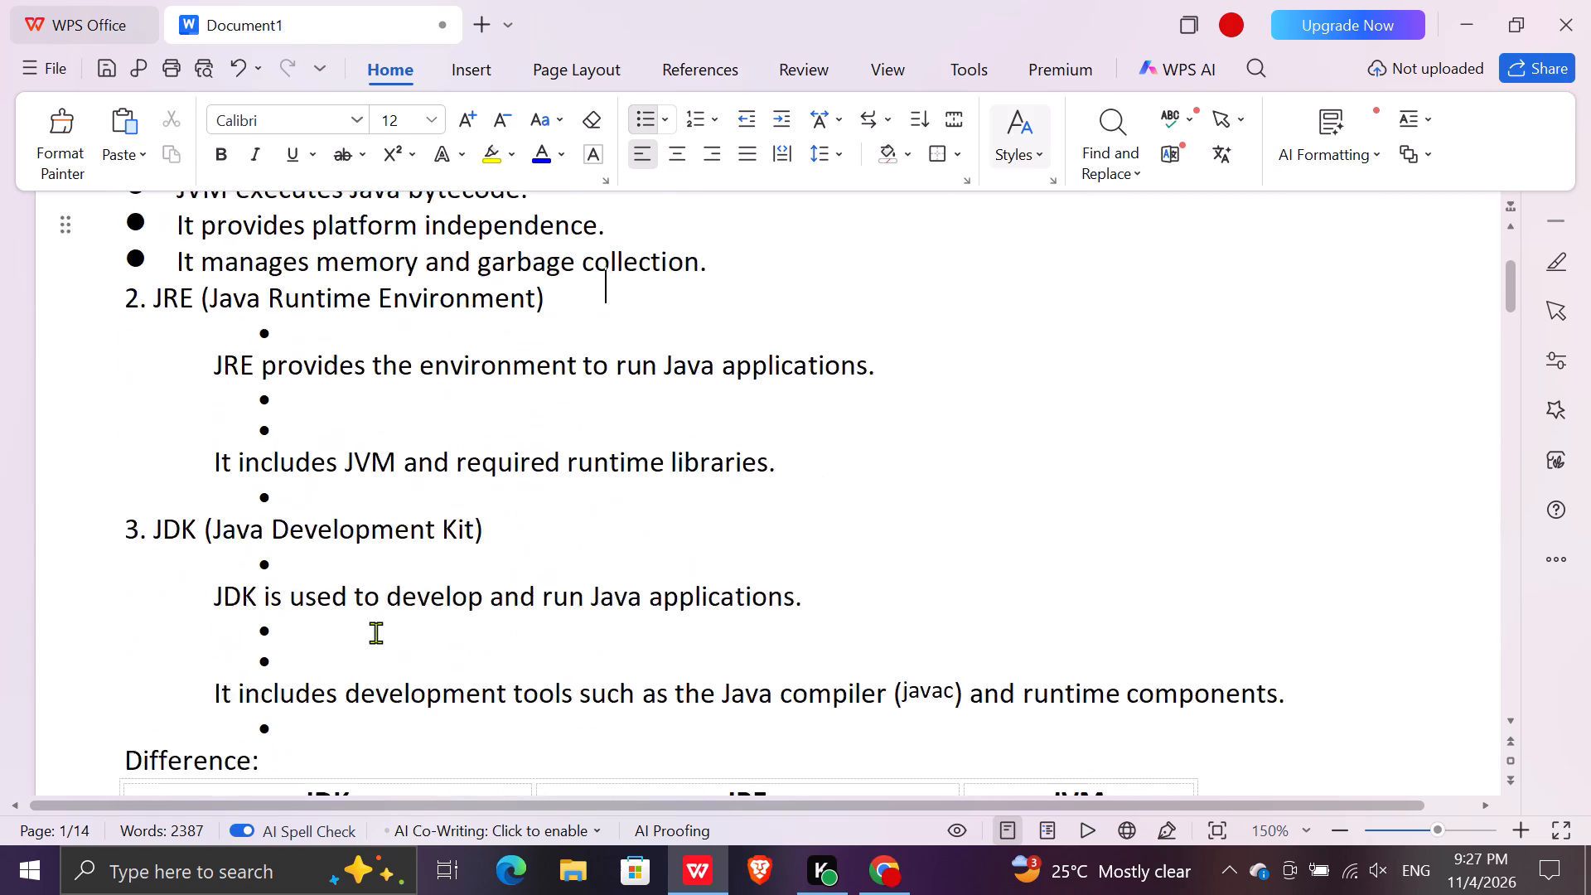
pyautogui.click(213, 410)
pyautogui.press('BackSpace')
pyautogui.press('BackSpace')
pyautogui.press('BackSpace')
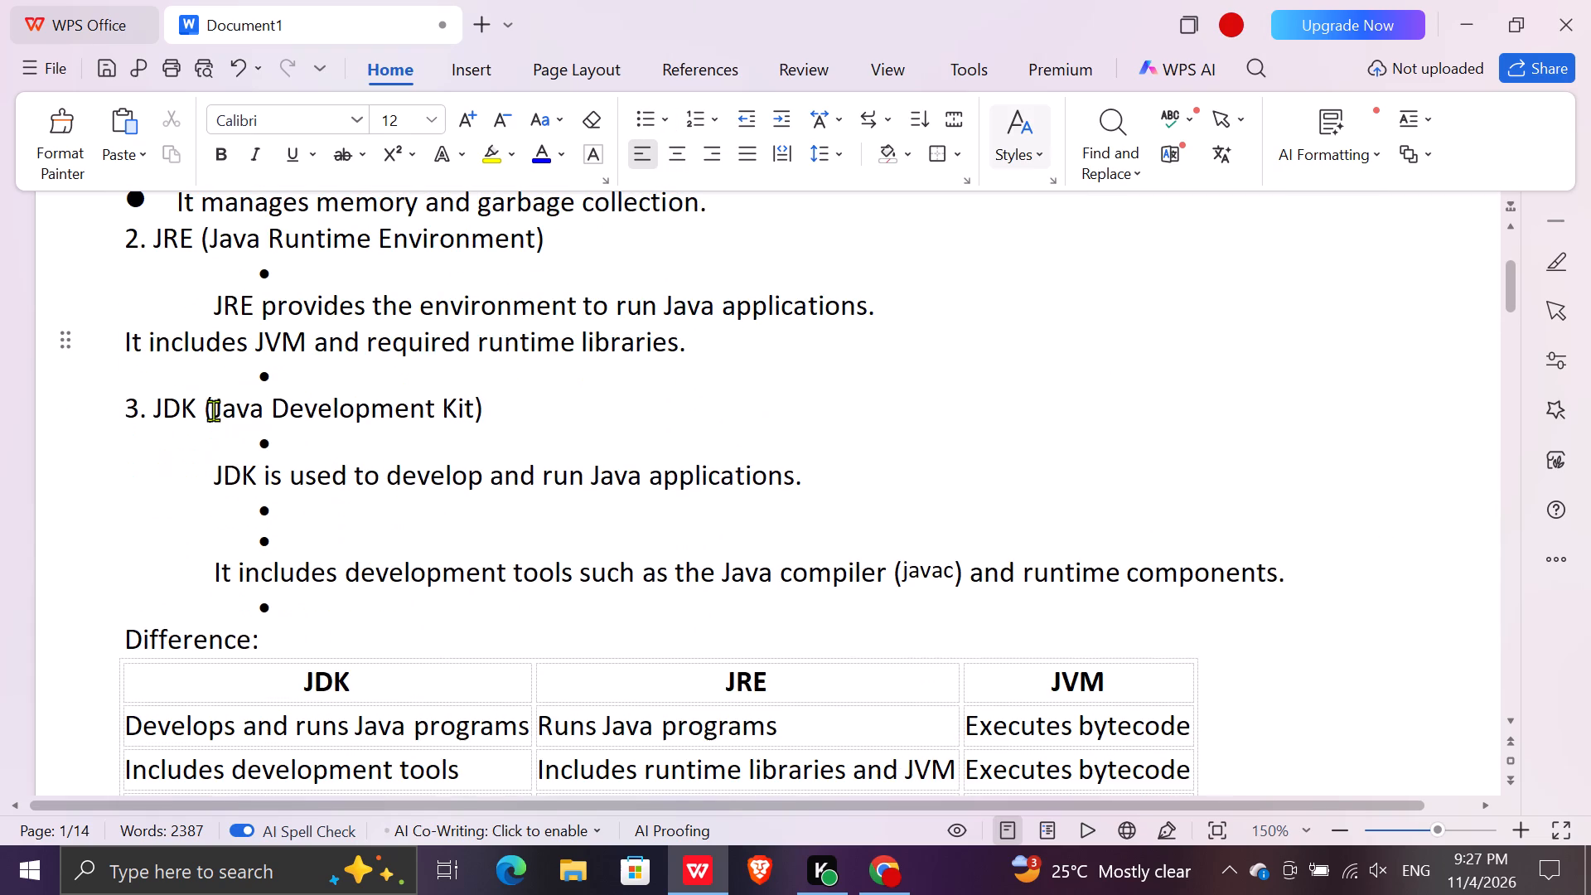
pyautogui.press('Up')
pyautogui.press('BackSpace')
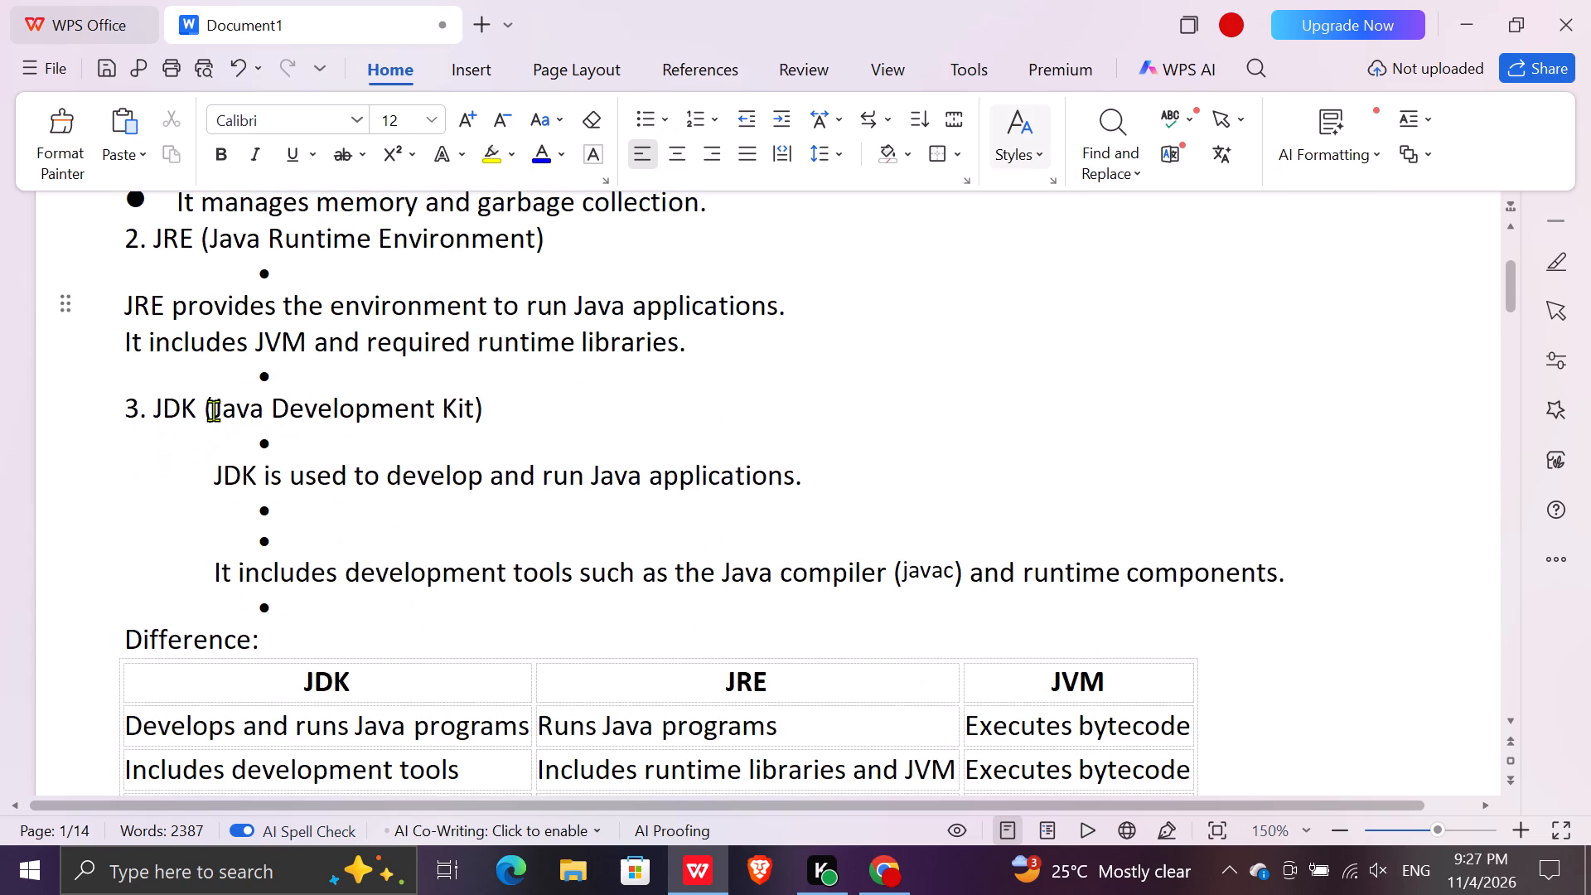
pyautogui.press('BackSpace')
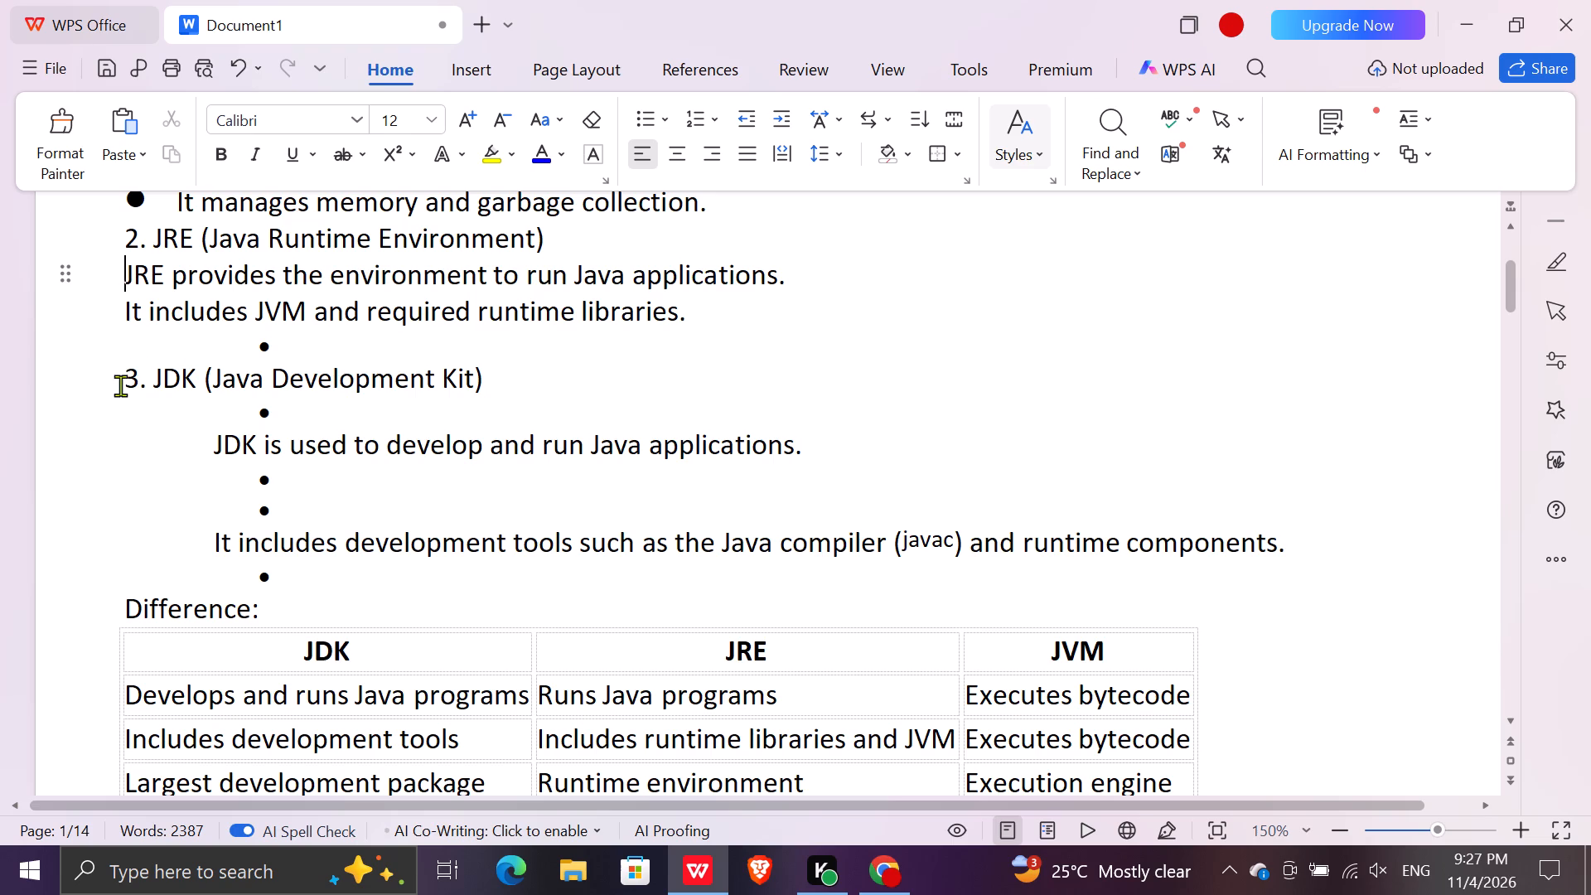
pyautogui.click(120, 385)
pyautogui.press('BackSpace')
# Remove the empty bullets and the indentation from the two lines under "3. JDK (Java Development Kit)".
pyautogui.click(203, 418)
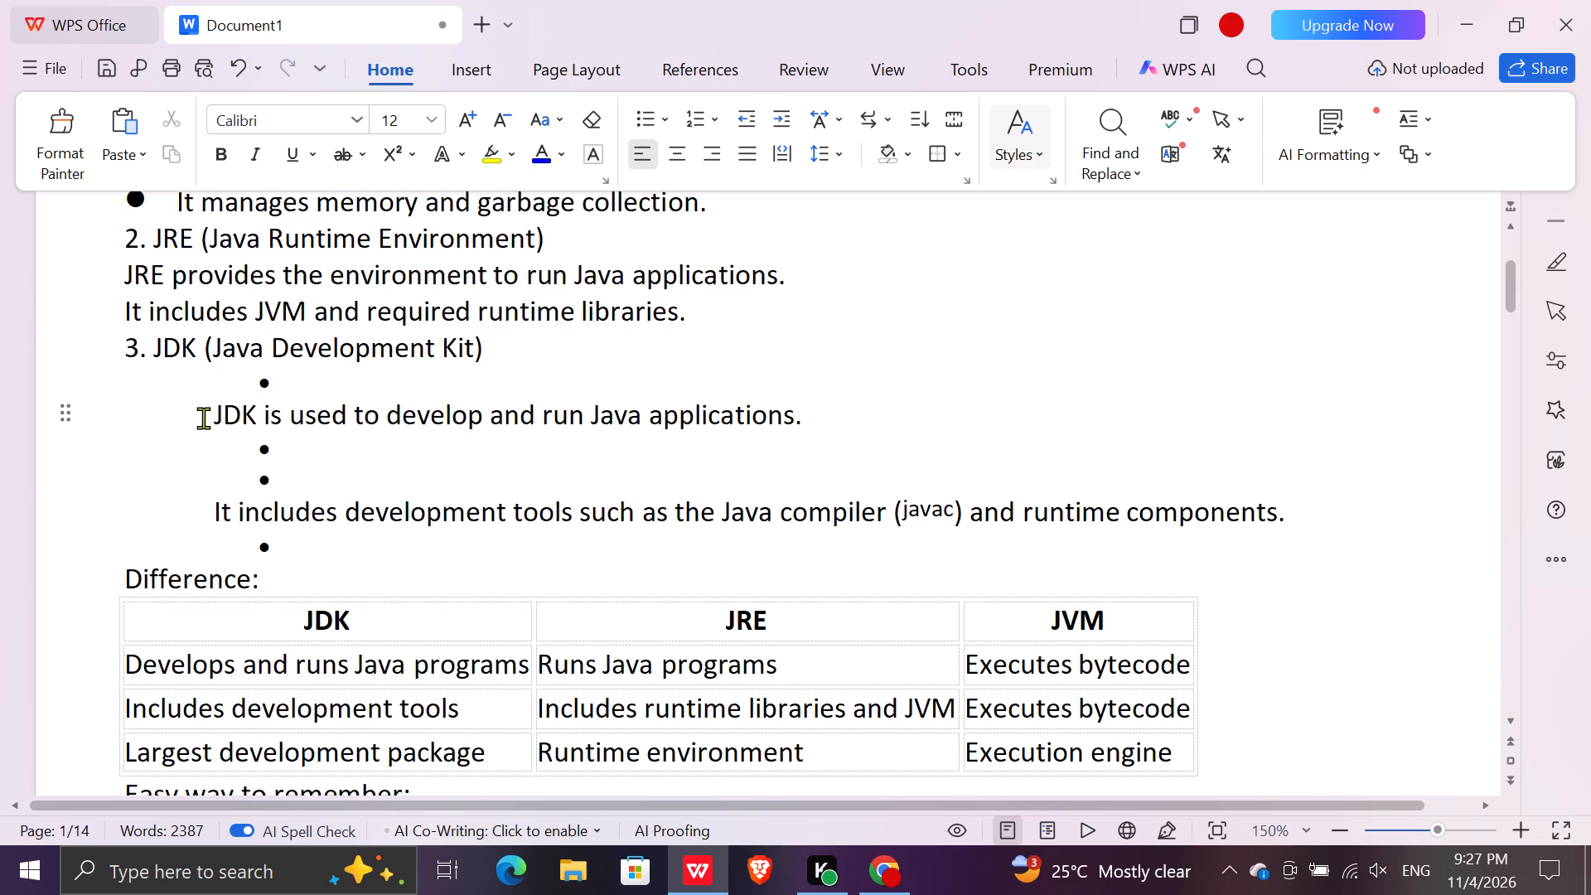
pyautogui.press('BackSpace')
pyautogui.press('BackSpace')
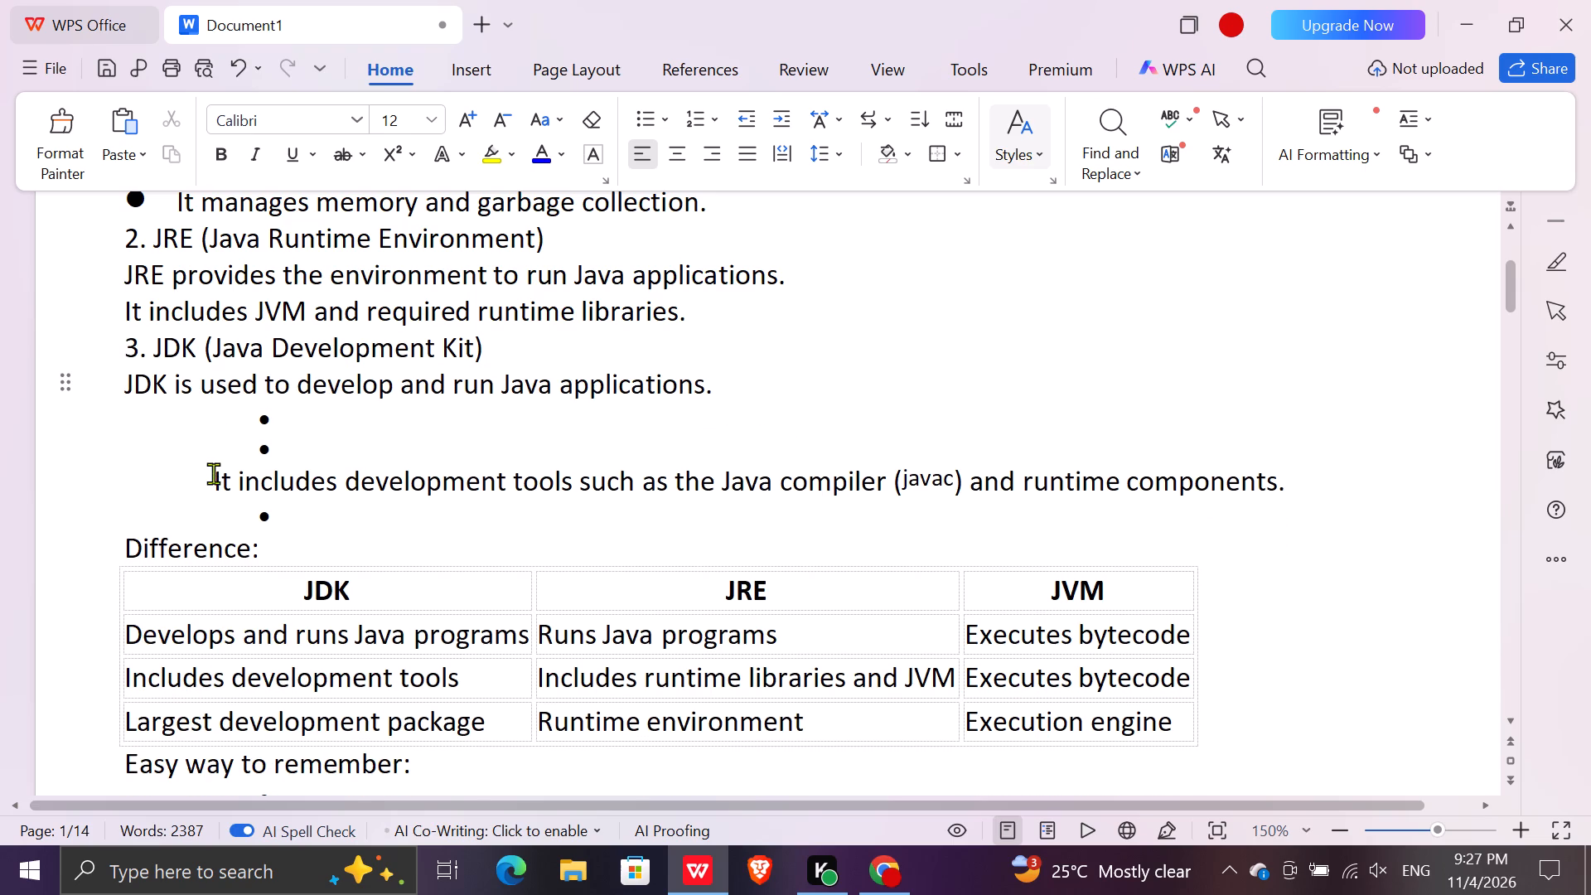
pyautogui.click(213, 473)
pyautogui.press('BackSpace')
pyautogui.press('BackSpace')
pyautogui.press('BackSpace')
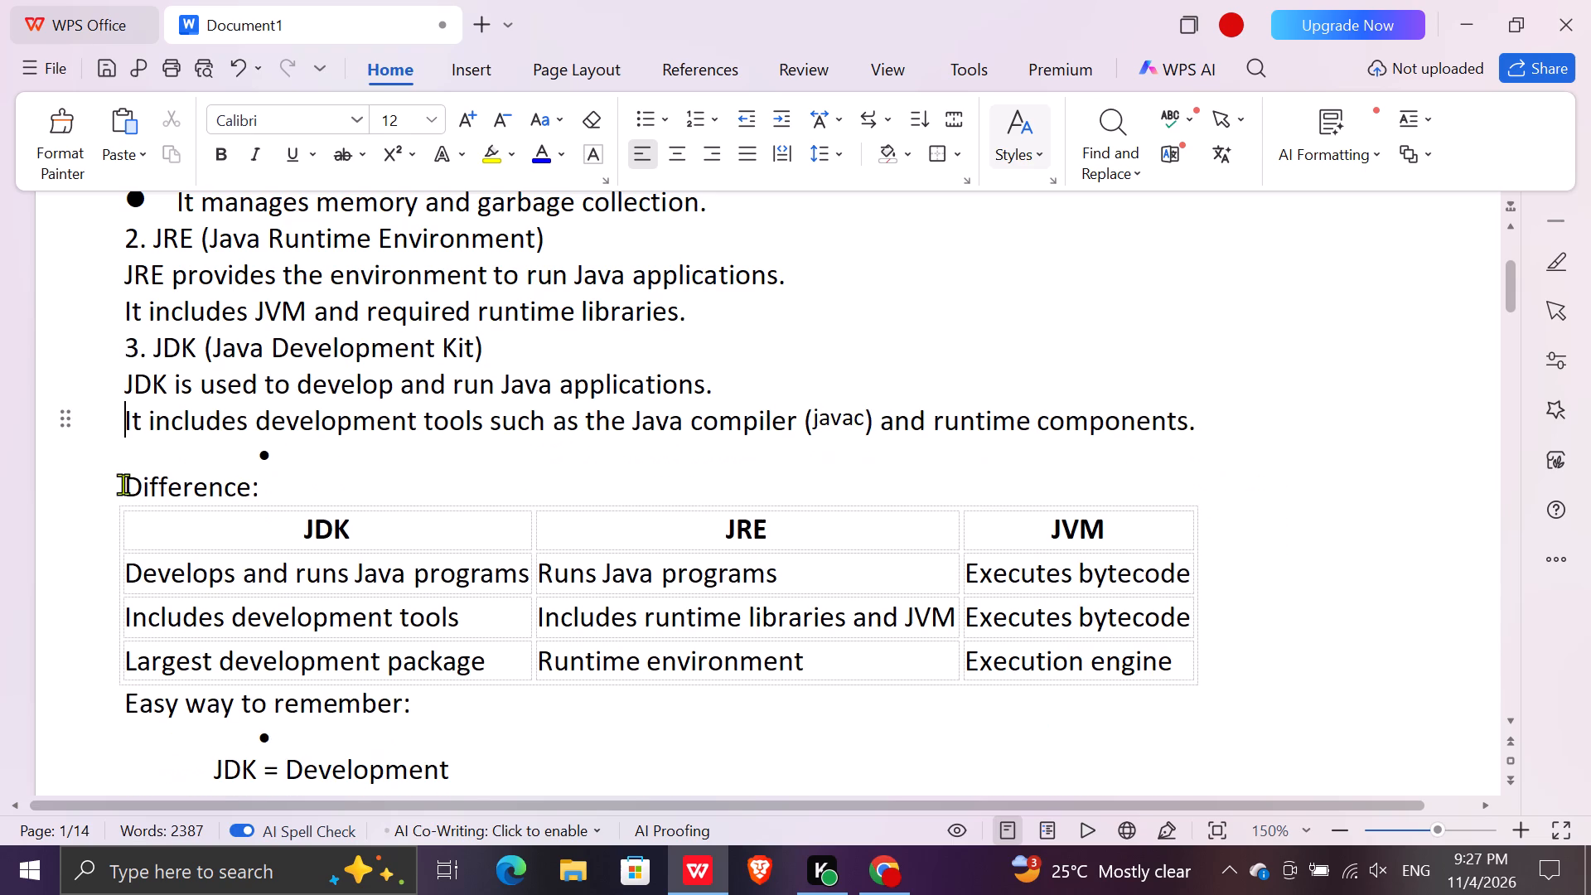
pyautogui.click(123, 484)
pyautogui.press('BackSpace')
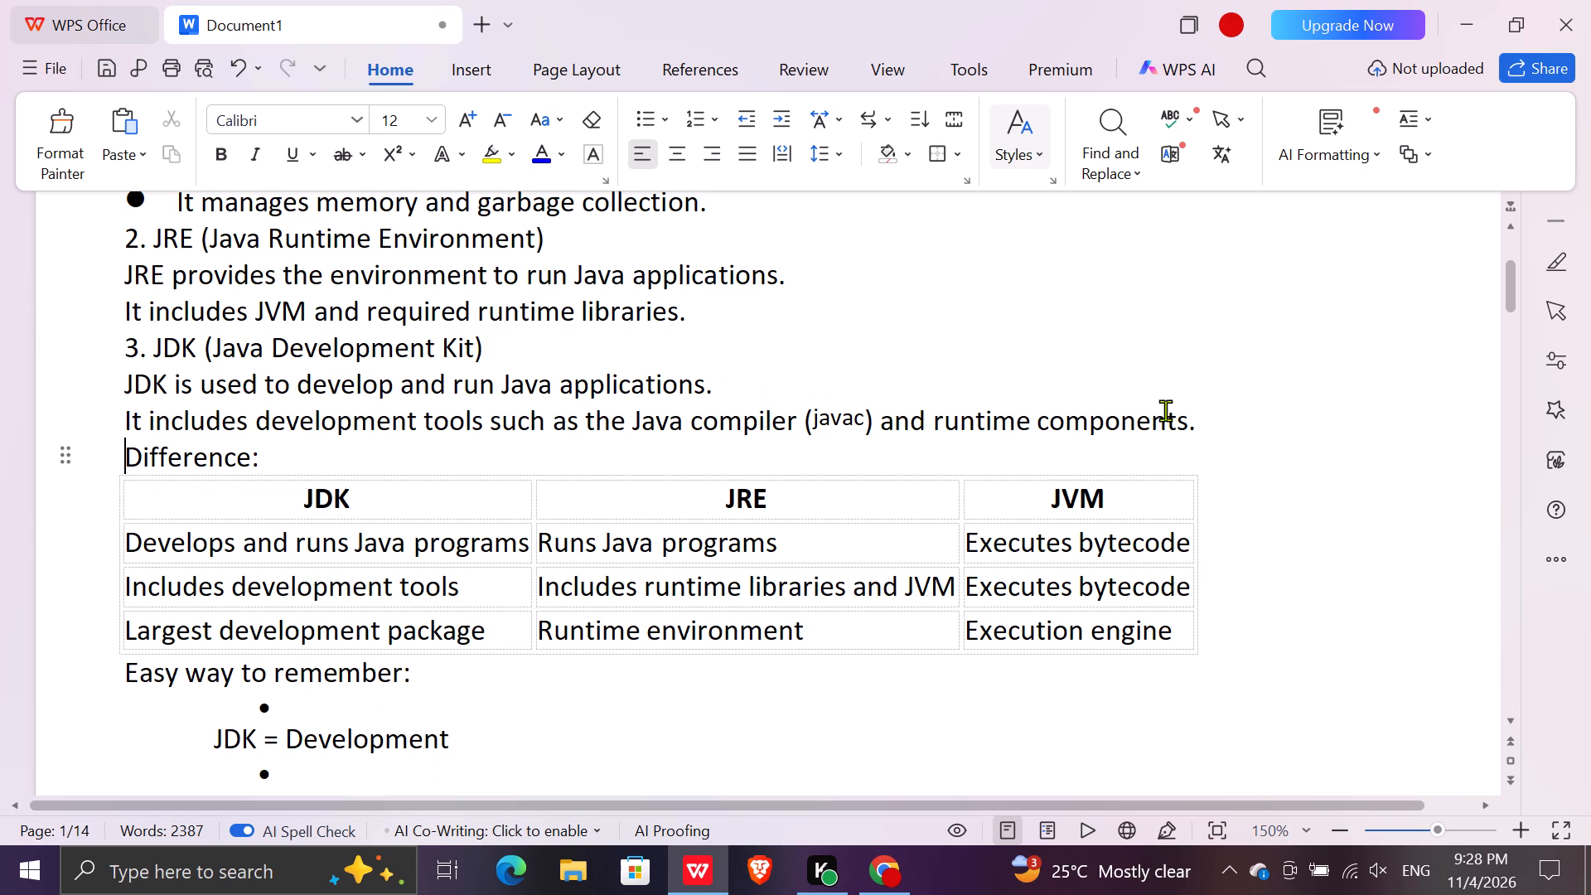
# Format the two statements under the JDK heading as a list with solid round bullets.
pyautogui.moveTo(1221, 426); pyautogui.dragTo(508, 378)
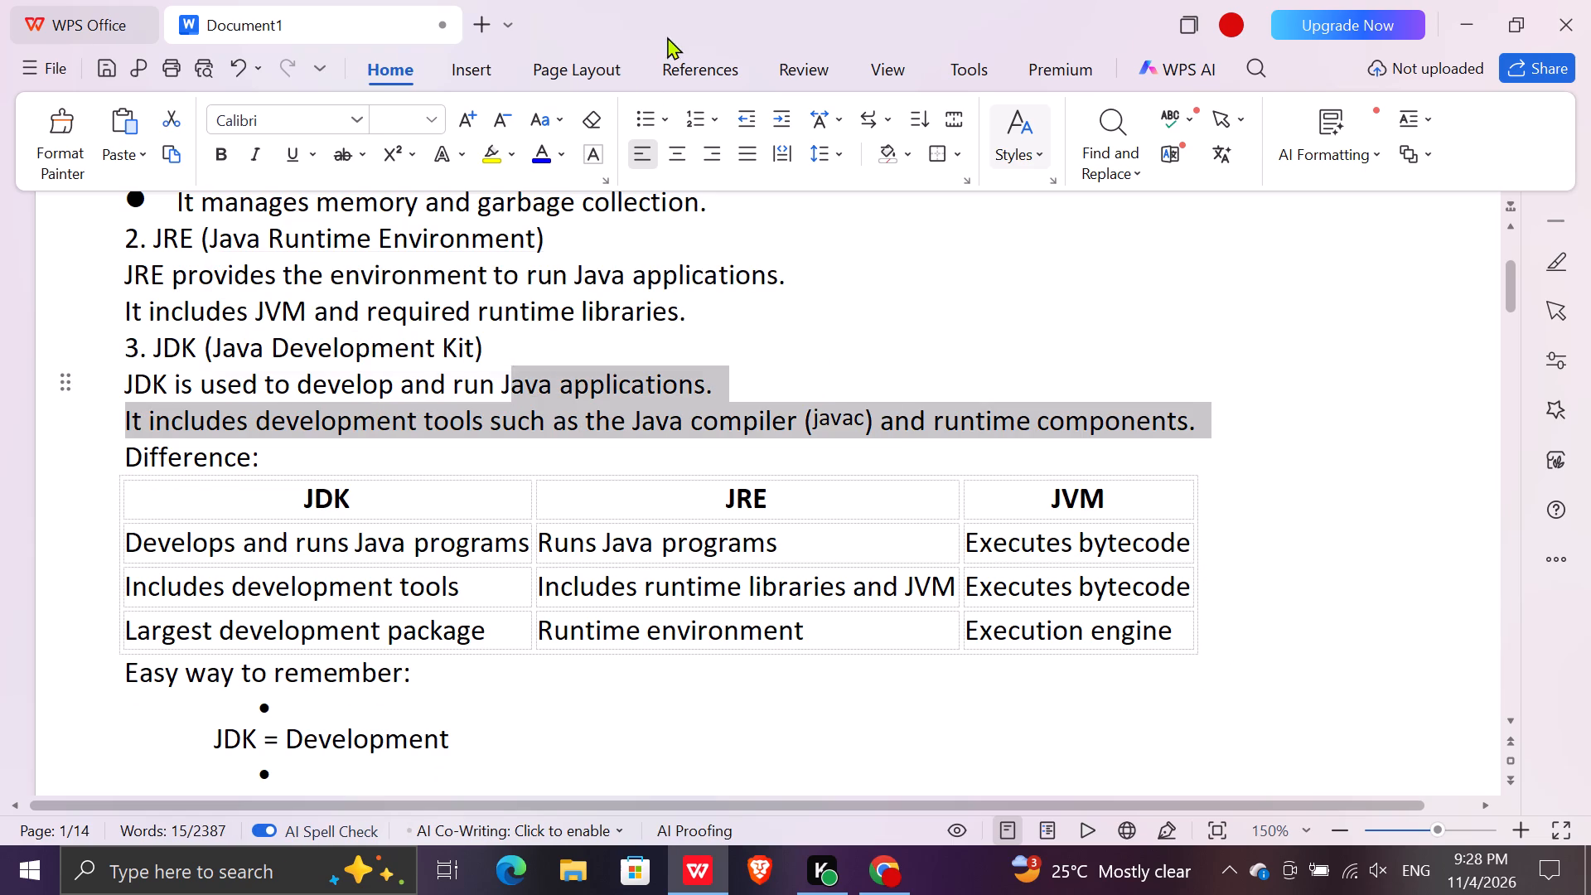
pyautogui.click(666, 121)
pyautogui.click(864, 108)
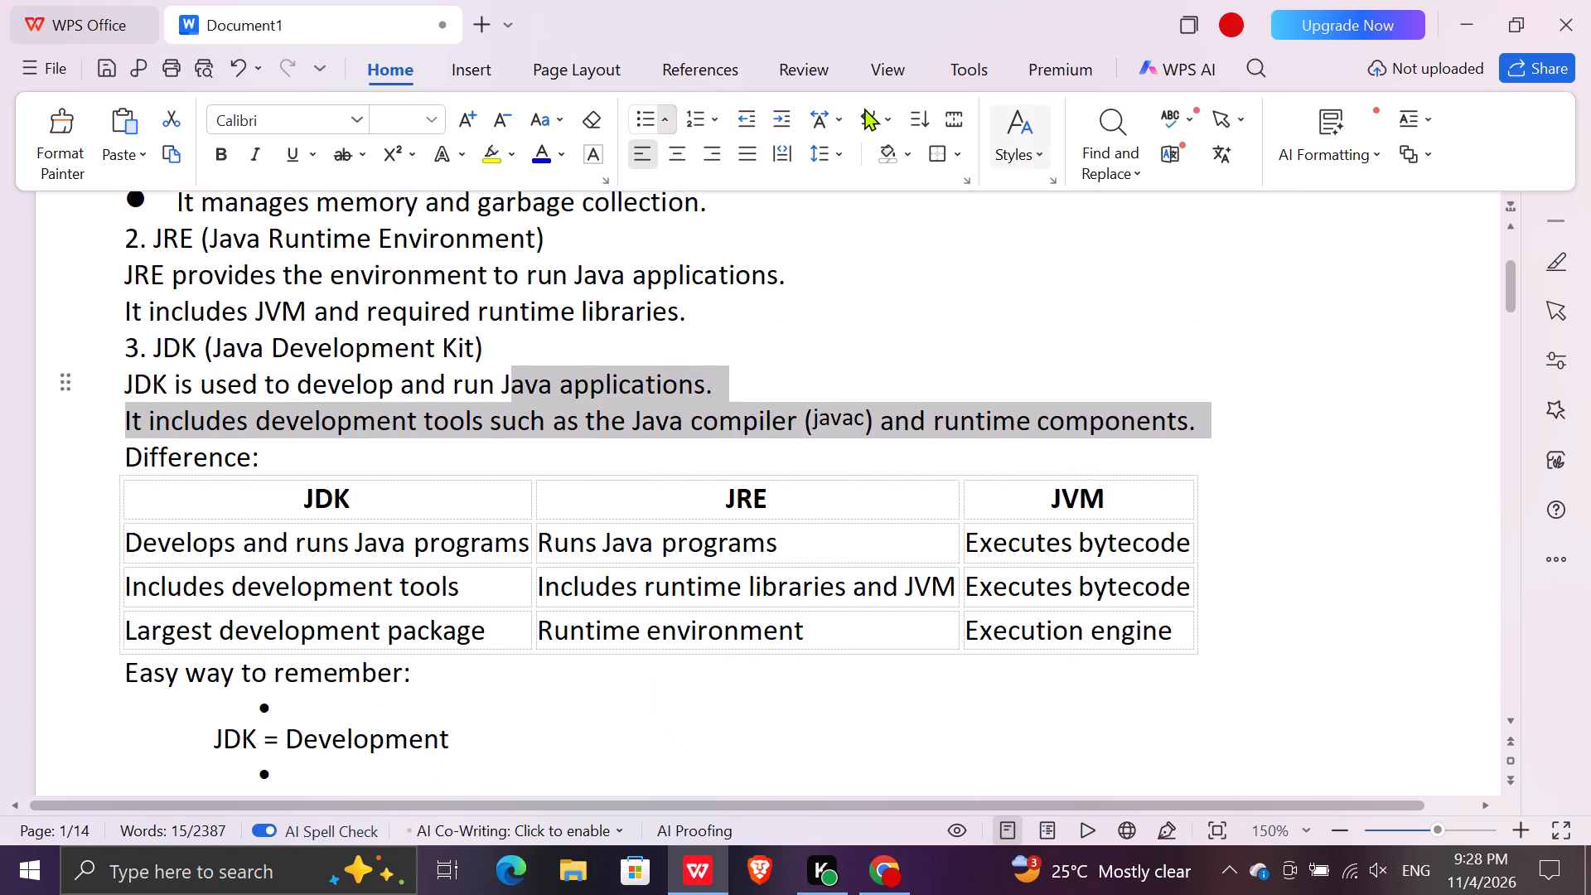
pyautogui.click(756, 327)
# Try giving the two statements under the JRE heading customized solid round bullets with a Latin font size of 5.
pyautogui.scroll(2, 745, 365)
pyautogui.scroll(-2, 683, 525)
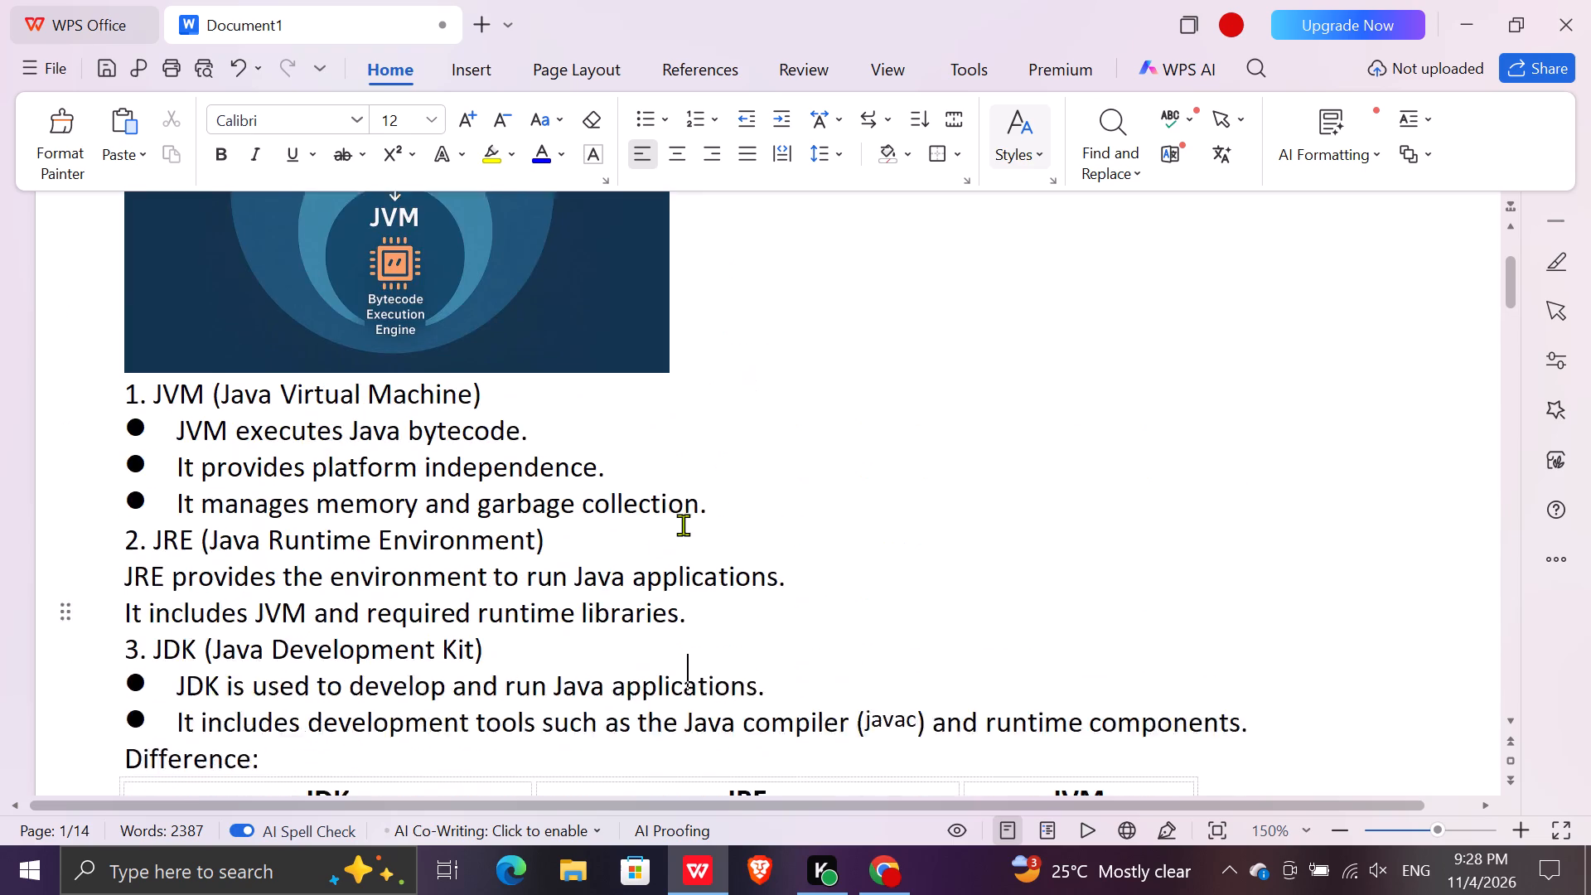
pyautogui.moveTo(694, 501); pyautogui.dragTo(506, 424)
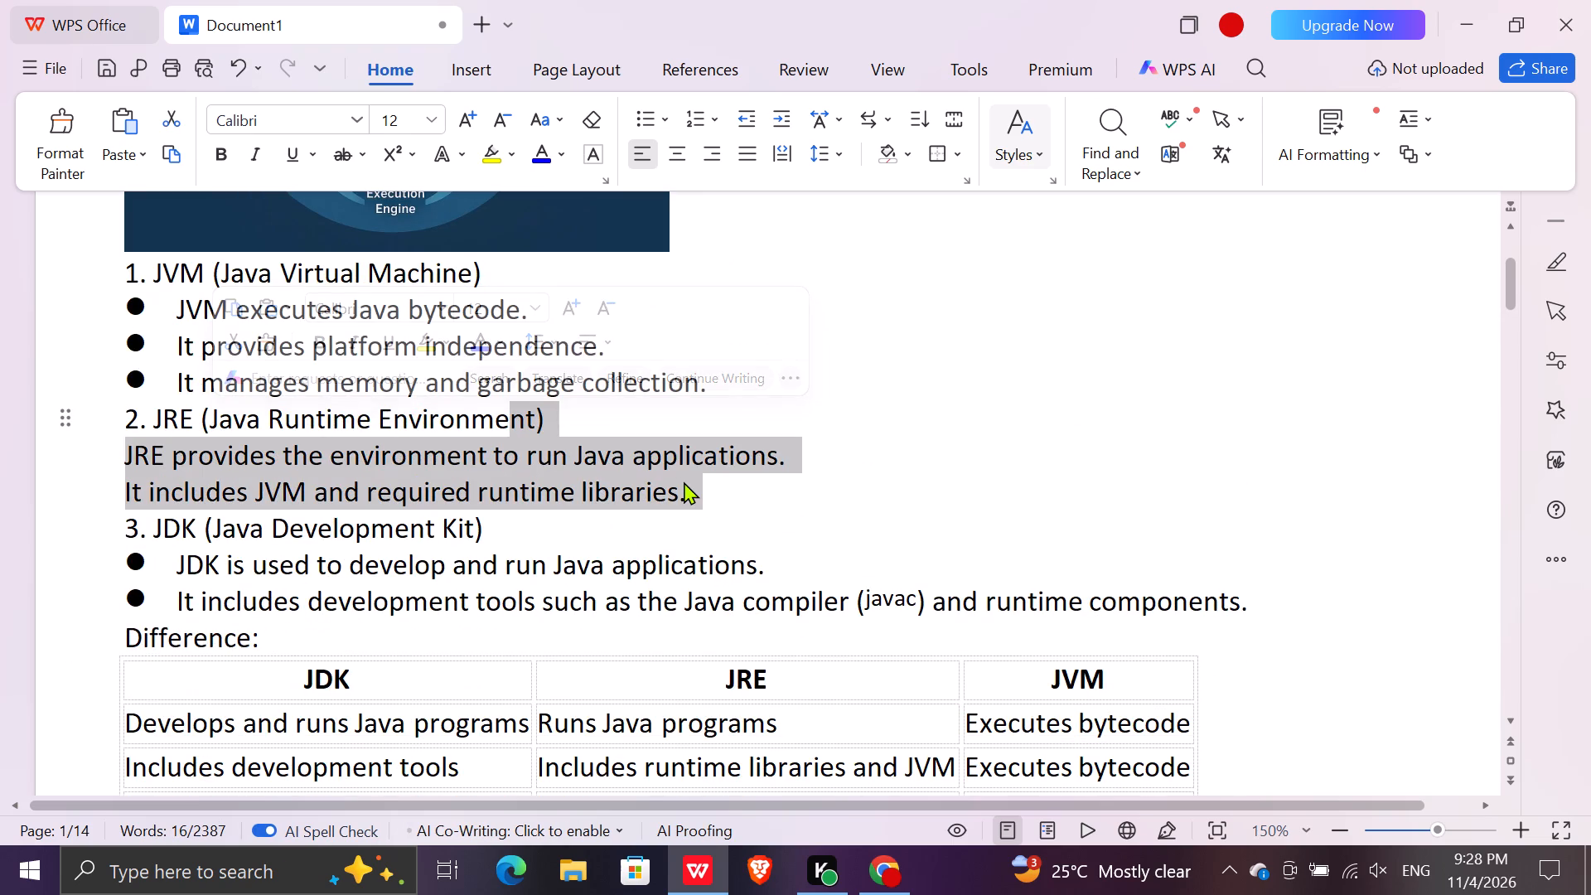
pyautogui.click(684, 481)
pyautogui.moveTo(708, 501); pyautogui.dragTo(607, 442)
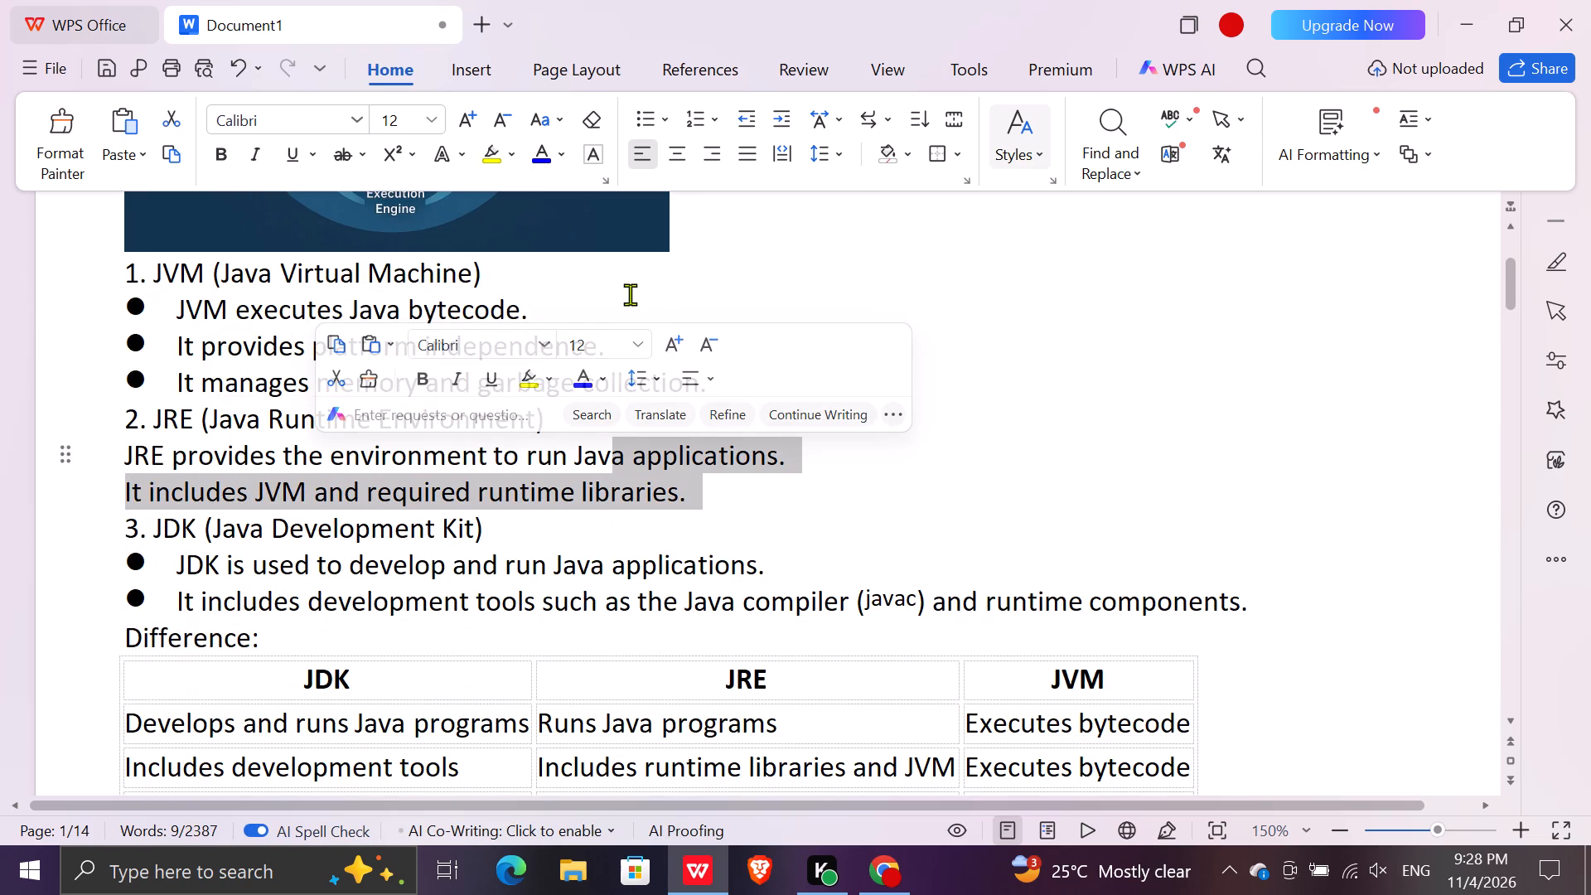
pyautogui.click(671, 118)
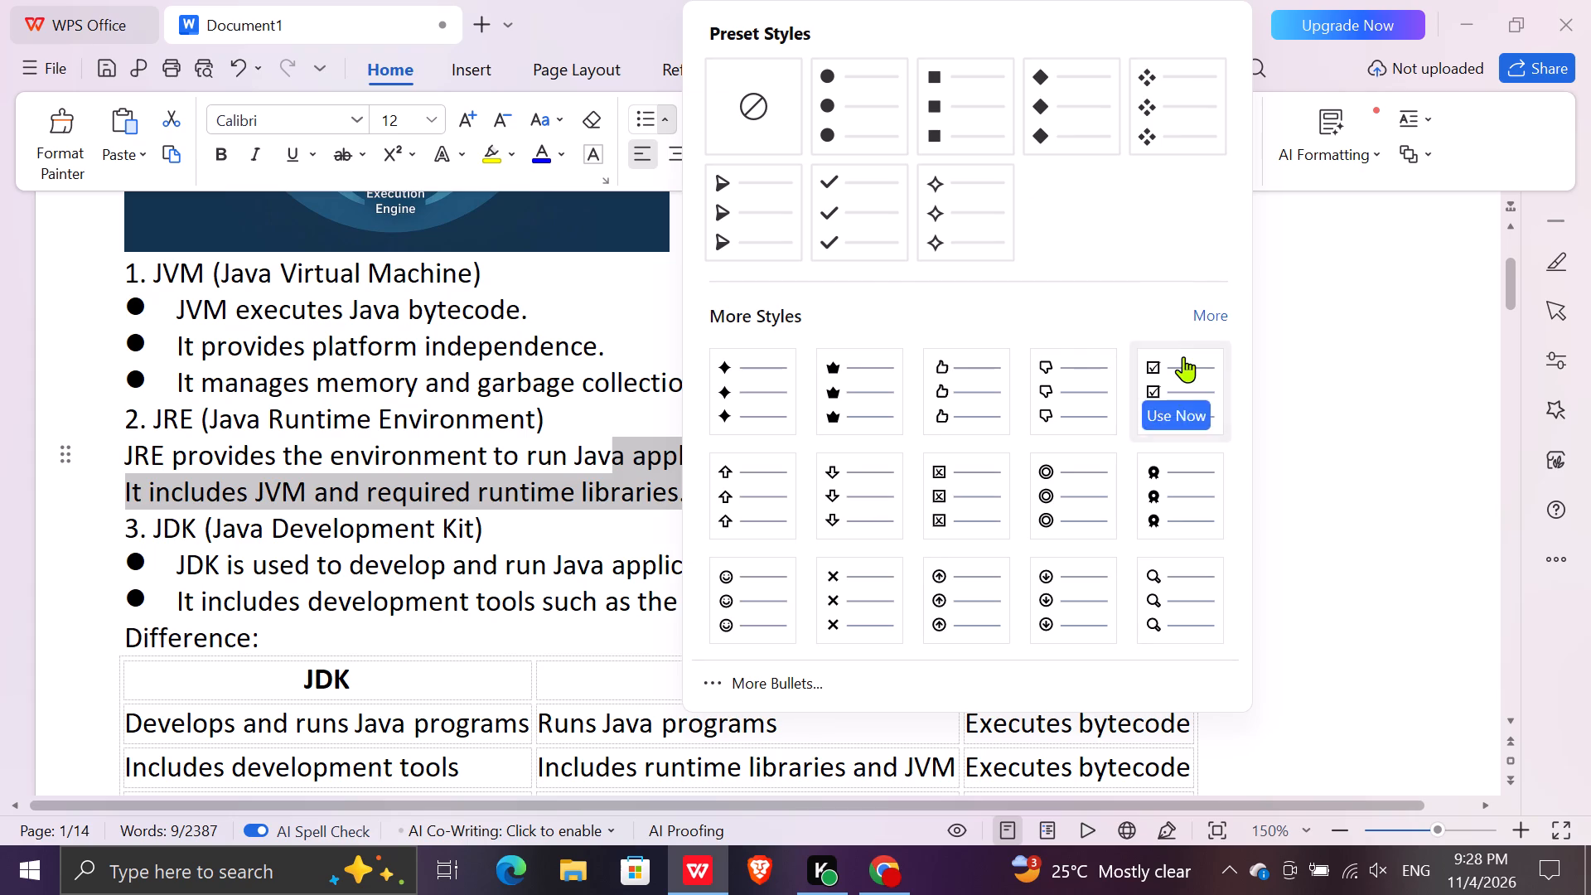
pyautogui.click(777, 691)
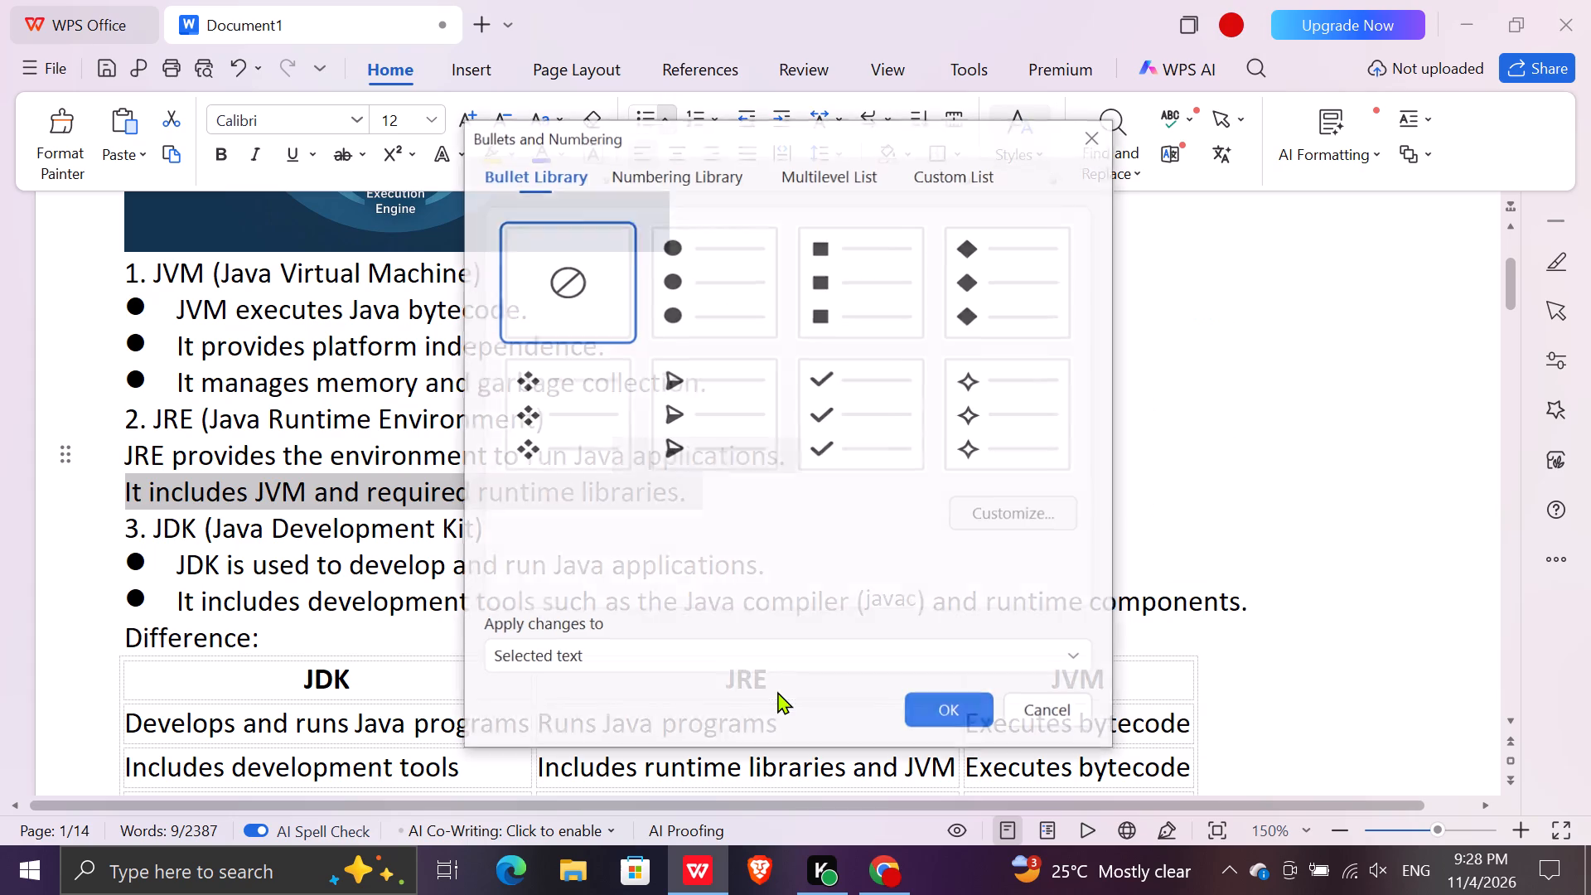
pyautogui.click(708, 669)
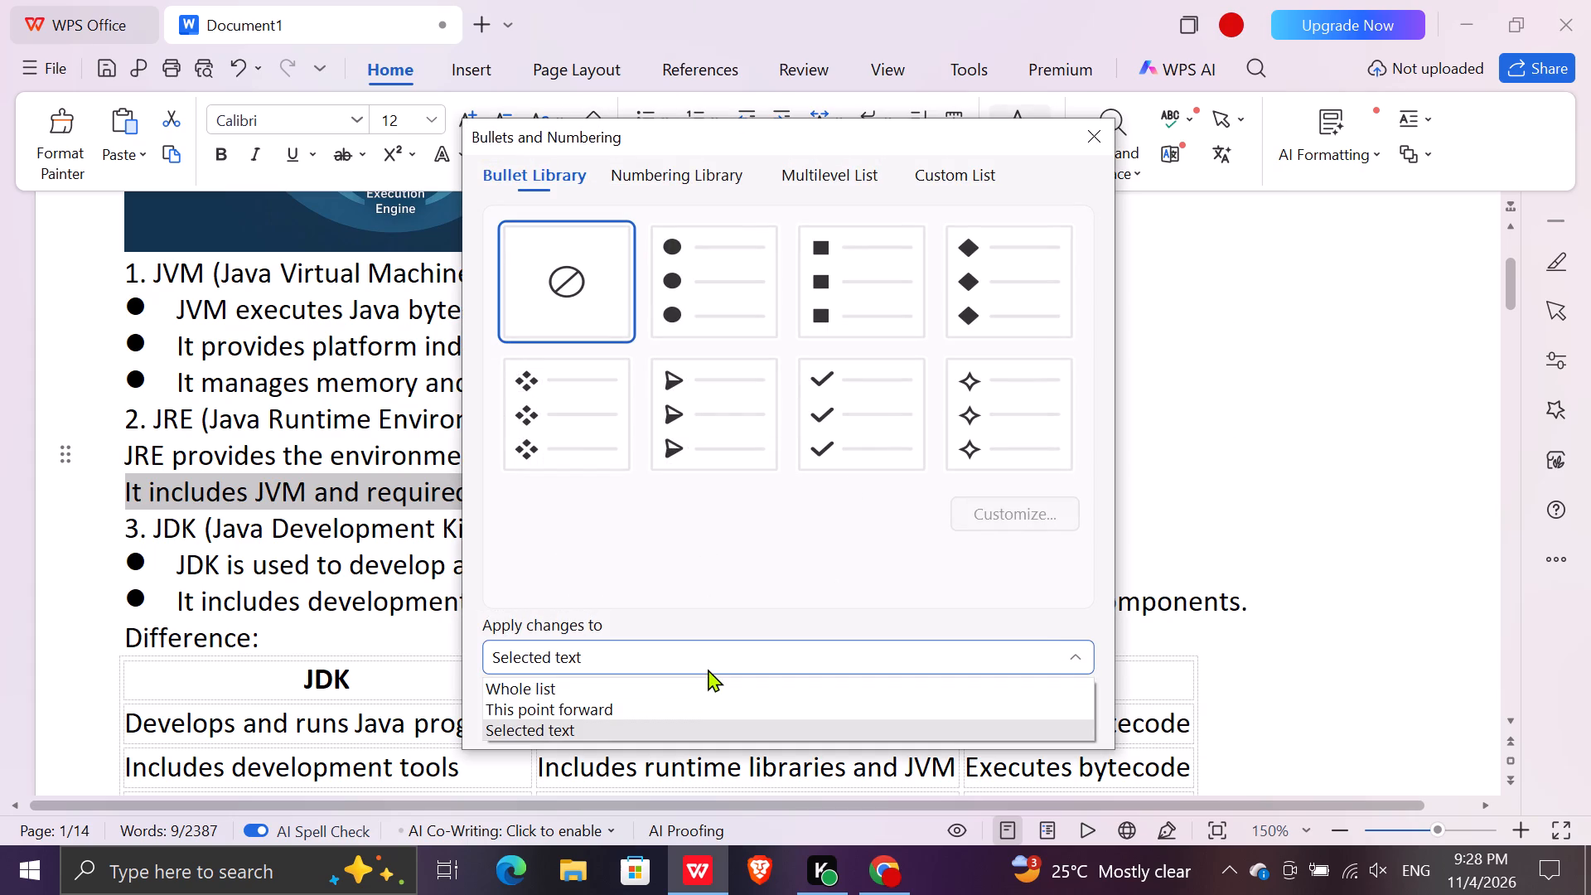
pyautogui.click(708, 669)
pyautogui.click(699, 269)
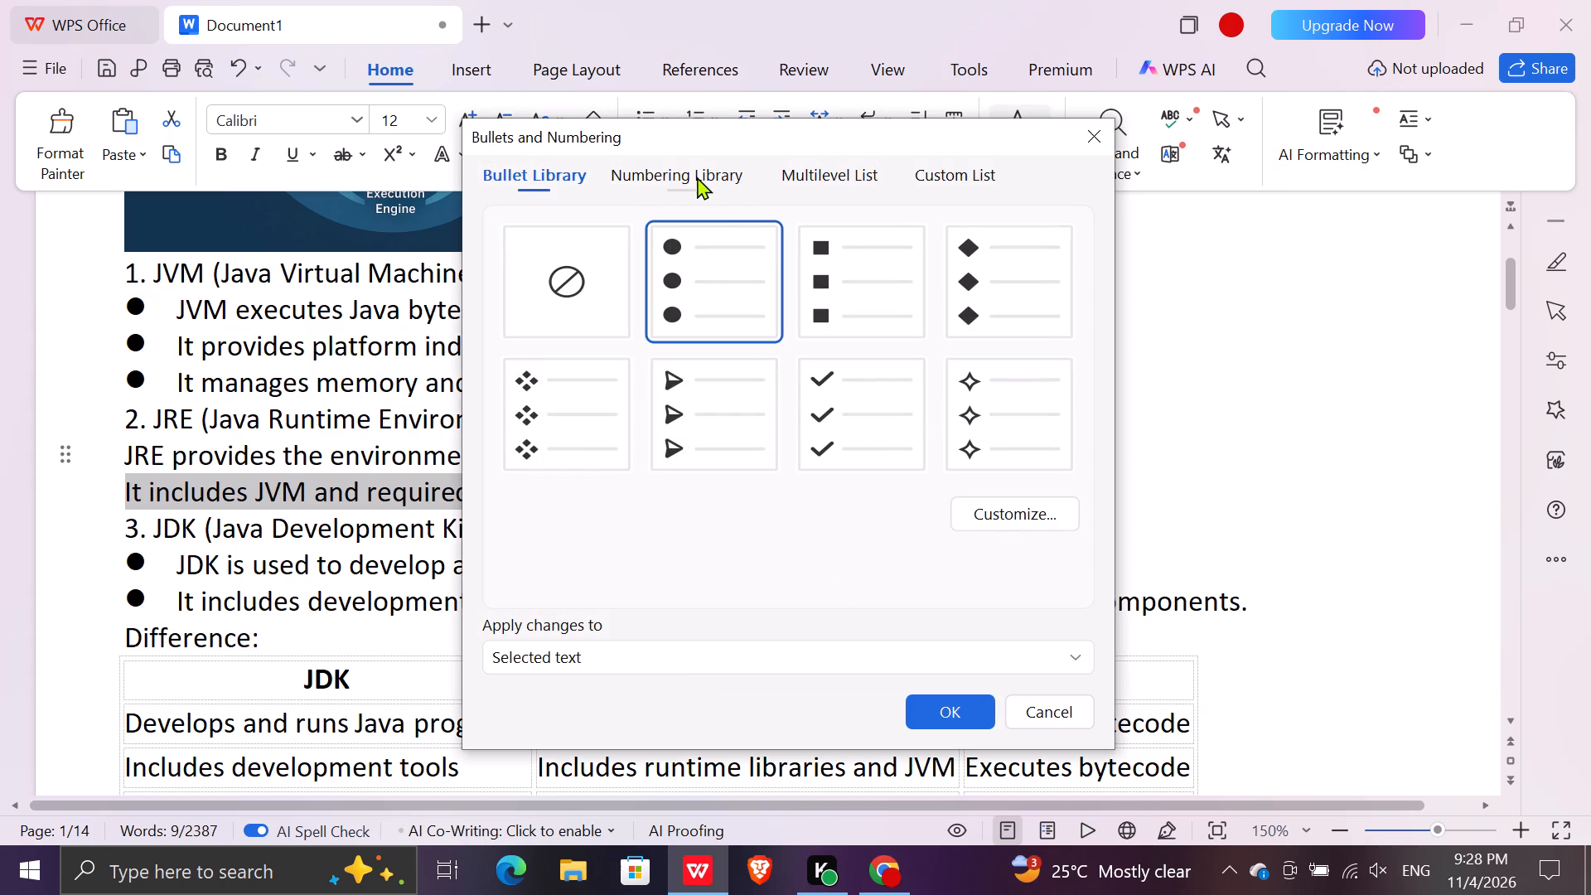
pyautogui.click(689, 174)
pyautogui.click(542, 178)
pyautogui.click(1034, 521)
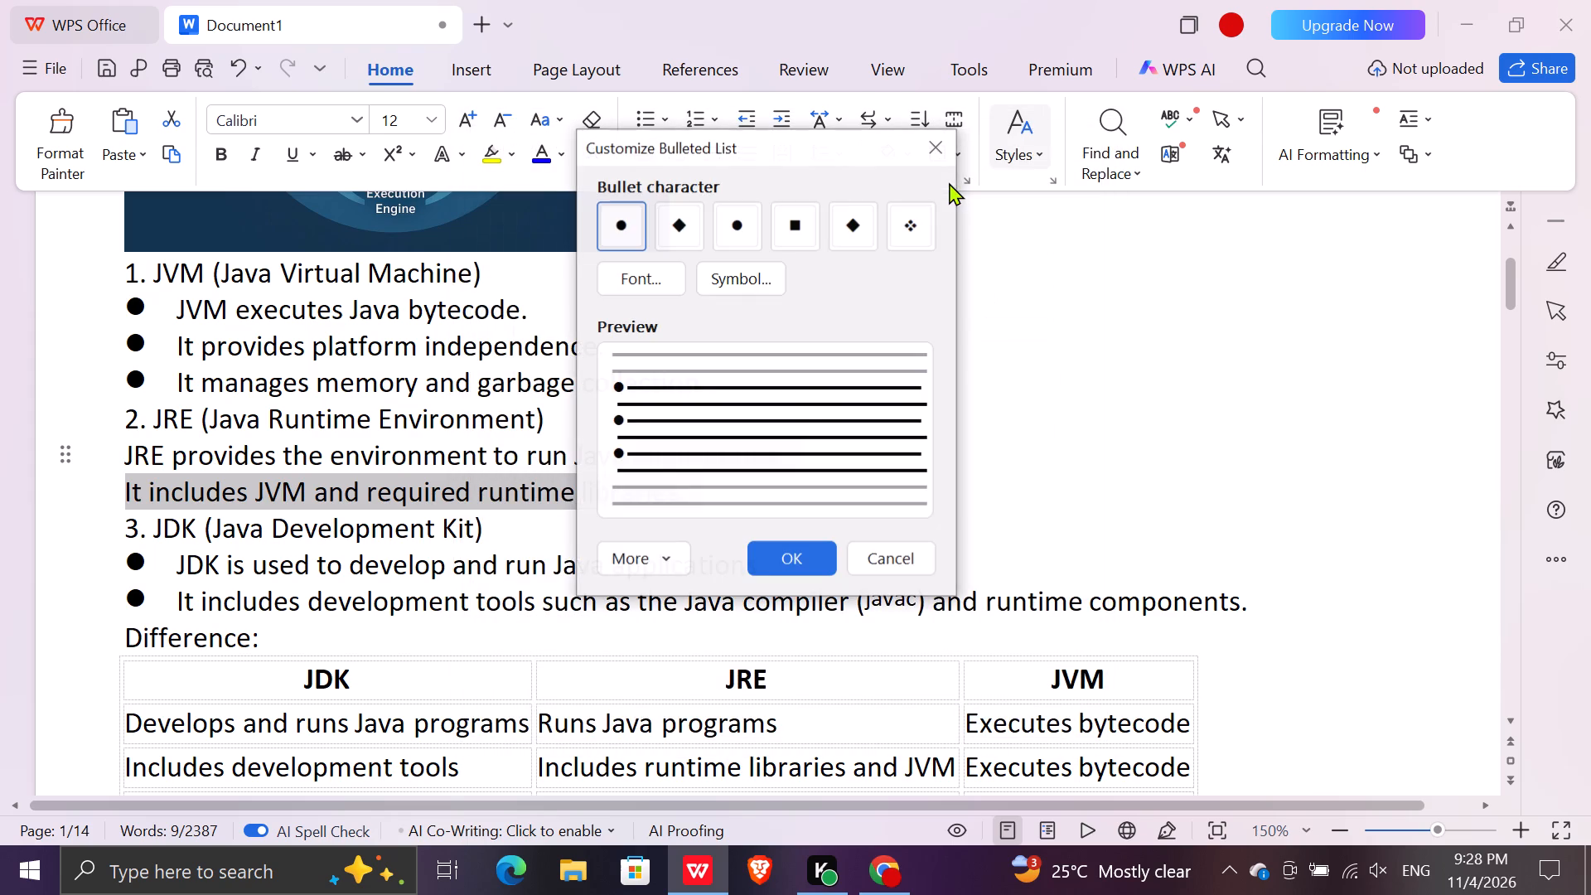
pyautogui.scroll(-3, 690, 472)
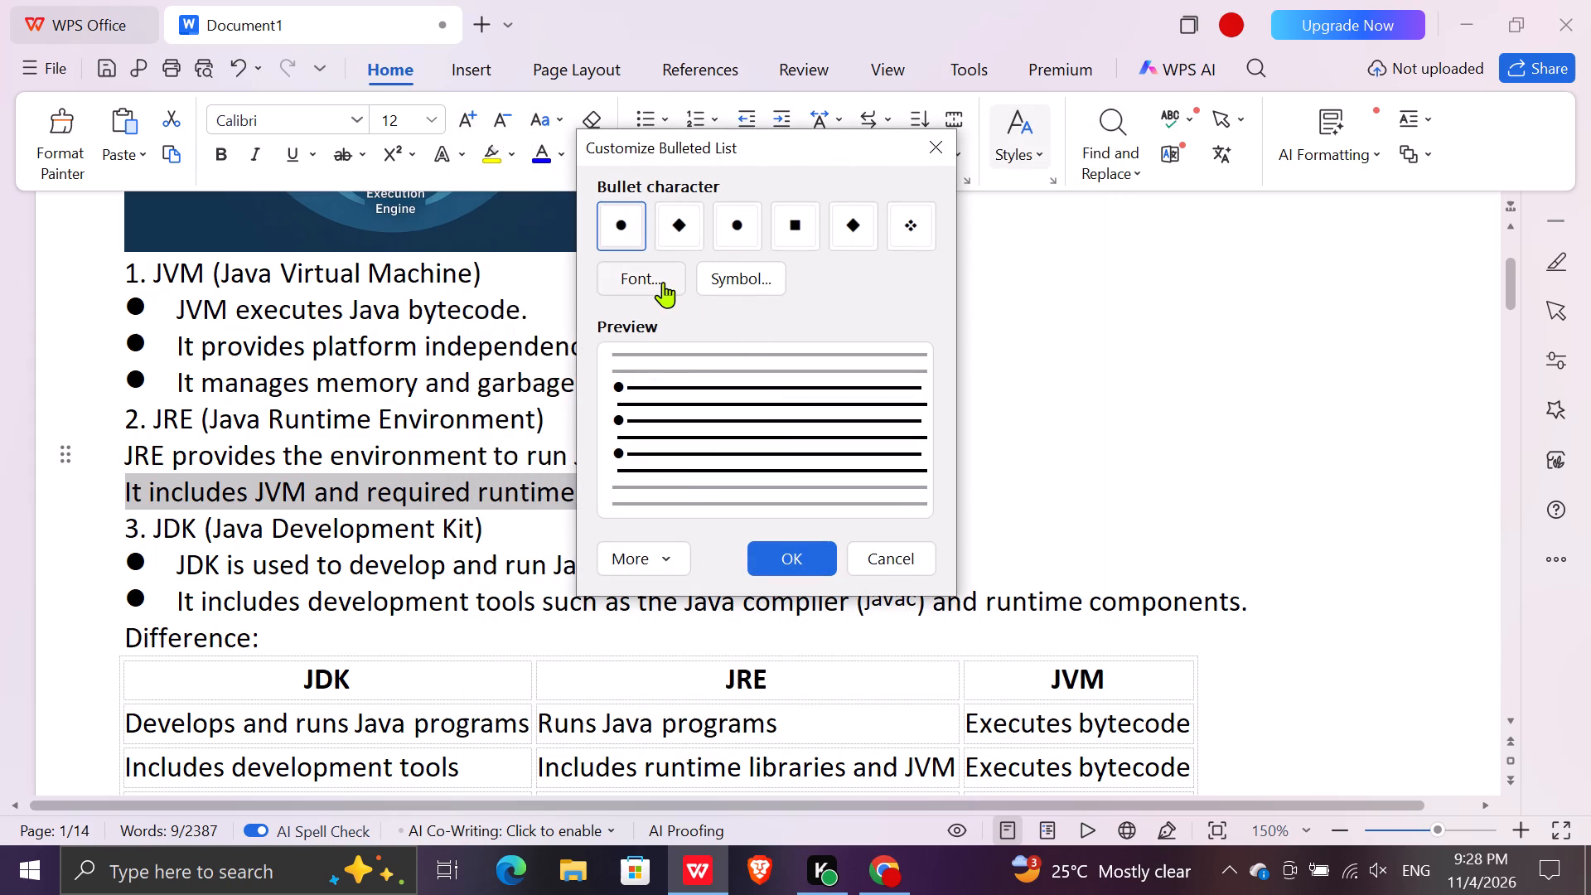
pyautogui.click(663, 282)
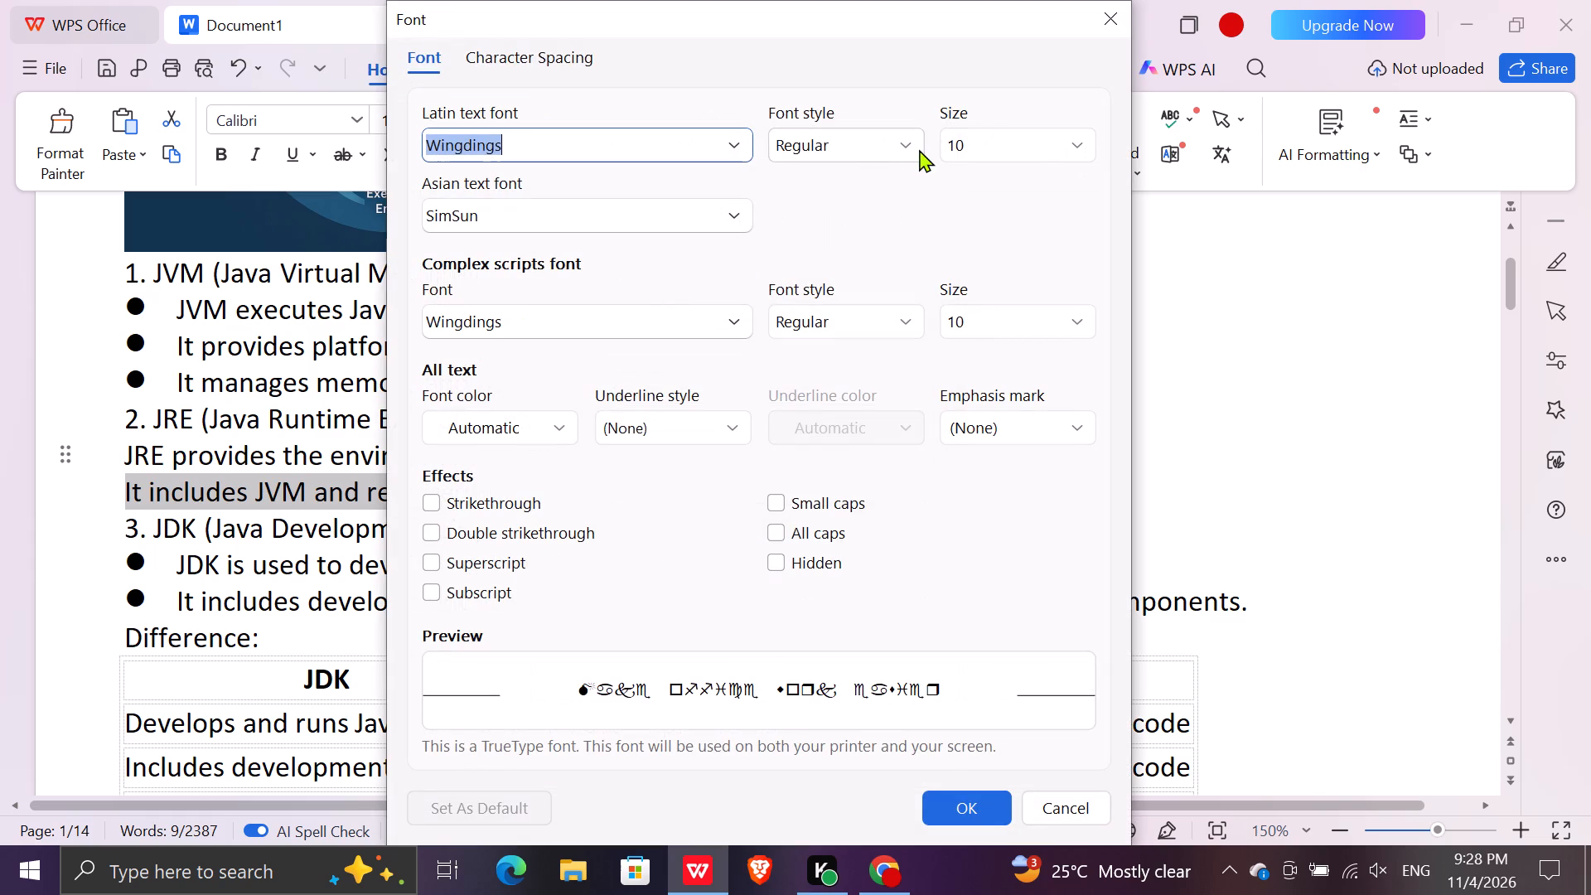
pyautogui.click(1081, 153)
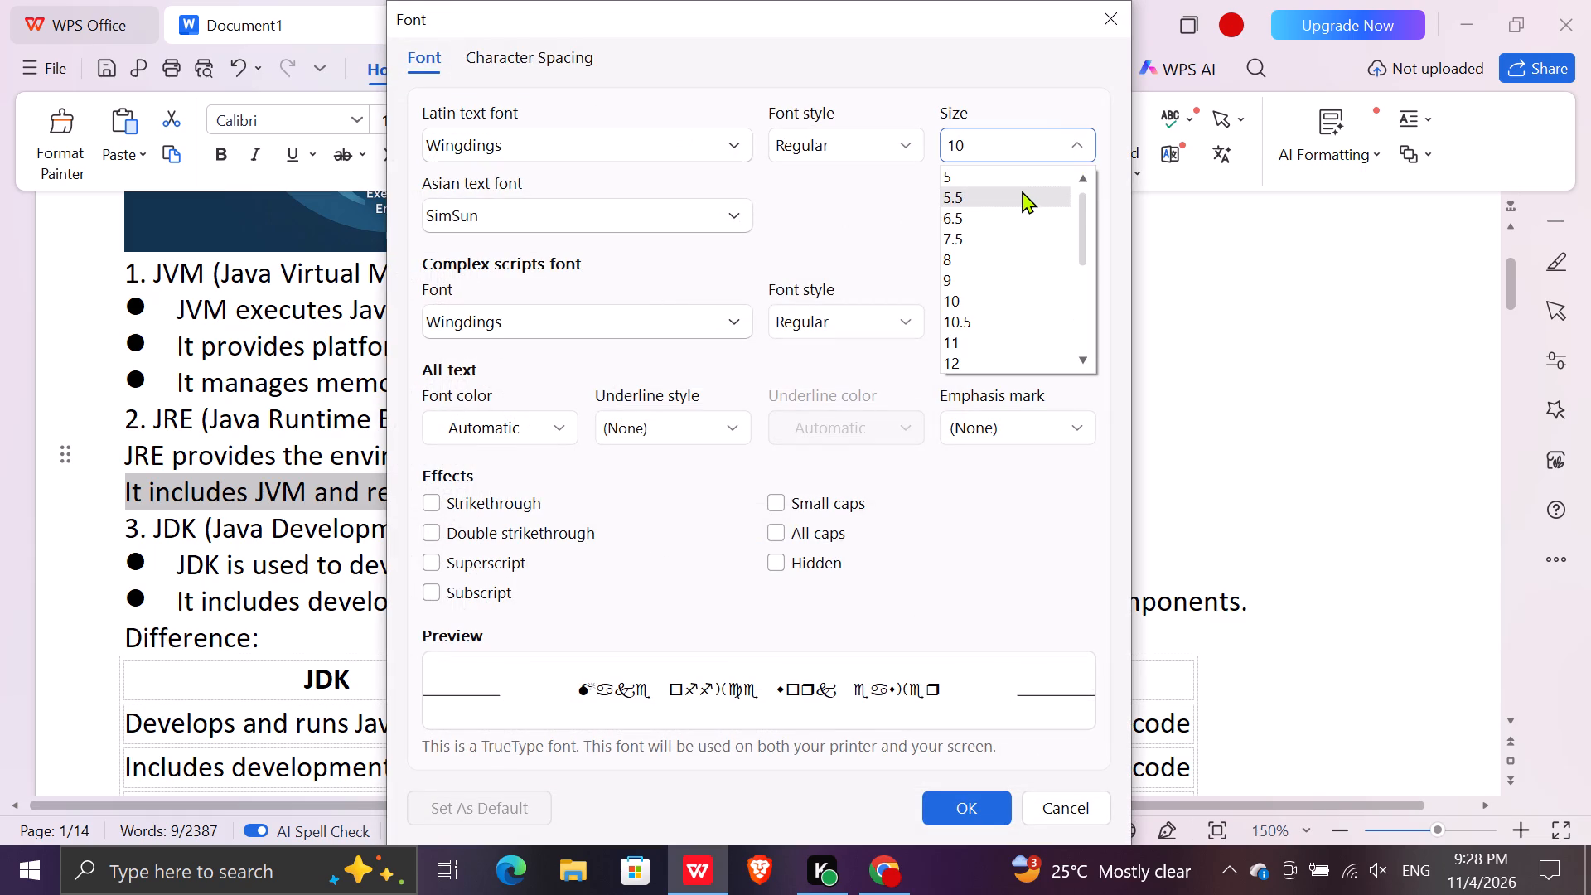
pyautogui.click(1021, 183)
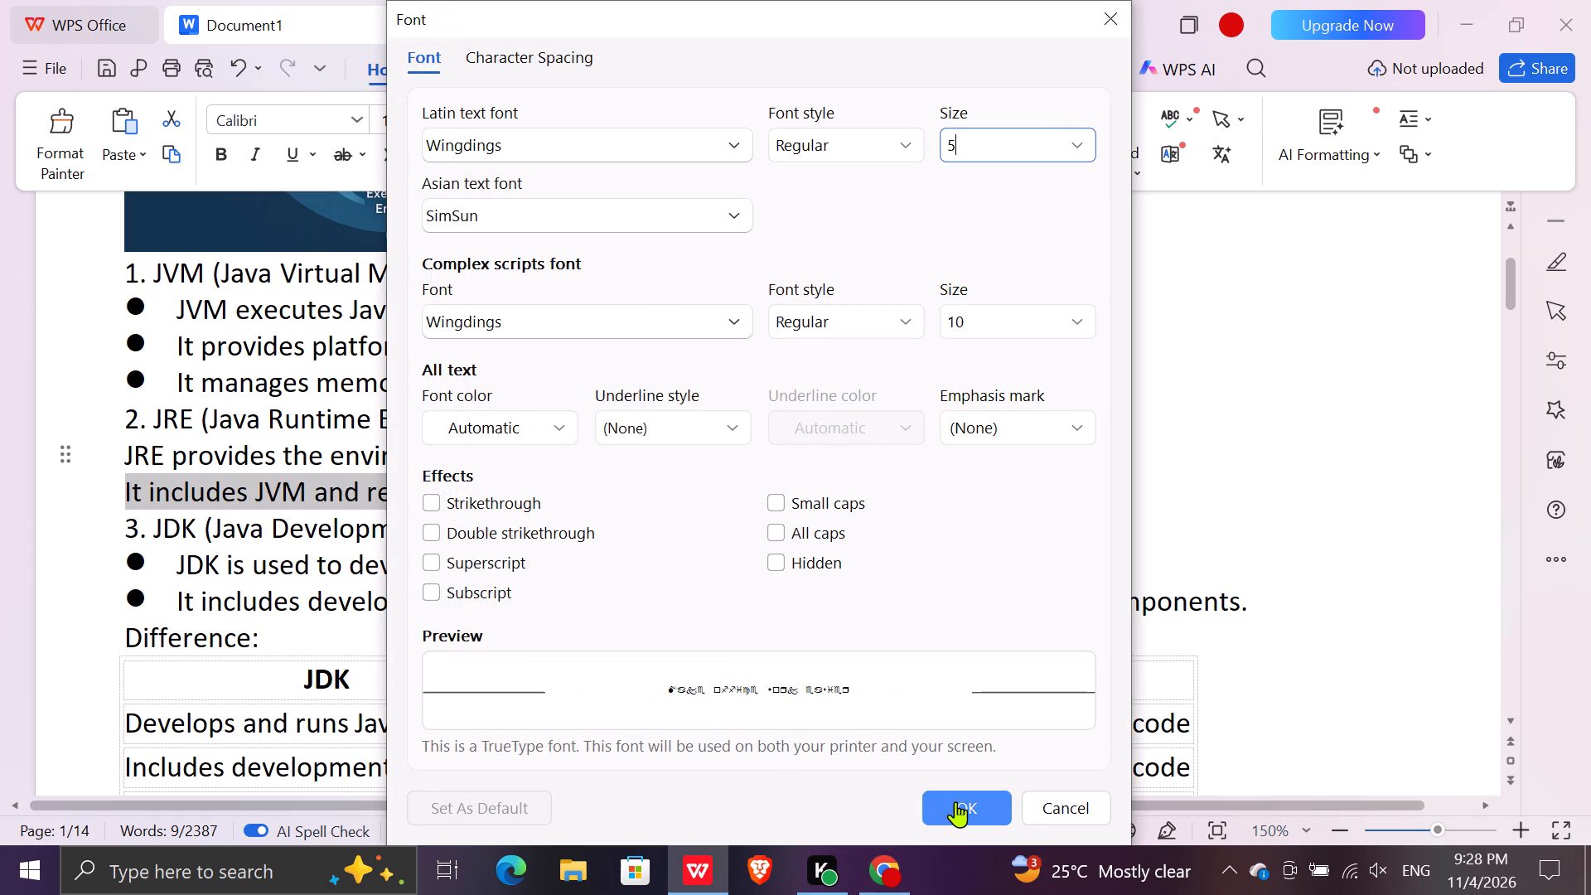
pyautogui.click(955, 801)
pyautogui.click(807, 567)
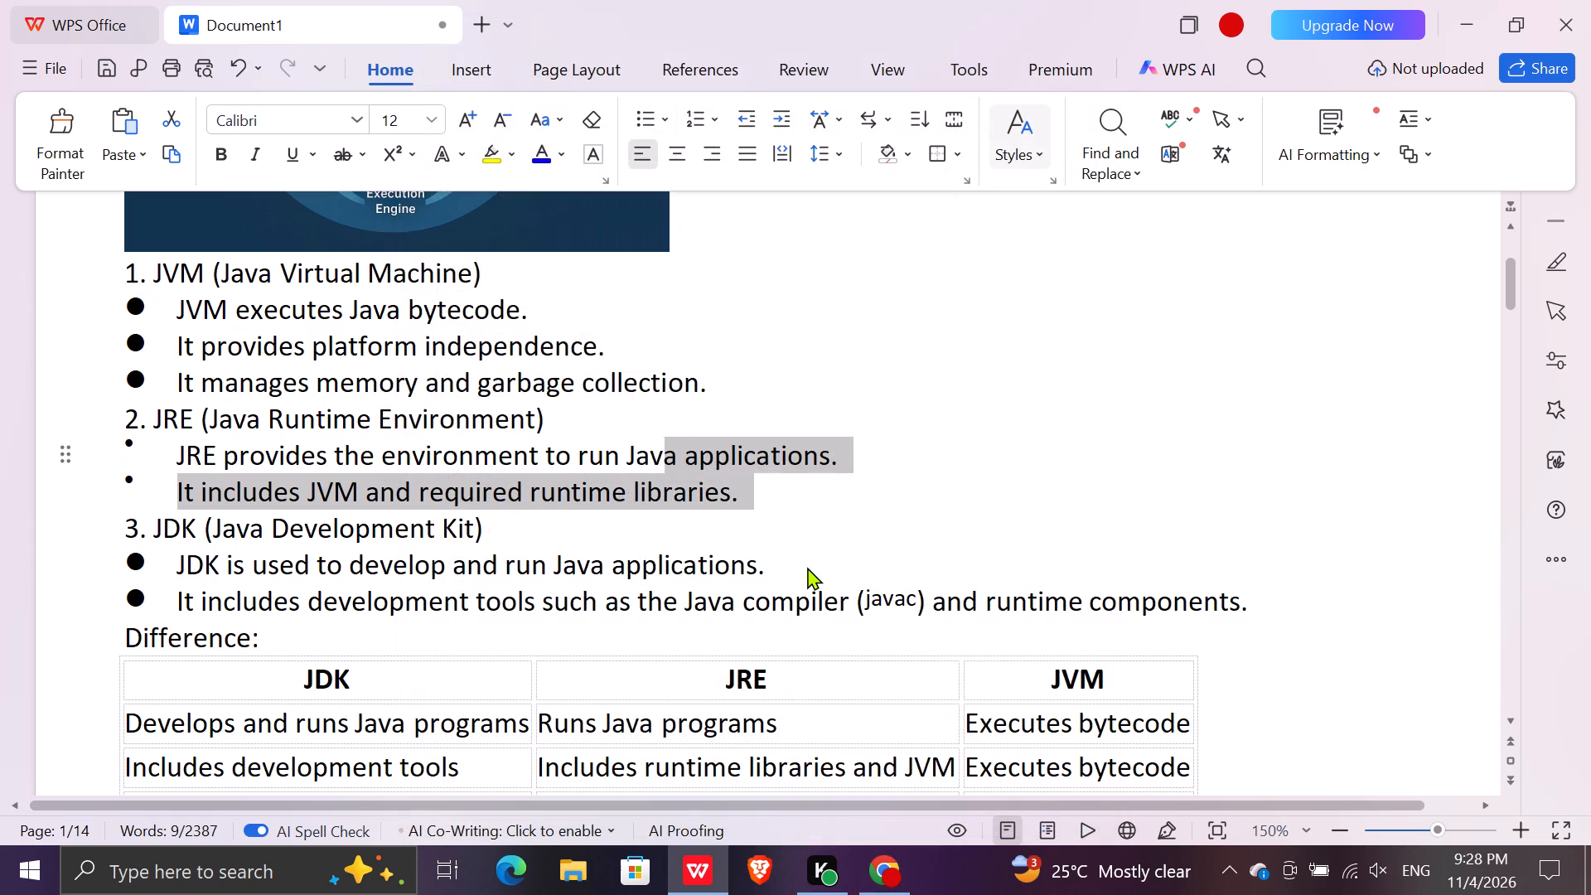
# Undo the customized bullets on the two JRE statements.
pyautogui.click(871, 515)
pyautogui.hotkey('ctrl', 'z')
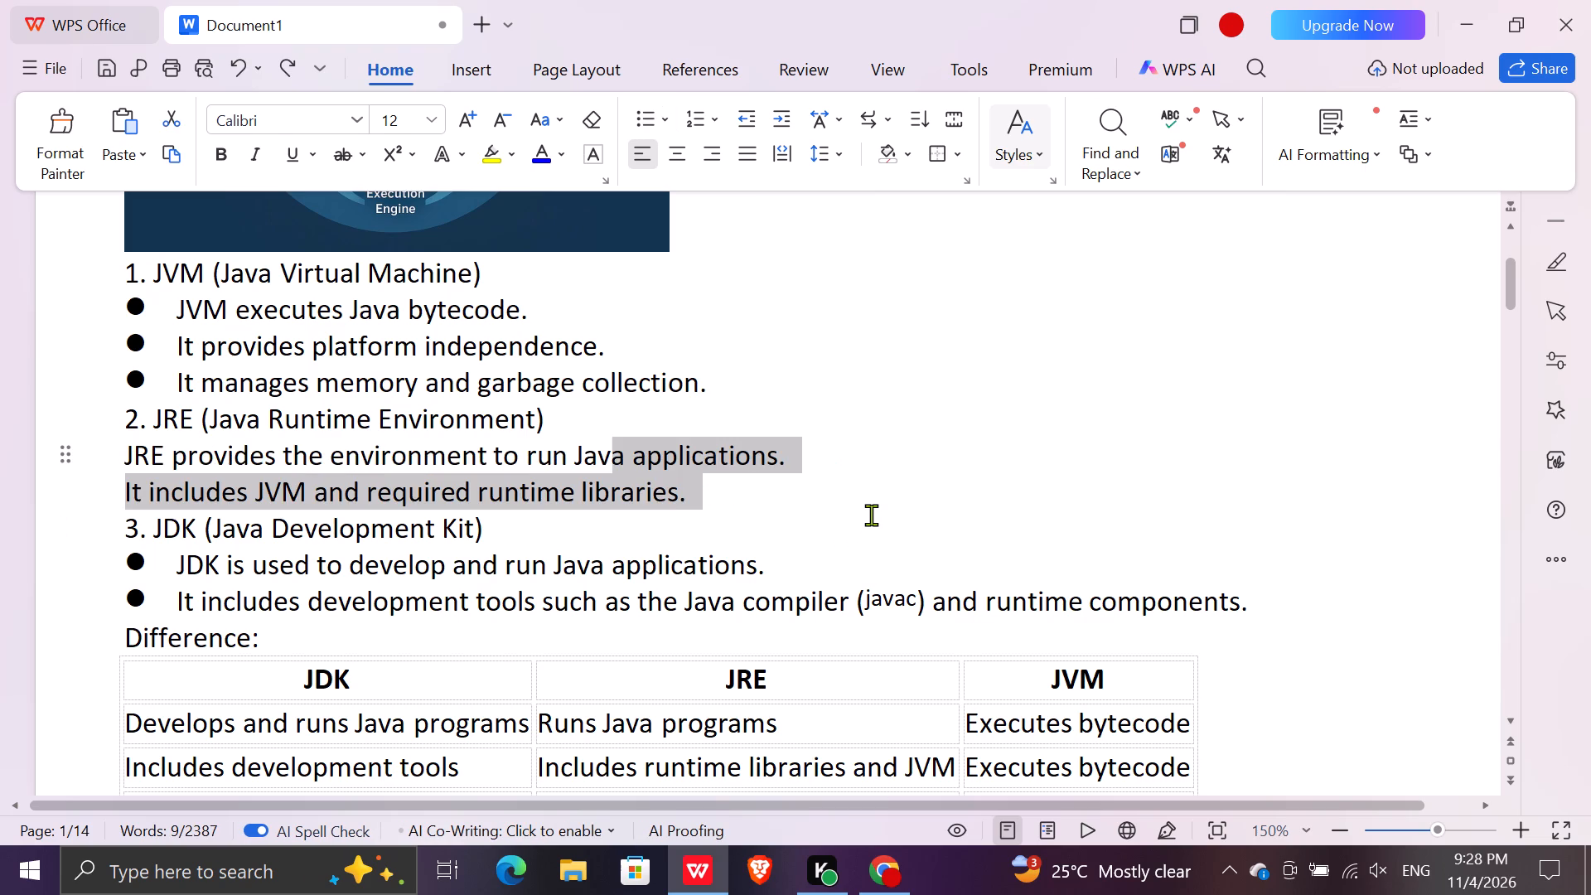
# Format the two statements under the JRE heading as a list with solid round bullets.
pyautogui.click(795, 514)
pyautogui.moveTo(718, 498); pyautogui.dragTo(667, 425)
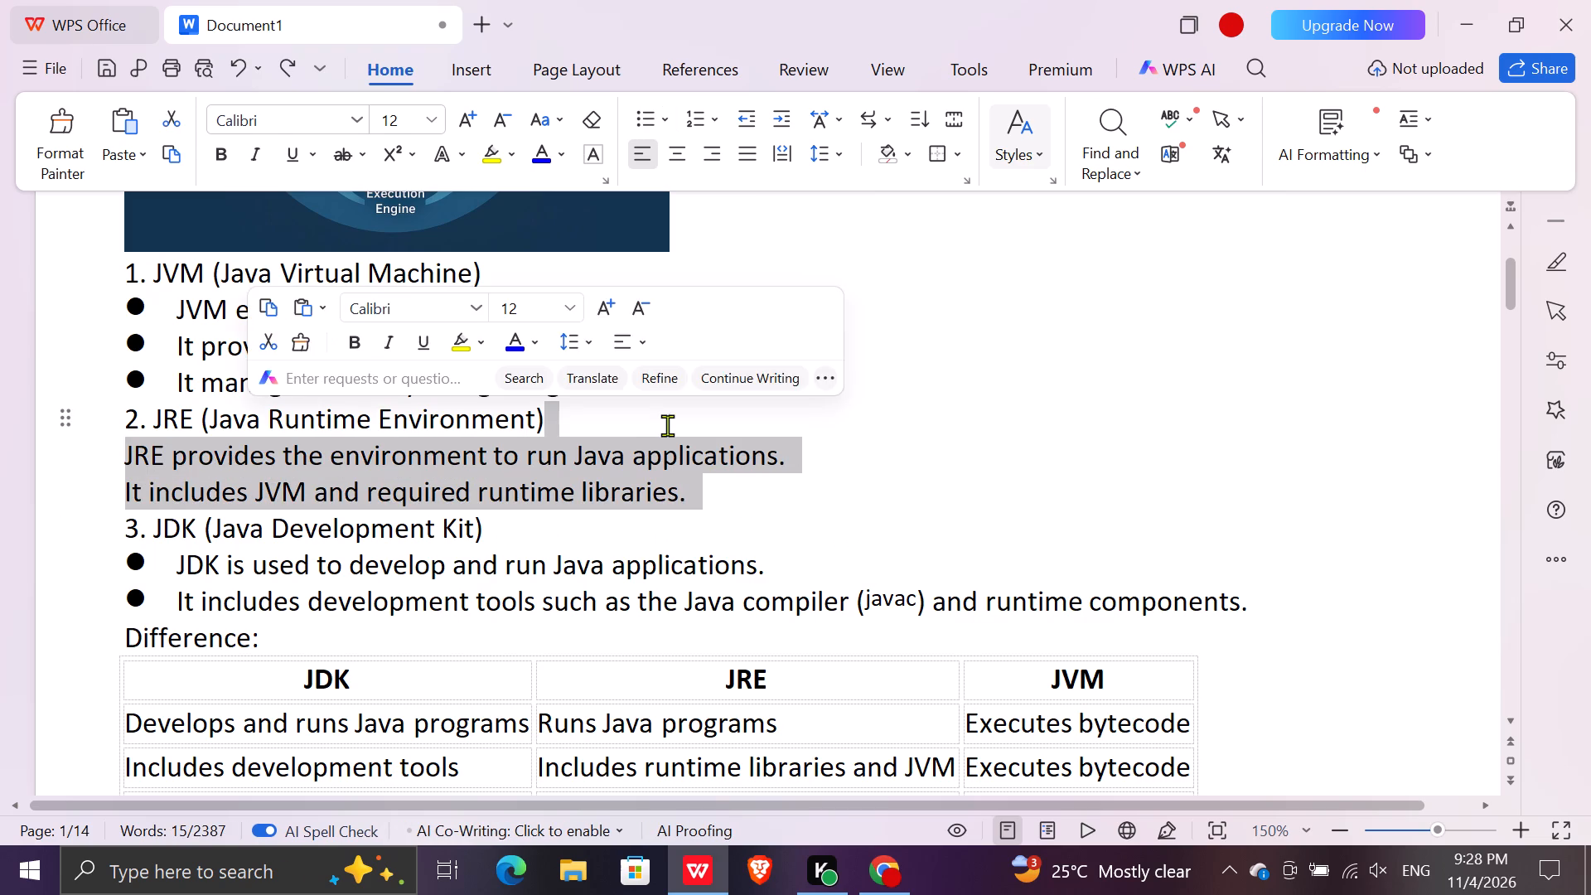
pyautogui.click(728, 525)
pyautogui.moveTo(705, 499); pyautogui.dragTo(685, 471)
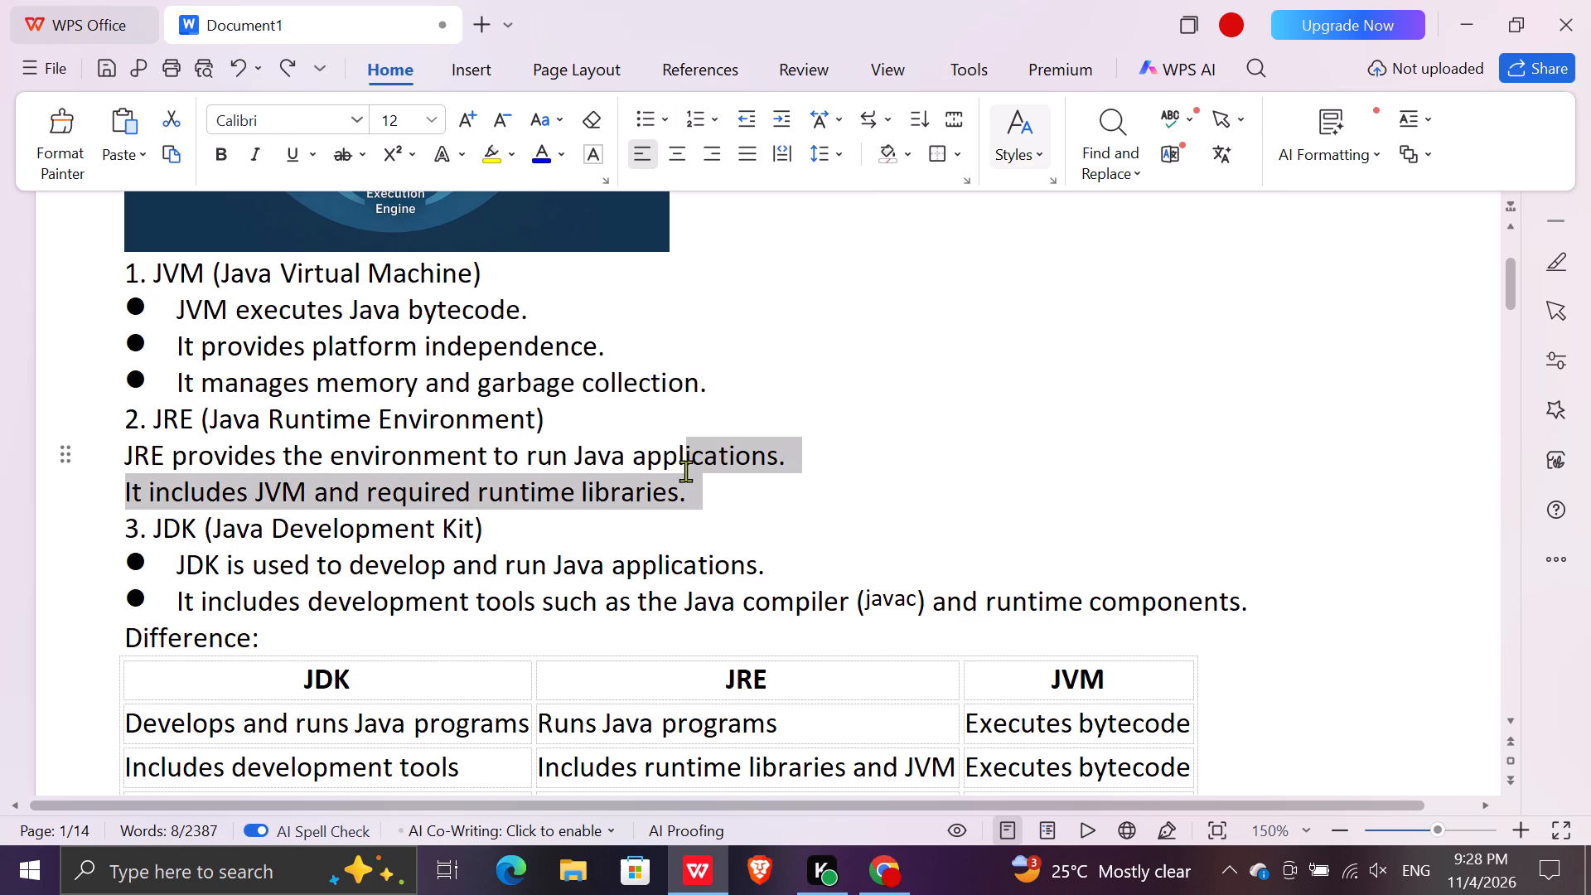
pyautogui.moveTo(685, 471); pyautogui.dragTo(683, 463)
pyautogui.click(629, 114)
pyautogui.click(751, 331)
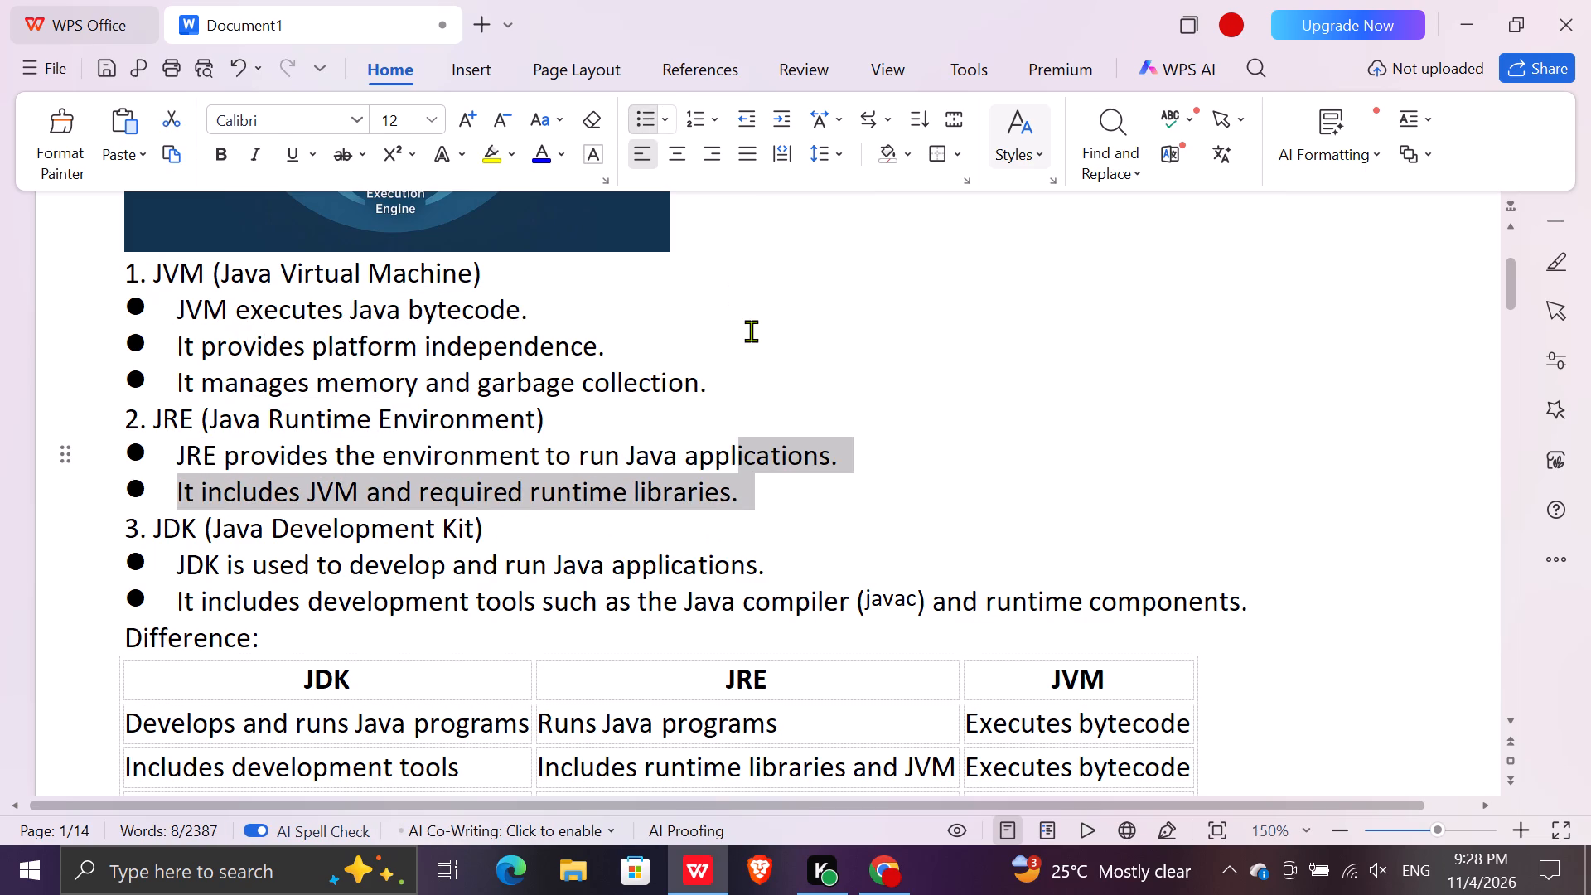
# Make the numbered JVM, JRE and JDK headings bold.
pyautogui.scroll(-2, 703, 460)
pyautogui.scroll(2, 703, 460)
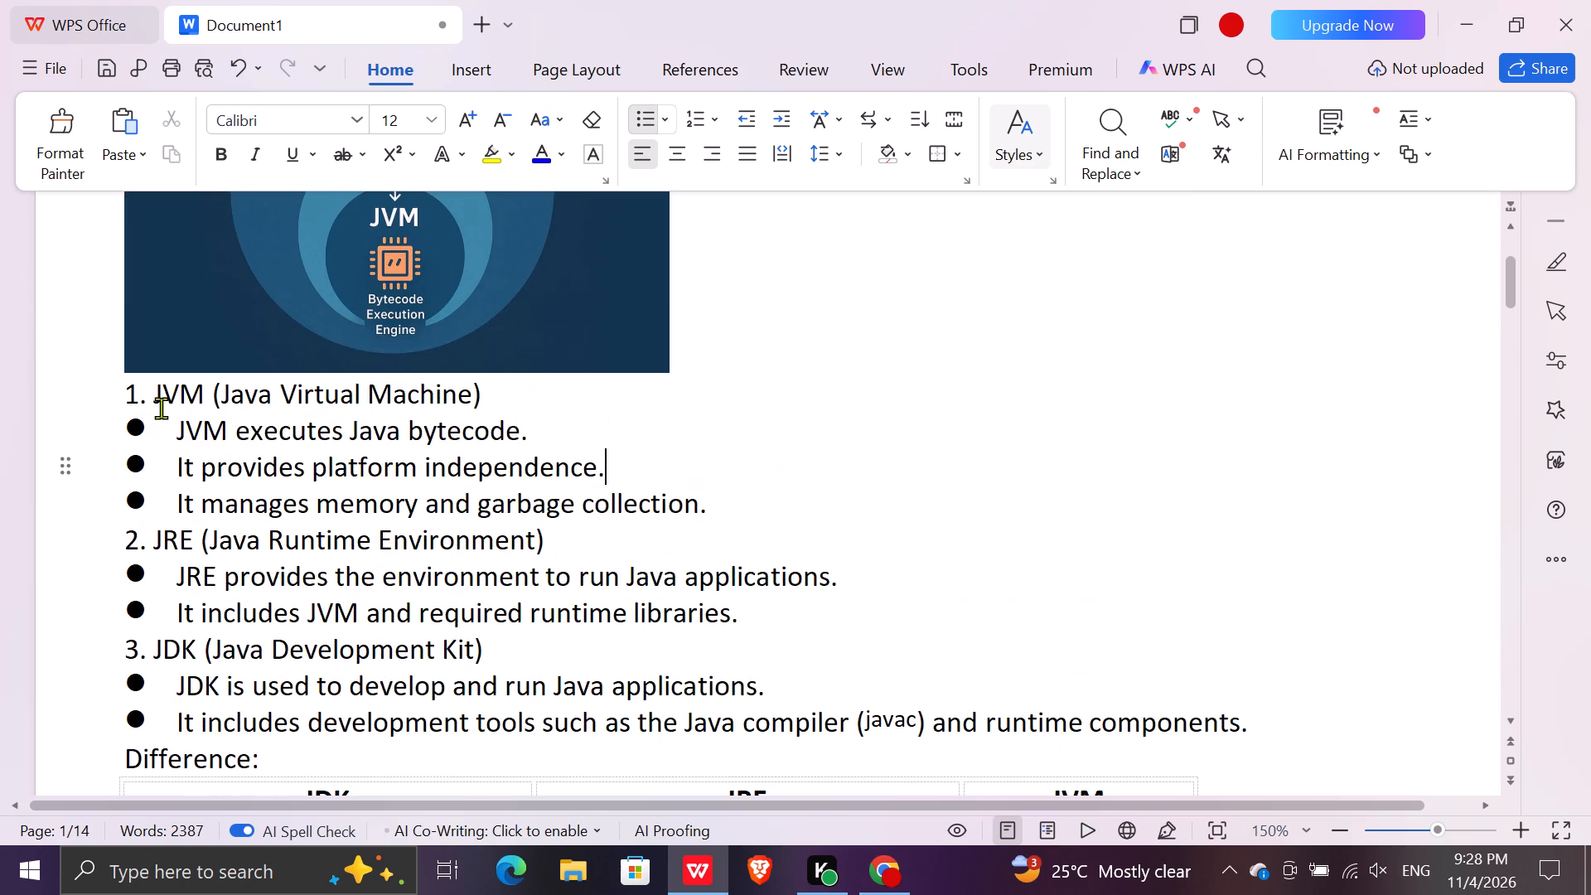
pyautogui.moveTo(500, 395); pyautogui.dragTo(136, 403)
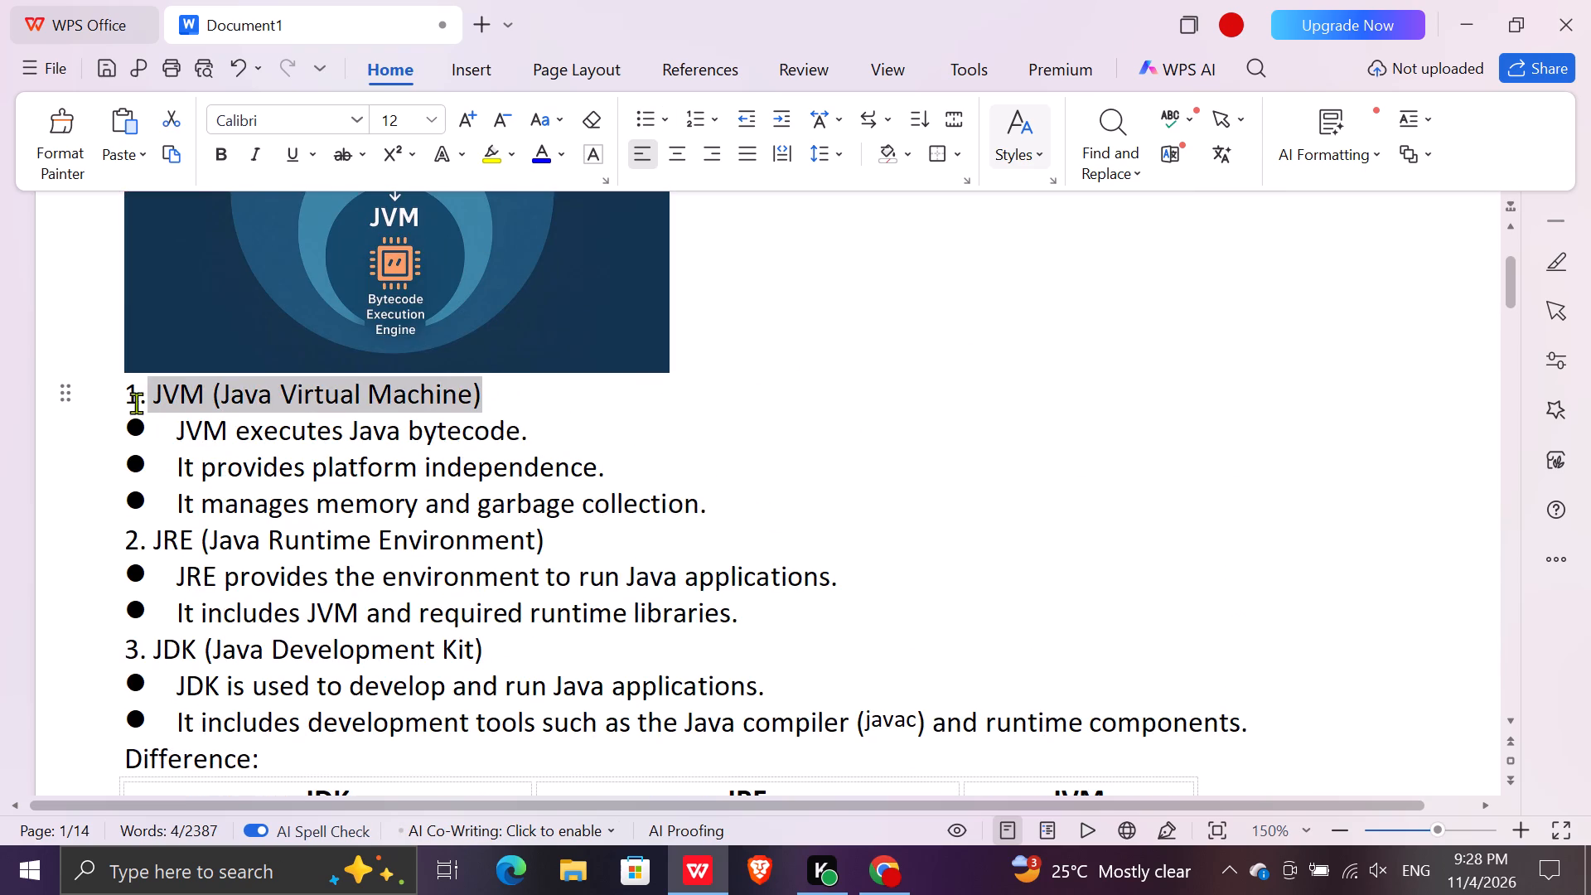
pyautogui.moveTo(136, 403); pyautogui.dragTo(81, 398)
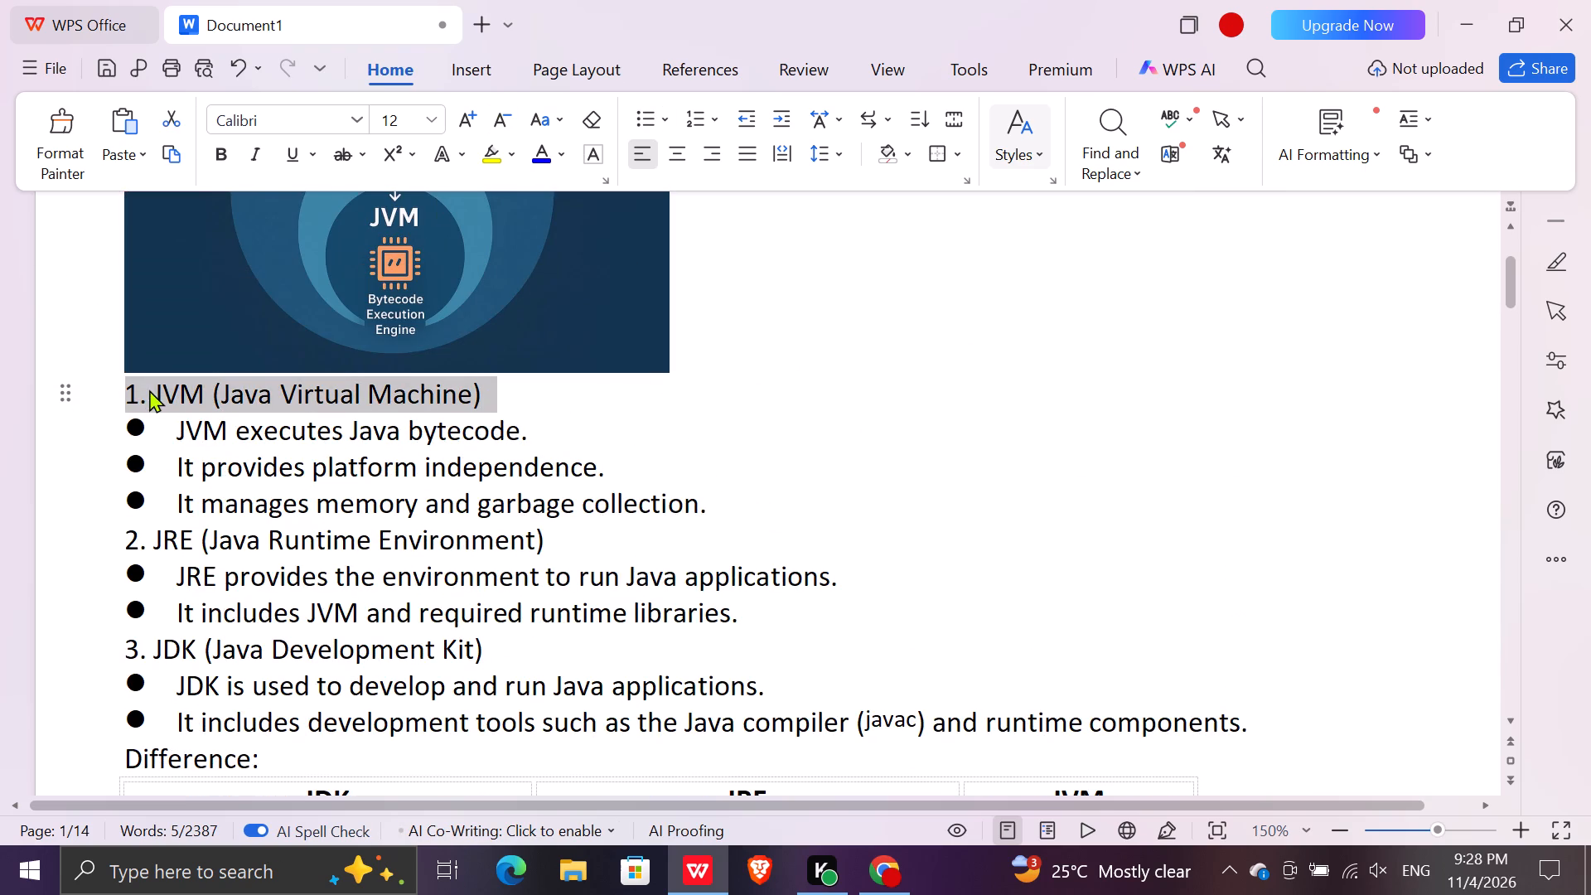
pyautogui.click(220, 165)
pyautogui.scroll(-6, 307, 538)
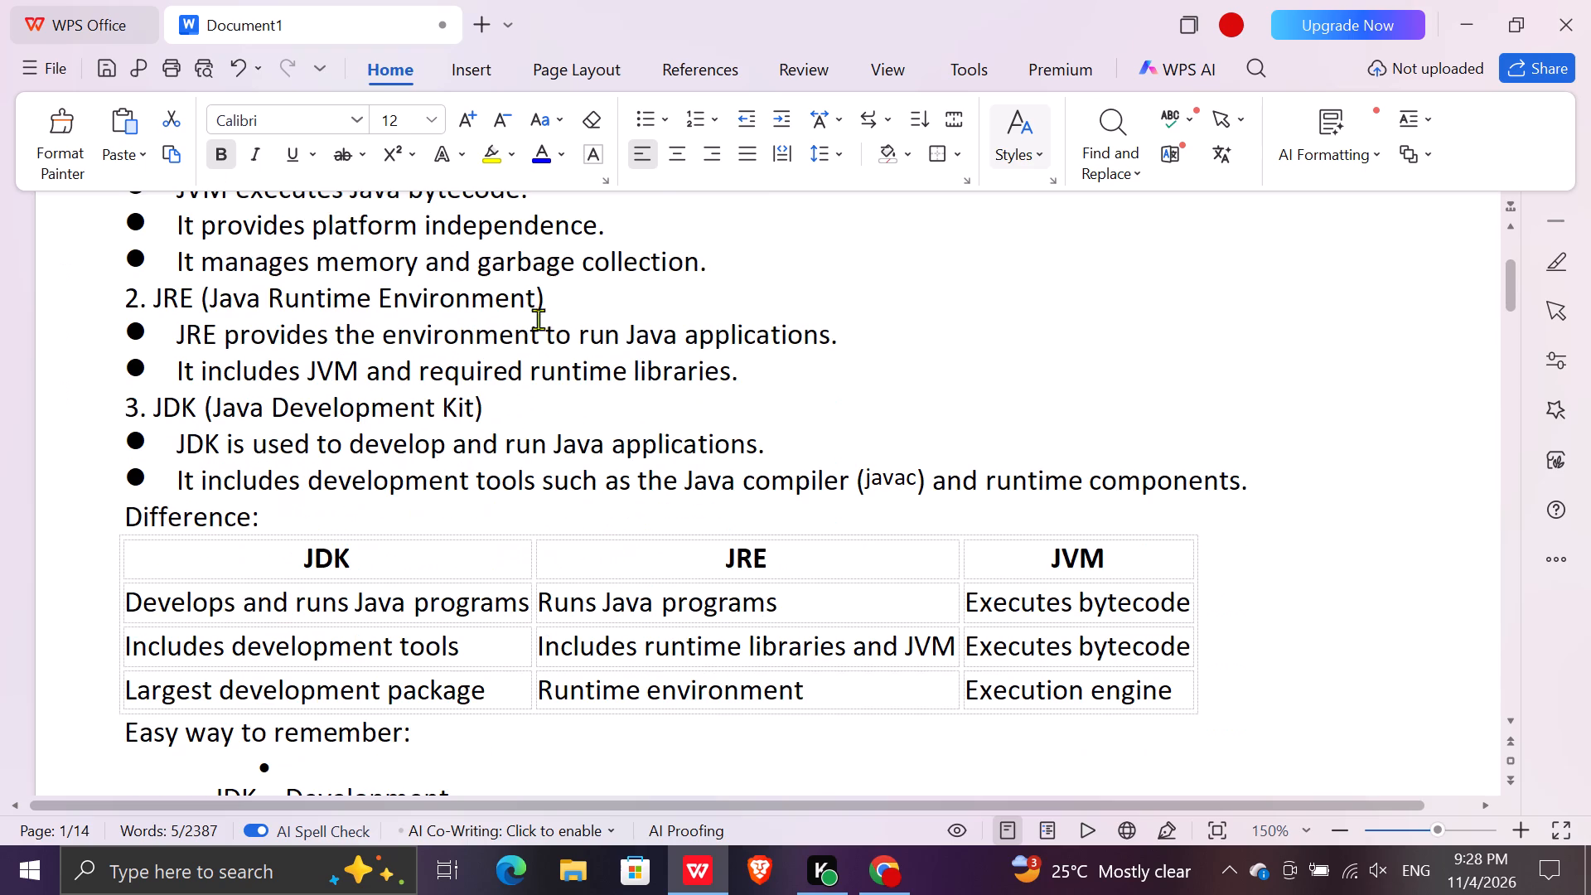
pyautogui.moveTo(572, 301); pyautogui.dragTo(123, 298)
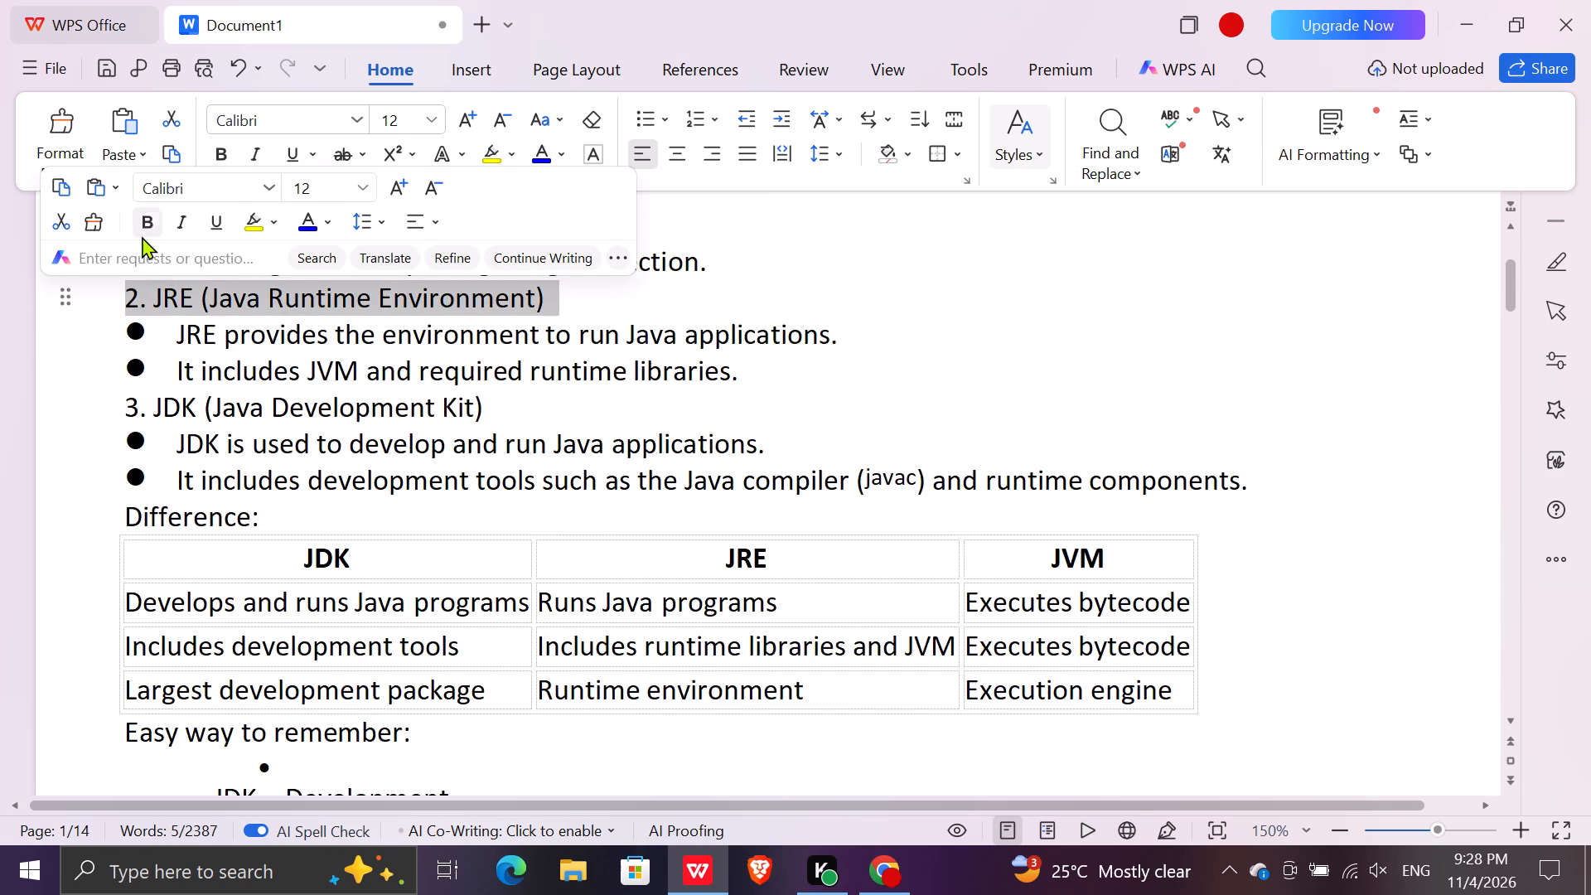
pyautogui.click(142, 235)
pyautogui.moveTo(507, 415); pyautogui.dragTo(114, 401)
pyautogui.hotkey('ctrl', 'b')
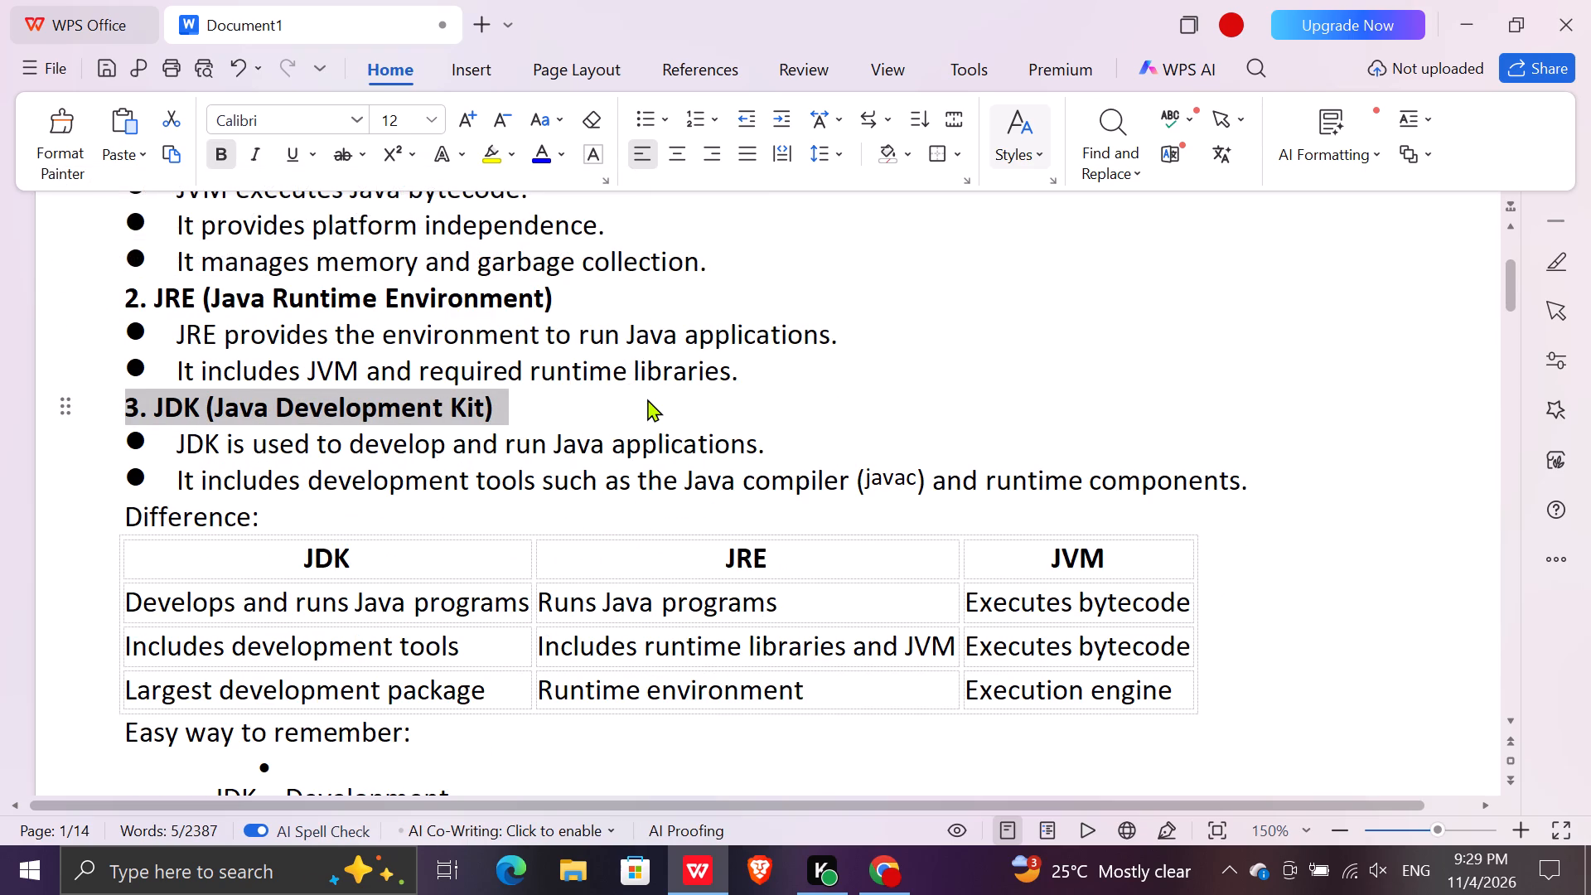
pyautogui.click(647, 399)
# Remove the empty bullet above "JDK = Development" and the indentation from that line and from "JRE = Running".
pyautogui.scroll(-8, 647, 399)
pyautogui.scroll(2, 647, 399)
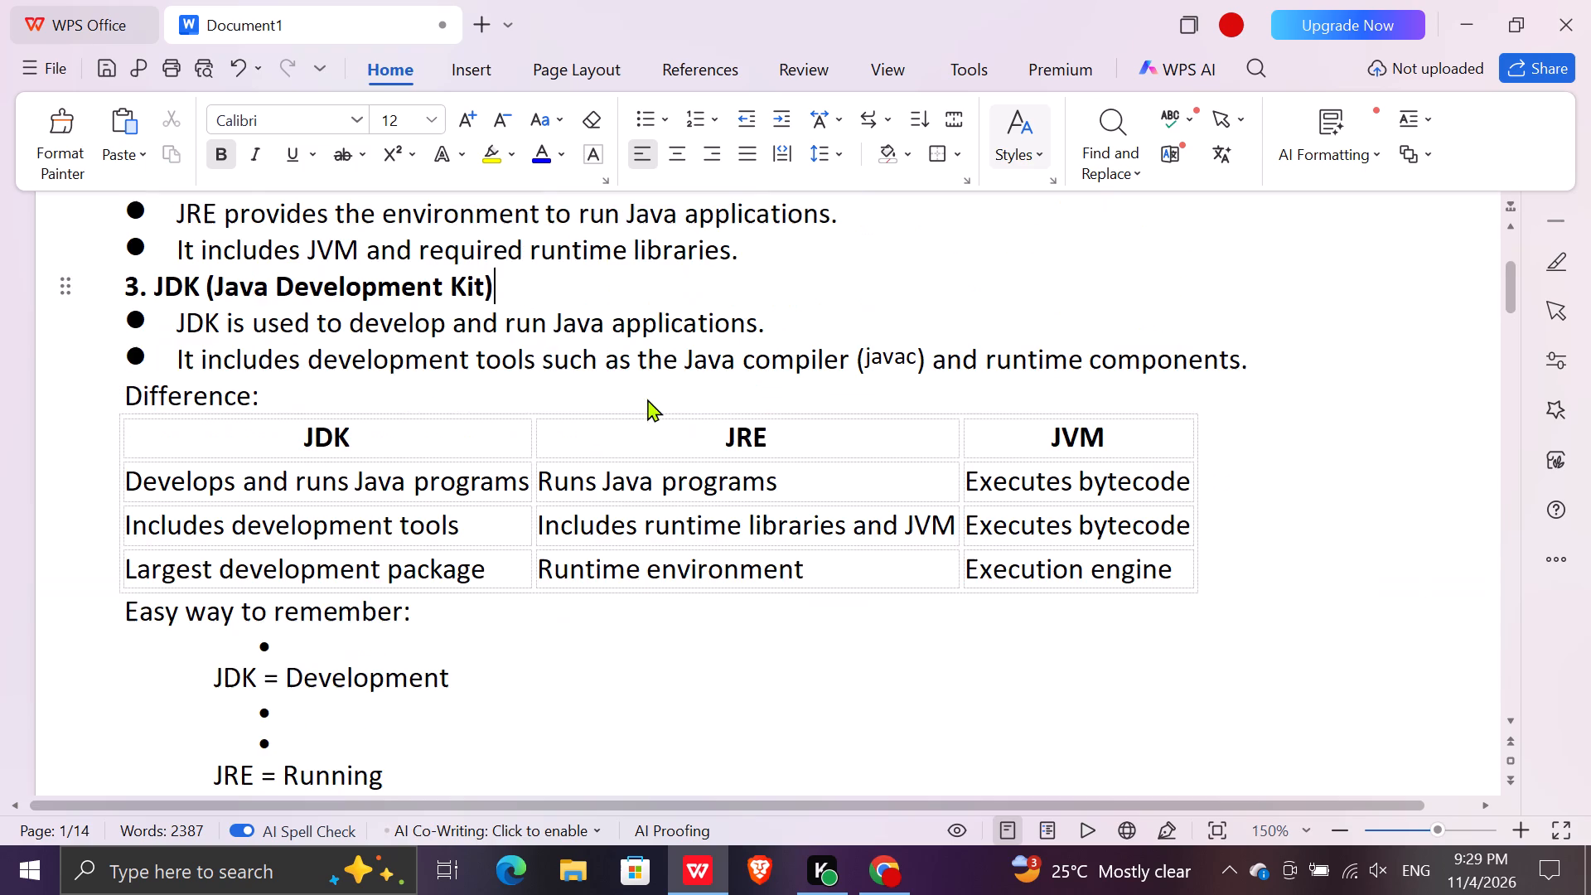
pyautogui.scroll(-2, 462, 452)
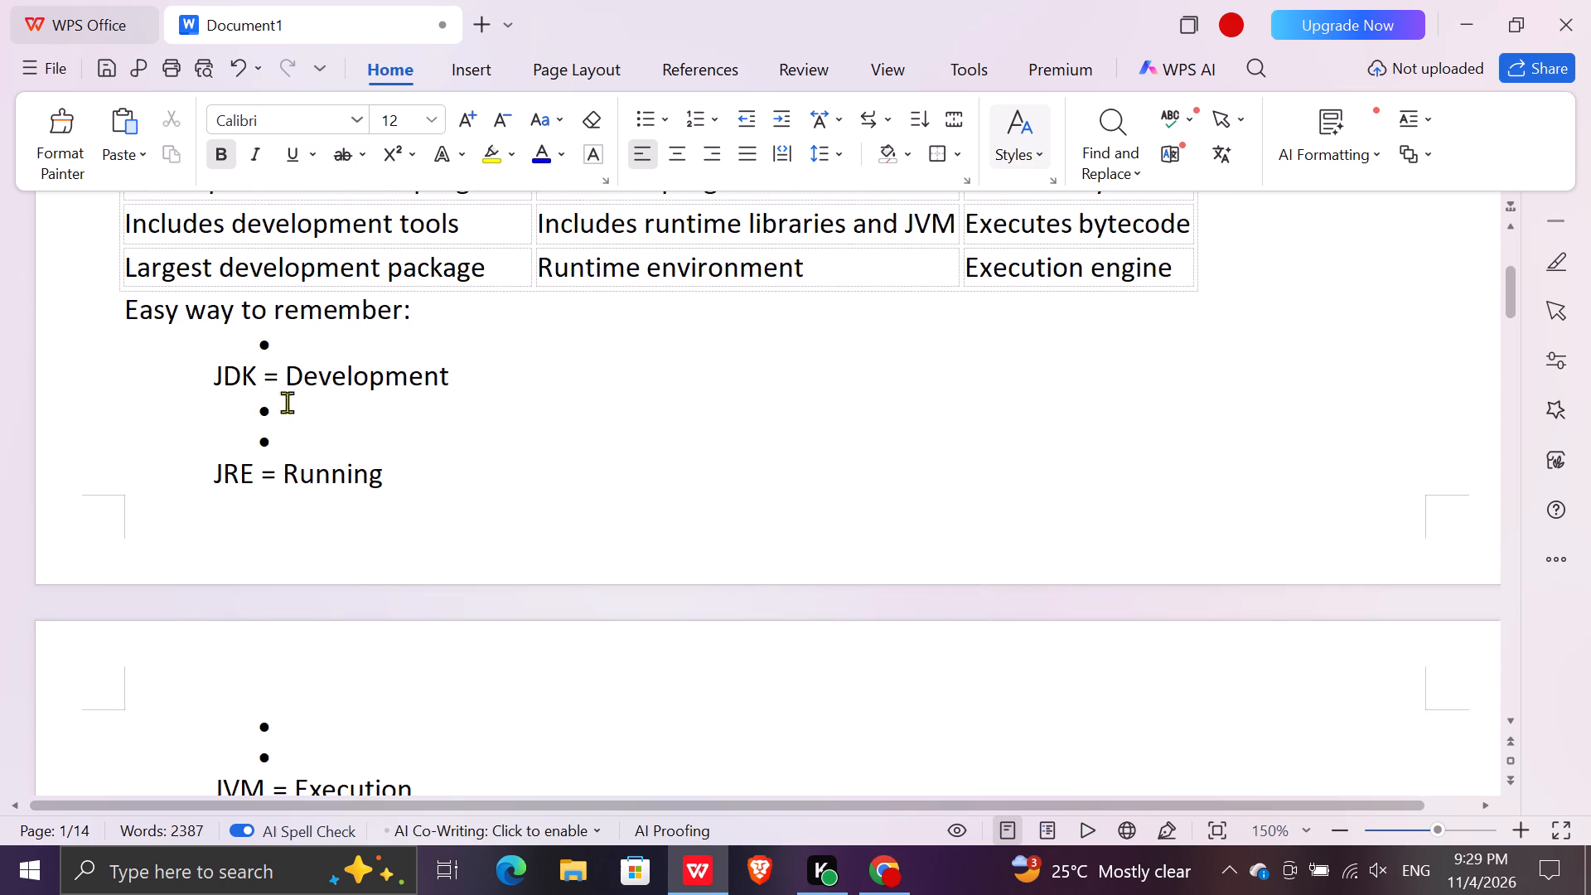
pyautogui.click(215, 381)
pyautogui.press('BackSpace')
pyautogui.press('BackSpace')
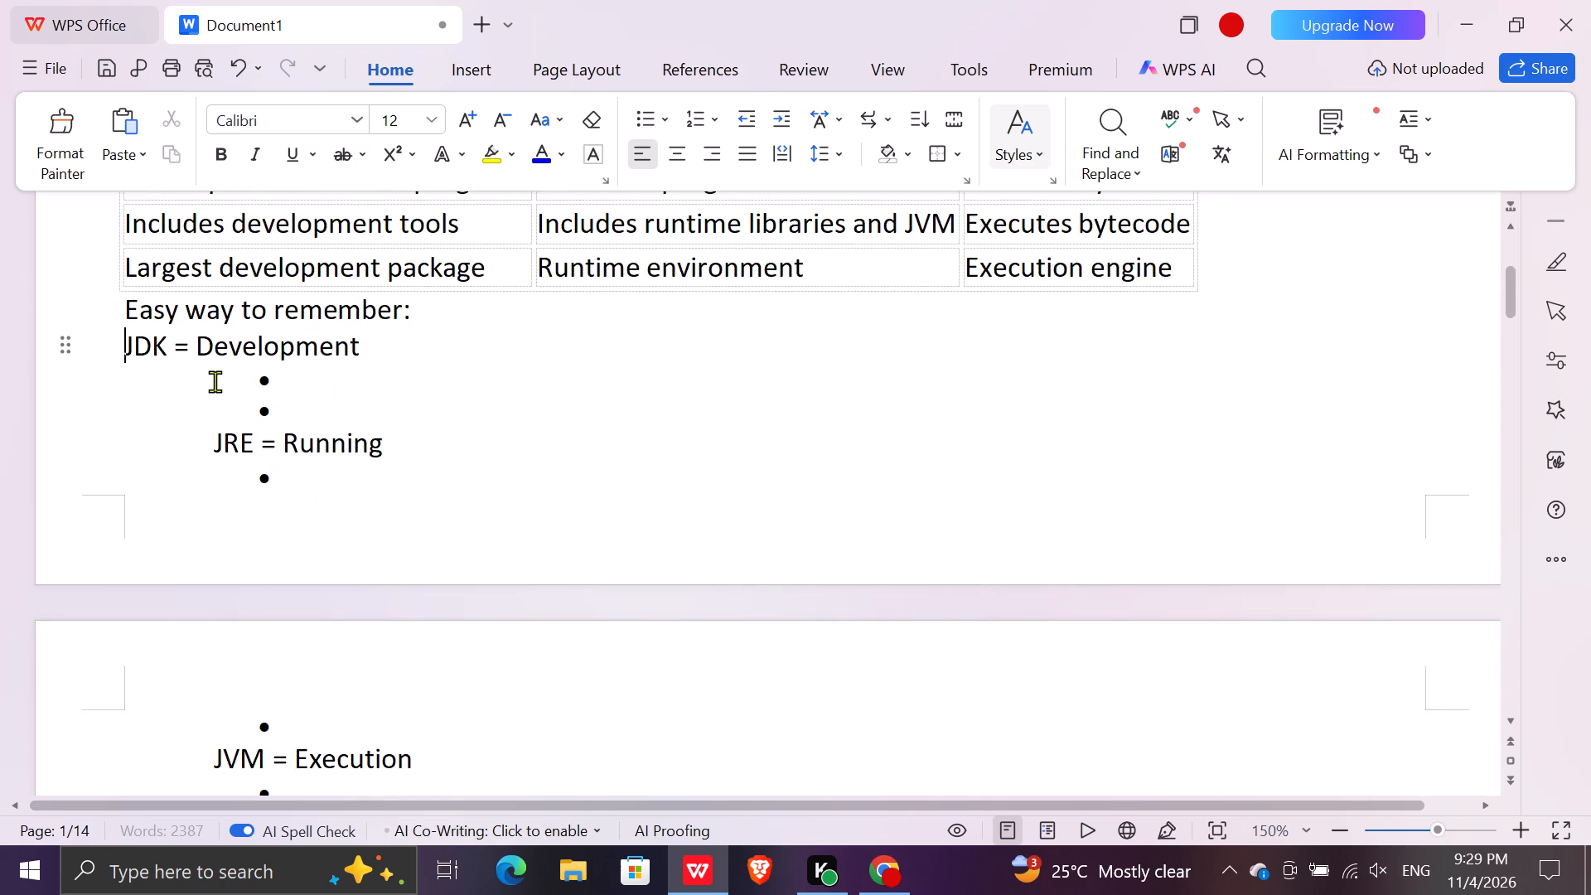
pyautogui.click(210, 443)
pyautogui.press('BackSpace')
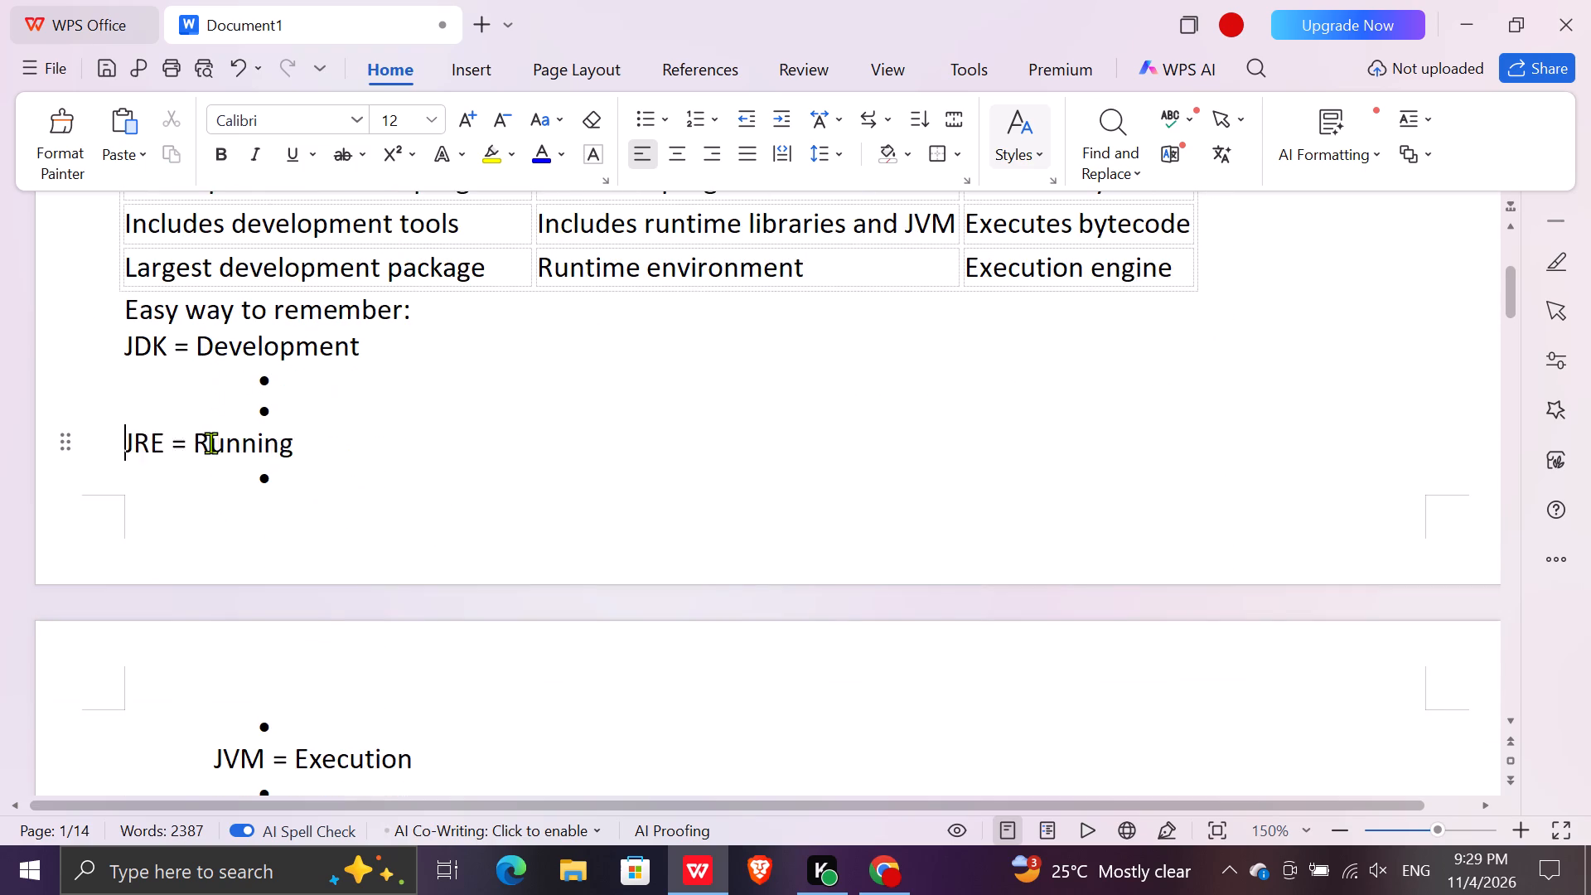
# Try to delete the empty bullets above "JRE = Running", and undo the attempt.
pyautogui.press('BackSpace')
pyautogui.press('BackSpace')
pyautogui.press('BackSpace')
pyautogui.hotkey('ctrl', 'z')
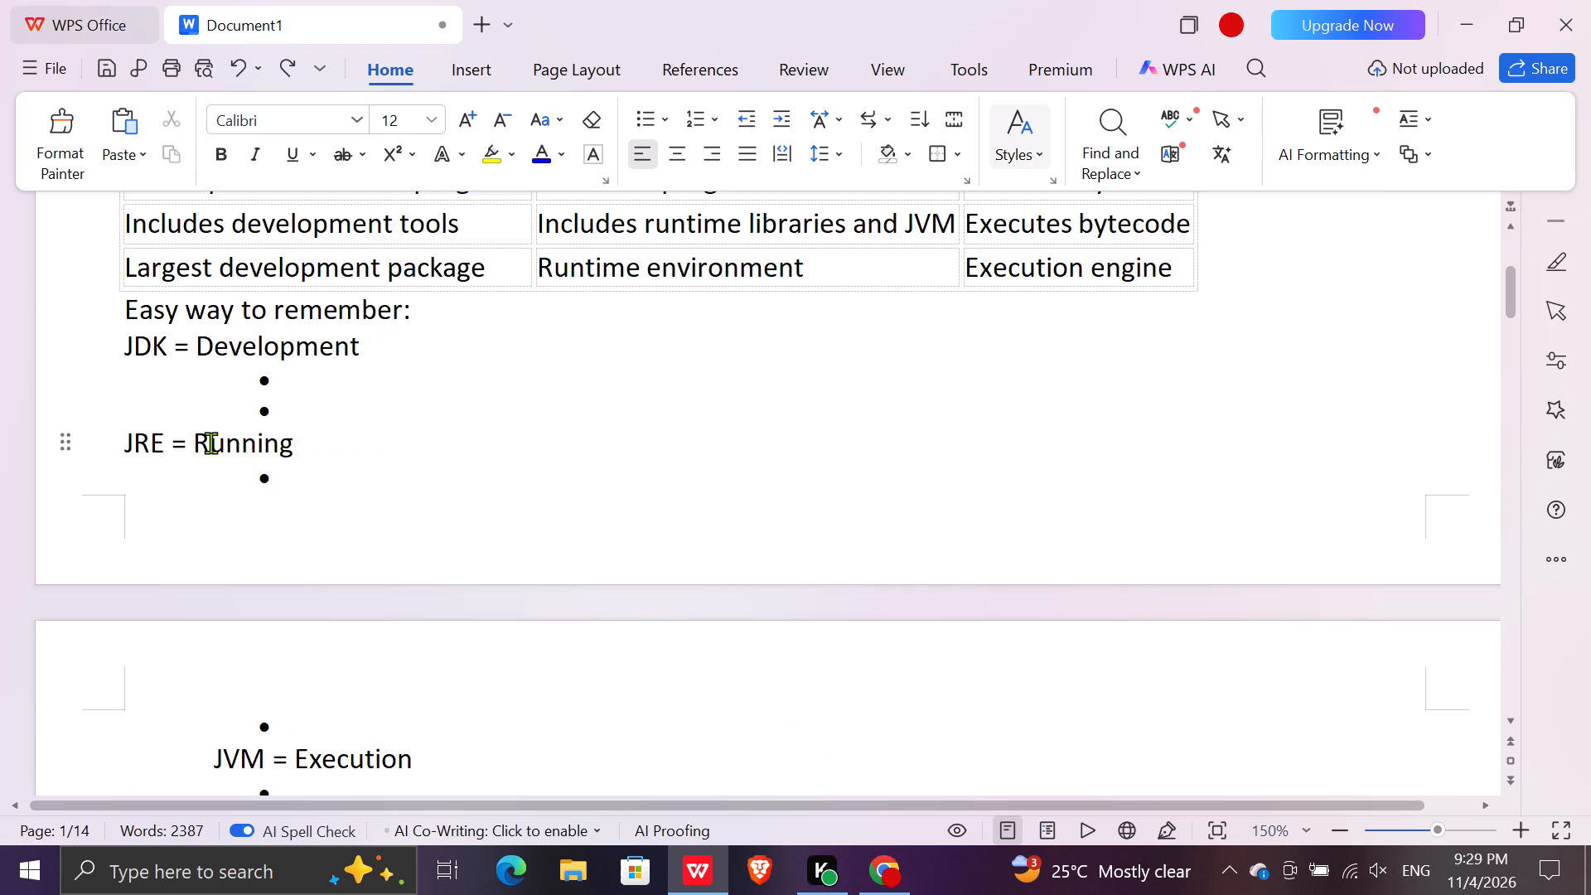
# Remove the empty bullets around "JRE = Running" and "JVM = Execution" and the JVM line's indentation, leaving a blank line before question 3.
pyautogui.press('BackSpace')
pyautogui.press('BackSpace')
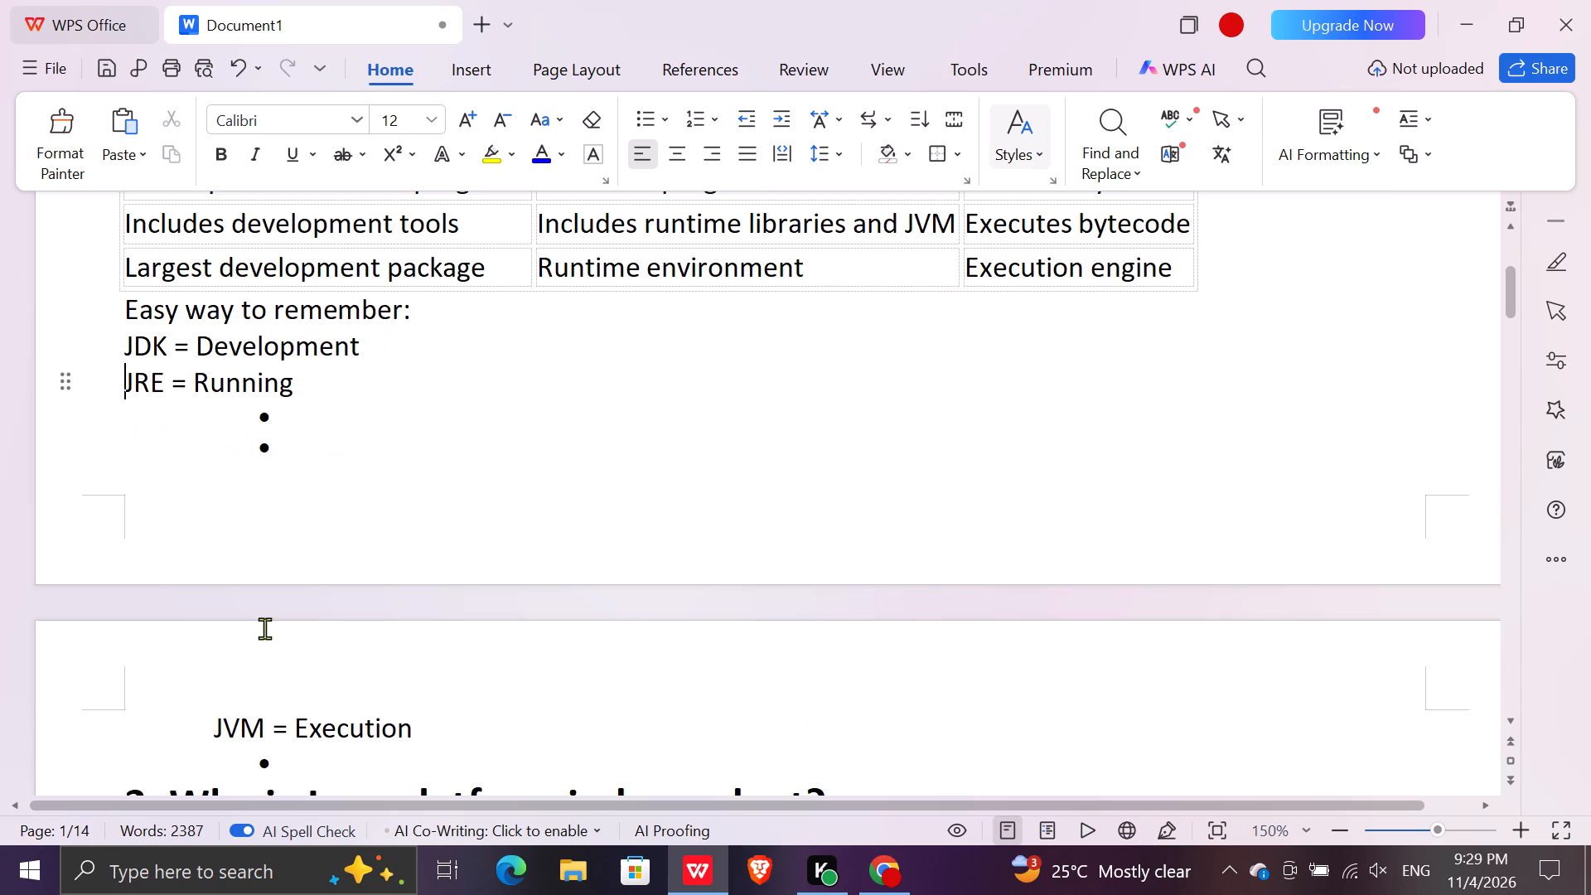
pyautogui.click(211, 729)
pyautogui.press('BackSpace')
pyautogui.press('BackSpace')
pyautogui.press('BackSpace')
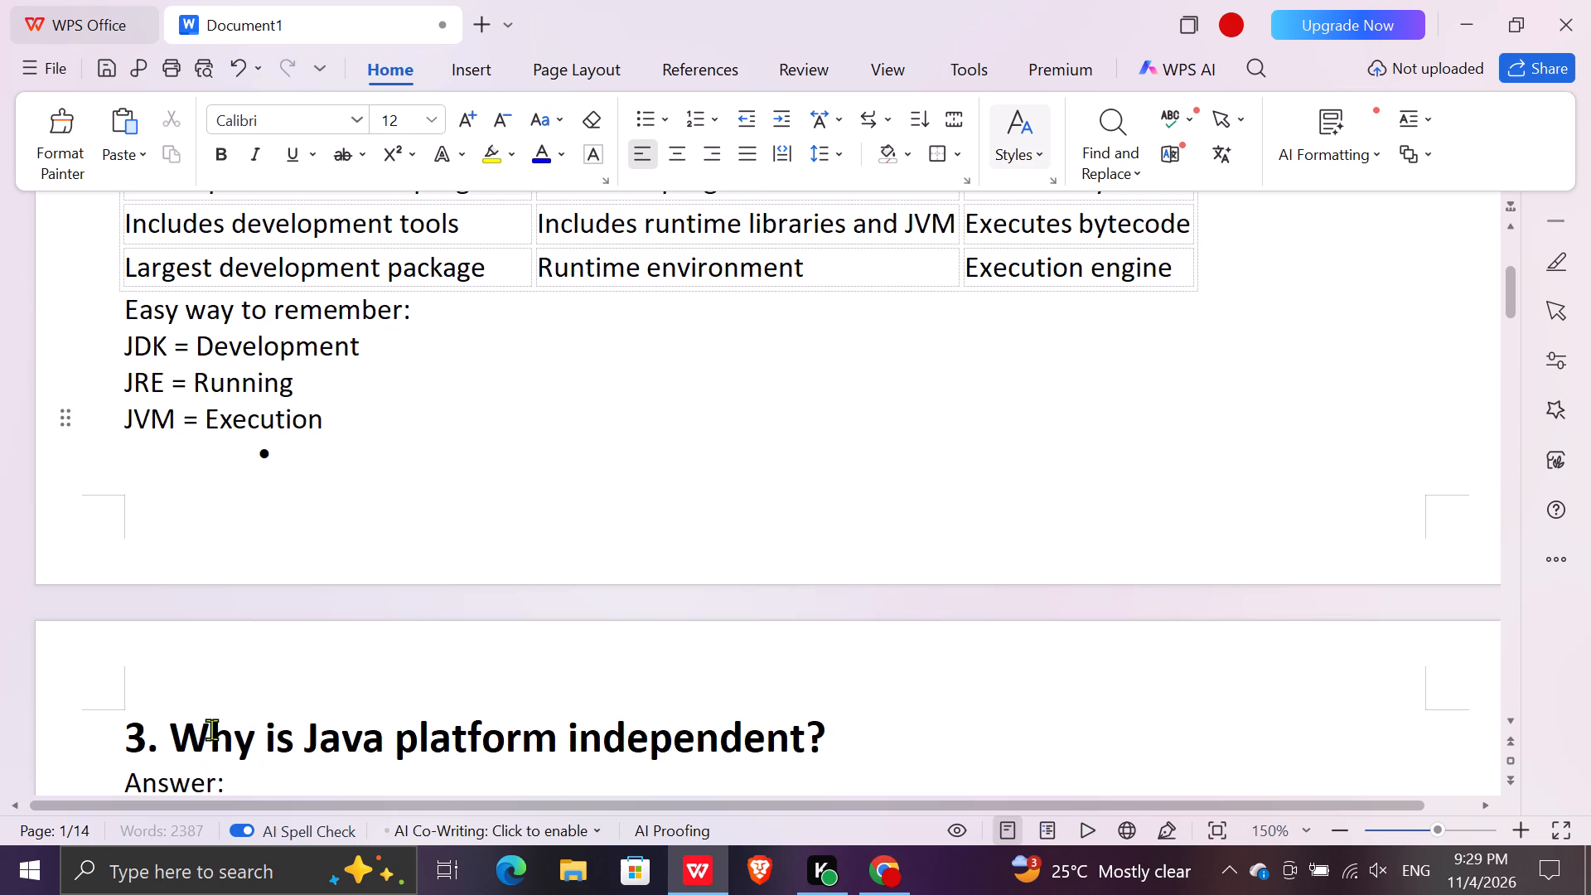
pyautogui.click(127, 746)
pyautogui.press('BackSpace')
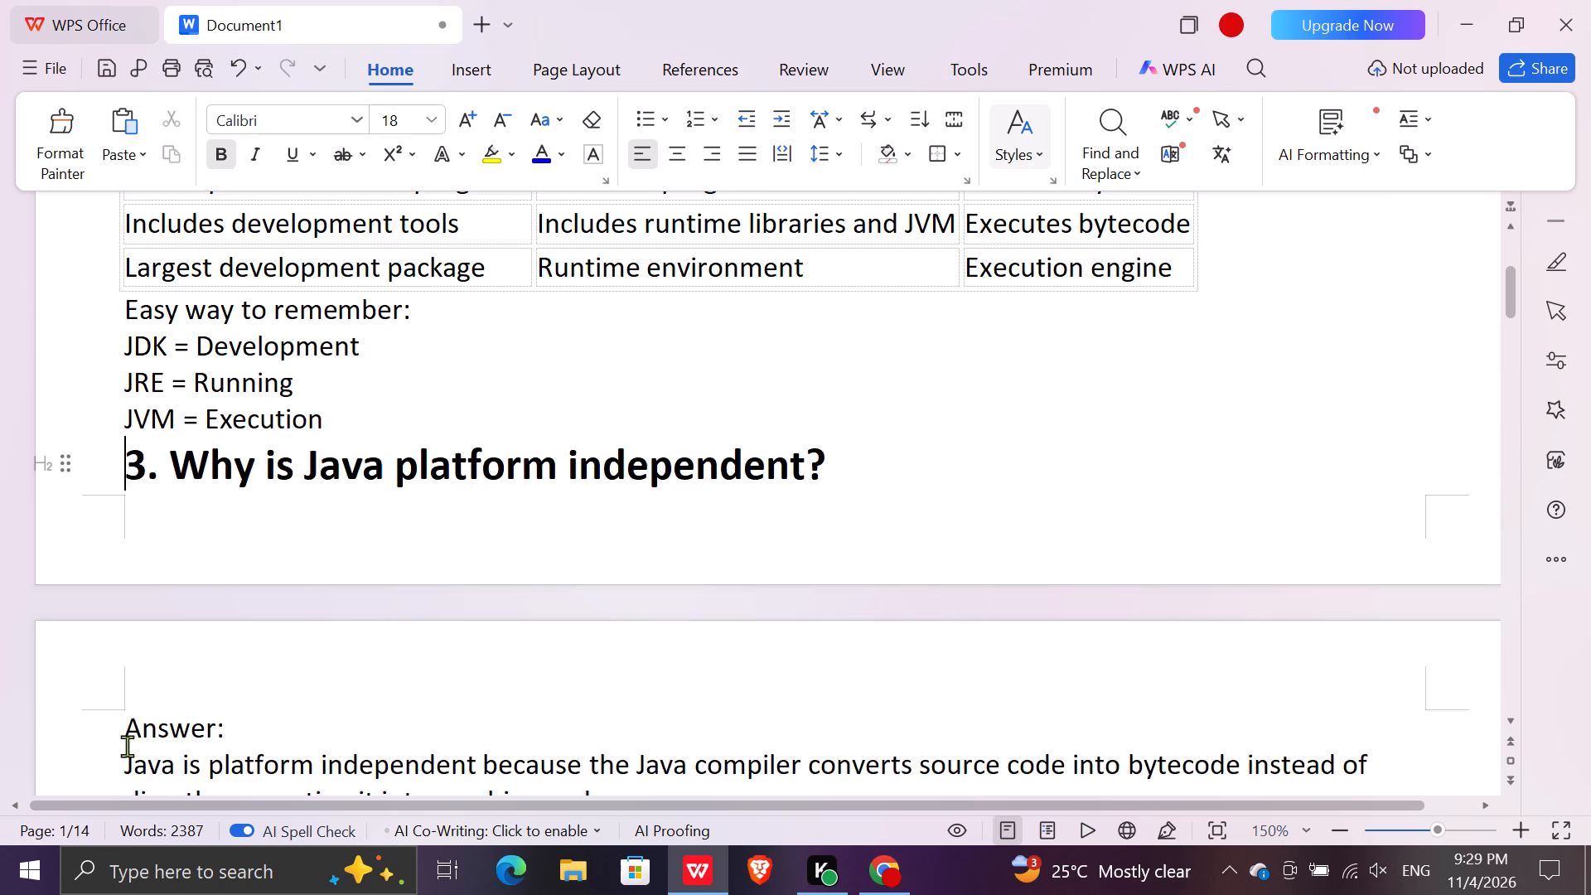
pyautogui.press('Return')
pyautogui.scroll(-6, 346, 693)
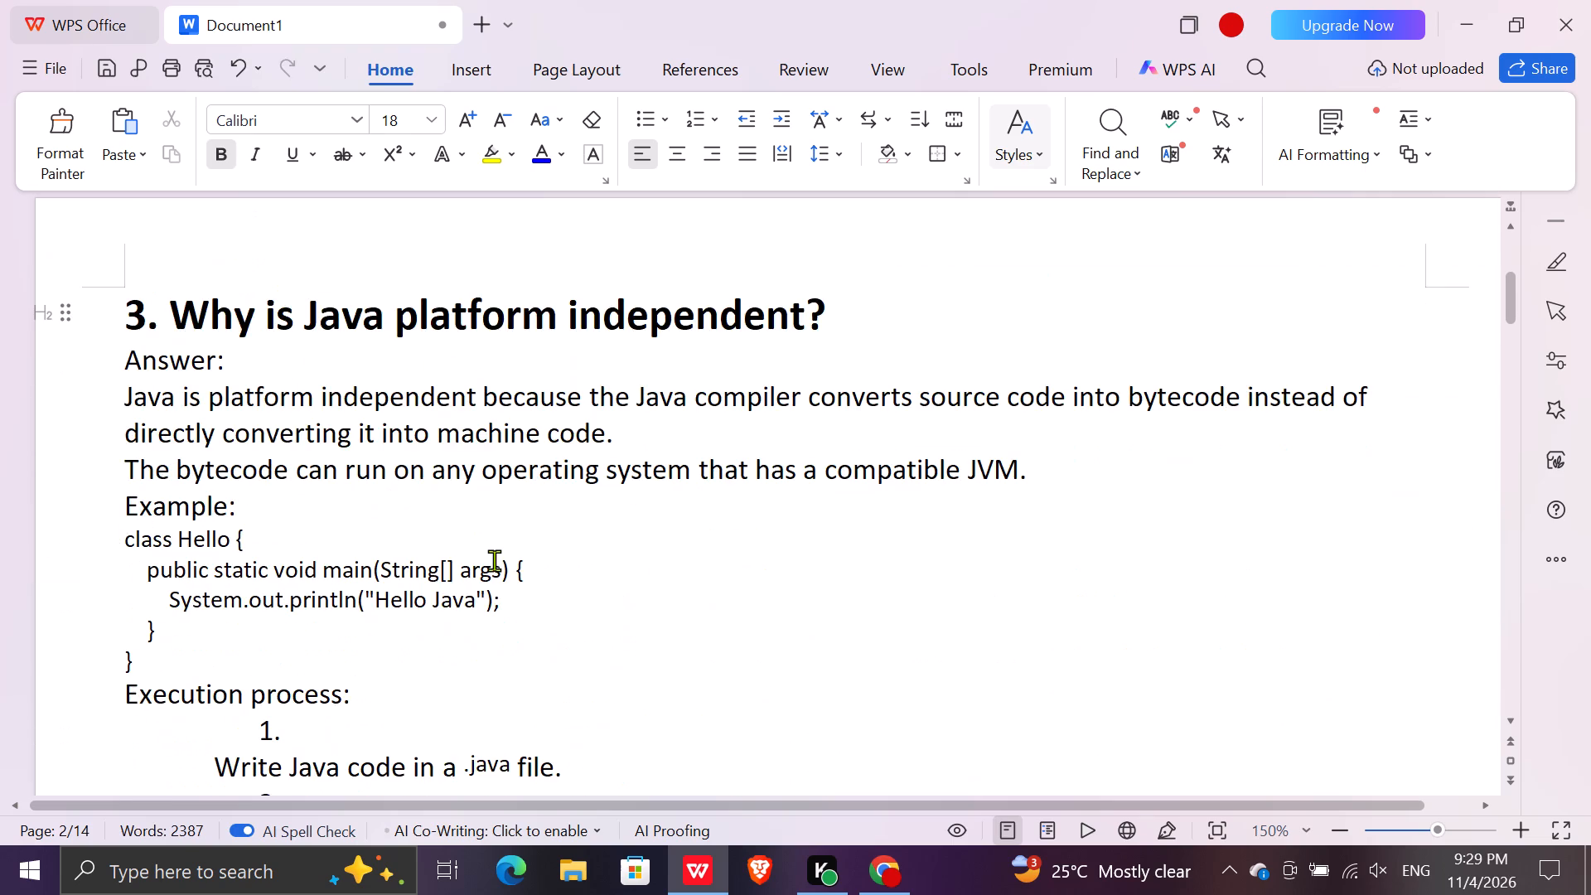
pyautogui.scroll(-7, 494, 560)
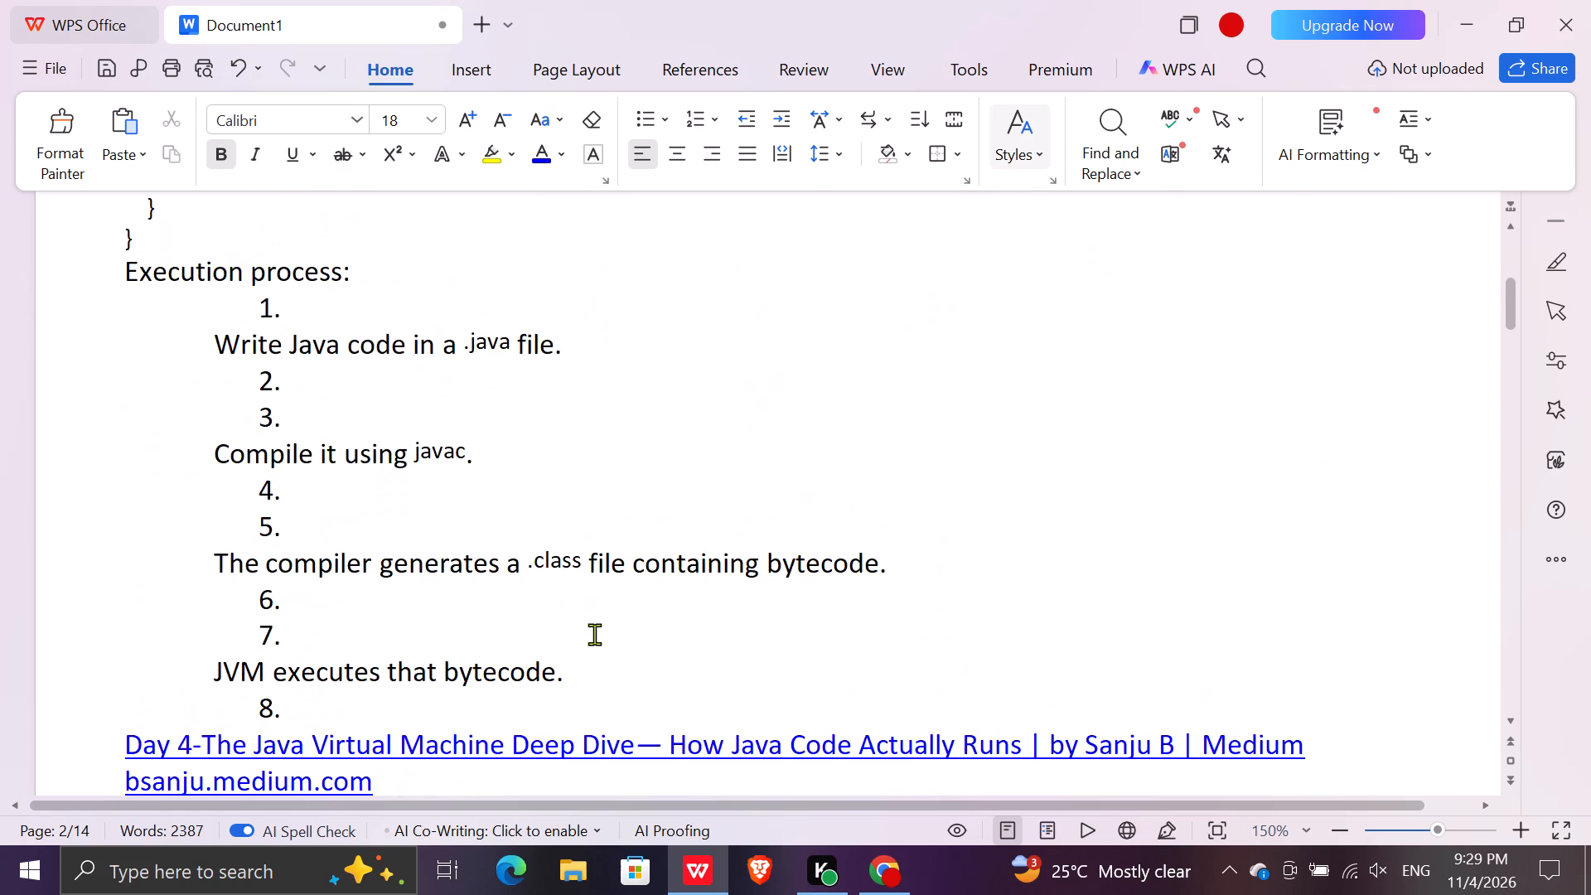
pyautogui.scroll(6, 592, 636)
pyautogui.scroll(-14, 592, 636)
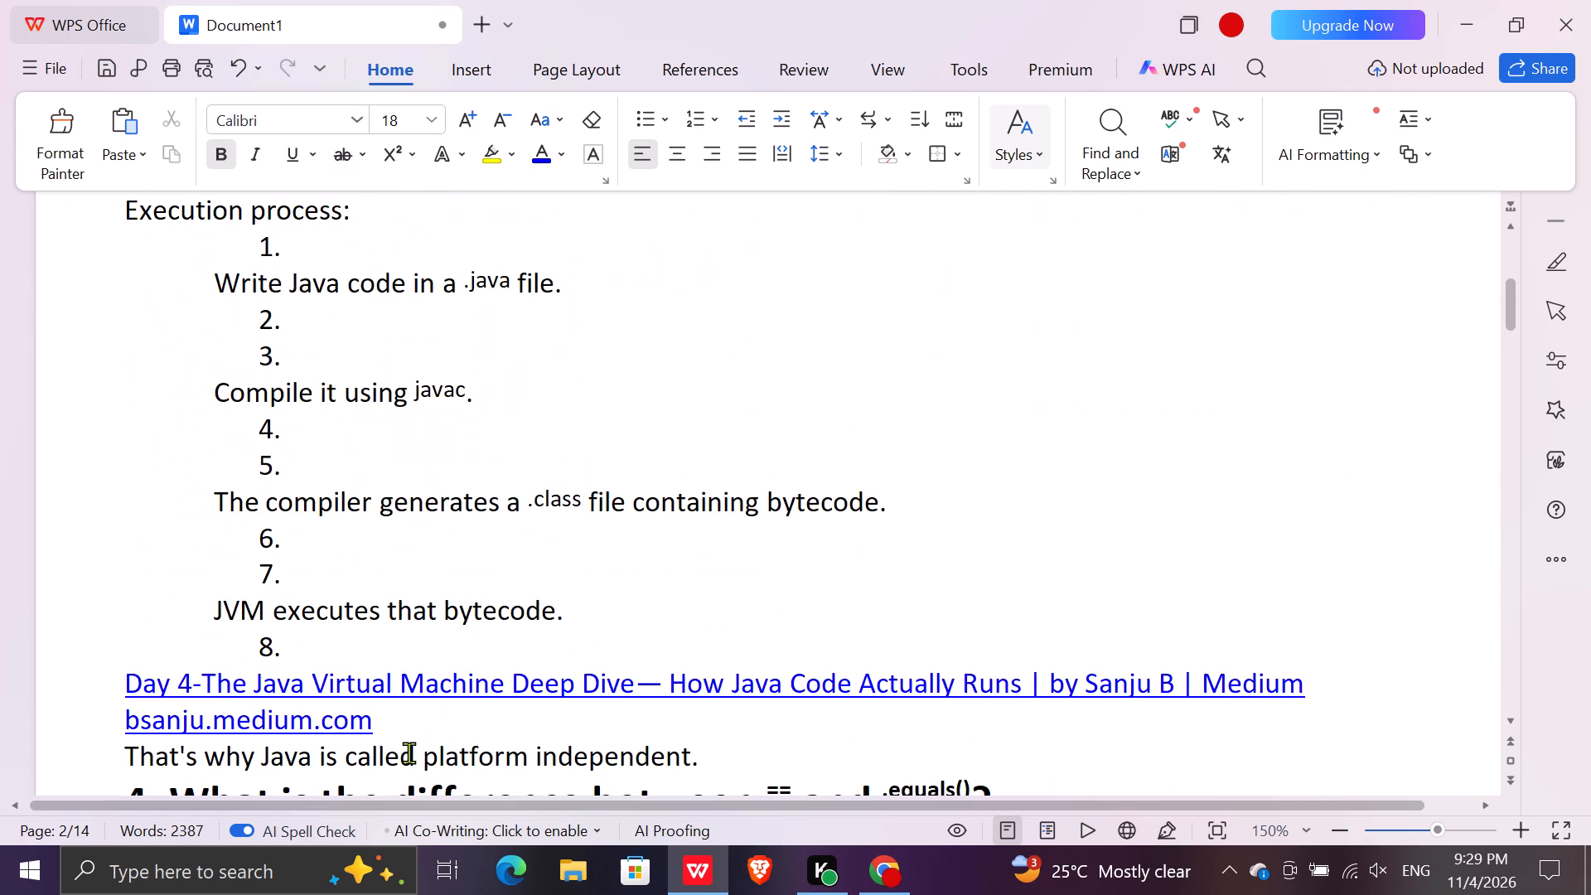
pyautogui.click(124, 680)
pyautogui.press('BackSpace')
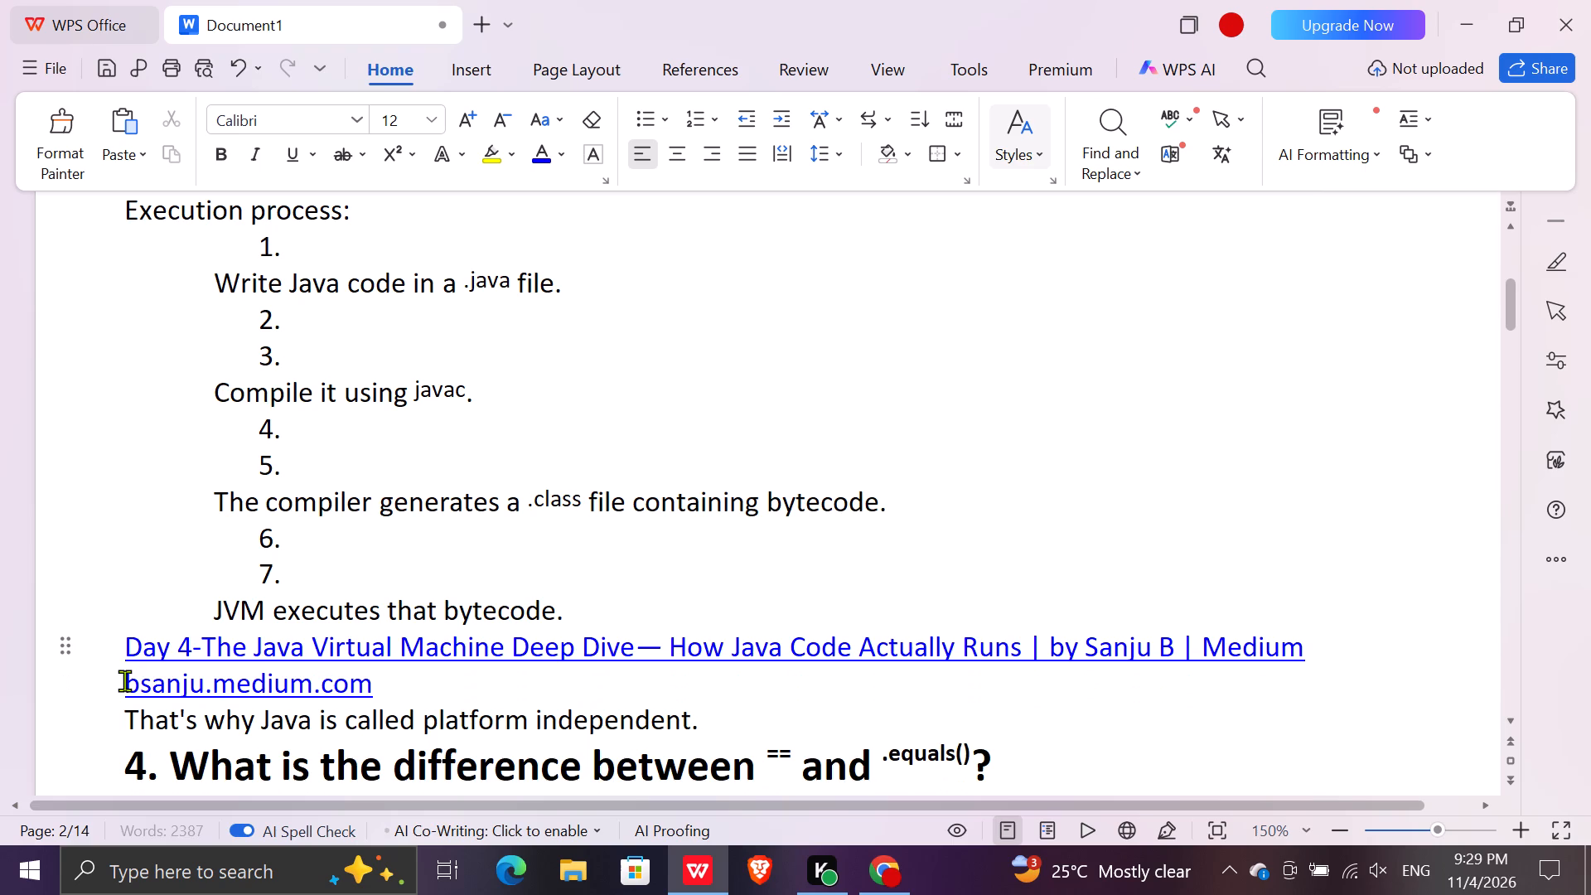
pyautogui.click(209, 617)
pyautogui.press('BackSpace')
pyautogui.press('BackSpace')
pyautogui.press('BackSpace')
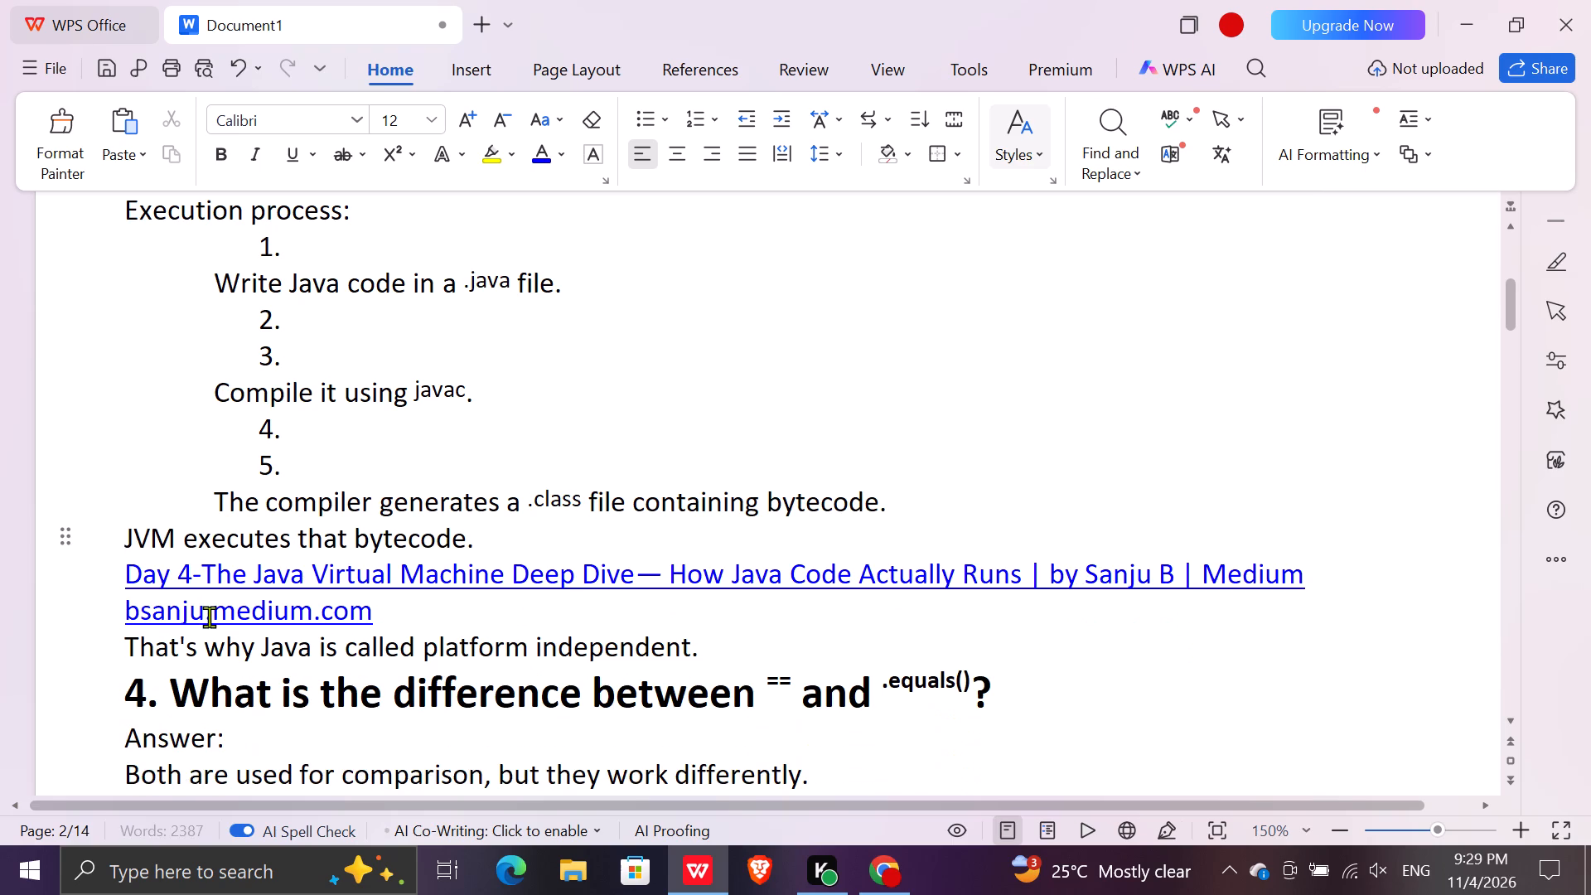
# Remove the indentation from "The compiler generates a .class file" and the empty numbered item directly above it.
pyautogui.click(217, 501)
pyautogui.press('BackSpace')
pyautogui.press('BackSpace')
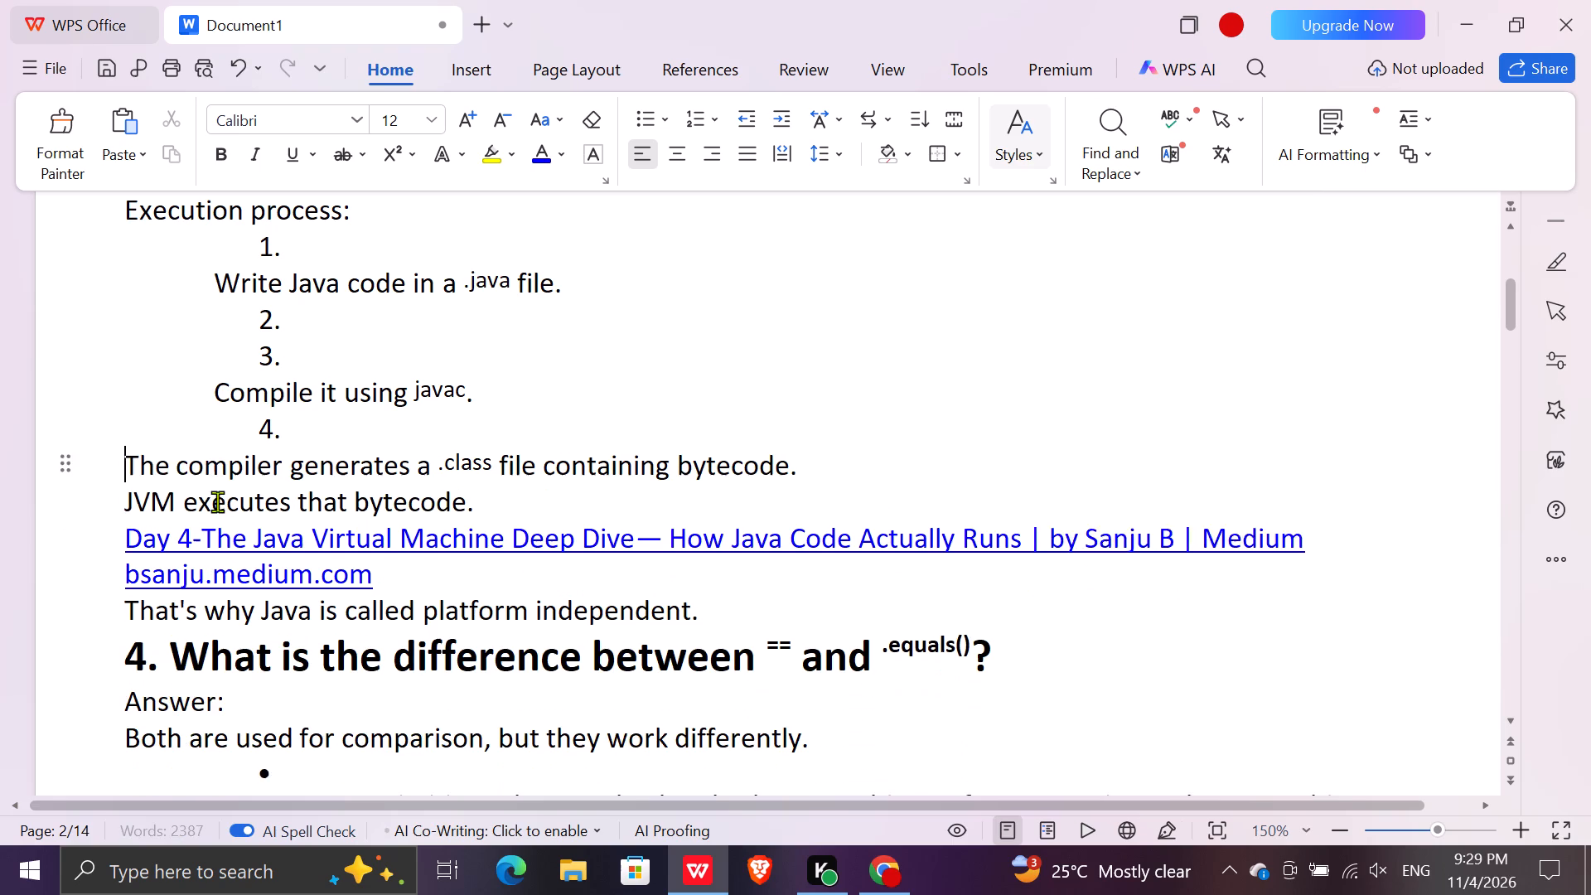
pyautogui.press('BackSpace')
pyautogui.press('BackSpace')
pyautogui.hotkey('ctrl', 'z')
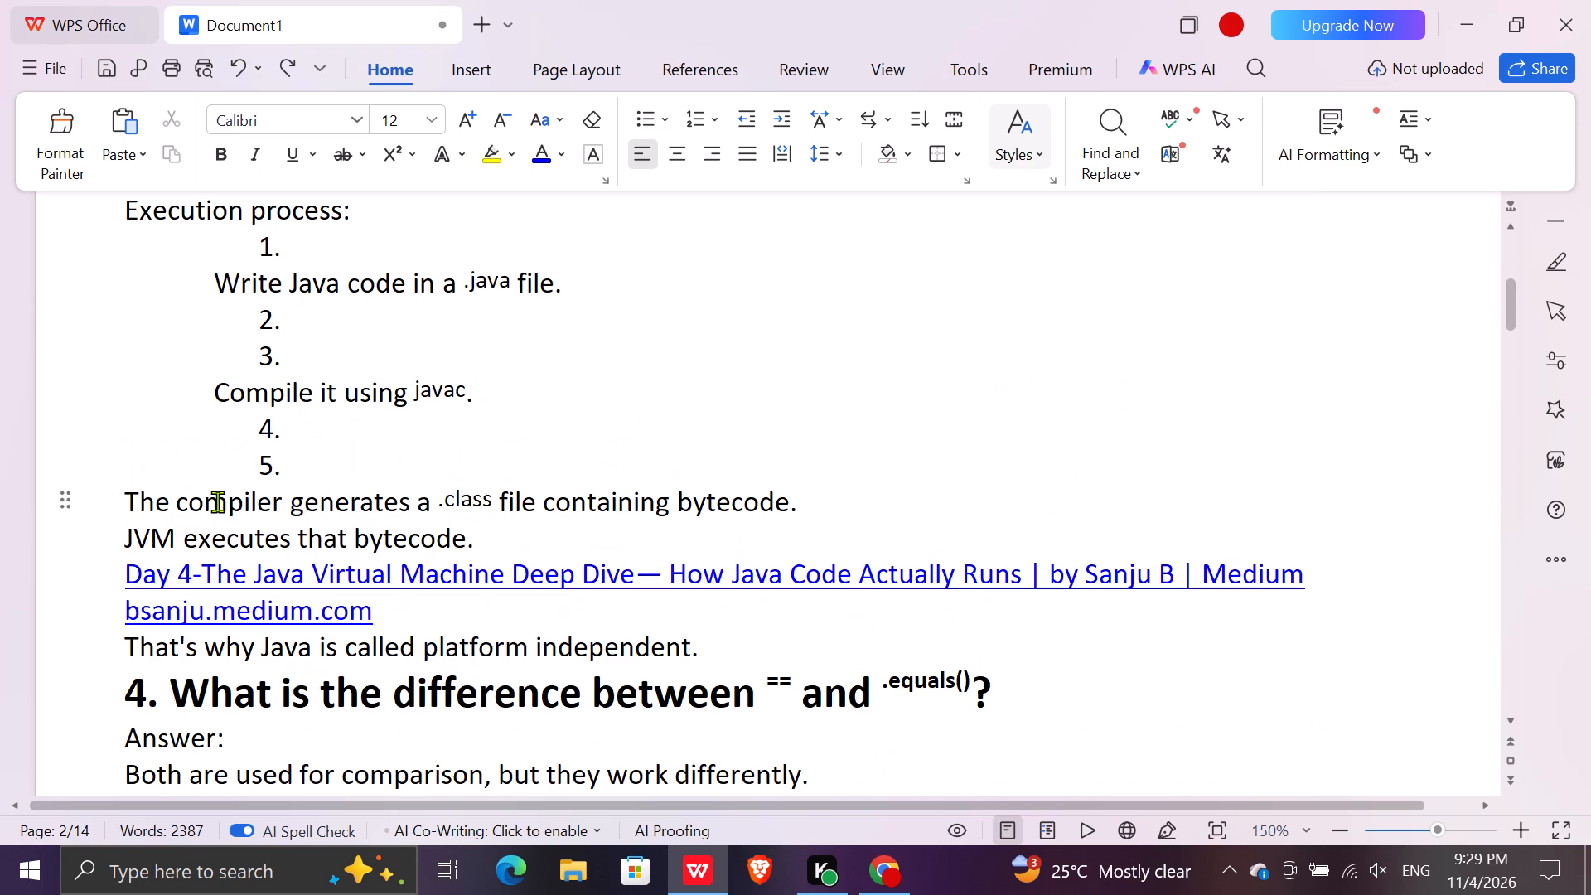
pyautogui.press('BackSpace')
pyautogui.press('BackSpace')
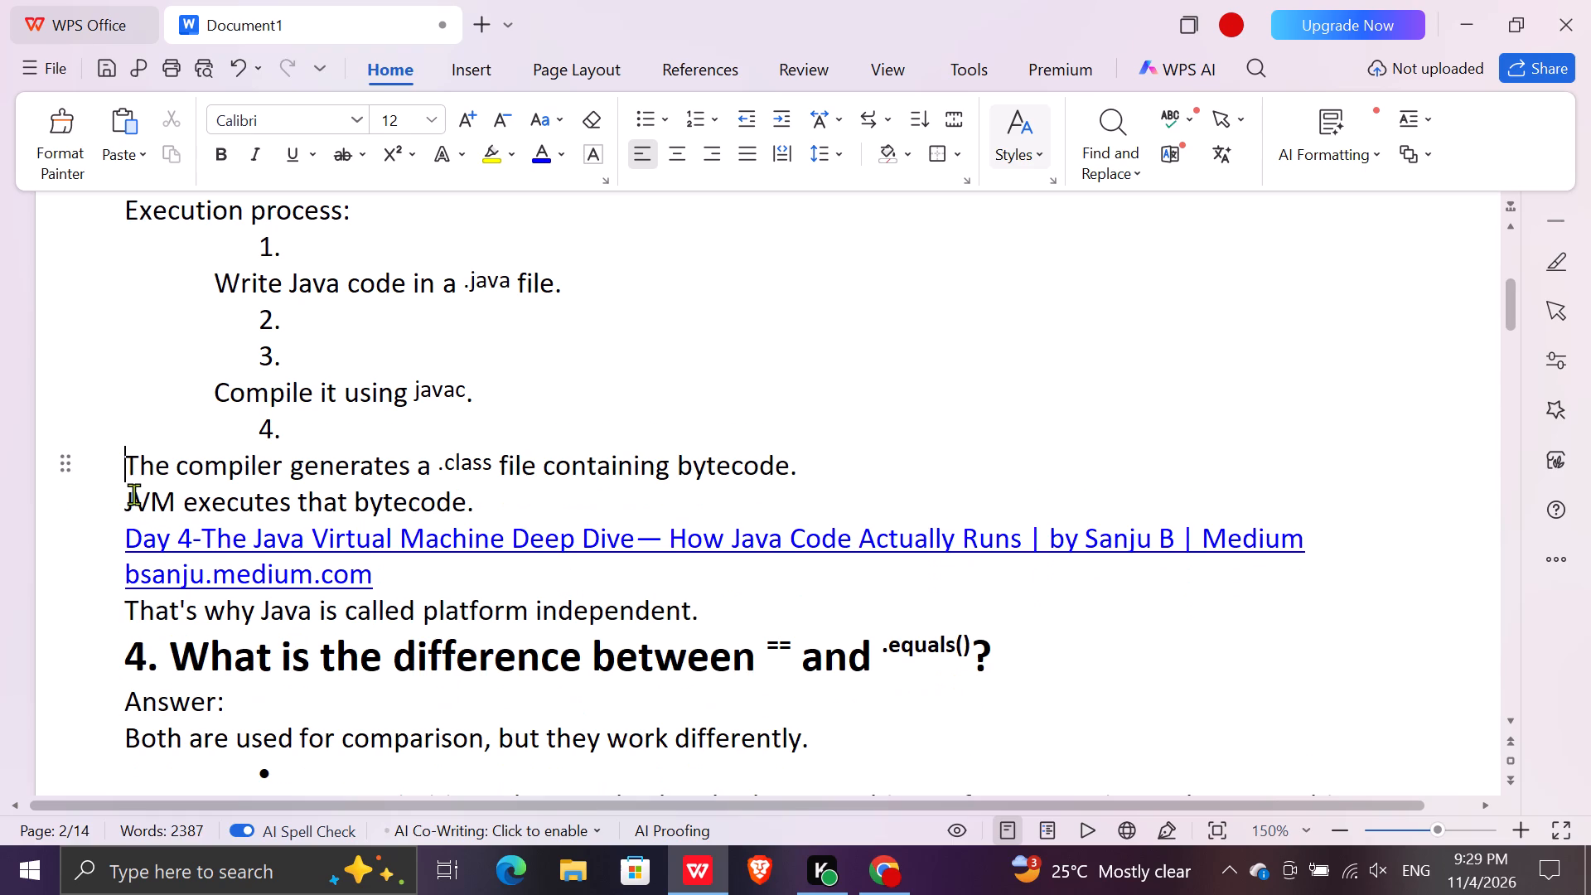
# Remove the remaining empty numbered items under "Execution process:" and the indentation from the "Compile it using javac" and "Write Java code" lines.
pyautogui.press('Up')
pyautogui.press('BackSpace')
pyautogui.press('BackSpace')
pyautogui.press('BackSpace')
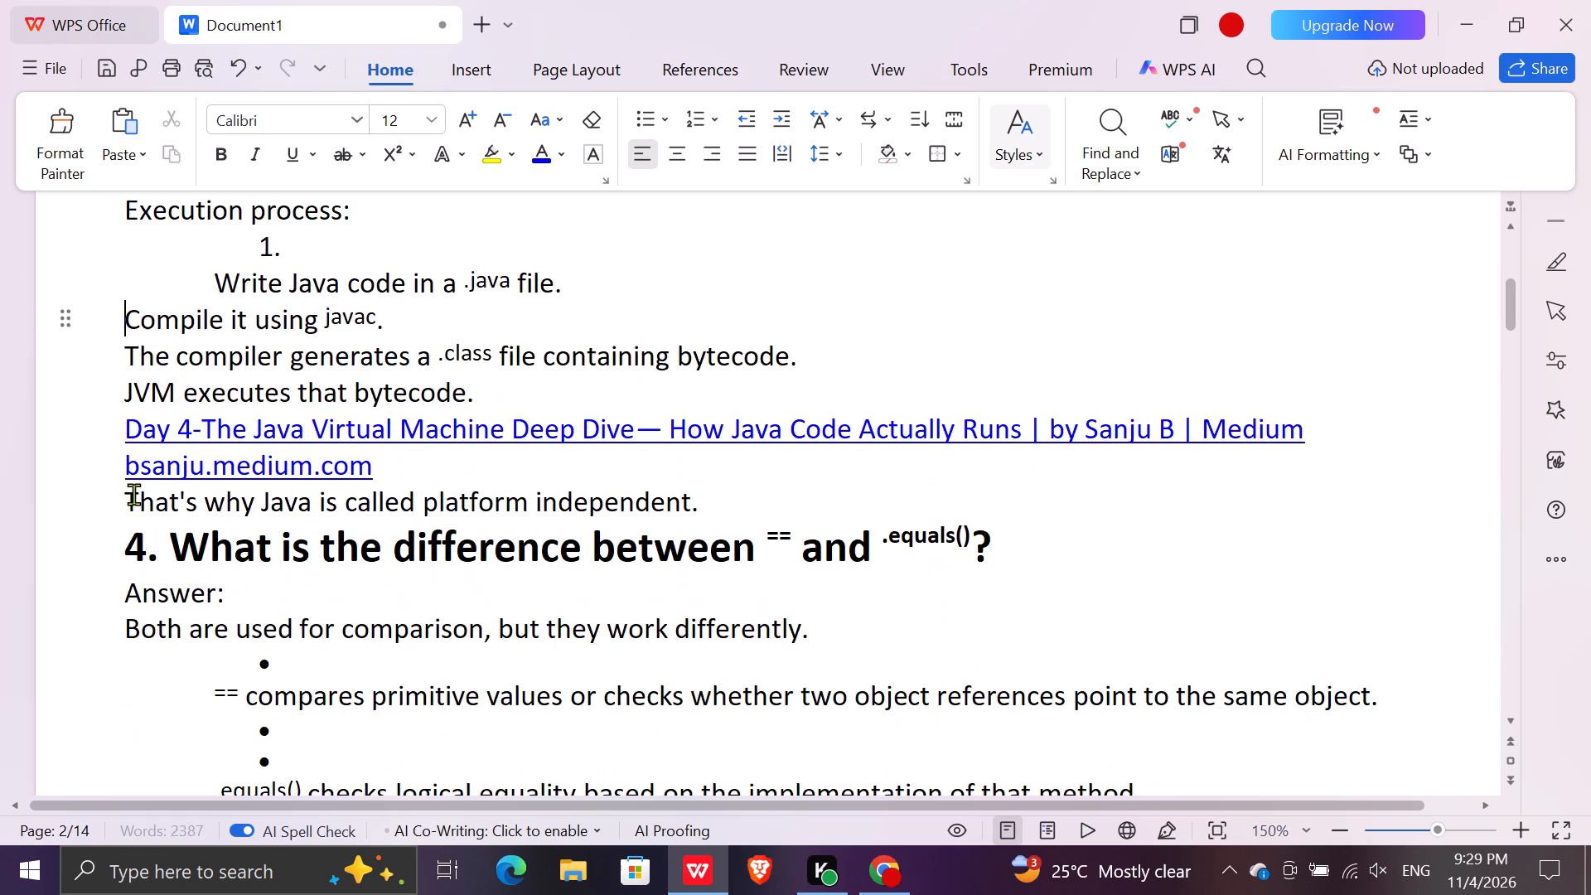
pyautogui.press('Up')
pyautogui.press('BackSpace')
pyautogui.press('BackSpace')
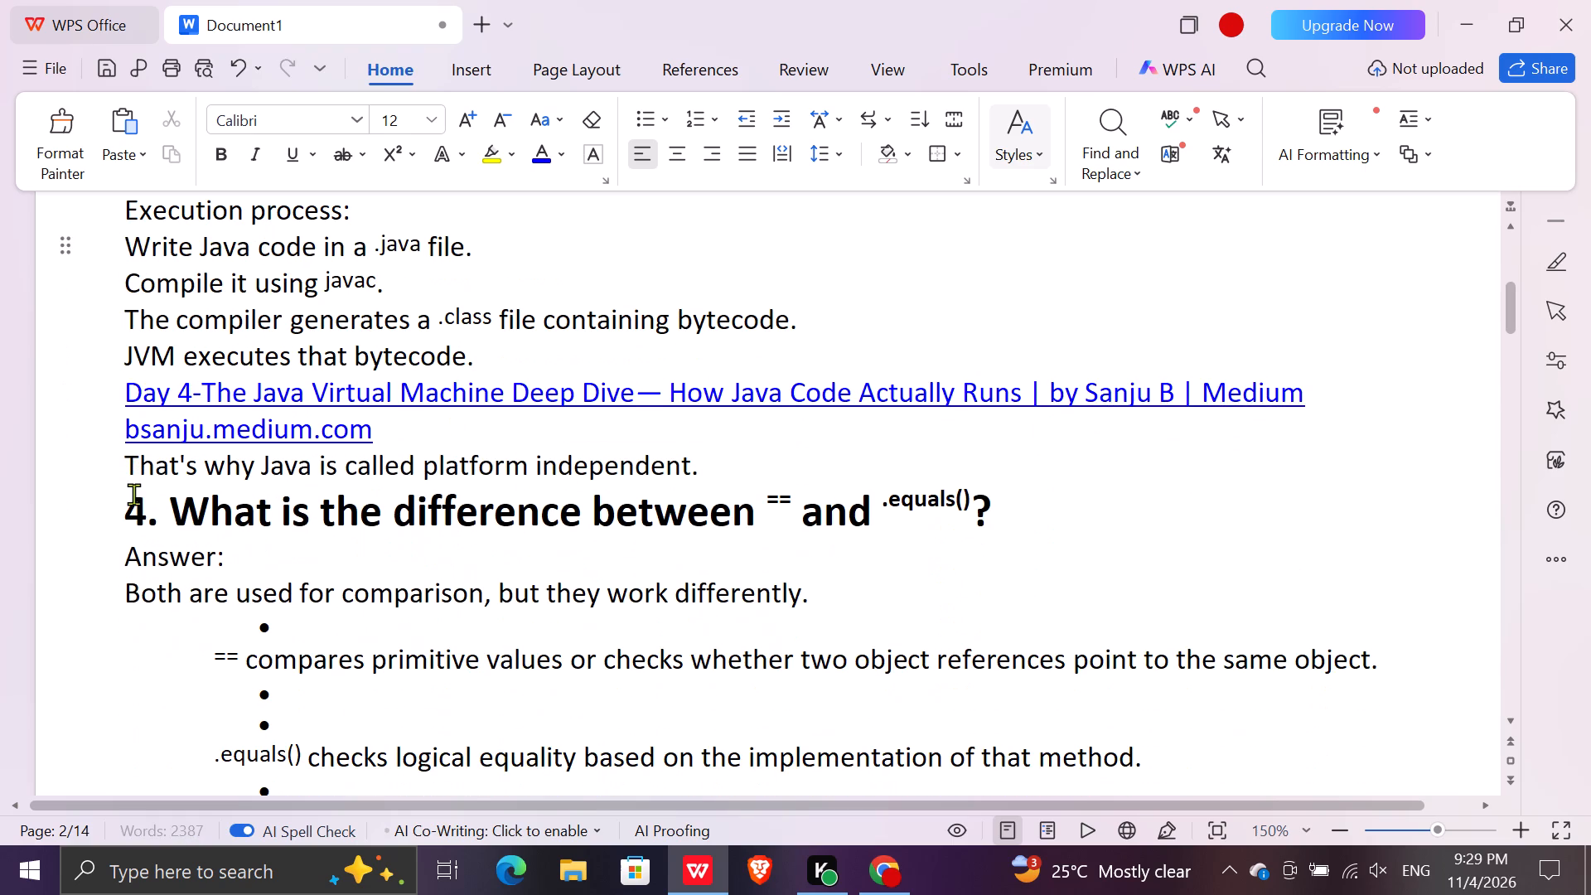
# Format the four Execution process lines as a list with solid round bullets.
pyautogui.moveTo(478, 353); pyautogui.dragTo(145, 255)
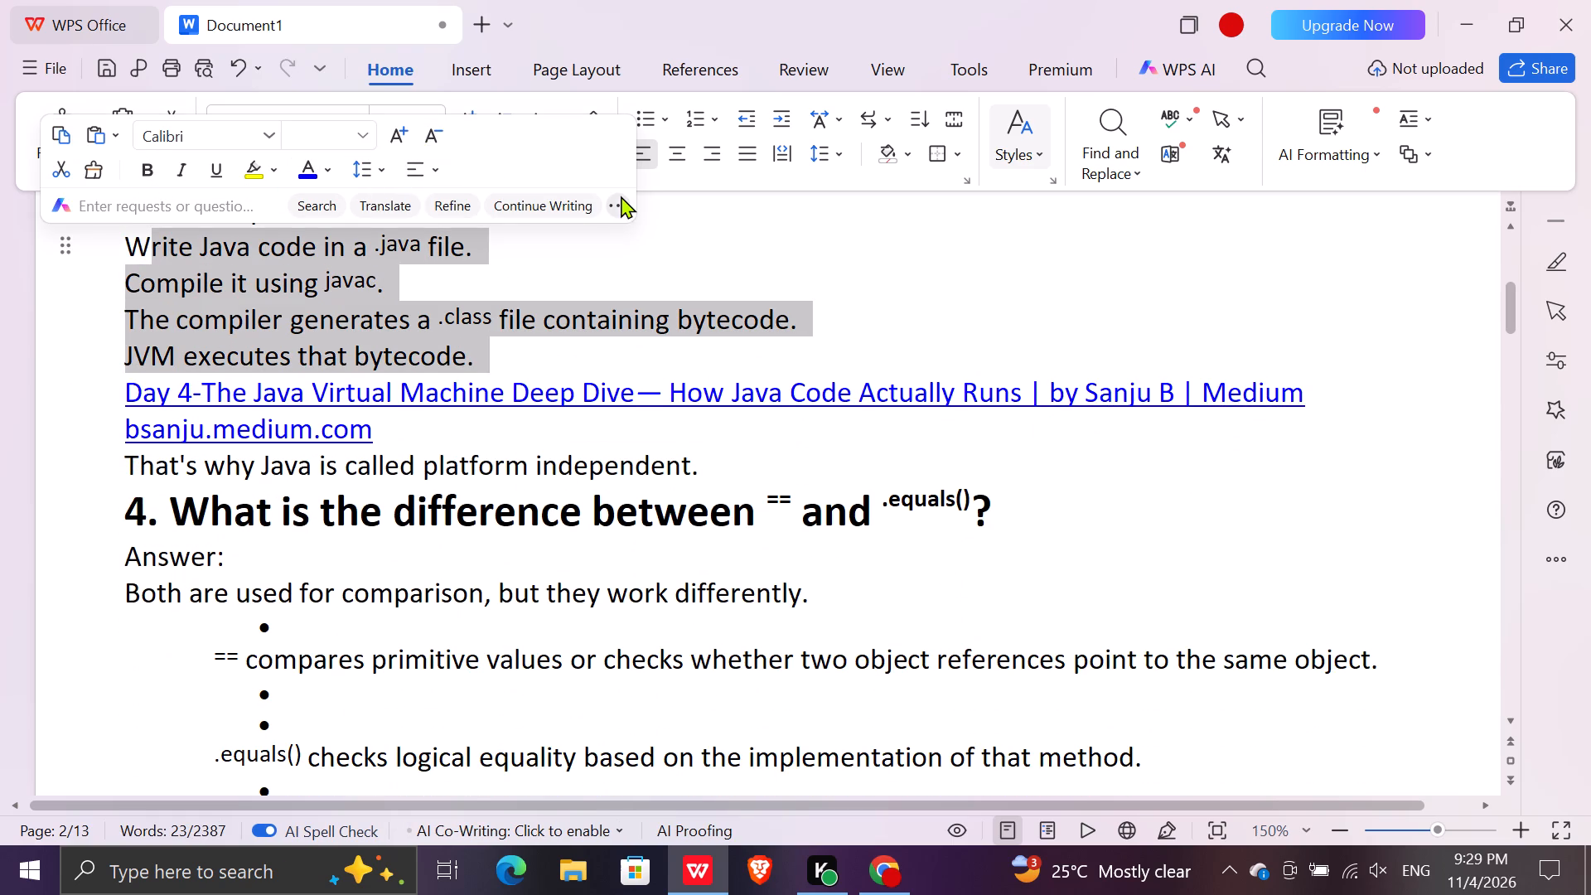
pyautogui.click(586, 349)
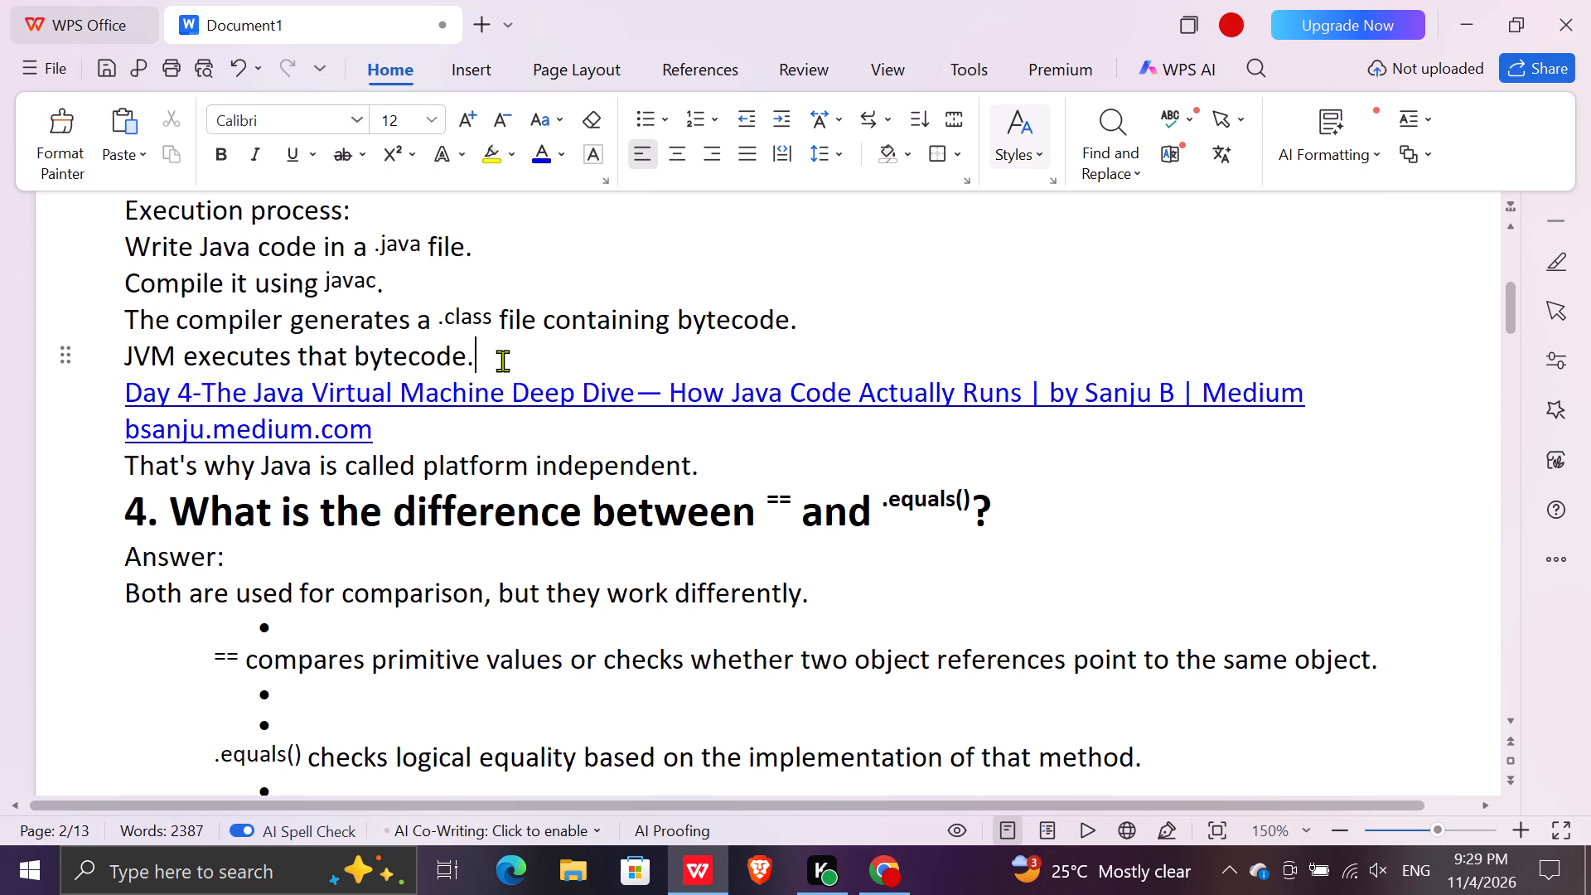
pyautogui.moveTo(502, 360); pyautogui.dragTo(270, 255)
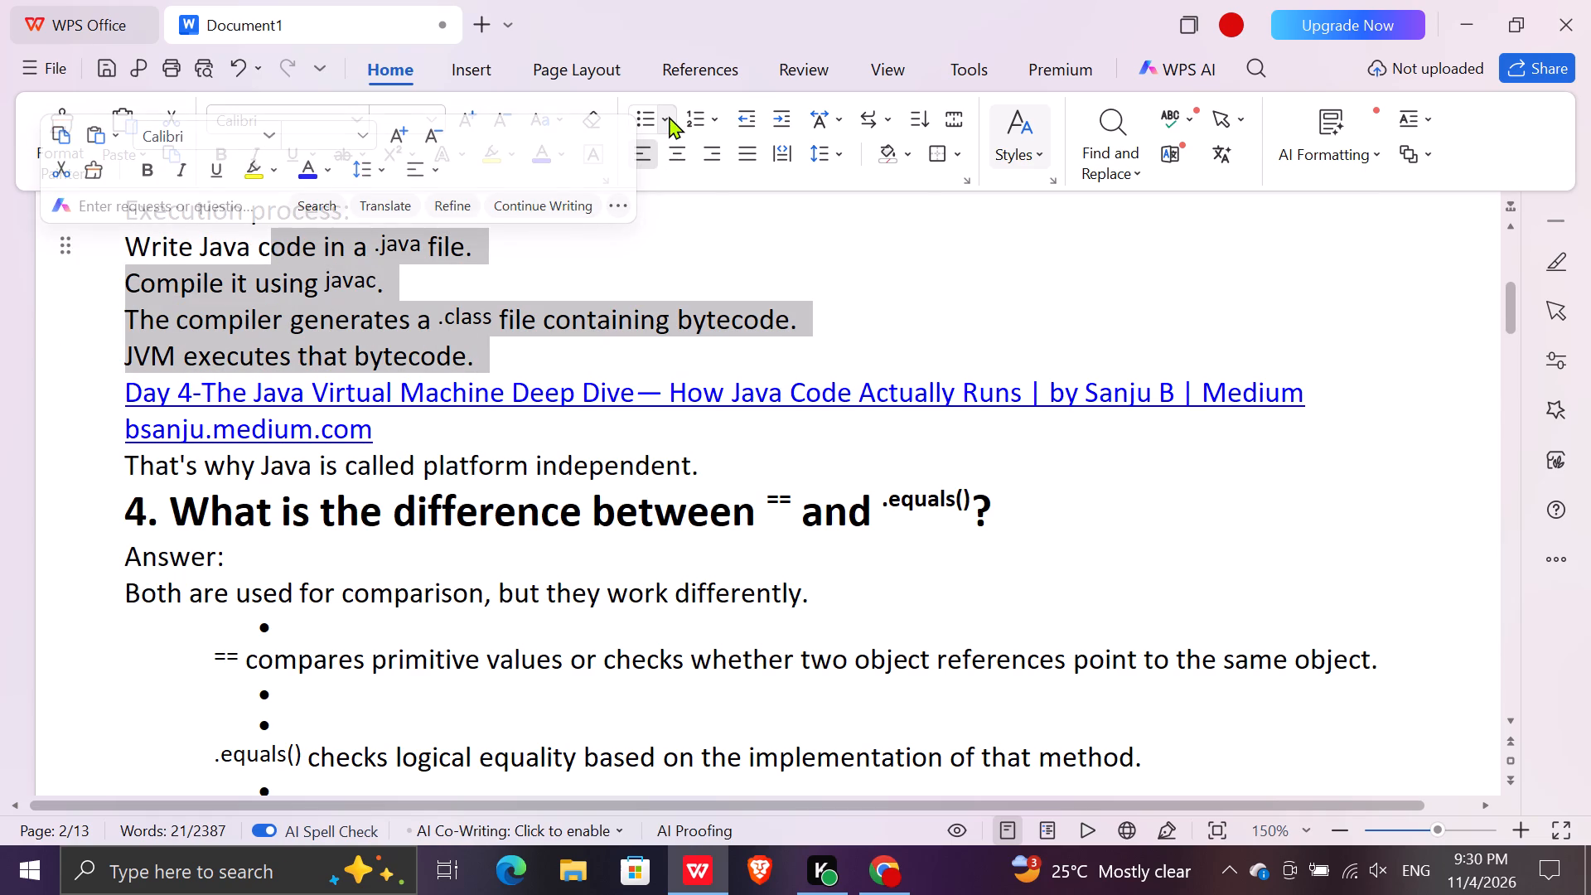
pyautogui.click(669, 116)
pyautogui.click(834, 94)
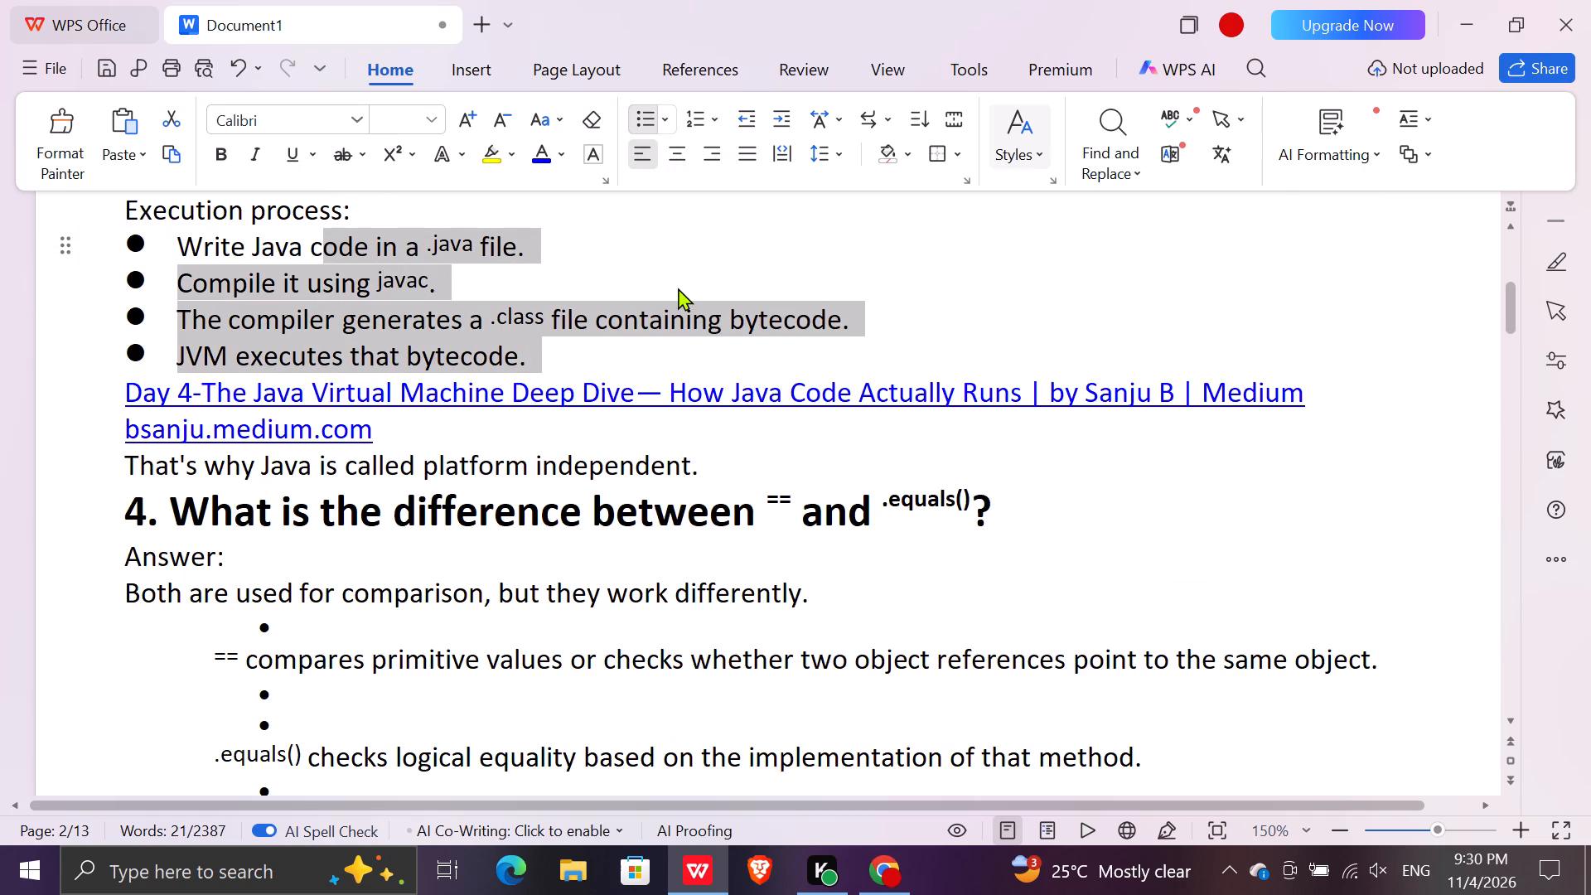
pyautogui.click(678, 288)
# Dismiss the AI writing suggestion beside the Execution process list.
pyautogui.scroll(2, 718, 278)
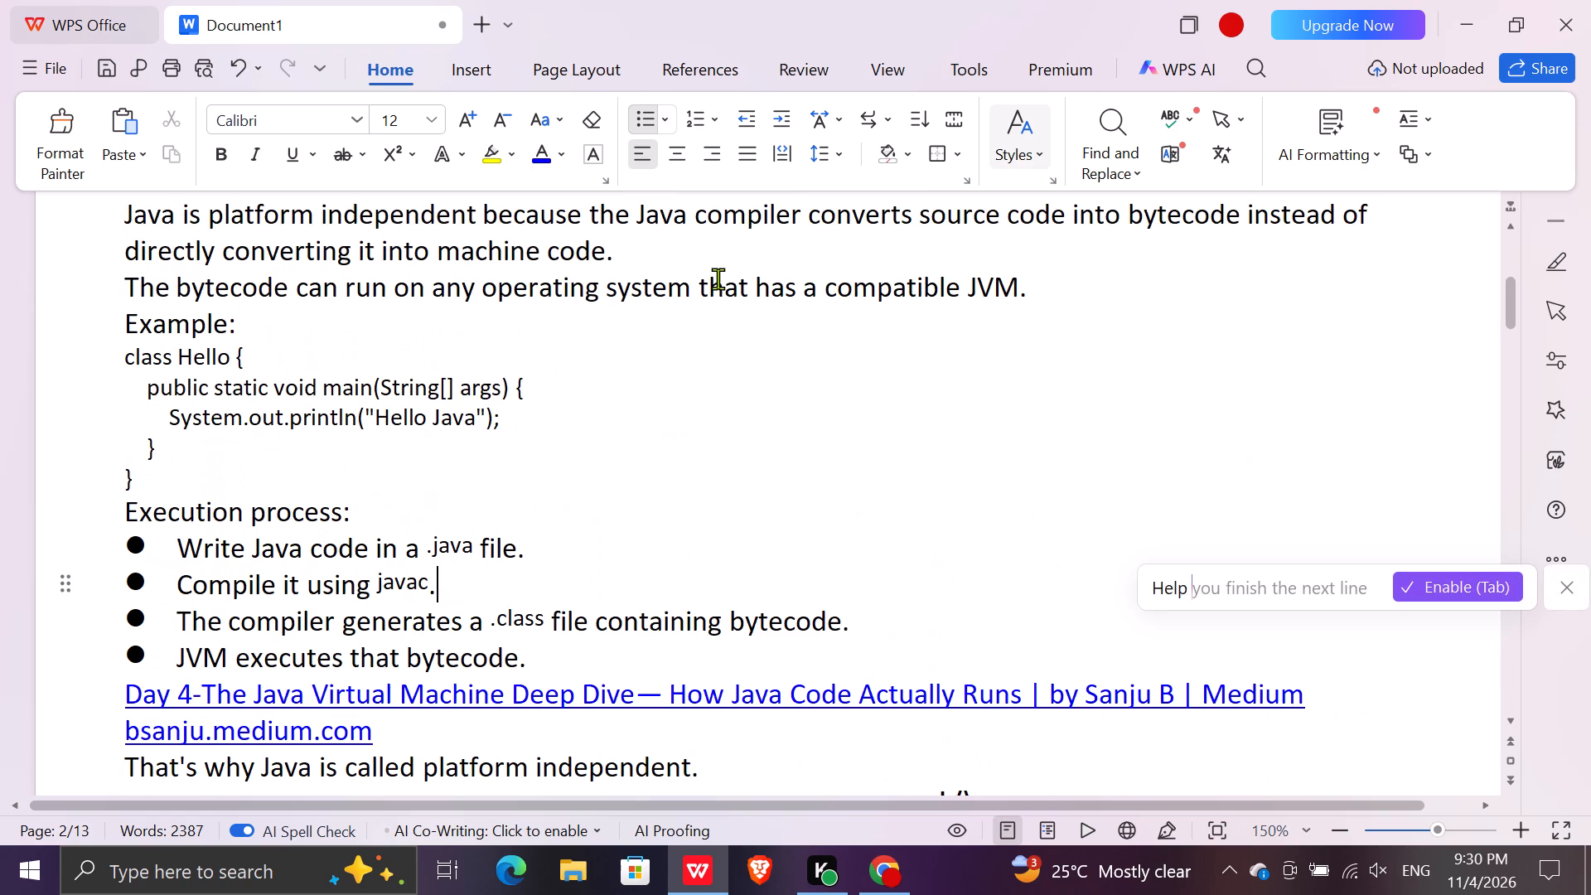
pyautogui.click(1575, 588)
# Delete the two-line Medium article link below the Execution process list.
pyautogui.scroll(-3, 1014, 509)
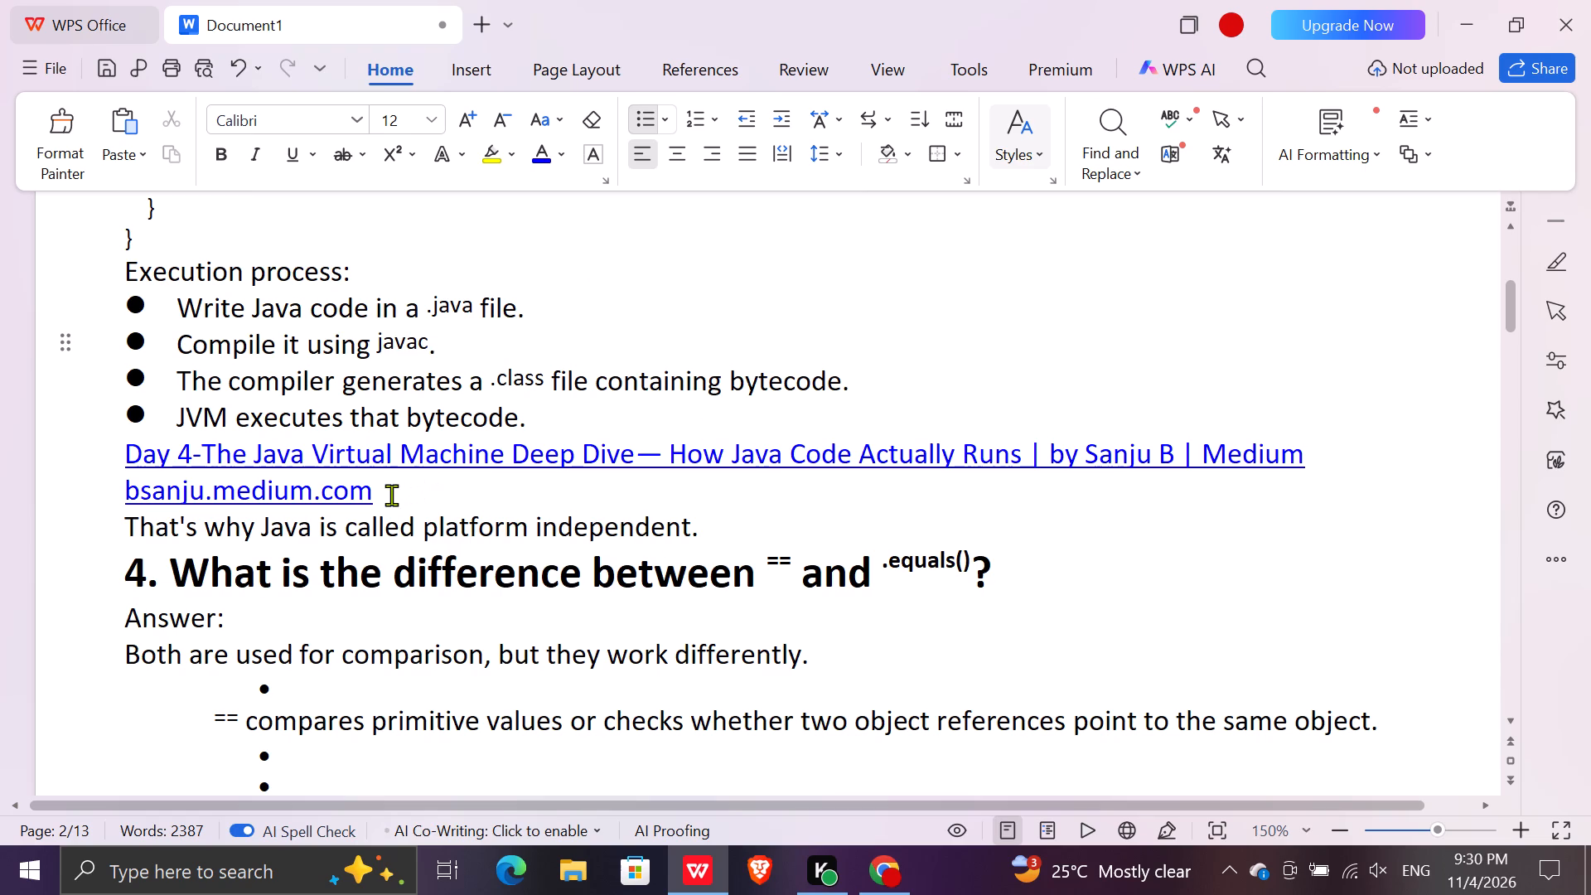
pyautogui.moveTo(391, 498); pyautogui.dragTo(46, 463)
pyautogui.press('BackSpace')
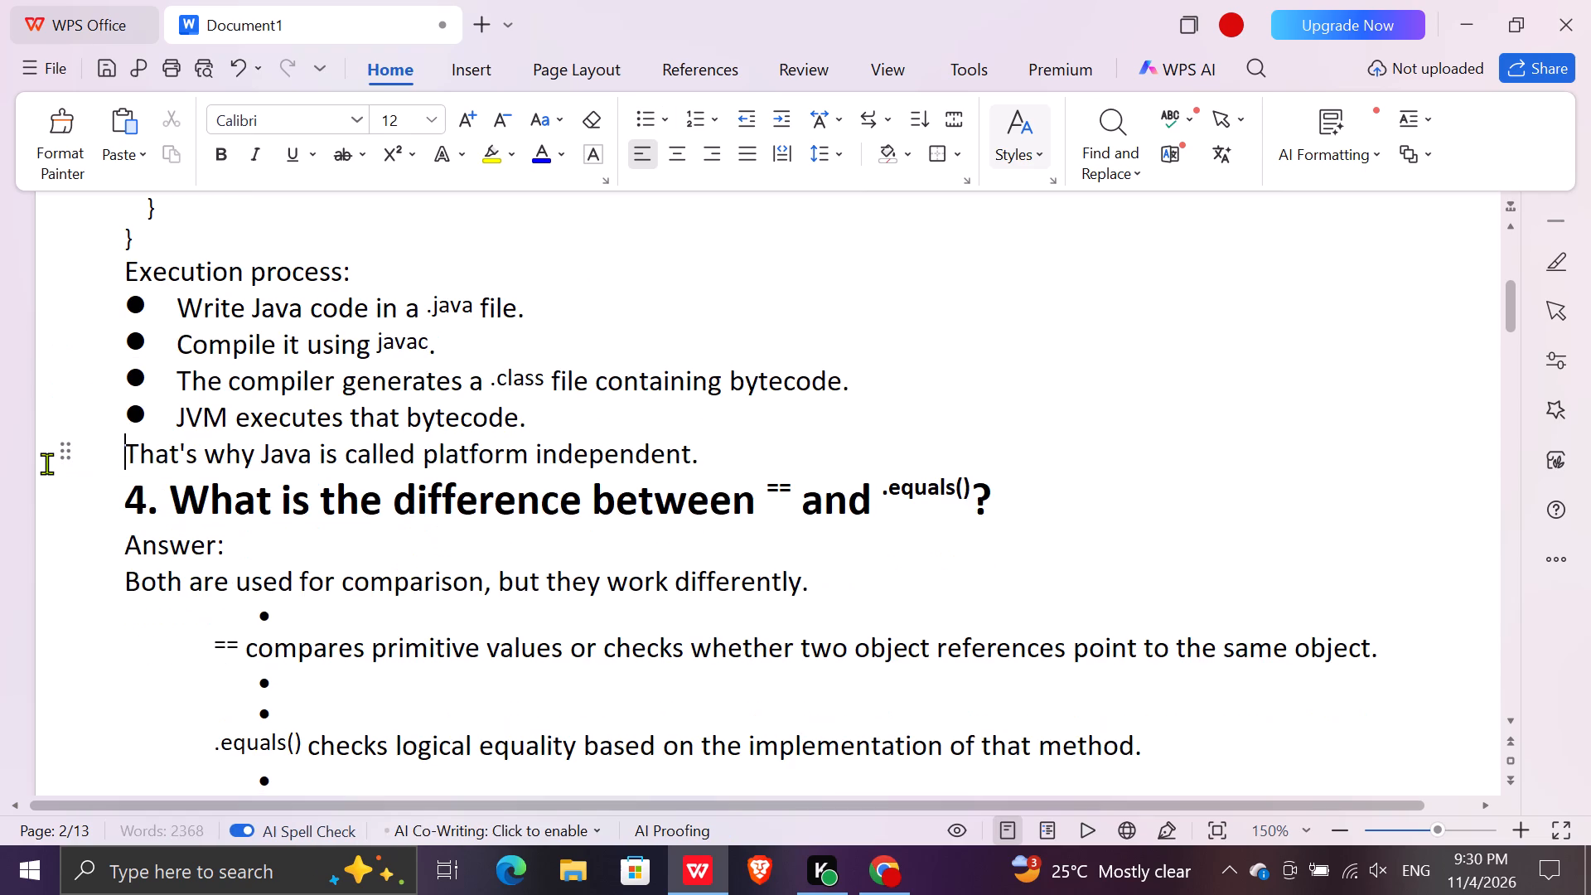
# Remove the empty bullets above the "==" and ".equals()" comparison lines in question 4, keeping both lines indented.
pyautogui.scroll(3, 507, 409)
pyautogui.scroll(-8, 507, 409)
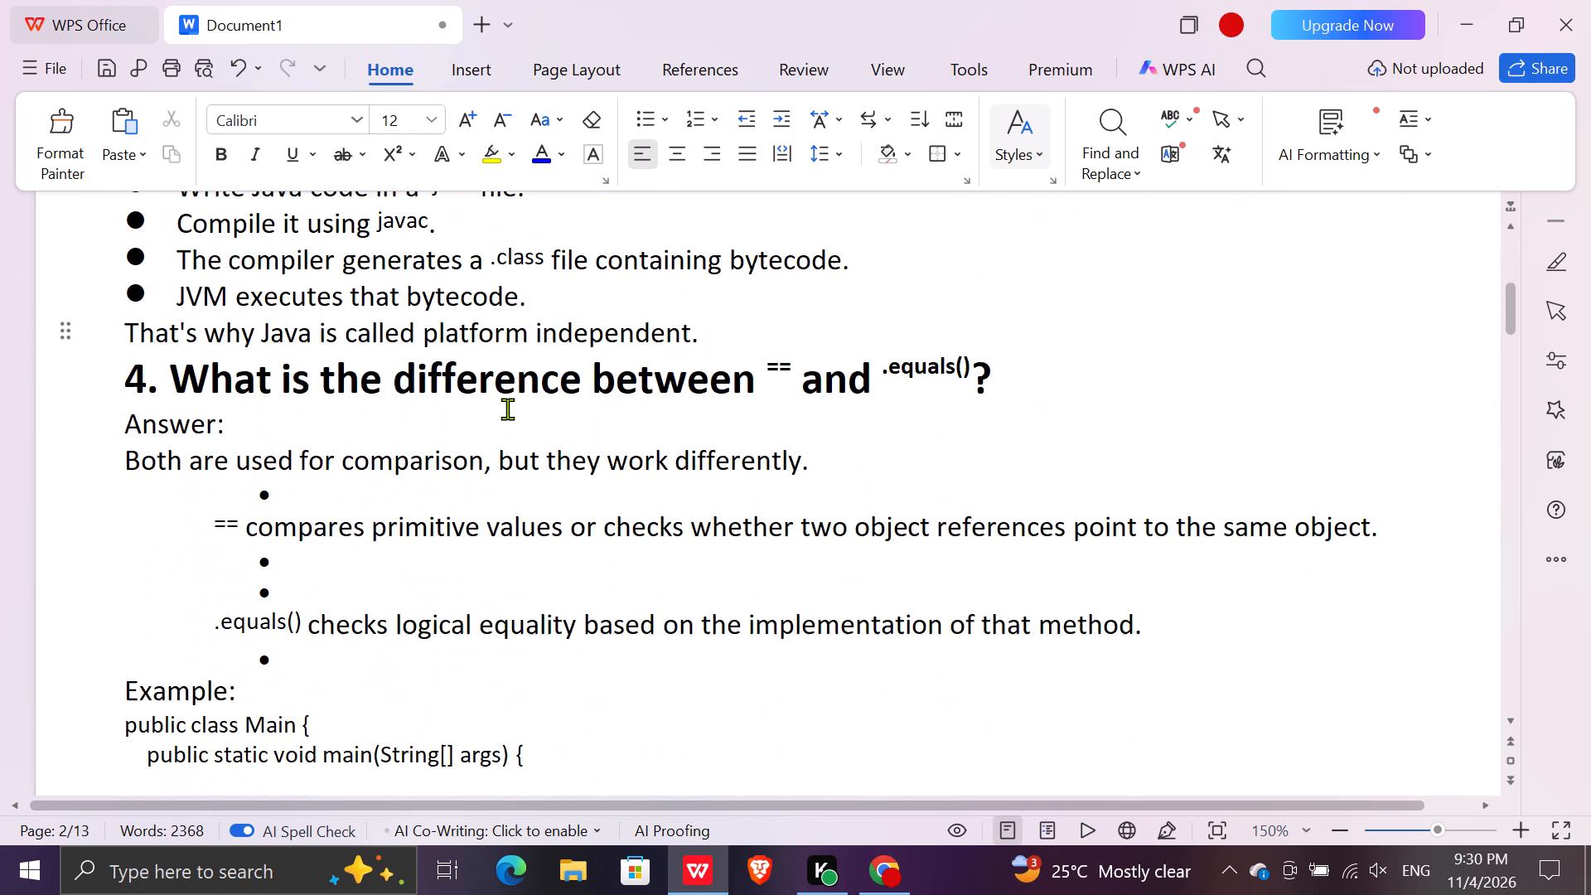
pyautogui.click(210, 519)
pyautogui.press('BackSpace')
pyautogui.press('BackSpace')
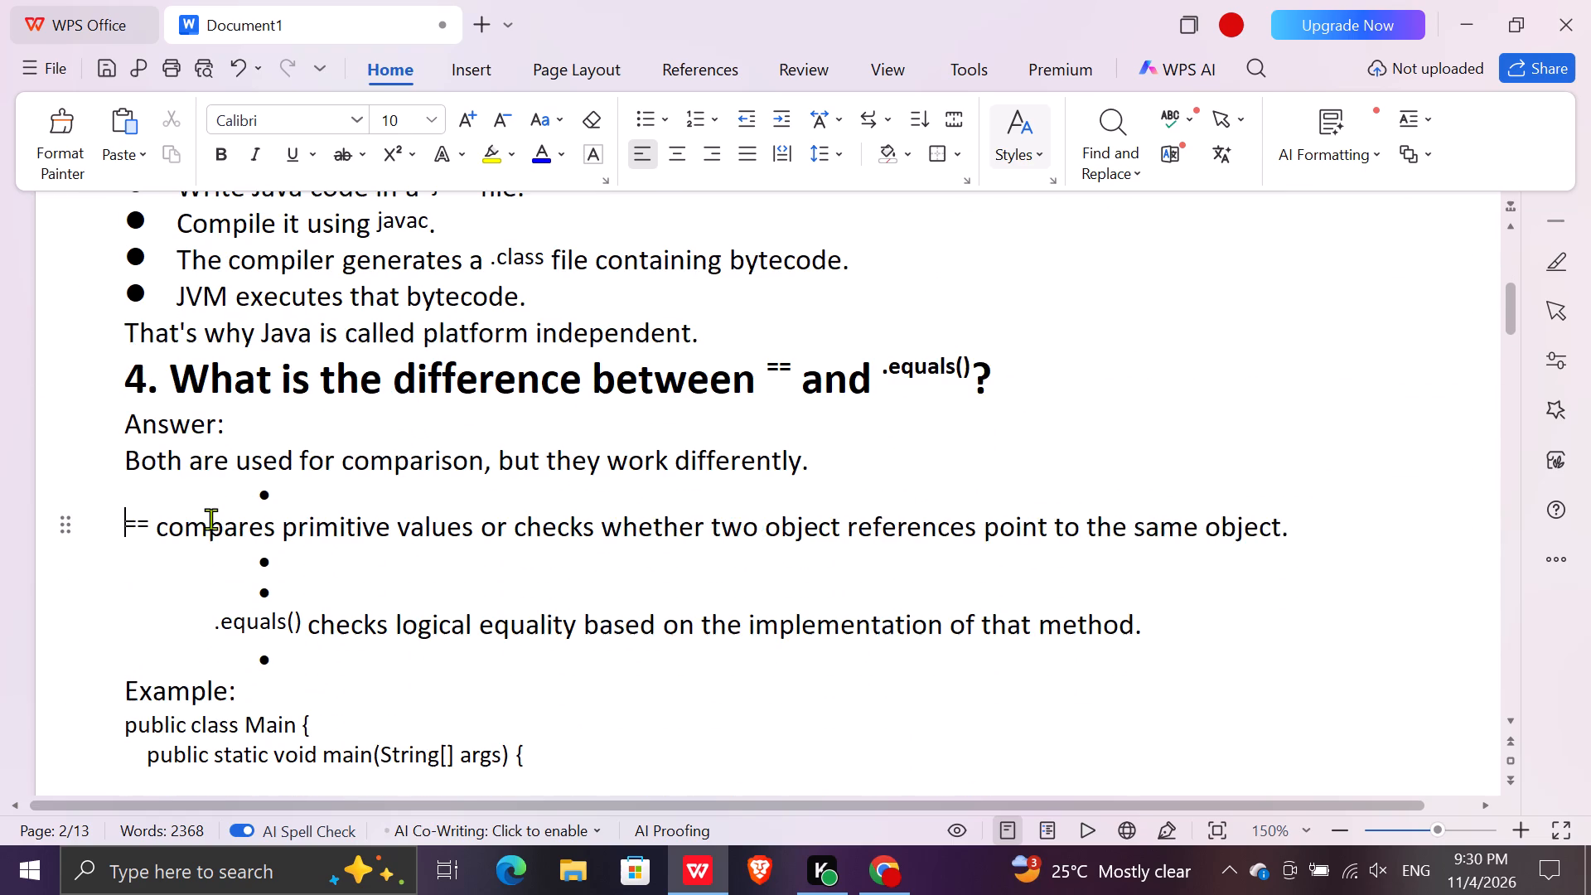
pyautogui.press('Tab')
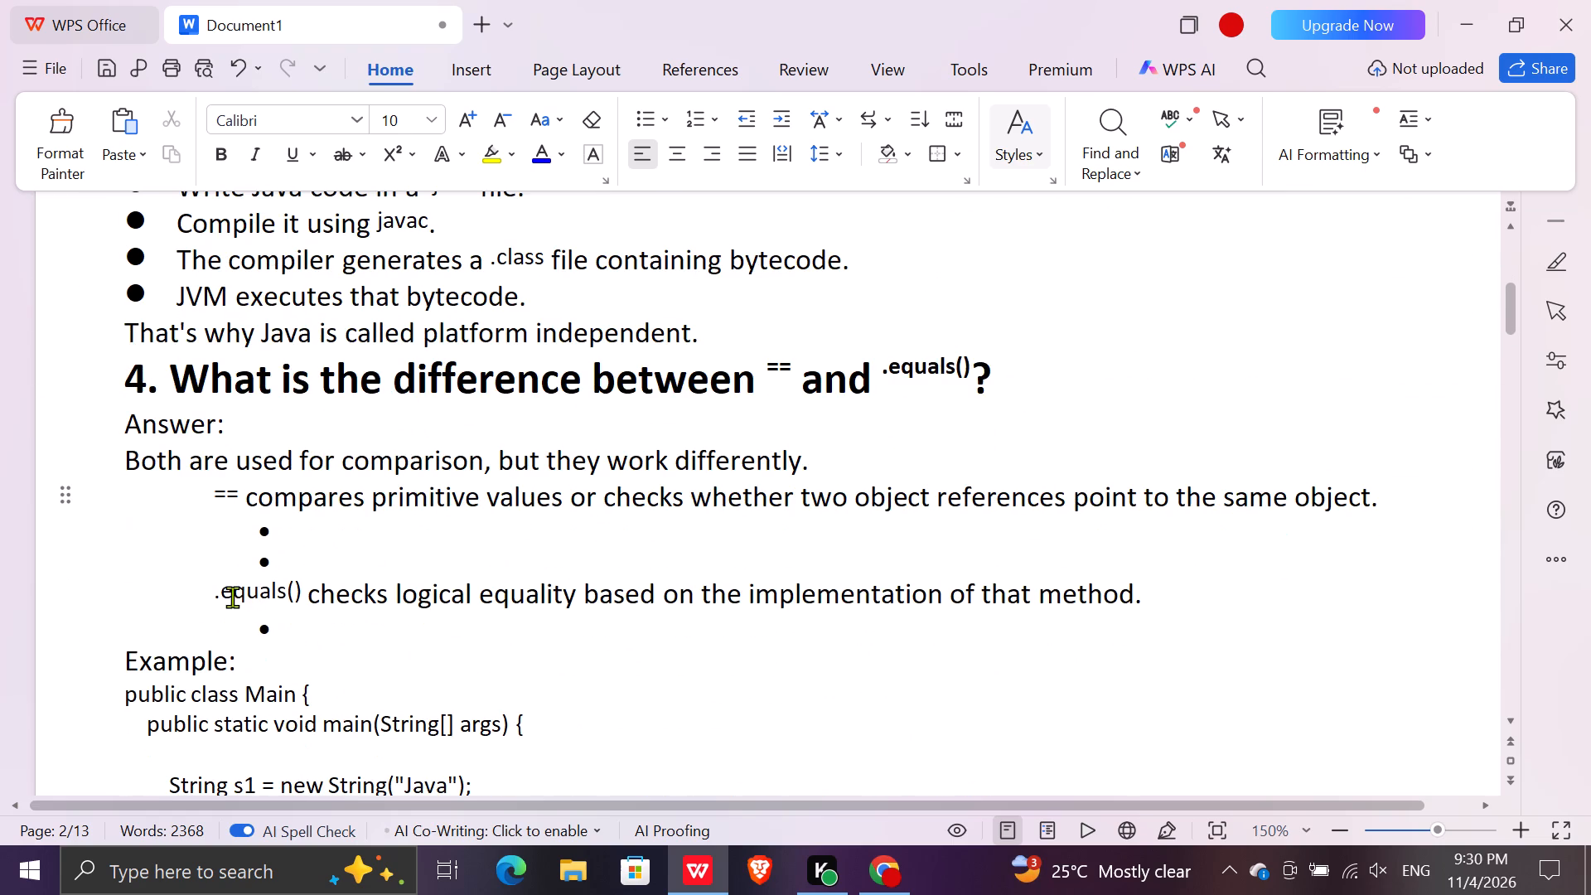
pyautogui.click(215, 597)
pyautogui.press('BackSpace')
pyautogui.press('BackSpace')
pyautogui.press('BackSpace')
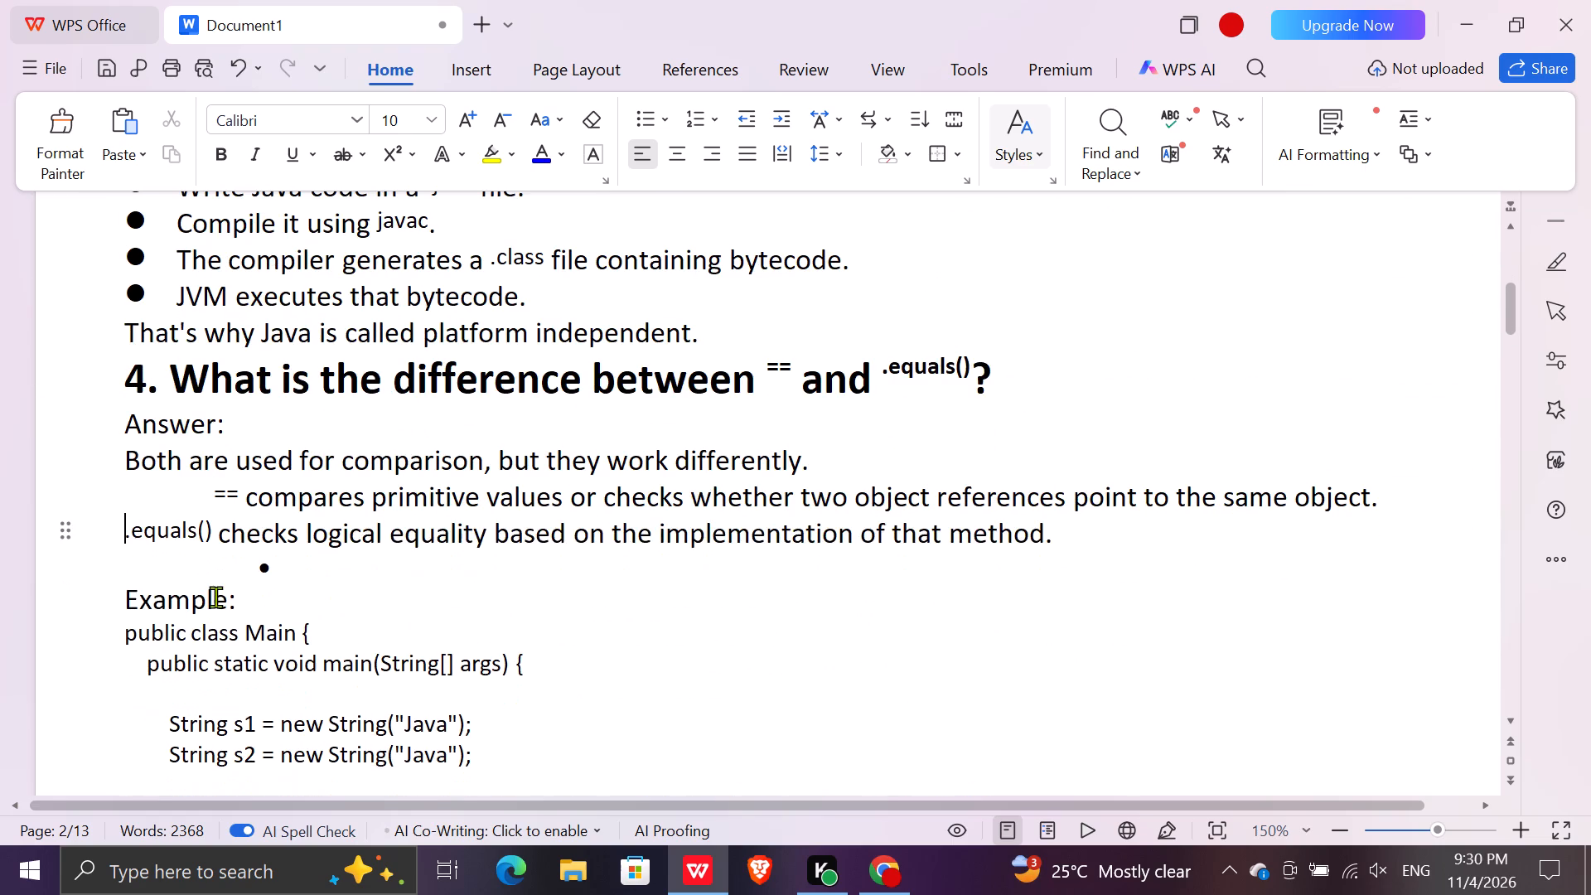
pyautogui.press('Tab')
# Remove the empty bullet above question 4's "Example:" line, keeping that line at the page margin.
pyautogui.click(123, 599)
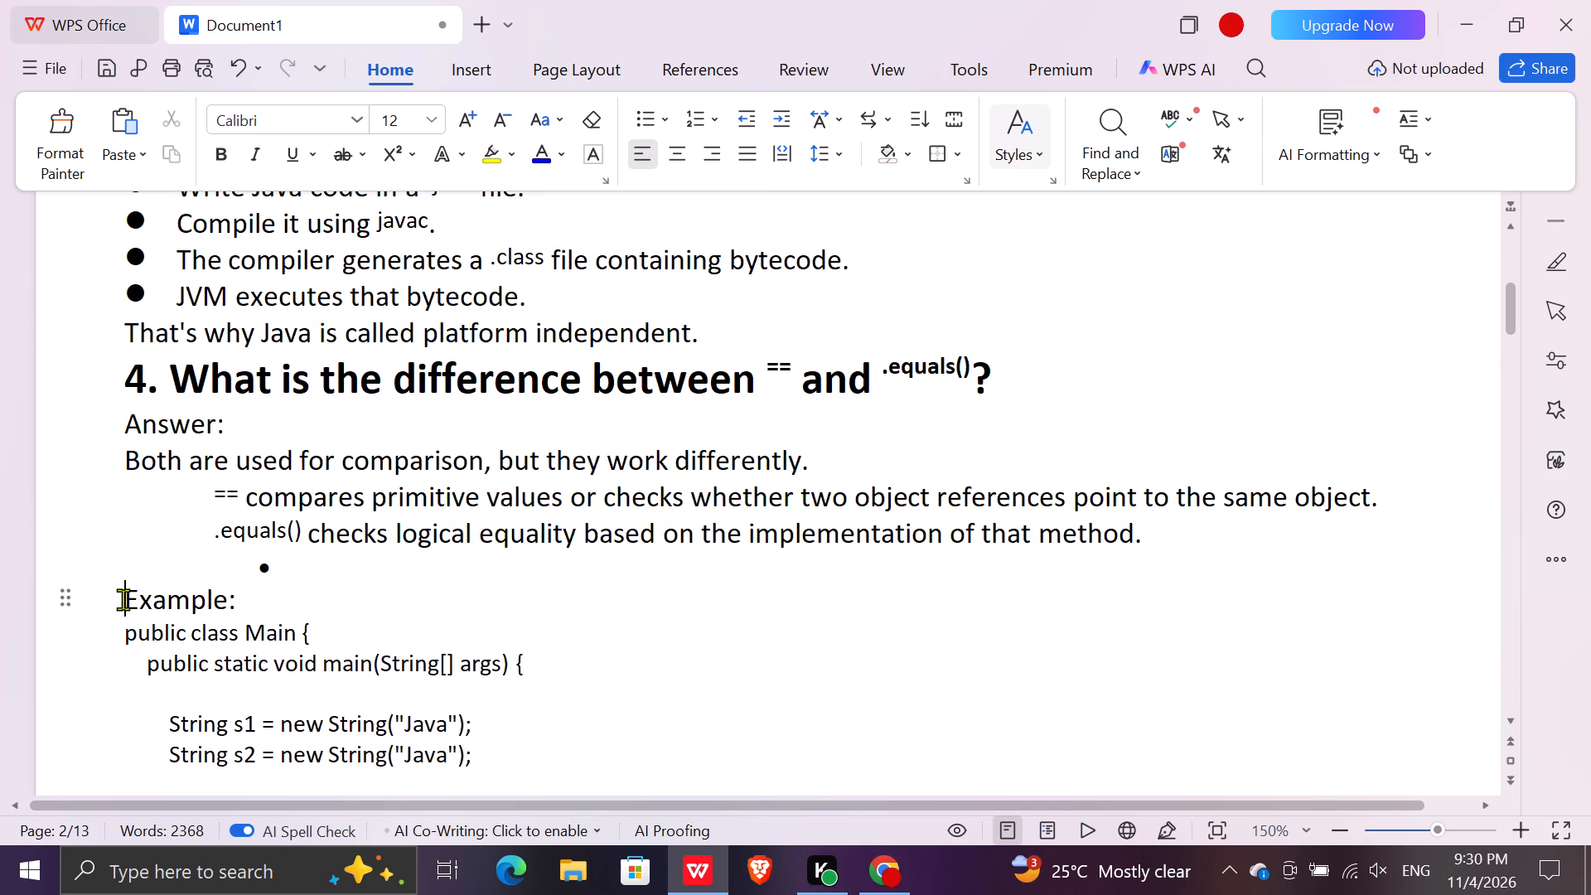
pyautogui.press('BackSpace')
pyautogui.press('BackSpace')
pyautogui.press('Return')
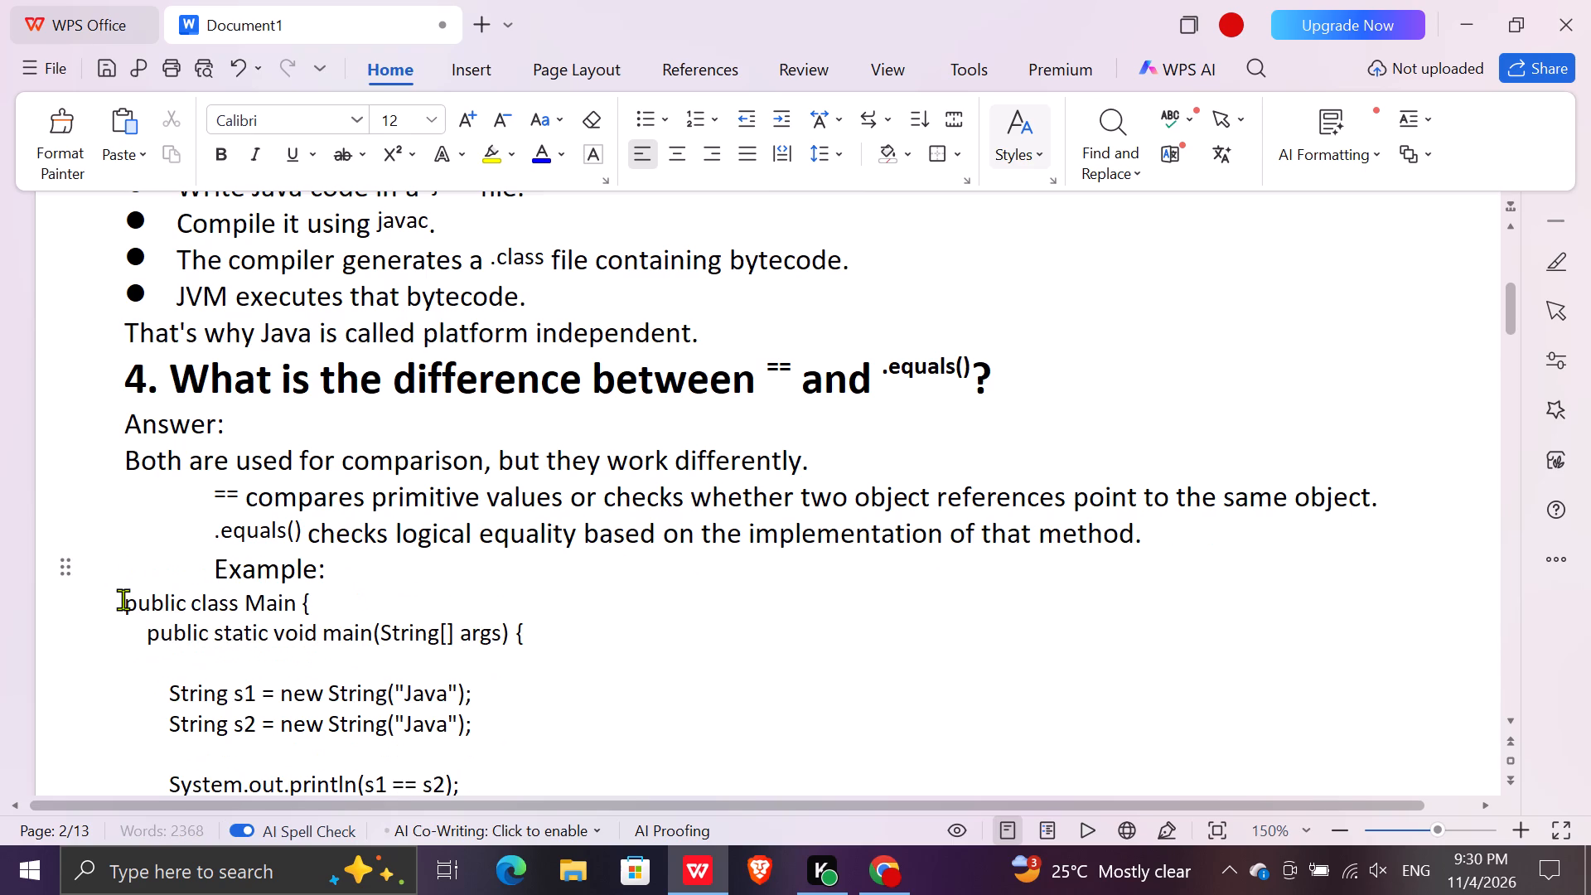
pyautogui.hotkey('ctrl', 'z')
pyautogui.hotkey('ctrl', 'z')
pyautogui.press('BackSpace')
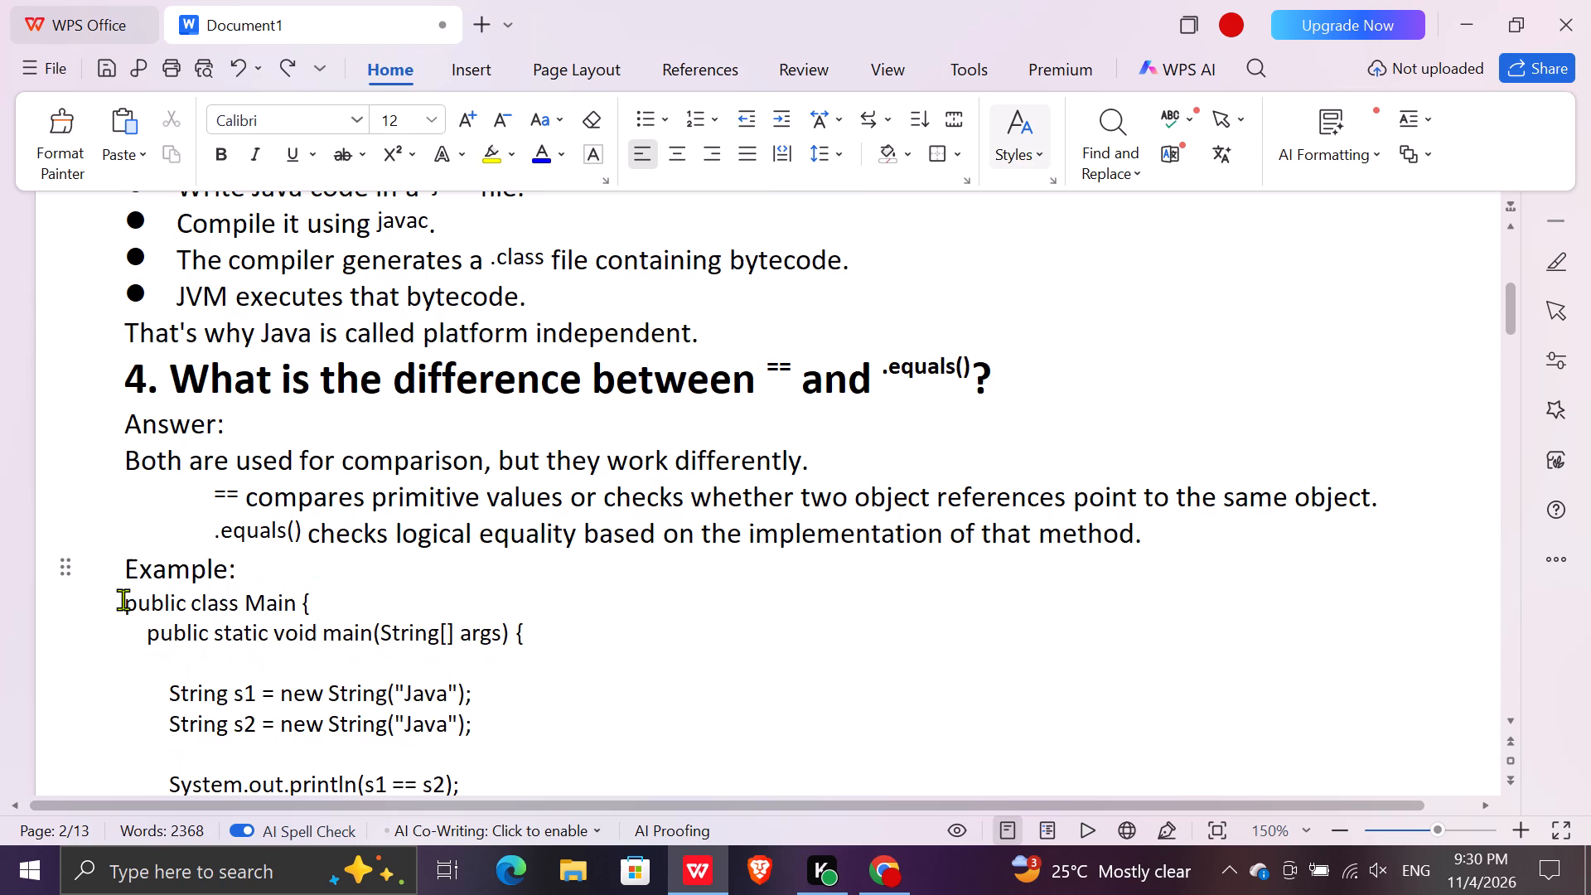
pyautogui.click(602, 635)
pyautogui.scroll(-2, 602, 635)
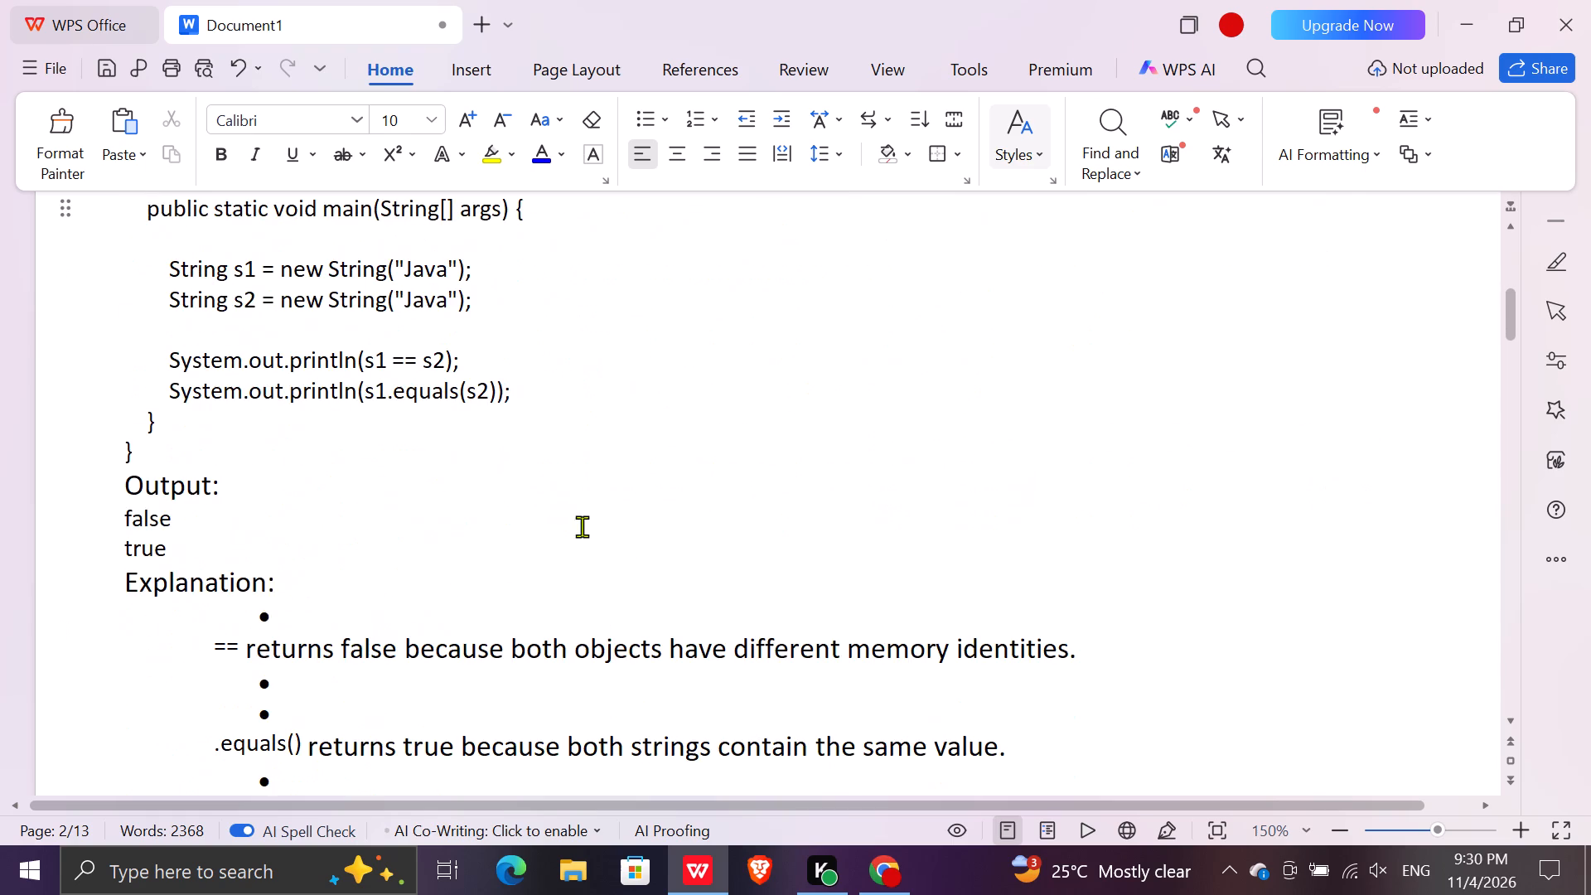
# Remove the empty bullets above the "==" and ".equals()" lines in question 4's Explanation, keeping both lines indented.
pyautogui.scroll(4, 544, 535)
pyautogui.scroll(-1, 353, 469)
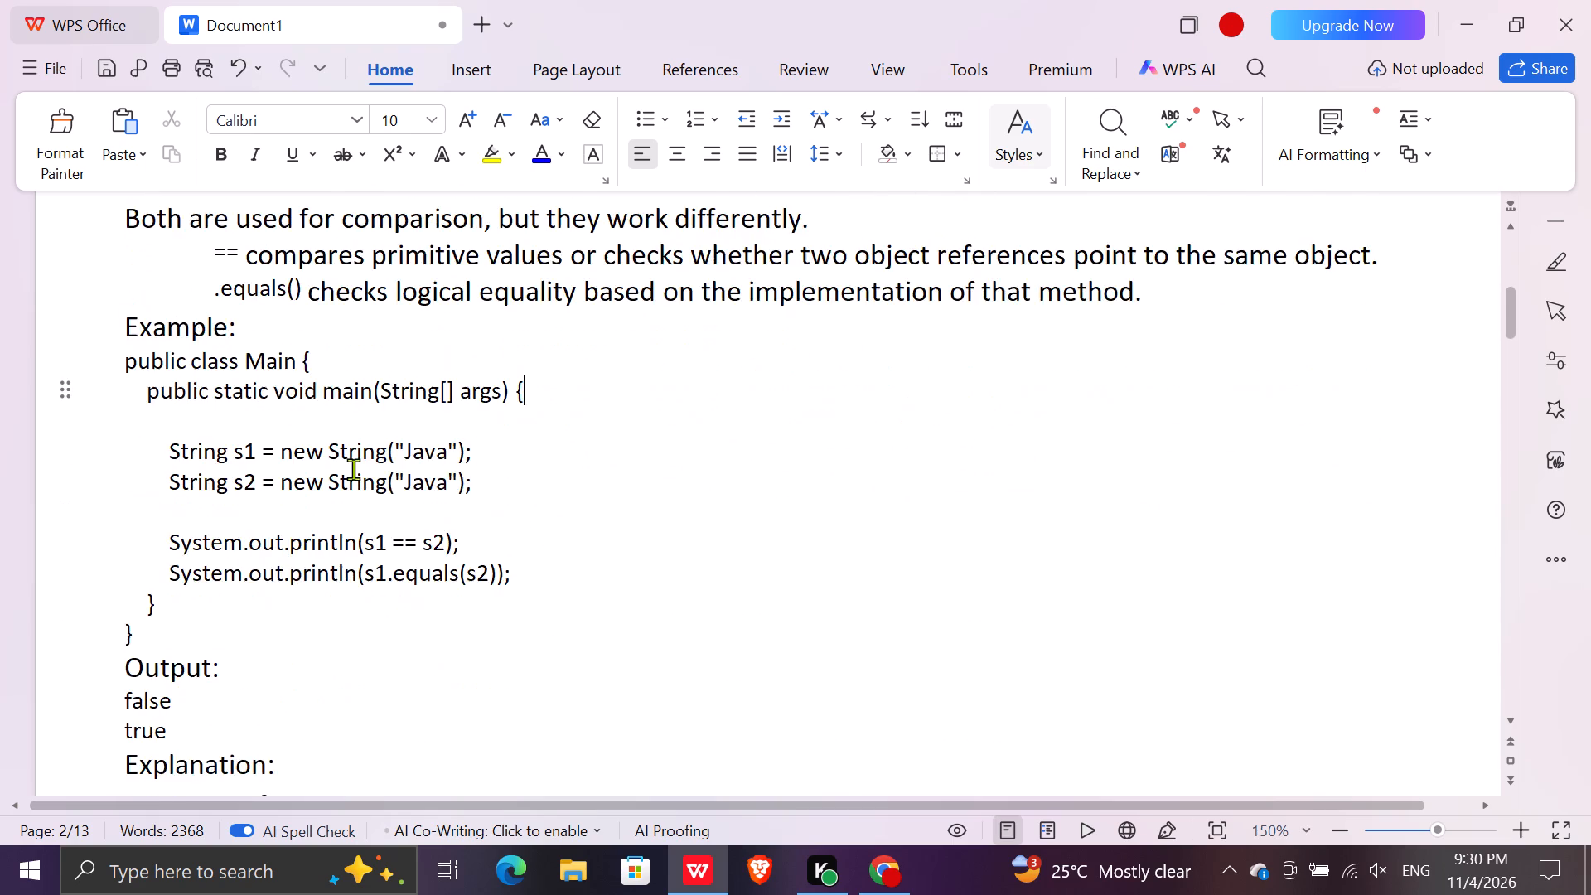
pyautogui.scroll(-4, 353, 469)
pyautogui.scroll(1, 321, 447)
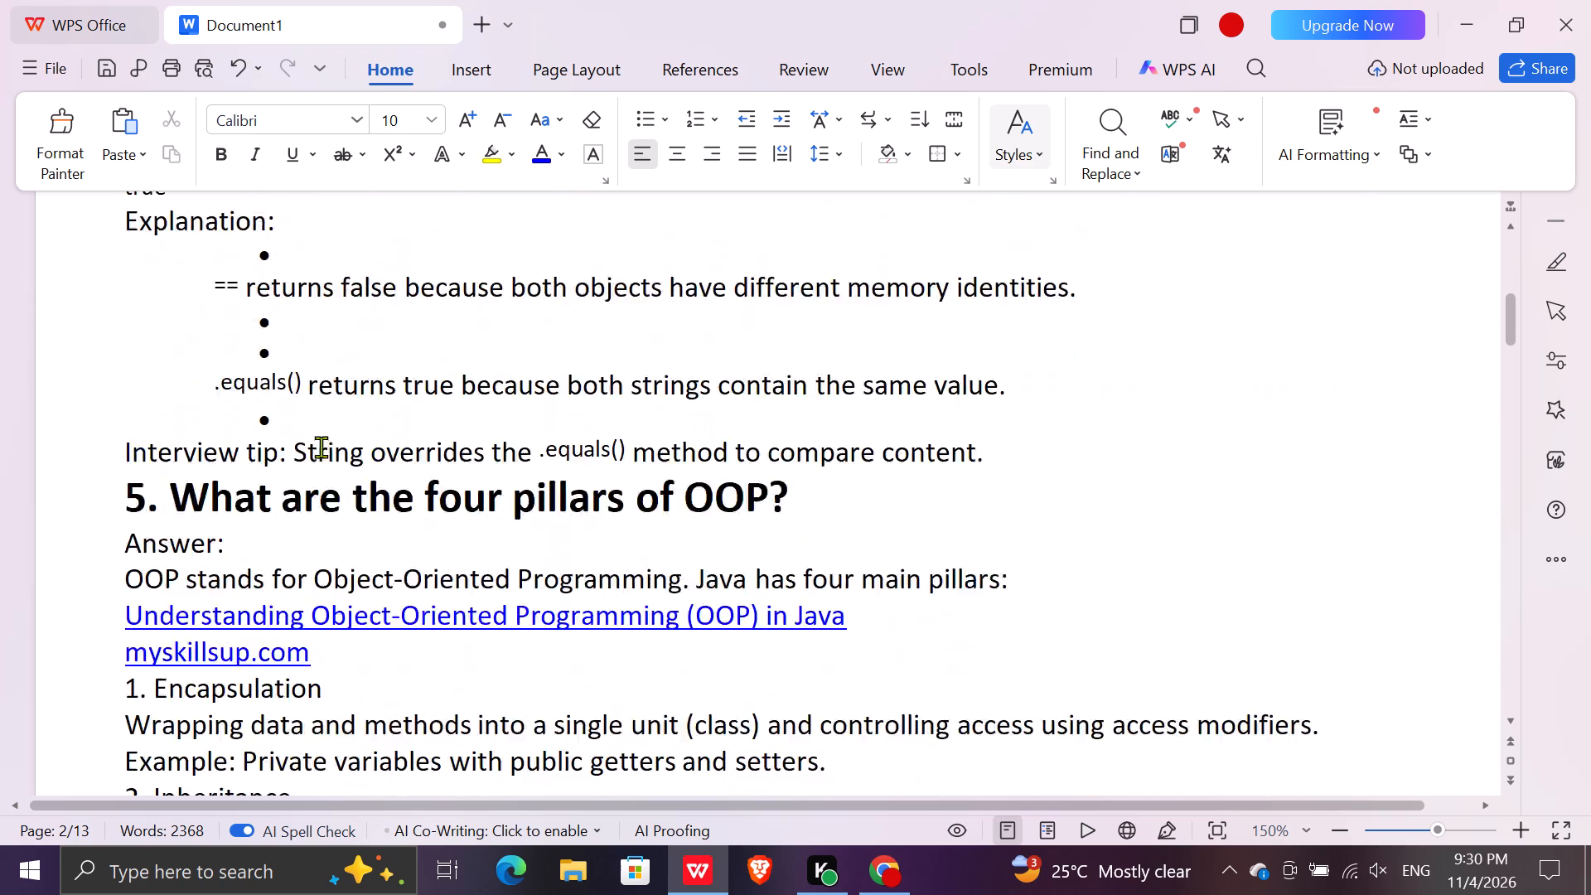
pyautogui.scroll(1, 321, 447)
pyautogui.click(215, 470)
pyautogui.press('BackSpace')
pyautogui.press('BackSpace')
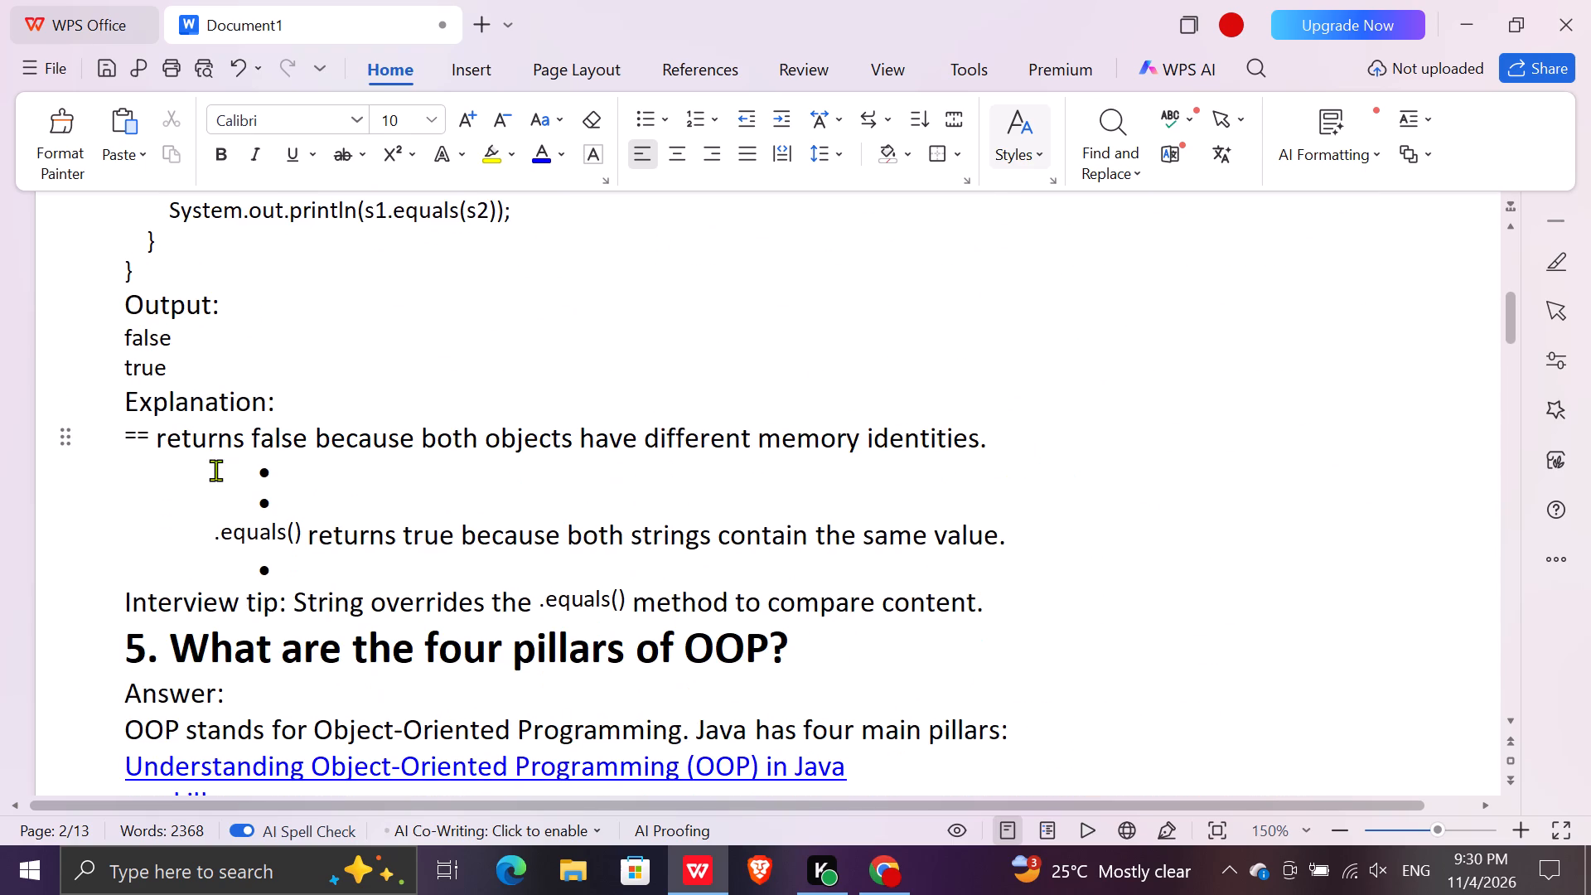
pyautogui.press('Tab')
pyautogui.click(218, 544)
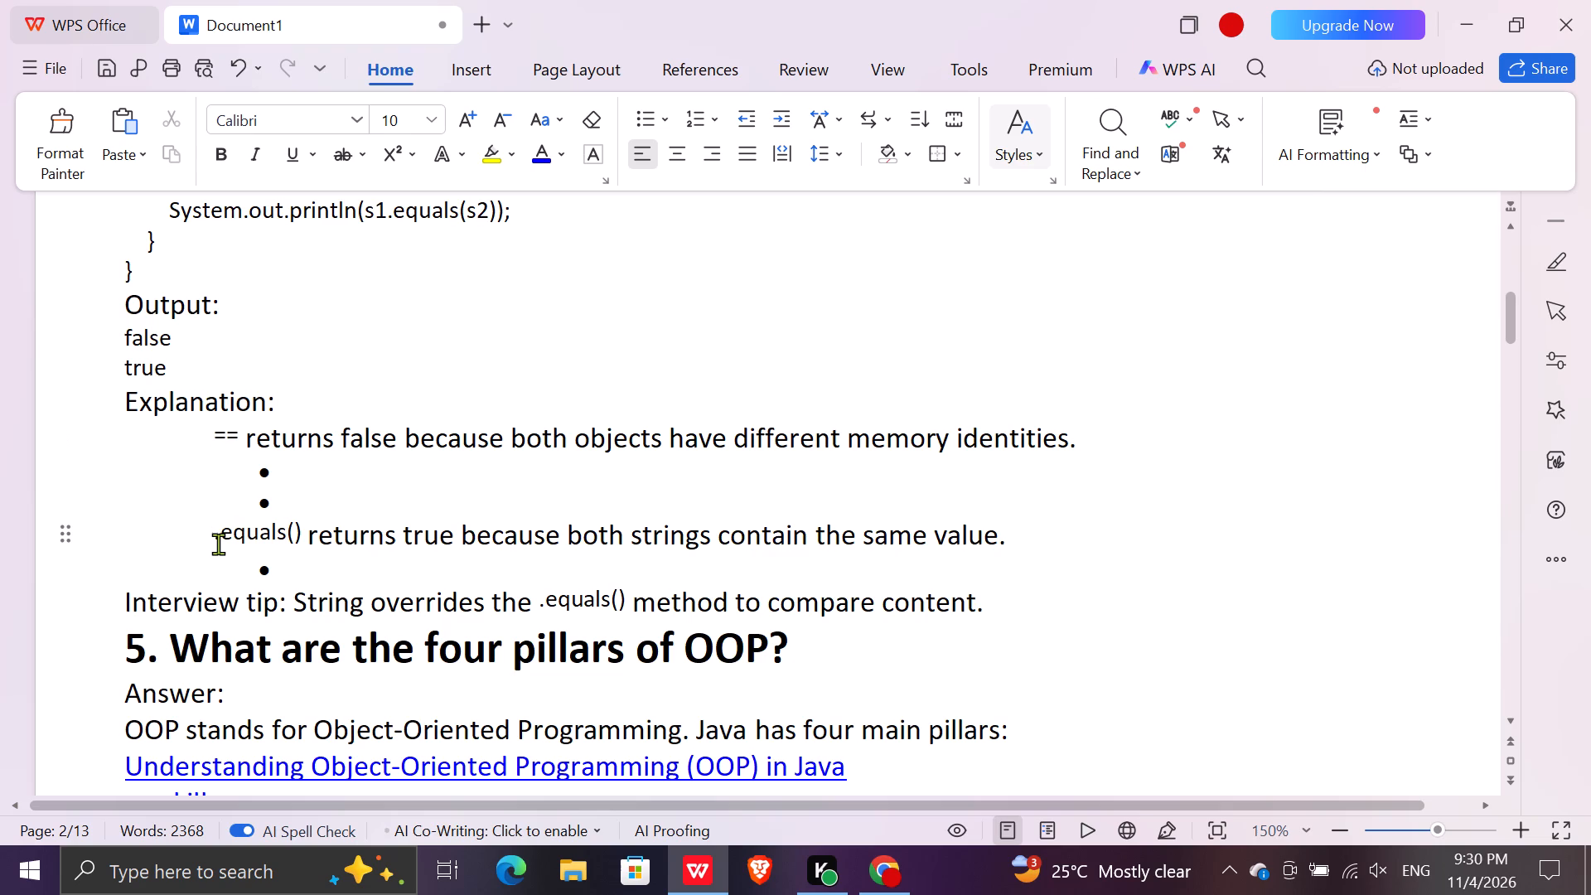
pyautogui.press('Left')
pyautogui.press('BackSpace')
pyautogui.press('BackSpace')
pyautogui.press('BackSpace')
pyautogui.press('Tab')
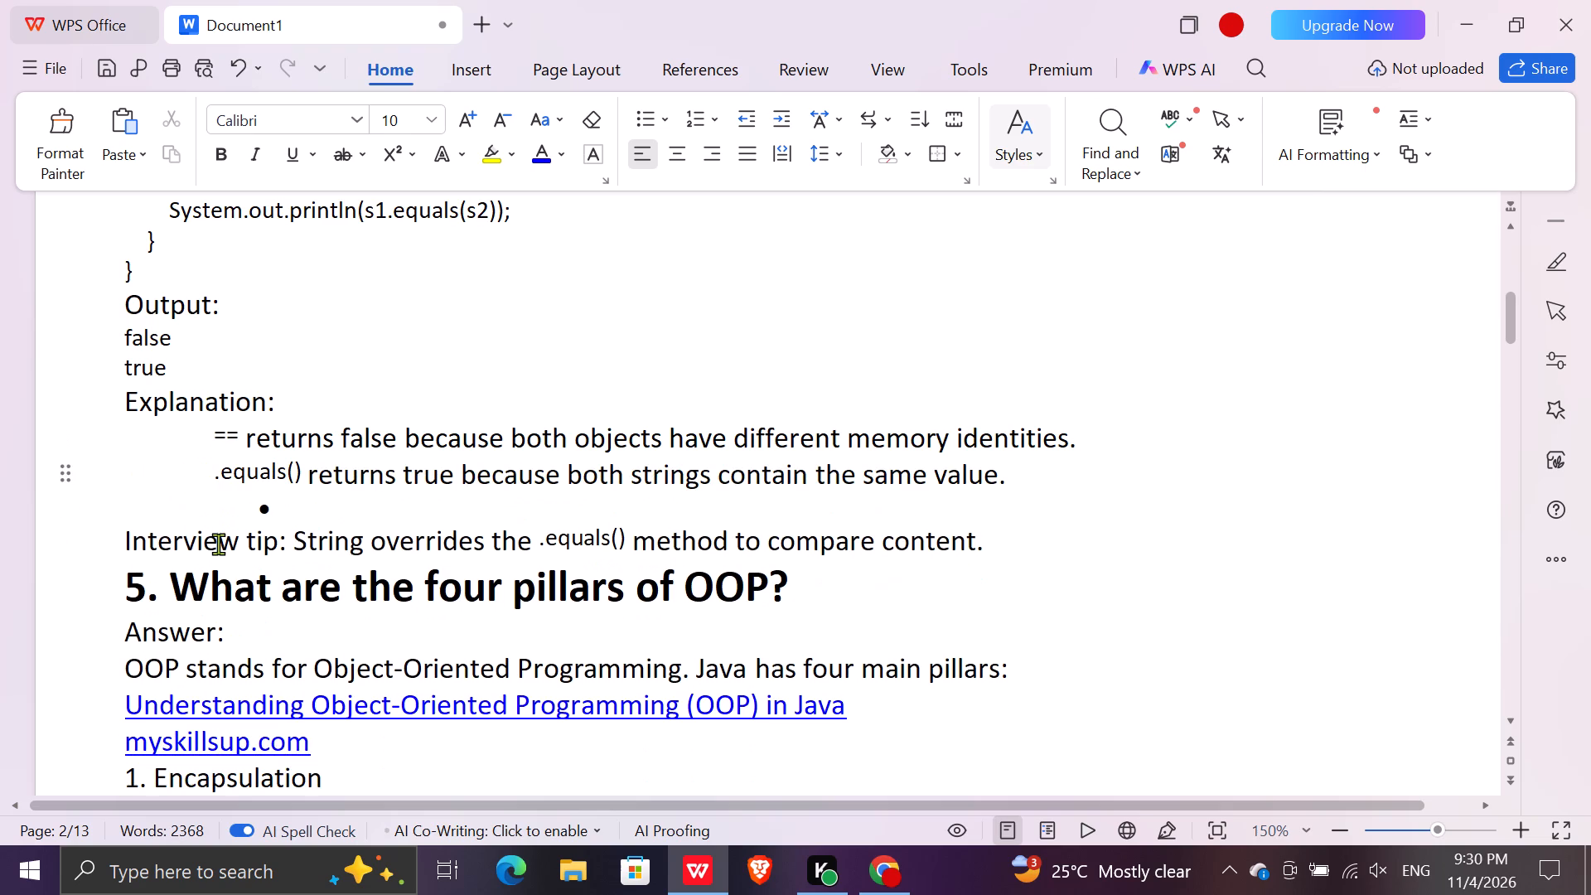
# Remove the empty bullet above question 4's "Interview tip" line and indent that line one level.
pyautogui.click(123, 544)
pyautogui.press('BackSpace')
pyautogui.press('Tab')
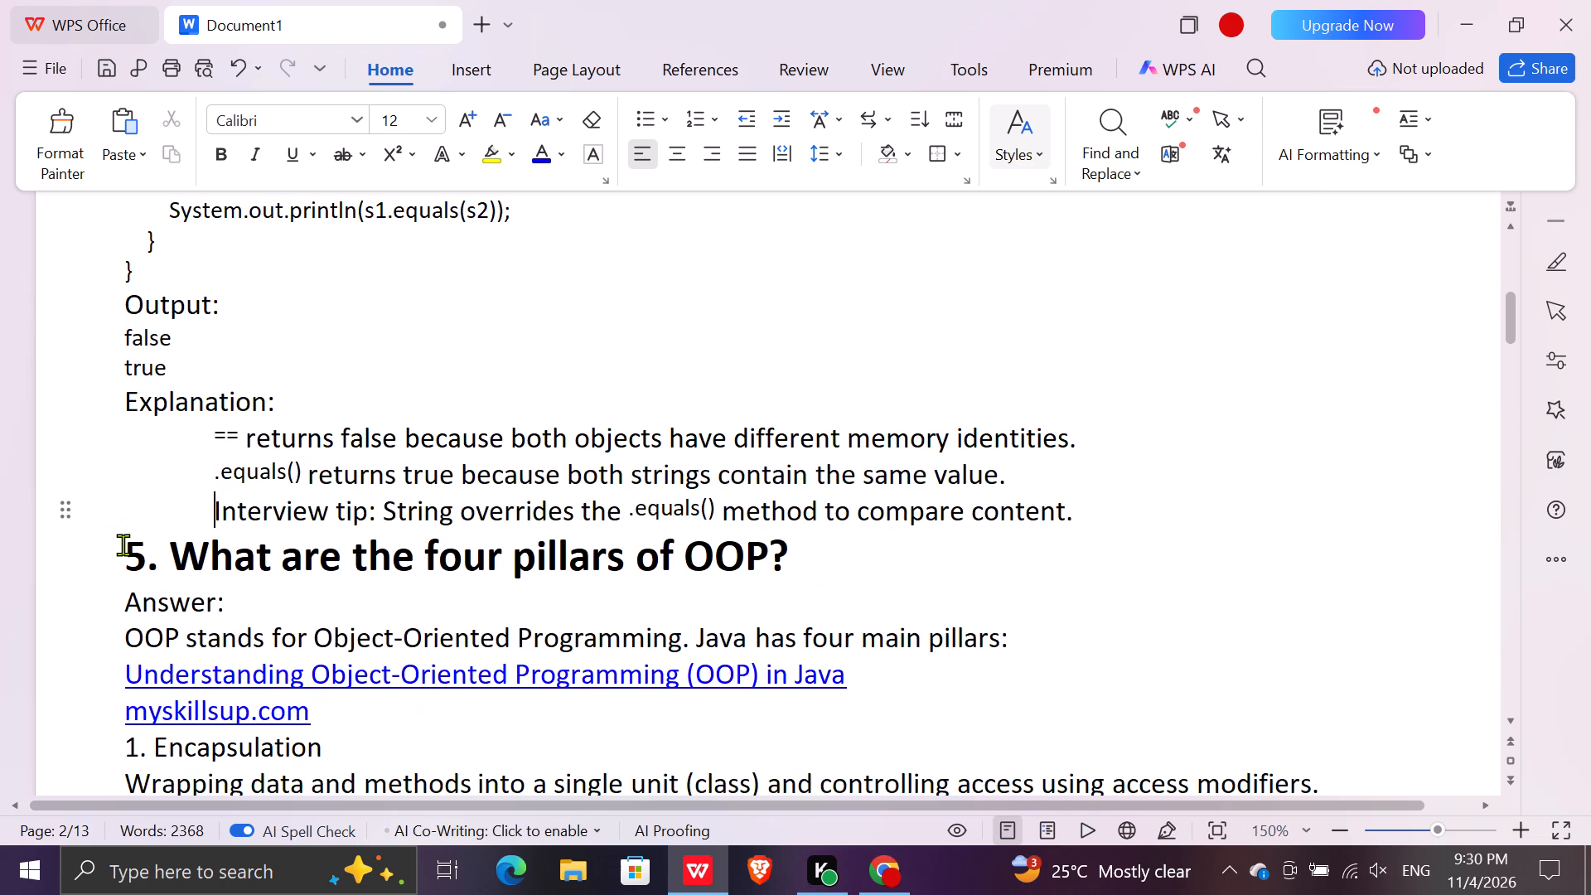
# Delete the two-line myskillsup.com article link under question 5's introductory sentence.
pyautogui.scroll(-2, 380, 590)
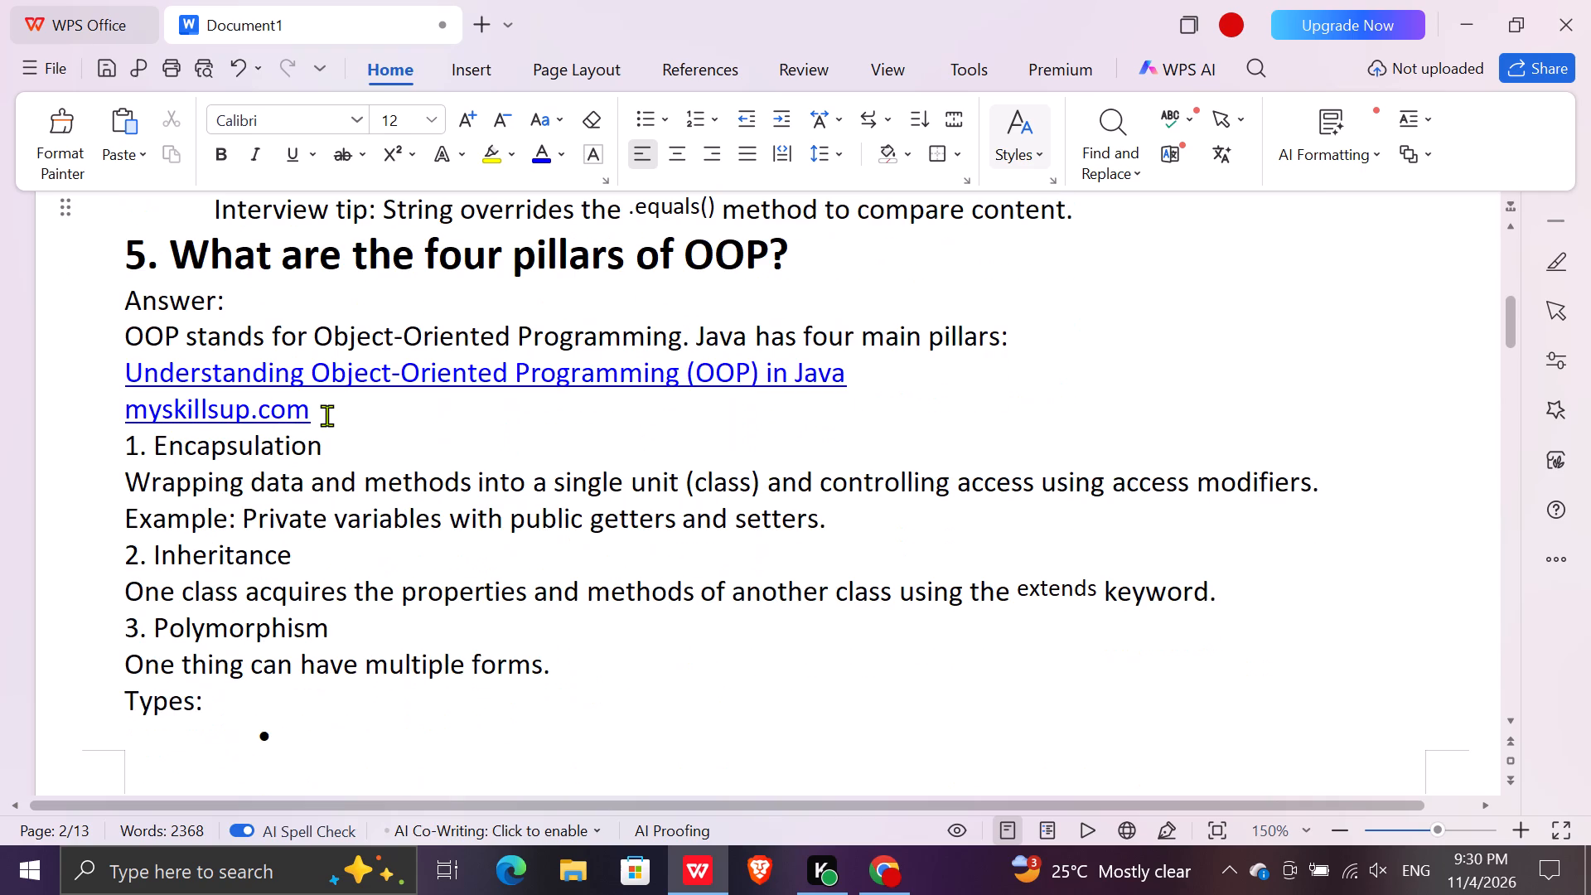
pyautogui.moveTo(326, 415); pyautogui.dragTo(94, 375)
pyautogui.press('BackSpace')
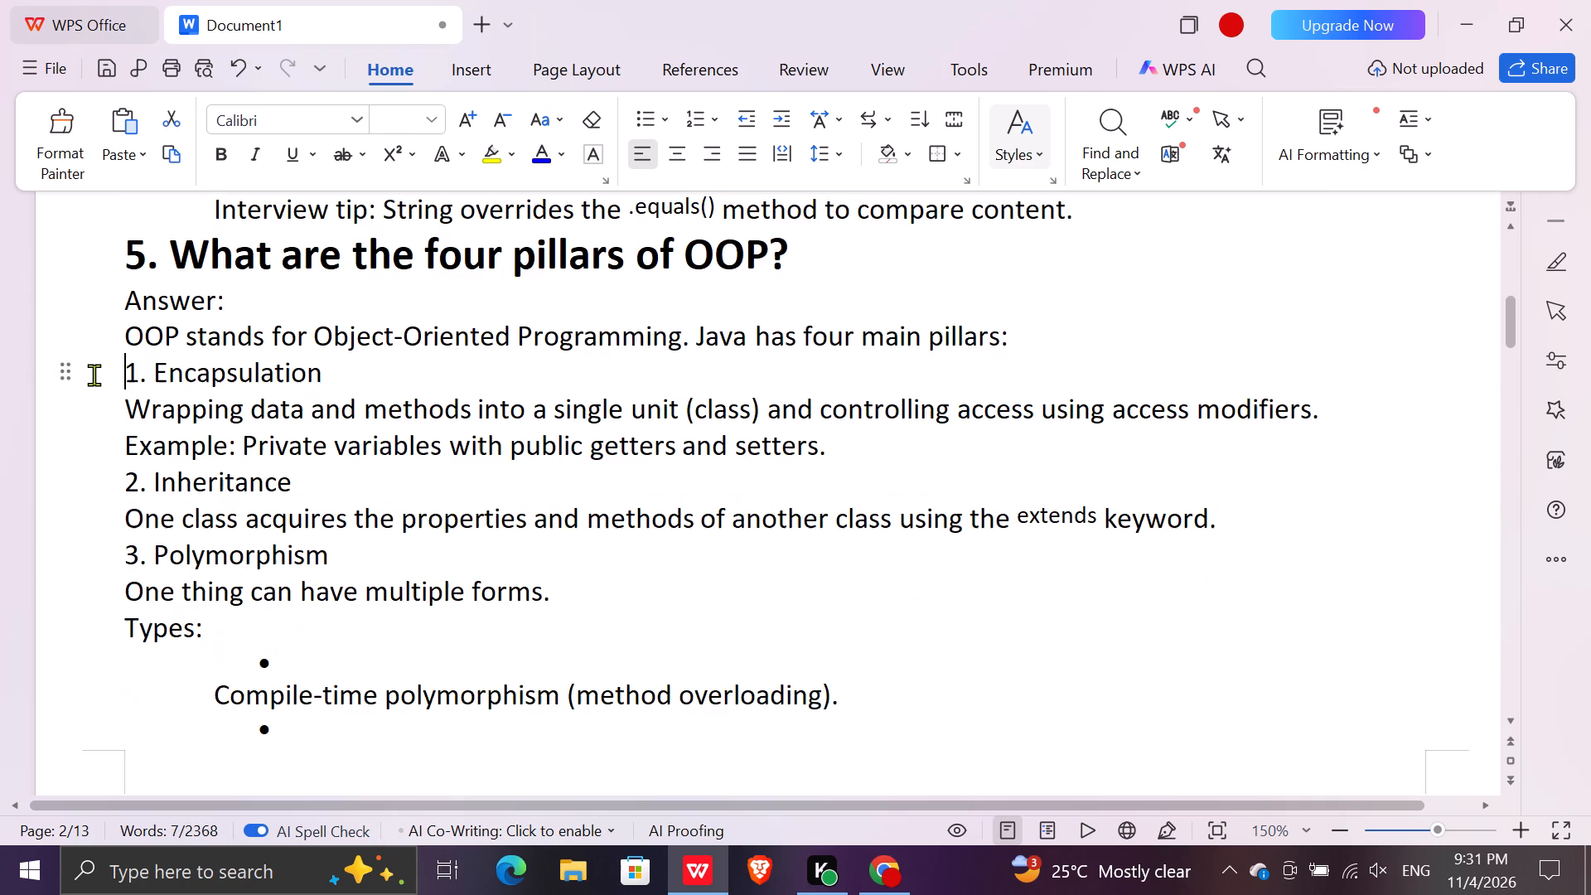
# Indent the description lines under Encapsulation and Inheritance, plus Polymorphism's "One thing can have multiple forms." line, by one level.
pyautogui.click(123, 411)
pyautogui.press('Tab')
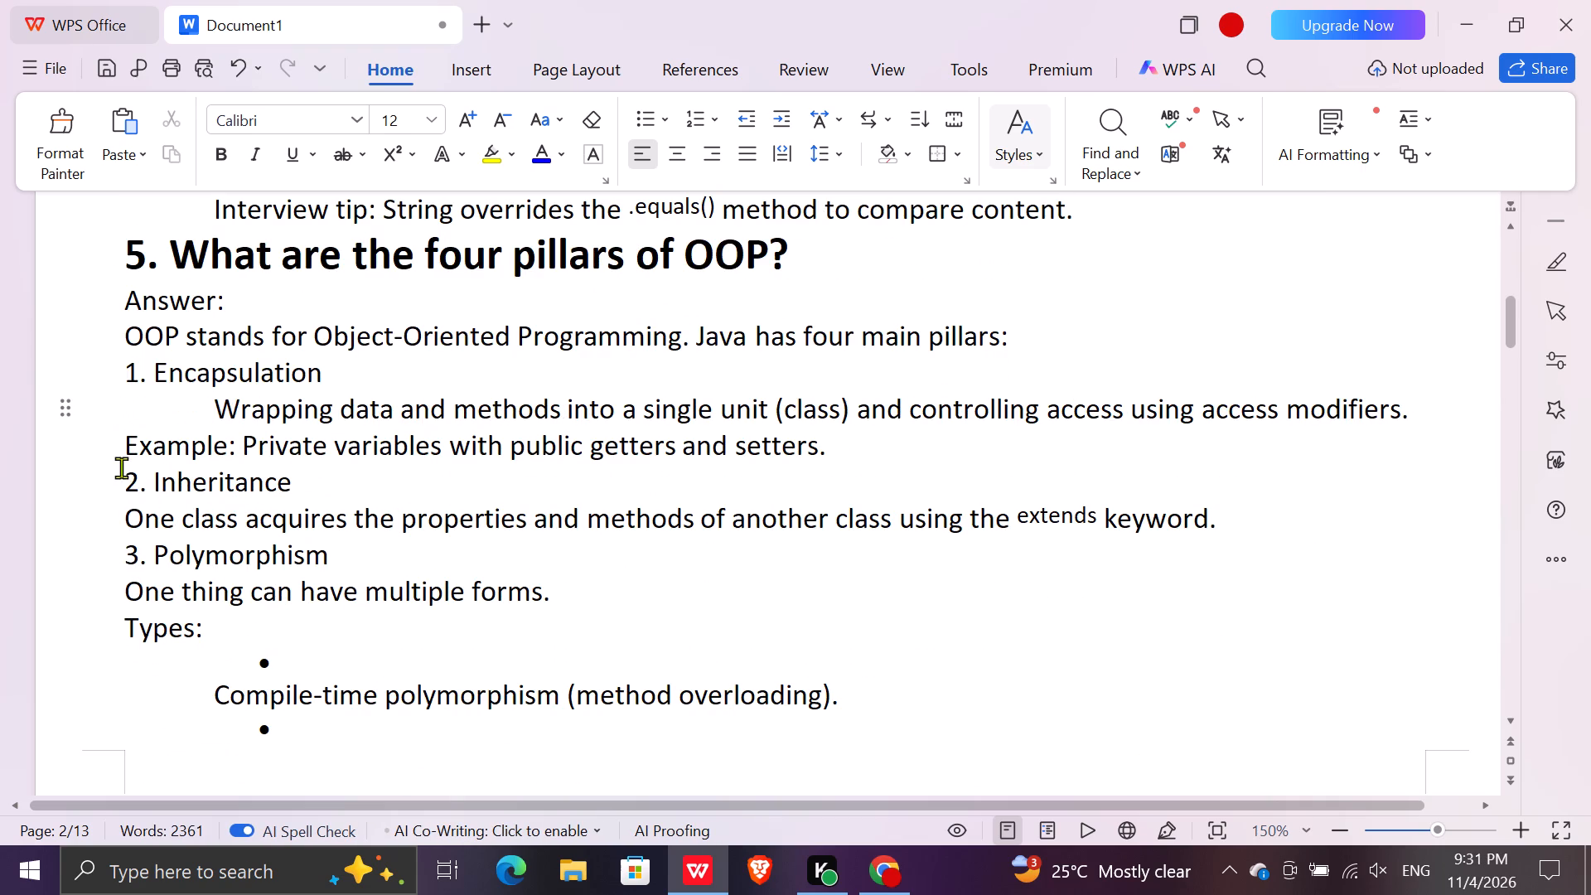
pyautogui.click(123, 453)
pyautogui.press('Tab')
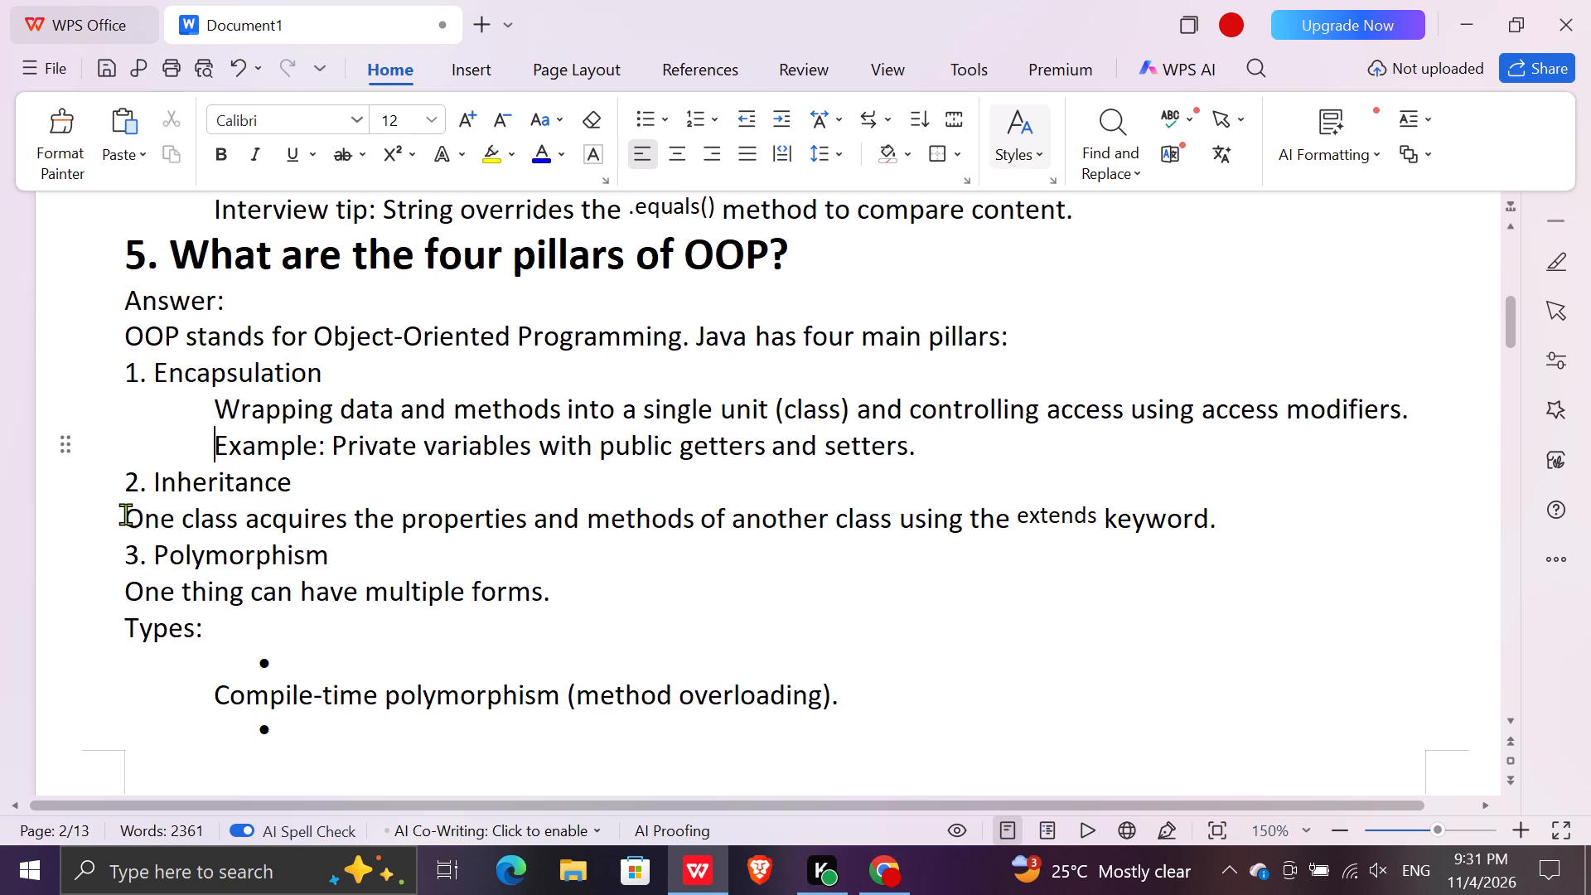
pyautogui.click(125, 514)
pyautogui.press('Tab')
pyautogui.click(126, 608)
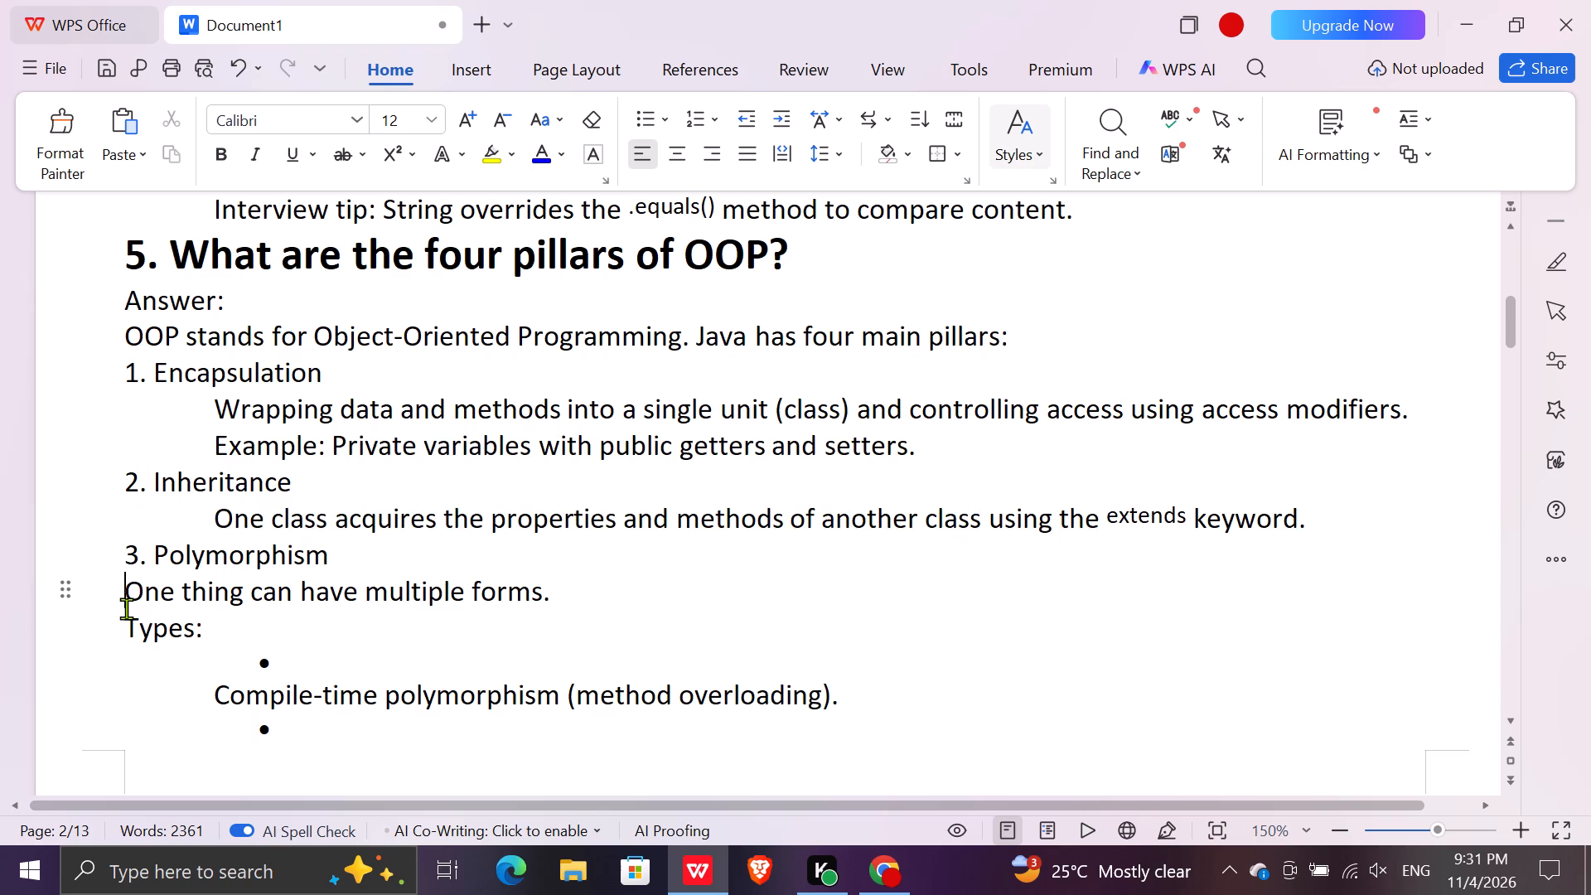
pyautogui.press('Tab')
# Join the "Compile-time polymorphism" line onto "Types:", removing the empty bullet between them, and indent the combined line one level.
pyautogui.scroll(-1, 295, 607)
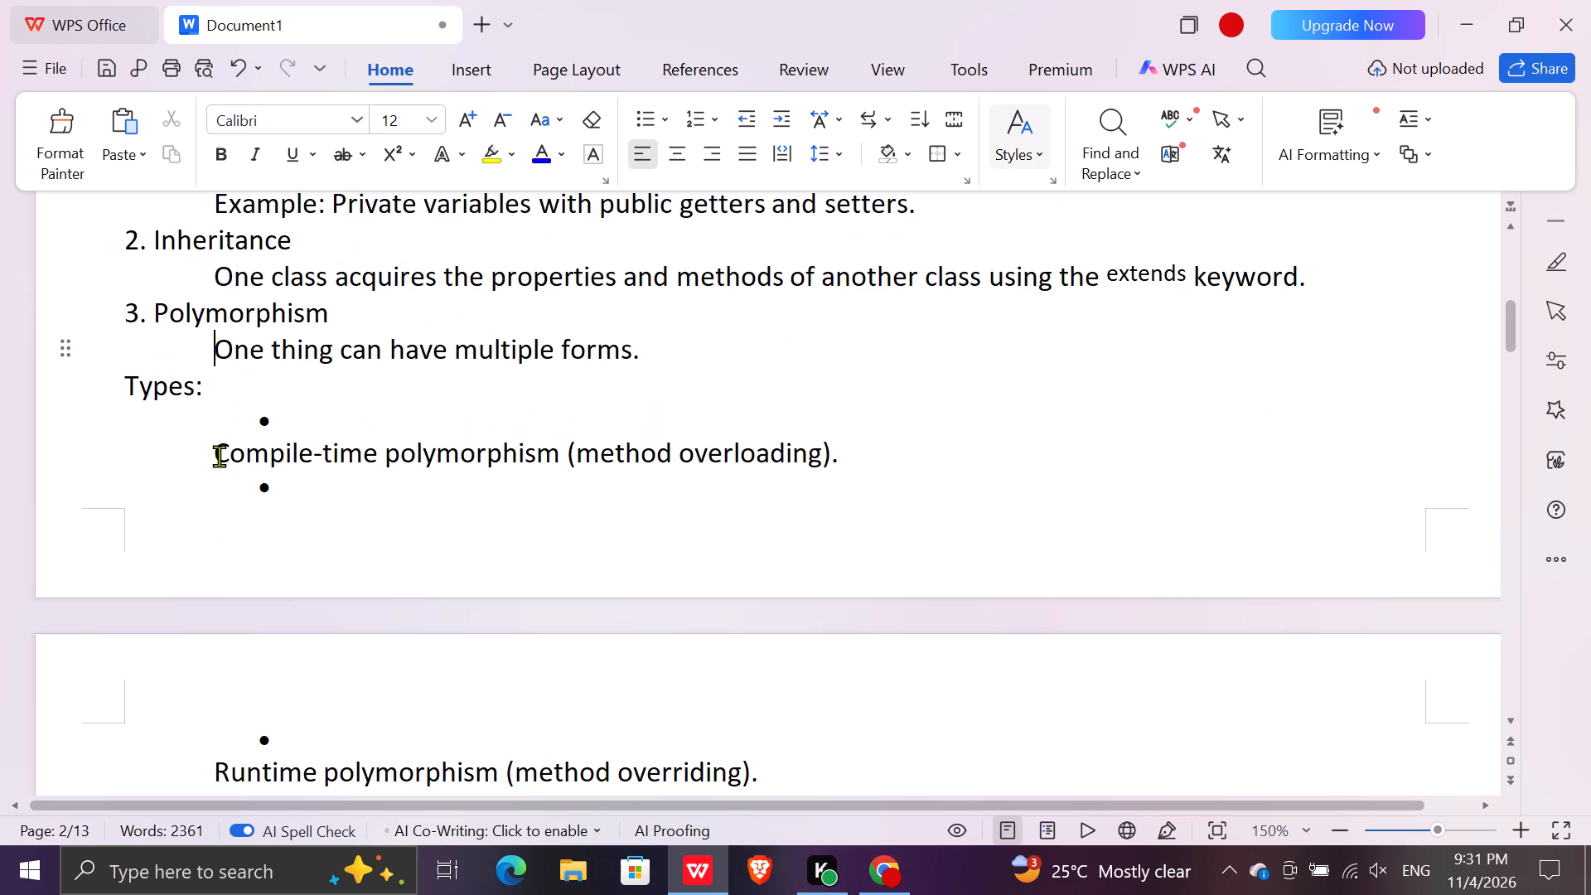
pyautogui.click(219, 456)
pyautogui.press('BackSpace')
pyautogui.press('BackSpace')
pyautogui.press('BackSpace')
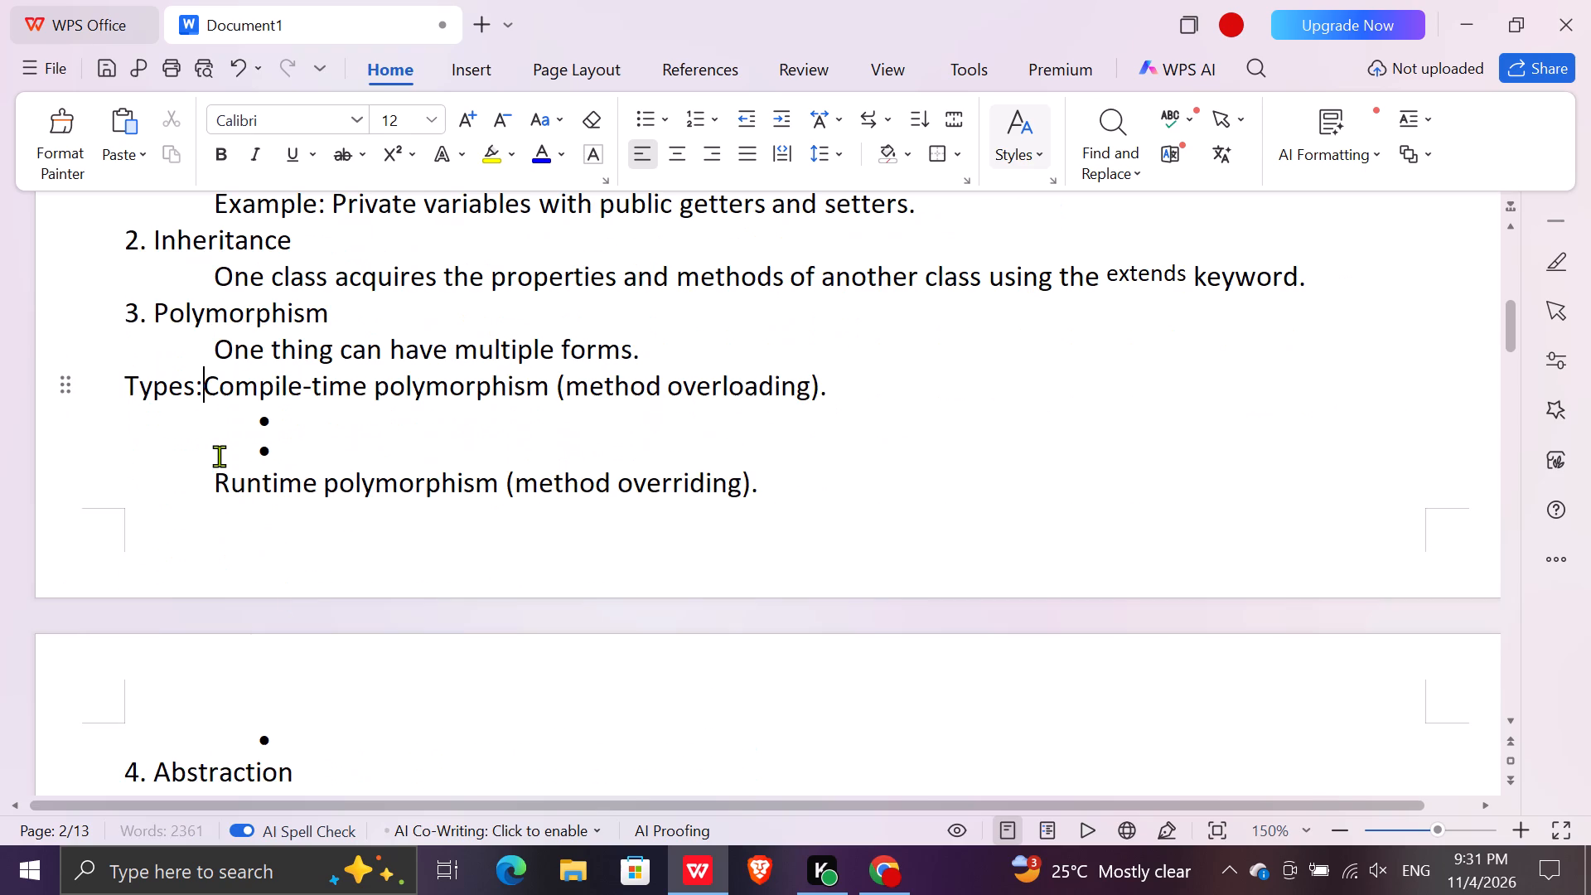
pyautogui.click(124, 386)
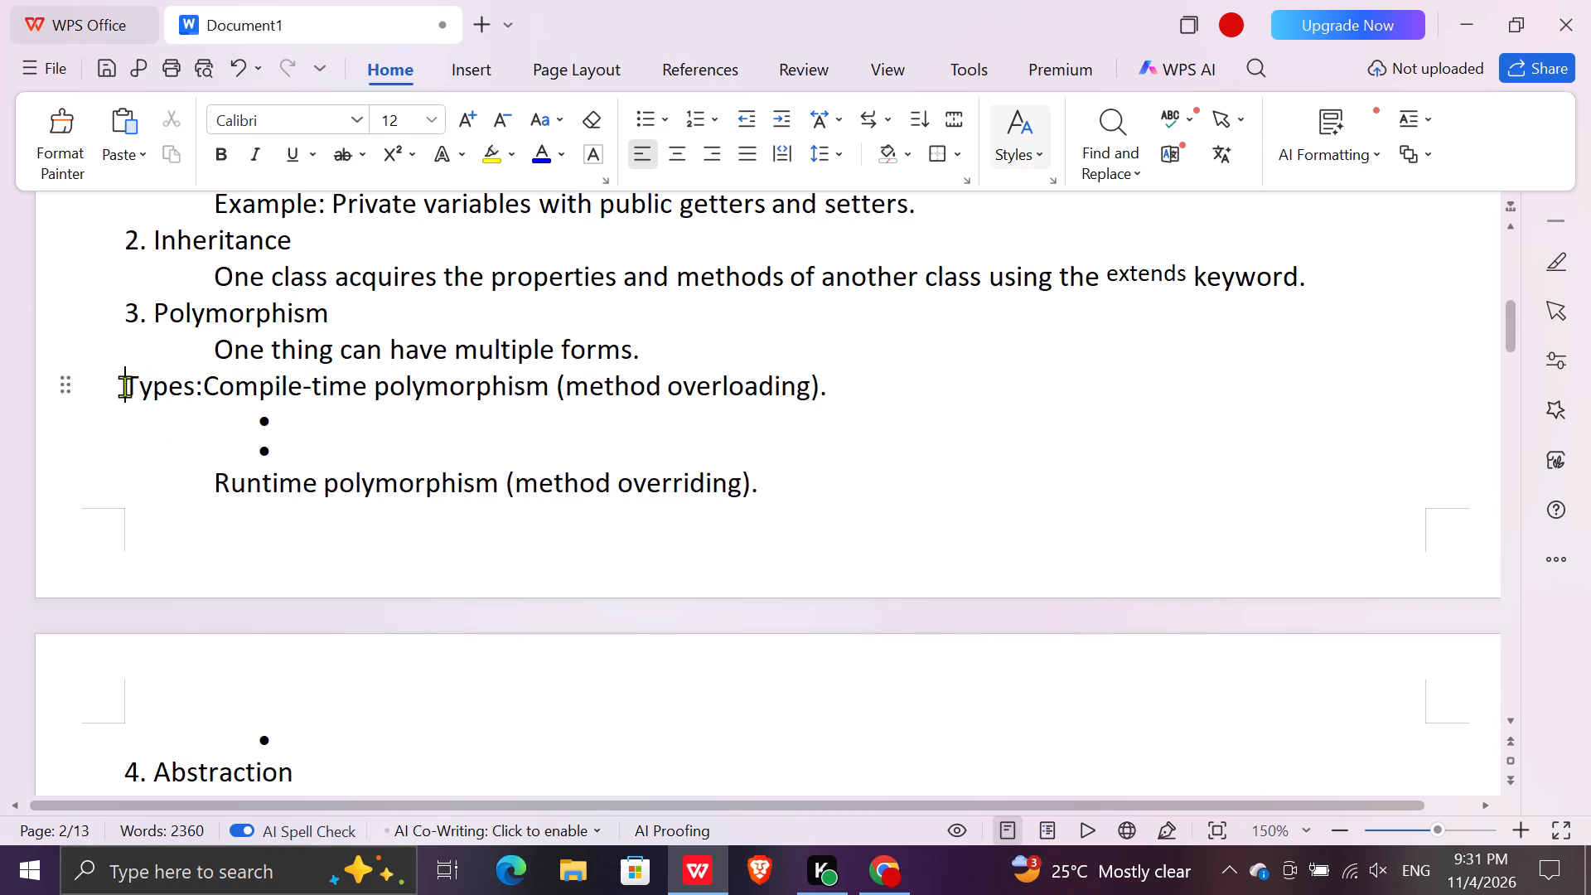
pyautogui.press('Tab')
# Remove the empty bullets above the "Runtime polymorphism" line and indent that line two levels.
pyautogui.click(206, 490)
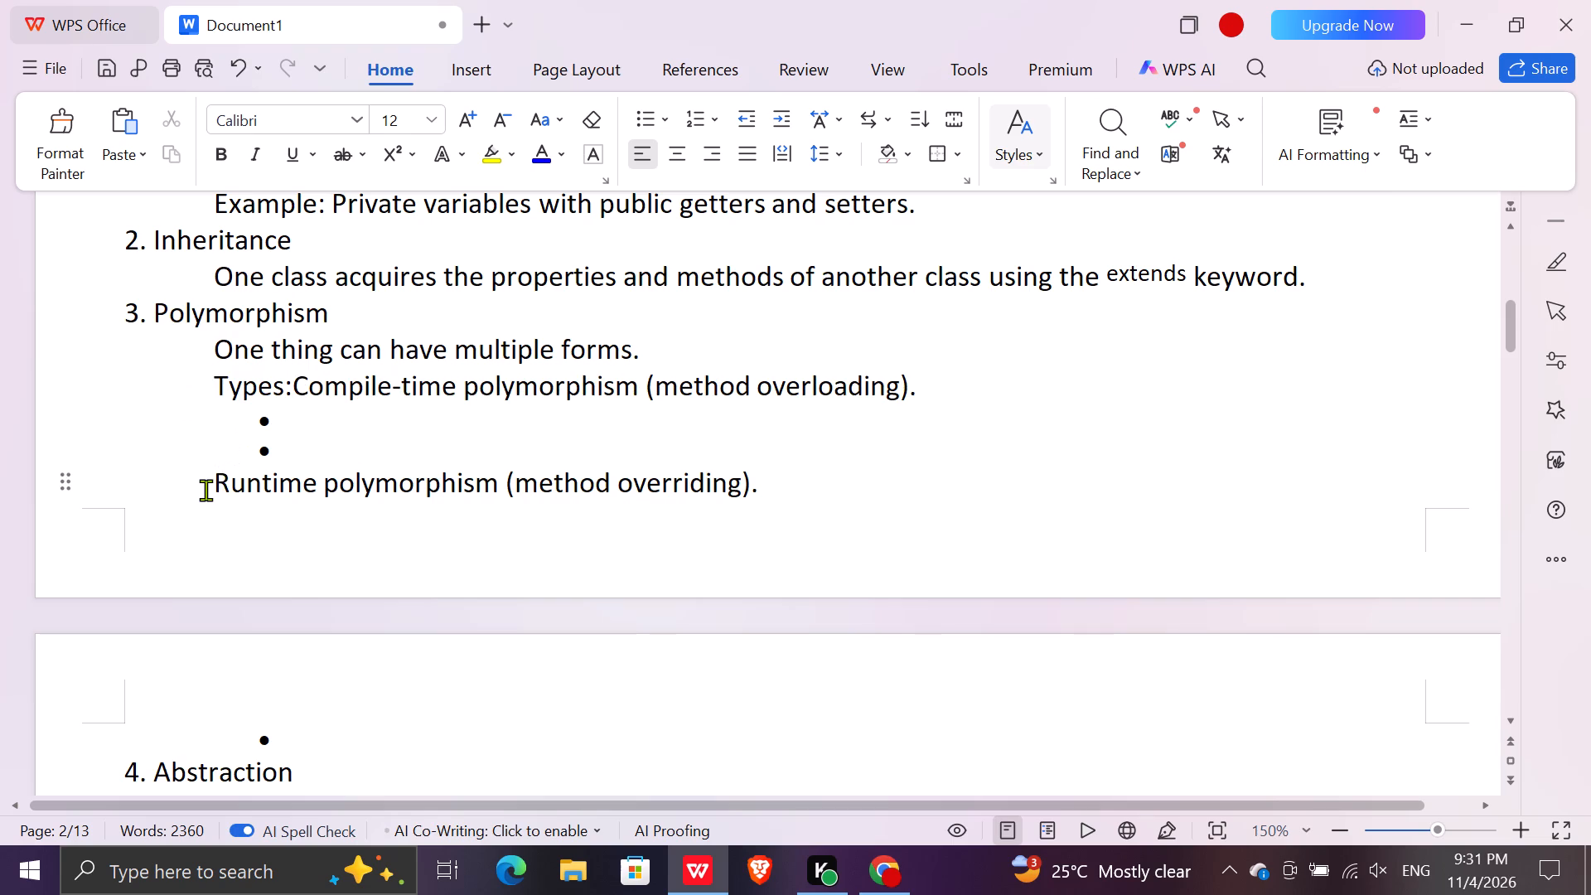
pyautogui.press('BackSpace')
pyautogui.press('BackSpace')
pyautogui.press('BackSpace')
pyautogui.press('Tab')
pyautogui.press('Tab')
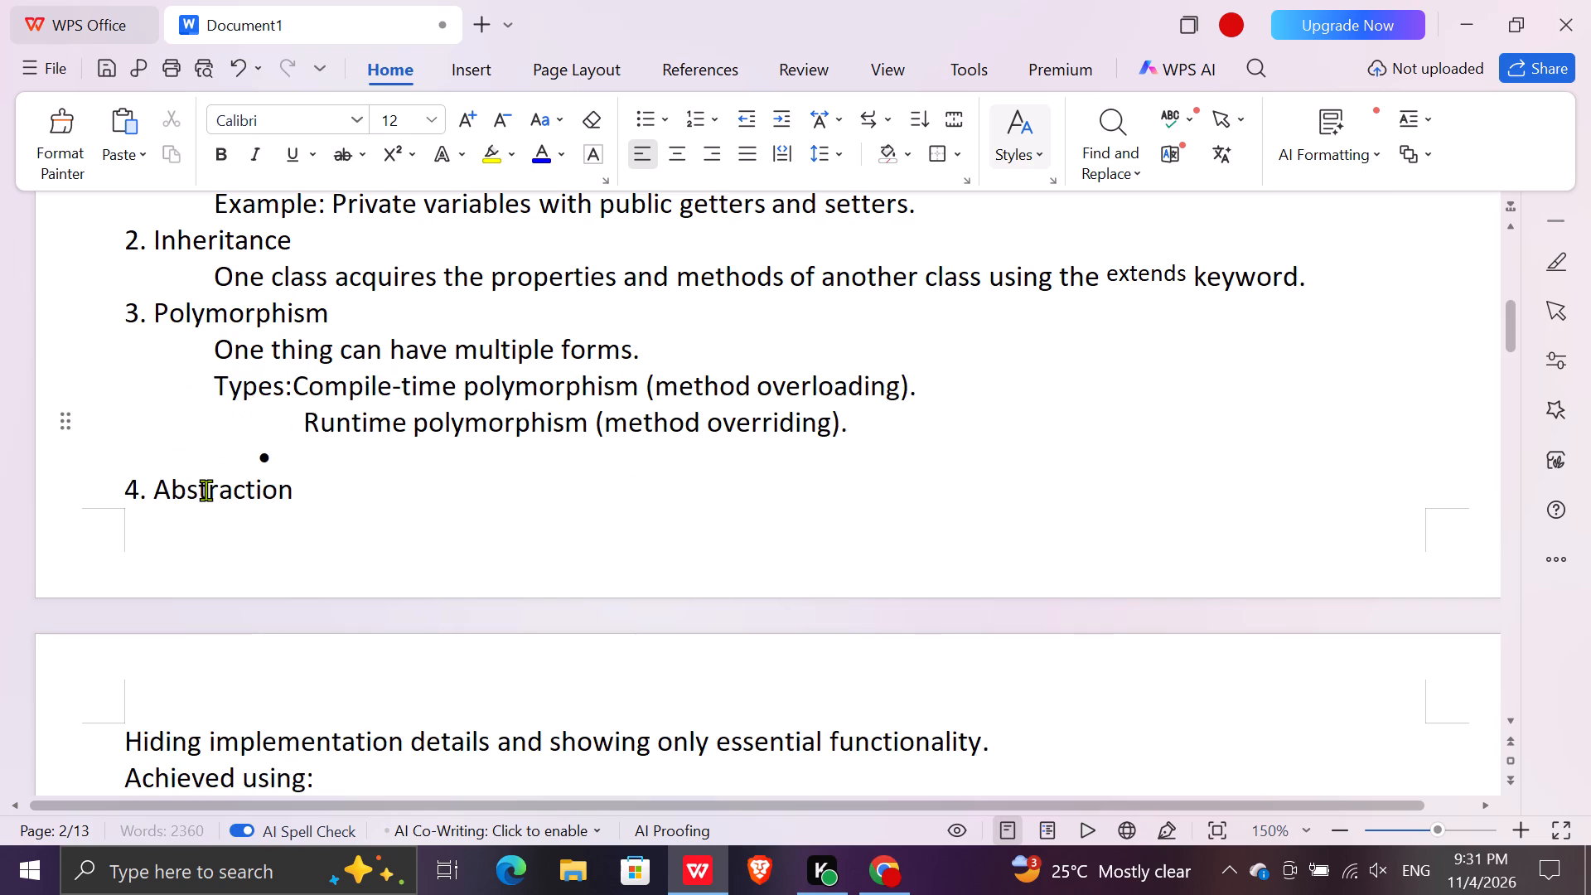
# Remove the empty bullet above the "4. Abstraction" line, keeping that line at the page margin.
pyautogui.click(133, 491)
pyautogui.press('Left')
pyautogui.press('BackSpace')
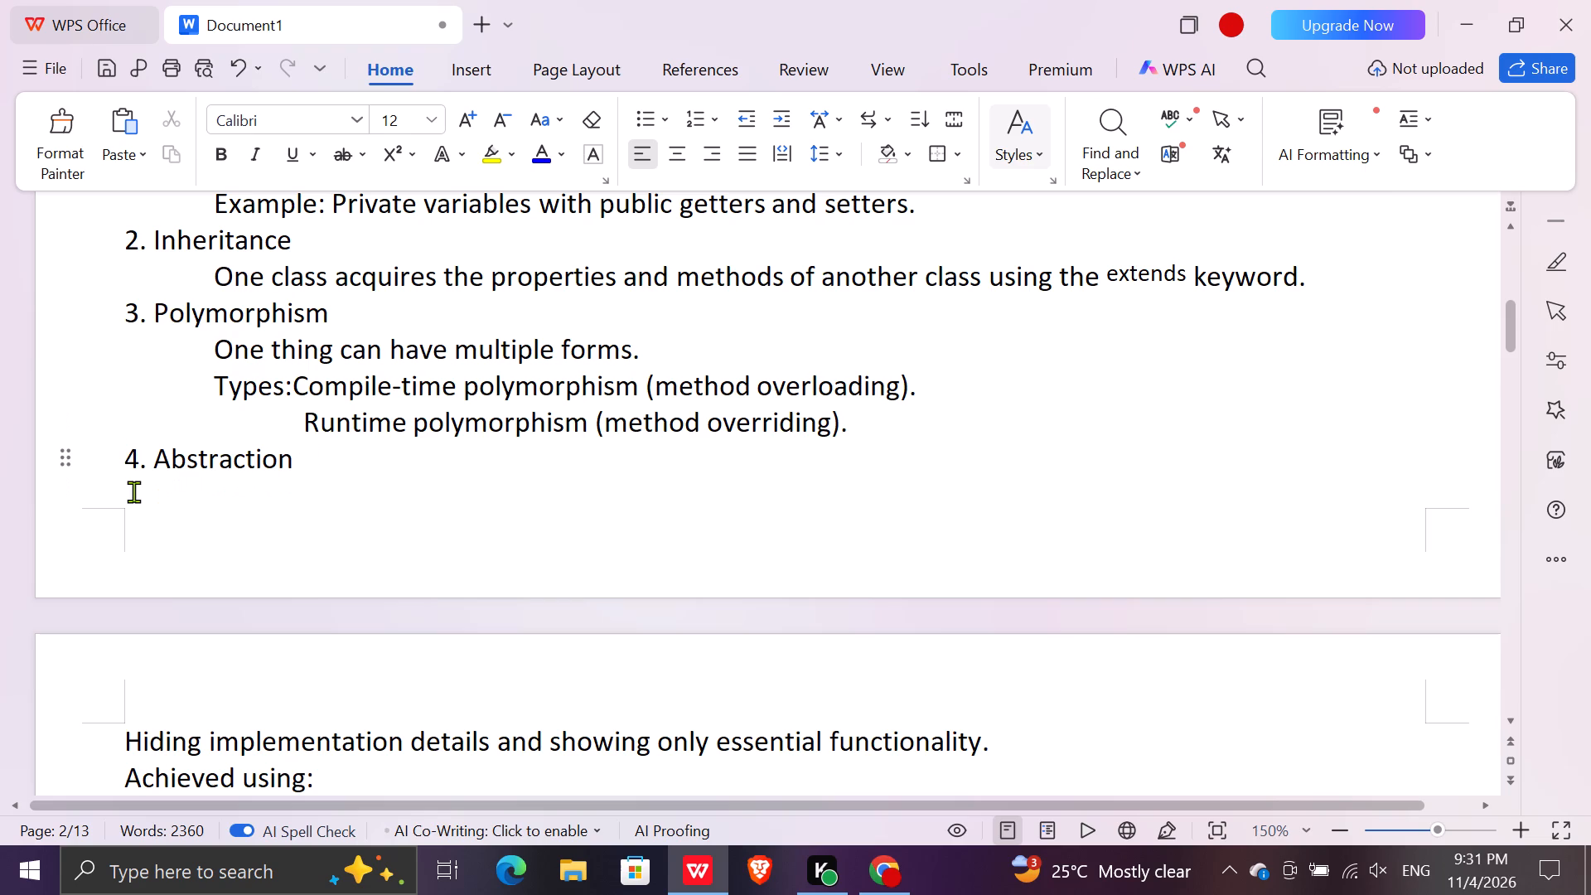
# Reduce the font size of the whole document's text by one increment.
pyautogui.scroll(-1, 166, 678)
pyautogui.scroll(6, 249, 554)
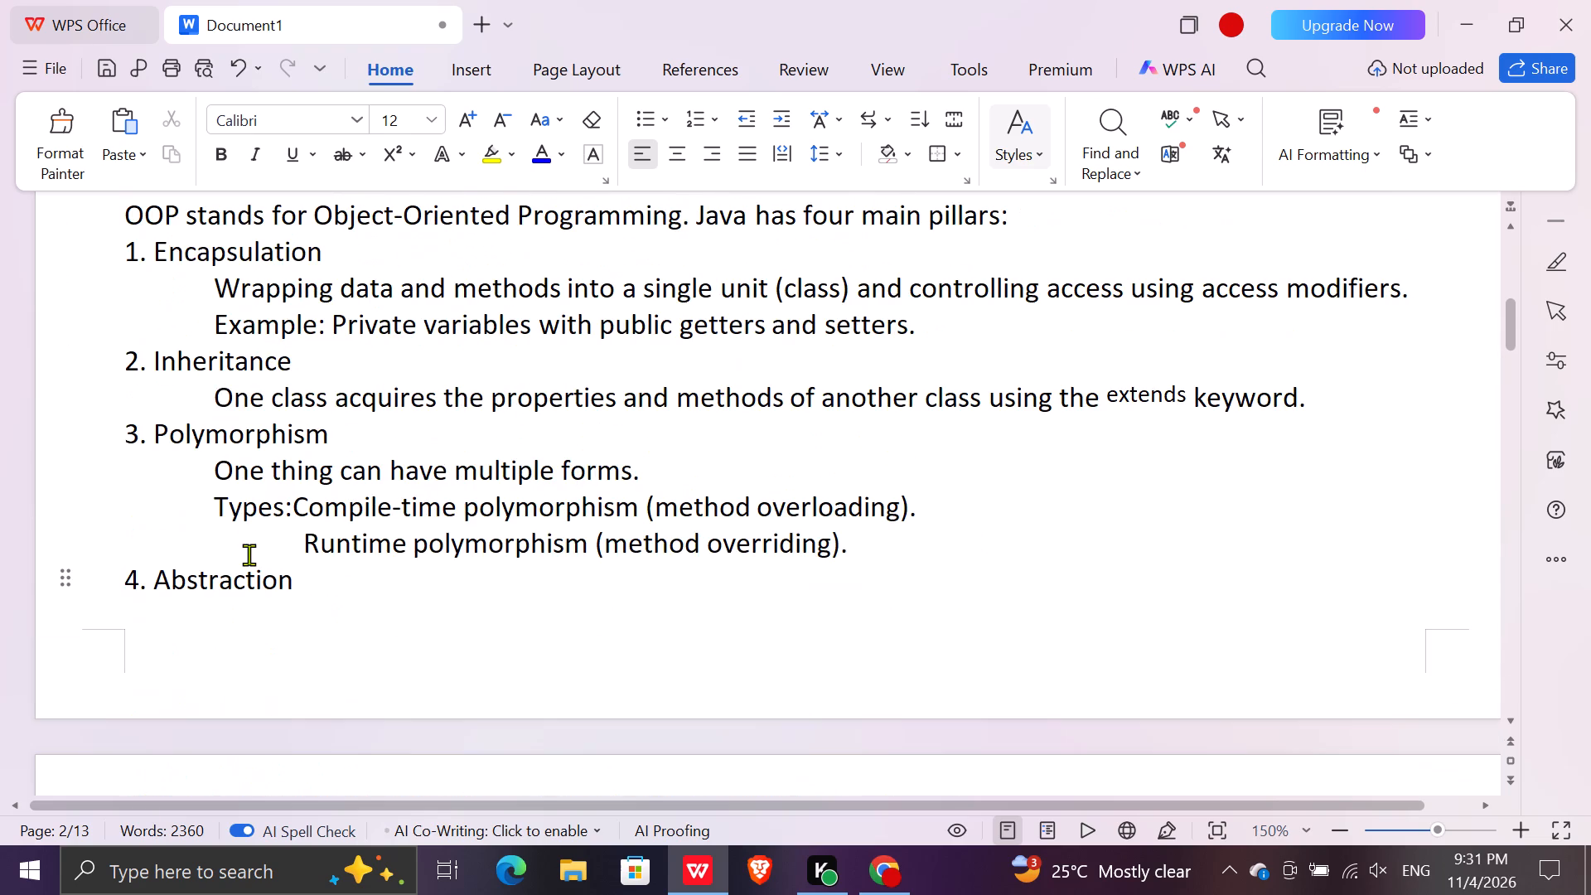
pyautogui.hotkey('ctrl', 'a')
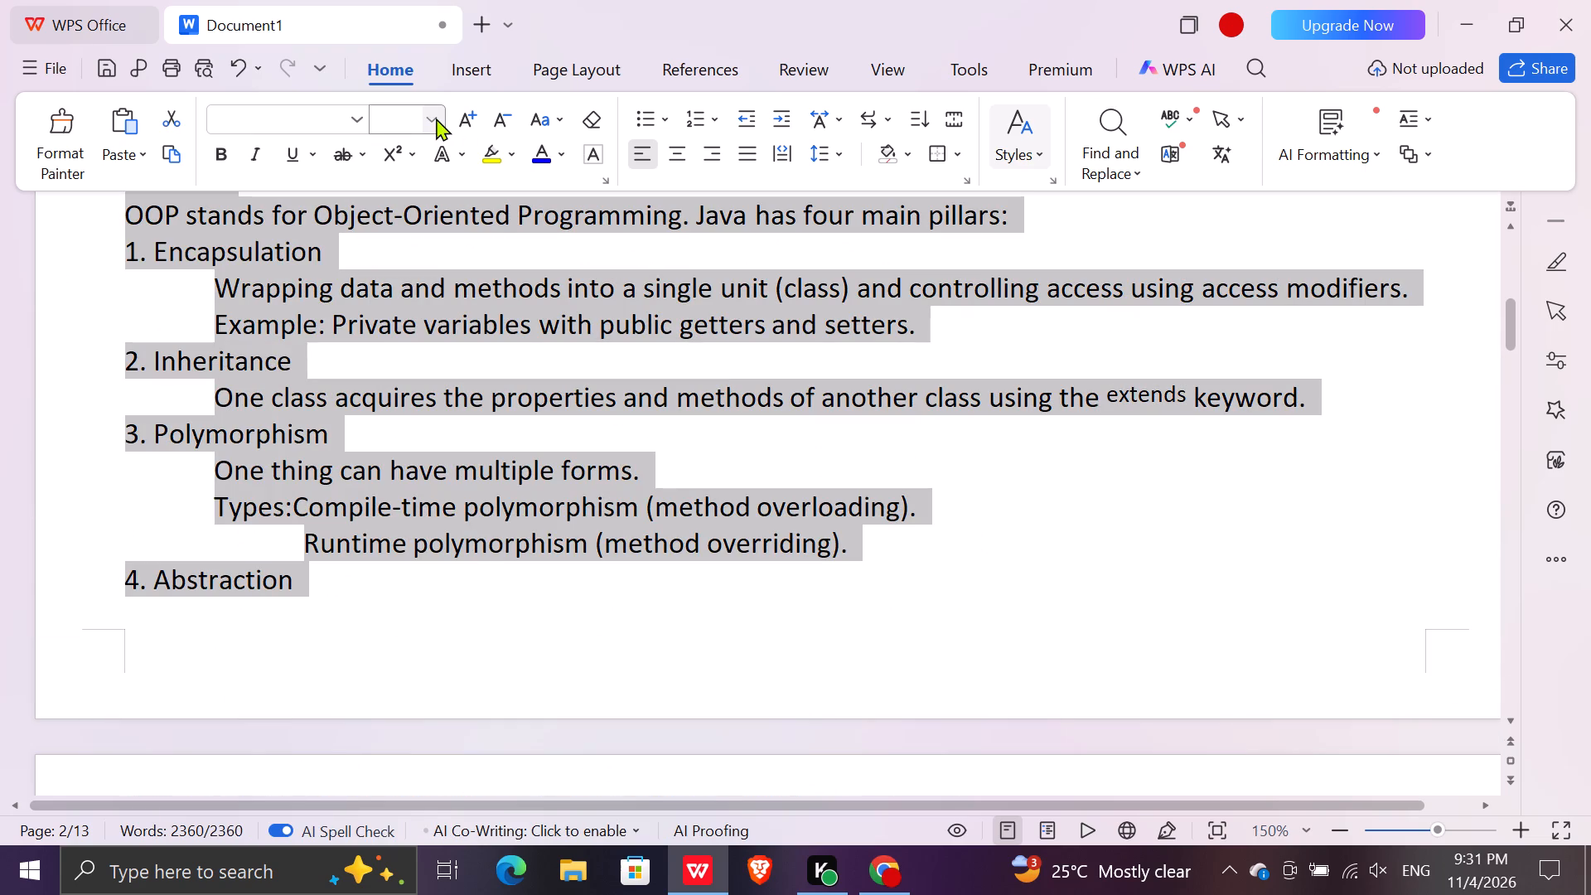
pyautogui.click(495, 116)
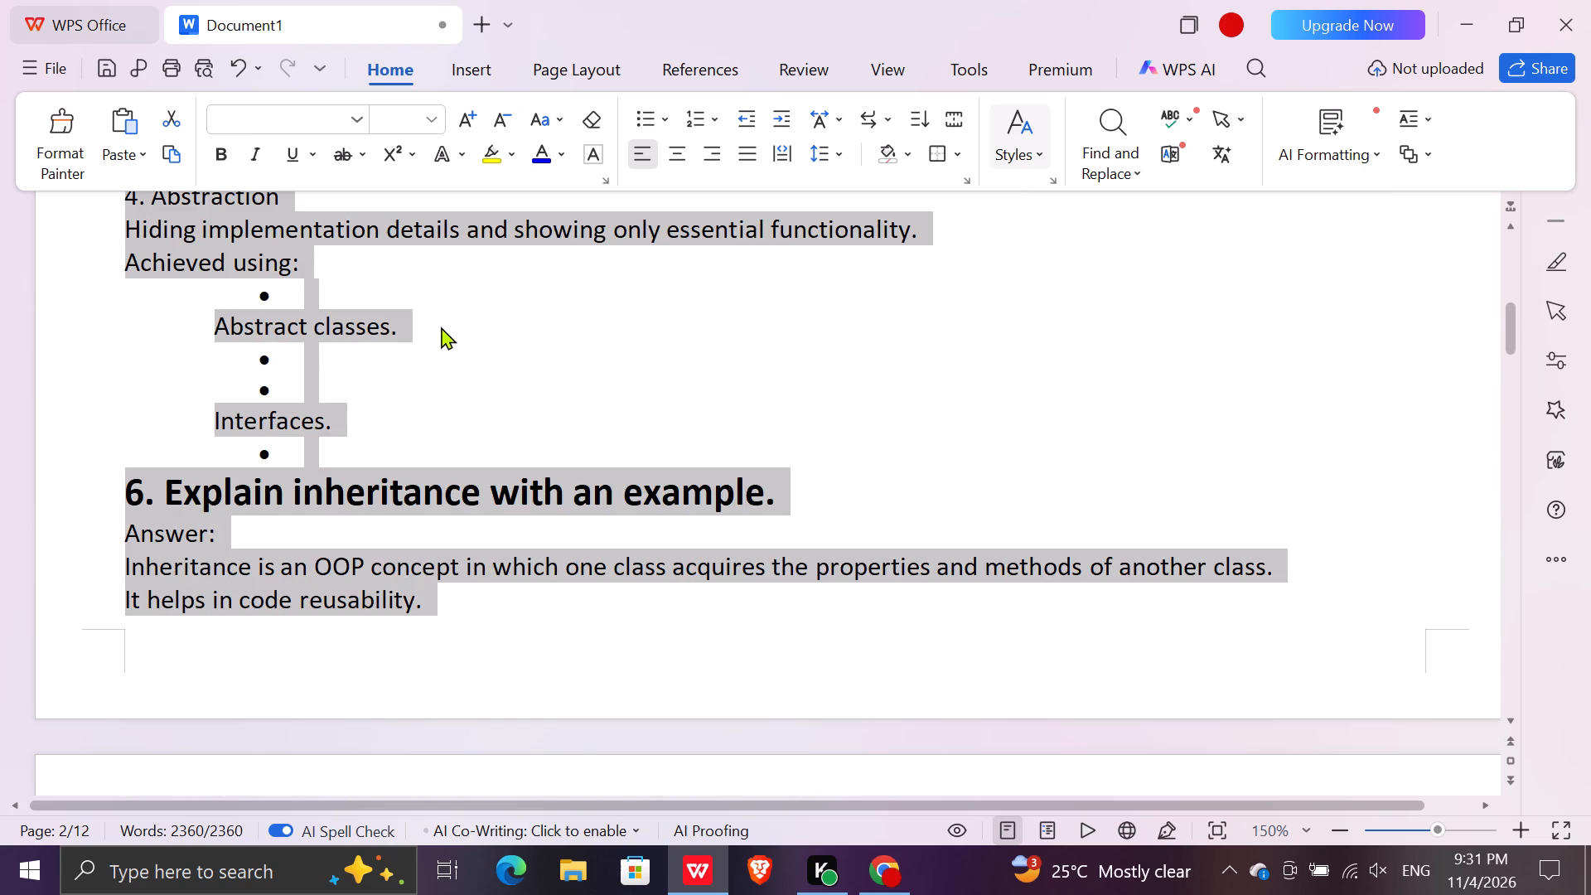
pyautogui.scroll(8, 440, 327)
pyautogui.scroll(13, 513, 295)
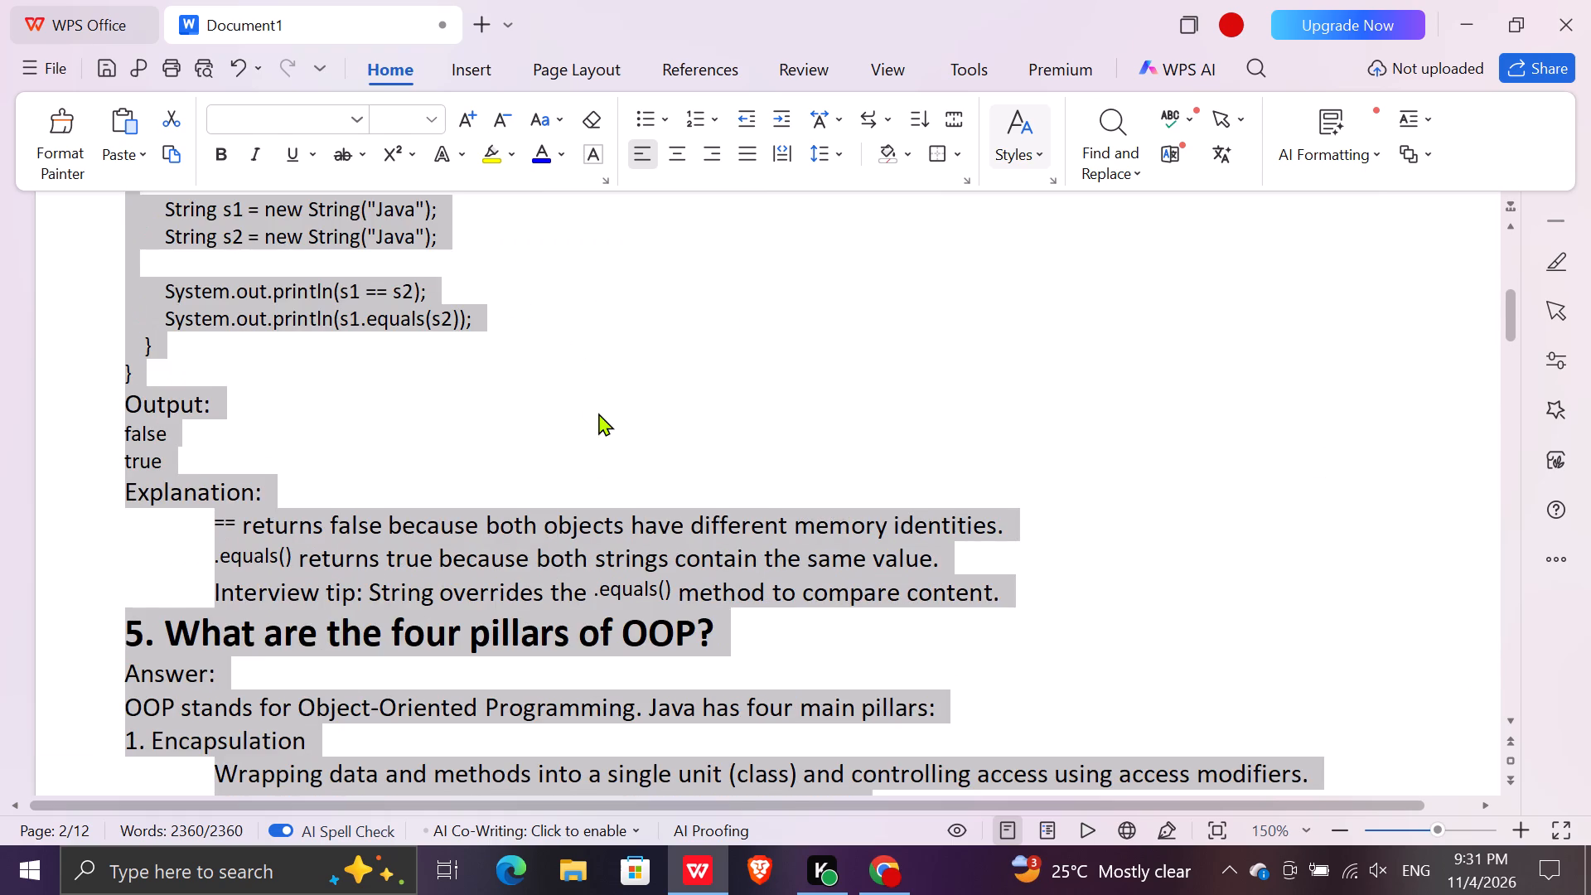
pyautogui.click(598, 413)
# Review the resized text and layout from question 1 through the start of question 6.
pyautogui.scroll(20, 598, 413)
pyautogui.scroll(9, 598, 413)
pyautogui.scroll(20, 598, 413)
pyautogui.scroll(14, 598, 413)
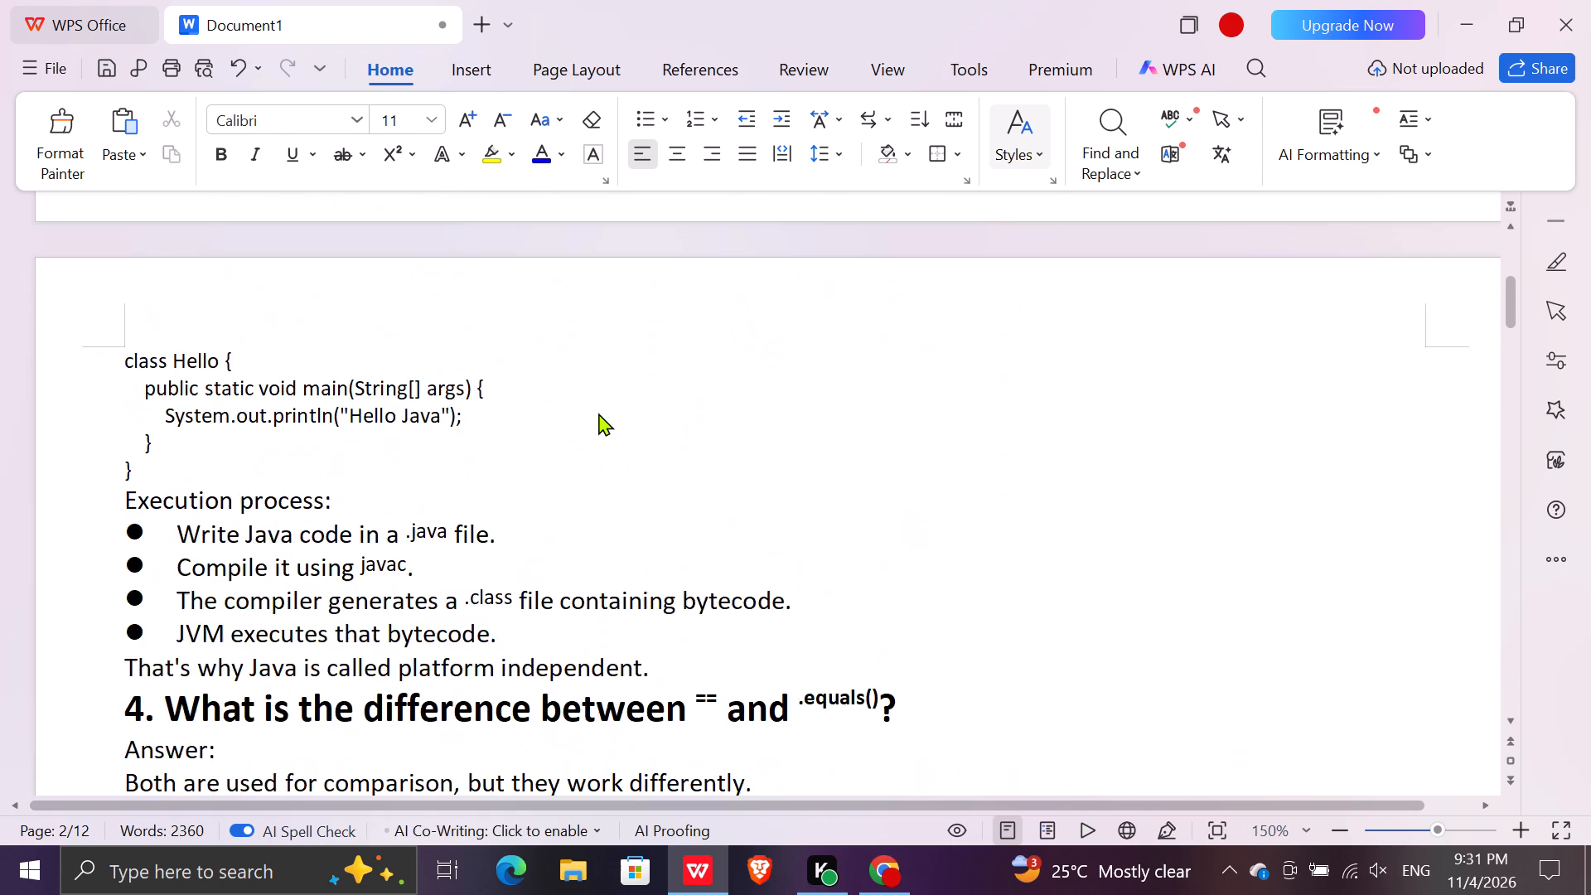
pyautogui.scroll(20, 598, 413)
pyautogui.scroll(9, 598, 413)
pyautogui.scroll(20, 598, 413)
pyautogui.scroll(5, 598, 413)
pyautogui.scroll(19, 598, 413)
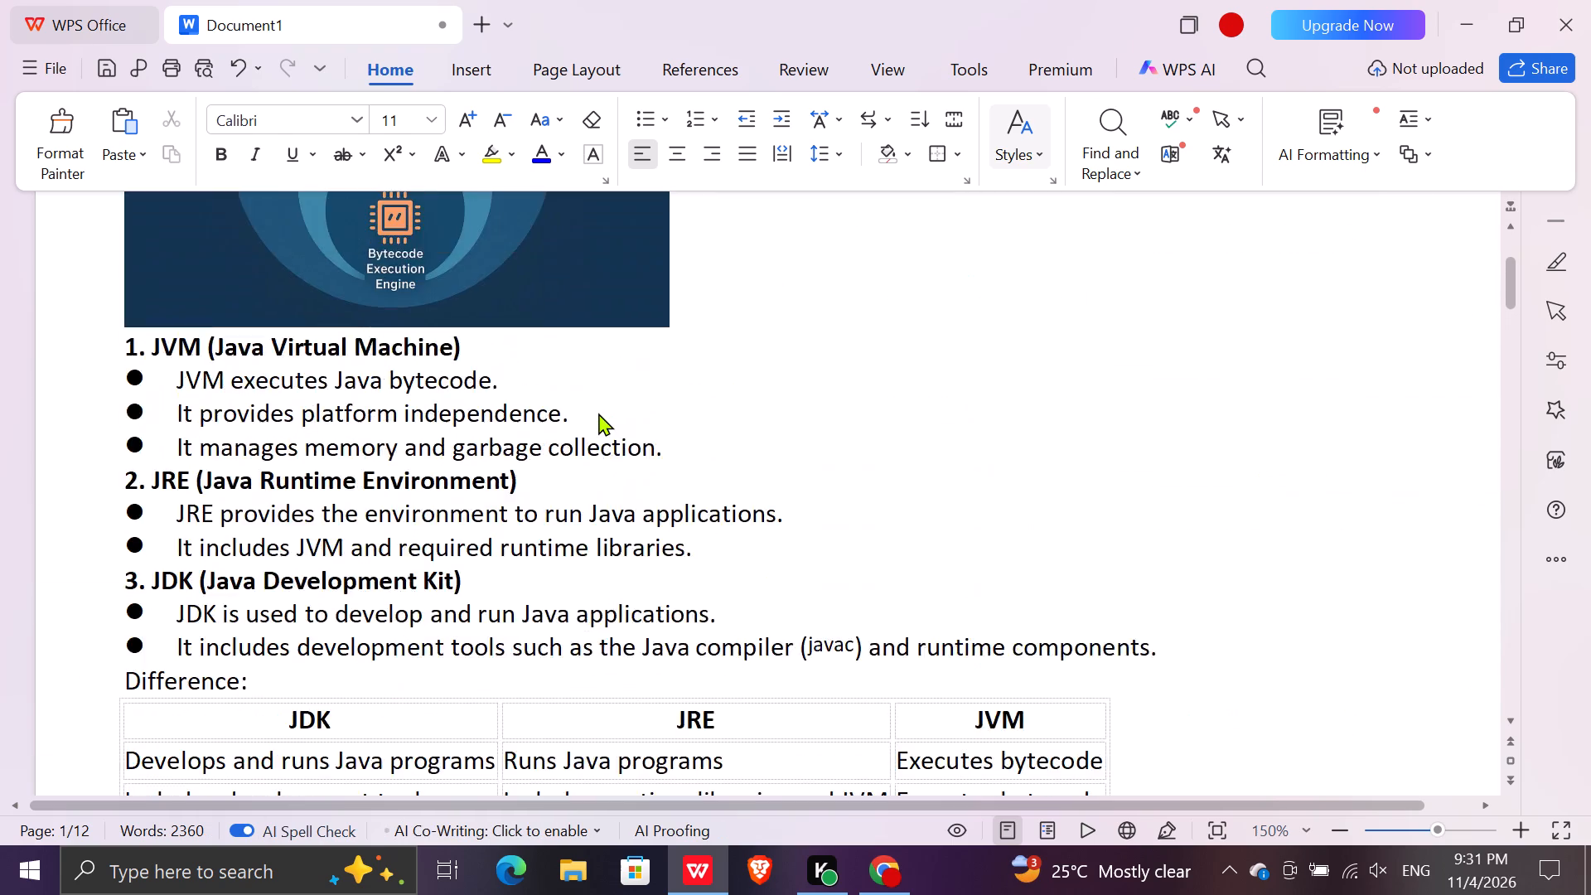
pyautogui.scroll(16, 598, 413)
pyautogui.scroll(18, 598, 413)
pyautogui.scroll(18, 598, 413)
pyautogui.scroll(-1, 598, 413)
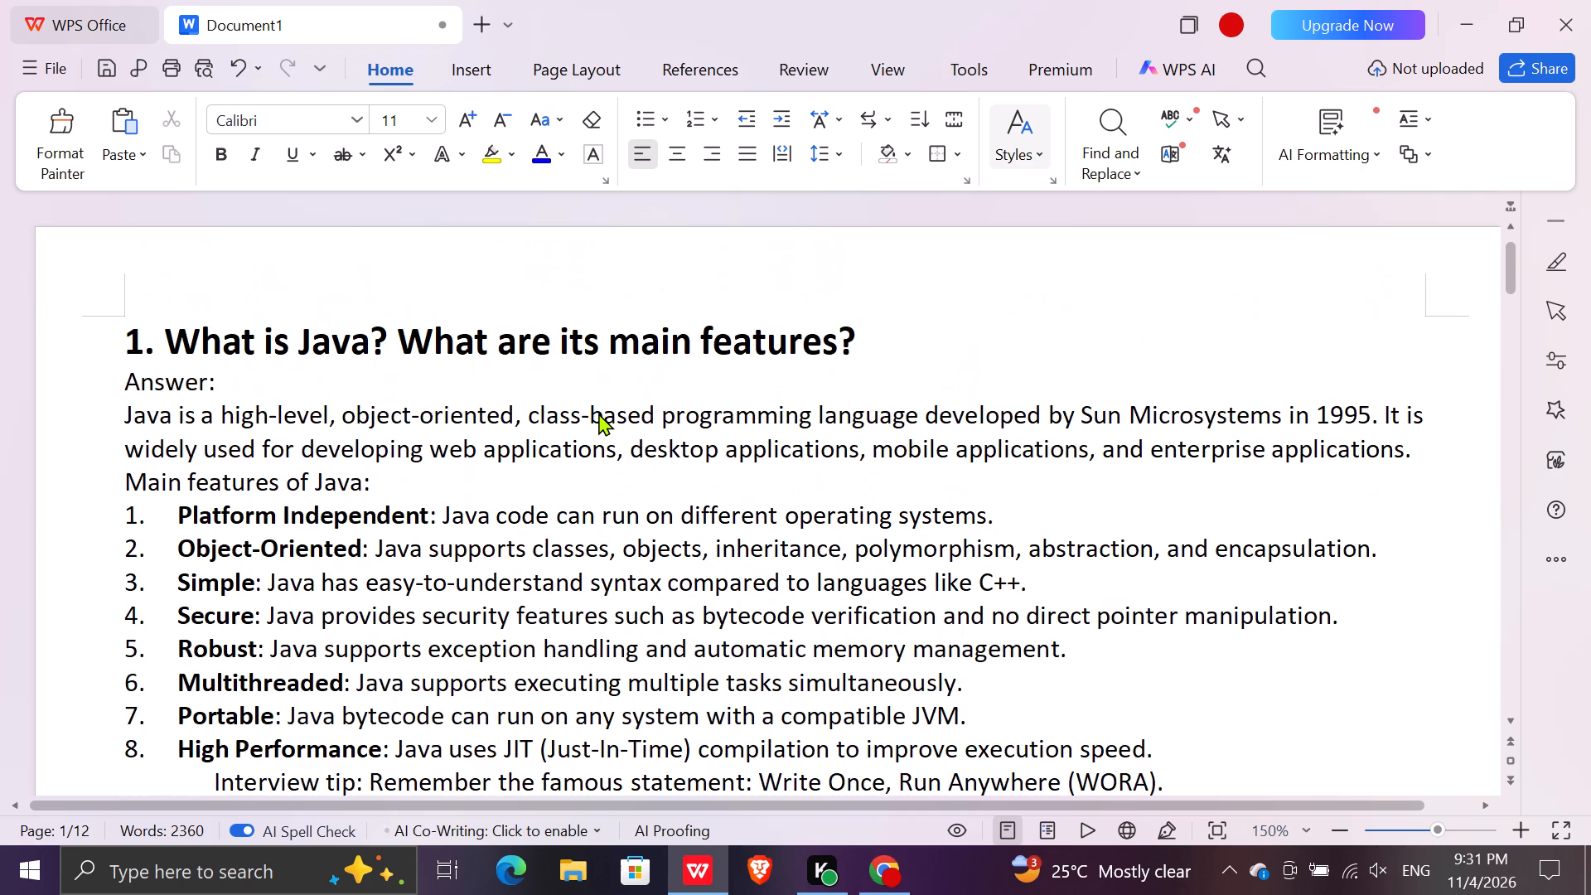
pyautogui.scroll(-2, 598, 413)
pyautogui.scroll(13, 598, 413)
pyautogui.scroll(-20, 598, 413)
pyautogui.scroll(-10, 598, 413)
pyautogui.scroll(-20, 598, 413)
pyautogui.scroll(-7, 598, 413)
pyautogui.scroll(-20, 598, 413)
pyautogui.scroll(-6, 598, 413)
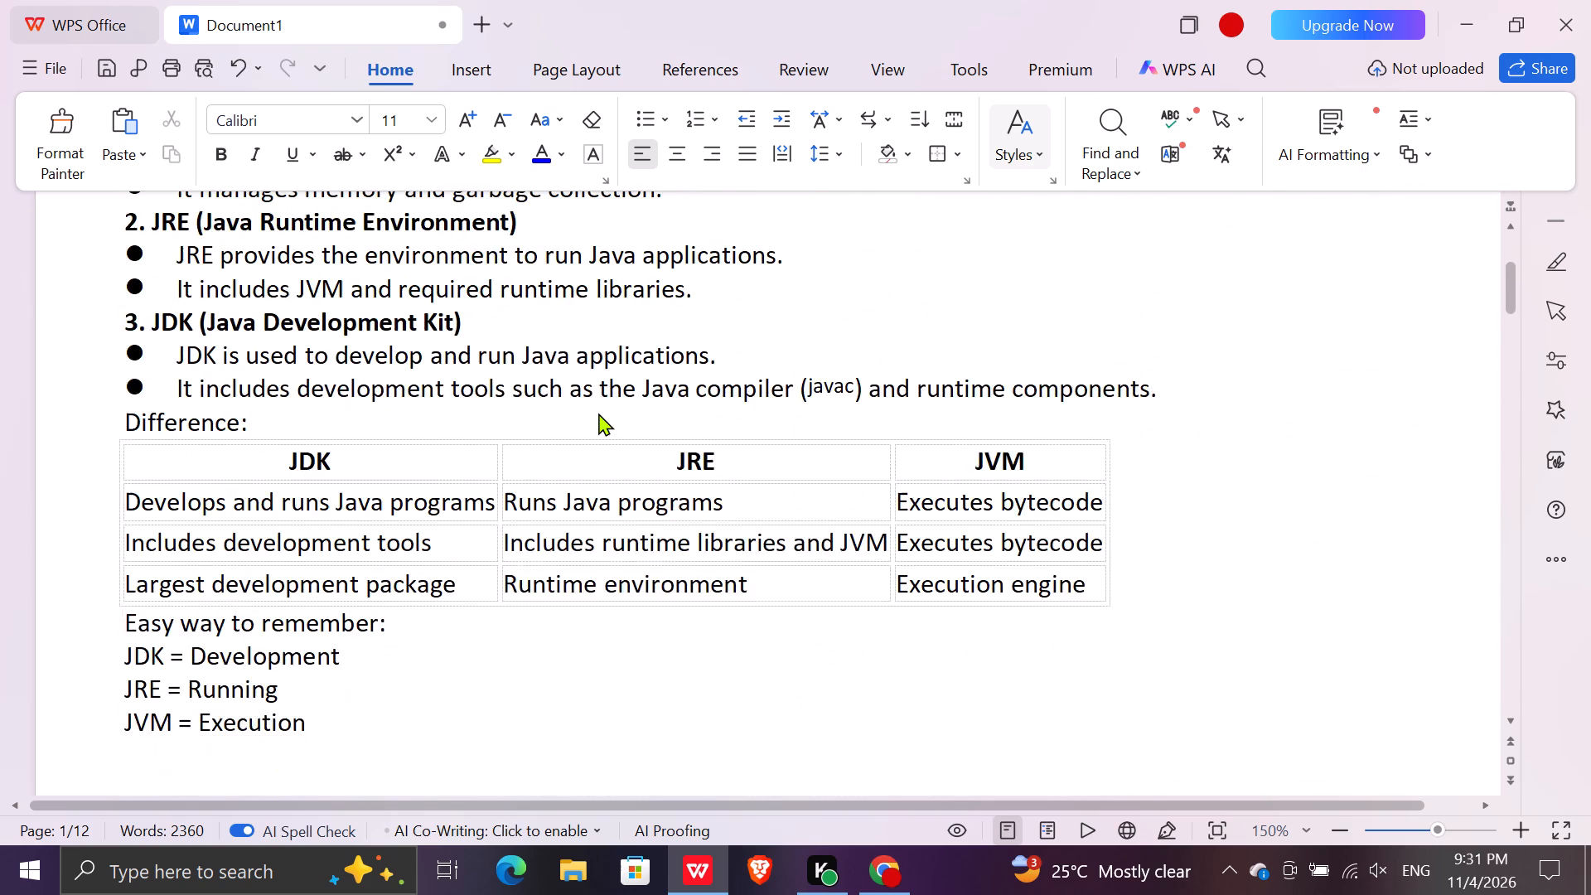
pyautogui.scroll(-20, 598, 413)
pyautogui.scroll(-6, 598, 413)
pyautogui.scroll(-19, 598, 413)
pyautogui.scroll(-2, 598, 413)
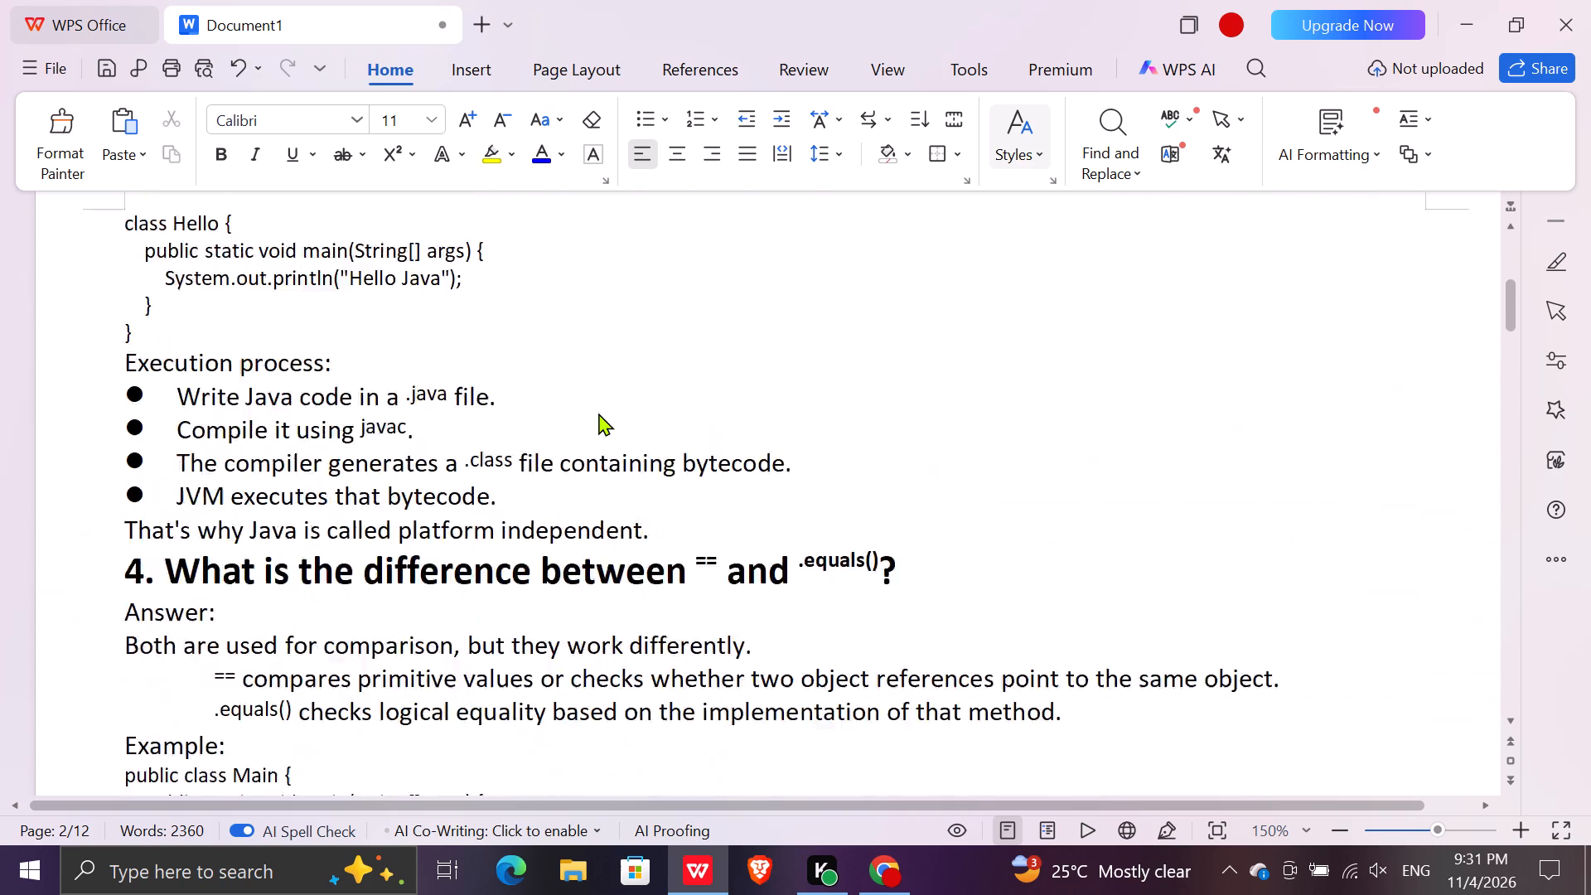
pyautogui.scroll(-17, 598, 413)
pyautogui.scroll(-12, 598, 413)
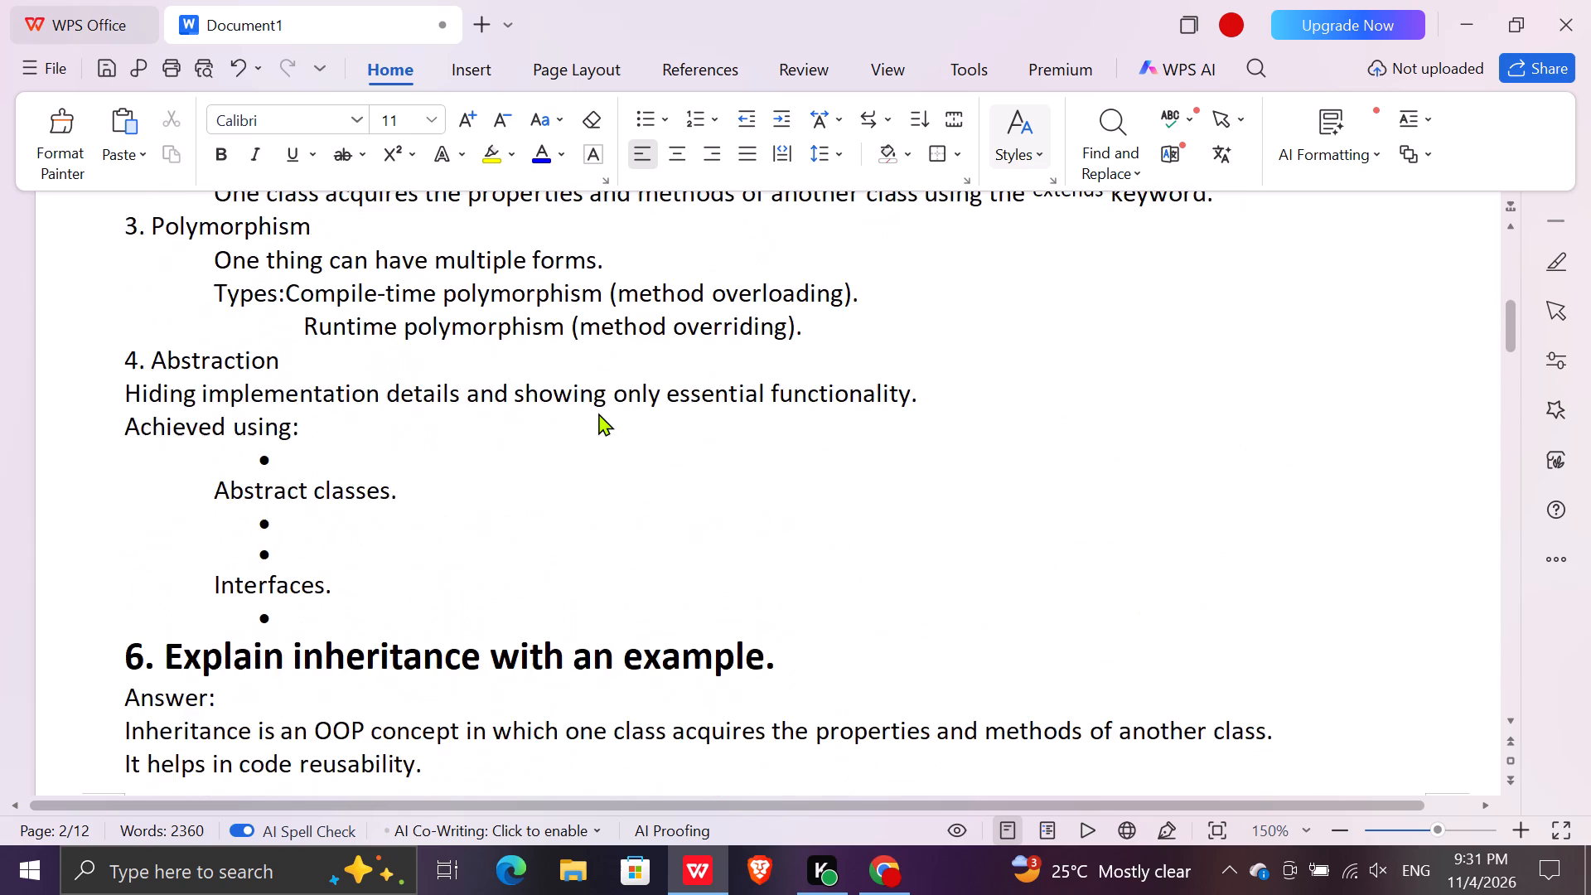
# Remove the empty bullets above the "Abstract classes." and "Interfaces." lines under Abstraction, keeping both lines indented.
pyautogui.scroll(-4, 598, 413)
pyautogui.scroll(2, 598, 413)
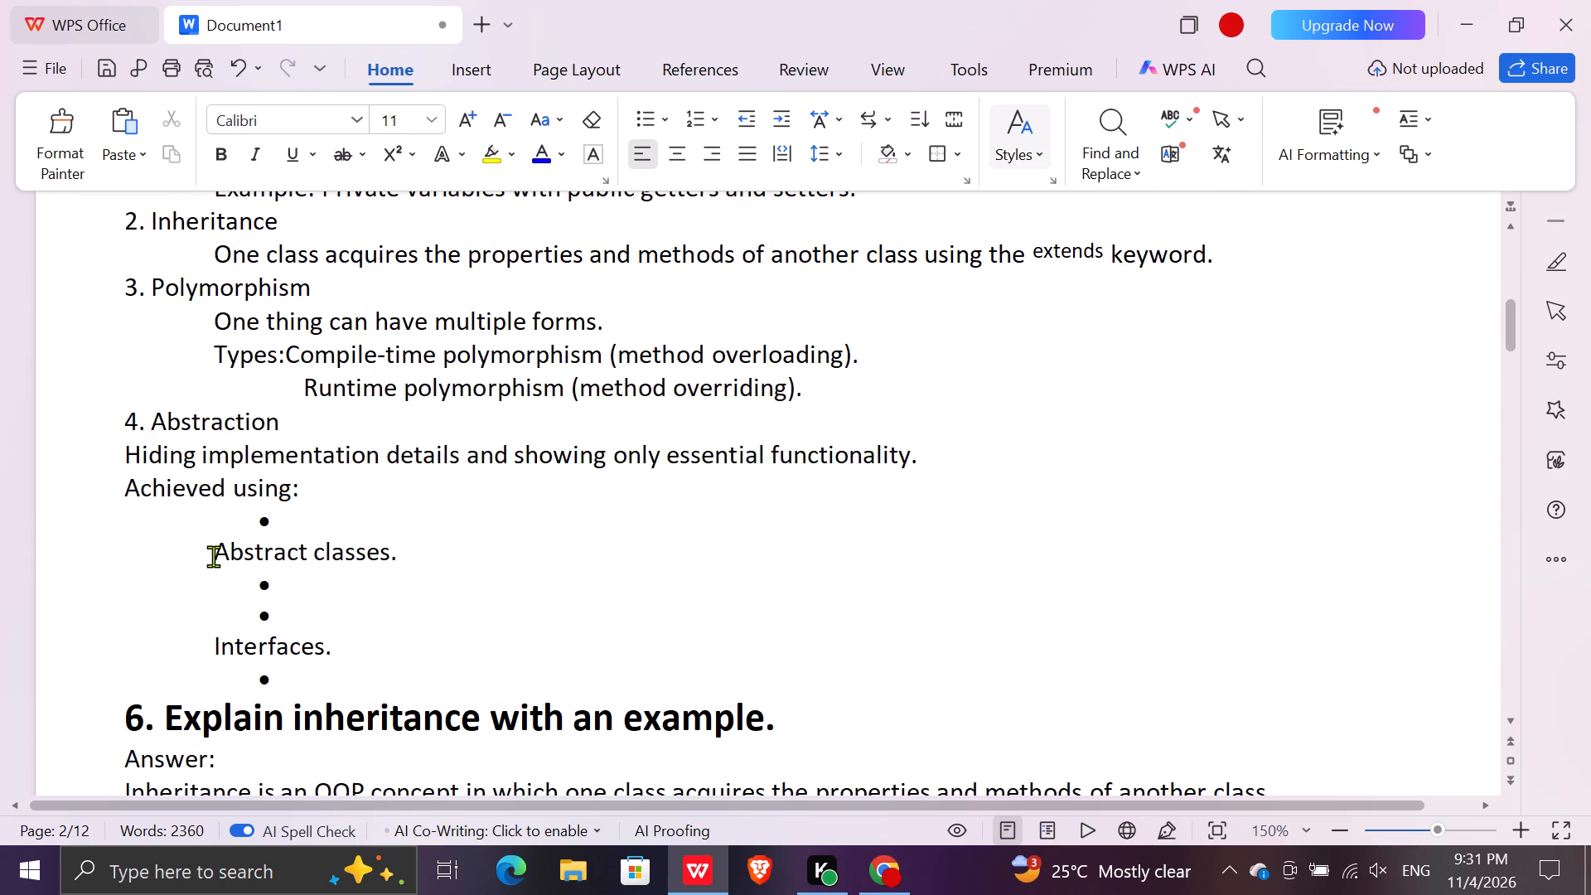
pyautogui.click(213, 556)
pyautogui.press('BackSpace')
pyautogui.press('BackSpace')
pyautogui.press('Tab')
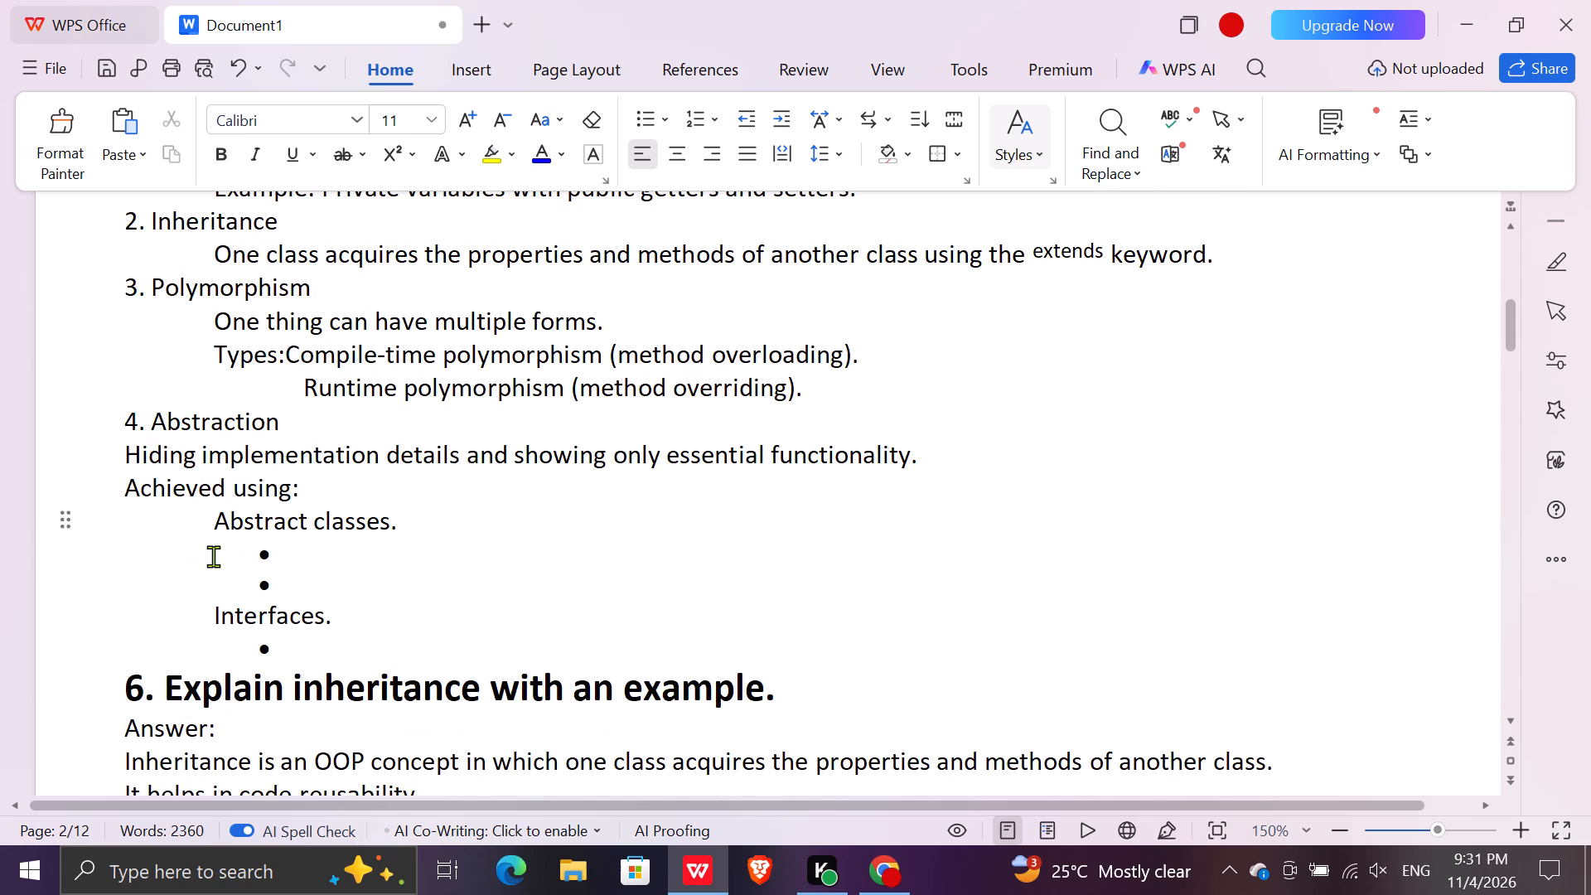
pyautogui.click(216, 622)
pyautogui.press('BackSpace')
pyautogui.press('BackSpace')
pyautogui.press('BackSpace')
pyautogui.press('Tab')
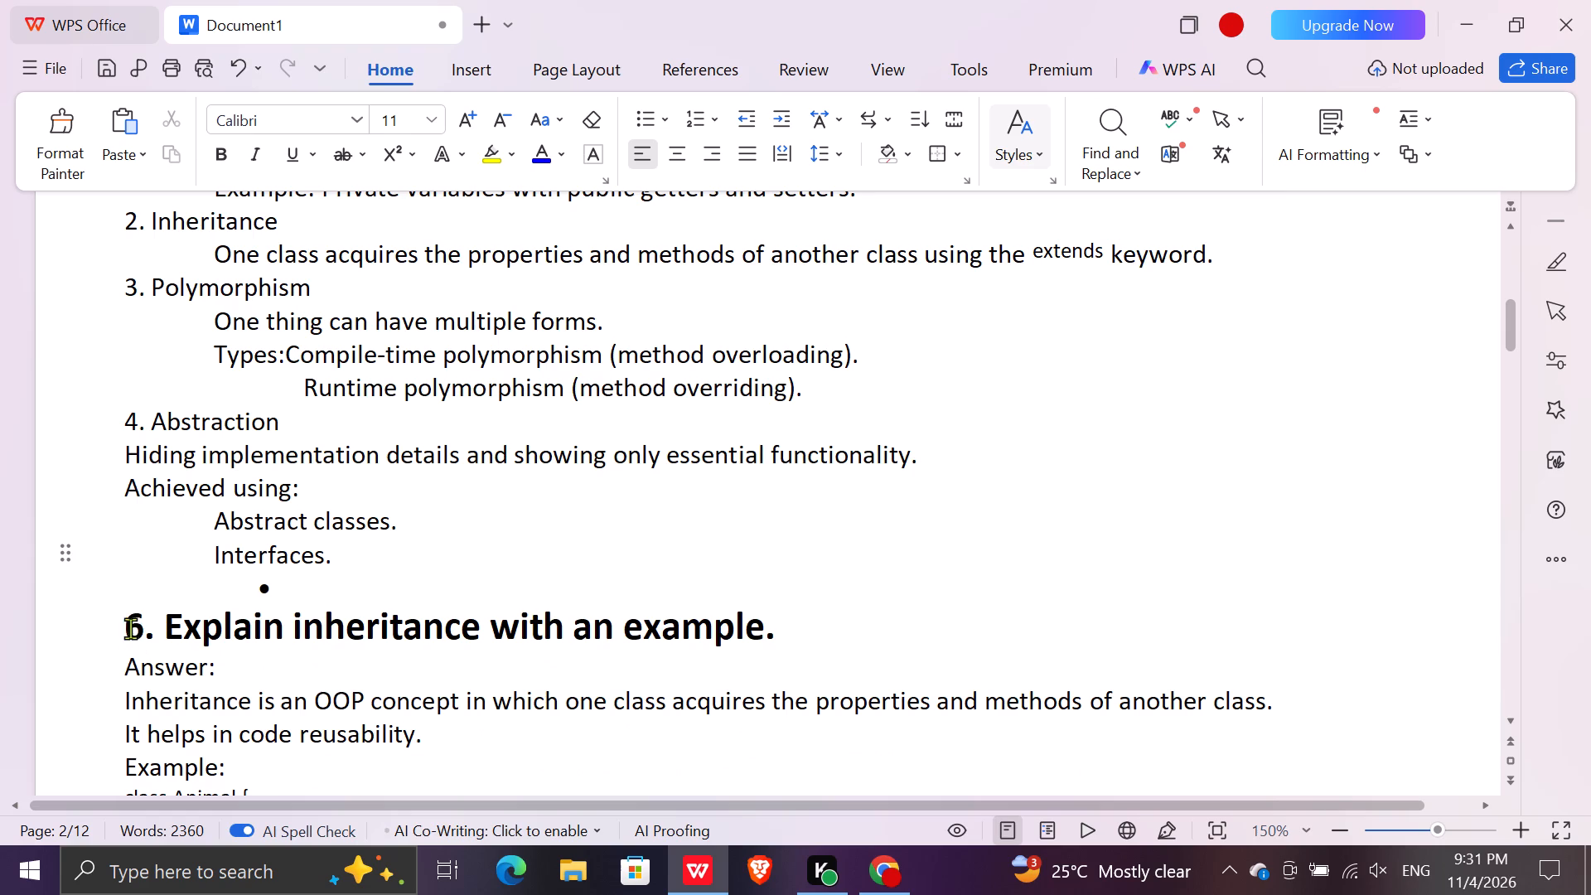
# Remove the empty bullet above the question 6 heading, keeping the heading on its own line at the page margin.
pyautogui.click(124, 629)
pyautogui.press('BackSpace')
pyautogui.press('BackSpace')
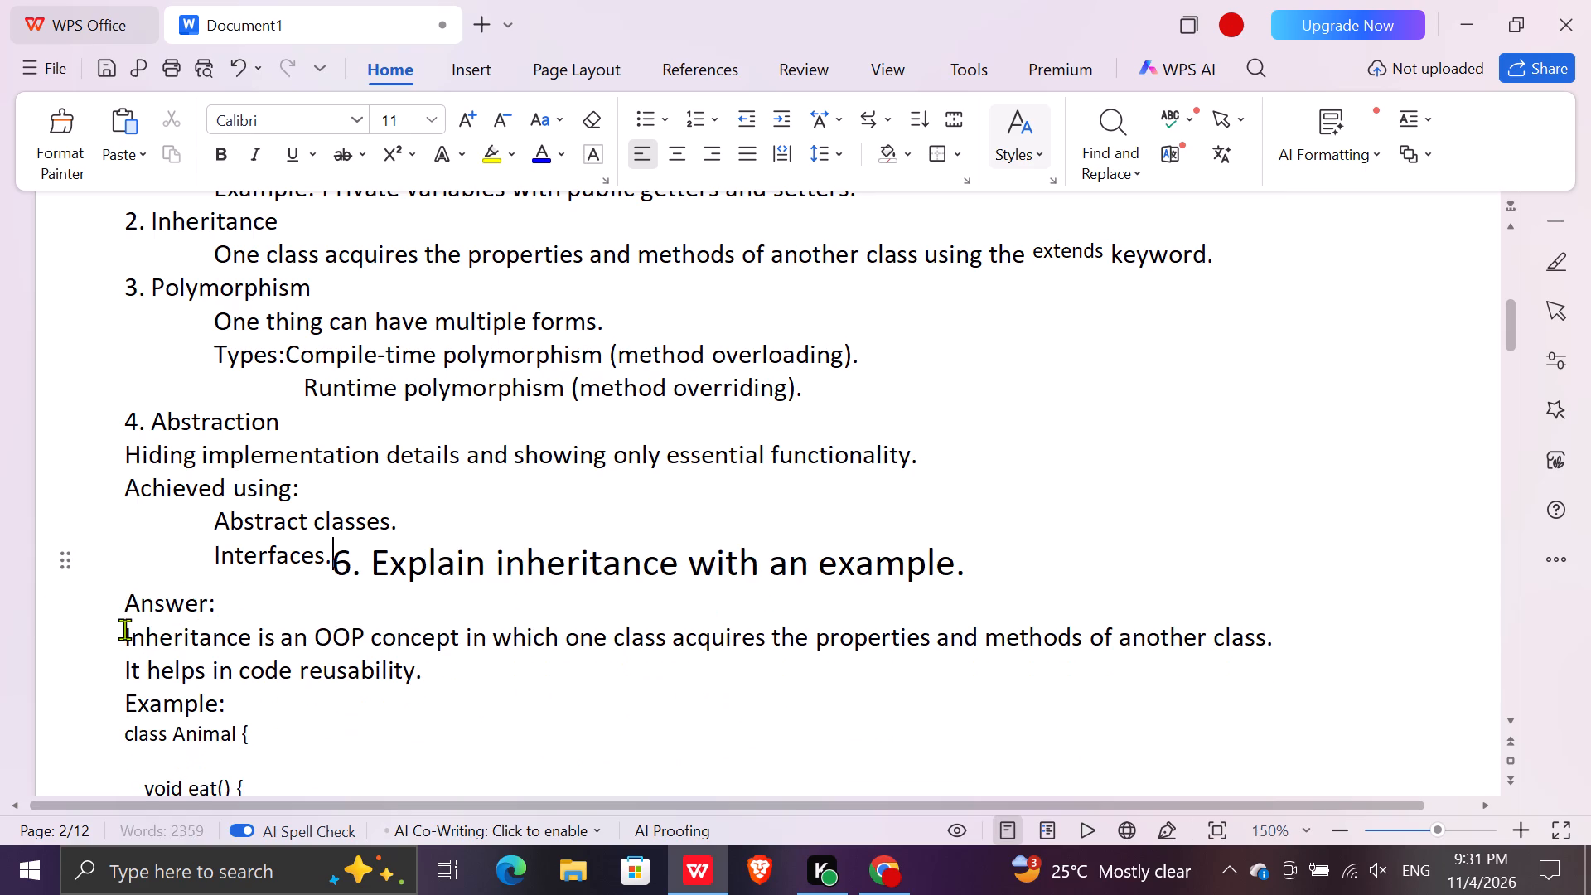
pyautogui.hotkey('ctrl', 'z')
pyautogui.press('BackSpace')
pyautogui.press('Tab')
pyautogui.press('BackSpace')
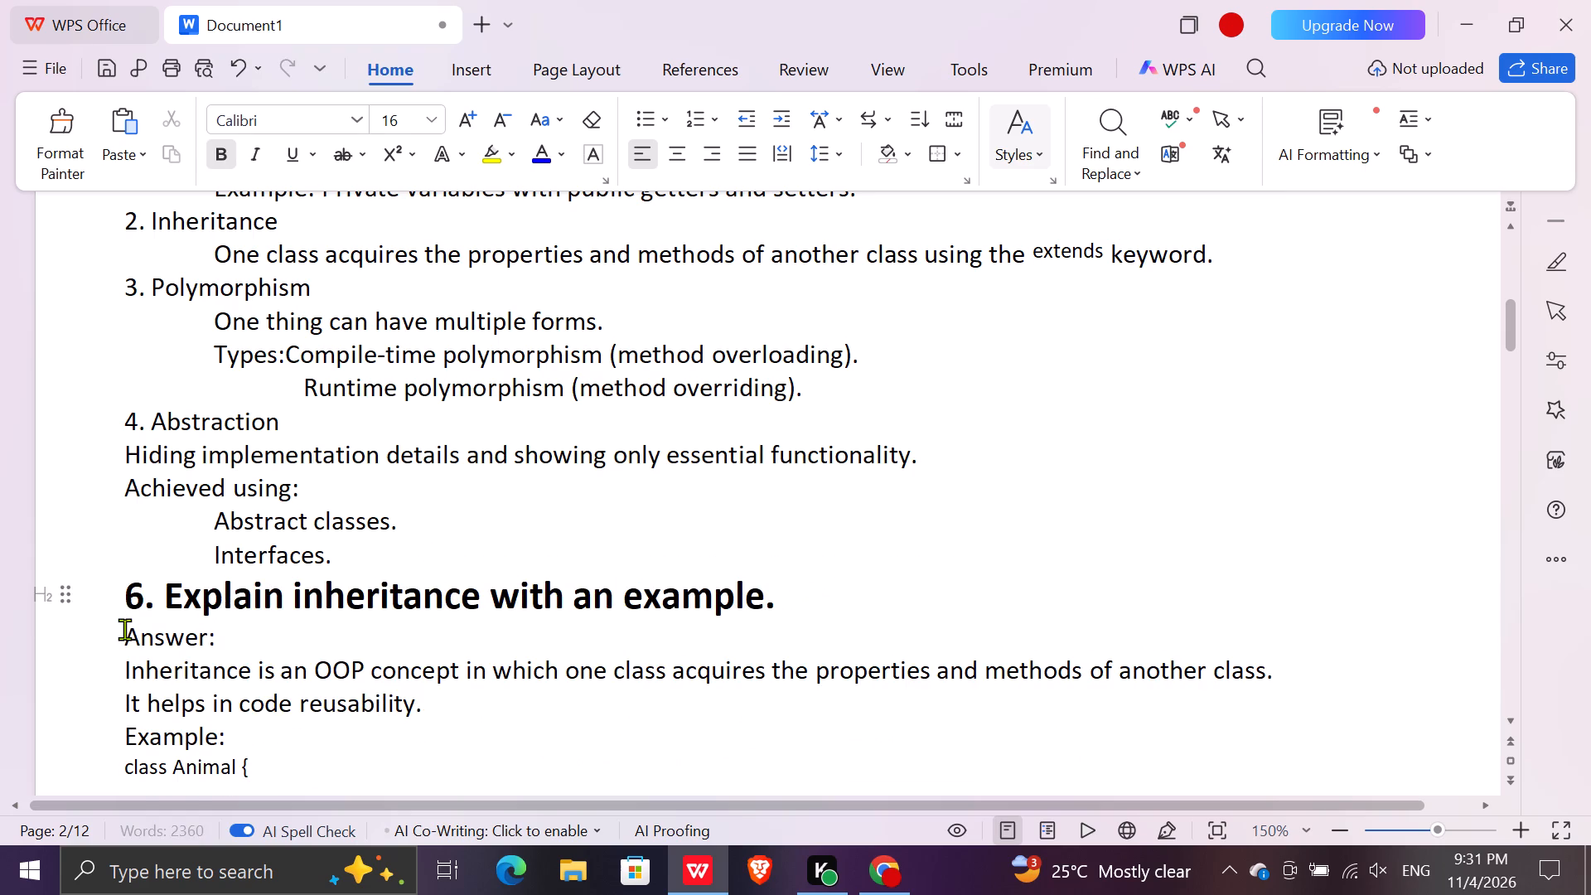
# Indent the "Hiding implementation details" and "Achieved using:" lines under Abstraction by one level.
pyautogui.click(128, 455)
pyautogui.press('Tab')
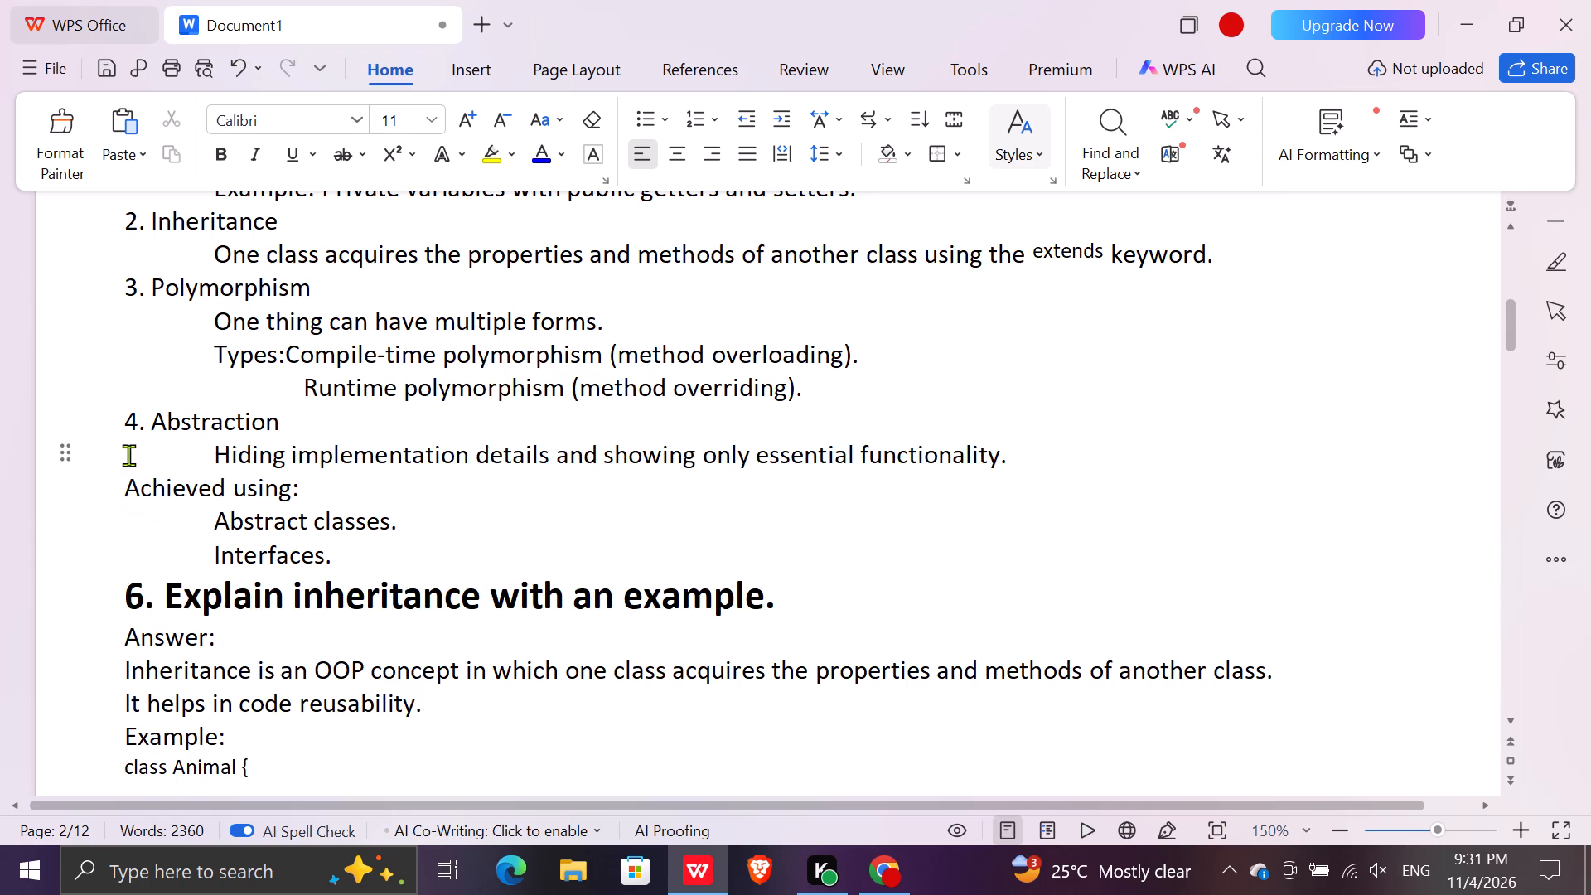
pyautogui.click(125, 488)
pyautogui.press('Tab')
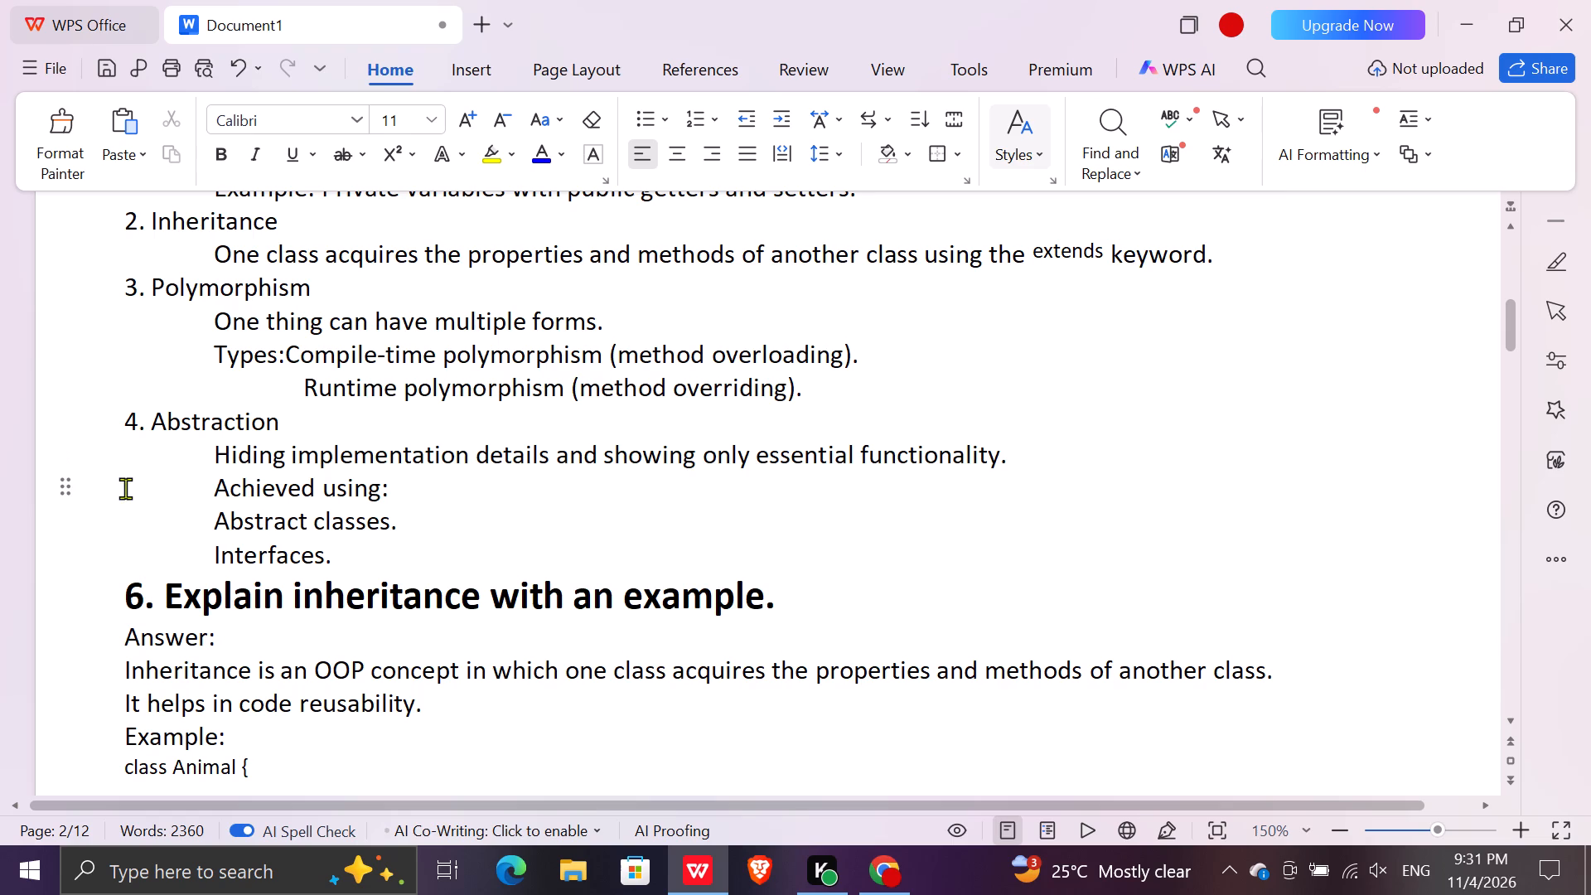
# Indent the "Abstract classes." and "Interfaces." lines one level deeper, beneath "Achieved using:".
pyautogui.click(218, 533)
pyautogui.press('Tab')
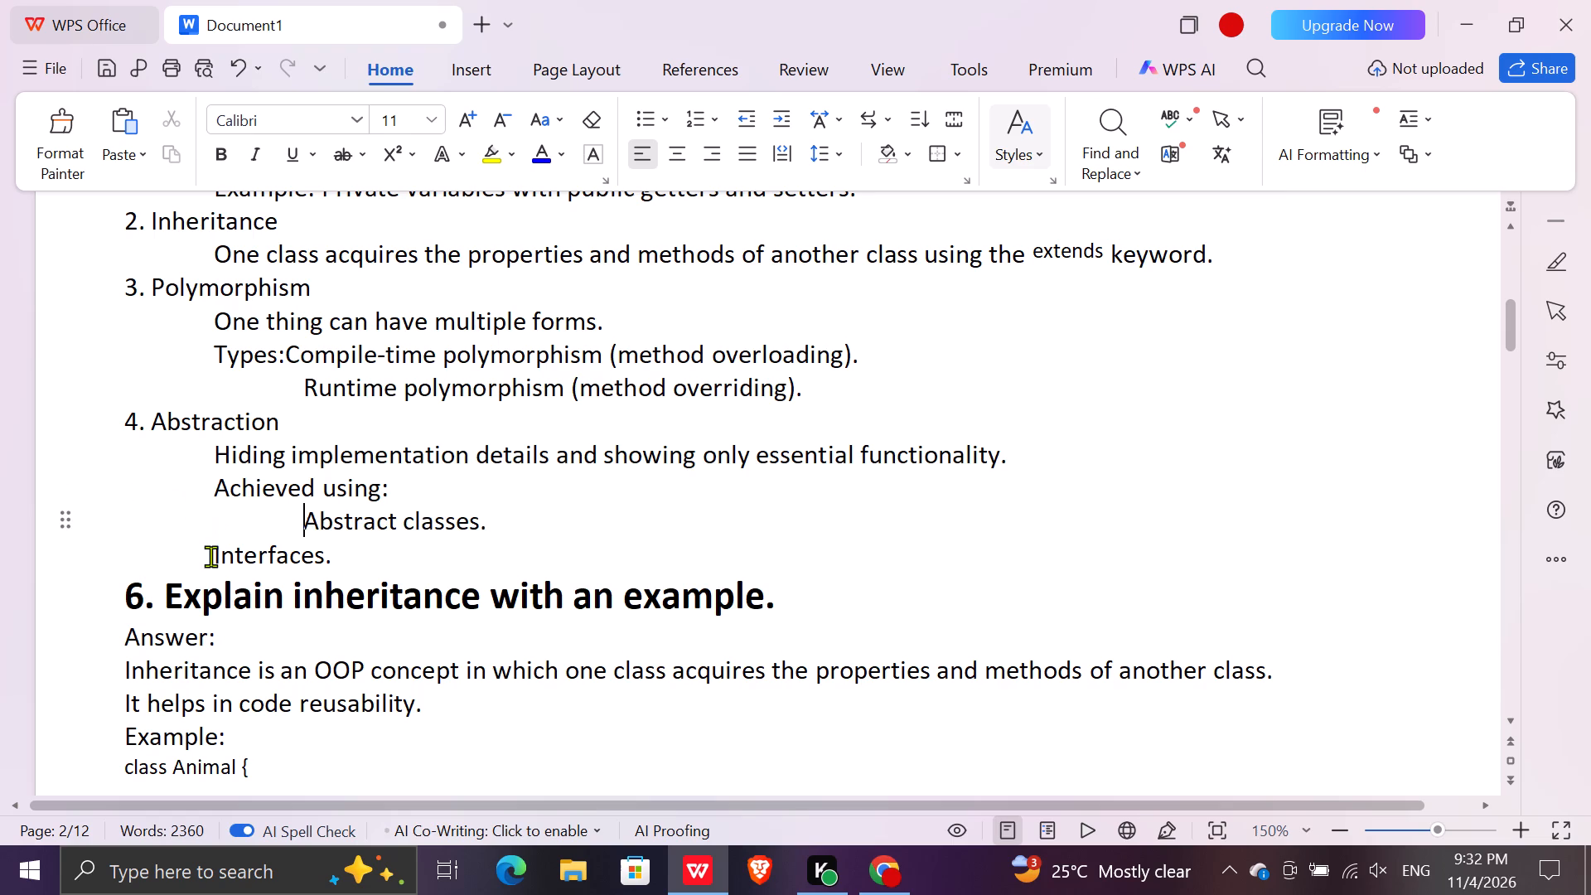
pyautogui.click(210, 556)
pyautogui.press('Tab')
# Delete the blank line between "class Animal {" and "void eat() {" in the question 6 code example.
pyautogui.scroll(-2, 380, 539)
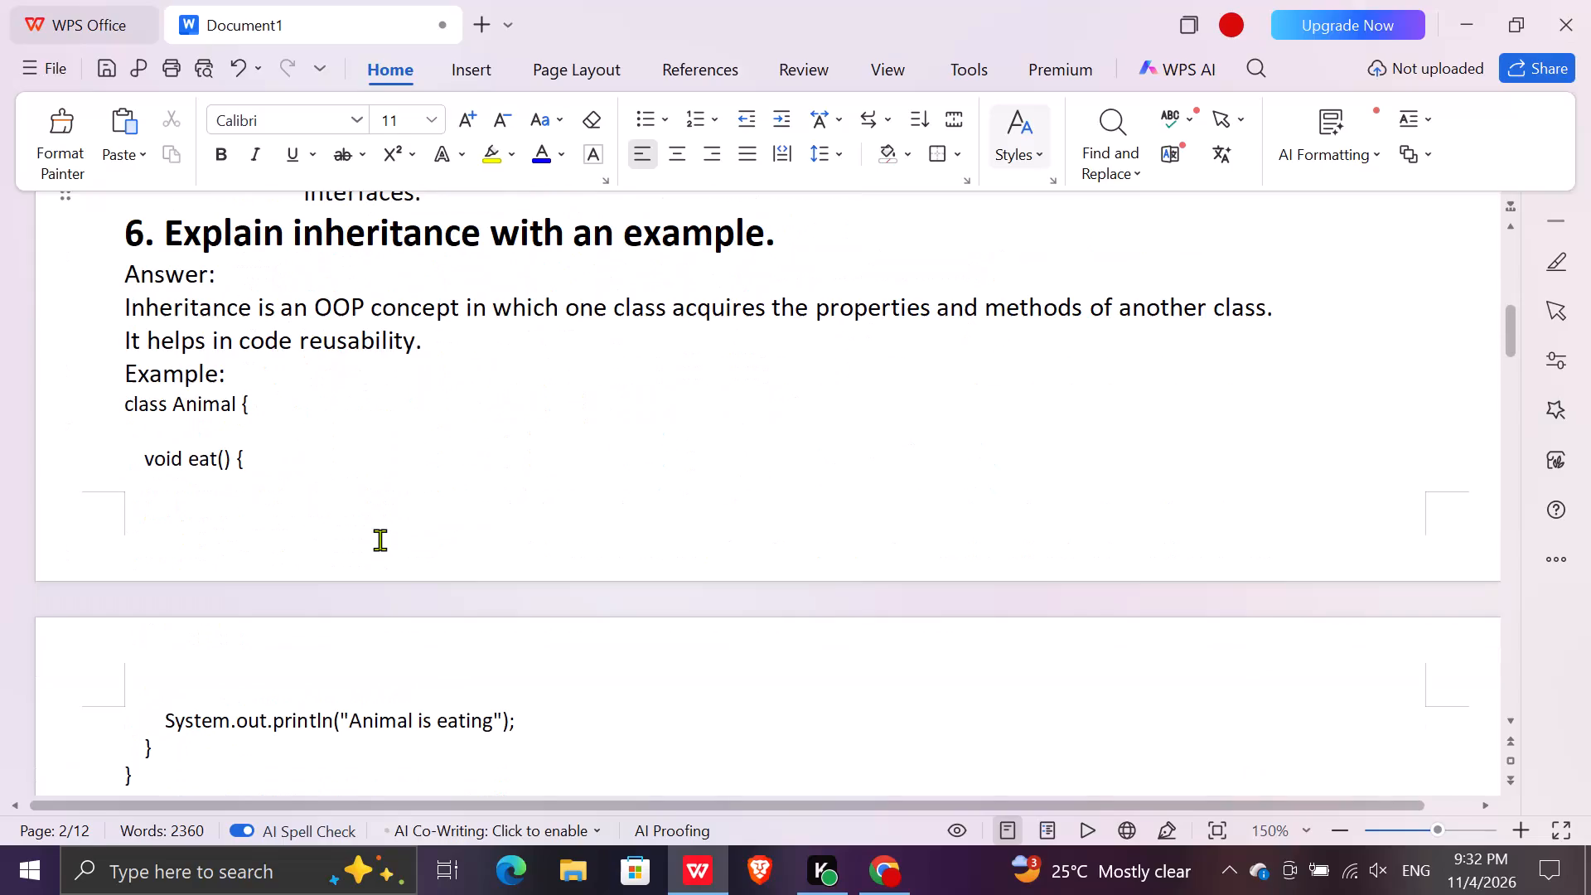
pyautogui.scroll(1, 374, 450)
pyautogui.scroll(-1, 392, 541)
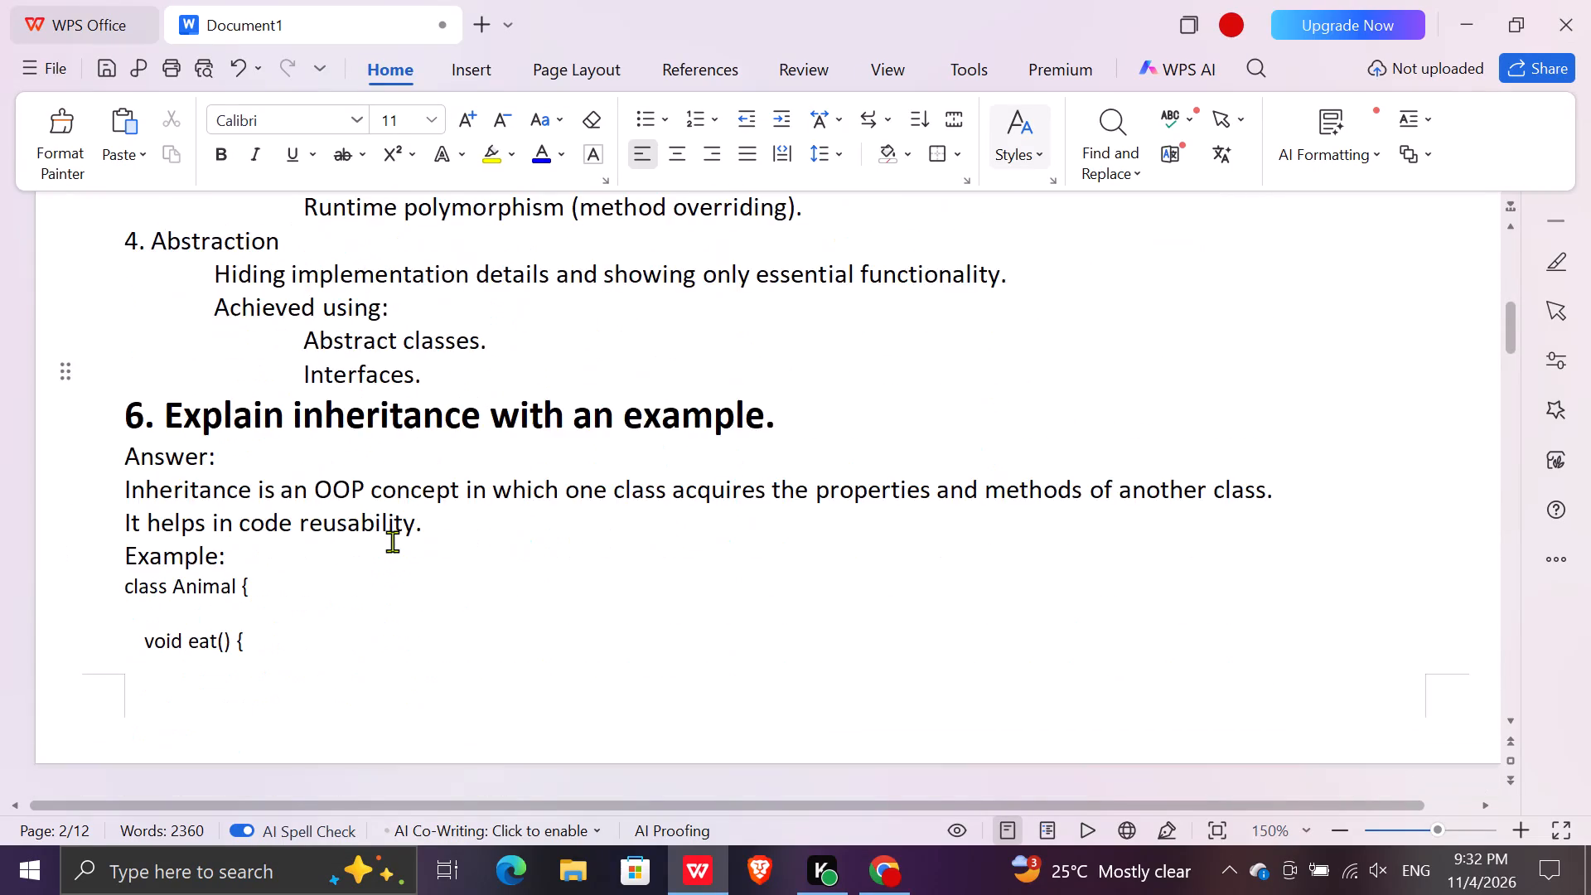
pyautogui.scroll(-1, 392, 541)
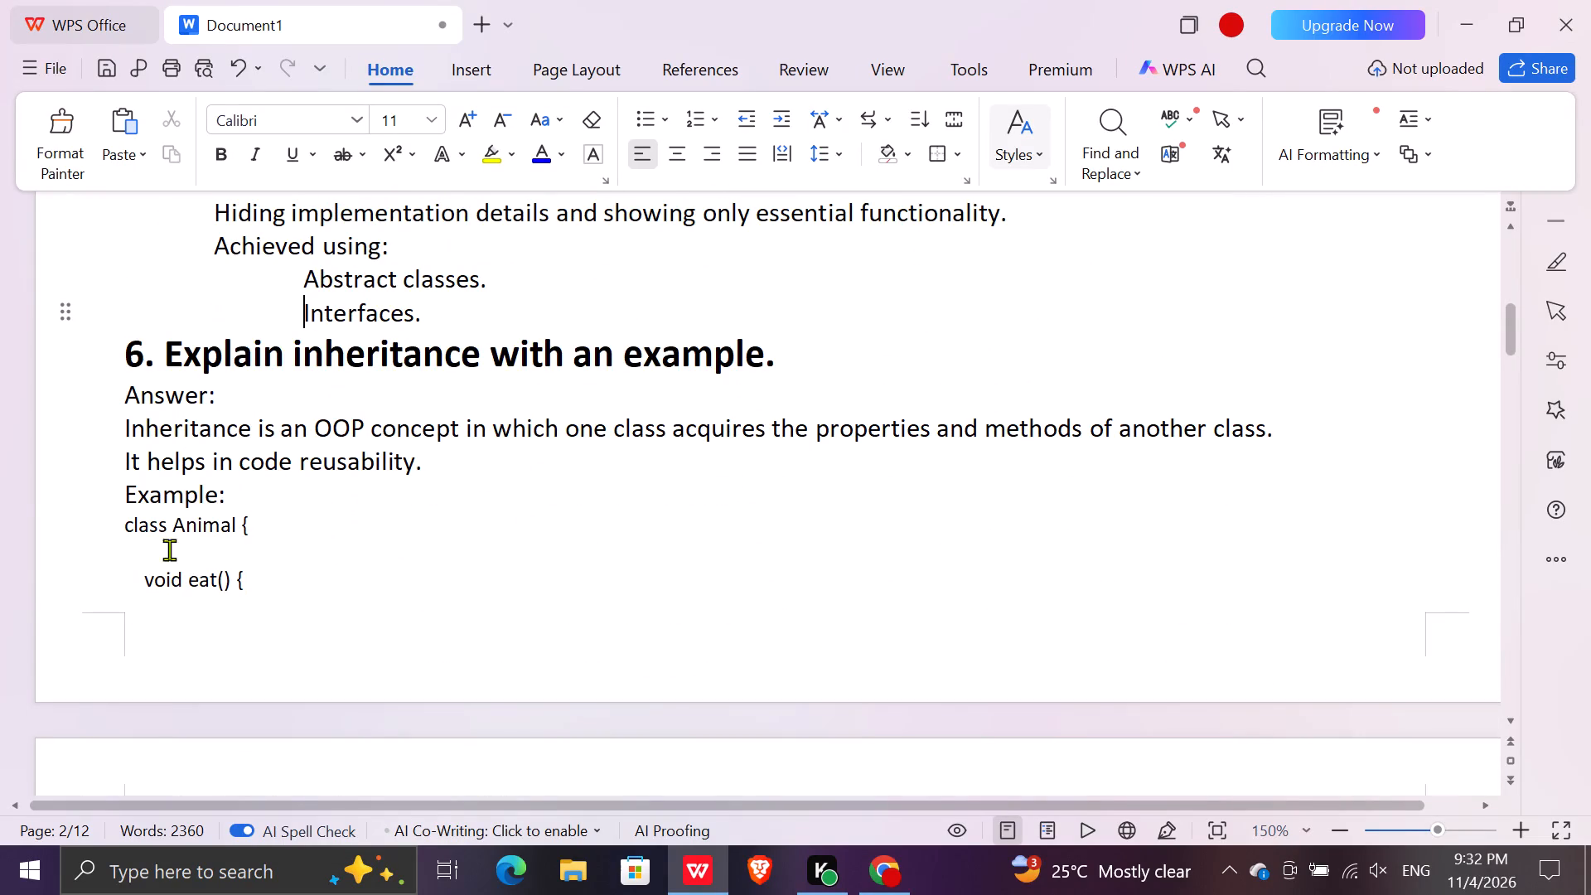
pyautogui.scroll(-2, 167, 564)
pyautogui.scroll(8, 167, 564)
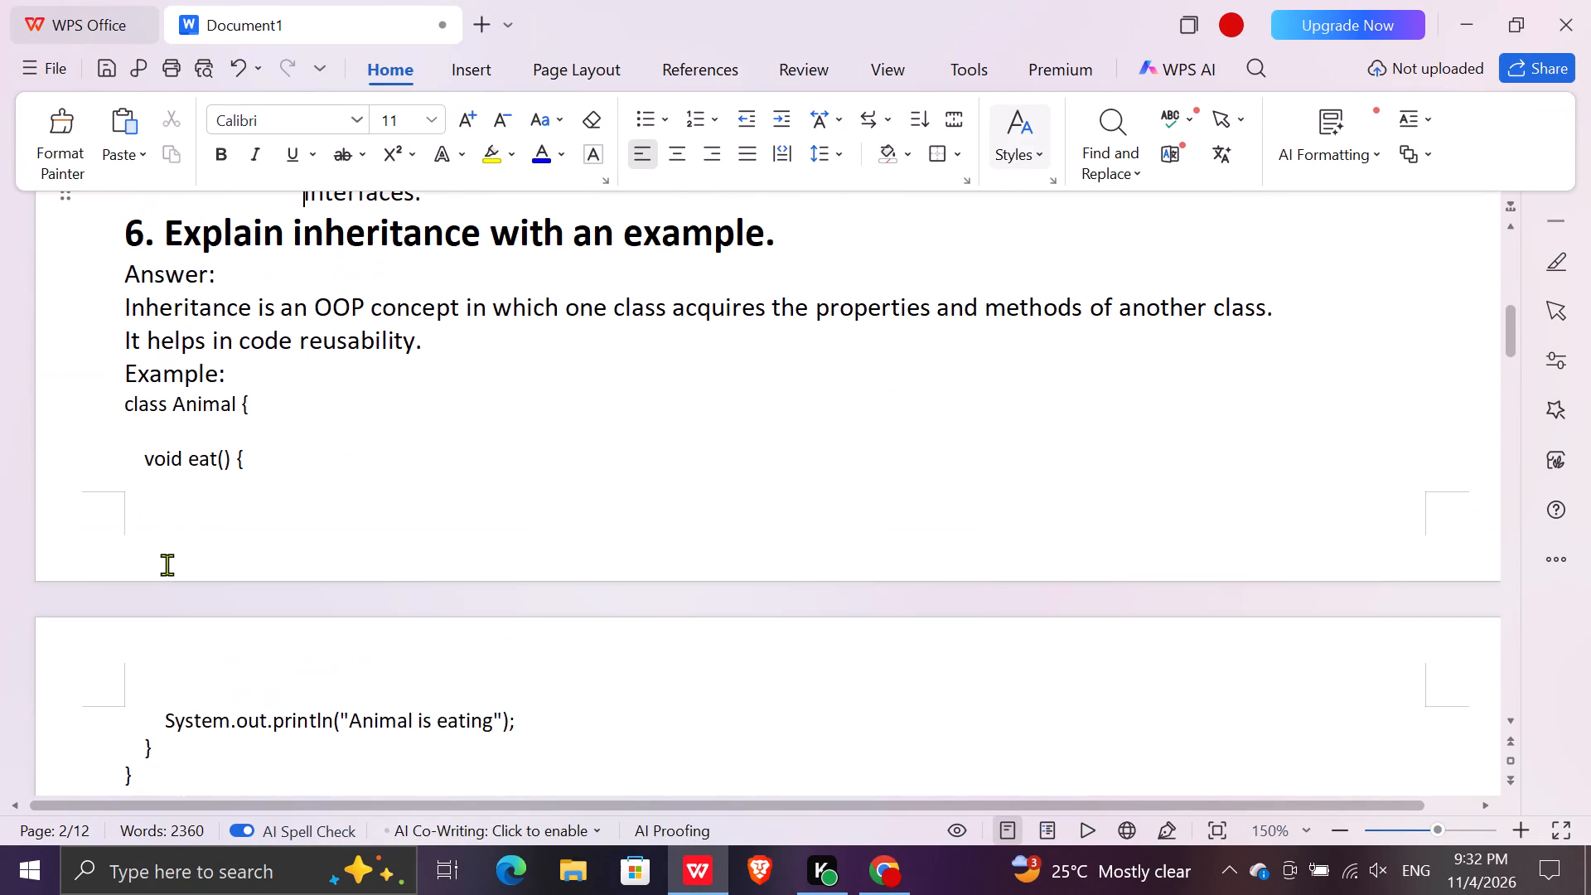
pyautogui.click(154, 436)
pyautogui.press('BackSpace')
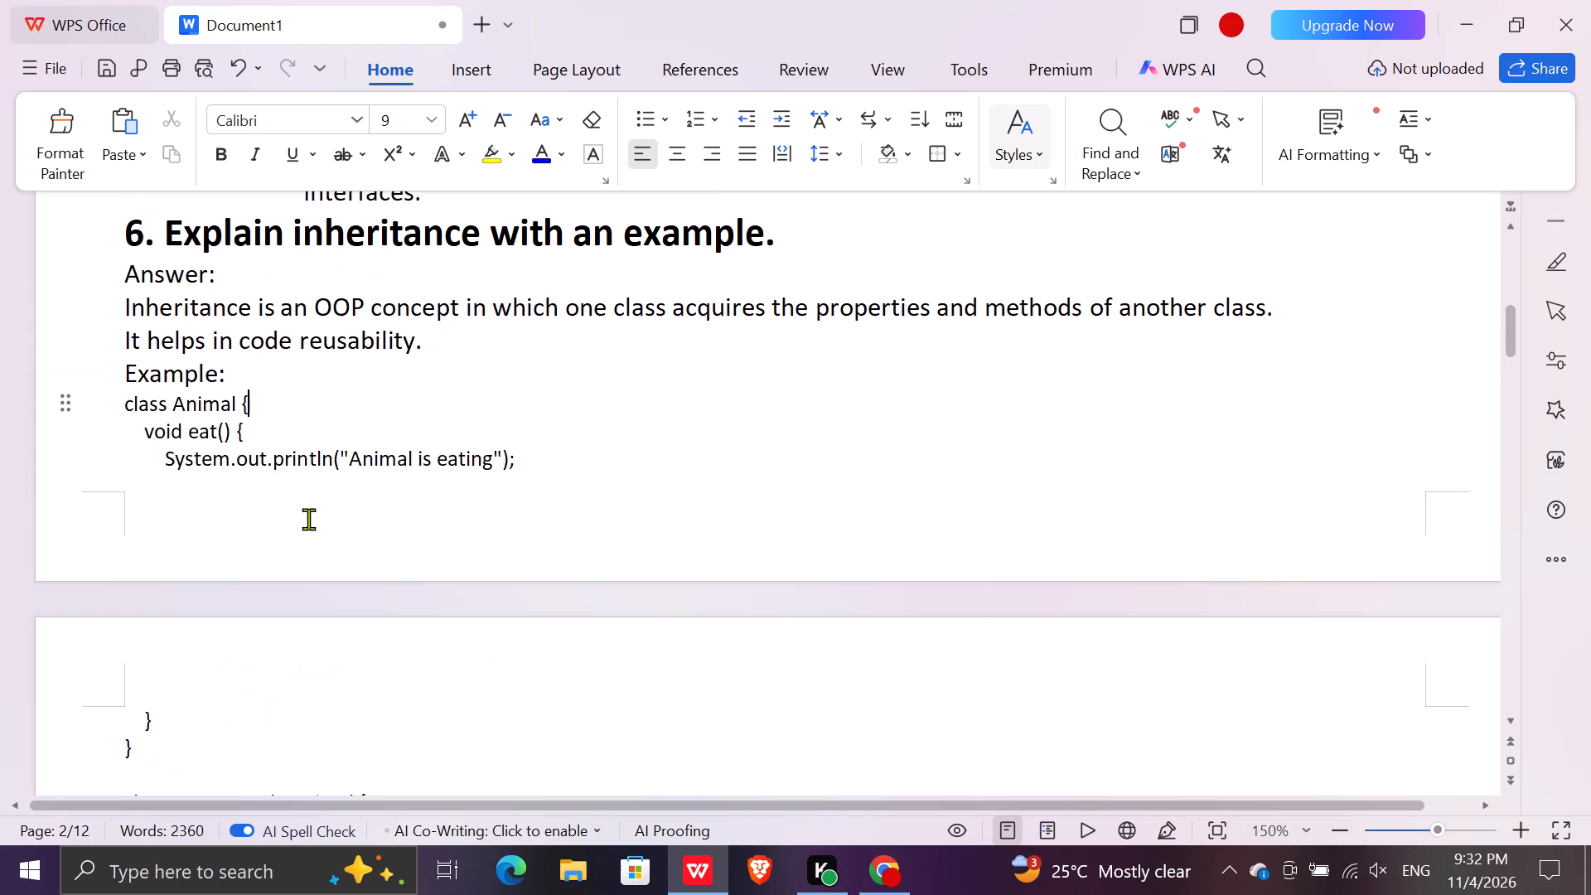
# Delete the blank line between "JVM = Execution" and the question 3 heading.
pyautogui.scroll(-1, 189, 577)
pyautogui.scroll(4, 152, 487)
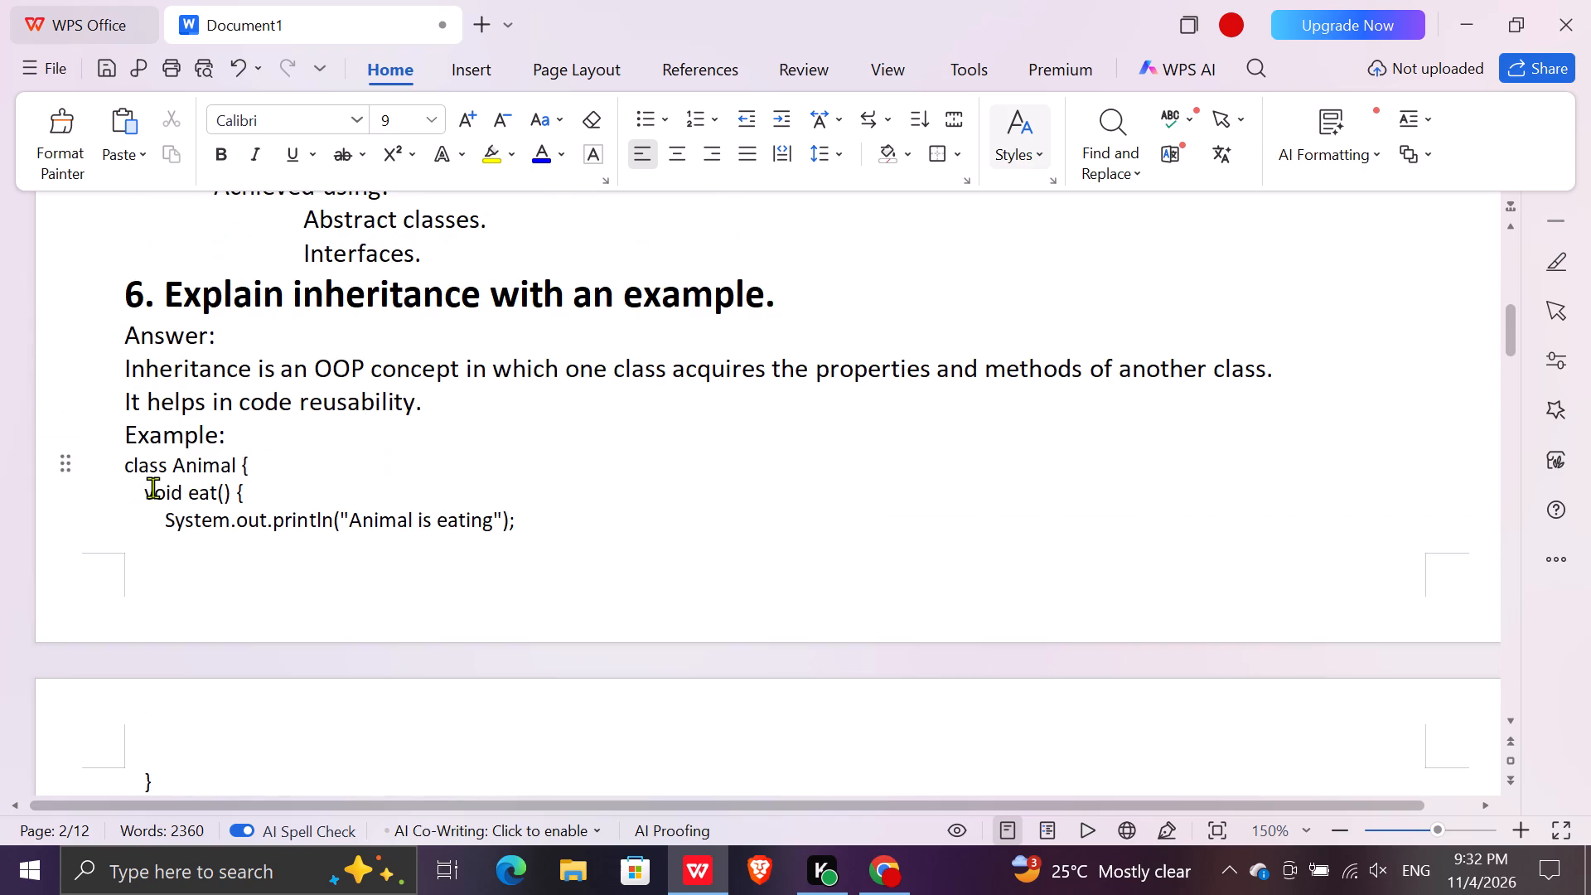
pyautogui.scroll(5, 235, 420)
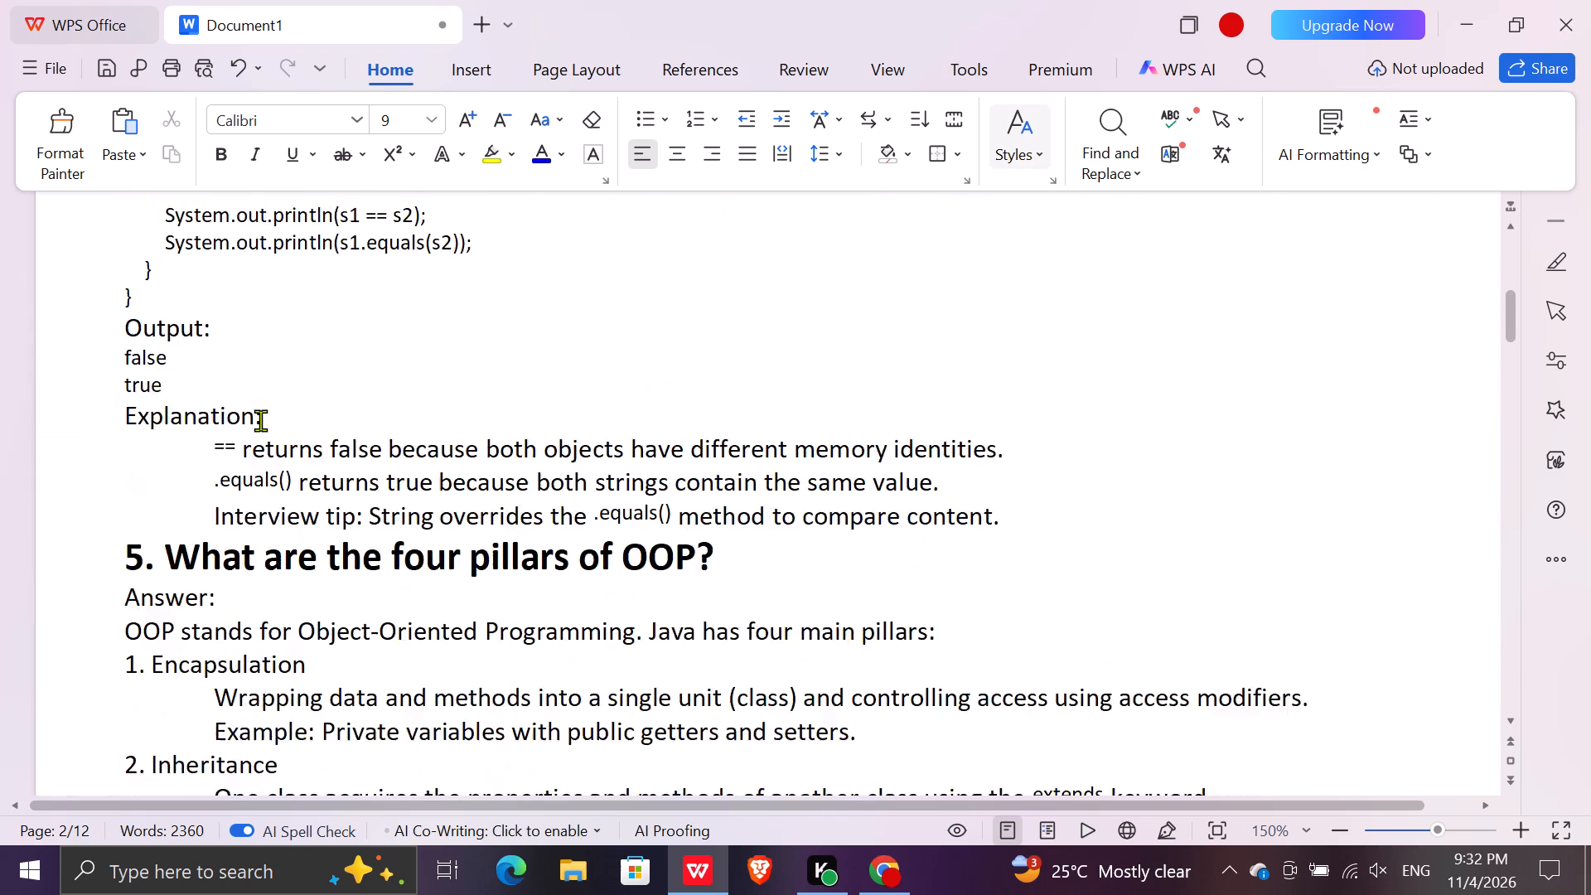
pyautogui.scroll(2, 260, 420)
pyautogui.scroll(5, 206, 510)
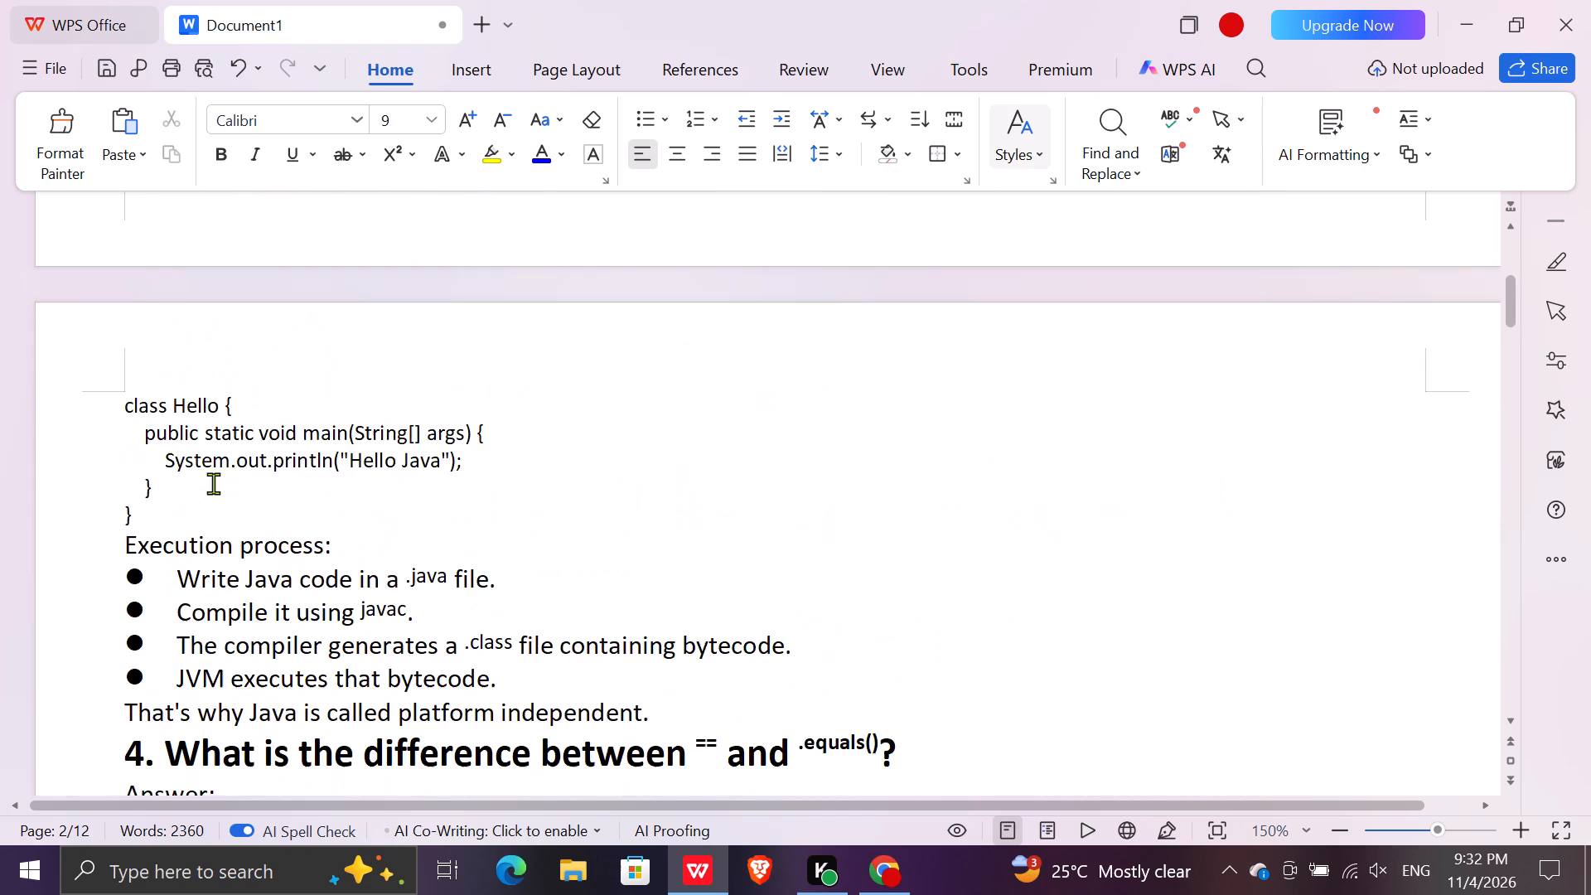
pyautogui.scroll(5, 213, 483)
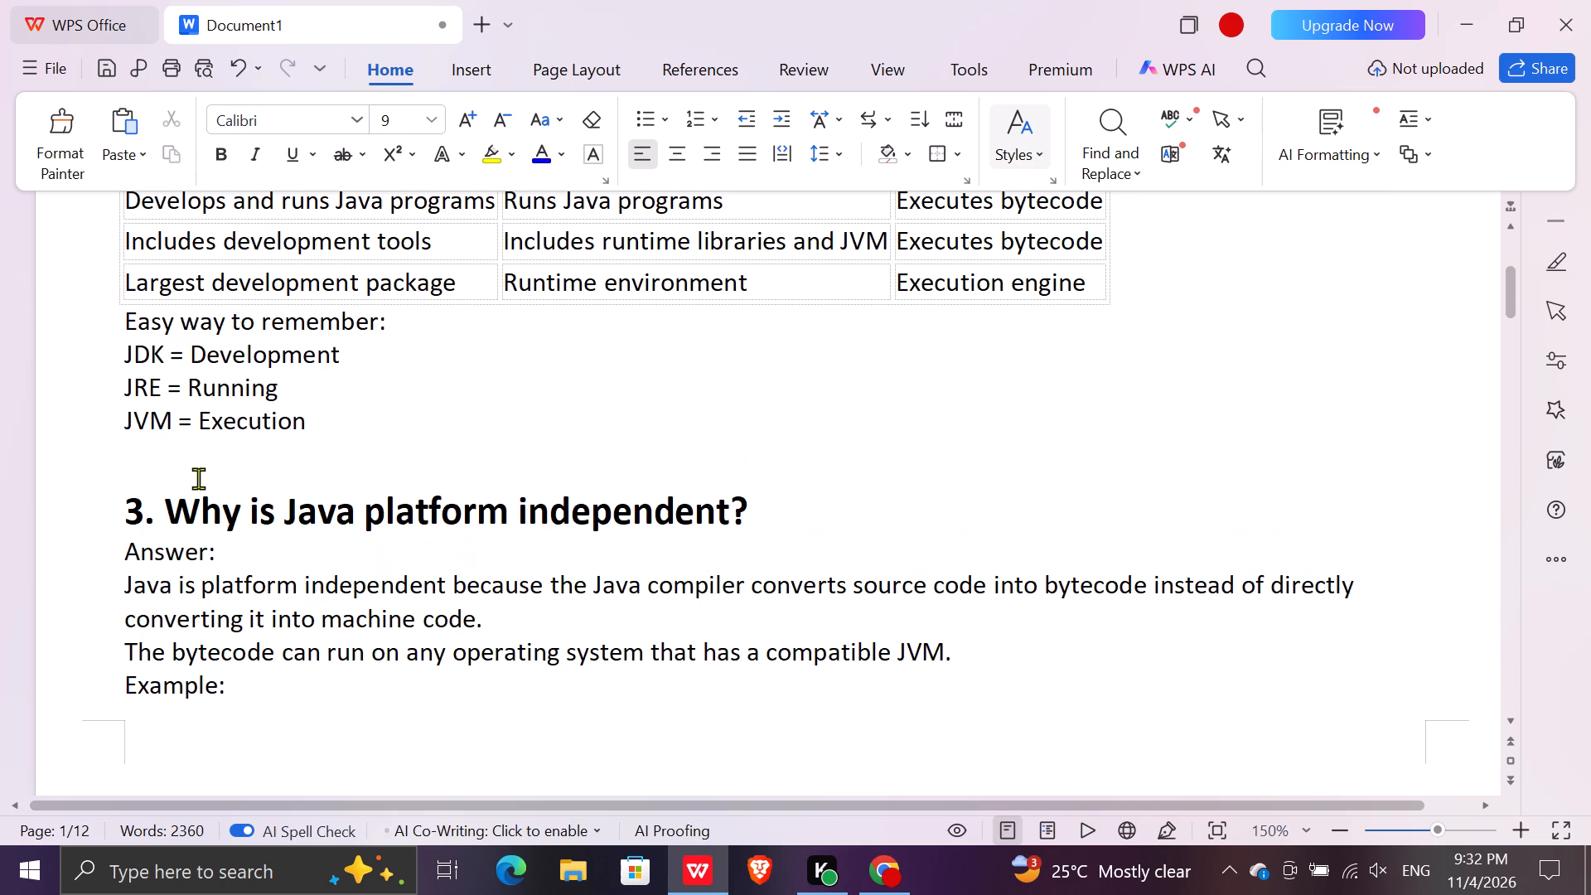
pyautogui.click(171, 478)
pyautogui.press('BackSpace')
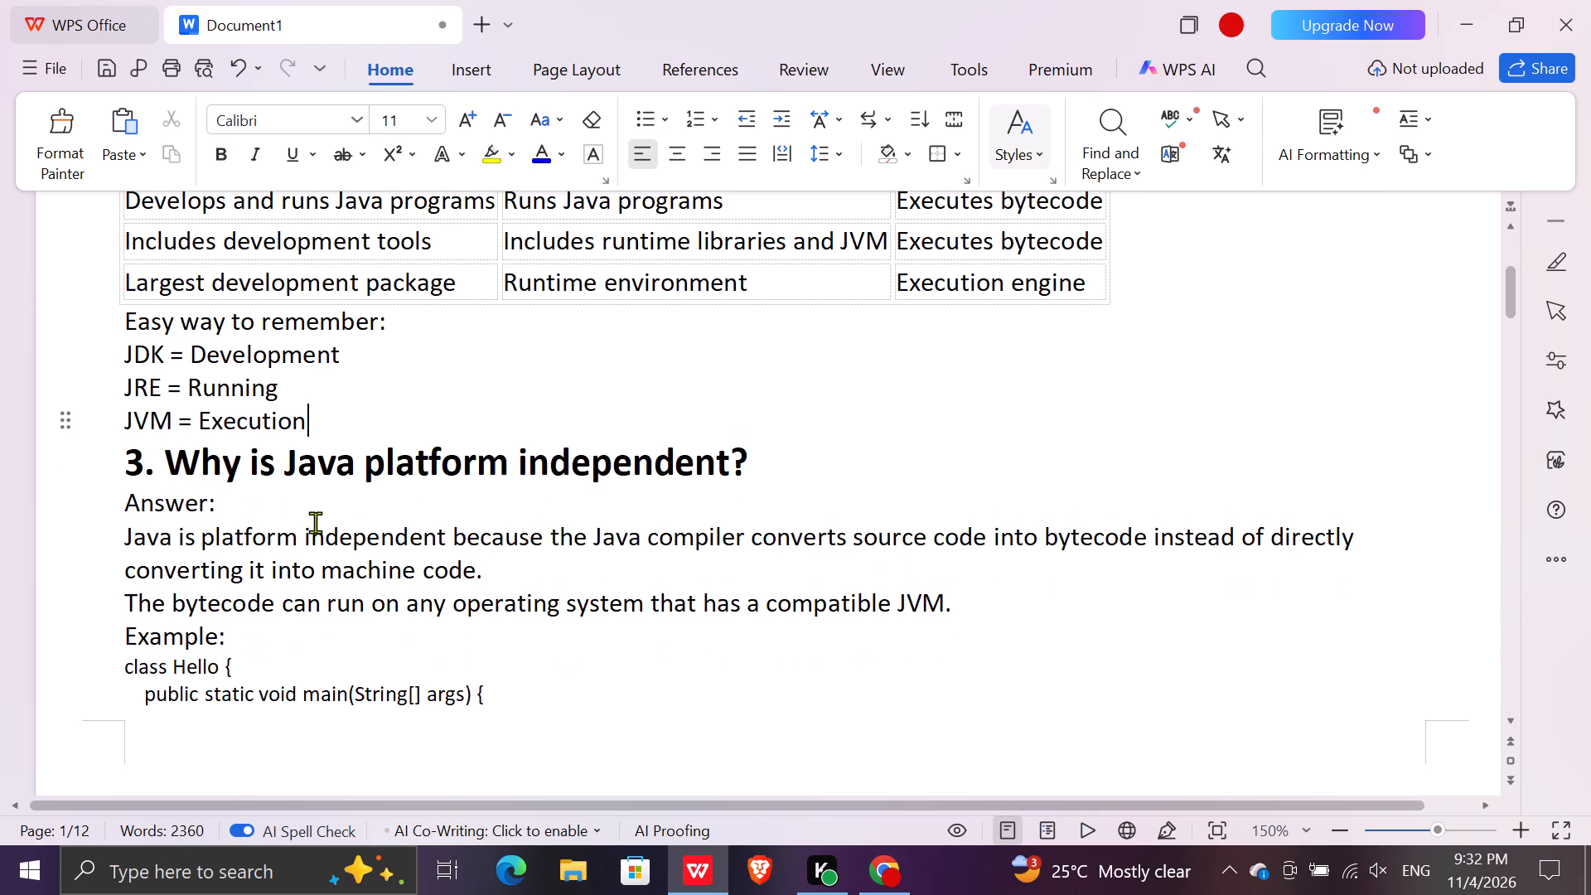
# Delete the blank lines within and between the Dog and Main classes in the question 6 code example.
pyautogui.scroll(-20, 315, 522)
pyautogui.scroll(-20, 315, 522)
pyautogui.scroll(-20, 315, 522)
pyautogui.scroll(-18, 315, 522)
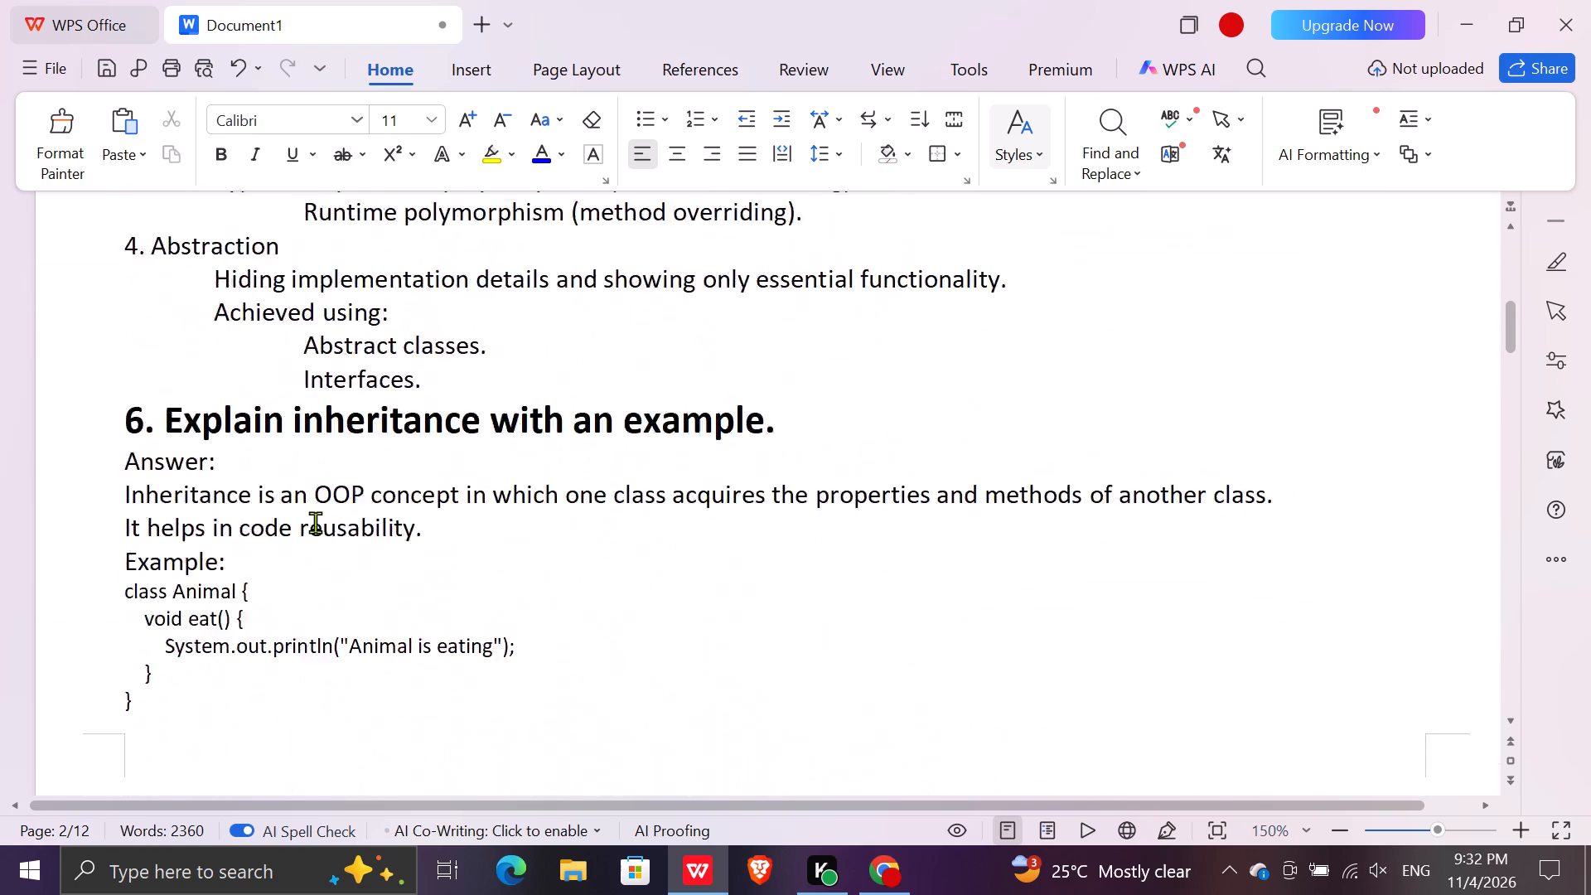
pyautogui.scroll(-11, 315, 522)
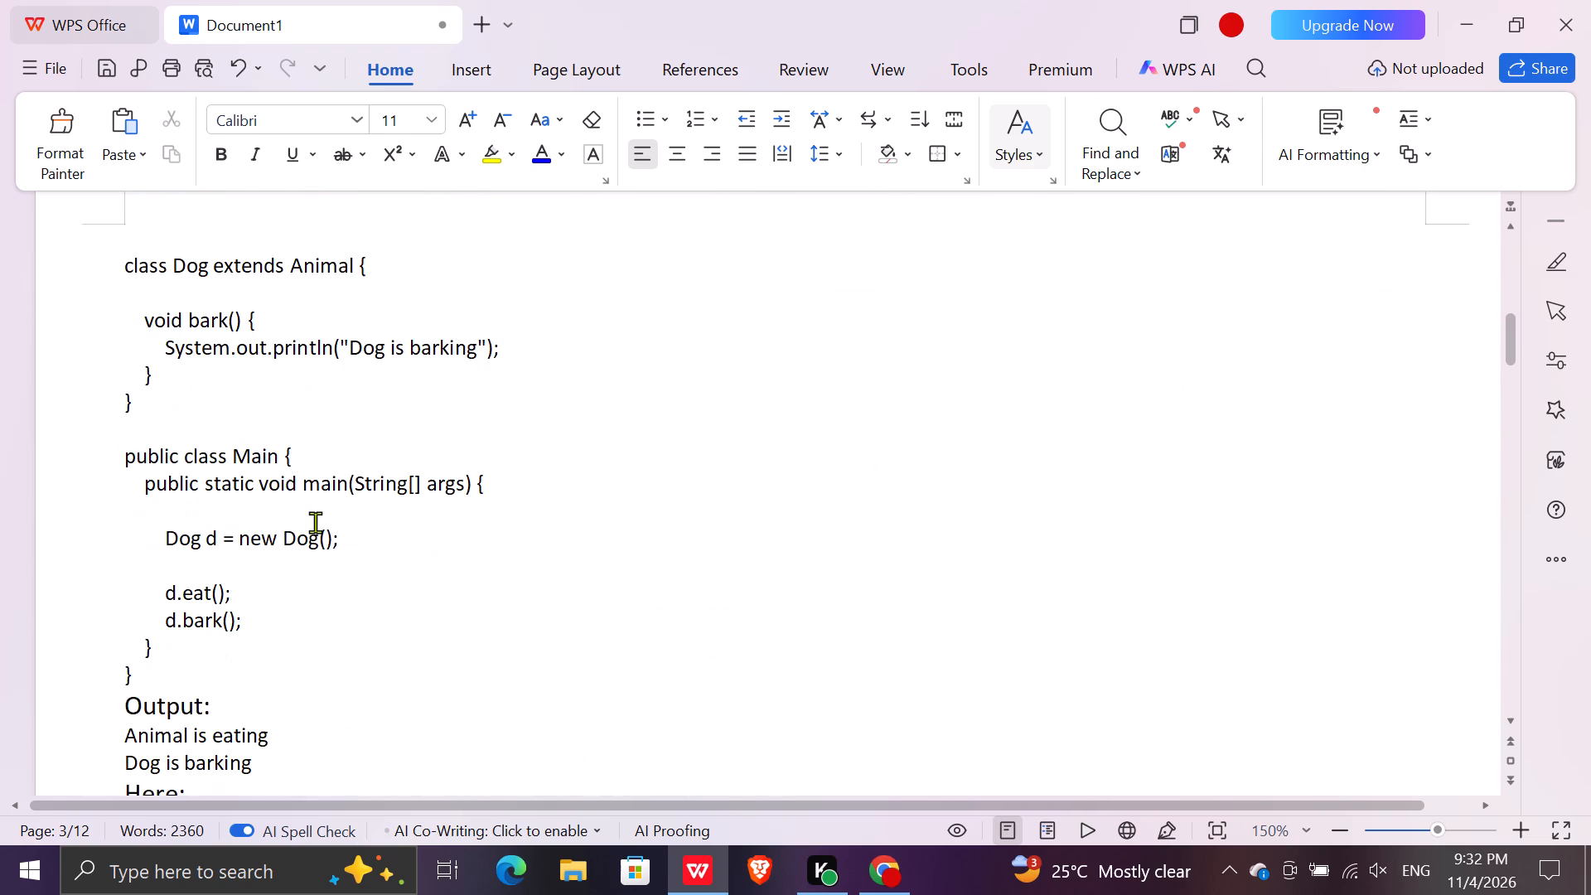
pyautogui.click(173, 298)
pyautogui.press('BackSpace')
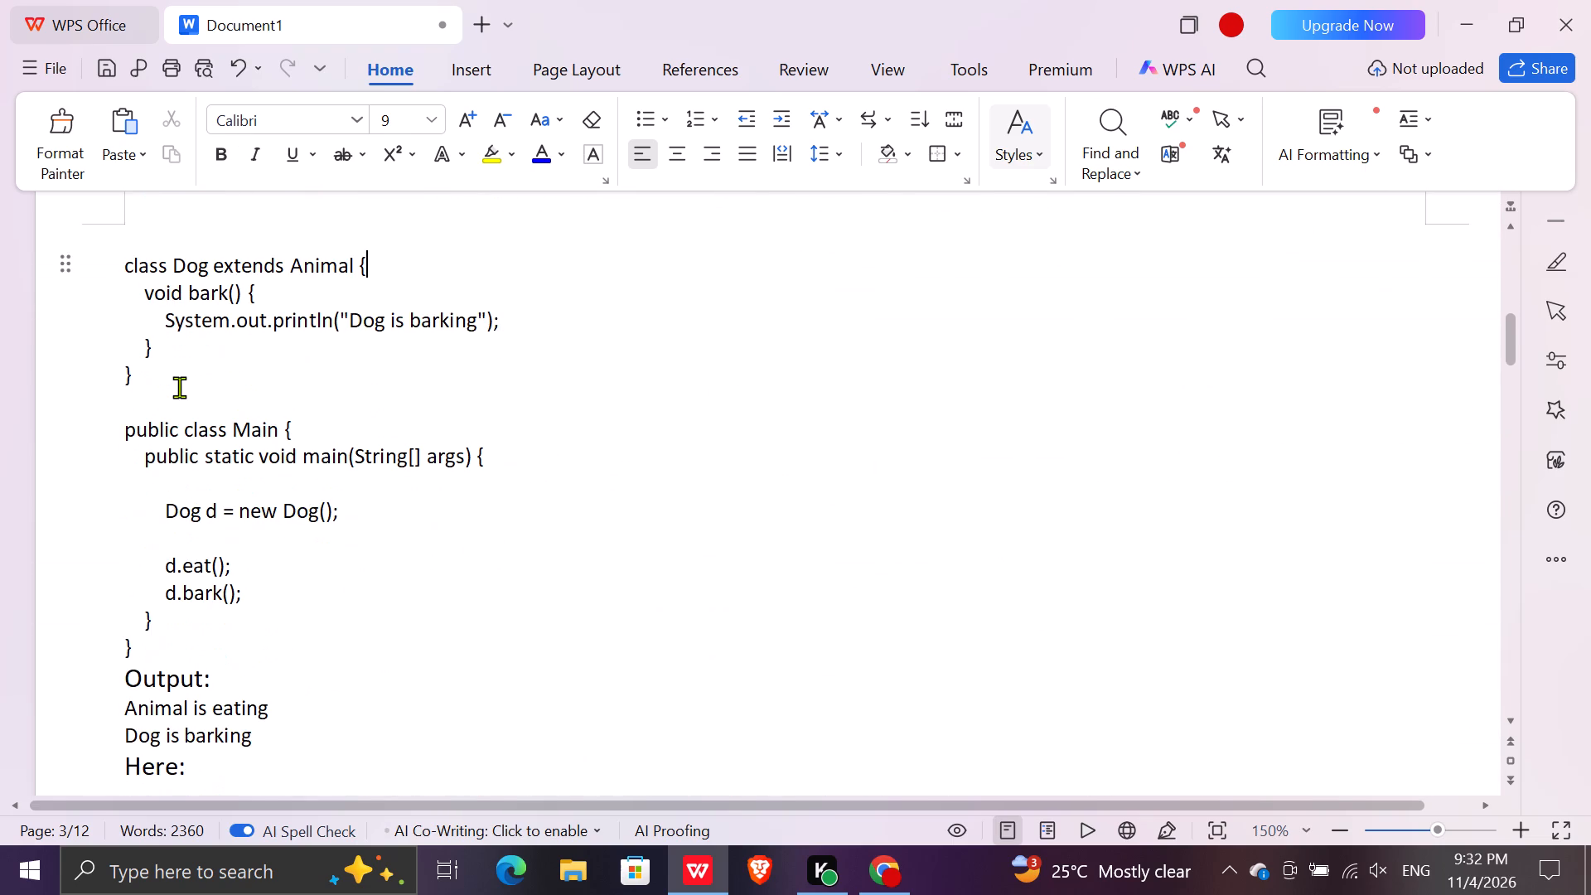
pyautogui.click(167, 399)
pyautogui.press('BackSpace')
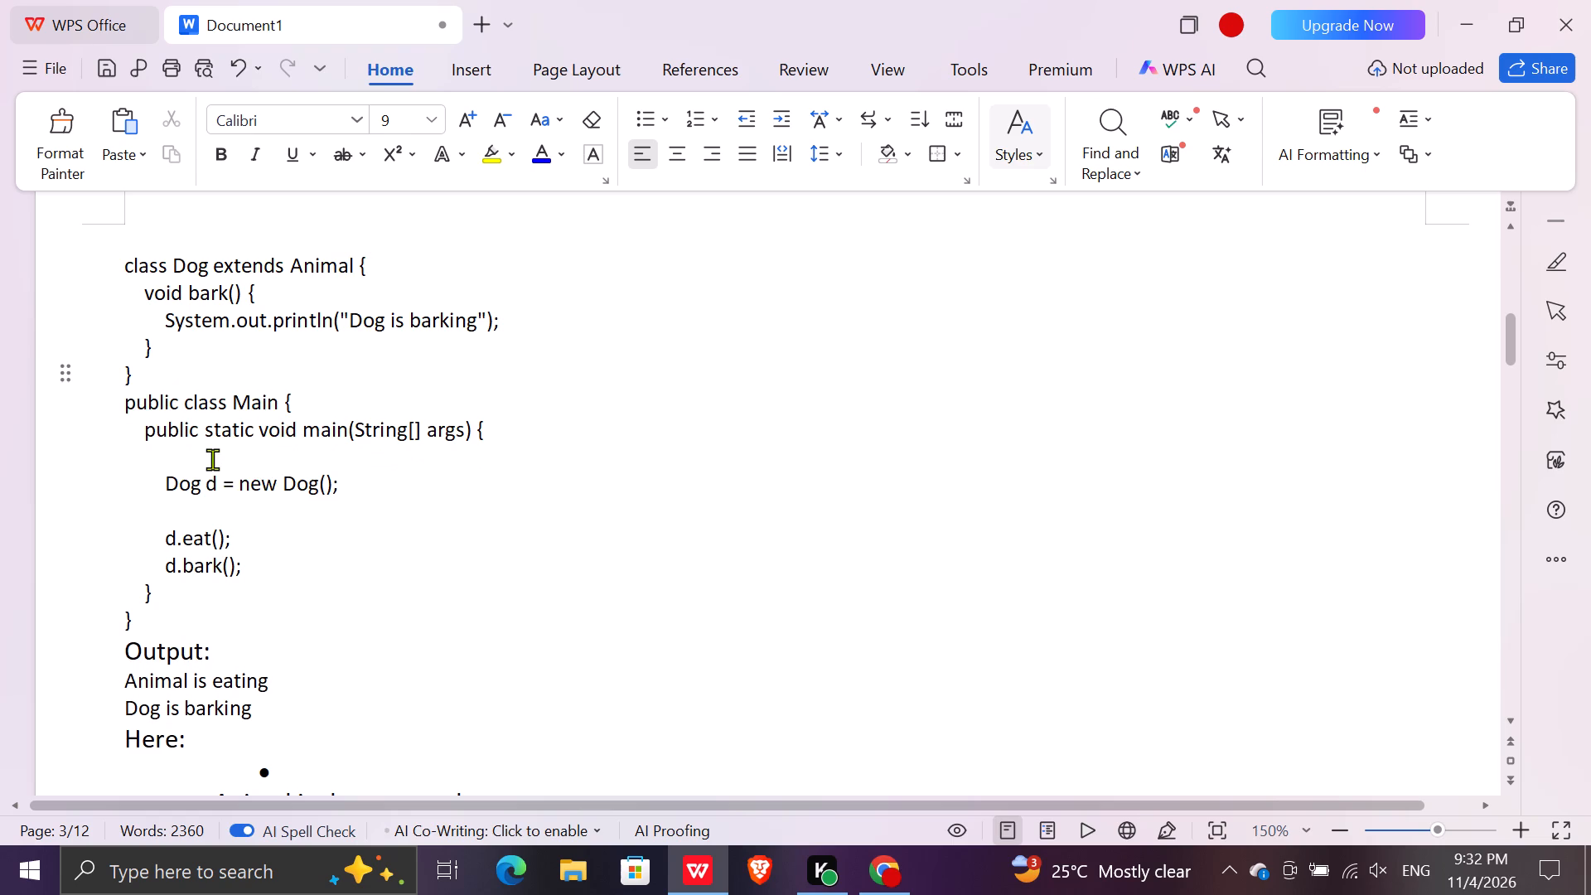
pyautogui.click(212, 459)
pyautogui.press('BackSpace')
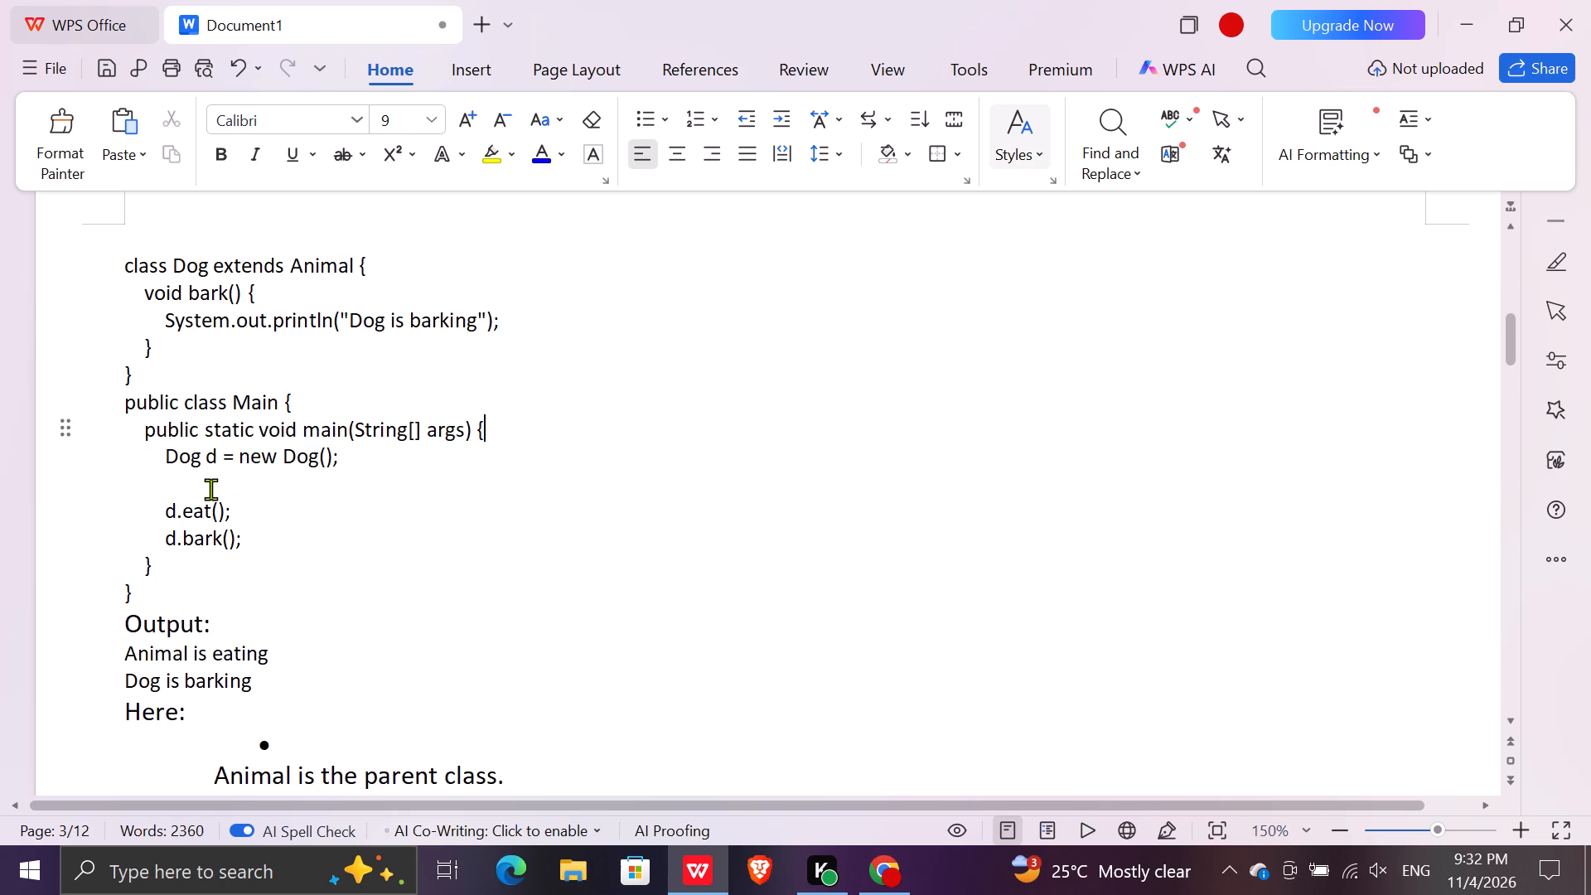
pyautogui.click(207, 489)
pyautogui.press('BackSpace')
# Remove the empty bullet above "Animal is the parent class." under "Here:", keeping the line indented one level.
pyautogui.scroll(-3, 265, 576)
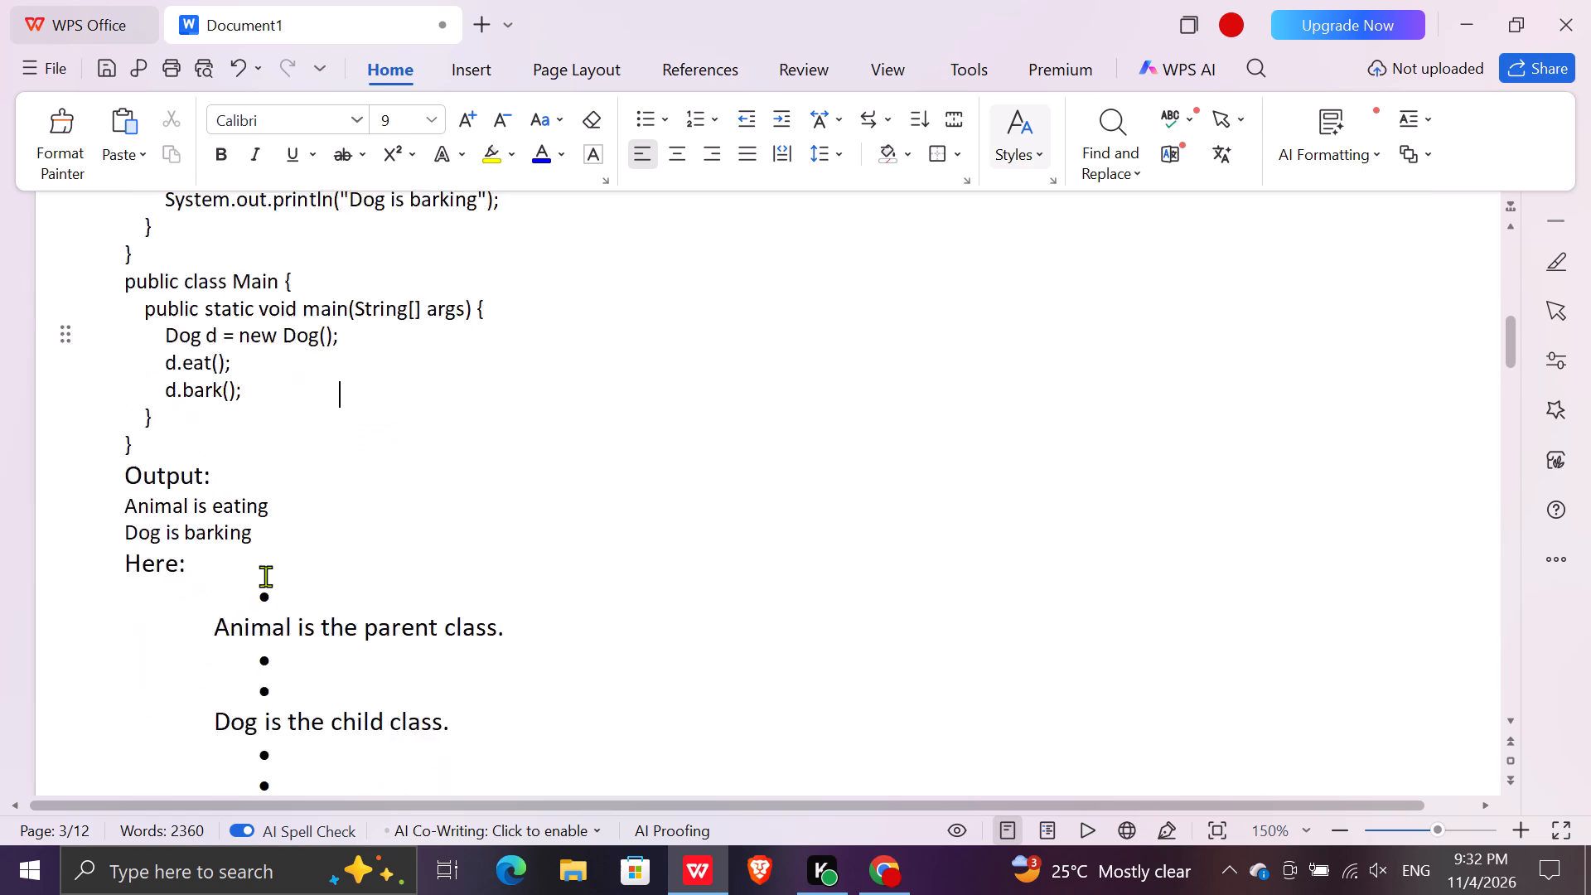
pyautogui.scroll(-1, 265, 576)
pyautogui.scroll(2, 265, 576)
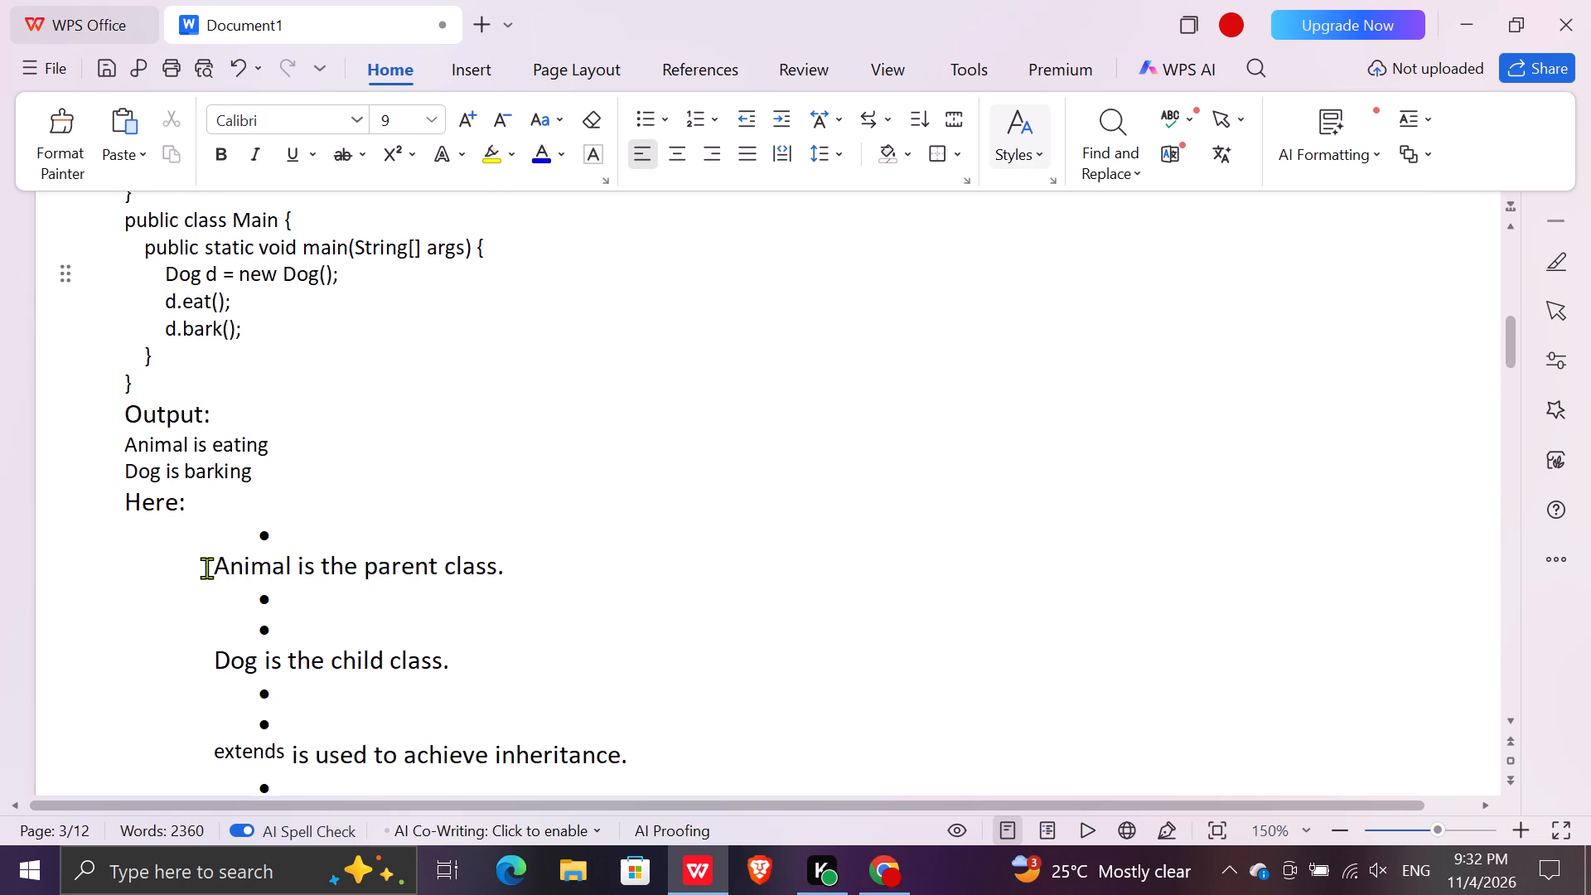
pyautogui.click(206, 568)
pyautogui.press('BackSpace')
pyautogui.press('BackSpace')
pyautogui.press('Tab')
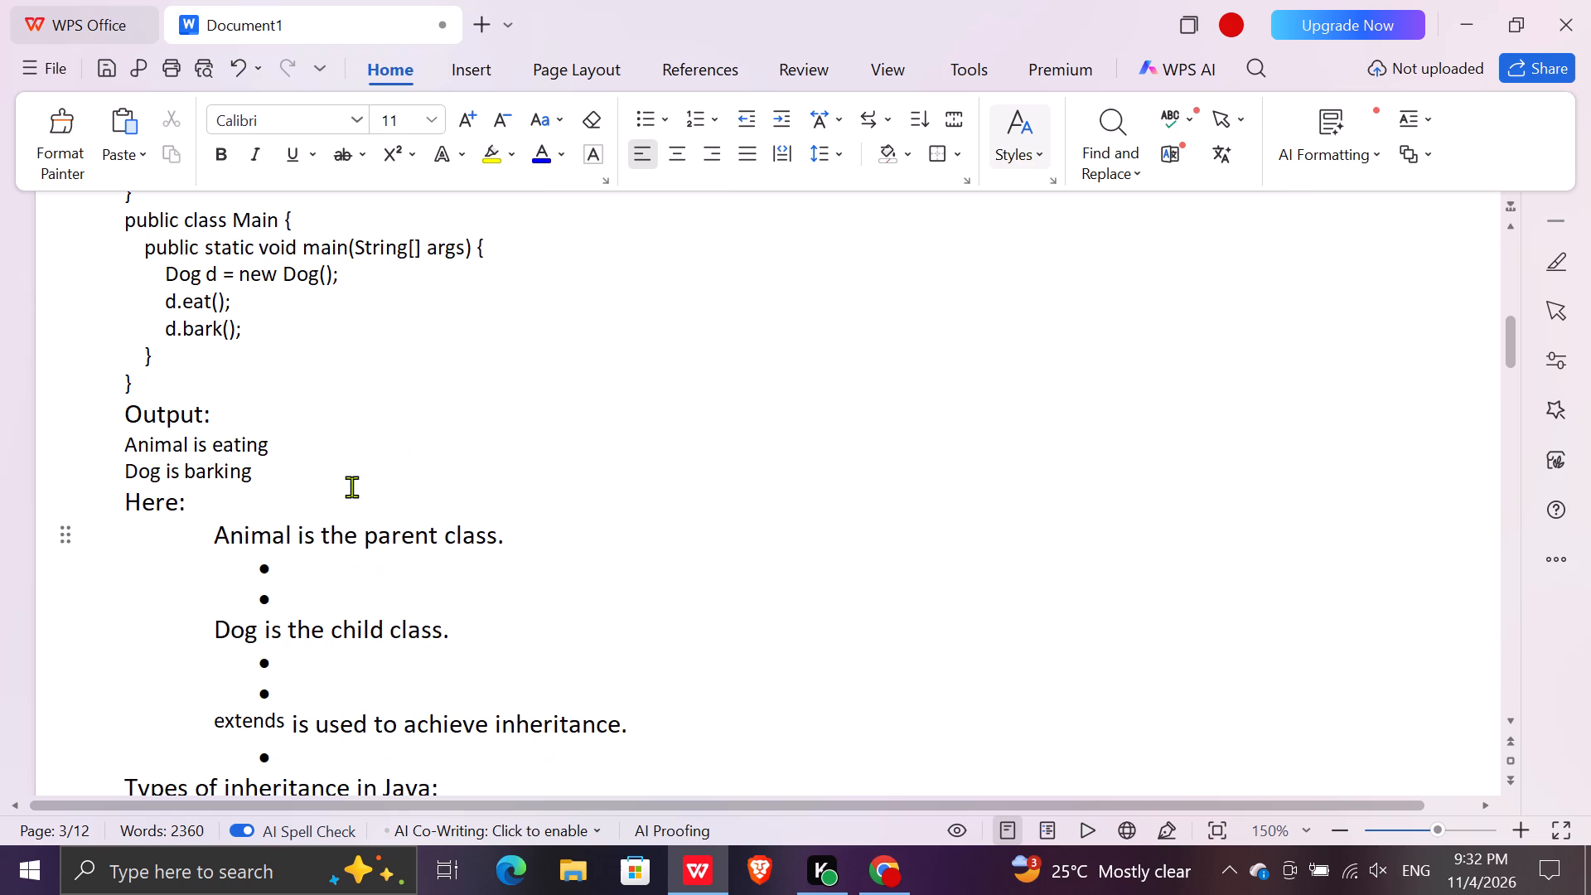
# Remove the empty bullets above the "Dog is the child class." and "extends is used to achieve inheritance." lines, keeping both indented one level.
pyautogui.scroll(20, 399, 473)
pyautogui.scroll(8, 399, 473)
pyautogui.scroll(-9, 399, 473)
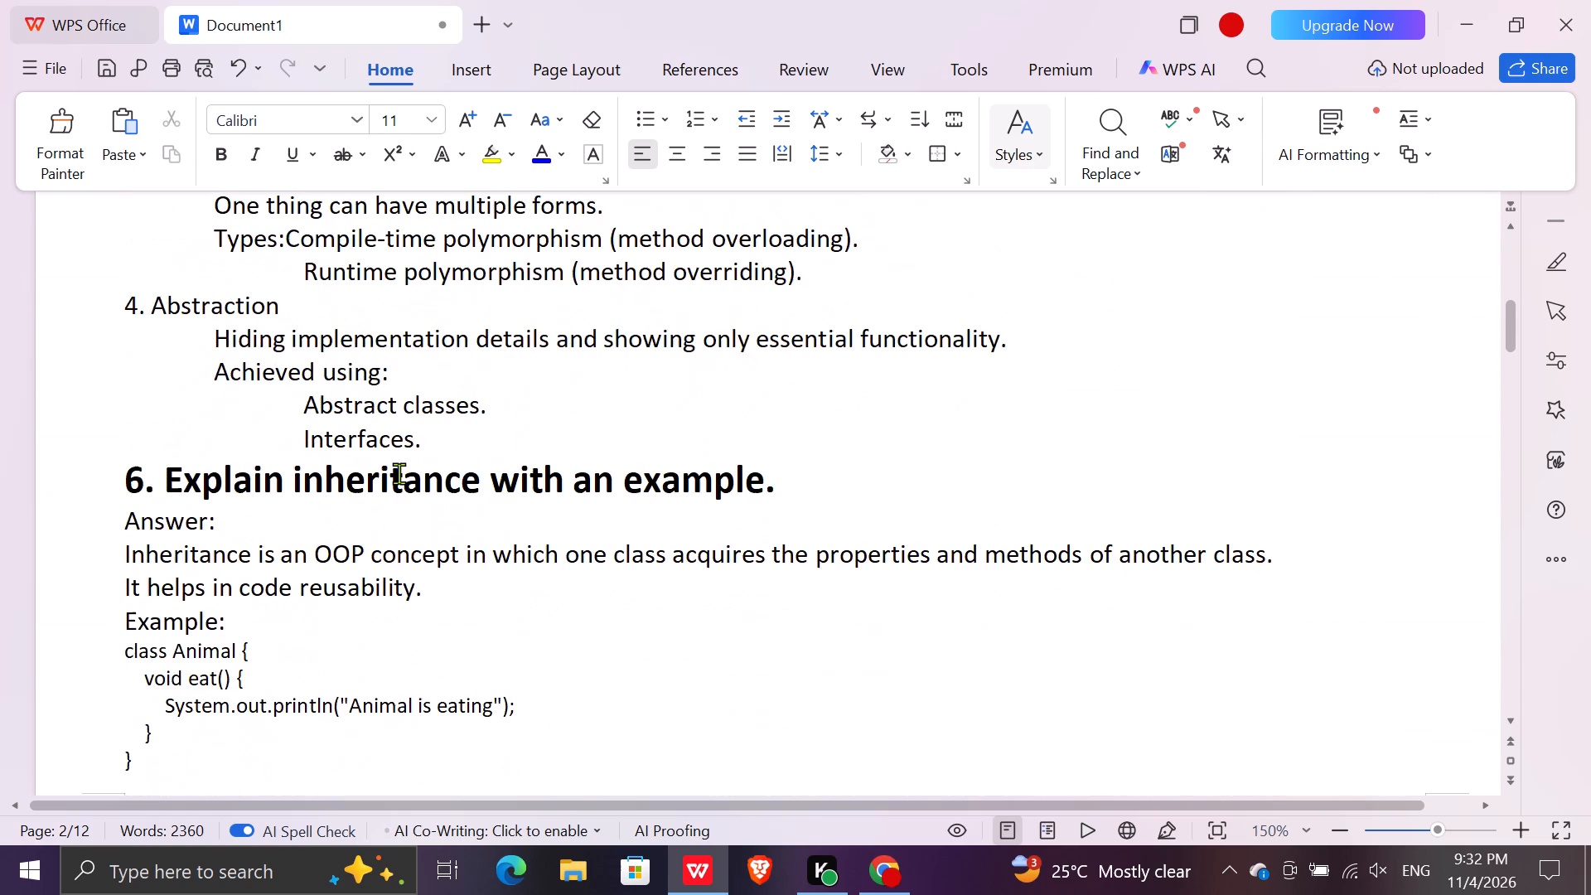
pyautogui.scroll(-10, 399, 473)
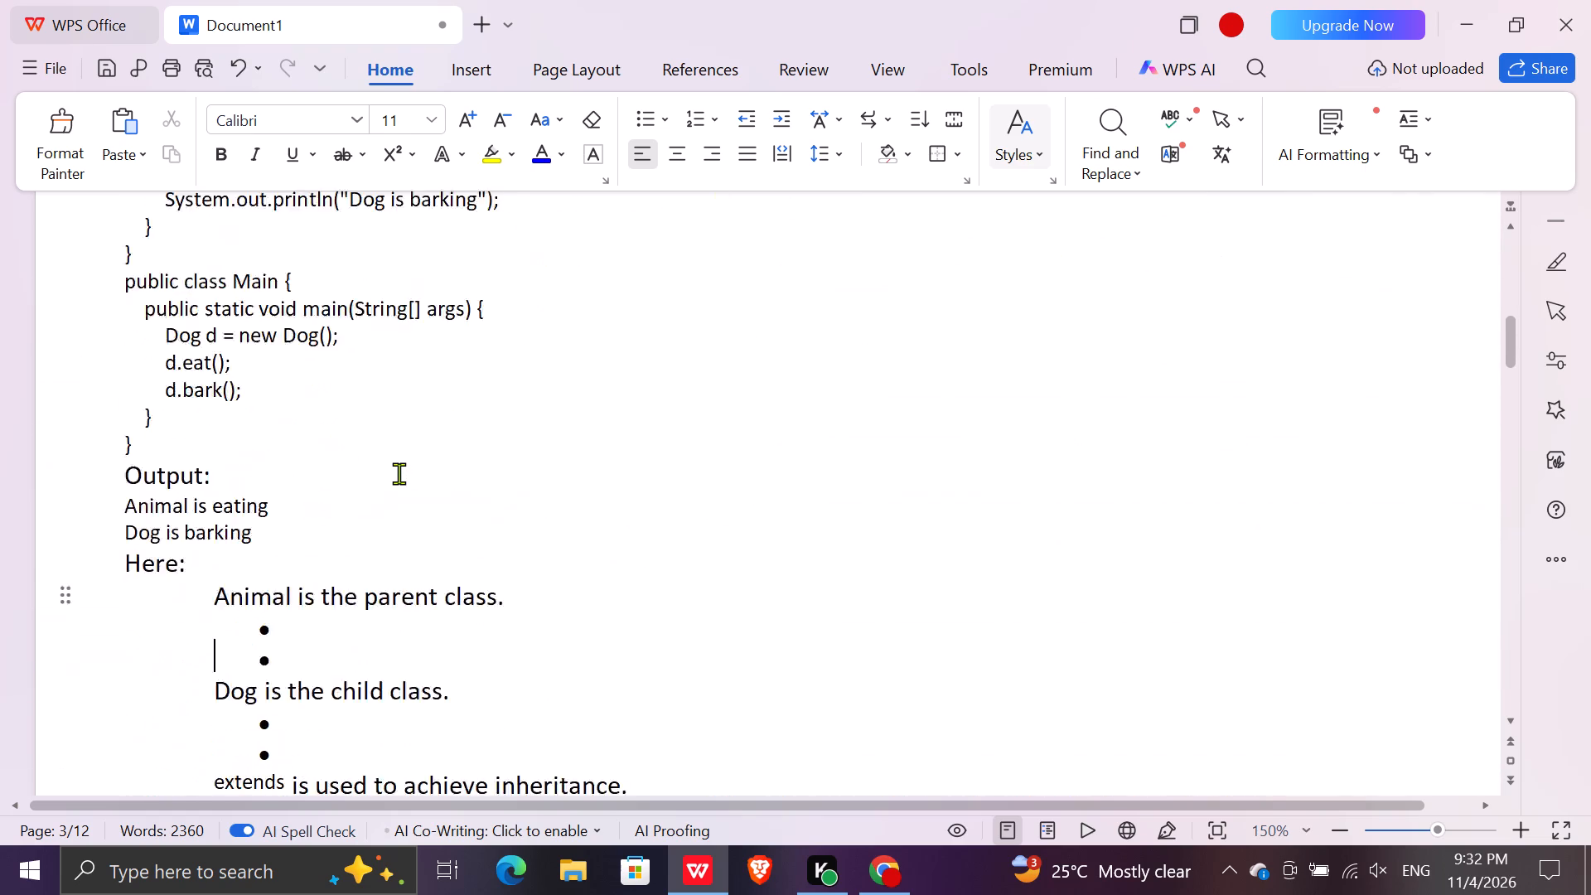
pyautogui.scroll(-2, 399, 473)
pyautogui.click(283, 311)
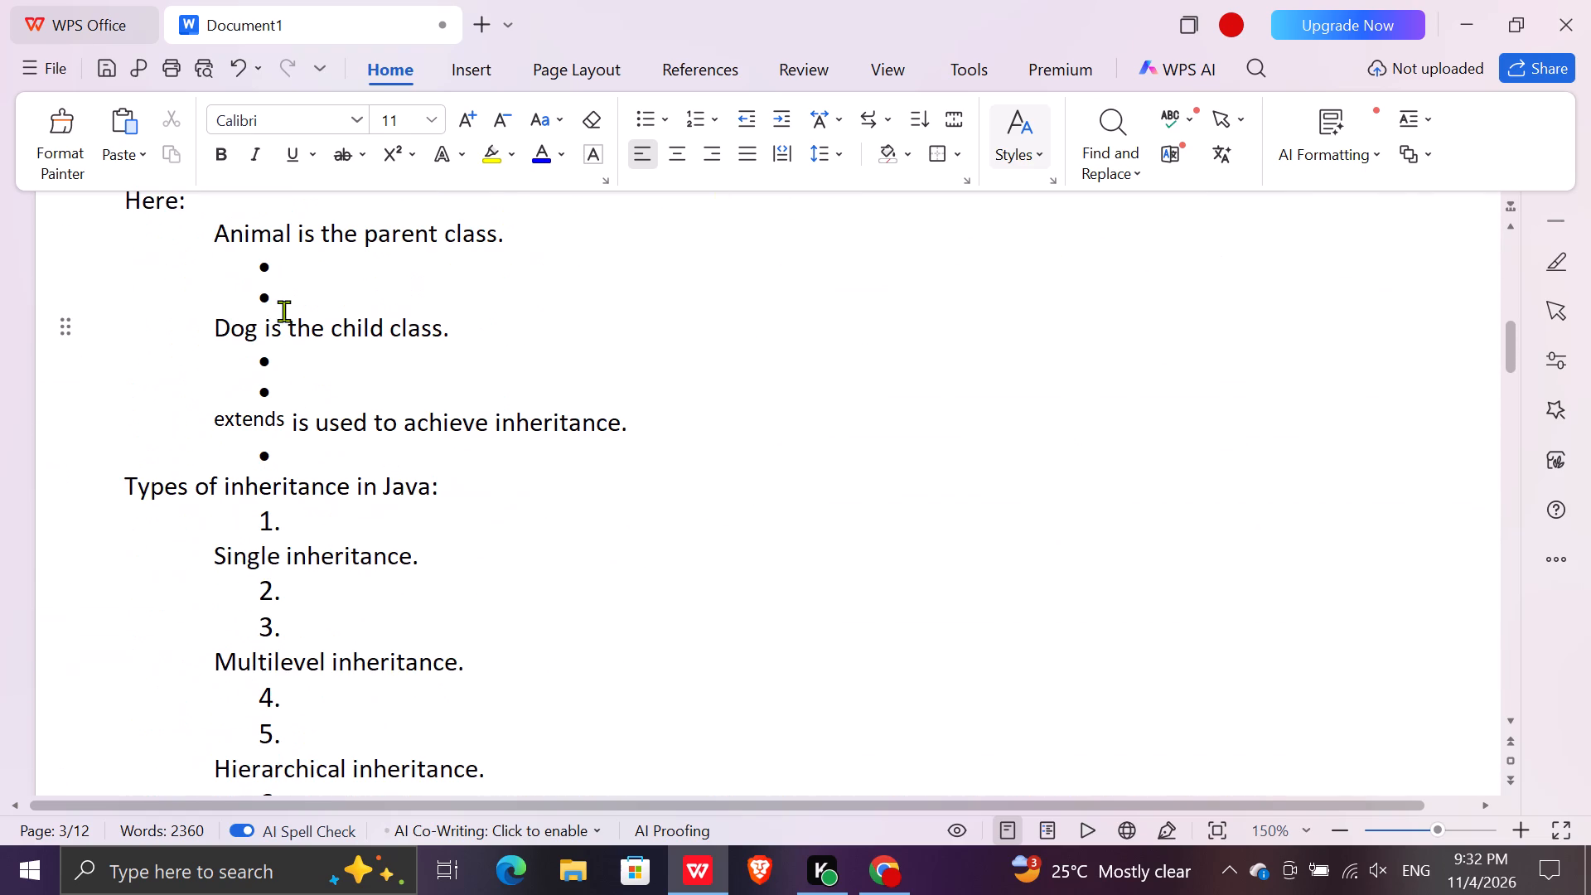
pyautogui.click(209, 330)
pyautogui.press('BackSpace')
pyautogui.press('BackSpace')
pyautogui.press('BackSpace')
pyautogui.press('Tab')
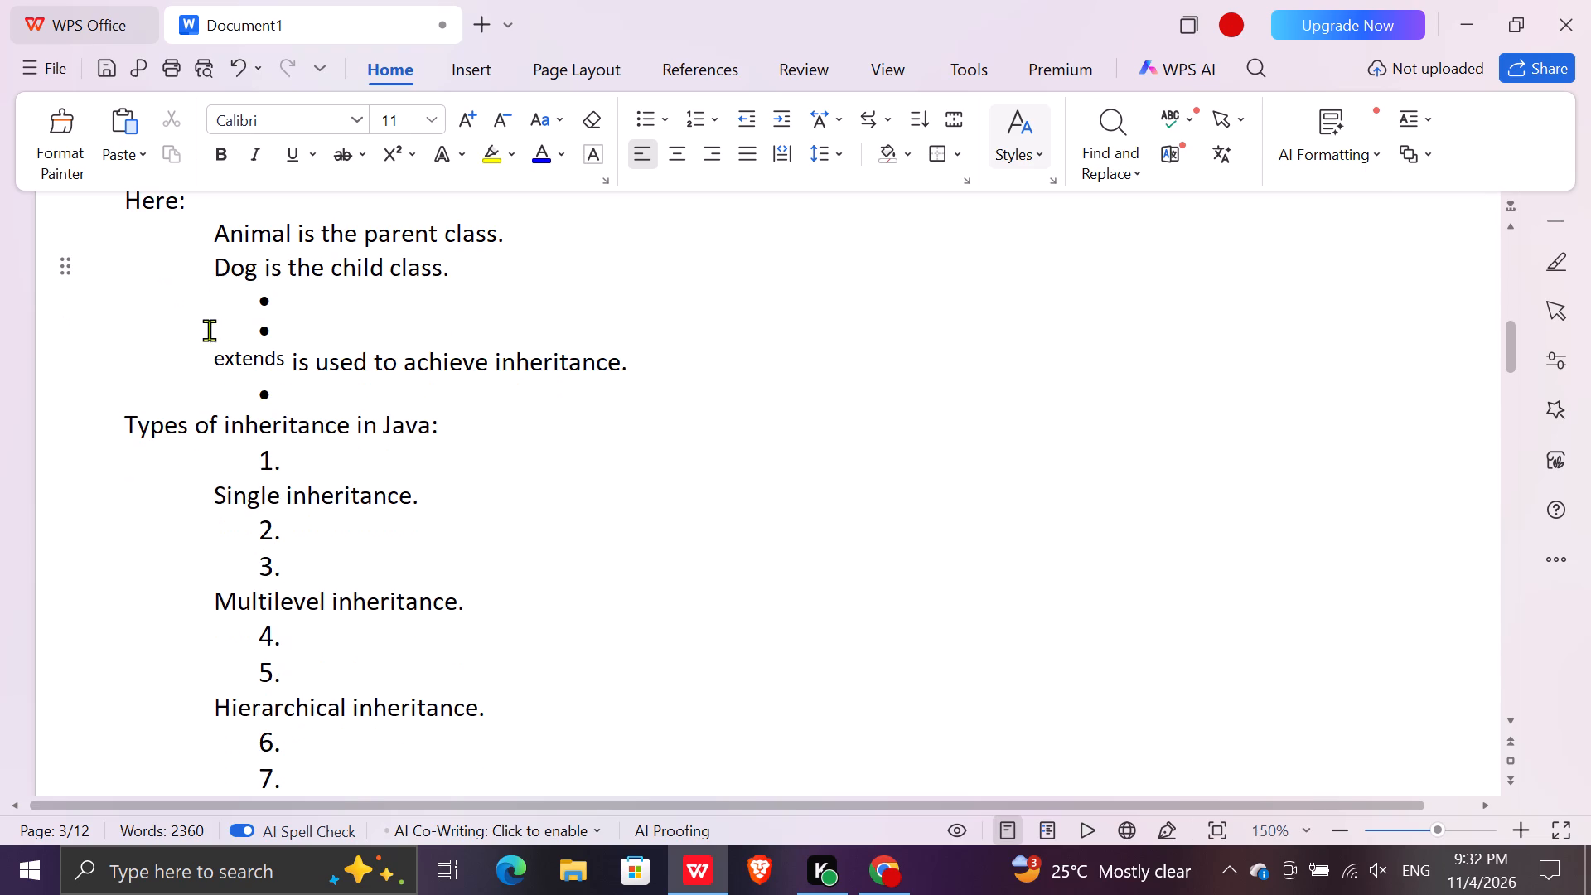
pyautogui.click(210, 361)
pyautogui.press('BackSpace')
pyautogui.press('BackSpace')
pyautogui.press('BackSpace')
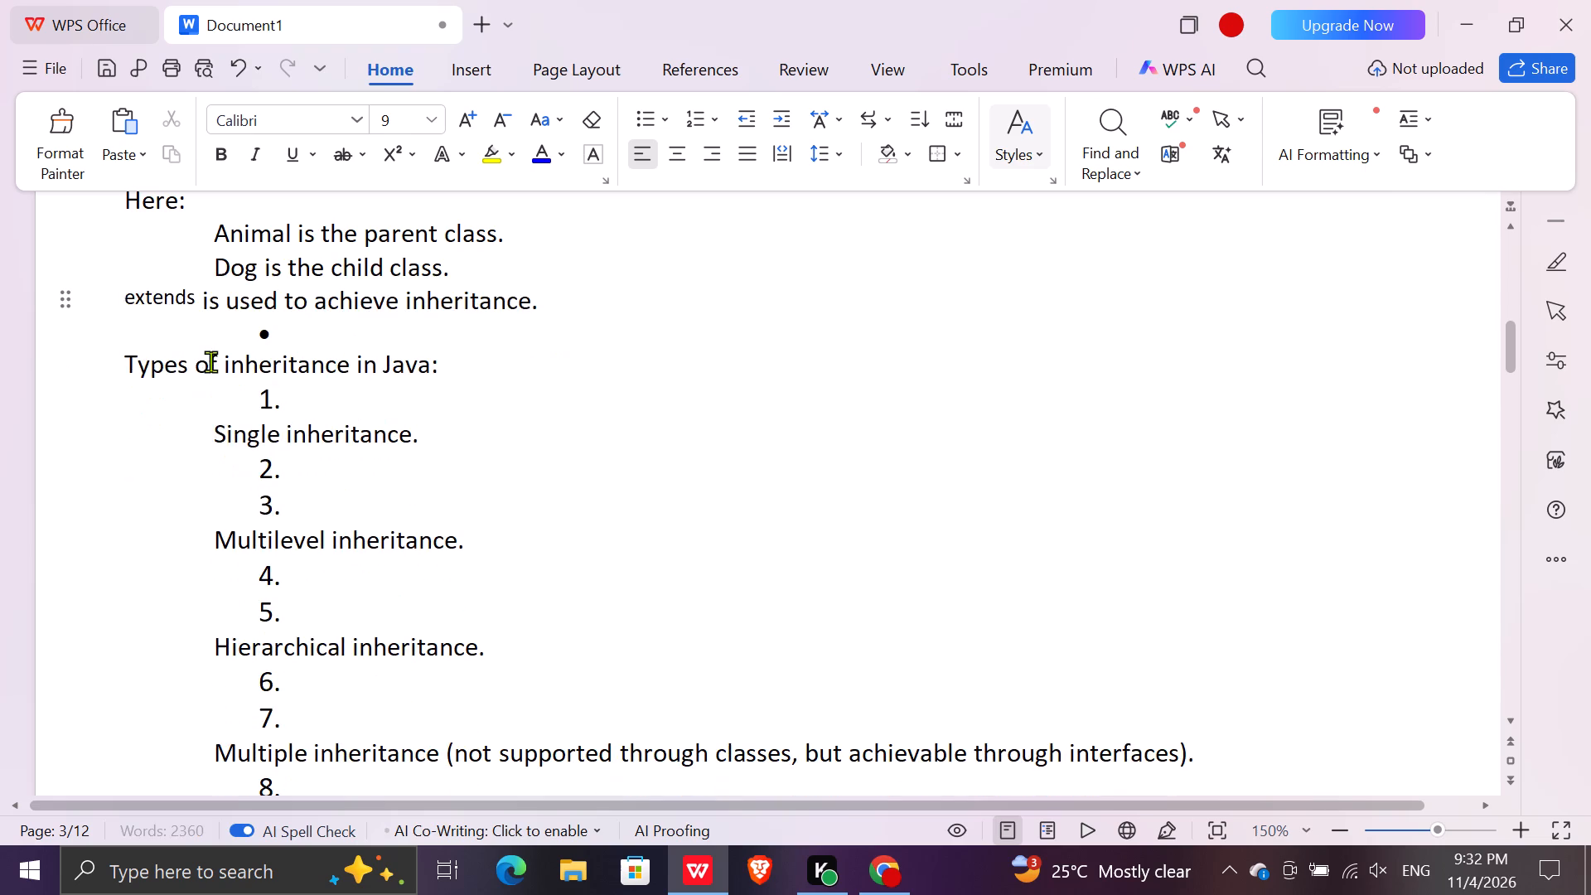
pyautogui.press('Tab')
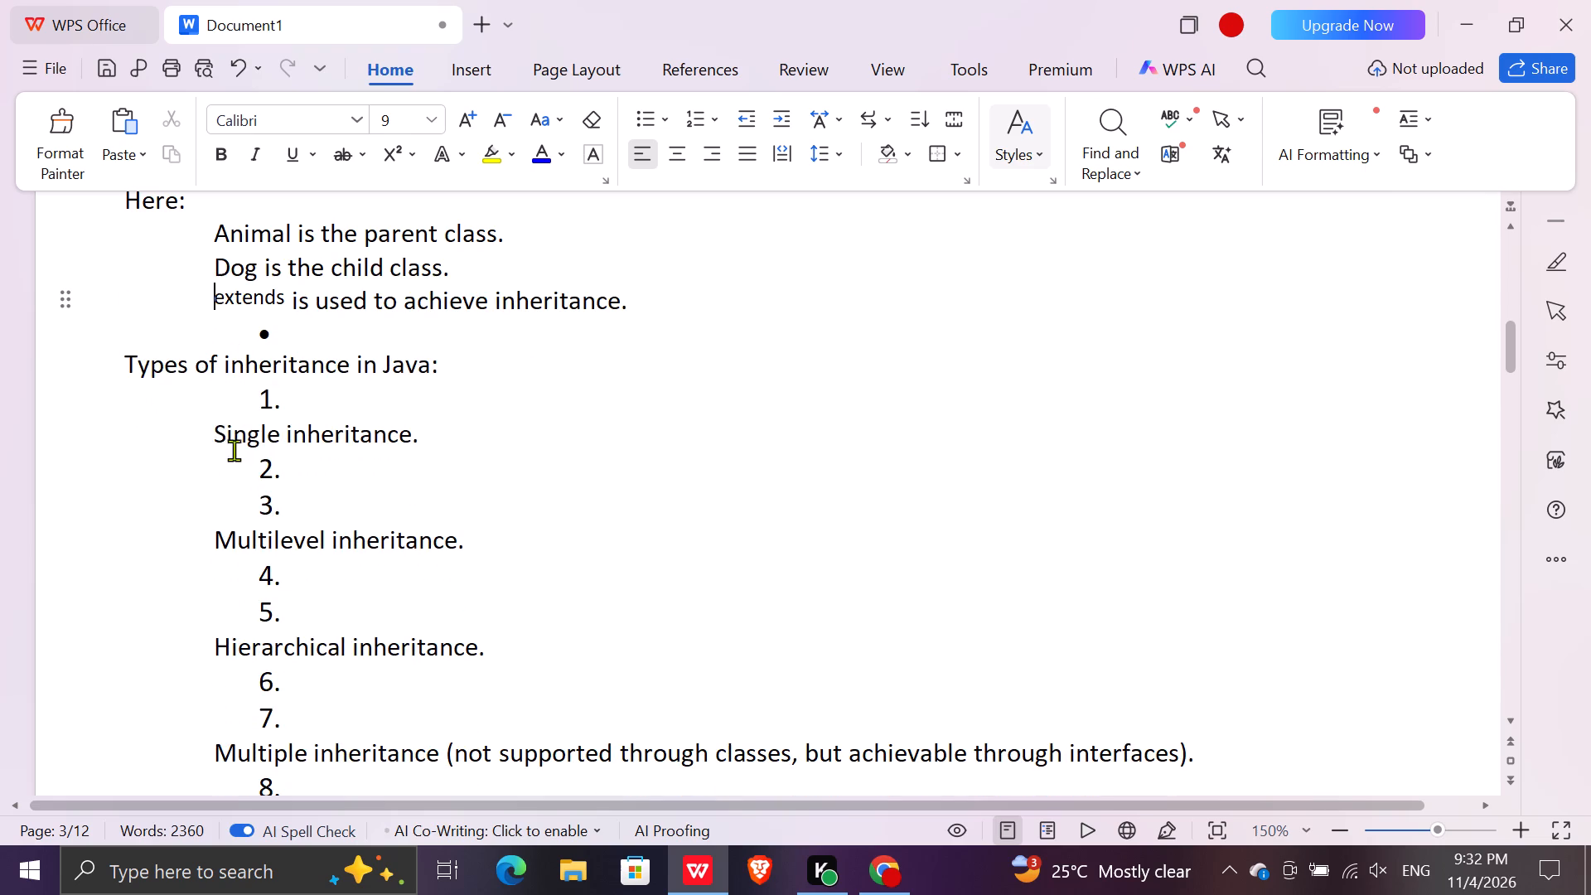
# Remove the empty numbered item above "Single inheritance." under Types of inheritance in Java, keeping the line indented one level.
pyautogui.click(220, 448)
pyautogui.click(217, 441)
pyautogui.press('BackSpace')
pyautogui.press('BackSpace')
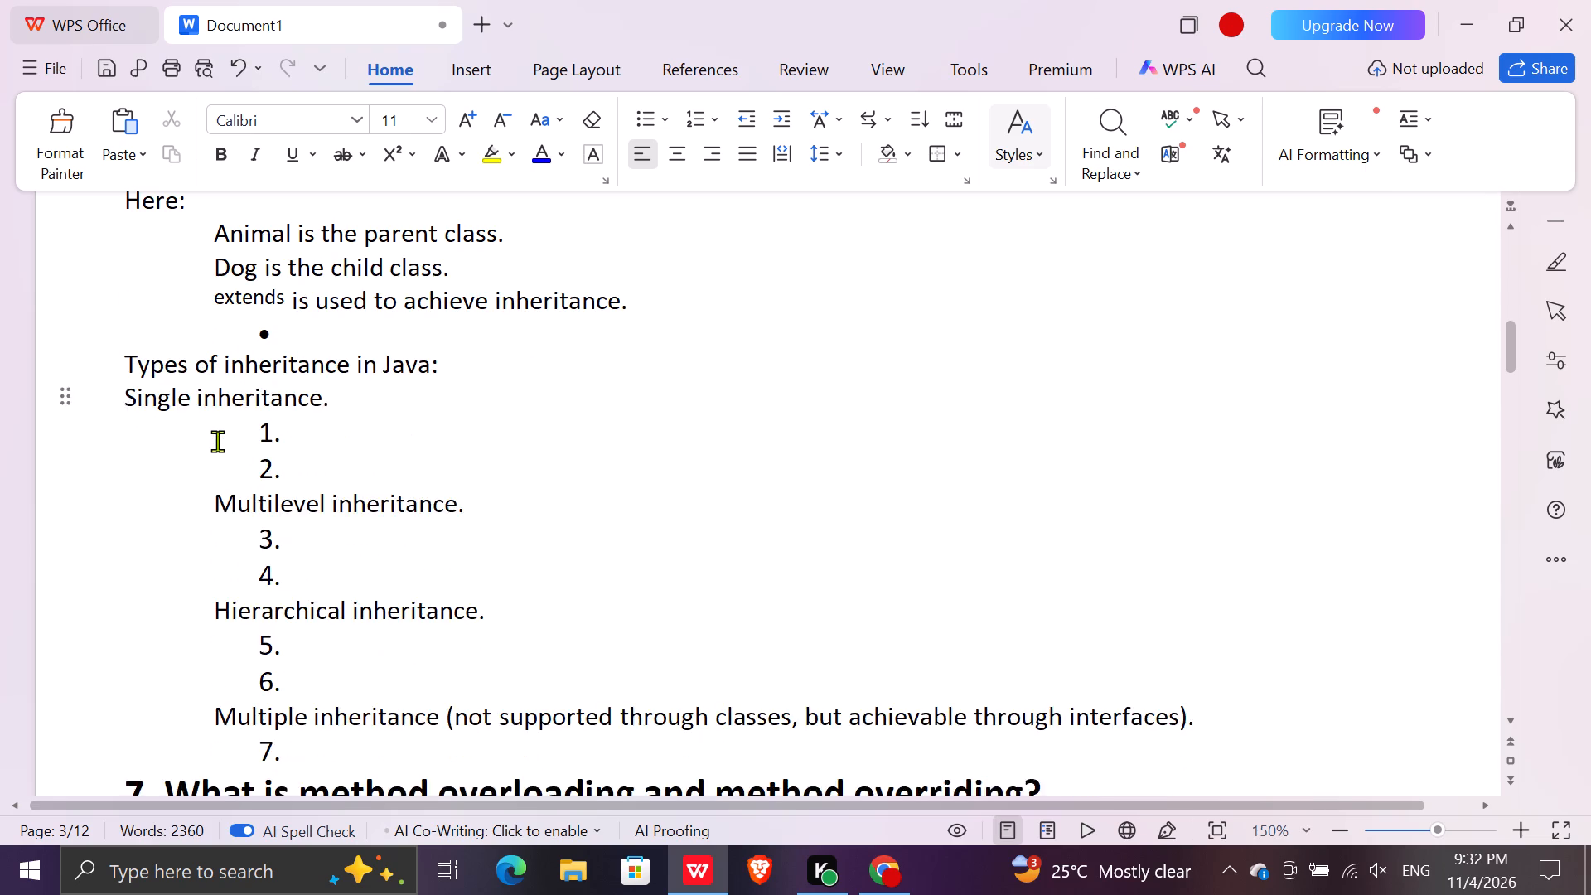
pyautogui.press('BackSpace')
pyautogui.hotkey('ctrl', 'z')
pyautogui.press('Tab')
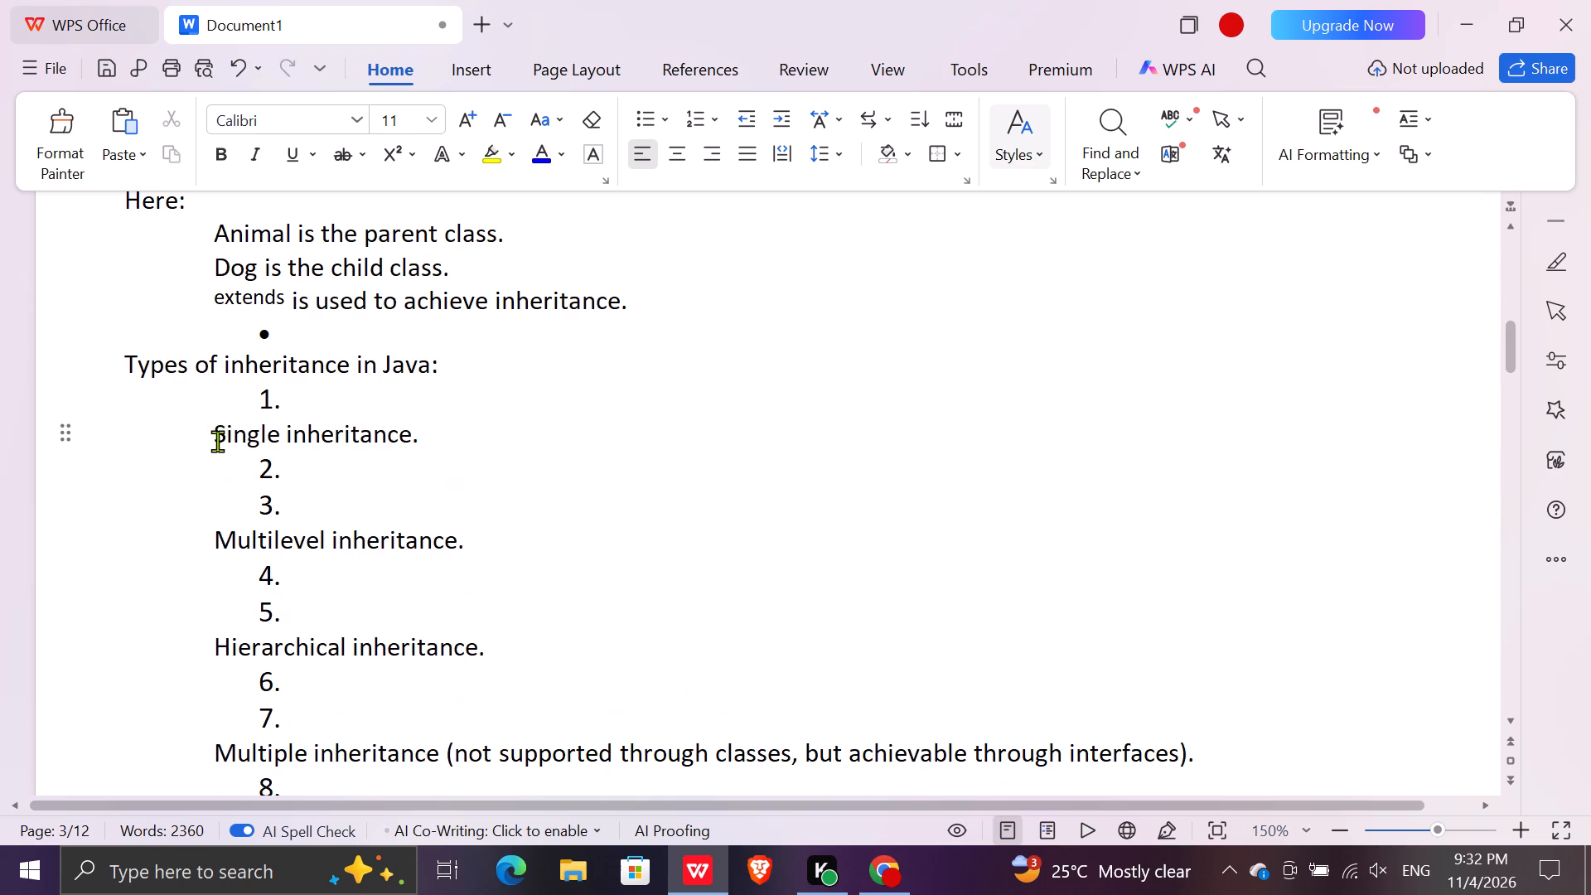
pyautogui.press('BackSpace')
pyautogui.press('BackSpace')
pyautogui.press('Tab')
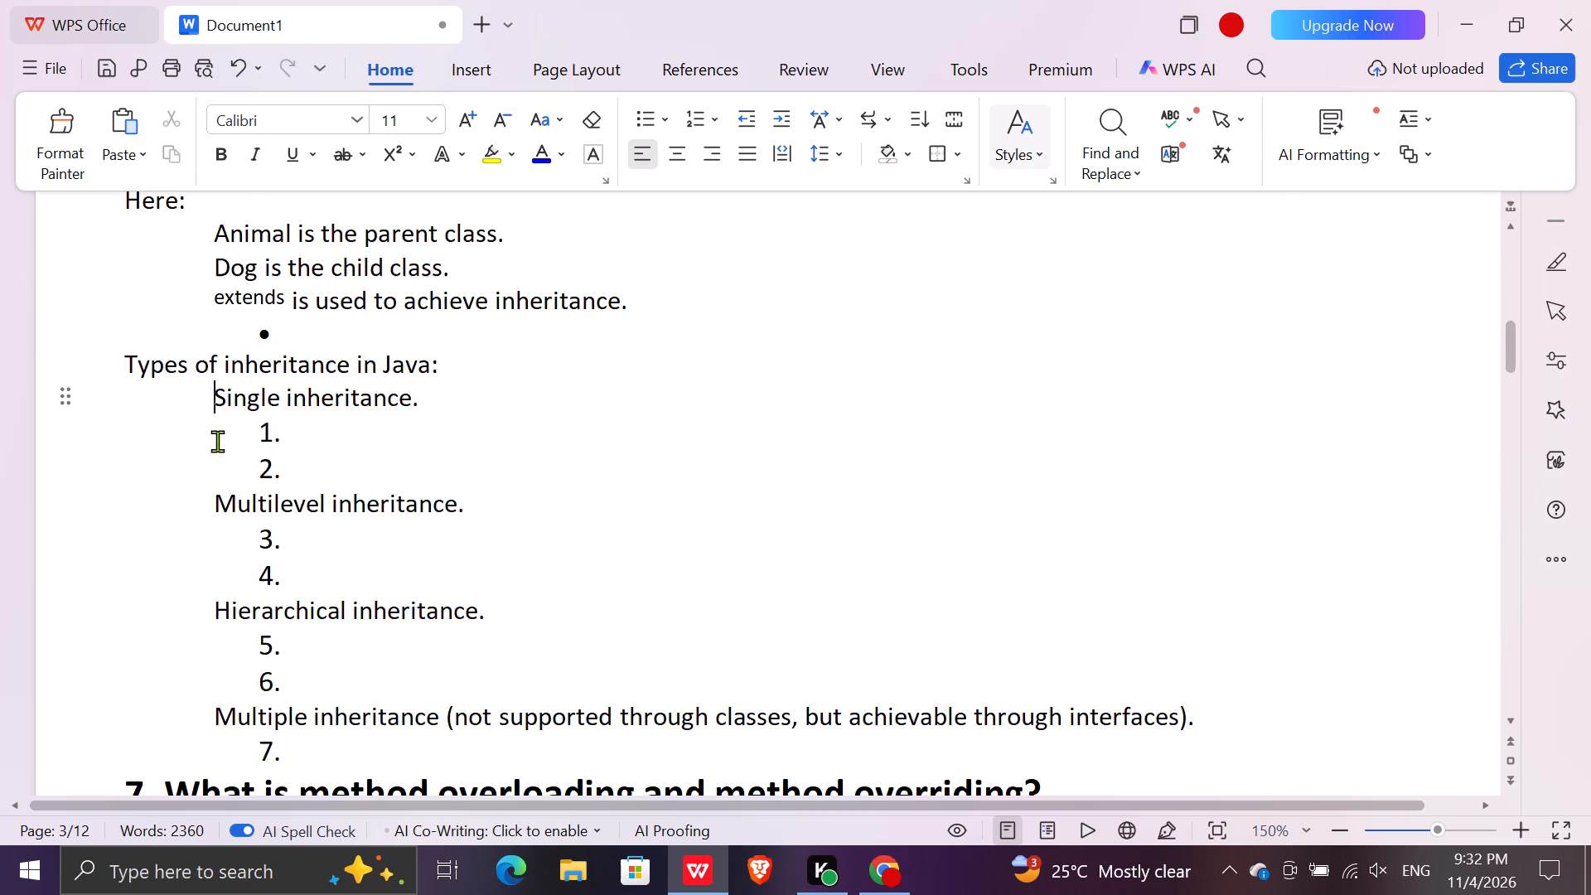
# Remove the empty numbered items above the Multilevel, Hierarchical and Multiple inheritance lines, keeping all three indented one level.
pyautogui.click(210, 501)
pyautogui.press('BackSpace')
pyautogui.press('BackSpace')
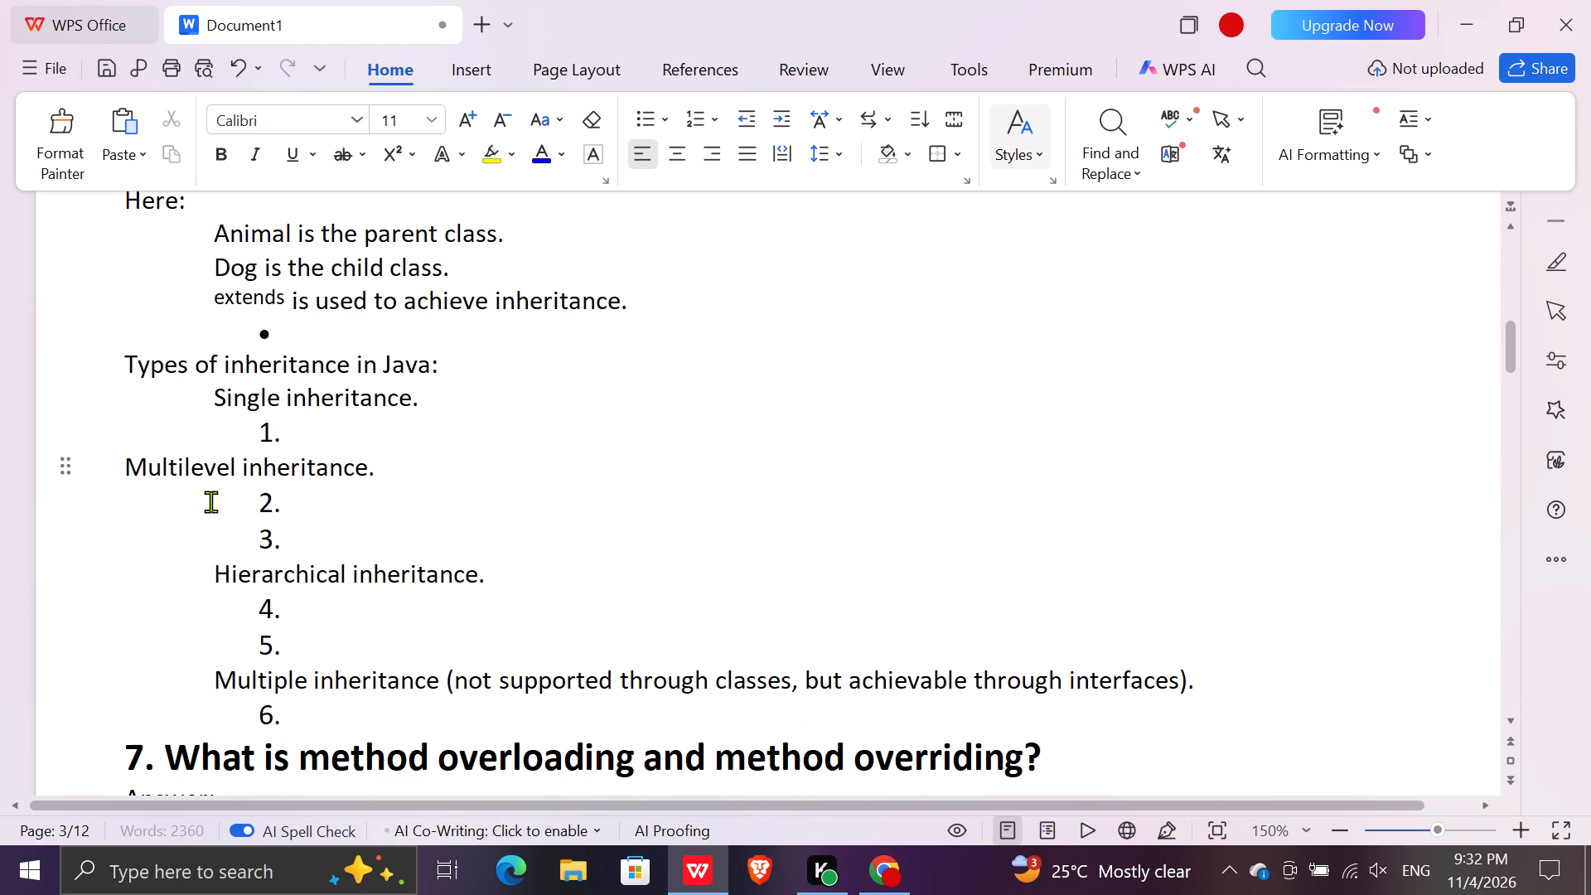
pyautogui.press('BackSpace')
pyautogui.press('Tab')
pyautogui.click(215, 543)
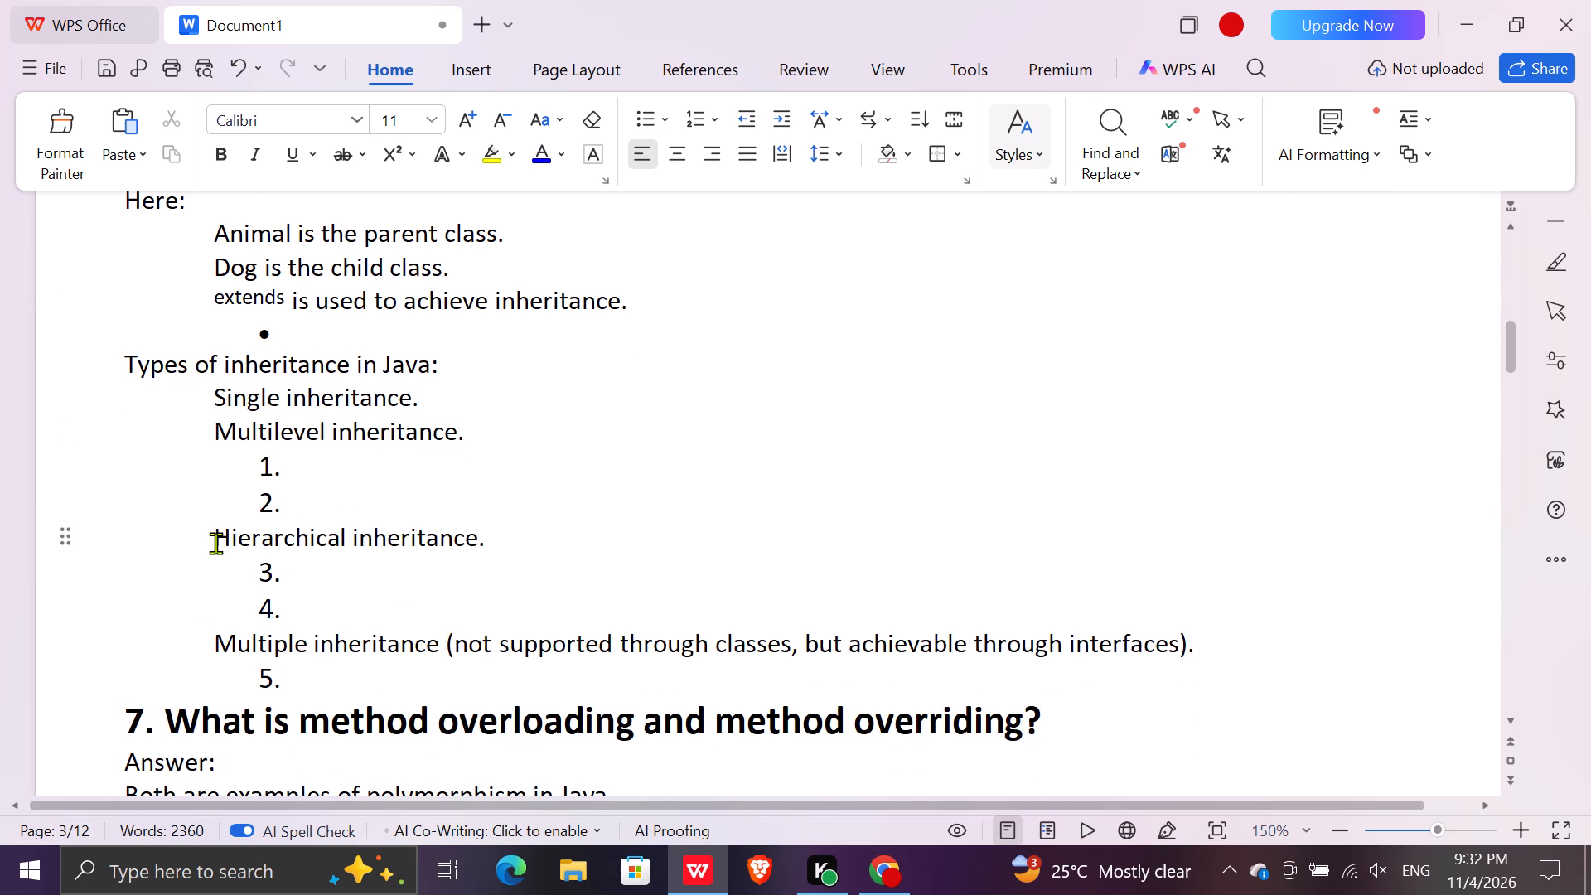
pyautogui.press('BackSpace')
pyautogui.press('BackSpace')
pyautogui.press('BackSpace')
pyautogui.press('Tab')
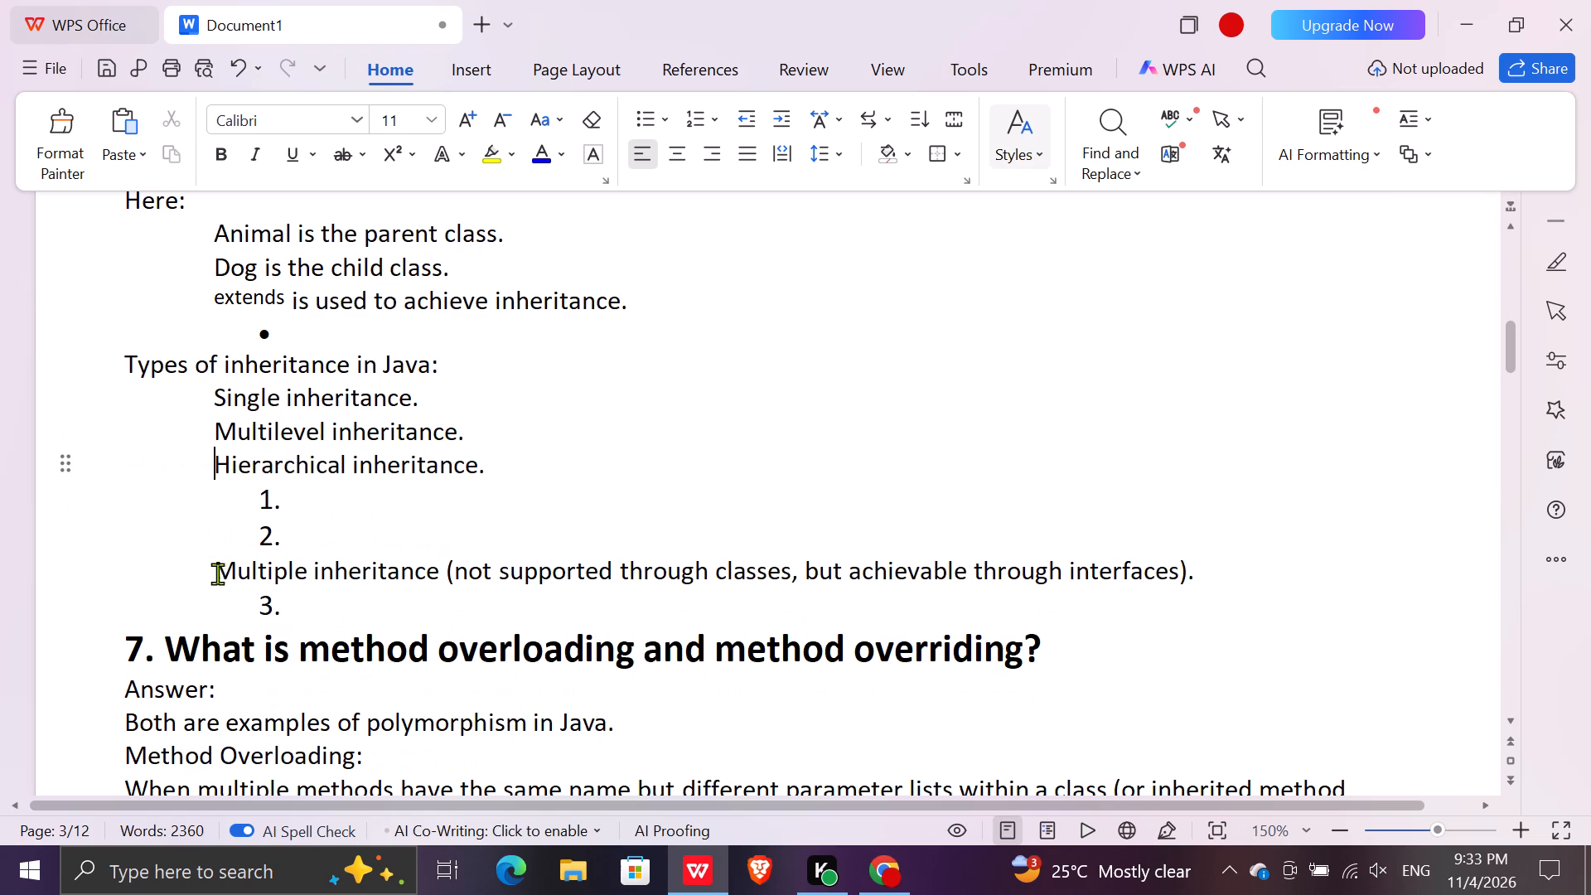
pyautogui.click(215, 573)
pyautogui.press('BackSpace')
pyautogui.press('BackSpace')
pyautogui.press('BackSpace')
pyautogui.press('Tab')
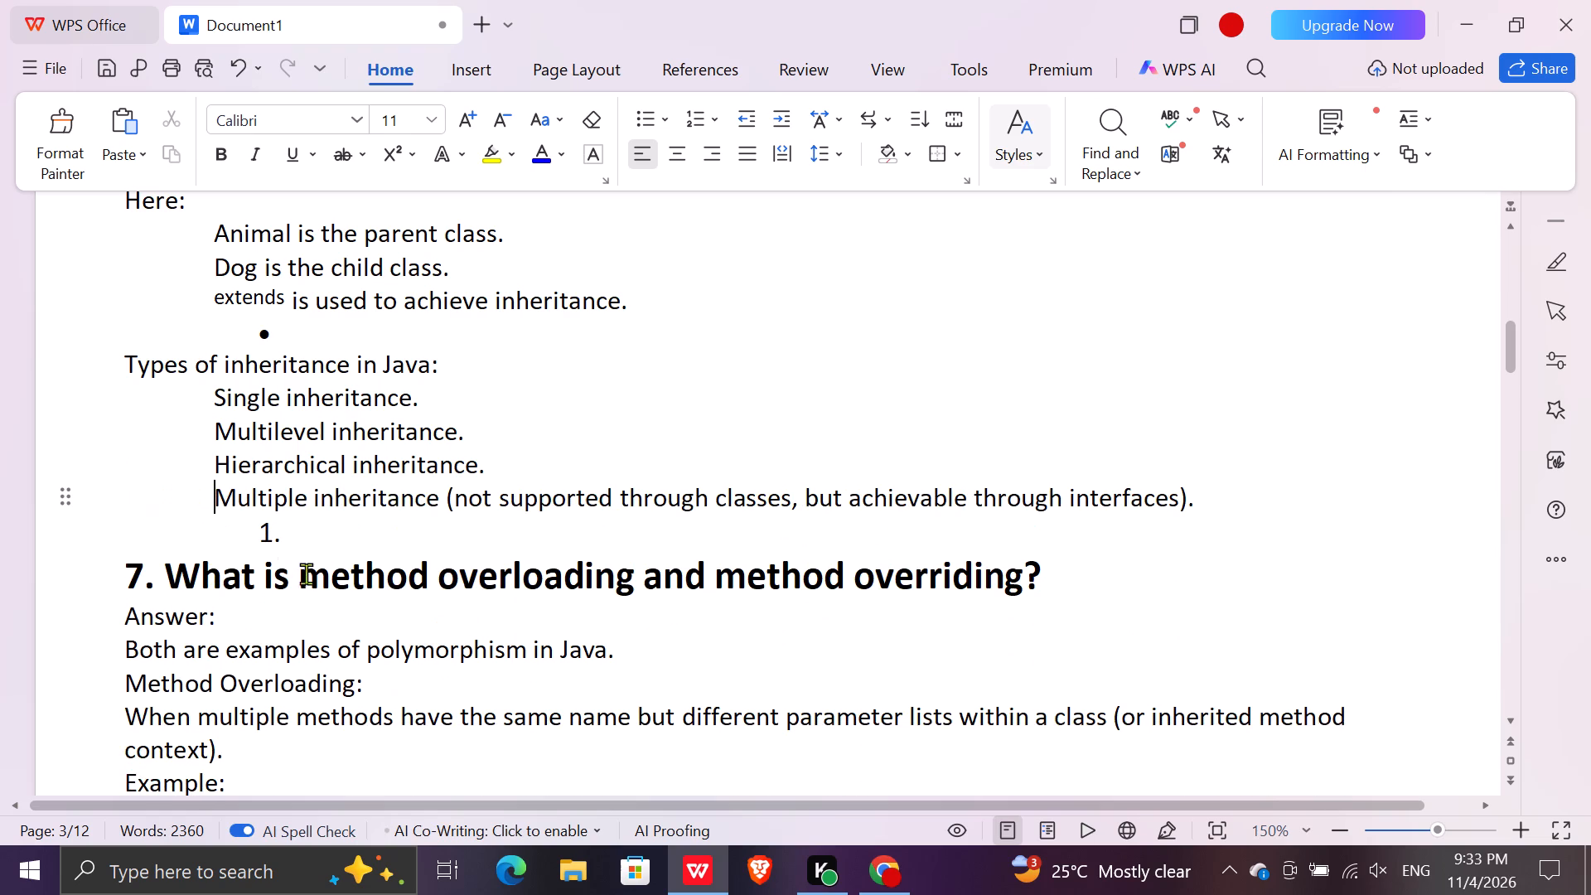
# Remove the empty numbered item above the question 7 heading, keeping the heading on its own line.
pyautogui.click(123, 580)
pyautogui.press('BackSpace')
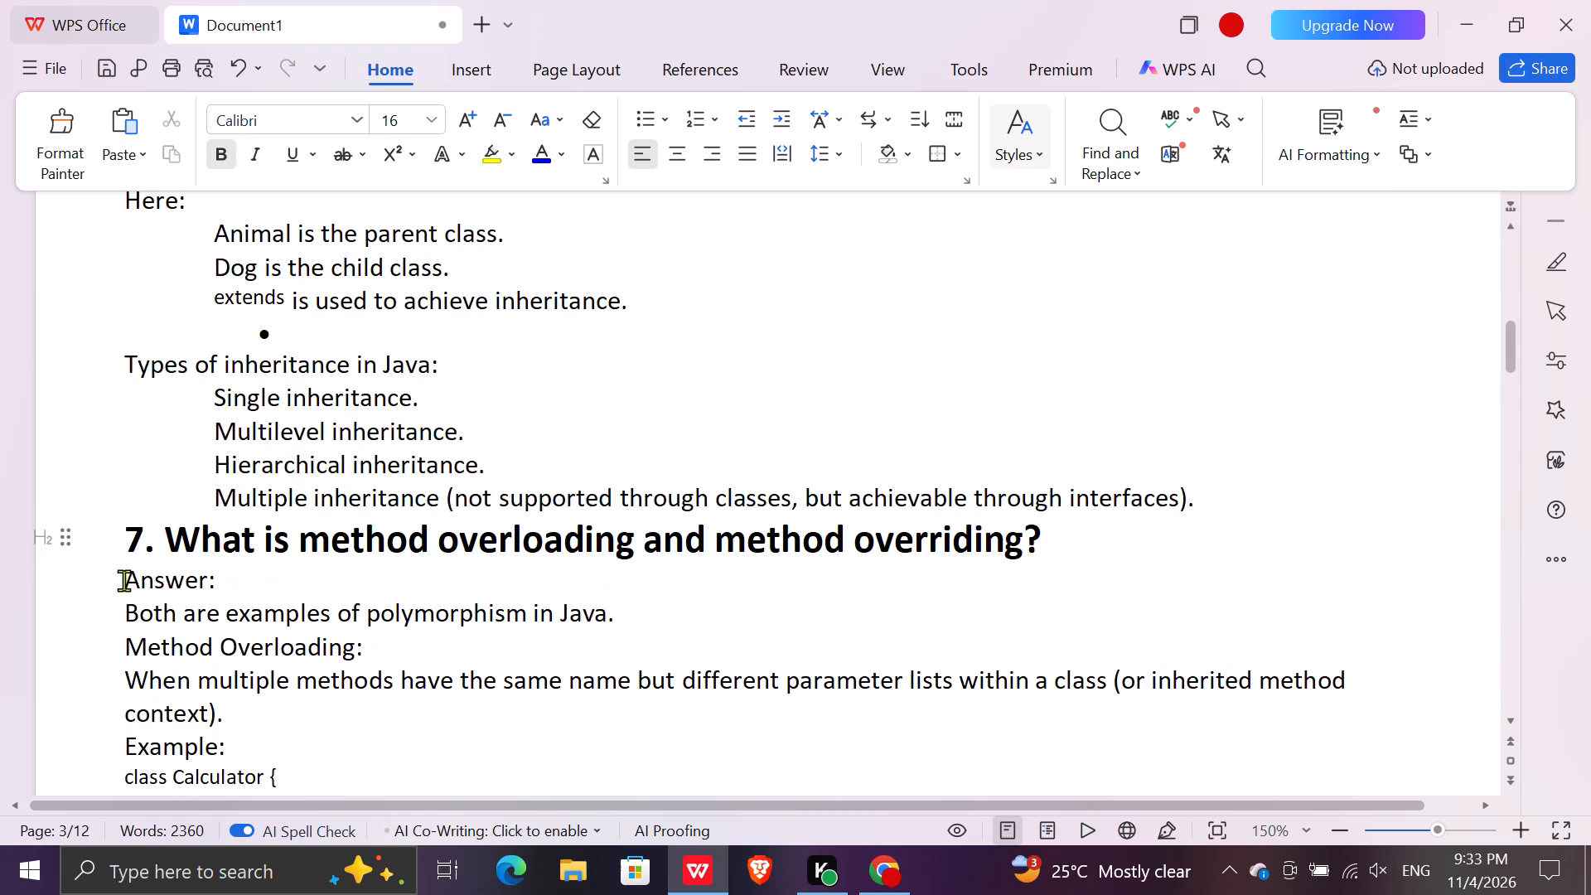
# Apply 1. 2. 3. numbering to the four inheritance types listed under "Types of inheritance in Java:".
pyautogui.moveTo(608, 498); pyautogui.dragTo(318, 399)
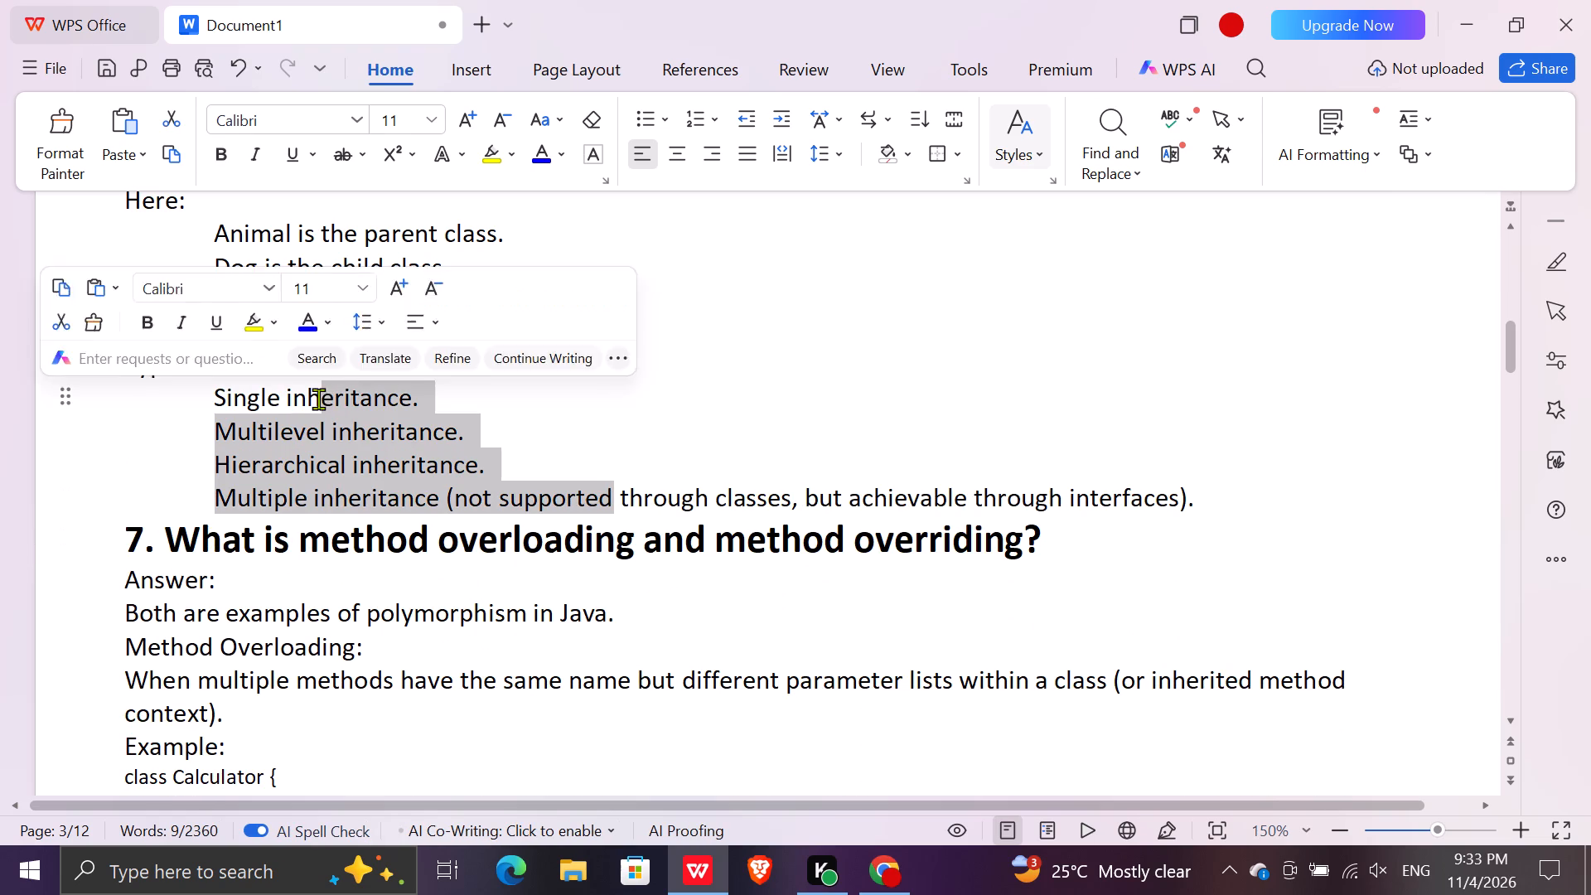
pyautogui.click(711, 117)
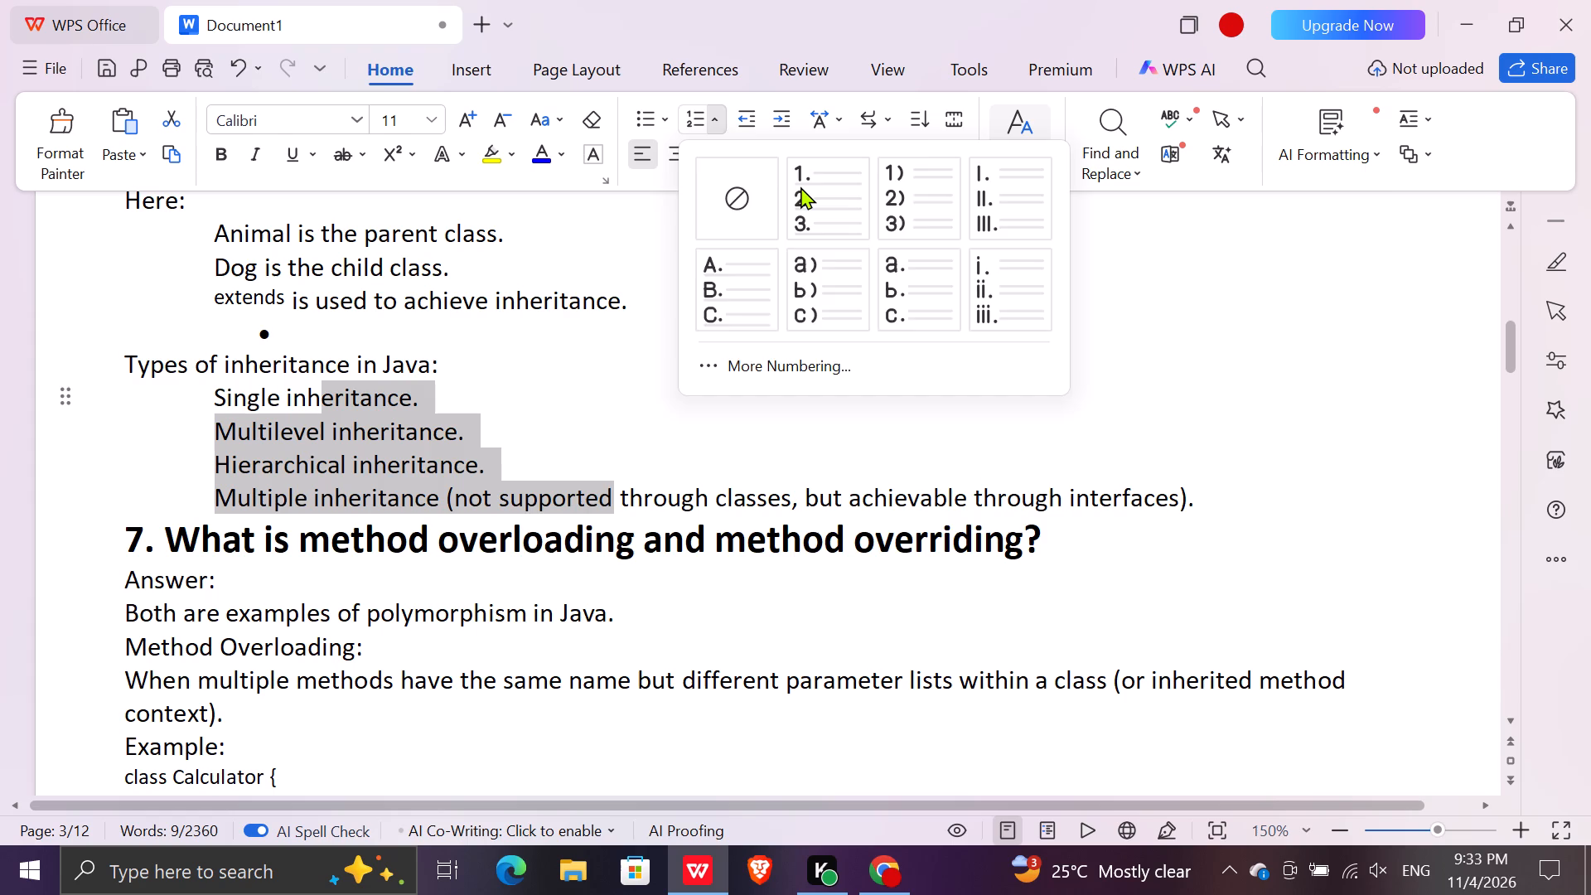
pyautogui.click(800, 186)
pyautogui.click(648, 388)
pyautogui.click(647, 389)
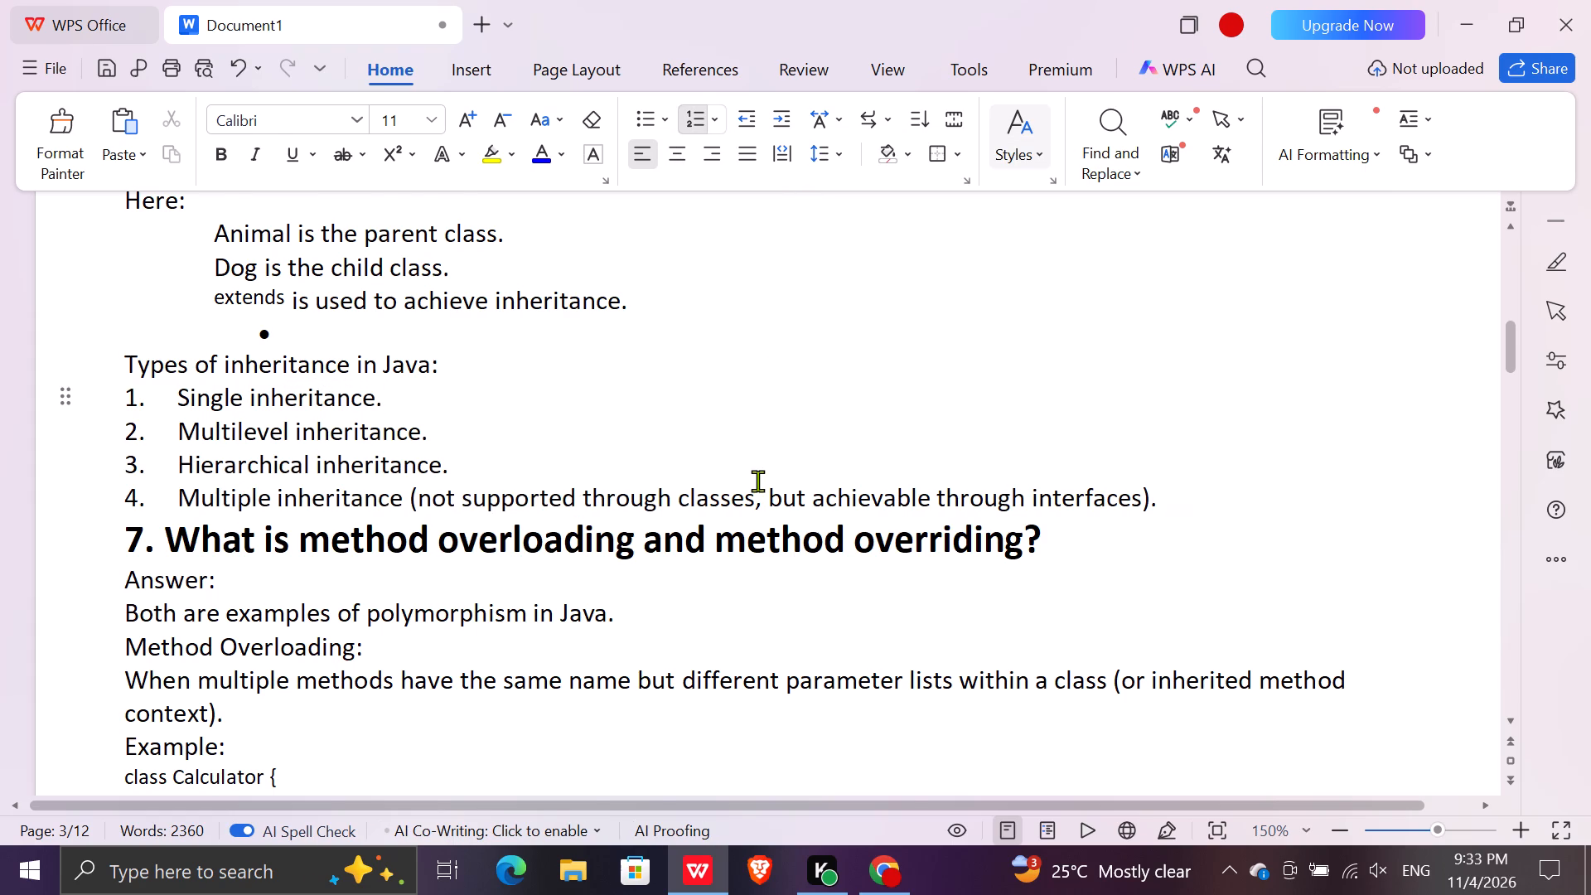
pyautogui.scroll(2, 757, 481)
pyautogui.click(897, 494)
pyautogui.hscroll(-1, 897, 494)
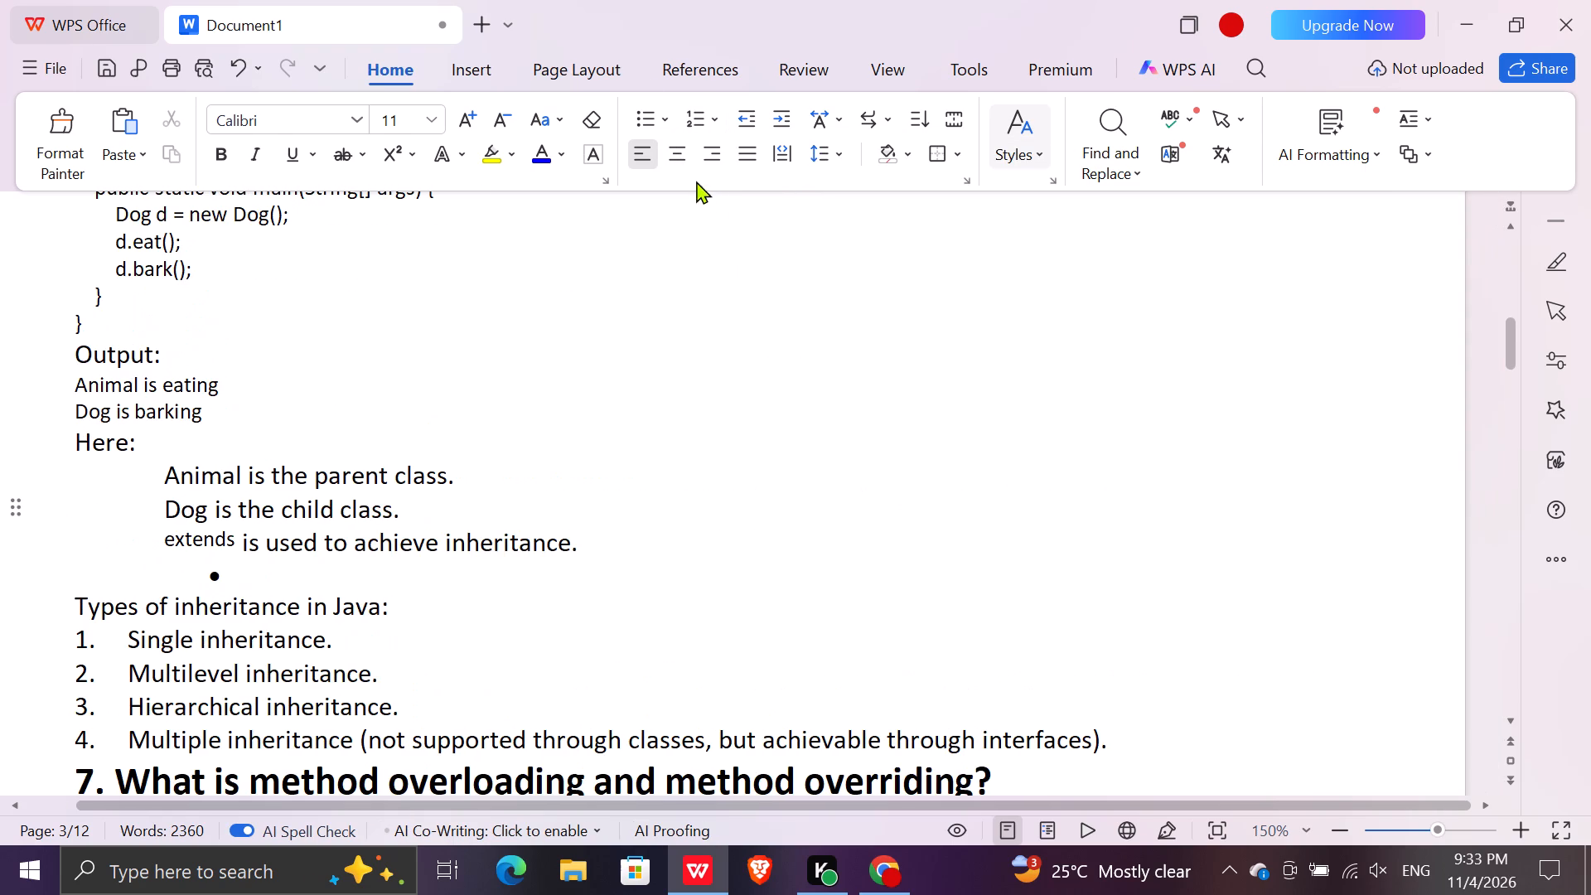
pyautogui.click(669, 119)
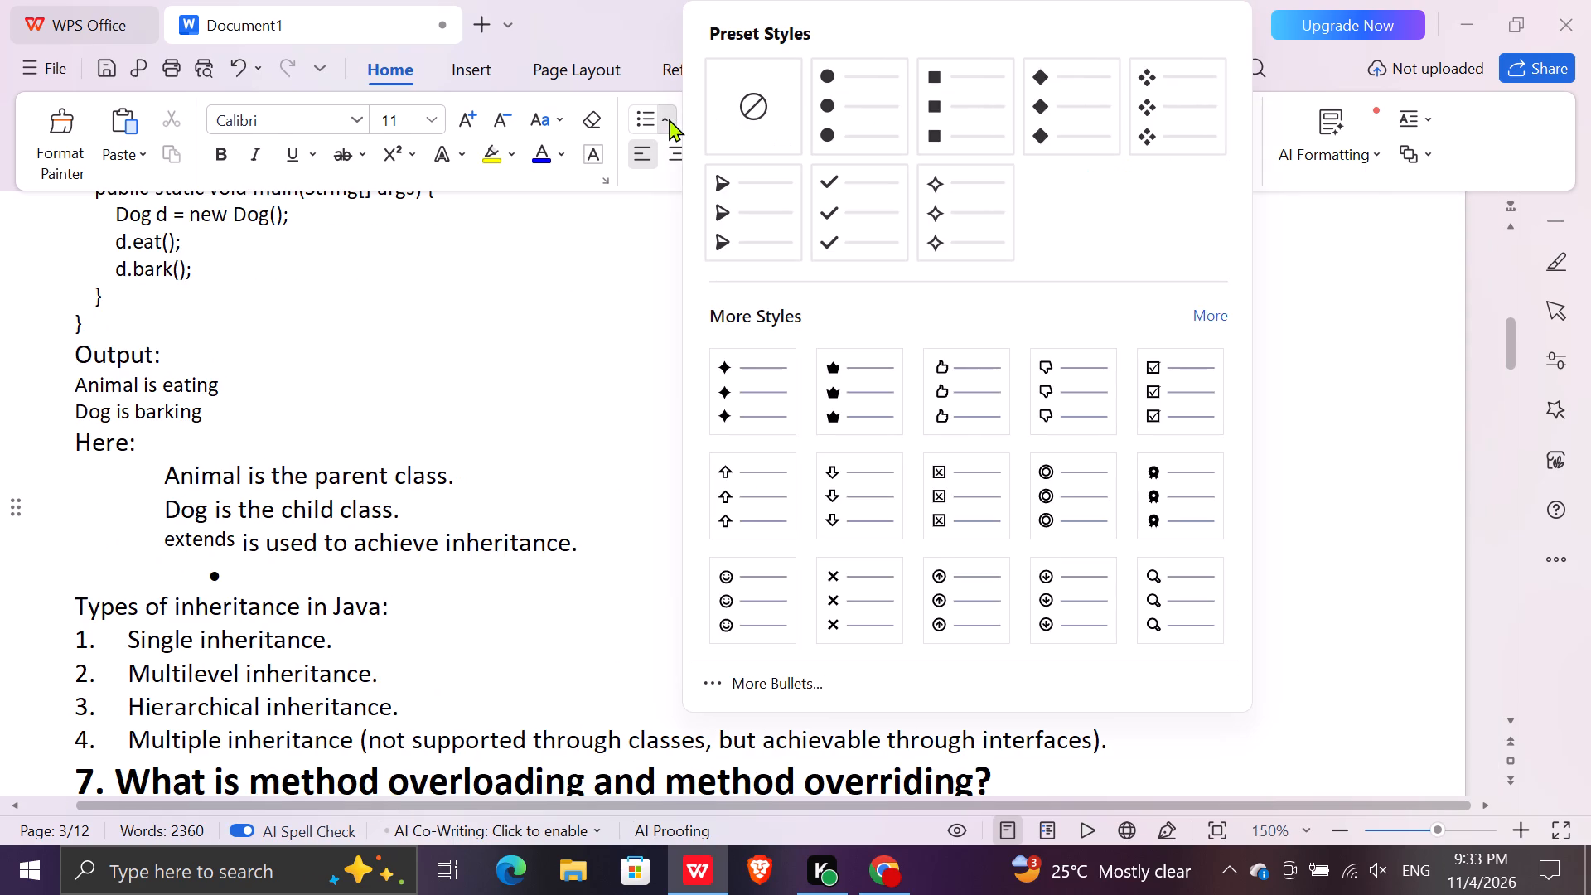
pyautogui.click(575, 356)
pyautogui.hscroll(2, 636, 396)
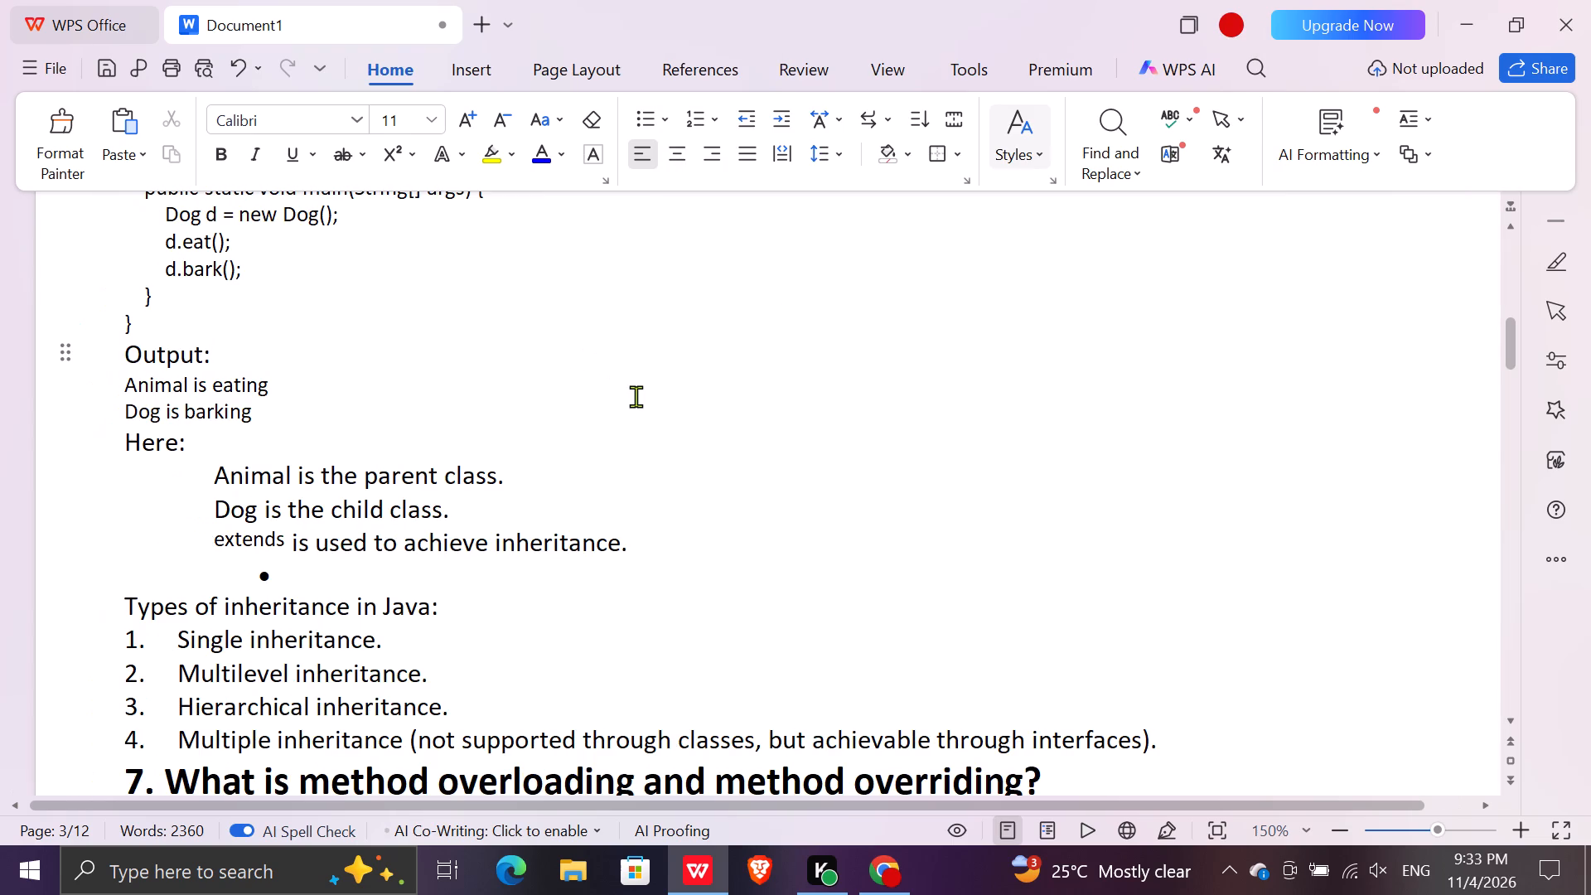
# Remove the empty bullet above the "Types of inheritance in Java:" line.
pyautogui.scroll(5, 636, 396)
pyautogui.scroll(-7, 636, 396)
pyautogui.scroll(2, 636, 396)
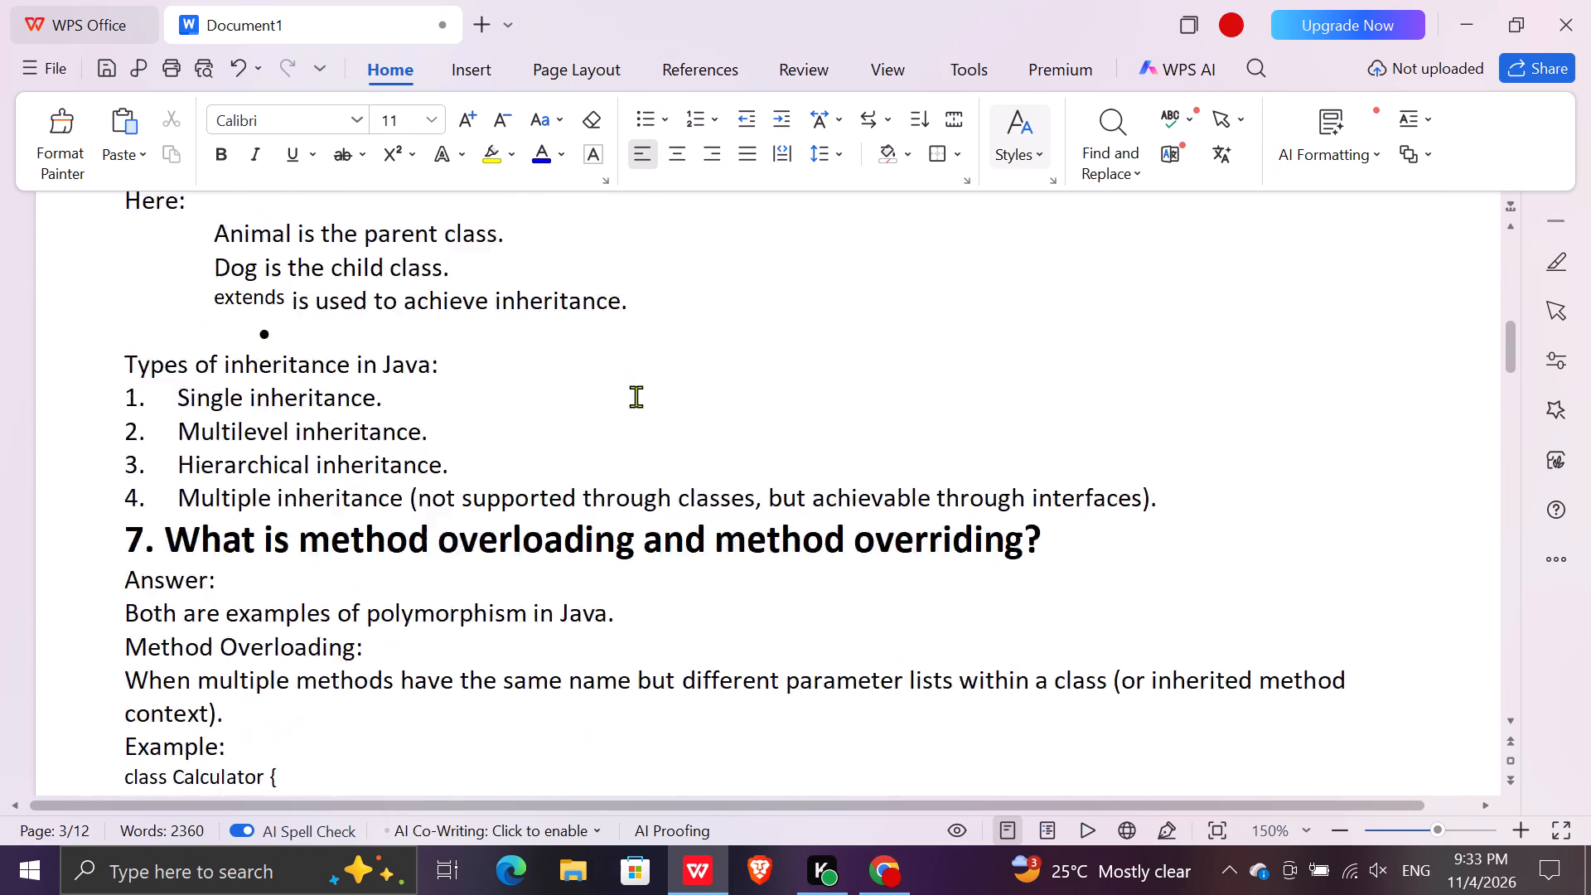
pyautogui.scroll(2, 636, 396)
pyautogui.click(125, 551)
pyautogui.press('BackSpace')
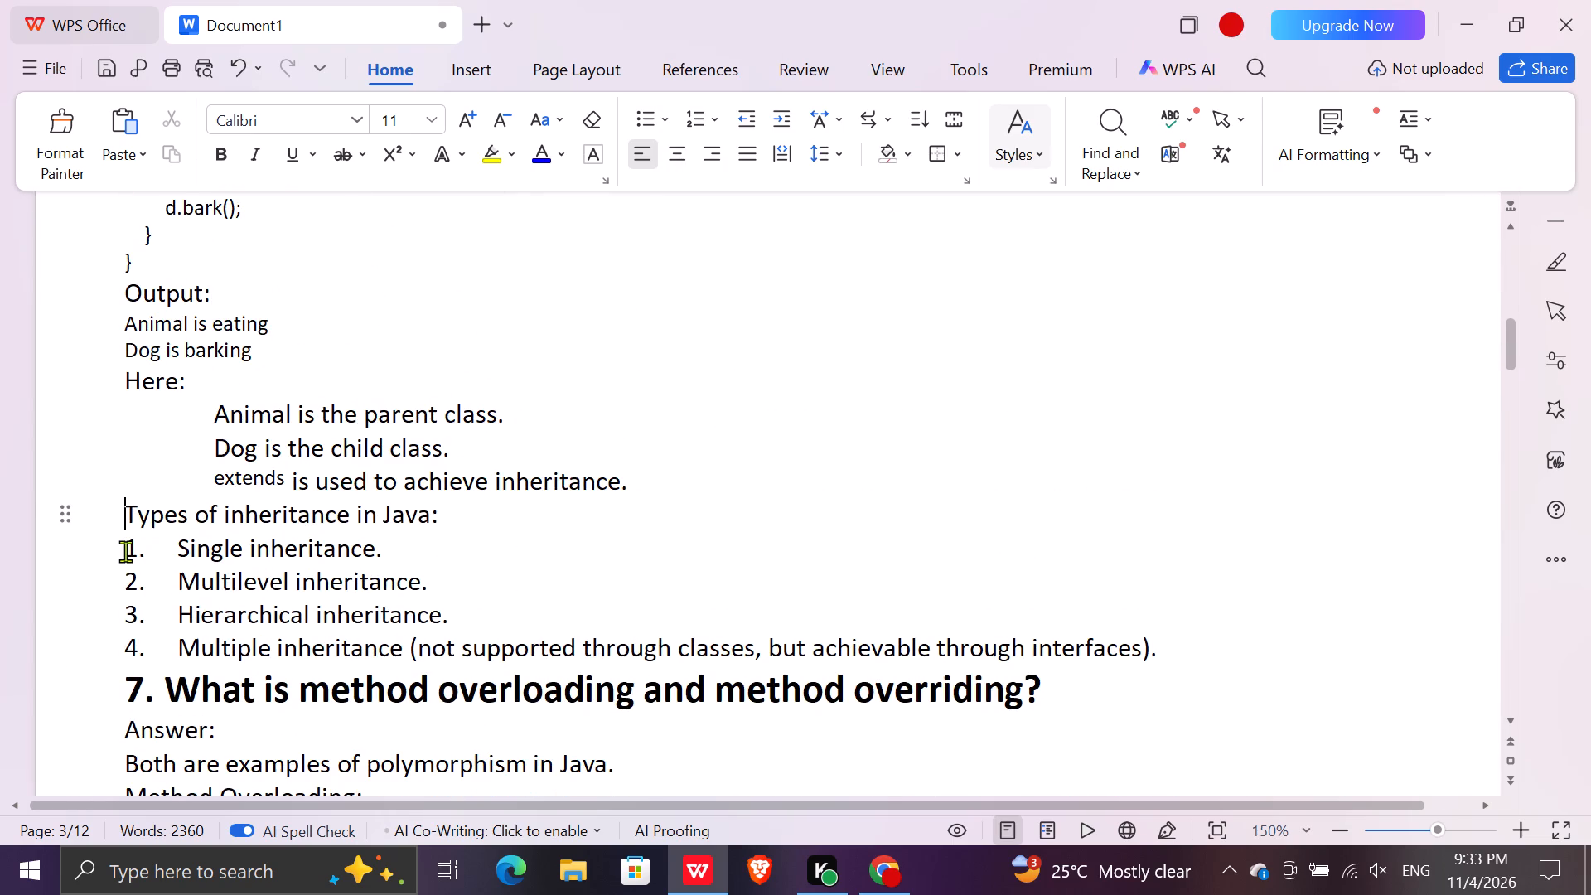
# Apply solid round bullets to the Animal, Dog and extends lines under "Here:" in the inheritance answer.
pyautogui.moveTo(567, 486); pyautogui.dragTo(451, 421)
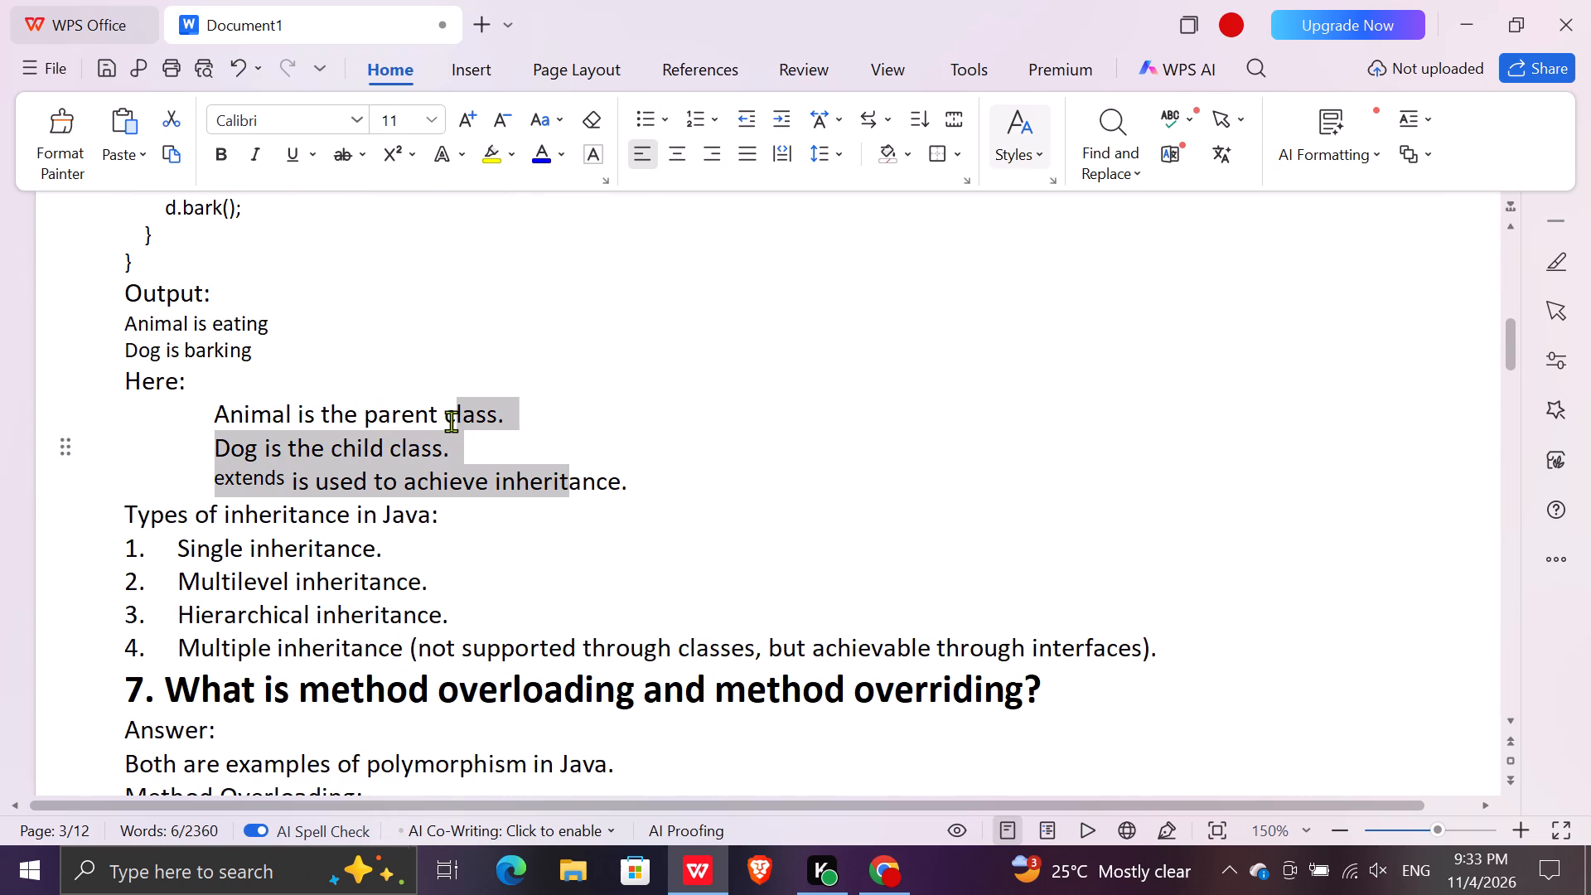
pyautogui.moveTo(451, 421); pyautogui.dragTo(447, 420)
pyautogui.click(663, 124)
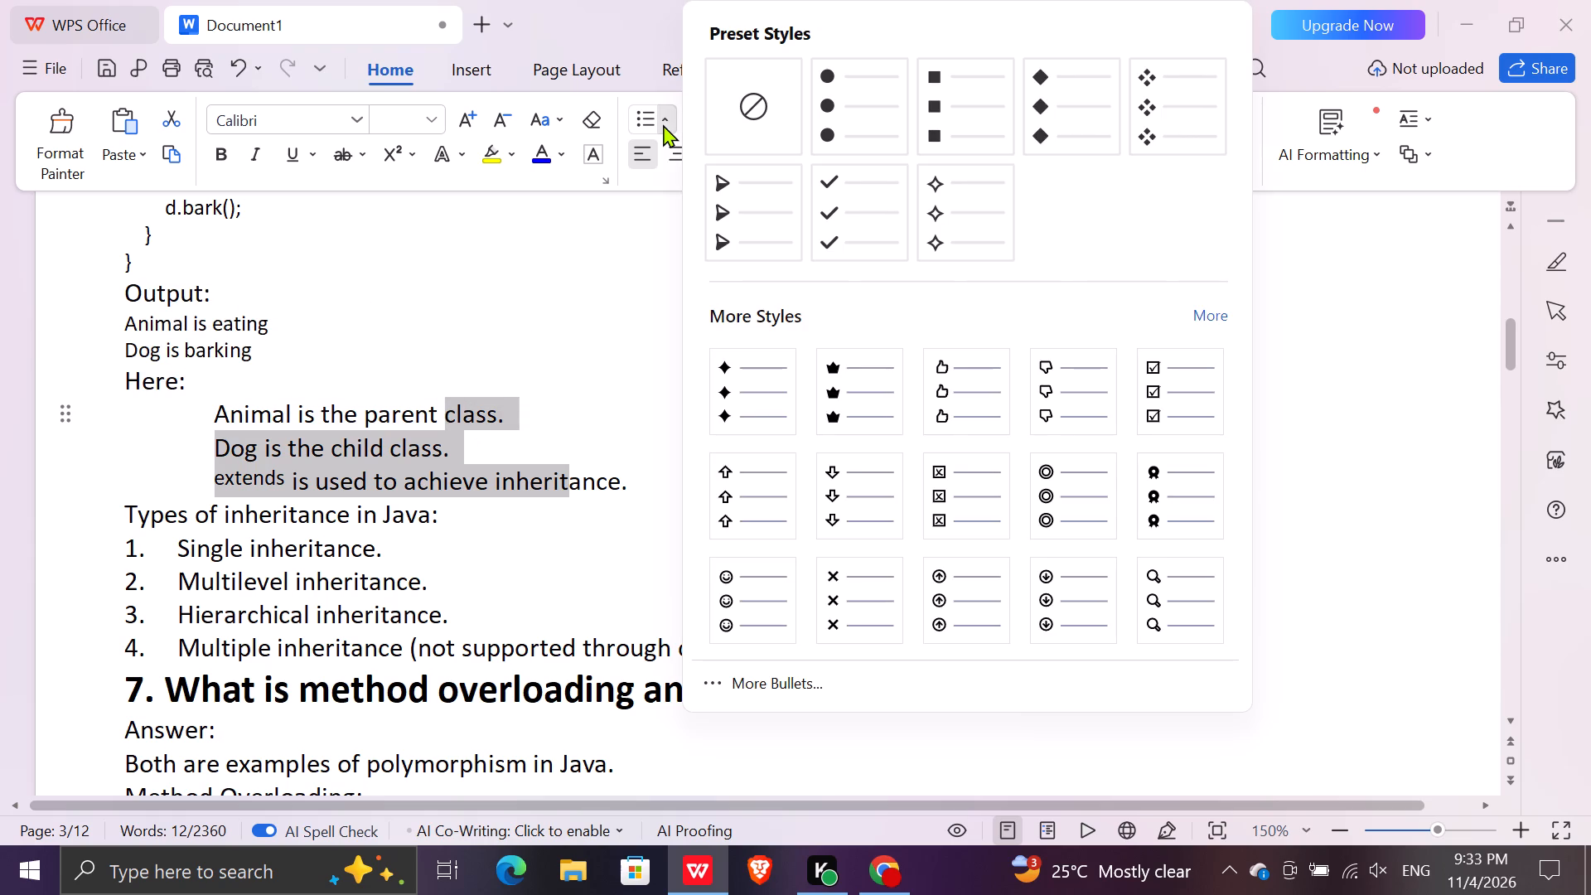
pyautogui.click(810, 109)
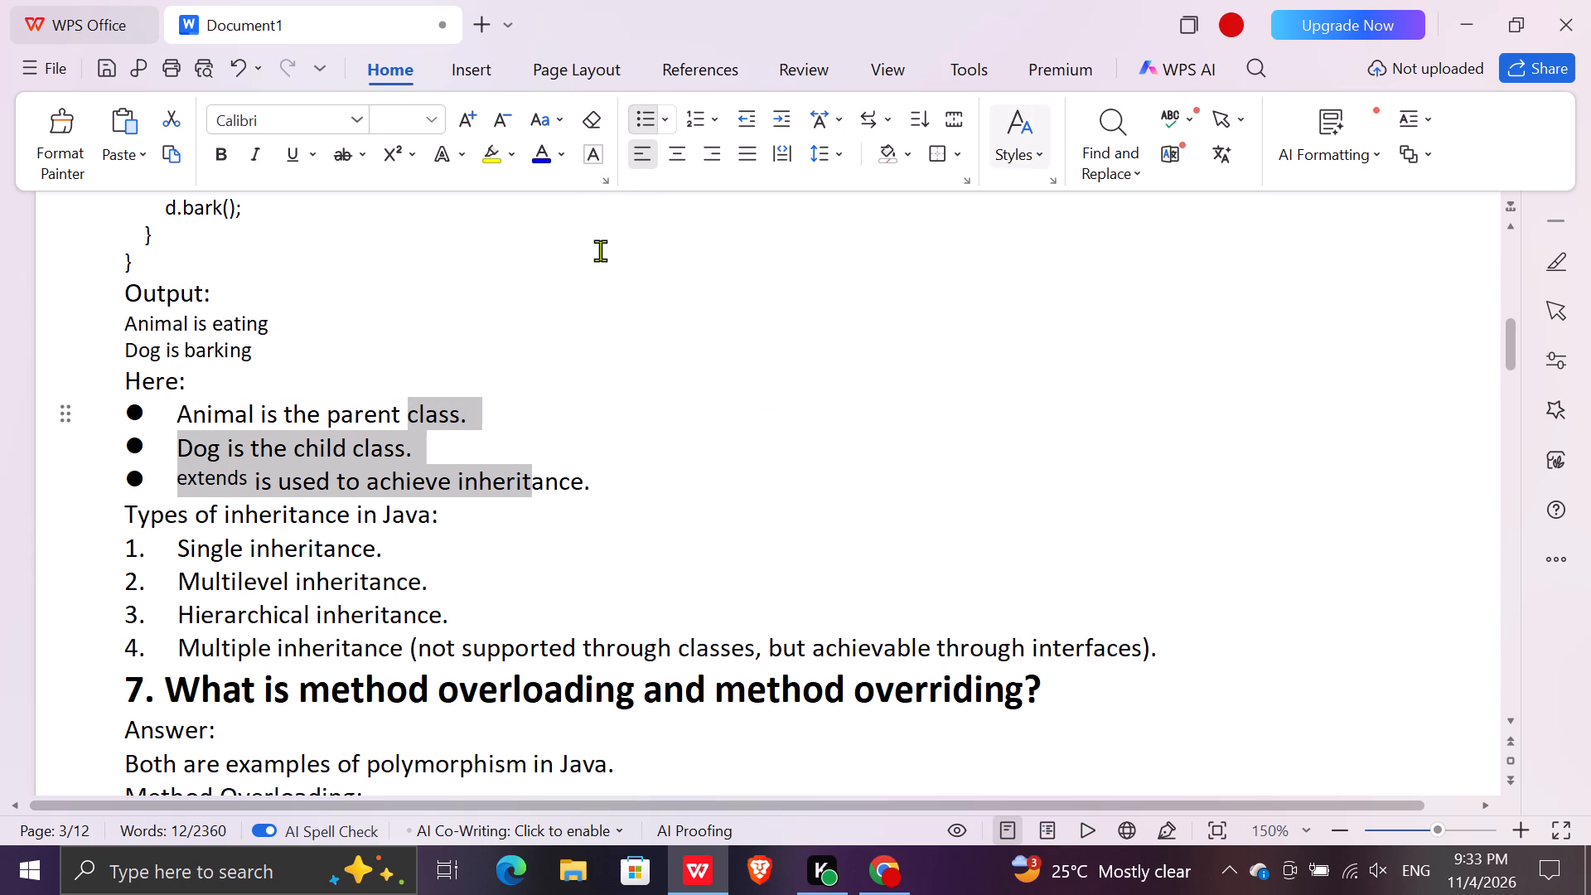
pyautogui.hotkey('ctrl', 'z')
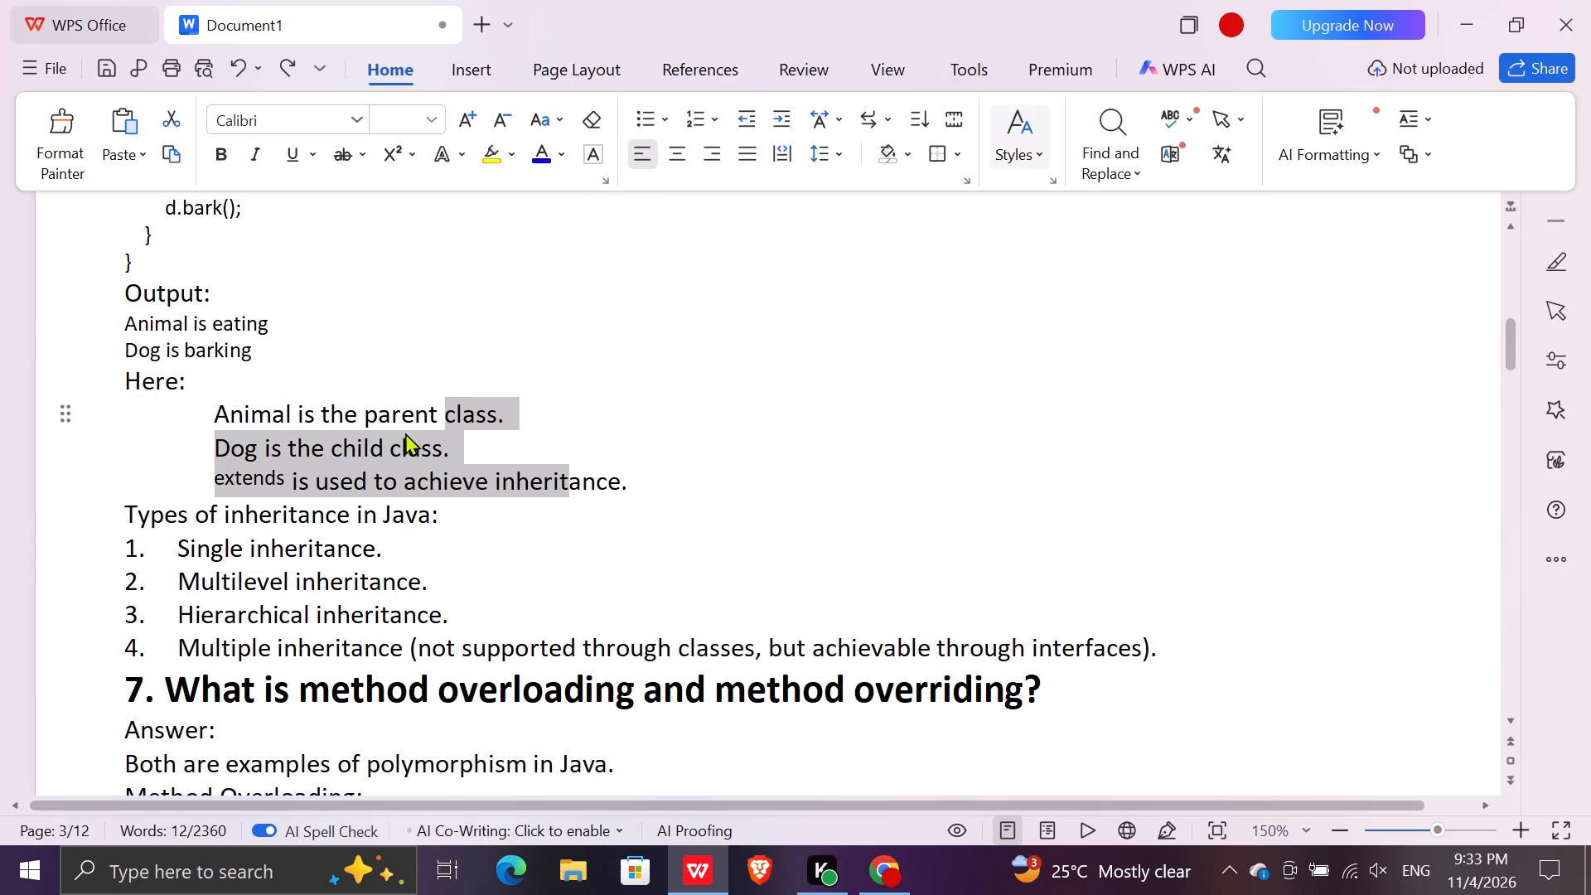
pyautogui.click(655, 113)
pyautogui.click(625, 394)
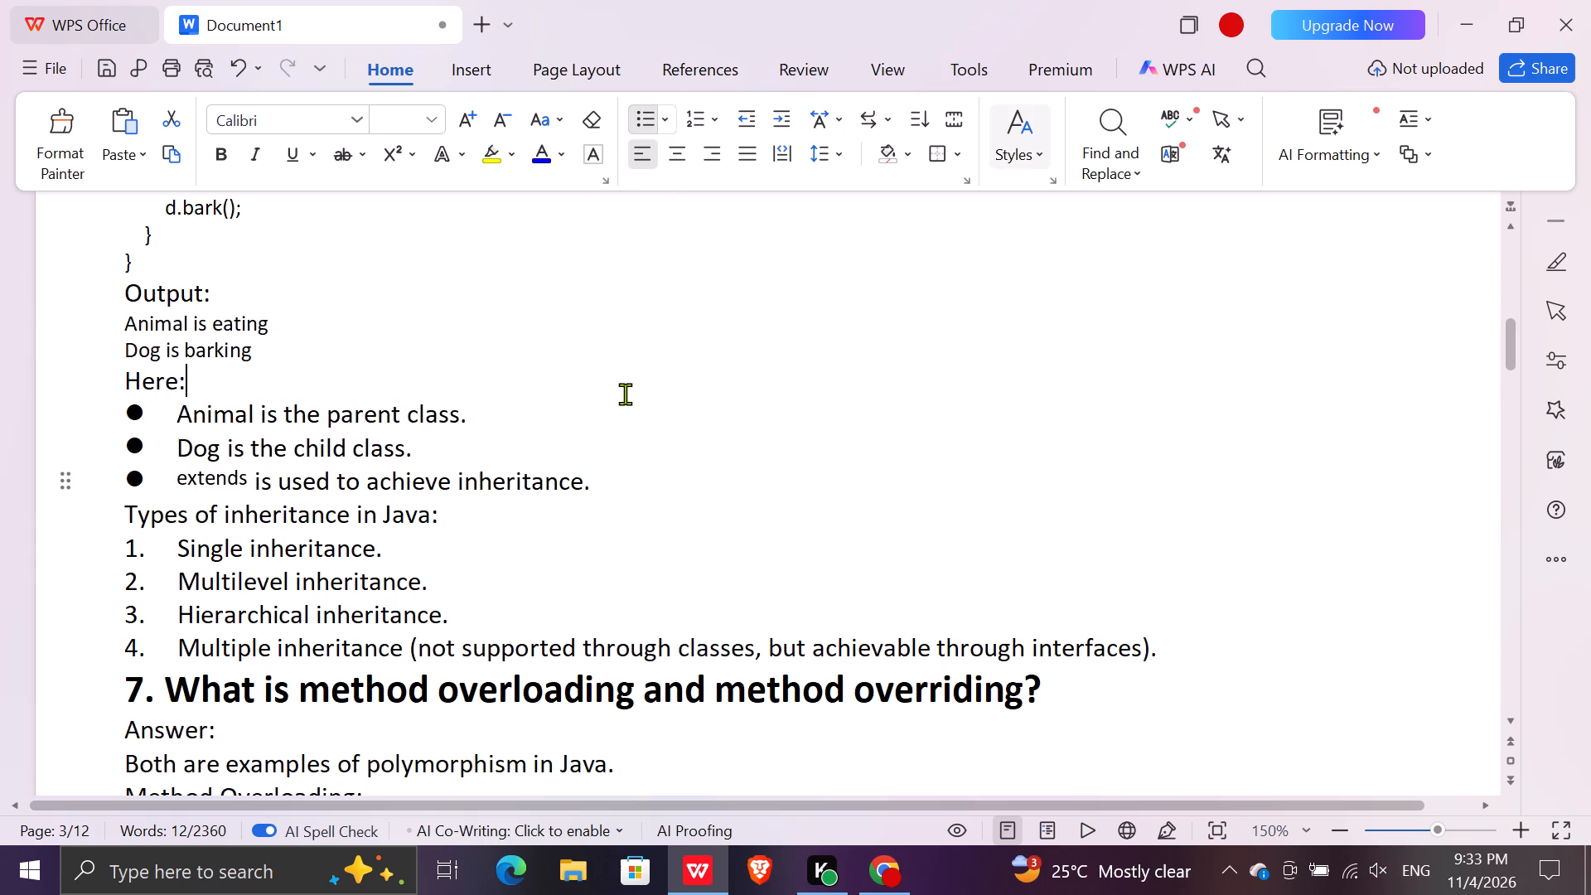
# Make the "Method Overloading:" and "Method Overriding:" subheadings in question 7 bold.
pyautogui.scroll(2, 625, 394)
pyautogui.scroll(-3, 625, 394)
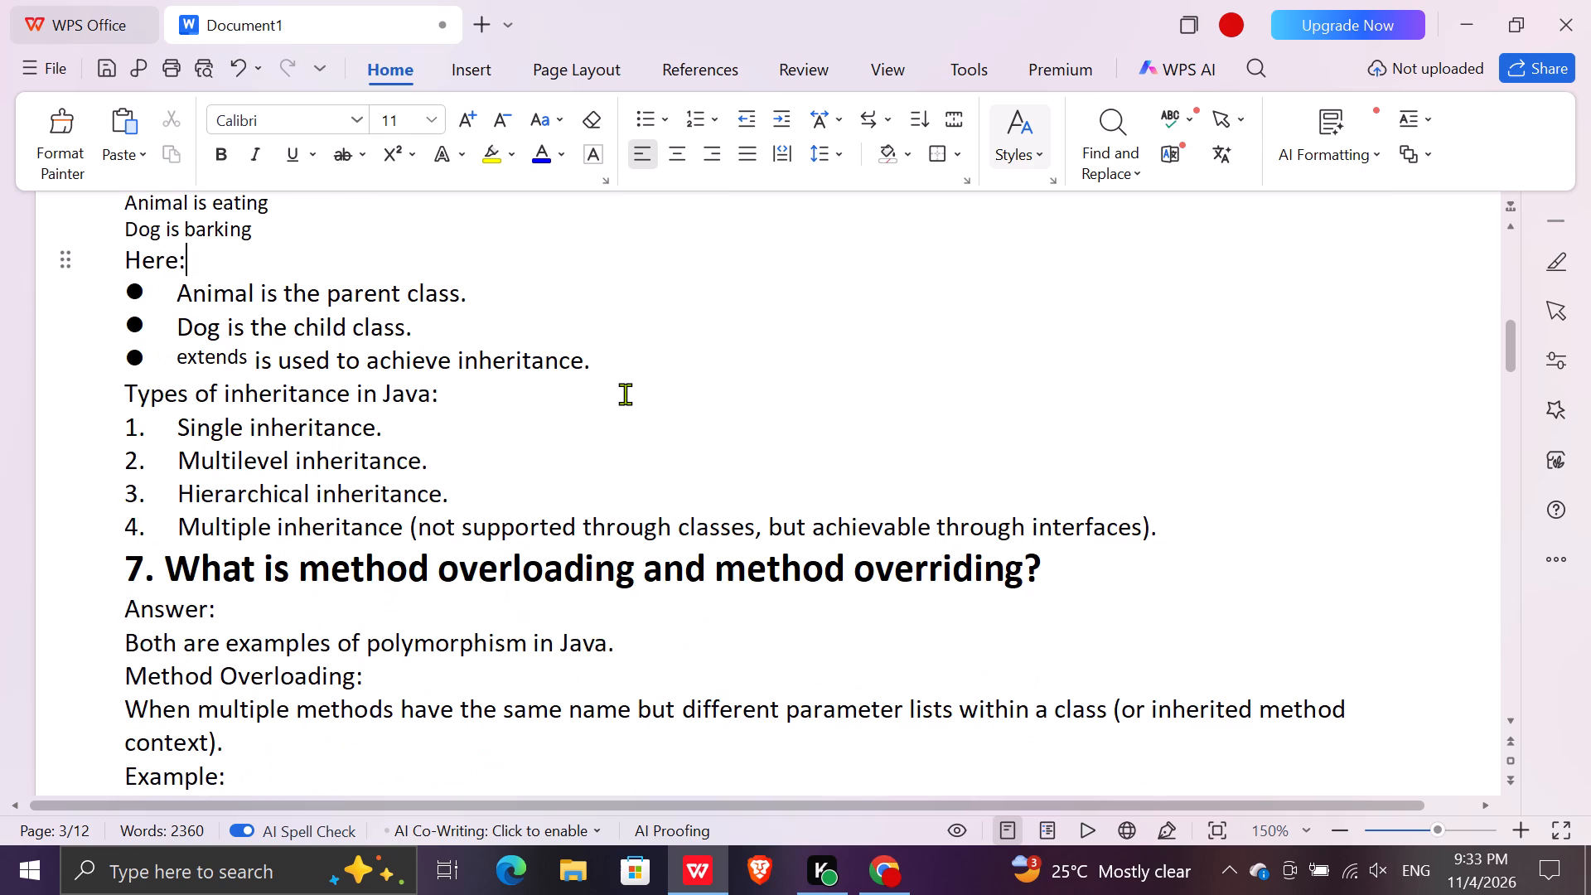
pyautogui.scroll(-2, 625, 394)
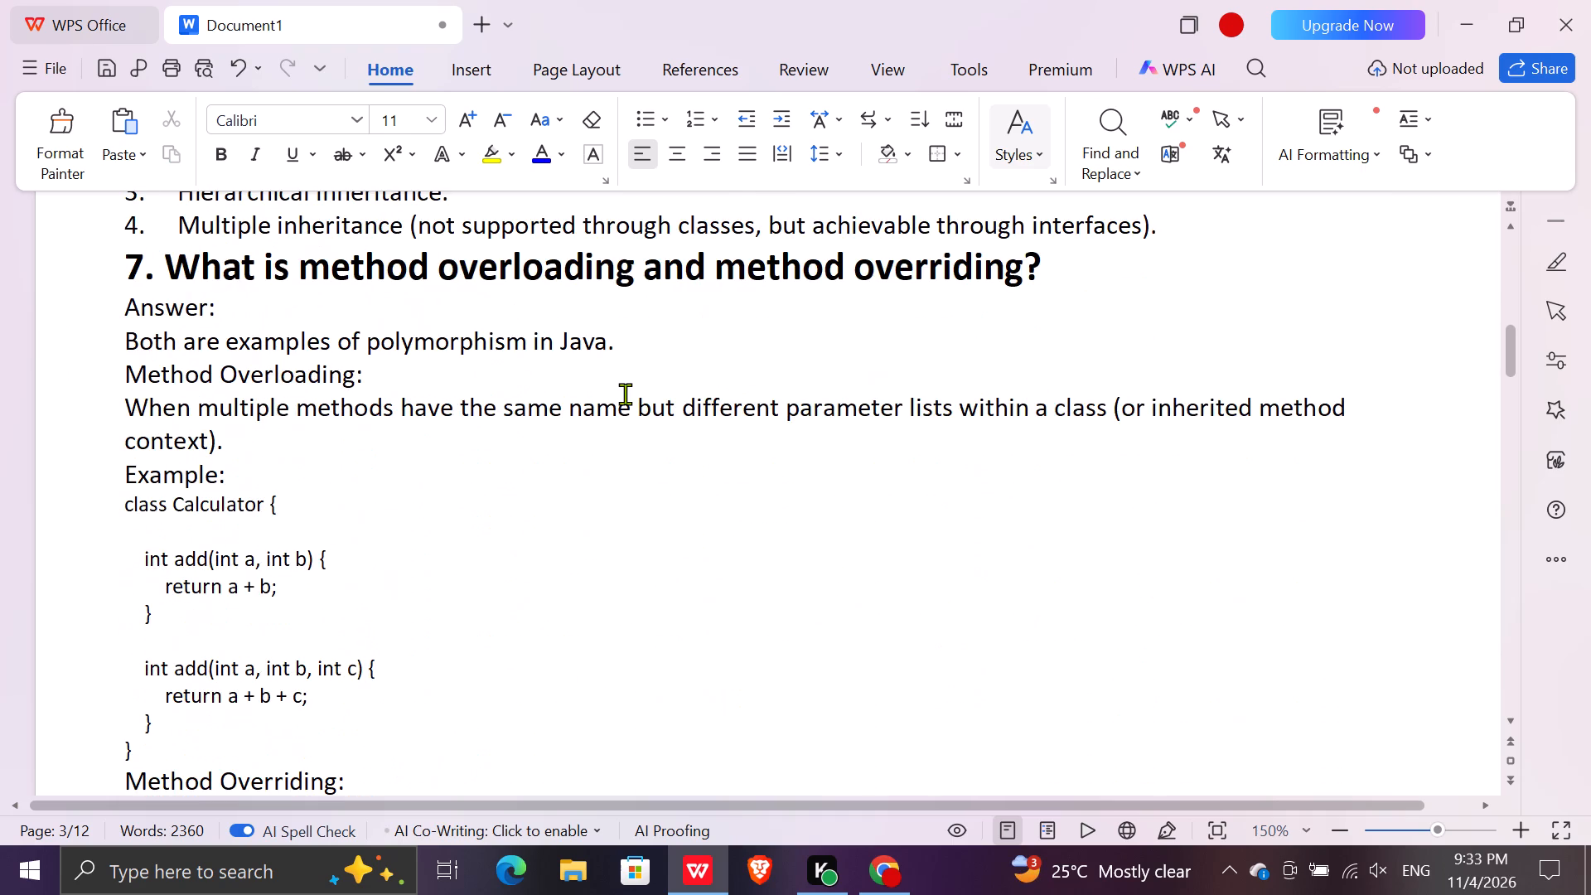
pyautogui.scroll(-5, 625, 394)
pyautogui.scroll(2, 626, 391)
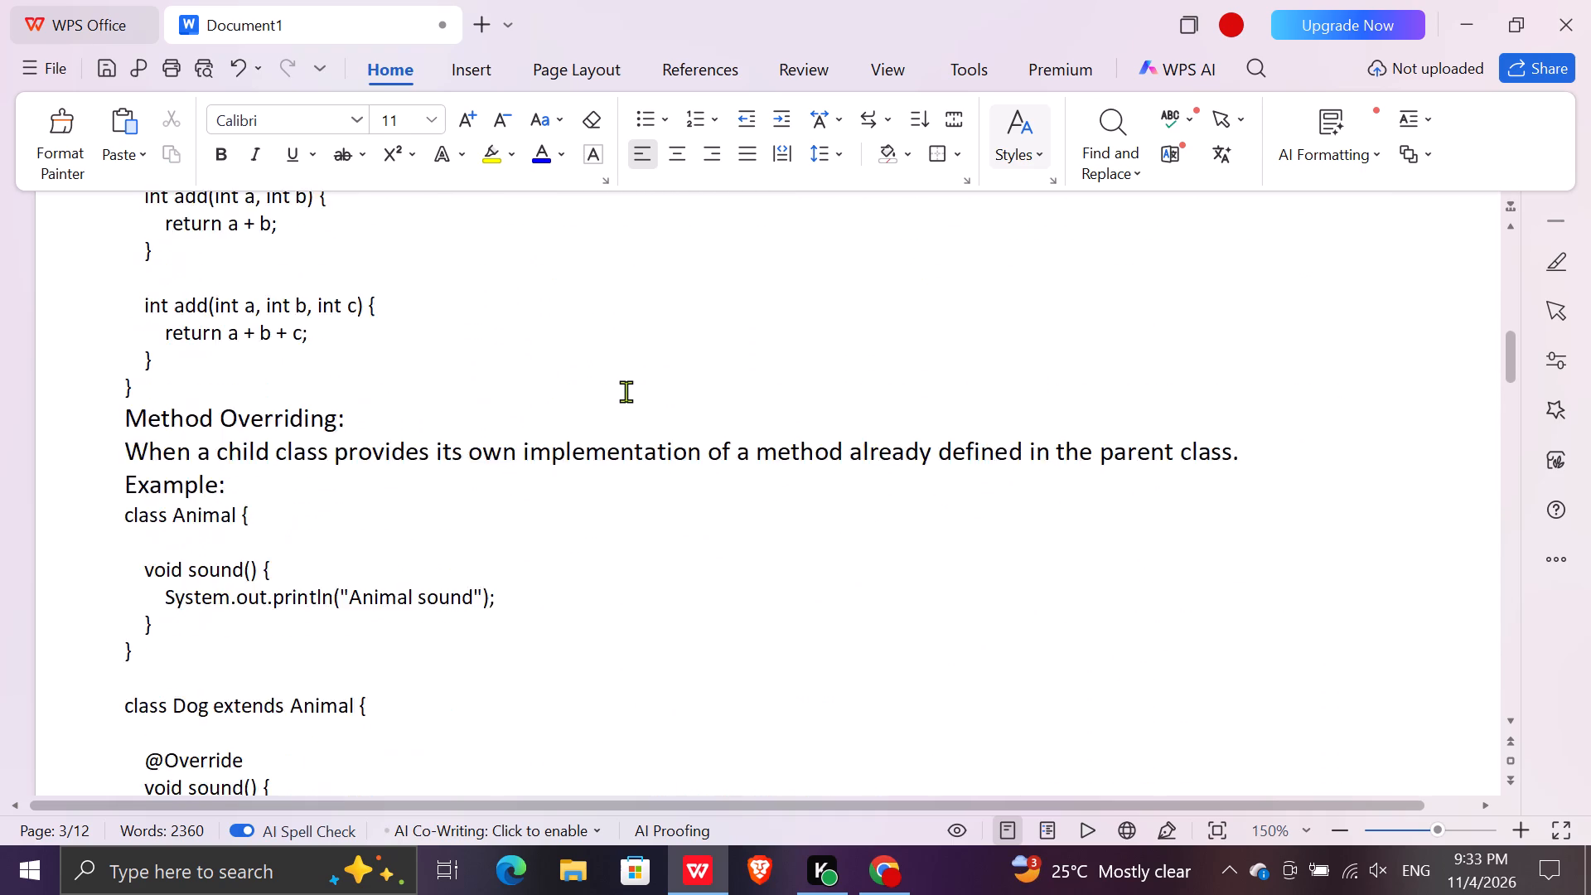
pyautogui.scroll(2, 626, 391)
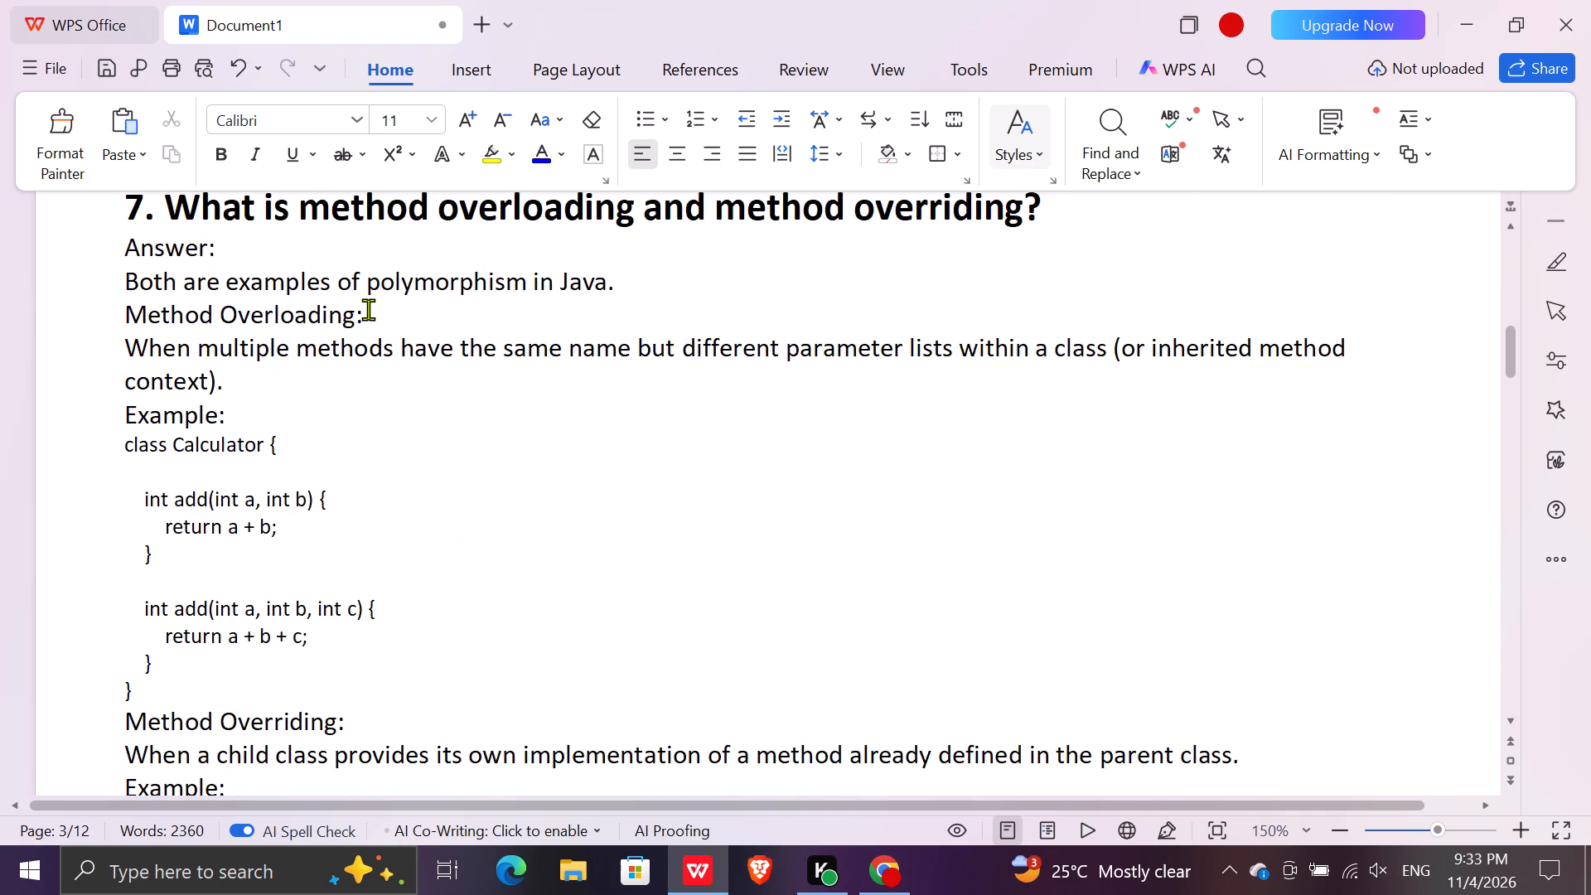
pyautogui.moveTo(368, 309); pyautogui.dragTo(118, 313)
pyautogui.hotkey('ctrl', 'b')
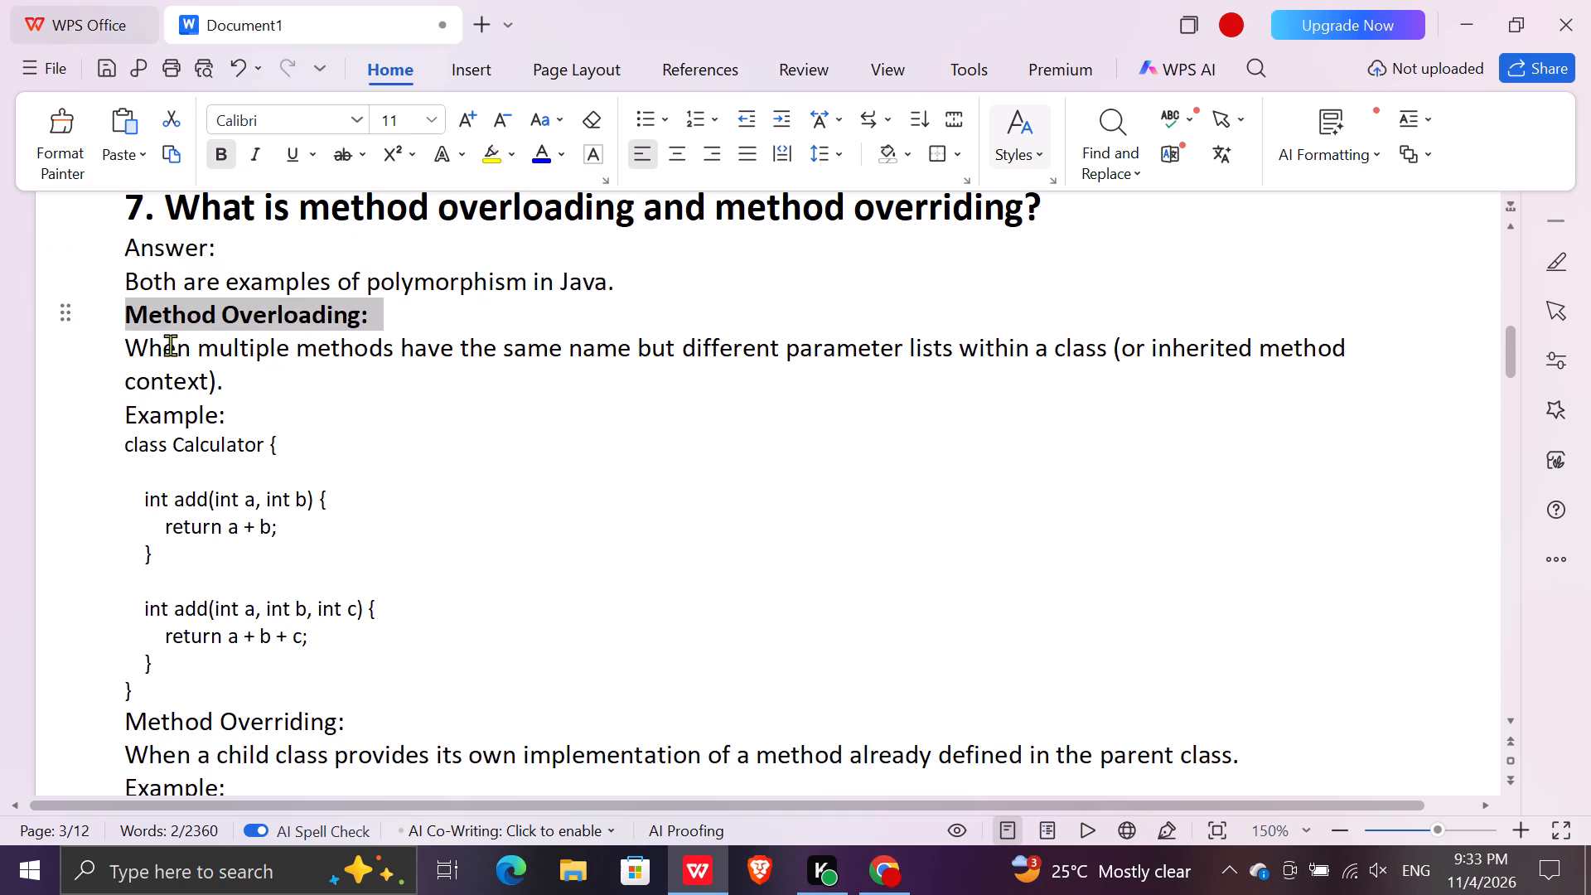
pyautogui.scroll(-4, 368, 569)
pyautogui.scroll(2, 307, 434)
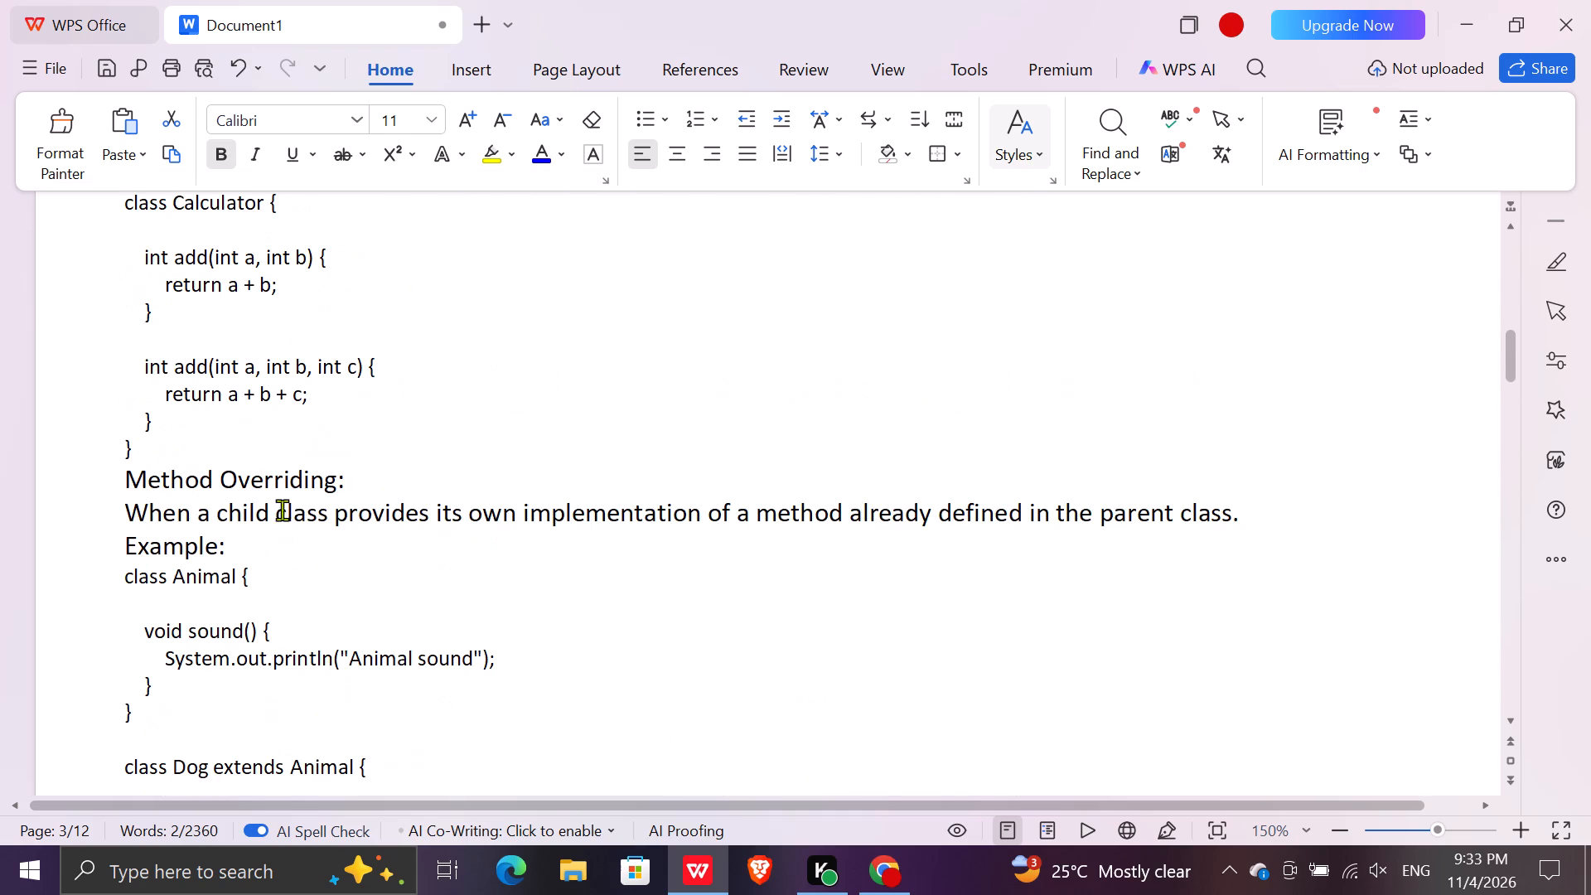
pyautogui.moveTo(372, 483); pyautogui.dragTo(95, 478)
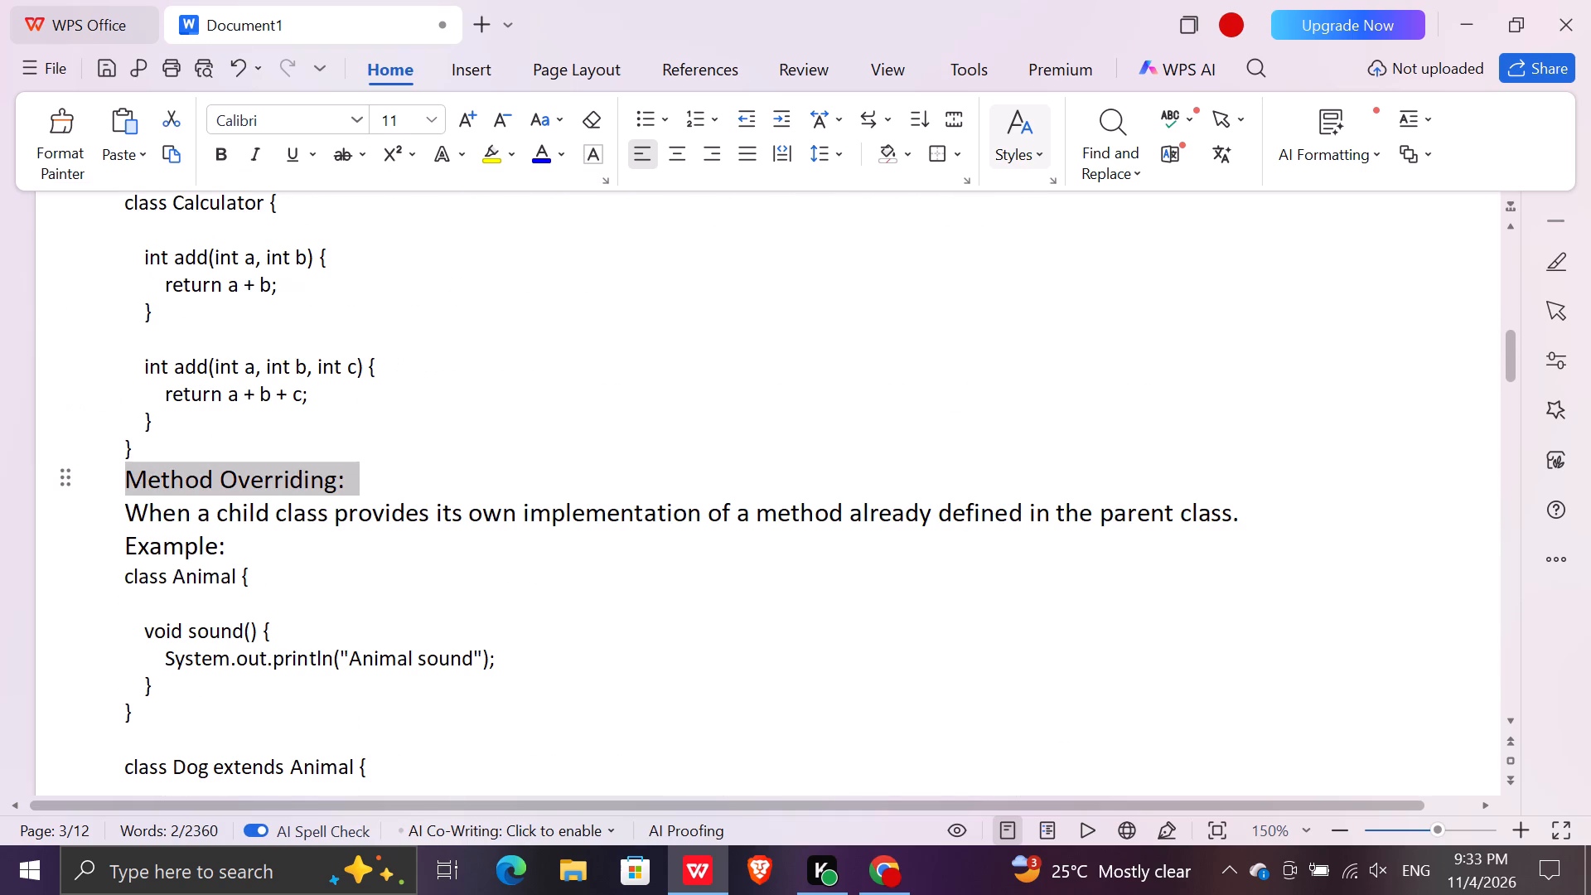
pyautogui.hotkey('ctrl', 'b')
pyautogui.click(442, 455)
# Remove the blank lines before both add methods in the Calculator class example of question 7.
pyautogui.scroll(-4, 442, 455)
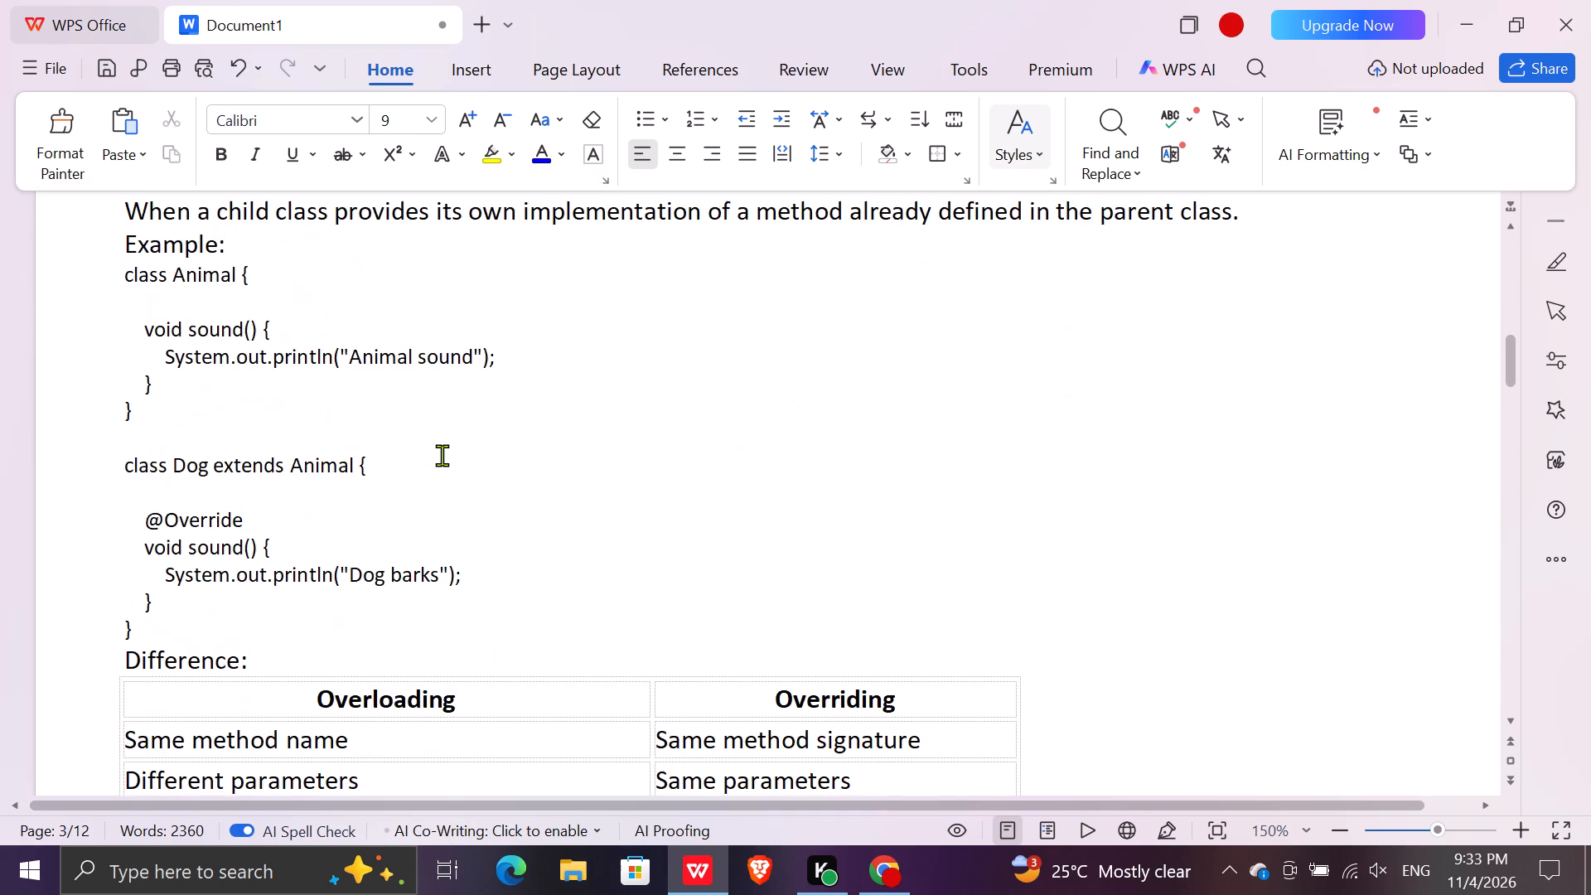
pyautogui.scroll(-4, 442, 455)
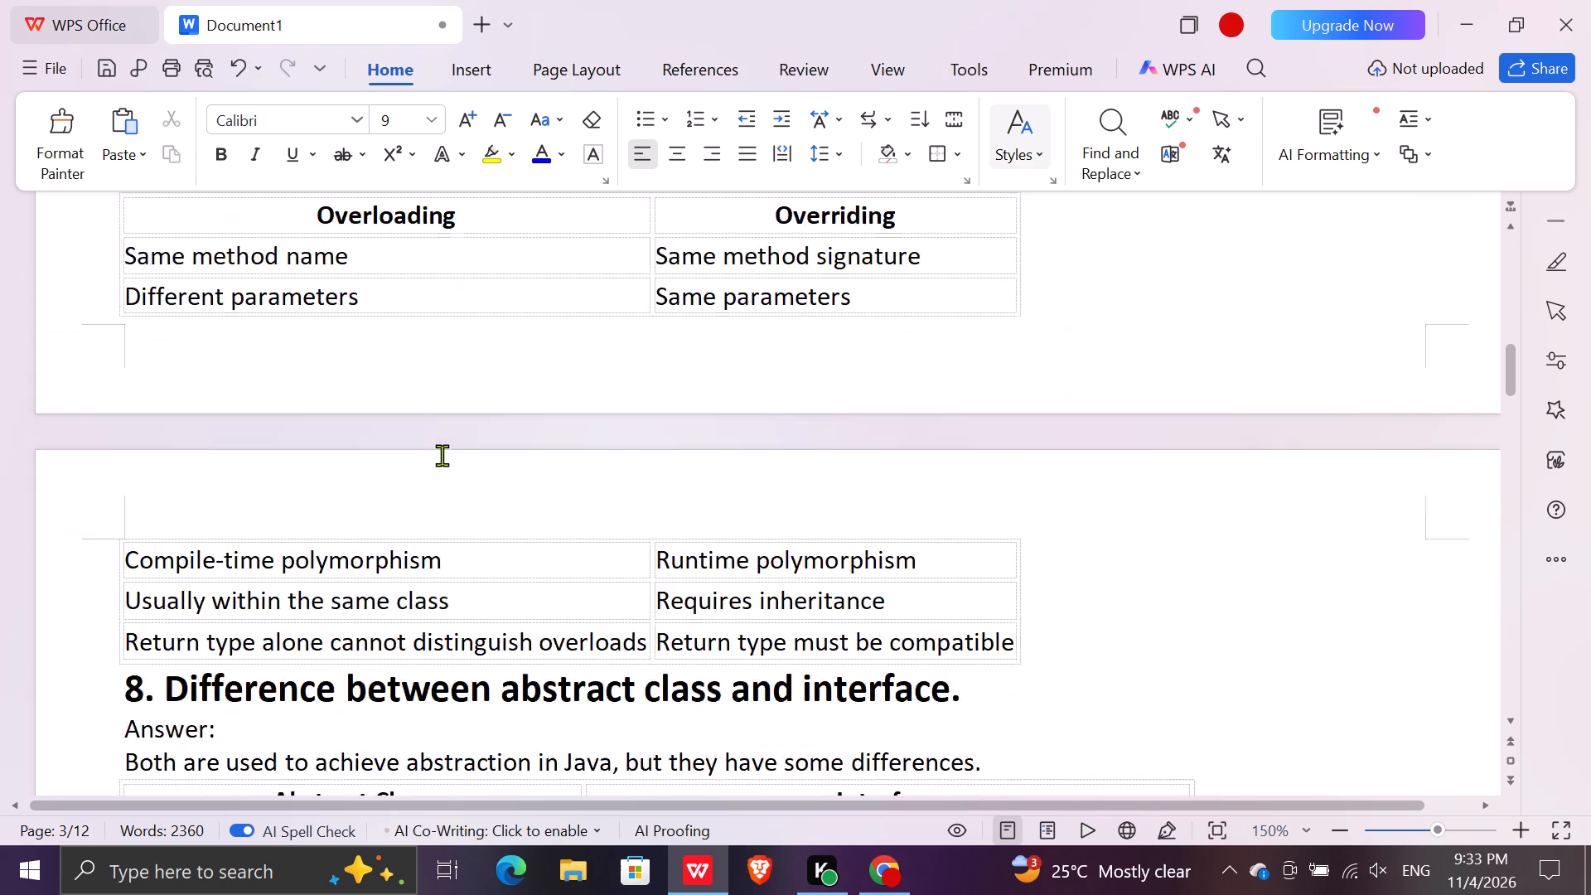
pyautogui.scroll(5, 442, 455)
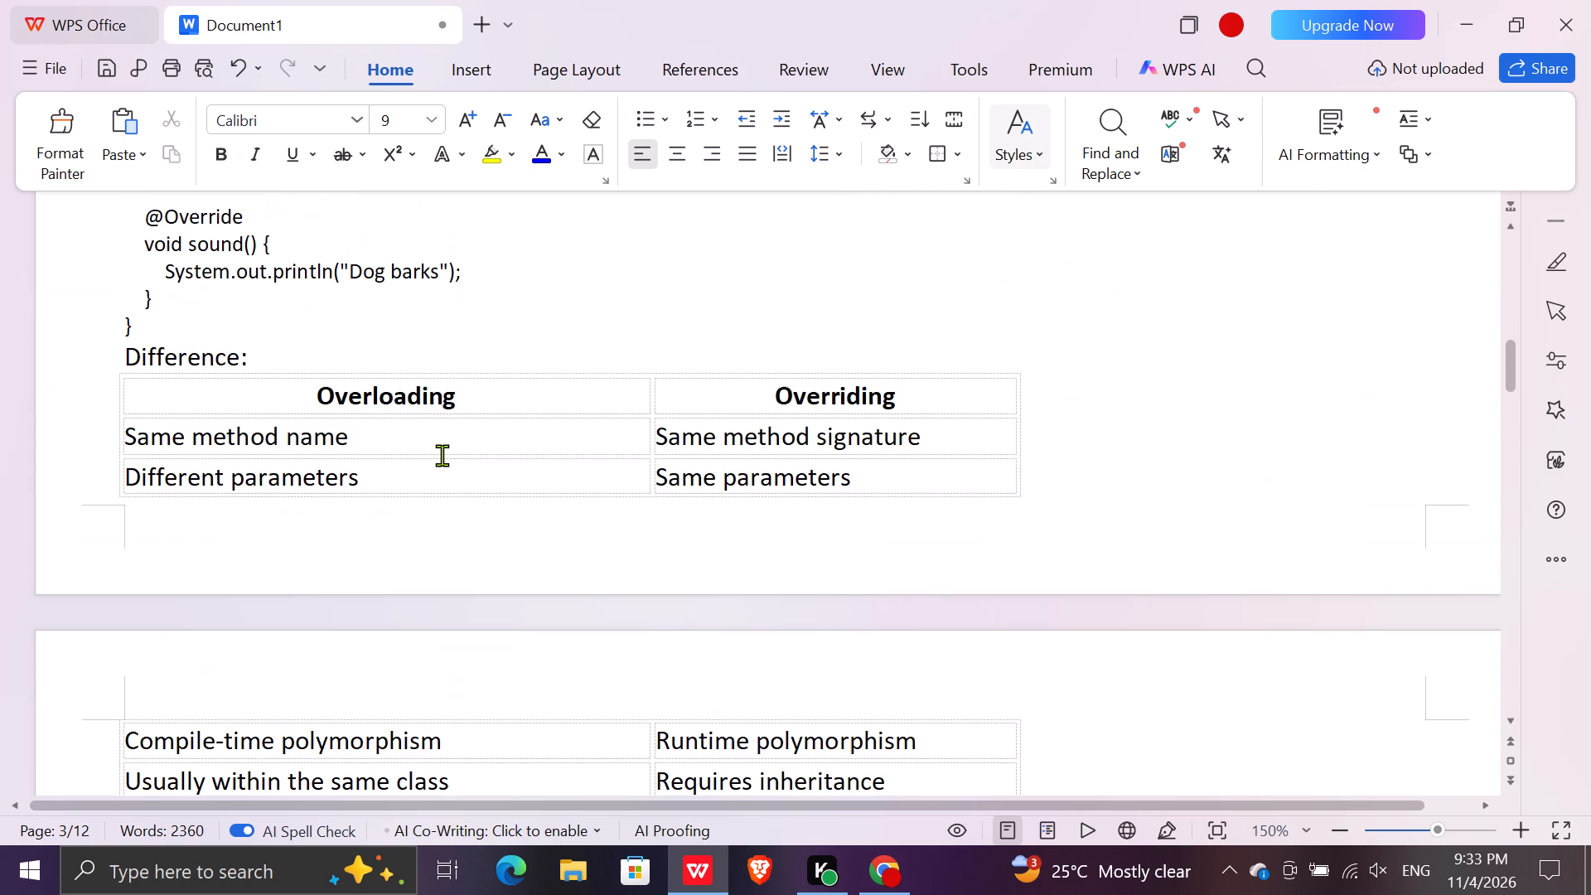
pyautogui.scroll(3, 442, 455)
pyautogui.scroll(1, 244, 445)
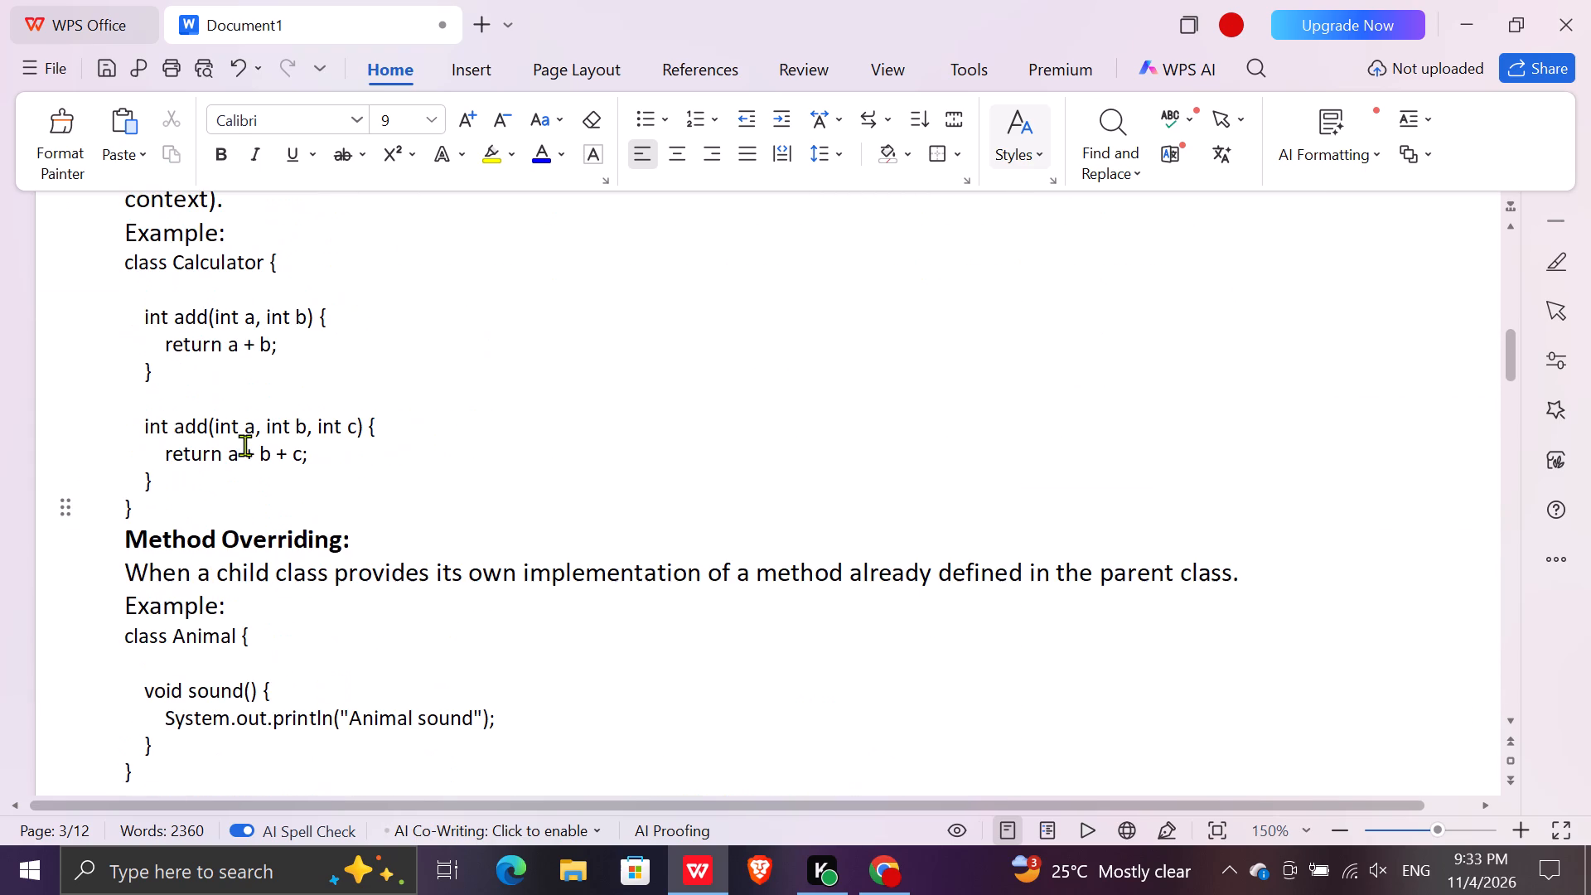
pyautogui.scroll(3, 244, 445)
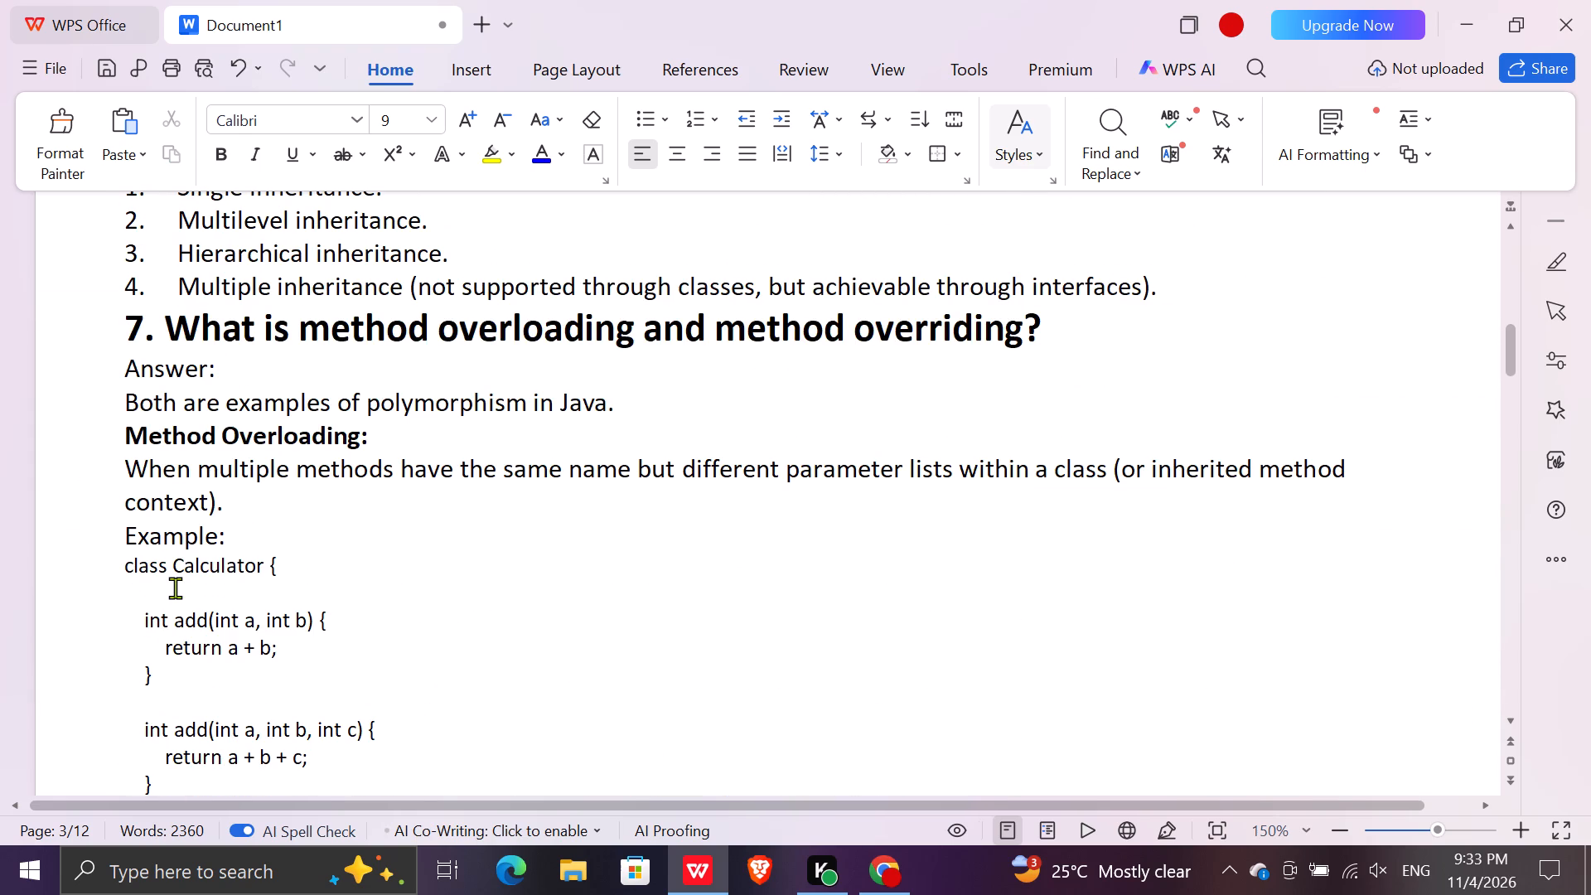
pyautogui.click(175, 588)
pyautogui.press('BackSpace')
pyautogui.scroll(-1, 283, 646)
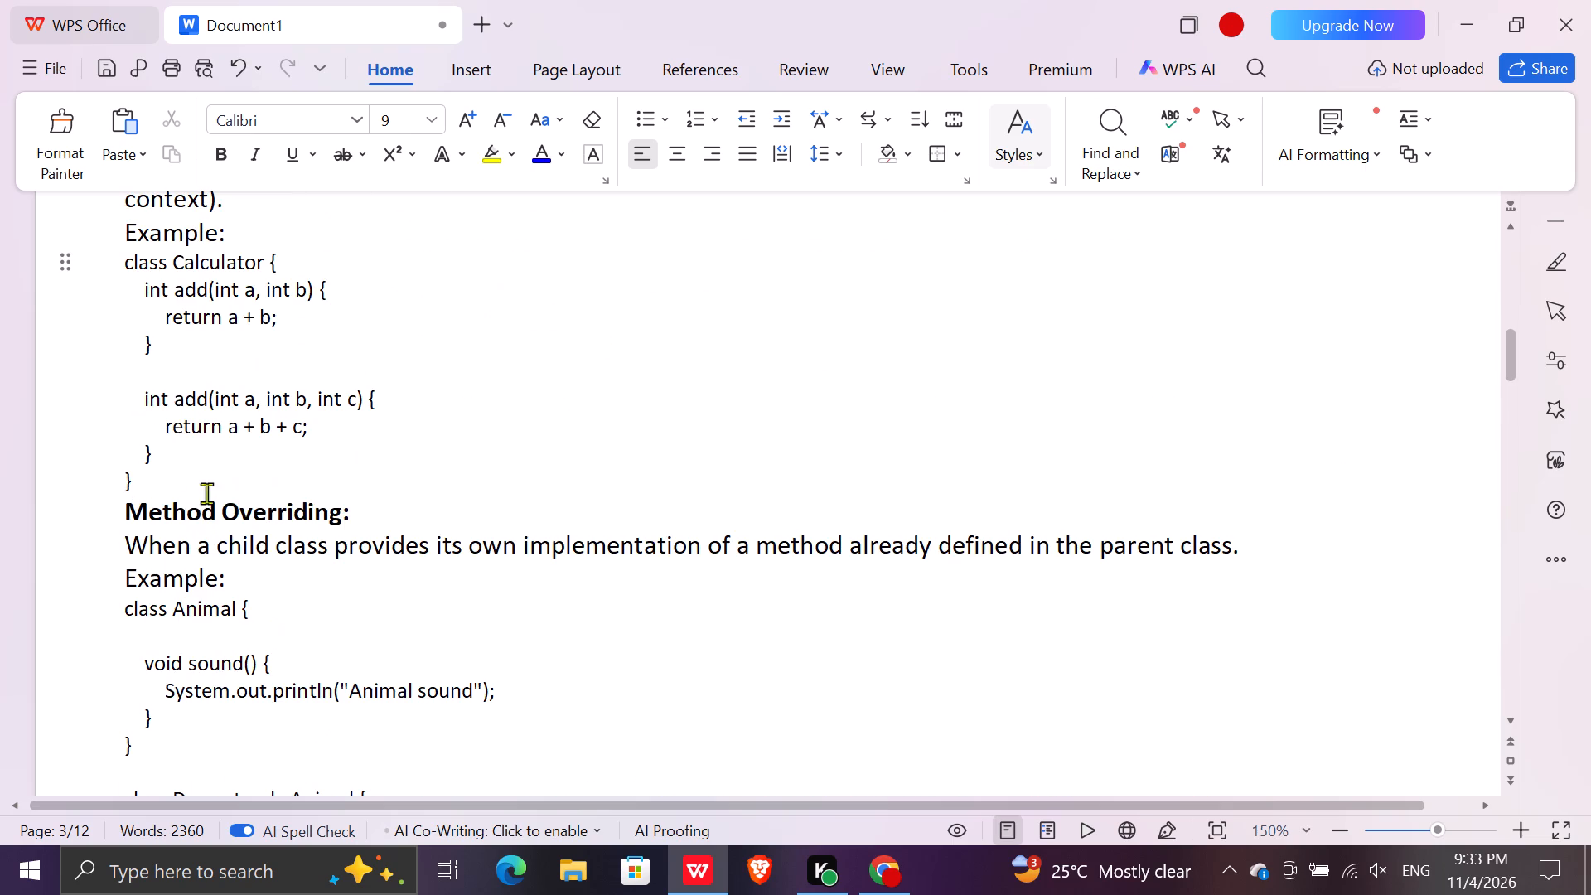
pyautogui.click(188, 378)
pyautogui.press('BackSpace')
# Remove the blank lines inside and between the Animal and Dog classes in the method overriding example.
pyautogui.scroll(-1, 177, 501)
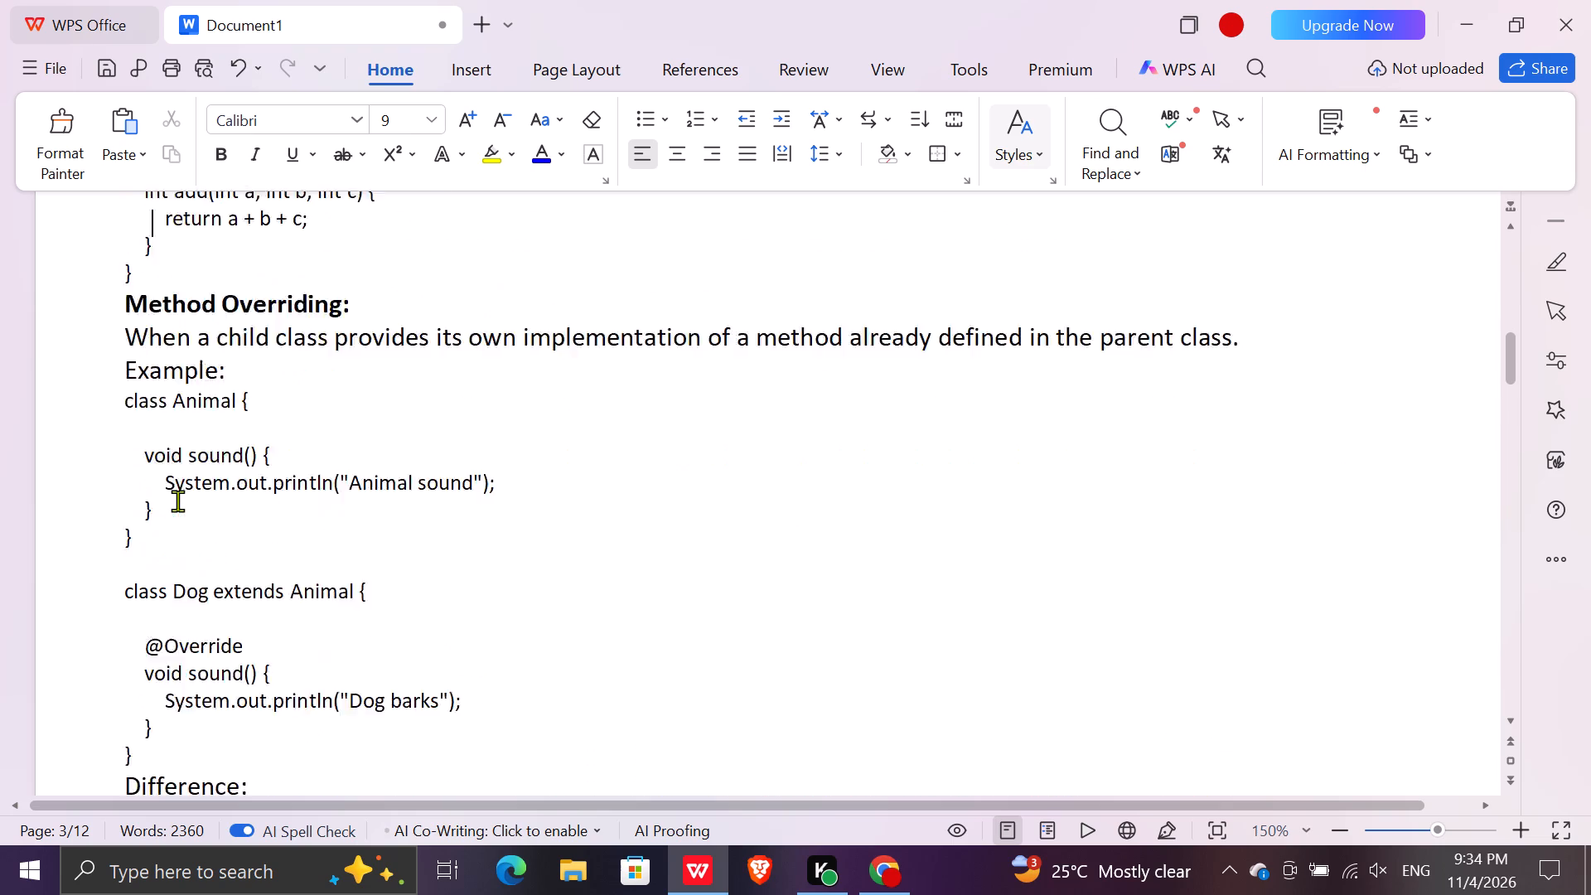
pyautogui.scroll(-1, 177, 501)
pyautogui.click(186, 312)
pyautogui.press('BackSpace')
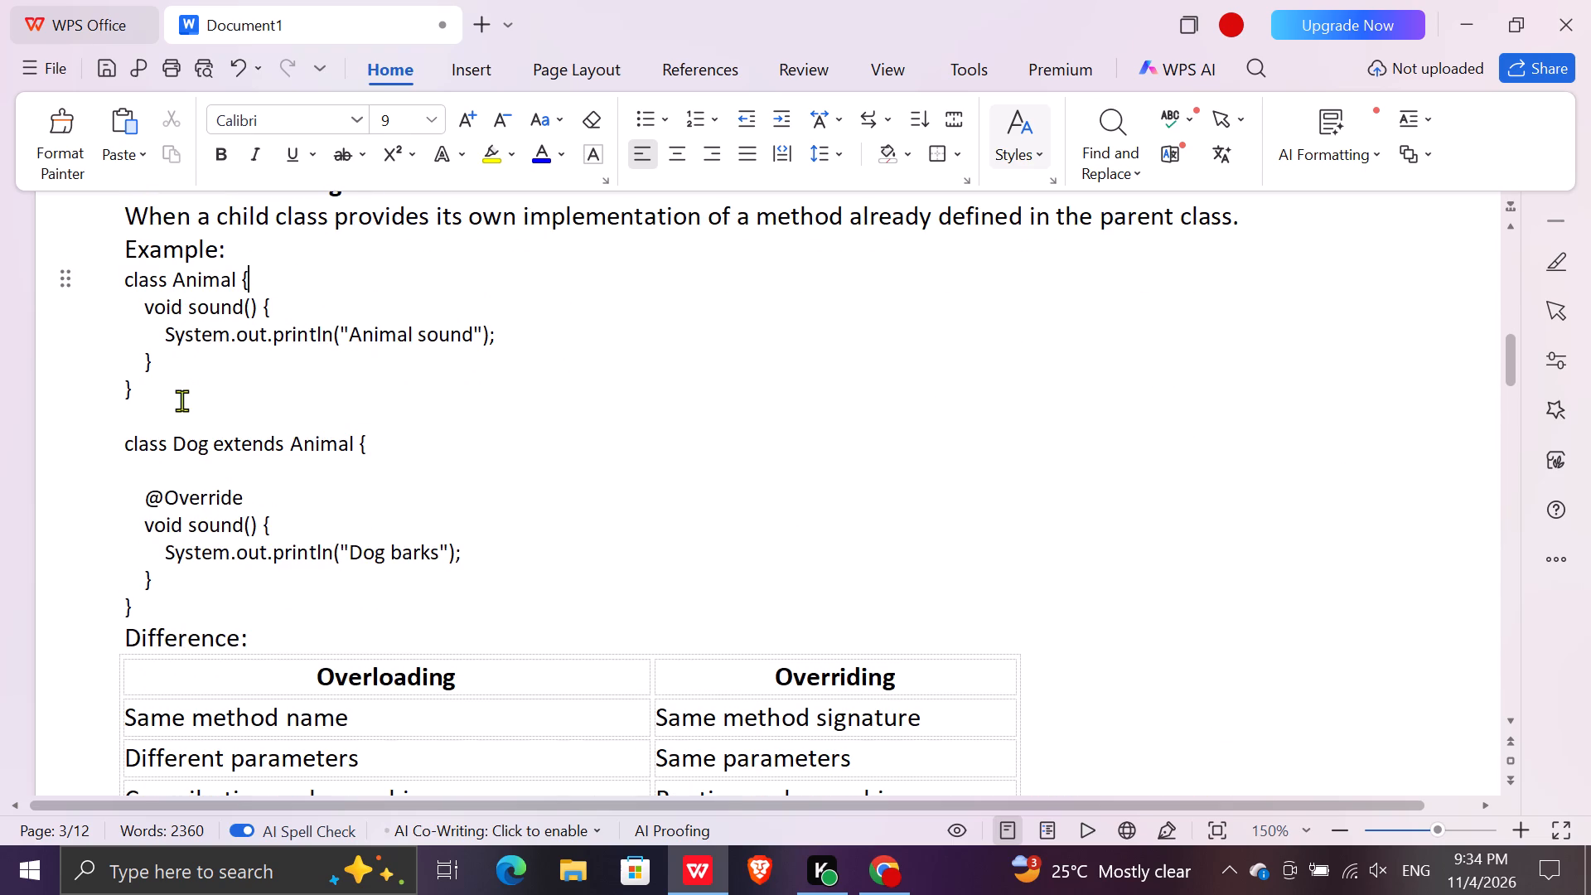
pyautogui.click(152, 422)
pyautogui.press('BackSpace')
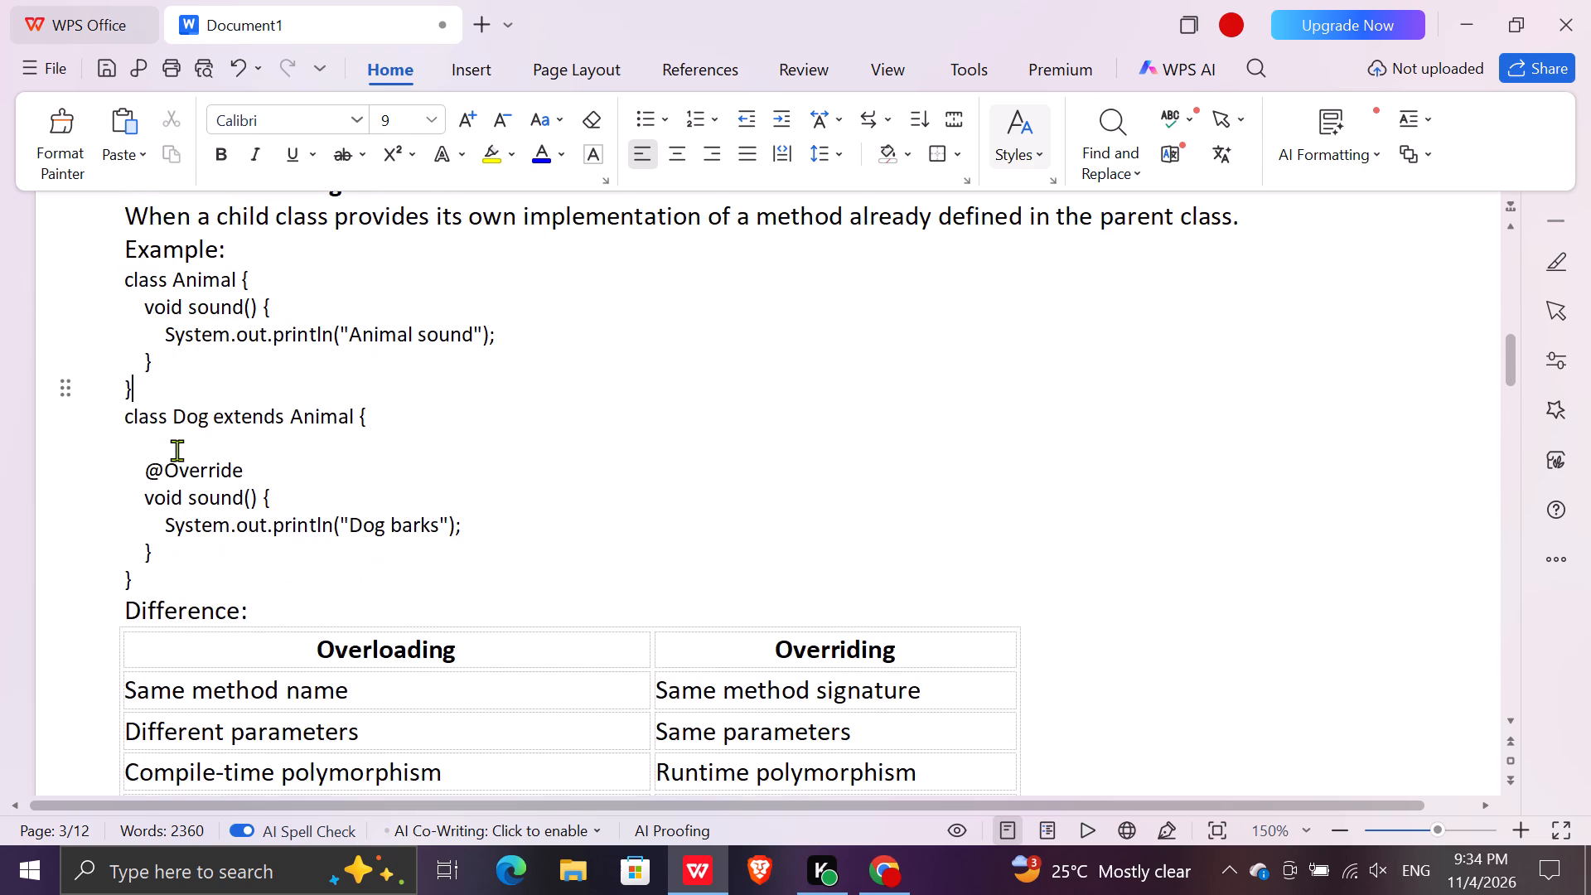
pyautogui.click(177, 450)
pyautogui.press('BackSpace')
# Review the overloading and overriding comparison table and the question 8 answer, continuing to question 9, for remaining formatting problems.
pyautogui.scroll(-4, 230, 506)
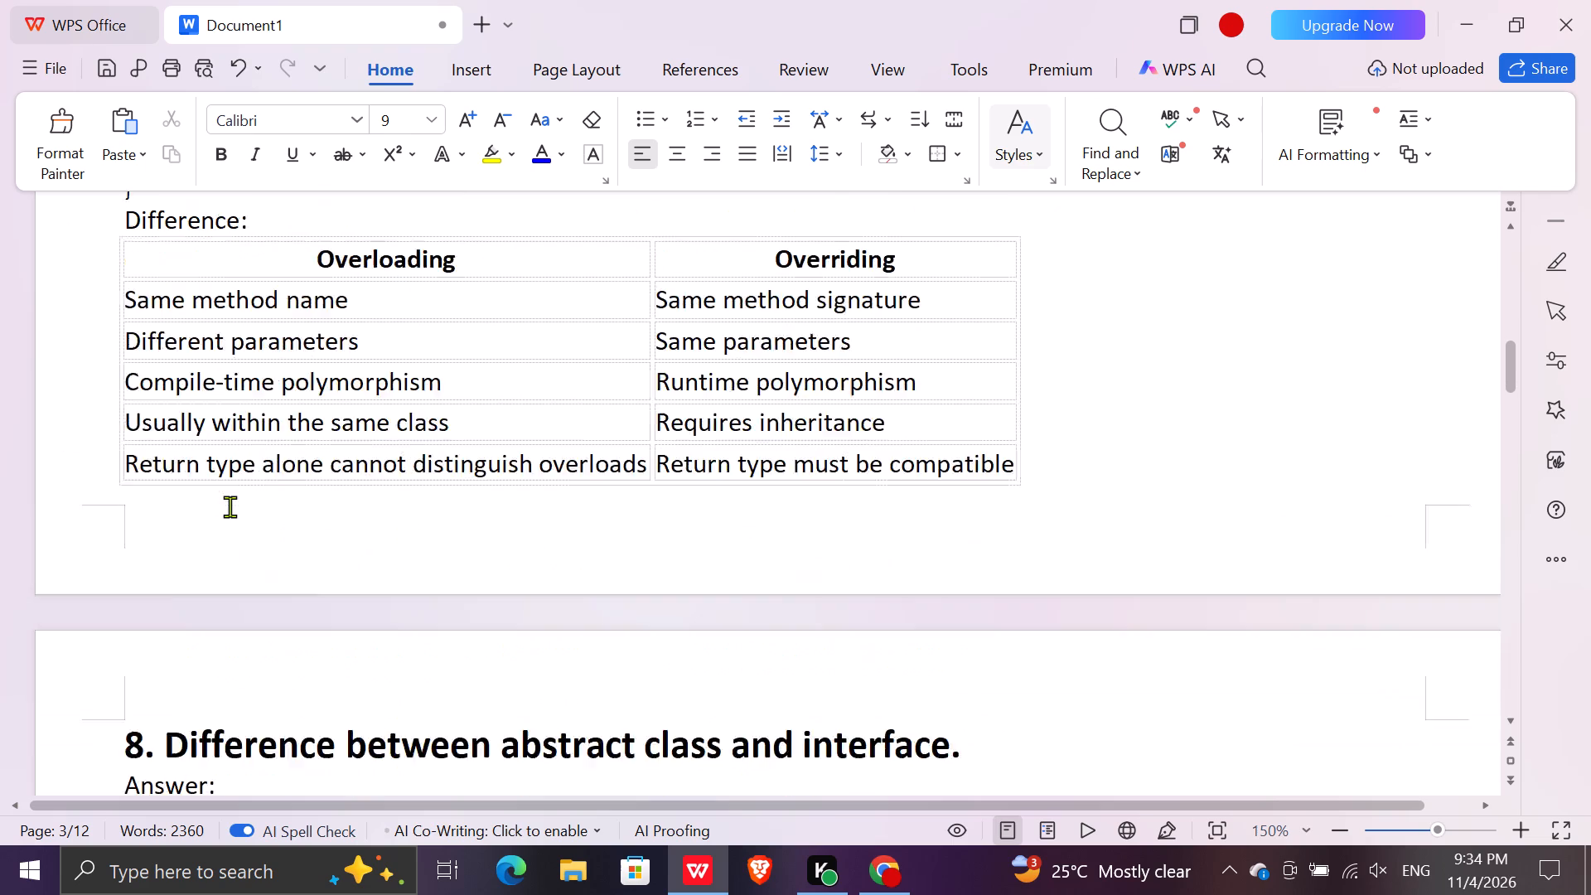
pyautogui.scroll(1, 230, 506)
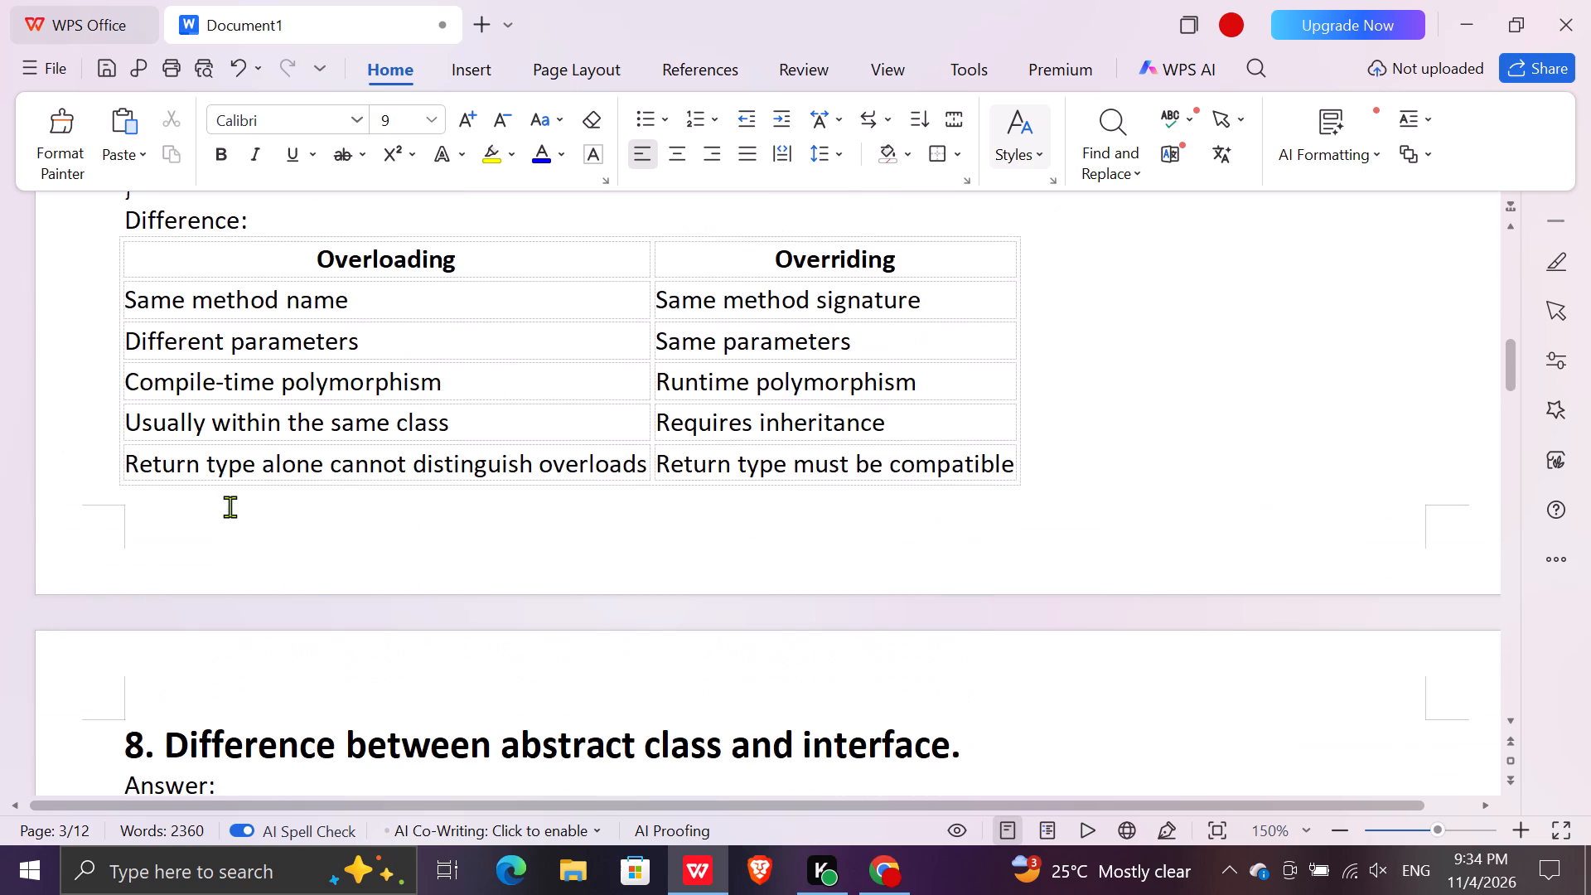
pyautogui.scroll(1, 230, 506)
pyautogui.scroll(-10, 230, 506)
pyautogui.scroll(2, 230, 506)
pyautogui.scroll(-2, 286, 489)
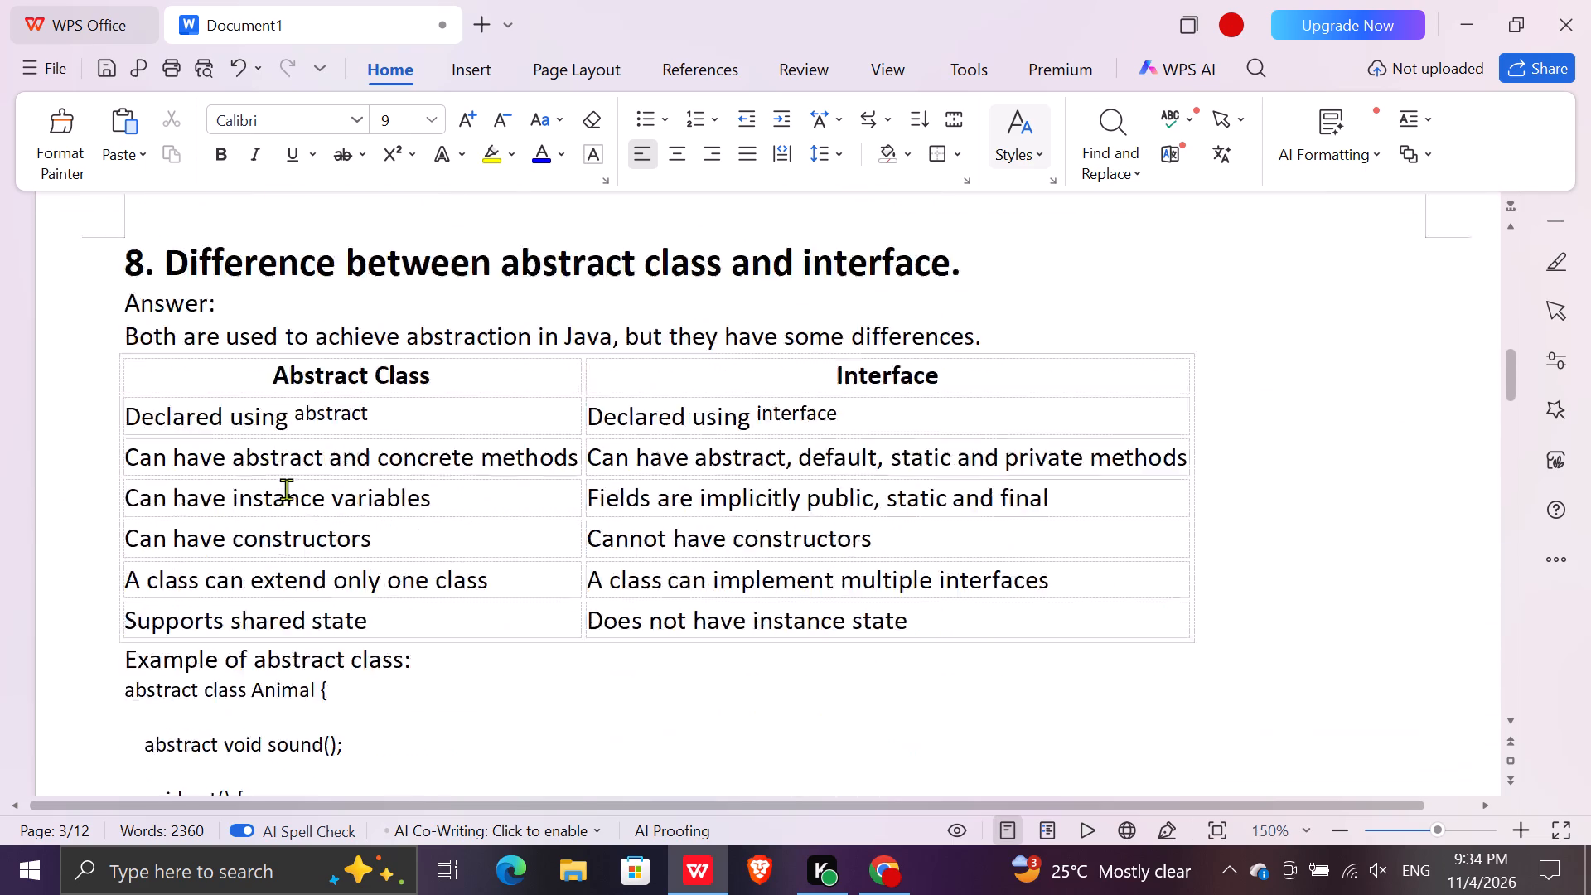
pyautogui.scroll(-3, 286, 489)
pyautogui.scroll(3, 286, 489)
pyautogui.scroll(-10, 286, 489)
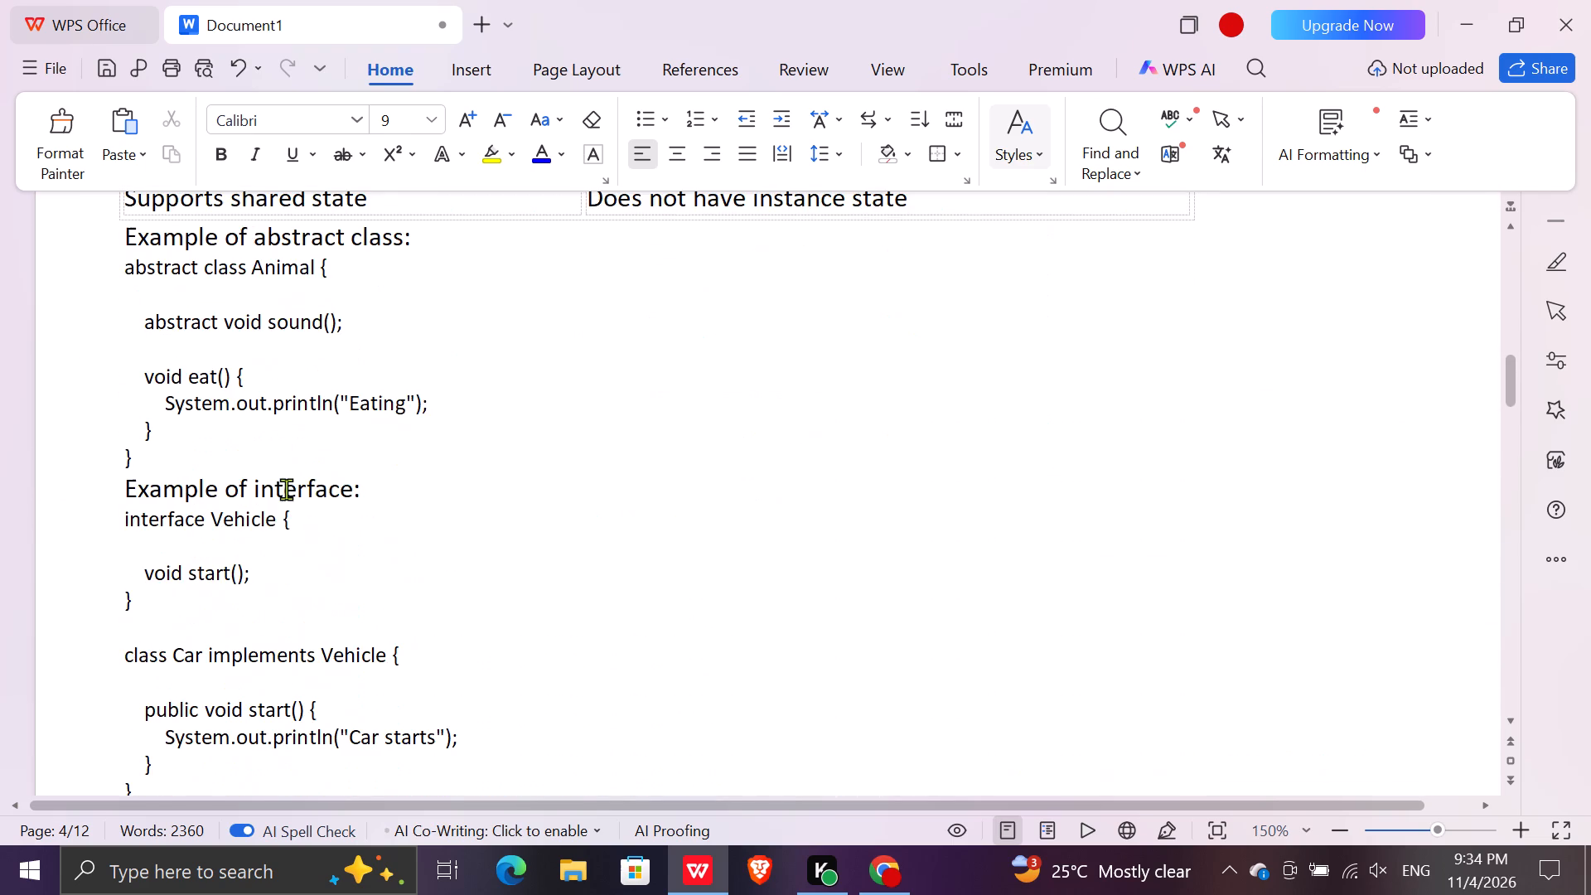
pyautogui.scroll(-8, 286, 489)
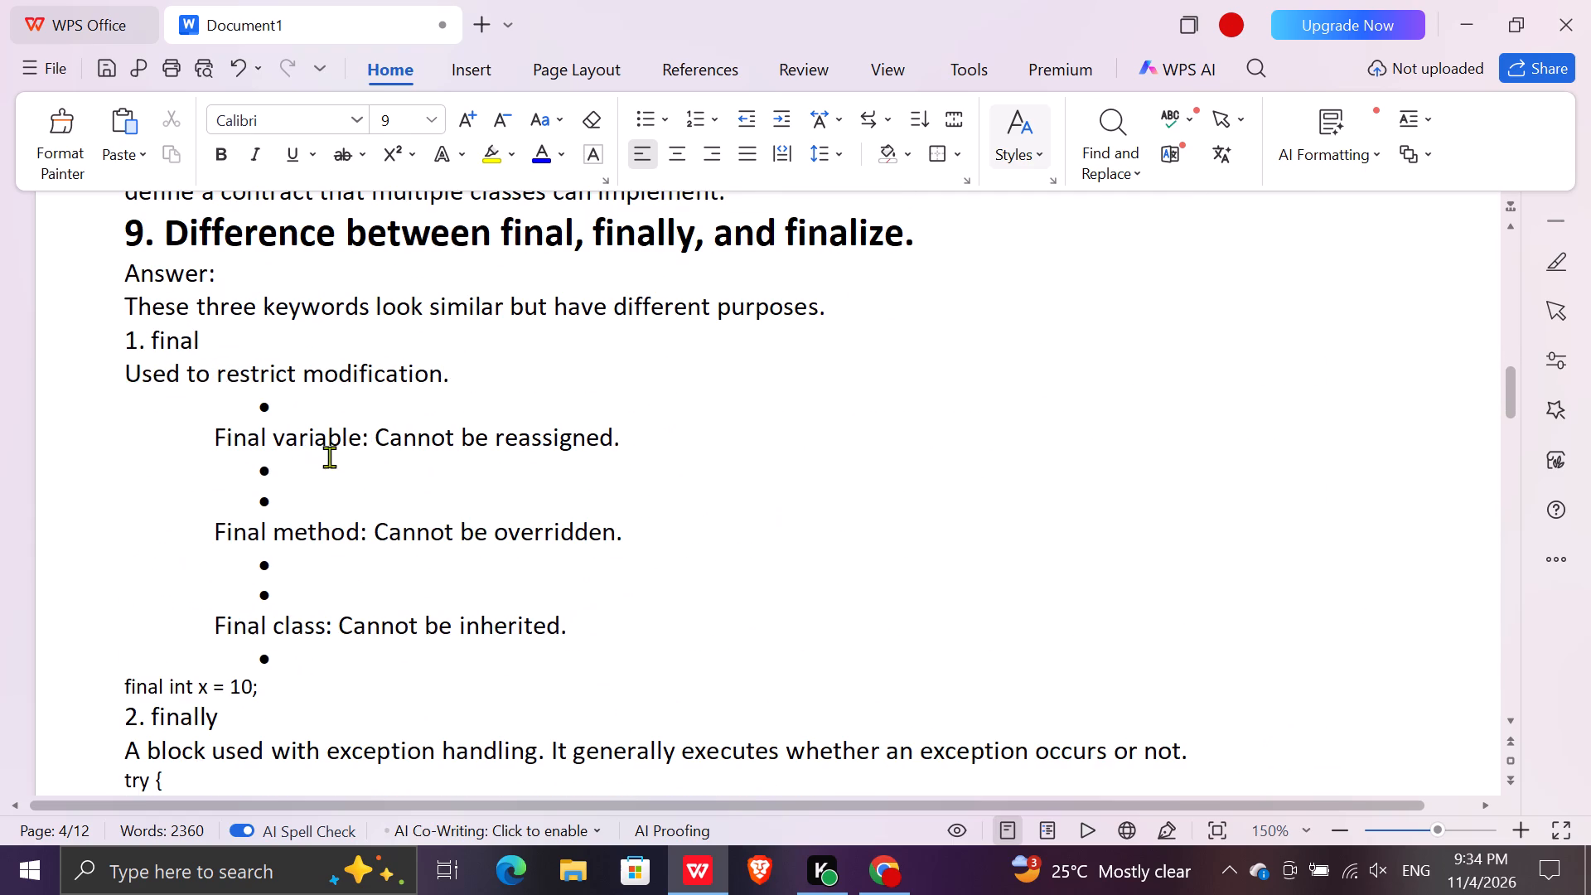
# Remove the empty bullets before the "Final variable", "Final method" and "Final class" lines in question 9, indenting each line one tab.
pyautogui.click(214, 438)
pyautogui.press('BackSpace')
pyautogui.press('BackSpace')
pyautogui.press('Tab')
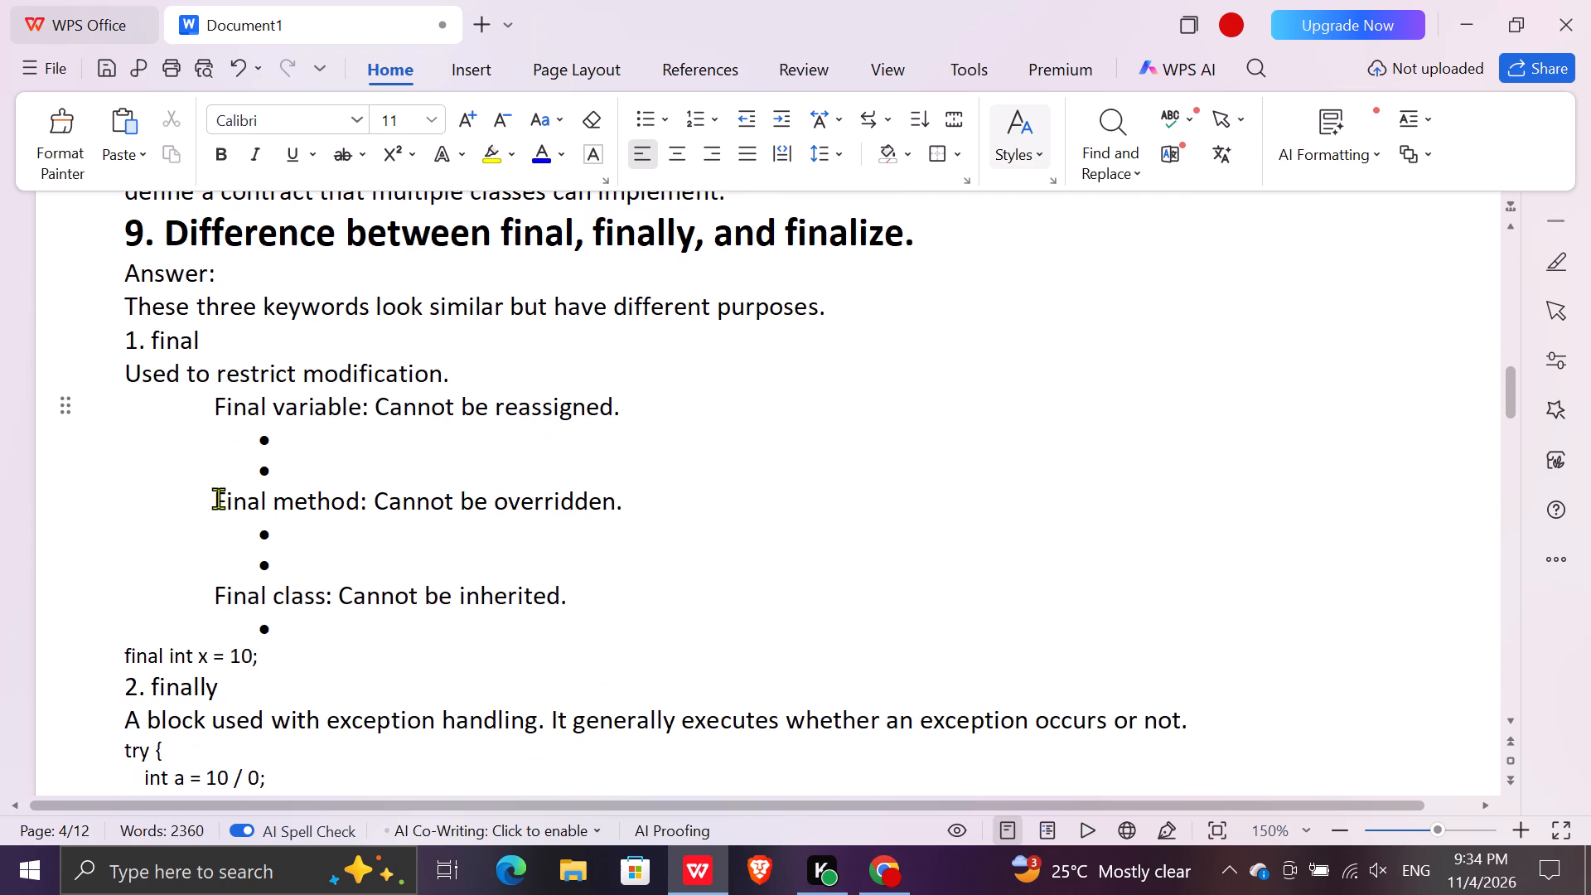
pyautogui.click(218, 498)
pyautogui.press('BackSpace')
pyautogui.press('BackSpace')
pyautogui.press('BackSpace')
pyautogui.press('Tab')
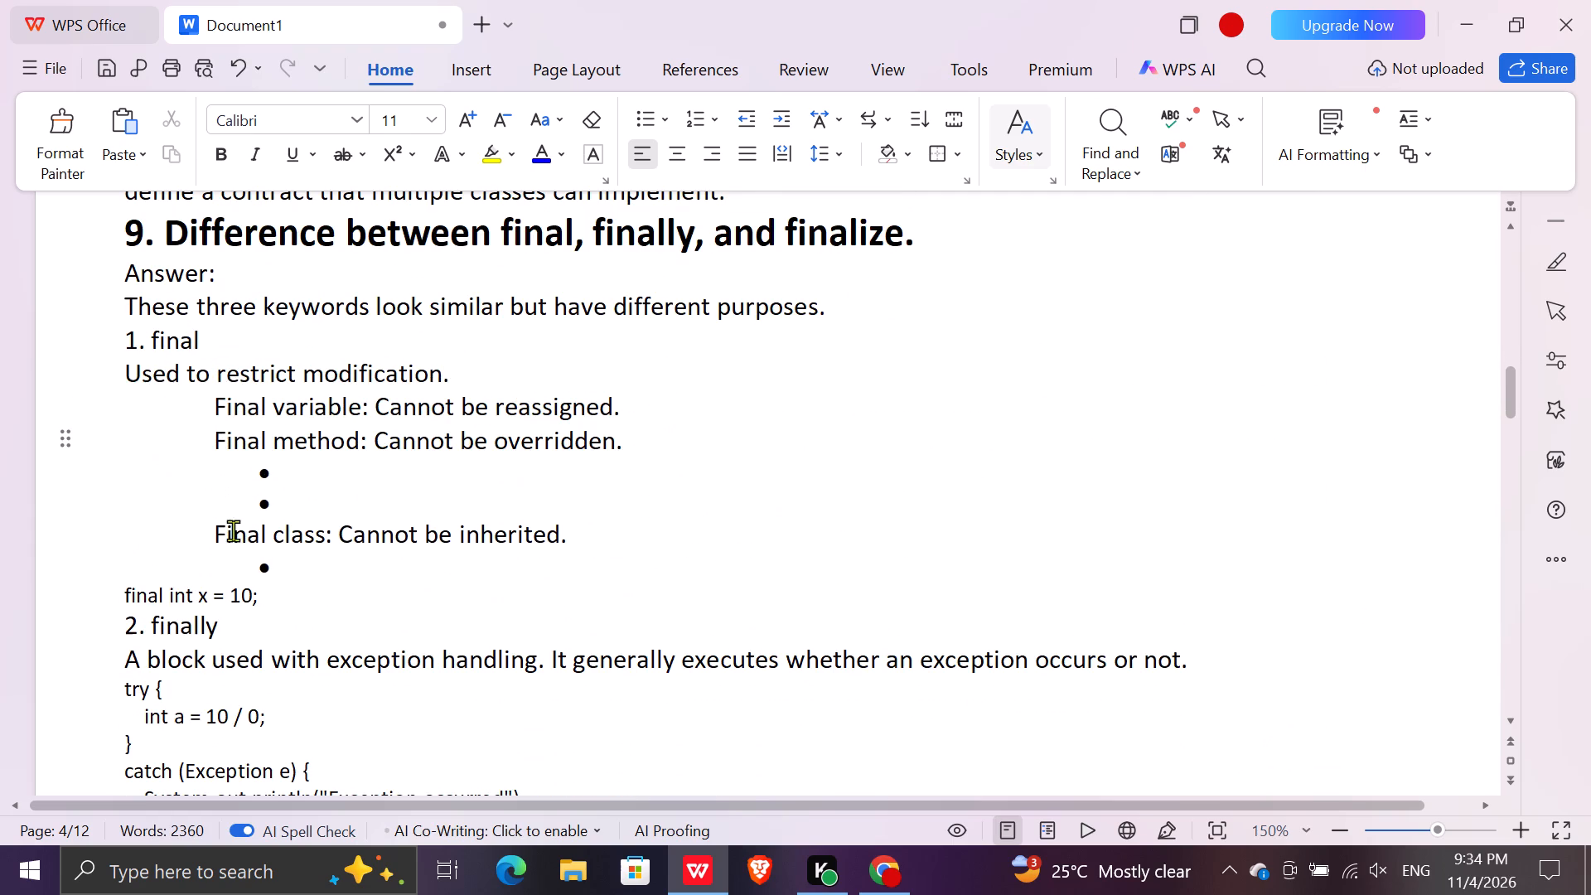
pyautogui.click(209, 535)
pyautogui.press('BackSpace')
pyautogui.press('BackSpace')
pyautogui.press('BackSpace')
pyautogui.press('Tab')
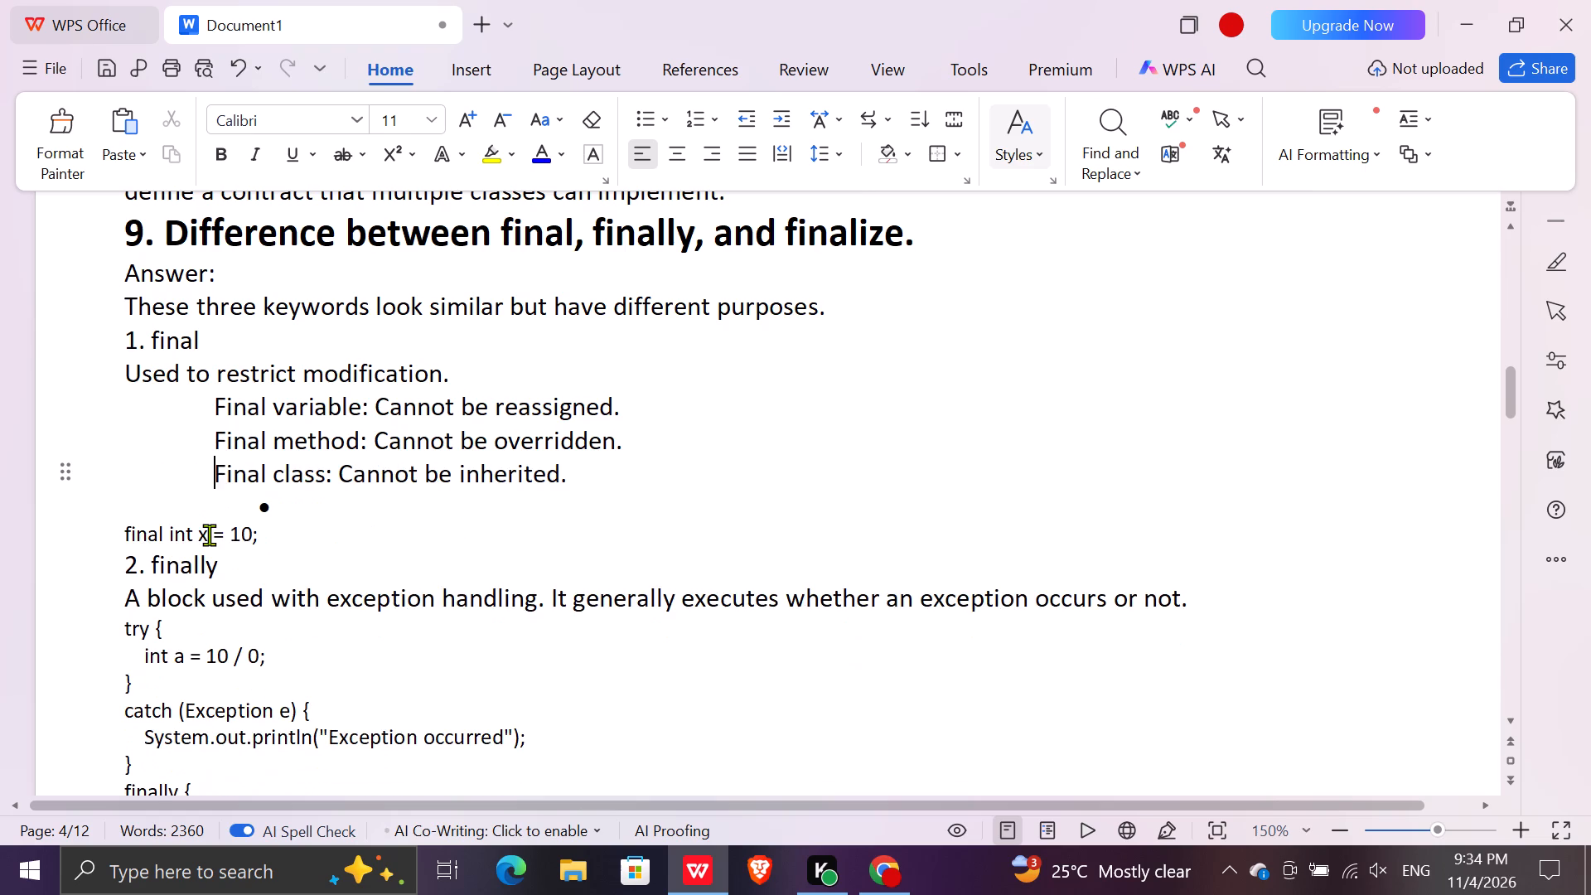
# Remove the empty bullet and its blank line between "Final class: Cannot be inherited." and "final int x = 10;".
pyautogui.click(281, 508)
pyautogui.press('BackSpace')
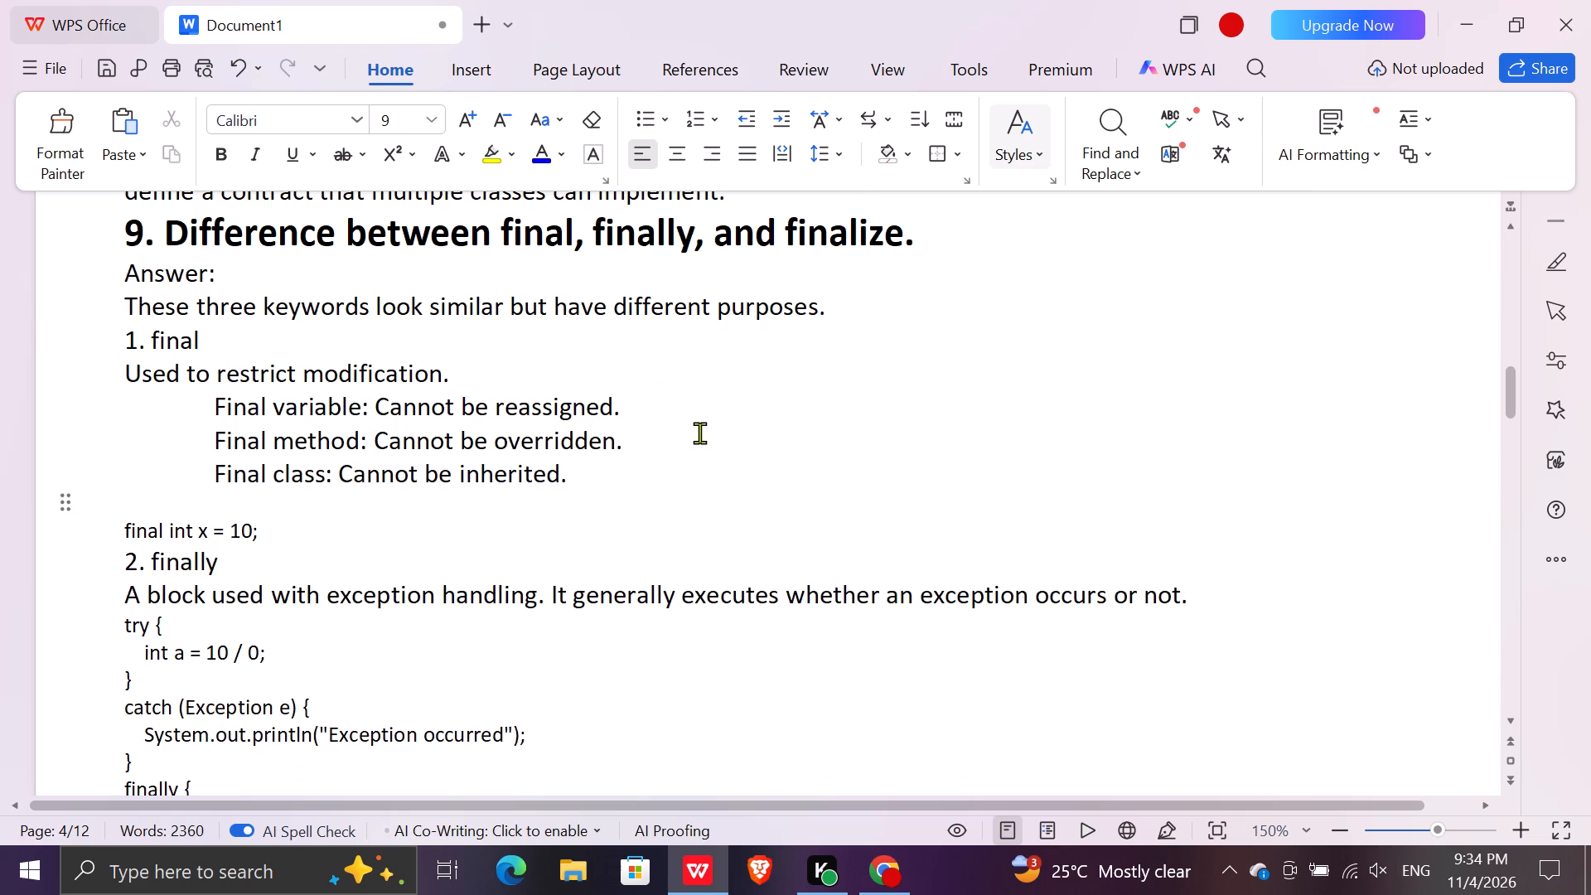
pyautogui.click(593, 467)
pyautogui.click(137, 515)
pyautogui.press('BackSpace')
pyautogui.press('BackSpace')
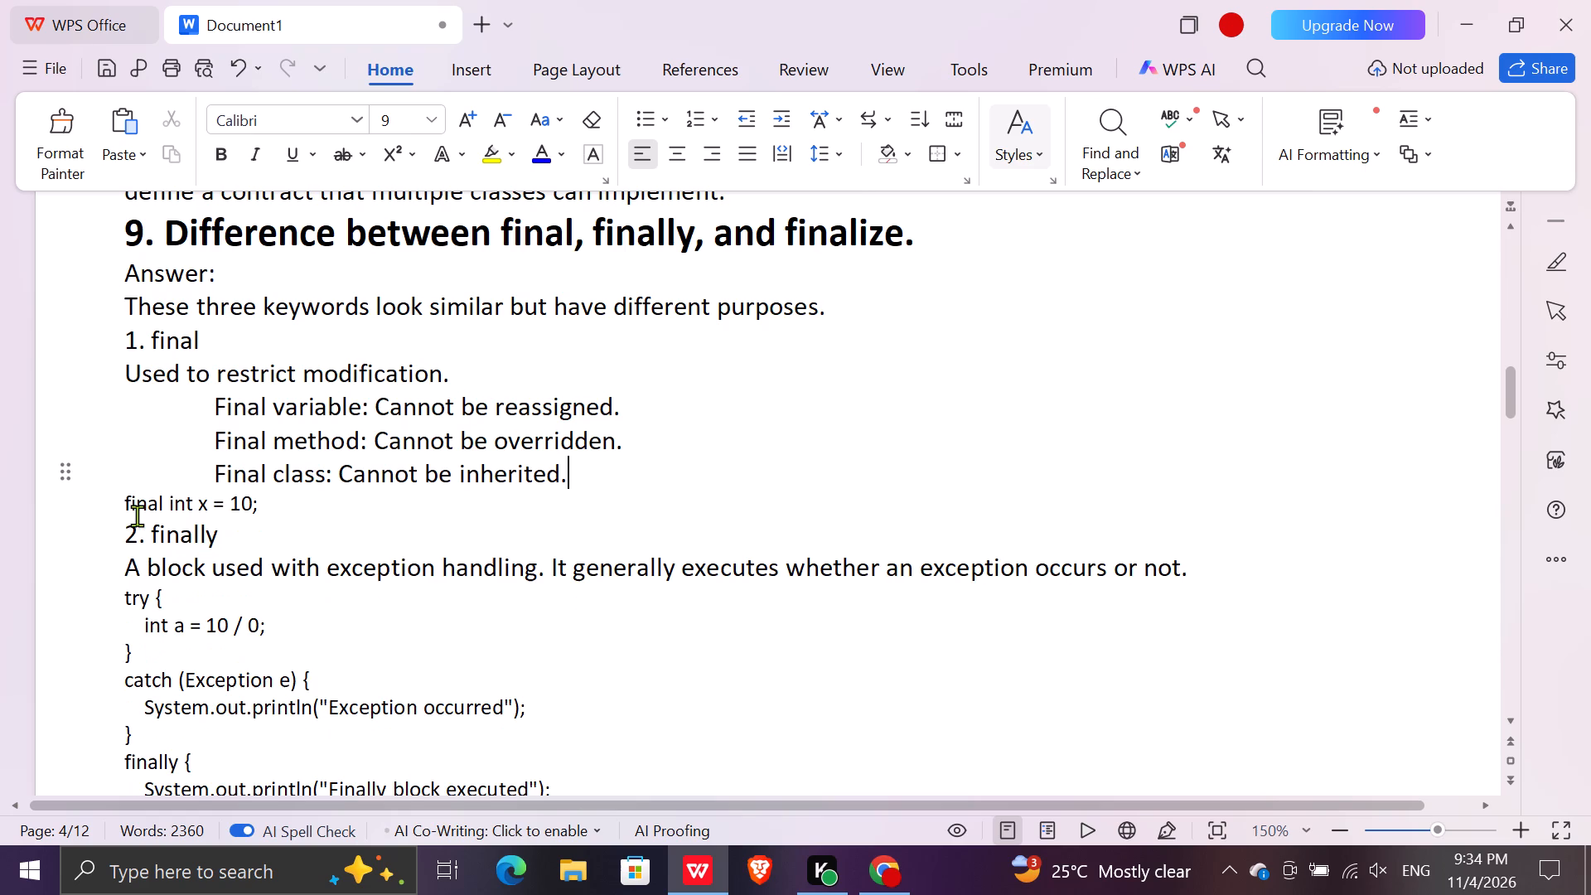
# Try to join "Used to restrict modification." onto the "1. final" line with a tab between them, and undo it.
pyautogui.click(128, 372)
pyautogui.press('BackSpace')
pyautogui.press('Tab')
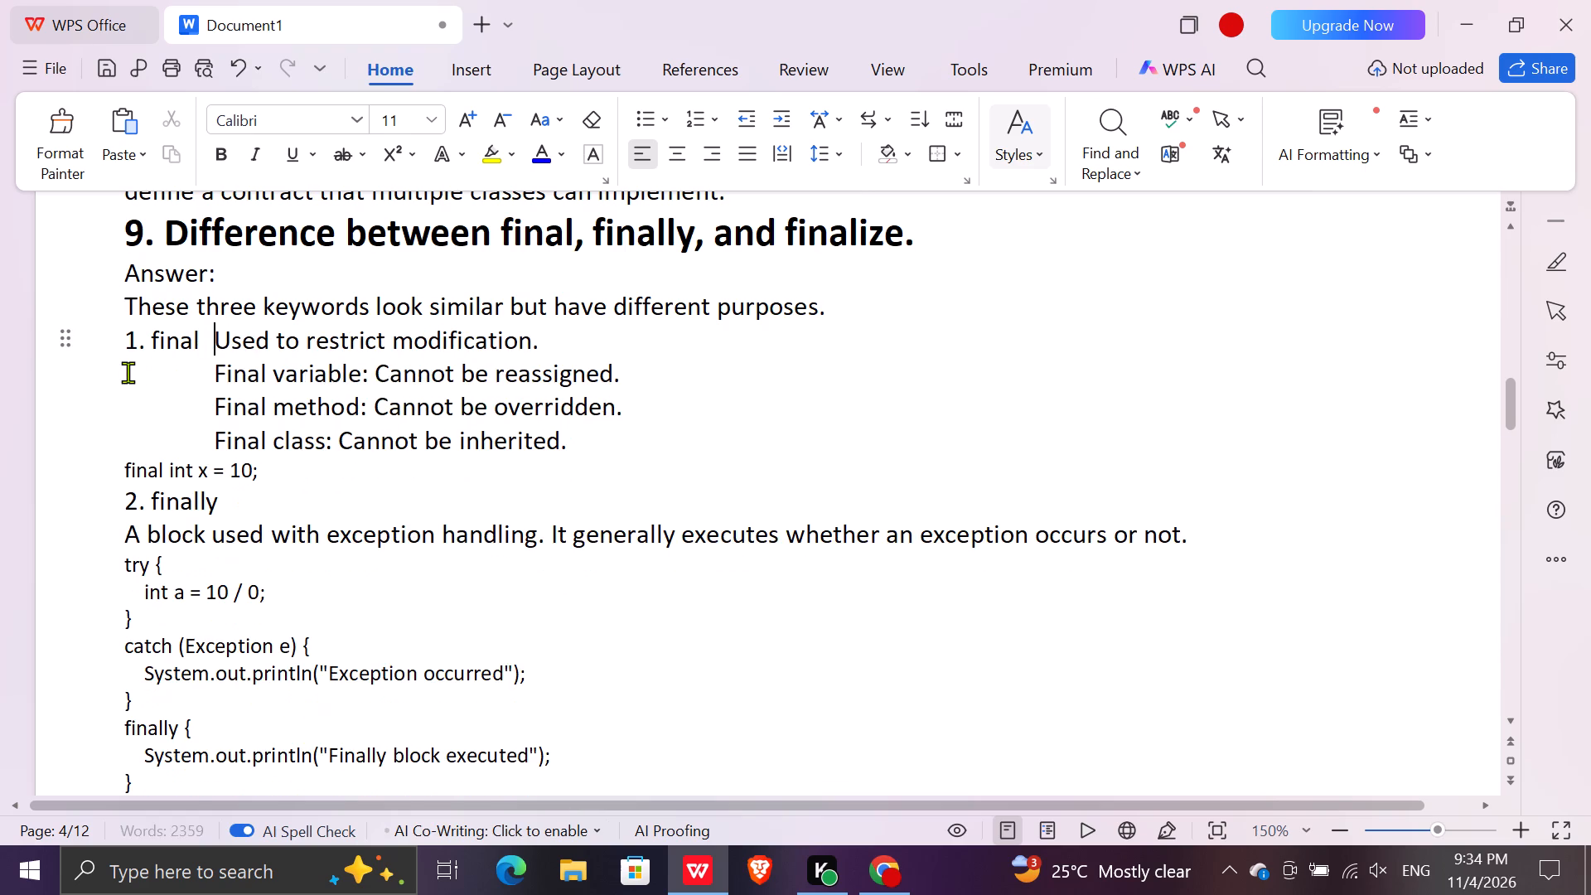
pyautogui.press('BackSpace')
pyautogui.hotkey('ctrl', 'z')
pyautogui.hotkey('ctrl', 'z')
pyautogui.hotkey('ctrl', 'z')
# Indent "Used to restrict modification." one tab under "1. final" and the three Final variable, method and class lines one tab deeper.
pyautogui.press('Tab')
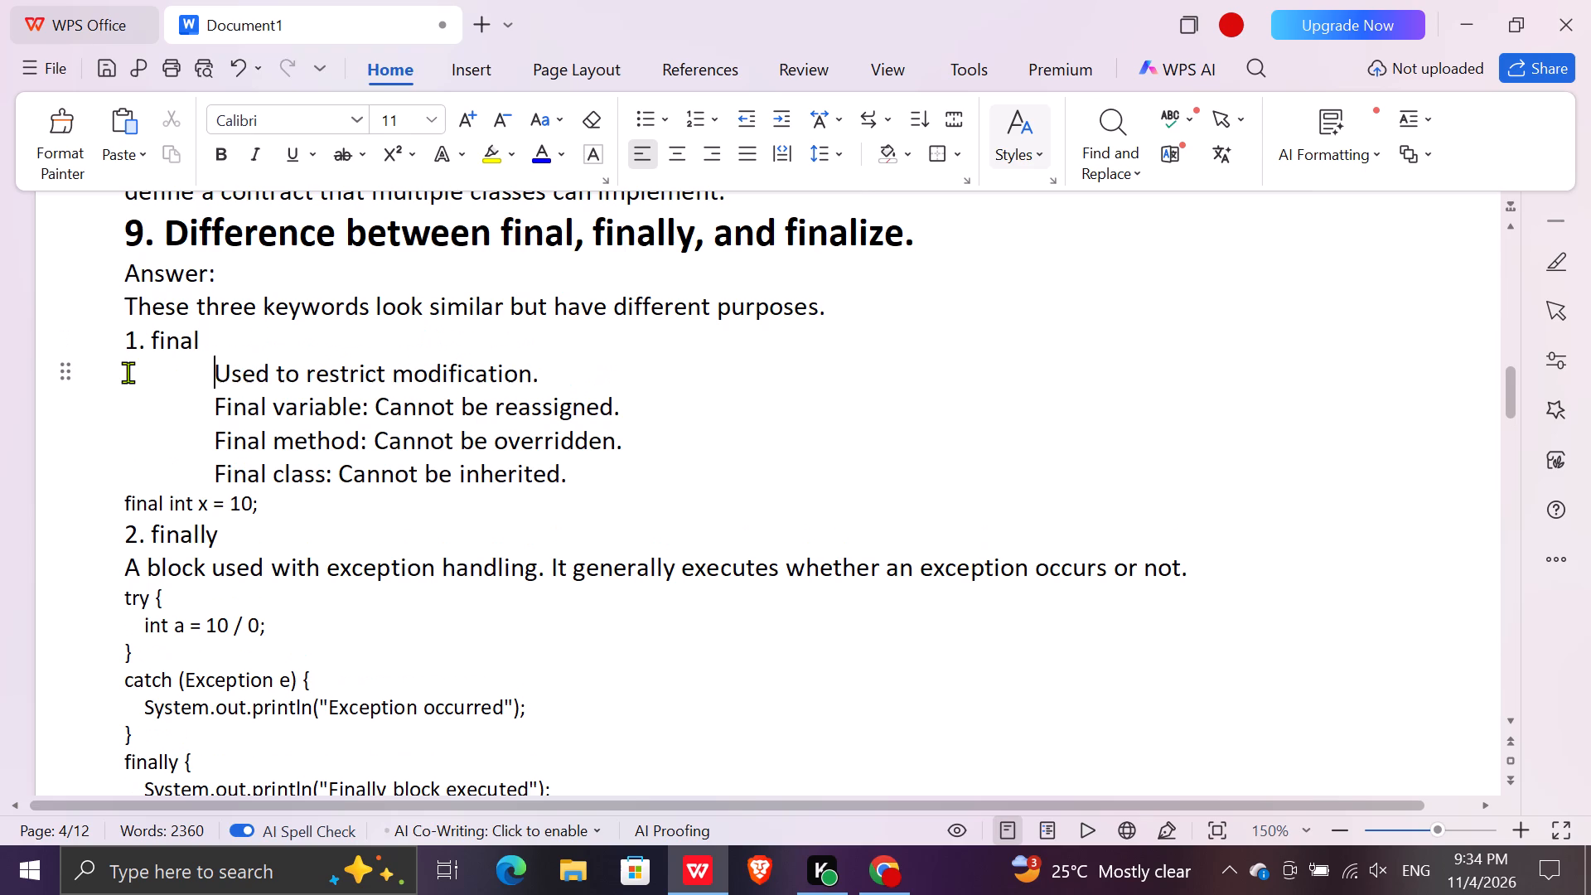
pyautogui.click(211, 462)
pyautogui.press('Tab')
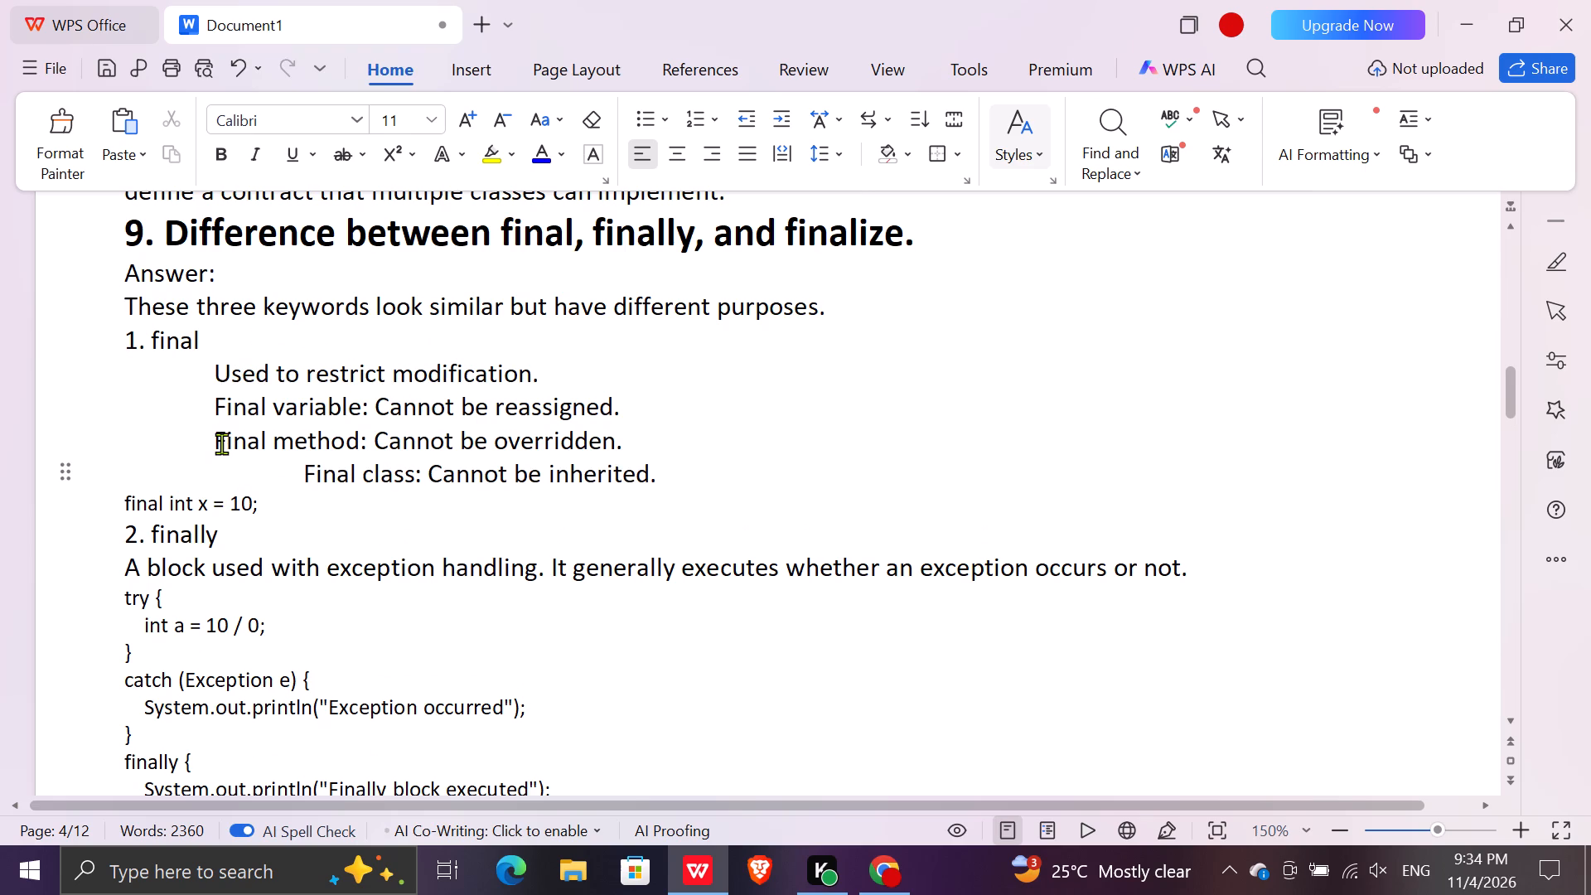
pyautogui.click(221, 443)
pyautogui.press('Left')
pyautogui.press('Tab')
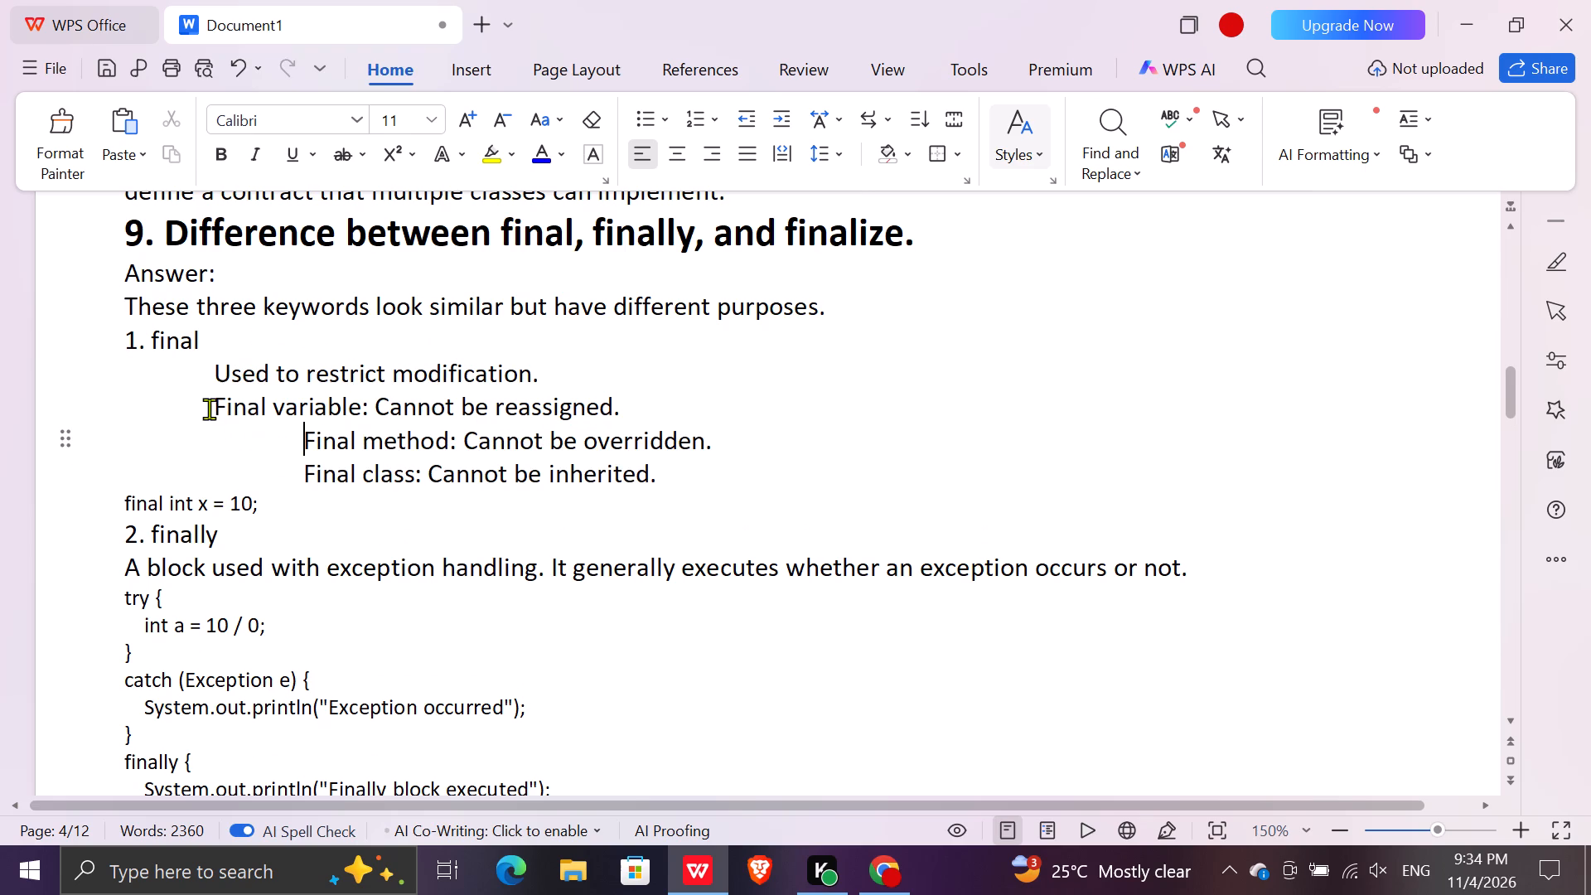
pyautogui.click(218, 406)
pyautogui.press('Tab')
# Remove the empty bullet before "final = Restriction." under "Easy way to remember:" in question 9, keeping the line indented one tab.
pyautogui.scroll(-1, 318, 484)
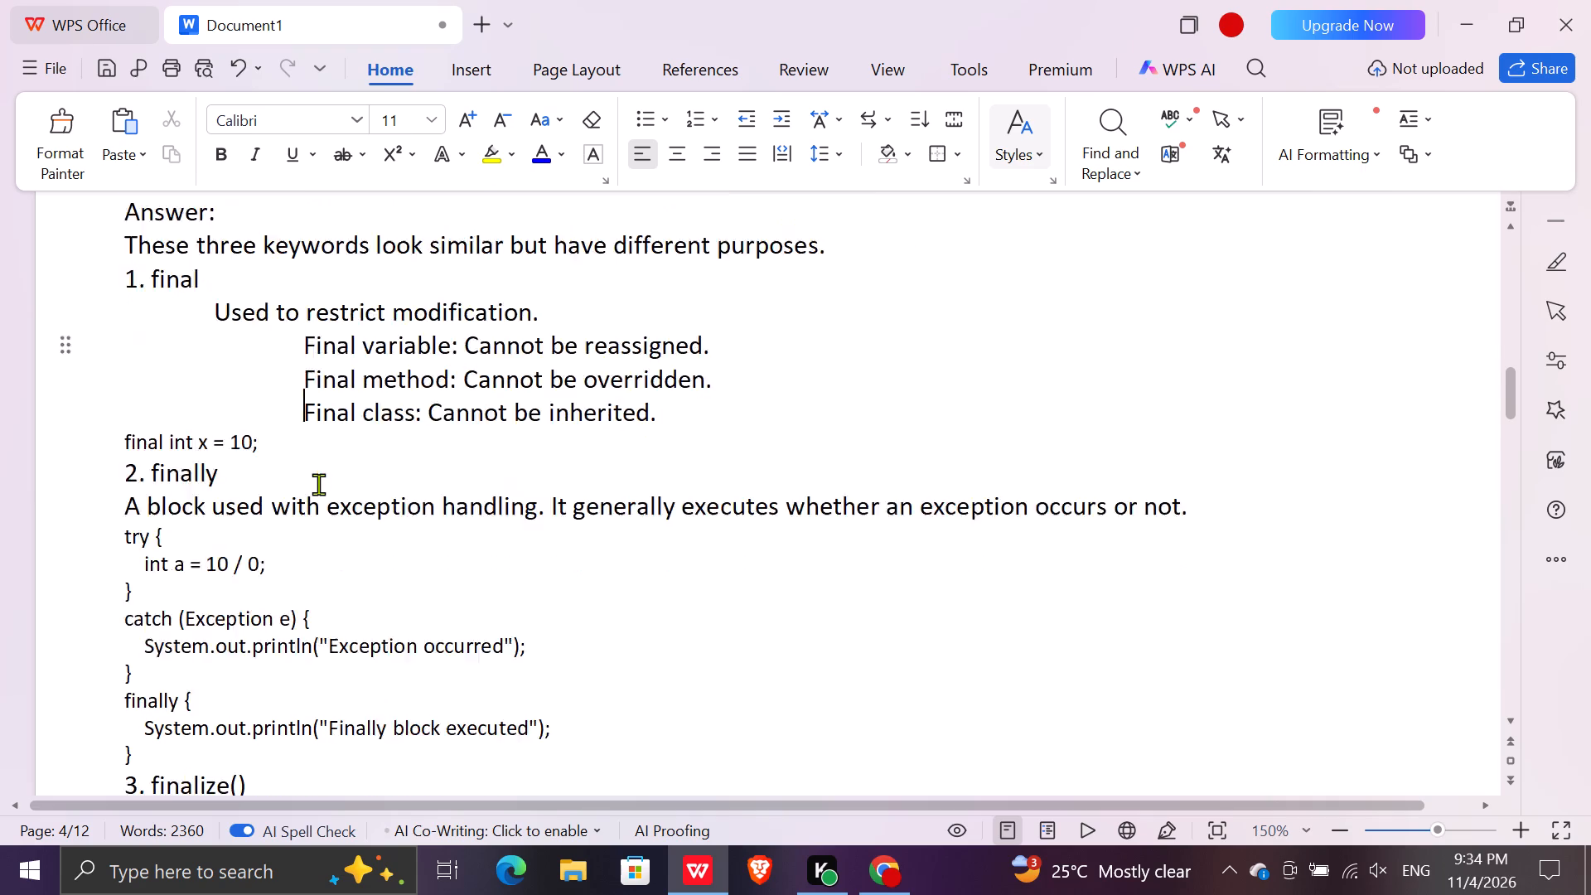
pyautogui.scroll(-1, 318, 484)
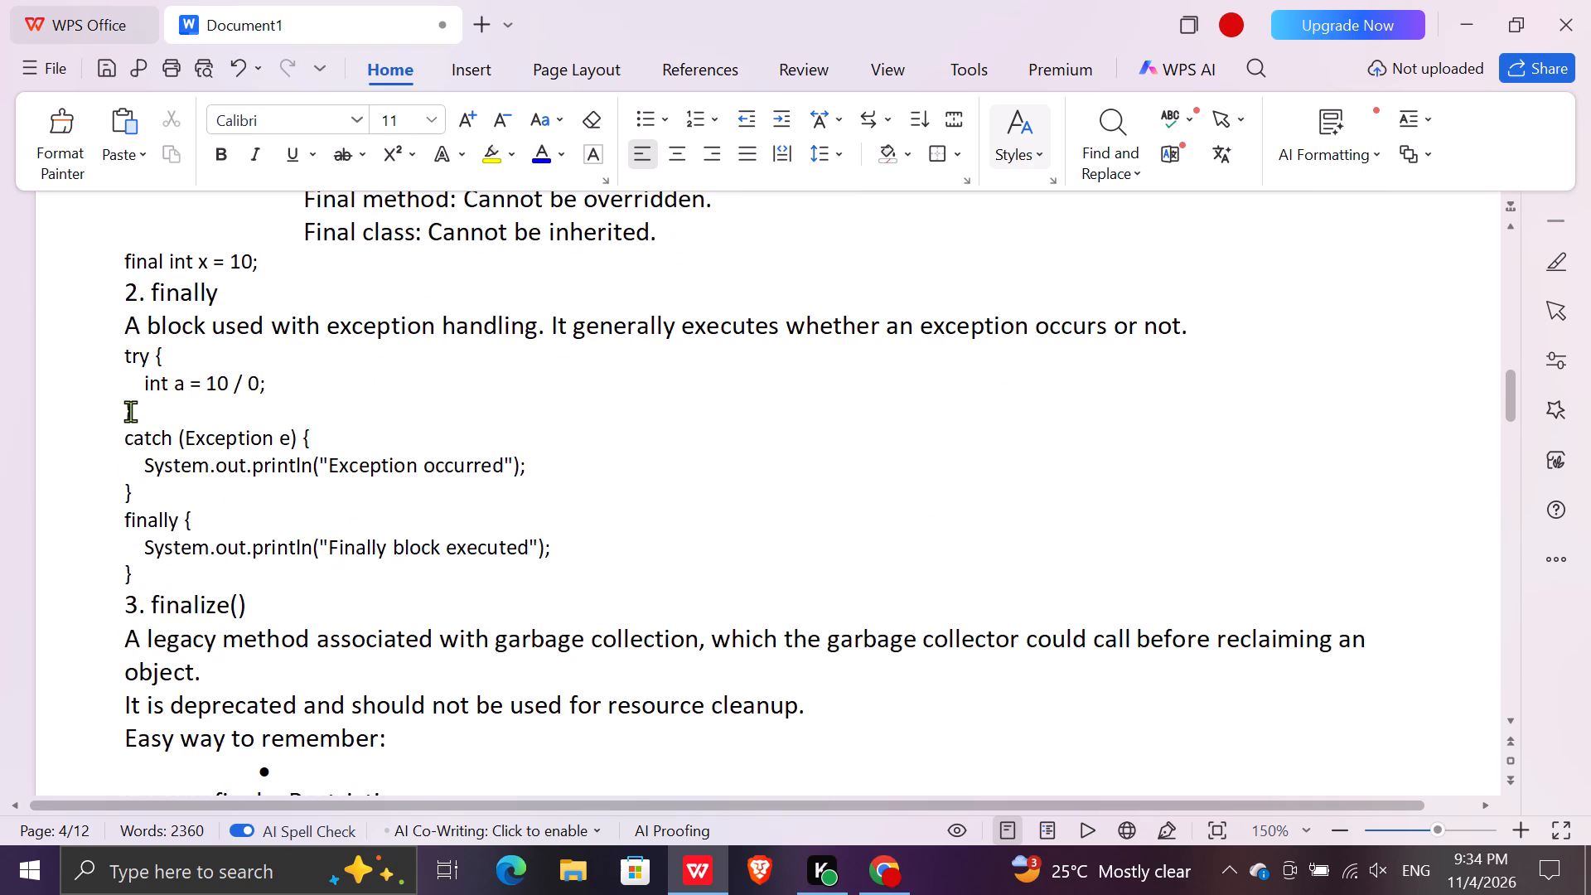
pyautogui.scroll(-1, 130, 411)
pyautogui.scroll(1, 130, 411)
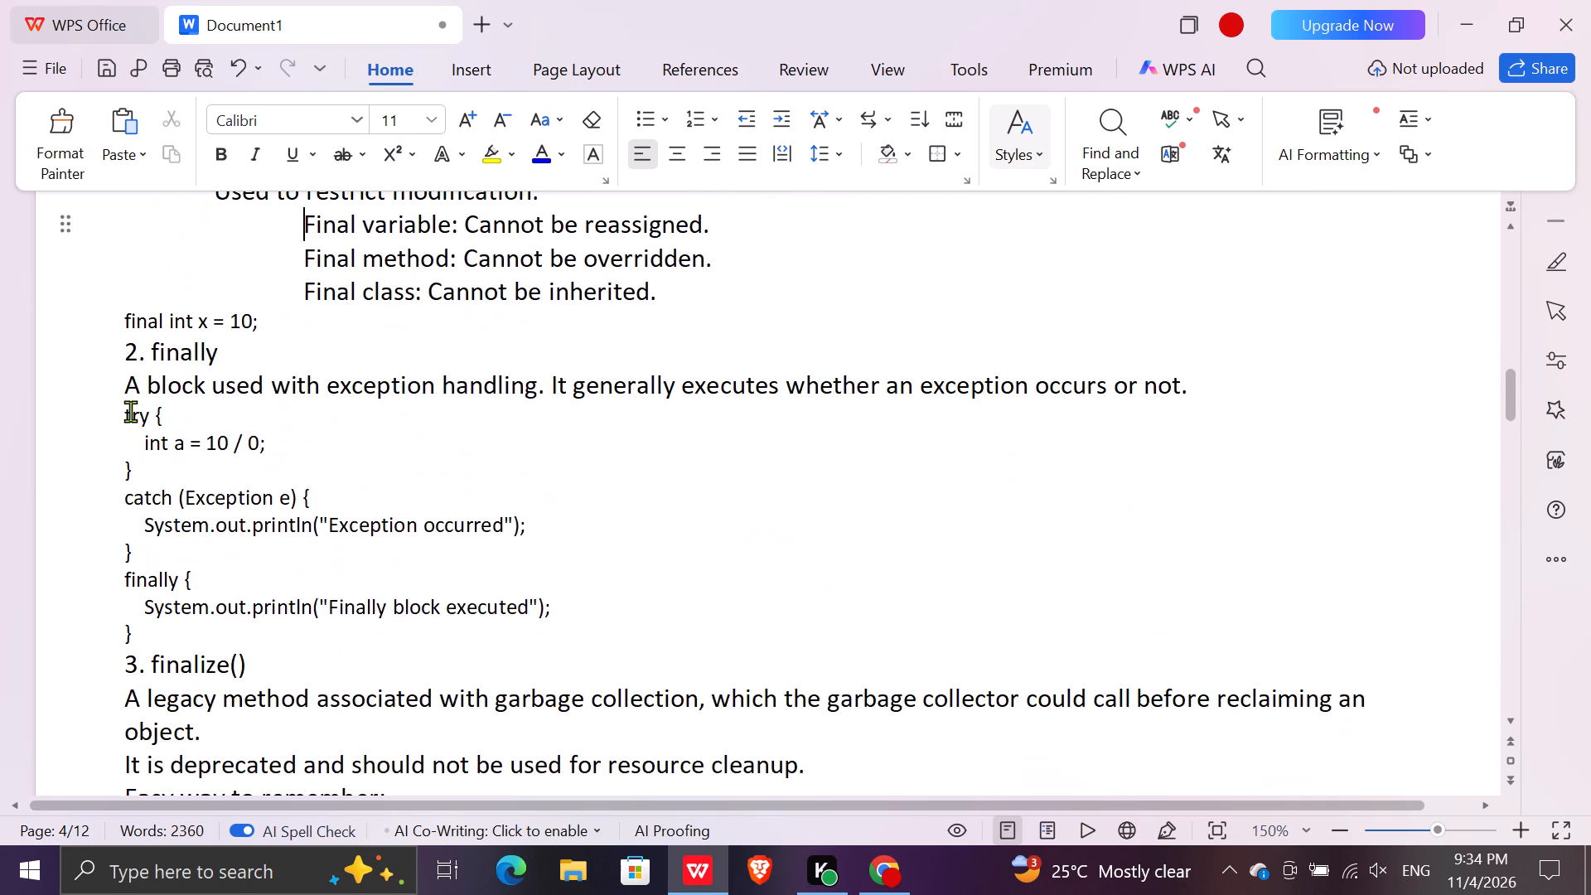
pyautogui.scroll(2, 130, 411)
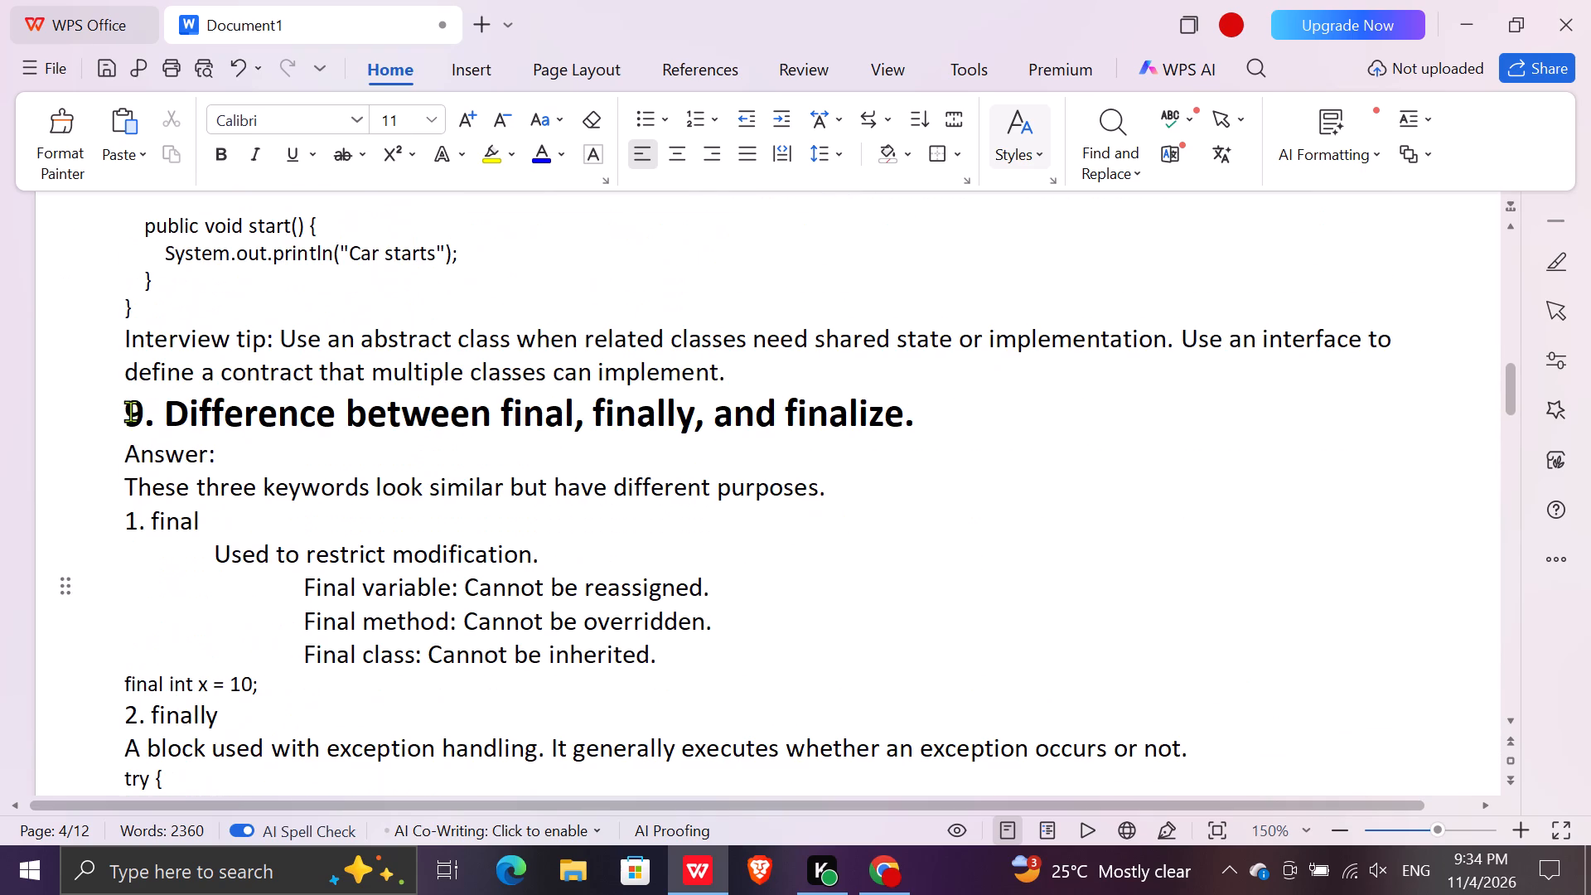
pyautogui.scroll(-4, 130, 411)
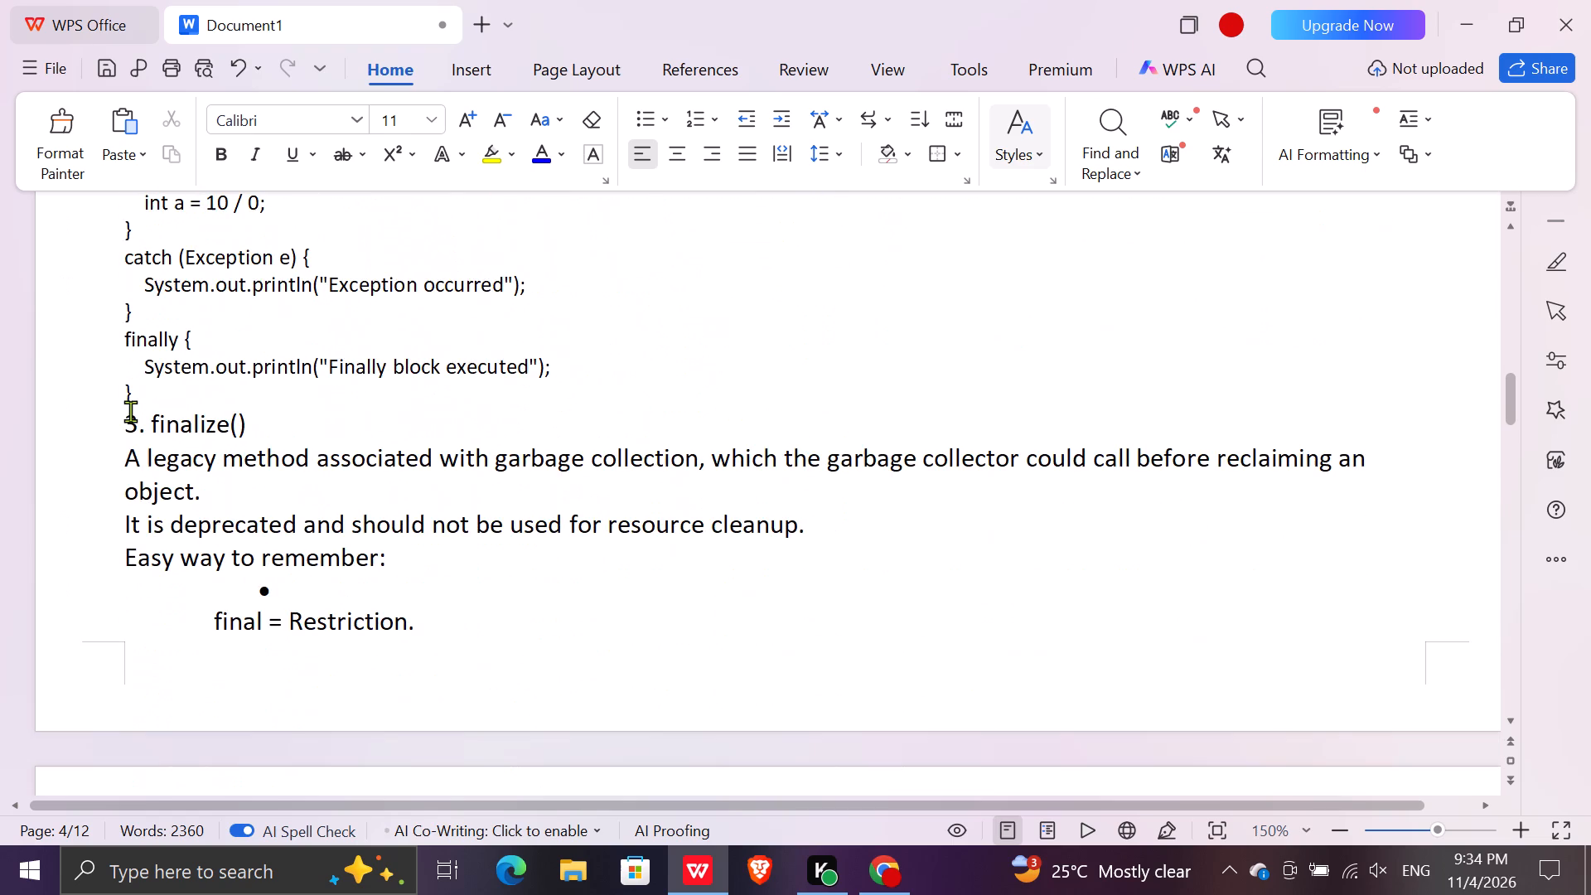
pyautogui.scroll(-2, 217, 547)
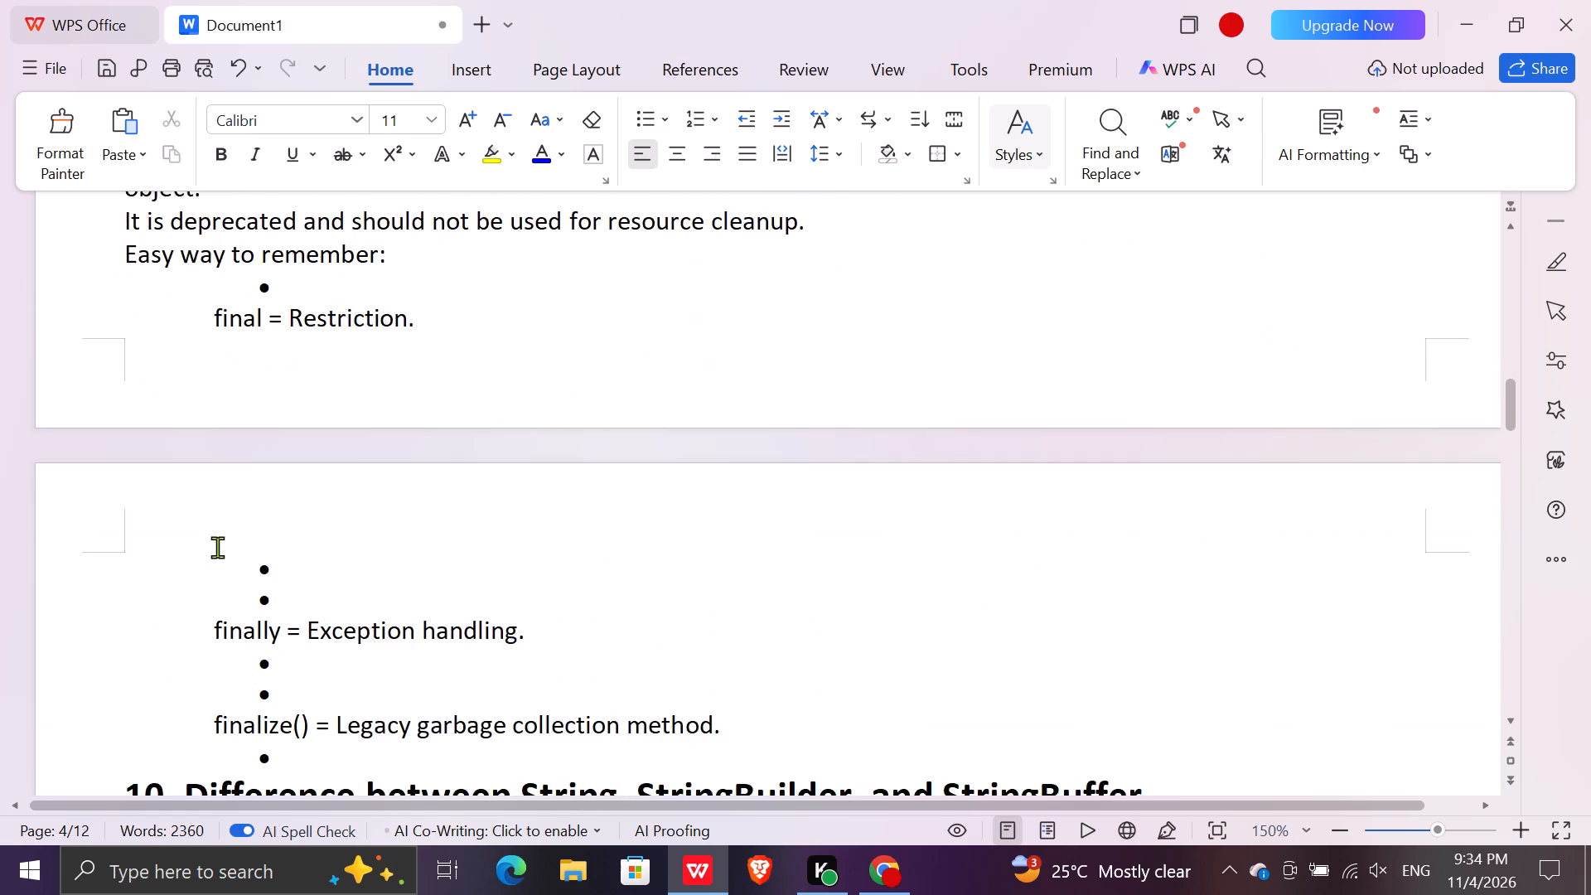
pyautogui.scroll(3, 240, 438)
pyautogui.click(215, 507)
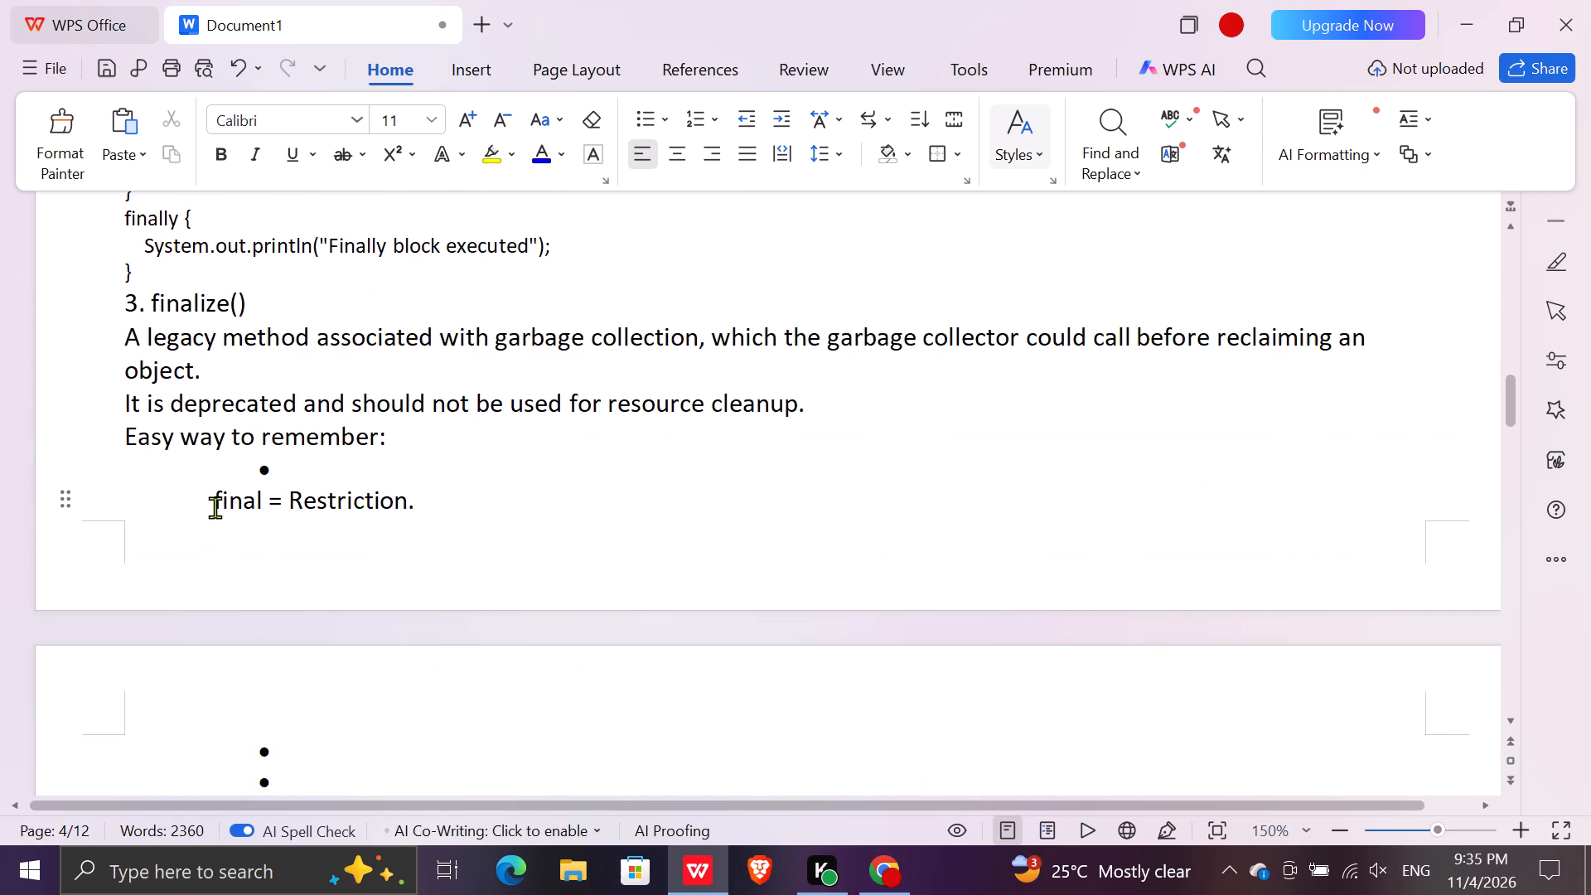
pyautogui.press('BackSpace')
pyautogui.press('BackSpace')
pyautogui.press('Tab')
# Remove the empty bullets before "finally = Exception handling." and indent the line one tab to match the one above.
pyautogui.scroll(-2, 255, 636)
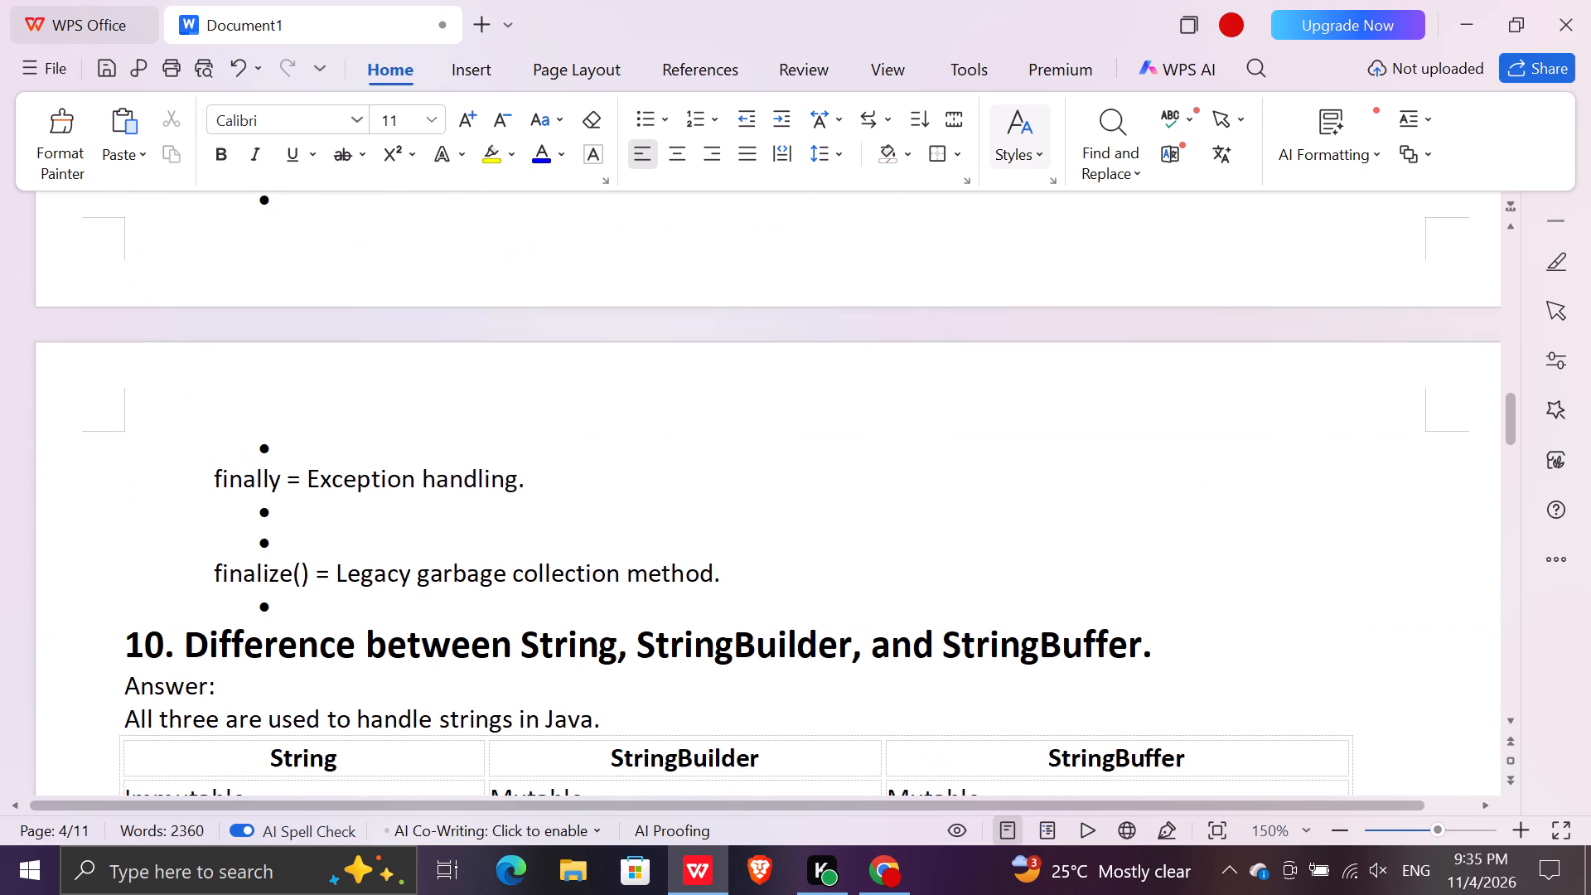
pyautogui.click(210, 484)
pyautogui.press('BackSpace')
pyautogui.press('BackSpace')
pyautogui.press('BackSpace')
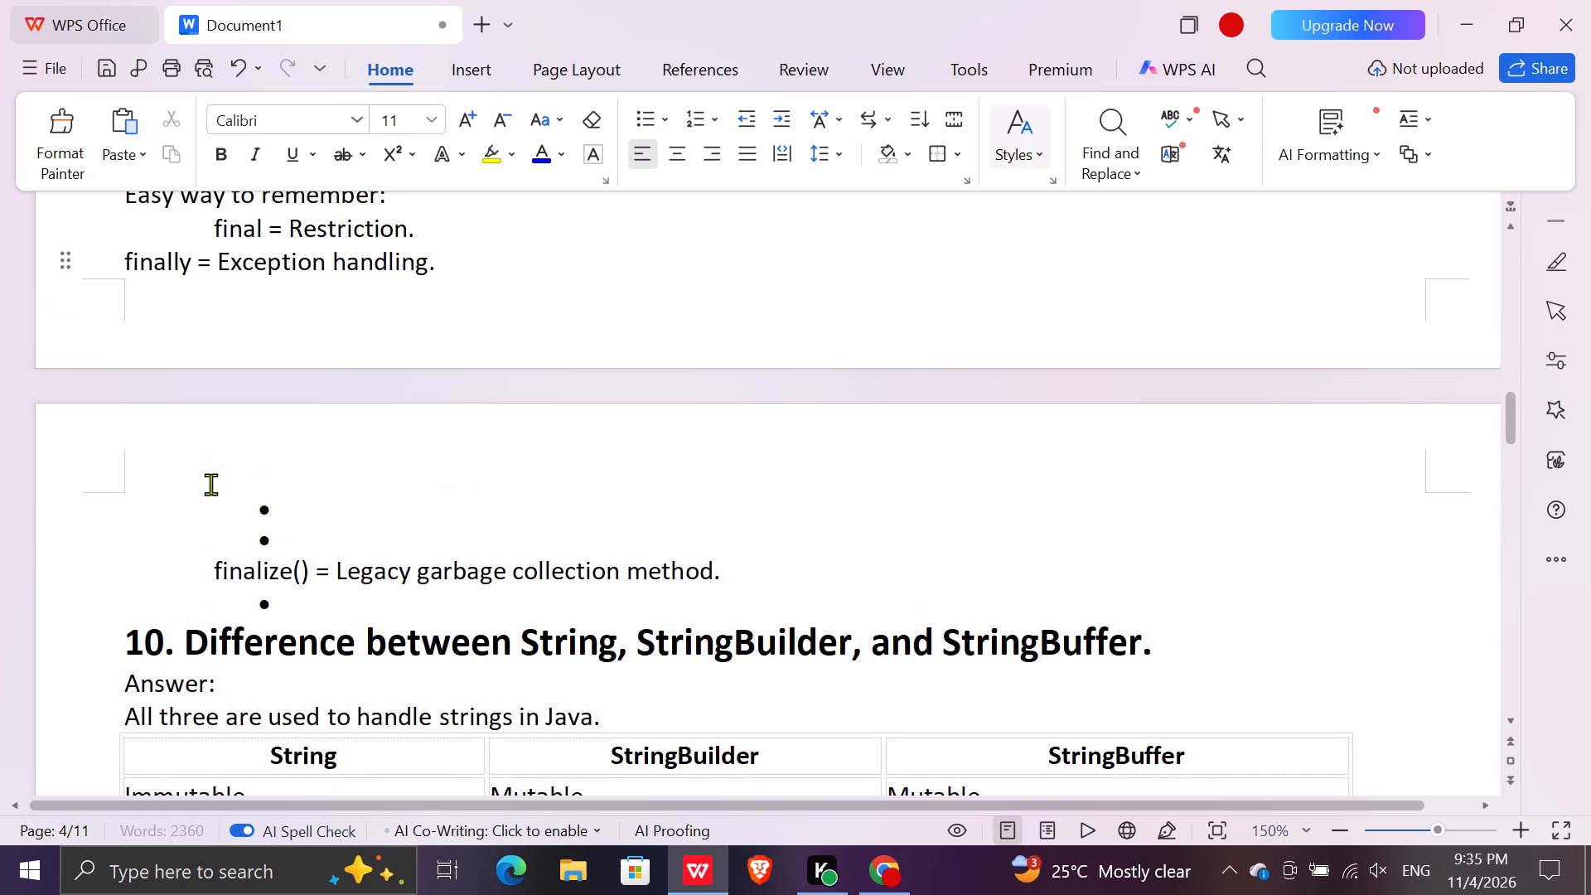
pyautogui.scroll(1, 277, 494)
pyautogui.press('Tab')
# Remove the empty bullets before and after "finalize() = Legacy garbage collection method." and indent the line one tab.
pyautogui.scroll(-3, 277, 494)
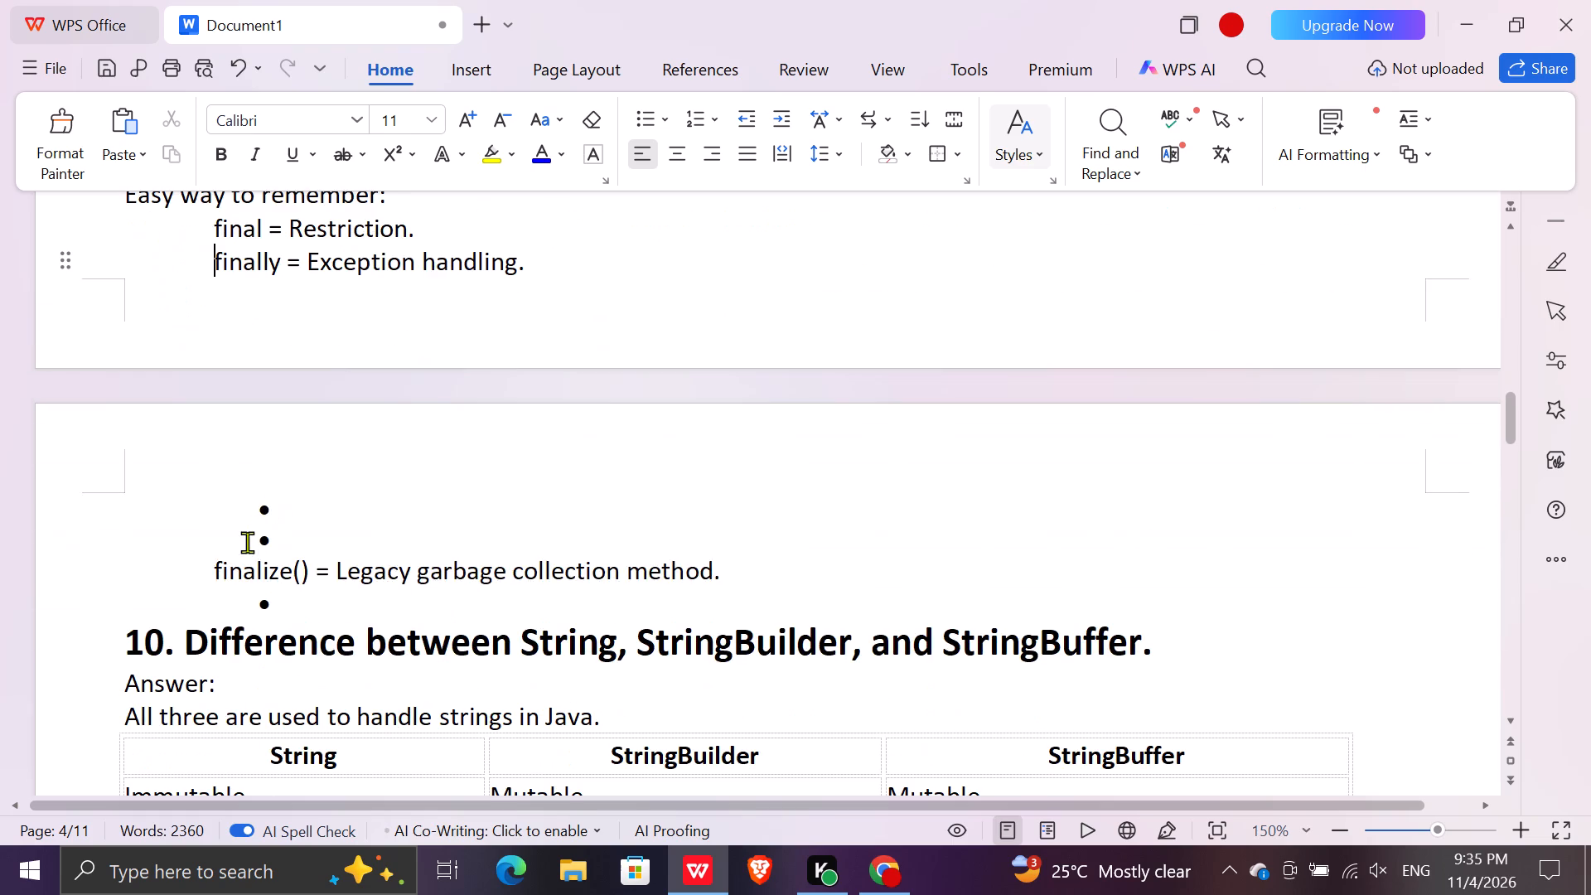
pyautogui.click(121, 638)
pyautogui.press('BackSpace')
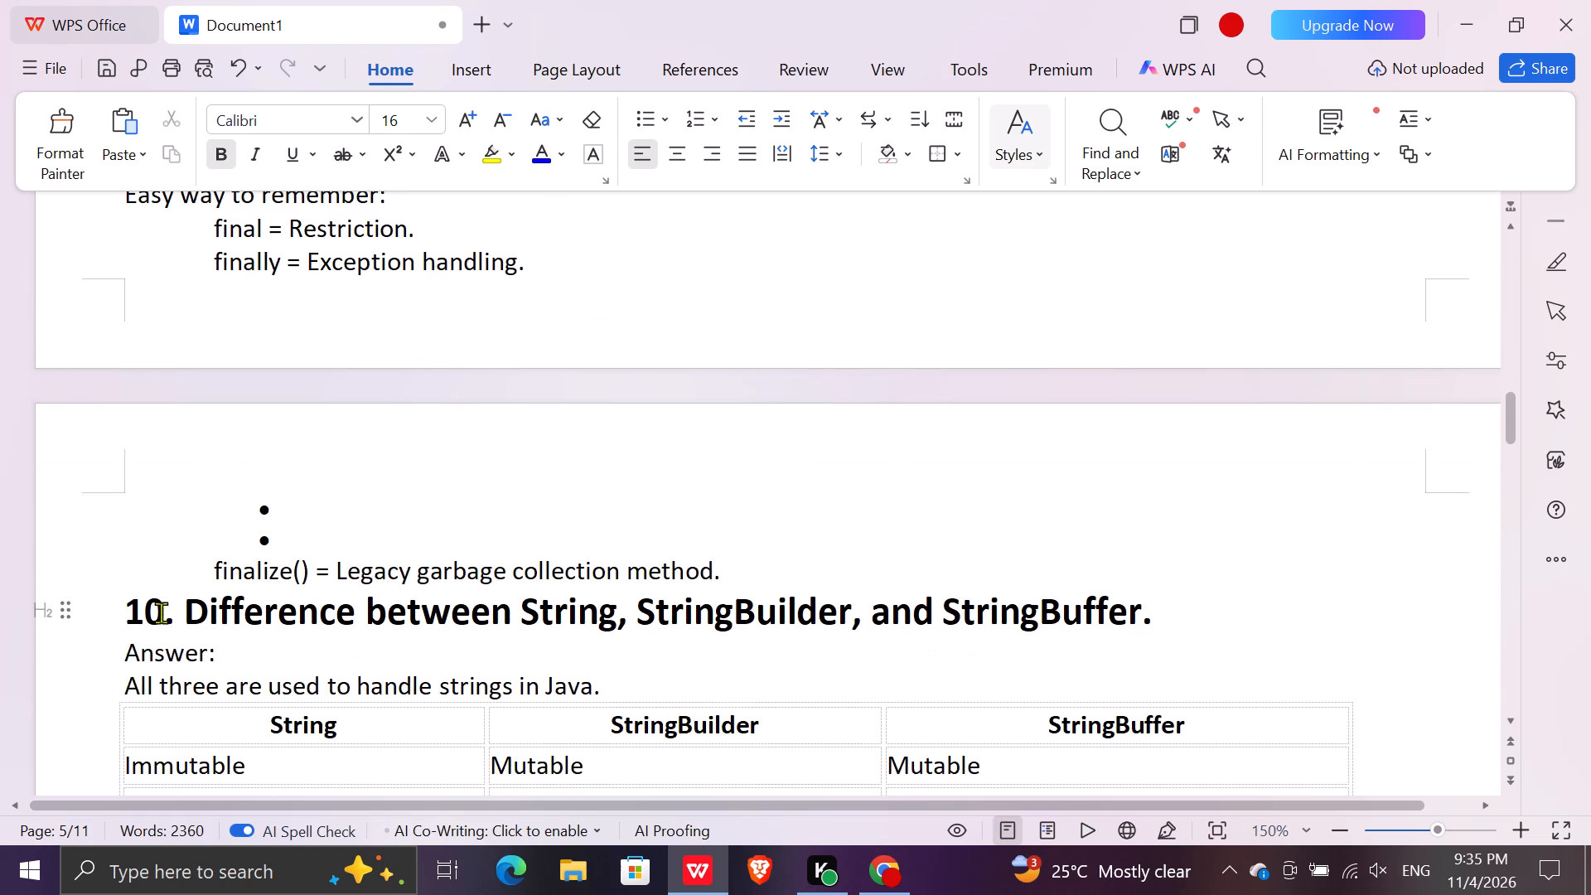
pyautogui.click(215, 578)
pyautogui.press('BackSpace')
pyautogui.press('BackSpace')
pyautogui.press('BackSpace')
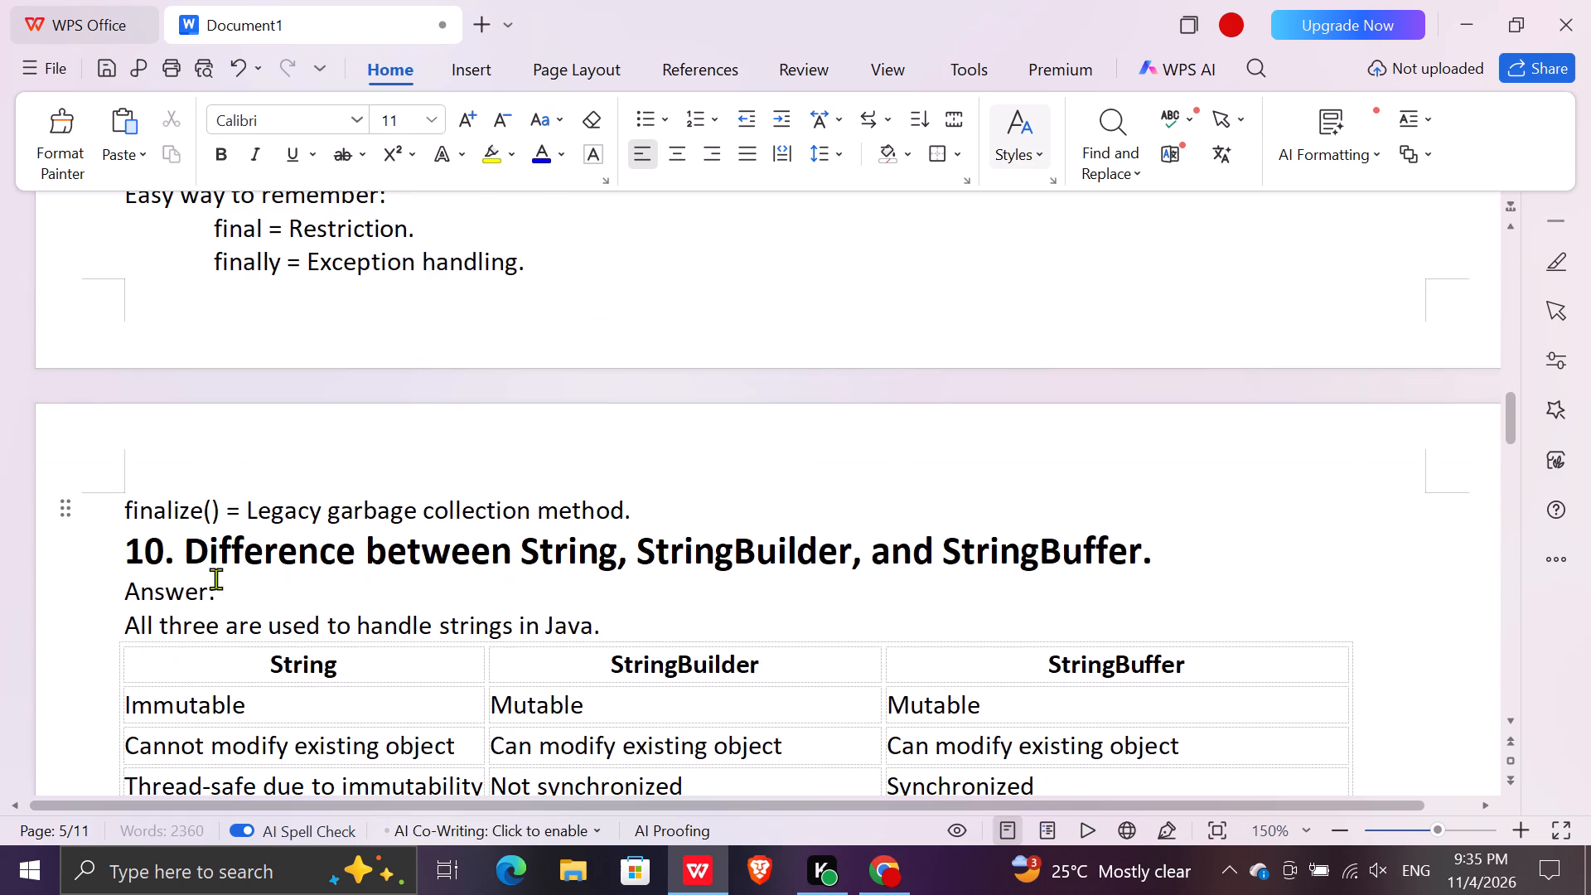
pyautogui.press('Tab')
# Remove the blank lines before the Car class and before its start method in question 8's interface example.
pyautogui.scroll(2, 215, 584)
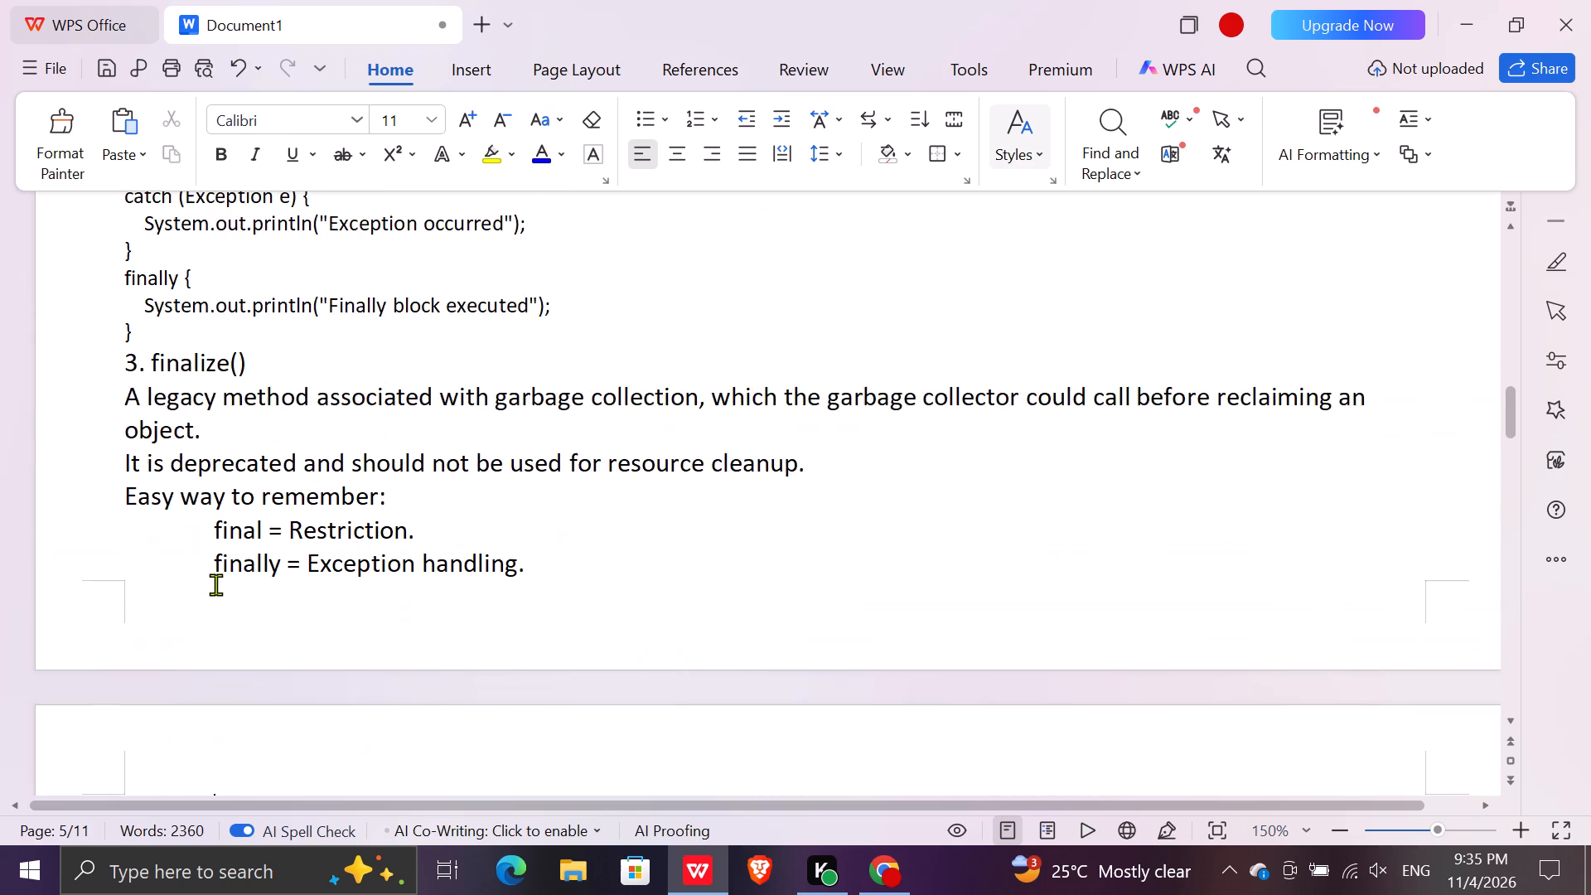
pyautogui.scroll(8, 215, 584)
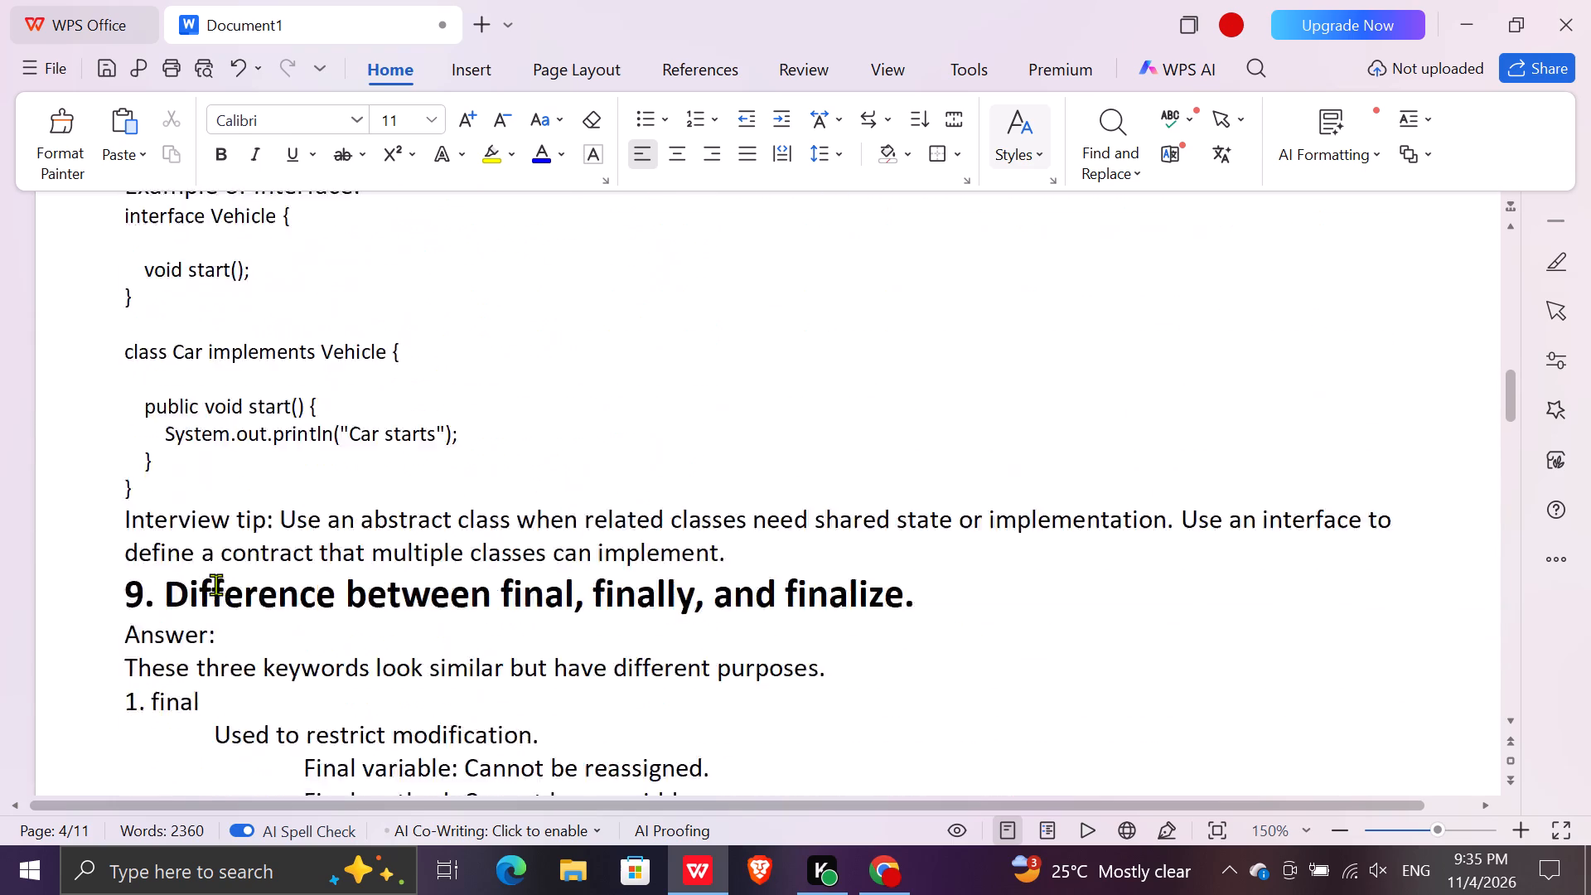
pyautogui.scroll(1, 215, 584)
pyautogui.click(200, 552)
pyautogui.press('BackSpace')
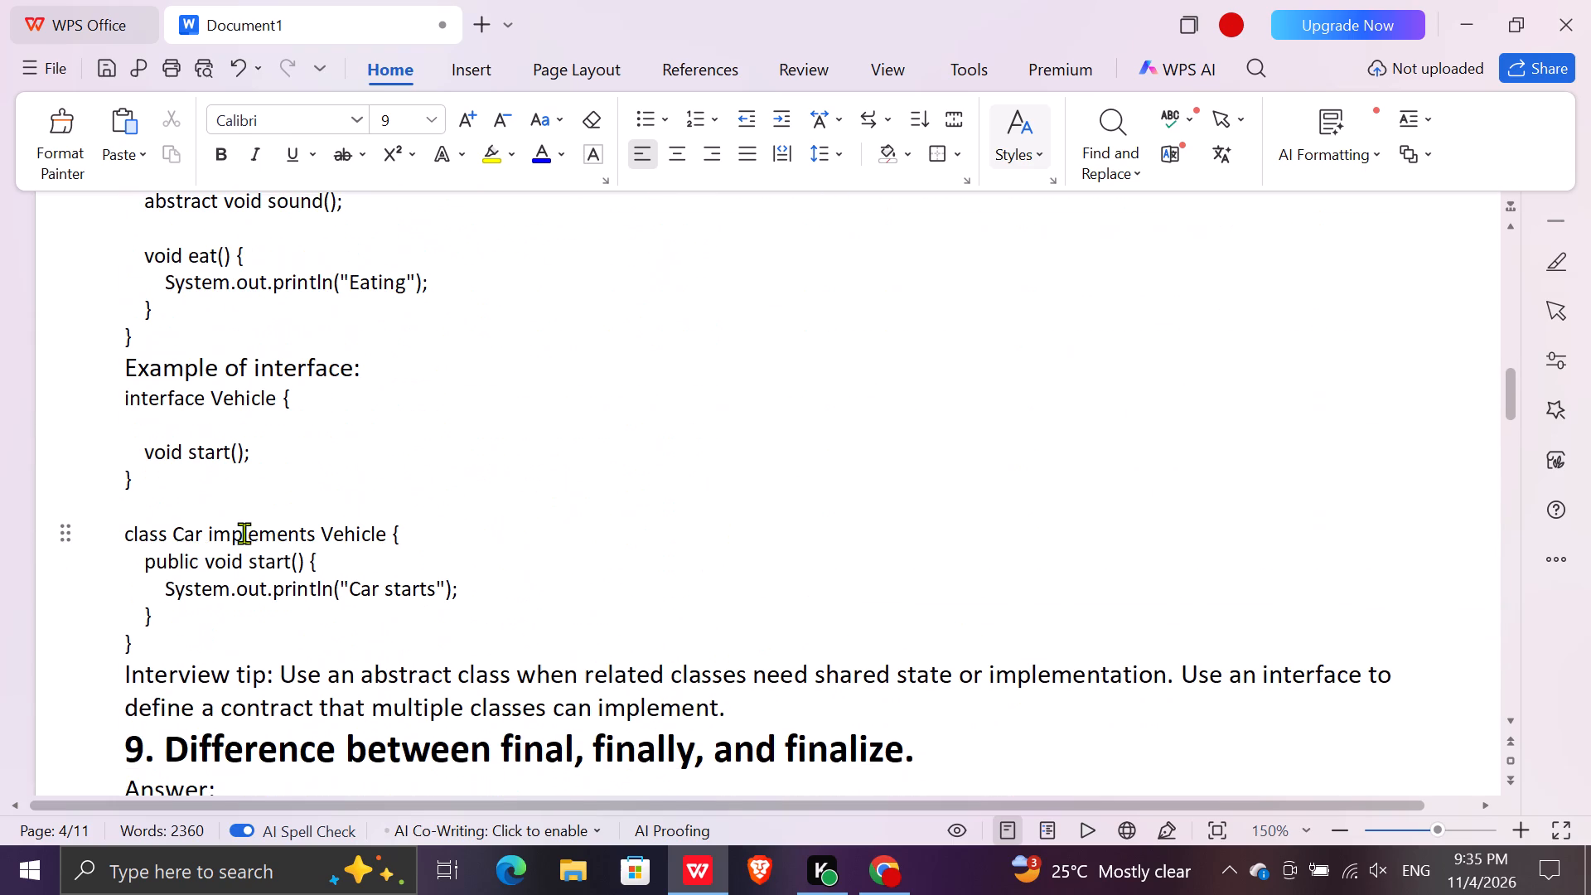
pyautogui.scroll(-16, 341, 605)
pyautogui.scroll(-9, 341, 605)
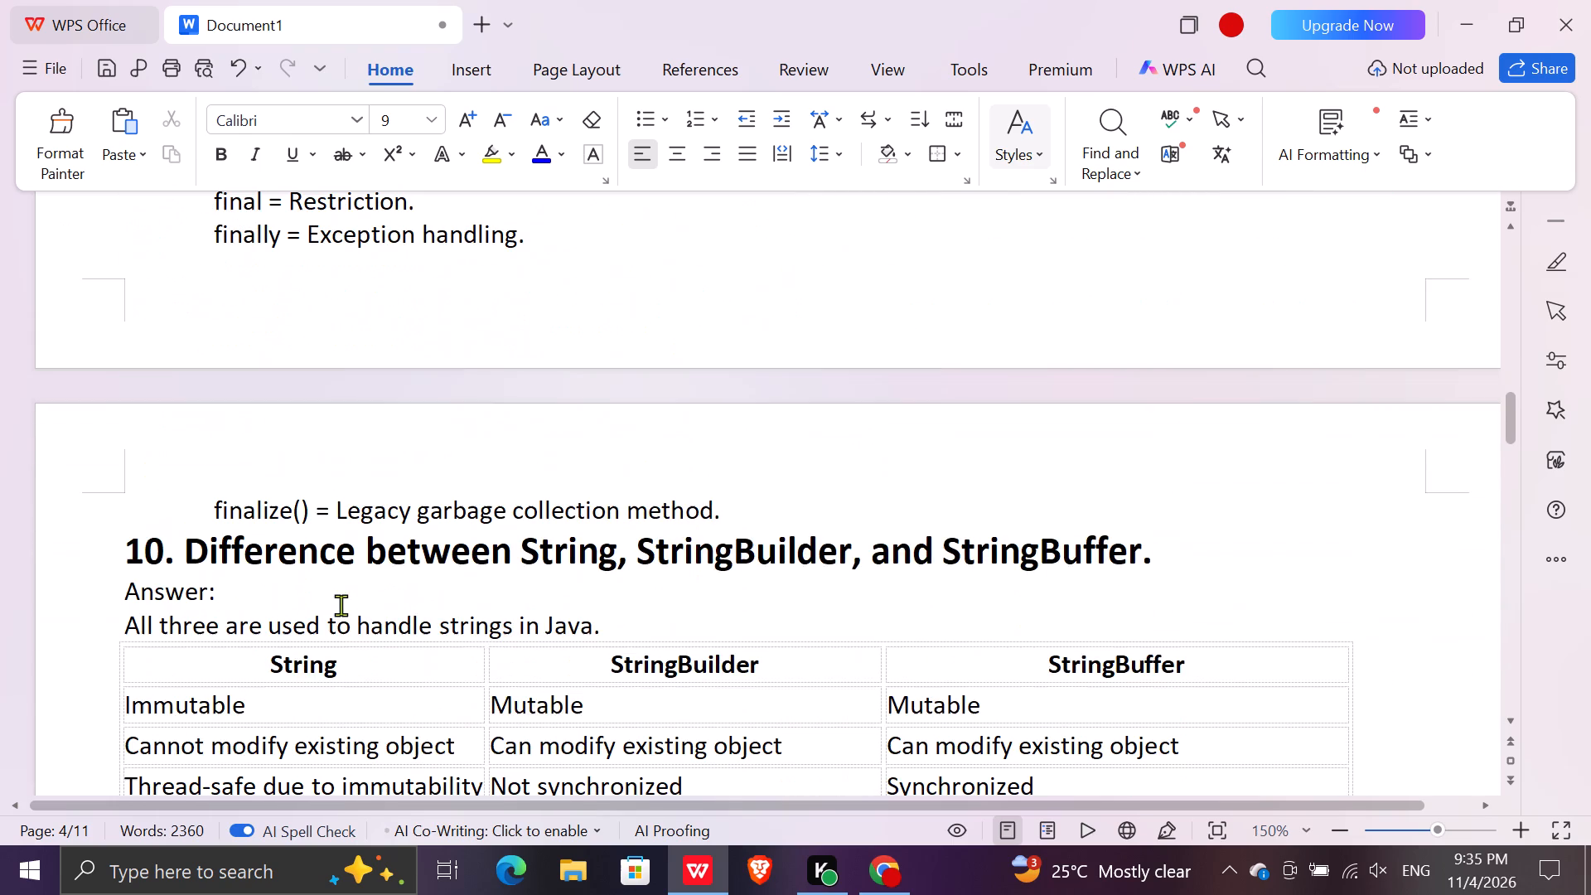
pyautogui.scroll(20, 341, 605)
pyautogui.scroll(10, 341, 605)
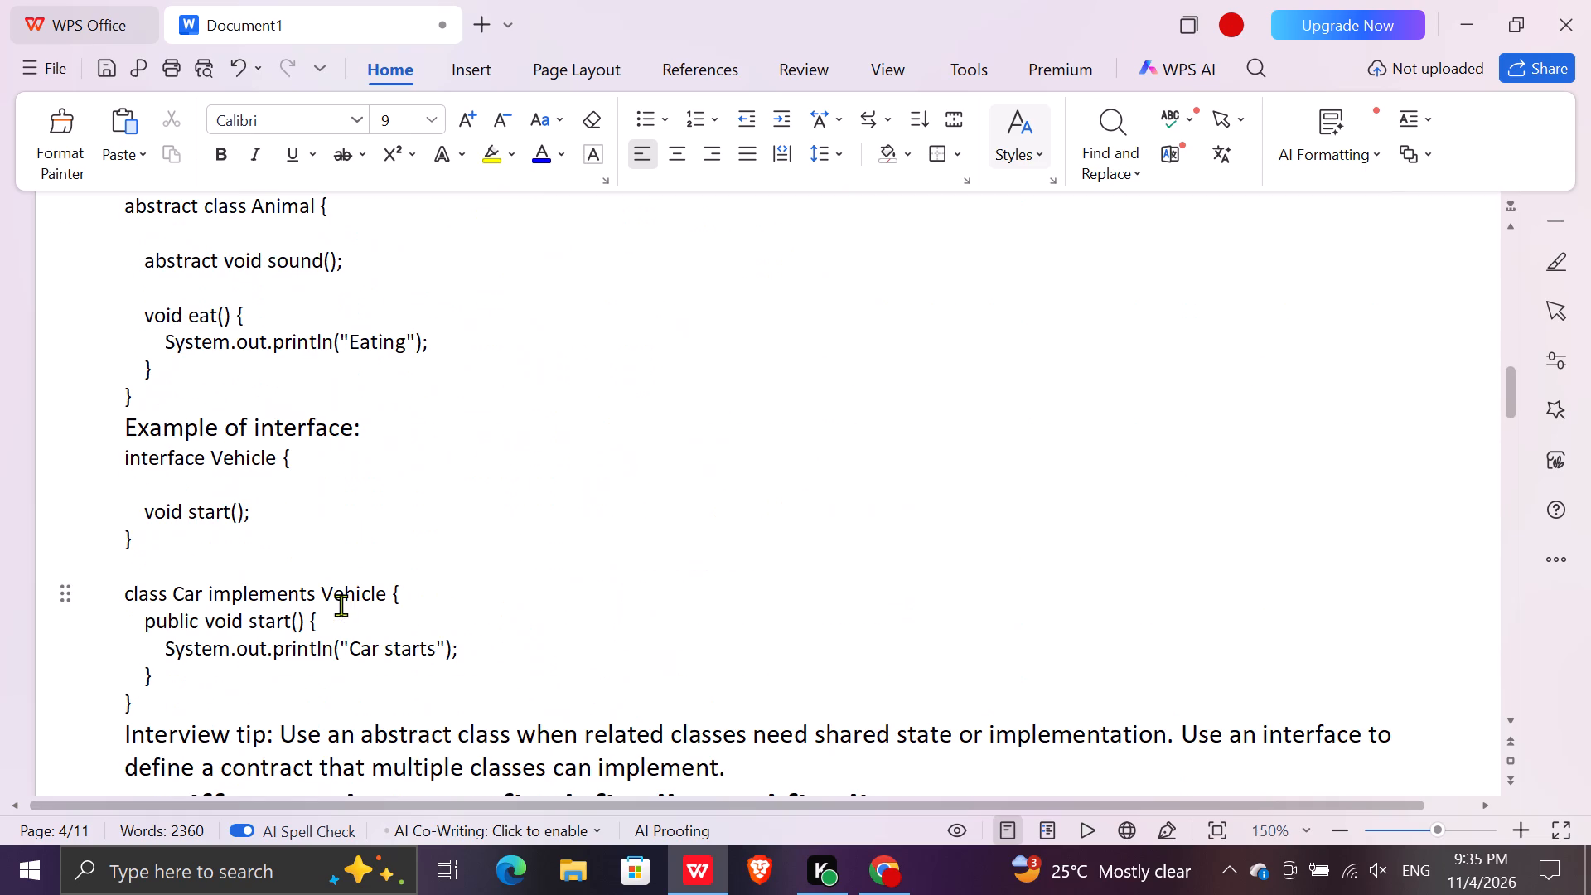
pyautogui.click(206, 570)
pyautogui.press('BackSpace')
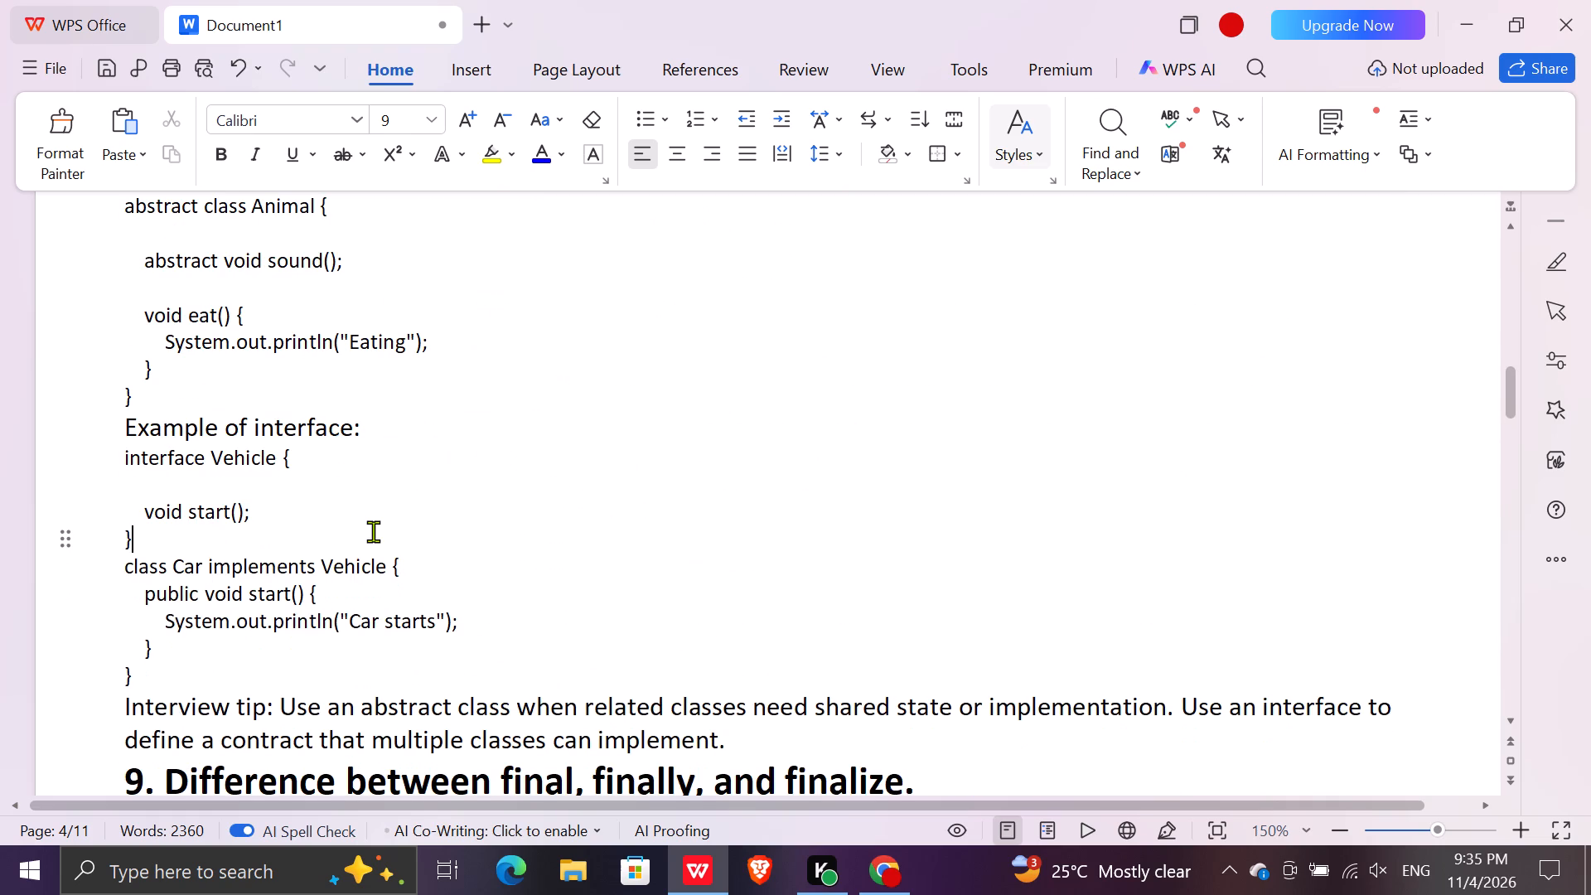
# Remove the empty numbered item before the Security reason in question 11's main reasons, keeping the line indented one tab.
pyautogui.scroll(-20, 373, 531)
pyautogui.scroll(-10, 373, 531)
pyautogui.scroll(-18, 373, 531)
pyautogui.scroll(-7, 373, 531)
pyautogui.scroll(-5, 454, 442)
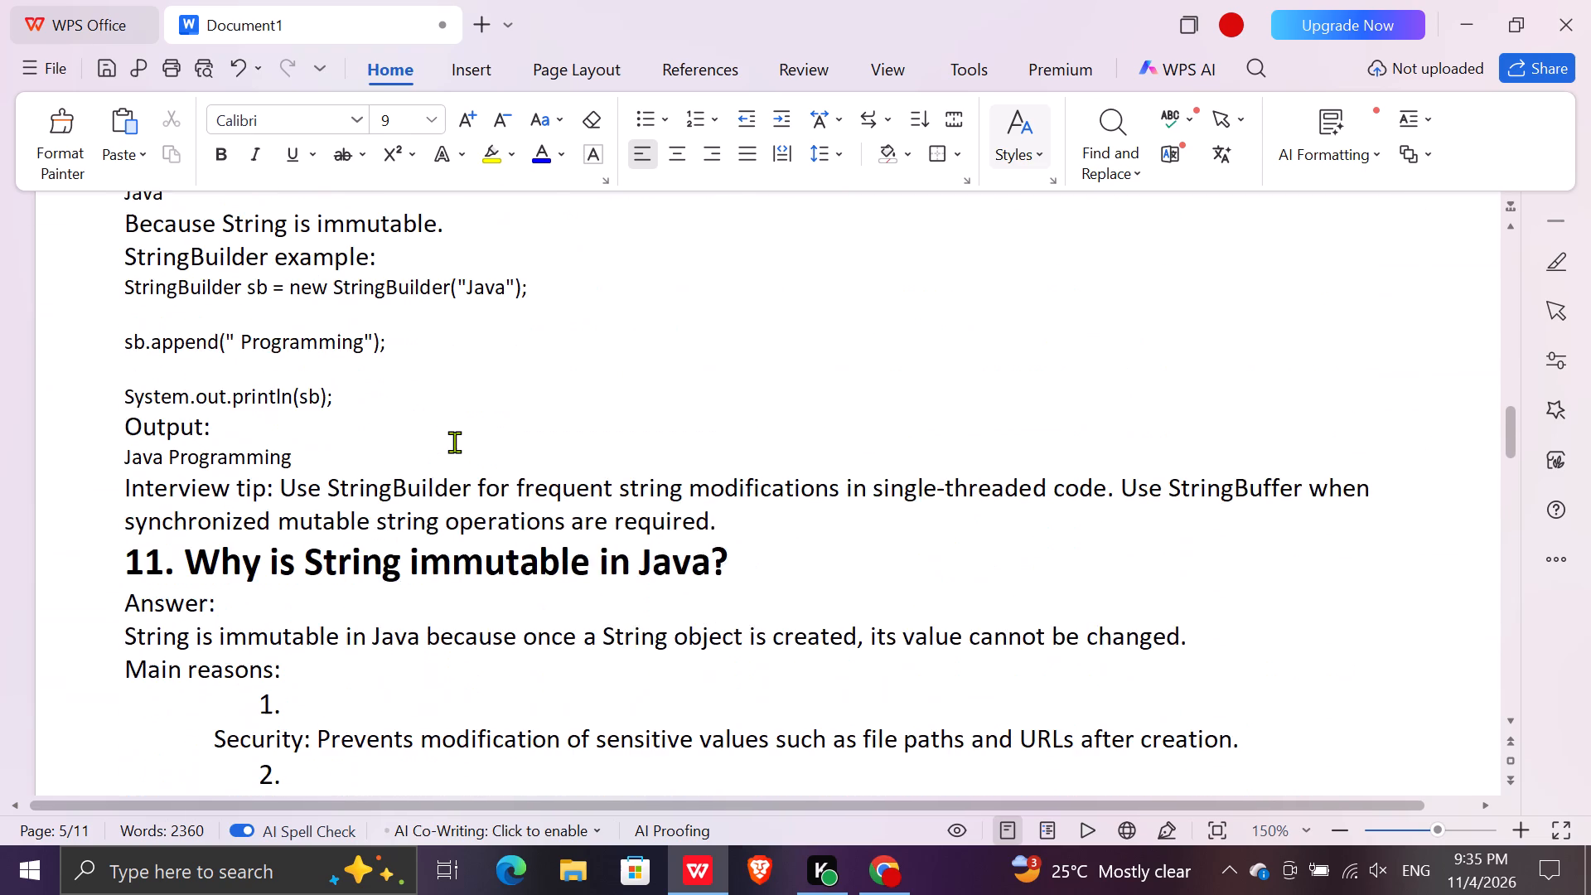
pyautogui.scroll(4, 454, 442)
pyautogui.scroll(-9, 454, 442)
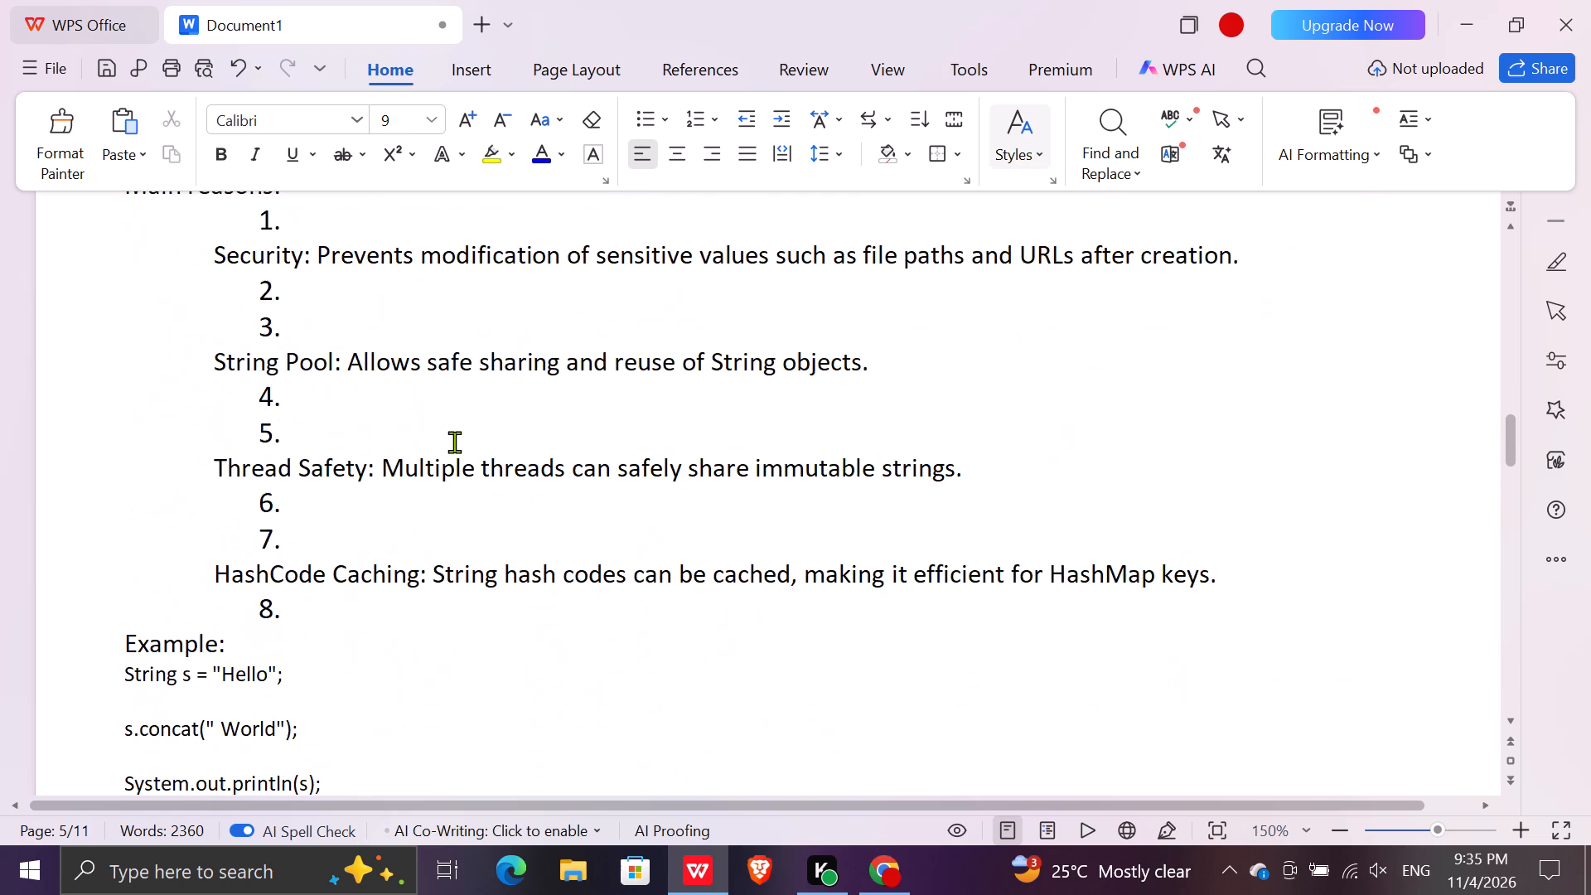
pyautogui.scroll(3, 454, 442)
pyautogui.click(211, 567)
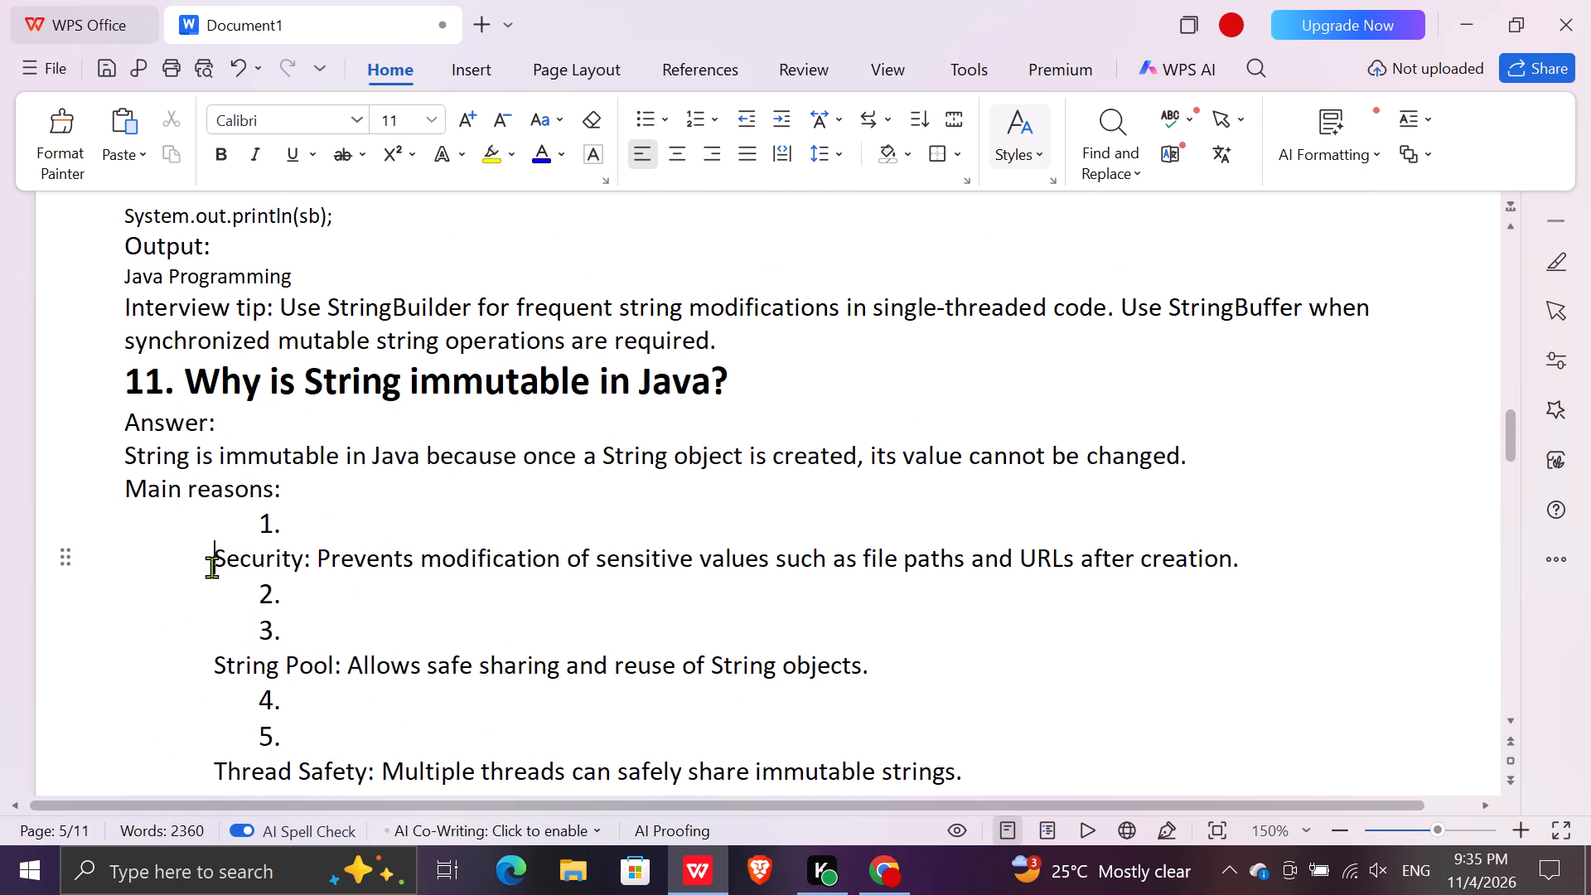
pyautogui.press('BackSpace')
pyautogui.press('BackSpace')
pyautogui.press('Tab')
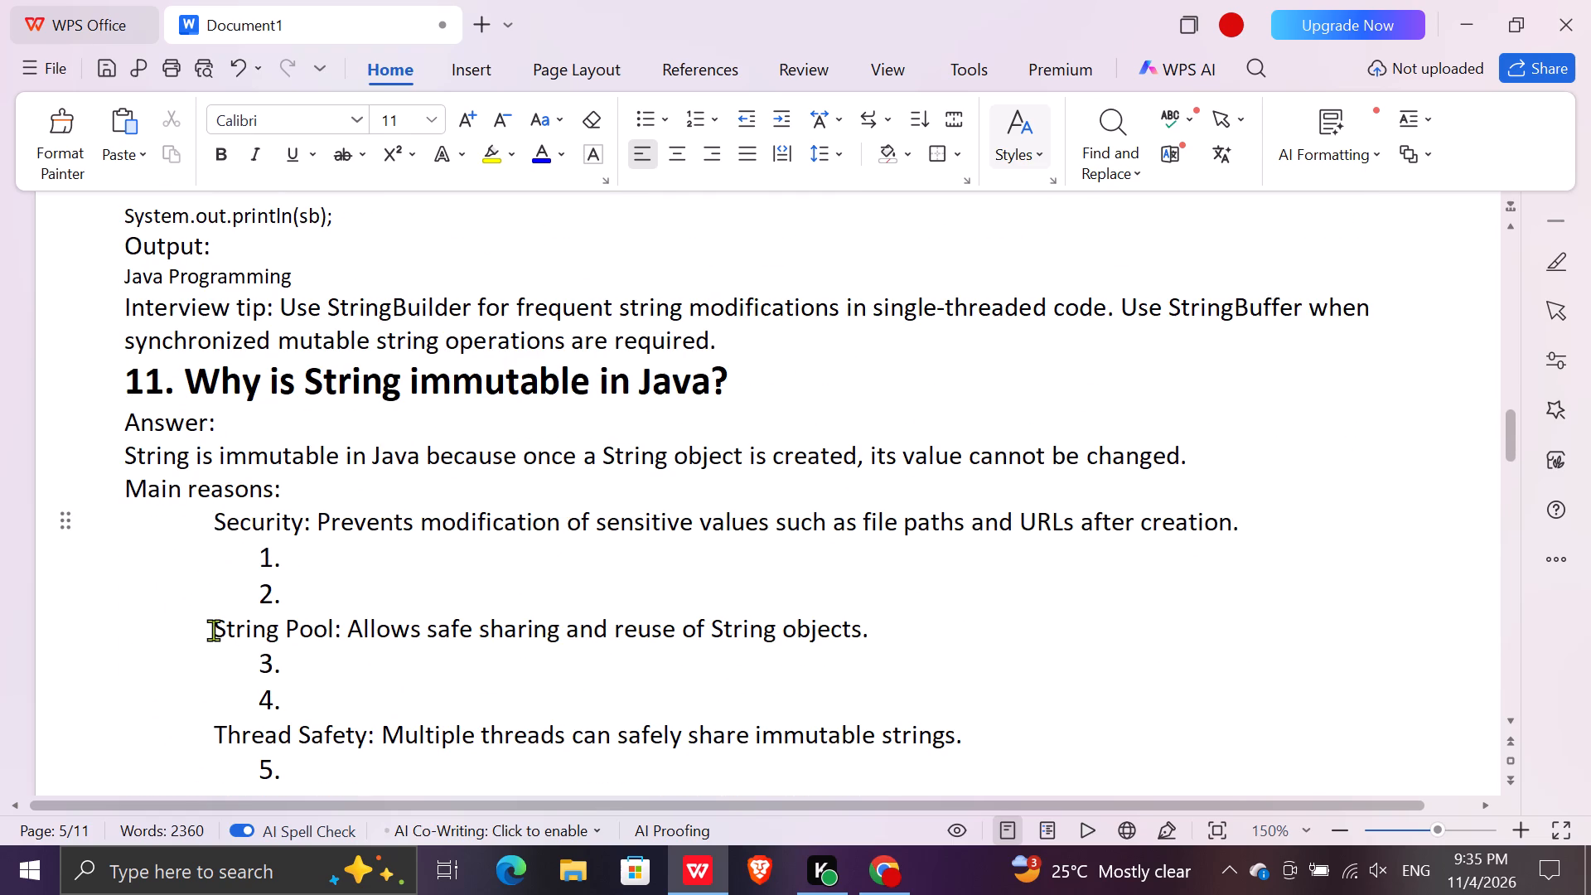
# Remove the empty numbered items before the String Pool reason in question 11 and indent the line one tab.
pyautogui.click(213, 630)
pyautogui.press('BackSpace')
pyautogui.press('BackSpace')
pyautogui.press('BackSpace')
pyautogui.press('Tab')
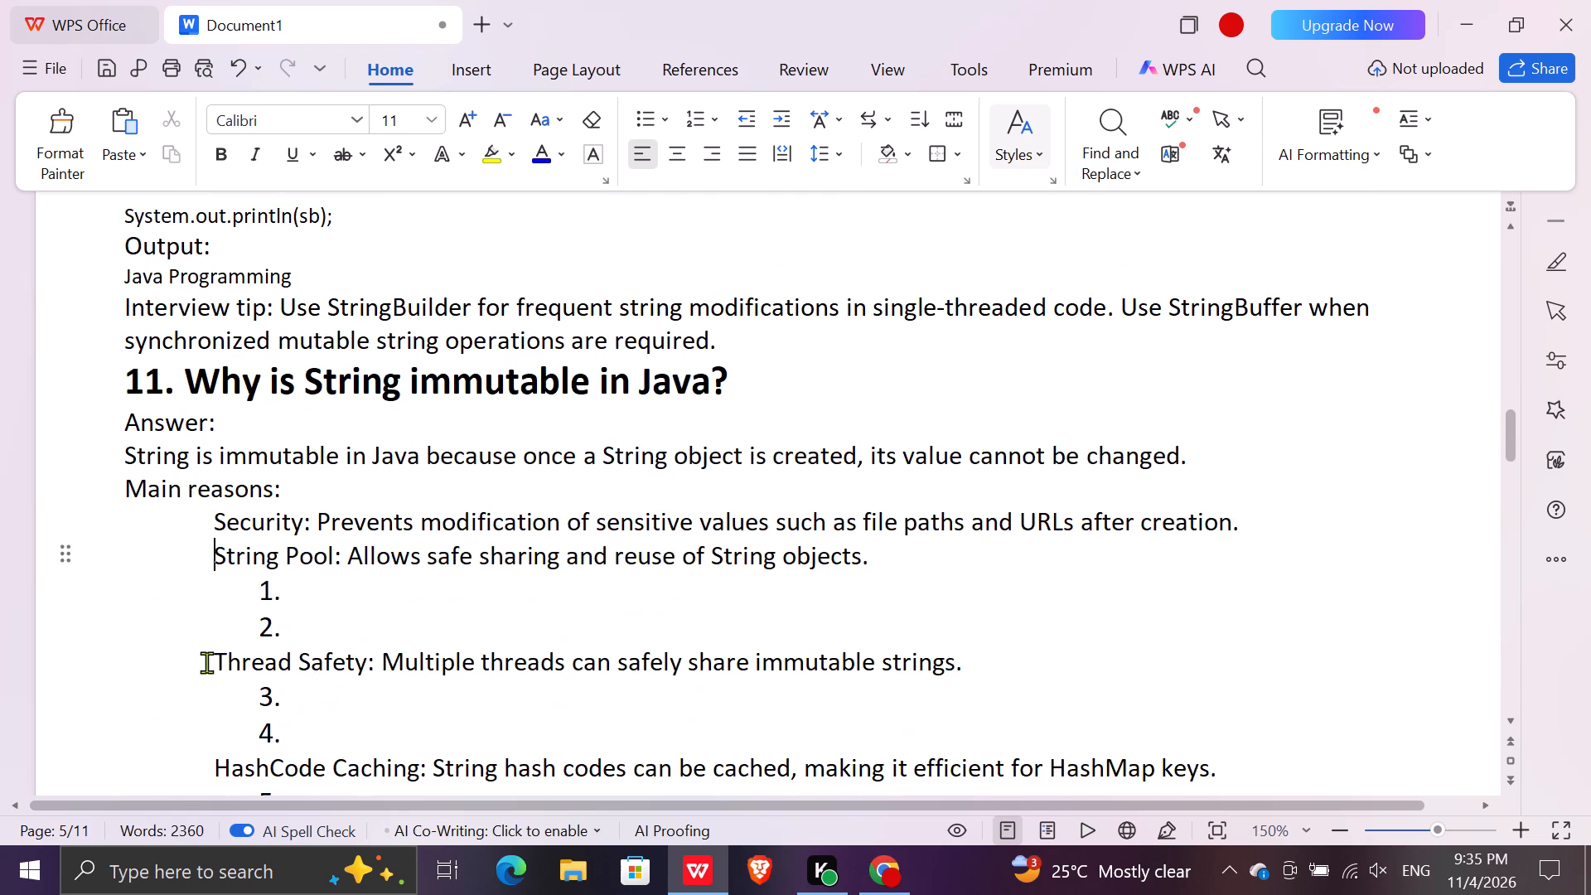
# Remove the empty numbered items before the Thread Safety reason in question 11 and indent the line one tab.
pyautogui.click(215, 659)
pyautogui.press('BackSpace')
pyautogui.press('BackSpace')
pyautogui.press('BackSpace')
pyautogui.press('Tab')
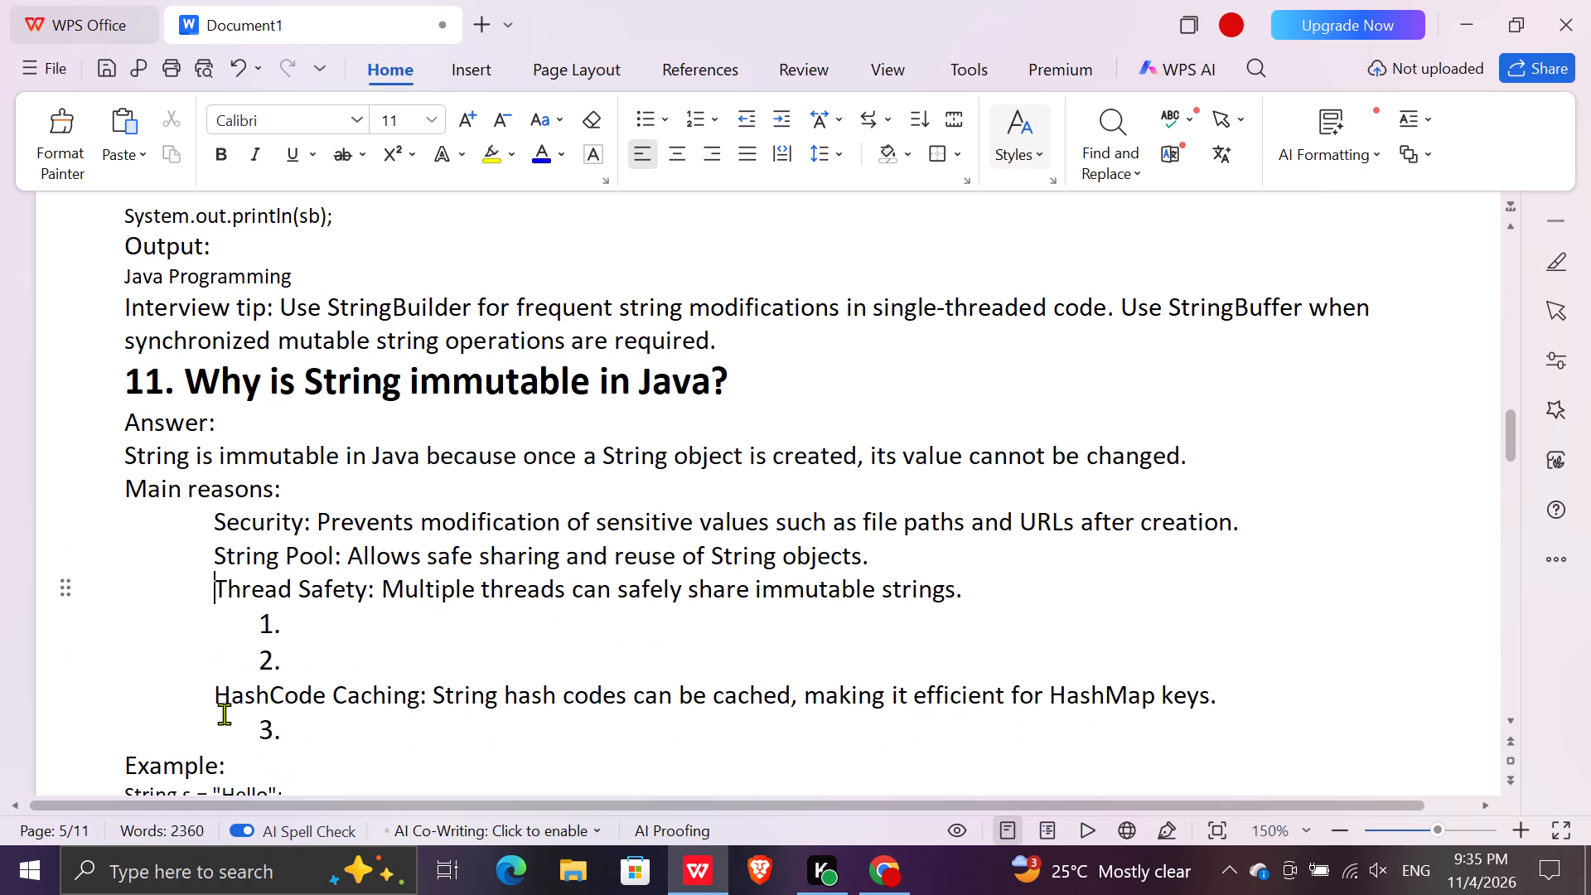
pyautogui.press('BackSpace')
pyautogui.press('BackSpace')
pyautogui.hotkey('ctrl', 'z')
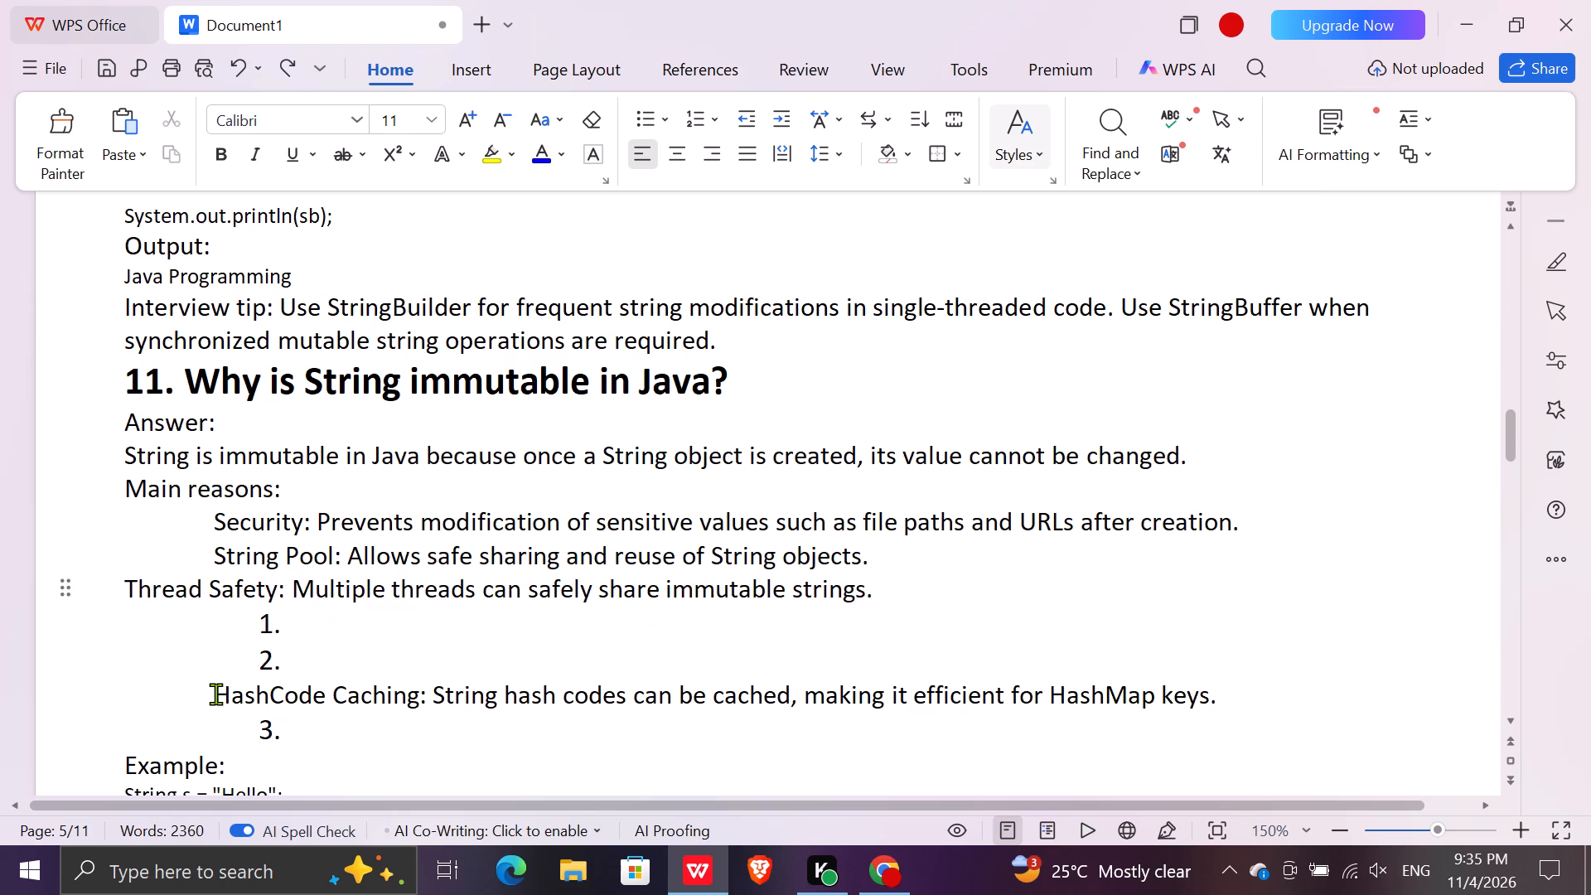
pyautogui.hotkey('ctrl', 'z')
# Remove the empty numbered items before and after question 11's HashCode Caching reason and indent the line one tab.
pyautogui.click(215, 694)
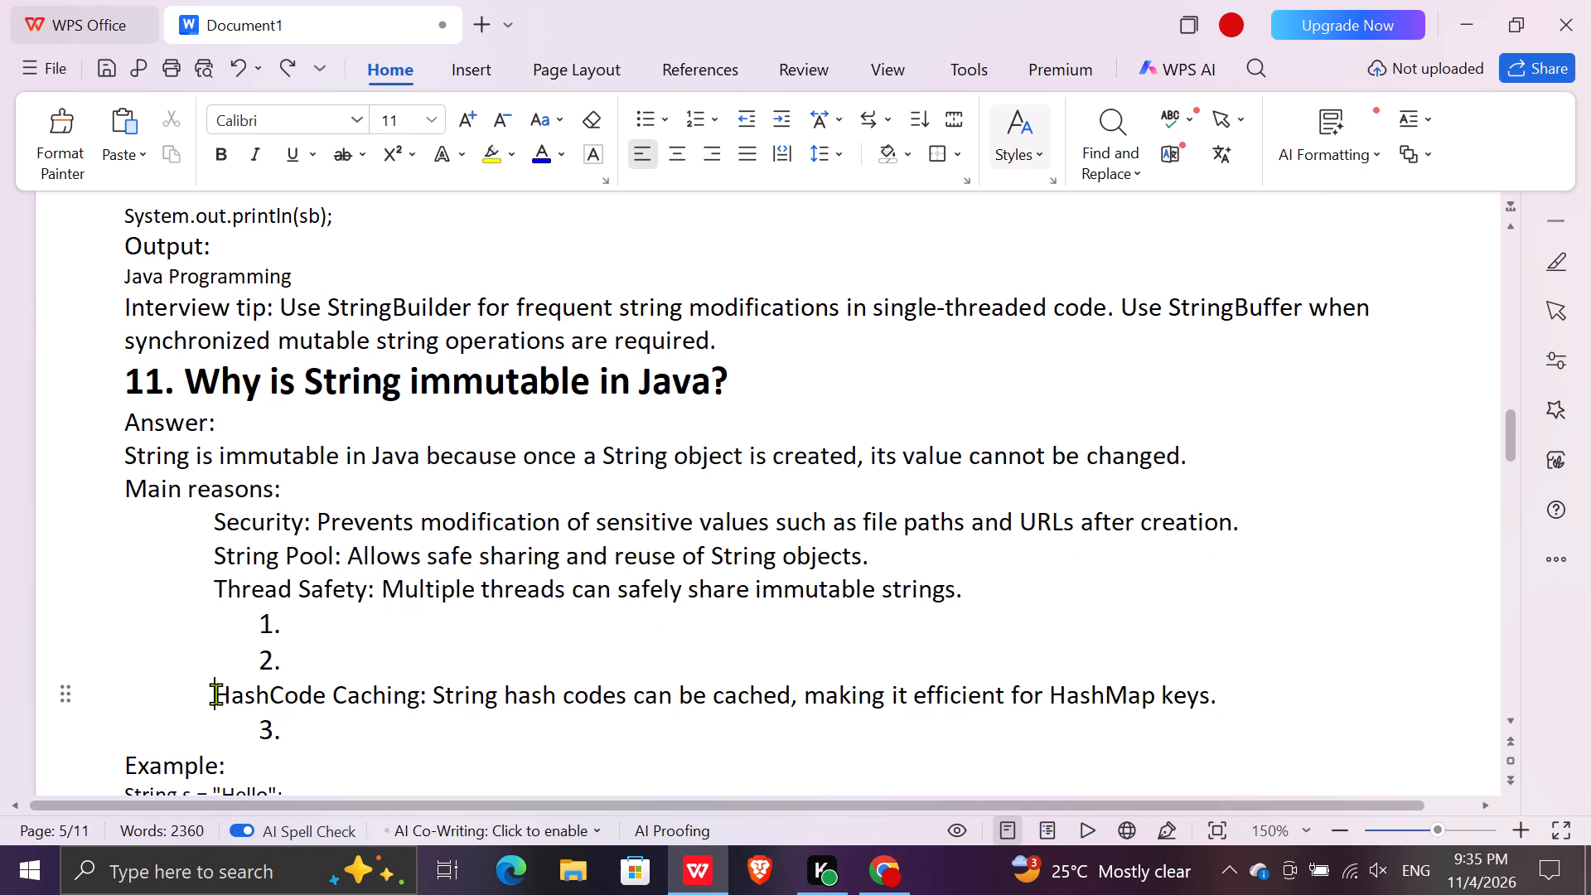
pyautogui.press('BackSpace')
pyautogui.press('BackSpace')
pyautogui.press('BackSpace')
pyautogui.press('Tab')
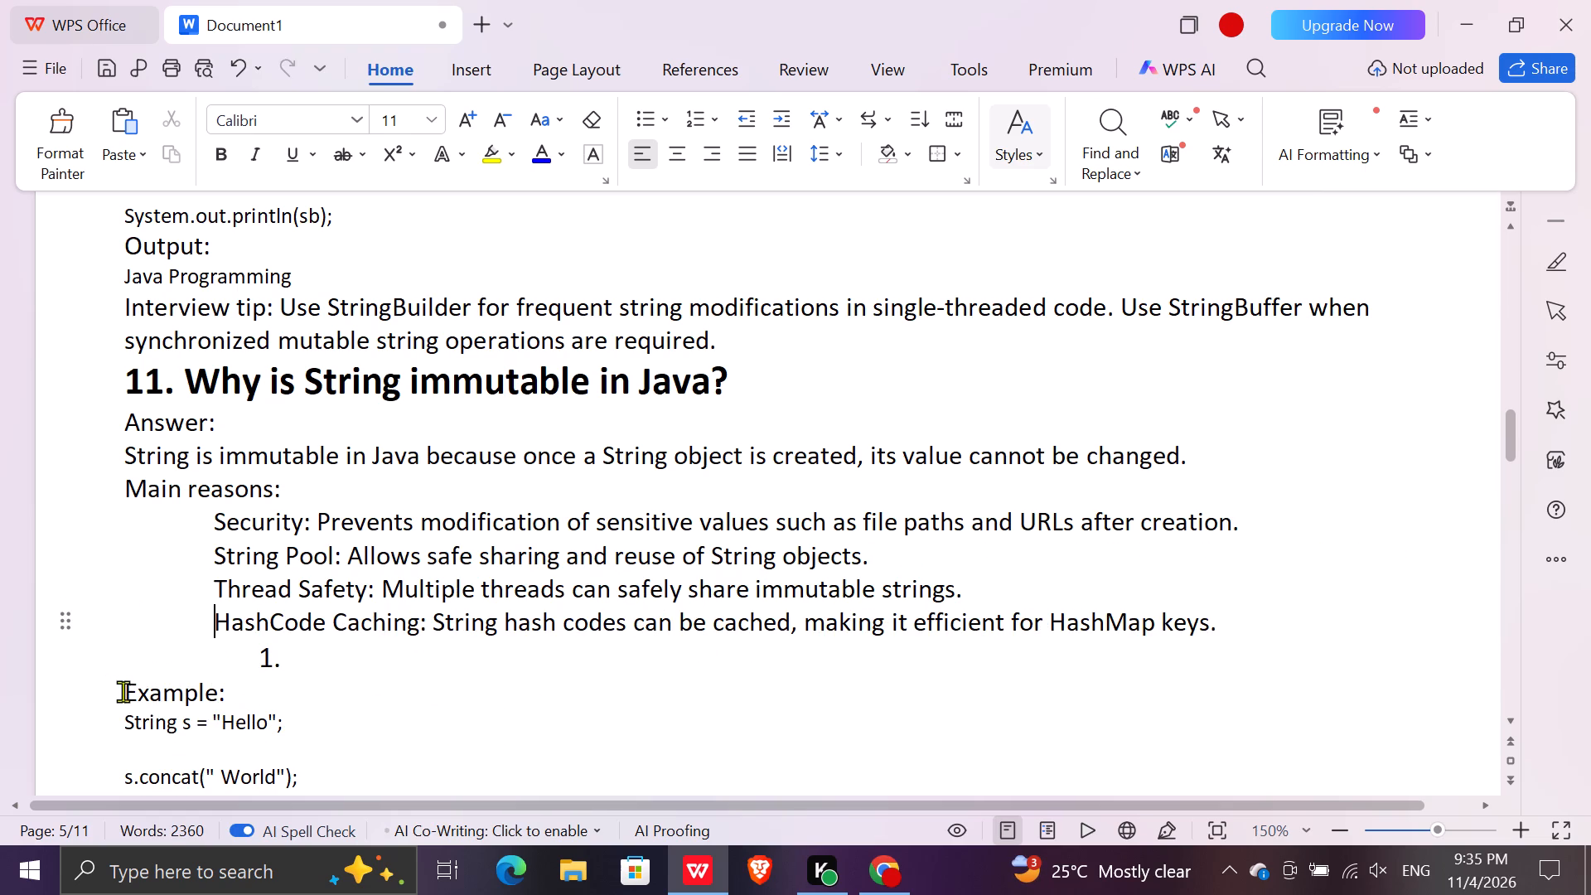
pyautogui.click(124, 692)
pyautogui.press('BackSpace')
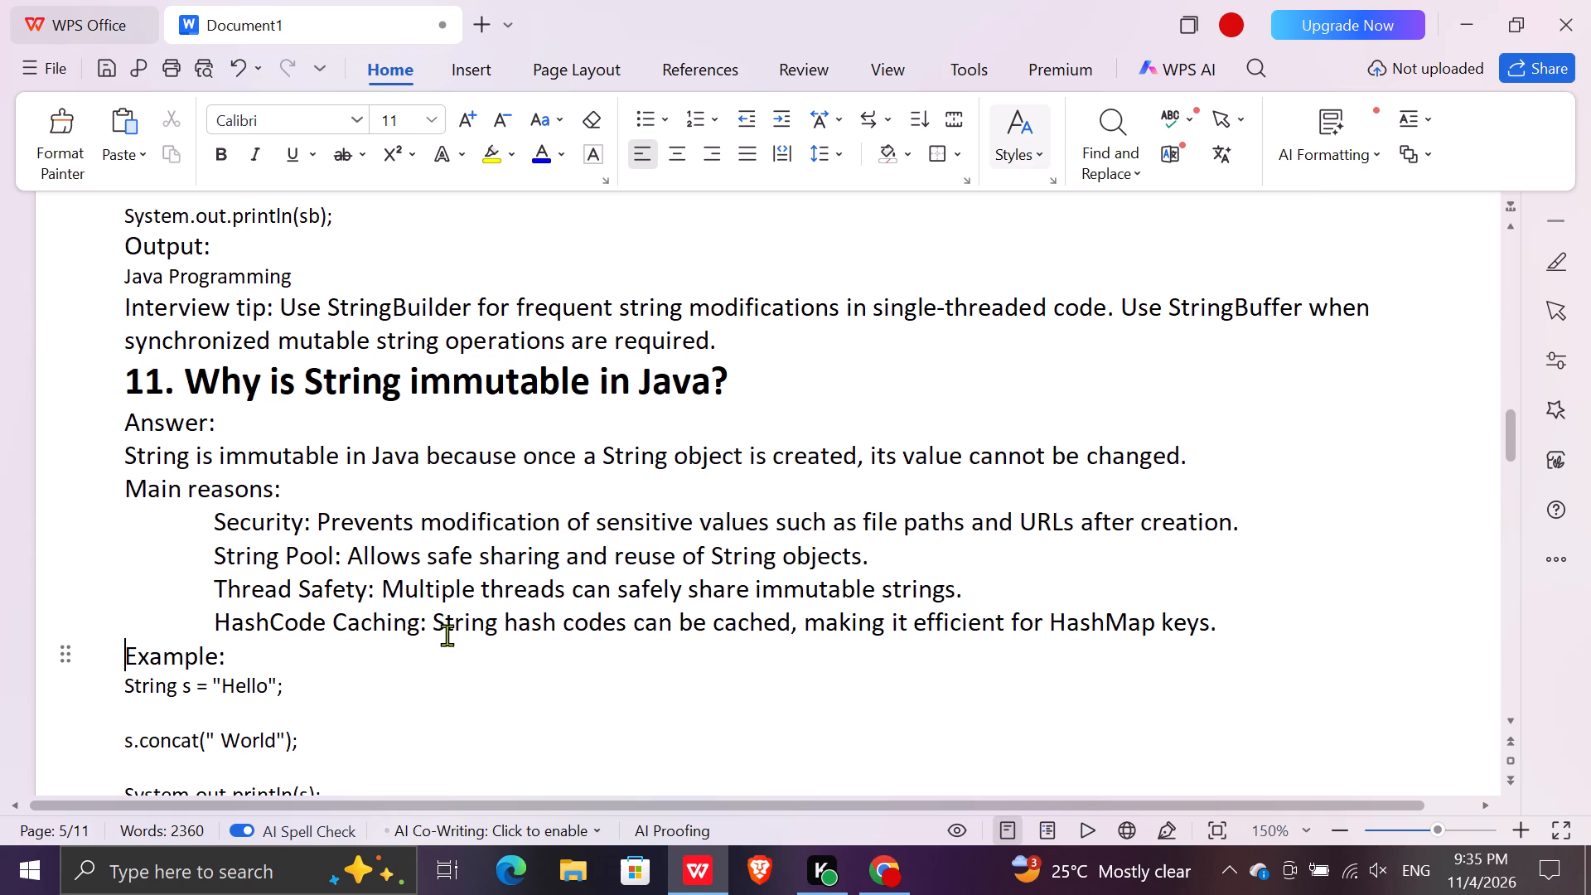
# Make the labels "Security" and "String Pool" in question 11's main reasons bold and italic.
pyautogui.scroll(-2, 447, 635)
pyautogui.scroll(1, 447, 635)
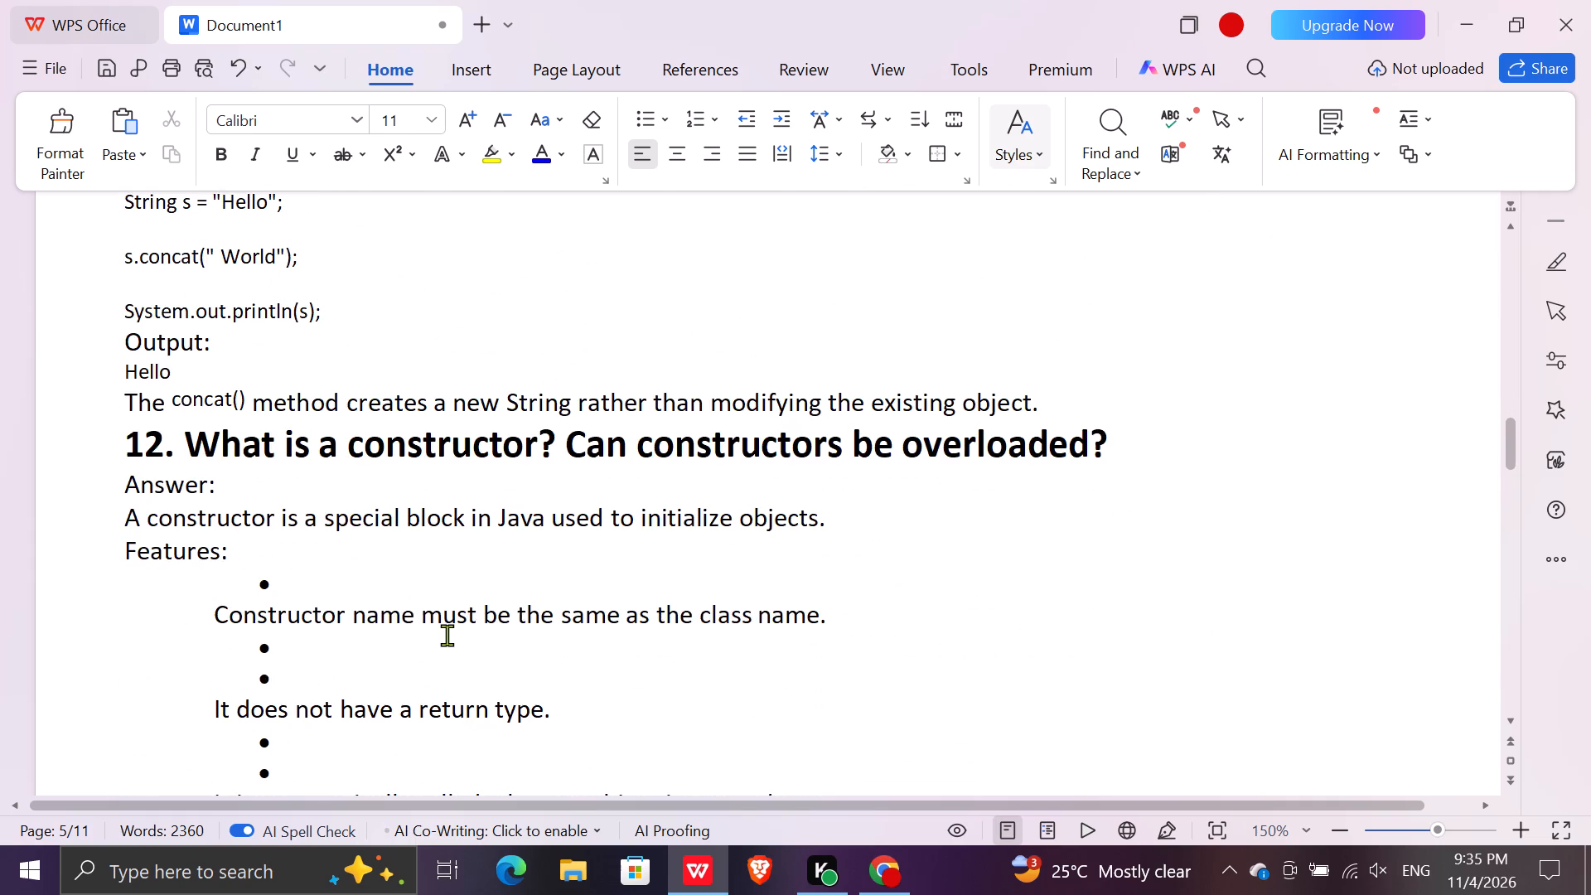
pyautogui.scroll(1, 447, 635)
pyautogui.scroll(1, 361, 405)
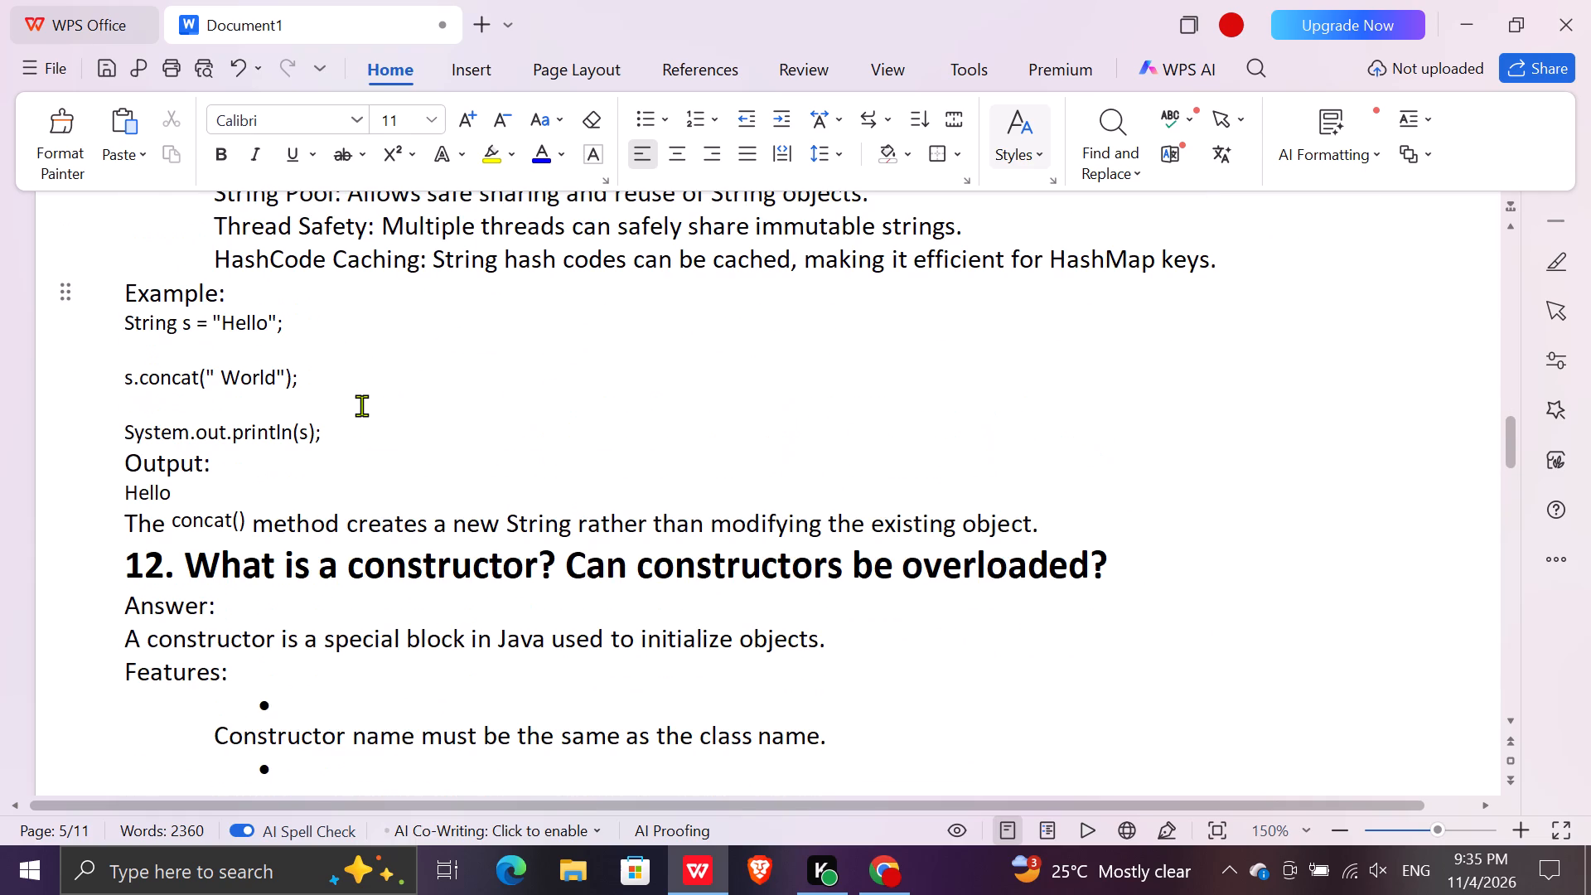
pyautogui.scroll(1, 361, 405)
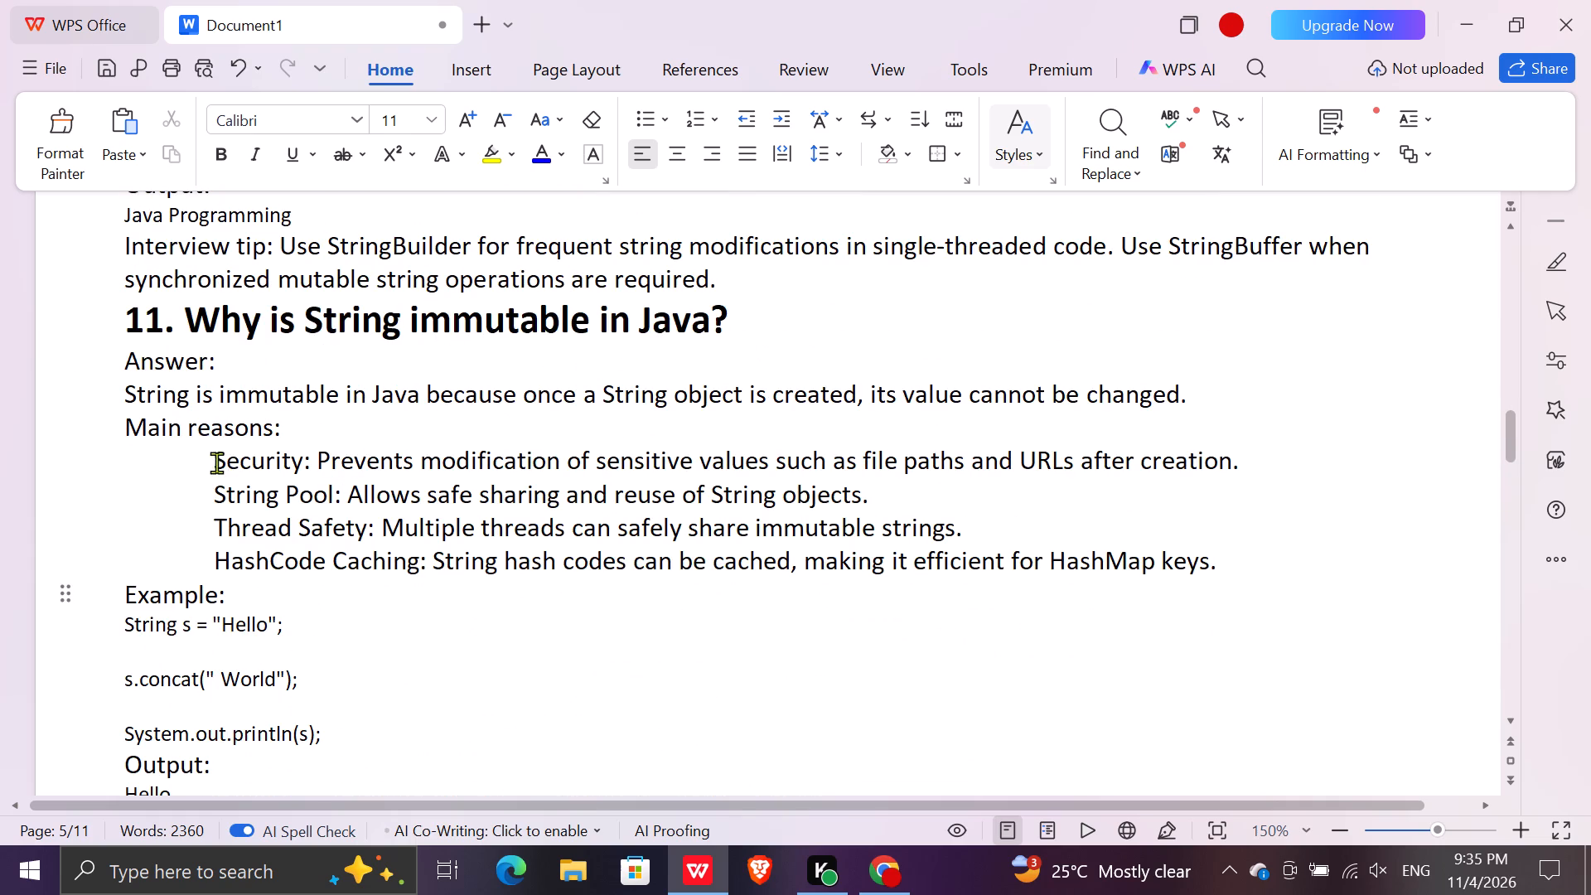
pyautogui.moveTo(216, 462); pyautogui.dragTo(302, 465)
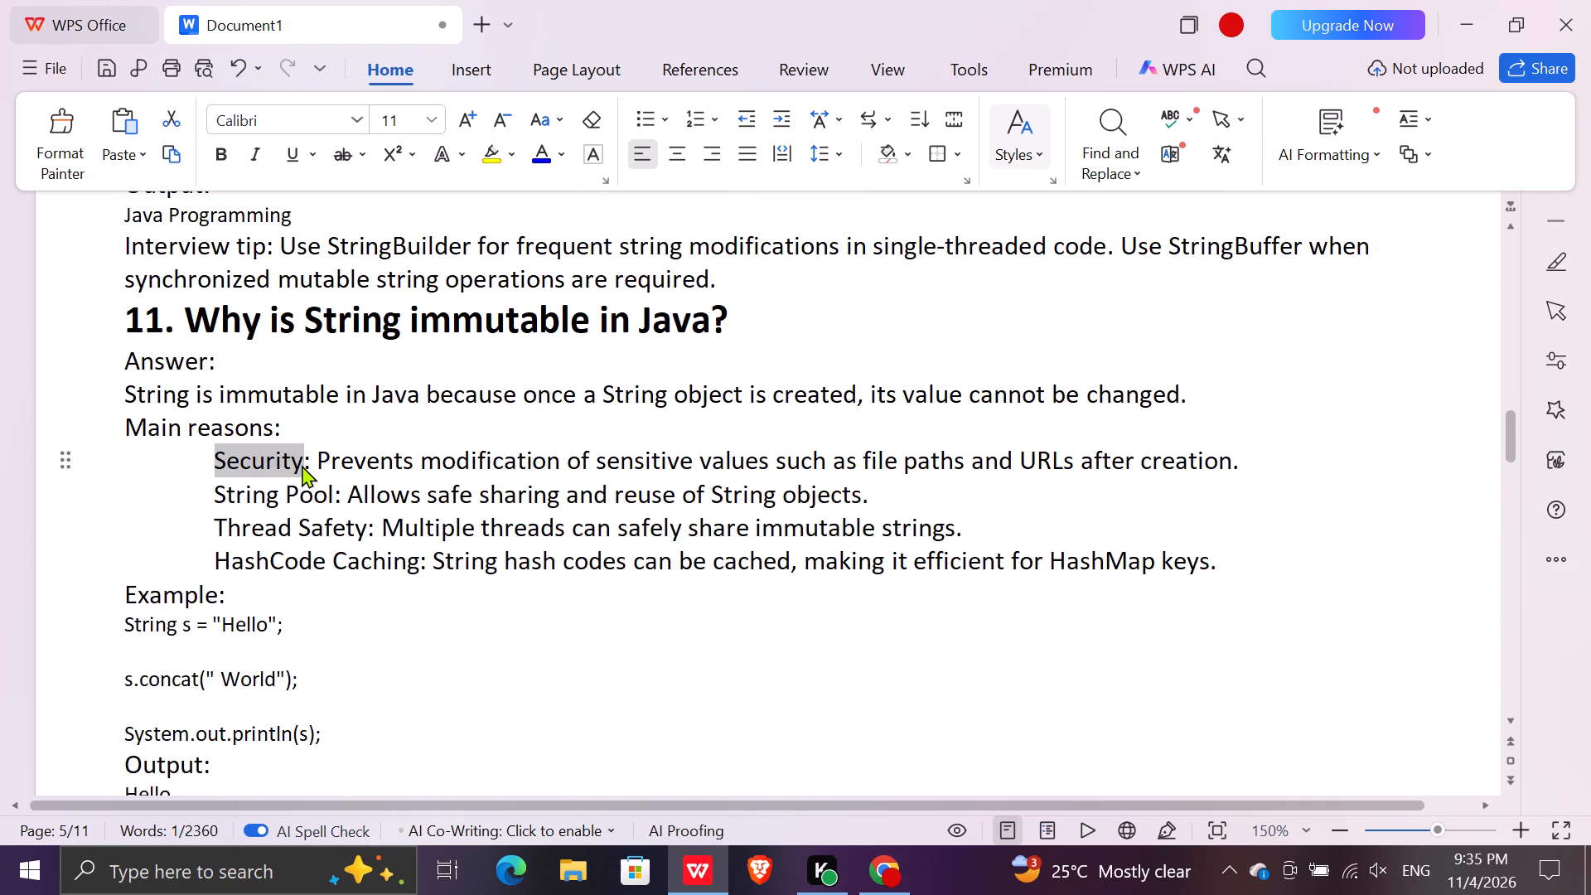
pyautogui.hotkey('ctrl', 'b')
pyautogui.moveTo(215, 496); pyautogui.dragTo(321, 502)
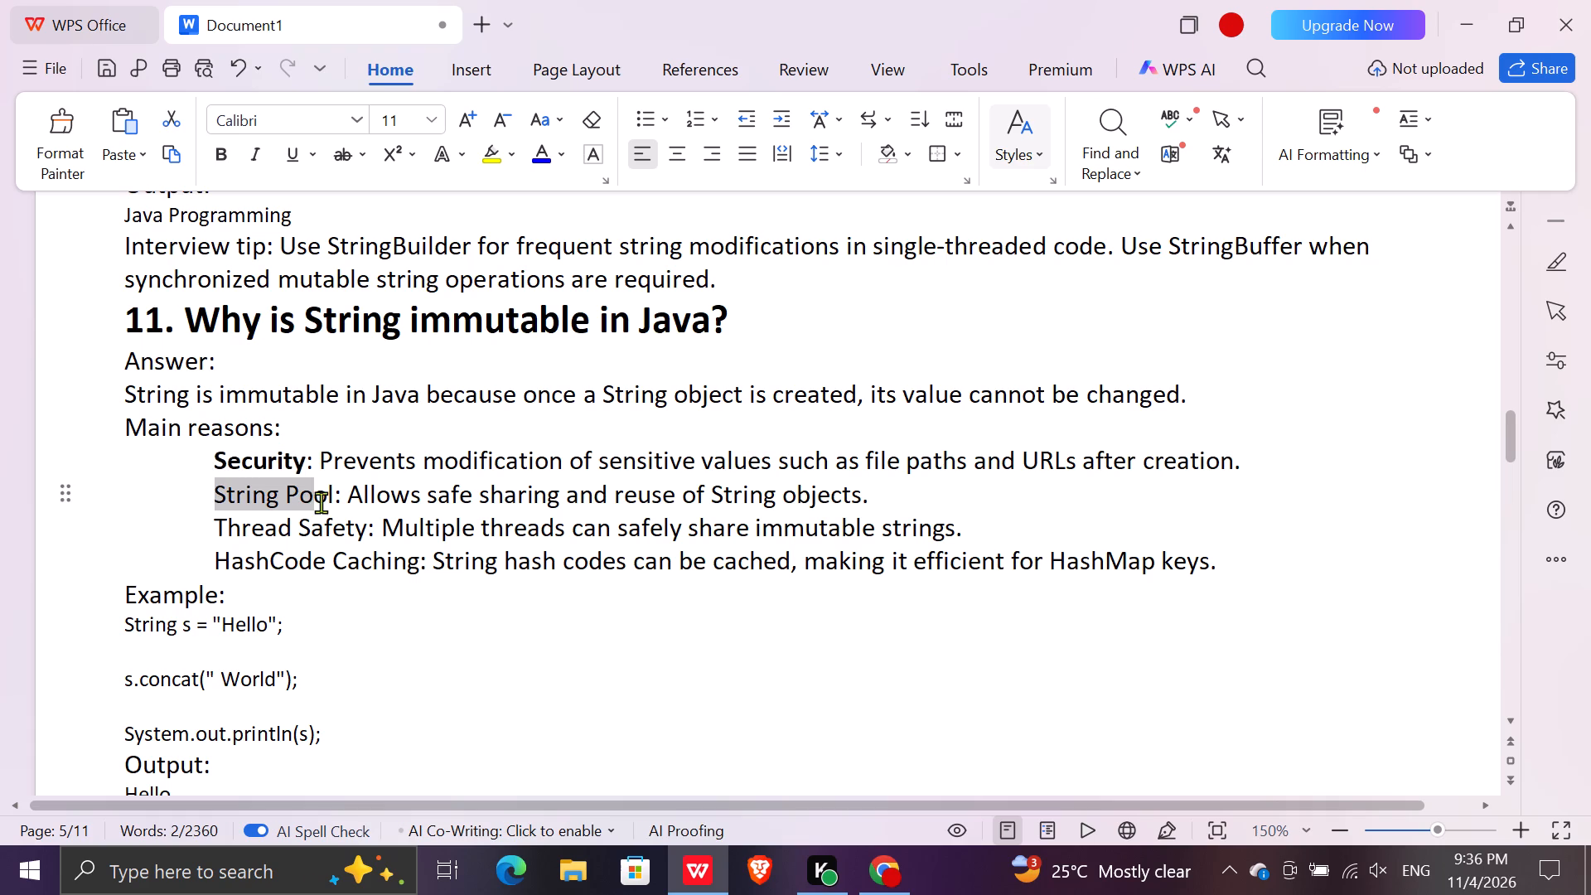
pyautogui.moveTo(321, 502); pyautogui.dragTo(331, 499)
pyautogui.hotkey('ctrl', 'b')
pyautogui.hotkey('ctrl', 'i')
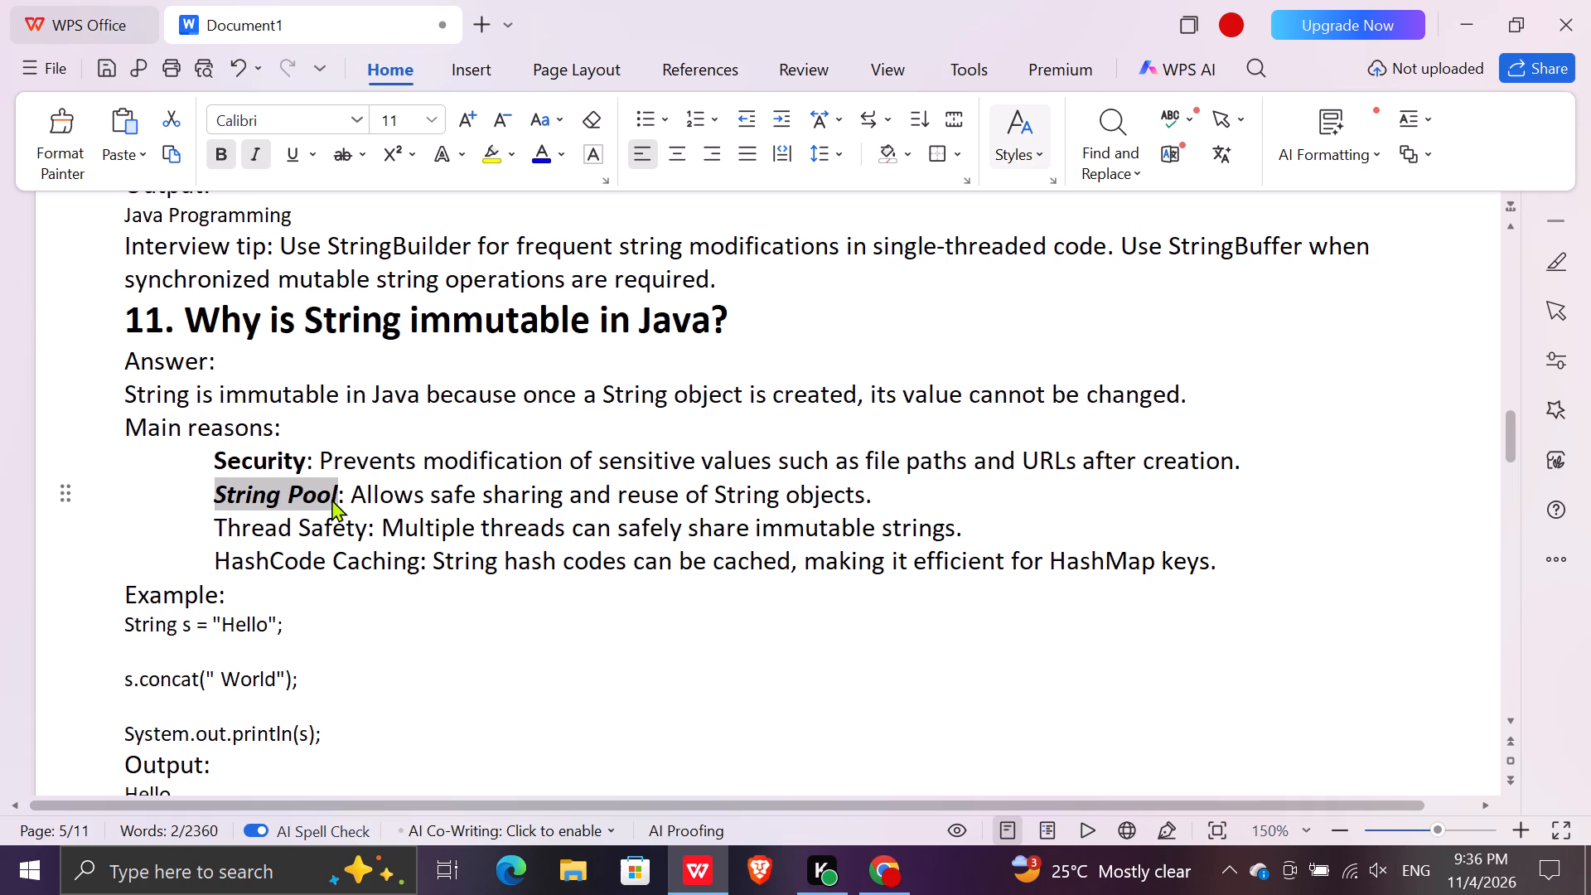
pyautogui.moveTo(216, 459); pyautogui.dragTo(307, 467)
pyautogui.hotkey('ctrl', 'i')
# Make the labels "Thread Safety" and "HashCode Caching" in question 11's main reasons bold and italic.
pyautogui.moveTo(216, 525); pyautogui.dragTo(356, 521)
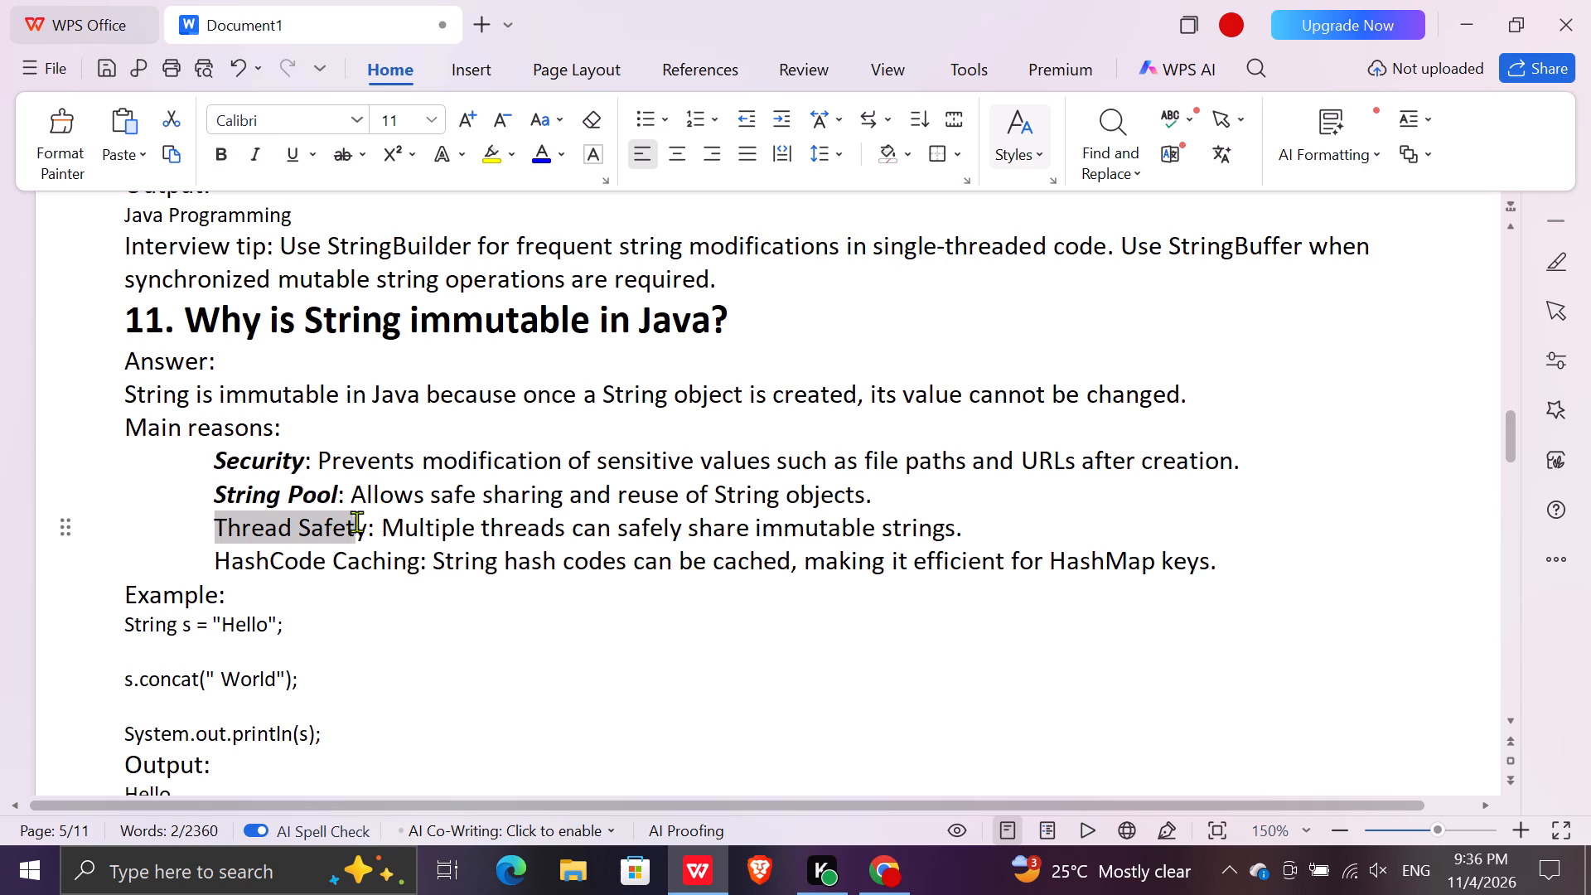
pyautogui.moveTo(356, 521); pyautogui.dragTo(370, 520)
pyautogui.hotkey('ctrl', 'b')
pyautogui.hotkey('ctrl', 'i')
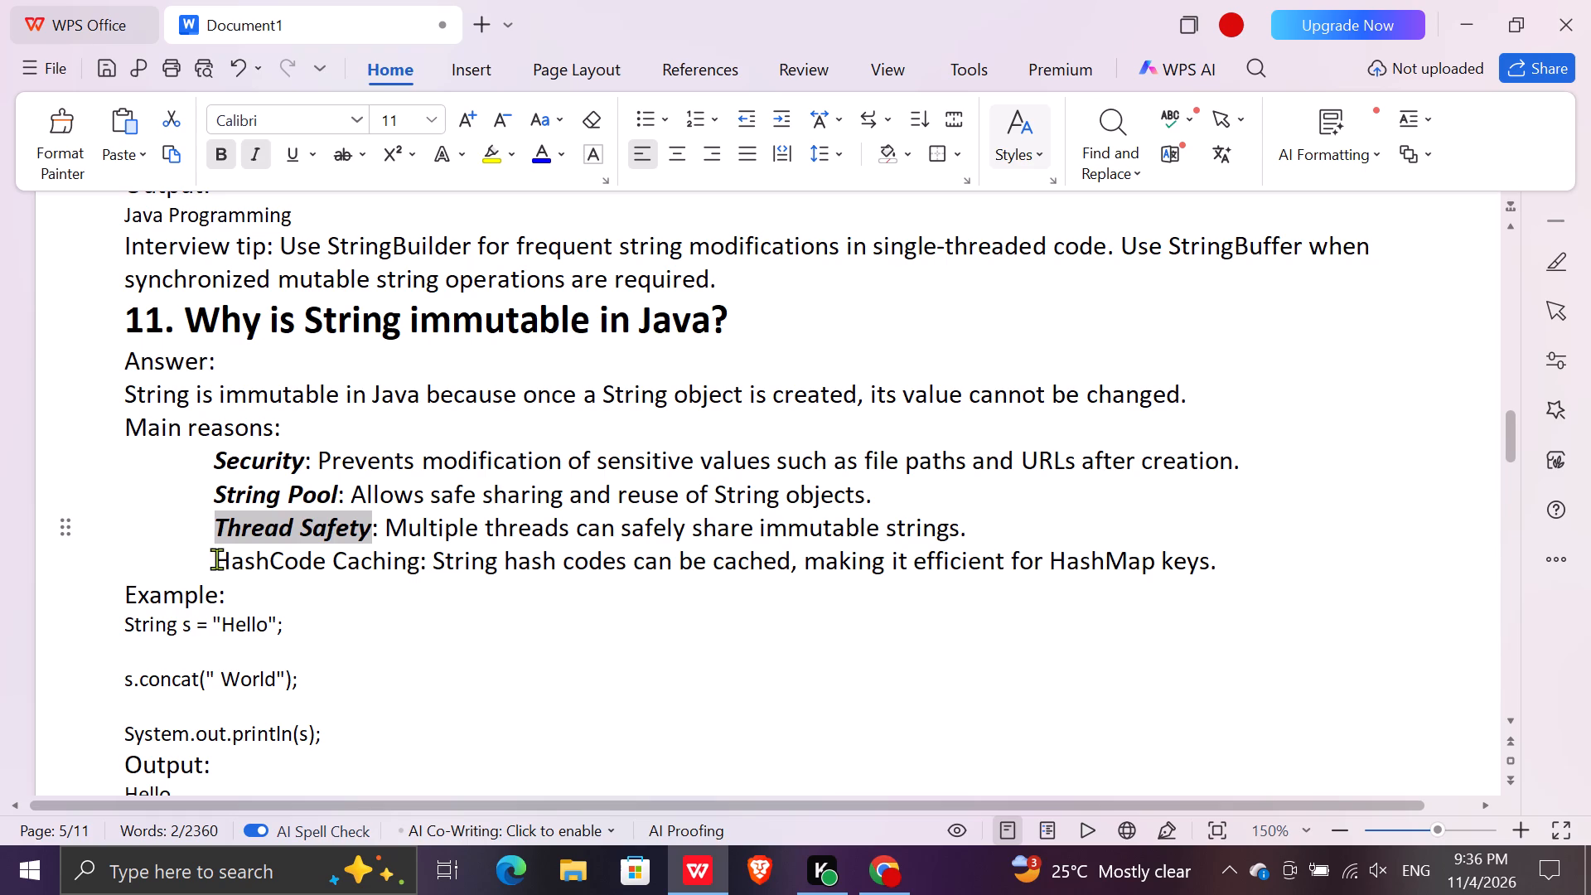
pyautogui.moveTo(216, 559); pyautogui.dragTo(417, 556)
pyautogui.hotkey('ctrl', 'b')
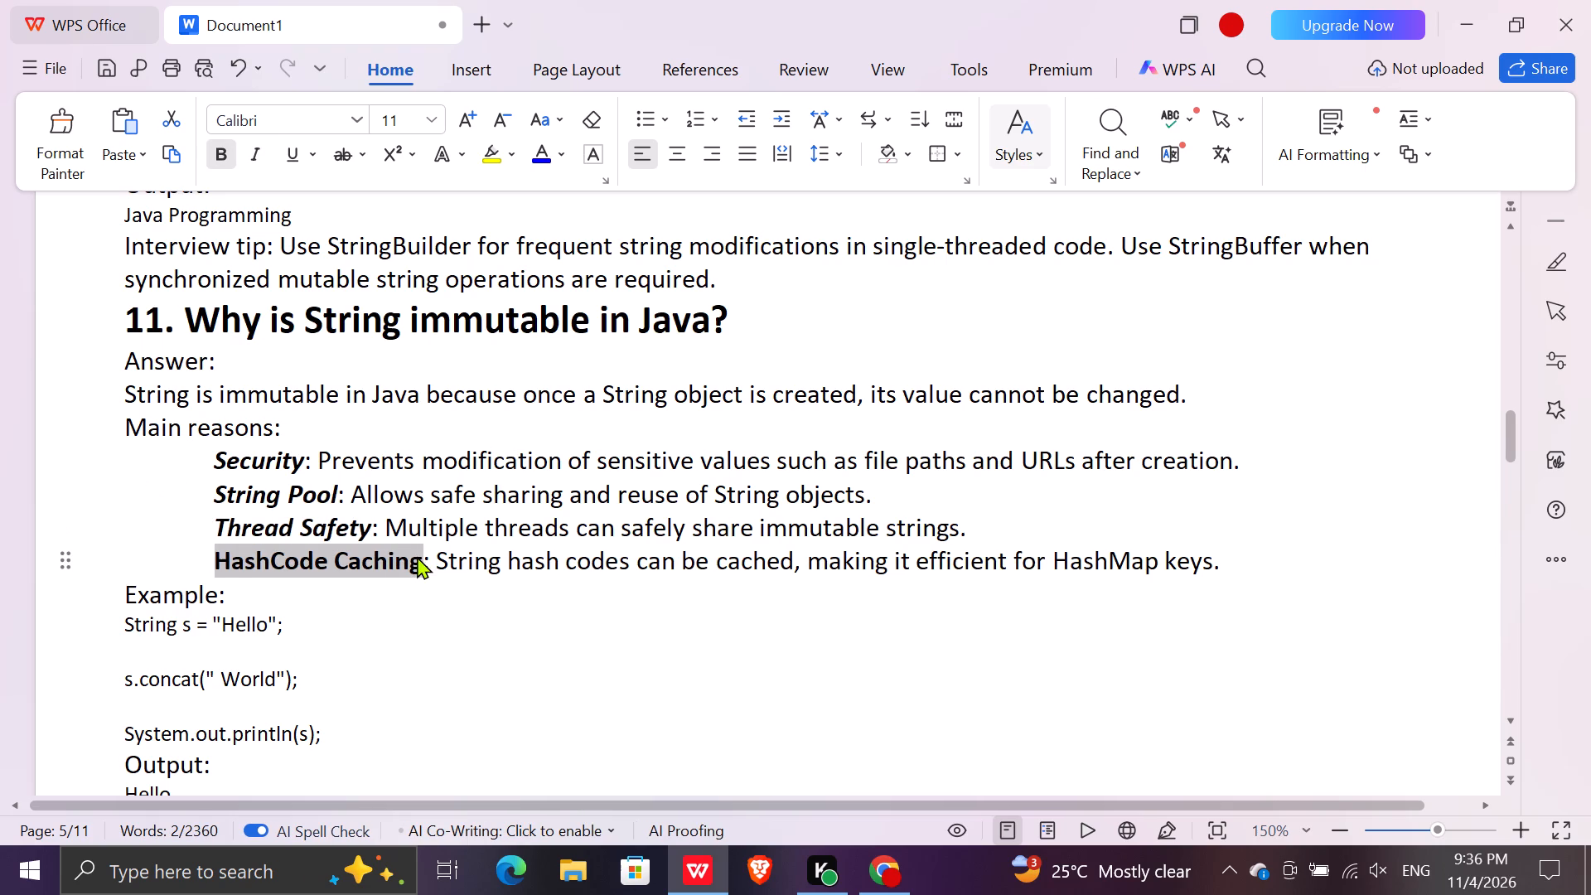
pyautogui.hotkey('ctrl', 'i')
pyautogui.click(549, 500)
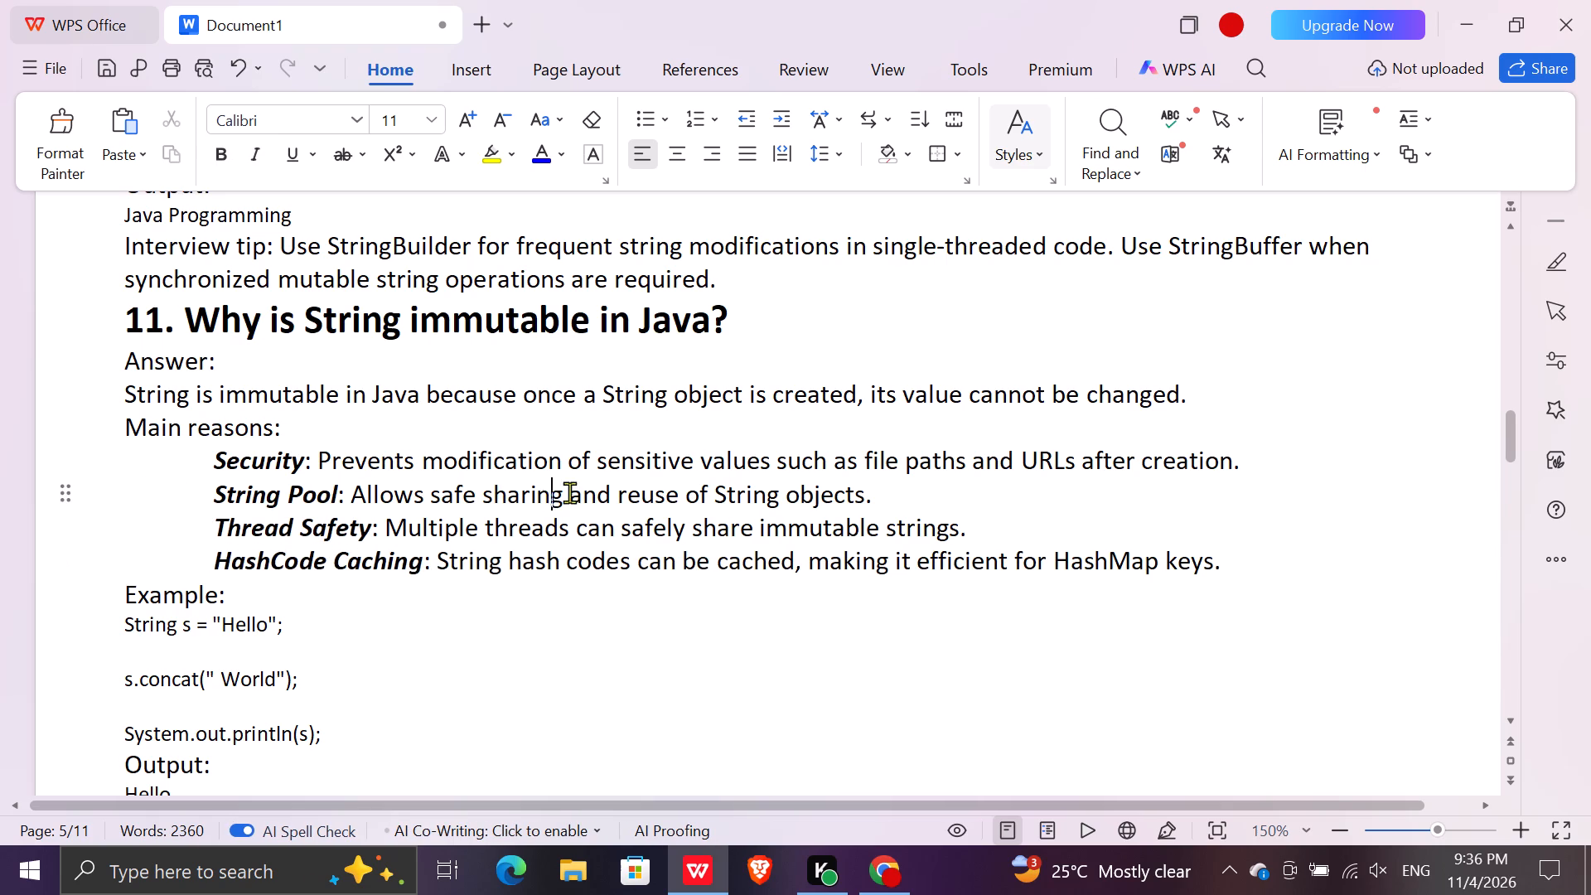
# Remove the empty bullet before "Constructor name must be the same as the class name." in question 12, keeping the line indented one tab.
pyautogui.scroll(-2, 648, 479)
pyautogui.scroll(-2, 353, 445)
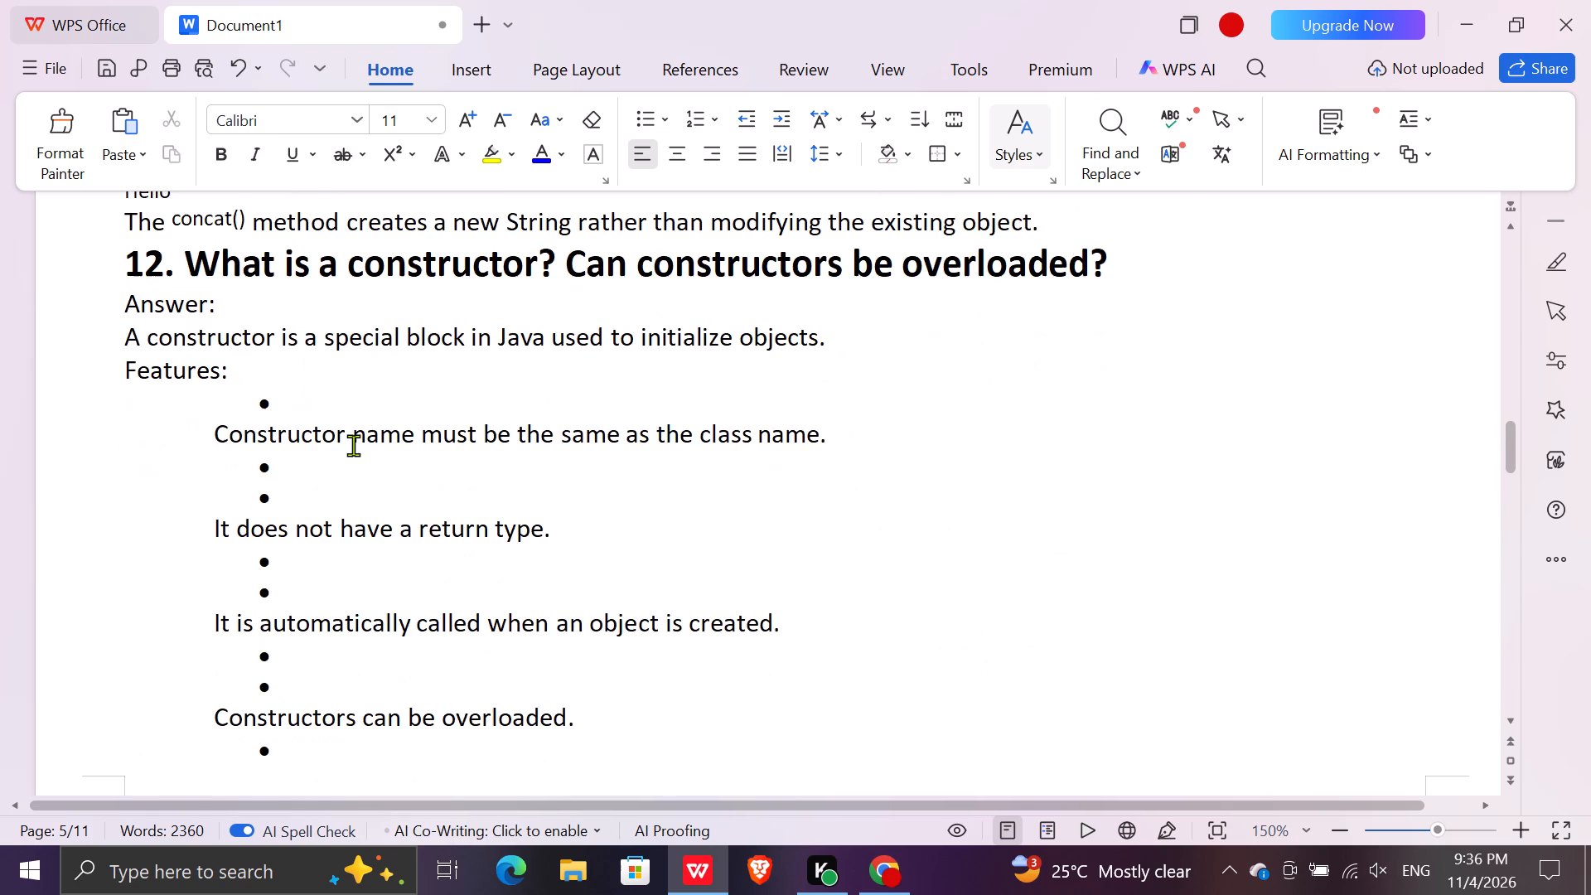
pyautogui.rightClick(353, 445)
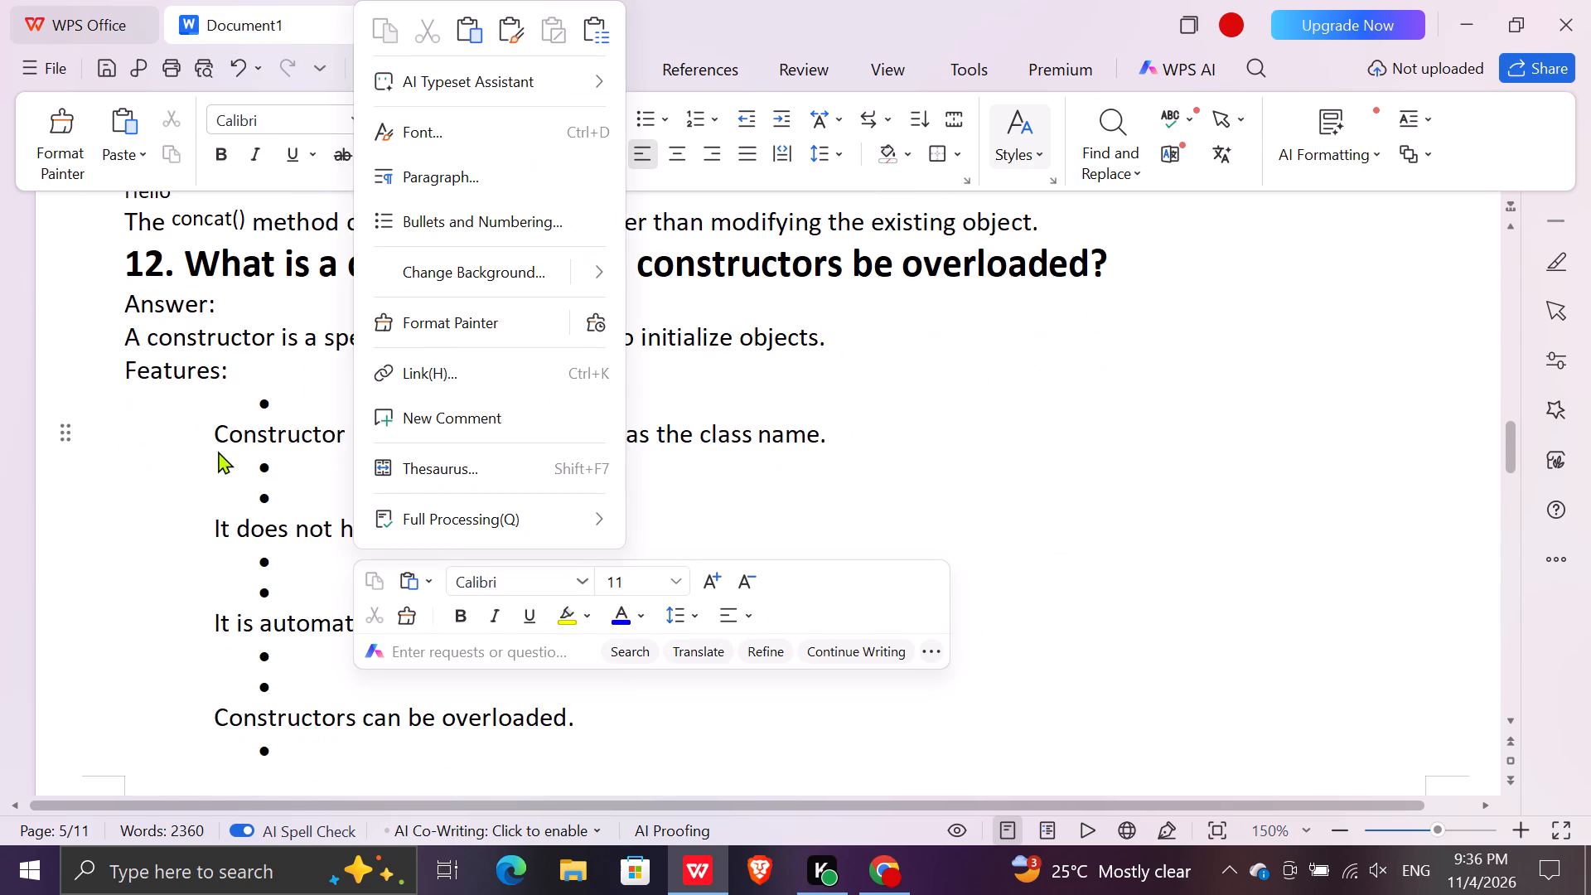
pyautogui.click(194, 479)
pyautogui.scroll(1, 194, 479)
pyautogui.scroll(-2, 225, 460)
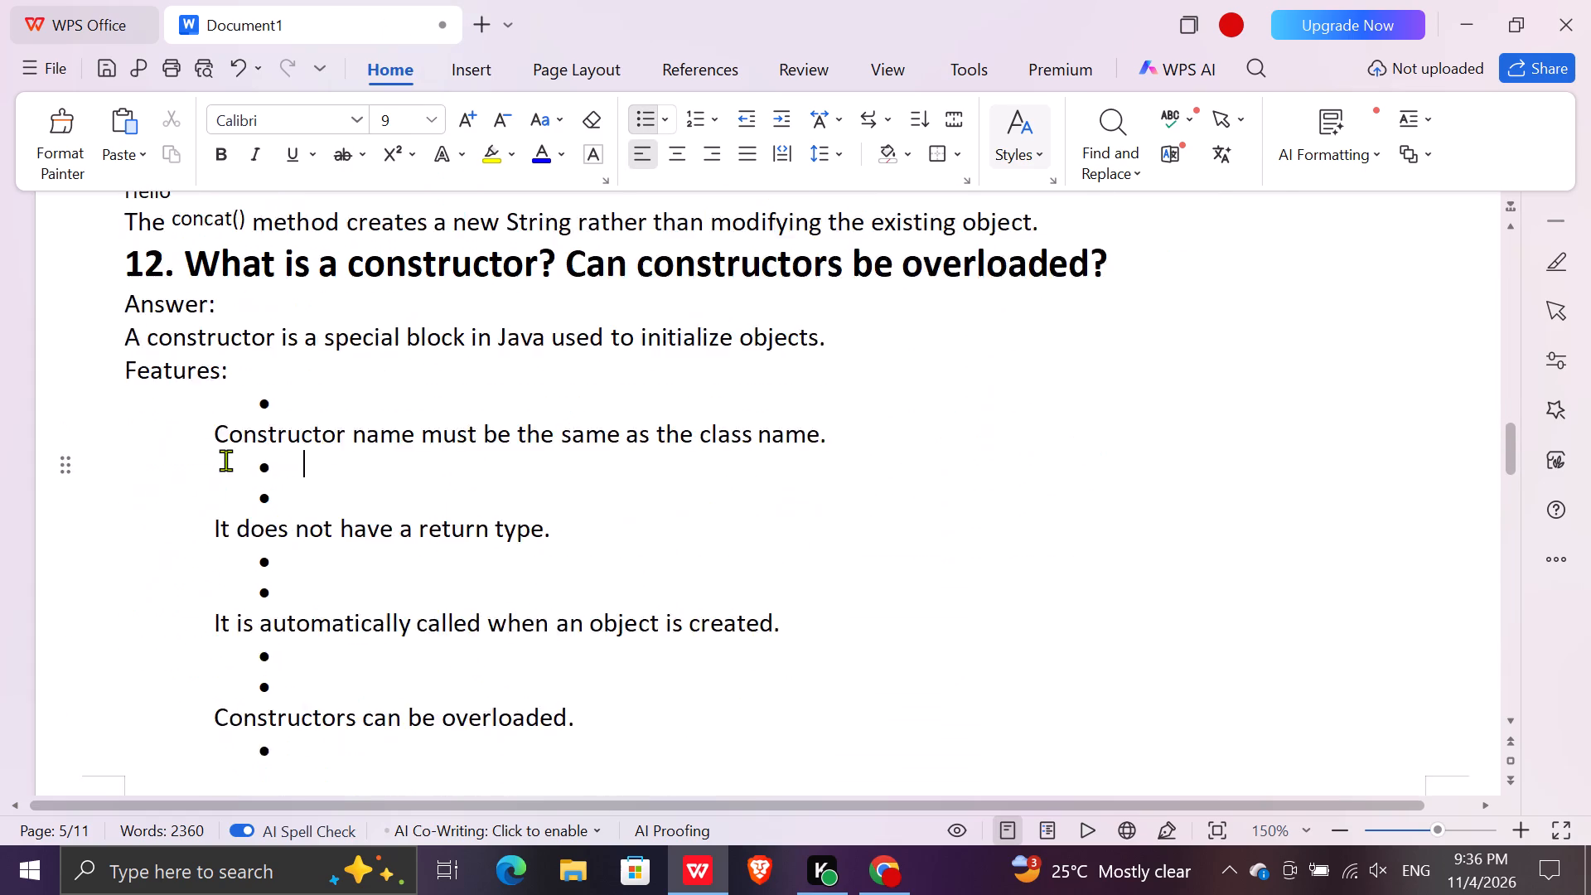
pyautogui.click(215, 370)
pyautogui.press('BackSpace')
pyautogui.press('BackSpace')
pyautogui.press('Tab')
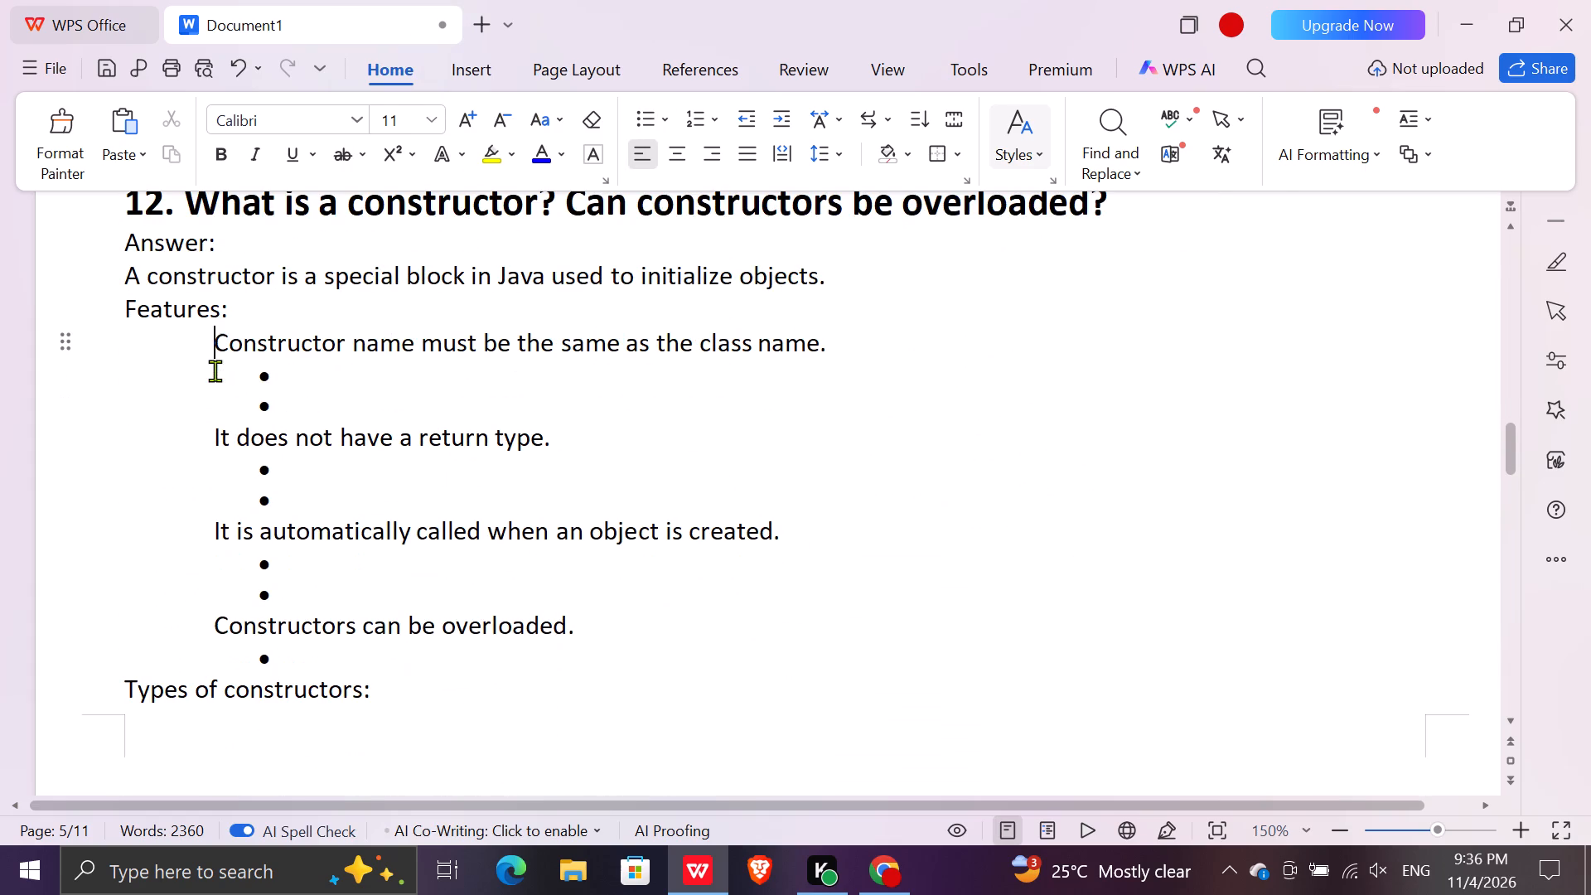
# Remove the empty bullets before question 12's return type and automatic call features and indent both lines one tab.
pyautogui.click(215, 438)
pyautogui.press('BackSpace')
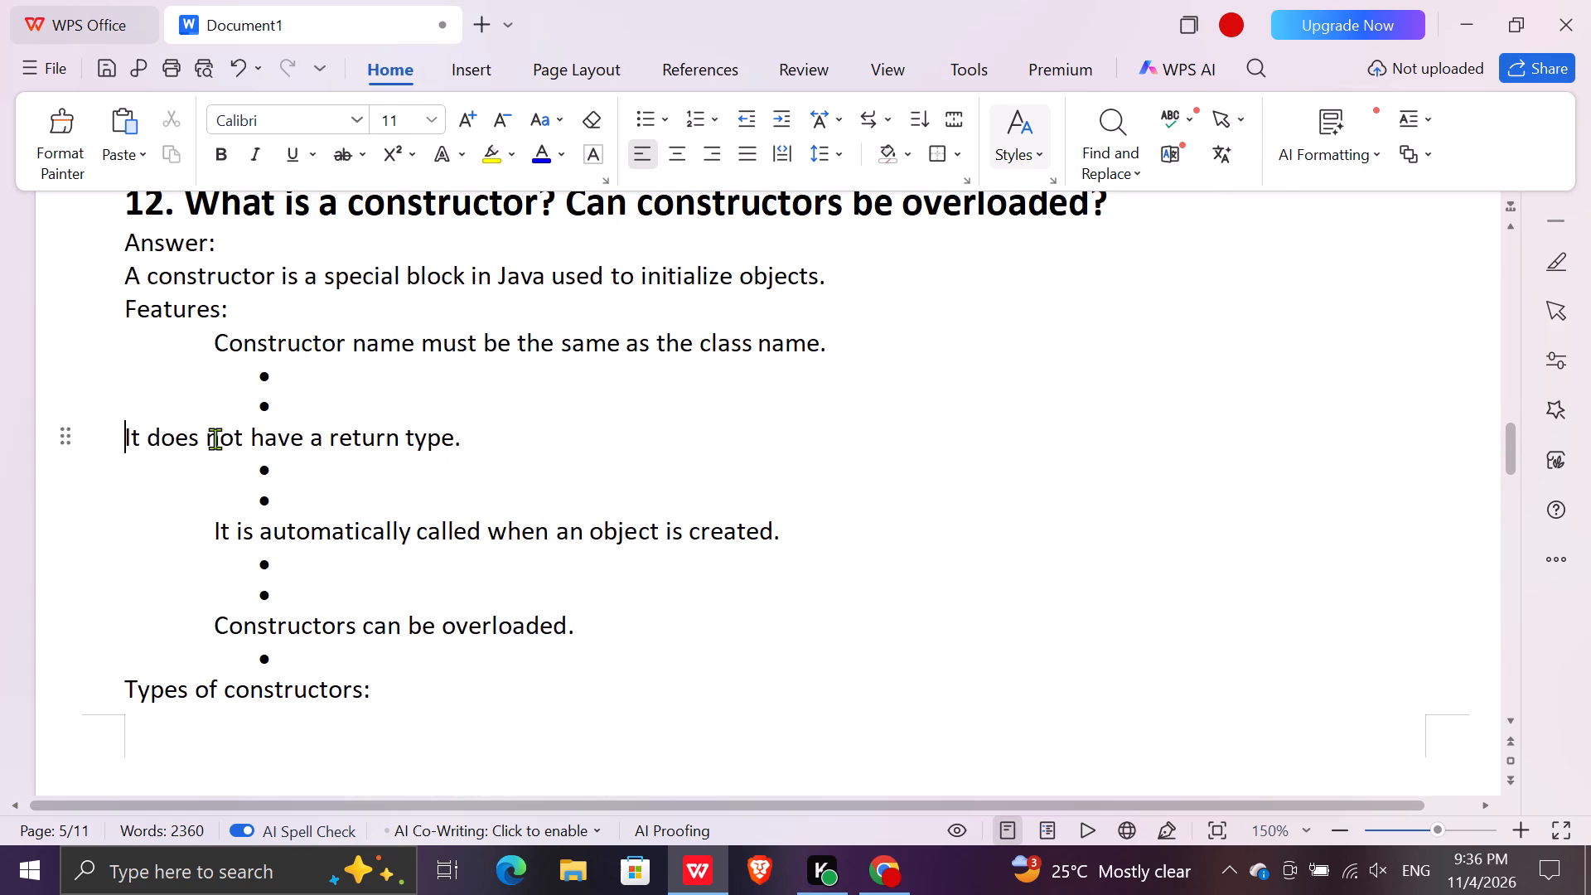
pyautogui.press('BackSpace')
pyautogui.press('BackSpace')
pyautogui.press('Tab')
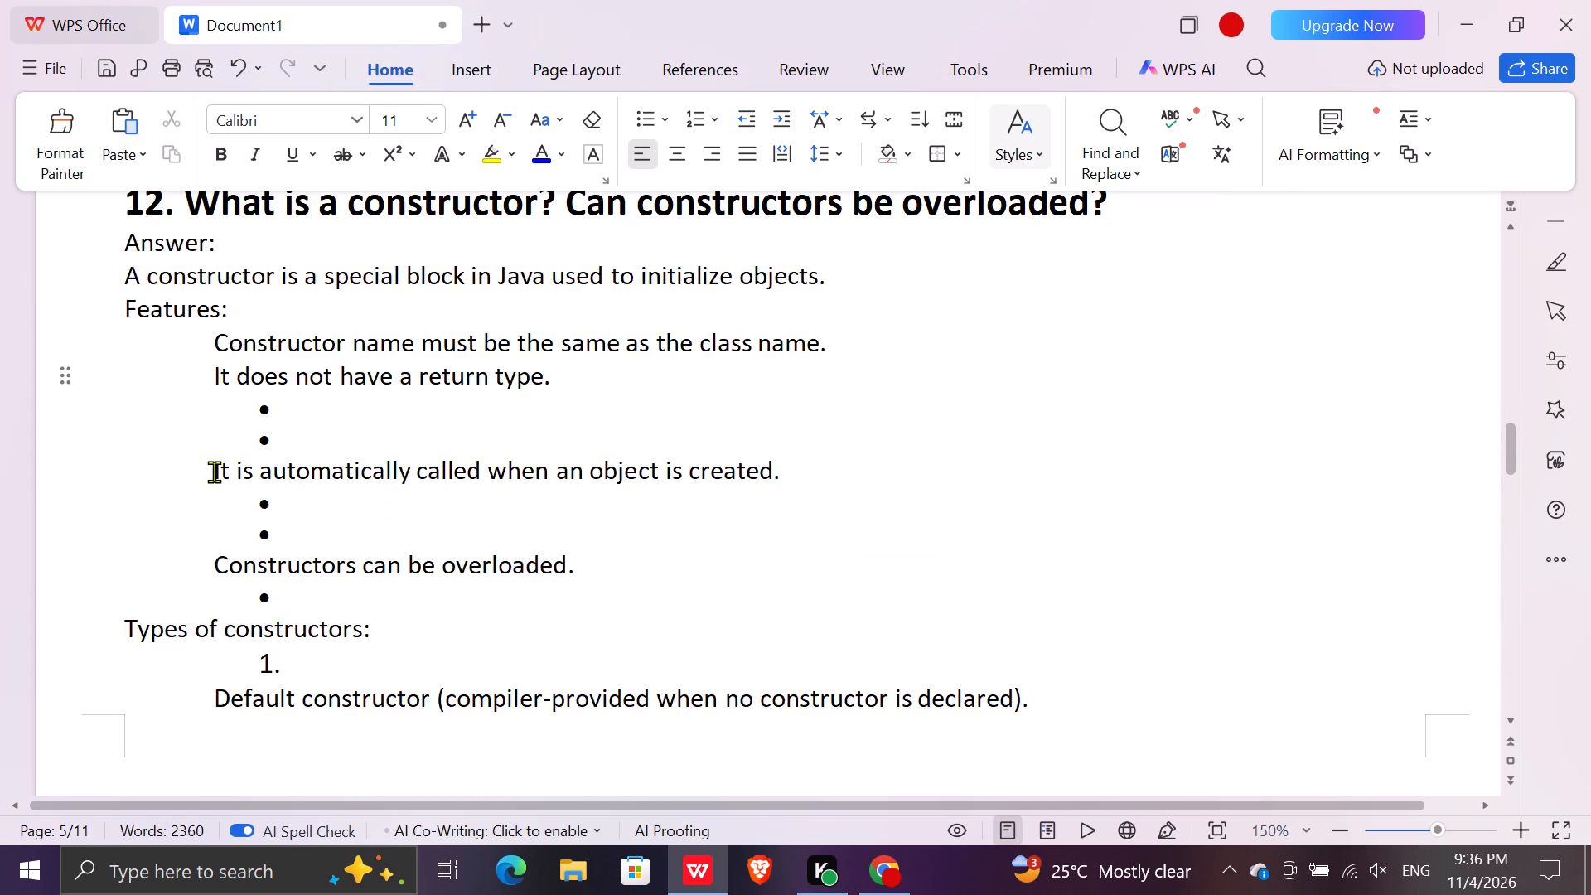
pyautogui.click(214, 472)
pyautogui.press('BackSpace')
pyautogui.press('BackSpace')
pyautogui.press('BackSpace')
pyautogui.press('Tab')
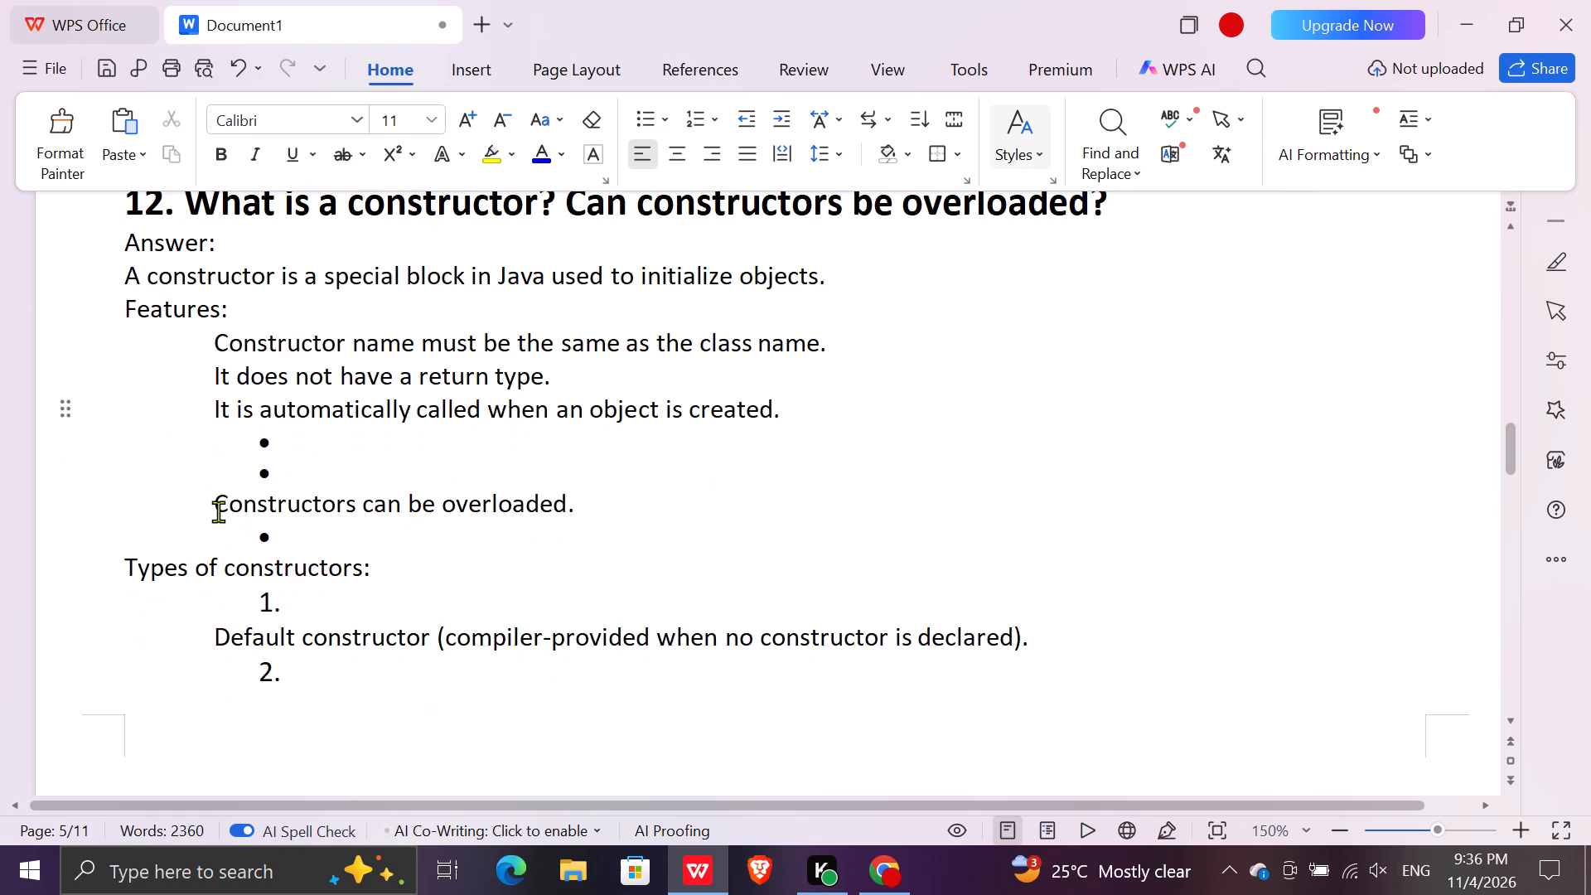
# Remove the empty bullets before and after "Constructors can be overloaded." in question 12 and indent the line one tab.
pyautogui.click(218, 511)
pyautogui.press('BackSpace')
pyautogui.press('BackSpace')
pyautogui.press('BackSpace')
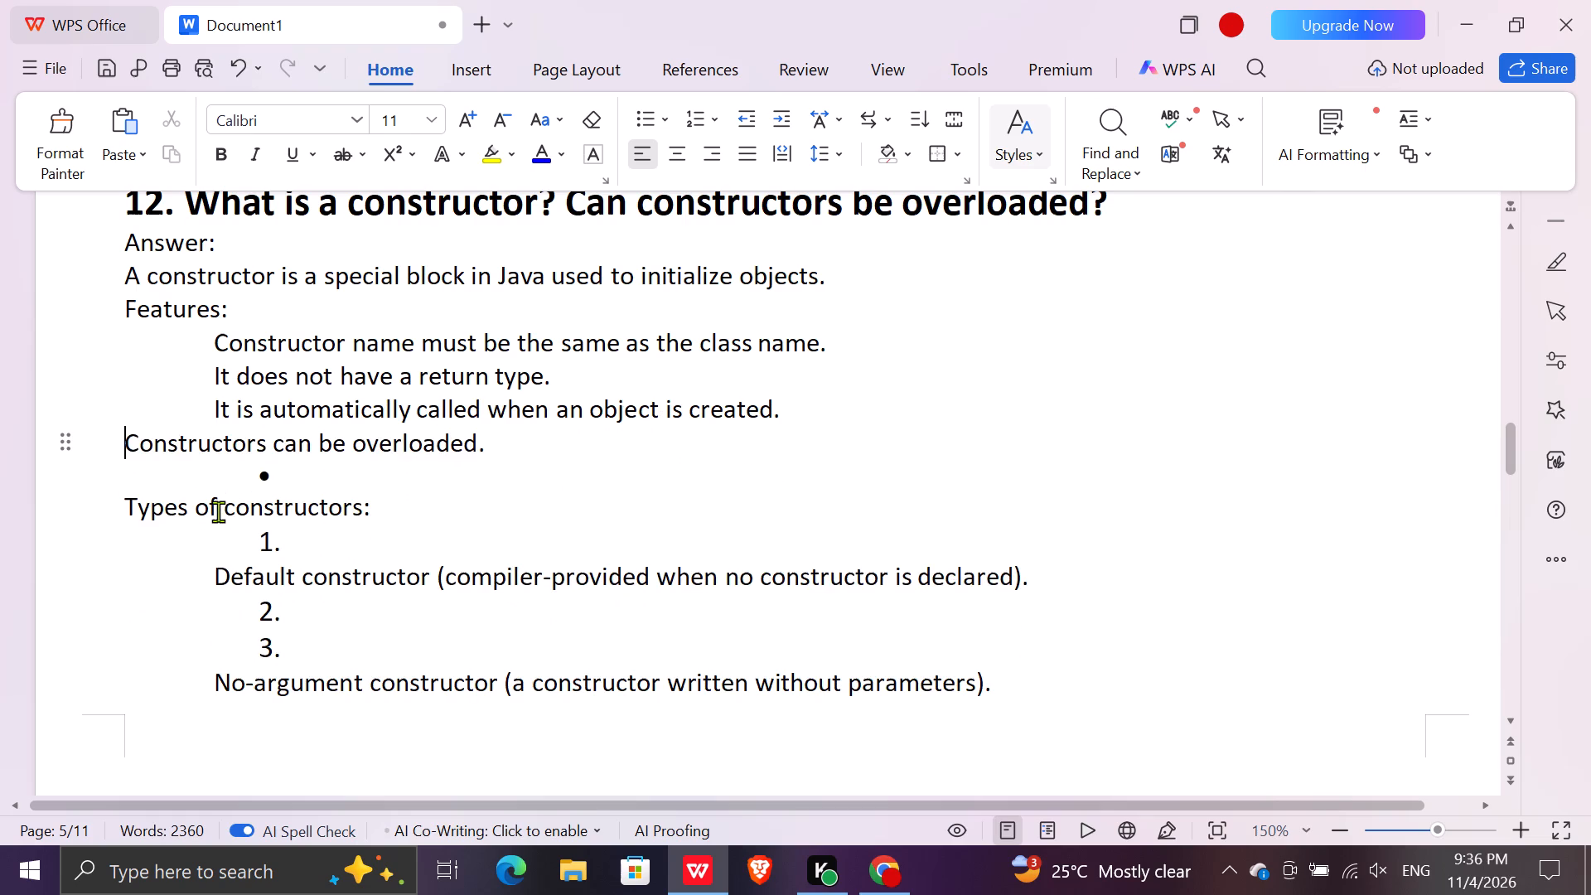
pyautogui.press('Tab')
pyautogui.click(123, 515)
pyautogui.press('BackSpace')
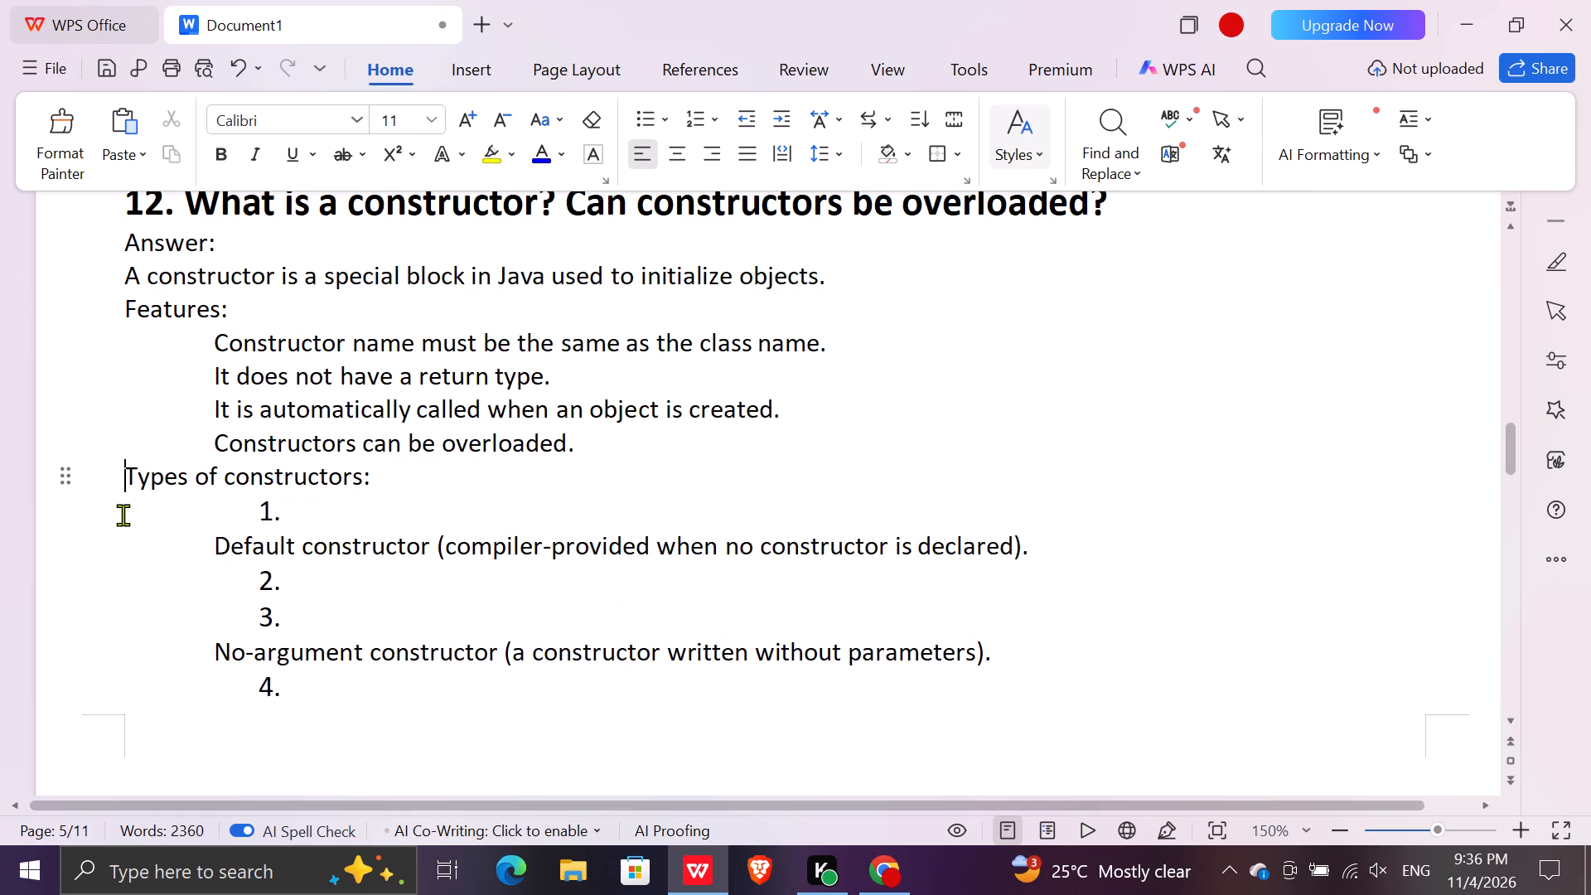
# Remove the empty numbered items before question 12's Default and No-argument constructor types and indent both lines one tab.
pyautogui.click(208, 545)
pyautogui.press('BackSpace')
pyautogui.press('BackSpace')
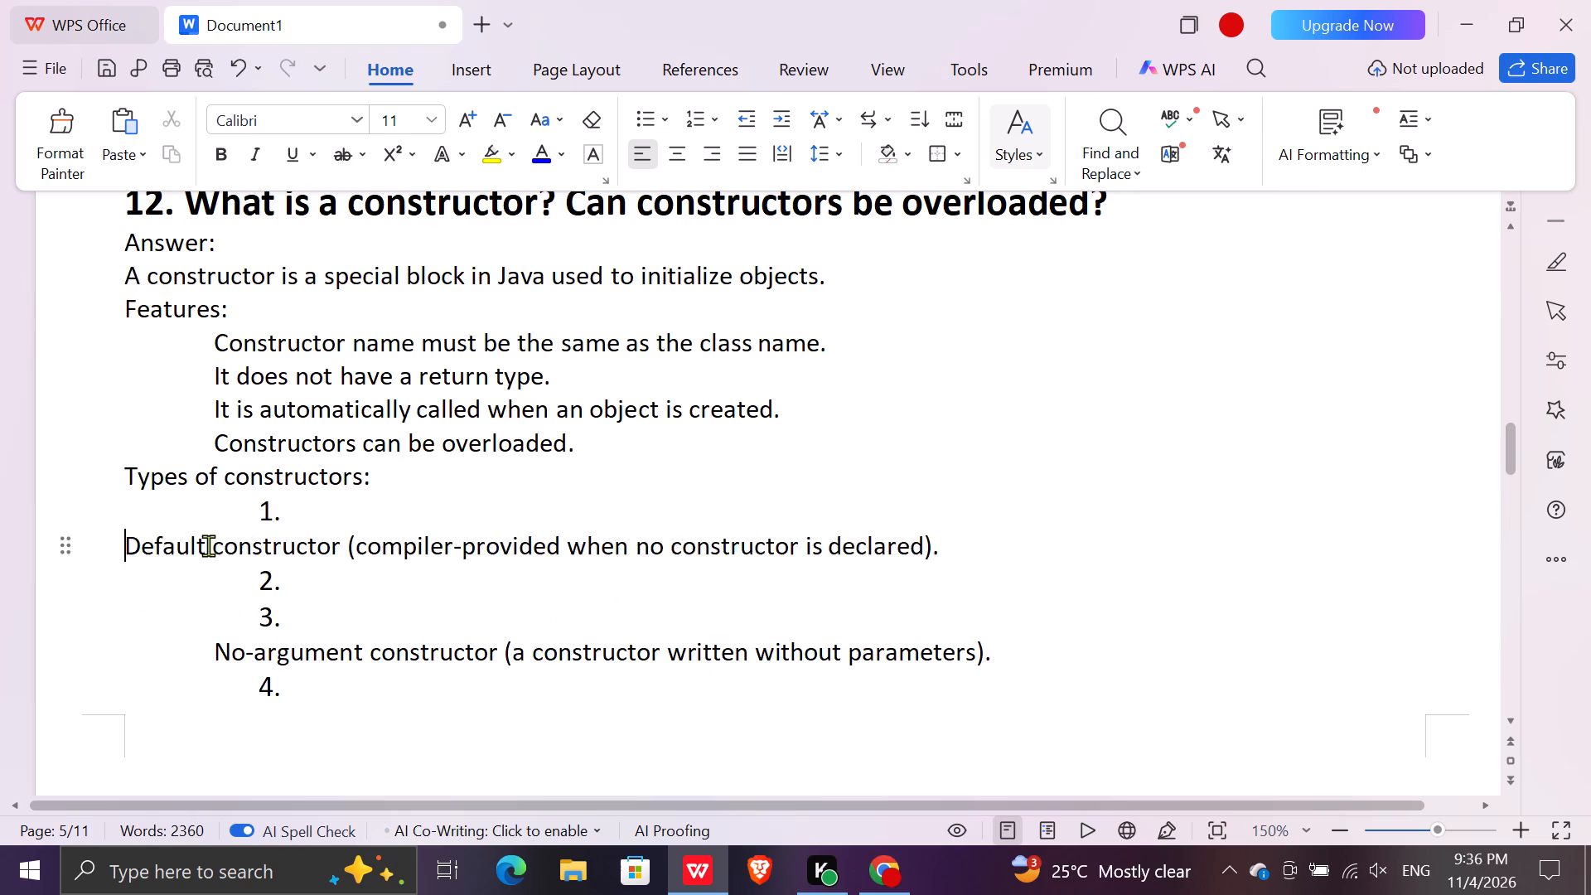
pyautogui.press('Tab')
pyautogui.click(217, 616)
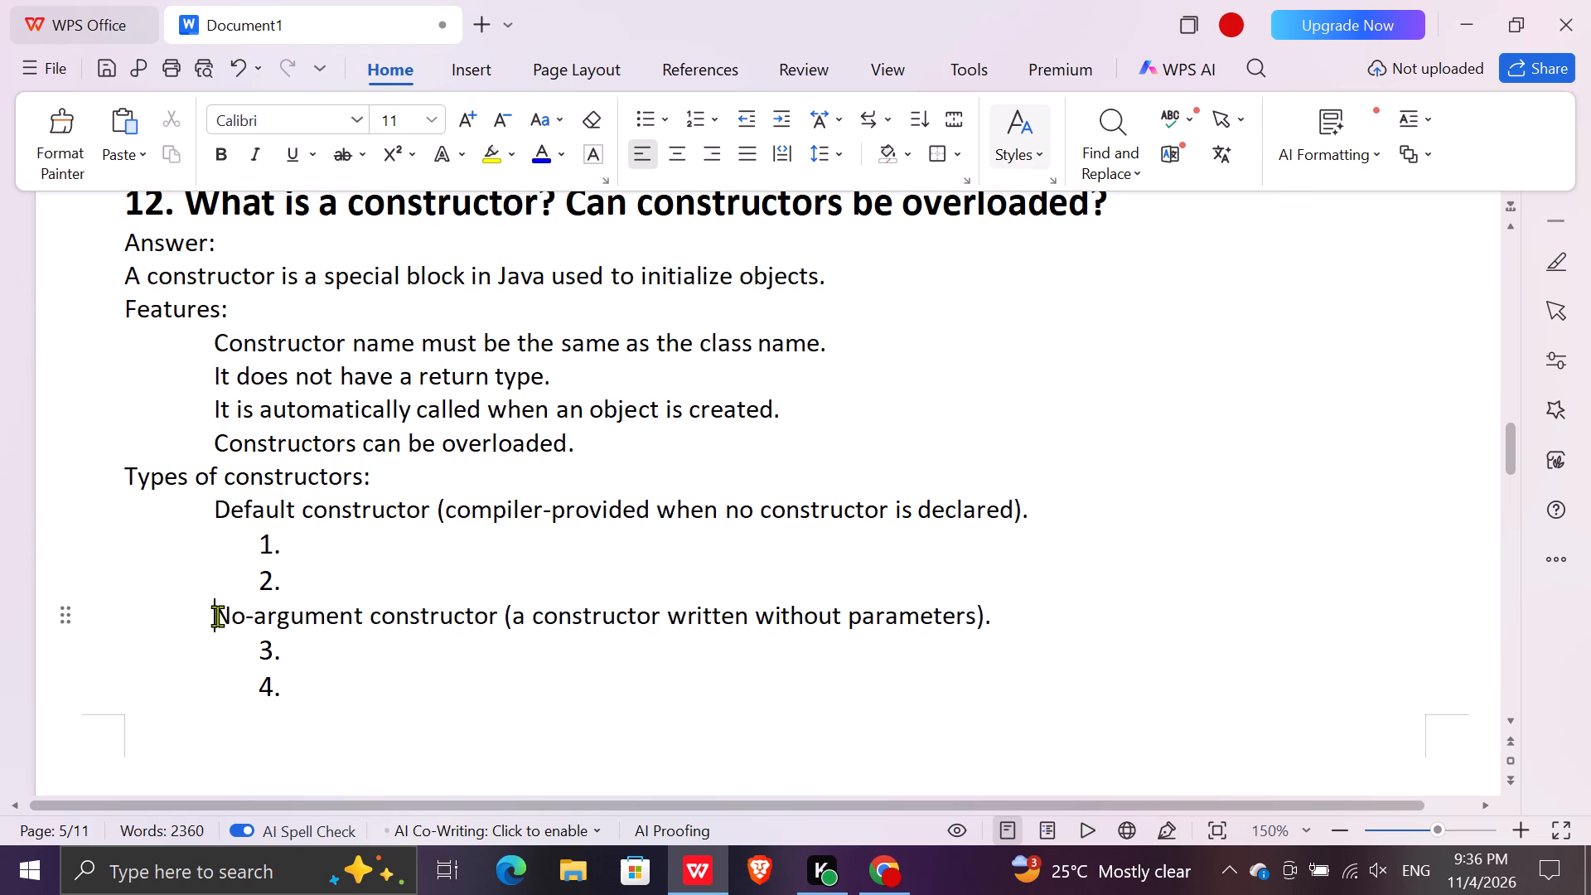
pyautogui.press('BackSpace')
pyautogui.press('BackSpace')
pyautogui.press('BackSpace')
pyautogui.press('Tab')
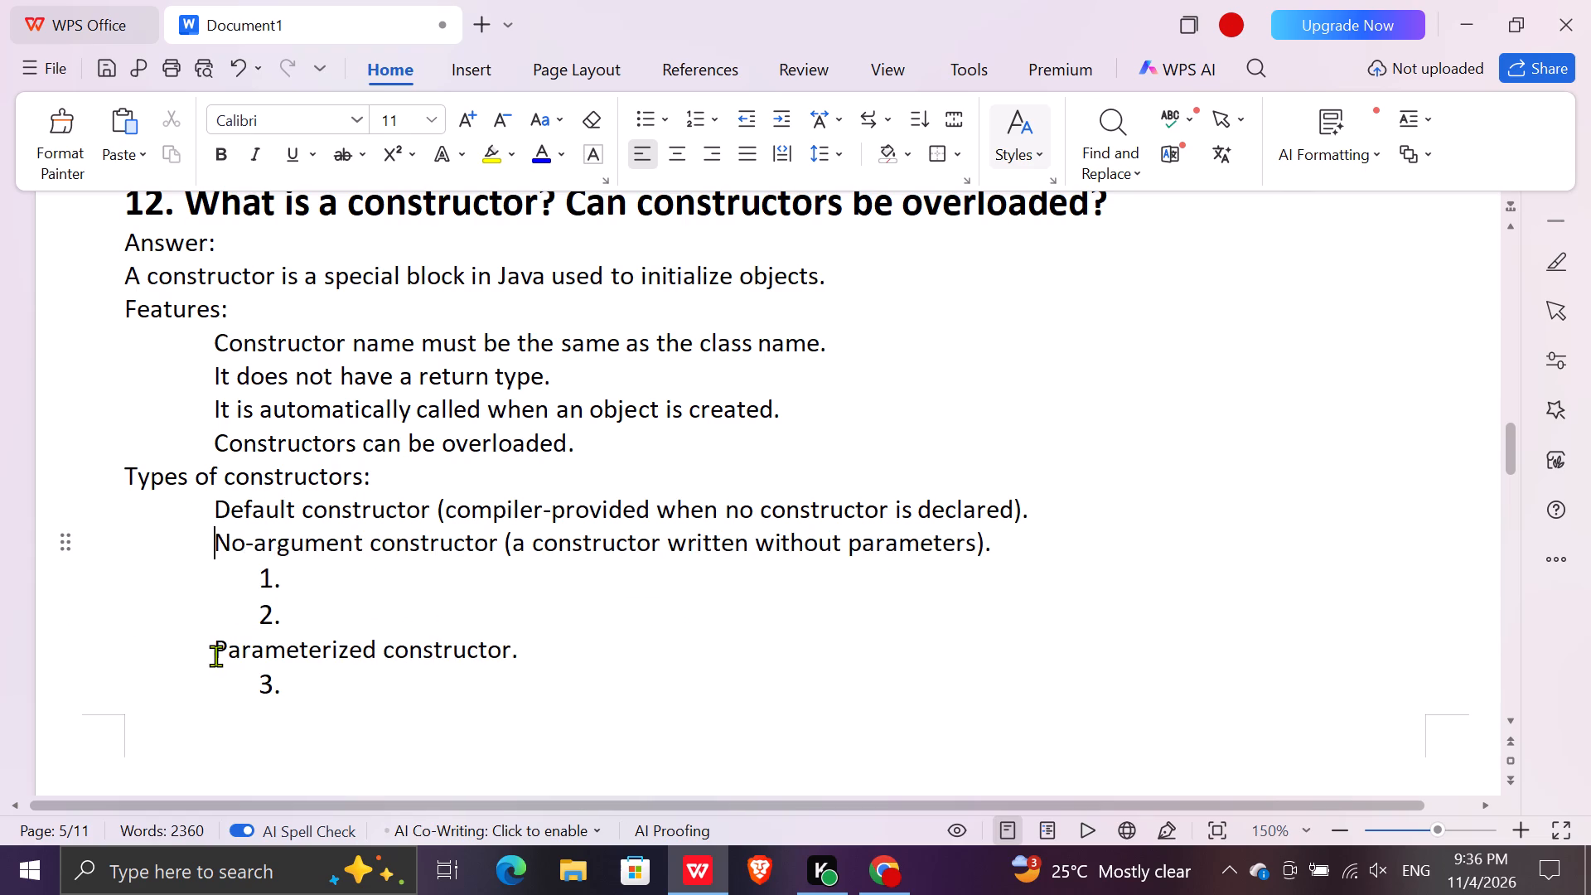
# Remove the empty numbered items before and after "Parameterized constructor." in question 12 and indent the line one tab.
pyautogui.click(215, 656)
pyautogui.press('BackSpace')
pyautogui.press('BackSpace')
pyautogui.press('BackSpace')
pyautogui.press('Tab')
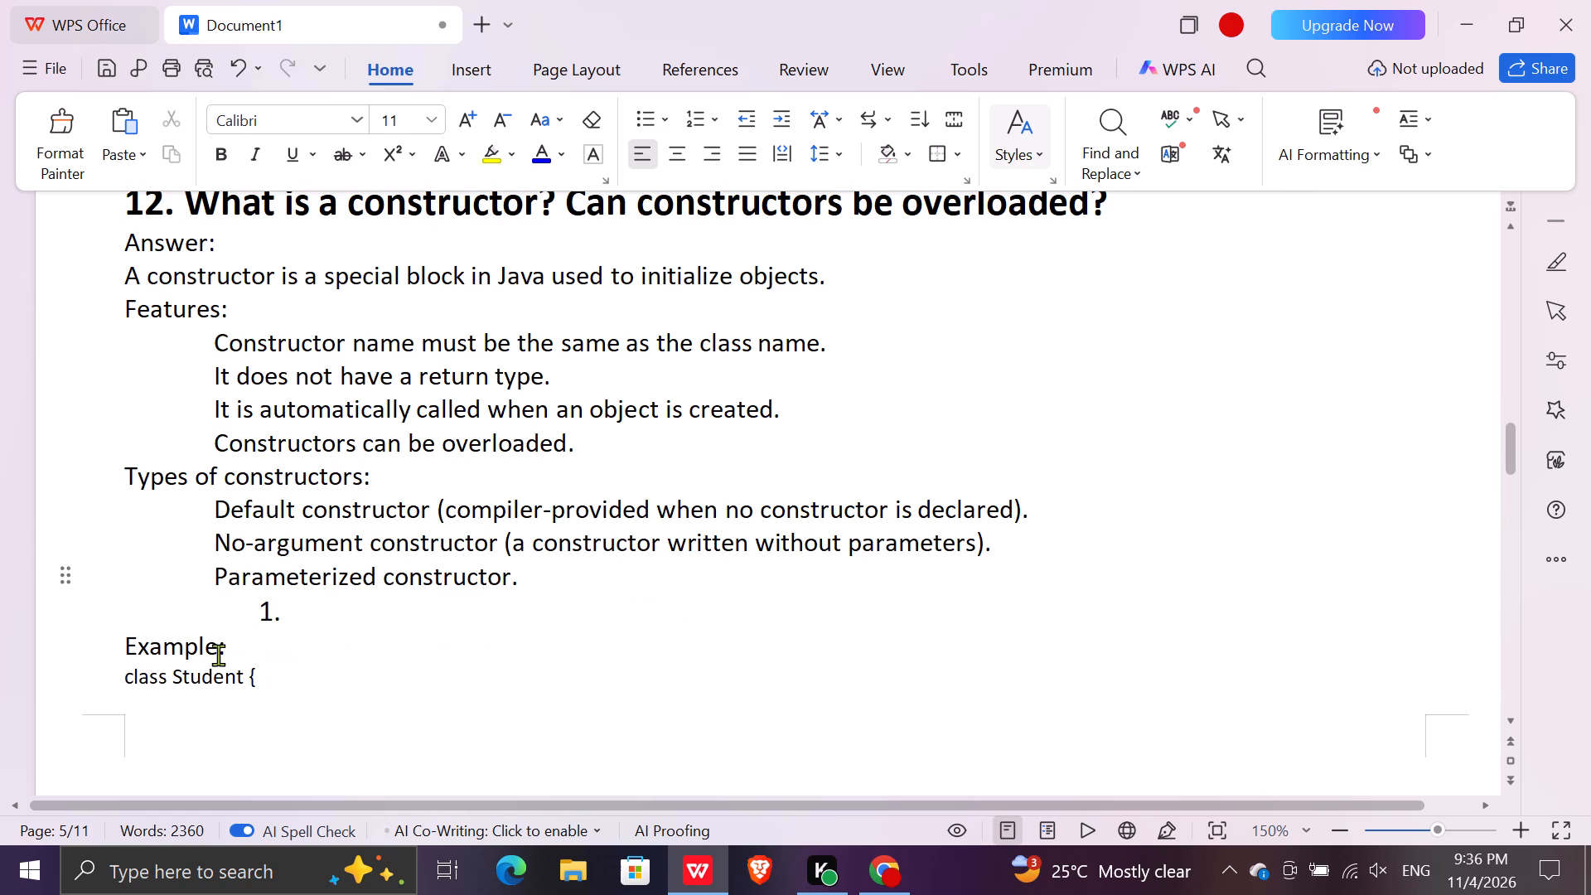
pyautogui.click(126, 653)
pyautogui.press('BackSpace')
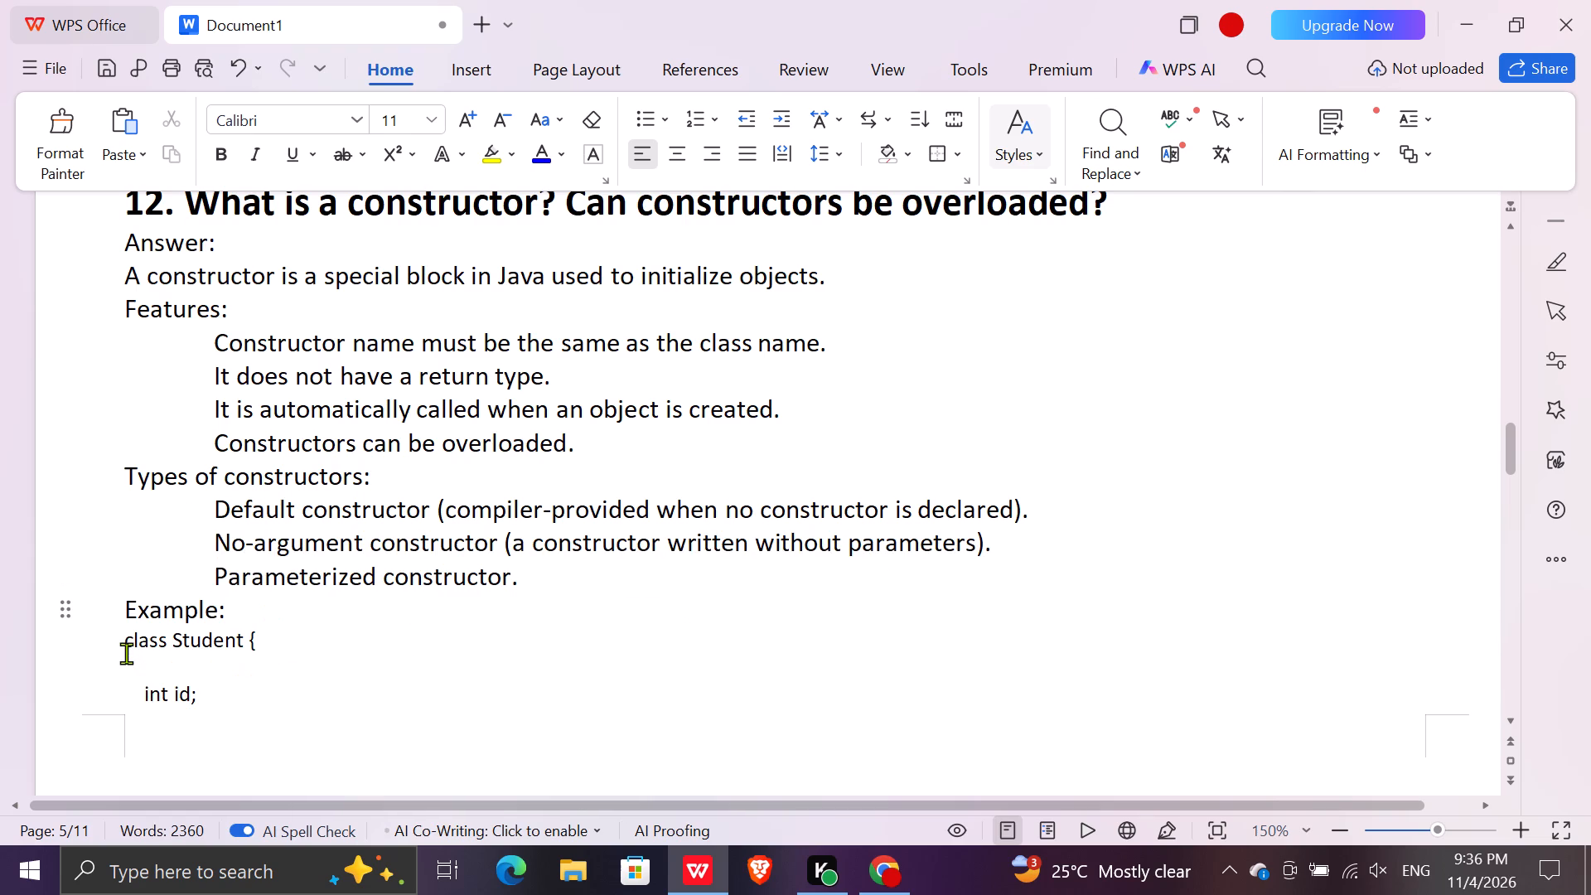
# Remove the empty bullet before "Belongs to the class." in question 13's static method list, keeping the line indented one tab.
pyautogui.scroll(2, 295, 582)
pyautogui.scroll(-17, 295, 582)
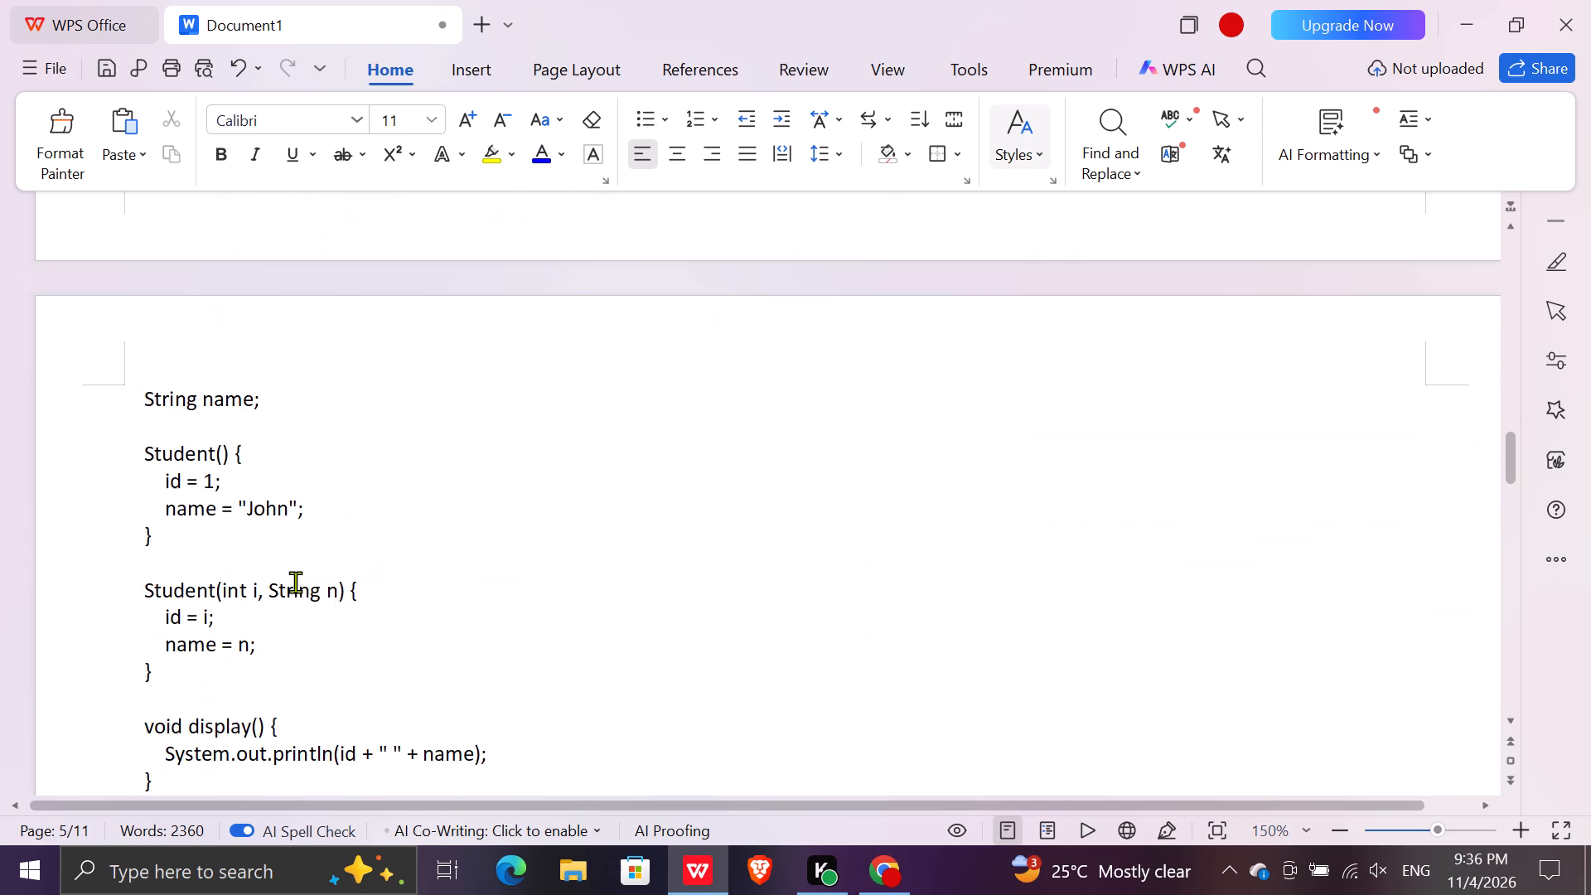
pyautogui.scroll(-10, 295, 582)
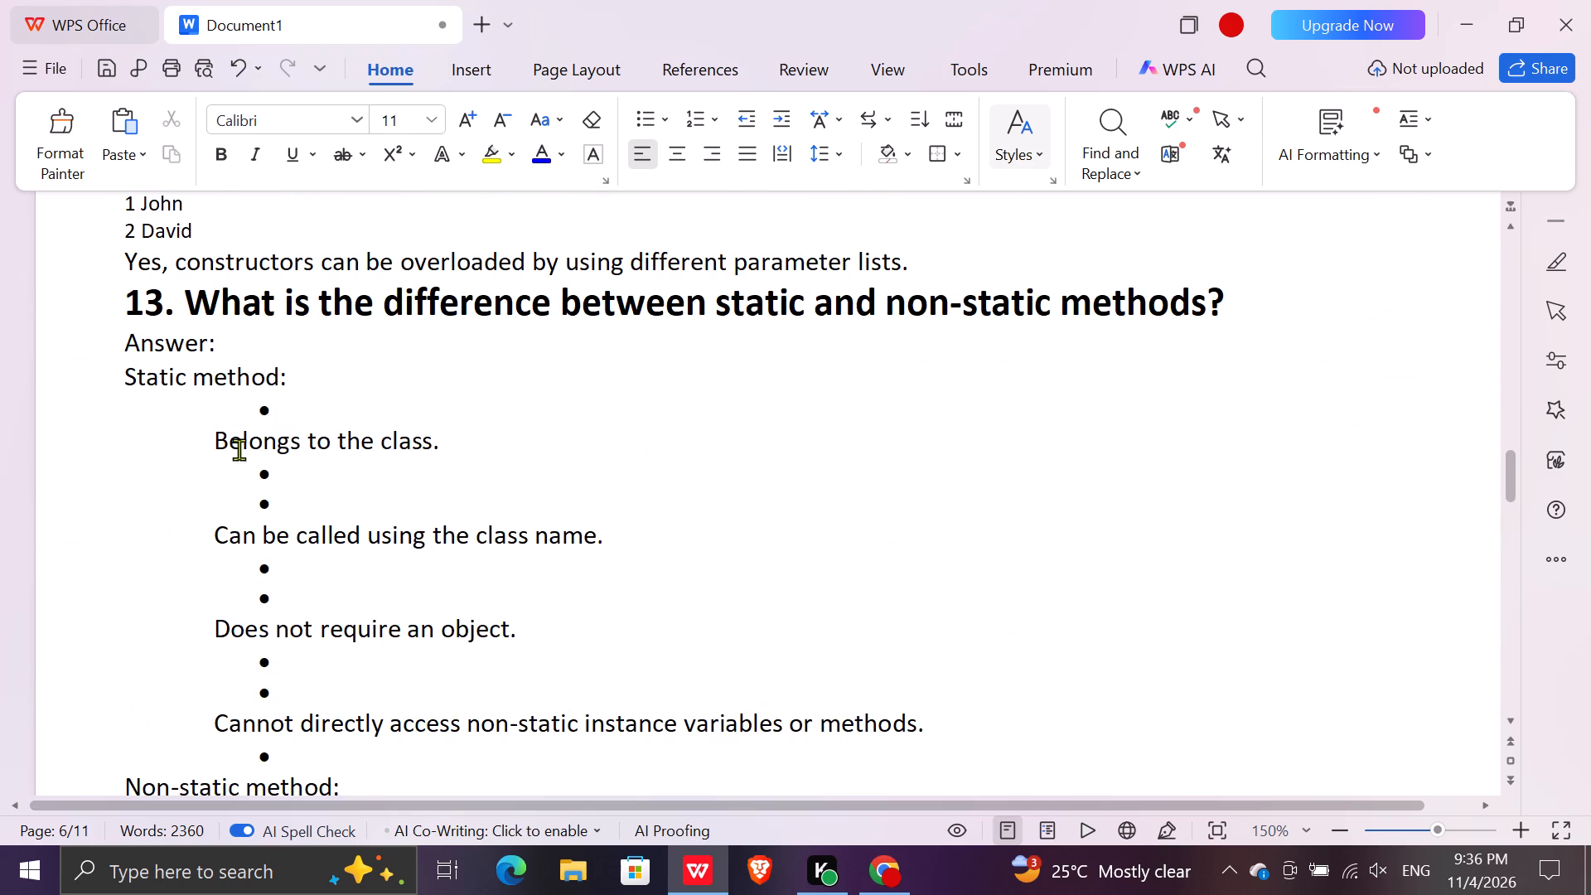
pyautogui.click(216, 444)
pyautogui.press('BackSpace')
pyautogui.press('BackSpace')
pyautogui.press('Tab')
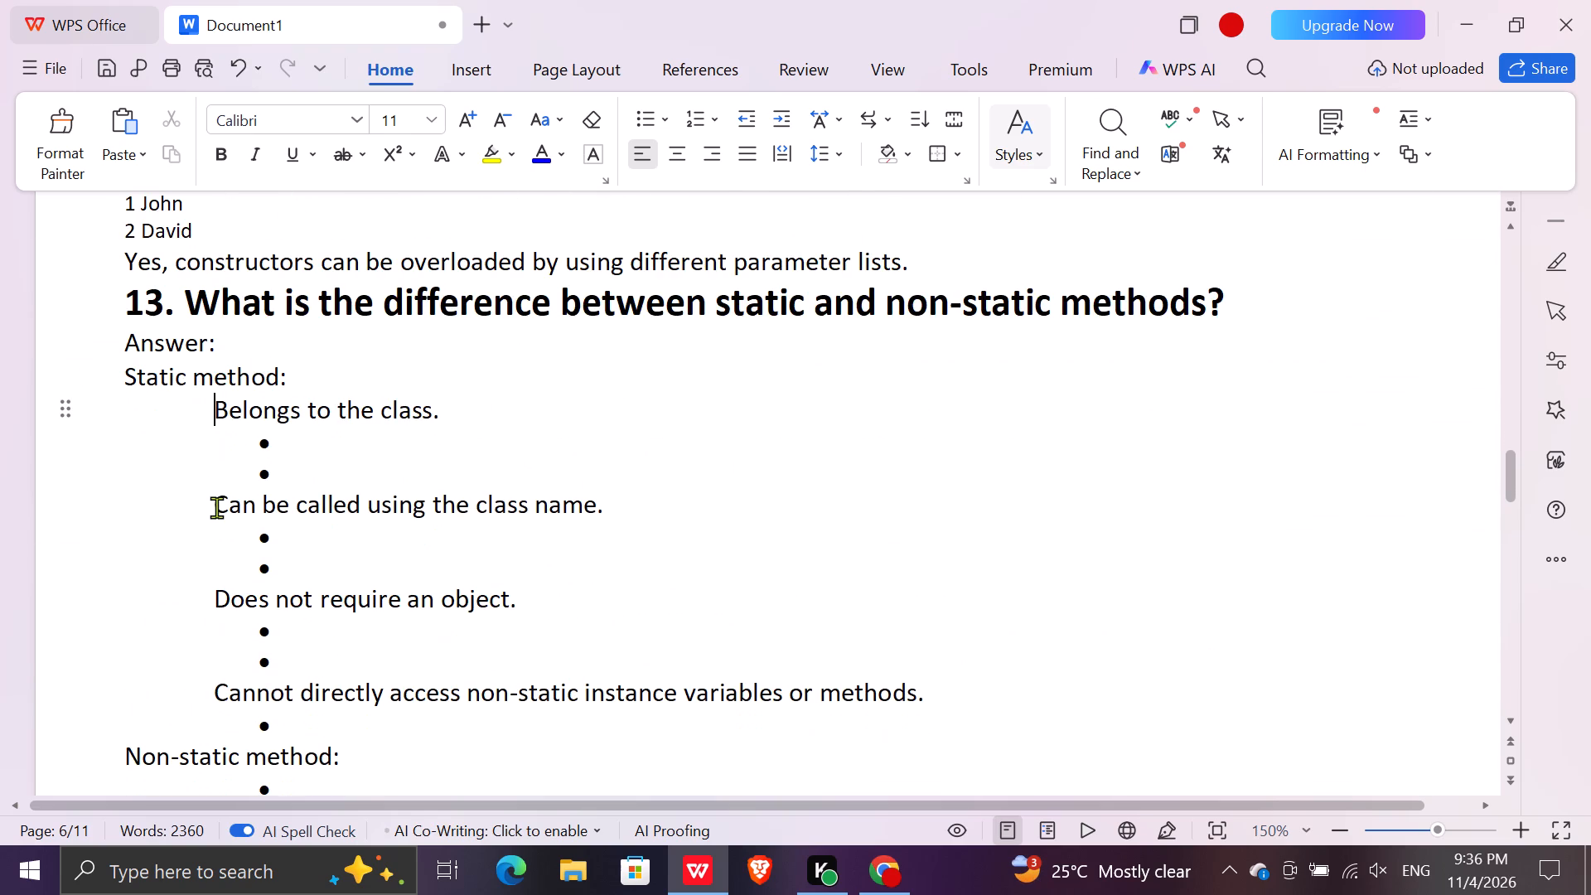
# Remove the empty bullets before "Can be called using the class name." in question 13 and indent the line one tab.
pyautogui.click(216, 507)
pyautogui.press('BackSpace')
pyautogui.press('BackSpace')
pyautogui.press('BackSpace')
pyautogui.press('Tab')
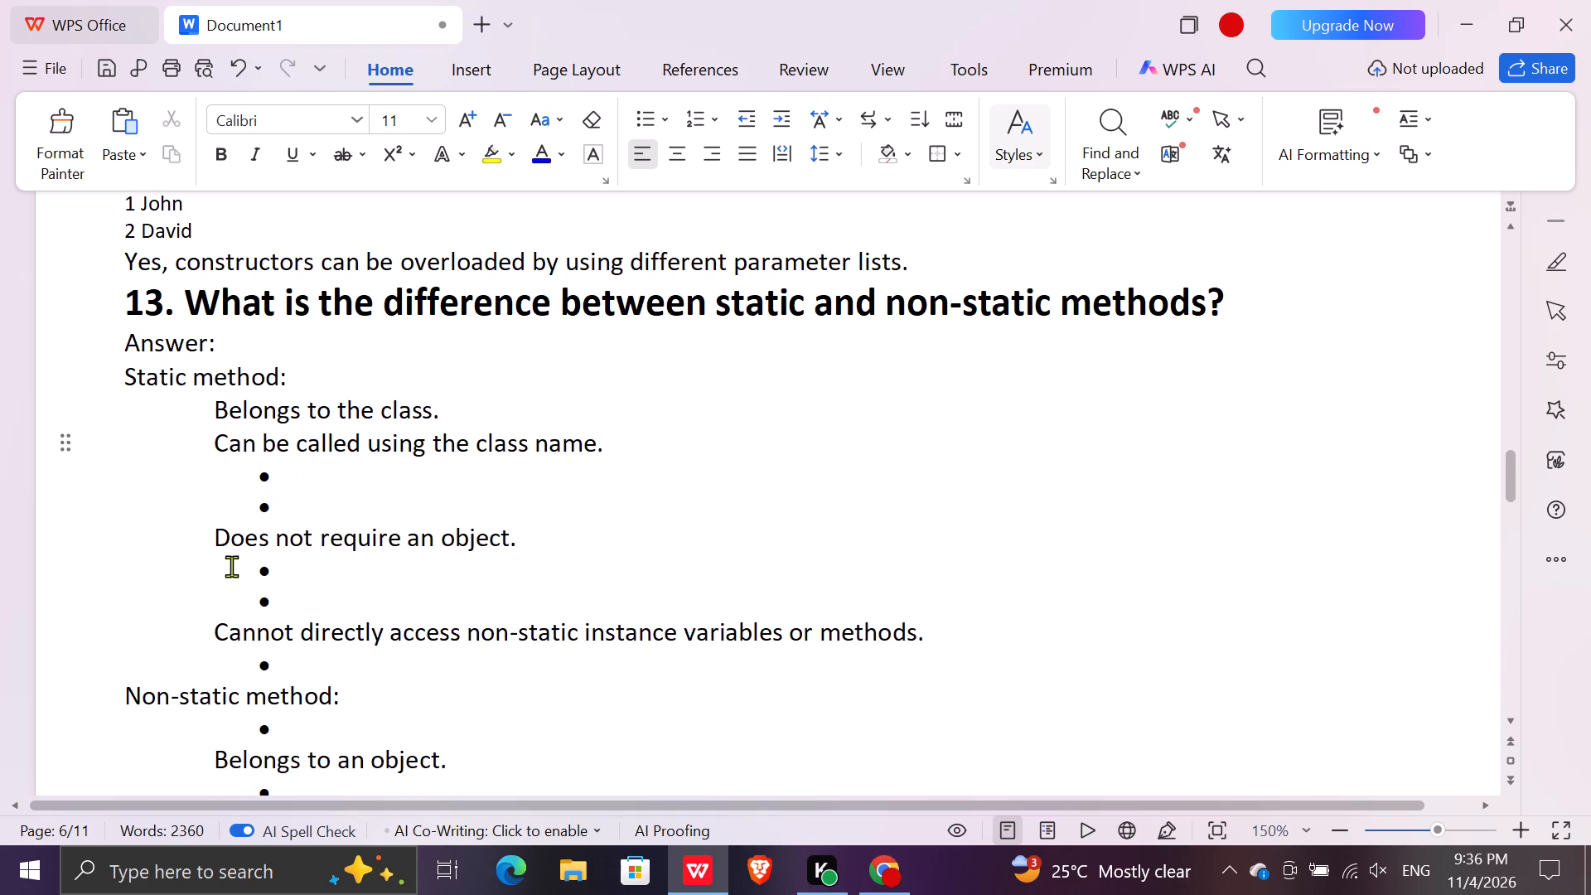
# Remove the empty bullets around question 13's last two static method lines, keeping both lines indented one tab.
pyautogui.click(215, 537)
pyautogui.press('BackSpace')
pyautogui.press('BackSpace')
pyautogui.press('BackSpace')
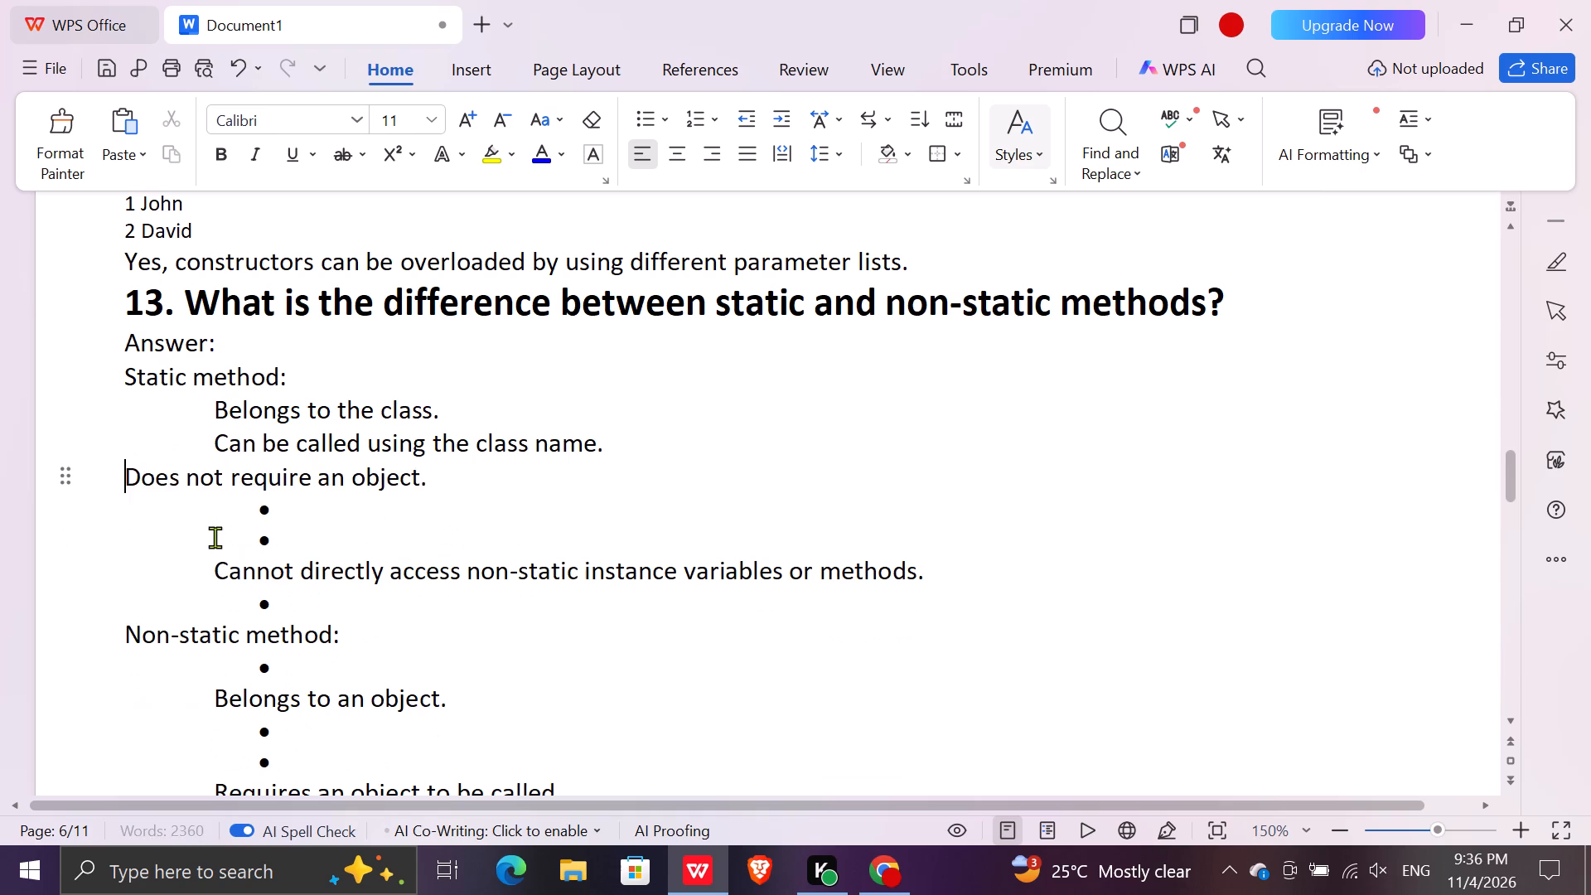
pyautogui.press('Tab')
pyautogui.click(212, 575)
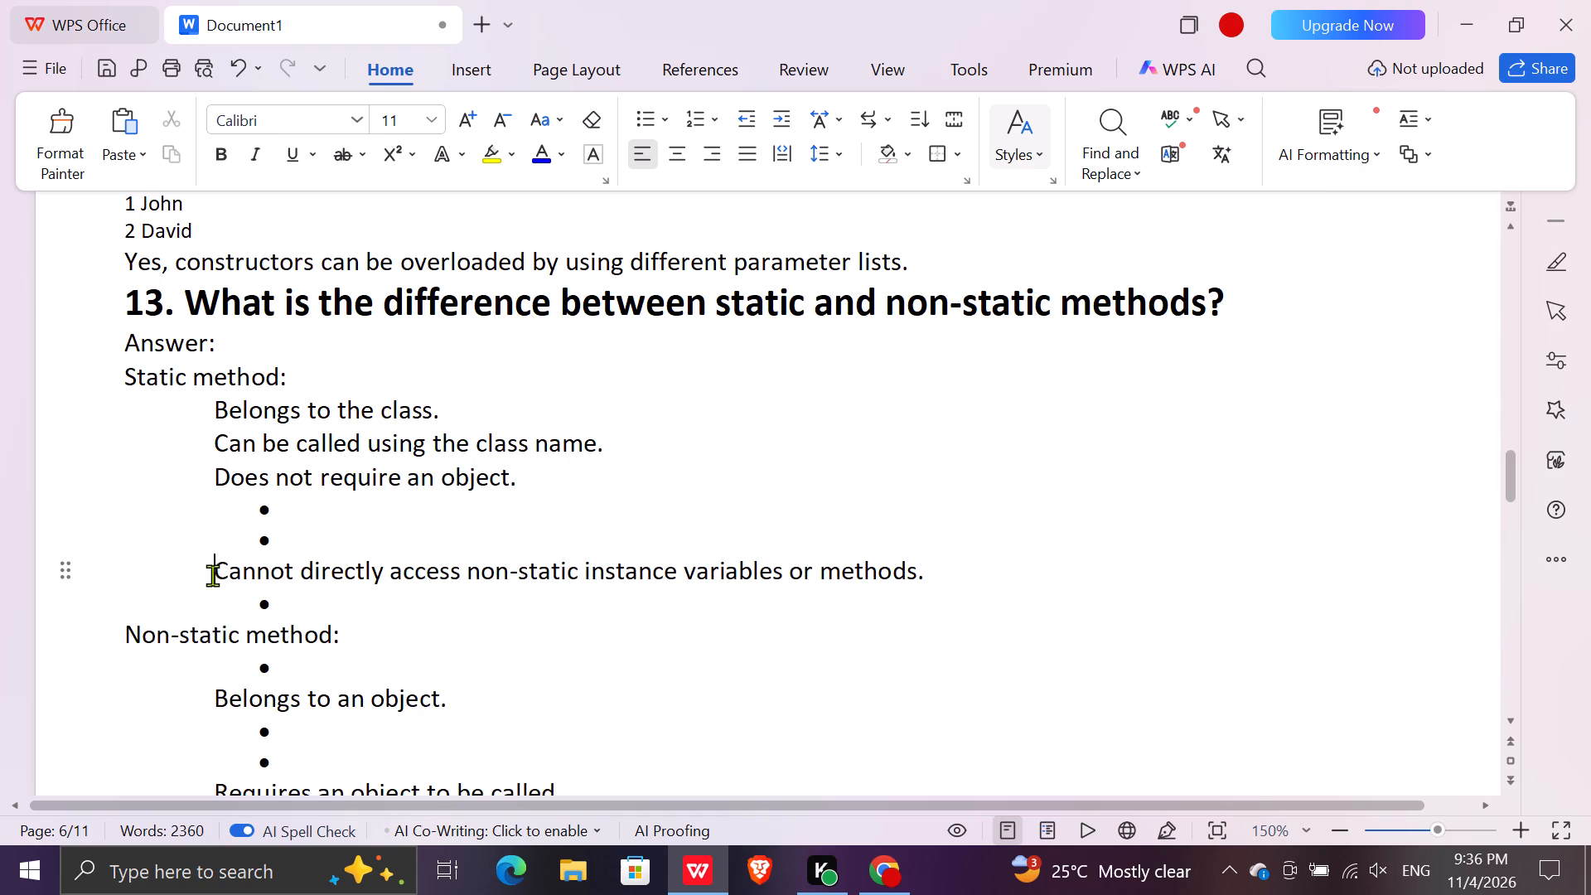
pyautogui.press('BackSpace')
pyautogui.press('BackSpace')
pyautogui.press('BackSpace')
pyautogui.press('Tab')
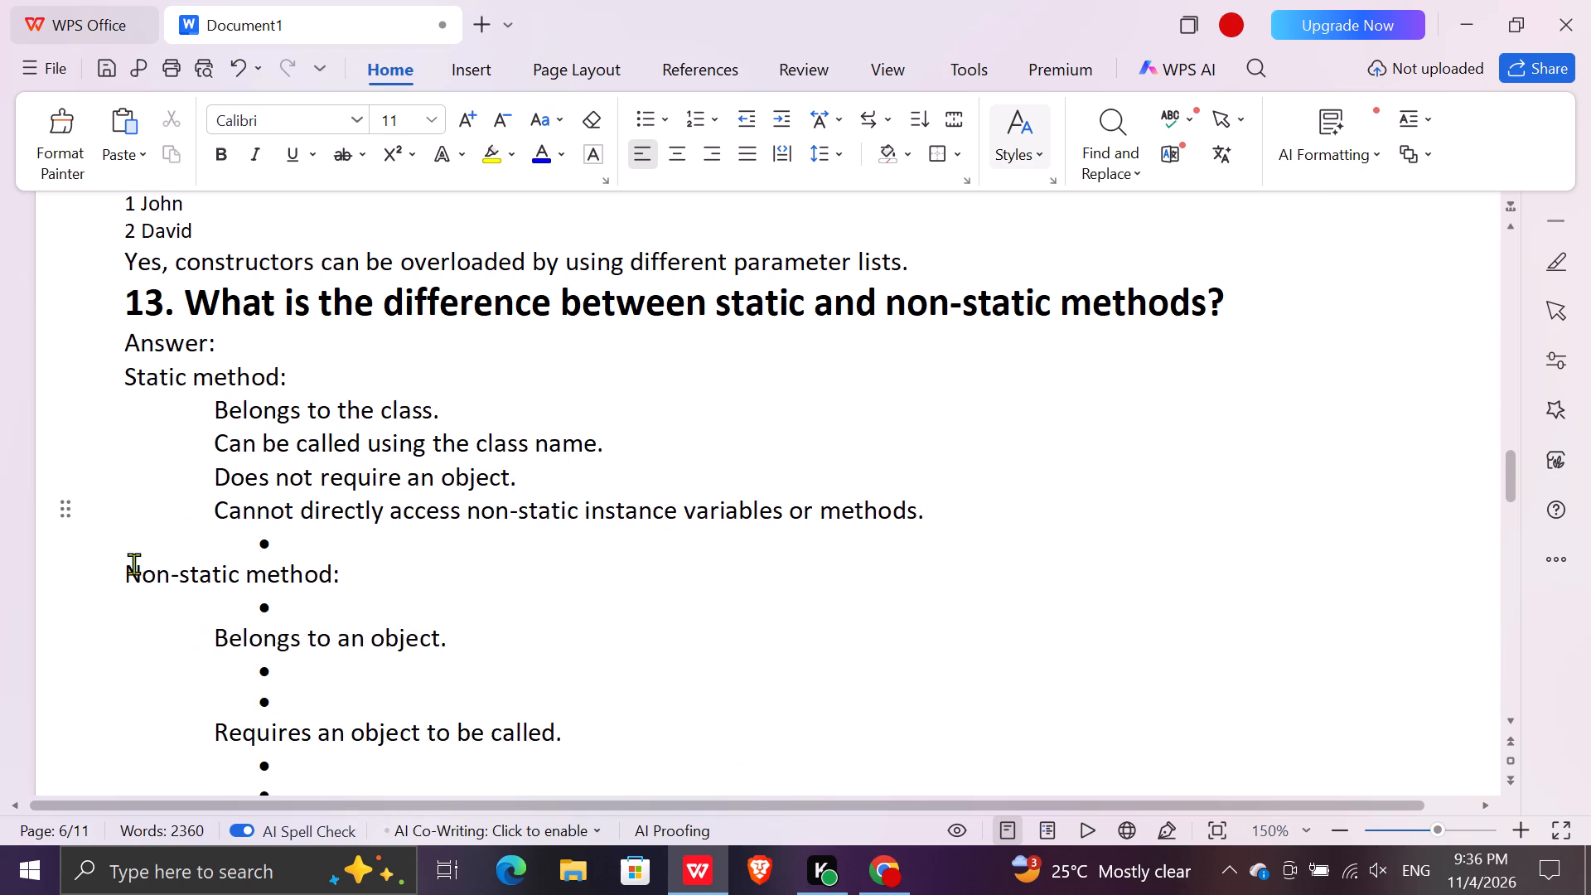
pyautogui.click(128, 573)
pyautogui.press('BackSpace')
# Remove the empty bullets before "Belongs to an object." and "Requires an object to be called." in question 13 and indent both lines one tab.
pyautogui.scroll(-1, 215, 564)
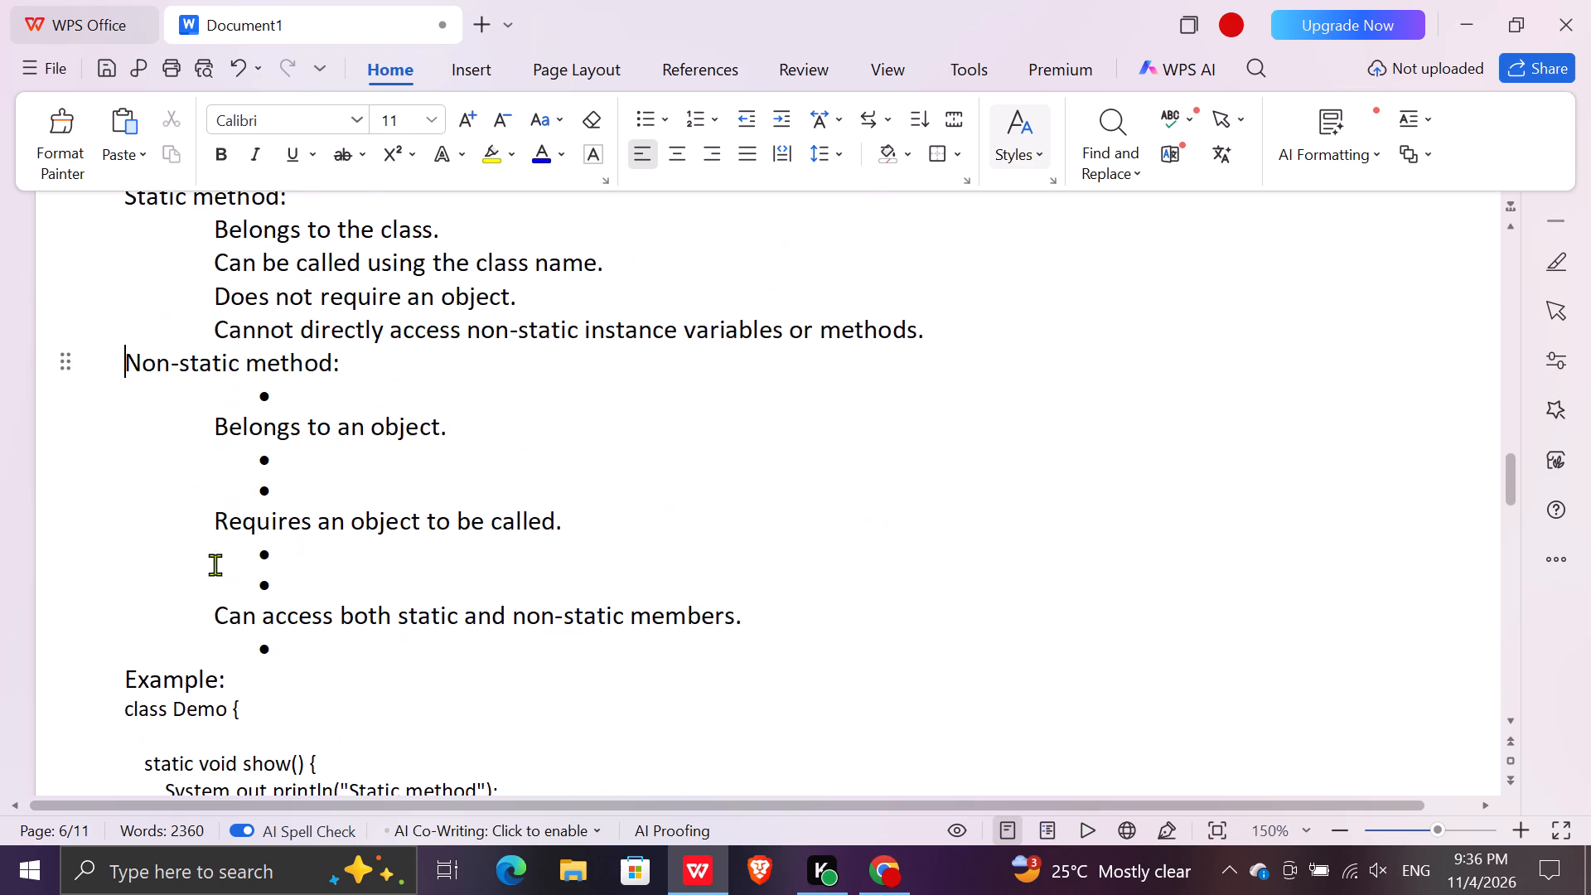
pyautogui.click(215, 432)
pyautogui.press('BackSpace')
pyautogui.press('BackSpace')
pyautogui.press('Tab')
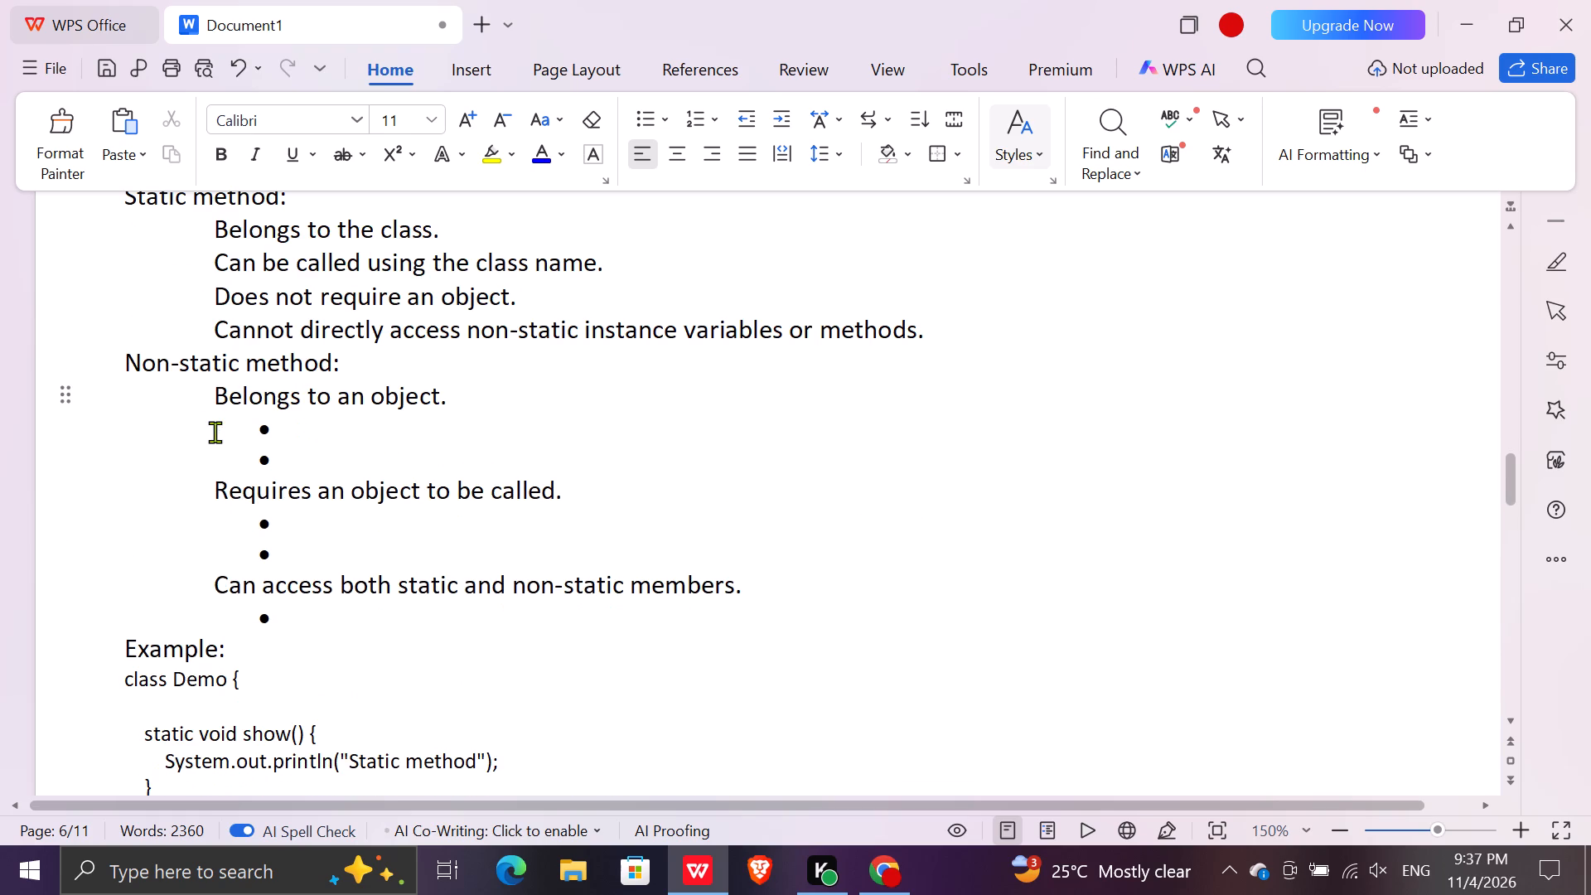
pyautogui.click(217, 496)
pyautogui.press('BackSpace')
pyautogui.press('BackSpace')
pyautogui.press('BackSpace')
pyautogui.press('Tab')
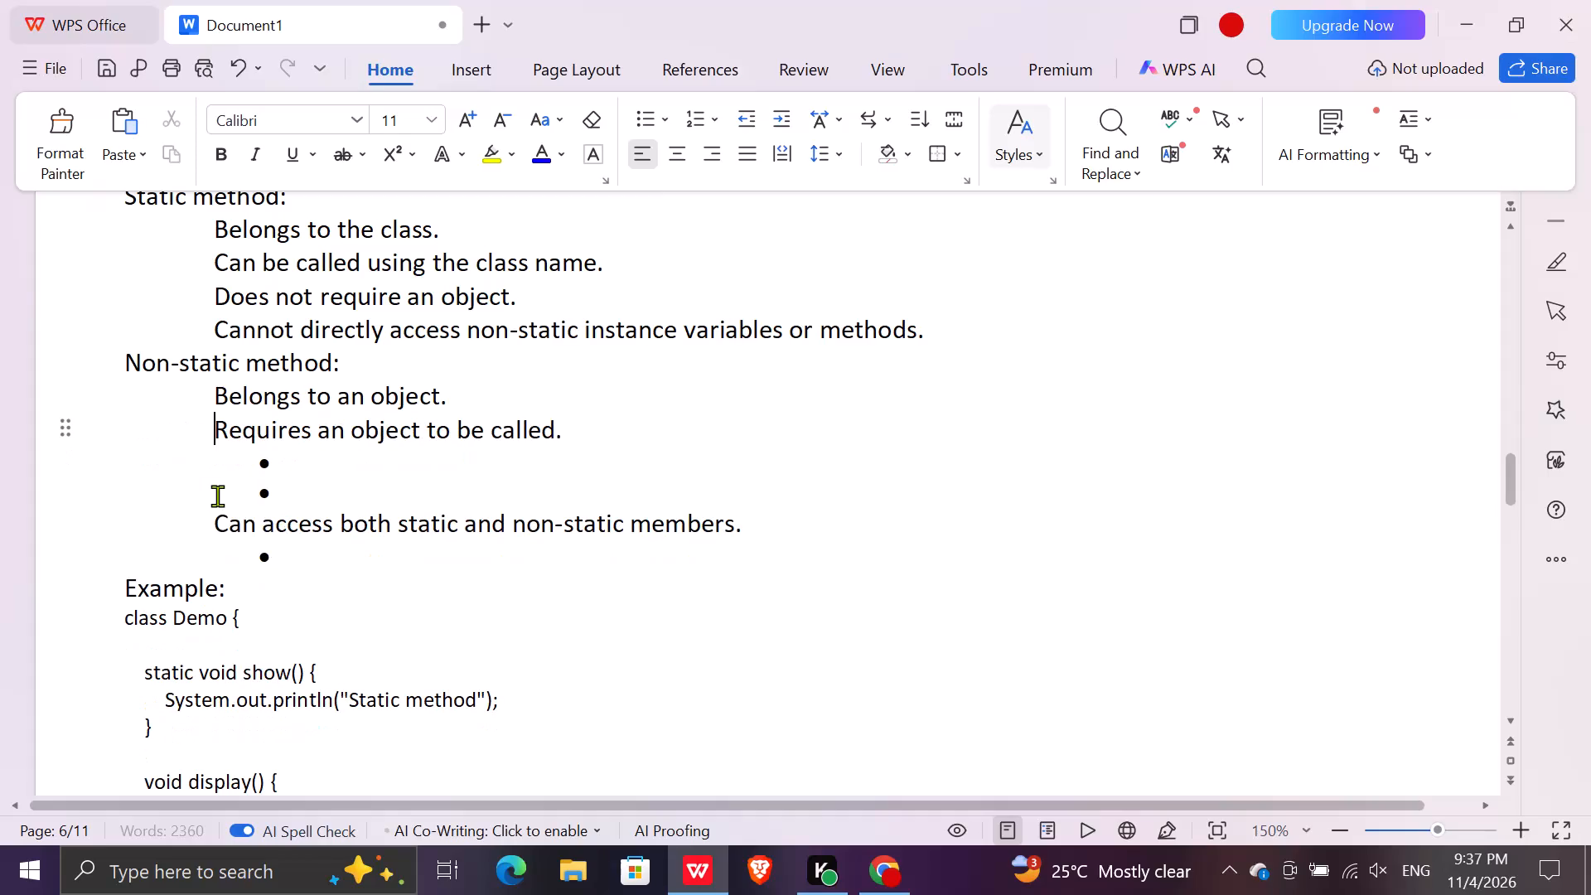
# Remove the empty bullets before and after "Can access both static and non-static members." in question 13 and indent the line one tab.
pyautogui.click(212, 530)
pyautogui.press('BackSpace')
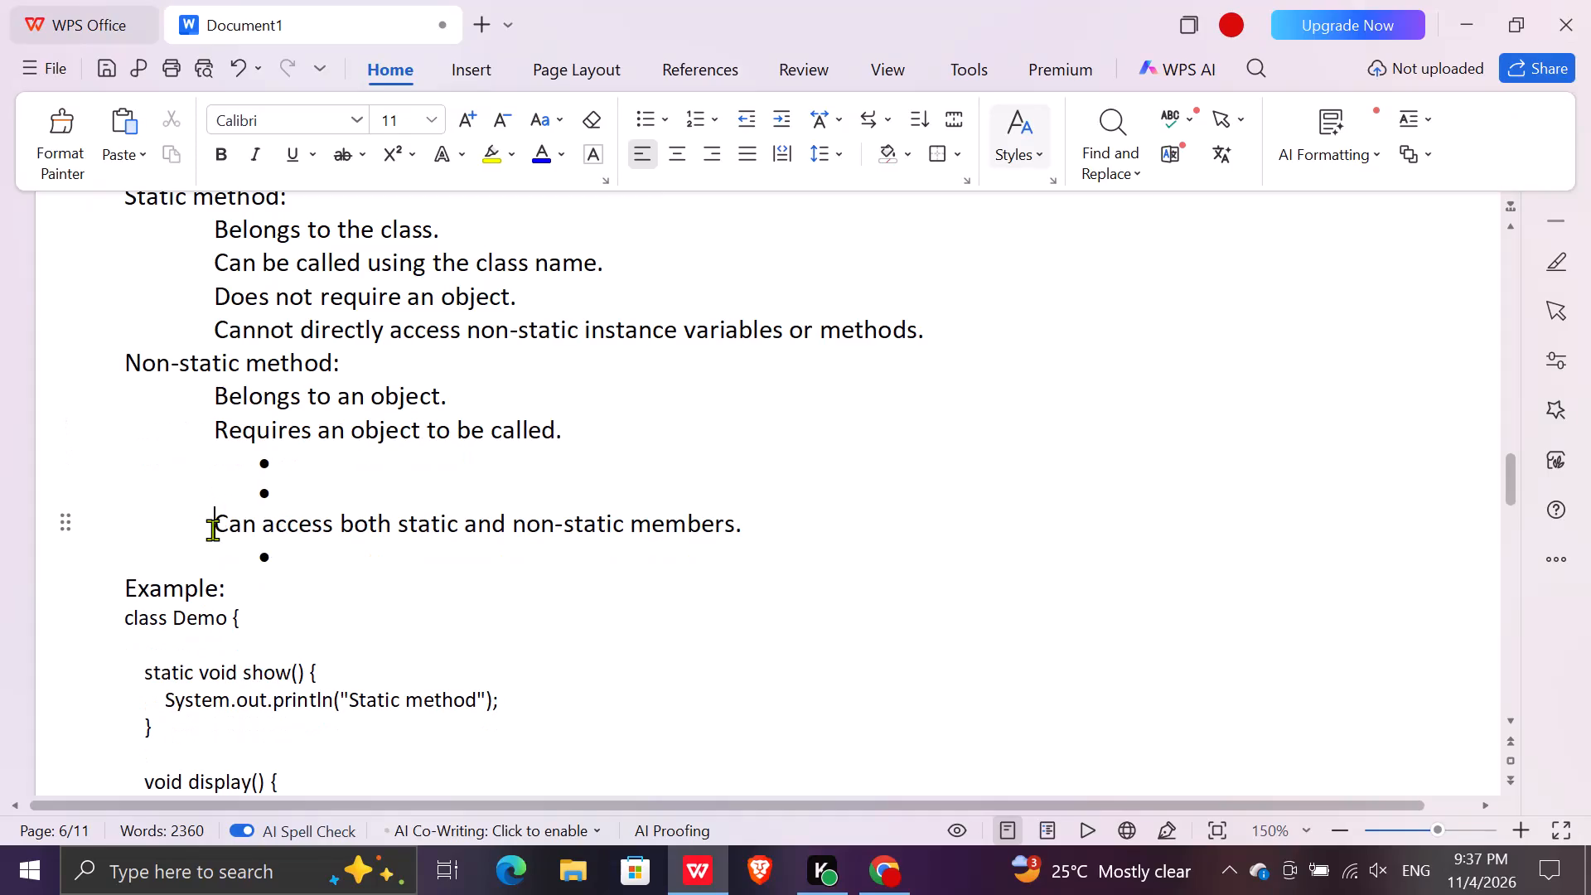
pyautogui.press('BackSpace')
pyautogui.press('BackSpace')
pyautogui.press('Tab')
pyautogui.click(128, 528)
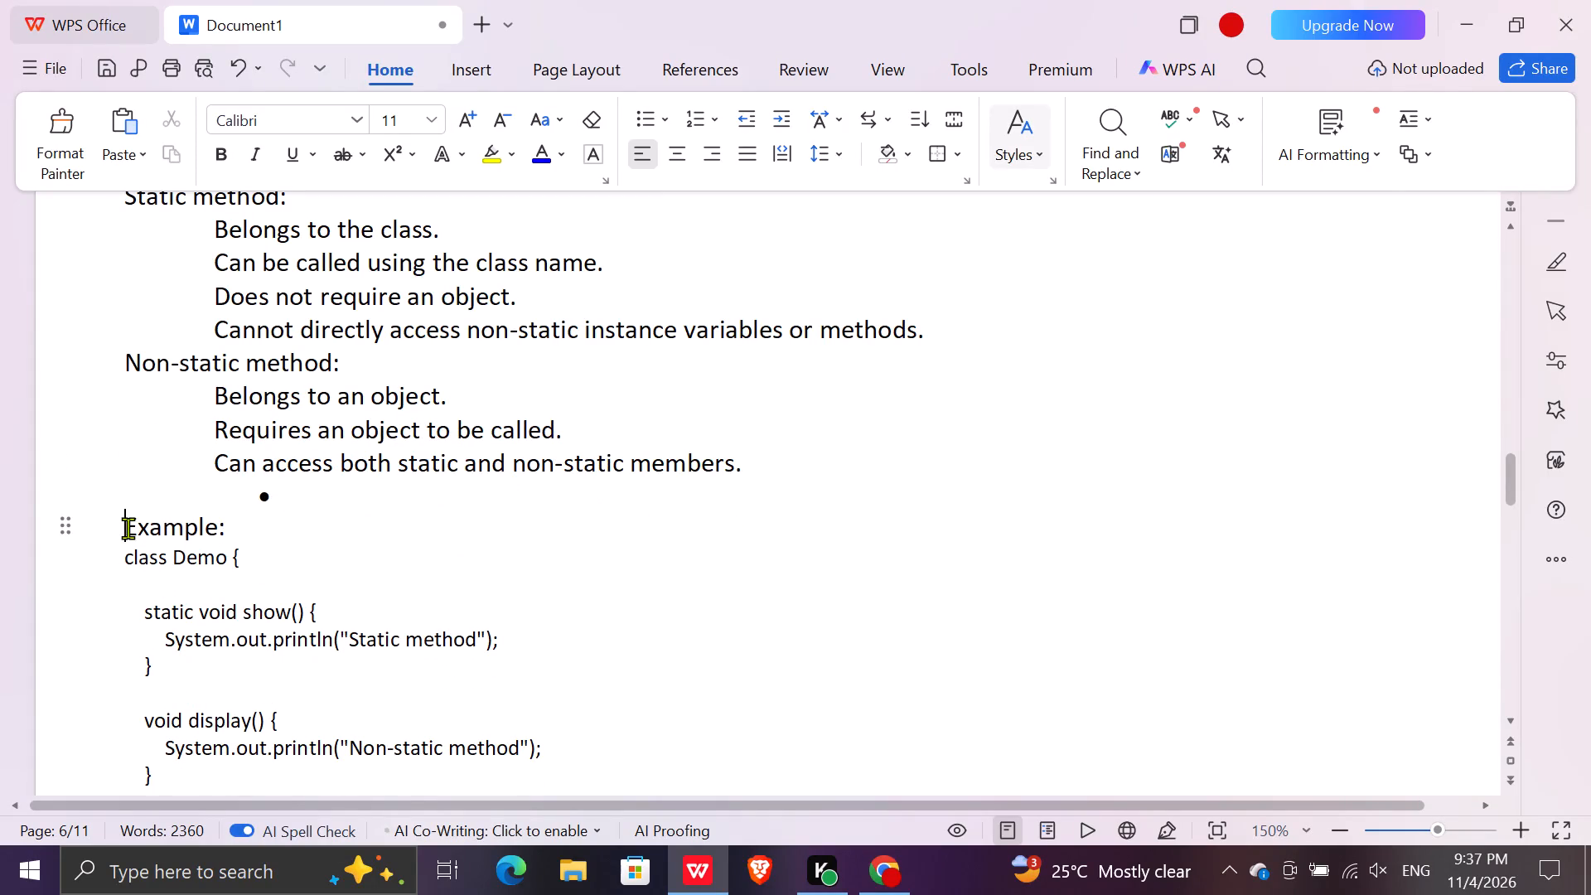
pyautogui.press('BackSpace')
# Insert a line break before the question 14 heading so it starts on the same page as its answer.
pyautogui.scroll(1, 278, 496)
pyautogui.scroll(-4, 278, 496)
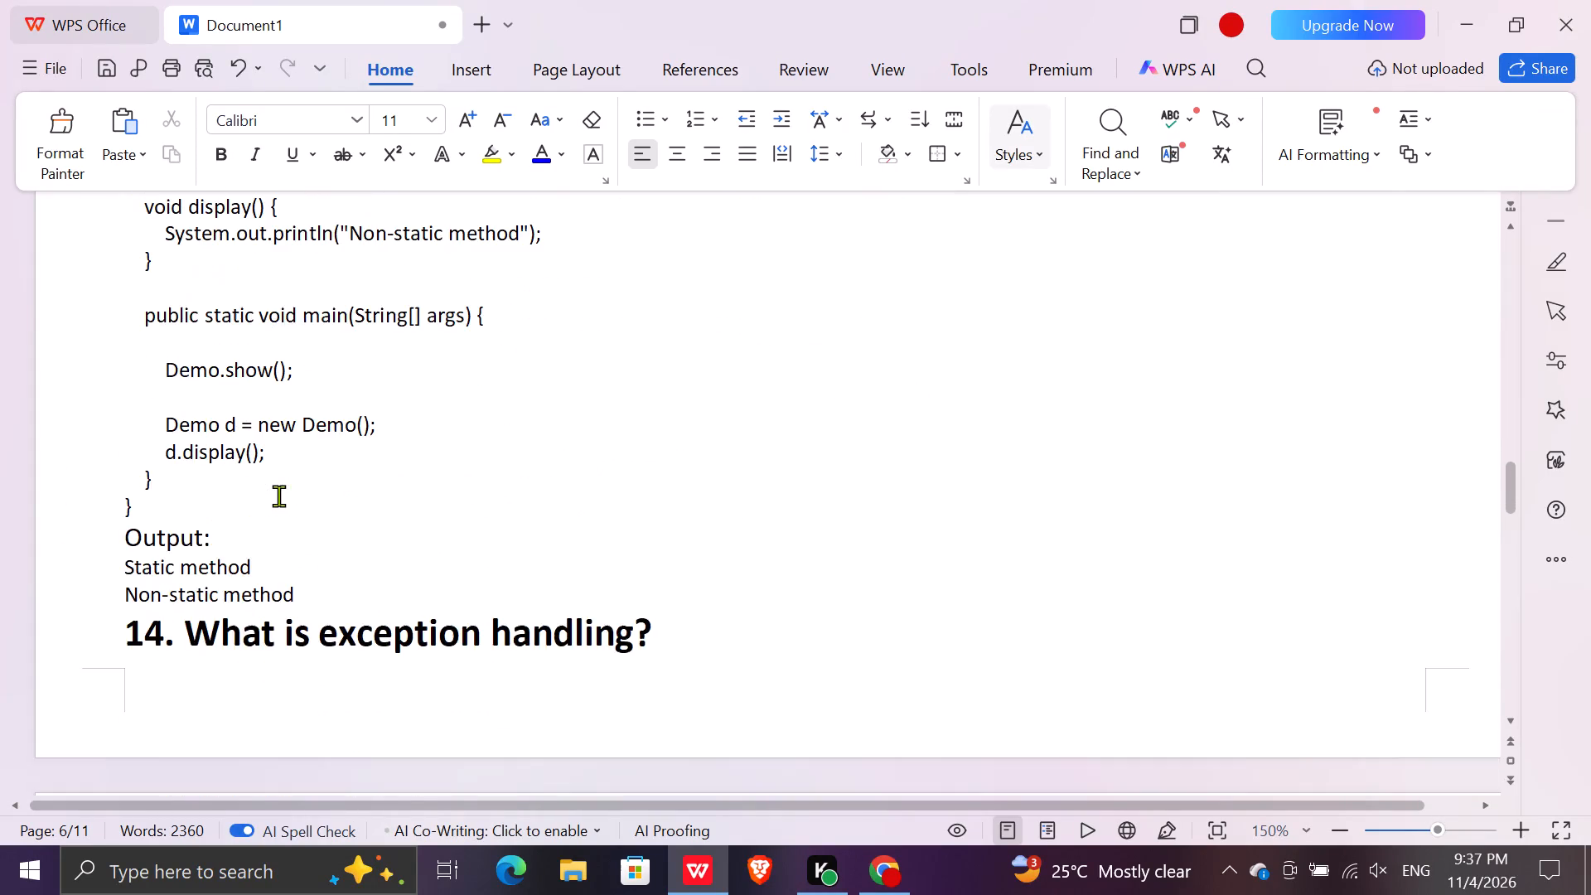
pyautogui.scroll(-3, 278, 496)
pyautogui.click(118, 263)
pyautogui.press('Return')
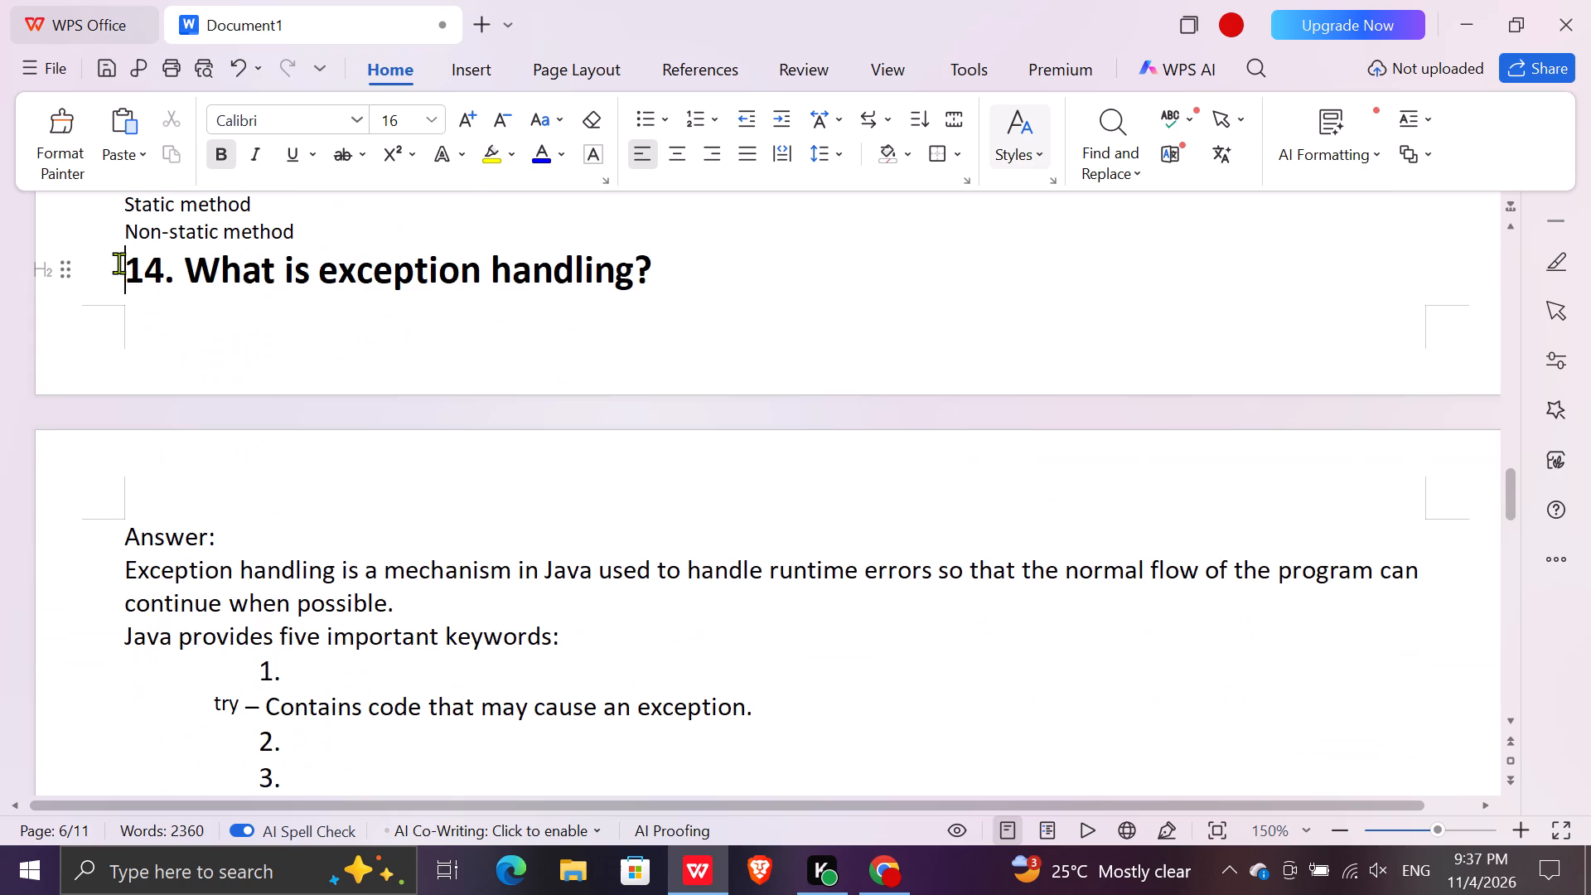
# Remove the empty numbered item before the "try" keyword line in question 14 and indent the line one tab.
pyautogui.scroll(-5, 204, 366)
pyautogui.scroll(1, 204, 366)
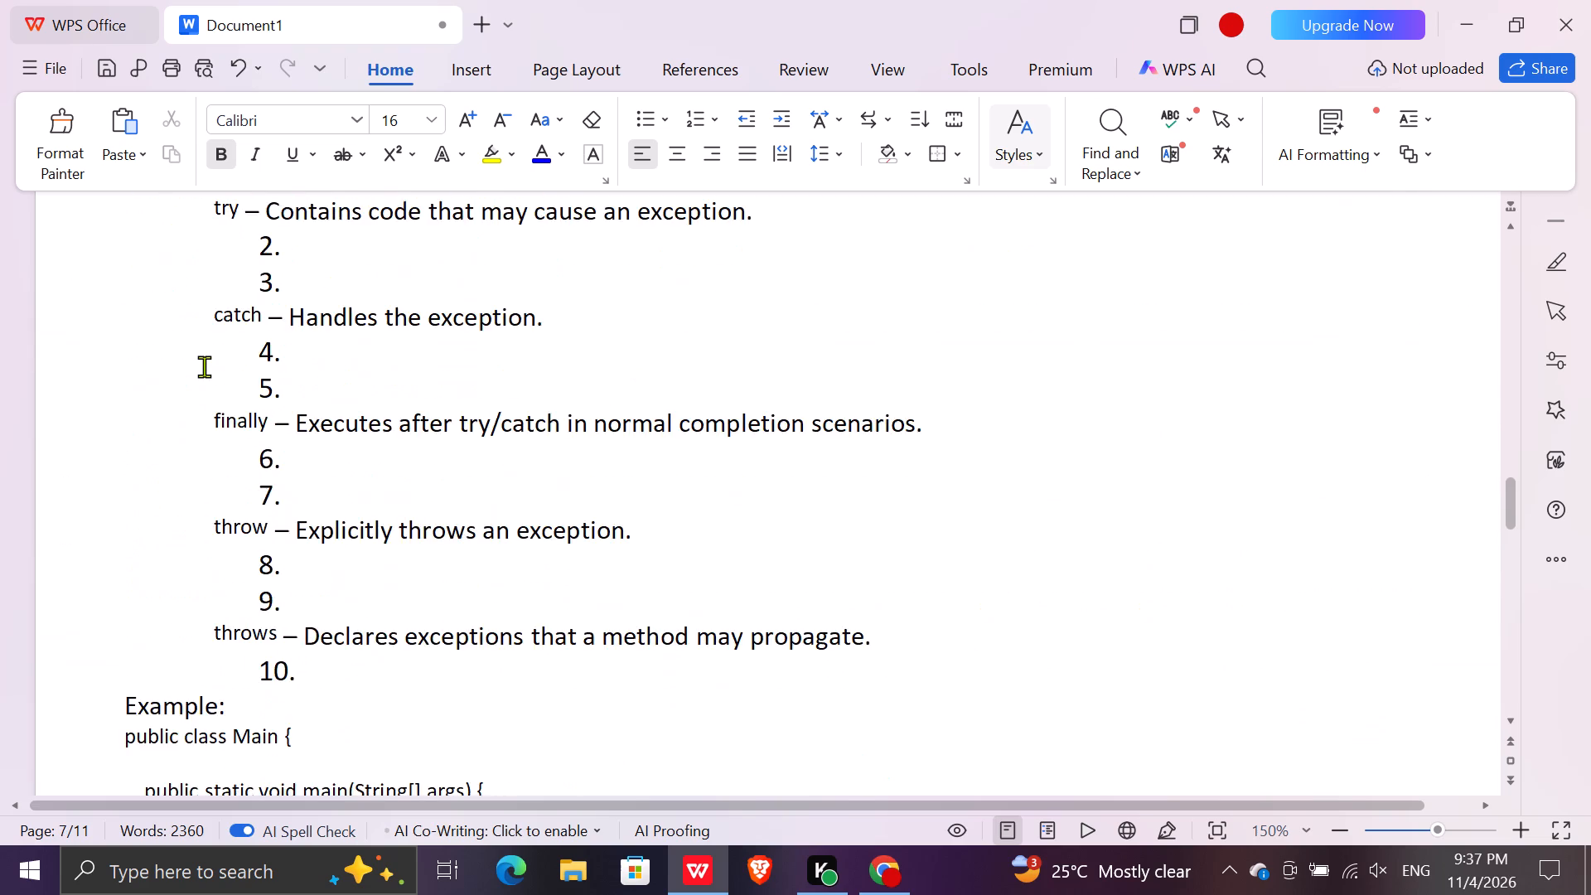
pyautogui.scroll(1, 204, 366)
pyautogui.scroll(-1, 205, 593)
pyautogui.moveTo(205, 593); pyautogui.dragTo(220, 510)
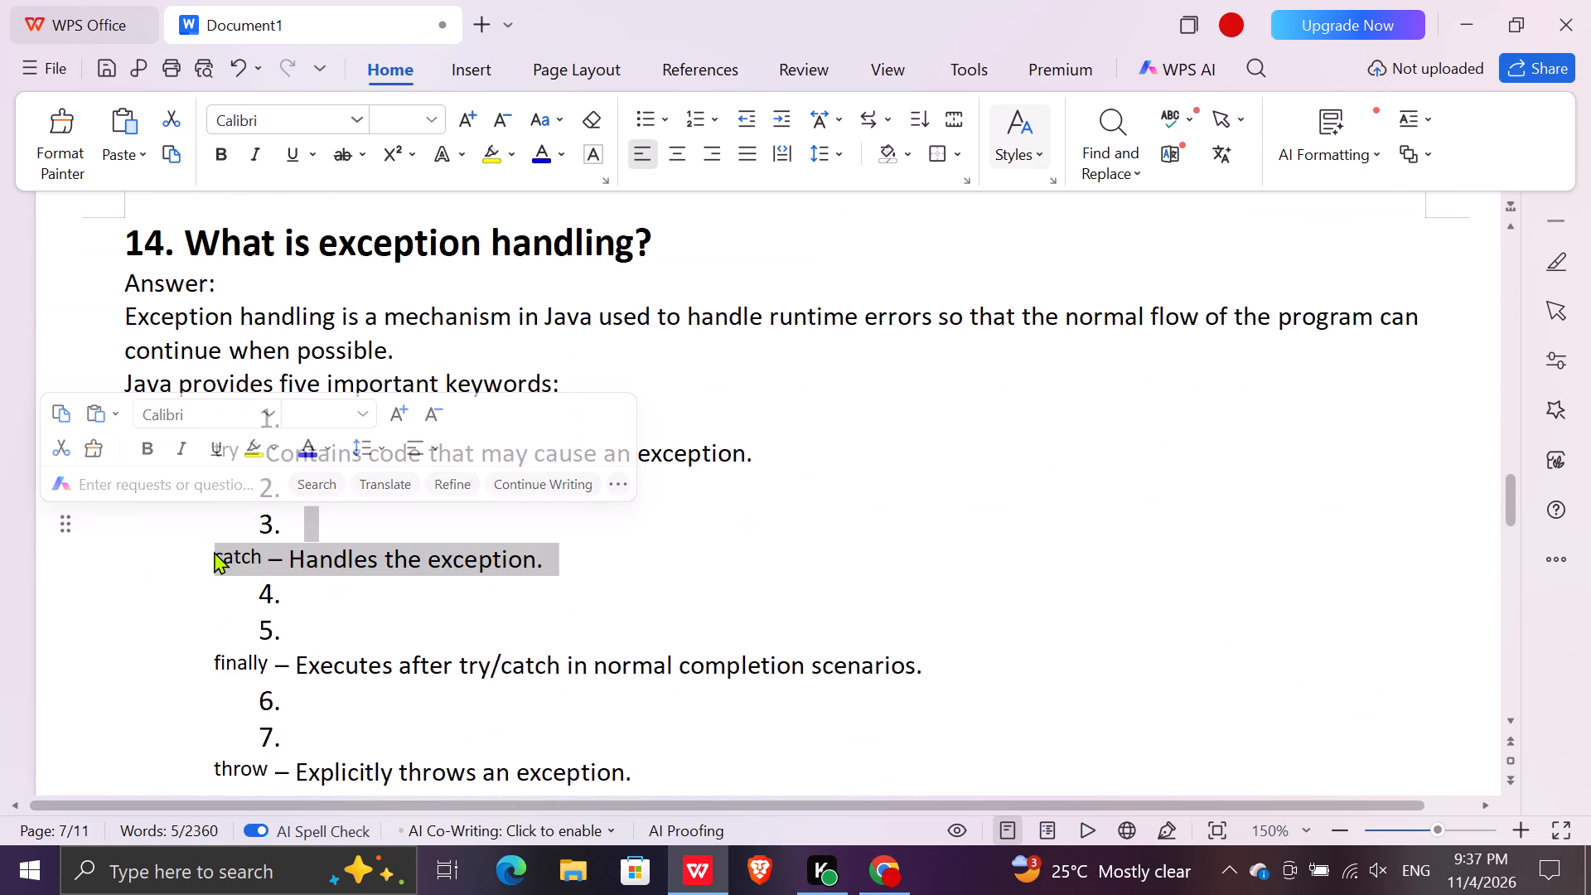
pyautogui.click(214, 551)
pyautogui.click(217, 476)
pyautogui.click(214, 453)
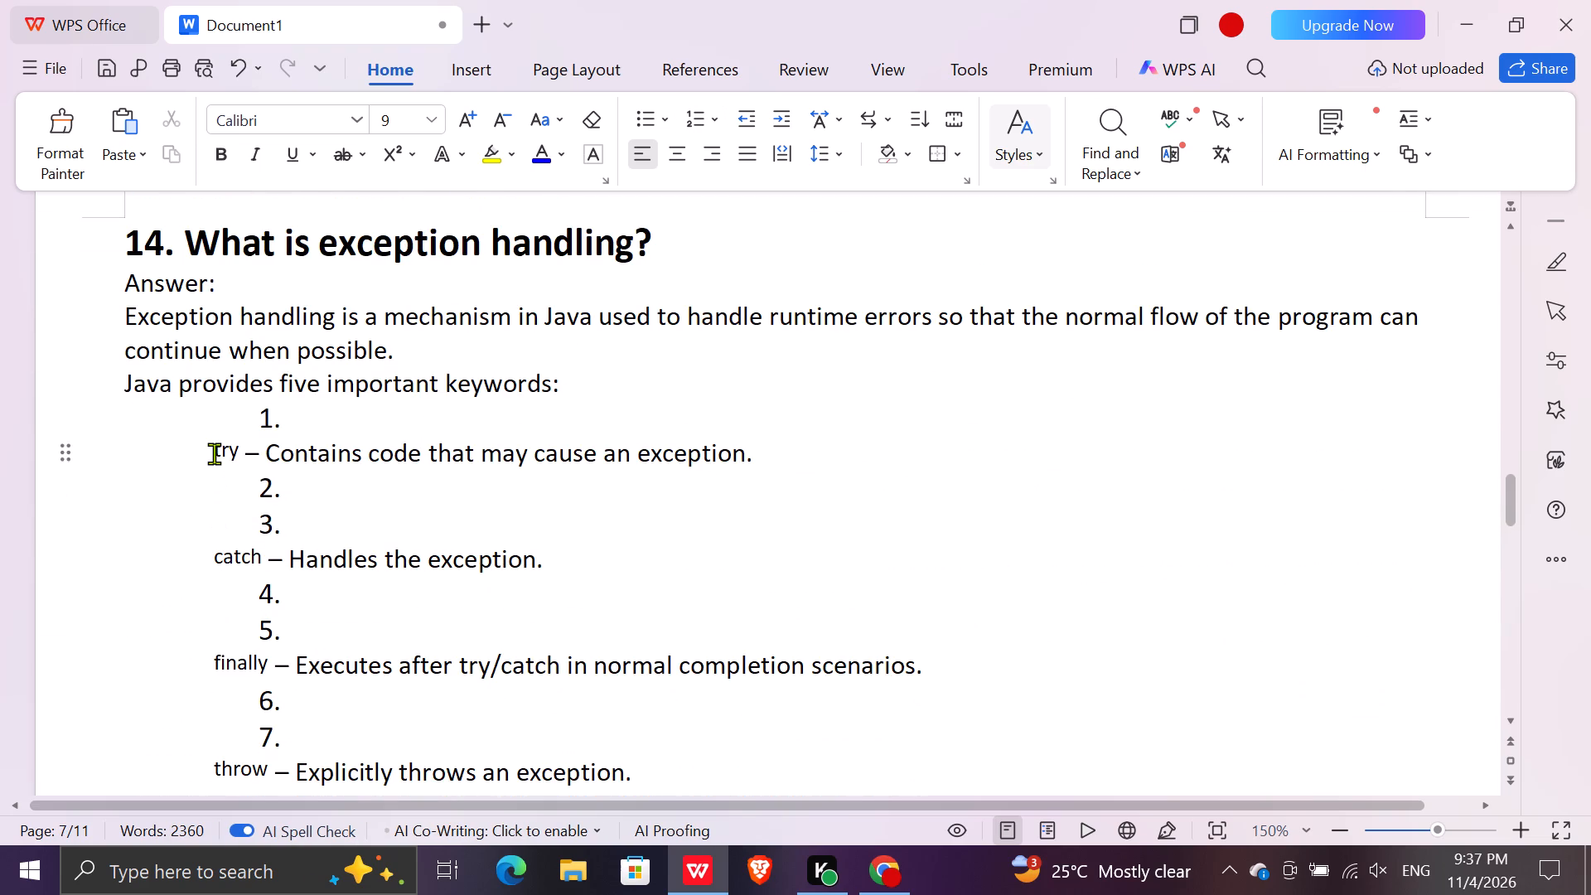
pyautogui.press('BackSpace')
pyautogui.press('BackSpace')
pyautogui.press('Tab')
# Remove the empty numbered items before the "catch" and "finally" lines in question 14 and indent both lines one tab.
pyautogui.click(210, 520)
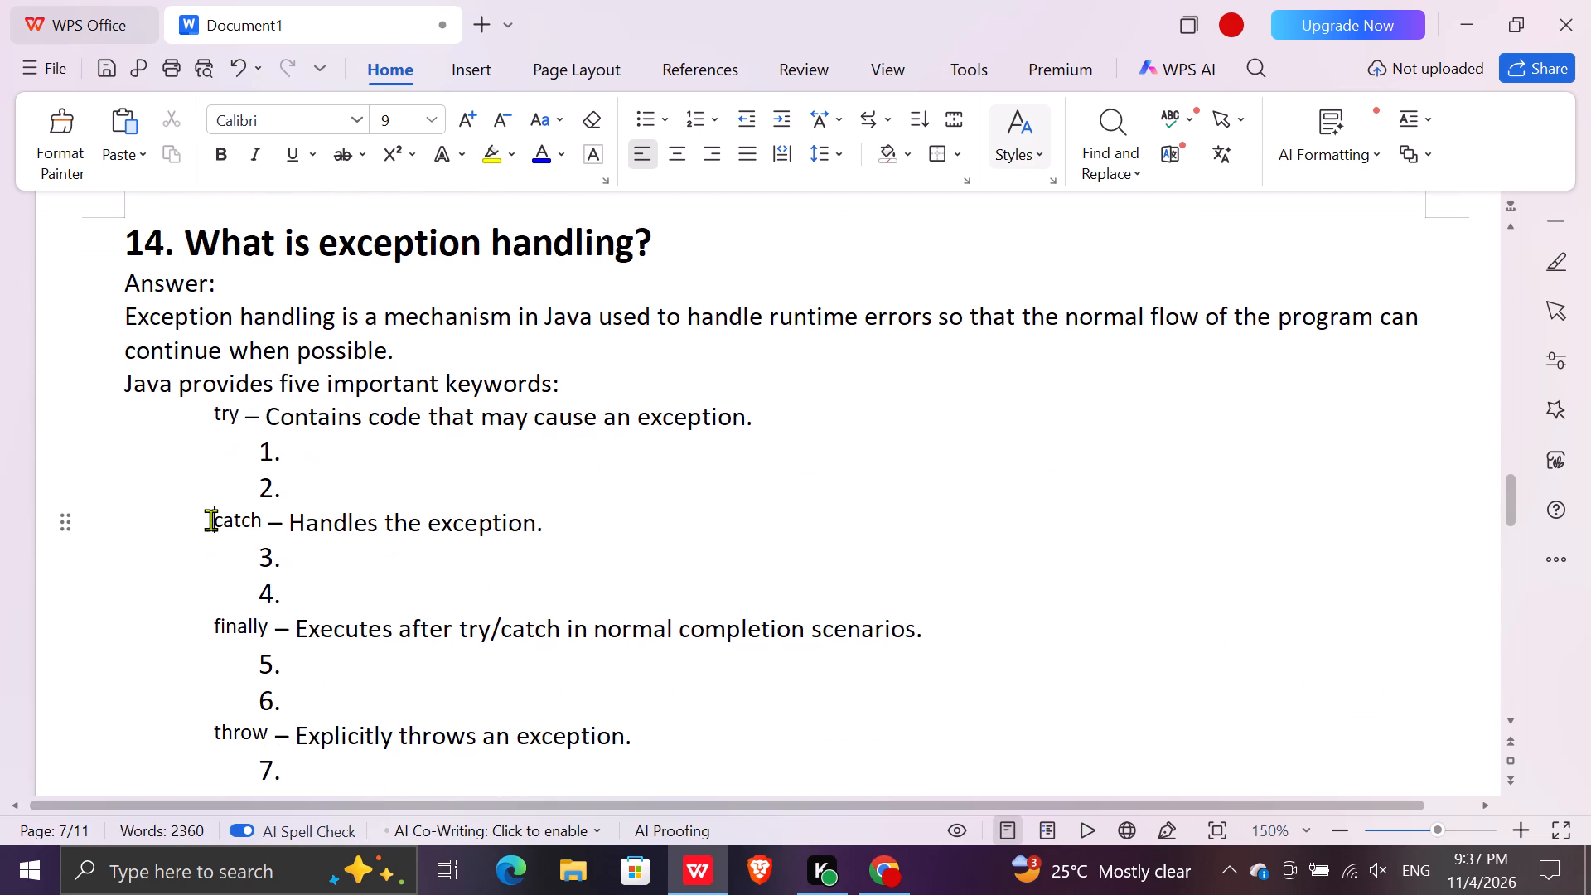
pyautogui.press('BackSpace')
pyautogui.press('BackSpace')
pyautogui.press('BackSpace')
pyautogui.press('Tab')
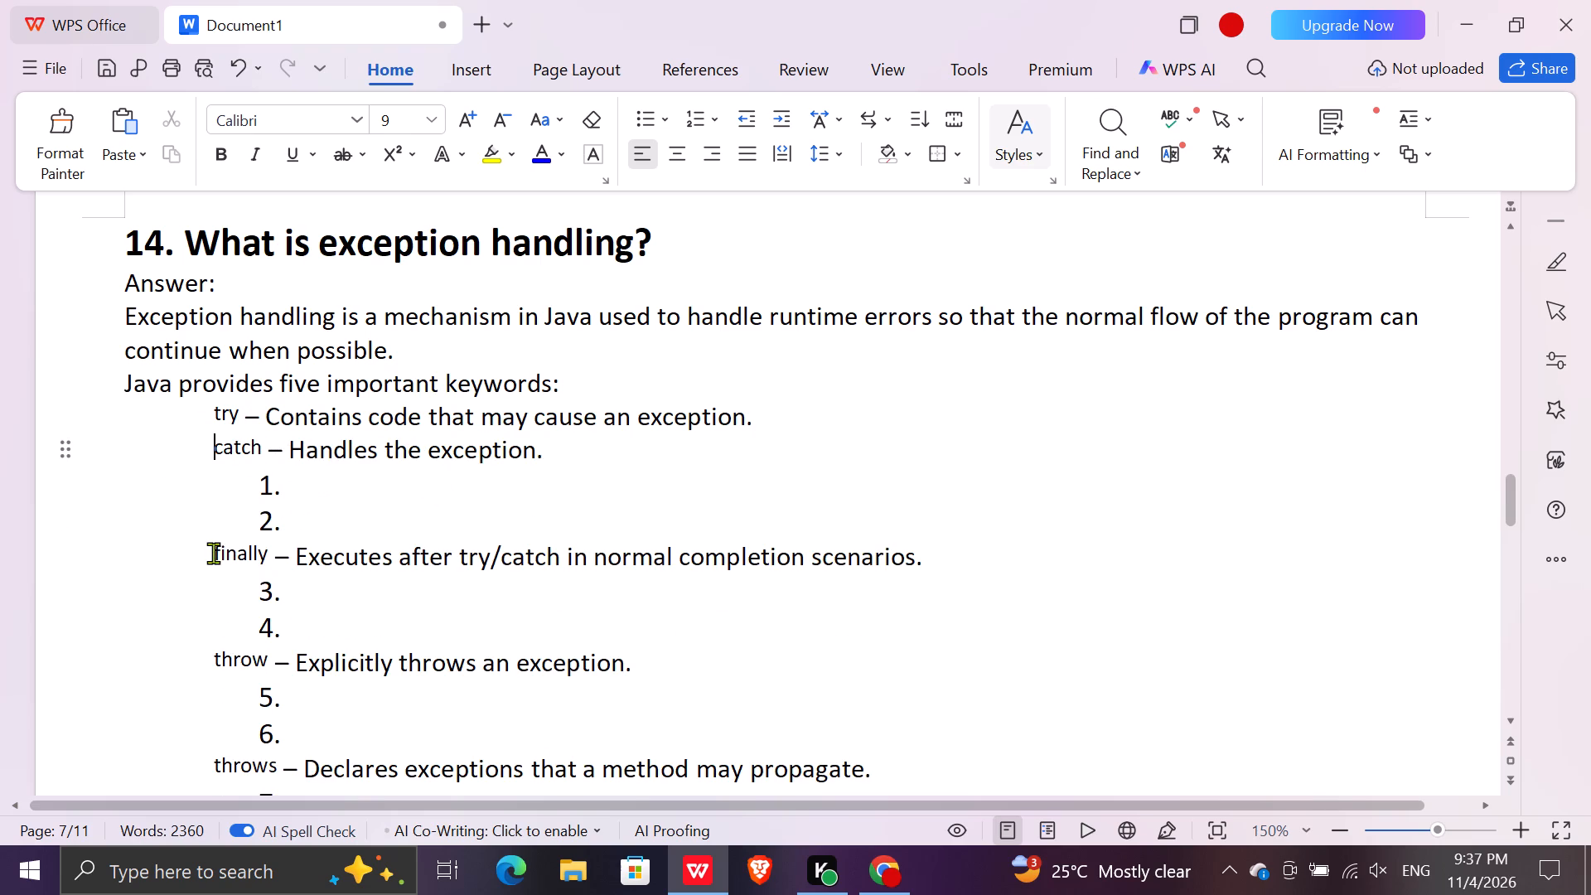
pyautogui.click(213, 553)
pyautogui.press('BackSpace')
pyautogui.press('BackSpace')
pyautogui.press('BackSpace')
pyautogui.press('Tab')
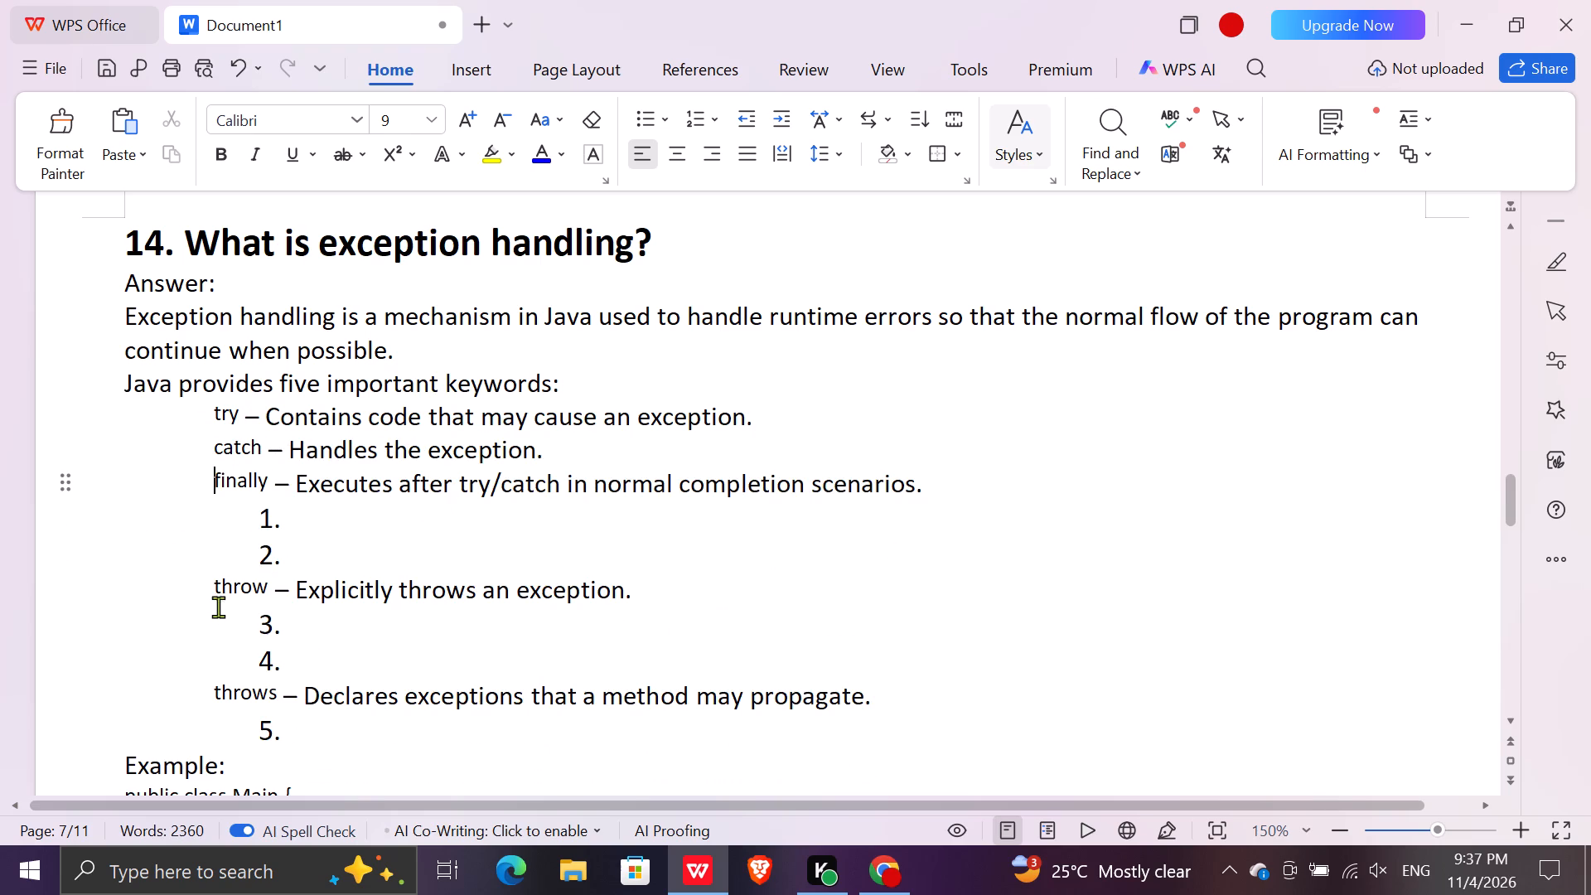
# Remove the empty numbered items around question 14's "throw" and "throws" lines, up to "Example:", and indent both keyword lines one tab.
pyautogui.click(218, 589)
pyautogui.press('BackSpace')
pyautogui.press('BackSpace')
pyautogui.press('BackSpace')
pyautogui.press('Tab')
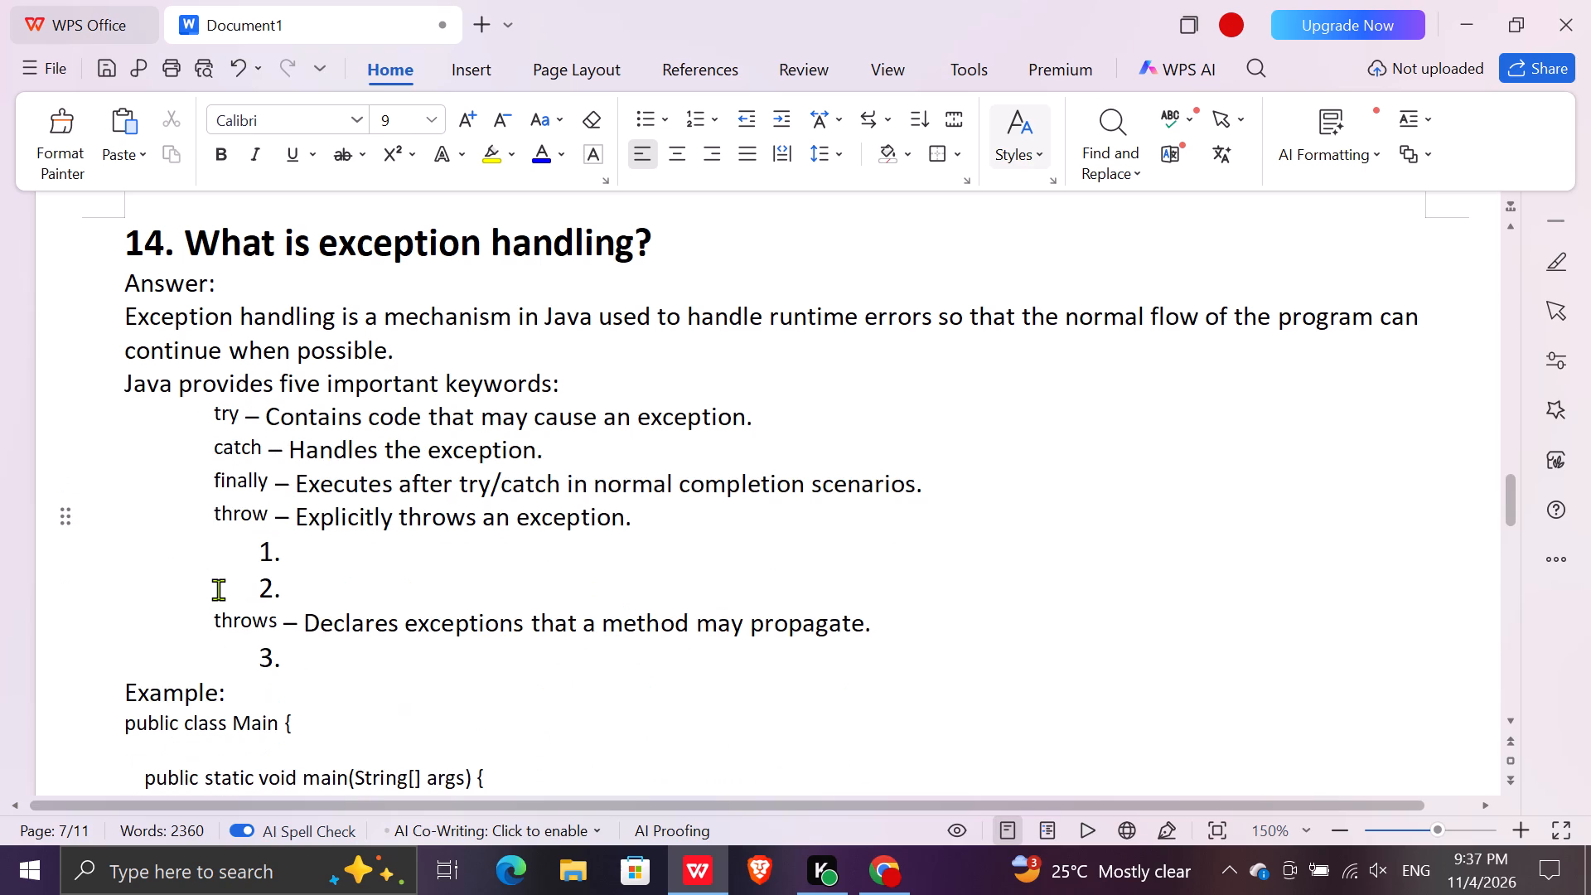
pyautogui.click(212, 625)
pyautogui.press('BackSpace')
pyautogui.press('BackSpace')
pyautogui.press('BackSpace')
pyautogui.press('Tab')
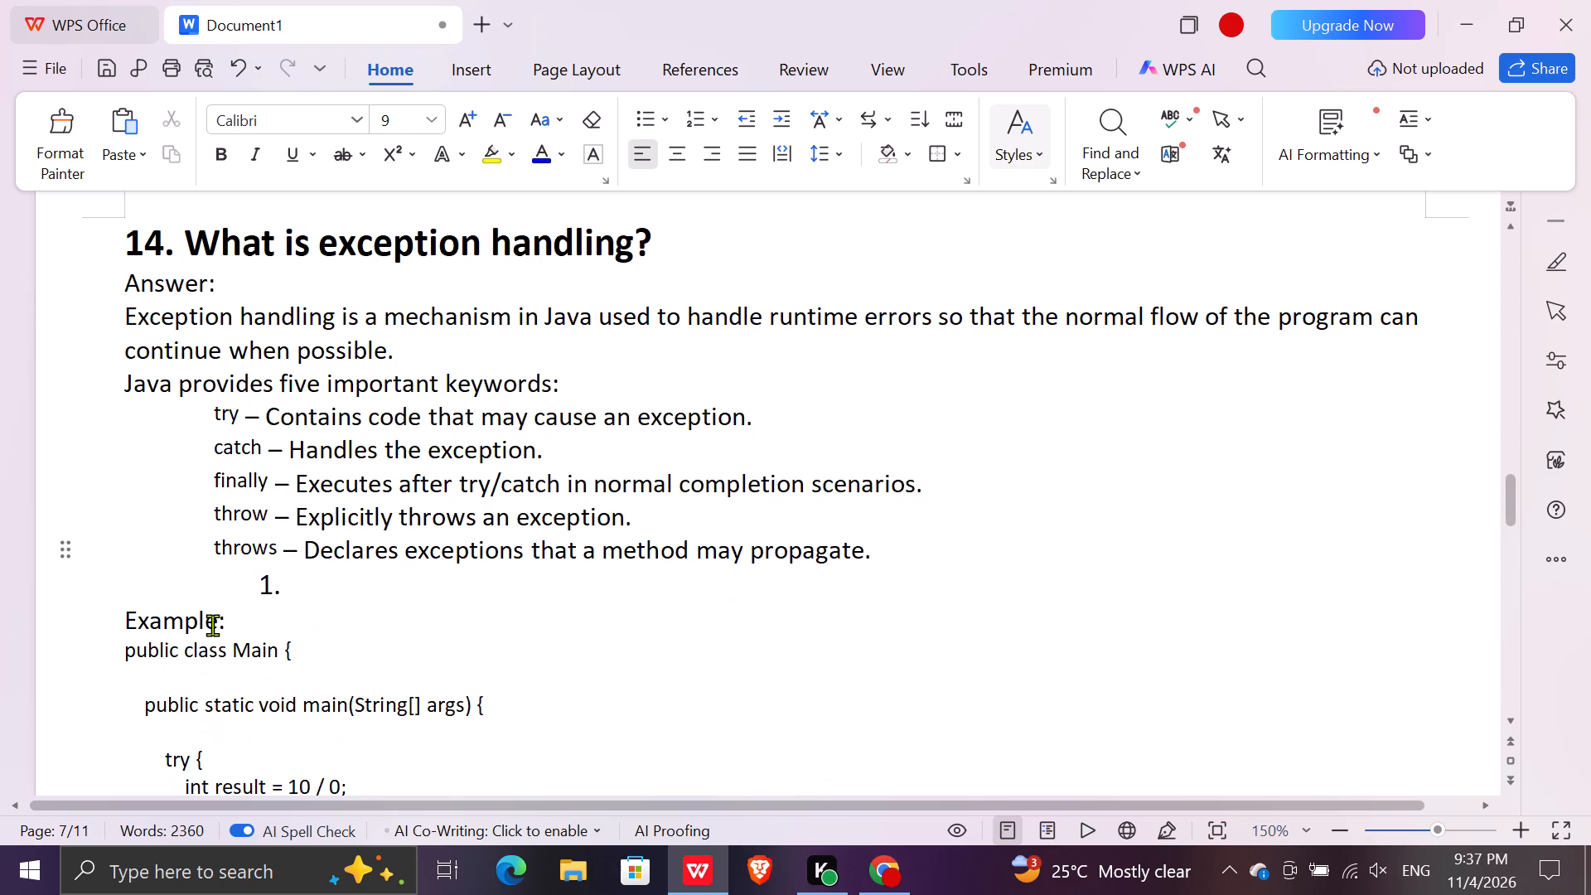
pyautogui.doubleClick(132, 617)
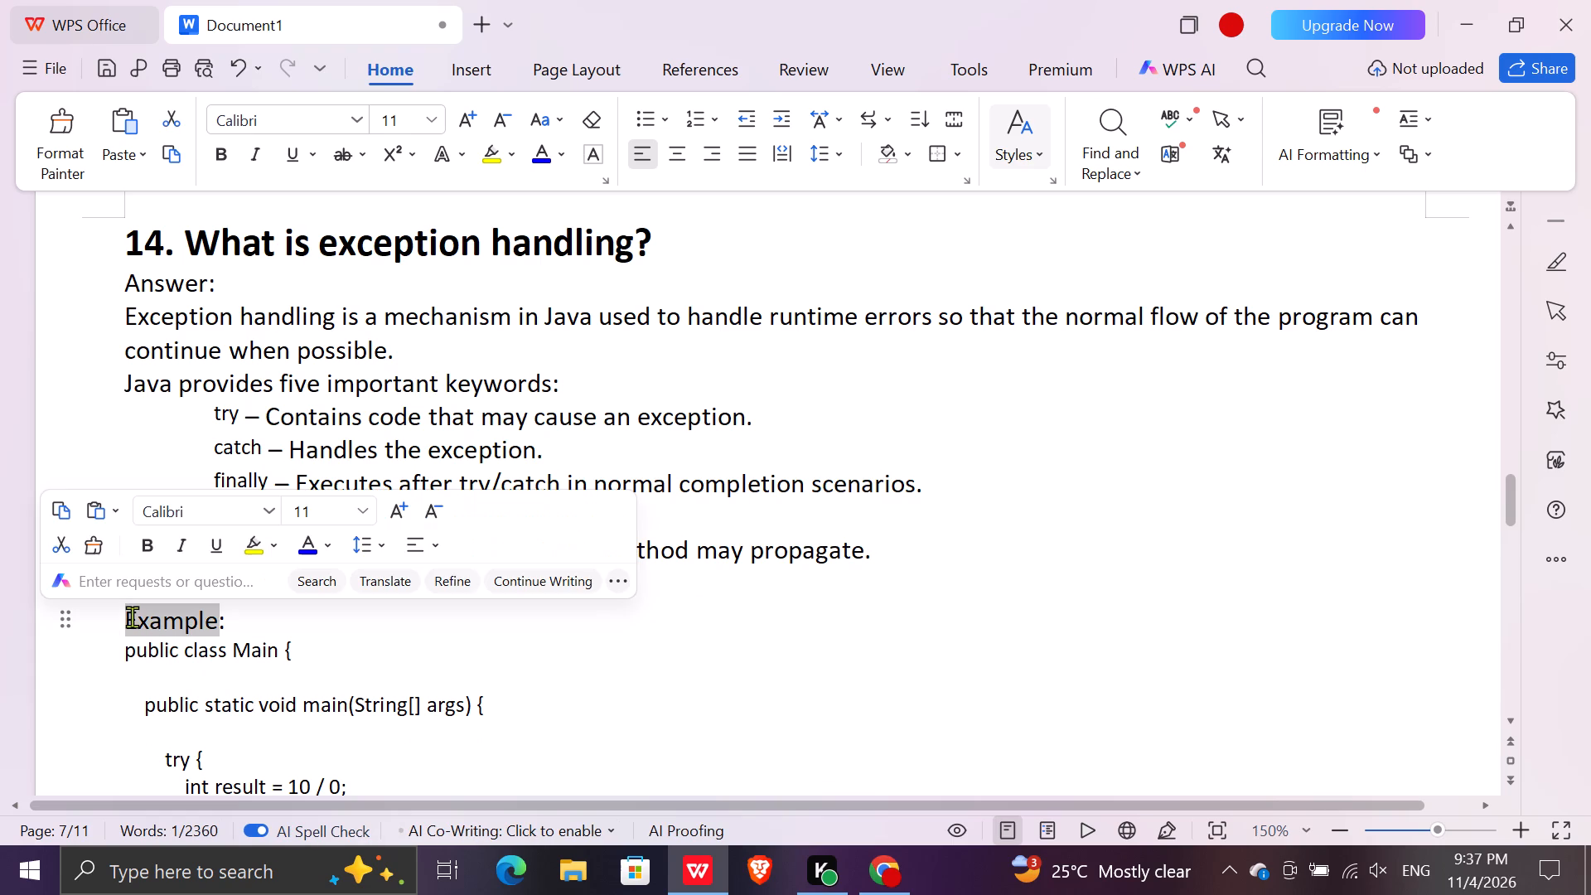
pyautogui.click(132, 617)
pyautogui.press('Left')
pyautogui.press('BackSpace')
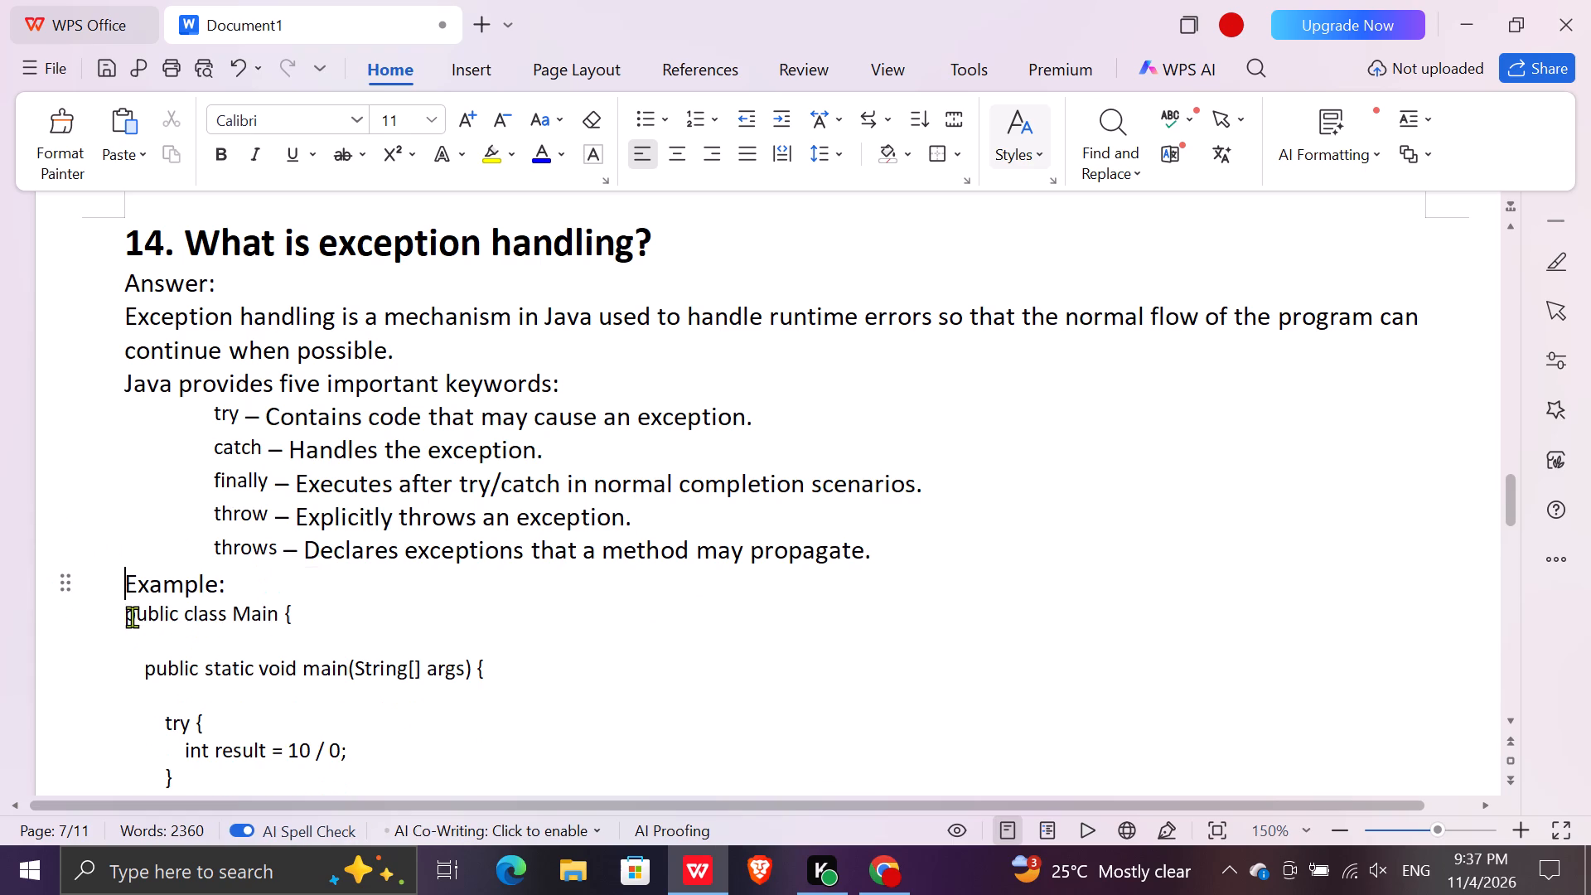
# Examine the layout from question 14's example through question 16's throw and throws comparison table.
pyautogui.scroll(-2, 236, 631)
pyautogui.scroll(-1, 290, 584)
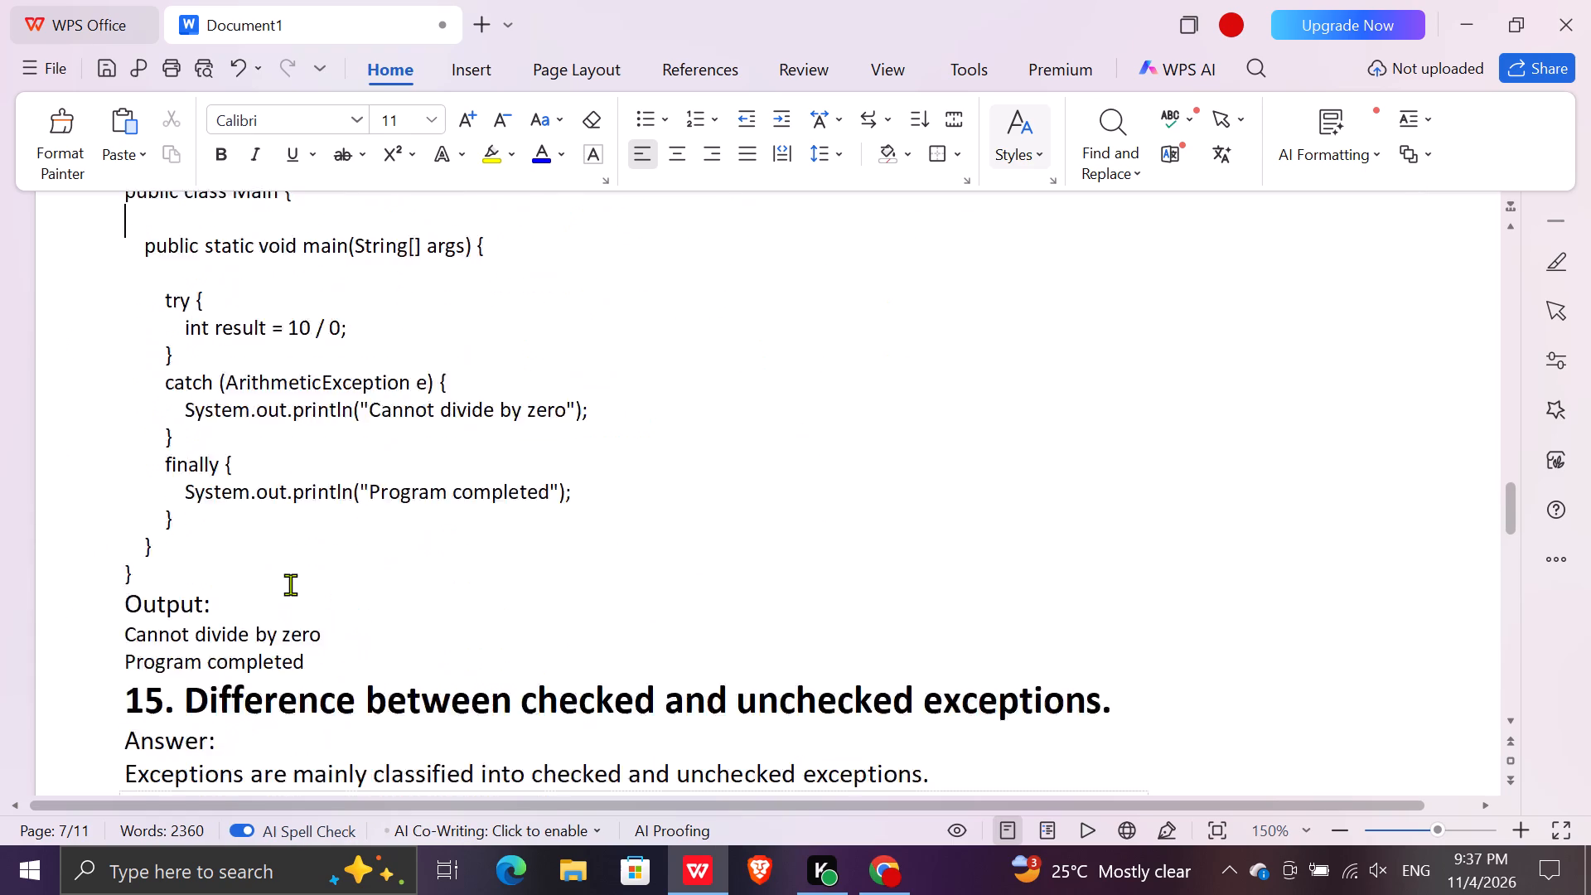
pyautogui.scroll(-2, 312, 523)
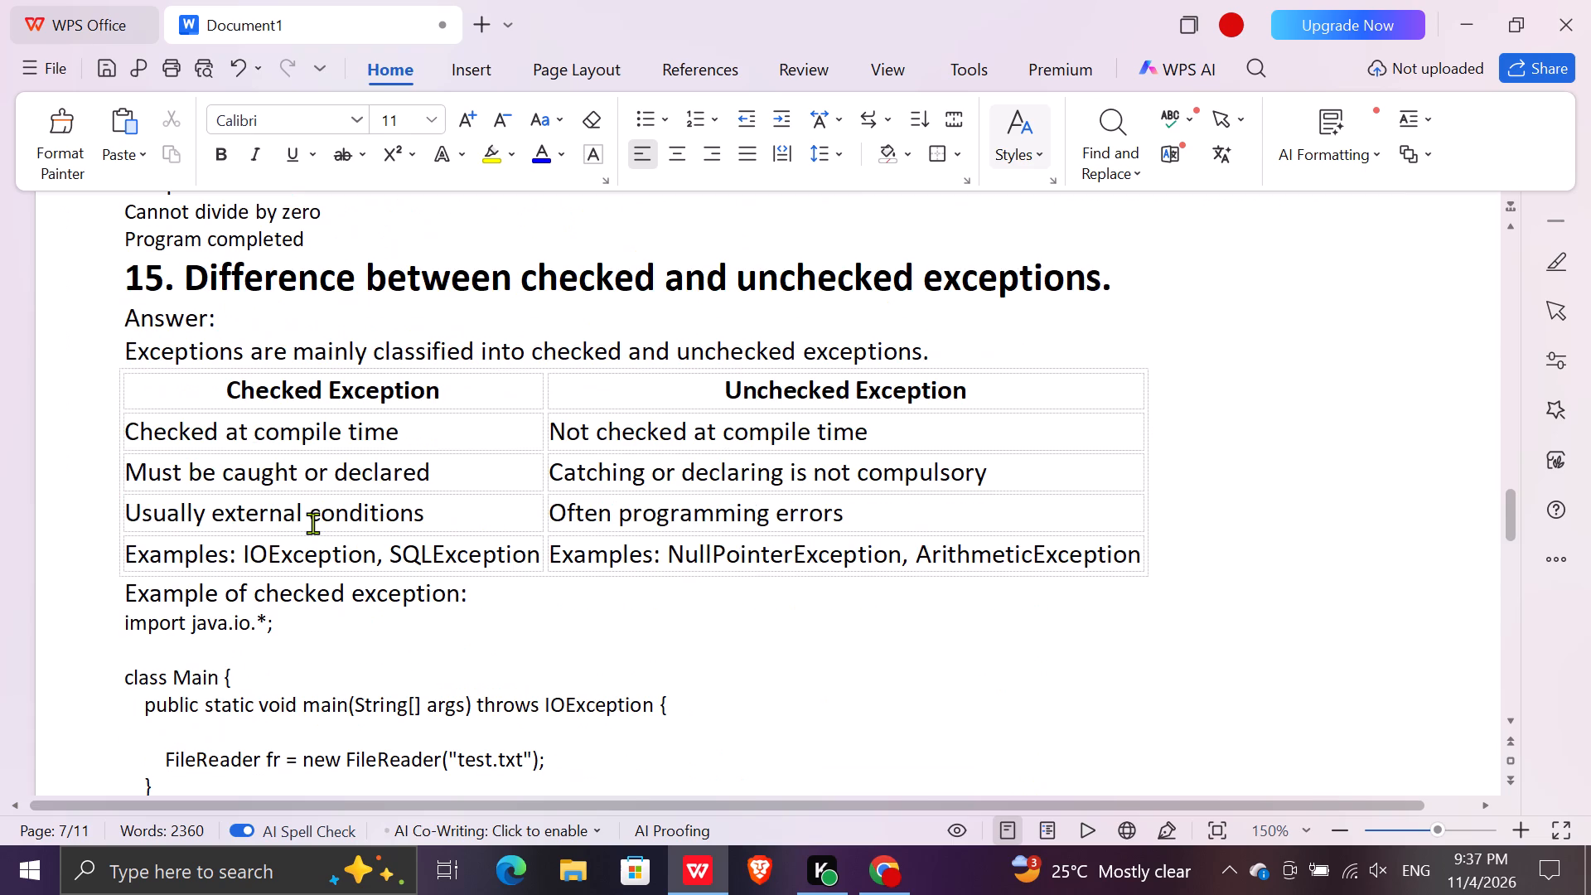
pyautogui.scroll(-2, 312, 523)
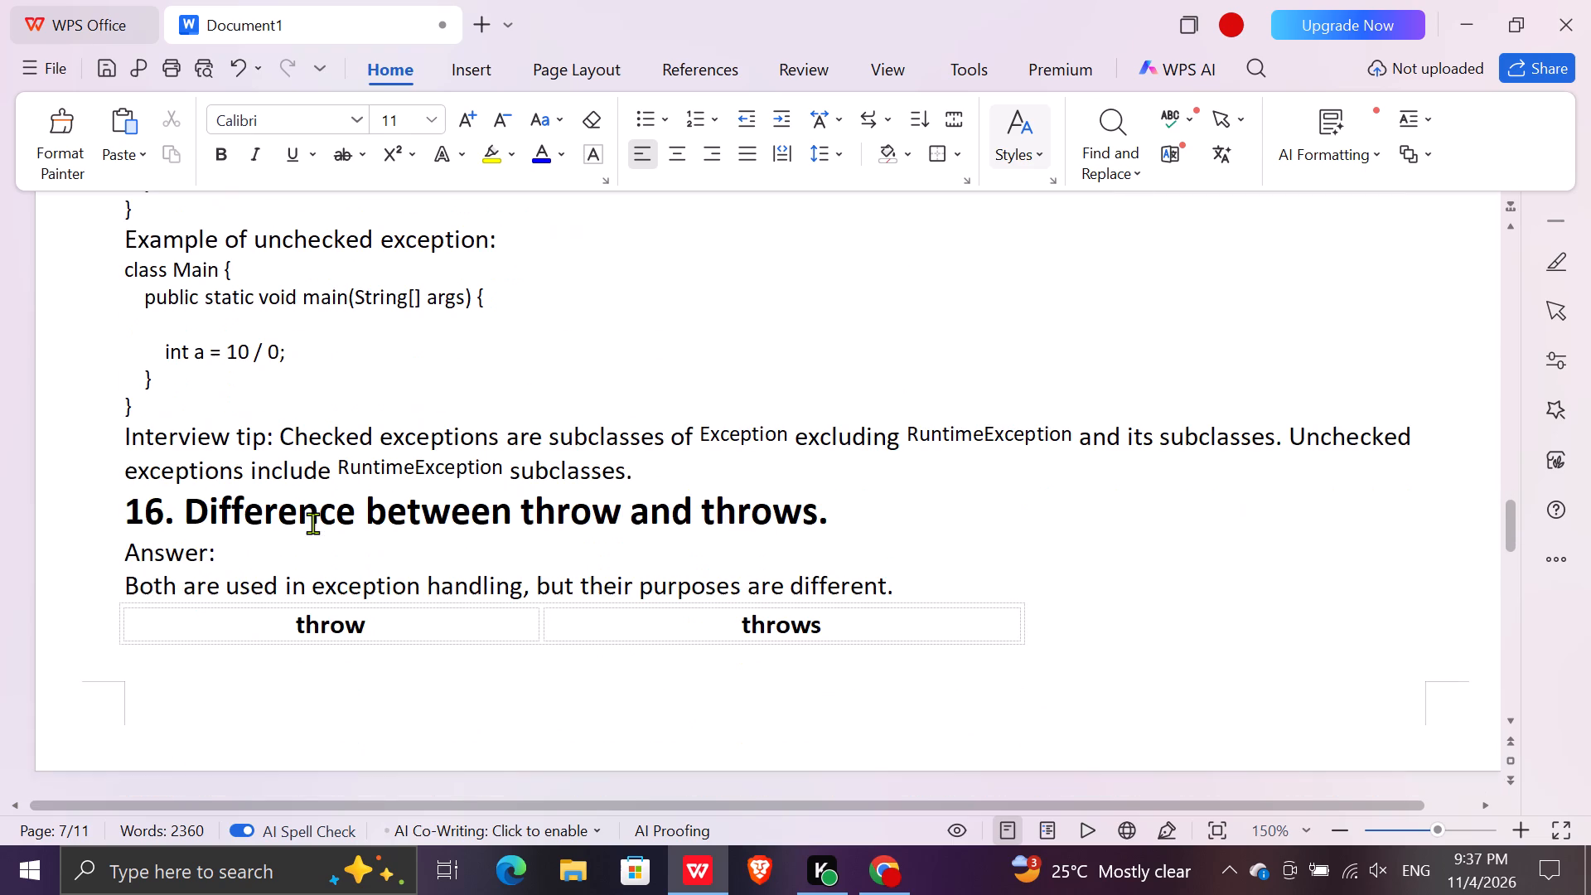
pyautogui.scroll(-1, 312, 523)
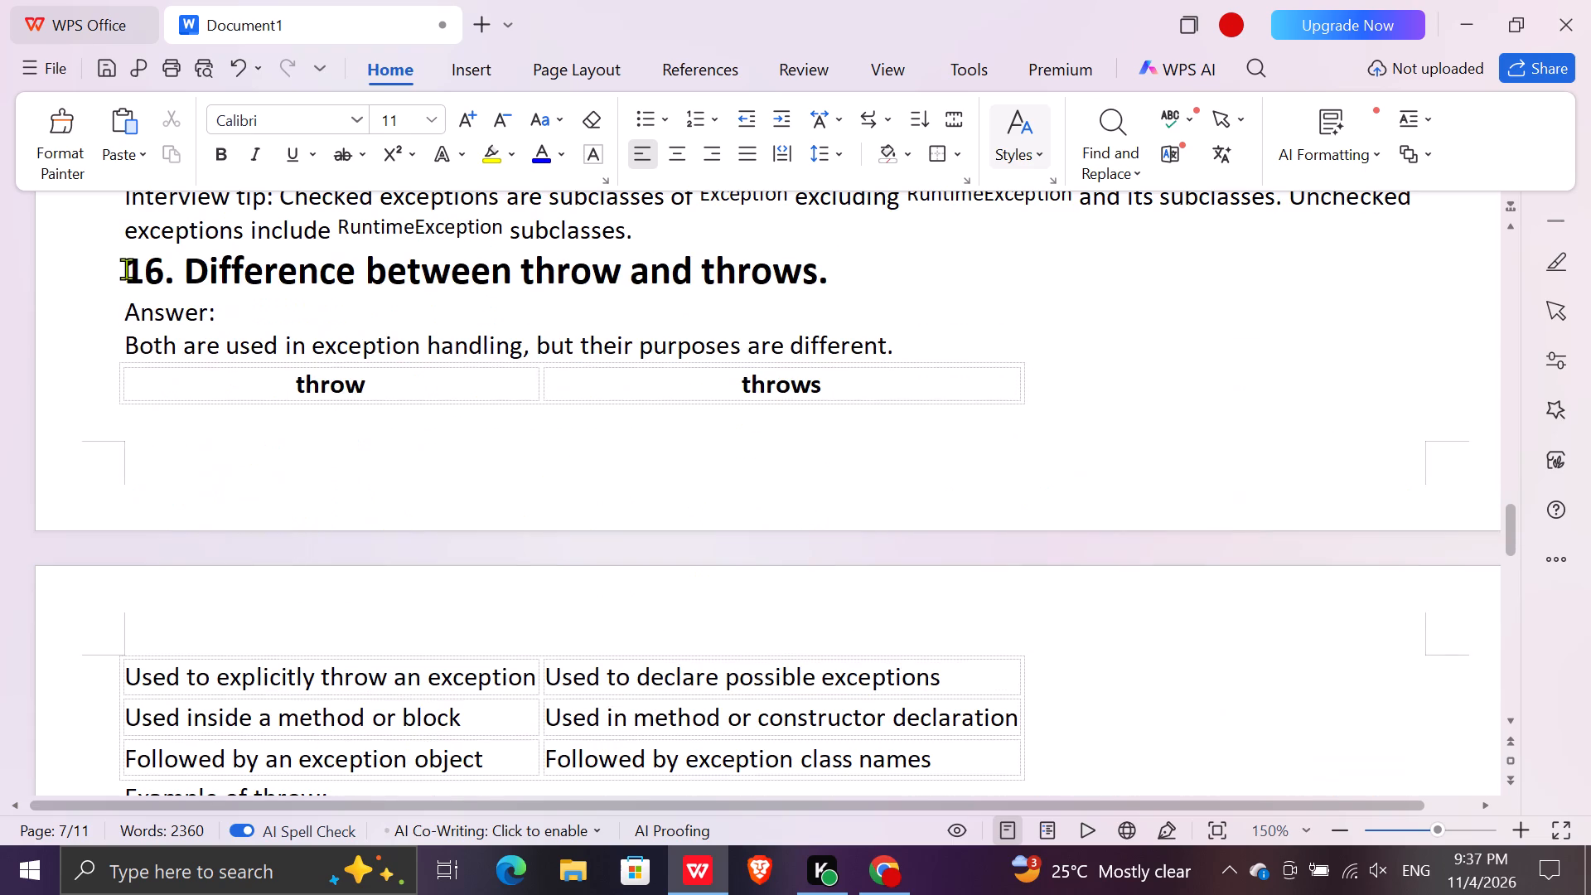
pyautogui.click(126, 268)
pyautogui.scroll(3, 278, 343)
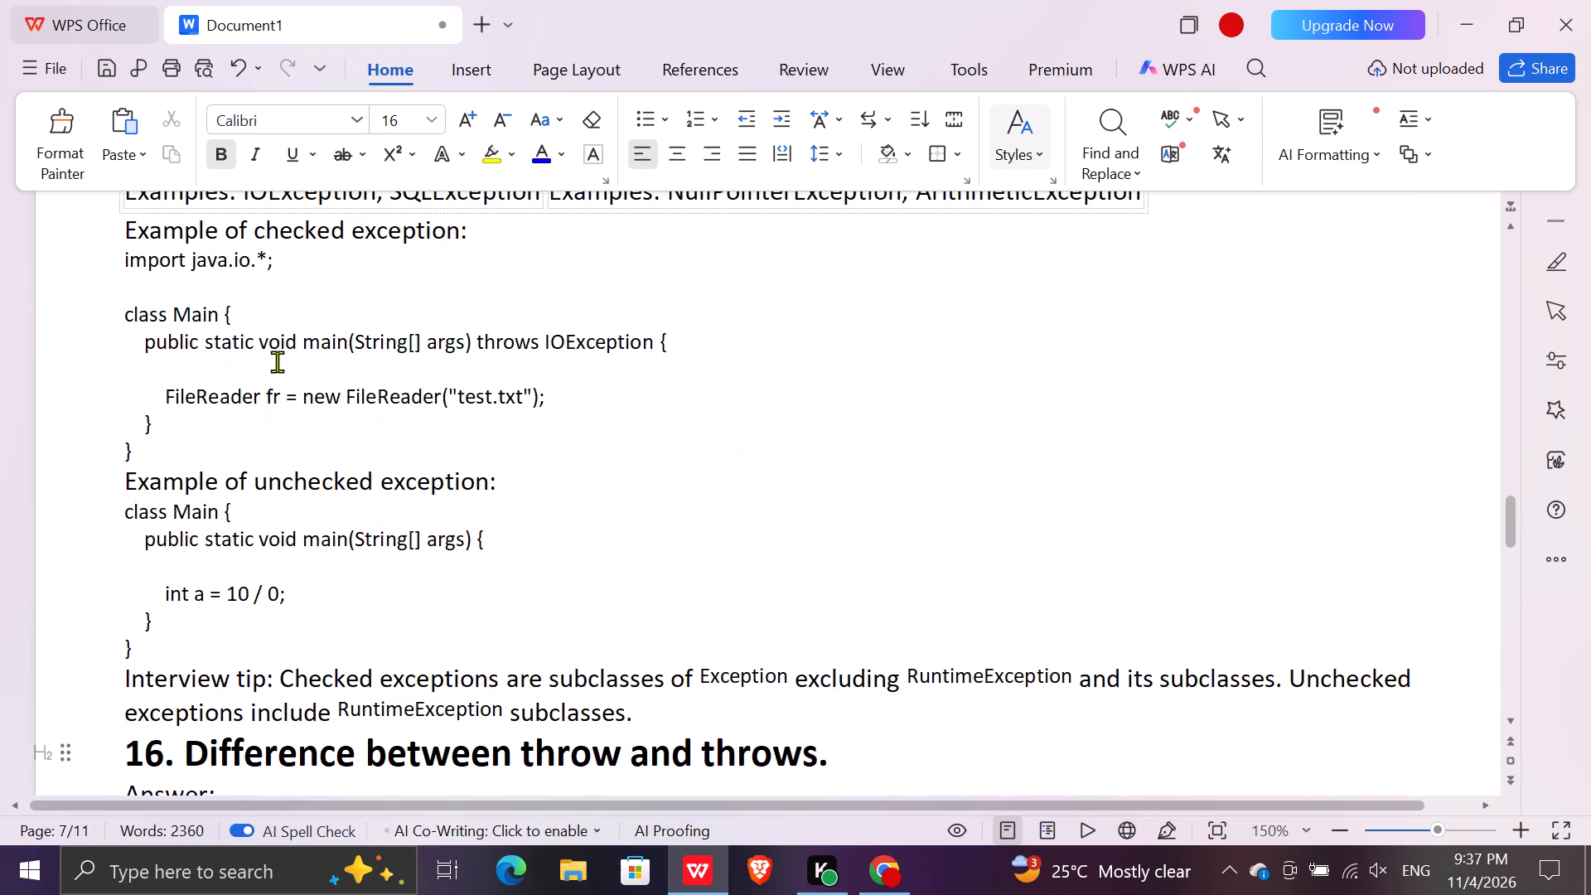
pyautogui.scroll(-15, 272, 389)
pyautogui.scroll(2, 272, 389)
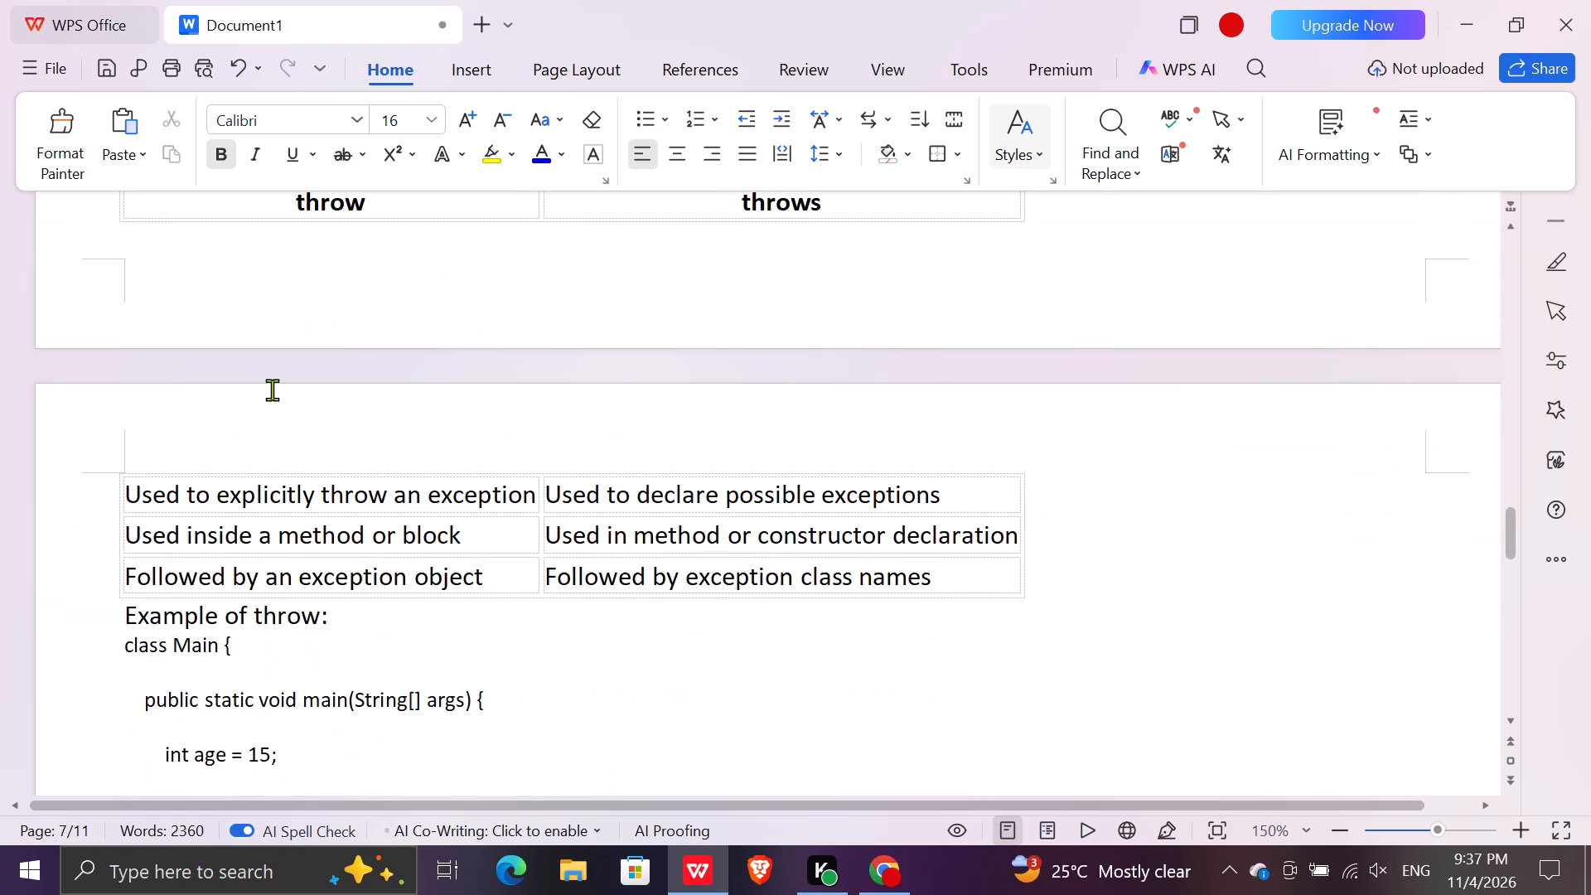
pyautogui.scroll(15, 272, 389)
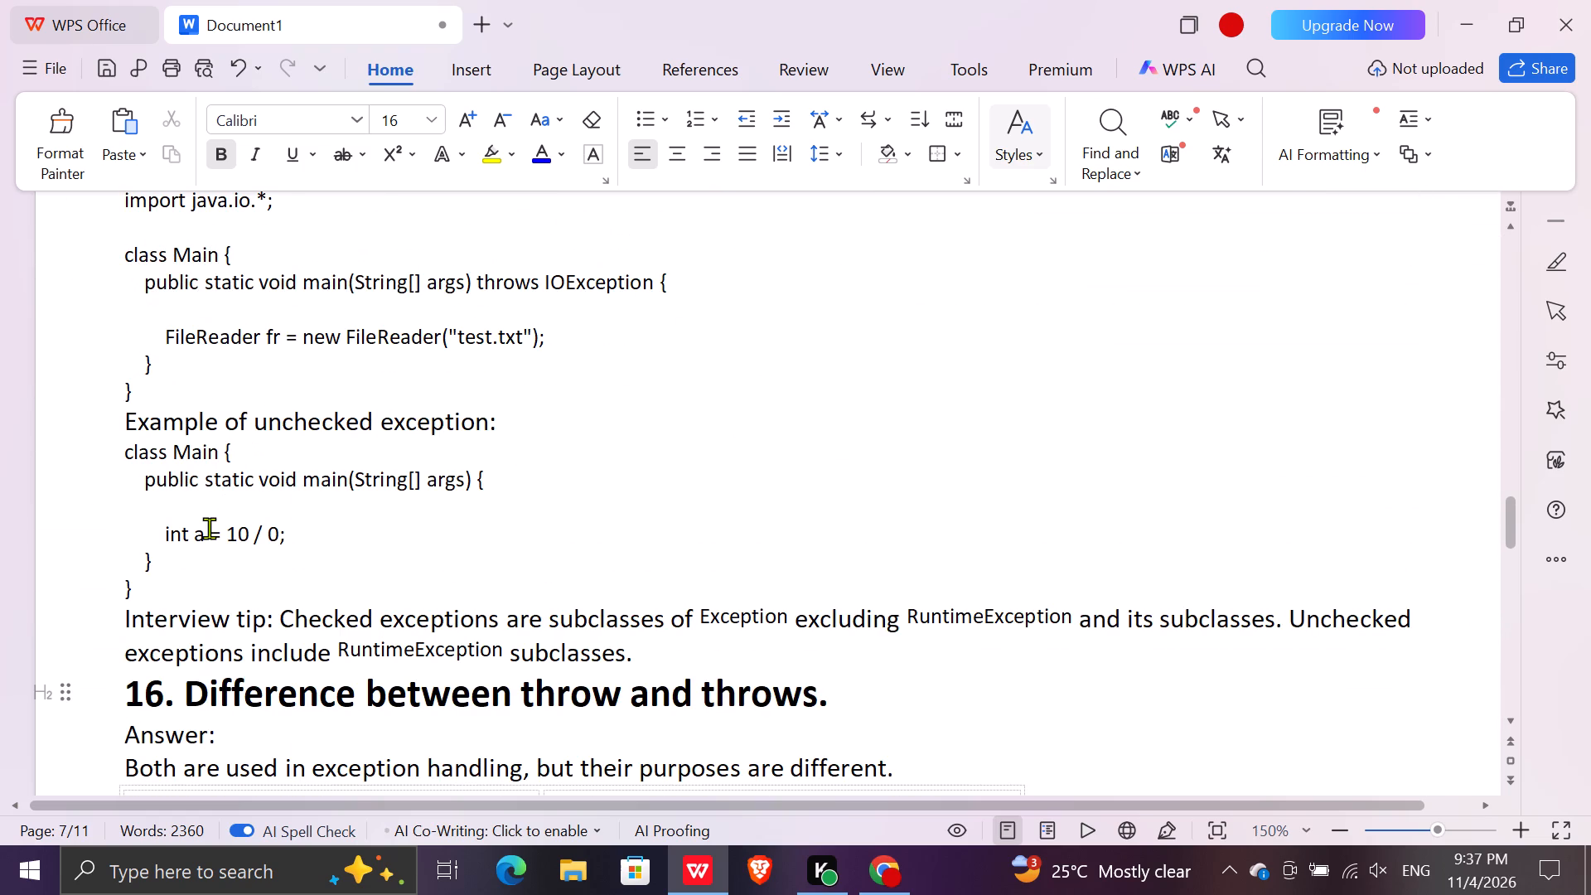
# Delete the blank lines inside question 15's checked and unchecked exception code examples.
pyautogui.scroll(1, 182, 496)
pyautogui.click(161, 583)
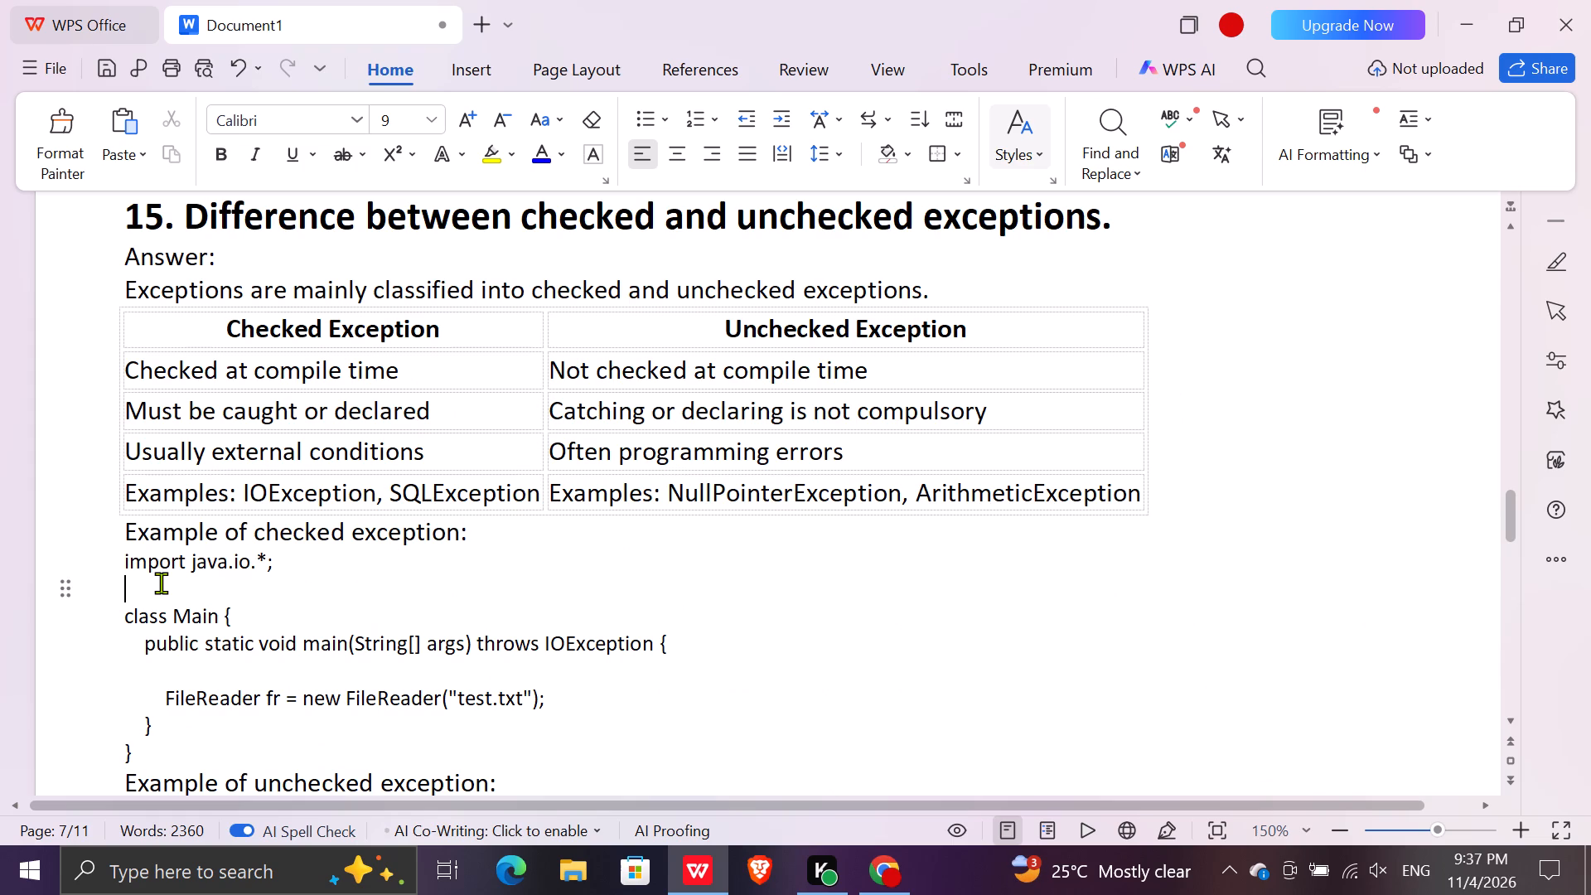
pyautogui.press('BackSpace')
pyautogui.scroll(-3, 206, 543)
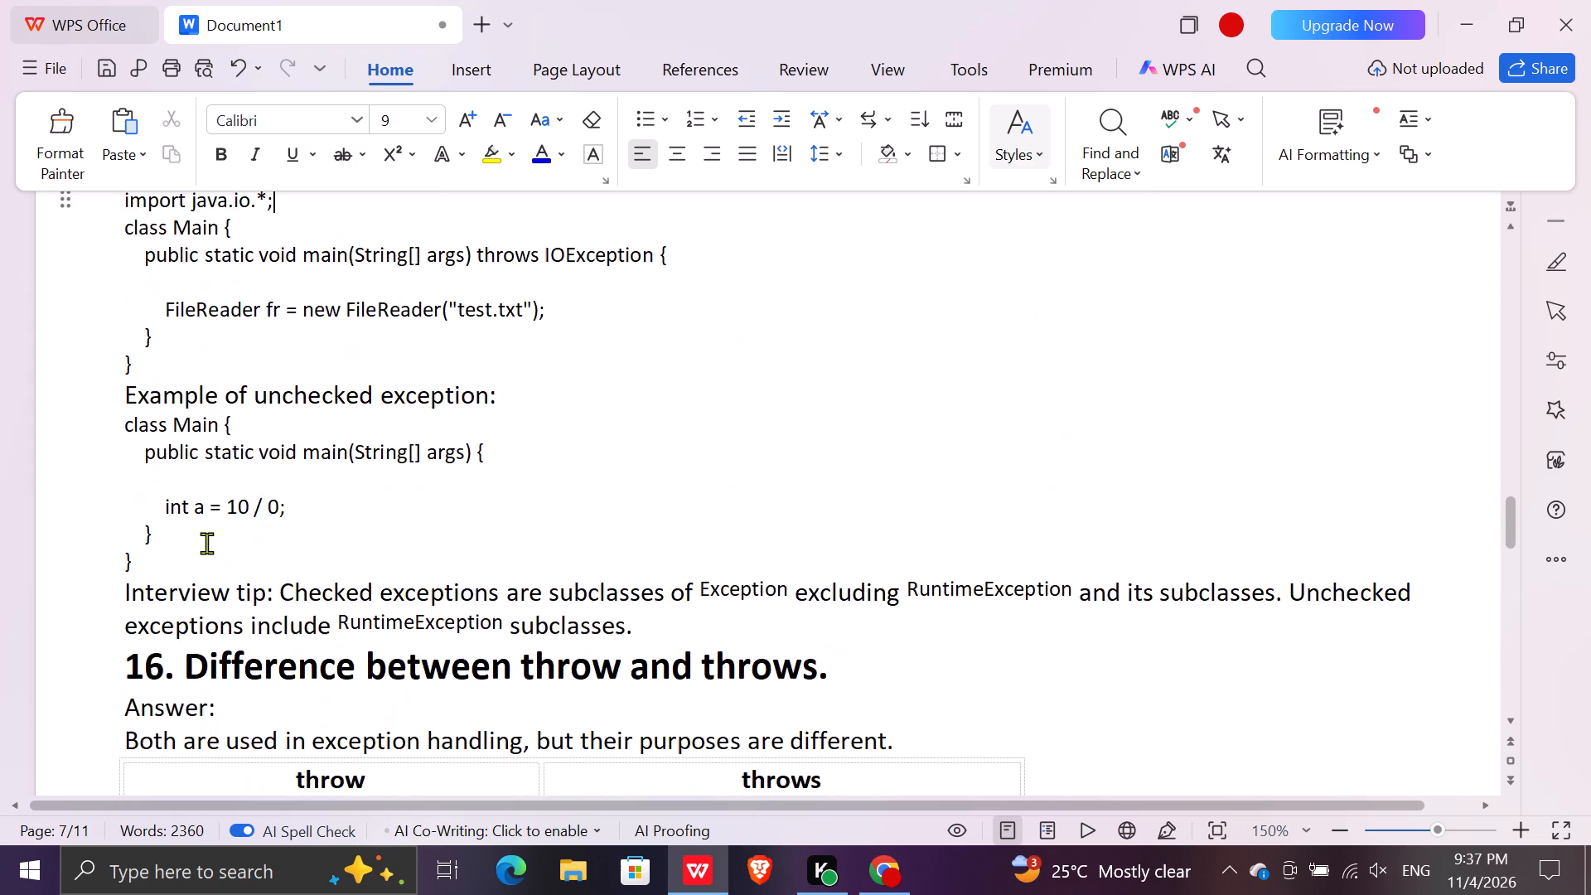
pyautogui.scroll(1, 206, 543)
pyautogui.click(194, 409)
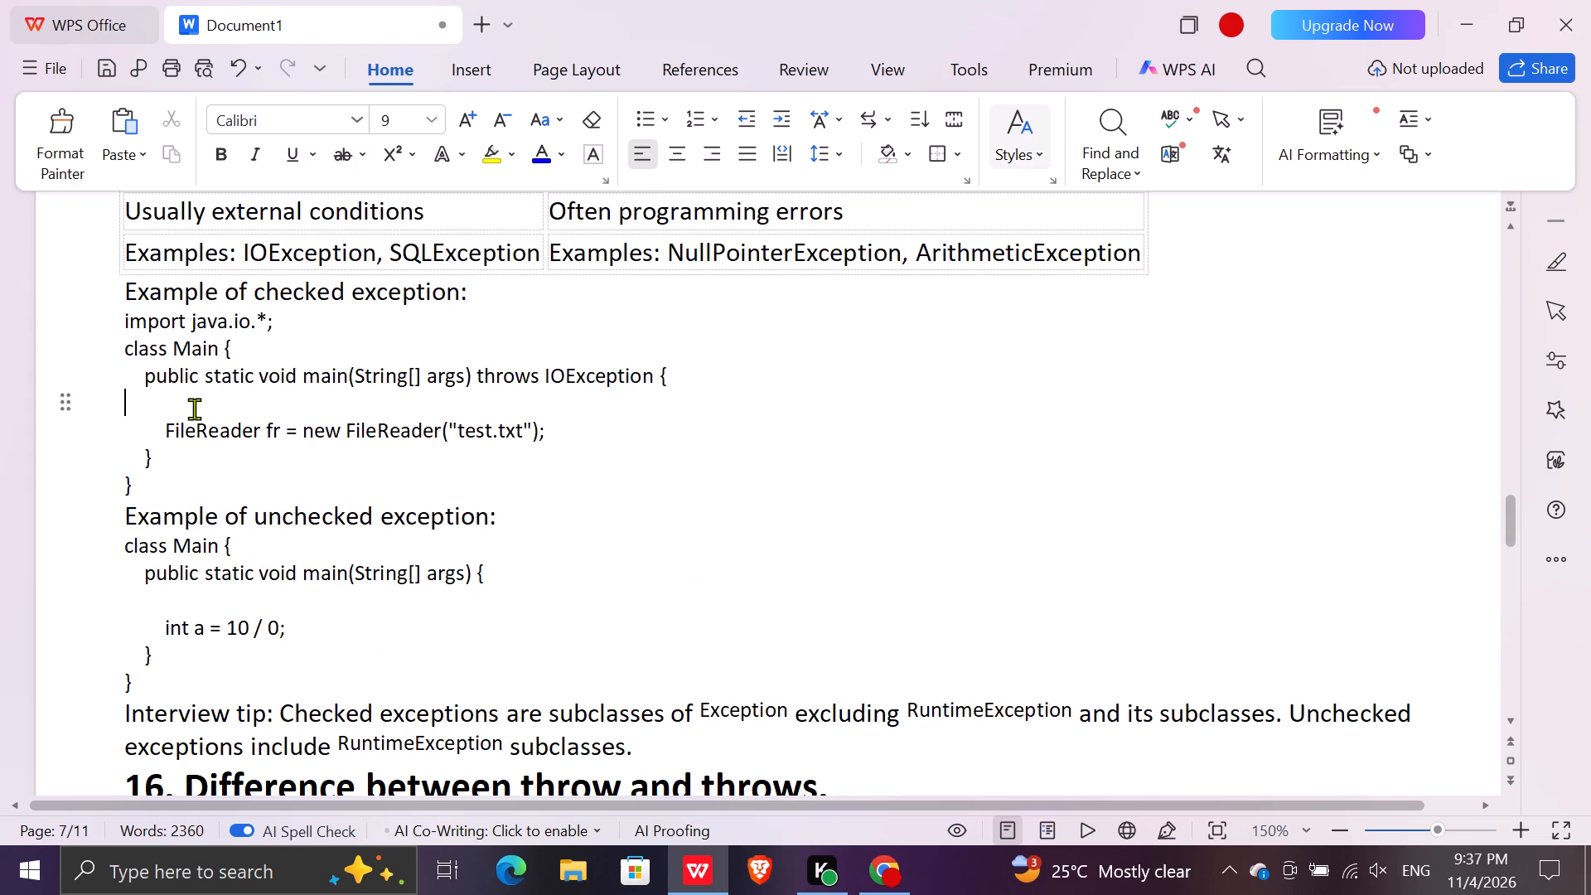
pyautogui.press('BackSpace')
pyautogui.scroll(-1, 208, 480)
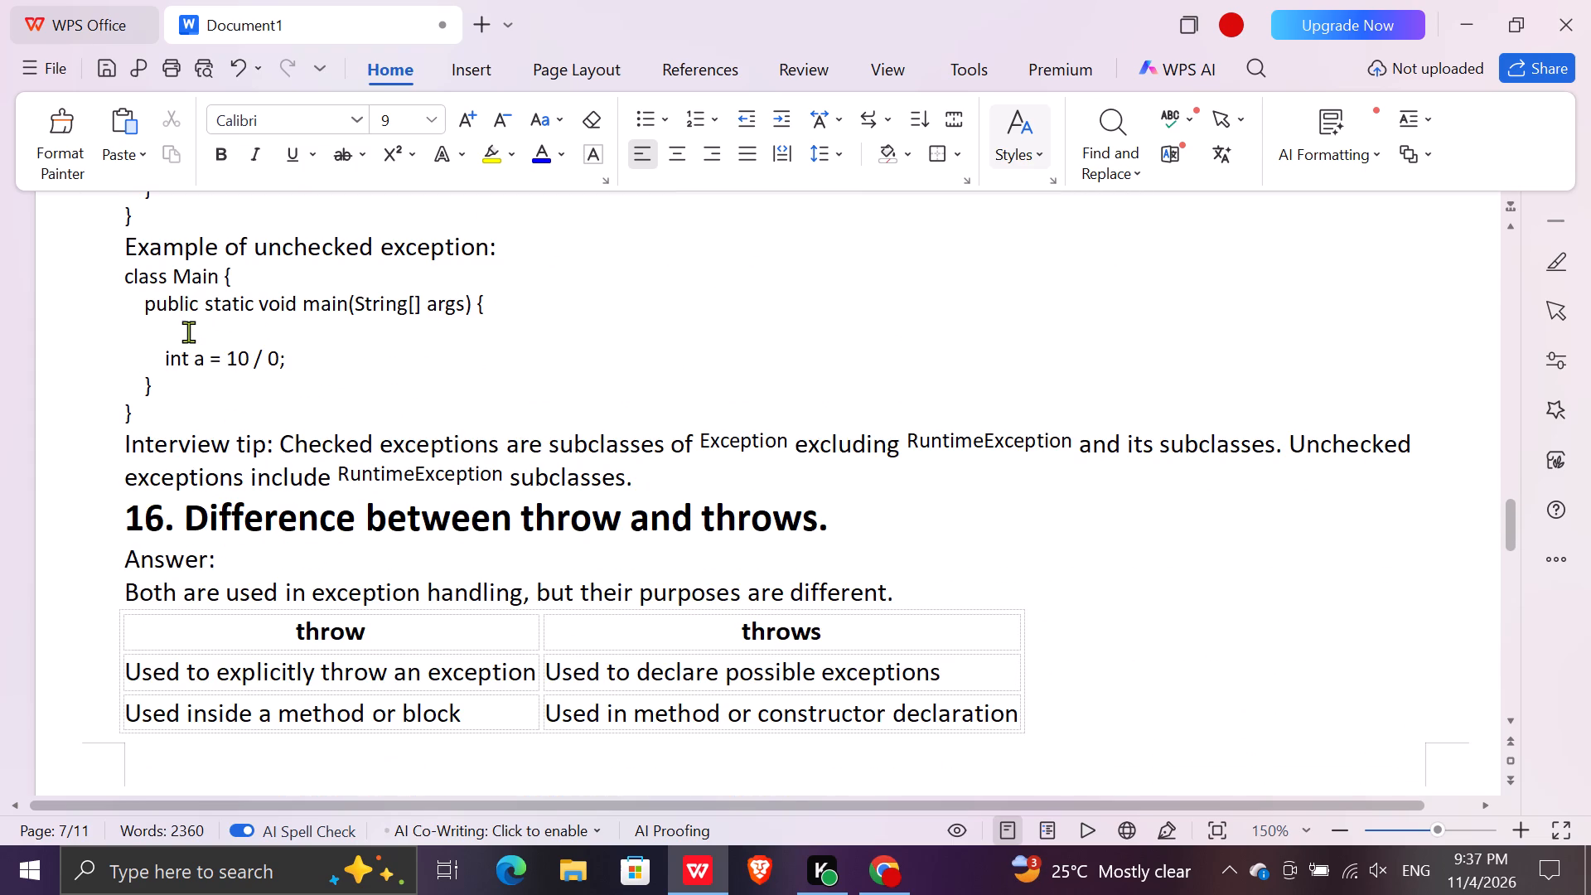
pyautogui.click(188, 329)
pyautogui.press('BackSpace')
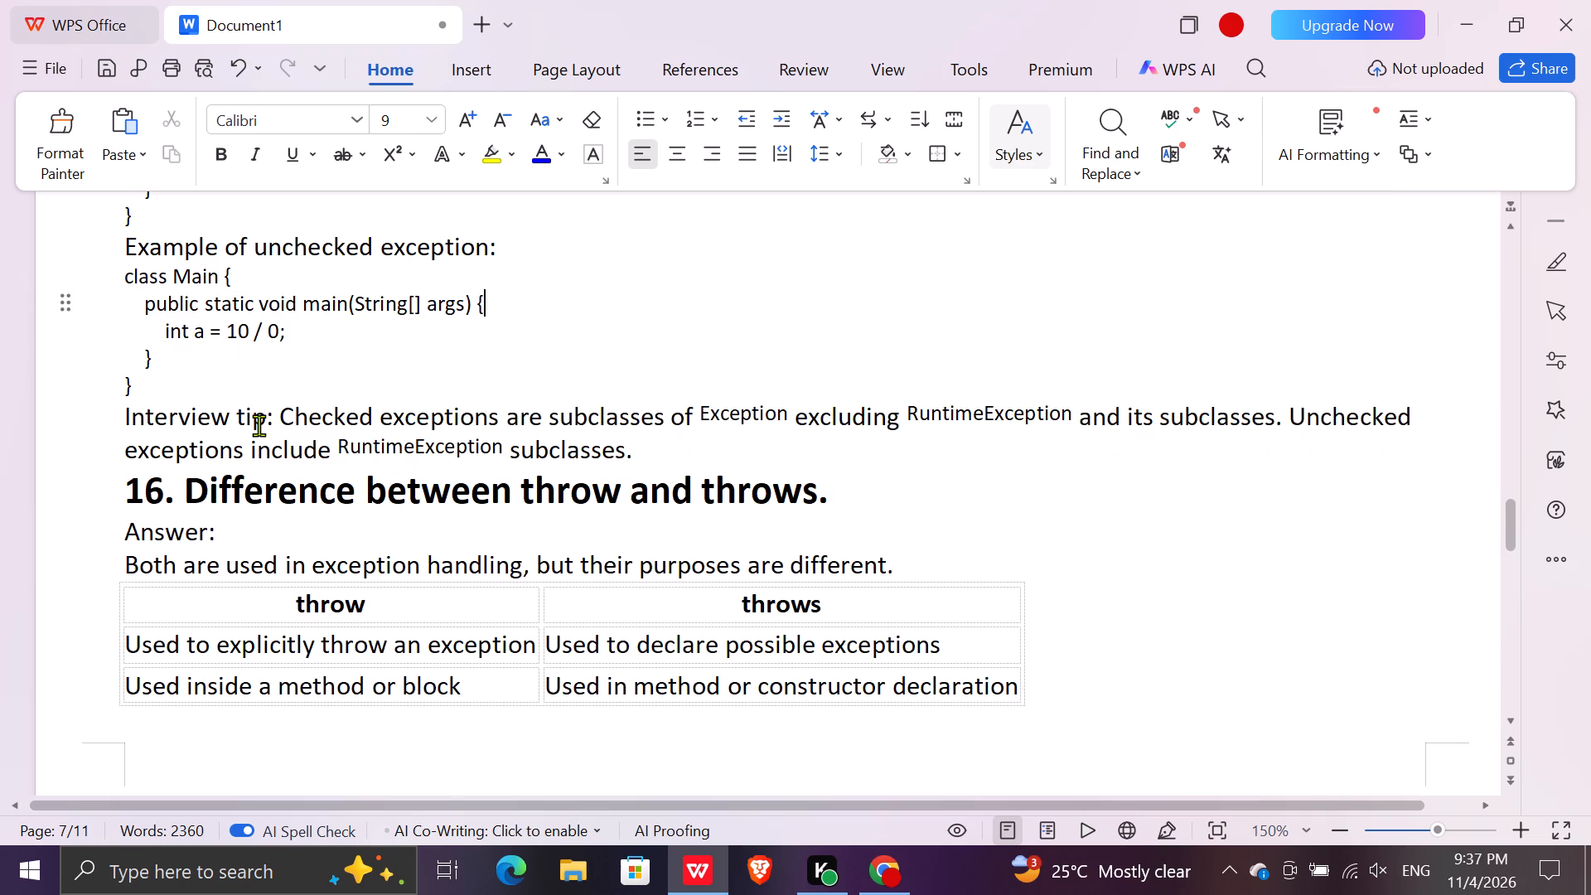
# Check the layout of questions 15 and 16, including how the throw and throws table fits on the page.
pyautogui.scroll(-1, 259, 425)
pyautogui.scroll(4, 259, 425)
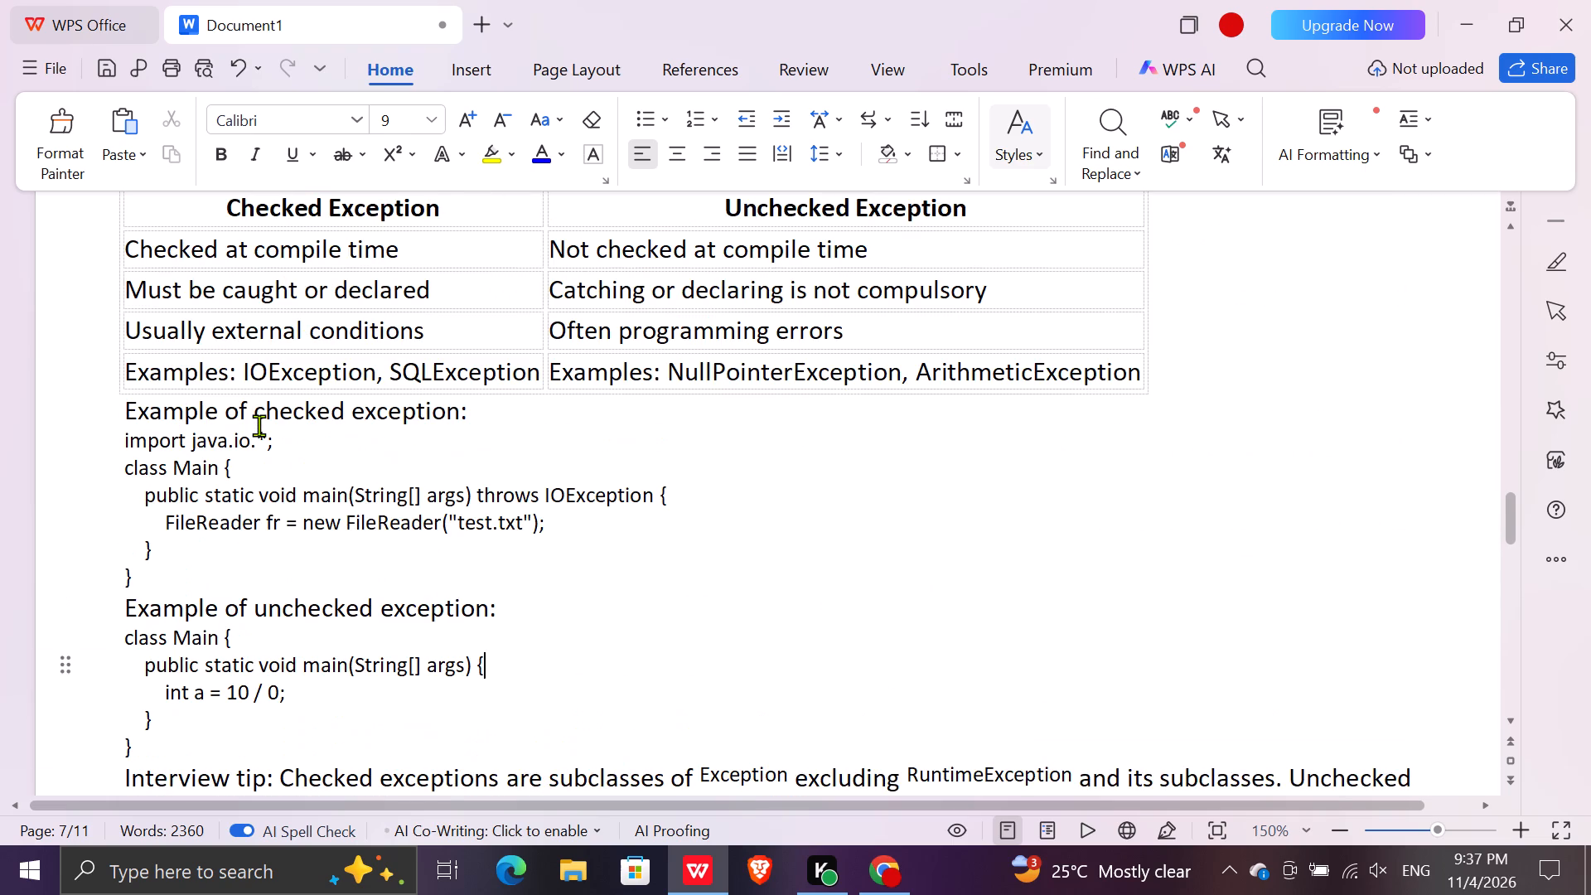
pyautogui.scroll(-9, 259, 425)
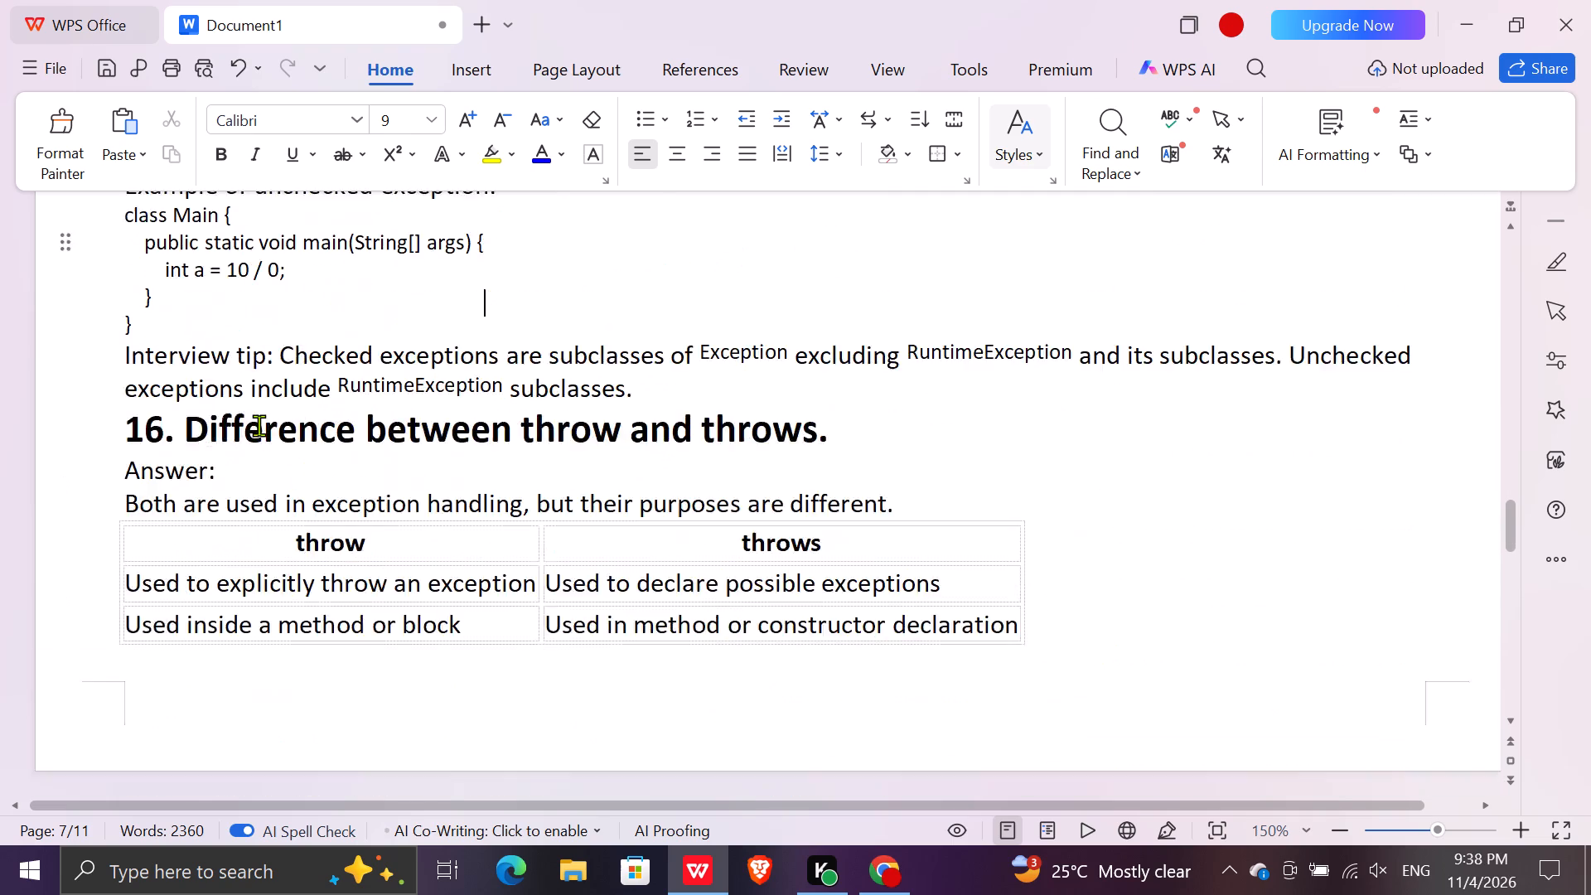
pyautogui.scroll(-1, 259, 425)
pyautogui.scroll(12, 259, 425)
pyautogui.scroll(-5, 259, 425)
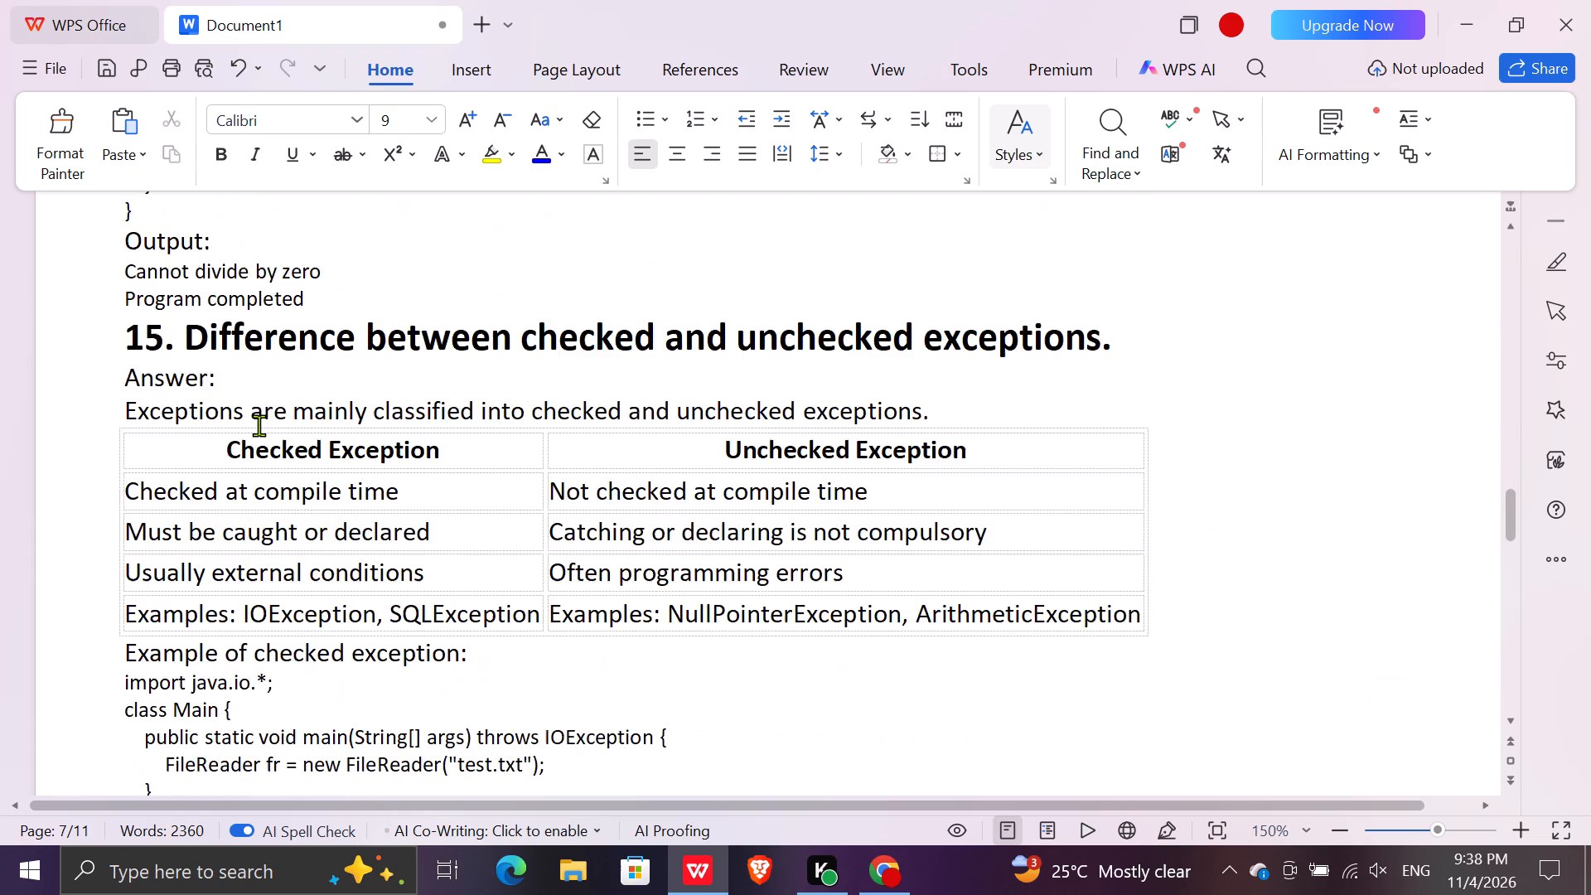
# Delete the blank lines above and below the main method declaration in question 14's example code.
pyautogui.scroll(10, 259, 425)
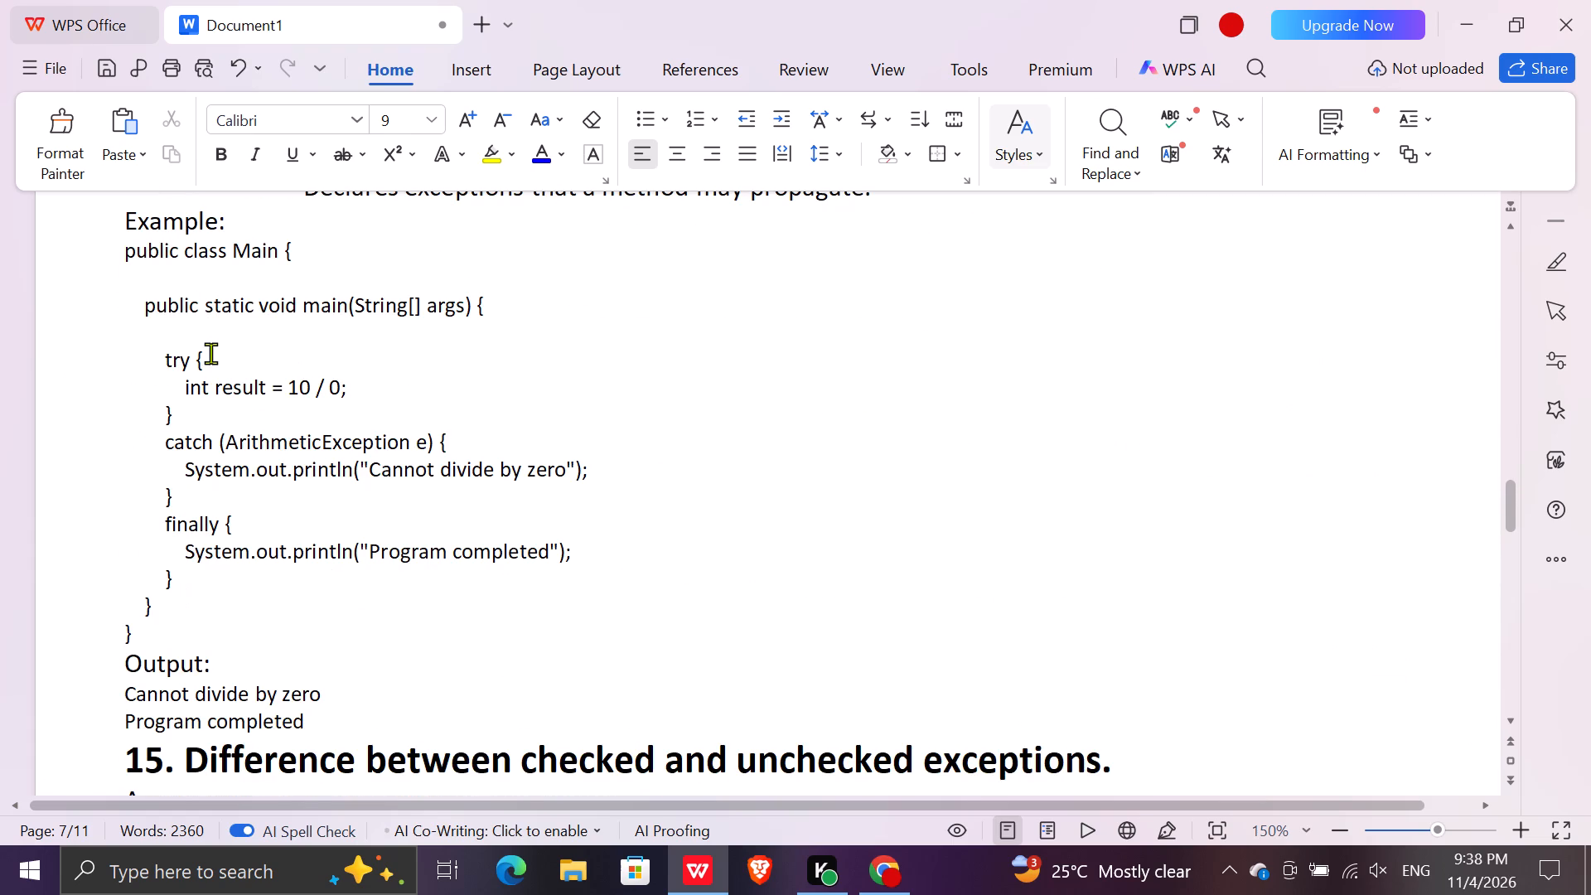
pyautogui.click(210, 343)
pyautogui.press('BackSpace')
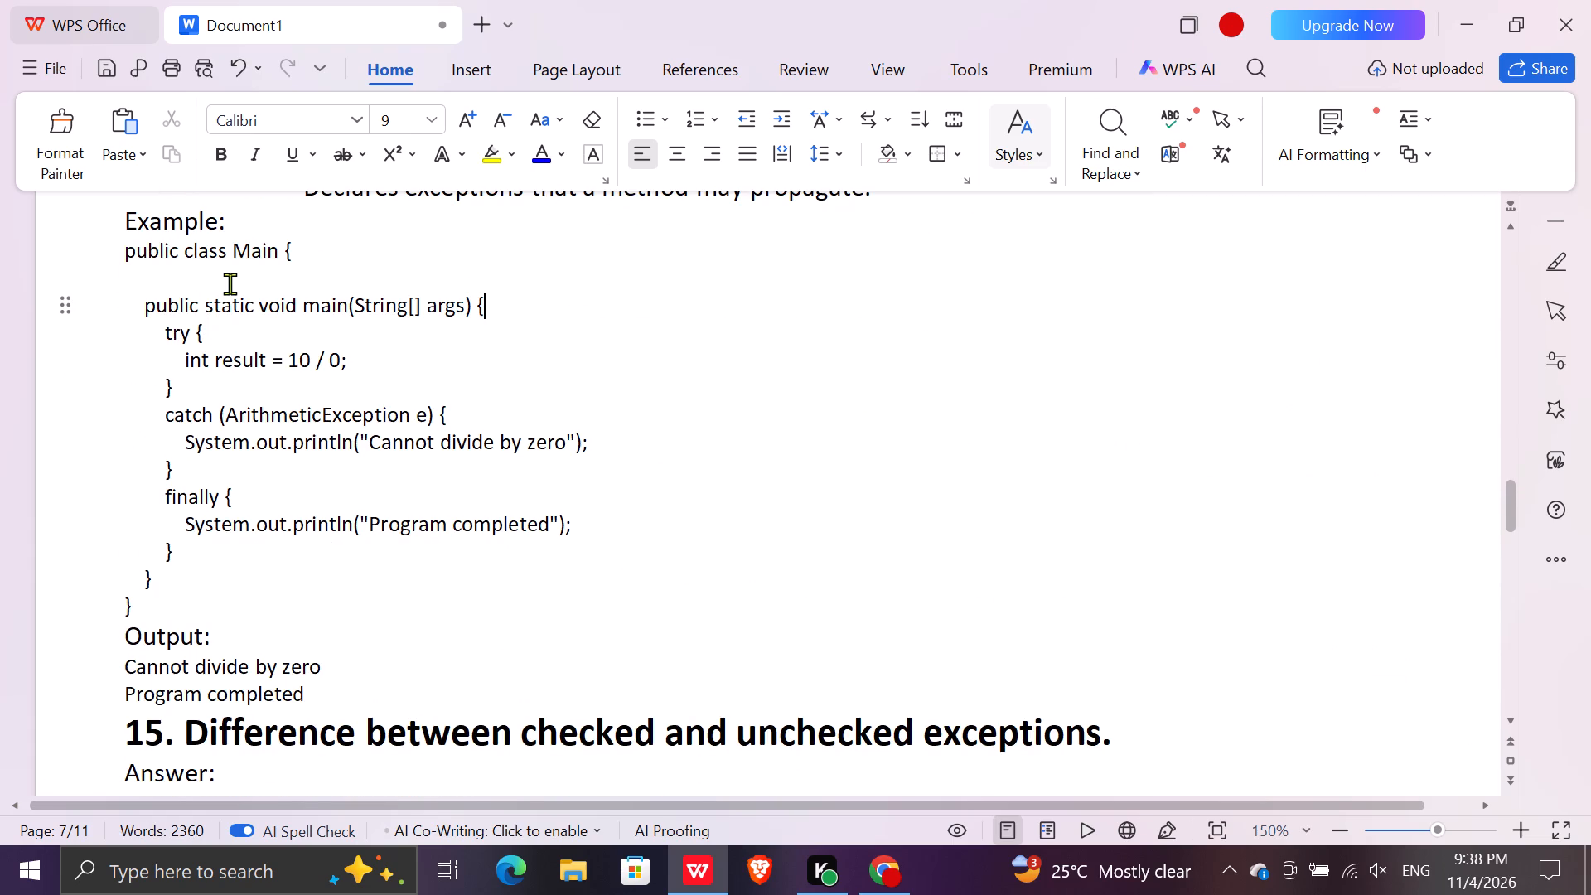
pyautogui.click(230, 283)
pyautogui.press('BackSpace')
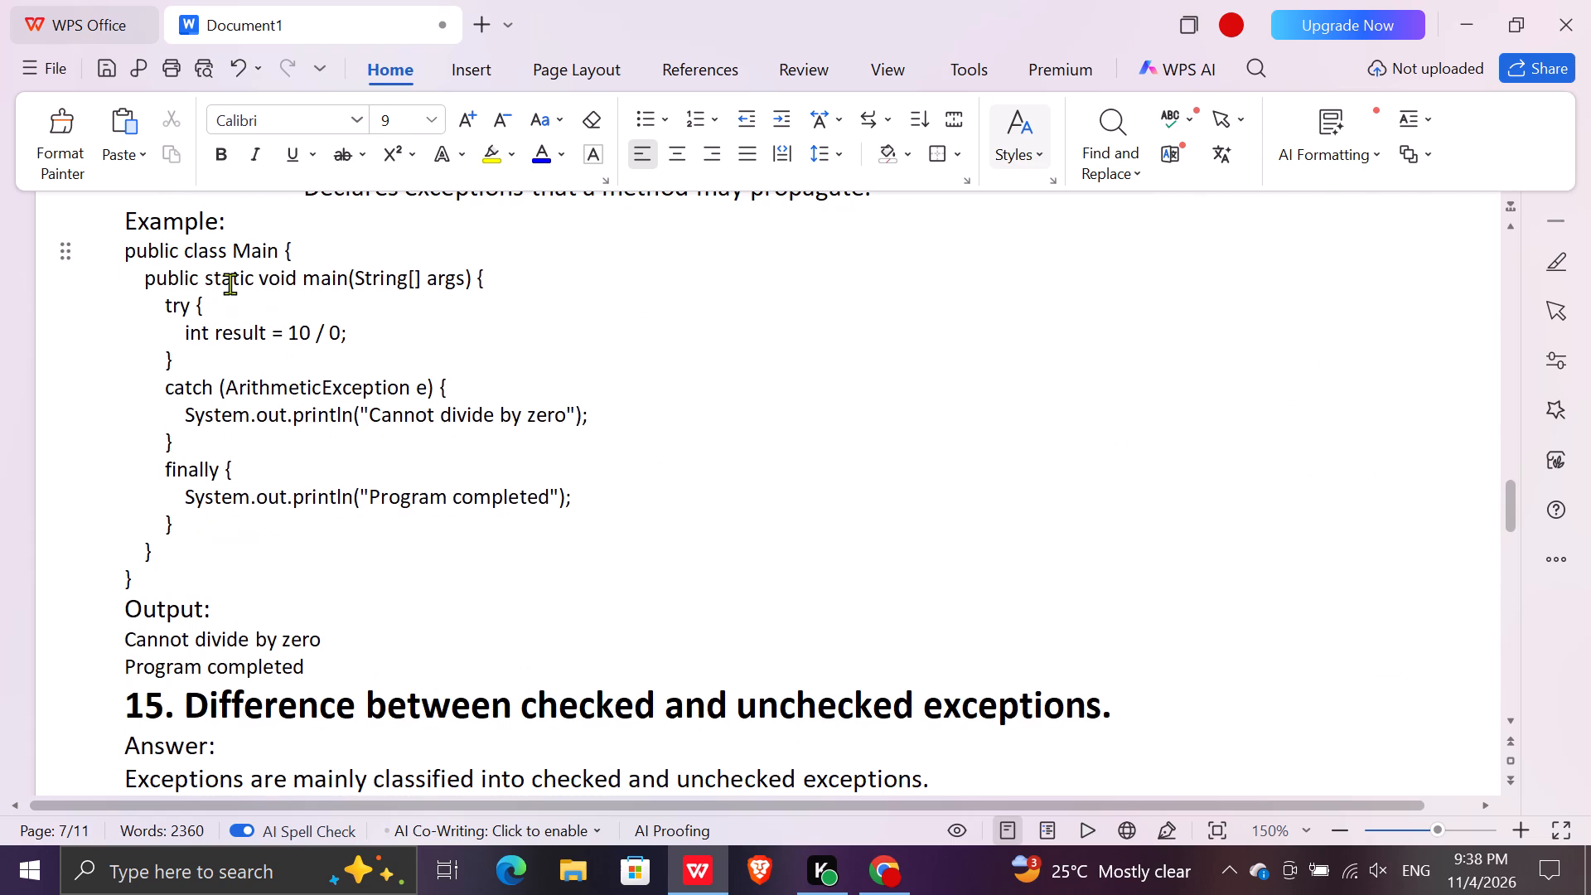
# Insert a line break before question 16's "Example of throw:" so the label starts on the same page as its code.
pyautogui.scroll(3, 230, 283)
pyautogui.scroll(-20, 230, 283)
pyautogui.scroll(-14, 230, 283)
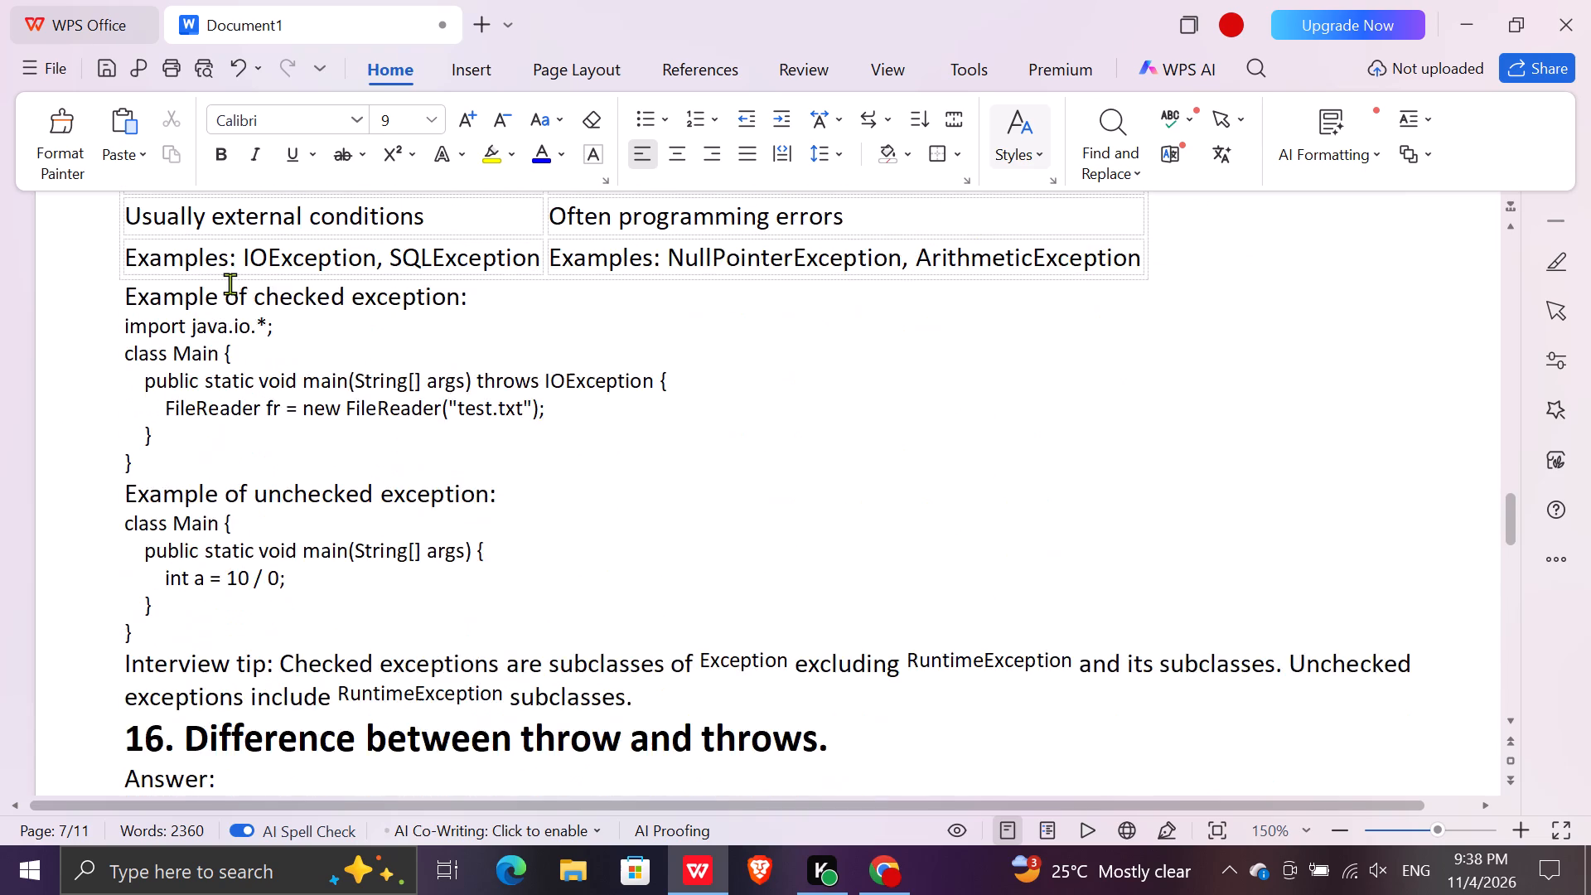
pyautogui.scroll(-16, 230, 283)
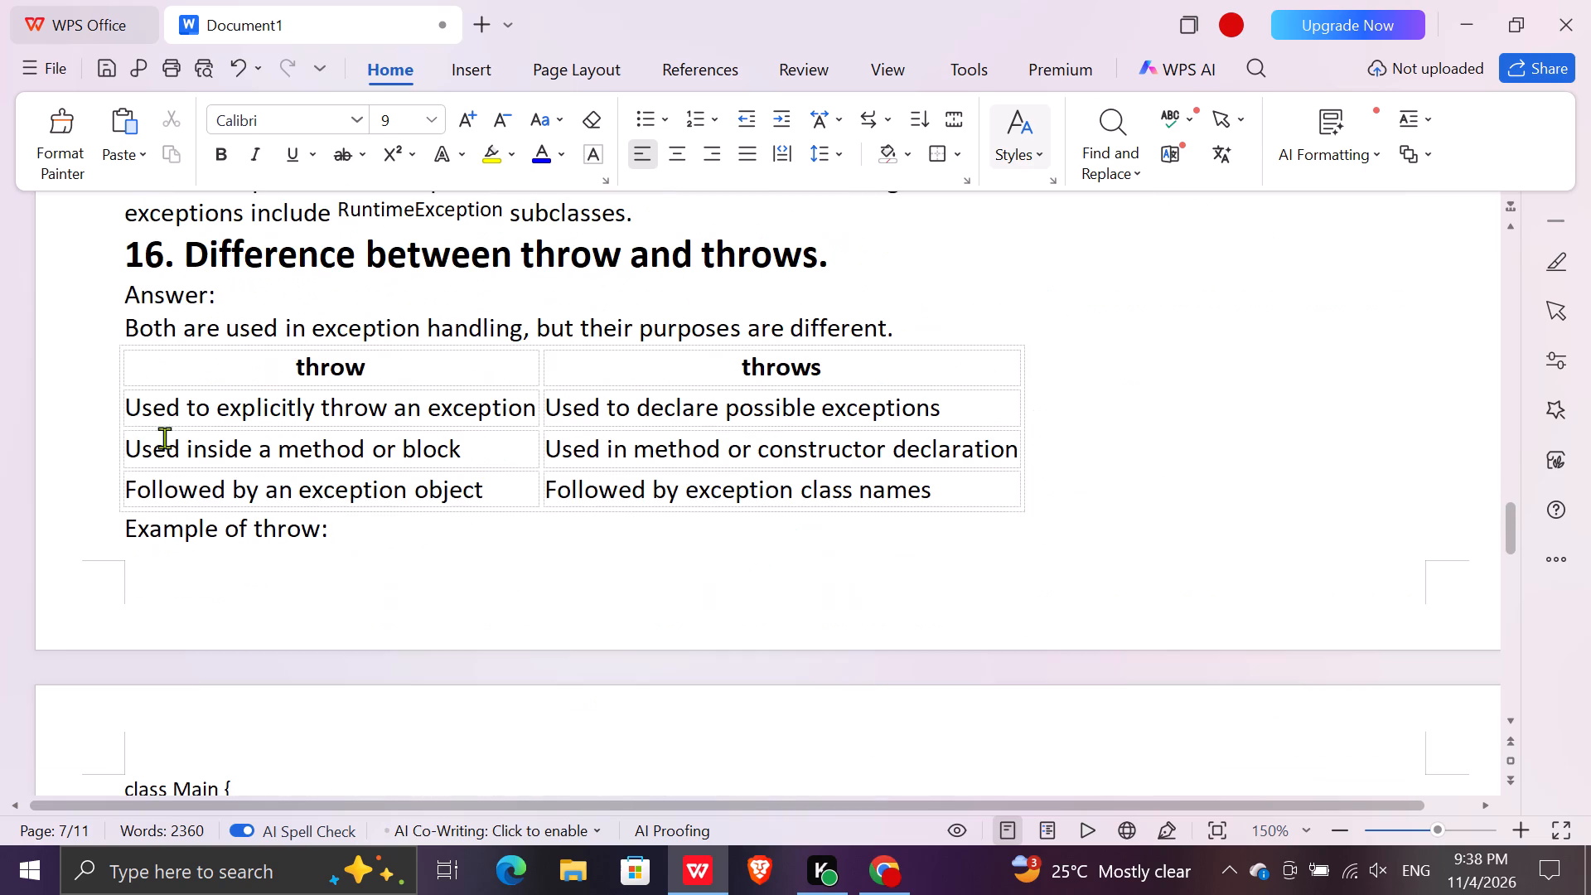
pyautogui.click(118, 528)
pyautogui.press('Return')
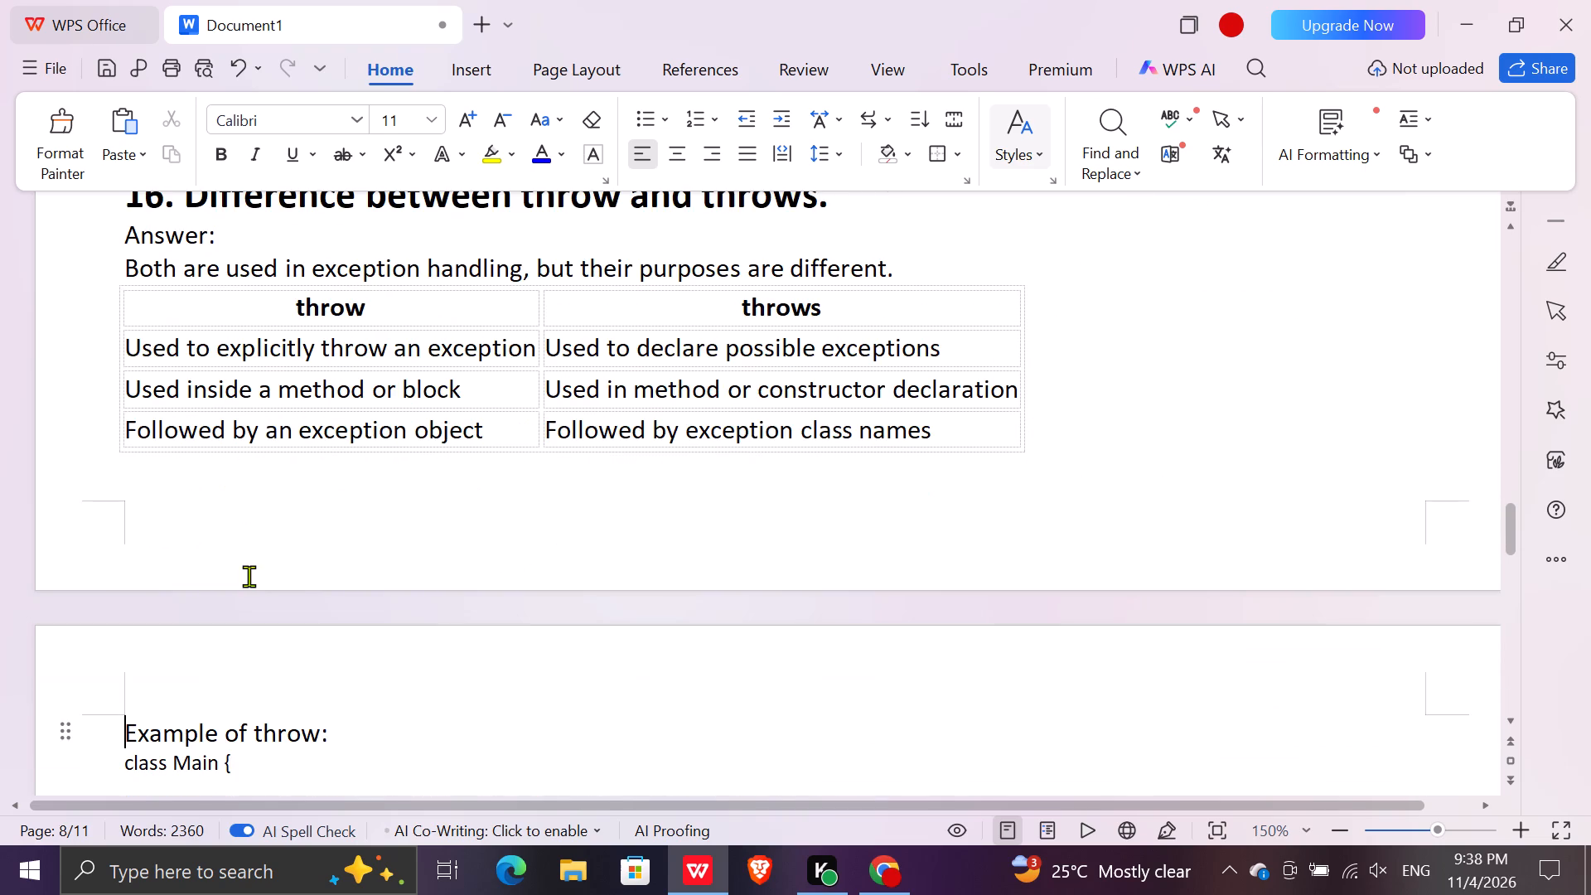
# Remove the empty numbered items around "List" and "Set" under question 17's main interfaces and indent both lines one tab.
pyautogui.scroll(-7, 249, 576)
pyautogui.scroll(-4, 182, 513)
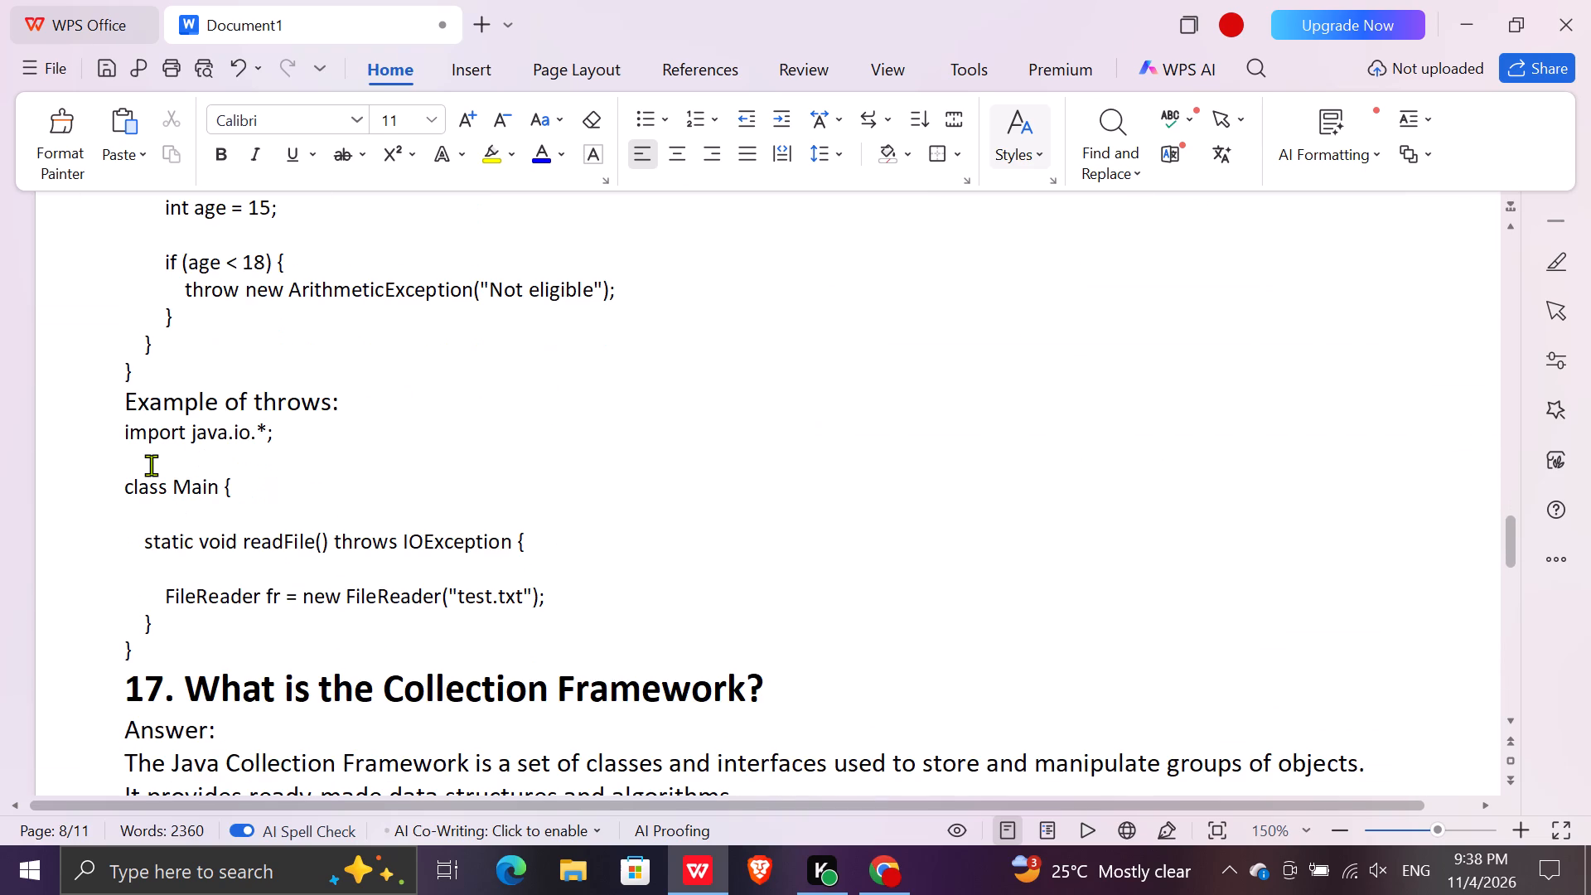
pyautogui.click(151, 465)
pyautogui.scroll(-15, 213, 525)
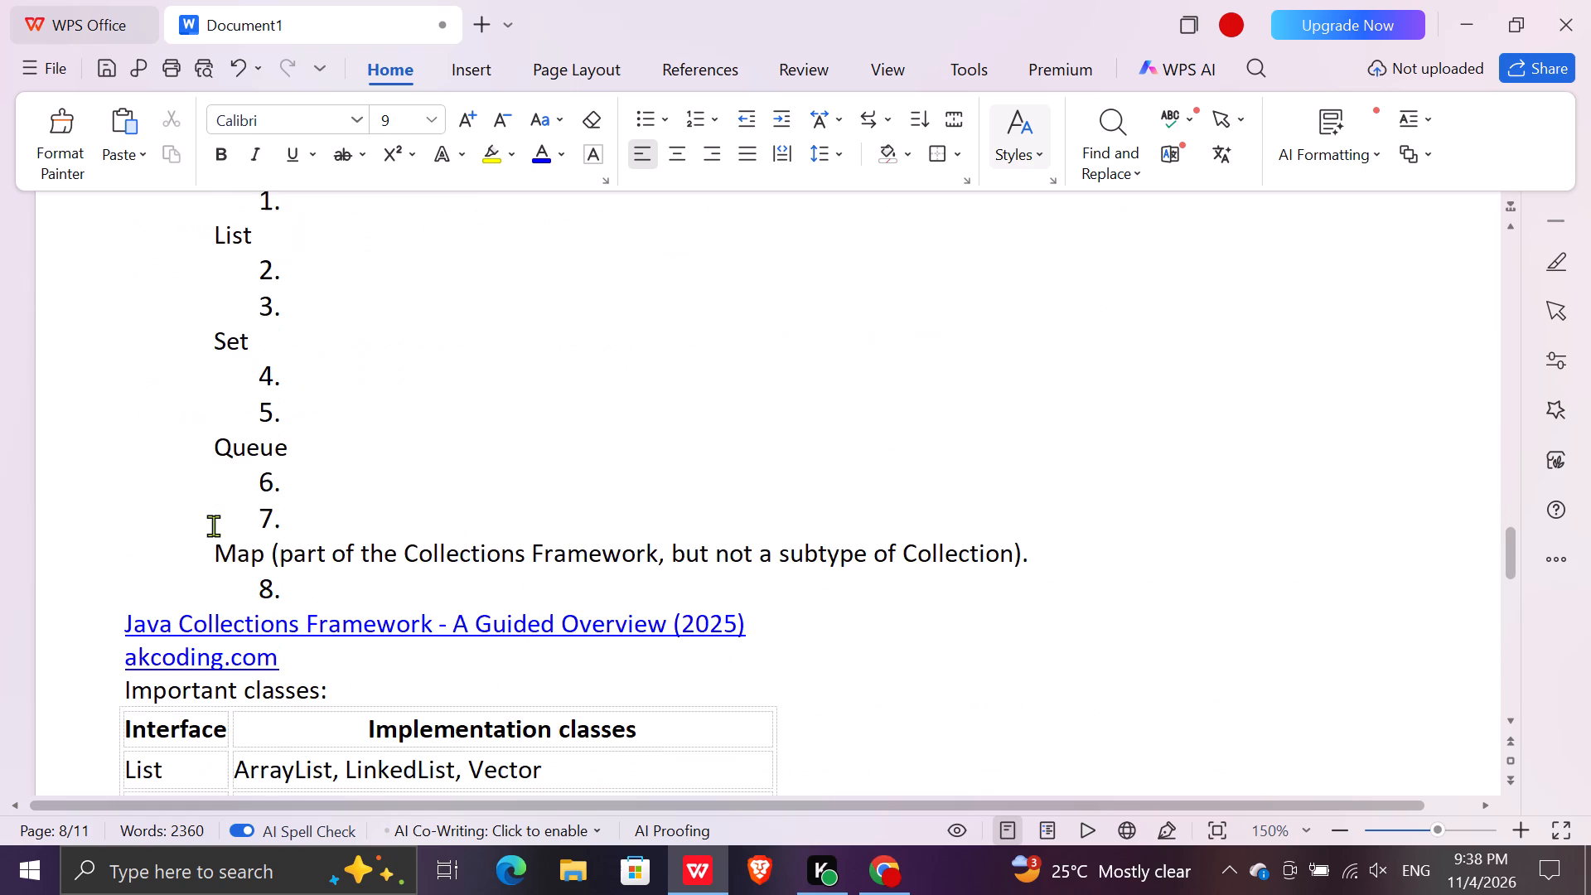
pyautogui.scroll(3, 213, 525)
pyautogui.click(210, 603)
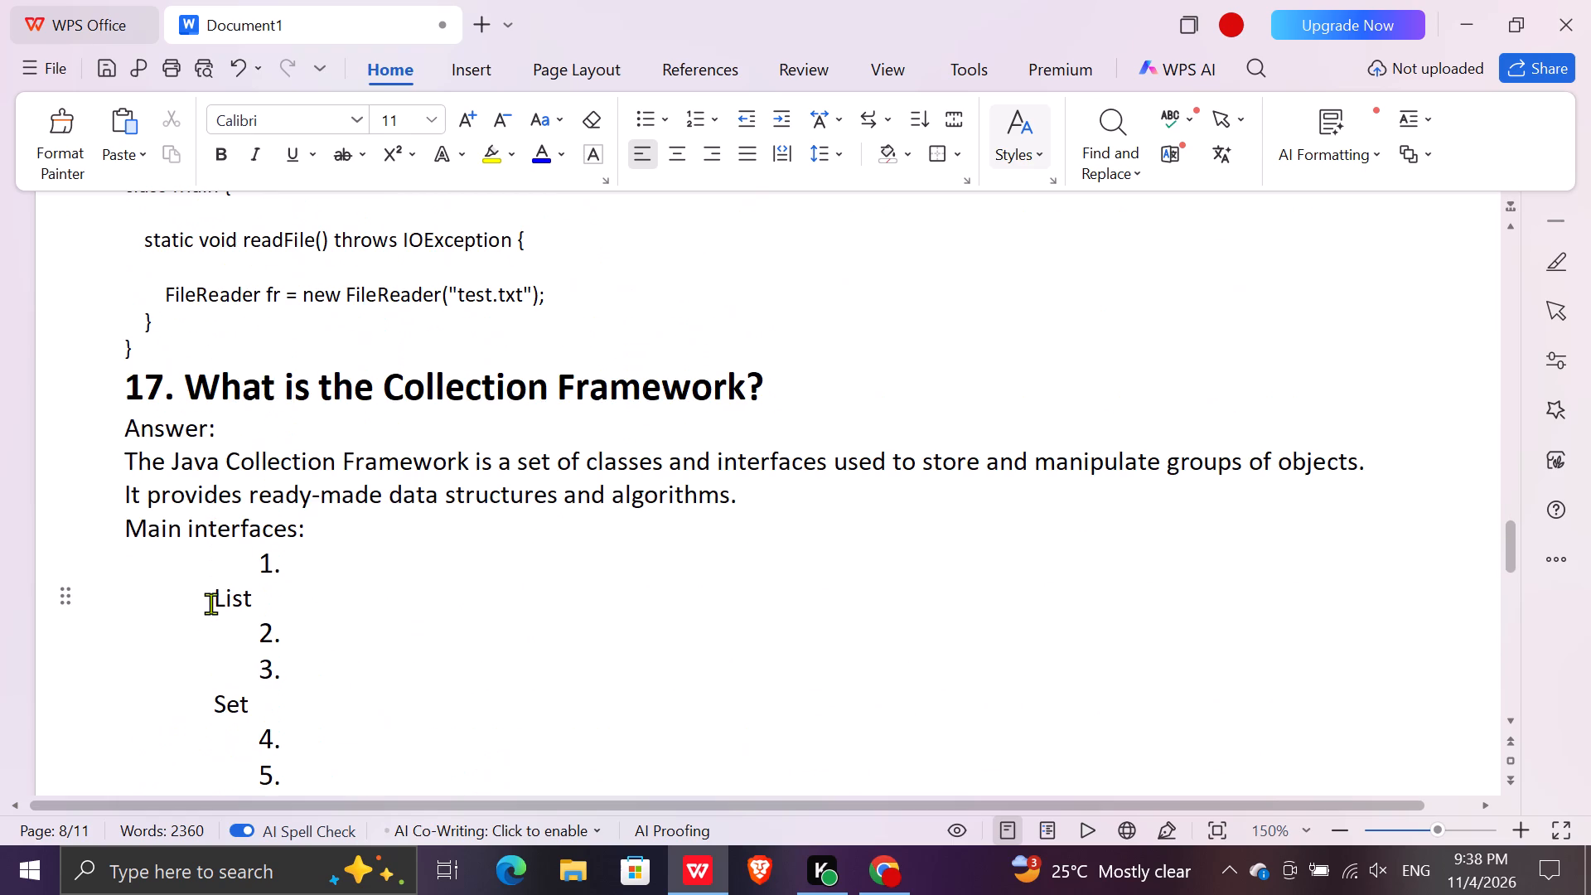
pyautogui.press('BackSpace')
pyautogui.press('BackSpace')
pyautogui.press('Tab')
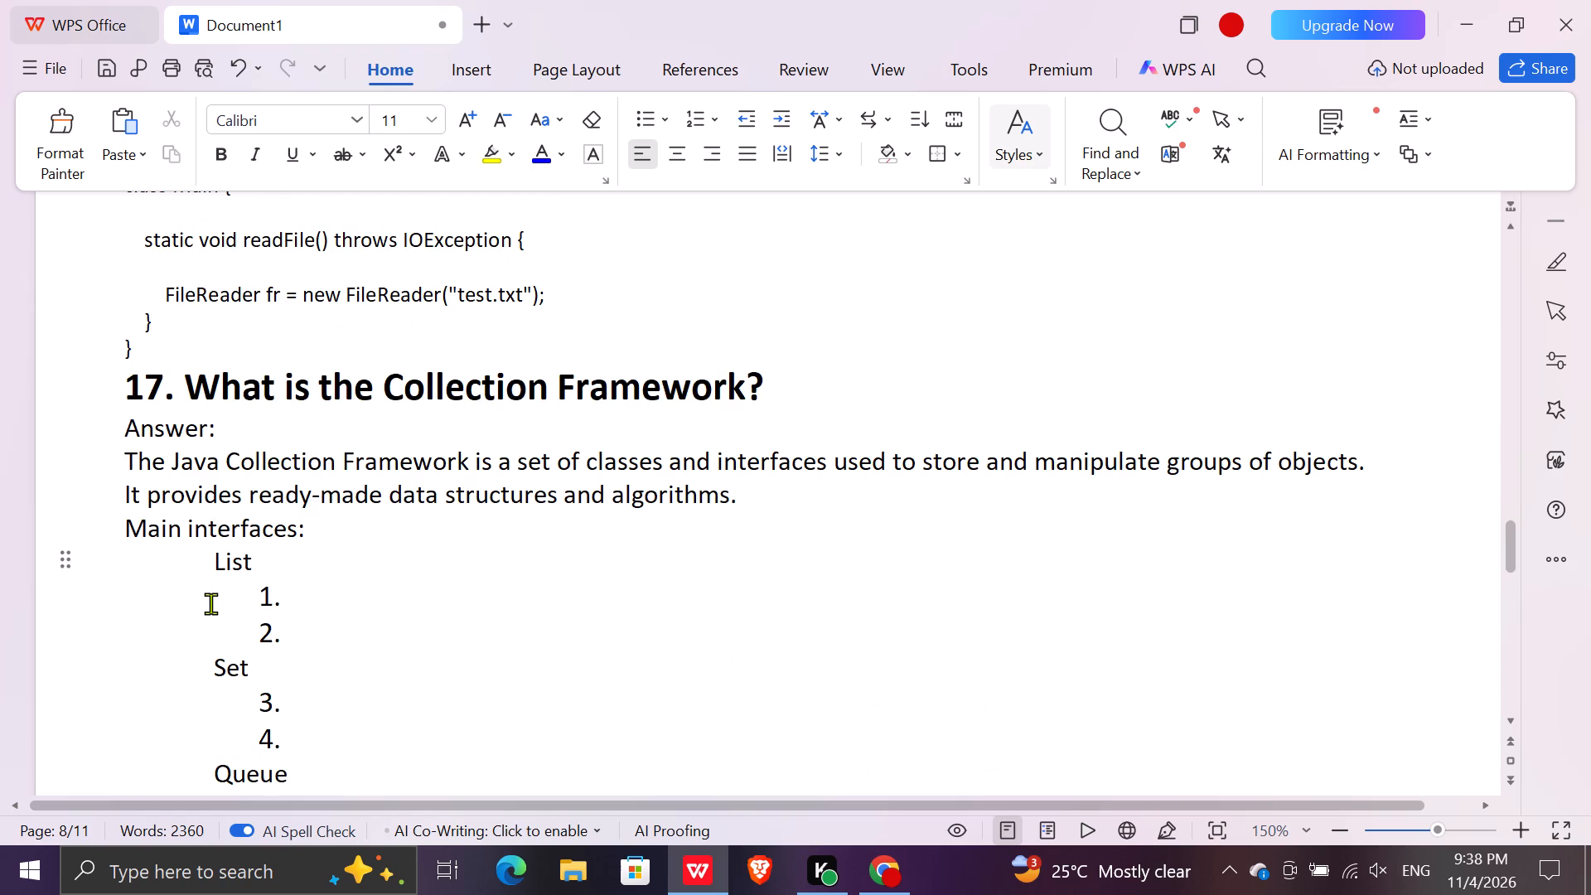
pyautogui.click(212, 658)
pyautogui.press('BackSpace')
pyautogui.press('BackSpace')
pyautogui.press('BackSpace')
pyautogui.press('Tab')
# Remove the empty numbered items around question 17's "Queue" and "Map" lines, up to the web links, and indent both interface lines one tab.
pyautogui.click(215, 708)
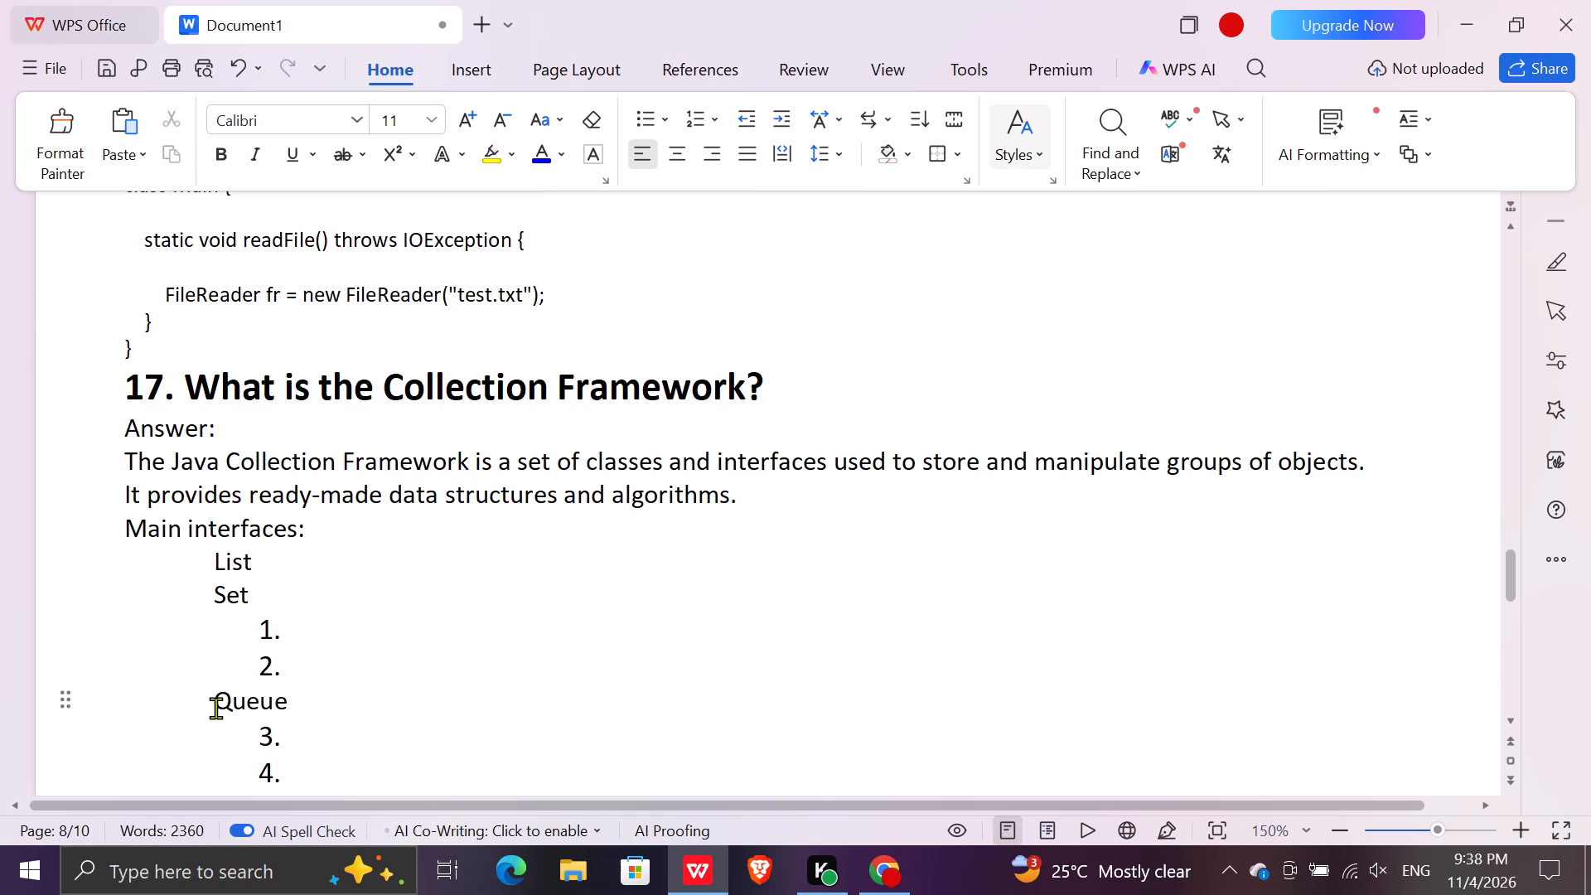
pyautogui.press('BackSpace')
pyautogui.press('BackSpace')
pyautogui.press('BackSpace')
pyautogui.press('Tab')
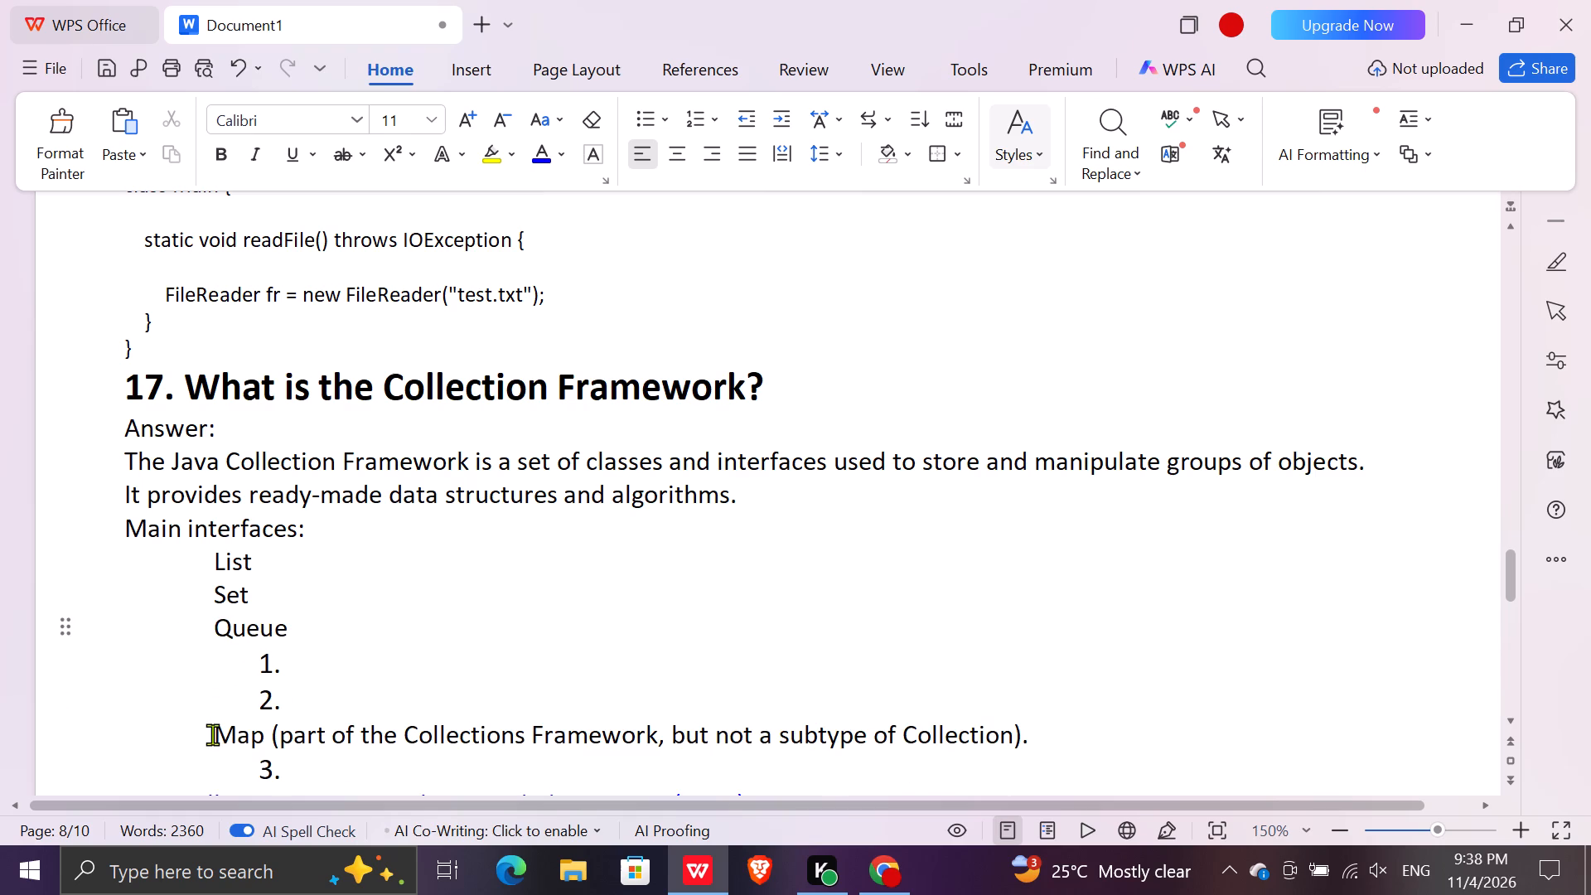
pyautogui.click(212, 734)
pyautogui.press('BackSpace')
pyautogui.press('BackSpace')
pyautogui.press('BackSpace')
pyautogui.press('Tab')
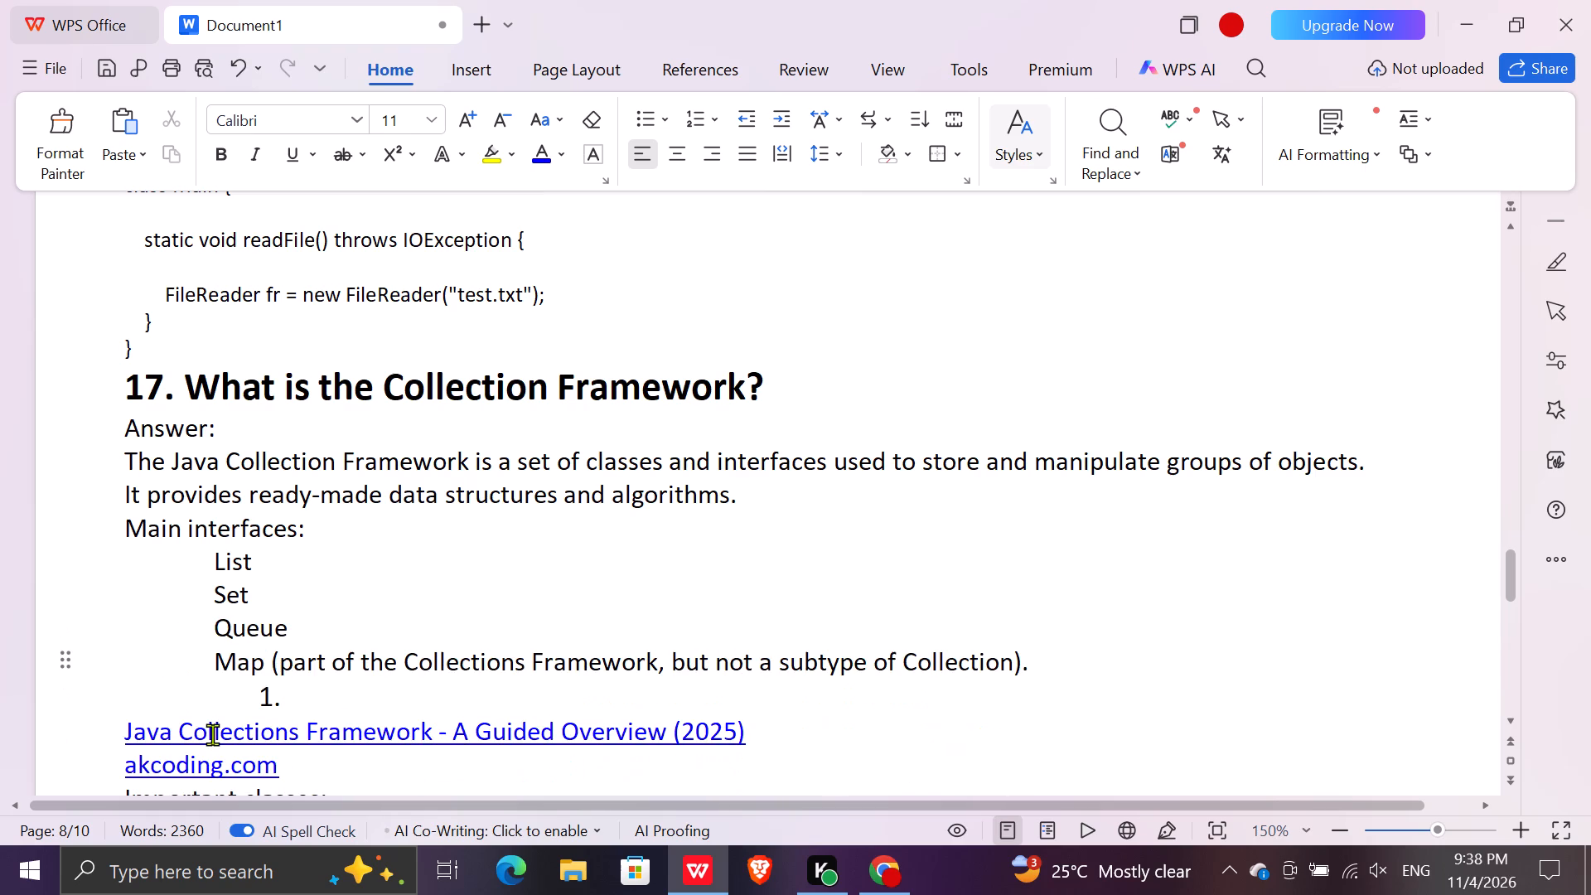
pyautogui.click(130, 733)
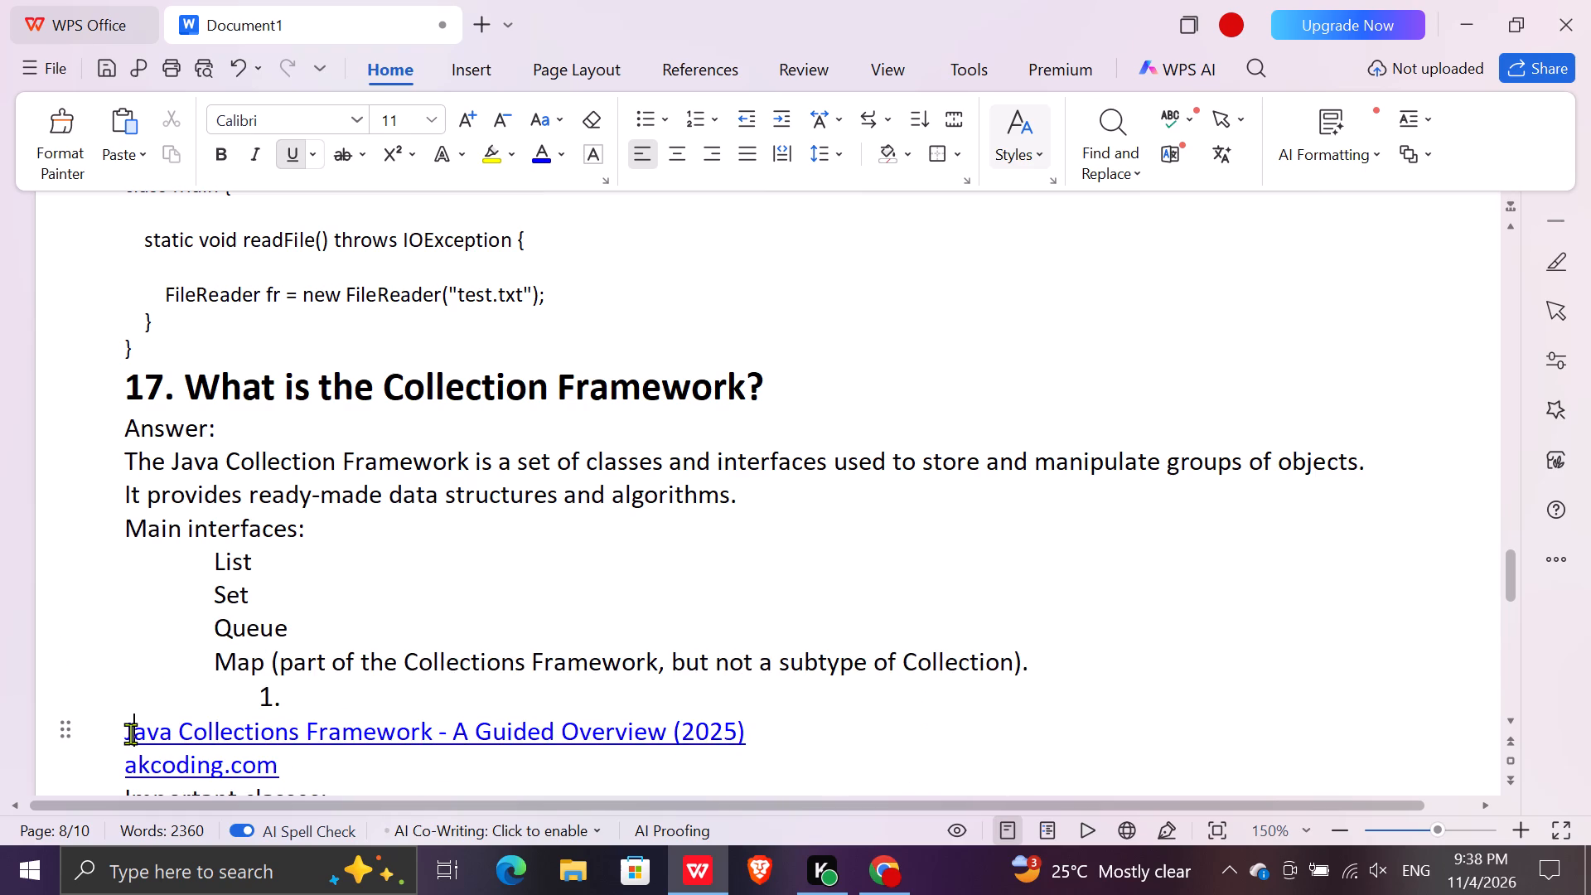
pyautogui.press('Left')
pyautogui.press('BackSpace')
# Delete the "Java Collections Framework - A Guided Overview (2025)" and "akcoding.com" links from question 17.
pyautogui.scroll(-3, 293, 778)
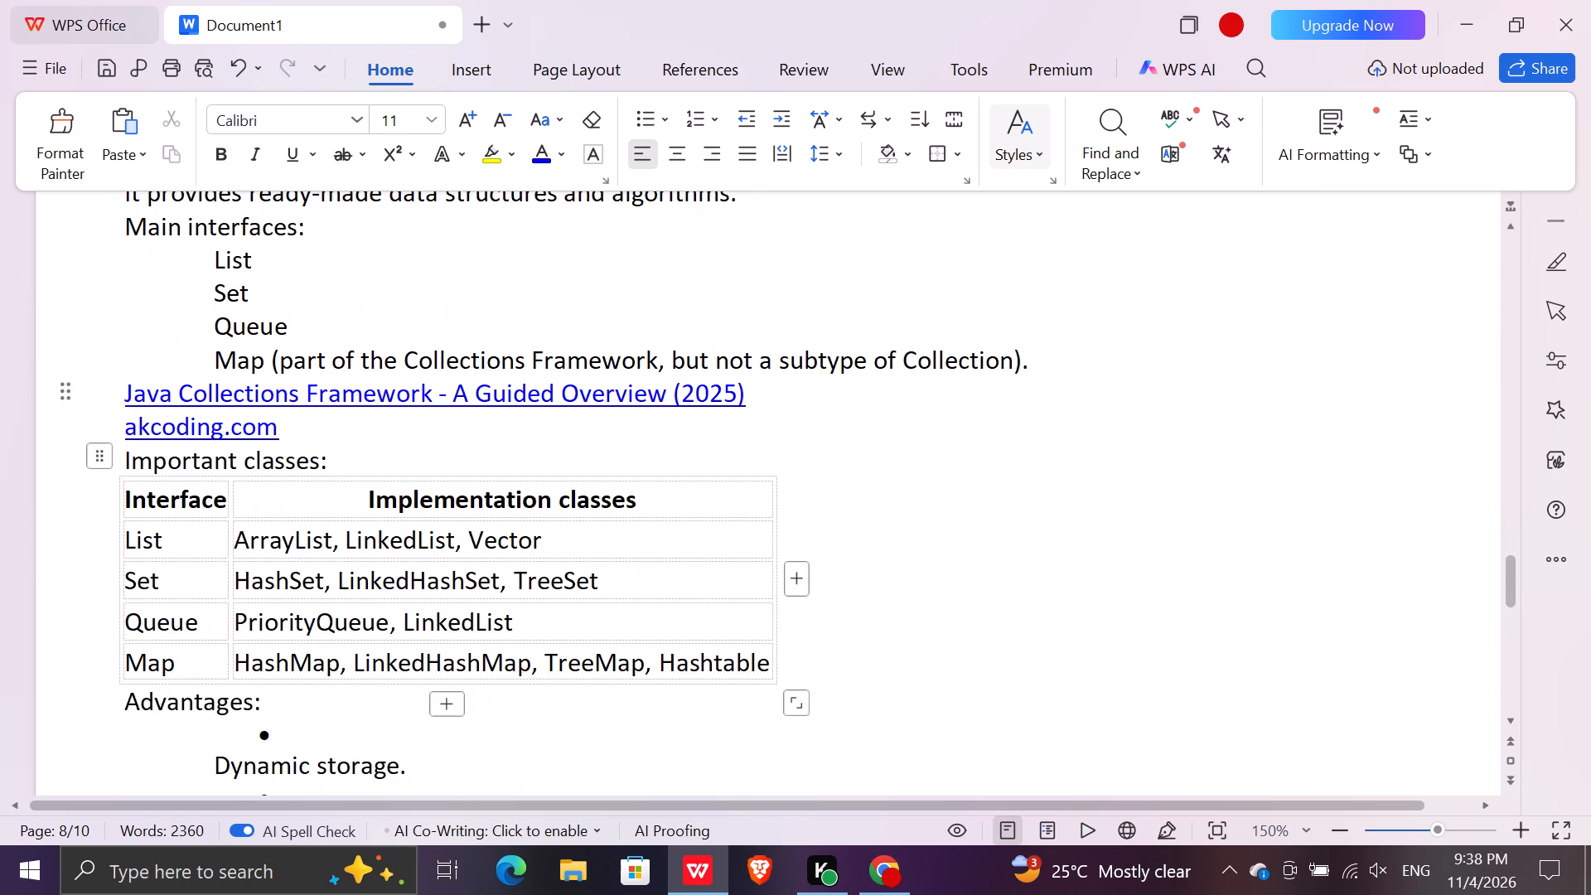
pyautogui.moveTo(282, 423); pyautogui.dragTo(122, 404)
pyautogui.press('BackSpace')
# Remove the empty bullets before question 17's "Dynamic storage." and "Code reusability." advantages and indent both lines one tab.
pyautogui.scroll(-2, 410, 492)
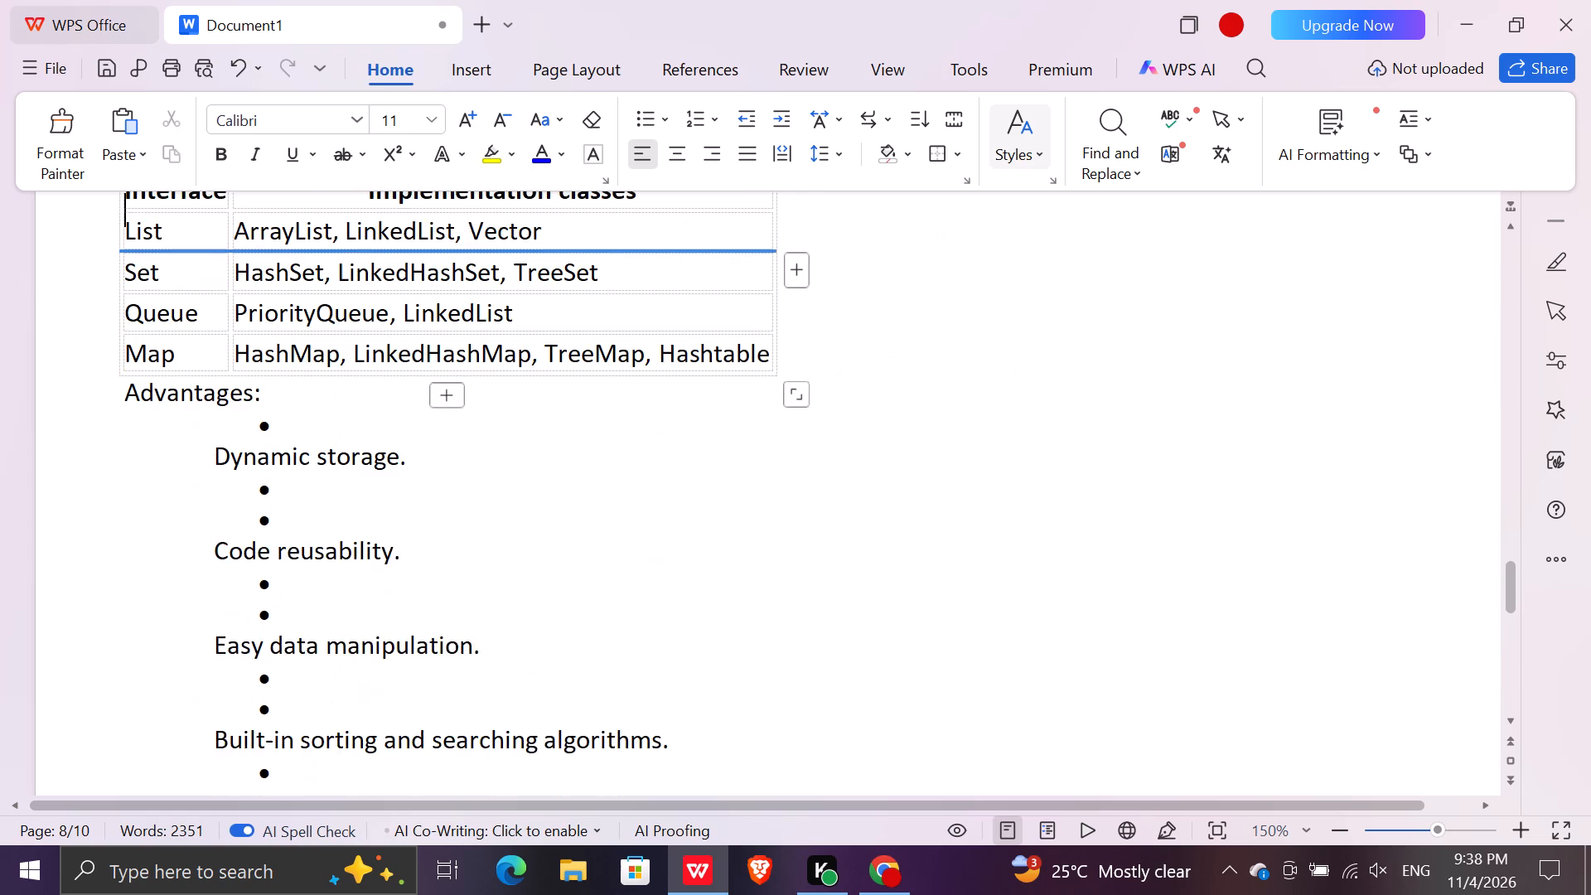
pyautogui.click(214, 404)
pyautogui.press('BackSpace')
pyautogui.press('BackSpace')
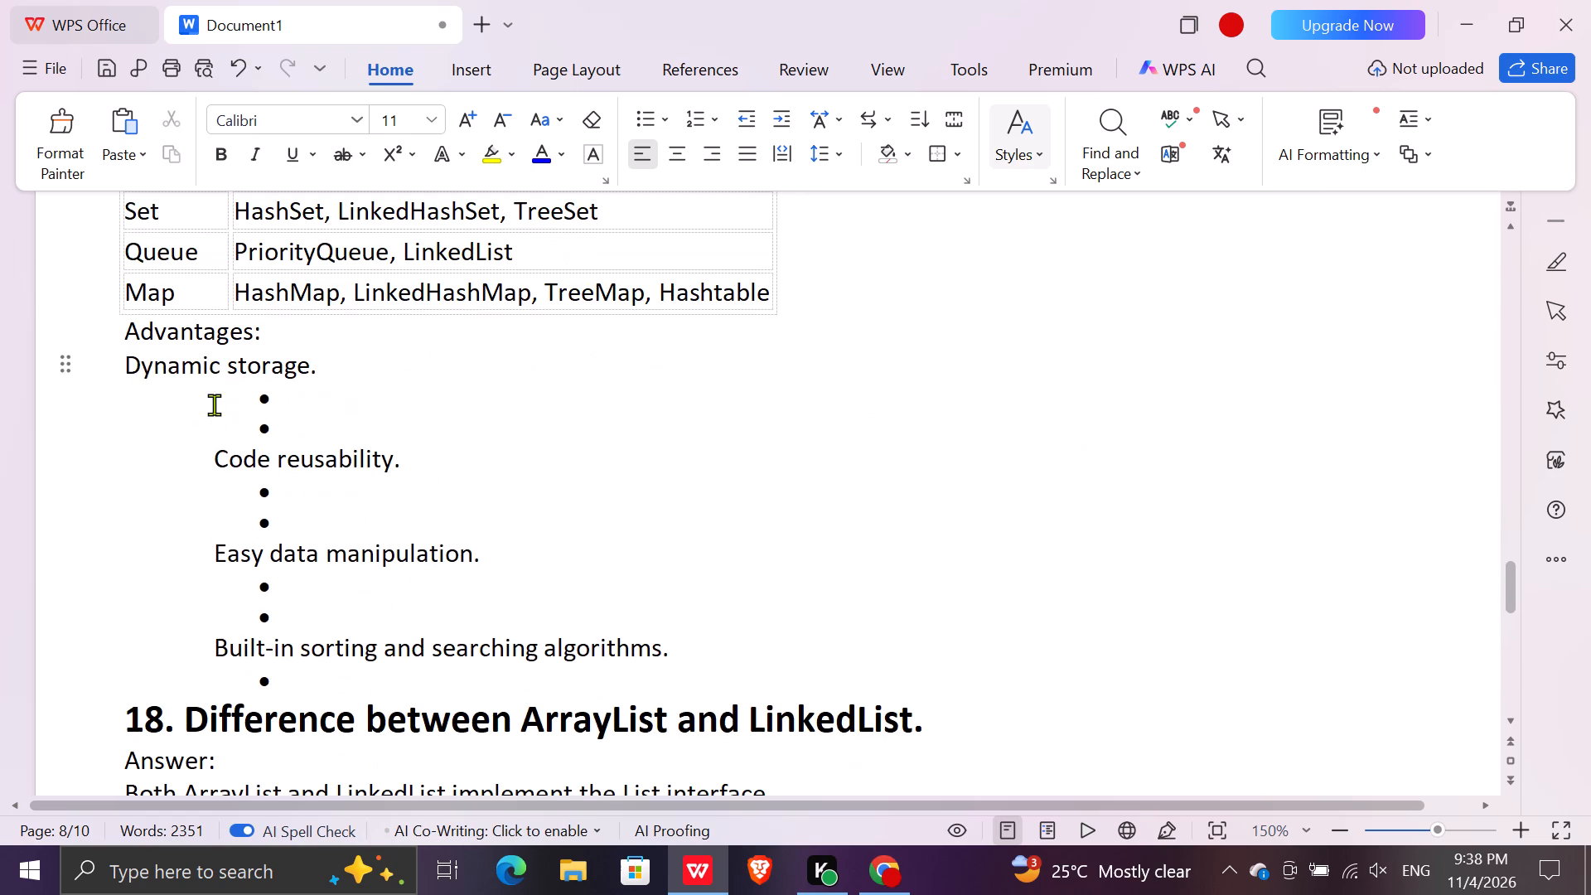
pyautogui.press('Tab')
pyautogui.click(209, 452)
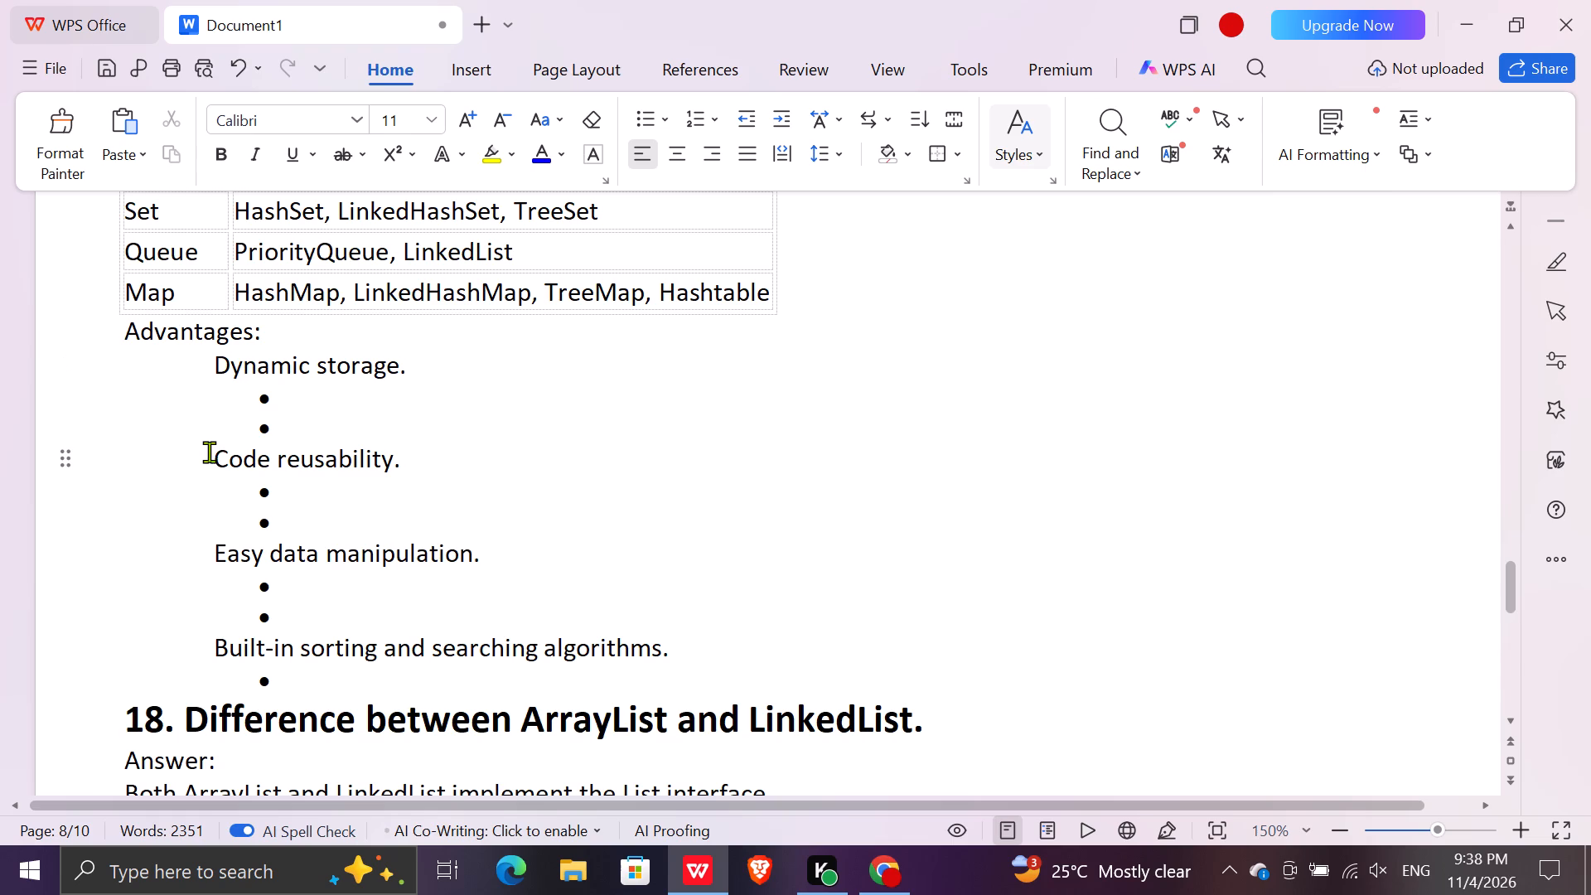
pyautogui.press('BackSpace')
pyautogui.press('BackSpace')
pyautogui.press('BackSpace')
pyautogui.press('Tab')
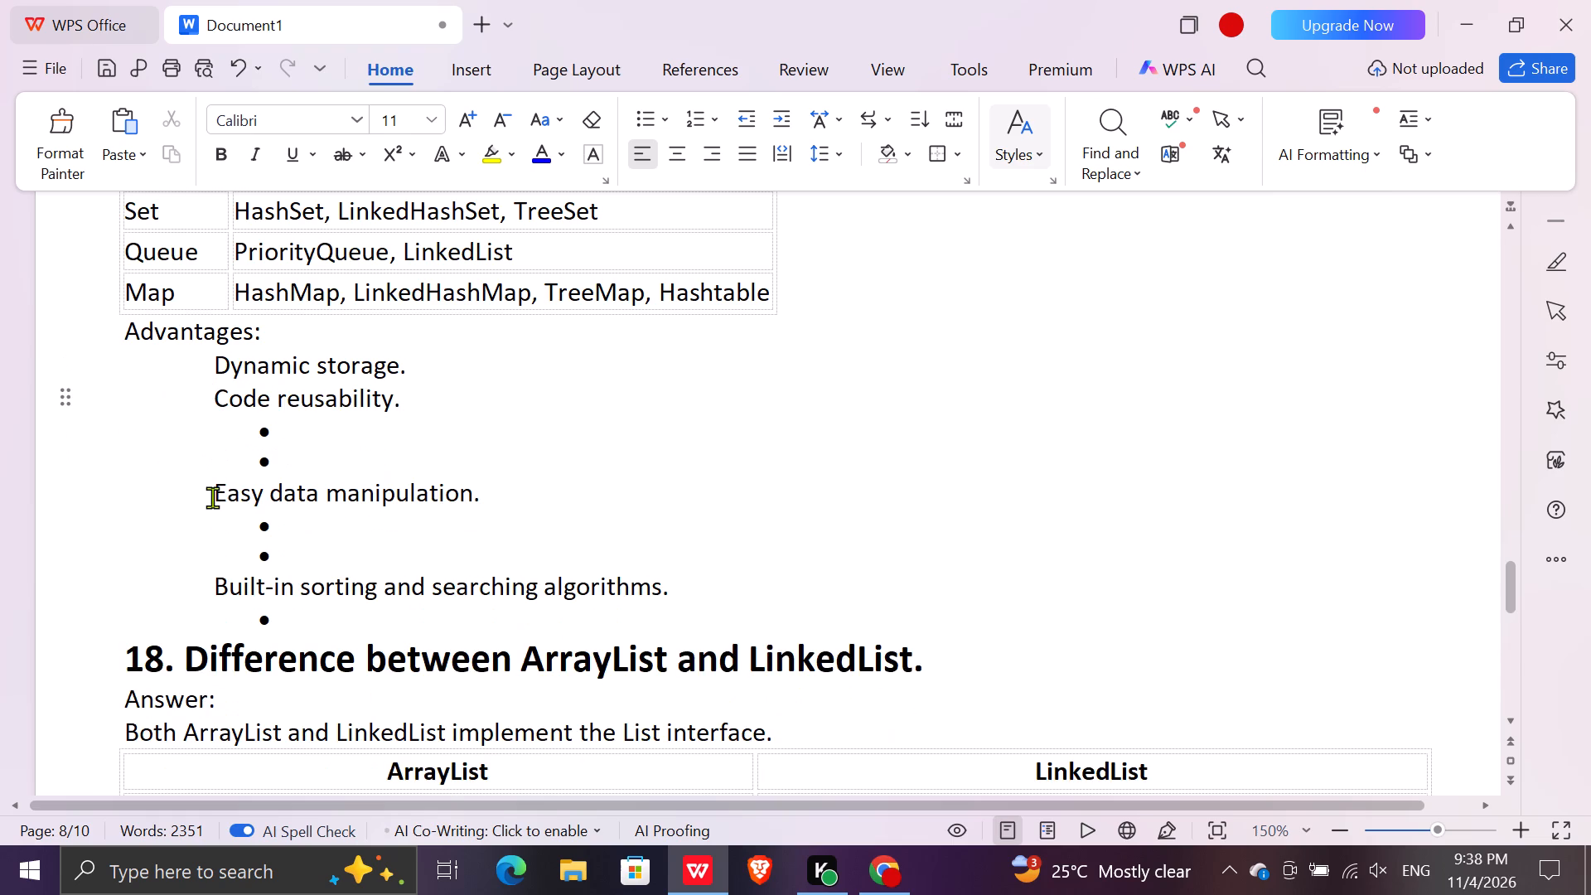
# Remove question 17's remaining empty bullets up to question 18's heading, and indent the data manipulation and sorting advantages one tab.
pyautogui.click(212, 497)
pyautogui.press('BackSpace')
pyautogui.press('BackSpace')
pyautogui.press('BackSpace')
pyautogui.press('Tab')
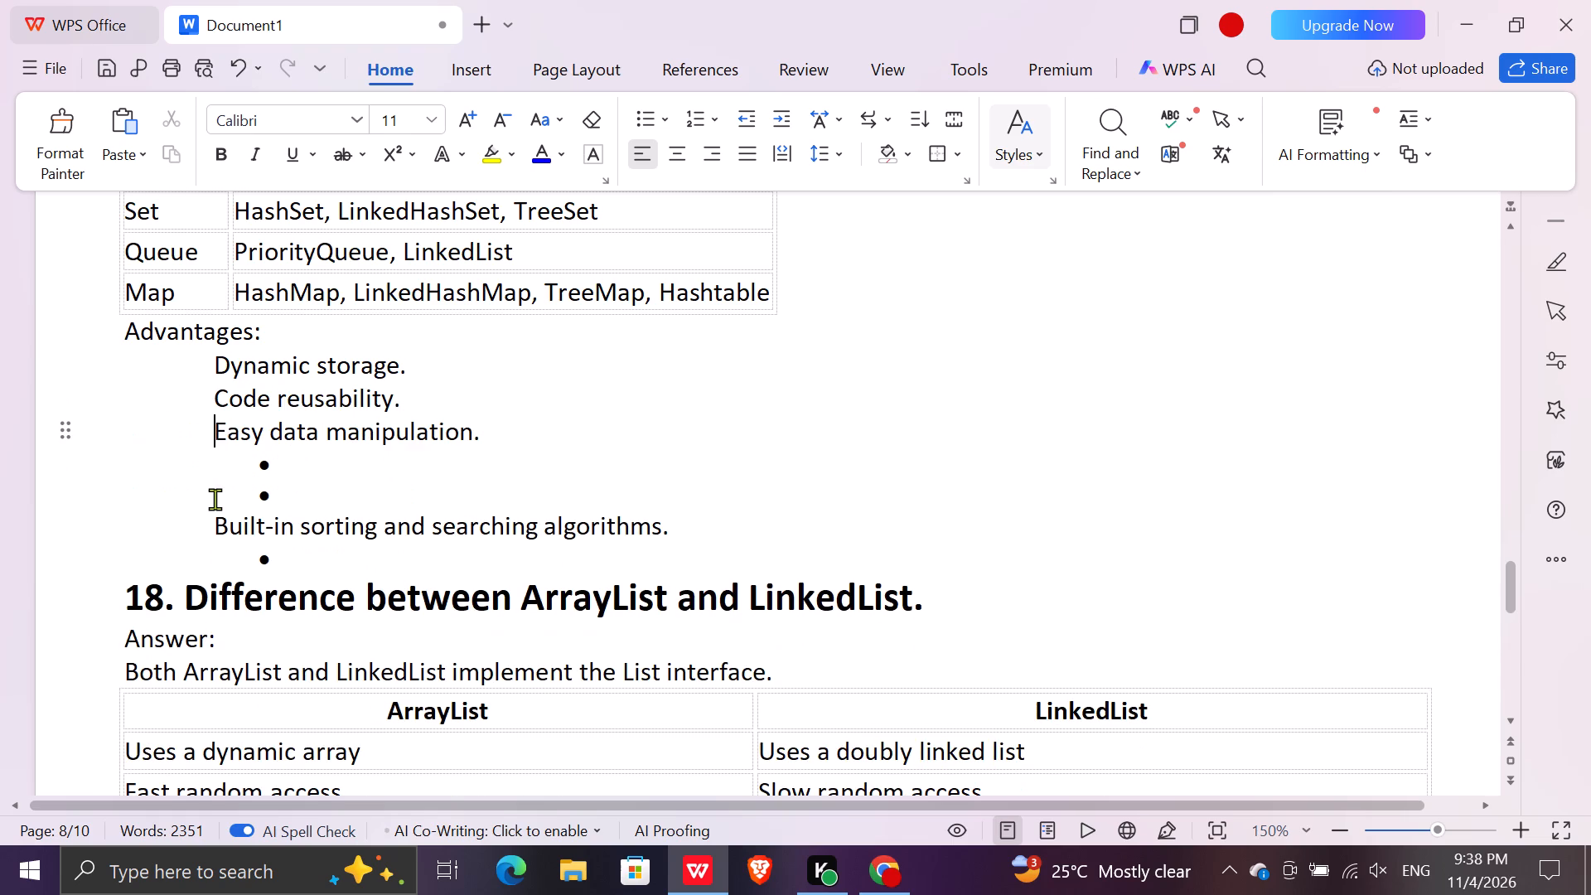
pyautogui.click(215, 522)
pyautogui.press('BackSpace')
pyautogui.press('BackSpace')
pyautogui.press('Tab')
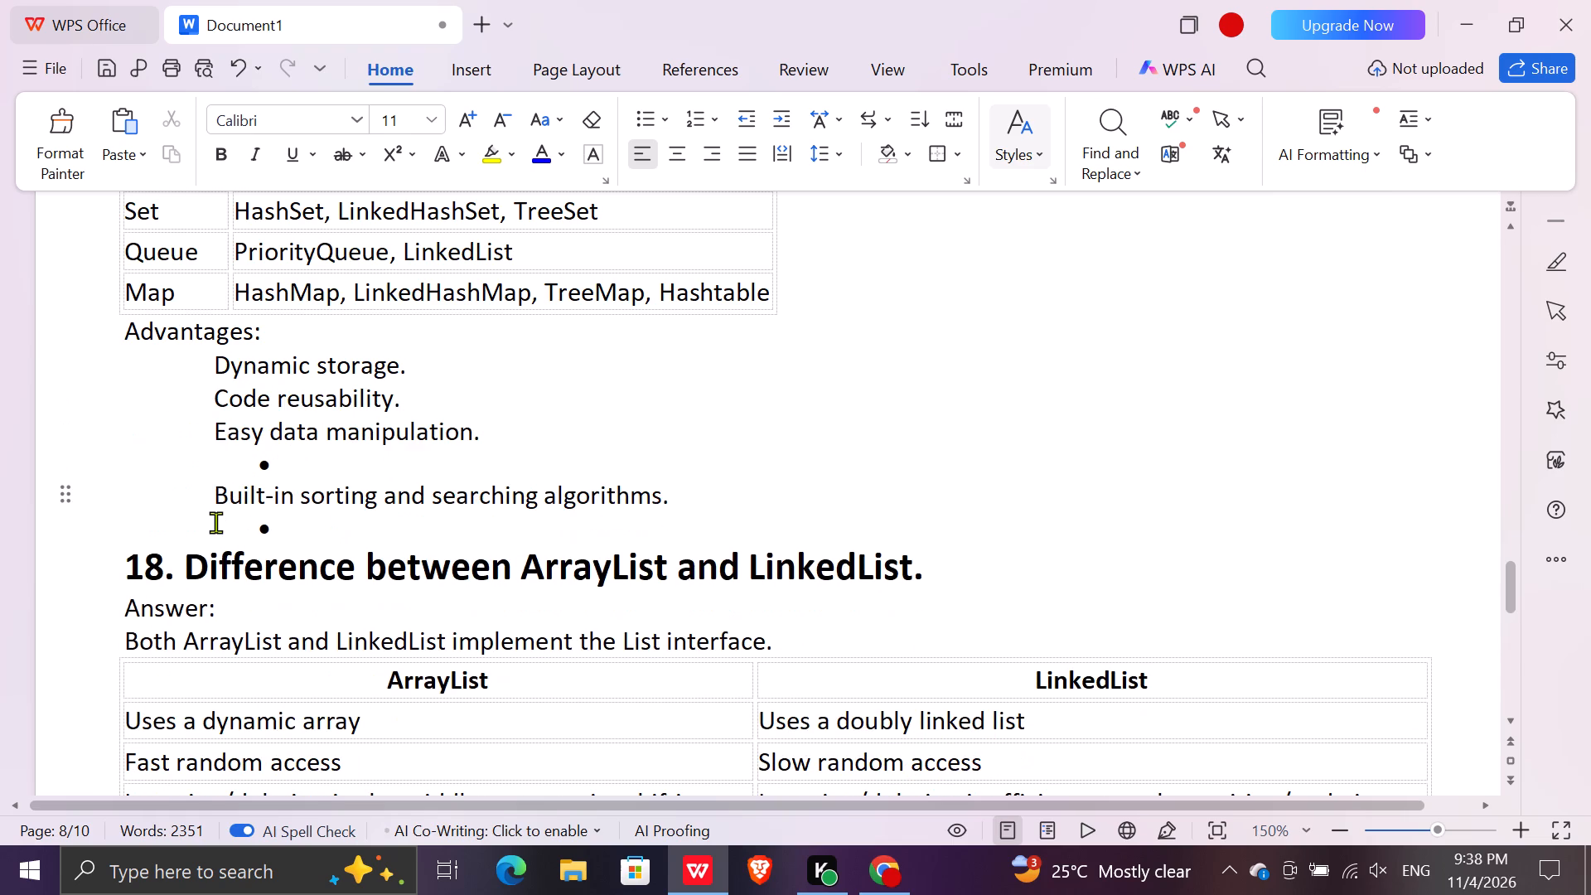
pyautogui.press('BackSpace')
pyautogui.press('BackSpace')
pyautogui.press('Tab')
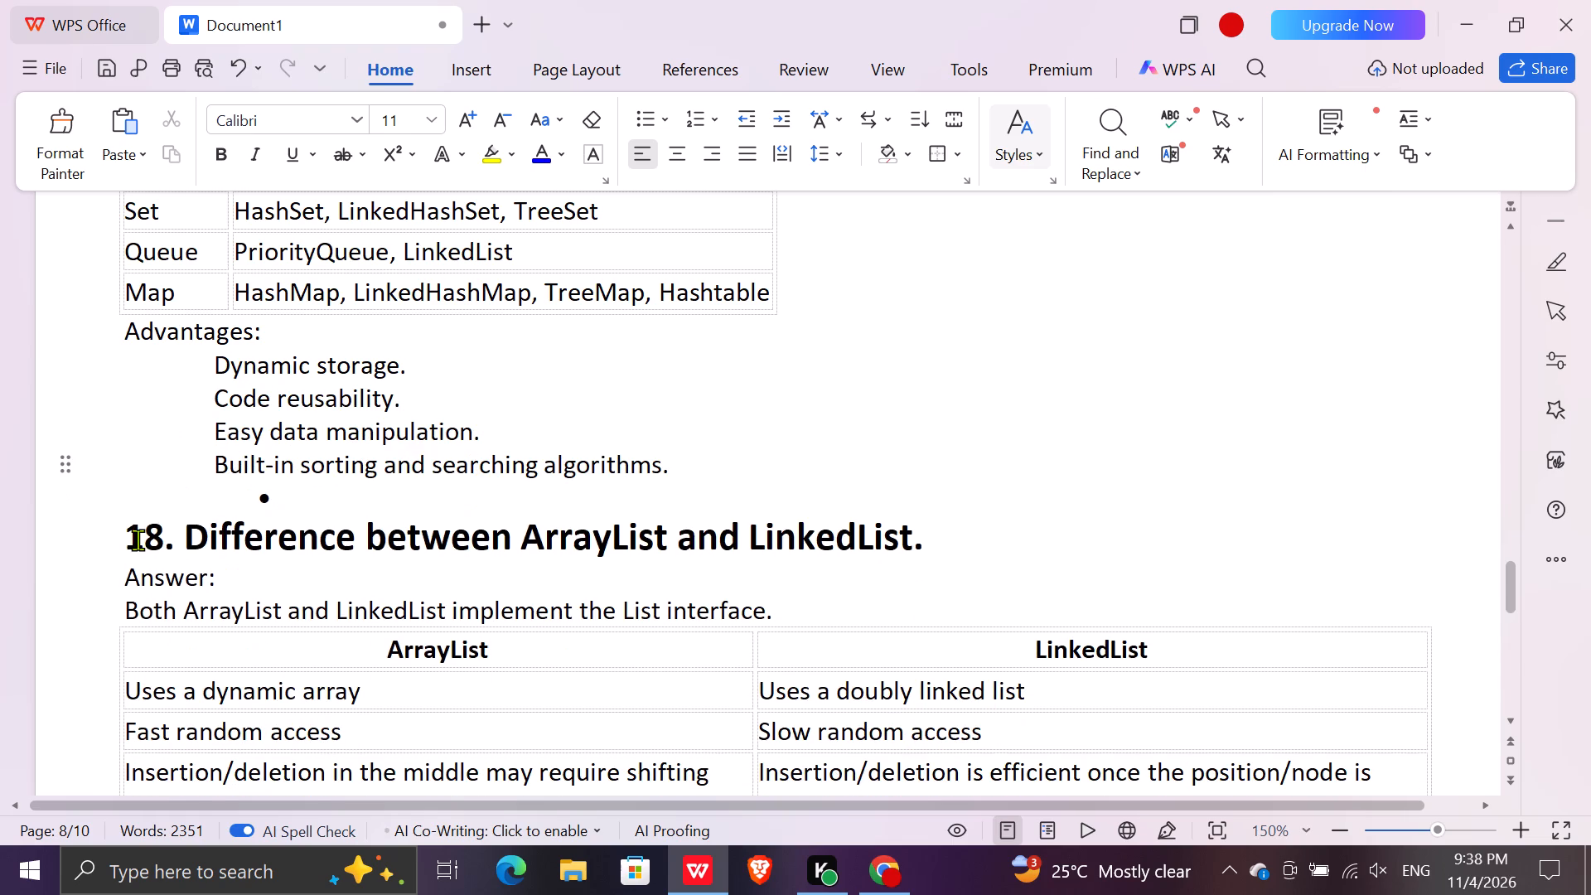
pyautogui.click(138, 539)
pyautogui.press('Left')
pyautogui.press('BackSpace')
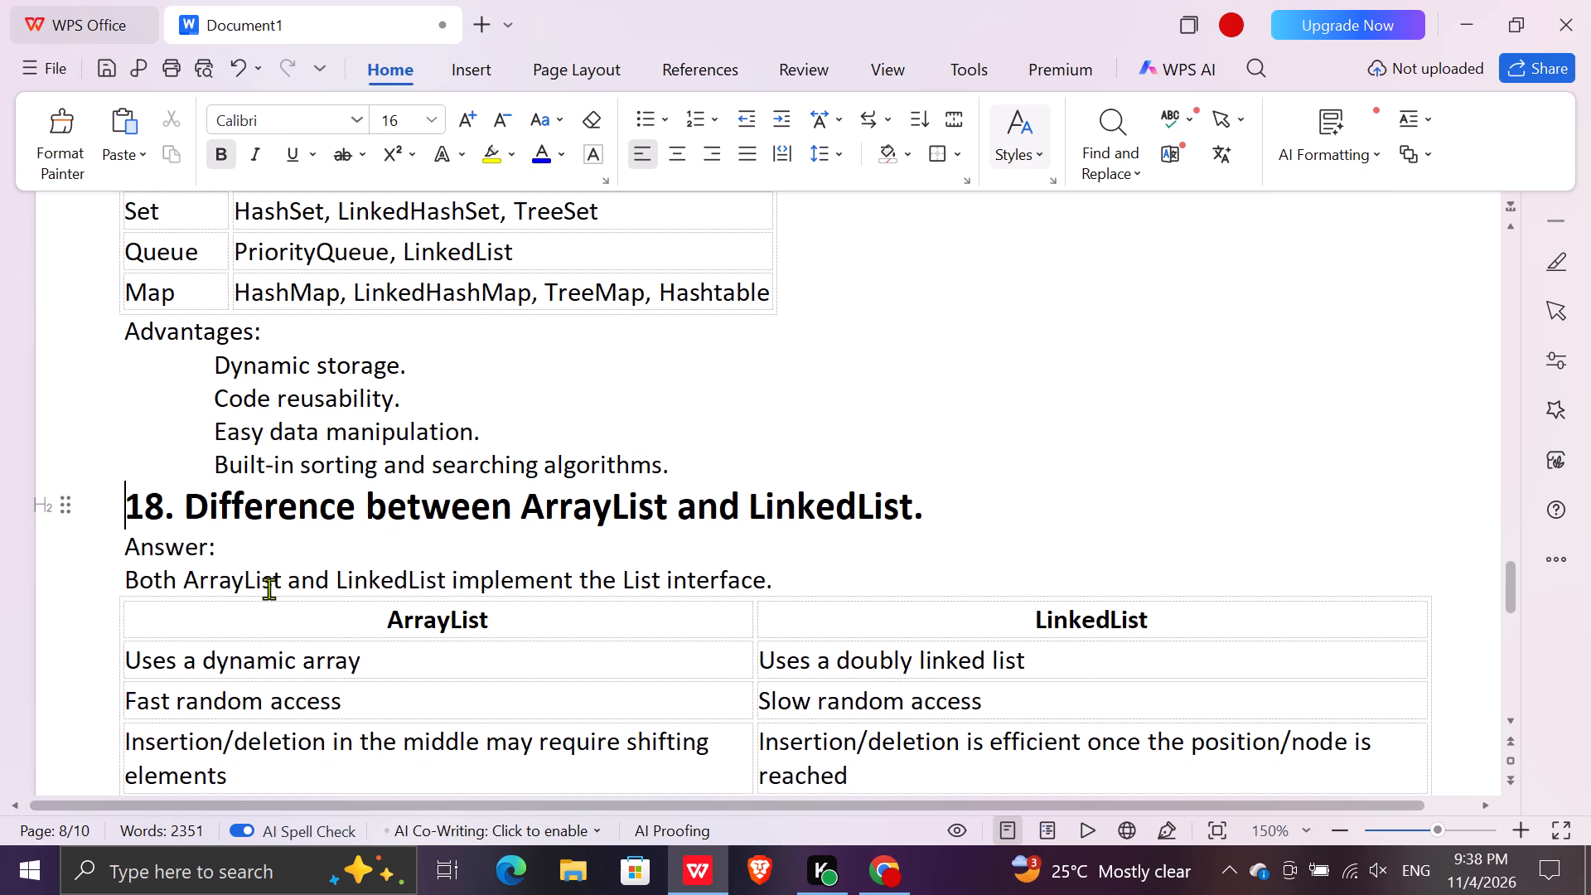
# Examine the layout of questions 18 and 19, including their comparison tables and example code, through the start of question 20.
pyautogui.scroll(-2, 268, 588)
pyautogui.scroll(1, 313, 515)
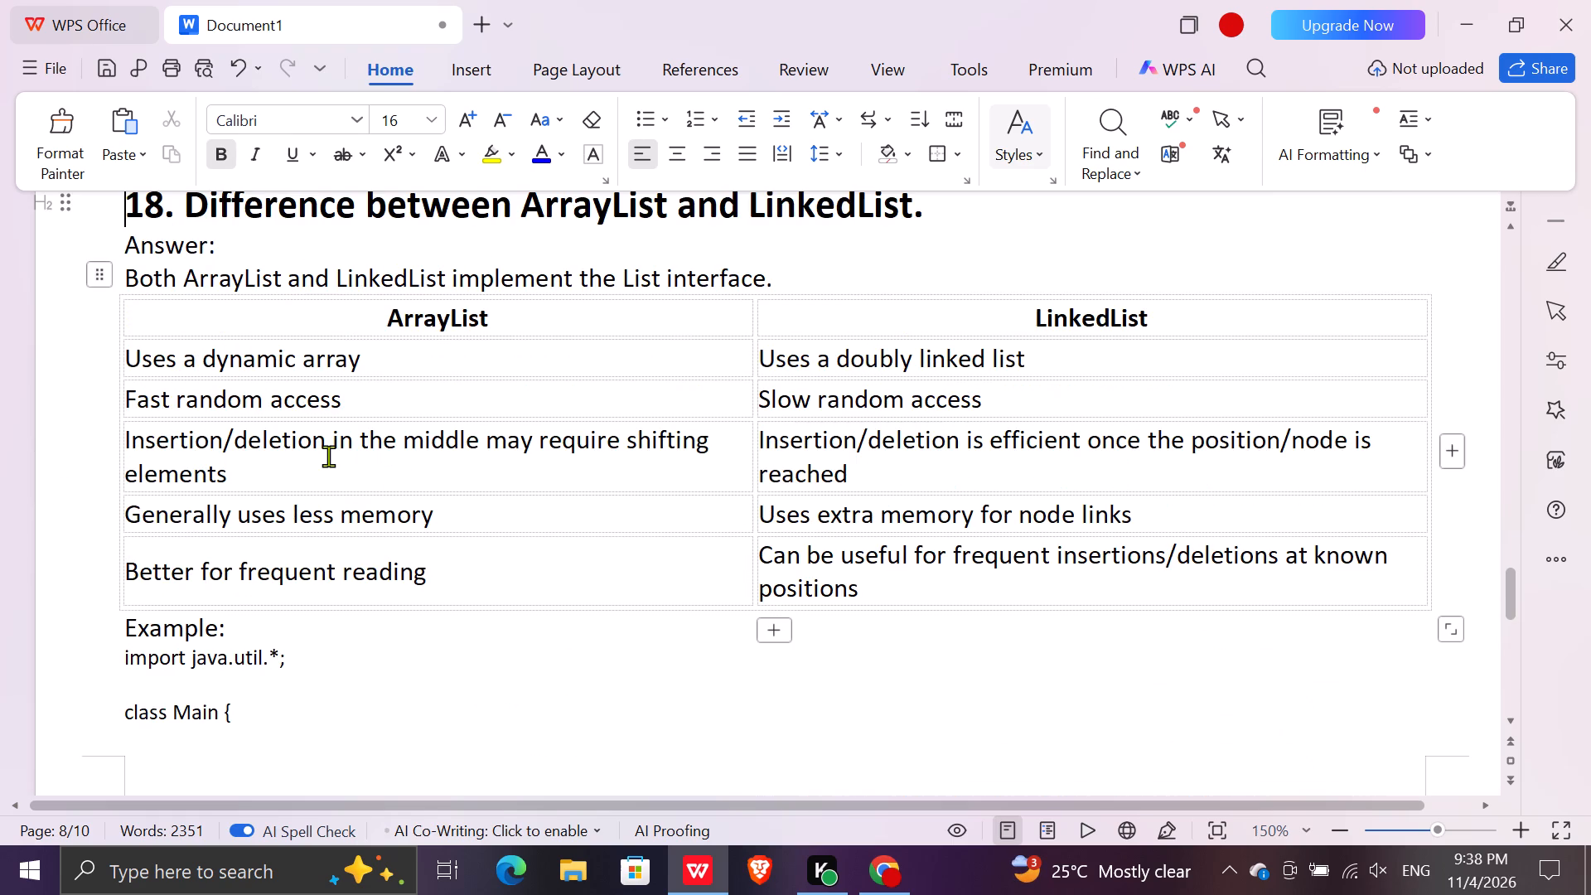
pyautogui.scroll(-2, 328, 456)
pyautogui.scroll(3, 328, 456)
pyautogui.scroll(-8, 328, 456)
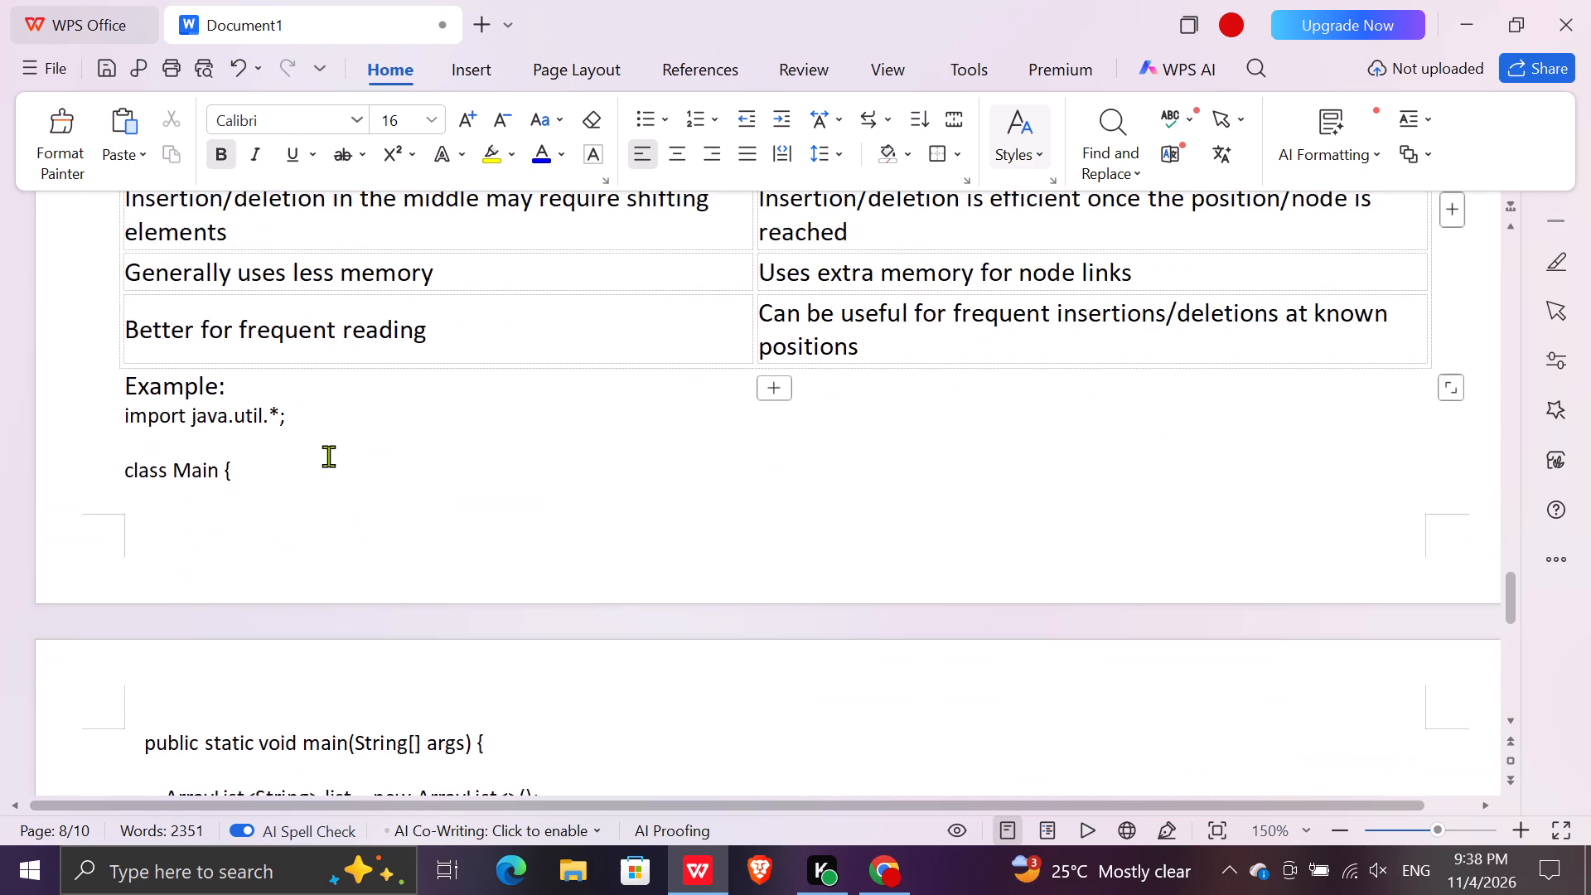
pyautogui.scroll(-11, 328, 456)
pyautogui.scroll(3, 328, 456)
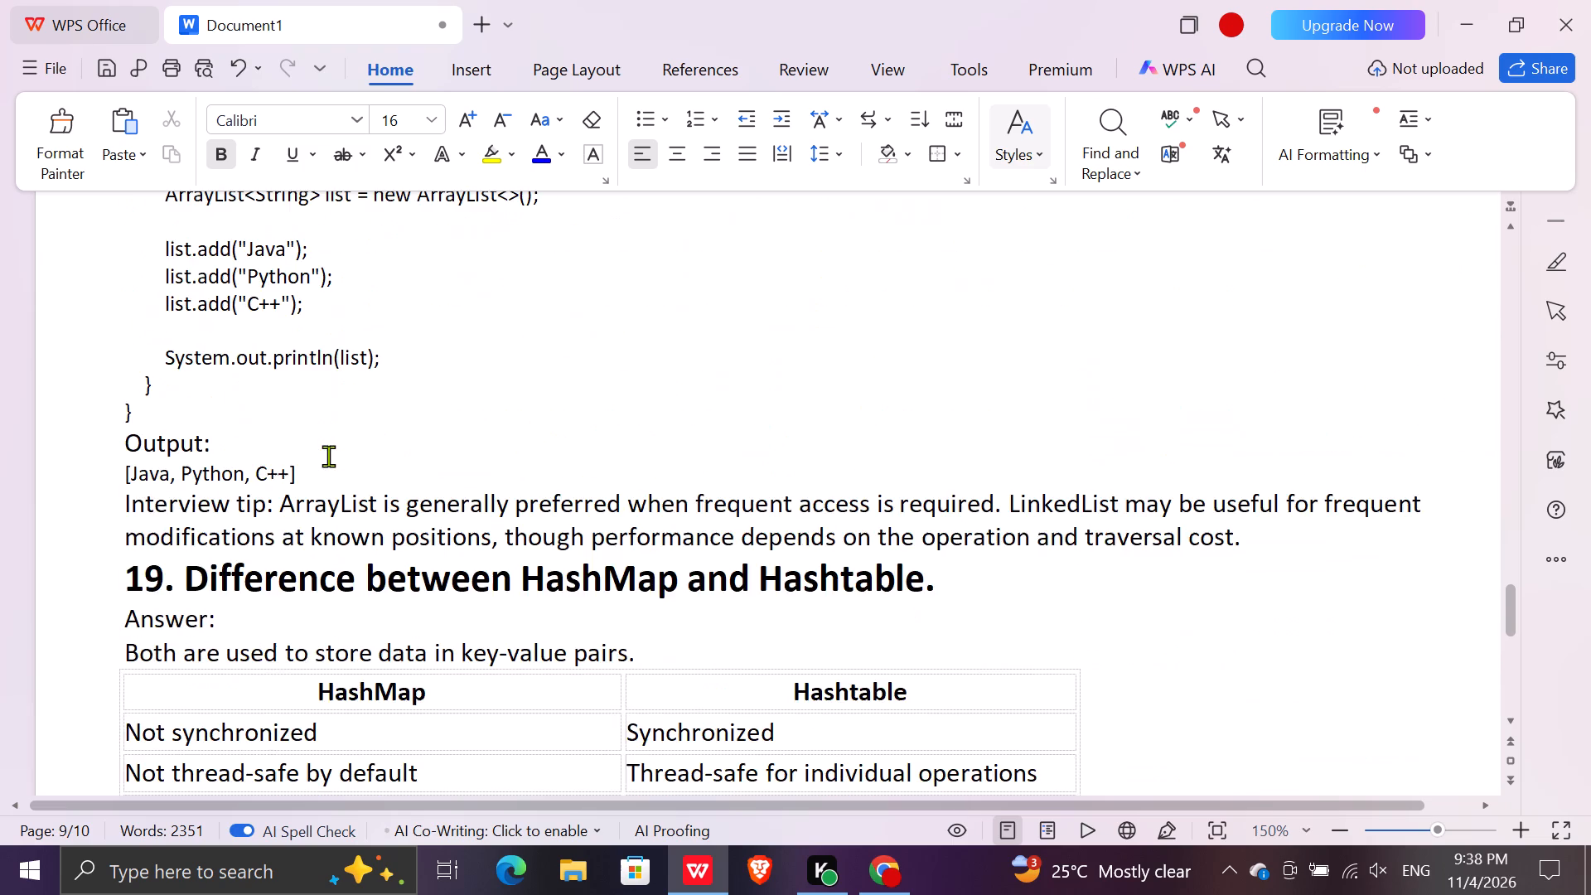
pyautogui.scroll(-5, 328, 456)
pyautogui.scroll(1, 328, 456)
pyautogui.scroll(-2, 328, 456)
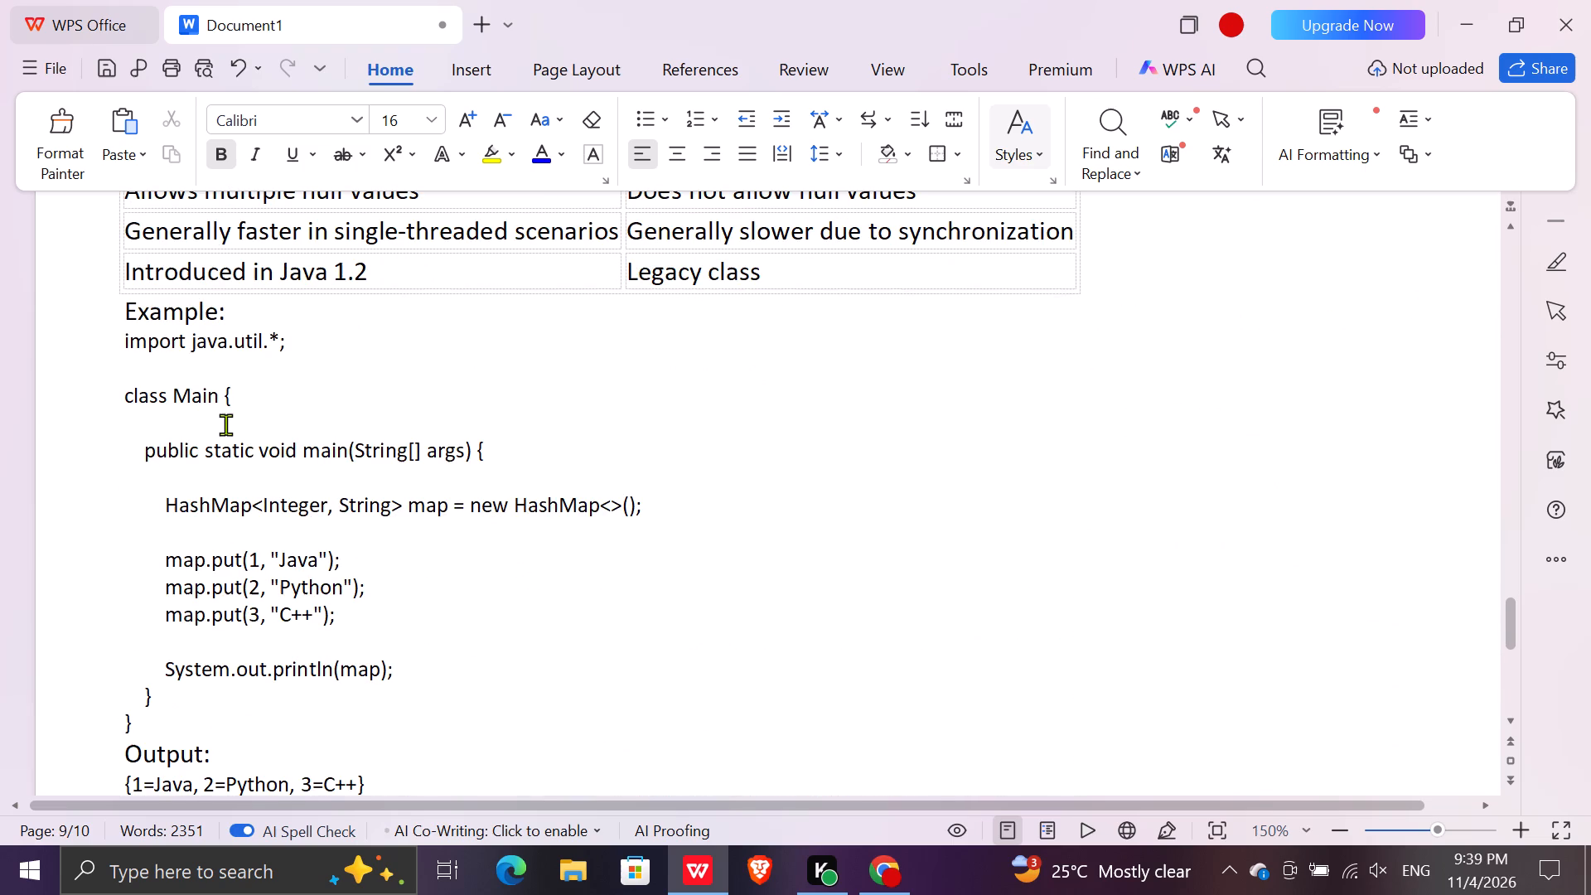
pyautogui.click(225, 424)
pyautogui.scroll(-1, 240, 518)
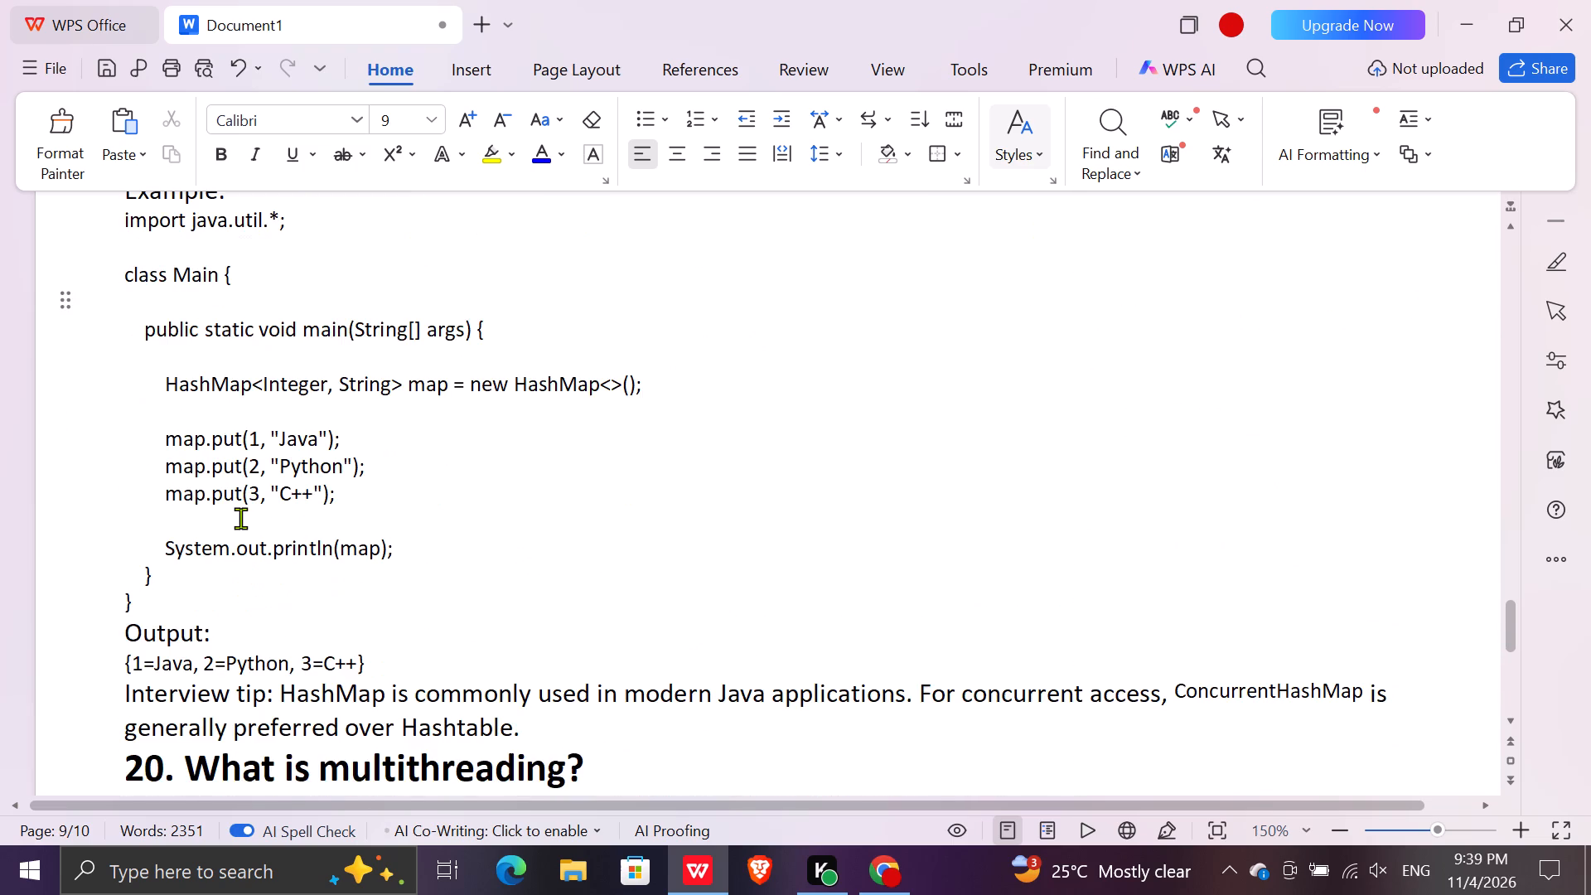
pyautogui.scroll(-3, 240, 518)
pyautogui.scroll(-2, 185, 471)
# Remove the empty numbered items before question 20's application responsiveness and CPU resources advantages, and indent both lines one tab.
pyautogui.scroll(3, 185, 471)
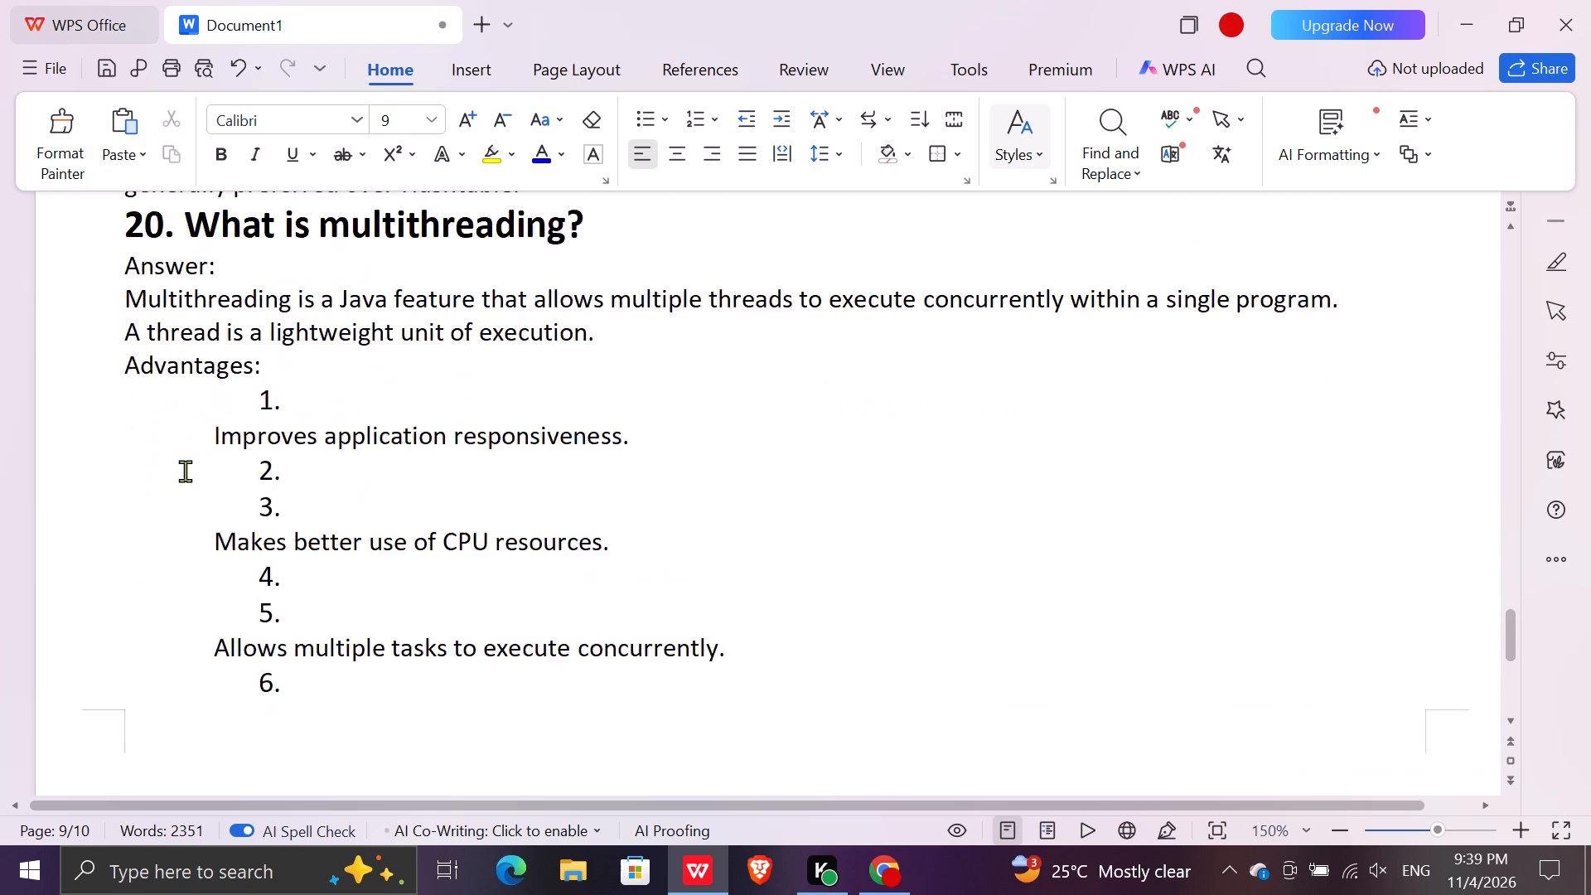
pyautogui.scroll(-1, 185, 471)
pyautogui.click(206, 493)
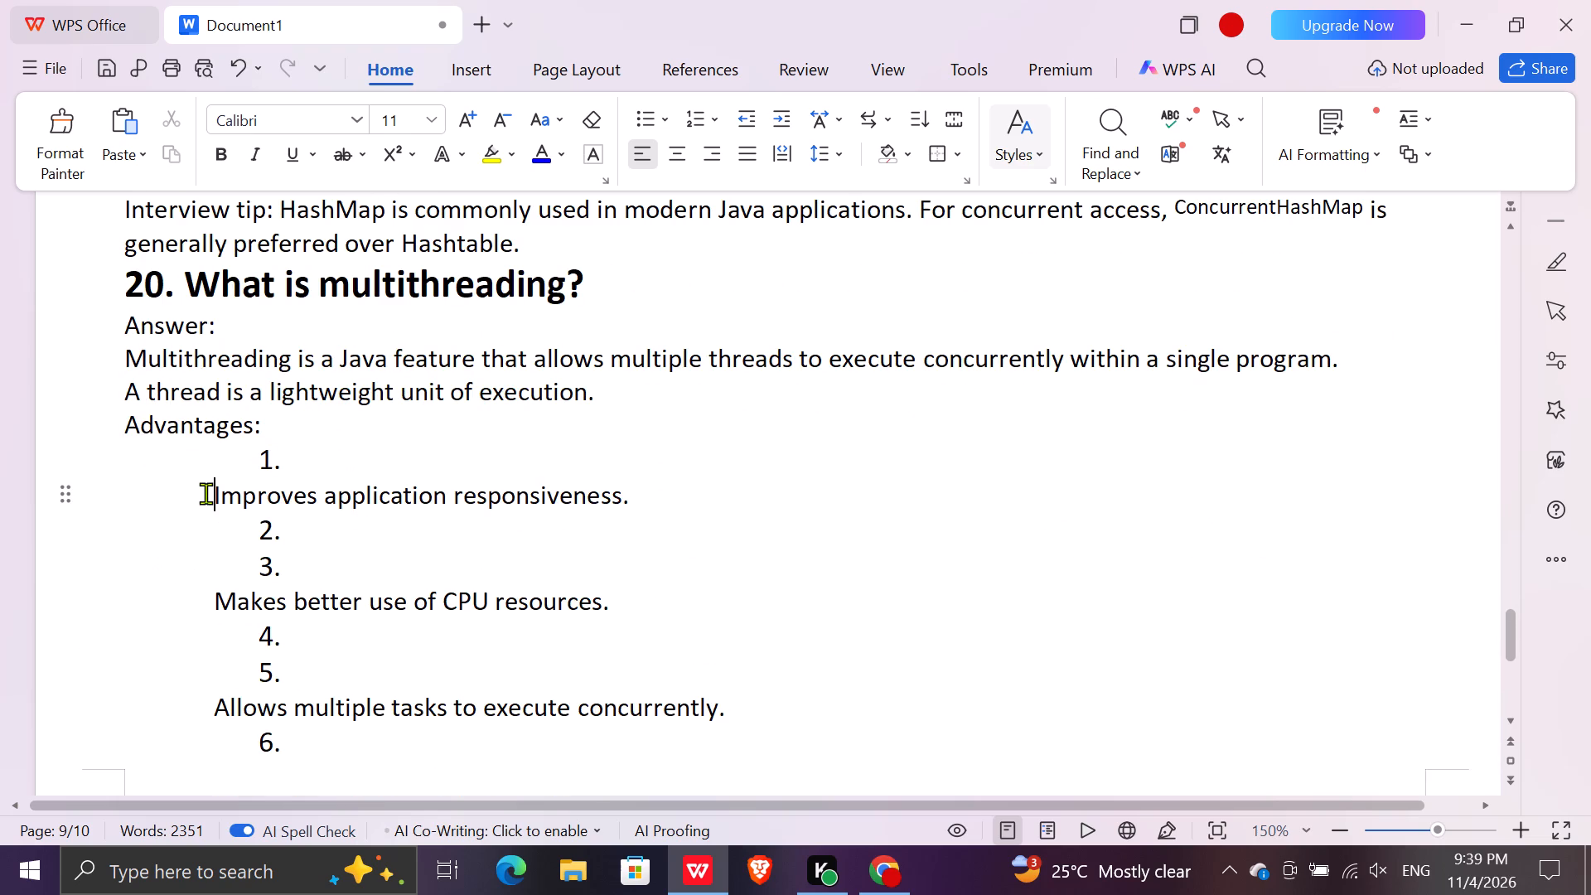
pyautogui.press('BackSpace')
pyautogui.press('BackSpace')
pyautogui.press('Tab')
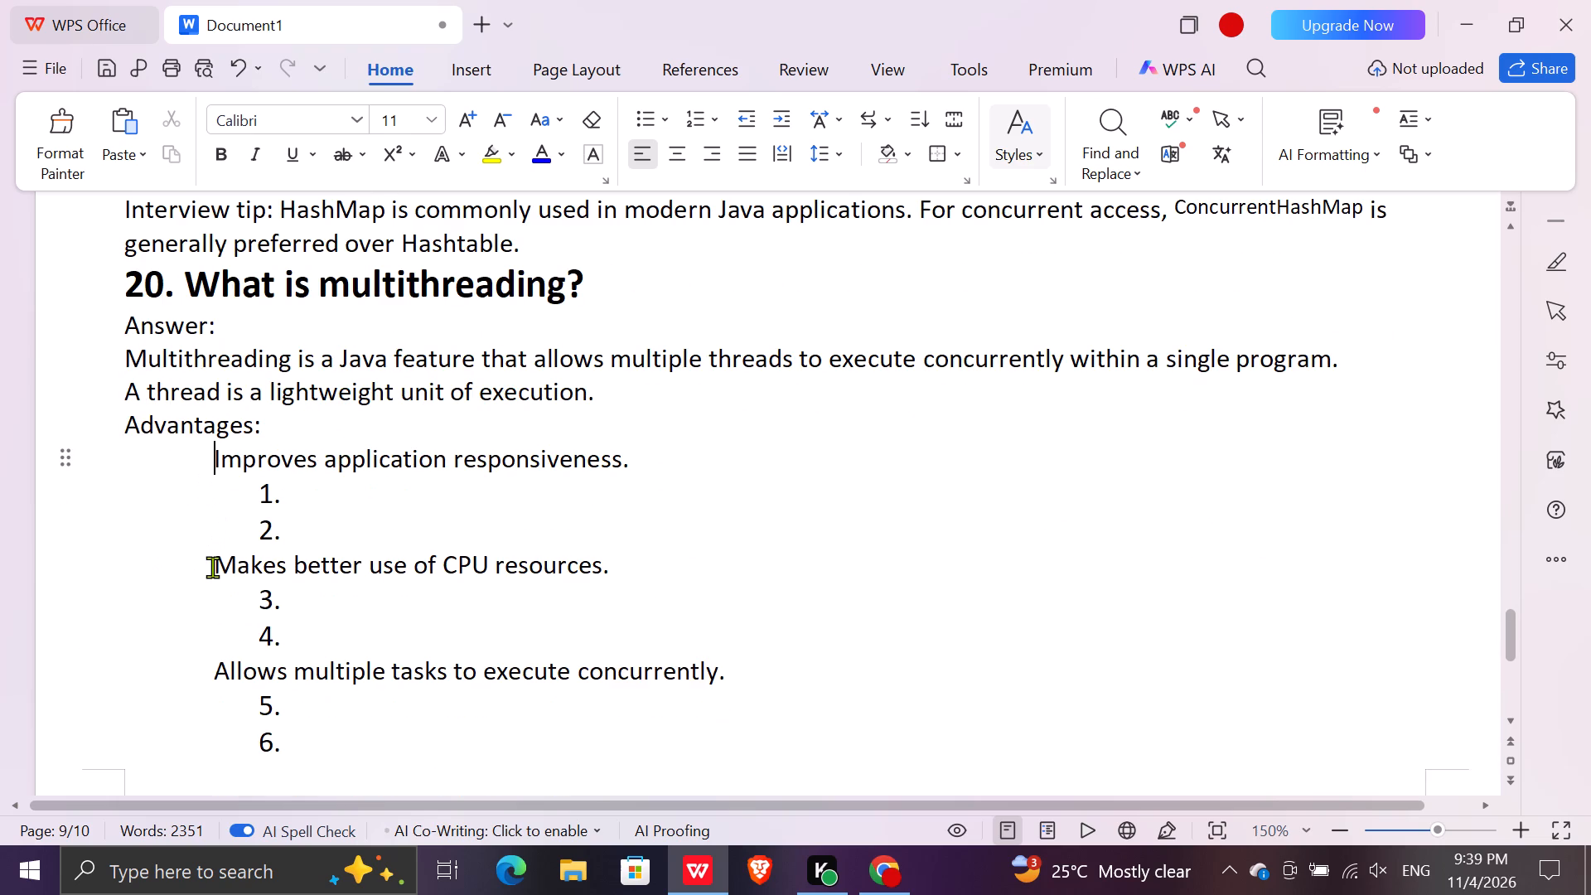
pyautogui.click(212, 567)
pyautogui.press('BackSpace')
pyautogui.press('BackSpace')
pyautogui.press('BackSpace')
pyautogui.press('Tab')
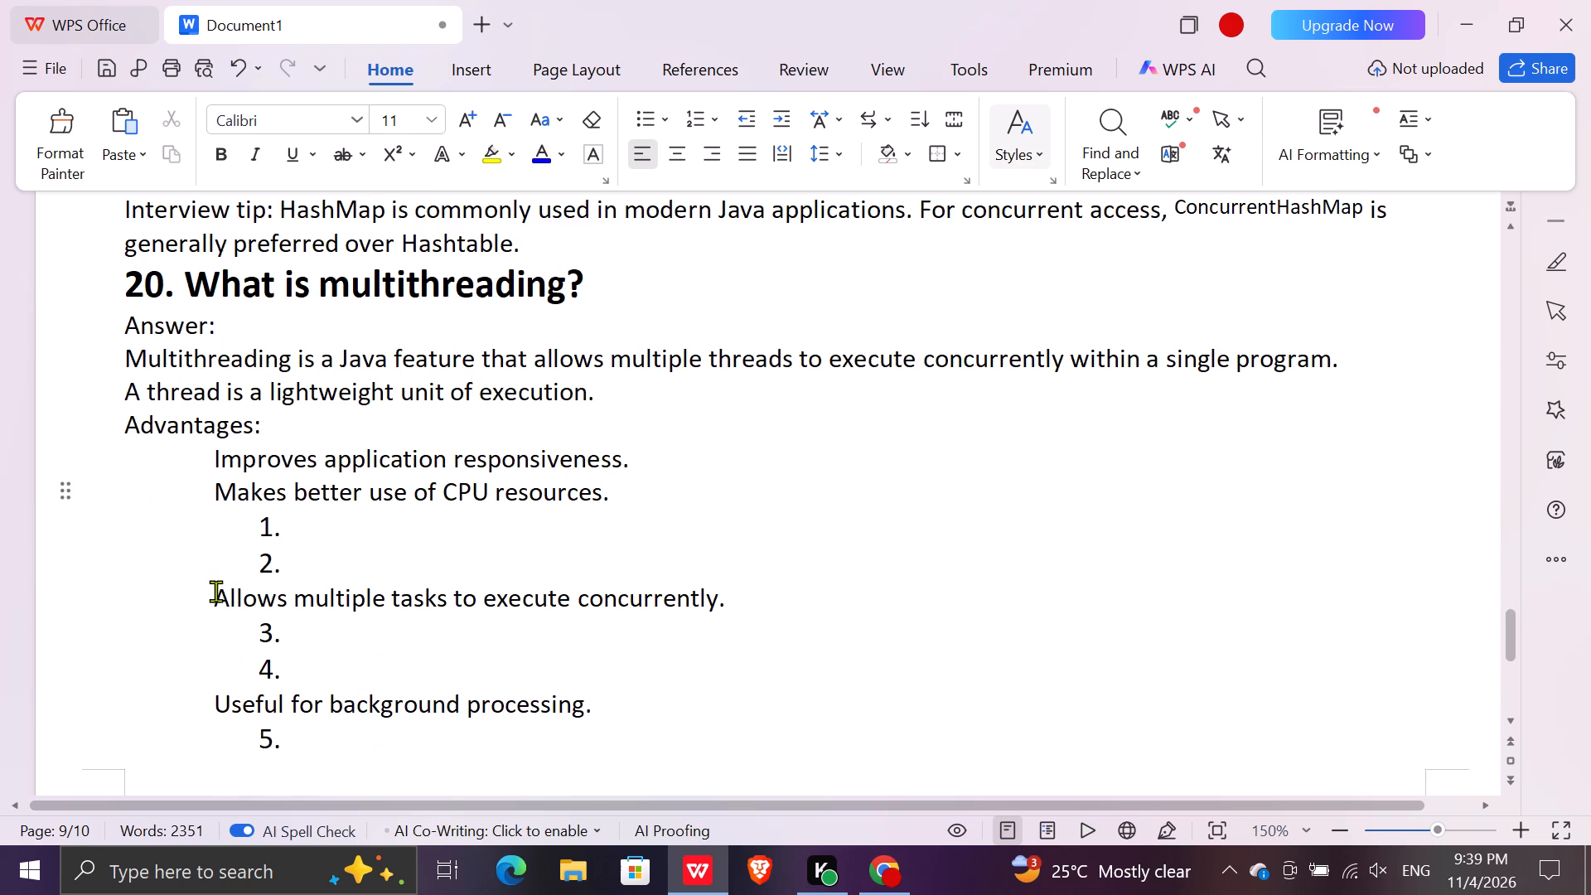
# Remove question 20's remaining empty numbered items up to "Two common ways to create a thread:" and indent the last two advantages one tab.
pyautogui.click(211, 597)
pyautogui.press('BackSpace')
pyautogui.press('BackSpace')
pyautogui.press('BackSpace')
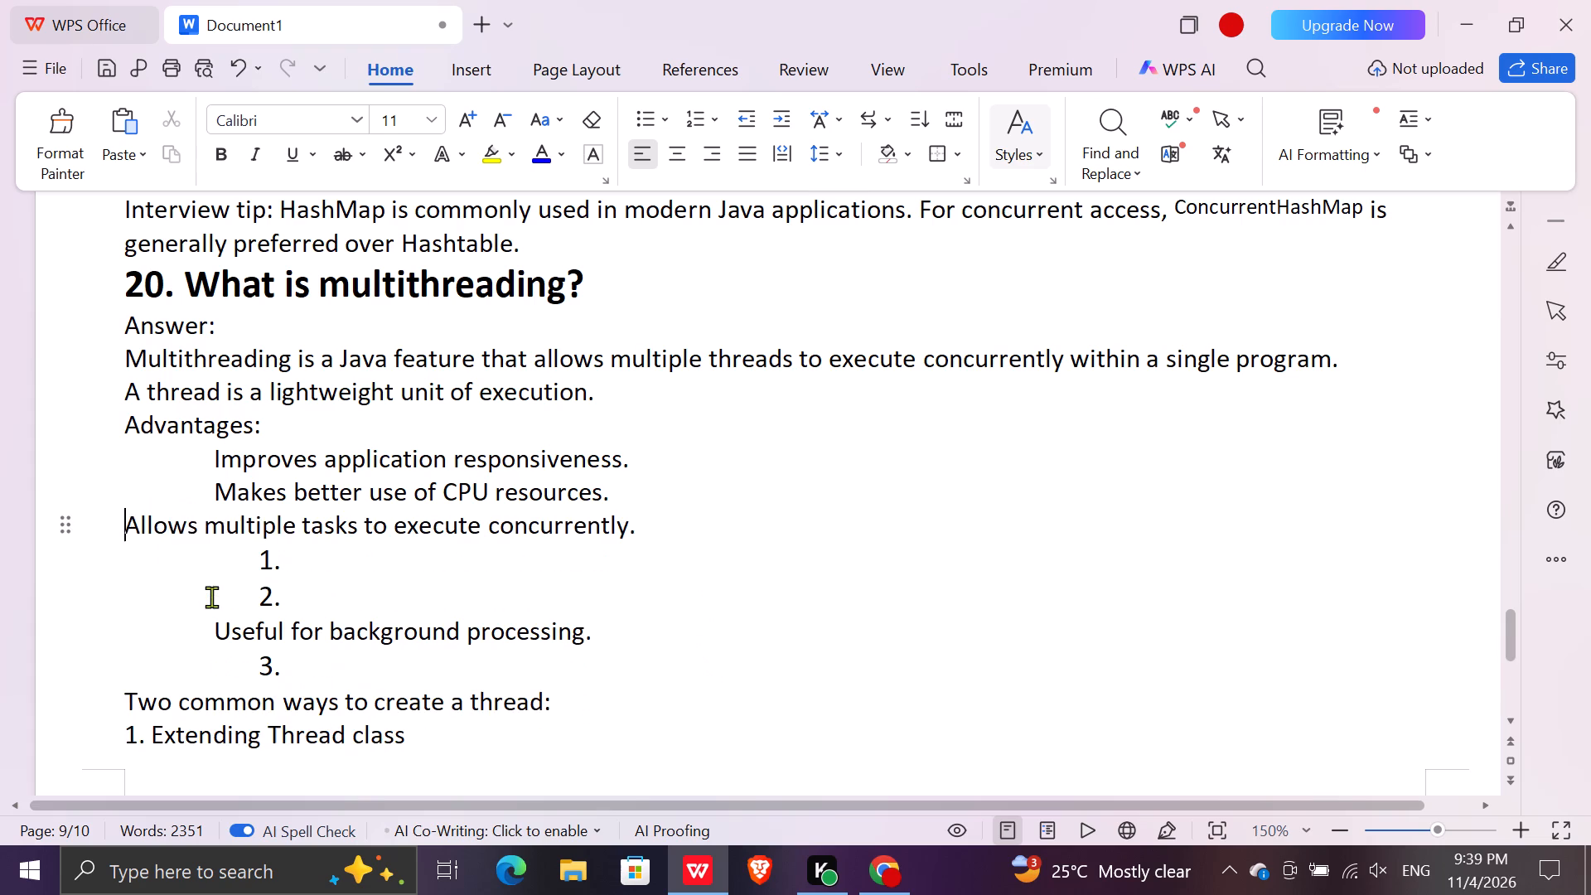
pyautogui.press('Tab')
pyautogui.click(209, 634)
pyautogui.press('BackSpace')
pyautogui.press('BackSpace')
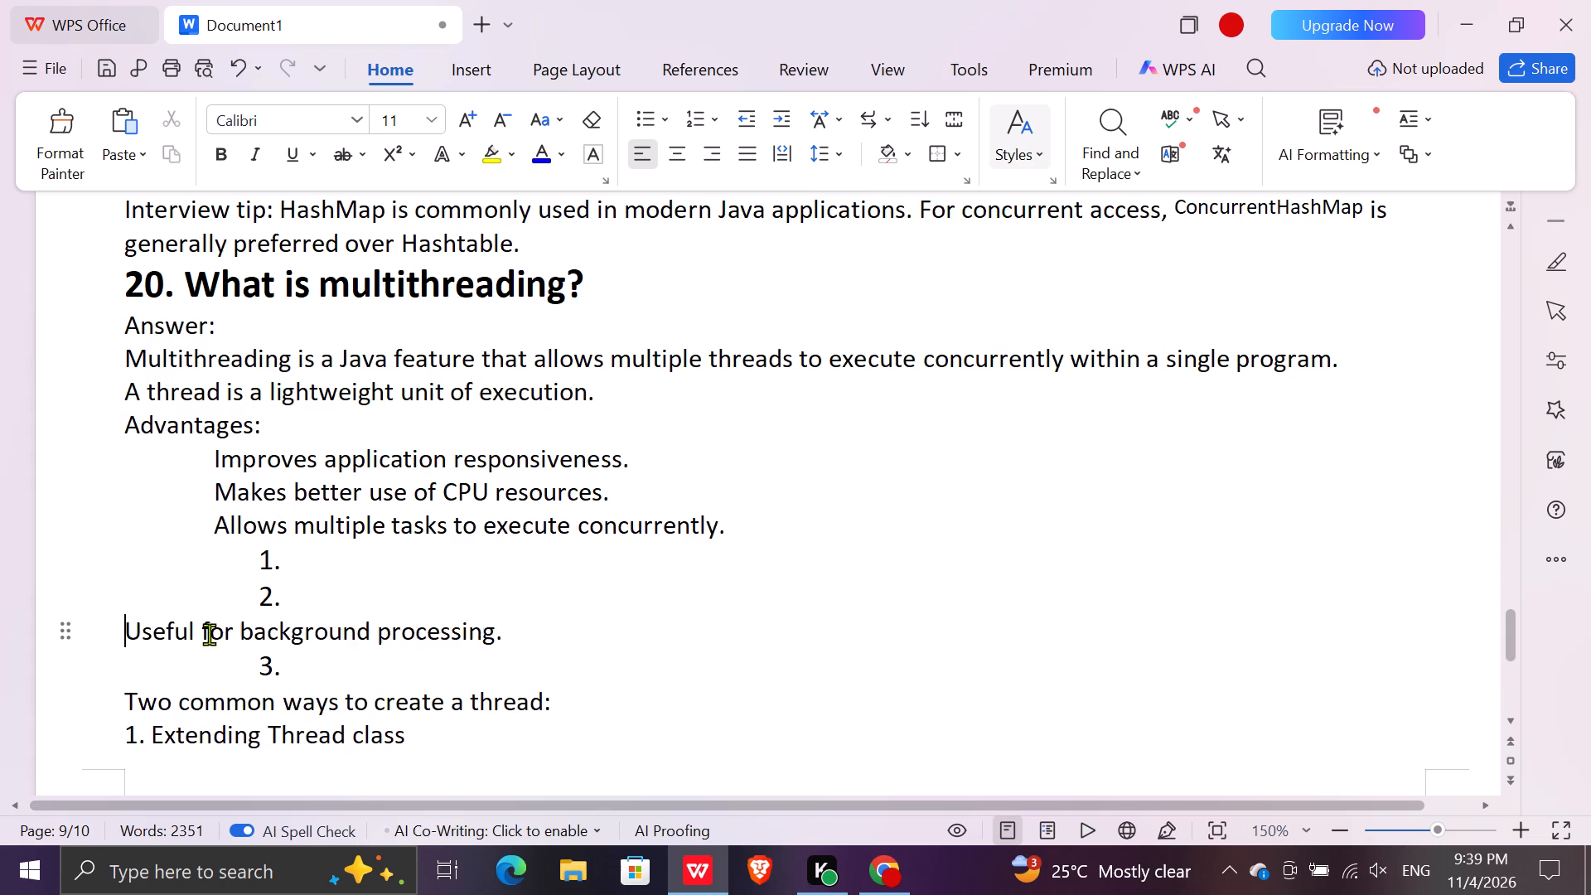
pyautogui.press('BackSpace')
pyautogui.press('Tab')
pyautogui.click(122, 627)
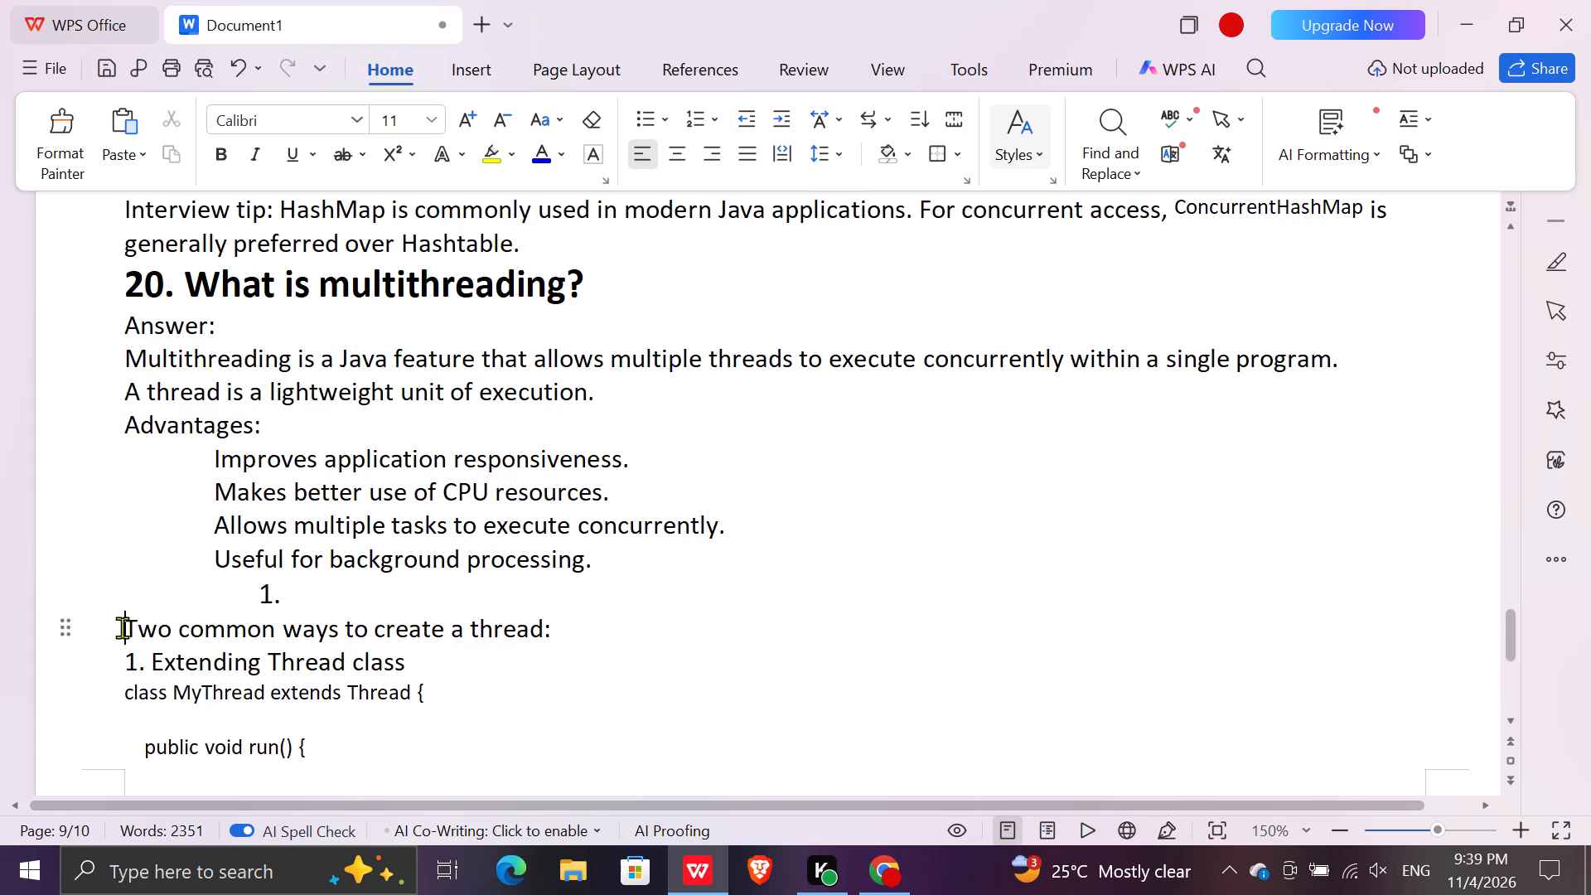
pyautogui.press('BackSpace')
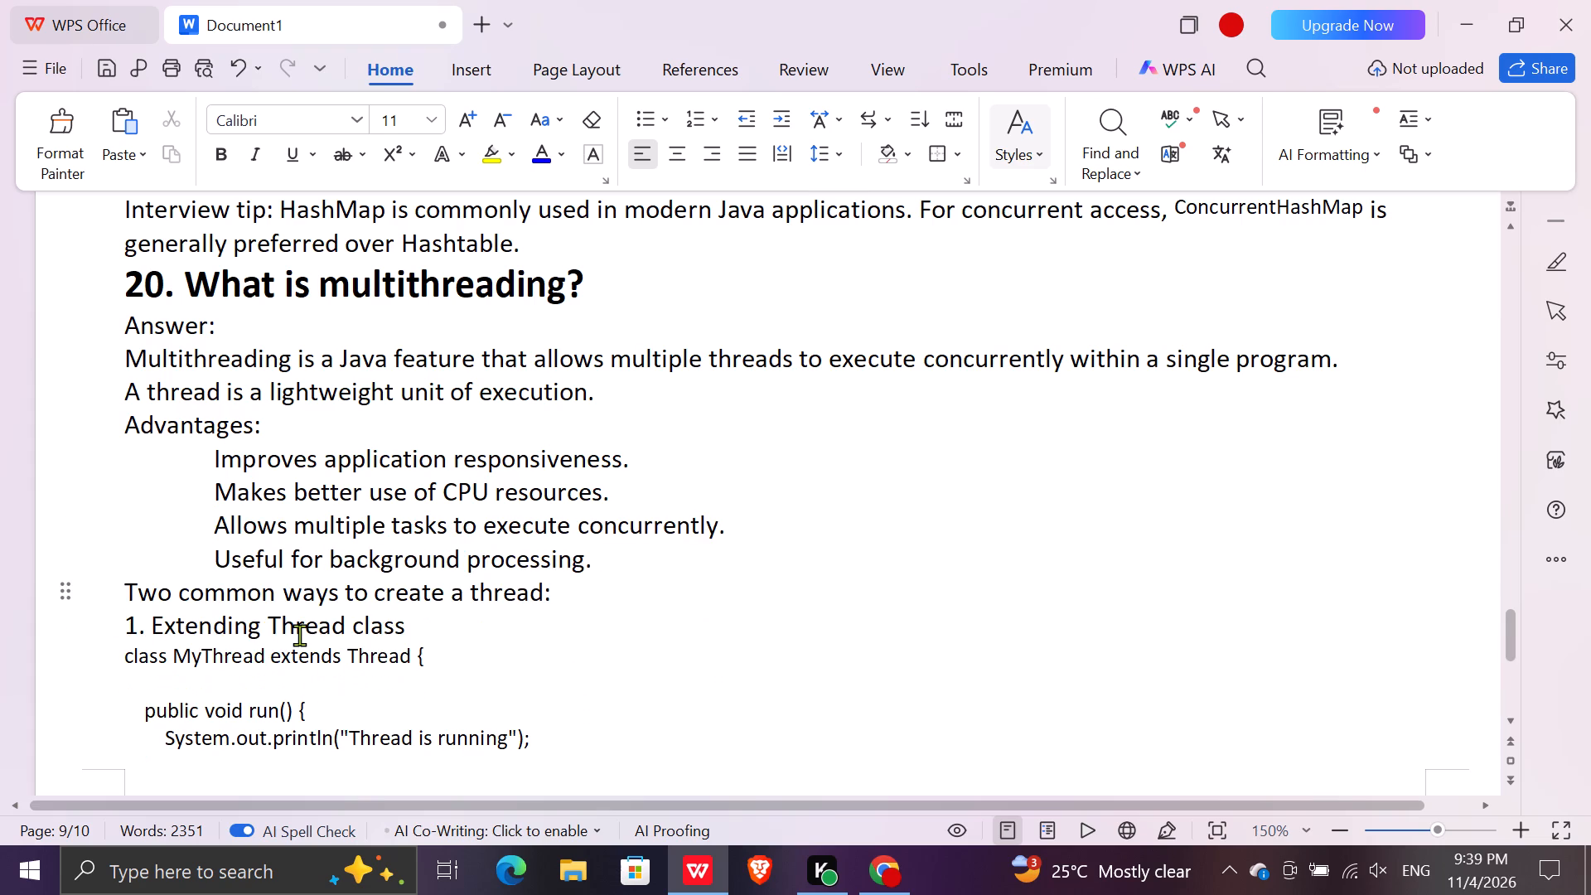
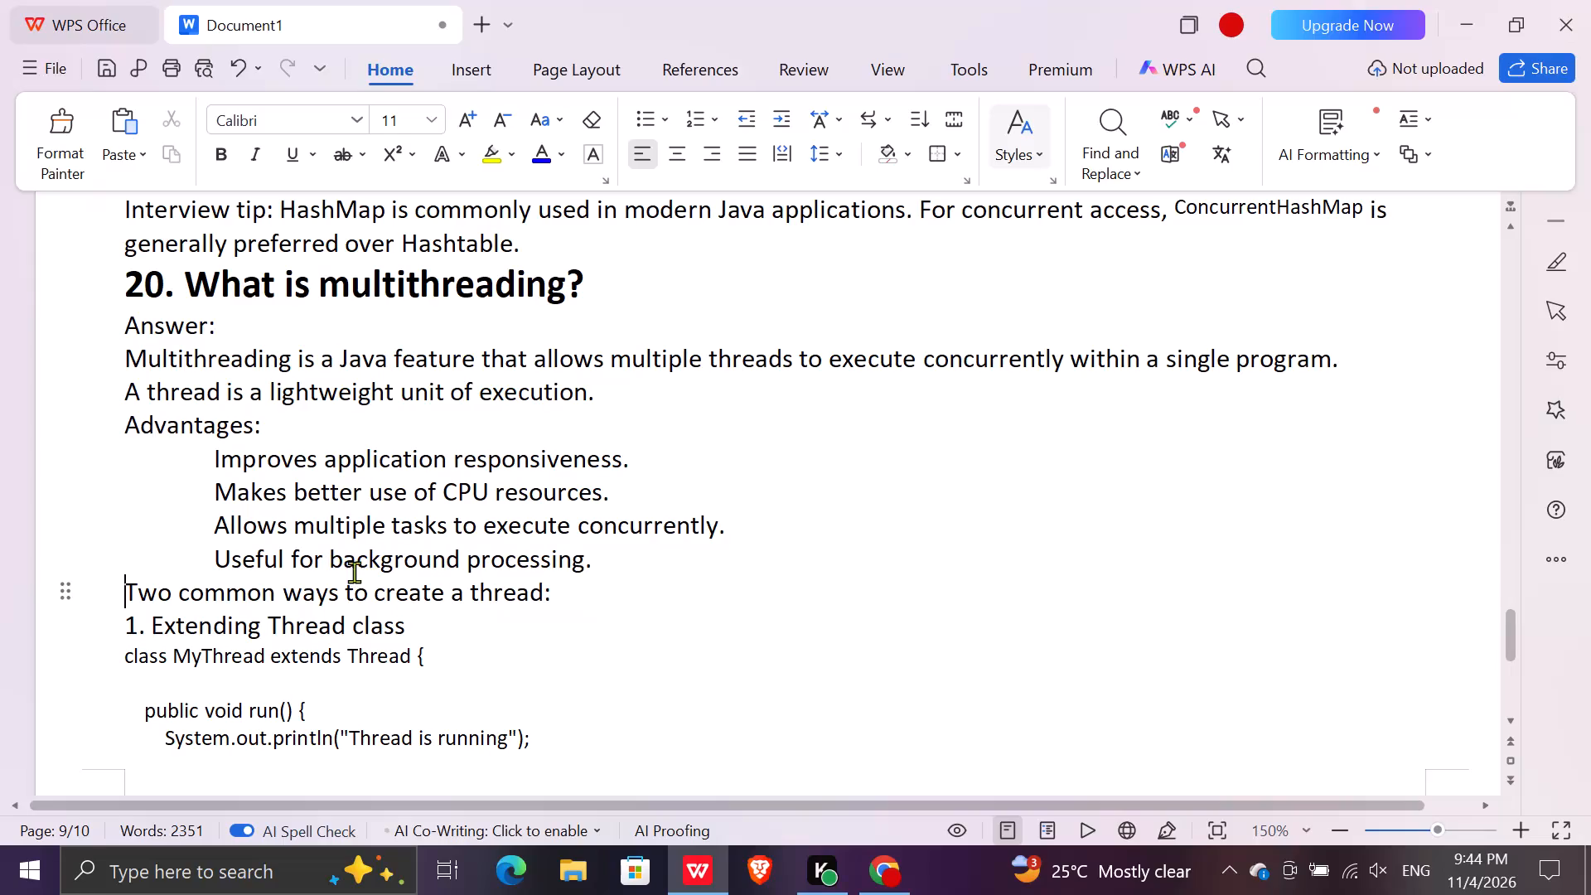
# Remove the empty bullet before question 20's start() line under "Important interview point:" and indent that line one tab.
pyautogui.scroll(-11, 359, 589)
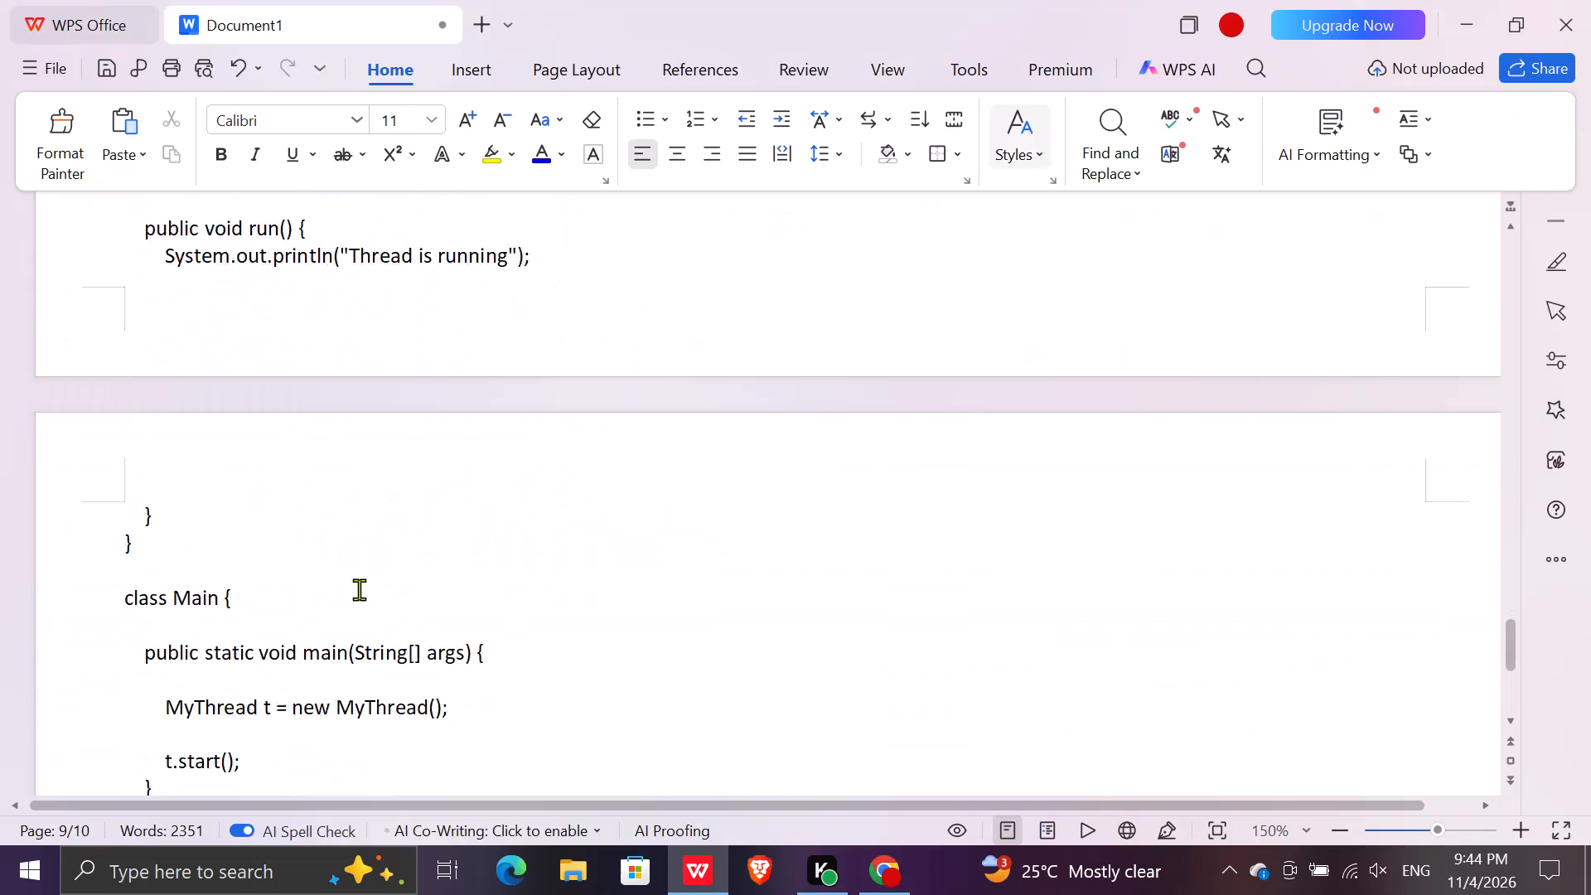
pyautogui.scroll(-10, 359, 589)
pyautogui.scroll(-16, 359, 589)
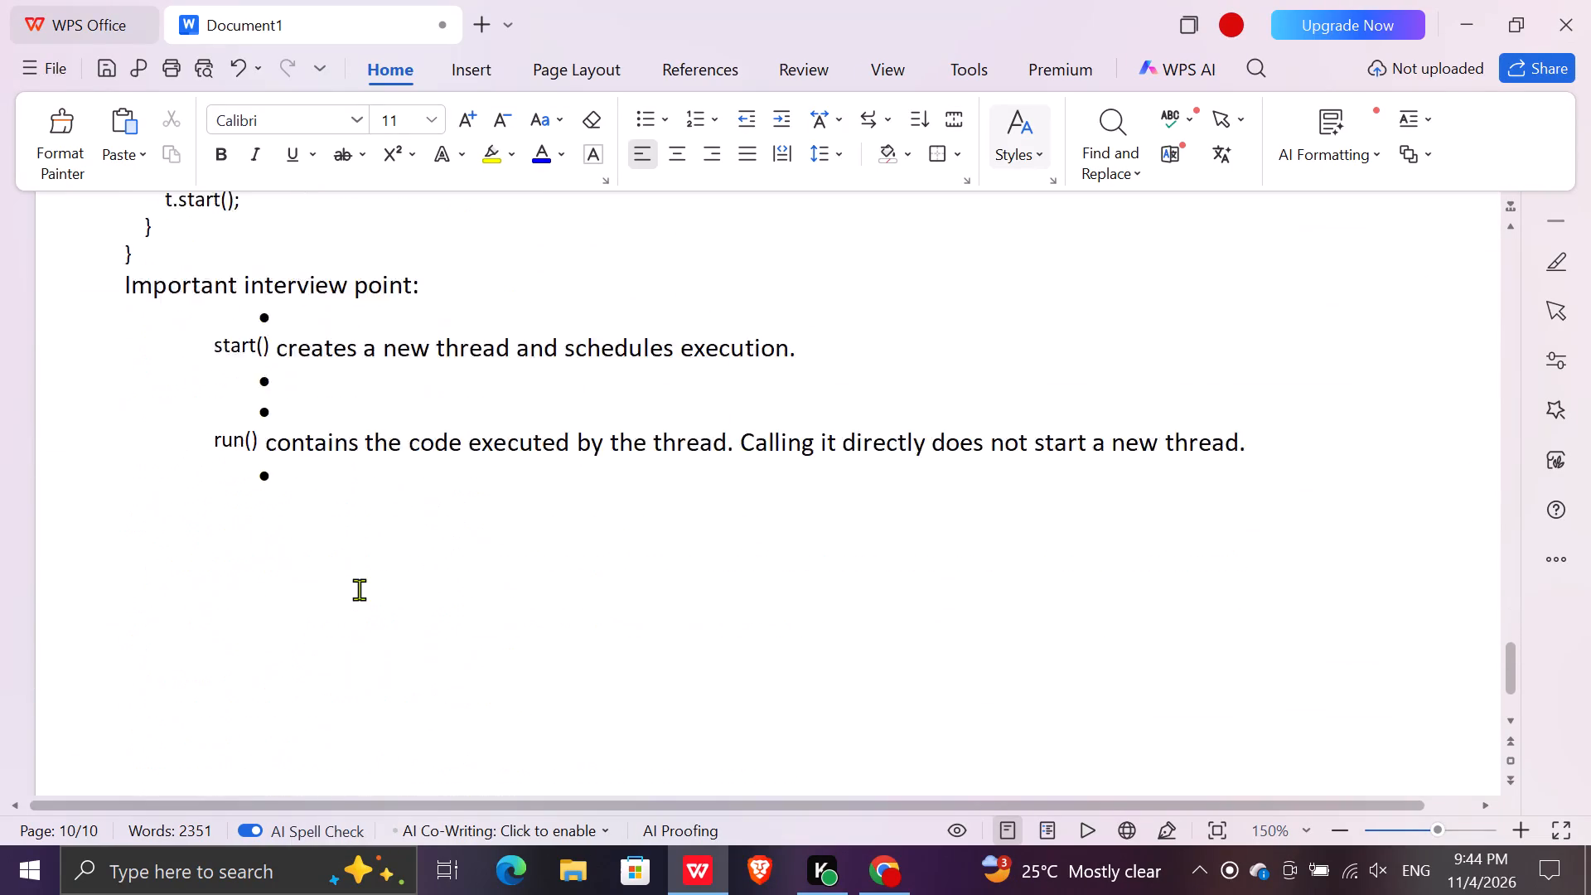
pyautogui.scroll(-3, 359, 589)
pyautogui.scroll(9, 359, 589)
pyautogui.click(215, 588)
pyautogui.press('BackSpace')
pyautogui.press('BackSpace')
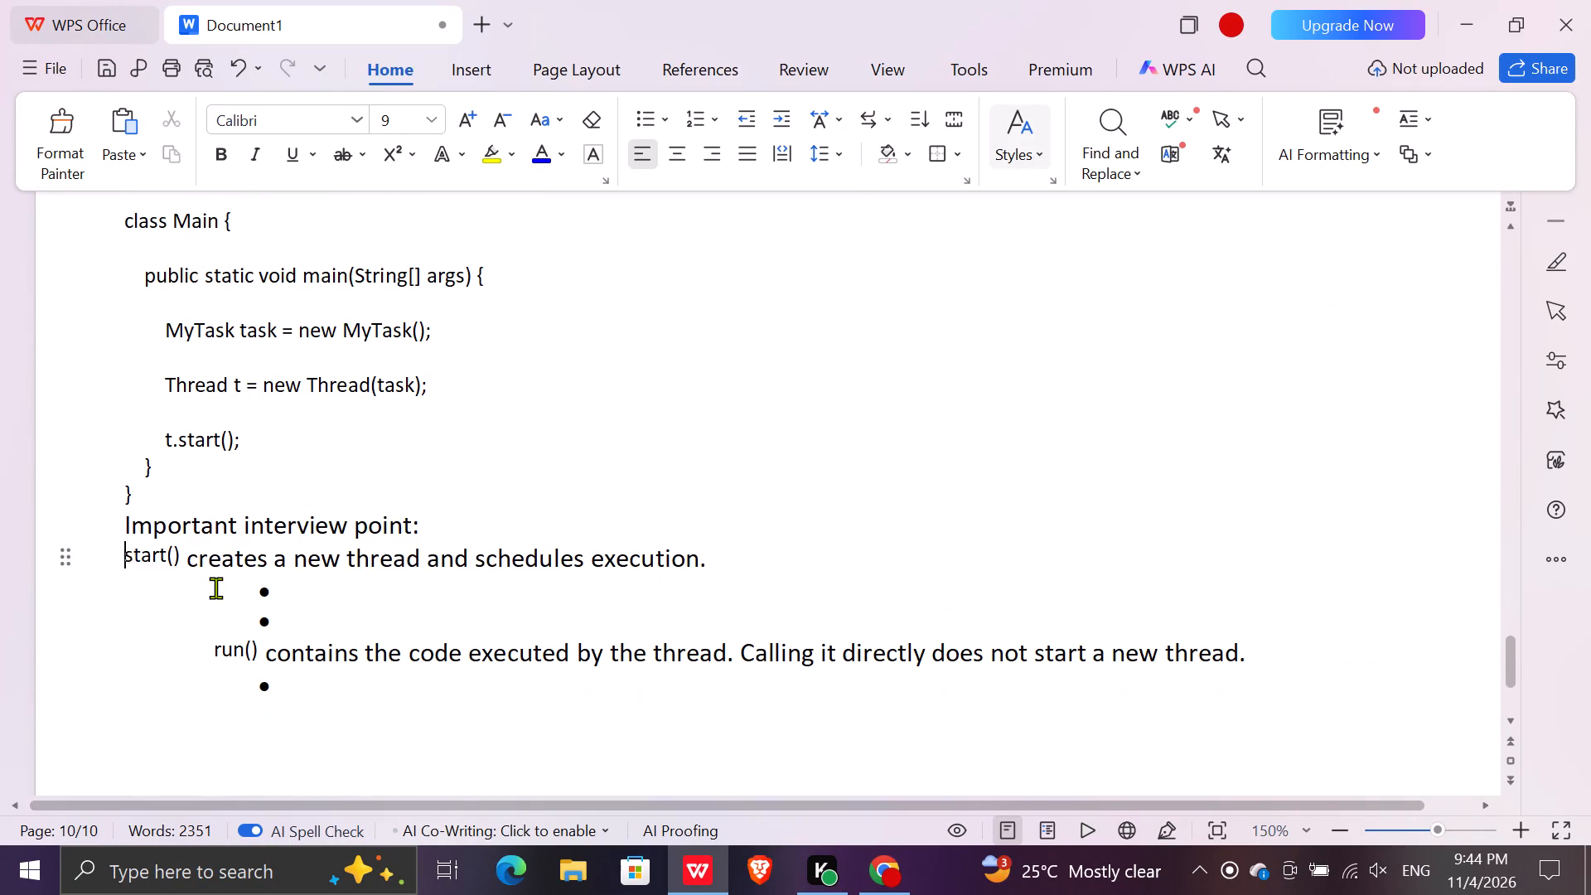
pyautogui.press('Tab')
# Remove the empty bullets around question 20's run() line and indent that line one tab.
pyautogui.click(214, 647)
pyautogui.press('BackSpace')
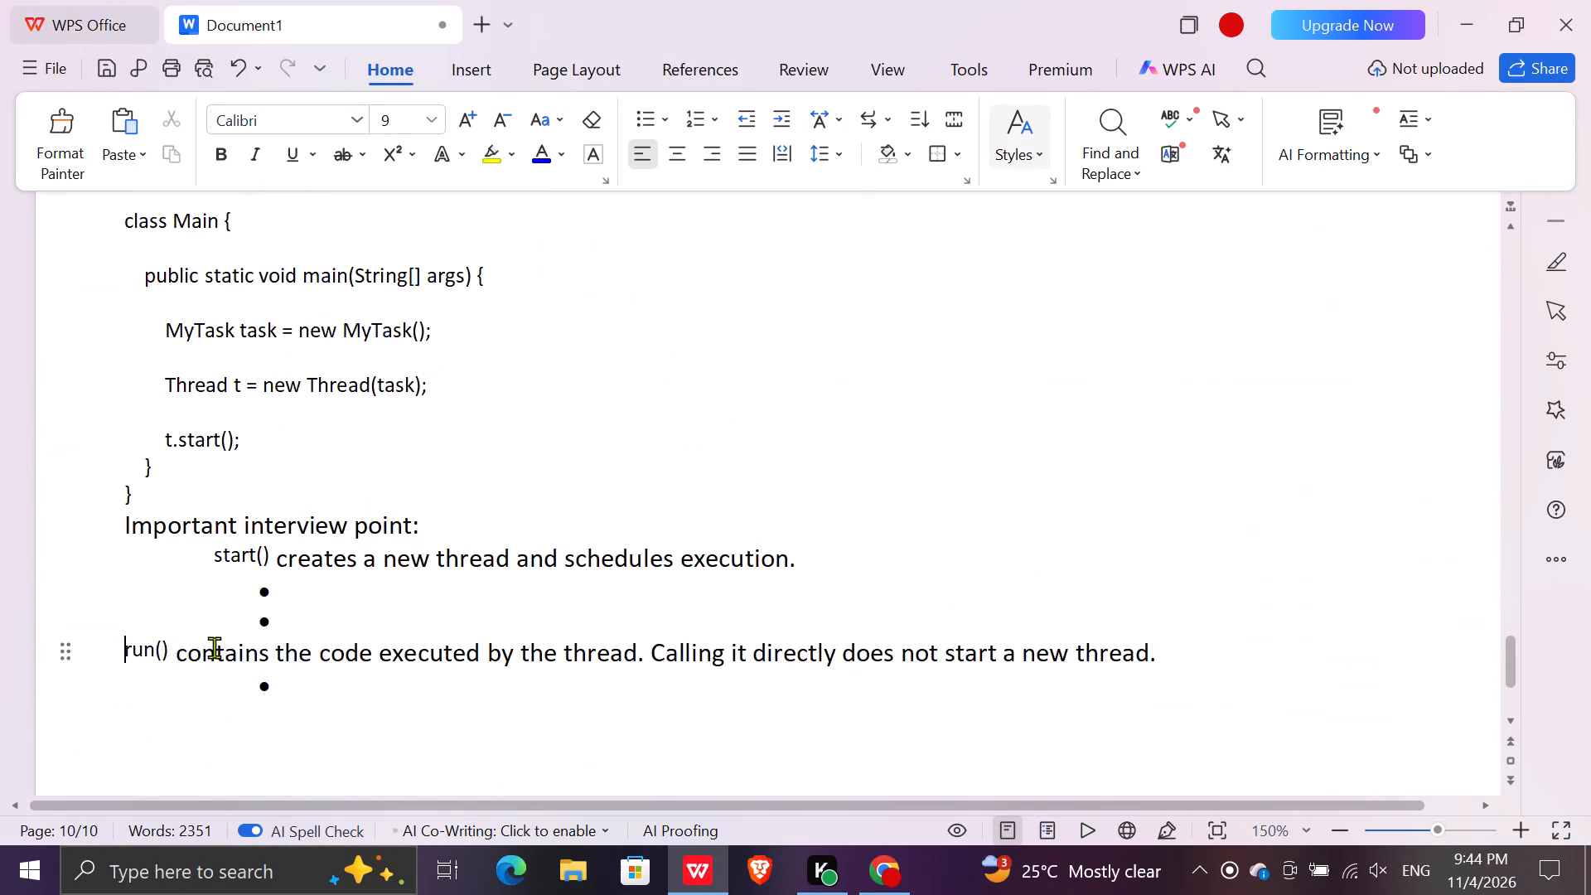
pyautogui.press('BackSpace')
pyautogui.press('BackSpace')
pyautogui.press('Tab')
pyautogui.scroll(-5, 292, 678)
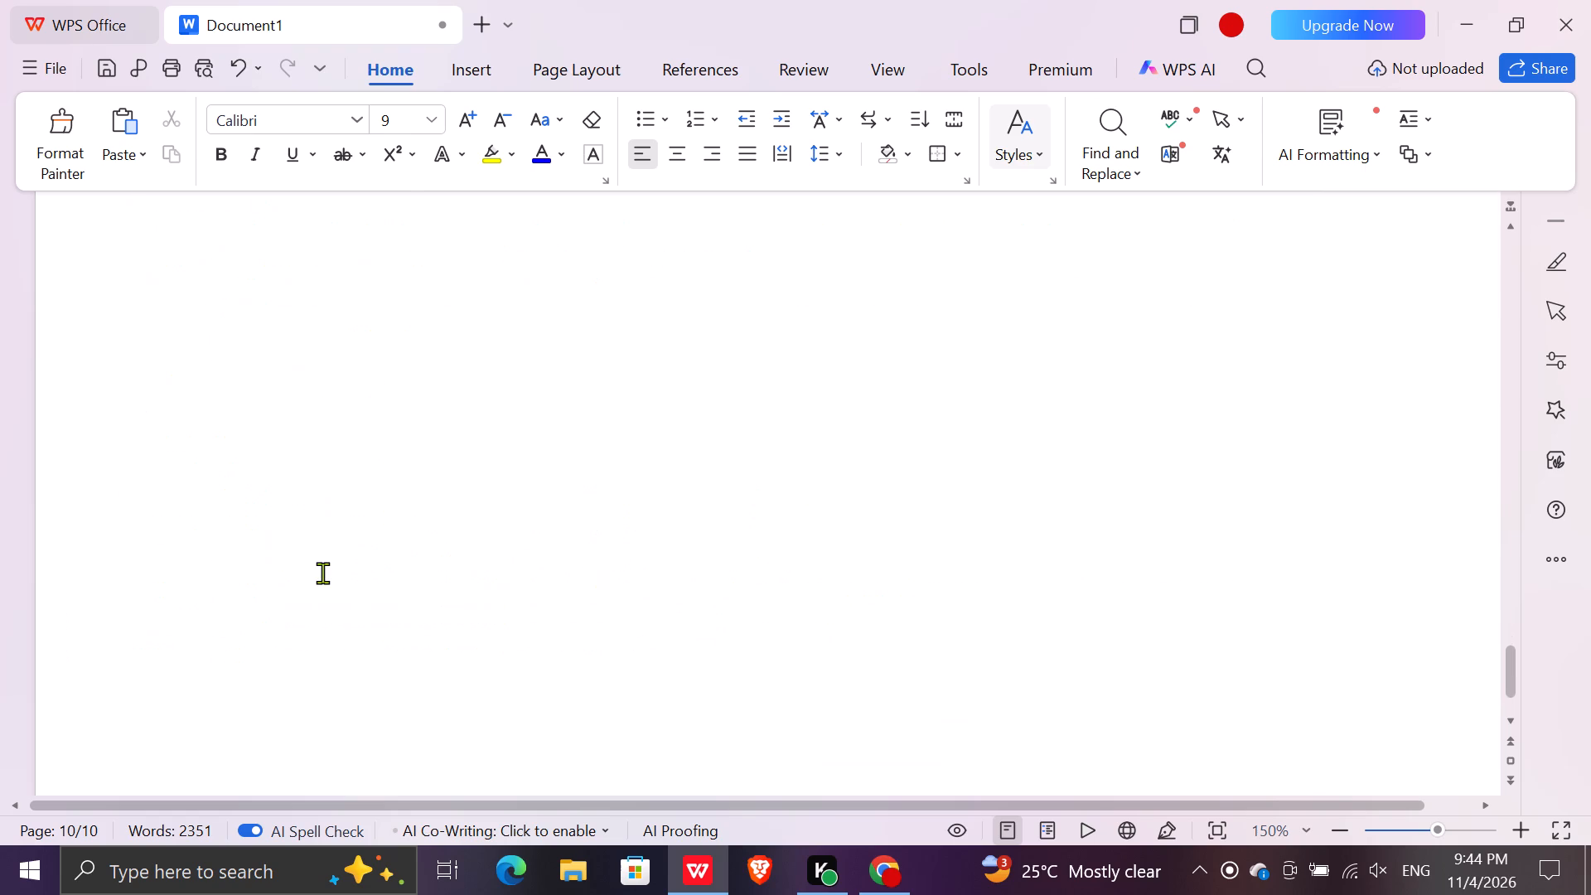
pyautogui.scroll(3, 322, 573)
pyautogui.click(280, 597)
pyautogui.press('BackSpace')
pyautogui.press('BackSpace')
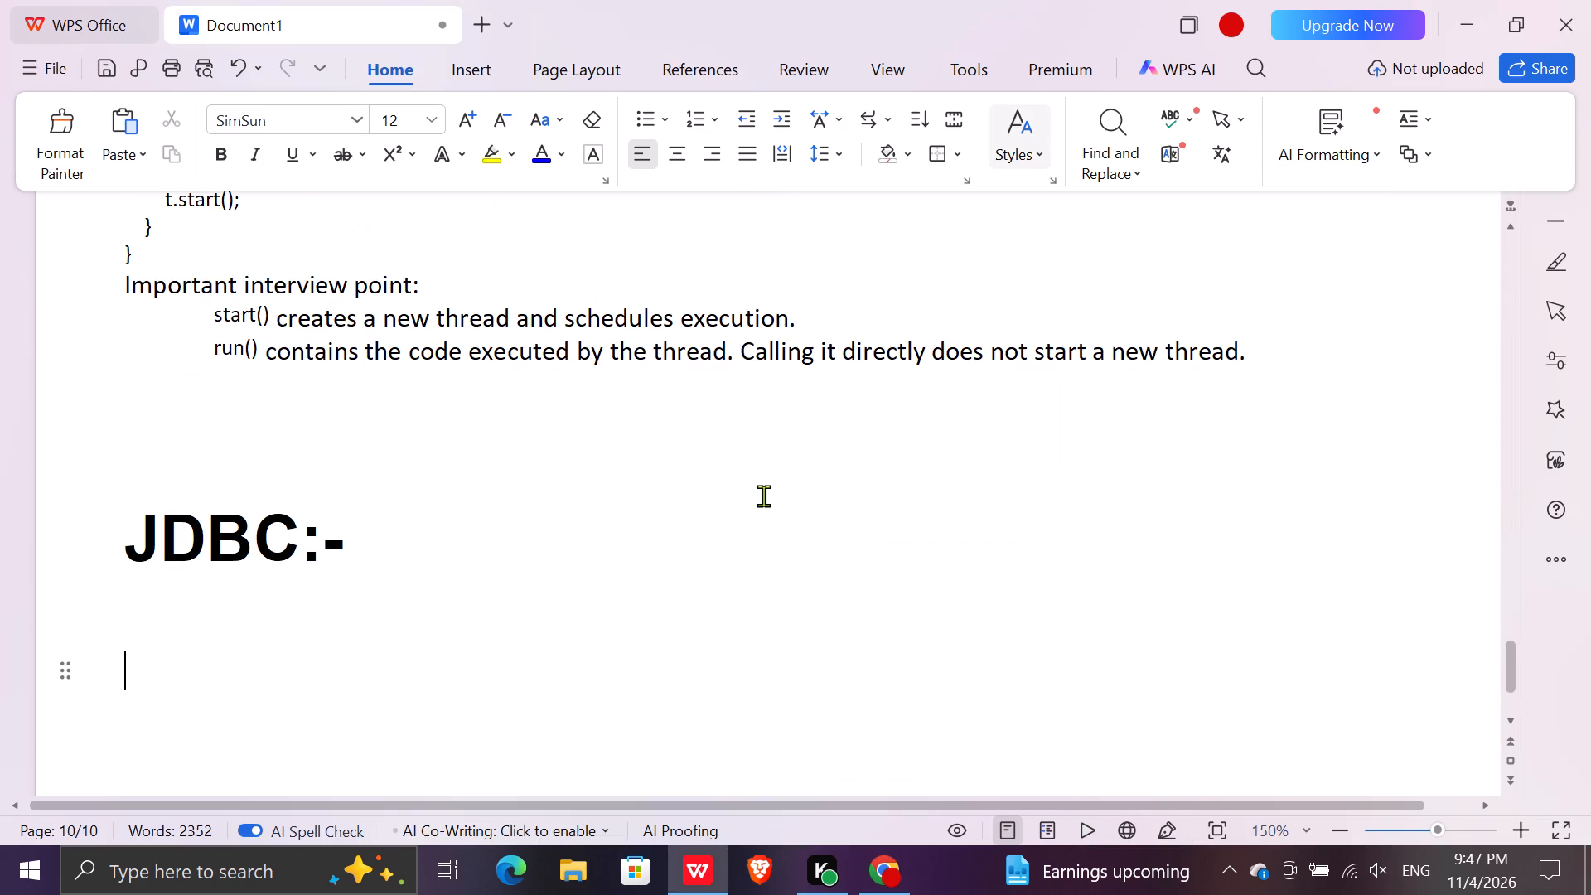
pyautogui.hotkey('ctrl', 'v')
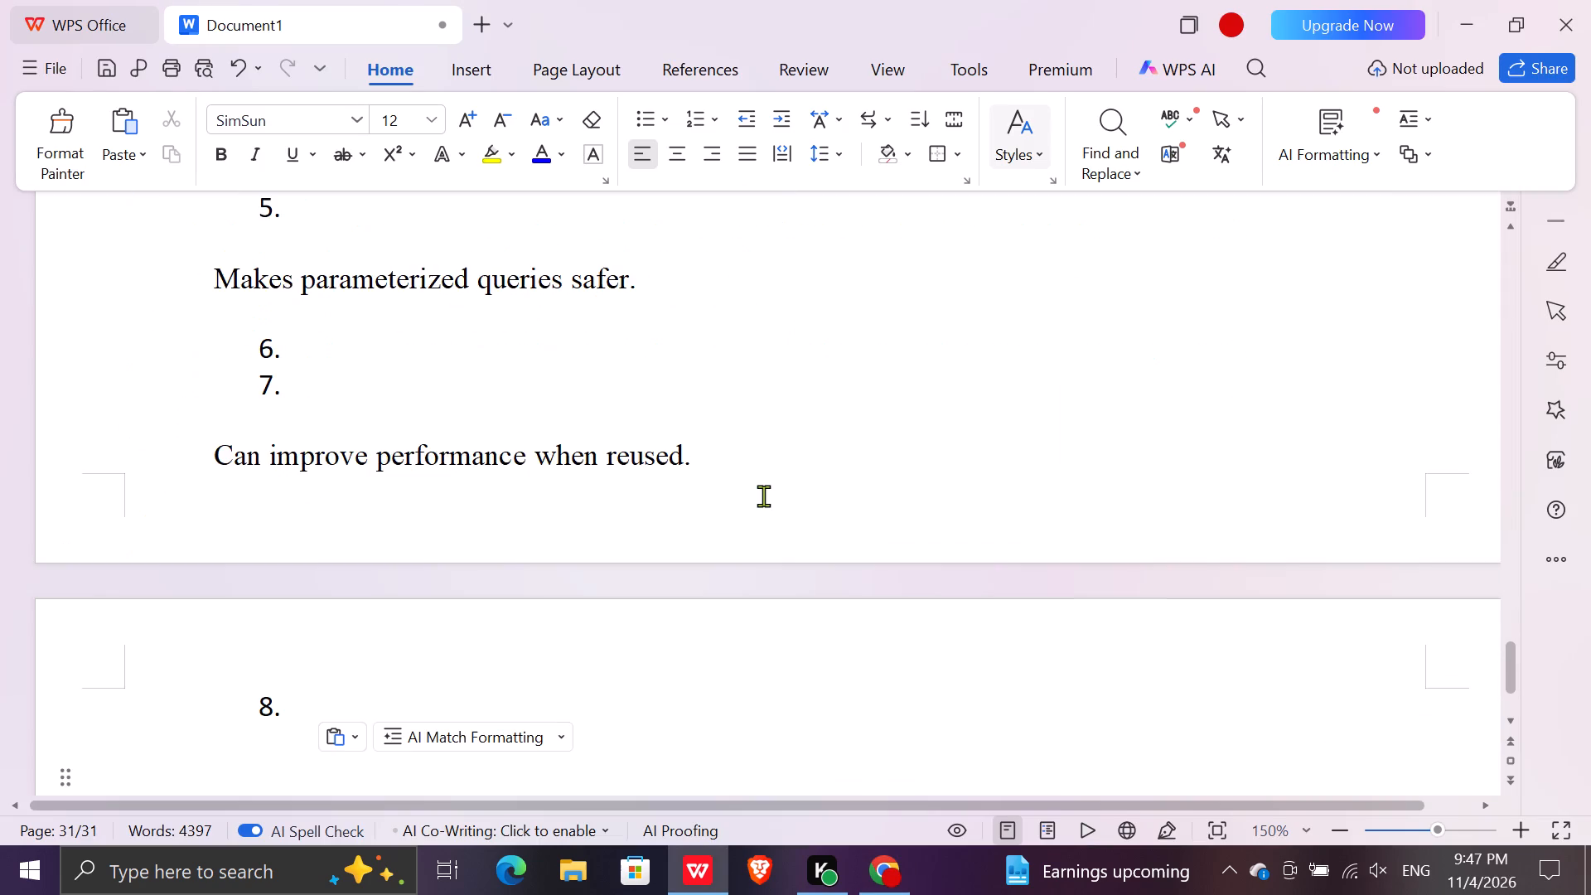
# Set the font of the entire document to Arial.
pyautogui.scroll(19, 763, 496)
pyautogui.scroll(20, 763, 496)
pyautogui.scroll(20, 763, 496)
pyautogui.scroll(20, 763, 496)
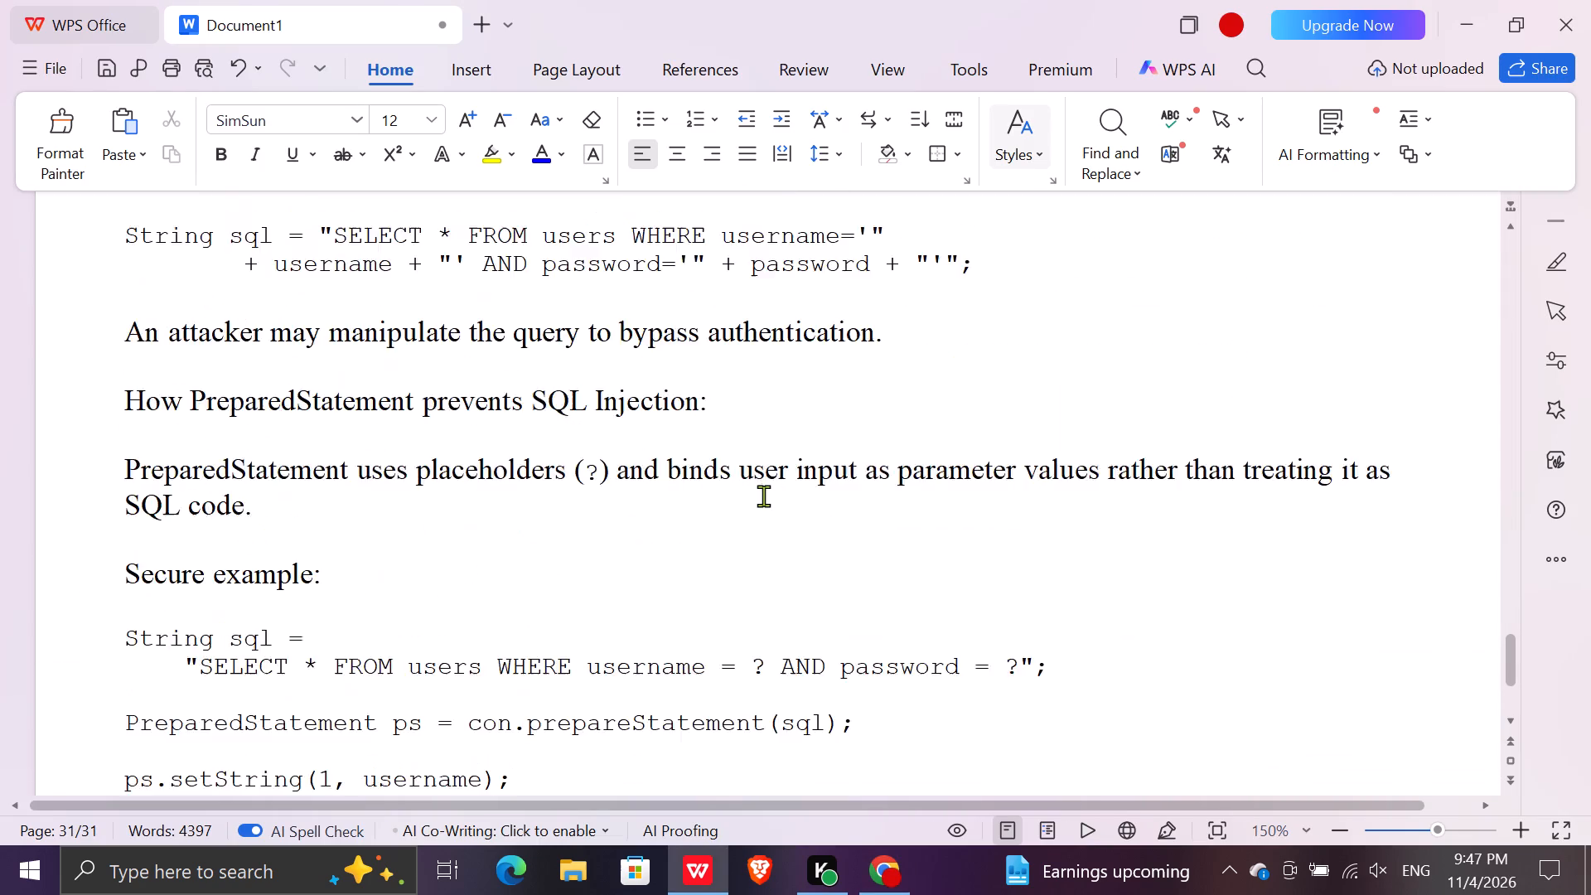
pyautogui.scroll(-20, 763, 496)
pyautogui.scroll(-20, 763, 496)
pyautogui.scroll(-20, 763, 496)
pyautogui.hotkey('ctrl', 'a')
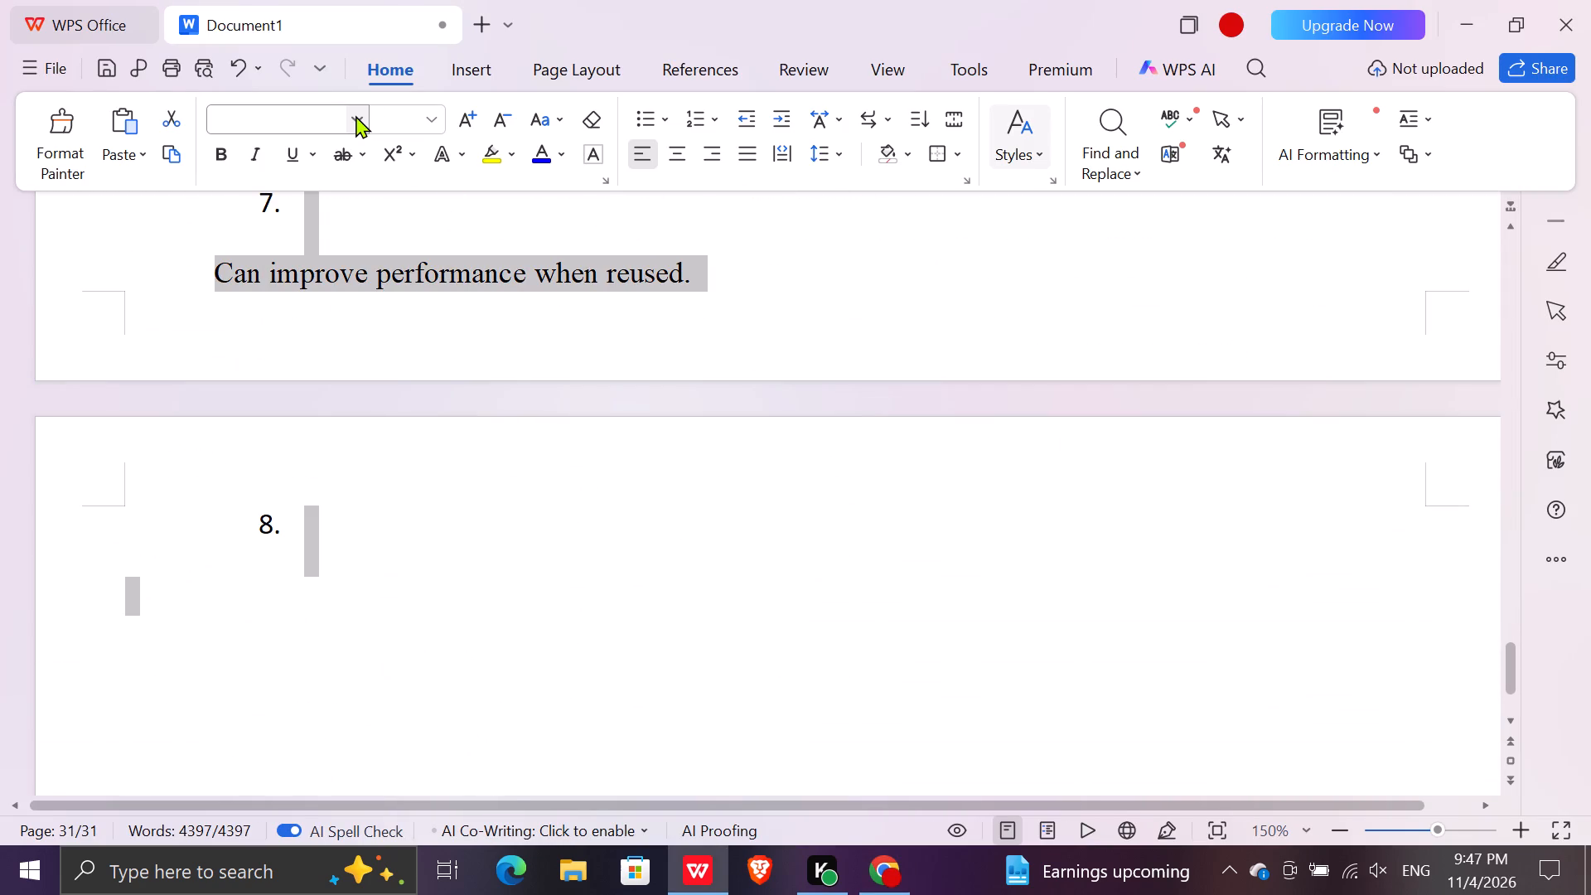
pyautogui.click(355, 115)
pyautogui.click(322, 273)
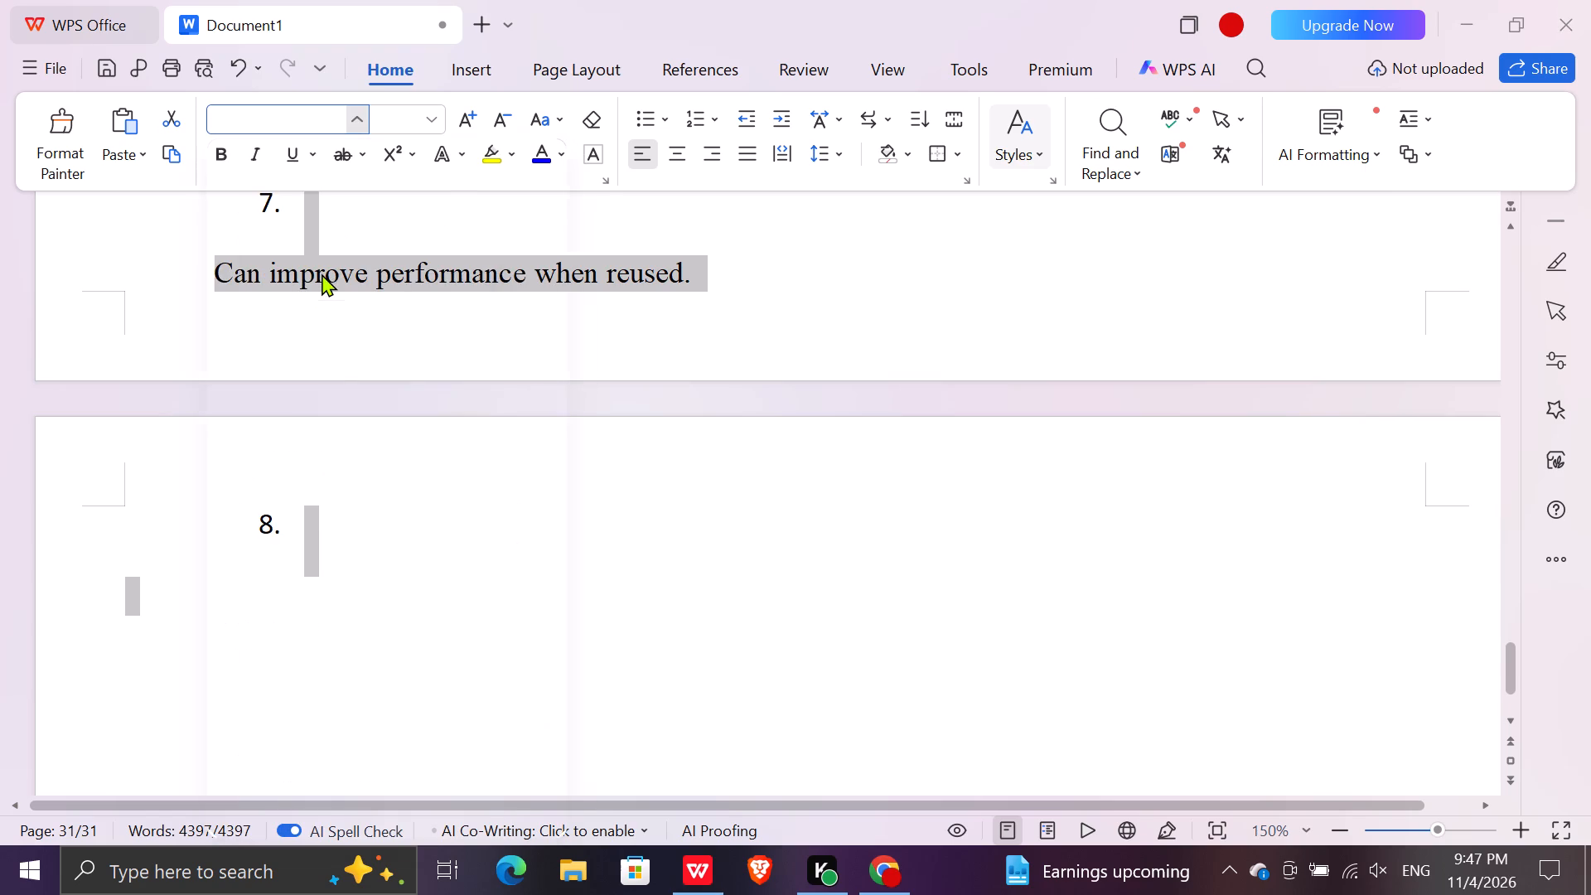
pyautogui.click(661, 393)
# Examine the pasted JDBC pages from question 24 back to the start of the JDBC section, using a multi-page overview.
pyautogui.scroll(14, 701, 349)
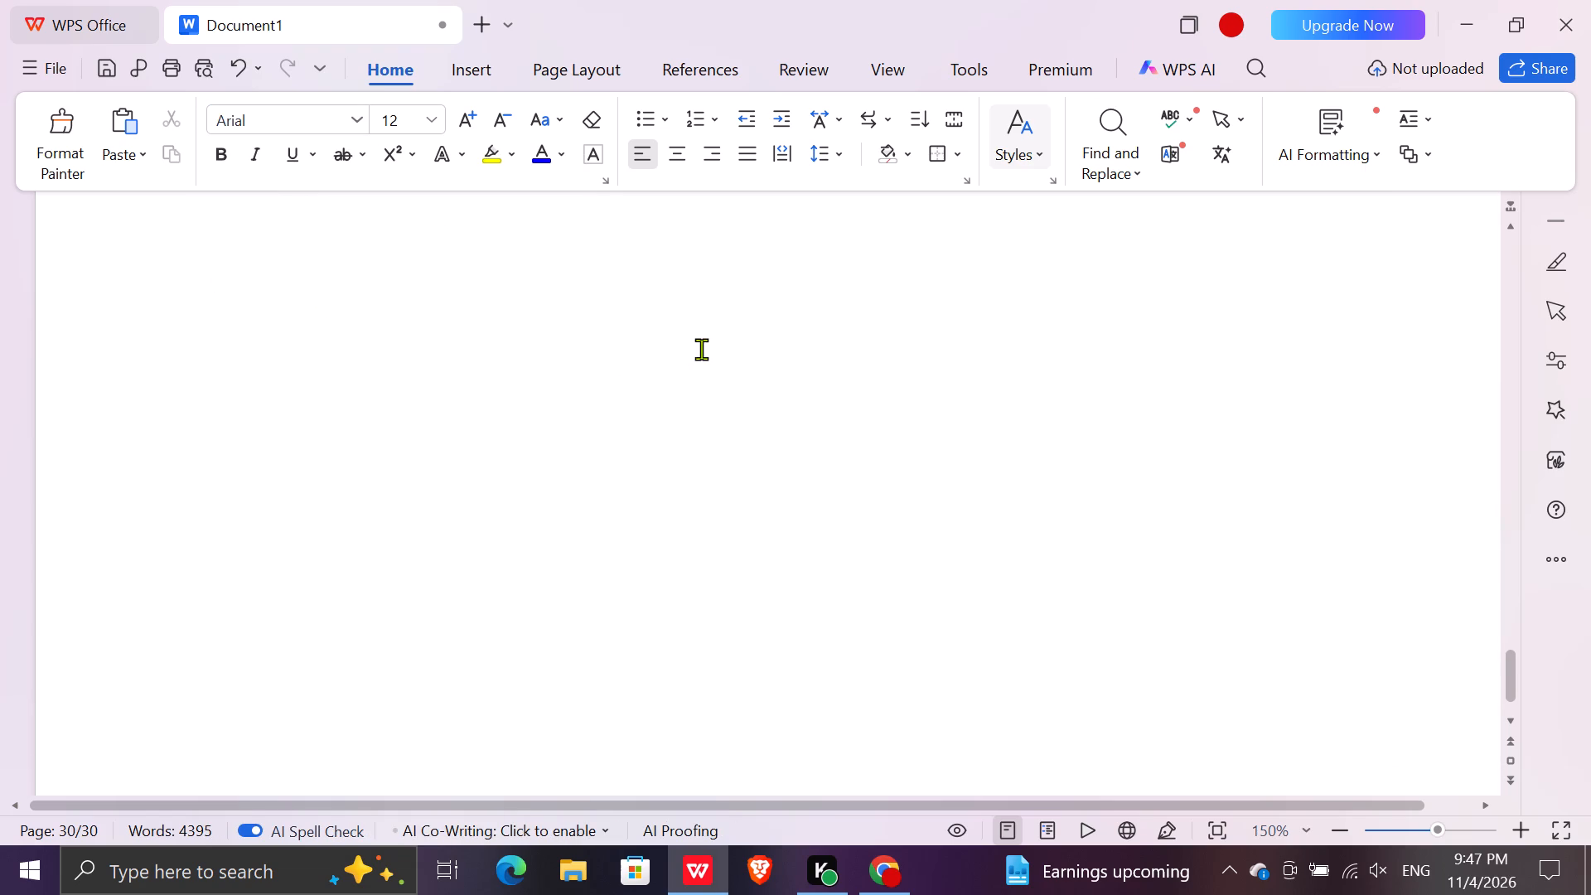
pyautogui.scroll(20, 701, 349)
pyautogui.scroll(20, 701, 349)
pyautogui.scroll(19, 701, 349)
pyautogui.scroll(20, 701, 349)
pyautogui.scroll(20, 701, 349)
pyautogui.scroll(20, 701, 349)
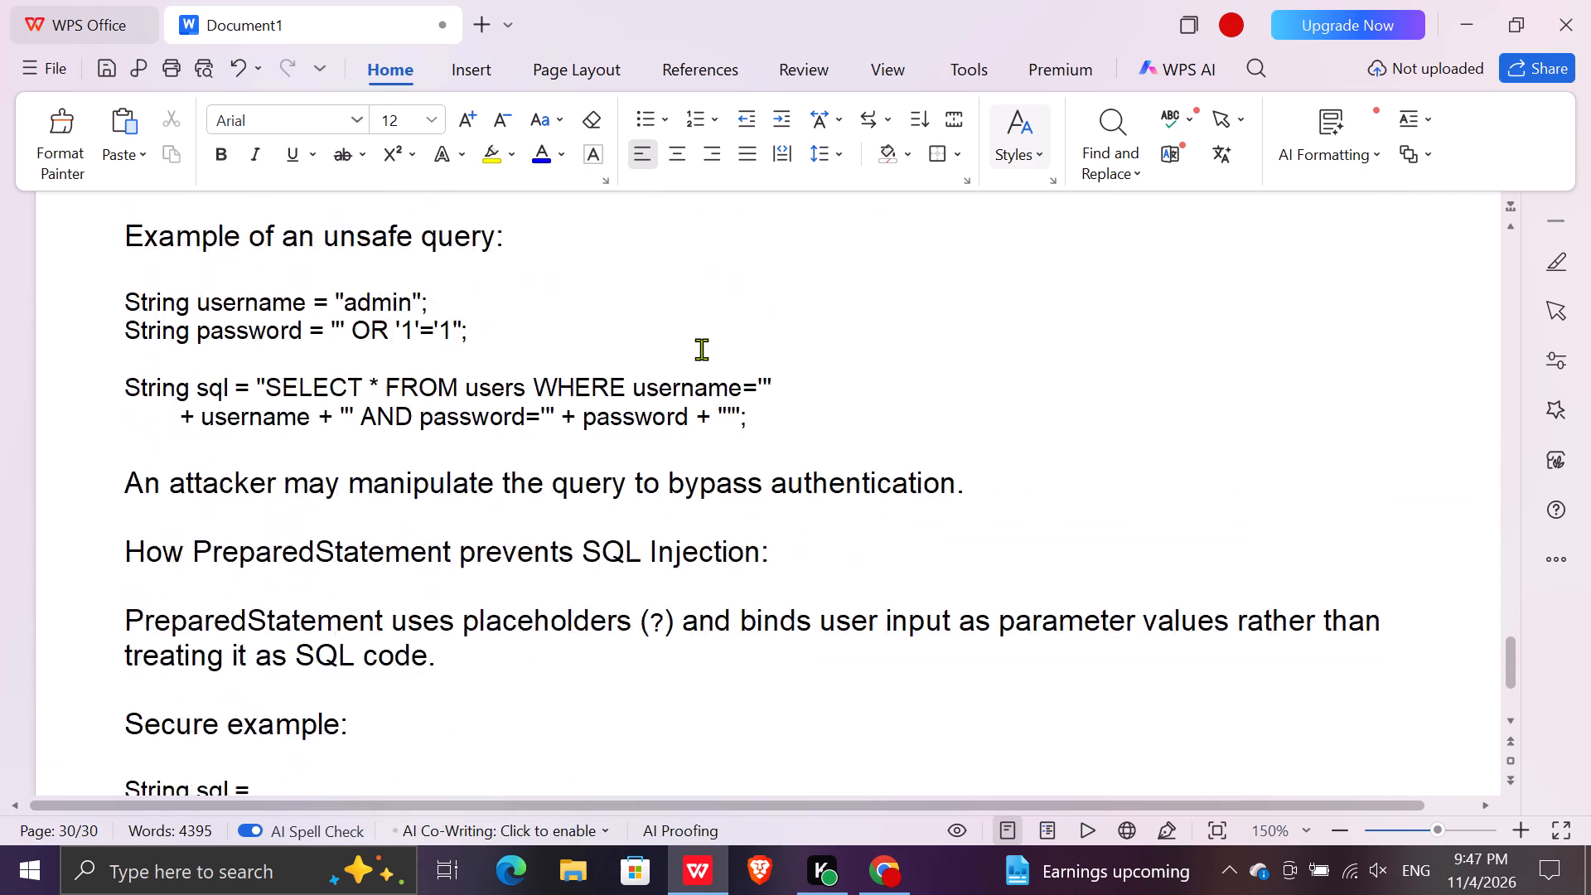
pyautogui.scroll(20, 701, 349)
pyautogui.scroll(20, 701, 349)
pyautogui.scroll(20, 701, 349)
pyautogui.scroll(20, 701, 349)
pyautogui.scroll(20, 701, 349)
pyautogui.scroll(20, 701, 349)
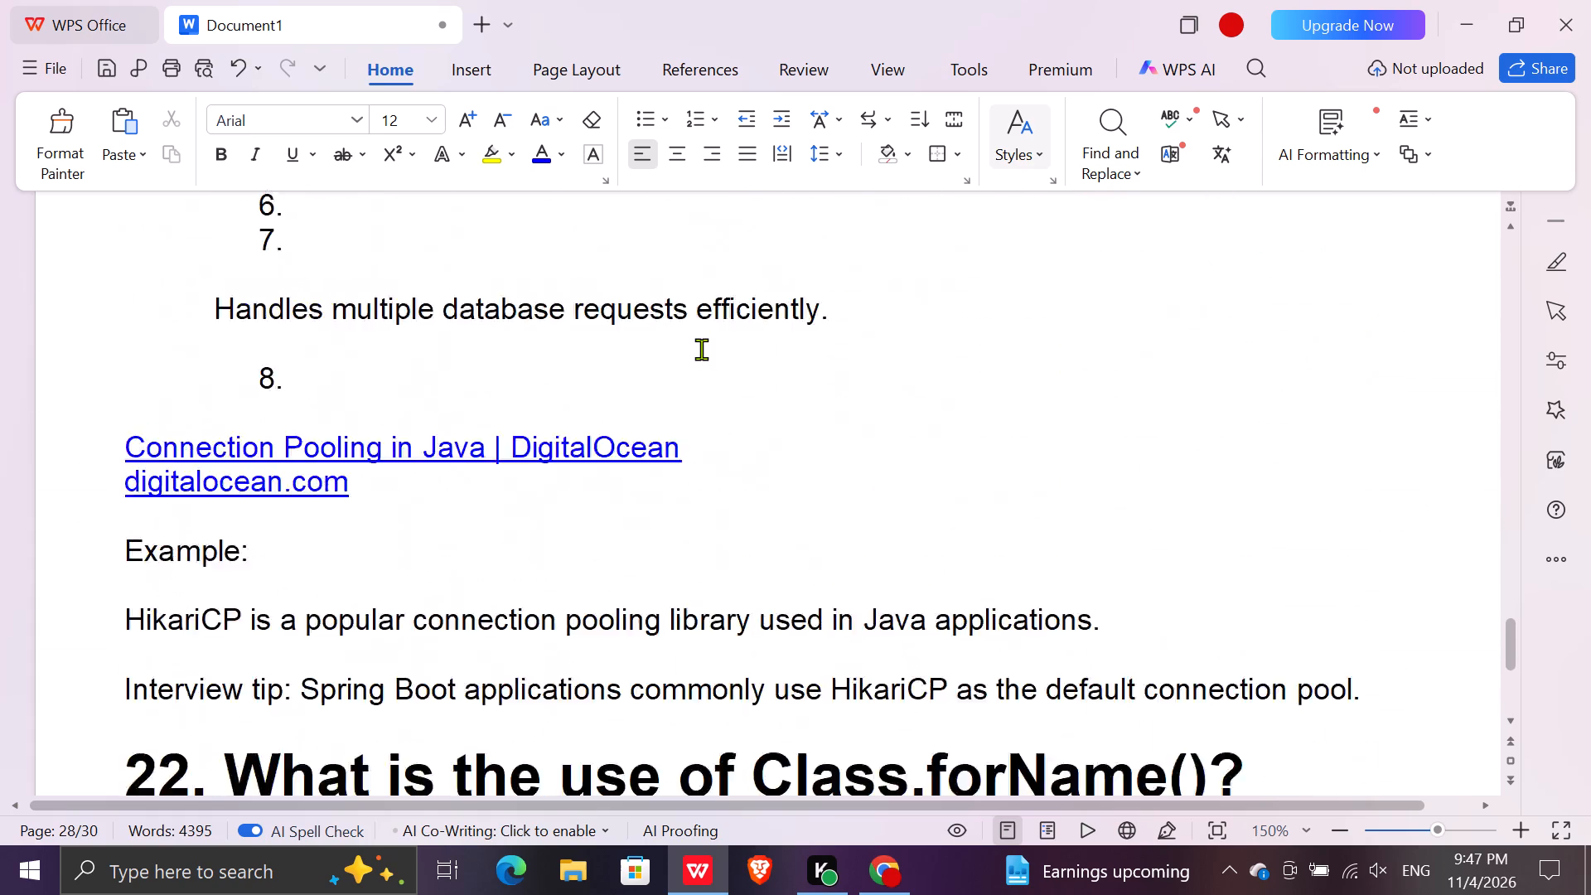
pyautogui.scroll(20, 701, 349)
pyautogui.scroll(20, 701, 349)
pyautogui.scroll(20, 701, 349)
pyautogui.scroll(20, 701, 349)
pyautogui.scroll(20, 701, 349)
pyautogui.scroll(20, 701, 349)
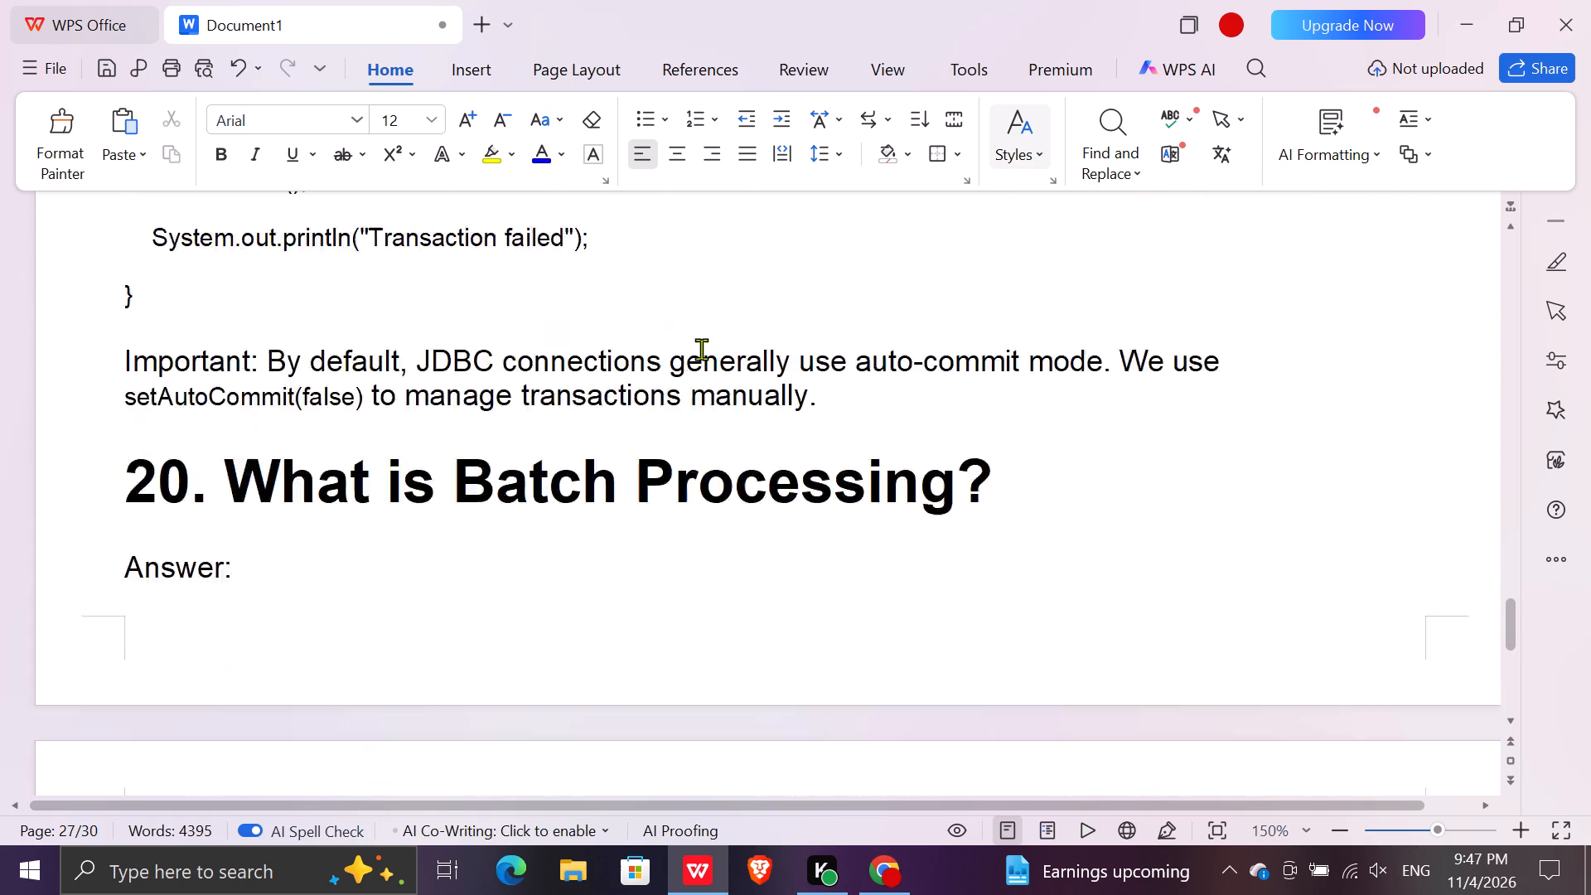
pyautogui.scroll(20, 701, 349)
pyautogui.scroll(20, 701, 349)
pyautogui.scroll(20, 701, 349)
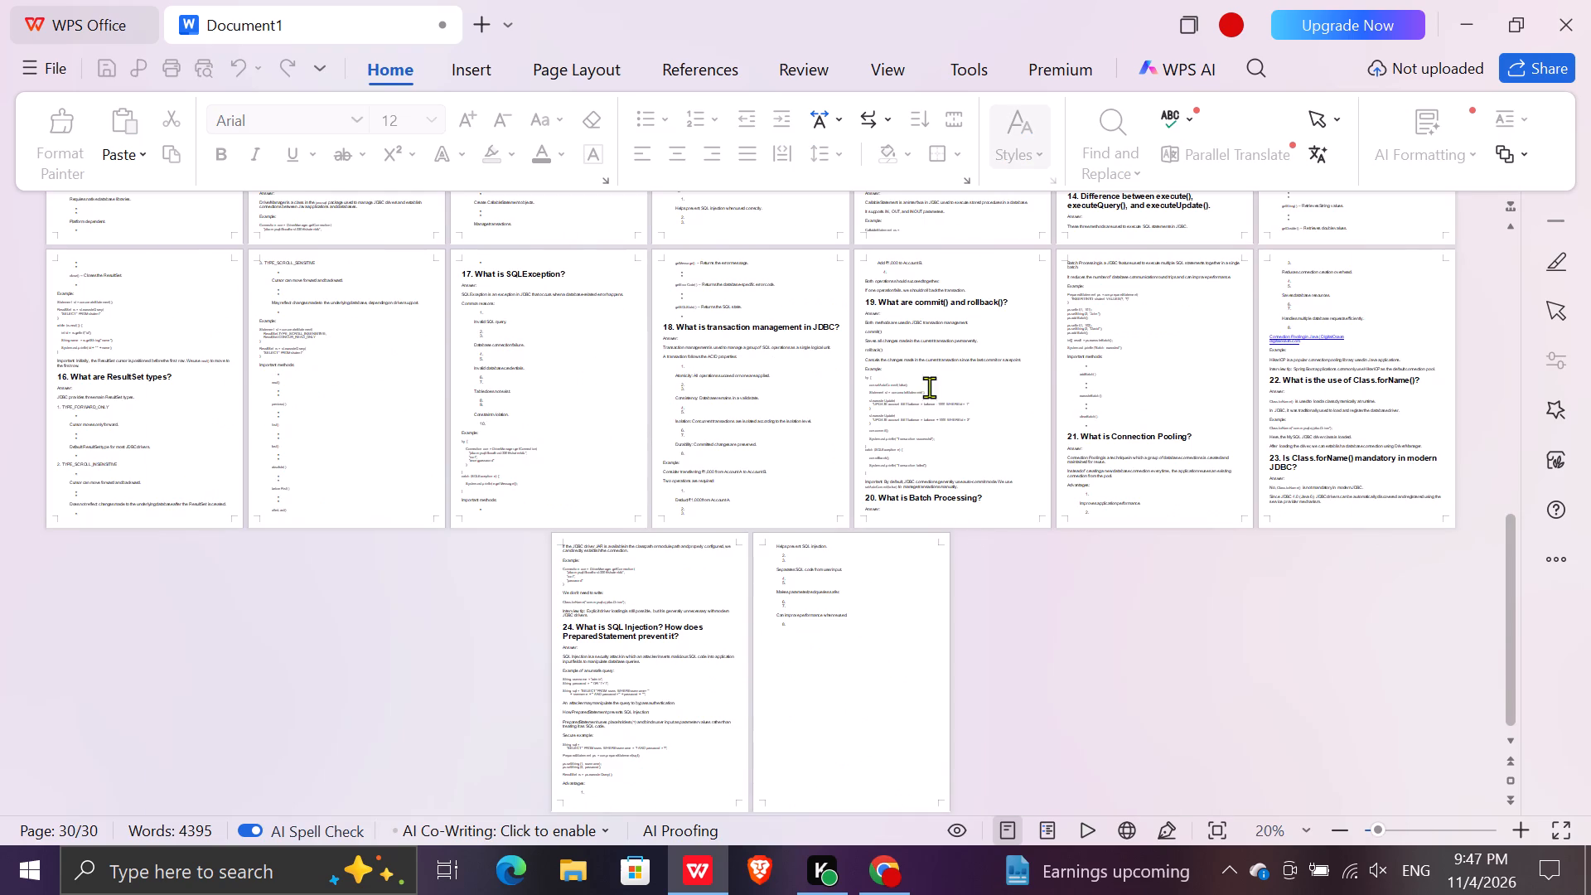
pyautogui.scroll(5, 924, 356)
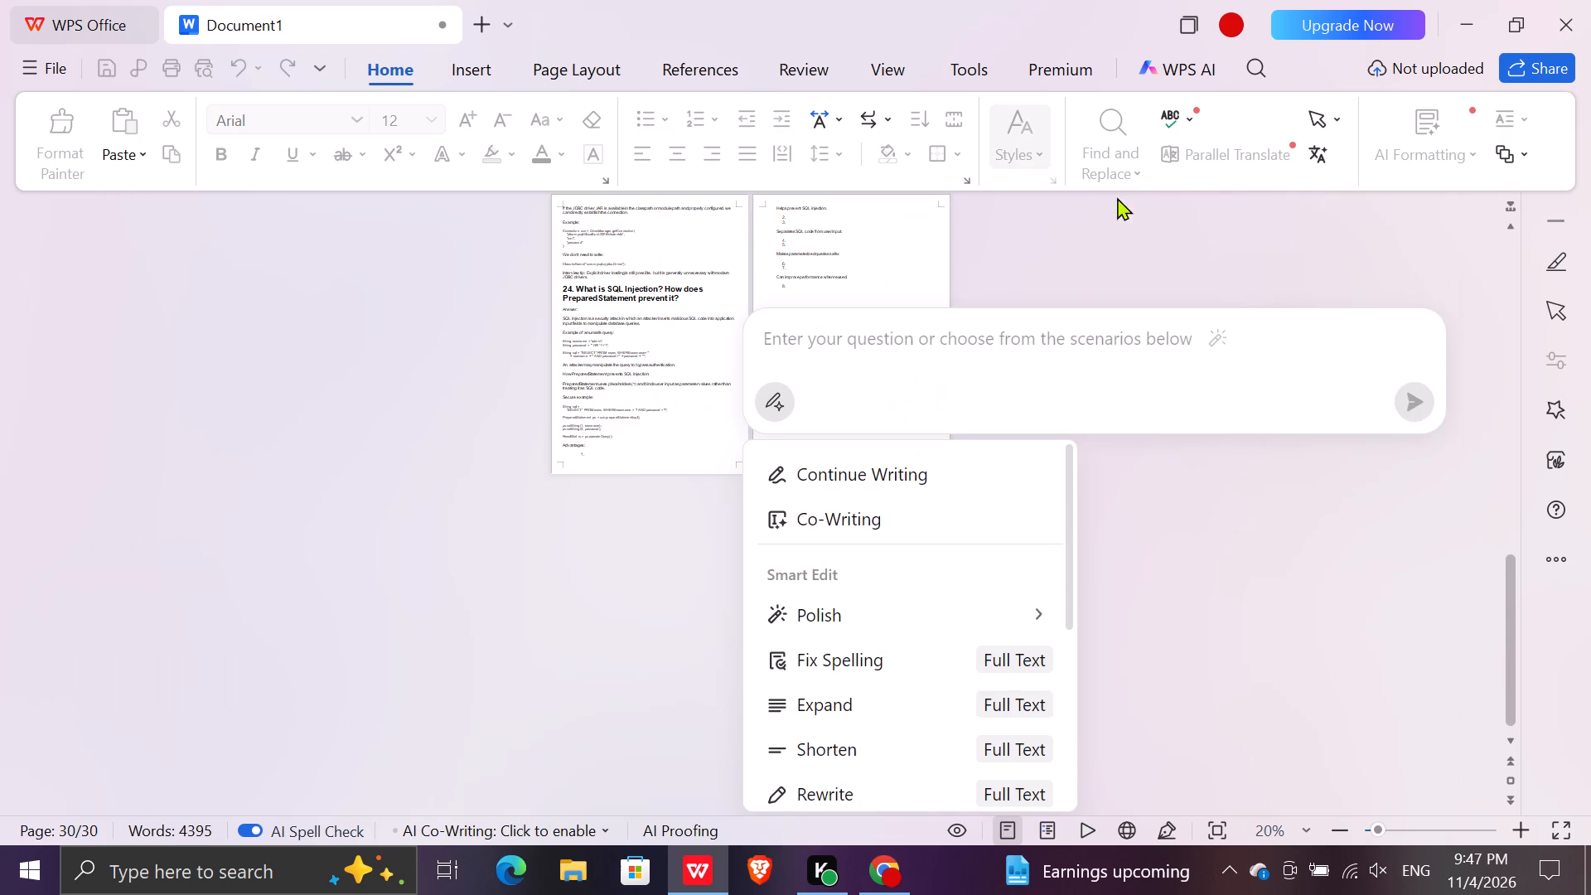
pyautogui.click(1116, 262)
pyautogui.scroll(6, 1065, 367)
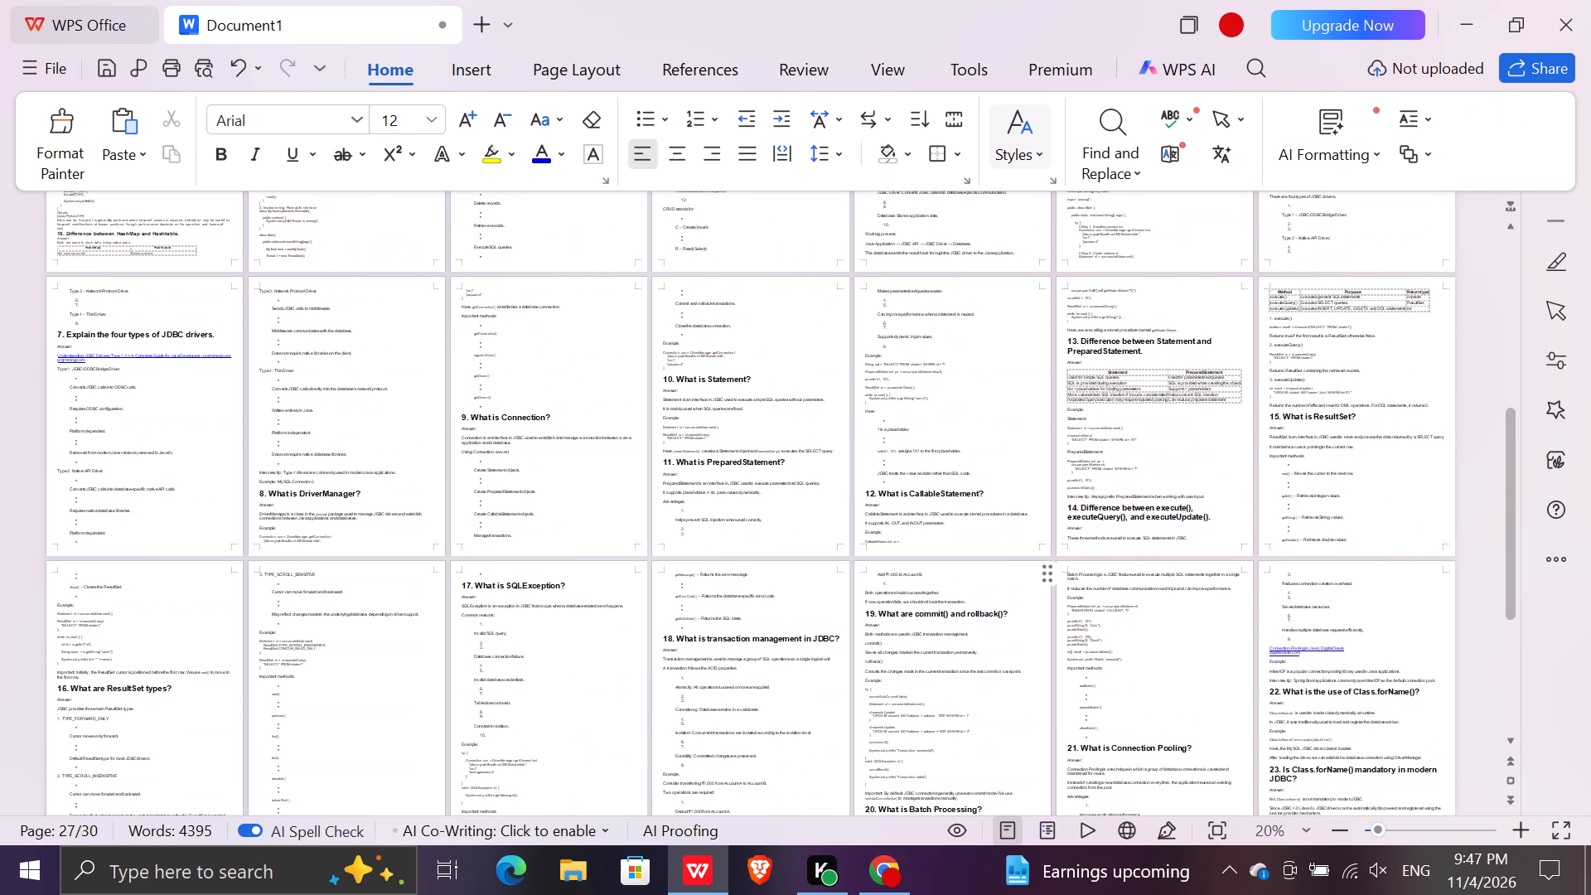
pyautogui.scroll(5, 1065, 367)
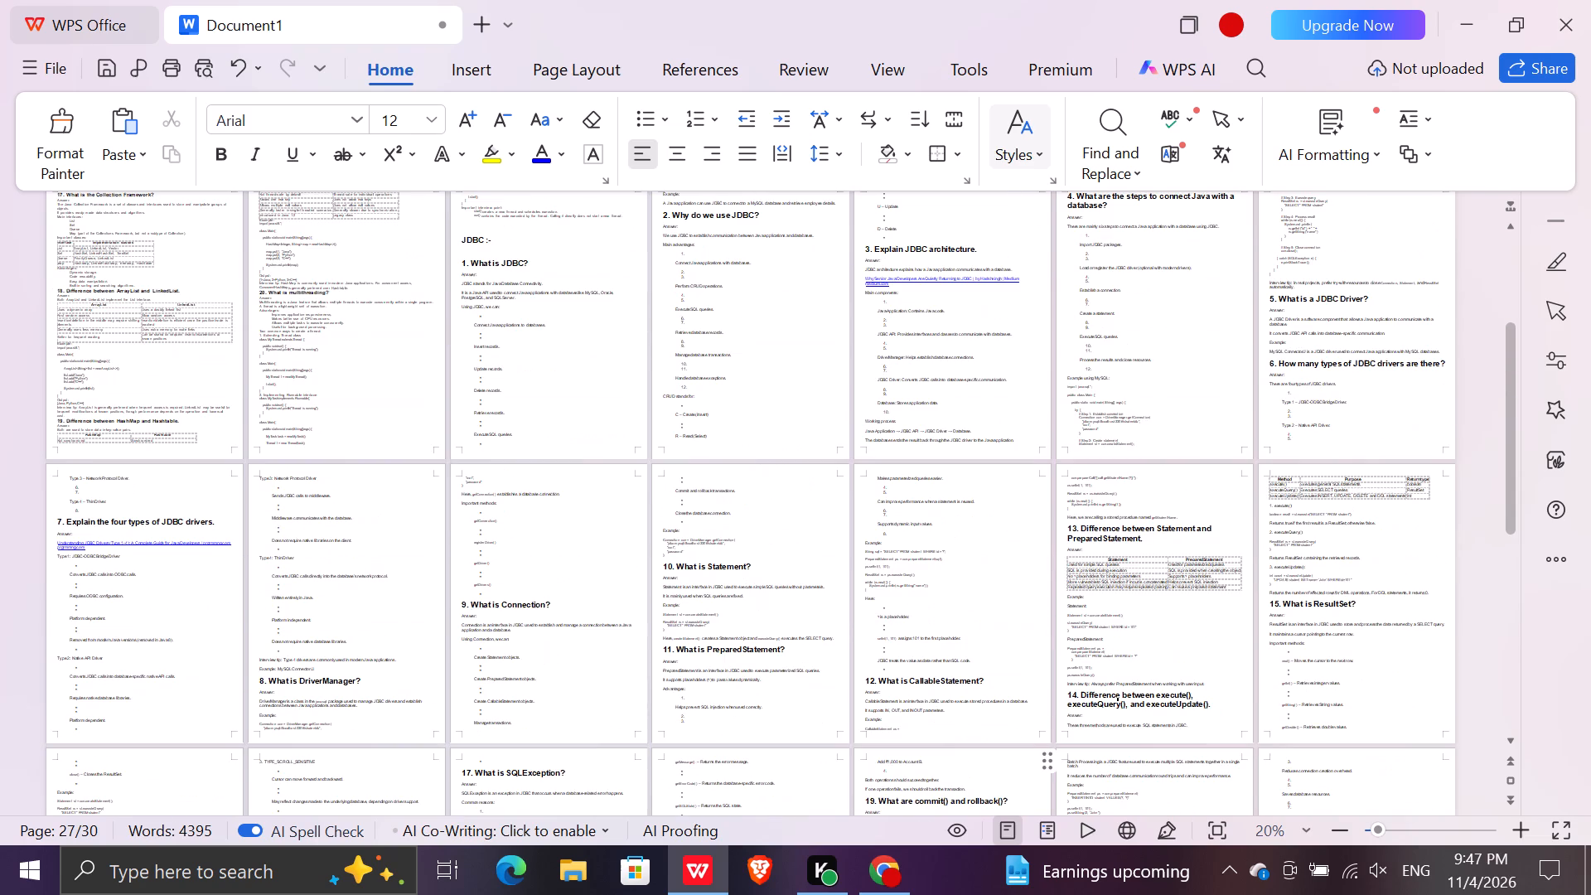
pyautogui.scroll(4, 1065, 367)
# Set the pasted JDBC answers, from question 1 to the document's end, to Arial and reduce their font size by one step.
pyautogui.click(515, 580)
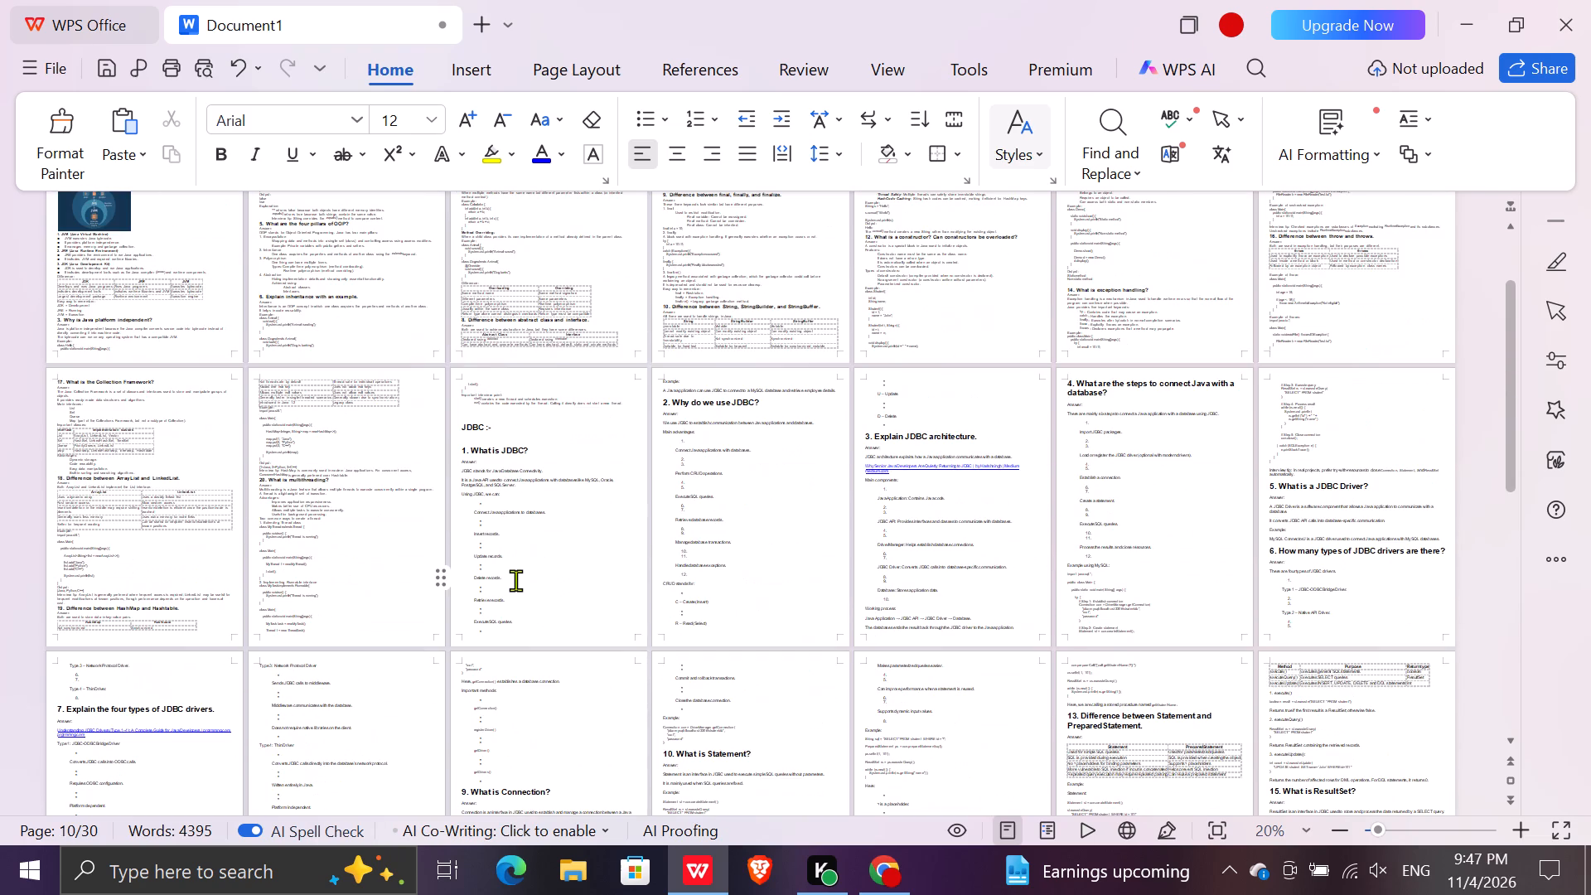
pyautogui.scroll(-3, 556, 576)
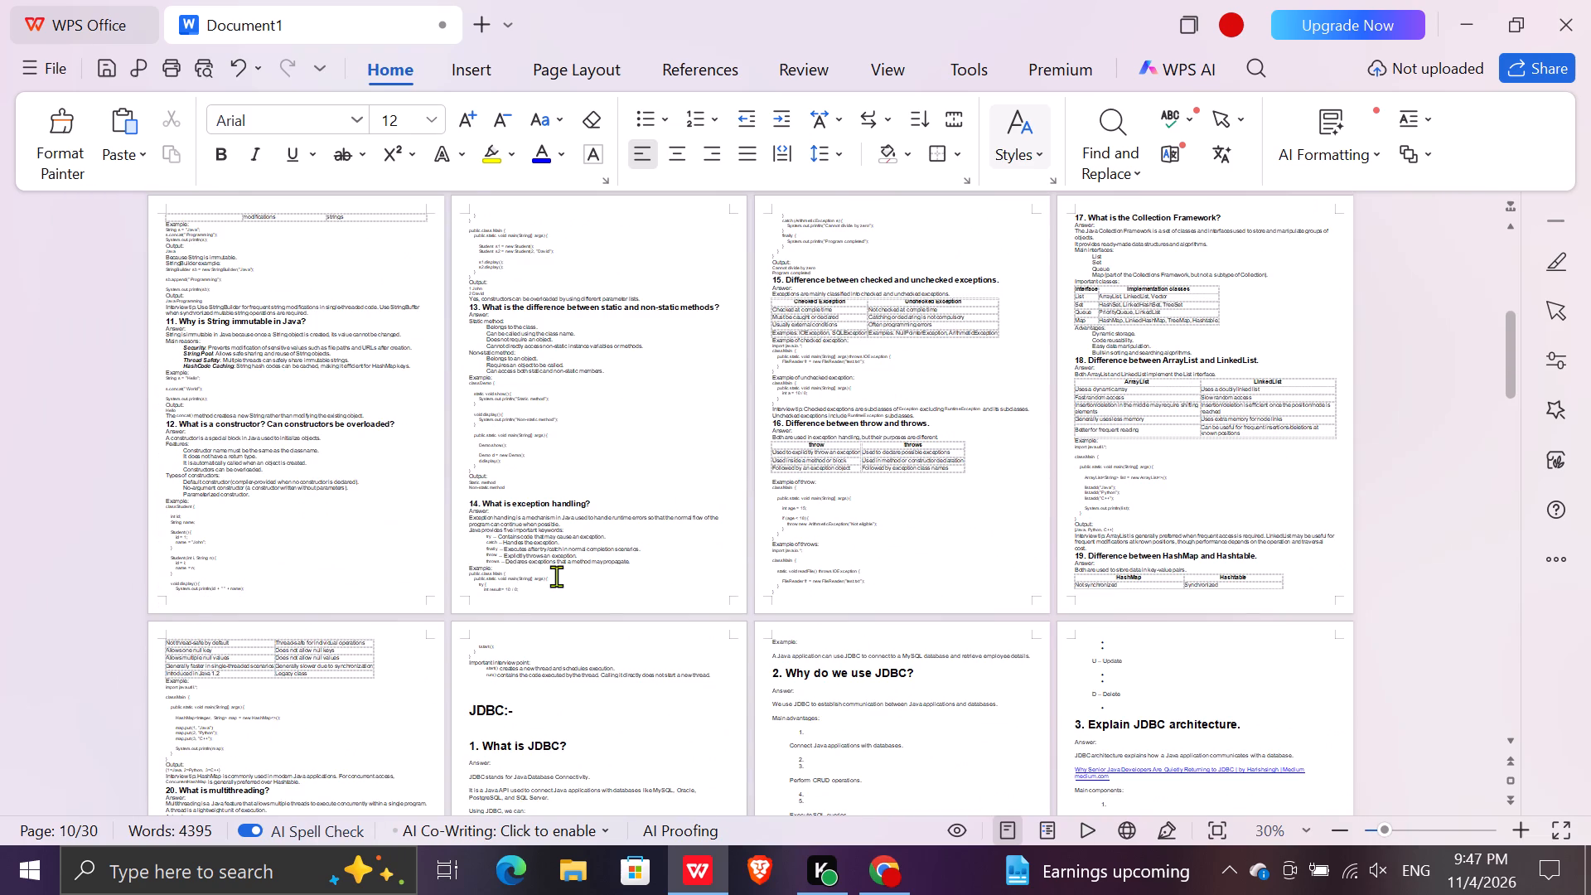
pyautogui.scroll(-2, 556, 576)
pyautogui.moveTo(467, 398); pyautogui.dragTo(784, 894)
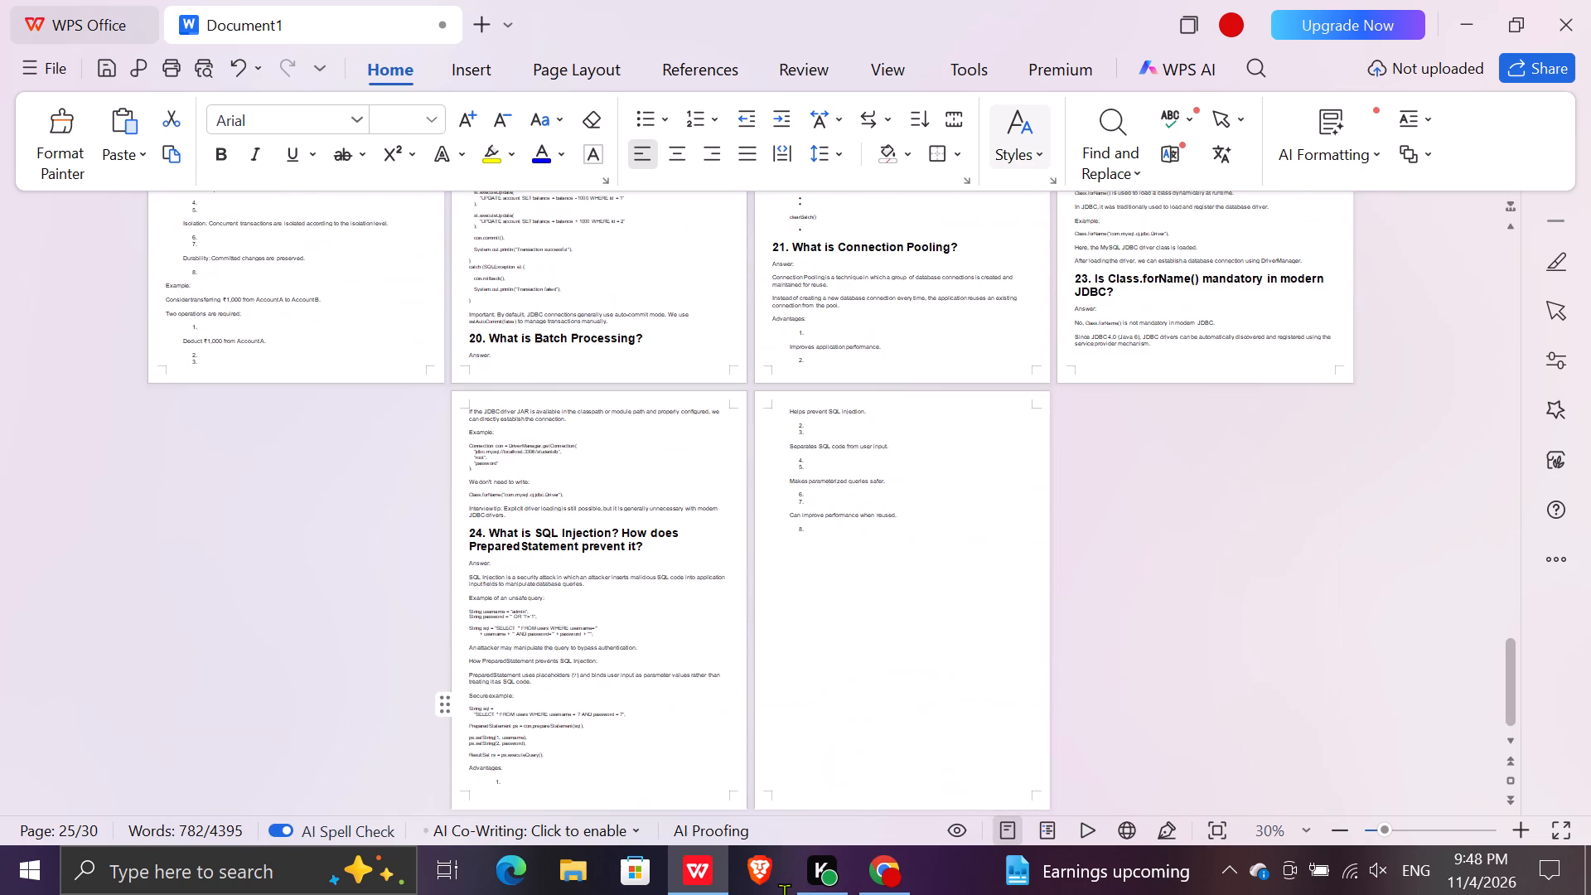
pyautogui.moveTo(784, 894); pyautogui.dragTo(929, 676)
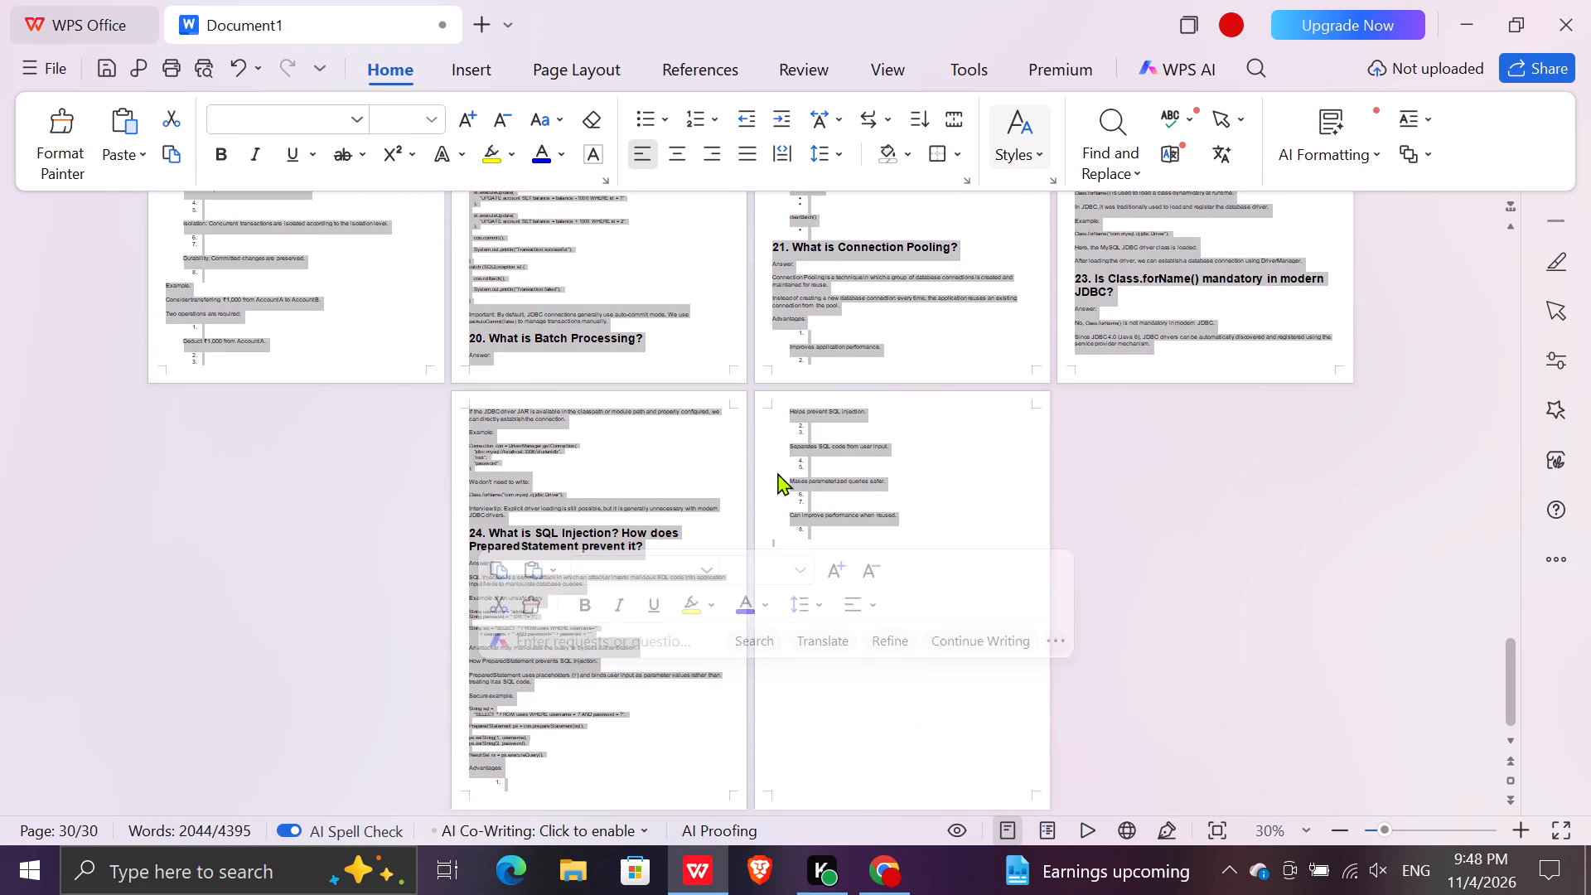
pyautogui.click(361, 123)
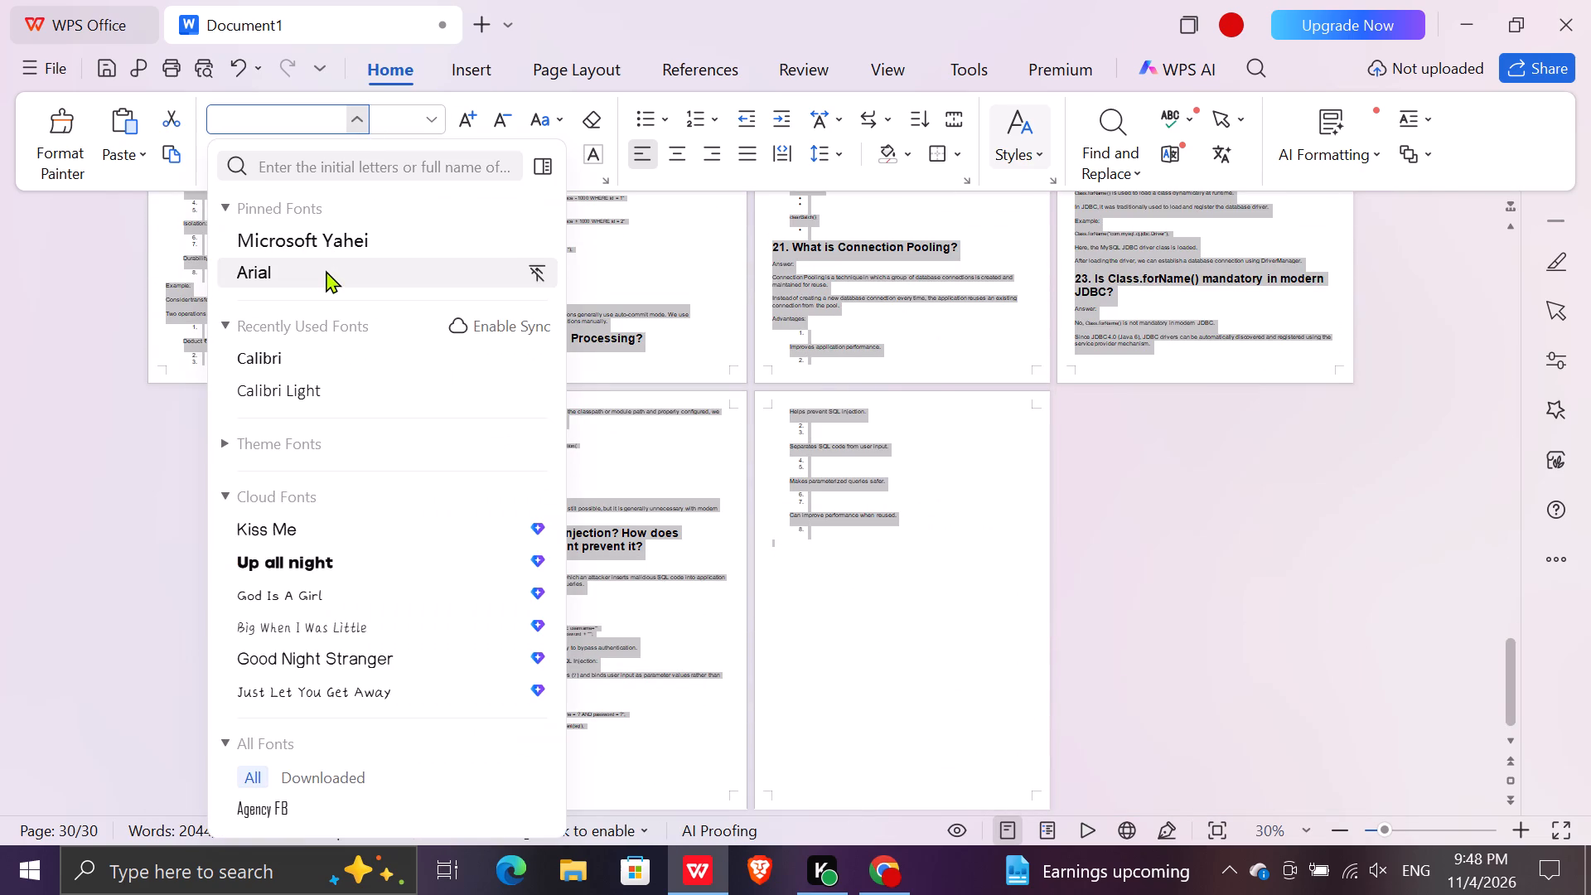
pyautogui.click(326, 271)
pyautogui.click(497, 111)
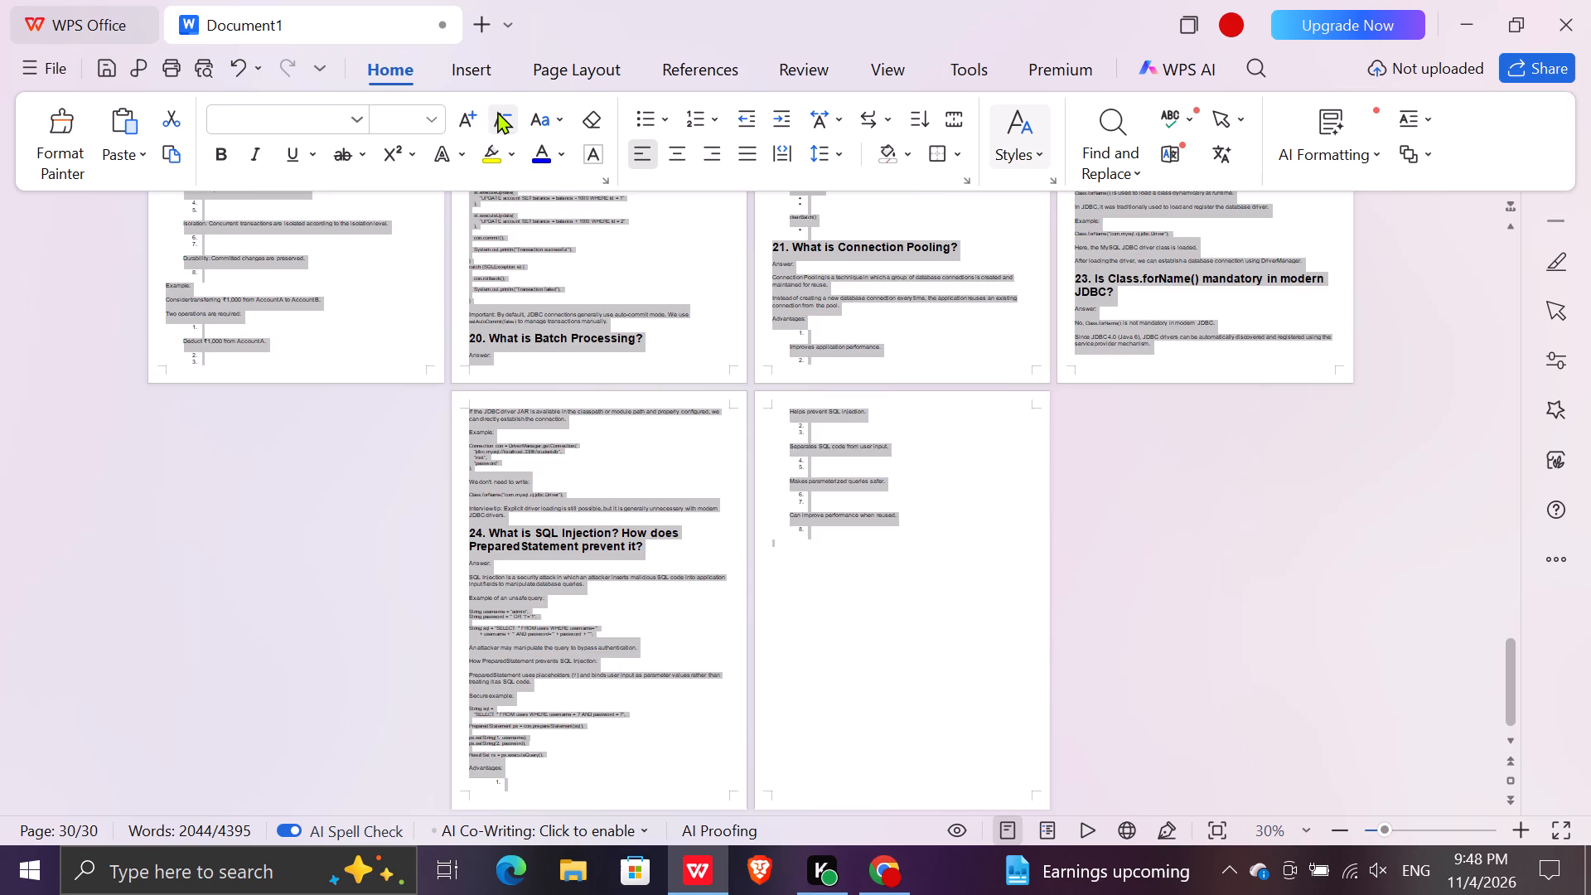
pyautogui.click(631, 421)
# Review the layout of the resized JDBC answers and compare it with Core Java questions 15 to 20.
pyautogui.scroll(20, 592, 423)
pyautogui.scroll(6, 592, 423)
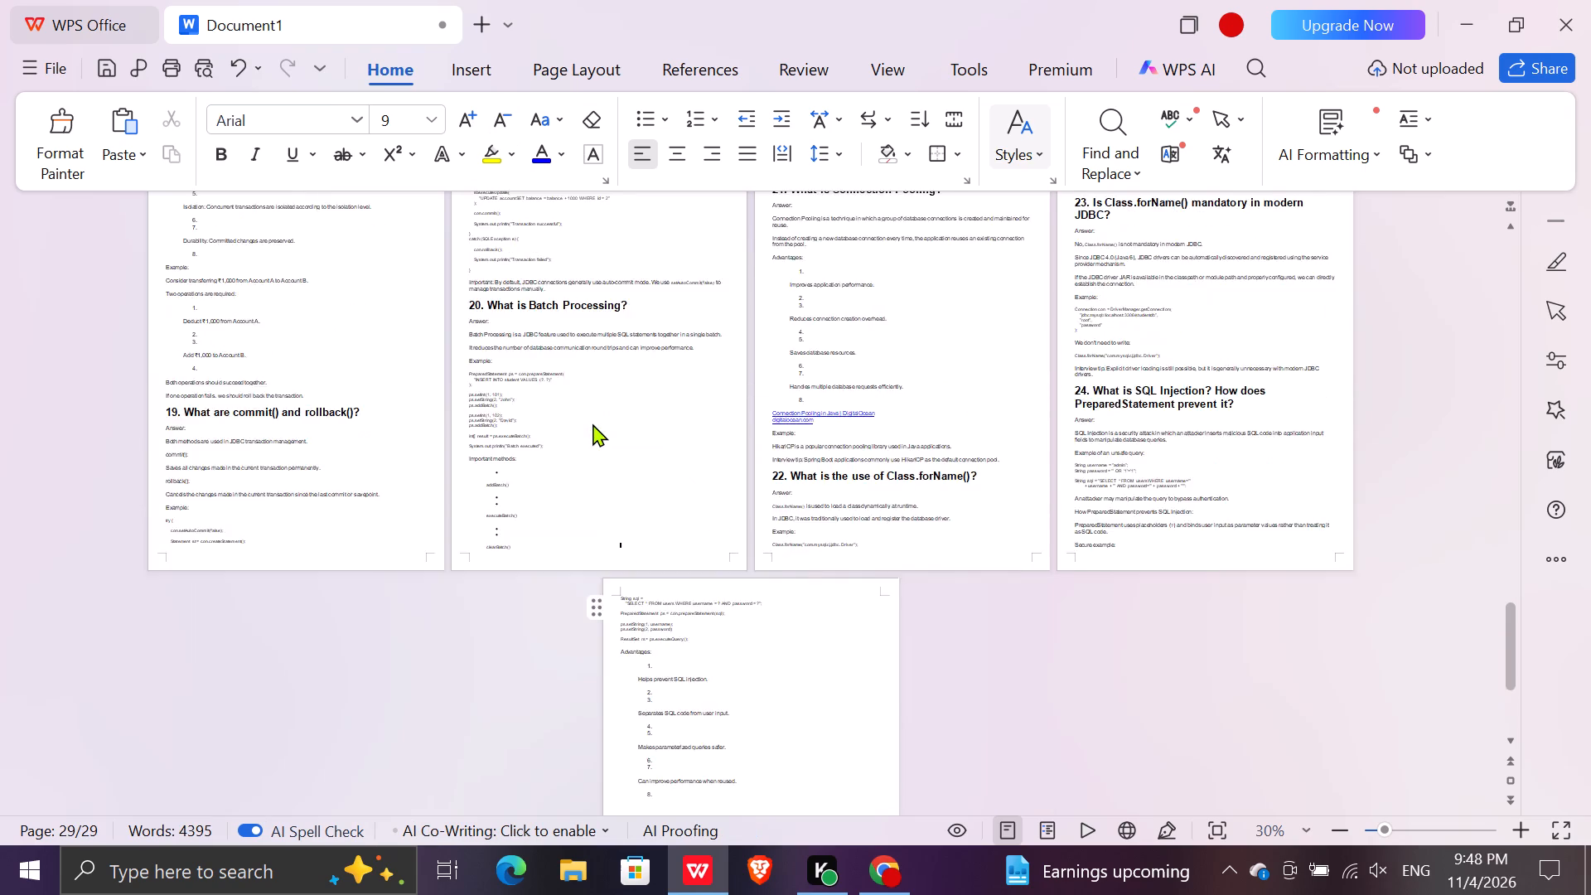
pyautogui.scroll(20, 592, 423)
pyautogui.scroll(20, 592, 423)
pyautogui.scroll(8, 592, 423)
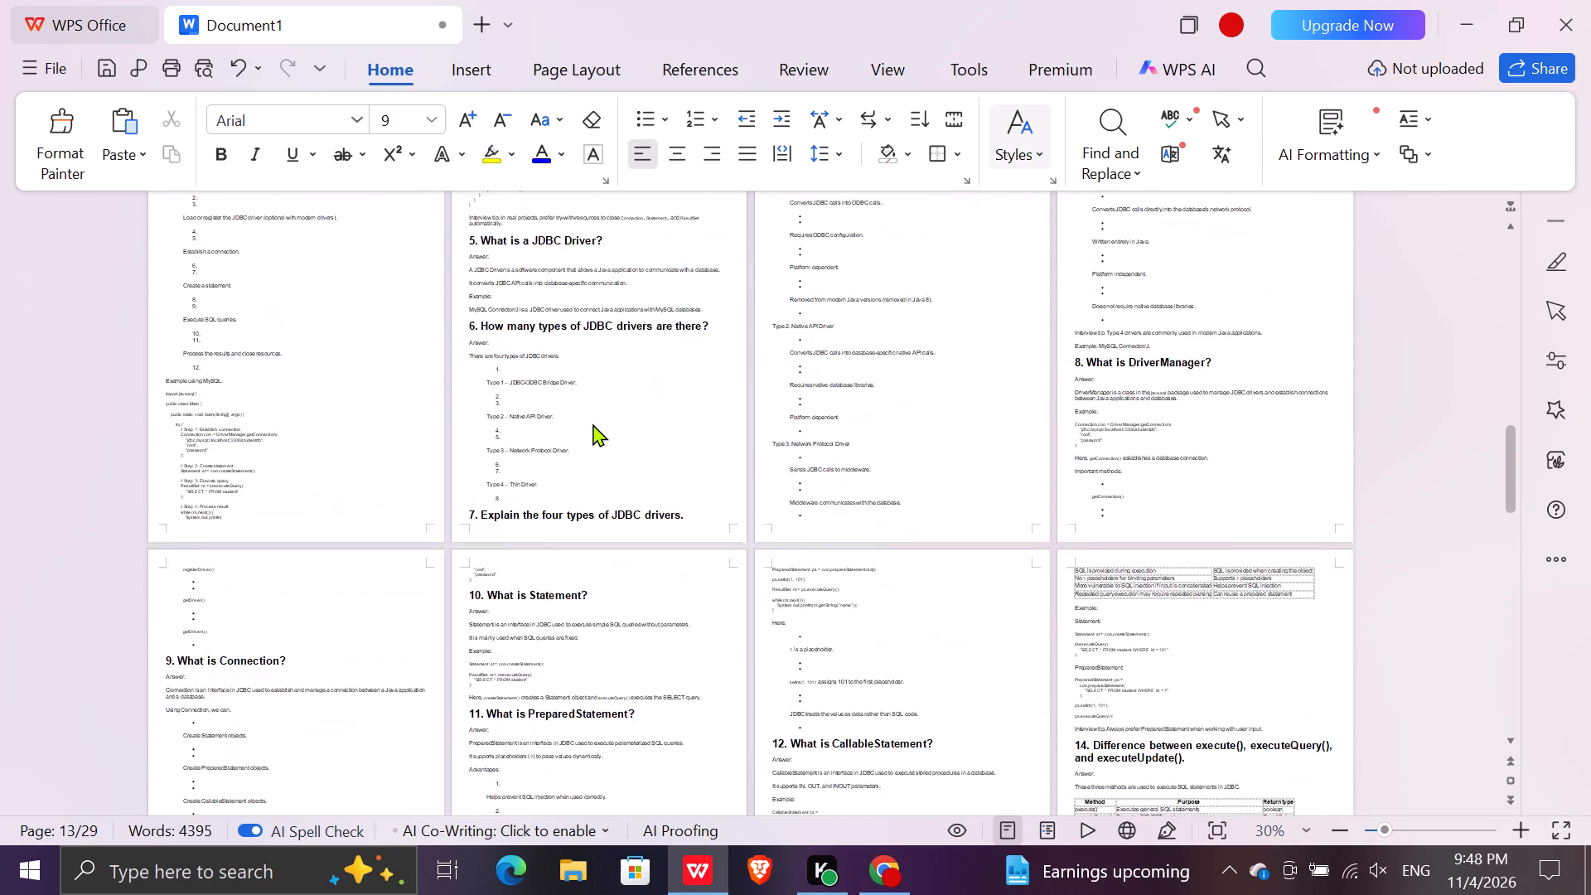
pyautogui.scroll(6, 592, 423)
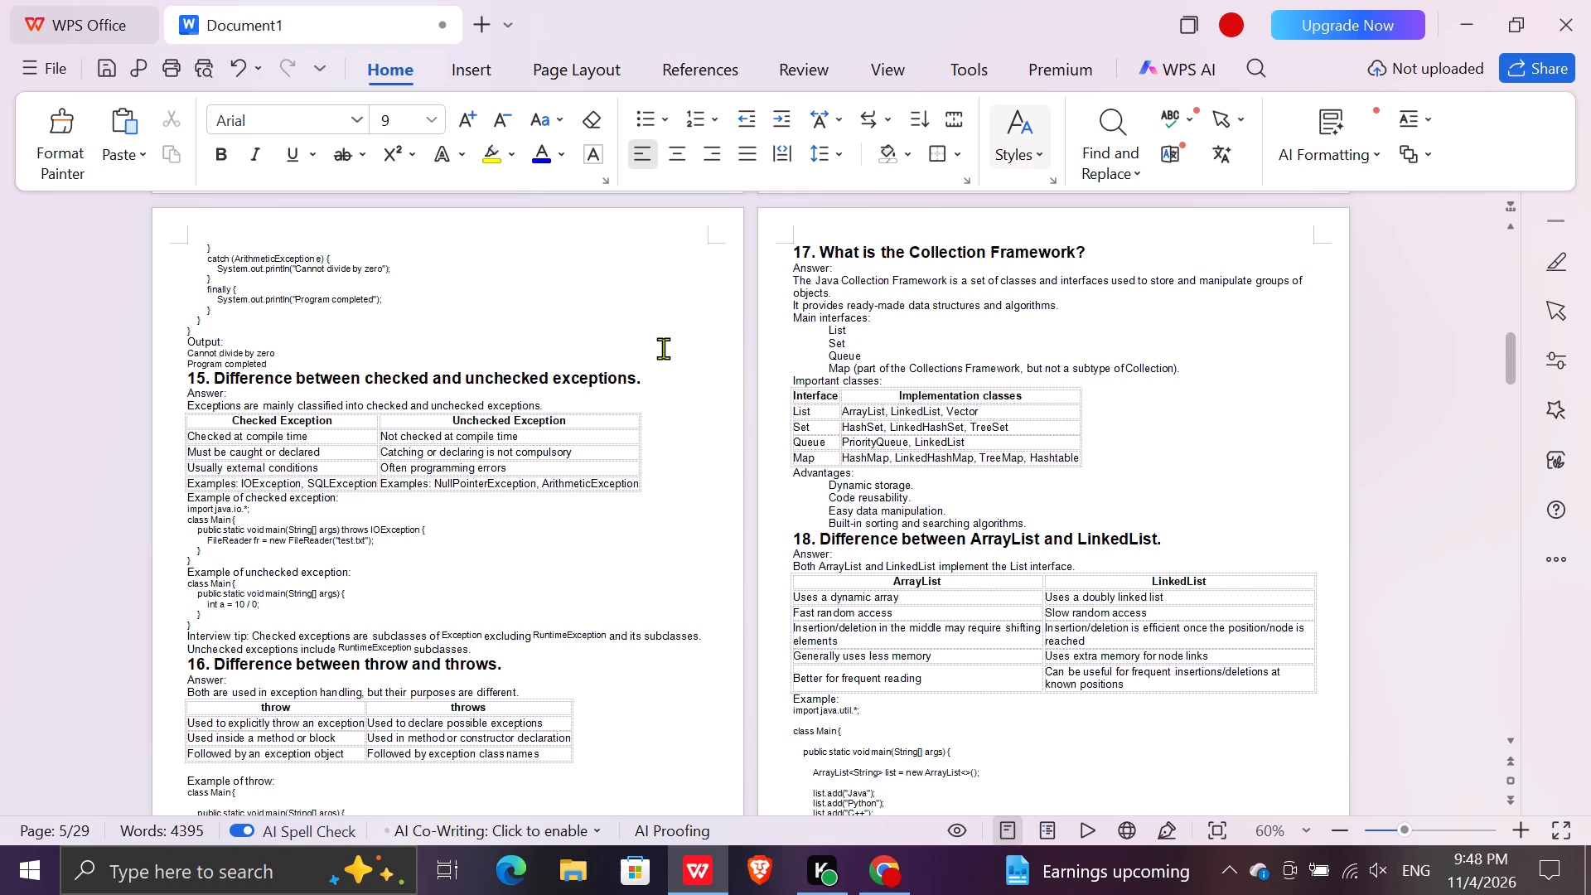
pyautogui.scroll(-10, 663, 346)
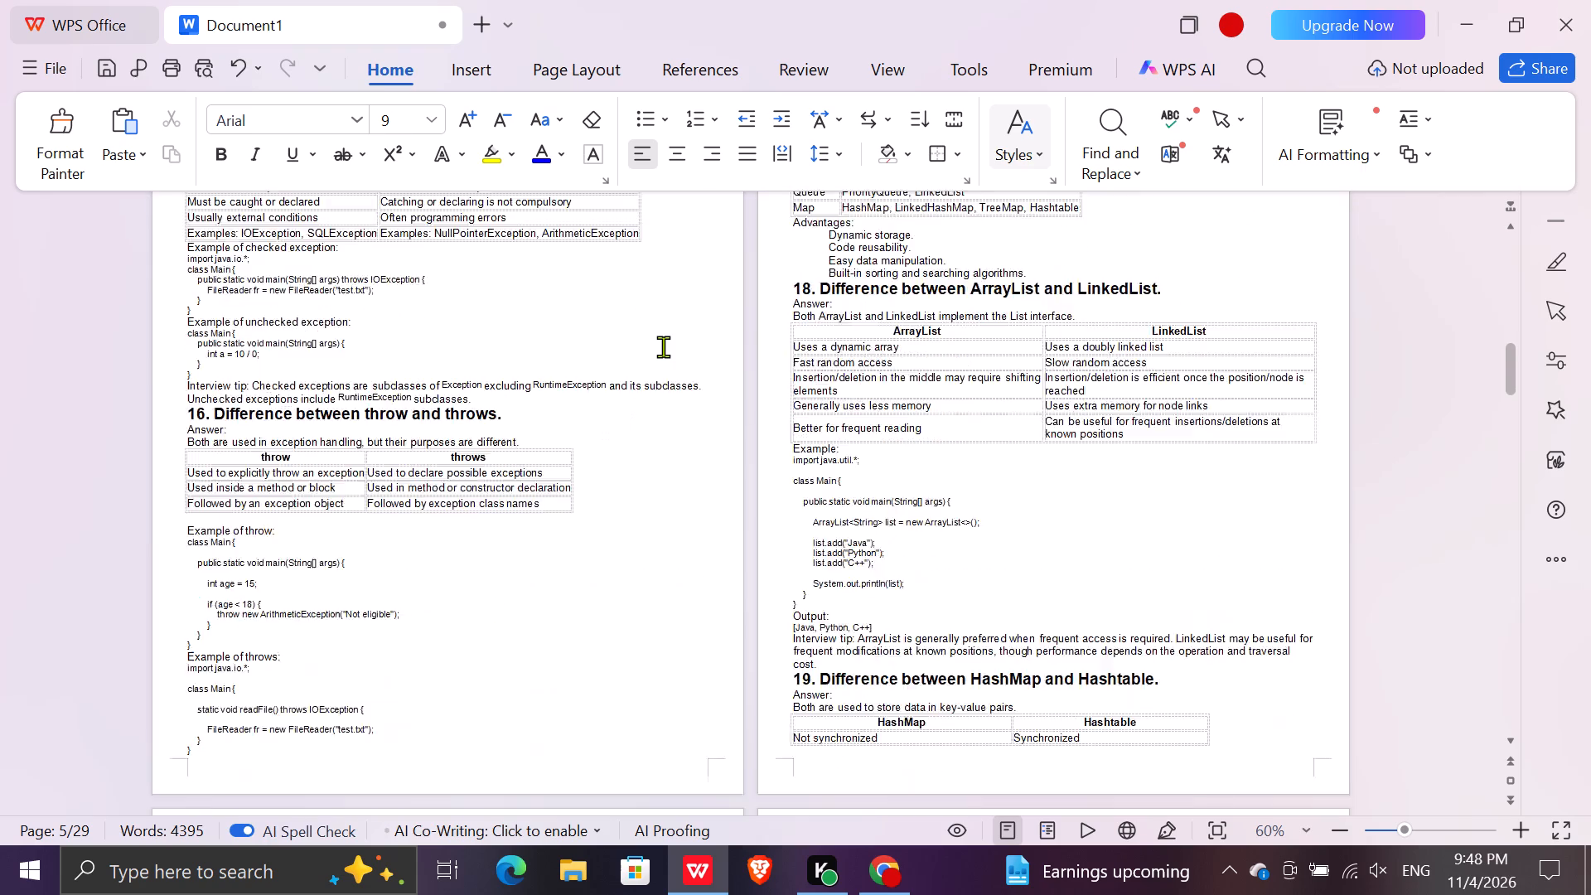
pyautogui.scroll(-2, 663, 346)
pyautogui.scroll(-9, 843, 662)
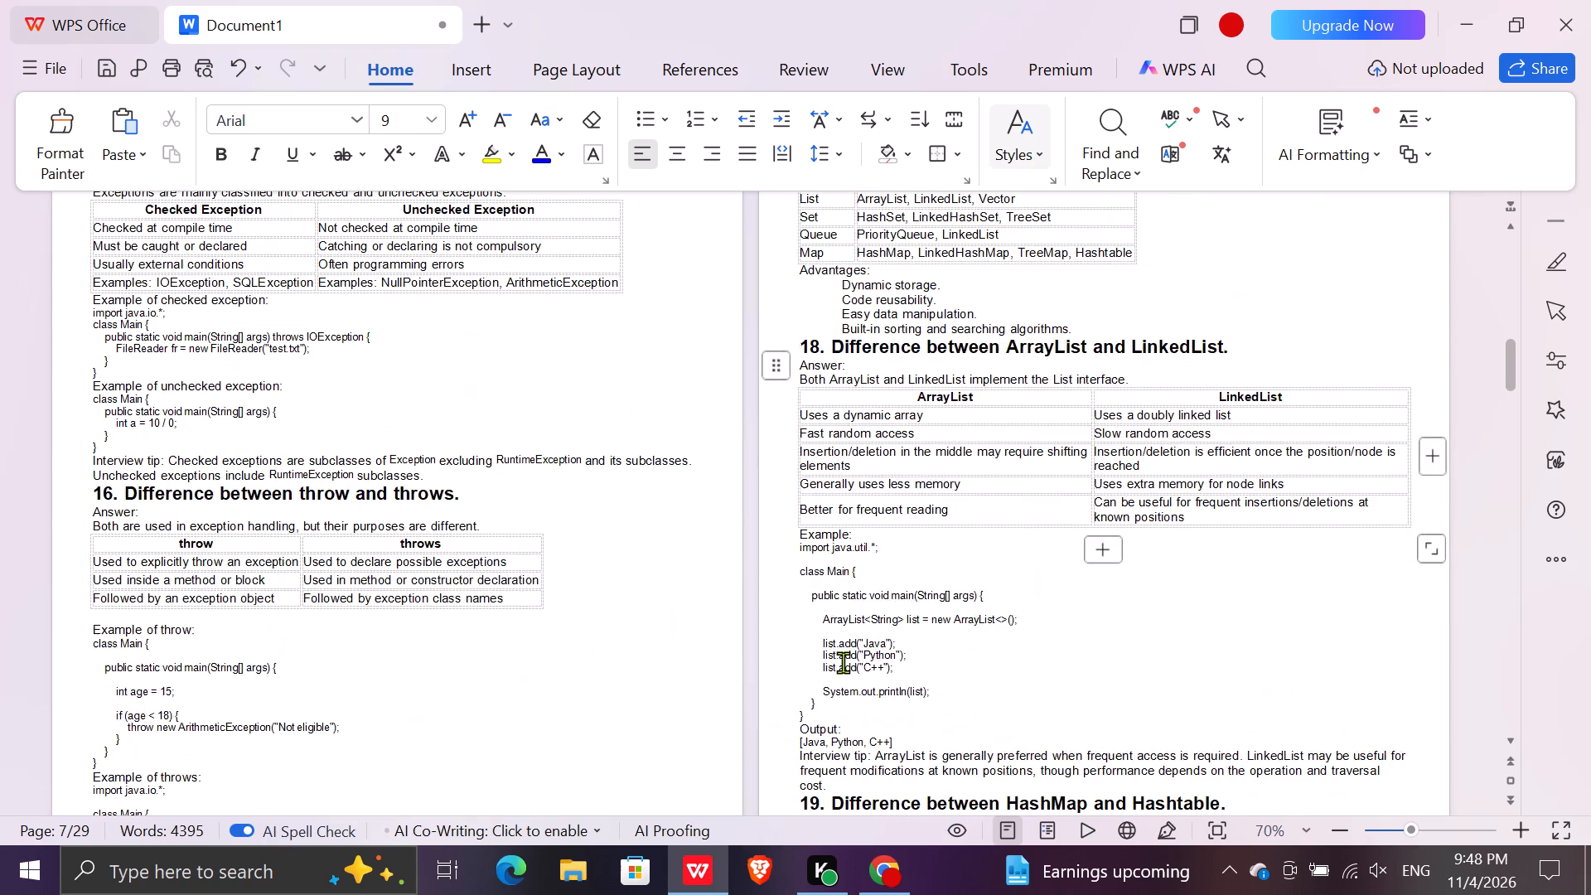
pyautogui.scroll(-13, 843, 662)
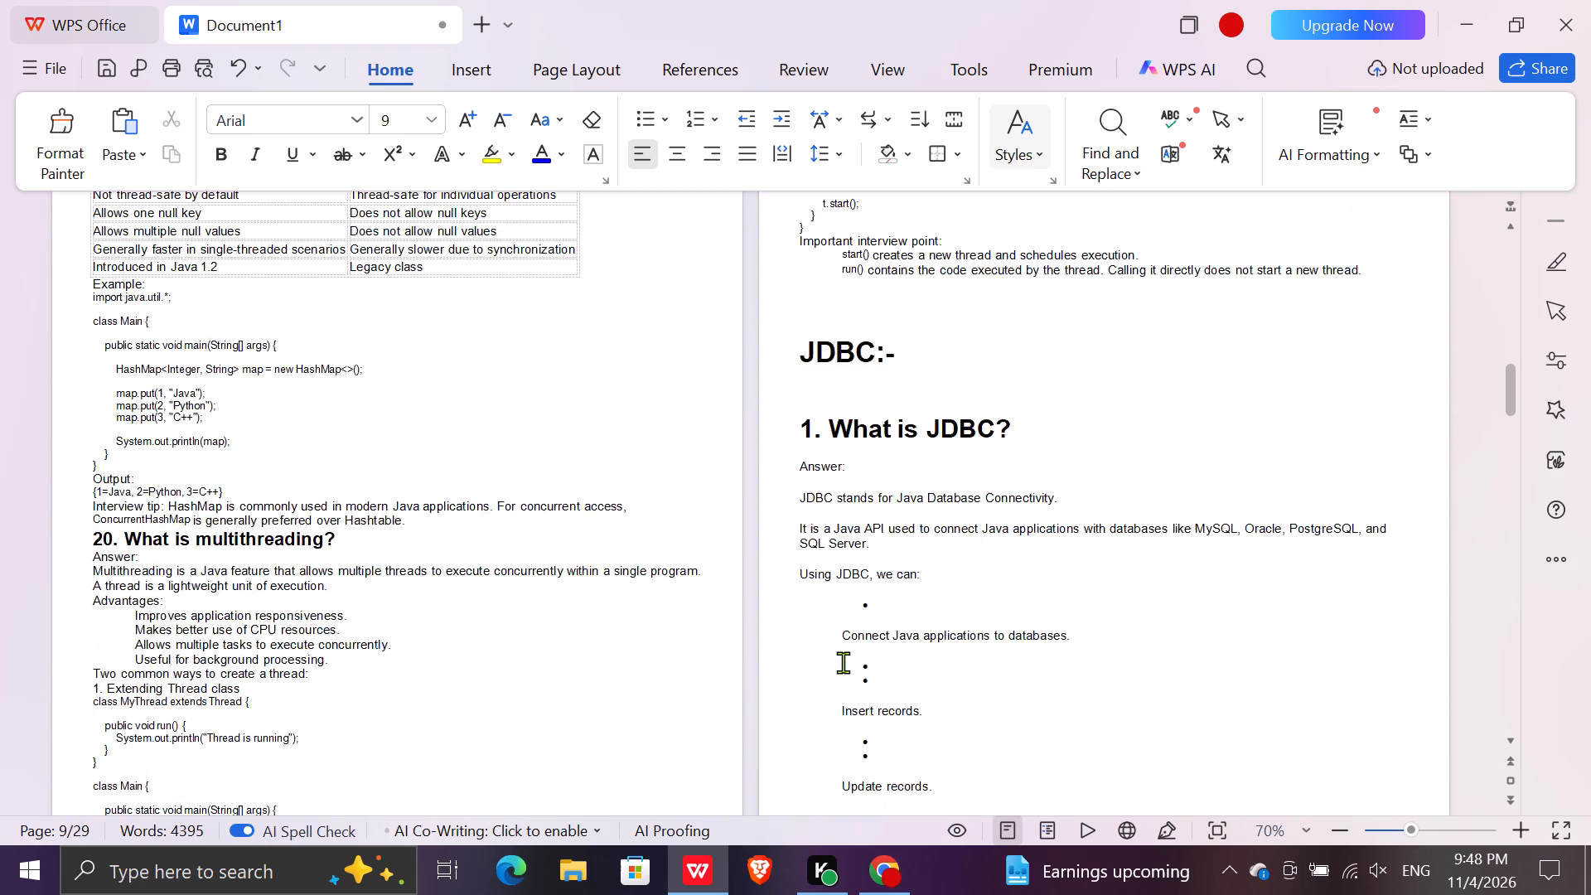
# In JDBC question 1, close the gaps between the definition, the API description and "Using JDBC, we can:" with single line breaks.
pyautogui.scroll(-10, 843, 662)
pyautogui.scroll(-15, 843, 662)
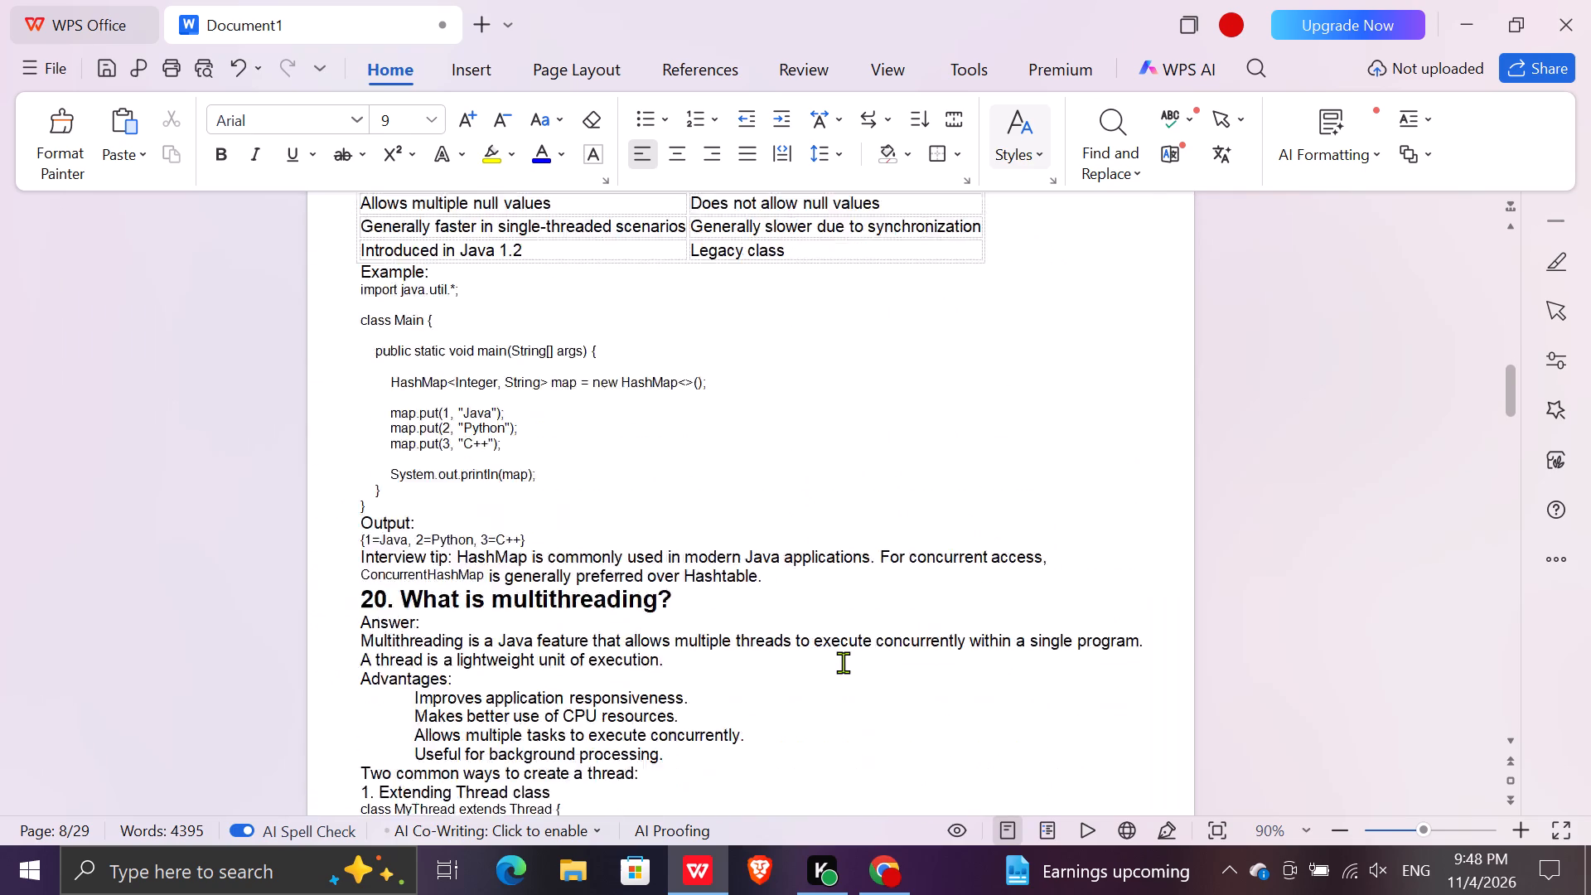
pyautogui.scroll(-15, 843, 662)
pyautogui.scroll(-20, 843, 662)
pyautogui.scroll(-1, 843, 662)
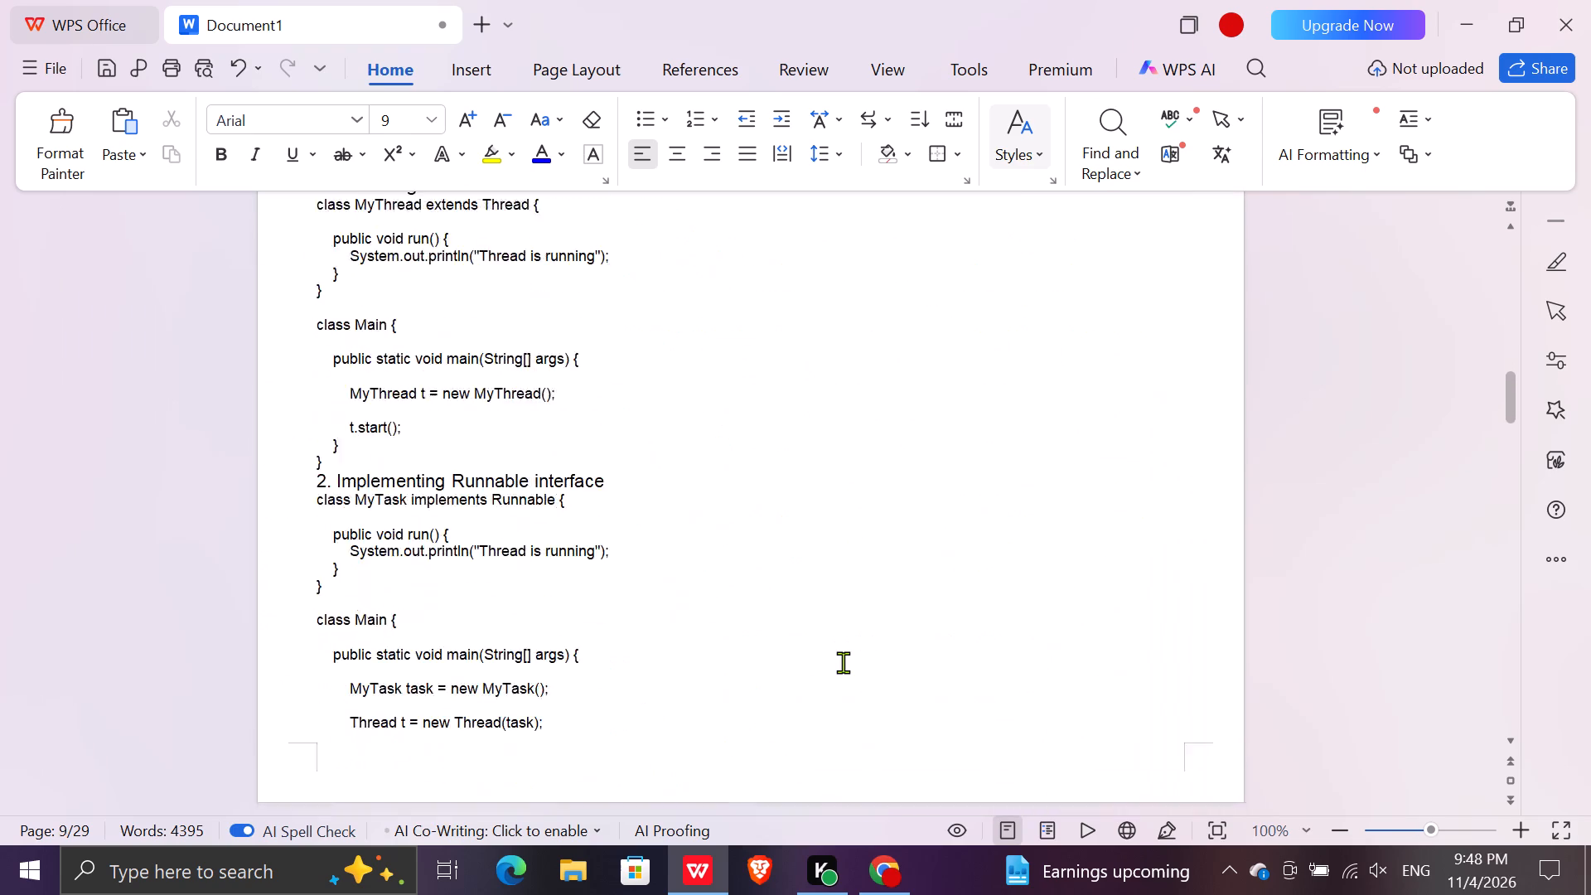
pyautogui.scroll(-20, 843, 662)
pyautogui.scroll(-14, 843, 662)
pyautogui.scroll(3, 843, 662)
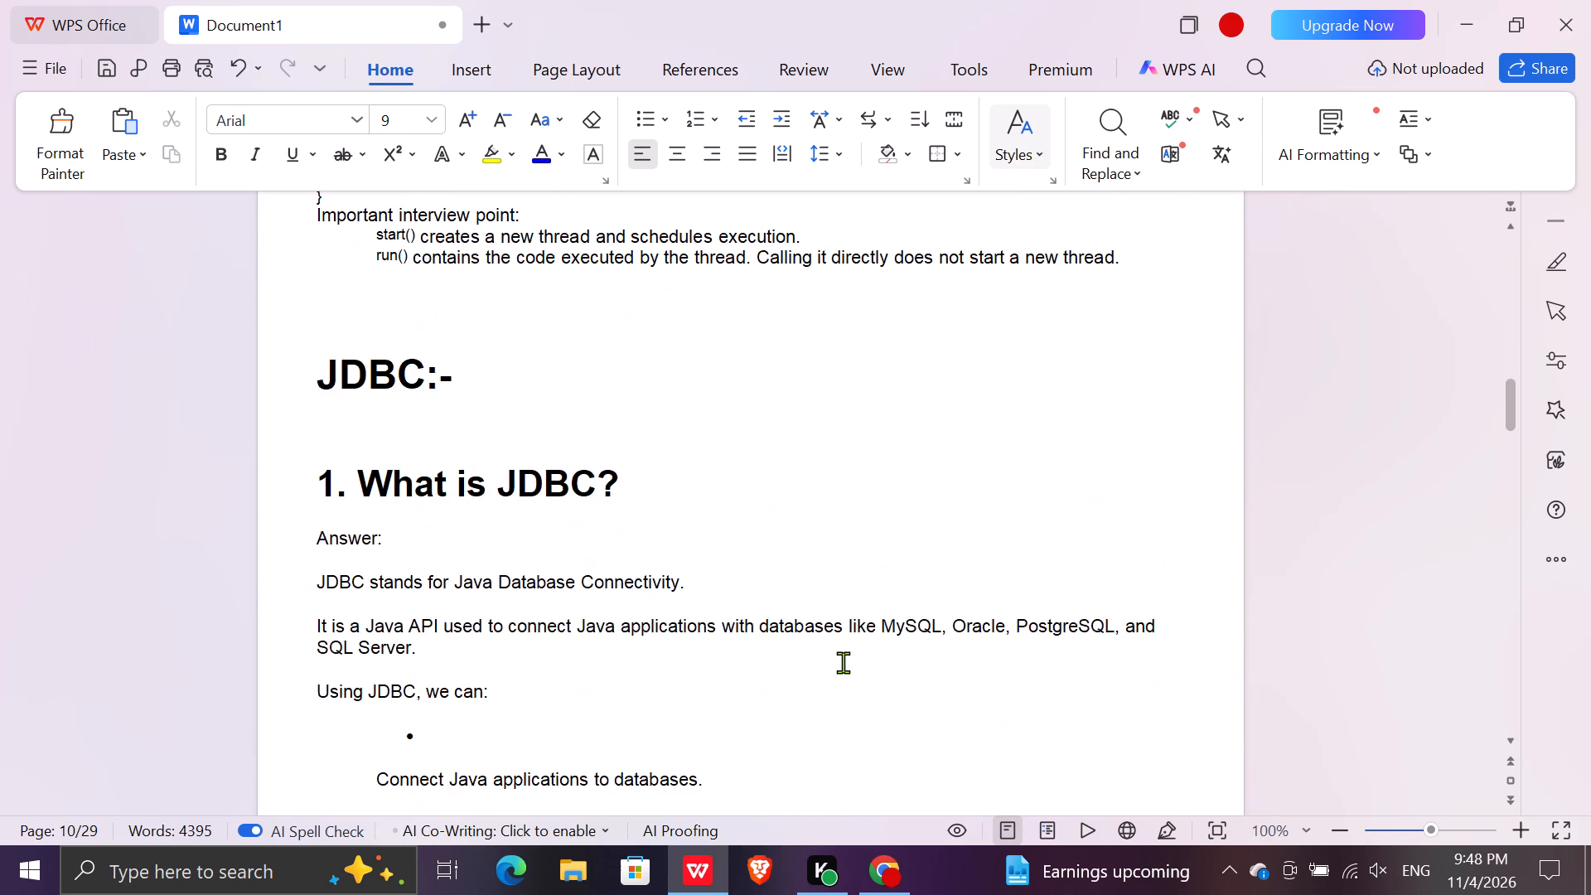
pyautogui.scroll(-1, 843, 662)
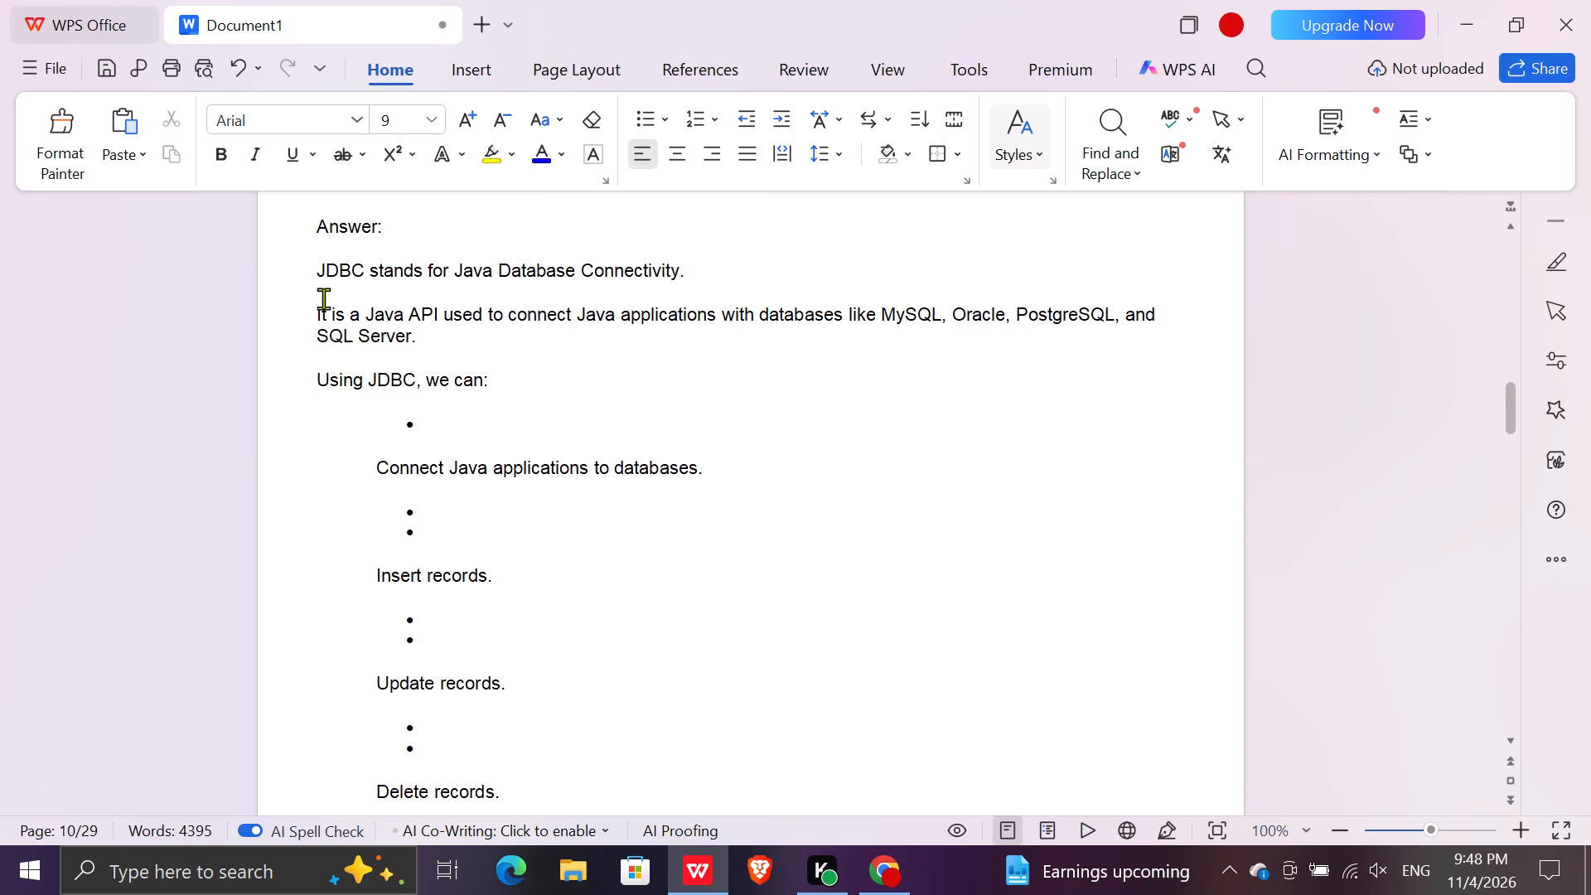
pyautogui.click(311, 318)
pyautogui.press('BackSpace')
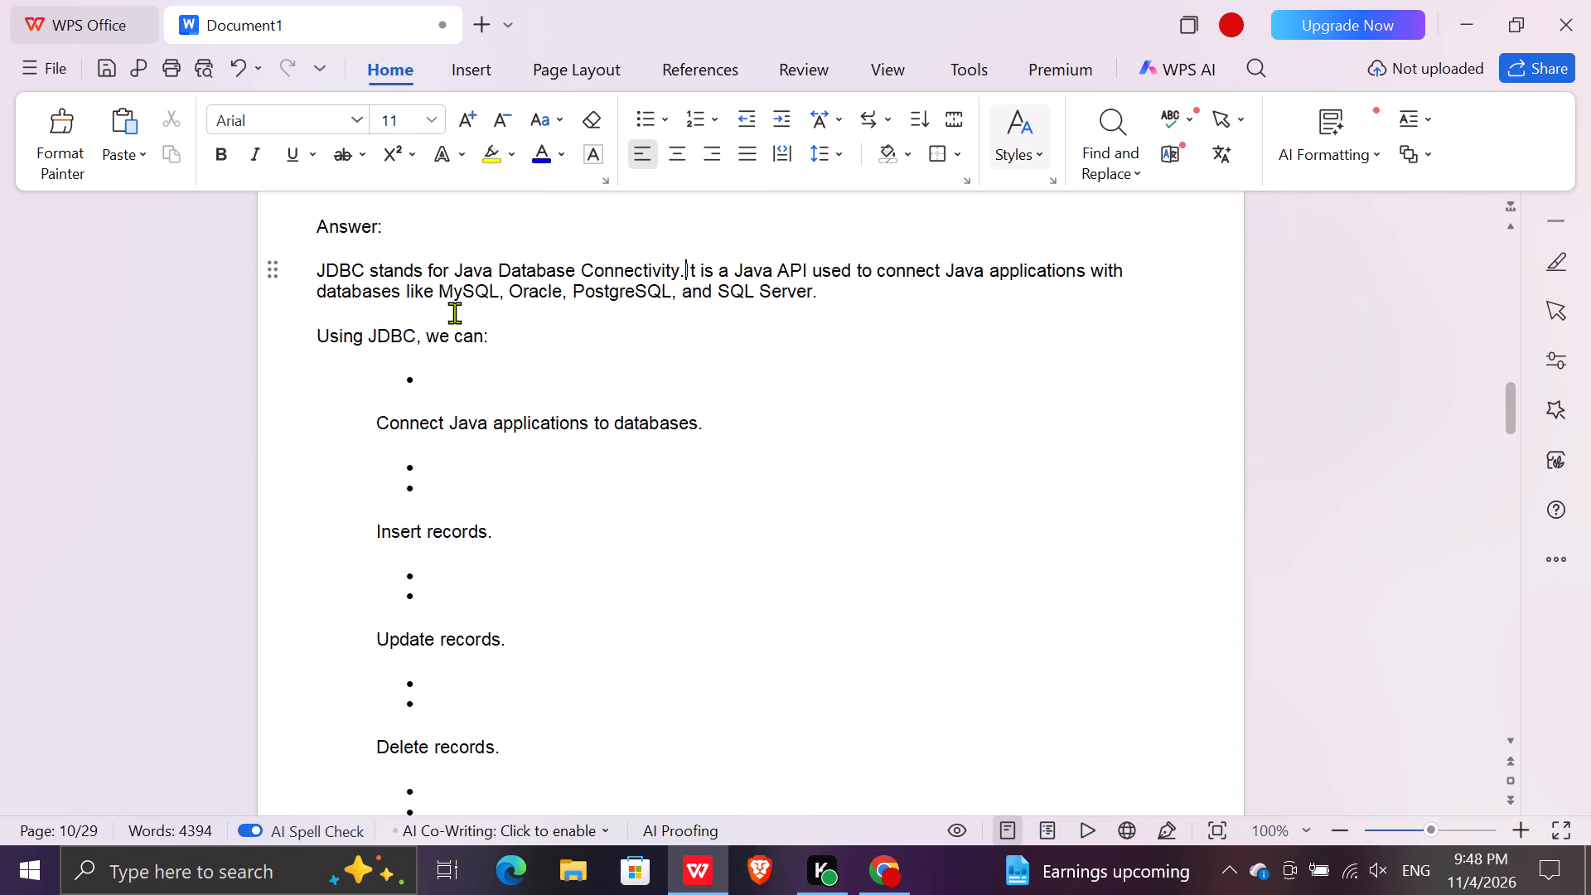
pyautogui.hotkey('shift', 'Return')
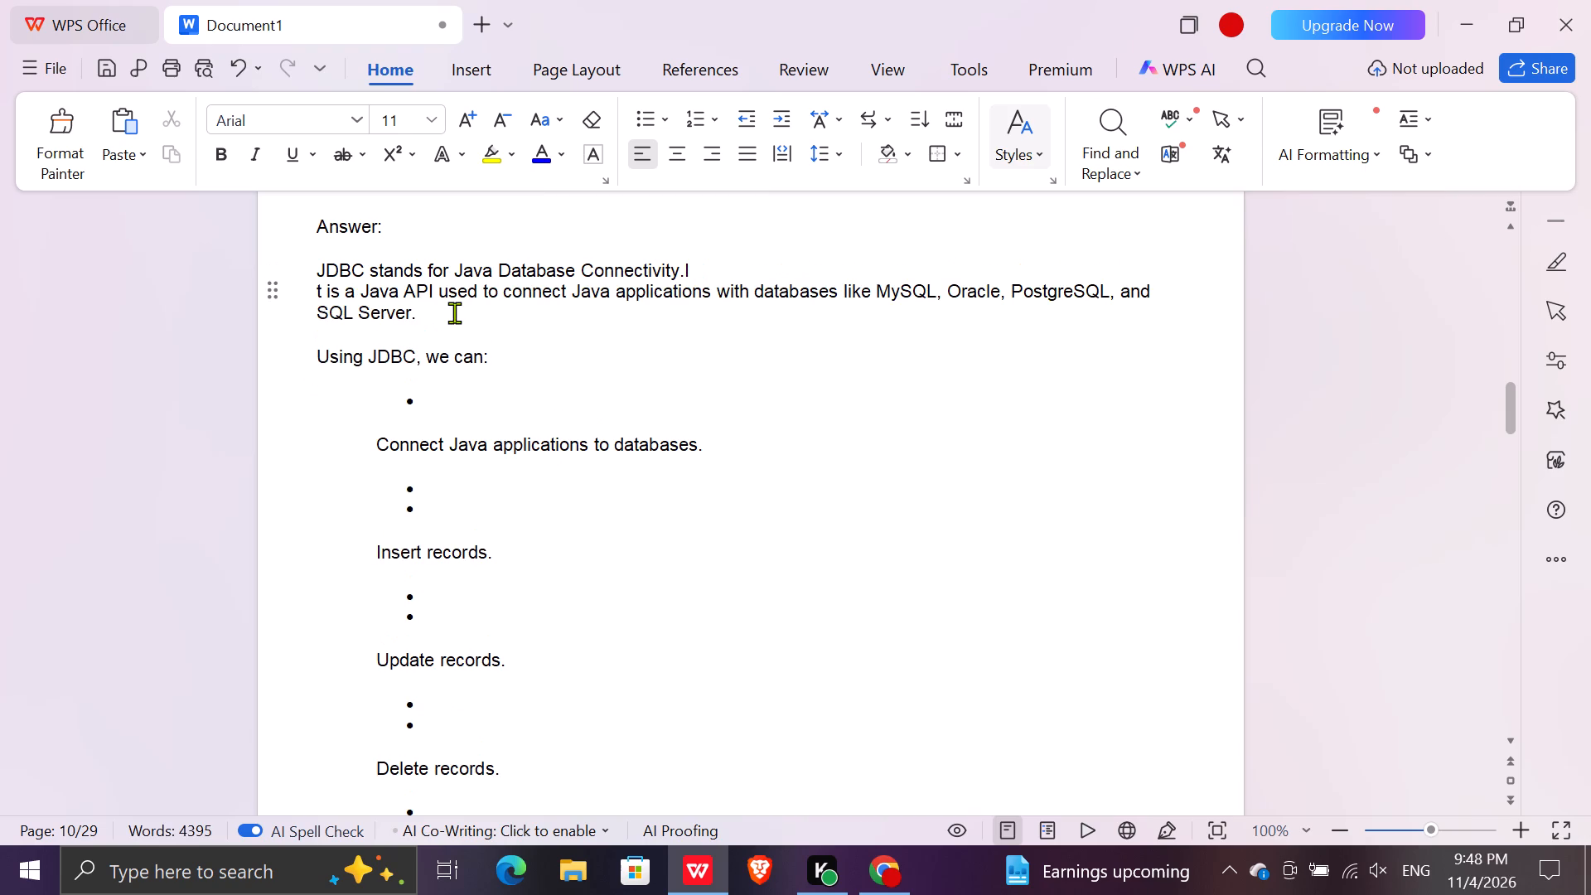
pyautogui.hotkey('ctrl', 'z')
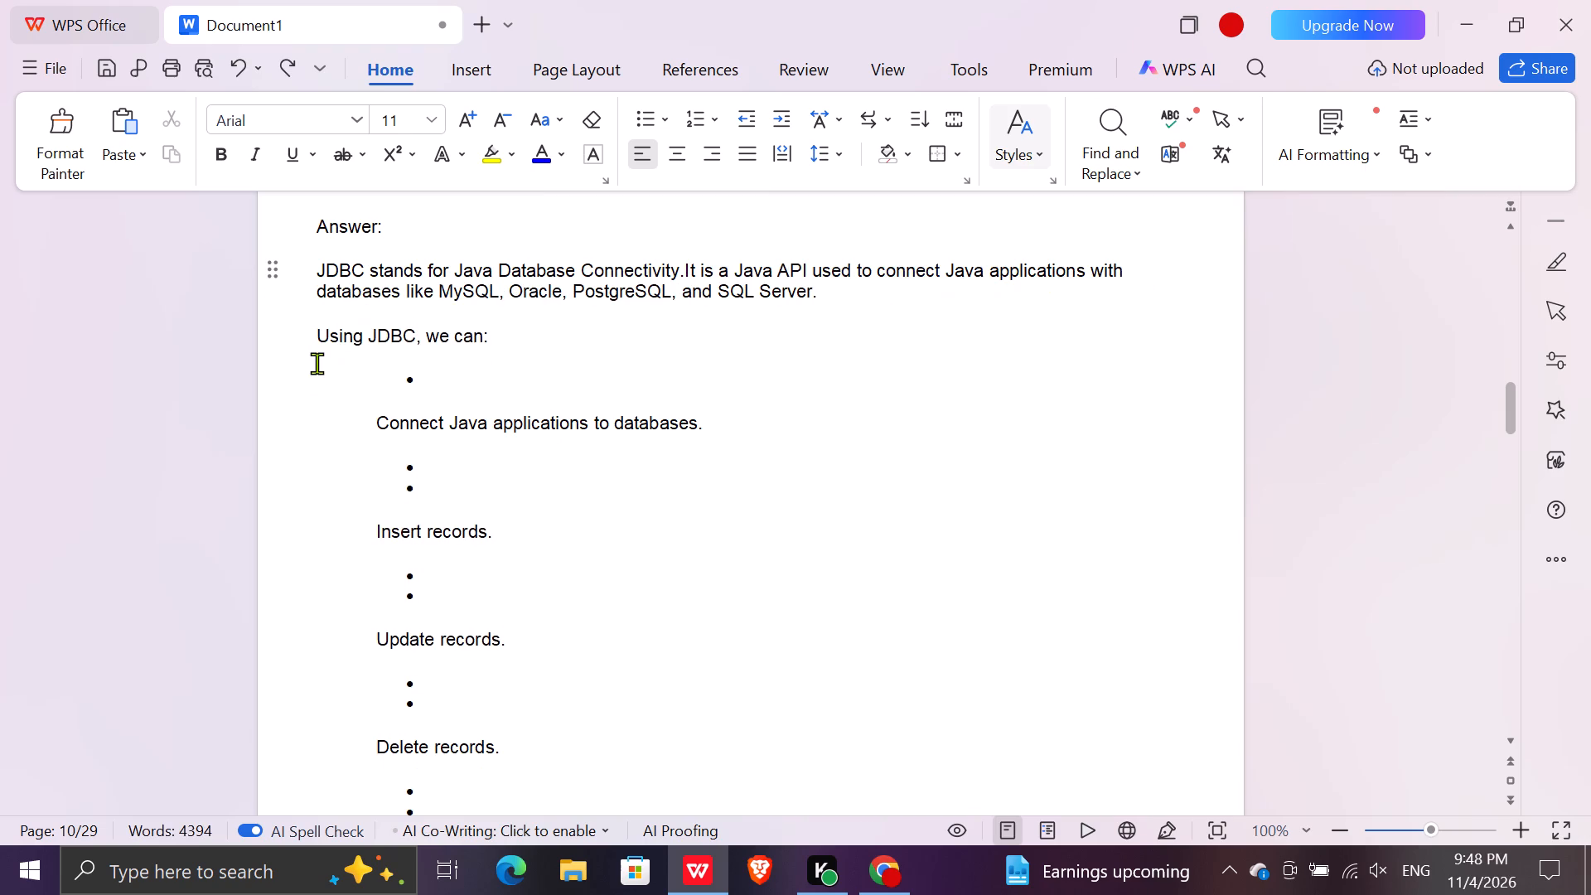
pyautogui.press('Left')
pyautogui.hotkey('shift', 'Return')
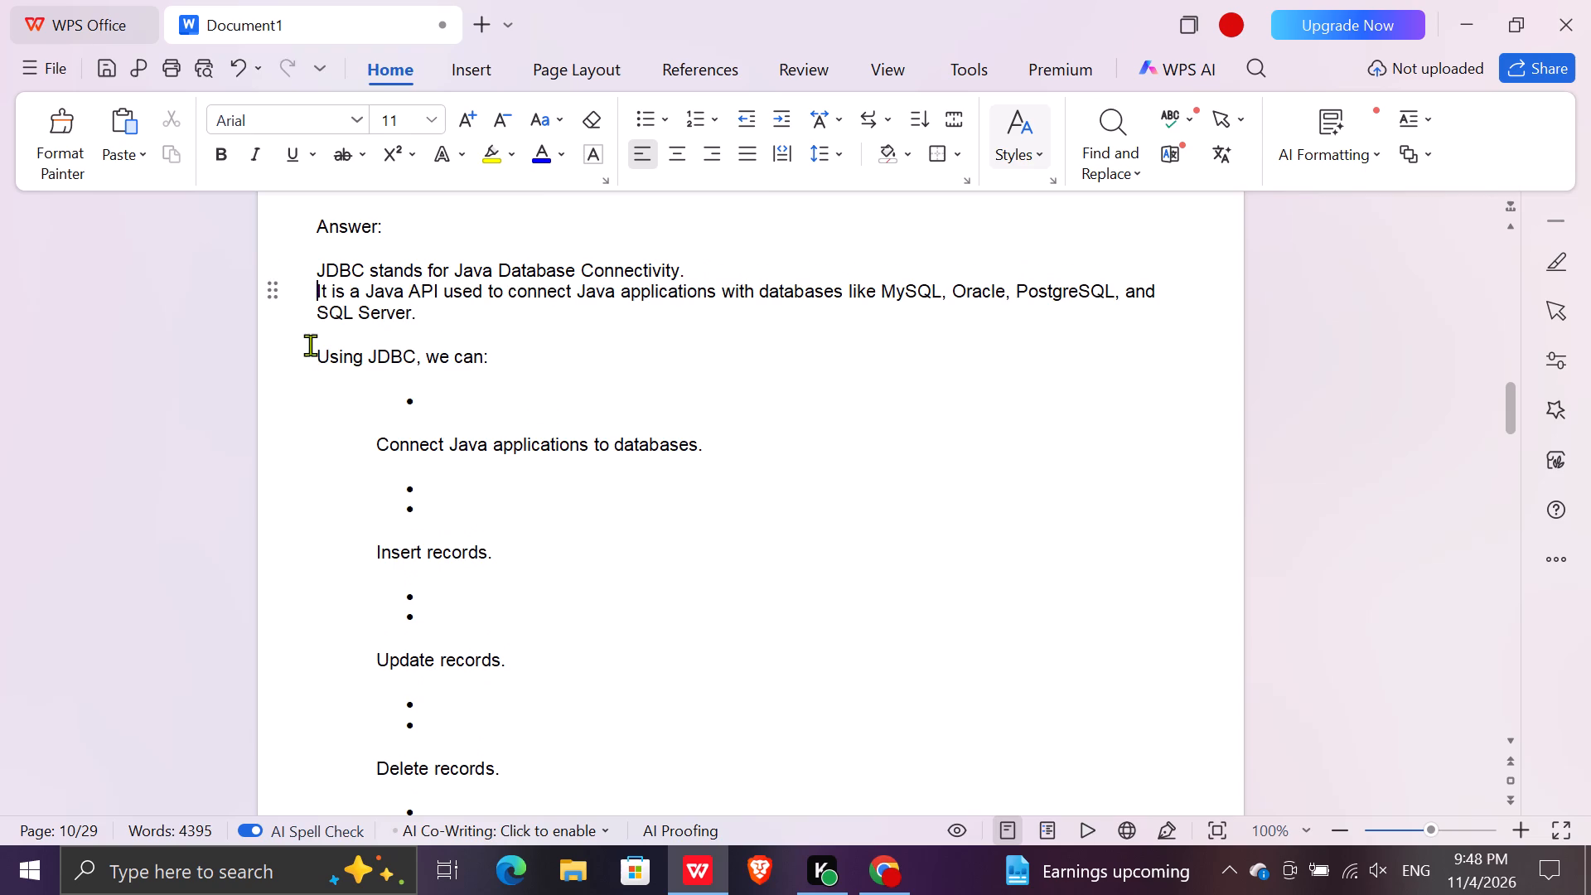
pyautogui.click(315, 351)
pyautogui.press('BackSpace')
pyautogui.hotkey('shift', 'Return')
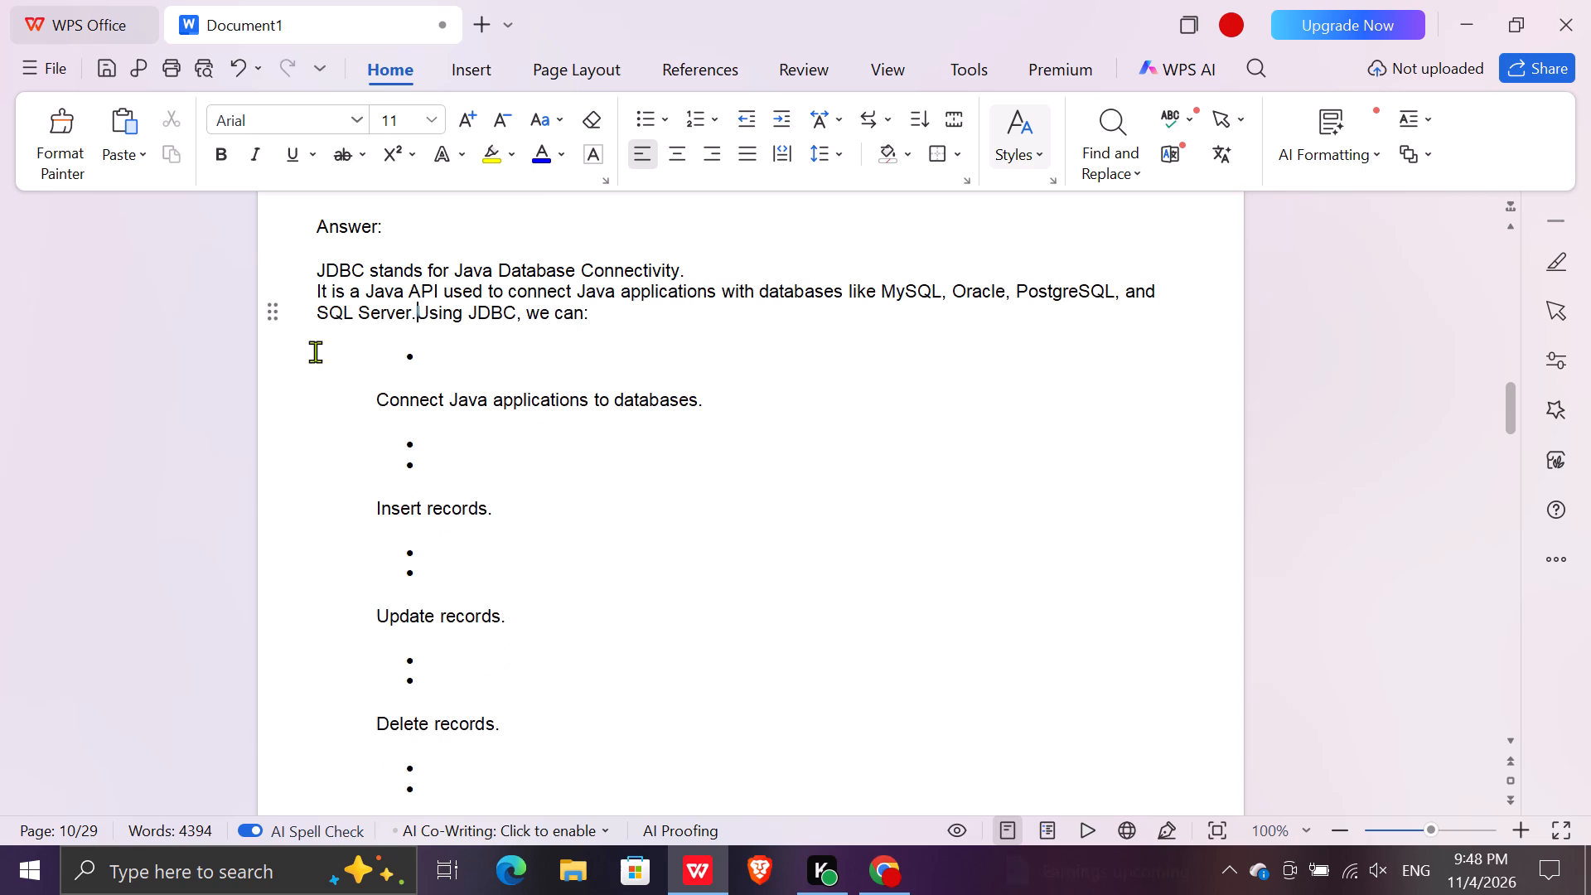
# Delete the empty bullets and indents before "Connect Java applications to databases." and "Insert records.", joining these two items on one line.
pyautogui.click(373, 418)
pyautogui.press('BackSpace')
pyautogui.press('BackSpace')
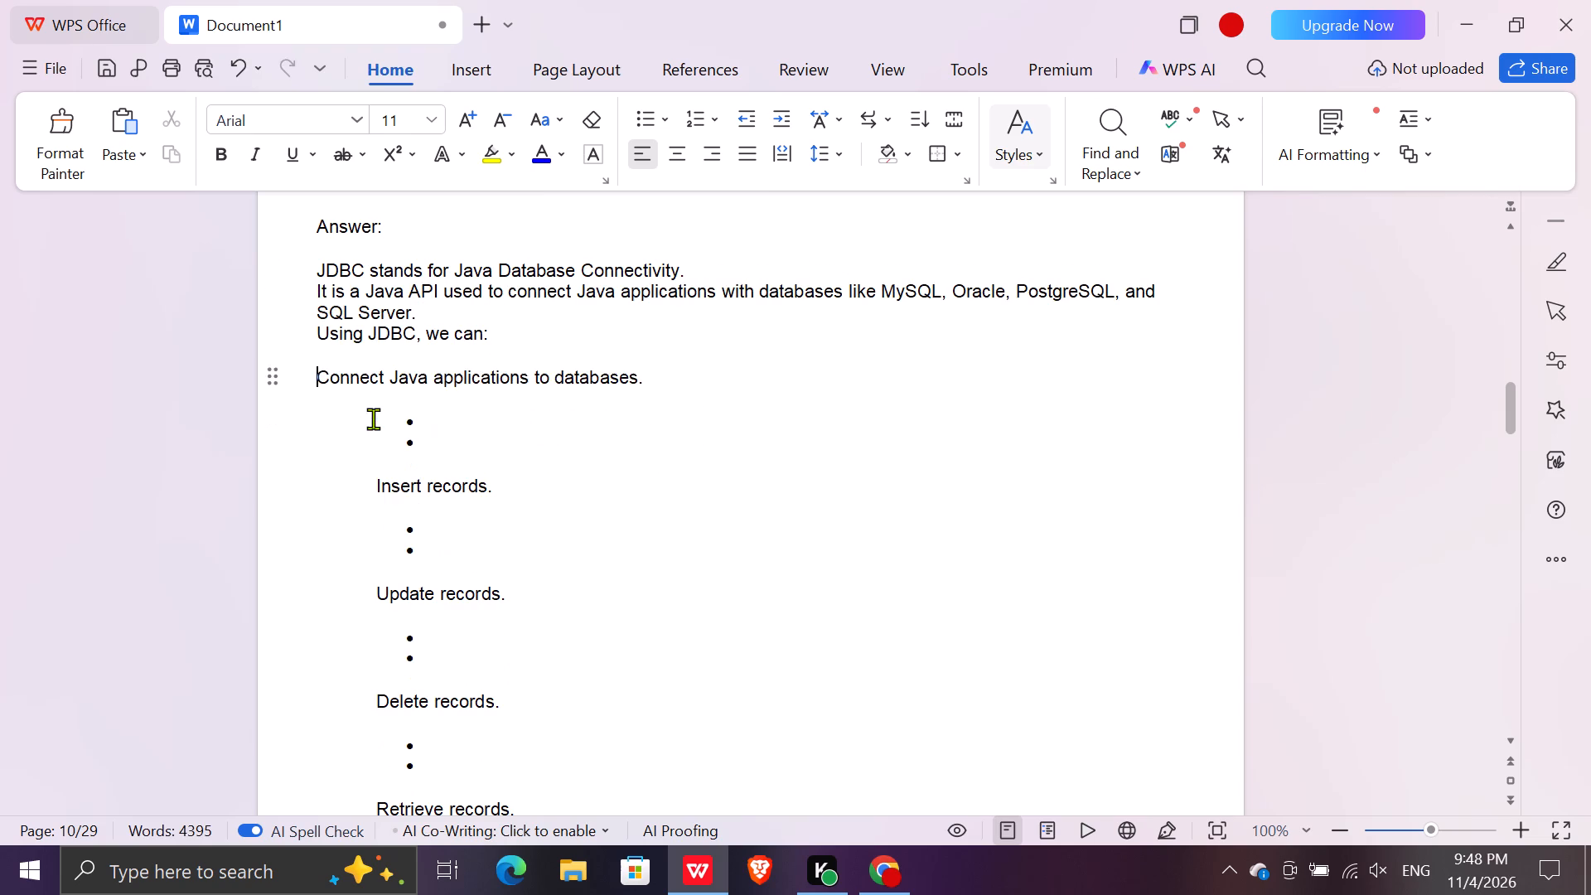
pyautogui.press('BackSpace')
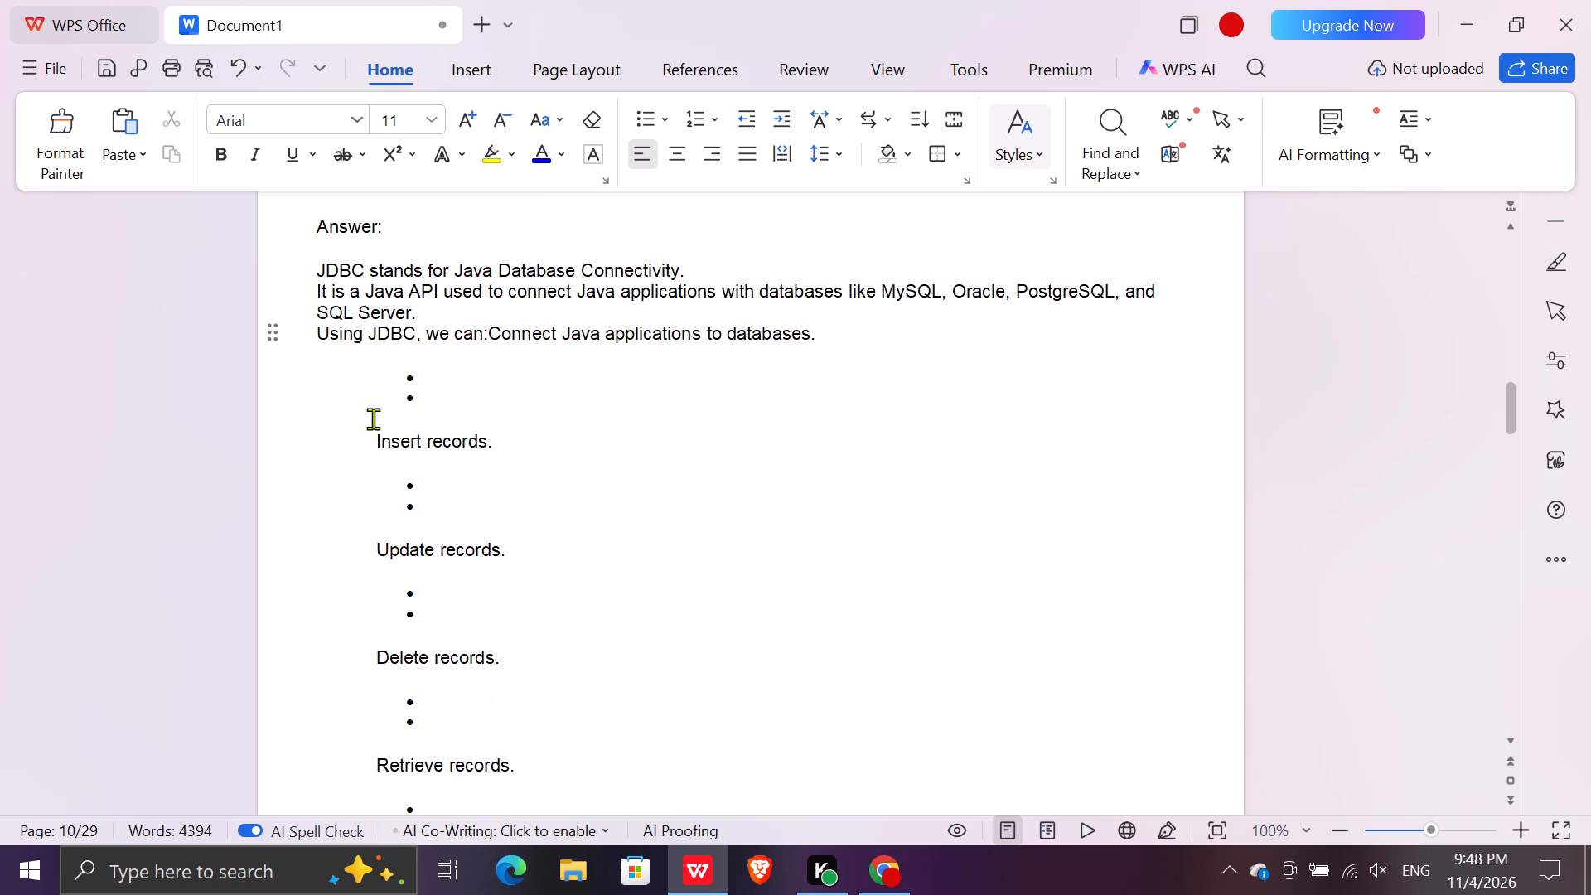
pyautogui.hotkey('ctrl', 'z')
pyautogui.press('BackSpace')
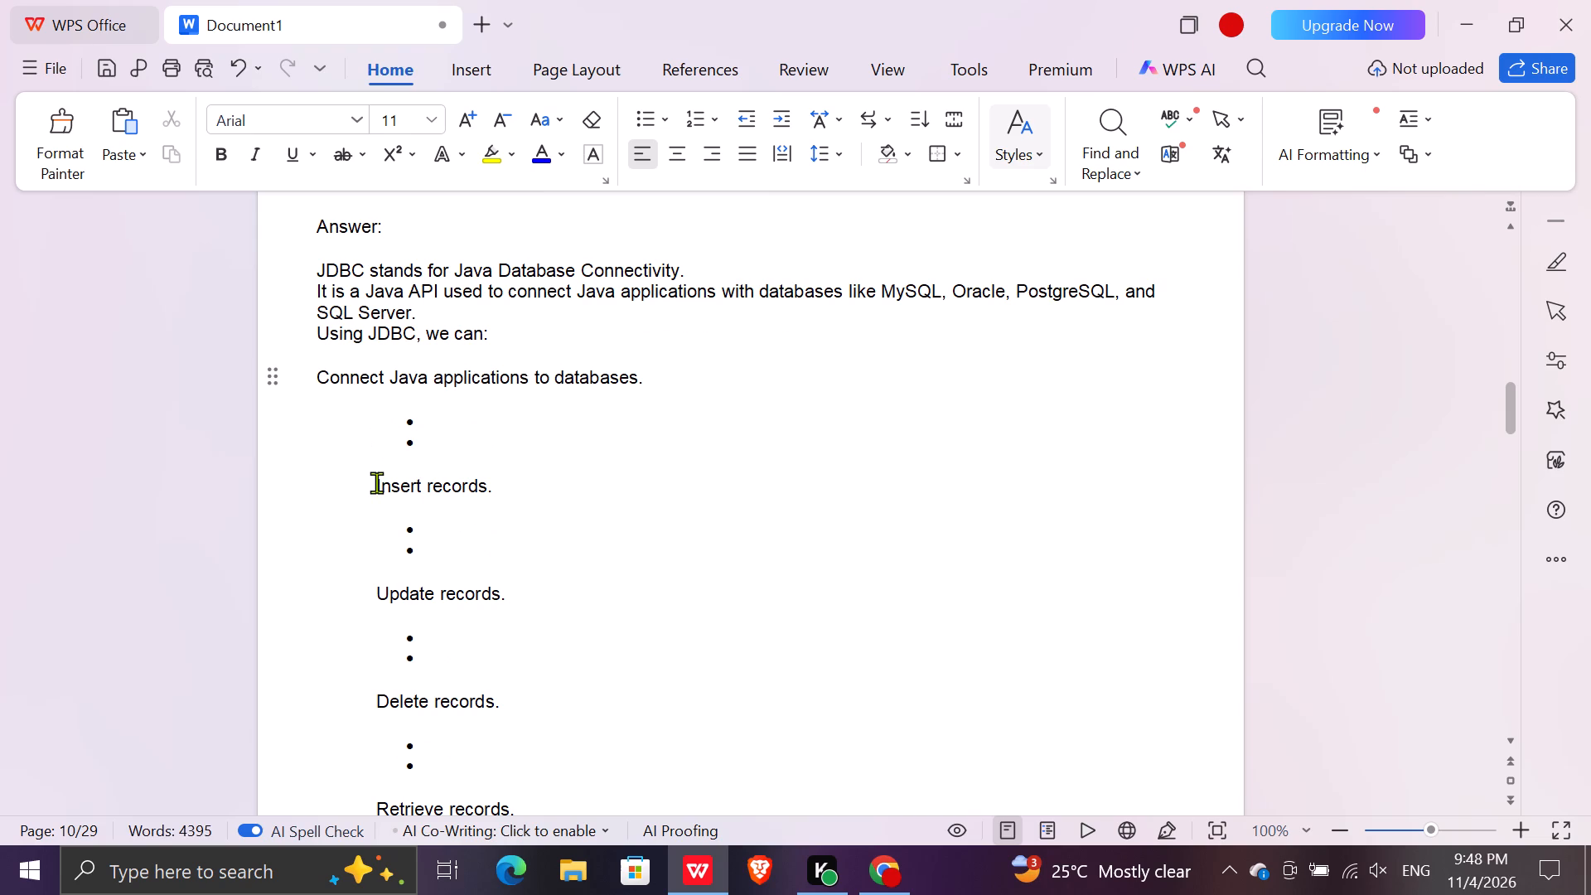
pyautogui.click(376, 482)
pyautogui.press('BackSpace')
pyautogui.press('BackSpace')
pyautogui.press('BackSpace')
pyautogui.press('BackSpace')
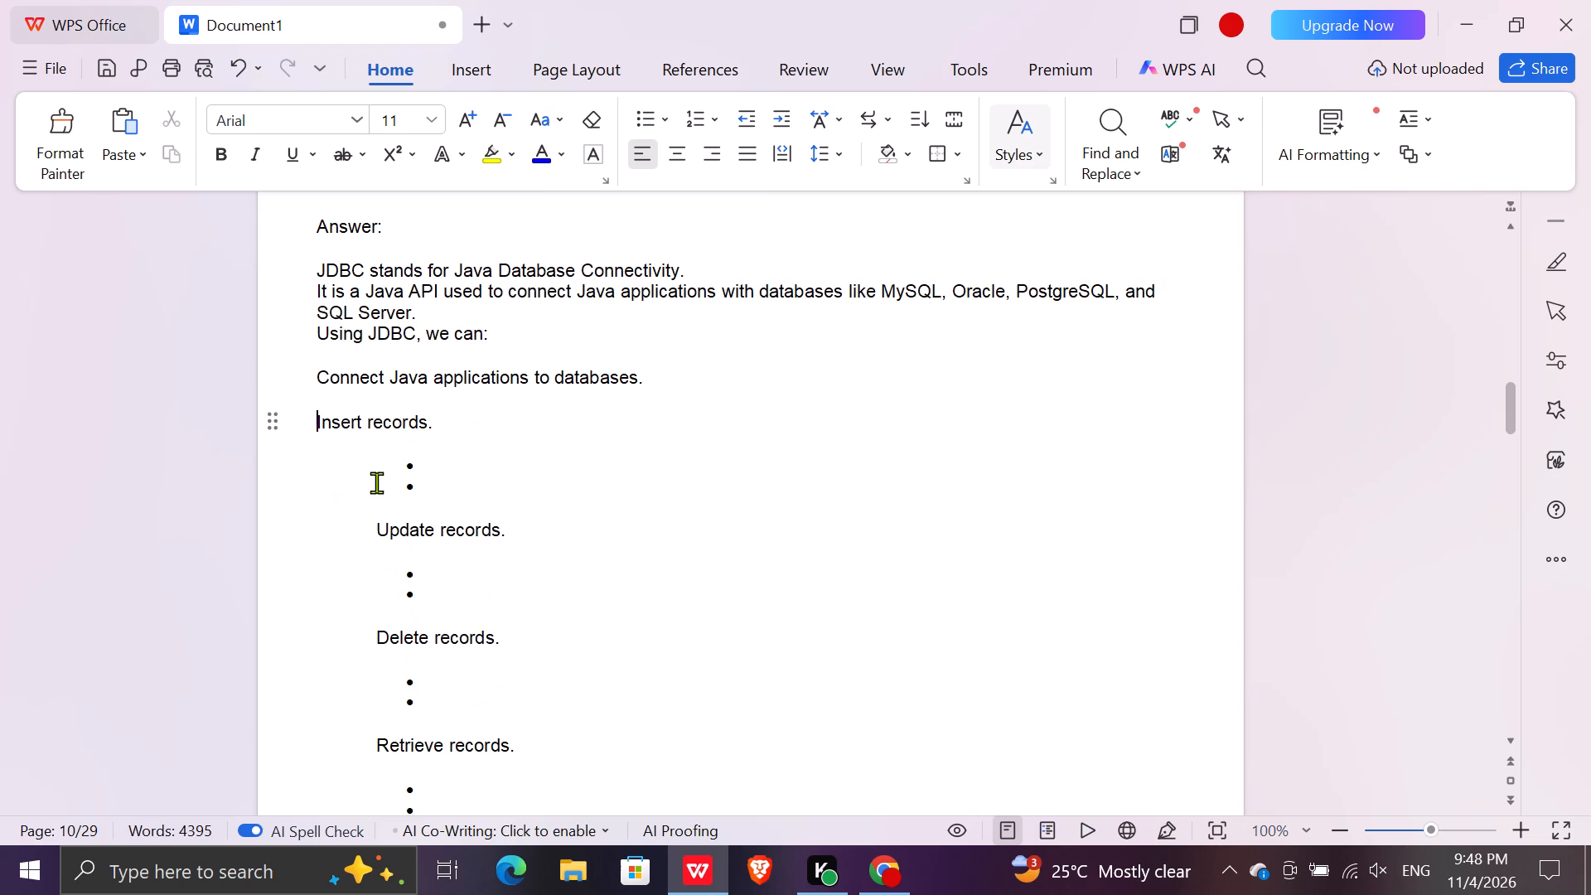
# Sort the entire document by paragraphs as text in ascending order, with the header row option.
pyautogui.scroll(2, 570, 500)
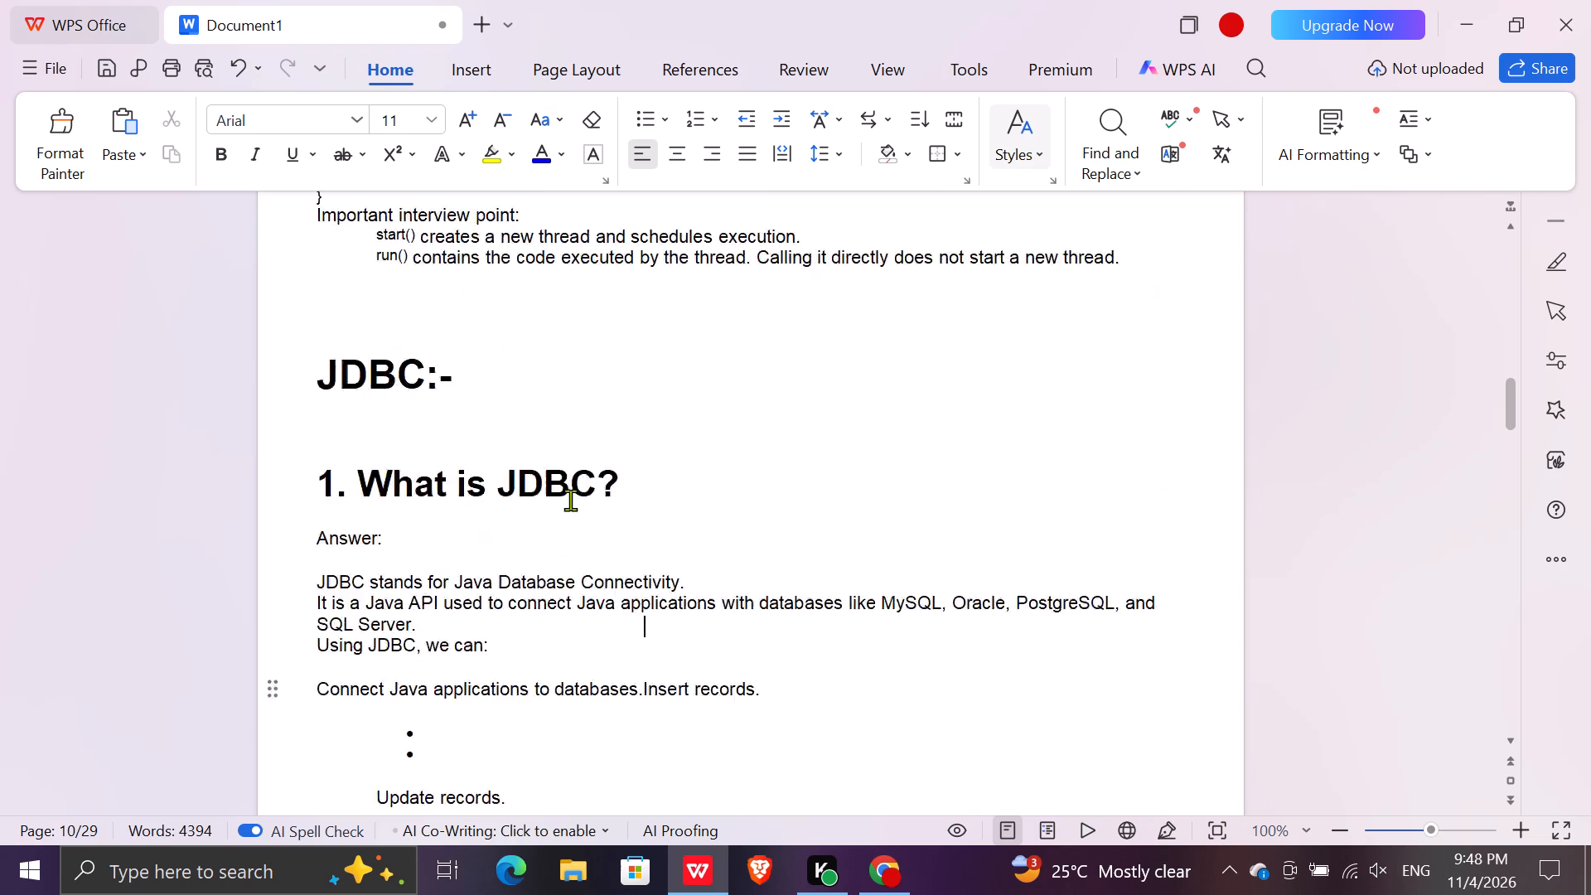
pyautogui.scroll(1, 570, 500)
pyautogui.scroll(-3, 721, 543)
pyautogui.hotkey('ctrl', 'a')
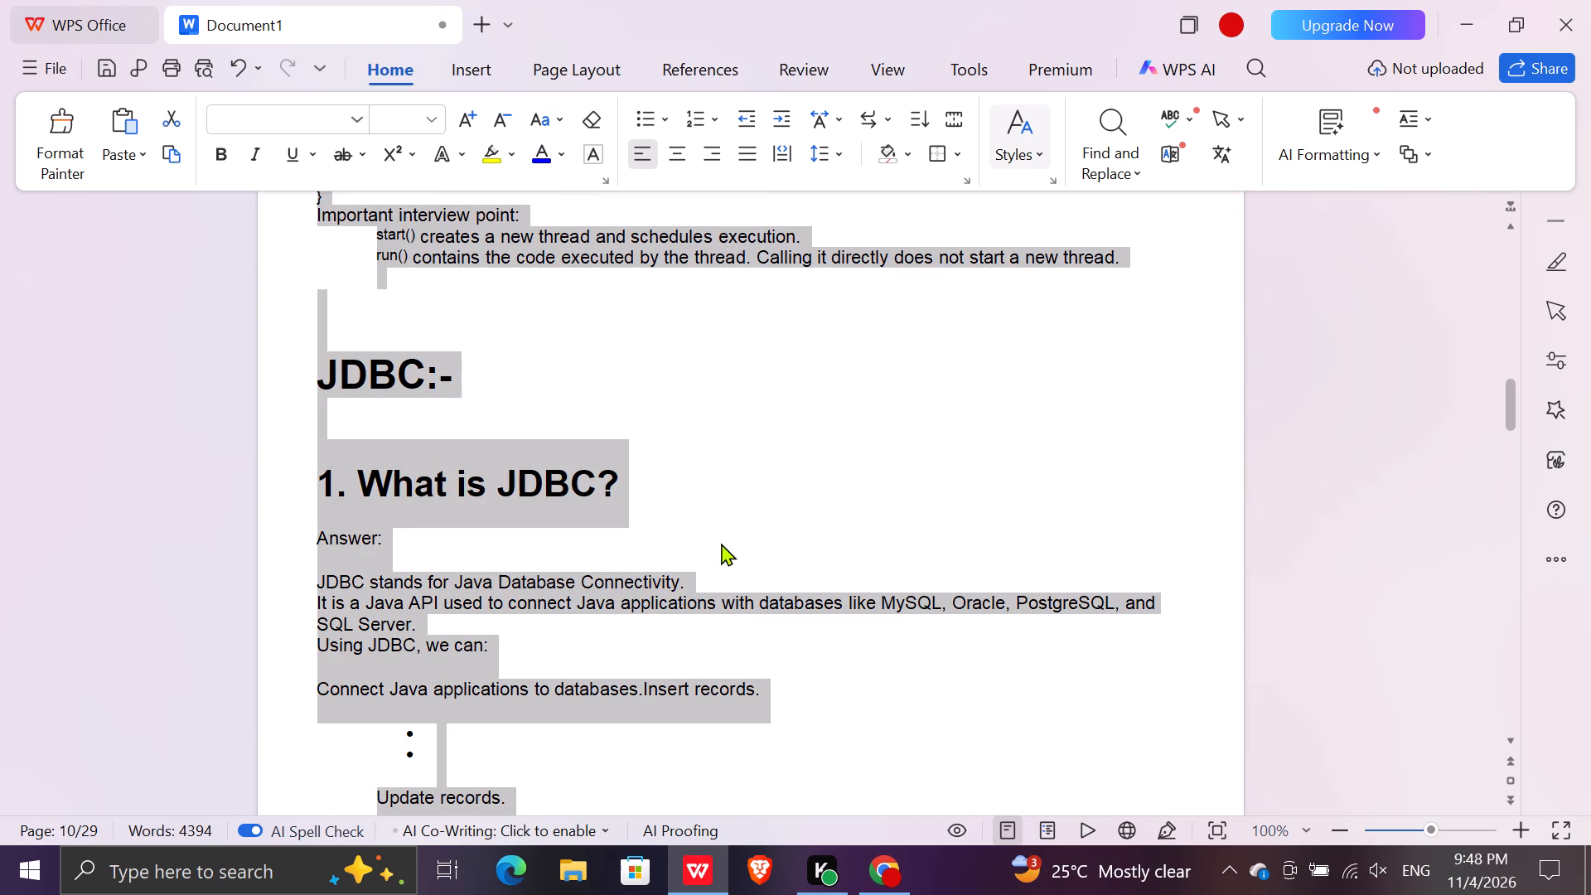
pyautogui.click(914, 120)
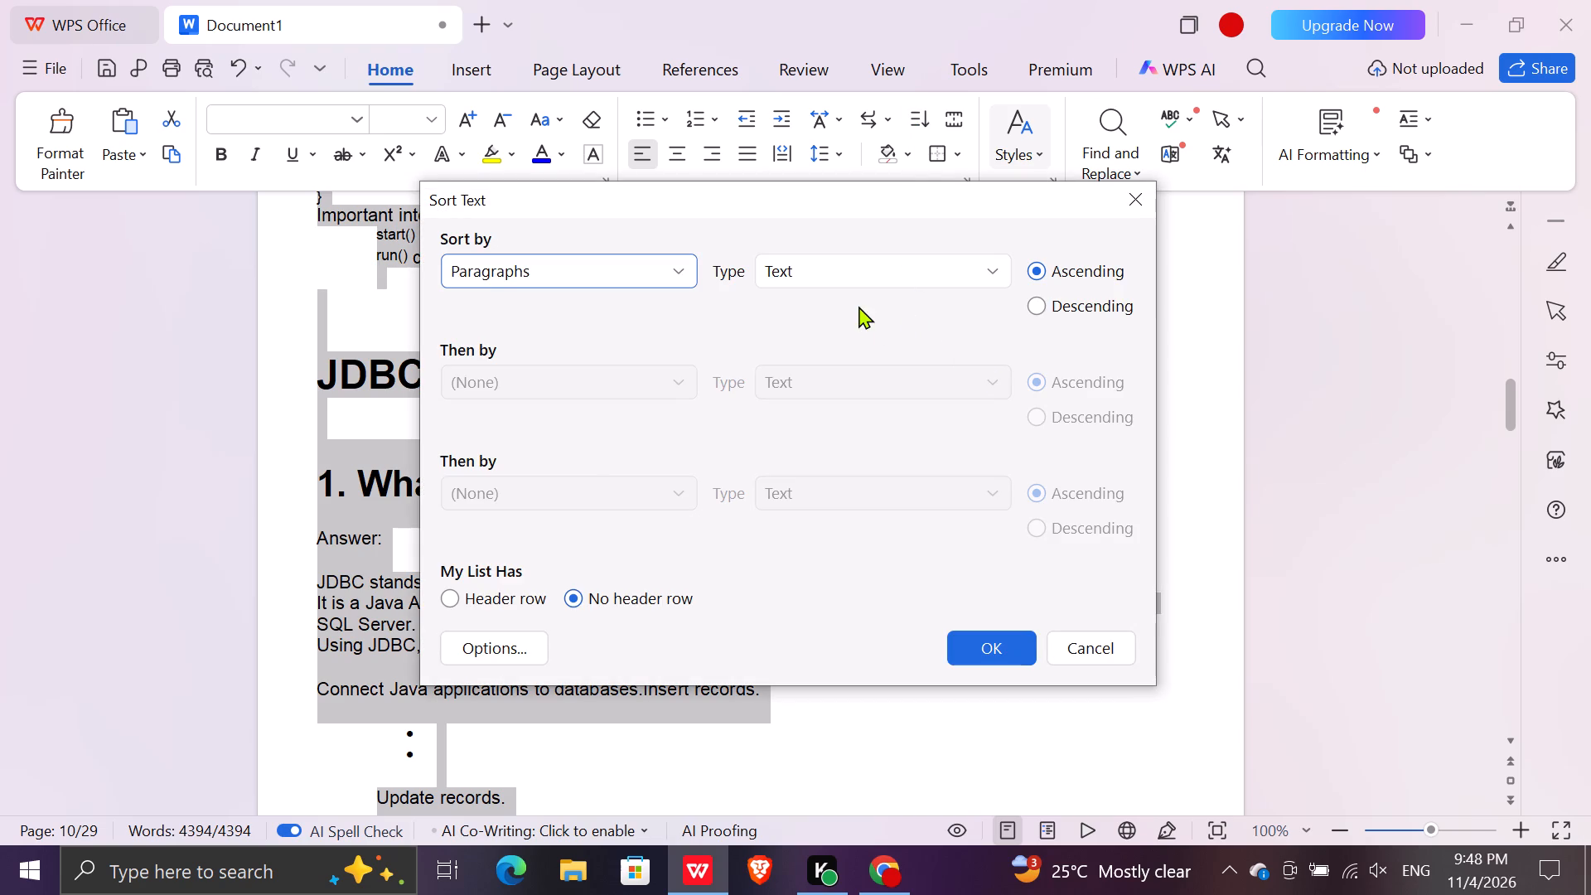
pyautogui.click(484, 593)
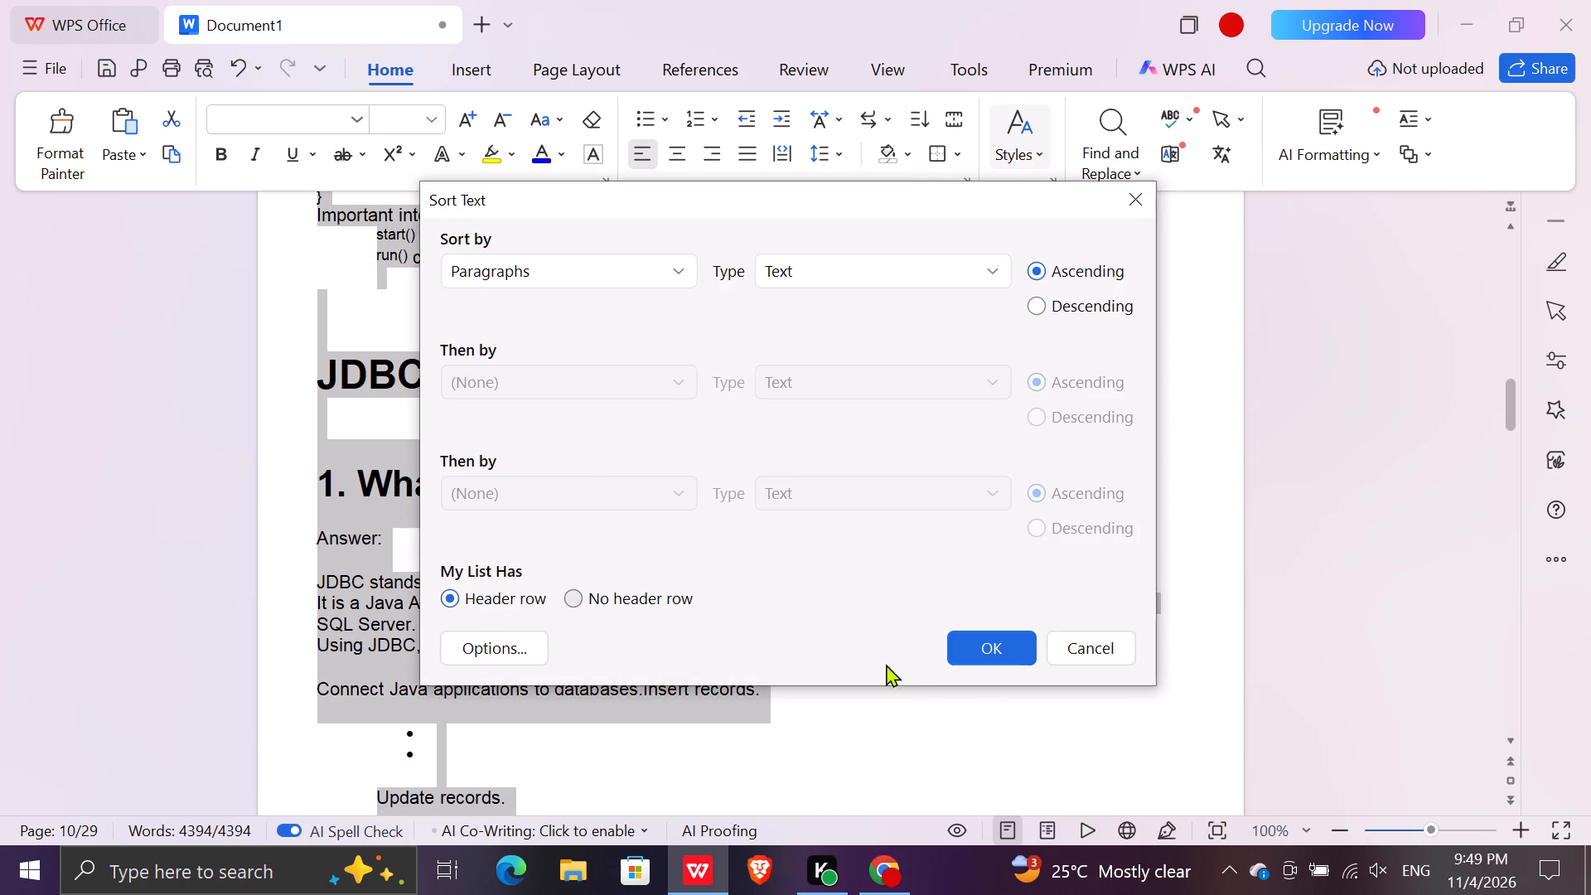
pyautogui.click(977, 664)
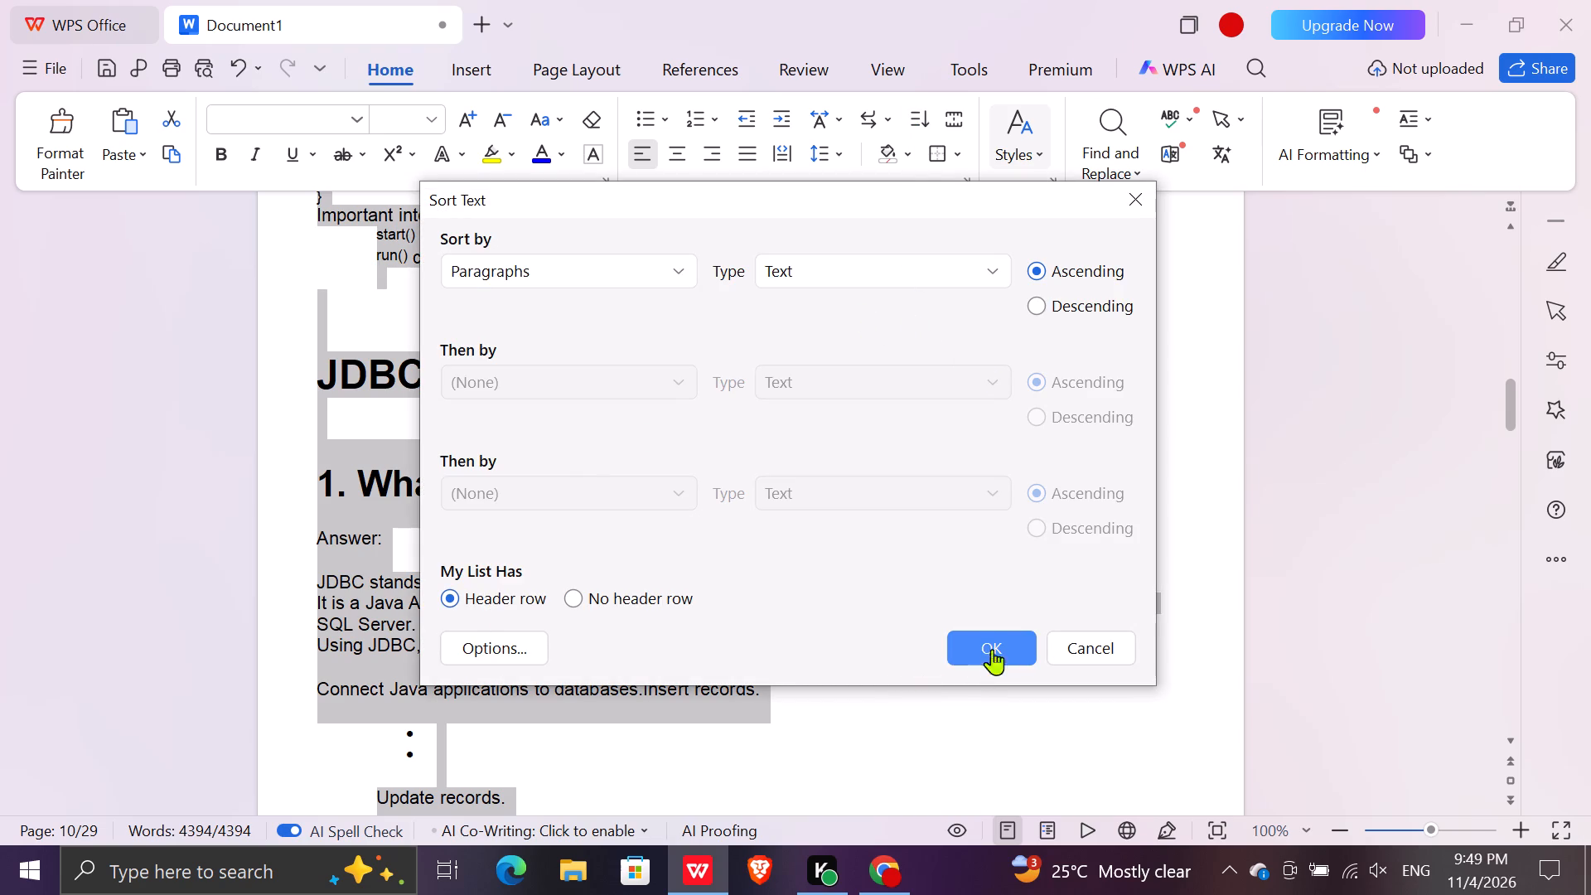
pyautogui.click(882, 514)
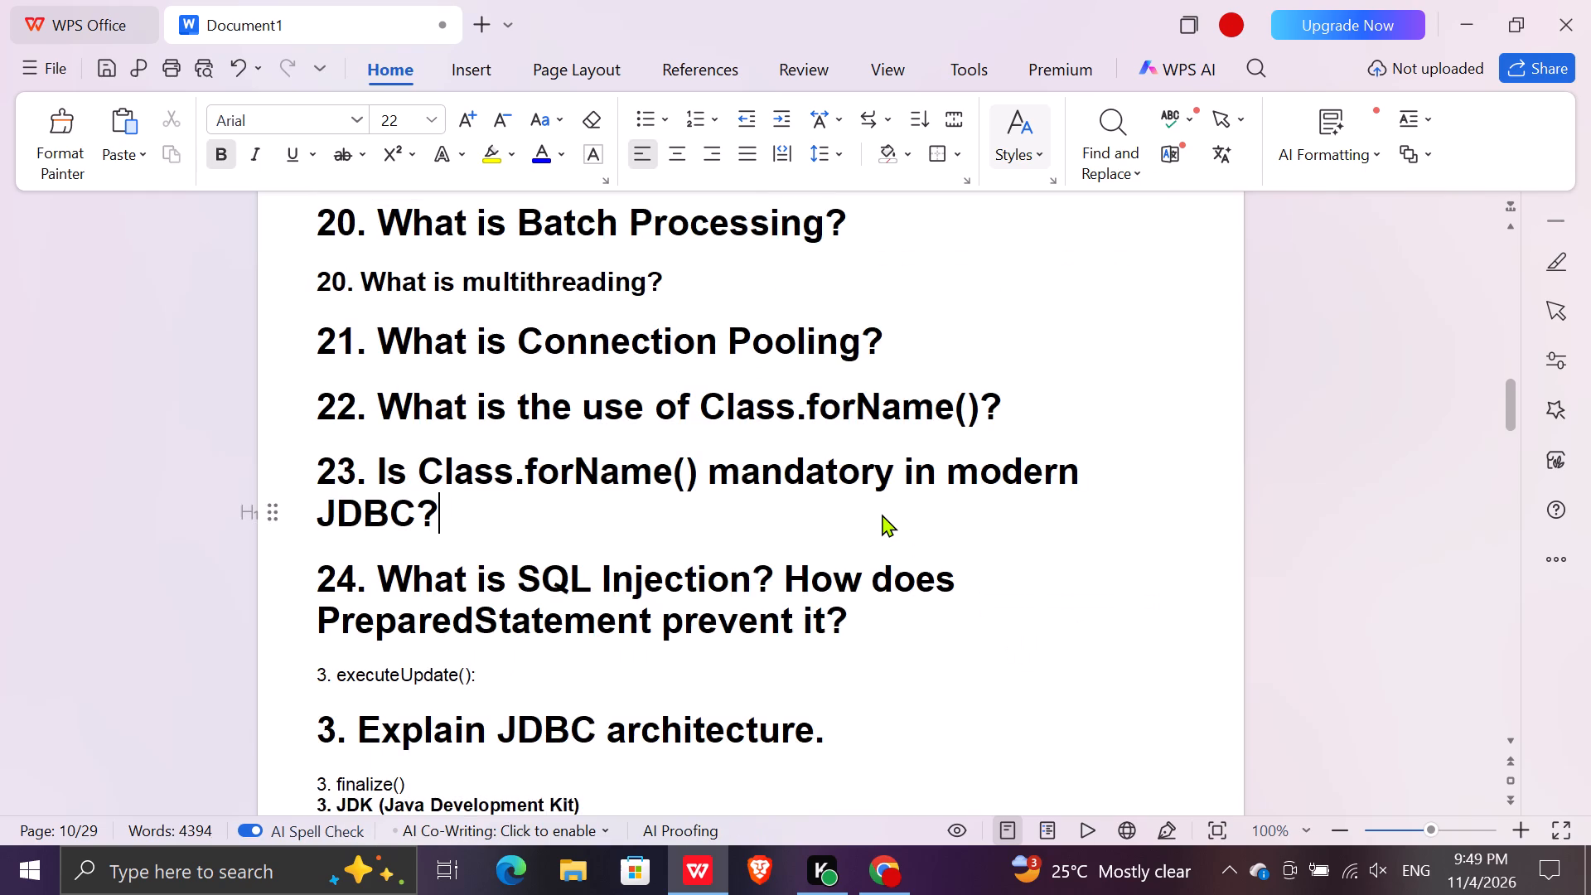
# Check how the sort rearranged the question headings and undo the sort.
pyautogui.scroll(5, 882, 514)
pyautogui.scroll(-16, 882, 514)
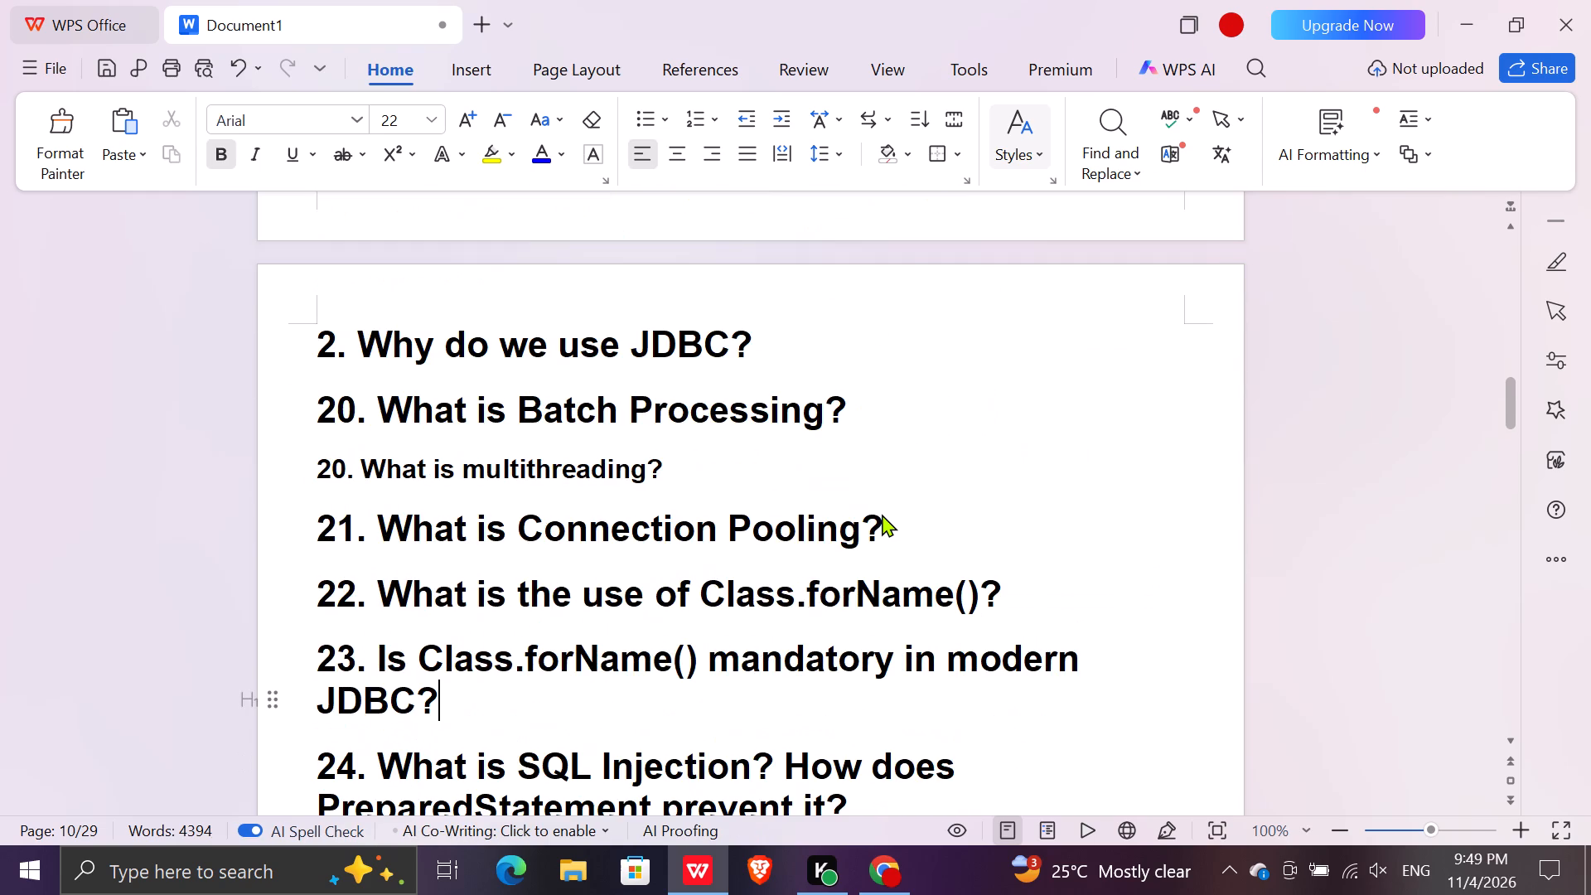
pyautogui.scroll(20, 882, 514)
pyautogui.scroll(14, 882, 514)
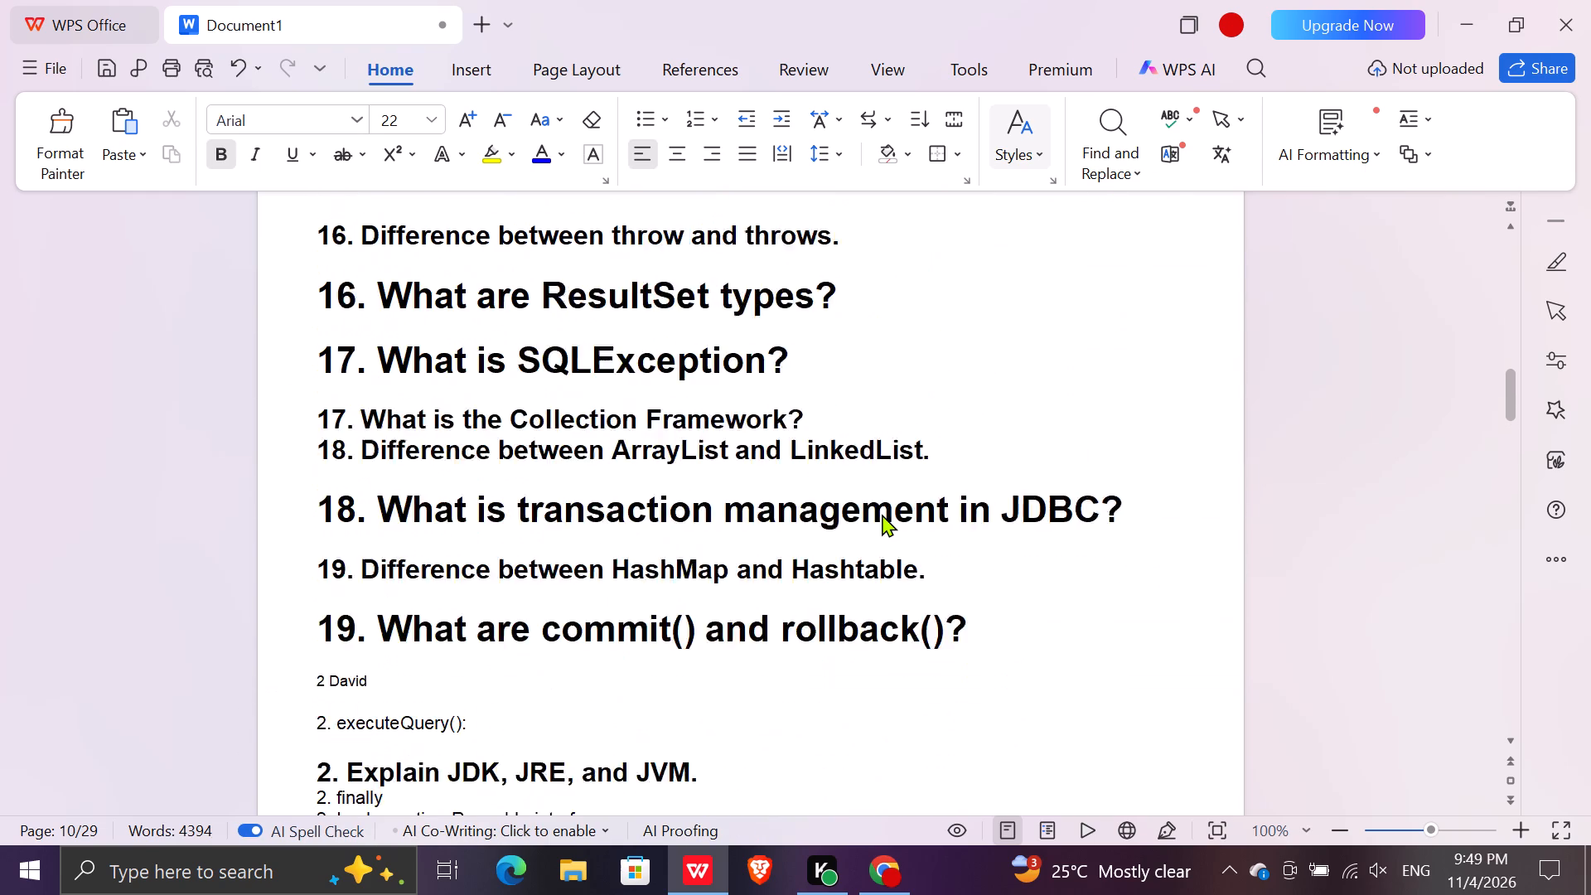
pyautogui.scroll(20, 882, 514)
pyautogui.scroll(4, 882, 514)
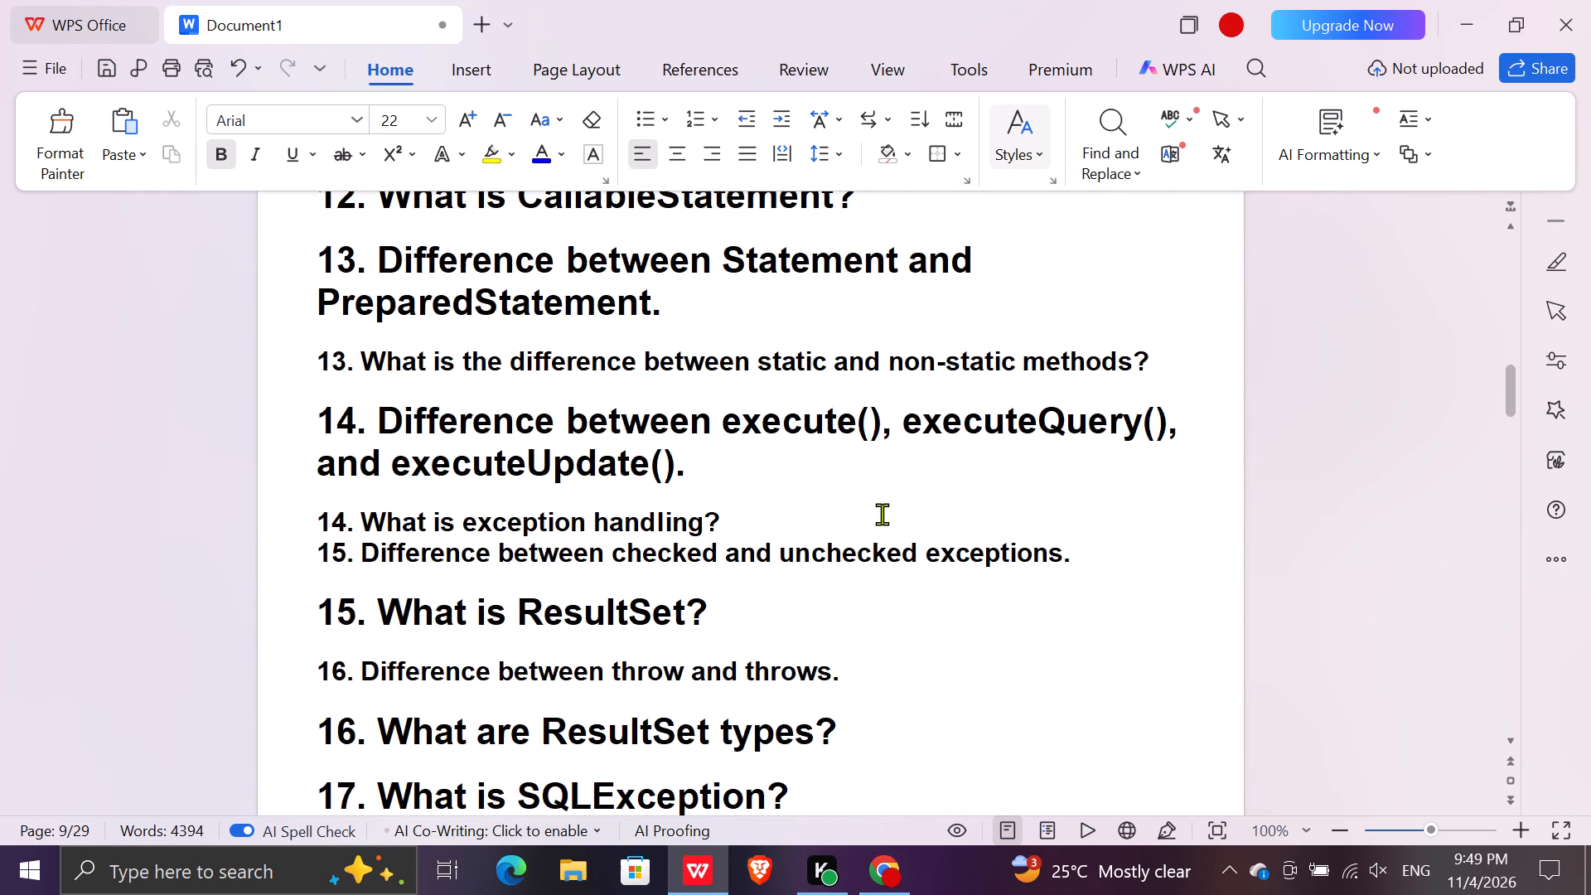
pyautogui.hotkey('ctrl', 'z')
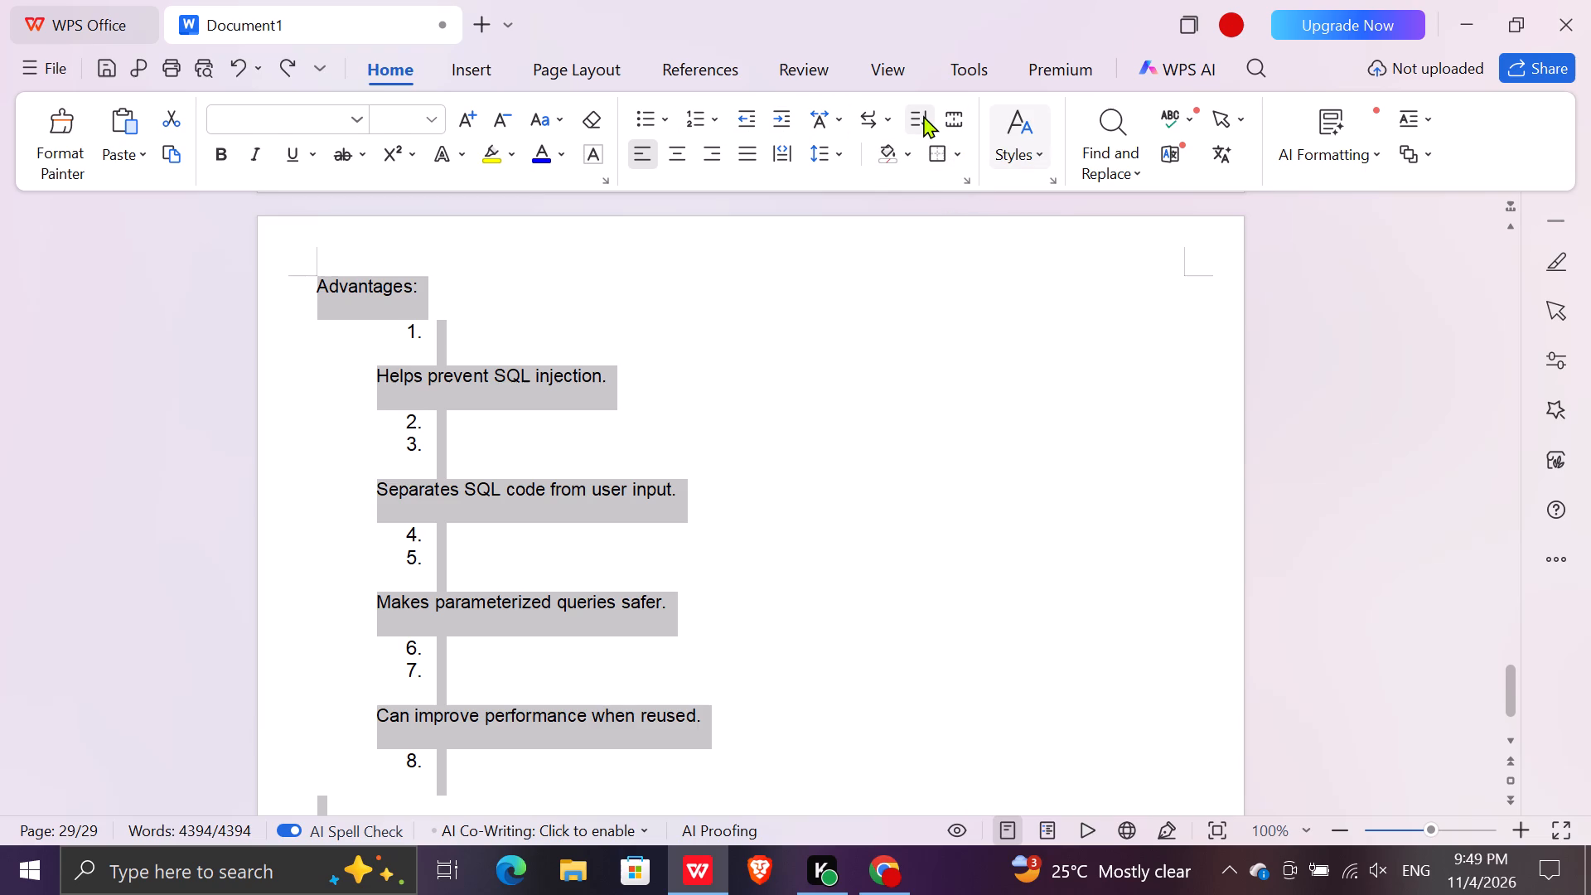
# Apply single line spacing, 0 line spacing before and after, and Keep with next to all paragraphs of the document.
pyautogui.click(892, 115)
pyautogui.click(892, 115)
pyautogui.click(845, 157)
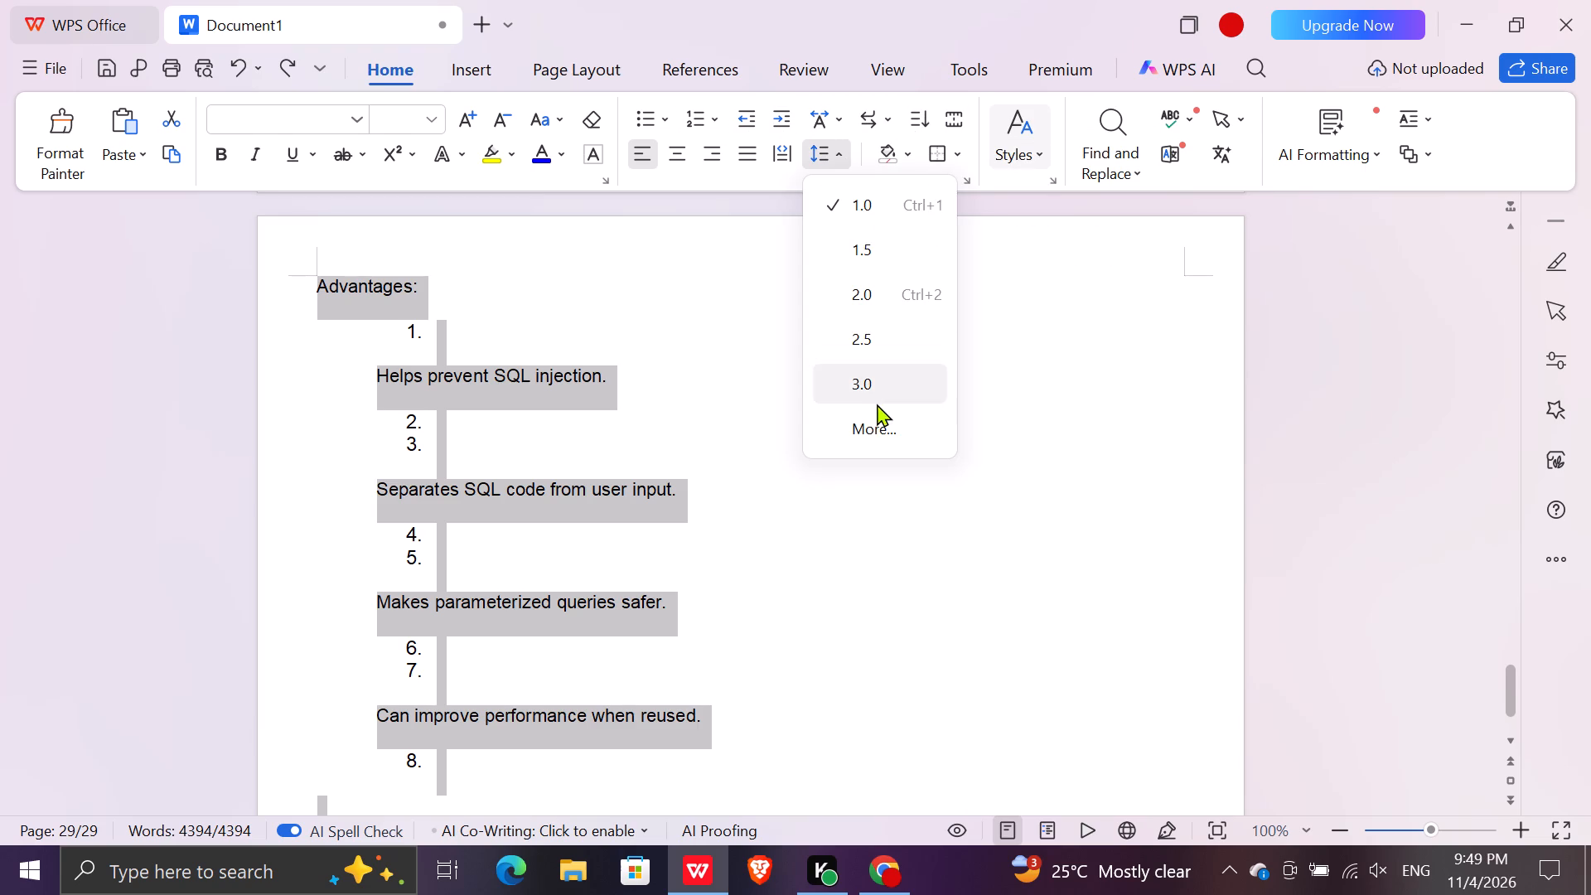
pyautogui.click(878, 424)
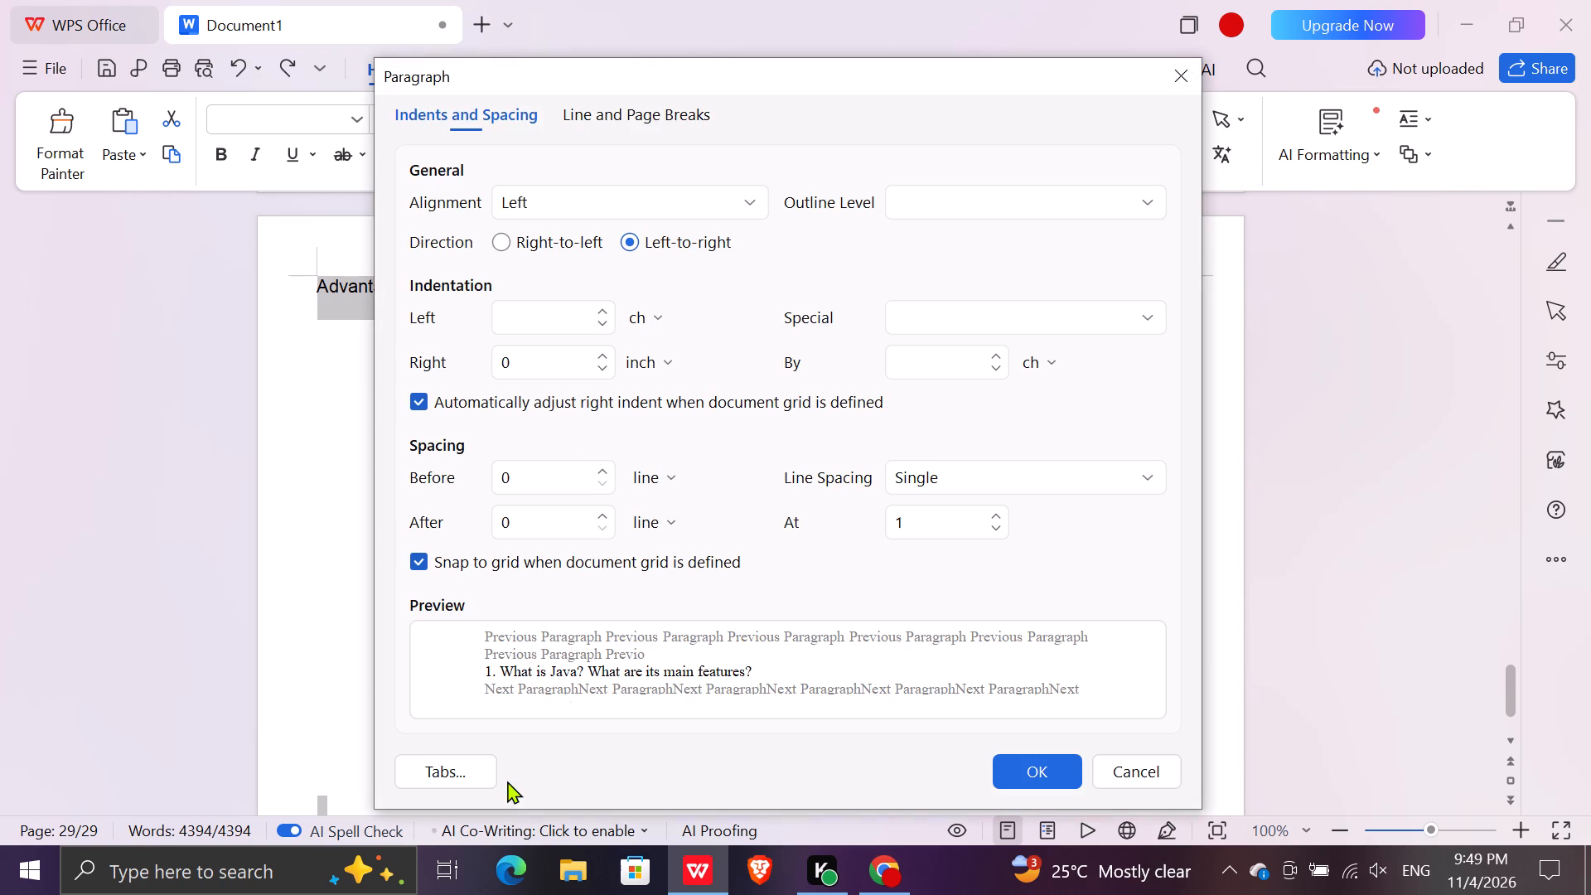
pyautogui.click(631, 122)
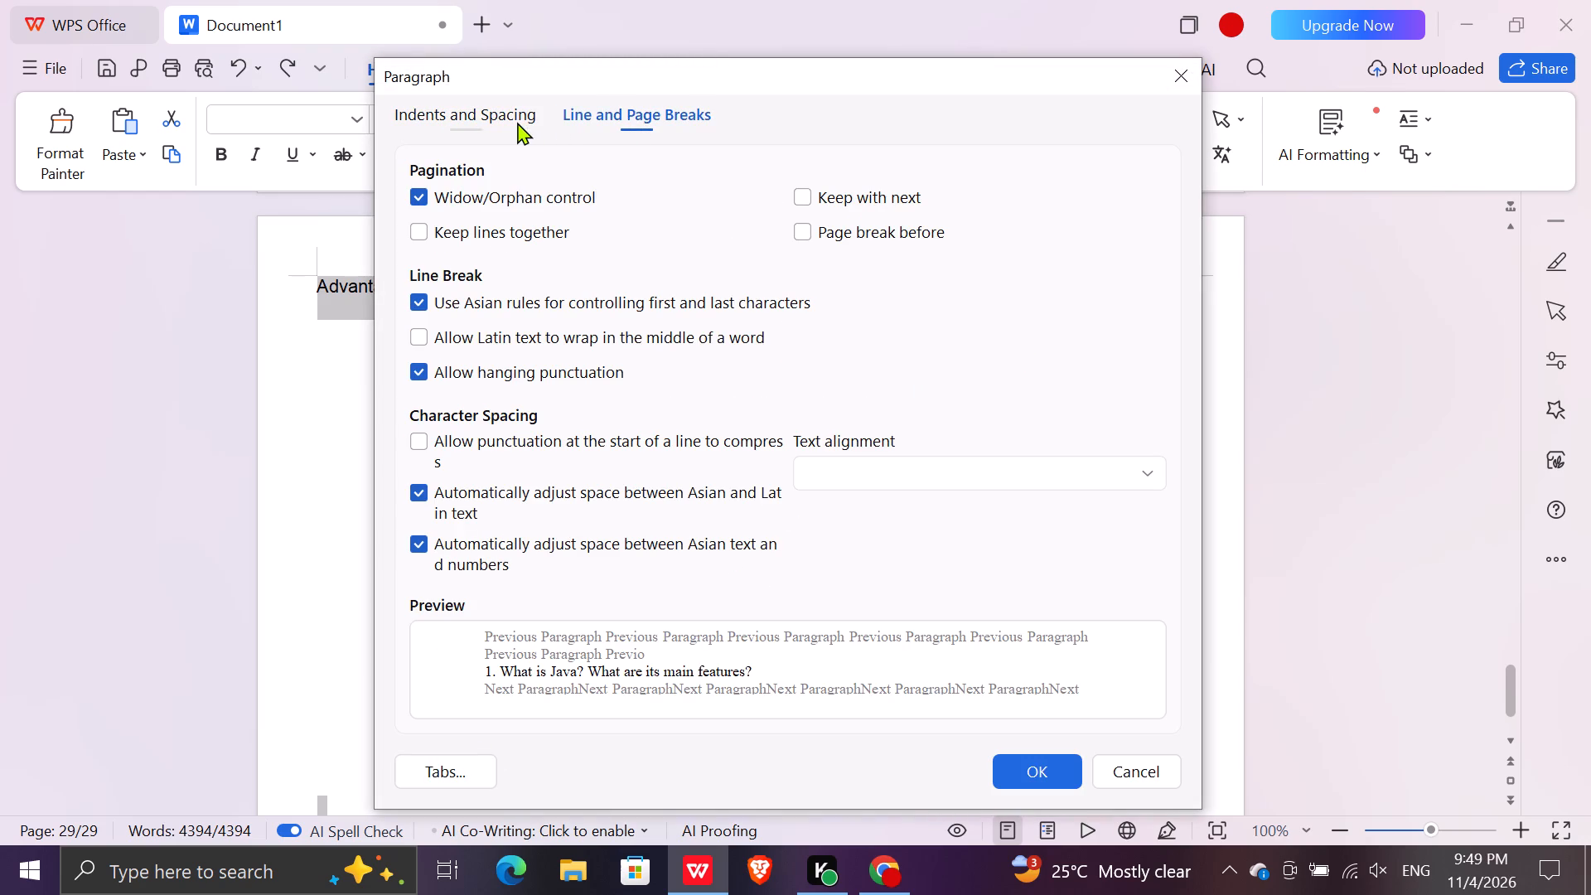
pyautogui.click(861, 205)
pyautogui.click(1028, 759)
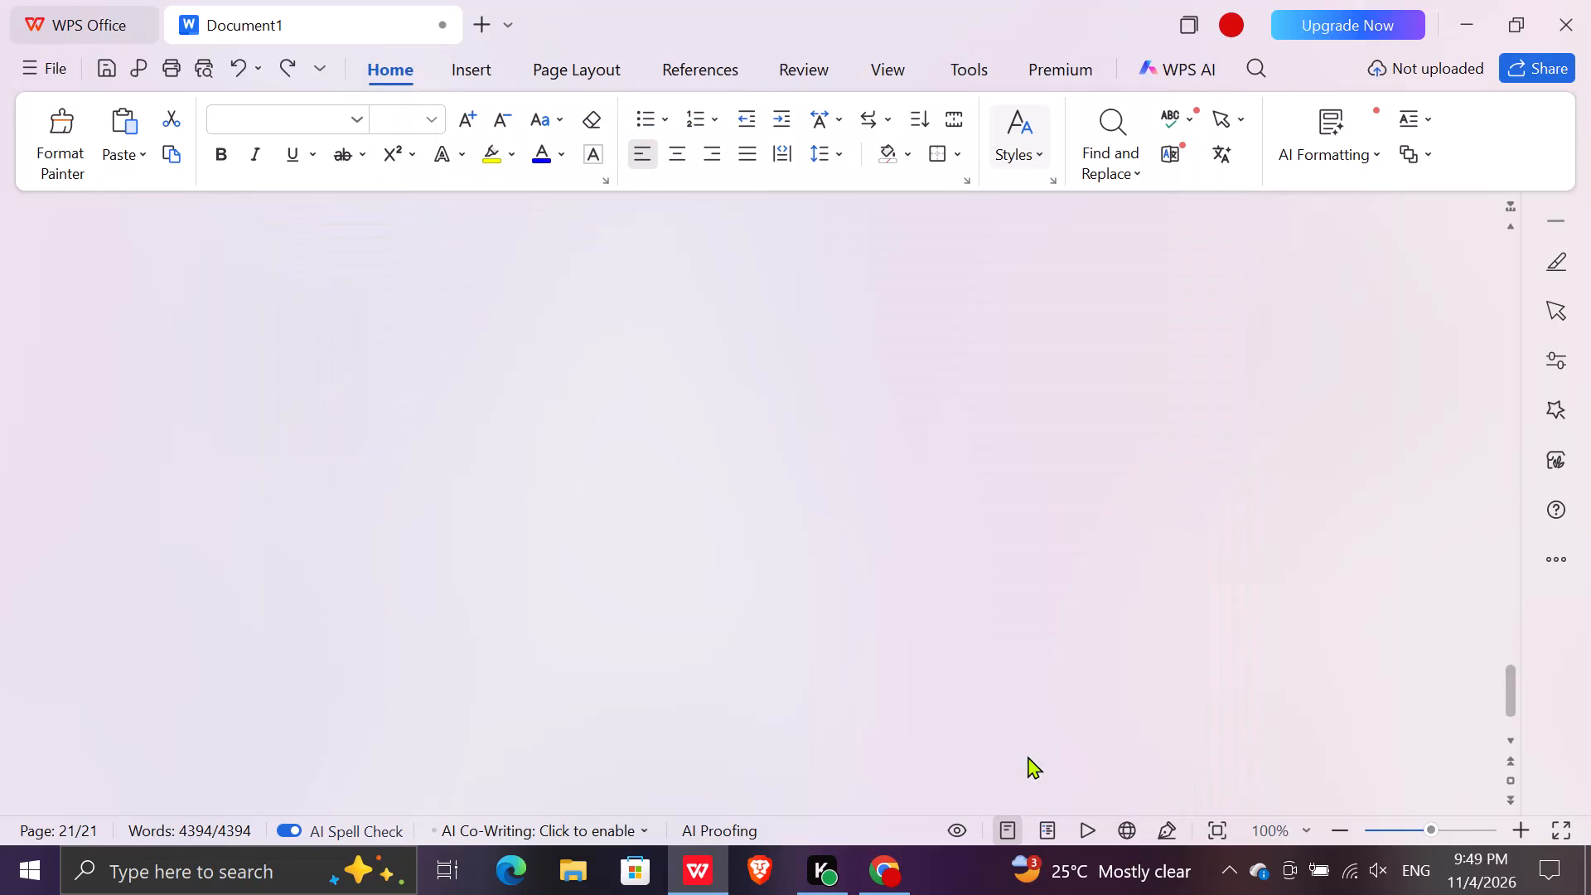
# Review the tightened layout from JDBC question 24 back to Core Java question 15, using a multi-page overview.
pyautogui.scroll(8, 910, 597)
pyautogui.click(921, 557)
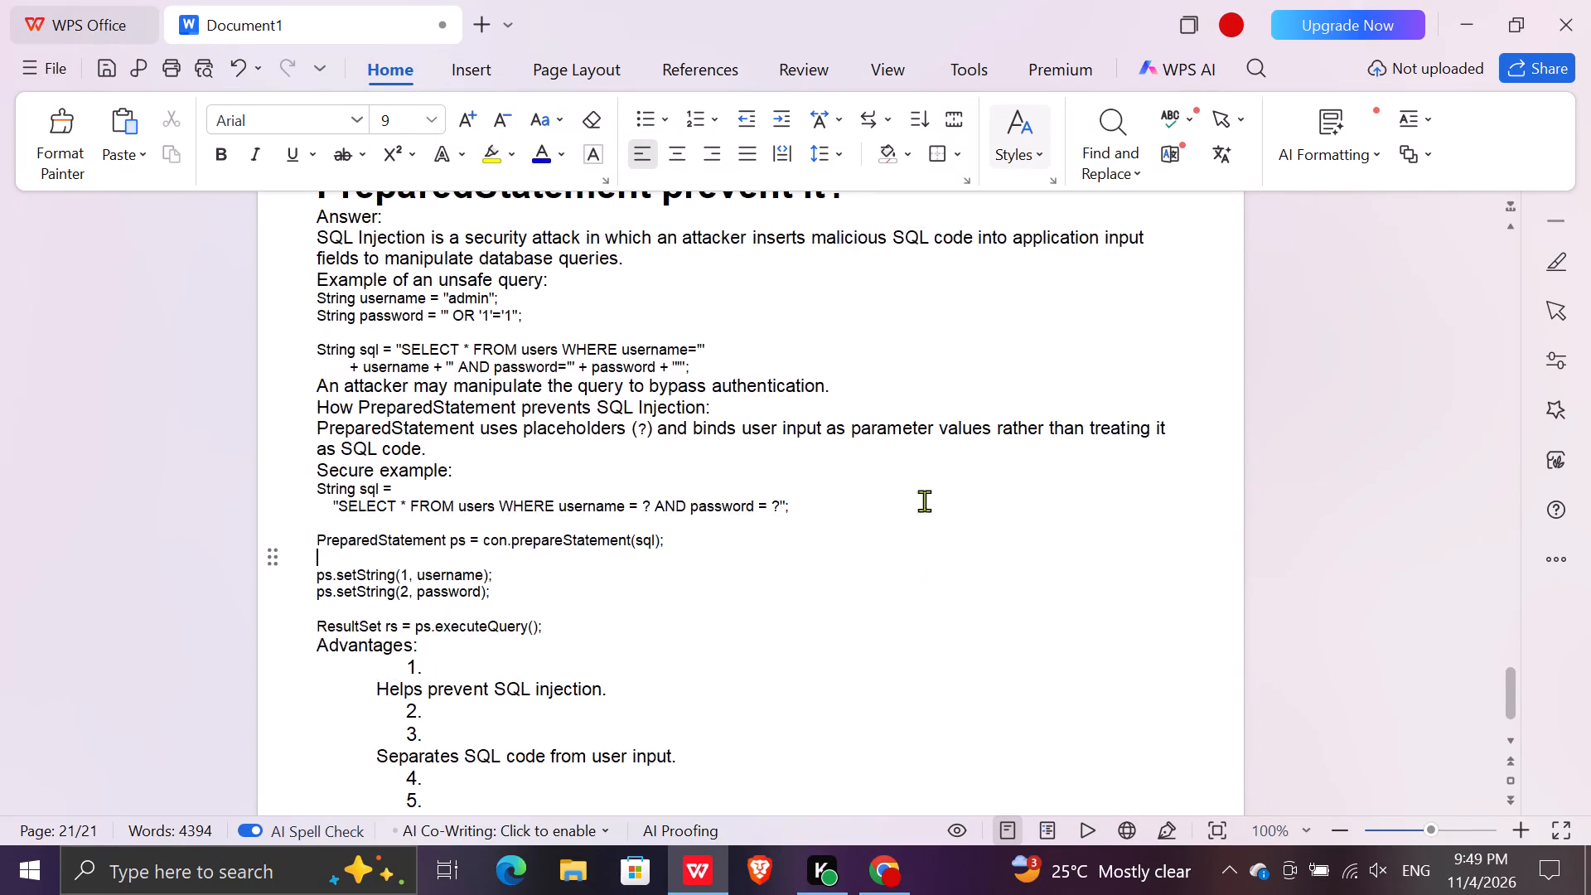
pyautogui.scroll(7, 921, 491)
pyautogui.scroll(18, 921, 491)
pyautogui.scroll(20, 921, 491)
pyautogui.scroll(20, 921, 491)
pyautogui.scroll(11, 921, 491)
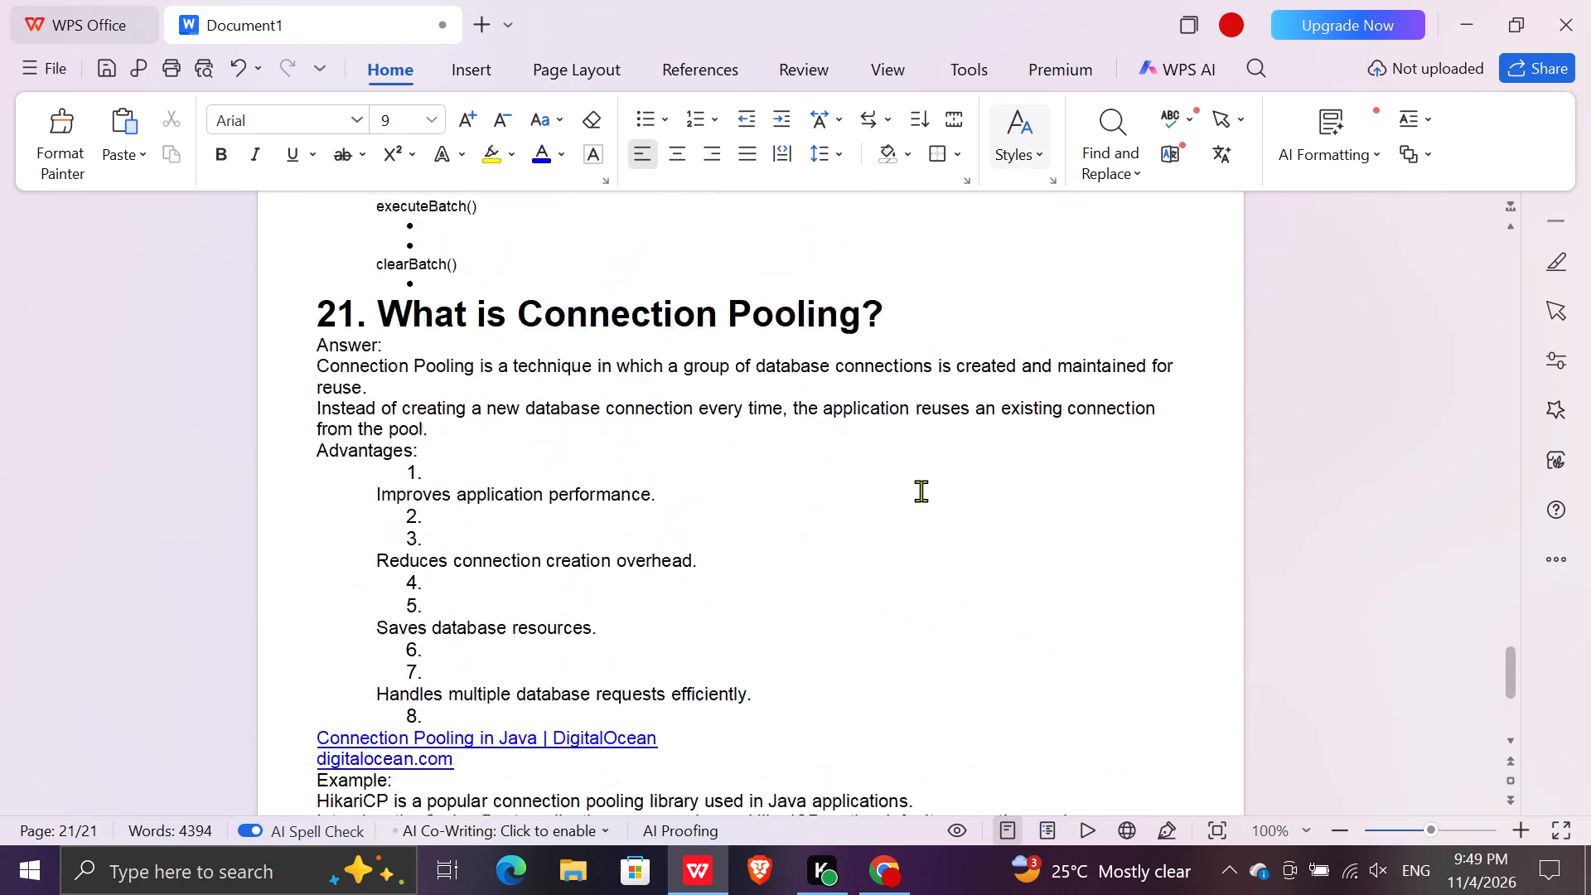
pyautogui.scroll(20, 921, 491)
pyautogui.scroll(18, 921, 491)
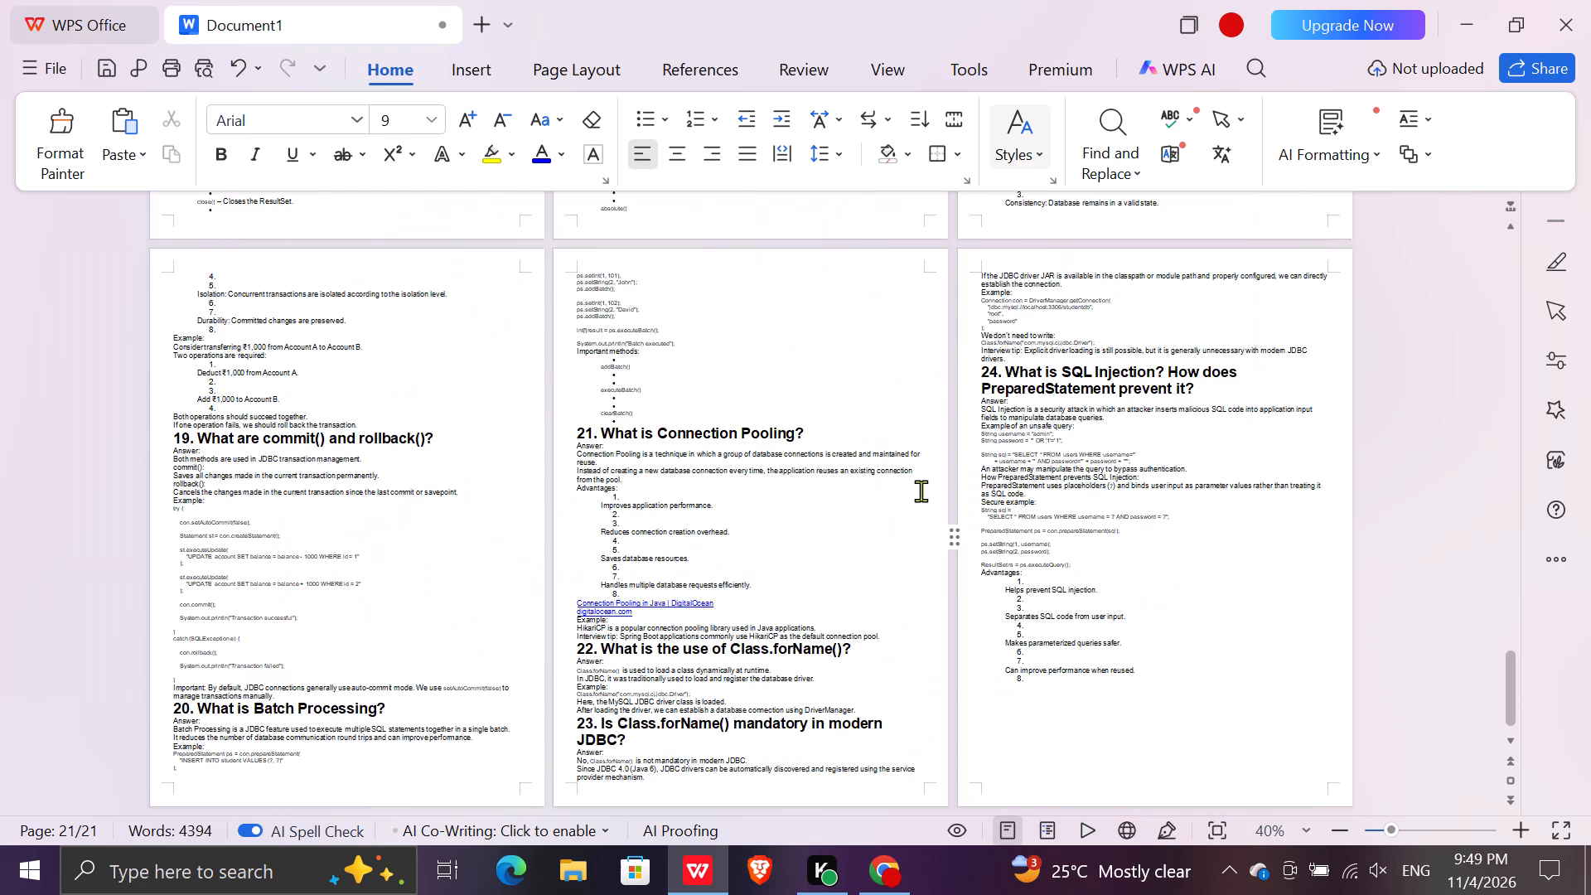
pyautogui.scroll(14, 921, 491)
pyautogui.scroll(16, 921, 491)
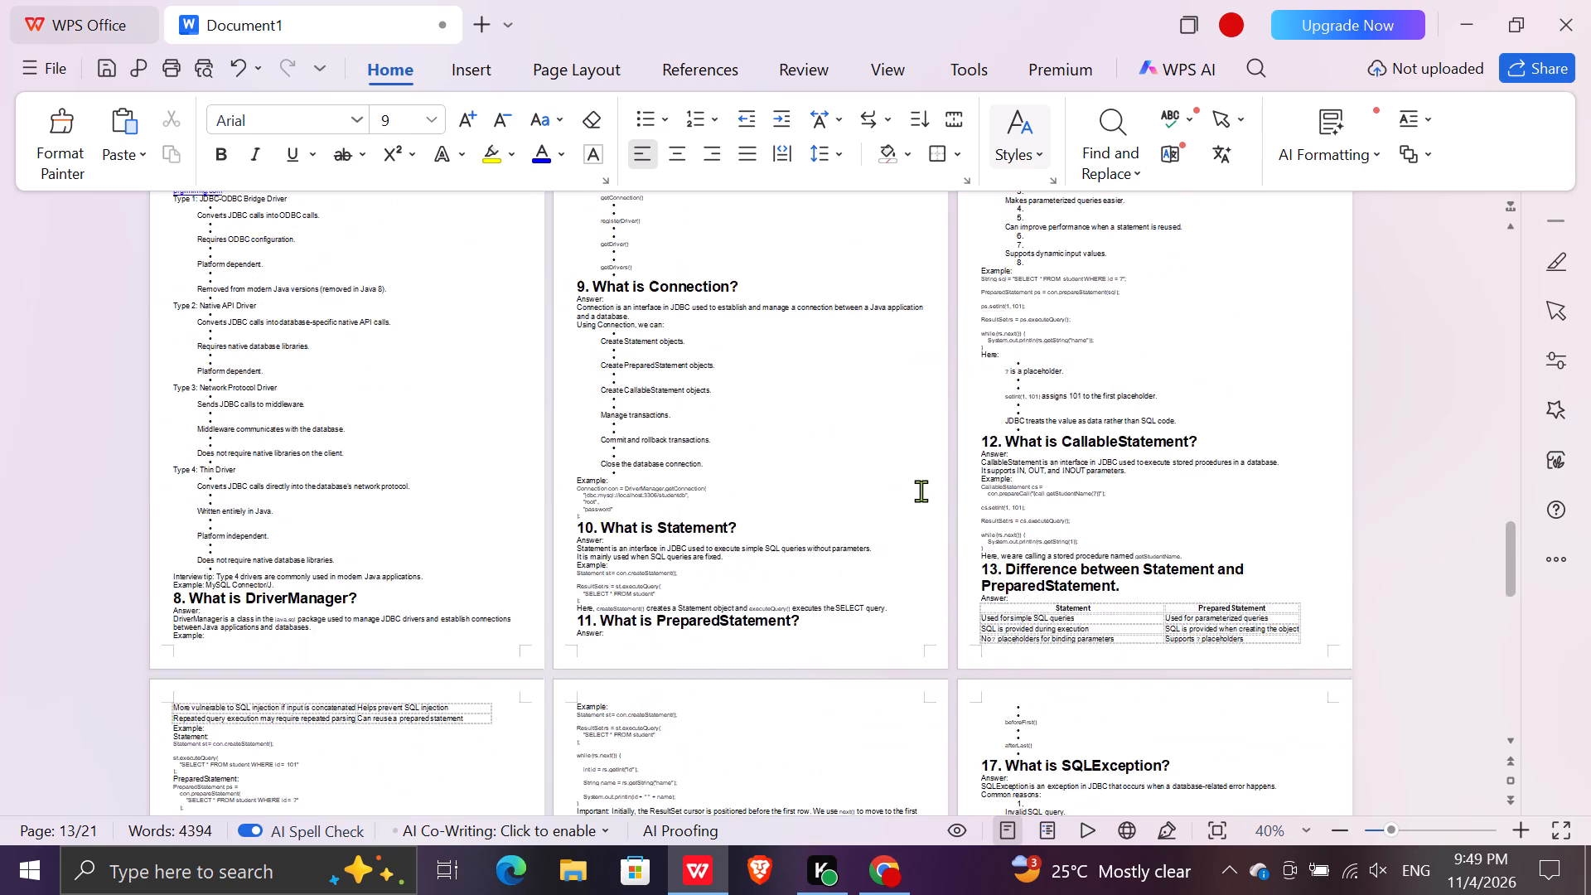
pyautogui.scroll(19, 921, 491)
pyautogui.scroll(2, 921, 491)
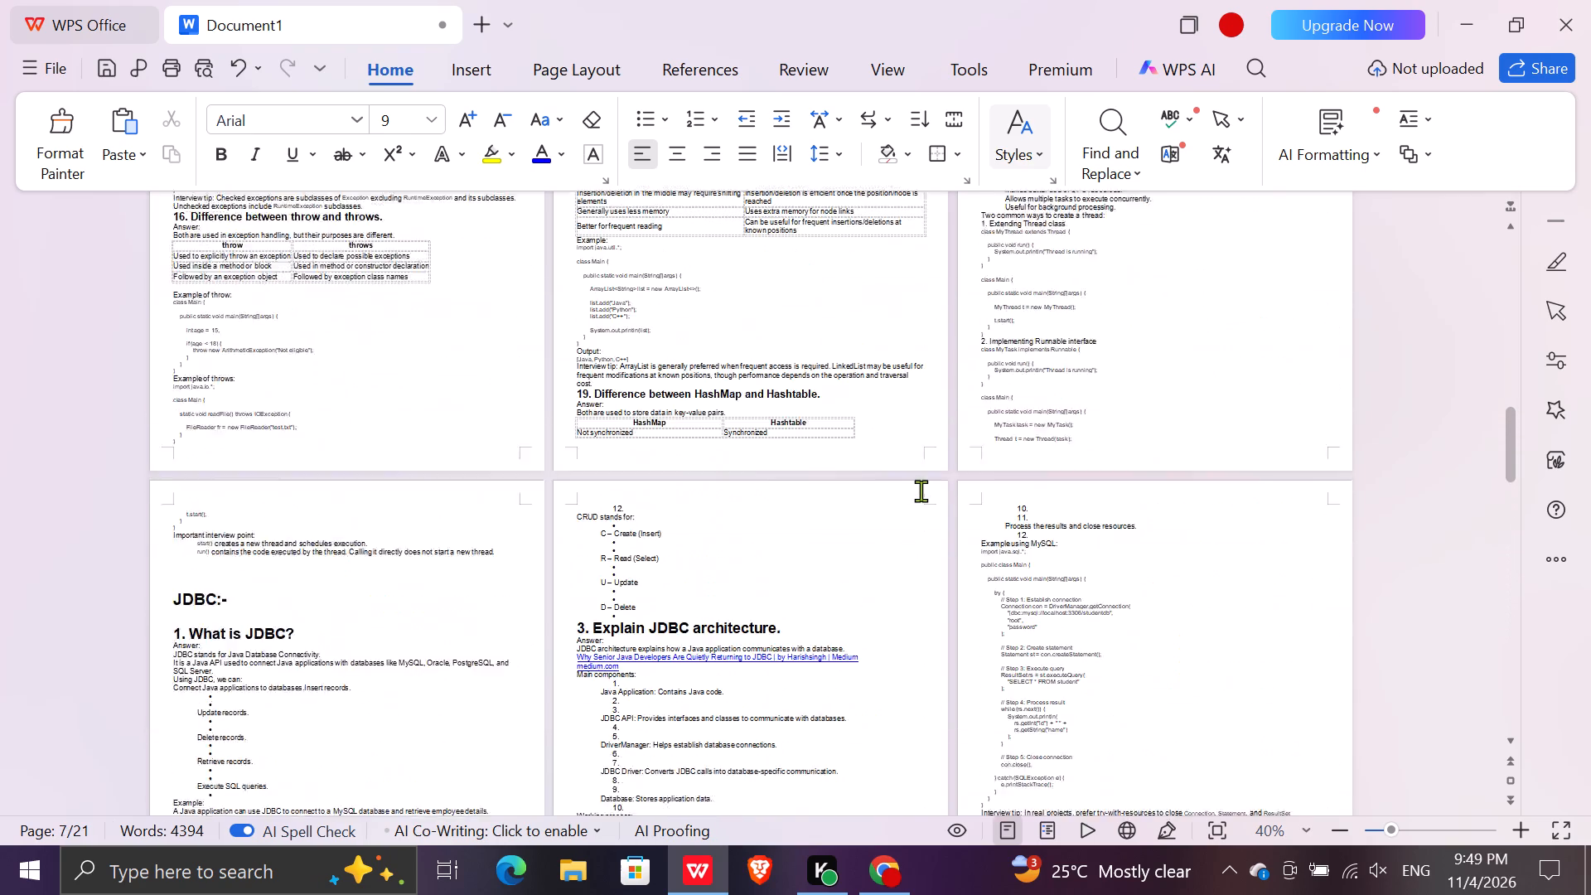
pyautogui.scroll(-2, 921, 491)
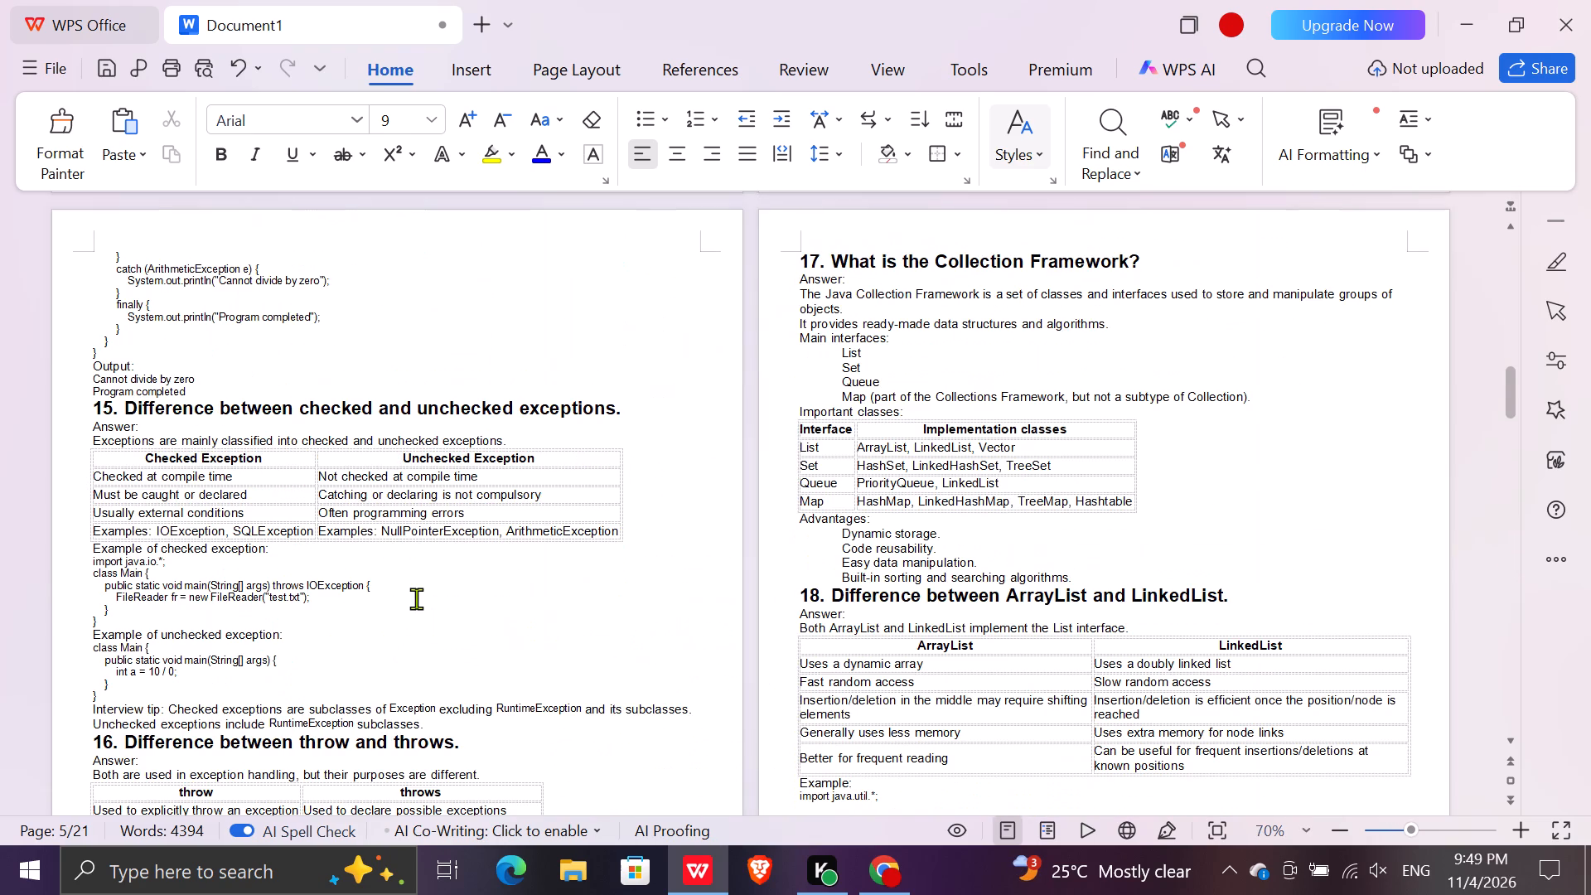
# Review the tightened Core Java layout from question 15 through question 18, checking the code examples and comparison tables.
pyautogui.scroll(-20, 416, 598)
pyautogui.scroll(-6, 416, 598)
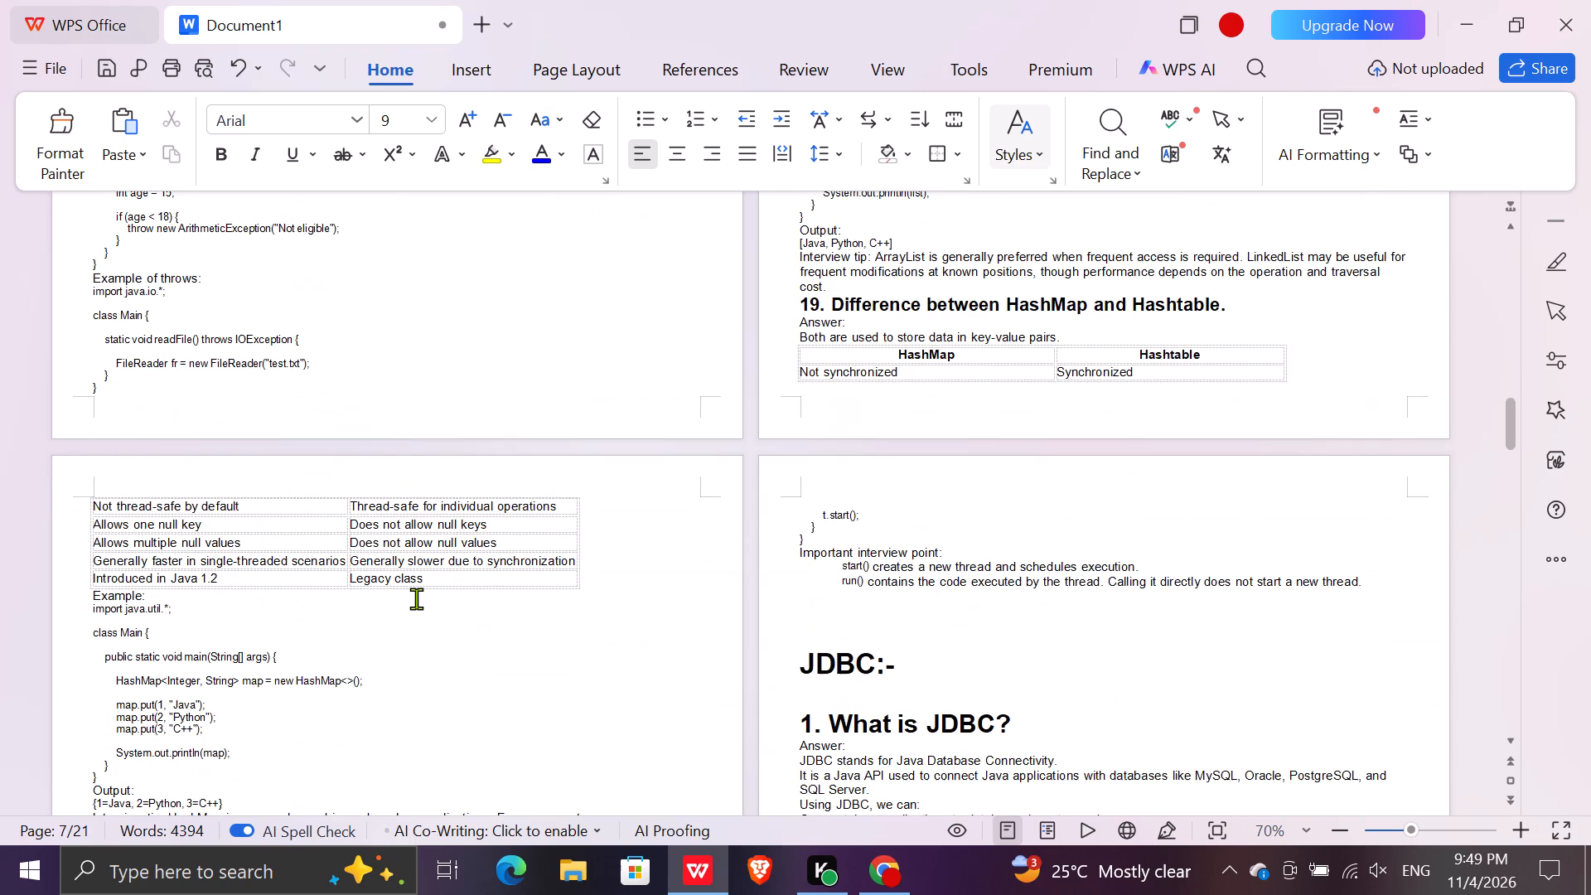
pyautogui.scroll(-18, 416, 598)
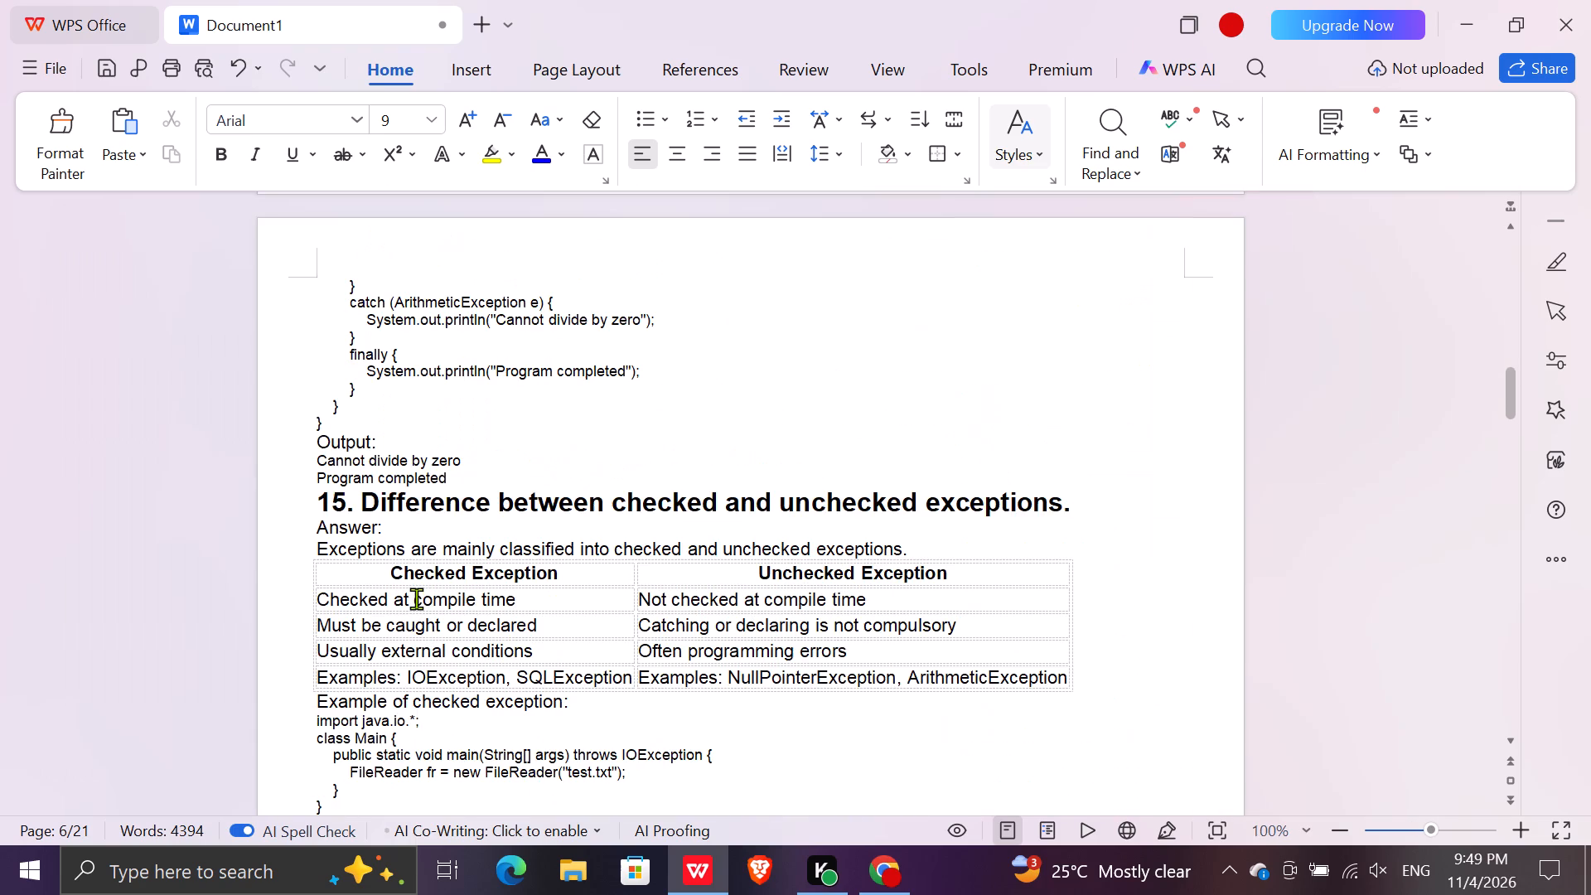
pyautogui.scroll(-11, 416, 598)
pyautogui.scroll(1, 416, 598)
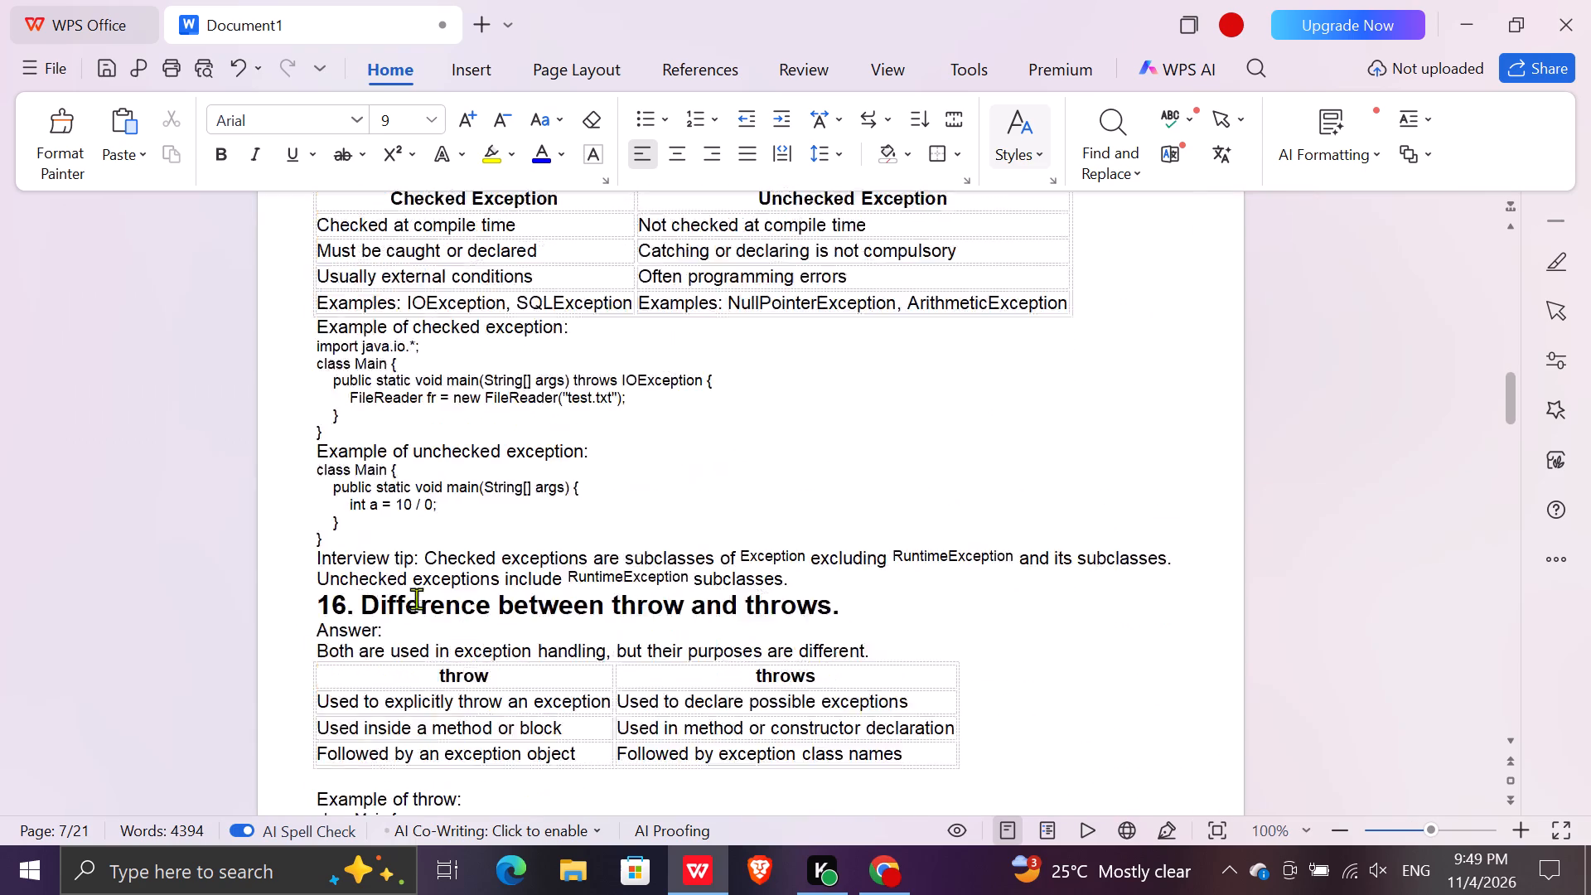
pyautogui.scroll(2, 416, 598)
pyautogui.scroll(-5, 416, 598)
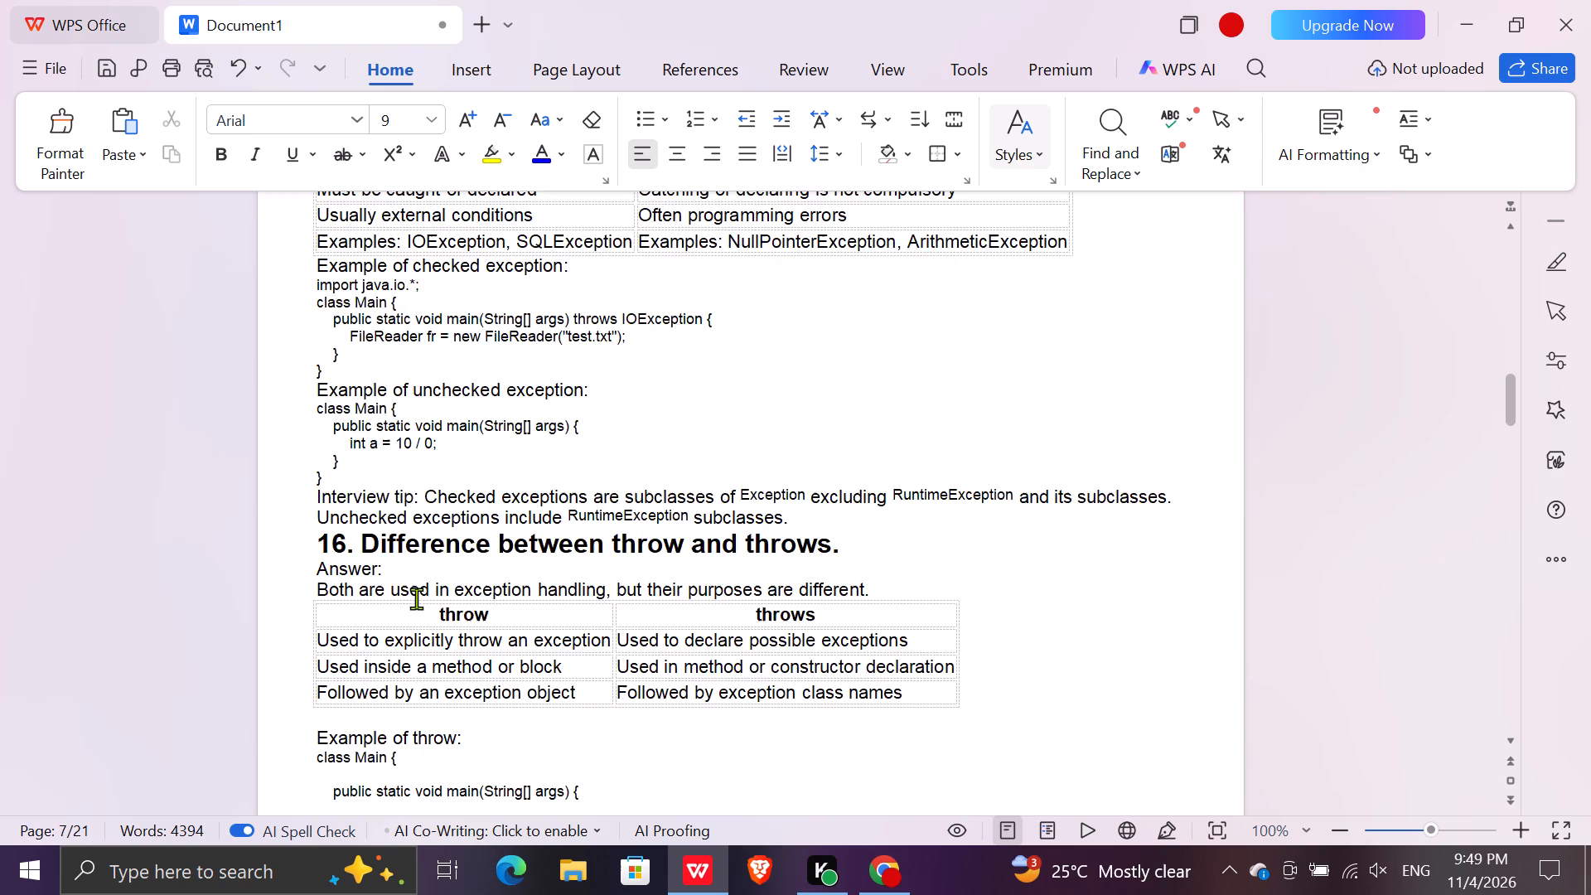
pyautogui.scroll(-2, 416, 598)
pyautogui.scroll(4, 416, 598)
pyautogui.scroll(-10, 416, 598)
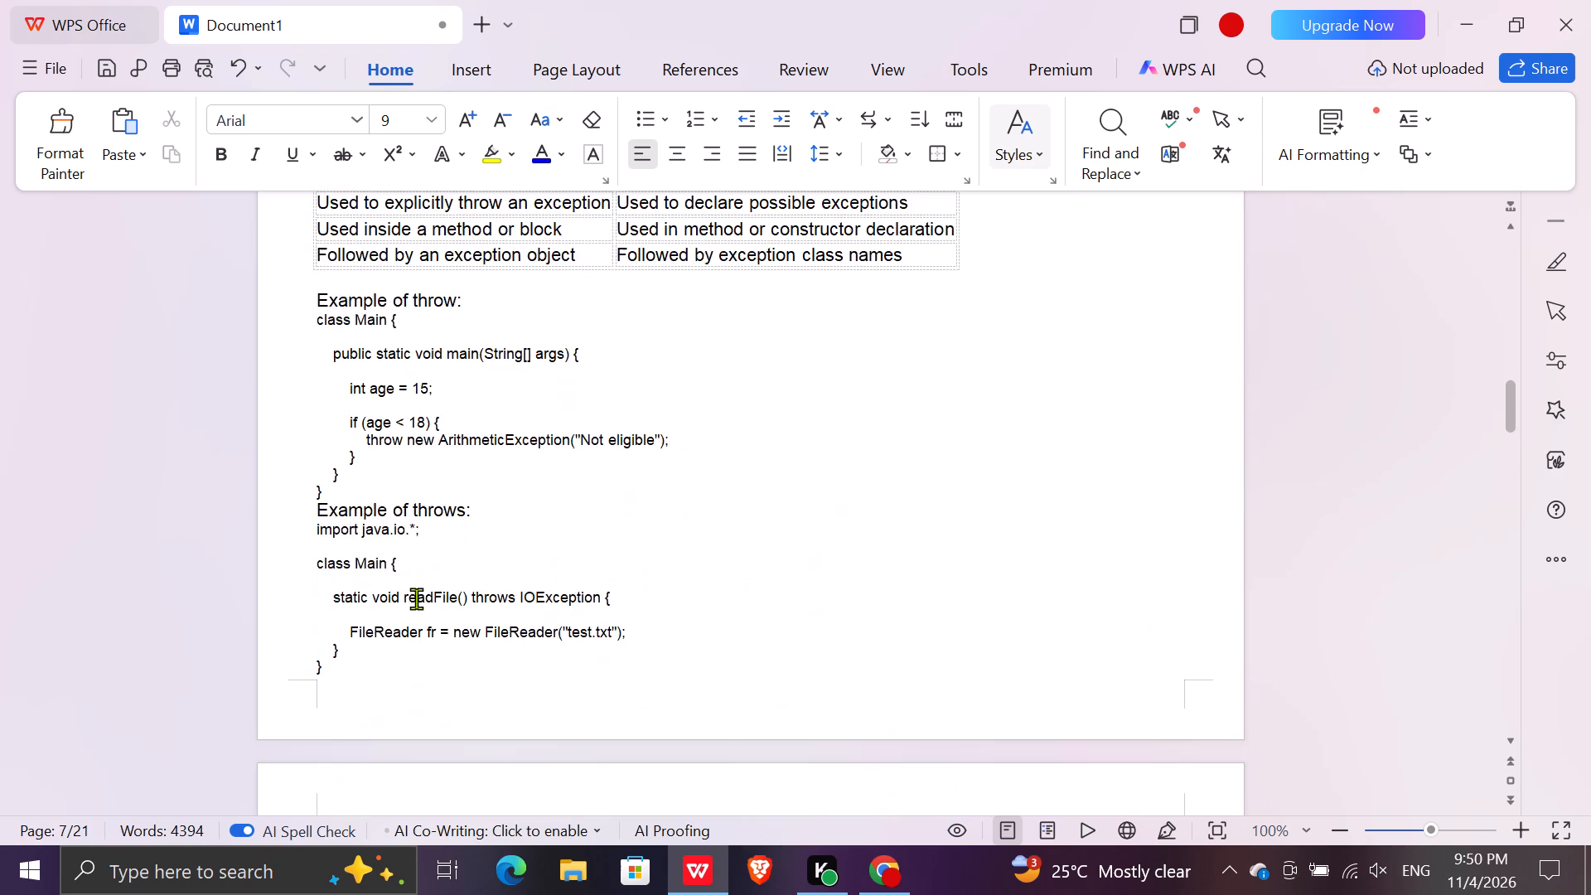
pyautogui.scroll(-8, 416, 598)
pyautogui.scroll(1, 416, 598)
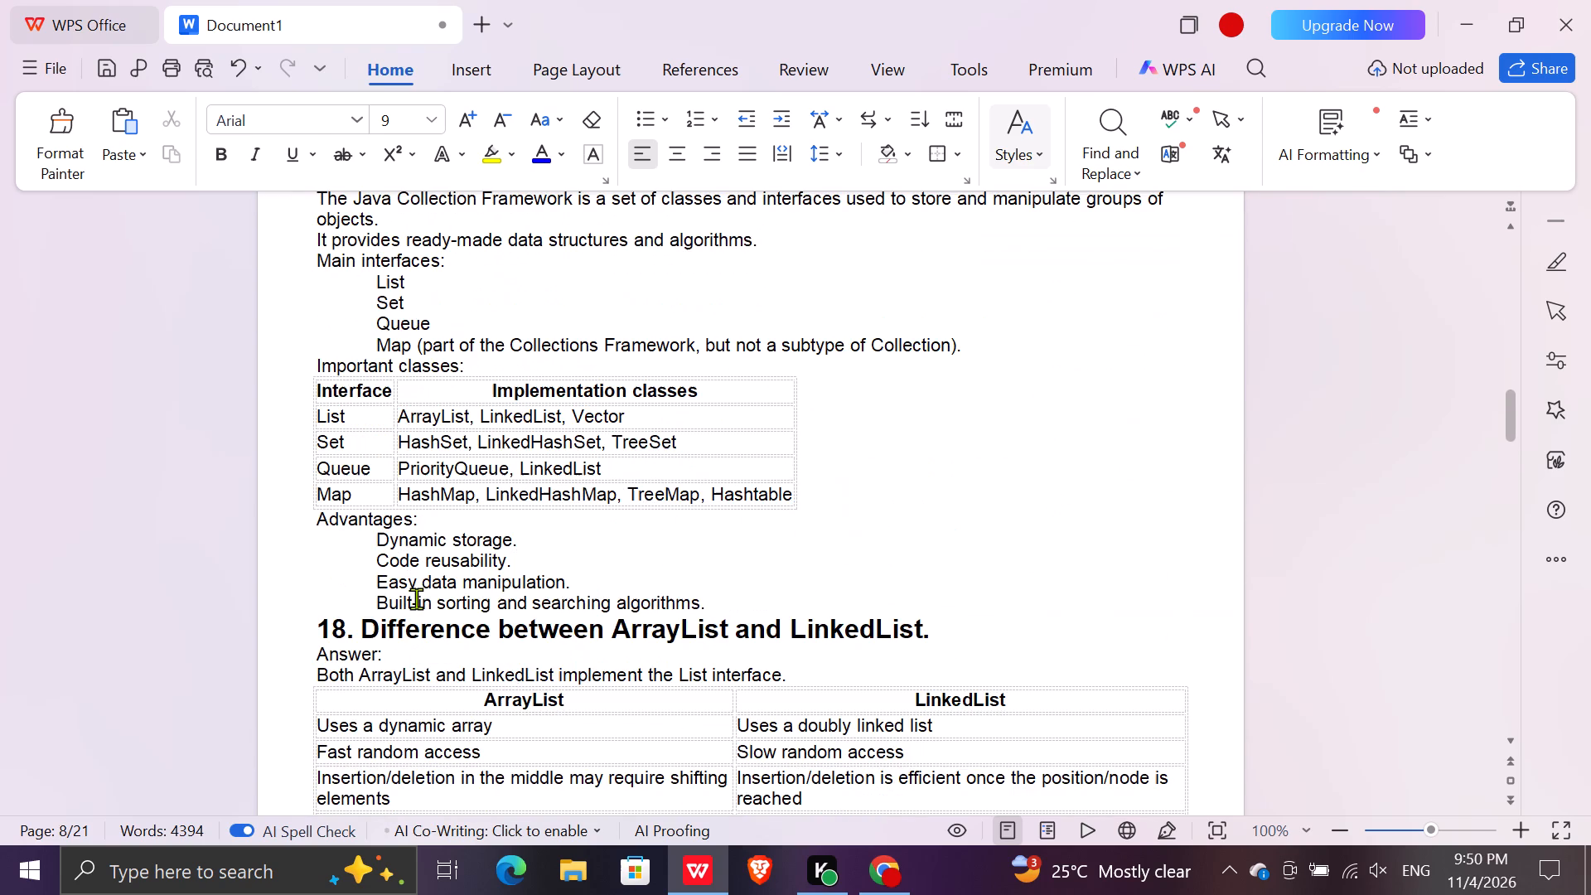
pyautogui.scroll(14, 460, 593)
pyautogui.click(1122, 268)
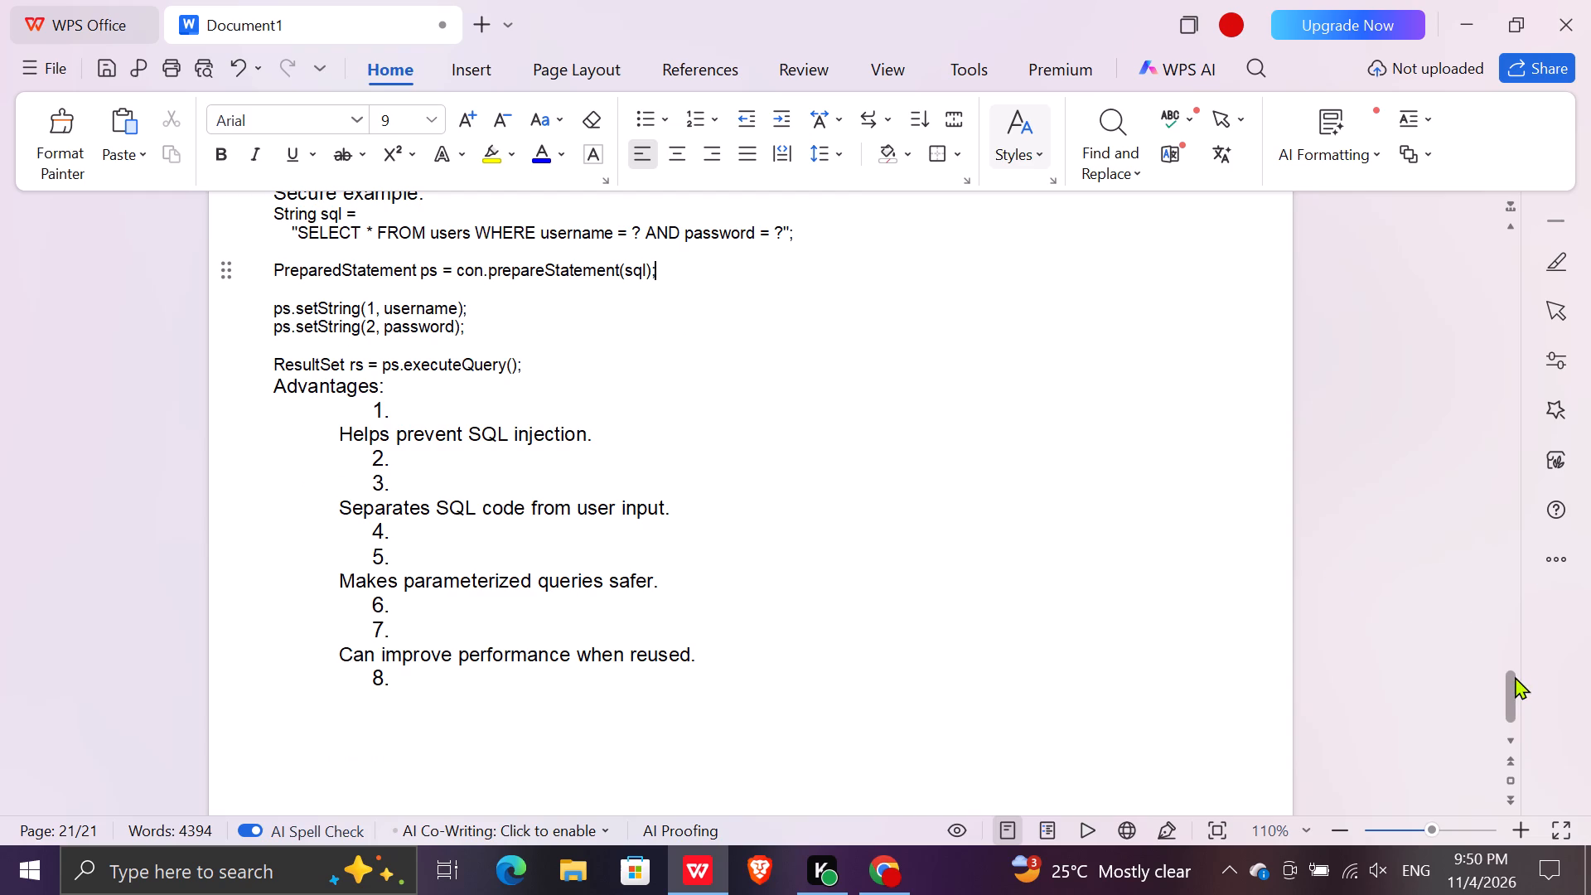
# In JDBC question 1, move "Insert records." onto its own line below "Connect Java applications to databases.".
pyautogui.moveTo(1515, 677); pyautogui.dragTo(1490, 451)
pyautogui.scroll(20, 1171, 464)
pyautogui.scroll(-5, 1171, 464)
pyautogui.scroll(20, 1171, 464)
pyautogui.scroll(6, 1171, 464)
pyautogui.scroll(-2, 1171, 464)
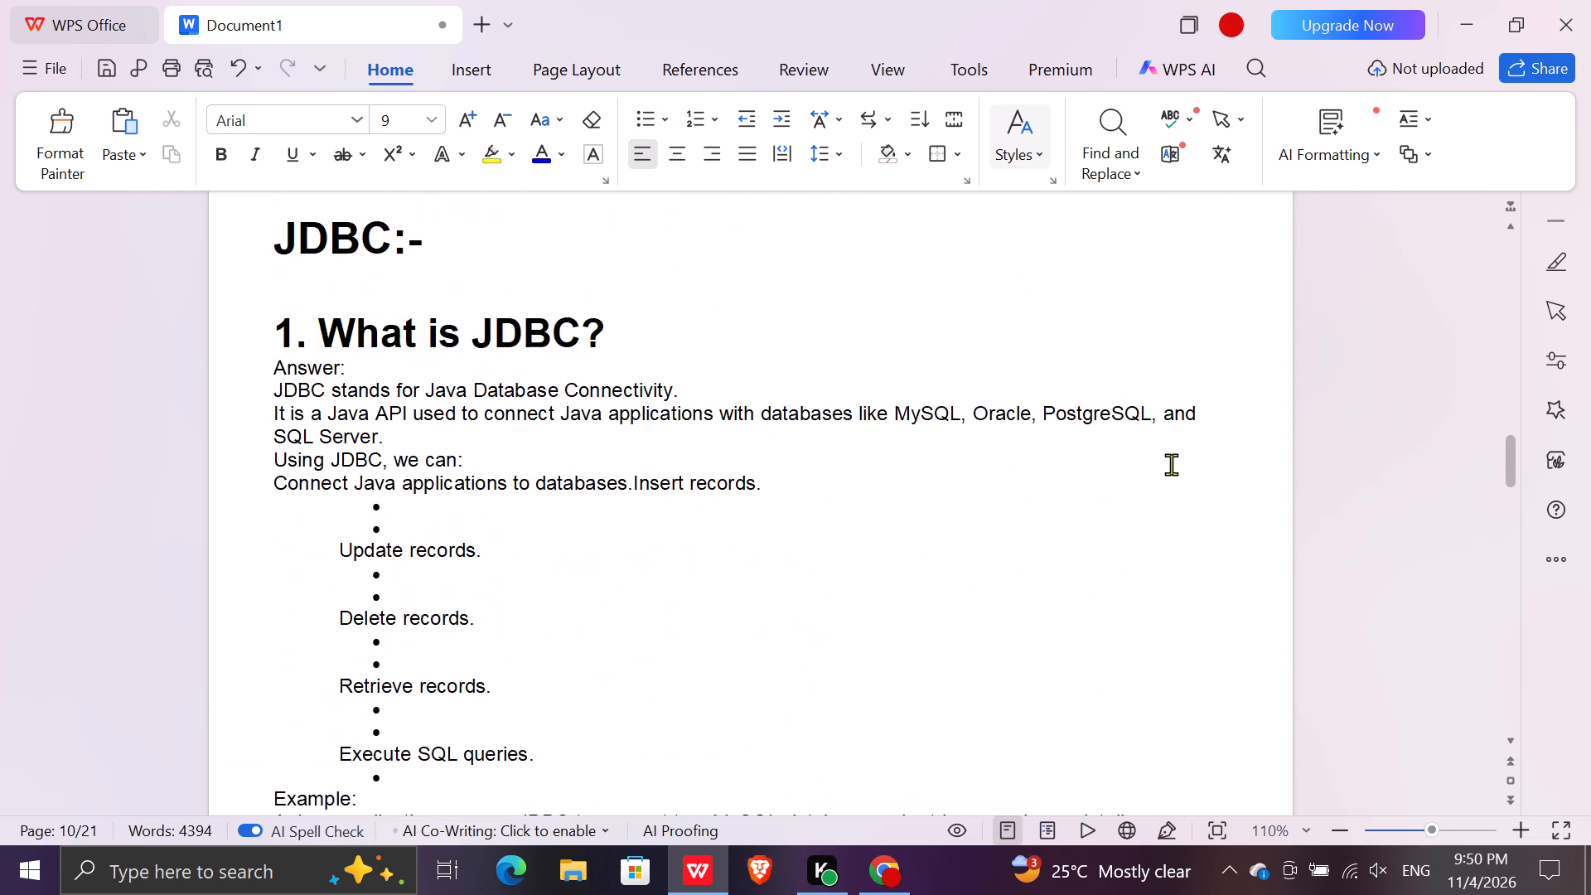
pyautogui.scroll(-3, 1171, 464)
pyautogui.scroll(7, 1171, 464)
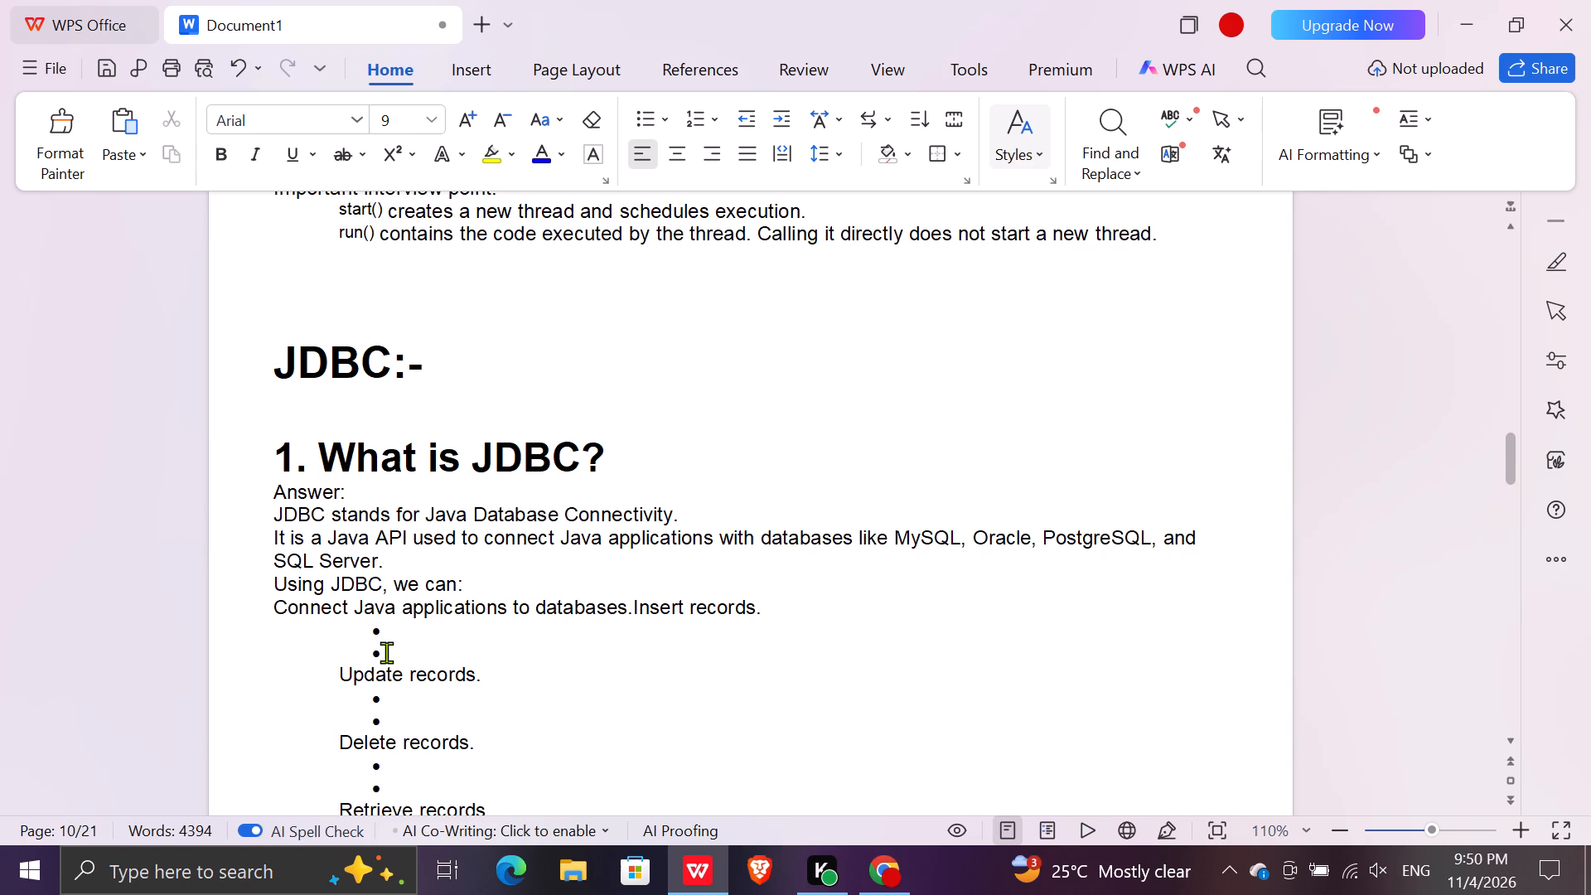
pyautogui.click(343, 659)
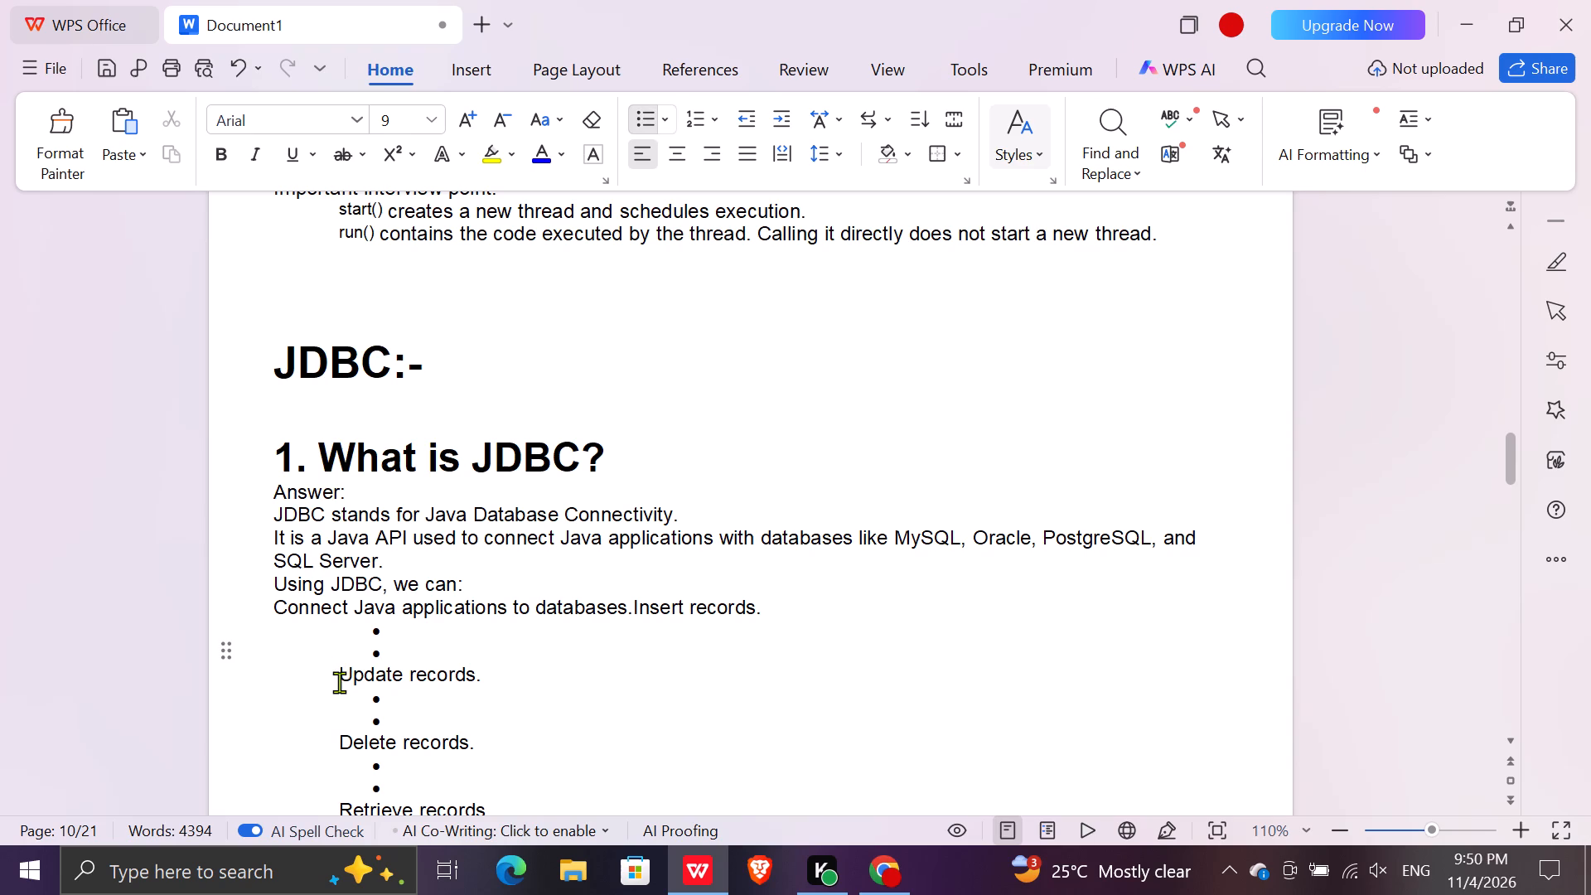
pyautogui.click(339, 682)
pyautogui.click(638, 606)
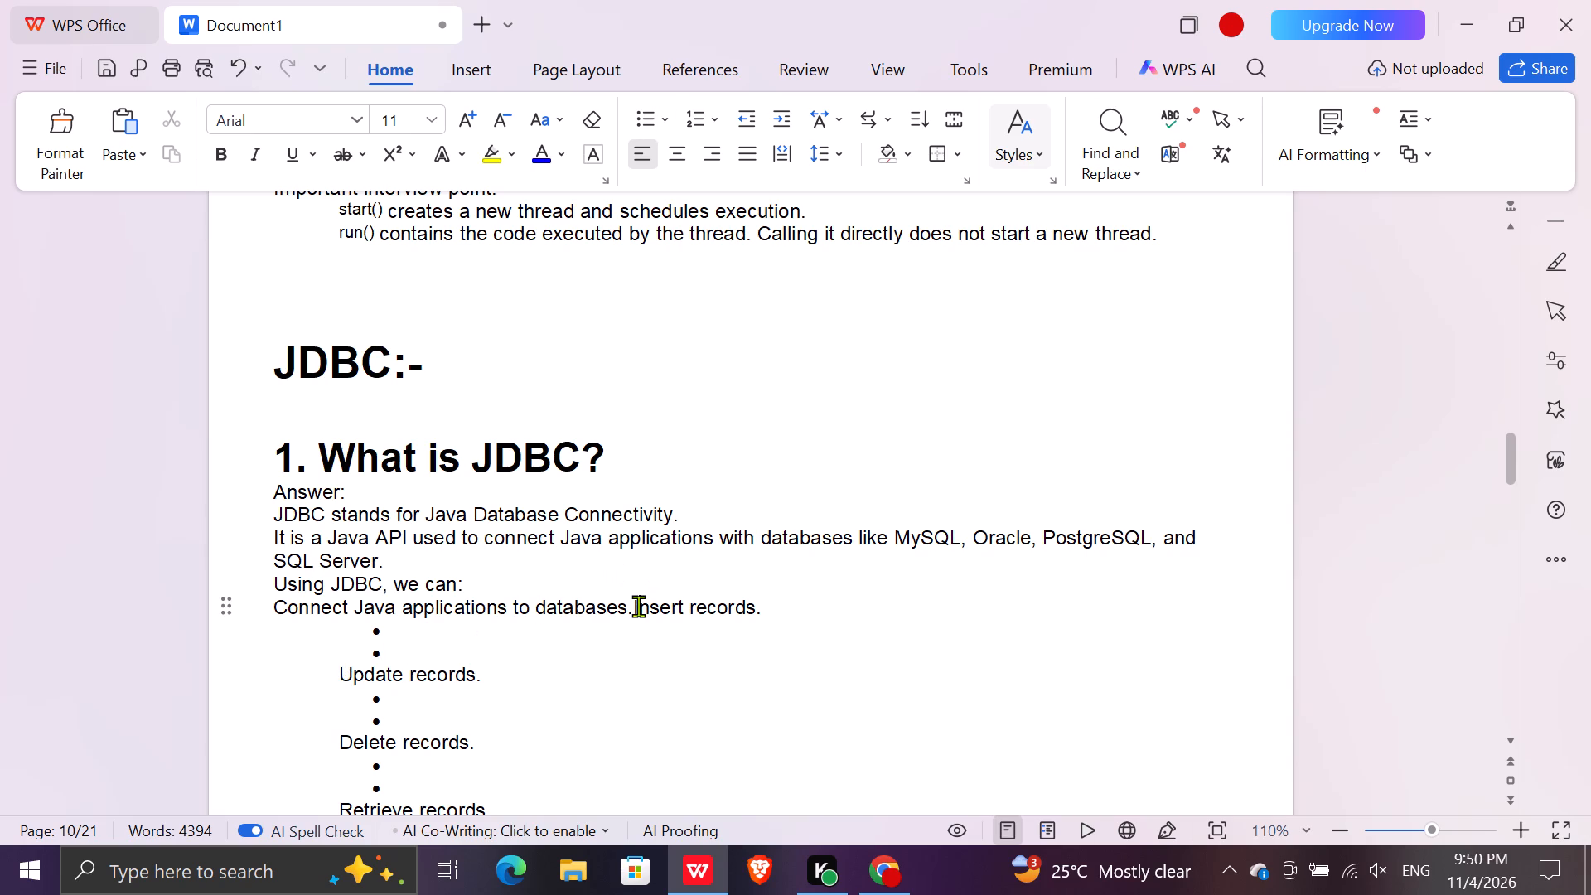
pyautogui.press('Return')
pyautogui.hotkey('ctrl', 'z')
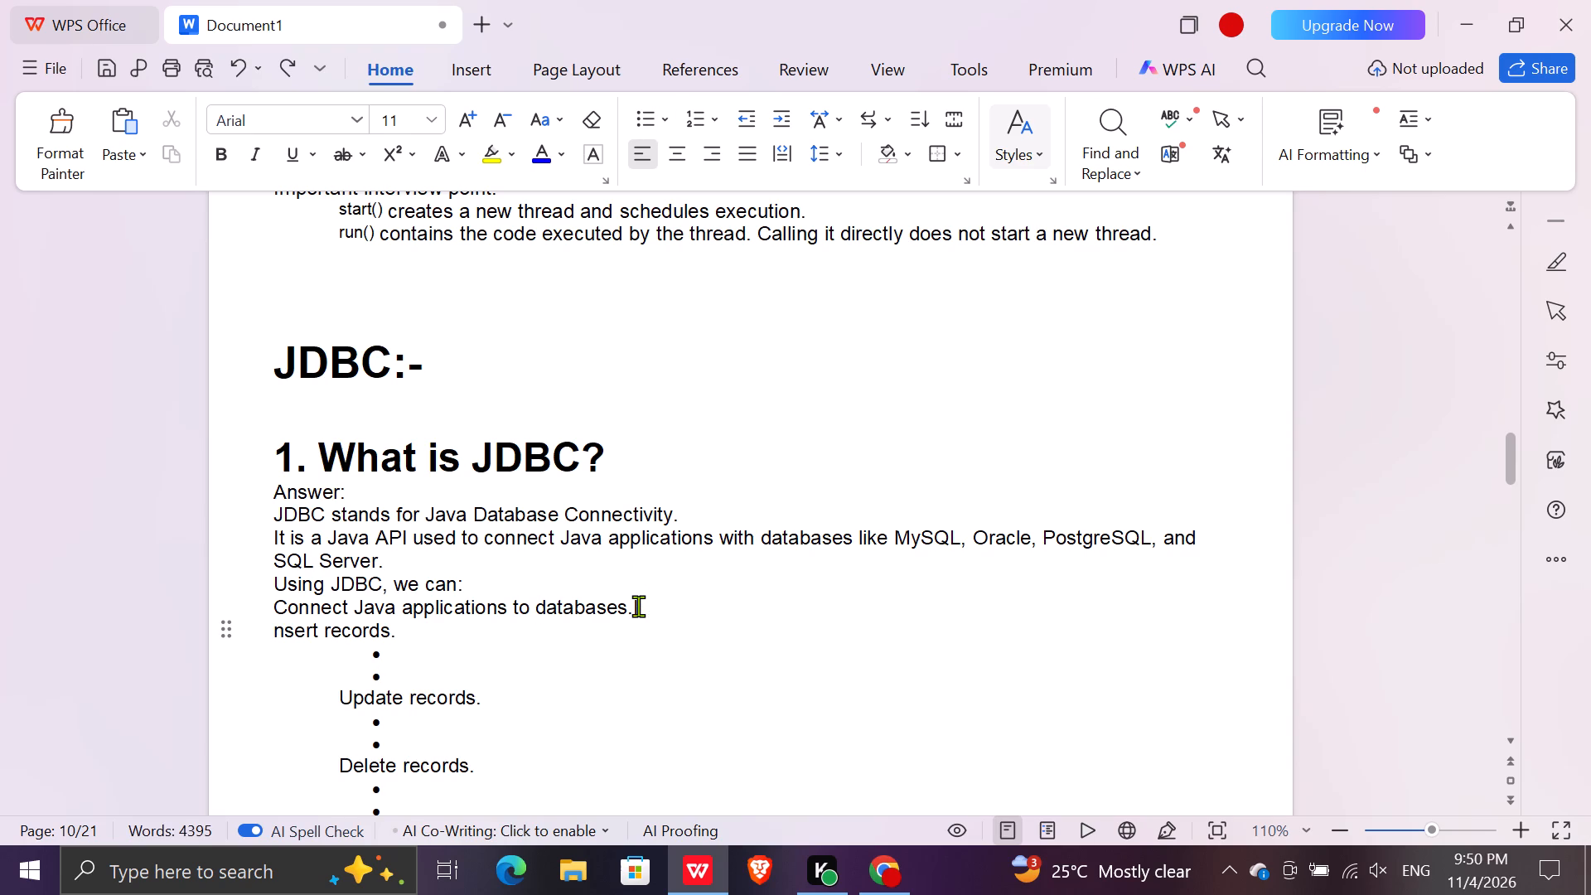
pyautogui.hotkey('ctrl', 'z')
pyautogui.press('Left')
pyautogui.press('Return')
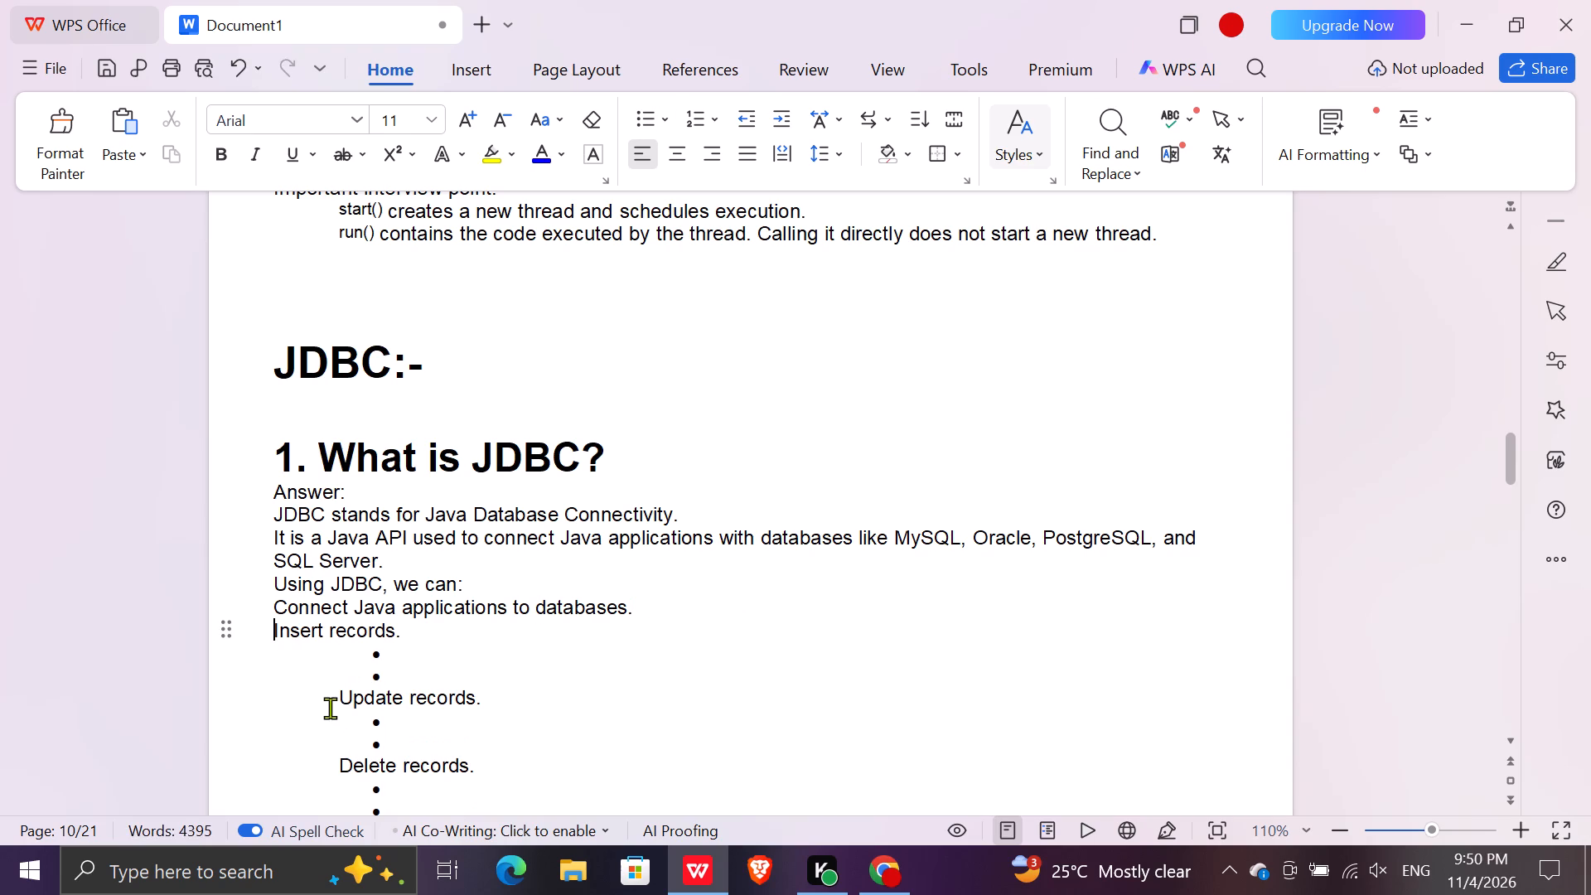
# Delete the empty bullets before "Update records." and "Delete records." in JDBC question 1 and remove both lines' indents.
pyautogui.click(344, 706)
pyautogui.press('BackSpace')
pyautogui.press('BackSpace')
pyautogui.press('BackSpace')
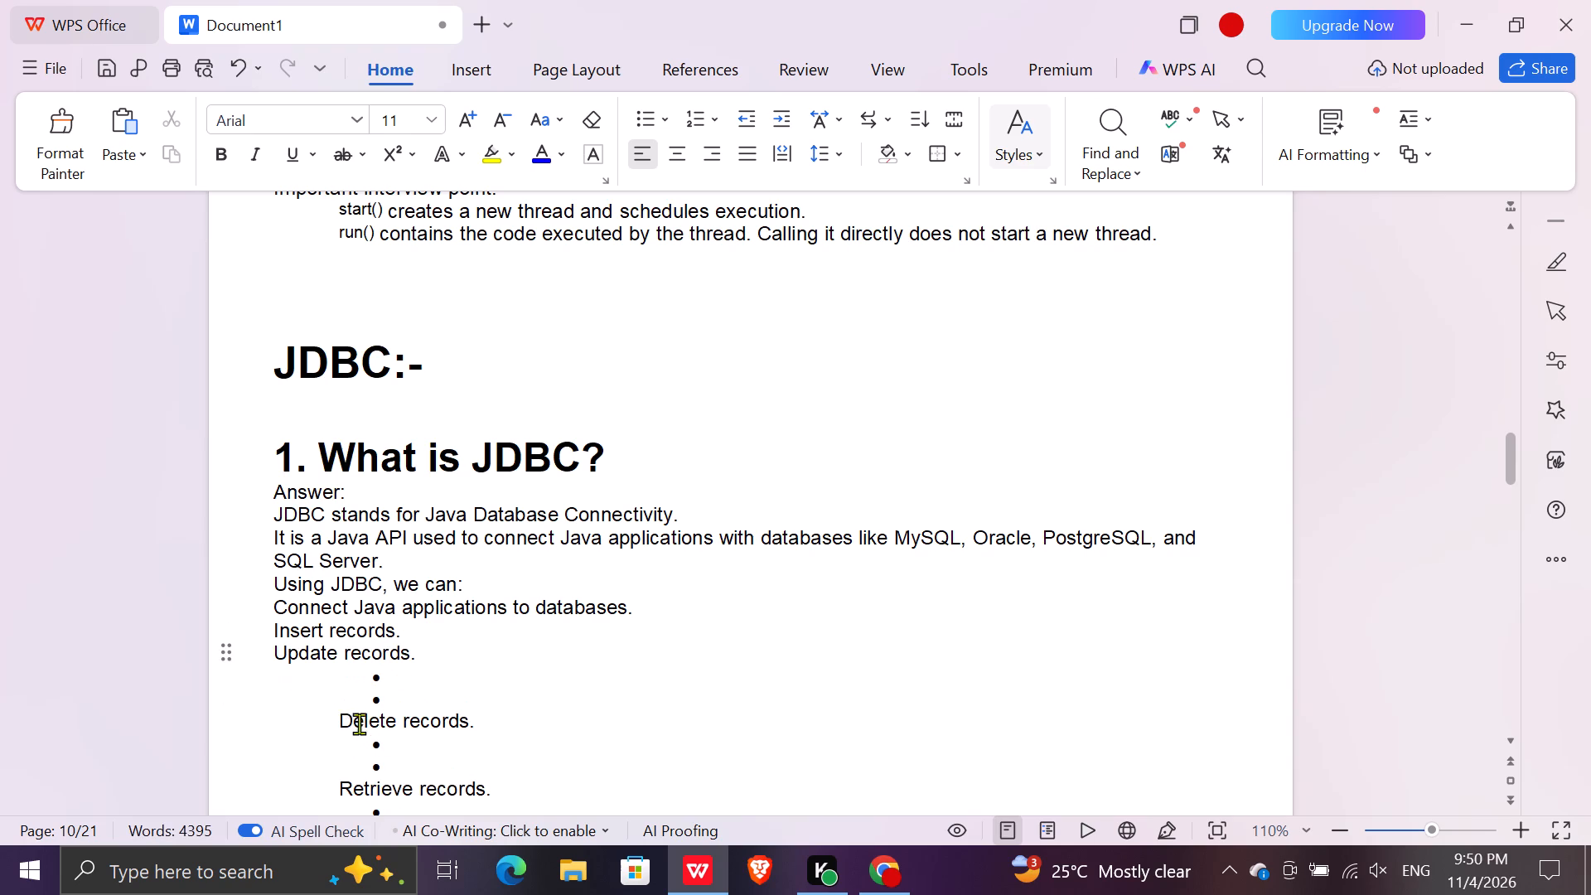
pyautogui.click(337, 714)
pyautogui.press('BackSpace')
pyautogui.press('BackSpace')
pyautogui.press('BackSpace')
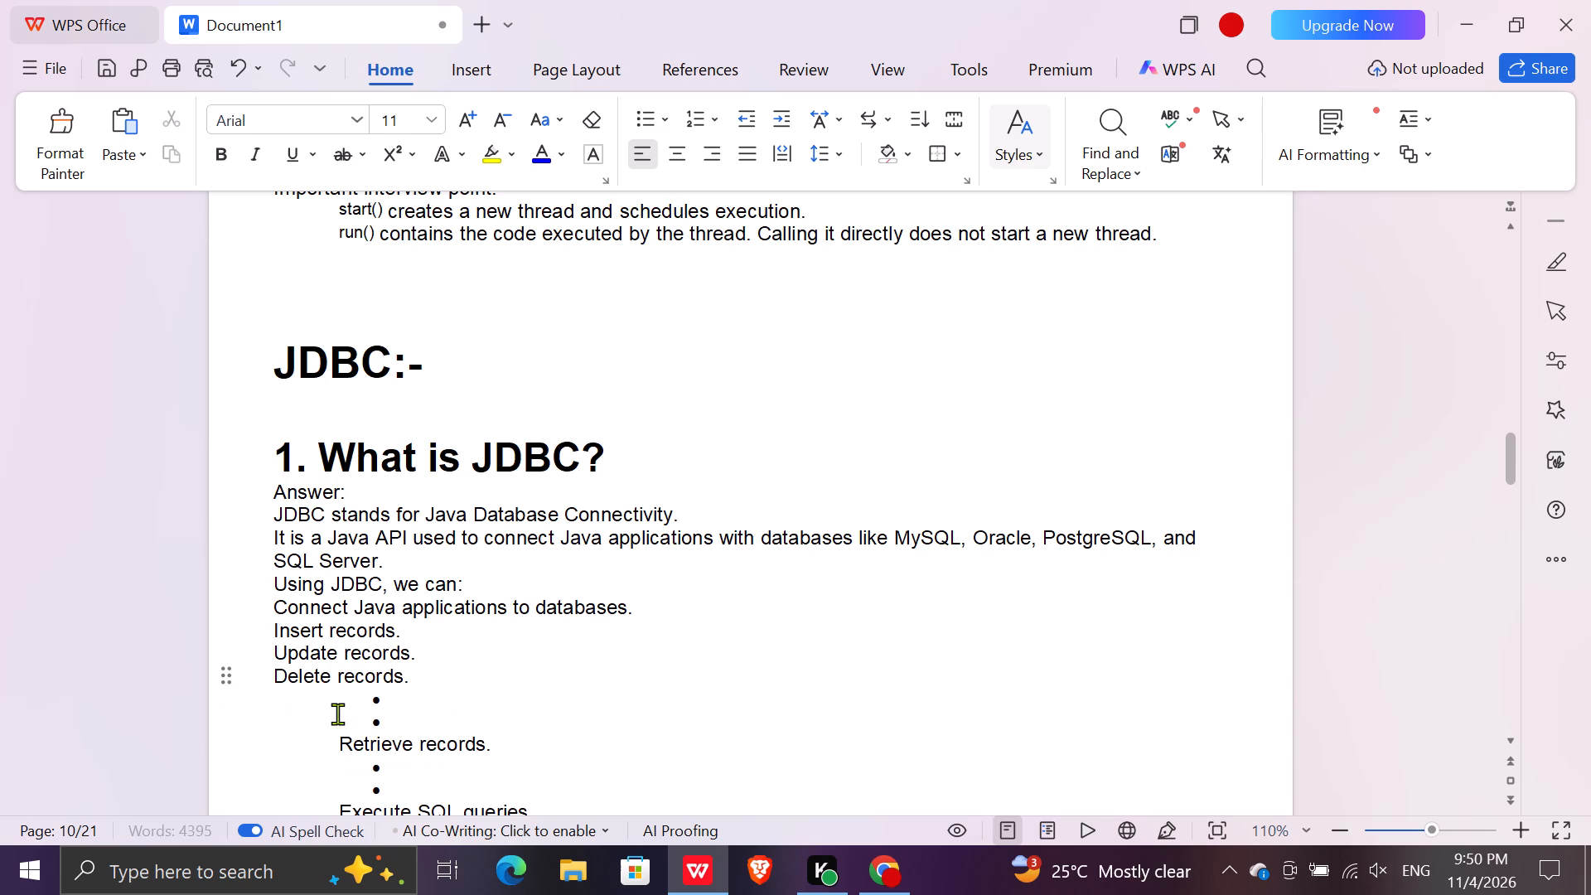
# Delete the empty bullets before "Retrieve records.", "Execute SQL queries." and "Example:" in JDBC question 1, leaving the lines unindented.
pyautogui.click(340, 749)
pyautogui.press('BackSpace')
pyautogui.press('BackSpace')
pyautogui.press('BackSpace')
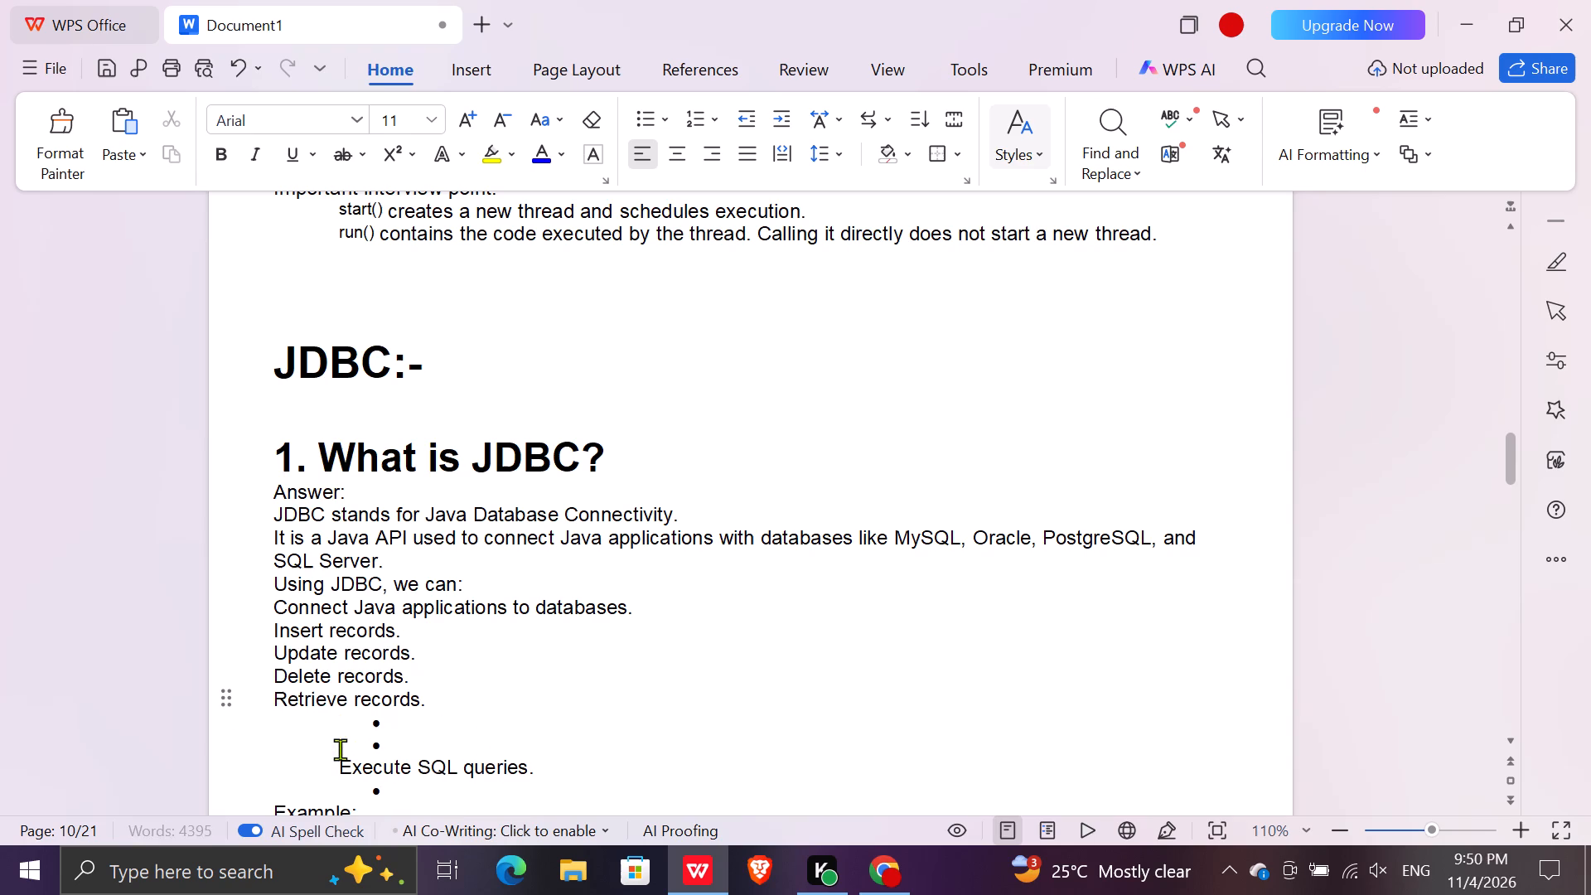
pyautogui.click(336, 774)
pyautogui.press('BackSpace')
pyautogui.press('BackSpace')
pyautogui.press('BackSpace')
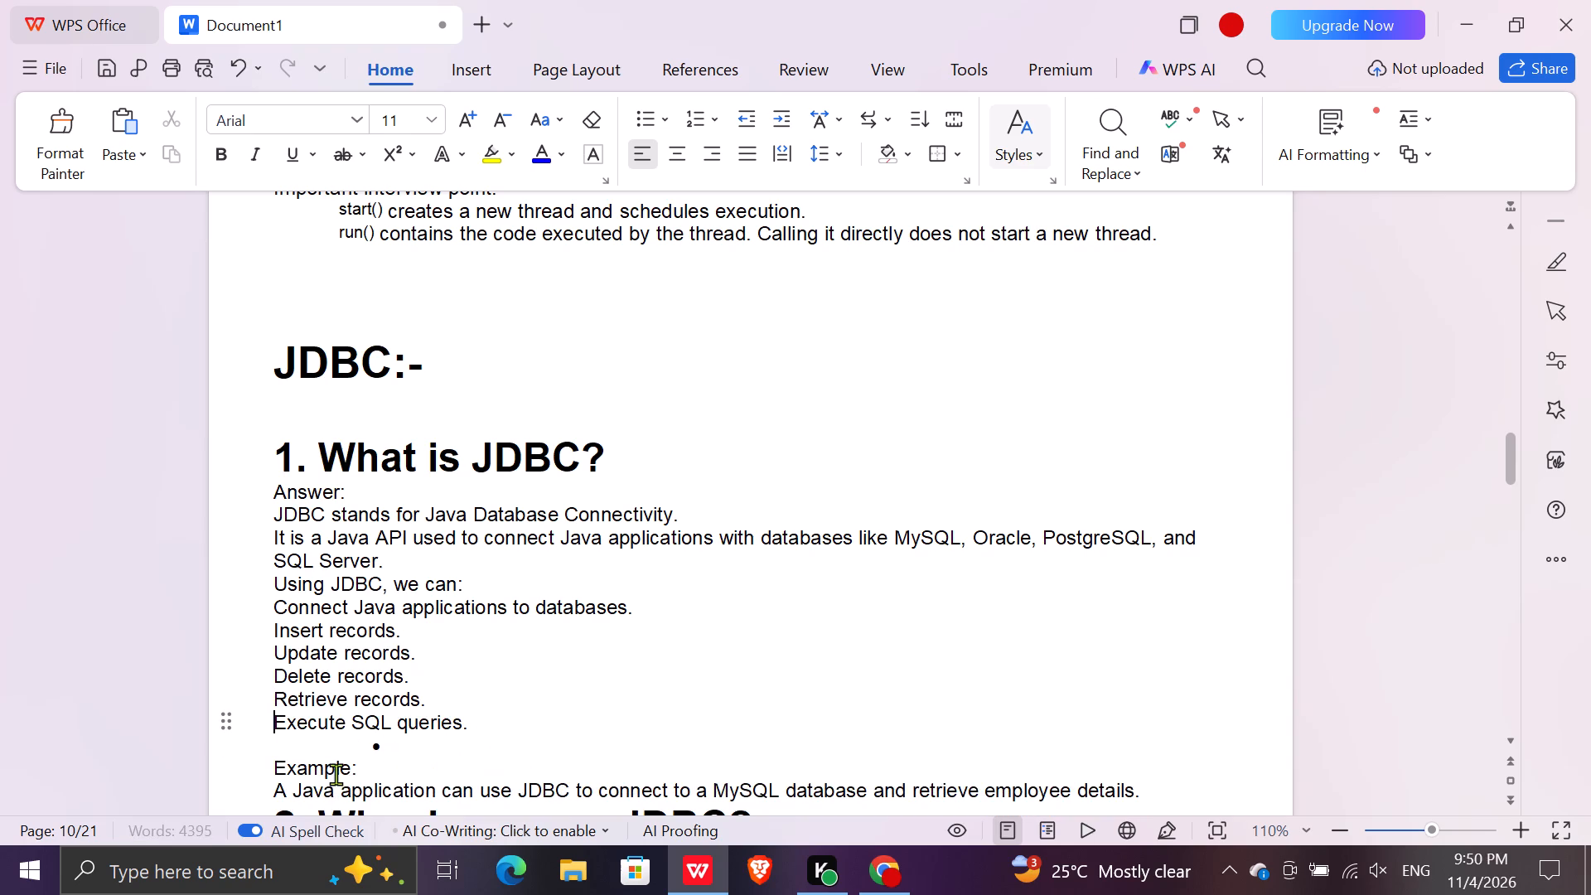
pyautogui.click(273, 767)
pyautogui.press('BackSpace')
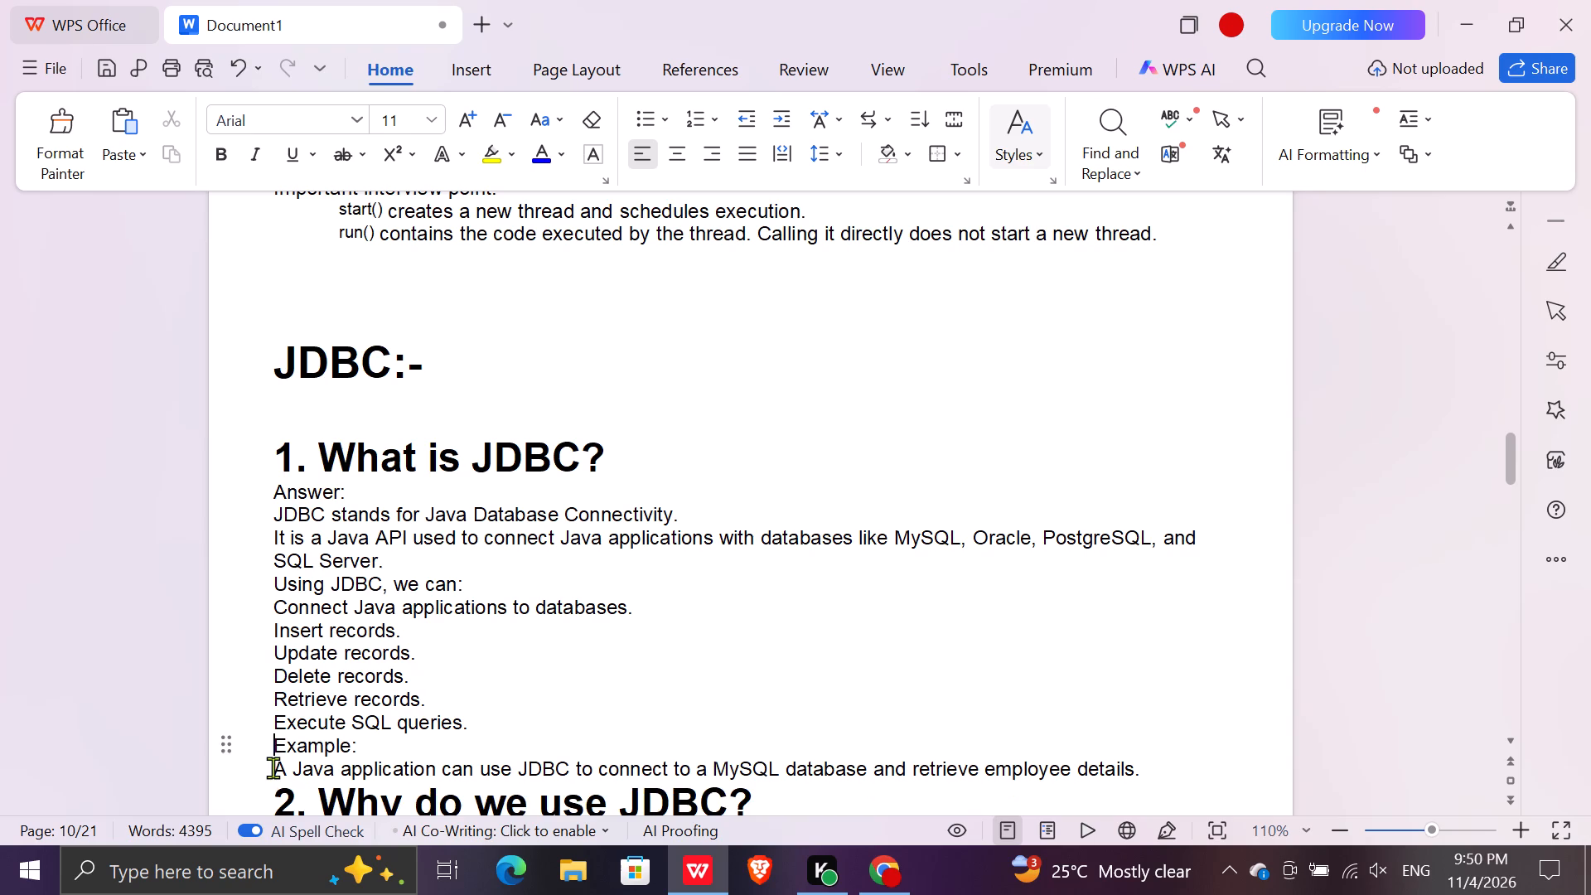
# Format the lines from "Insert records." to "Execute SQL queries." in JDBC question 1 as a solid round bulleted list.
pyautogui.hscroll(3, 423, 726)
pyautogui.scroll(-3, 423, 726)
pyautogui.scroll(2, 428, 714)
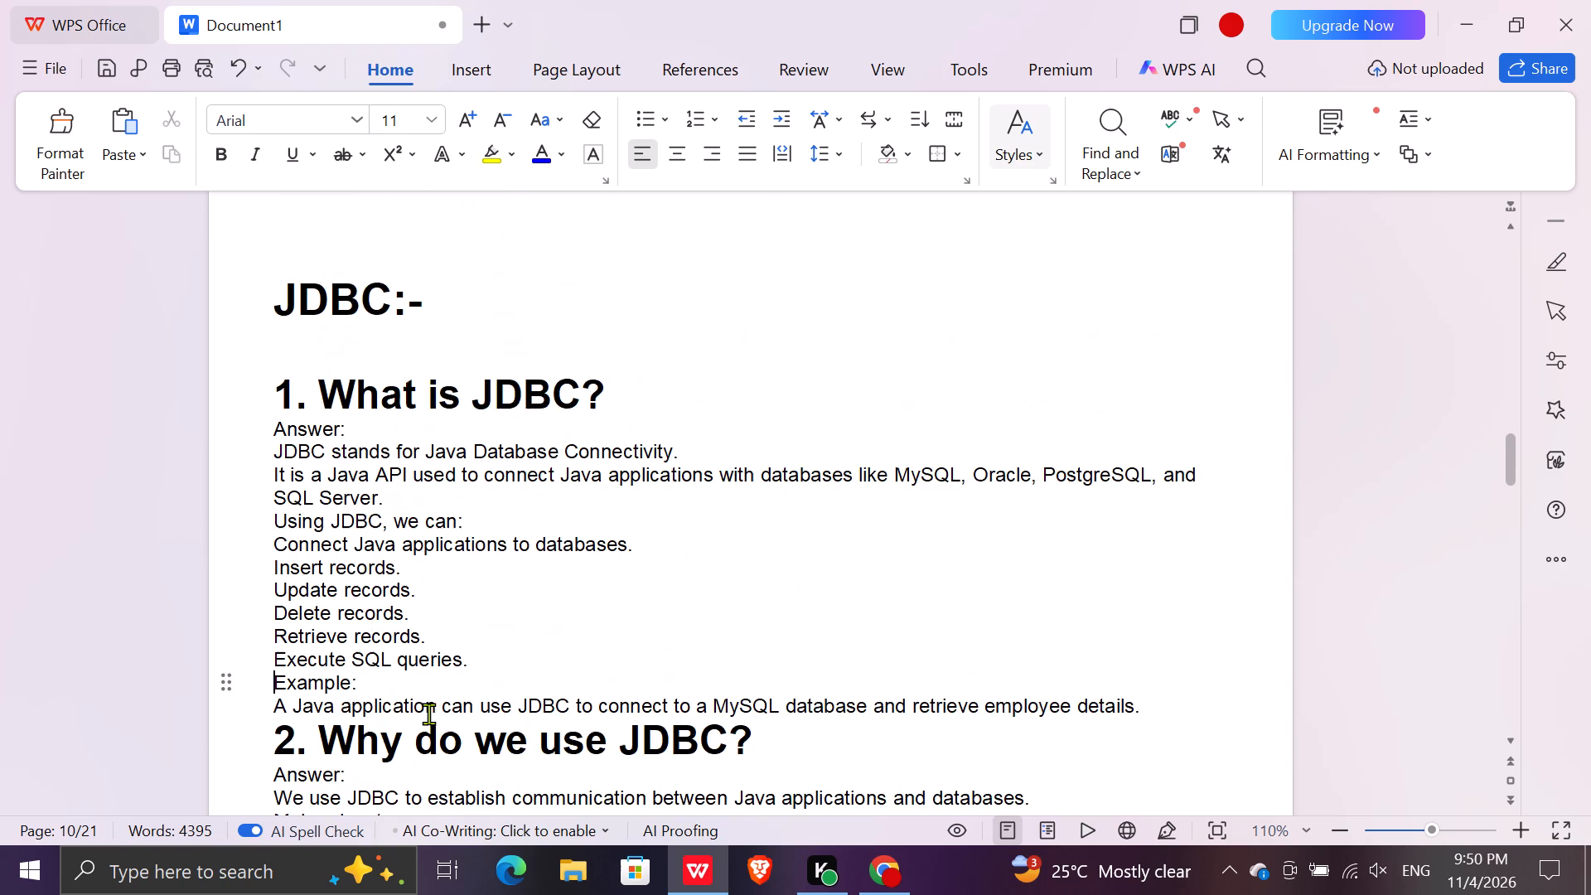
pyautogui.moveTo(476, 664); pyautogui.dragTo(262, 573)
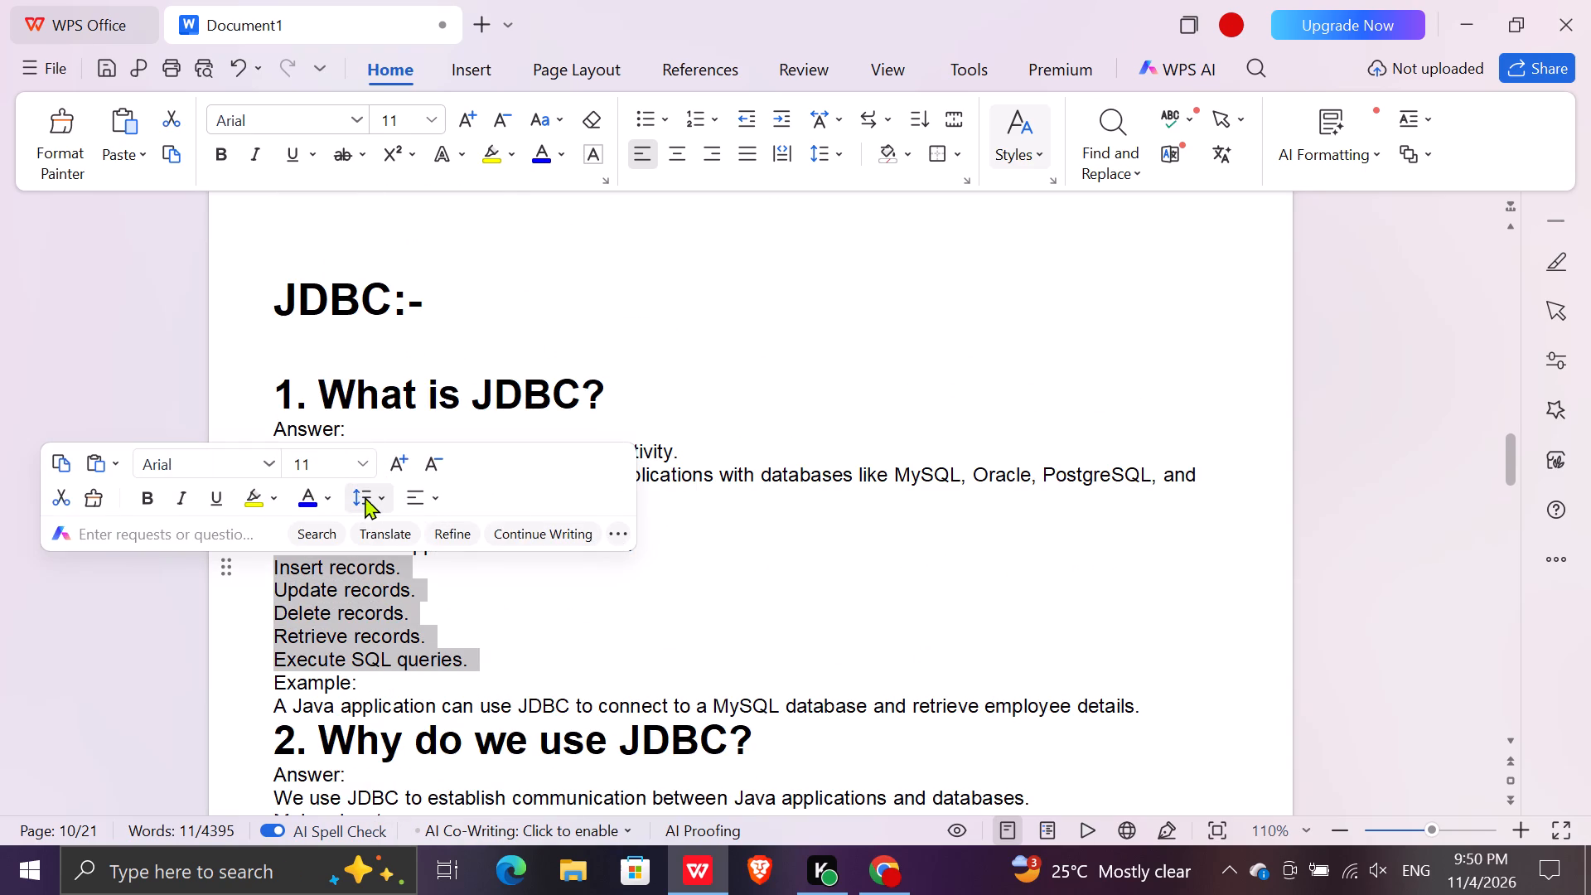
pyautogui.click(649, 116)
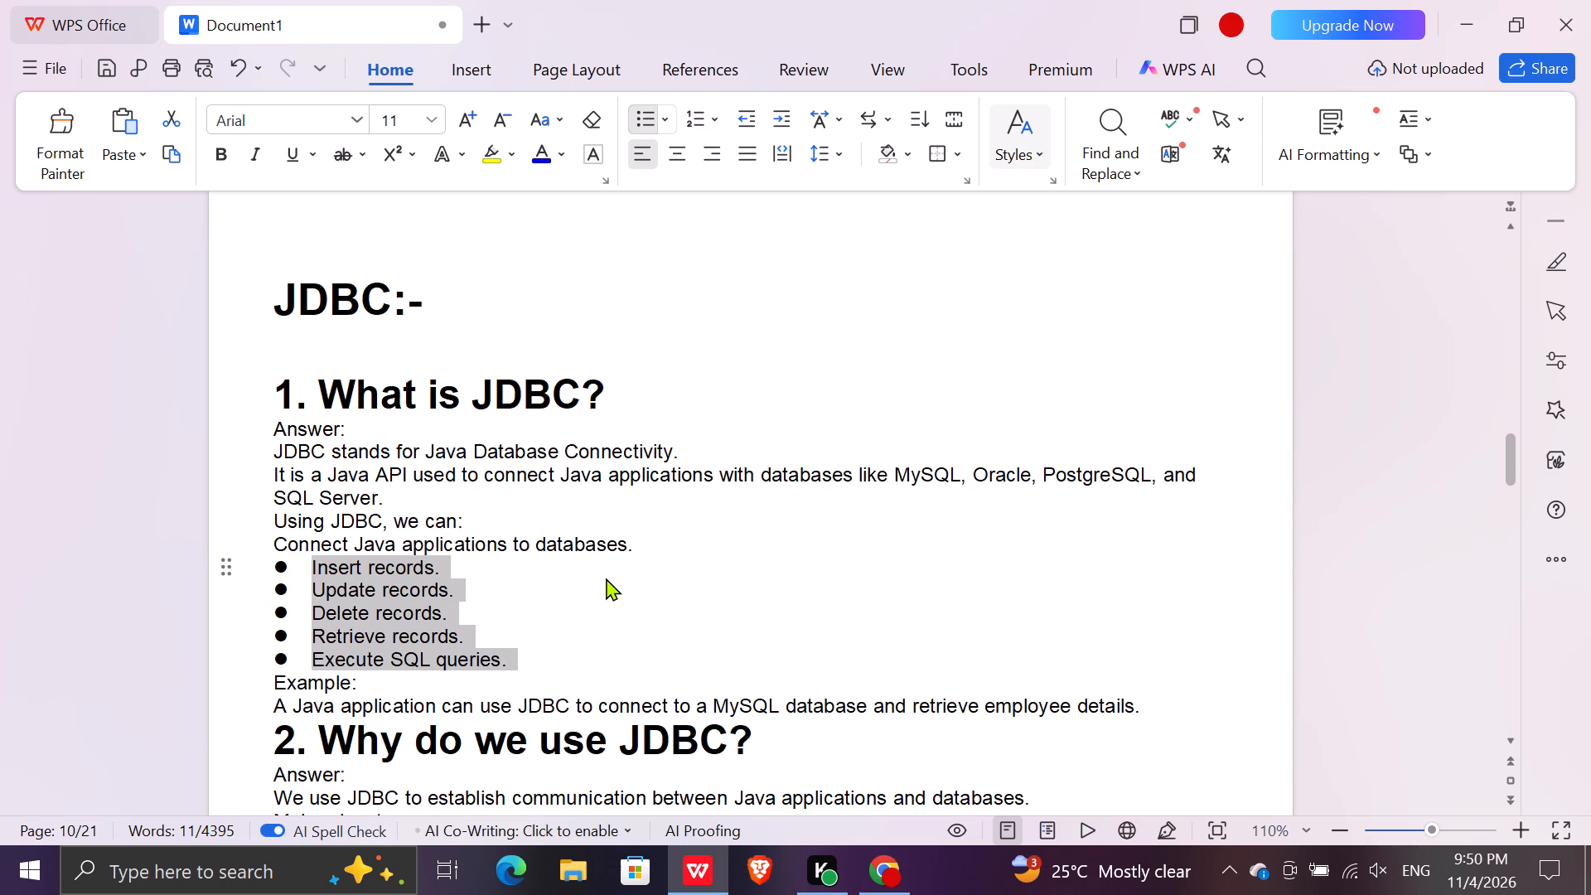
pyautogui.click(606, 578)
# Delete the empty numbered items before "Connect Java applications with databases." and "Perform CRUD operations." in JDBC question 2, keeping both lines indented.
pyautogui.scroll(-1, 606, 578)
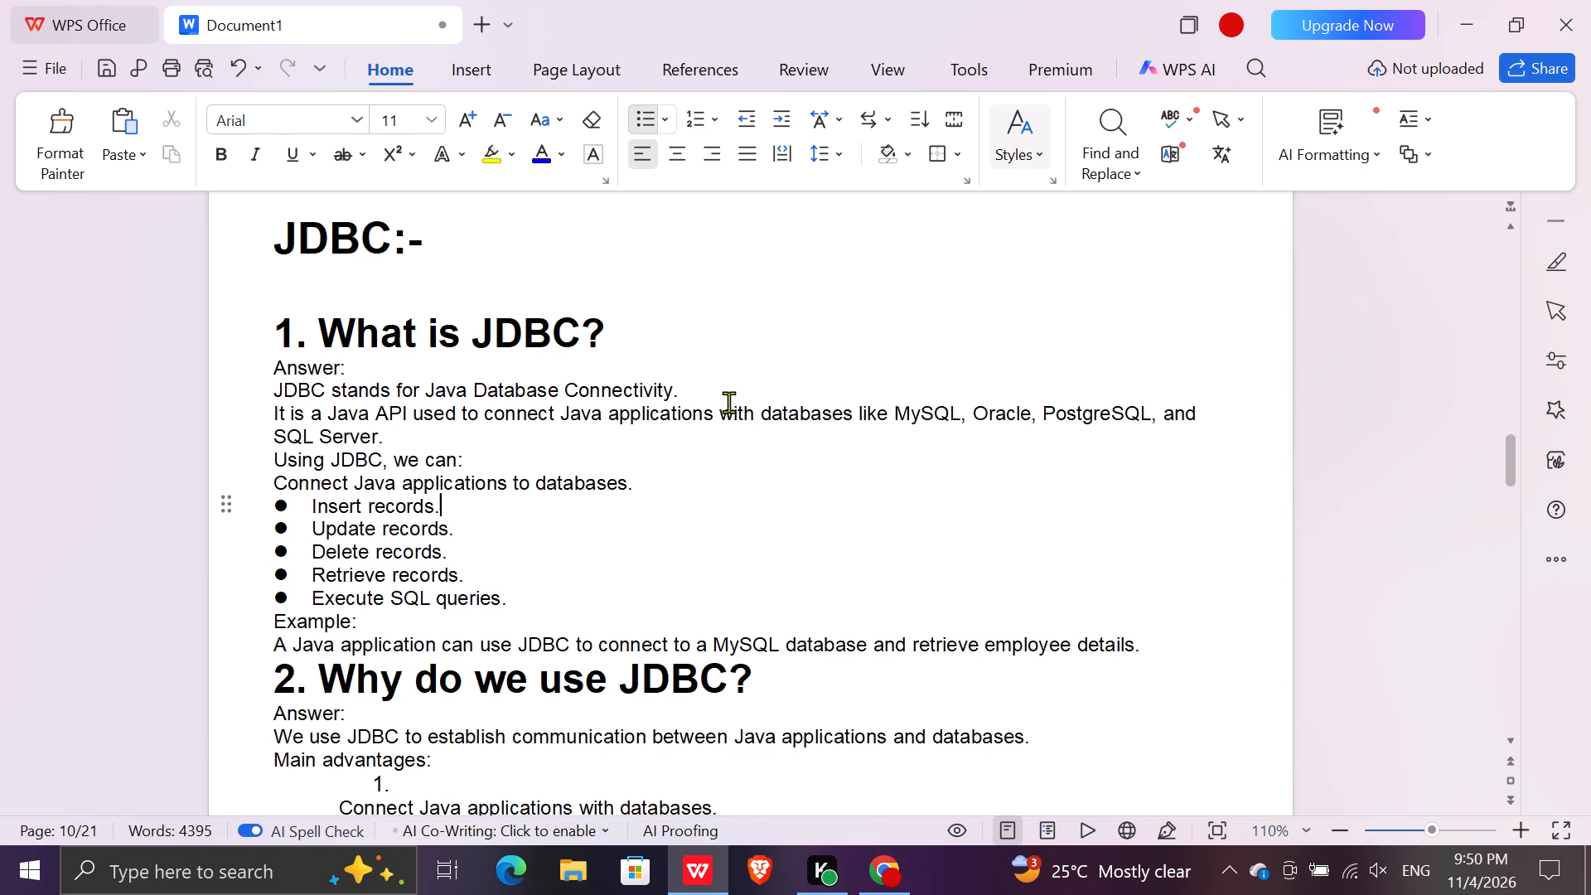
pyautogui.scroll(-2, 728, 402)
pyautogui.scroll(1, 728, 402)
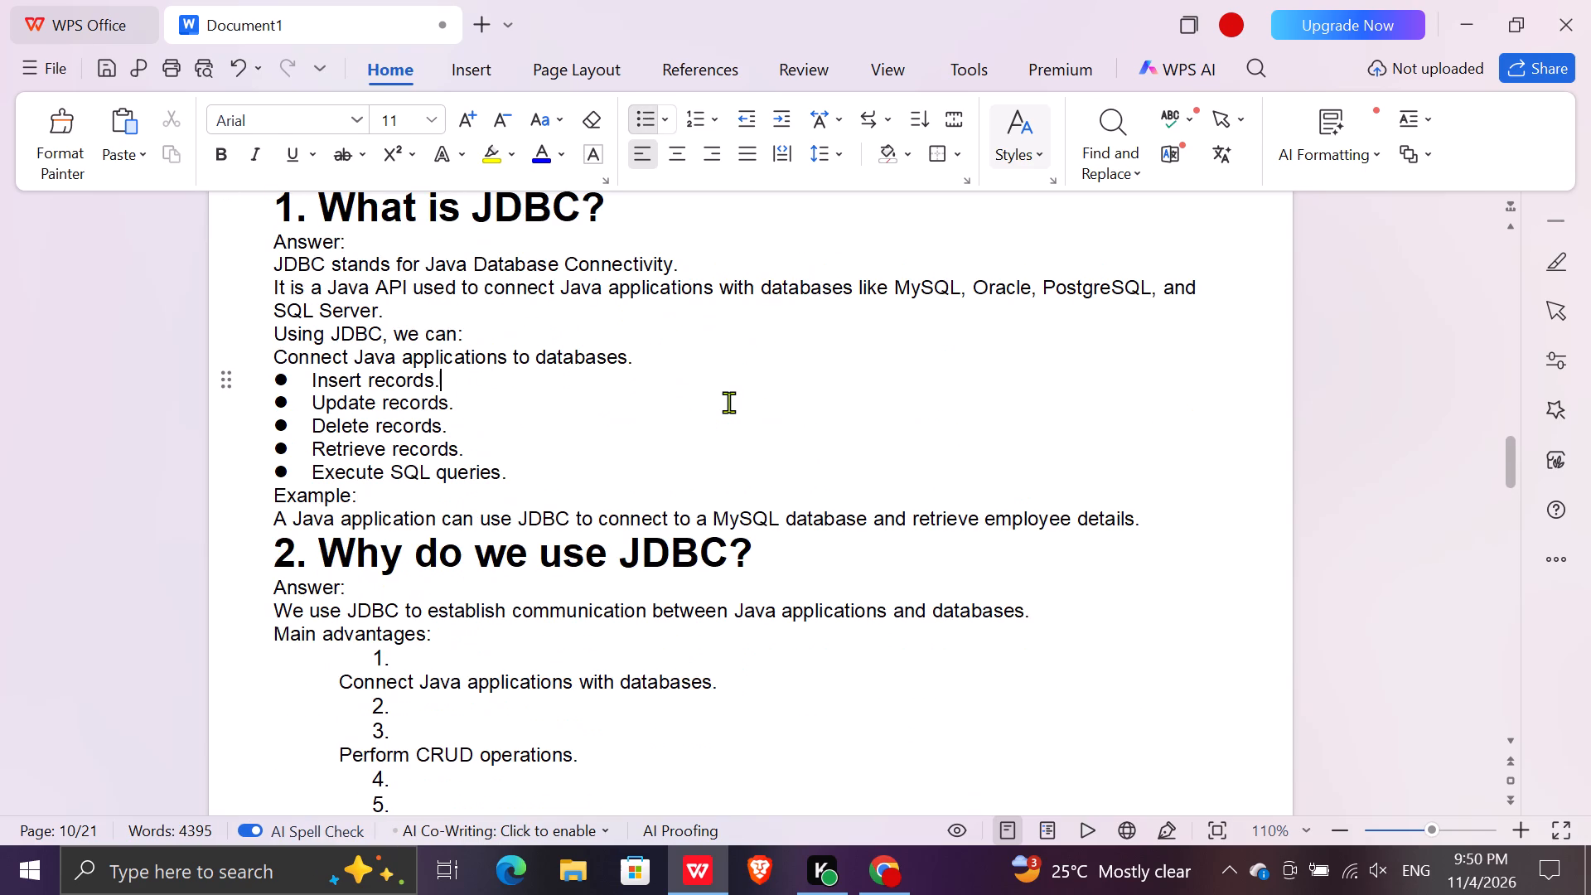
pyautogui.scroll(-1, 728, 402)
pyautogui.click(340, 443)
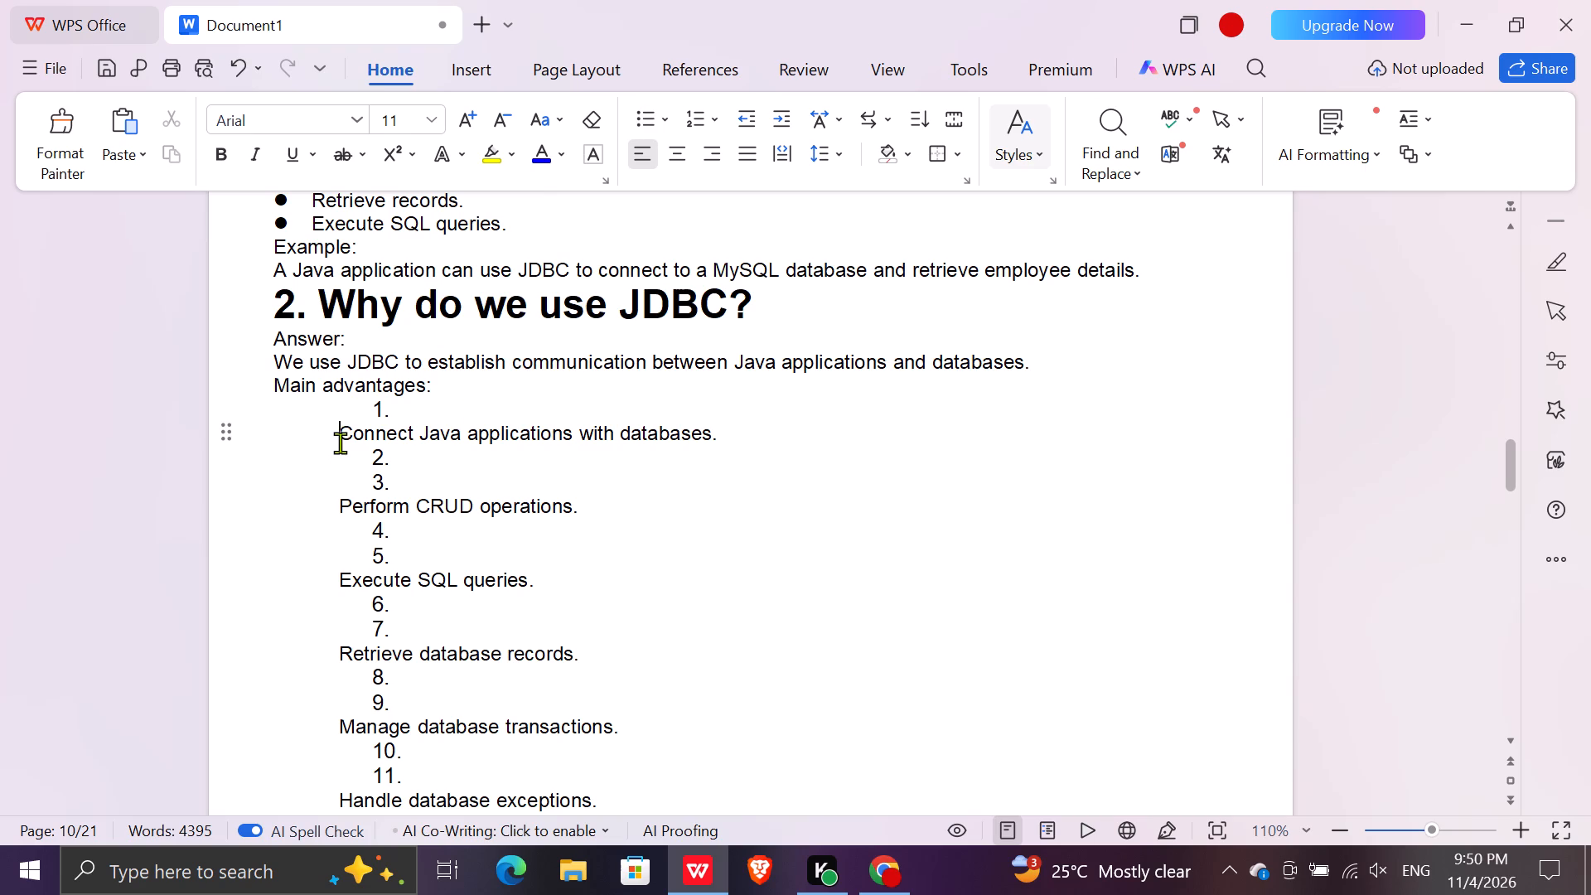
pyautogui.press('BackSpace')
pyautogui.press('BackSpace')
pyautogui.press('Tab')
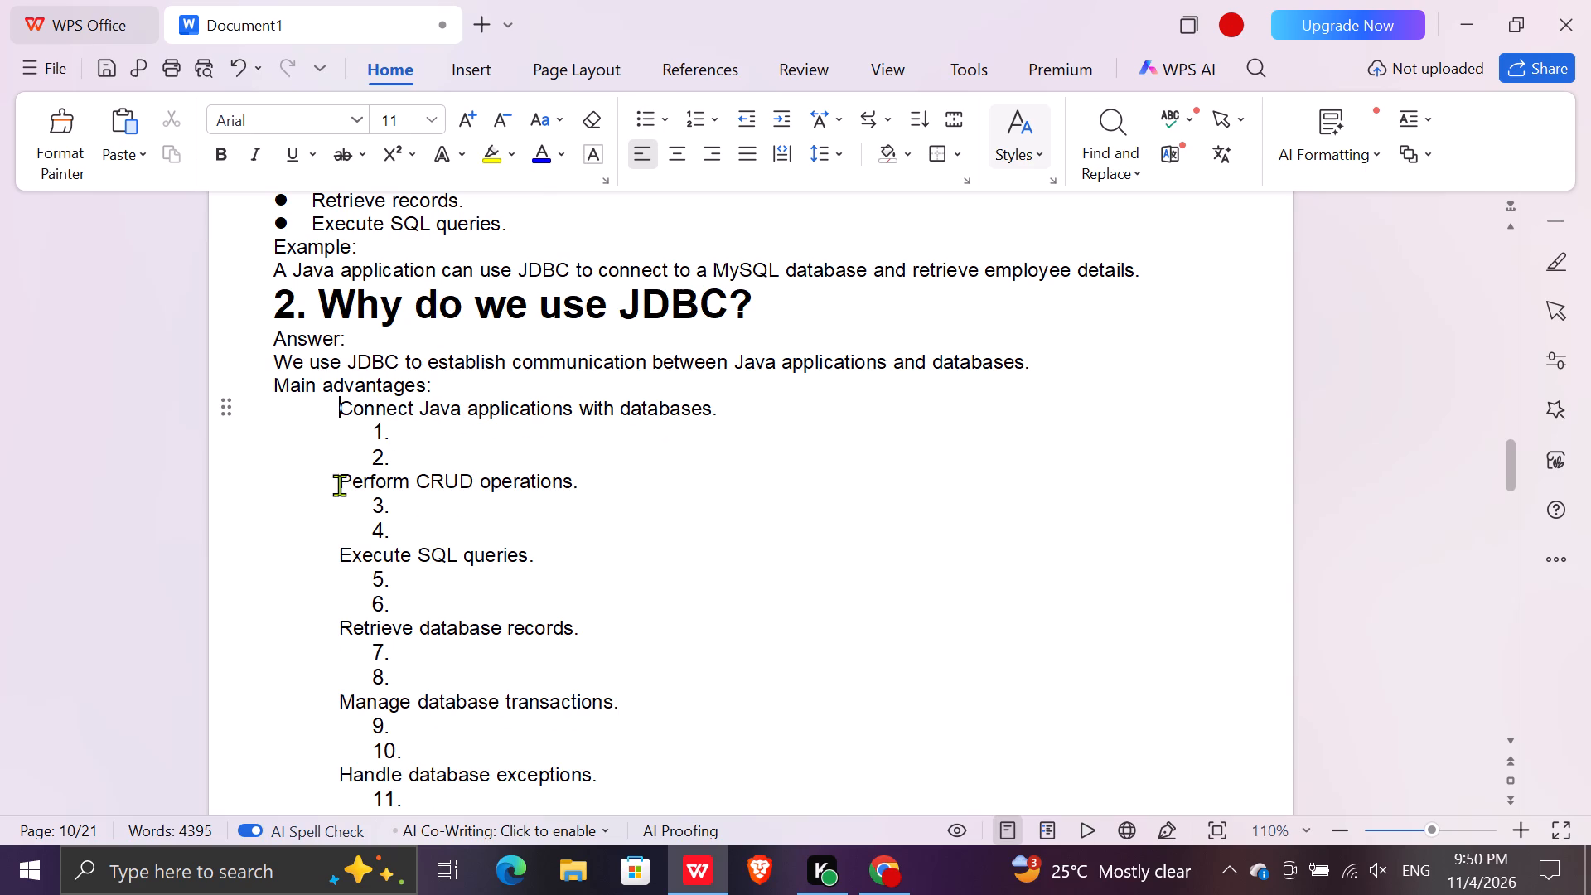
pyautogui.click(339, 485)
pyautogui.press('BackSpace')
pyautogui.press('BackSpace')
pyautogui.press('BackSpace')
pyautogui.press('Tab')
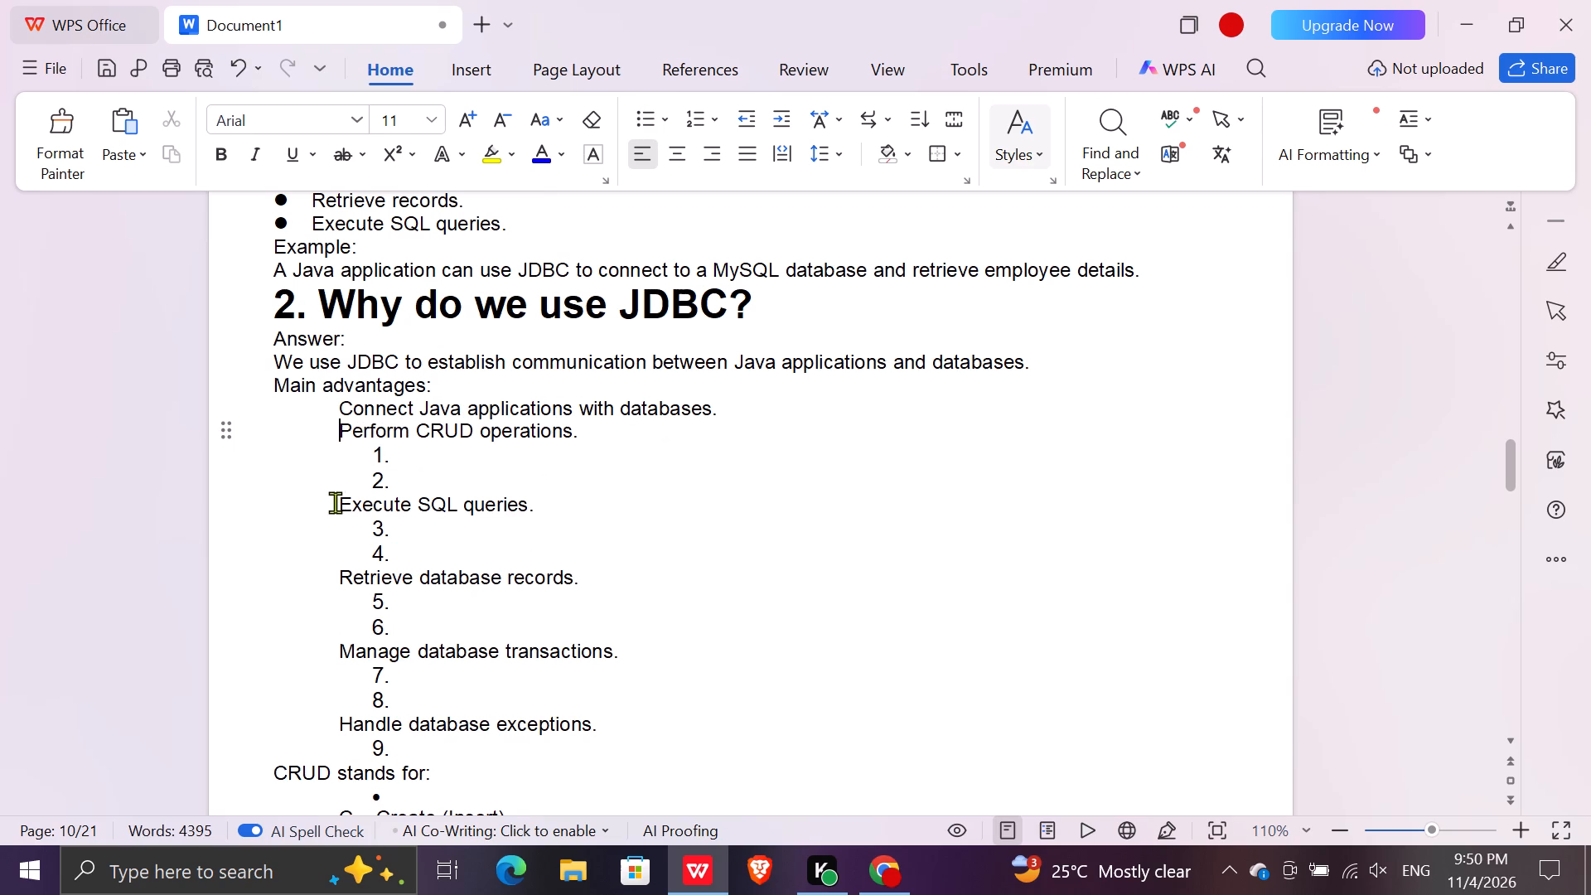
# Delete the empty numbered items before "Execute SQL queries." and "Retrieve database records." in JDBC question 2, keeping both lines indented.
pyautogui.click(337, 500)
pyautogui.press('BackSpace')
pyautogui.press('BackSpace')
pyautogui.press('BackSpace')
pyautogui.press('Tab')
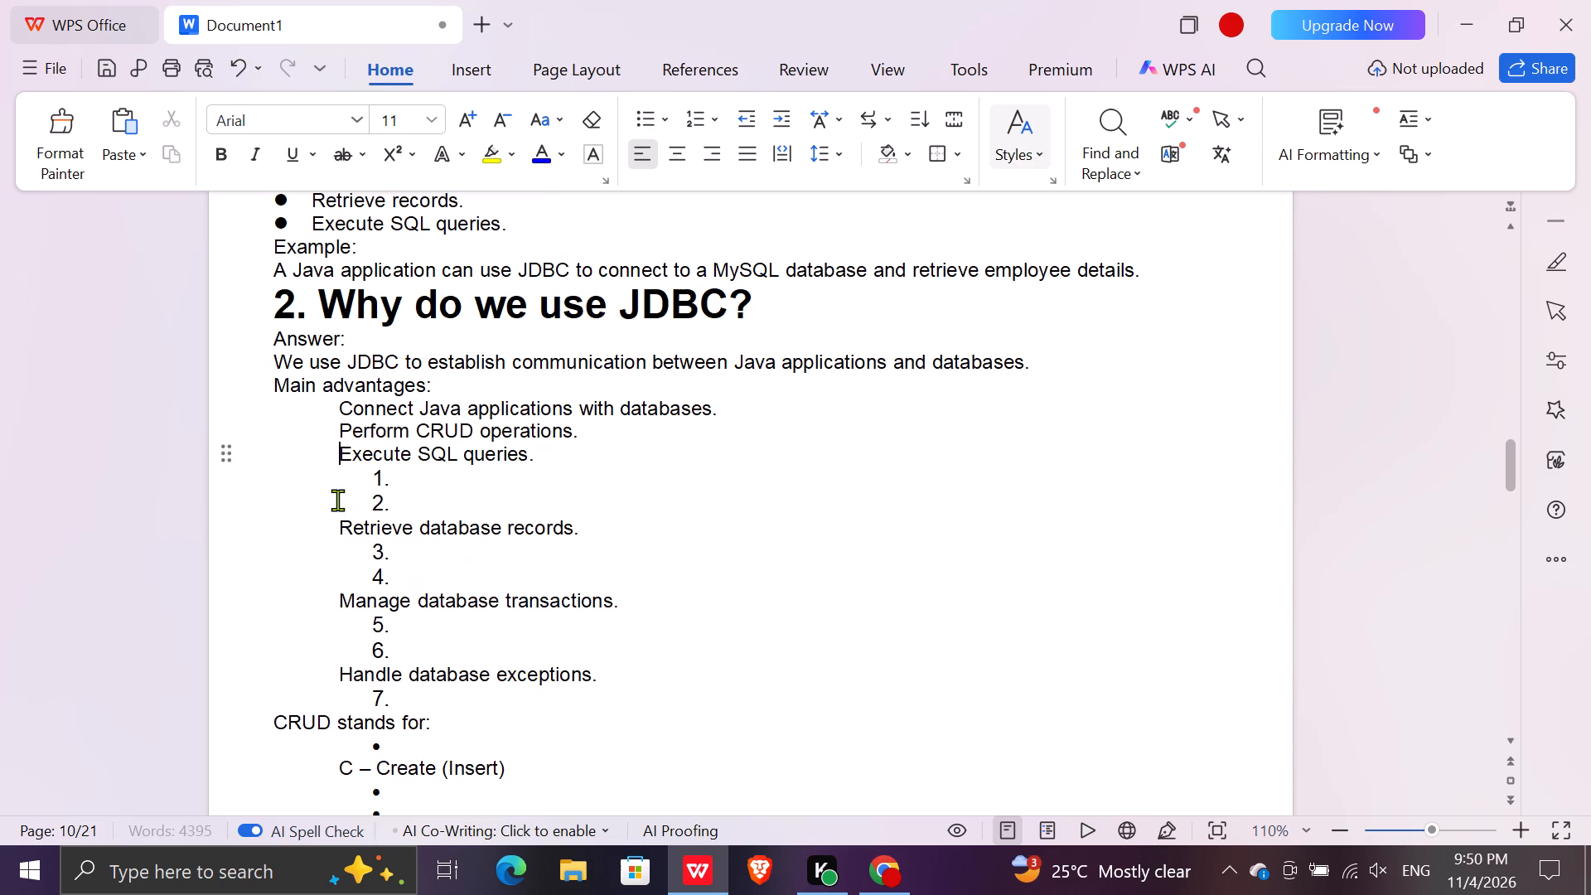
pyautogui.click(344, 540)
pyautogui.click(336, 530)
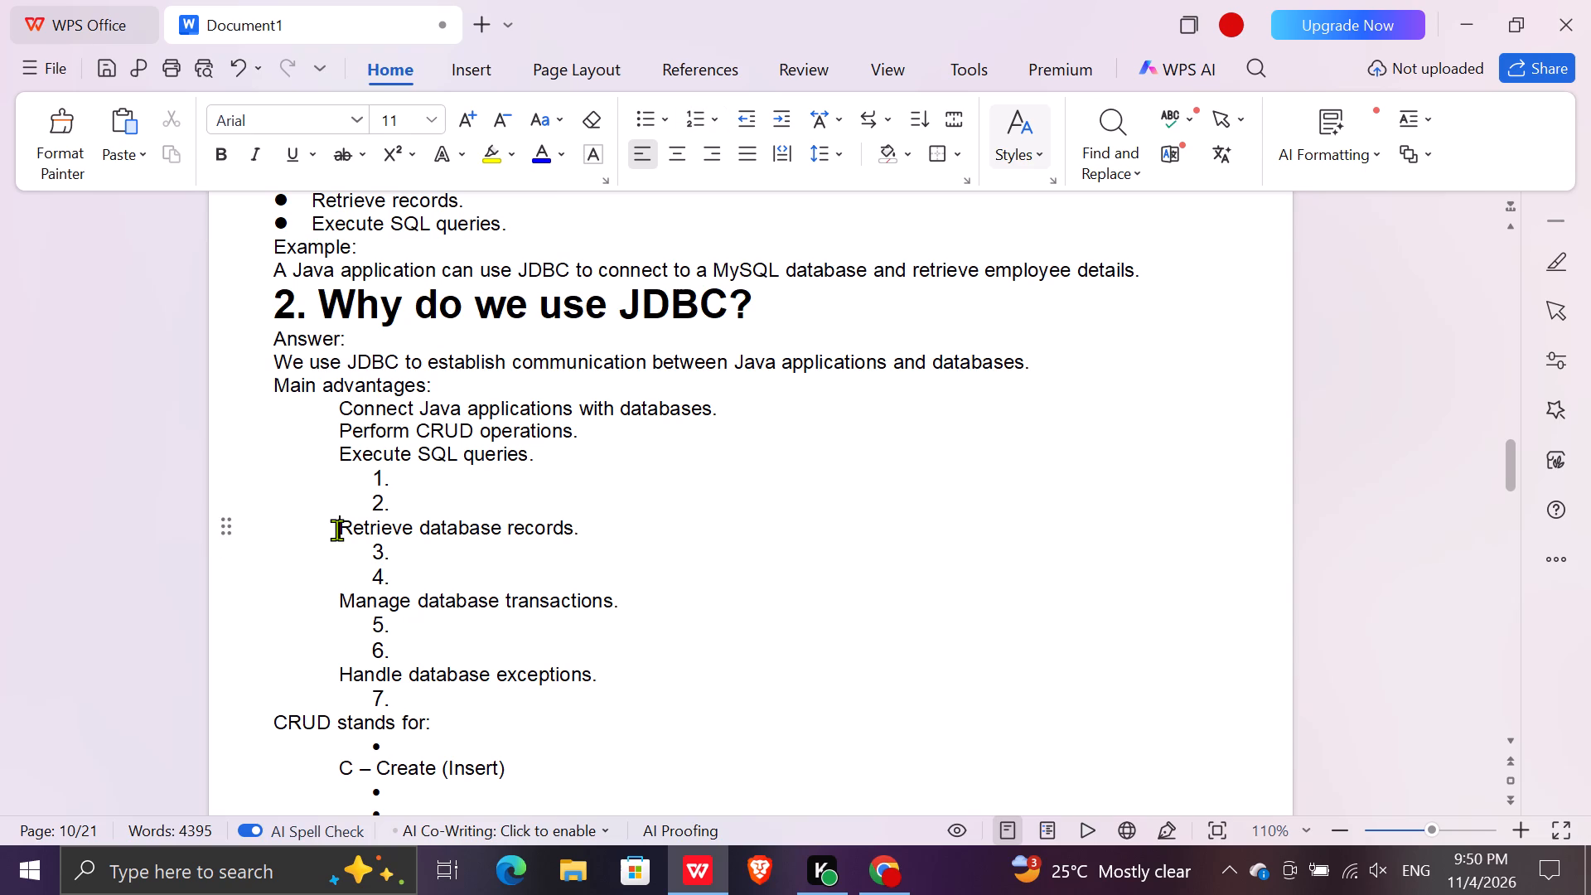
pyautogui.press('BackSpace')
pyautogui.press('BackSpace')
pyautogui.press('BackSpace')
pyautogui.press('Tab')
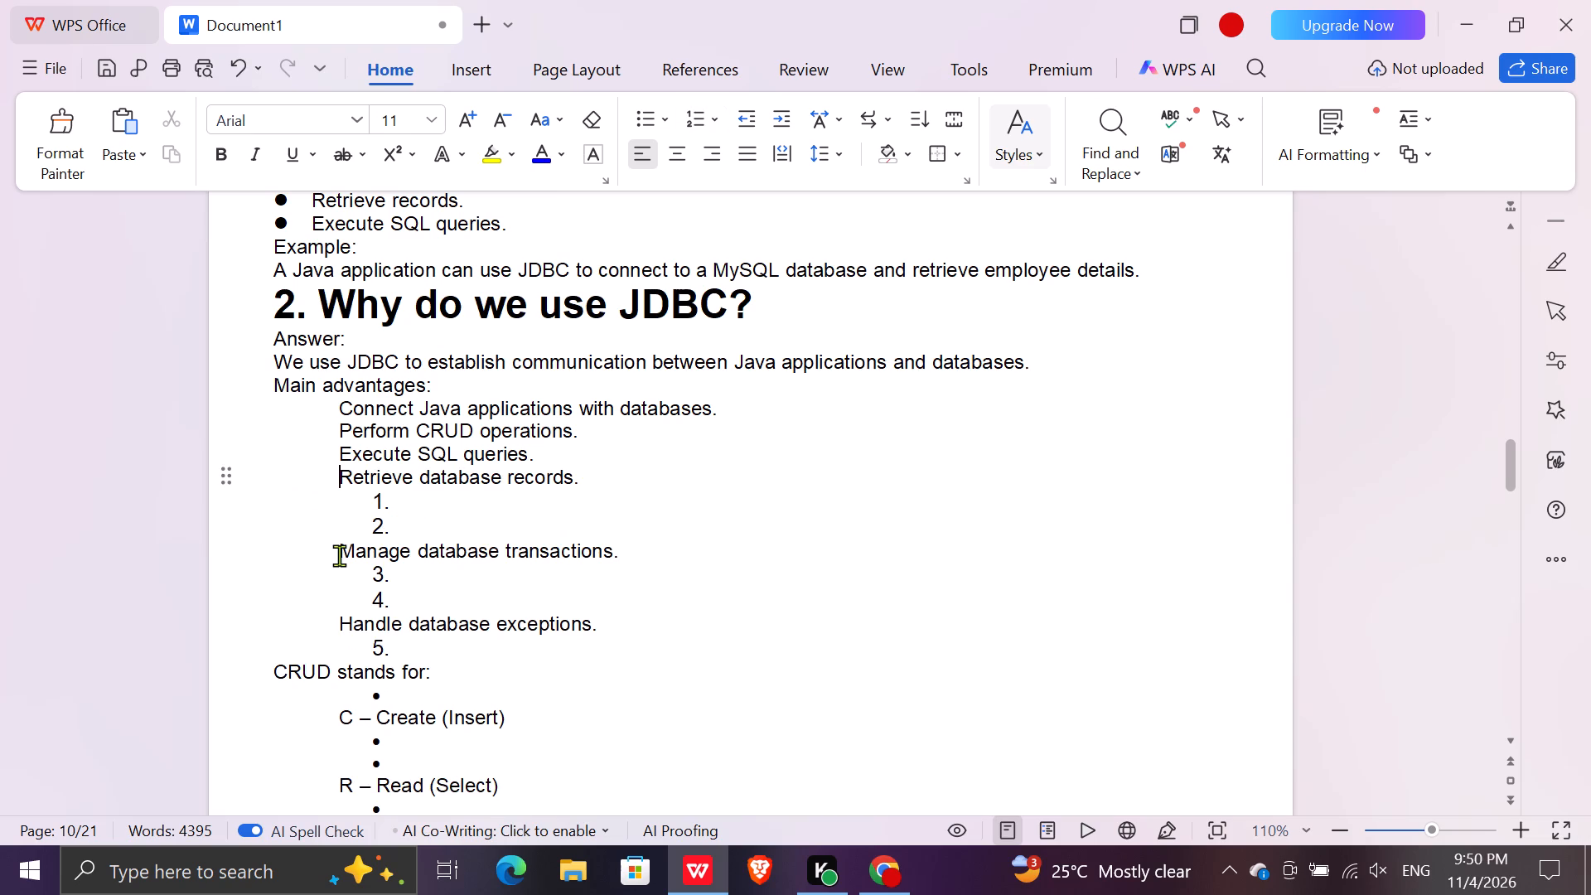
# Delete the empty numbered items around the indented "Manage database transactions." and "Handle database exceptions." lines, down to "CRUD stands for:".
pyautogui.click(339, 555)
pyautogui.press('BackSpace')
pyautogui.press('BackSpace')
pyautogui.press('BackSpace')
pyautogui.press('Tab')
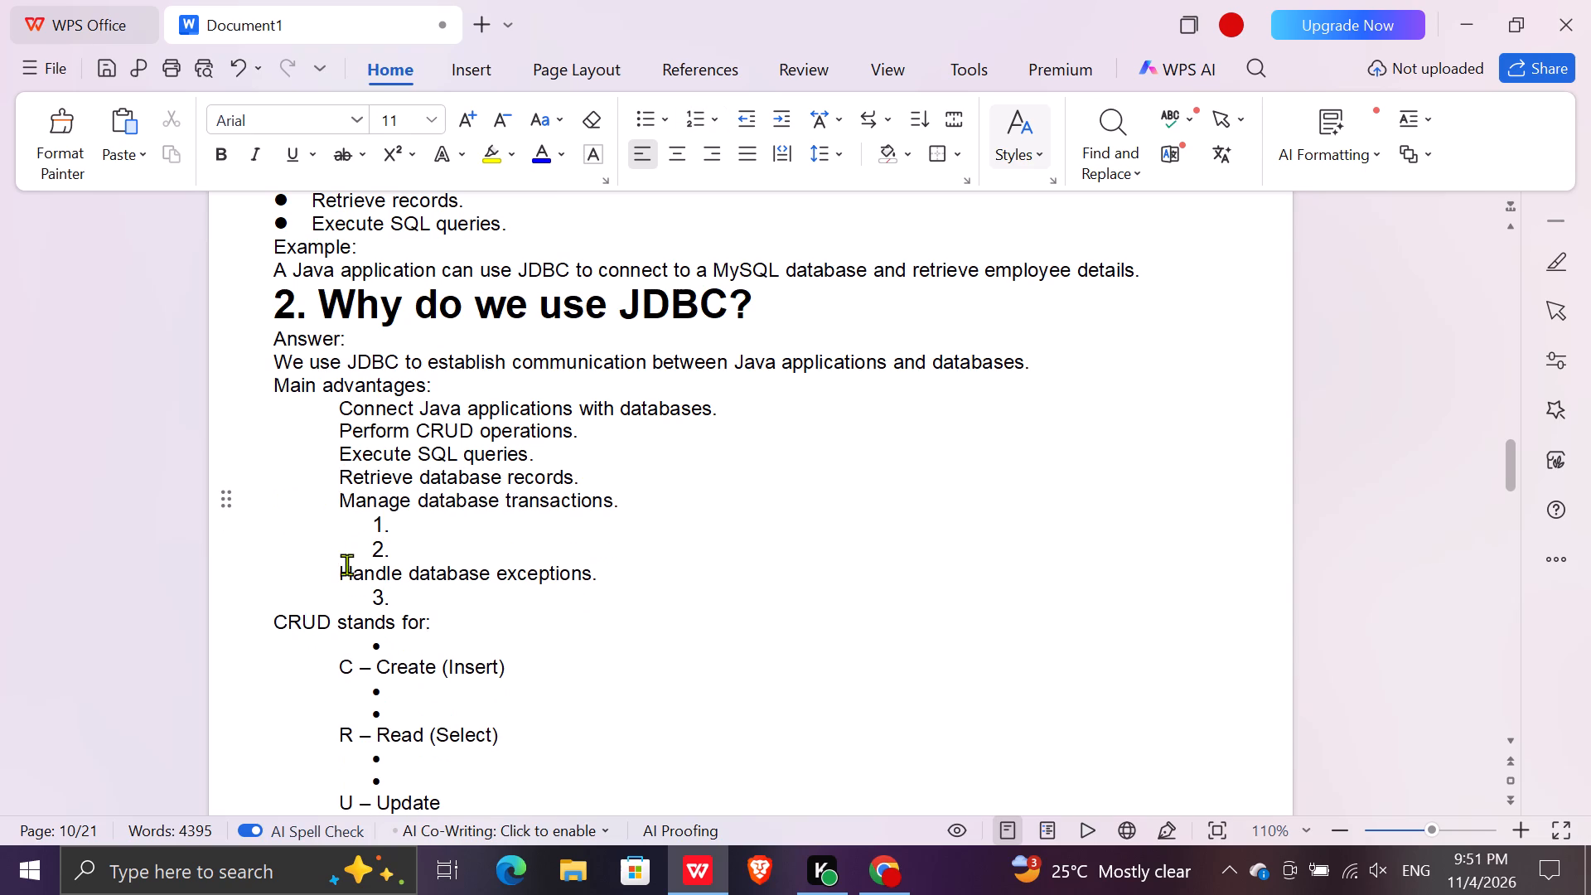
pyautogui.click(338, 568)
pyautogui.press('BackSpace')
pyautogui.press('BackSpace')
pyautogui.press('BackSpace')
pyautogui.press('Tab')
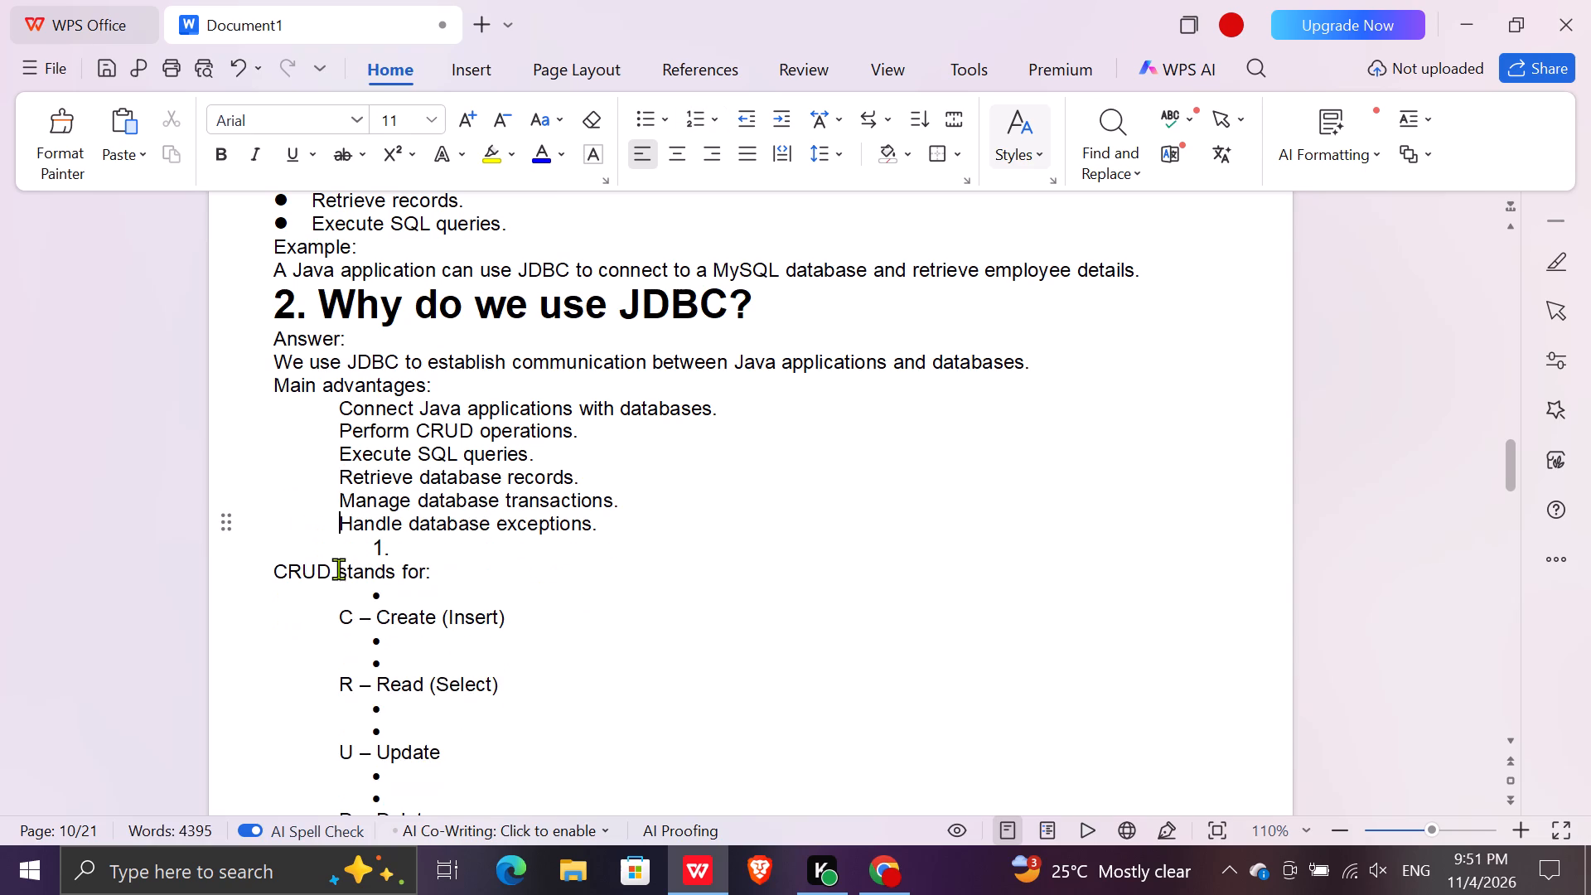
pyautogui.click(278, 576)
pyautogui.press('BackSpace')
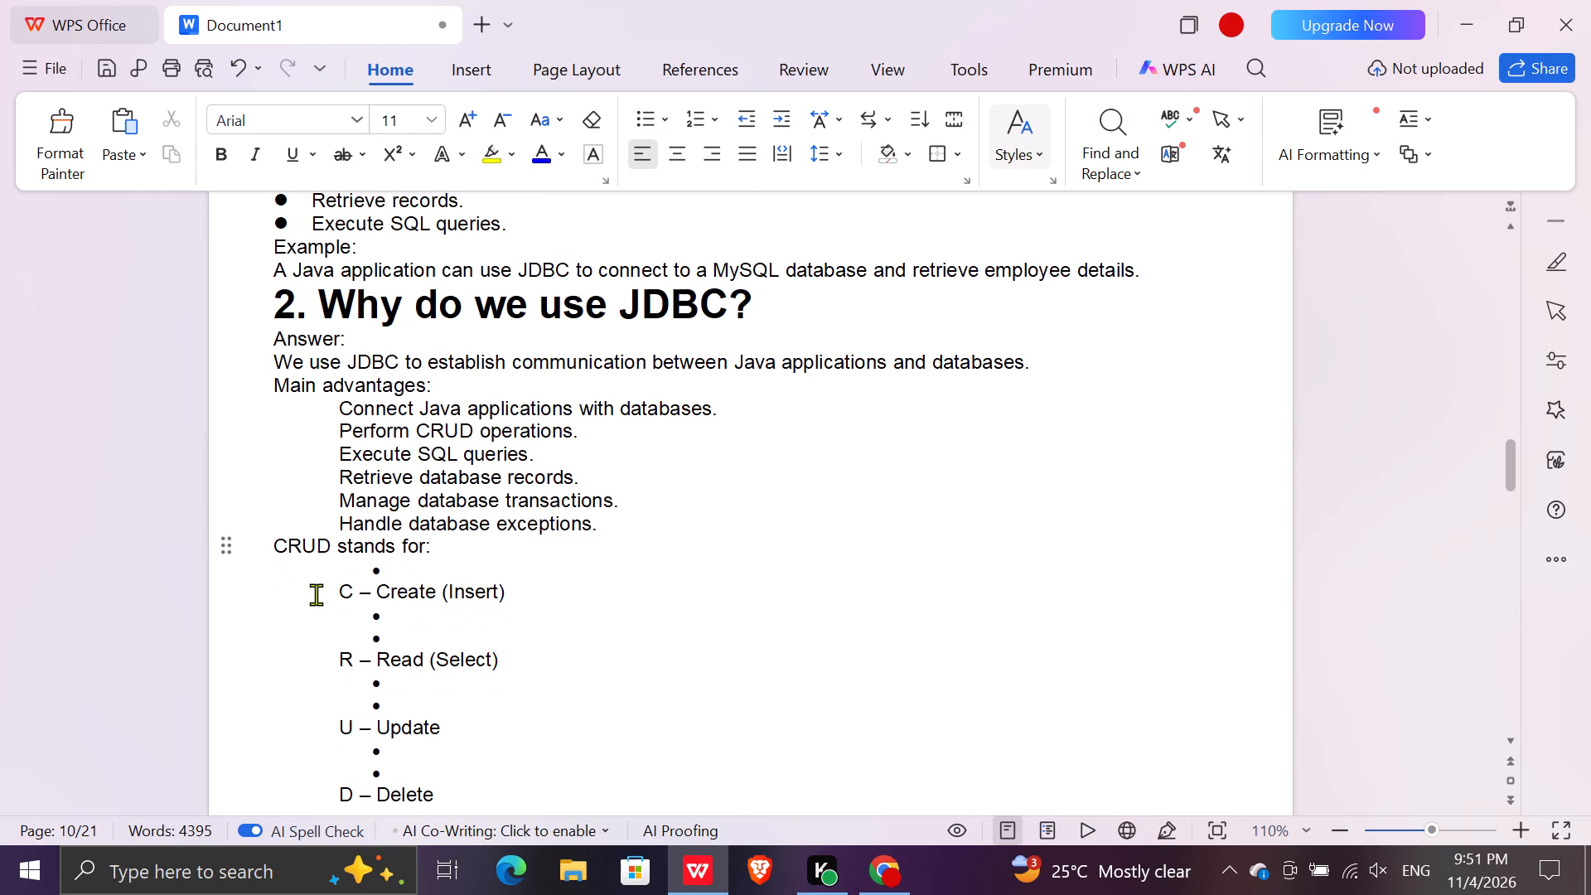
# Delete the empty bullets before "C – Create (Insert)" and "R – Read (Select)" in JDBC question 2, keeping both lines indented.
pyautogui.click(336, 594)
pyautogui.press('BackSpace')
pyautogui.press('BackSpace')
pyautogui.press('Tab')
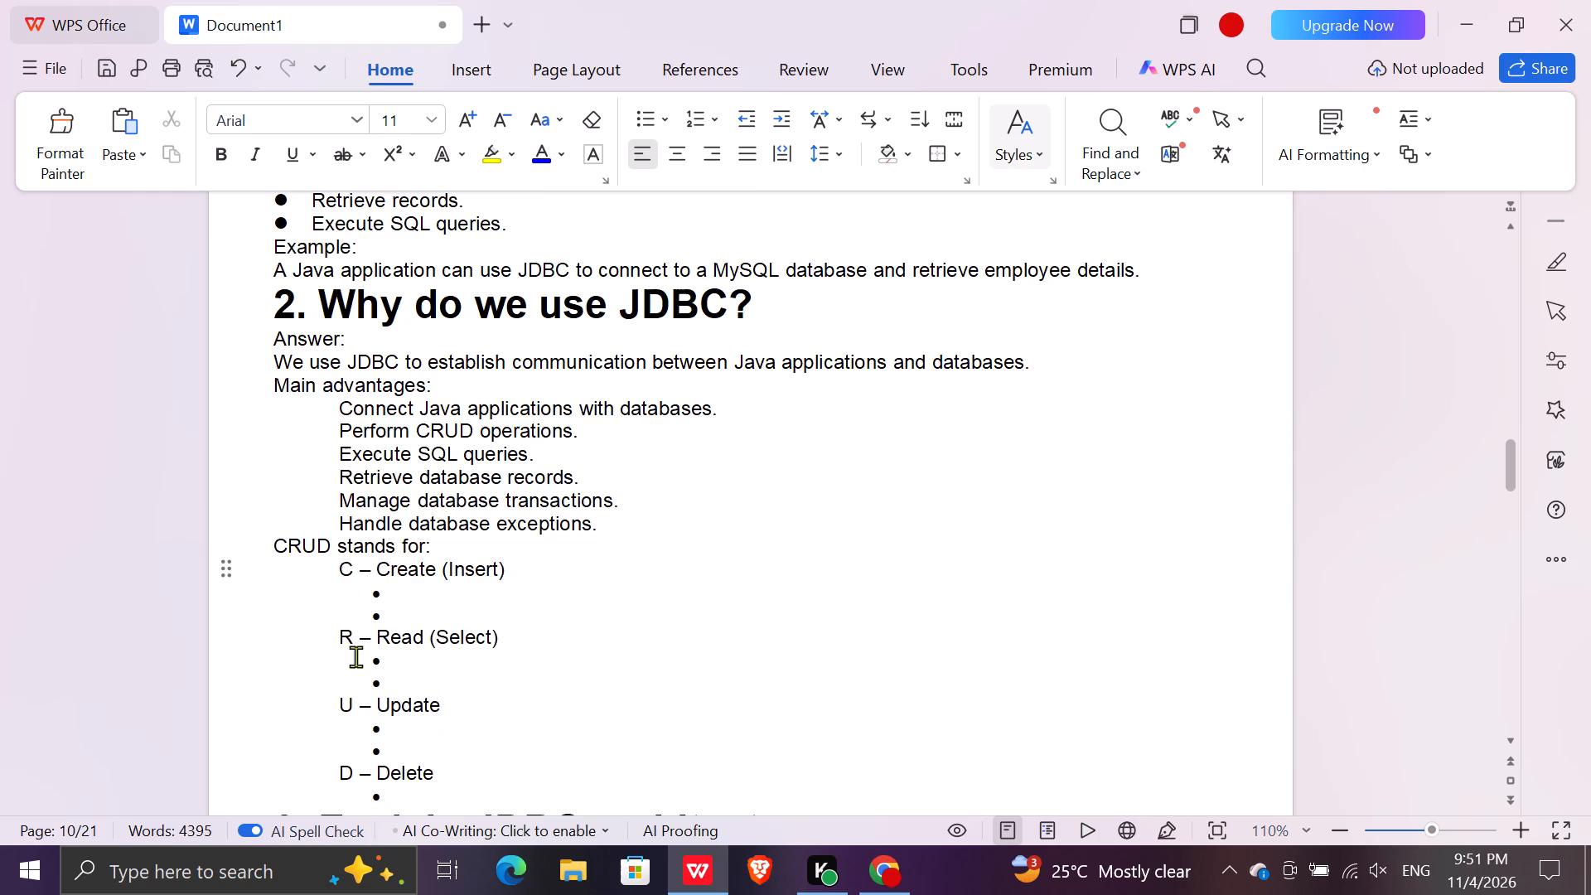
pyautogui.click(341, 645)
pyautogui.press('BackSpace')
pyautogui.press('BackSpace')
pyautogui.press('BackSpace')
pyautogui.press('Tab')
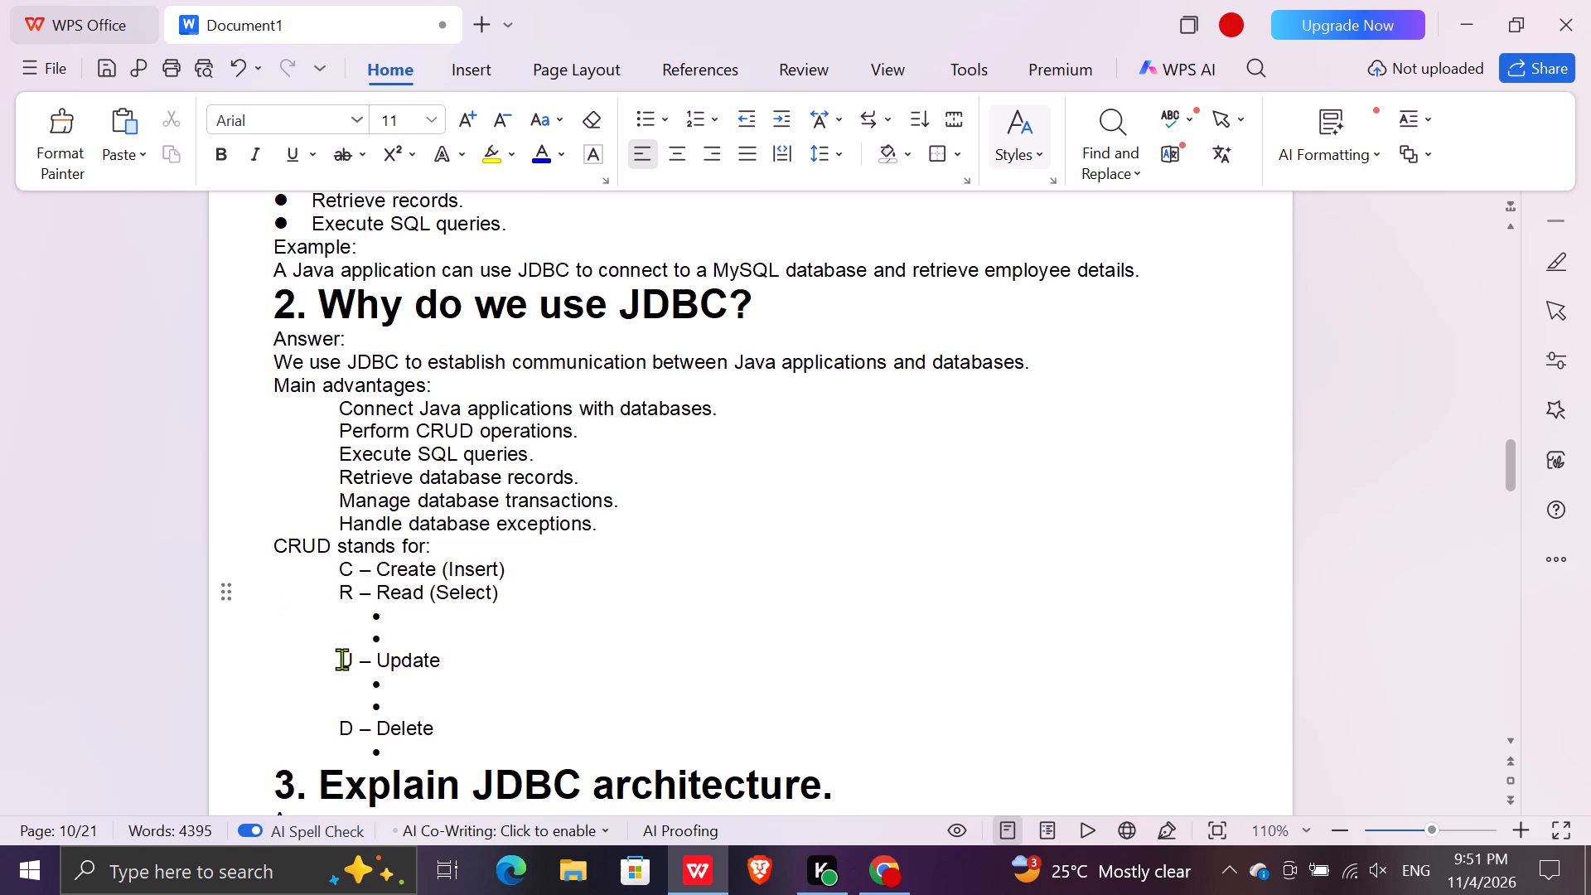
# Delete the empty bullets around the indented "U – Update" and "D – Delete" lines, down to the question 3 heading.
pyautogui.click(341, 659)
pyautogui.press('BackSpace')
pyautogui.press('BackSpace')
pyautogui.press('BackSpace')
pyautogui.press('Tab')
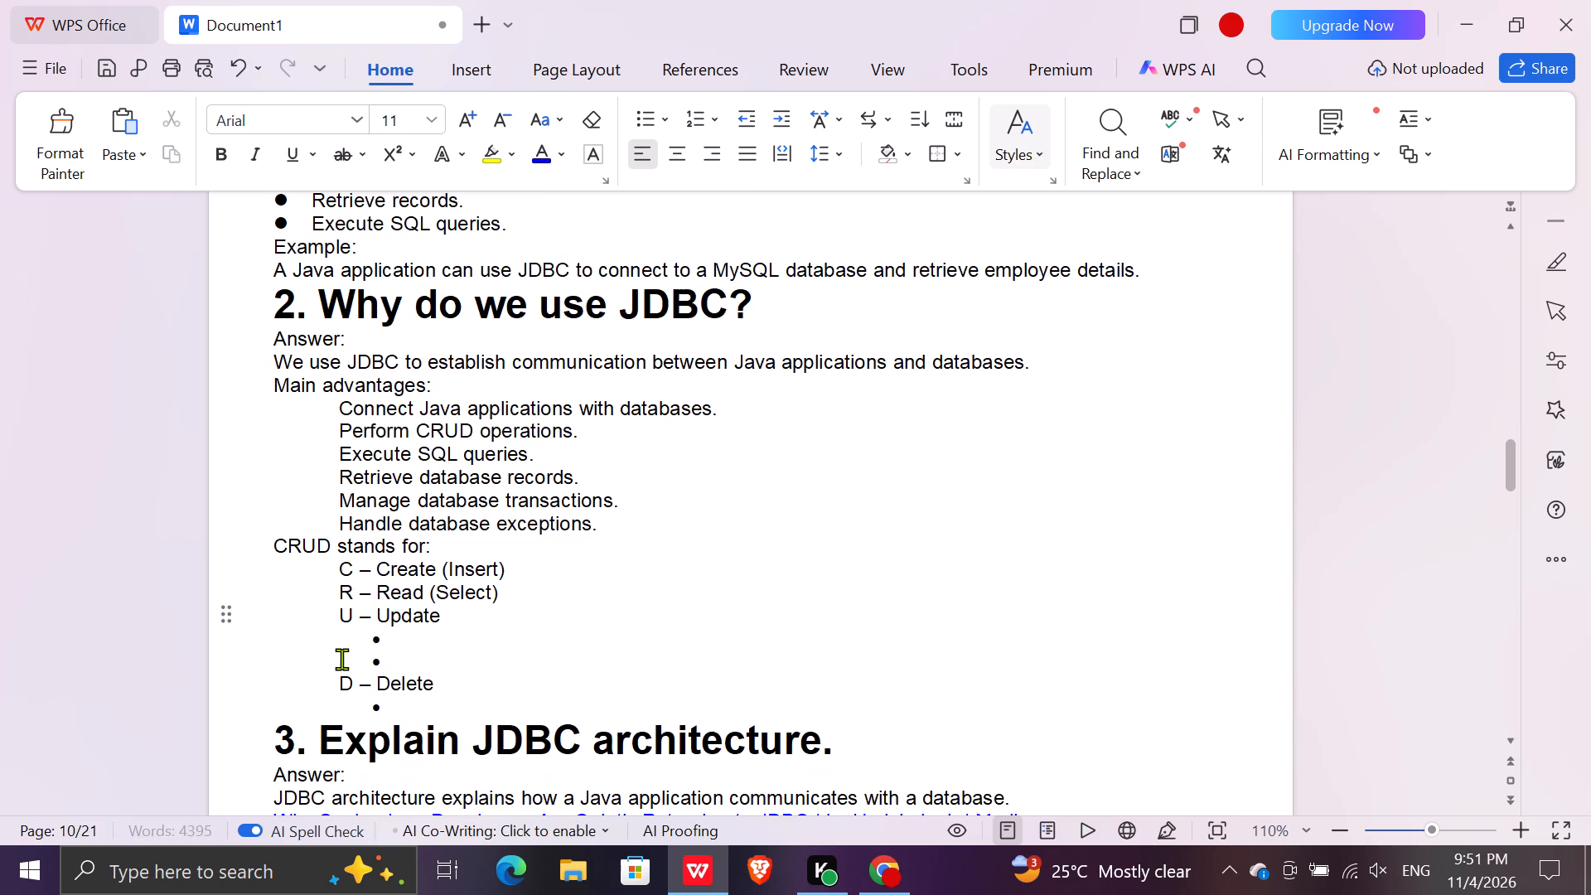
pyautogui.click(340, 685)
pyautogui.press('BackSpace')
pyautogui.press('BackSpace')
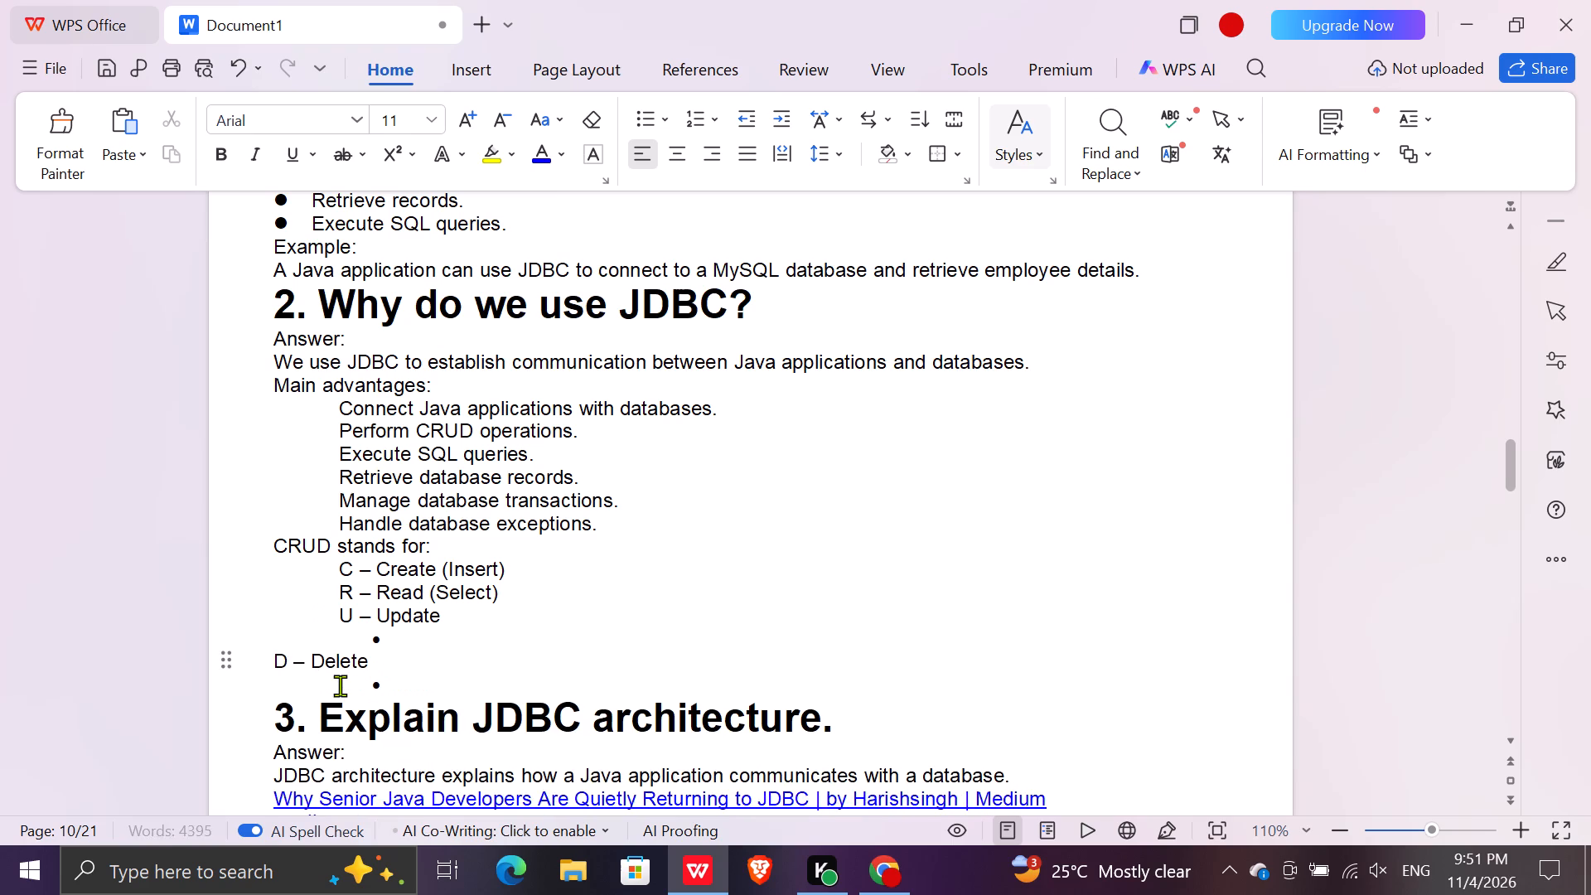
pyautogui.press('BackSpace')
pyautogui.press('Tab')
pyautogui.click(270, 693)
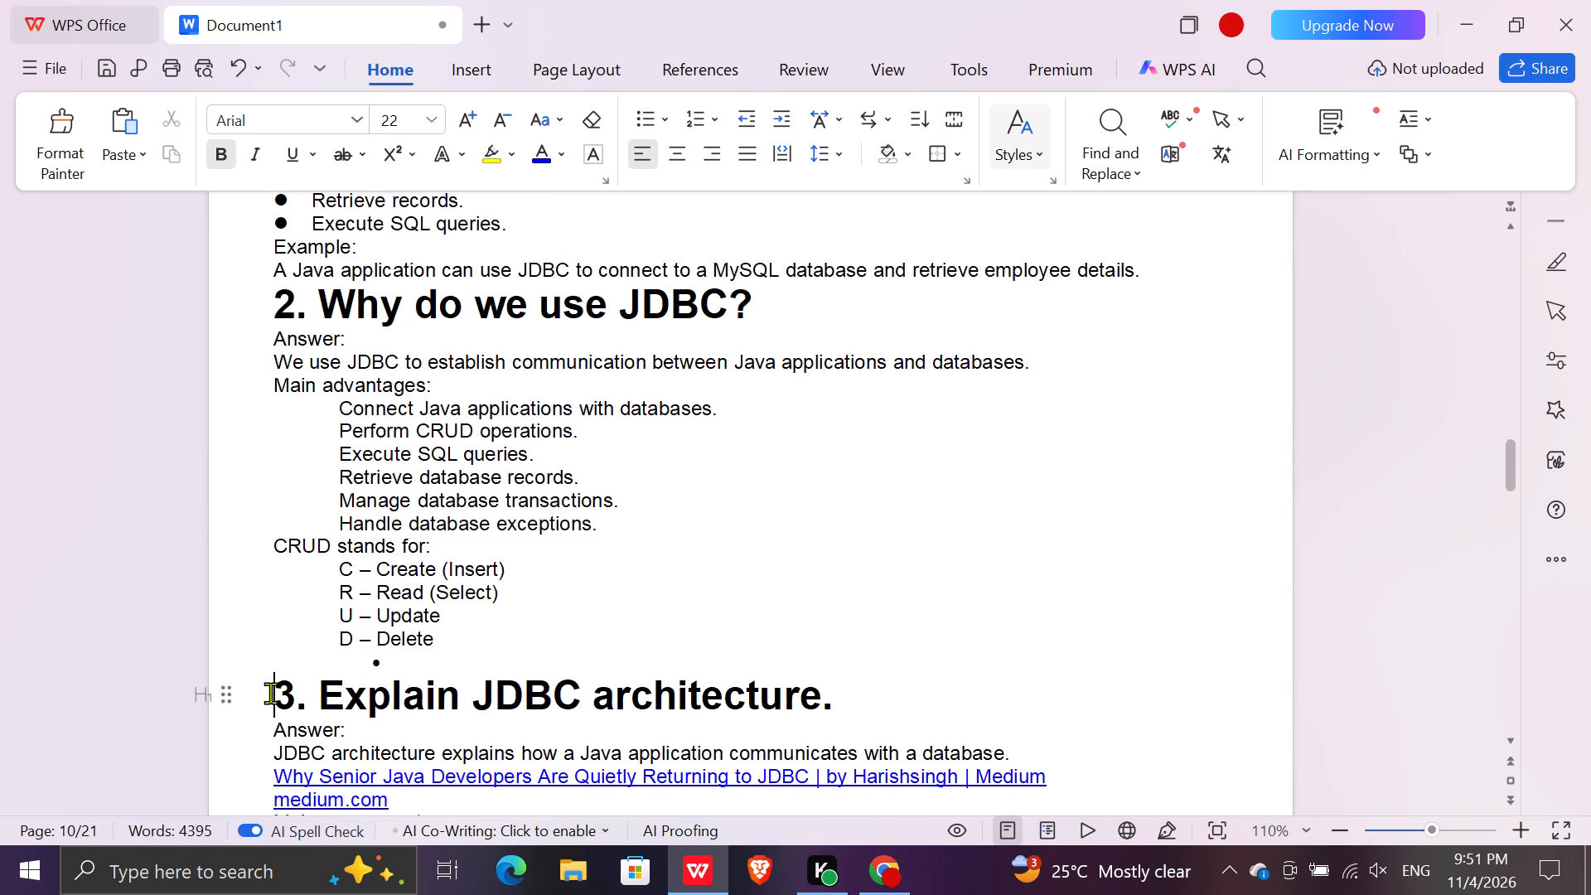
pyautogui.press('BackSpace')
# Delete the Medium article hyperlink above "Main components:" in JDBC question 3.
pyautogui.scroll(-2, 424, 675)
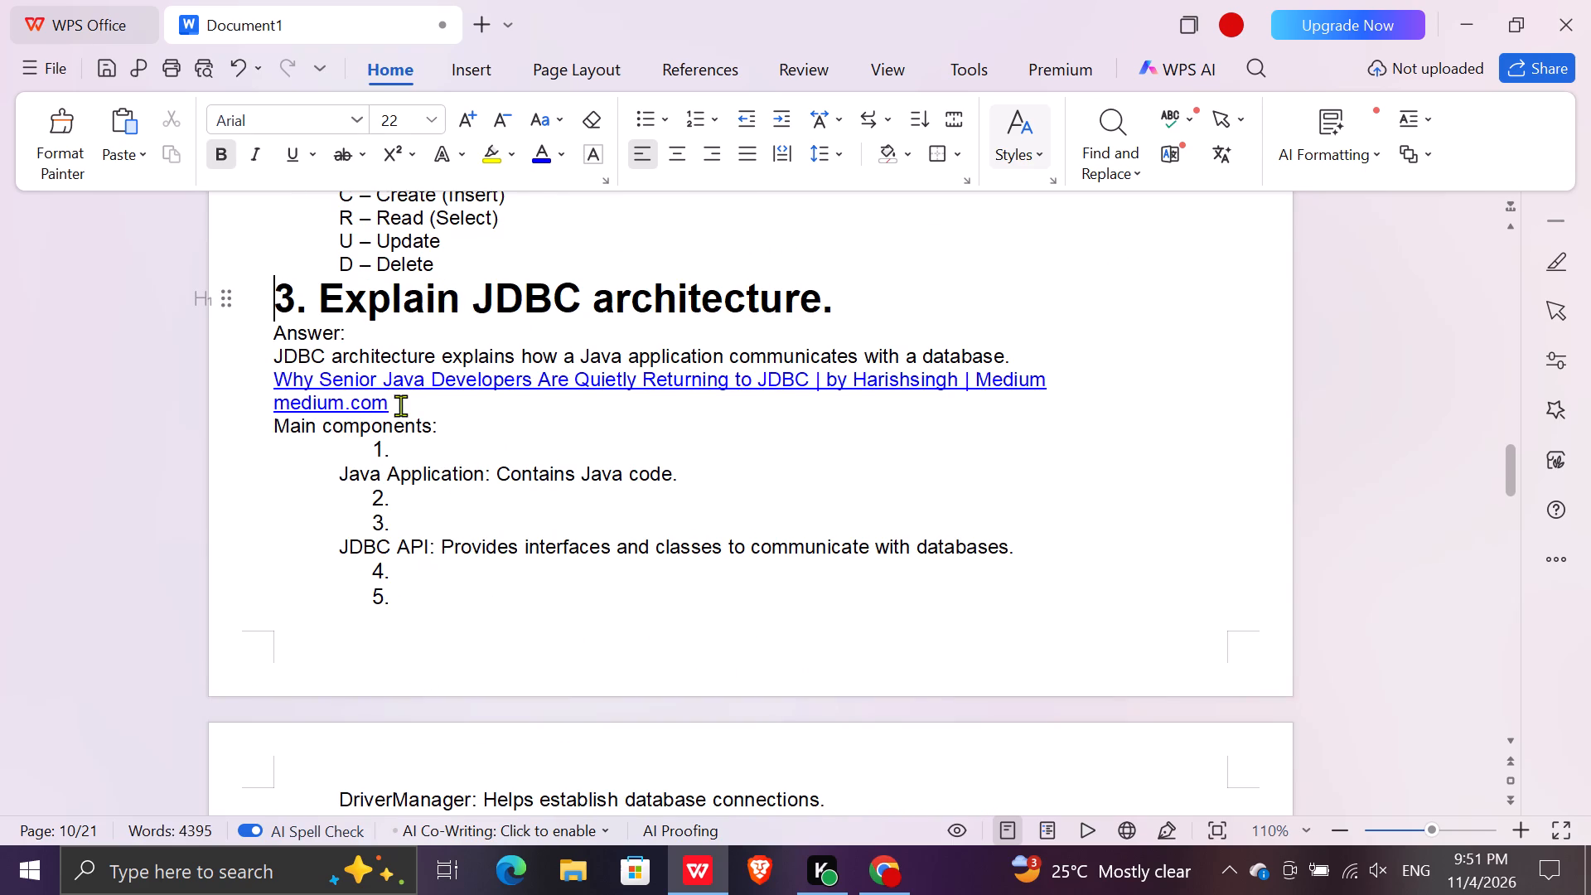
pyautogui.moveTo(400, 405); pyautogui.dragTo(234, 382)
pyautogui.press('BackSpace')
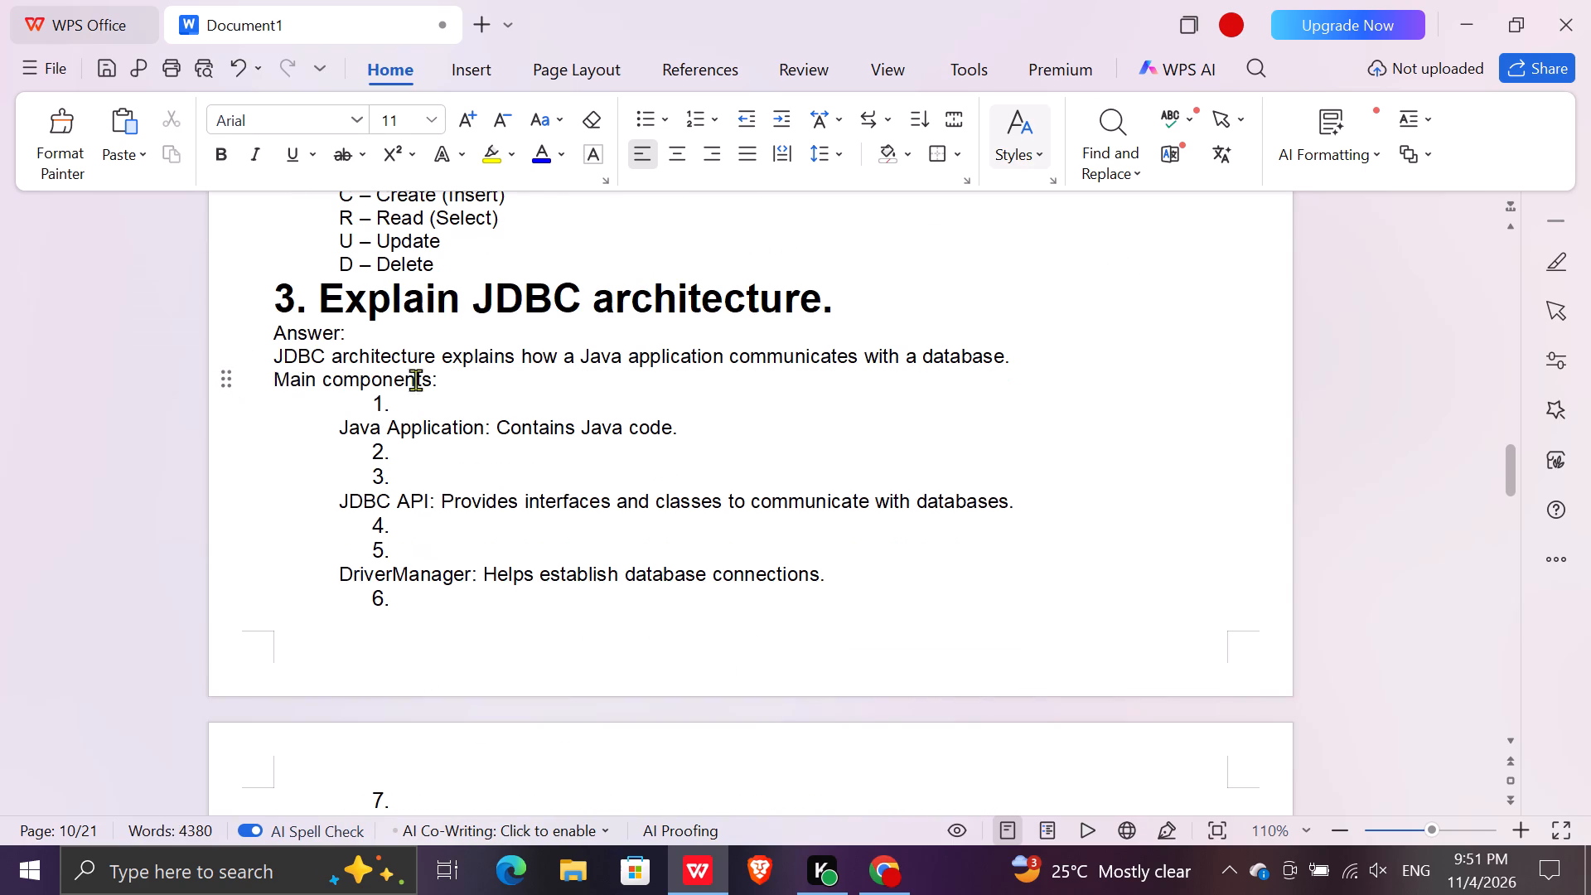
# Delete the empty numbered items before the "Java Application" and "JDBC API" lines in JDBC question 3, keeping both lines indented.
pyautogui.click(342, 426)
pyautogui.press('BackSpace')
pyautogui.press('BackSpace')
pyautogui.press('Tab')
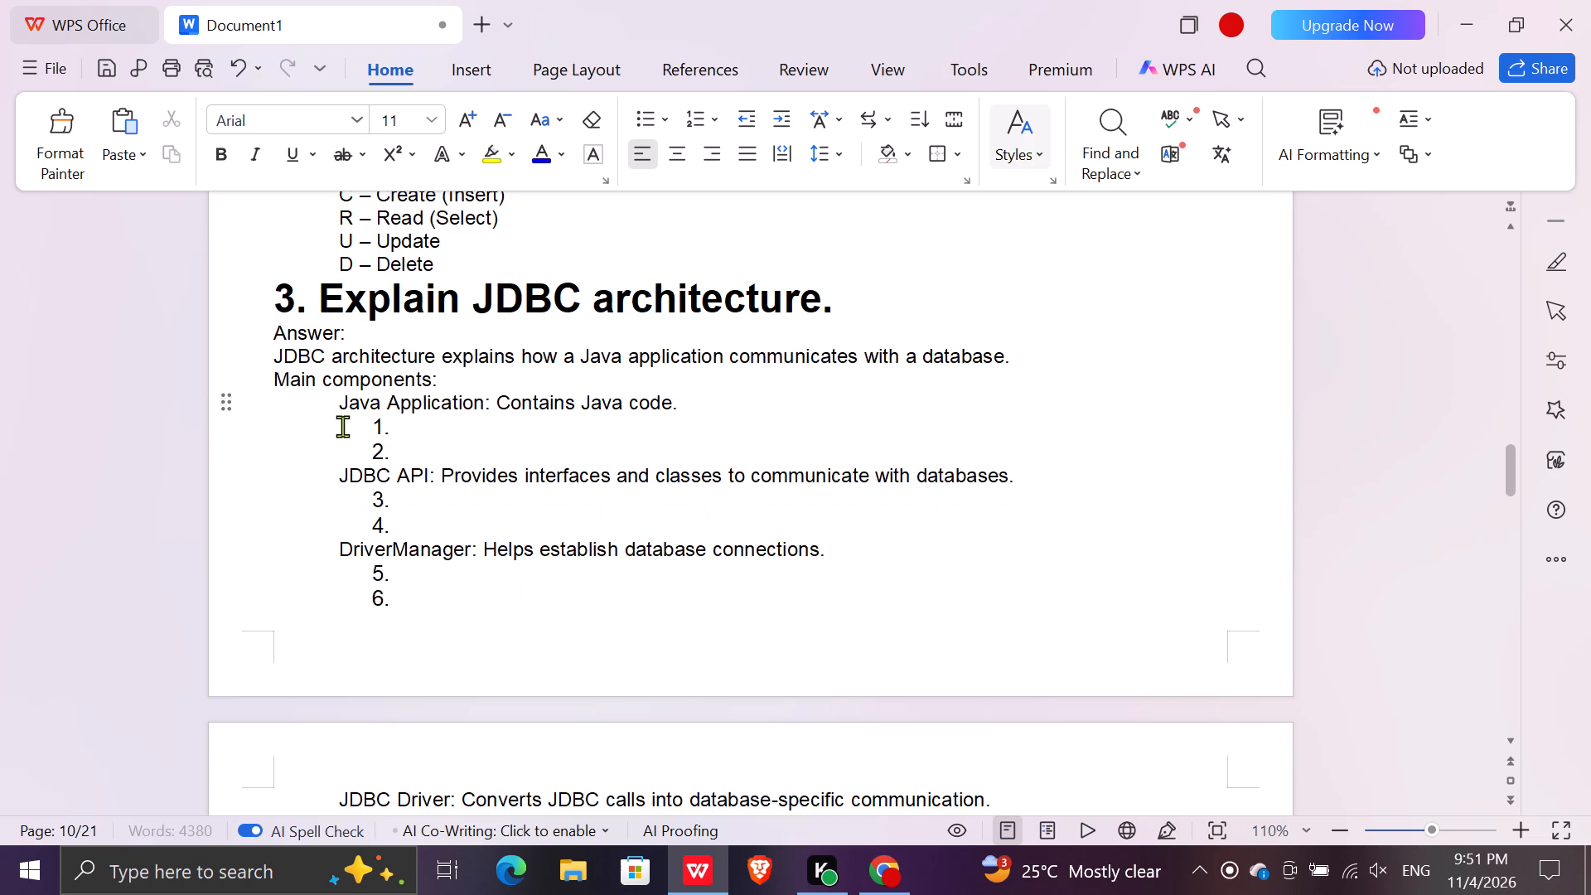
pyautogui.click(341, 478)
pyautogui.press('BackSpace')
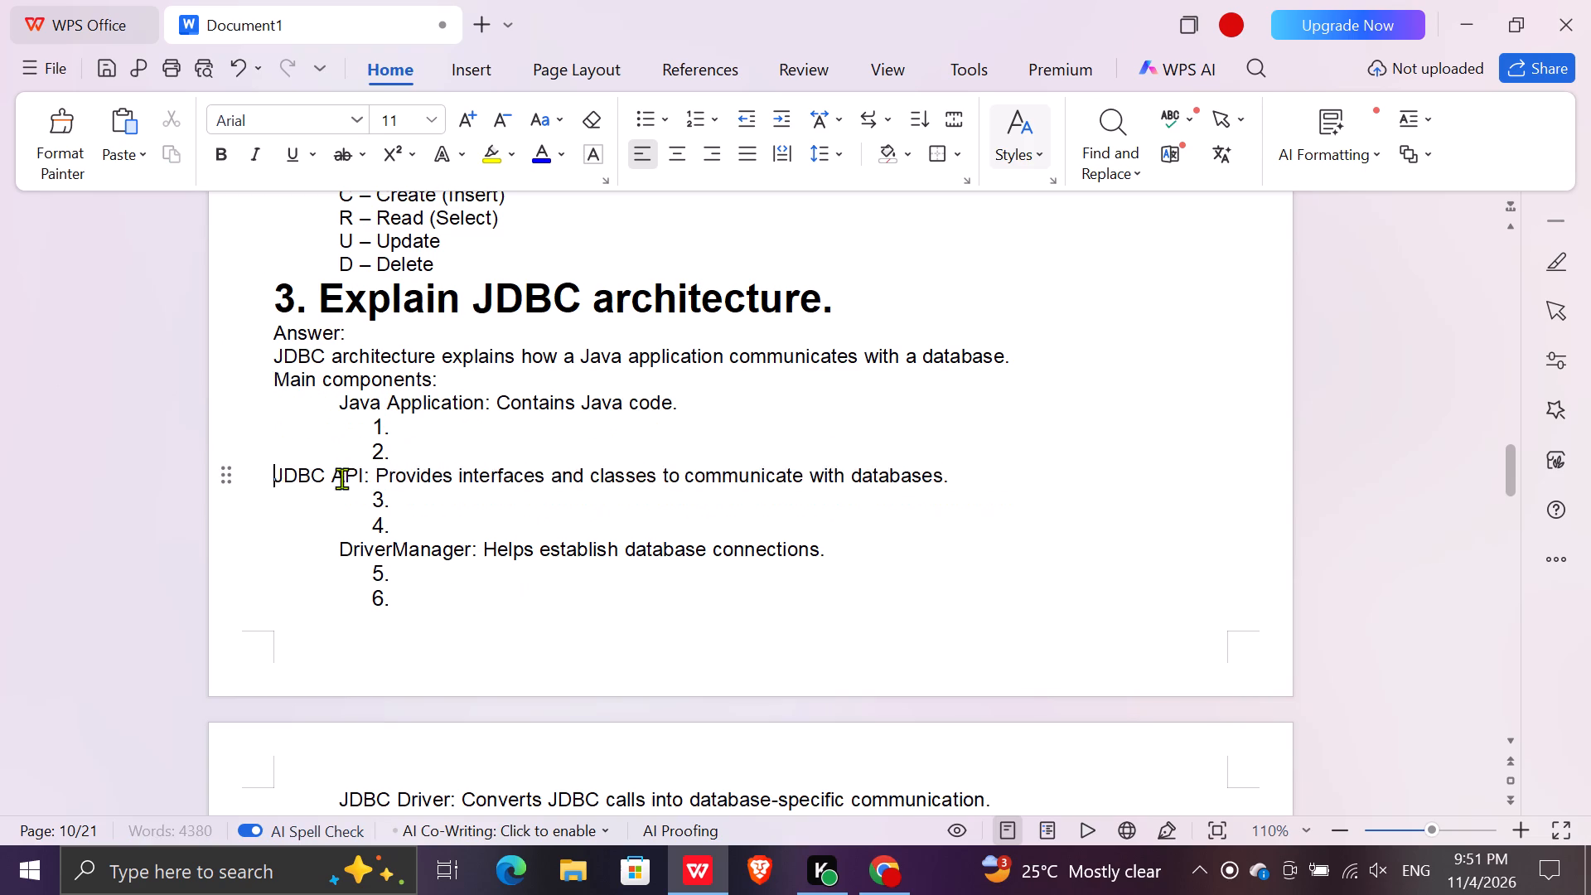
pyautogui.press('BackSpace')
pyautogui.press('BackSpace')
pyautogui.press('Tab')
# Delete the empty numbered items before the "DriverManager" and "JDBC Driver" lines in JDBC question 3, keeping both lines indented.
pyautogui.doubleClick(344, 504)
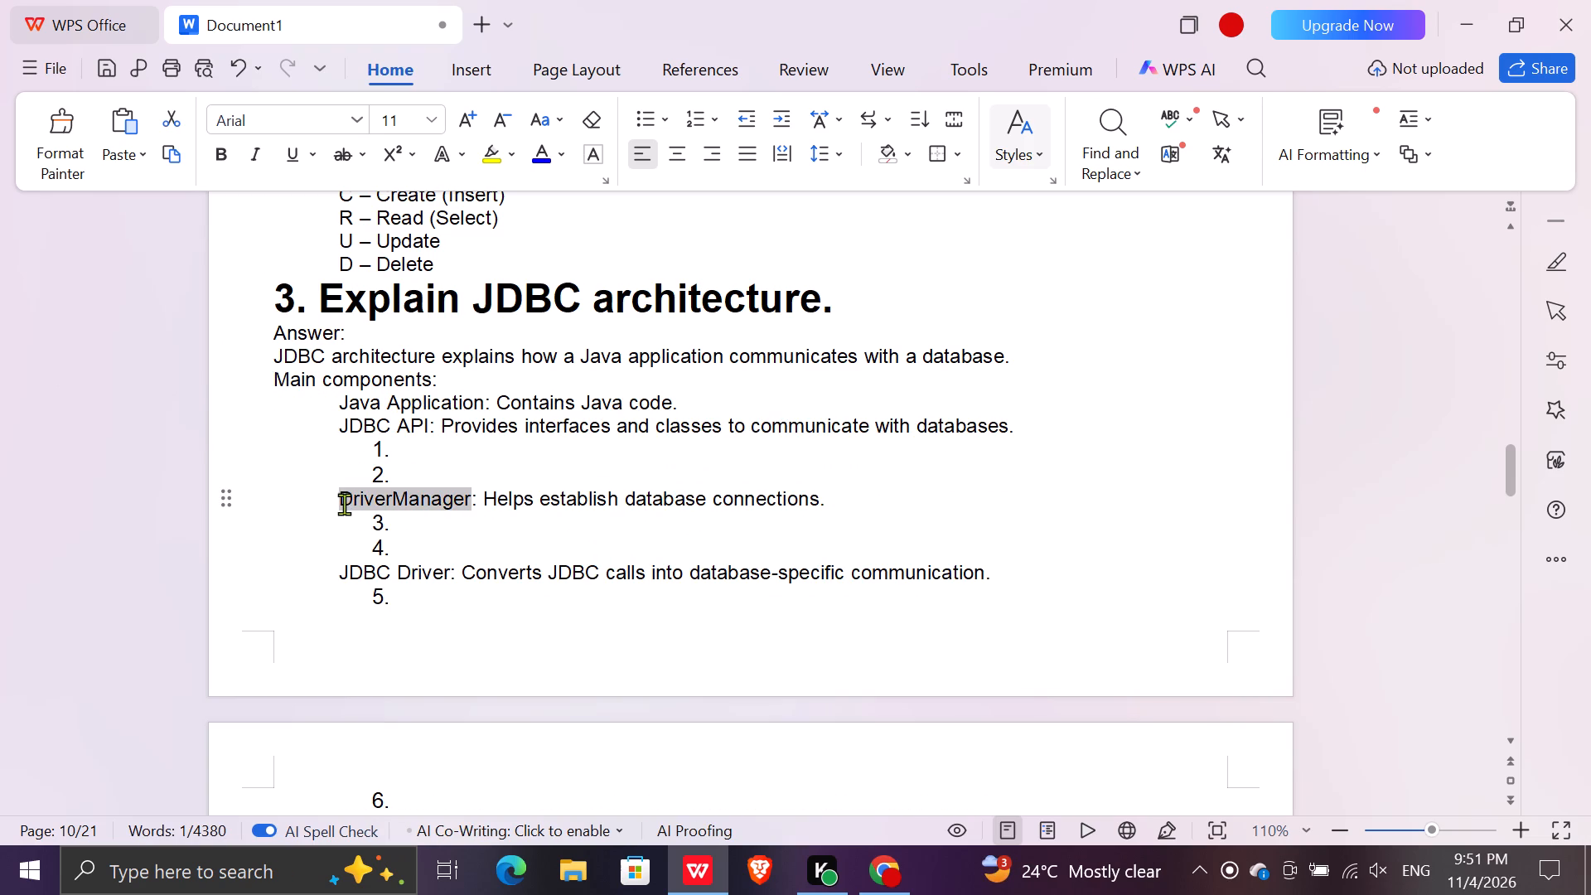
pyautogui.click(344, 504)
pyautogui.press('BackSpace')
pyautogui.press('BackSpace')
pyautogui.press('BackSpace')
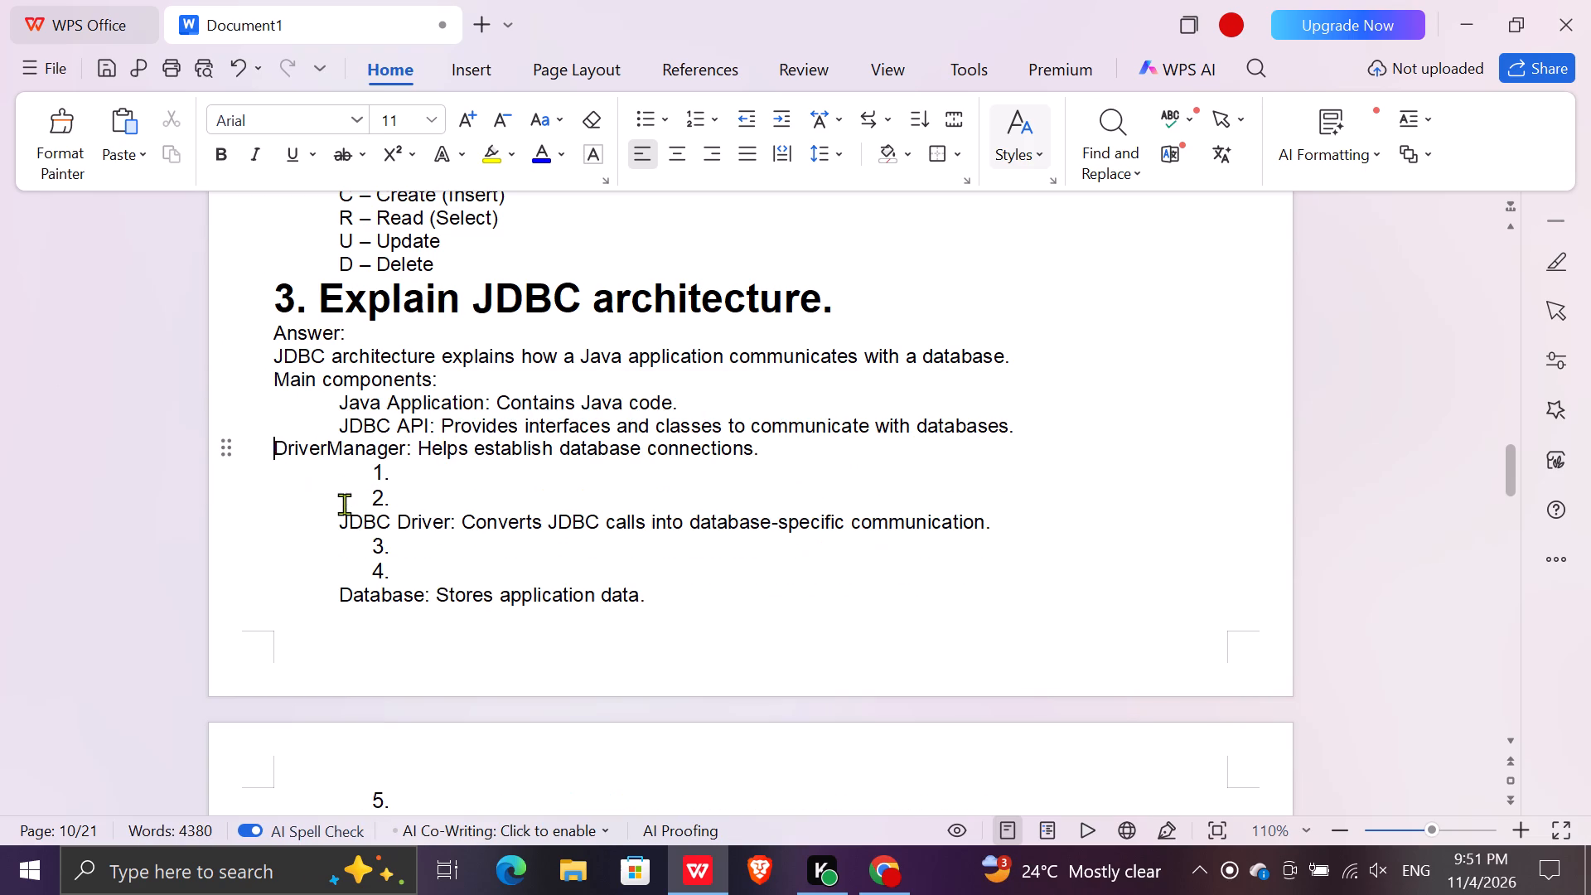
pyautogui.press('Tab')
pyautogui.click(340, 525)
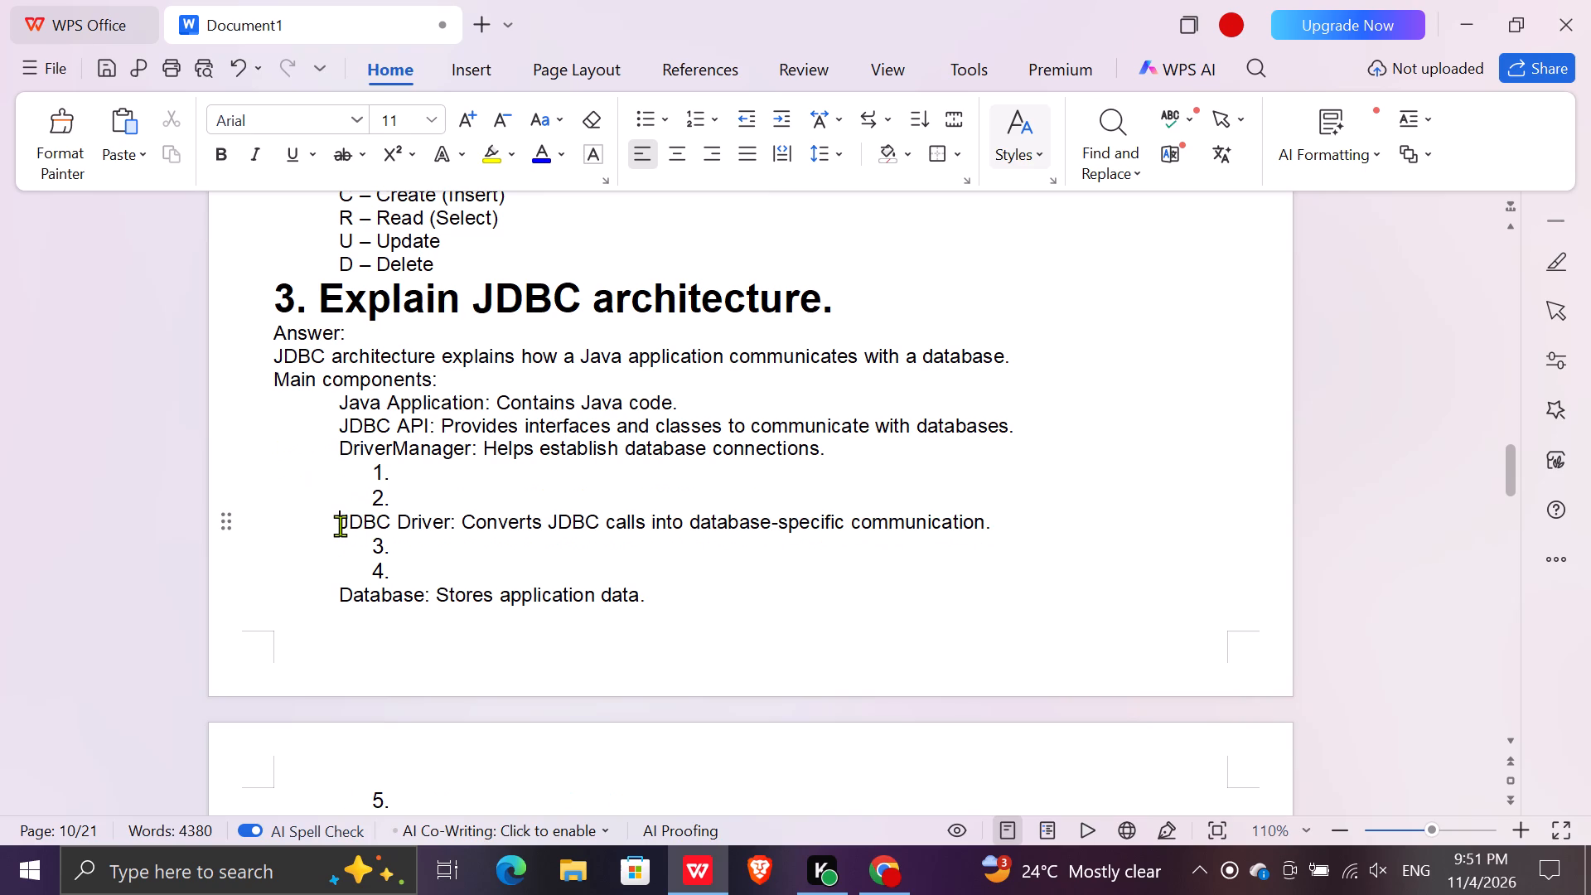
pyautogui.press('BackSpace')
pyautogui.press('BackSpace')
pyautogui.press('BackSpace')
pyautogui.press('Tab')
# Delete the empty numbered items around the indented "Database: Stores application data." line, down to "Working process:".
pyautogui.click(339, 549)
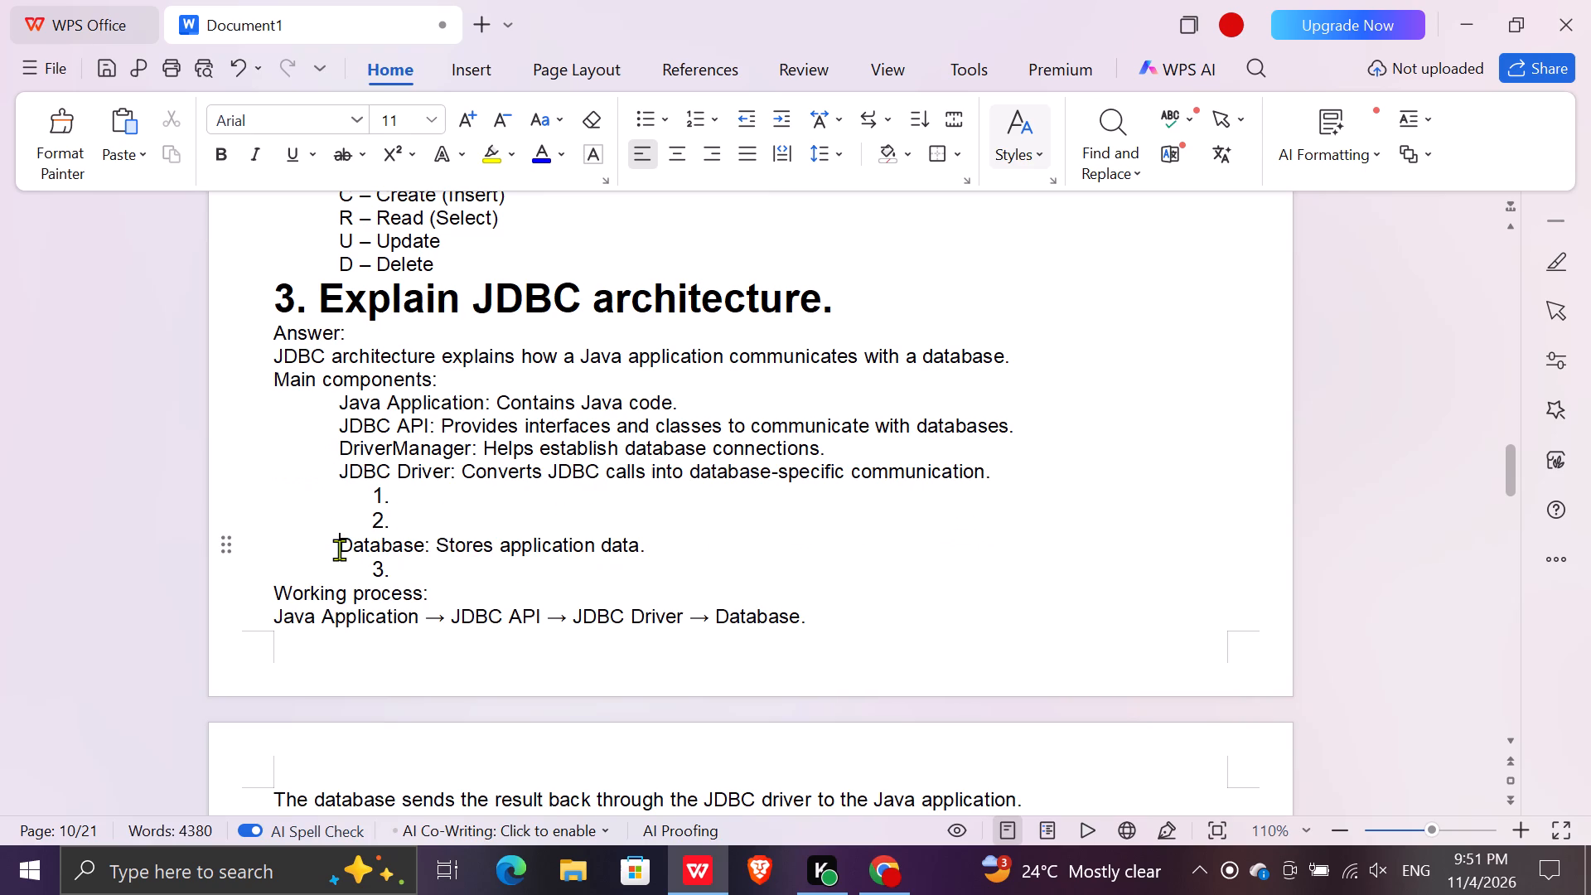
pyautogui.press('BackSpace')
pyautogui.press('BackSpace')
pyautogui.press('BackSpace')
pyautogui.press('Tab')
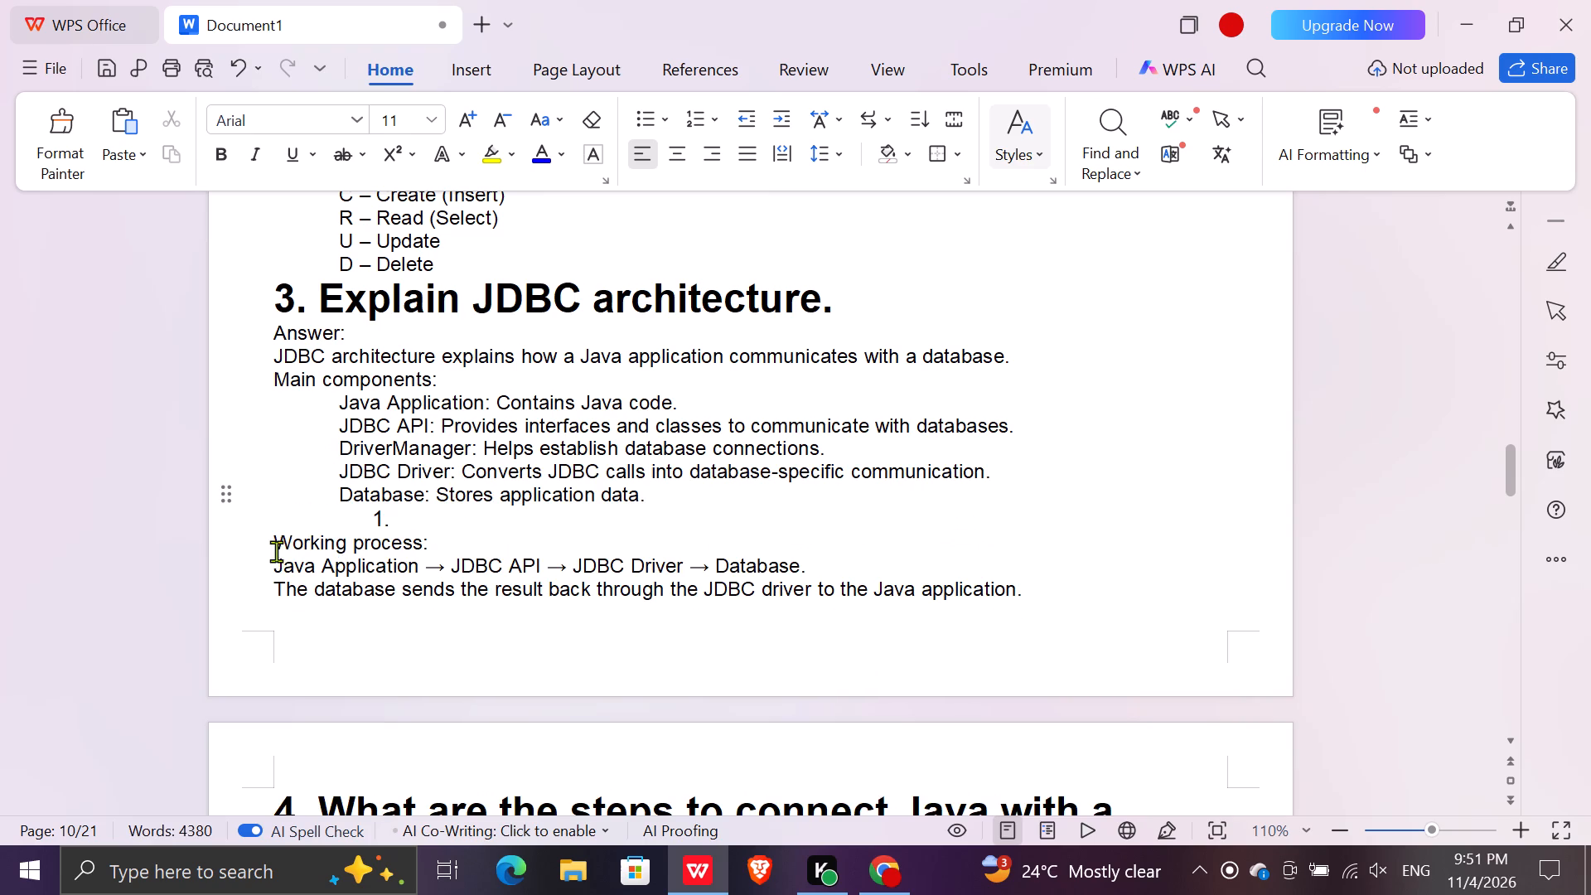
pyautogui.click(276, 547)
pyautogui.press('BackSpace')
# Delete the "Import JDBC packages." line and the empty numbered items before "Load or register the JDBC driver" in question 4, keeping that line indented.
pyautogui.scroll(-3, 438, 612)
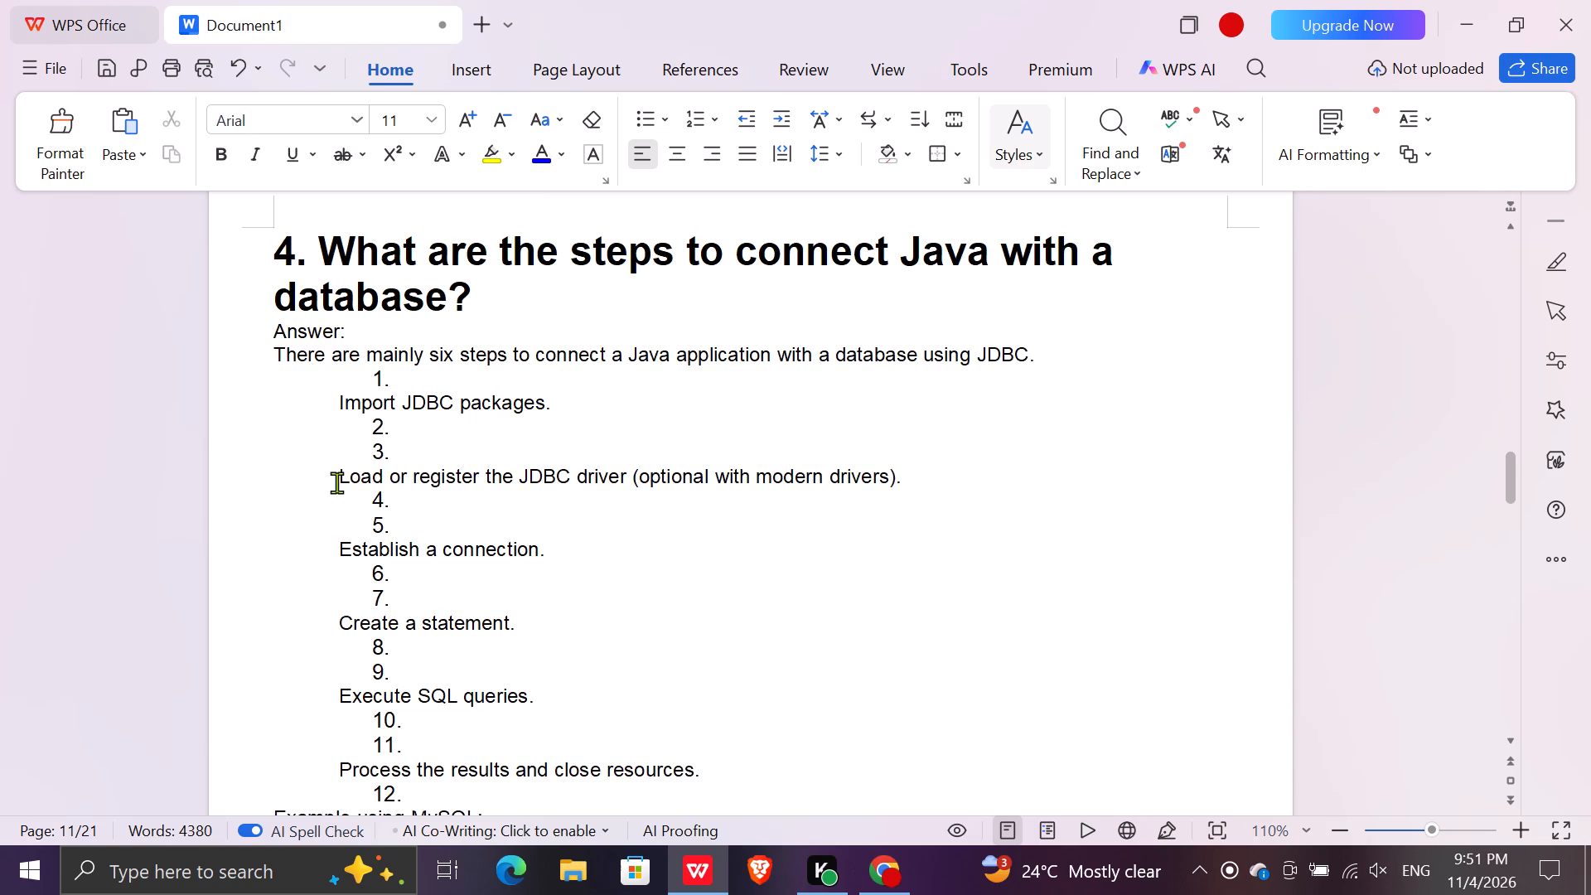
pyautogui.click(338, 477)
pyautogui.press('BackSpace')
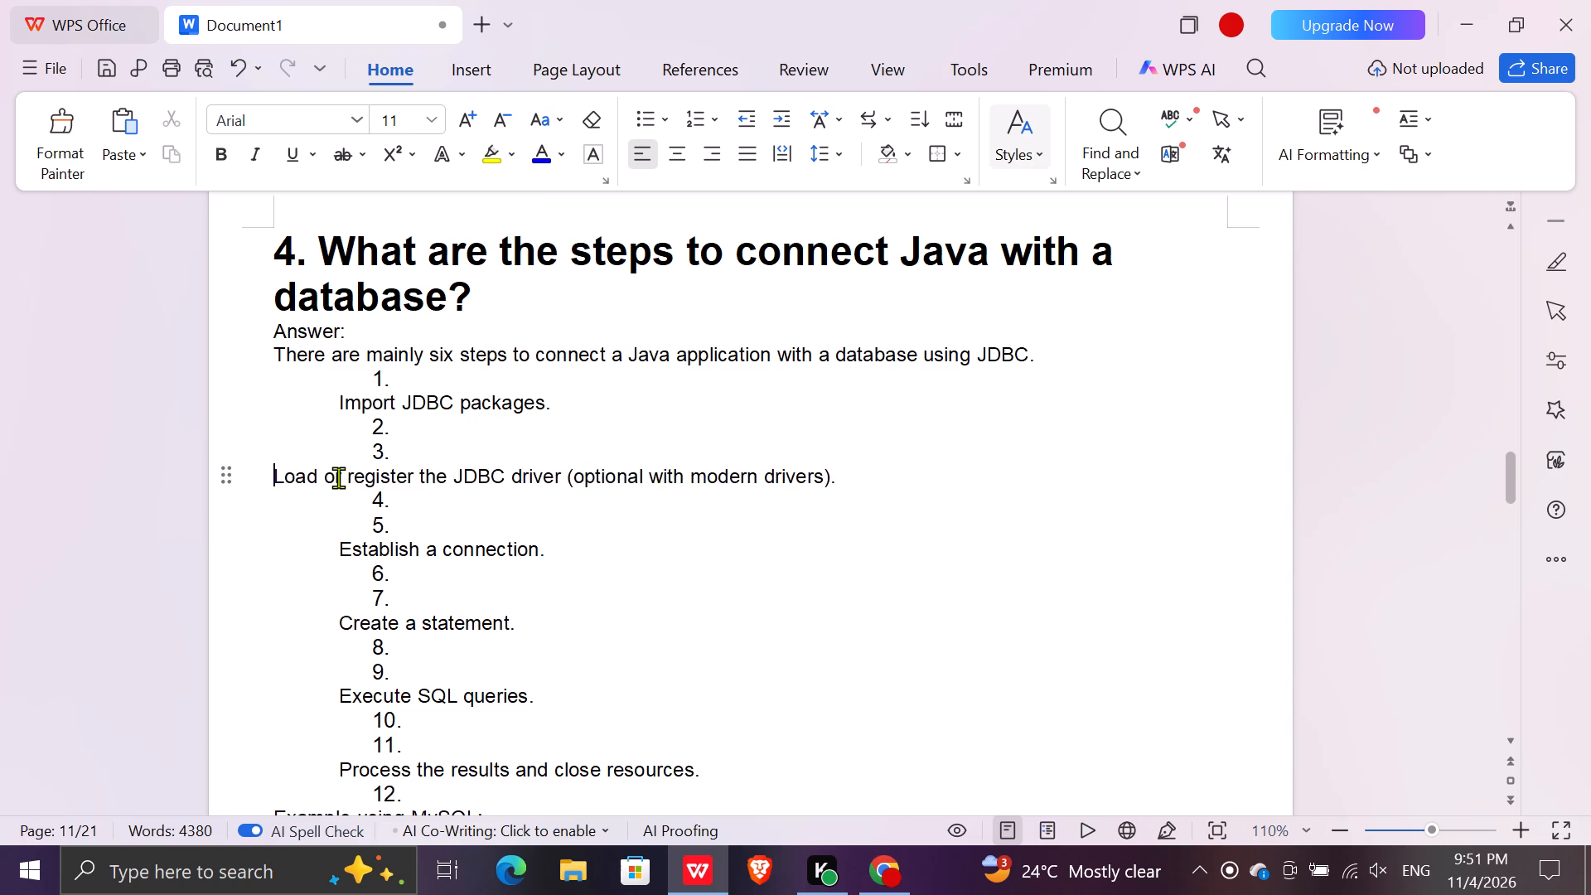
pyautogui.press('BackSpace')
pyautogui.press('BackSpace')
pyautogui.press('BackSpace')
pyautogui.press('BackSpace')
pyautogui.press('BackSpace')
pyautogui.press('BackSpace')
pyautogui.press('BackSpace')
pyautogui.press('BackSpace')
pyautogui.press('BackSpace')
pyautogui.press('BackSpace')
pyautogui.press('BackSpace')
pyautogui.press('BackSpace')
pyautogui.press('BackSpace')
pyautogui.press('BackSpace')
pyautogui.press('BackSpace')
pyautogui.press('BackSpace')
pyautogui.press('BackSpace')
pyautogui.press('BackSpace')
pyautogui.press('BackSpace')
pyautogui.press('BackSpace')
pyautogui.press('BackSpace')
pyautogui.press('BackSpace')
pyautogui.press('BackSpace')
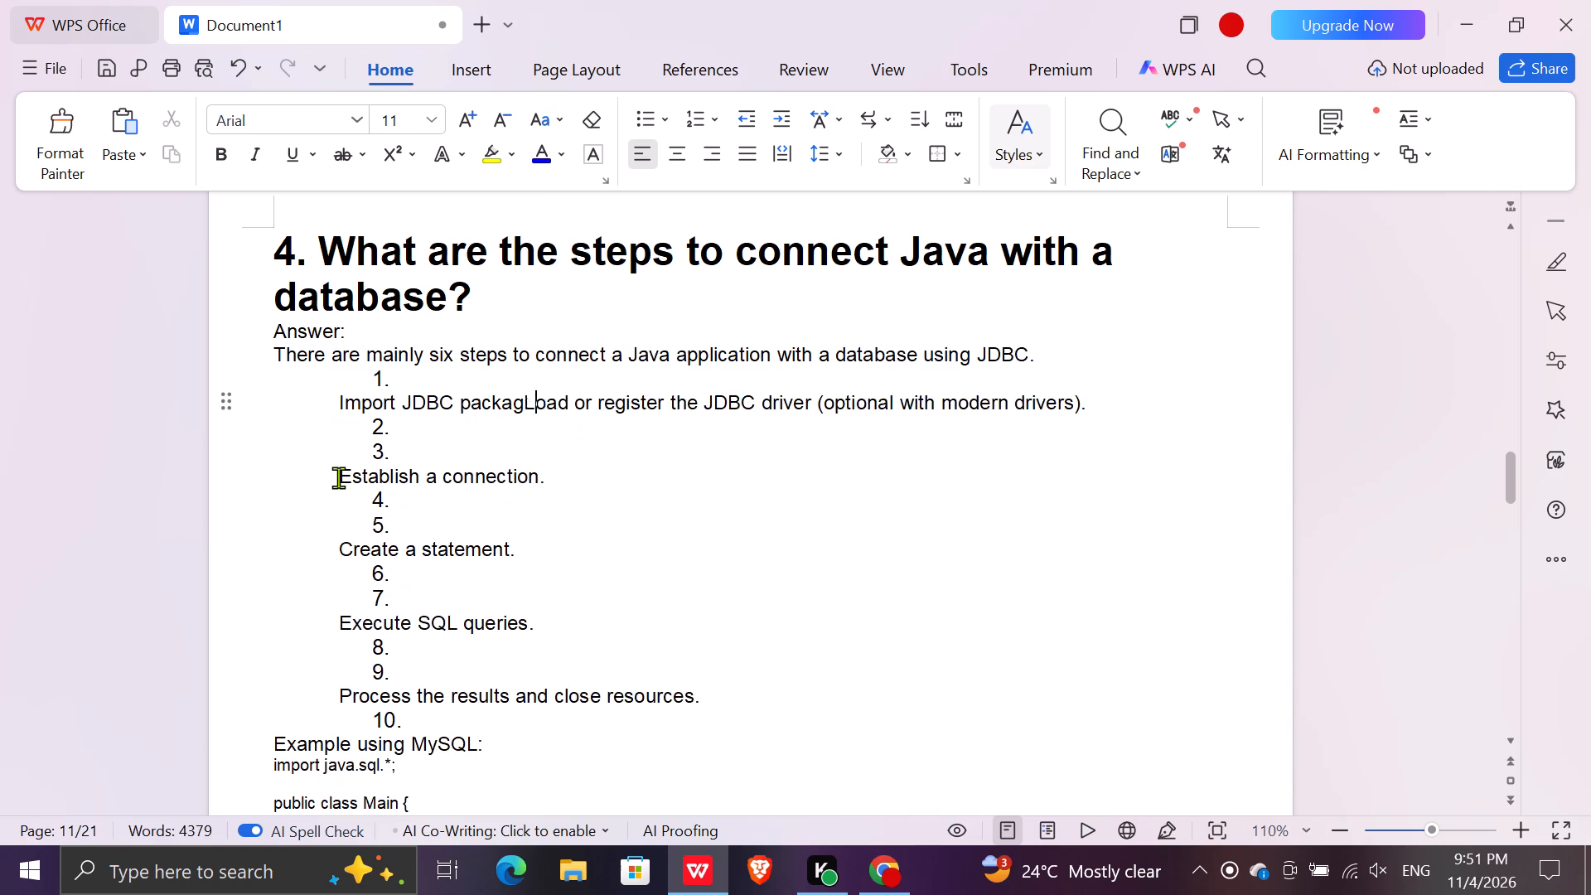
pyautogui.press('BackSpace')
pyautogui.press('BackSpace')
pyautogui.press('BackSpace')
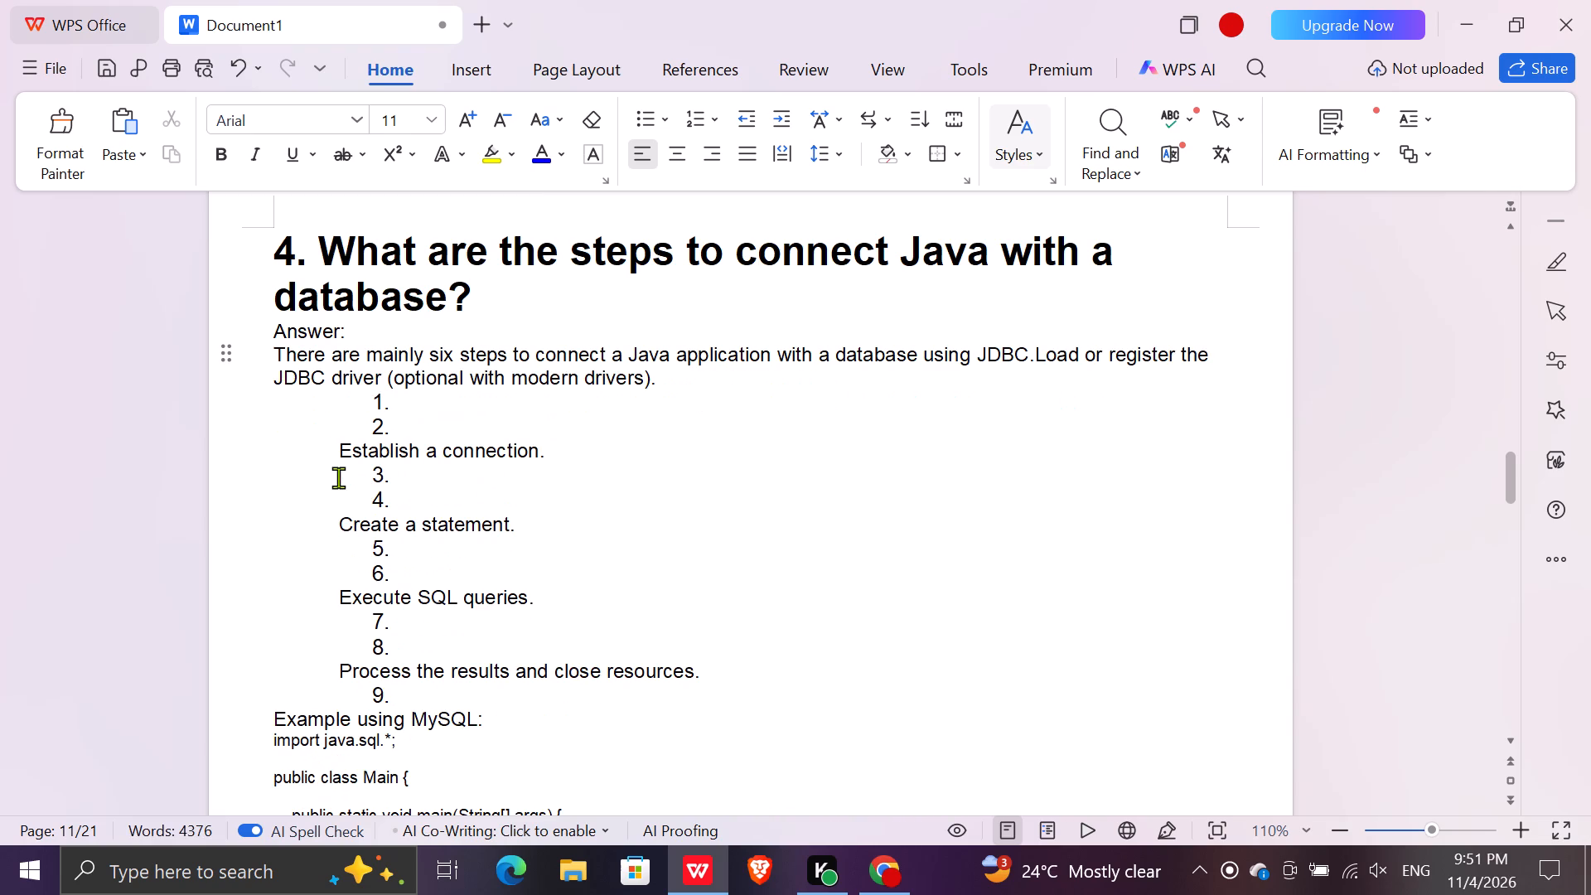
pyautogui.hotkey('ctrl', 'z')
pyautogui.press('BackSpace')
pyautogui.press('Tab')
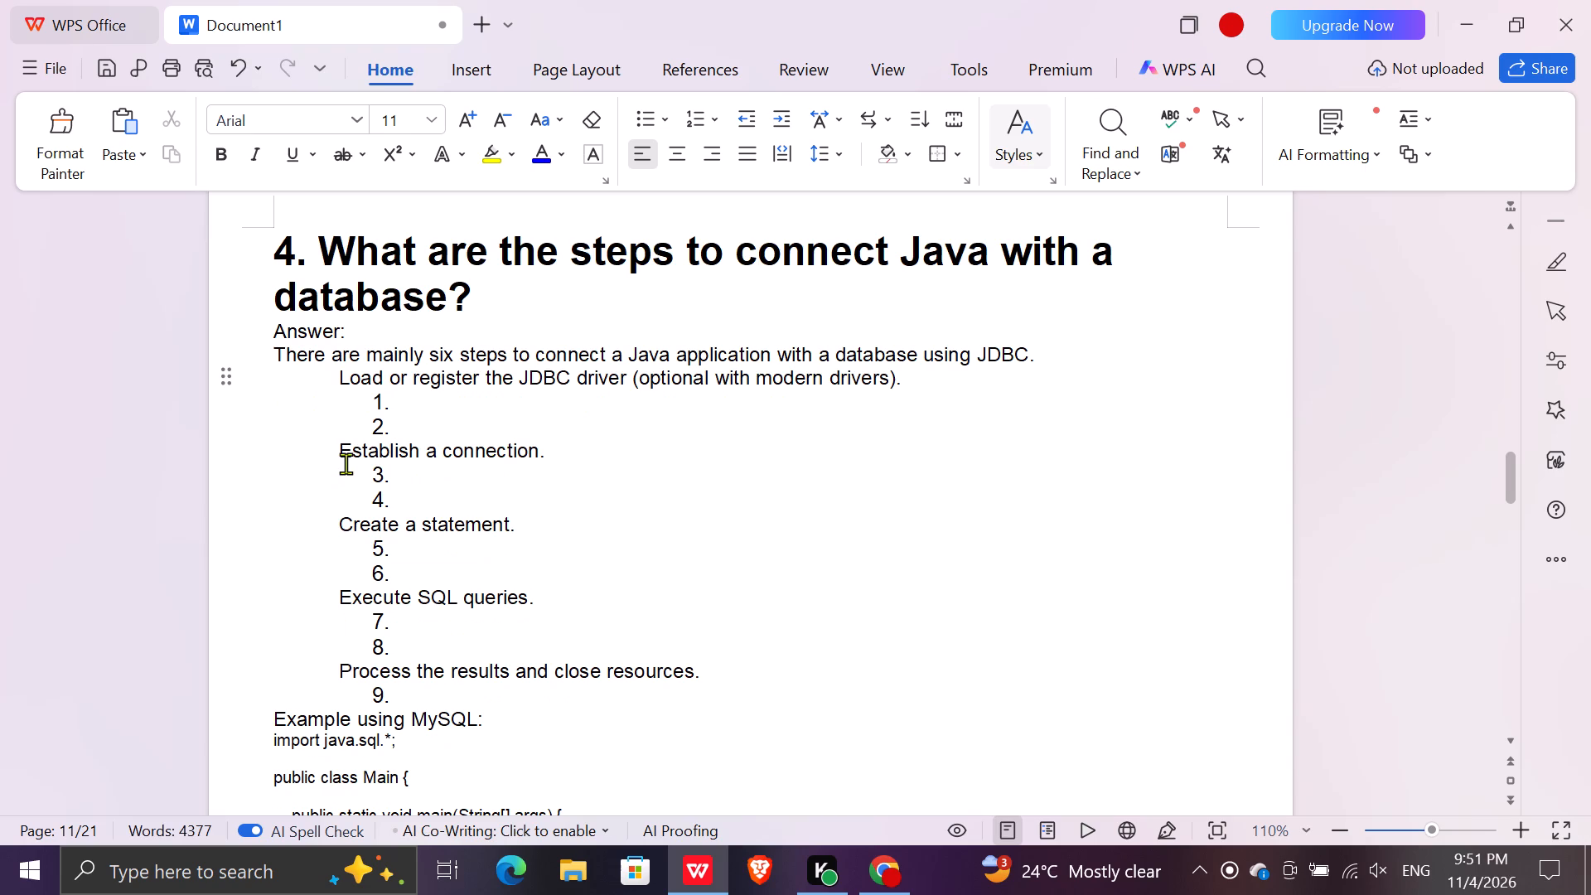
# Delete the empty numbered items before "Establish a connection." and "Create a statement." in JDBC question 4, keeping both lines indented.
pyautogui.click(338, 451)
pyautogui.press('BackSpace')
pyautogui.press('BackSpace')
pyautogui.press('BackSpace')
pyautogui.press('Tab')
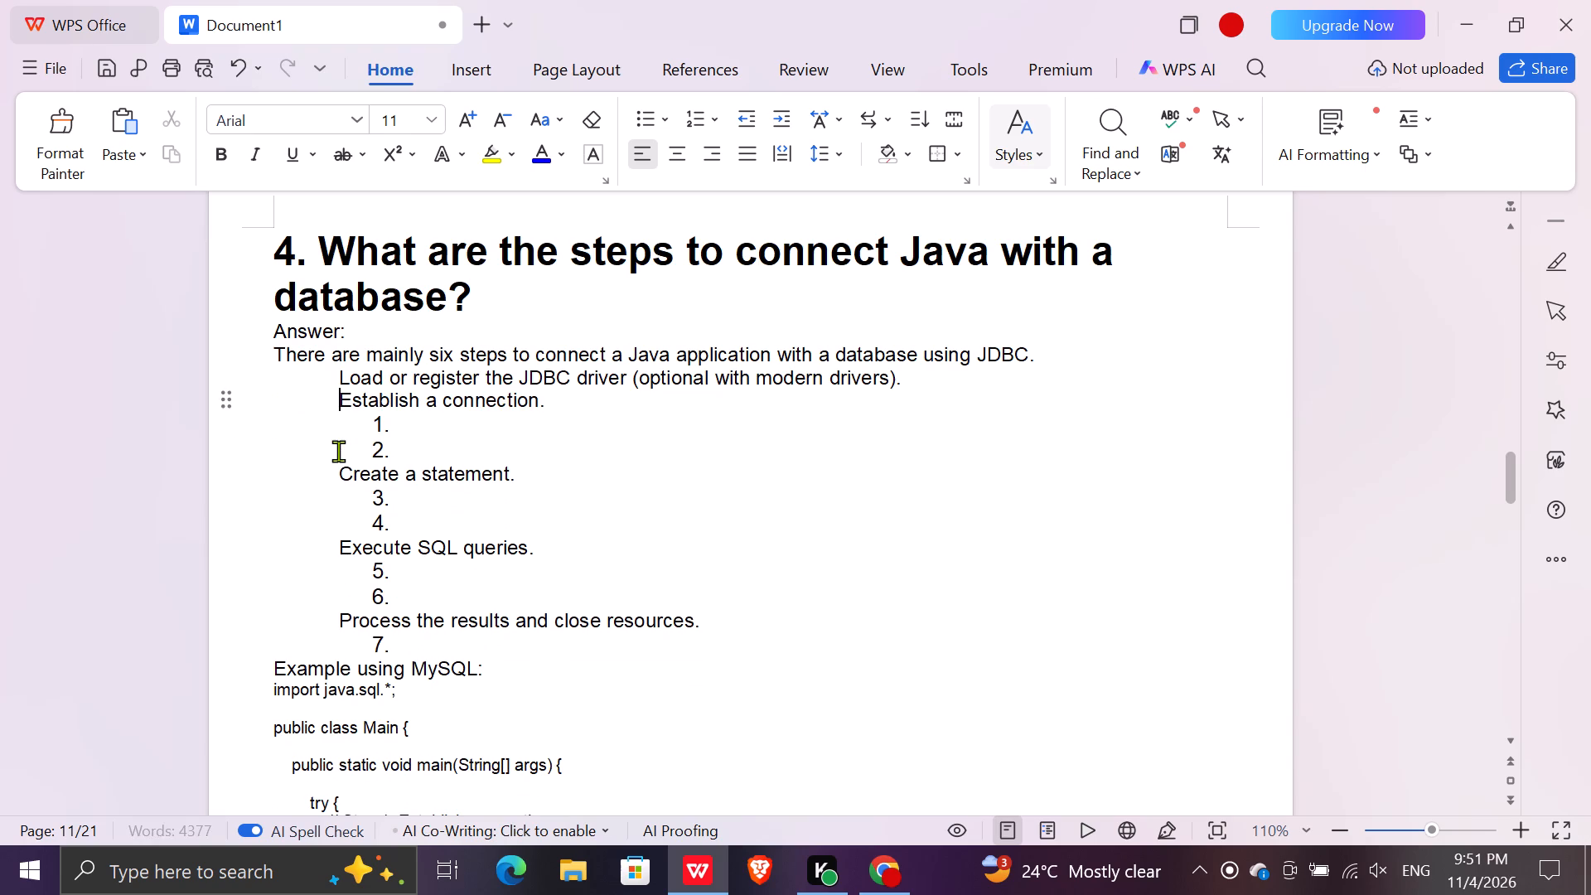
pyautogui.click(341, 478)
pyautogui.press('BackSpace')
pyautogui.press('BackSpace')
pyautogui.press('BackSpace')
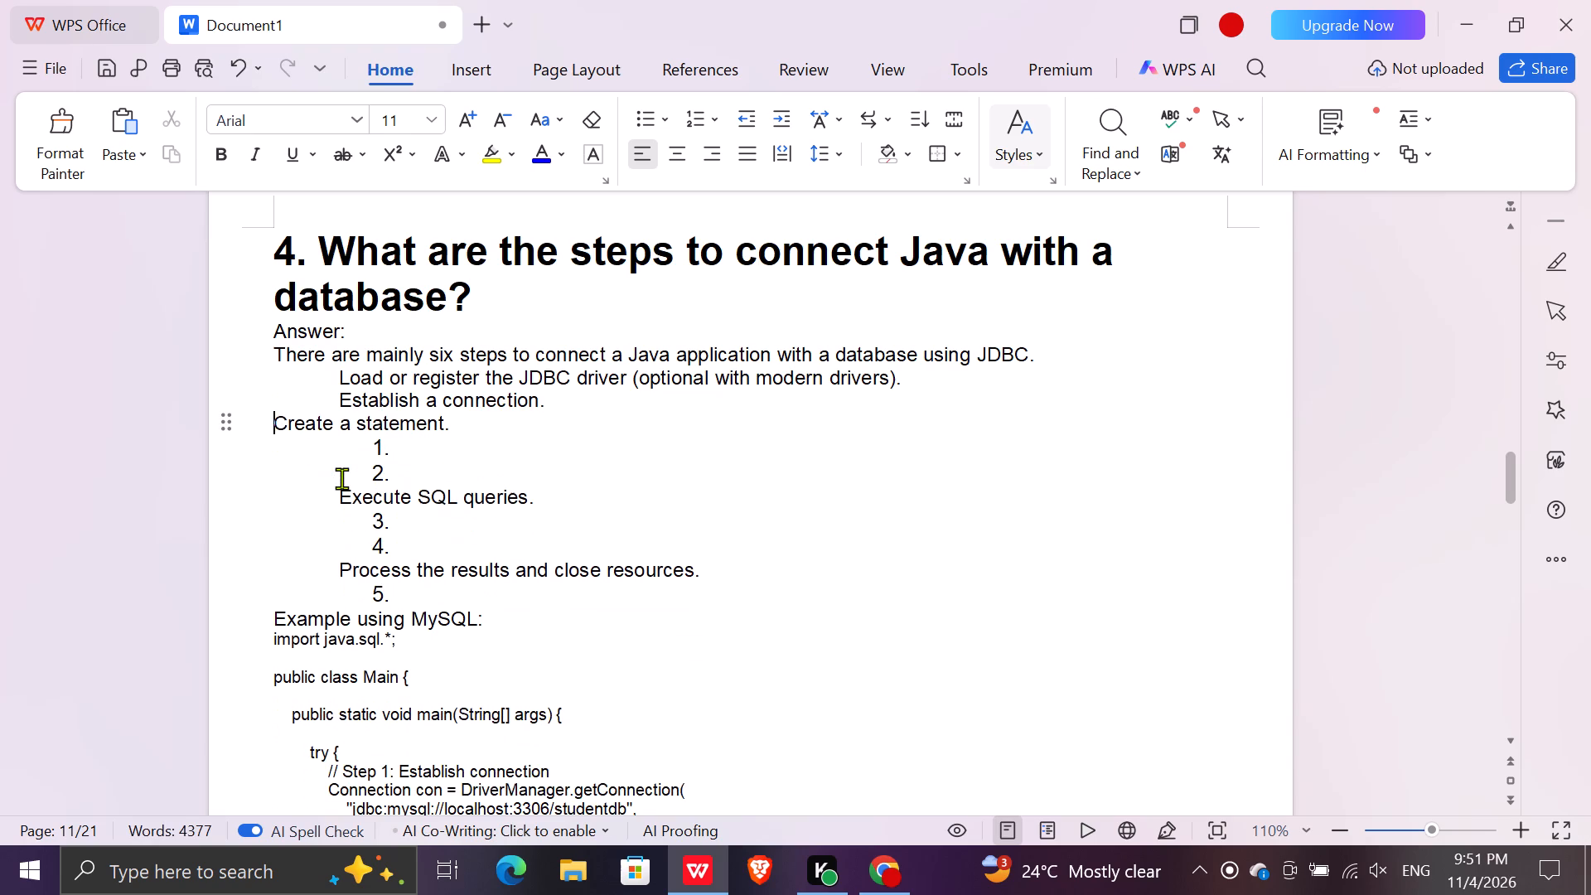
pyautogui.press('Tab')
# Extend the "Create a statement." line in JDBC question 4 to read "Create a statement/Prepare Statement.".
pyautogui.click(507, 430)
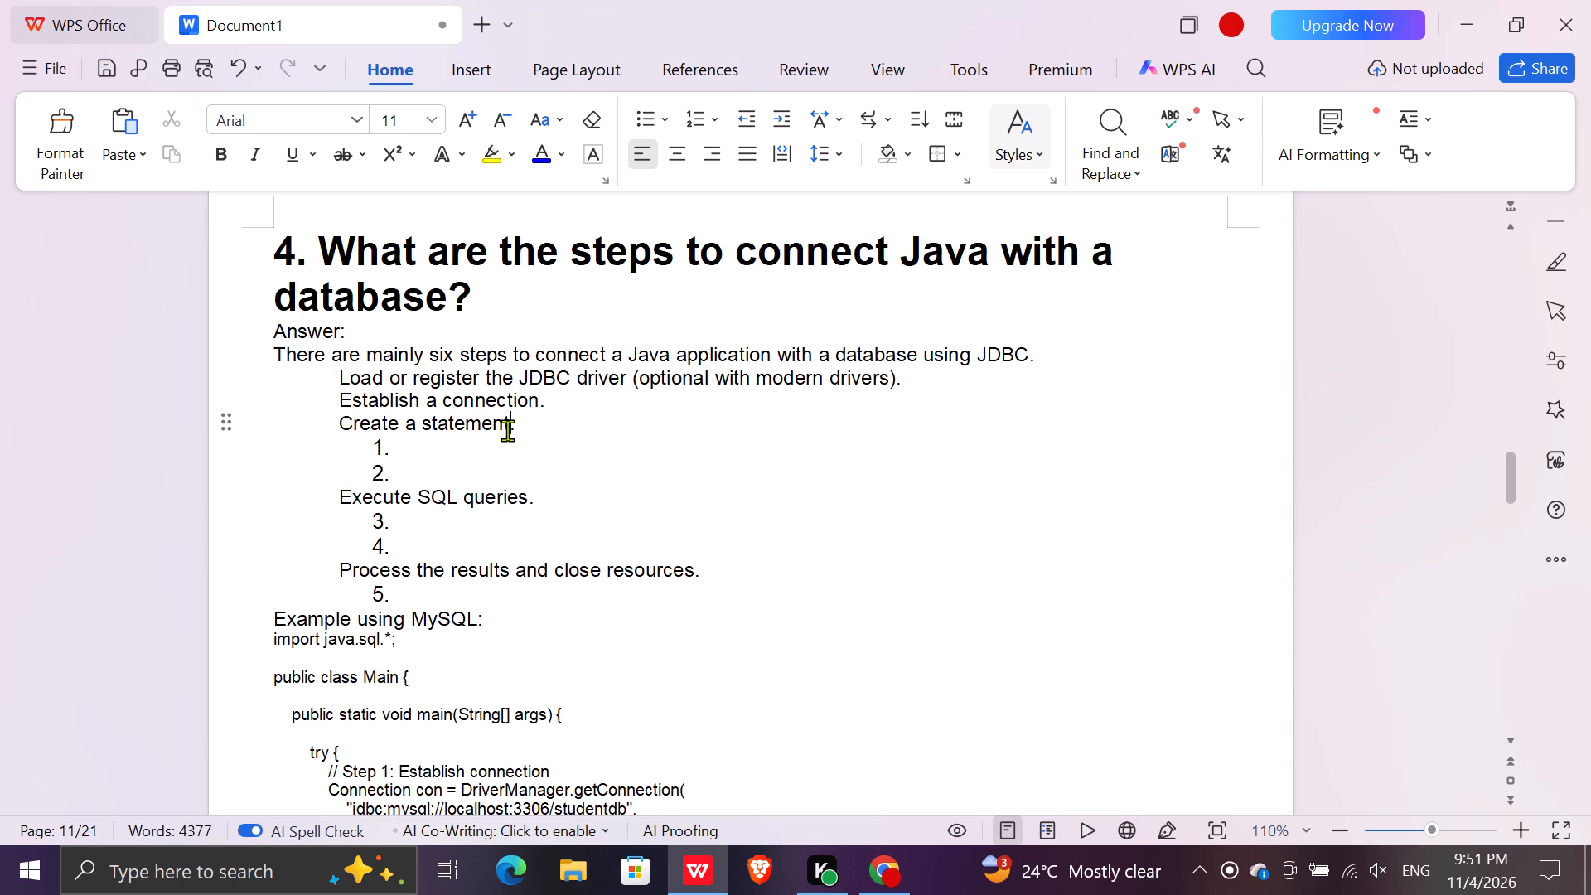
pyautogui.write('/Pre')
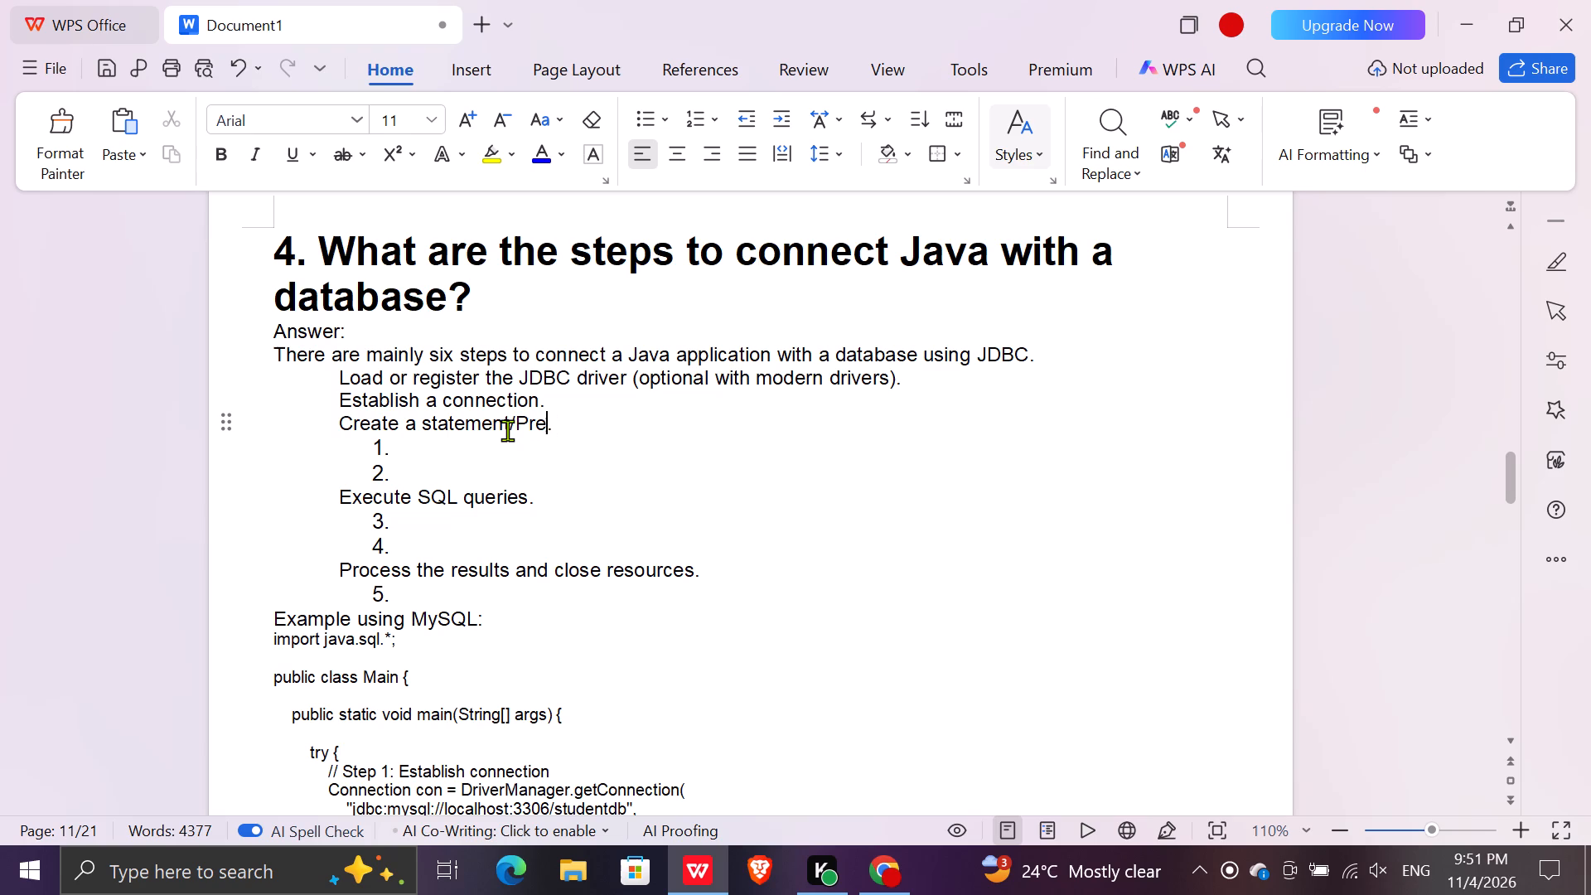
pyautogui.write('pare')
pyautogui.press('space')
pyautogui.press('BackSpace')
pyautogui.press('space')
pyautogui.write('Statemenr')
pyautogui.press('BackSpace')
pyautogui.press('t')
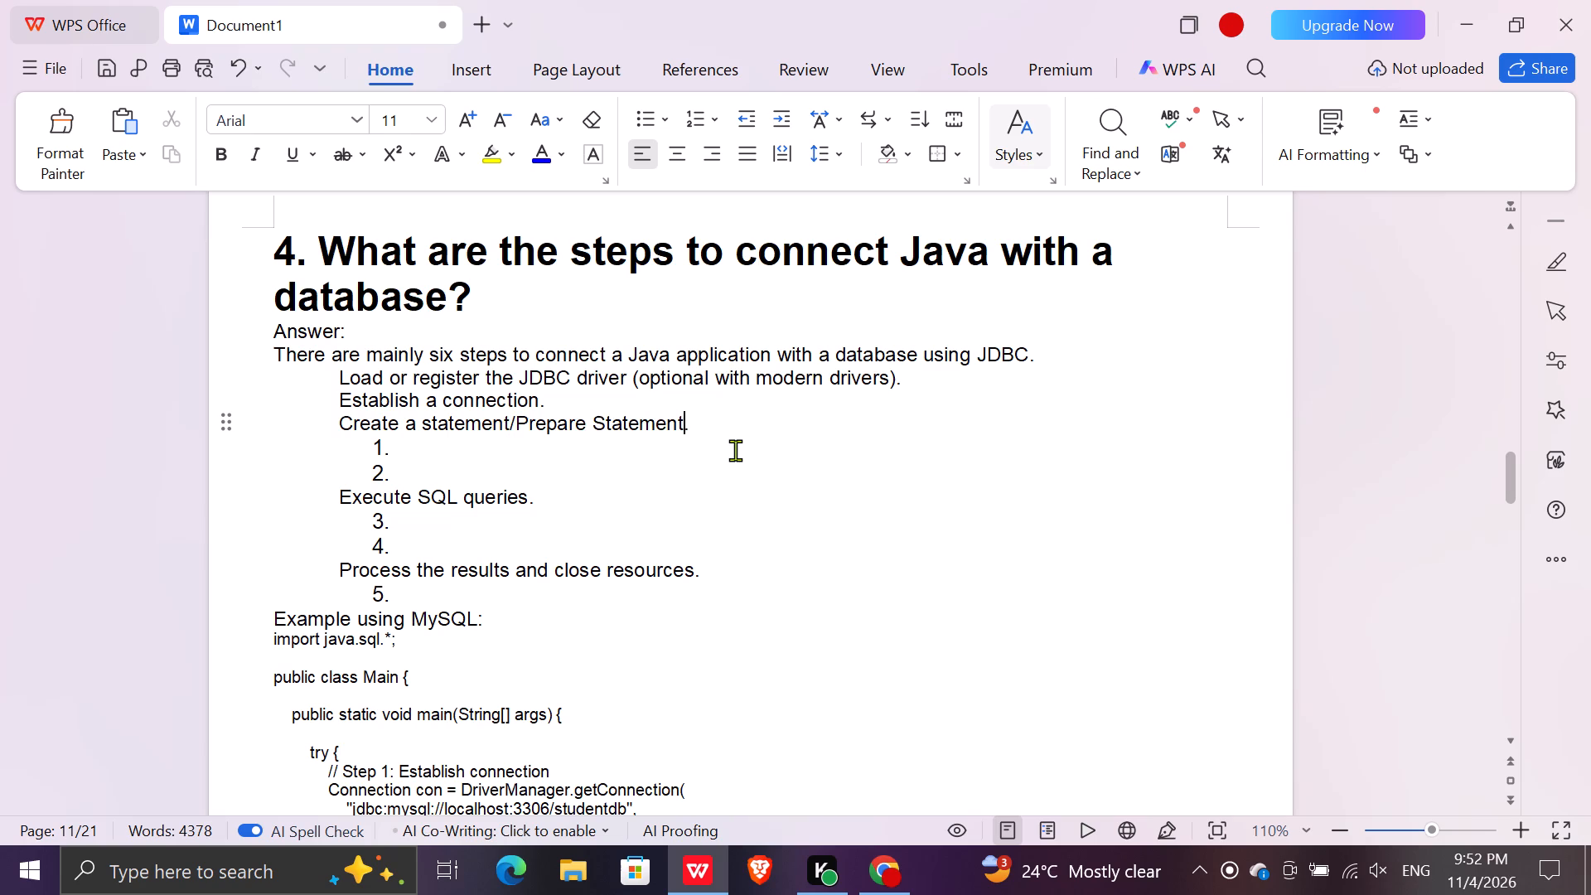
# Delete the empty numbered items around the indented "Execute SQL queries." and "Process the results and close resources." lines, down to "Example using MySQL:".
pyautogui.click(339, 502)
pyautogui.press('BackSpace')
pyautogui.press('BackSpace')
pyautogui.press('BackSpace')
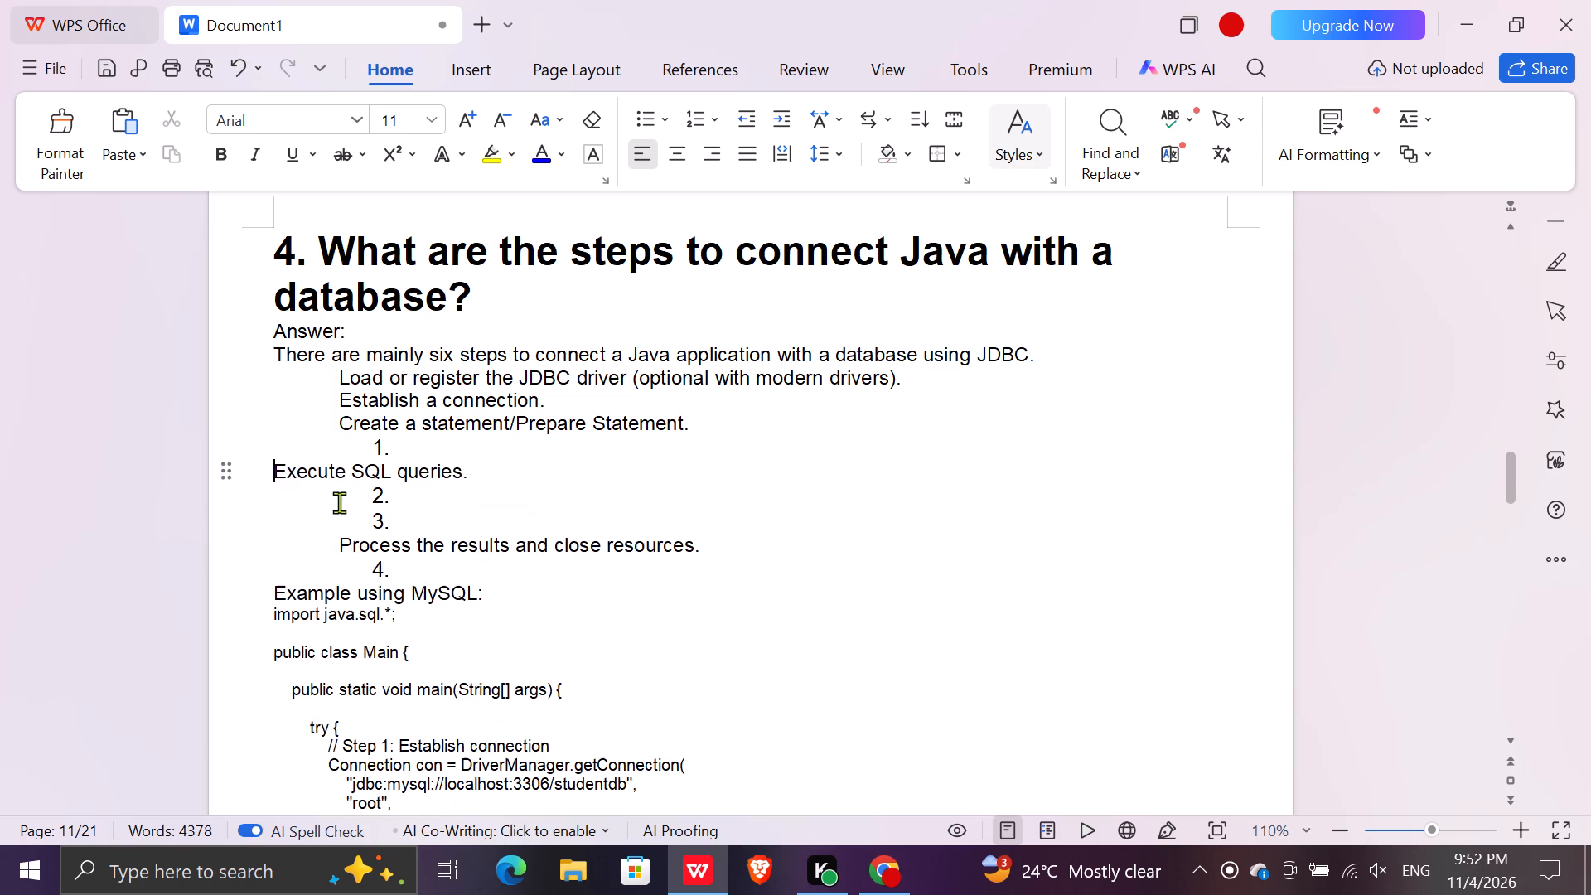
pyautogui.press('Tab')
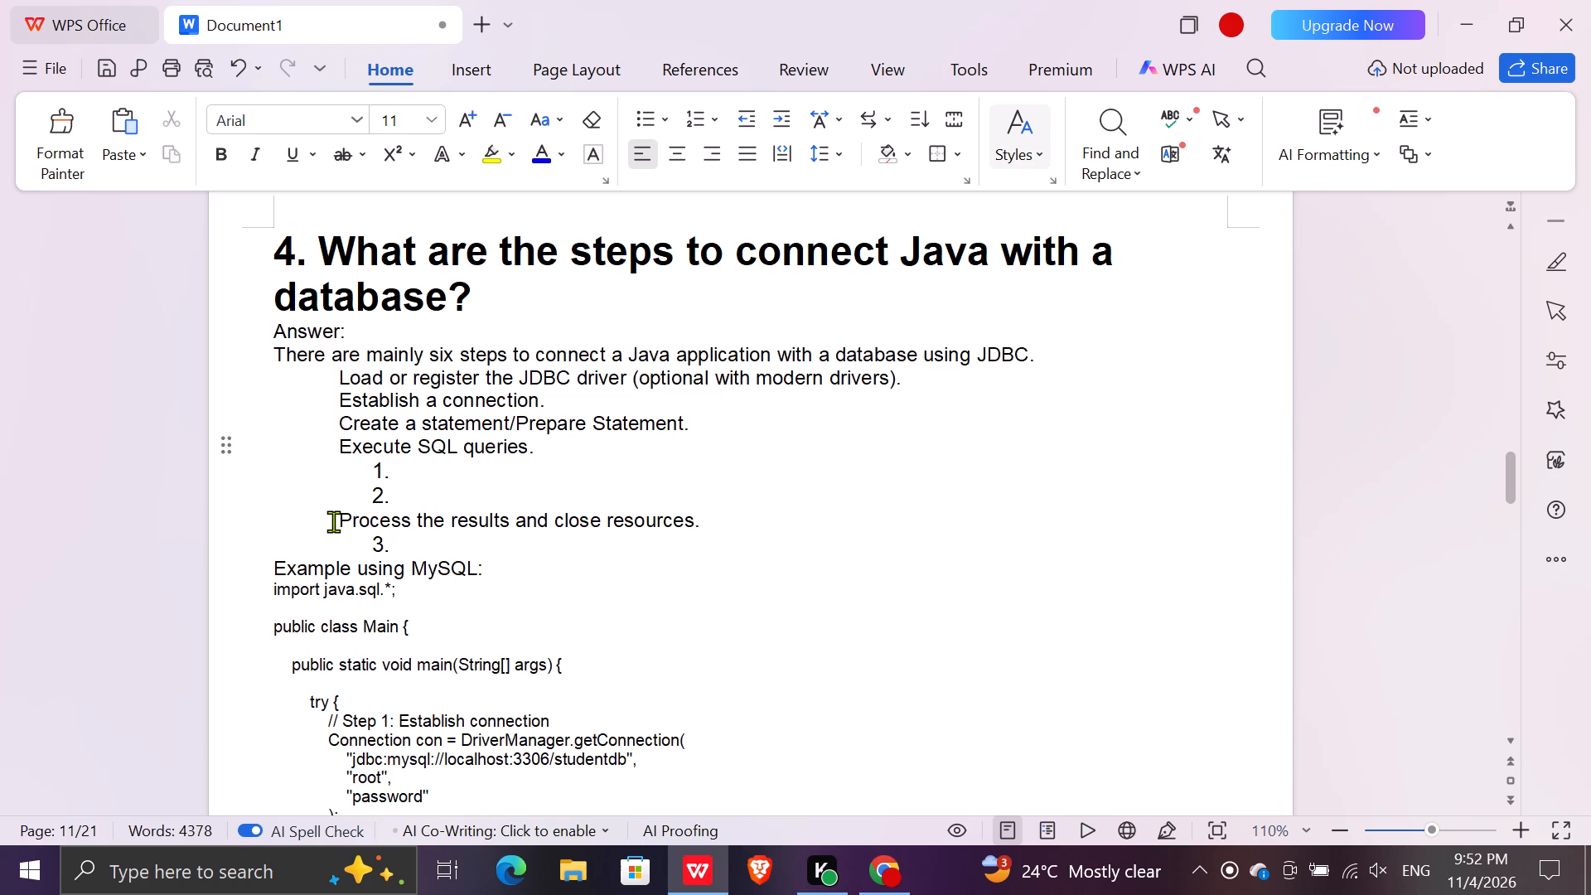
pyautogui.click(333, 521)
pyautogui.press('BackSpace')
pyautogui.press('BackSpace')
pyautogui.press('BackSpace')
pyautogui.press('Tab')
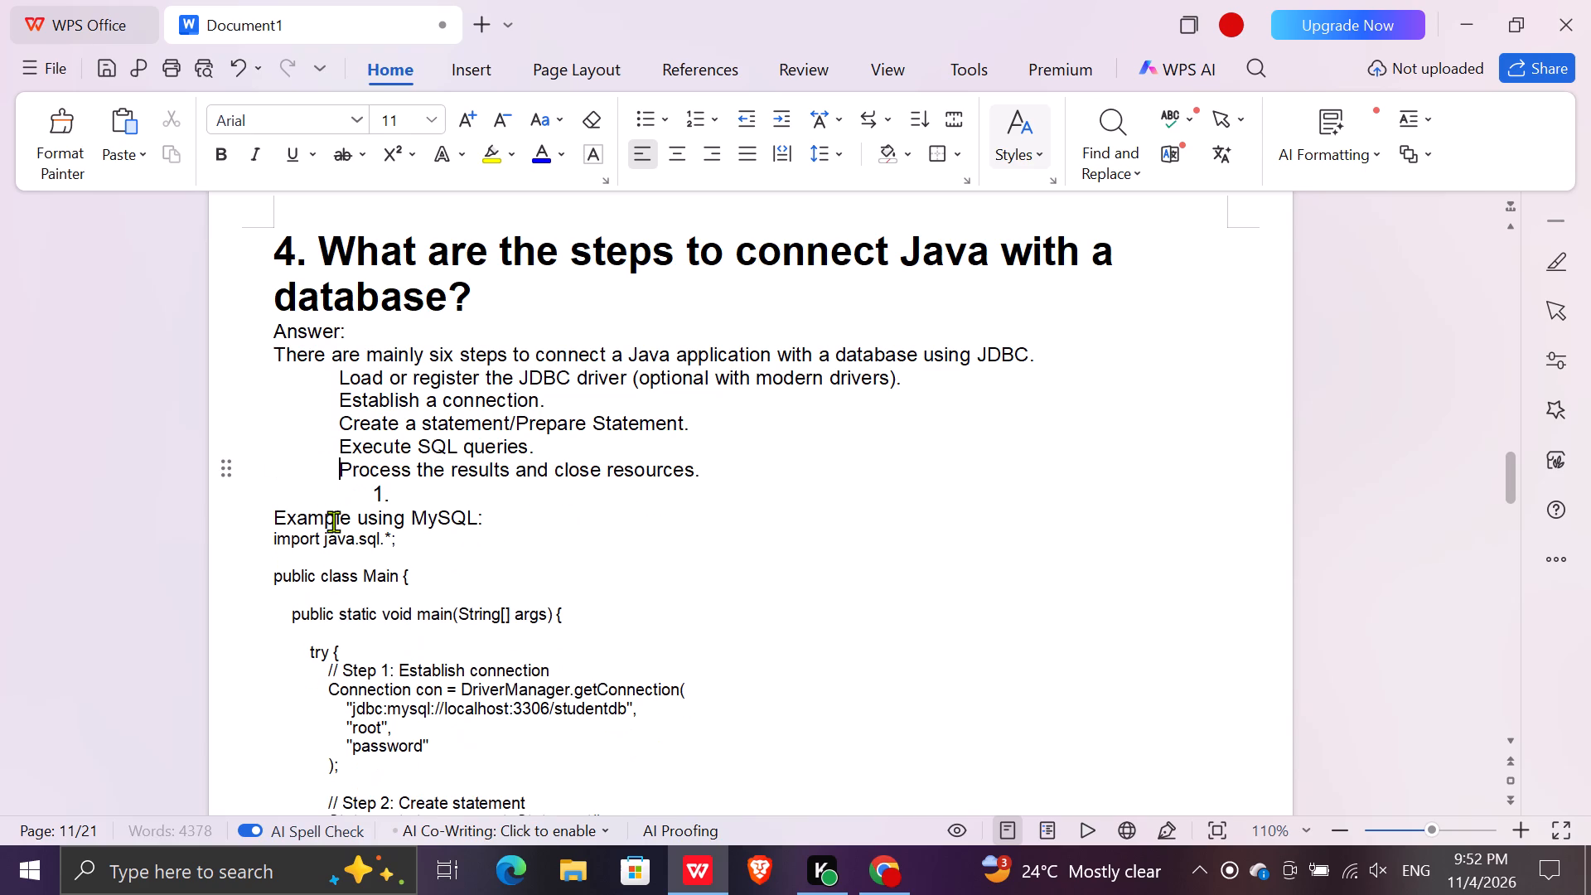
pyautogui.click(275, 518)
pyautogui.press('BackSpace')
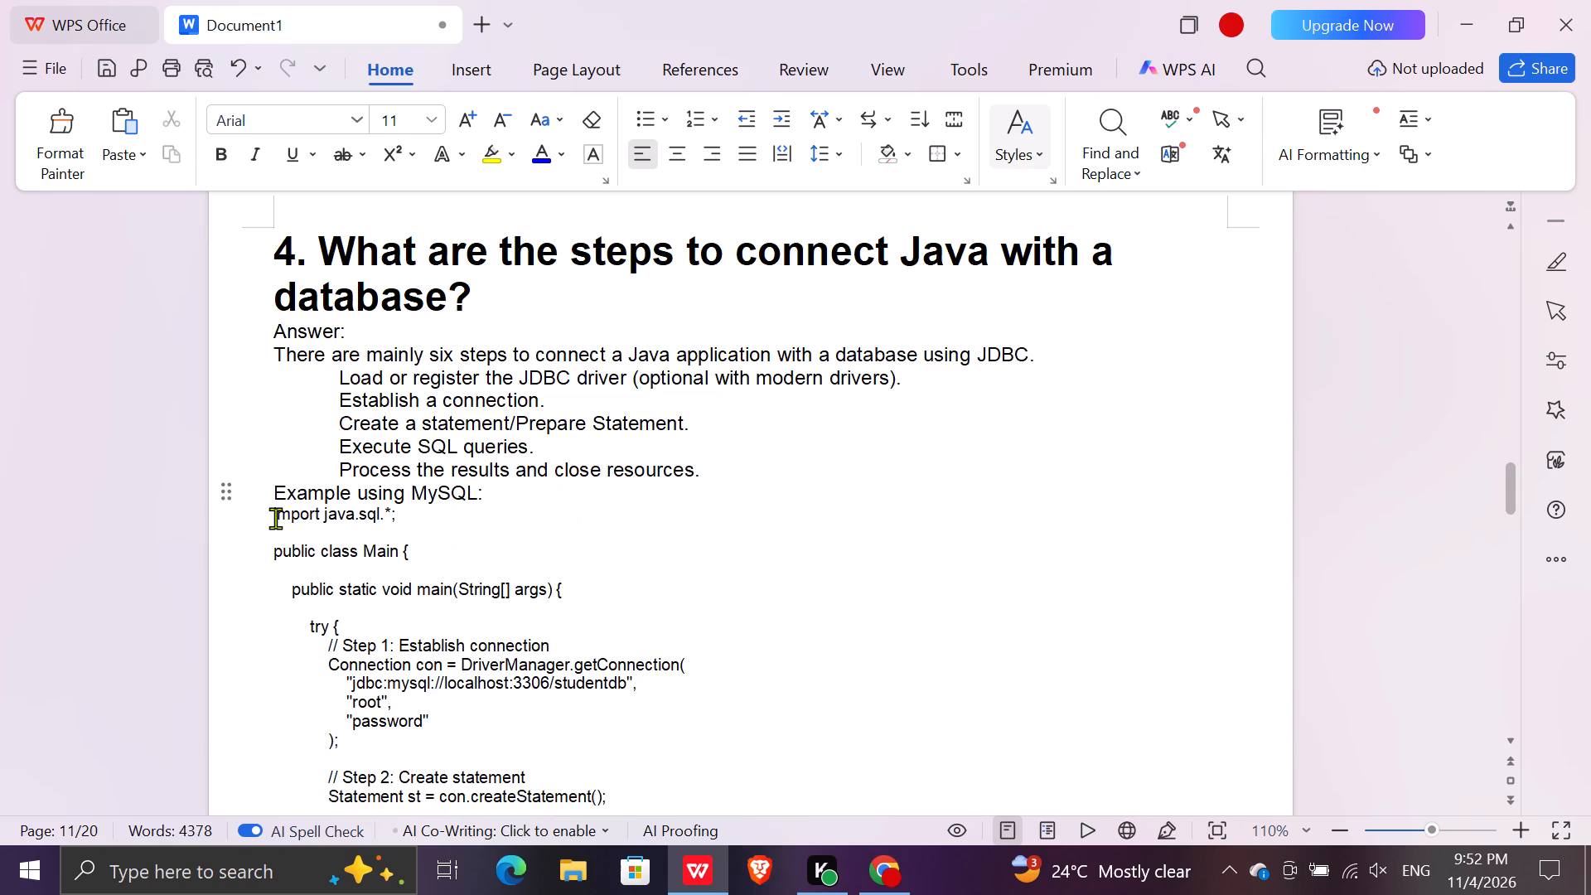
# Look through the rest of the question 4 example and JDBC questions 5 and 6 for leftover empty list items.
pyautogui.scroll(-14, 504, 527)
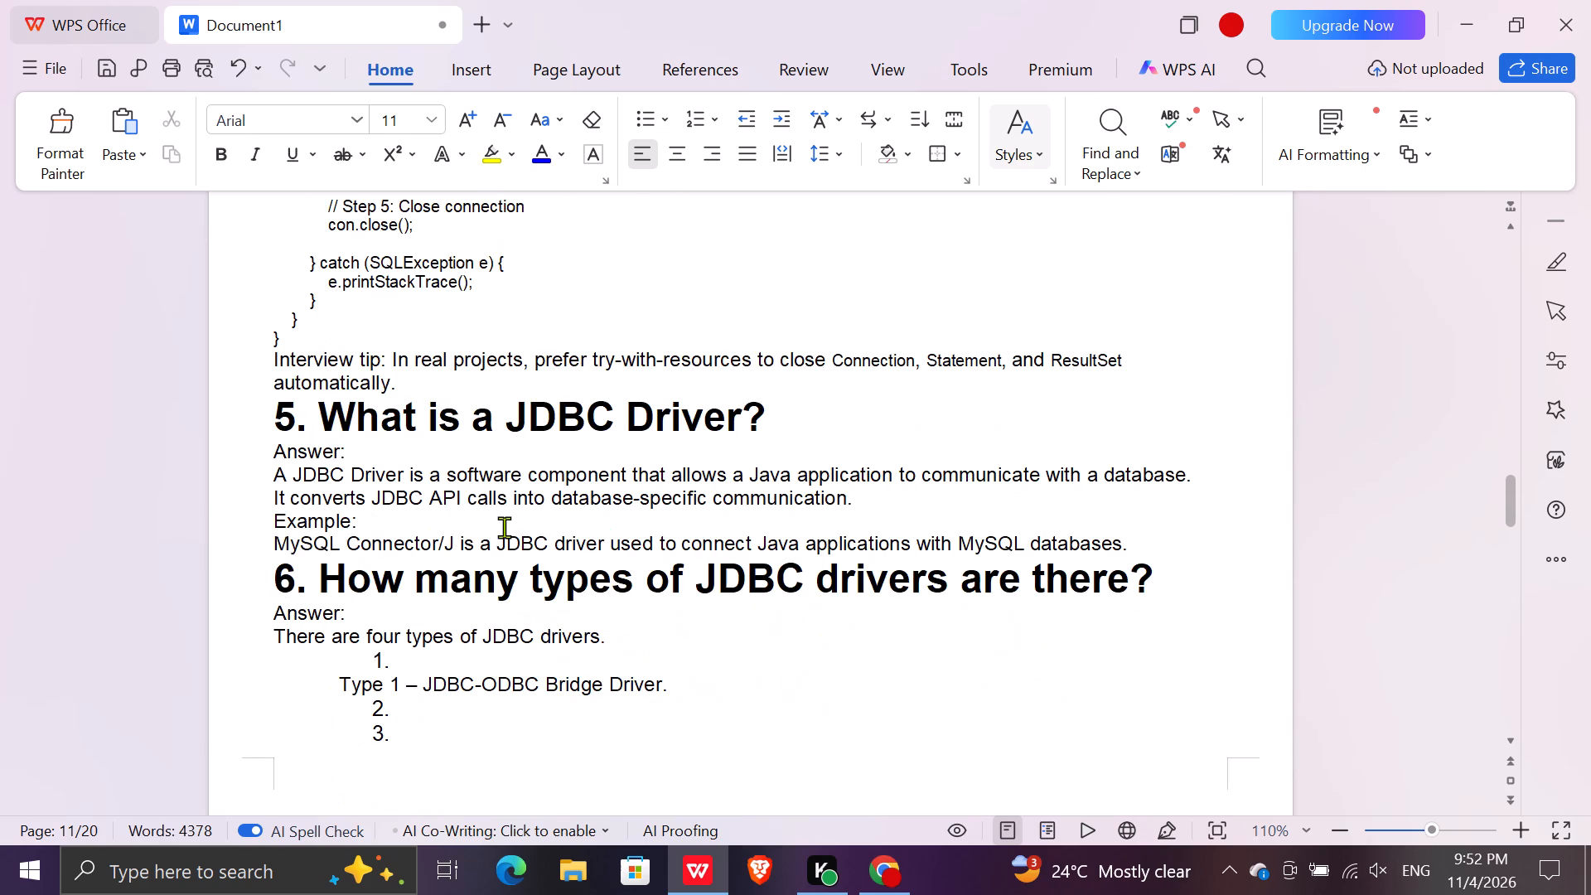
pyautogui.scroll(-2, 525, 412)
pyautogui.scroll(2, 534, 387)
pyautogui.scroll(-1, 447, 532)
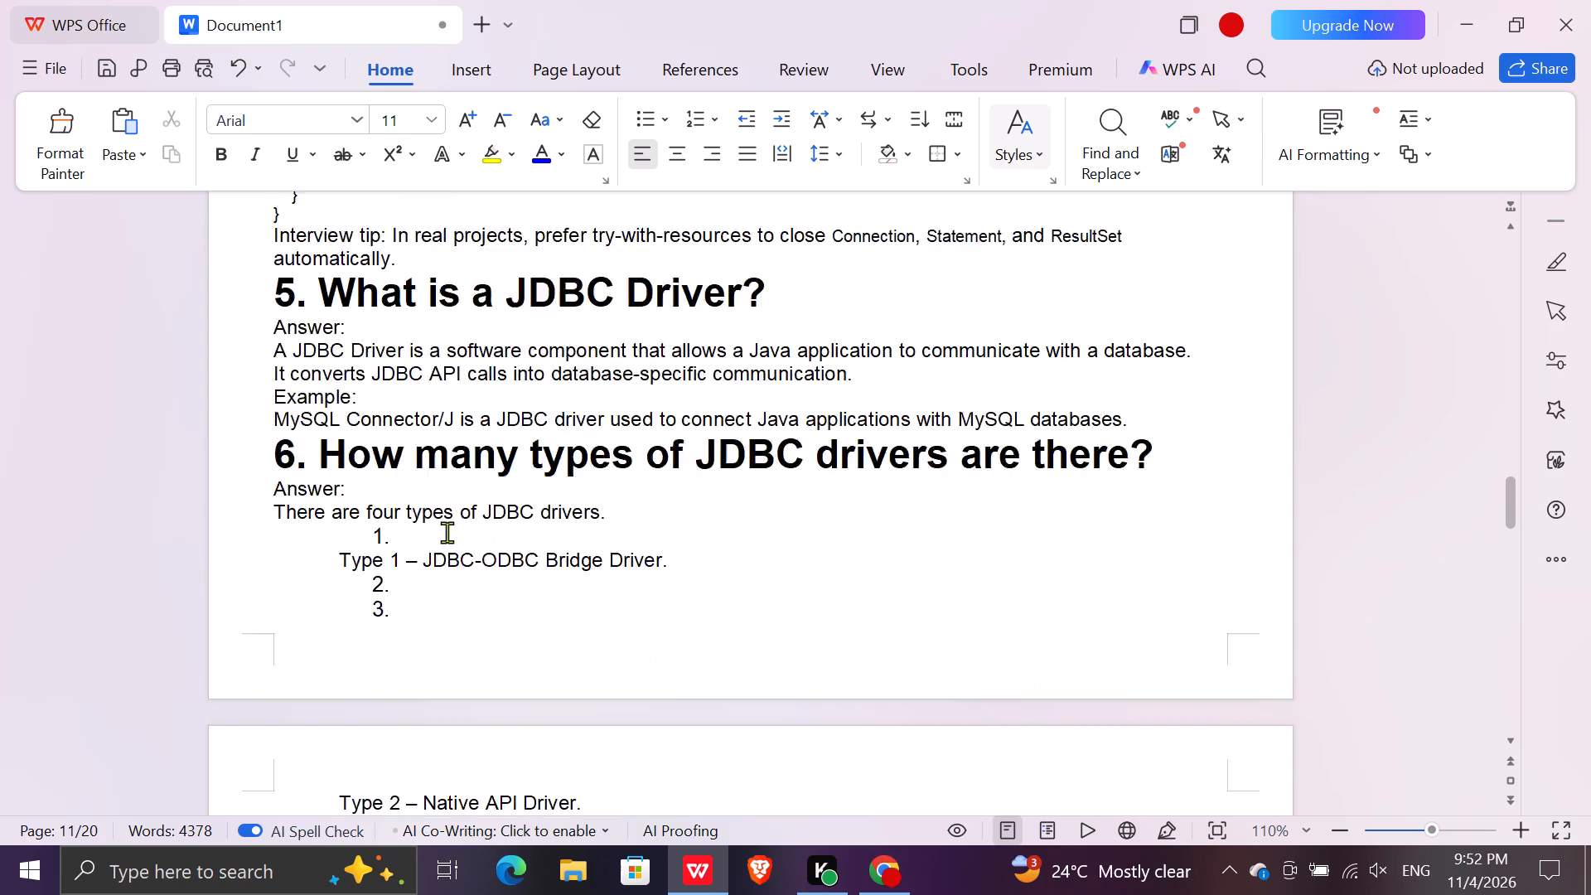
pyautogui.scroll(-1, 447, 532)
pyautogui.moveTo(447, 532); pyautogui.dragTo(462, 513)
pyautogui.click(455, 425)
pyautogui.click(444, 322)
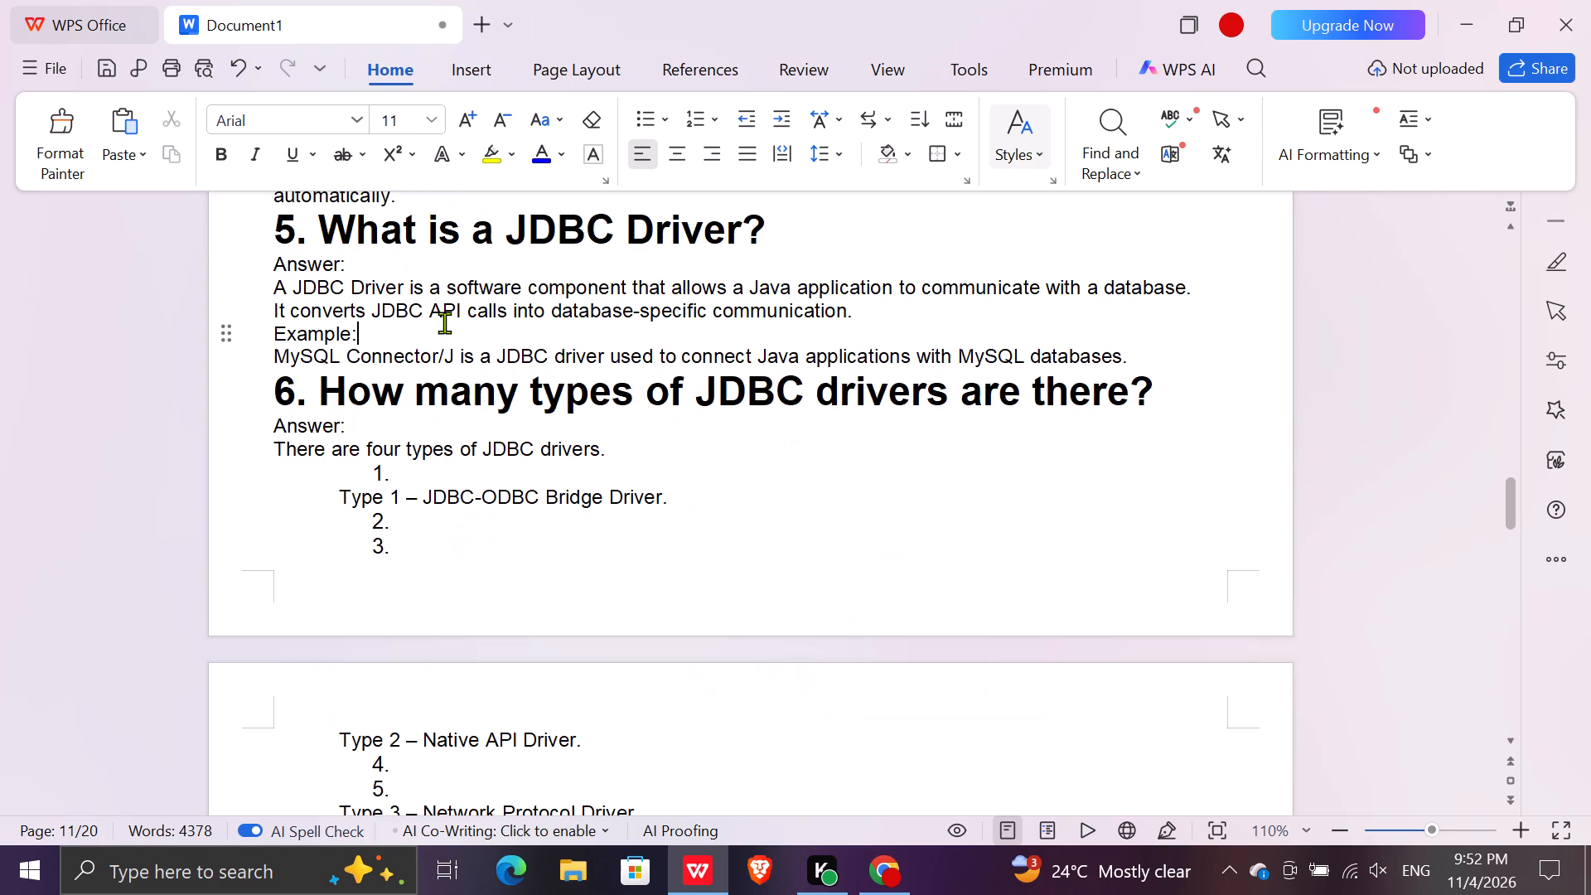
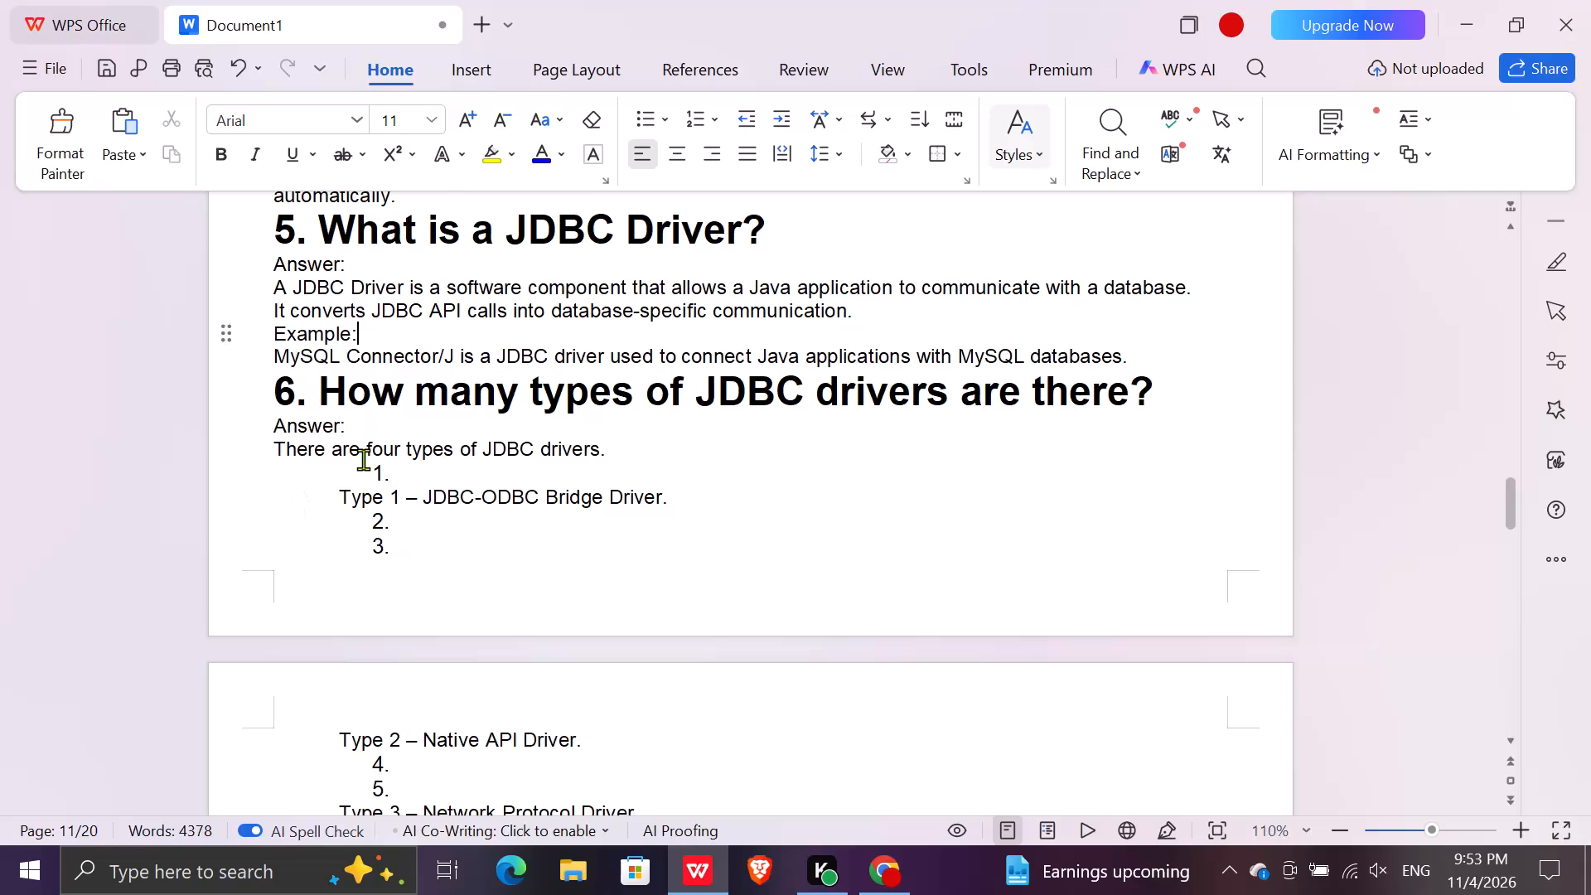
# Delete the empty numbered items before the "Type 1" and "Type 2" lines in JDBC question 6, keeping both lines indented.
pyautogui.scroll(2, 363, 459)
pyautogui.scroll(-3, 363, 459)
pyautogui.scroll(1, 363, 459)
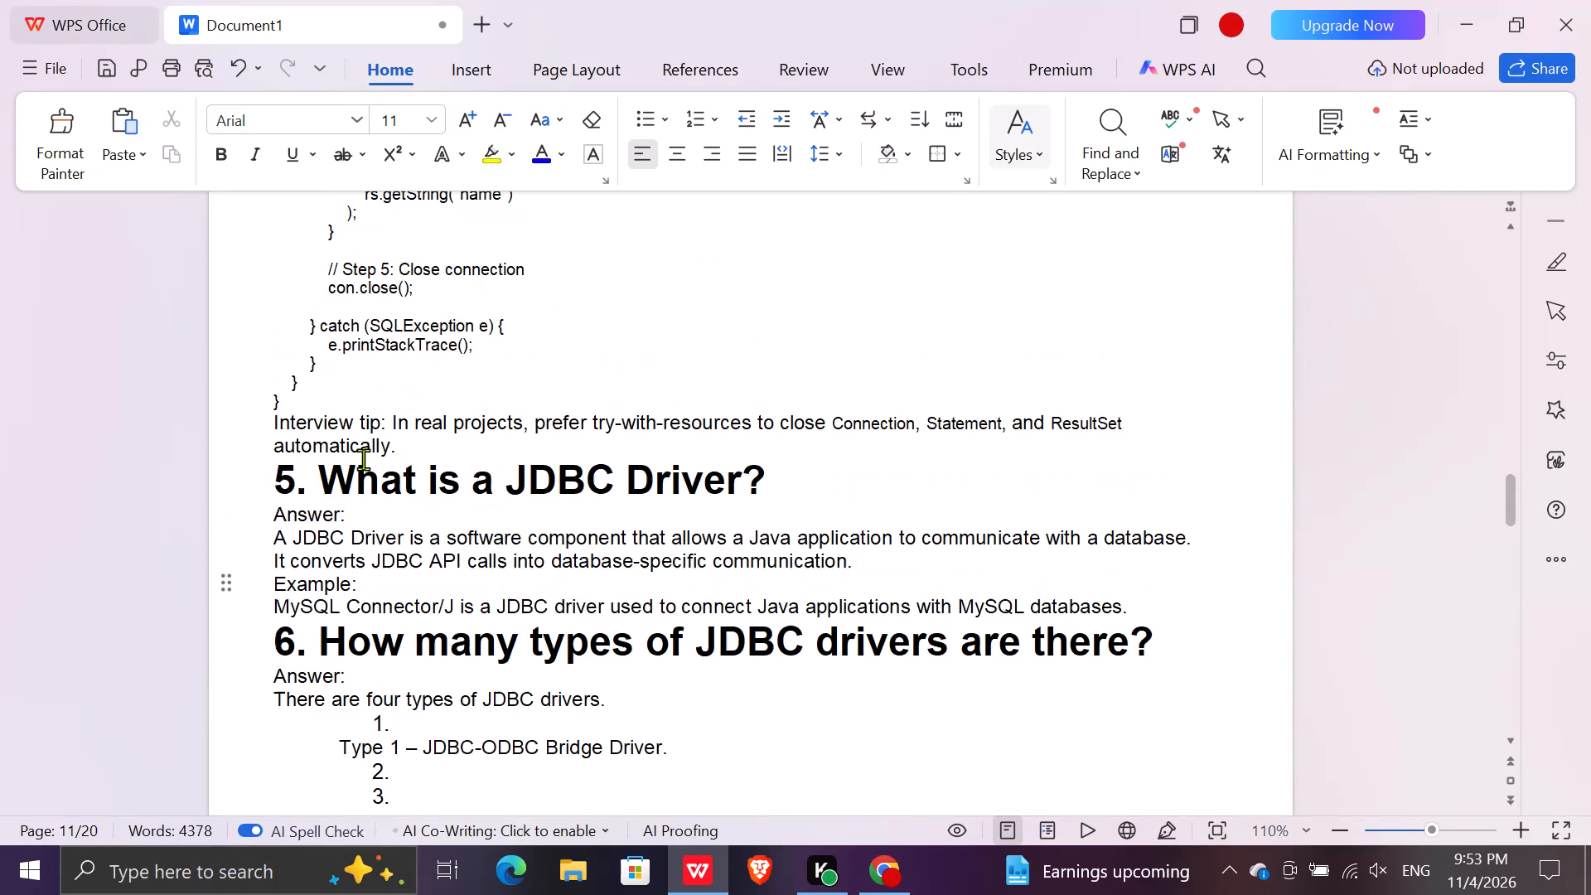
pyautogui.scroll(-2, 530, 578)
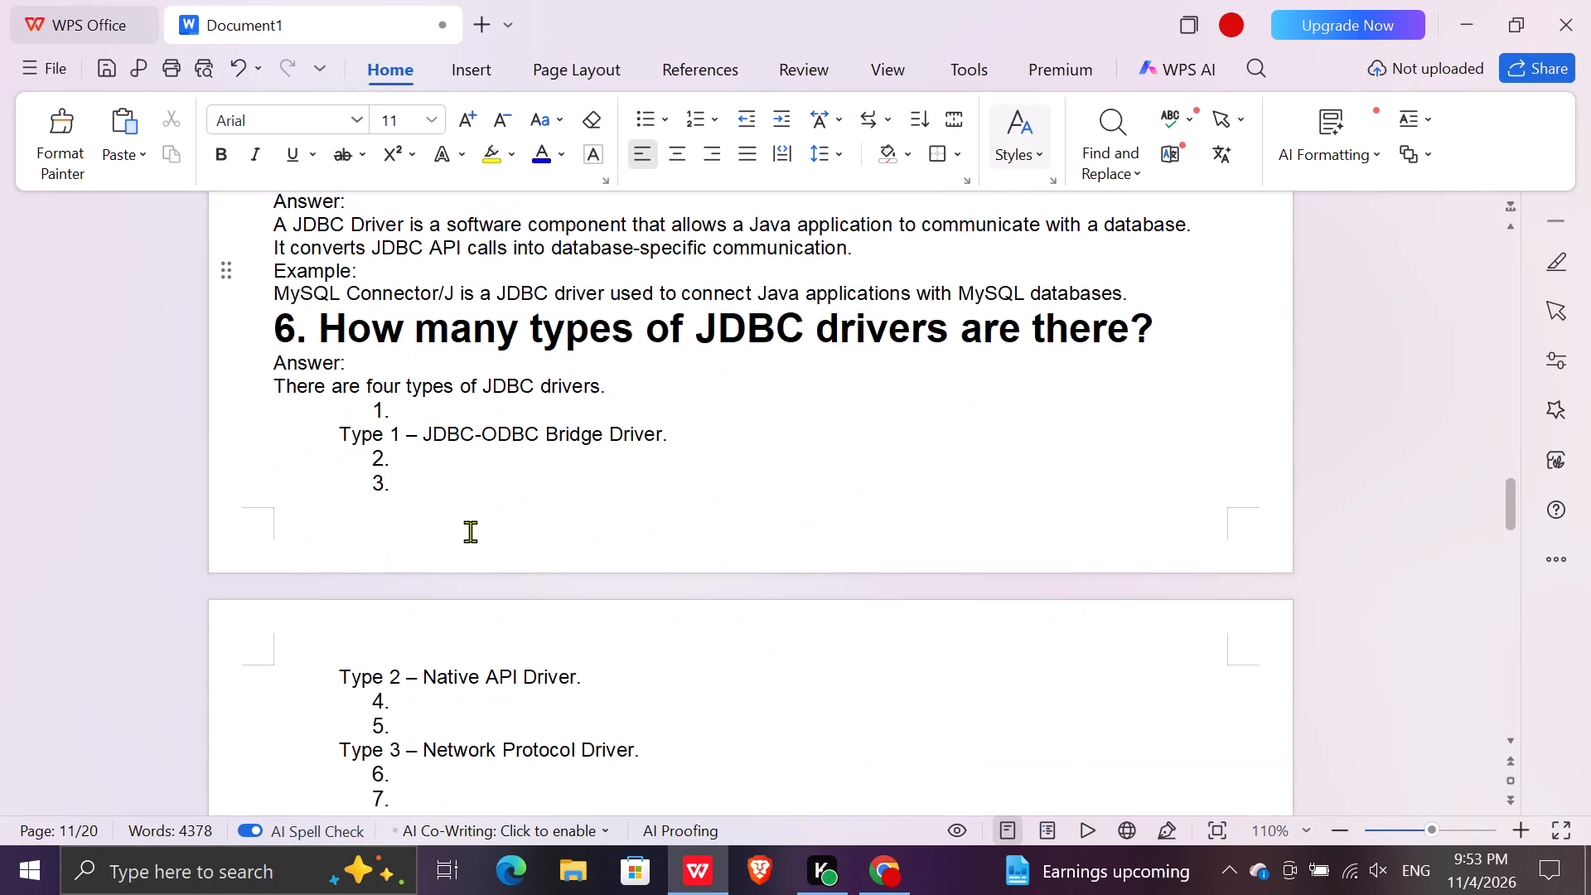
pyautogui.click(338, 436)
pyautogui.scroll(2, 430, 559)
pyautogui.scroll(-4, 430, 559)
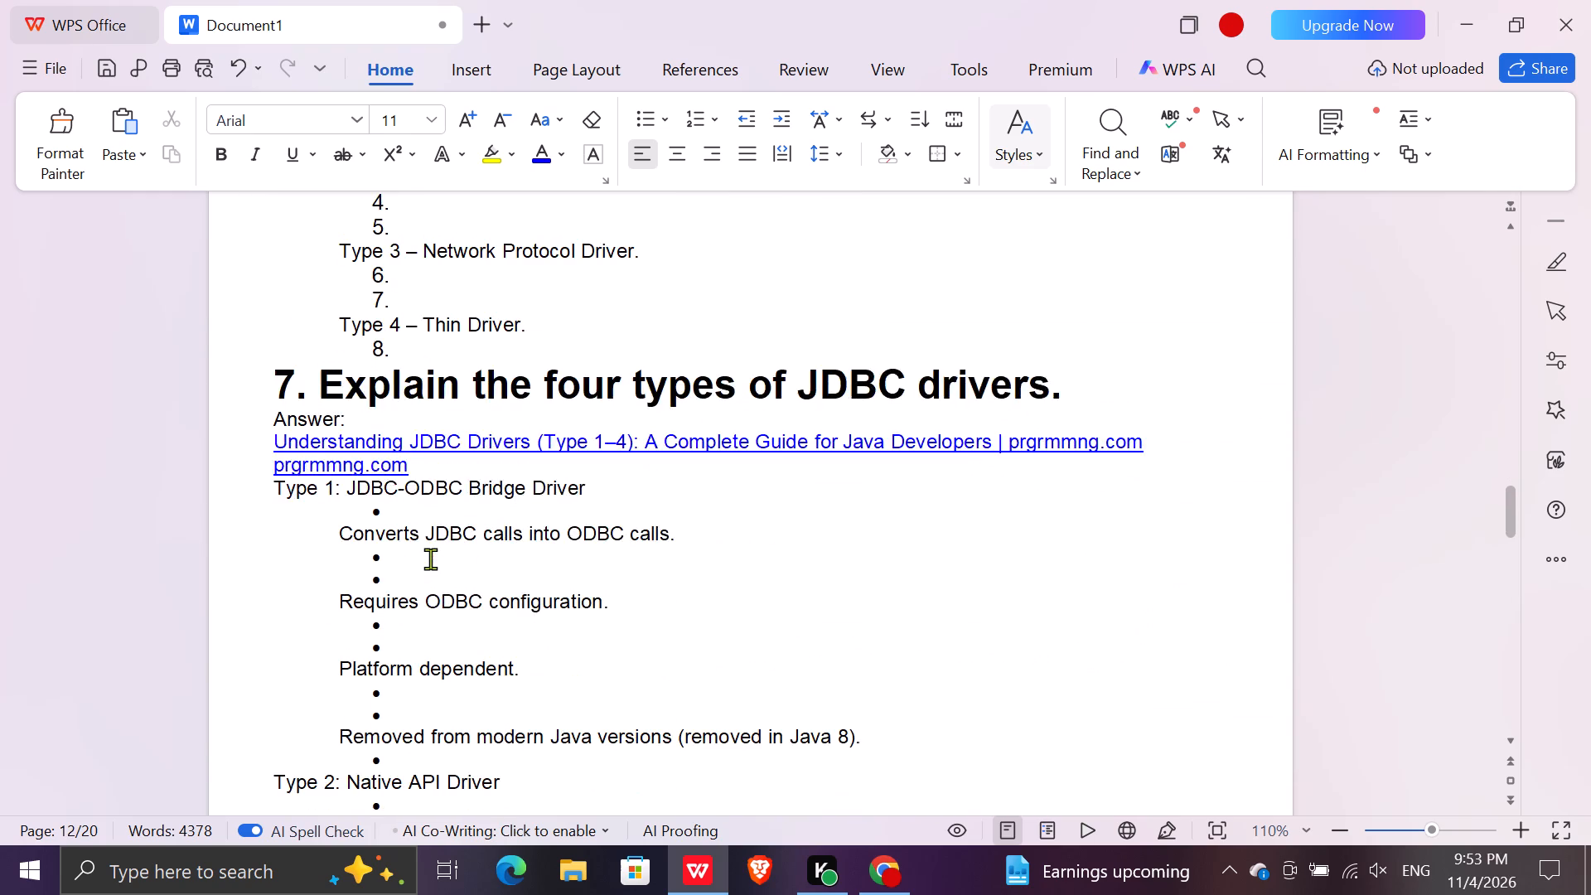
pyautogui.scroll(3, 430, 559)
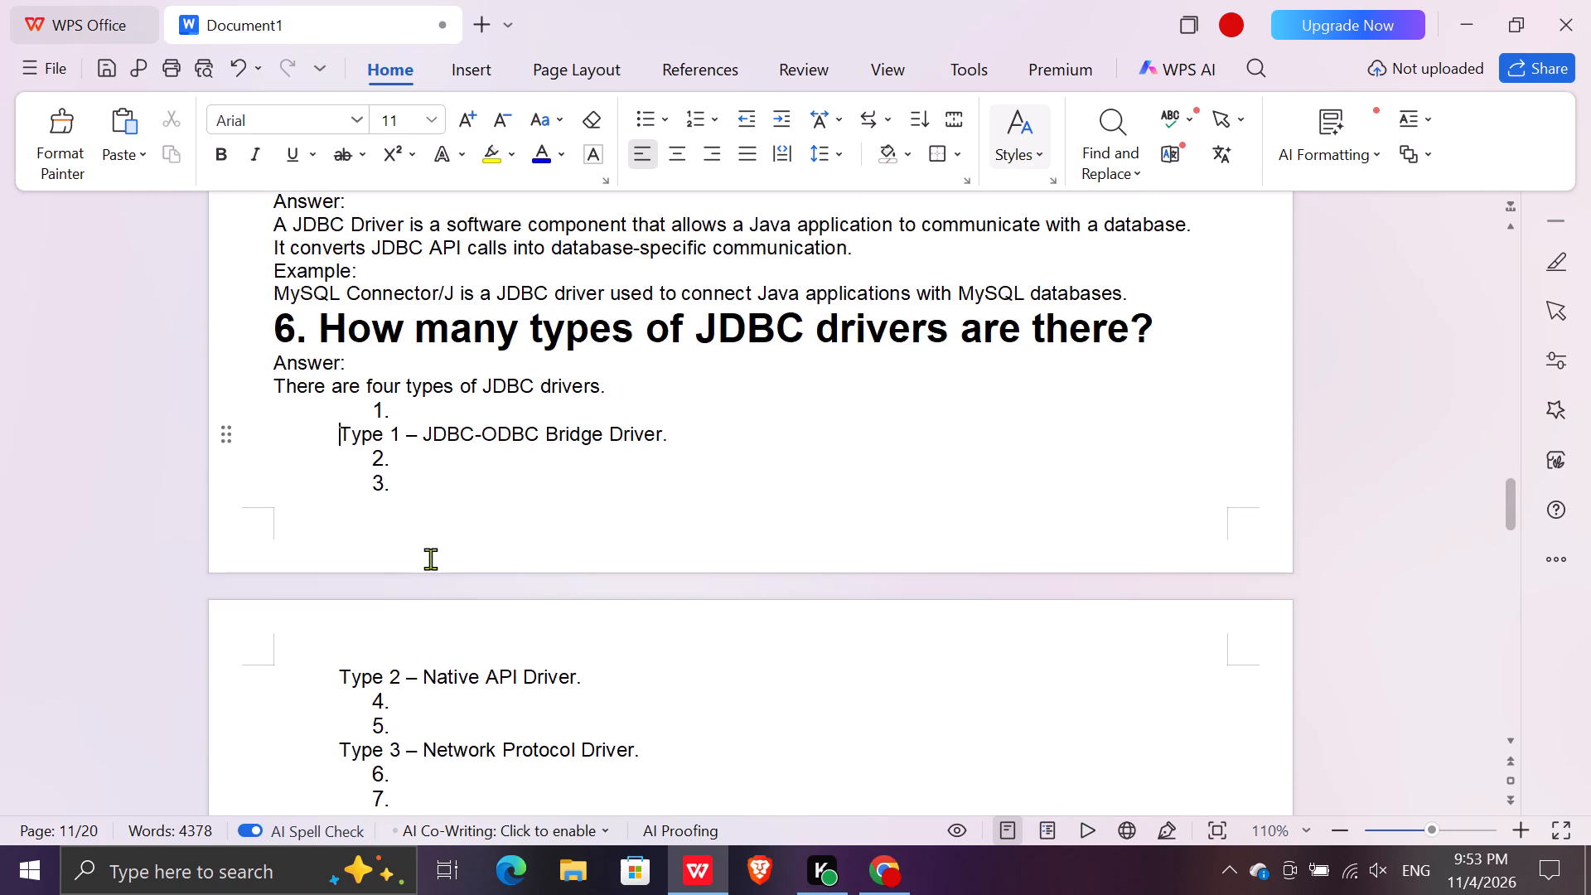
pyautogui.scroll(-2, 430, 559)
pyautogui.scroll(2, 430, 559)
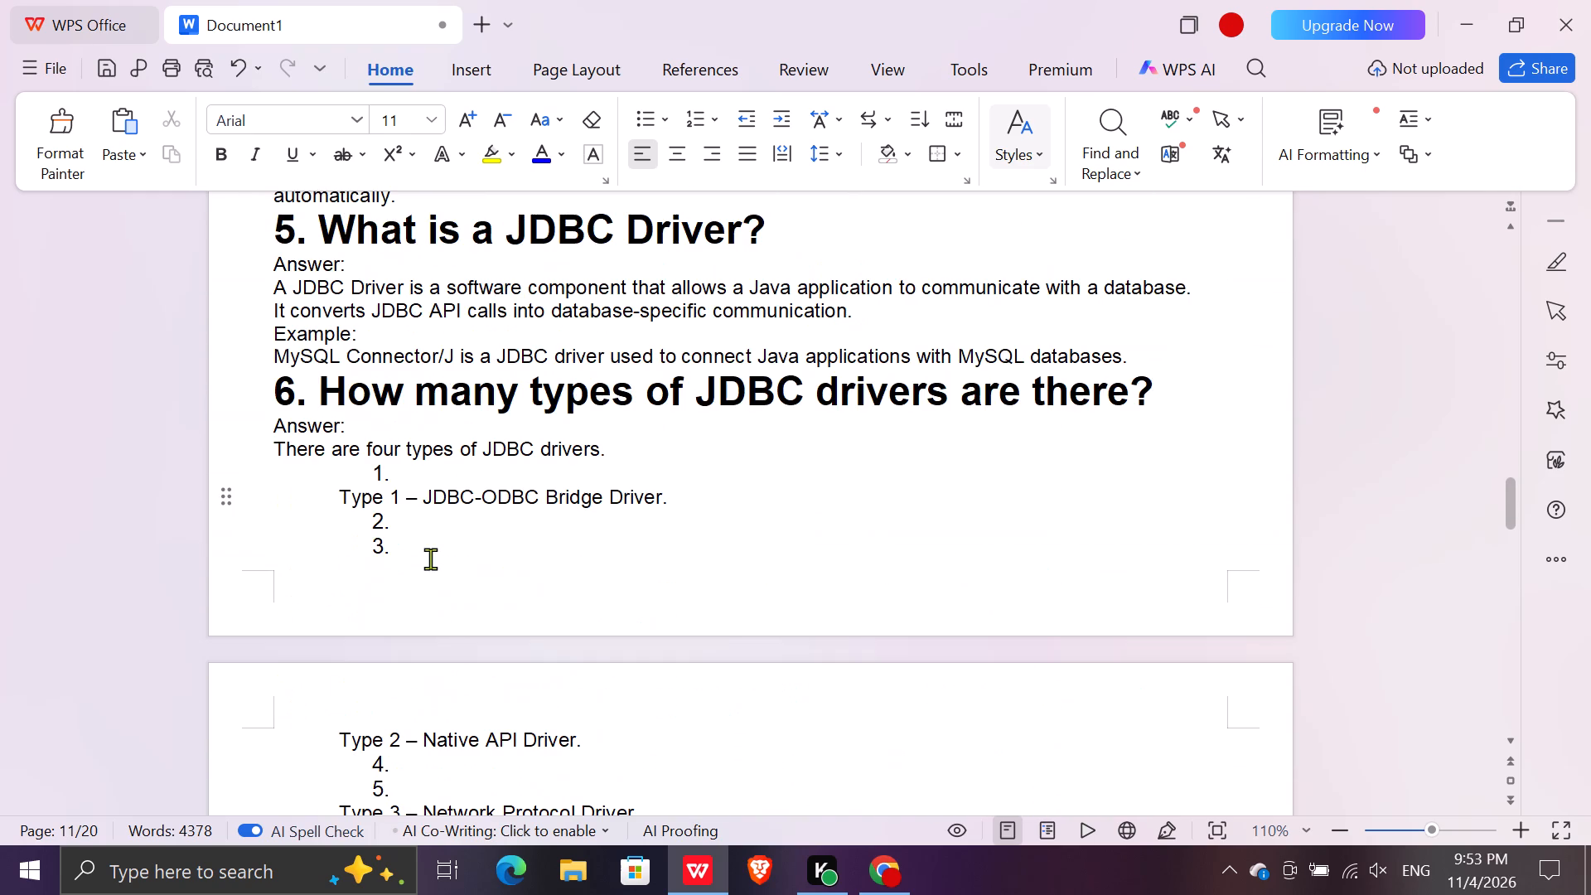
pyautogui.press('BackSpace')
pyautogui.press('BackSpace')
pyautogui.press('BackSpace')
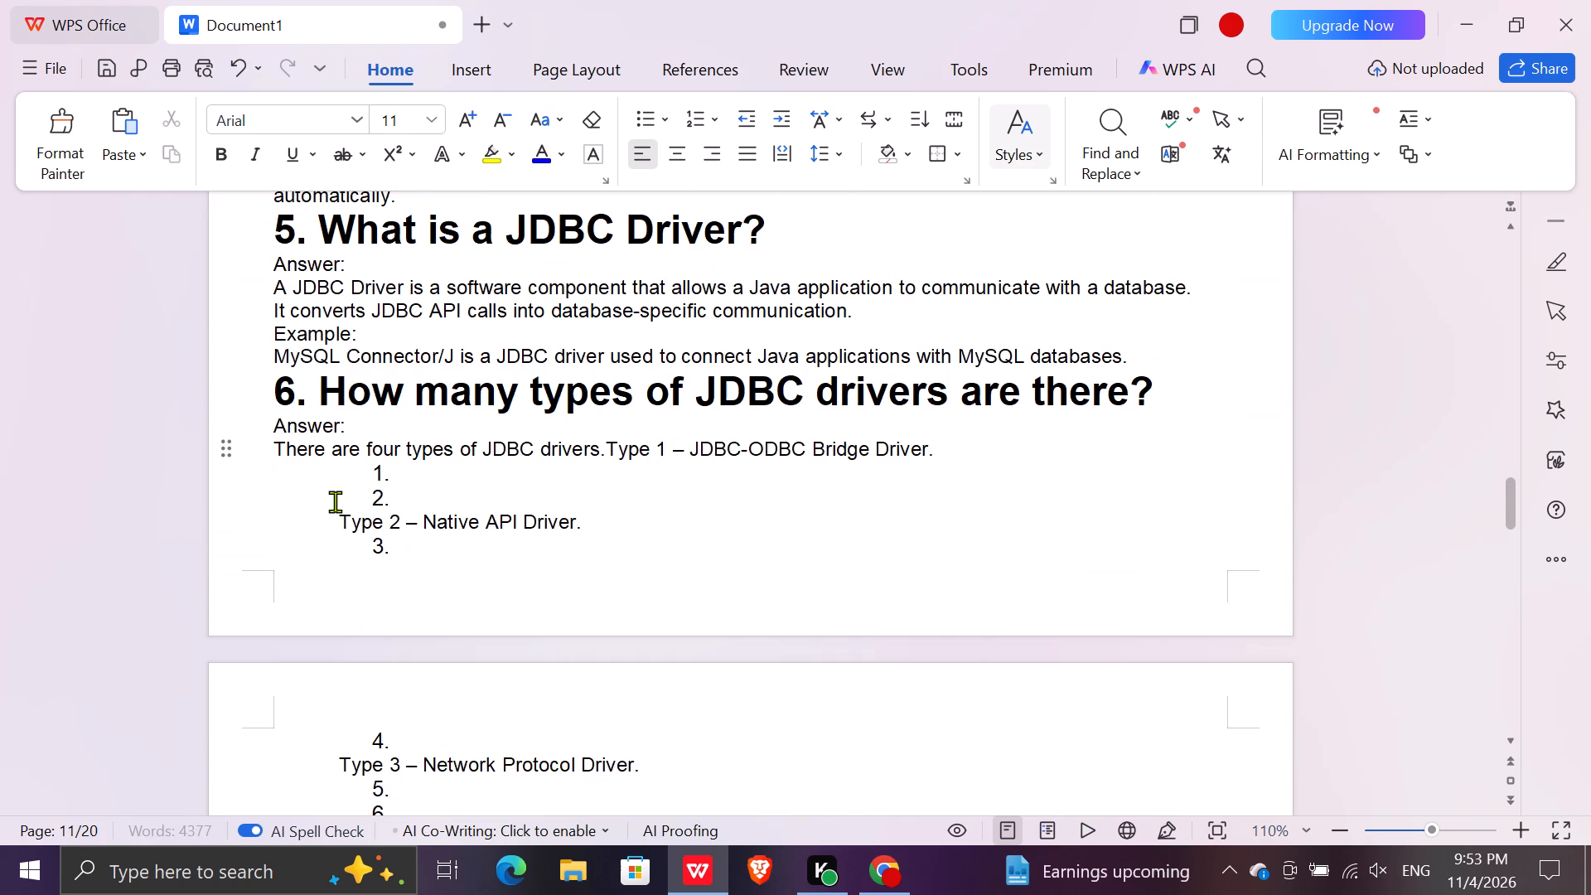
pyautogui.press('Return')
pyautogui.press('Tab')
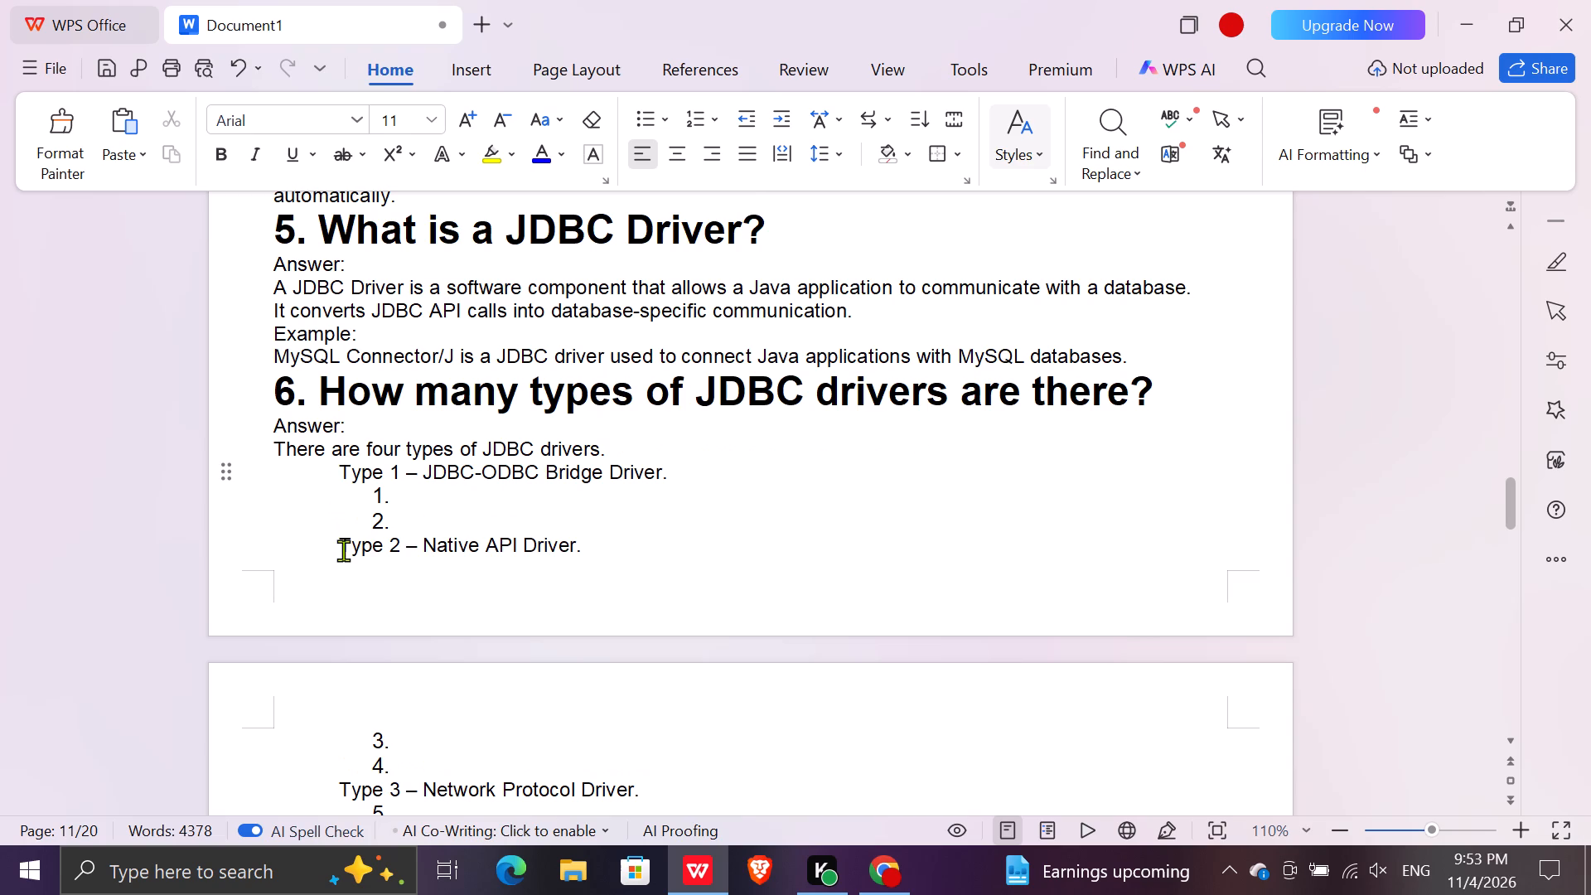
pyautogui.click(343, 550)
pyautogui.press('BackSpace')
pyautogui.press('BackSpace')
pyautogui.press('BackSpace')
pyautogui.press('Tab')
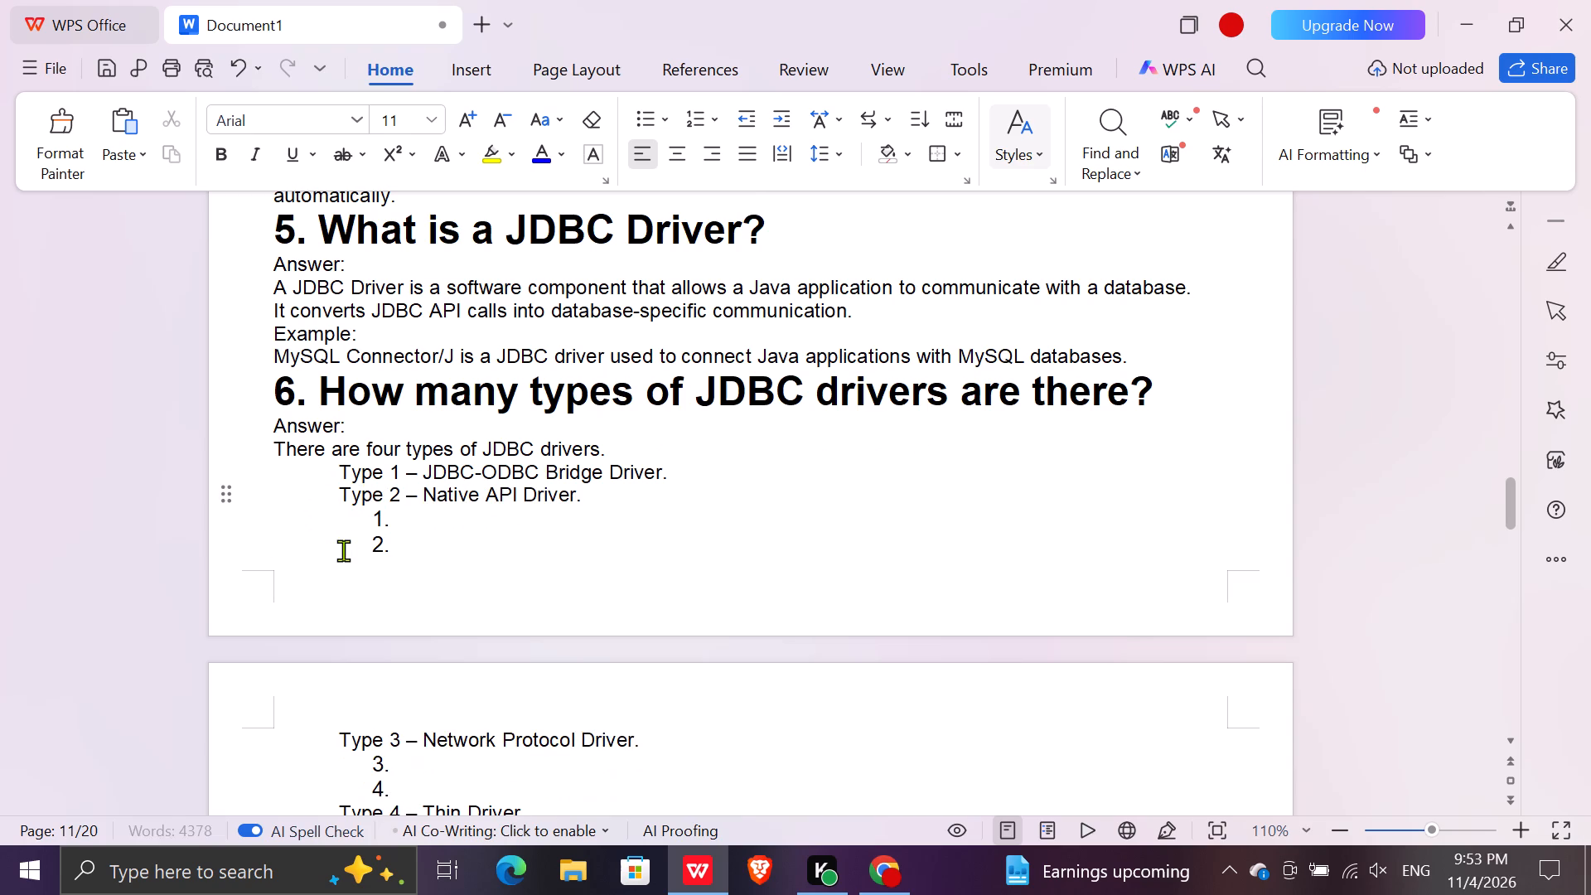
# Delete the empty numbered items around the indented "Type 3" and "Type 4" lines in JDBC question 6, down to the question 7 heading.
pyautogui.click(338, 745)
pyautogui.press('BackSpace')
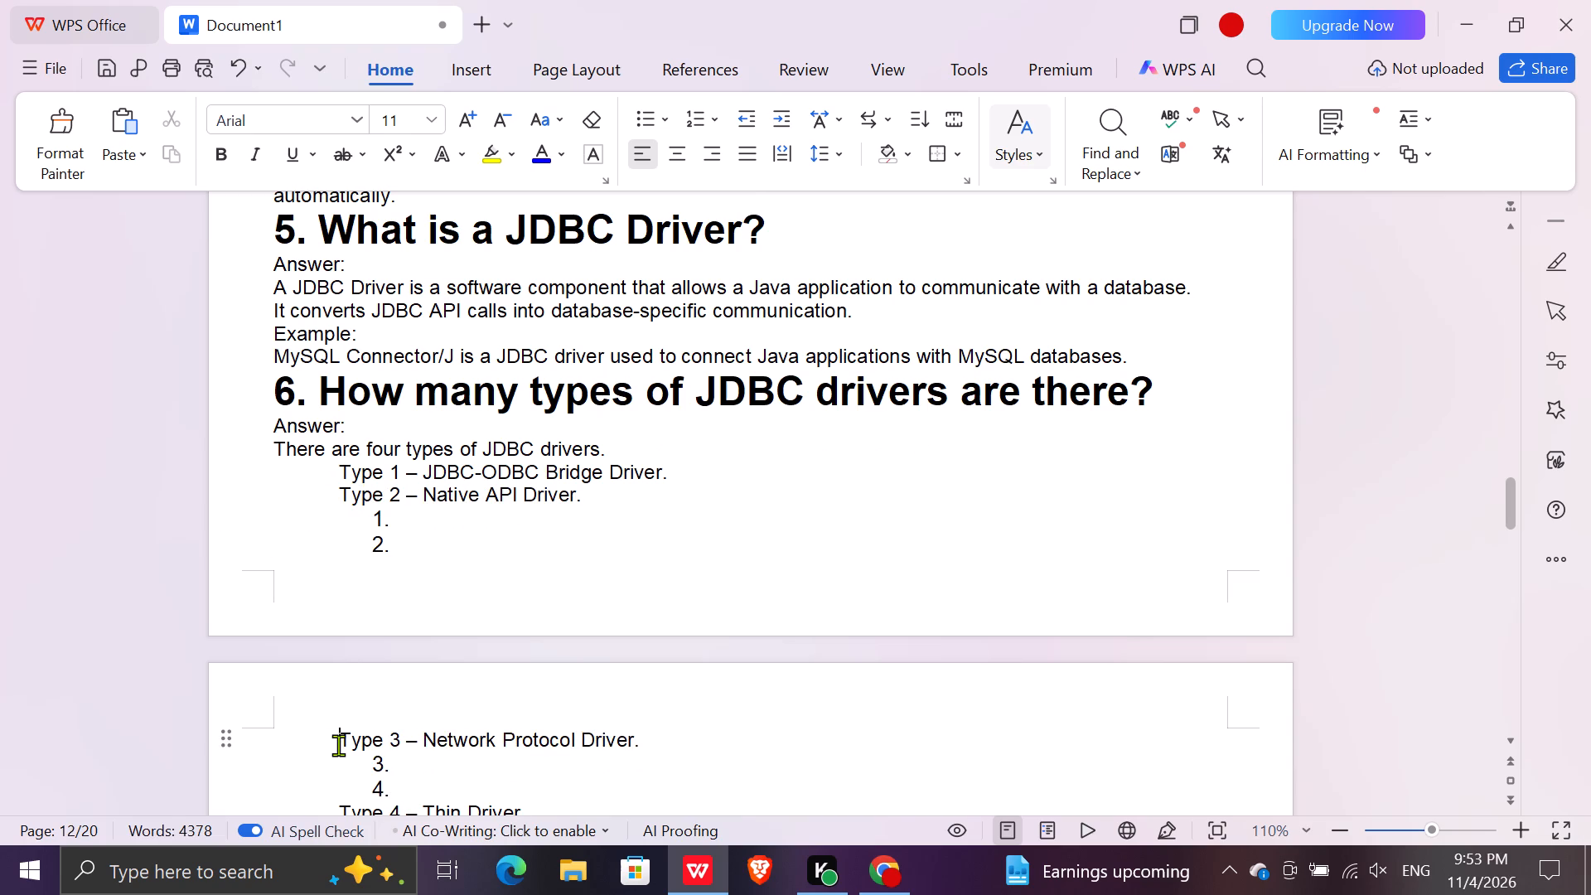
pyautogui.press('BackSpace')
pyautogui.press('BackSpace')
pyautogui.press('Tab')
pyautogui.click(341, 768)
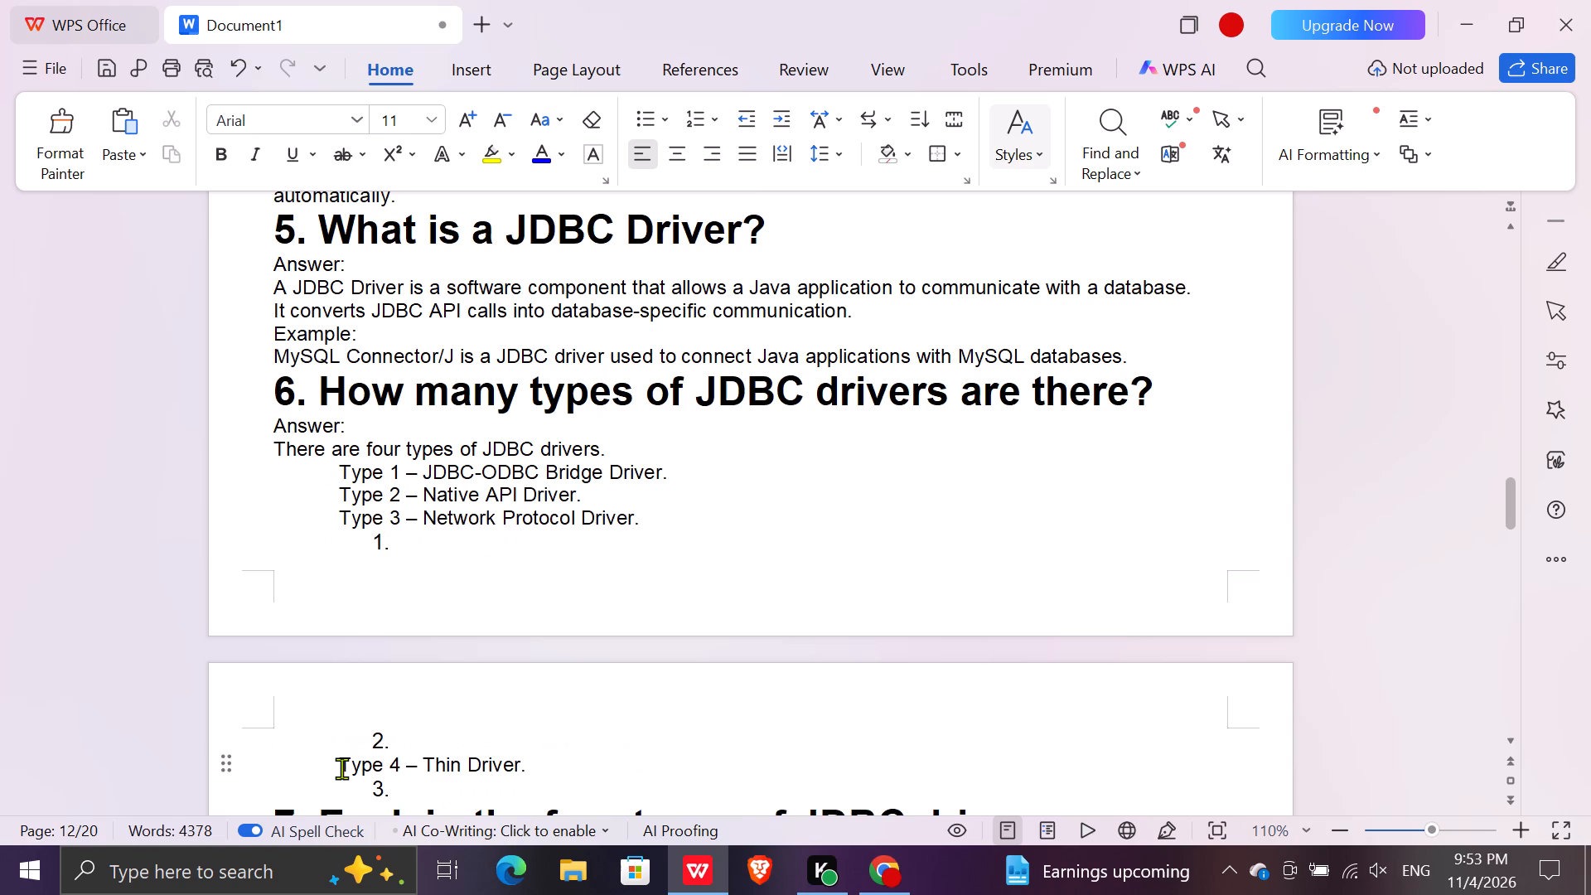
pyautogui.press('BackSpace')
pyautogui.press('BackSpace')
pyautogui.press('BackSpace')
pyautogui.press('Tab')
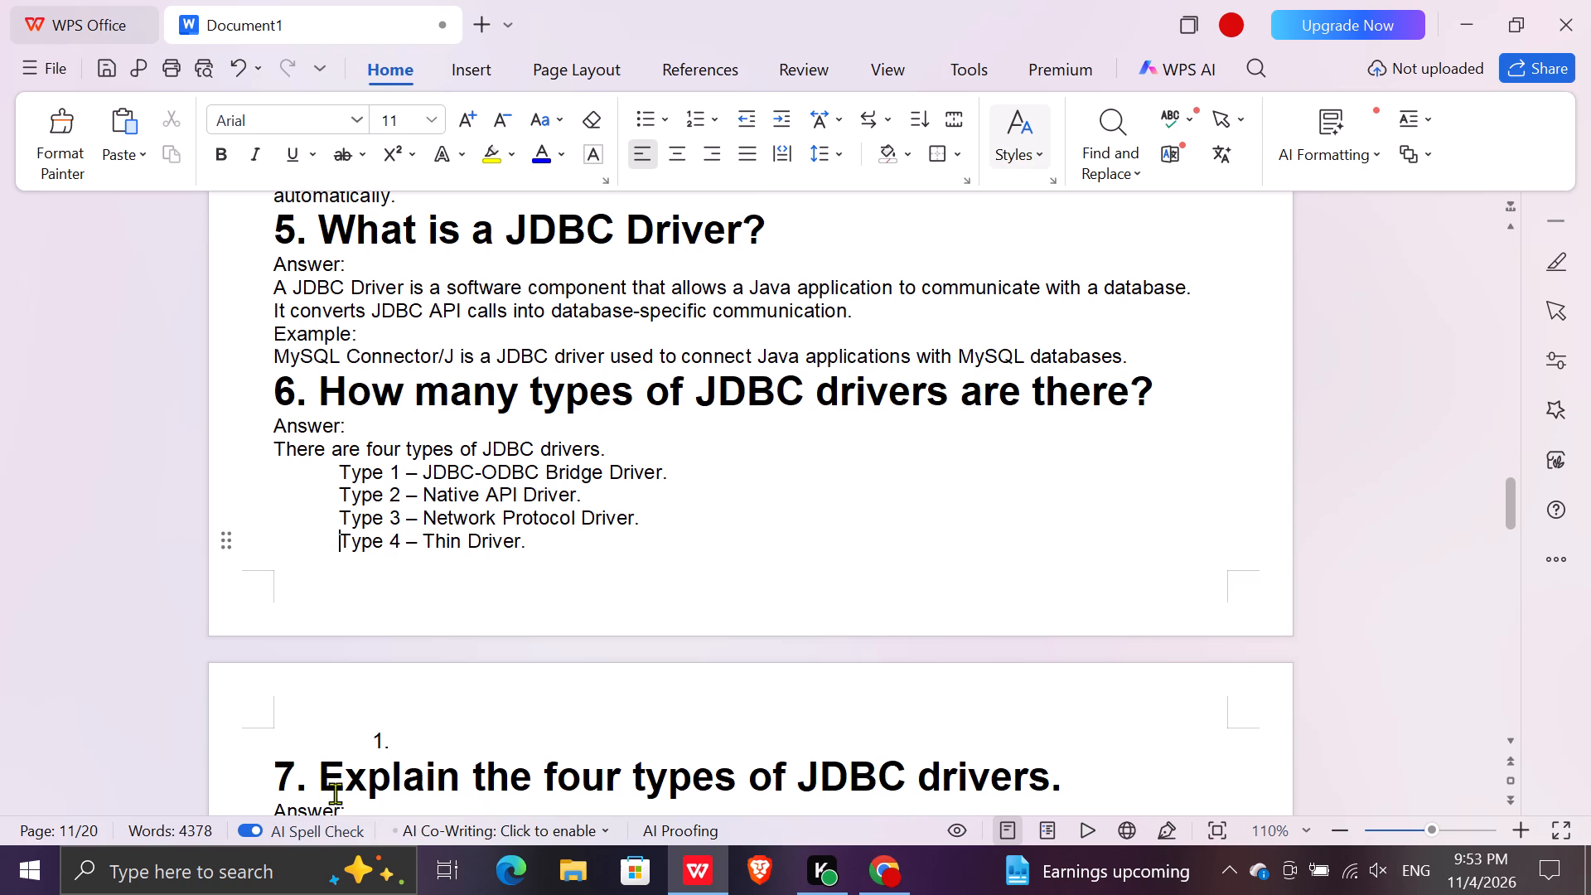
pyautogui.click(271, 770)
pyautogui.press('BackSpace')
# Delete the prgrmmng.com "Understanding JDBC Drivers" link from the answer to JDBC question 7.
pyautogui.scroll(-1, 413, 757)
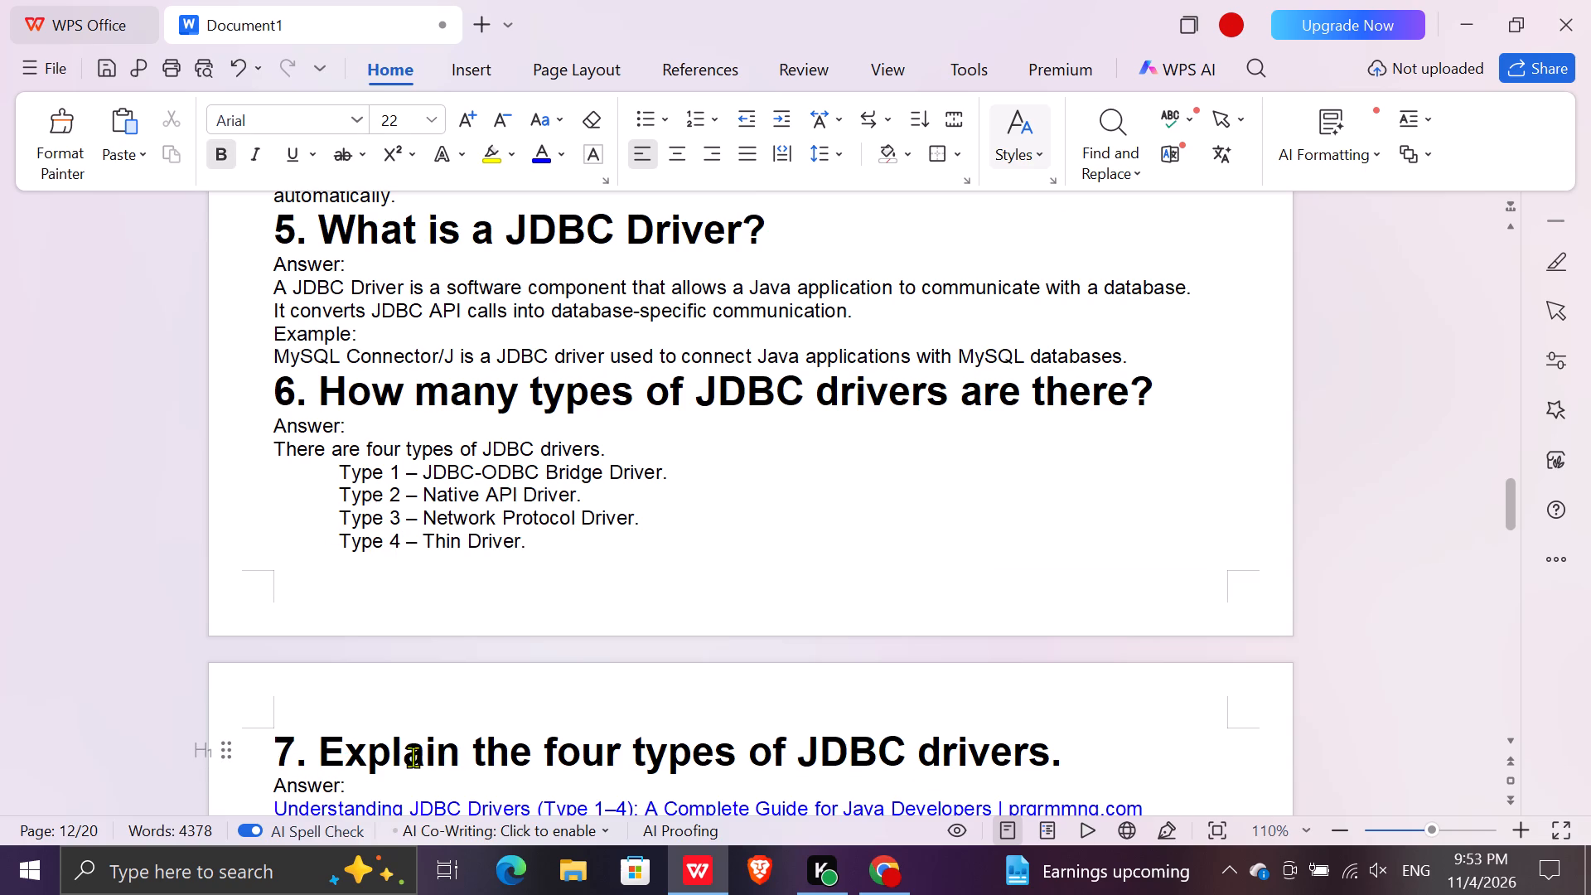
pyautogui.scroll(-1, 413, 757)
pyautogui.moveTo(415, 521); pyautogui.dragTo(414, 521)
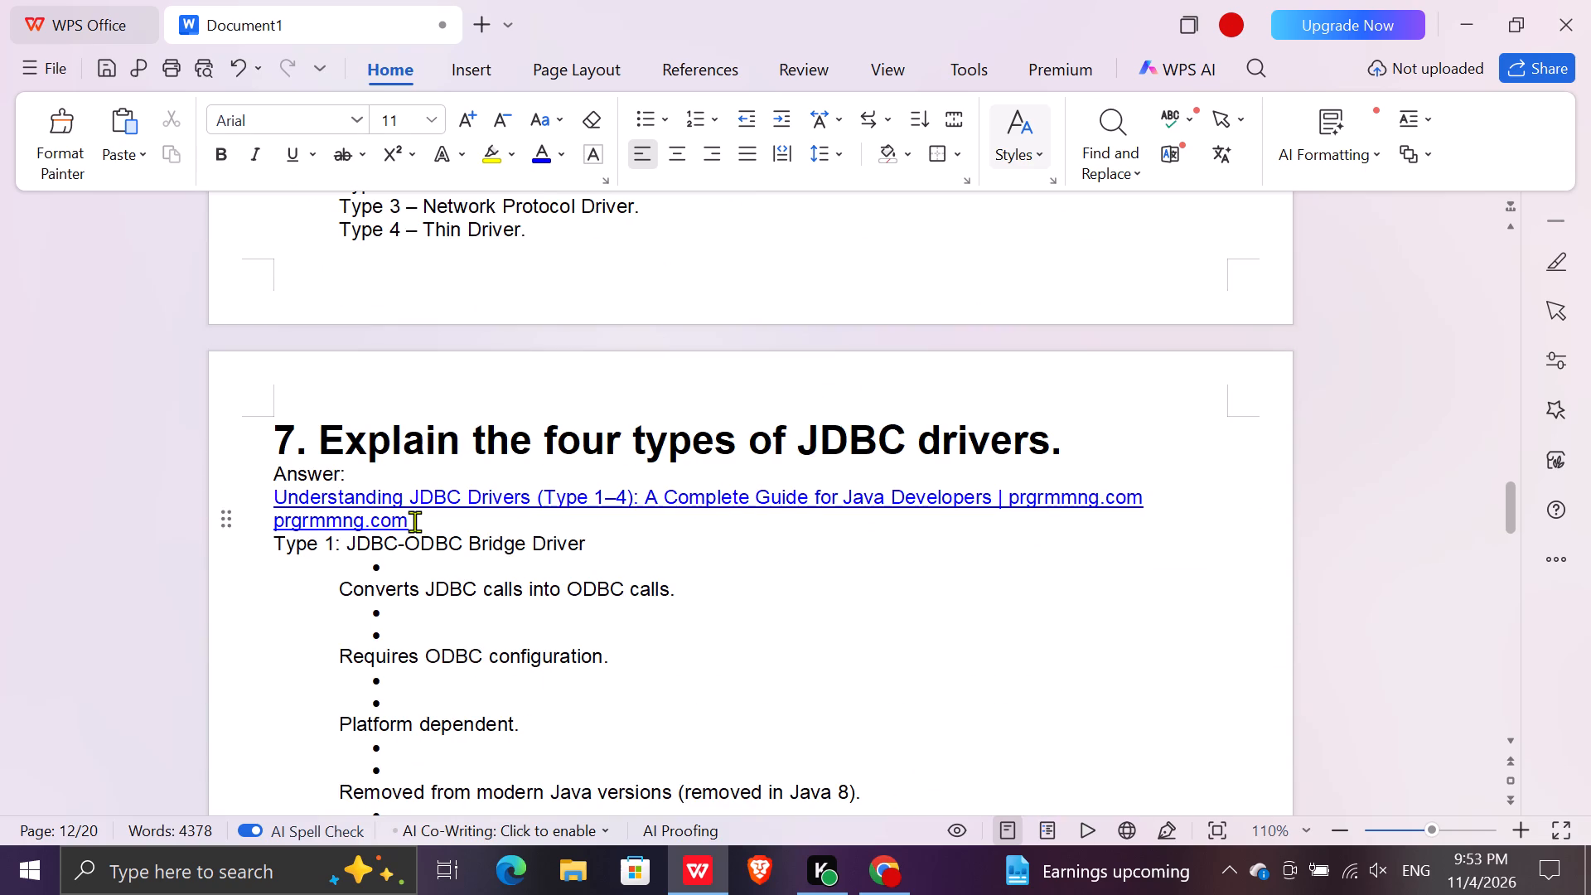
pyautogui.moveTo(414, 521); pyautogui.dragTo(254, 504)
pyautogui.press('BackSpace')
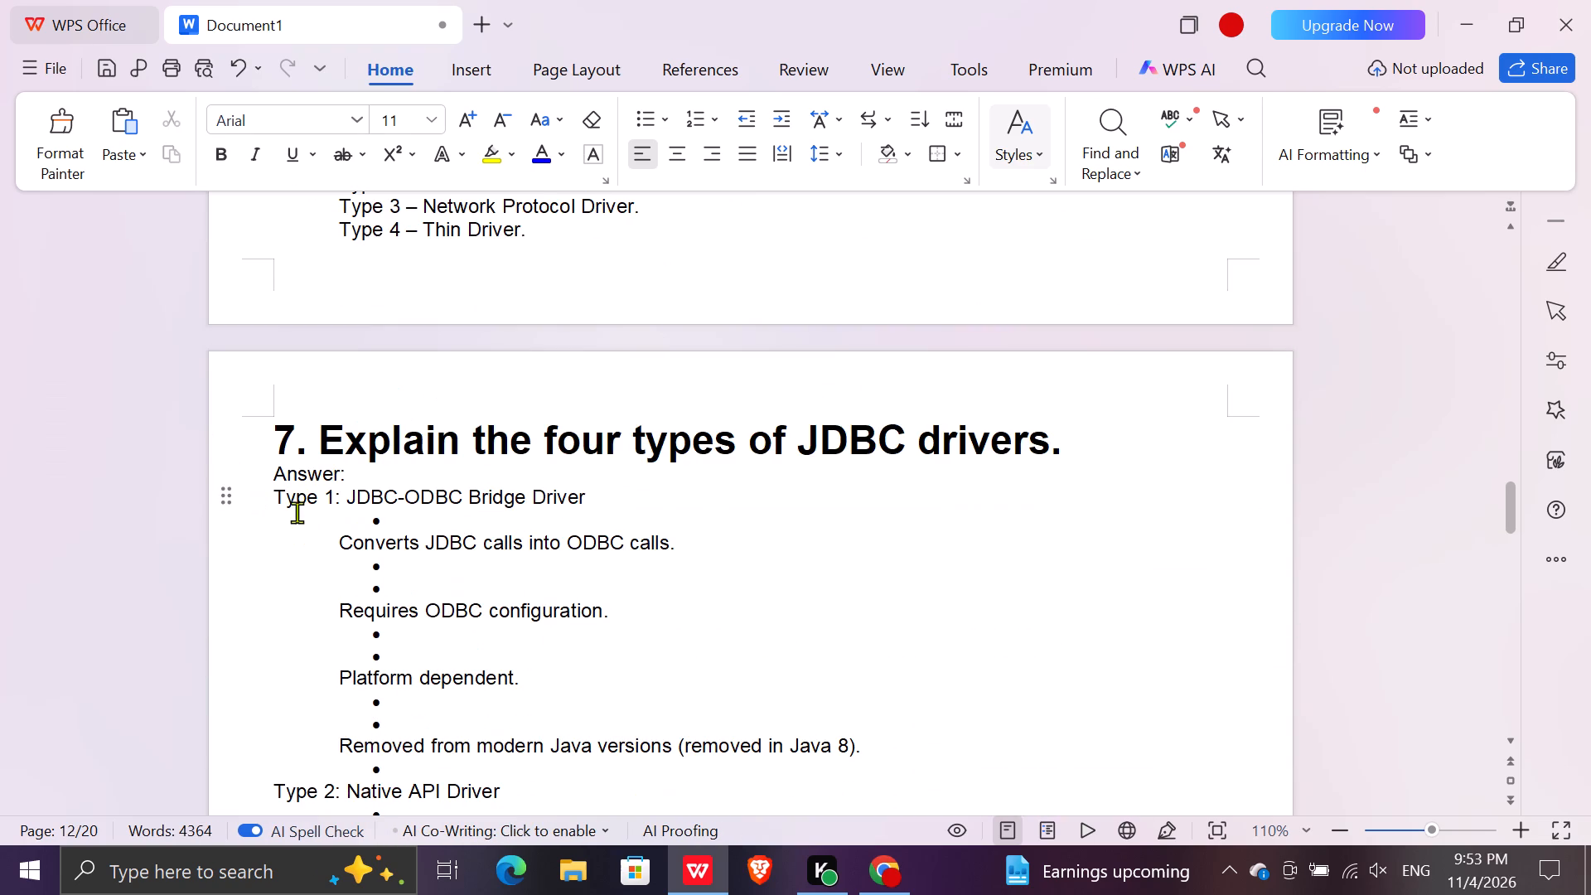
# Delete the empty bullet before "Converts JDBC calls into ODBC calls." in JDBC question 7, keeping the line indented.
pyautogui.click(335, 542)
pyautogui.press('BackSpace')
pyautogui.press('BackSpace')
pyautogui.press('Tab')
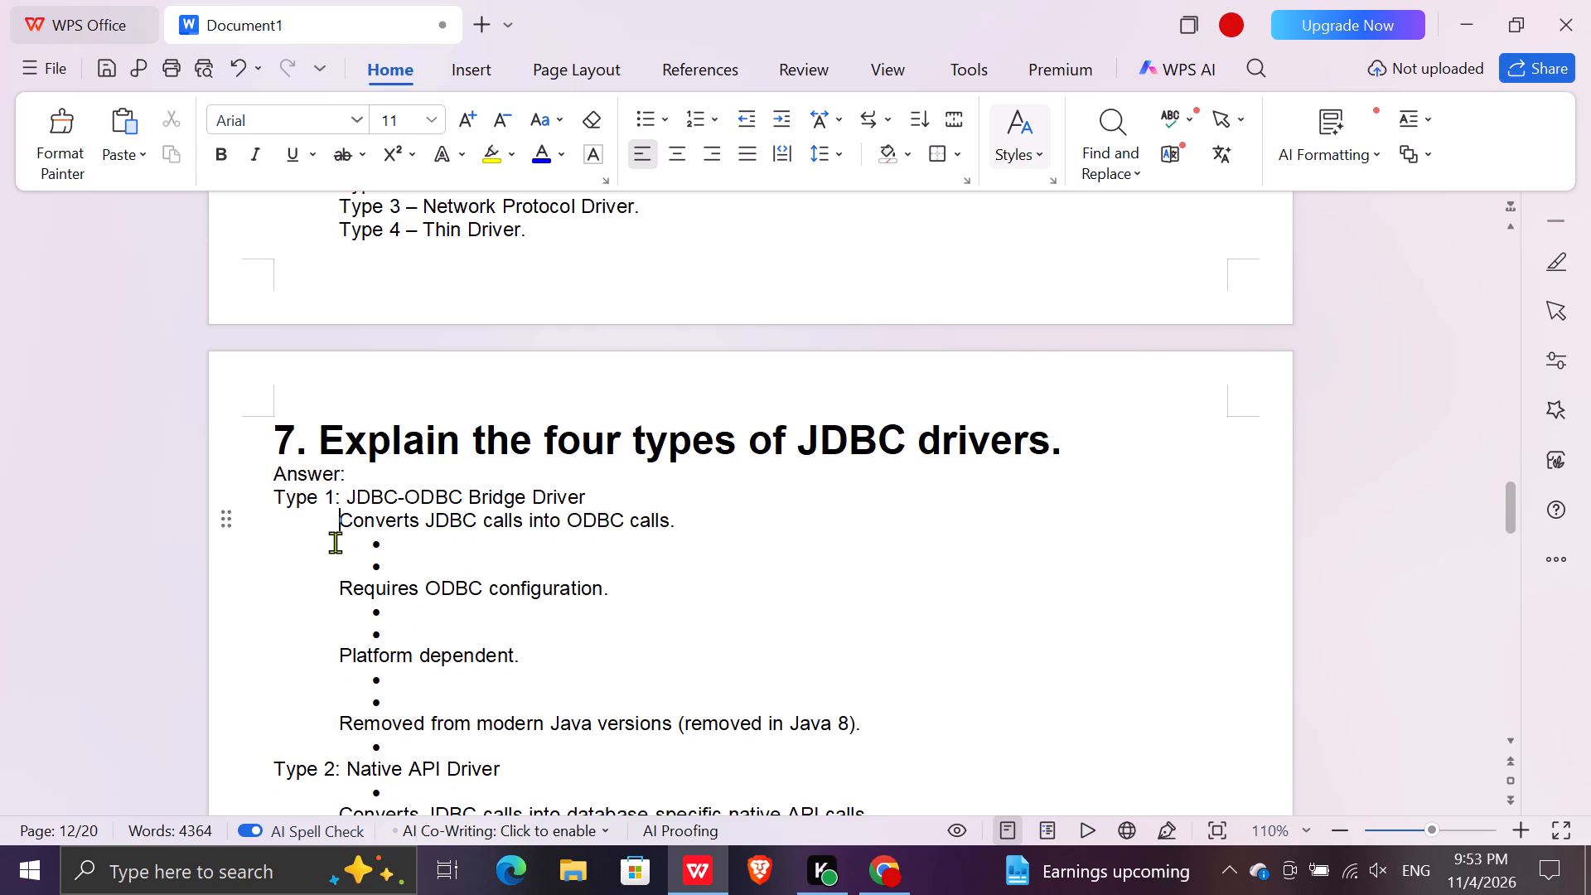
# Delete all of JDBC question 7 on the four driver types, from its heading through "Example: MySQL Connector/J.".
pyautogui.scroll(-4, 346, 639)
pyautogui.scroll(4, 346, 639)
pyautogui.scroll(-7, 346, 639)
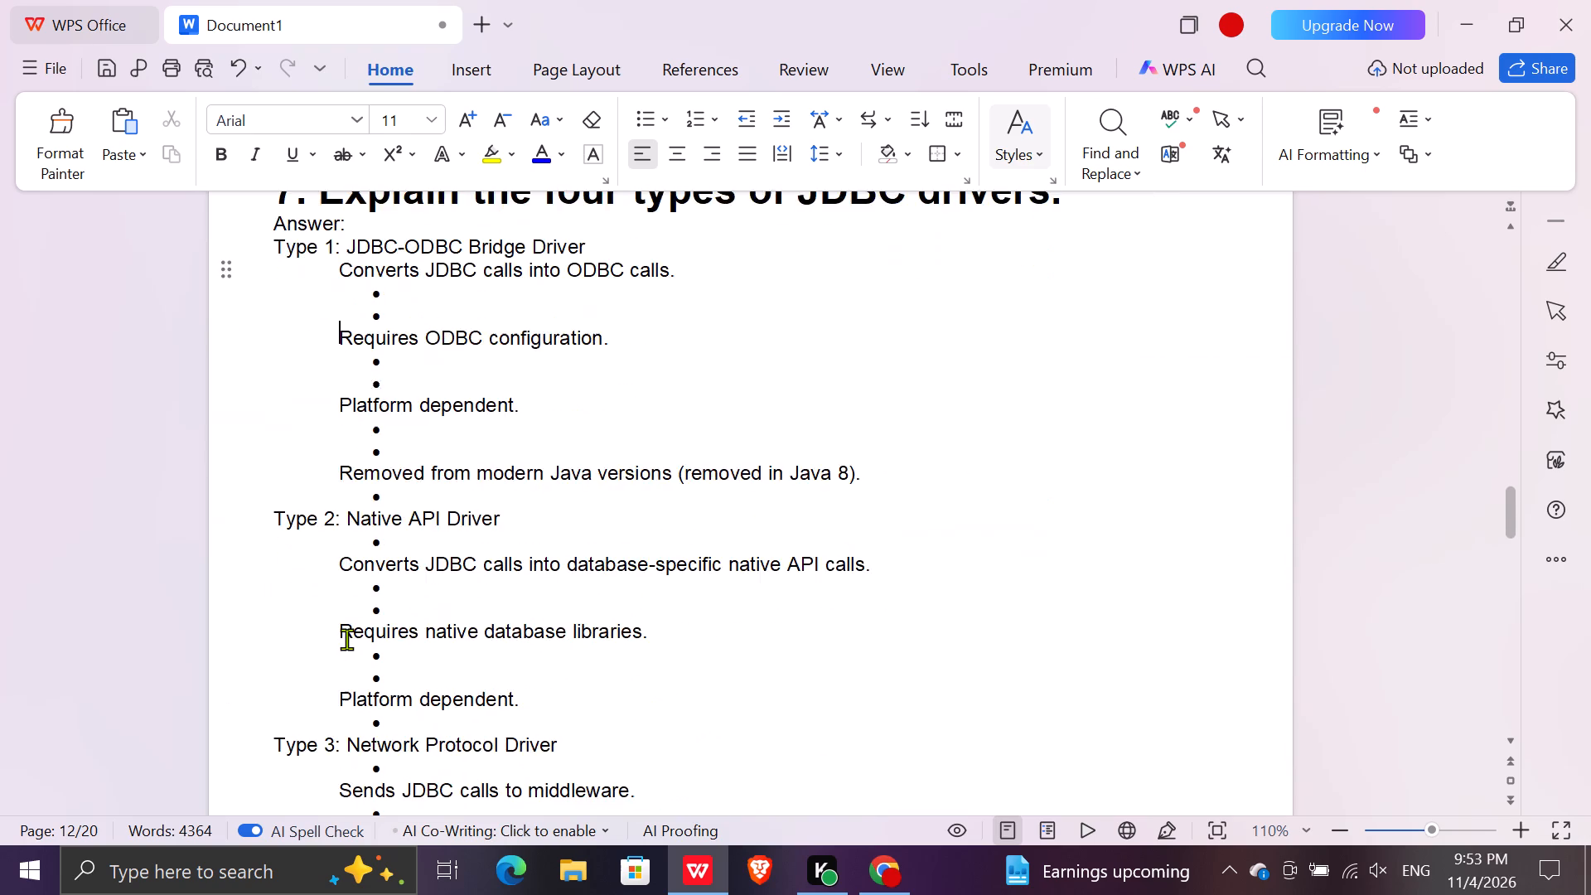
pyautogui.scroll(3, 346, 639)
pyautogui.scroll(-5, 346, 639)
pyautogui.scroll(2, 346, 639)
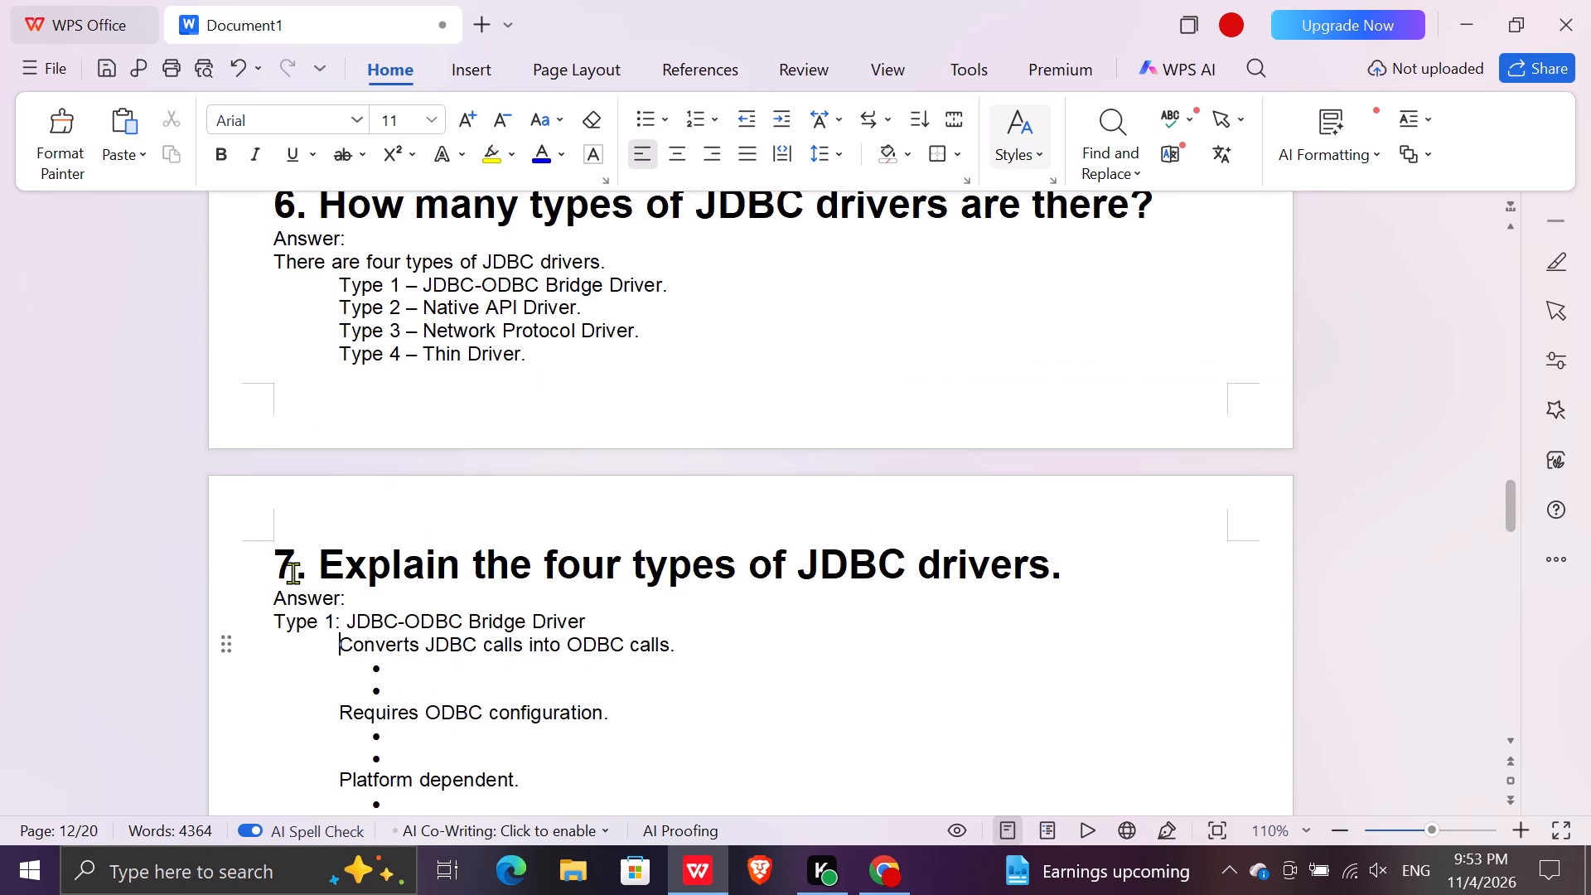
pyautogui.click(293, 573)
pyautogui.scroll(-10, 376, 651)
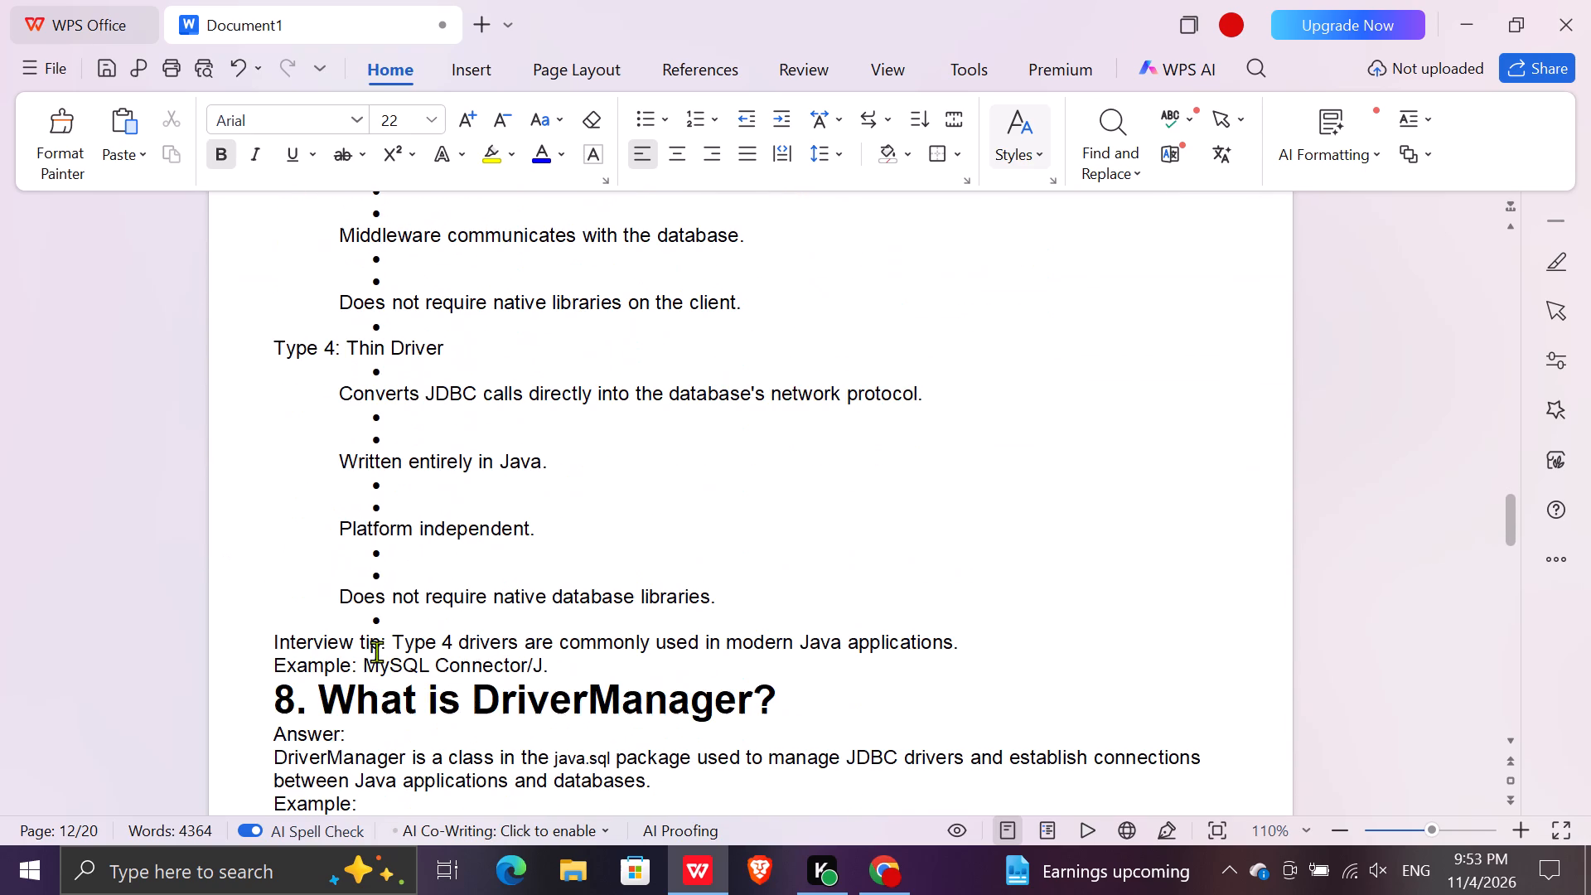
pyautogui.moveTo(572, 667); pyautogui.dragTo(505, 195)
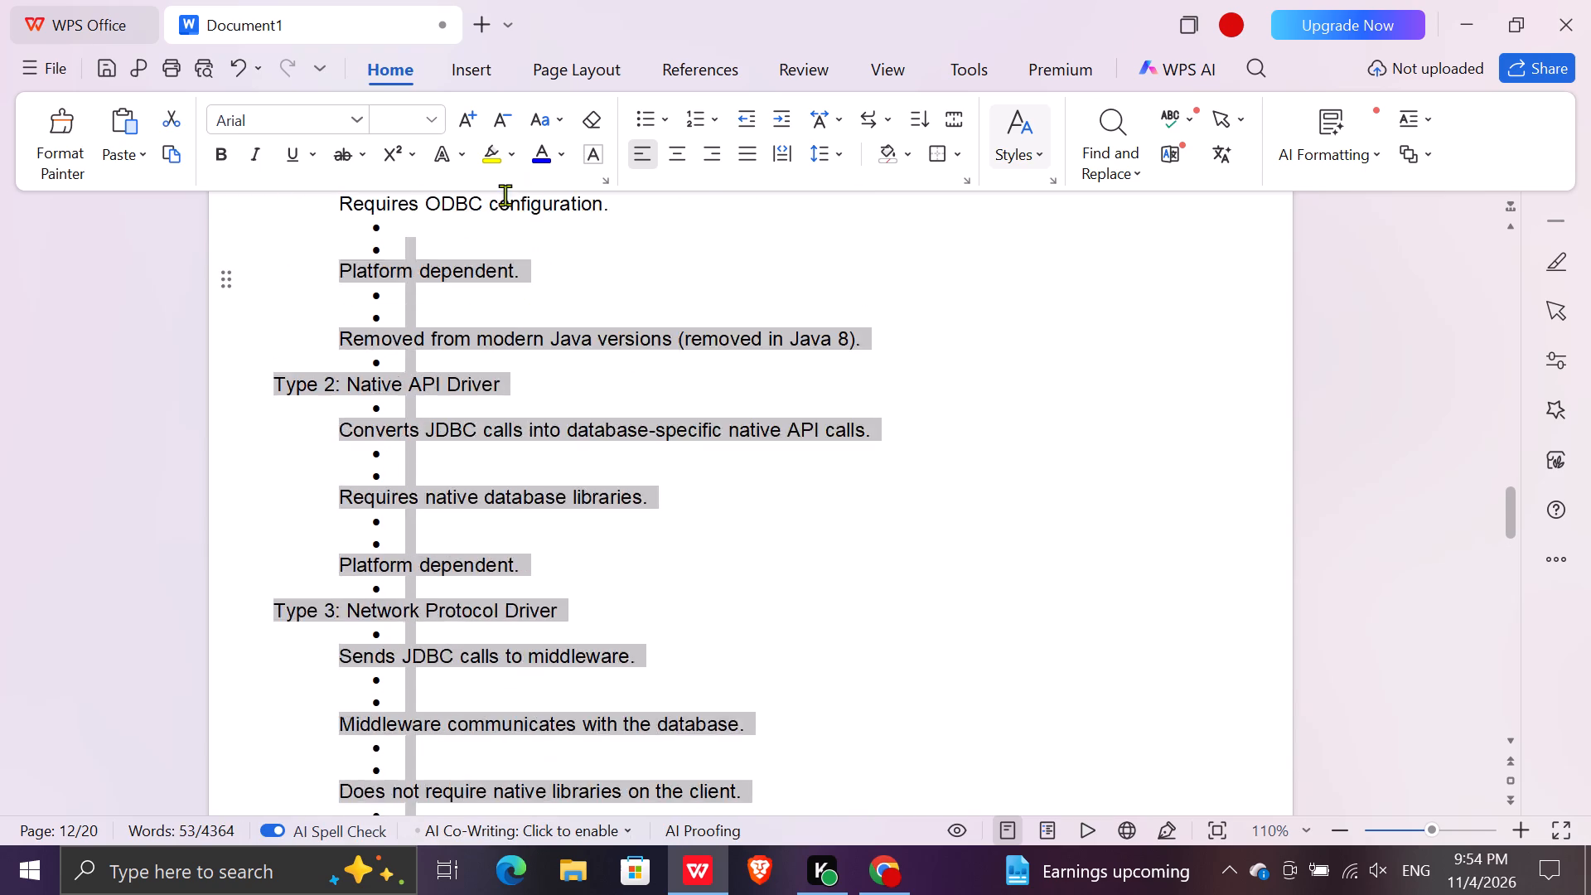
pyautogui.moveTo(505, 195); pyautogui.dragTo(277, 611)
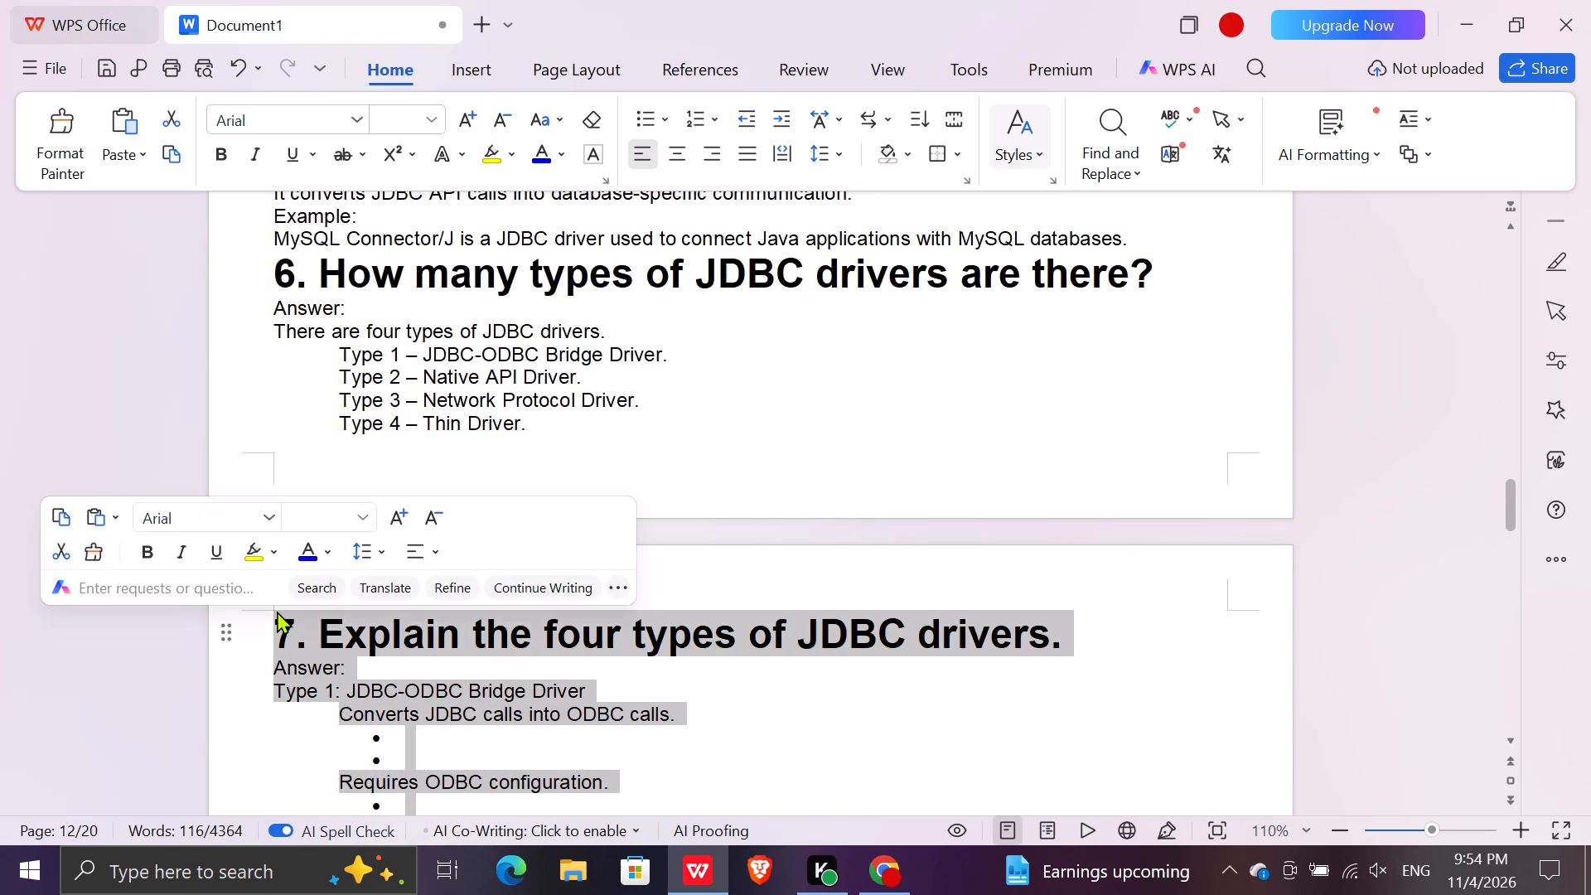
pyautogui.press('BackSpace')
# Increase the font size of the whole document by one increment.
pyautogui.scroll(-3, 540, 554)
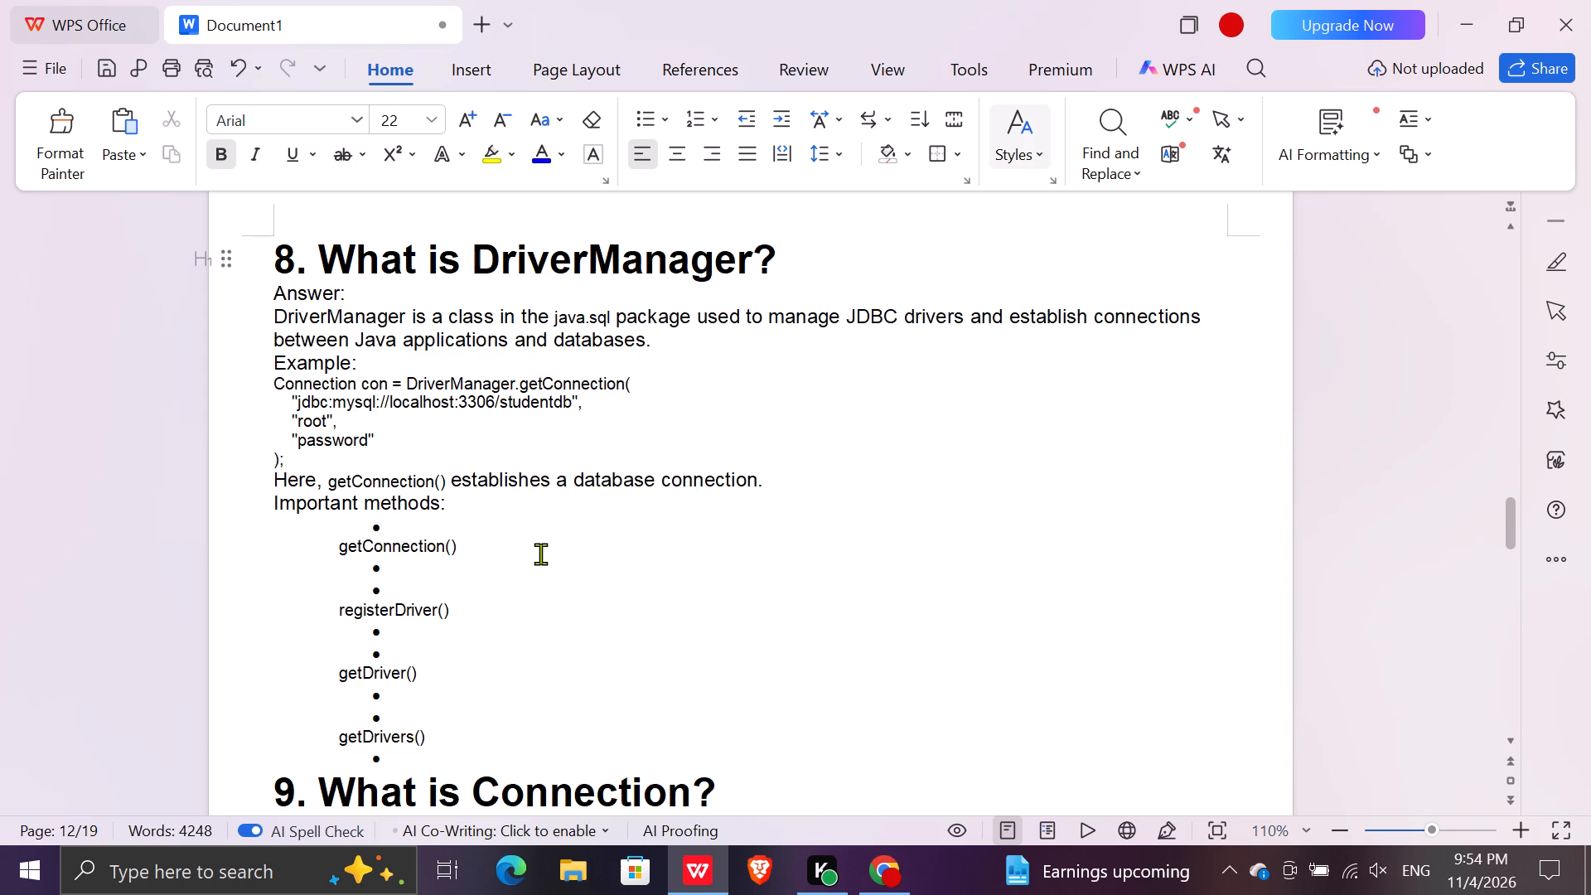
pyautogui.click(625, 404)
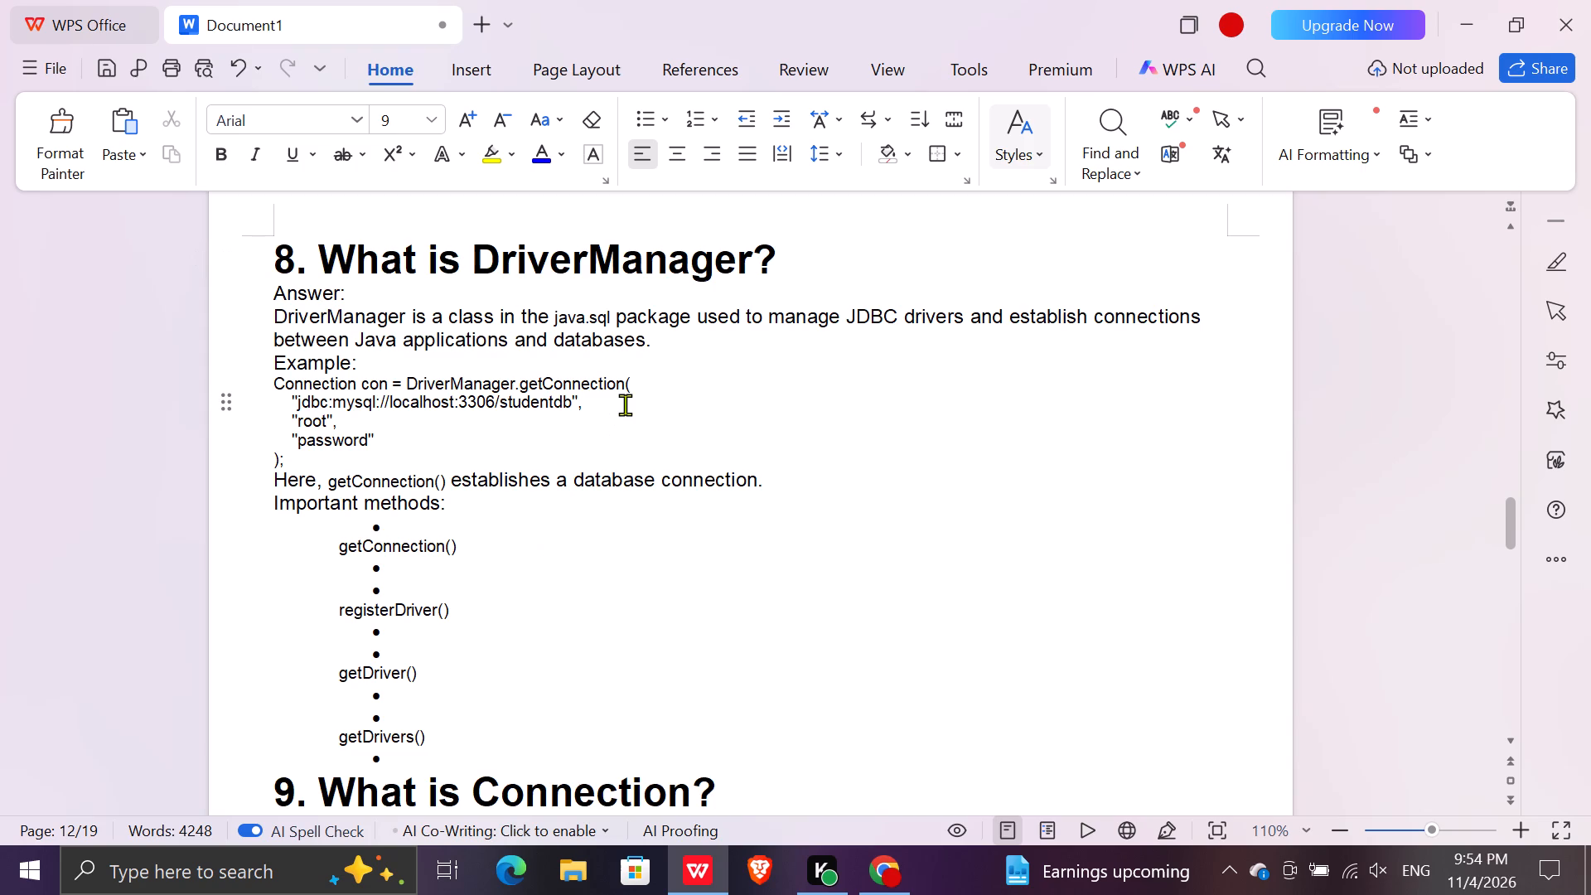
pyautogui.hotkey('ctrl', 'a')
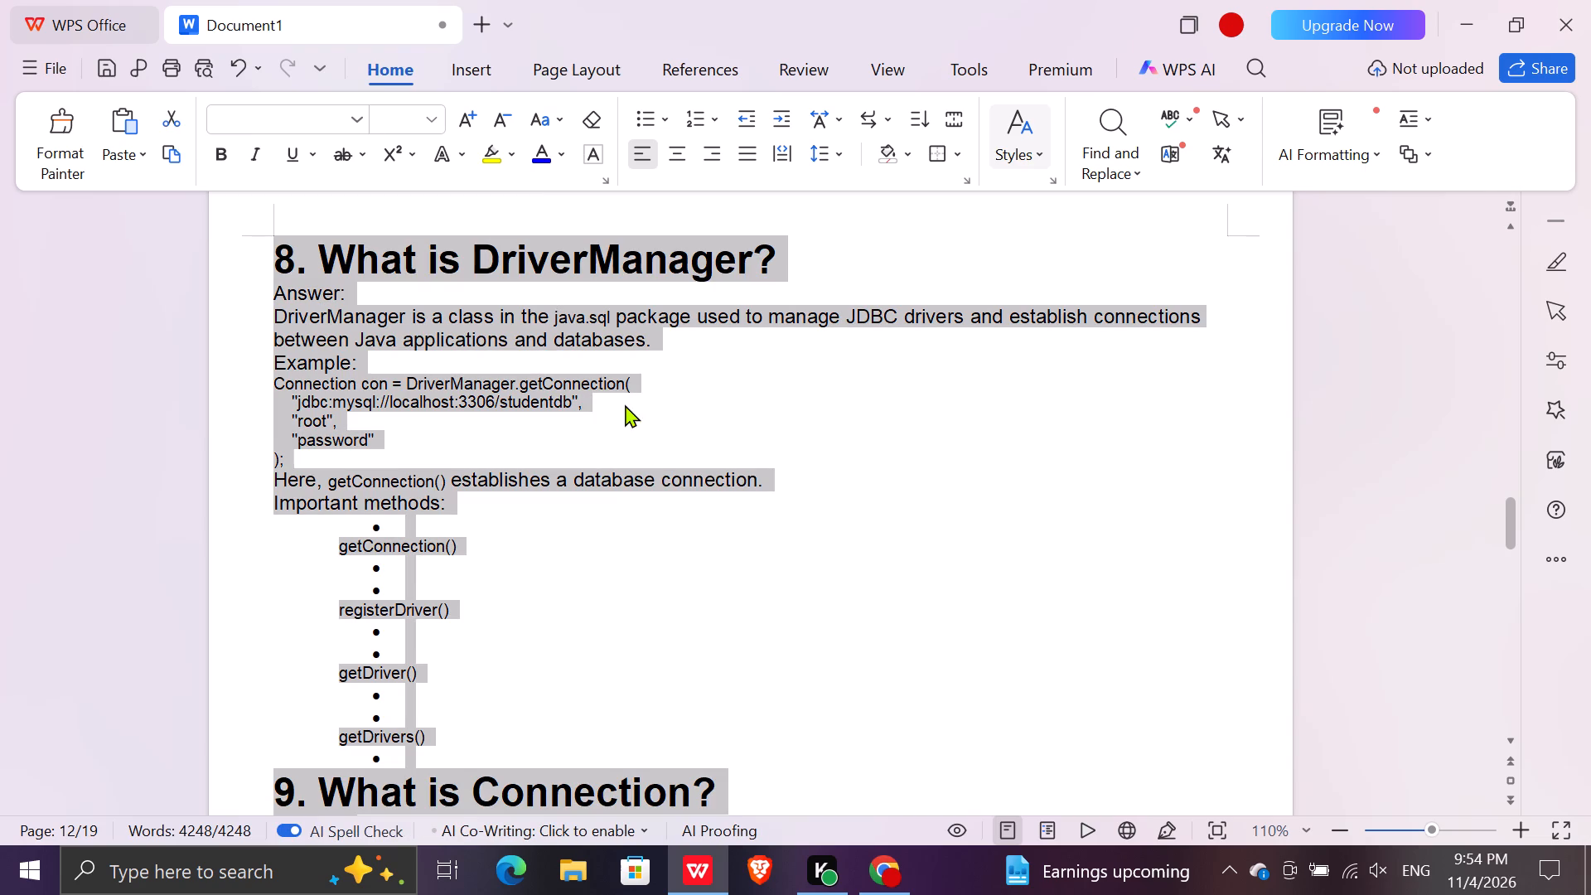
pyautogui.click(457, 122)
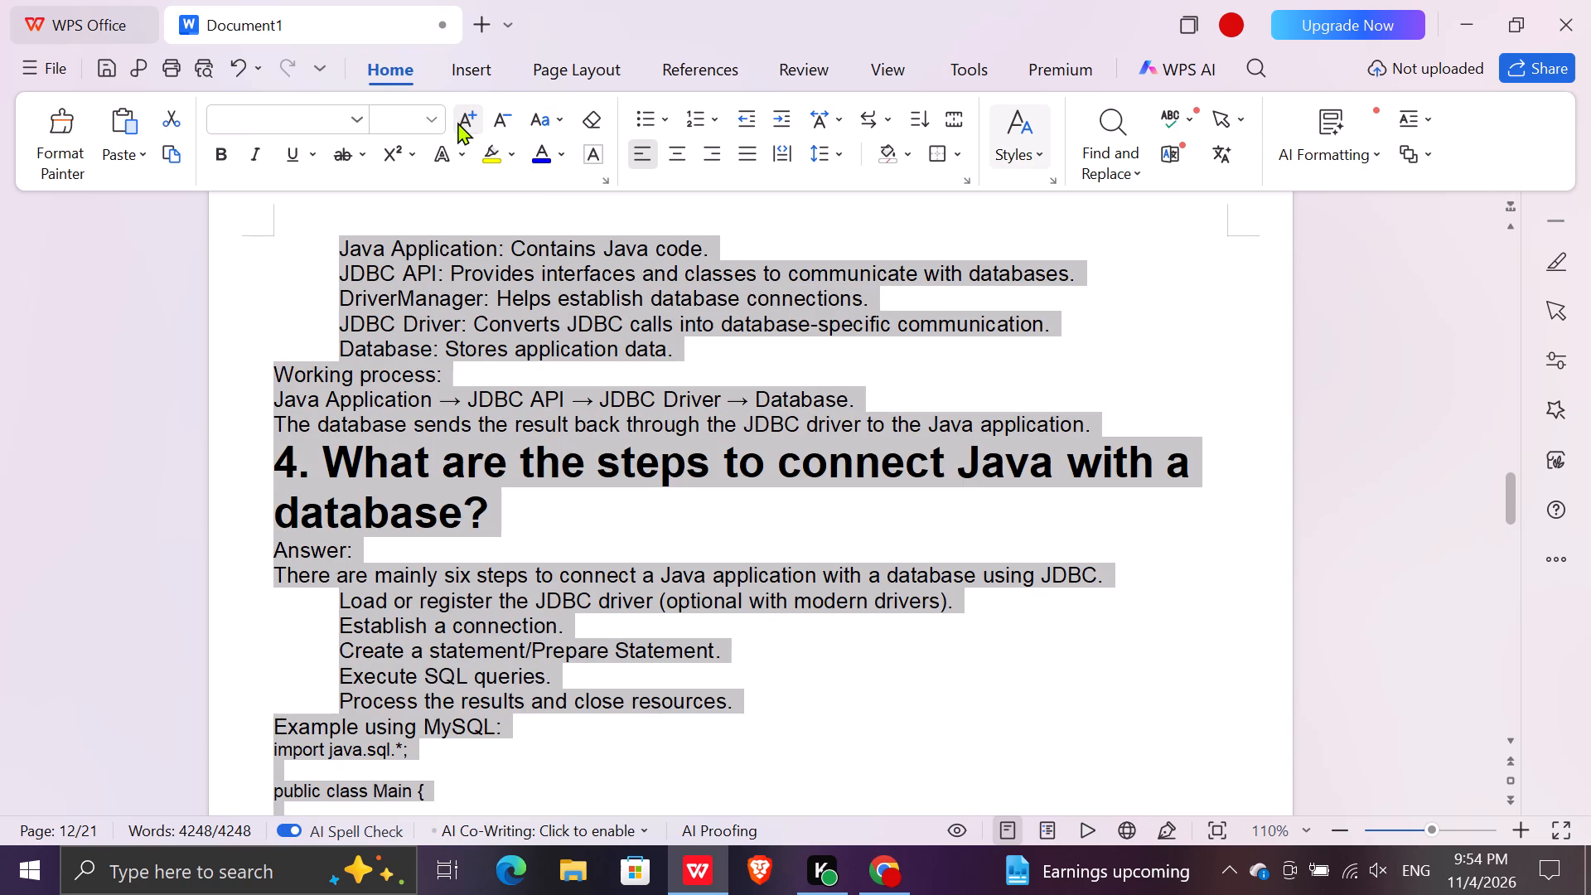
# Insert an empty line before the "5. What is a JDBC Driver?" heading to push it onto the page with its answer.
pyautogui.click(592, 398)
pyautogui.scroll(3, 636, 373)
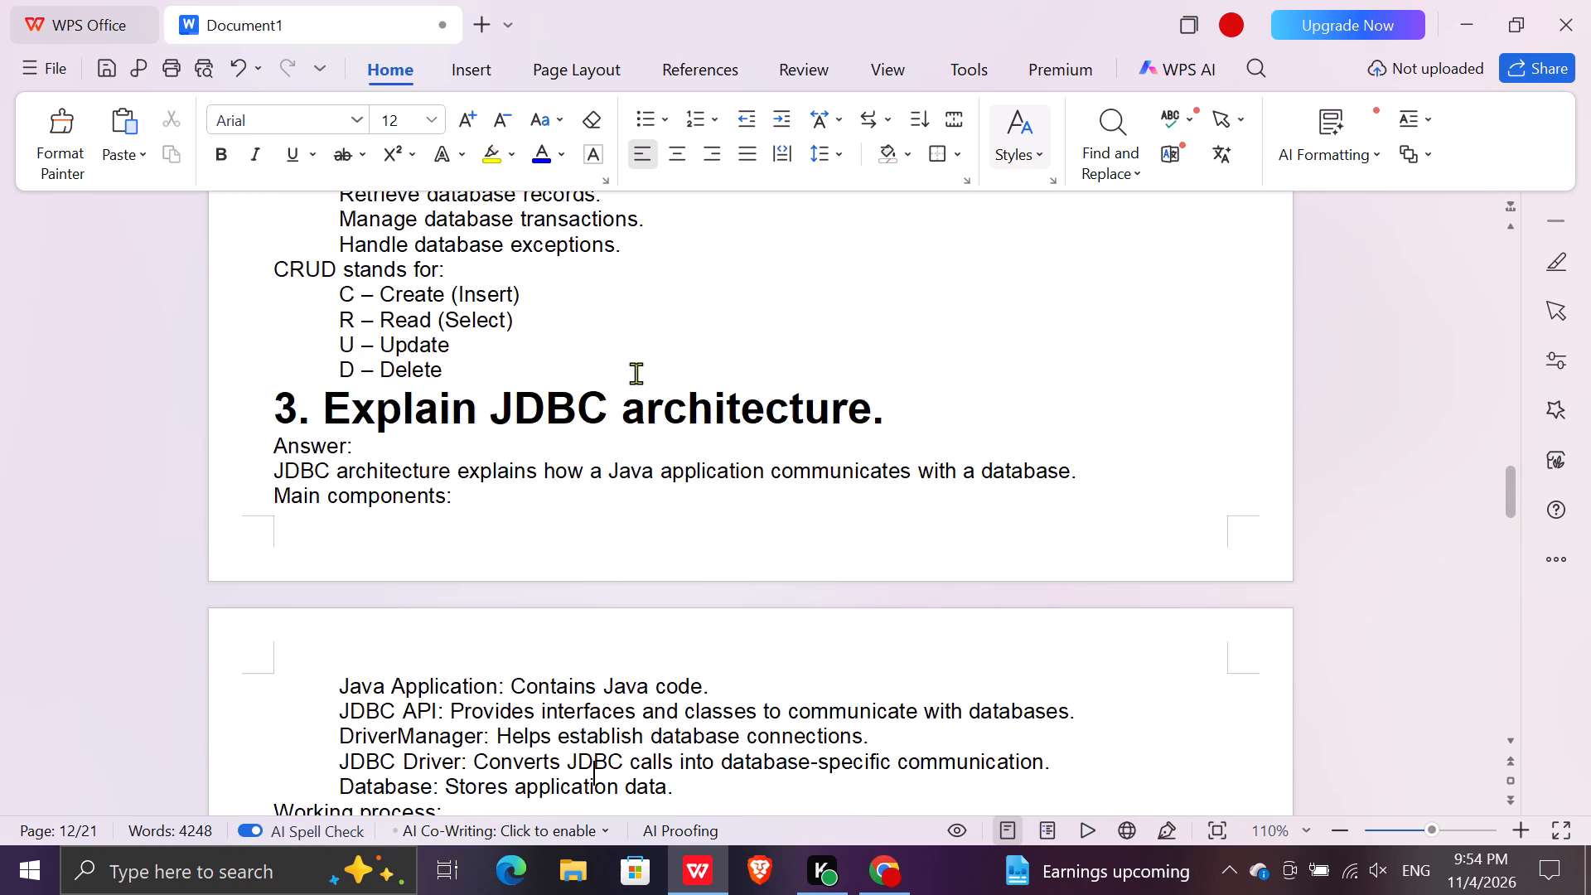
pyautogui.scroll(3, 636, 373)
pyautogui.scroll(-5, 636, 373)
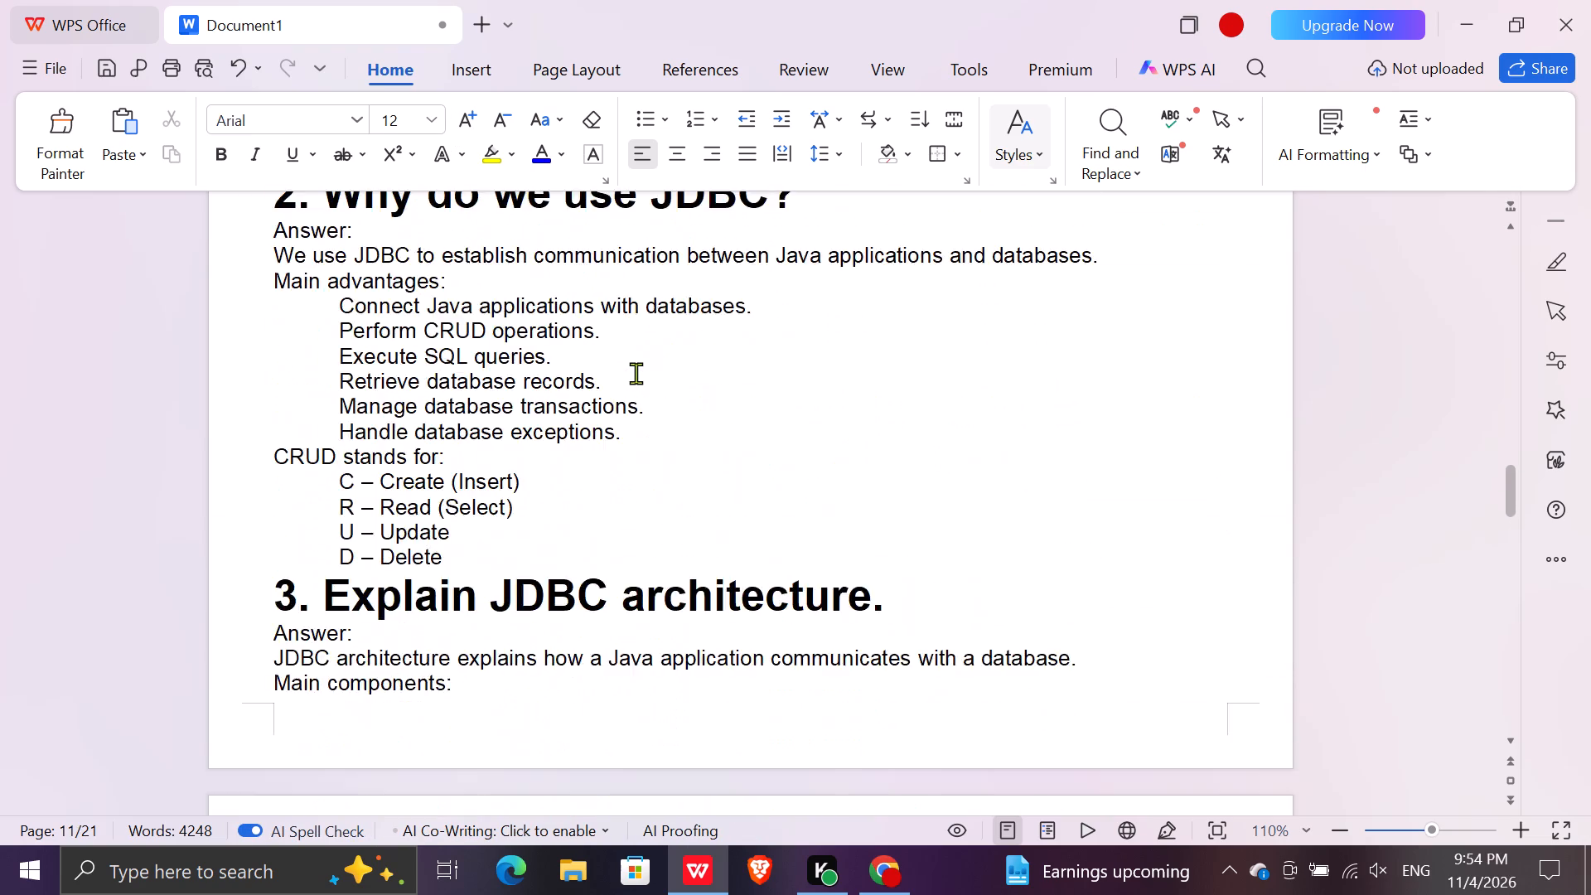
pyautogui.scroll(-17, 636, 373)
pyautogui.scroll(-9, 636, 373)
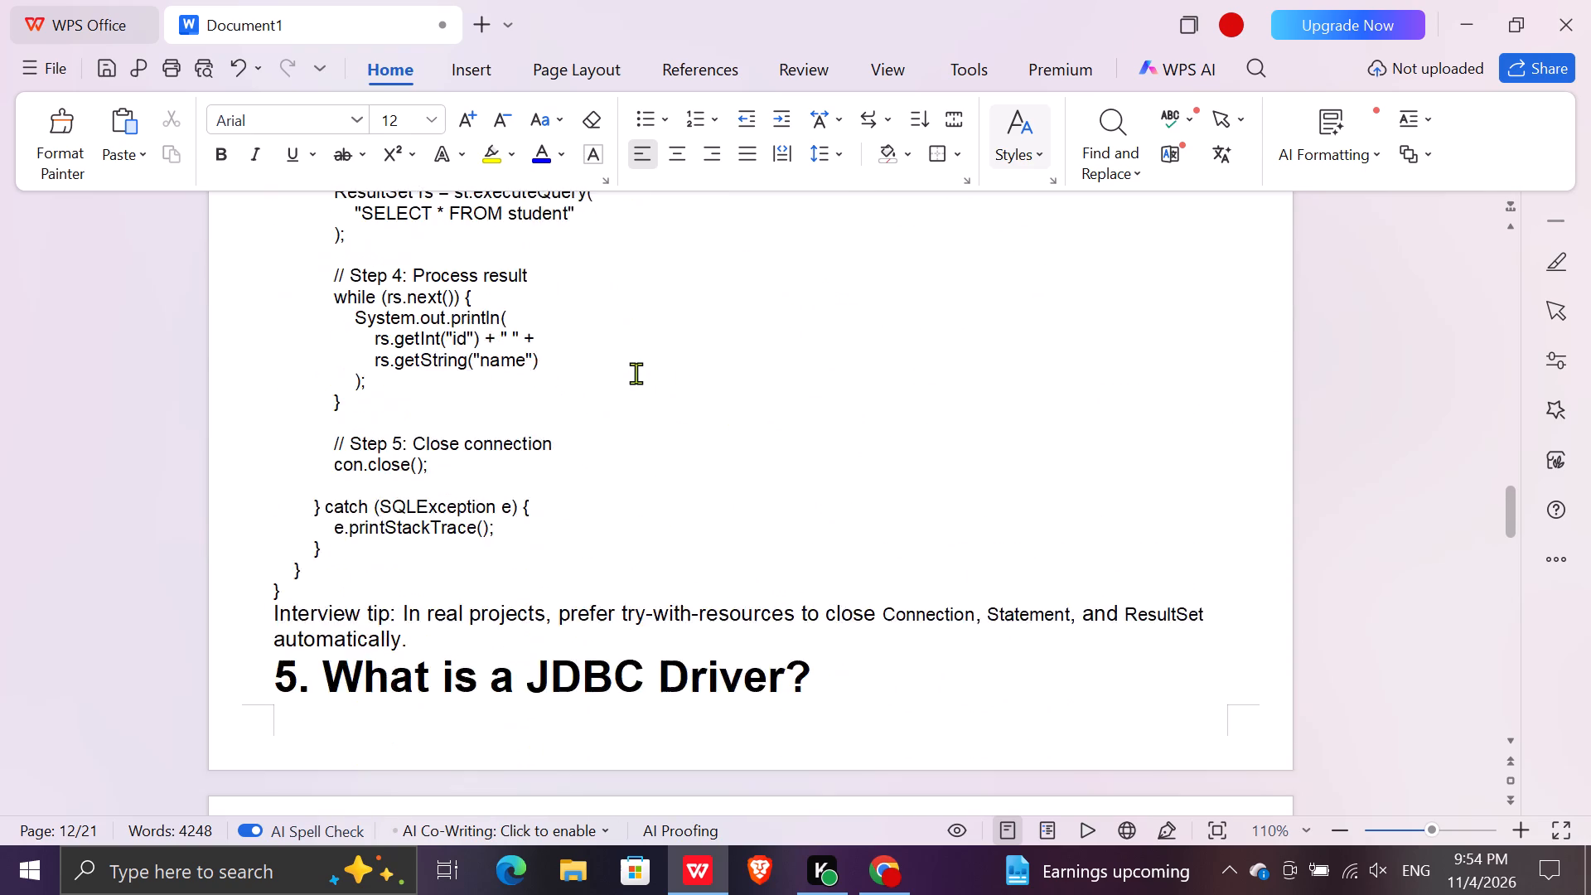
pyautogui.scroll(-8, 636, 373)
pyautogui.scroll(4, 636, 373)
pyautogui.click(278, 354)
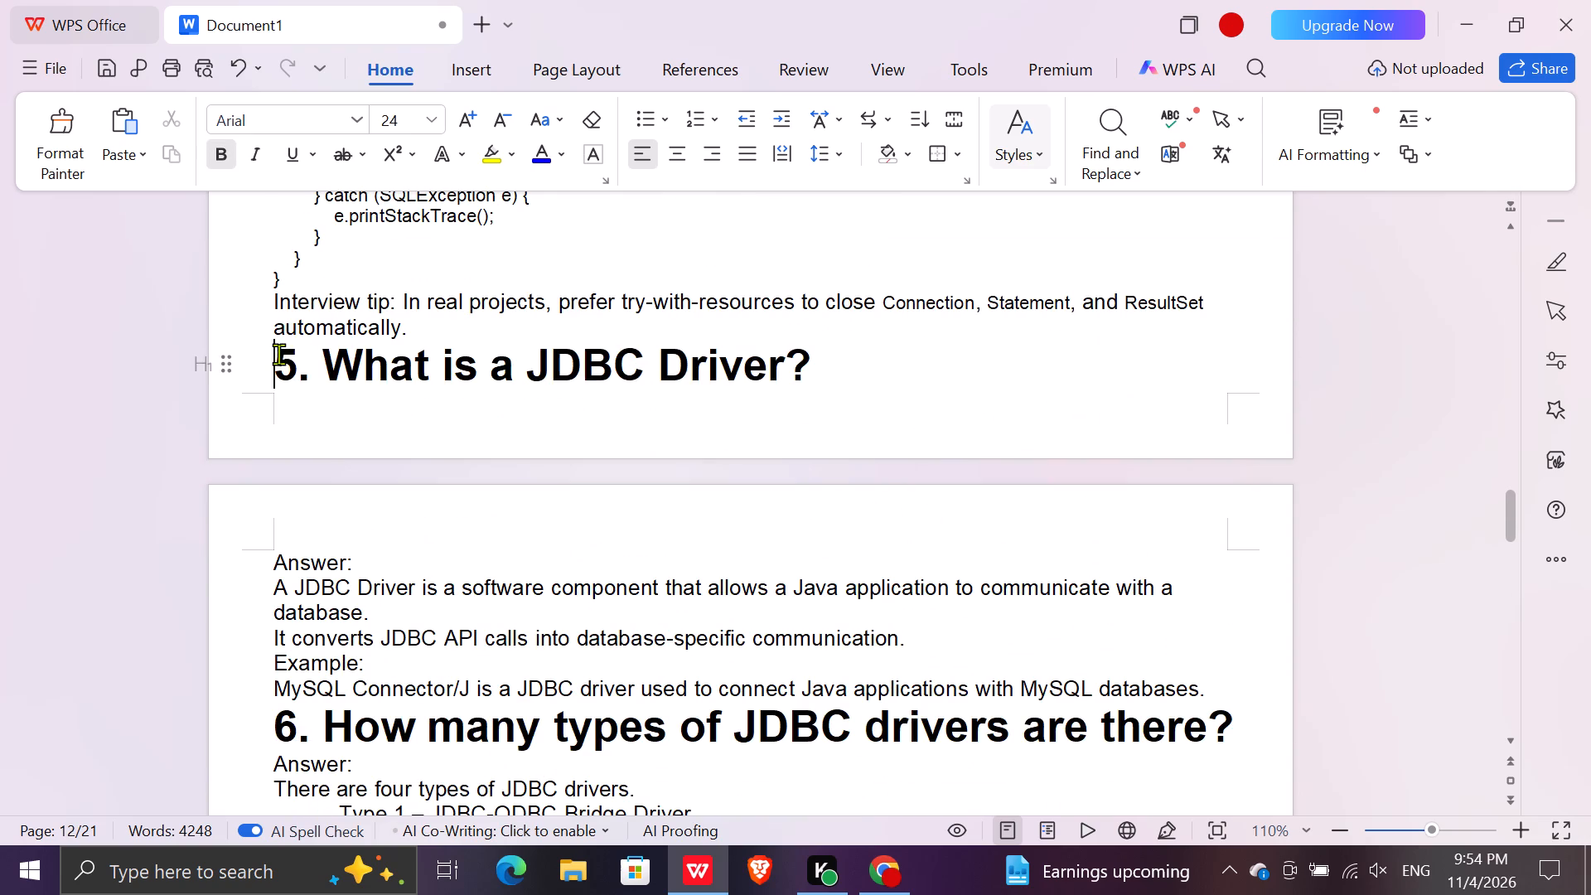
pyautogui.press('Return')
# Delete the empty bullets before getConnection() and registerDriver() in the methods list of JDBC question 8, keeping both lines indented.
pyautogui.scroll(-9, 326, 525)
pyautogui.scroll(1, 326, 525)
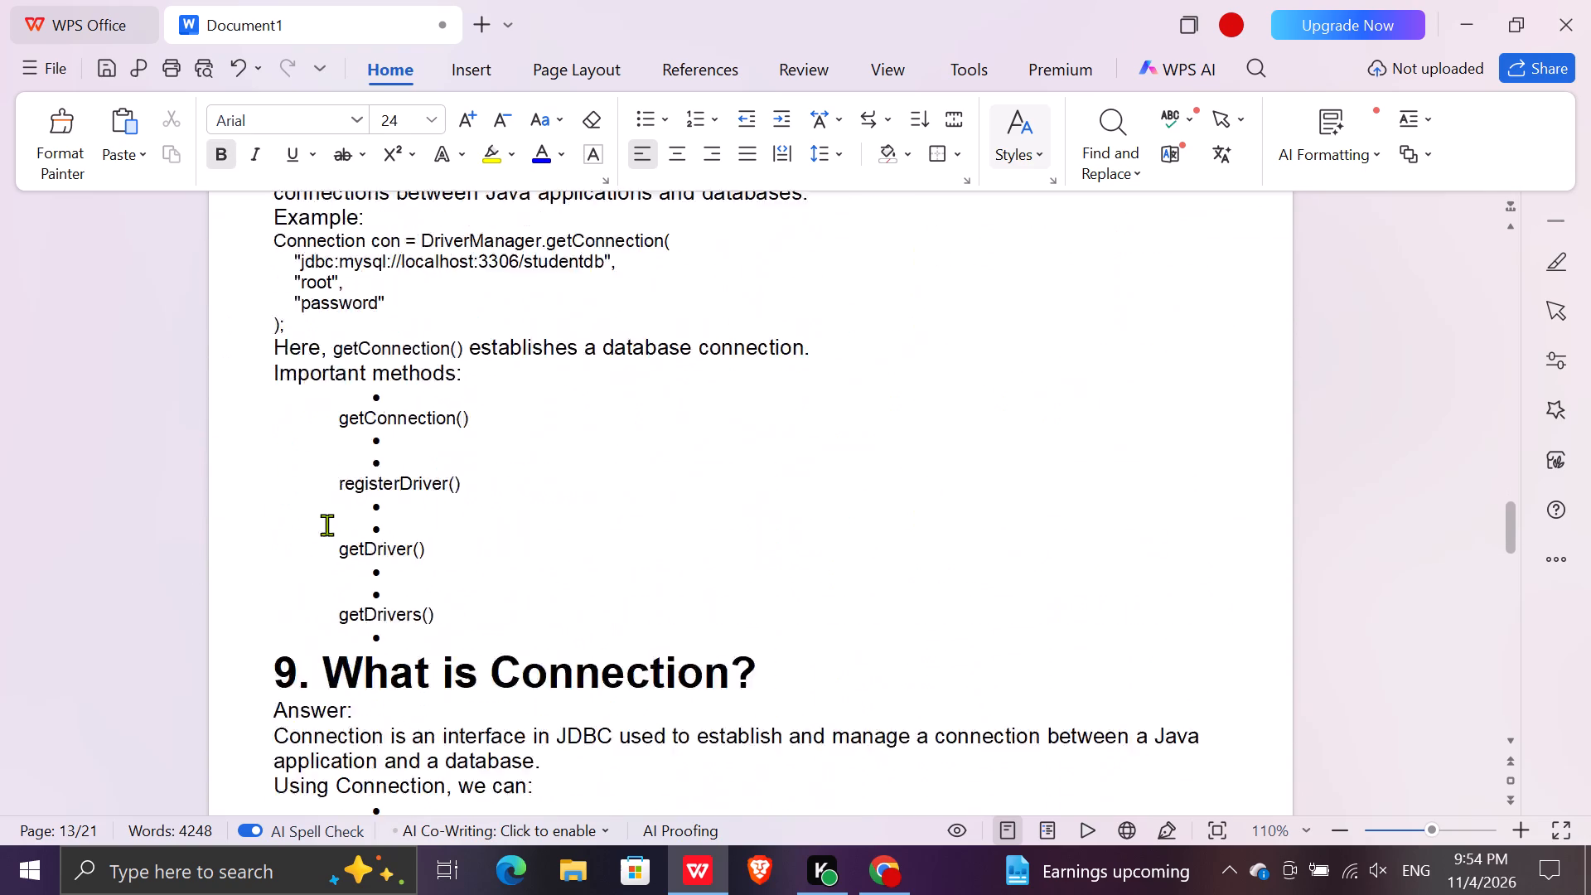
pyautogui.scroll(3, 326, 525)
pyautogui.scroll(-2, 326, 539)
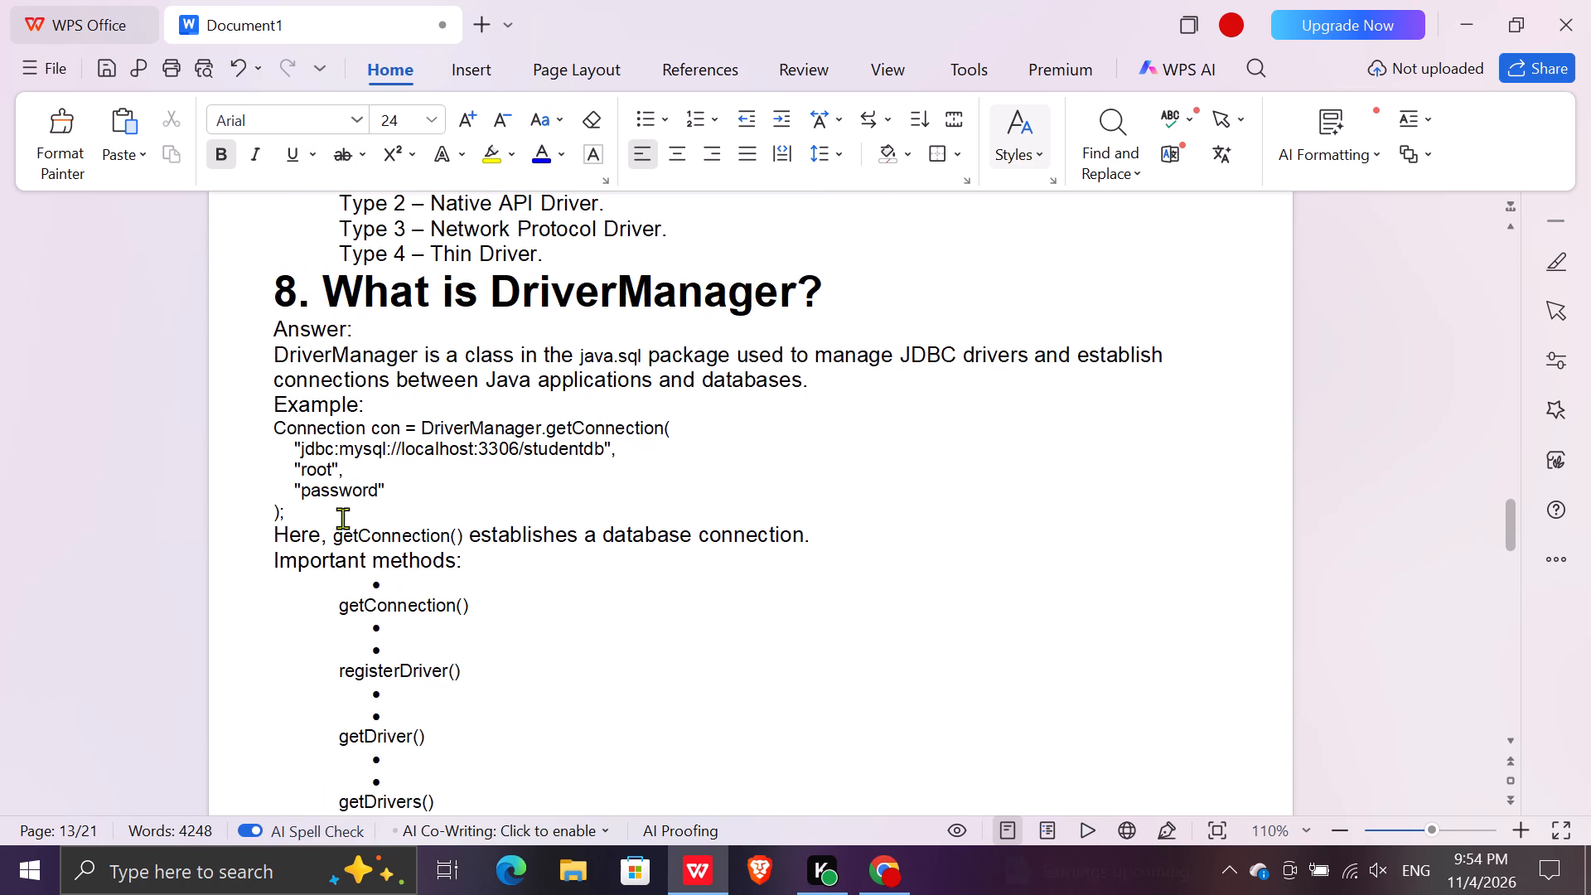
pyautogui.moveTo(296, 584); pyautogui.dragTo(322, 581)
pyautogui.click(339, 607)
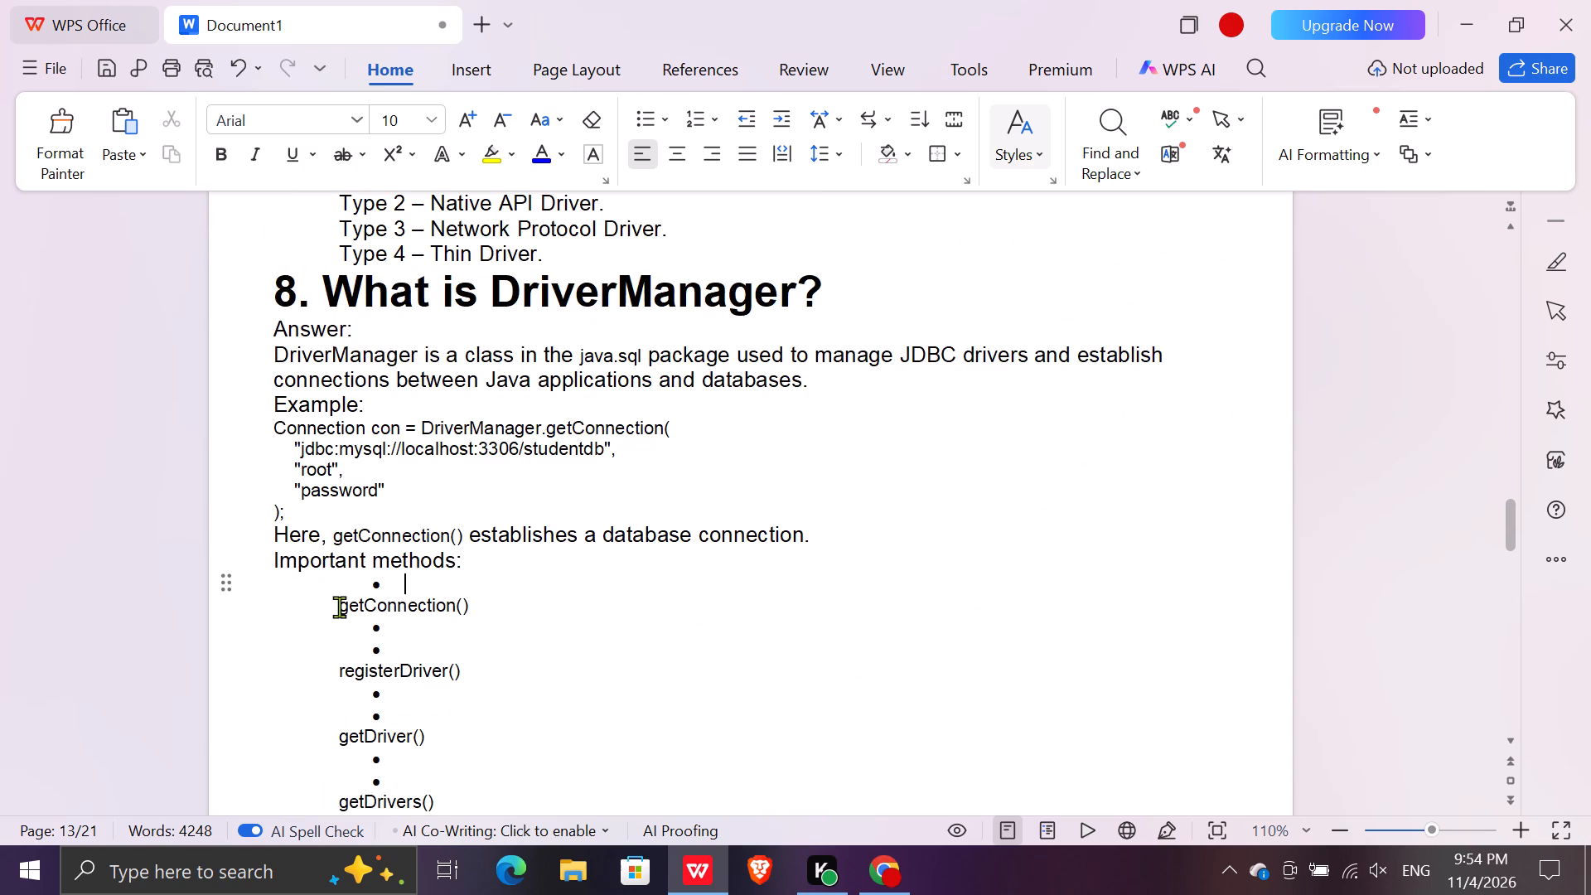
pyautogui.press('BackSpace')
pyautogui.press('BackSpace')
pyautogui.press('Tab')
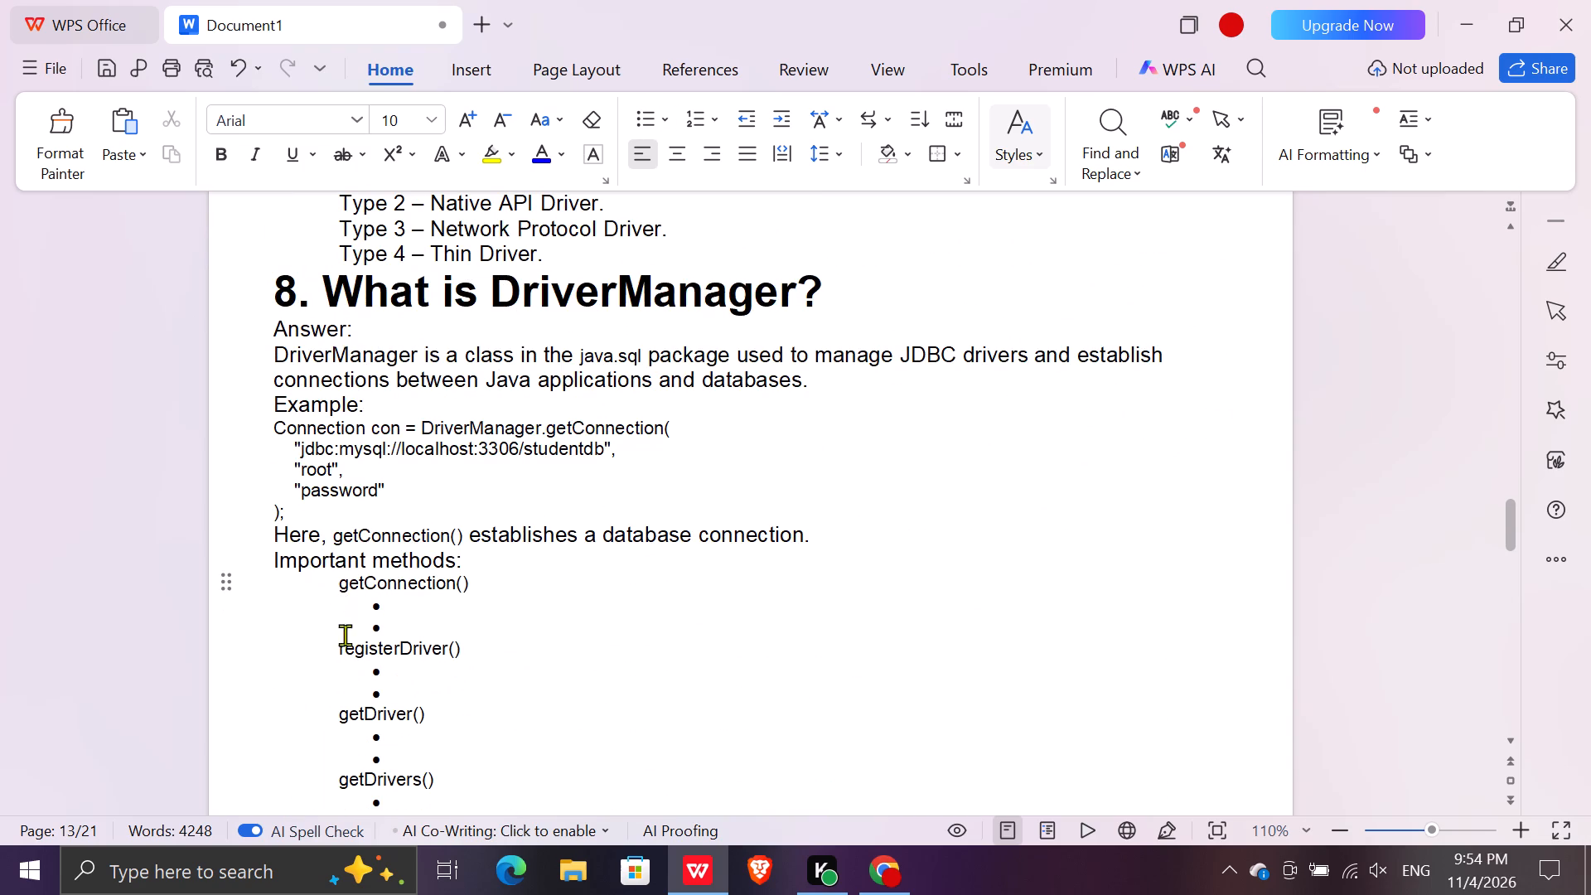
pyautogui.click(340, 651)
pyautogui.press('BackSpace')
pyautogui.press('BackSpace')
pyautogui.press('BackSpace')
pyautogui.press('Tab')
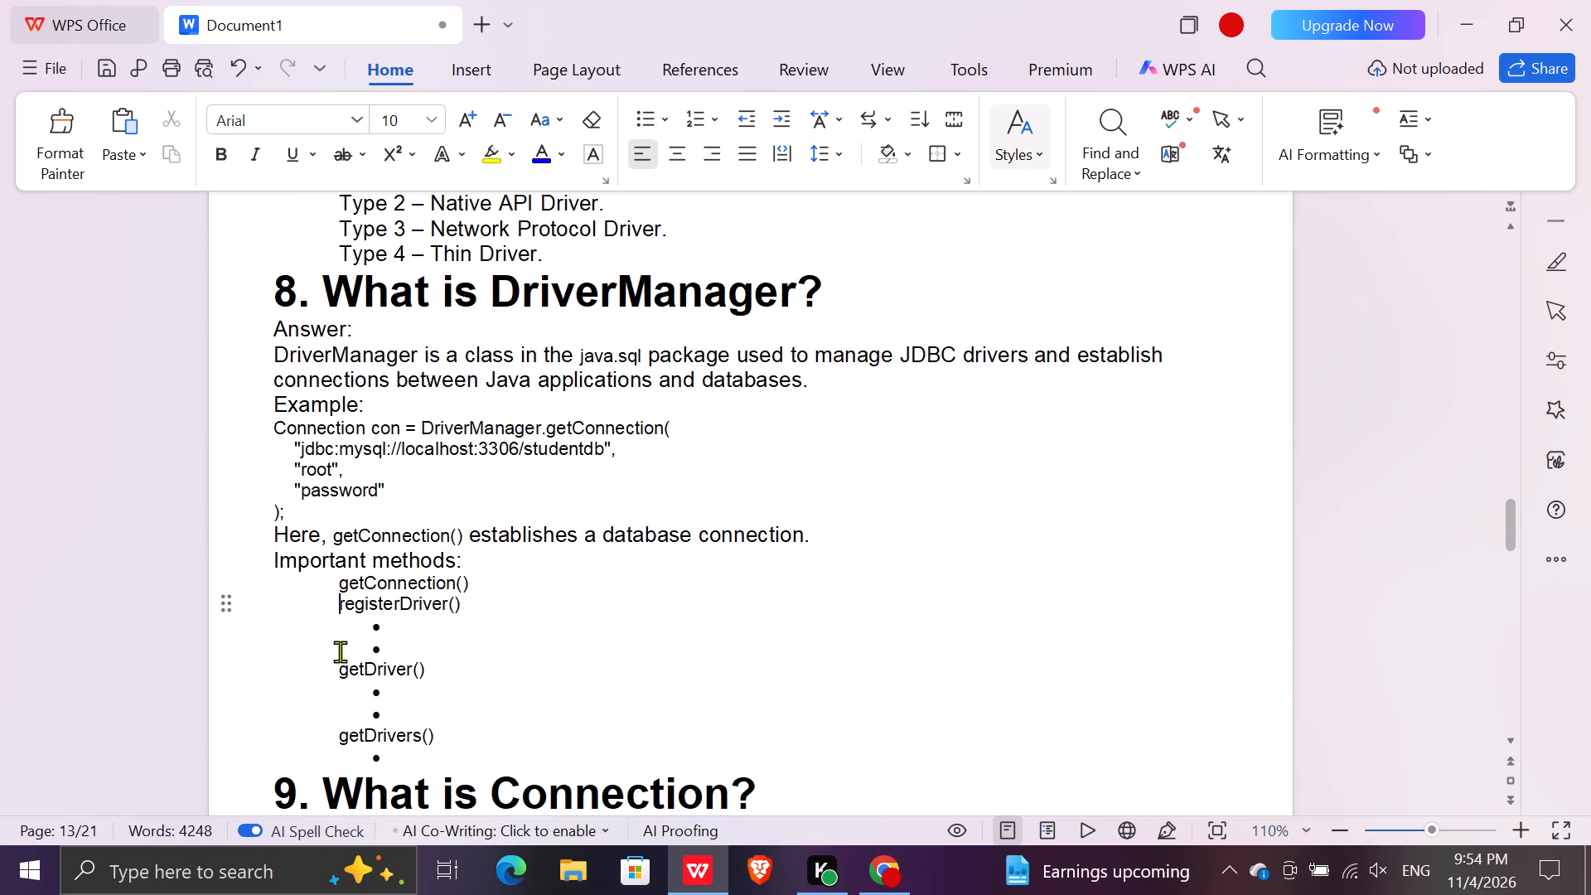
# Delete the empty bullets around getDriver() and getDrivers() in question 8, up to the question 9 heading, keeping both method lines indented.
pyautogui.click(339, 680)
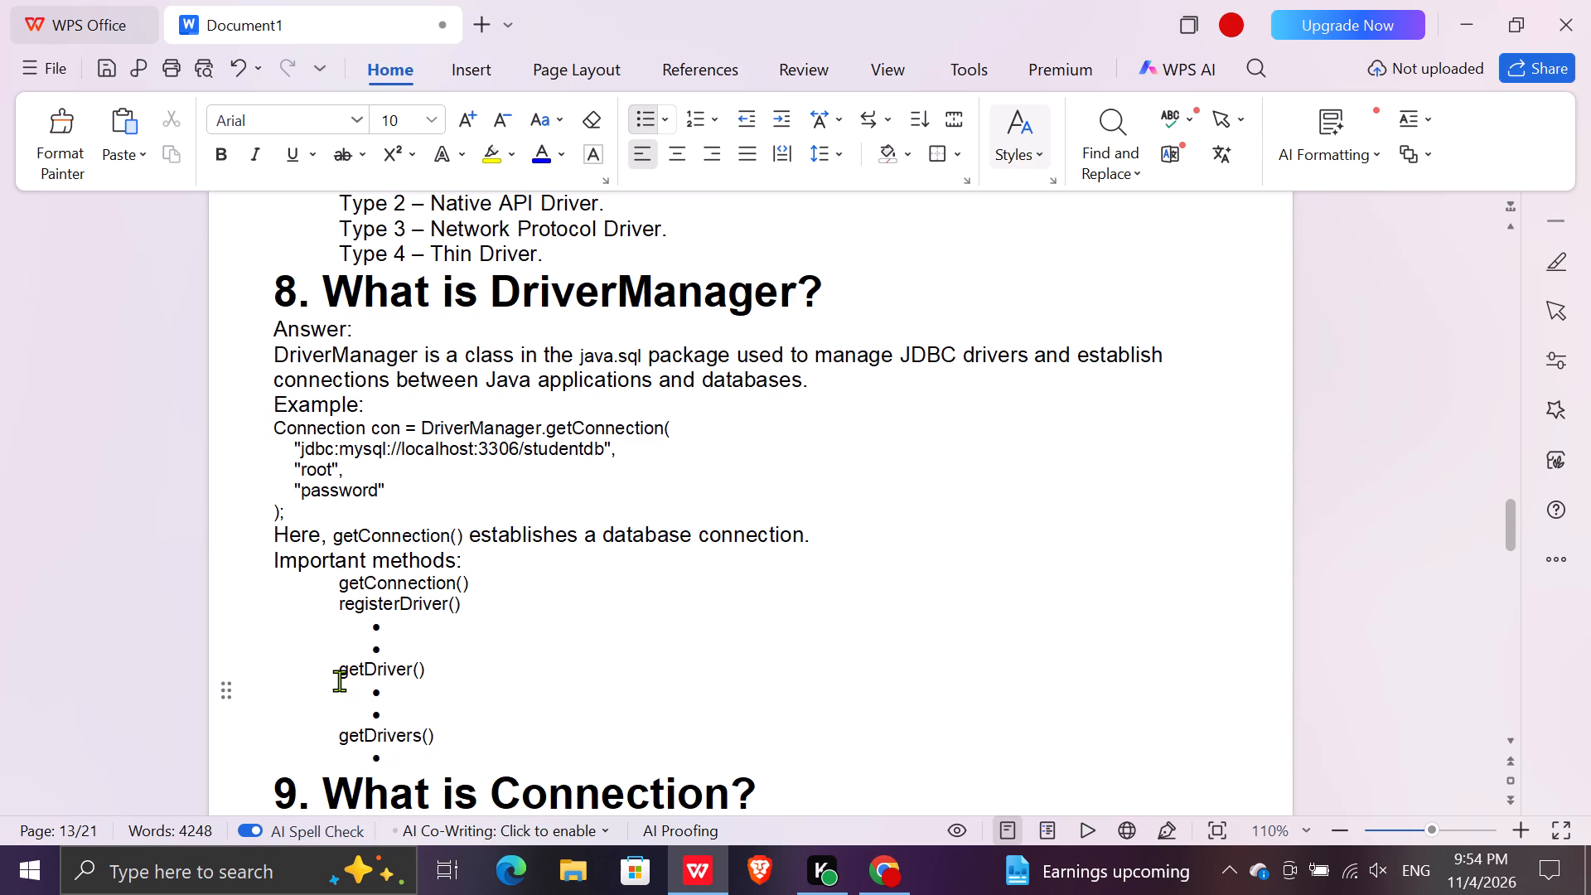
pyautogui.click(343, 671)
pyautogui.press('BackSpace')
pyautogui.press('BackSpace')
pyautogui.press('BackSpace')
pyautogui.press('Tab')
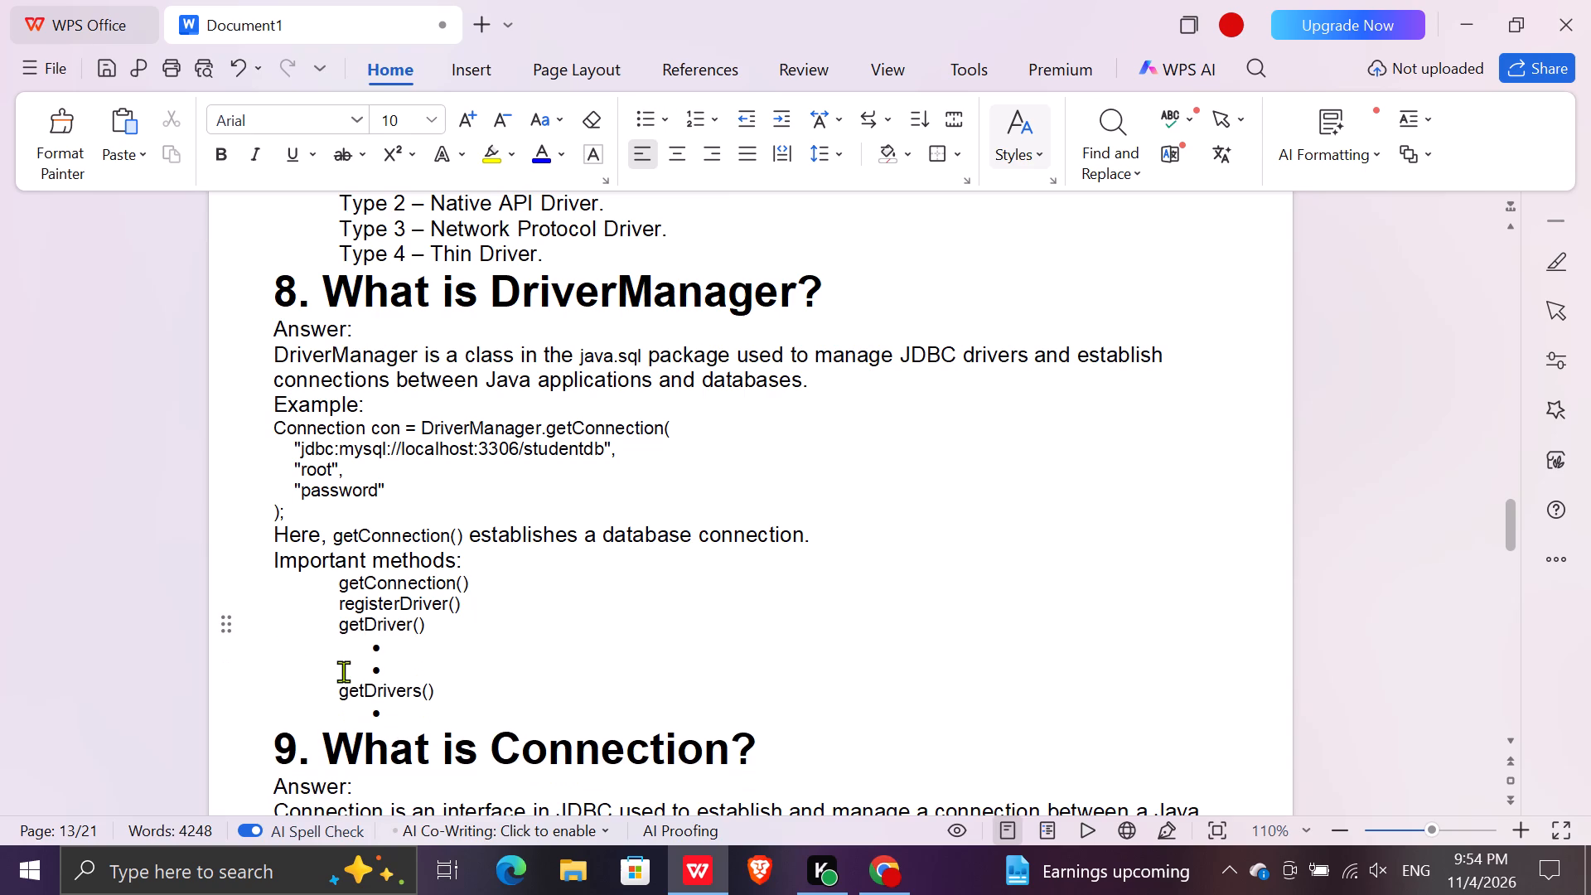
pyautogui.click(338, 698)
pyautogui.press('BackSpace')
pyautogui.press('BackSpace')
pyautogui.press('BackSpace')
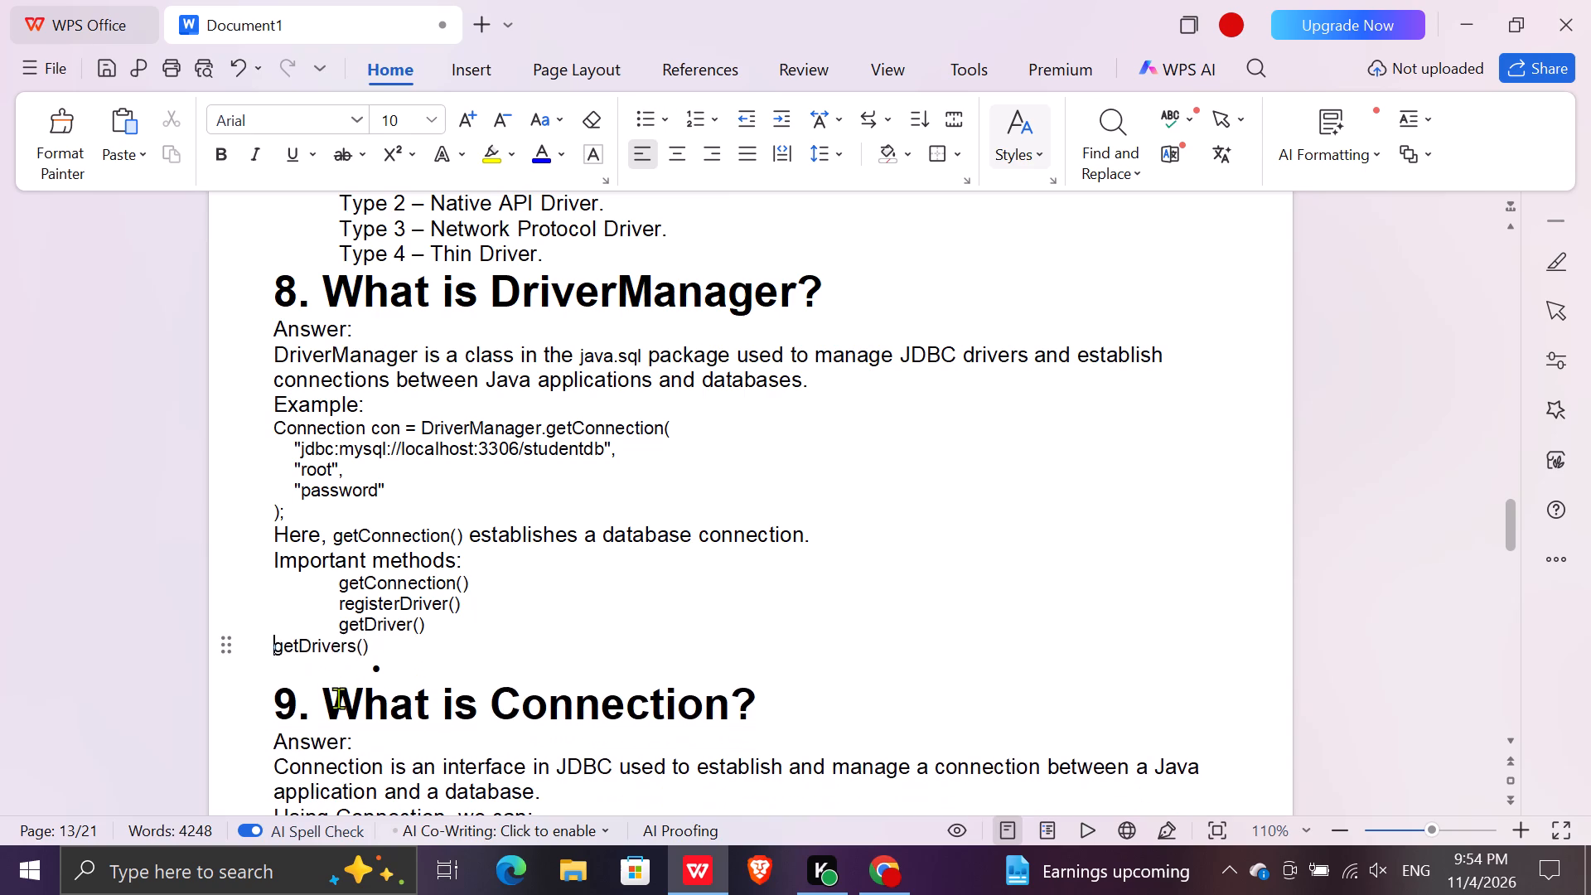
pyautogui.press('Tab')
pyautogui.click(272, 708)
pyautogui.press('BackSpace')
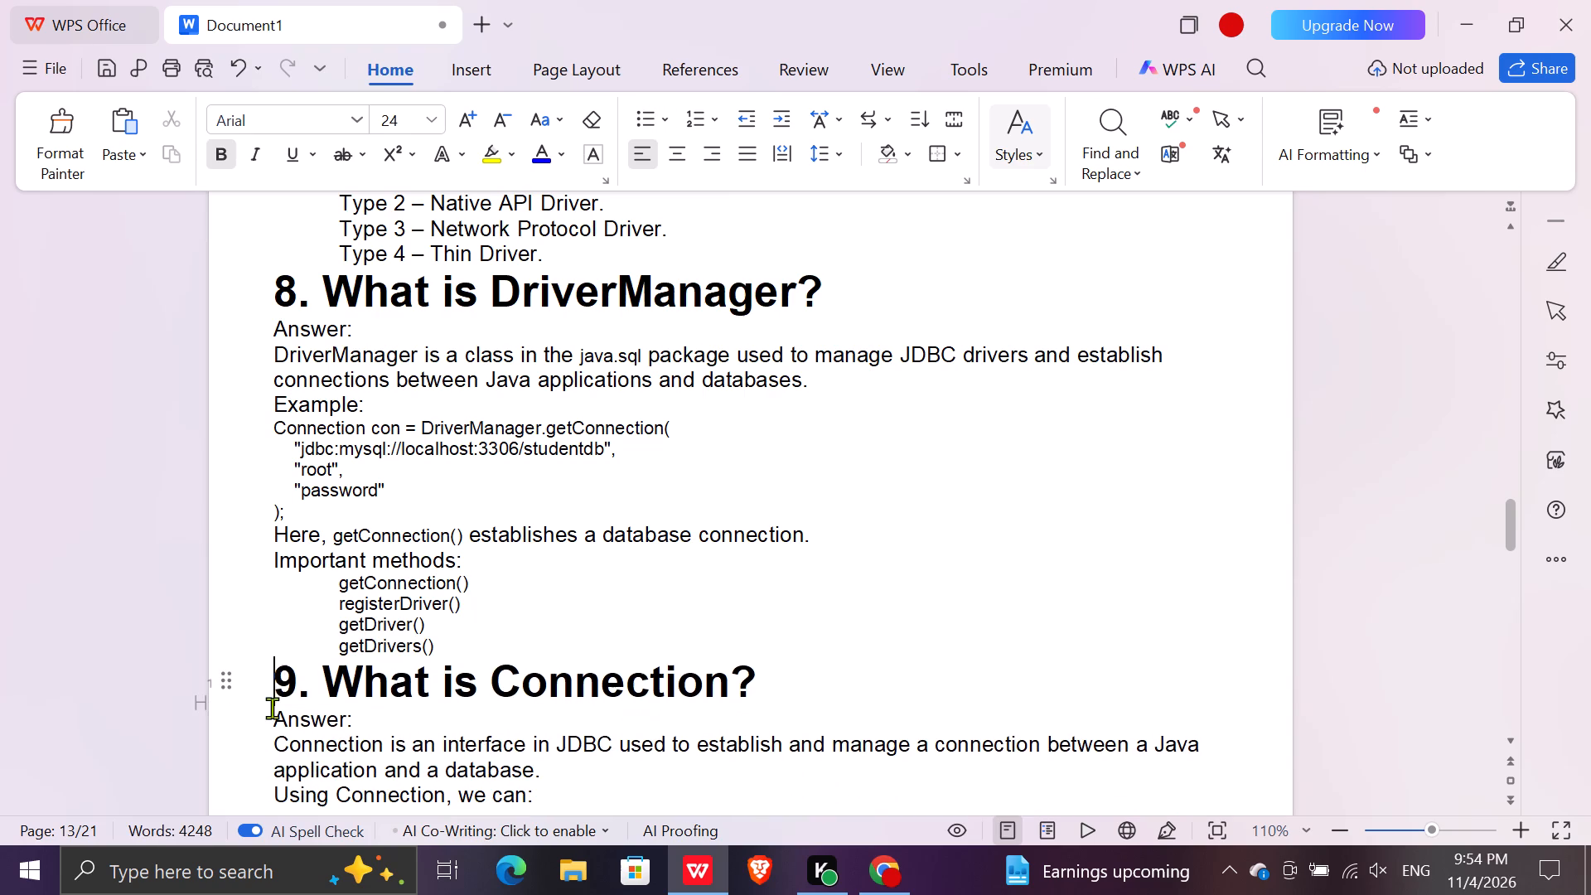
# Delete the empty bullets before "Create Statement objects." and "Create PreparedStatement objects." in JDBC question 9, keeping both lines indented.
pyautogui.scroll(-1, 496, 665)
pyautogui.scroll(1, 496, 665)
pyautogui.scroll(-2, 496, 665)
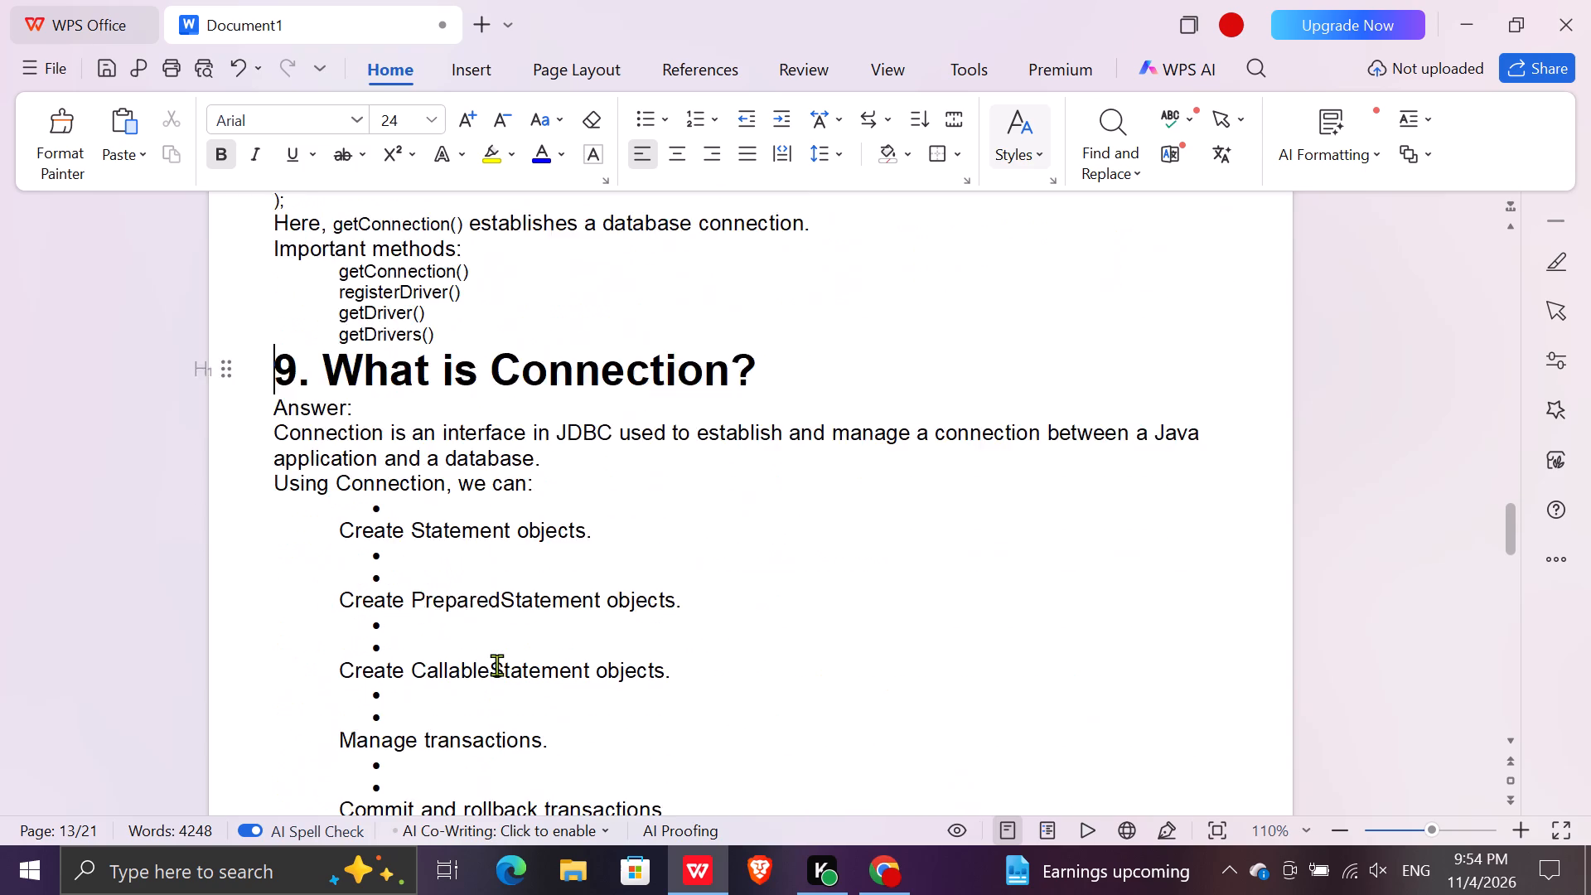
pyautogui.scroll(-2, 496, 665)
pyautogui.click(341, 470)
pyautogui.press('BackSpace')
pyautogui.press('BackSpace')
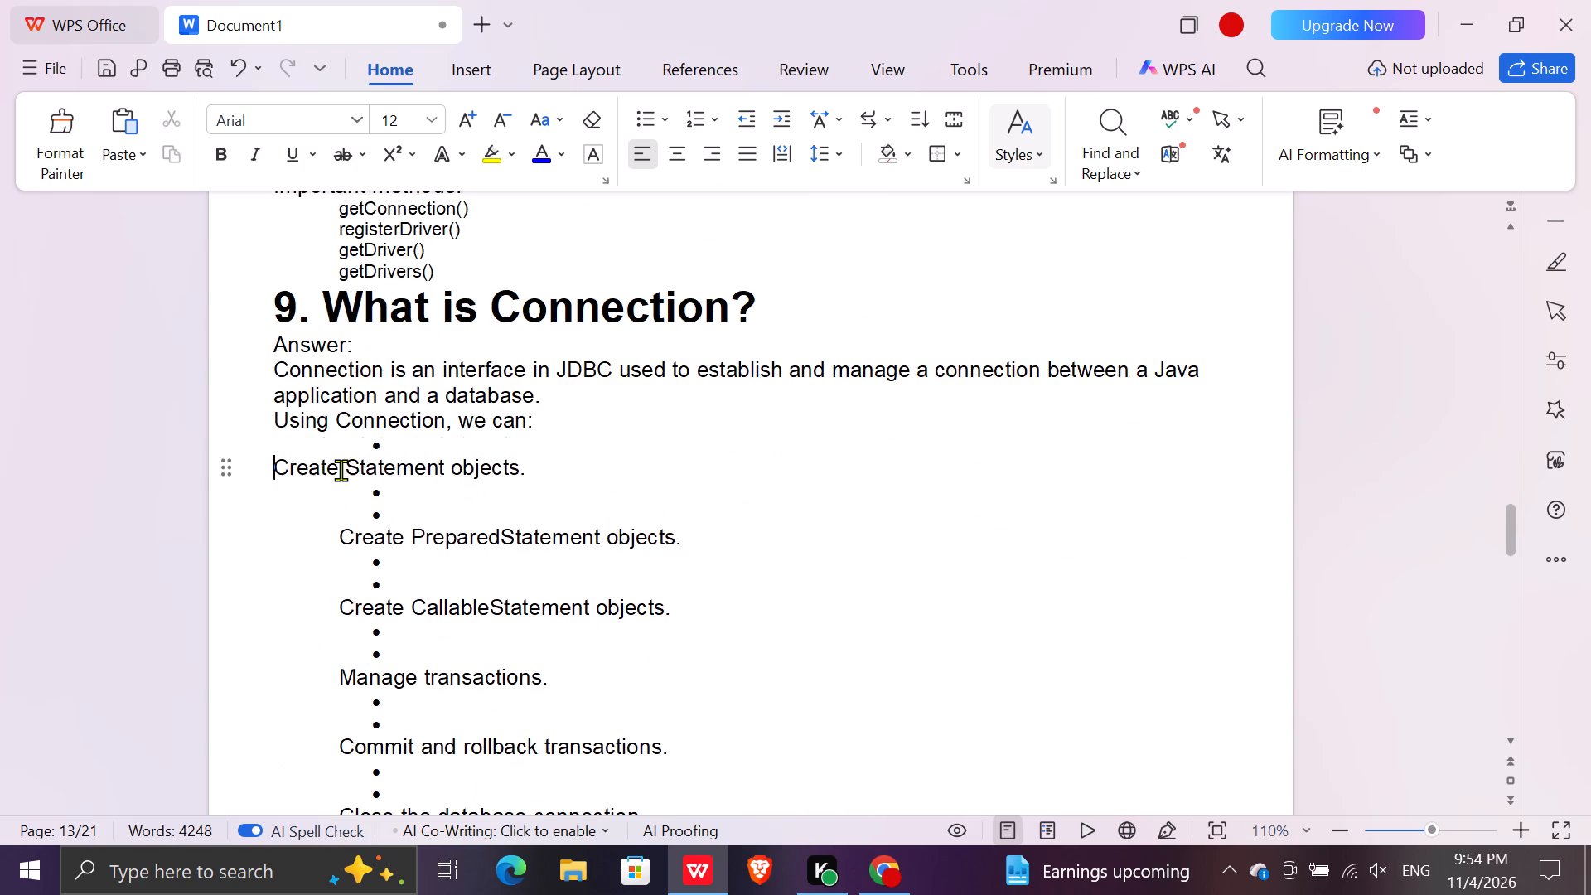
pyautogui.press('Tab')
pyautogui.hotkey('ctrl', 'z')
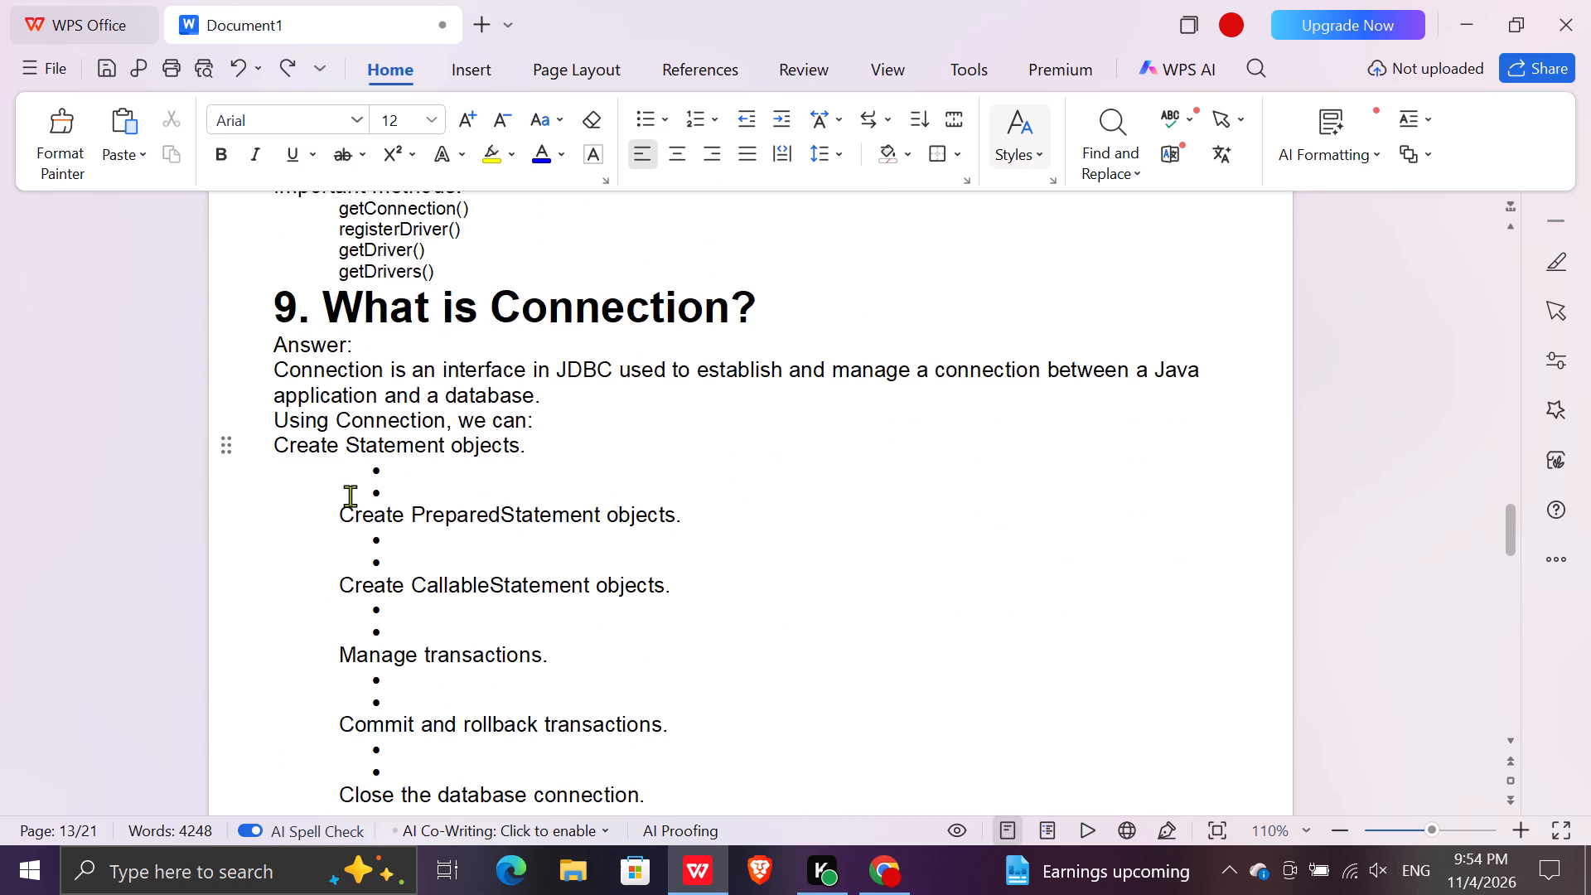
pyautogui.press('Tab')
pyautogui.click(335, 513)
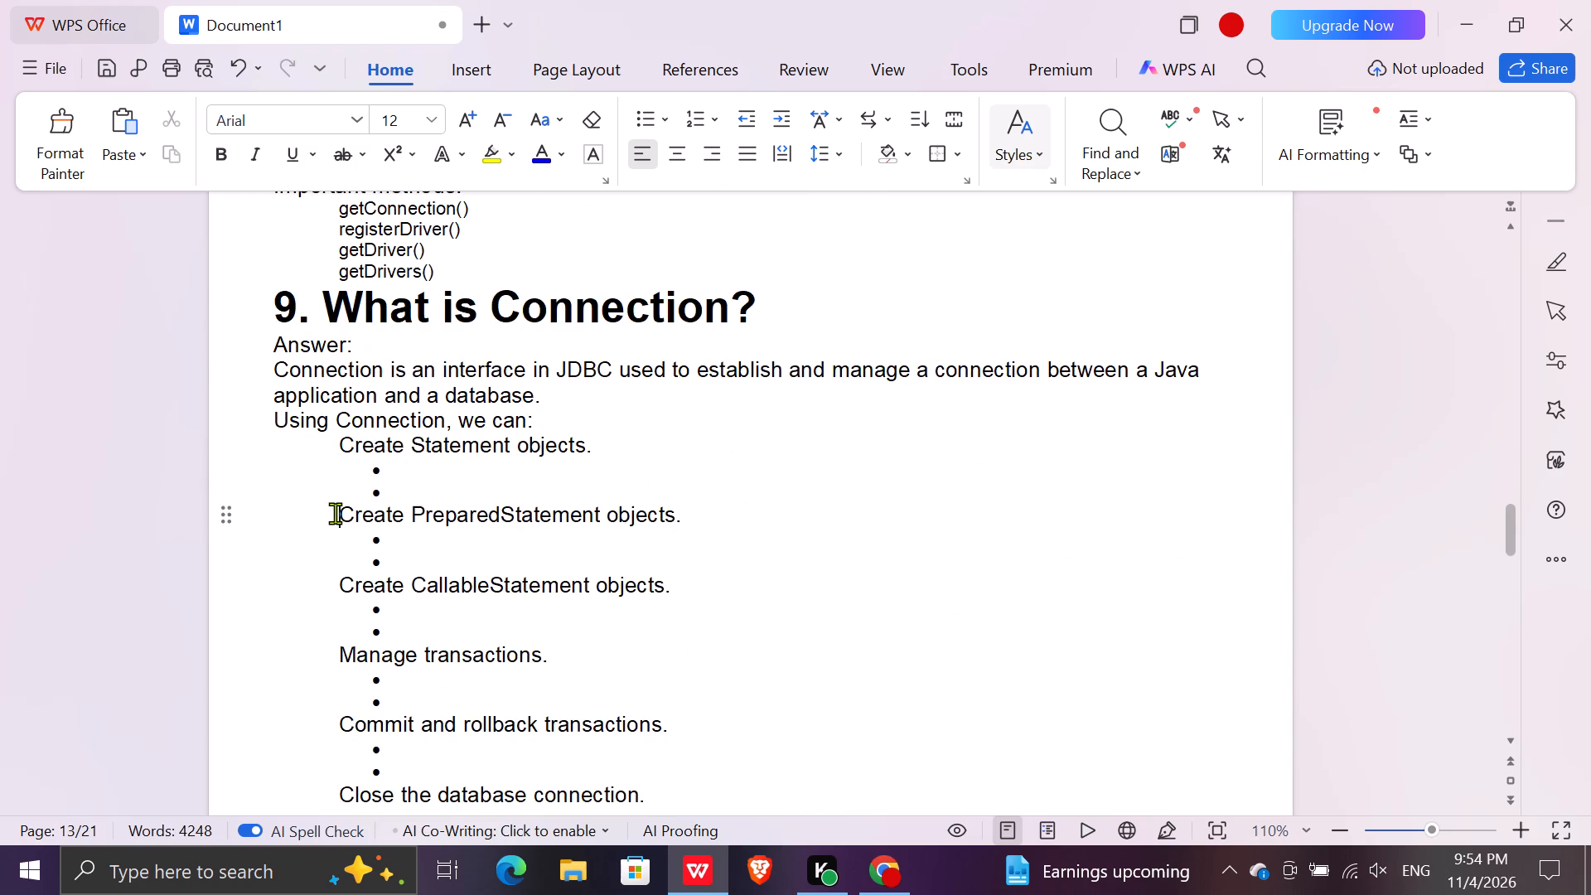
pyautogui.press('BackSpace')
pyautogui.press('BackSpace')
pyautogui.press('BackSpace')
pyautogui.press('Tab')
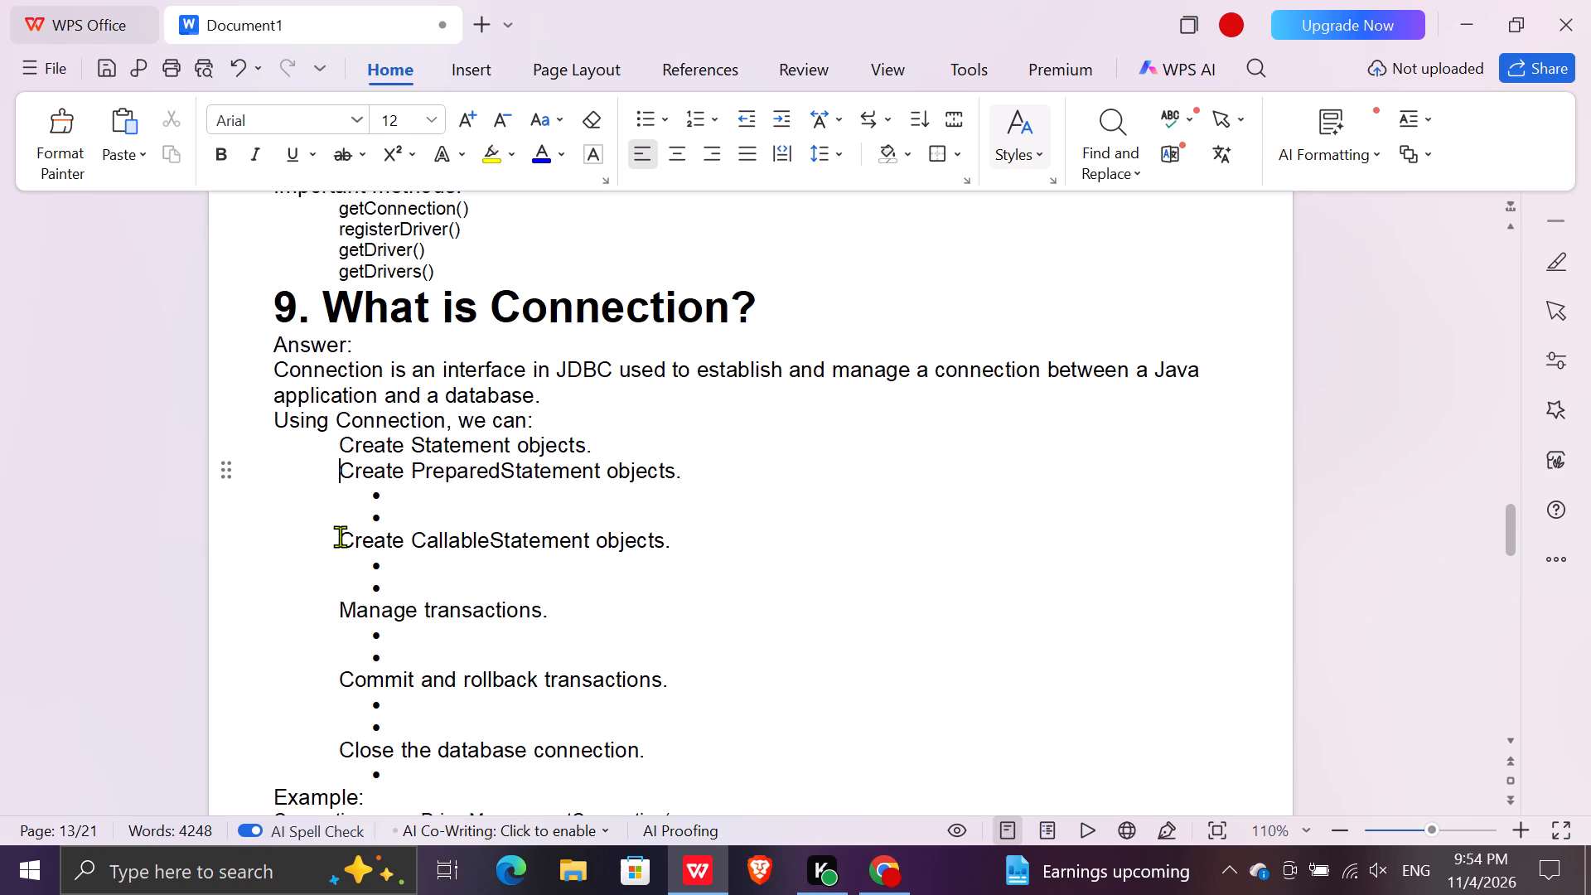
# Delete the empty bullets before "Create CallableStatement objects." and "Manage transactions." in question 9, keeping both lines indented.
pyautogui.click(340, 536)
pyautogui.press('BackSpace')
pyautogui.press('BackSpace')
pyautogui.press('Tab')
pyautogui.press('BackSpace')
pyautogui.press('BackSpace')
pyautogui.press('Tab')
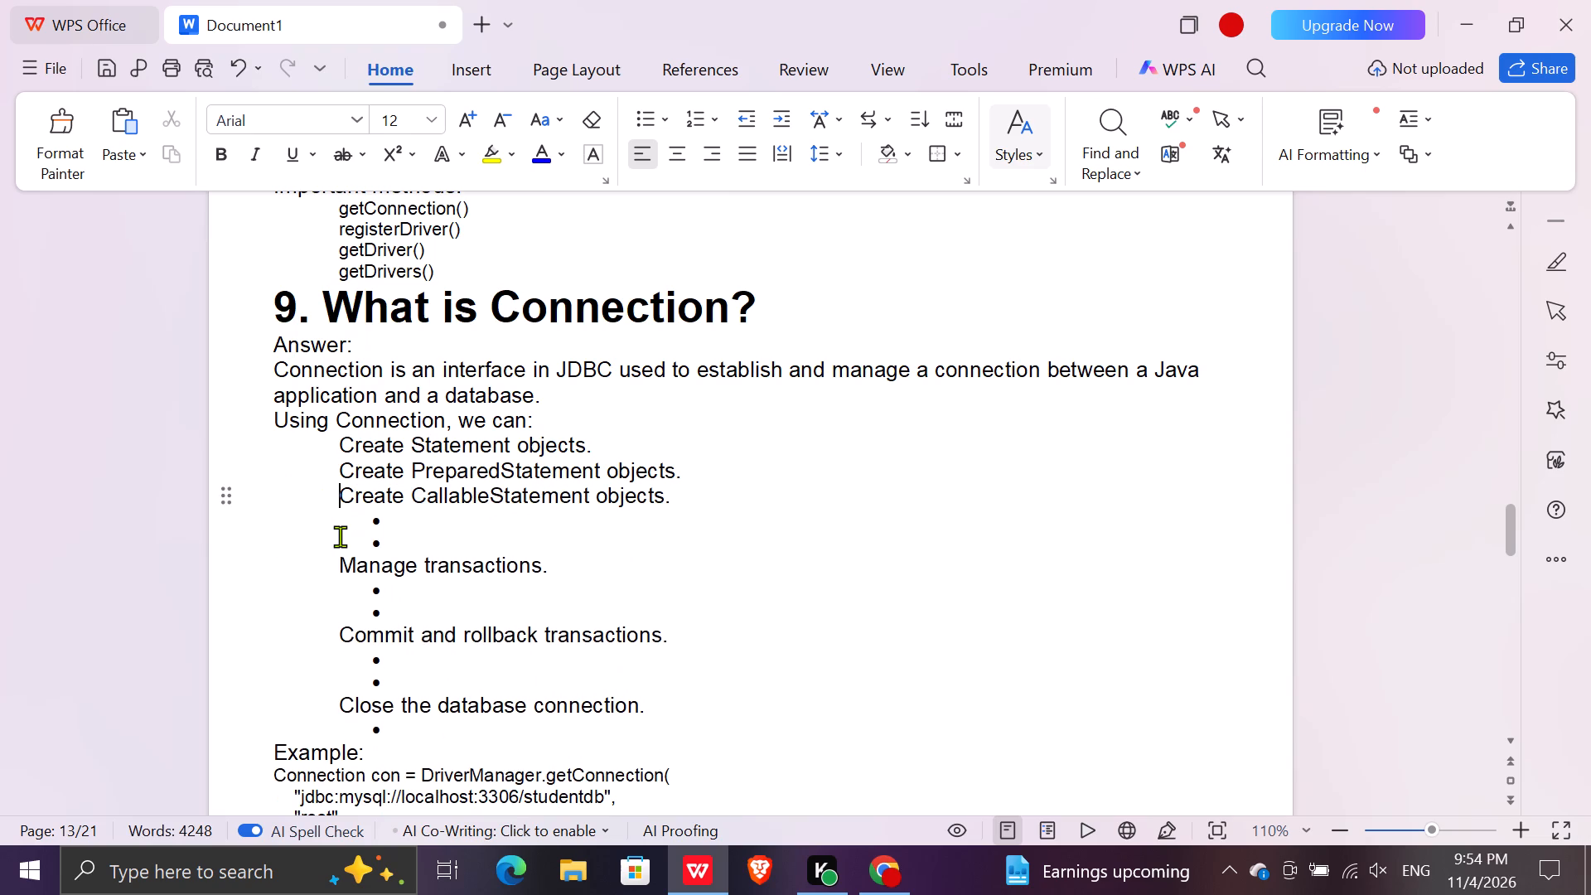
pyautogui.click(341, 567)
pyautogui.press('BackSpace')
pyautogui.press('BackSpace')
pyautogui.press('BackSpace')
pyautogui.press('Tab')
# Delete the empty bullets around "Commit and rollback transactions." and "Close the database connection." in question 9, up to "Example:", keeping both lines indented.
pyautogui.click(341, 593)
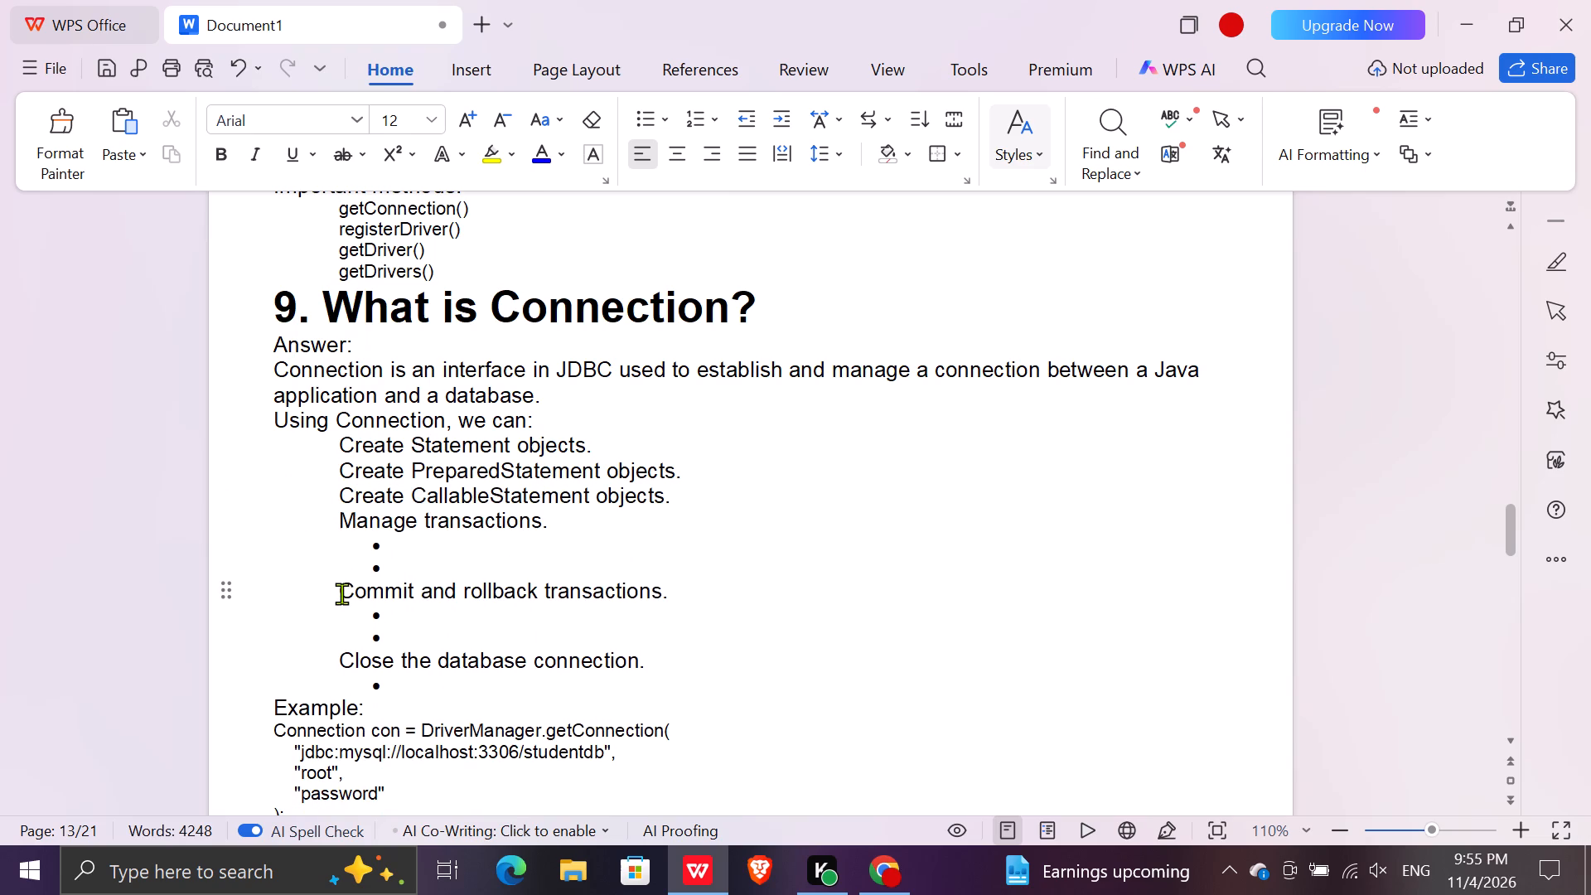
pyautogui.press('BackSpace')
pyautogui.press('BackSpace')
pyautogui.press('BackSpace')
pyautogui.press('Tab')
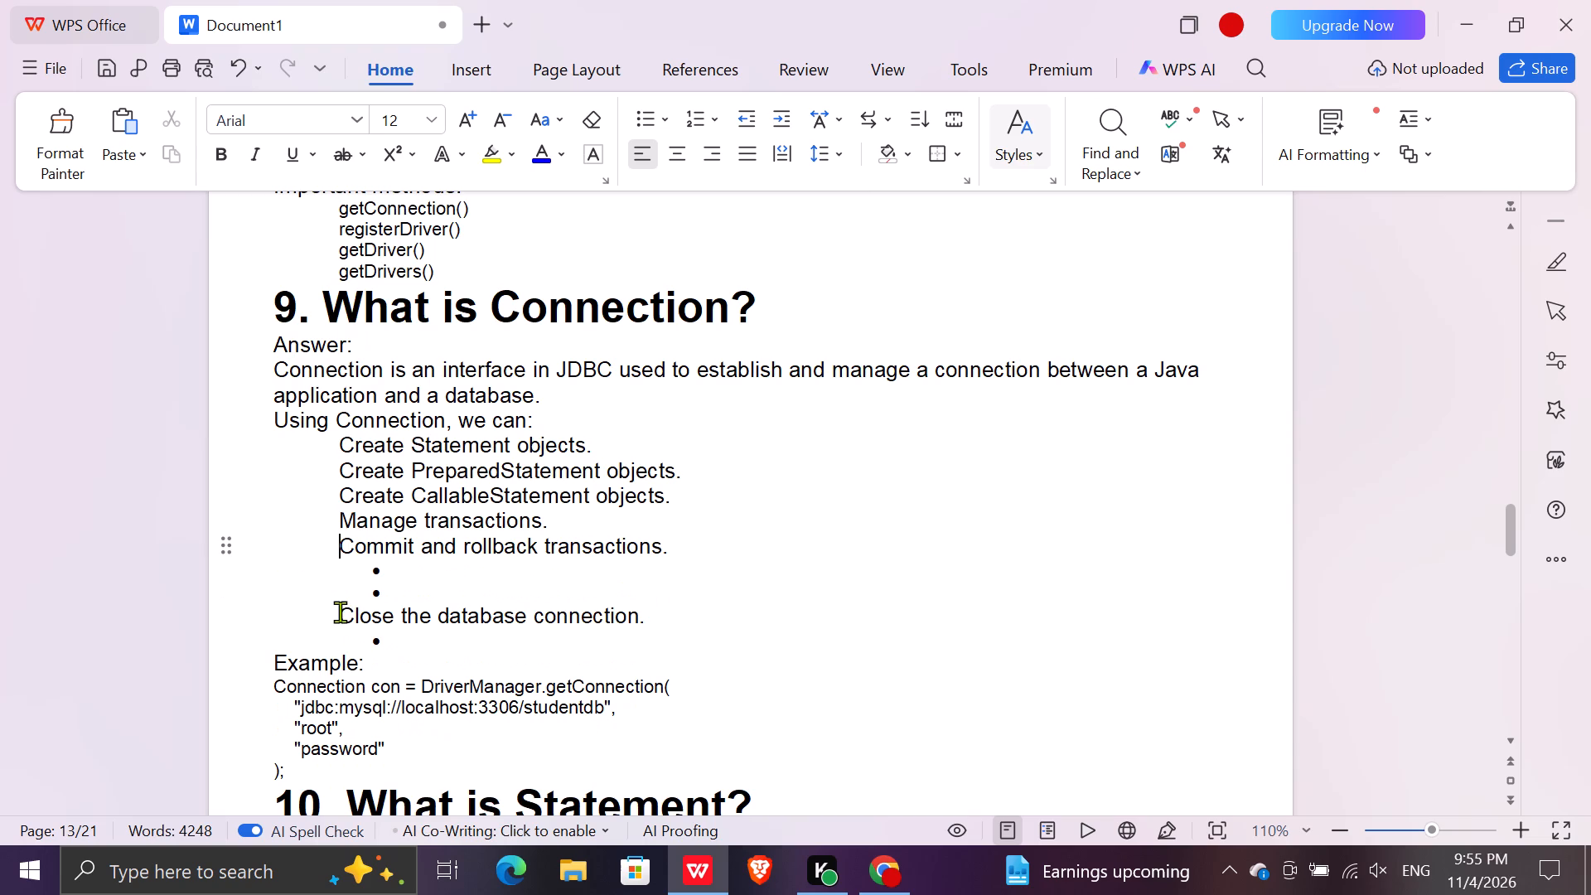
pyautogui.click(341, 612)
pyautogui.press('BackSpace')
pyautogui.press('BackSpace')
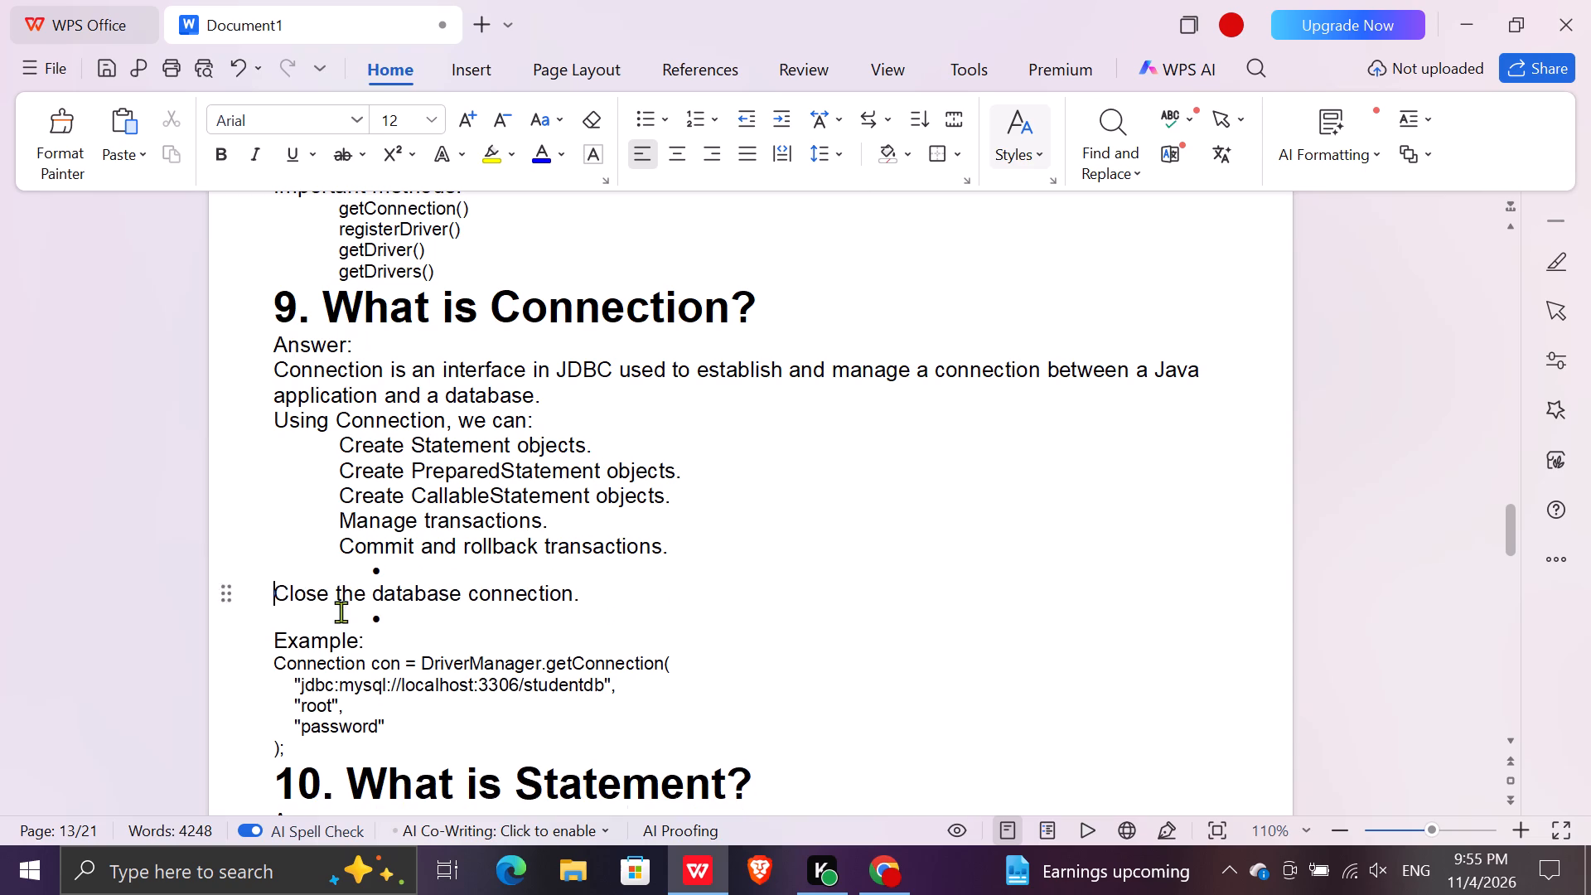
pyautogui.press('BackSpace')
pyautogui.press('Tab')
pyautogui.click(274, 620)
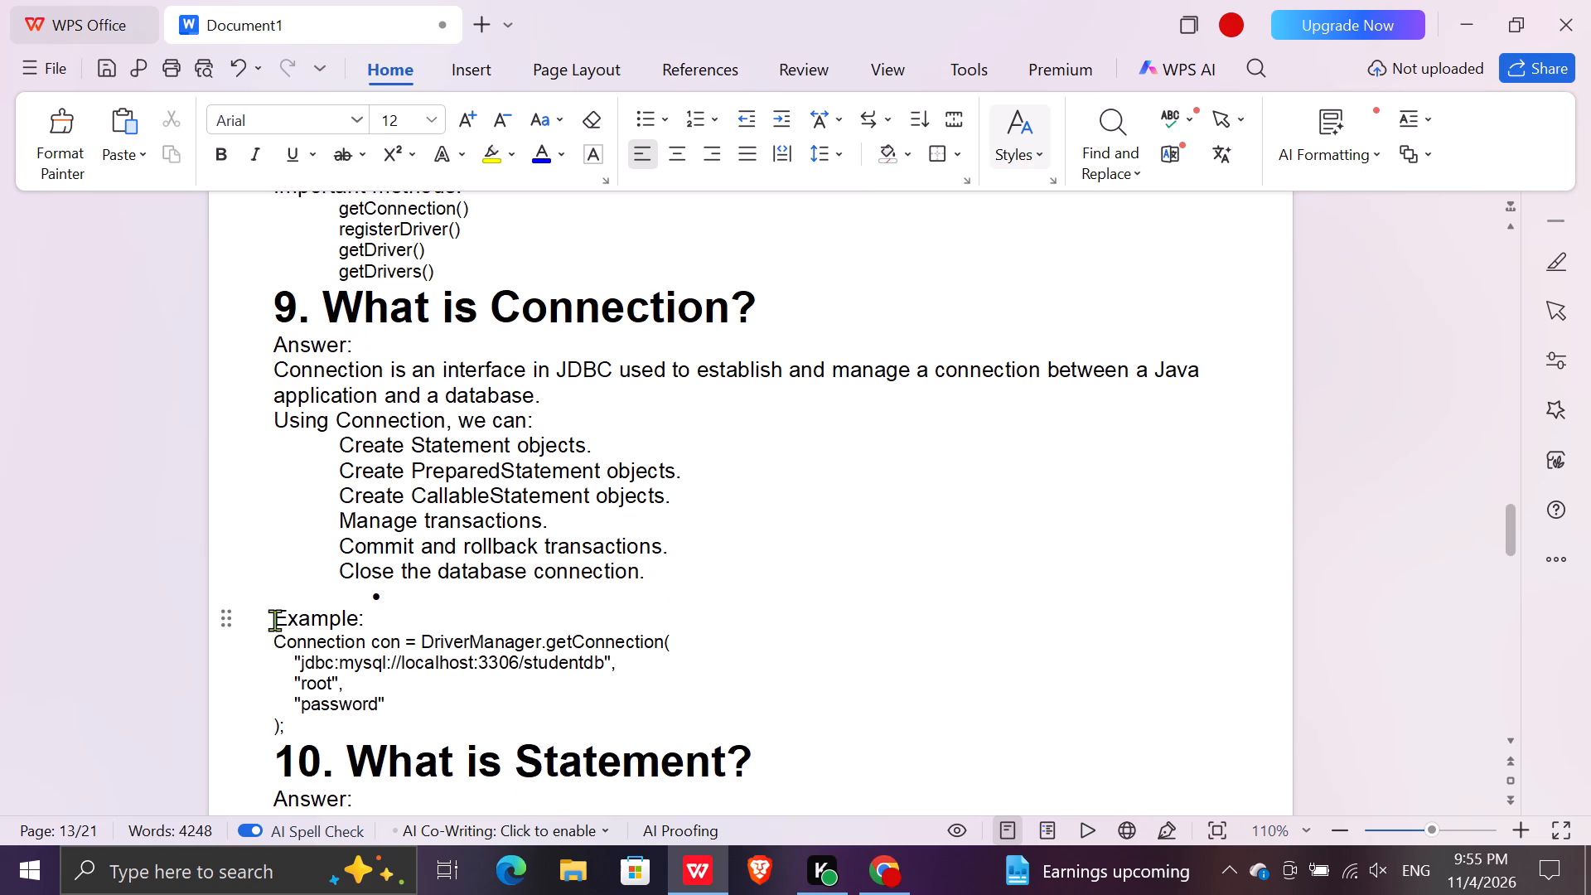
pyautogui.press('BackSpace')
# Review the layout and page breaks of JDBC questions 5 through 11.
pyautogui.scroll(-1, 480, 626)
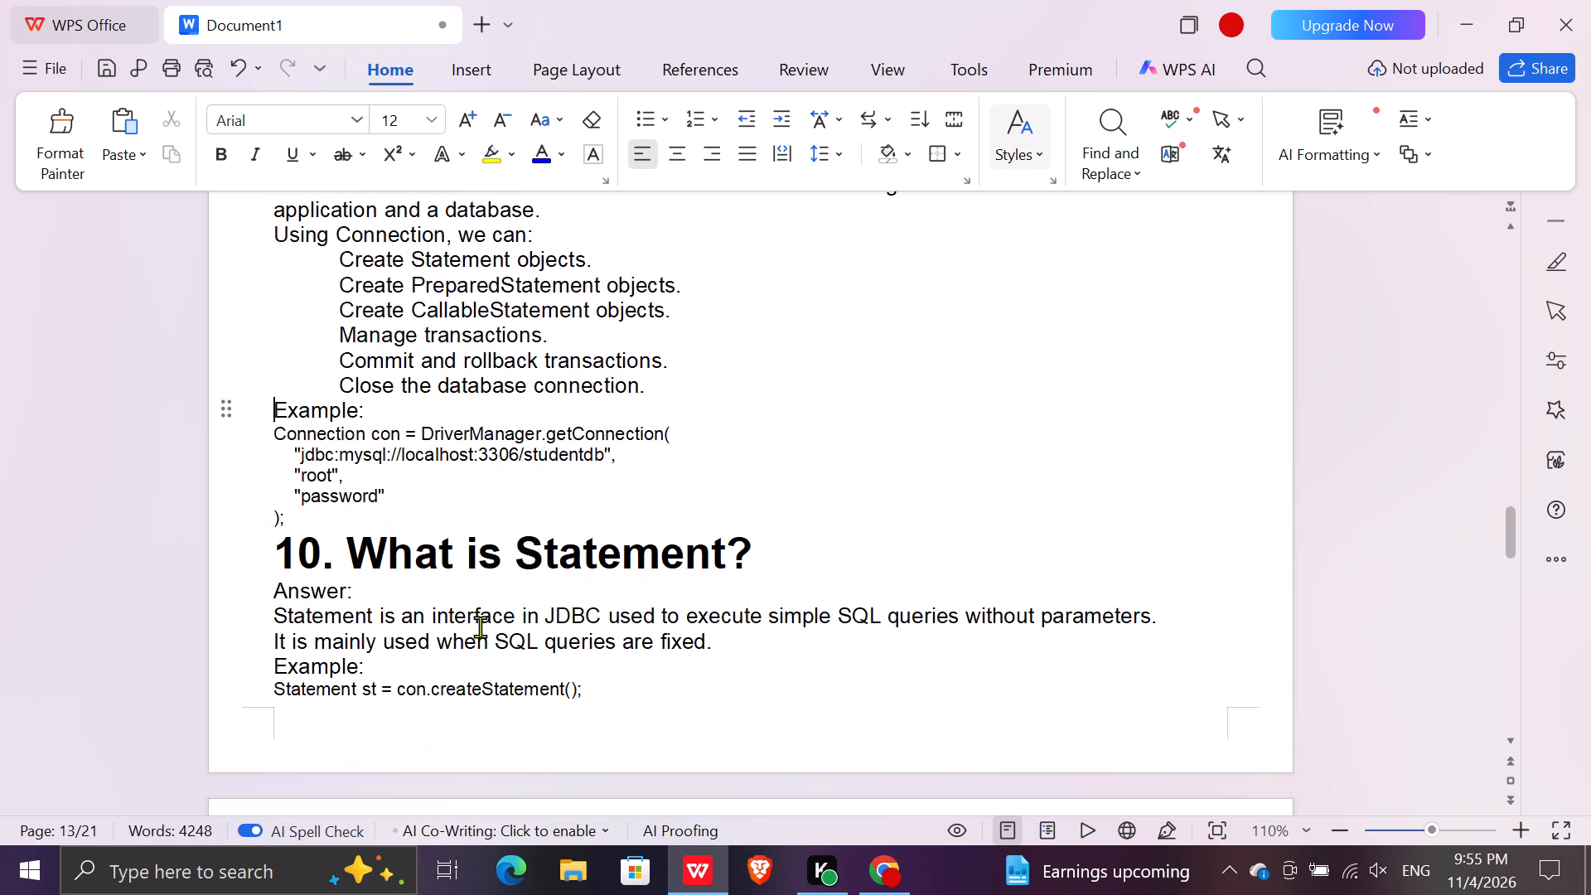
pyautogui.scroll(-2, 480, 626)
pyautogui.scroll(1, 480, 626)
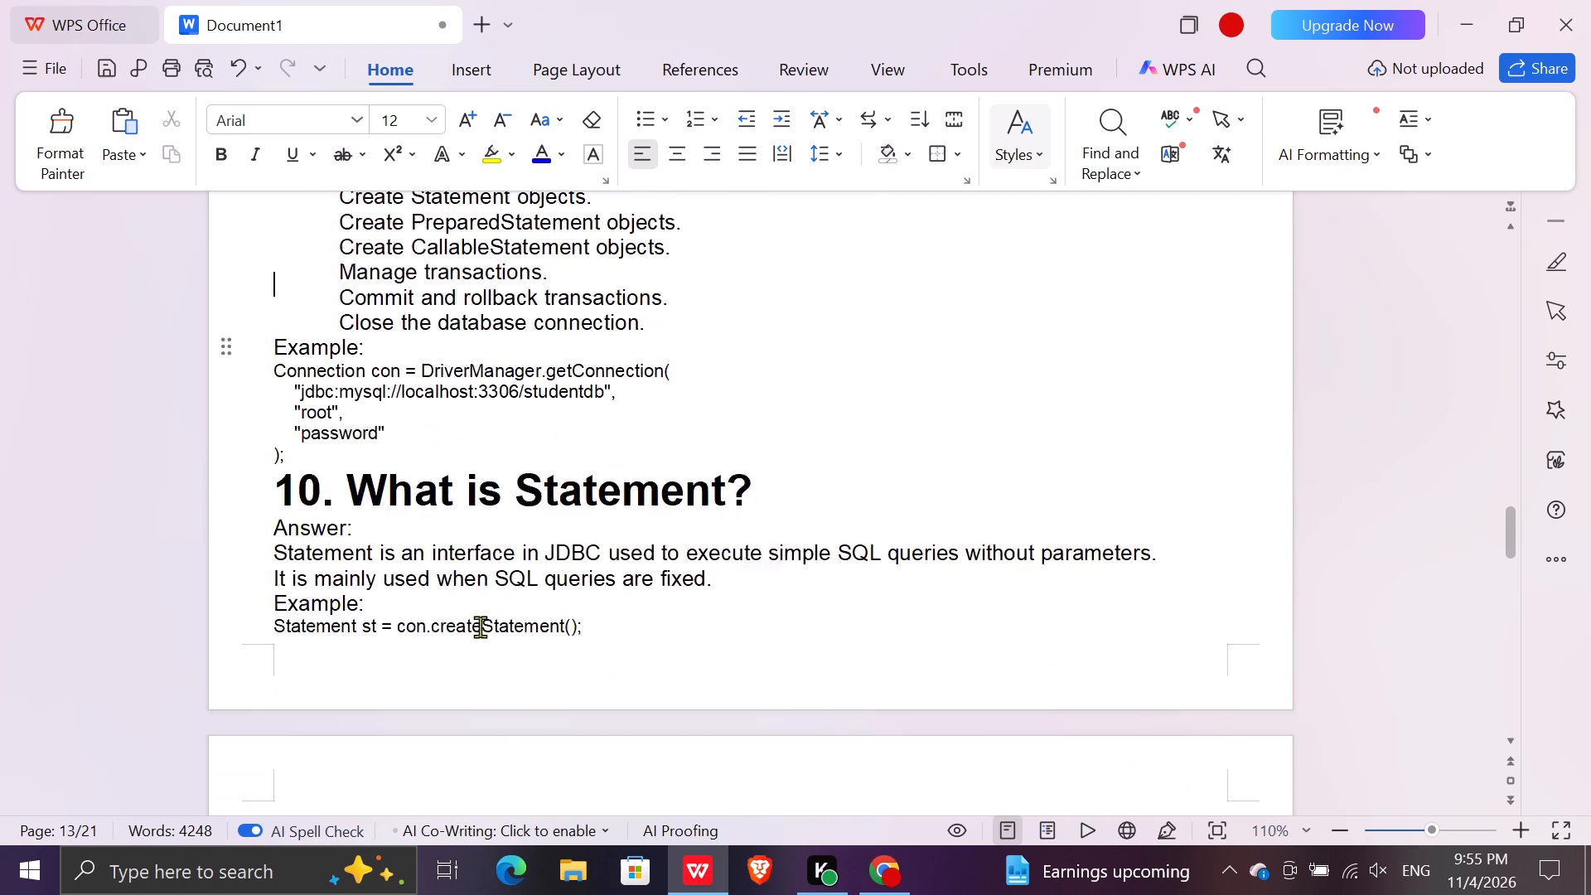
pyautogui.scroll(1, 480, 626)
pyautogui.scroll(-1, 480, 626)
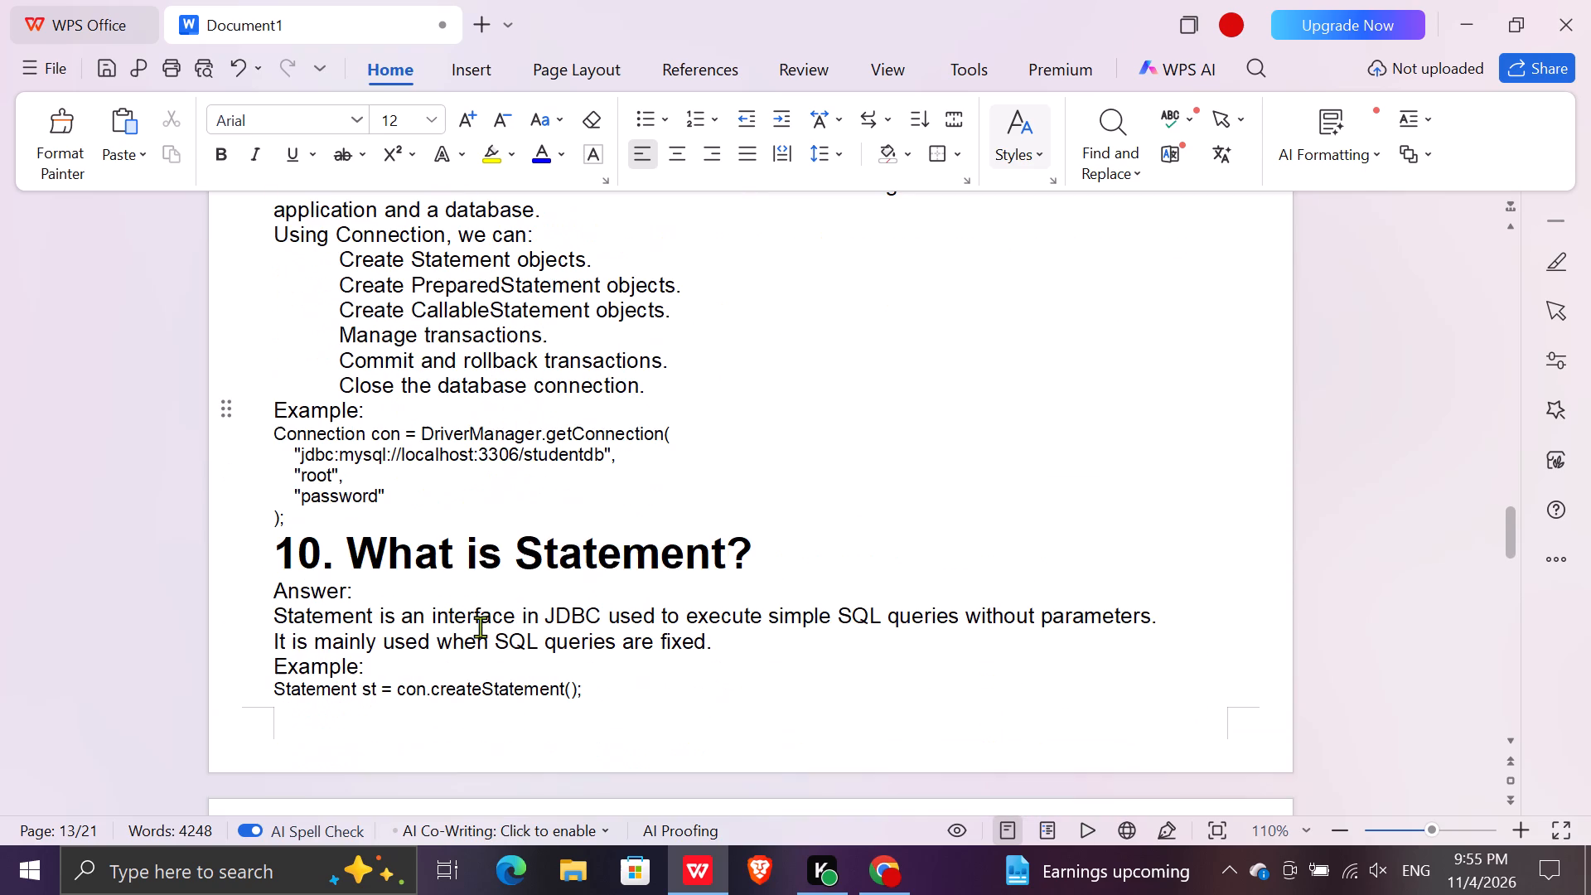
pyautogui.scroll(-2, 400, 539)
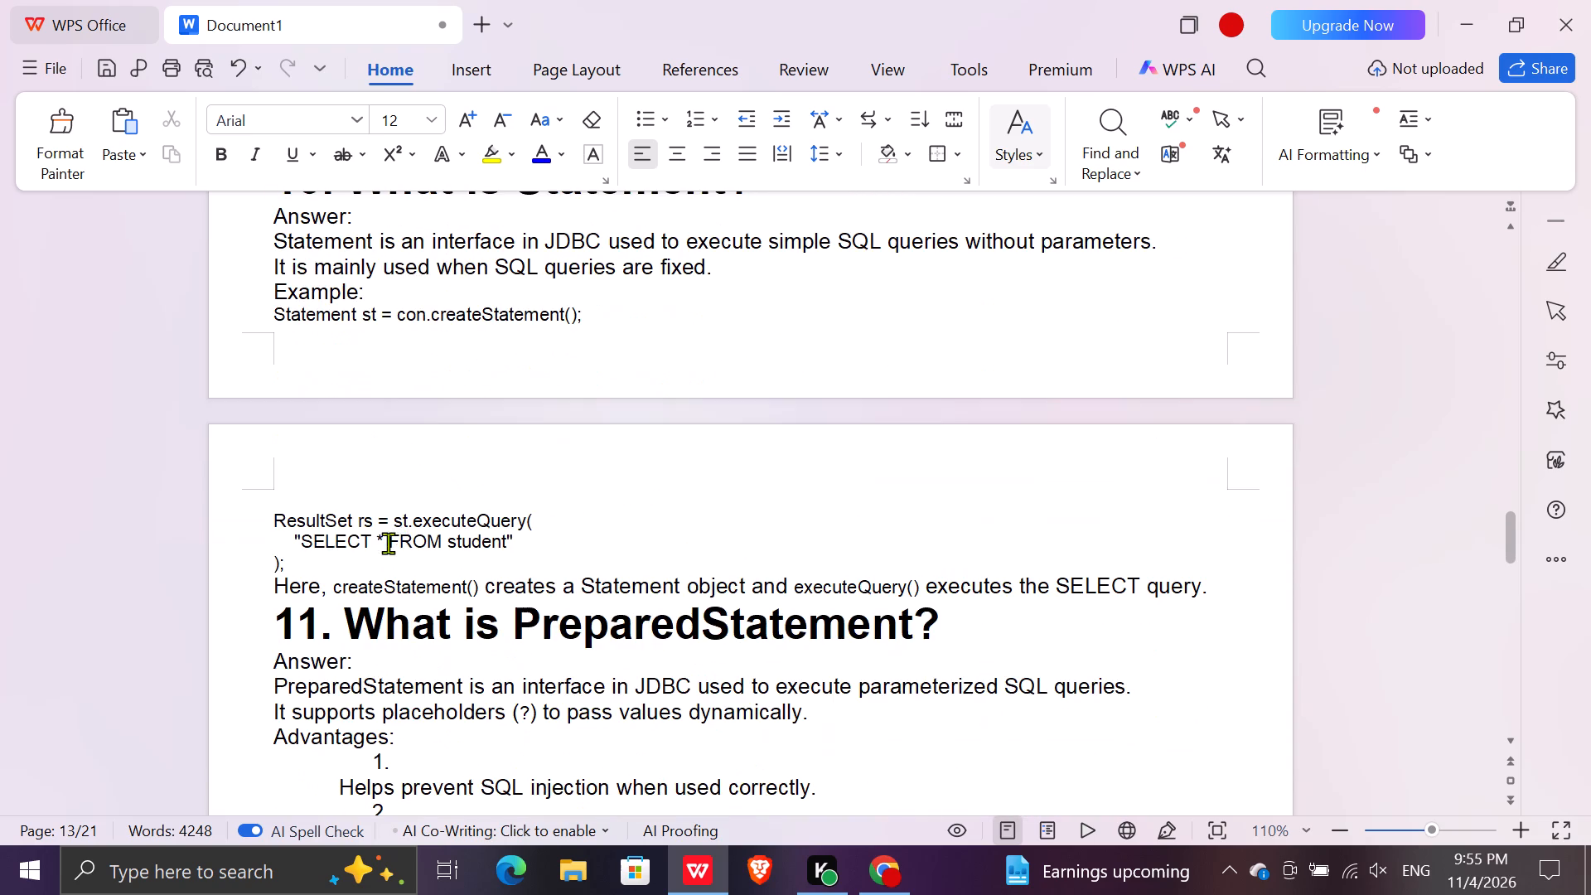
pyautogui.scroll(2, 388, 543)
pyautogui.scroll(-2, 399, 553)
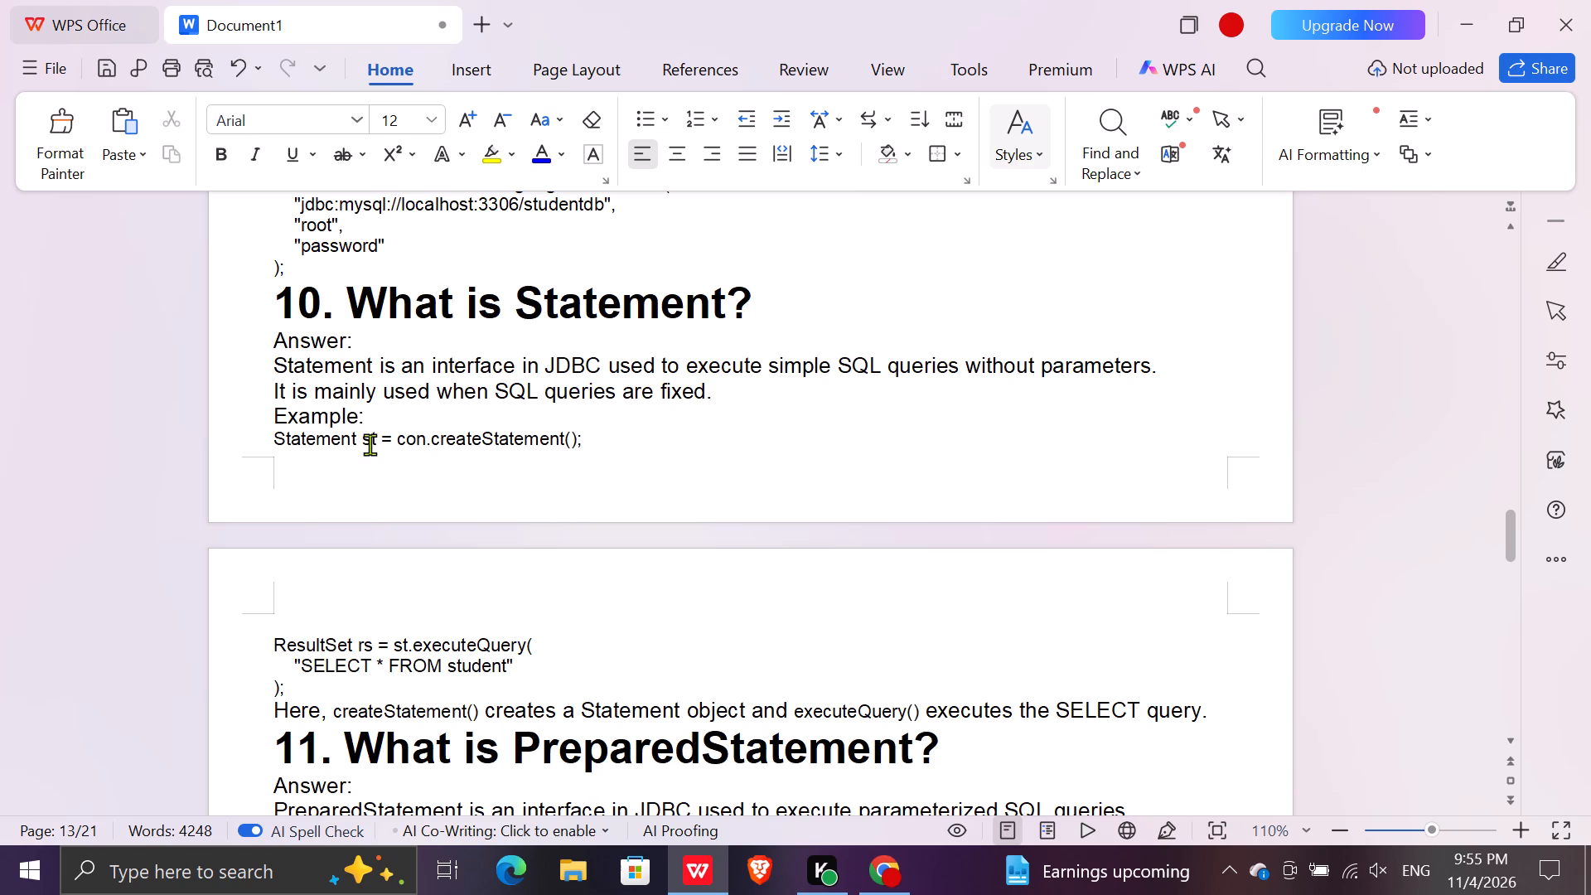
pyautogui.scroll(6, 369, 444)
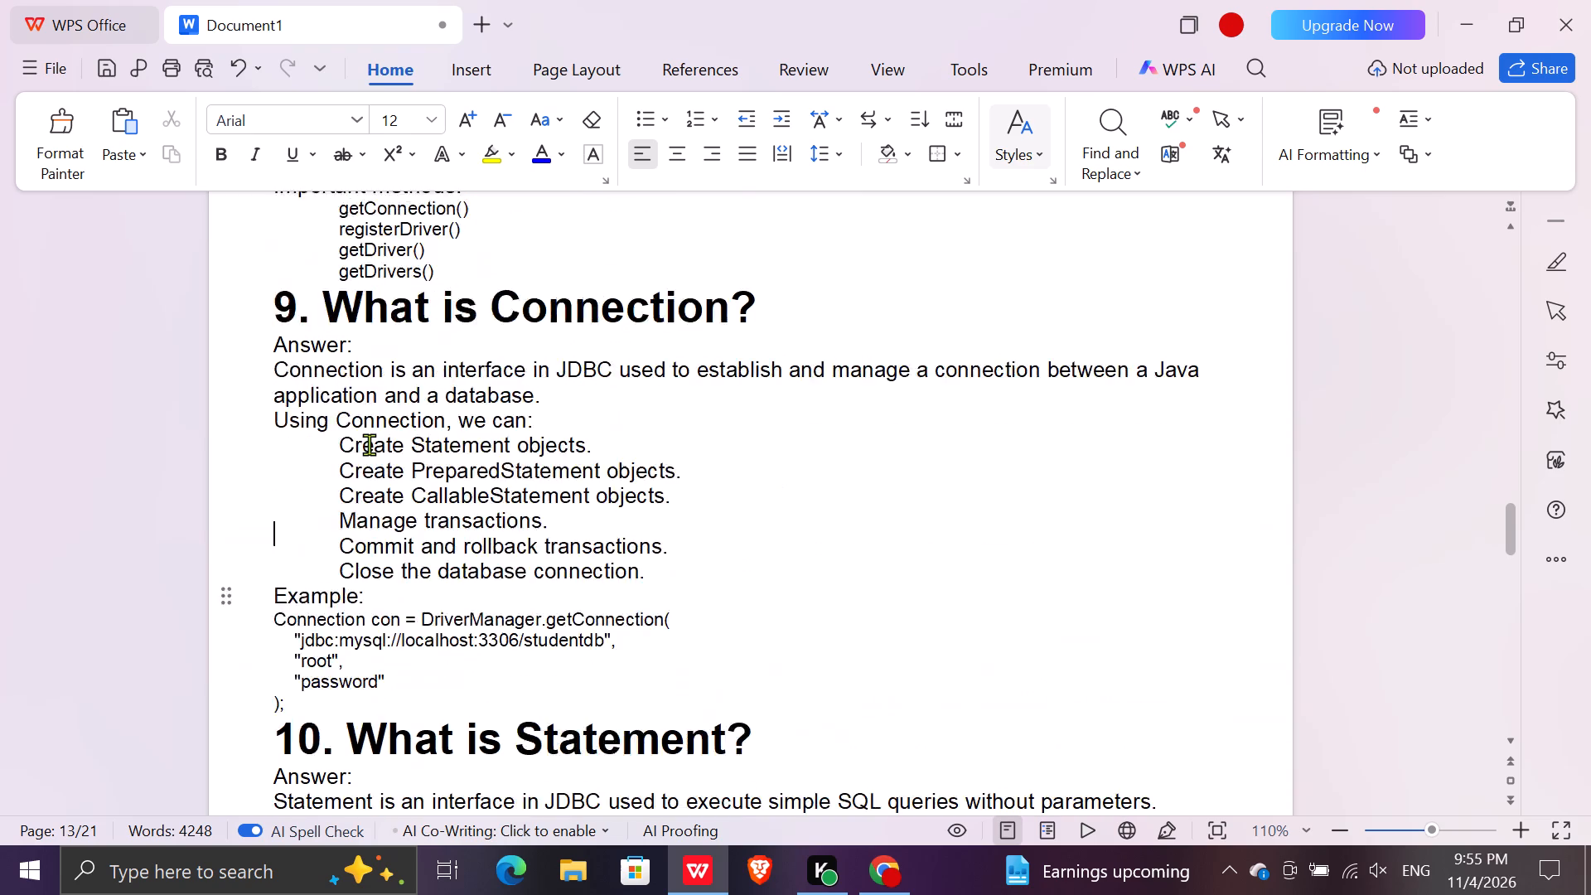
pyautogui.scroll(-6, 369, 444)
pyautogui.scroll(19, 369, 444)
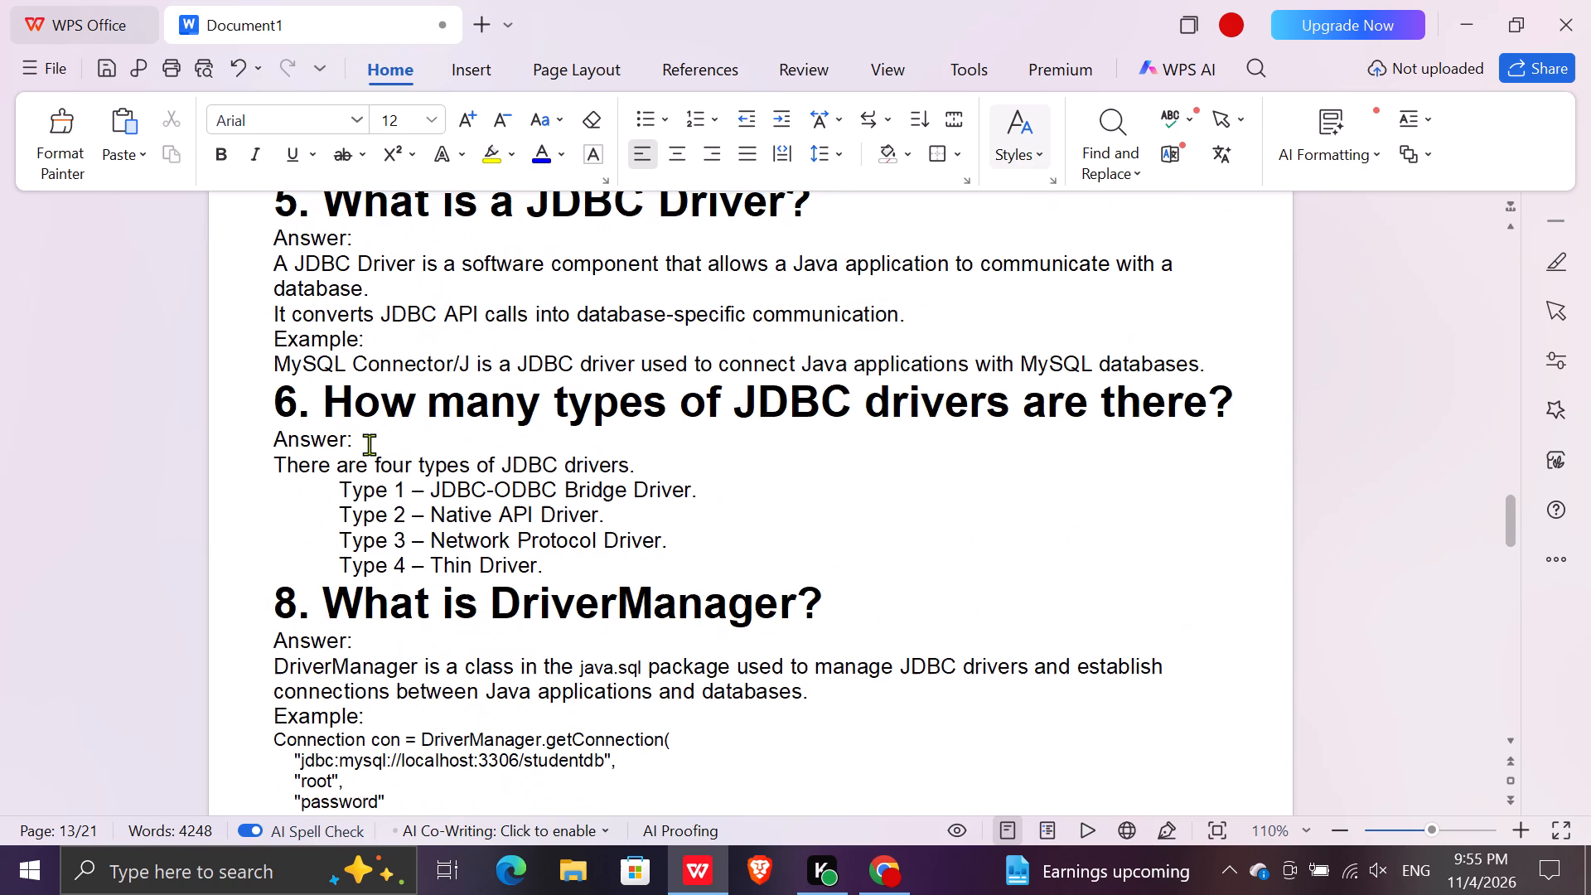
pyautogui.scroll(-5, 369, 444)
pyautogui.scroll(4, 369, 444)
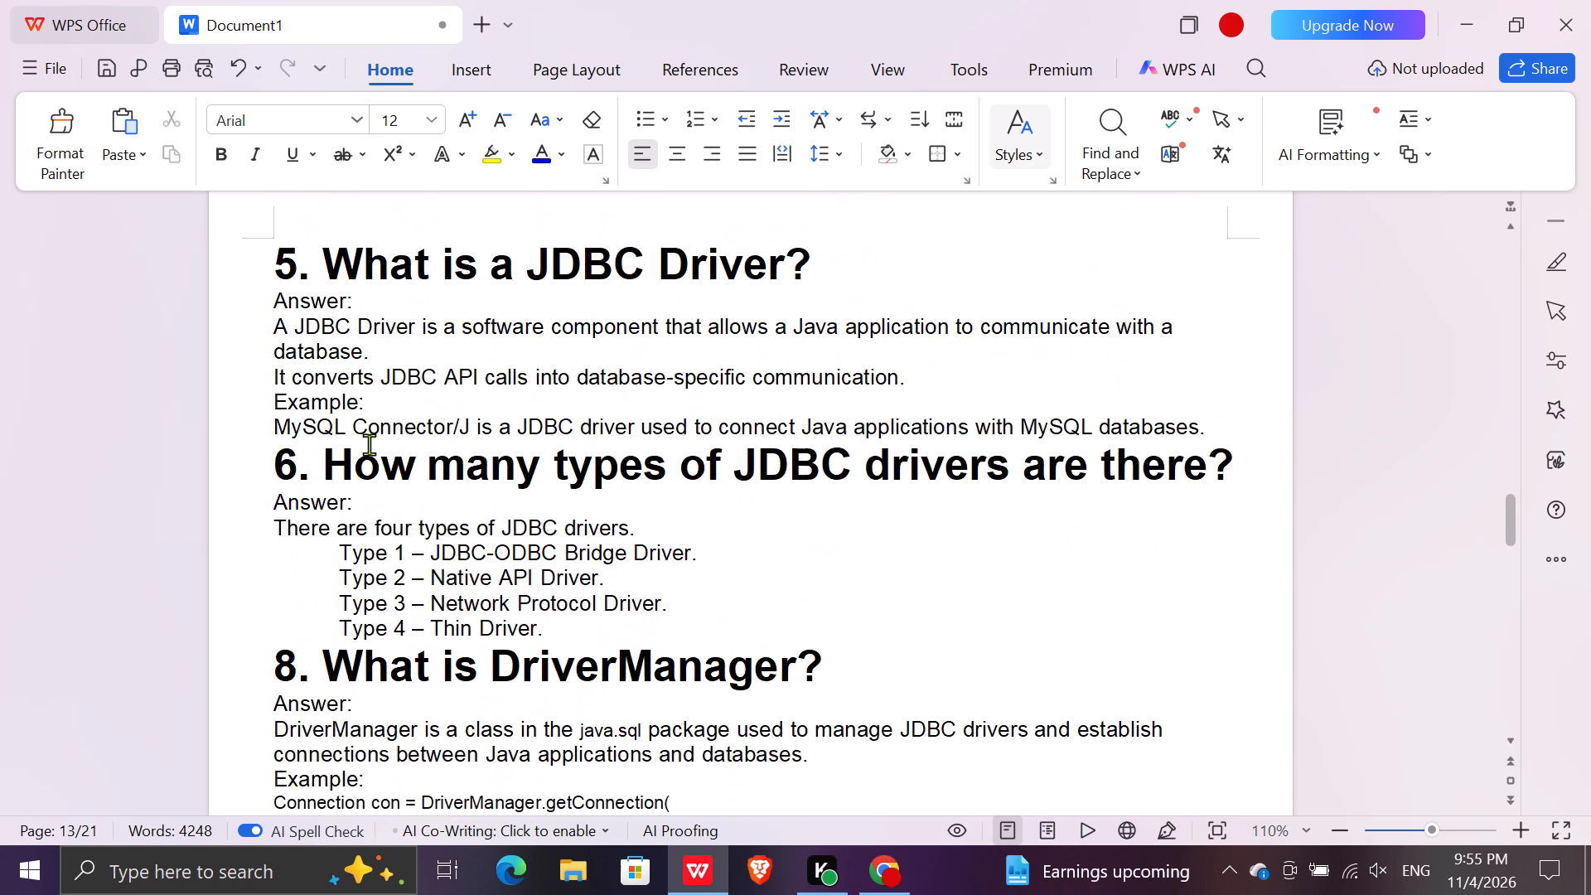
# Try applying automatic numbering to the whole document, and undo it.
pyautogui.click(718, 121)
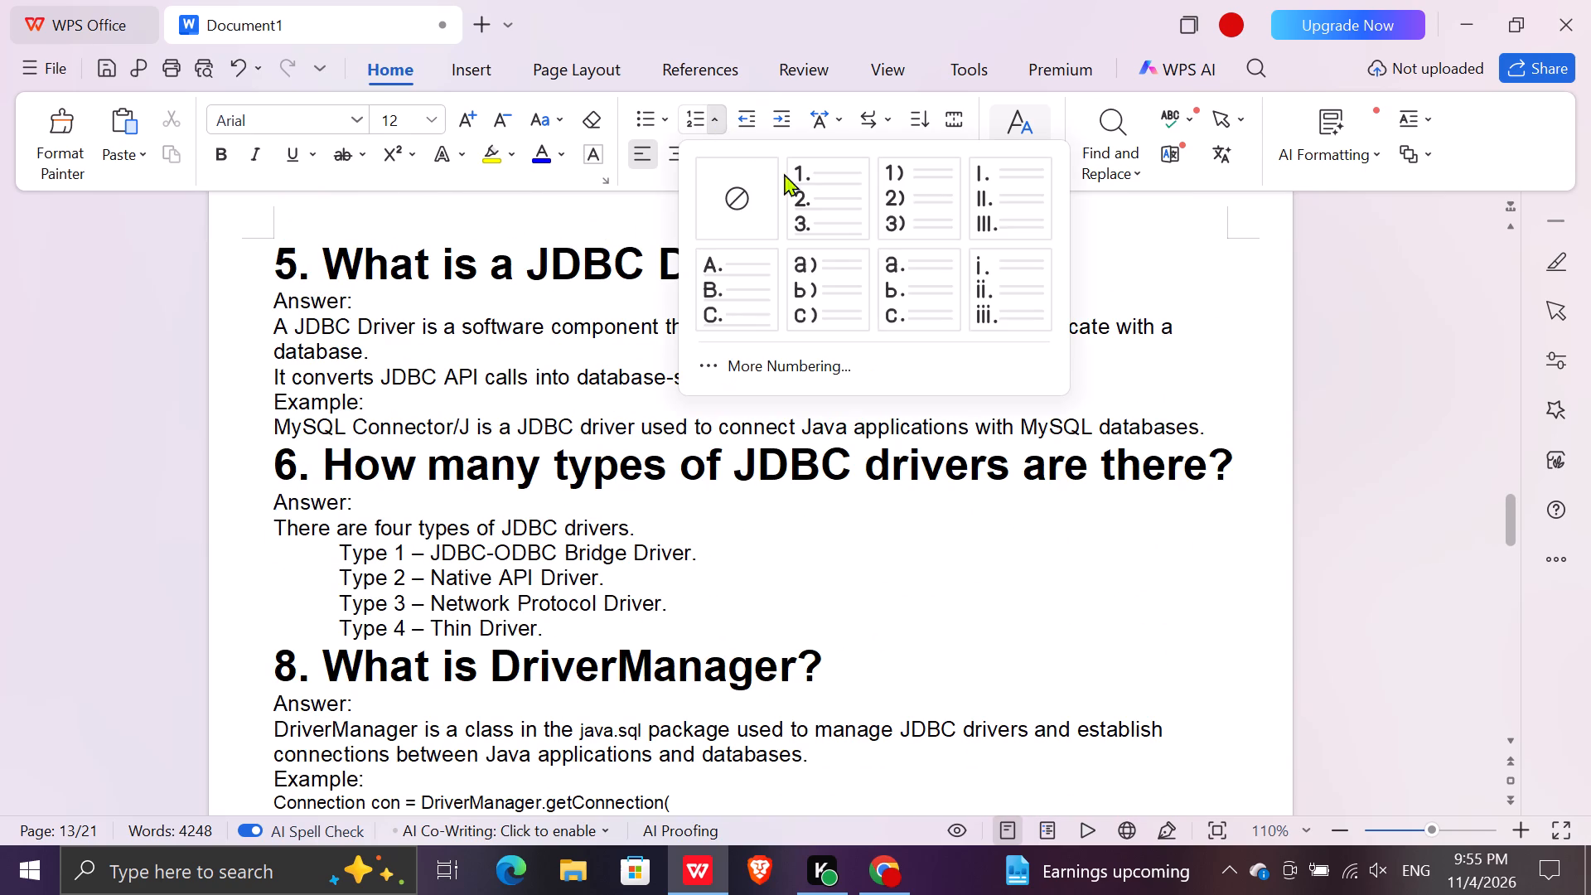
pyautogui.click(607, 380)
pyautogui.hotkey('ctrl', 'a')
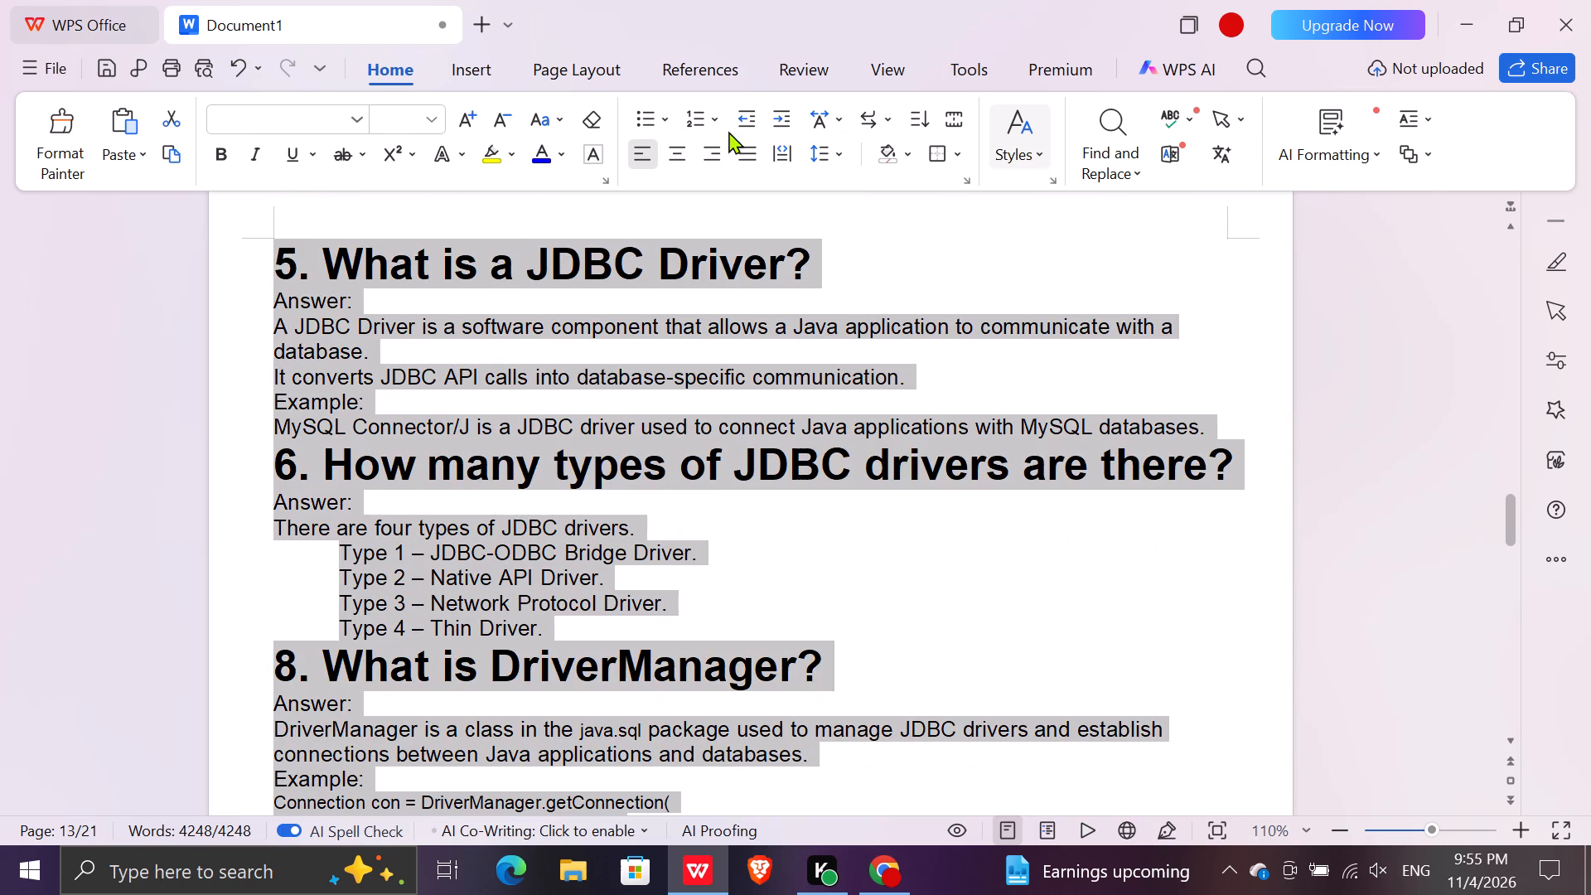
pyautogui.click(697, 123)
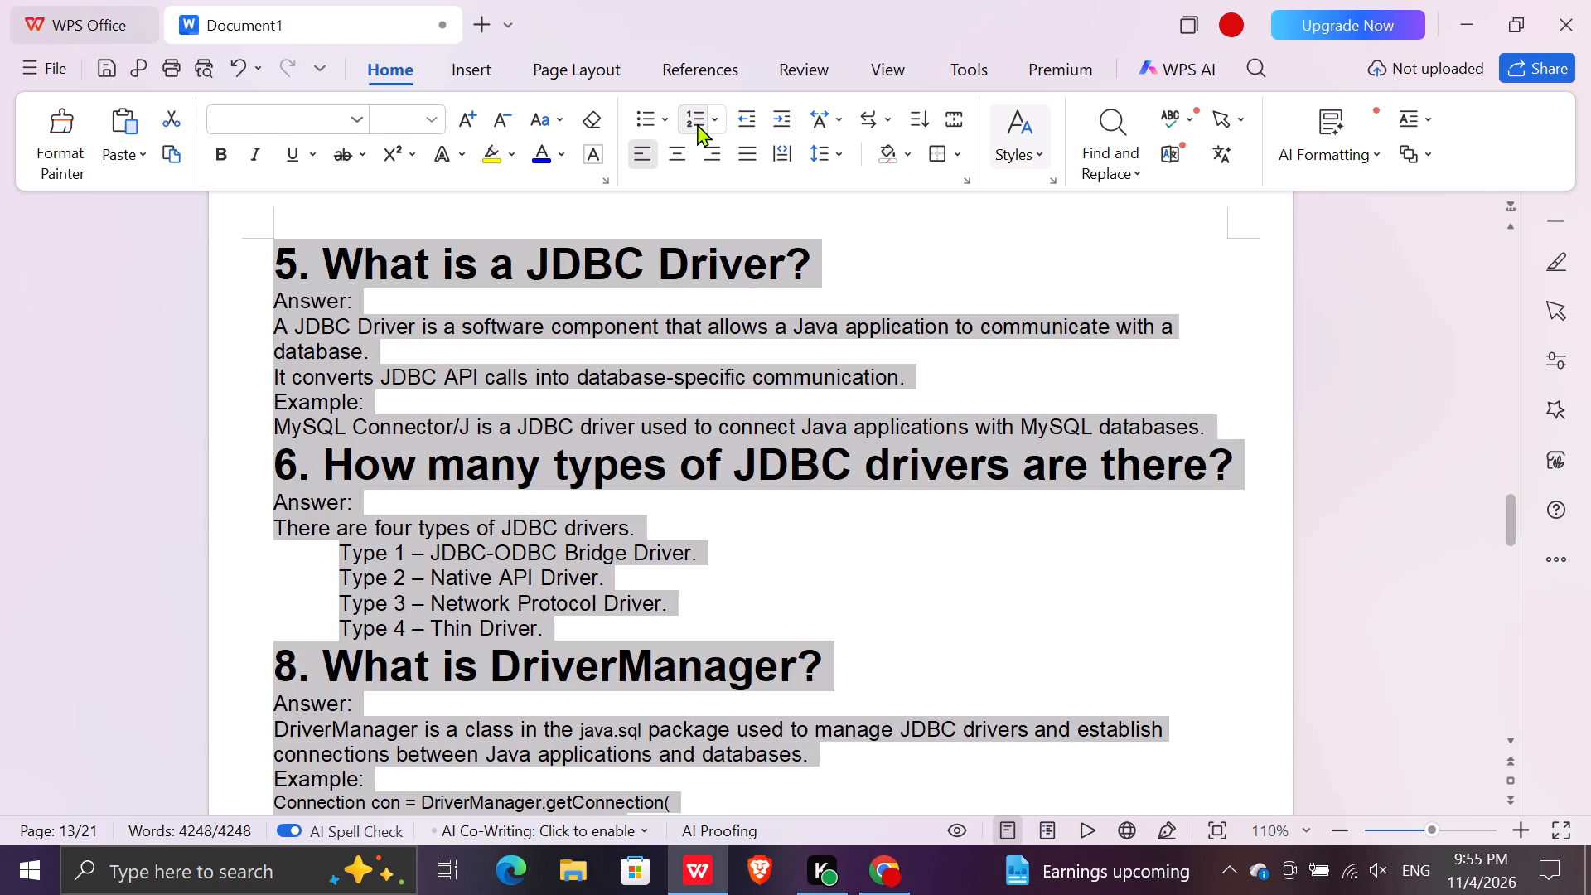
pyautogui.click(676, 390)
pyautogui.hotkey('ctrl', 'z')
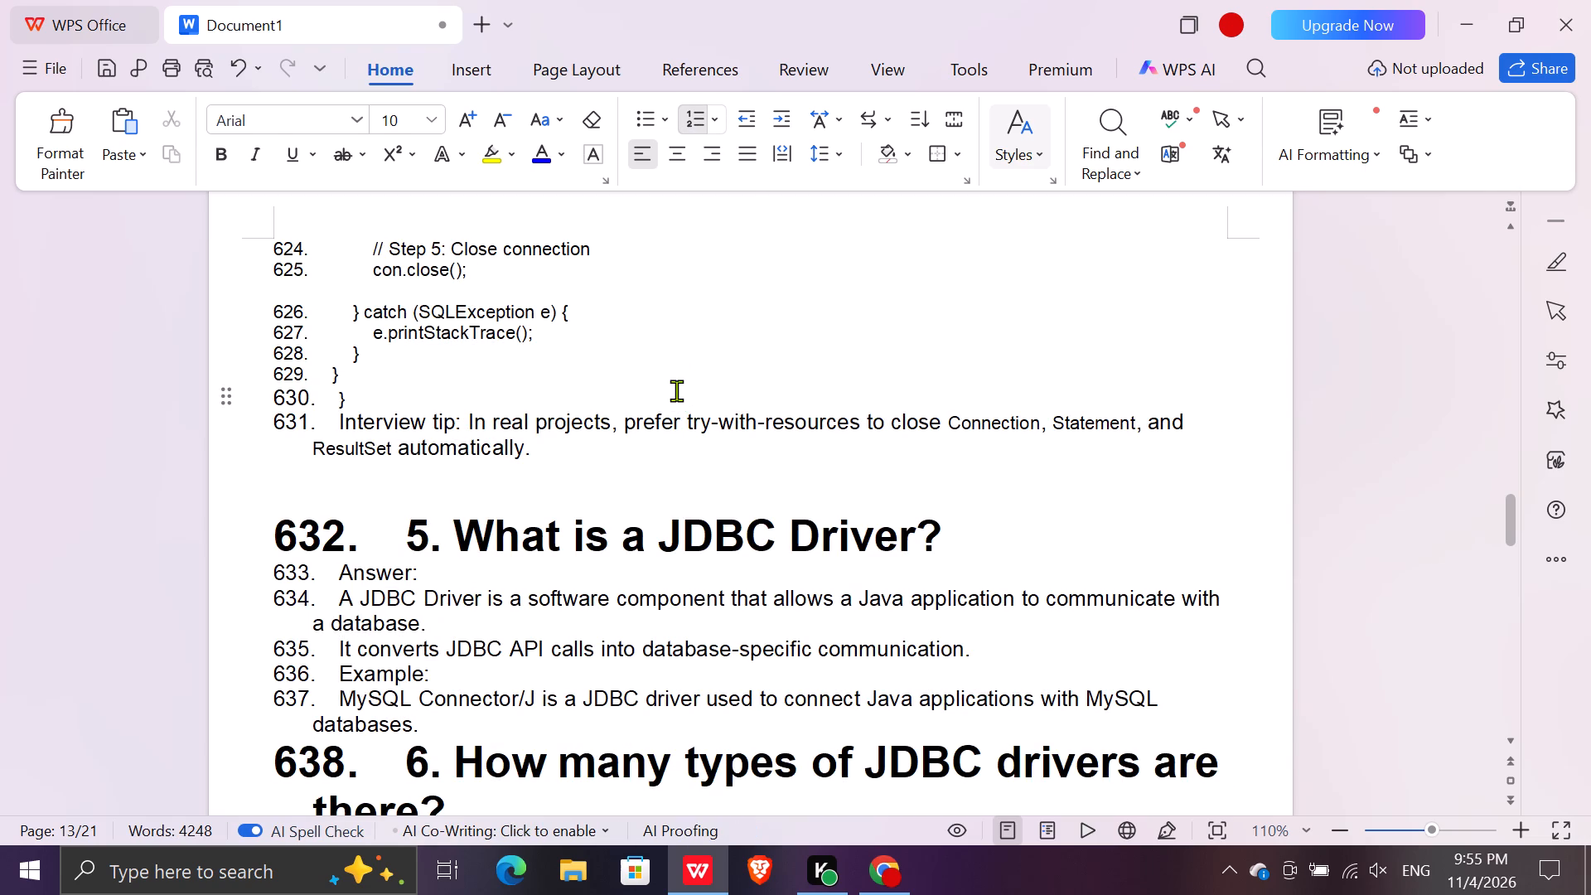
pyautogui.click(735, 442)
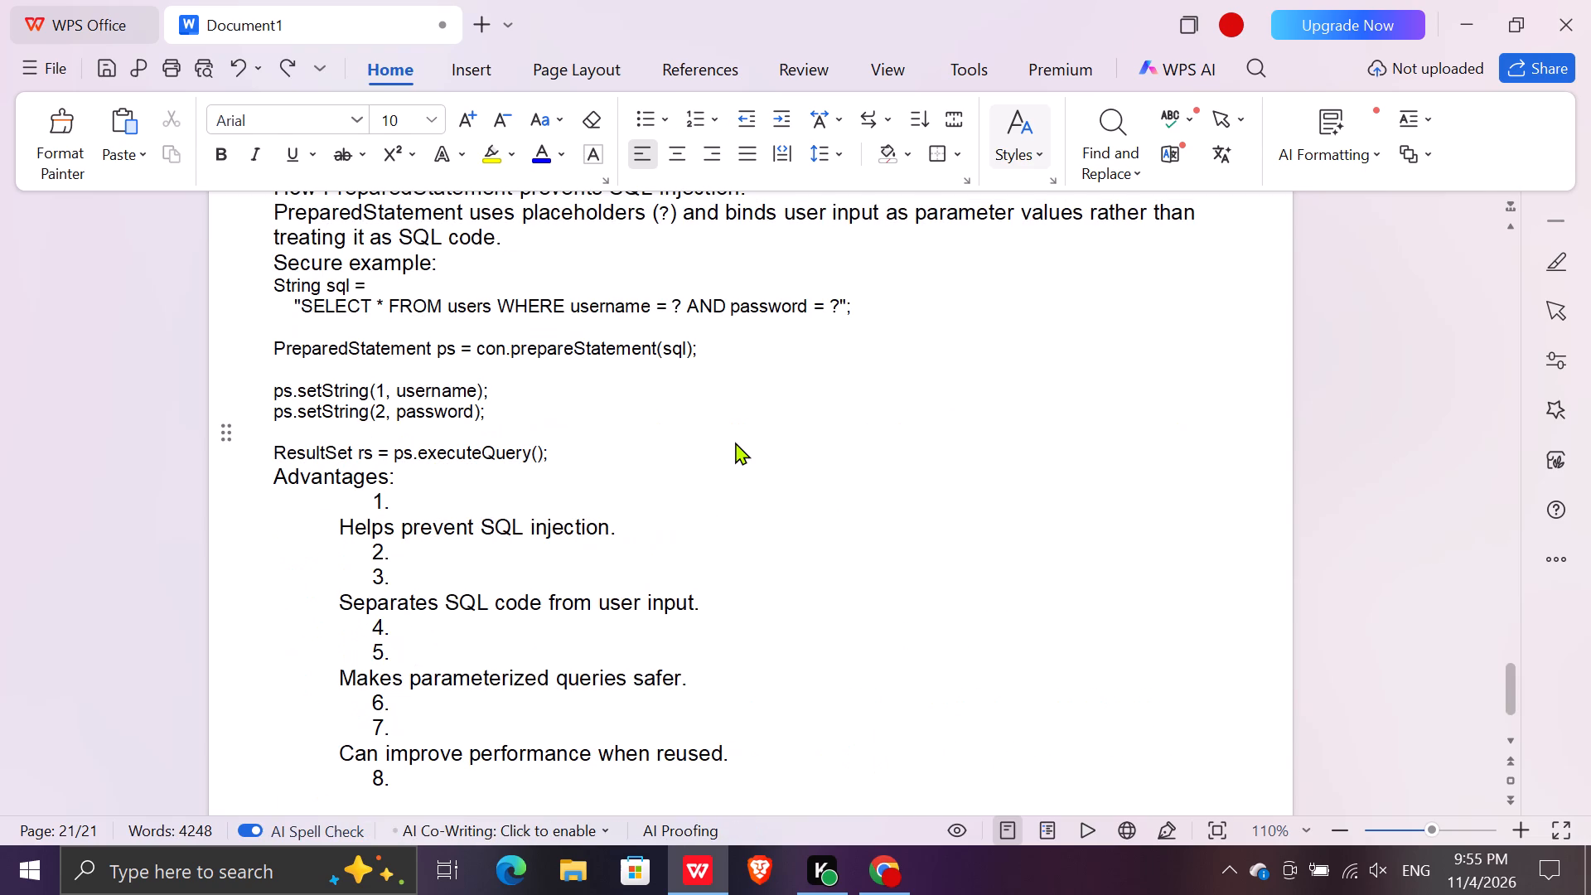
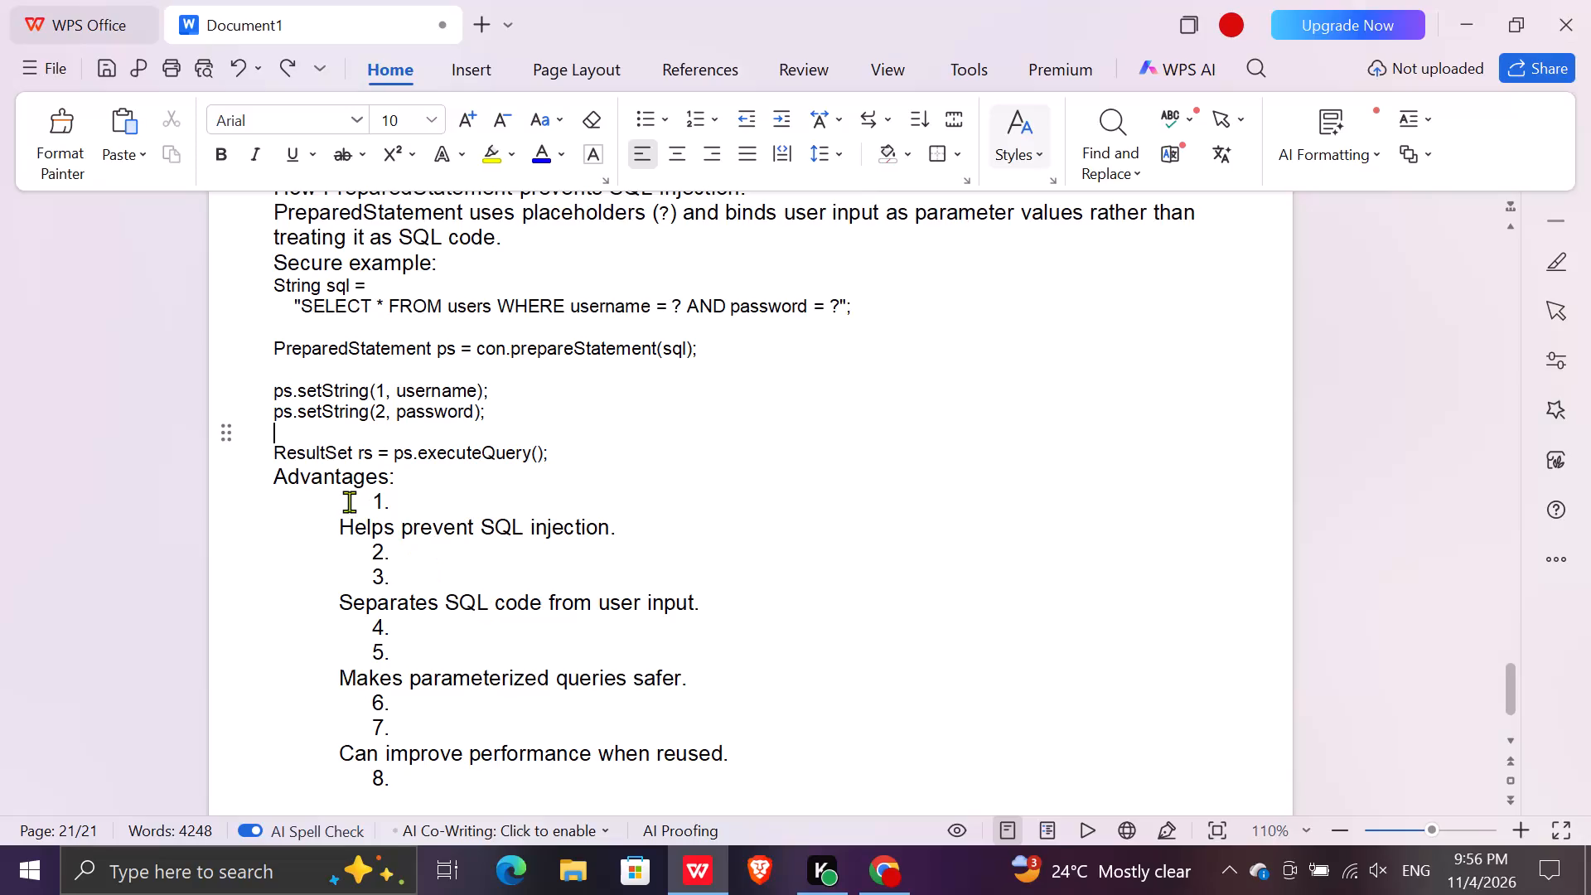
# Delete the blank line before "ResultSet rs = ps.executeQuery();" in question 24's secure example.
pyautogui.press('BackSpace')
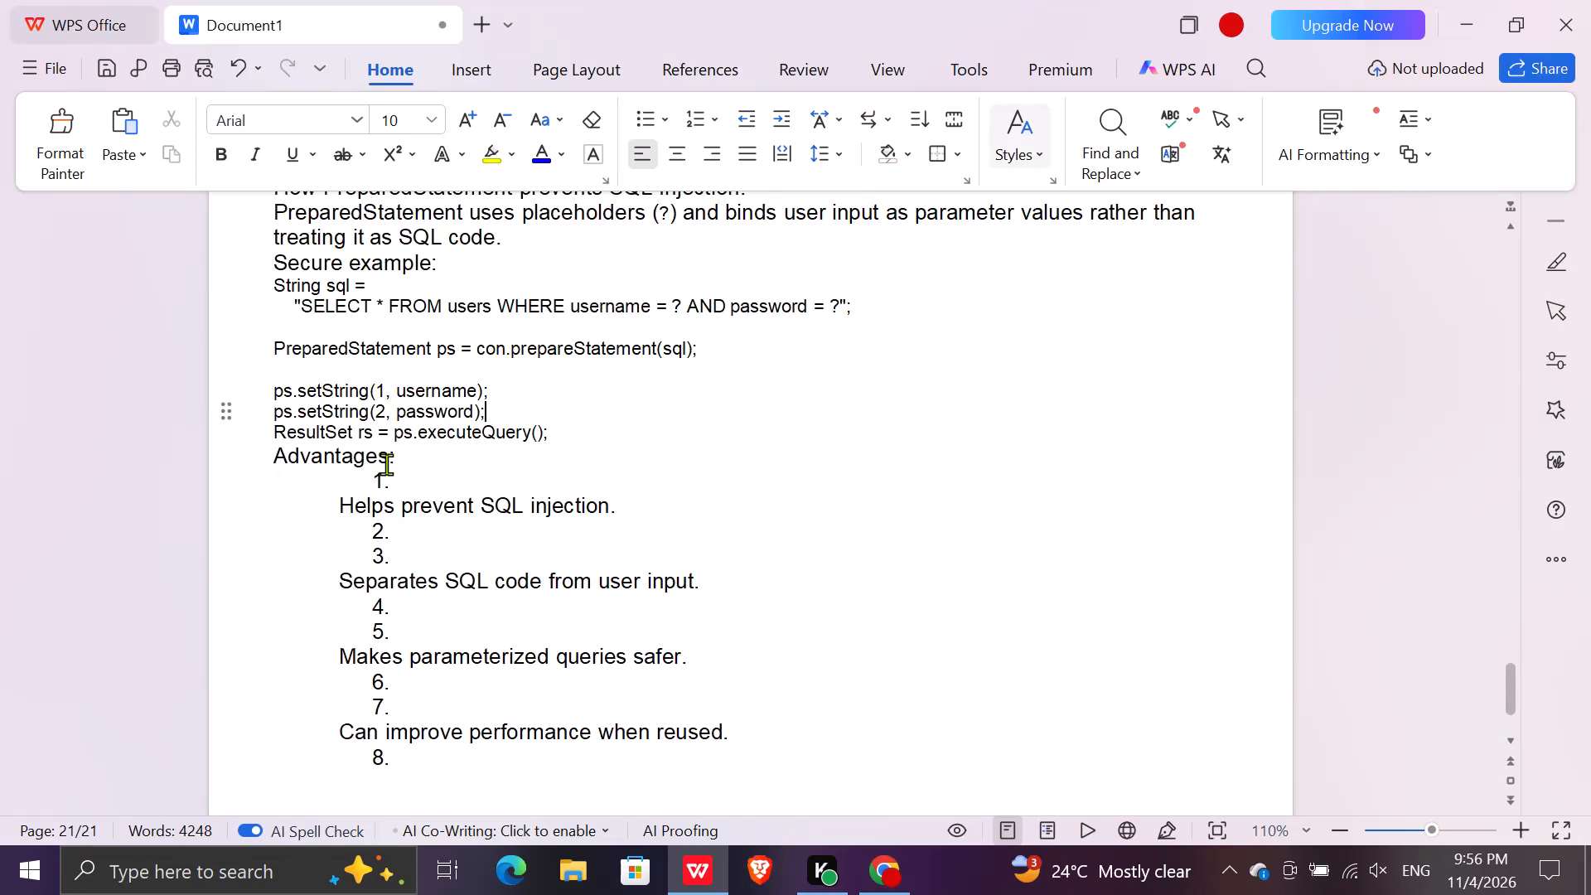
# Delete the empty numbered item before "Helps prevent SQL injection when used correctly." in question 11, keeping the line indented below "Advantages:".
pyautogui.scroll(7, 386, 464)
pyautogui.scroll(-2, 386, 464)
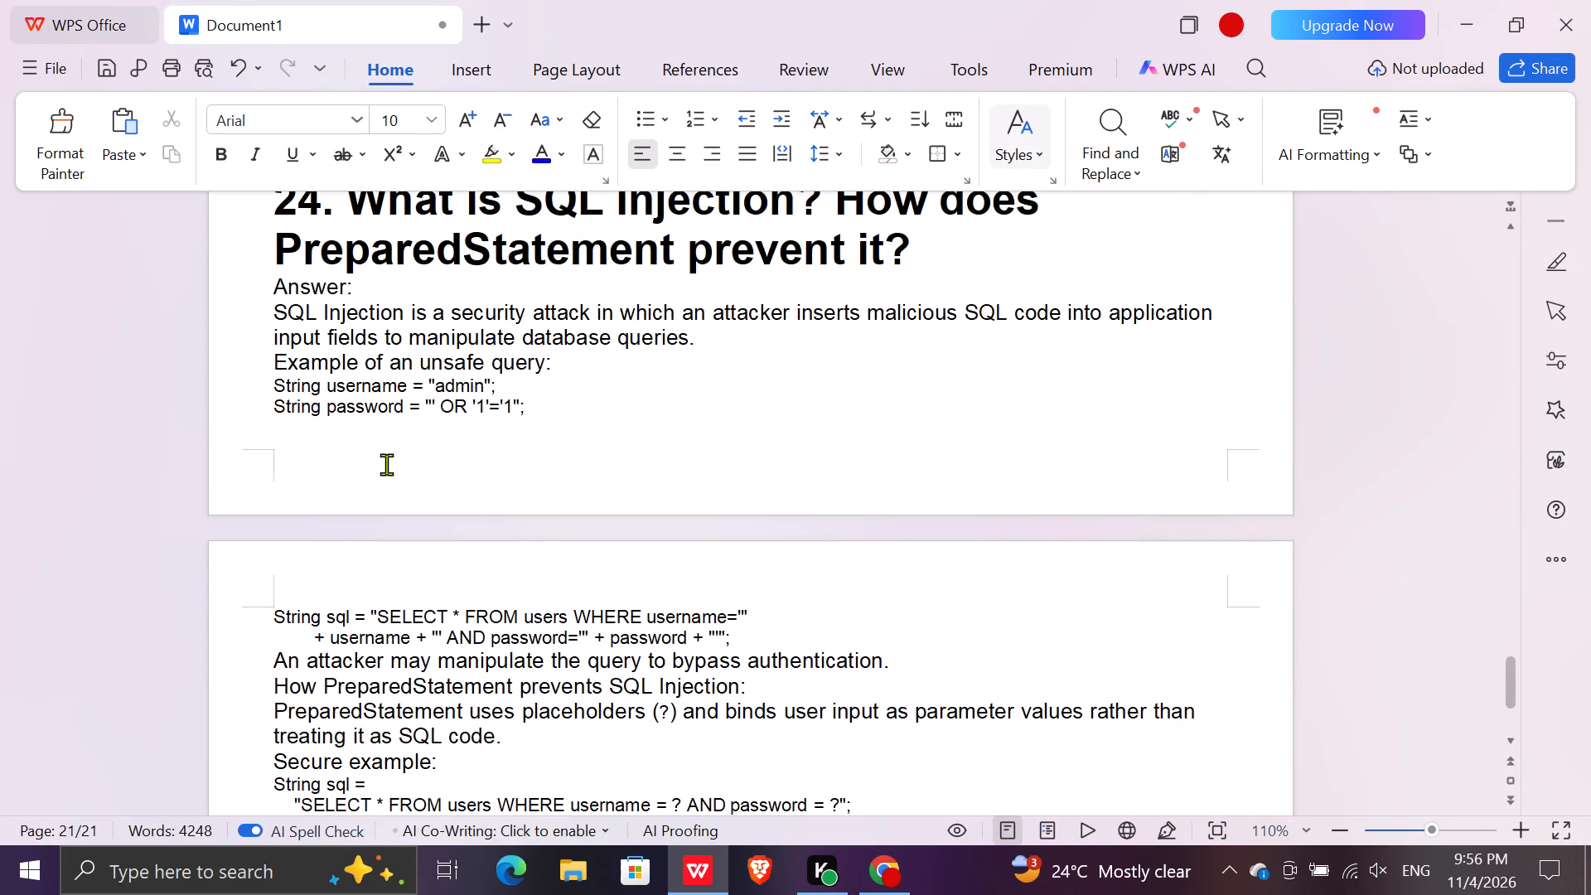
pyautogui.scroll(-1, 343, 640)
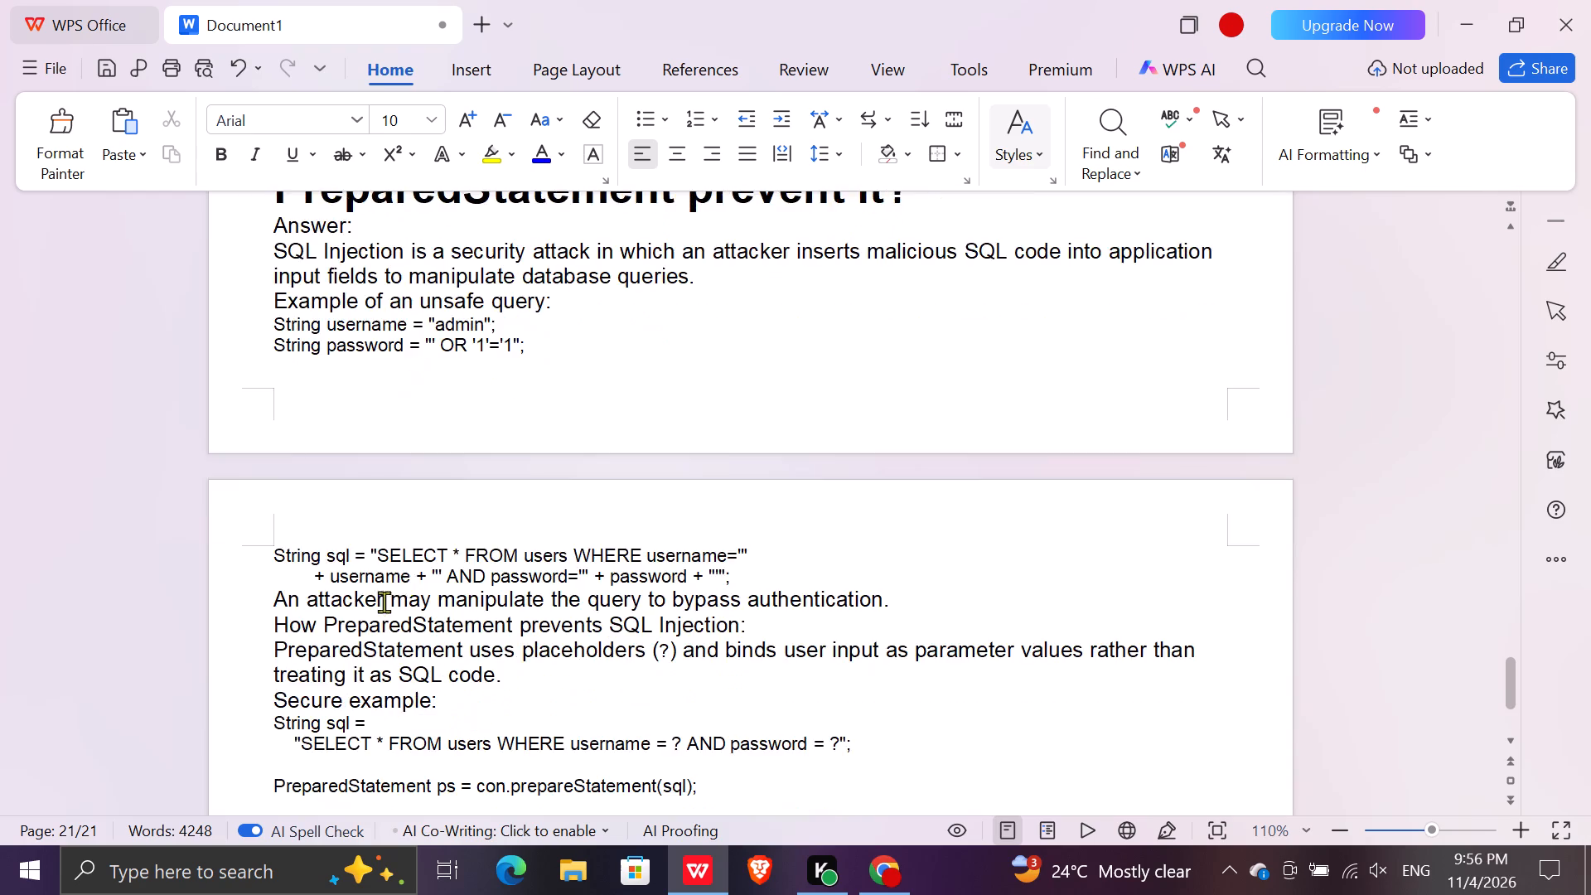
pyautogui.scroll(3, 406, 586)
pyautogui.scroll(20, 406, 586)
pyautogui.scroll(20, 406, 586)
pyautogui.scroll(20, 406, 586)
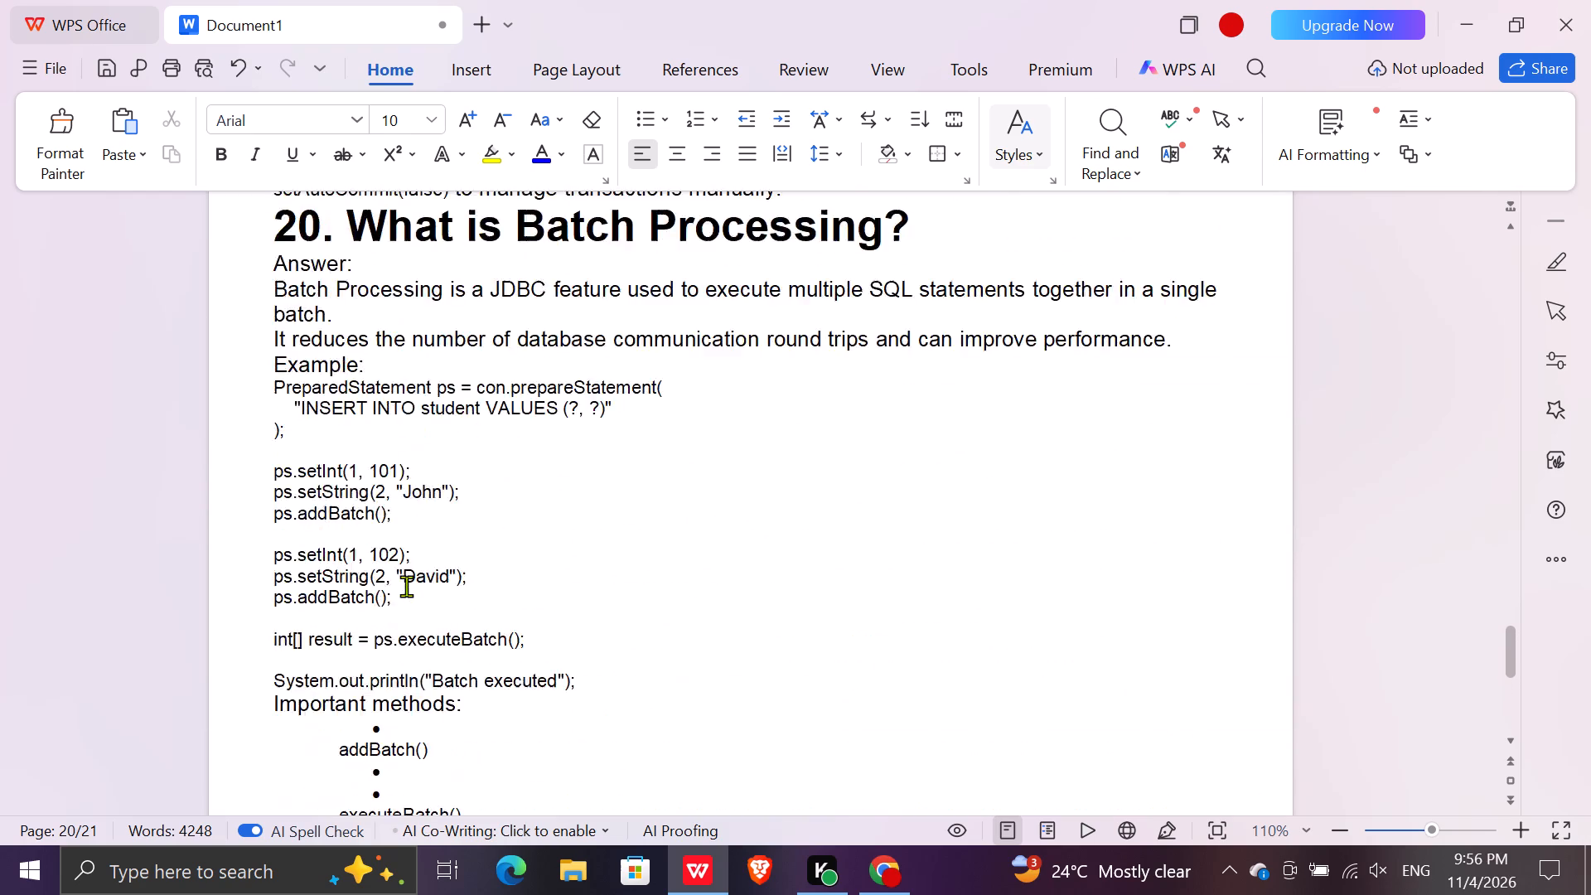
pyautogui.scroll(20, 406, 586)
pyautogui.scroll(20, 406, 586)
pyautogui.scroll(20, 406, 586)
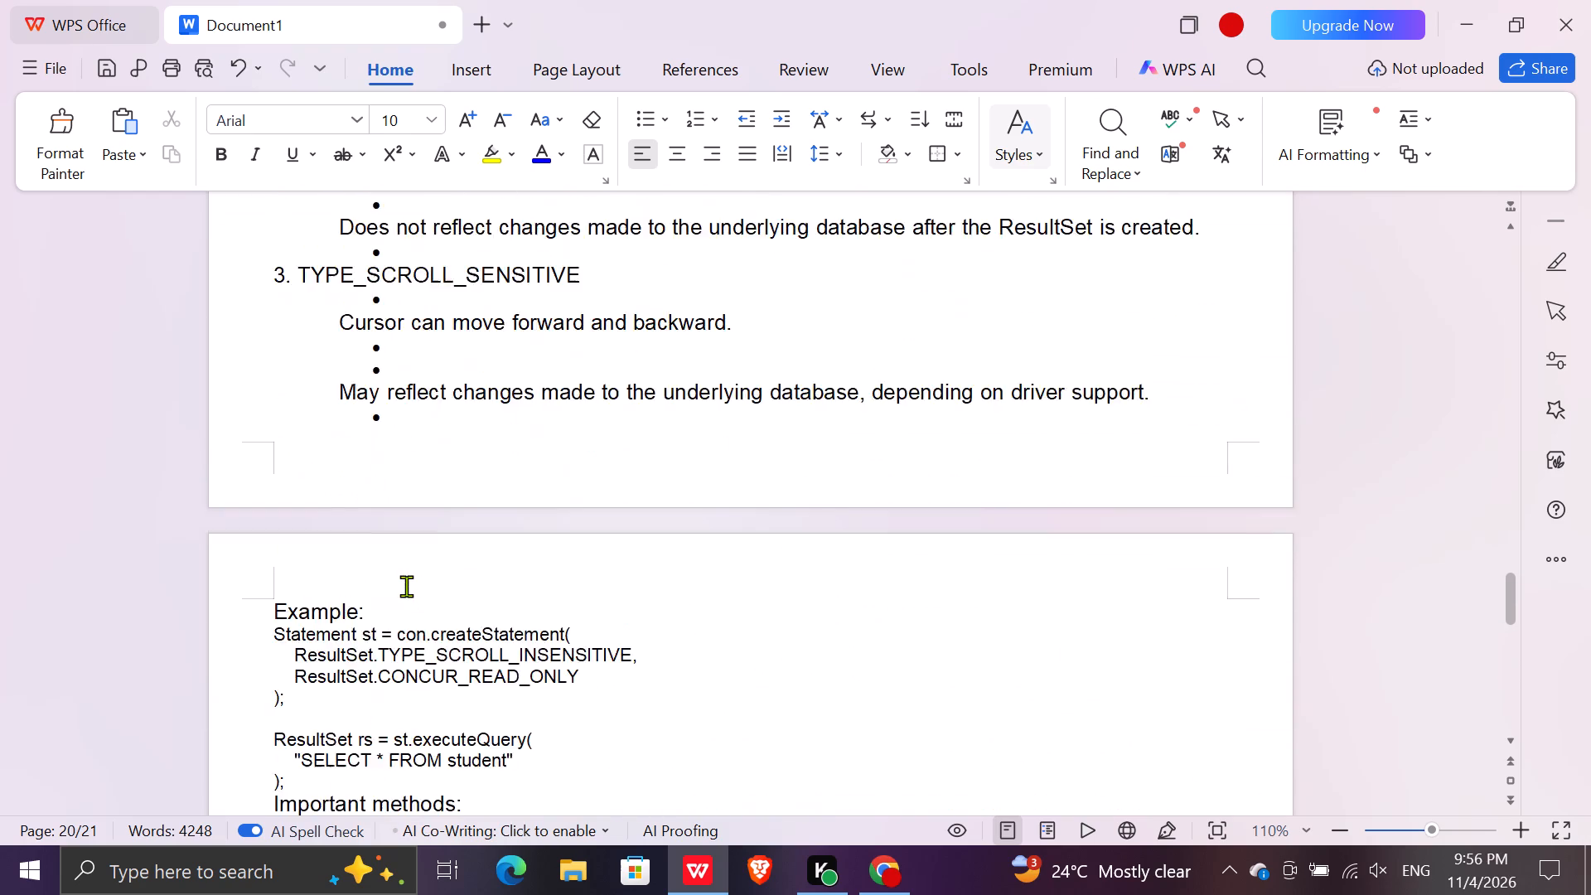
pyautogui.scroll(20, 406, 586)
pyautogui.scroll(20, 406, 586)
pyautogui.scroll(20, 406, 586)
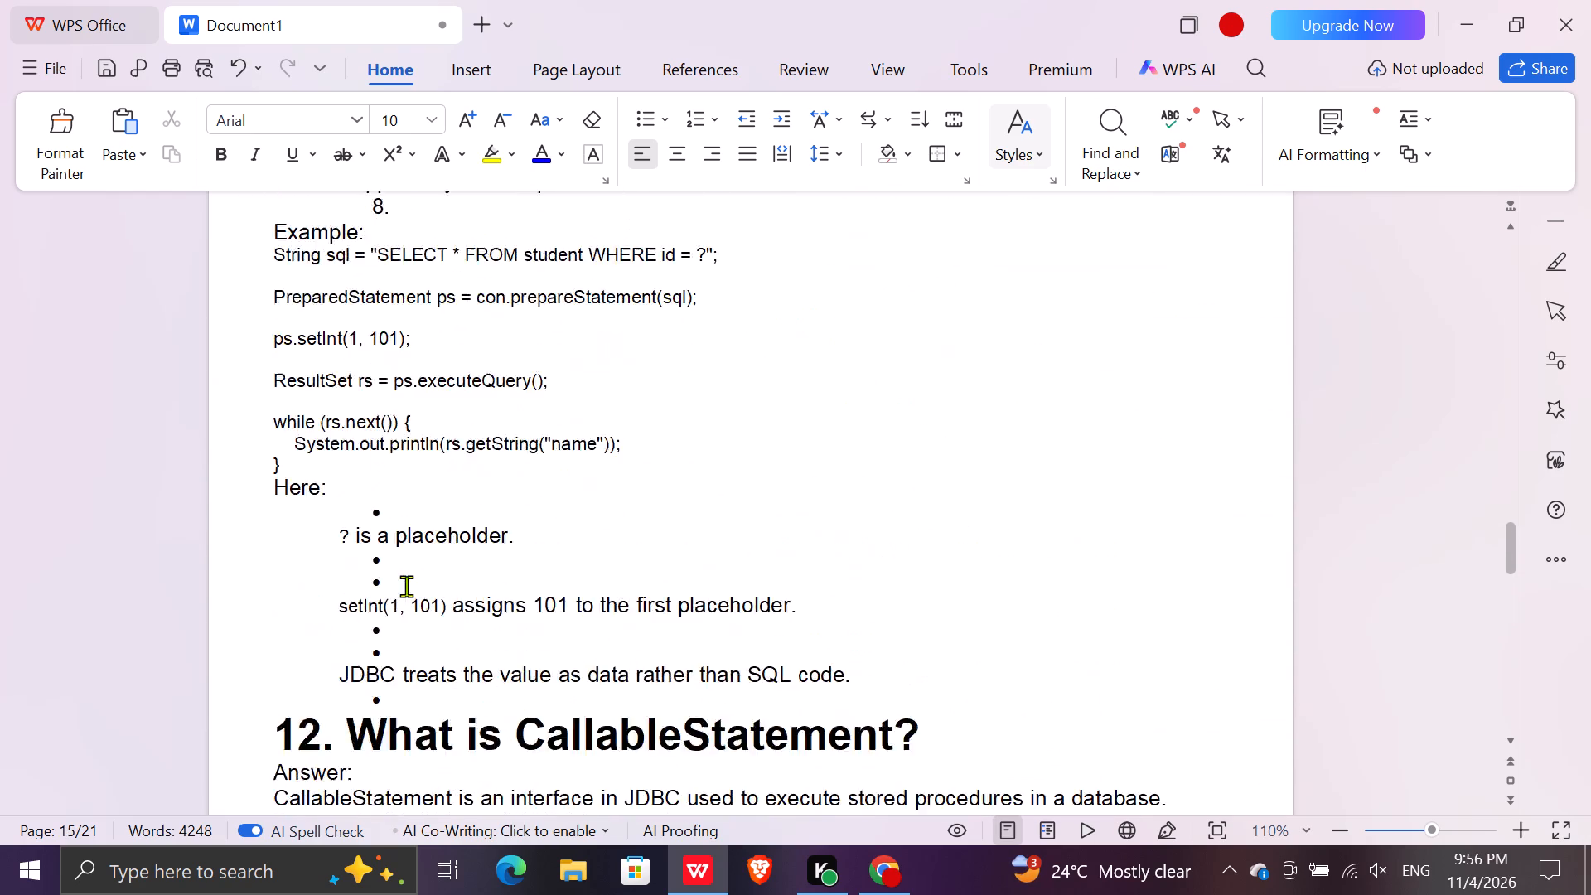
pyautogui.scroll(20, 406, 586)
pyautogui.scroll(20, 406, 586)
pyautogui.scroll(12, 406, 586)
pyautogui.scroll(20, 406, 586)
pyautogui.scroll(20, 406, 586)
pyautogui.scroll(20, 406, 586)
pyautogui.scroll(-20, 406, 586)
pyautogui.scroll(-6, 406, 586)
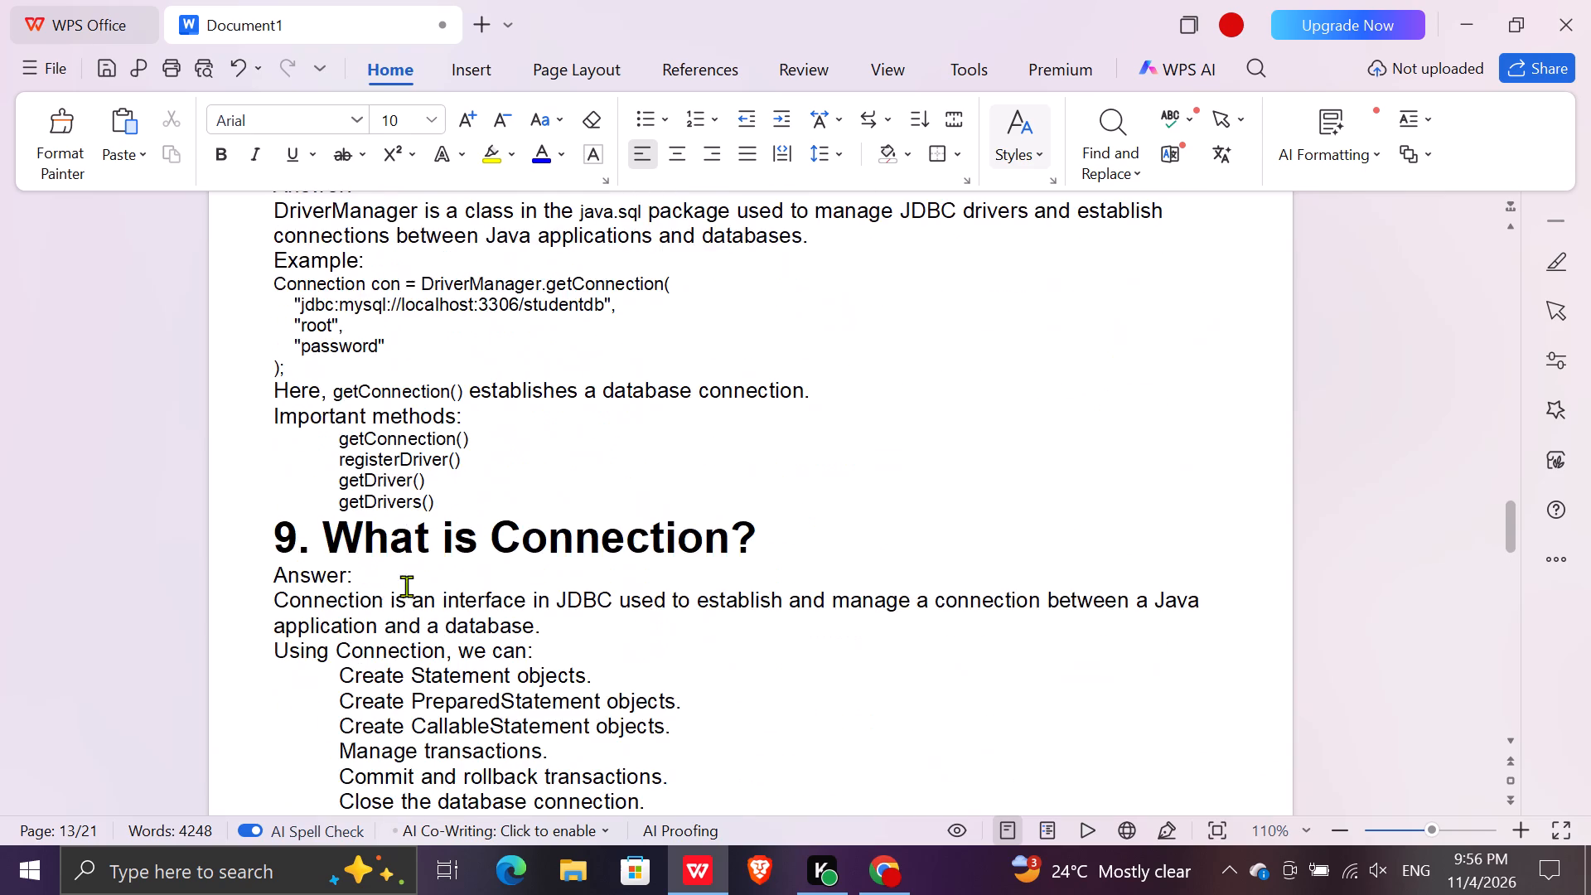
pyautogui.scroll(-14, 406, 586)
pyautogui.scroll(-1, 322, 489)
pyautogui.click(337, 390)
pyautogui.press('BackSpace')
pyautogui.press('BackSpace')
pyautogui.press('BackSpace')
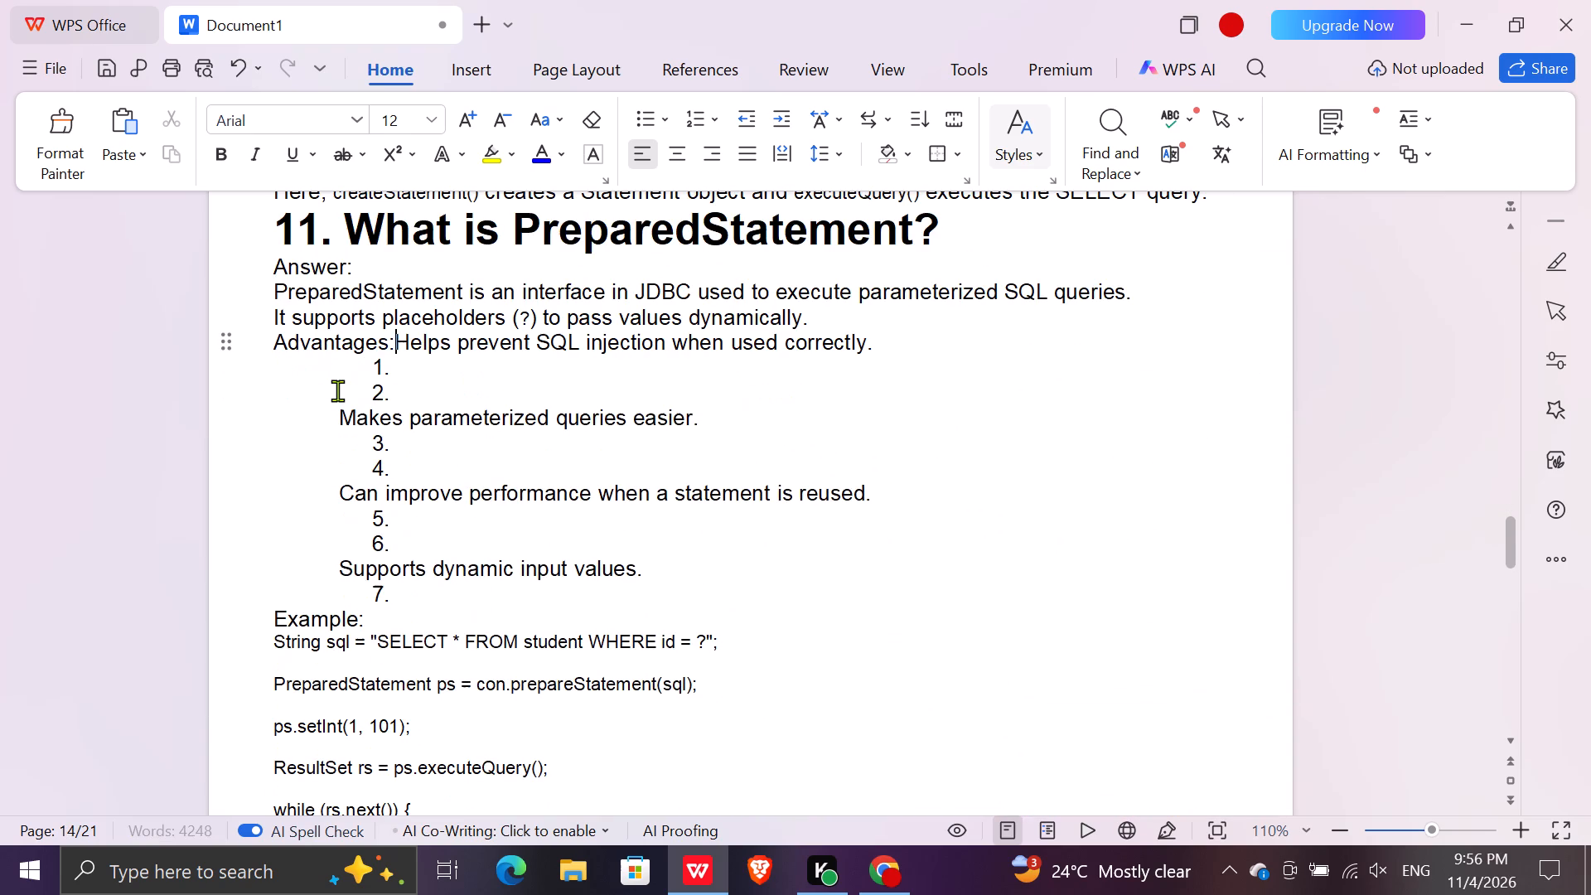
pyautogui.press('Return')
pyautogui.press('Tab')
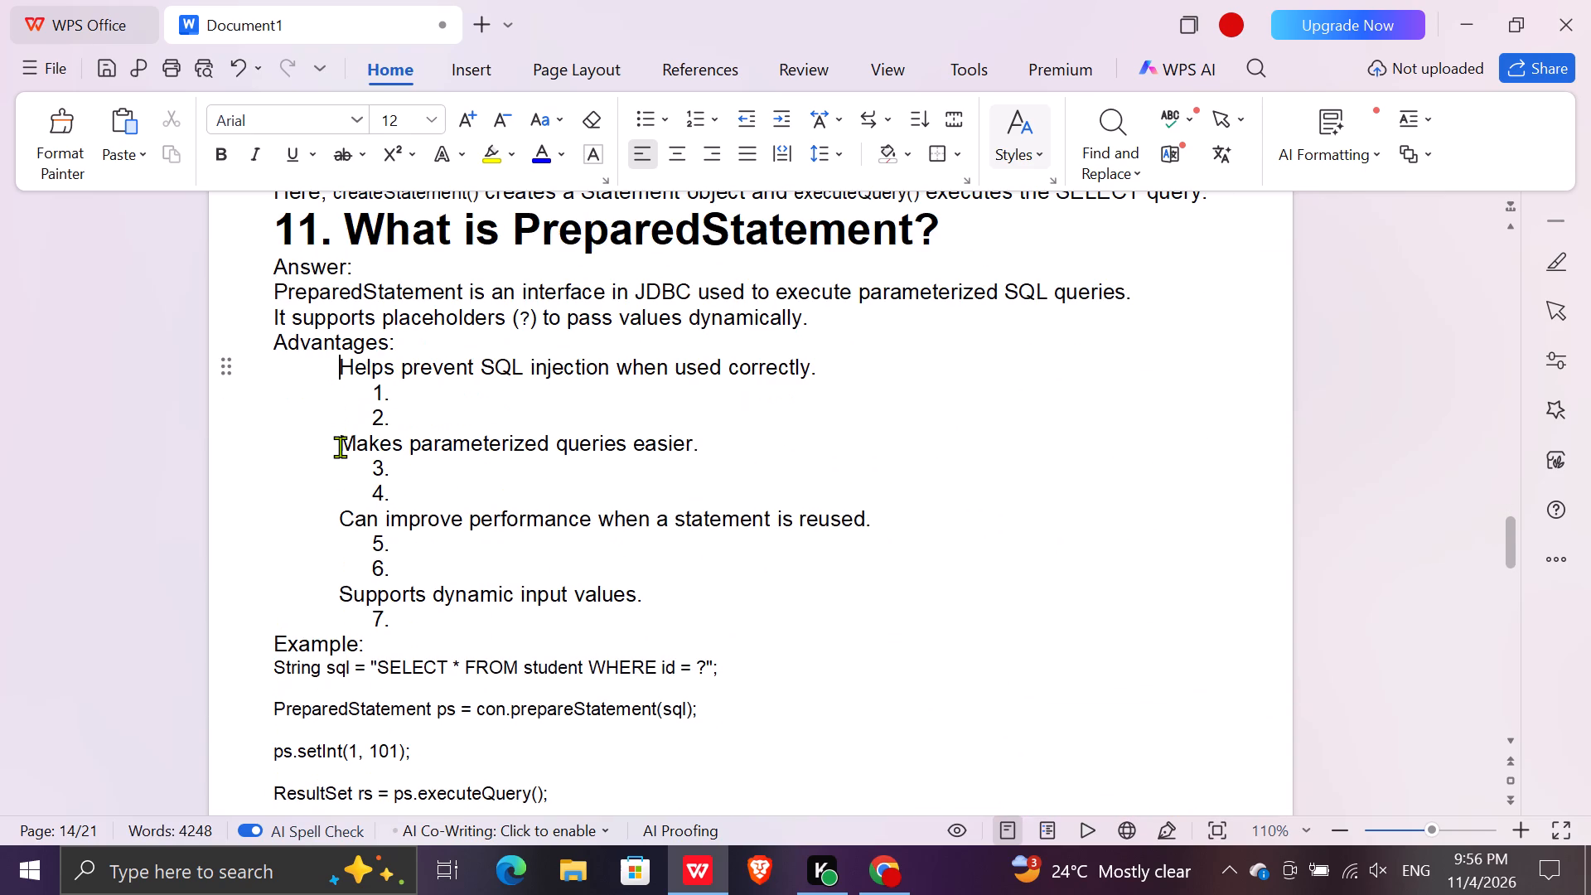
# Delete the empty numbered items before "Makes parameterized queries easier." and "Can improve performance when a statement is reused." in question 11, keeping both lines indented.
pyautogui.click(340, 447)
pyautogui.press('BackSpace')
pyautogui.press('BackSpace')
pyautogui.press('BackSpace')
pyautogui.press('Tab')
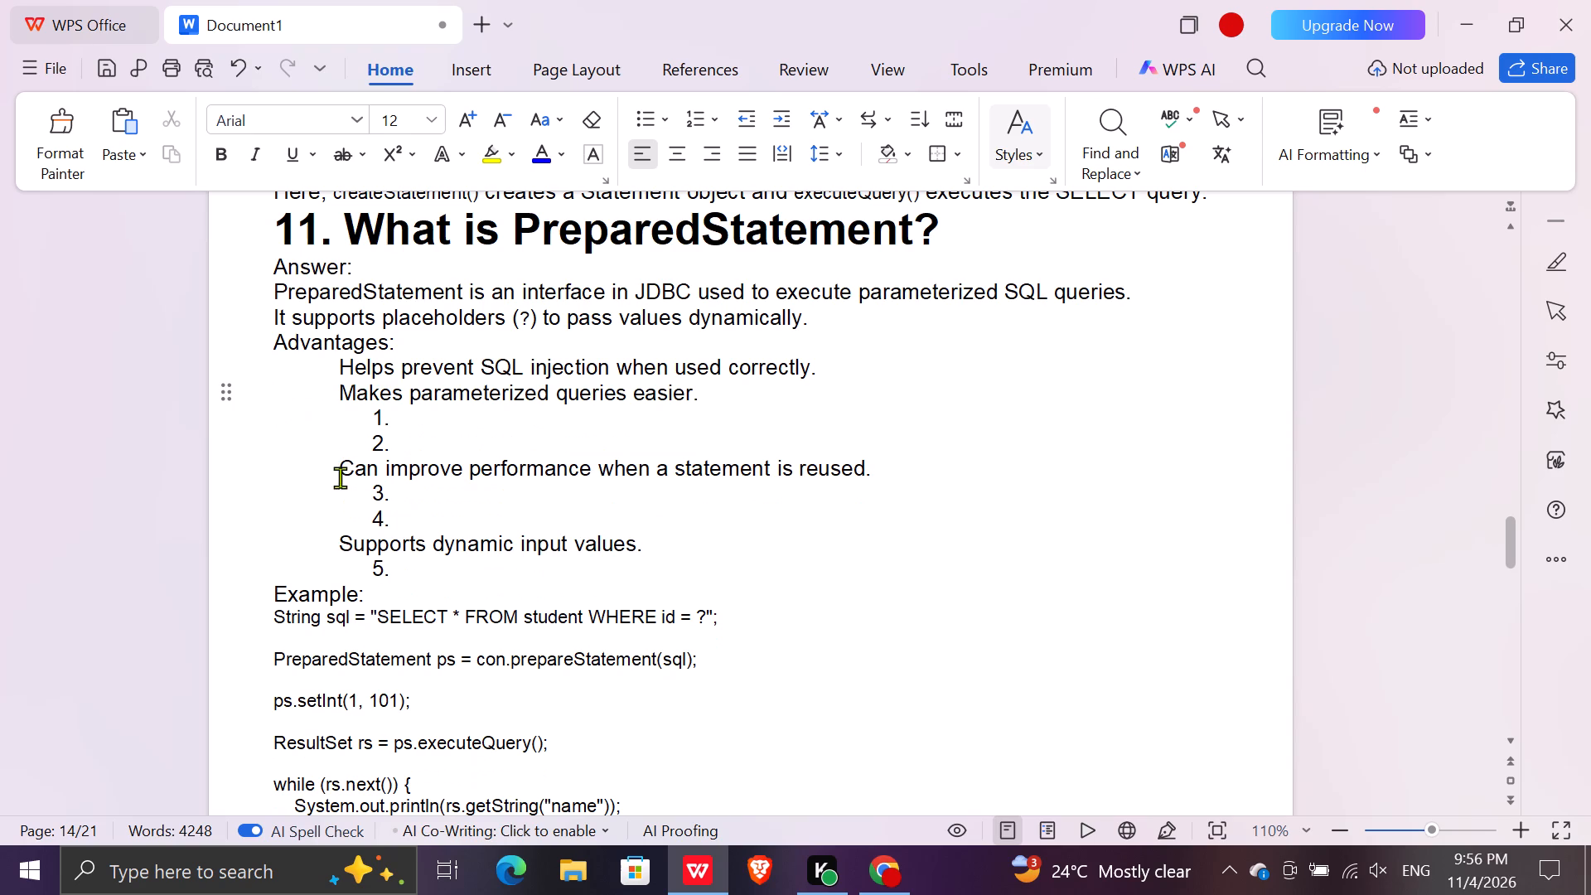
pyautogui.click(341, 465)
pyautogui.press('BackSpace')
pyautogui.press('BackSpace')
pyautogui.press('BackSpace')
pyautogui.press('Tab')
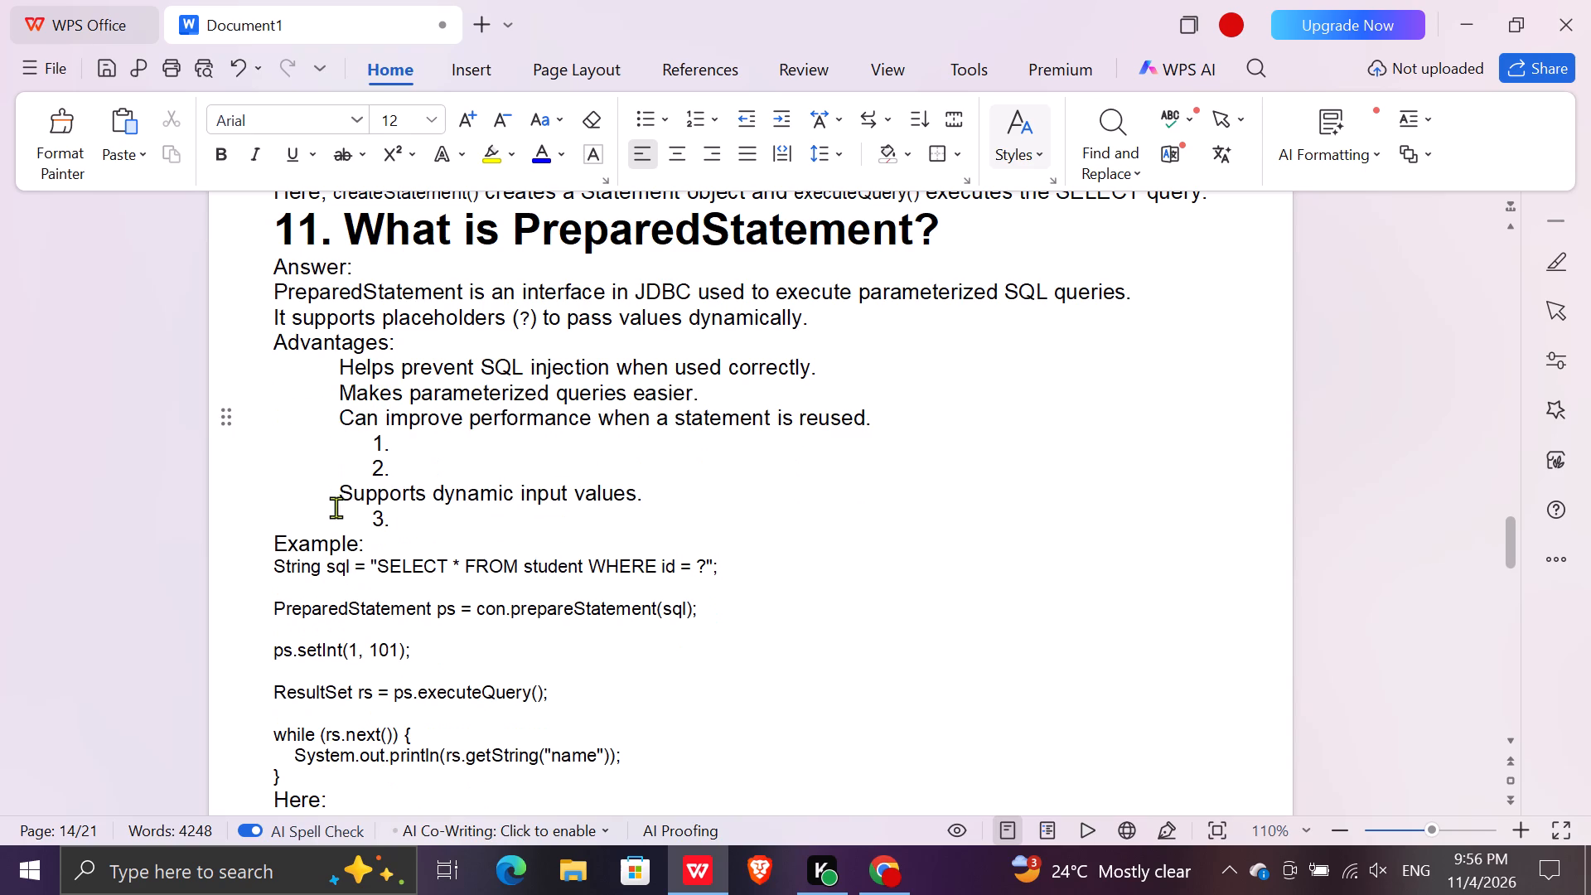
# Delete the empty numbered items around "Supports dynamic input values." in question 11, up to "Example:", keeping the line indented.
pyautogui.click(338, 490)
pyautogui.press('BackSpace')
pyautogui.press('BackSpace')
pyautogui.press('BackSpace')
pyautogui.press('Tab')
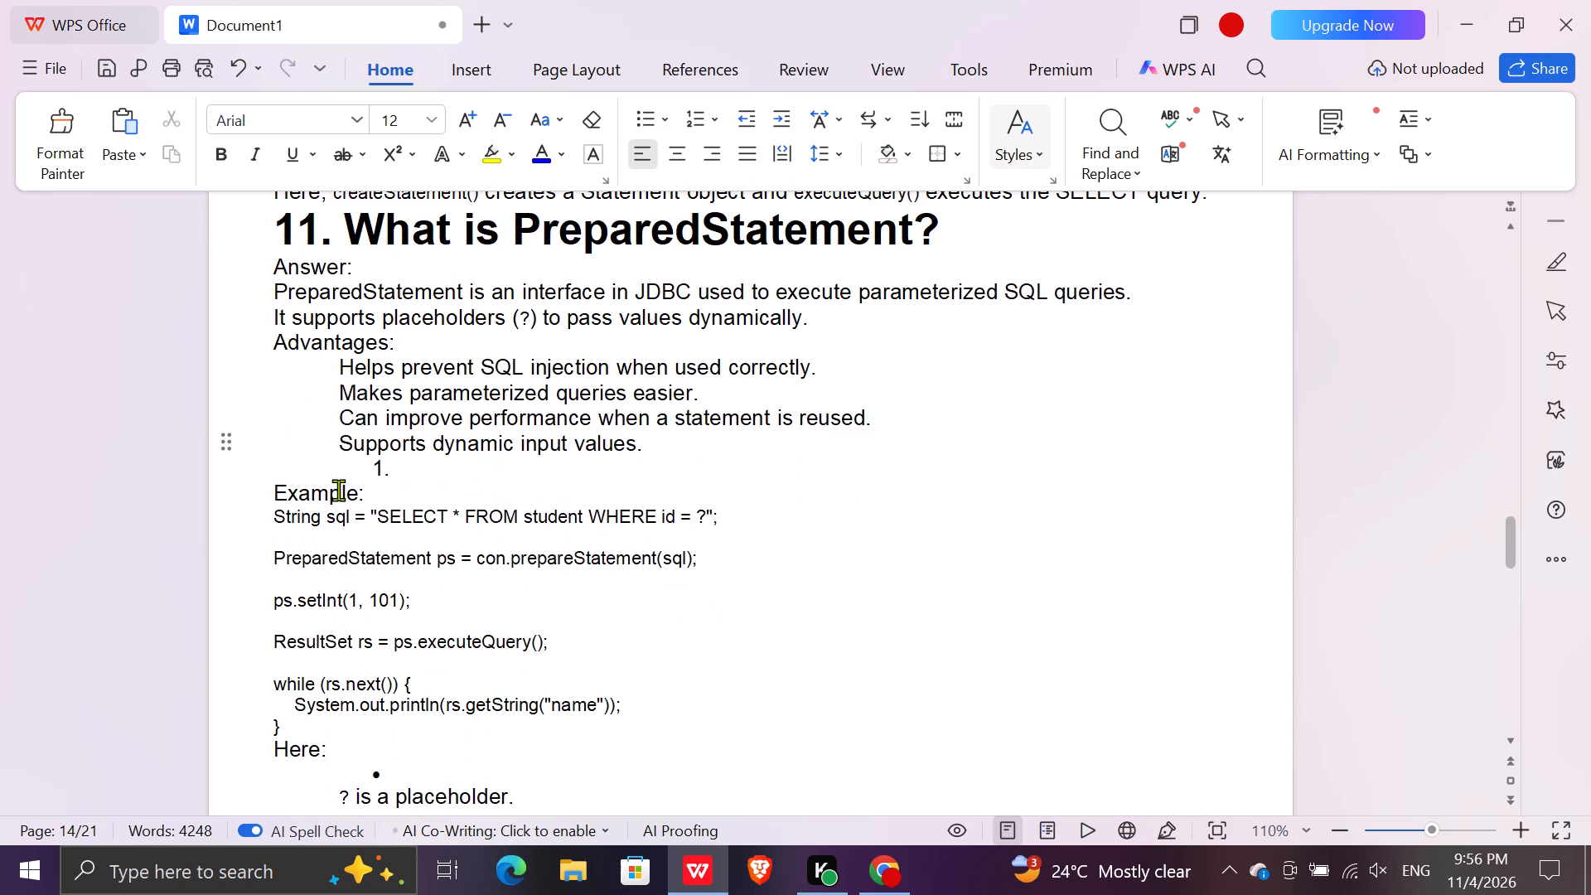
pyautogui.click(278, 499)
pyautogui.press('BackSpace')
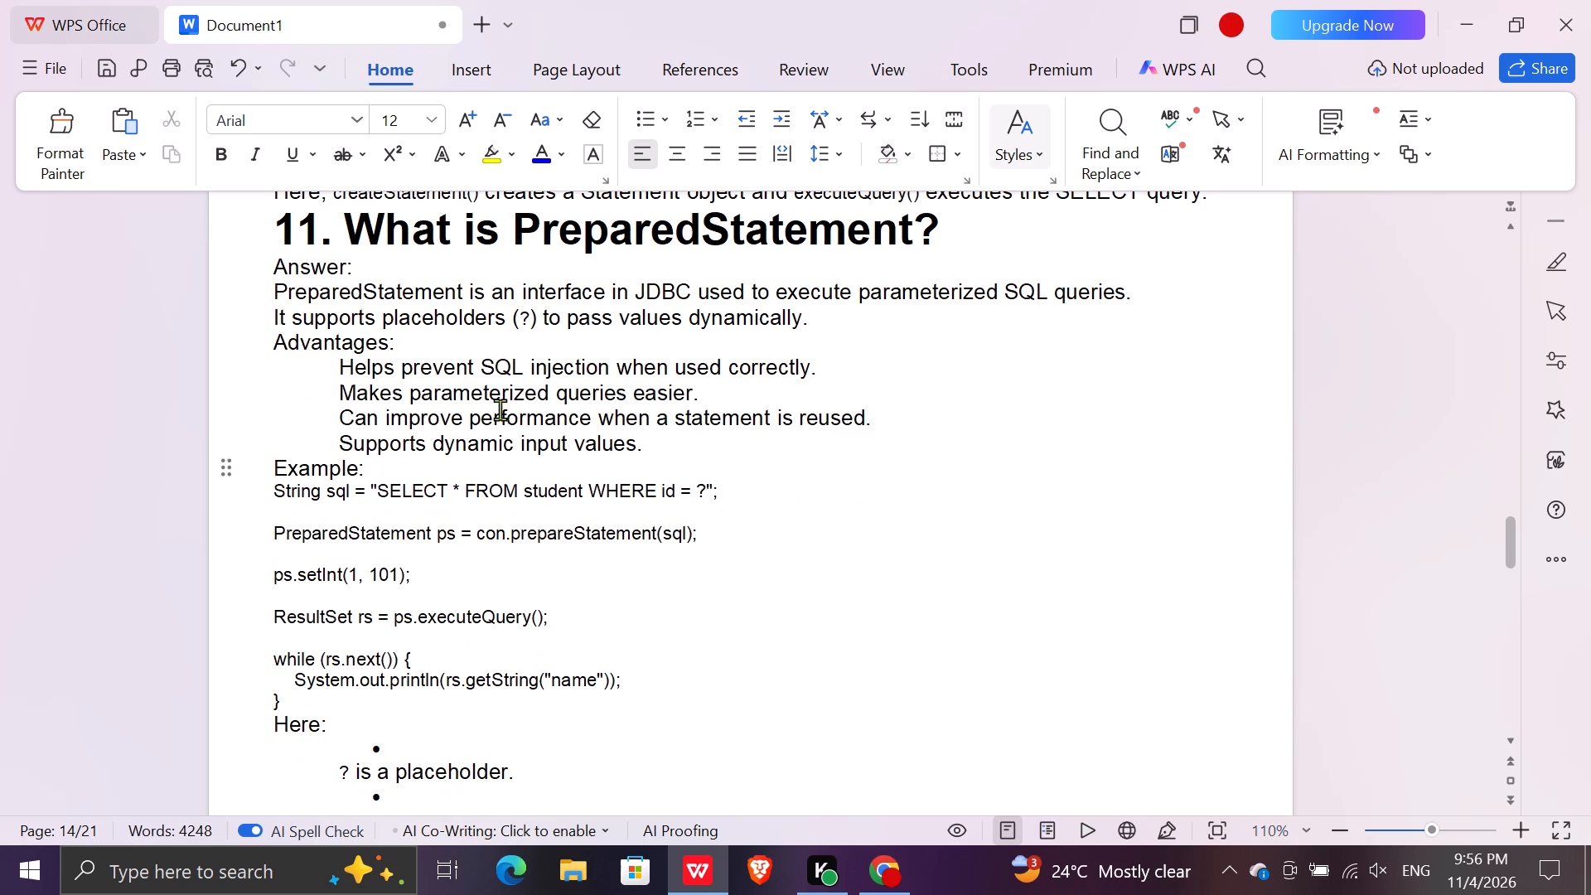
# Read through question 11's PreparedStatement answer, its advantages list and example code.
pyautogui.scroll(3, 500, 409)
pyautogui.scroll(-2, 500, 409)
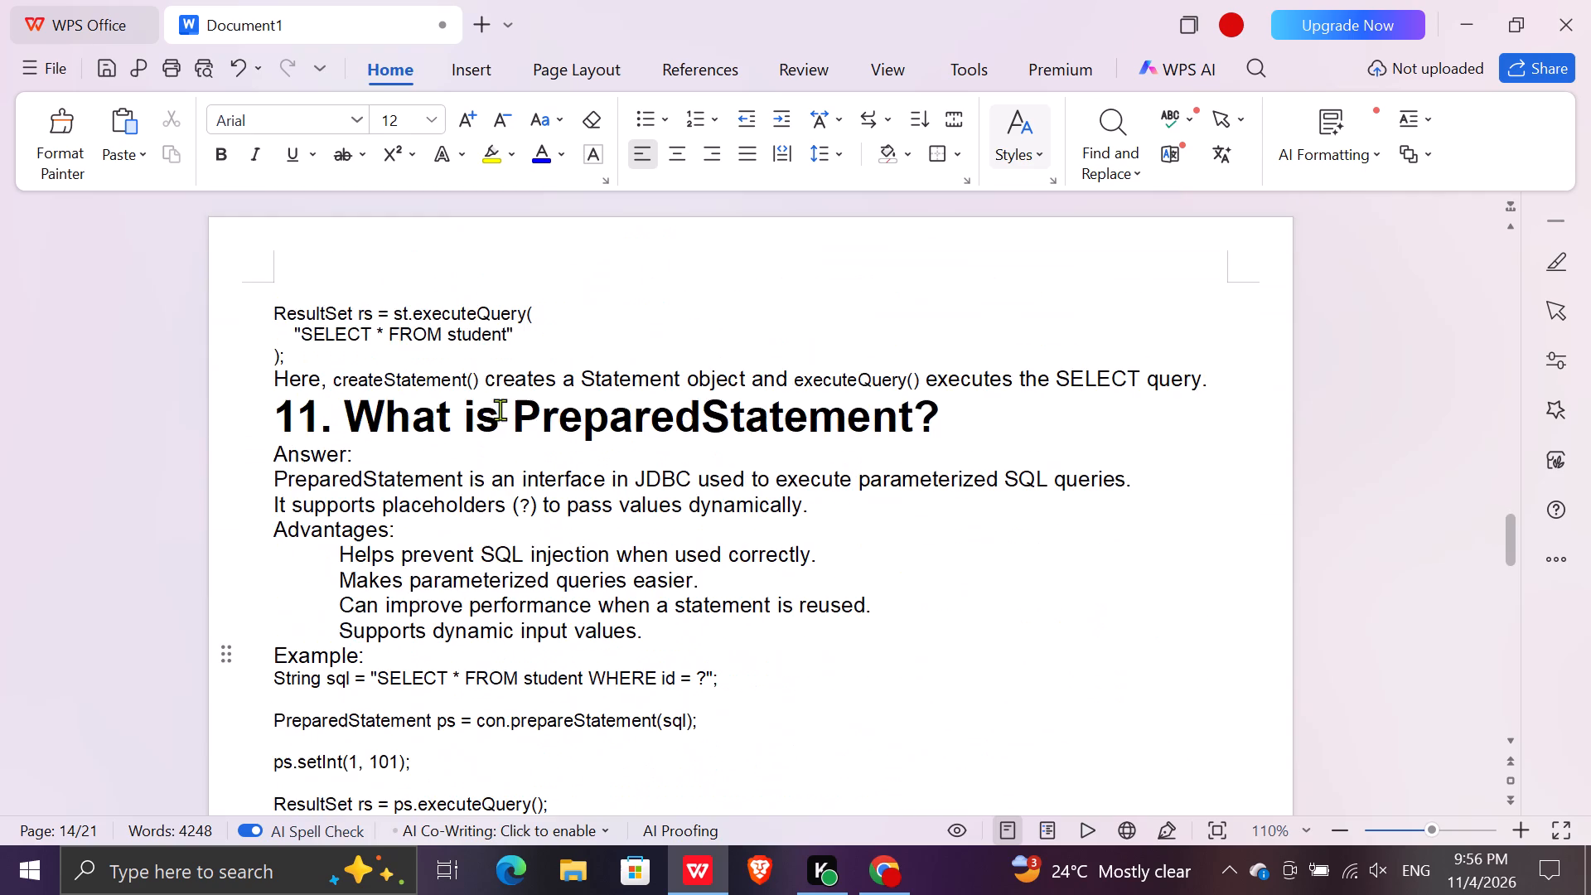
pyautogui.scroll(-13, 500, 409)
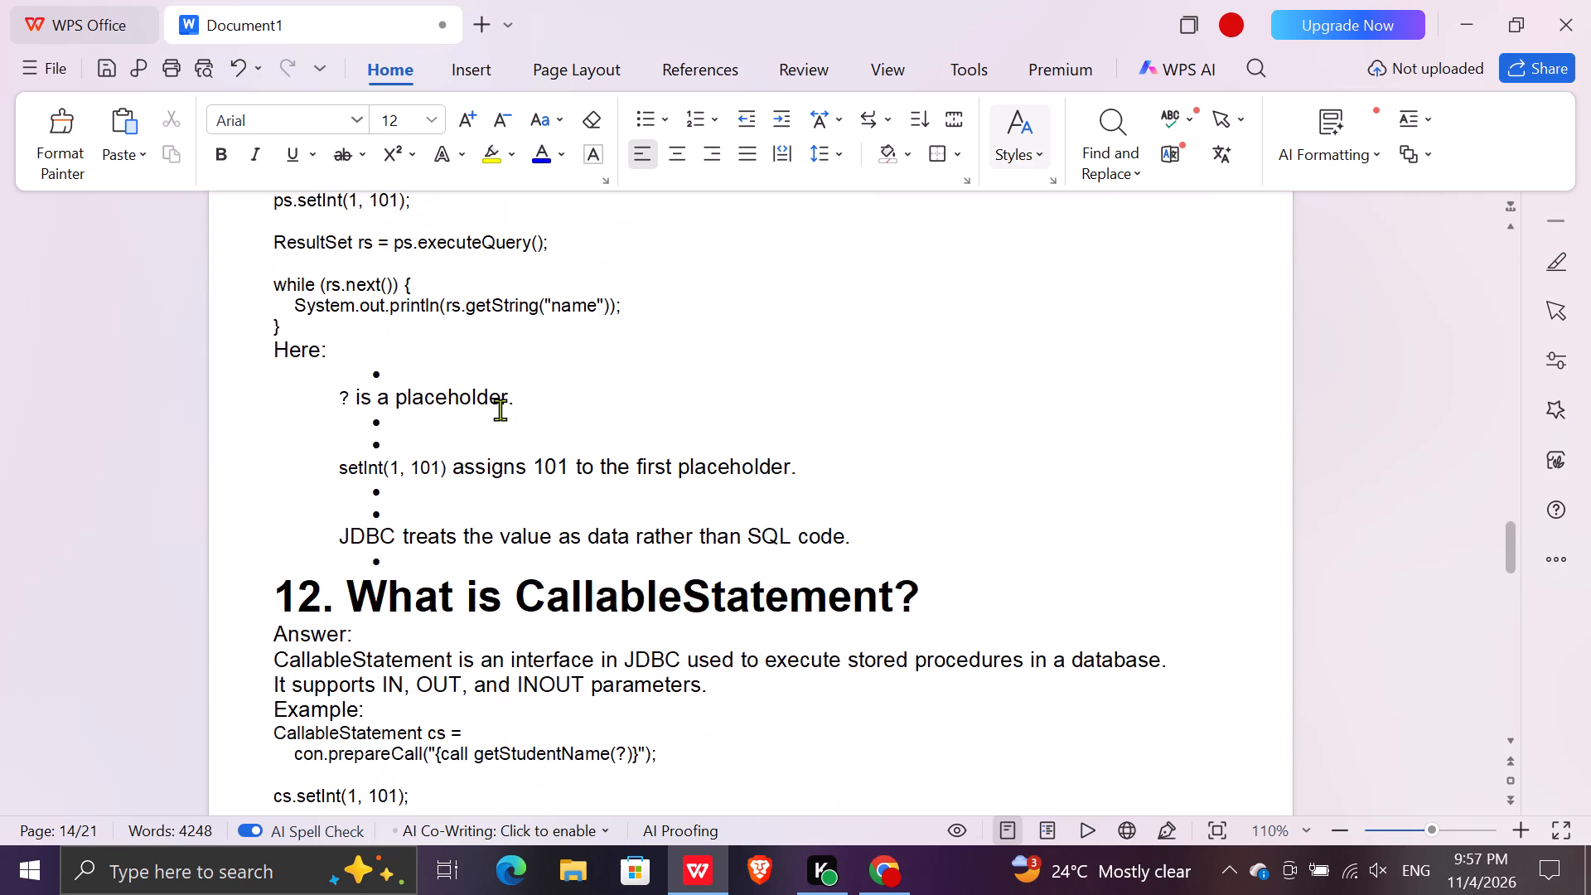
pyautogui.scroll(7, 500, 409)
pyautogui.scroll(-2, 500, 409)
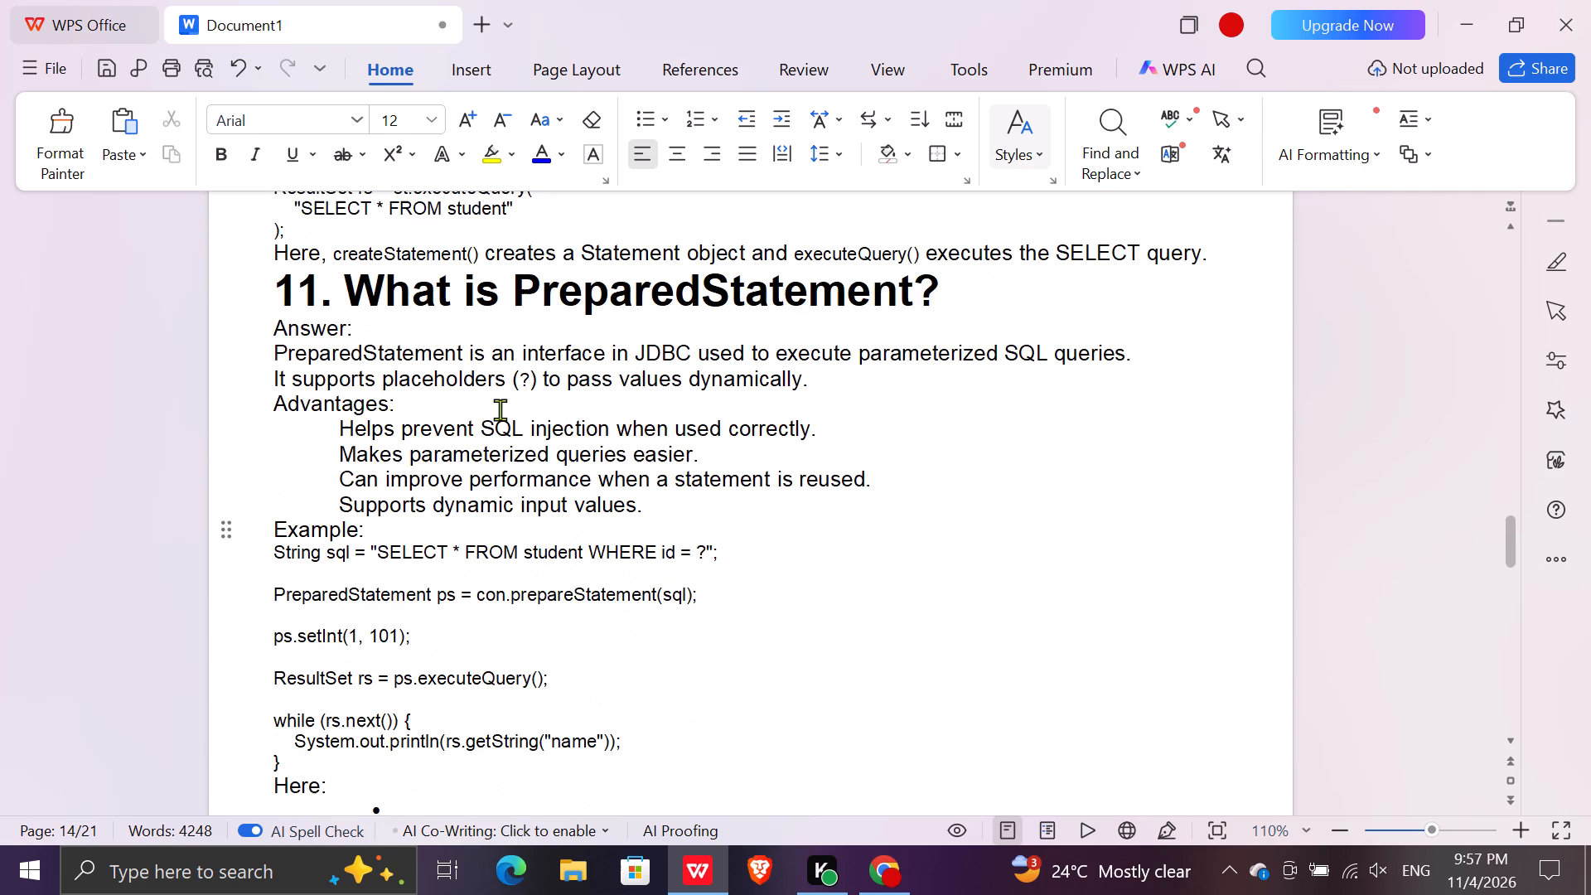
pyautogui.scroll(-2, 500, 409)
pyautogui.scroll(1, 500, 409)
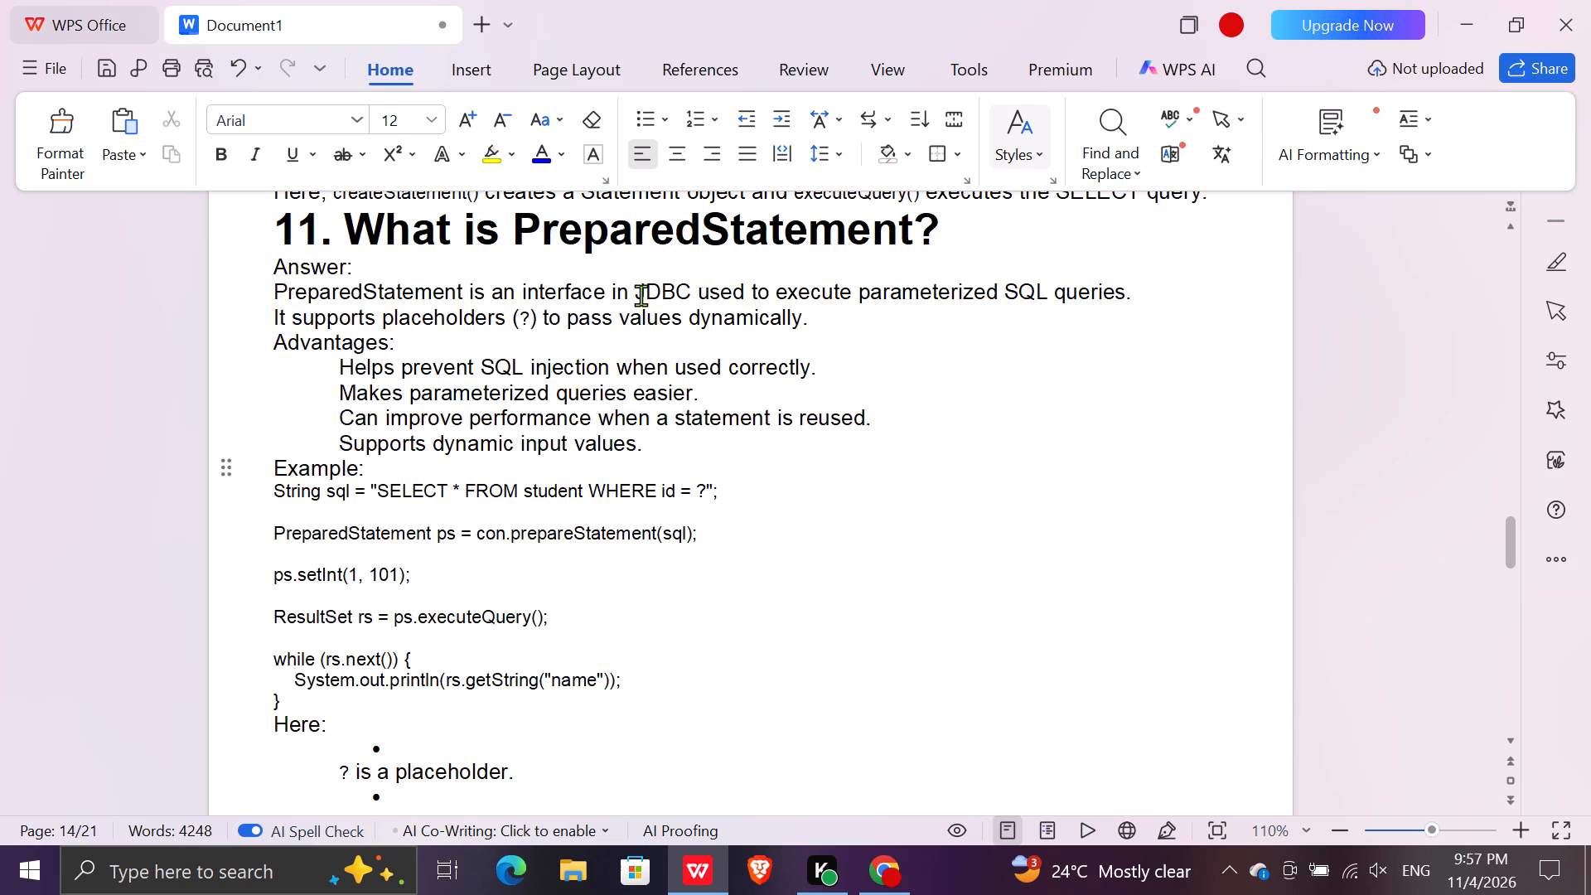
pyautogui.scroll(1, 641, 295)
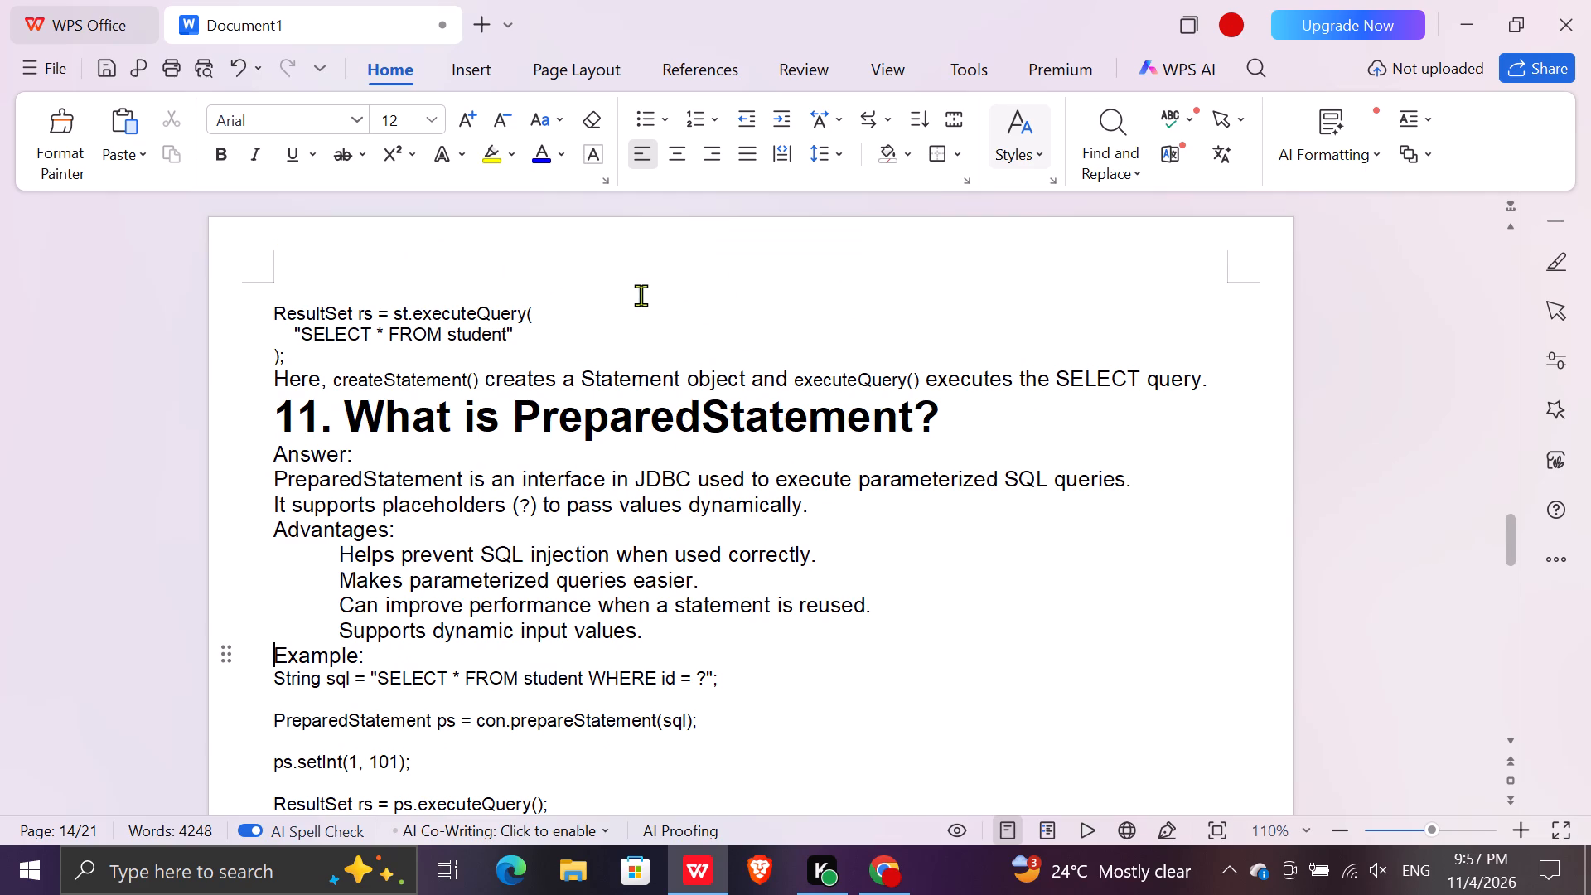
pyautogui.scroll(-1, 641, 295)
pyautogui.scroll(1, 641, 295)
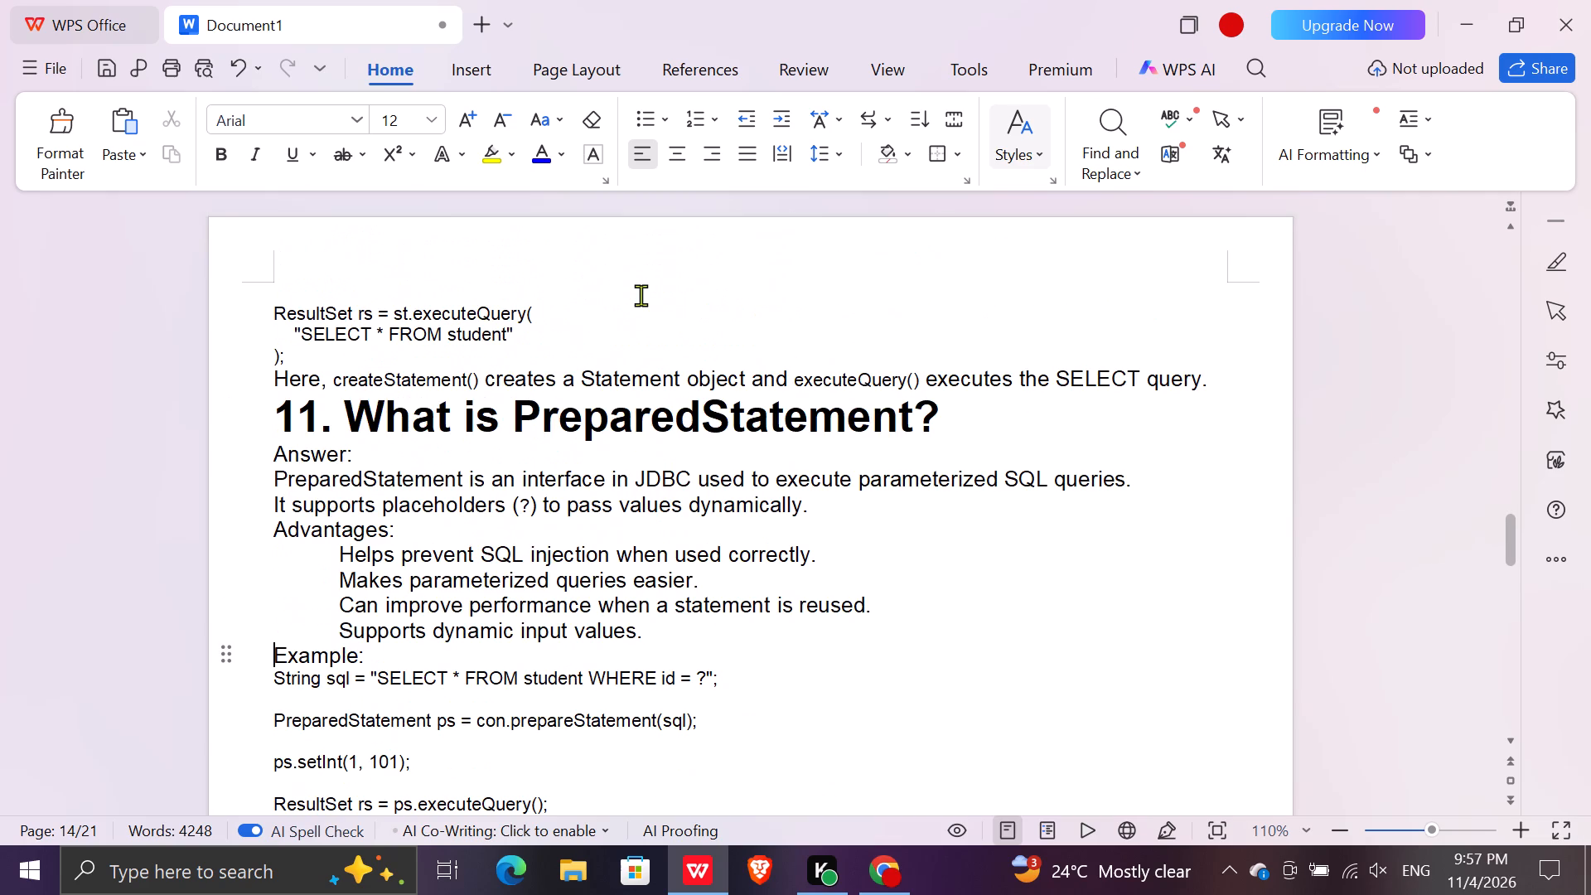
pyautogui.scroll(-2, 549, 399)
pyautogui.scroll(1, 549, 399)
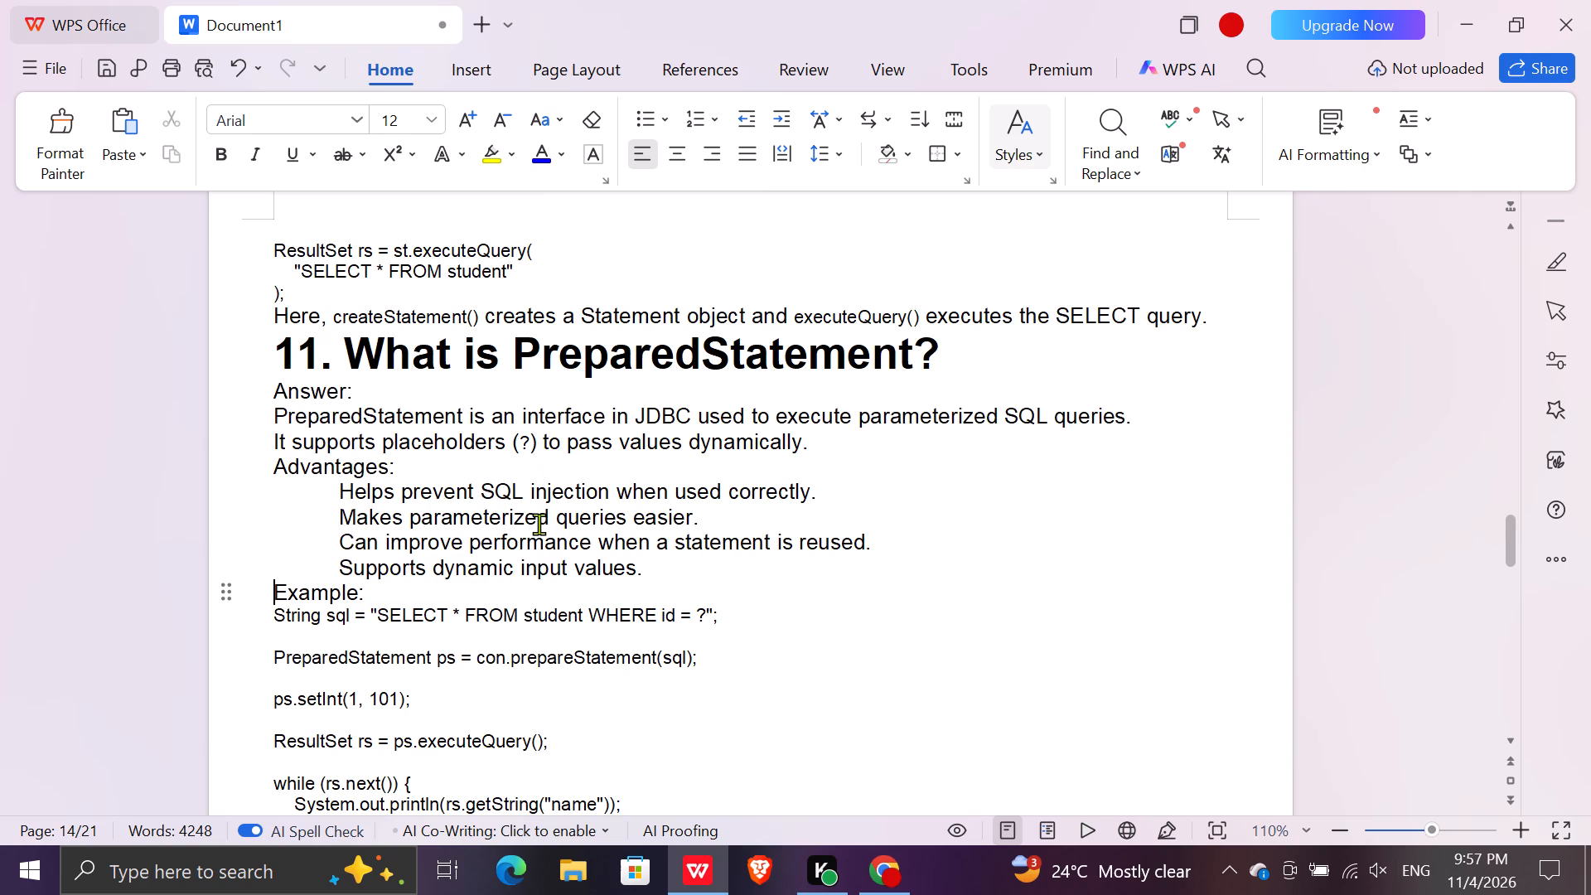
# Delete the empty bullet before "? is a placeholder." in question 11, keeping the line indented under "Here:".
pyautogui.scroll(2, 539, 524)
pyautogui.scroll(-6, 539, 524)
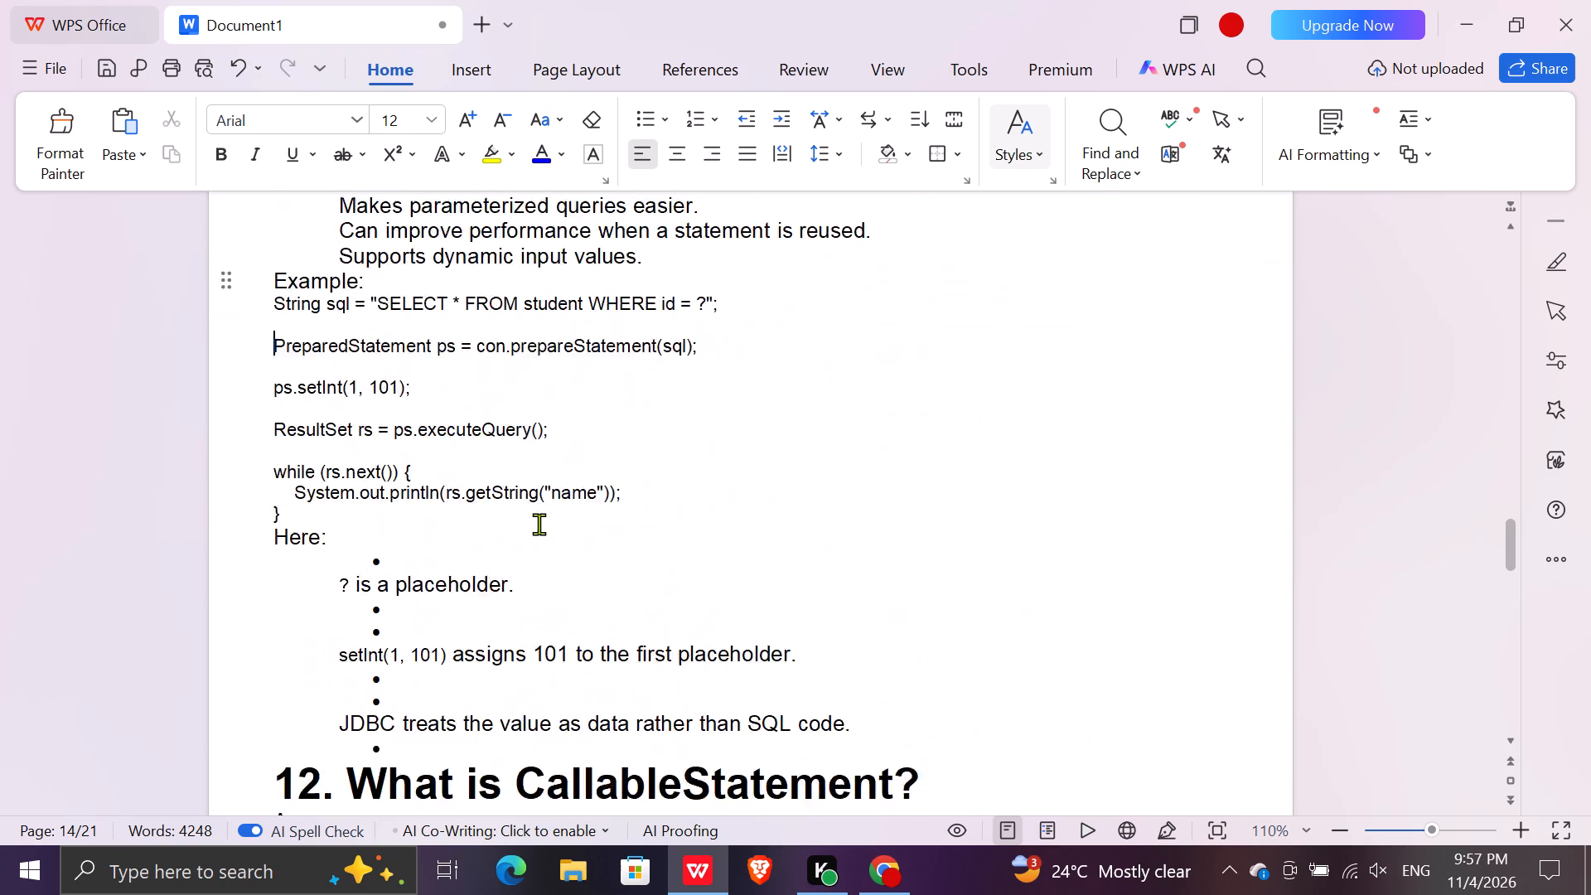
pyautogui.scroll(1, 539, 524)
pyautogui.scroll(-1, 539, 524)
pyautogui.scroll(1, 539, 524)
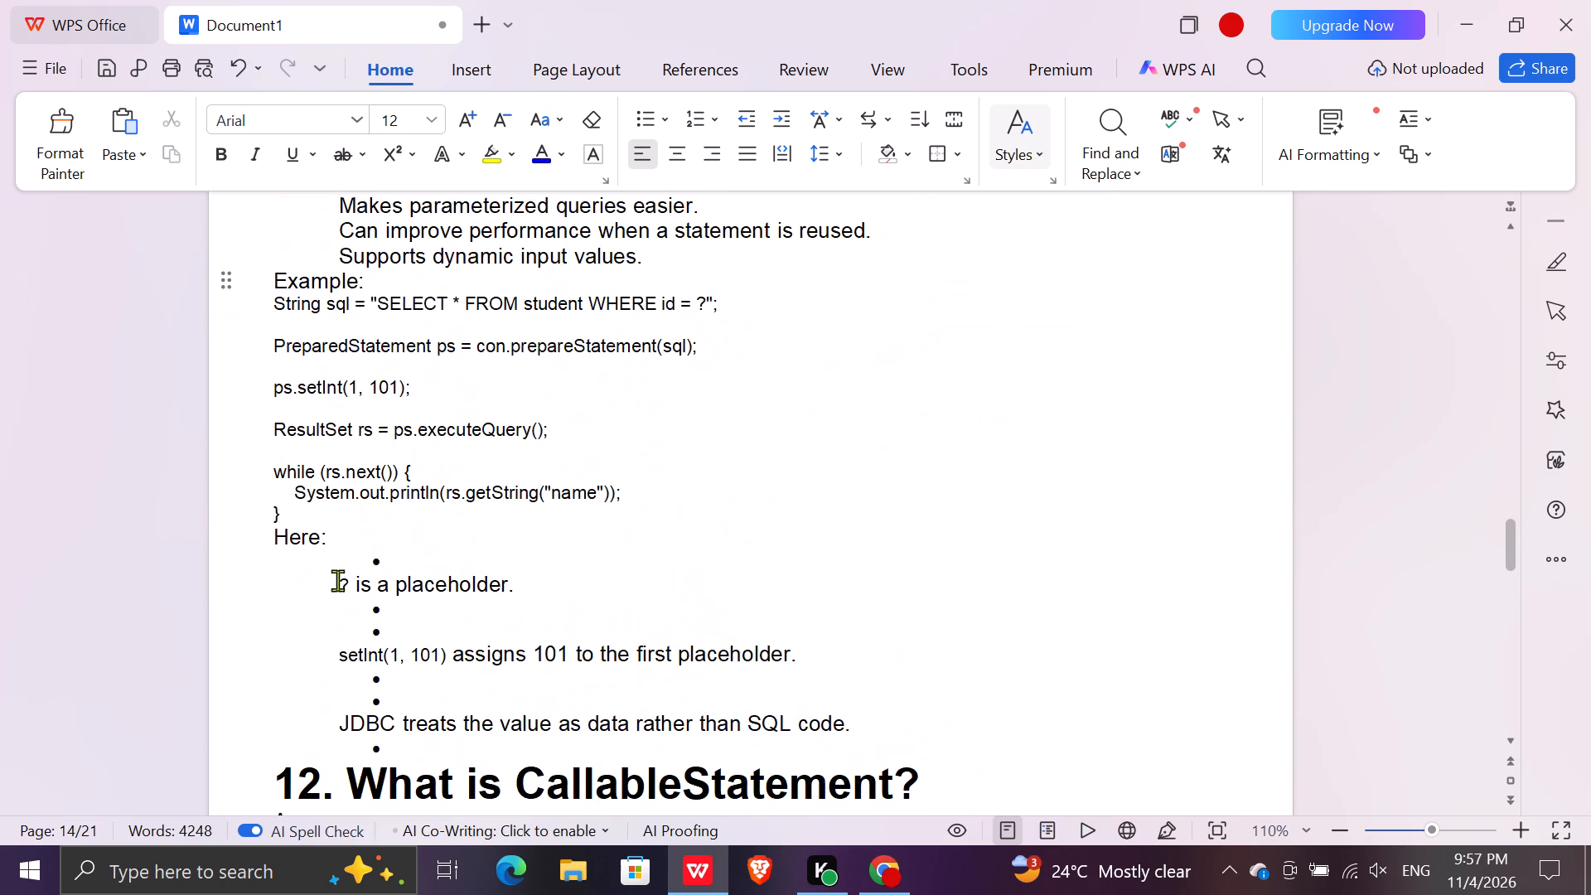
pyautogui.scroll(1, 338, 588)
pyautogui.scroll(-2, 338, 588)
pyautogui.click(337, 342)
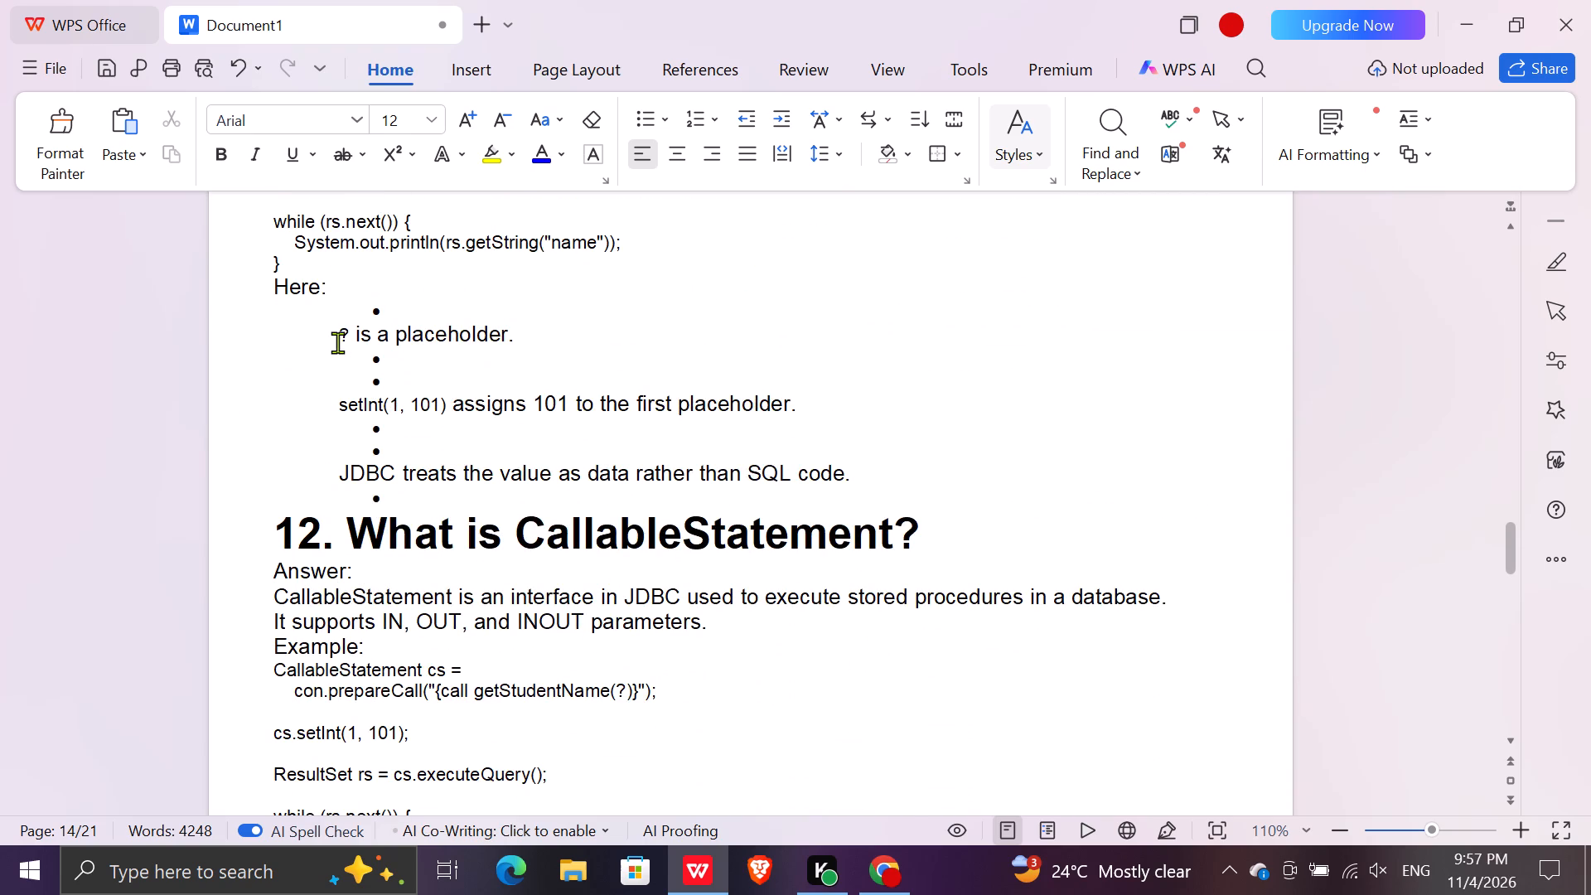
pyautogui.press('BackSpace')
pyautogui.press('BackSpace')
pyautogui.press('Tab')
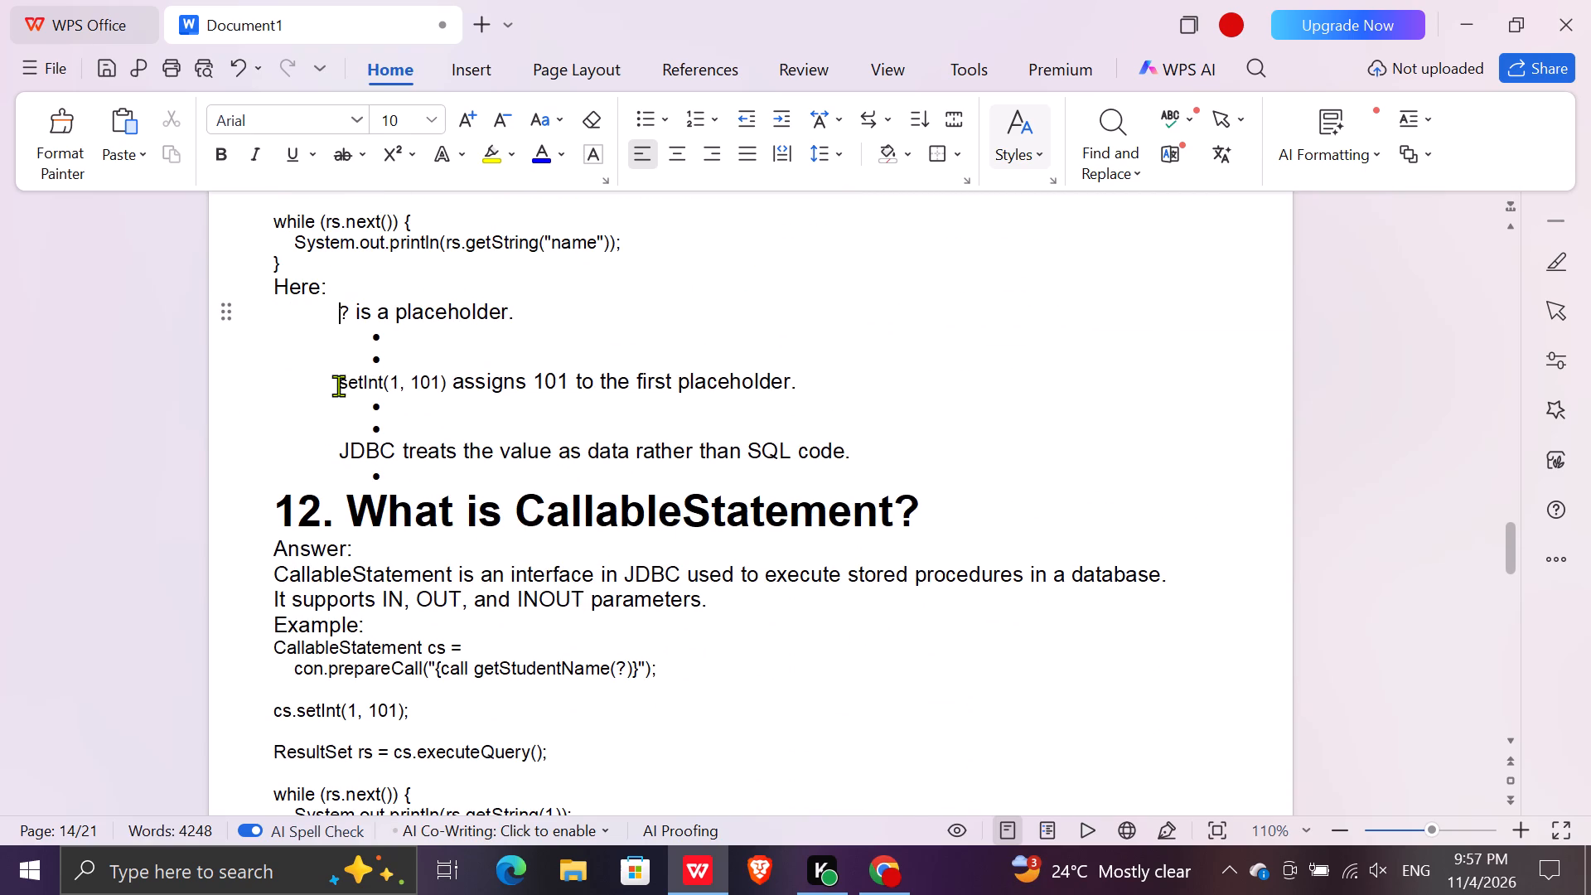
# Delete the empty bullets around the "setInt(1, 101)" and "JDBC treats the value as data" lines, up to question 12's heading, keeping both indented.
pyautogui.click(338, 385)
pyautogui.press('BackSpace')
pyautogui.press('BackSpace')
pyautogui.press('BackSpace')
pyautogui.press('Tab')
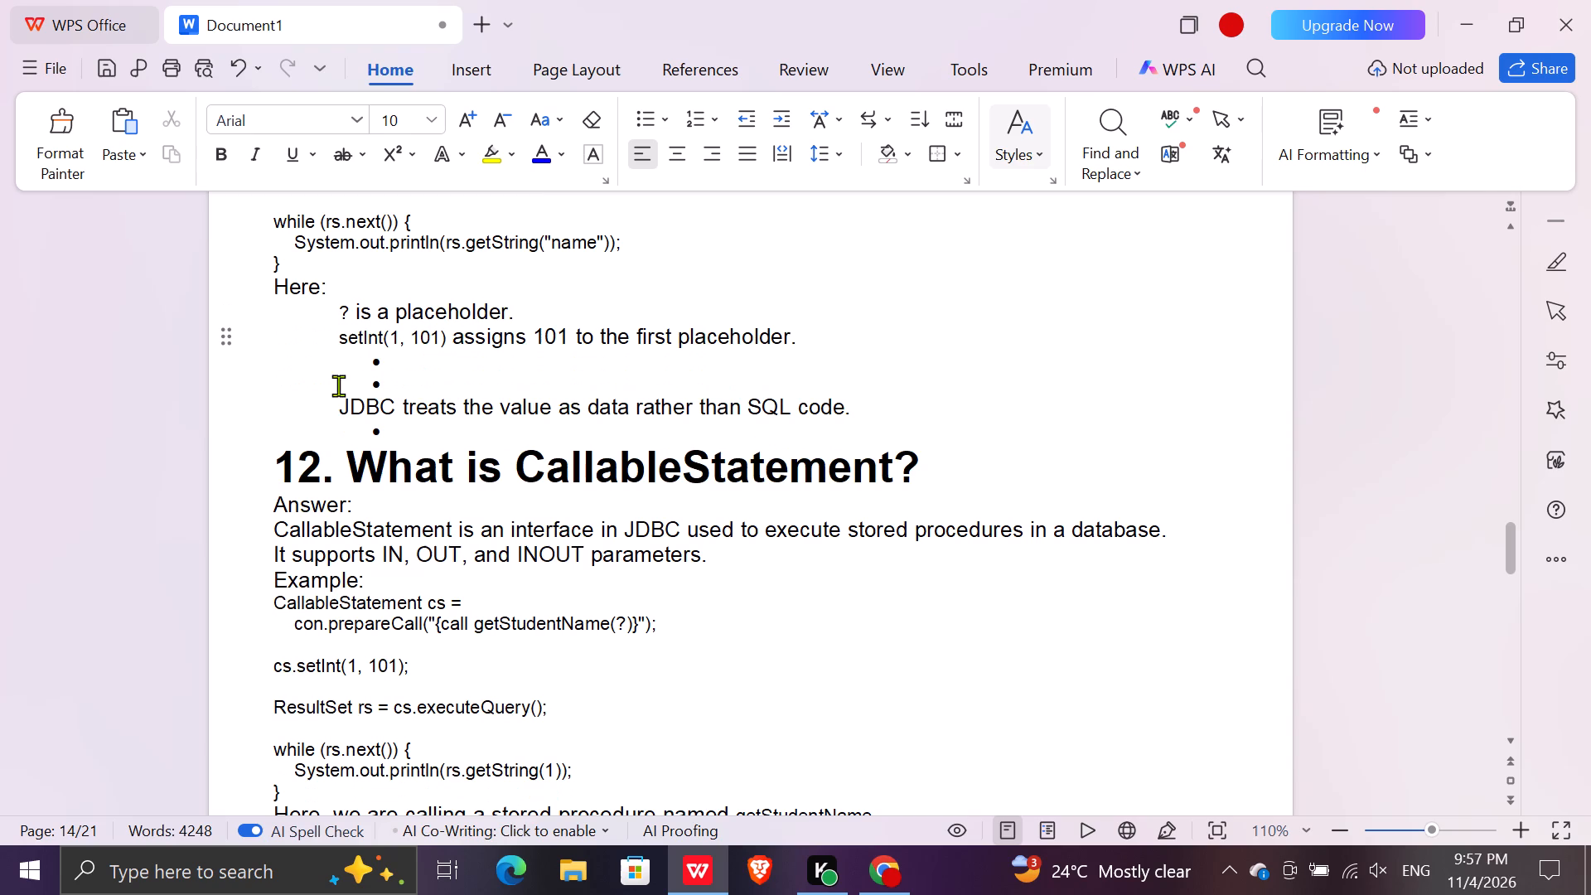
pyautogui.click(338, 409)
pyautogui.press('BackSpace')
pyautogui.press('BackSpace')
pyautogui.press('BackSpace')
pyautogui.press('Tab')
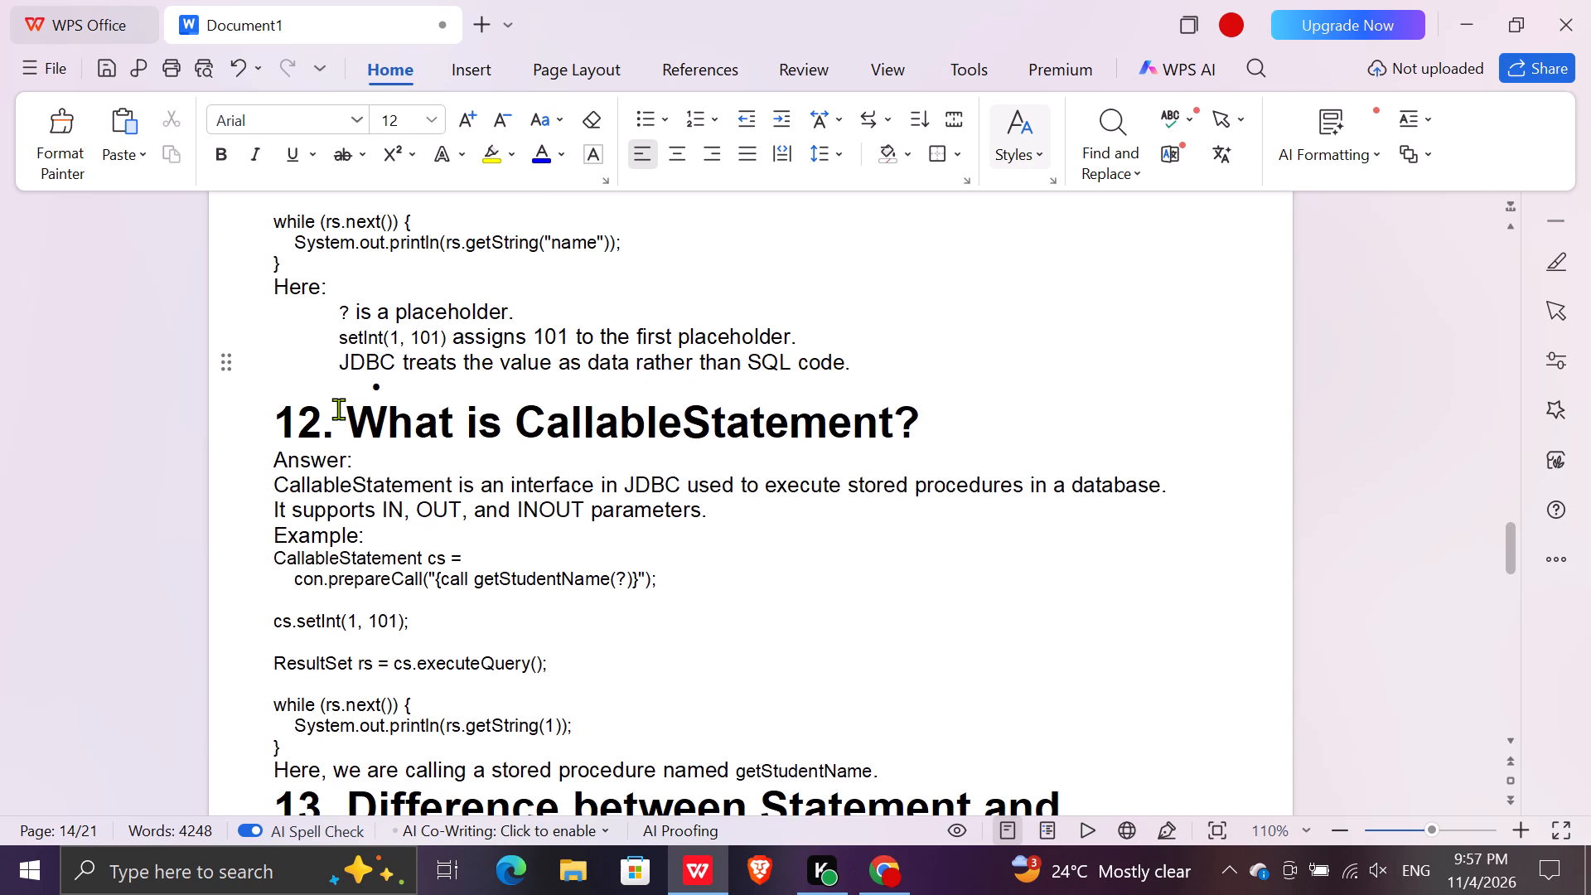
pyautogui.click(282, 414)
pyautogui.press('BackSpace')
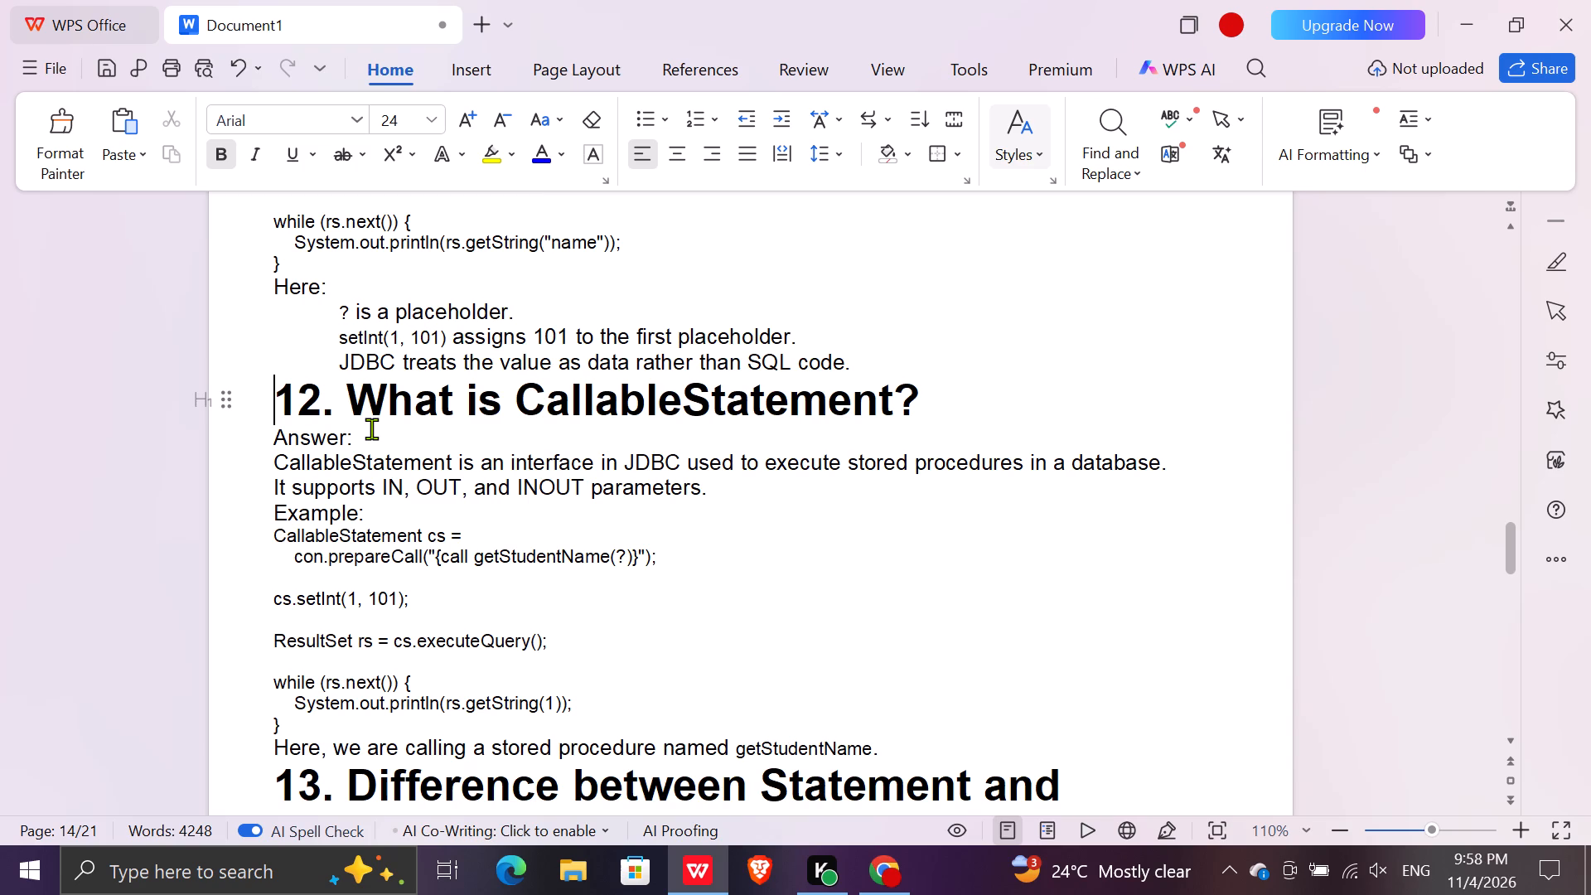
# Examine question 12 and how question 13's Statement versus PreparedStatement table falls across the page break.
pyautogui.scroll(-2, 484, 502)
pyautogui.scroll(2, 484, 502)
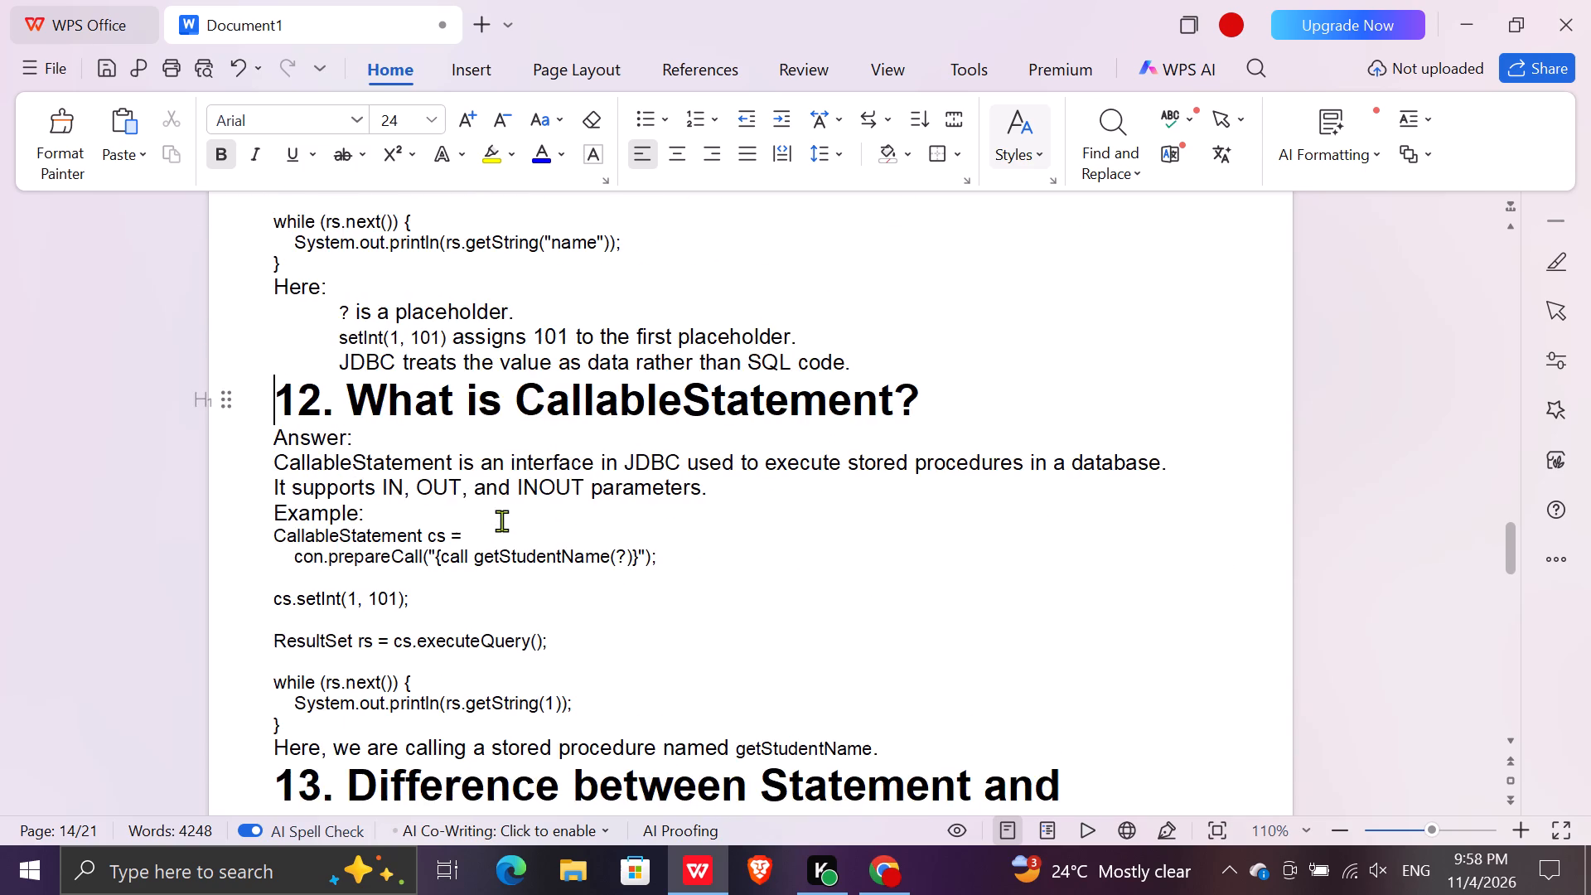
pyautogui.scroll(-2, 501, 520)
pyautogui.scroll(-3, 408, 488)
pyautogui.scroll(1, 408, 488)
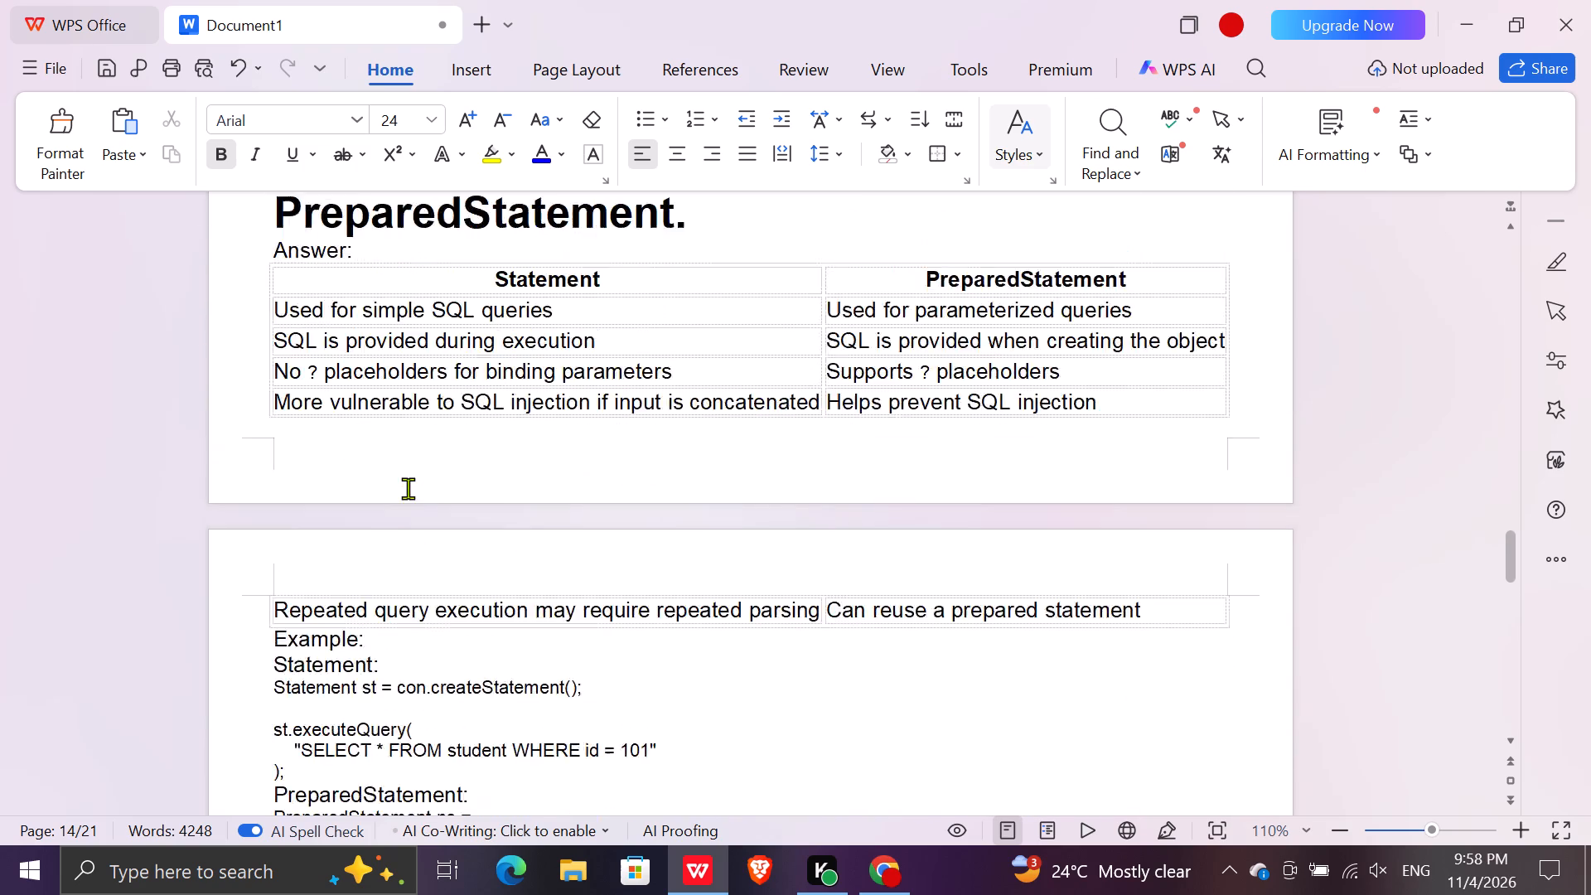
pyautogui.scroll(1, 408, 488)
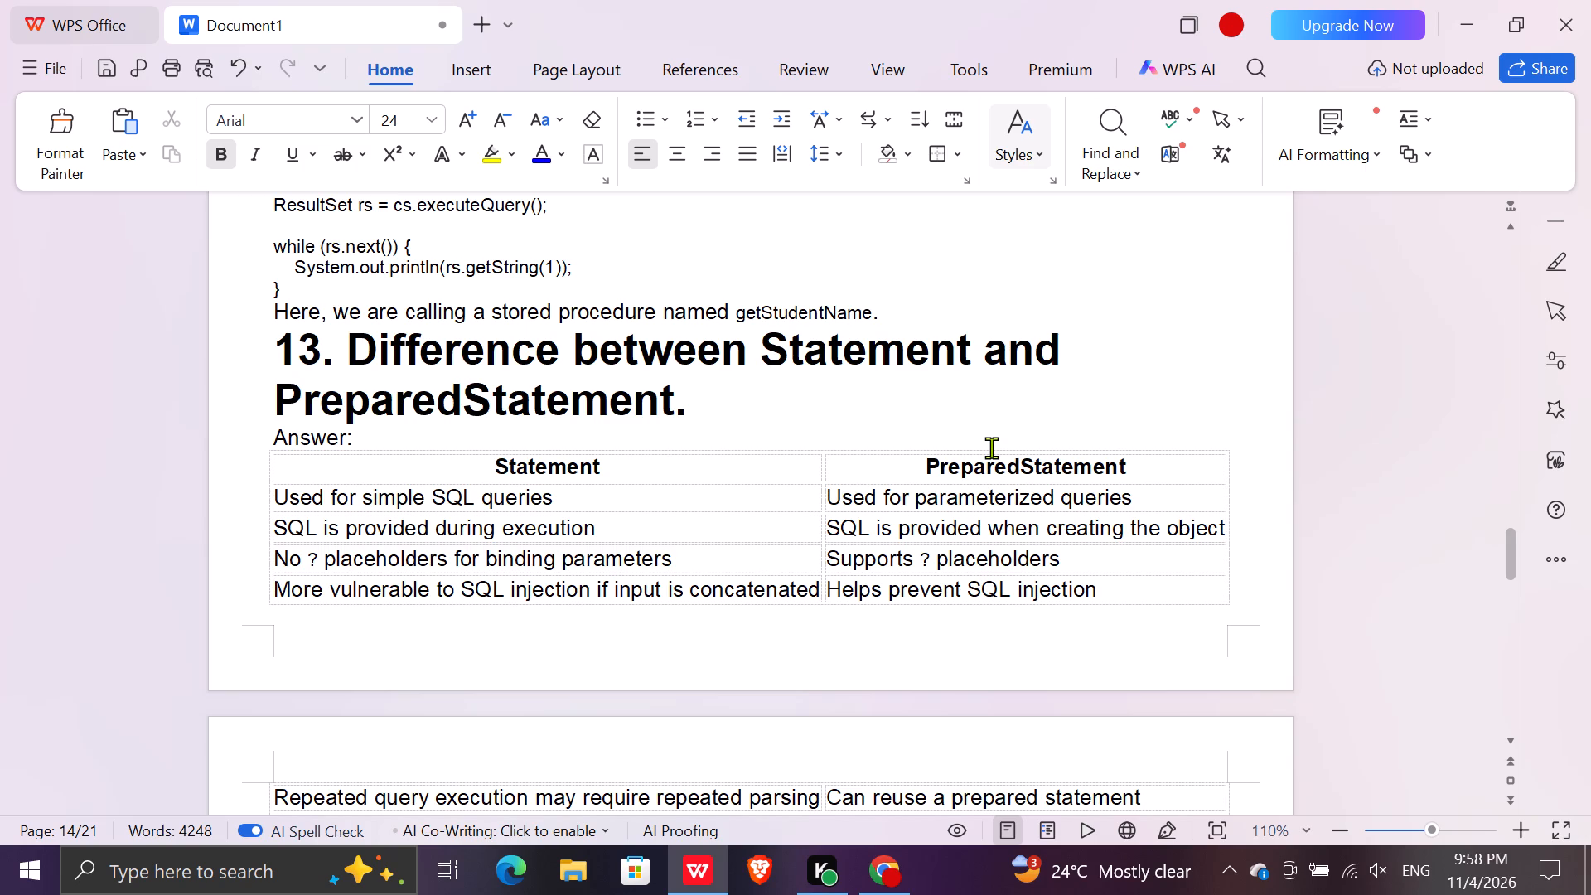
pyautogui.scroll(-1, 972, 548)
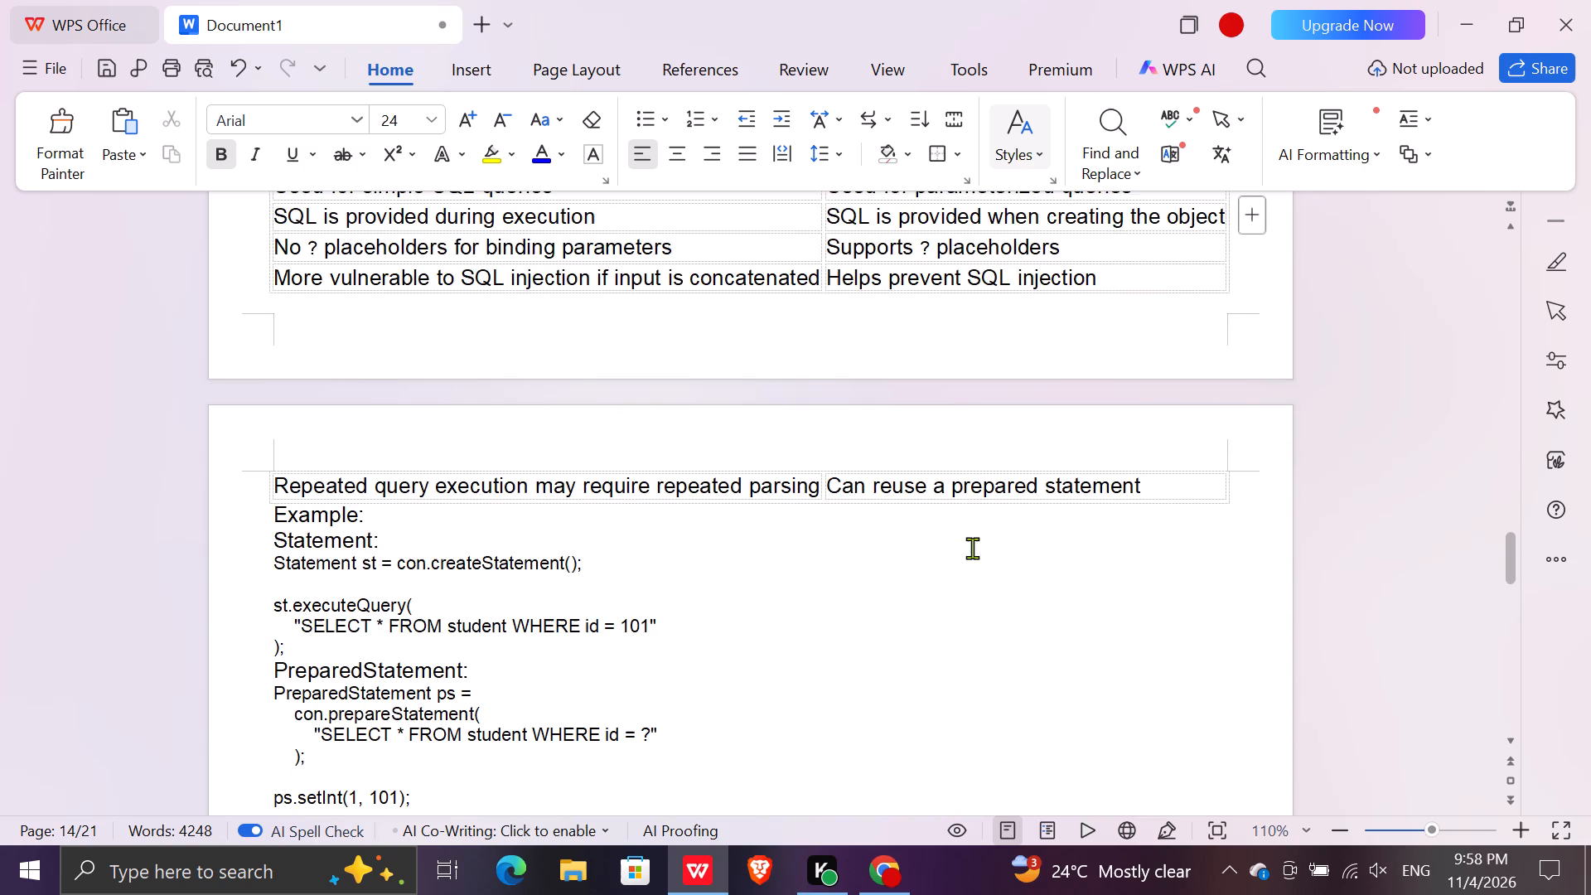
pyautogui.click(797, 558)
pyautogui.scroll(3, 1034, 598)
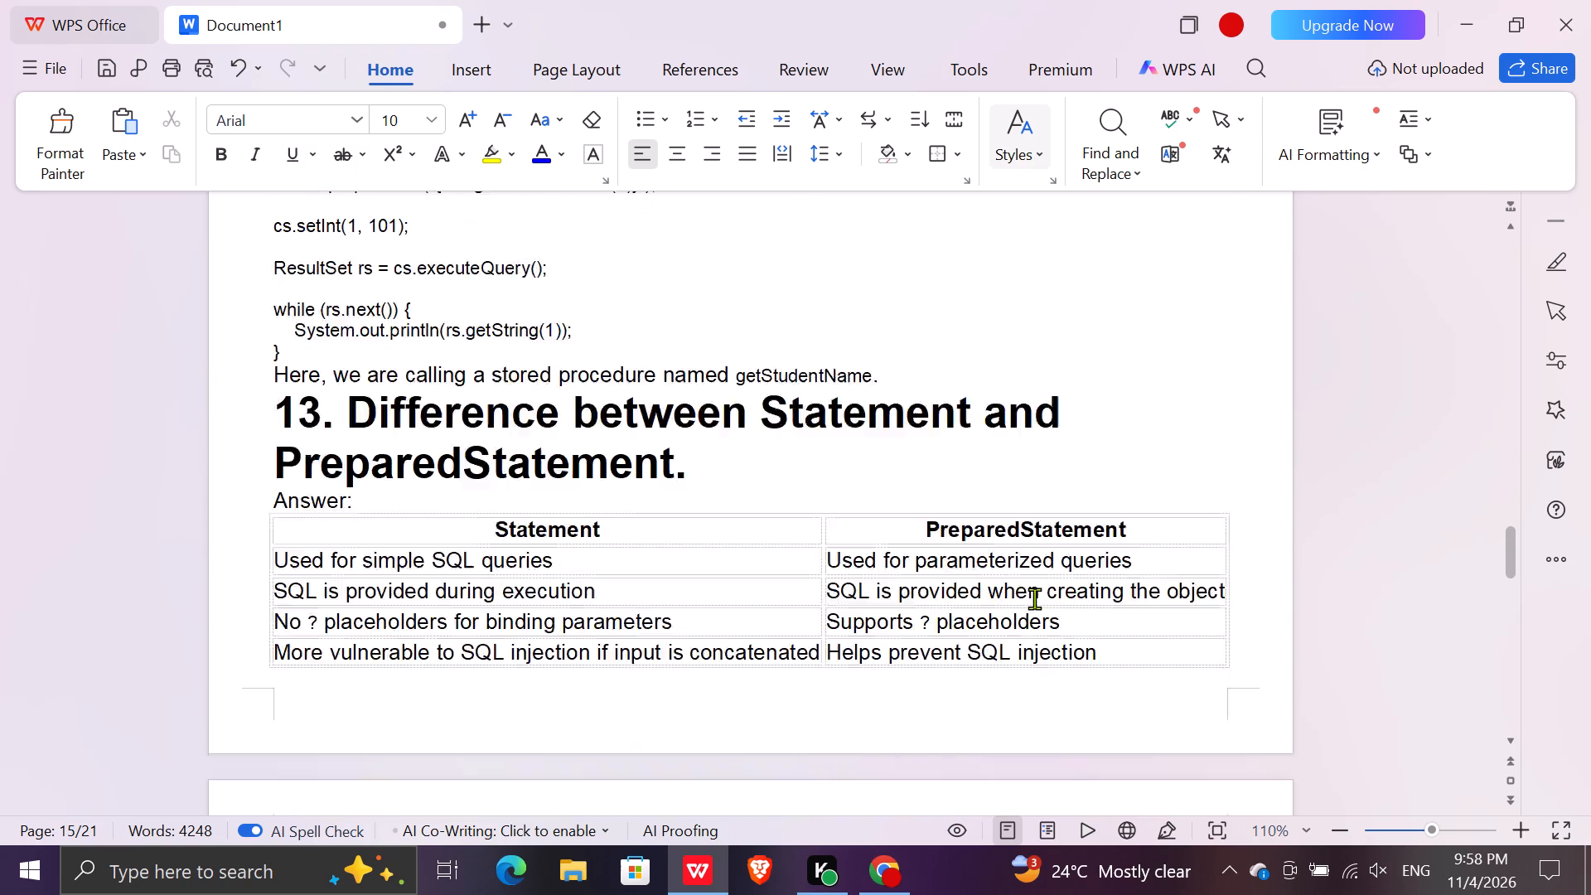
# Delete the blank line before "while (rs.next()) {" in question 12's example code.
pyautogui.scroll(4, 1034, 598)
pyautogui.scroll(-2, 606, 688)
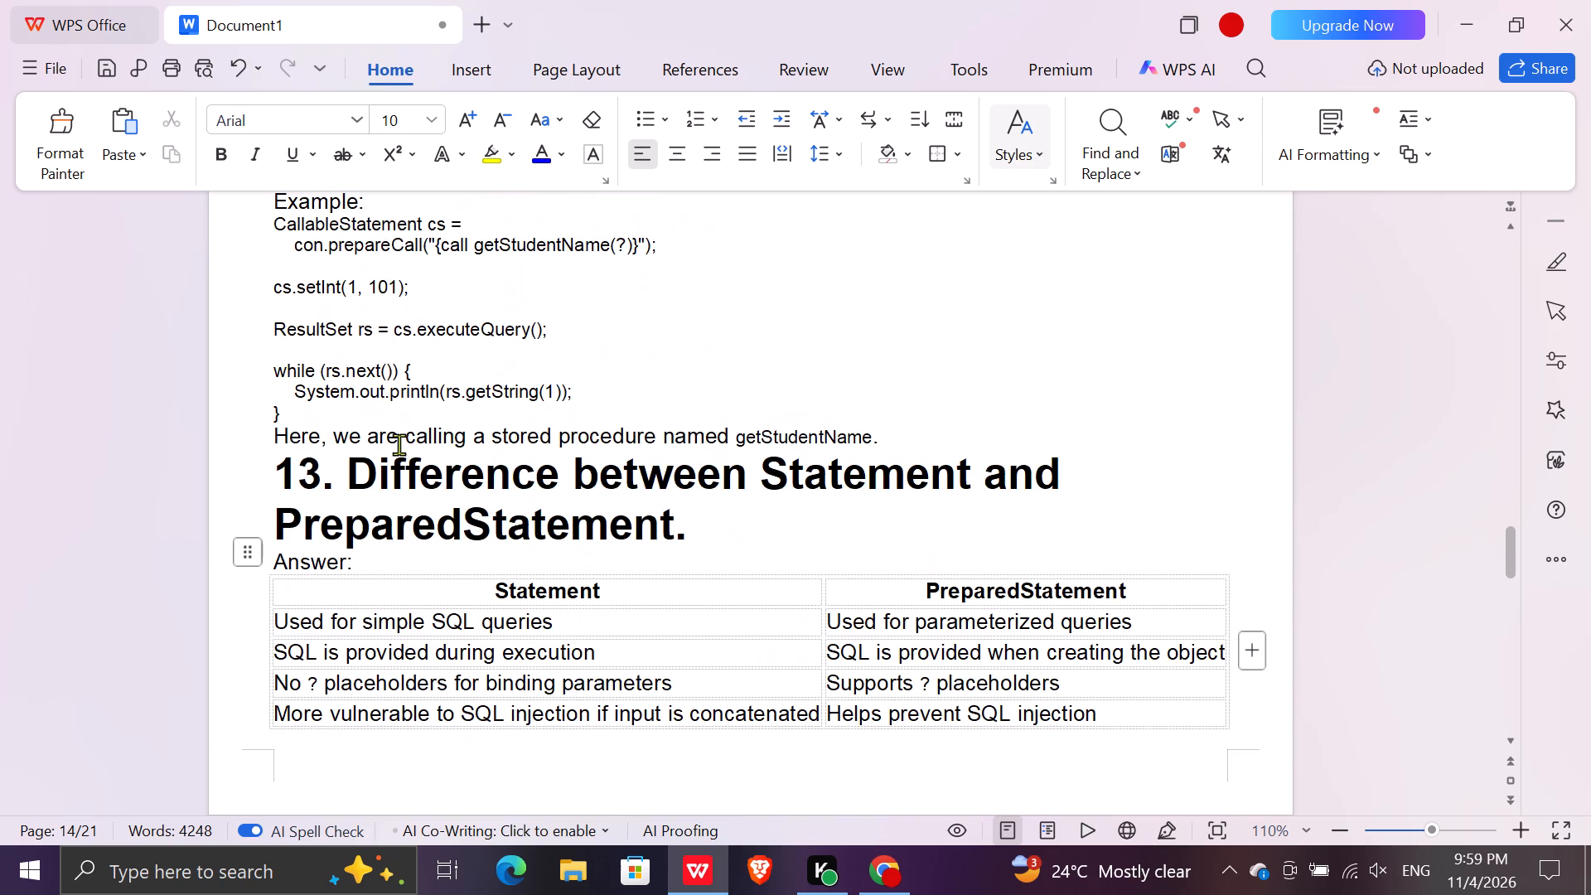
pyautogui.click(345, 357)
pyautogui.press('BackSpace')
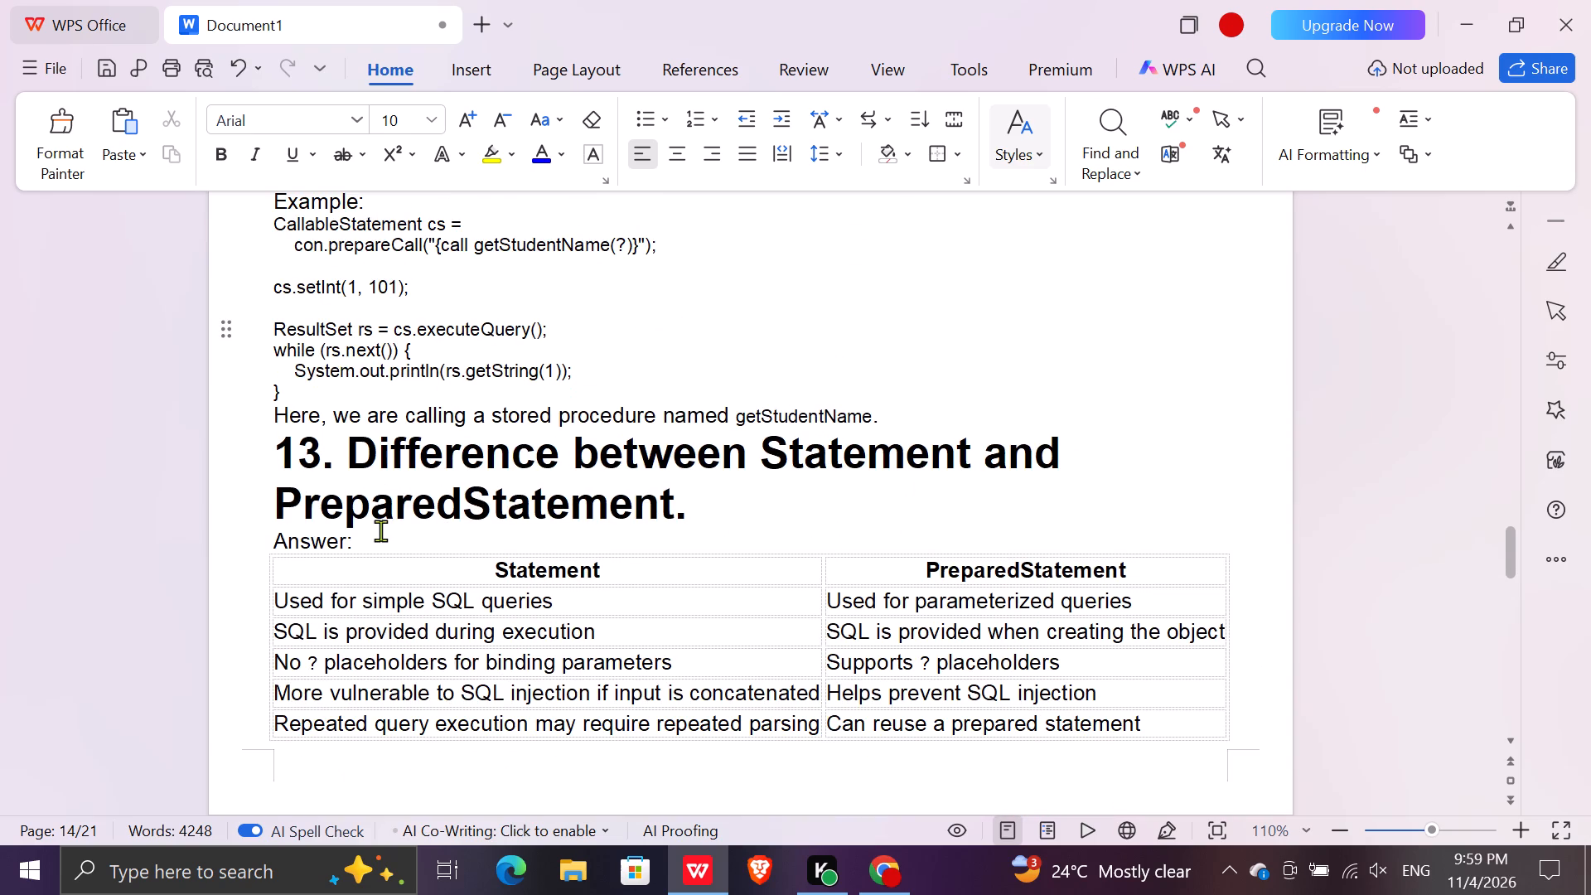
pyautogui.scroll(-7, 380, 530)
pyautogui.scroll(1, 410, 455)
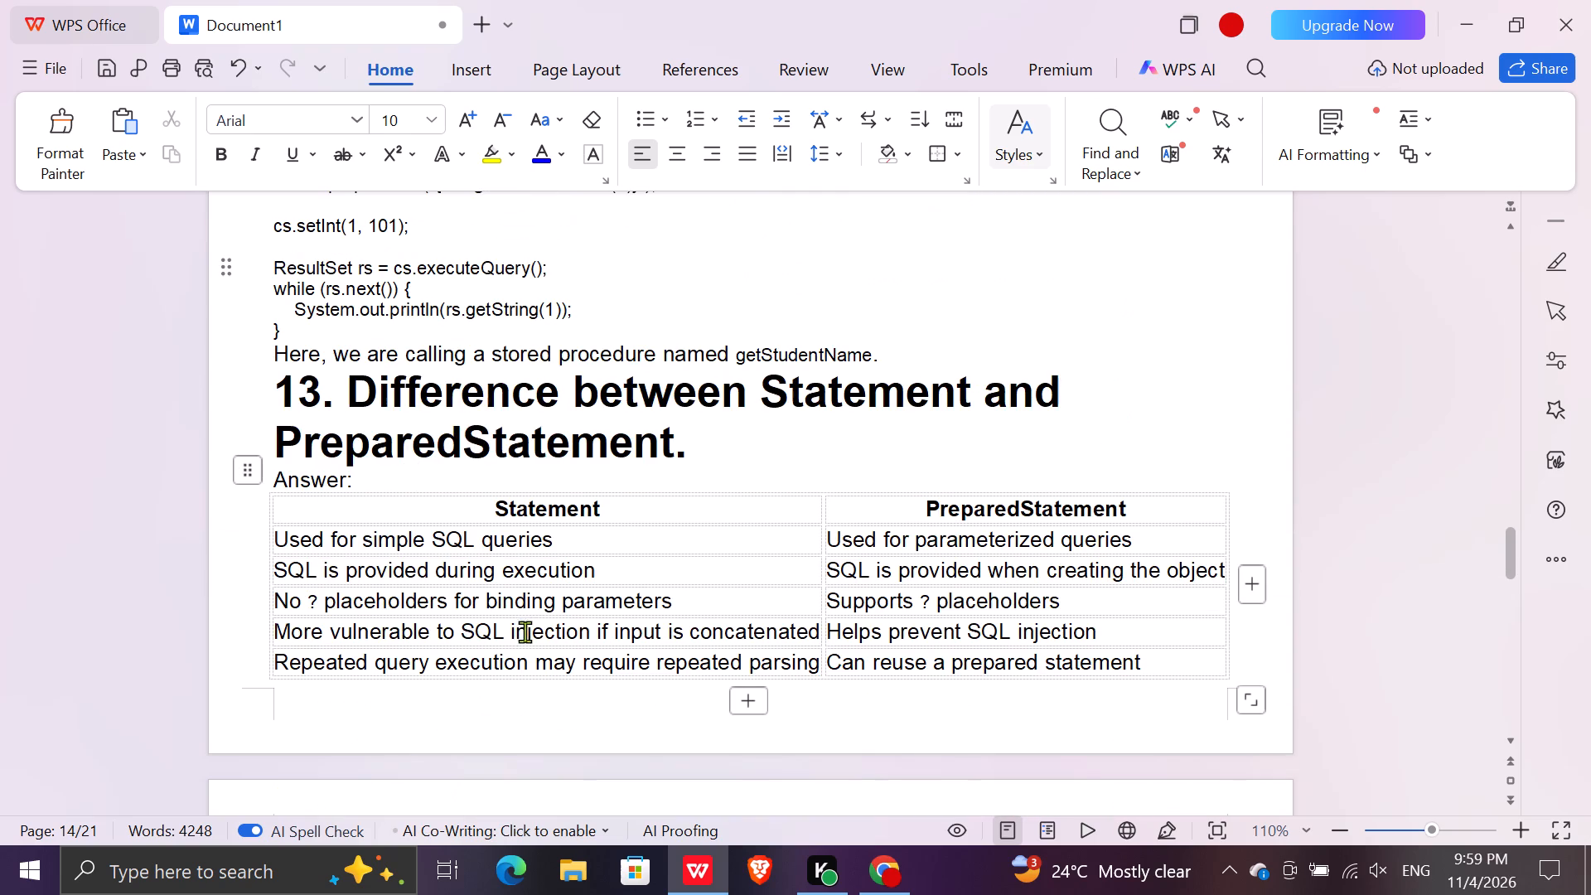
# Examine question 13's example code and question 14's methods table and the three method examples below it.
pyautogui.click(1450, 645)
pyautogui.scroll(-3, 1450, 645)
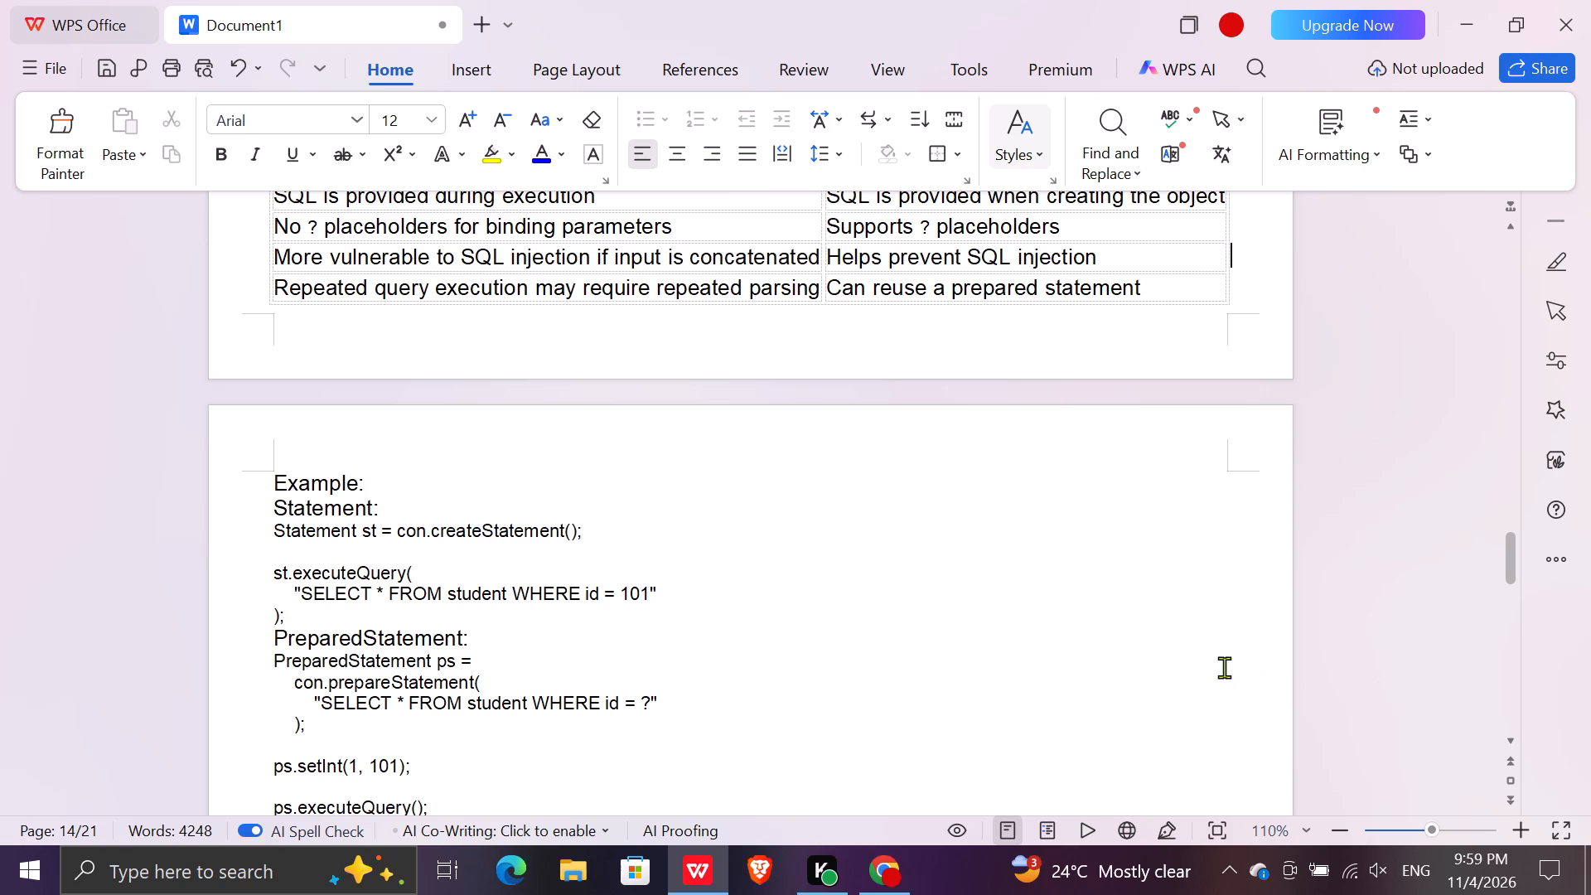
pyautogui.scroll(-2, 954, 644)
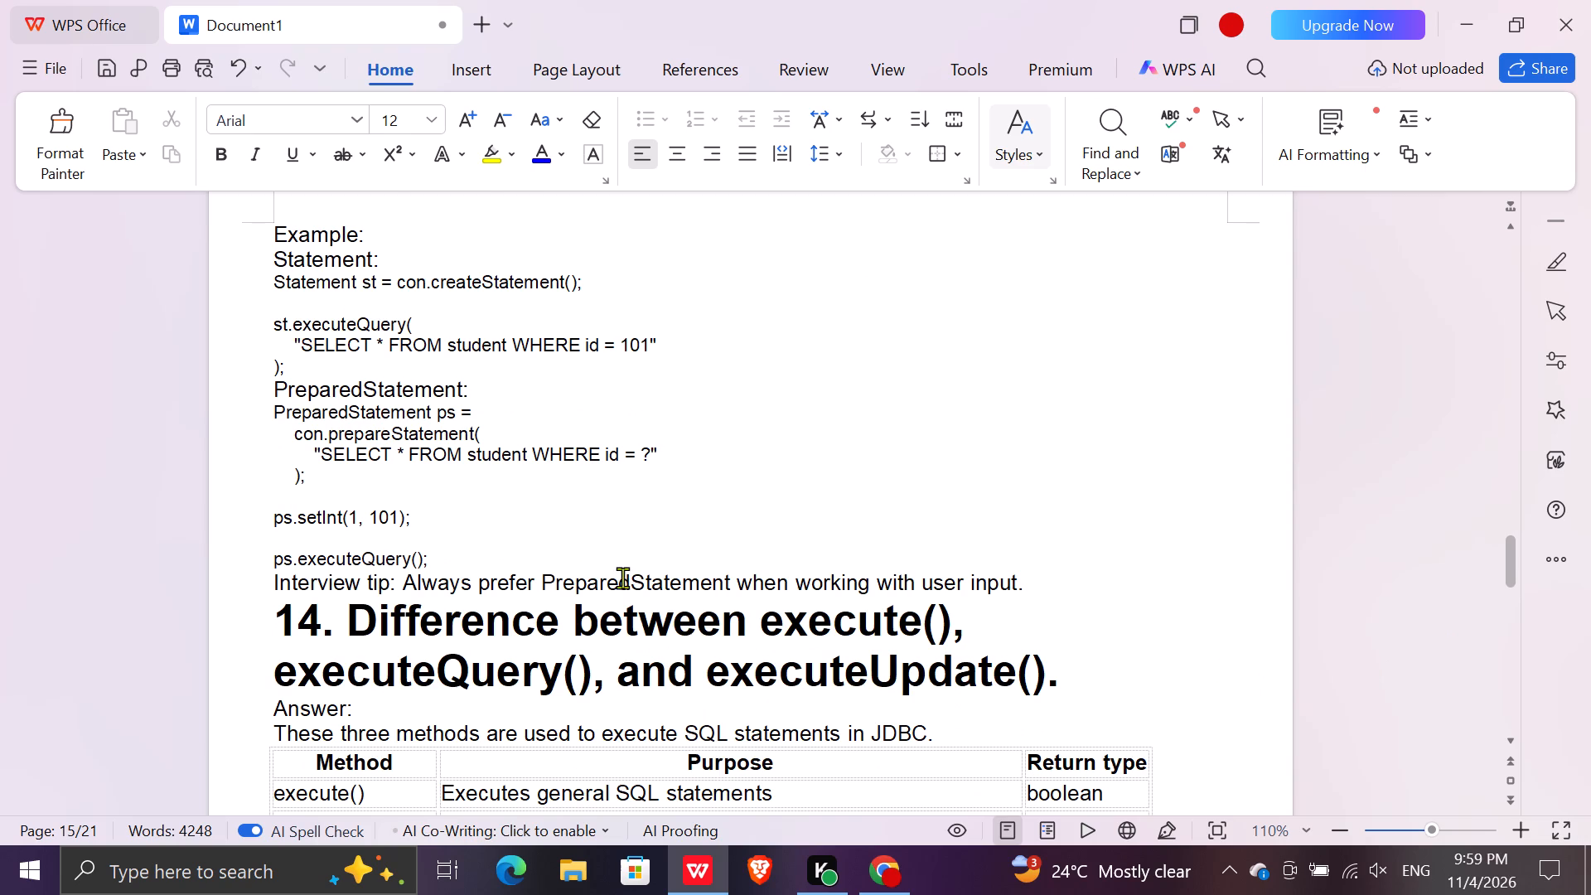
pyautogui.scroll(2, 622, 578)
pyautogui.scroll(-3, 622, 578)
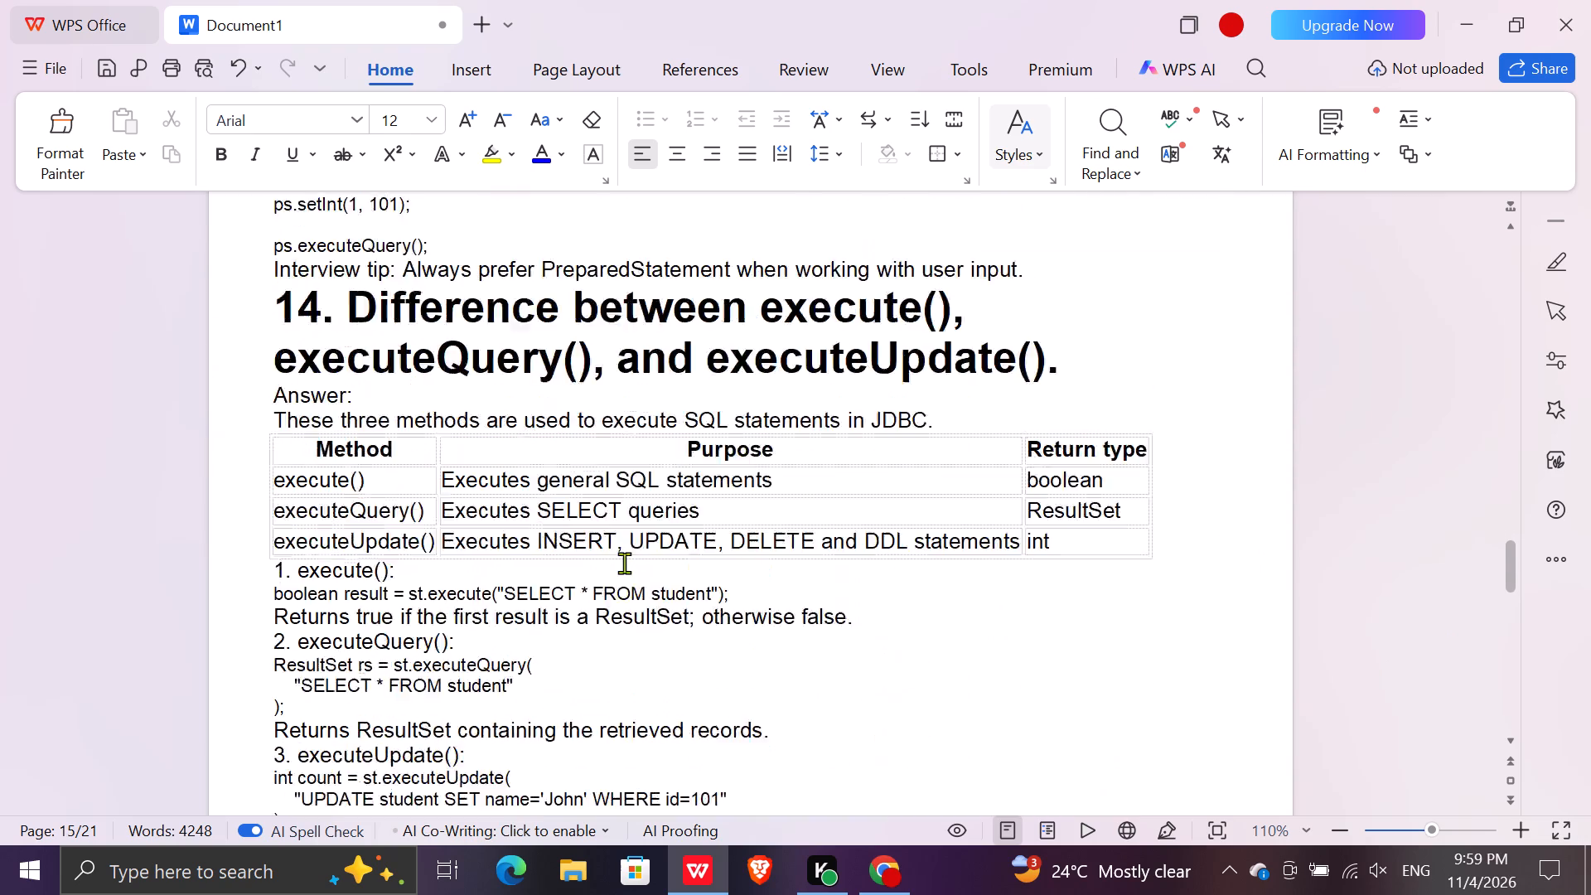
pyautogui.scroll(2, 624, 563)
pyautogui.scroll(-1, 656, 485)
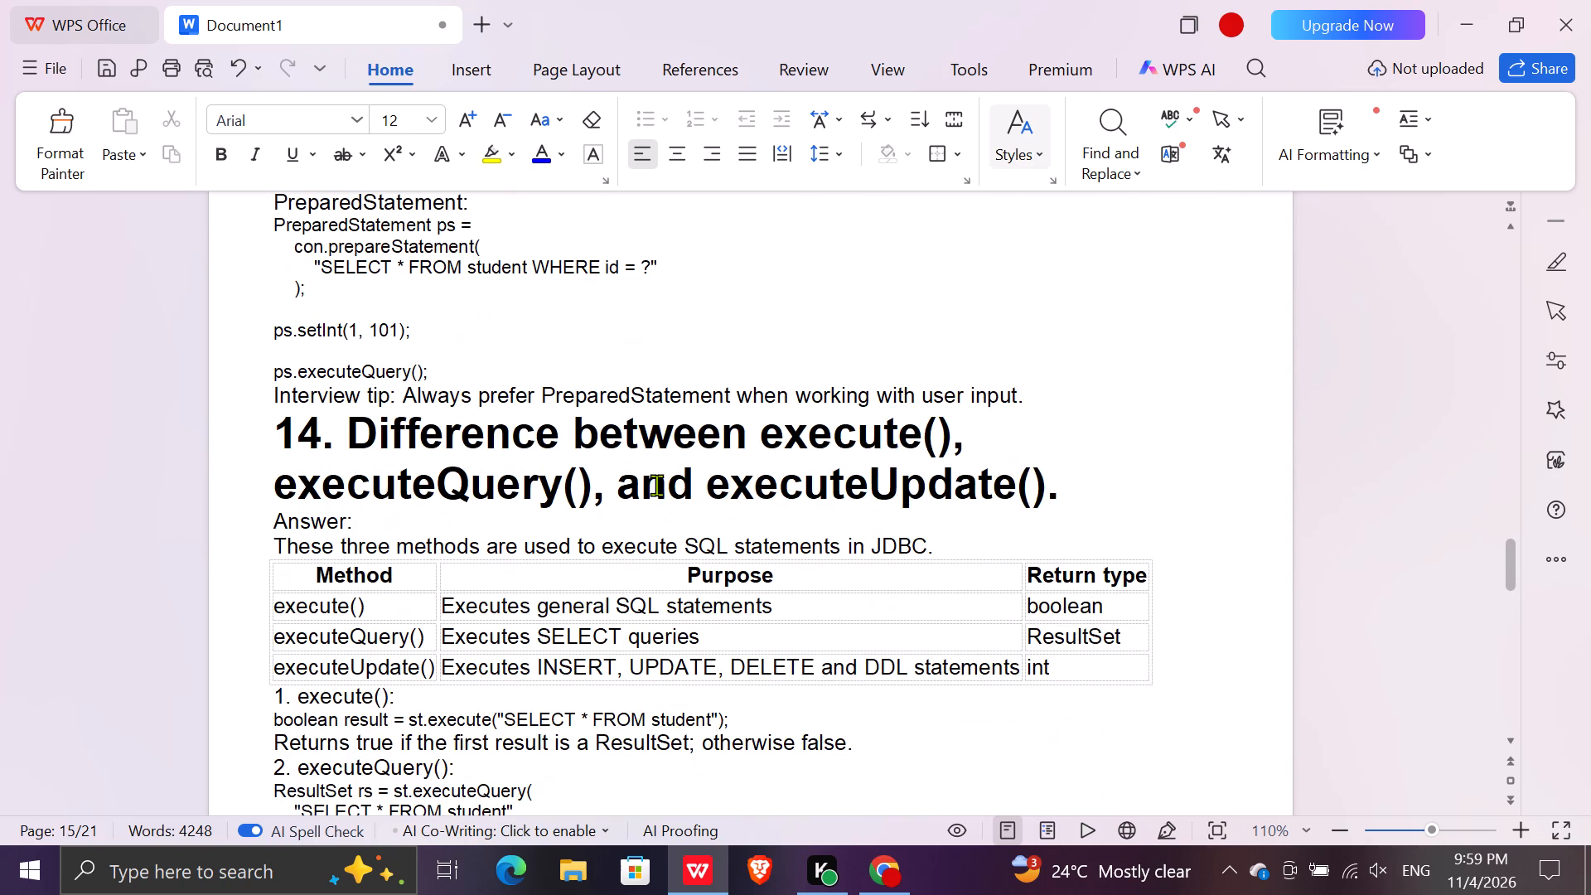
pyautogui.click(394, 351)
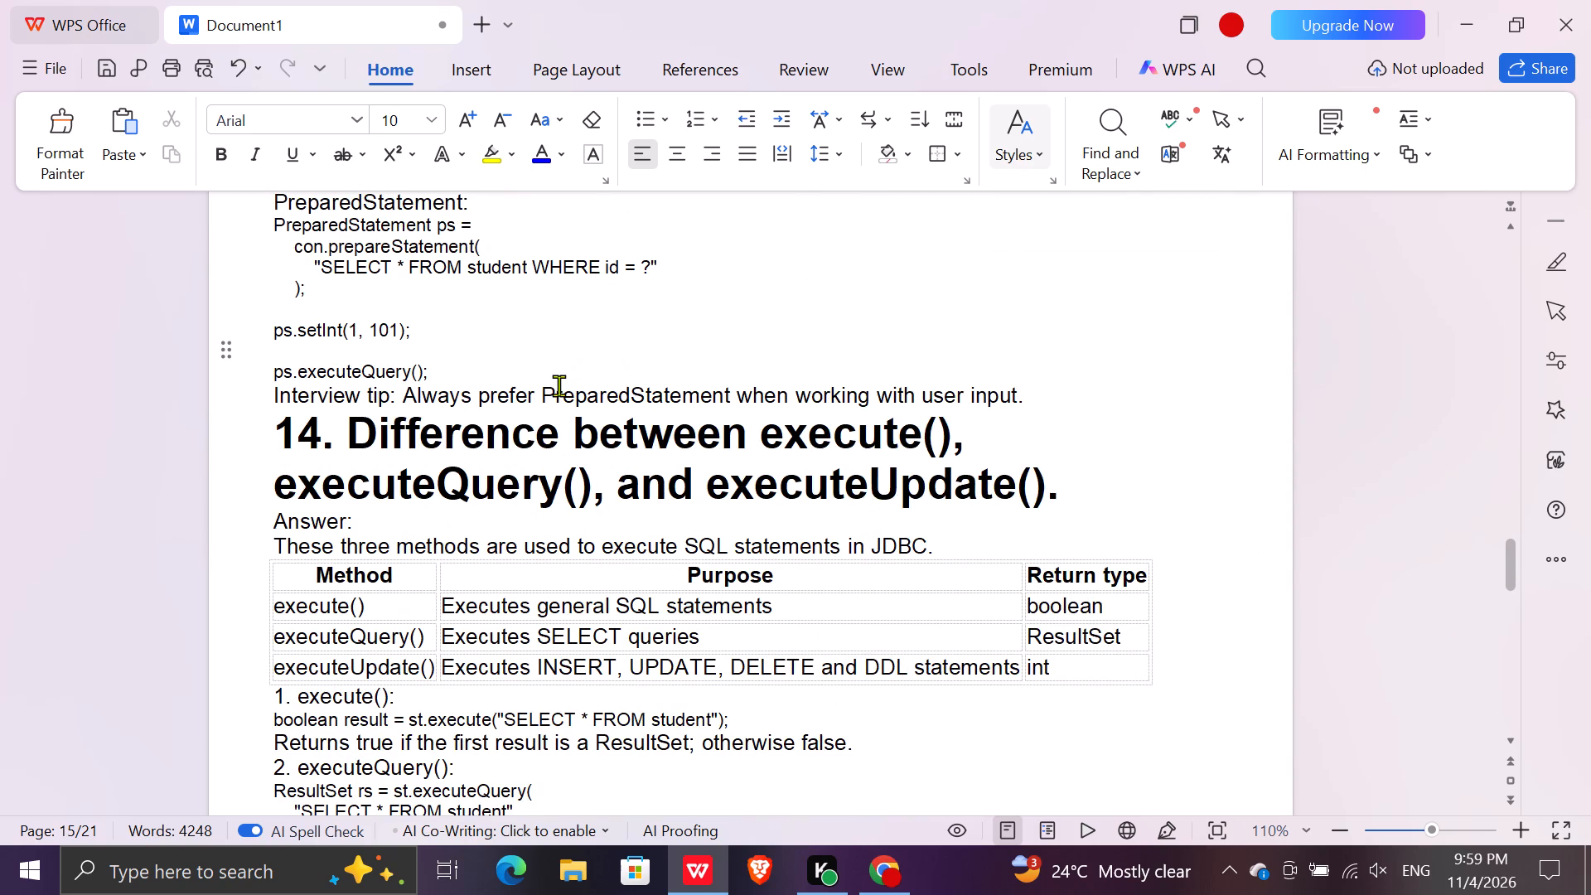
pyautogui.scroll(1, 559, 385)
pyautogui.scroll(-1, 559, 385)
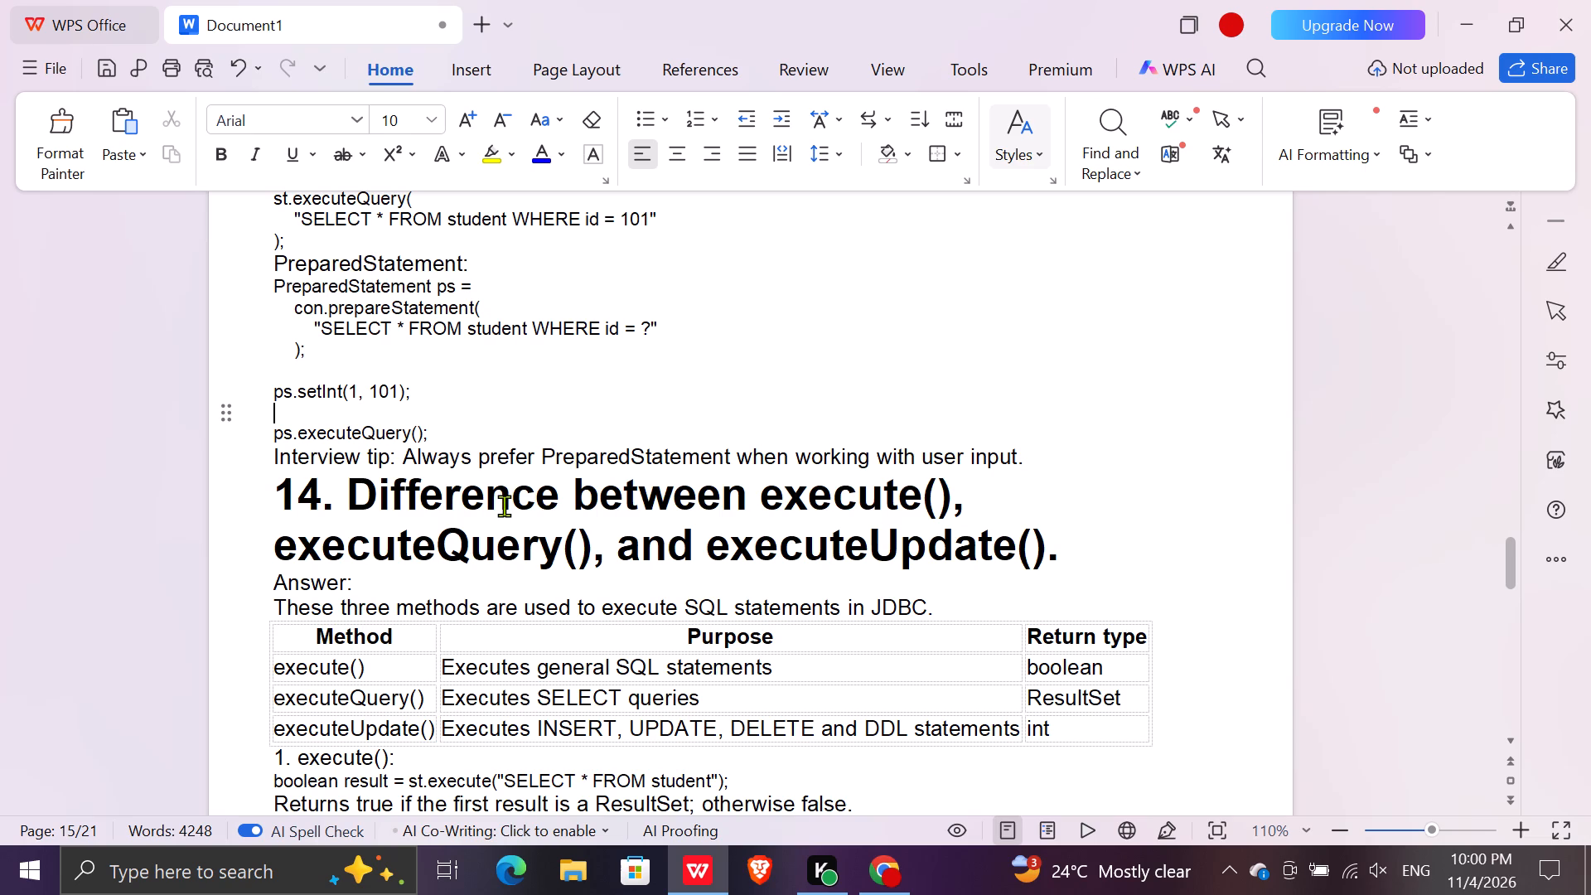
pyautogui.scroll(-1, 476, 589)
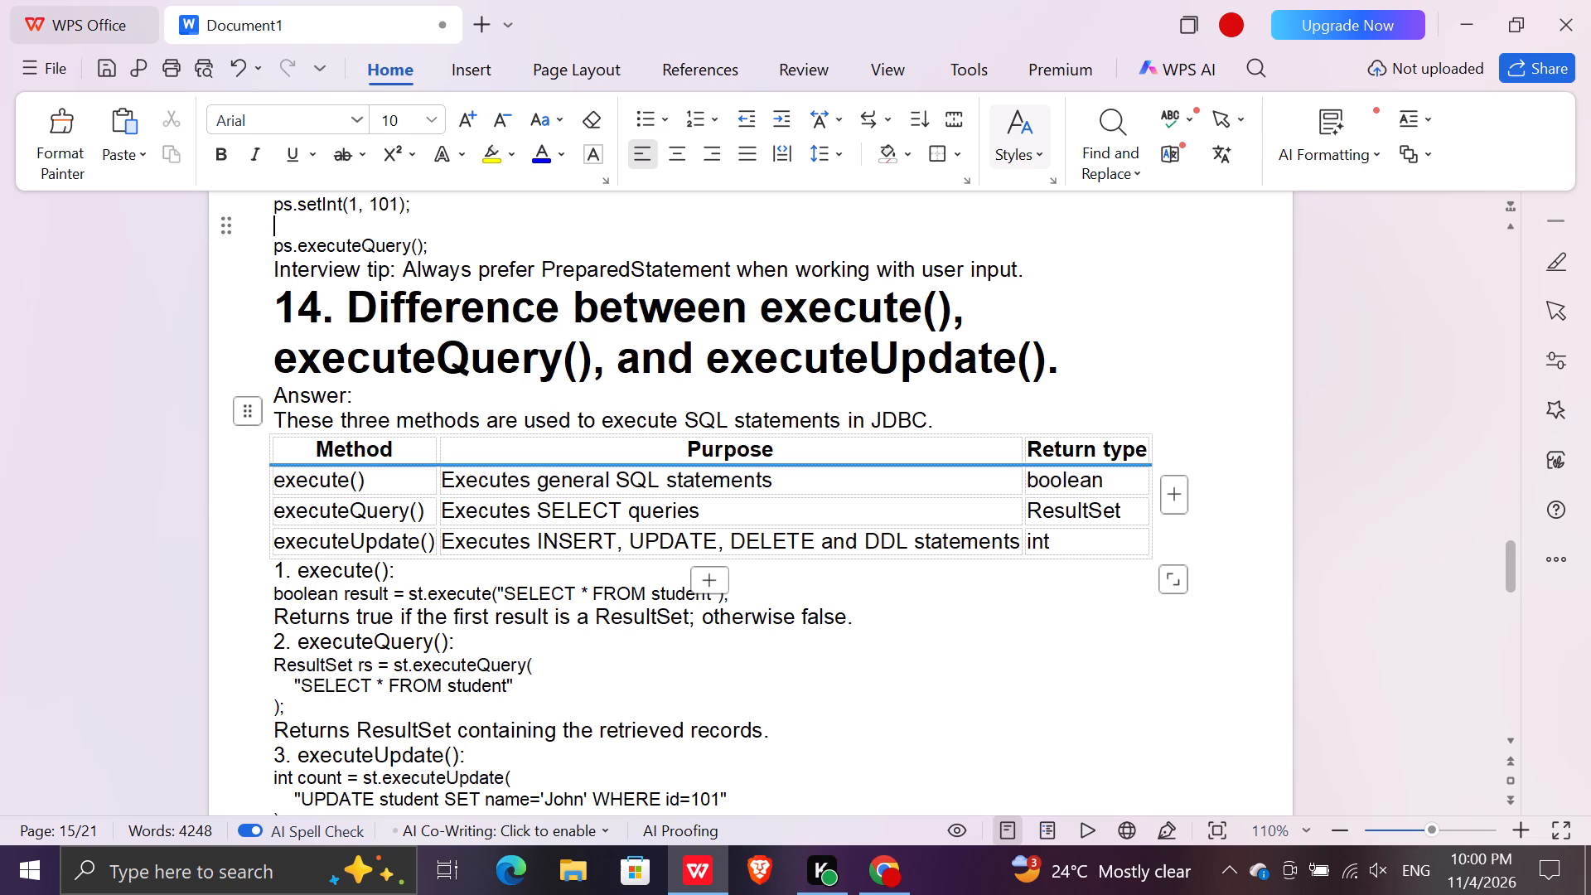
pyautogui.click(497, 671)
pyautogui.click(590, 702)
pyautogui.scroll(-1, 607, 696)
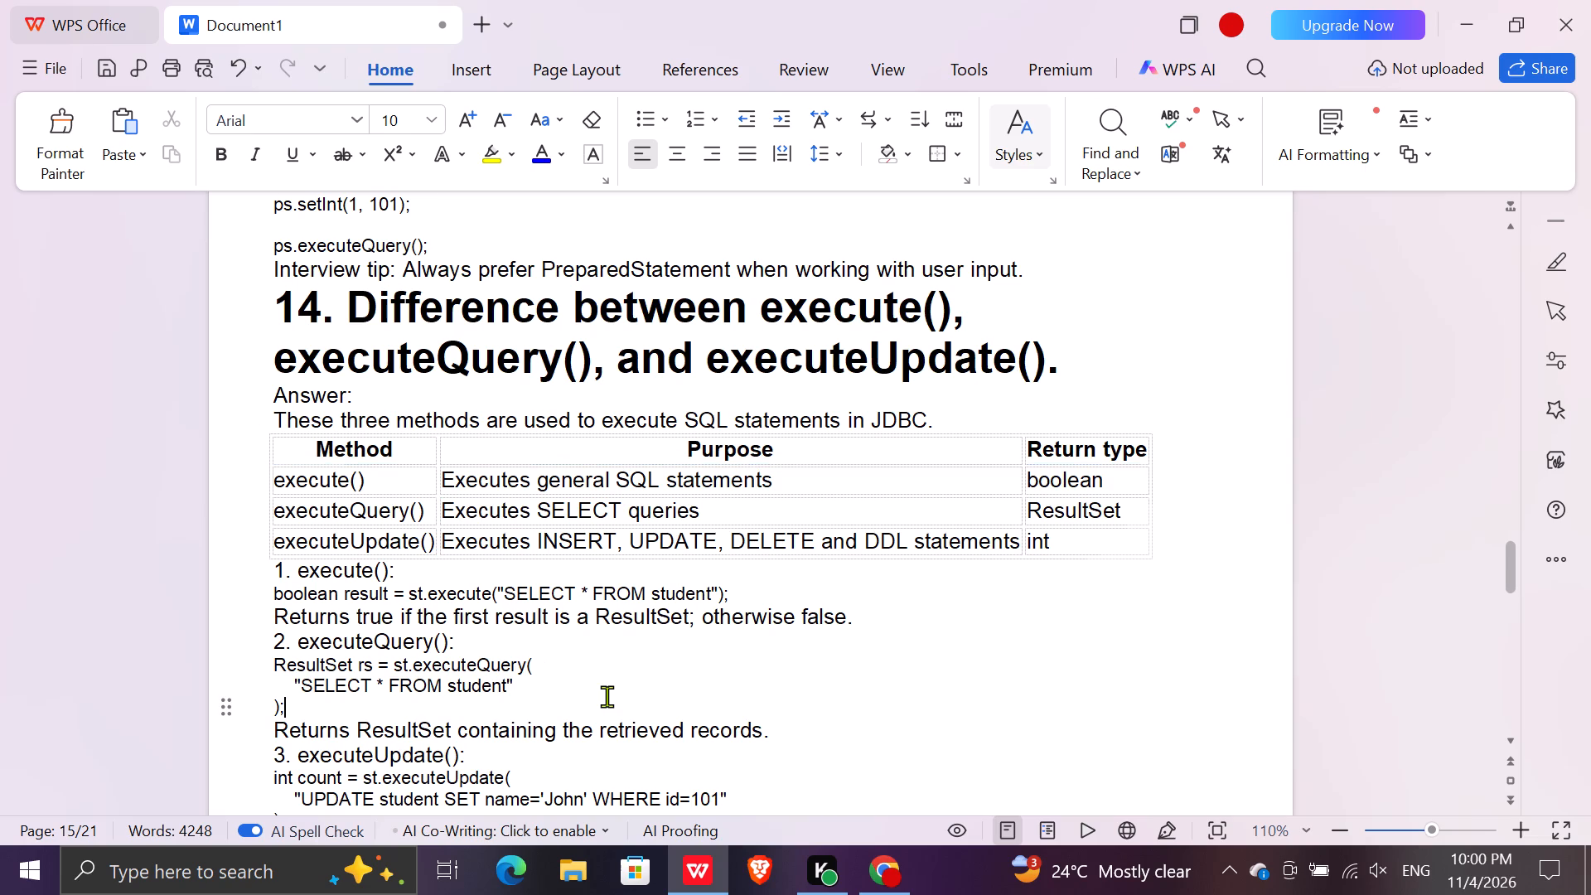
pyautogui.scroll(-1, 607, 696)
pyautogui.scroll(1, 485, 606)
pyautogui.scroll(-1, 498, 593)
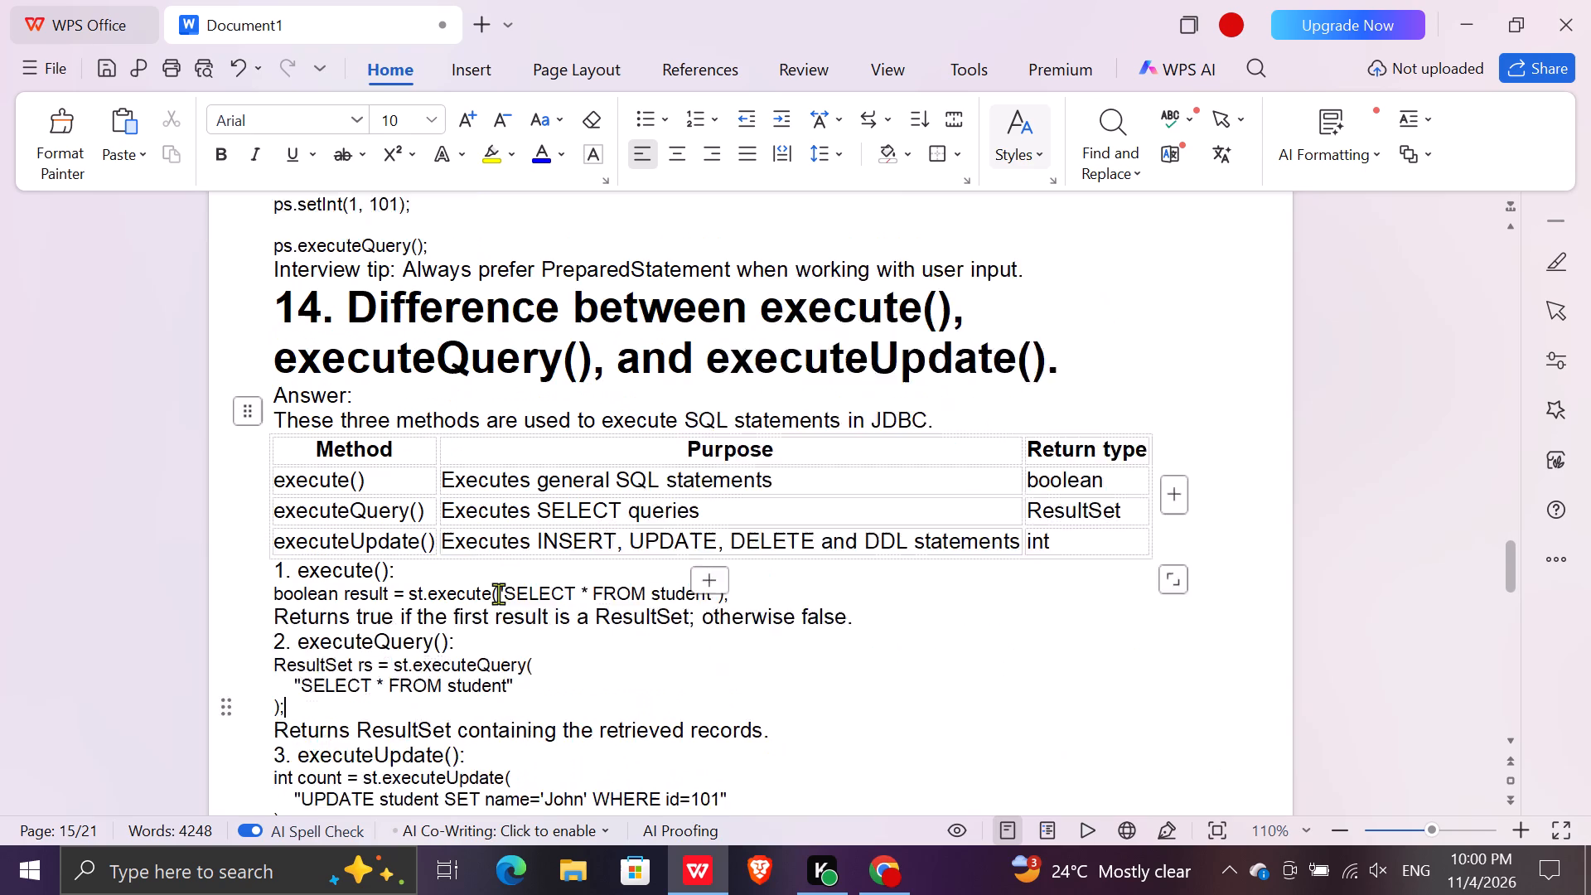
# Bold question 14's three subheadings: "1. execute():", "2. executeQuery():" and "3. executeUpdate():".
pyautogui.moveTo(404, 513); pyautogui.dragTo(259, 510)
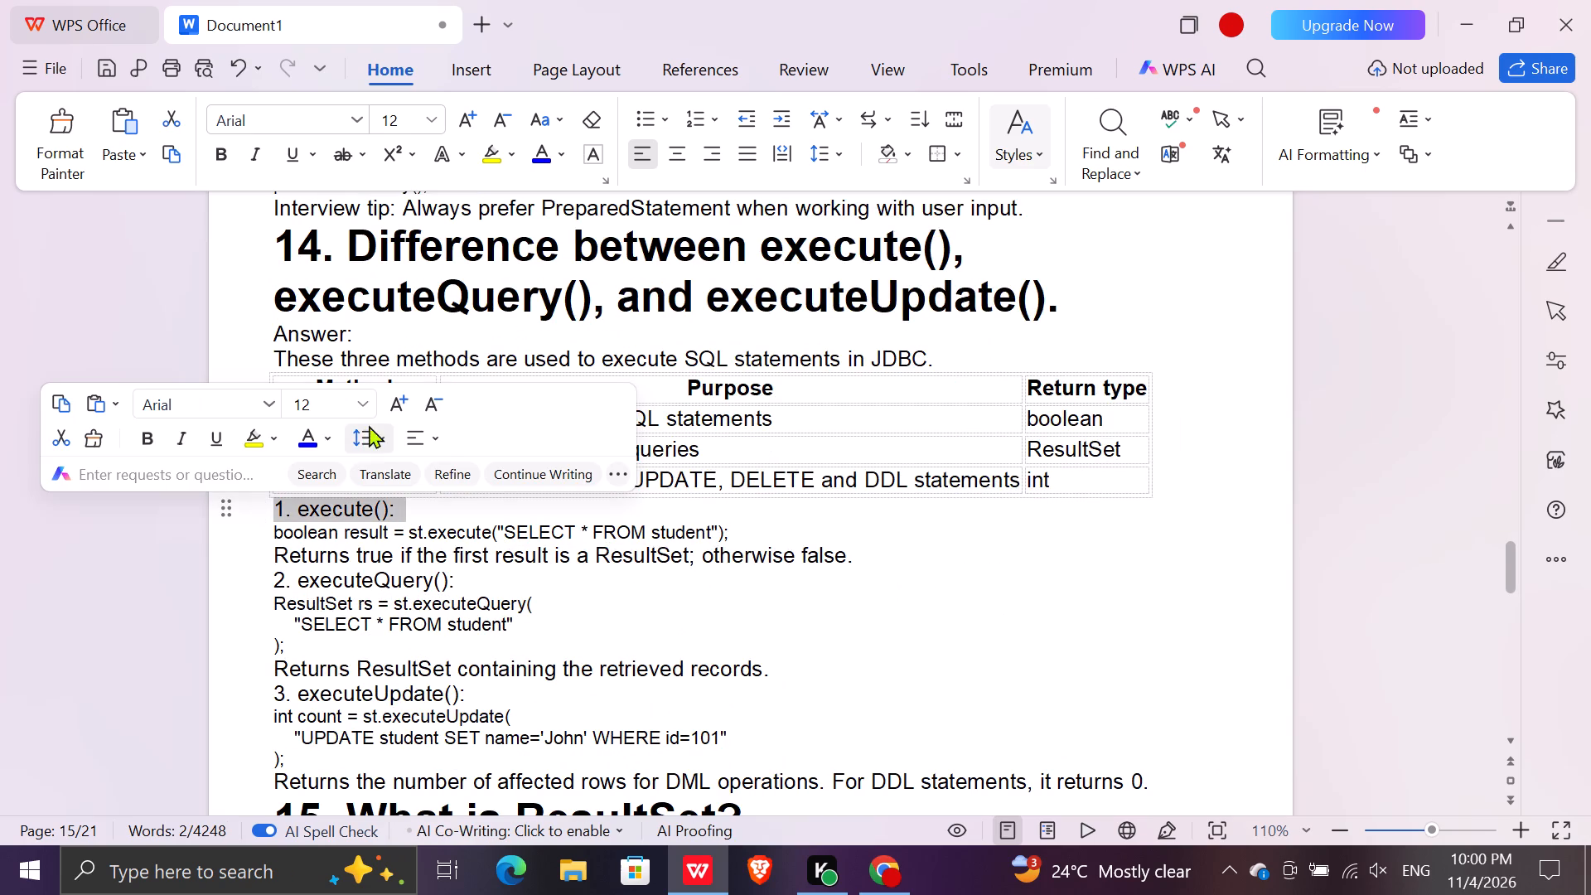
pyautogui.click(150, 438)
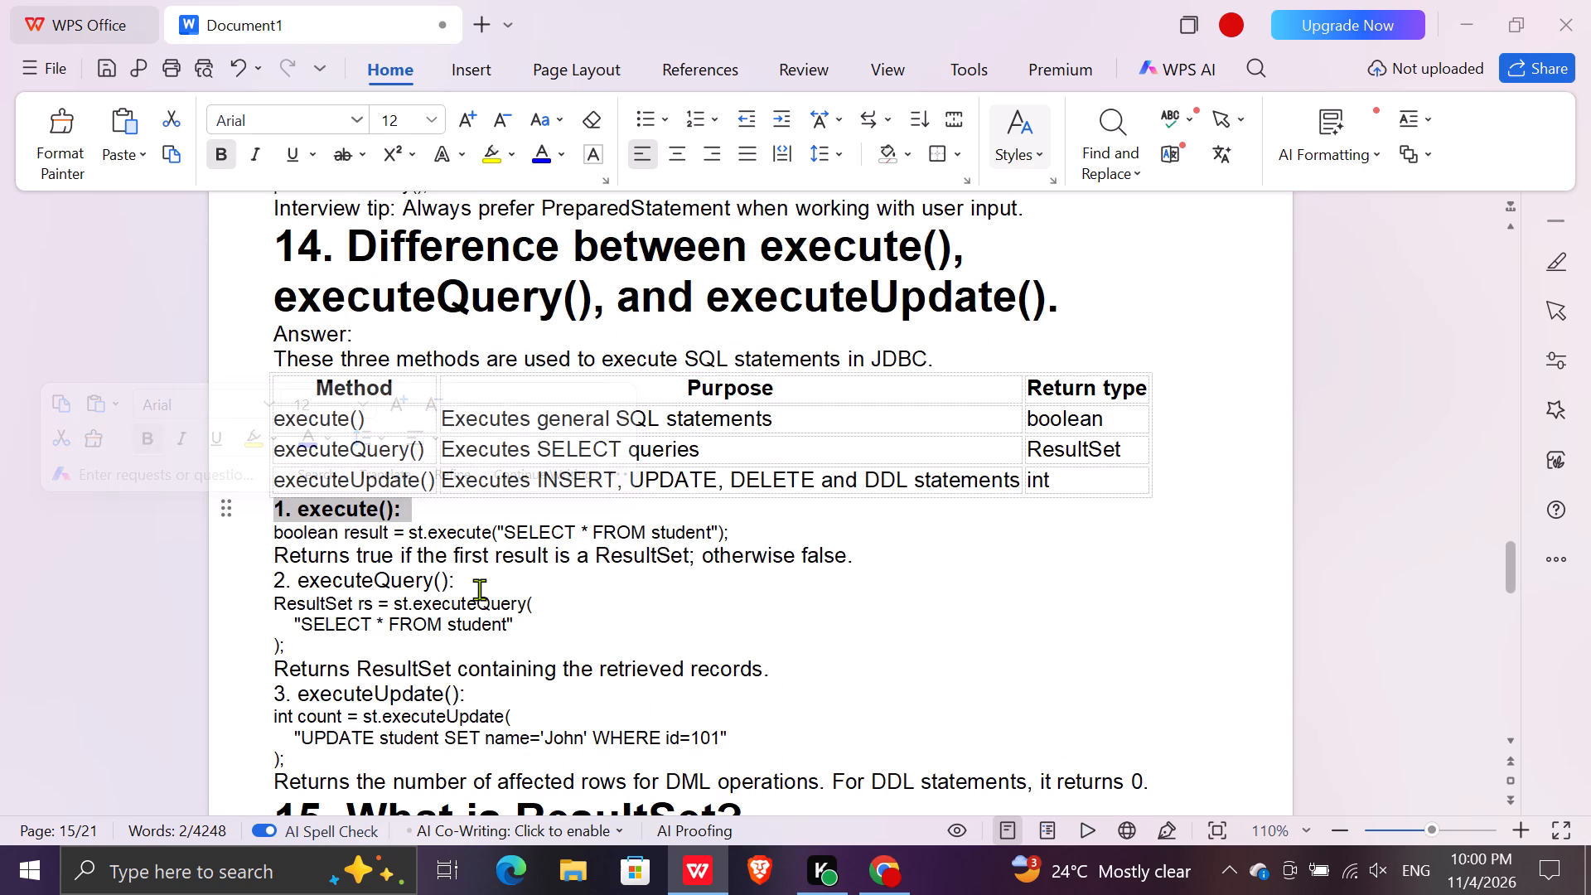
pyautogui.click(479, 589)
pyautogui.moveTo(483, 585); pyautogui.dragTo(237, 579)
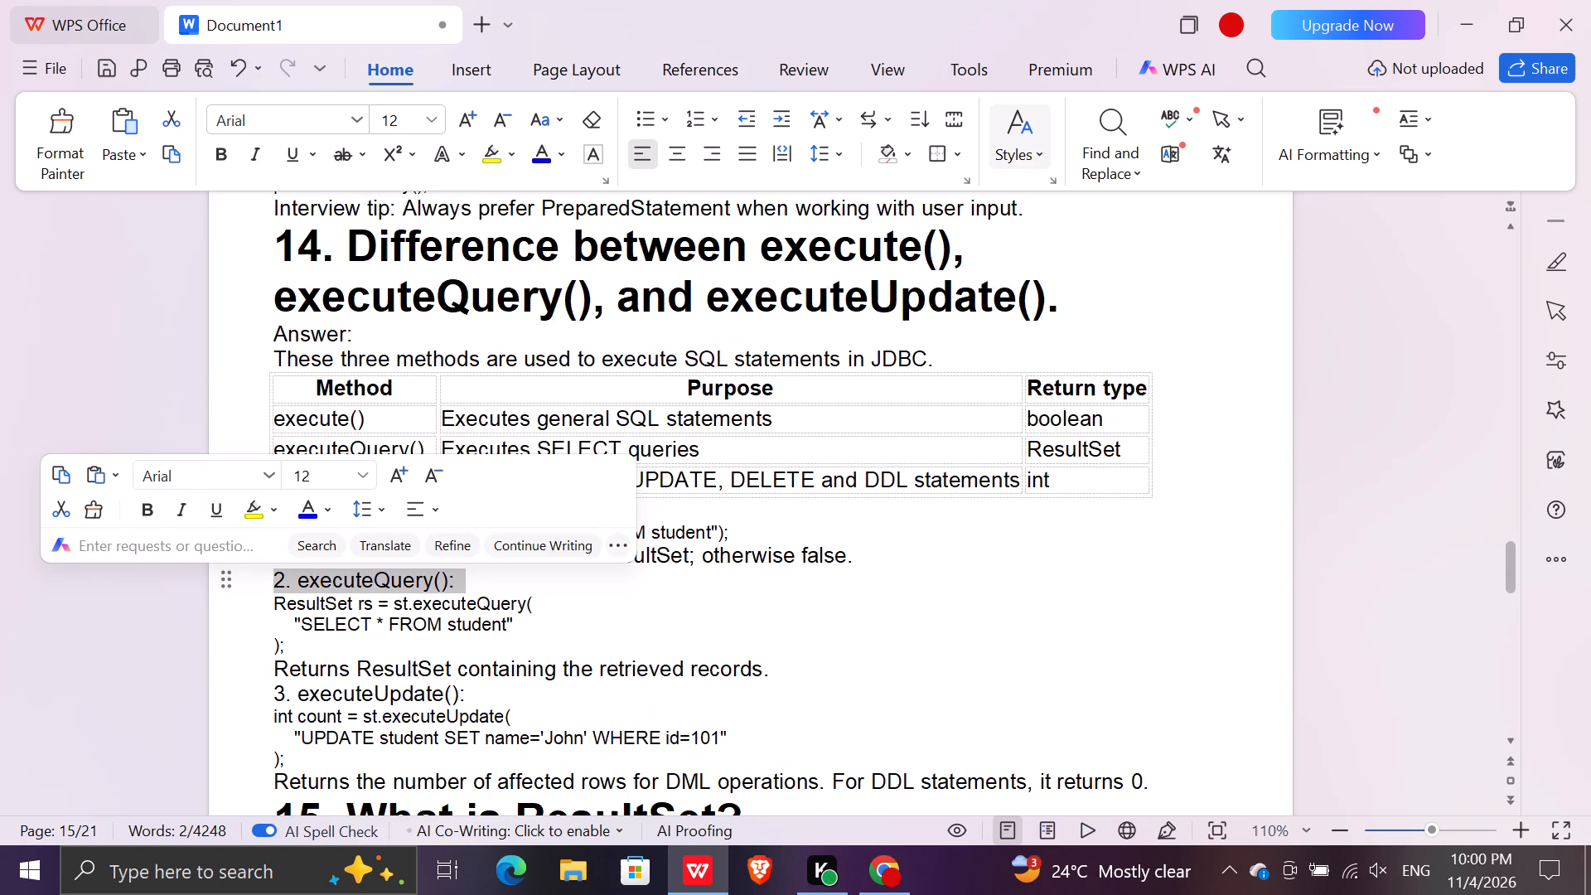
pyautogui.click(148, 517)
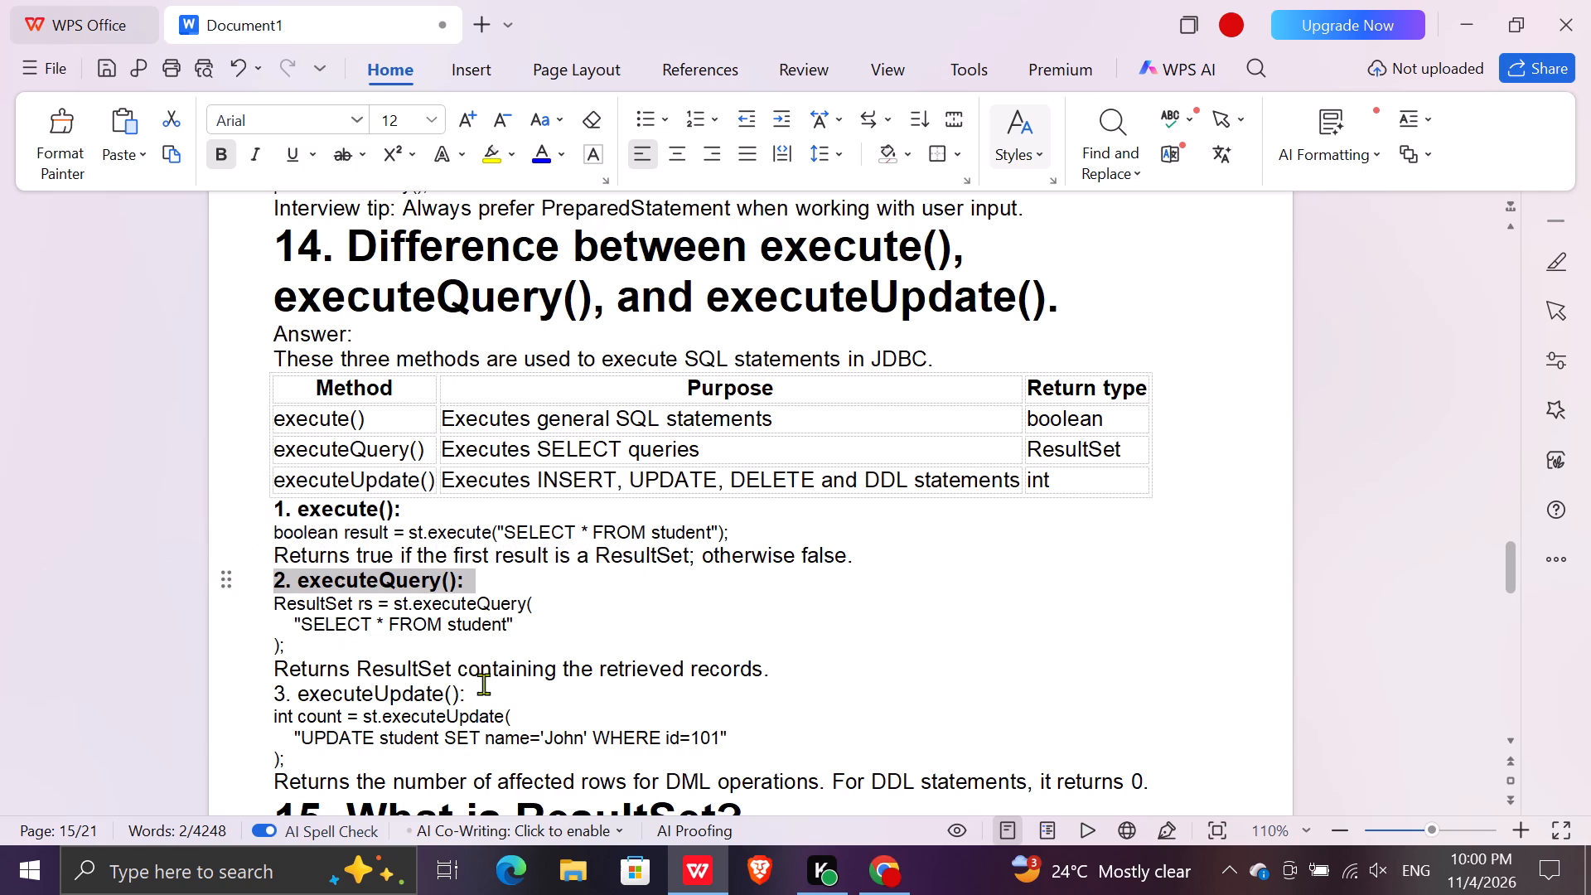
pyautogui.moveTo(483, 684); pyautogui.dragTo(229, 694)
pyautogui.click(134, 622)
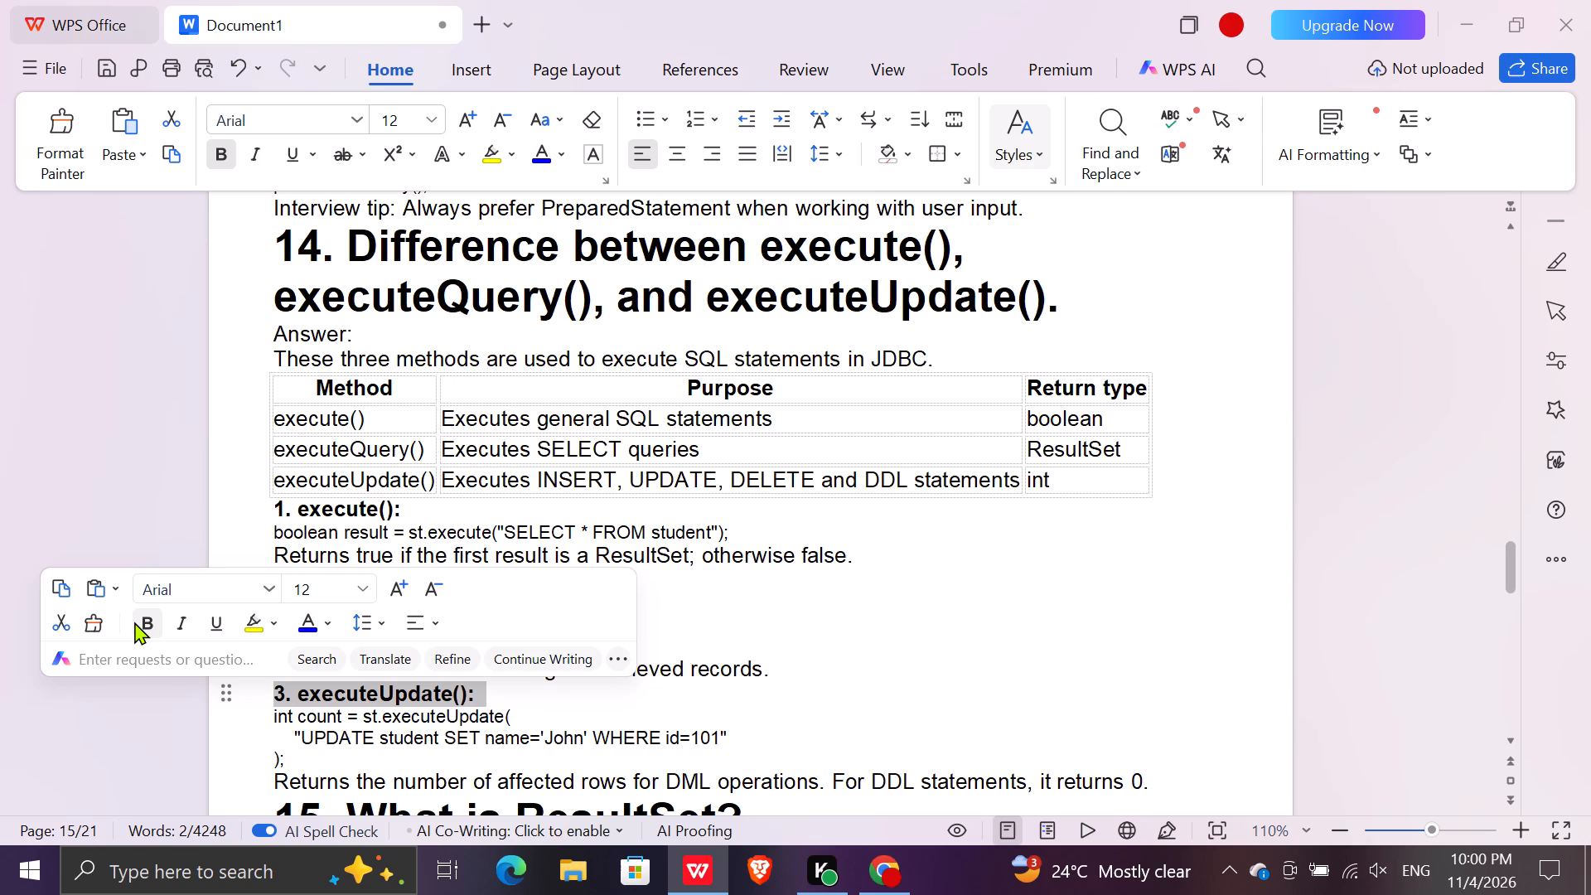
pyautogui.click(883, 613)
# Delete the empty bullets before the next() and getInt() lines in question 15's important methods, keeping both lines indented.
pyautogui.scroll(-2, 883, 613)
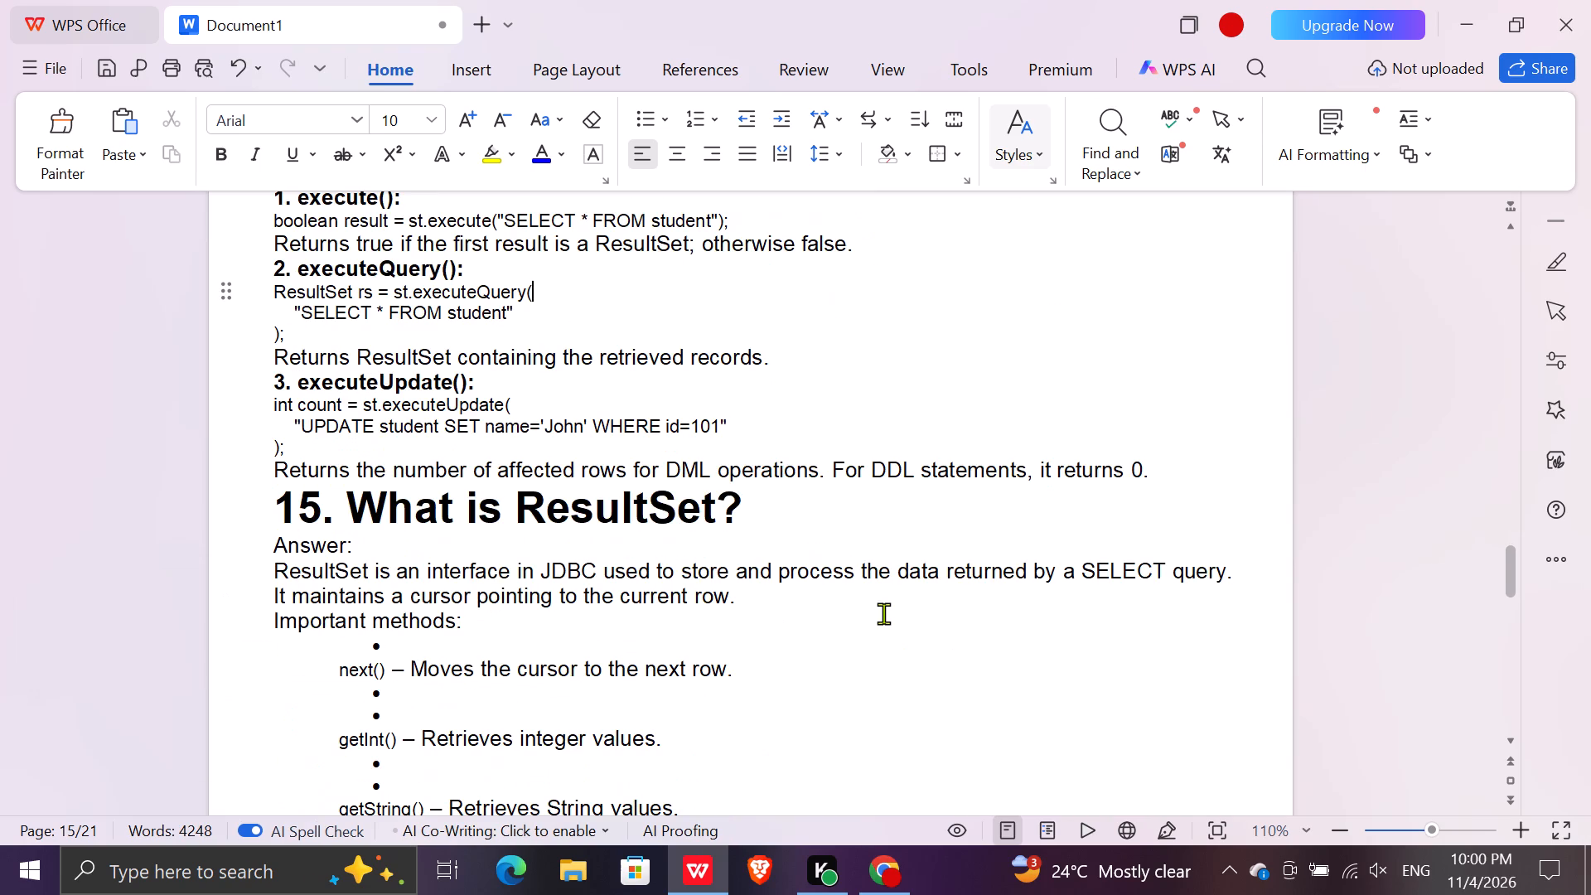
pyautogui.click(544, 447)
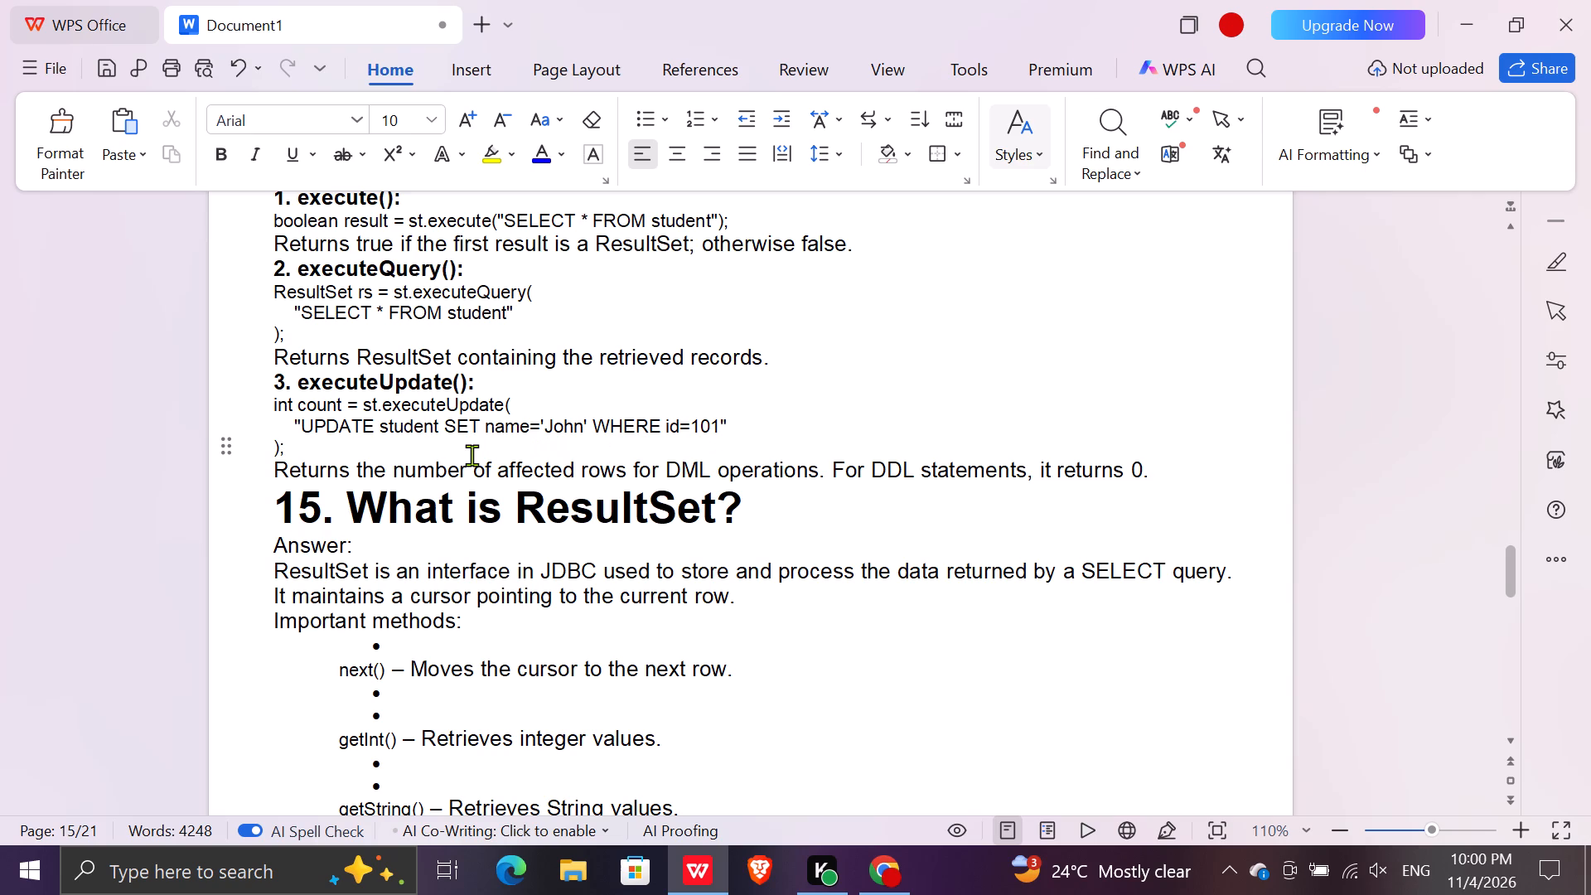
pyautogui.click(271, 473)
pyautogui.scroll(-1, 533, 610)
pyautogui.scroll(1, 437, 391)
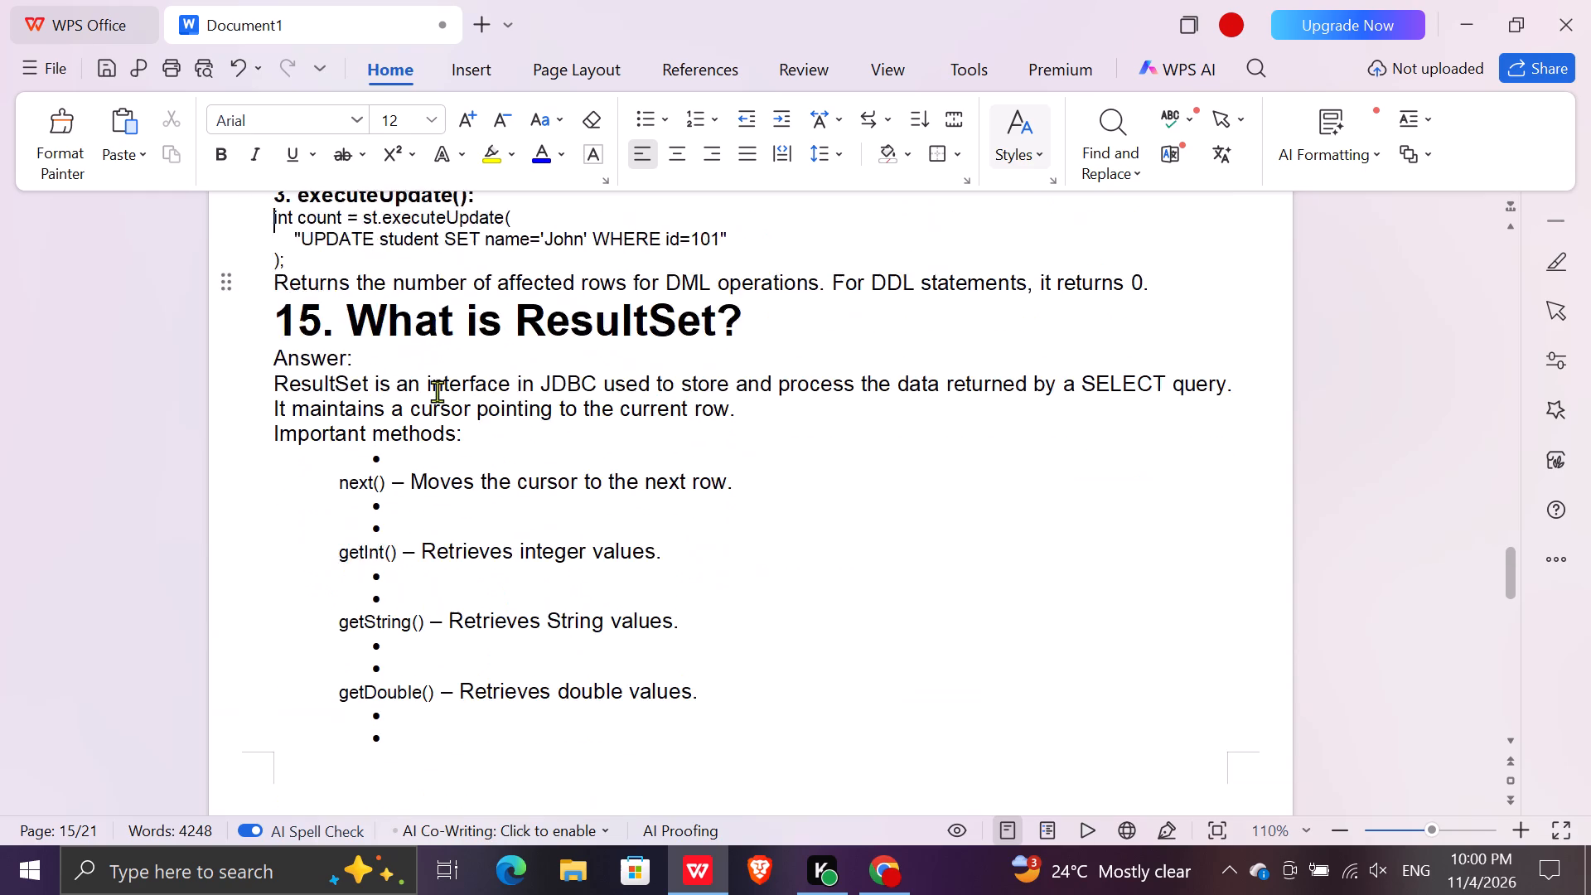
pyautogui.click(341, 604)
pyautogui.press('BackSpace')
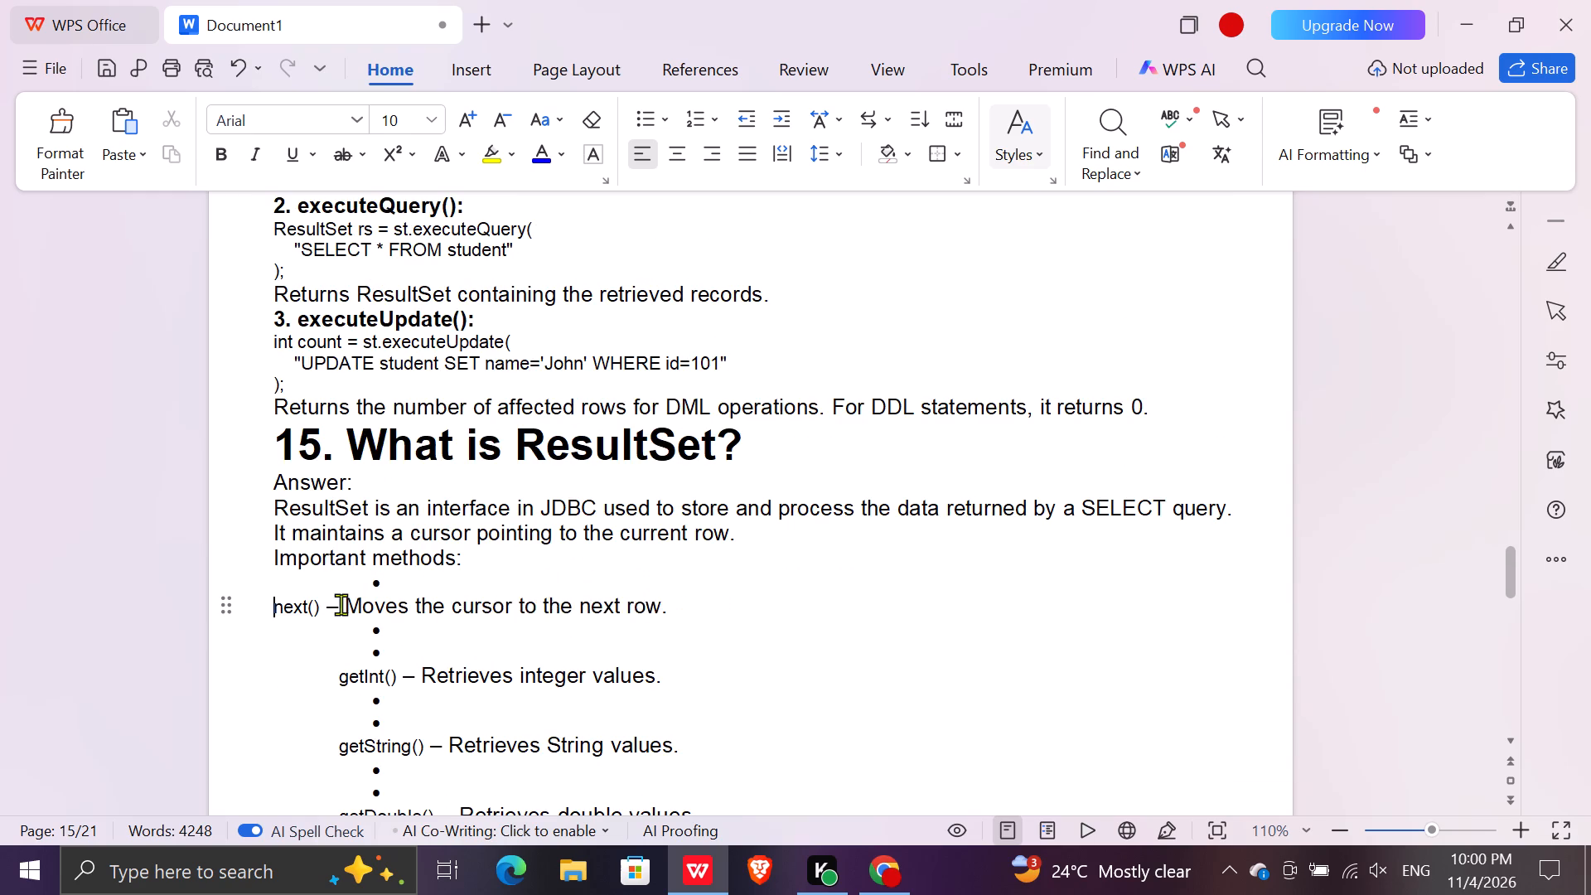
pyautogui.press('BackSpace')
pyautogui.press('Tab')
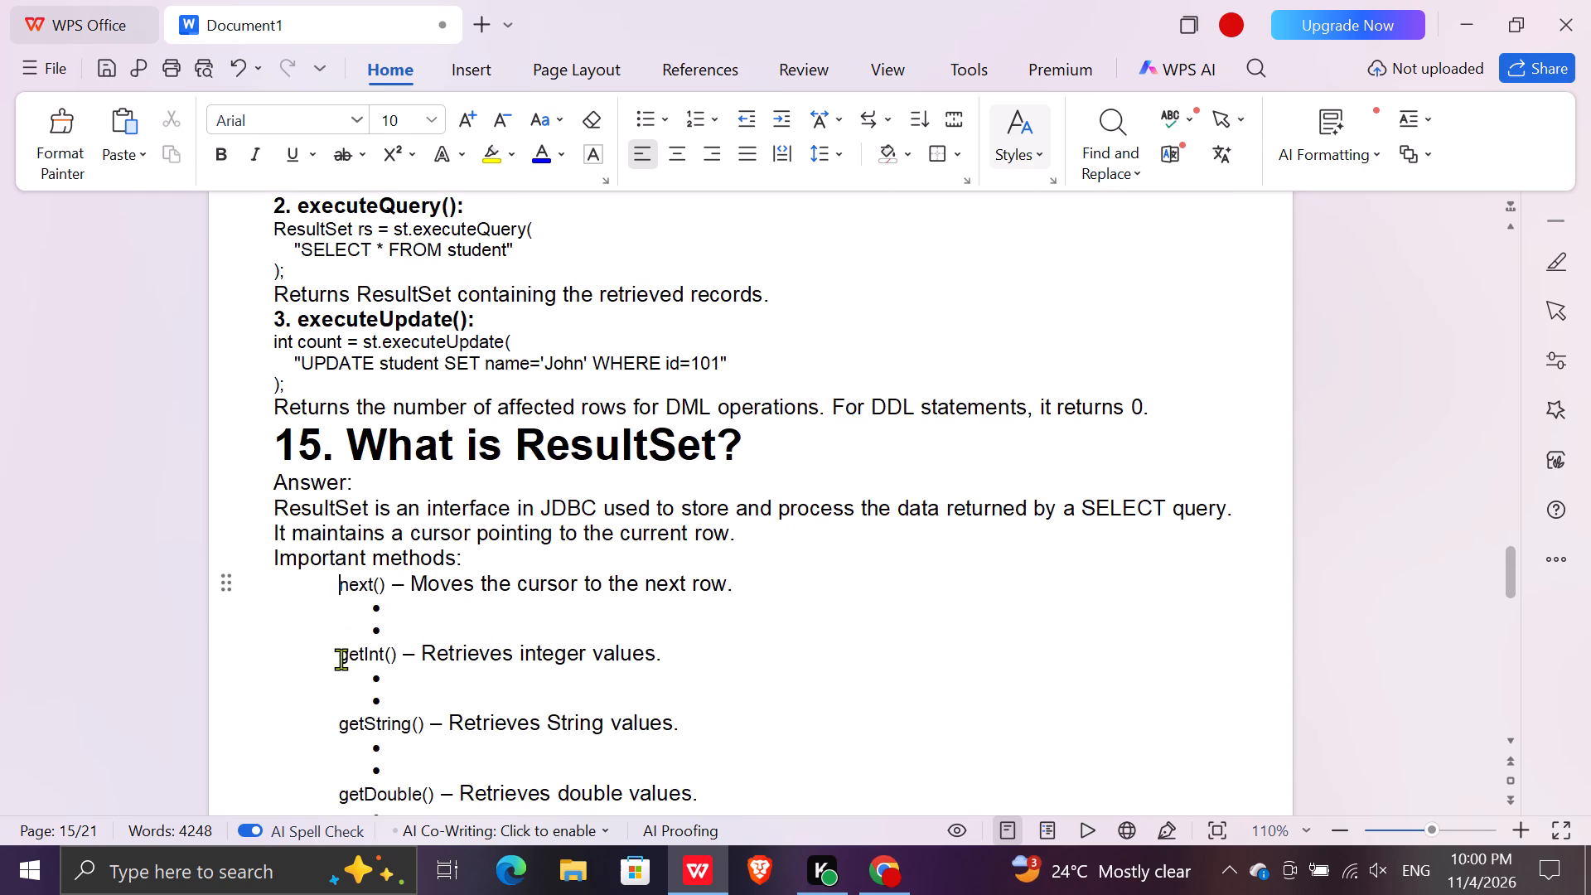
pyautogui.click(341, 659)
pyautogui.press('BackSpace')
pyautogui.press('BackSpace')
pyautogui.press('BackSpace')
pyautogui.press('Tab')
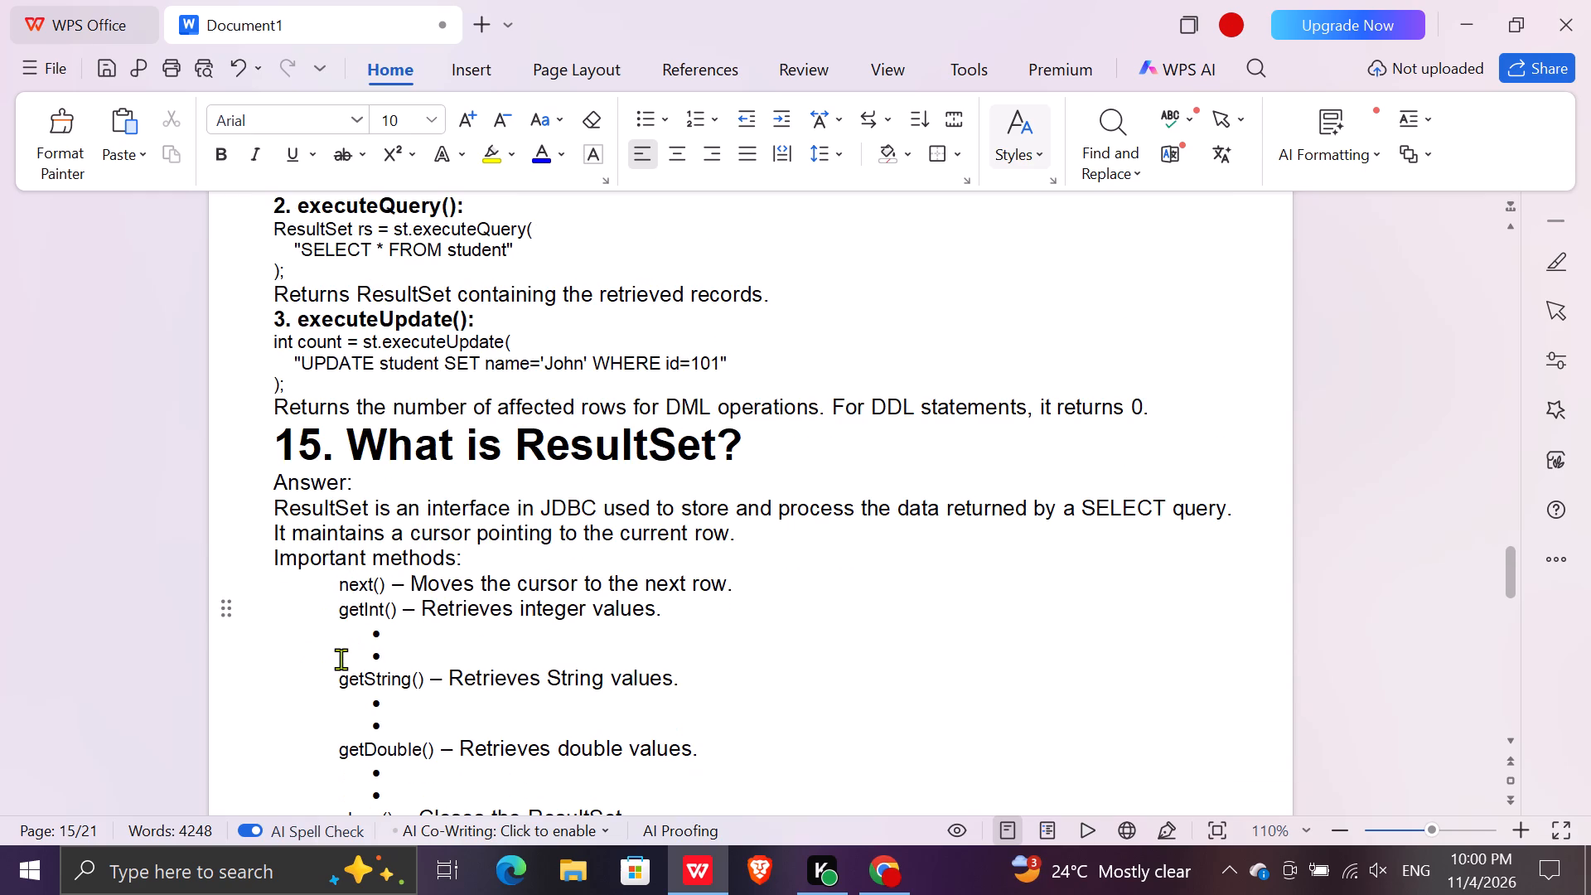
# Delete the empty bullets before question 15's getString() and getDouble() lines, keeping both lines indented.
pyautogui.click(338, 688)
pyautogui.press('BackSpace')
pyautogui.press('BackSpace')
pyautogui.press('BackSpace')
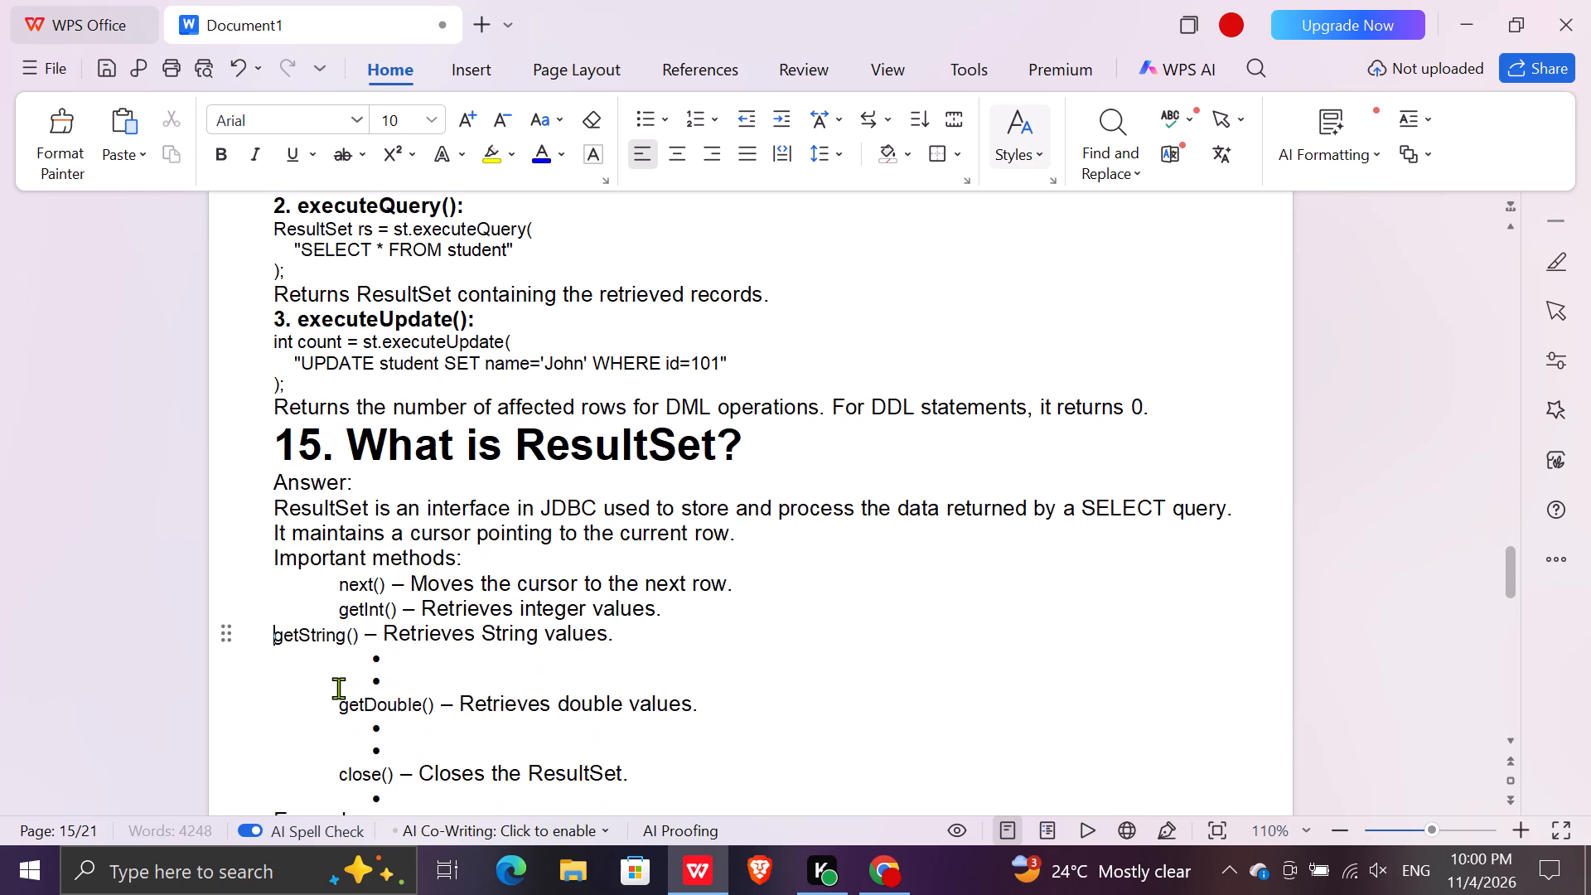
pyautogui.press('Tab')
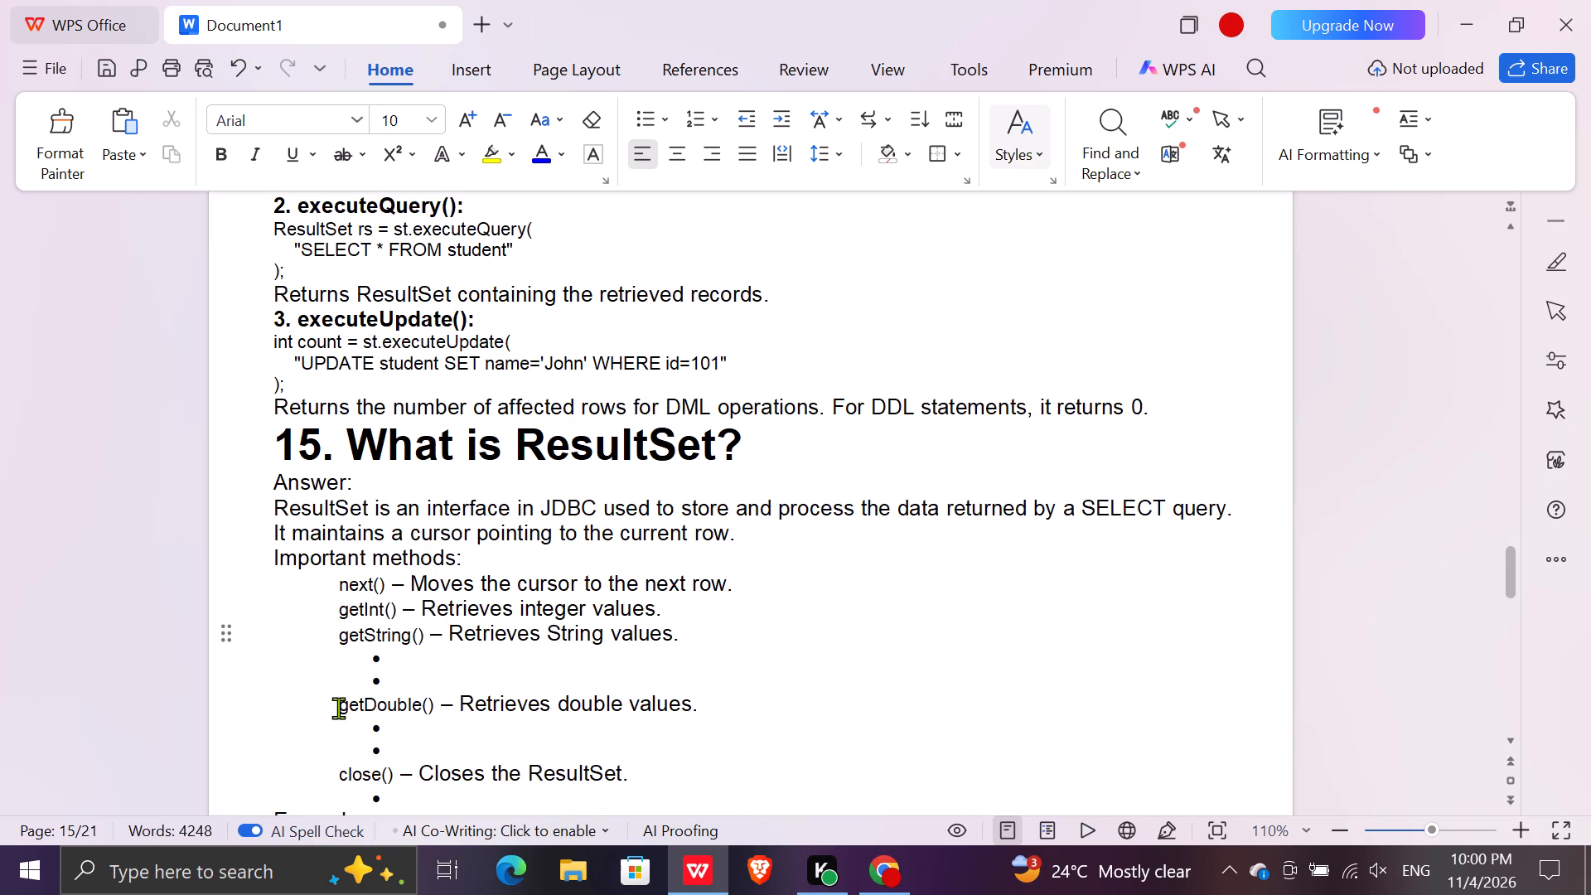
pyautogui.click(338, 708)
pyautogui.press('BackSpace')
pyautogui.press('BackSpace')
pyautogui.press('BackSpace')
pyautogui.press('Tab')
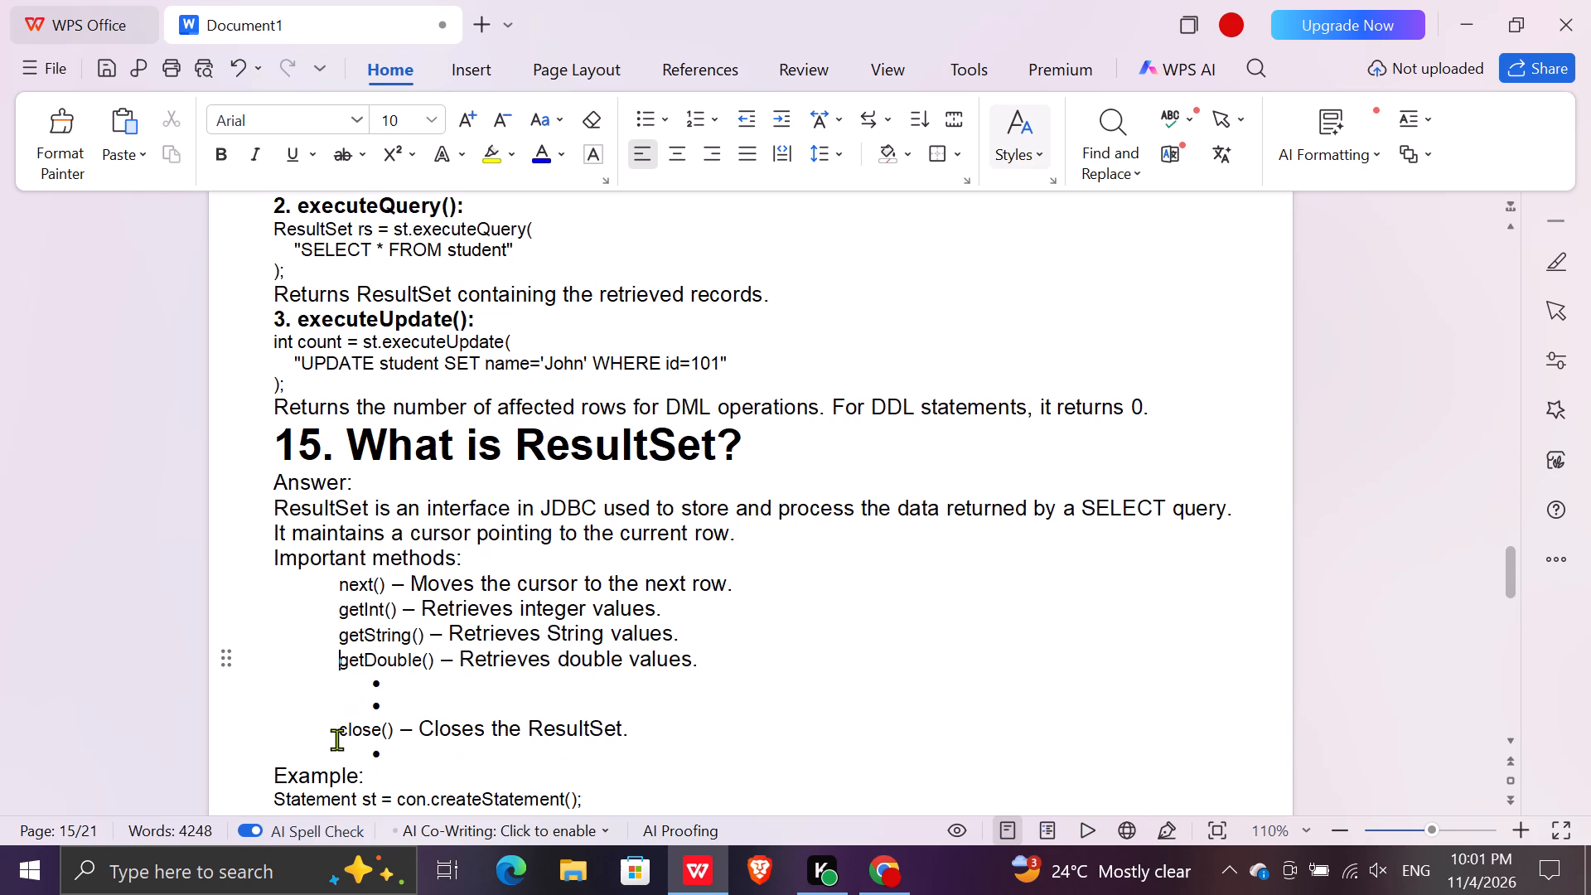
# Delete the empty bullets before and after question 15's close() line, up to "Example:", keeping the close() line indented.
pyautogui.click(336, 739)
pyautogui.press('BackSpace')
pyautogui.press('BackSpace')
pyautogui.press('BackSpace')
pyautogui.press('Tab')
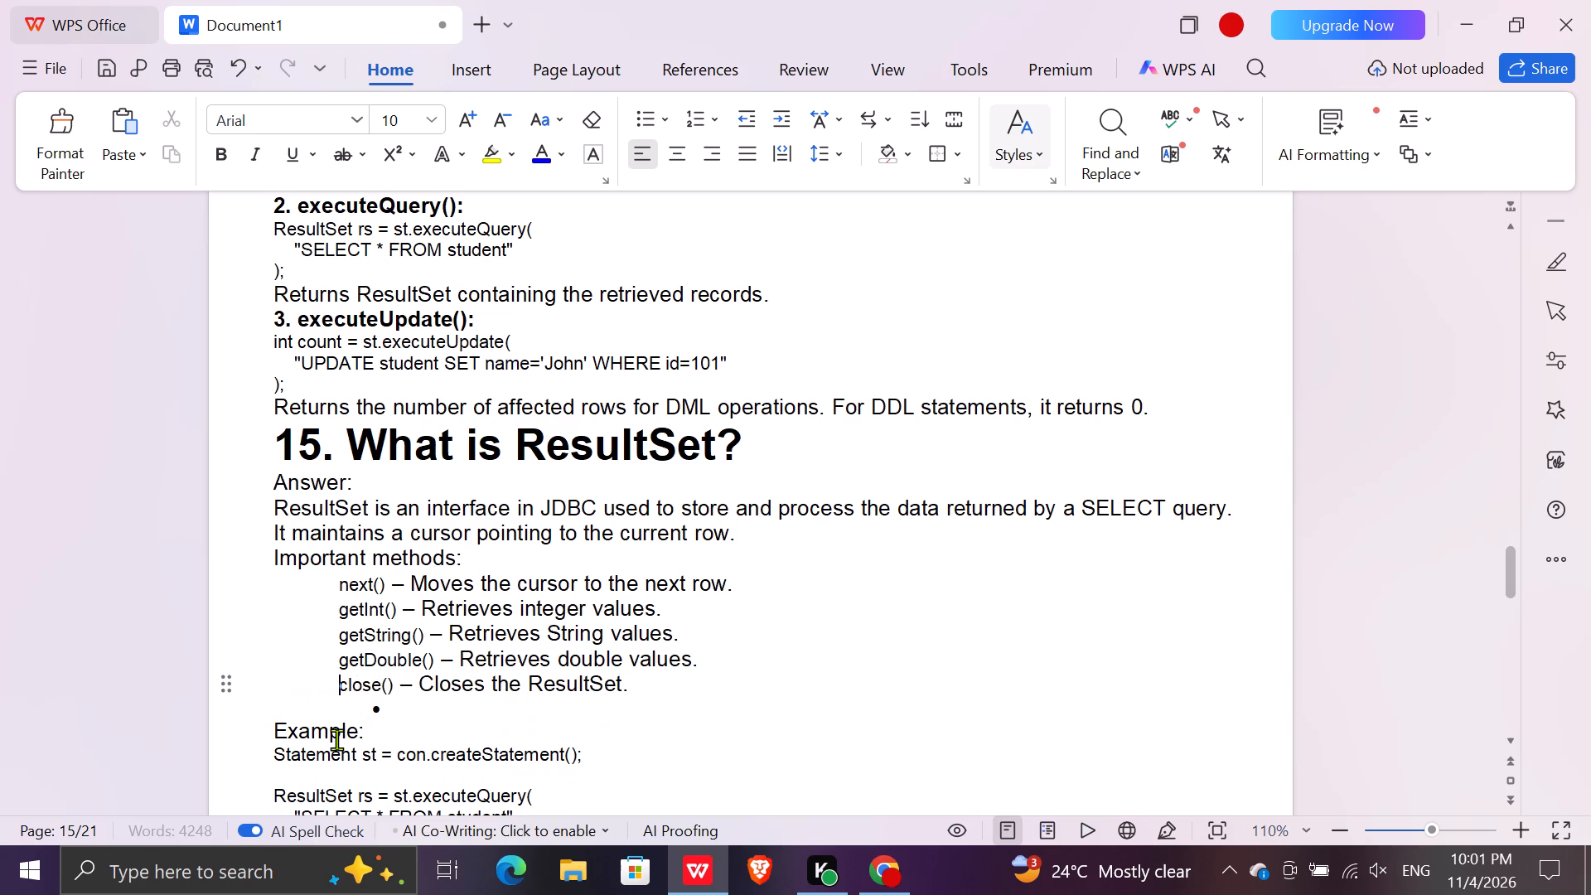
pyautogui.click(276, 731)
pyautogui.press('BackSpace')
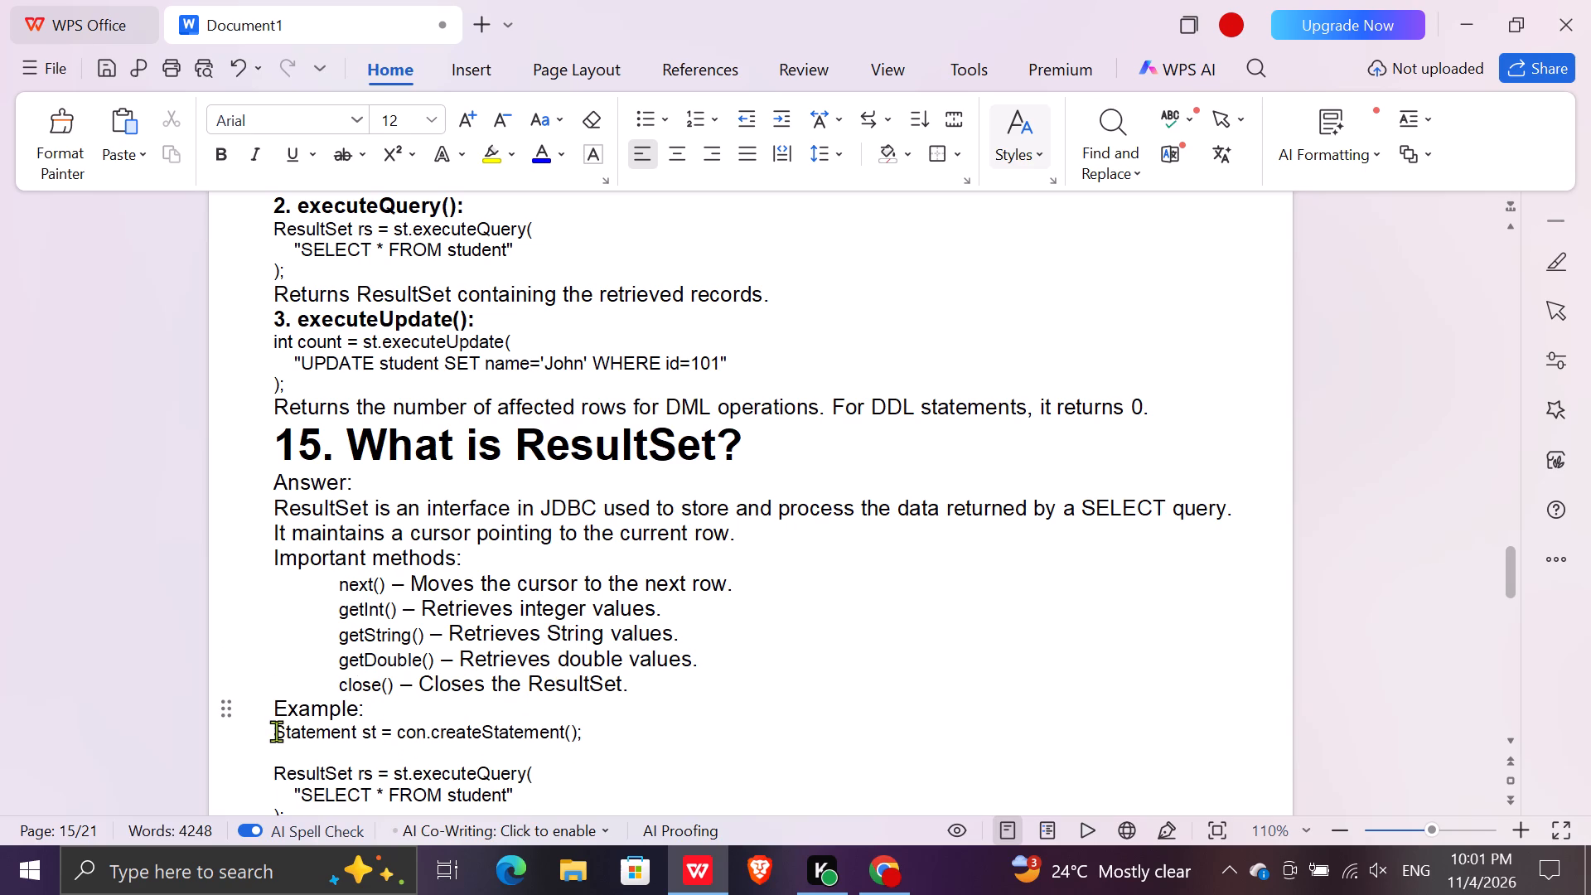
# Examine question 15's example code across the page break and the start of question 16.
pyautogui.click(694, 723)
pyautogui.scroll(-2, 694, 723)
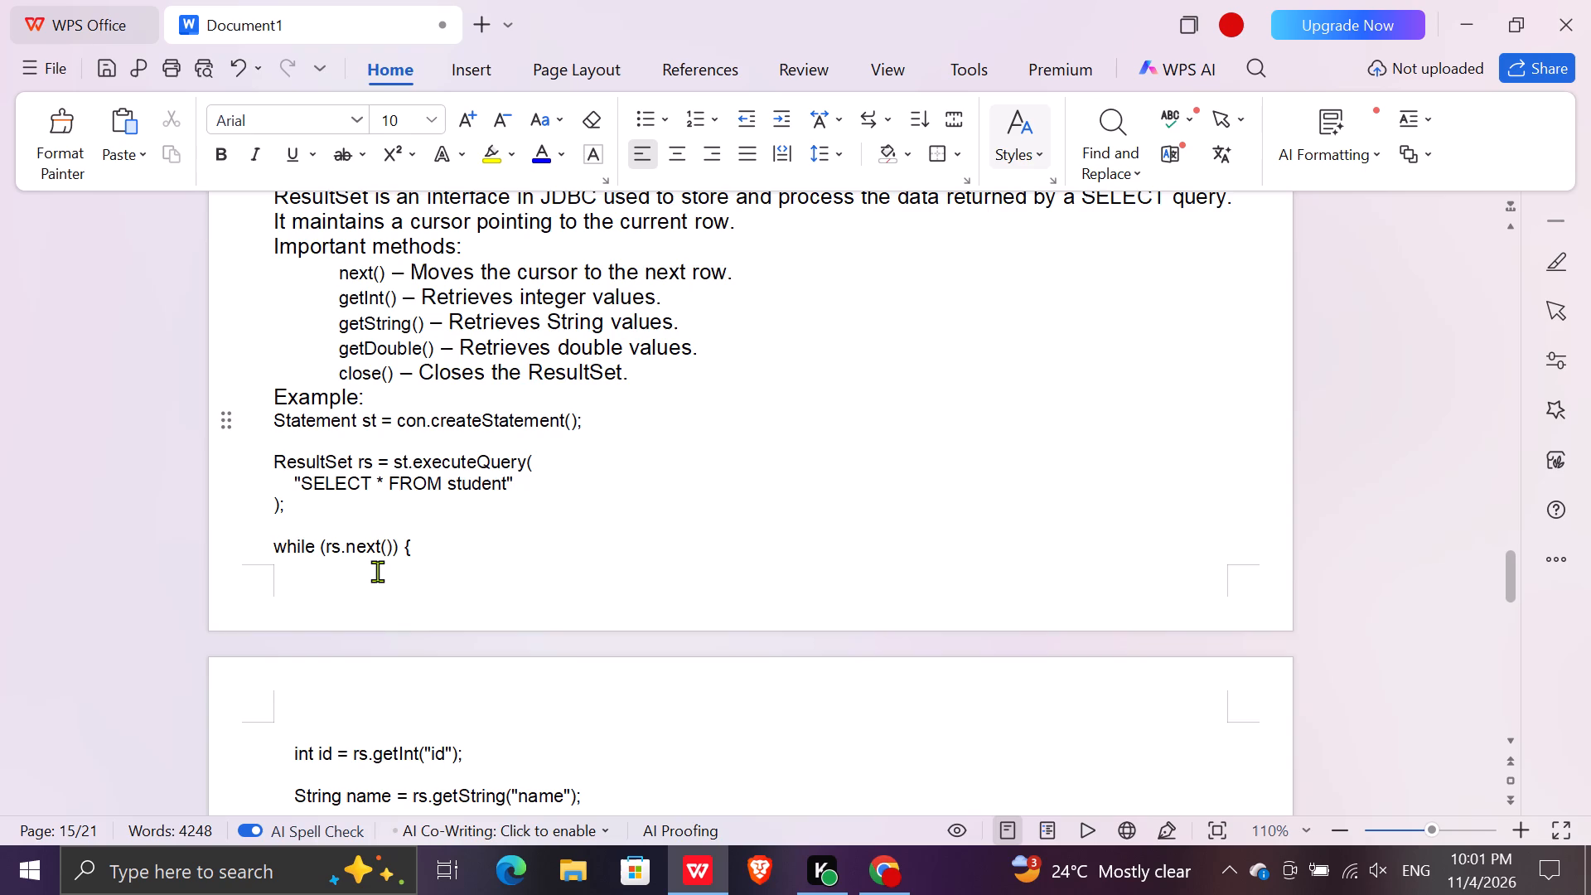
pyautogui.scroll(-1, 377, 571)
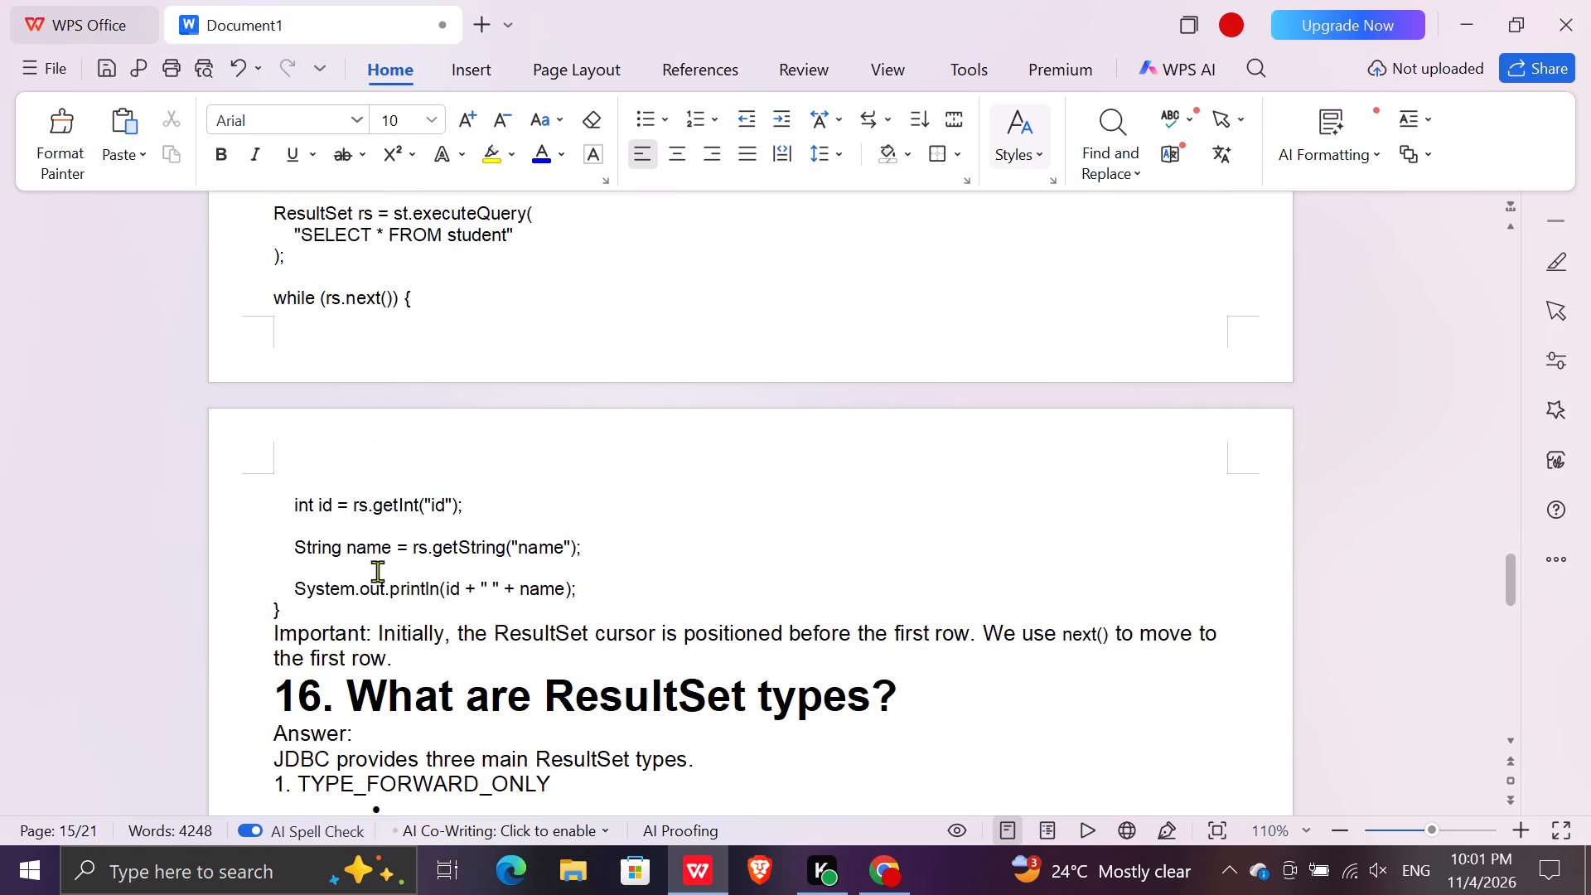
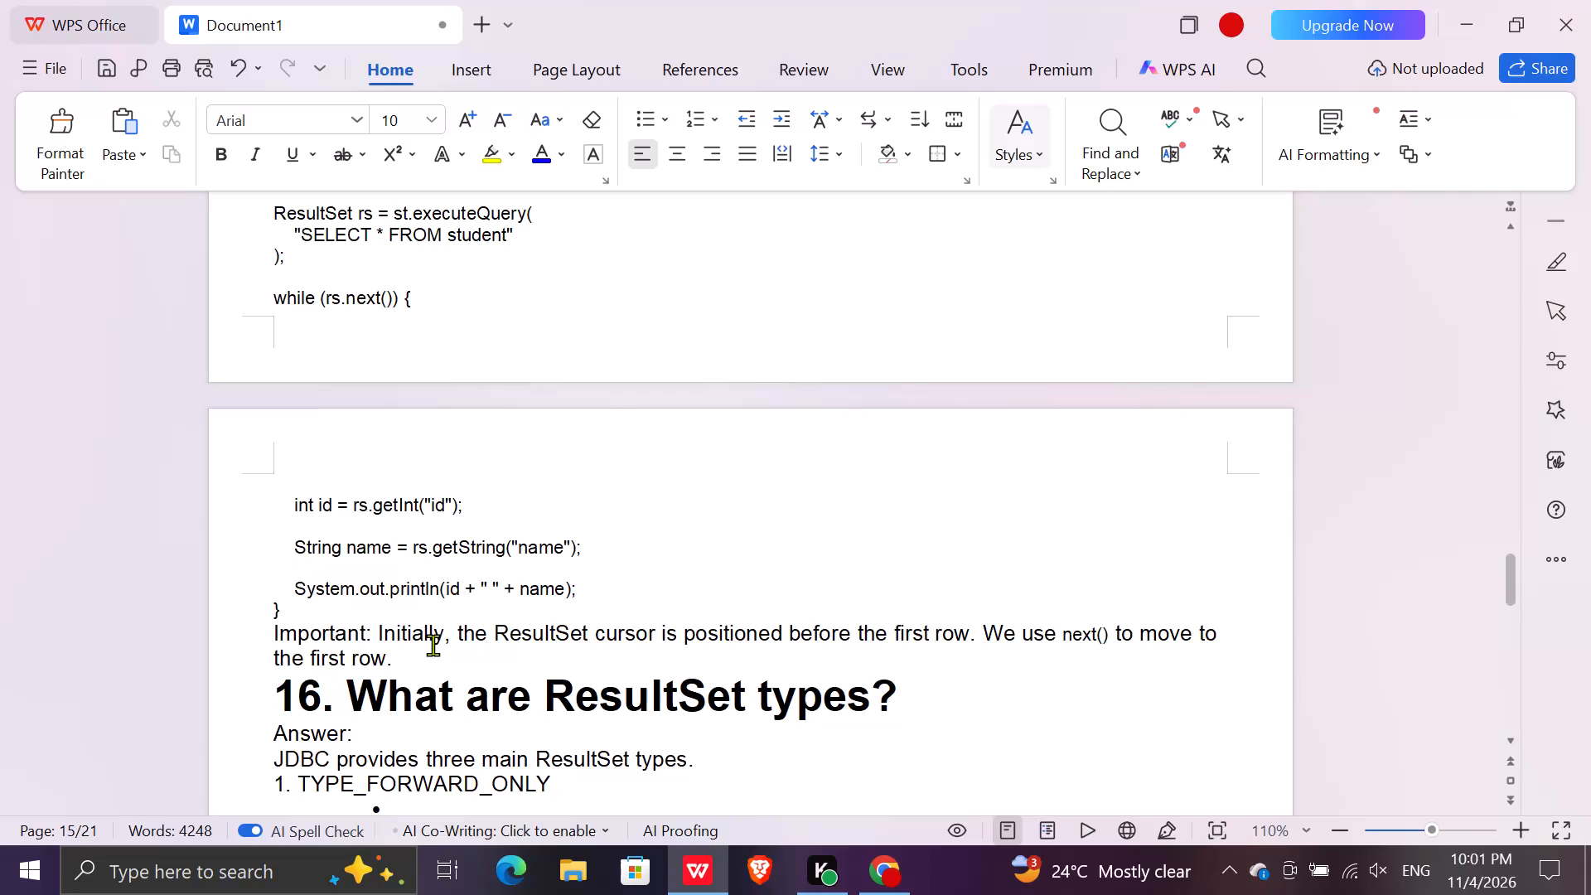
# Remove the bullets and blank lines around the two TYPE_FORWARD_ONLY points in question 16, keeping each point indented one tab.
pyautogui.scroll(-1, 433, 645)
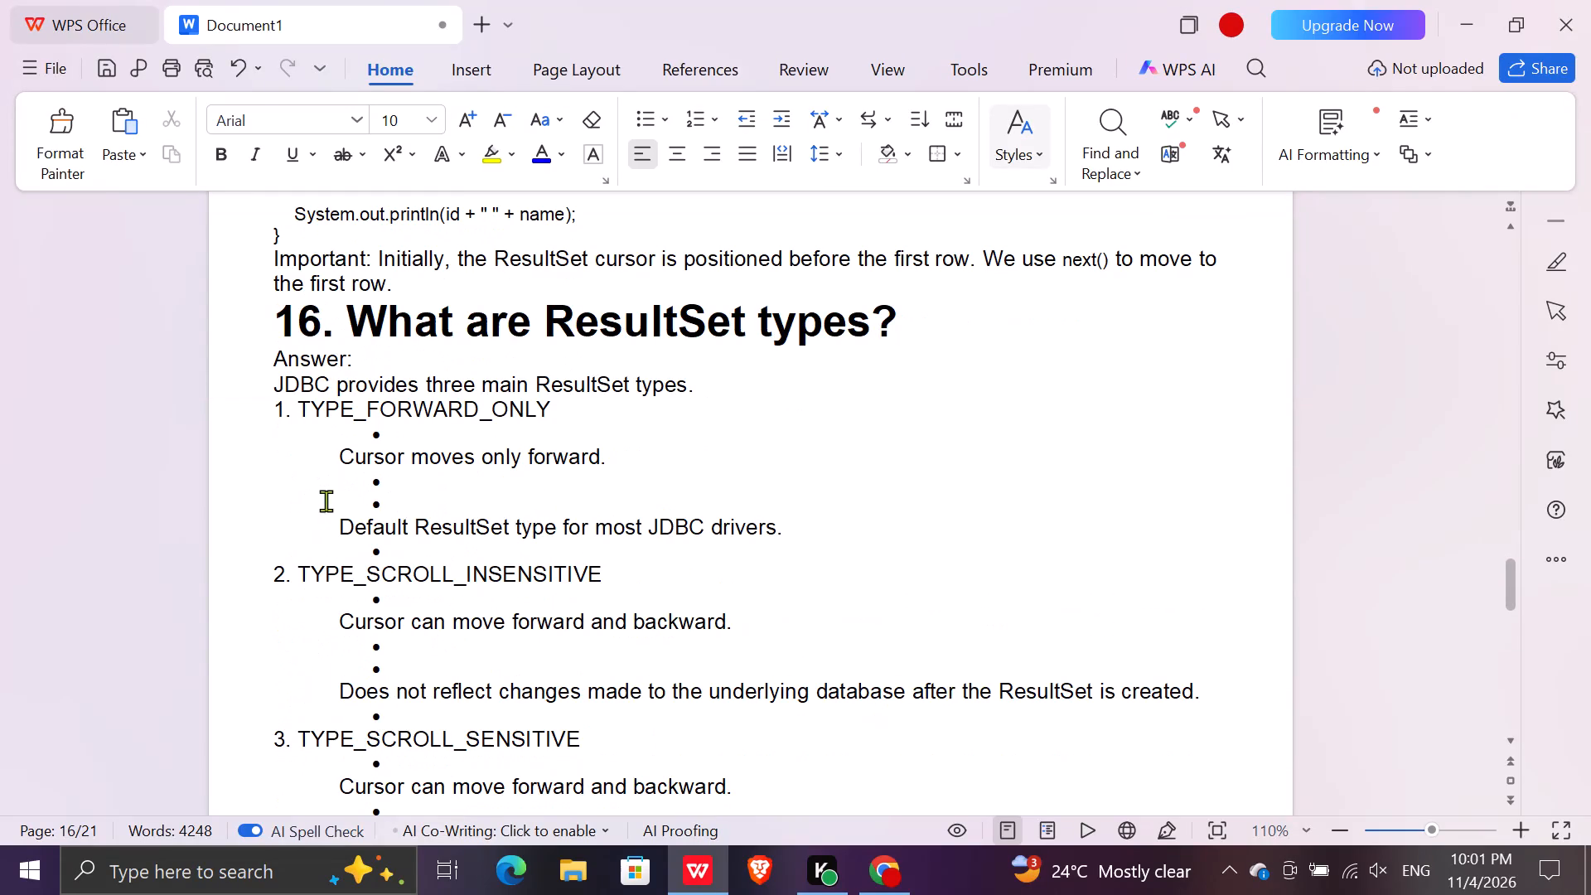
pyautogui.click(343, 465)
pyautogui.press('BackSpace')
pyautogui.press('BackSpace')
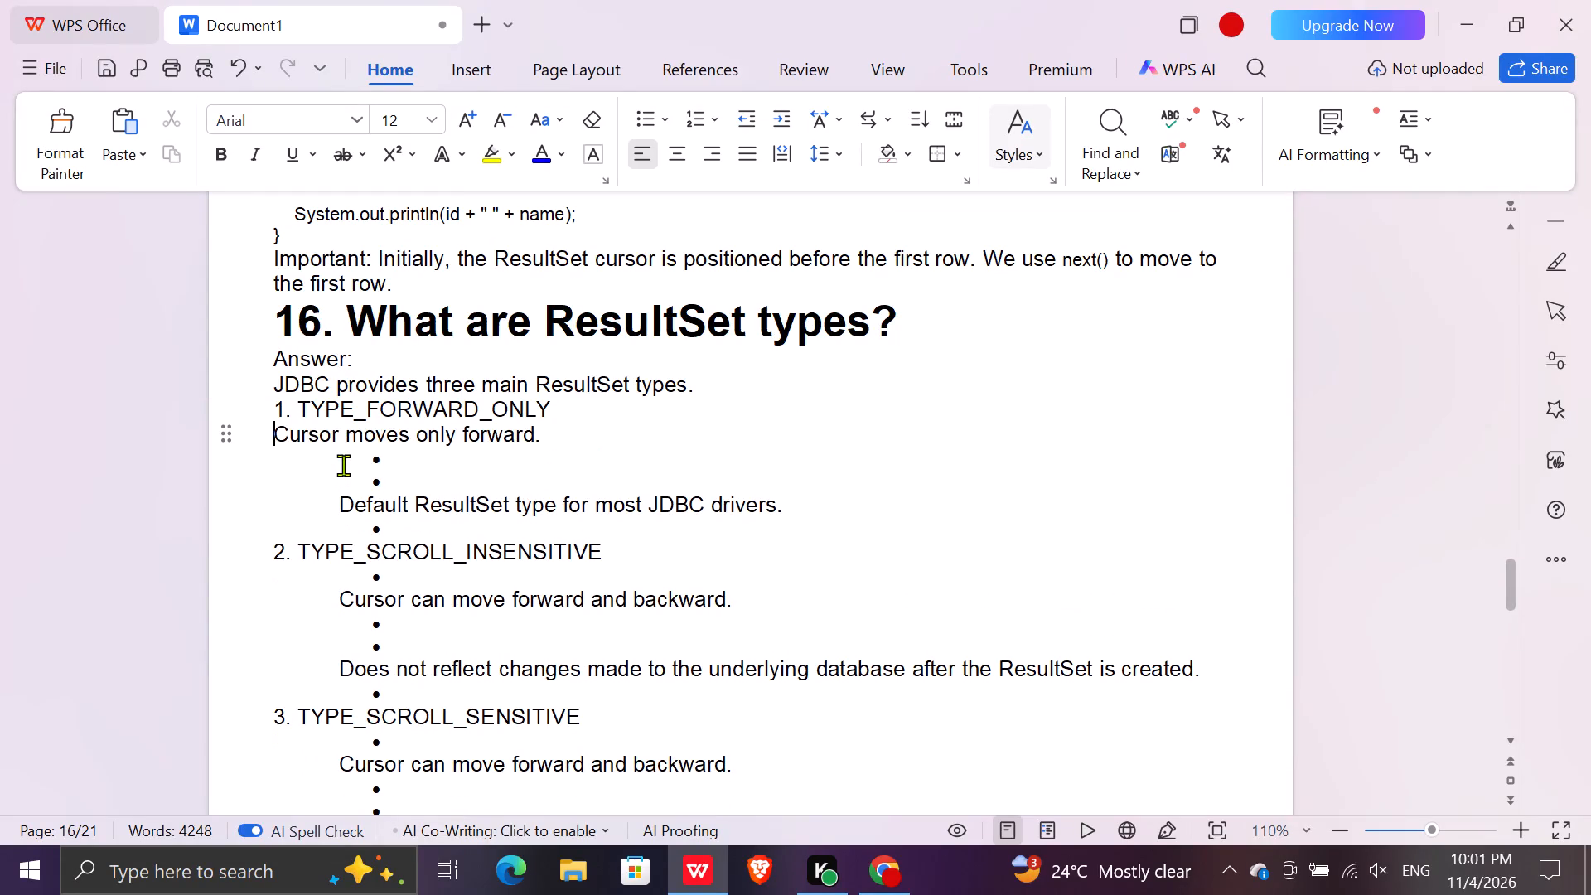
pyautogui.press('Tab')
pyautogui.click(341, 505)
pyautogui.press('BackSpace')
pyautogui.press('BackSpace')
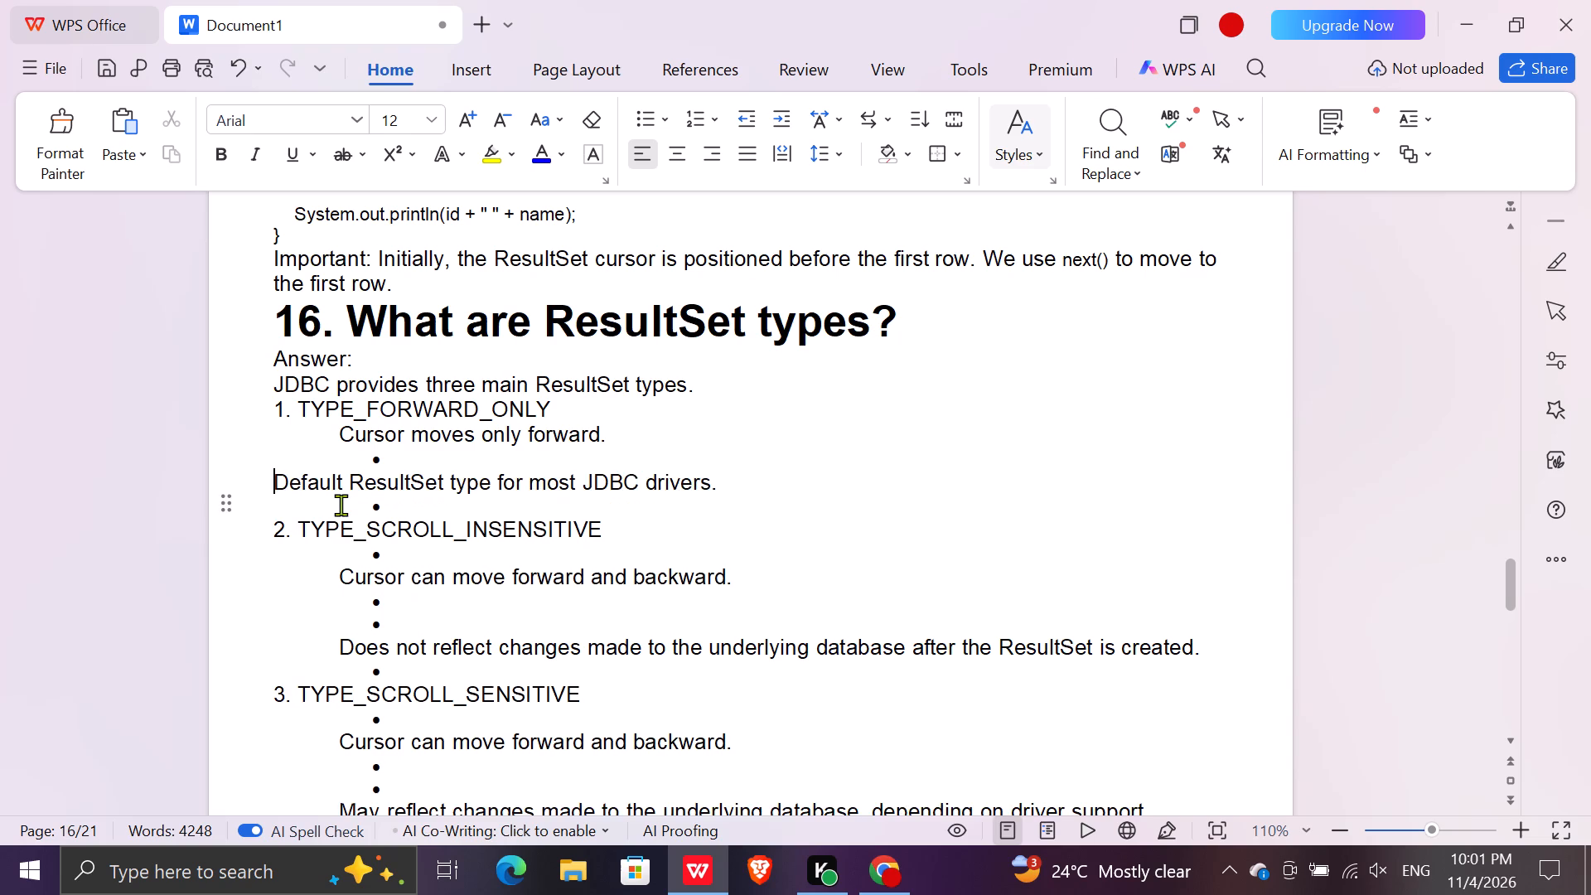
pyautogui.press('BackSpace')
pyautogui.press('Tab')
pyautogui.click(278, 506)
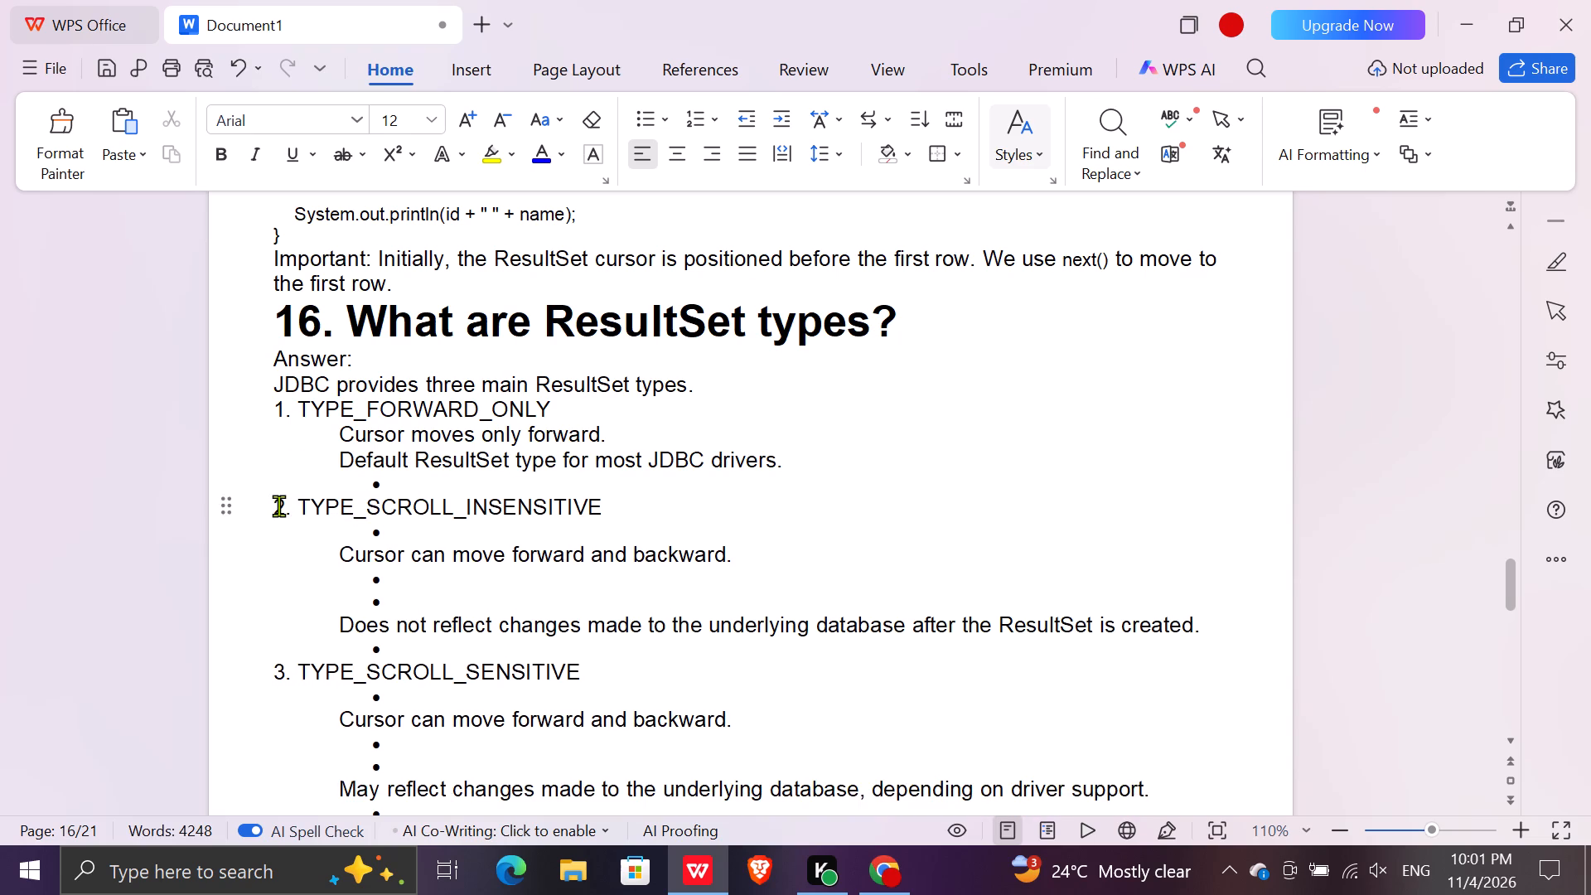
pyautogui.press('BackSpace')
# Remove the bullets and blank lines around the two TYPE_SCROLL_INSENSITIVE points, keeping each point indented one tab.
pyautogui.click(342, 531)
pyautogui.press('BackSpace')
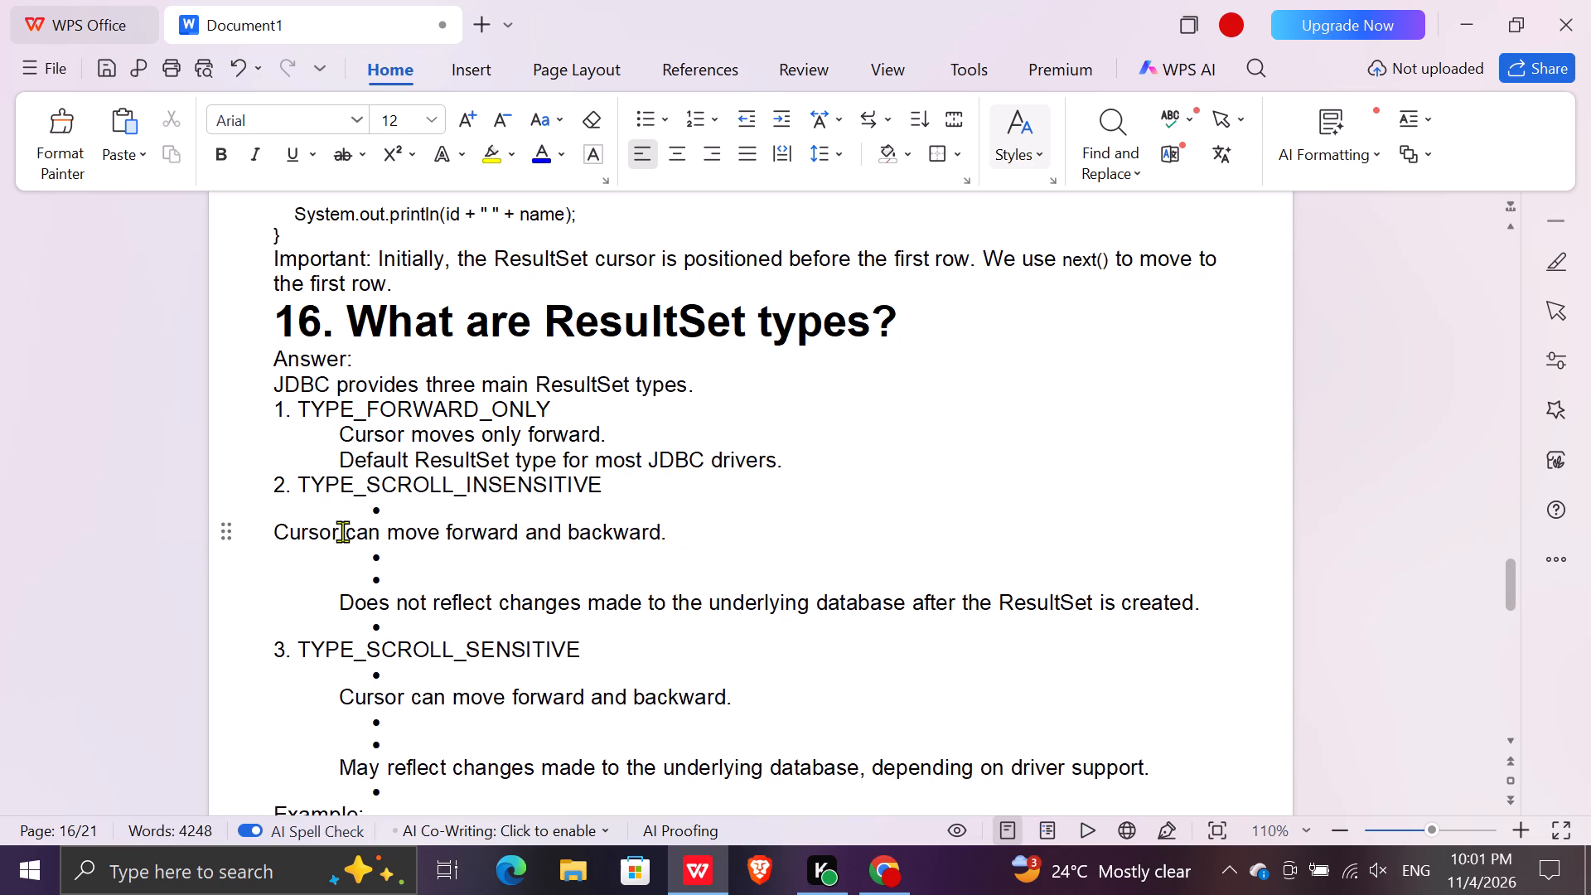
pyautogui.press('BackSpace')
pyautogui.press('Tab')
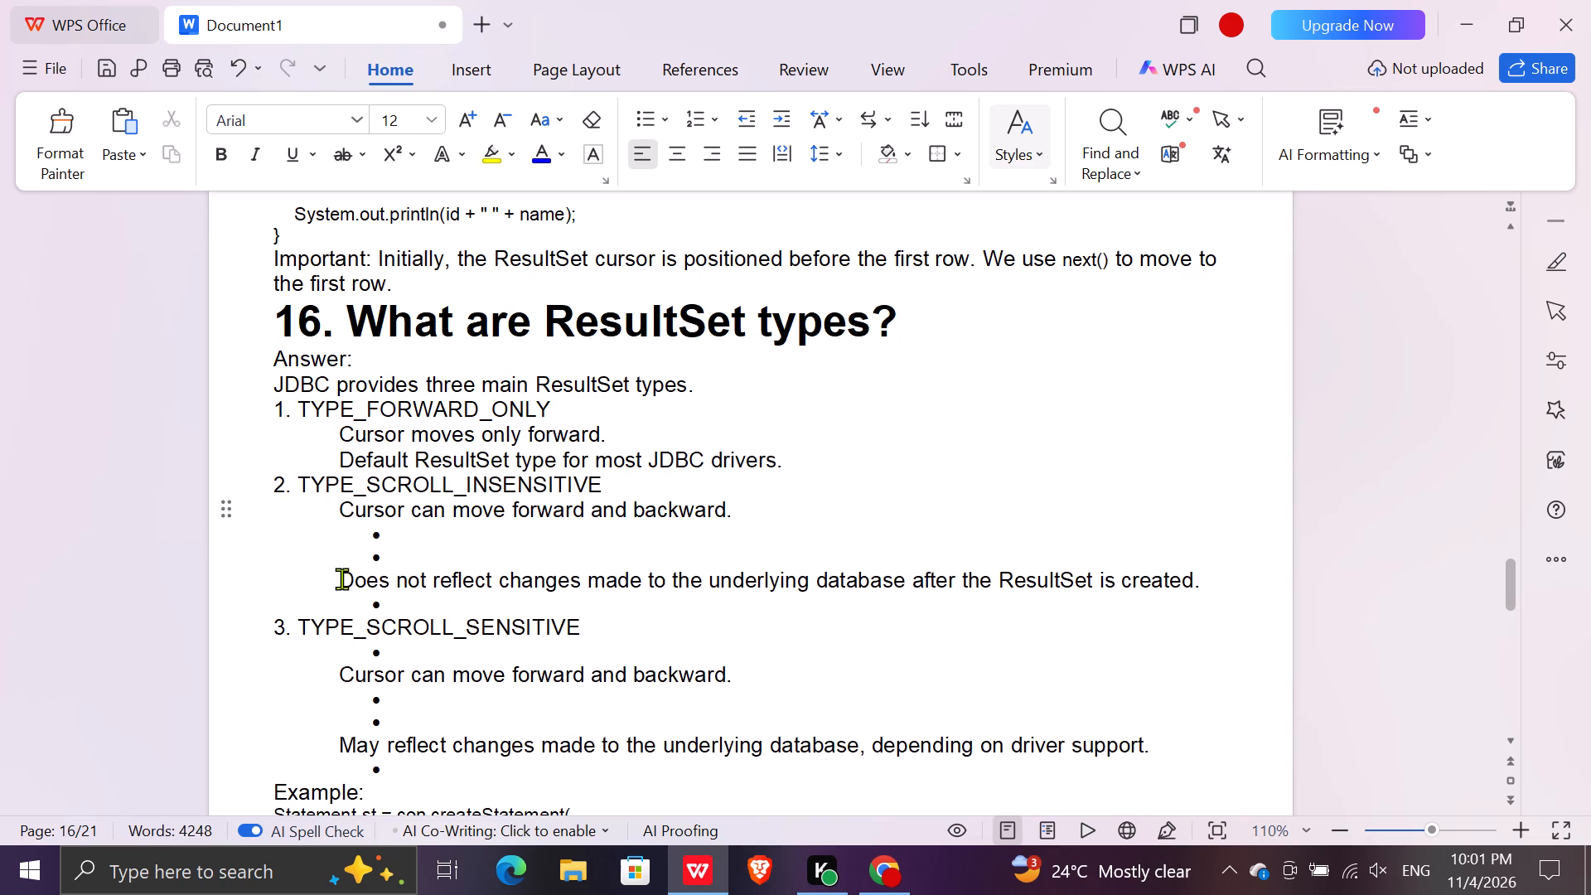
pyautogui.click(341, 578)
pyautogui.press('BackSpace')
pyautogui.press('BackSpace')
pyautogui.press('BackSpace')
pyautogui.press('Tab')
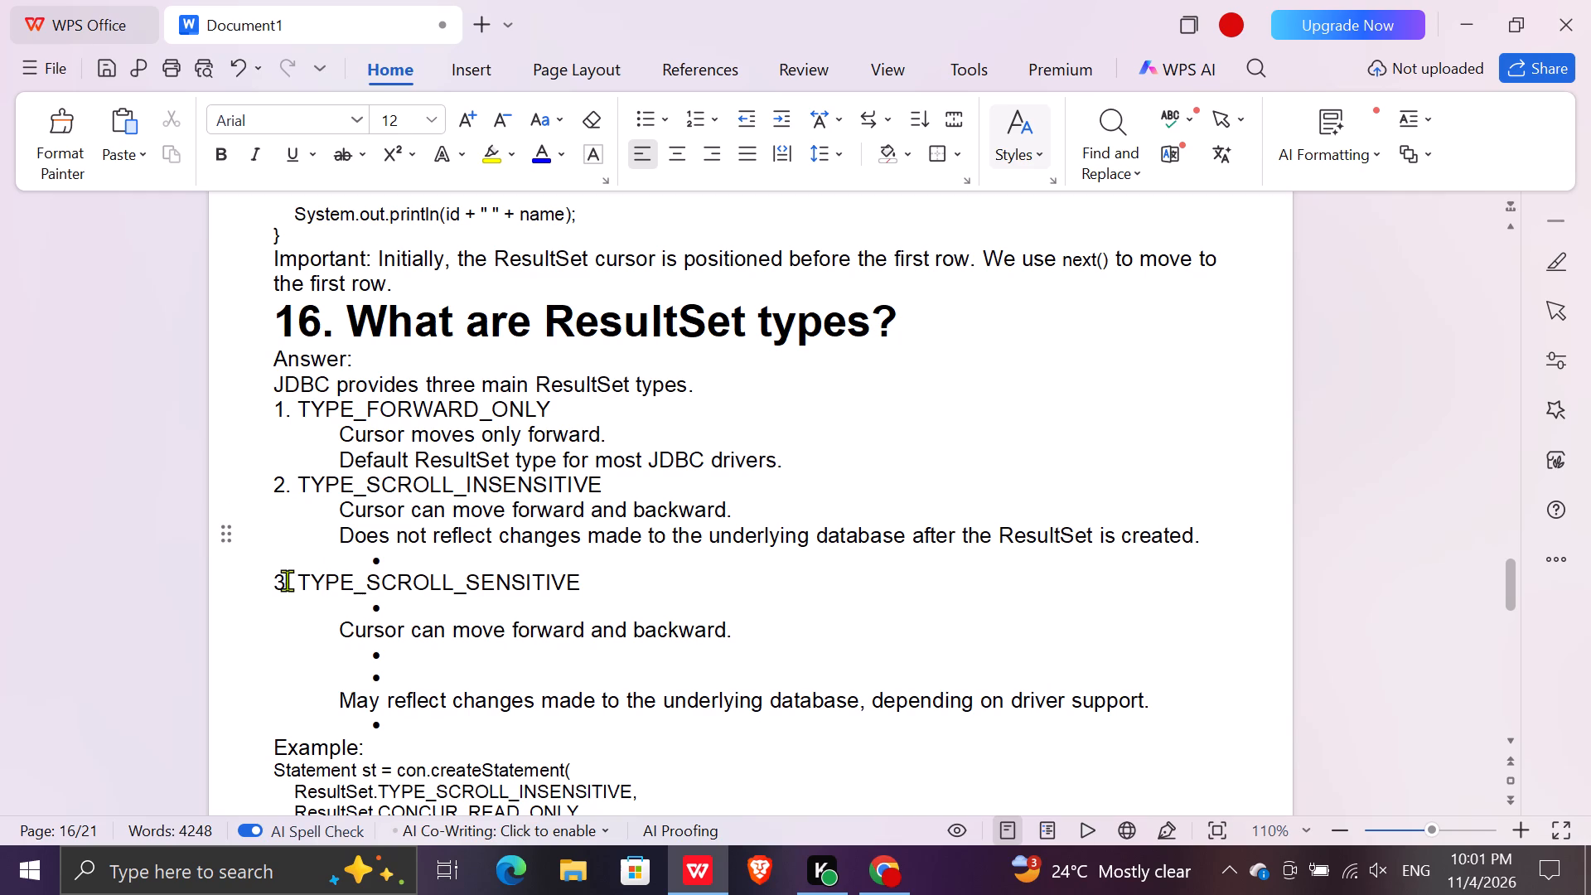
pyautogui.press('Left')
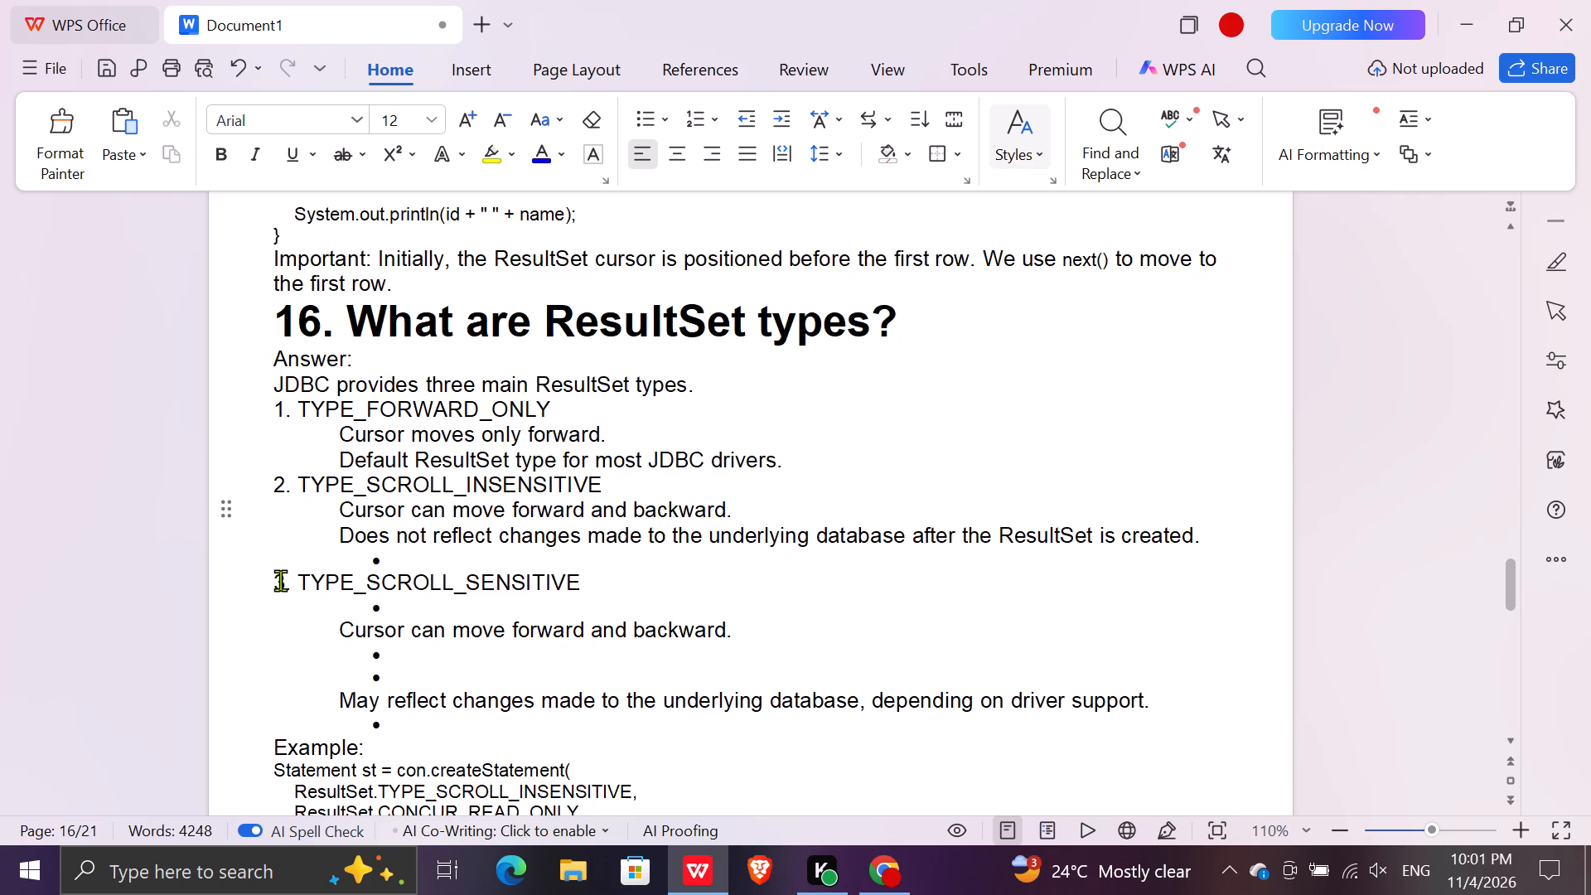
pyautogui.click(278, 580)
pyautogui.press('BackSpace')
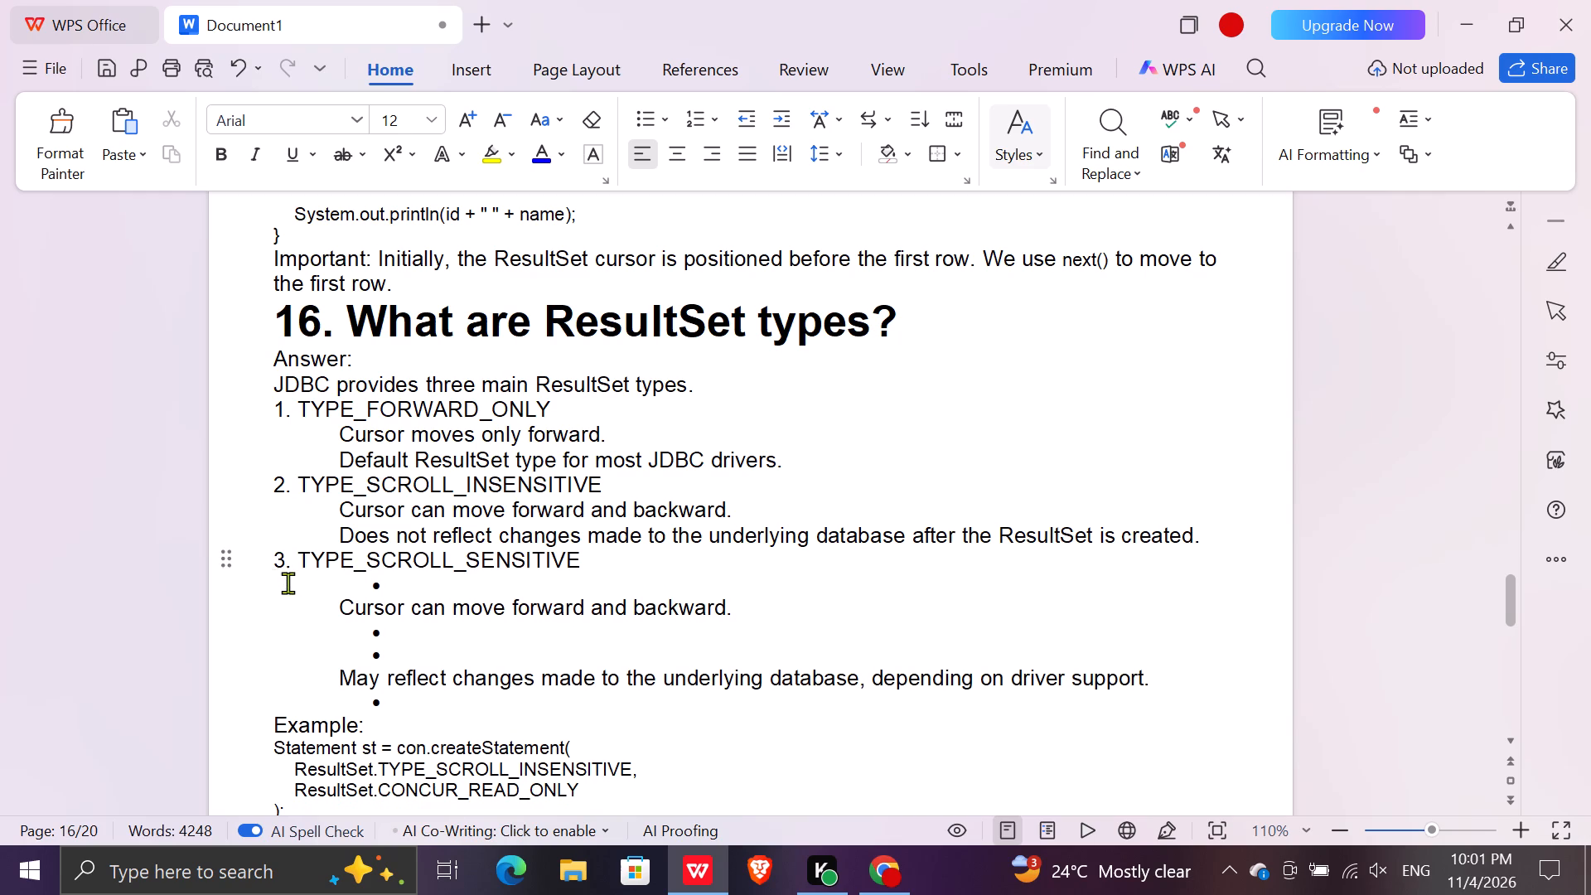
# Remove the bullets and blank lines around the two TYPE_SCROLL_SENSITIVE points up to "Example:", keeping each point indented one tab.
pyautogui.click(341, 609)
pyautogui.press('BackSpace')
pyautogui.press('BackSpace')
pyautogui.press('Tab')
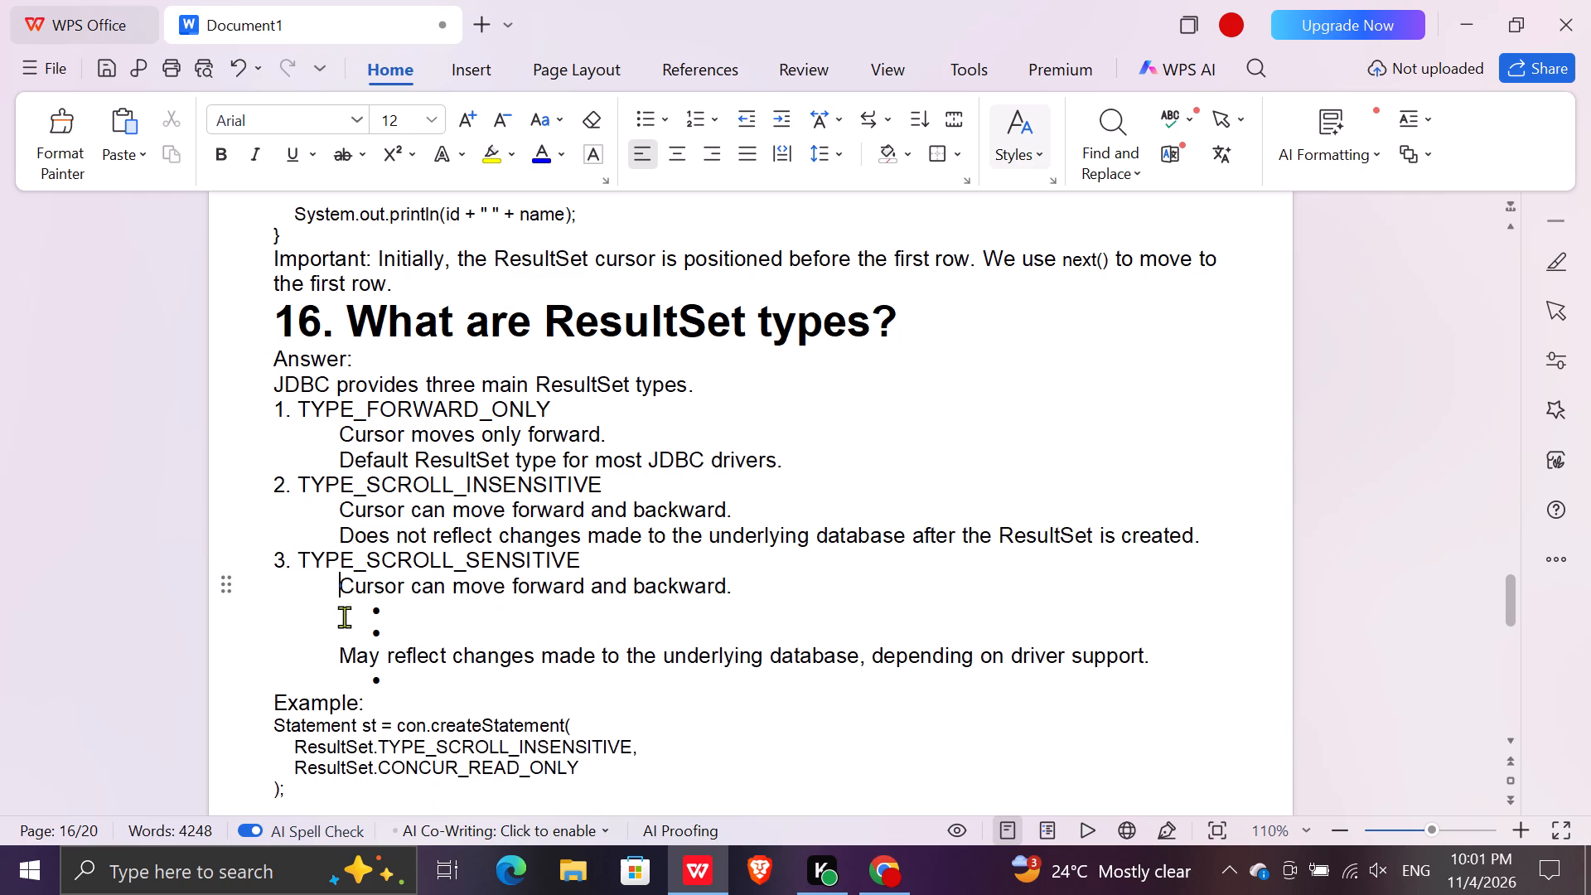
pyautogui.click(336, 658)
pyautogui.press('BackSpace')
pyautogui.press('BackSpace')
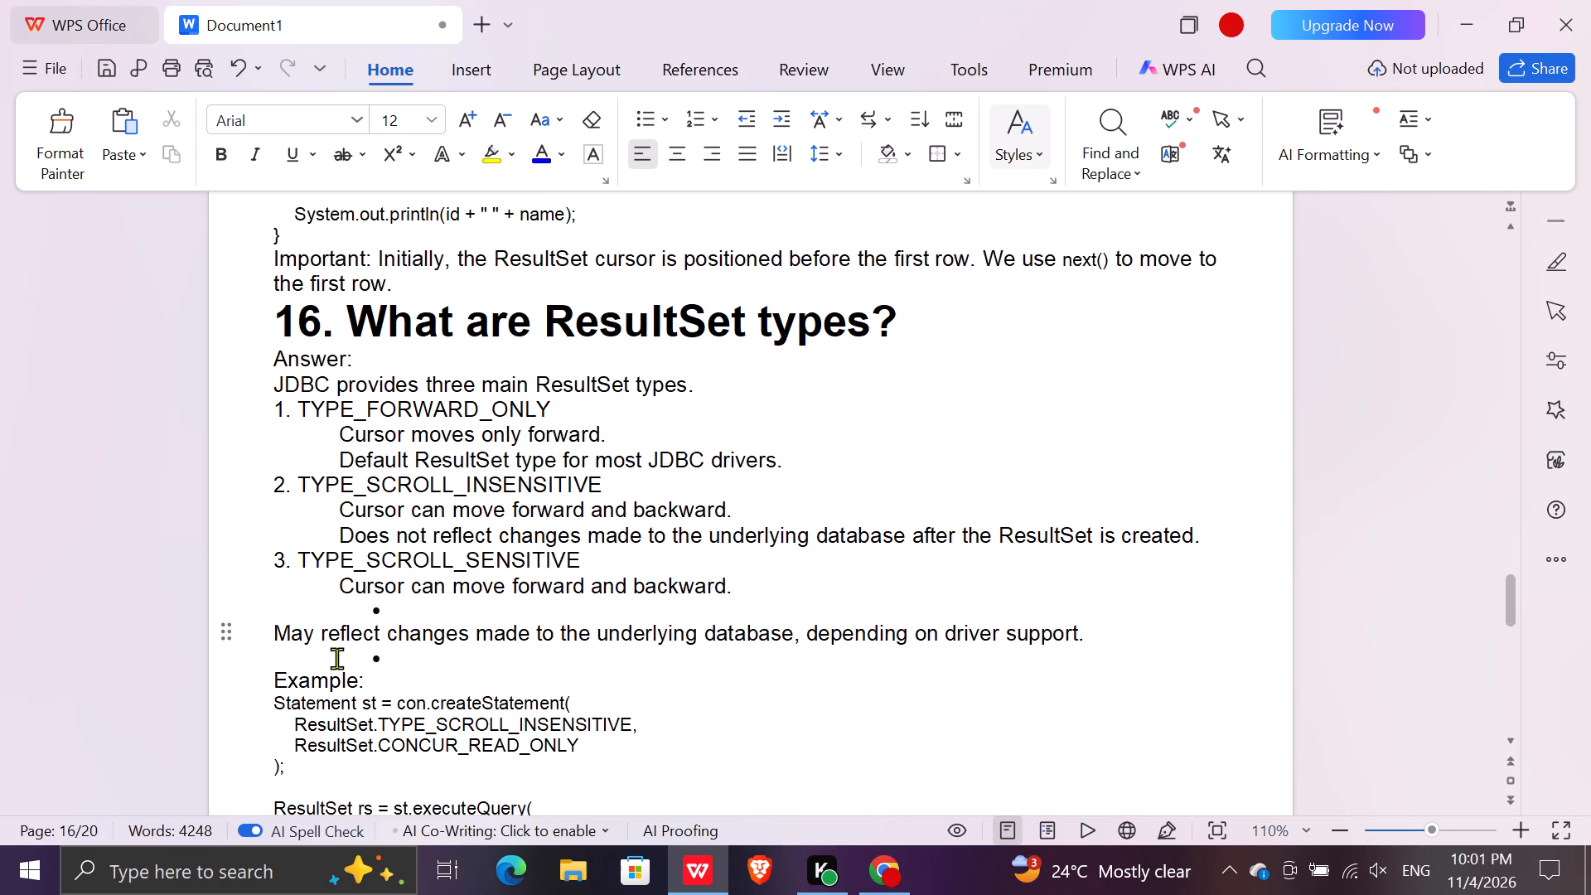
pyautogui.press('BackSpace')
pyautogui.press('Tab')
pyautogui.click(265, 661)
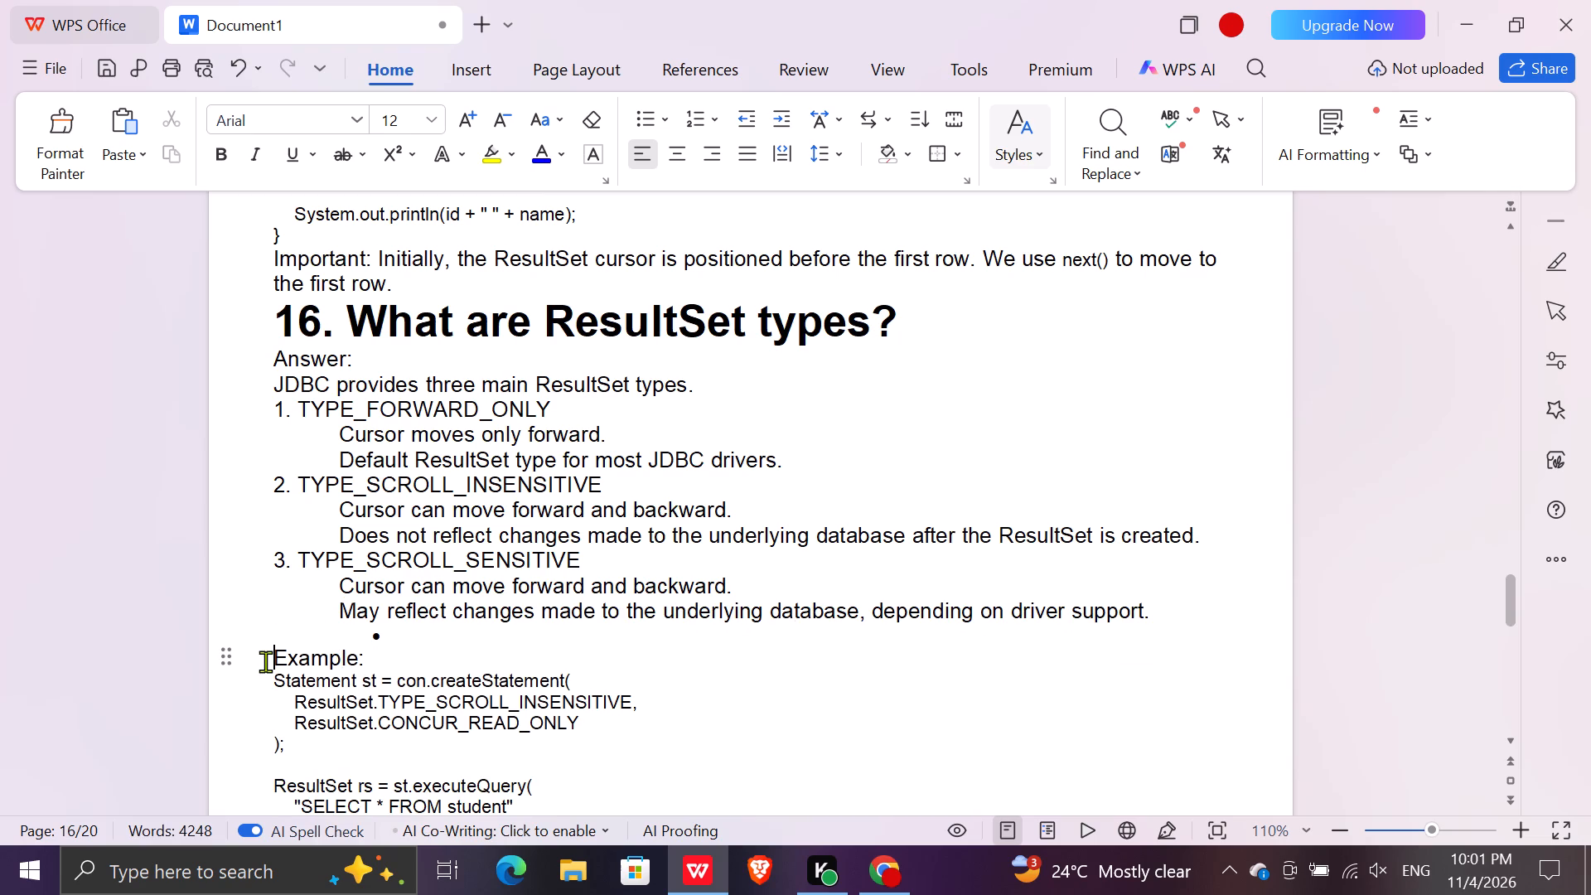
pyautogui.press('BackSpace')
# Select the "TYPE_FORWARD_ONLY" subheading text in the first numbered item under question 16.
pyautogui.scroll(-2, 418, 675)
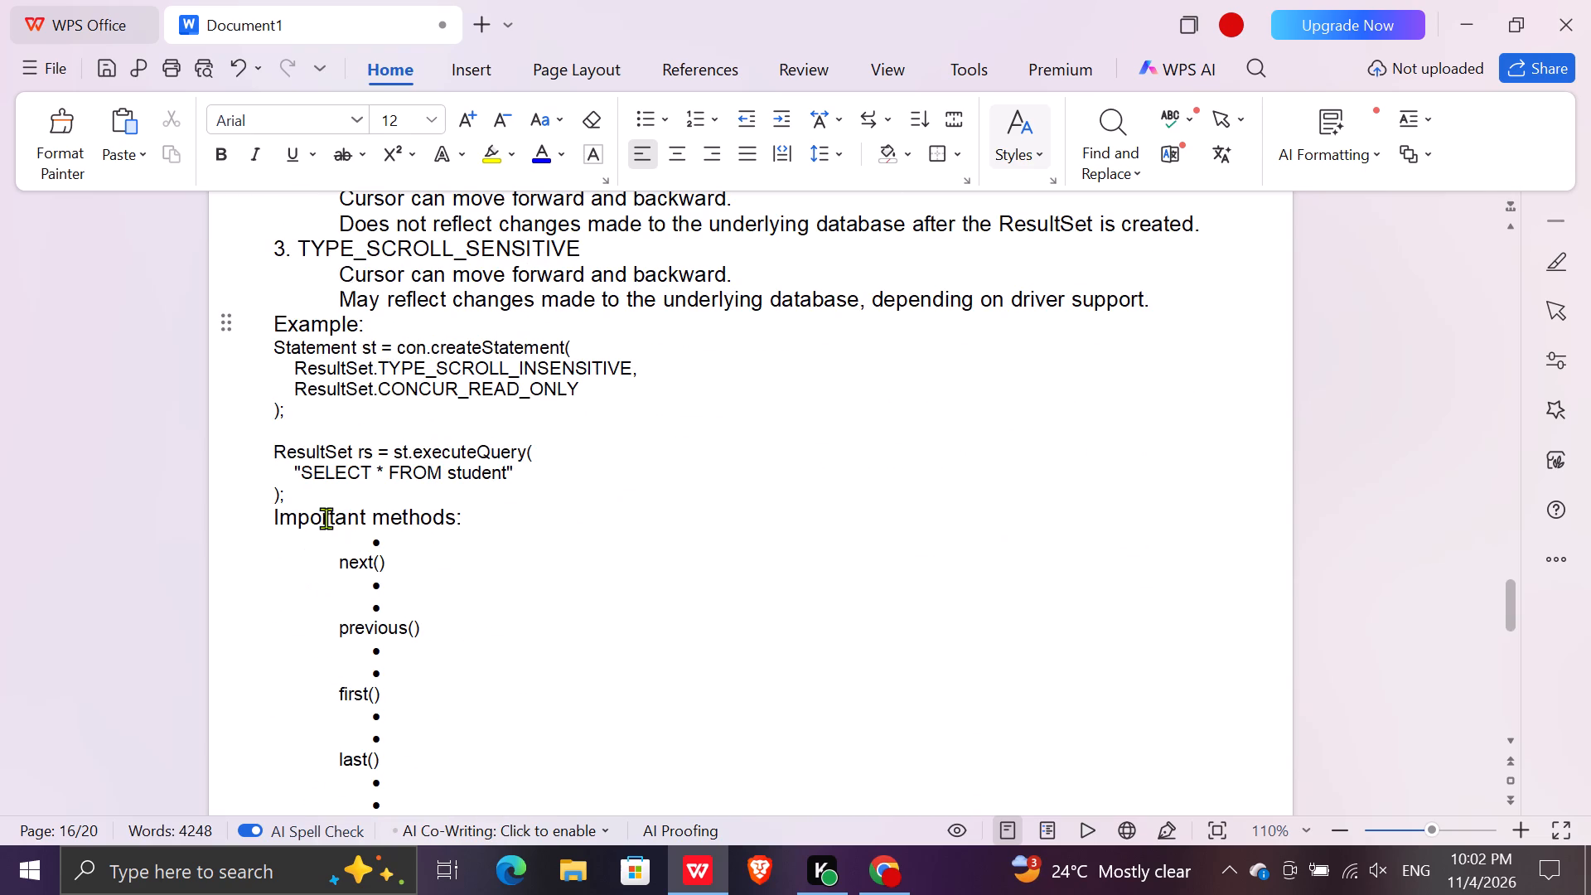
pyautogui.scroll(2, 344, 550)
pyautogui.scroll(-2, 344, 550)
pyautogui.scroll(1, 344, 550)
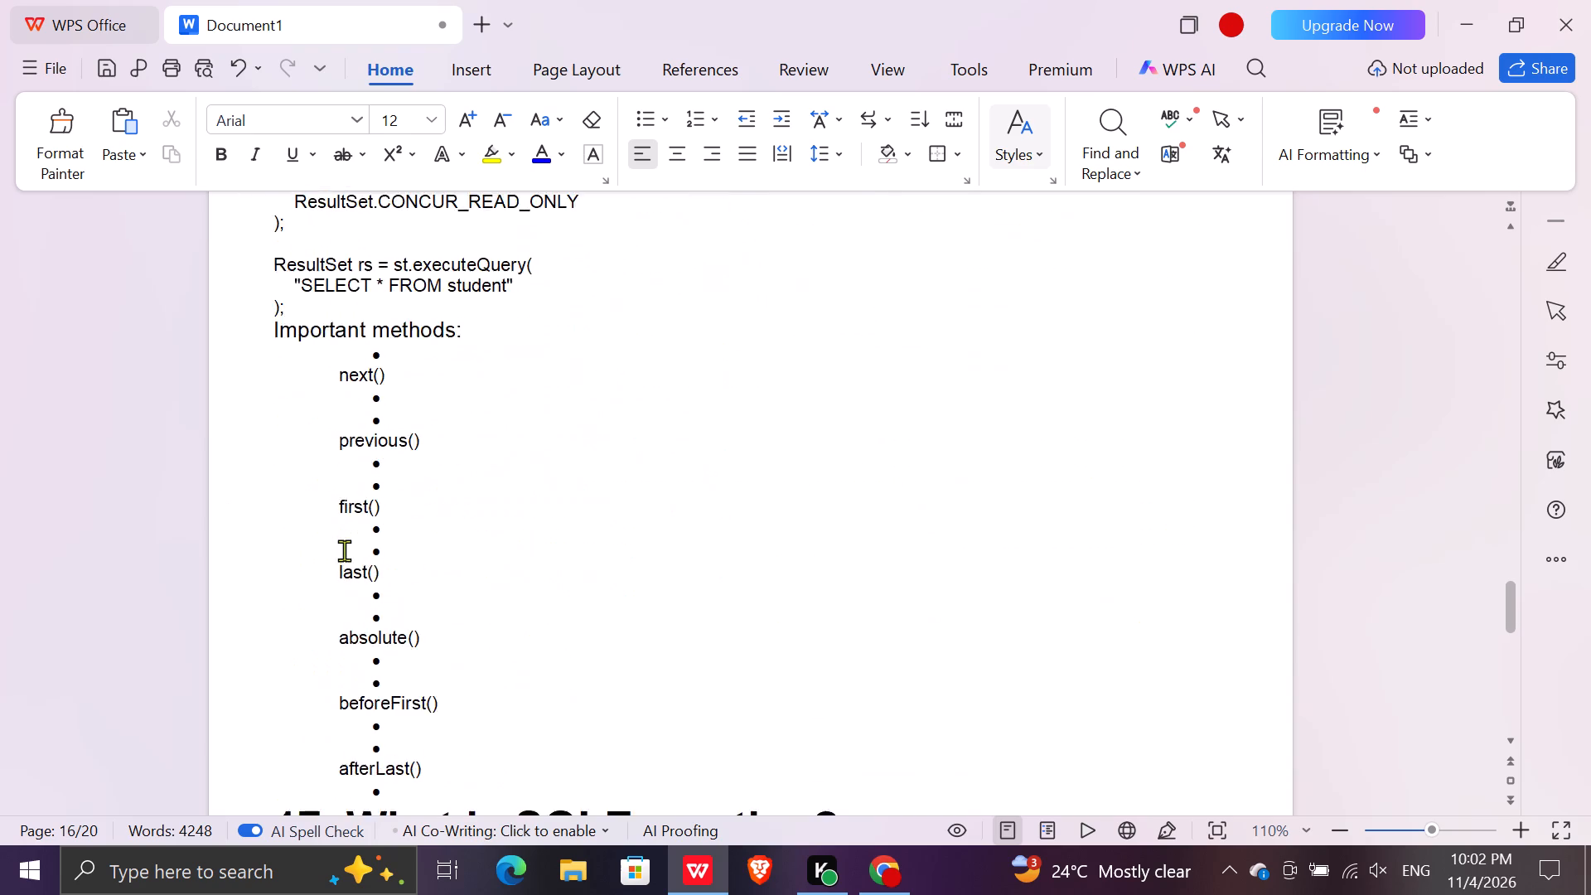
pyautogui.scroll(3, 344, 550)
pyautogui.scroll(-4, 344, 550)
pyautogui.scroll(1, 344, 550)
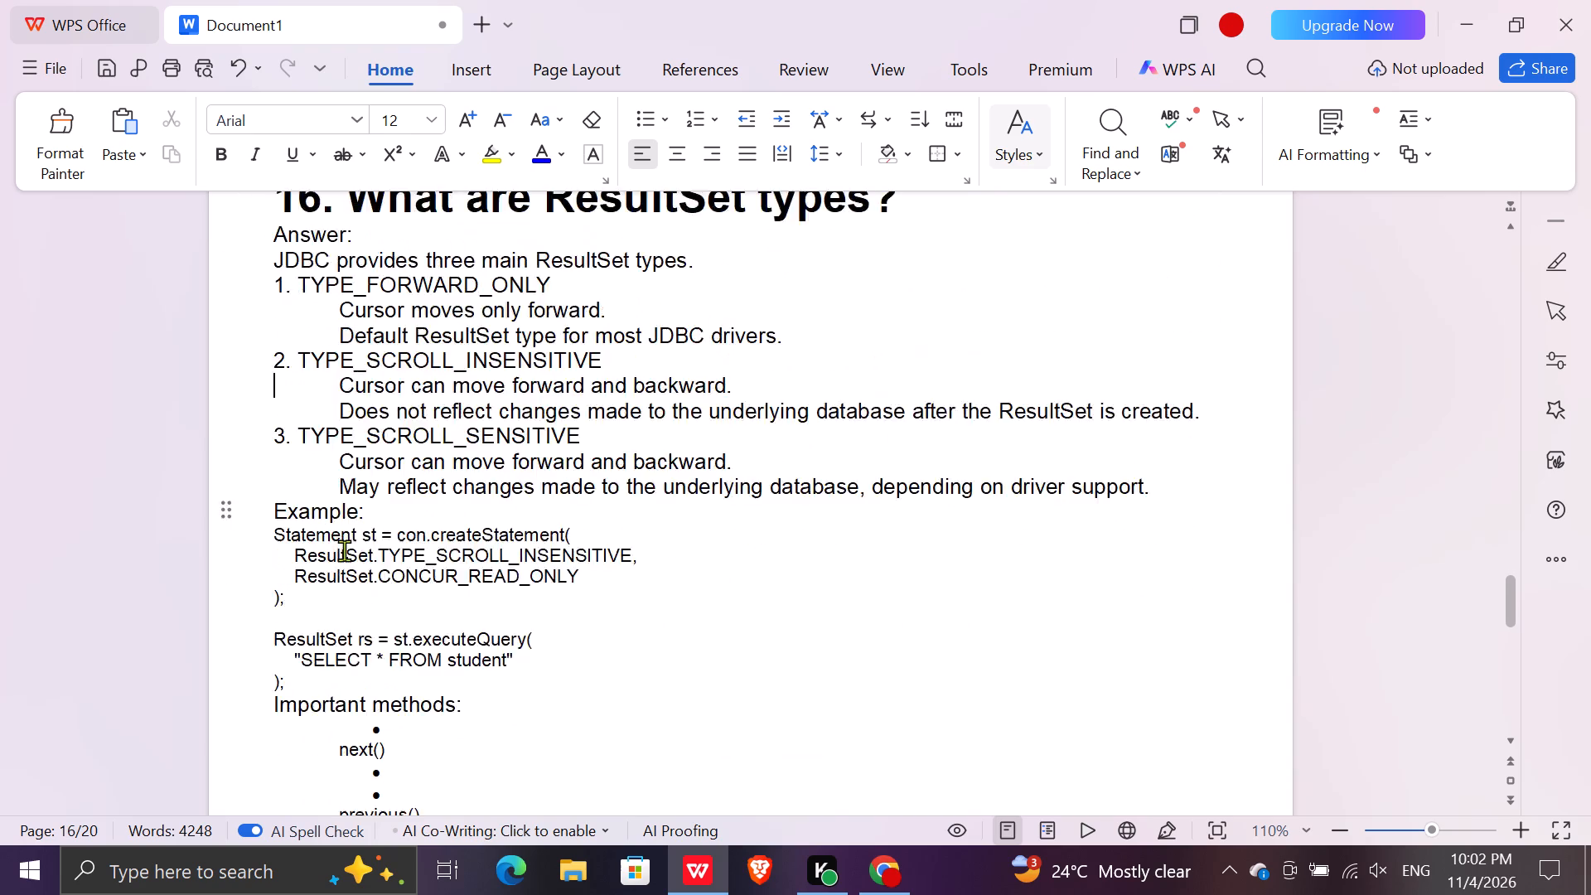
pyautogui.scroll(1, 344, 550)
pyautogui.moveTo(570, 534); pyautogui.dragTo(278, 523)
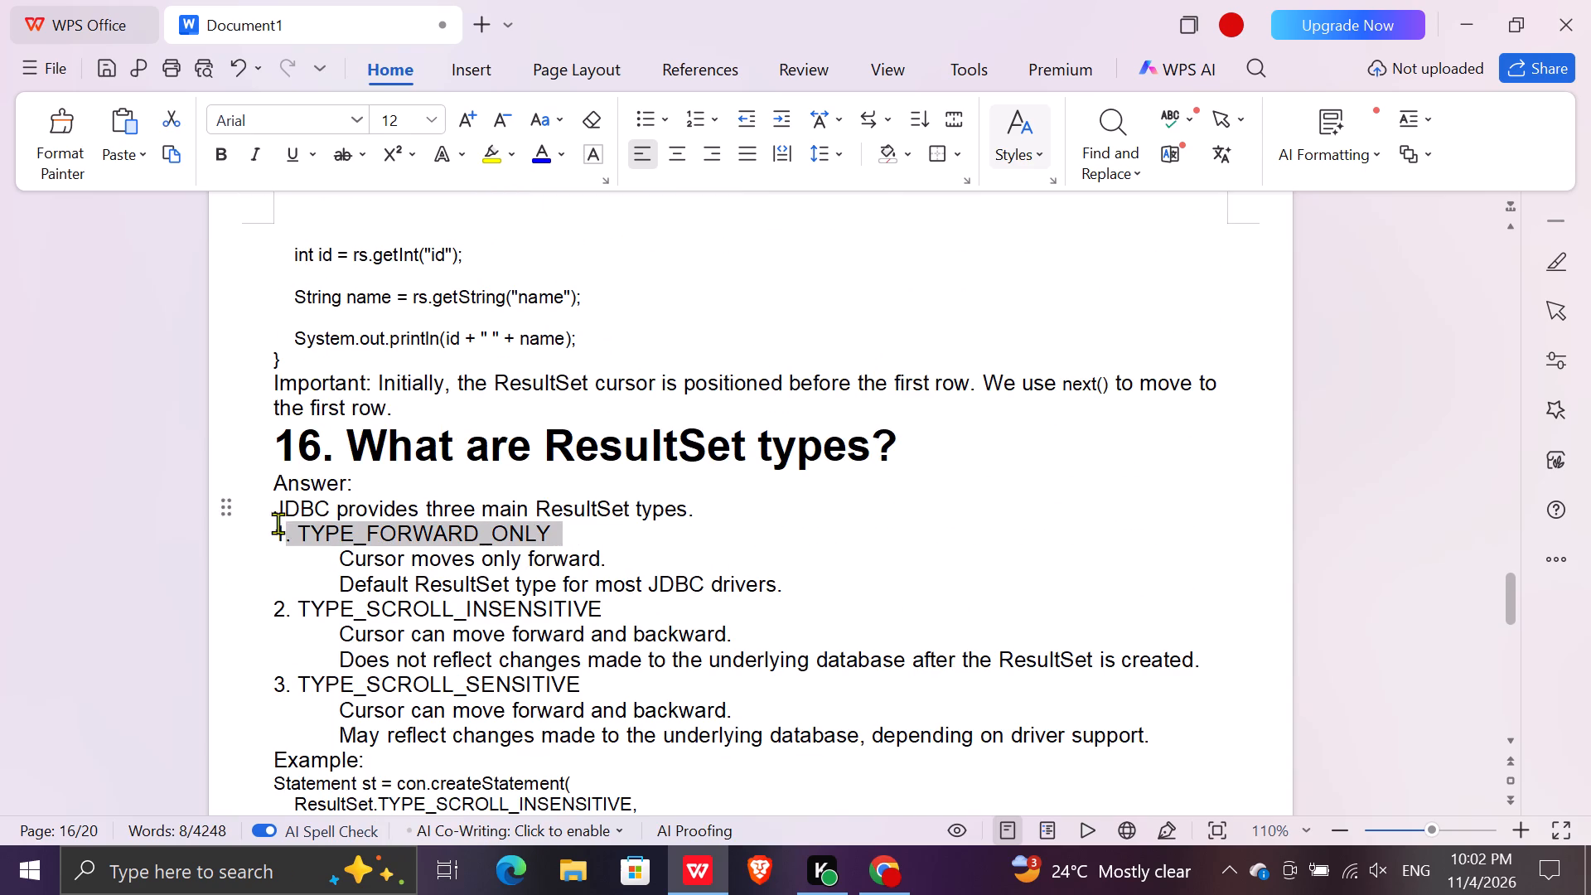
# Bold the three numbered ResultSet type subheadings under question 16: TYPE_FORWARD_ONLY, TYPE_SCROLL_INSENSITIVE and TYPE_SCROLL_SENSITIVE, including their numbers.
pyautogui.moveTo(278, 523); pyautogui.dragTo(270, 531)
pyautogui.hotkey('ctrl', 'b')
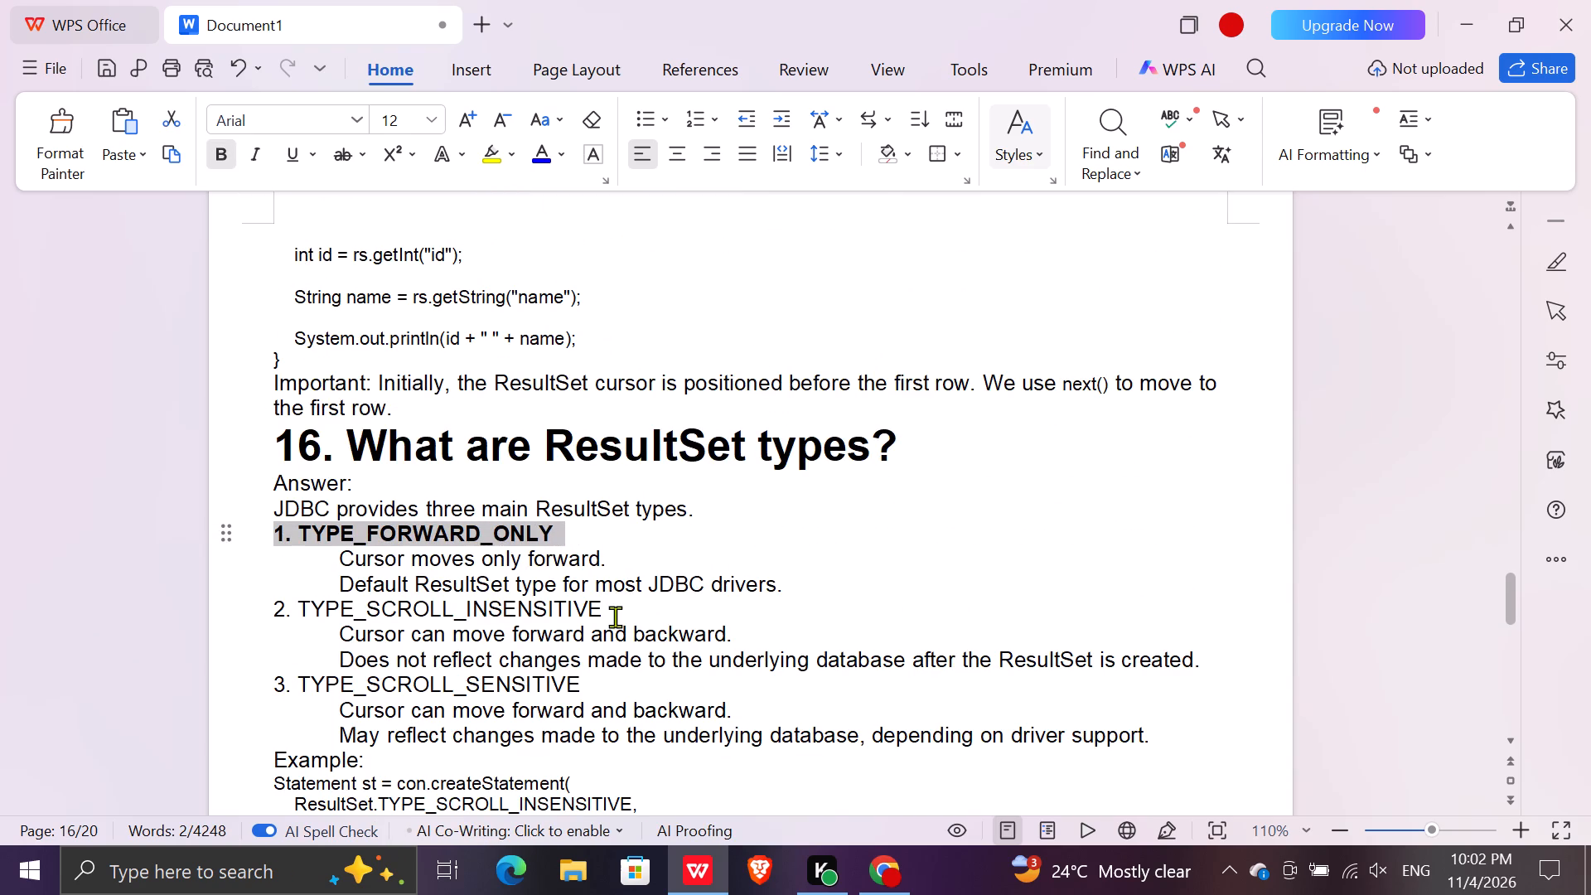
pyautogui.moveTo(617, 610); pyautogui.dragTo(240, 612)
pyautogui.hotkey('ctrl', 'b')
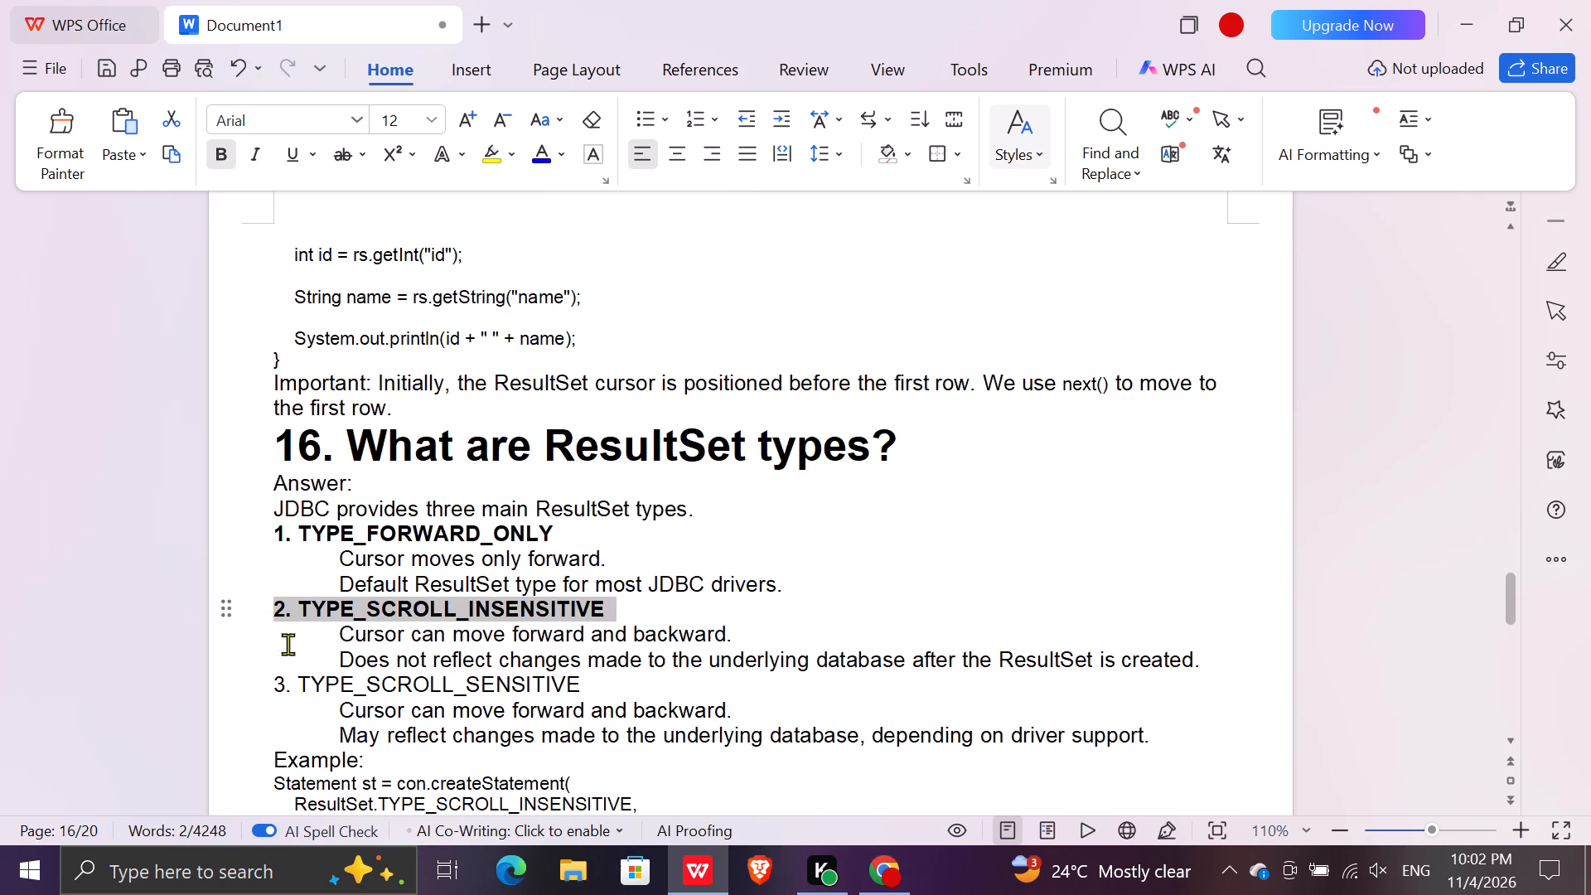
pyautogui.moveTo(598, 688); pyautogui.dragTo(244, 672)
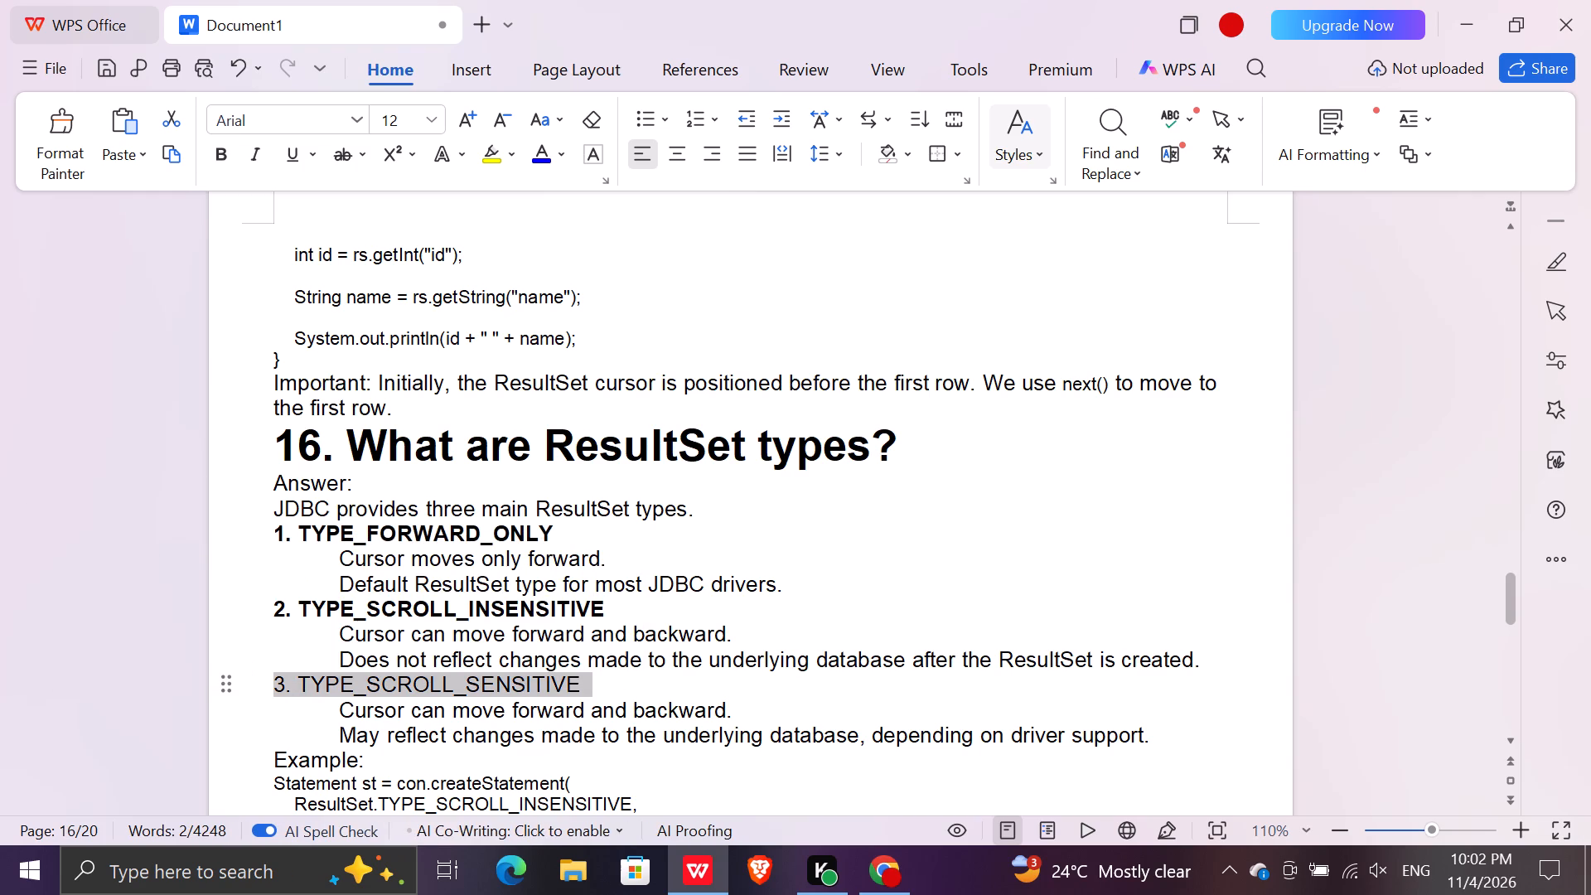
pyautogui.hotkey('ctrl', 'b')
pyautogui.click(781, 541)
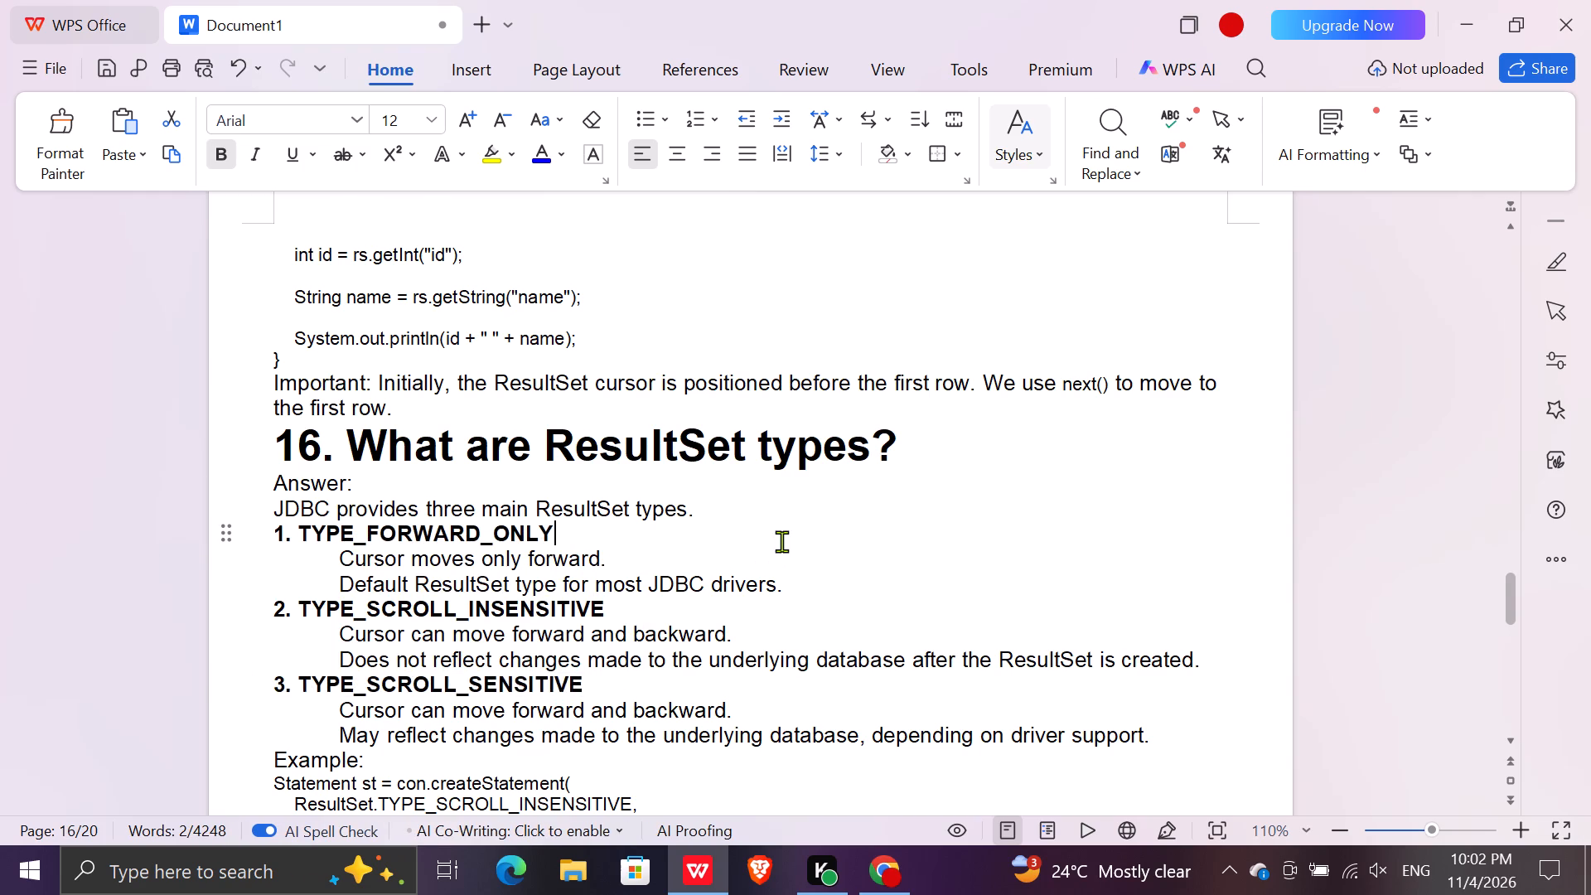
# Place the text cursor directly before "previous()" in the "Important methods:" list of question 16.
pyautogui.scroll(-3, 781, 537)
pyautogui.scroll(2, 781, 537)
pyautogui.scroll(-2, 781, 537)
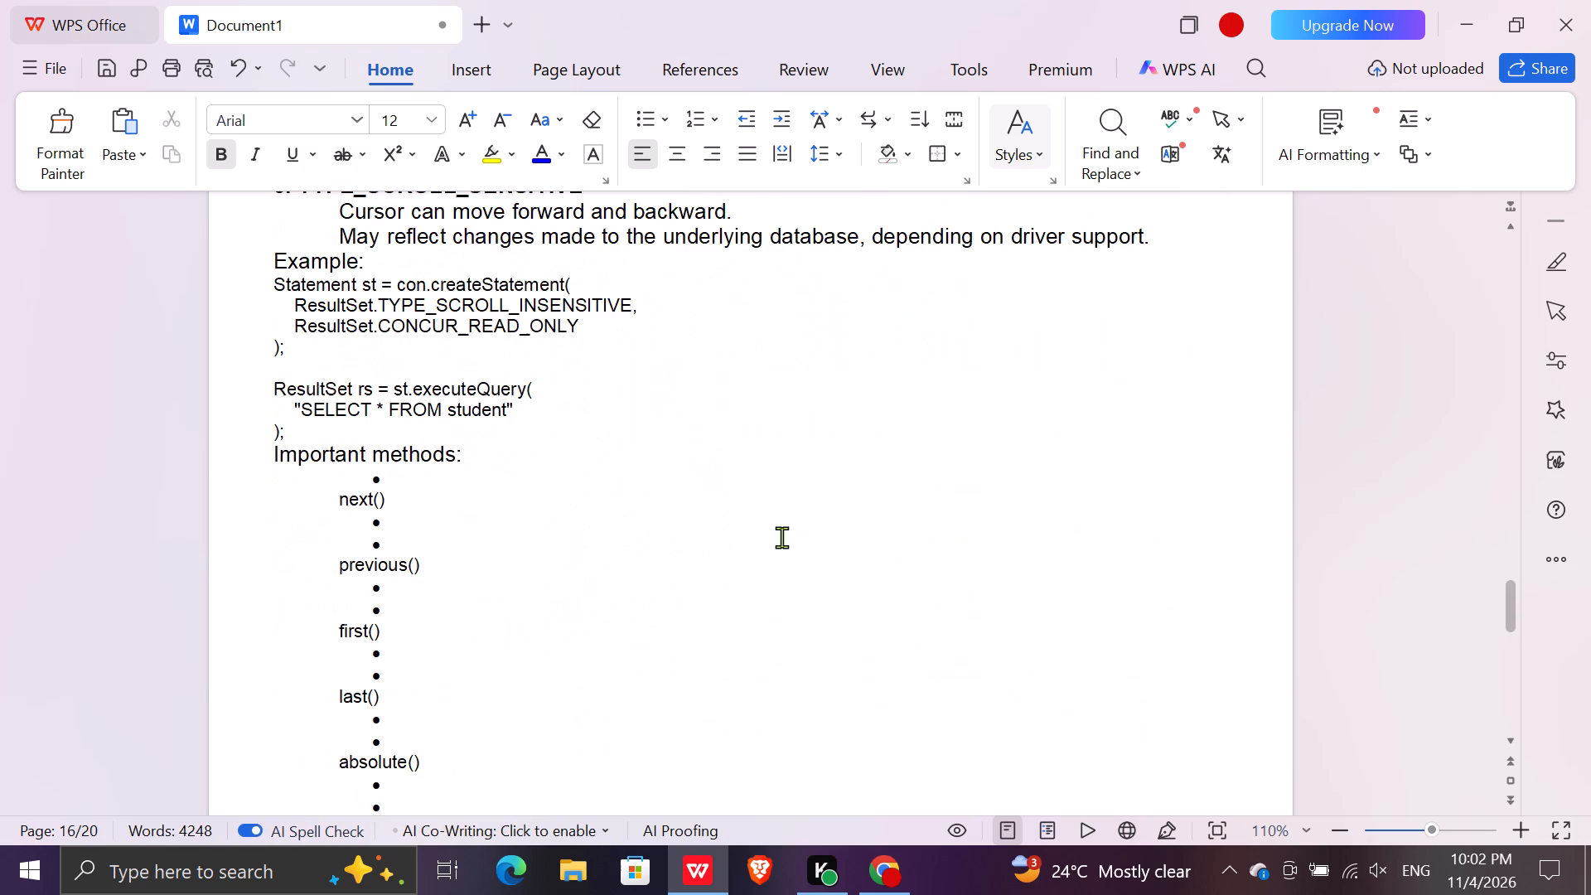
pyautogui.click(336, 566)
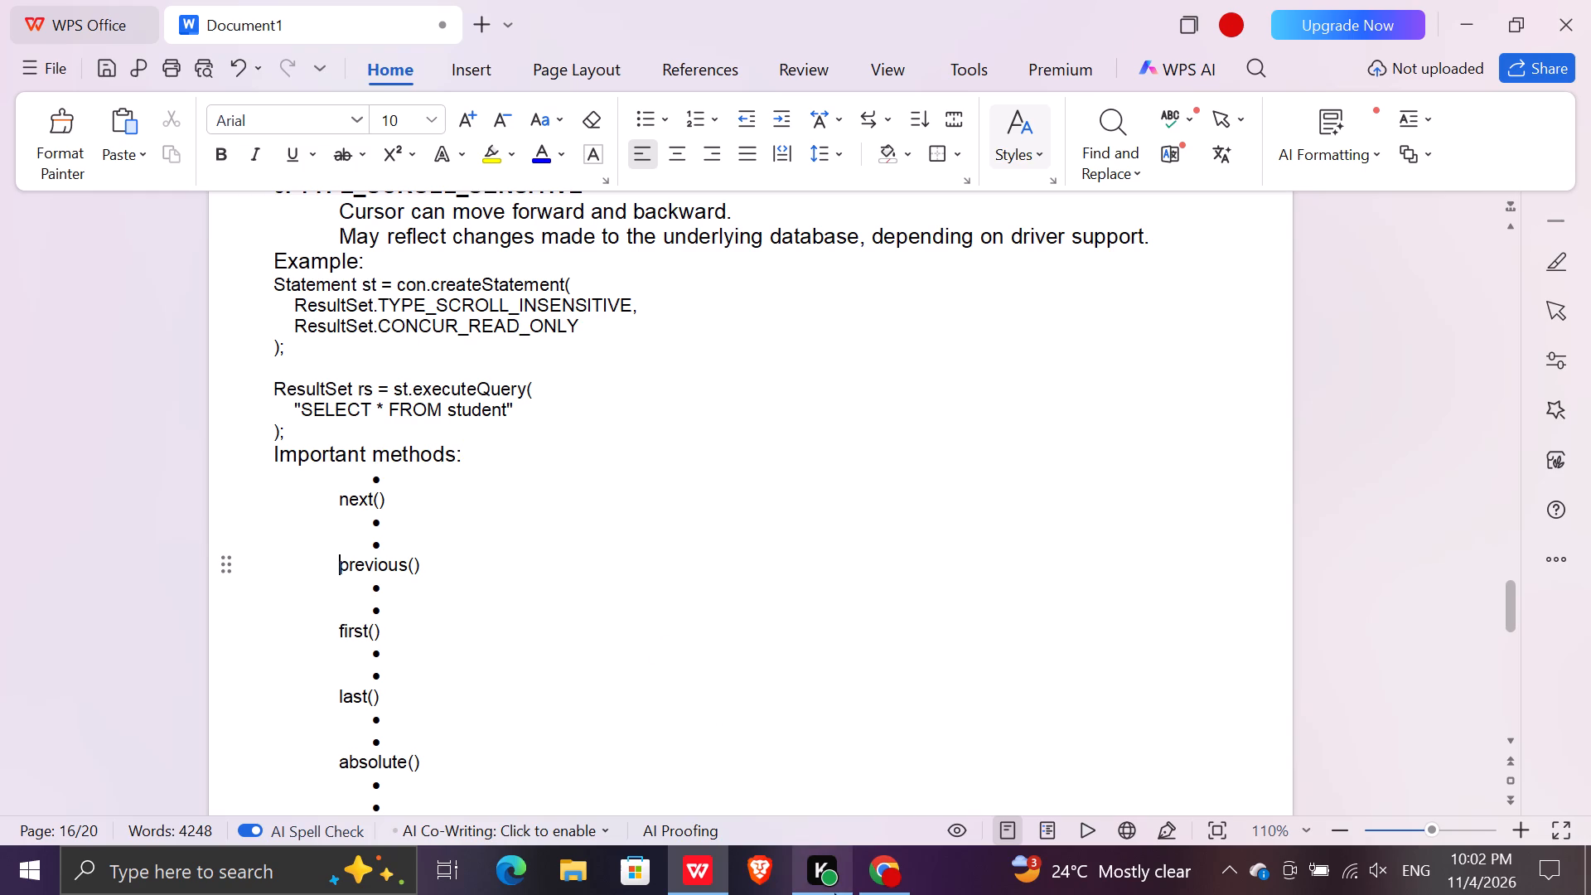
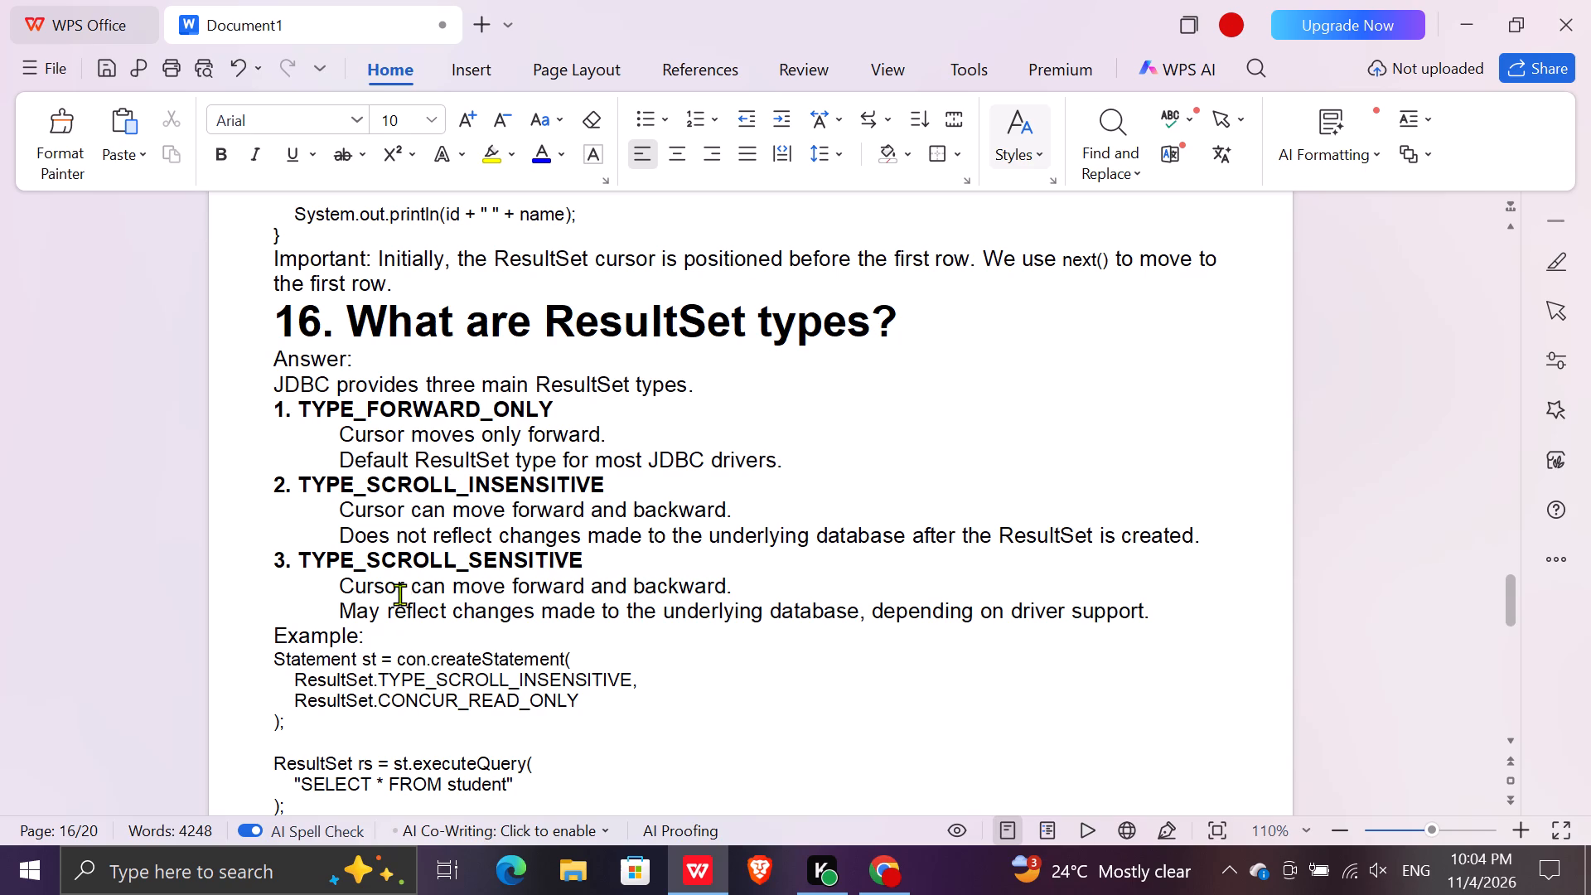
# Remove the empty bullets above next() and previous() under question 16's "Important methods:", keeping each method indented one tab.
pyautogui.scroll(-4, 399, 594)
pyautogui.scroll(1, 332, 446)
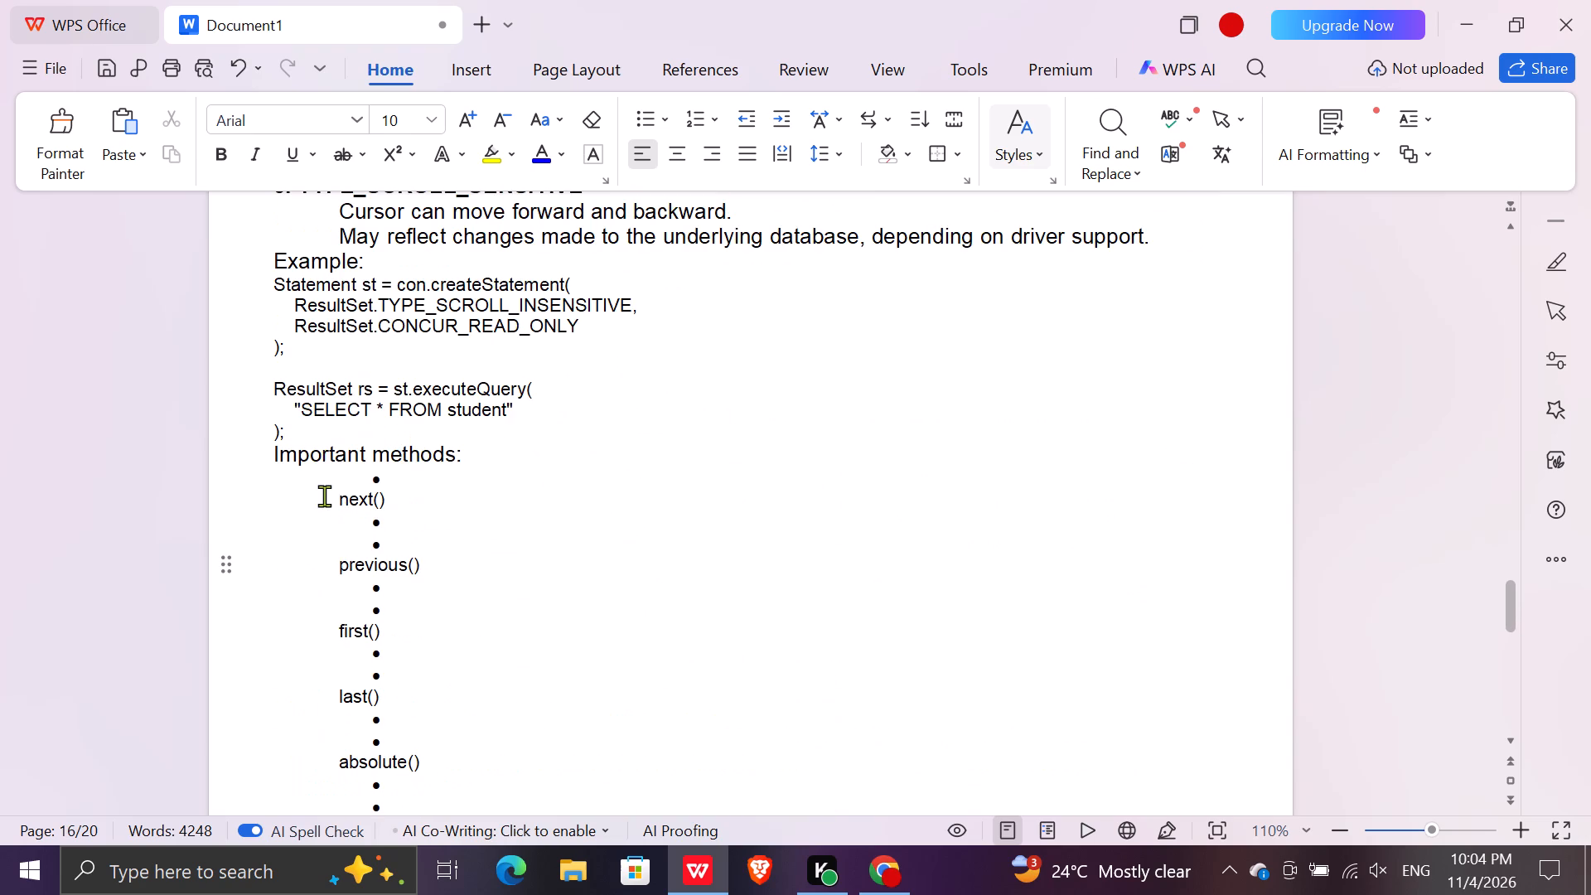
pyautogui.click(333, 503)
pyautogui.press('BackSpace')
pyautogui.press('BackSpace')
pyautogui.press('Tab')
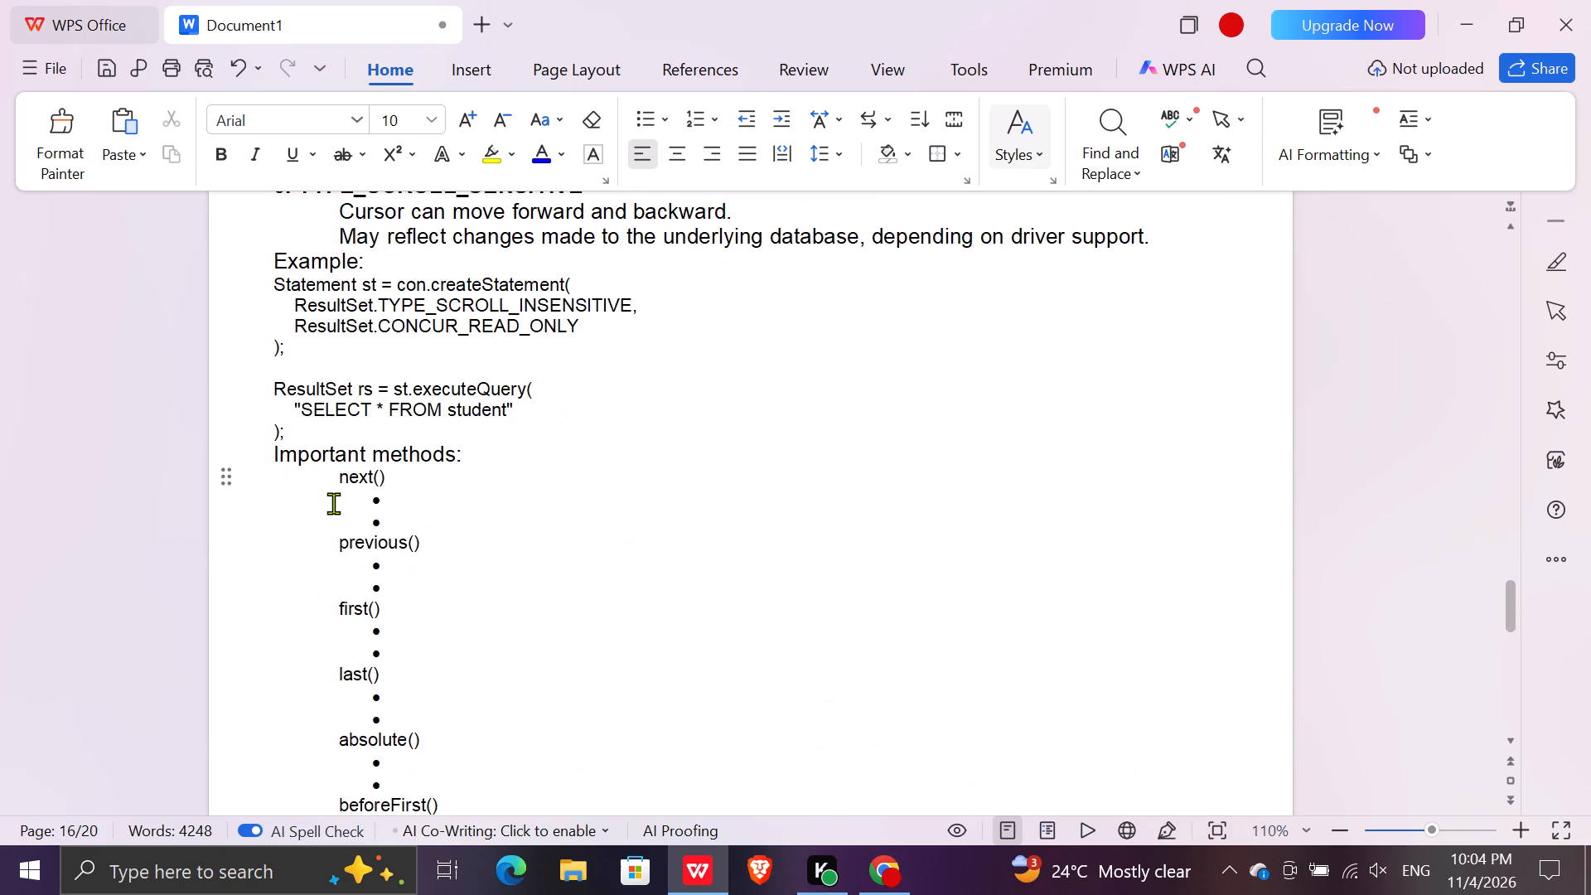
pyautogui.click(336, 539)
pyautogui.press('BackSpace')
pyautogui.press('BackSpace')
pyautogui.press('BackSpace')
pyautogui.press('Tab')
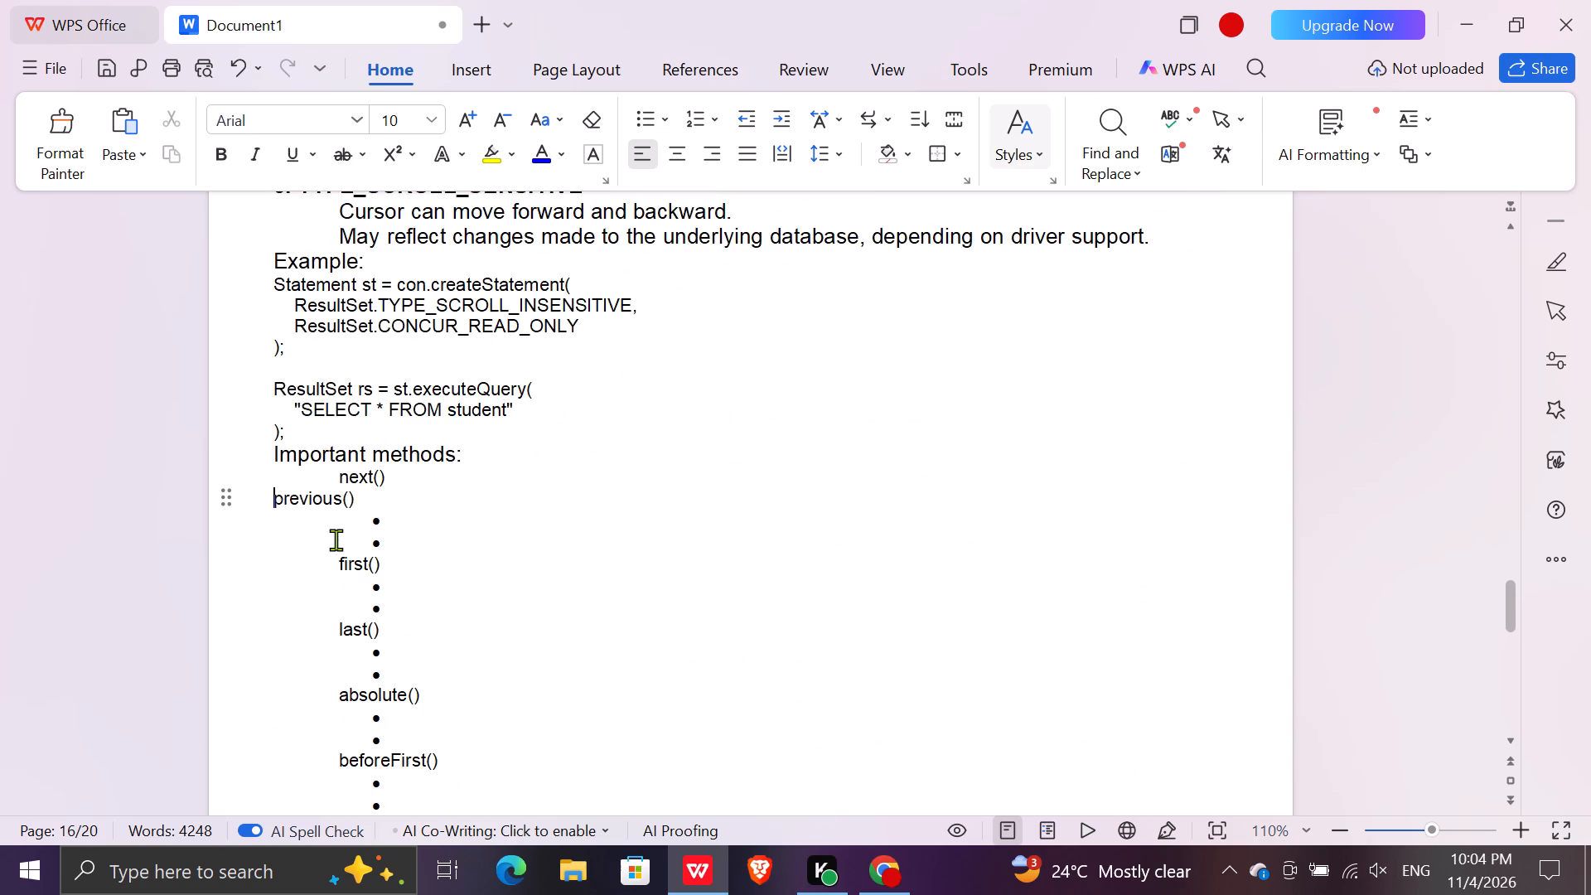
# Remove the empty bullets above first() and last() in question 16's methods list, keeping each method indented one tab.
pyautogui.click(339, 568)
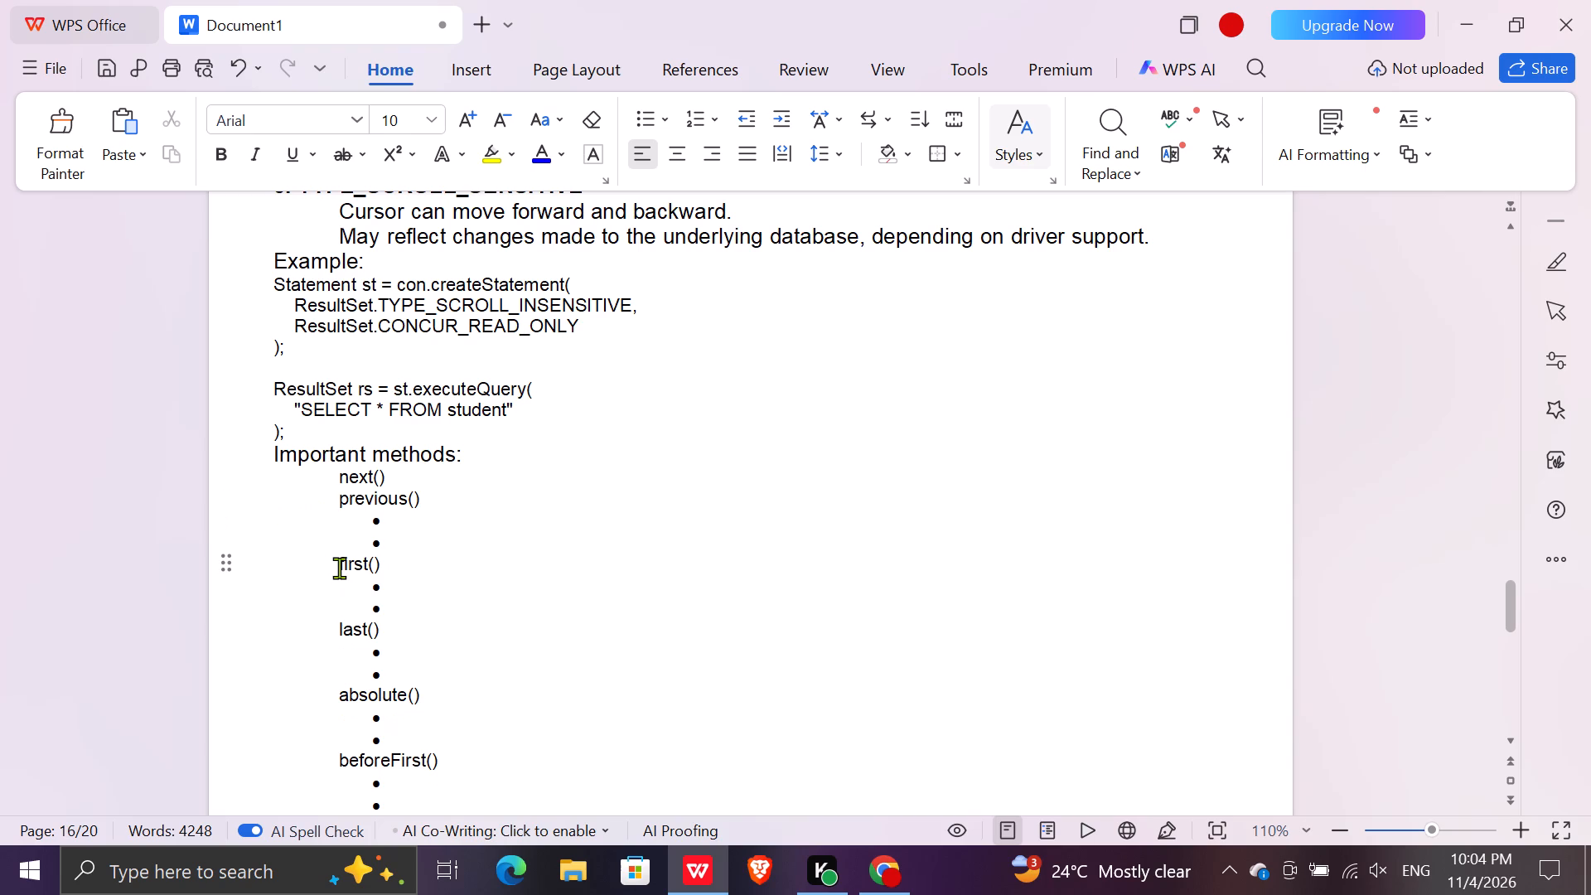
pyautogui.press('BackSpace')
pyautogui.press('BackSpace')
pyautogui.press('BackSpace')
pyautogui.press('Tab')
pyautogui.click(336, 589)
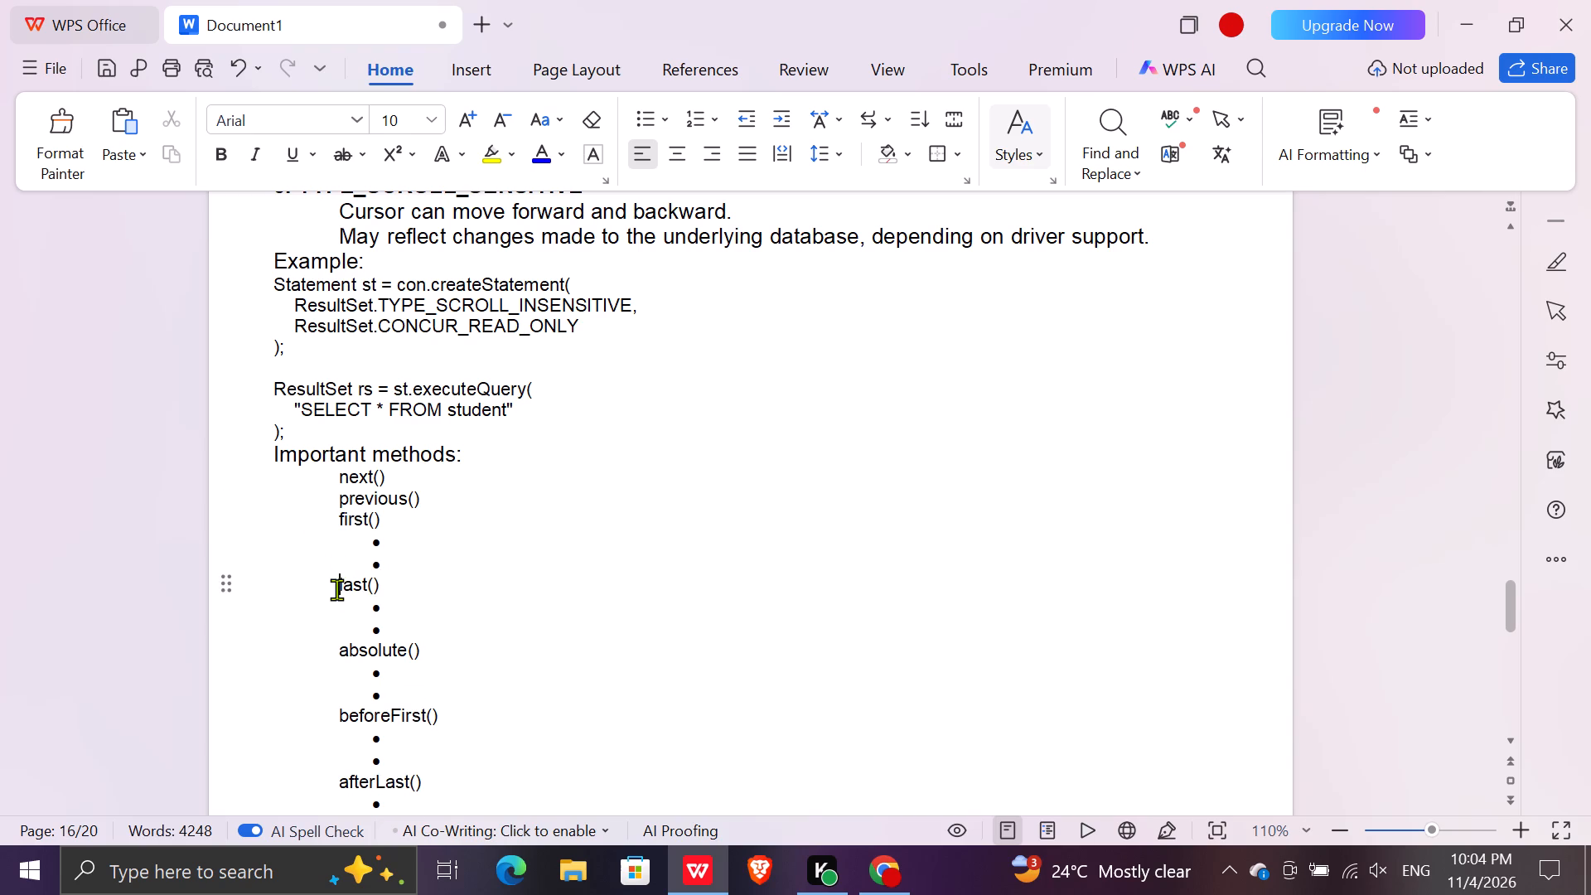
pyautogui.press('BackSpace')
pyautogui.press('BackSpace')
pyautogui.press('BackSpace')
pyautogui.press('Tab')
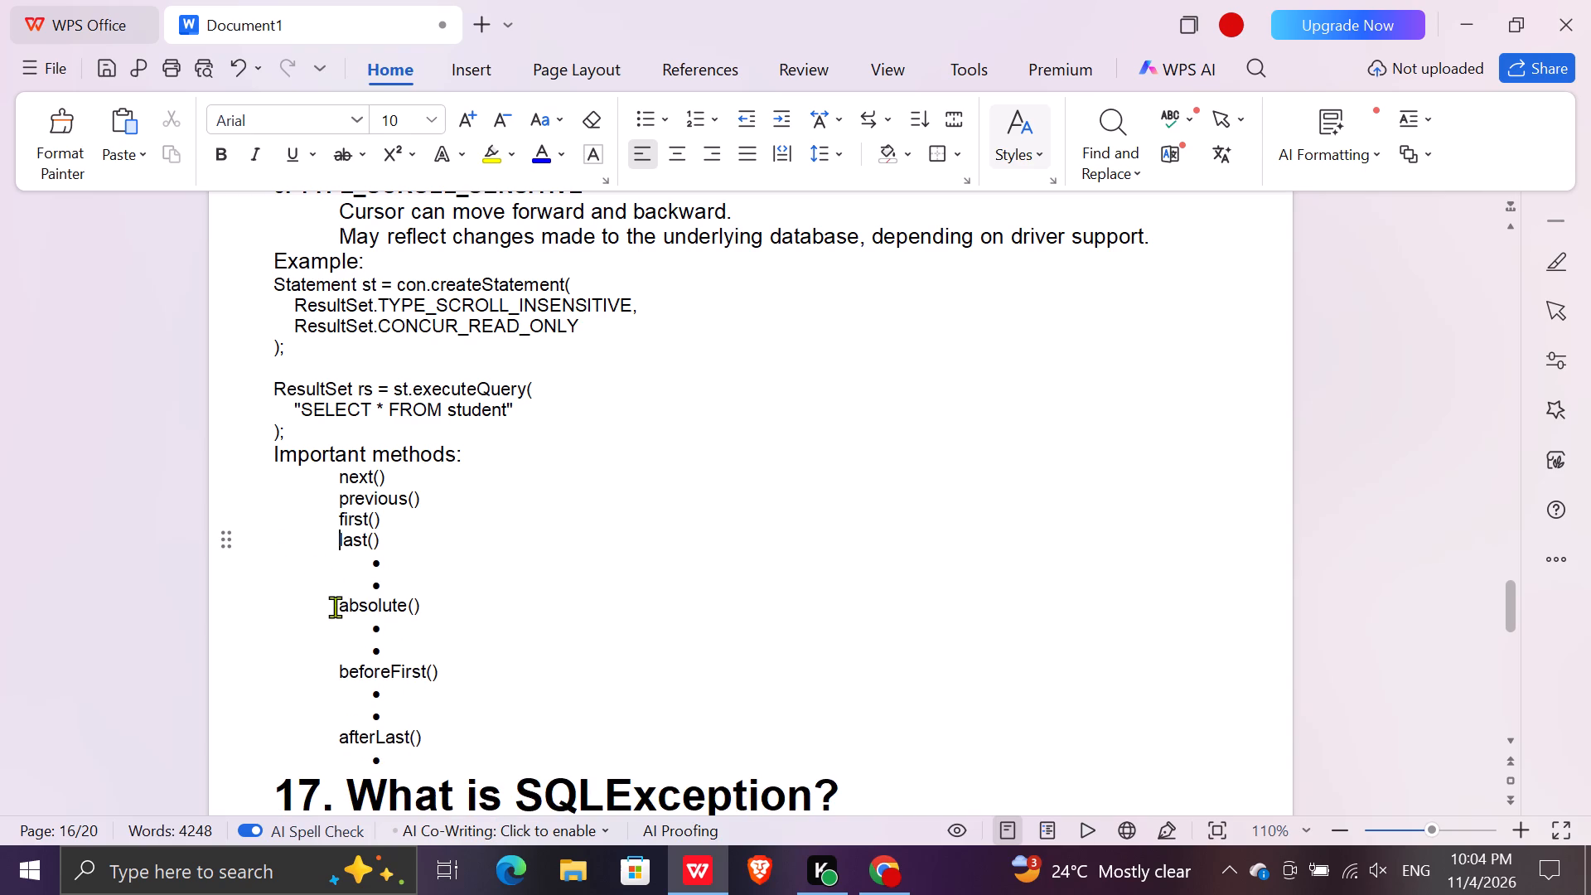
# Remove the empty bullets above absolute() and beforeFirst() in question 16's methods list, keeping each method indented one tab.
pyautogui.click(335, 607)
pyautogui.press('BackSpace')
pyautogui.press('BackSpace')
pyautogui.press('BackSpace')
pyautogui.press('Tab')
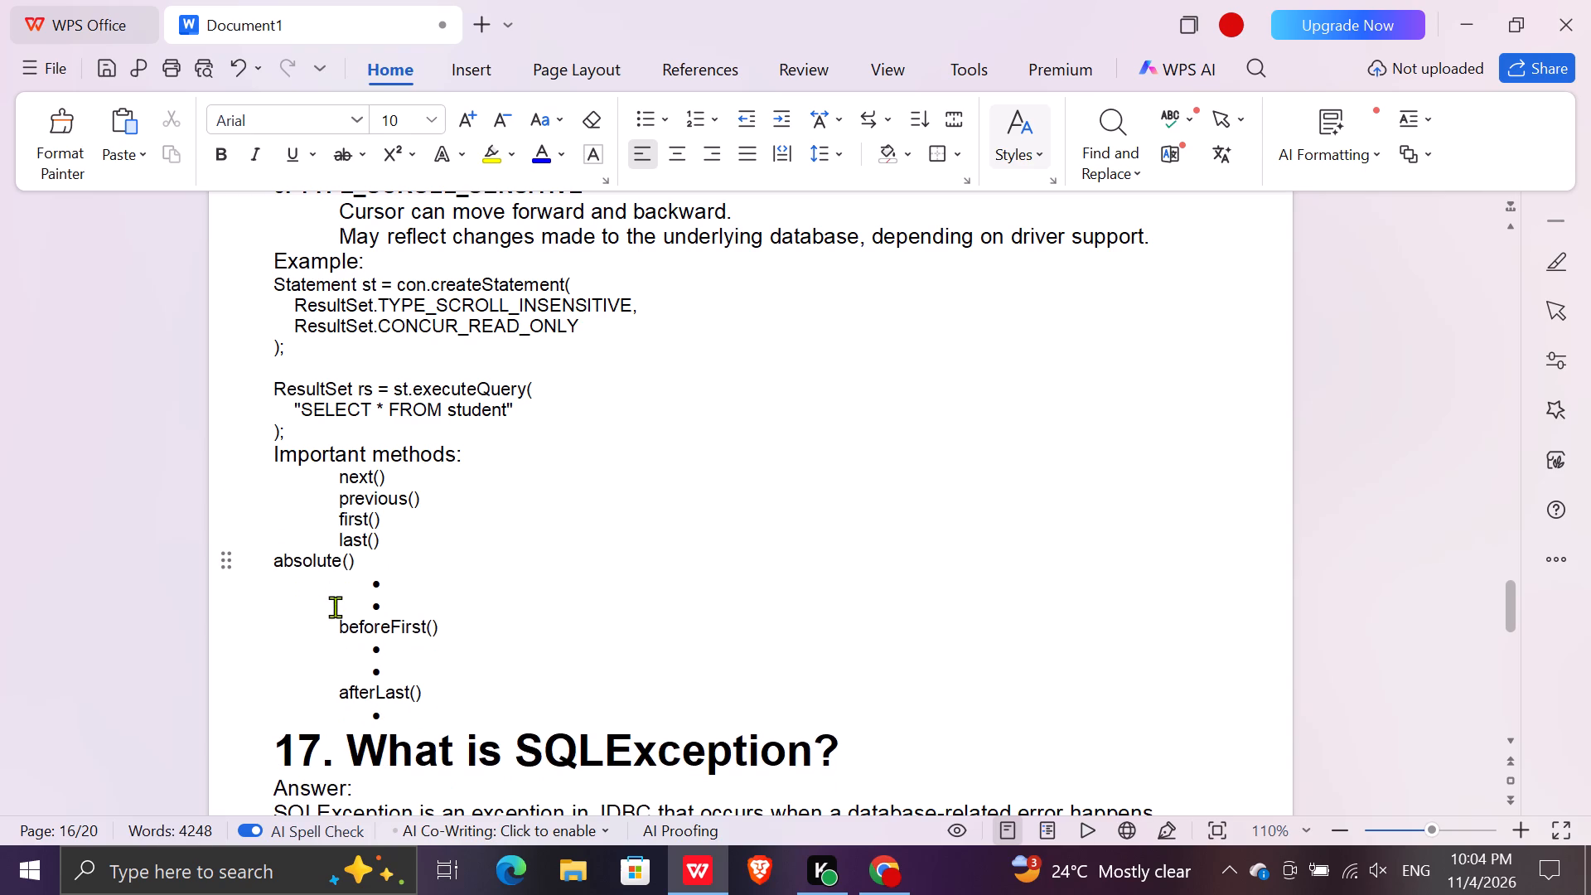
pyautogui.click(339, 622)
pyautogui.press('BackSpace')
pyautogui.press('BackSpace')
pyautogui.press('BackSpace')
pyautogui.press('Tab')
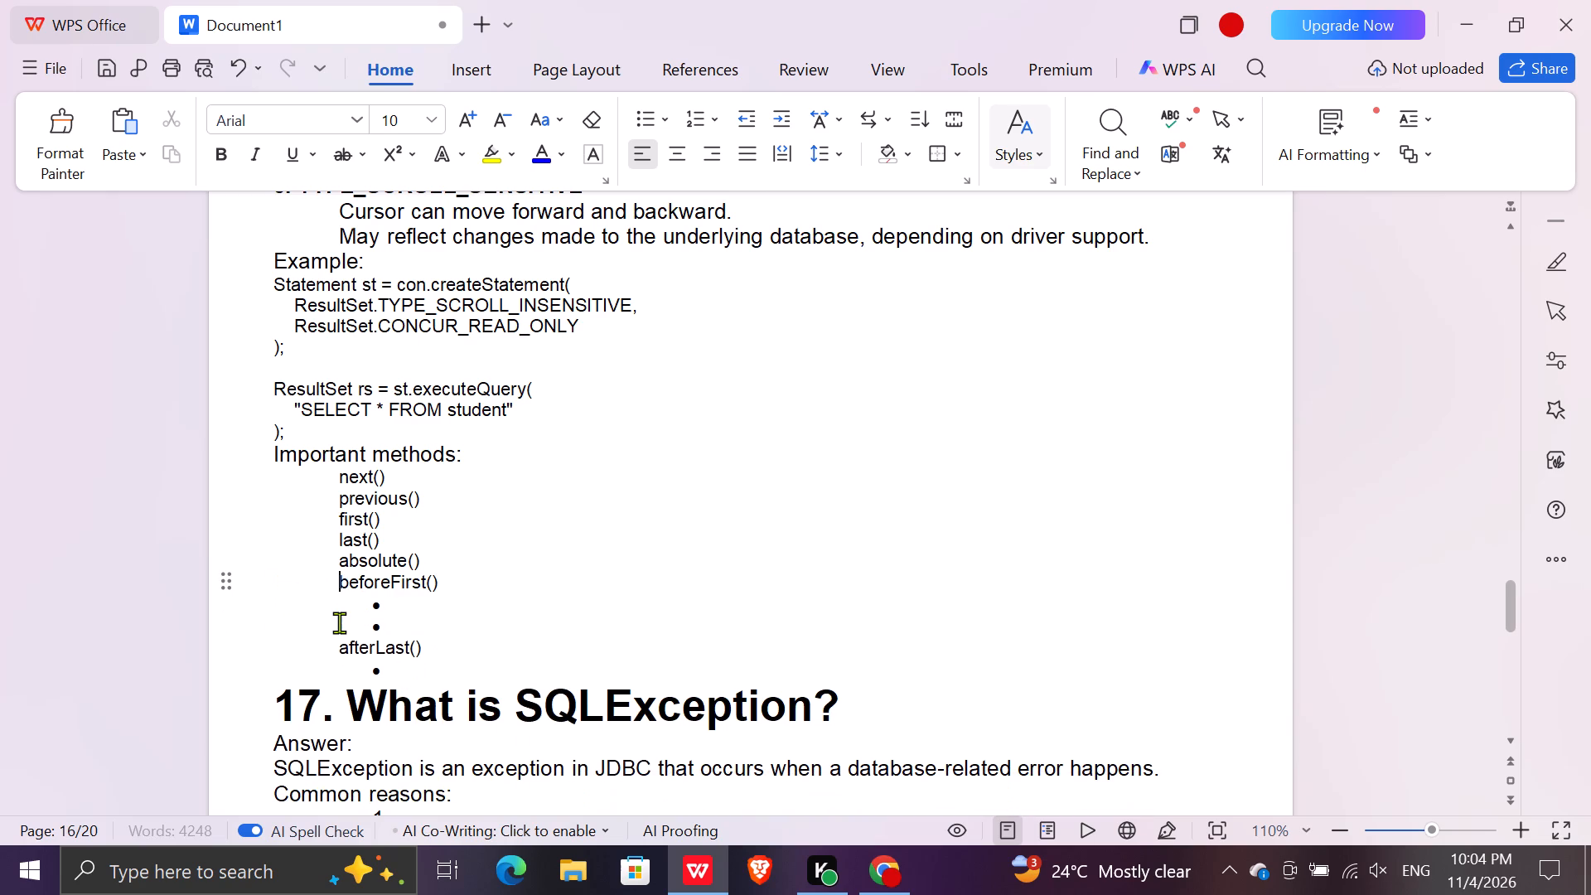
# Remove the empty bullets around afterLast() up to the question 17 heading, keeping the method indented one tab.
pyautogui.click(343, 651)
pyautogui.press('BackSpace')
pyautogui.press('BackSpace')
pyautogui.press('BackSpace')
pyautogui.press('Tab')
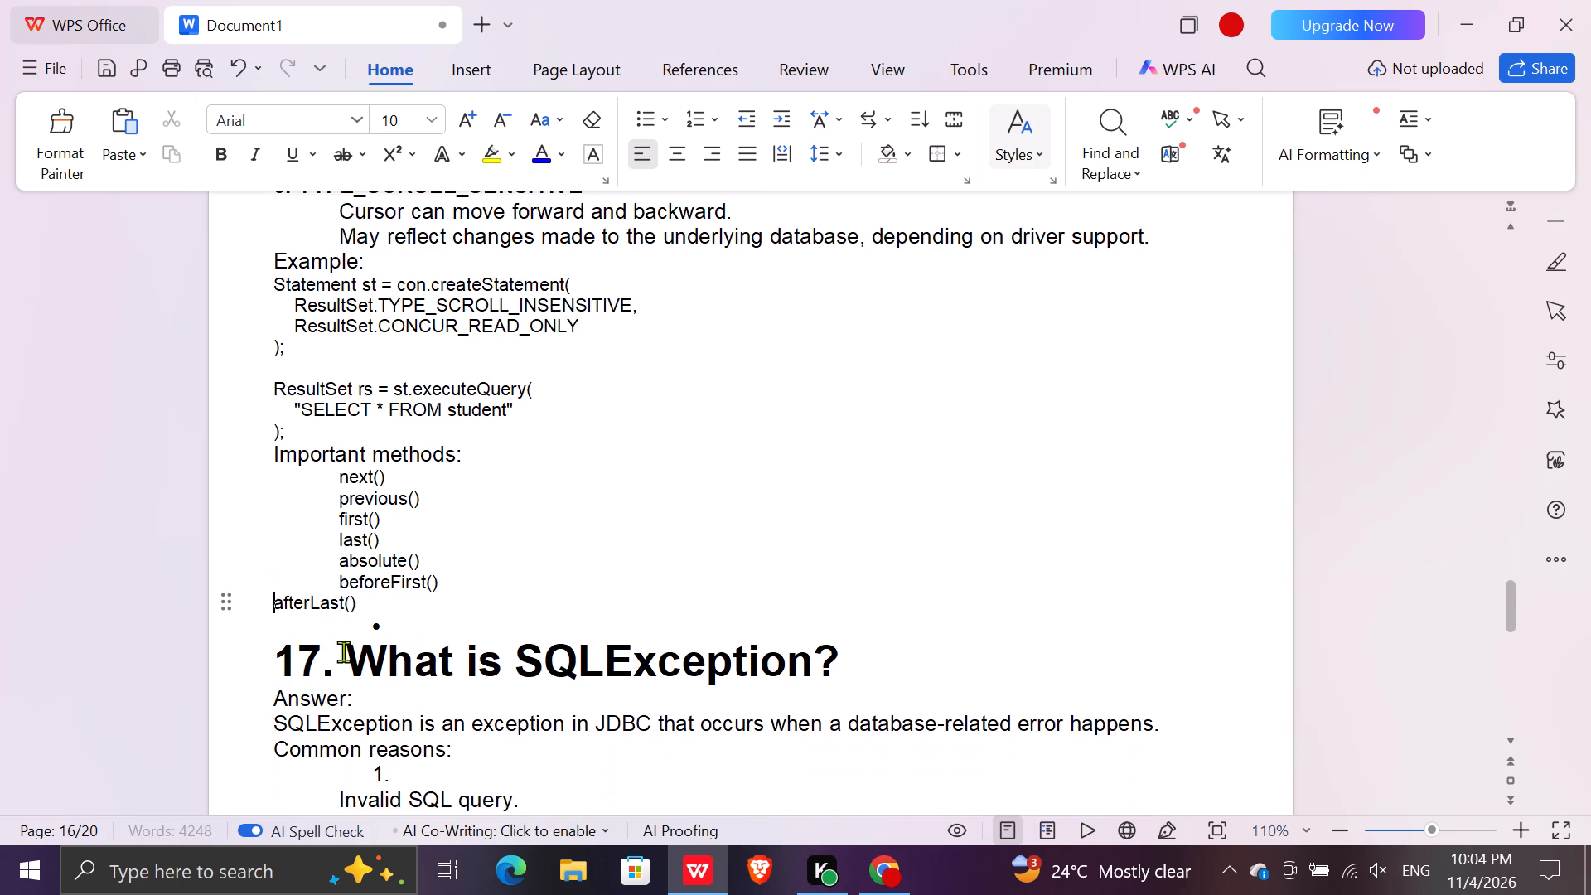
pyautogui.click(278, 660)
pyautogui.press('BackSpace')
# Remove the empty numbered lines above "Invalid SQL query." and "Database connection failure." in question 17, keeping each reason indented one tab.
pyautogui.scroll(-2, 500, 639)
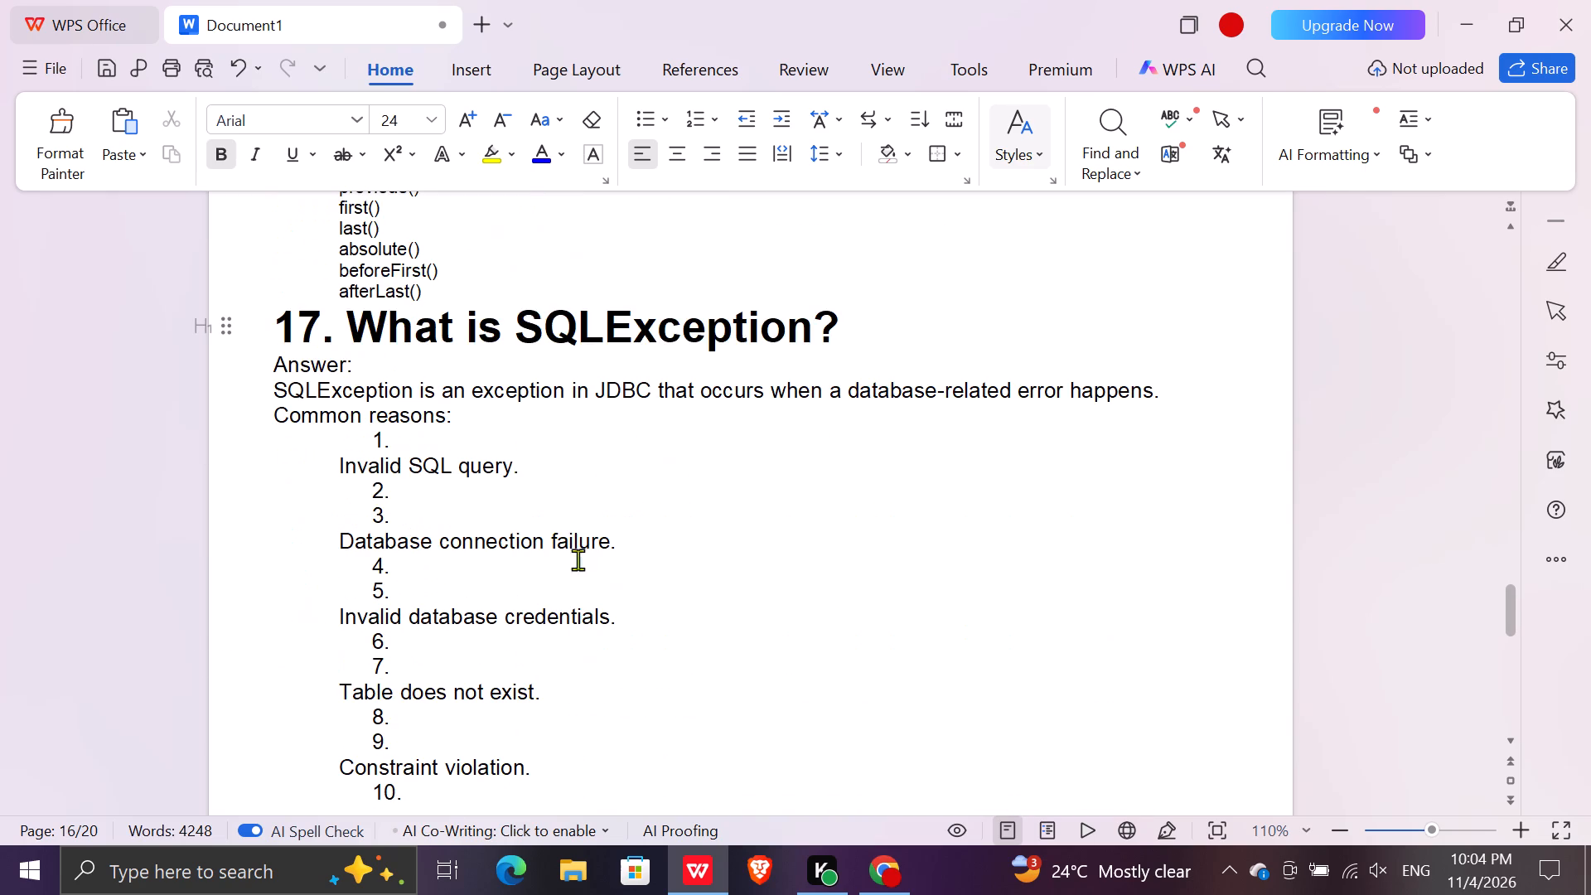
pyautogui.click(343, 473)
pyautogui.press('Left')
pyautogui.press('BackSpace')
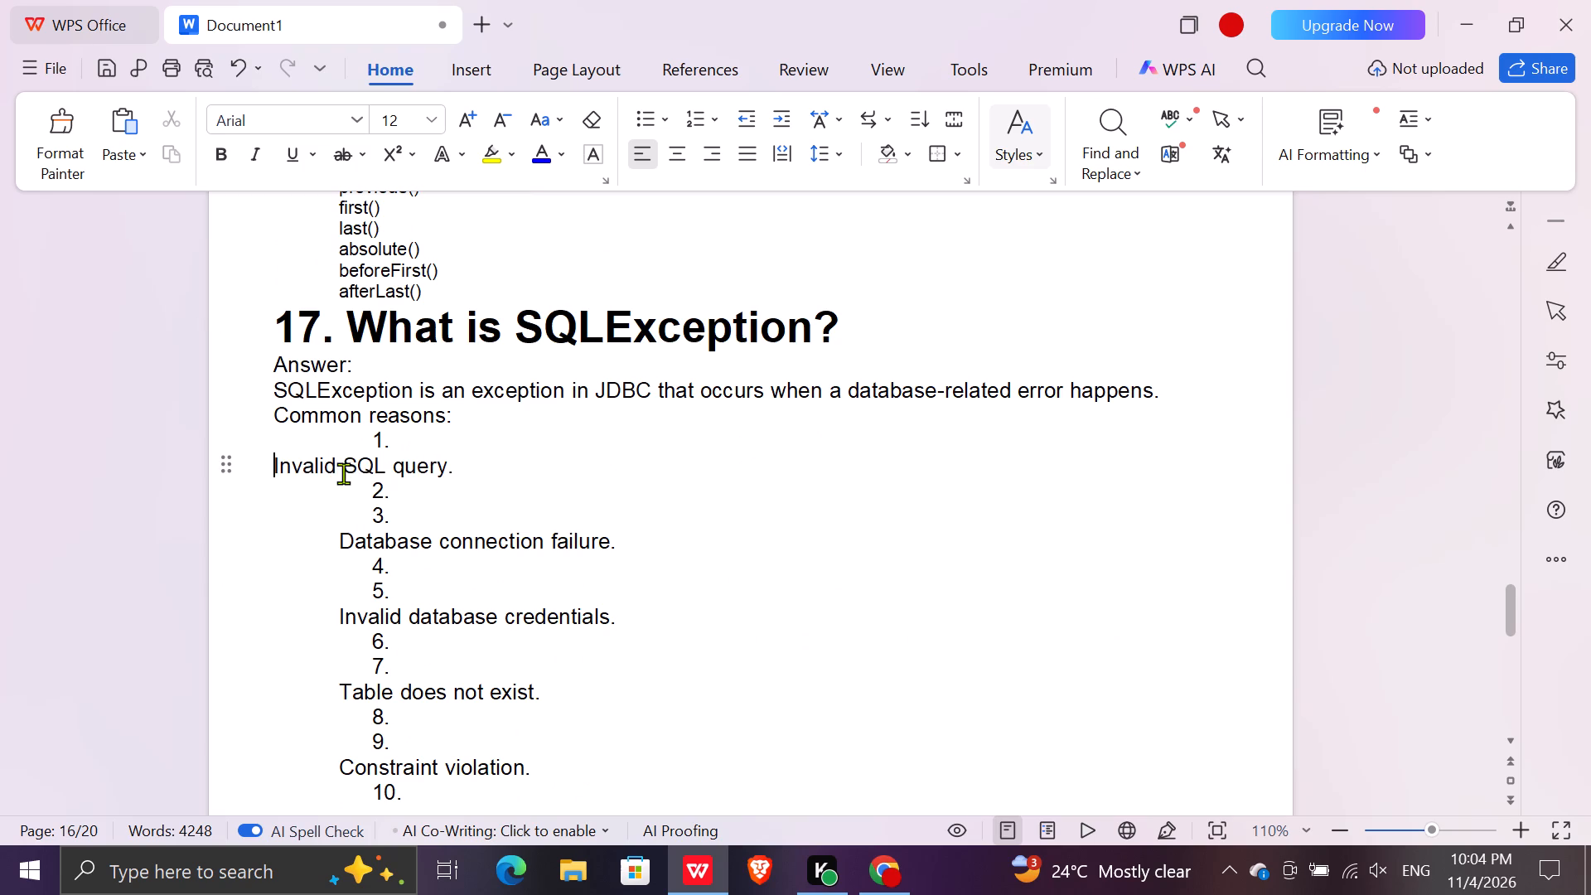
pyautogui.press('BackSpace')
pyautogui.press('Tab')
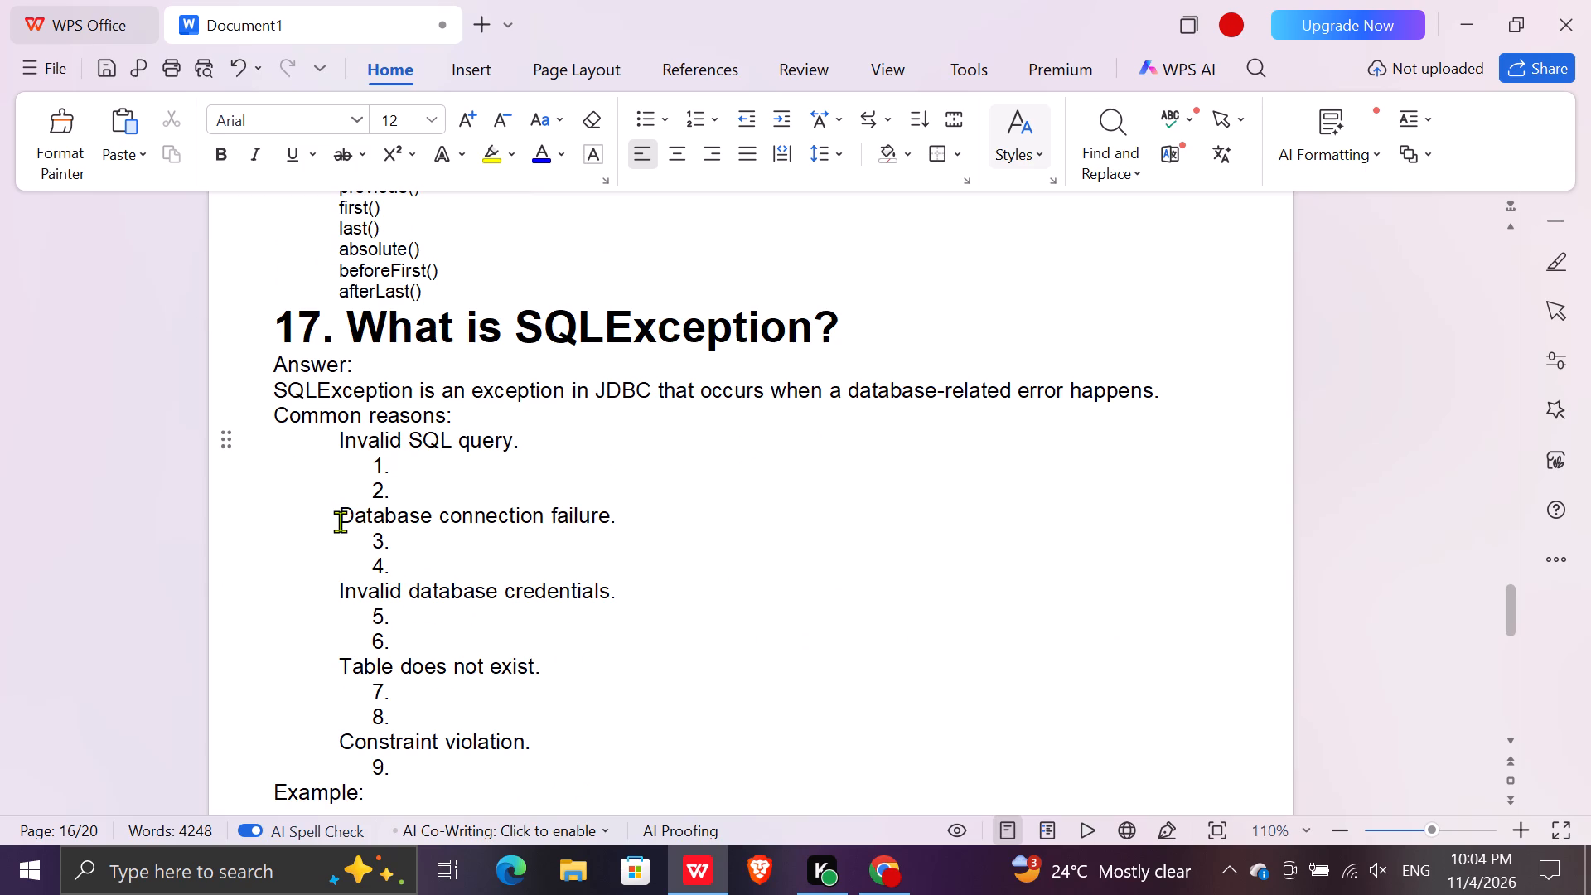
pyautogui.click(340, 521)
pyautogui.press('BackSpace')
pyautogui.press('BackSpace')
pyautogui.press('Tab')
pyautogui.press('BackSpace')
pyautogui.press('BackSpace')
pyautogui.press('BackSpace')
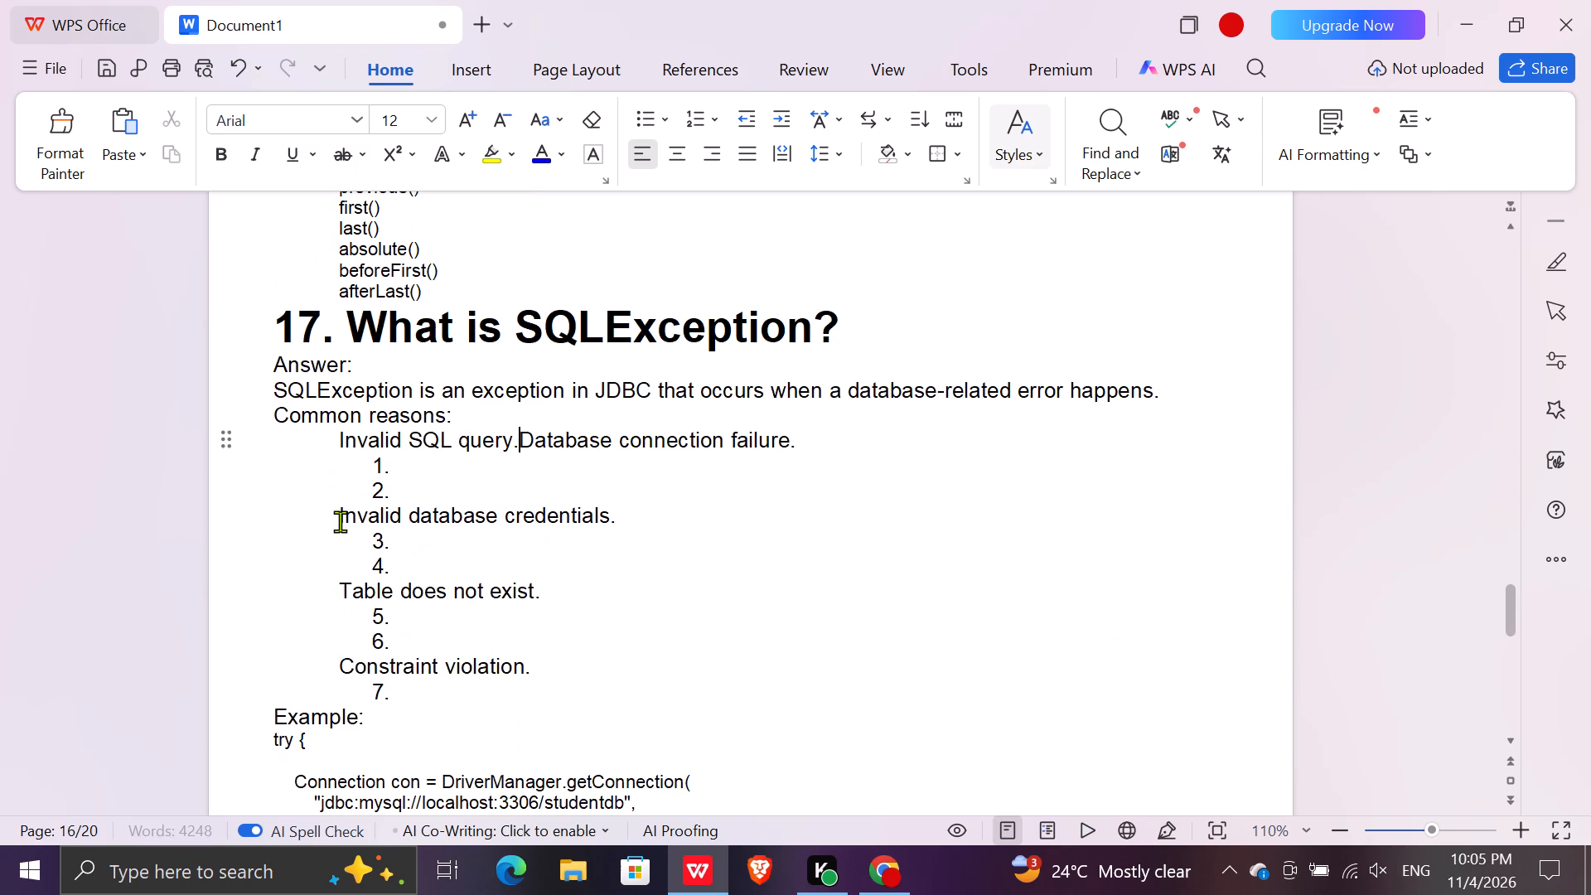
pyautogui.hotkey('ctrl', 'z')
pyautogui.press('BackSpace')
pyautogui.press('Tab')
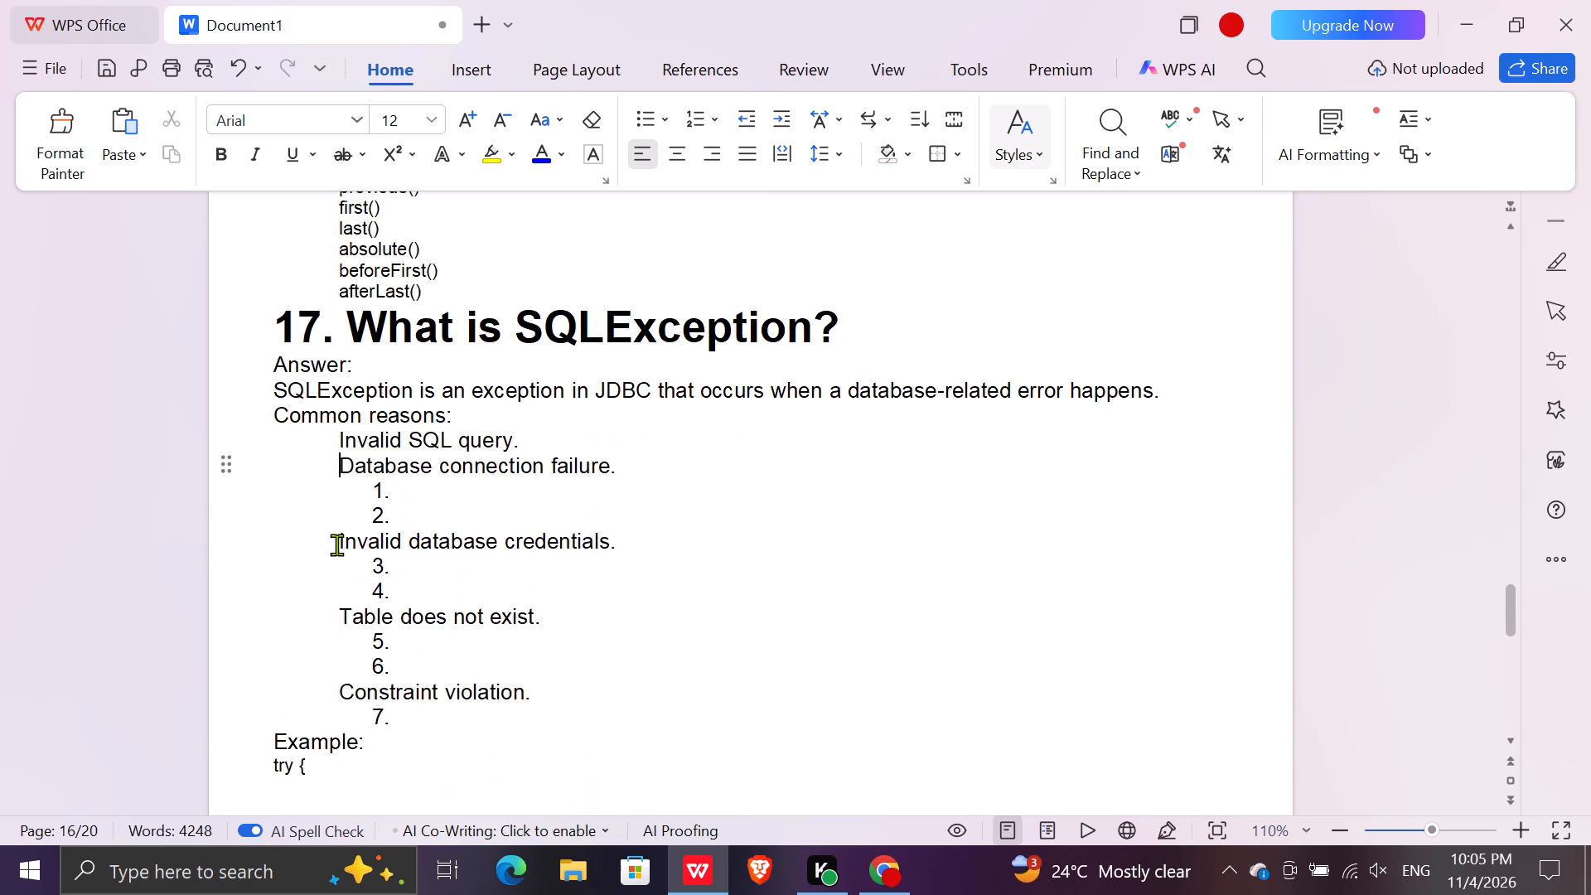
# Remove the empty numbered lines above "Invalid database credentials." and "Table does not exist.", keeping each reason indented one tab.
pyautogui.click(336, 544)
pyautogui.press('BackSpace')
pyautogui.press('BackSpace')
pyautogui.press('BackSpace')
pyautogui.press('Tab')
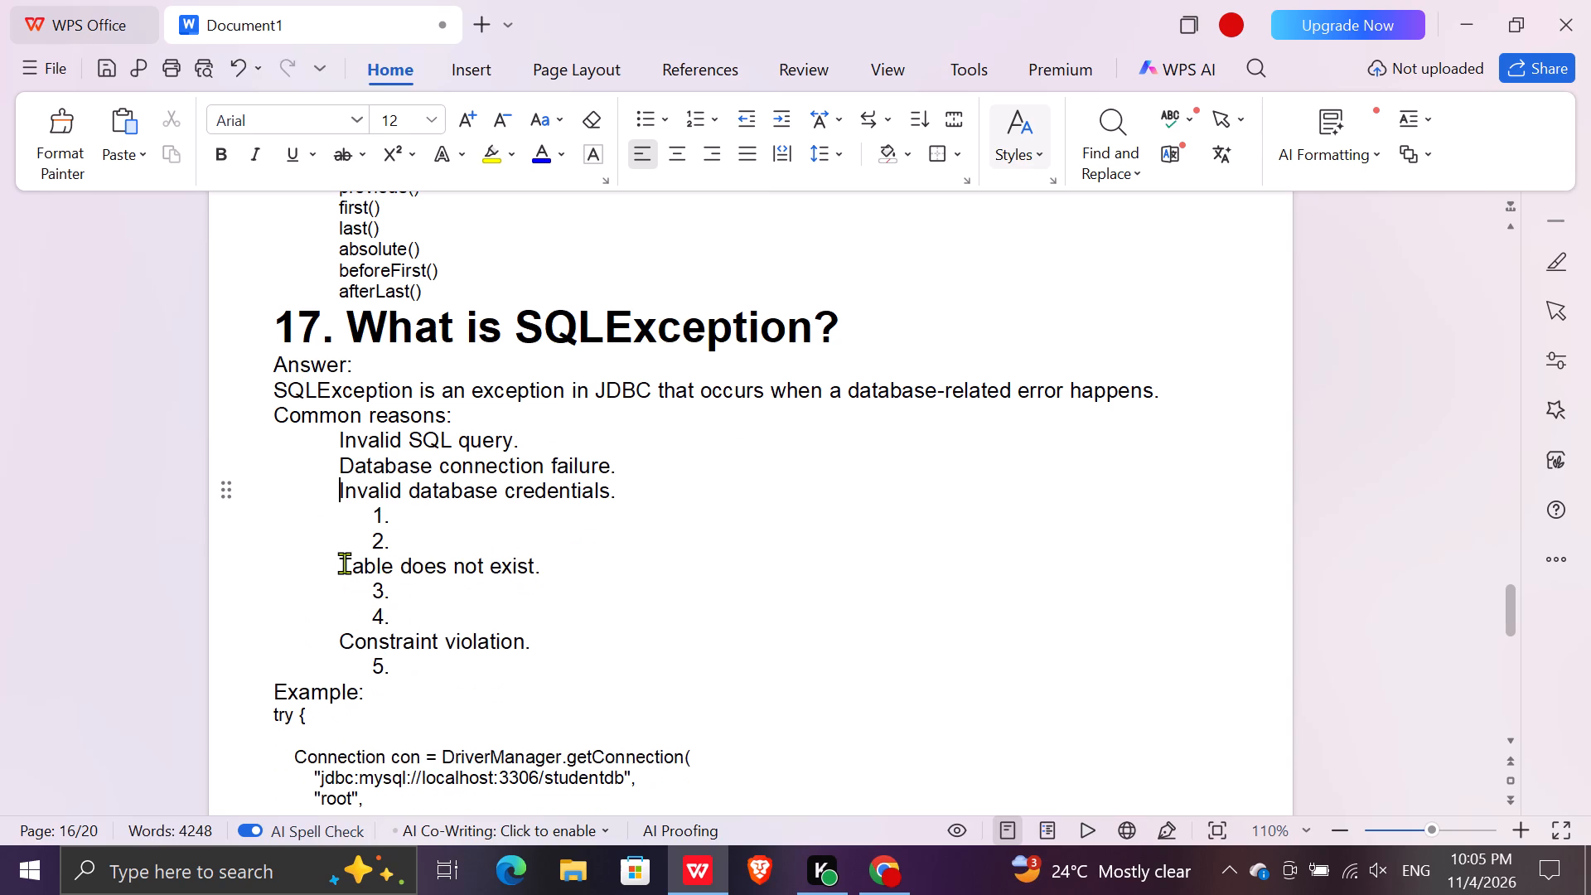
pyautogui.click(344, 563)
pyautogui.press('BackSpace')
pyautogui.press('BackSpace')
pyautogui.press('BackSpace')
pyautogui.press('Tab')
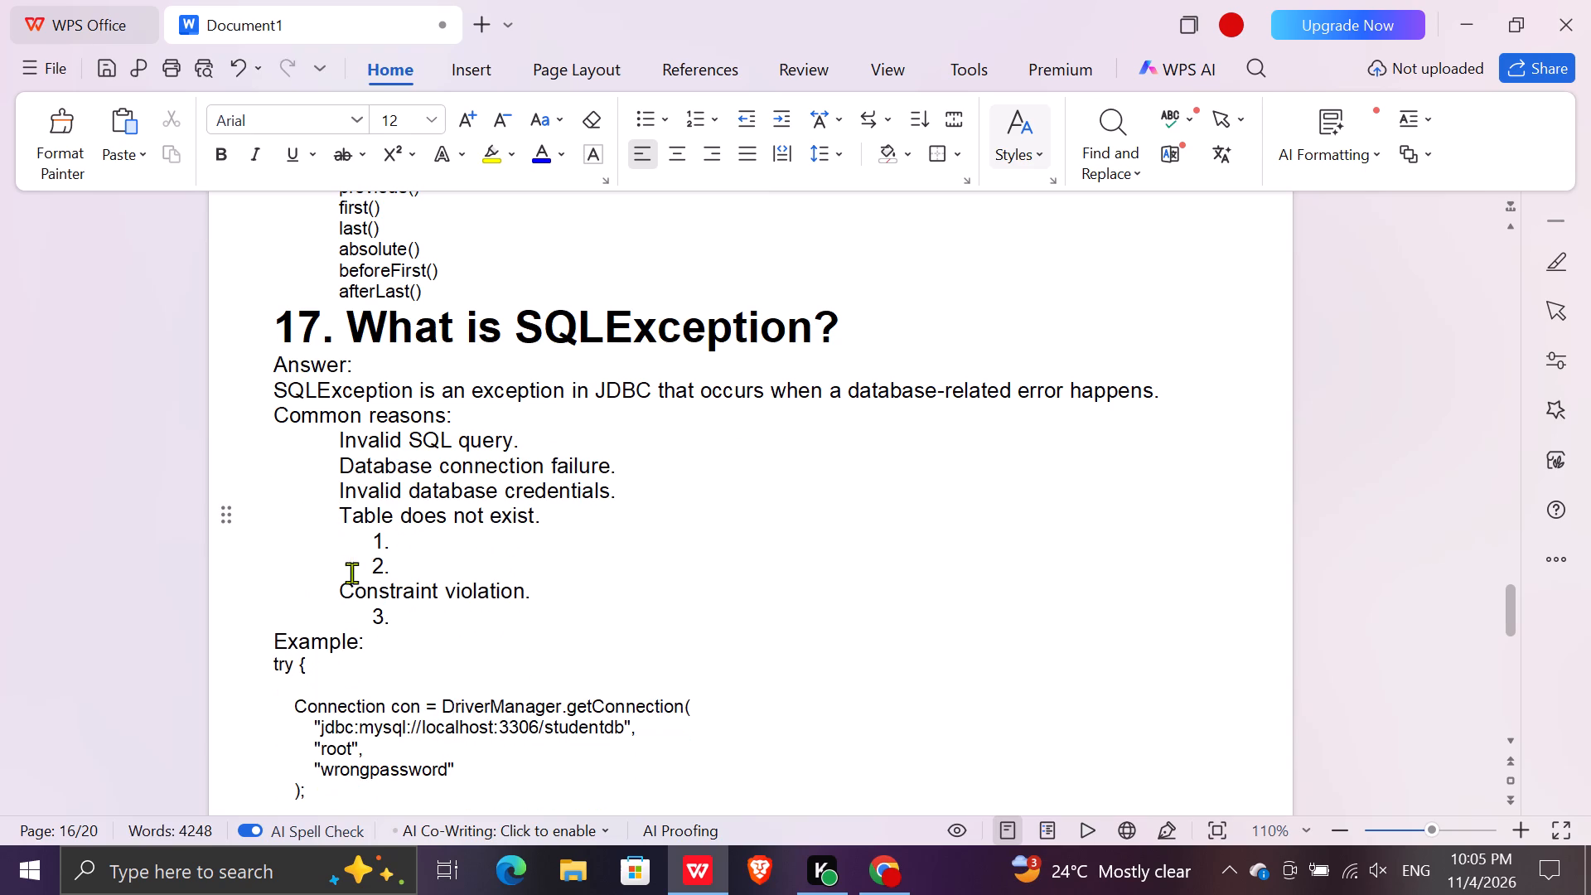
# Remove the empty numbered lines around "Constraint violation." up to question 17's "Example:", keeping the reason indented one tab.
pyautogui.click(342, 592)
pyautogui.press('BackSpace')
pyautogui.press('BackSpace')
pyautogui.press('BackSpace')
pyautogui.press('Tab')
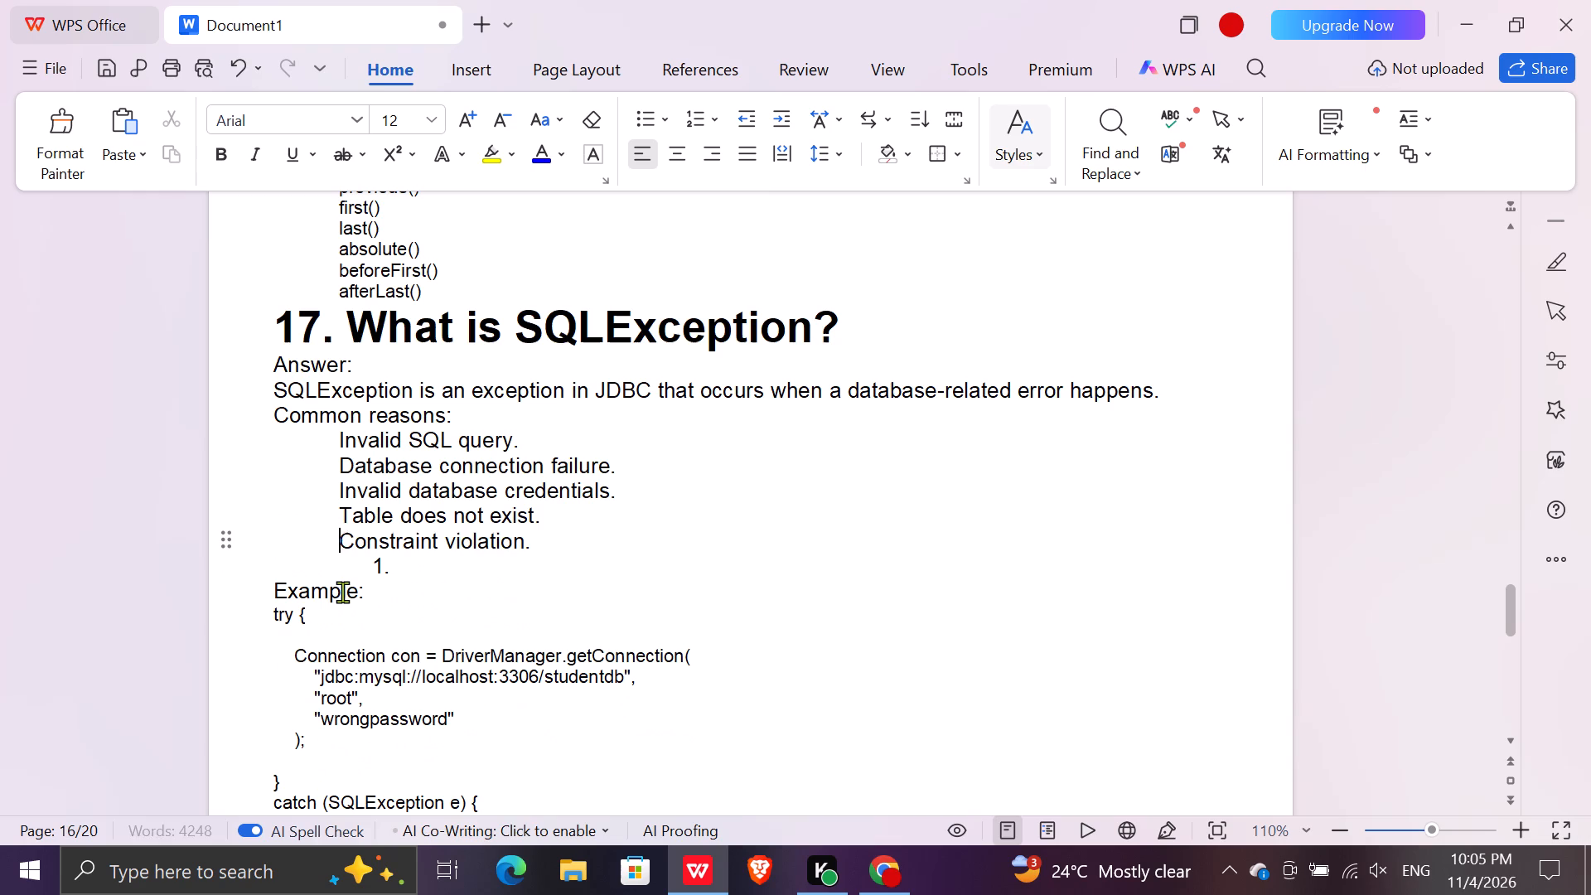
pyautogui.click(268, 595)
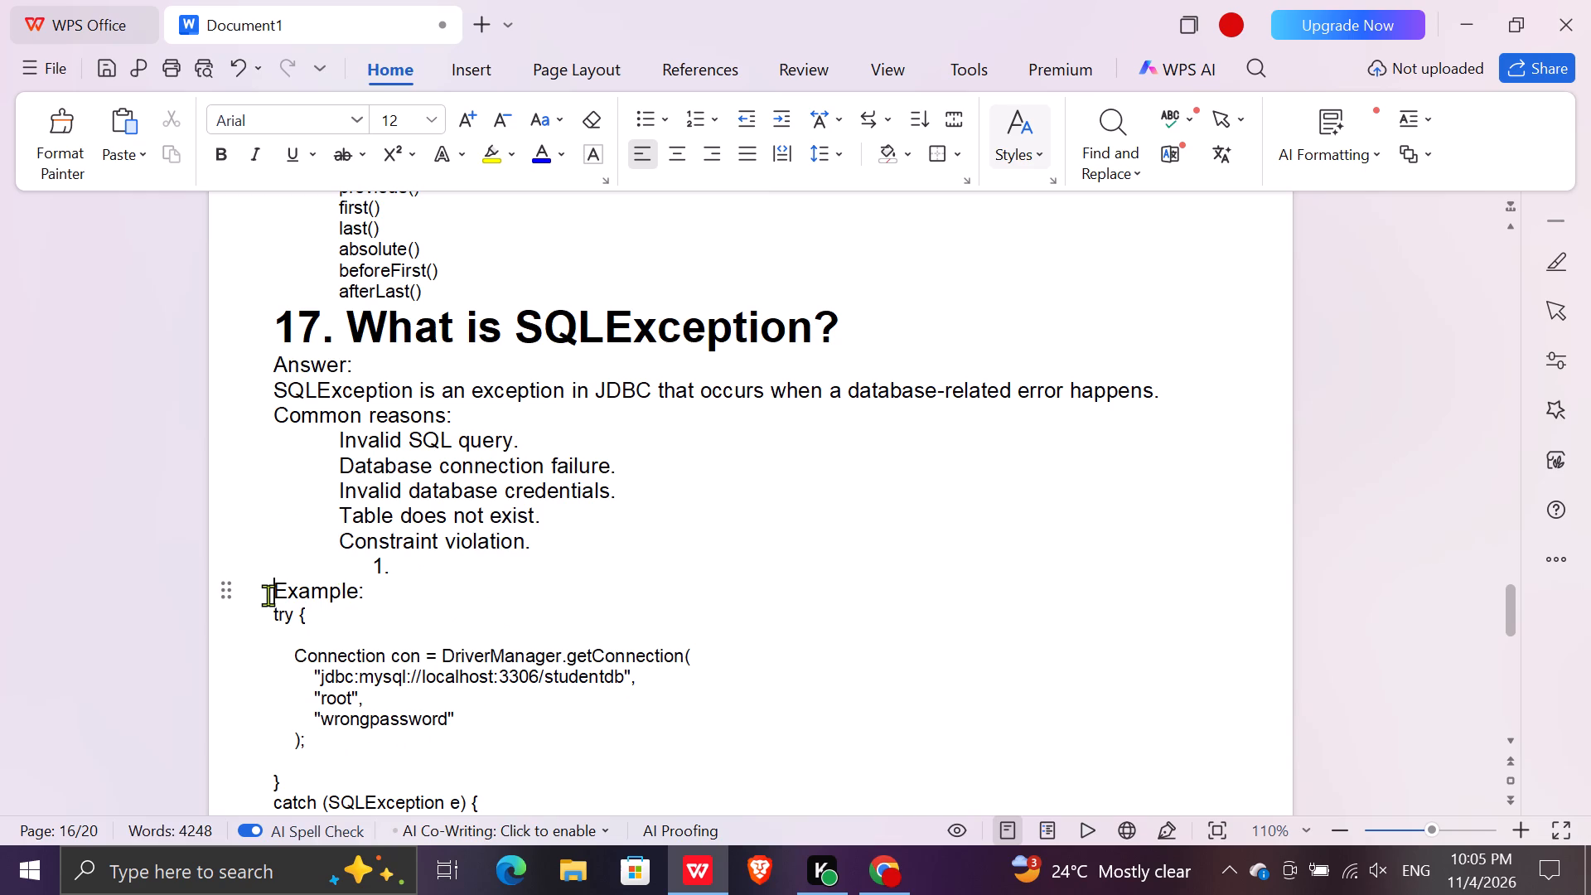
pyautogui.press('BackSpace')
# Remove the empty bullets above getMessage() and getErrorCode() under question 17's "Important methods:", keeping each point indented one tab.
pyautogui.scroll(-5, 554, 584)
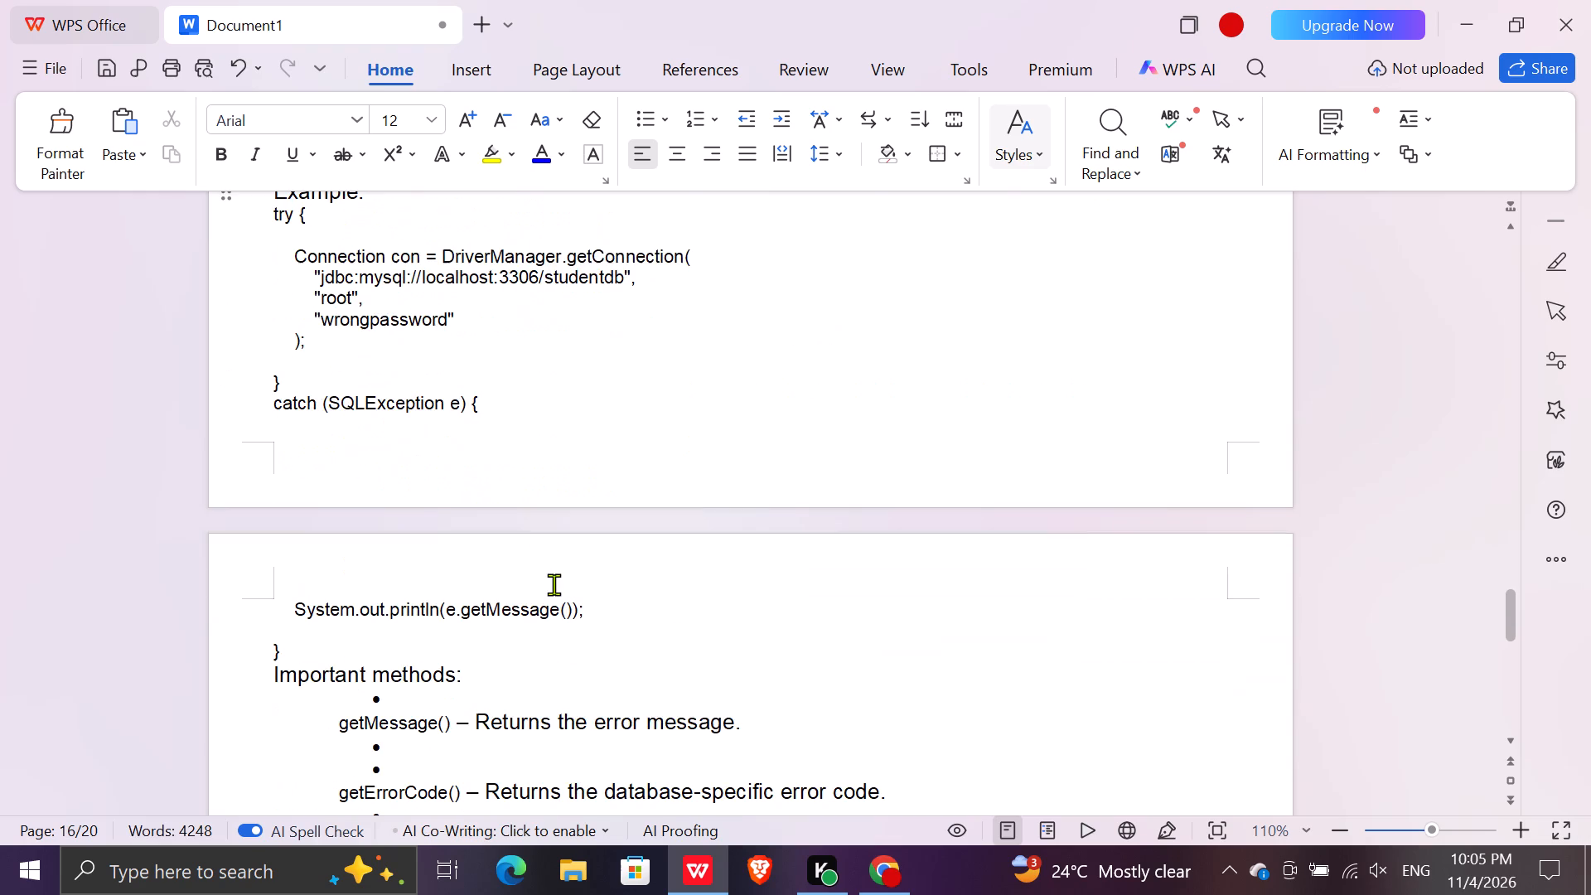
pyautogui.scroll(-1, 553, 500)
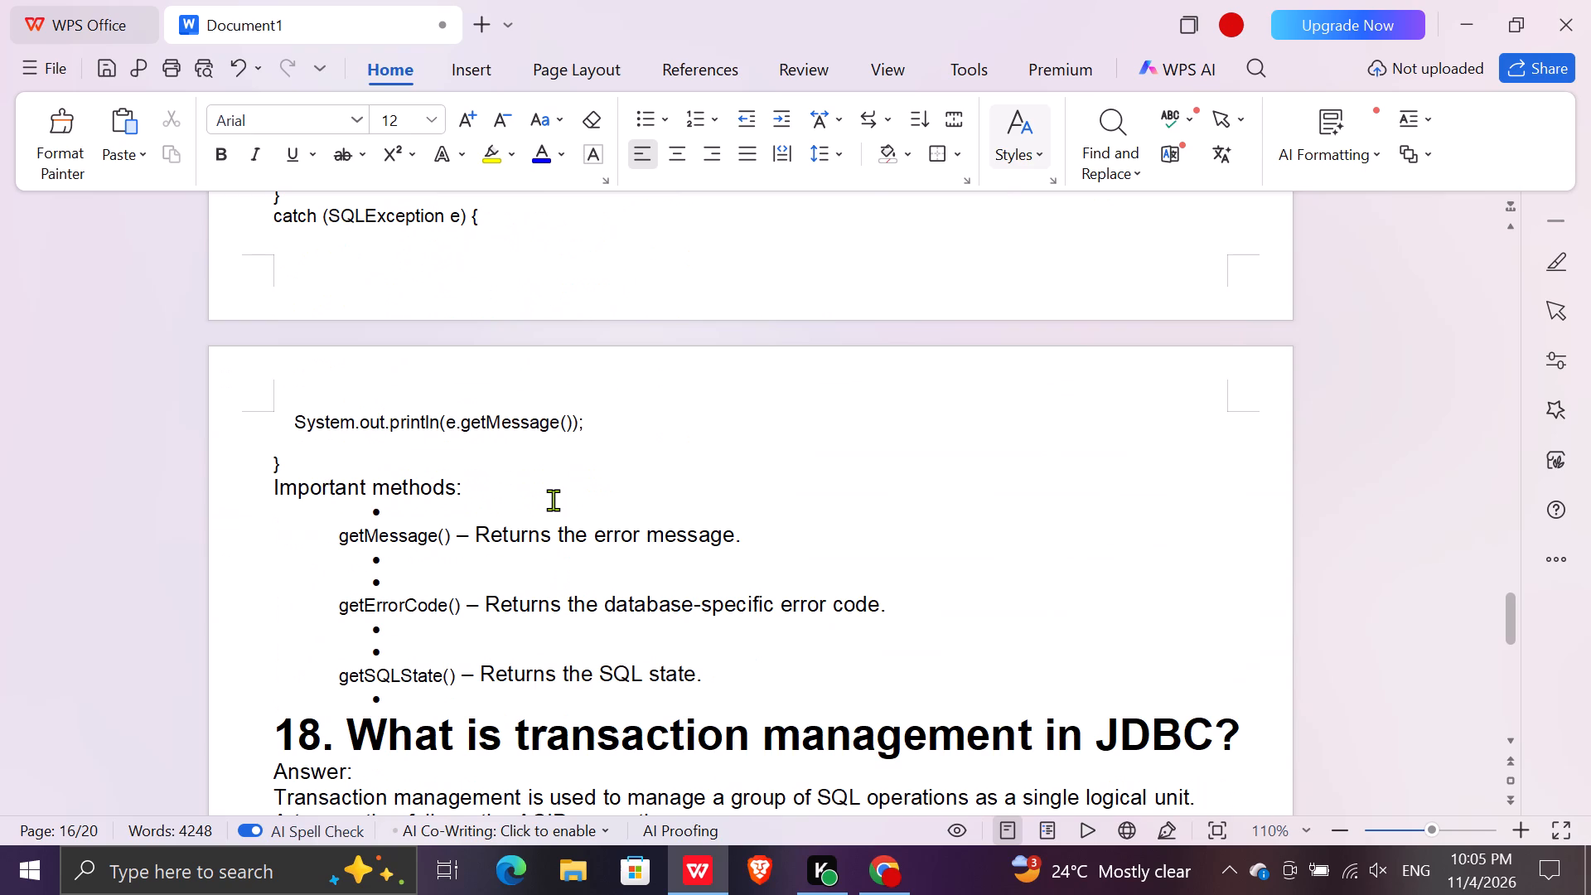
pyautogui.click(338, 545)
pyautogui.press('BackSpace')
pyautogui.press('BackSpace')
pyautogui.press('Tab')
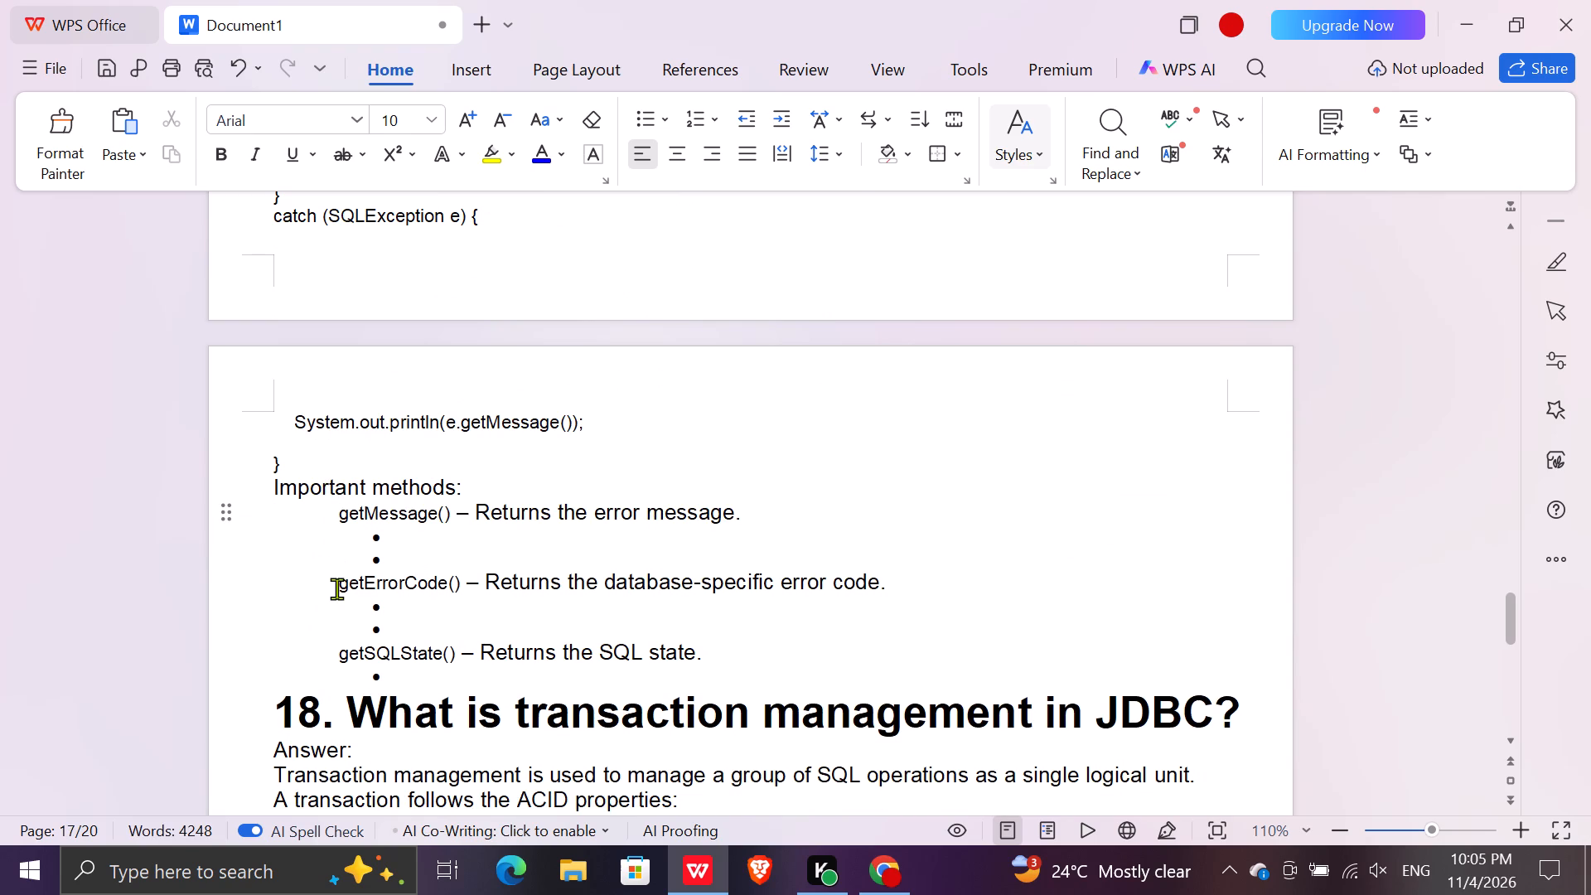
pyautogui.click(336, 588)
pyautogui.press('BackSpace')
pyautogui.press('BackSpace')
pyautogui.press('BackSpace')
pyautogui.press('Tab')
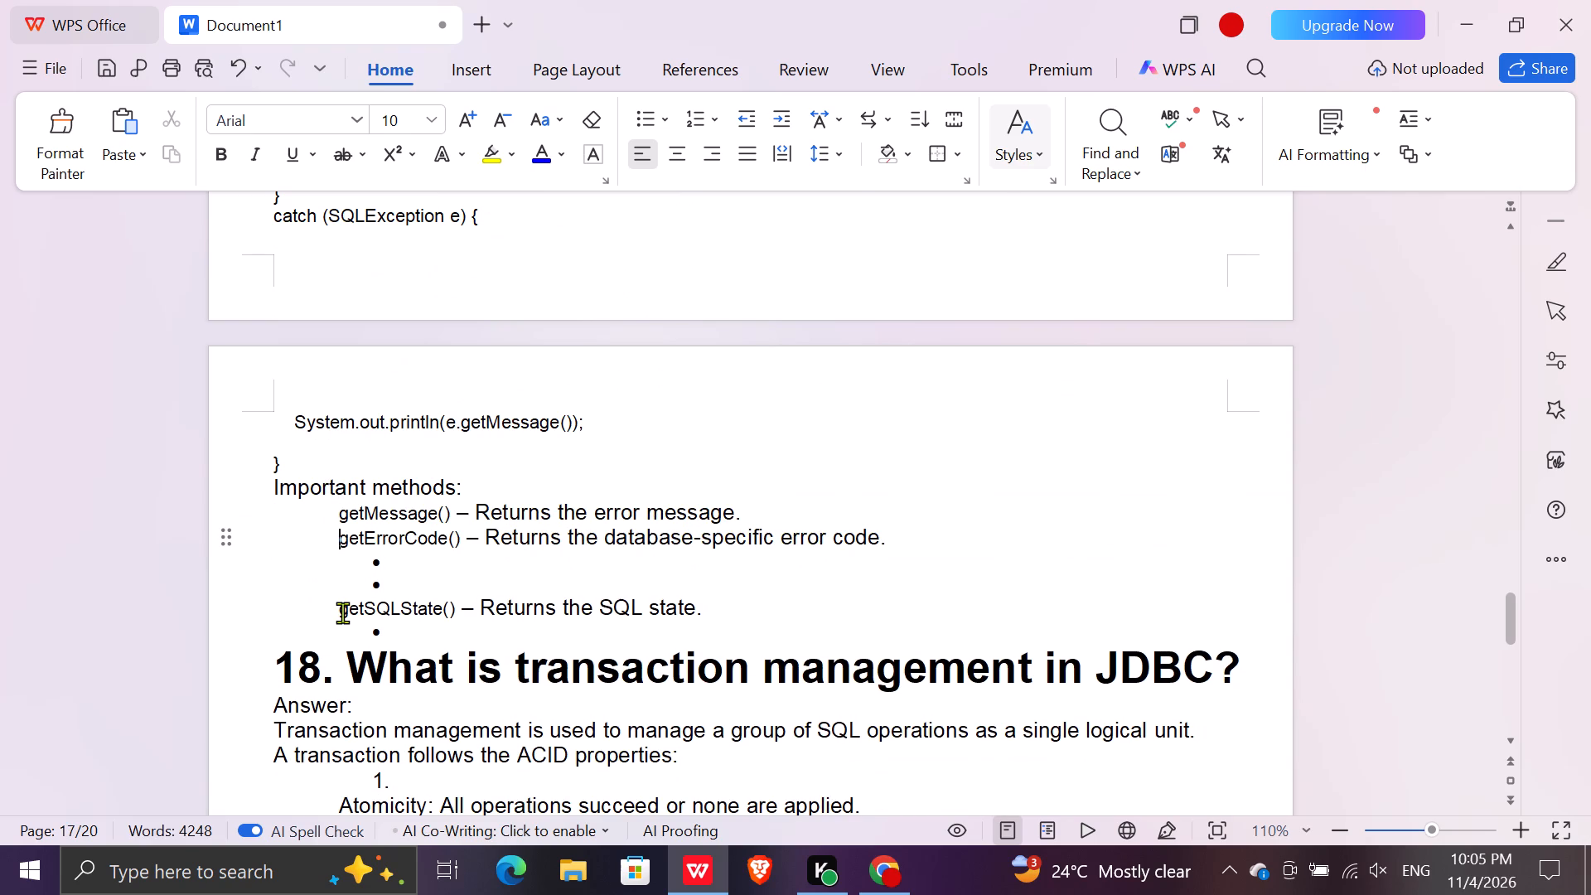
# Remove the empty bullets around the getSQLState() point up to the question 18 heading, keeping the point indented one tab.
pyautogui.click(342, 612)
pyautogui.press('BackSpace')
pyautogui.press('BackSpace')
pyautogui.press('BackSpace')
pyautogui.press('Tab')
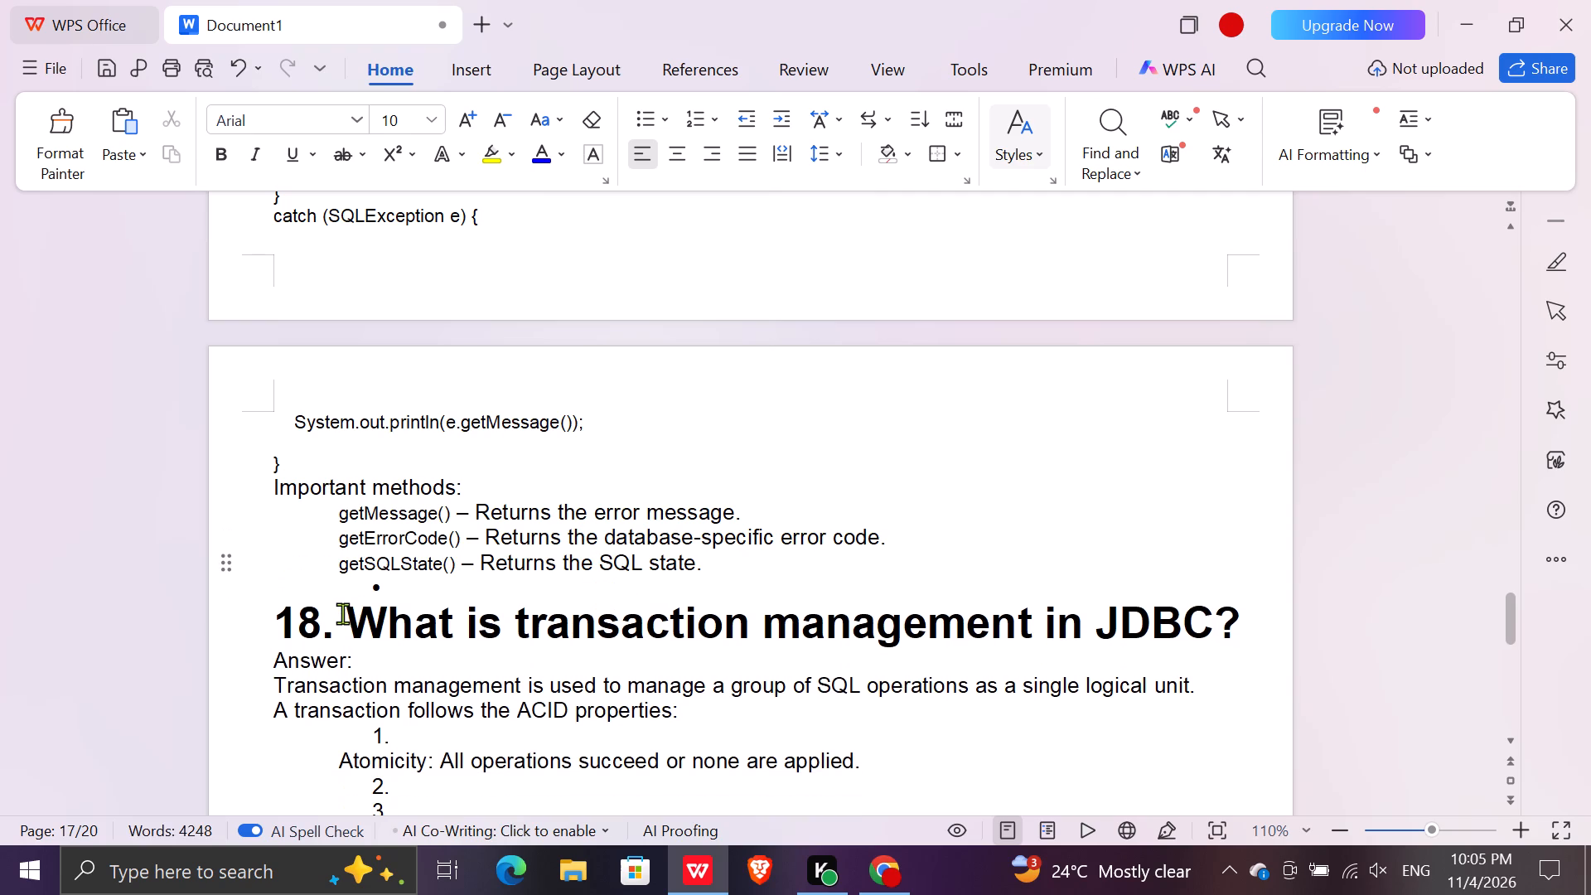
pyautogui.click(278, 619)
pyautogui.press('BackSpace')
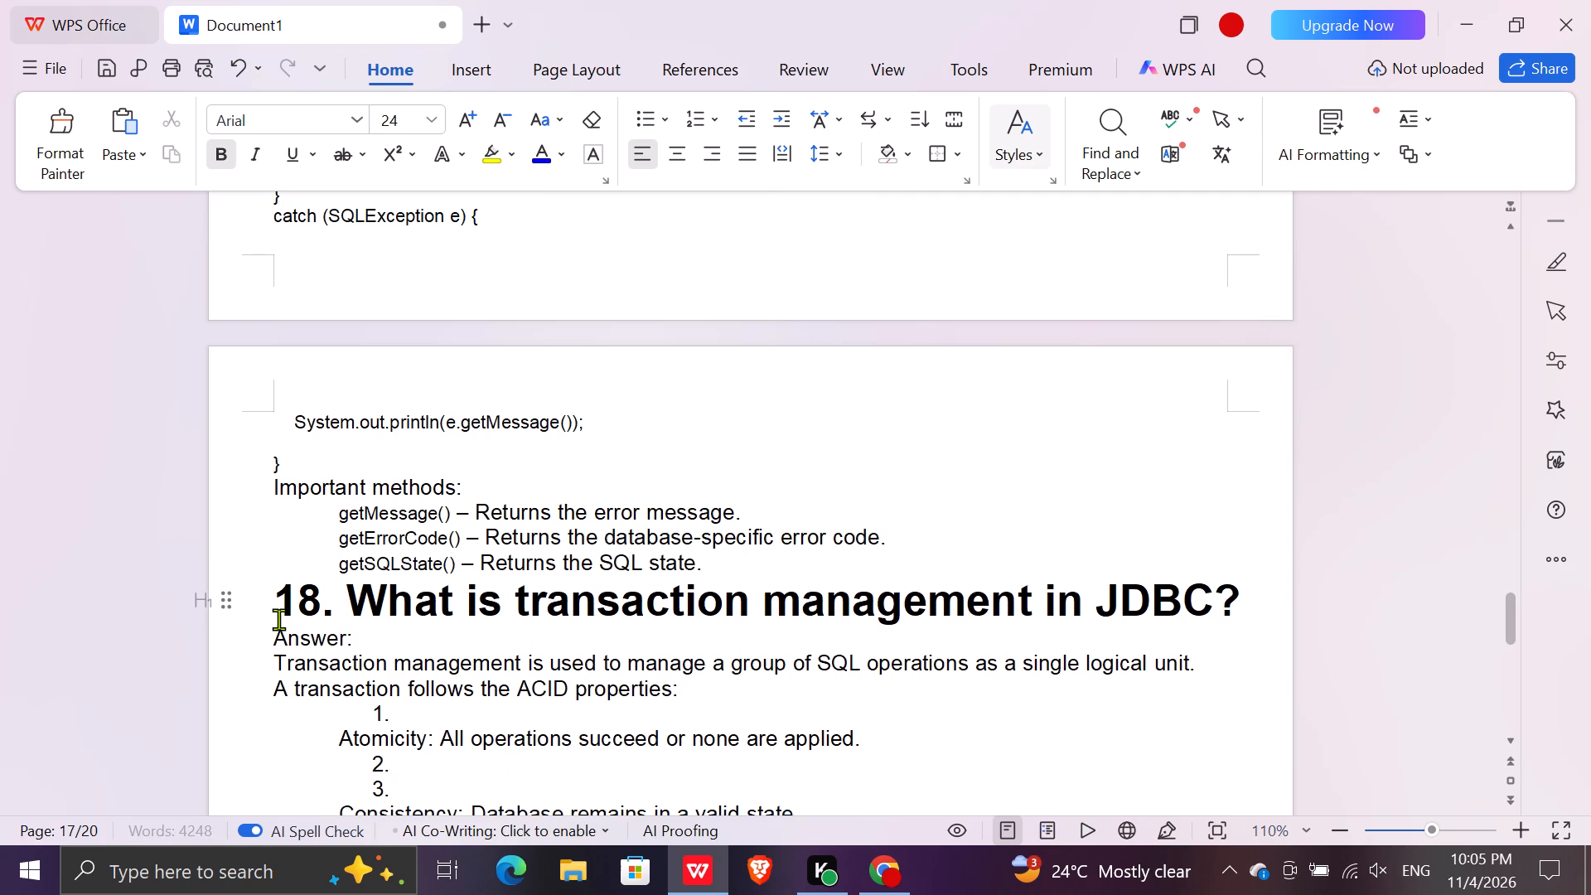
# Remove the empty numbered lines above the Atomicity and Consistency points in question 18, keeping each point indented one tab.
pyautogui.scroll(-1, 503, 617)
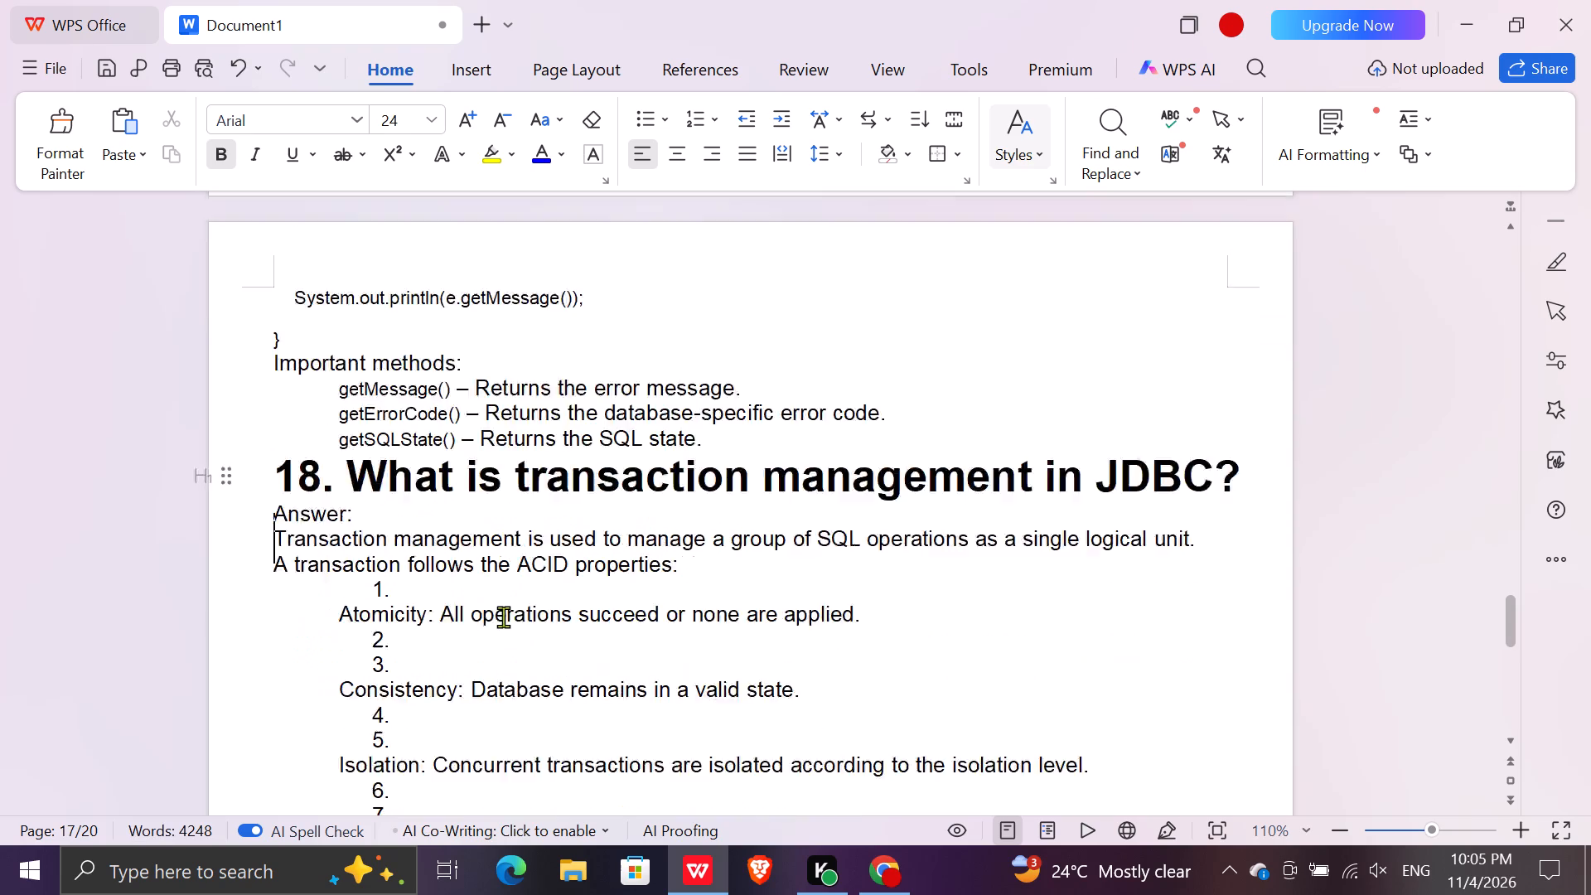
pyautogui.scroll(-1, 503, 617)
pyautogui.click(335, 428)
pyautogui.press('BackSpace')
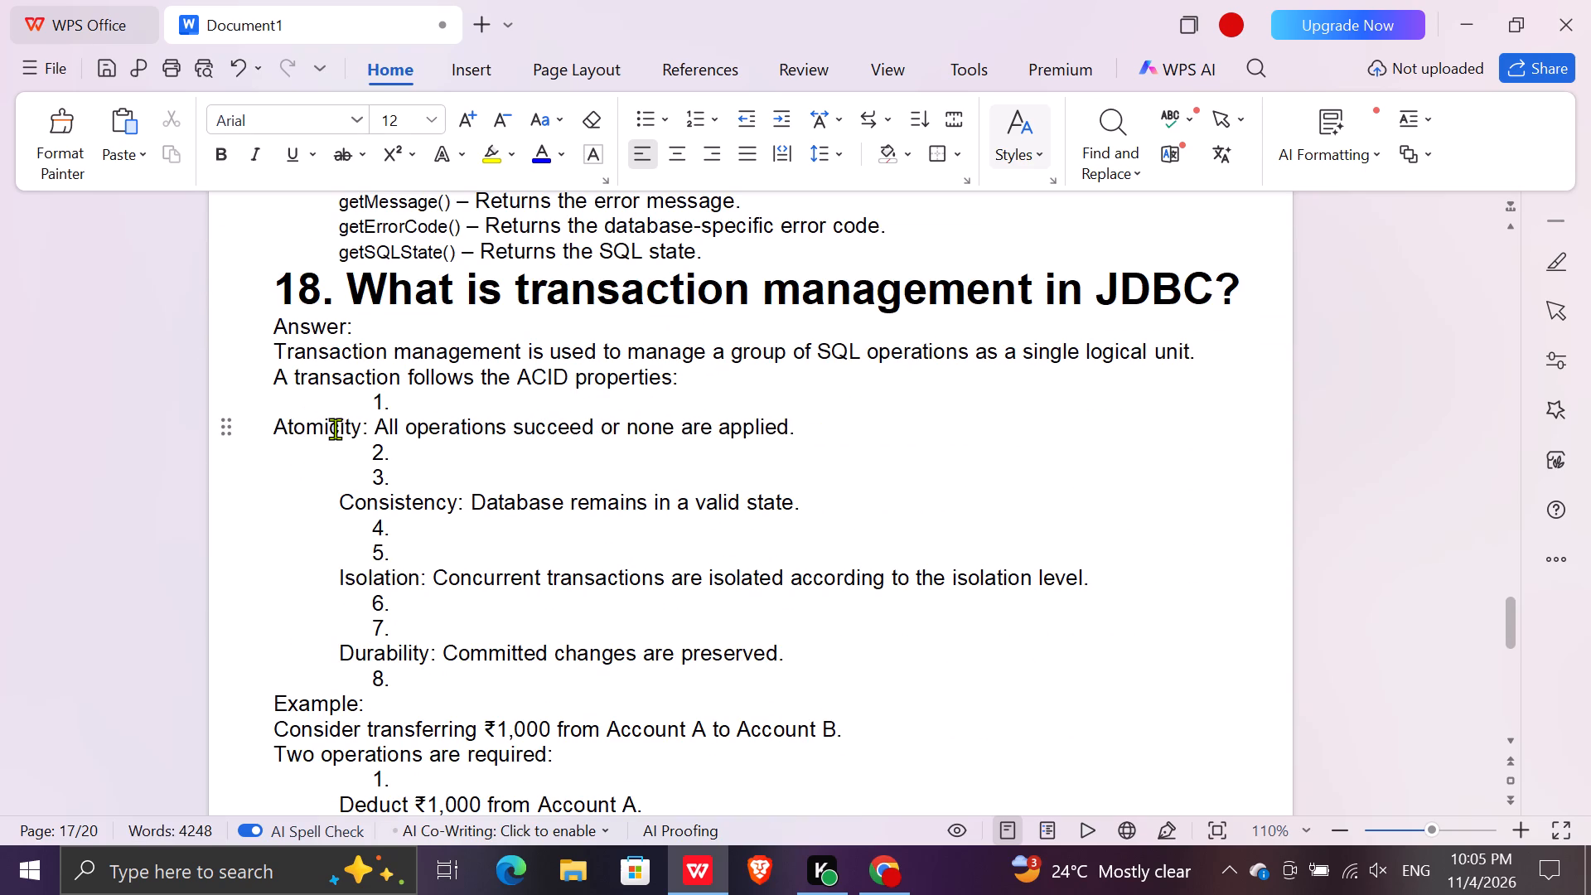
pyautogui.press('BackSpace')
pyautogui.press('Tab')
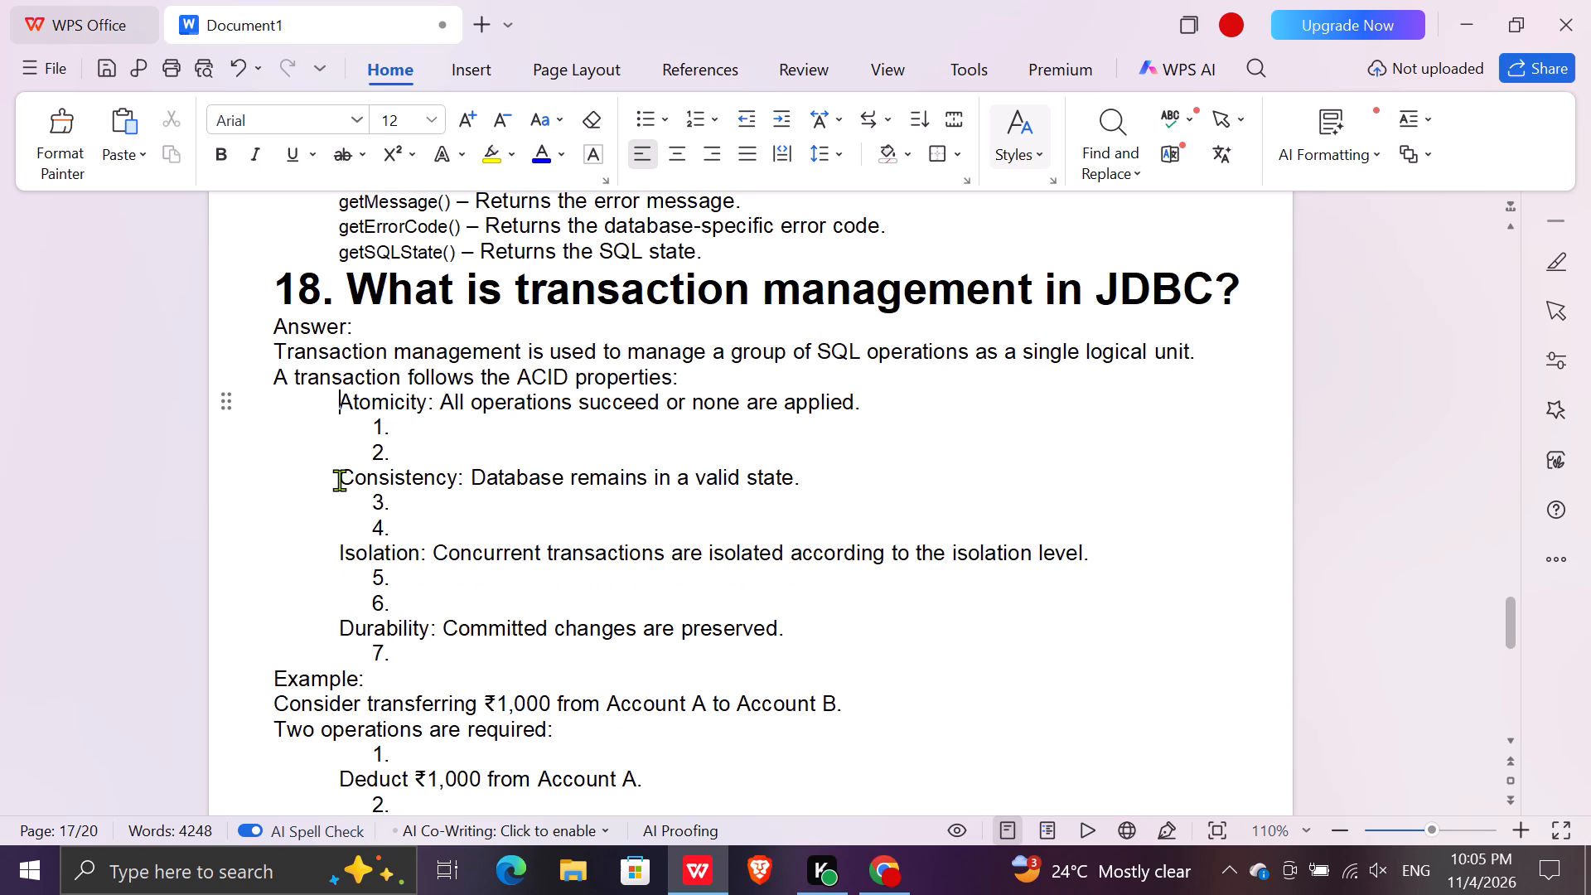
pyautogui.click(339, 480)
pyautogui.press('BackSpace')
pyautogui.press('BackSpace')
pyautogui.press('BackSpace')
pyautogui.press('Tab')
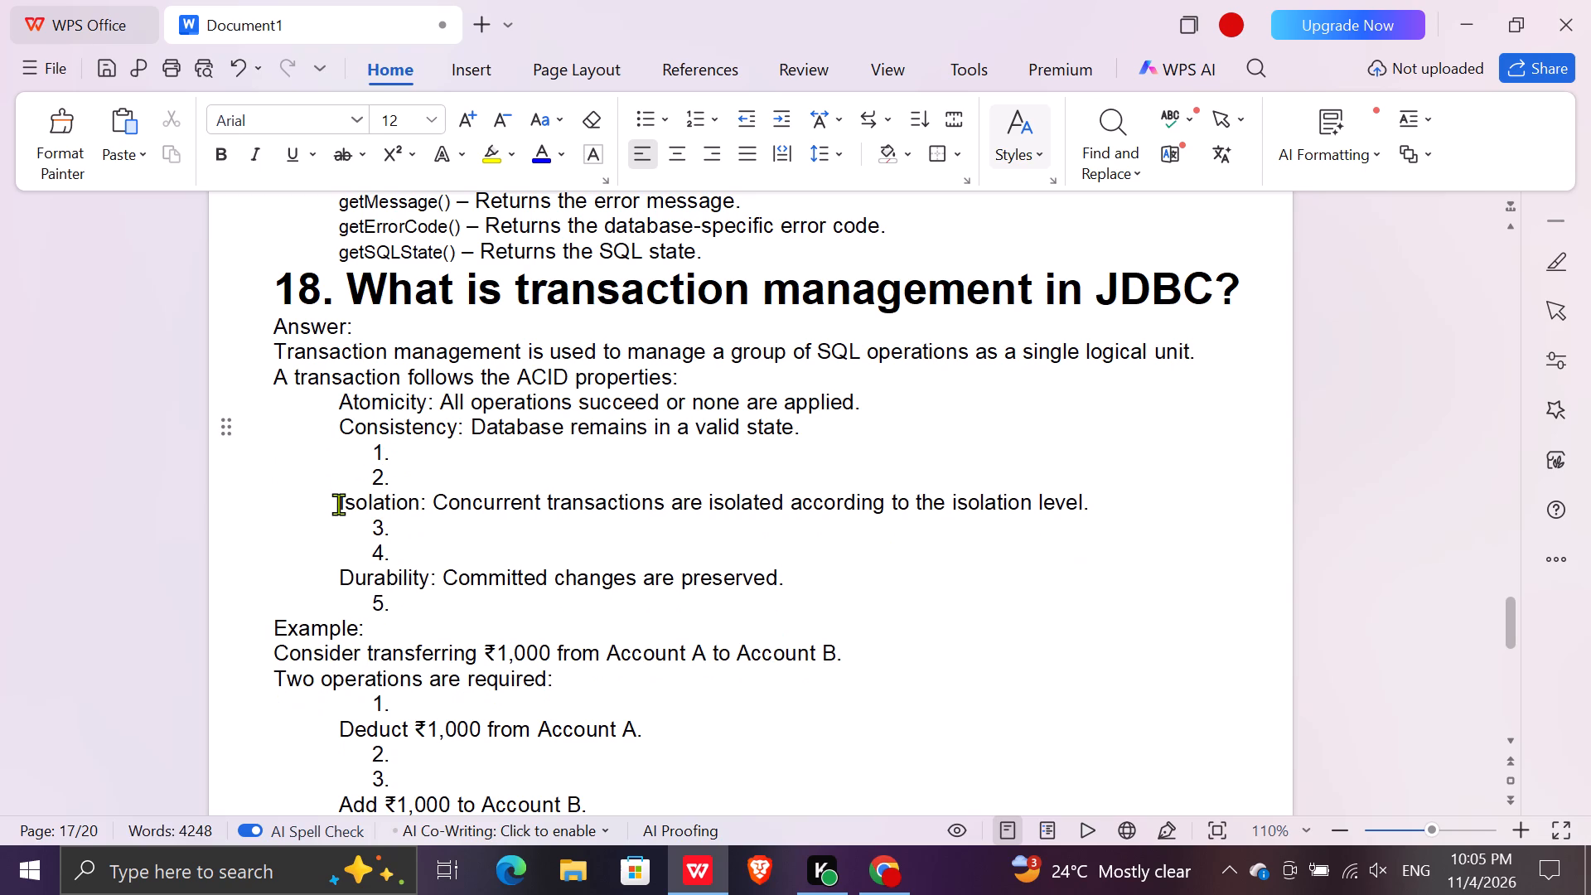
# Remove the empty numbered lines around the Isolation and Durability points up to question 18's "Example:", keeping each point indented one tab.
pyautogui.click(338, 504)
pyautogui.press('BackSpace')
pyautogui.press('BackSpace')
pyautogui.press('BackSpace')
pyautogui.press('Tab')
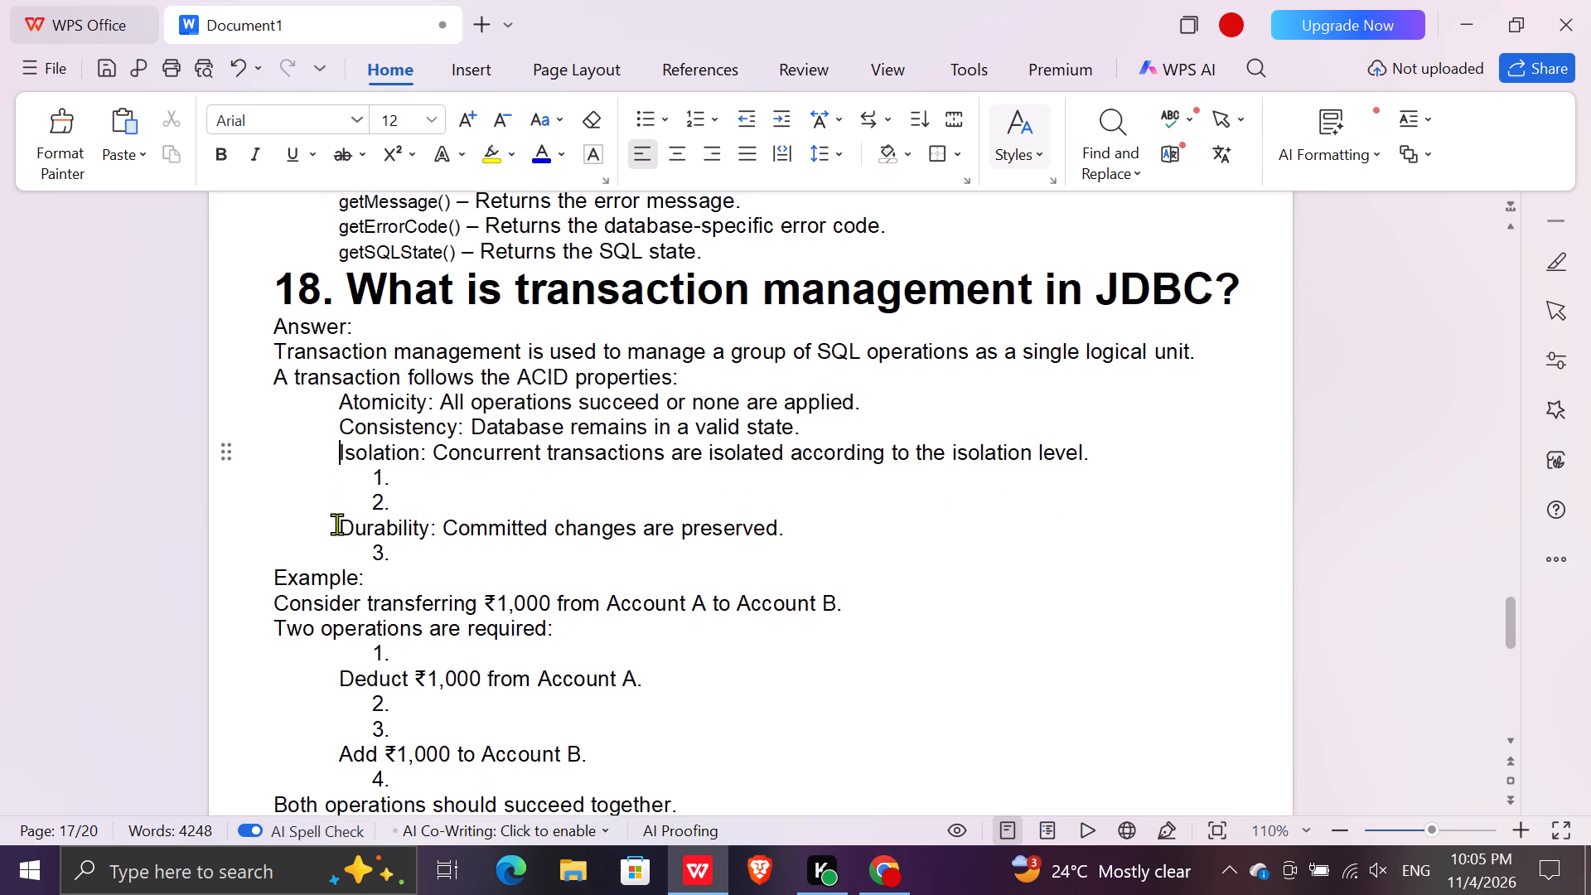
pyautogui.click(341, 525)
pyautogui.press('BackSpace')
pyautogui.press('BackSpace')
pyautogui.press('BackSpace')
pyautogui.press('Tab')
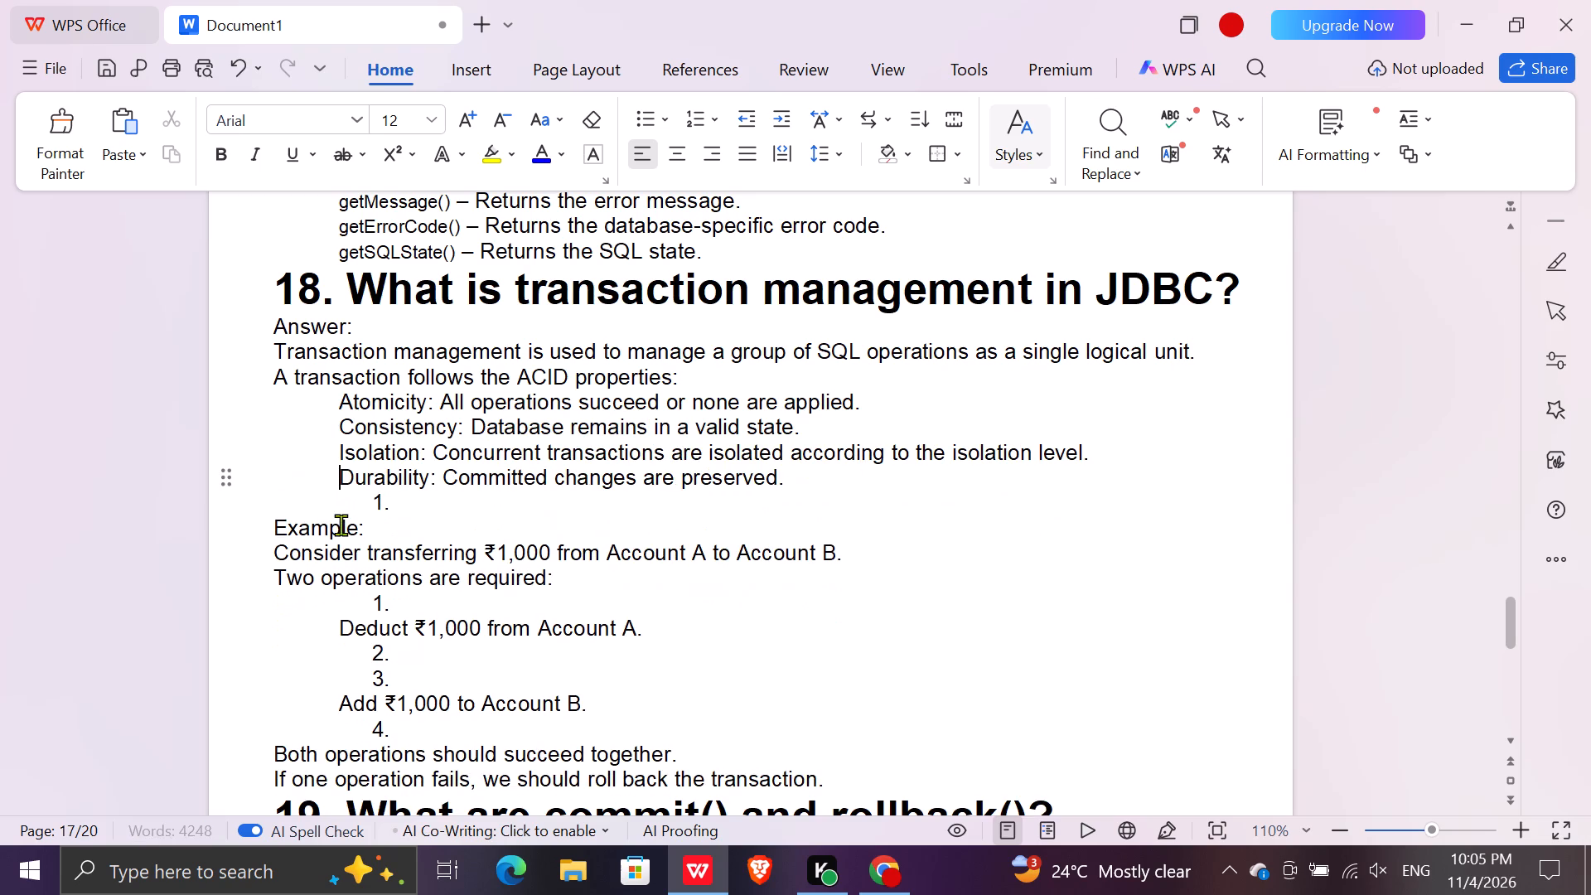
pyautogui.click(270, 530)
pyautogui.press('BackSpace')
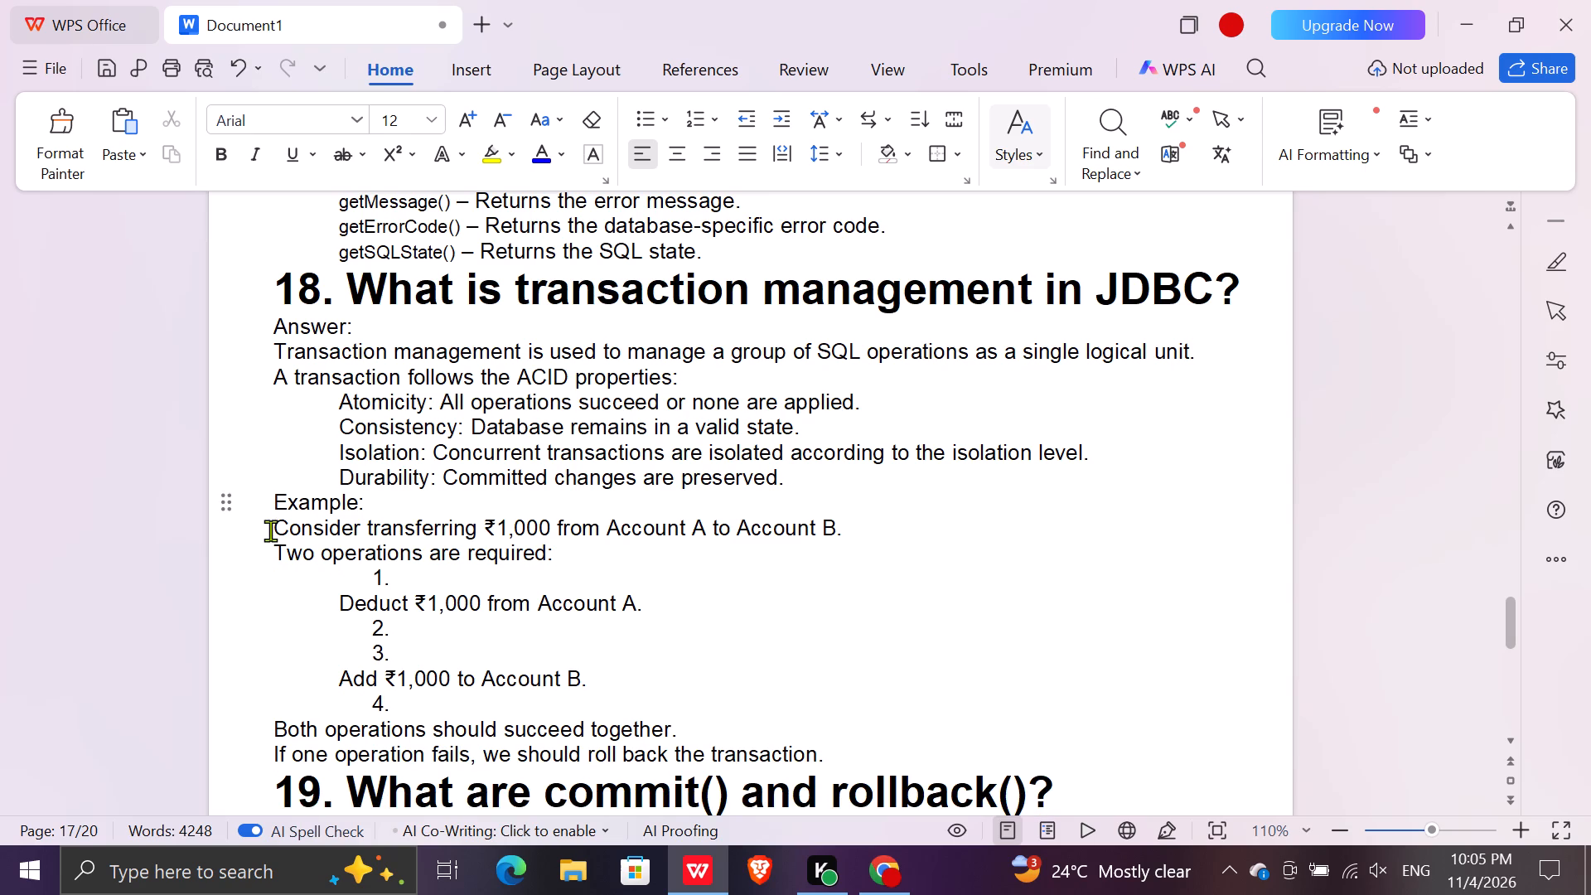
# Remove the empty numbered line above "Deduct ₹1,000 from Account A." in question 18's example, keeping the point indented one tab.
pyautogui.scroll(-3, 323, 568)
pyautogui.scroll(3, 323, 568)
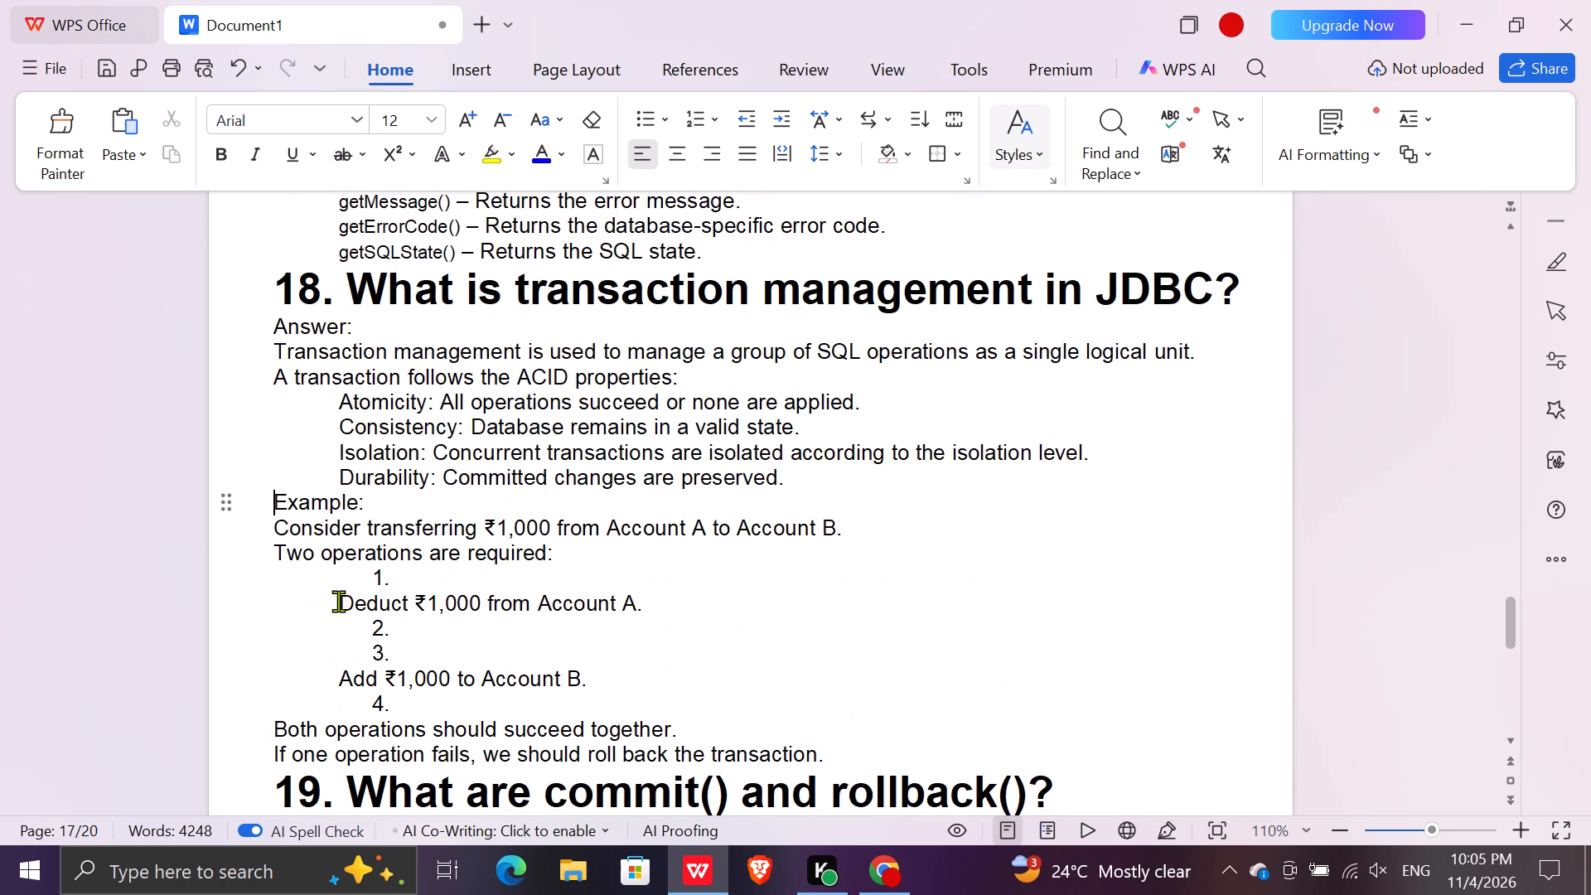
pyautogui.click(344, 603)
pyautogui.press('BackSpace')
pyautogui.press('BackSpace')
pyautogui.press('Tab')
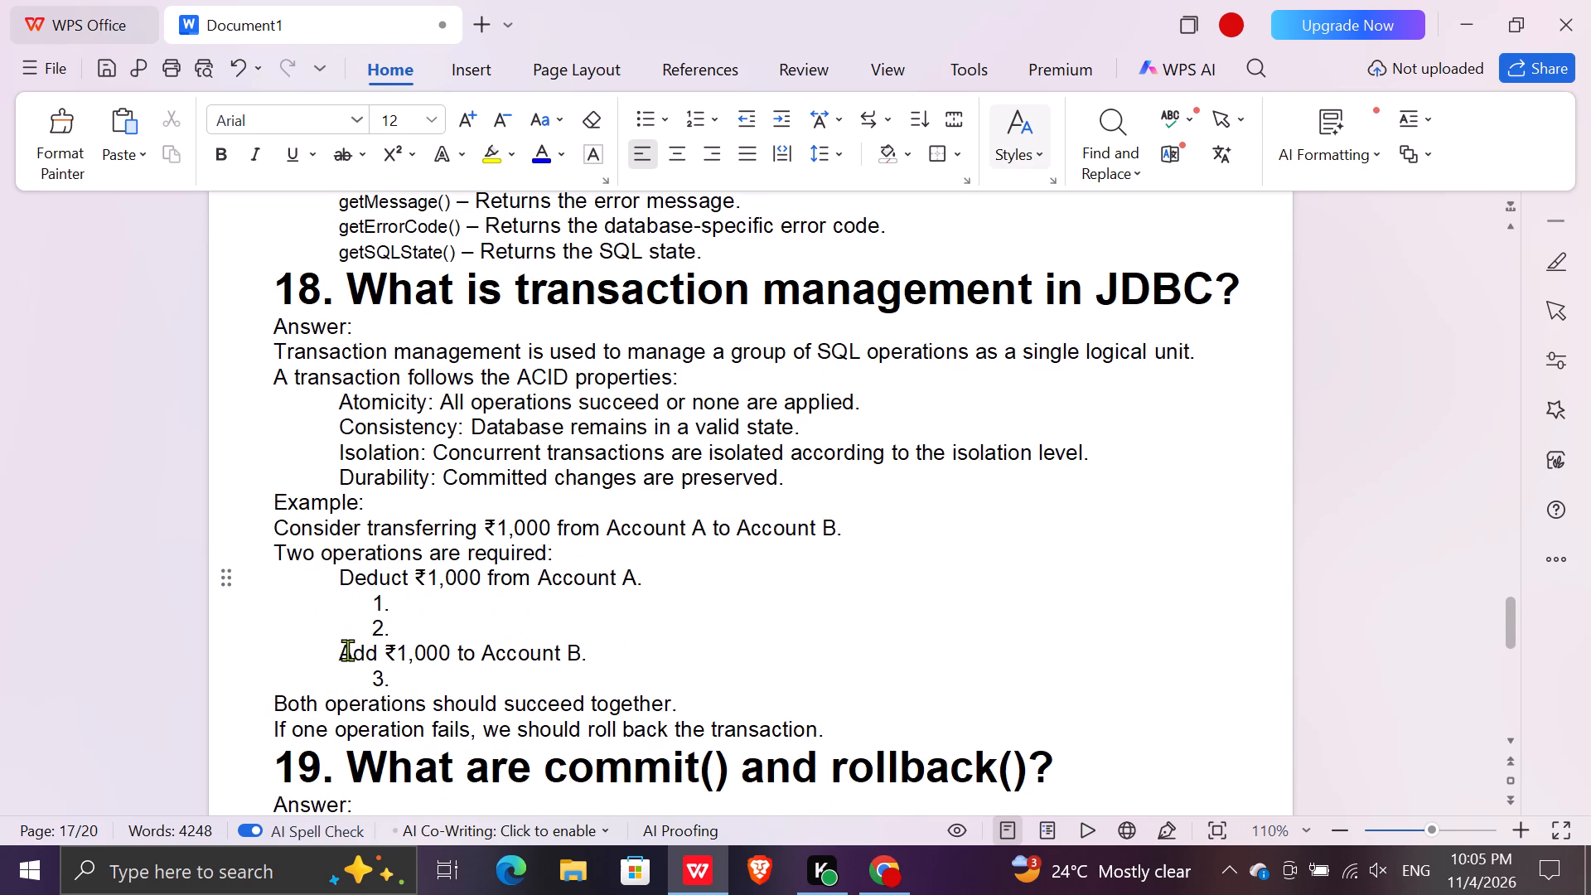
# Remove the empty numbered lines around "Add ₹1,000 to Account B." in question 18's example, keeping the point indented one tab.
pyautogui.click(340, 659)
pyautogui.press('BackSpace')
pyautogui.press('BackSpace')
pyautogui.press('BackSpace')
pyautogui.press('Tab')
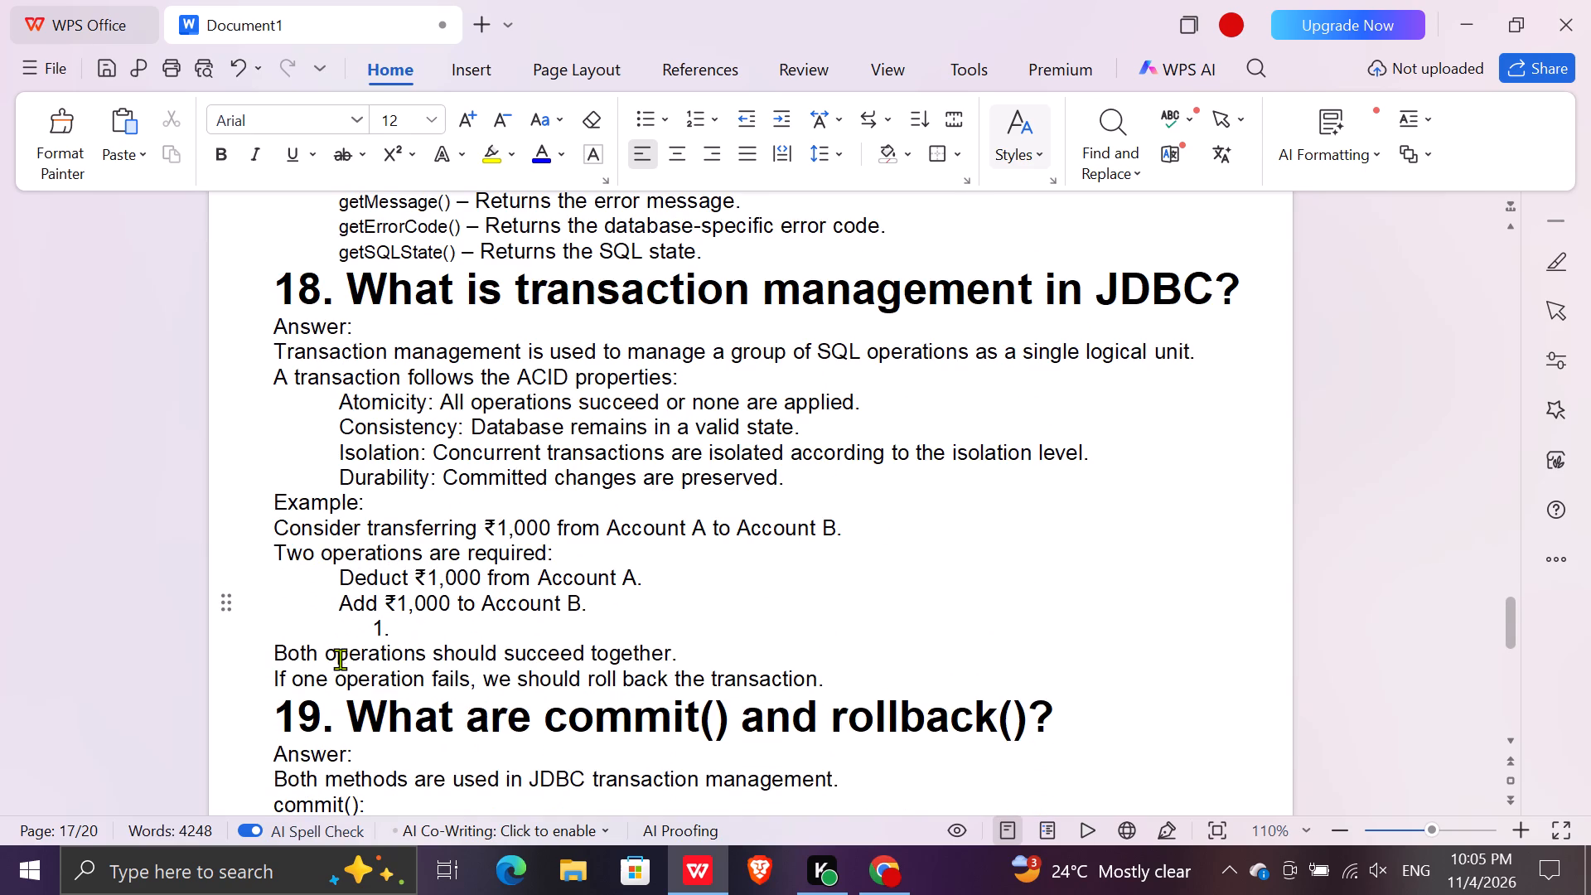
pyautogui.click(273, 655)
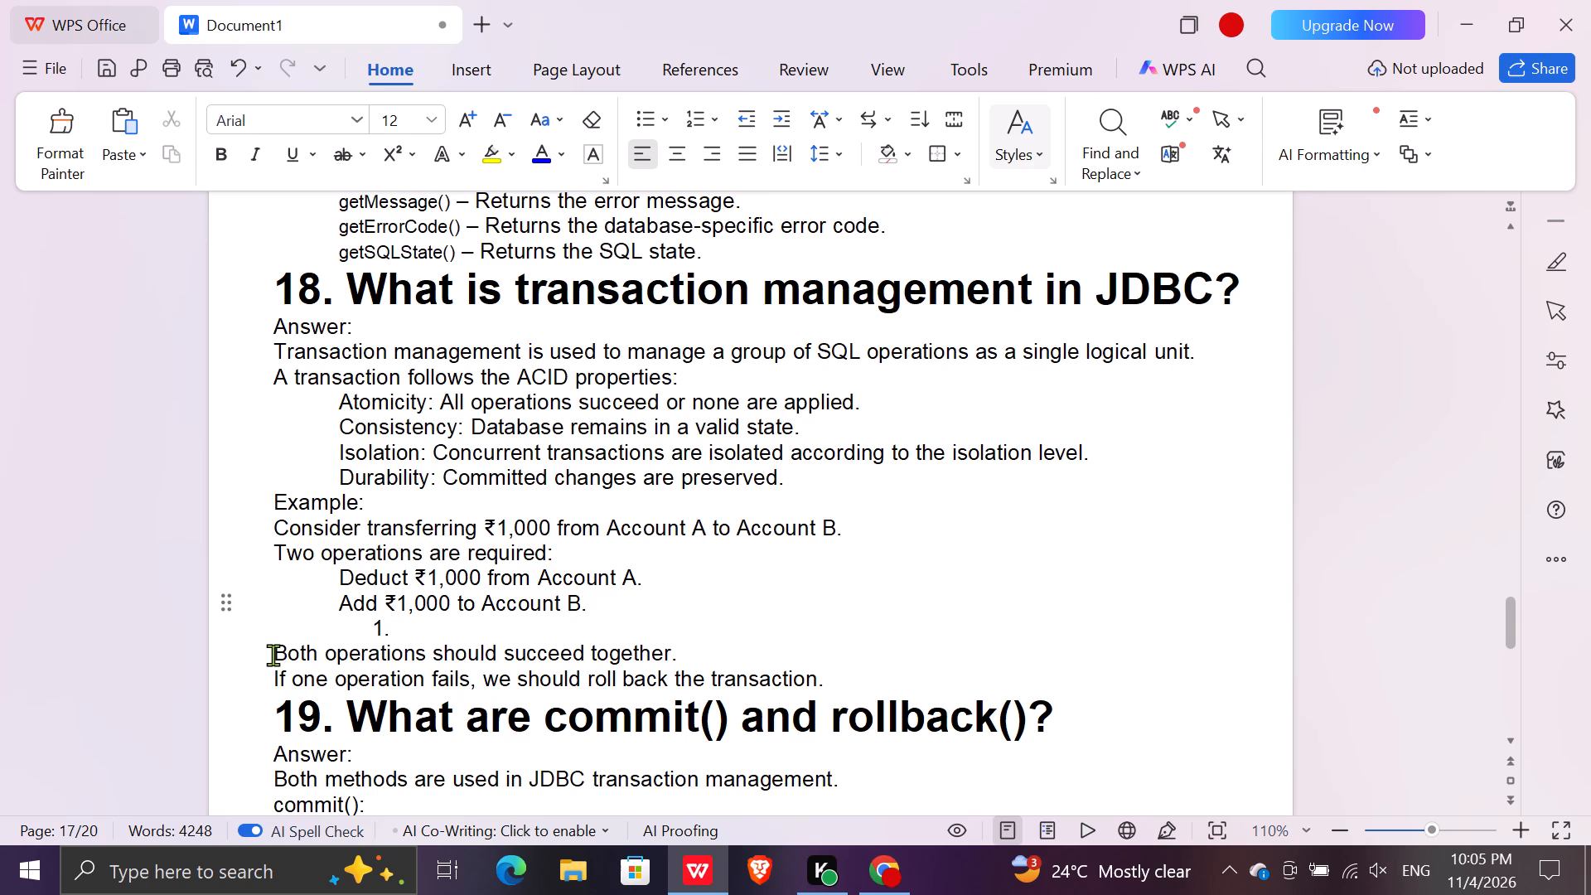
pyautogui.press('BackSpace')
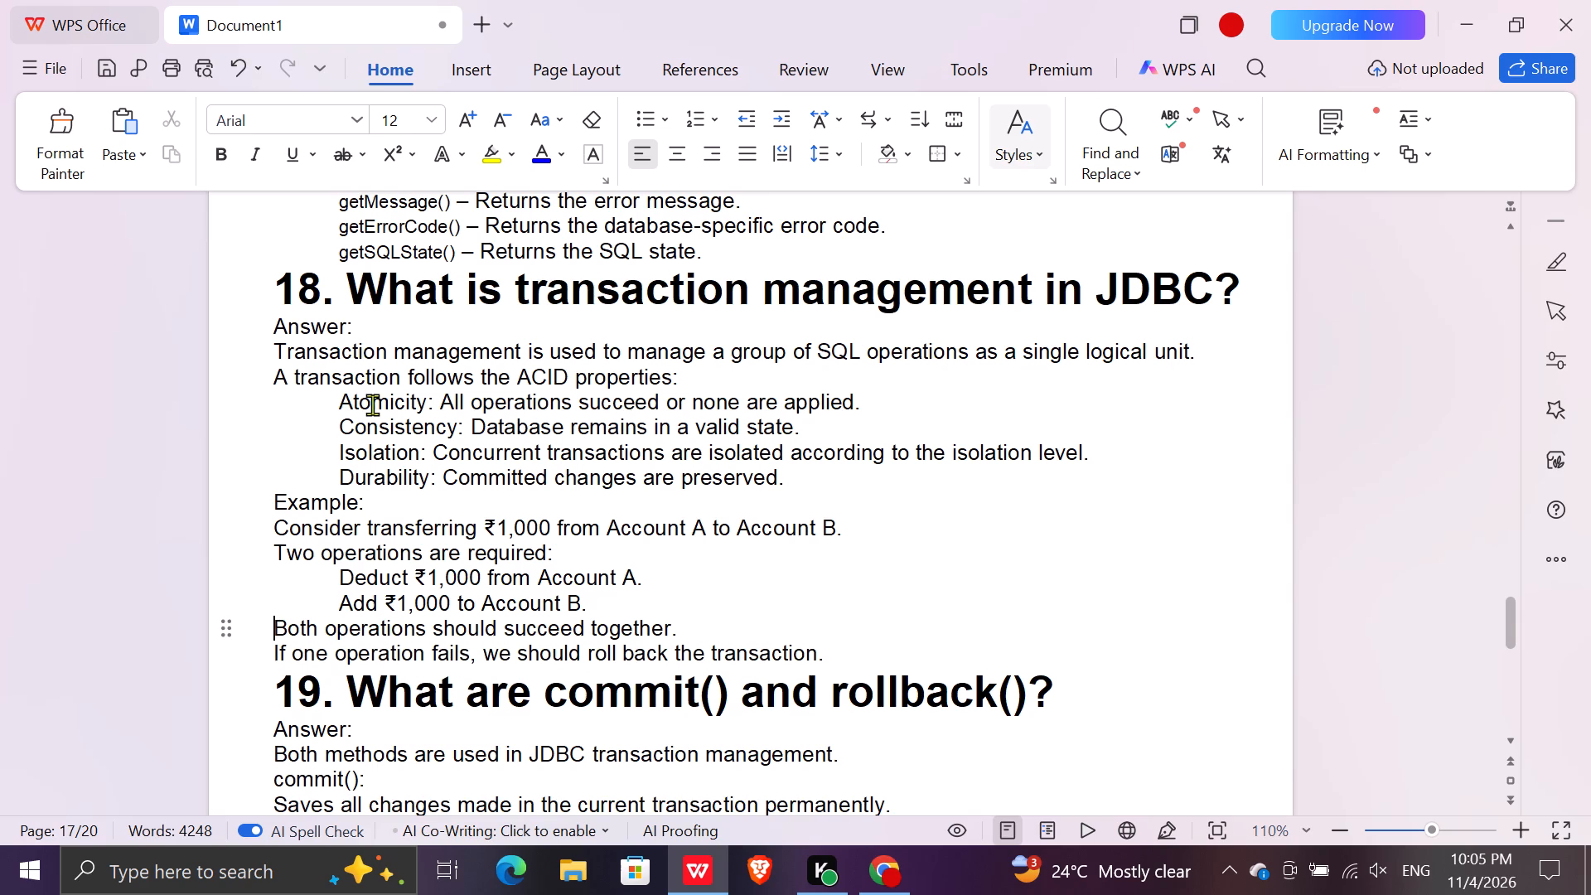
# Bold the ACID property names Atomicity, Consistency, Isolation and Durability in question 18's answer.
pyautogui.moveTo(342, 405); pyautogui.dragTo(423, 407)
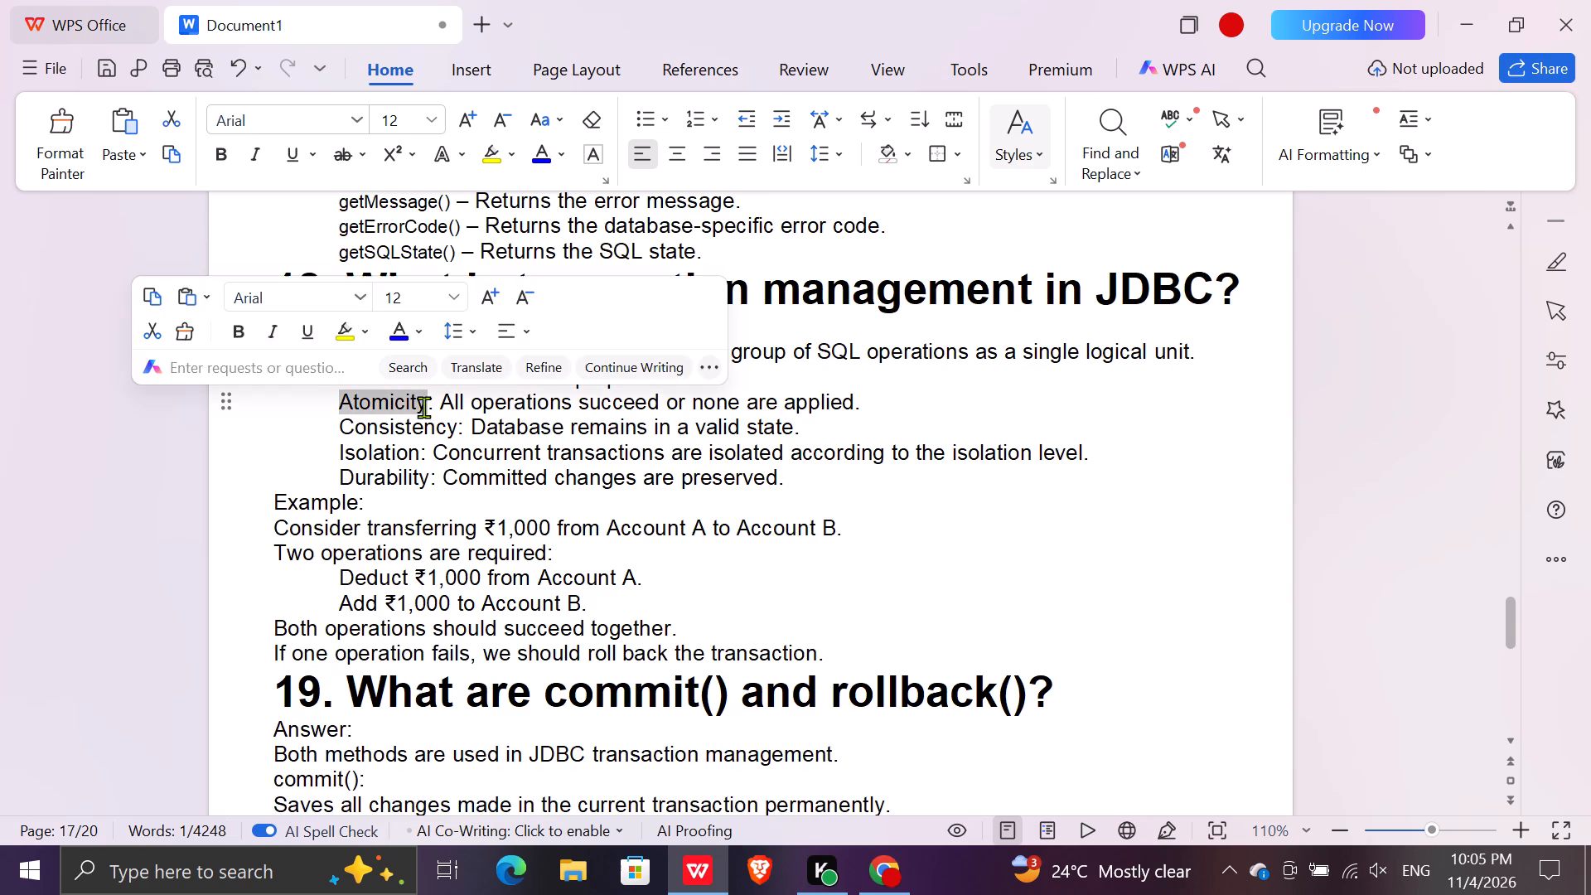
pyautogui.hotkey('ctrl', 'b')
pyautogui.moveTo(339, 434); pyautogui.dragTo(414, 431)
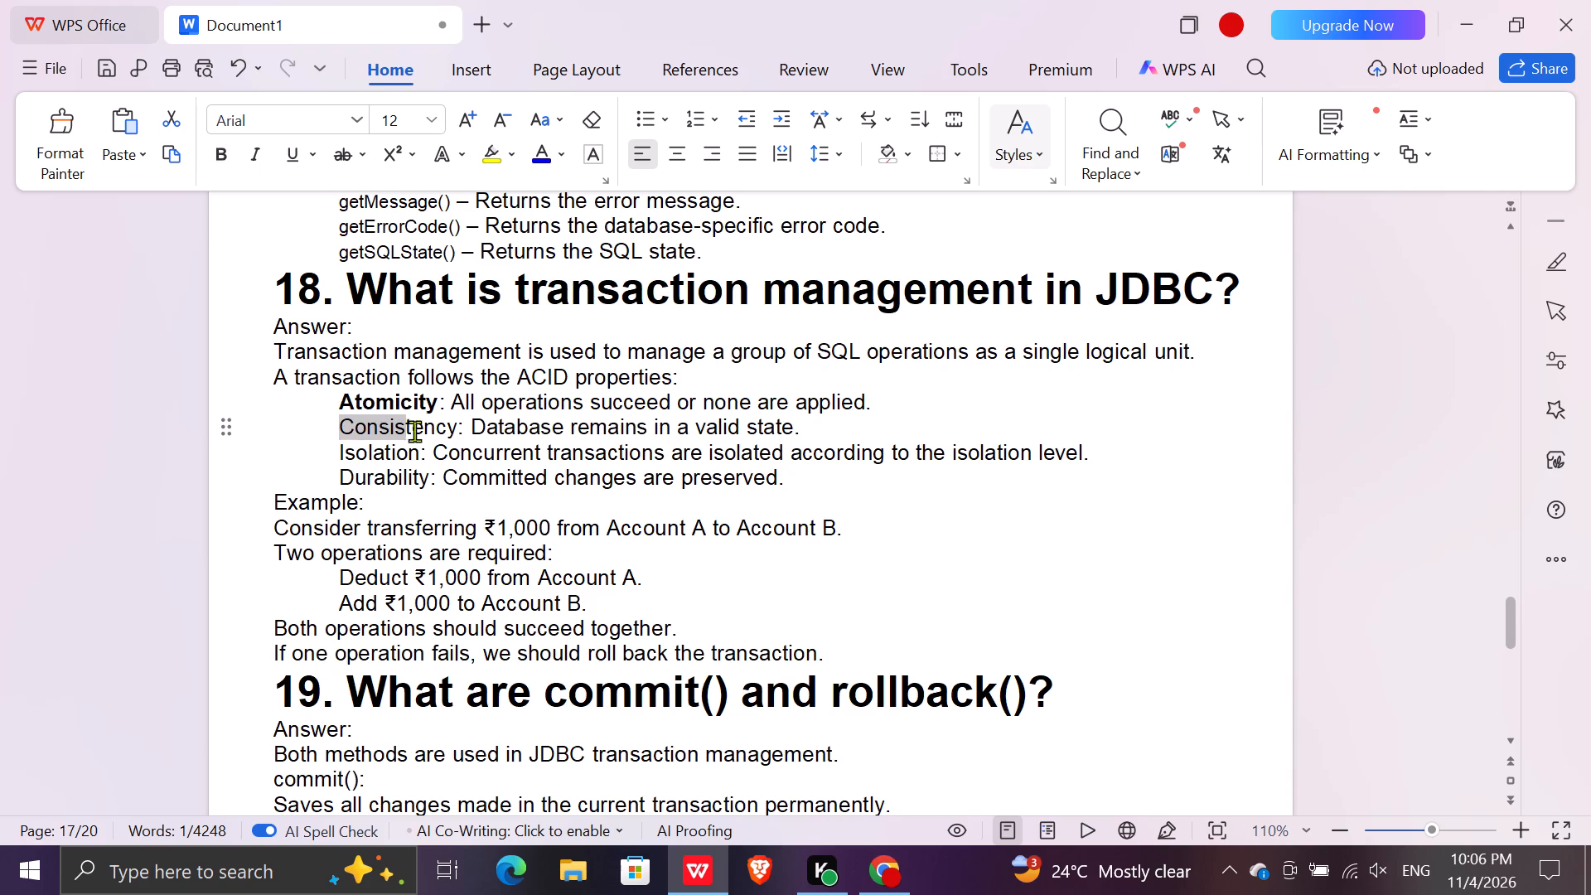
pyautogui.moveTo(414, 431); pyautogui.dragTo(454, 434)
pyautogui.hotkey('ctrl', 'b')
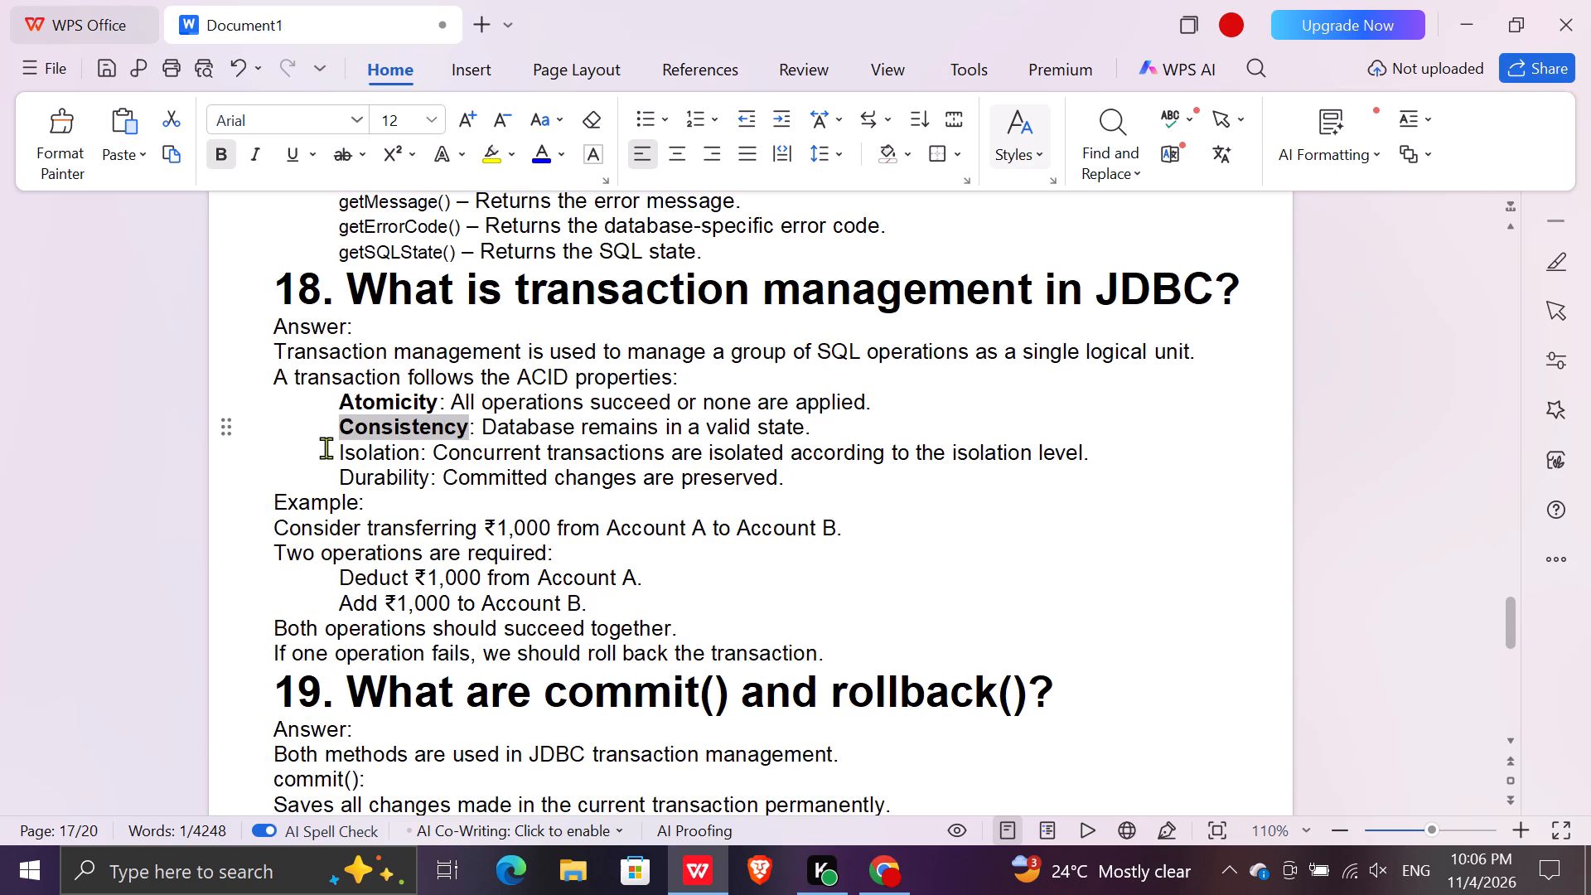
pyautogui.moveTo(336, 452); pyautogui.dragTo(418, 453)
pyautogui.hotkey('ctrl', 'b')
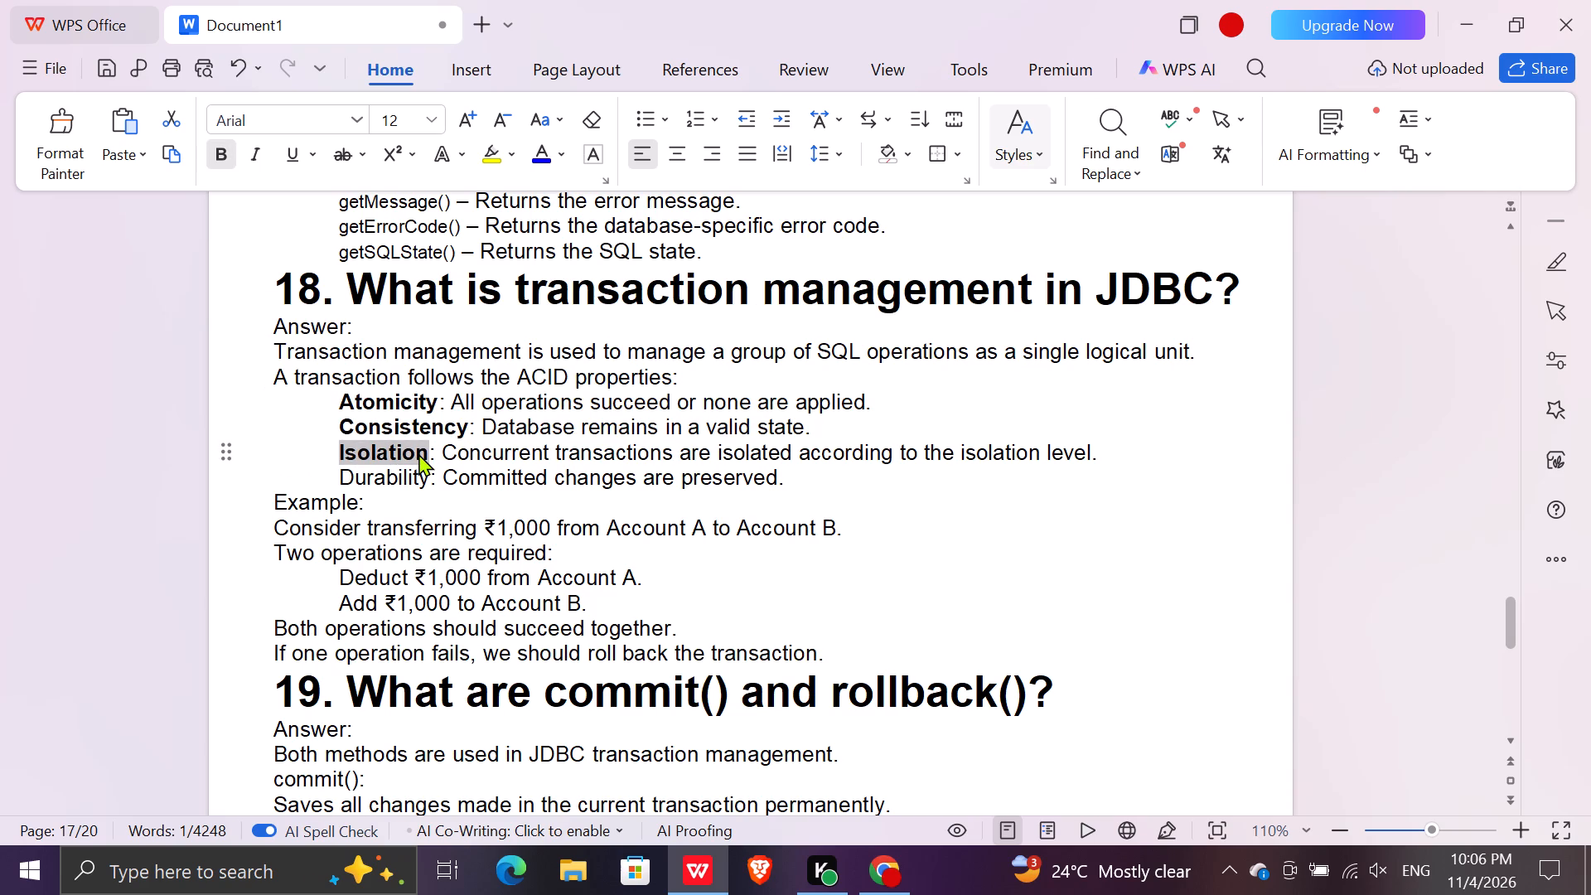
pyautogui.moveTo(336, 477); pyautogui.dragTo(426, 488)
pyautogui.hotkey('ctrl', 'b')
pyautogui.click(549, 507)
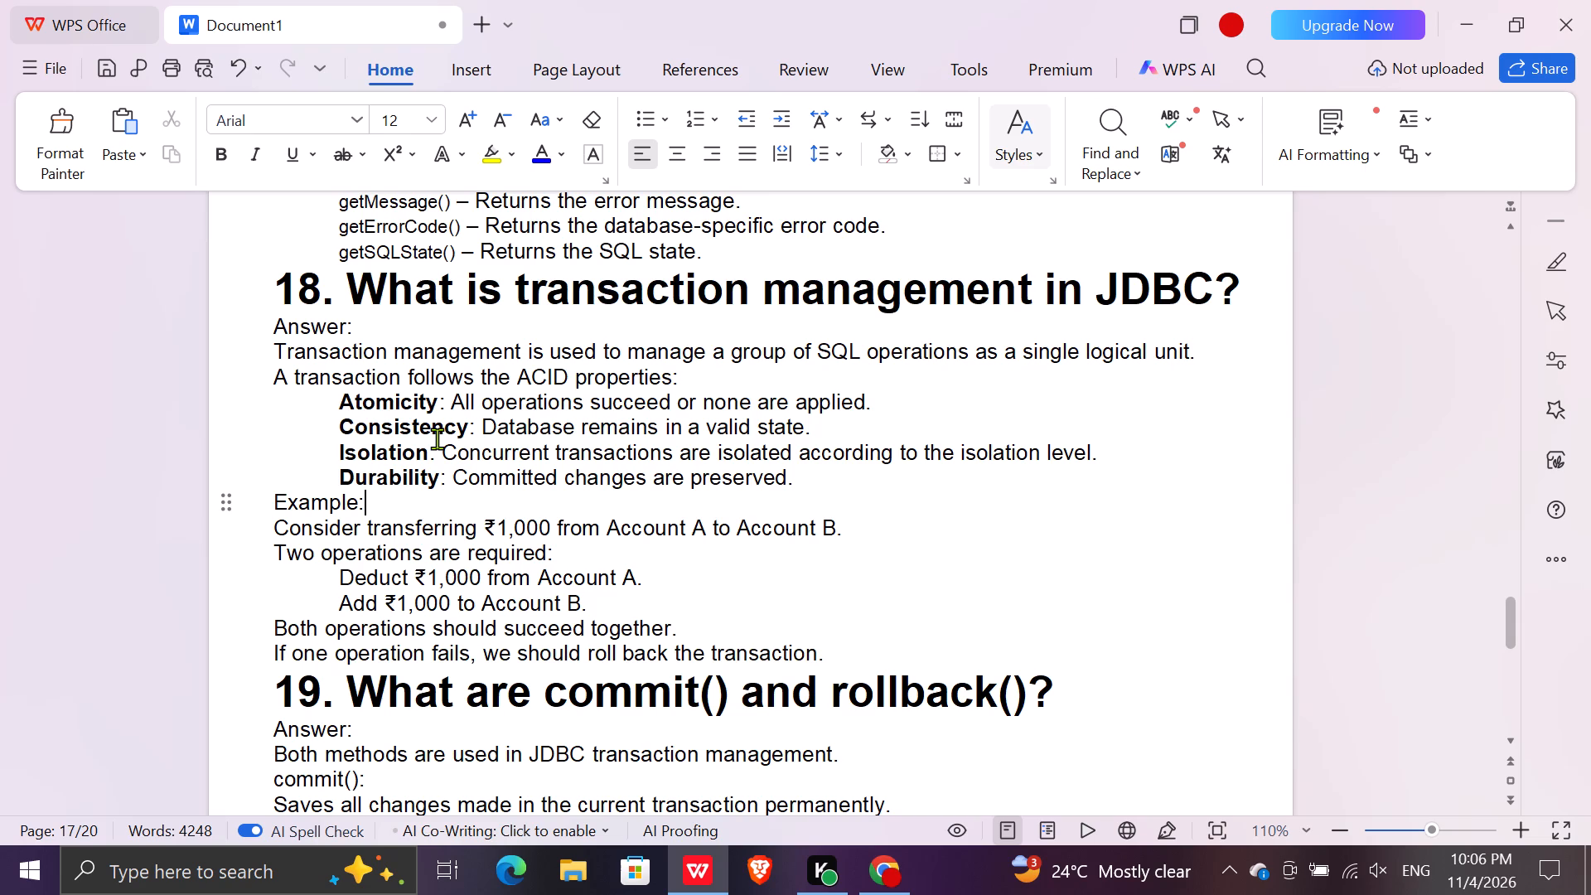
# Indent the description lines under commit() and rollback() in question 19 by one tab each.
pyautogui.scroll(-2, 408, 597)
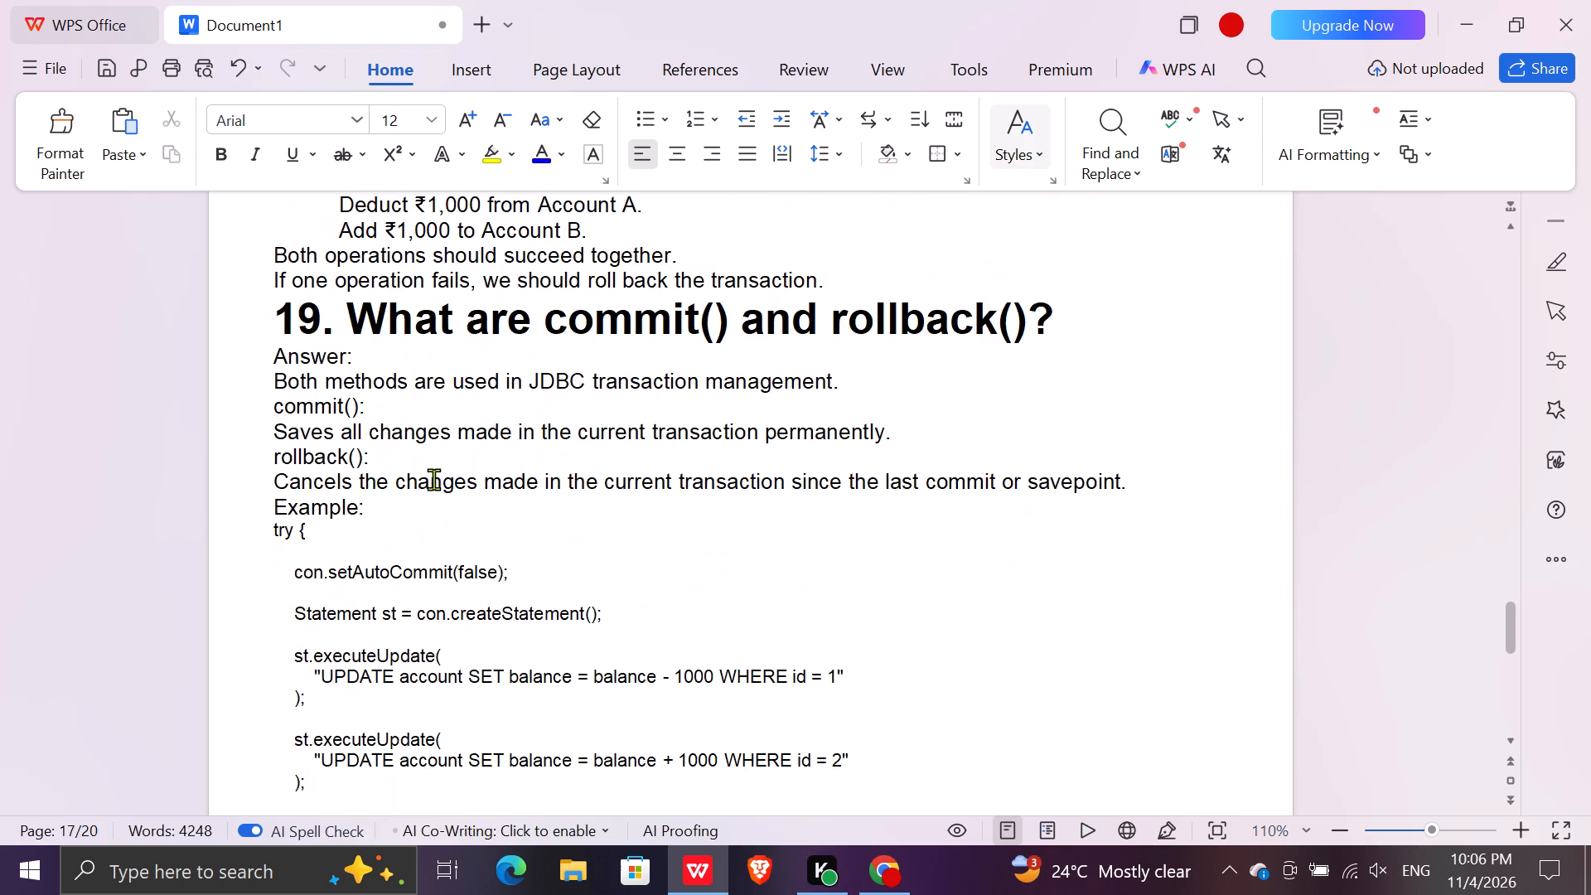
pyautogui.scroll(1, 409, 510)
pyautogui.click(409, 510)
pyautogui.scroll(-1, 353, 612)
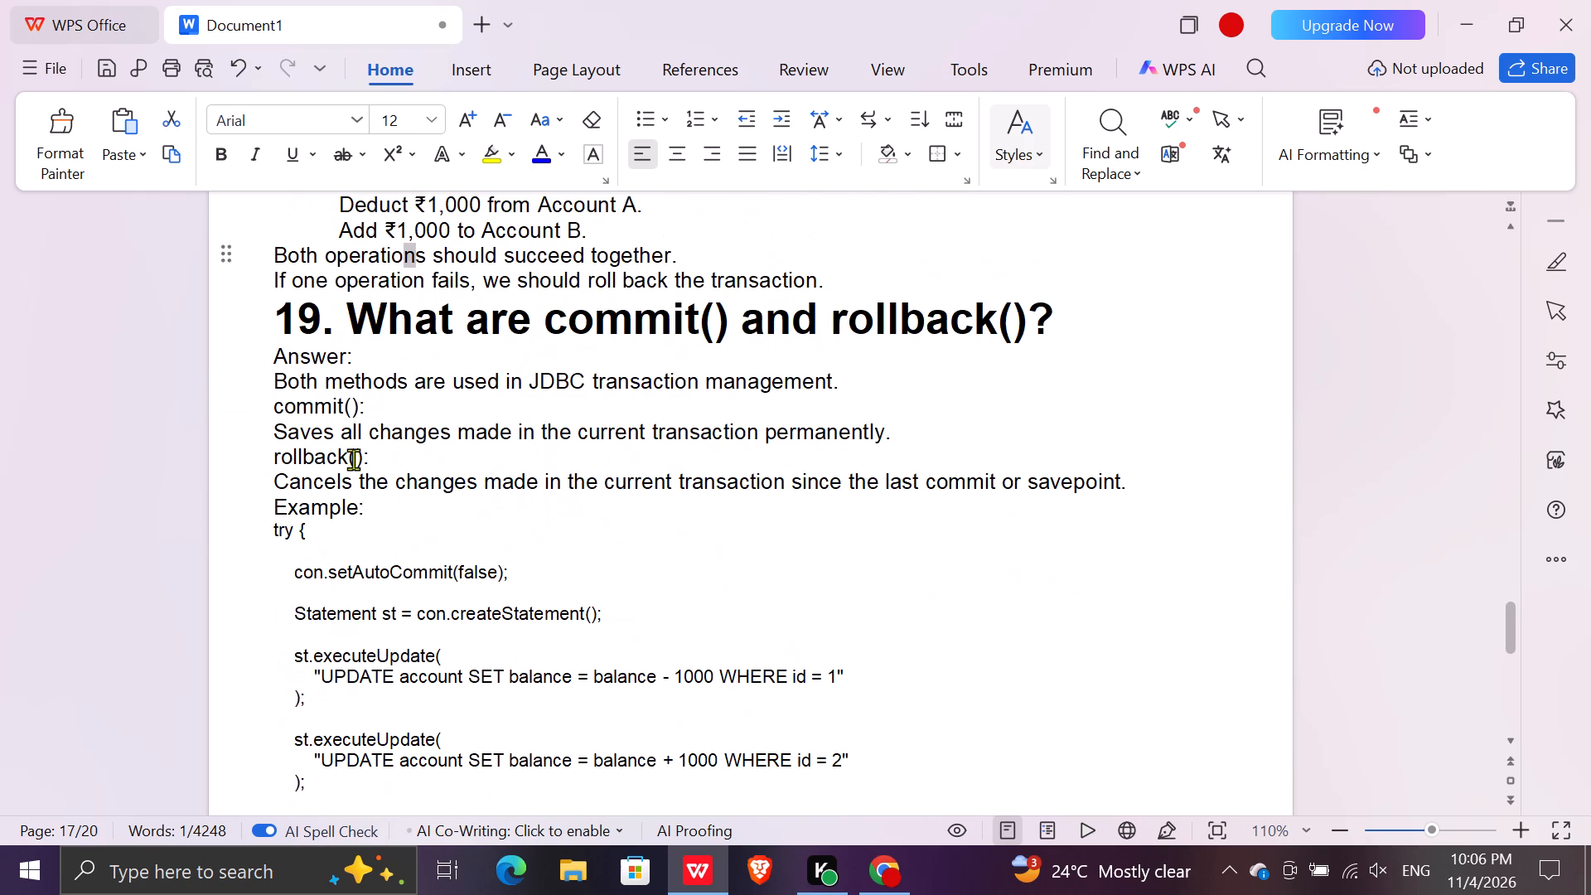
pyautogui.click(277, 433)
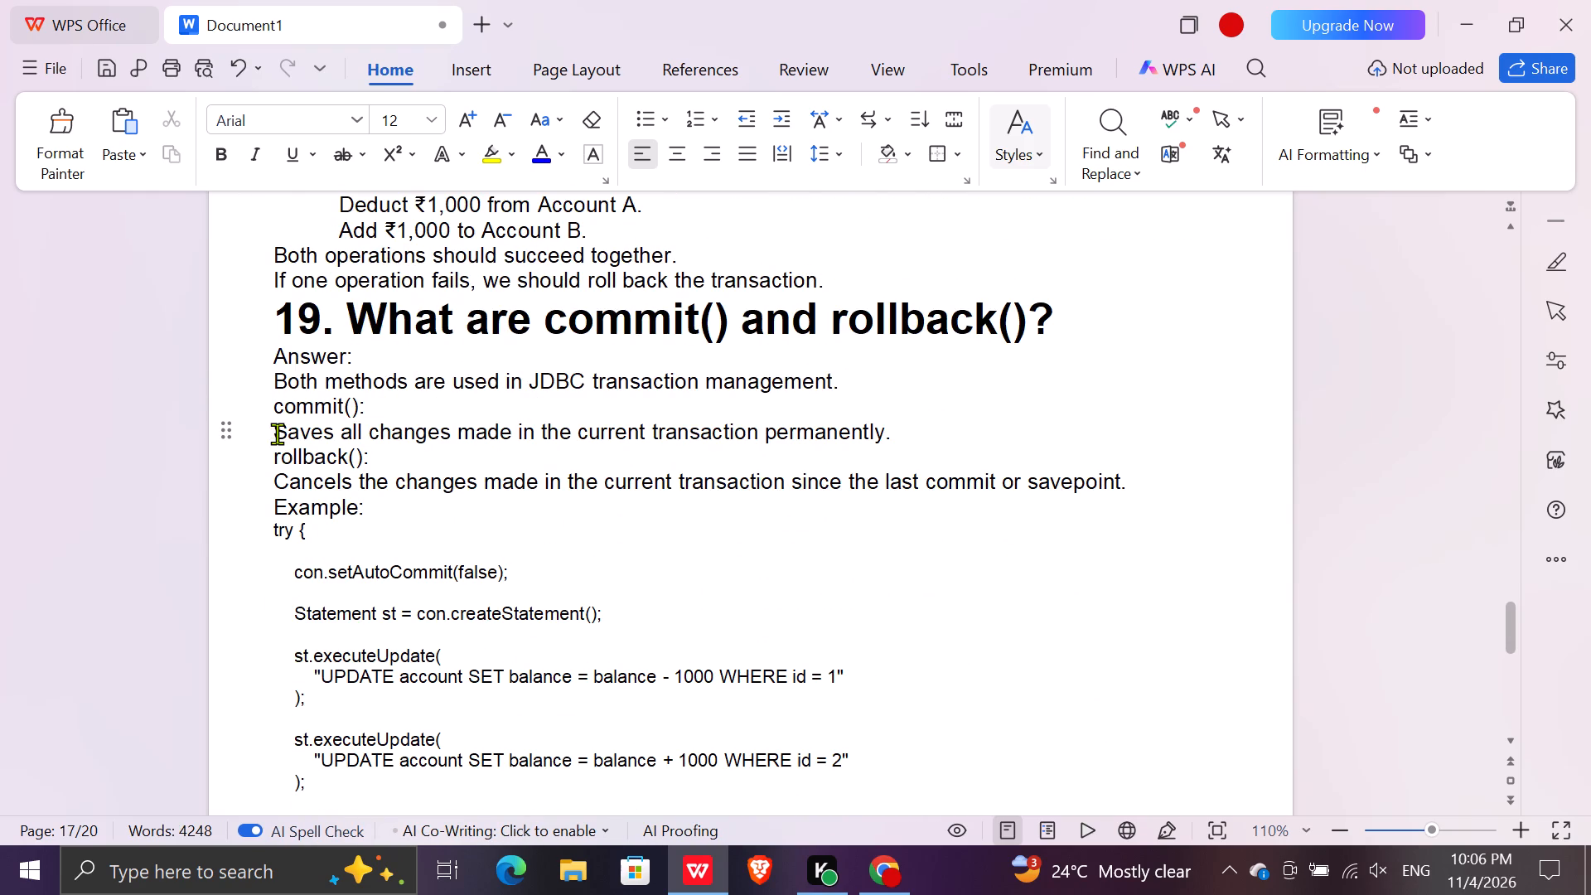
pyautogui.press('Tab')
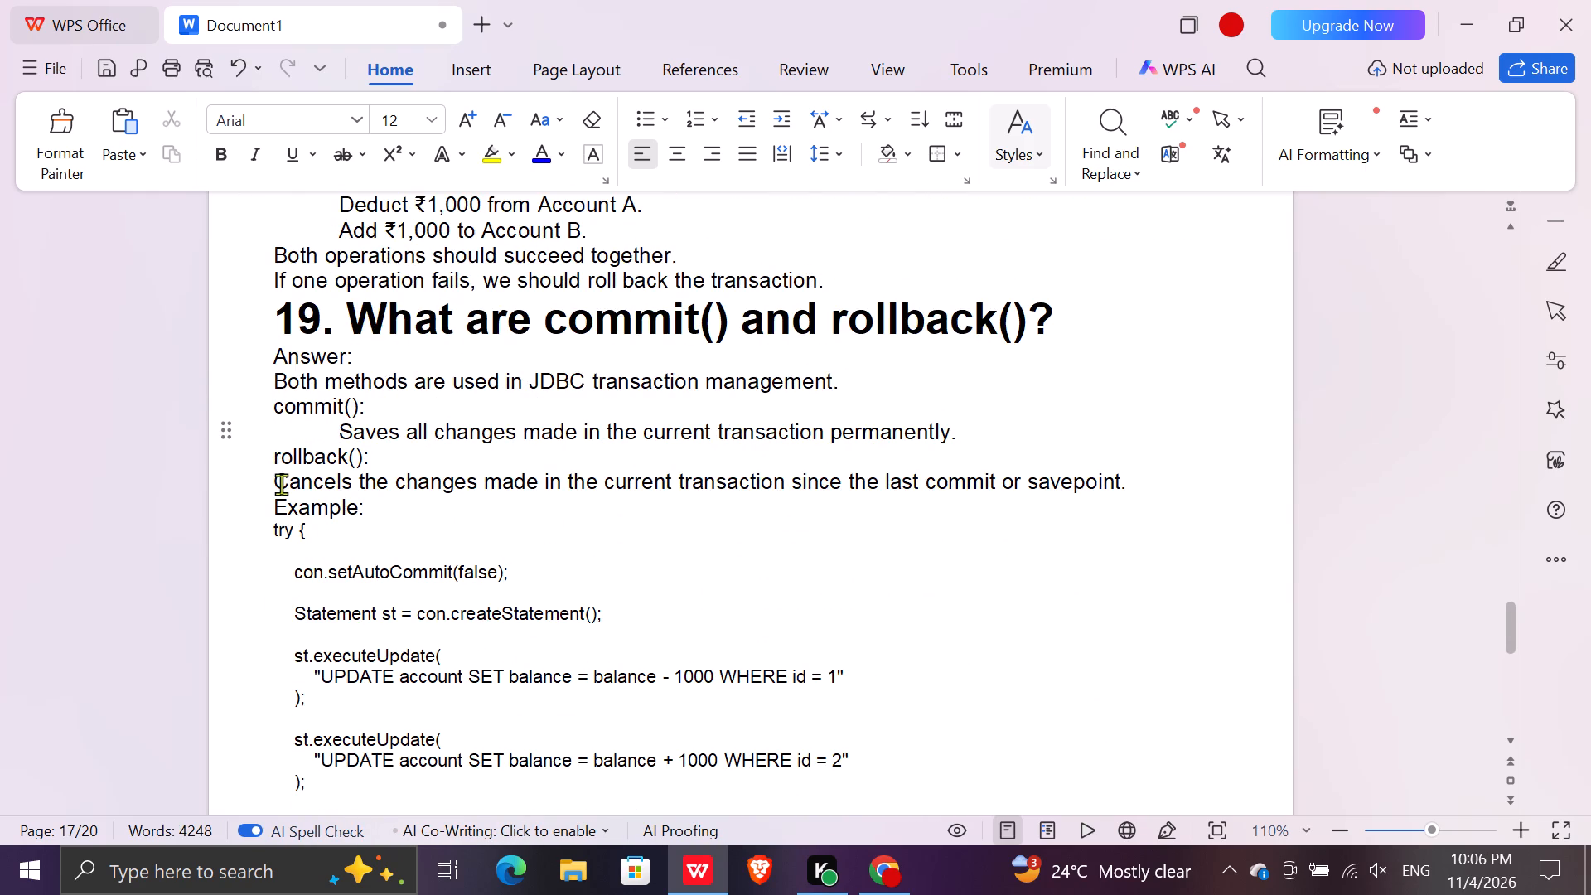
pyautogui.click(281, 484)
pyautogui.press('Tab')
# Bold the "rollback():" and "commit():" labels in question 19's answer.
pyautogui.moveTo(382, 449); pyautogui.dragTo(317, 462)
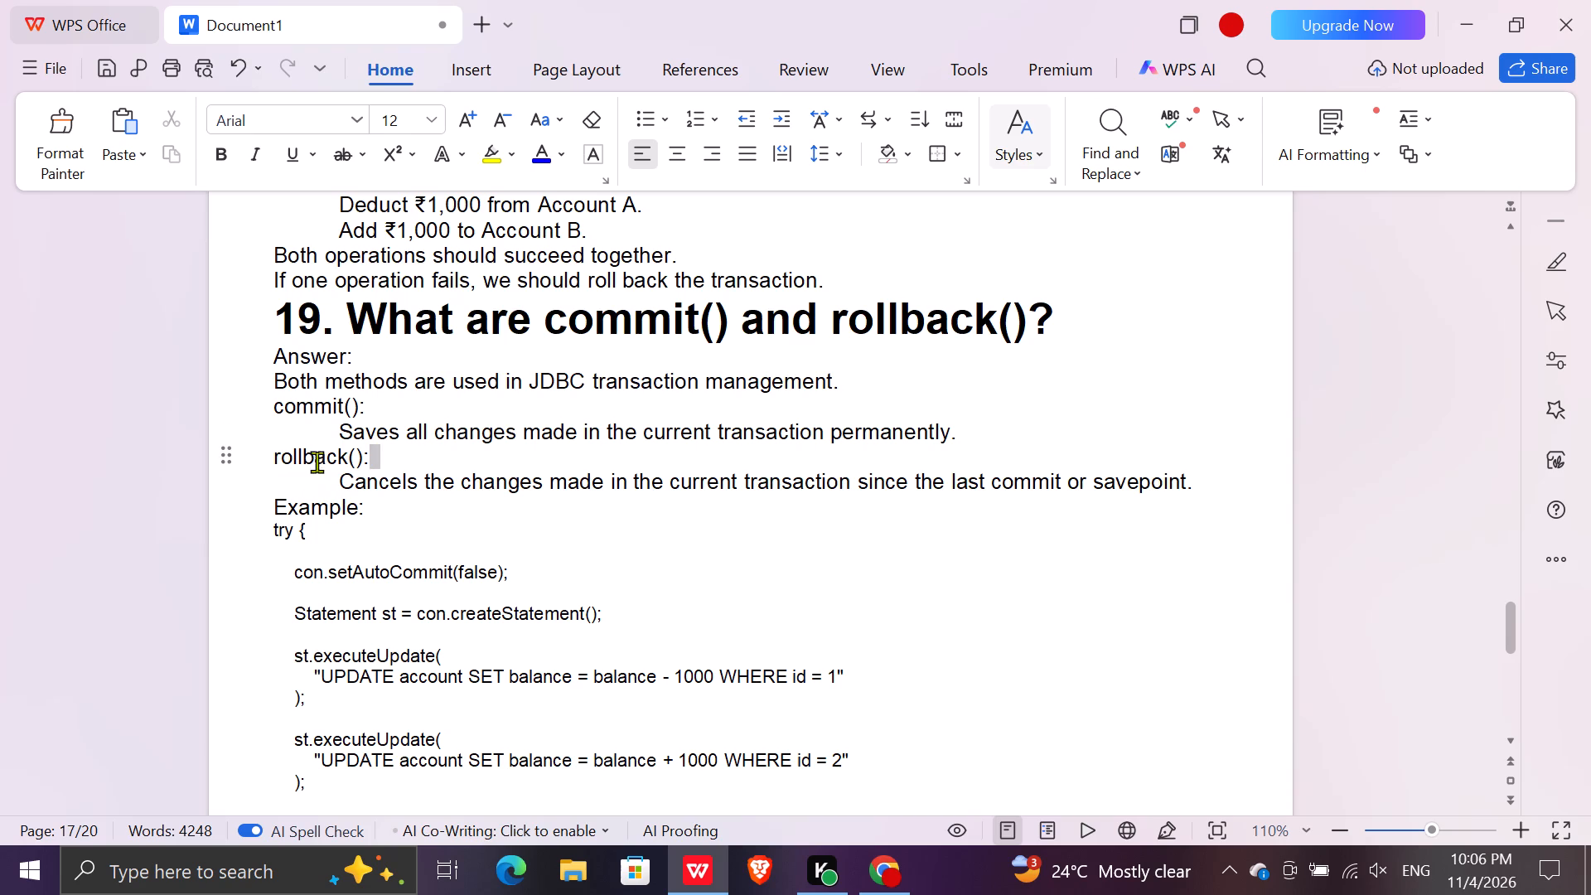
pyautogui.moveTo(317, 462); pyautogui.dragTo(276, 462)
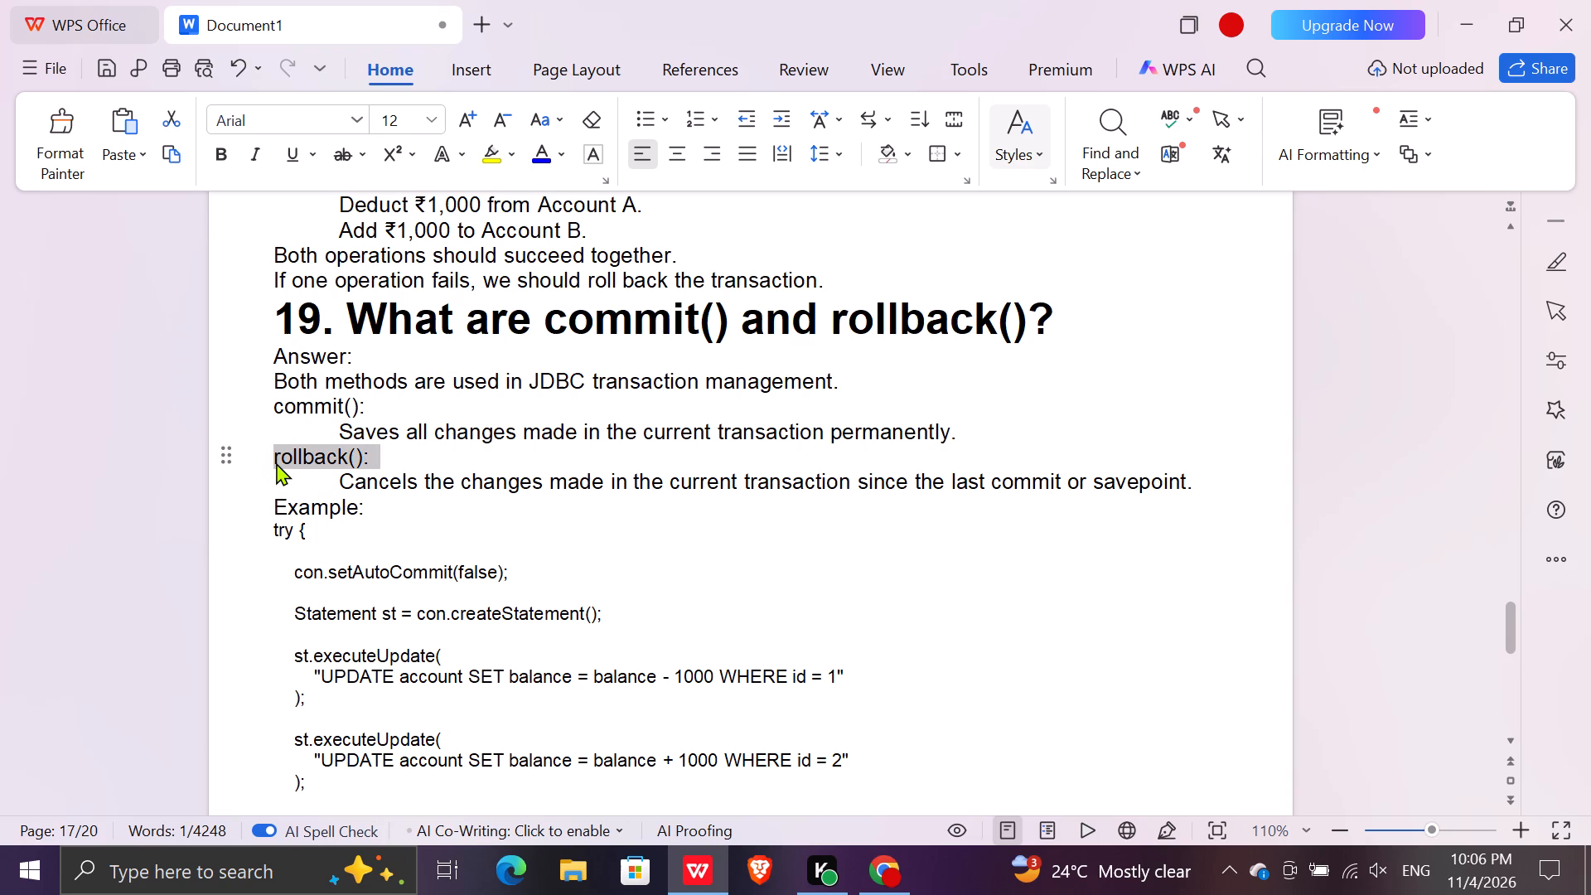
pyautogui.hotkey('ctrl', 'b')
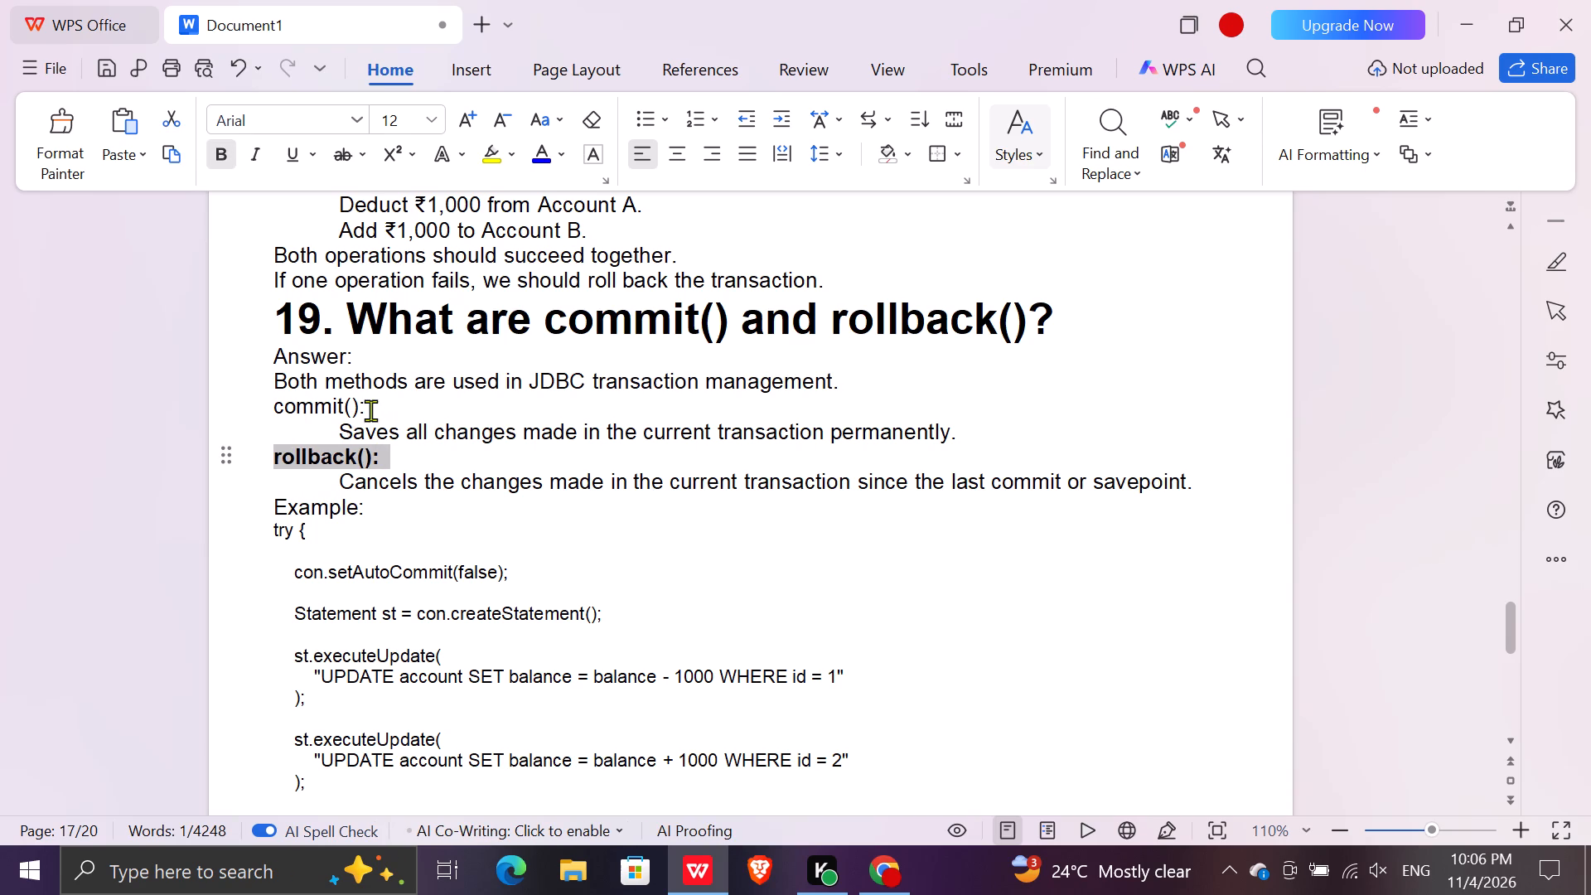
pyautogui.moveTo(370, 410); pyautogui.dragTo(274, 414)
pyautogui.hotkey('ctrl', 'b')
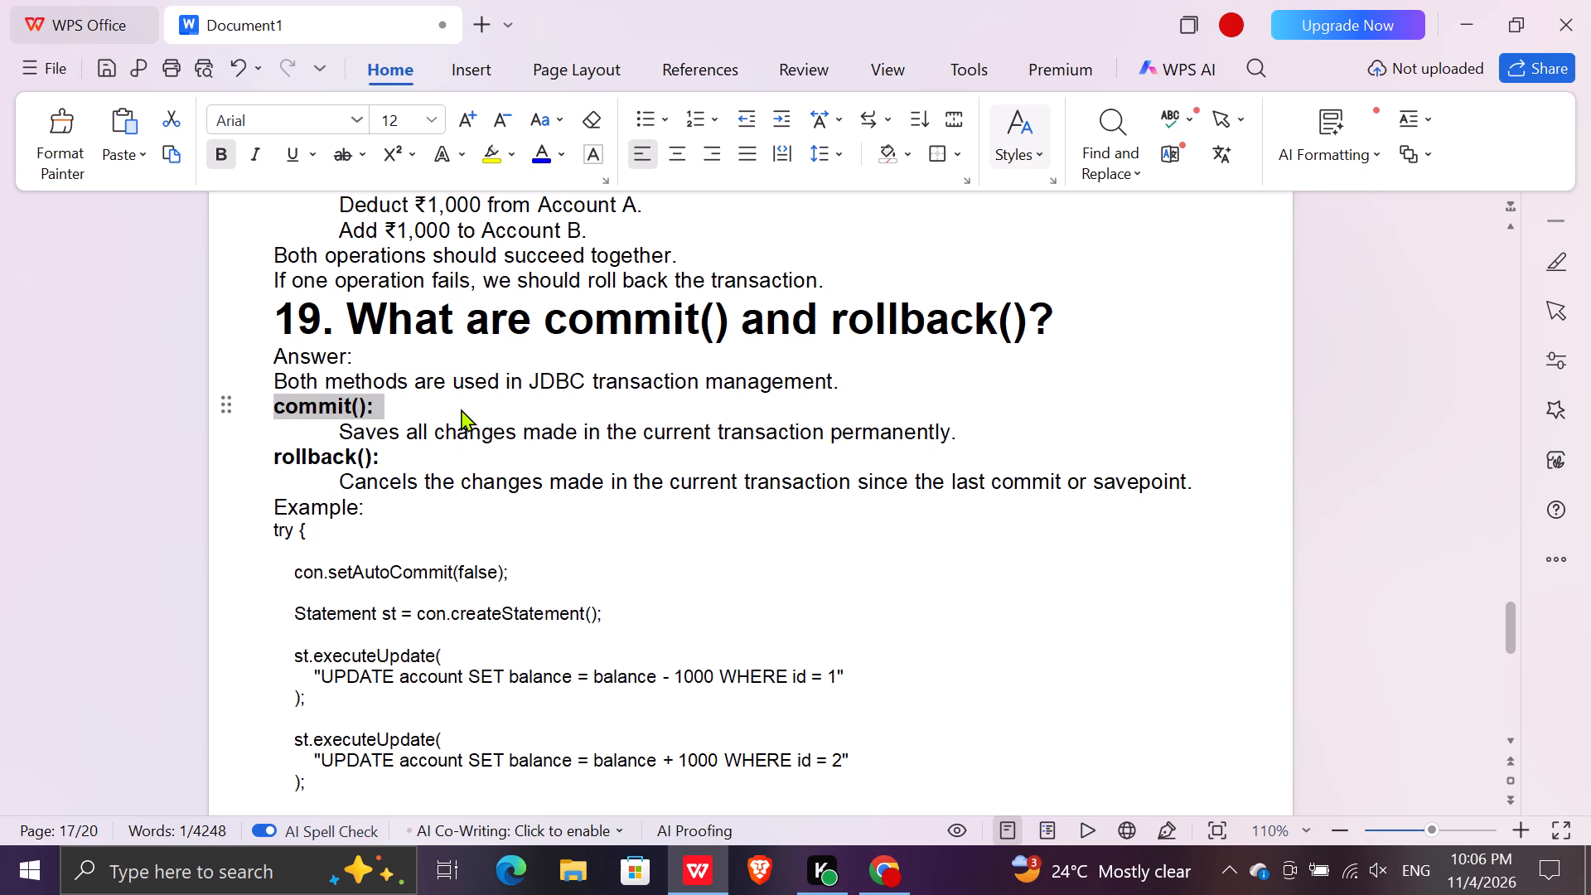
pyautogui.click(461, 408)
pyautogui.scroll(-1, 461, 408)
pyautogui.scroll(1, 461, 408)
pyautogui.click(278, 385)
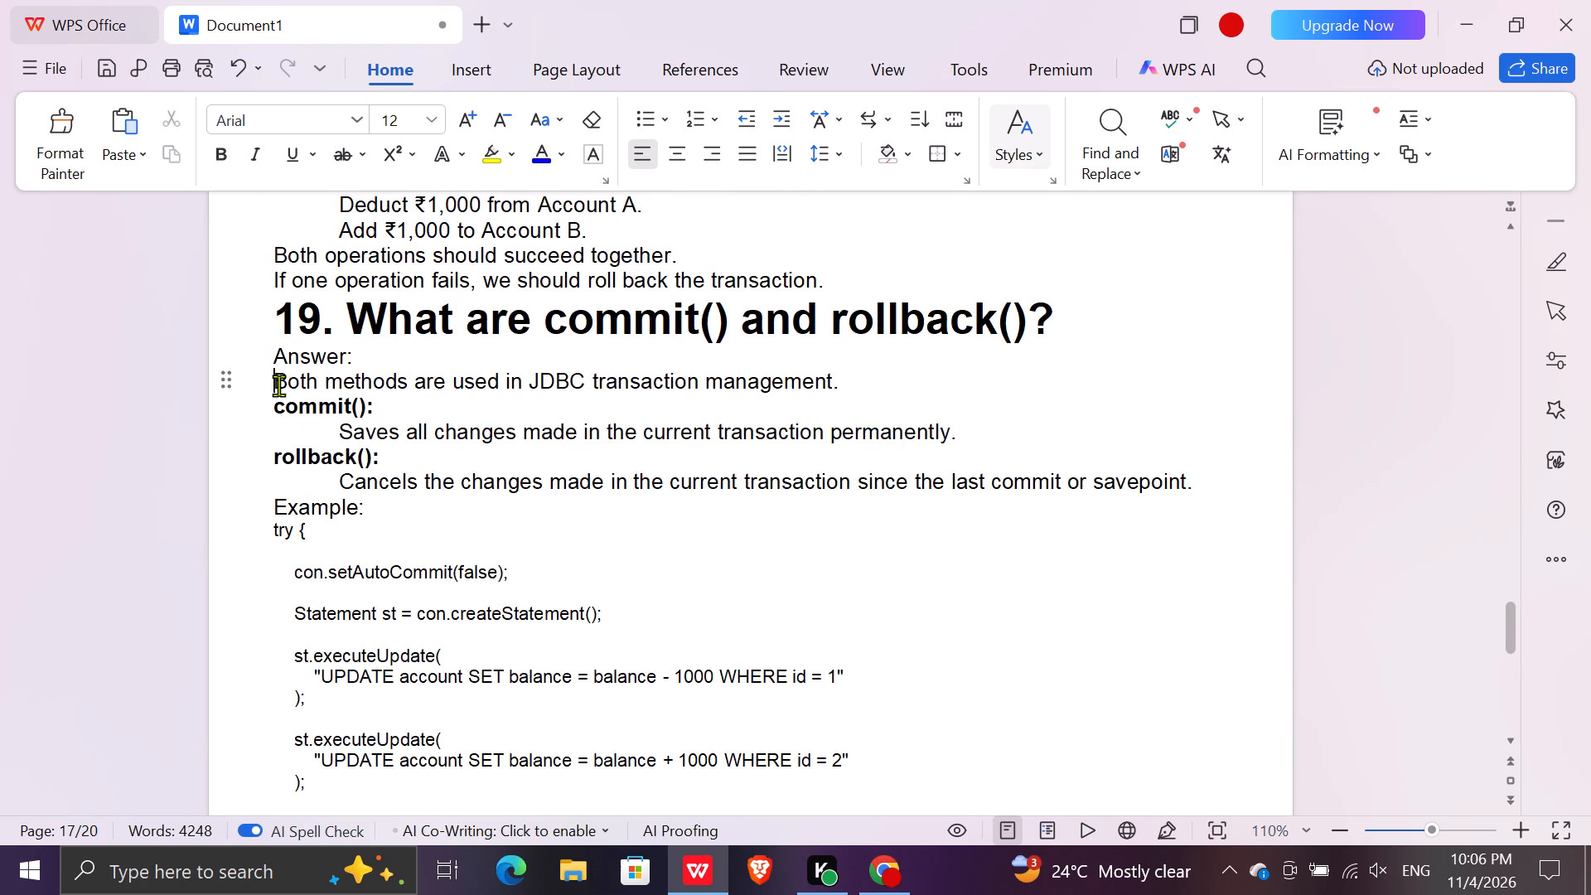
# Remove the empty bullet above addBatch() in question 20's important methods, keeping the method indented one tab.
pyautogui.scroll(-4, 400, 473)
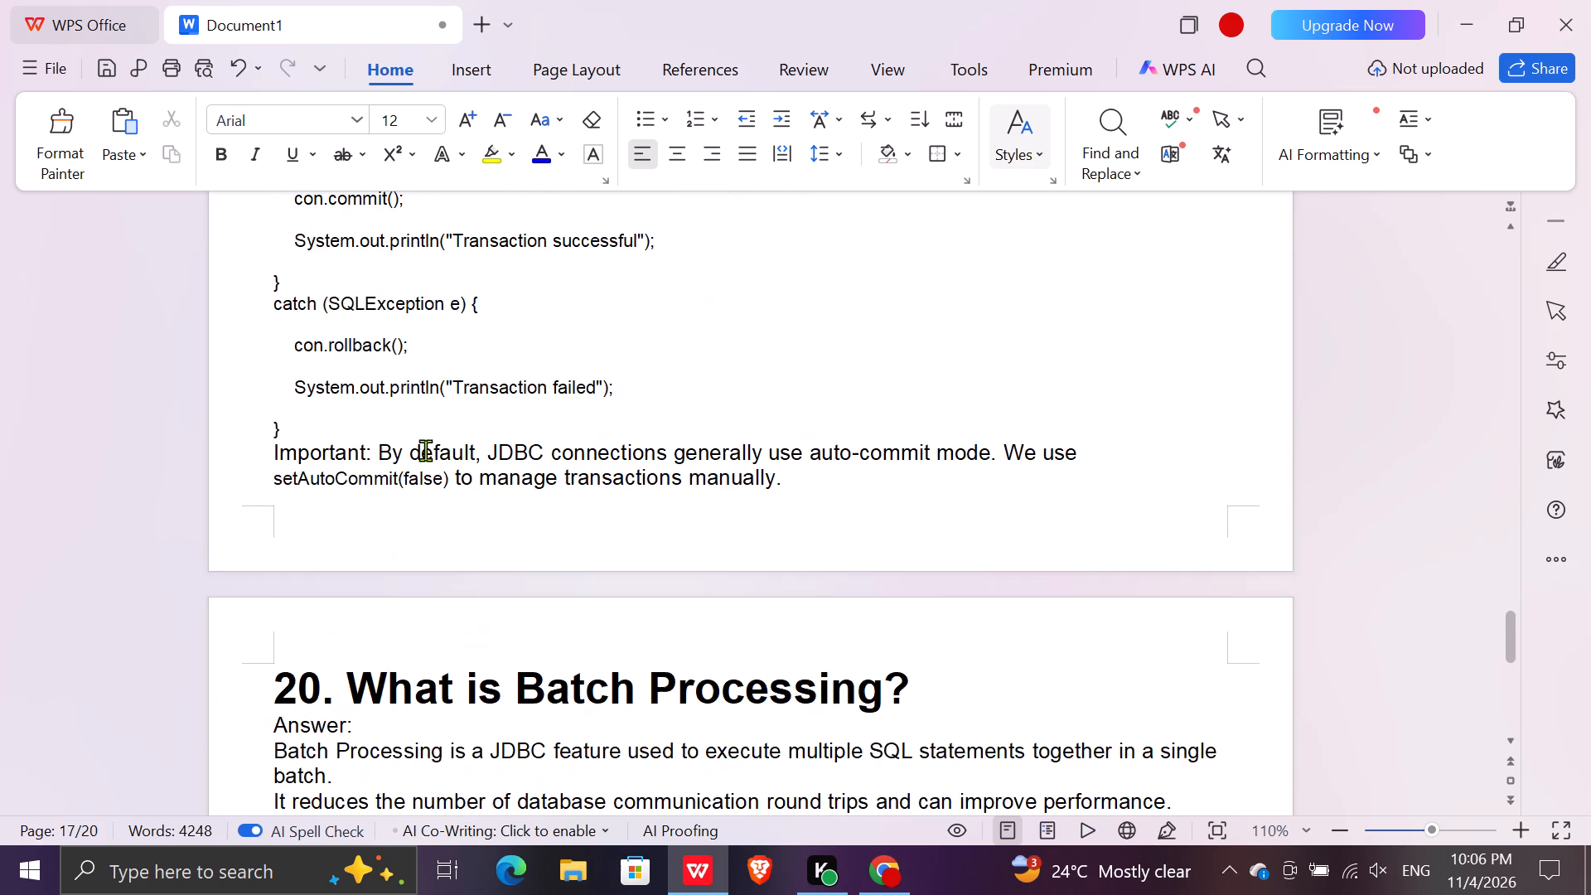
pyautogui.scroll(-2, 425, 450)
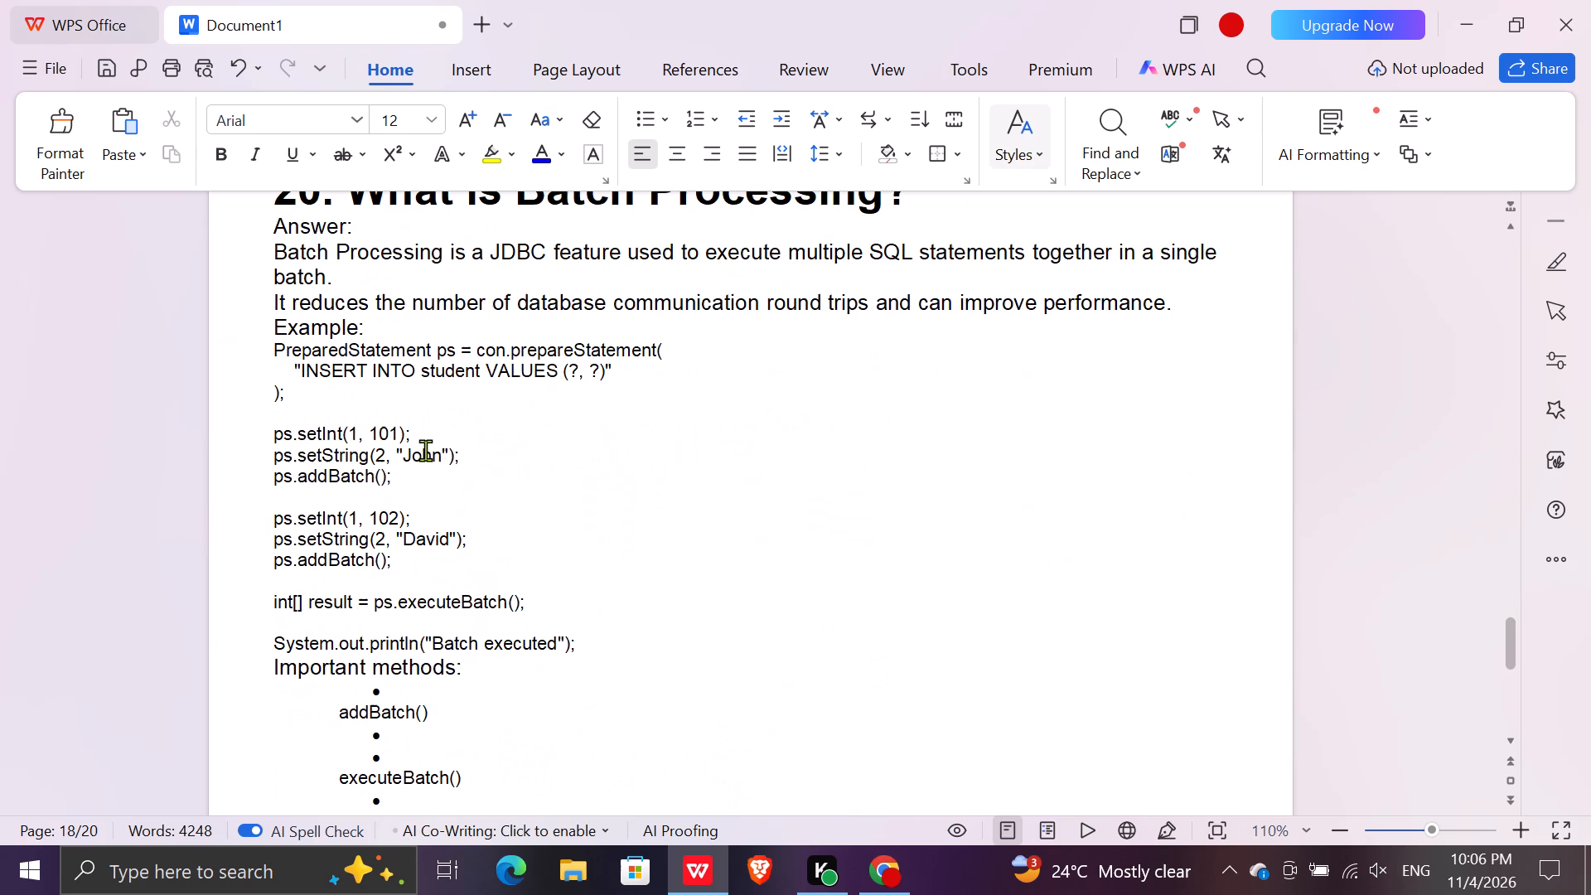
pyautogui.scroll(-5, 426, 436)
pyautogui.scroll(3, 426, 436)
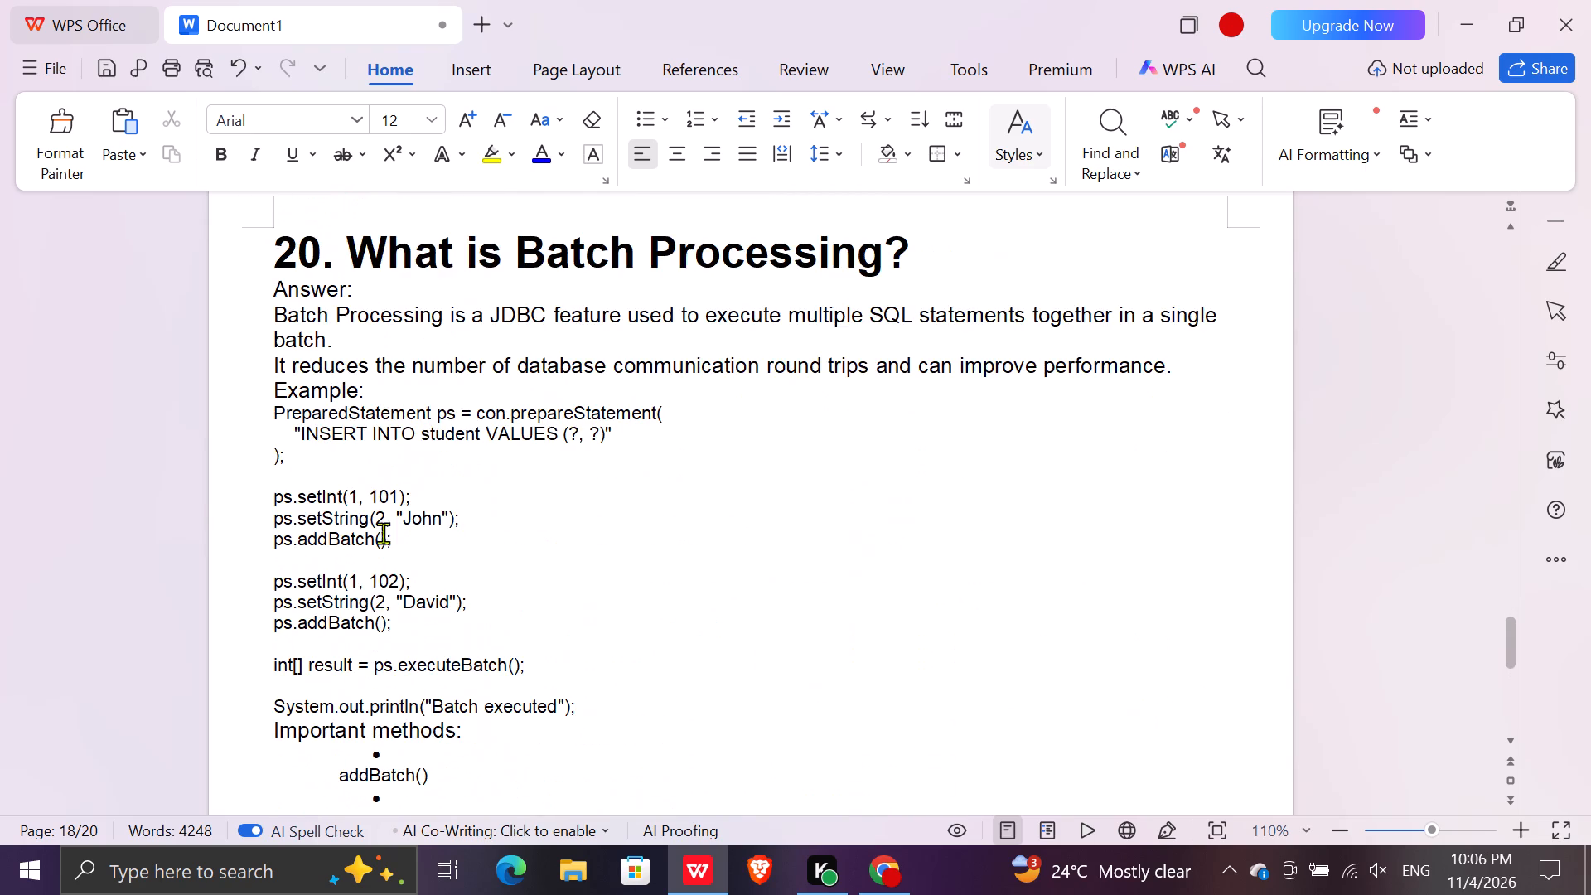
pyautogui.scroll(-2, 351, 606)
pyautogui.click(339, 394)
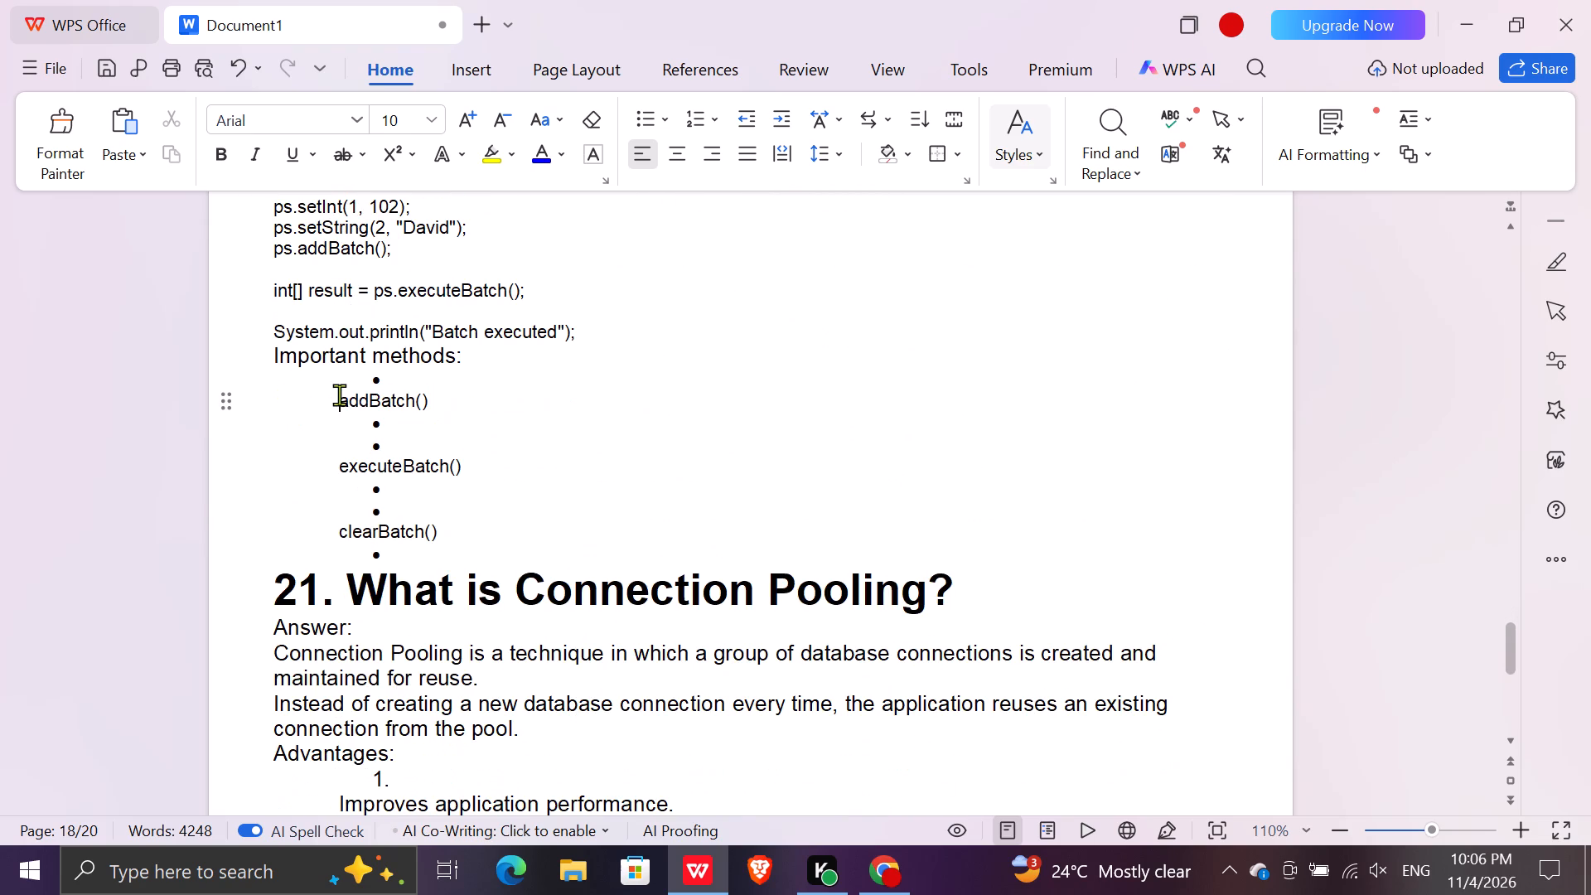
pyautogui.press('BackSpace')
pyautogui.press('BackSpace')
pyautogui.press('Tab')
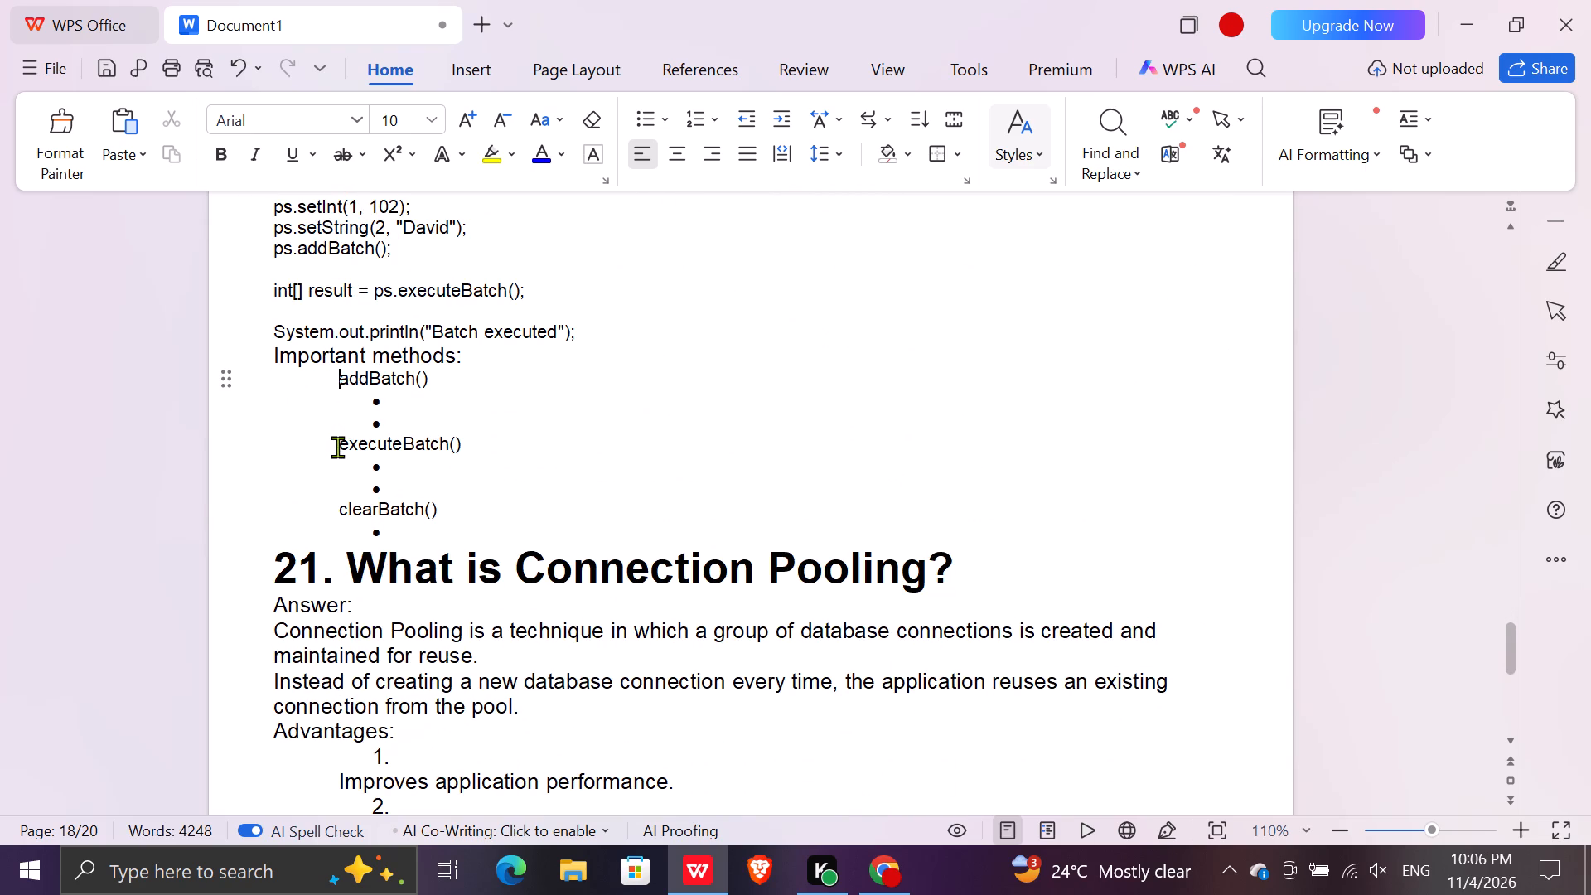
# Remove the empty bullets around executeBatch() and clearBatch() up to the question 21 heading, keeping each method indented one tab.
pyautogui.click(337, 447)
pyautogui.press('BackSpace')
pyautogui.press('BackSpace')
pyautogui.press('BackSpace')
pyautogui.press('Tab')
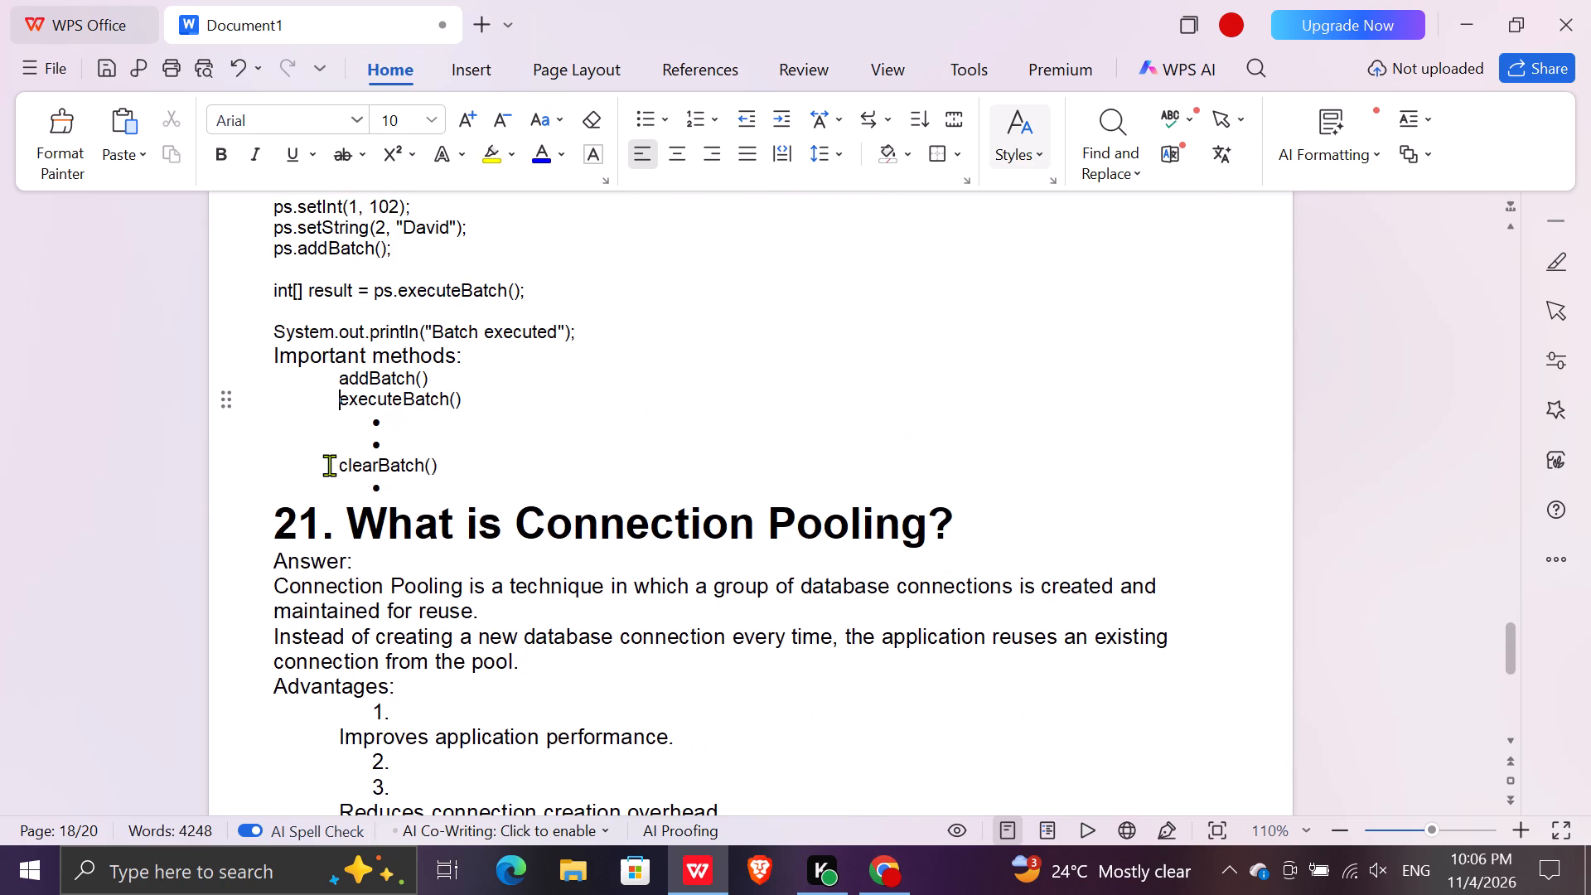
pyautogui.click(329, 465)
pyautogui.press('BackSpace')
pyautogui.press('BackSpace')
pyautogui.press('BackSpace')
pyautogui.press('Tab')
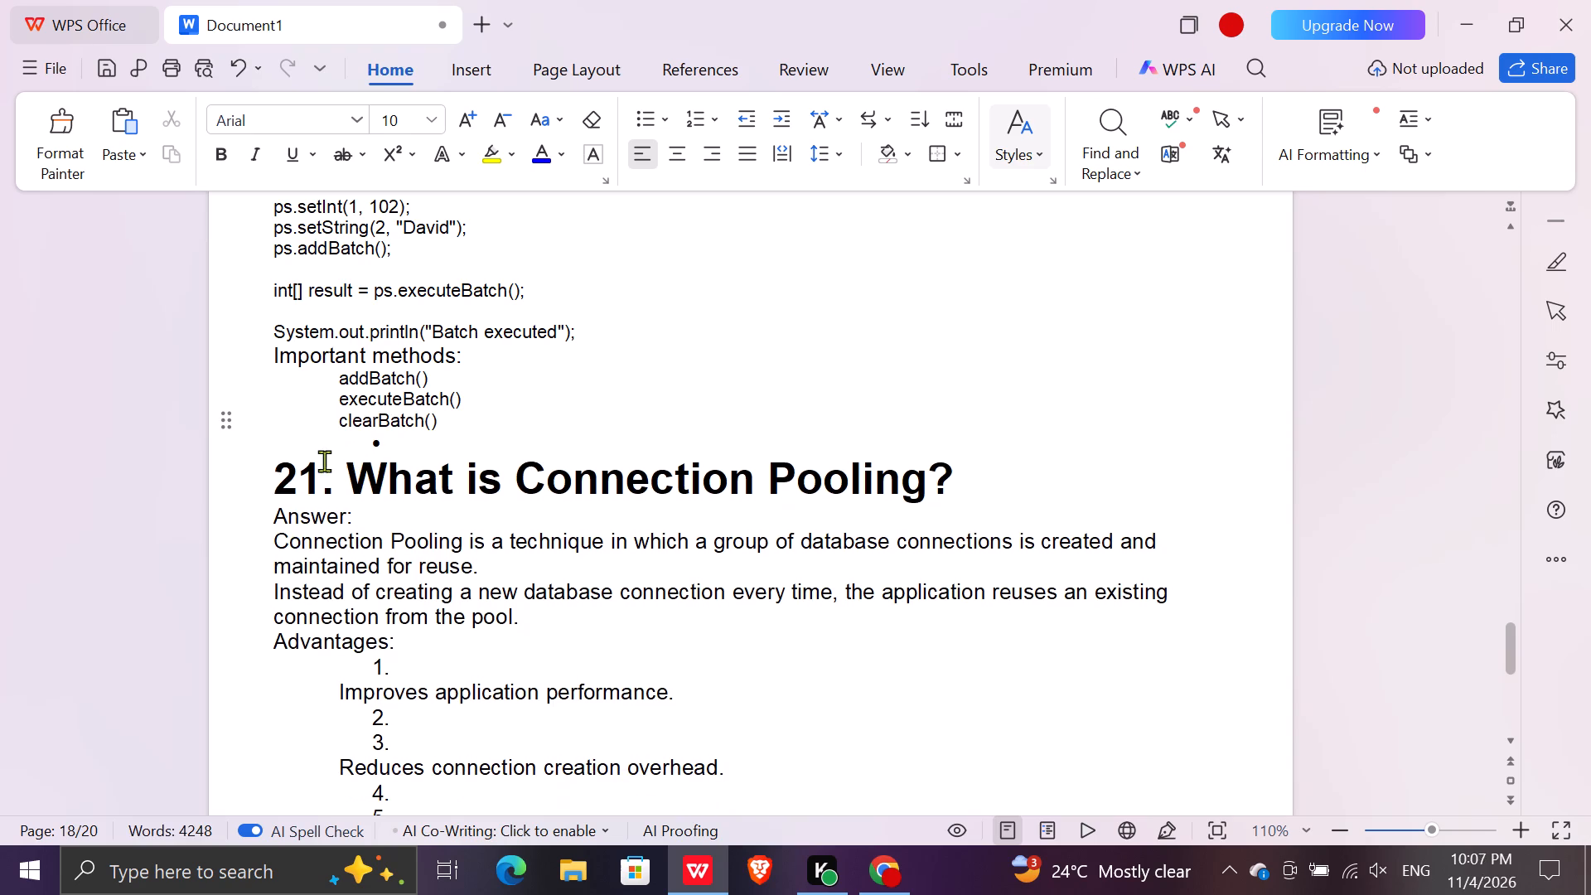
pyautogui.click(279, 473)
pyautogui.press('BackSpace')
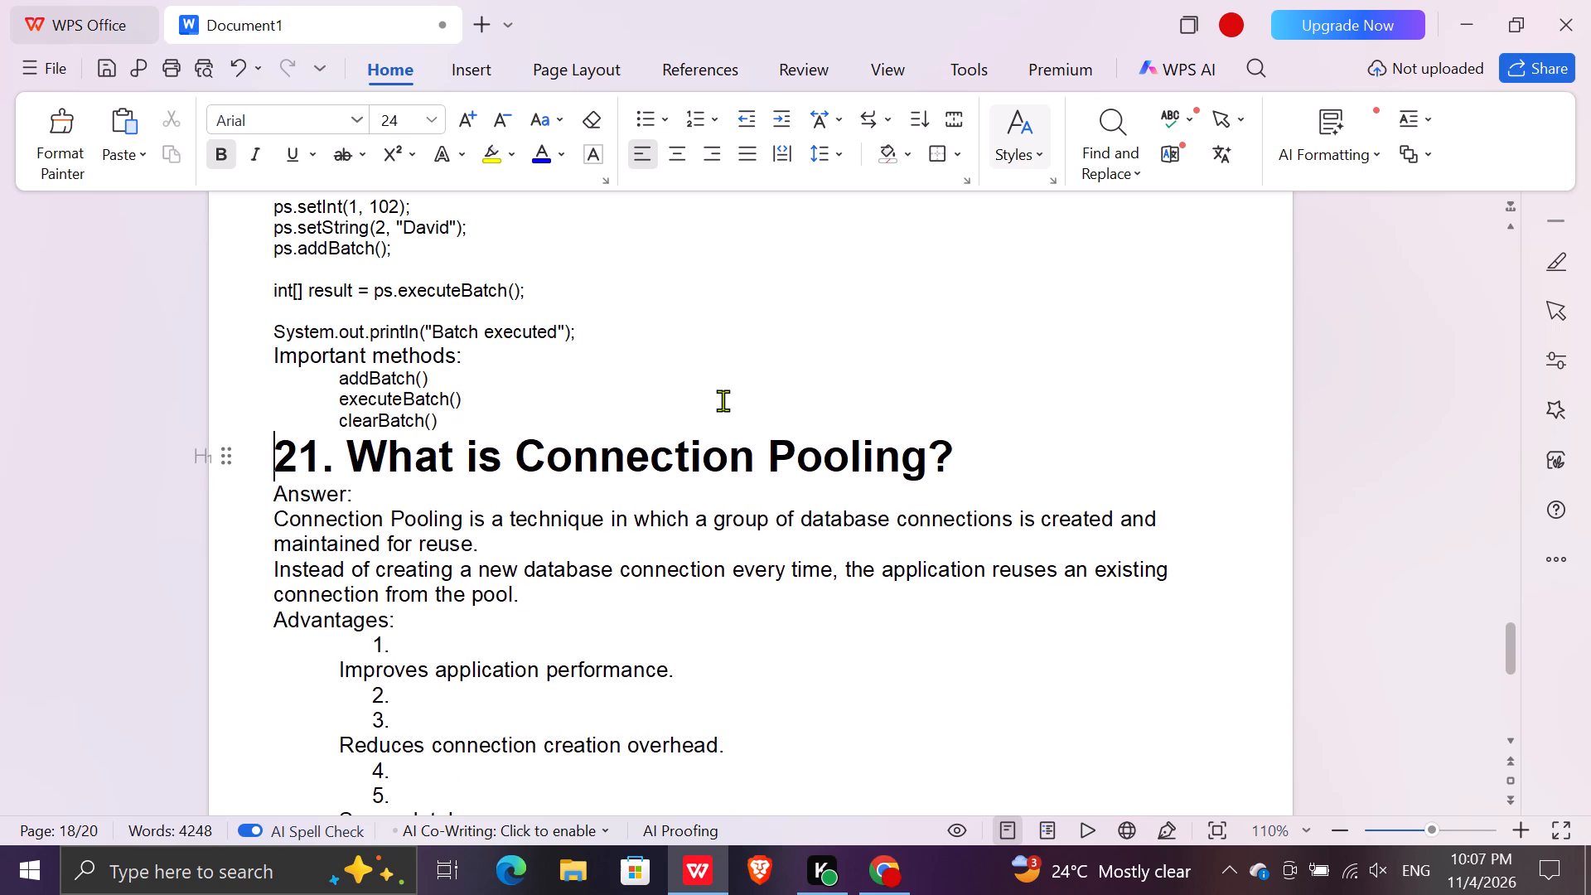
pyautogui.click(715, 398)
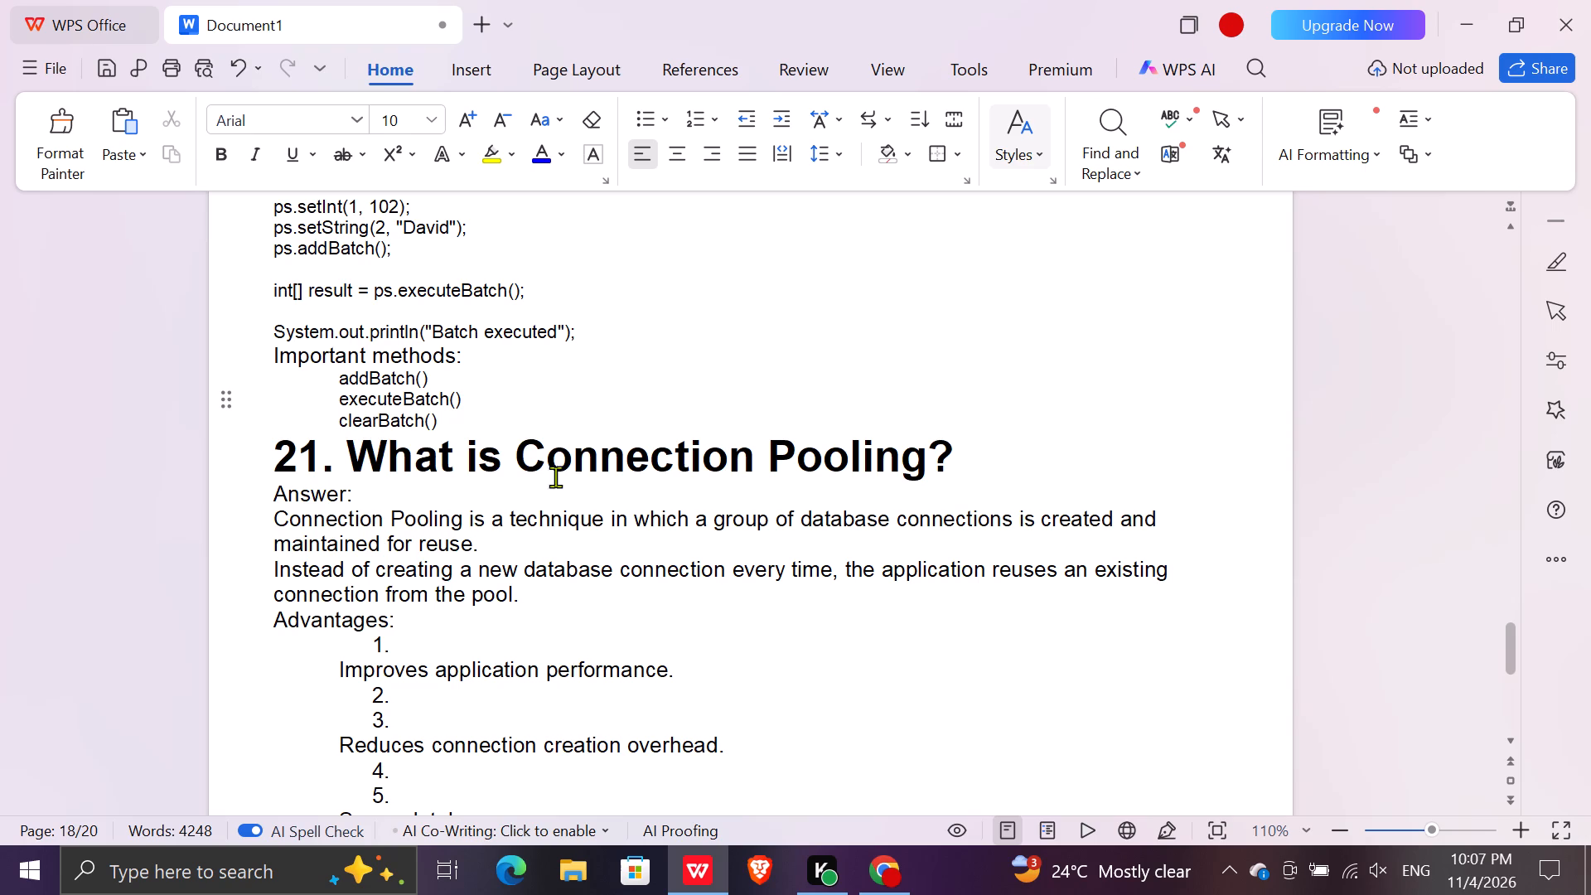
# Remove the empty numbered line above "Improves application performance." in question 21's advantages, keeping the point on its own line indented one tab.
pyautogui.scroll(-2, 491, 517)
pyautogui.click(342, 367)
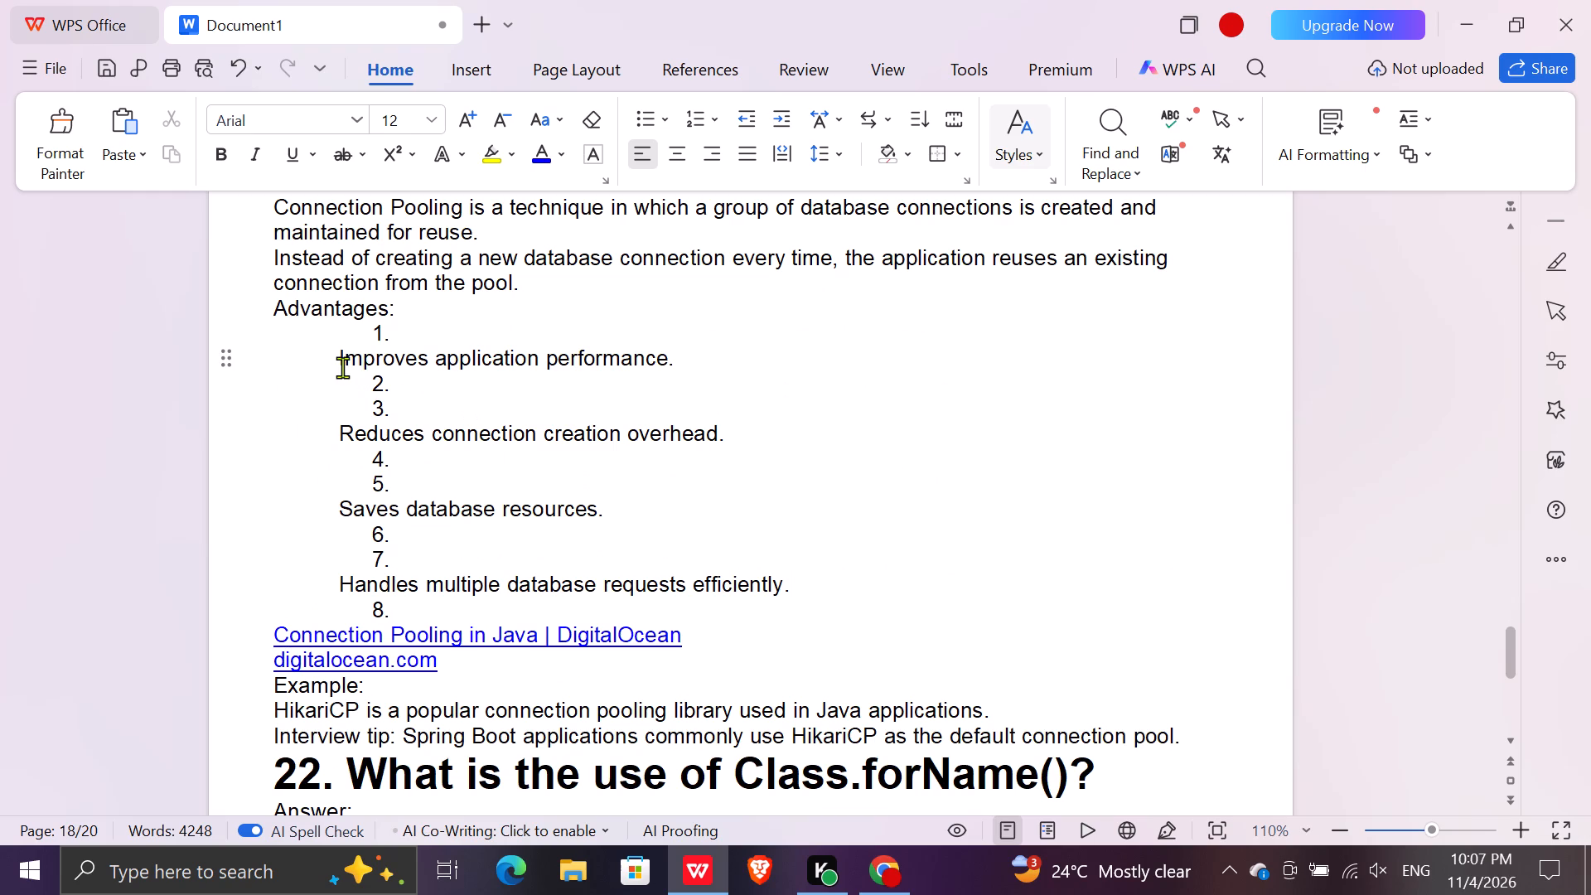
pyautogui.press('Left')
pyautogui.press('BackSpace')
pyautogui.press('BackSpace')
pyautogui.press('BackSpace')
pyautogui.press('Tab')
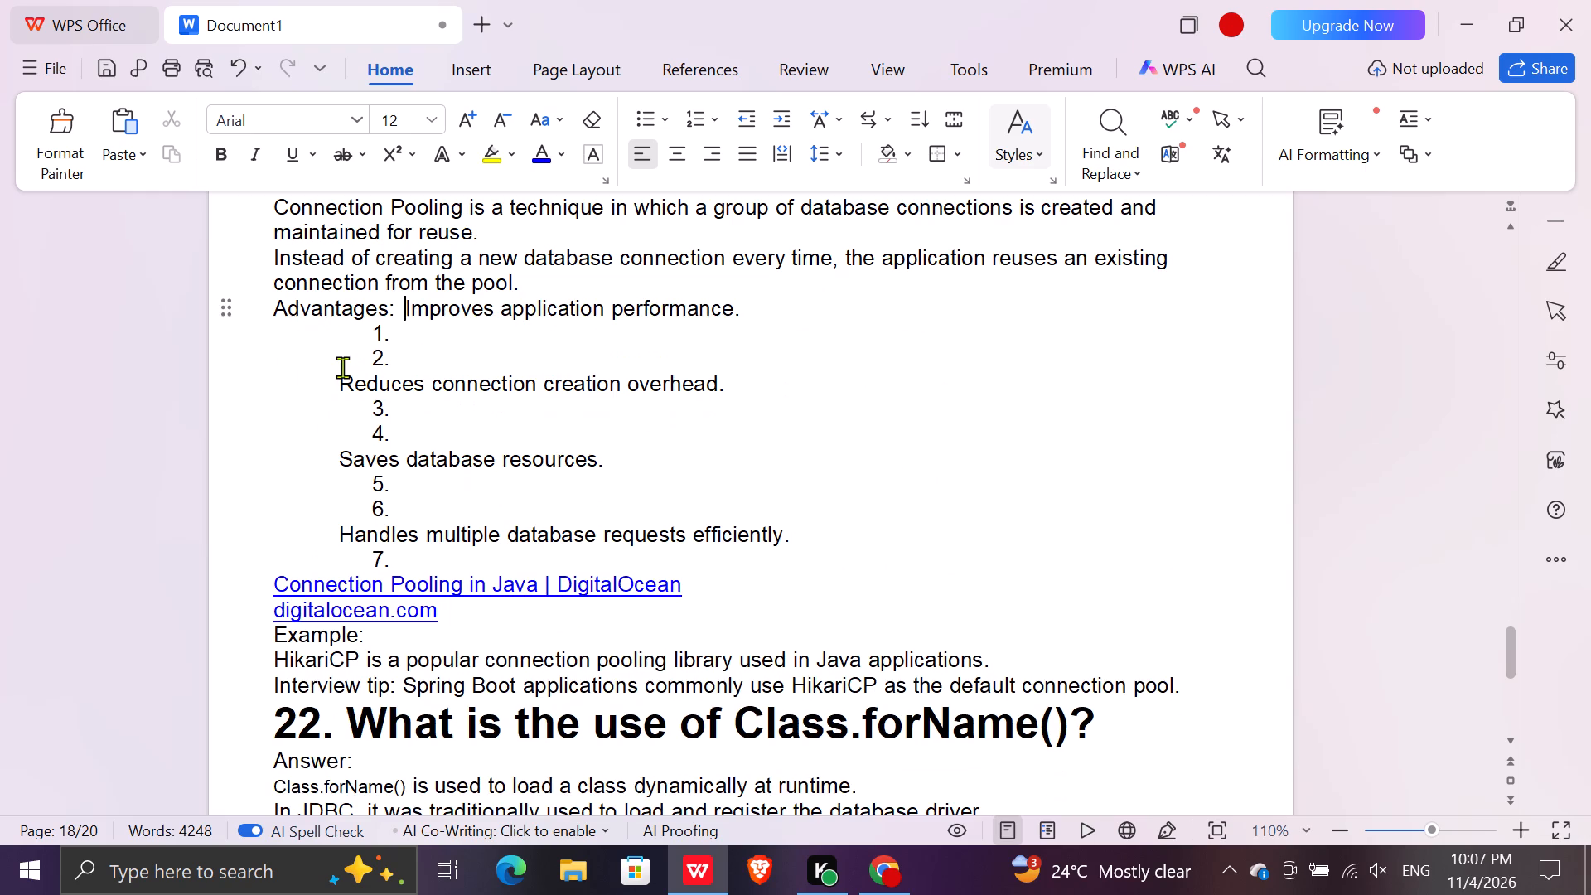
pyautogui.hotkey('ctrl', 'z')
pyautogui.hotkey('ctrl', 'z')
pyautogui.press('BackSpace')
pyautogui.press('Tab')
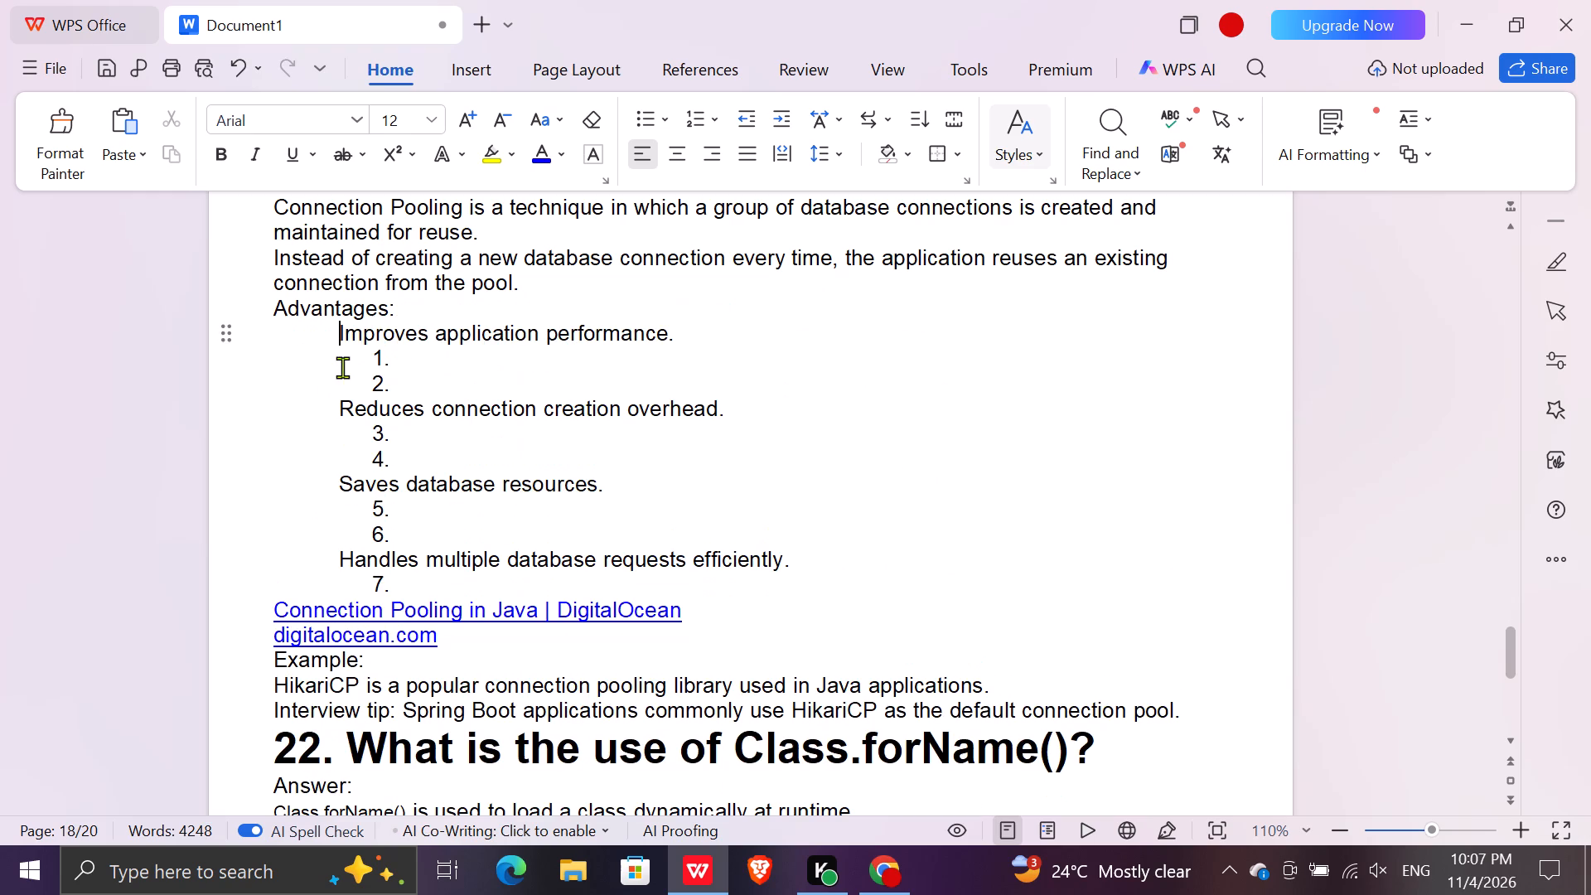
# Remove the empty numbered lines above the "Reduces connection creation overhead." and "Saves database resources." points in question 21, keeping each indented one tab.
pyautogui.click(339, 404)
pyautogui.press('BackSpace')
pyautogui.press('BackSpace')
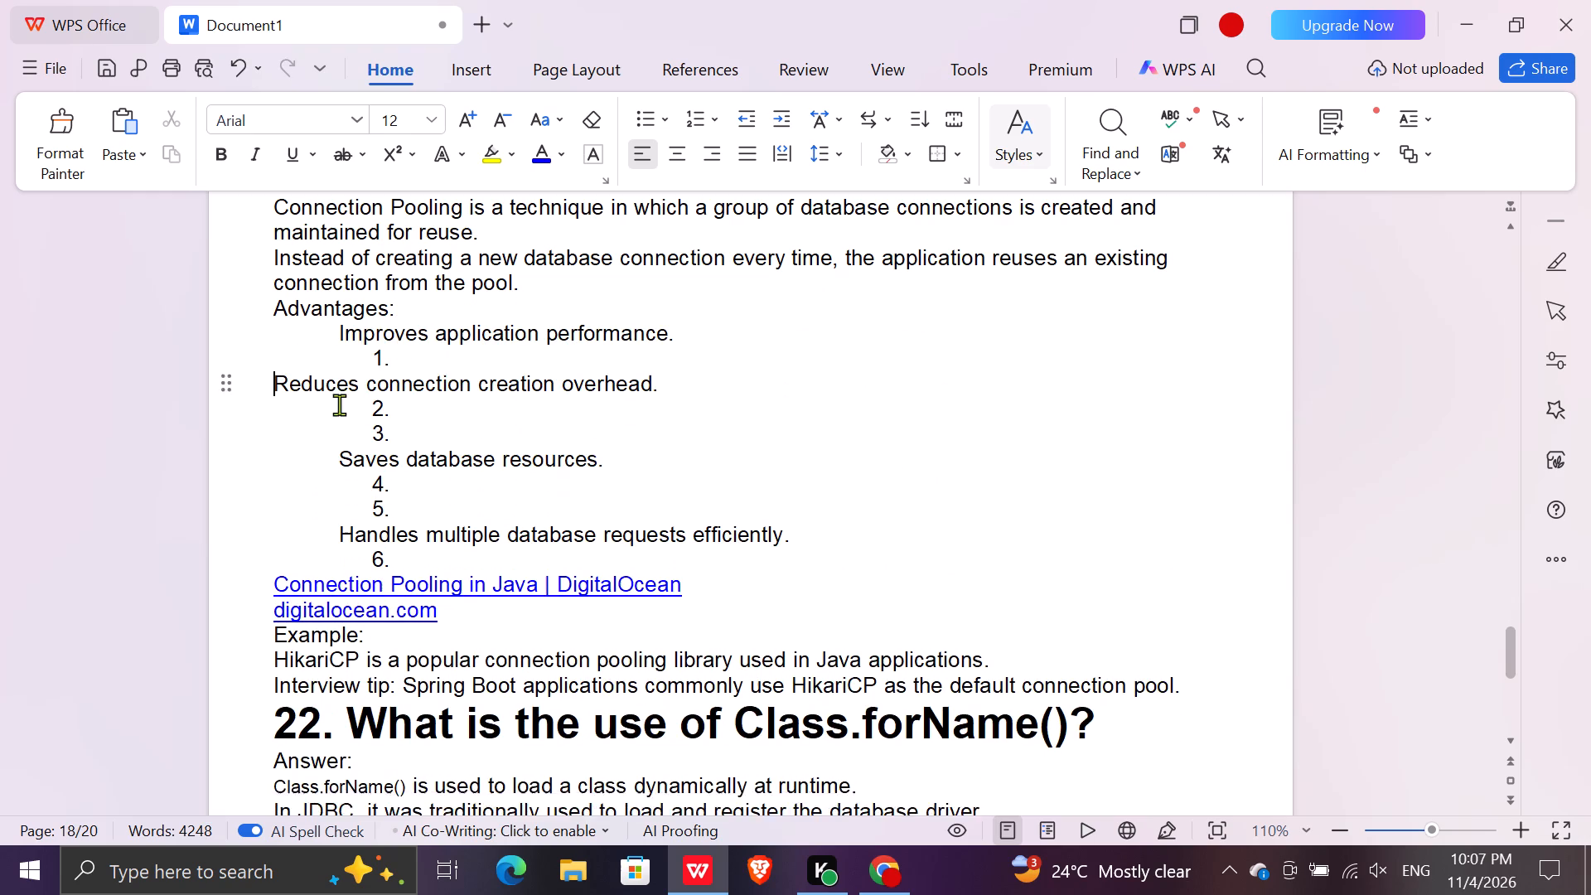
pyautogui.press('BackSpace')
pyautogui.press('Tab')
pyautogui.click(338, 438)
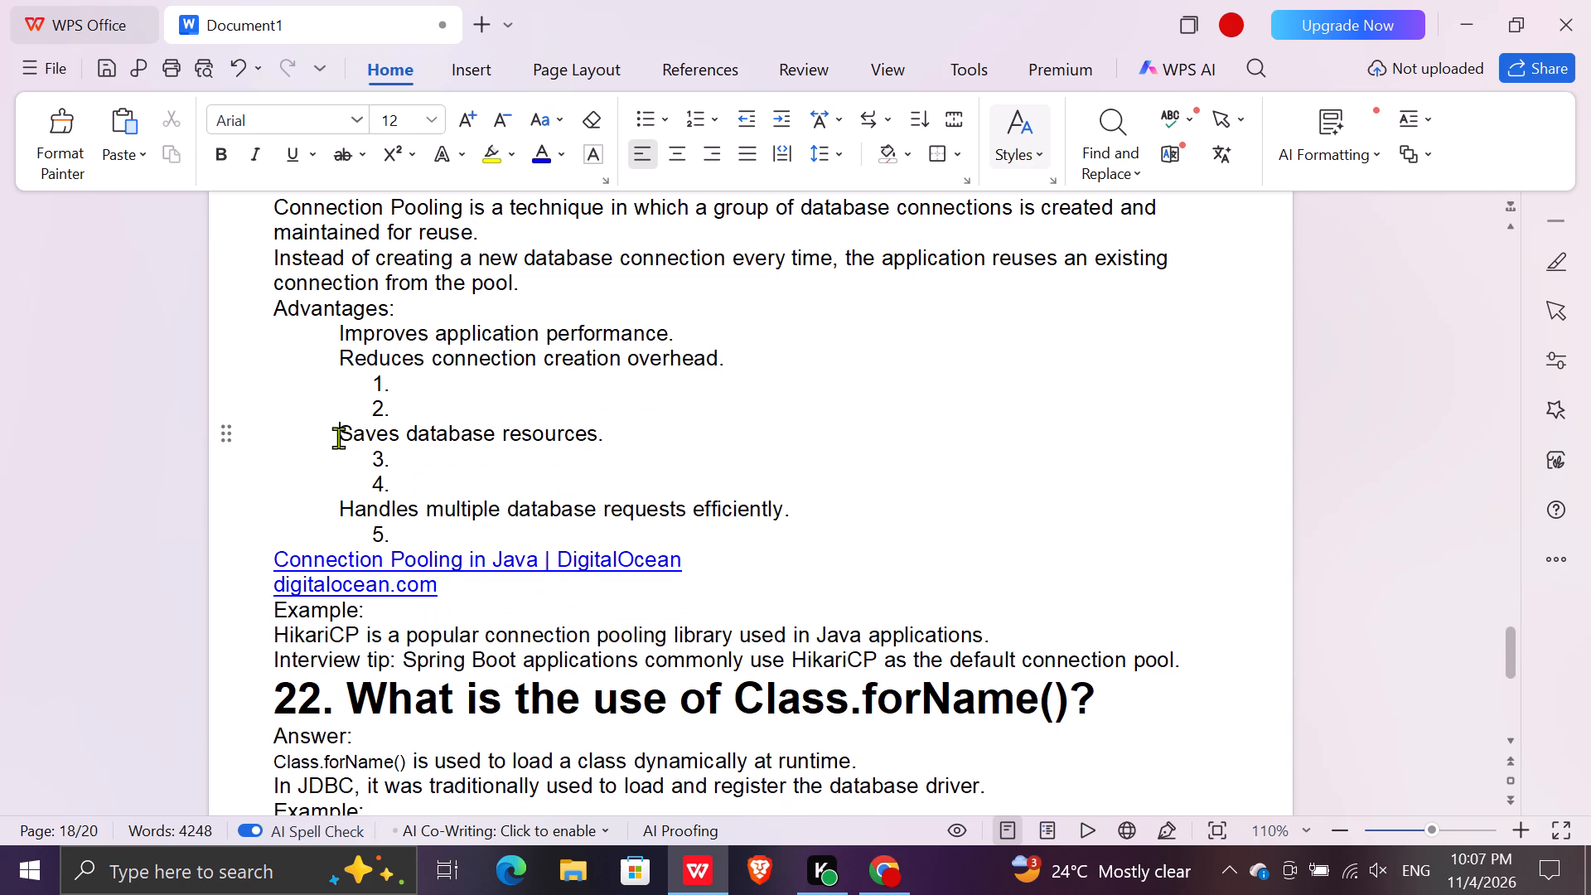
pyautogui.press('BackSpace')
pyautogui.press('BackSpace')
pyautogui.press('BackSpace')
pyautogui.press('Tab')
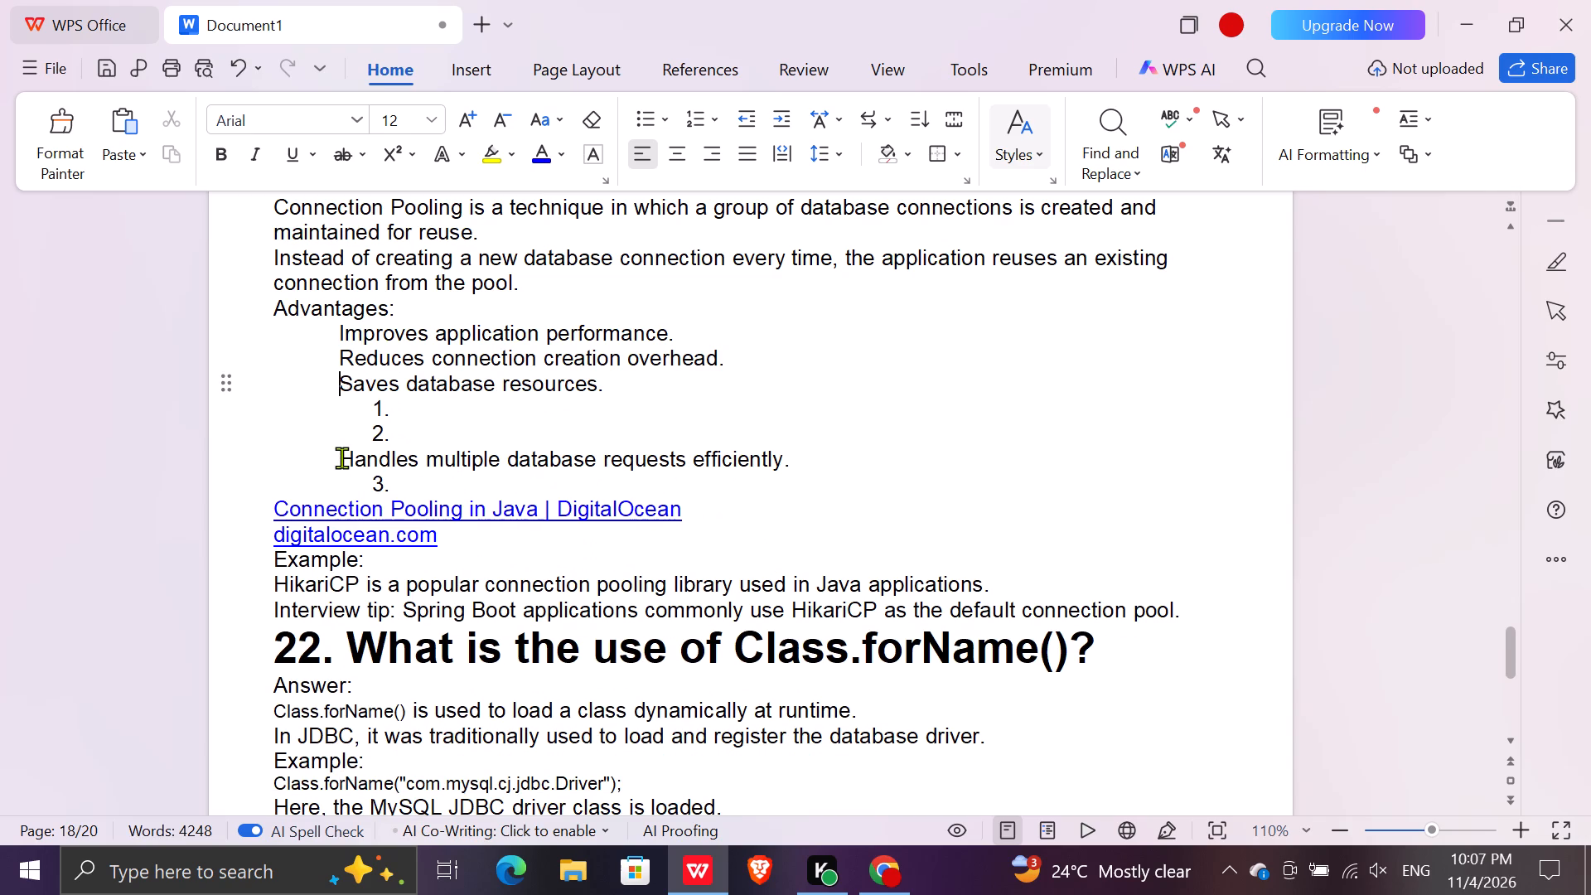
# Remove the empty numbered lines around "Handles multiple database requests efficiently." up to the DigitalOcean link, keeping the point indented one tab.
pyautogui.click(341, 457)
pyautogui.press('BackSpace')
pyautogui.press('BackSpace')
pyautogui.press('BackSpace')
pyautogui.press('Tab')
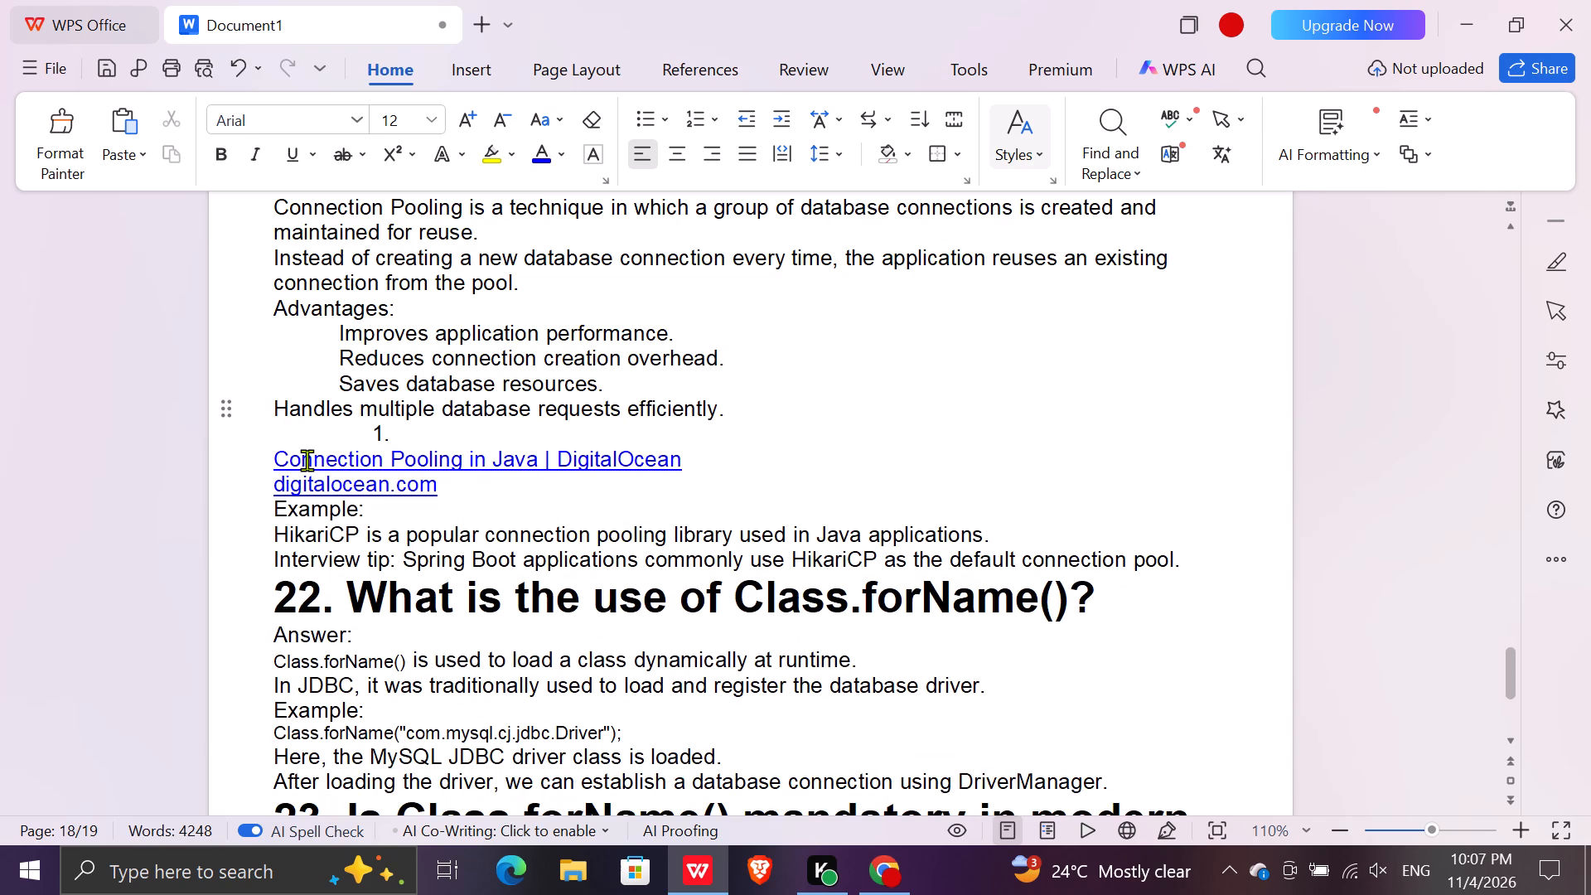
pyautogui.hotkey('ctrl', 'z')
pyautogui.press('Tab')
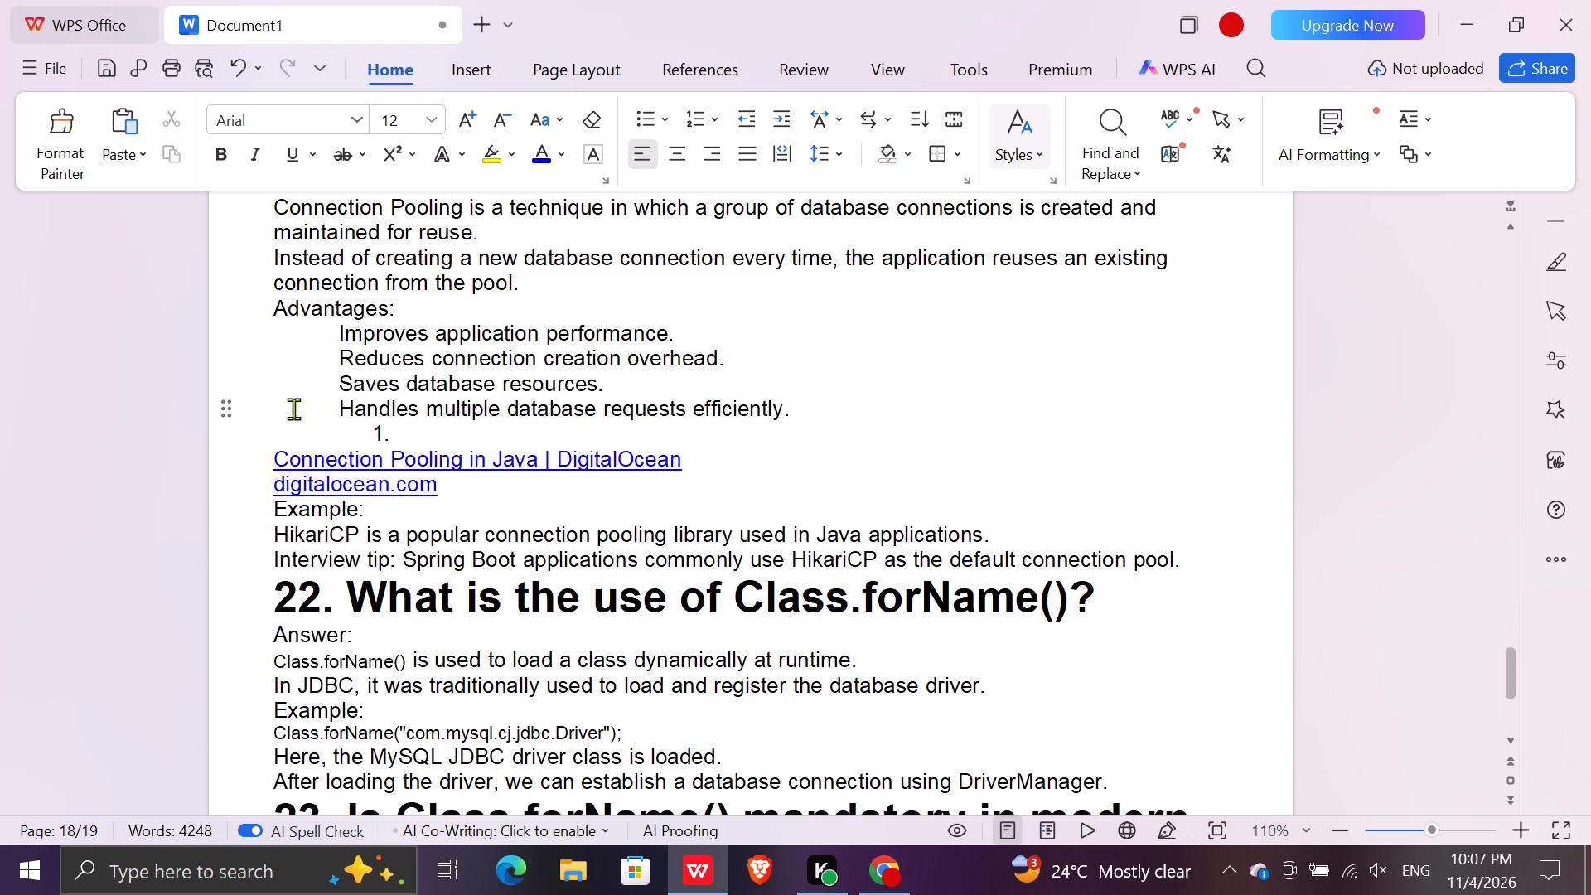
pyautogui.click(279, 462)
pyautogui.press('BackSpace')
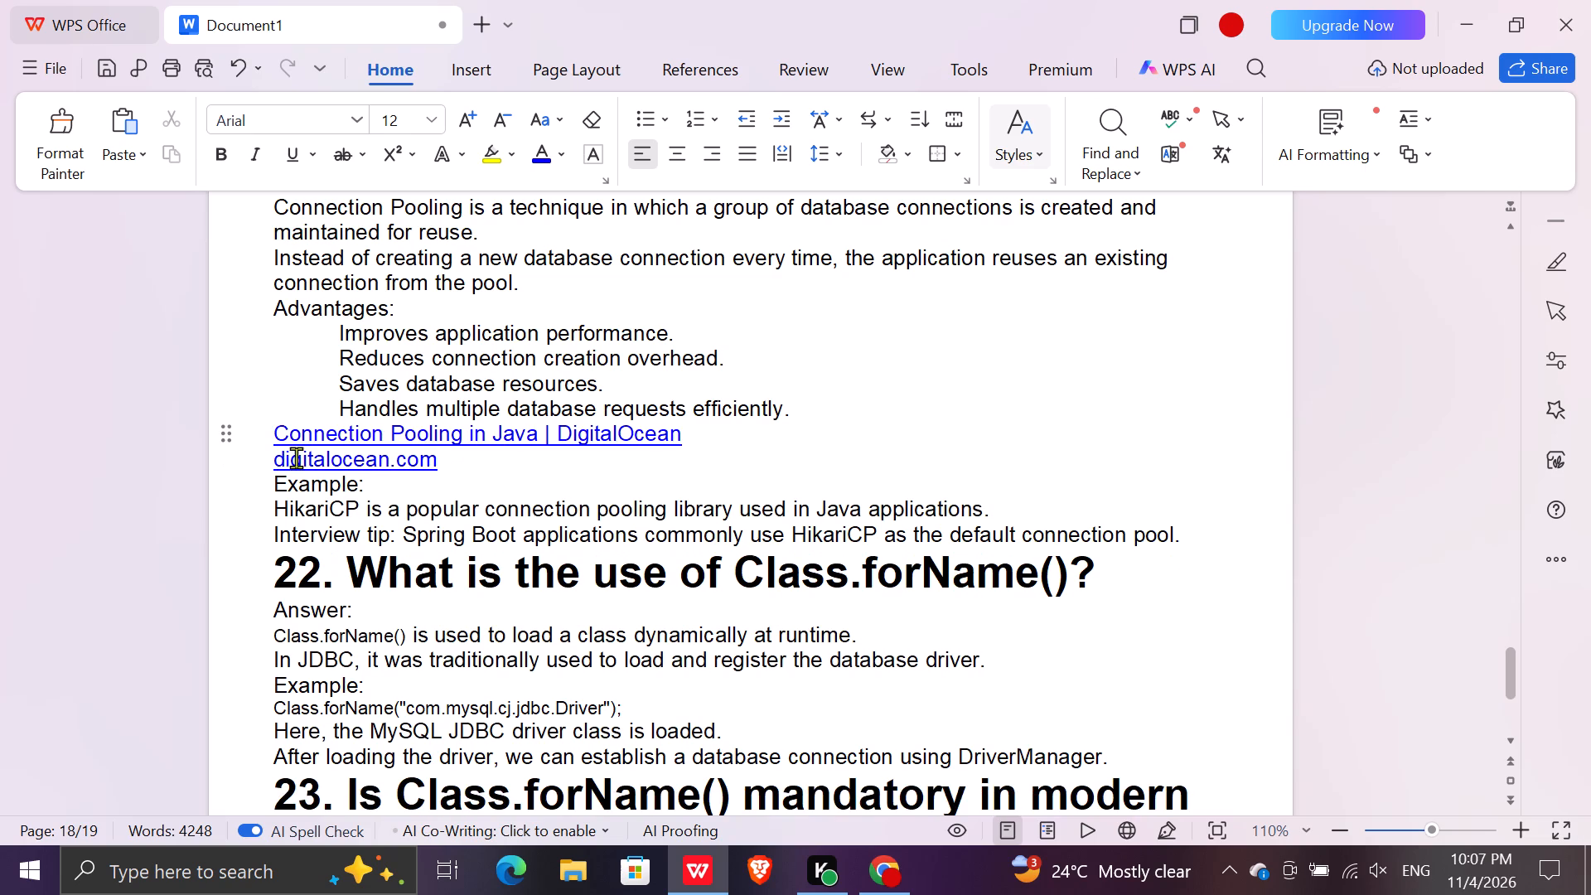
# Delete the two-line DigitalOcean connection pooling link below question 21's advantages.
pyautogui.moveTo(455, 461); pyautogui.dragTo(266, 442)
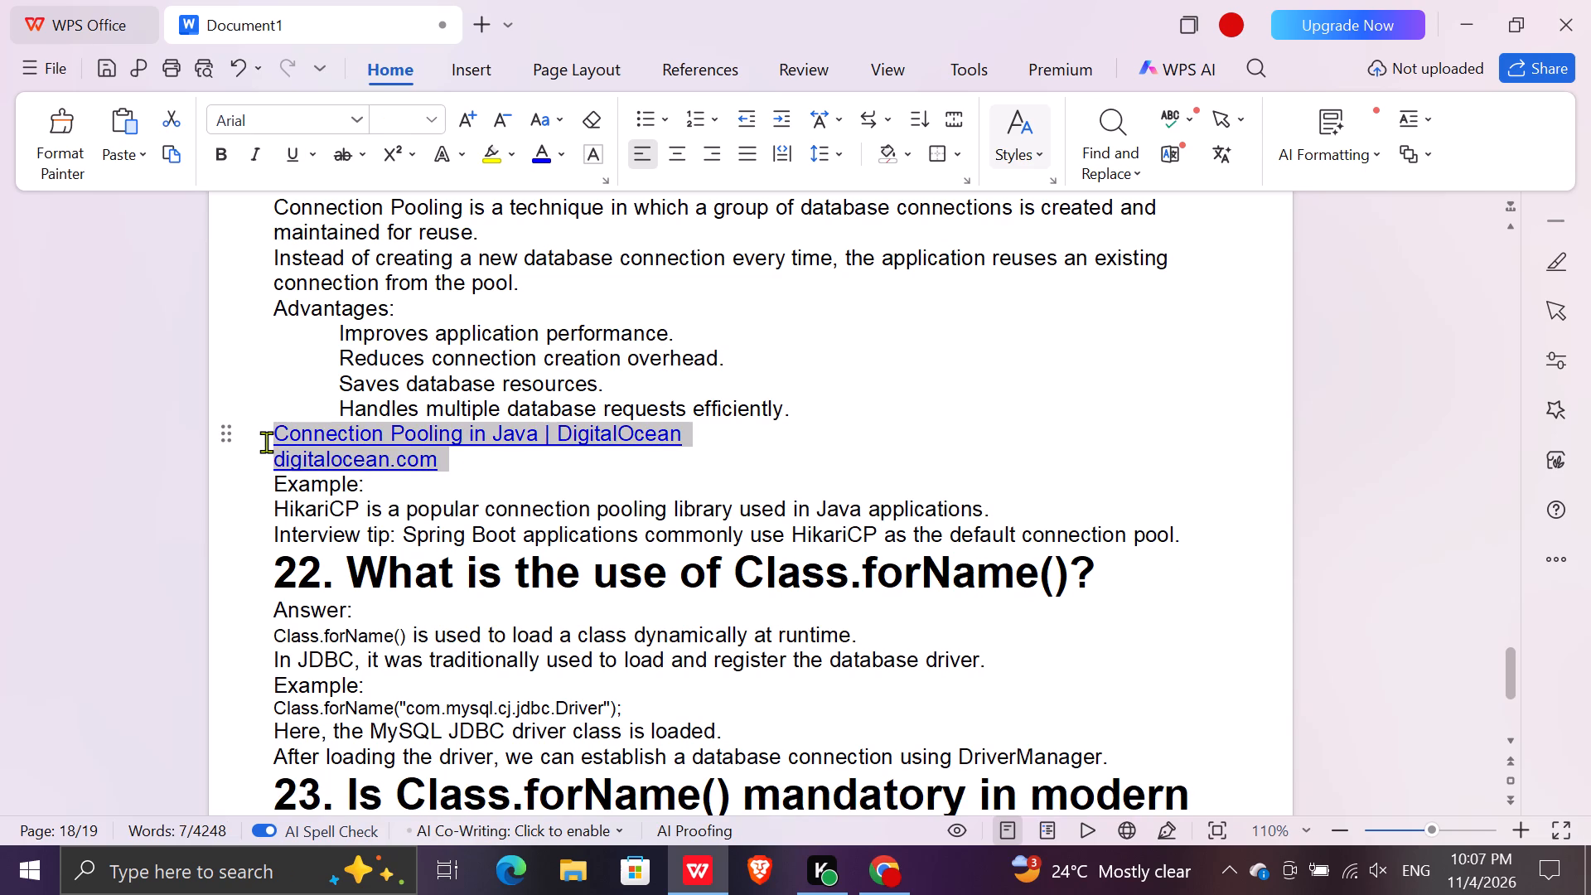
pyautogui.moveTo(266, 442); pyautogui.dragTo(267, 442)
pyautogui.press('BackSpace')
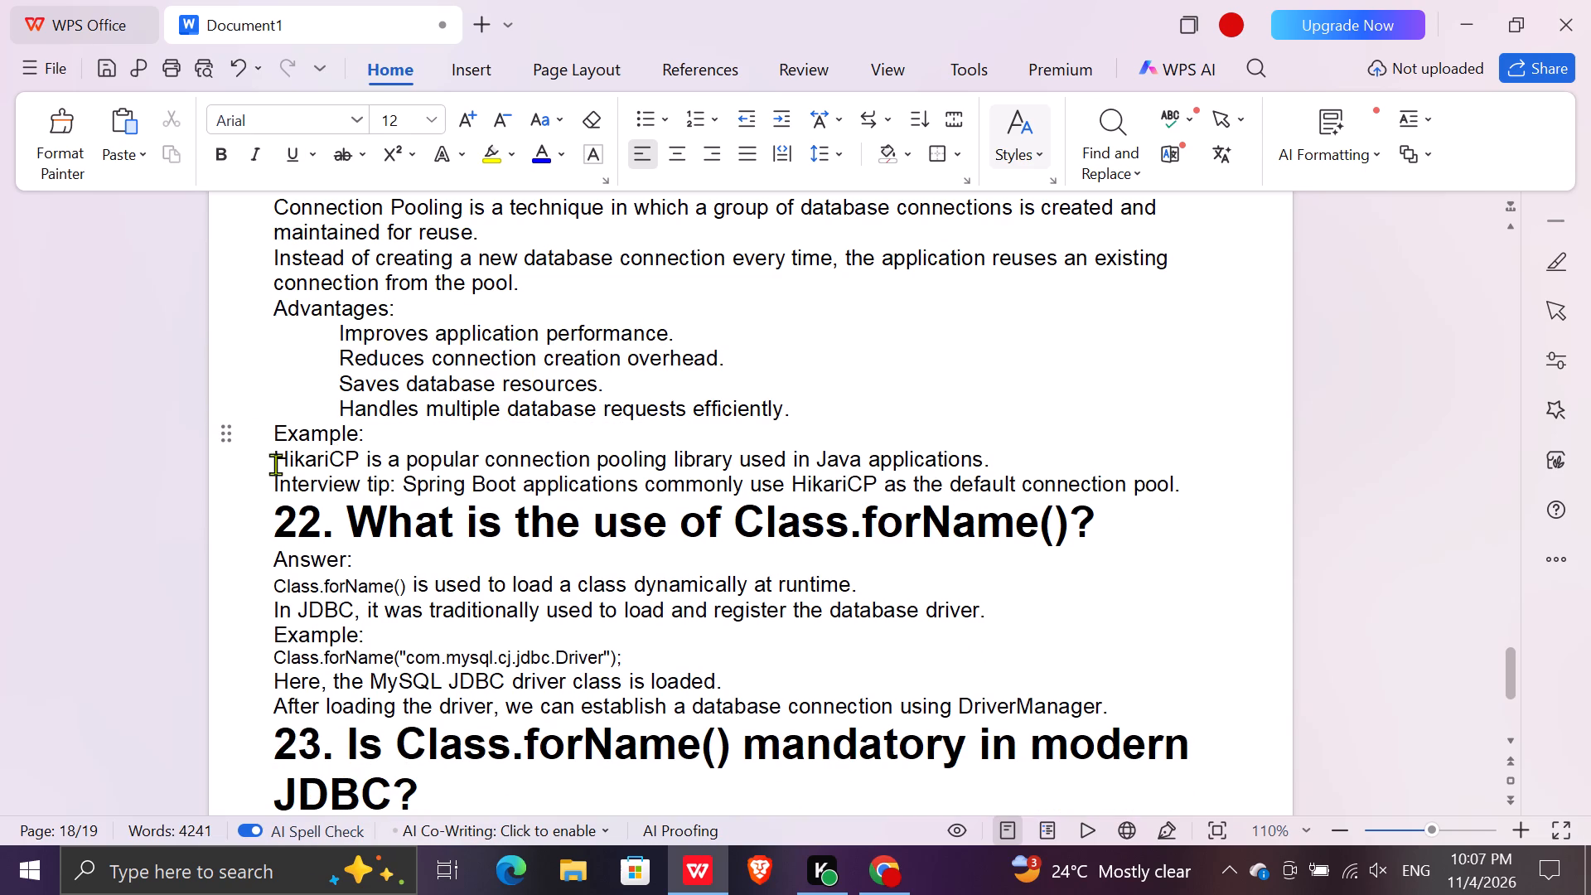
# Indent the HikariCP example sentence in question 21 by one tab.
pyautogui.click(275, 464)
pyautogui.click(275, 464)
pyautogui.press('Tab')
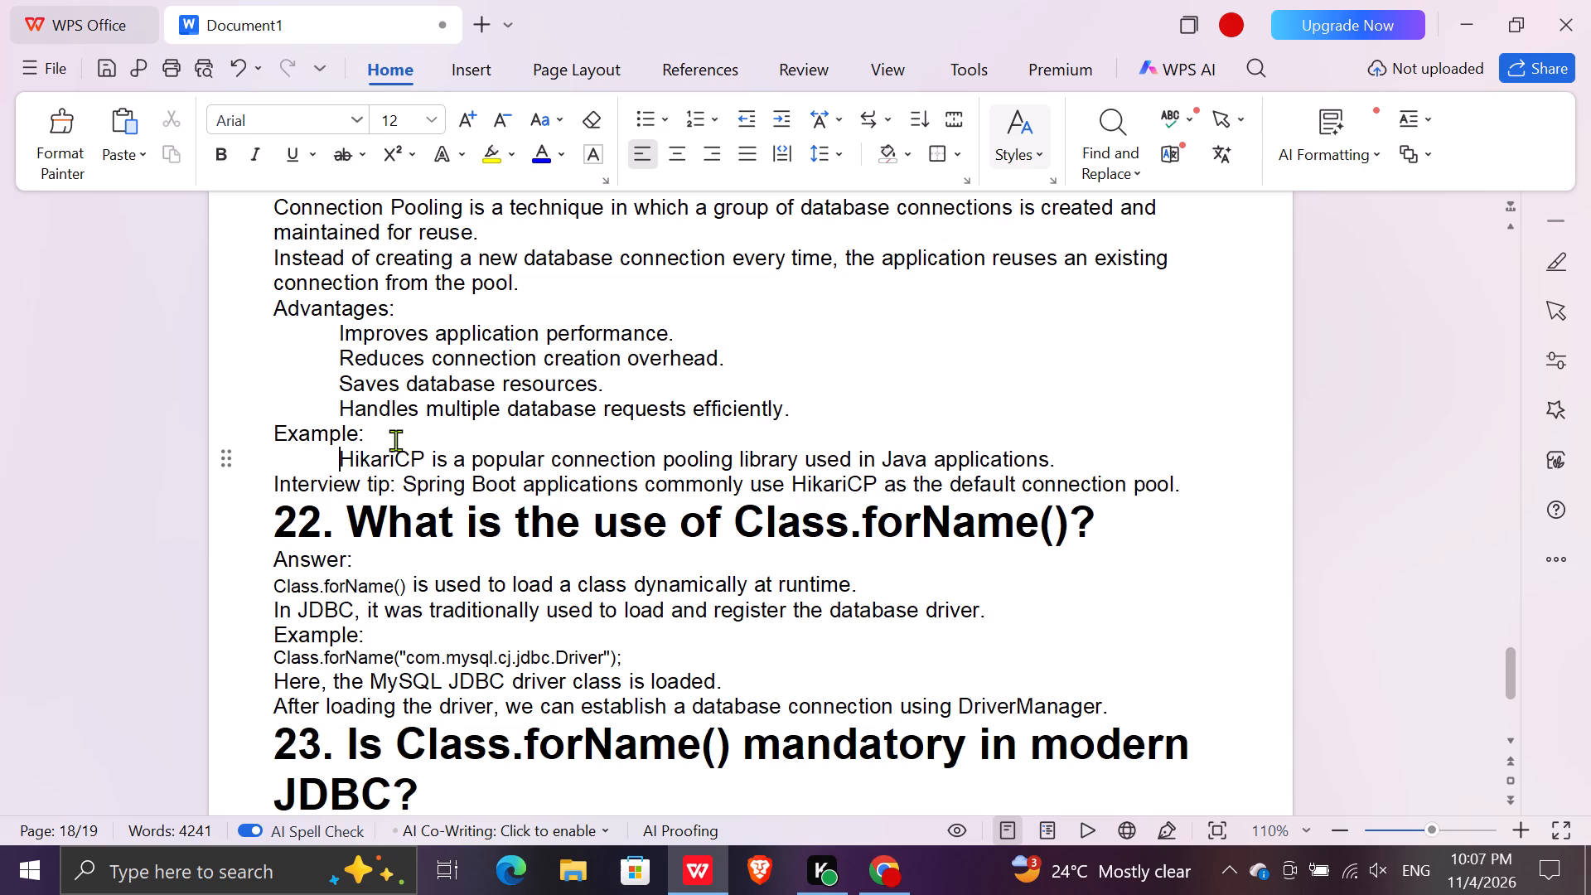
# Remove the empty numbered line above "Helps prevent SQL injection." in question 24's advantages, keeping the point indented one tab.
pyautogui.scroll(-3, 395, 440)
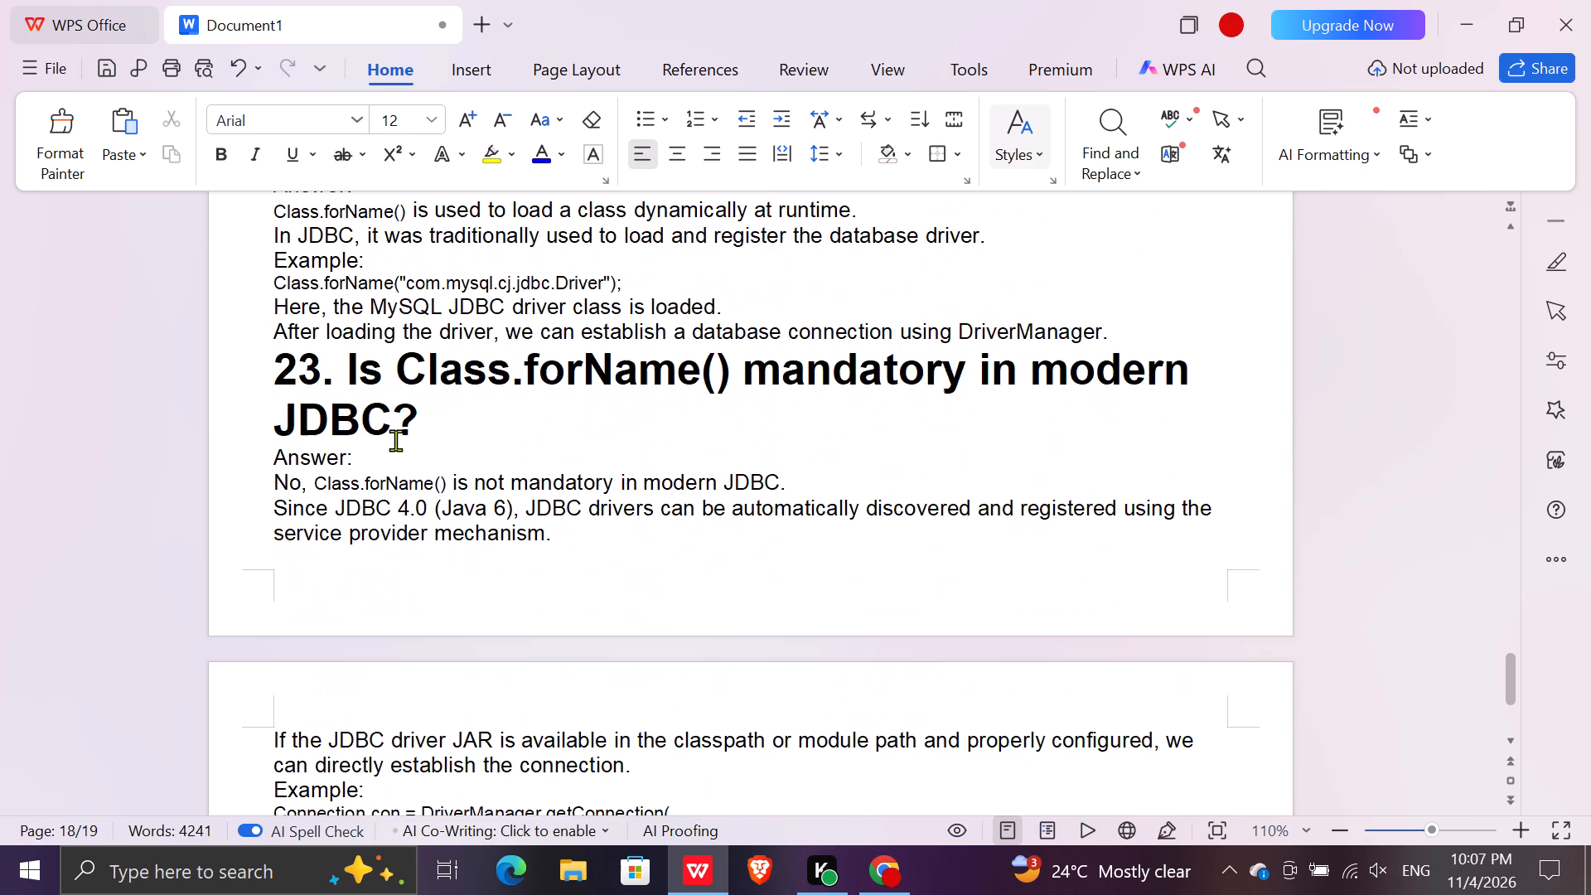
pyautogui.scroll(-1, 401, 501)
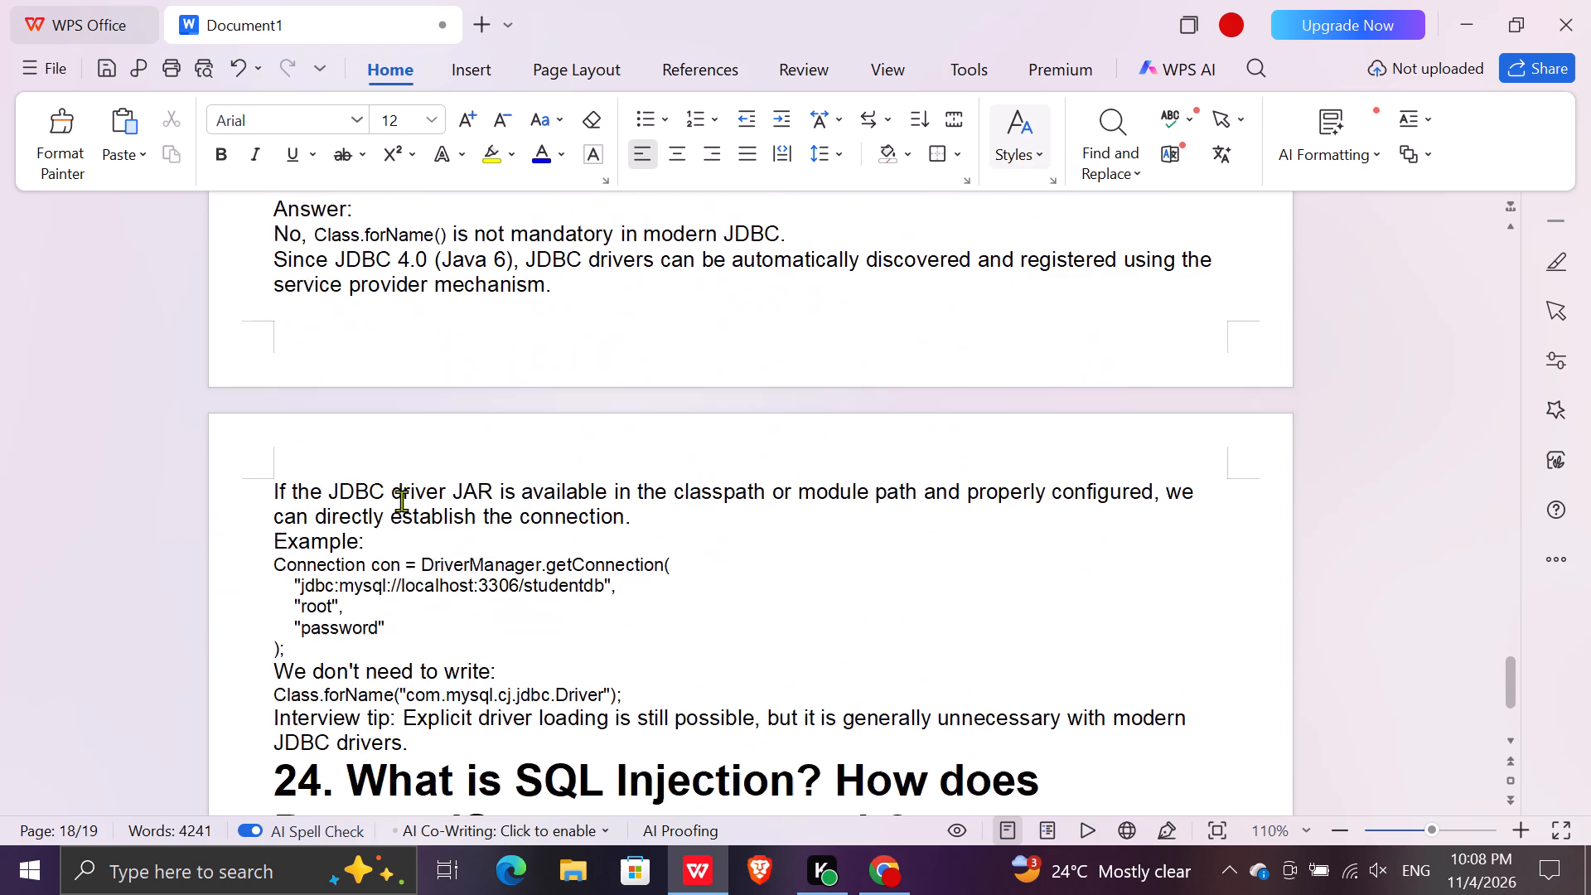
pyautogui.scroll(2, 401, 501)
pyautogui.scroll(-2, 439, 534)
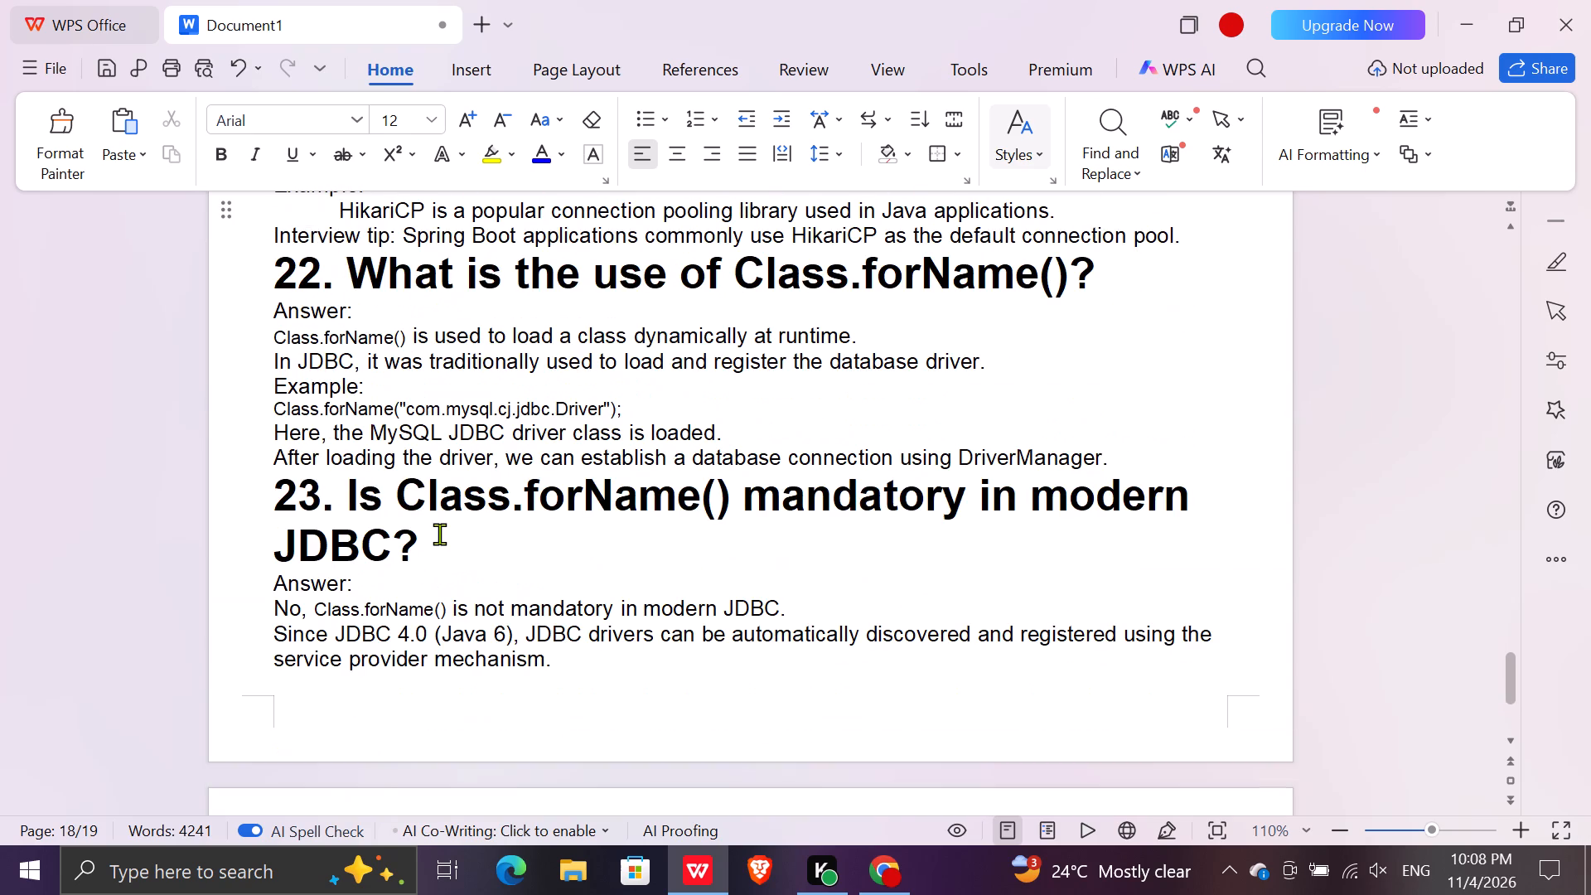
pyautogui.scroll(-1, 439, 534)
pyautogui.scroll(2, 439, 534)
pyautogui.scroll(-2, 439, 534)
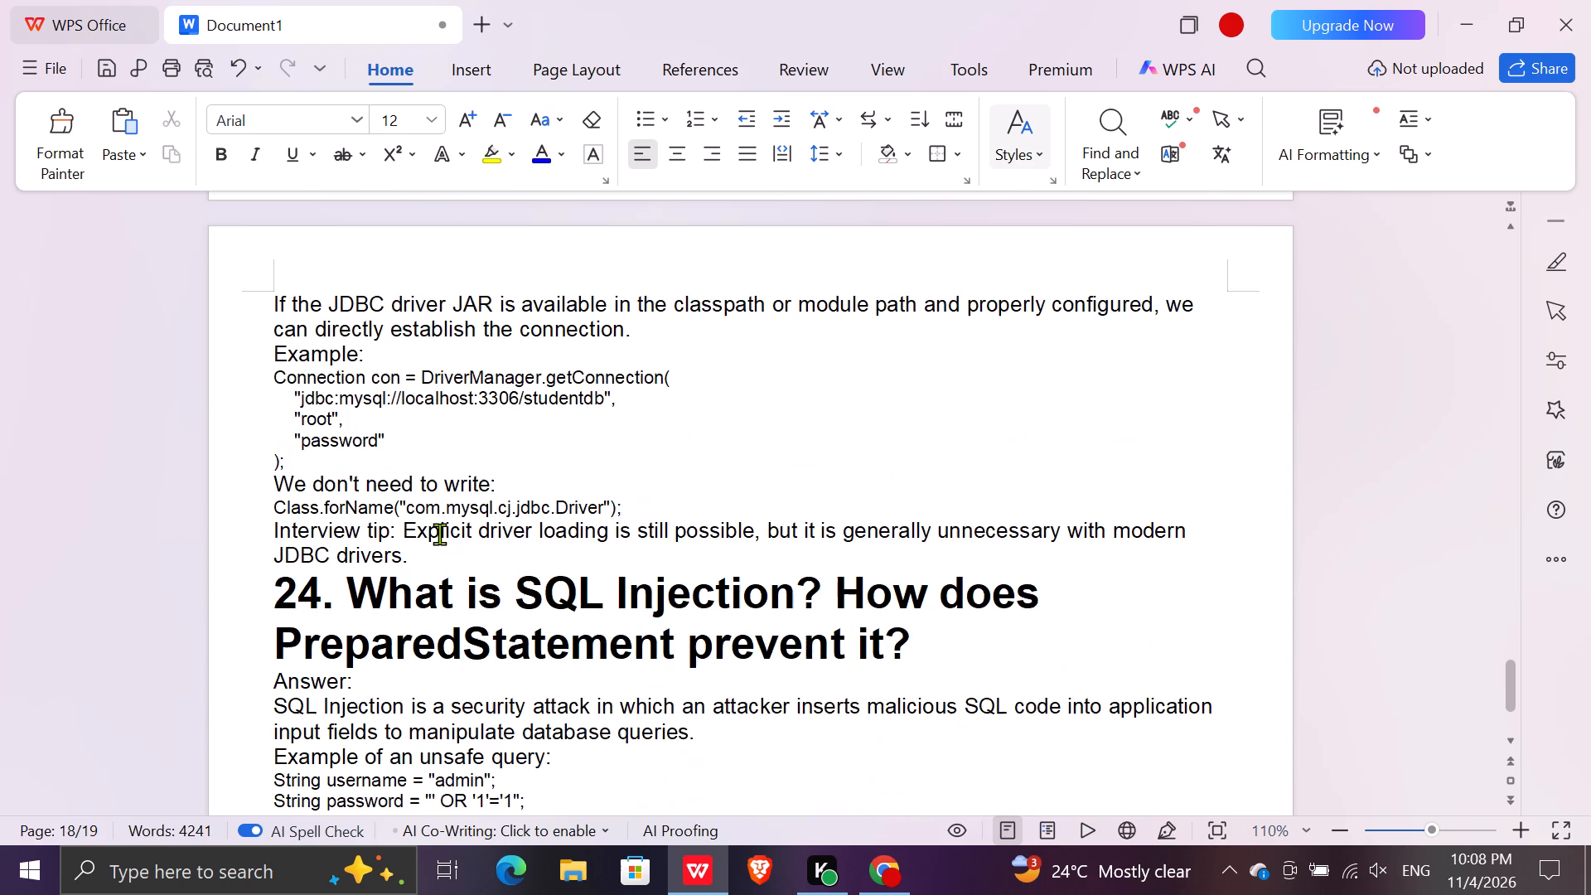
pyautogui.scroll(-15, 439, 534)
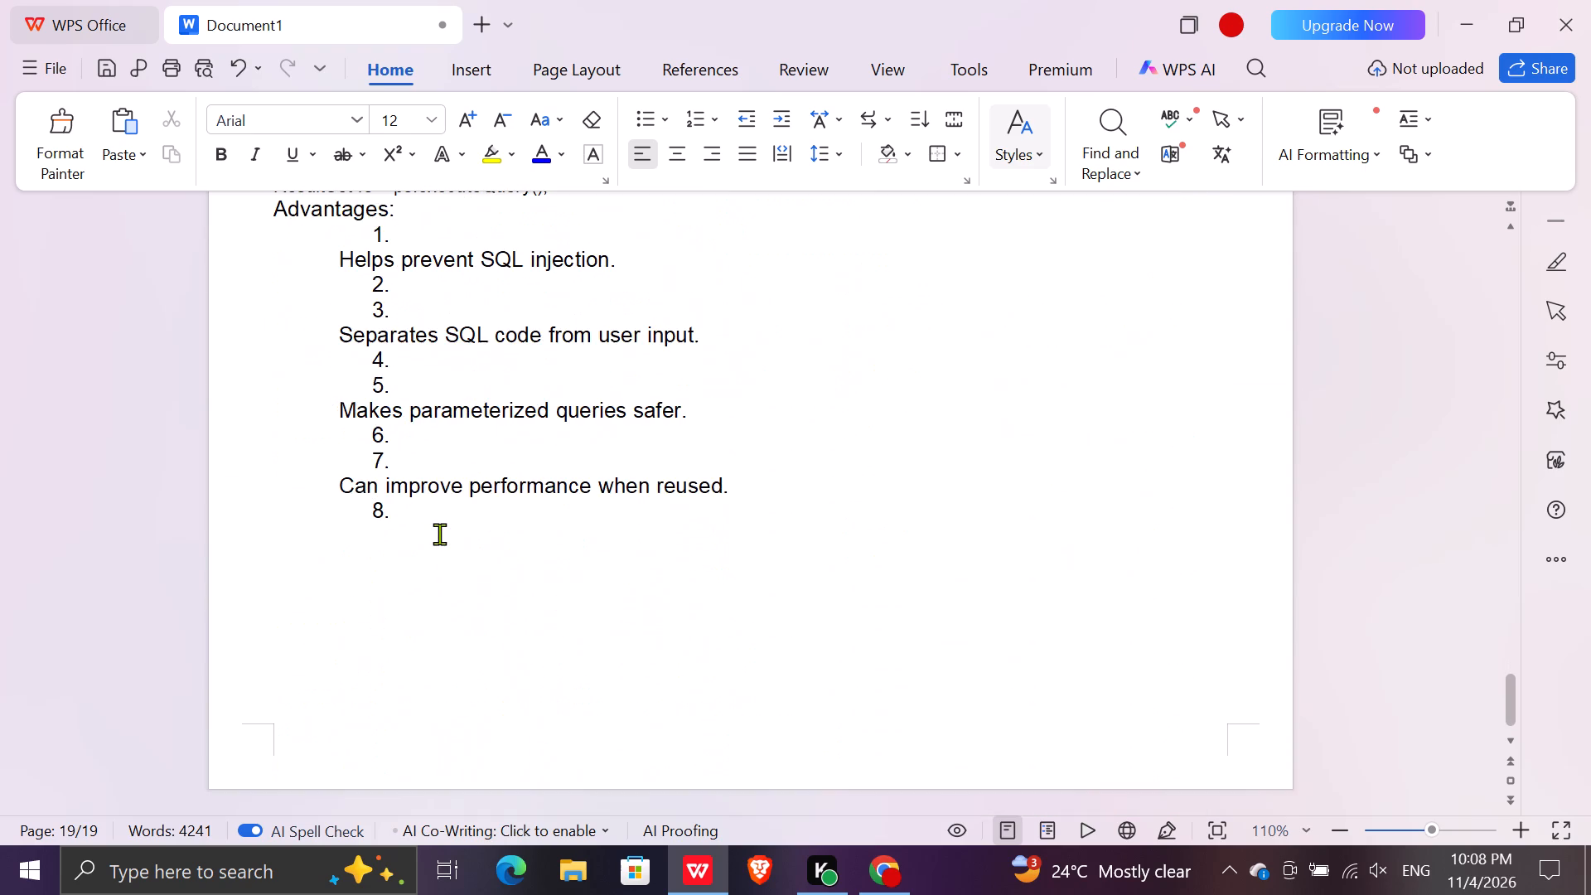
pyautogui.scroll(2, 439, 534)
pyautogui.click(326, 578)
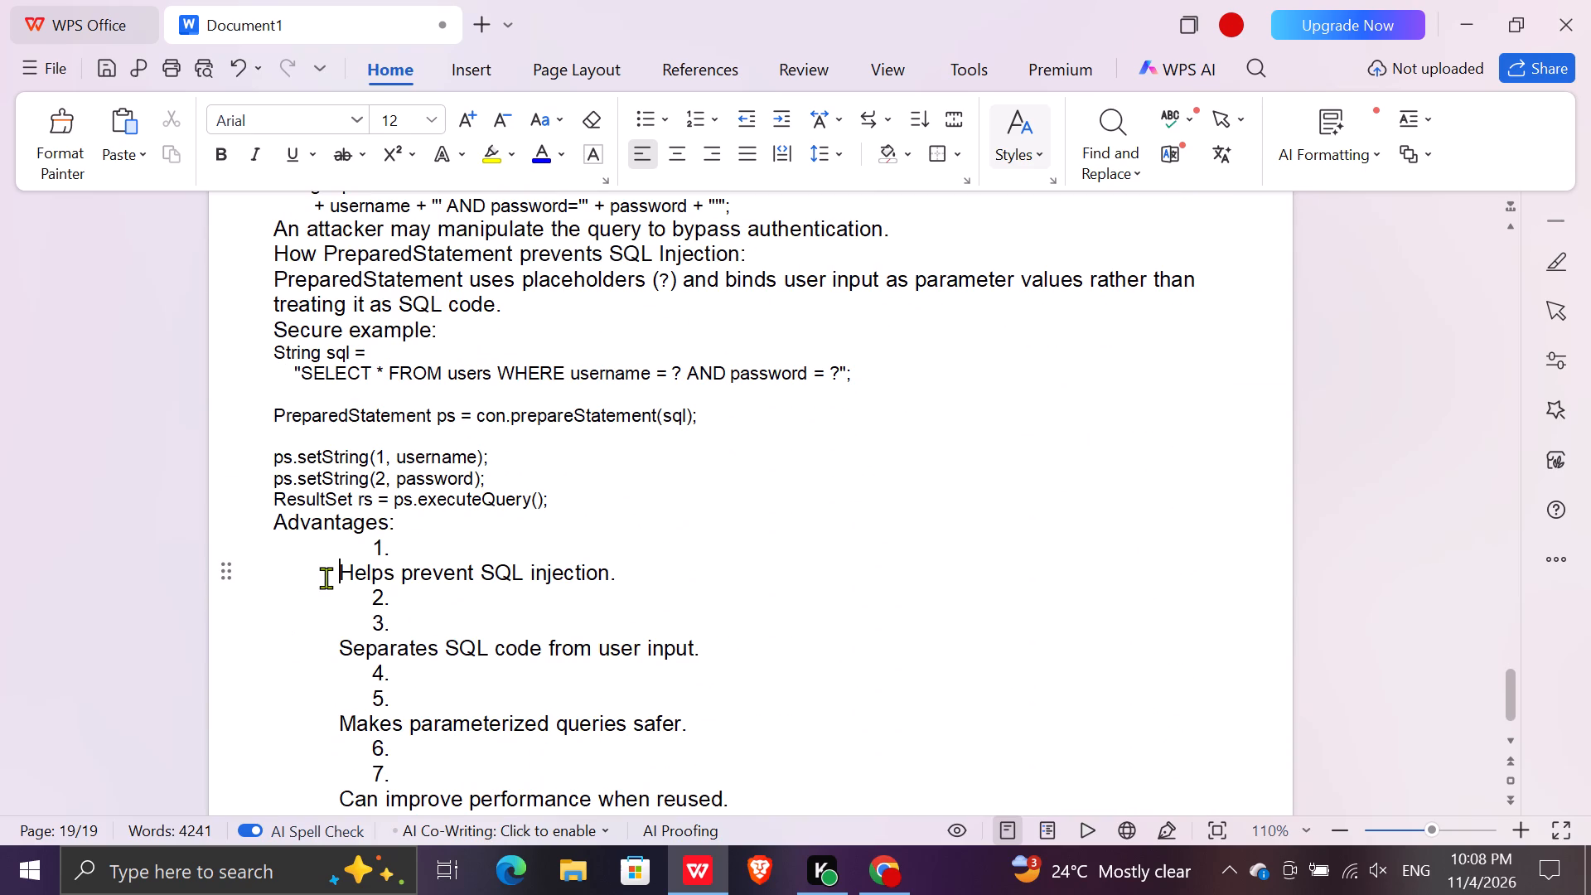
pyautogui.press('BackSpace')
pyautogui.press('BackSpace')
pyautogui.press('Tab')
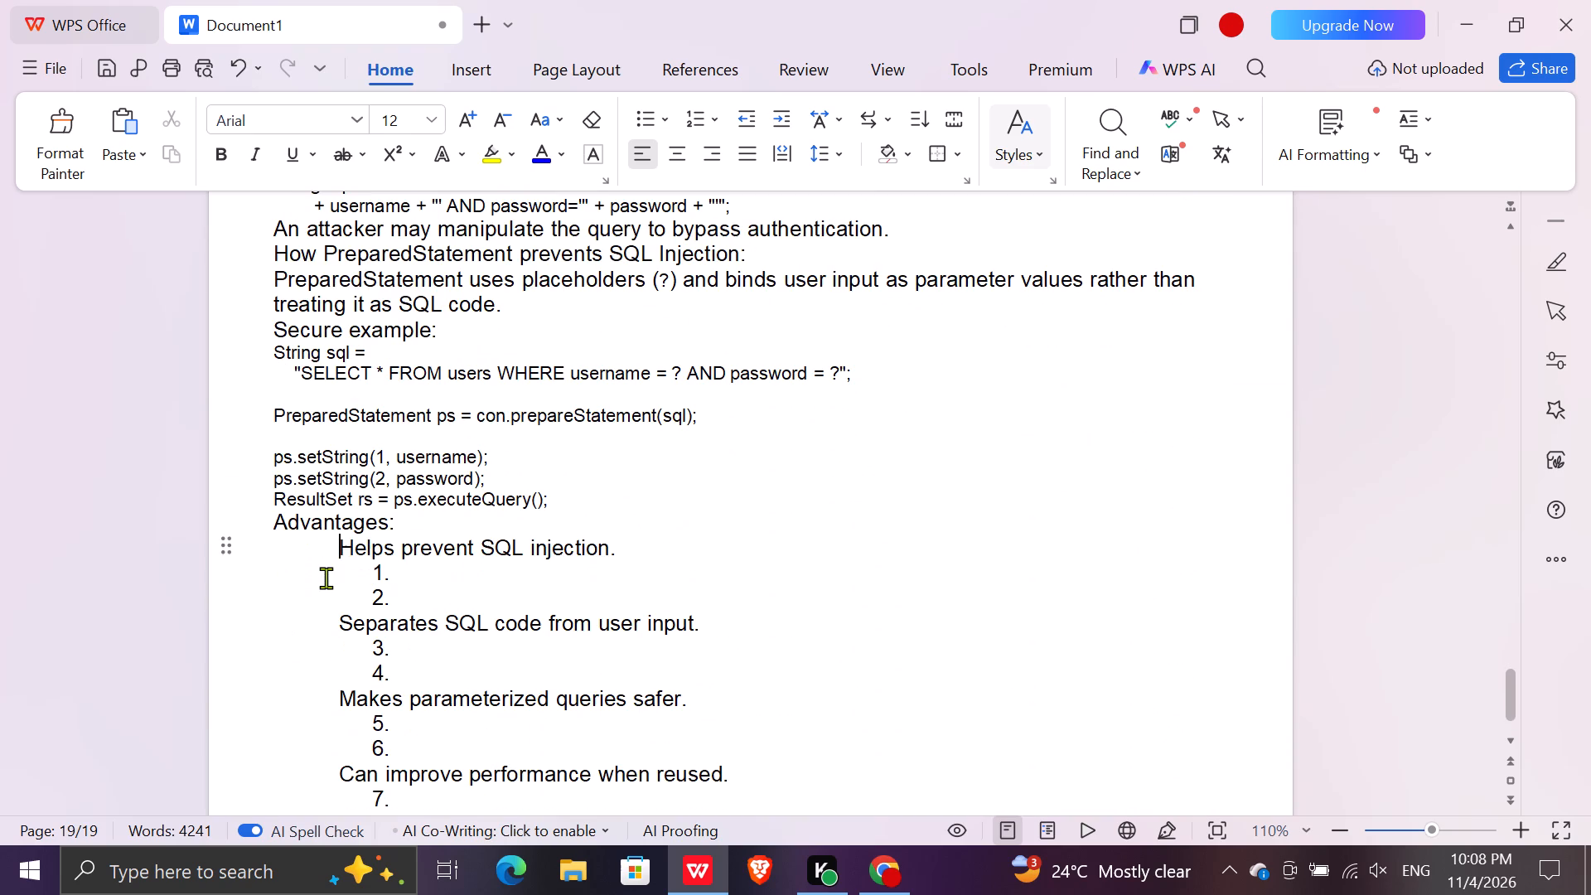
# Remove the empty numbered lines above "Separates SQL code from user input." and "Makes parameterized queries safer." in question 24, keeping each indented one tab.
pyautogui.click(334, 626)
pyautogui.press('BackSpace')
pyautogui.press('BackSpace')
pyautogui.press('BackSpace')
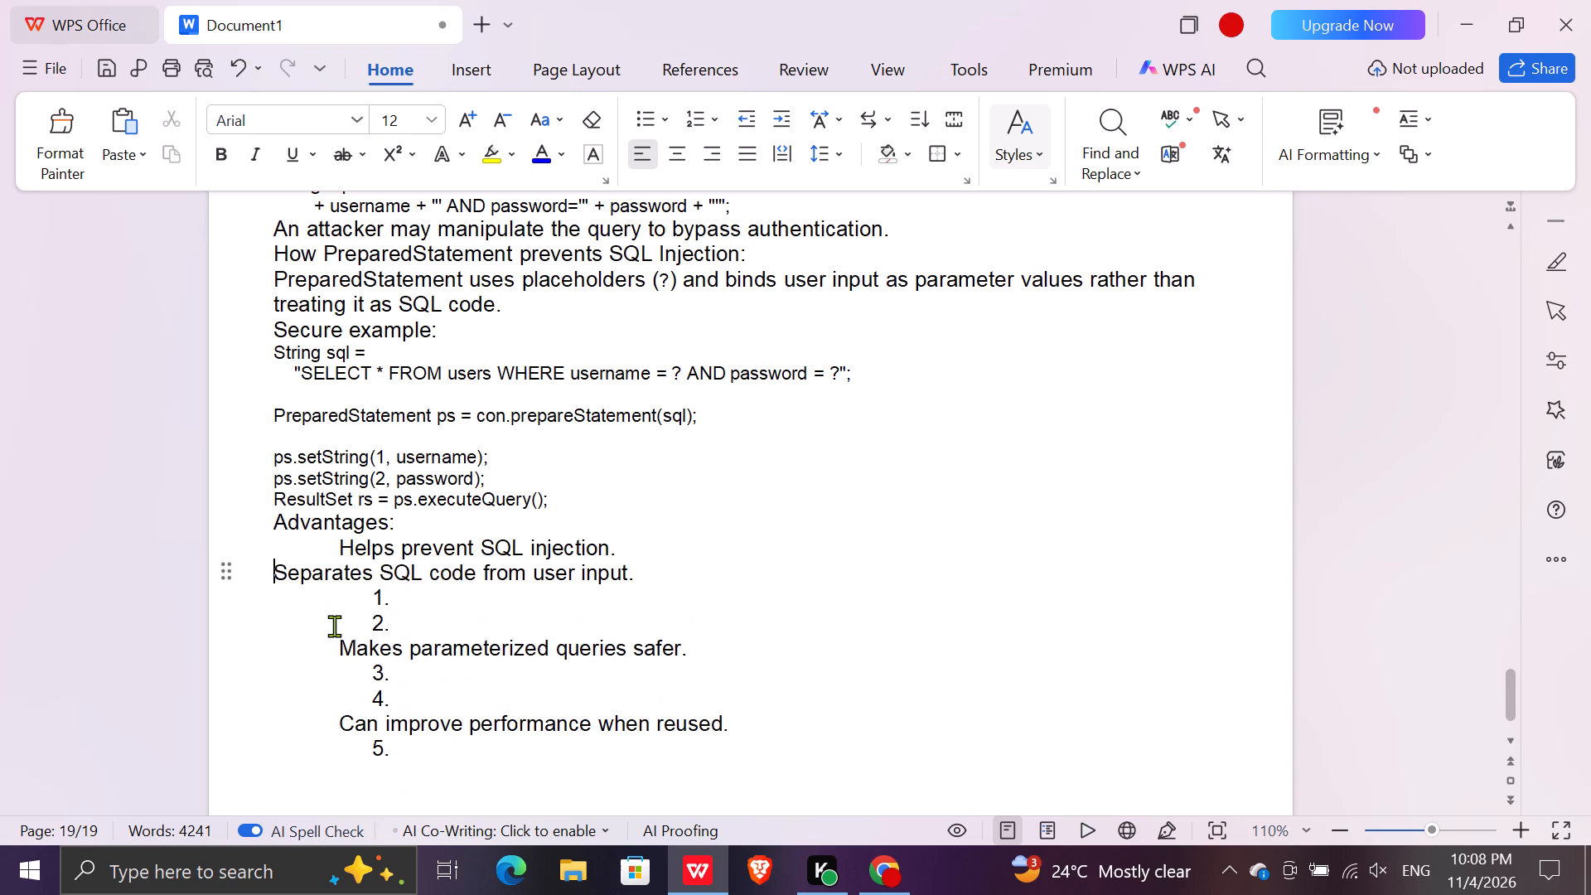
pyautogui.press('Tab')
pyautogui.click(337, 640)
pyautogui.press('BackSpace')
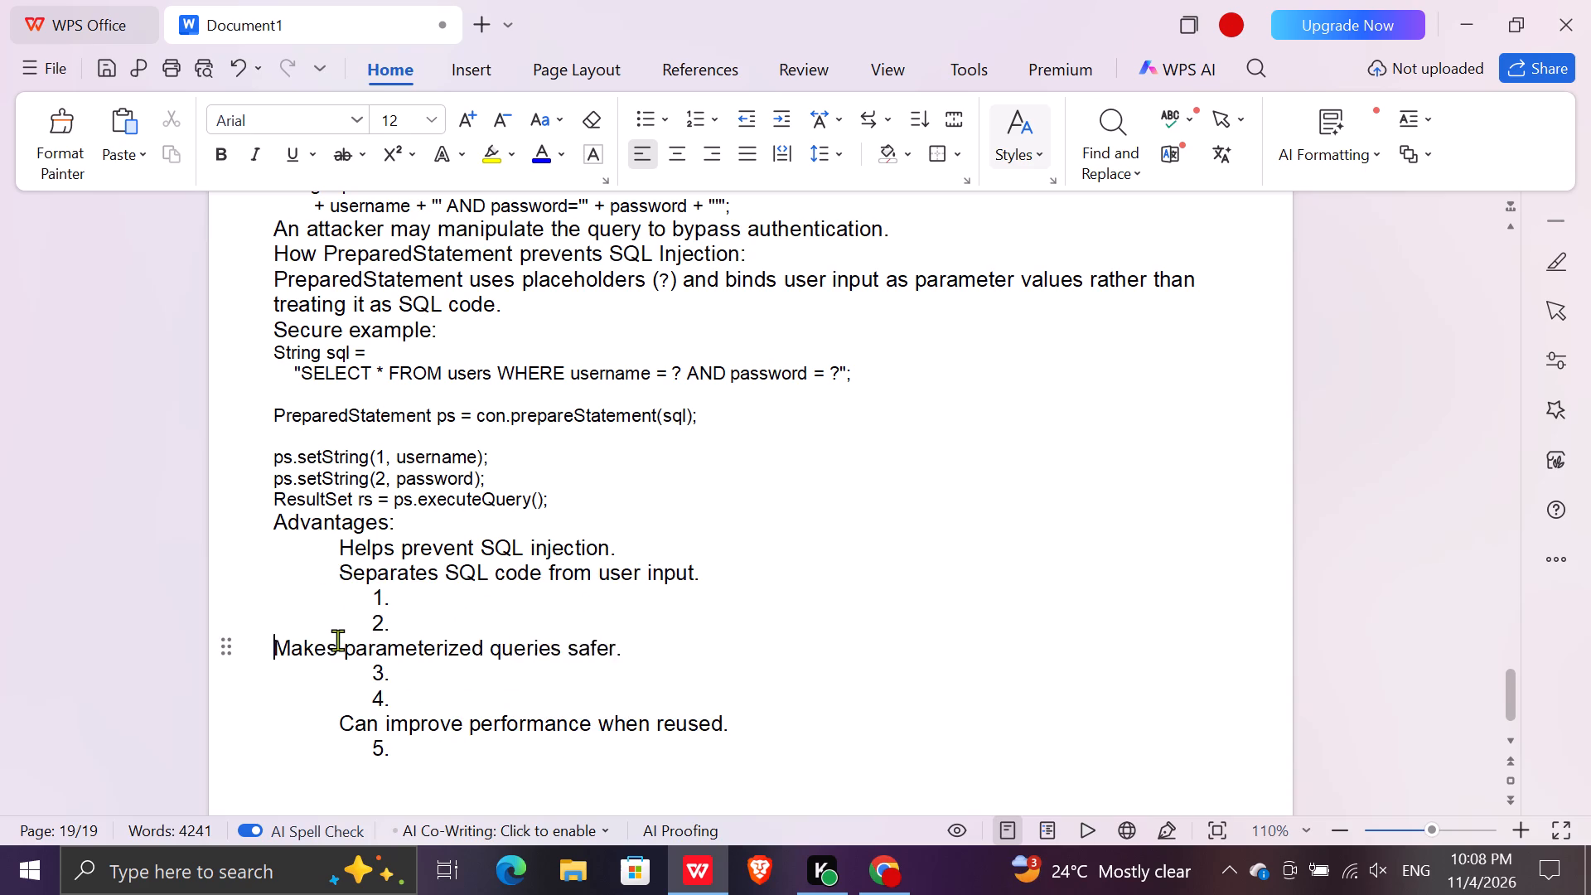
pyautogui.press('BackSpace')
pyautogui.press('BackSpace')
pyautogui.press('Tab')
# Remove the two empty numbered lines above "Can improve performance when reused." in question 24, keeping the point indented one tab.
pyautogui.click(336, 665)
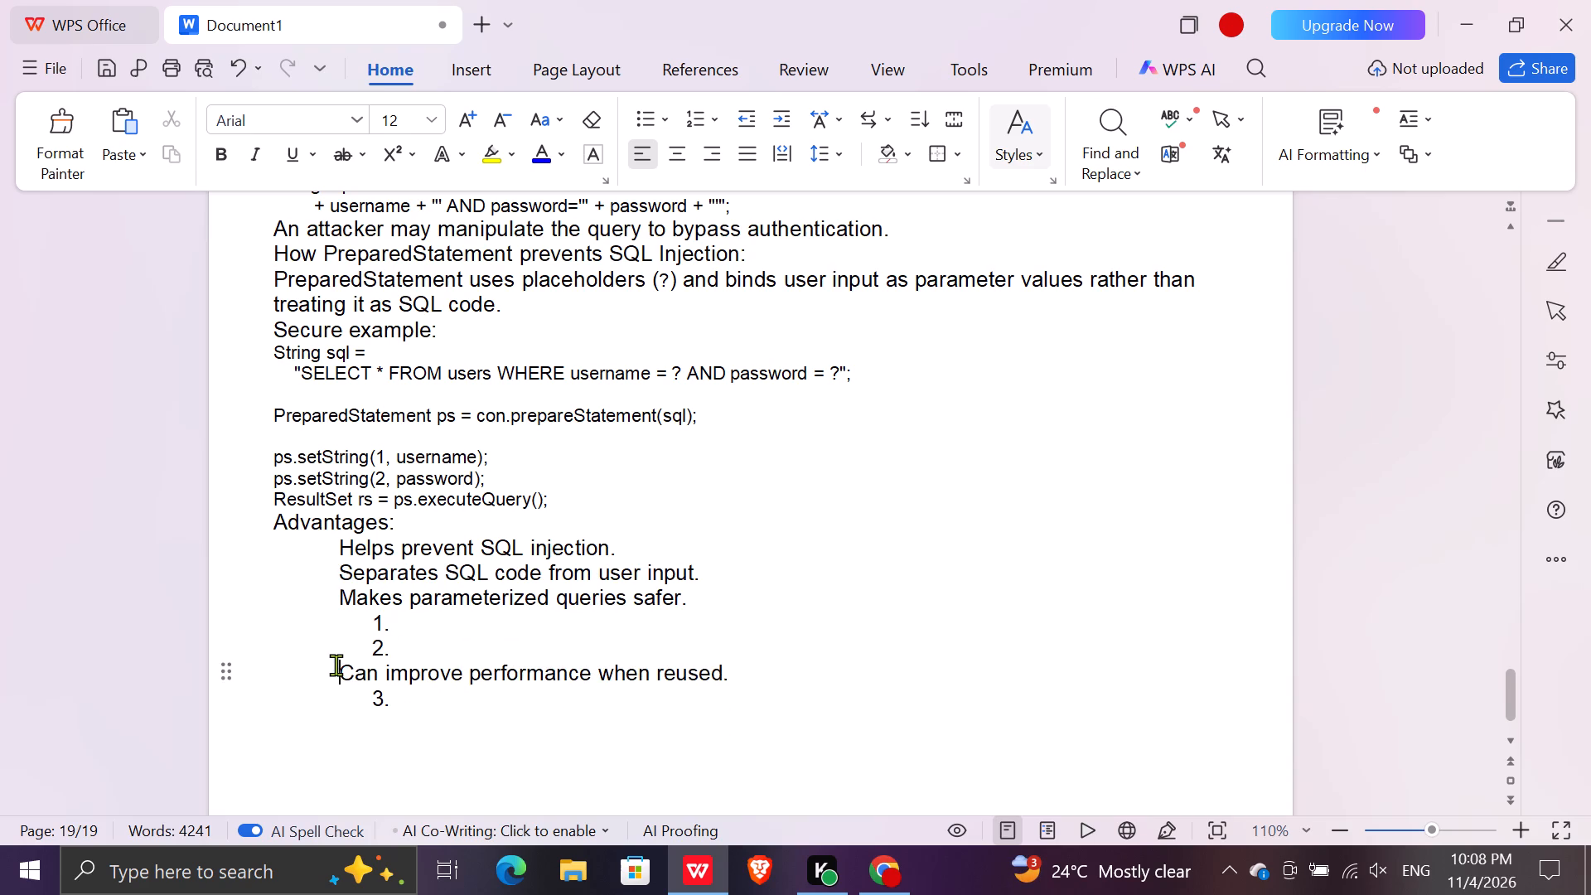
pyautogui.press('BackSpace')
pyautogui.press('BackSpace')
pyautogui.press('BackSpace')
pyautogui.press('Tab')
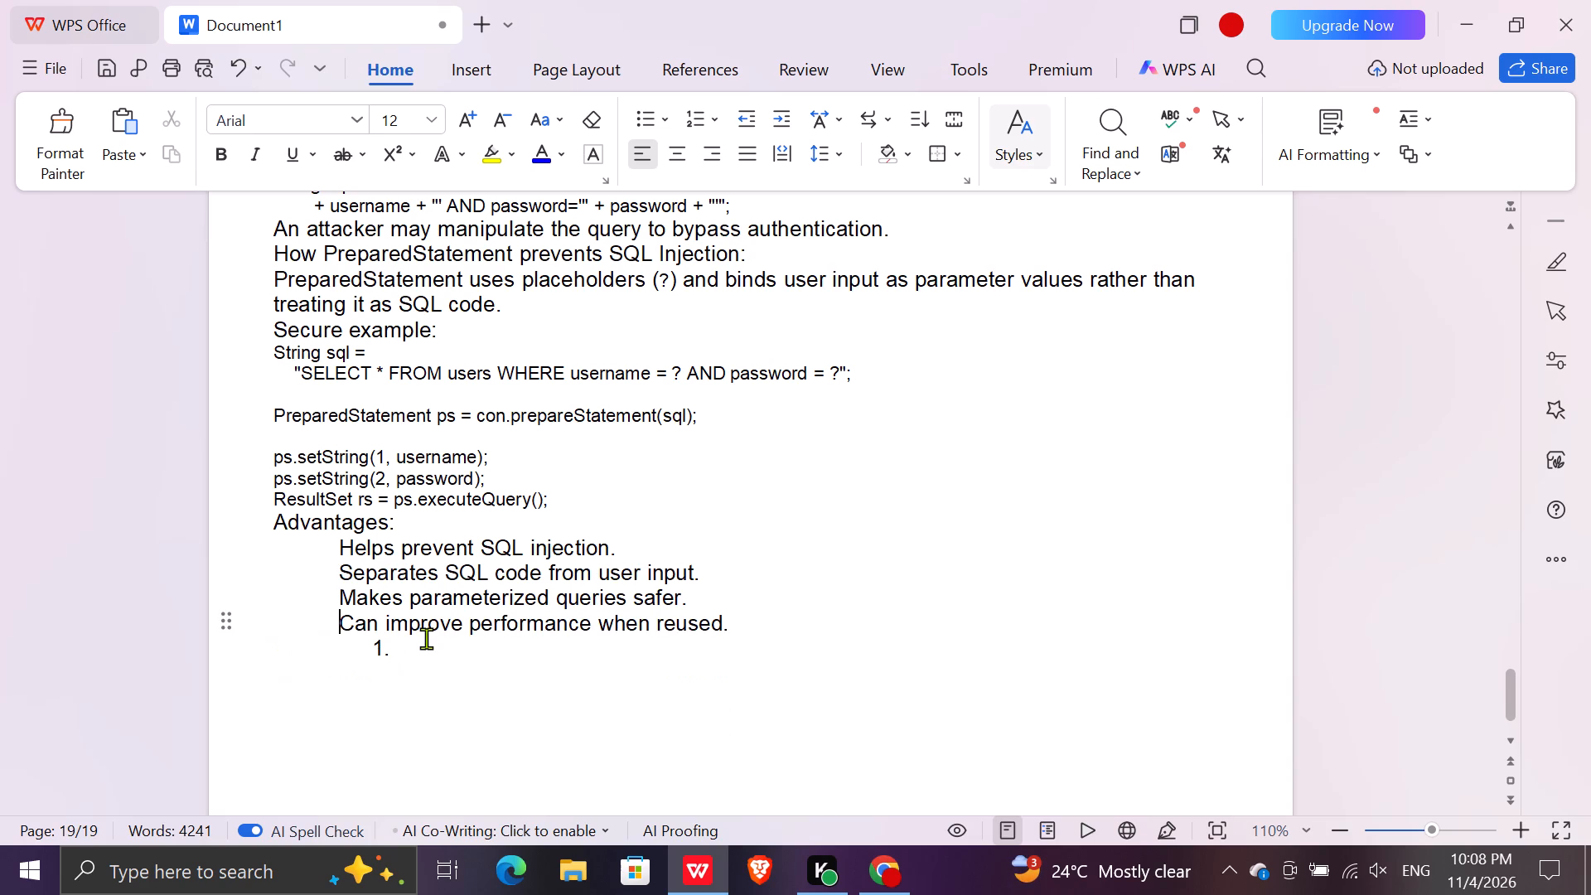
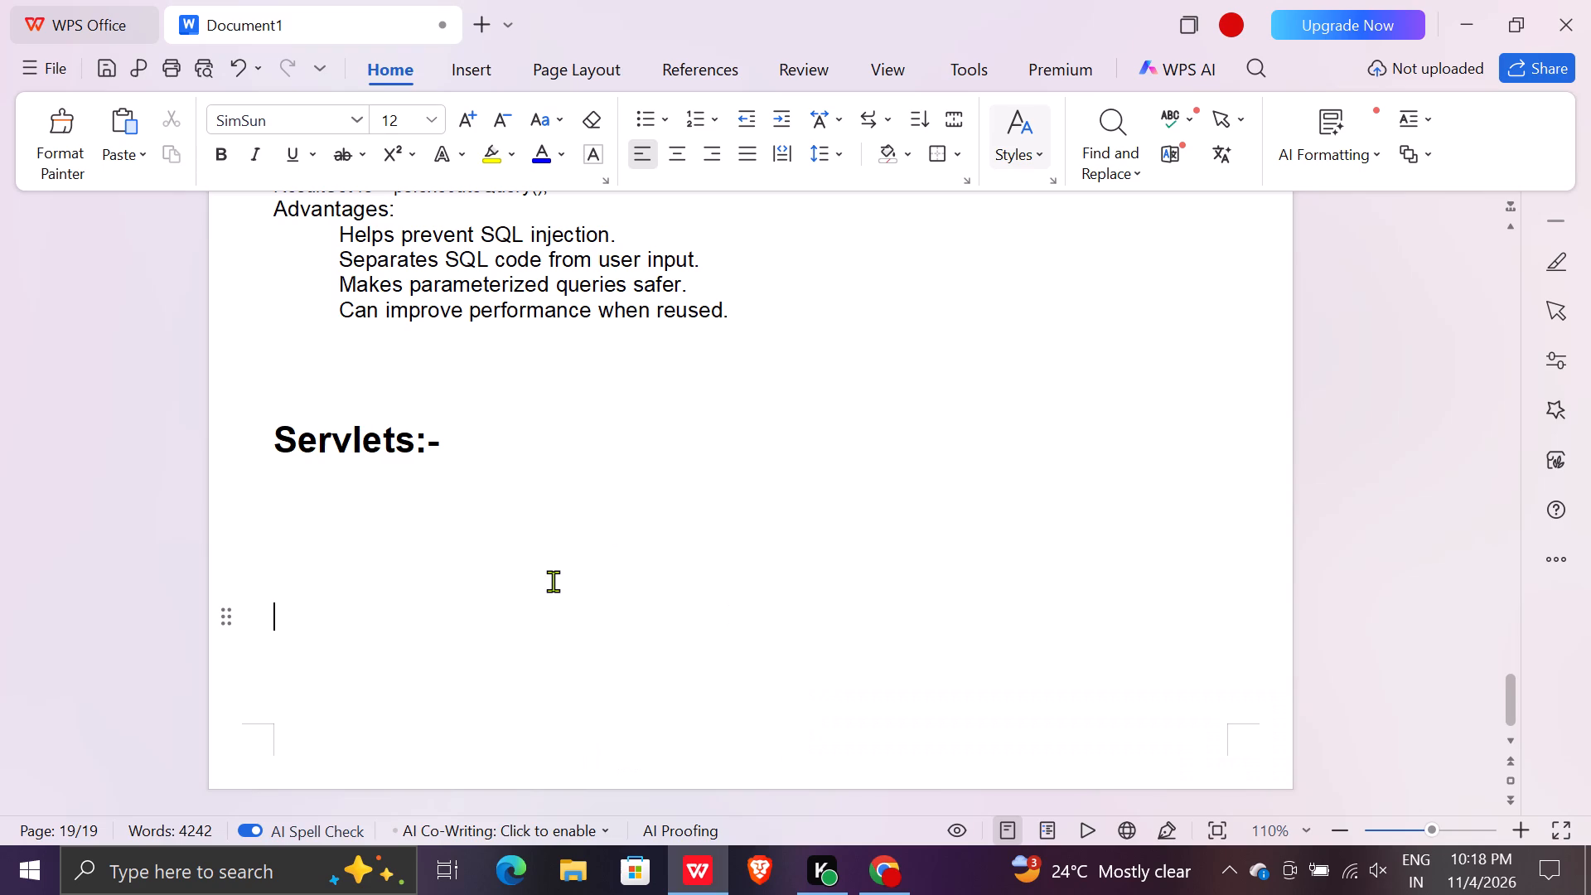
pyautogui.click(288, 409)
pyautogui.press('Return')
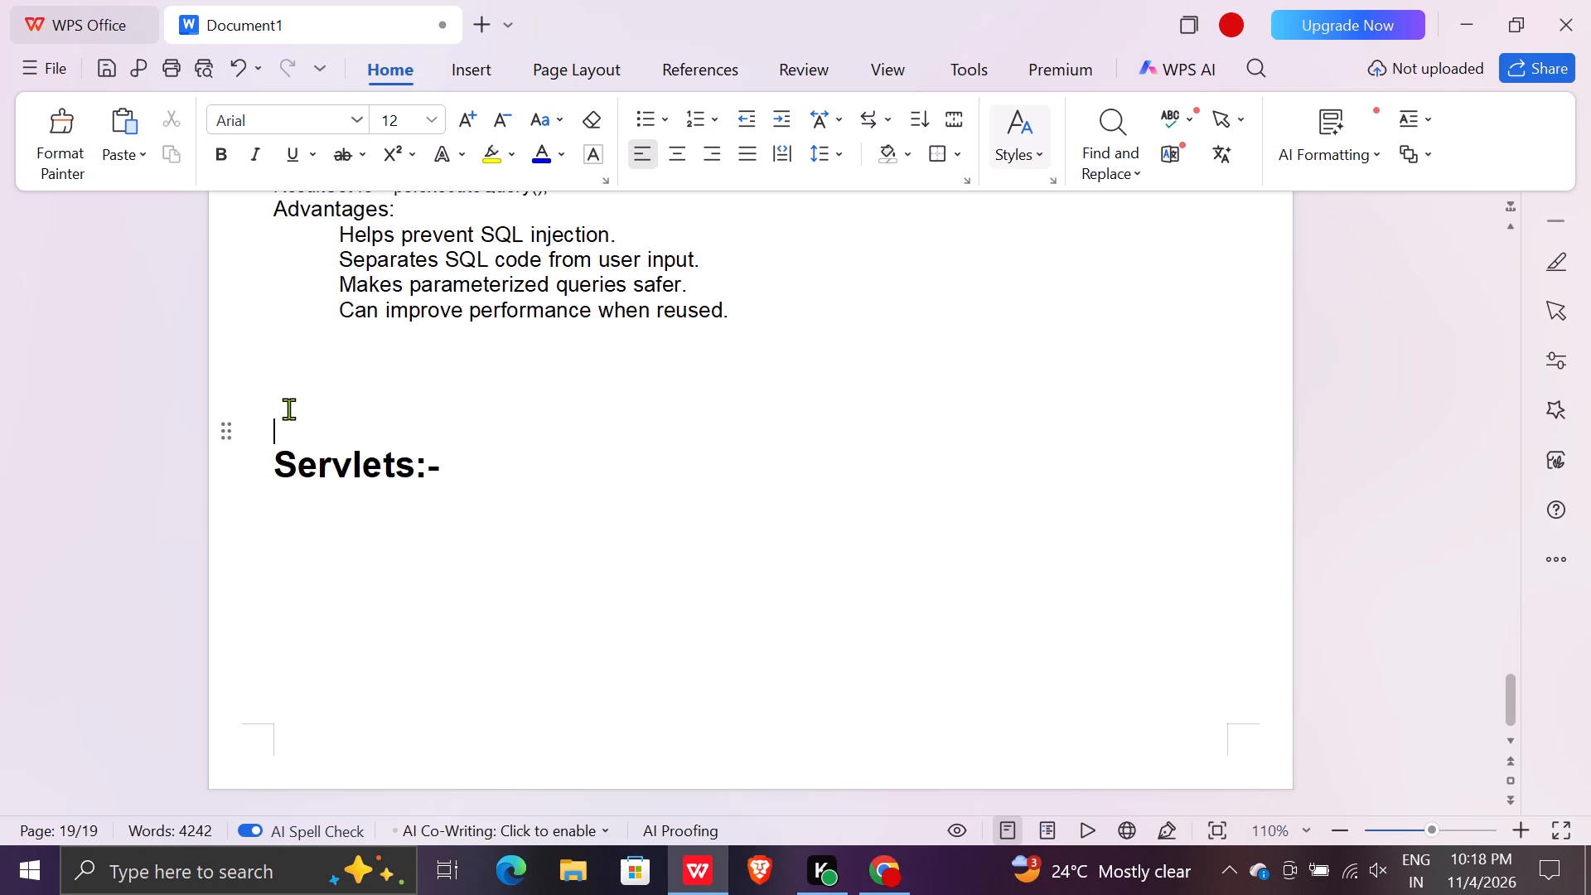
pyautogui.press('Return')
pyautogui.press('Return')
pyautogui.press('Return')
pyautogui.press('Return')
pyautogui.press('Return')
pyautogui.press('Return')
pyautogui.press('Return')
pyautogui.press('Return')
pyautogui.press('Return')
pyautogui.press('Return')
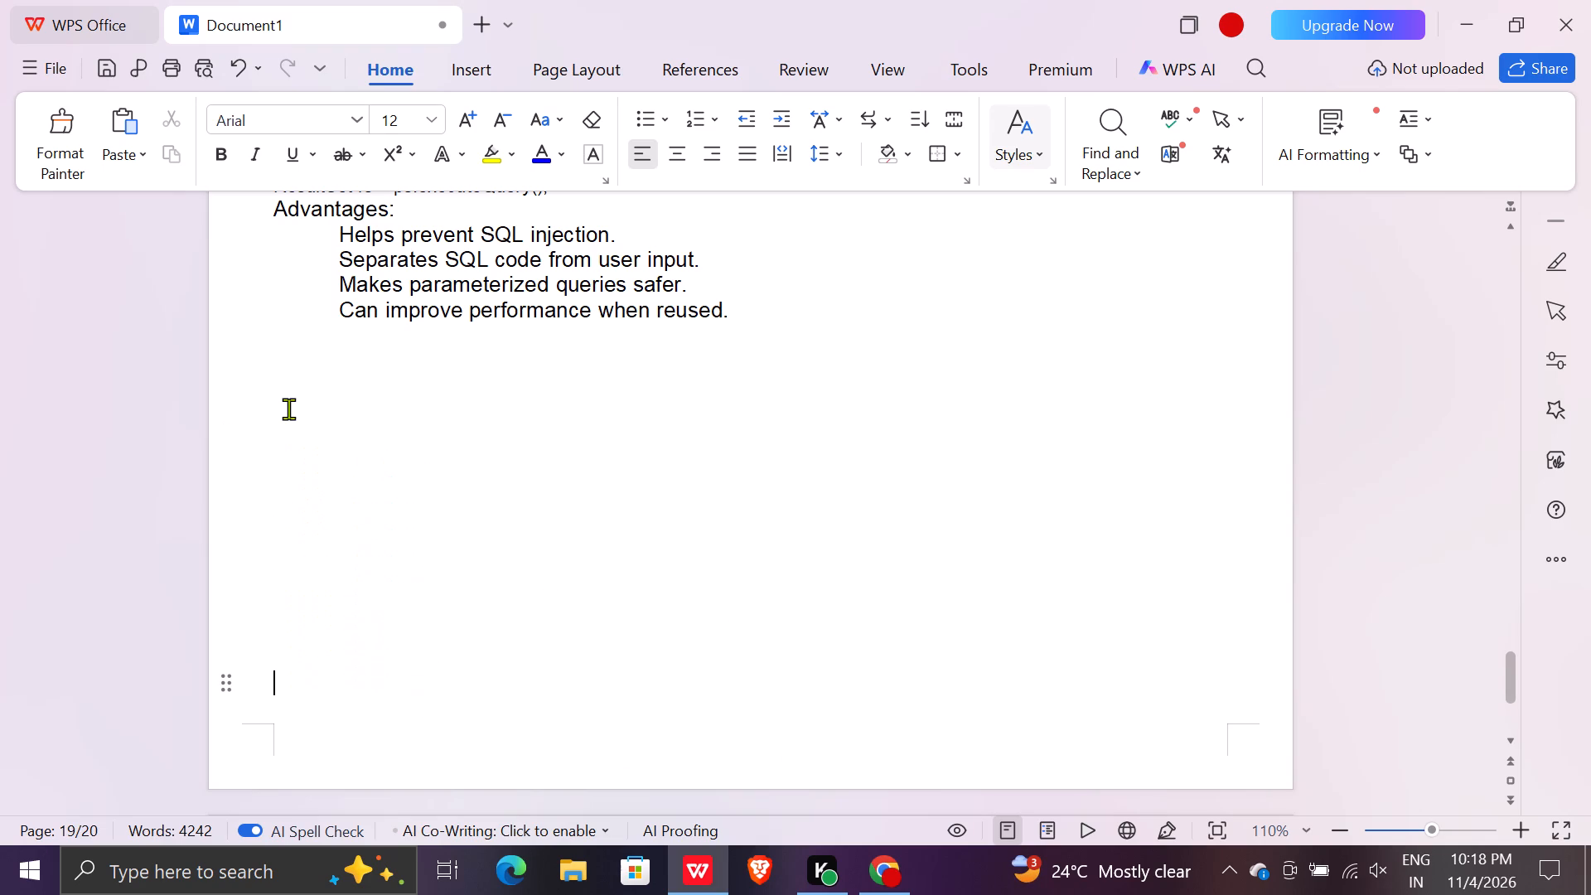
# Paste the copied Servlet questions and answers below the "Servlets:-" heading.
pyautogui.scroll(-15, 375, 454)
pyautogui.click(359, 711)
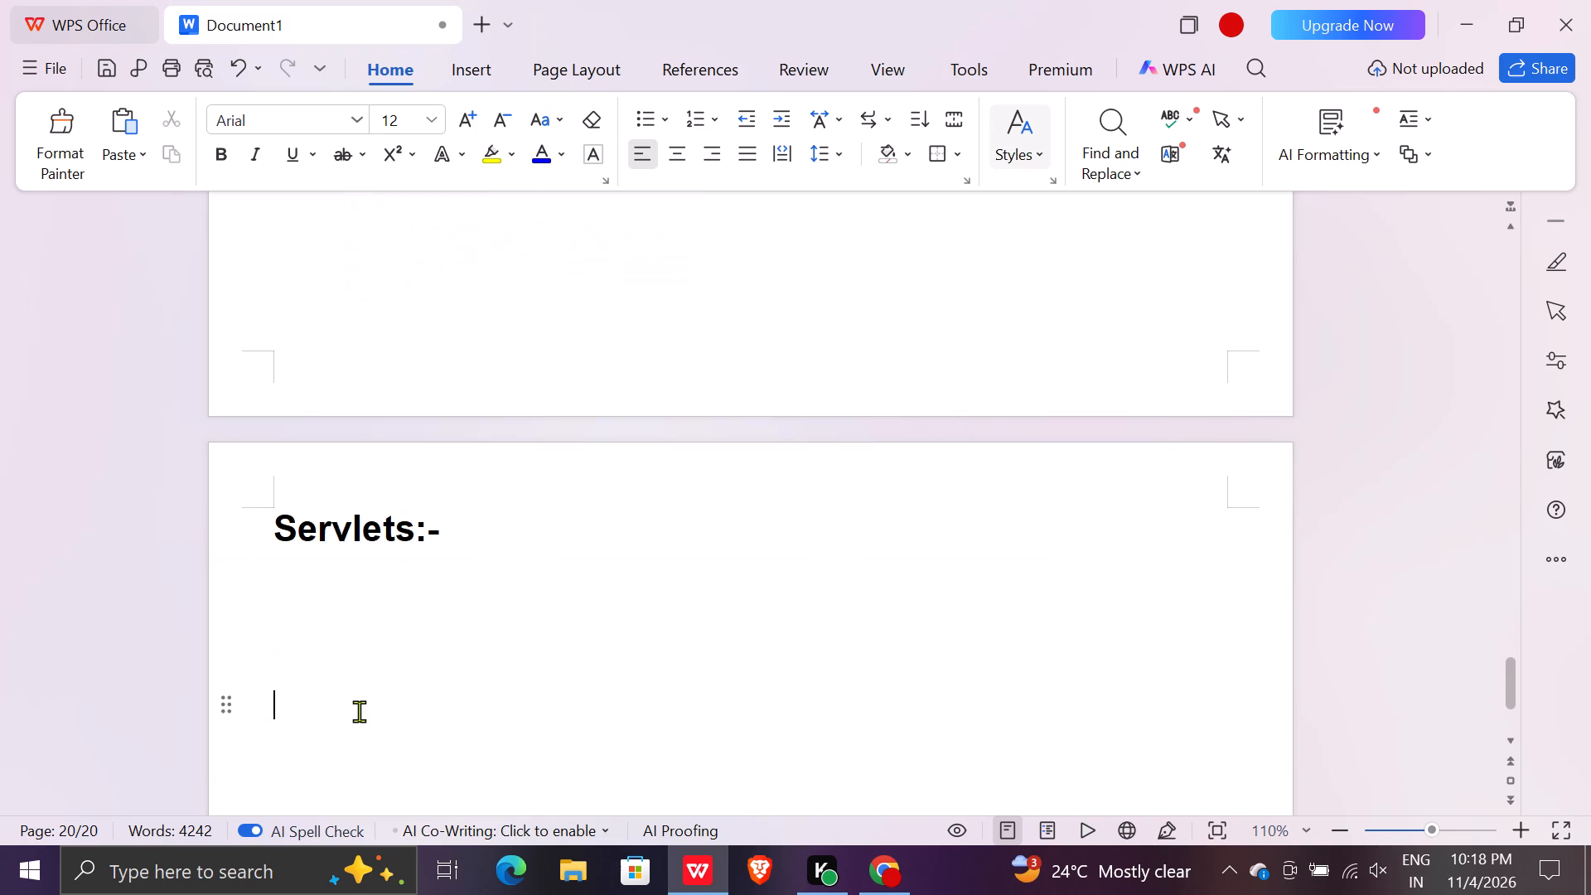
pyautogui.hotkey('ctrl', 'v')
pyautogui.scroll(20, 576, 419)
pyautogui.scroll(17, 576, 419)
pyautogui.scroll(-18, 576, 419)
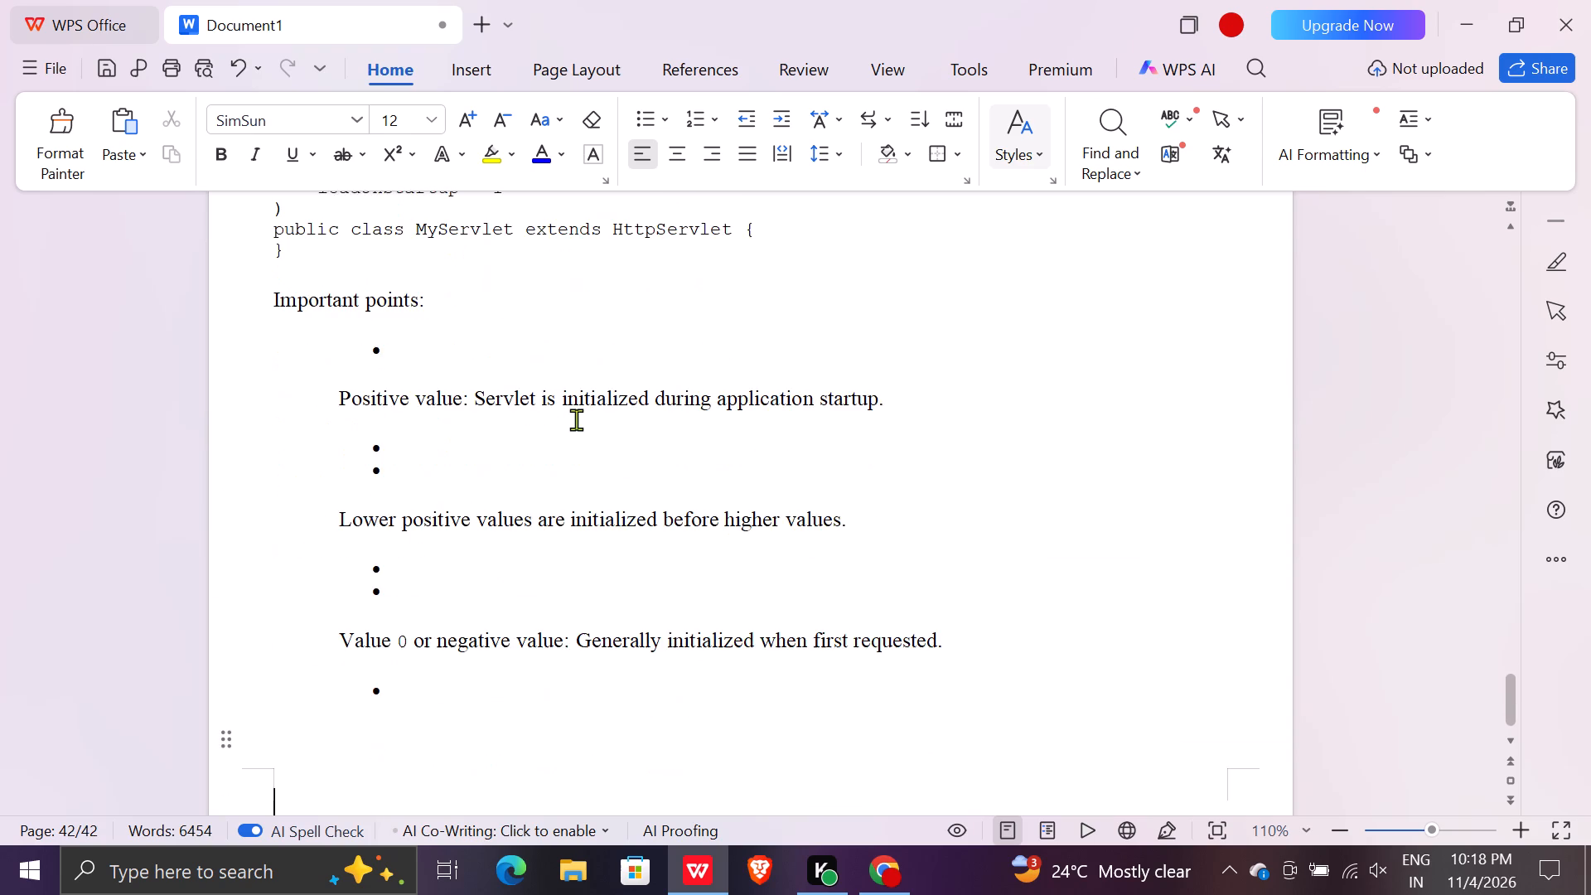
# Set the font of the entire document to Arial.
pyautogui.hotkey('ctrl', 'a')
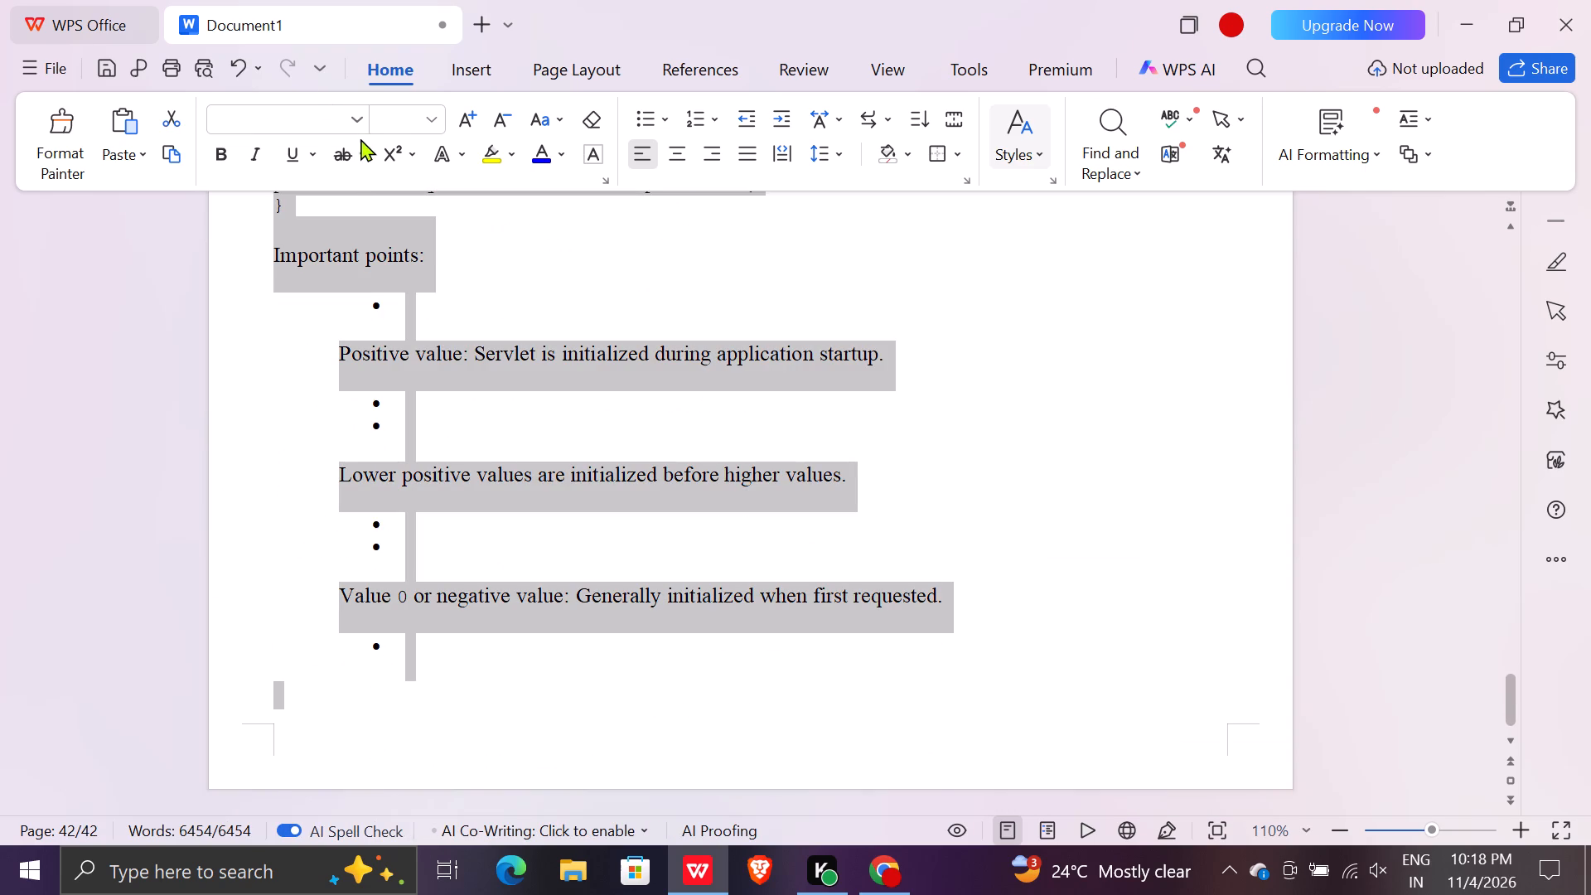
pyautogui.click(359, 126)
pyautogui.click(296, 269)
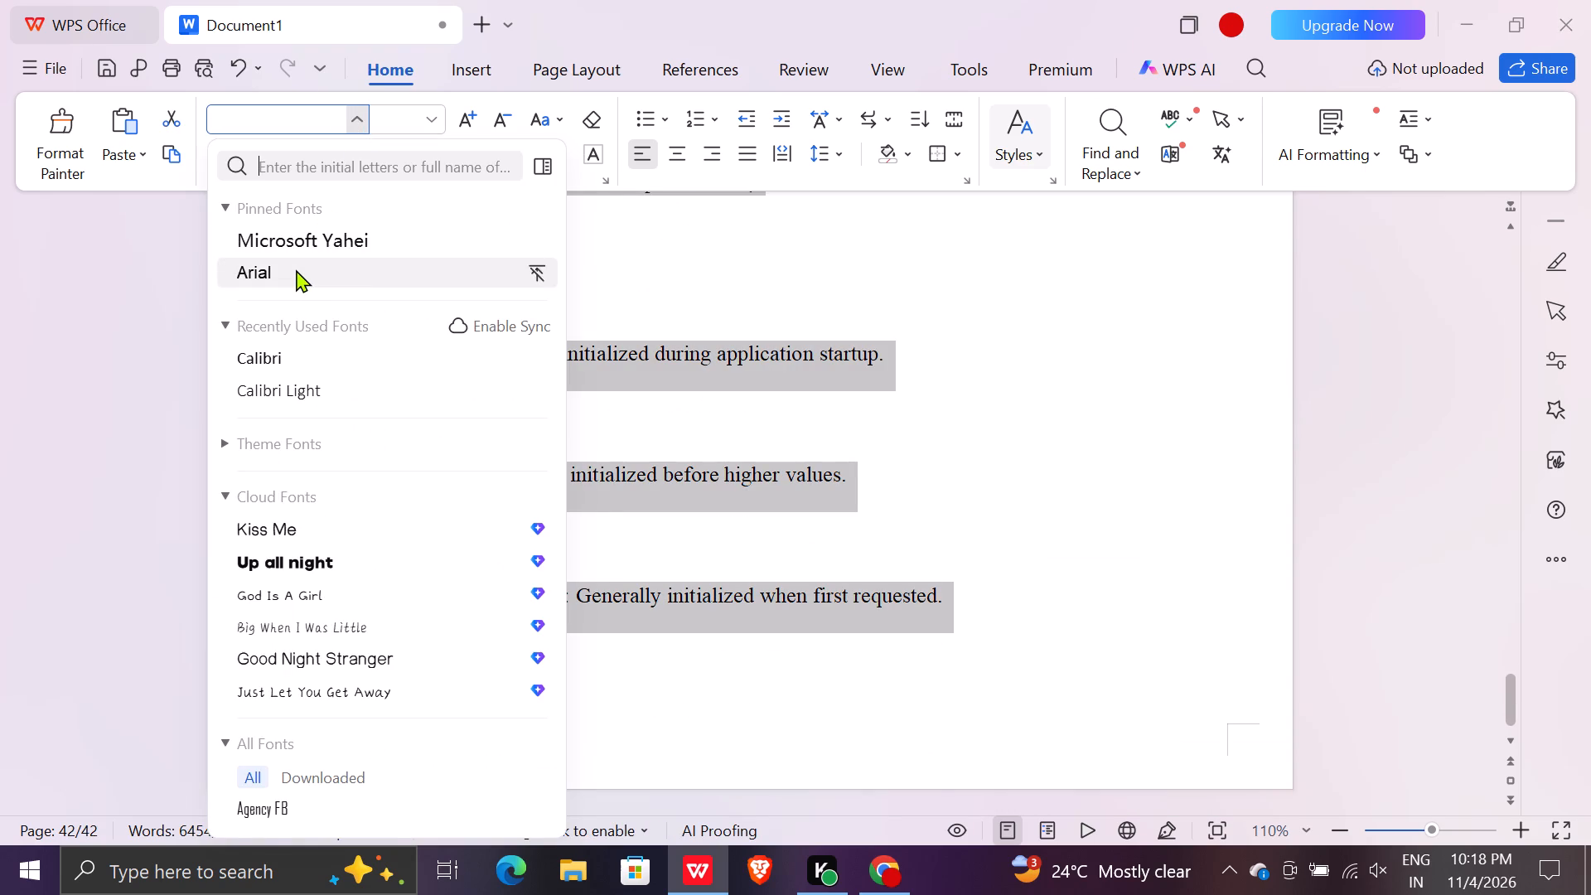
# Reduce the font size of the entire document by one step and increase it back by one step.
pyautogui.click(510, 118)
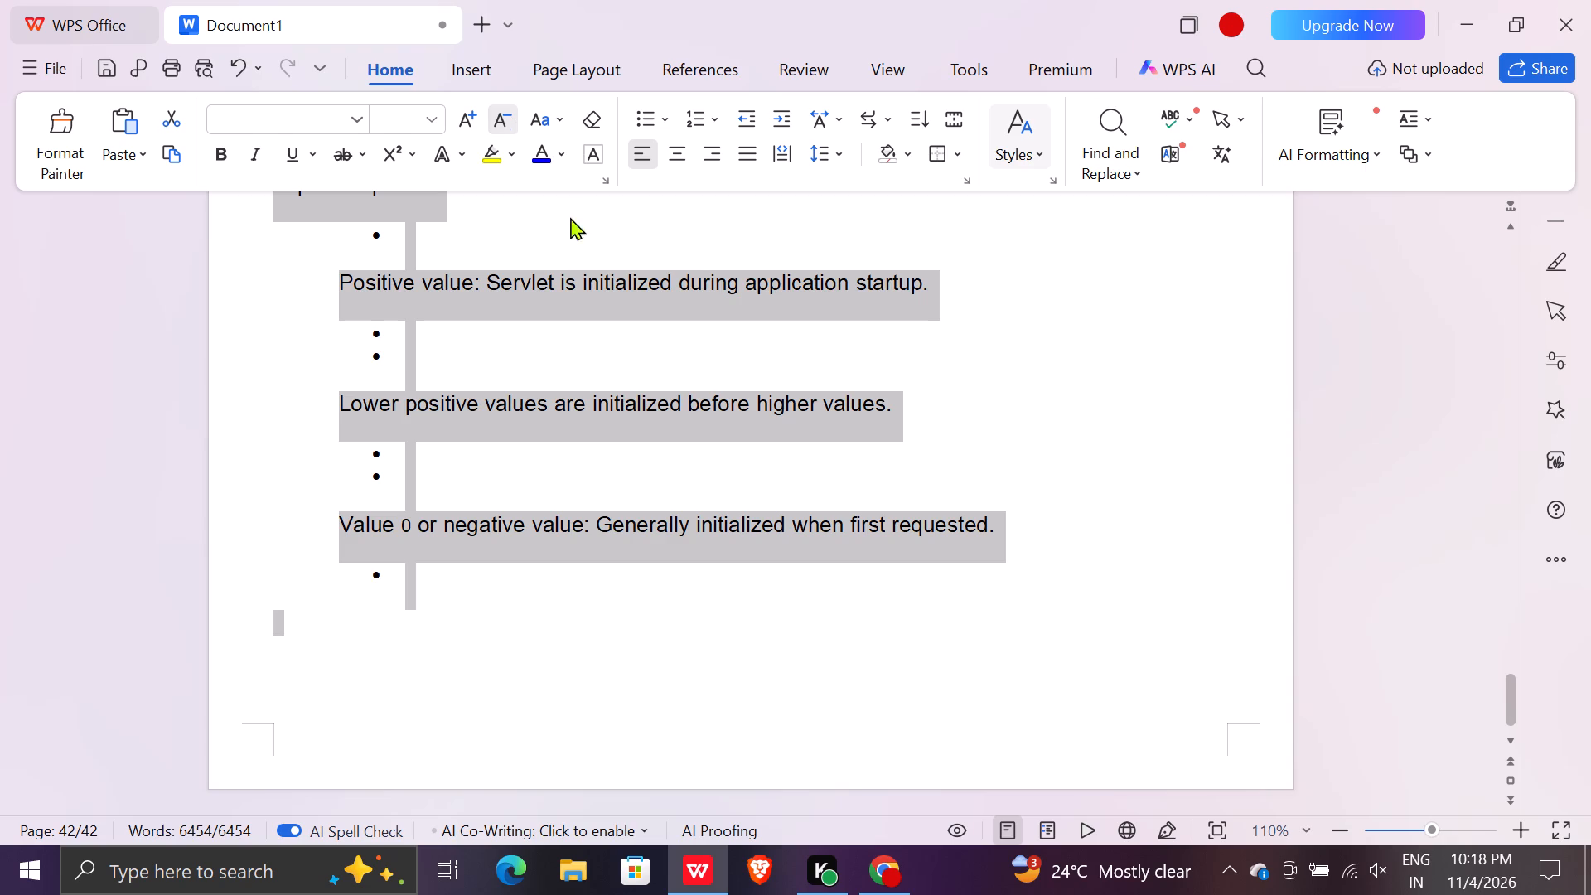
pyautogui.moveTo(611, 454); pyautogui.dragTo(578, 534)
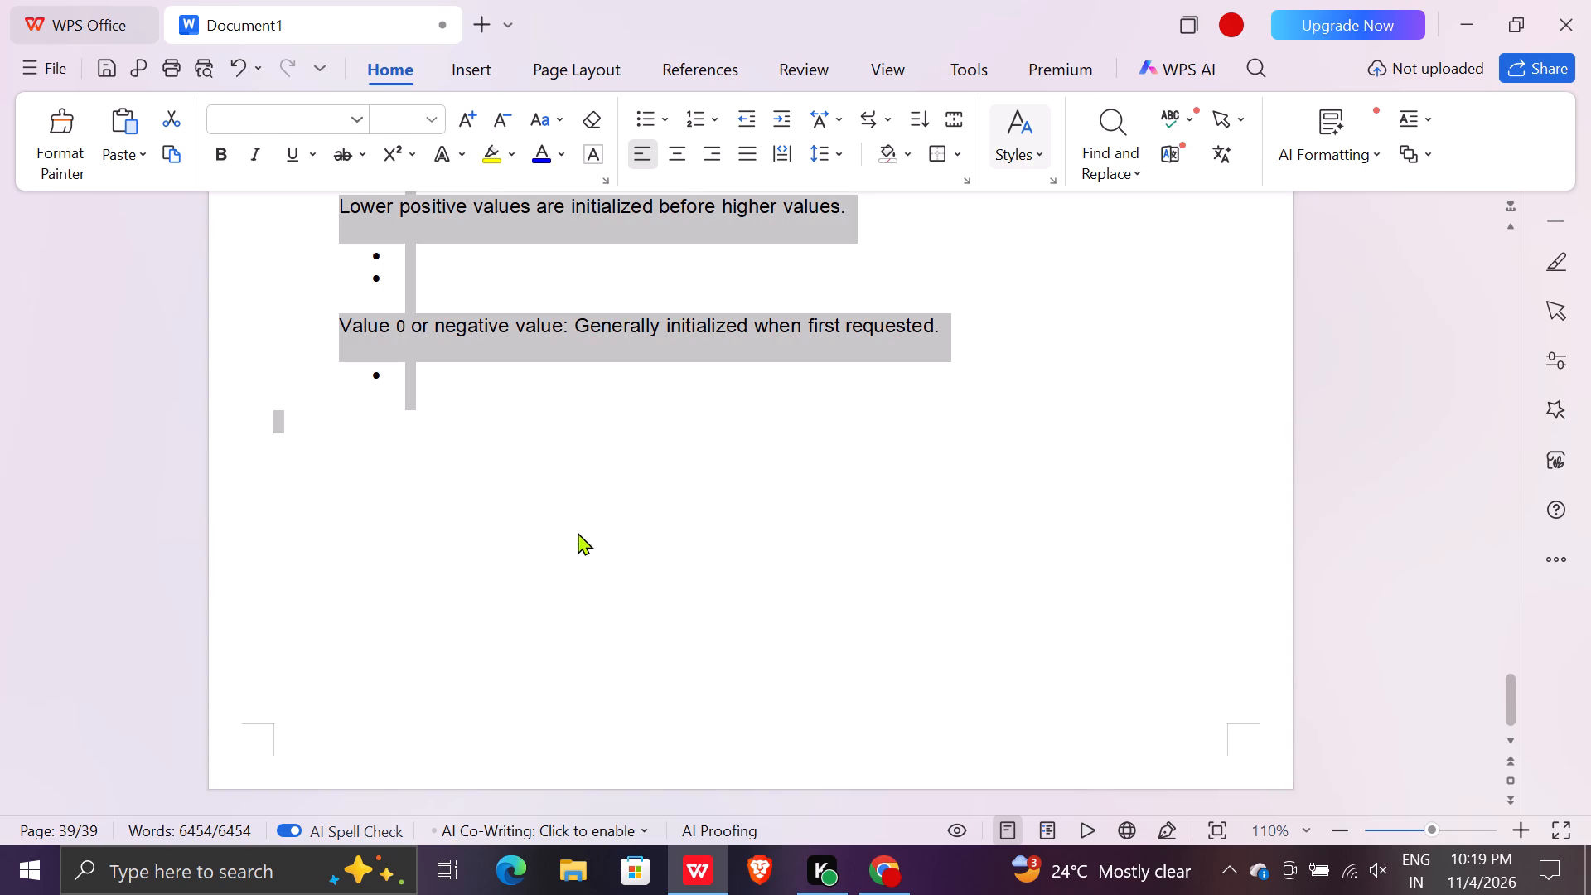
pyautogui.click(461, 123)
# Review the formatting of the pasted Servlet answers, including the headings, tables, code and lists, back to question 1.
pyautogui.scroll(20, 620, 494)
pyautogui.scroll(20, 620, 494)
pyautogui.scroll(20, 620, 494)
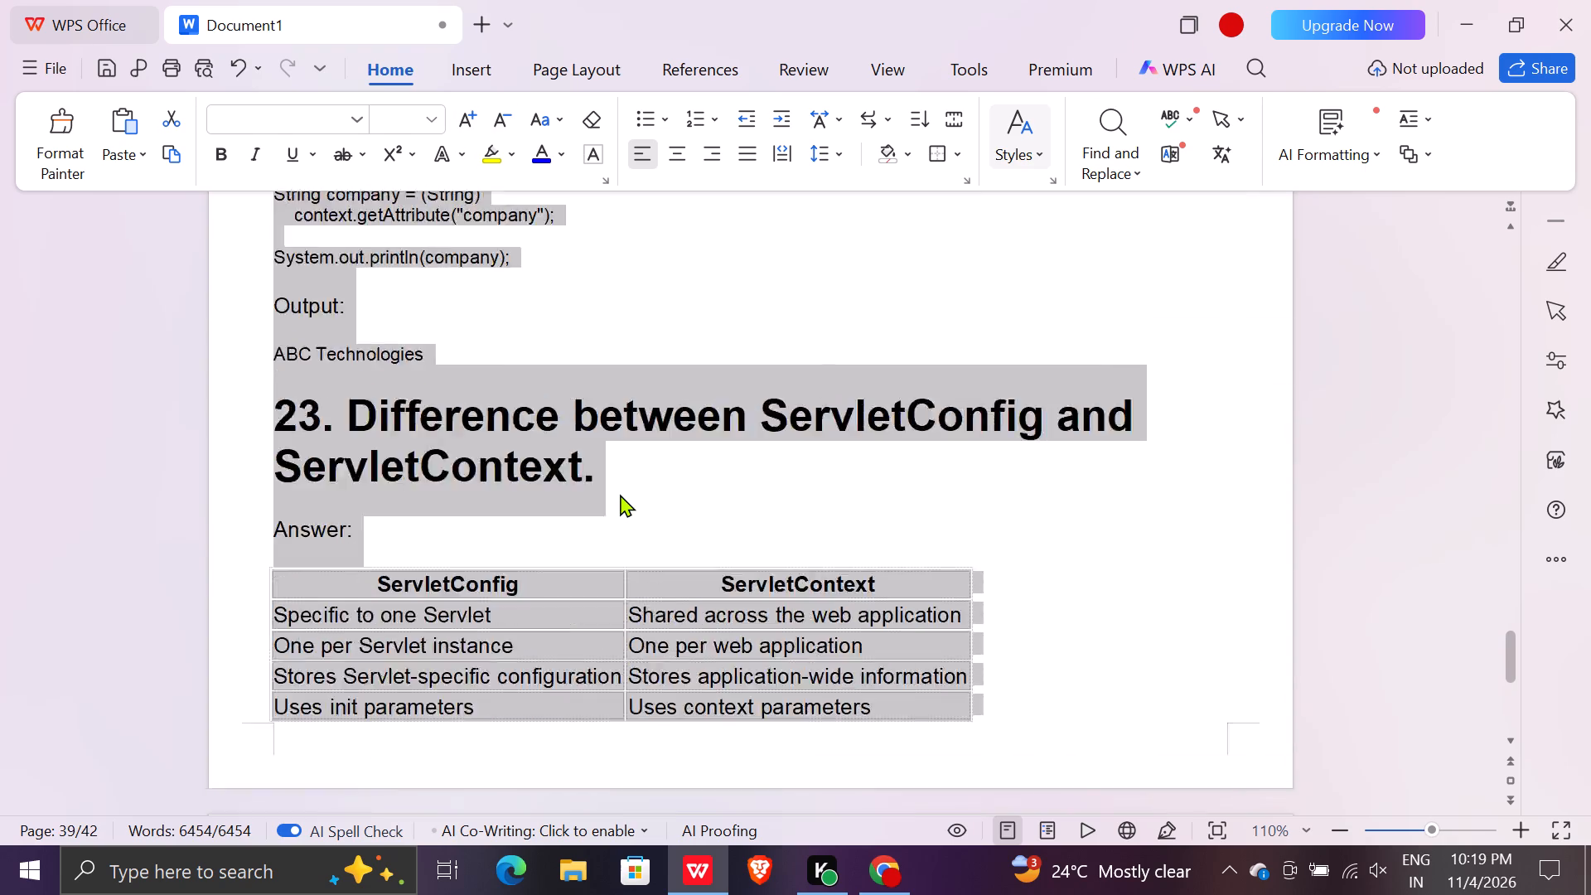
pyautogui.scroll(20, 620, 494)
pyautogui.scroll(17, 620, 494)
pyautogui.click(902, 431)
pyautogui.scroll(20, 902, 431)
pyautogui.scroll(20, 902, 431)
pyautogui.scroll(20, 902, 431)
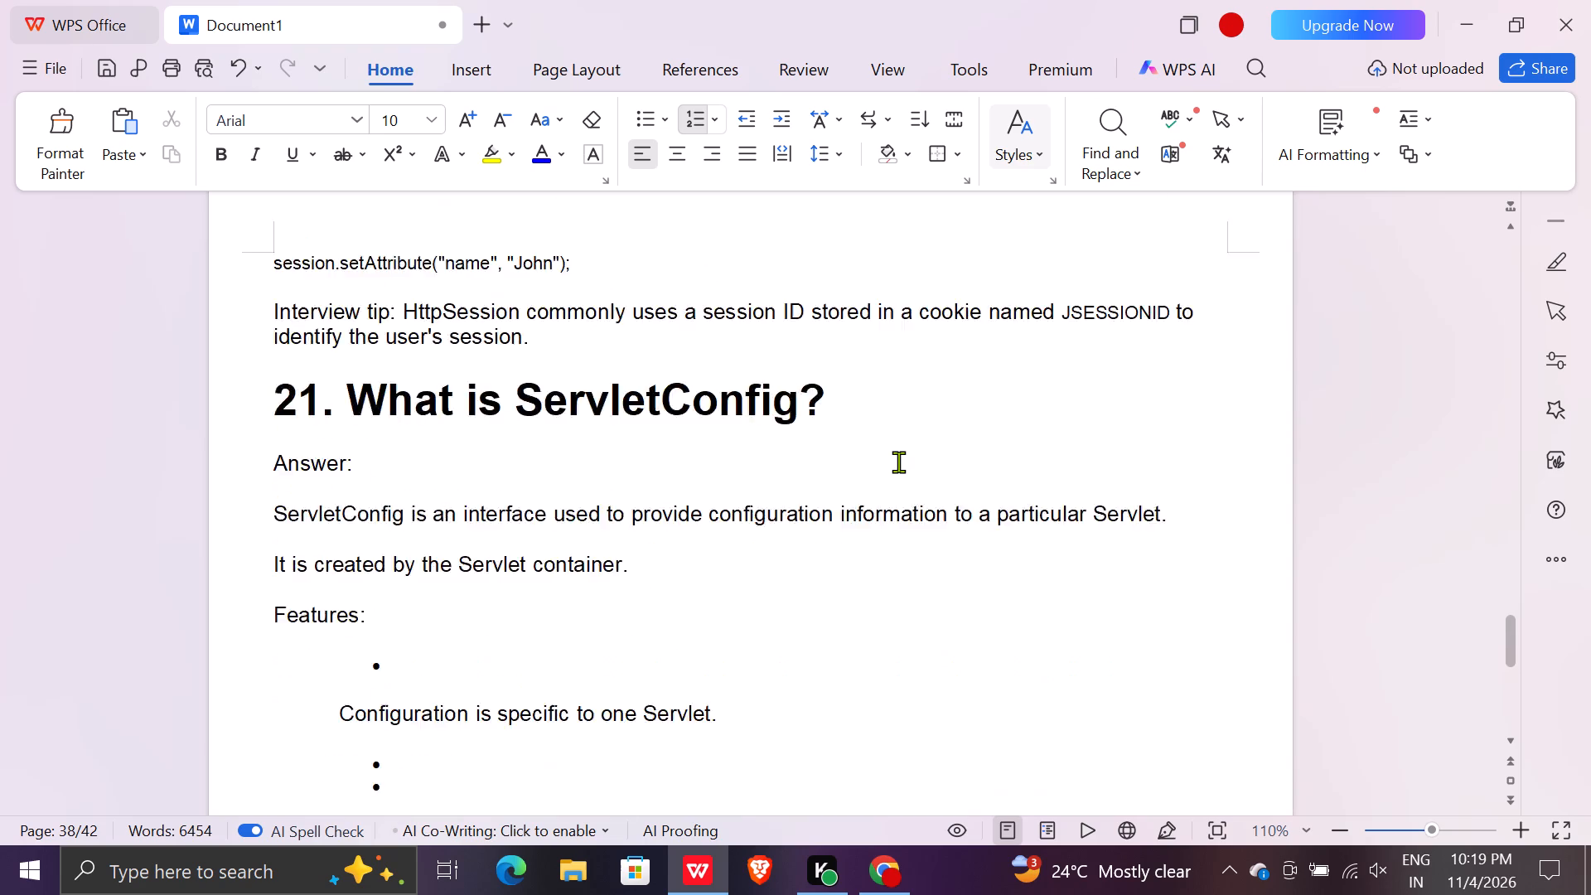
pyautogui.scroll(20, 898, 462)
pyautogui.scroll(20, 898, 462)
pyautogui.scroll(20, 898, 462)
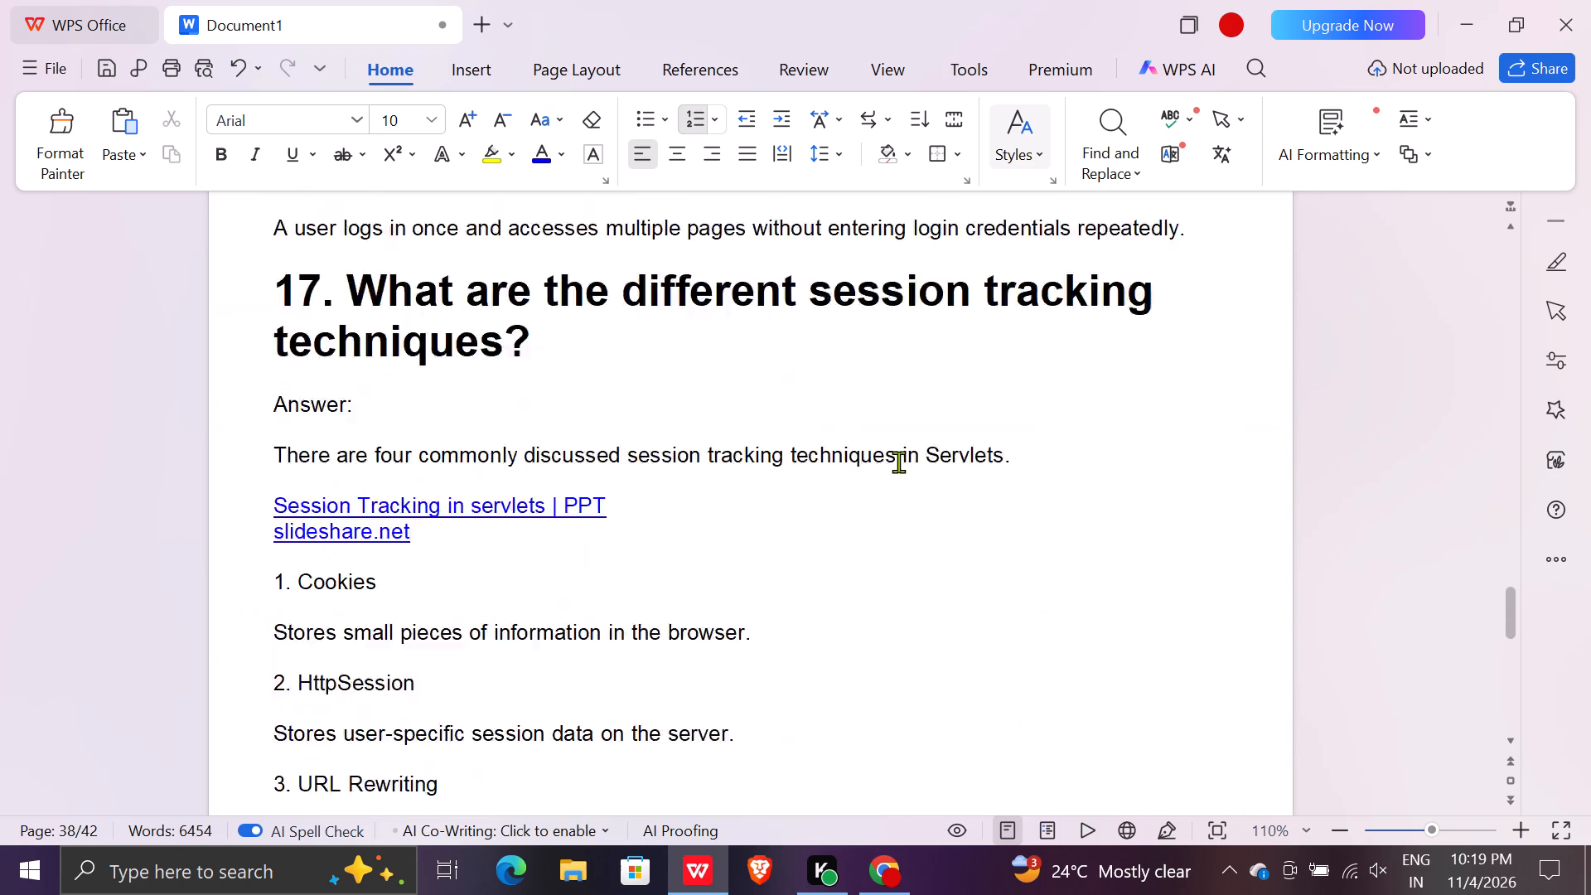
pyautogui.scroll(20, 898, 462)
pyautogui.scroll(20, 898, 462)
pyautogui.scroll(20, 898, 462)
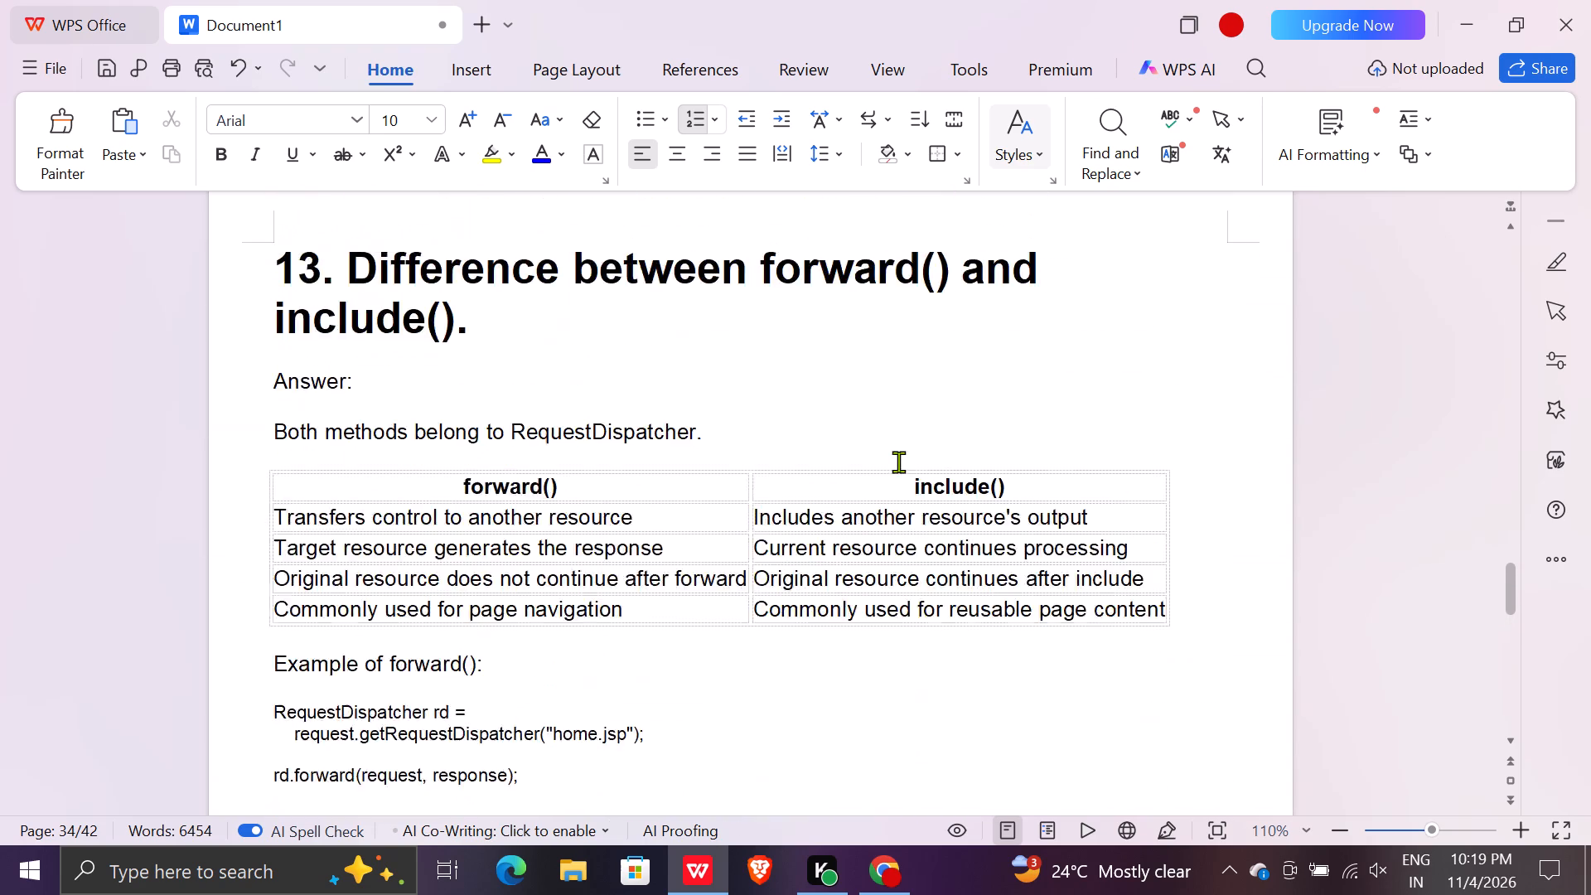
pyautogui.scroll(20, 898, 462)
pyautogui.scroll(20, 898, 462)
pyautogui.scroll(20, 898, 462)
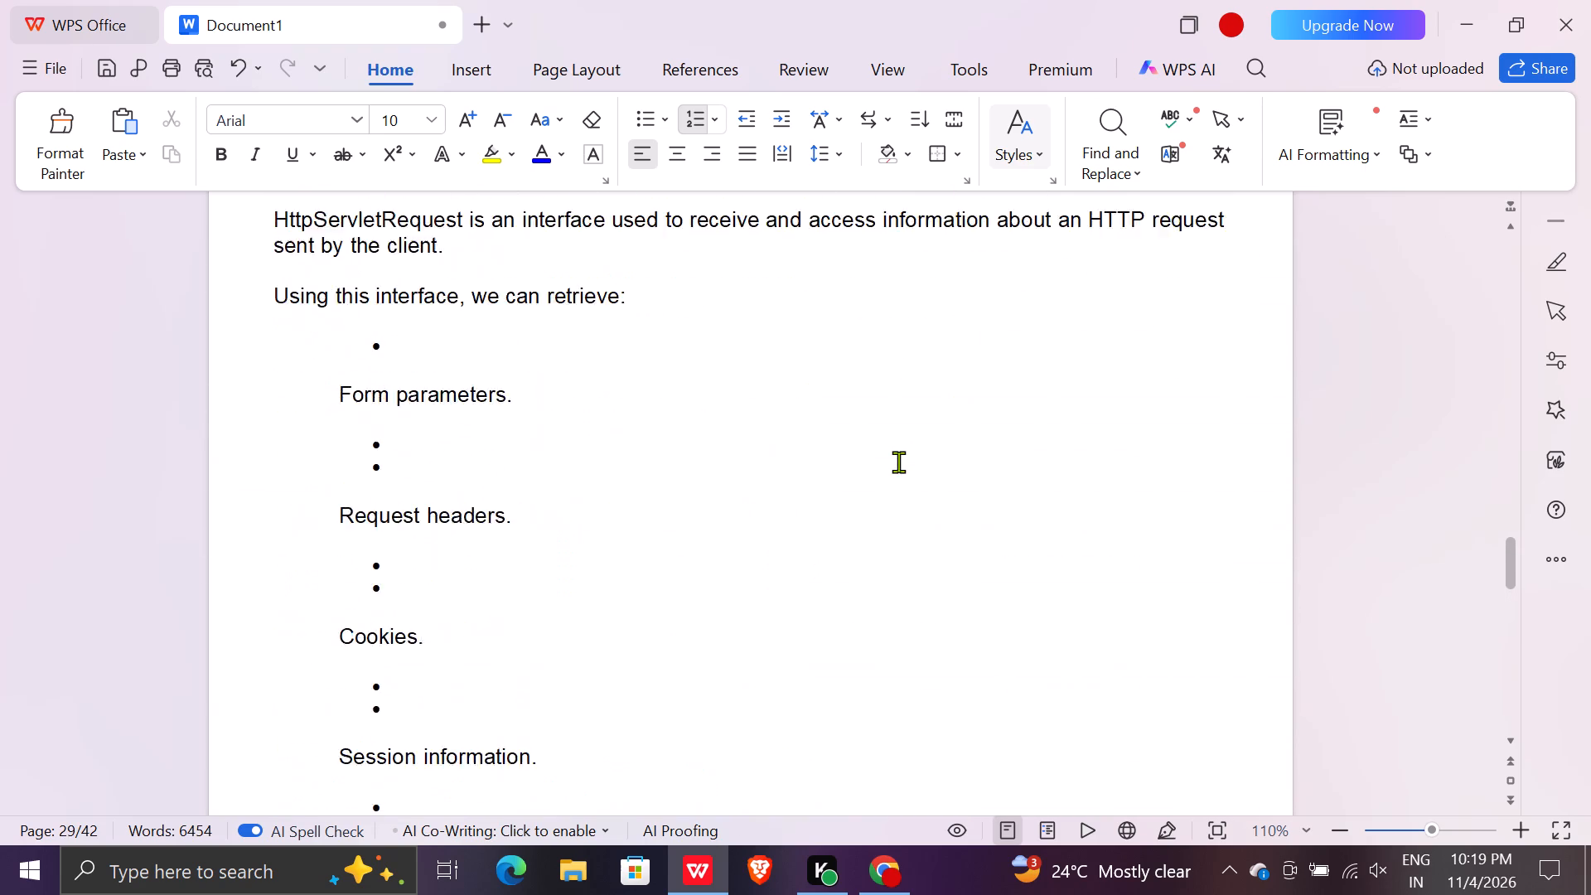
pyautogui.scroll(8, 898, 462)
pyautogui.scroll(20, 898, 462)
pyautogui.scroll(20, 898, 462)
pyautogui.scroll(20, 898, 462)
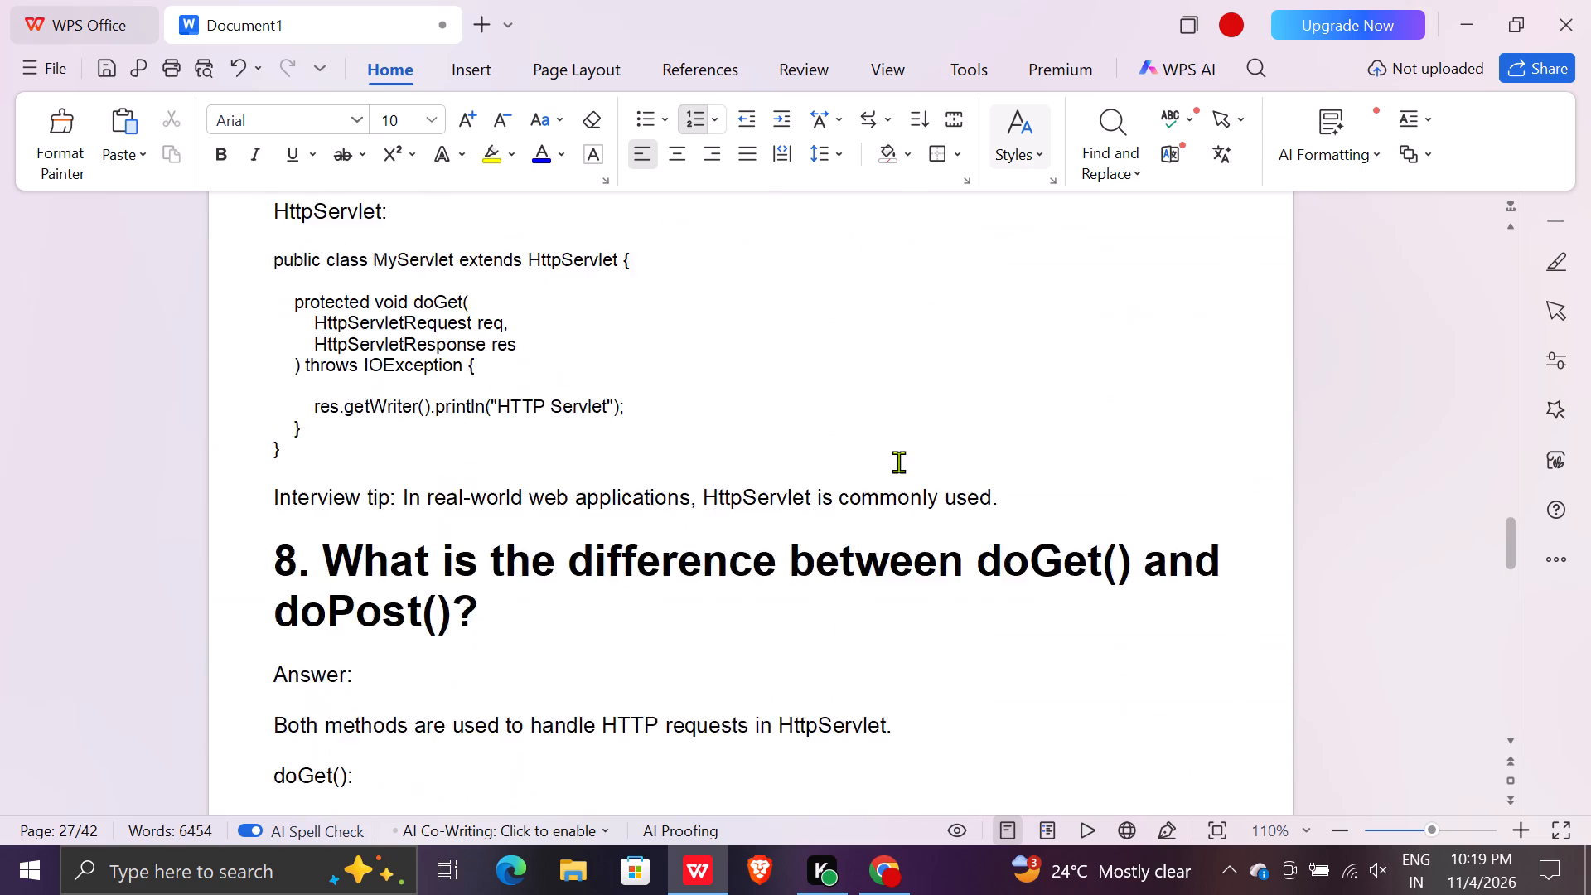
pyautogui.scroll(20, 898, 462)
pyautogui.scroll(20, 898, 462)
pyautogui.scroll(20, 898, 462)
pyautogui.scroll(20, 898, 462)
pyautogui.scroll(20, 898, 462)
pyautogui.scroll(10, 898, 462)
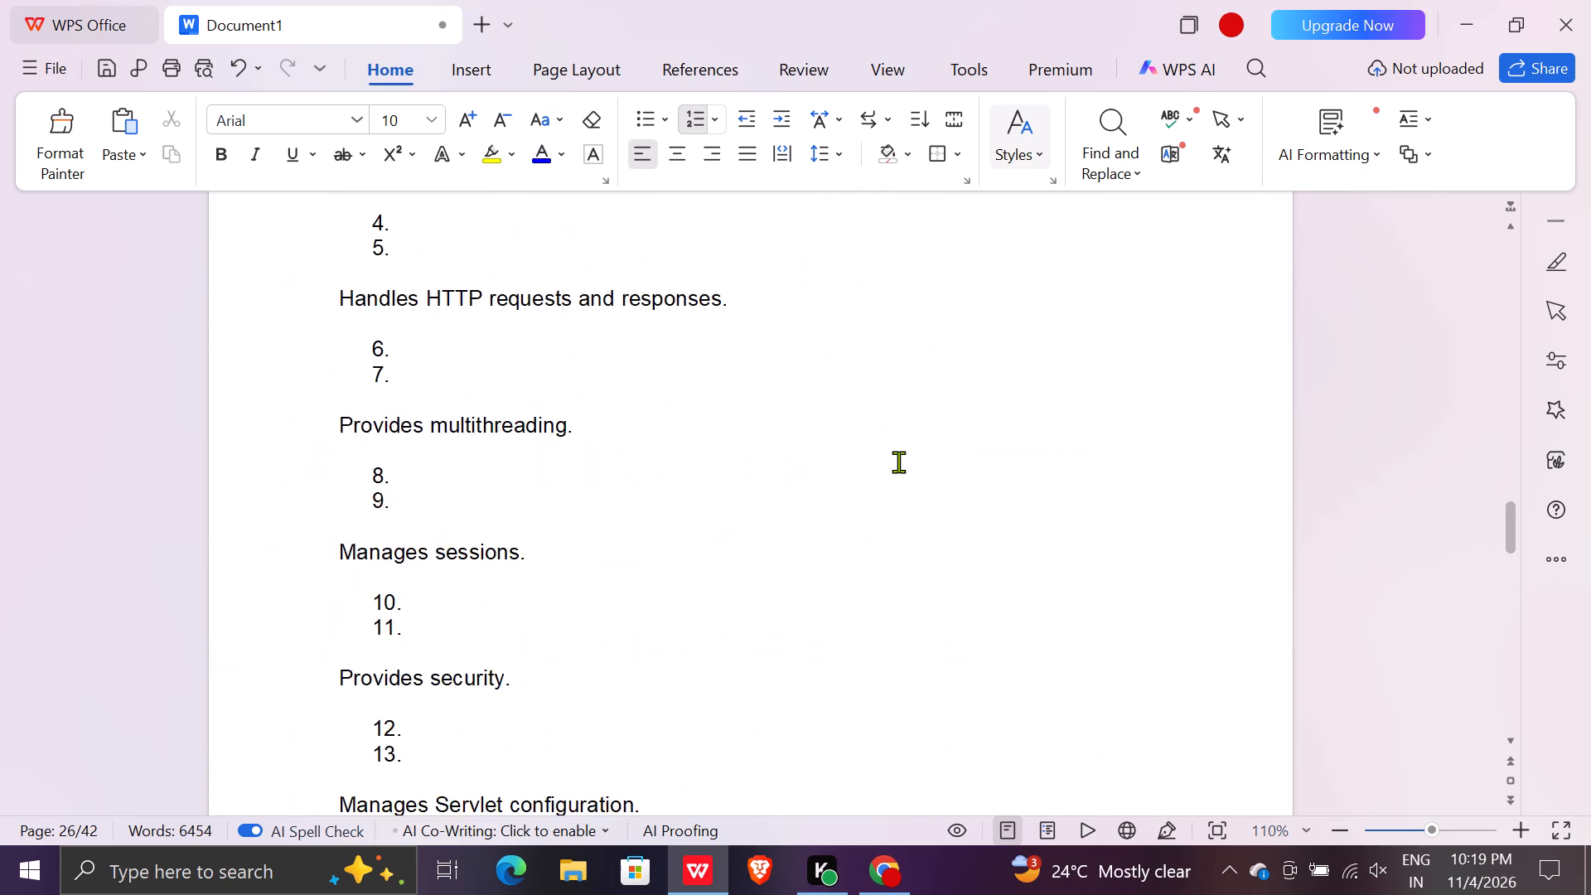
pyautogui.scroll(20, 898, 462)
pyautogui.scroll(20, 898, 462)
pyautogui.scroll(20, 898, 462)
pyautogui.scroll(16, 898, 462)
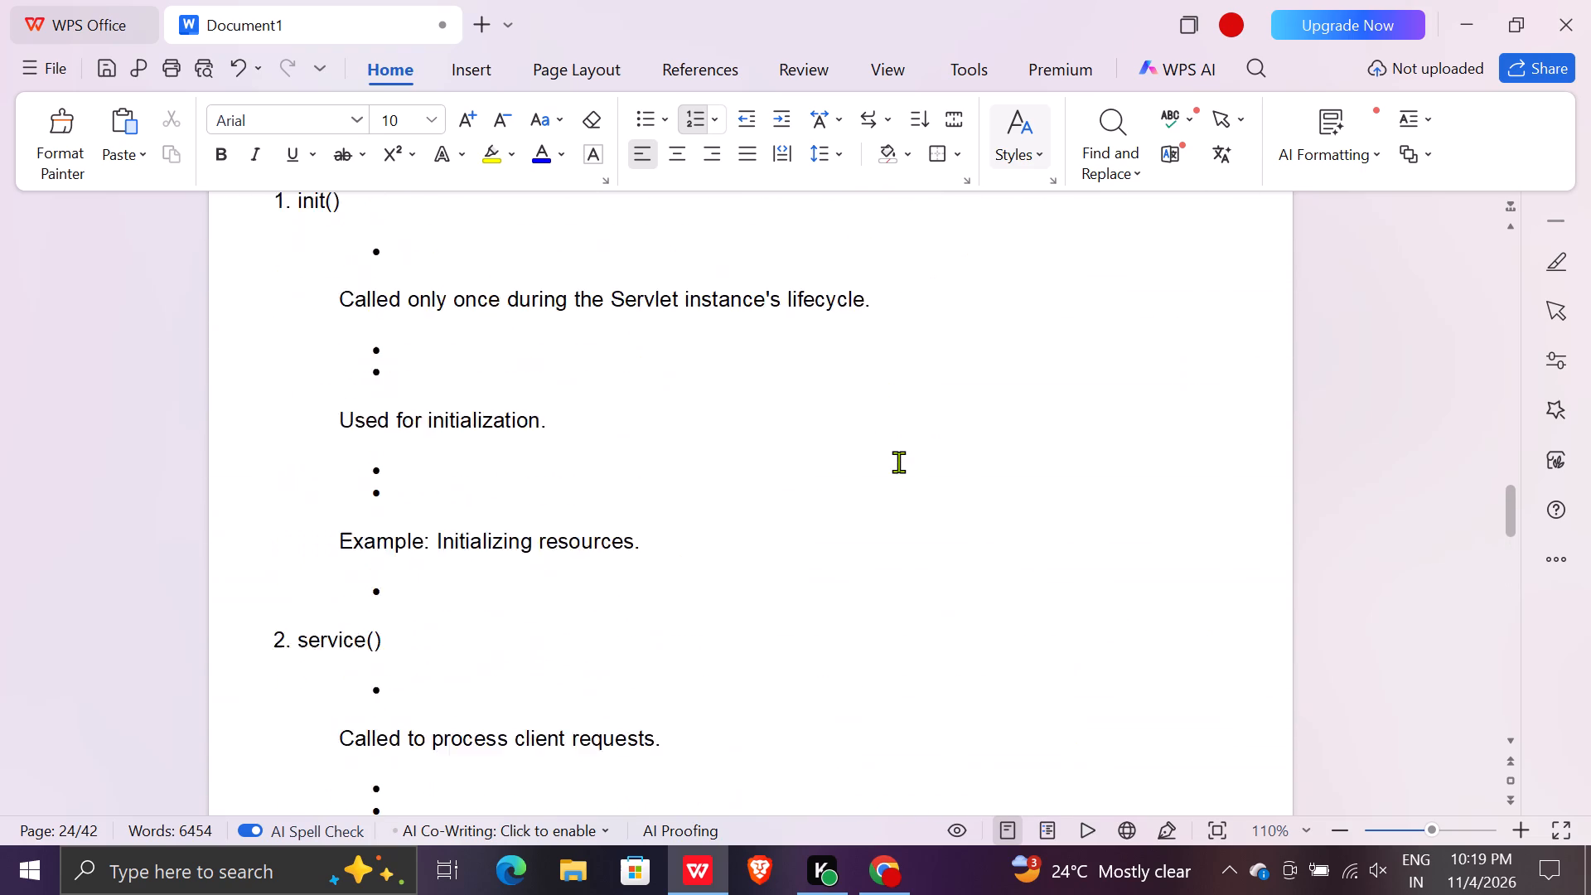
pyautogui.scroll(17, 898, 462)
pyautogui.scroll(20, 898, 462)
pyautogui.scroll(18, 898, 462)
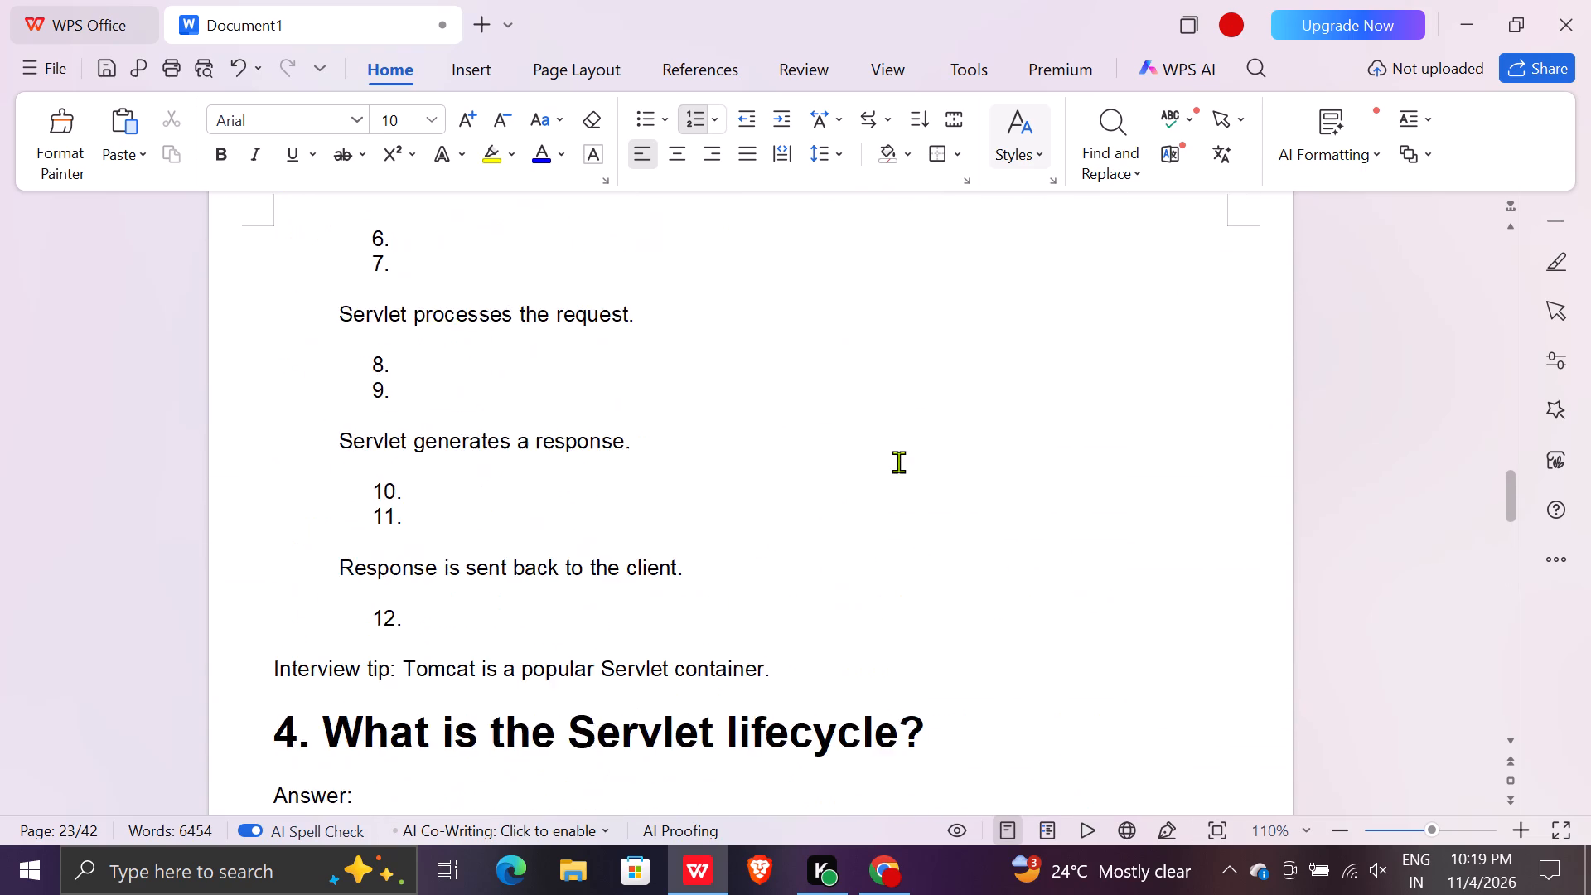
pyautogui.scroll(20, 898, 462)
pyautogui.scroll(20, 898, 462)
pyautogui.scroll(18, 898, 462)
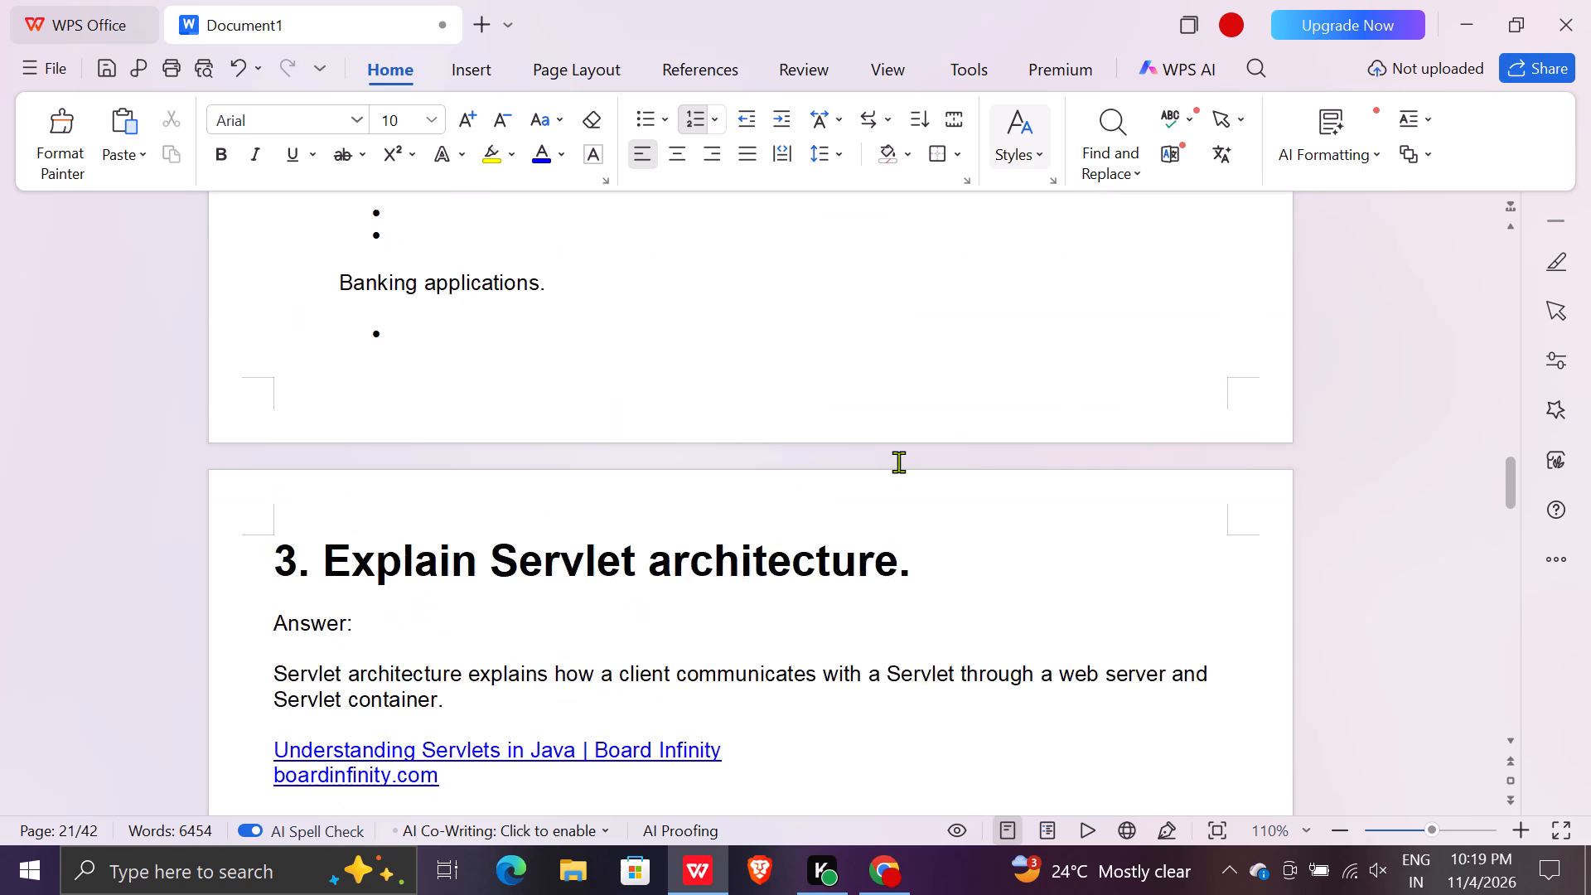
pyautogui.scroll(20, 898, 462)
pyautogui.scroll(20, 898, 462)
pyautogui.scroll(18, 898, 462)
pyautogui.scroll(-1, 898, 462)
pyautogui.scroll(15, 898, 462)
pyautogui.scroll(-2, 898, 462)
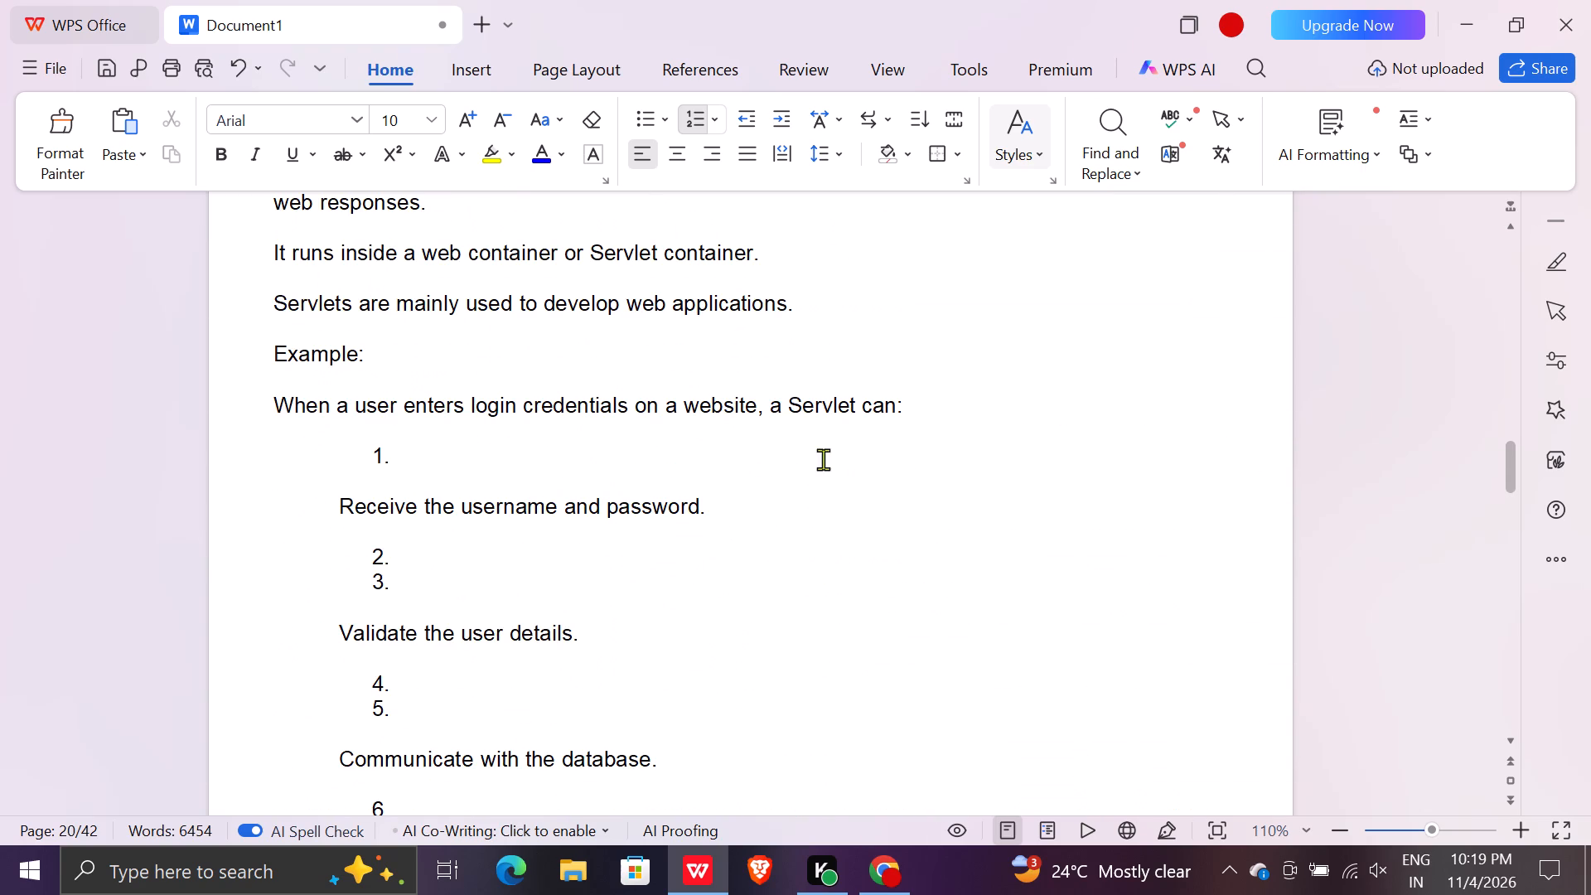
# Sort all the Servlet content from "1. What is a Servlet?" to the document's end by paragraphs, as ascending text with a header row.
pyautogui.scroll(4, 692, 515)
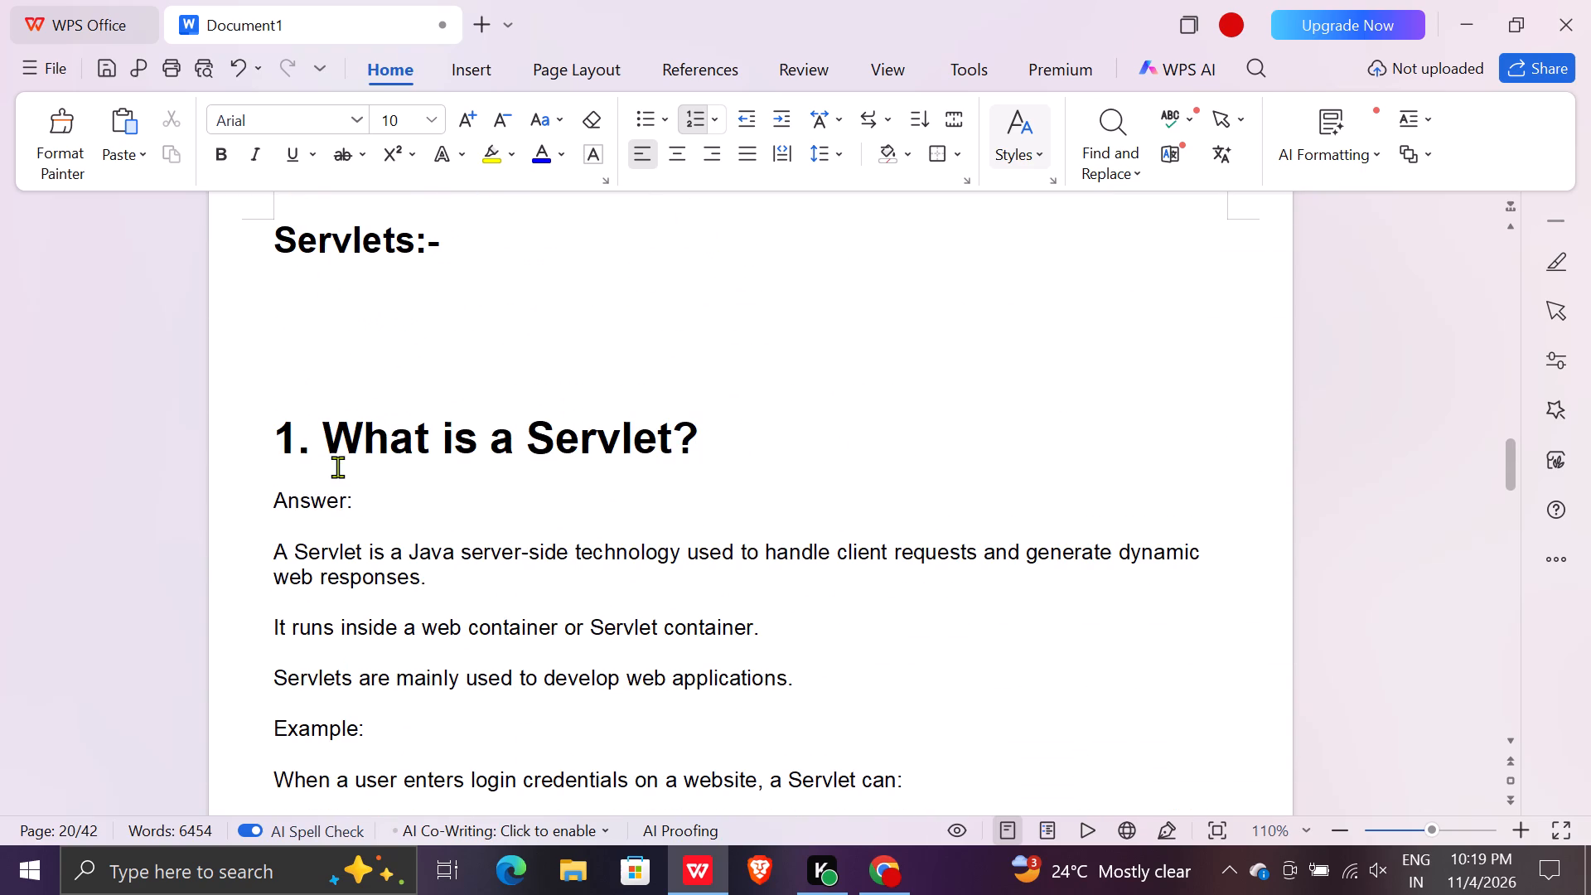
pyautogui.moveTo(278, 446); pyautogui.dragTo(404, 894)
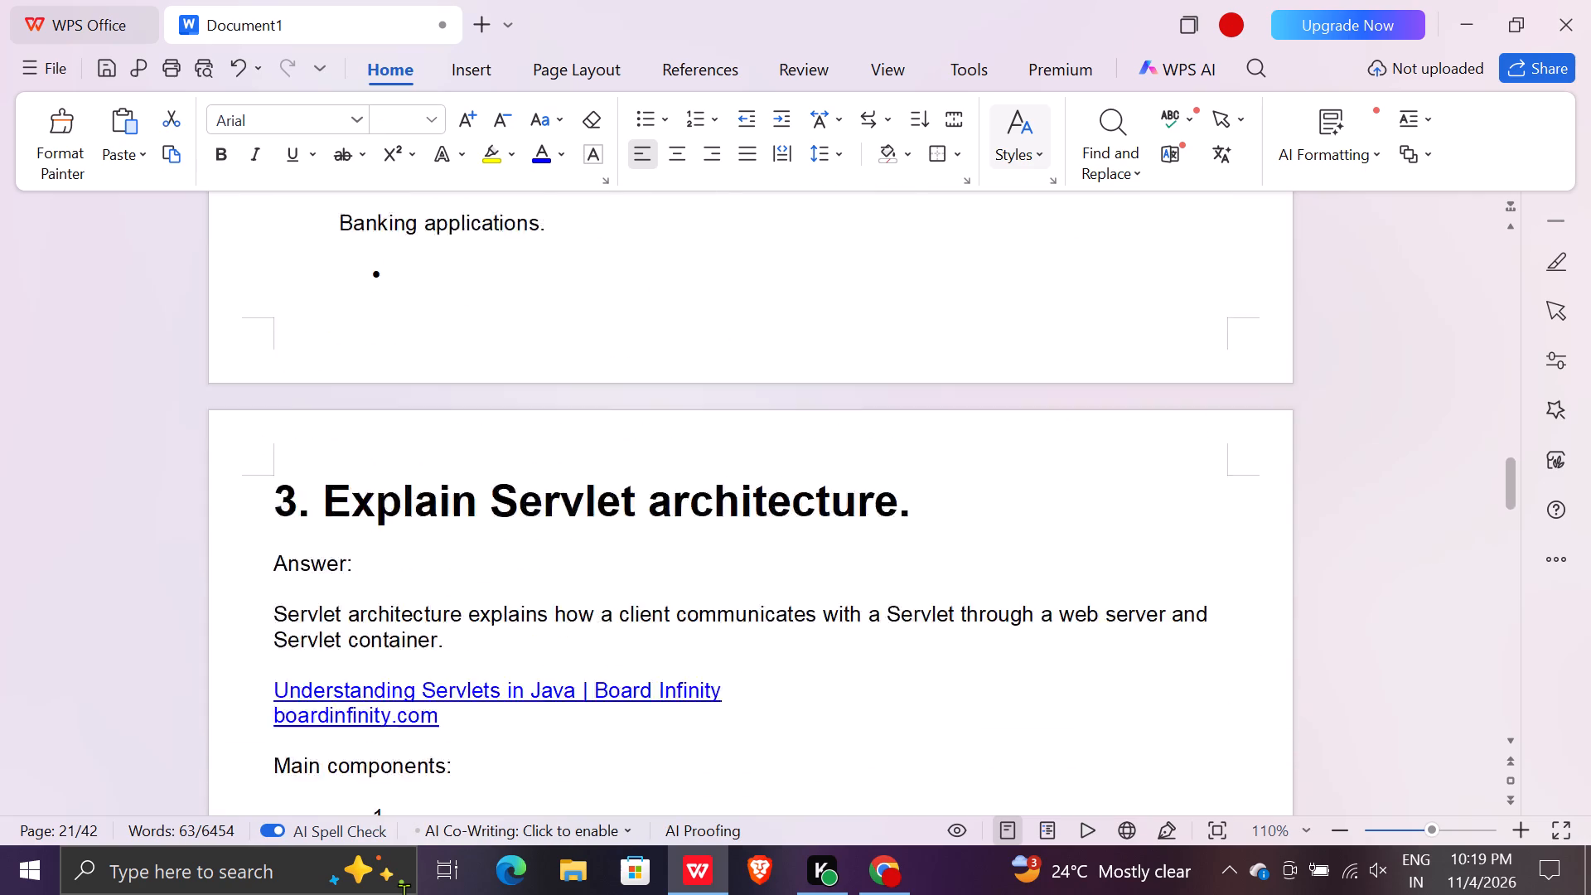
pyautogui.moveTo(404, 894); pyautogui.dragTo(399, 894)
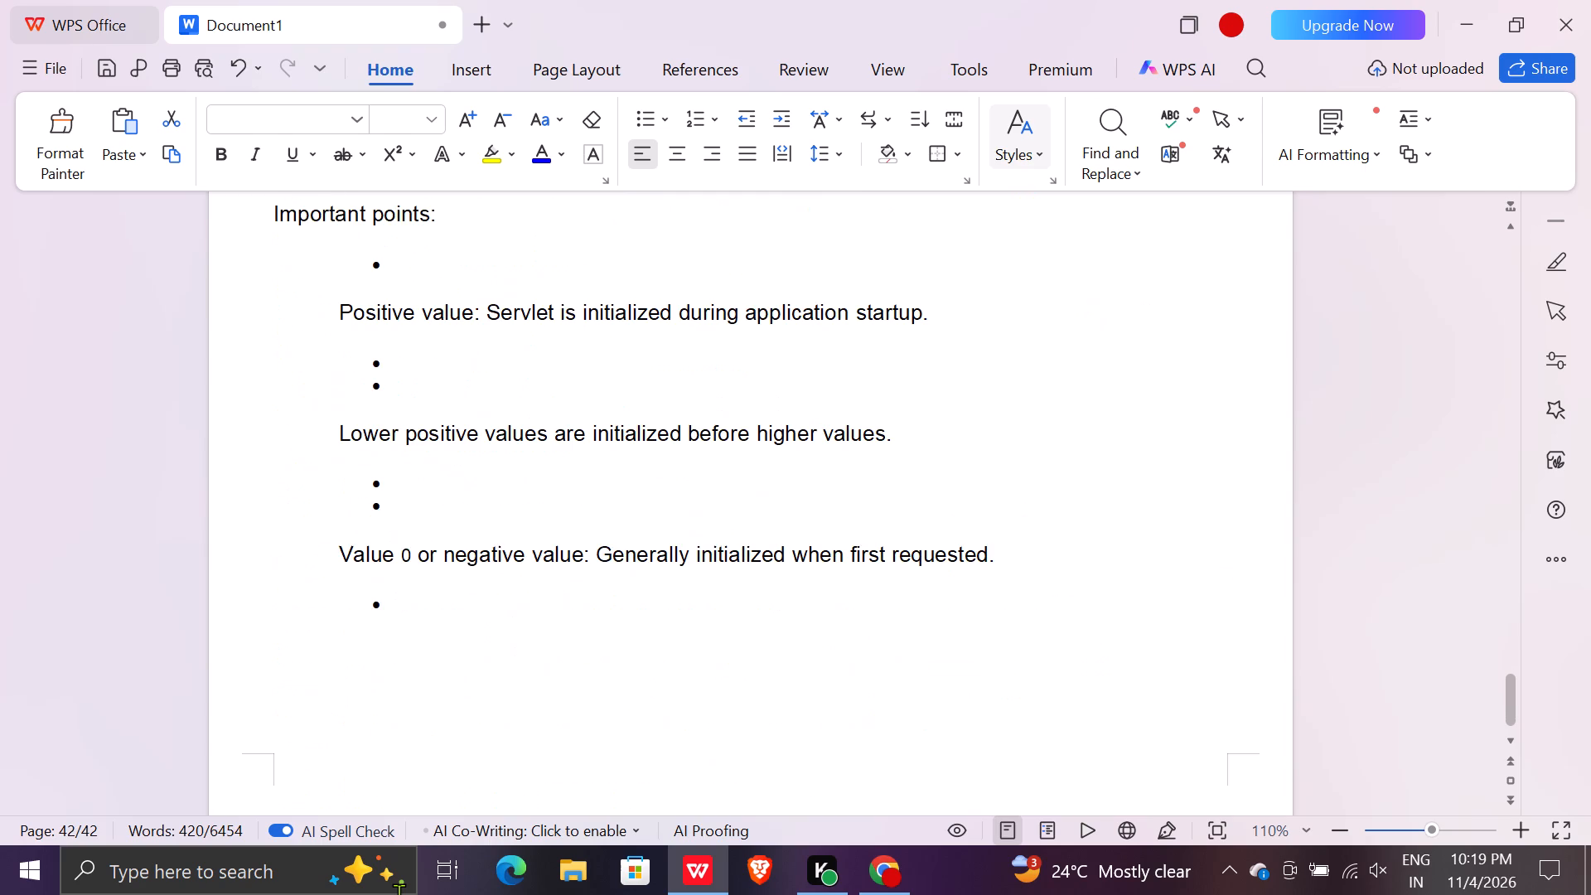
pyautogui.moveTo(399, 894); pyautogui.dragTo(303, 643)
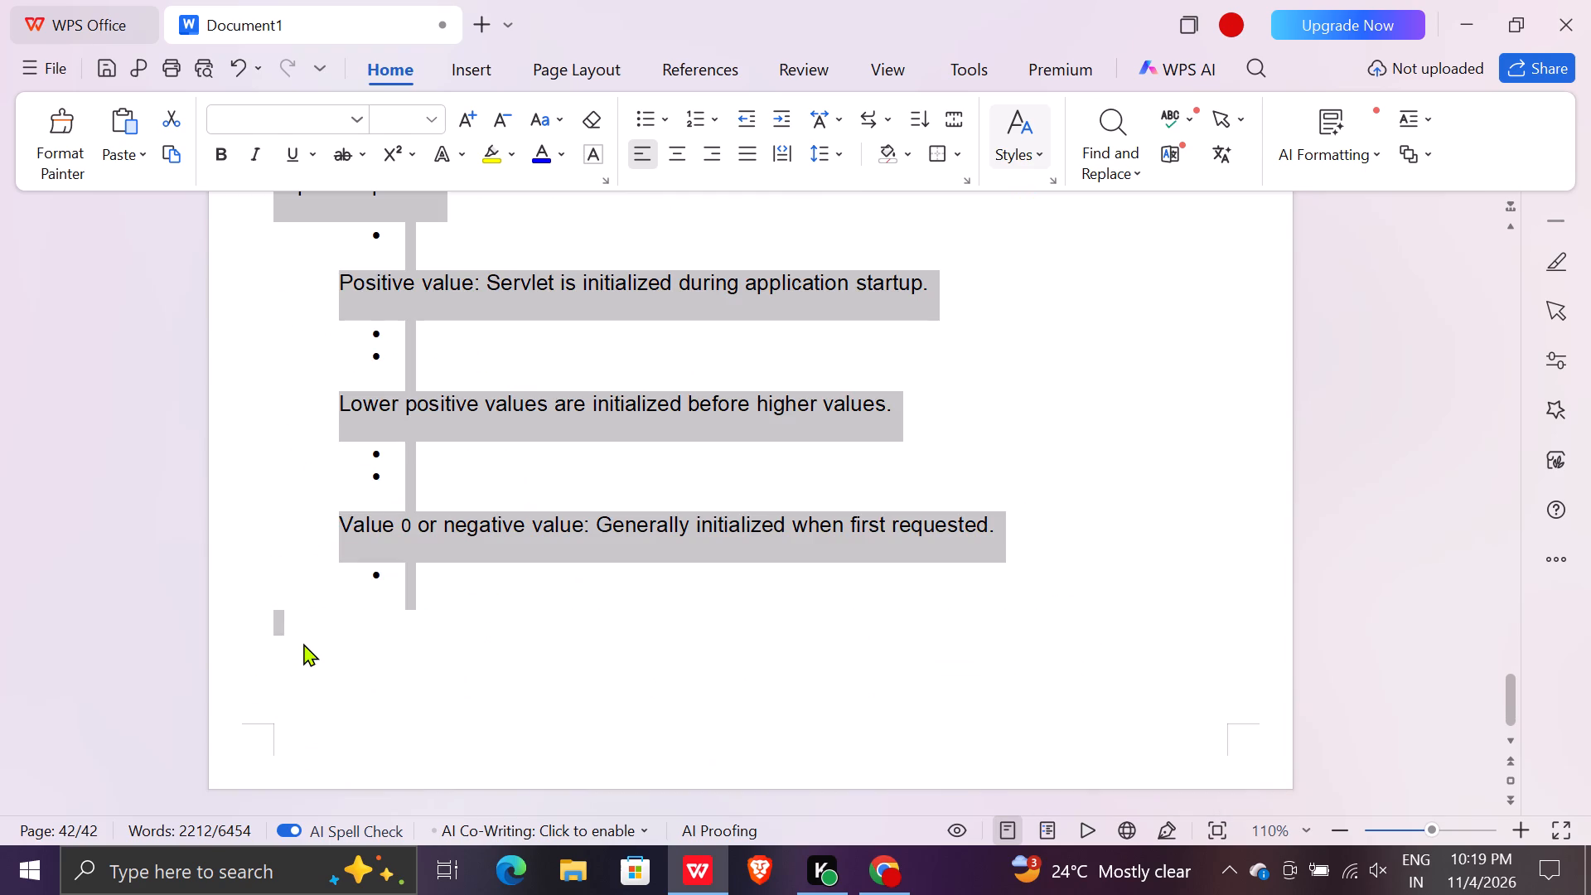
pyautogui.moveTo(303, 643); pyautogui.dragTo(343, 613)
pyautogui.click(921, 118)
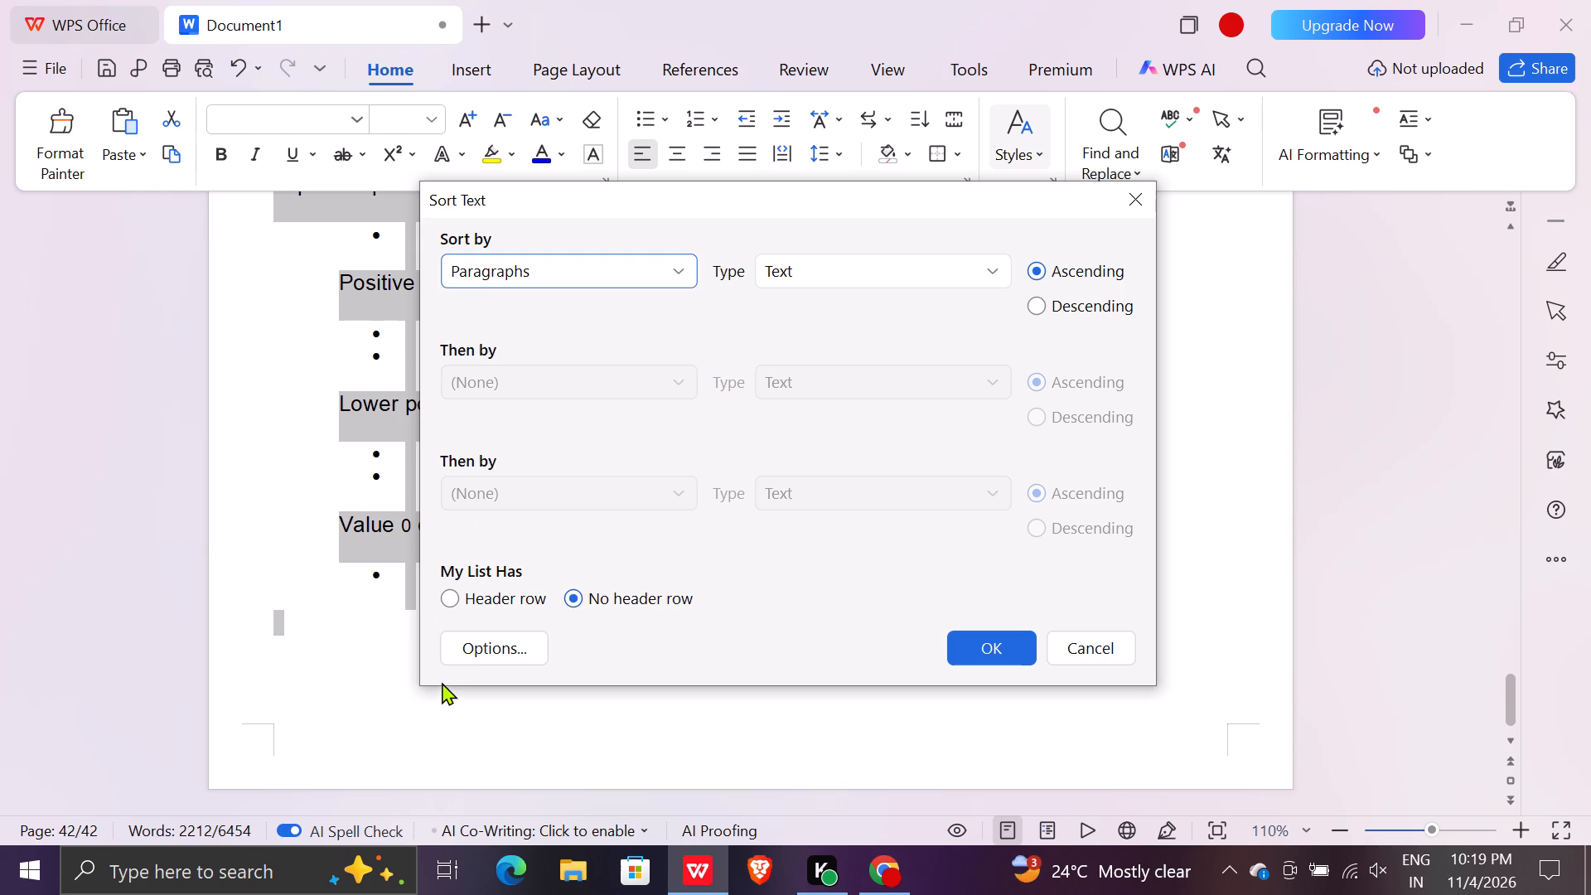
pyautogui.click(488, 597)
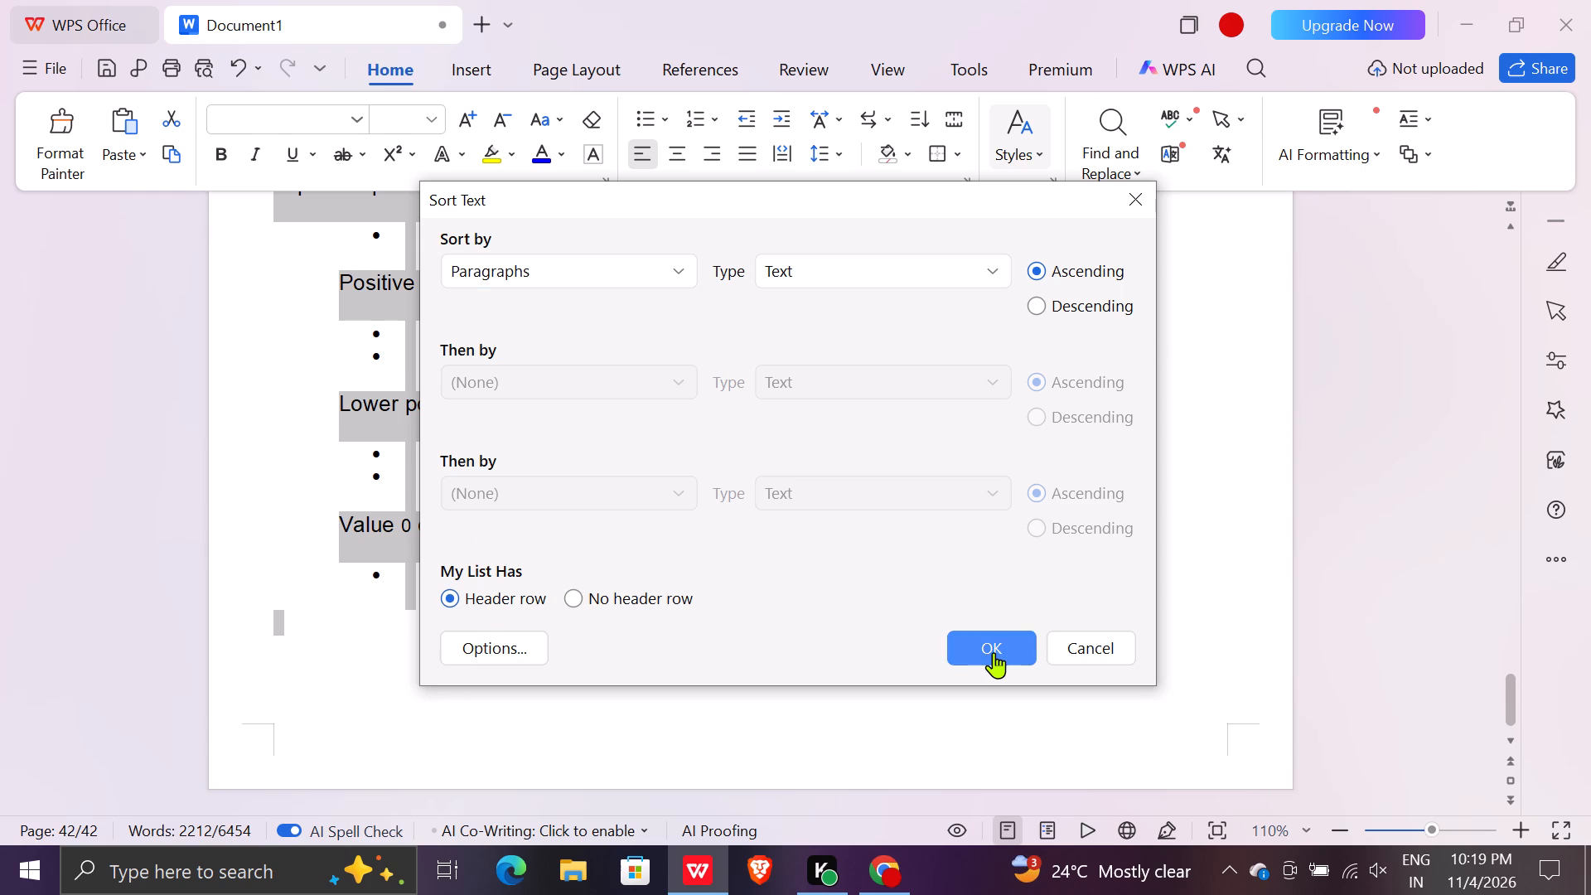
pyautogui.click(994, 652)
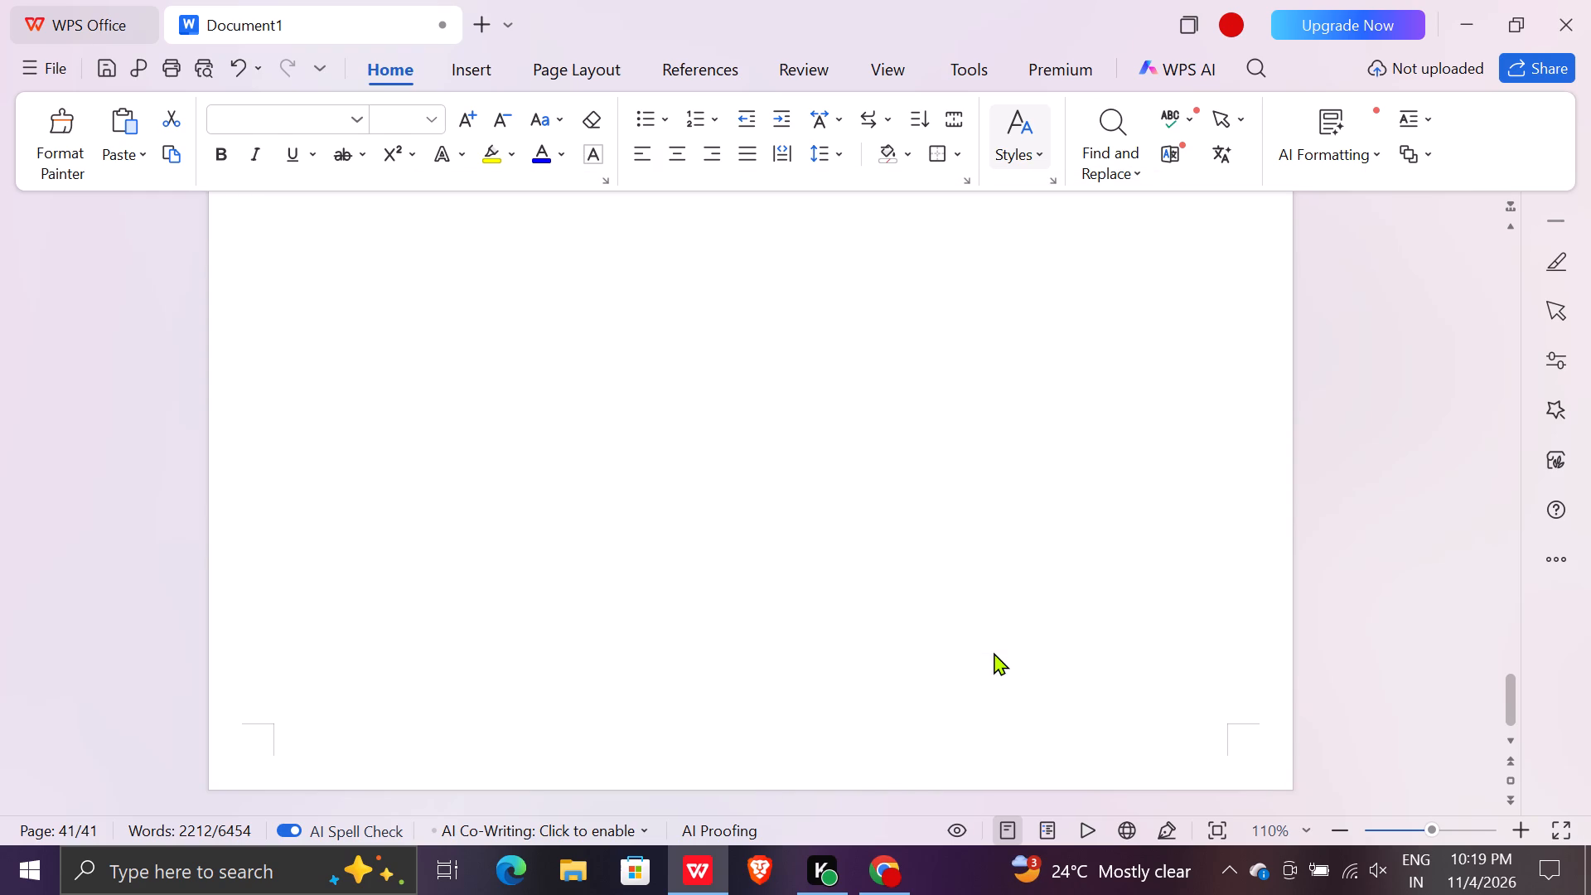
# Review the sorted Servlet content from the document's last page back up to the first sorted paragraphs.
pyautogui.scroll(10, 760, 516)
pyautogui.click(805, 470)
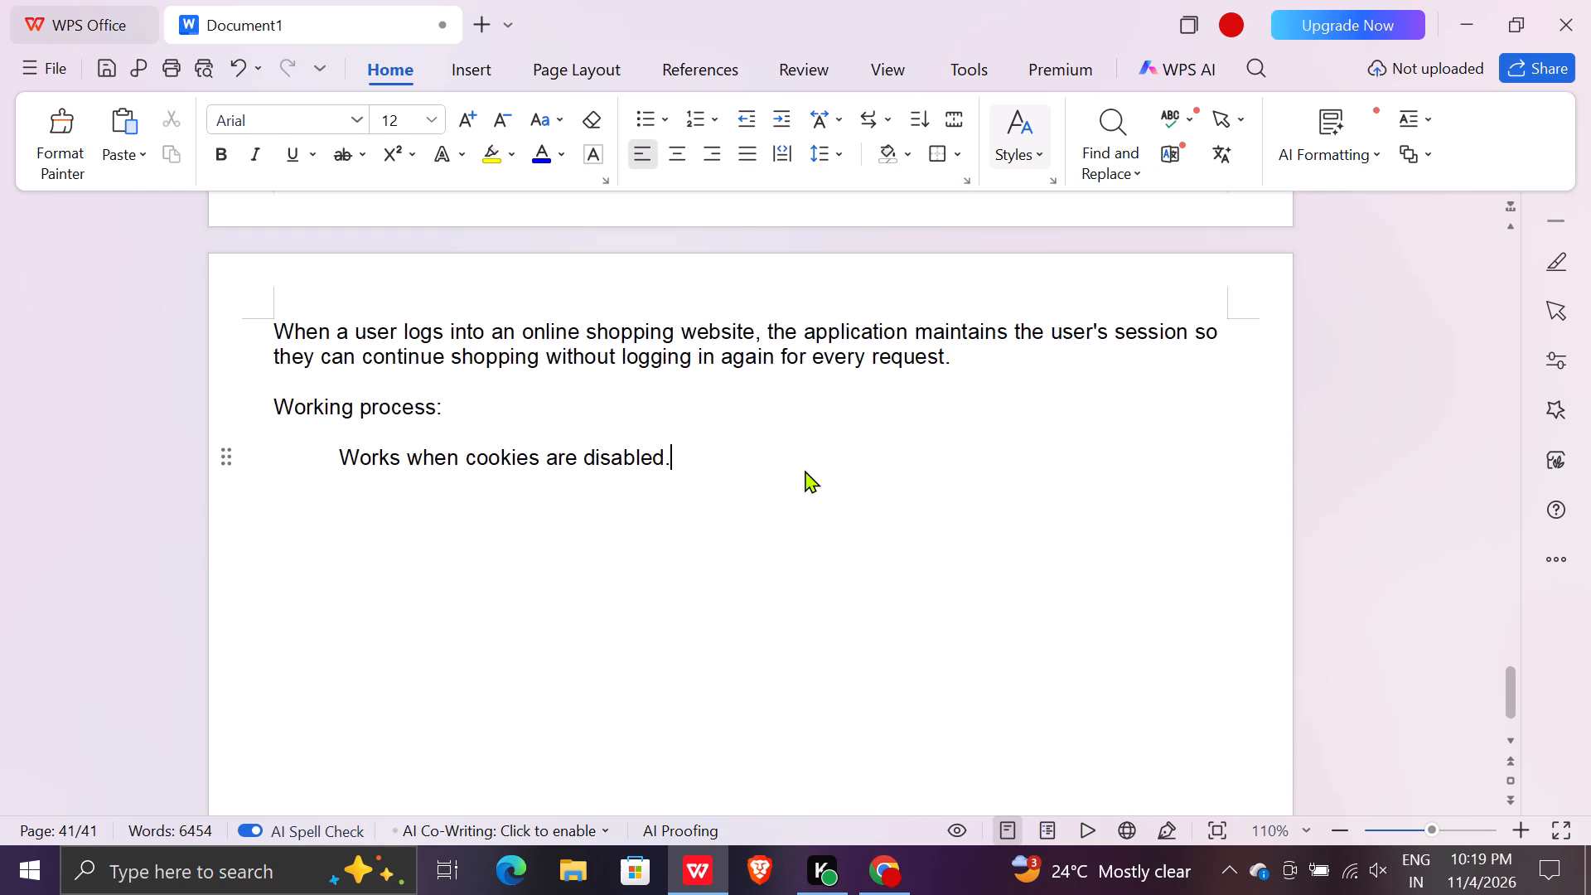
pyautogui.scroll(20, 805, 470)
pyautogui.scroll(12, 805, 470)
pyautogui.scroll(20, 805, 470)
pyautogui.scroll(10, 805, 470)
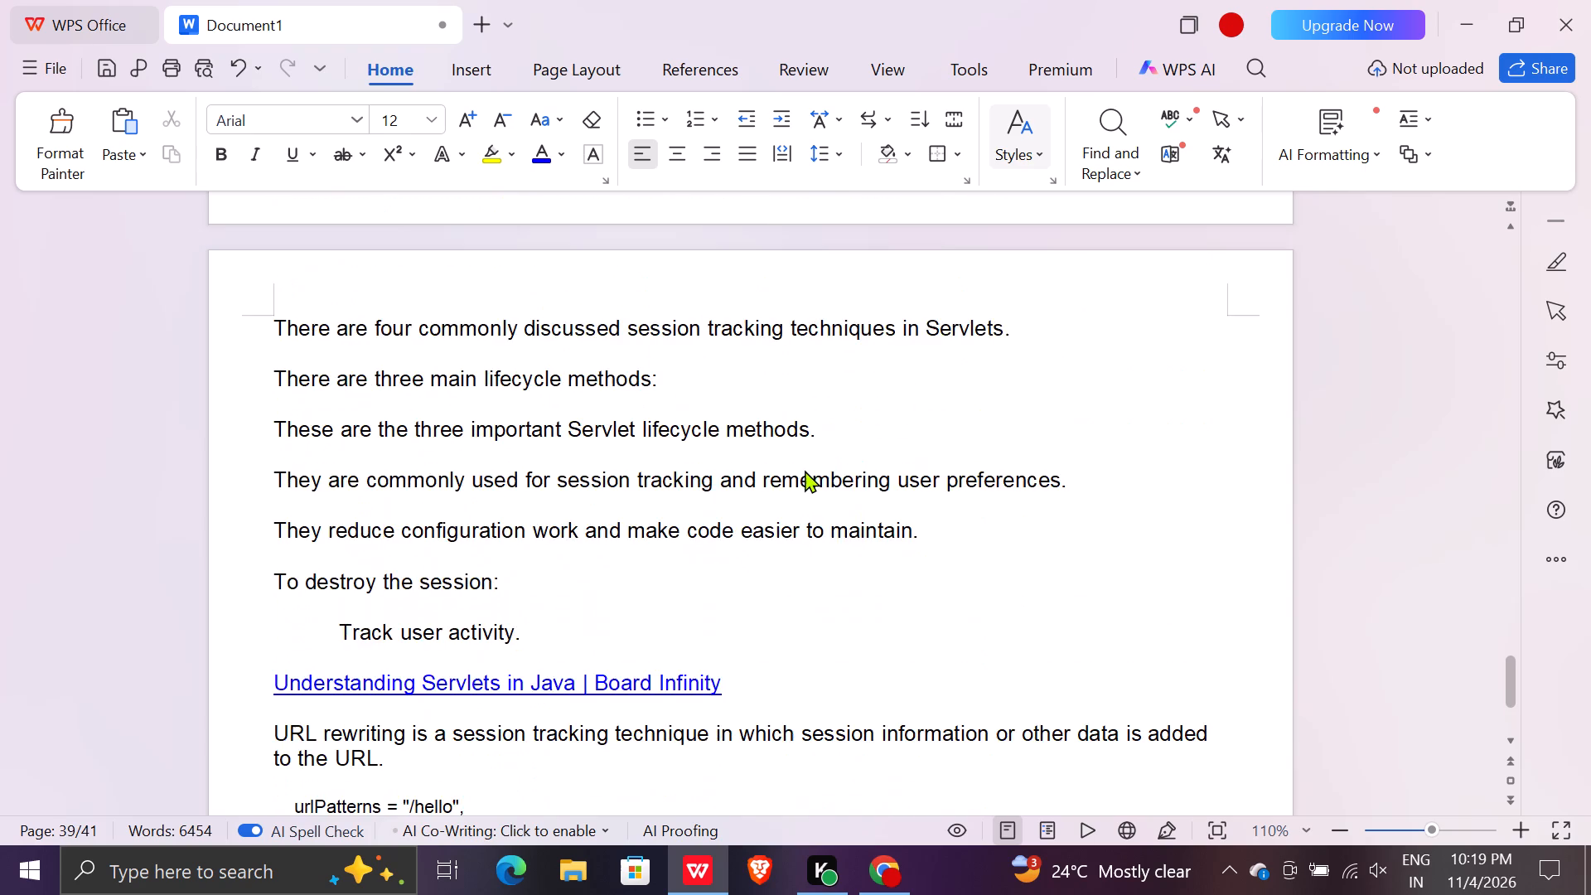
pyautogui.scroll(20, 805, 470)
pyautogui.scroll(20, 805, 470)
pyautogui.scroll(20, 805, 470)
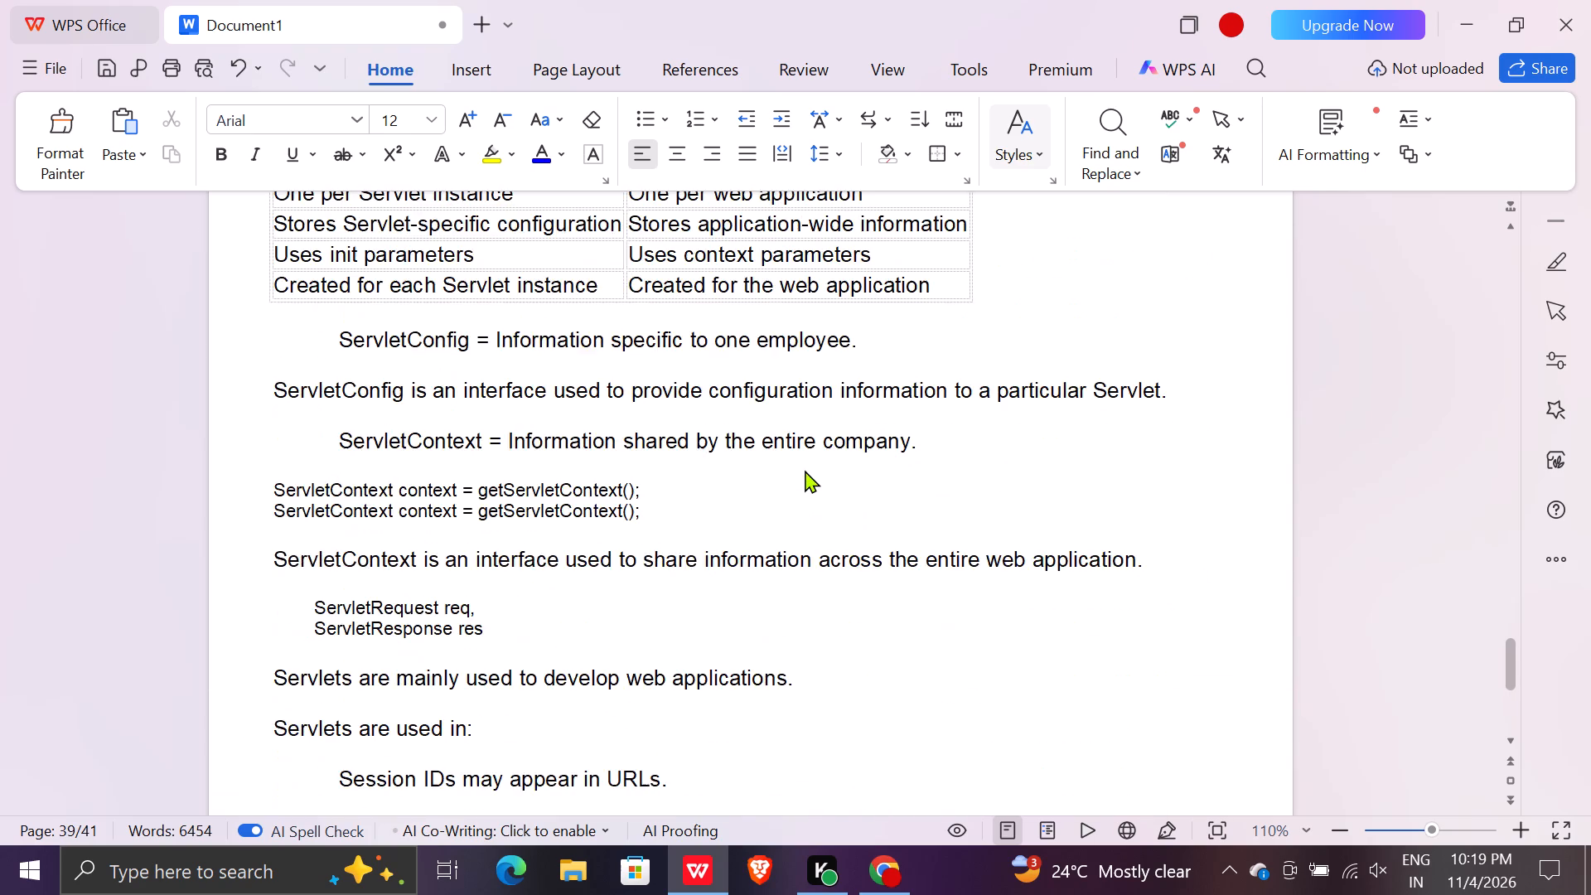
pyautogui.scroll(20, 805, 470)
pyautogui.scroll(20, 805, 470)
pyautogui.scroll(20, 805, 470)
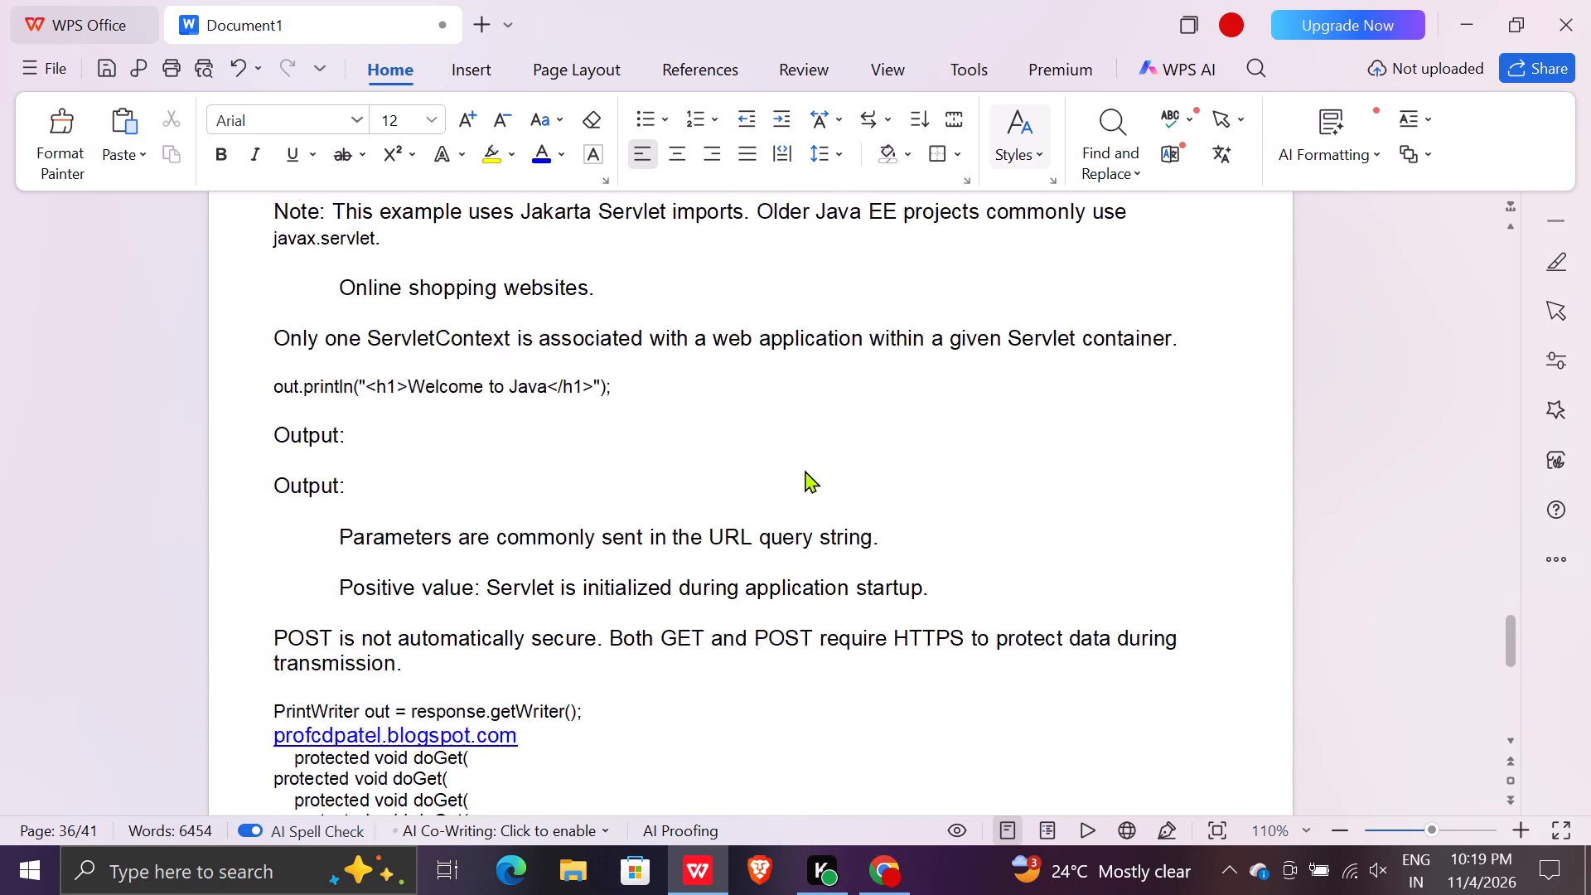
pyautogui.scroll(20, 805, 470)
pyautogui.scroll(20, 805, 470)
pyautogui.scroll(-20, 805, 470)
pyautogui.scroll(-16, 805, 470)
pyautogui.scroll(20, 805, 470)
pyautogui.scroll(20, 805, 470)
pyautogui.scroll(20, 805, 470)
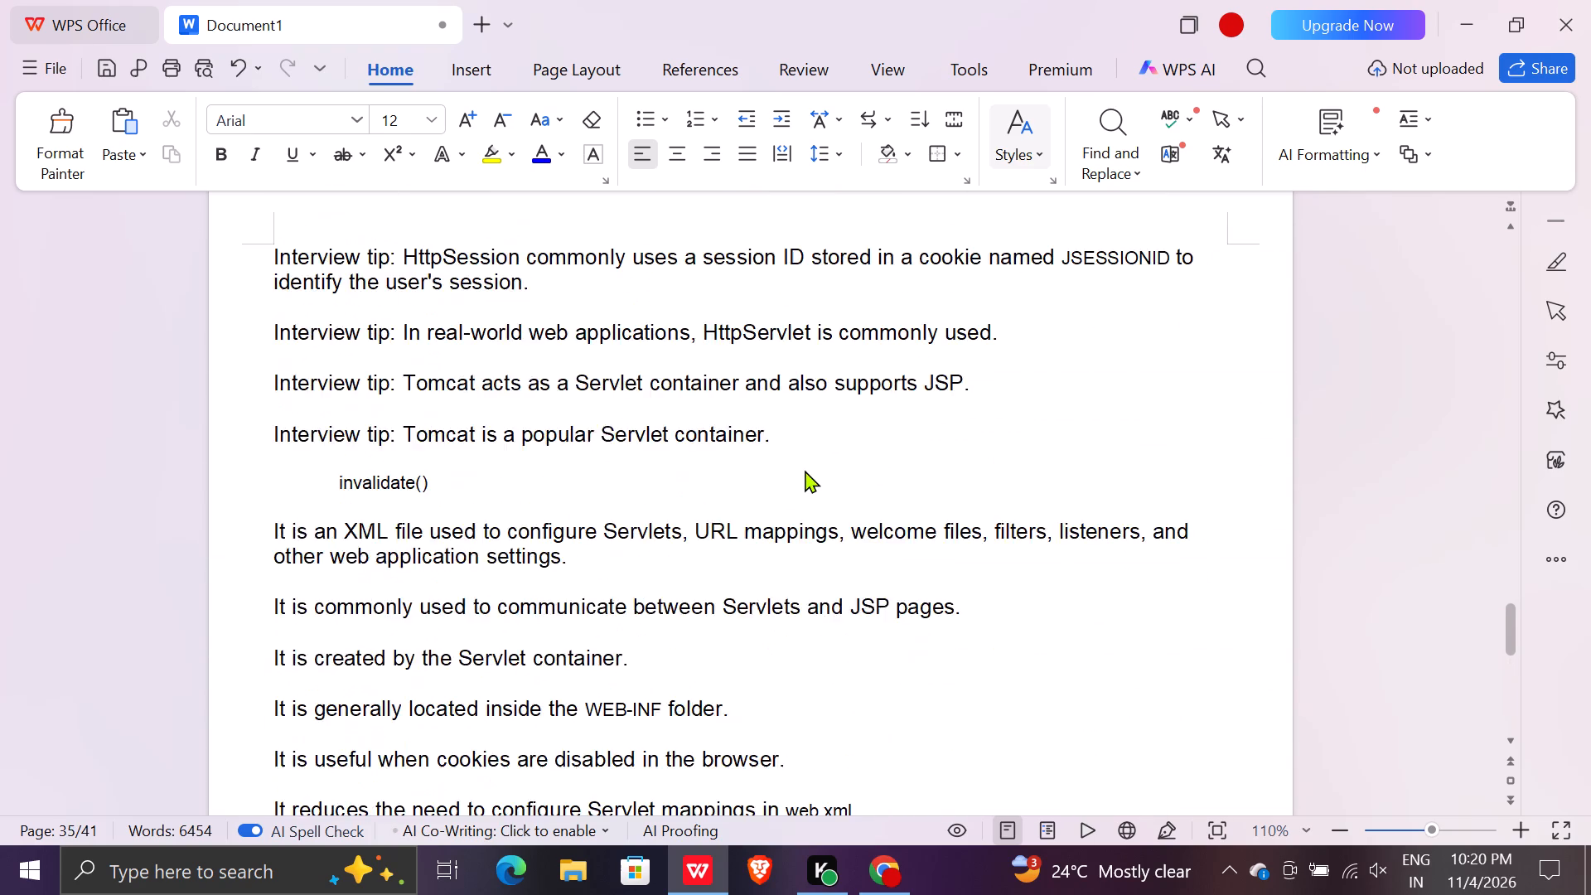
pyautogui.scroll(20, 805, 470)
pyautogui.scroll(20, 805, 470)
pyautogui.scroll(20, 805, 470)
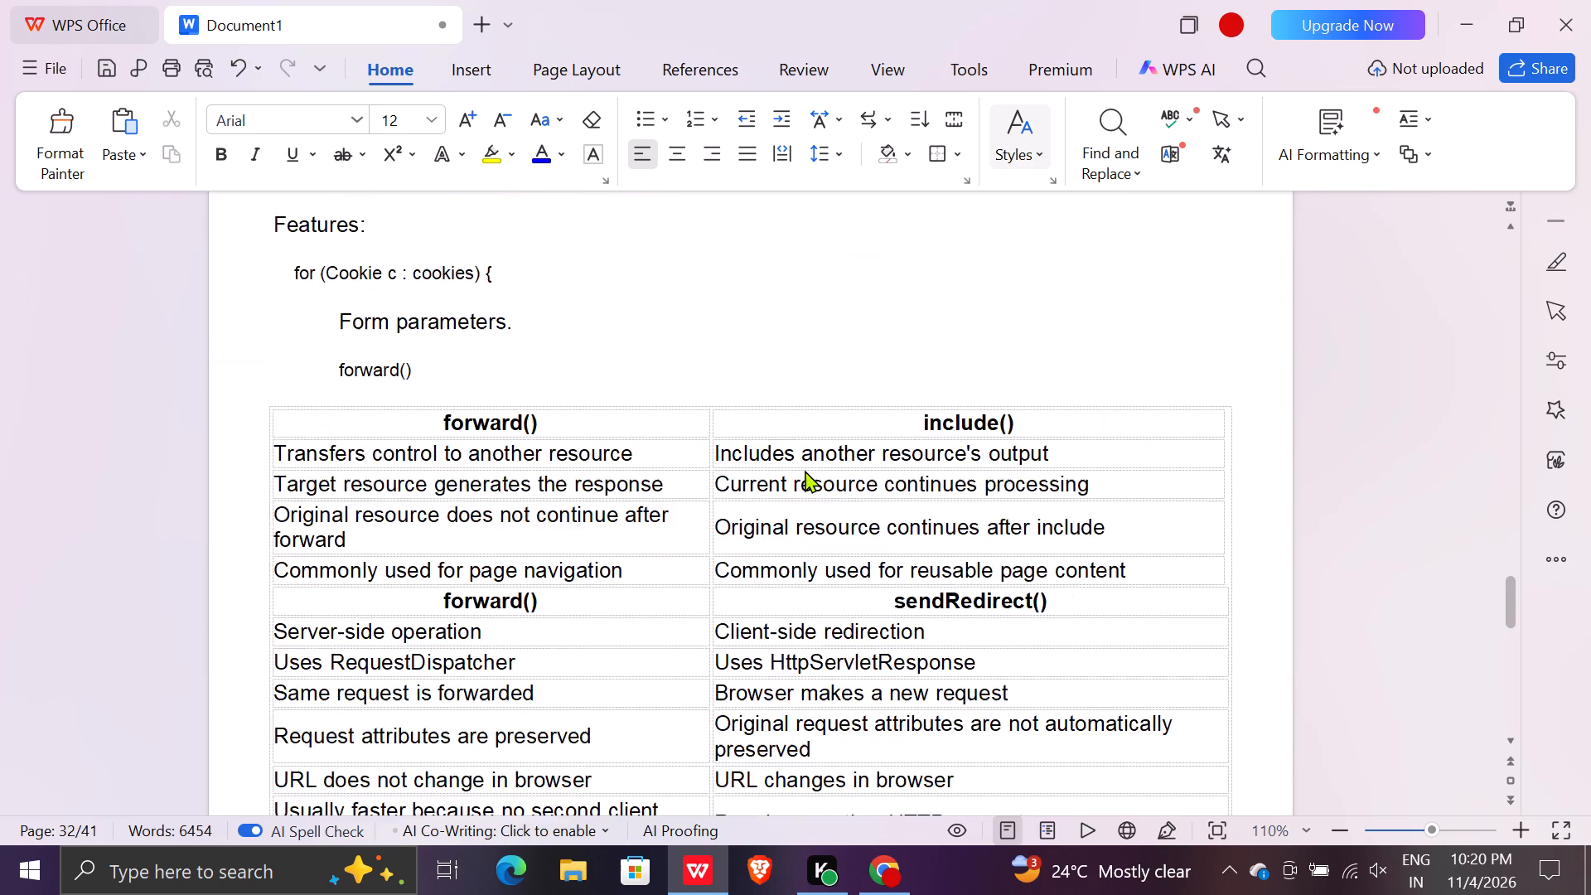
pyautogui.scroll(20, 805, 470)
pyautogui.scroll(20, 805, 470)
pyautogui.scroll(20, 805, 470)
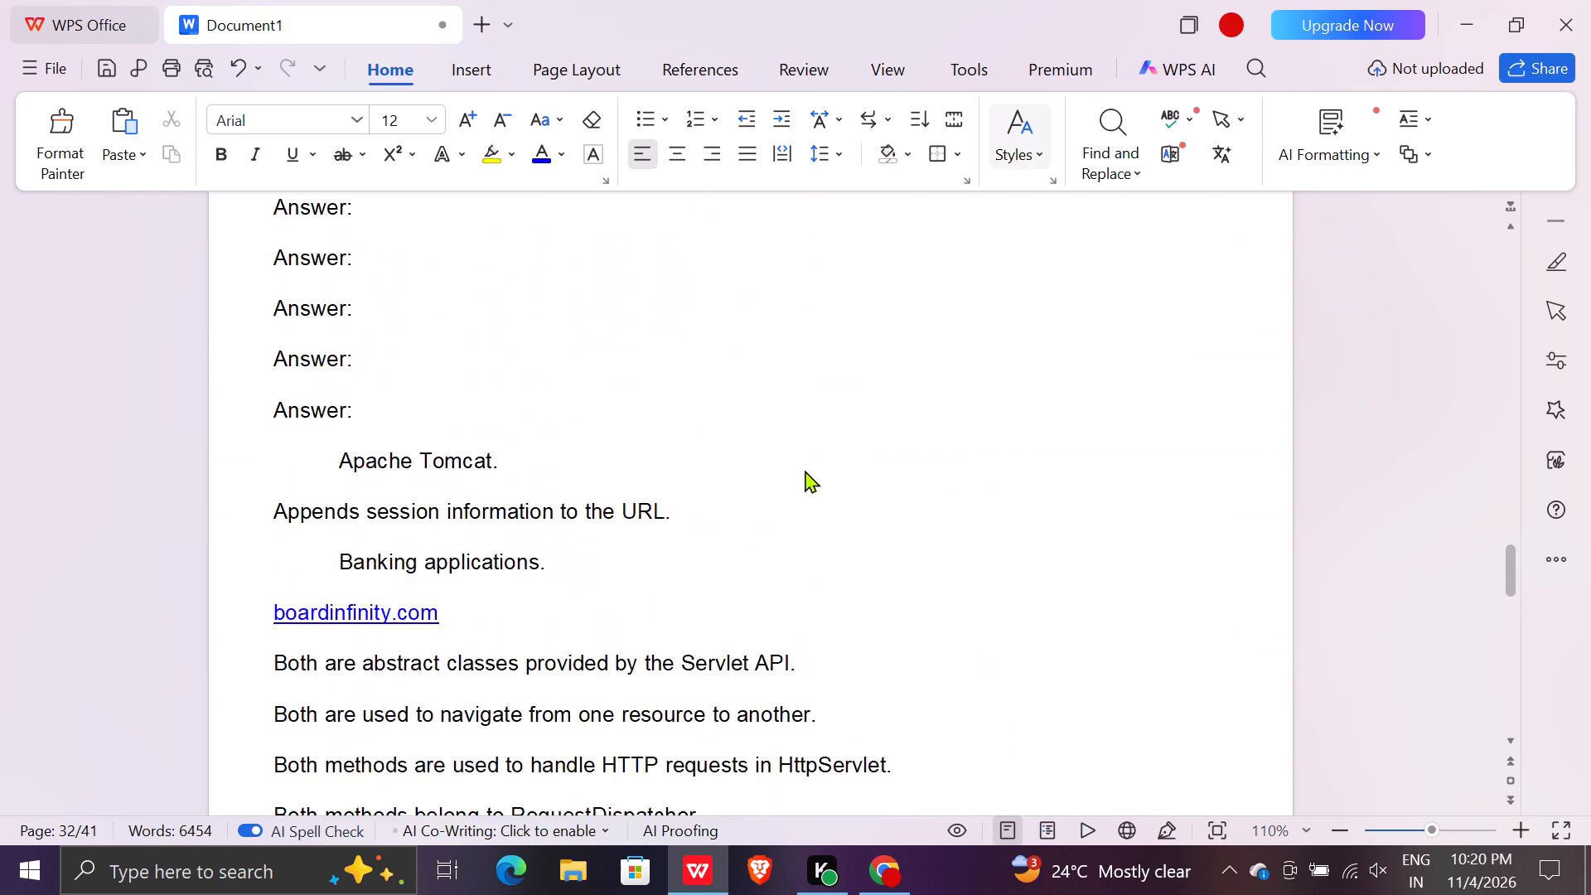
pyautogui.scroll(20, 805, 470)
pyautogui.scroll(20, 805, 470)
pyautogui.scroll(20, 805, 470)
pyautogui.scroll(-20, 805, 470)
pyautogui.scroll(-20, 805, 470)
pyautogui.scroll(-20, 805, 470)
pyautogui.scroll(20, 805, 470)
pyautogui.scroll(3, 805, 470)
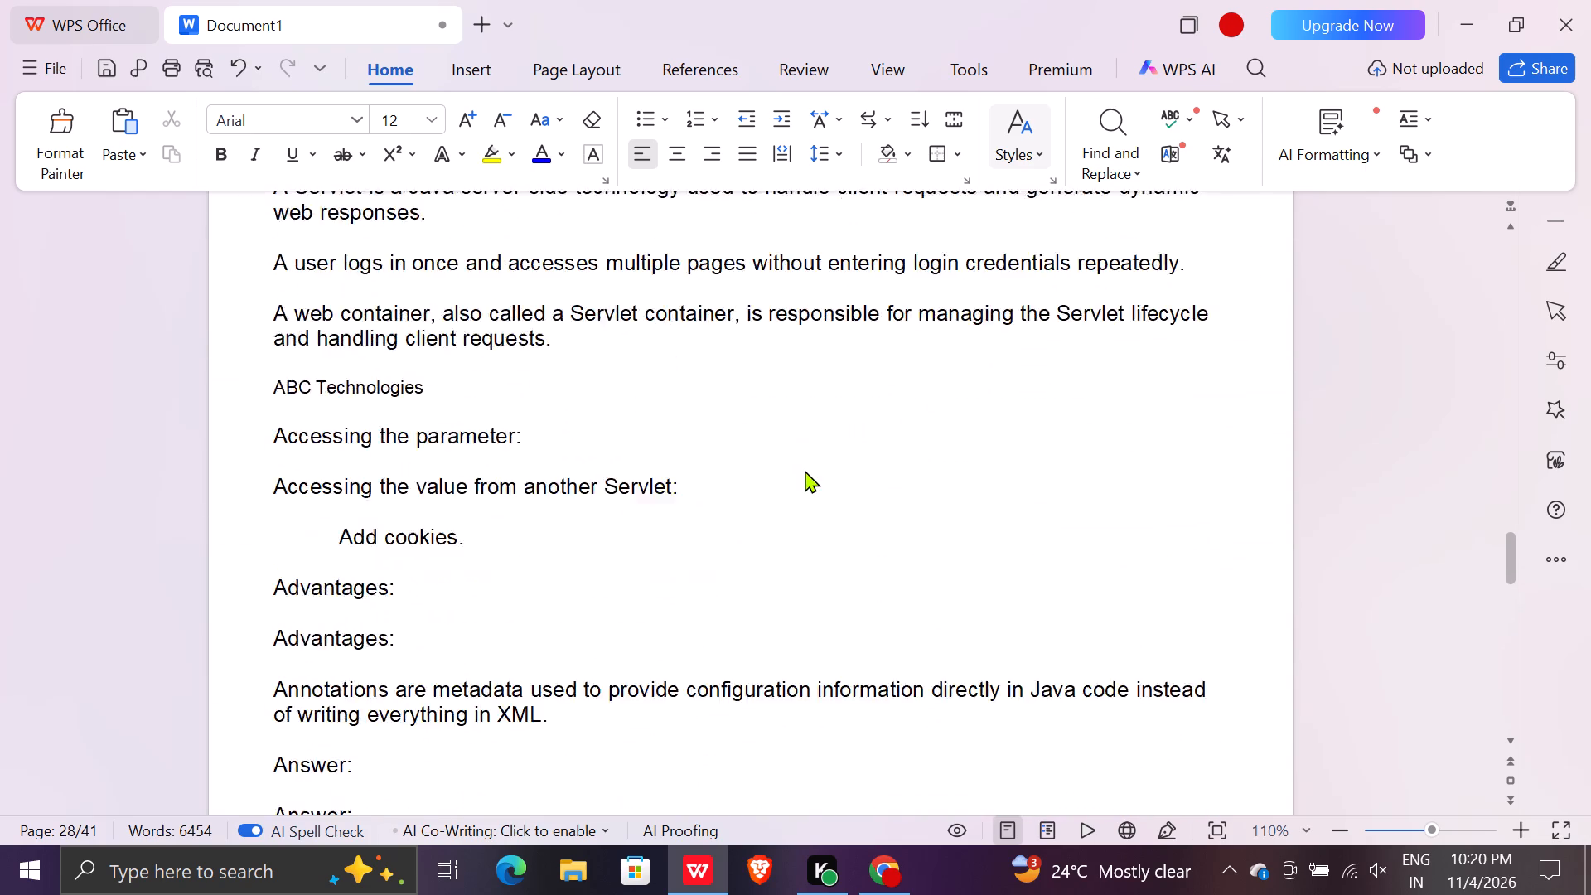
pyautogui.scroll(20, 805, 470)
pyautogui.scroll(20, 805, 470)
pyautogui.scroll(20, 805, 470)
# Undo the paragraph sort of the Servlet content.
pyautogui.hotkey('ctrl', 'z')
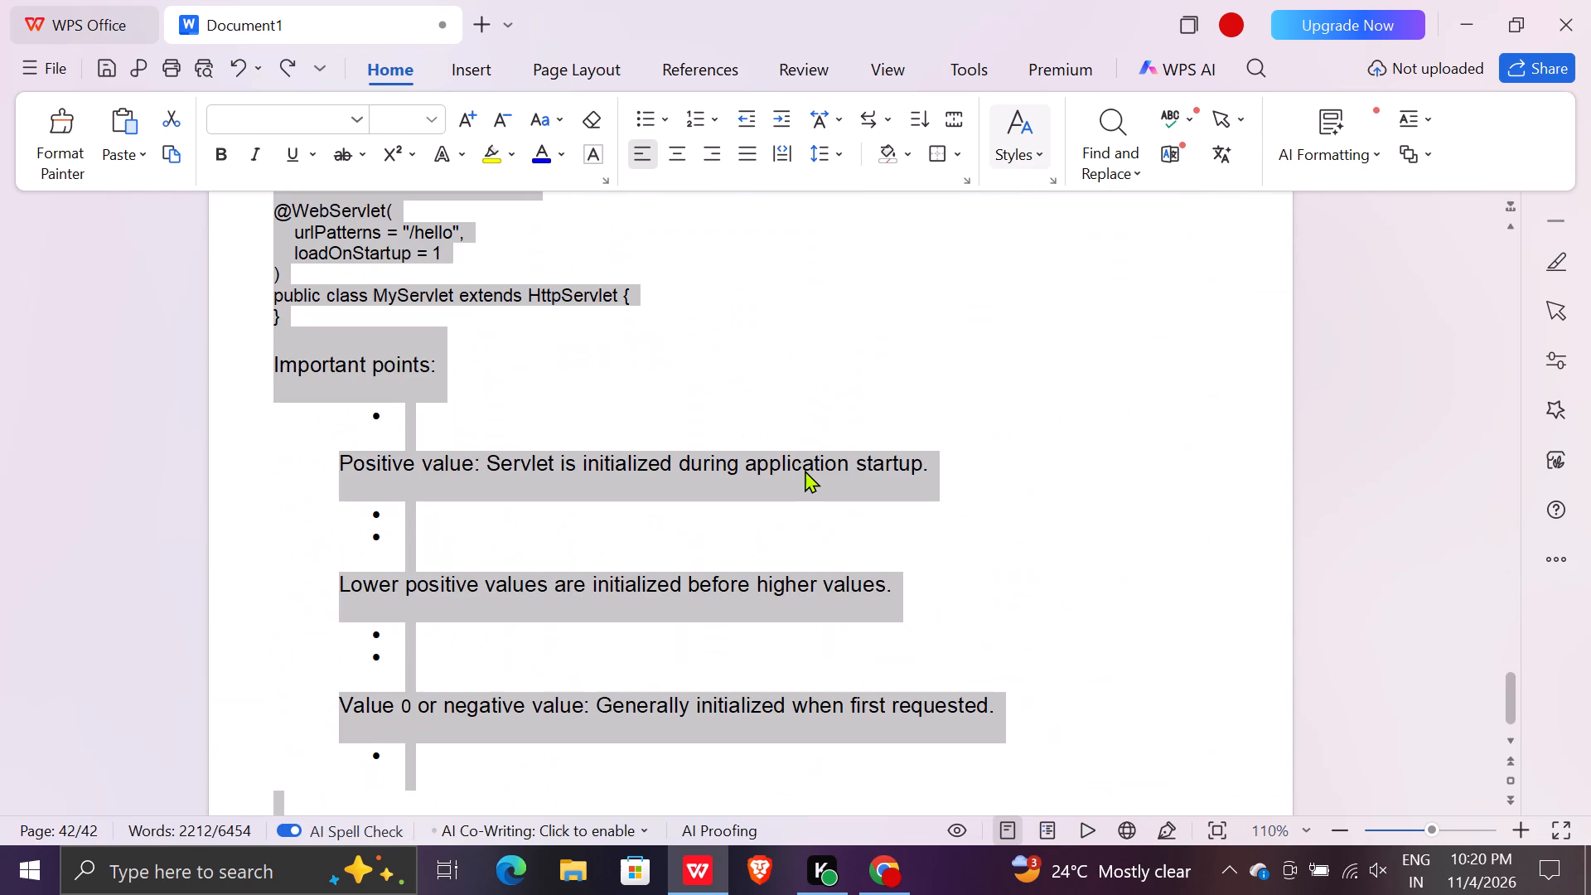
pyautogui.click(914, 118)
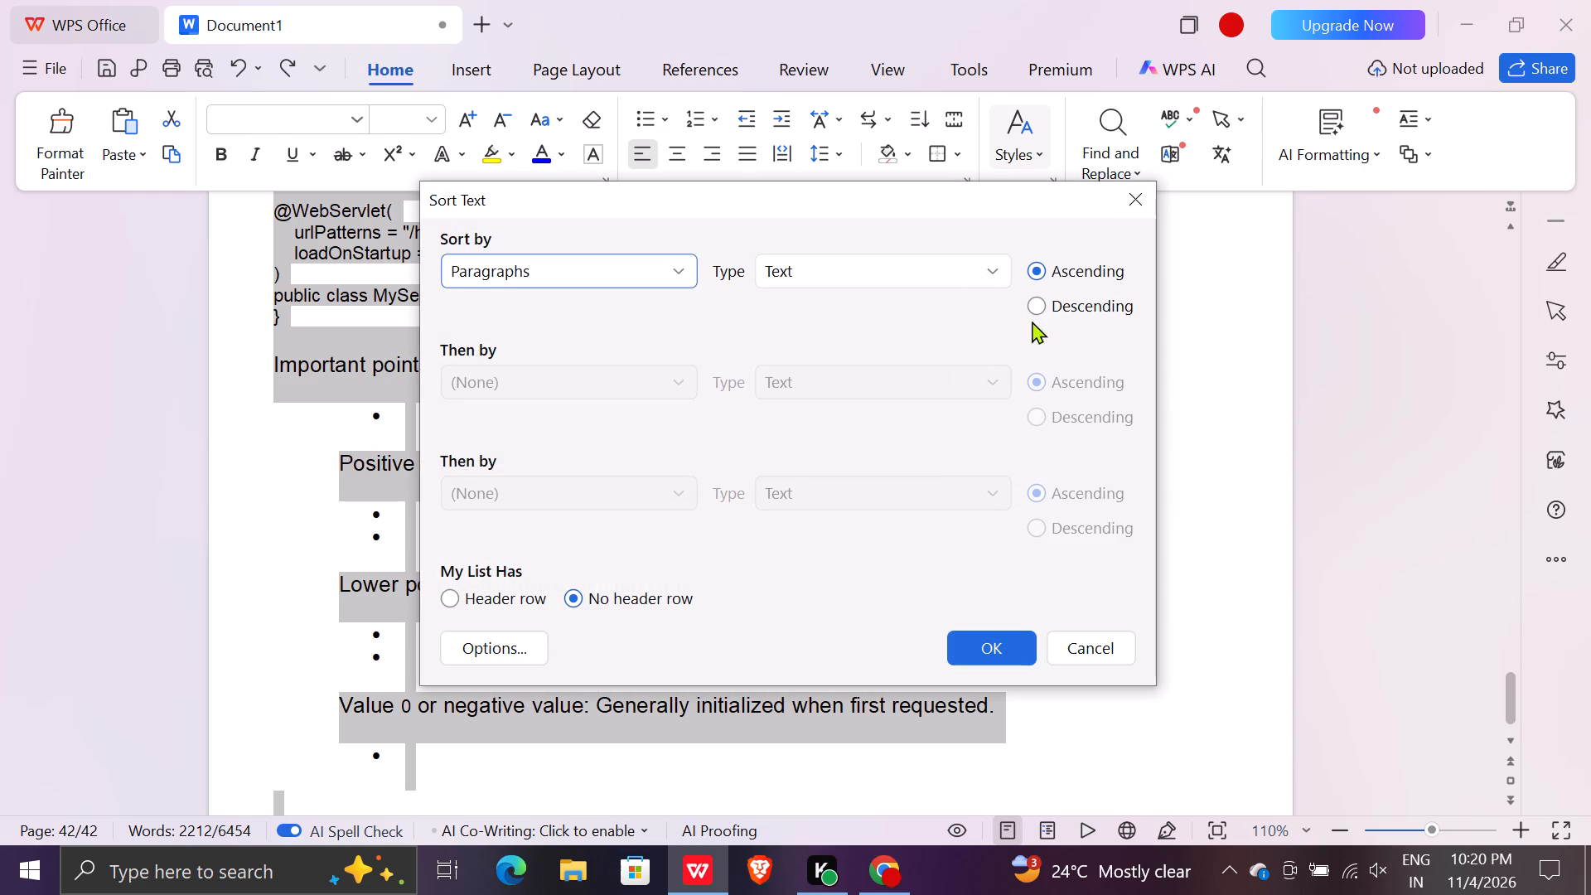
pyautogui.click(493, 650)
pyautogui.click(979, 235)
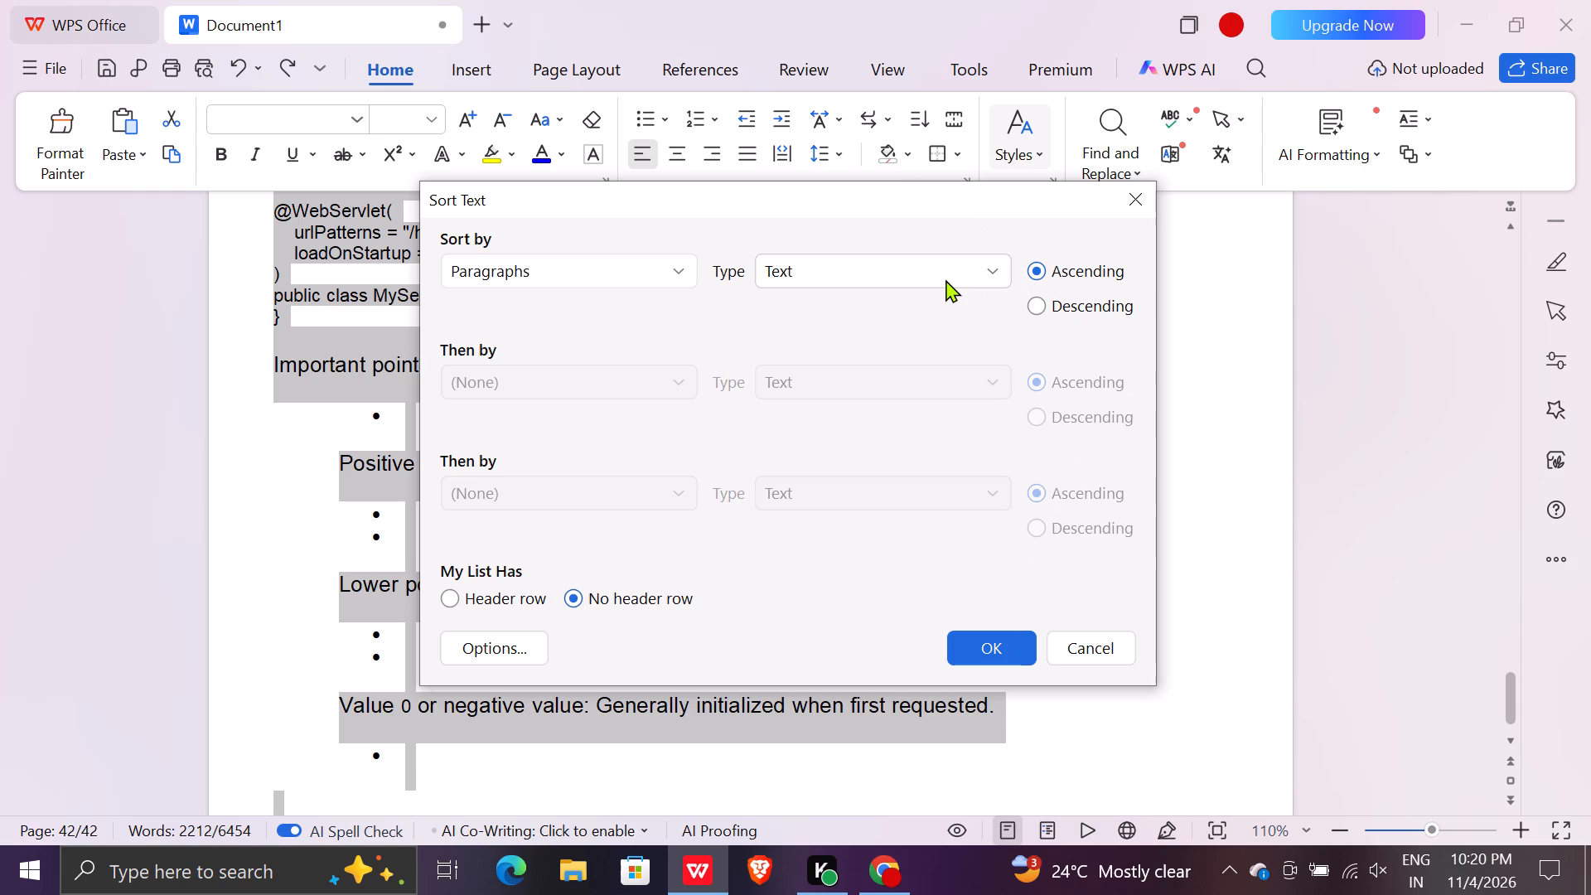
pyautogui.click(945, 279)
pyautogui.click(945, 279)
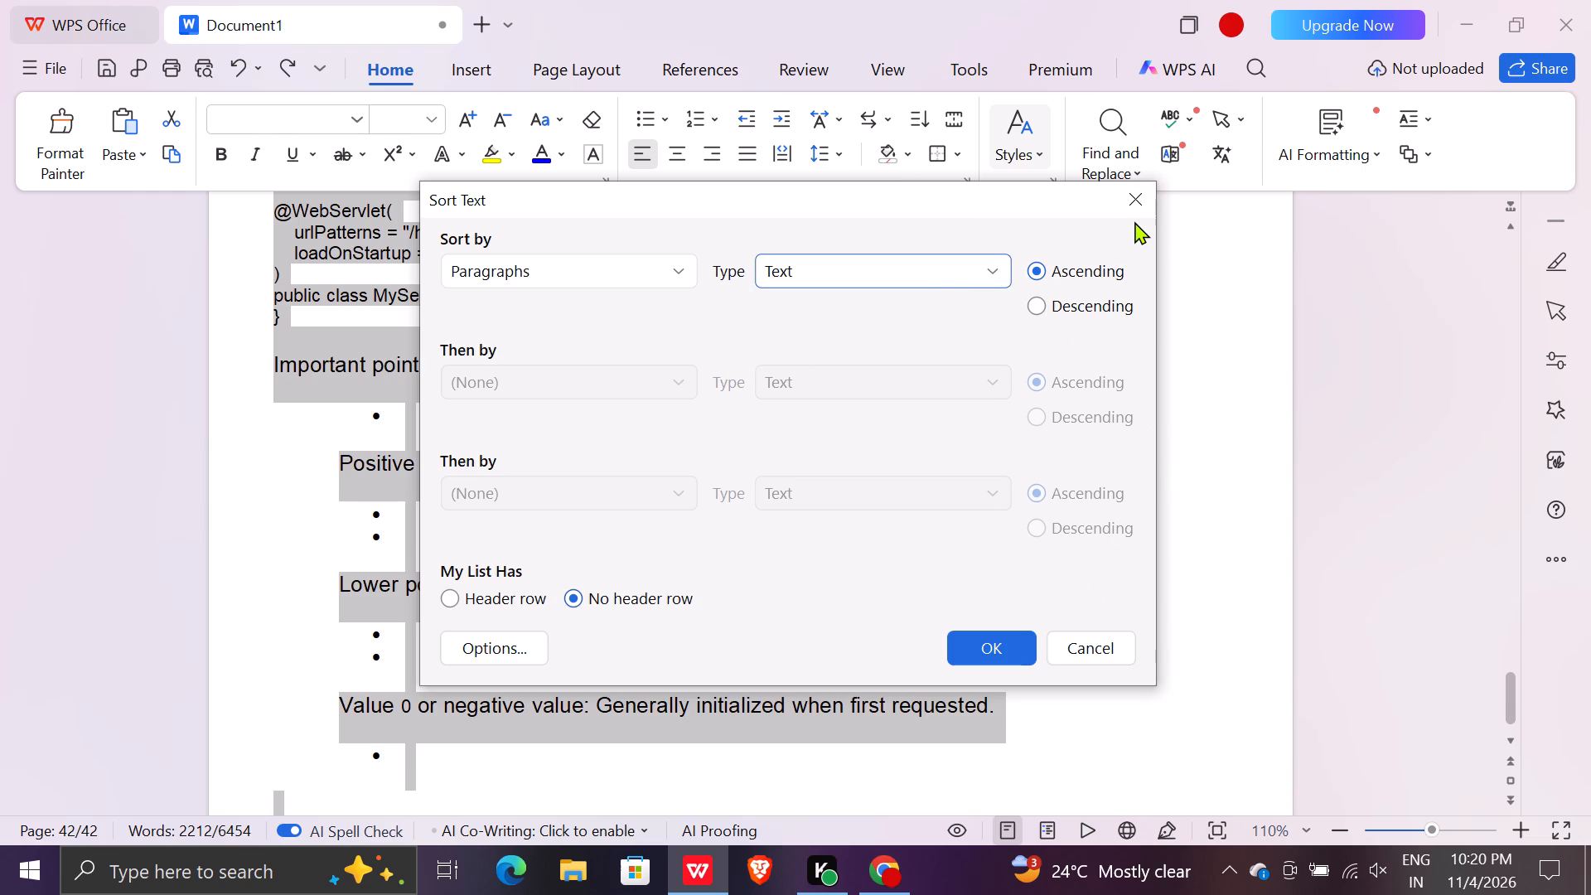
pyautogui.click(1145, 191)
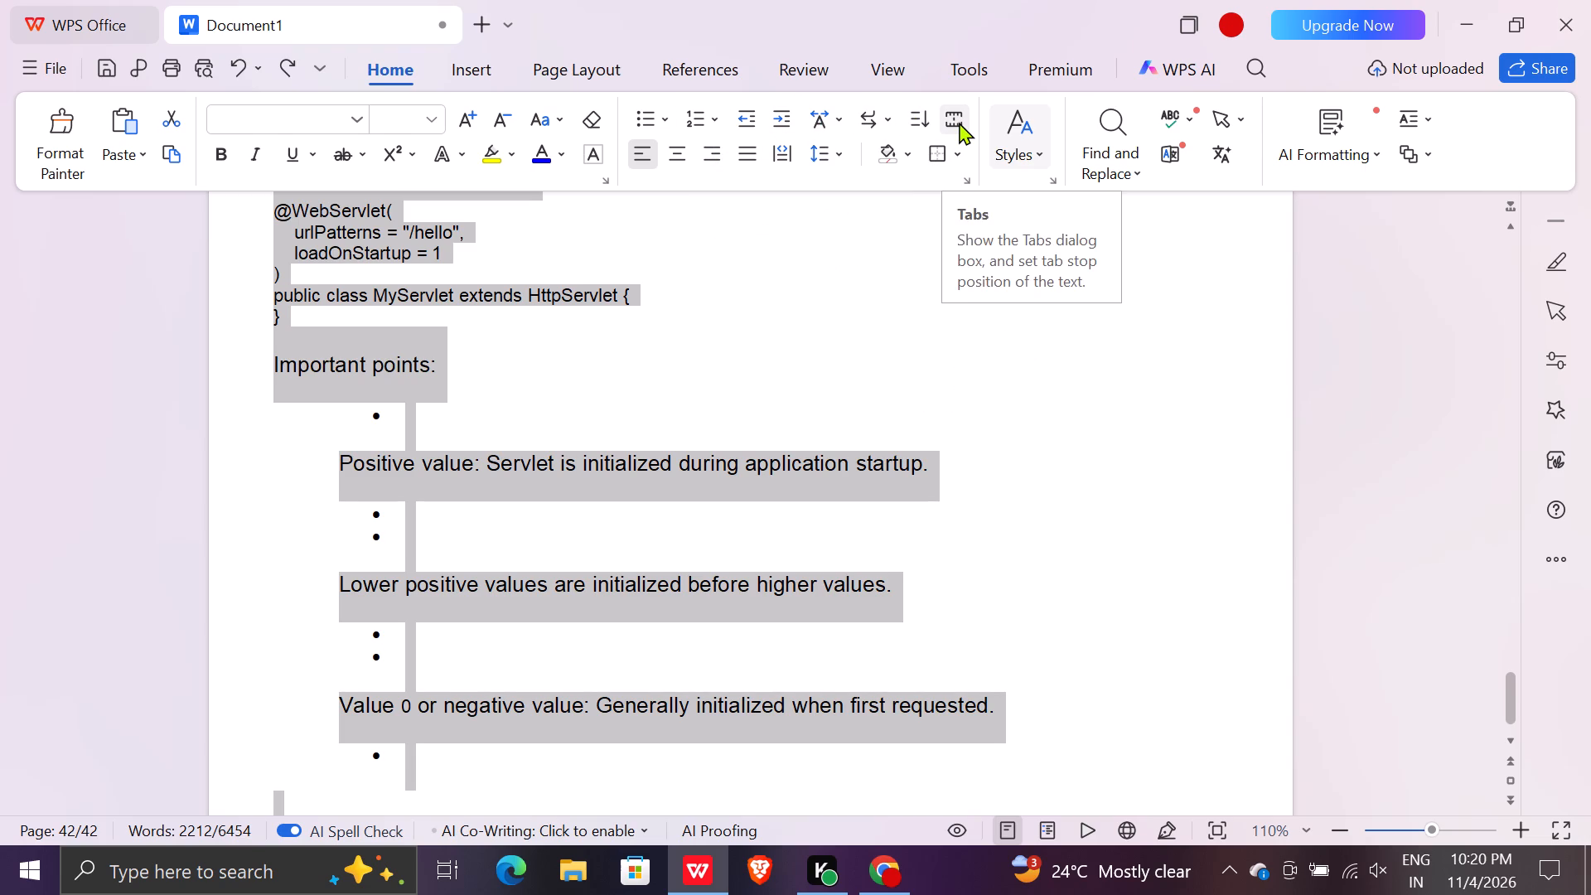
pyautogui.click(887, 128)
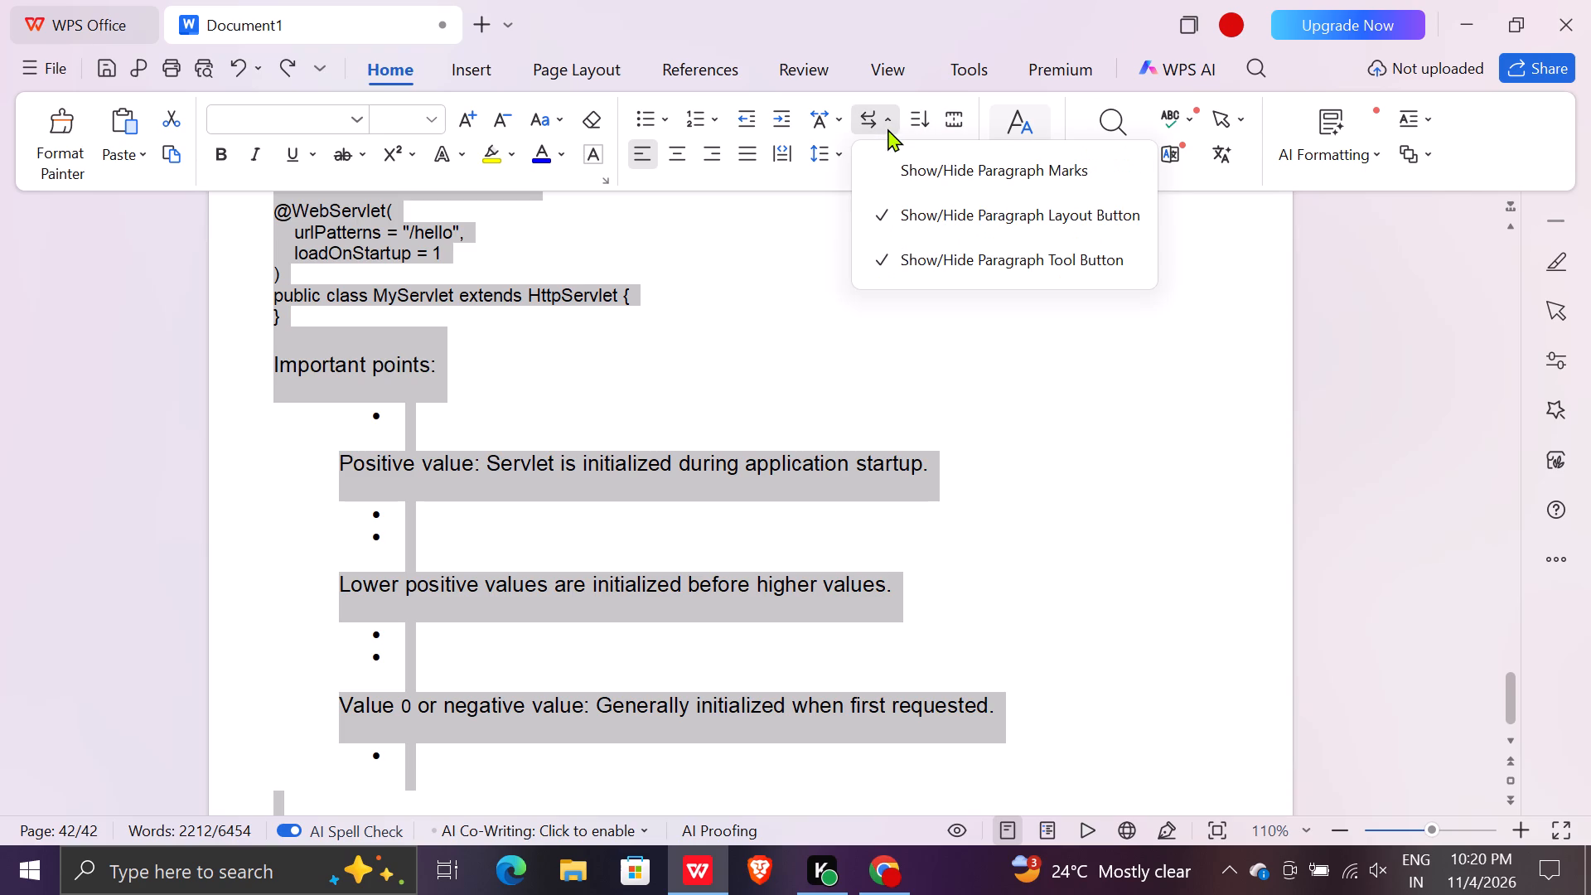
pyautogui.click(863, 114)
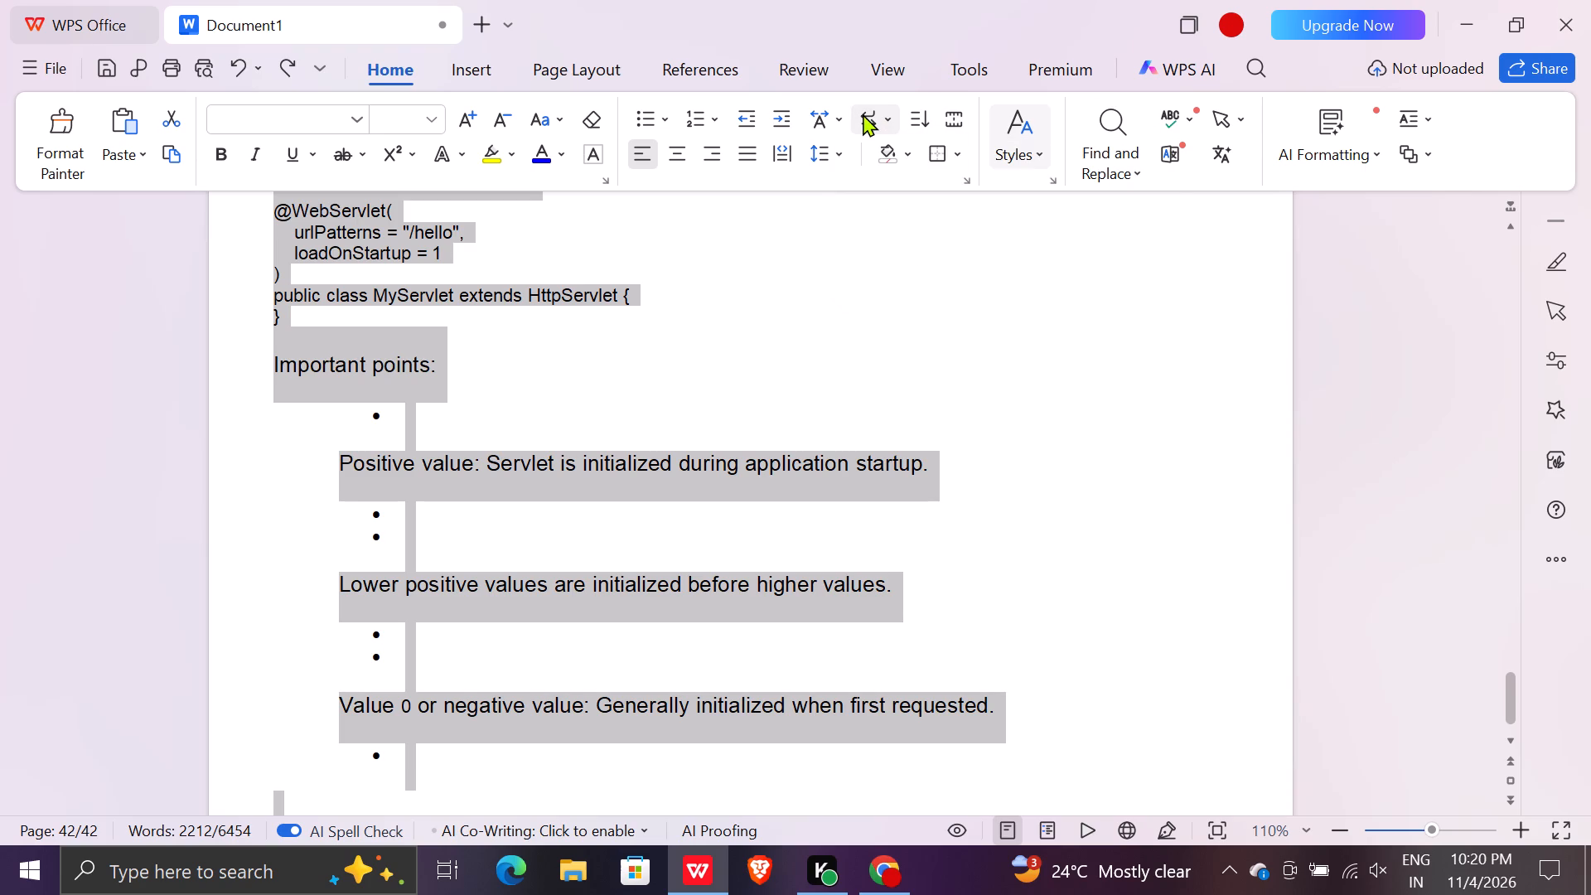
# Examine the outline level, special indentation and line spacing options in the Paragraph settings for the selected Servlet content.
pyautogui.click(823, 151)
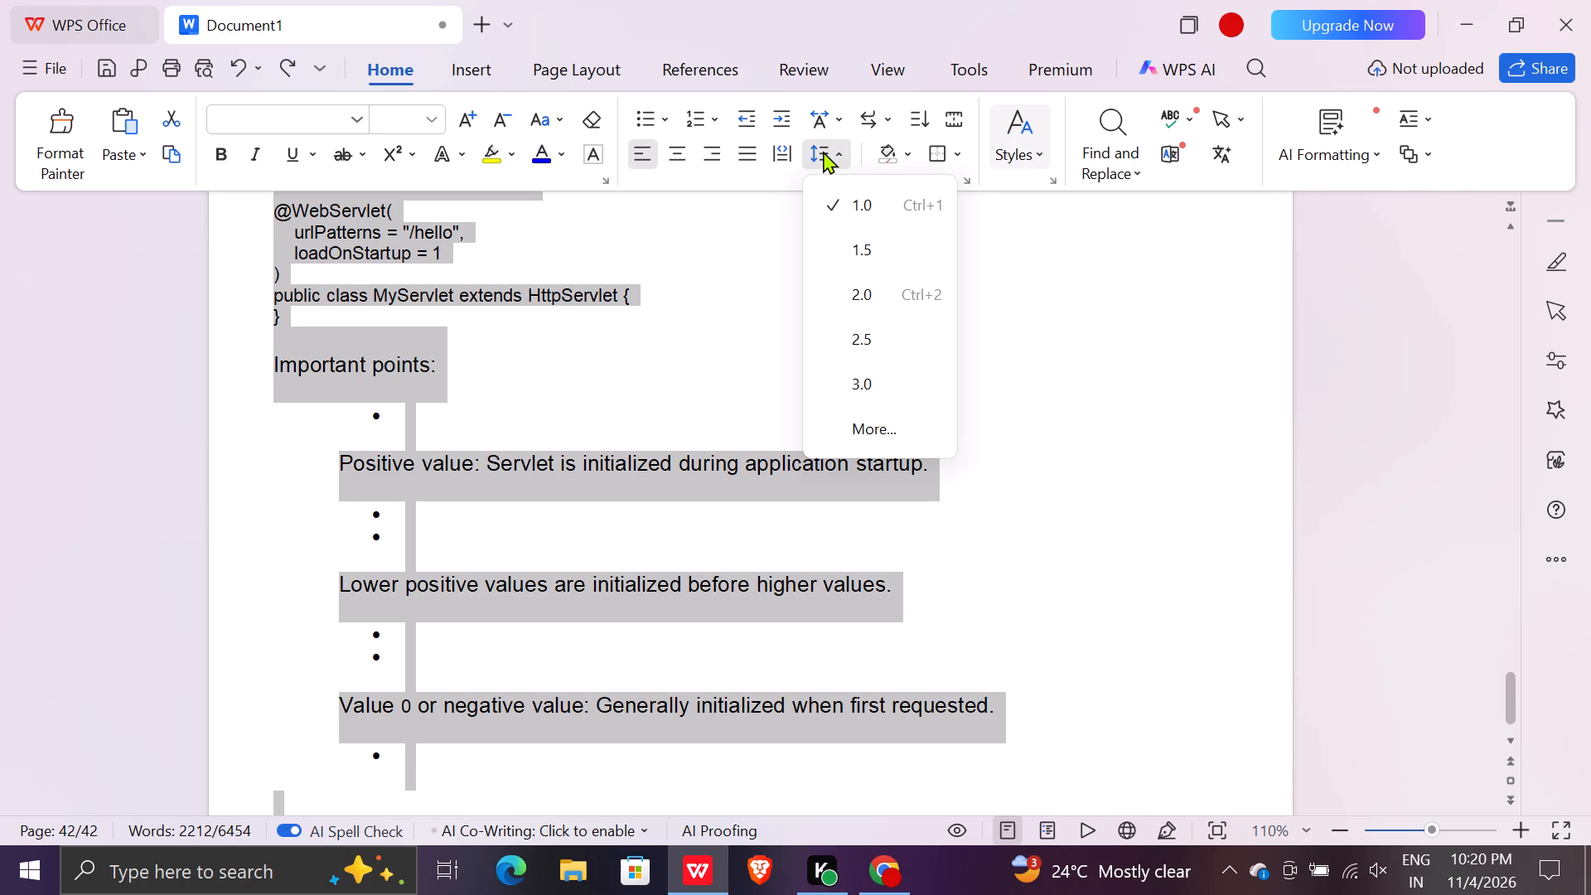
pyautogui.click(840, 430)
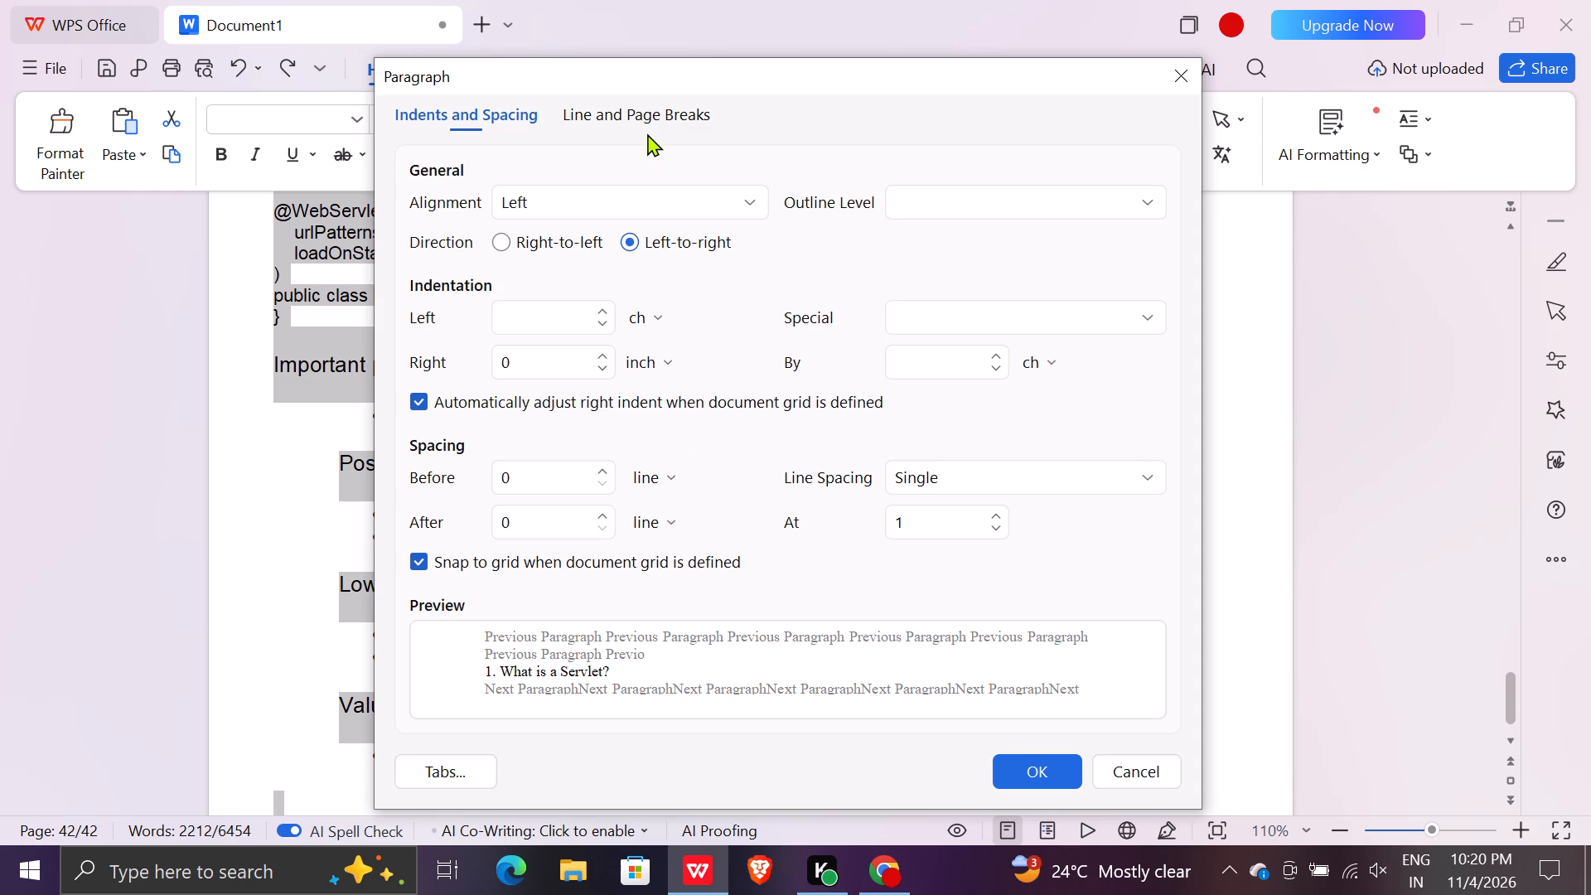
pyautogui.click(989, 217)
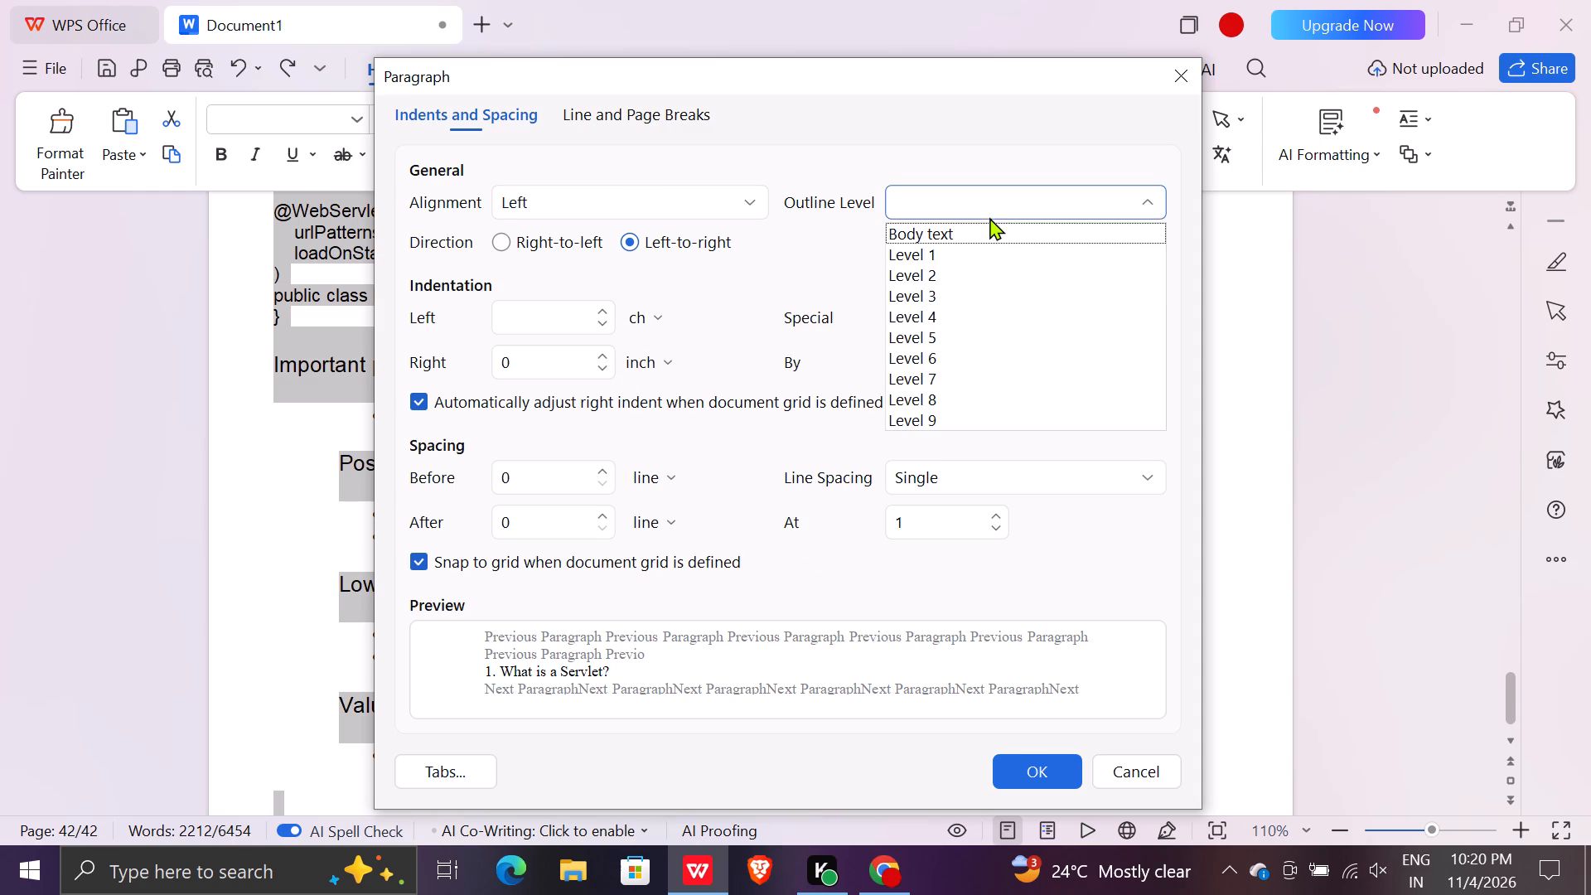
pyautogui.click(989, 217)
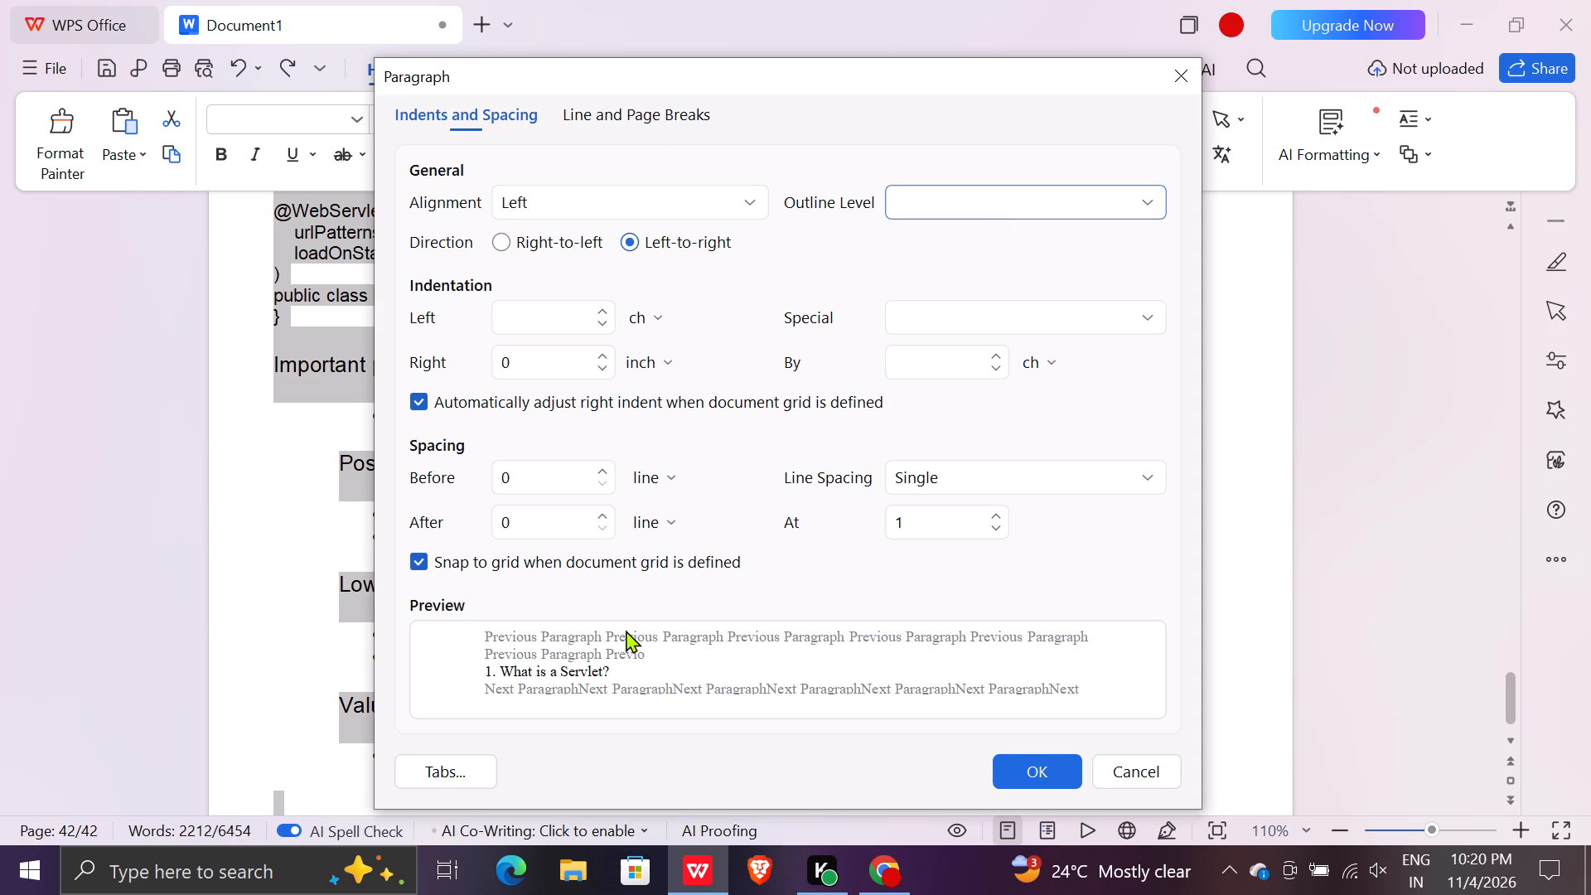
pyautogui.click(976, 326)
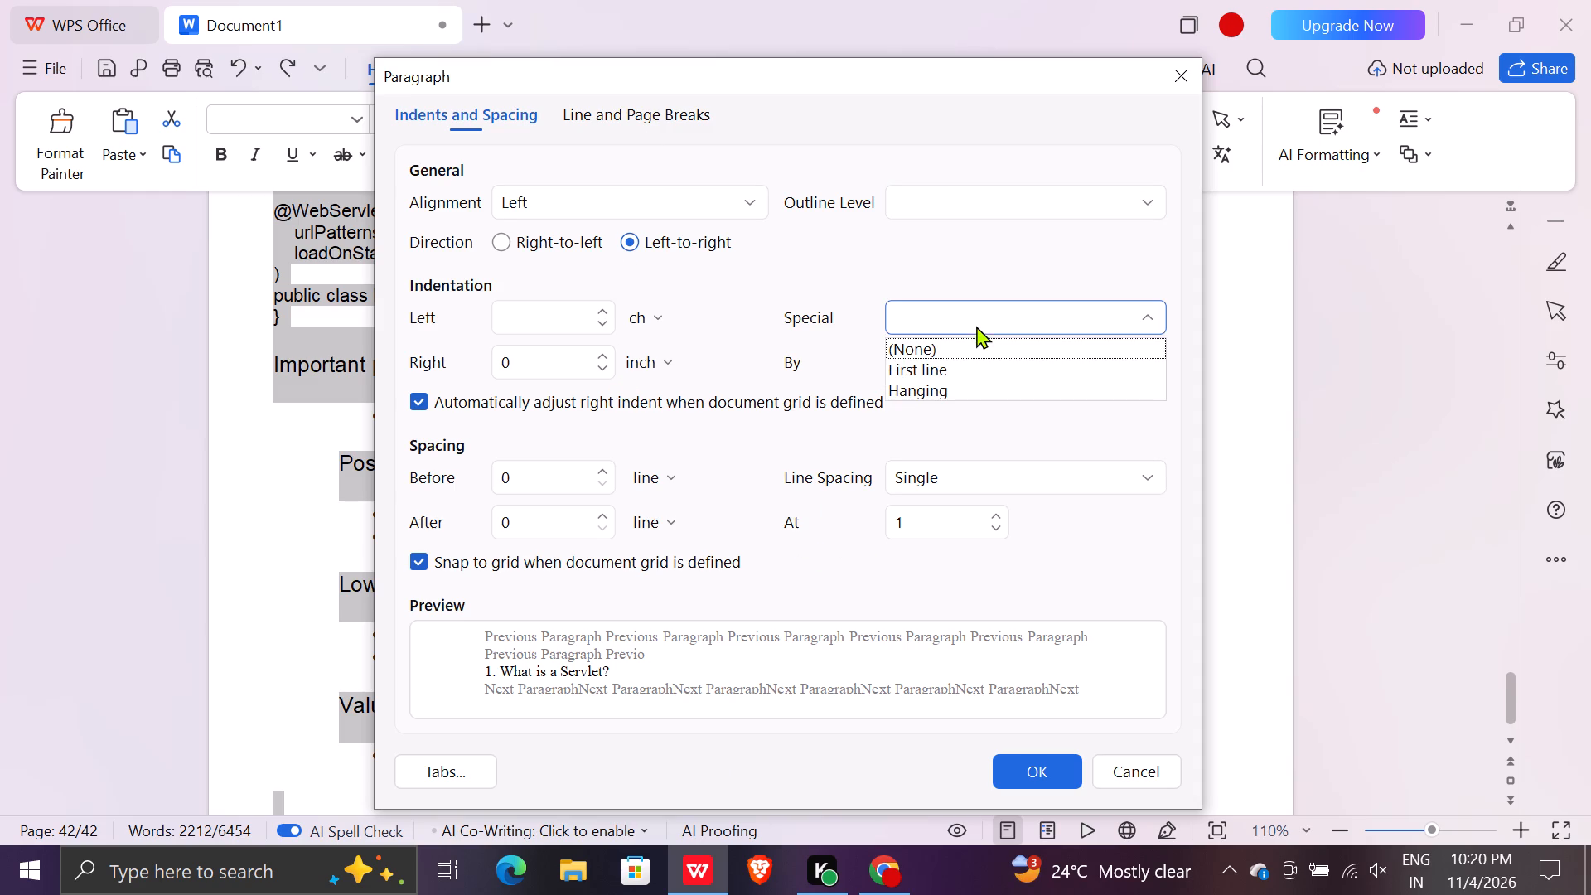
pyautogui.click(960, 238)
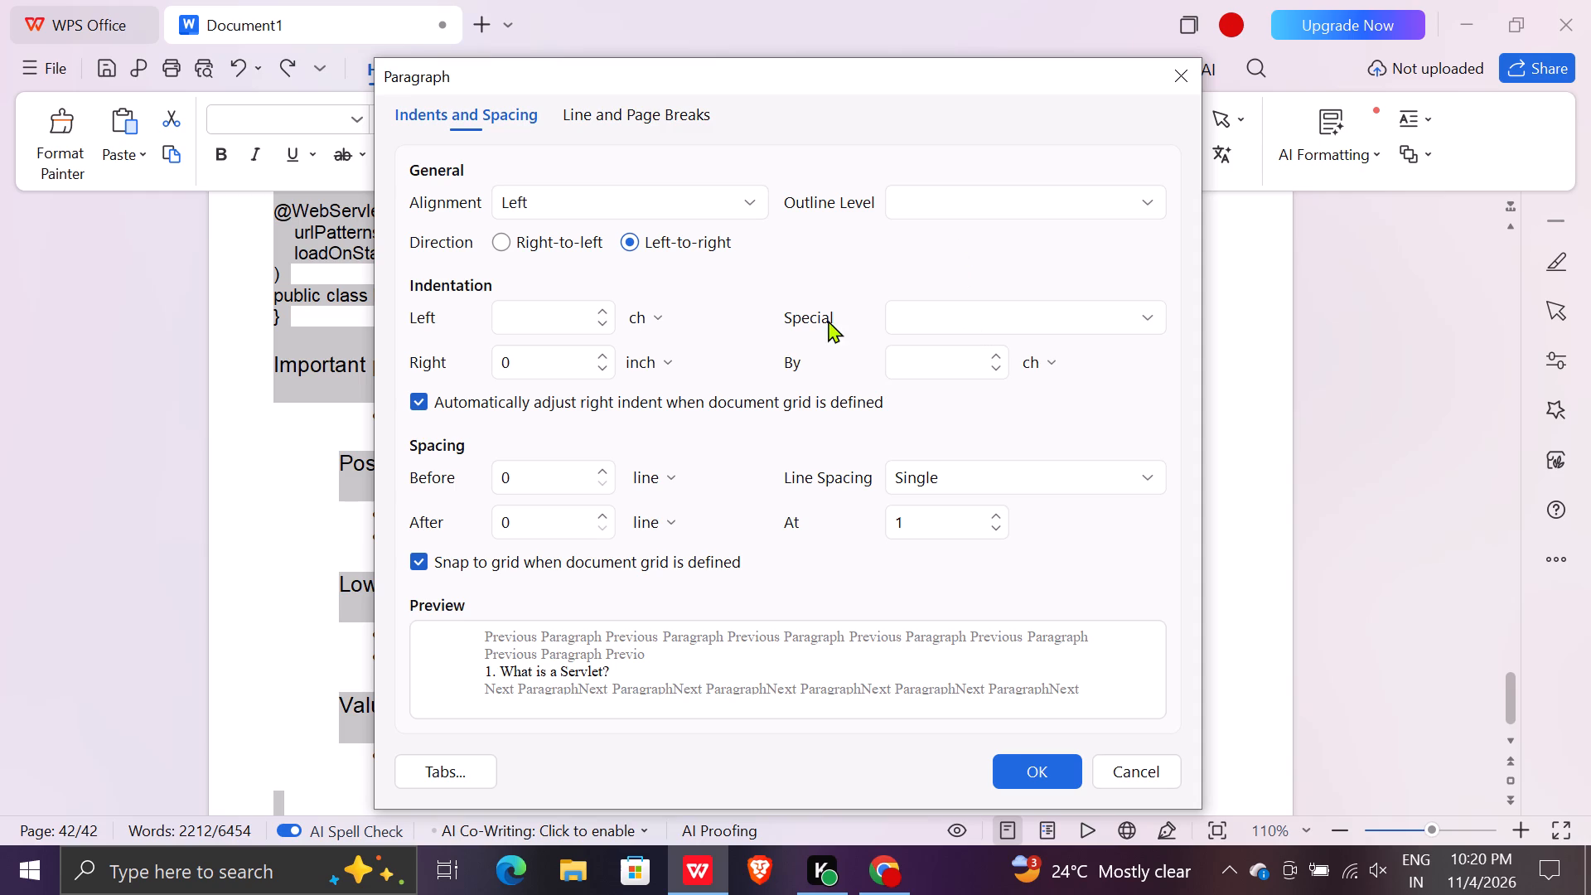
pyautogui.scroll(-1, 766, 434)
pyautogui.scroll(-1, 801, 670)
pyautogui.scroll(1, 858, 447)
pyautogui.scroll(2, 840, 373)
pyautogui.scroll(7, 724, 380)
pyautogui.scroll(-20, 724, 380)
pyautogui.scroll(-1, 724, 380)
pyautogui.click(1054, 470)
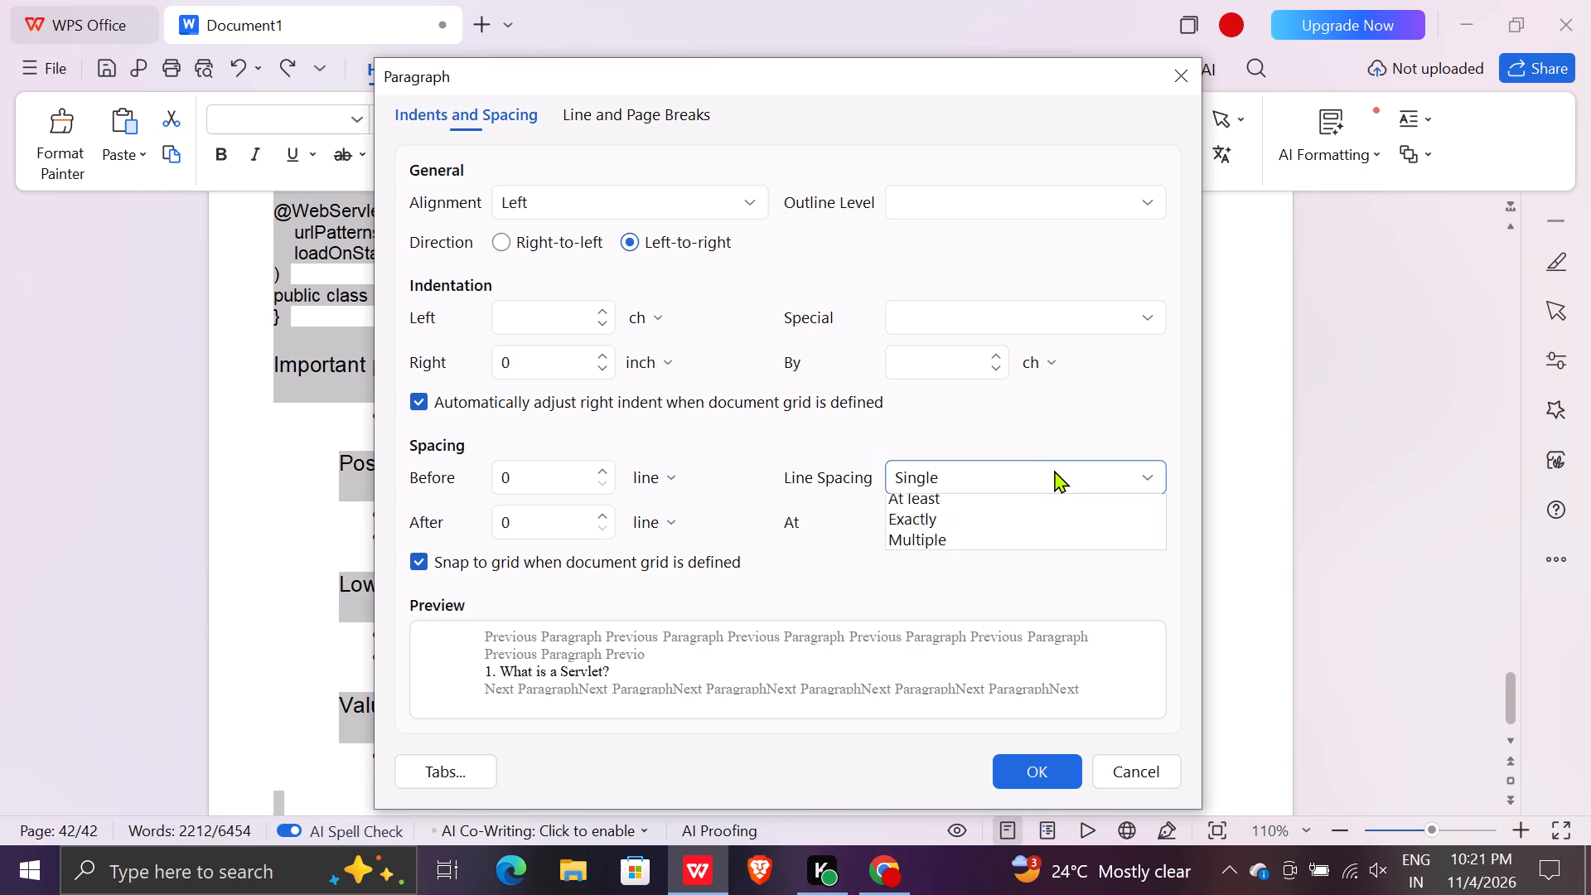
pyautogui.click(1054, 470)
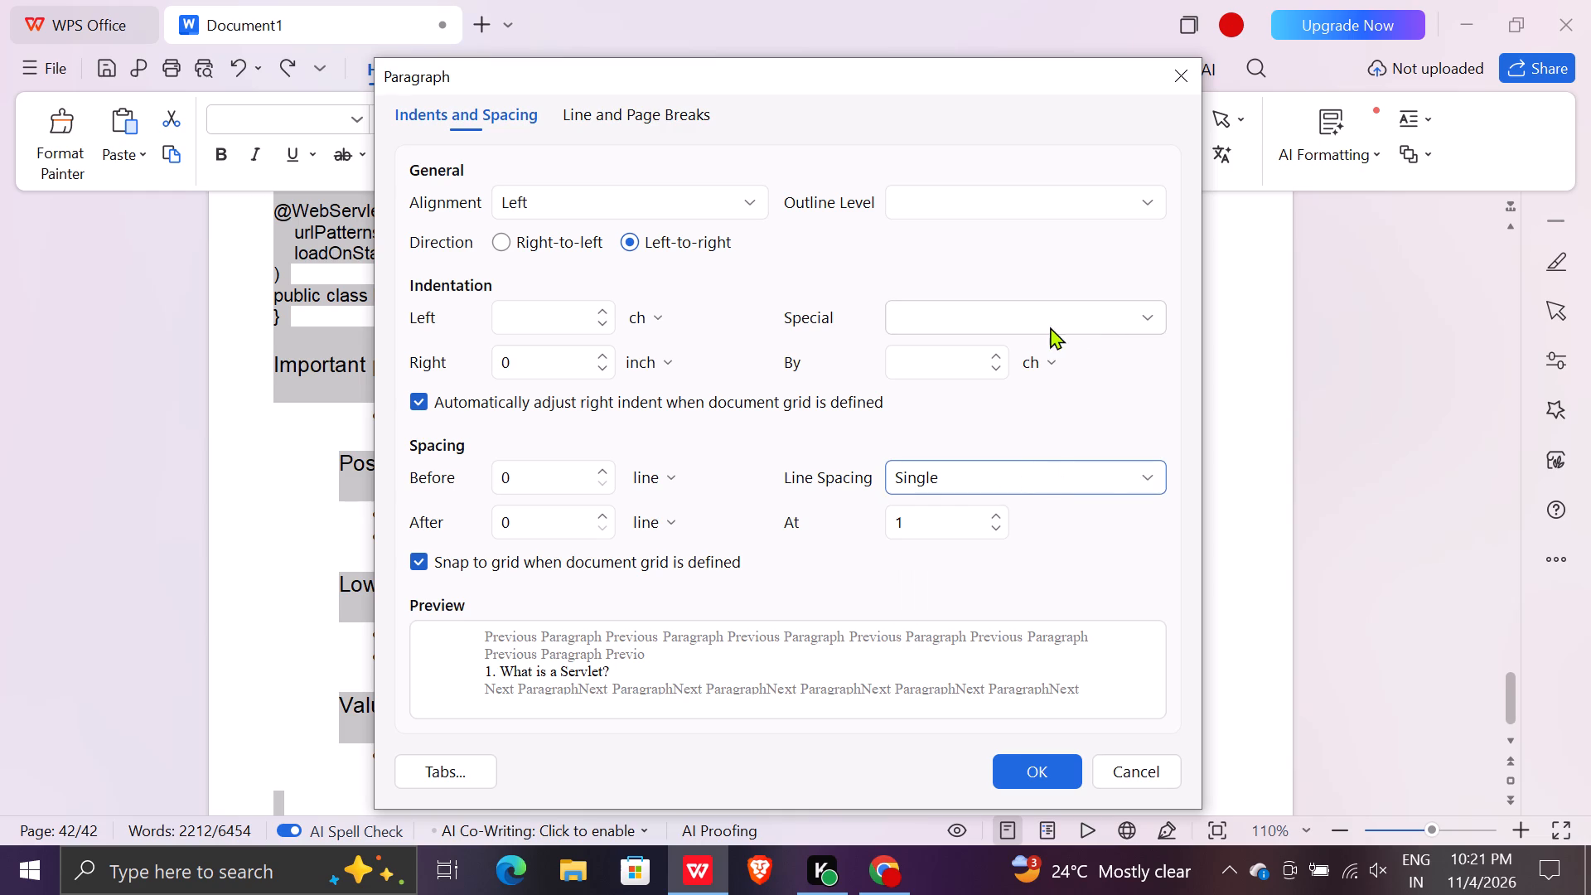
pyautogui.click(968, 375)
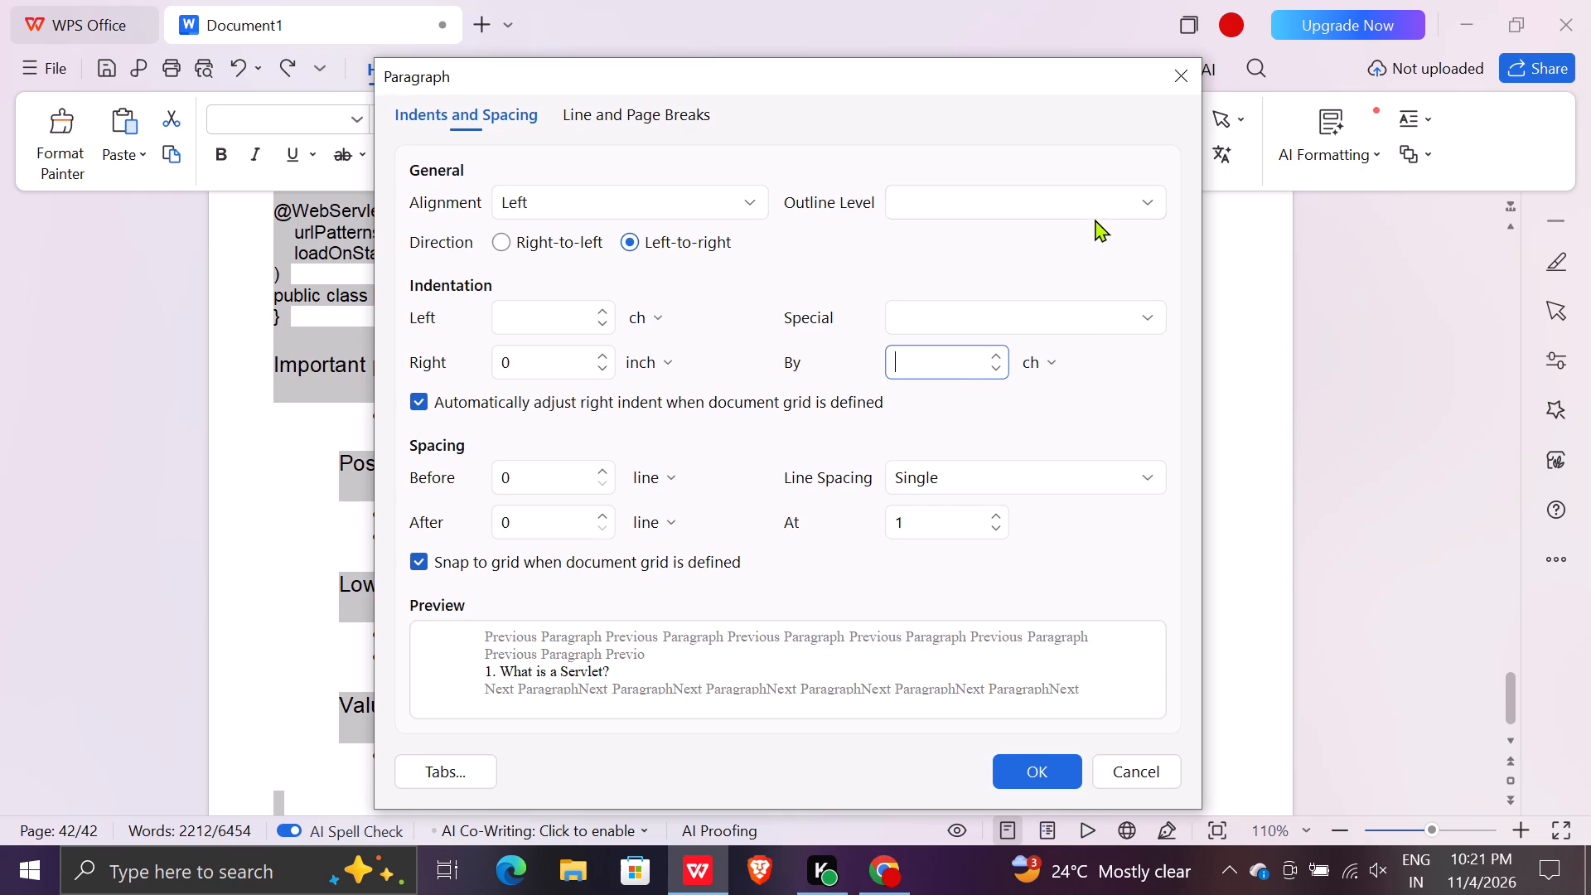
pyautogui.click(1099, 197)
pyautogui.click(1099, 197)
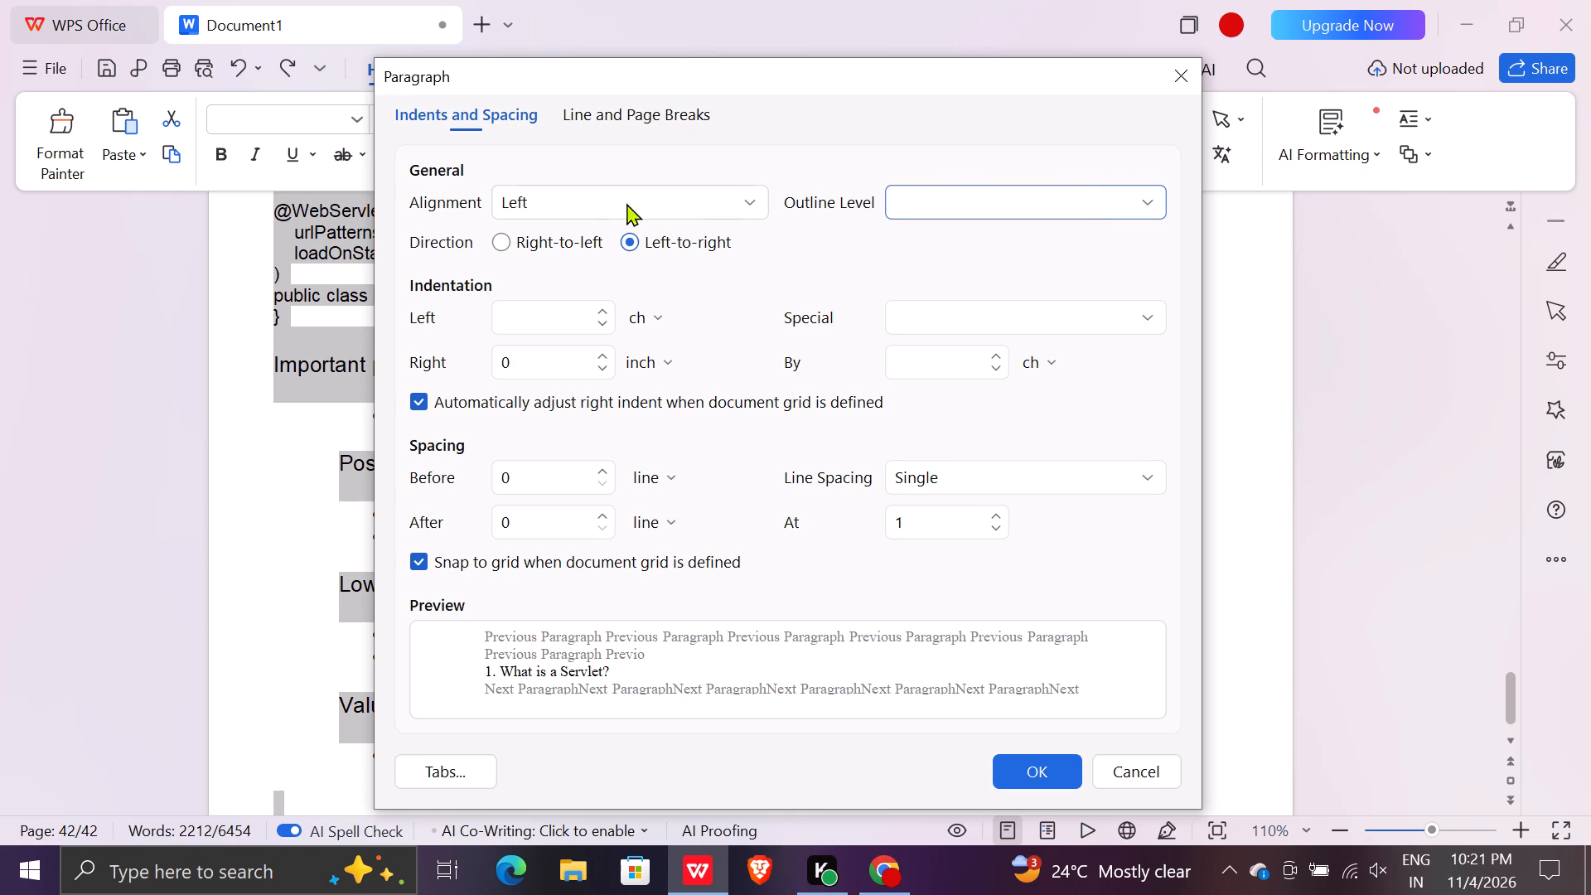
# Enable Keep with next for all paragraphs of the selected Servlet content and apply the Paragraph settings.
pyautogui.click(651, 112)
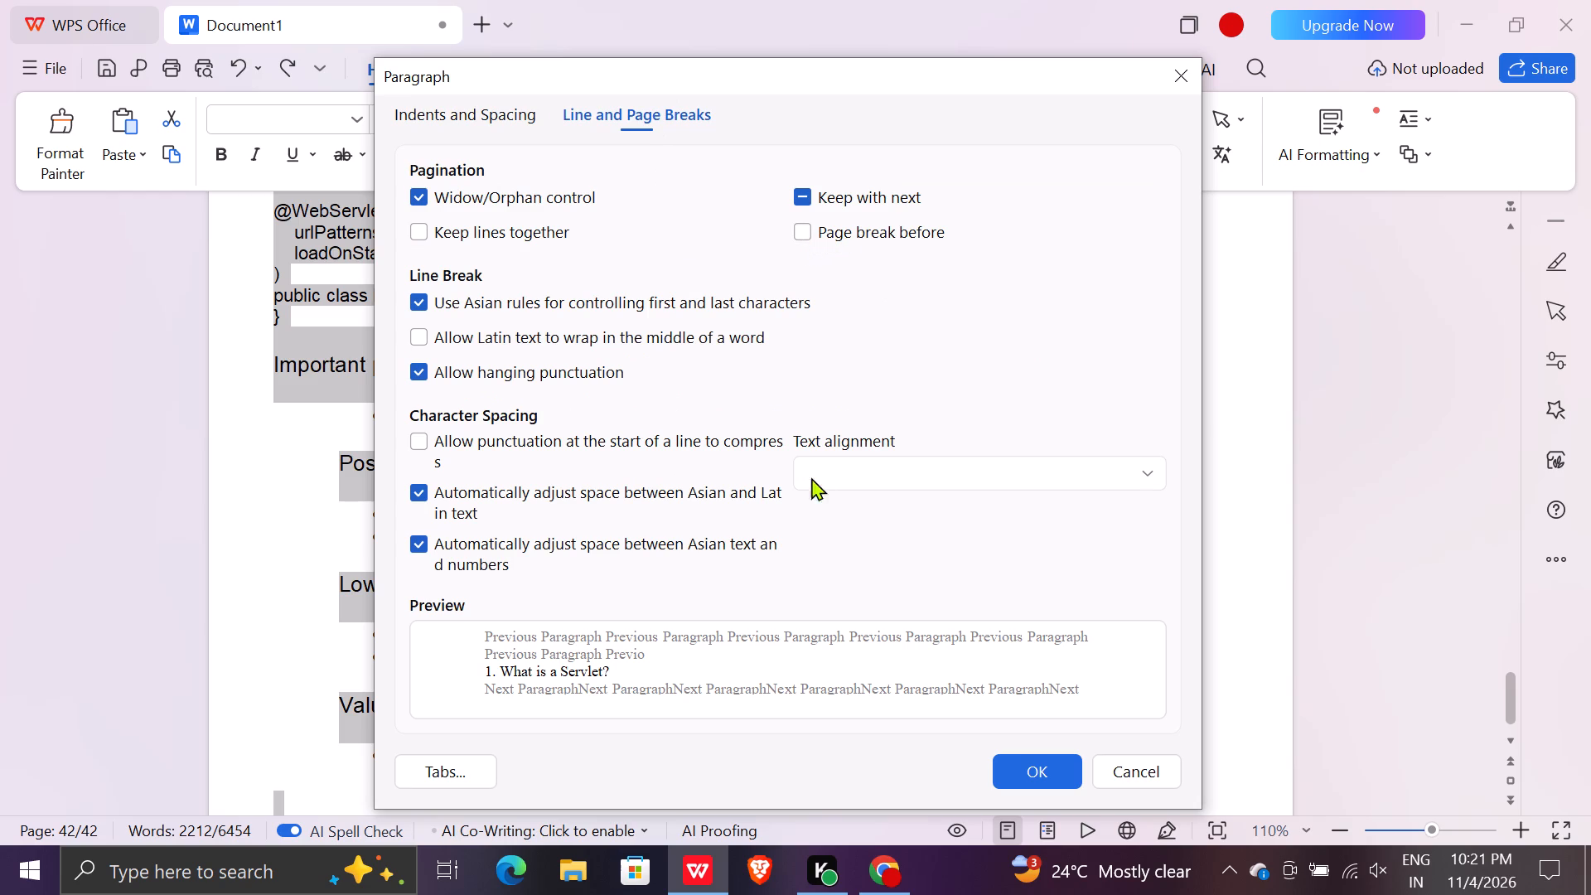
pyautogui.click(802, 194)
pyautogui.click(1020, 767)
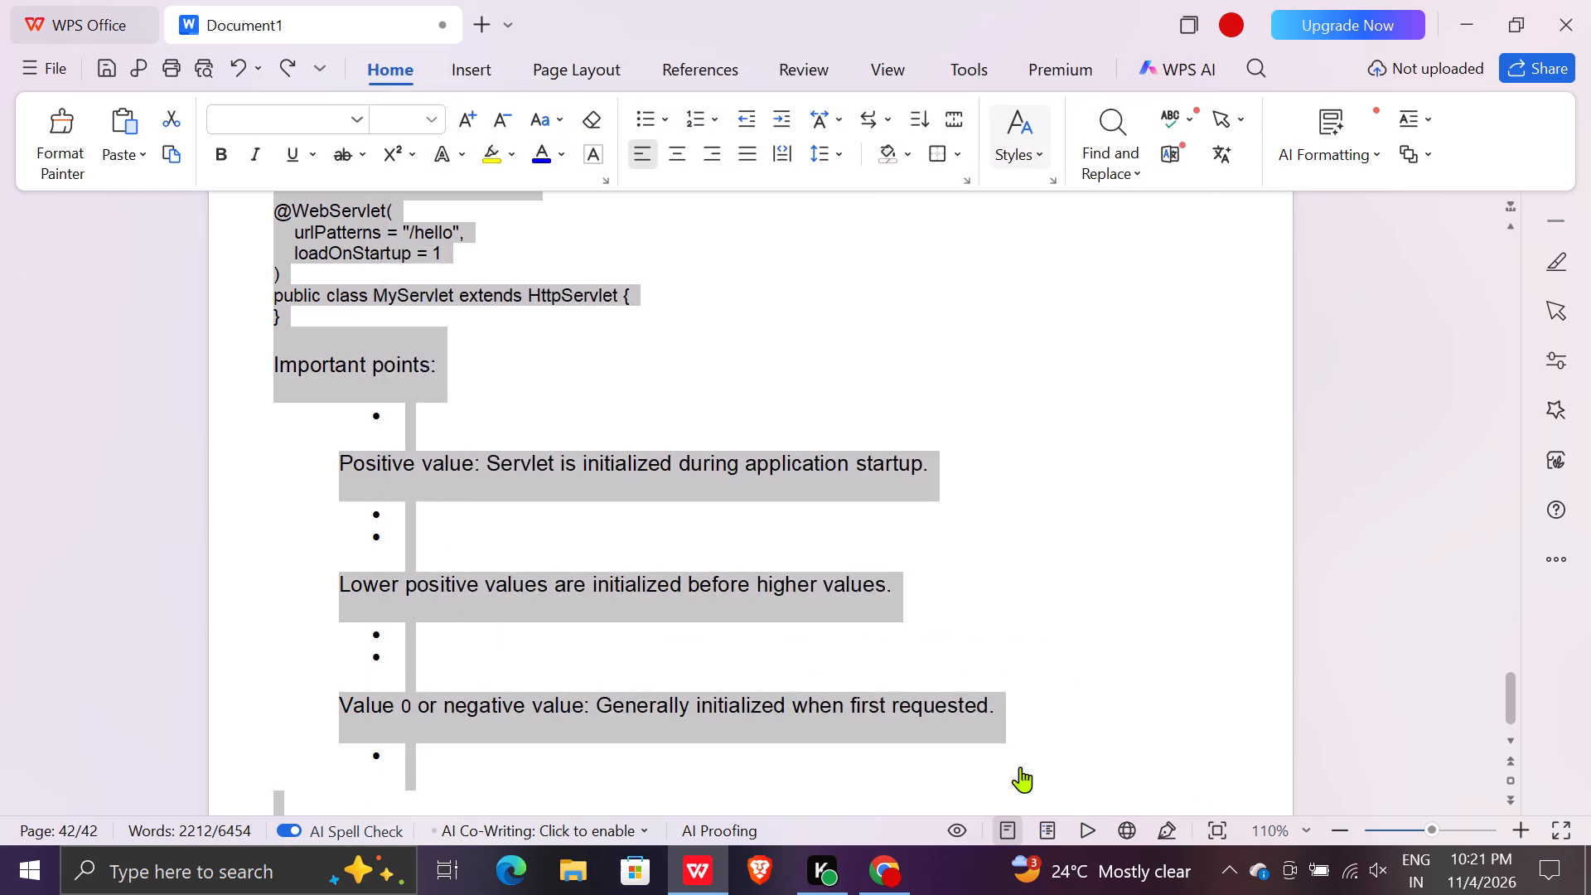
# Increase the font size of the selected Servlet content by one step and deselect it.
pyautogui.scroll(20, 1031, 472)
pyautogui.scroll(3, 1031, 472)
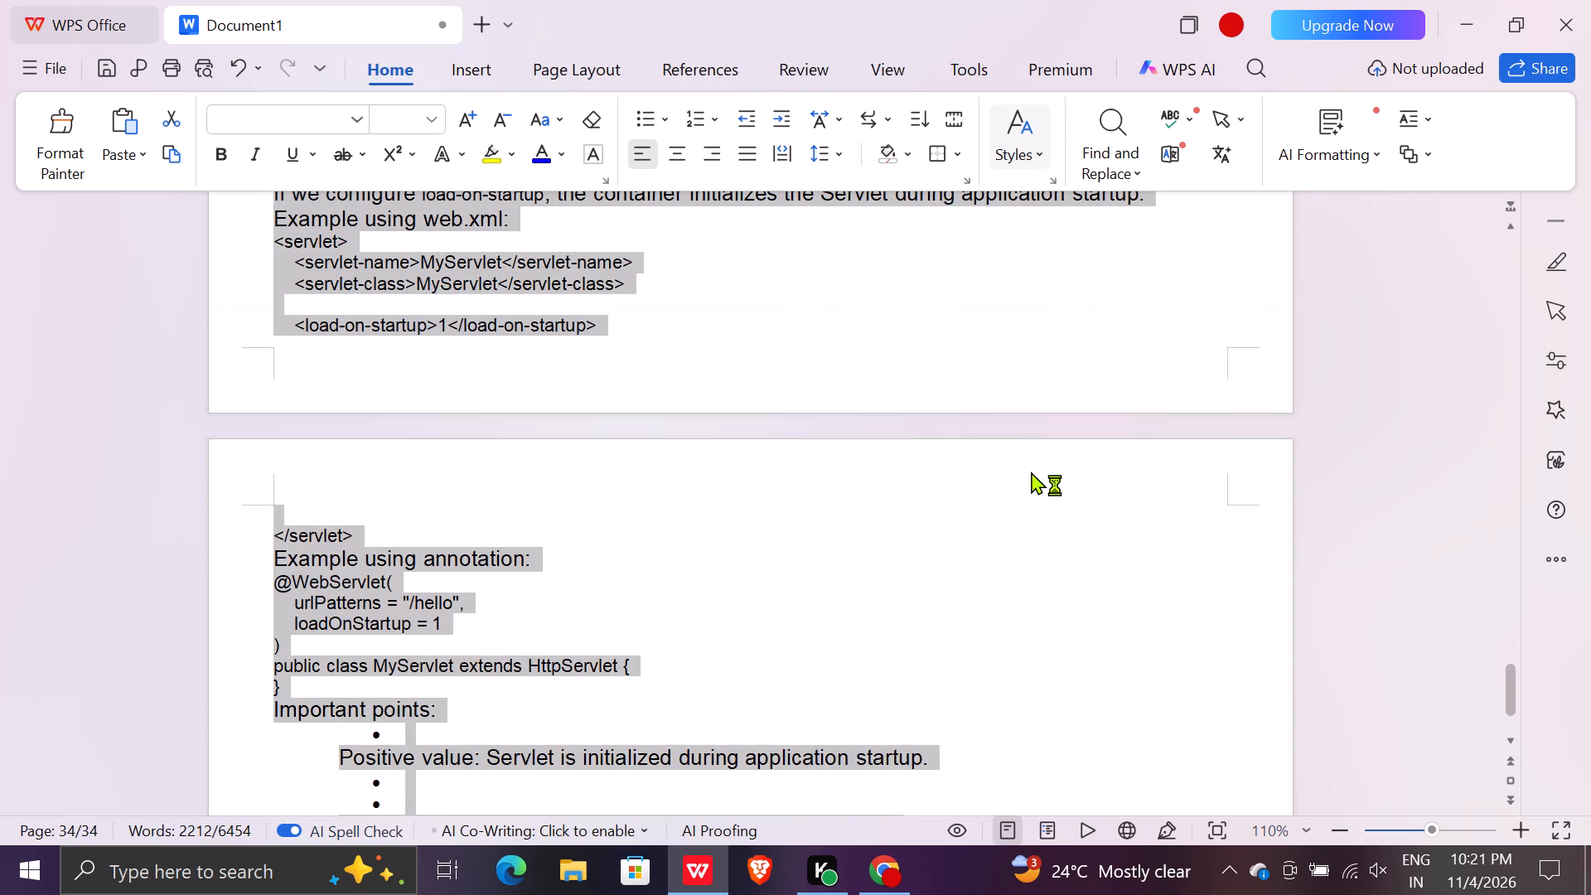
pyautogui.scroll(20, 787, 496)
pyautogui.scroll(15, 787, 496)
pyautogui.scroll(20, 790, 549)
pyautogui.scroll(9, 790, 549)
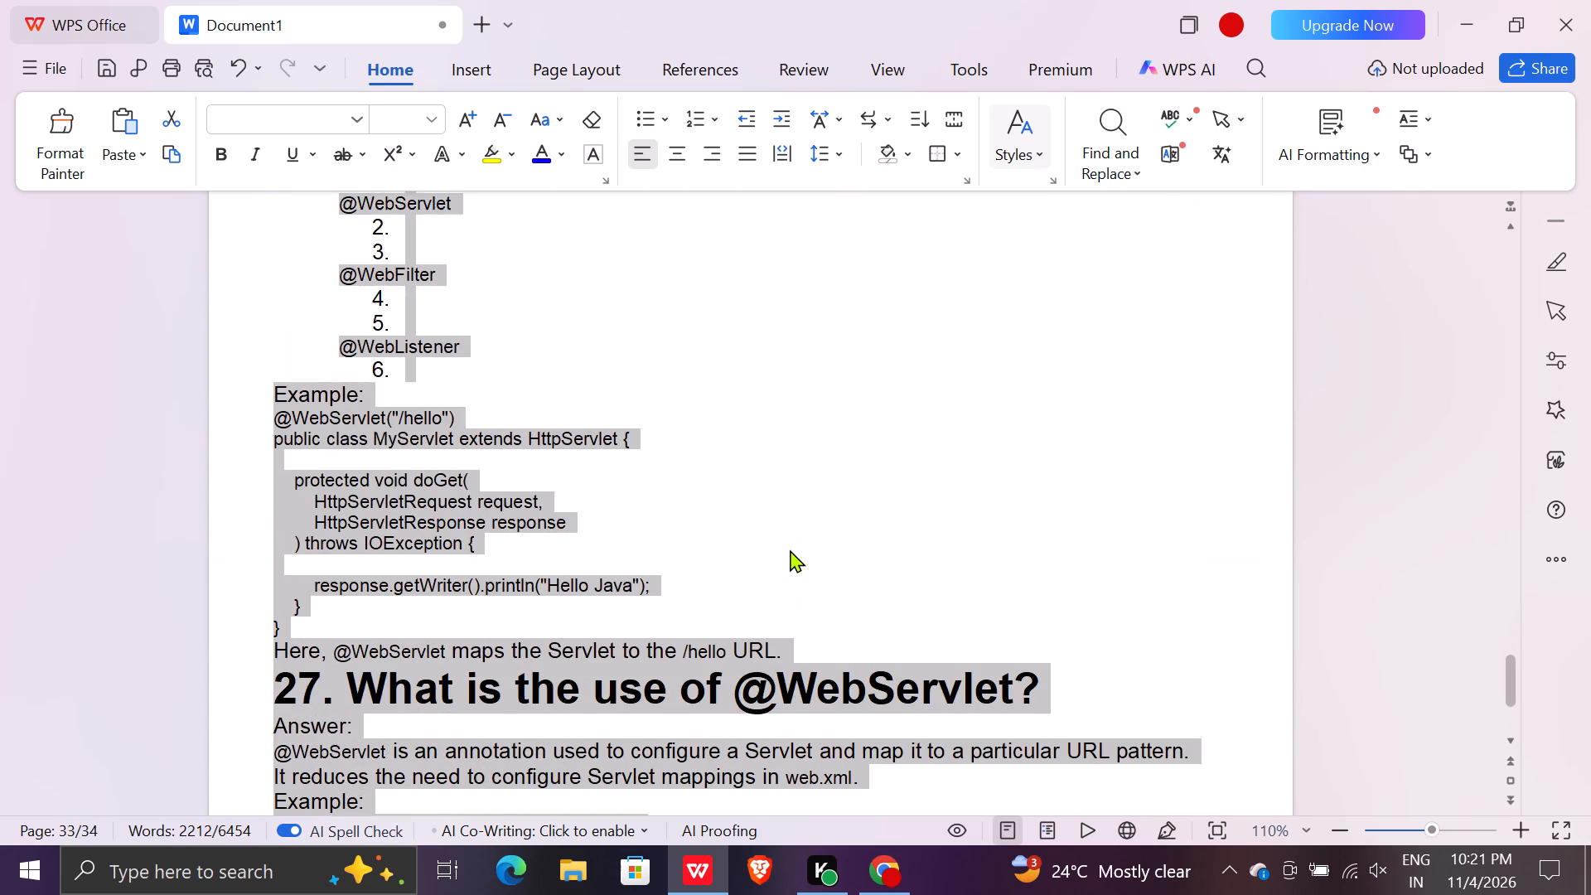
pyautogui.click(460, 129)
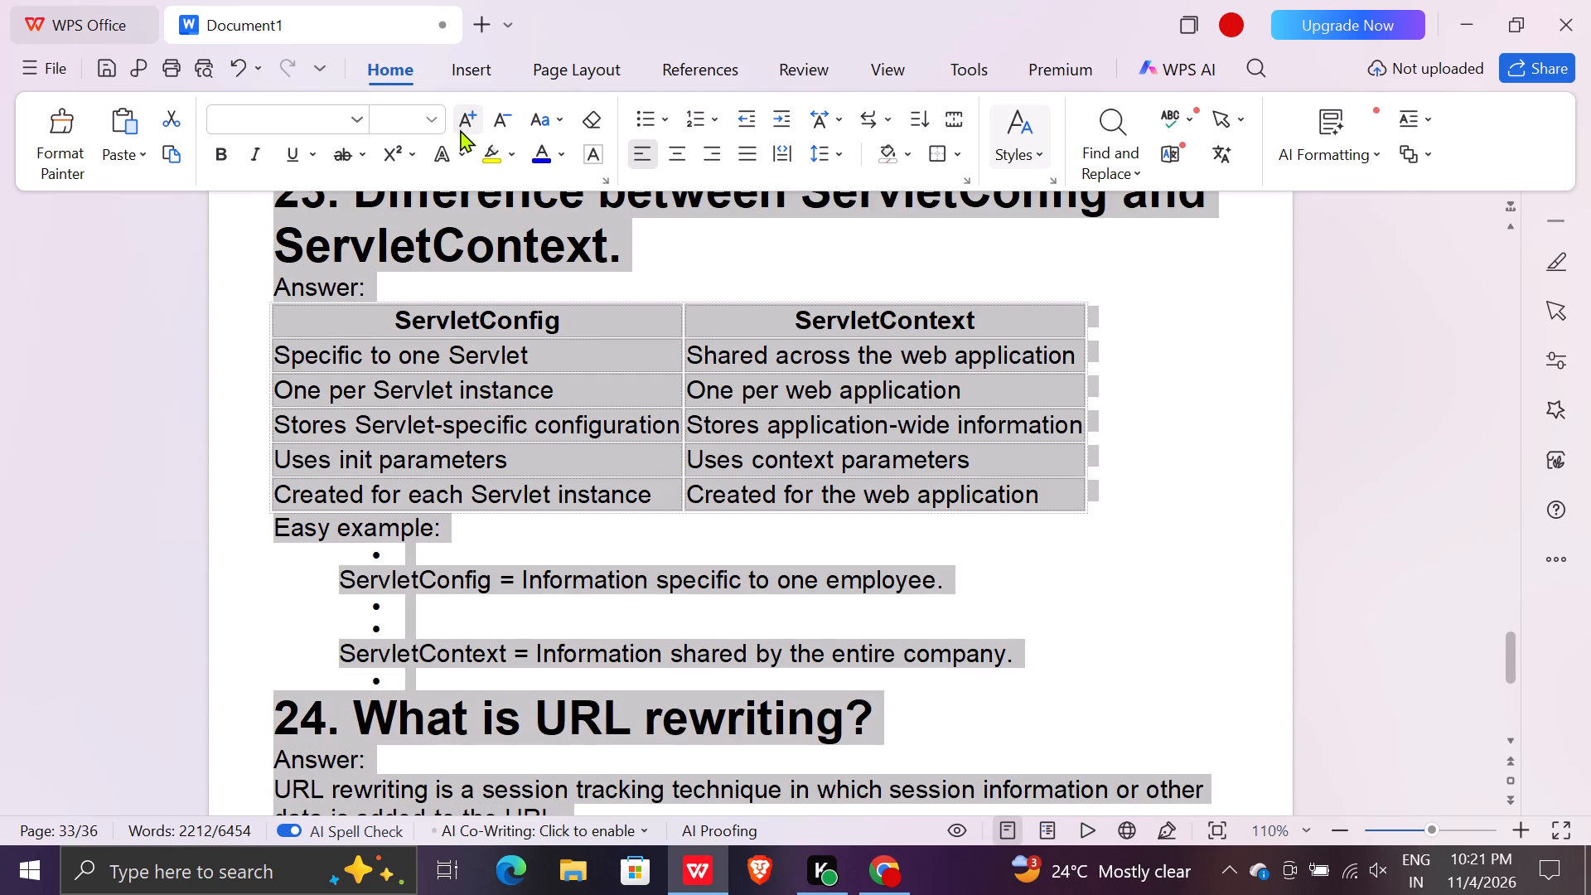
pyautogui.scroll(11, 564, 468)
pyautogui.click(723, 461)
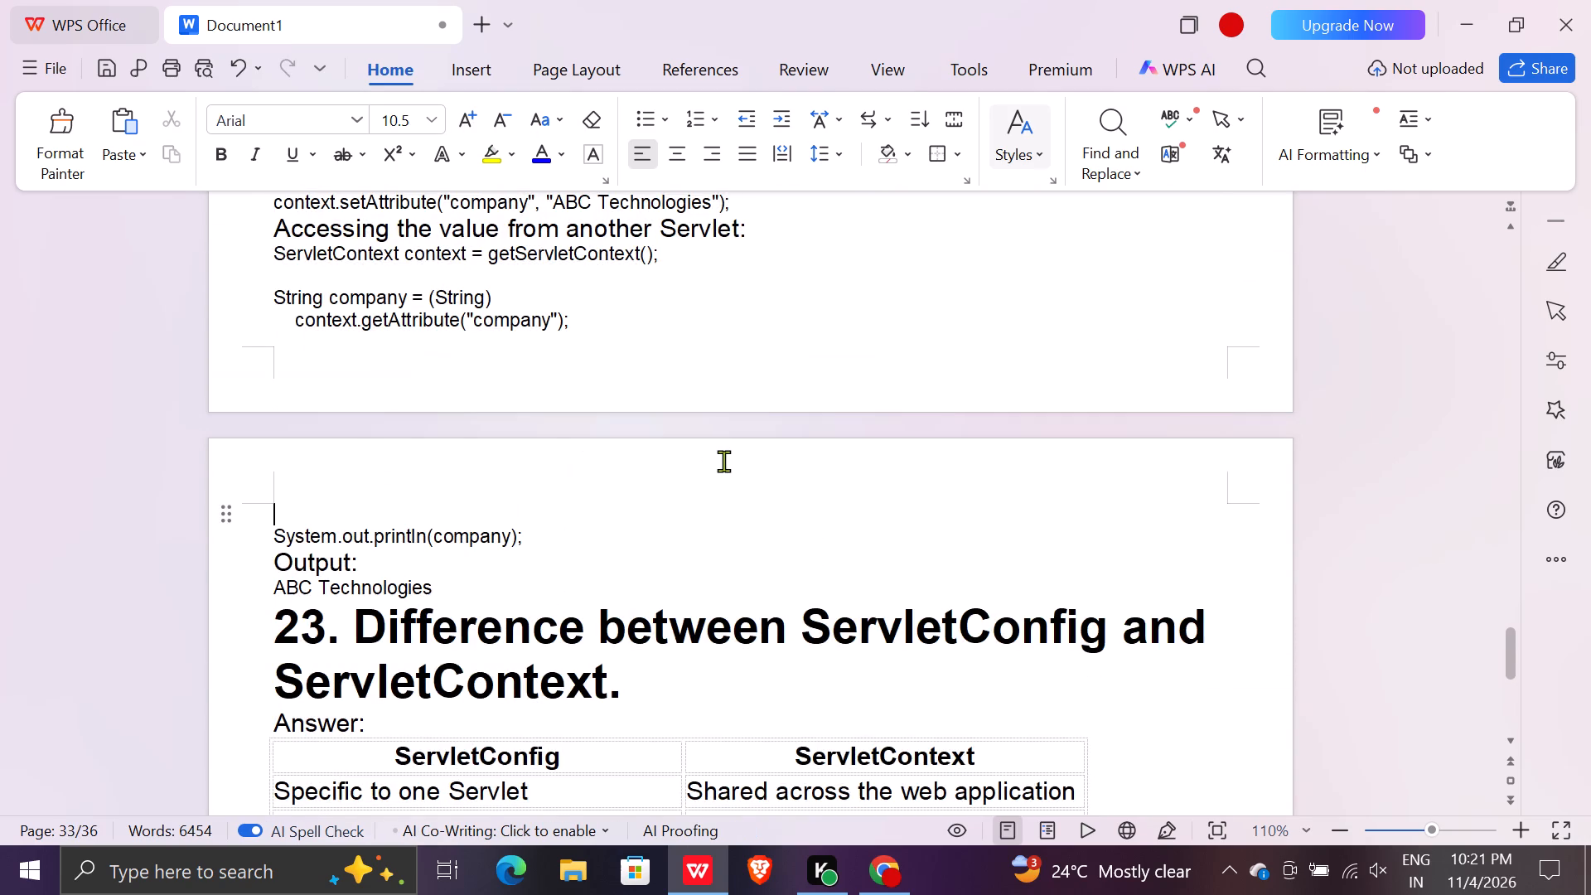
# Review the formatting of the Servlet answers from question 22 back up to the Servlets heading.
pyautogui.scroll(20, 723, 461)
pyautogui.scroll(2, 723, 461)
pyautogui.scroll(20, 723, 461)
pyautogui.scroll(20, 723, 461)
pyautogui.scroll(20, 723, 461)
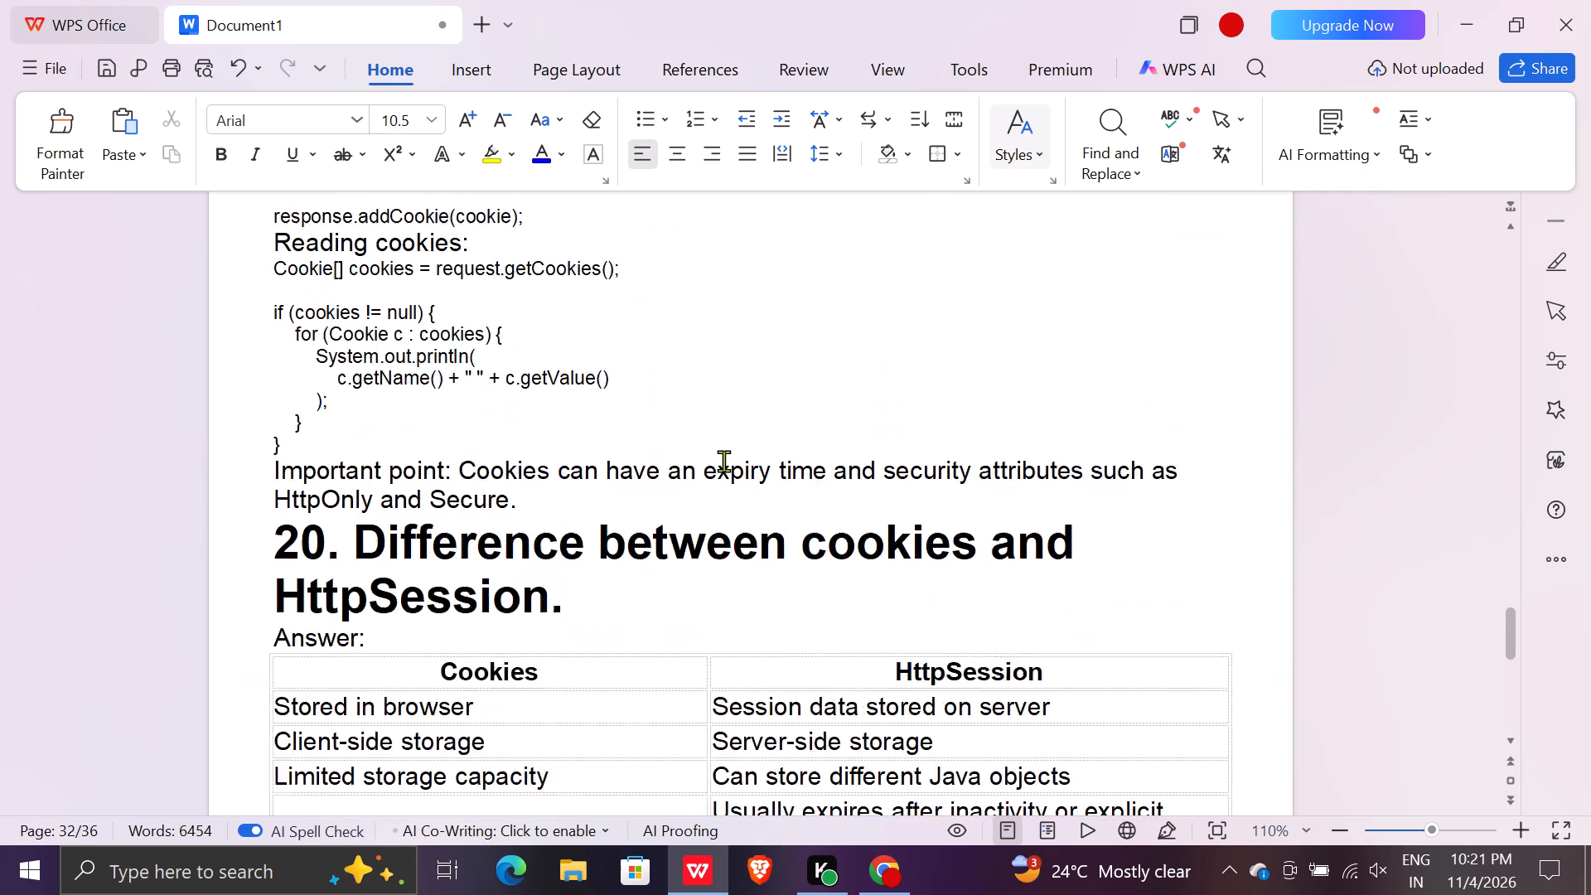
pyautogui.scroll(20, 723, 461)
pyautogui.scroll(20, 723, 461)
pyautogui.scroll(20, 723, 461)
pyautogui.scroll(20, 723, 461)
pyautogui.scroll(6, 723, 461)
pyautogui.scroll(-1, 723, 461)
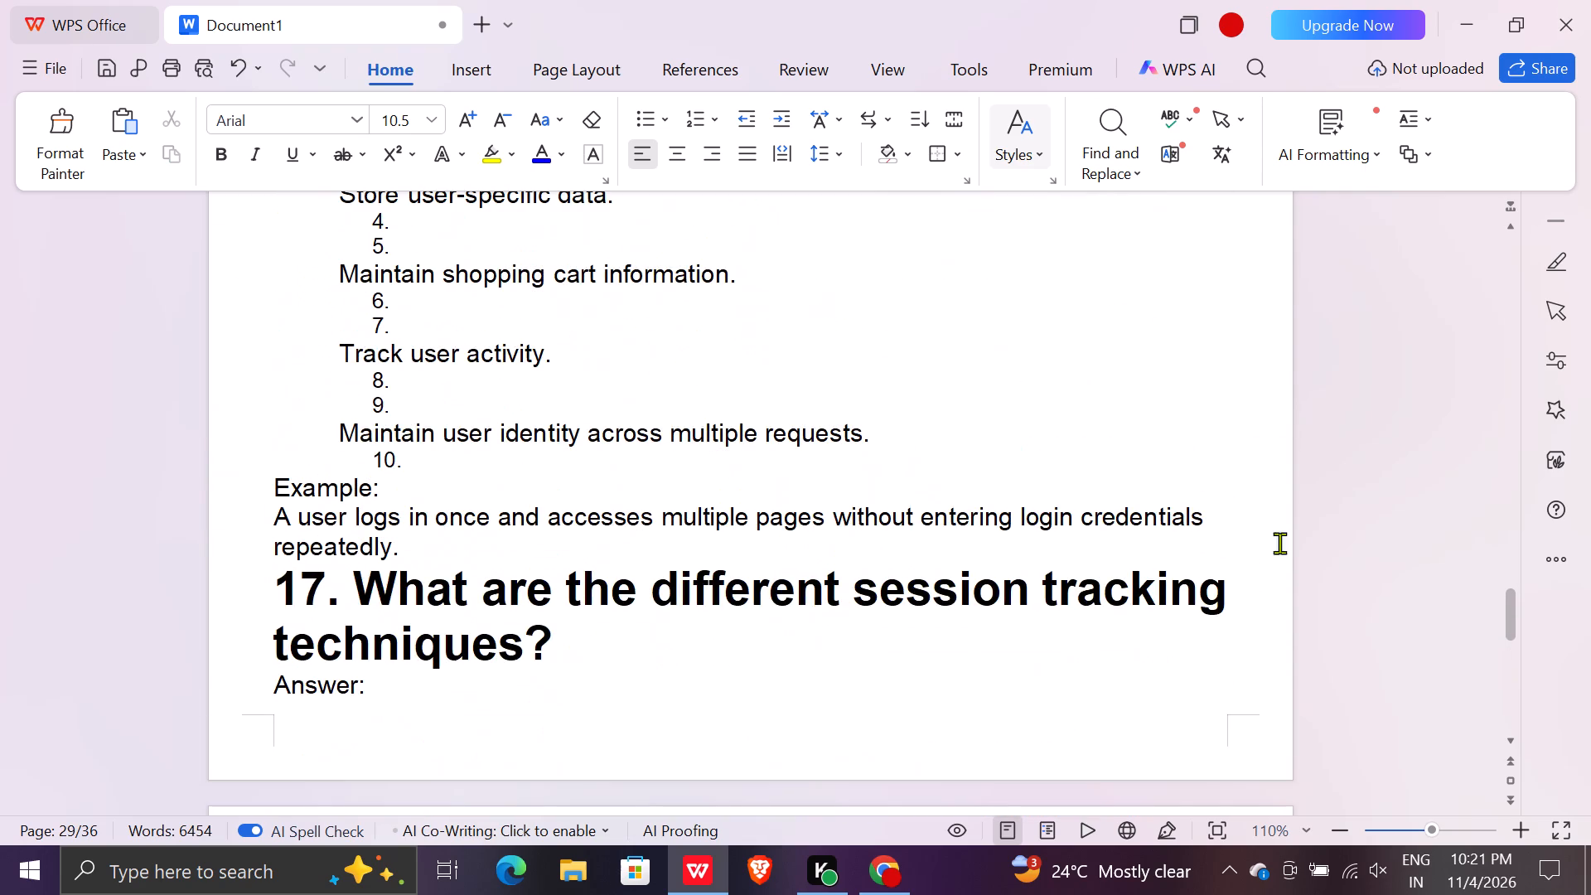
pyautogui.moveTo(1512, 627); pyautogui.dragTo(1481, 543)
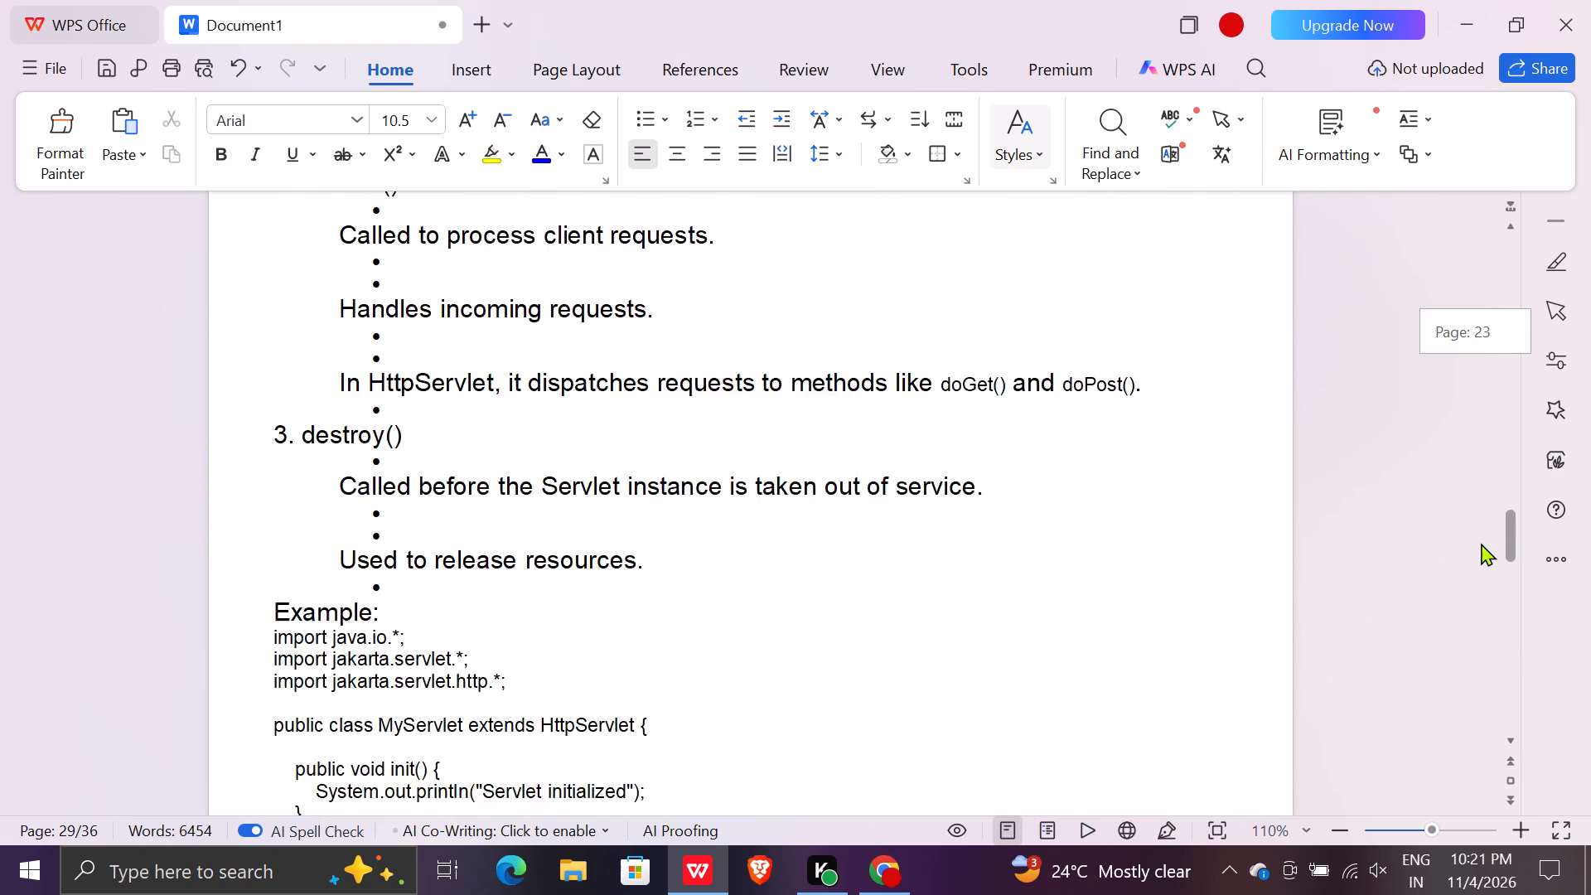
pyautogui.moveTo(1481, 543); pyautogui.dragTo(1478, 537)
pyautogui.scroll(20, 1087, 473)
pyautogui.scroll(20, 1087, 473)
pyautogui.scroll(5, 1087, 473)
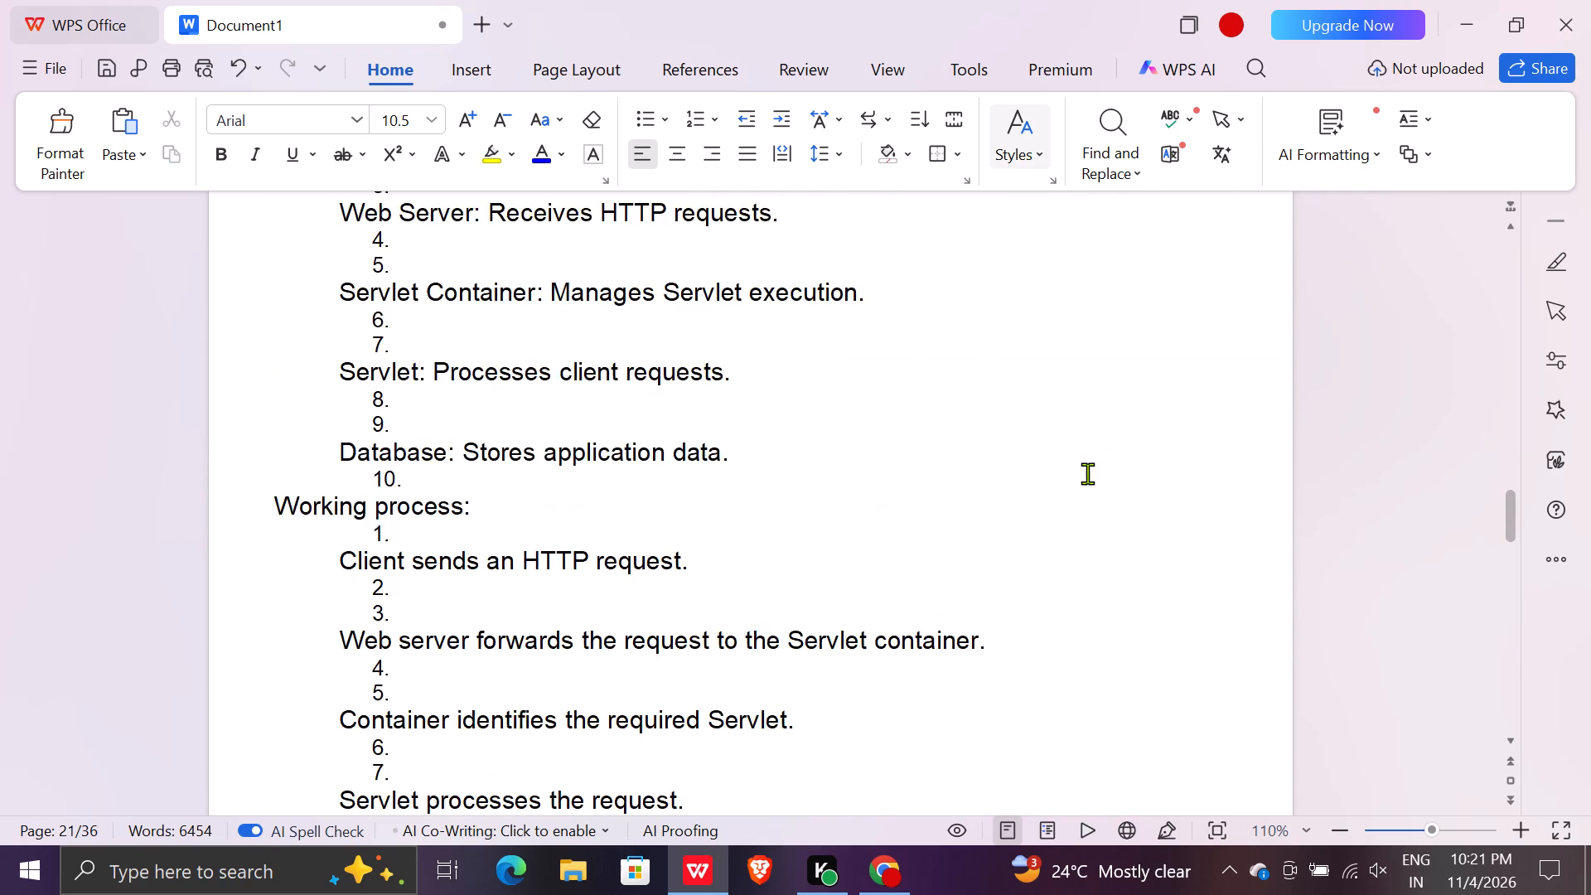
pyautogui.scroll(20, 1087, 473)
pyautogui.scroll(12, 1087, 473)
pyautogui.scroll(20, 1087, 473)
pyautogui.scroll(20, 1087, 473)
pyautogui.scroll(6, 1087, 473)
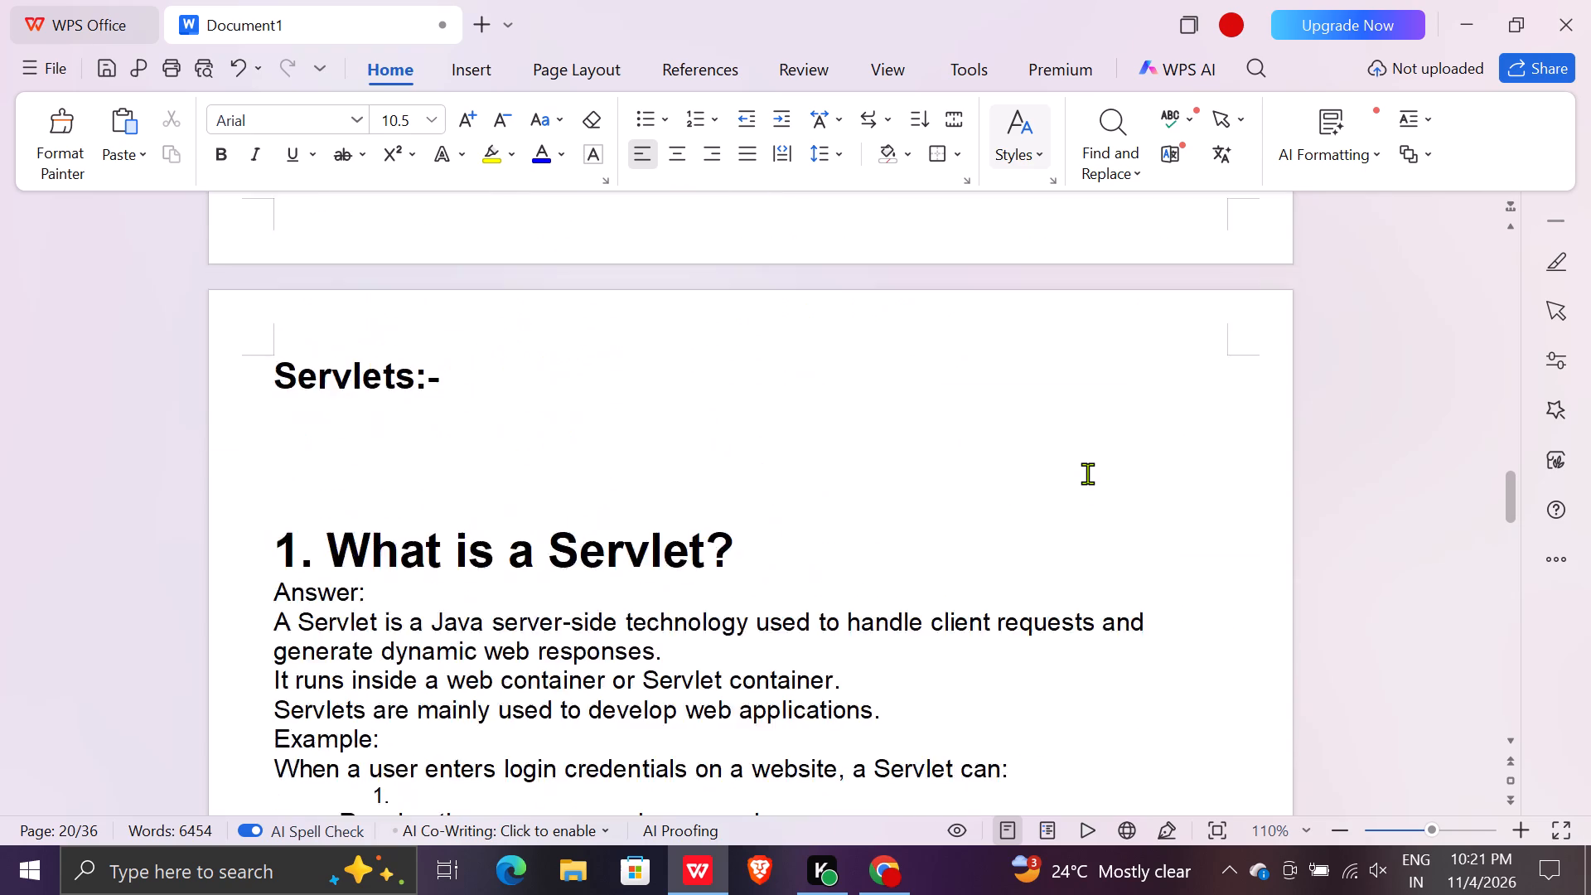
pyautogui.scroll(-11, 1087, 473)
pyautogui.scroll(3, 1087, 473)
pyautogui.scroll(-3, 463, 664)
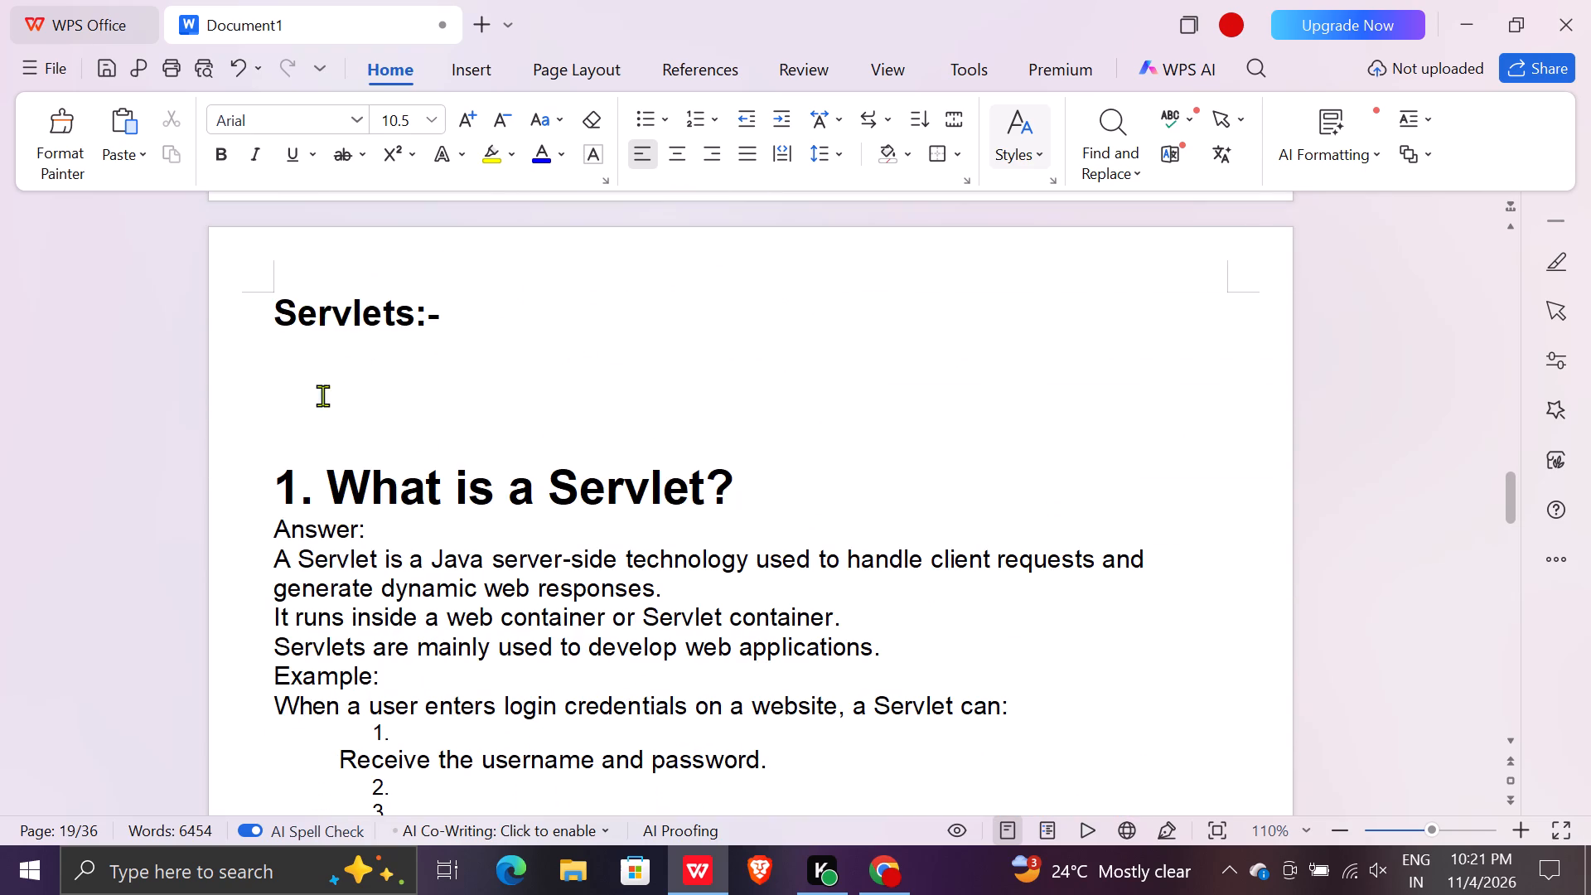
# Delete two blank lines between the Servlets heading and question 1.
pyautogui.click(313, 406)
pyautogui.press('Down')
pyautogui.press('Down')
pyautogui.press('BackSpace')
pyautogui.press('BackSpace')
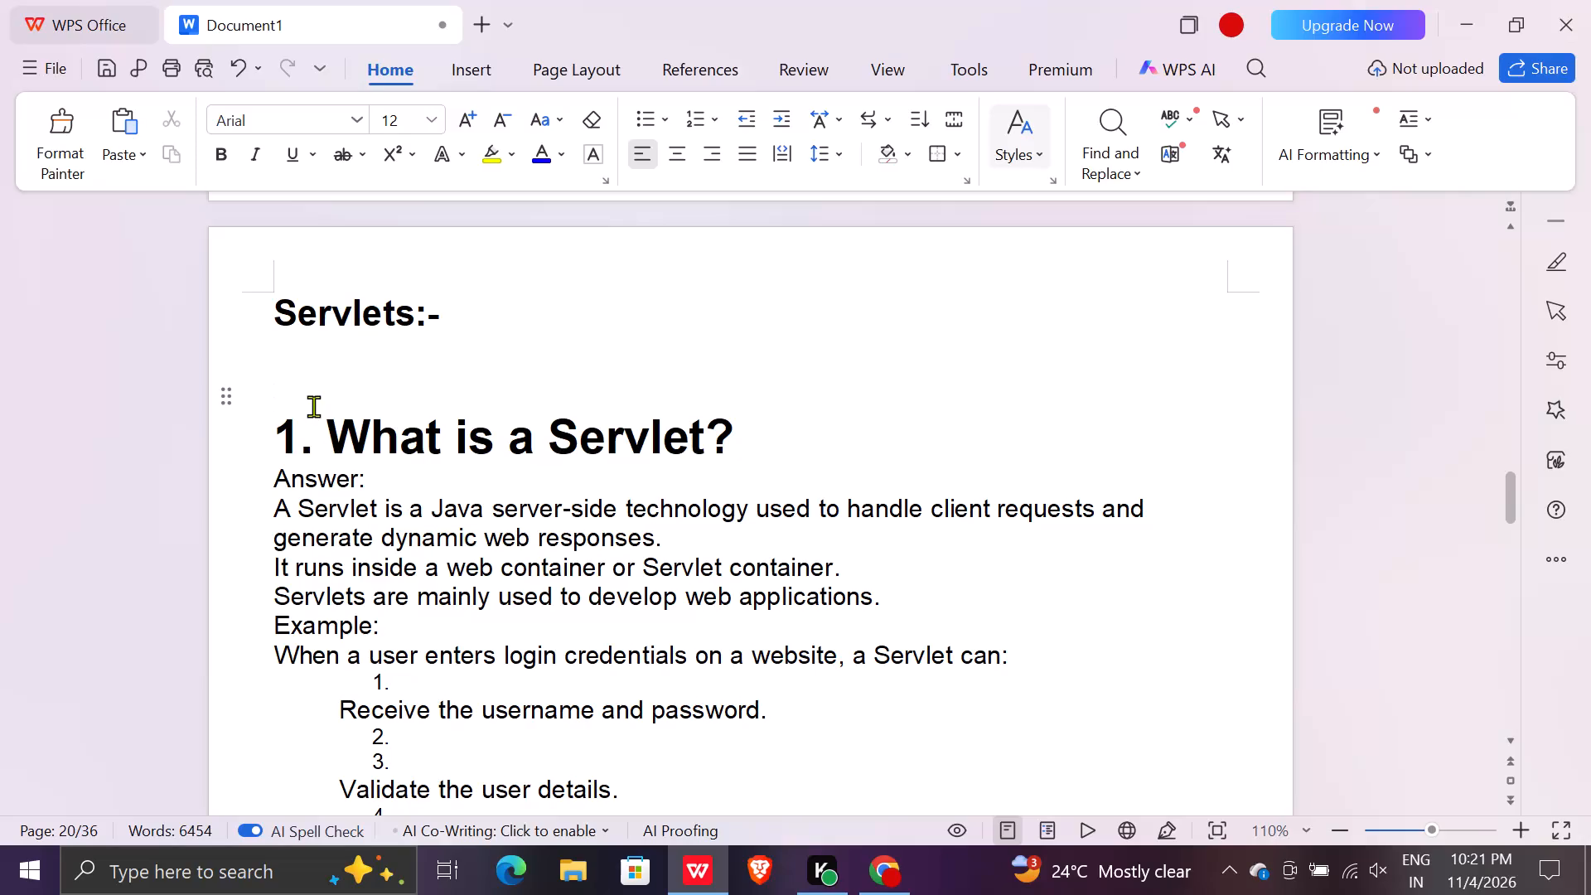
# Select the Servlet content from above question 1 through the end of question 28 and decrease its font size by one step.
pyautogui.scroll(-3, 293, 563)
pyautogui.scroll(4, 454, 462)
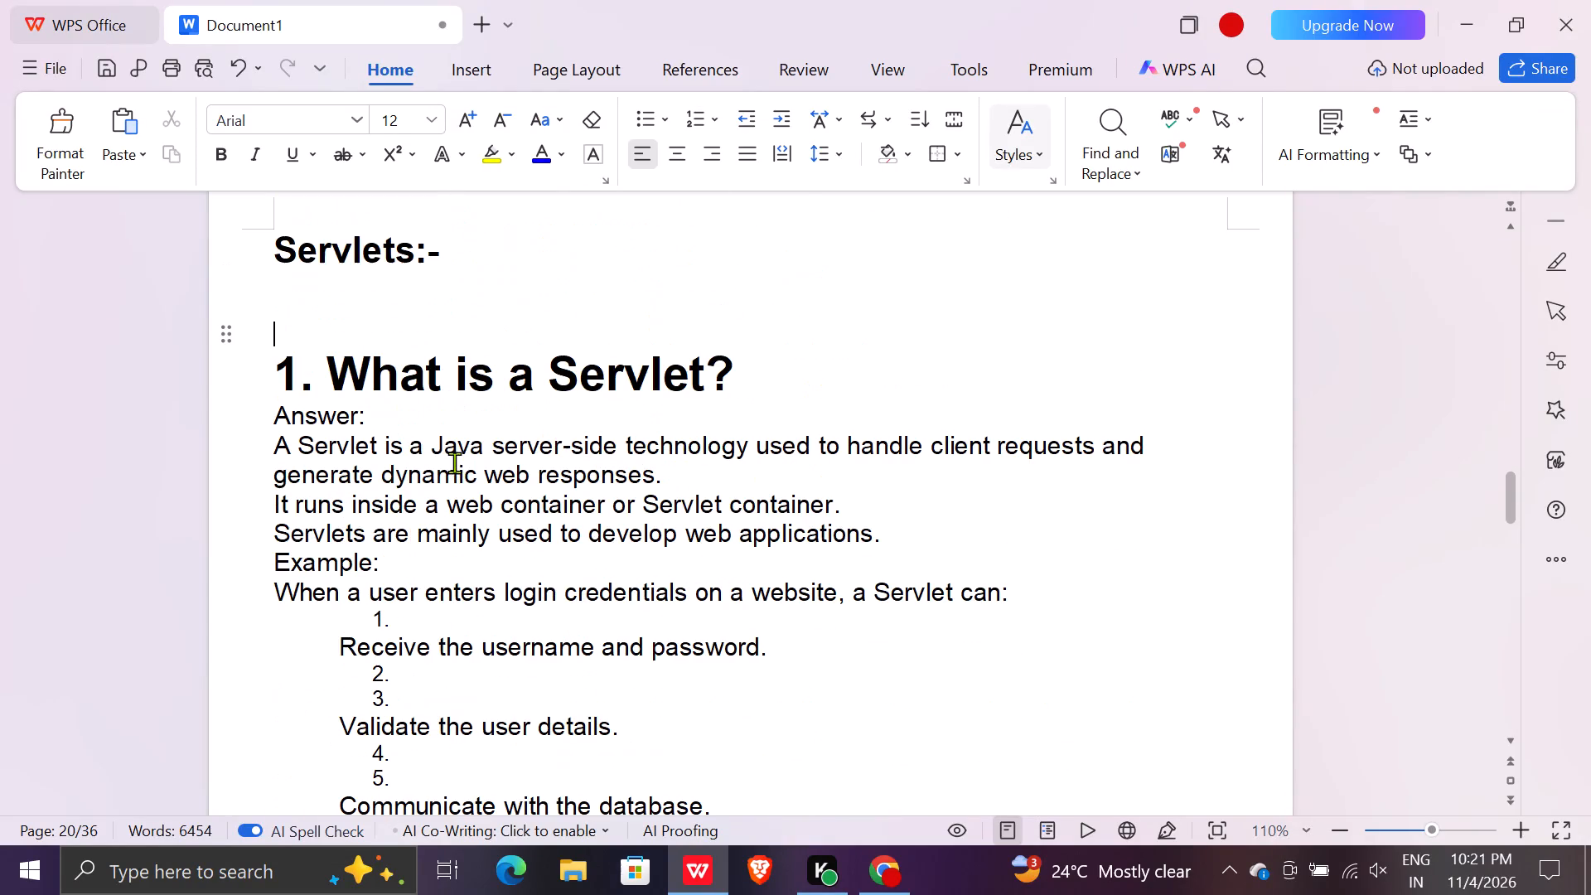
pyautogui.moveTo(269, 339); pyautogui.dragTo(447, 894)
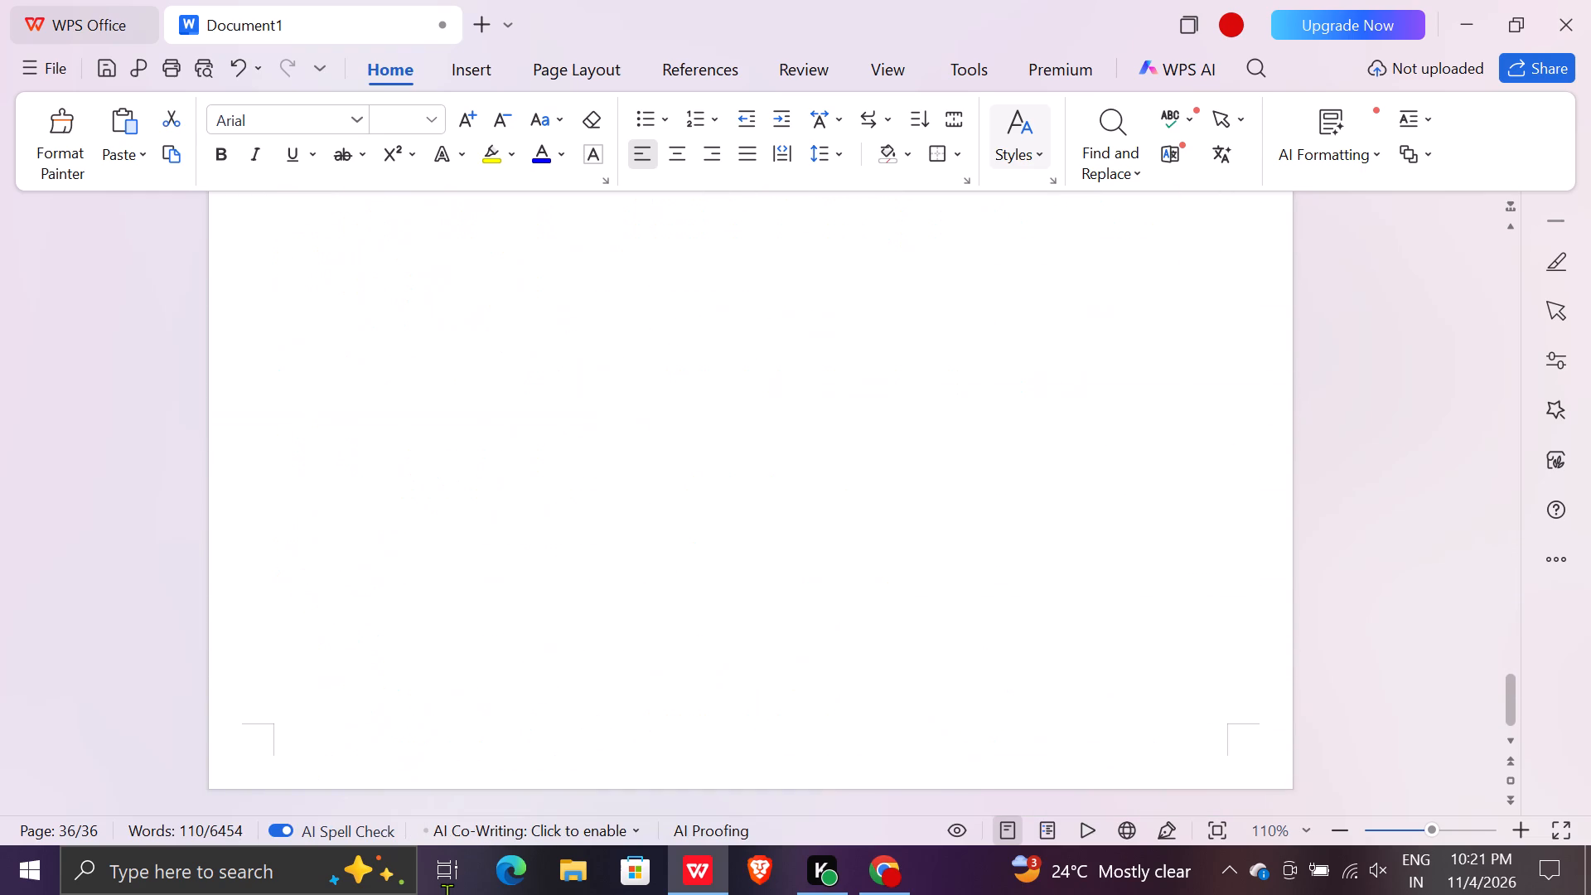
pyautogui.moveTo(447, 894); pyautogui.dragTo(563, 554)
pyautogui.scroll(20, 583, 548)
pyautogui.scroll(10, 583, 548)
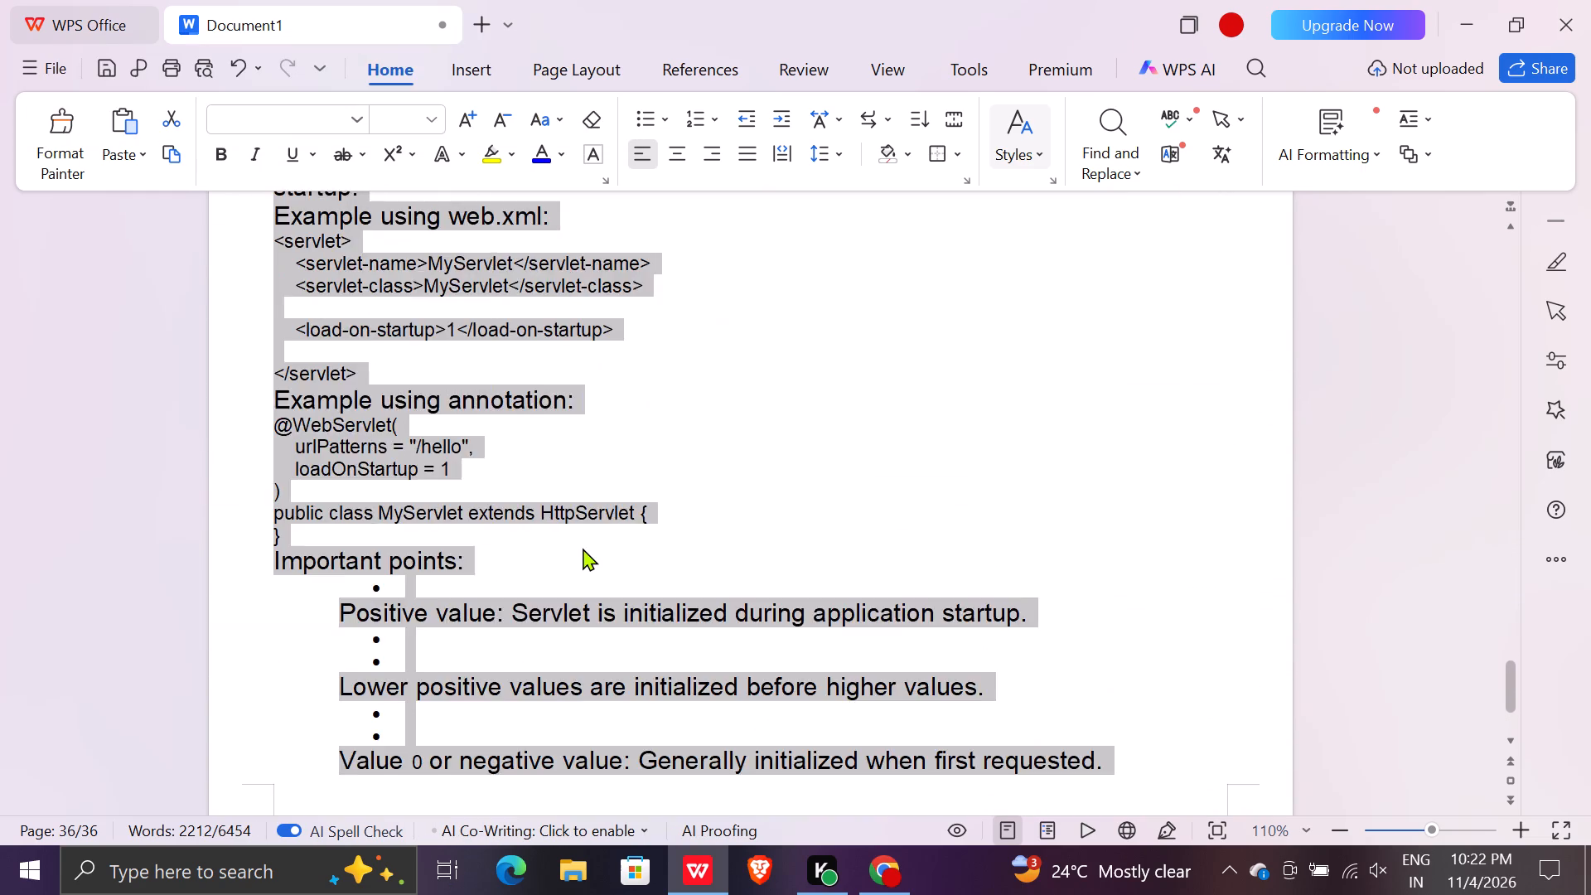
pyautogui.click(505, 120)
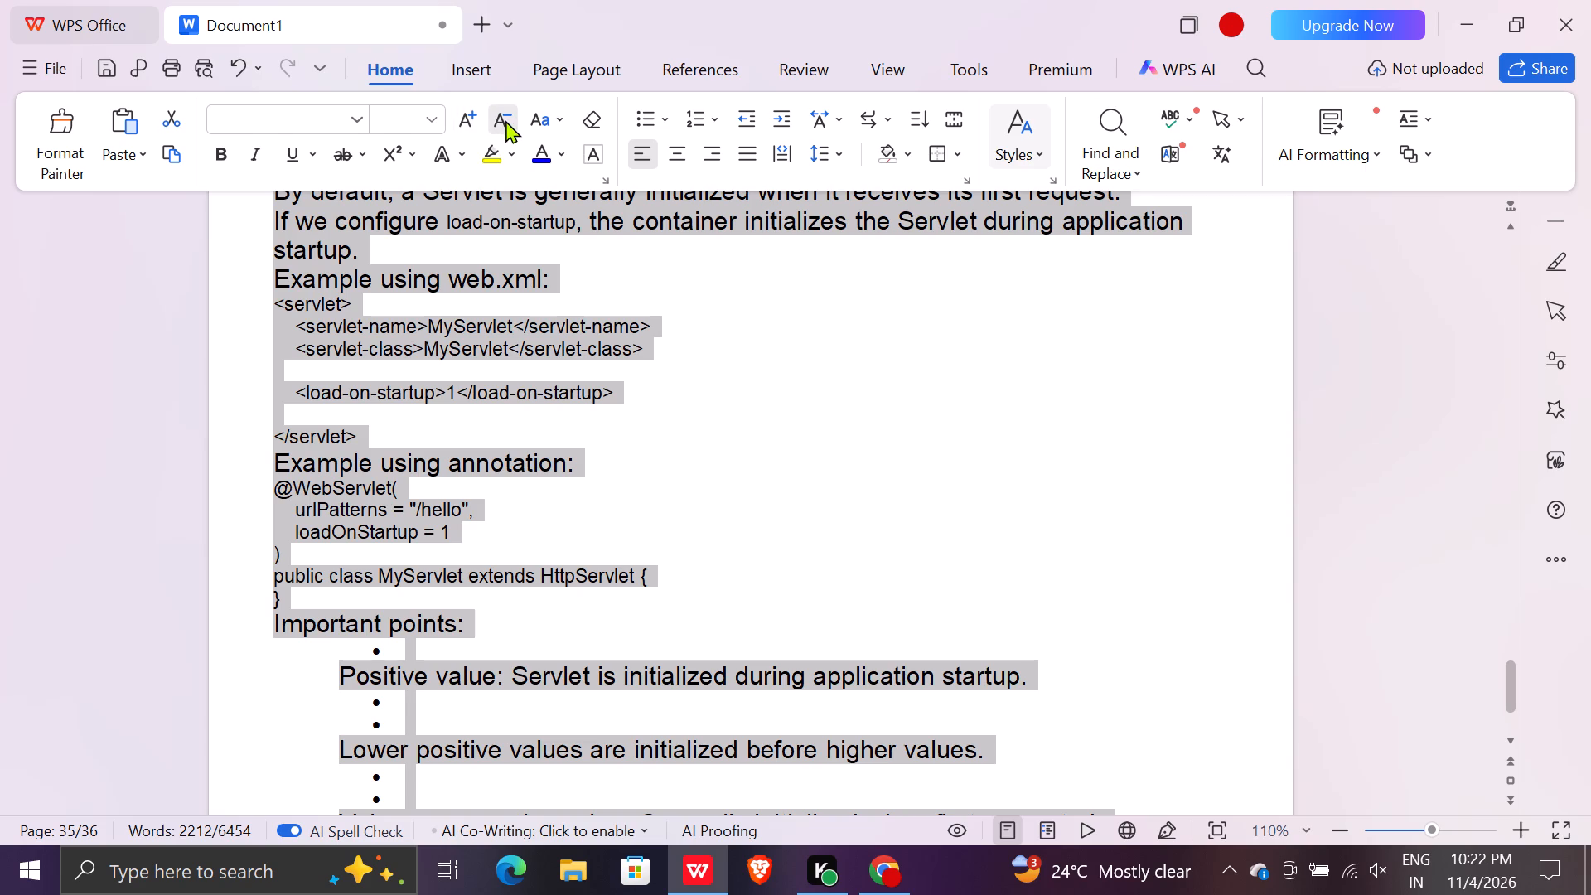
pyautogui.scroll(20, 469, 179)
pyautogui.scroll(18, 469, 179)
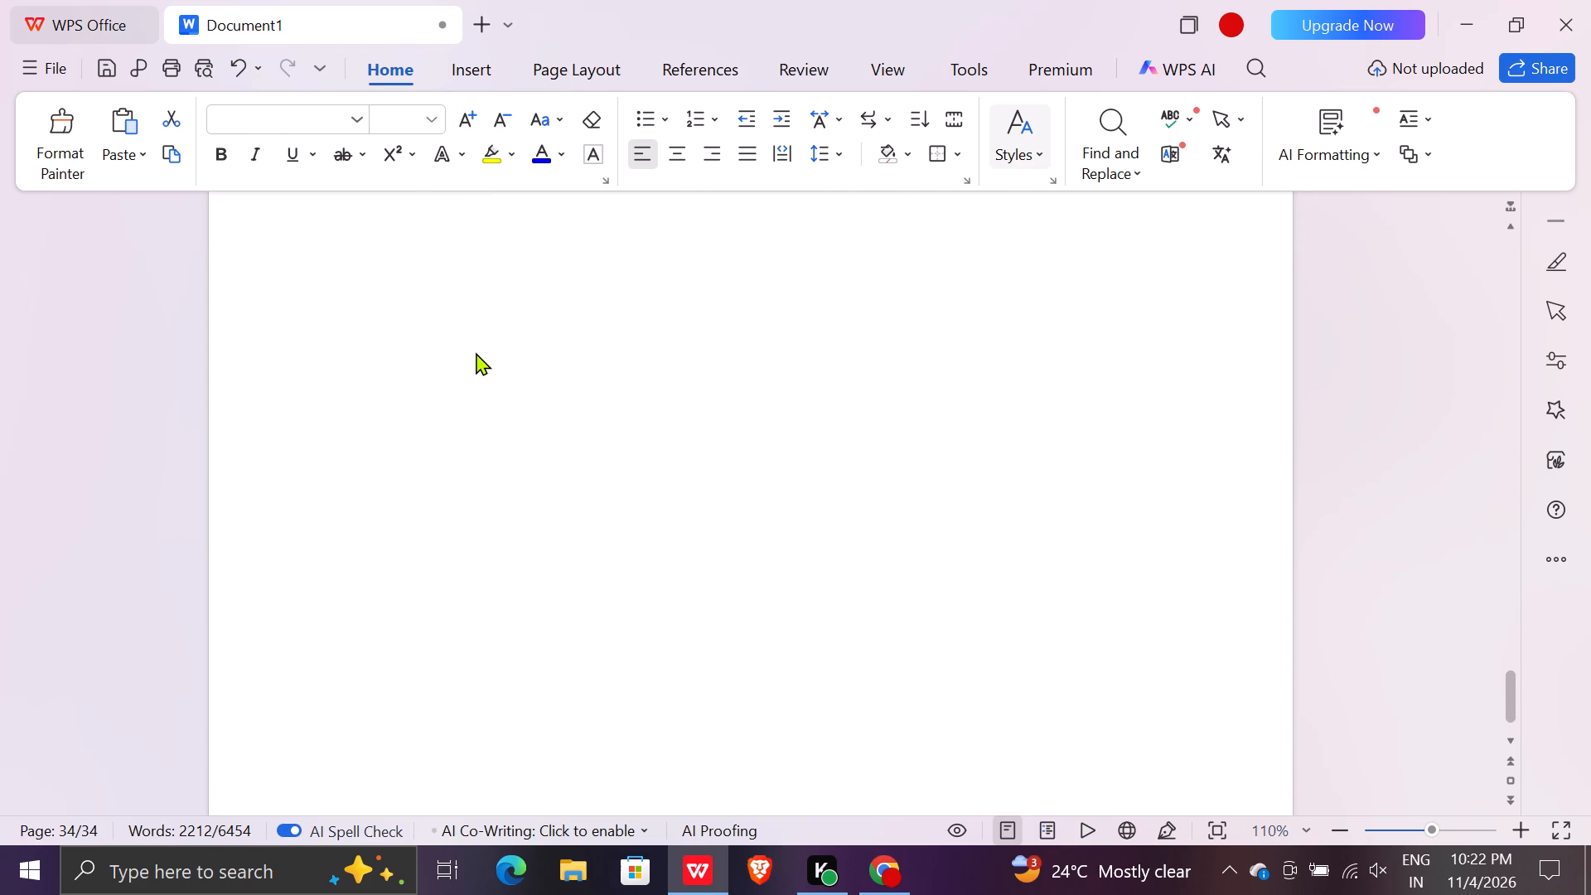
pyautogui.scroll(20, 476, 352)
pyautogui.scroll(12, 476, 352)
pyautogui.scroll(18, 476, 352)
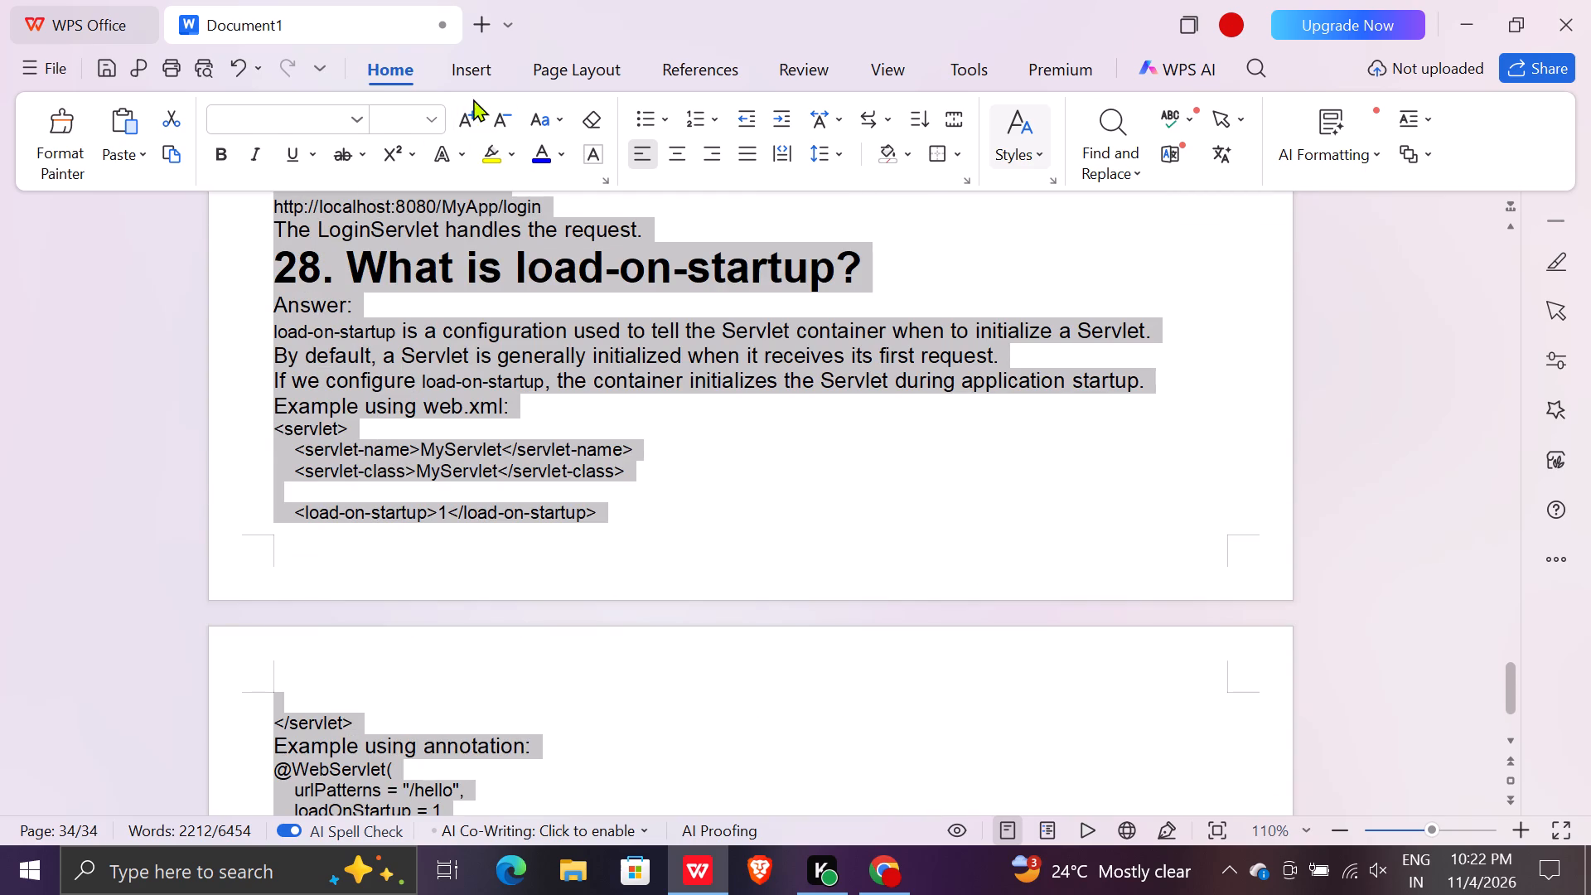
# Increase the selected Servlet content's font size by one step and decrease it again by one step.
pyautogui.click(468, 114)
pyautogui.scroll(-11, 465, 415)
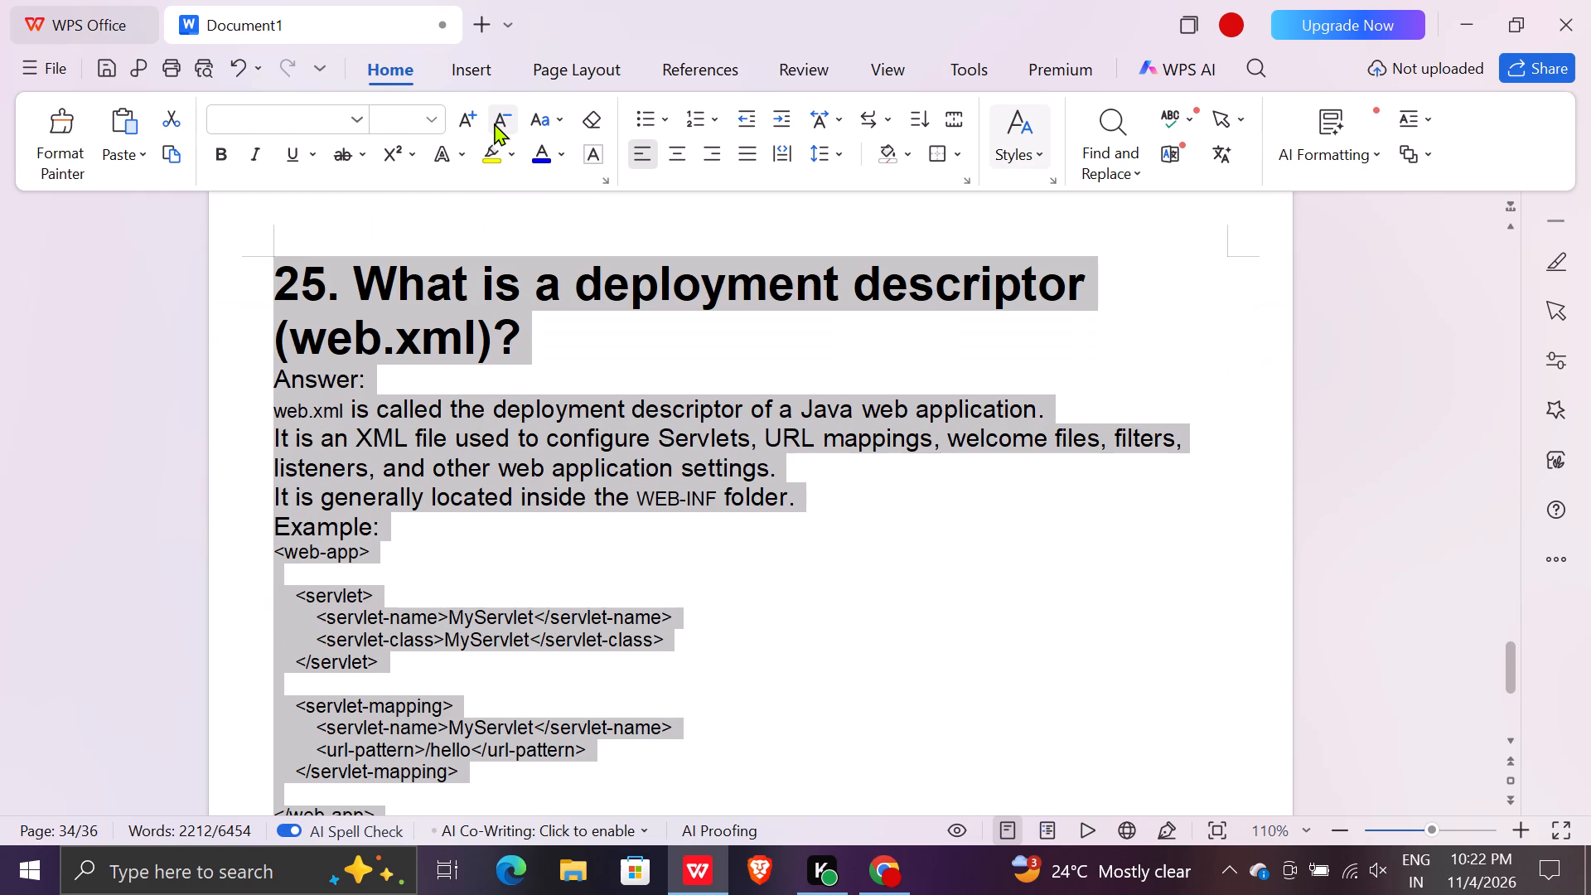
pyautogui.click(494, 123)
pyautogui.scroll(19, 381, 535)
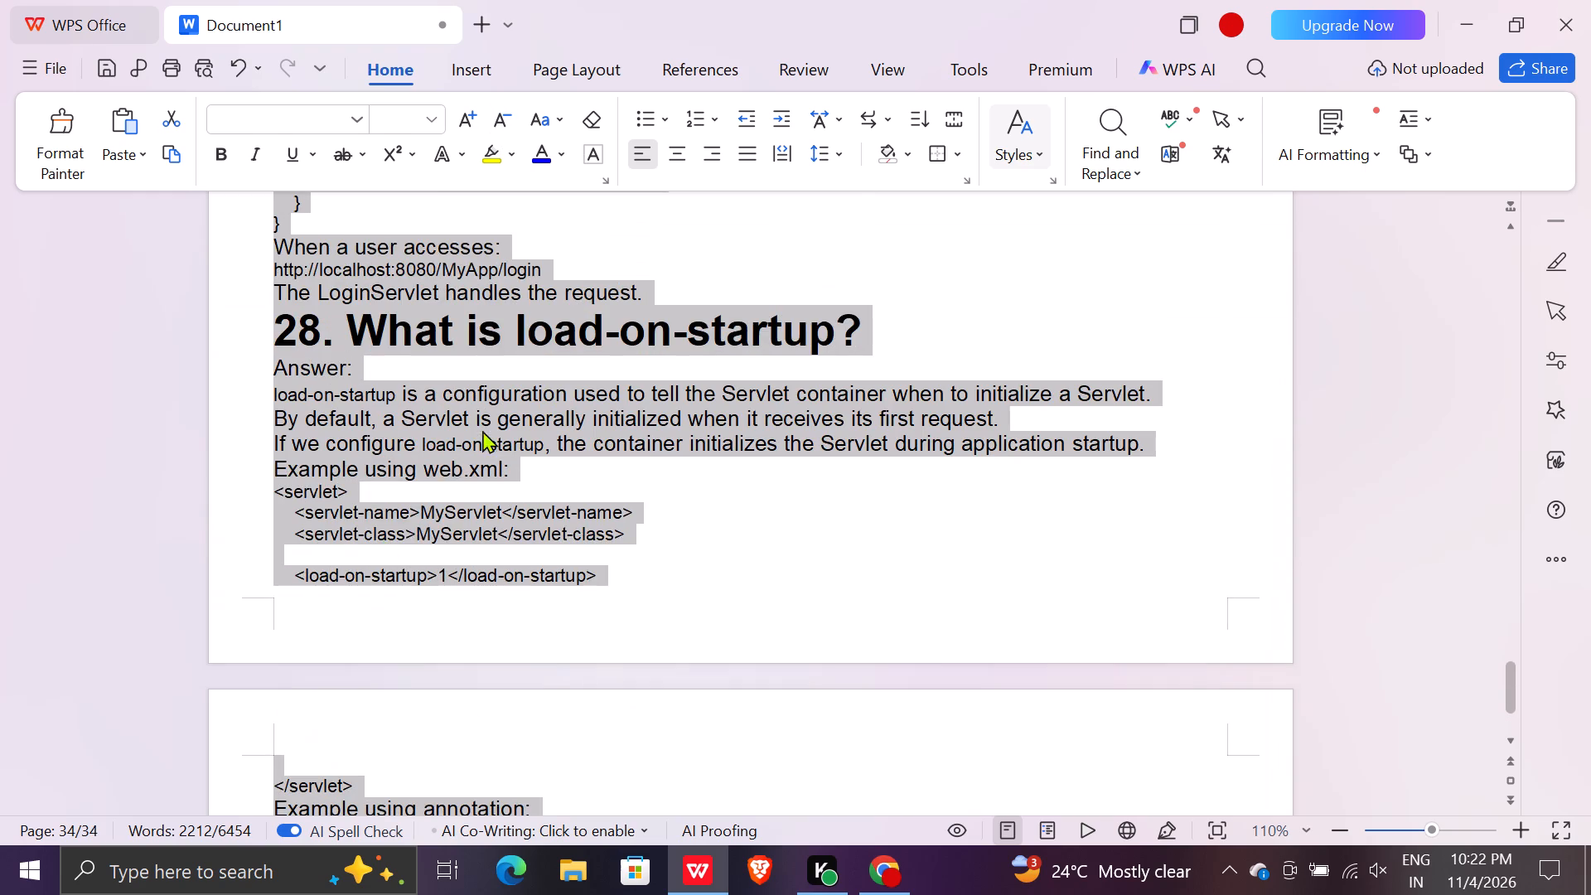
# Set the font size of all the selected Servlet content to 10.5 and deselect it.
pyautogui.scroll(20, 377, 293)
pyautogui.scroll(6, 377, 293)
pyautogui.click(424, 130)
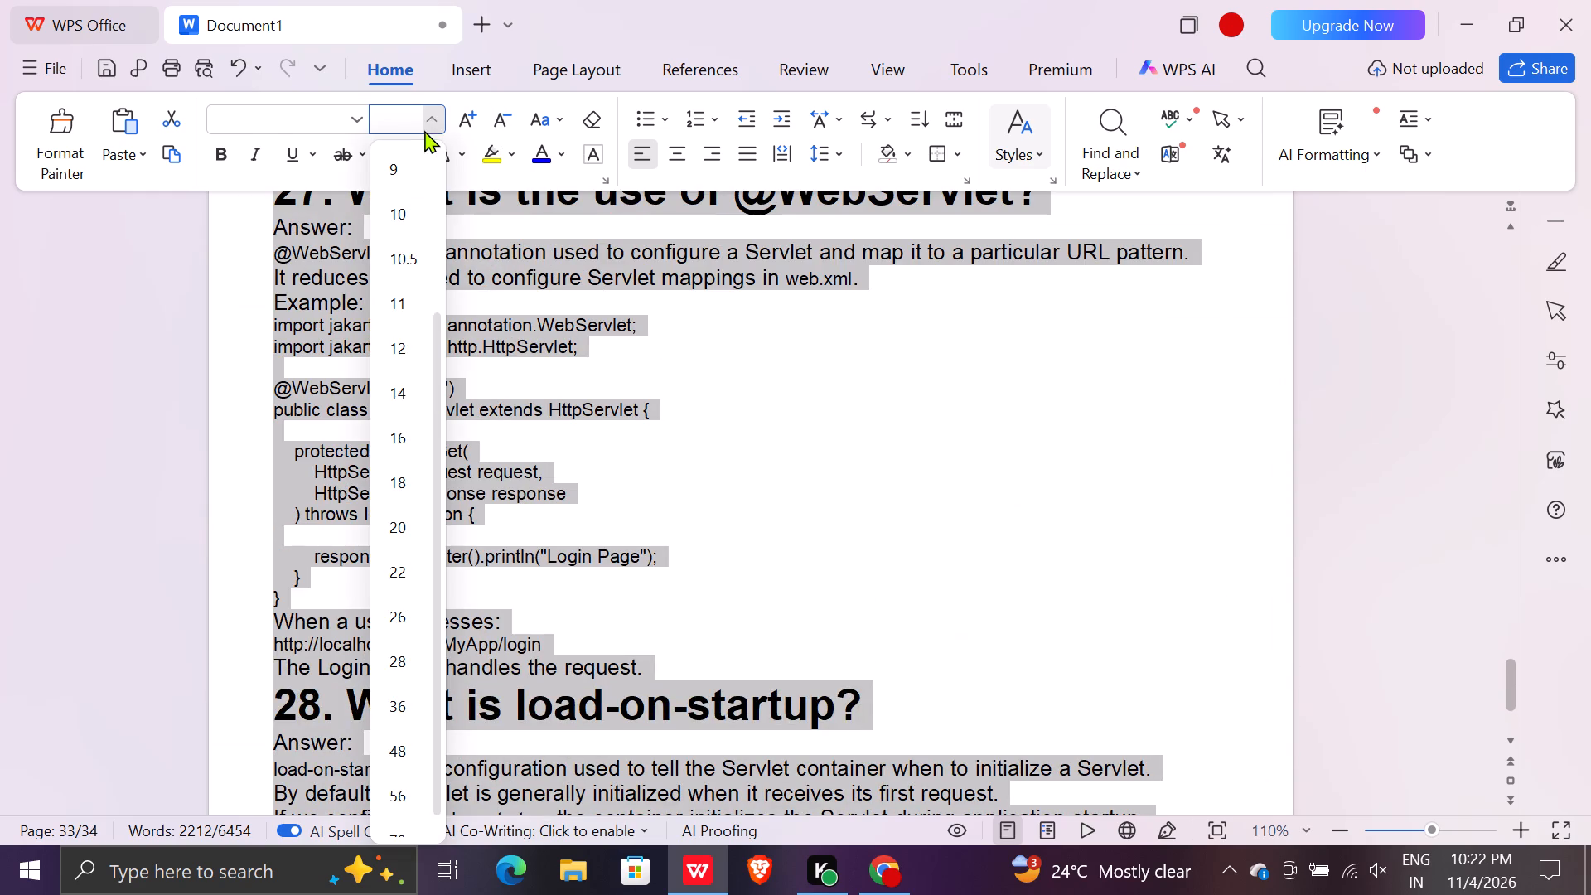
pyautogui.scroll(9, 396, 397)
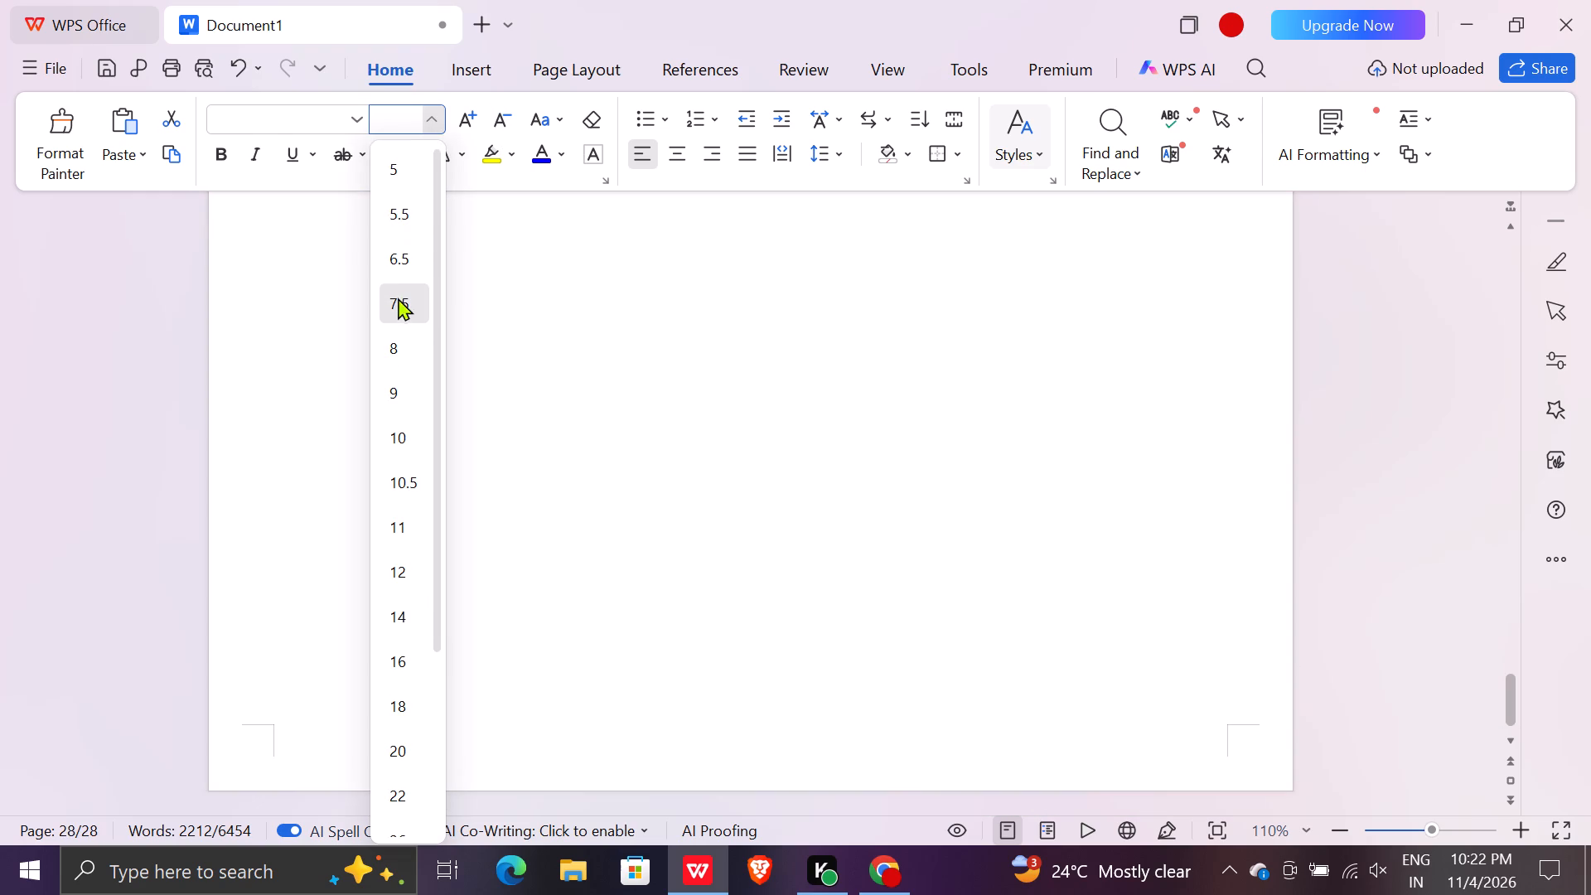
pyautogui.click(393, 488)
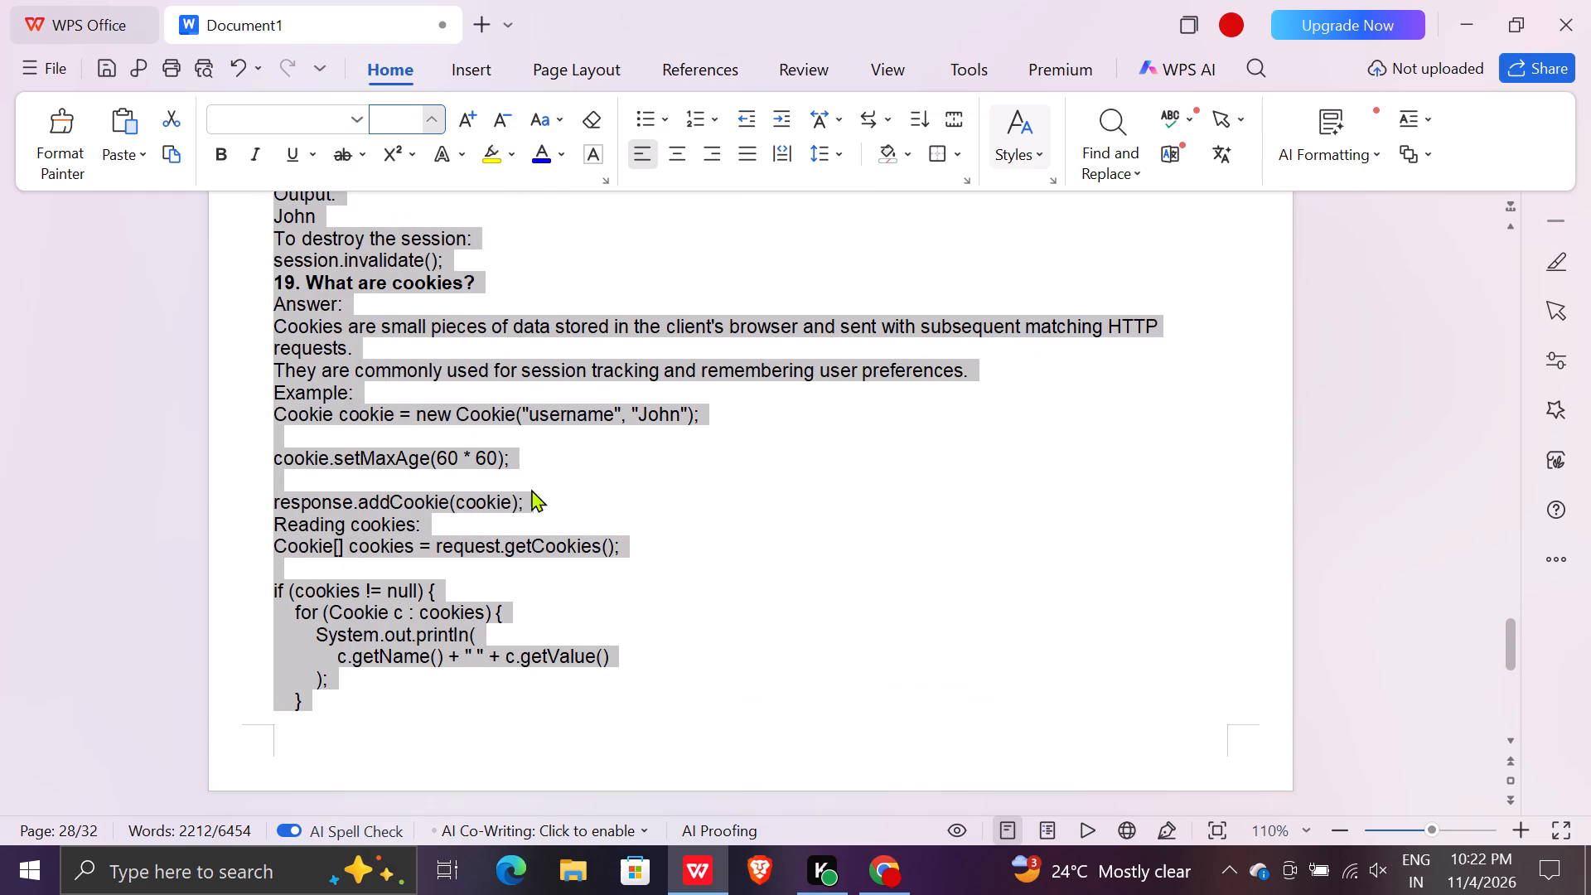
pyautogui.click(663, 510)
# Review the resized Servlet answers from question 19 back up to the Servlets heading.
pyautogui.scroll(20, 663, 510)
pyautogui.scroll(19, 663, 510)
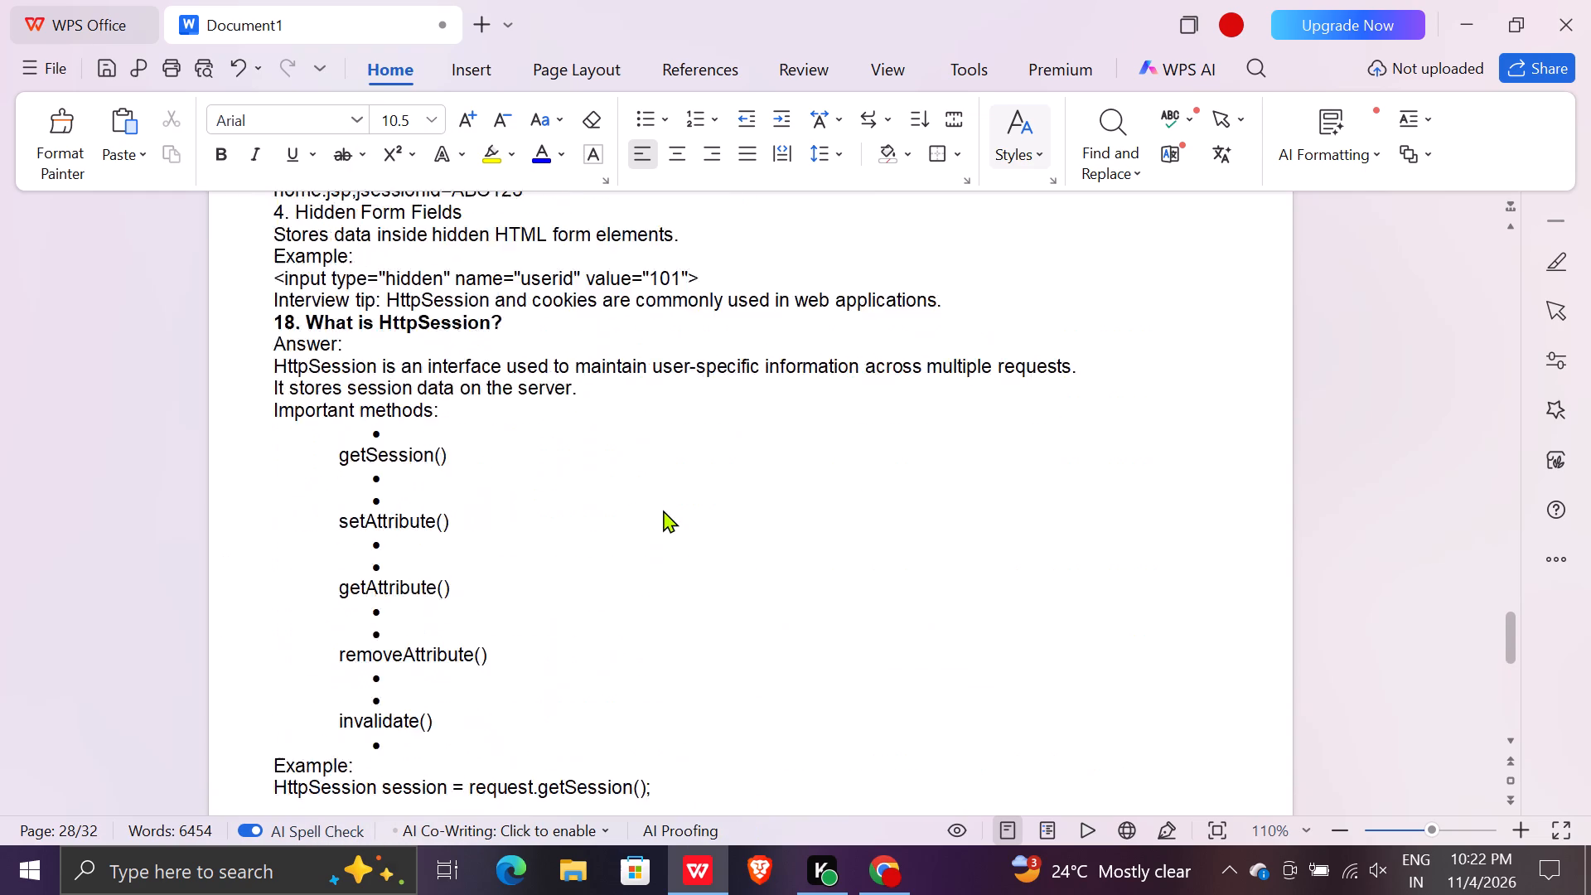
pyautogui.scroll(20, 663, 510)
pyautogui.scroll(20, 663, 510)
pyautogui.scroll(20, 663, 510)
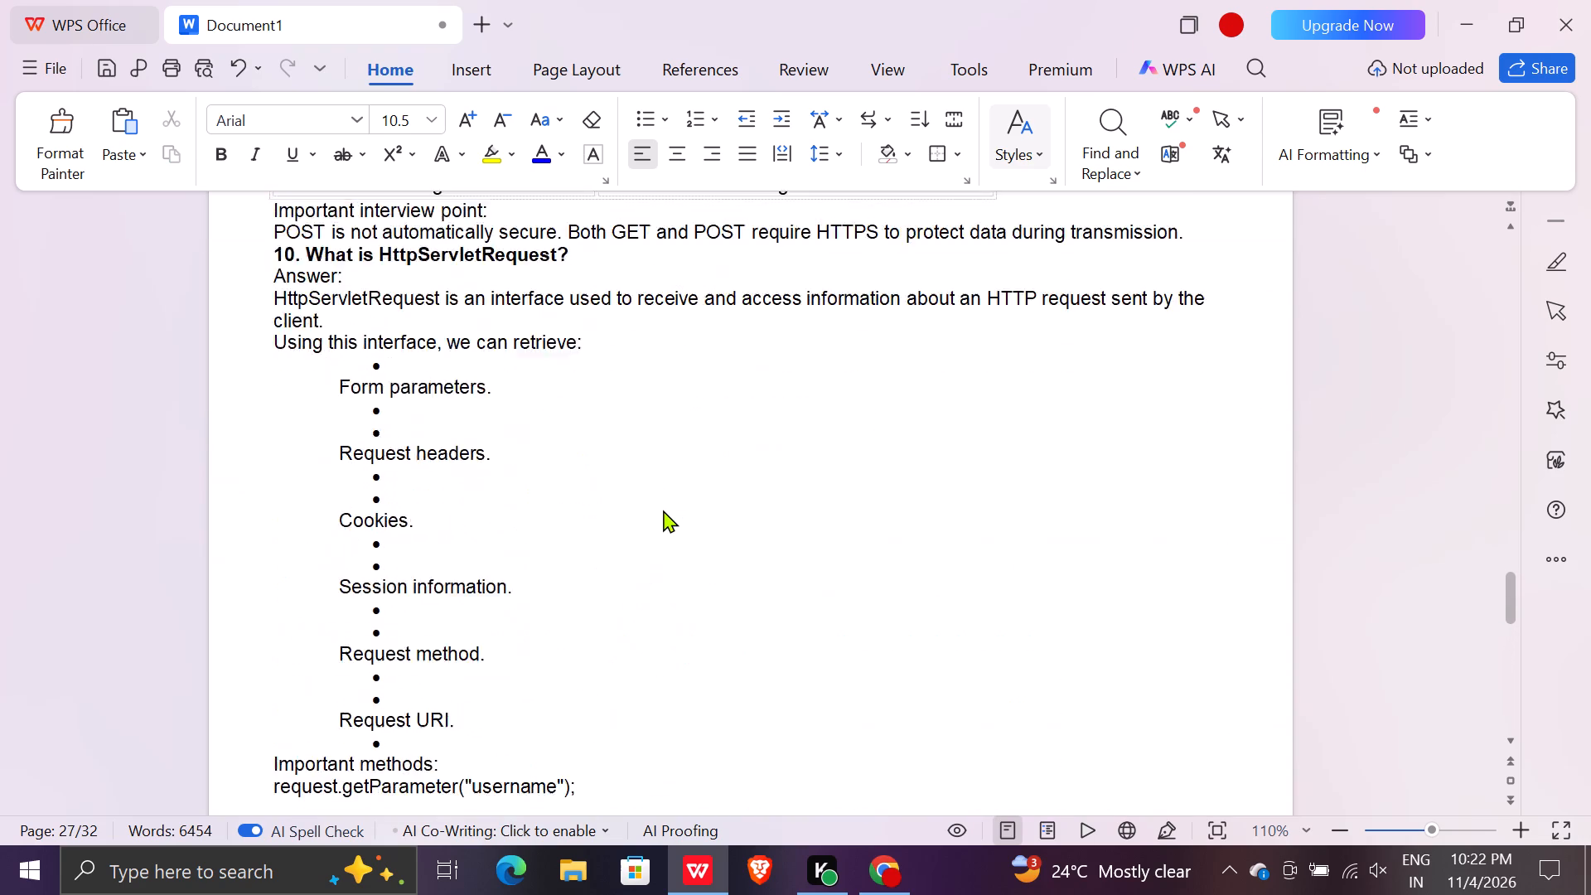
pyautogui.scroll(20, 663, 510)
pyautogui.scroll(20, 663, 510)
pyautogui.scroll(20, 663, 510)
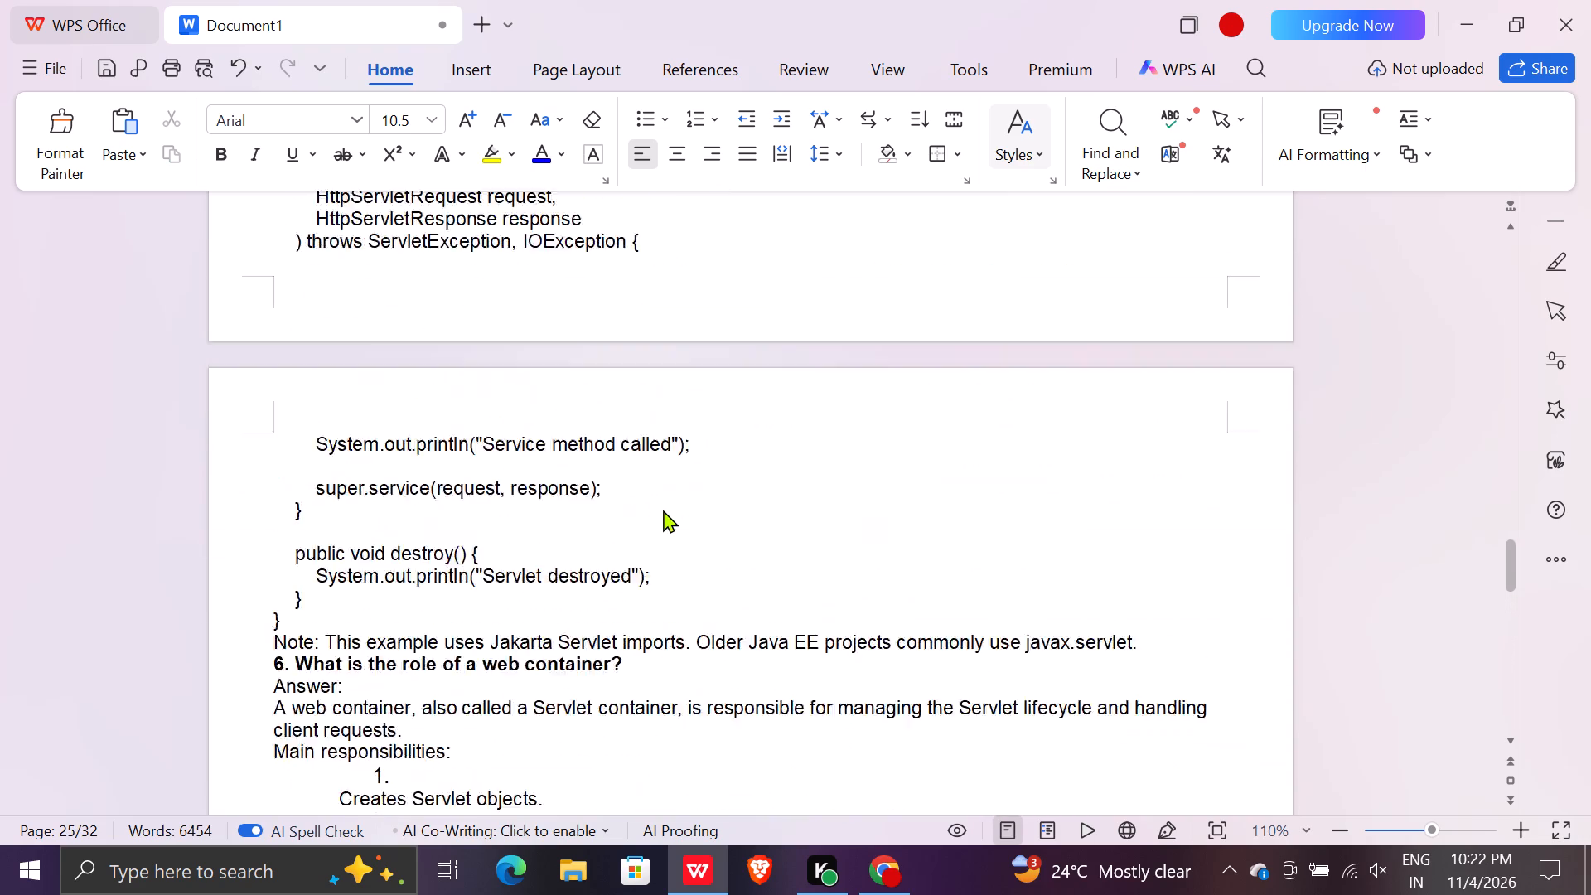
pyautogui.scroll(20, 663, 510)
pyautogui.scroll(20, 663, 510)
pyautogui.scroll(20, 663, 510)
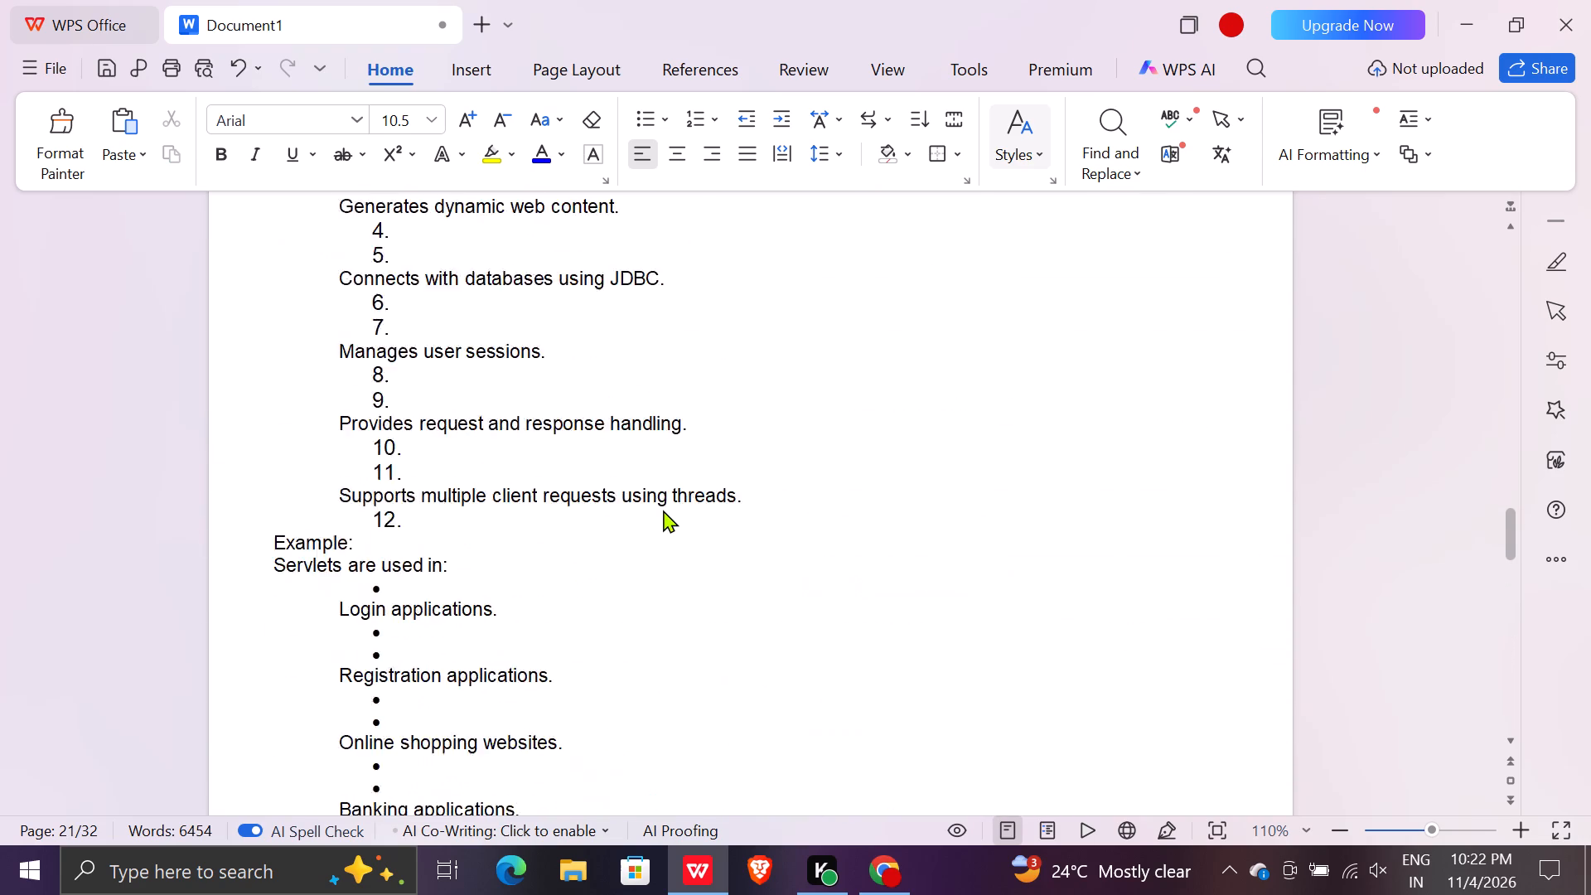
pyautogui.scroll(20, 663, 510)
pyautogui.scroll(9, 663, 510)
pyautogui.scroll(20, 663, 510)
pyautogui.scroll(20, 663, 510)
pyautogui.scroll(20, 663, 510)
pyautogui.scroll(-20, 663, 510)
pyautogui.scroll(-2, 663, 510)
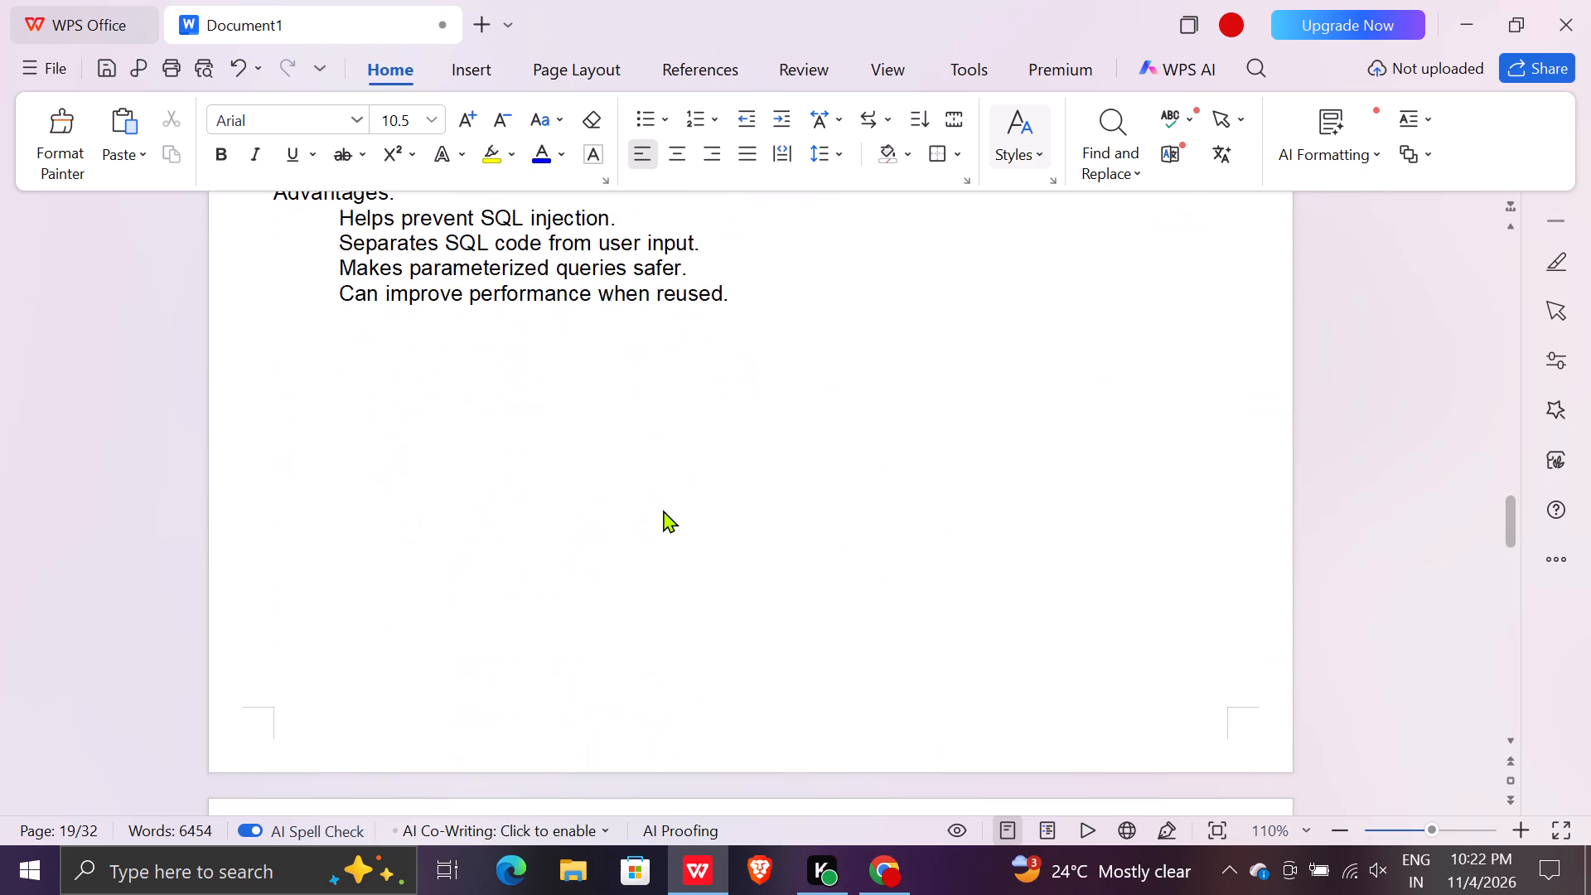
pyautogui.scroll(1, 663, 510)
pyautogui.click(525, 298)
pyautogui.scroll(-18, 499, 606)
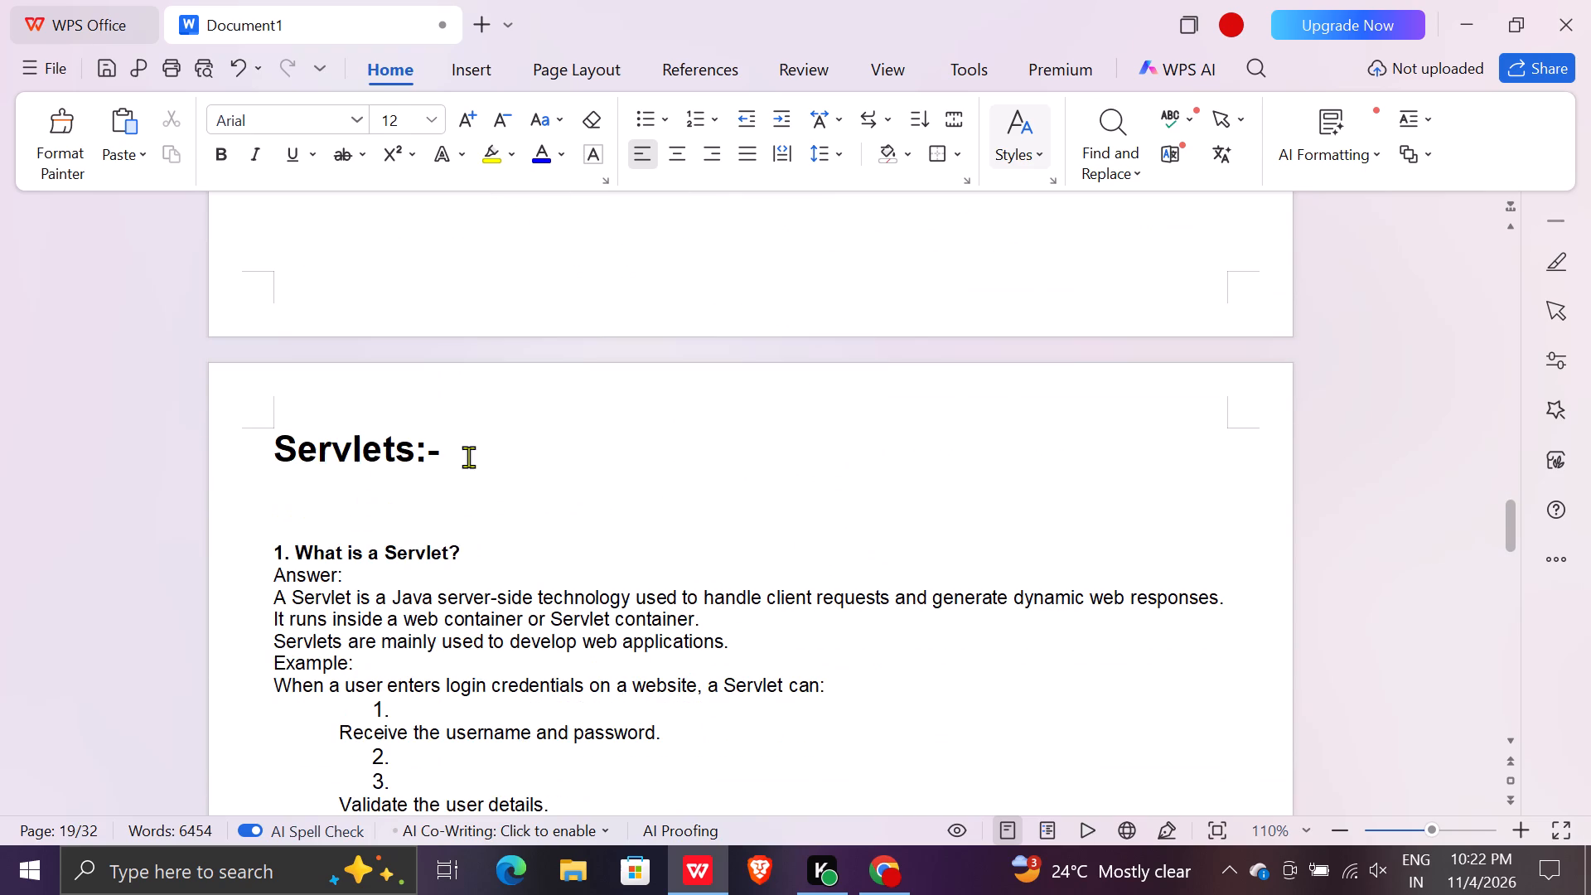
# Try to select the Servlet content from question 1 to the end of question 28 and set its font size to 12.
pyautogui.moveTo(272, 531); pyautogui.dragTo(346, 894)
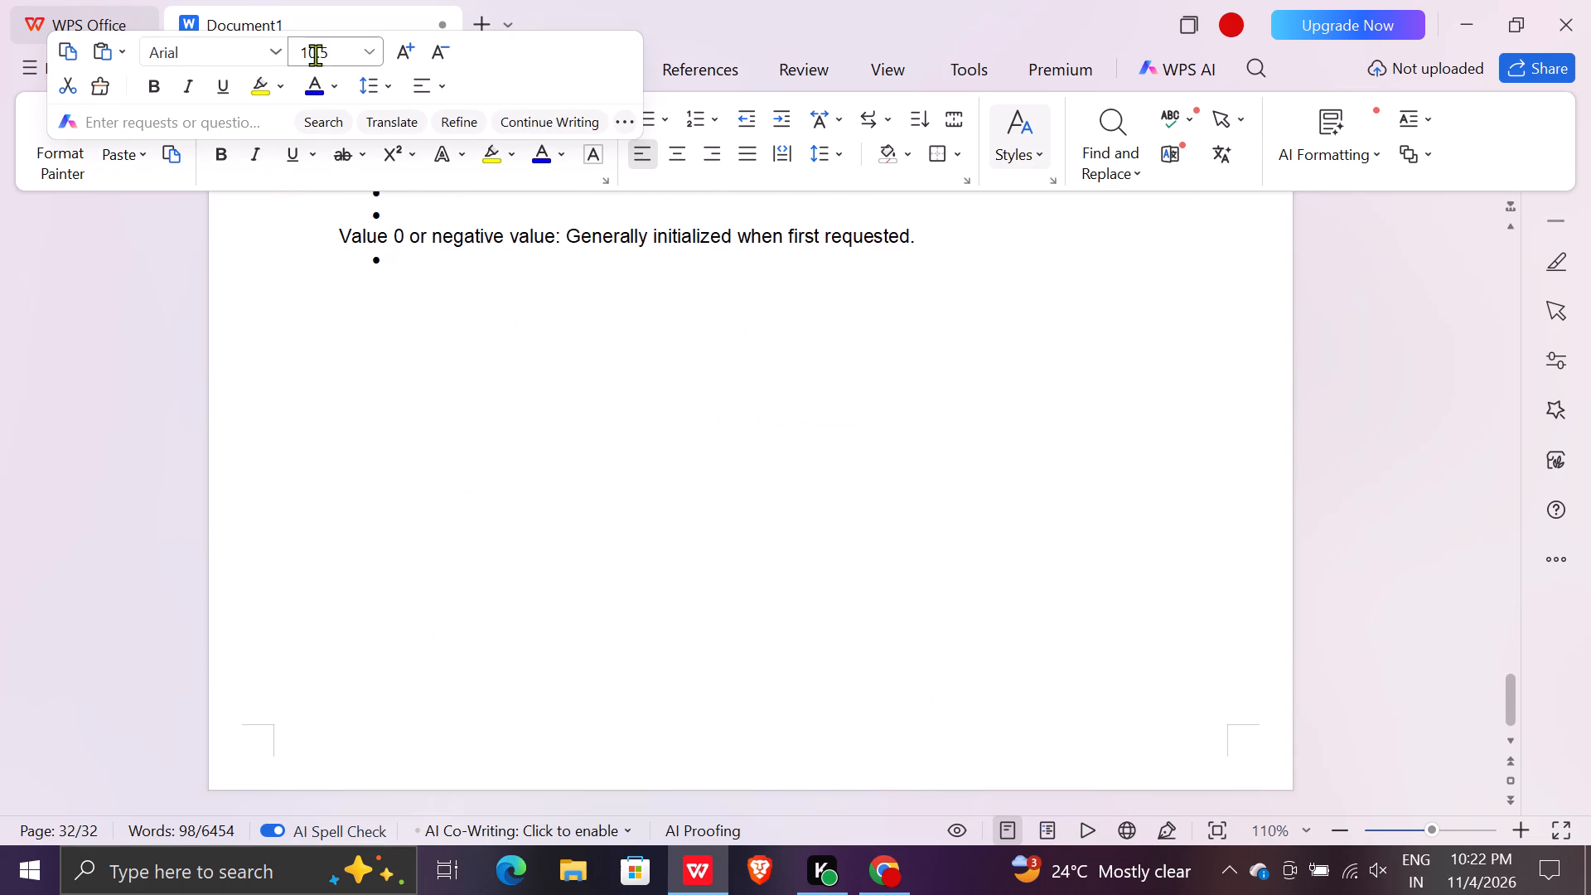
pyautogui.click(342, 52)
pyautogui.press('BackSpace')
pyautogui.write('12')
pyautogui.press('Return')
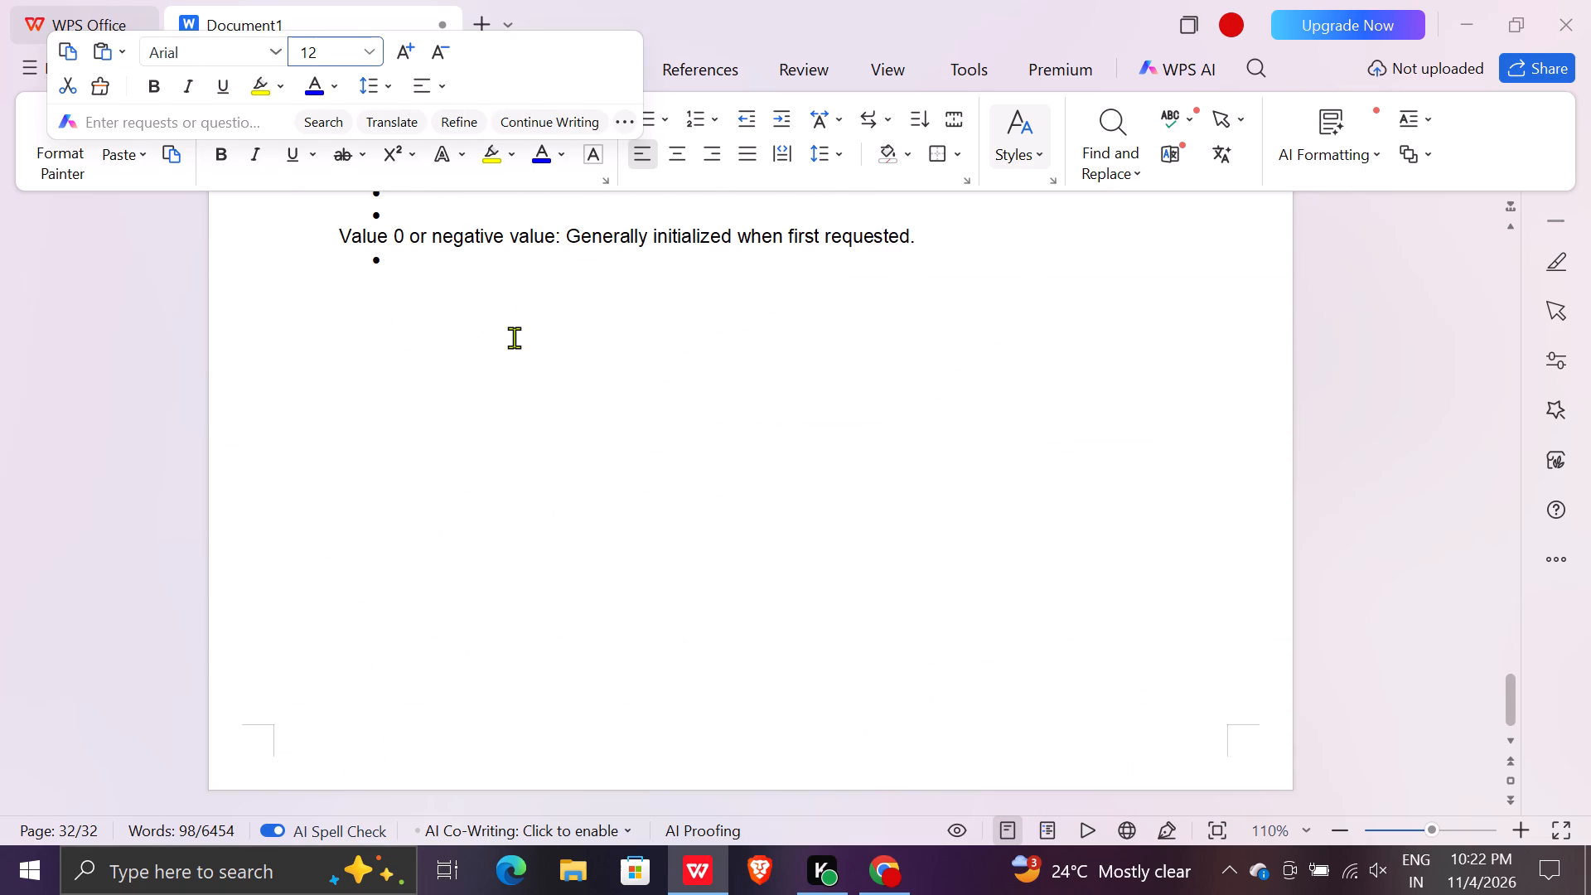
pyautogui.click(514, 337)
# Check the font size of the Servlet answers from question 28 back toward question 9.
pyautogui.scroll(8, 514, 337)
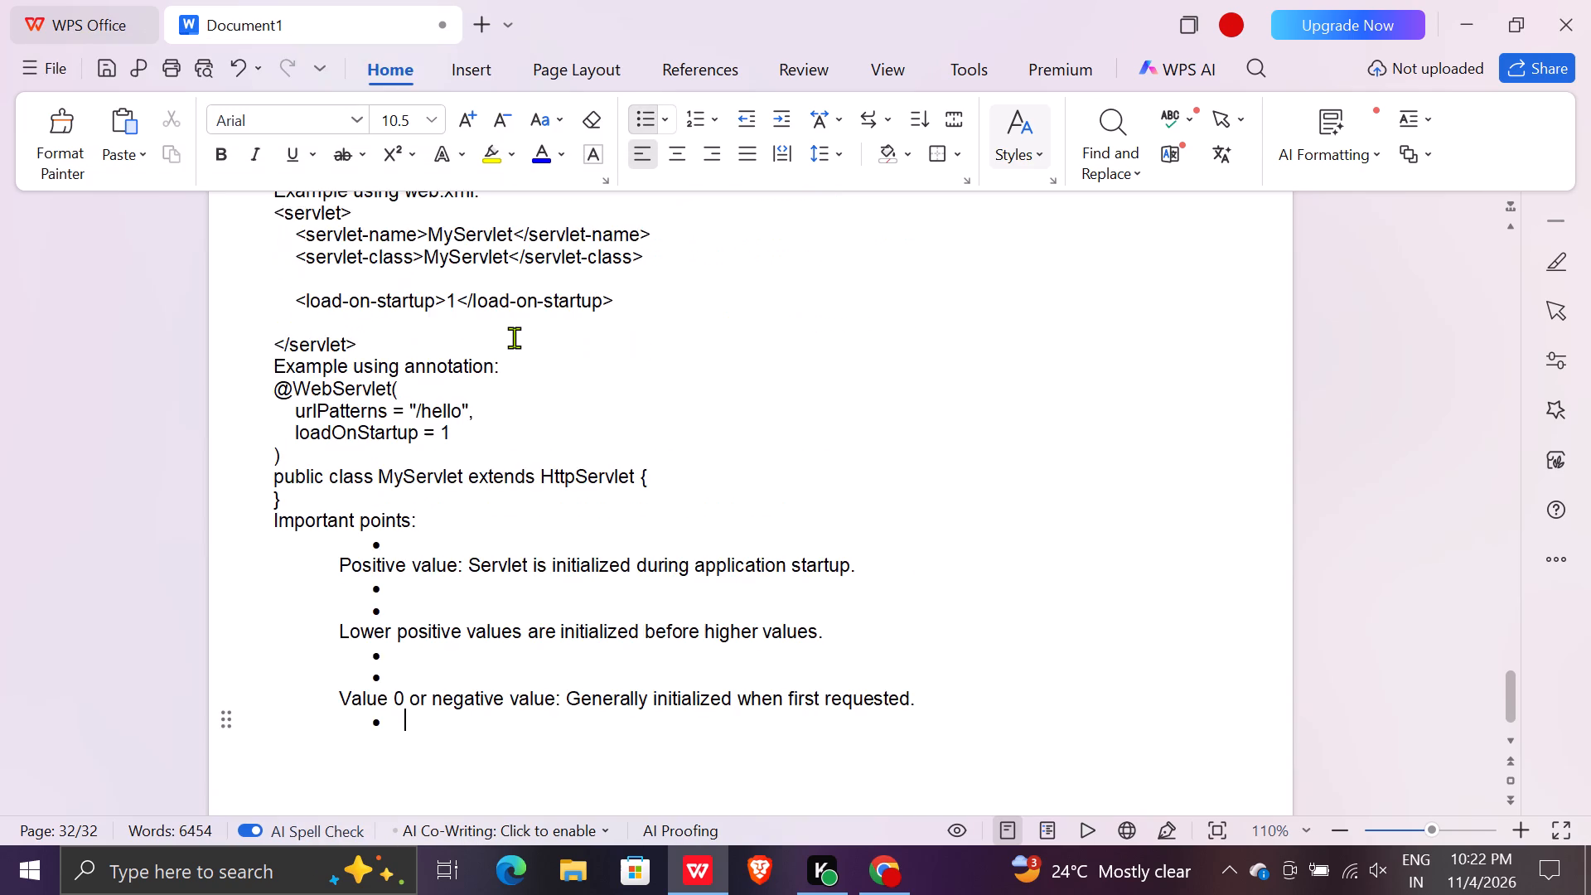
pyautogui.scroll(20, 514, 337)
pyautogui.scroll(20, 514, 337)
pyautogui.scroll(20, 514, 337)
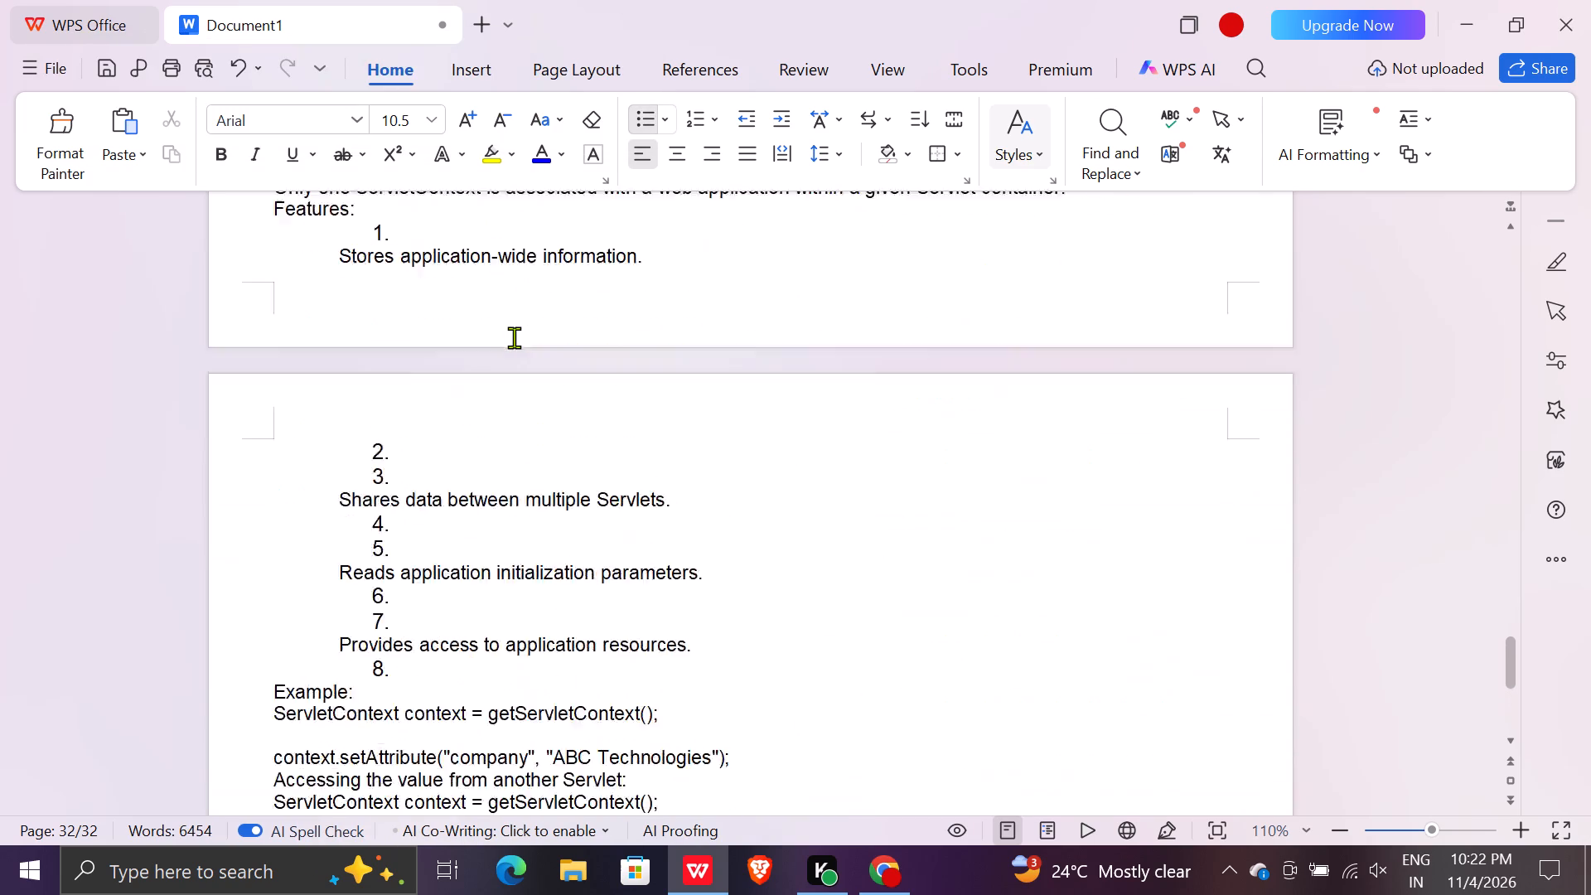
pyautogui.scroll(20, 514, 337)
pyautogui.scroll(20, 514, 337)
pyautogui.scroll(20, 514, 337)
pyautogui.scroll(-2, 514, 337)
pyautogui.click(444, 283)
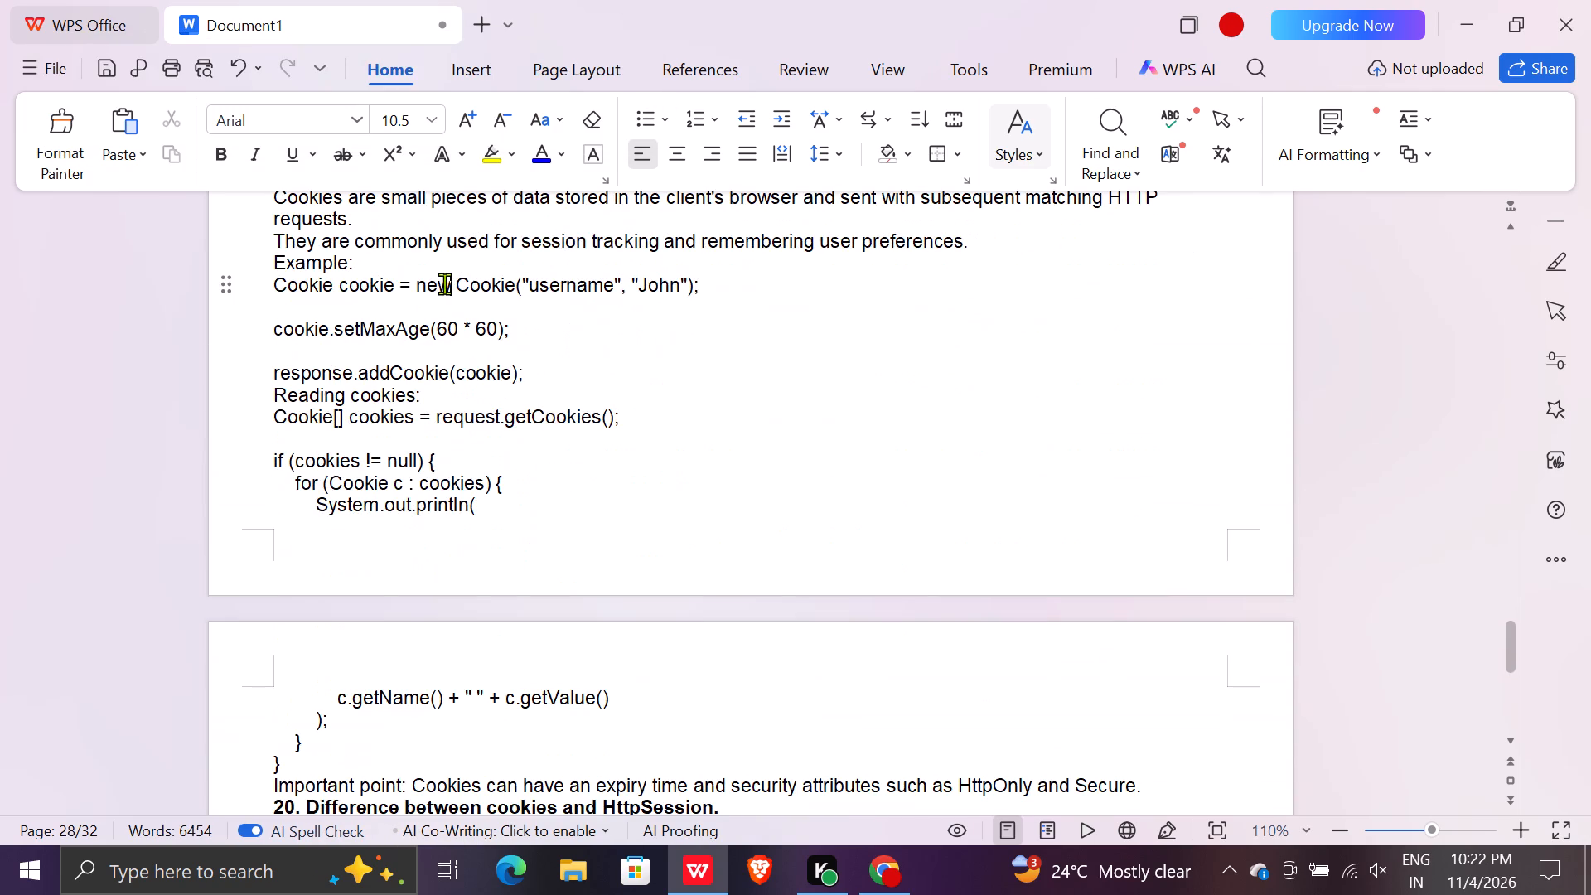
pyautogui.click(501, 279)
pyautogui.scroll(20, 563, 273)
pyautogui.scroll(12, 563, 273)
pyautogui.scroll(20, 563, 276)
pyautogui.scroll(20, 563, 276)
pyautogui.scroll(2, 563, 276)
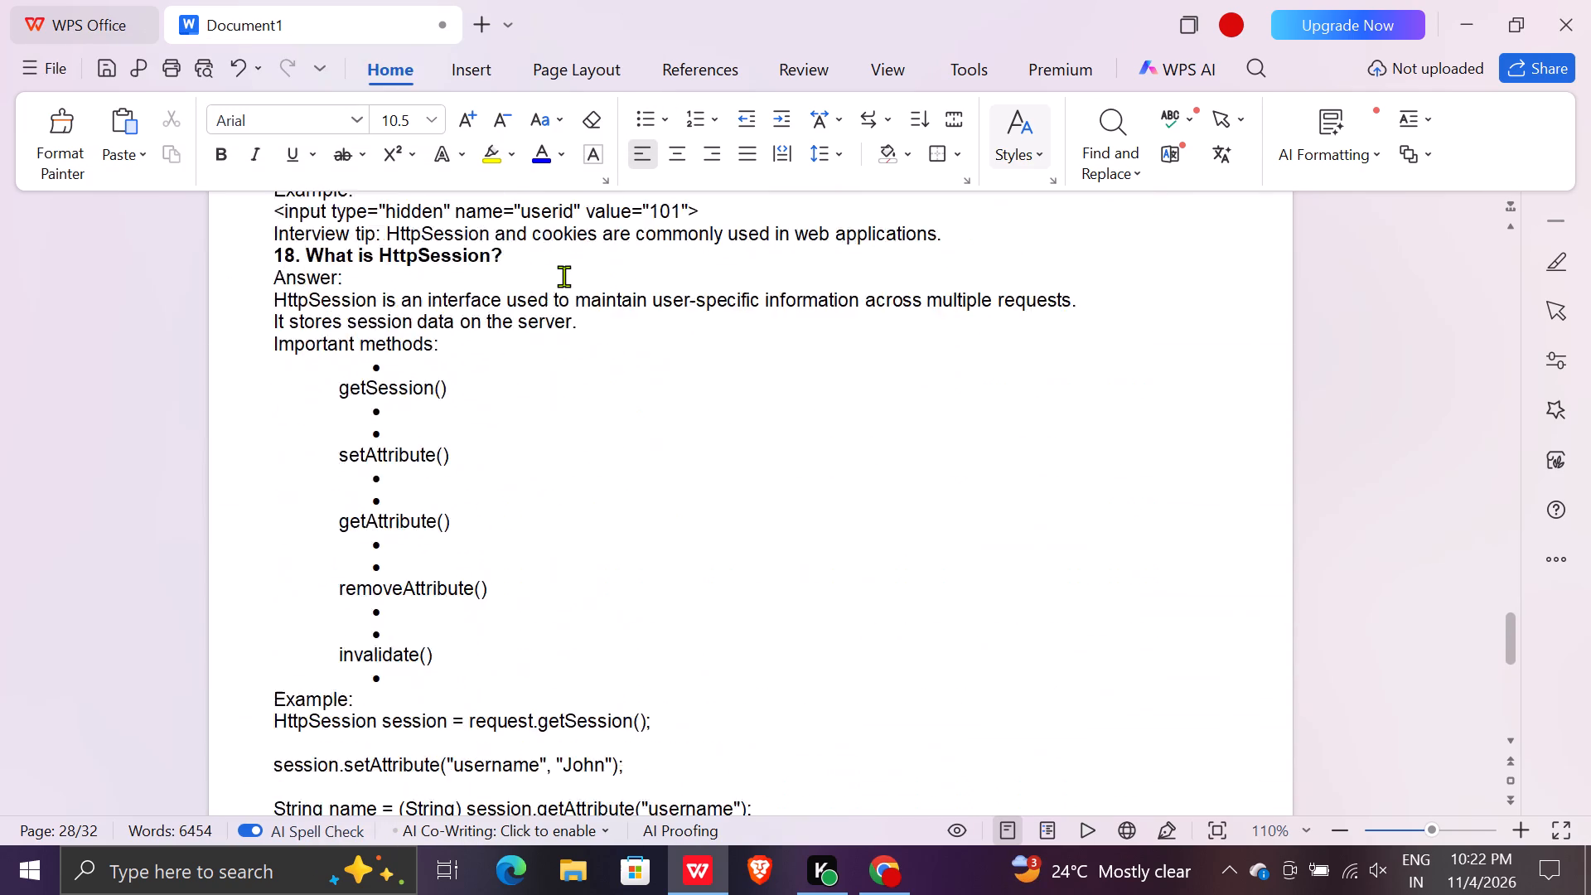
pyautogui.scroll(20, 563, 276)
pyautogui.scroll(20, 563, 276)
pyautogui.scroll(20, 563, 276)
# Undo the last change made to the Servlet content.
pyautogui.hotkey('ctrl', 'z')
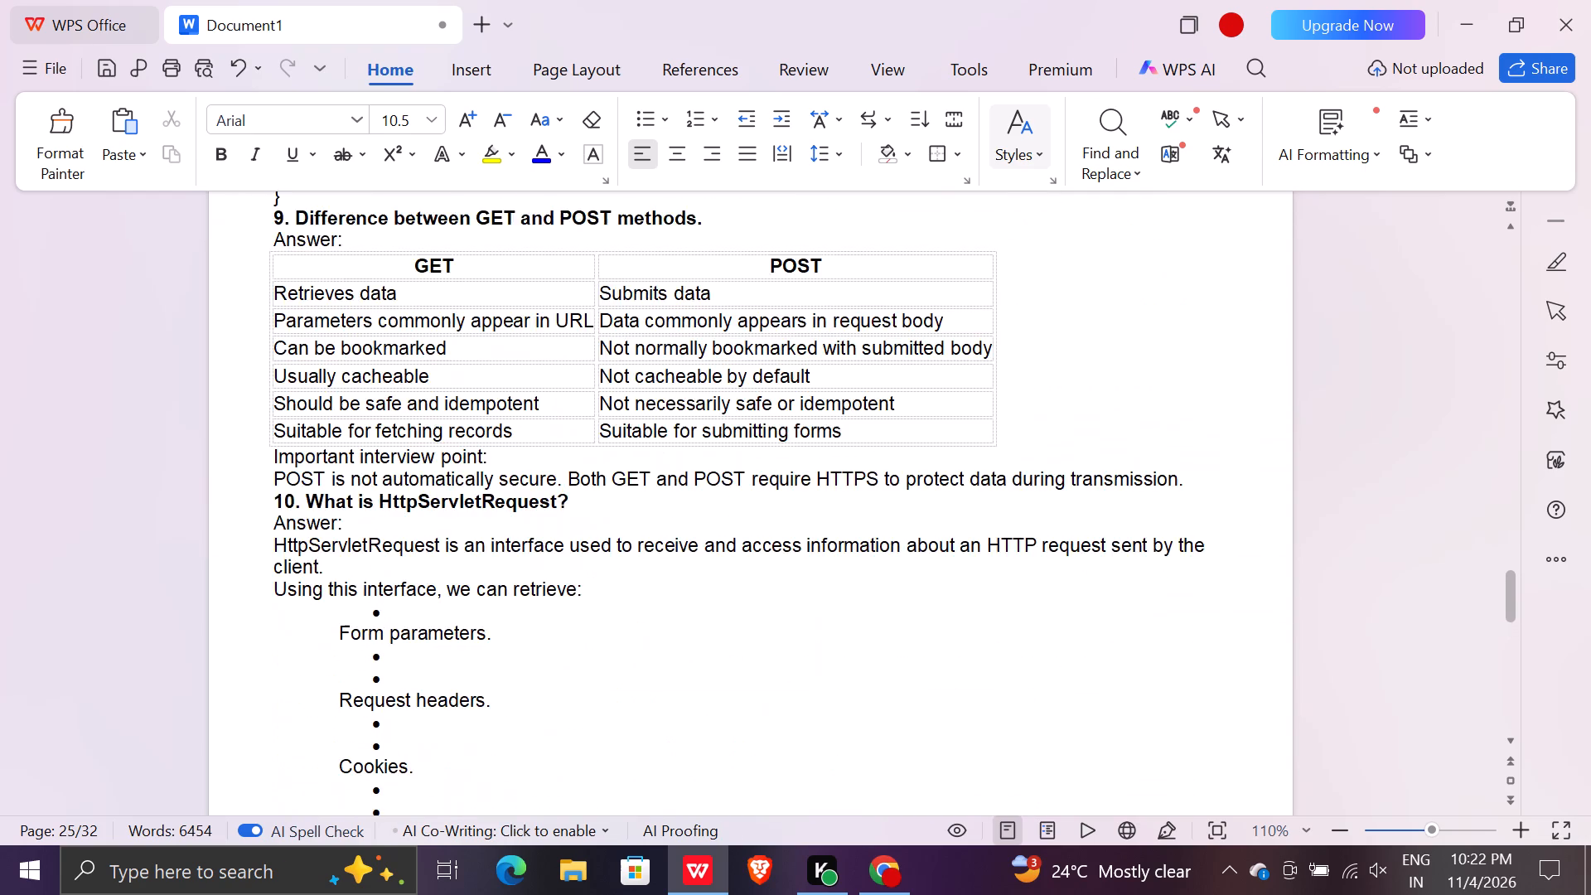
# Select the Servlet content from question 1 to the end of the document and set its font size to 12.
pyautogui.scroll(14, 563, 276)
pyautogui.click(563, 277)
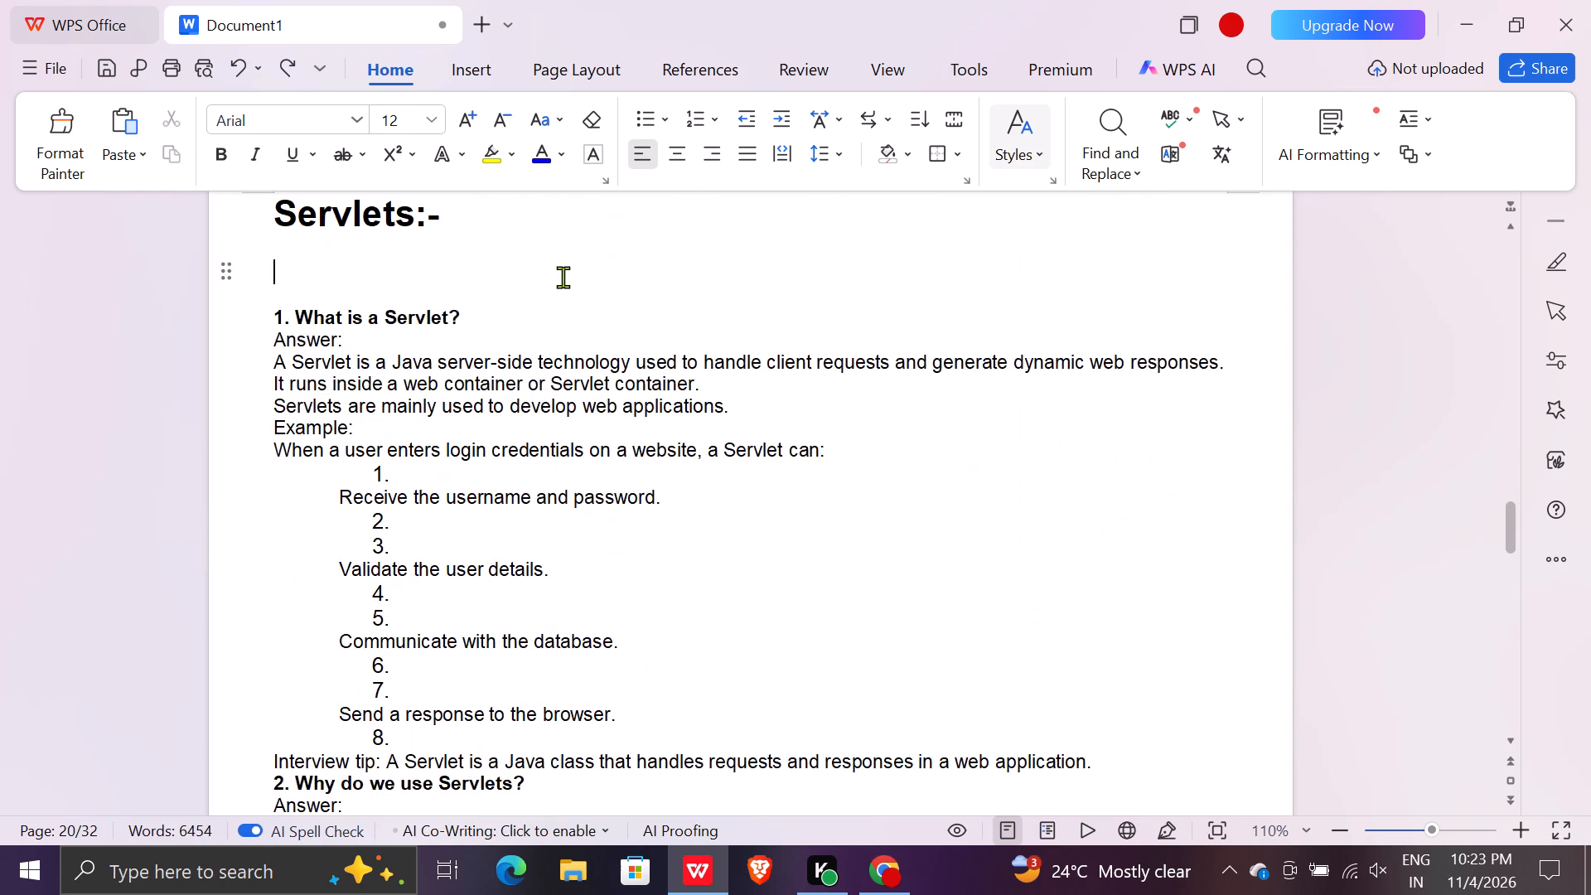
pyautogui.click(374, 394)
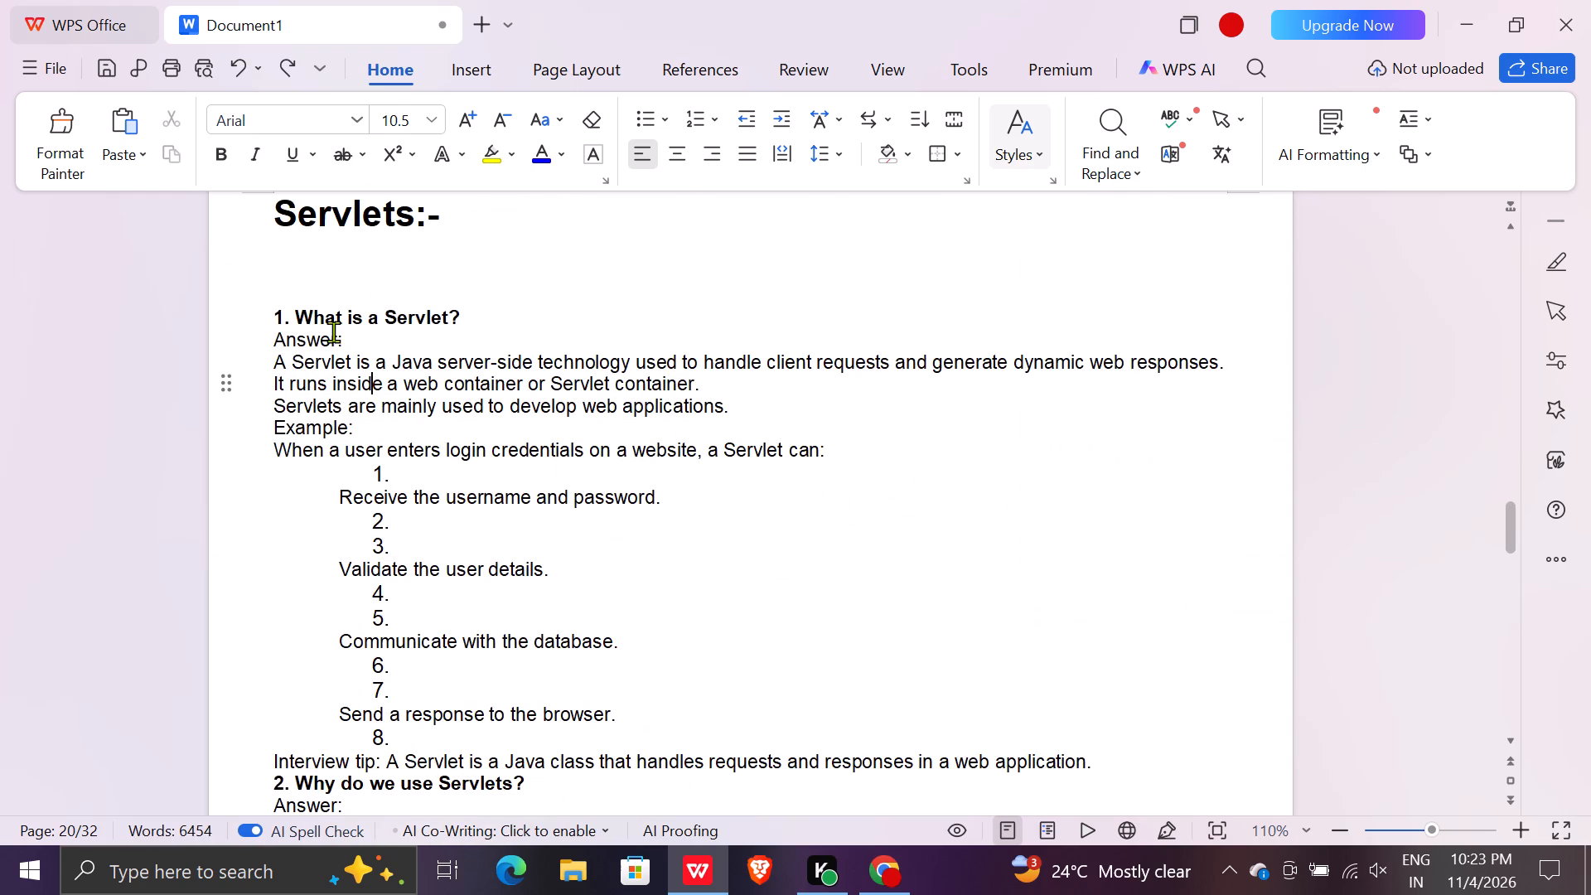
pyautogui.click(333, 331)
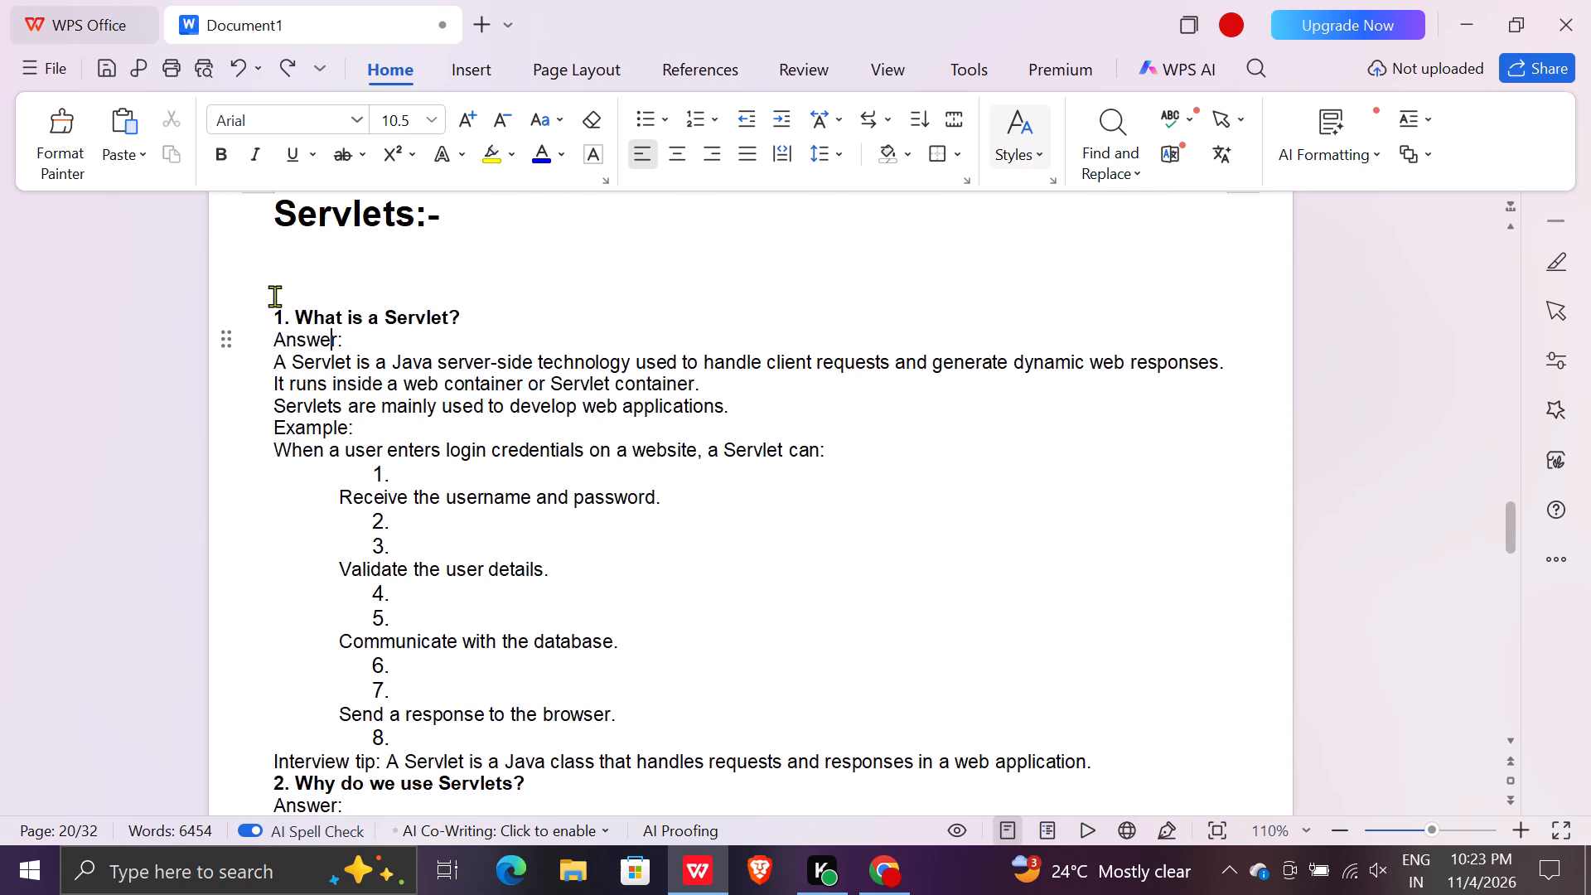
pyautogui.click(274, 296)
pyautogui.moveTo(273, 296); pyautogui.dragTo(420, 894)
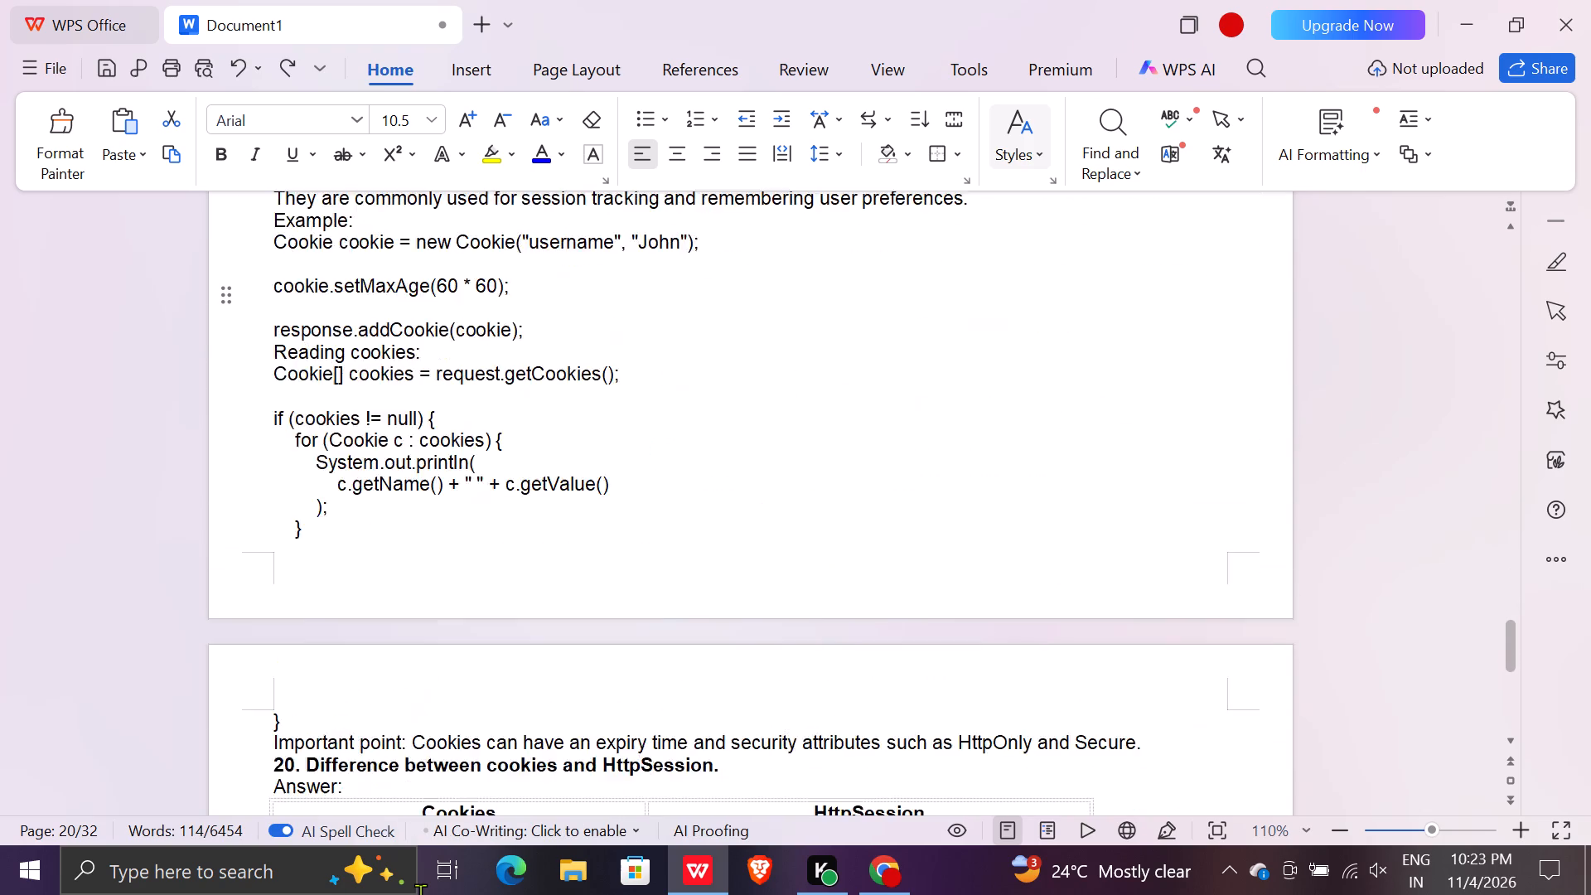
pyautogui.moveTo(420, 894); pyautogui.dragTo(436, 875)
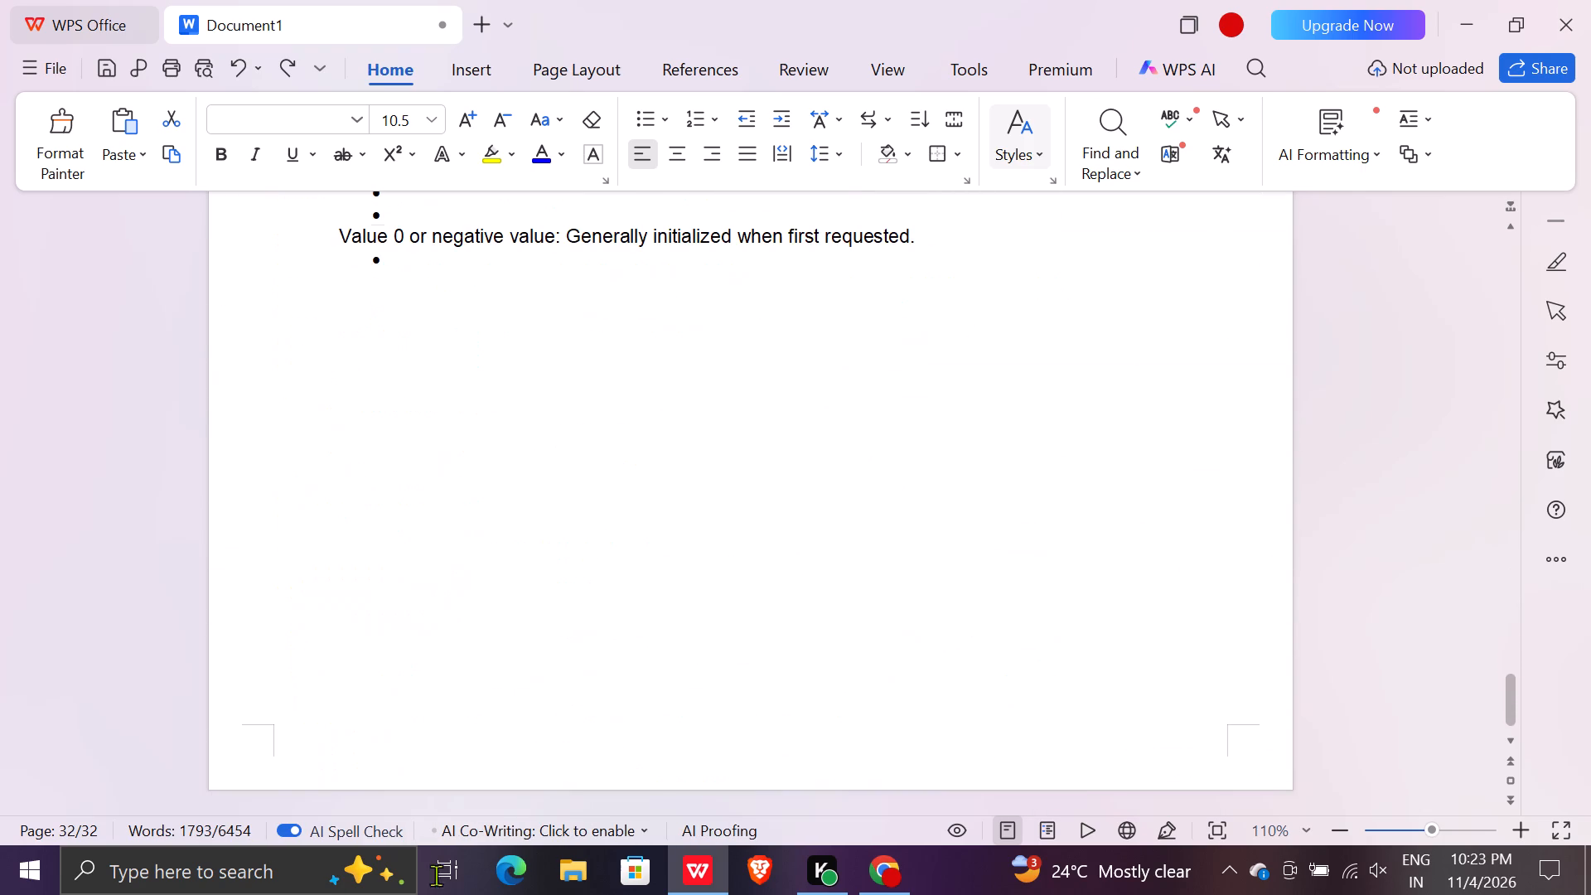
pyautogui.moveTo(436, 875); pyautogui.dragTo(450, 266)
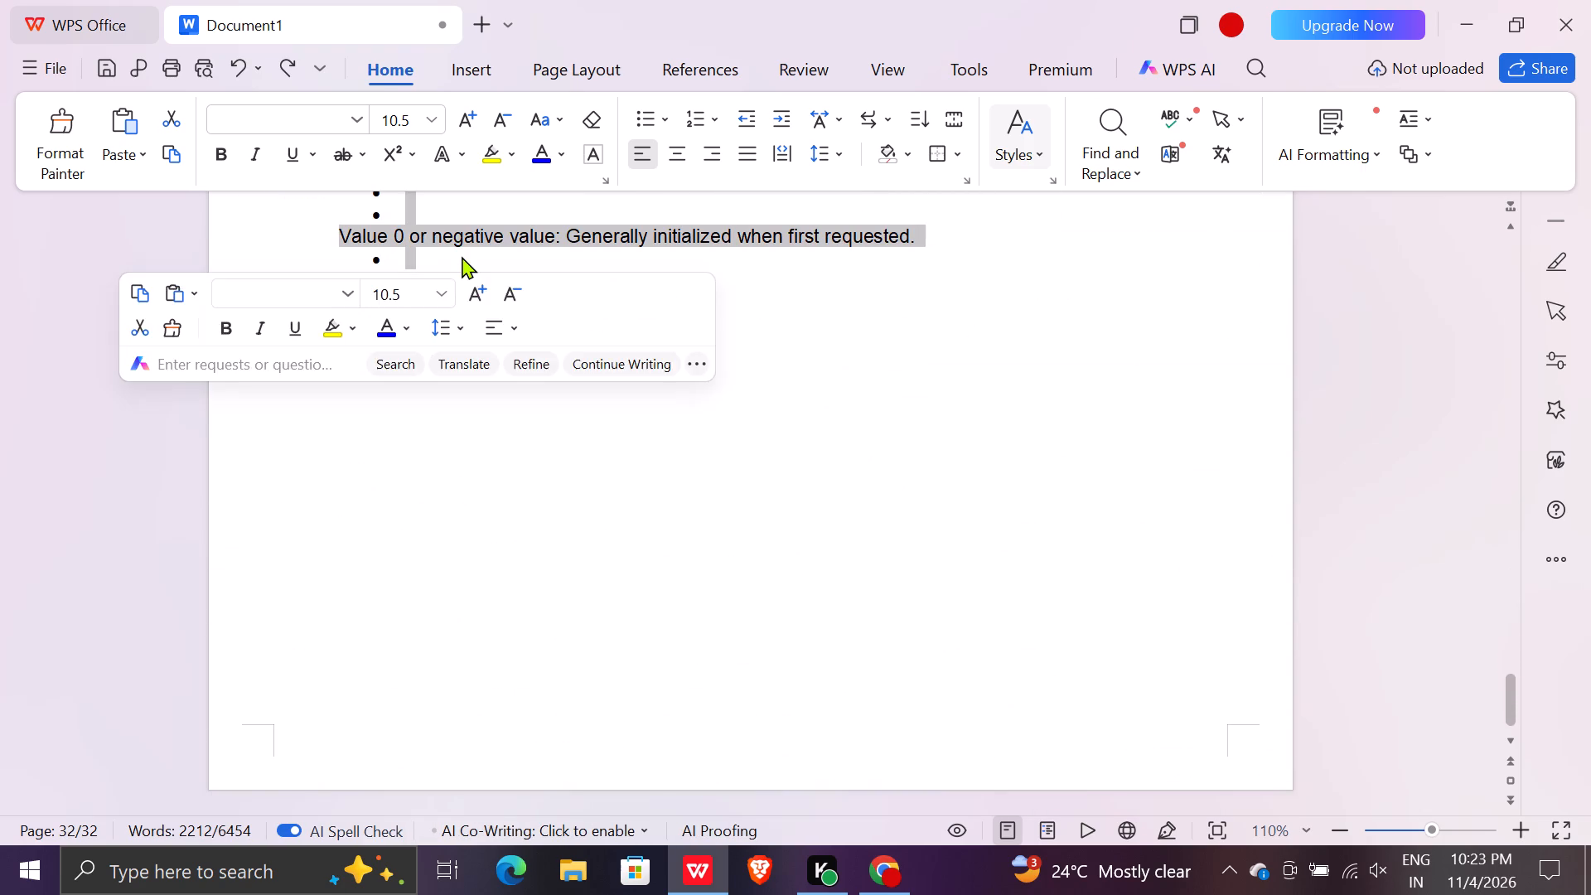
pyautogui.click(406, 109)
pyautogui.press('BackSpace')
pyautogui.write('12')
pyautogui.press('Return')
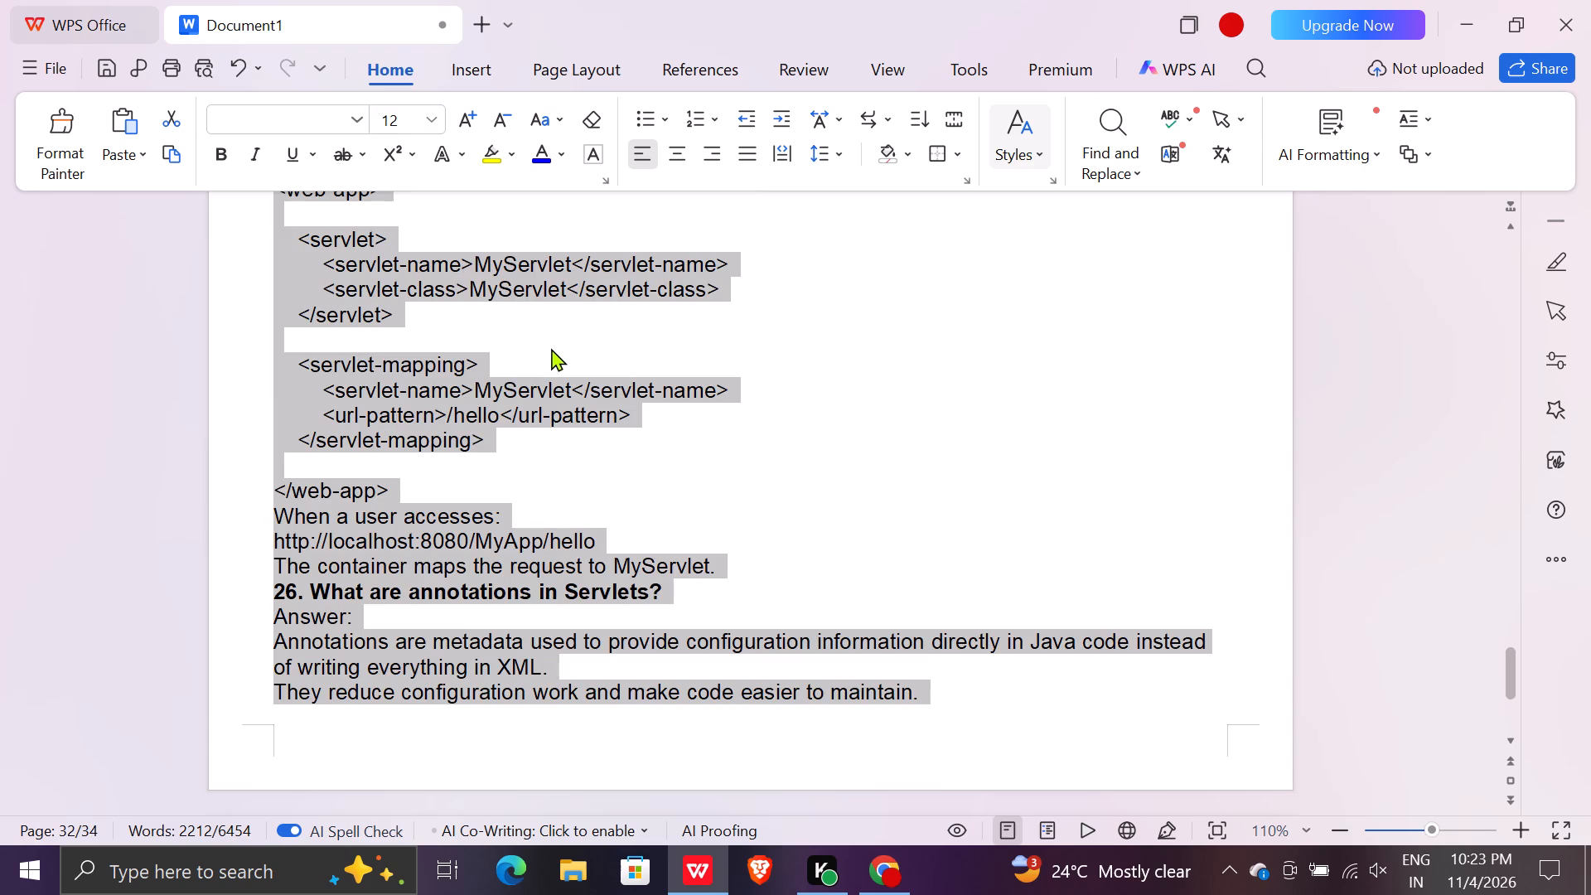
pyautogui.click(555, 345)
# Review the font size and list layout of the Servlet answers from question 25 back up to question 1.
pyautogui.scroll(20, 605, 334)
pyautogui.scroll(20, 605, 334)
pyautogui.scroll(20, 605, 334)
pyautogui.scroll(-20, 605, 334)
pyautogui.scroll(-20, 605, 334)
pyautogui.scroll(-20, 605, 334)
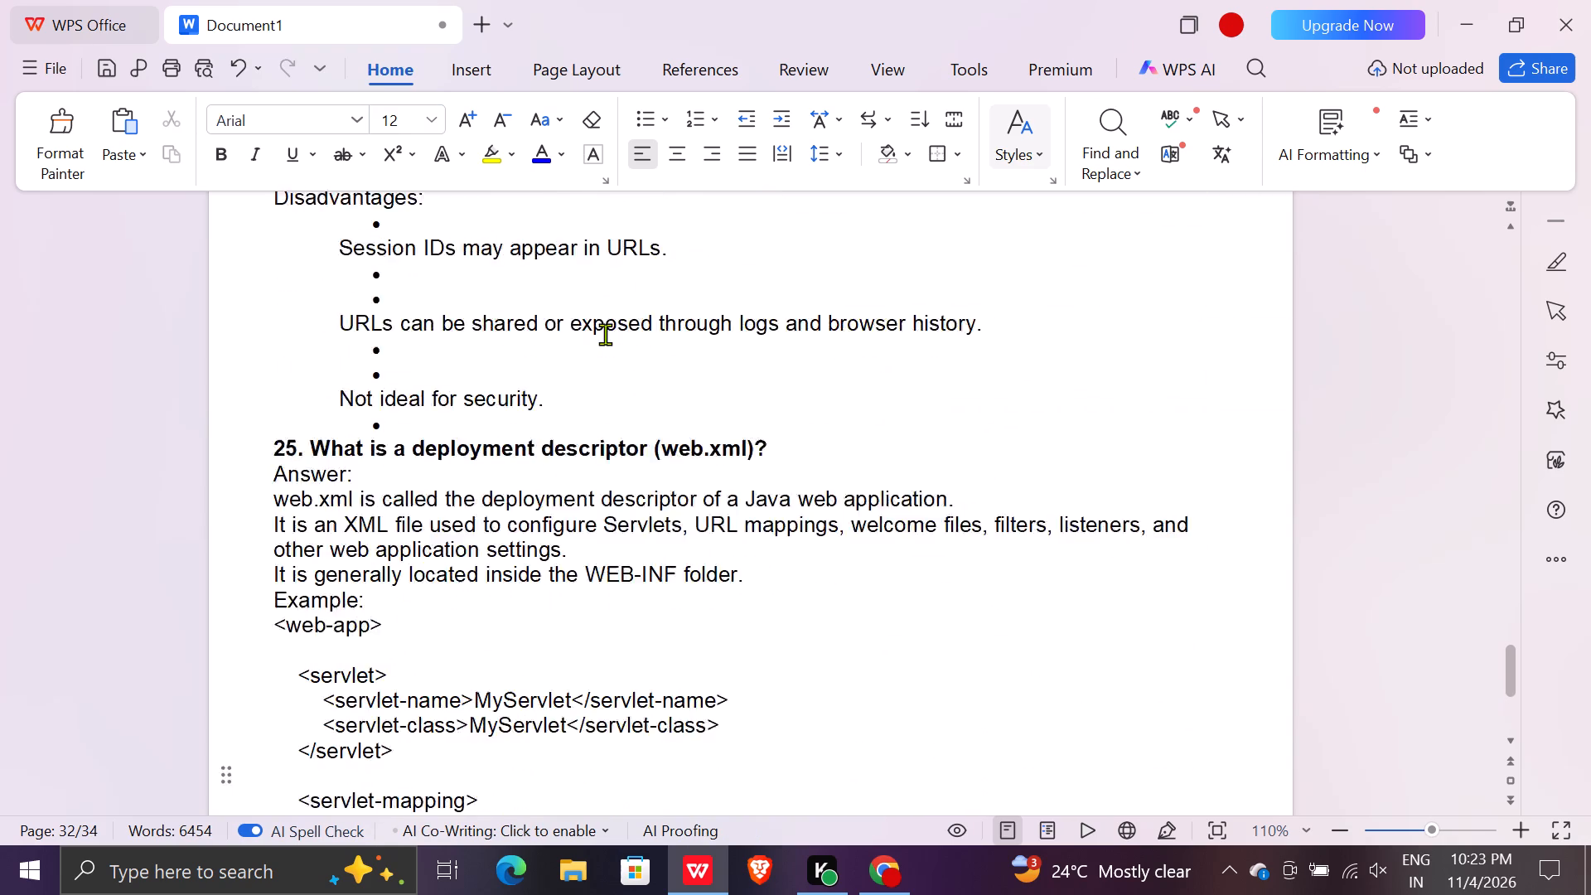
pyautogui.scroll(-20, 605, 334)
pyautogui.scroll(-13, 605, 334)
pyautogui.scroll(20, 611, 361)
pyautogui.scroll(20, 611, 361)
pyautogui.scroll(20, 611, 361)
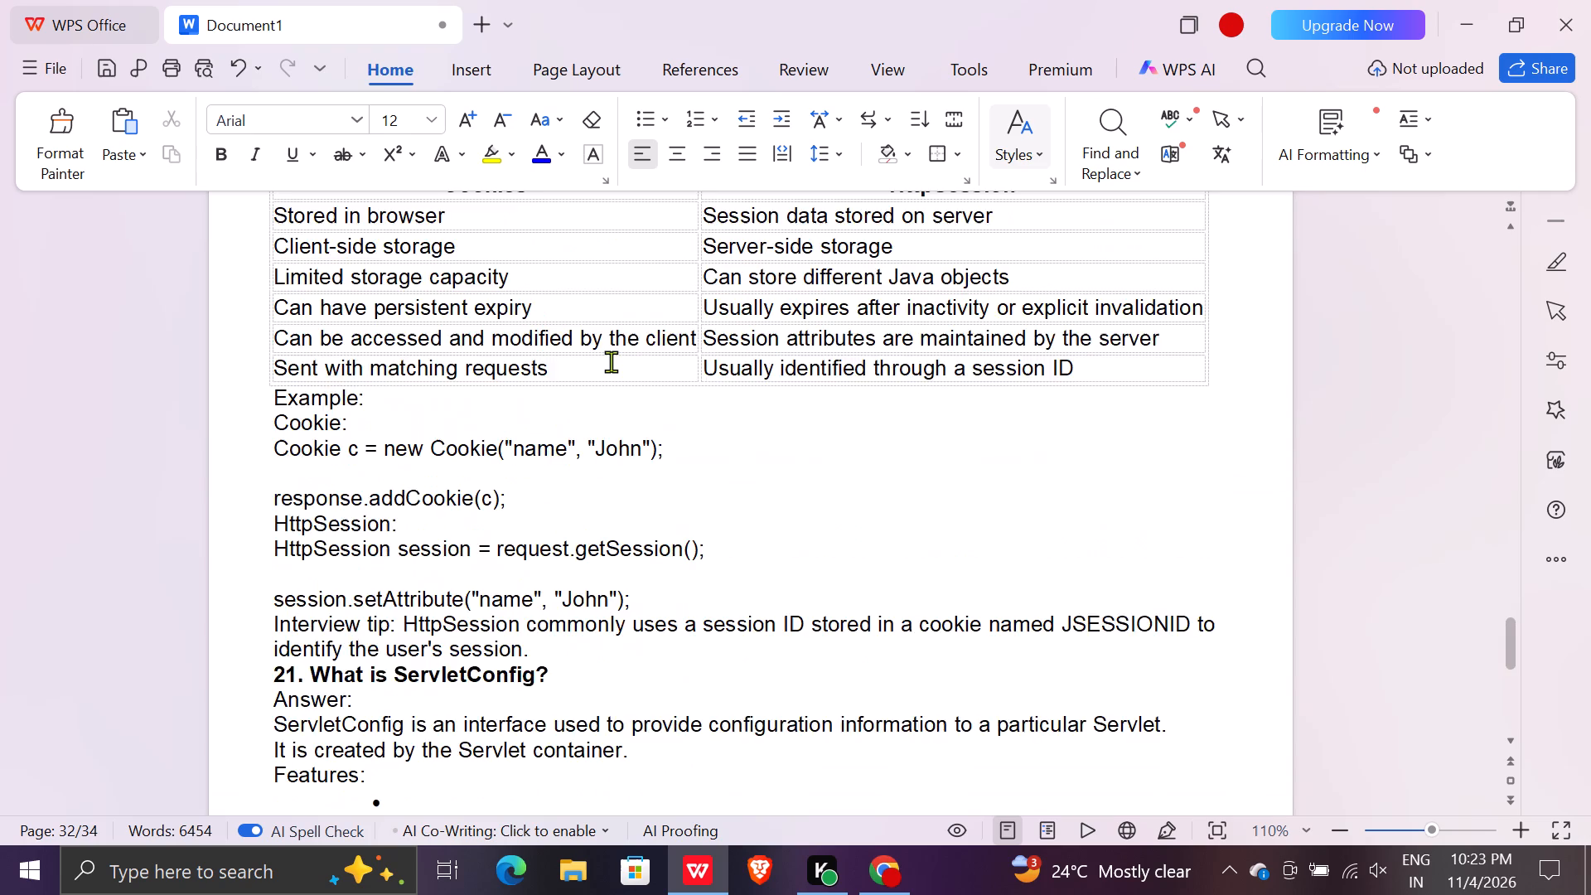
pyautogui.scroll(20, 611, 361)
pyautogui.scroll(20, 611, 361)
pyautogui.scroll(20, 611, 361)
pyautogui.scroll(20, 611, 361)
pyautogui.scroll(20, 611, 361)
pyautogui.scroll(13, 611, 361)
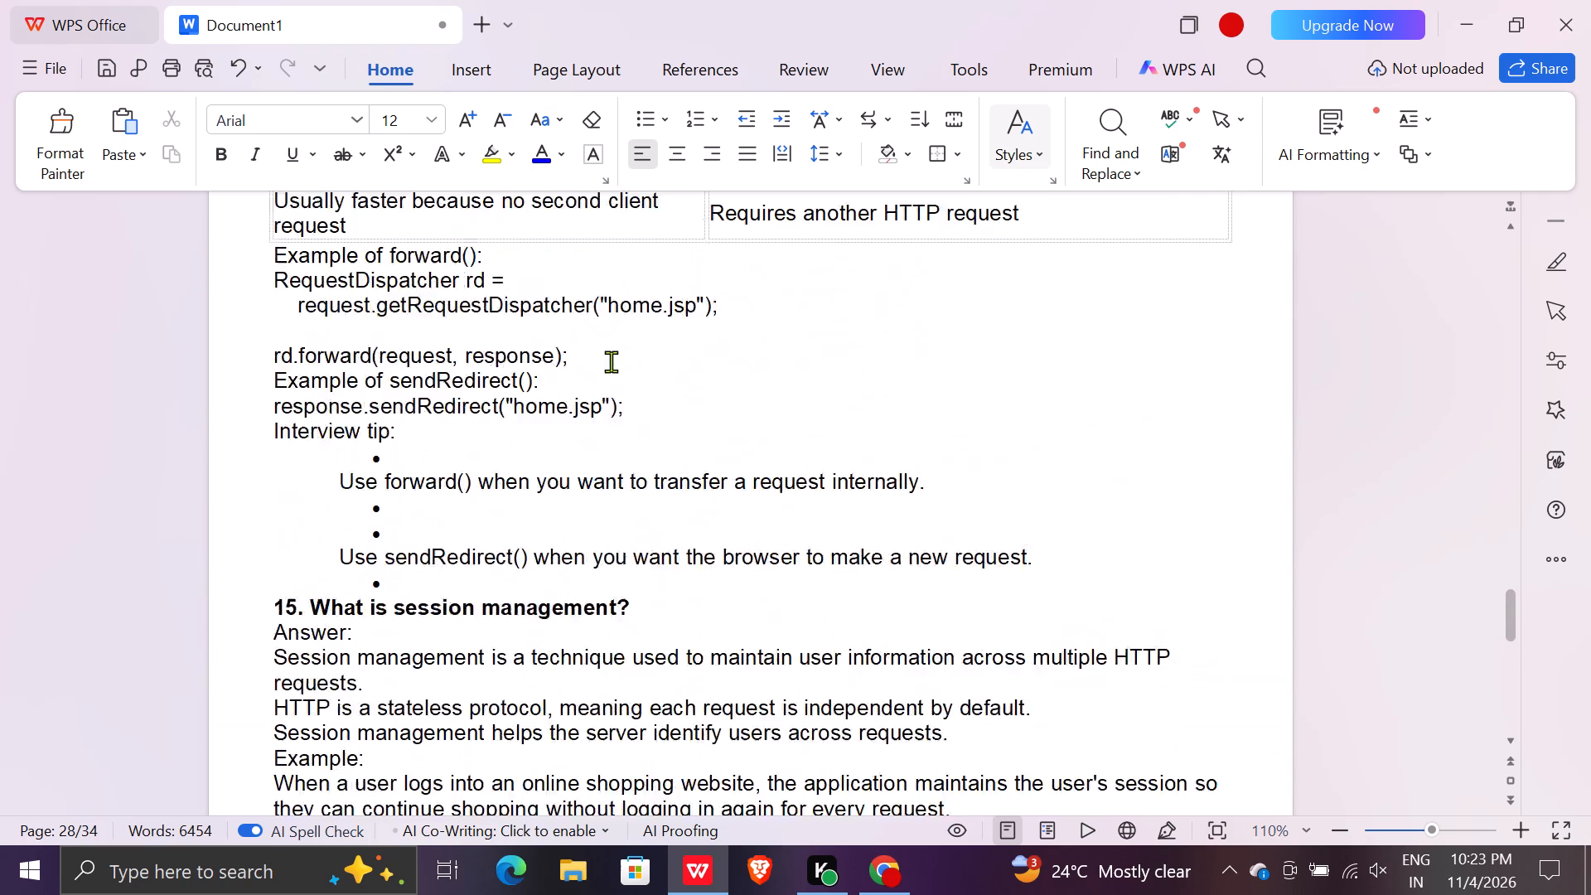
pyautogui.scroll(14, 611, 361)
pyautogui.scroll(20, 611, 361)
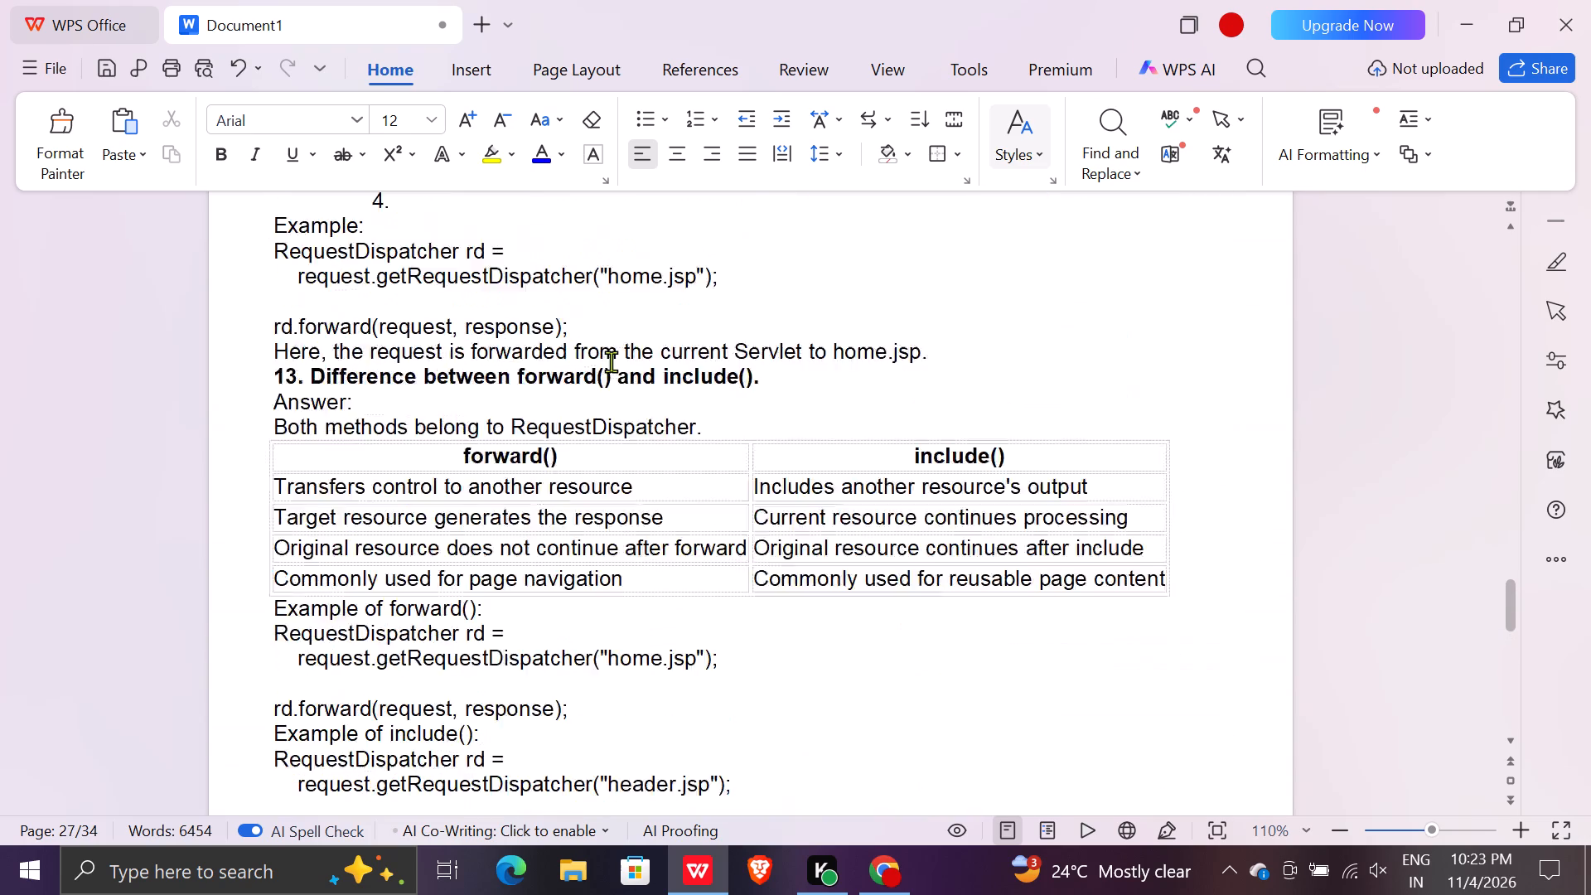
pyautogui.scroll(20, 611, 361)
pyautogui.scroll(-12, 611, 361)
pyautogui.scroll(20, 611, 361)
pyautogui.scroll(2, 611, 361)
pyautogui.scroll(20, 611, 361)
pyautogui.scroll(3, 611, 361)
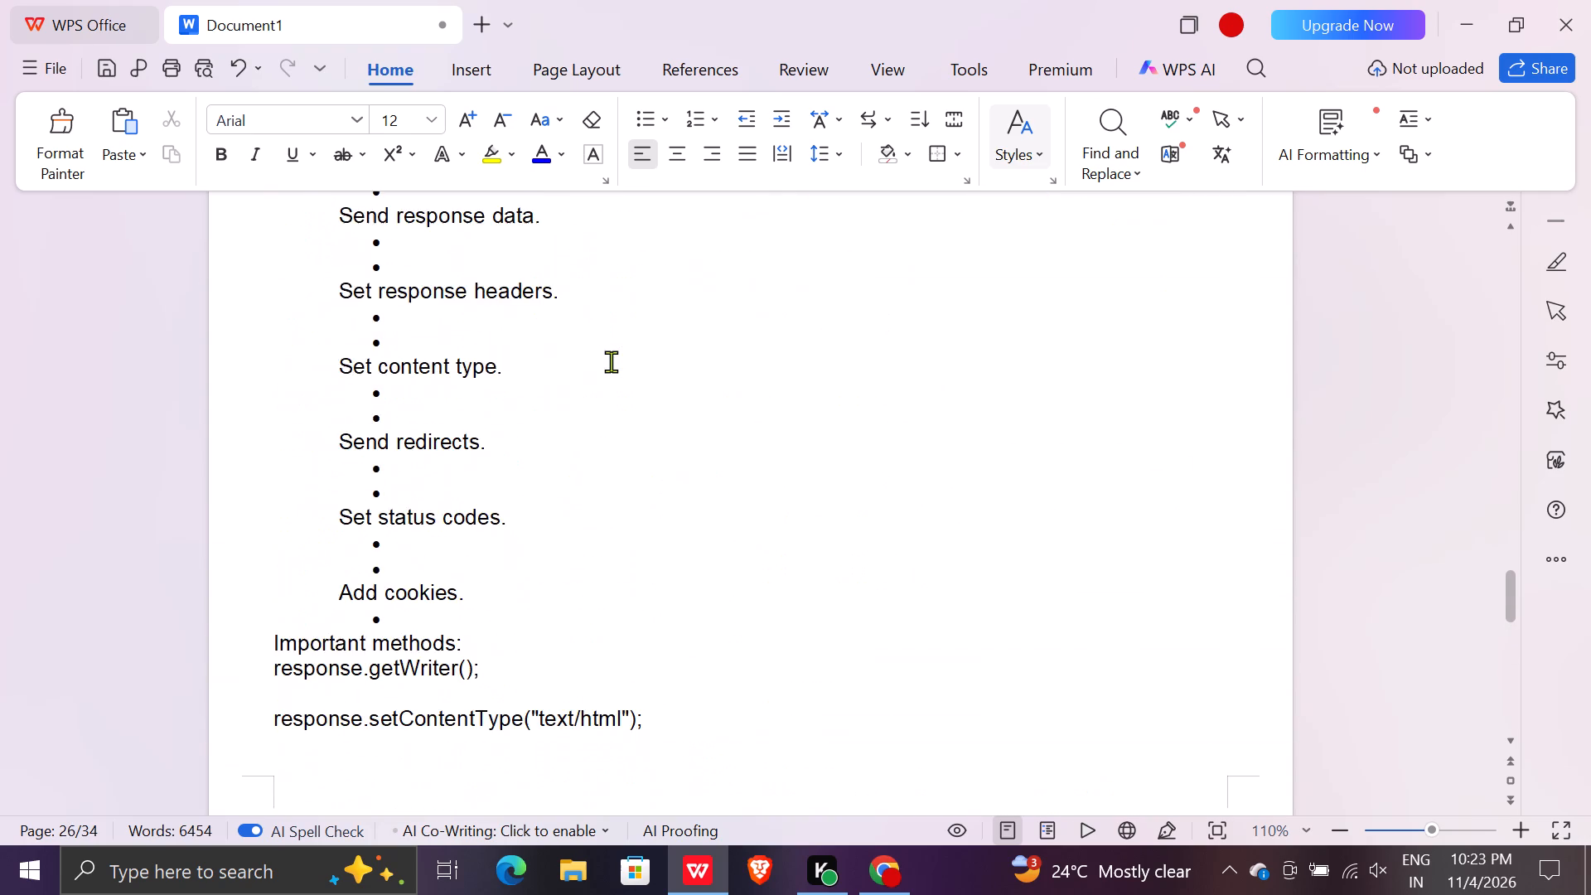
pyautogui.scroll(17, 611, 361)
pyautogui.scroll(16, 611, 361)
pyautogui.scroll(20, 611, 361)
pyautogui.scroll(20, 611, 361)
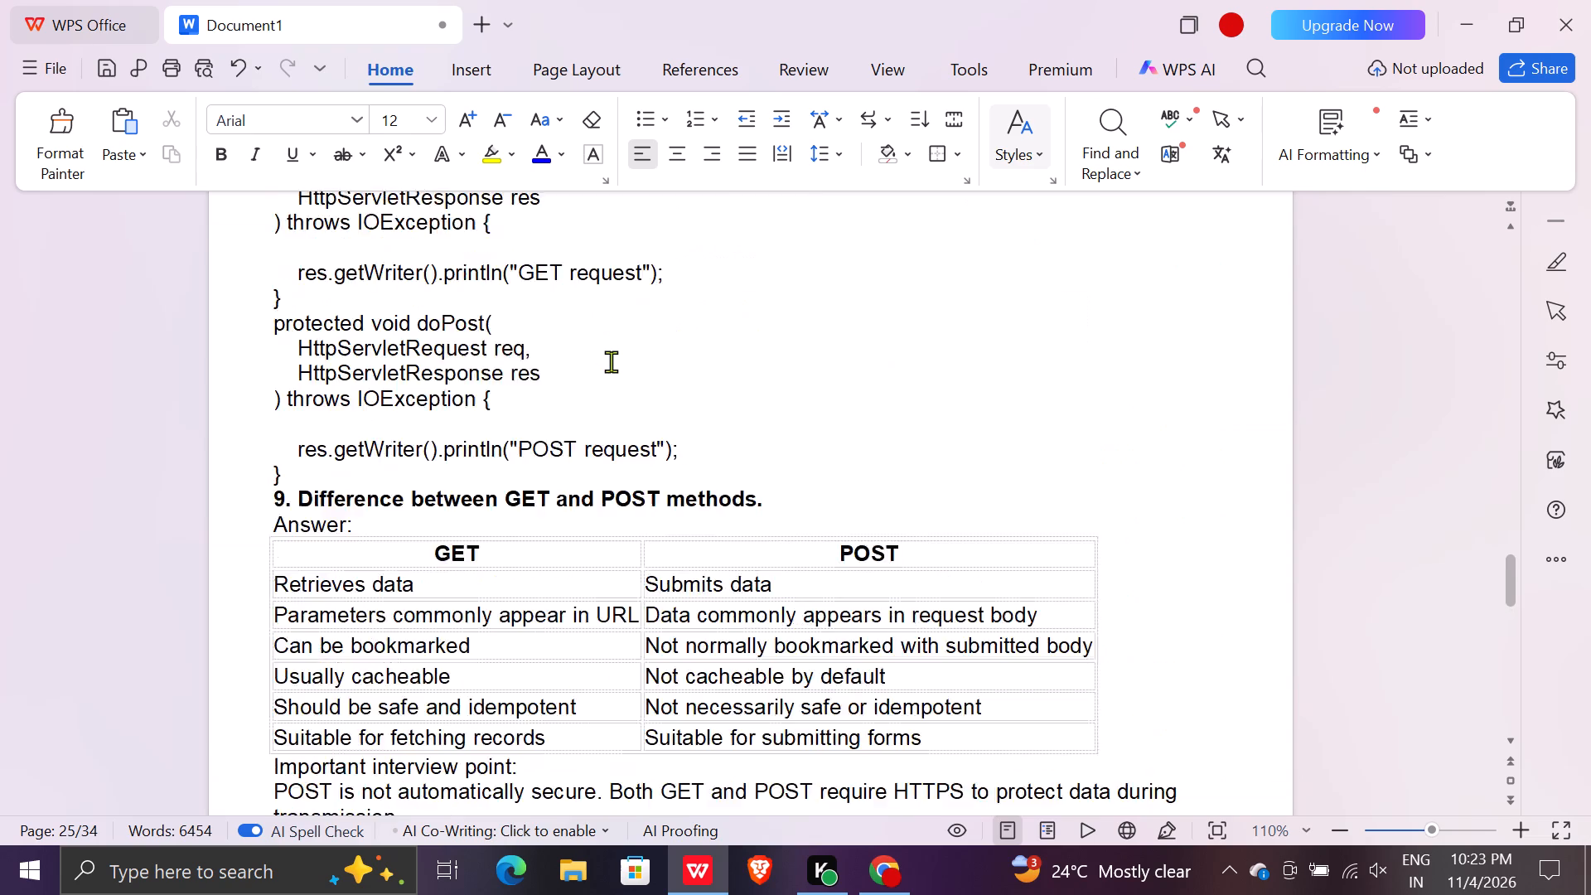
pyautogui.scroll(20, 611, 361)
pyautogui.scroll(20, 611, 361)
pyautogui.scroll(17, 611, 361)
pyautogui.scroll(20, 611, 361)
pyautogui.scroll(20, 611, 361)
pyautogui.scroll(9, 611, 361)
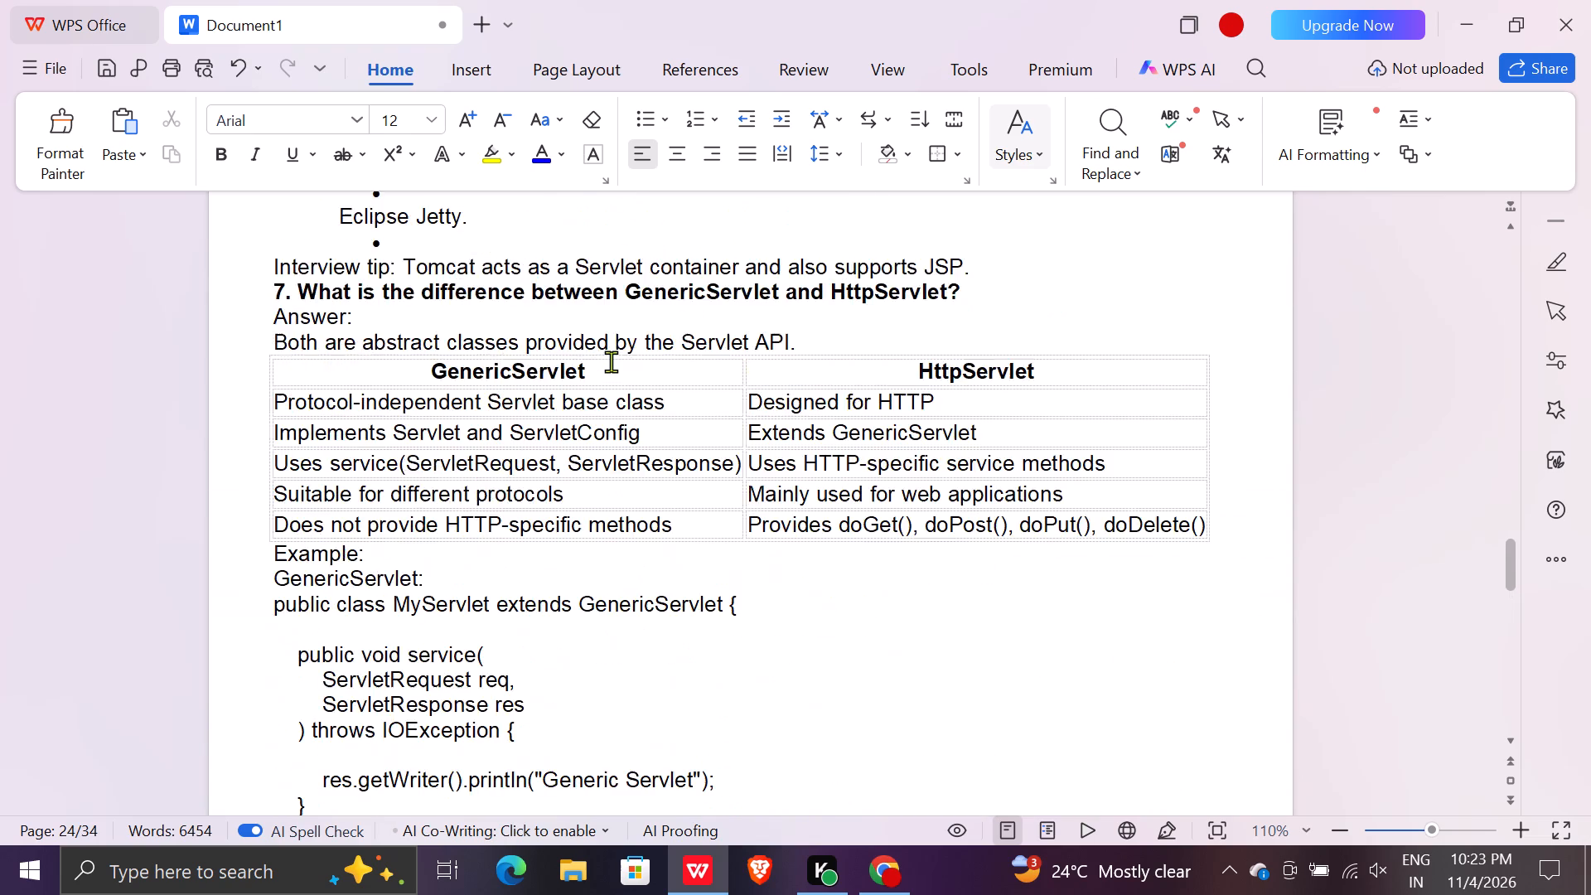
pyautogui.scroll(16, 611, 361)
pyautogui.scroll(20, 611, 361)
pyautogui.scroll(20, 611, 361)
pyautogui.scroll(4, 611, 361)
pyautogui.scroll(20, 611, 361)
pyautogui.scroll(4, 611, 361)
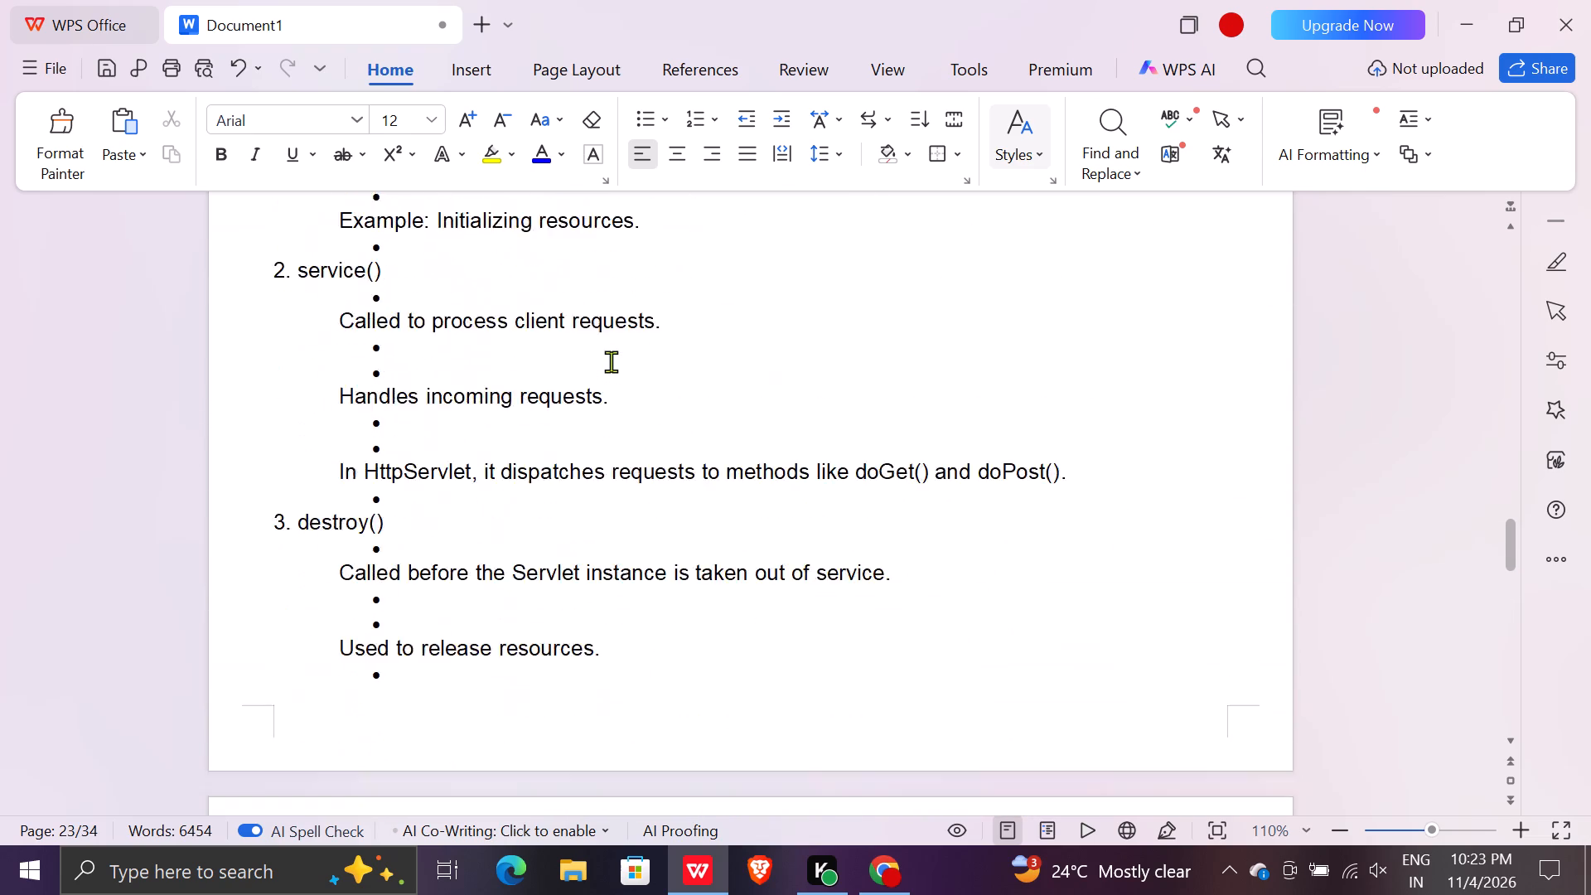
pyautogui.scroll(20, 611, 361)
pyautogui.scroll(18, 611, 361)
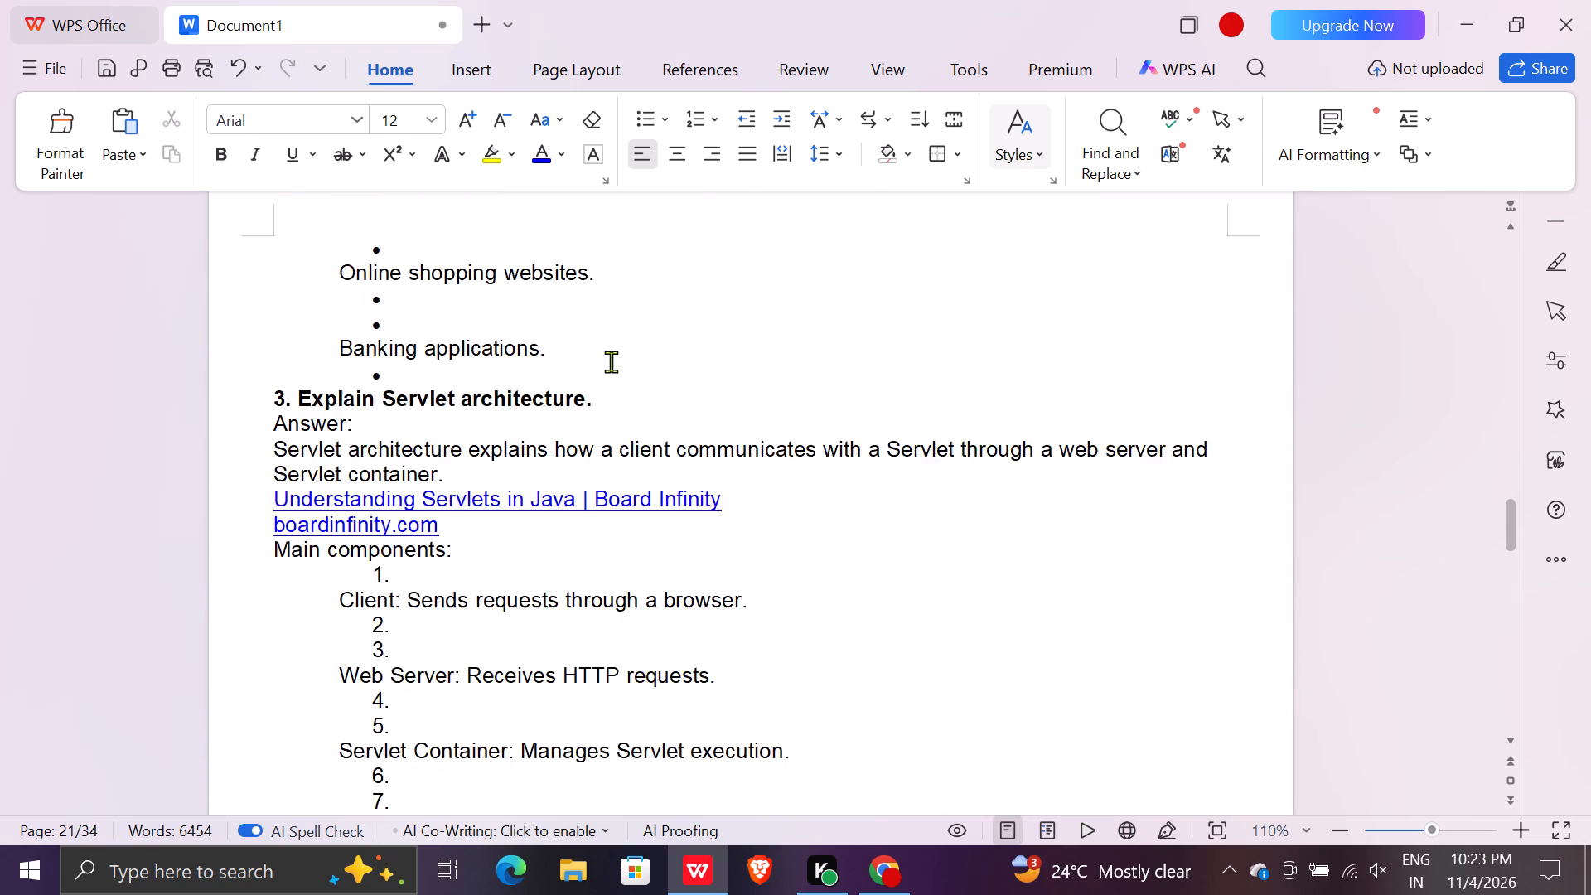
pyautogui.scroll(17, 611, 361)
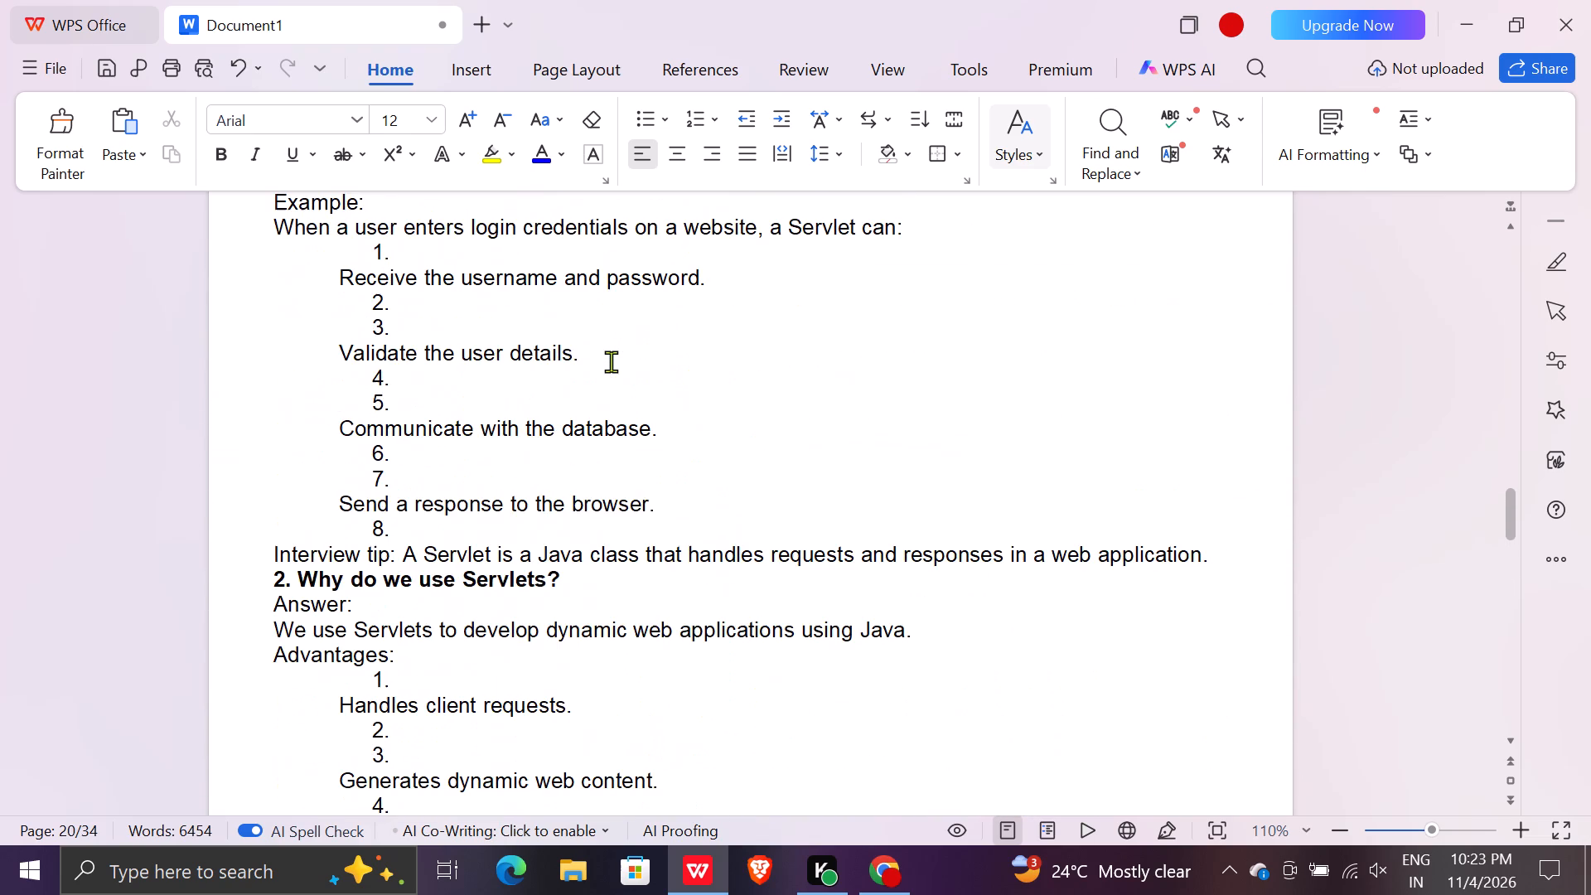
pyautogui.scroll(11, 611, 361)
pyautogui.scroll(-6, 611, 361)
pyautogui.scroll(3, 611, 361)
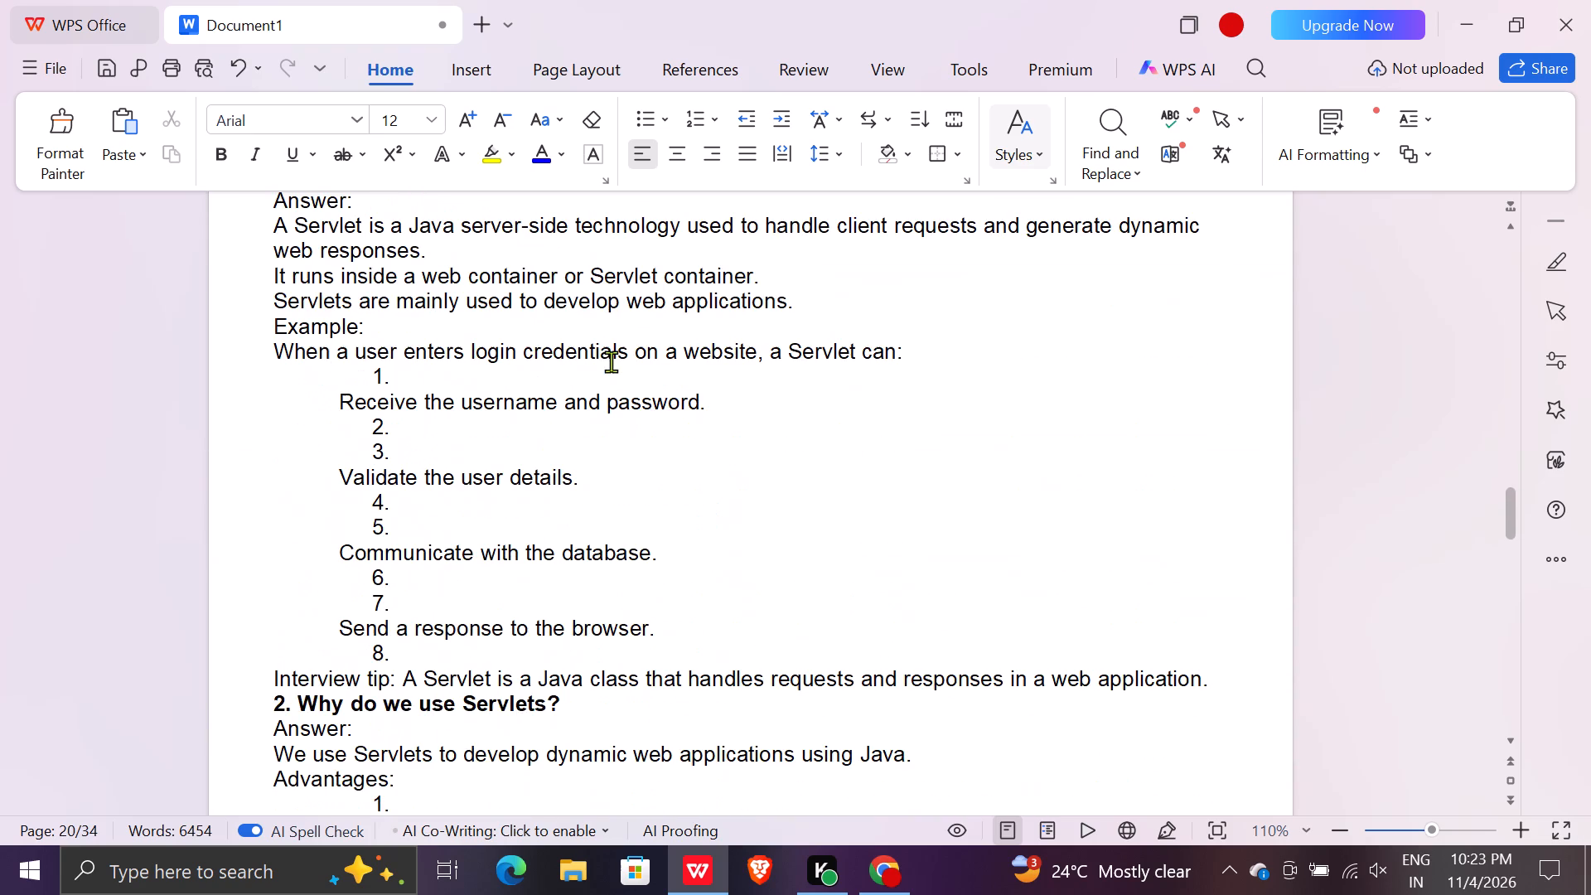
# In question 1's example list, remove the empty numbered lines above "Receive the username and password." and "Validate the user details." and indent both items.
pyautogui.click(338, 399)
pyautogui.press('BackSpace')
pyautogui.press('BackSpace')
pyautogui.press('Tab')
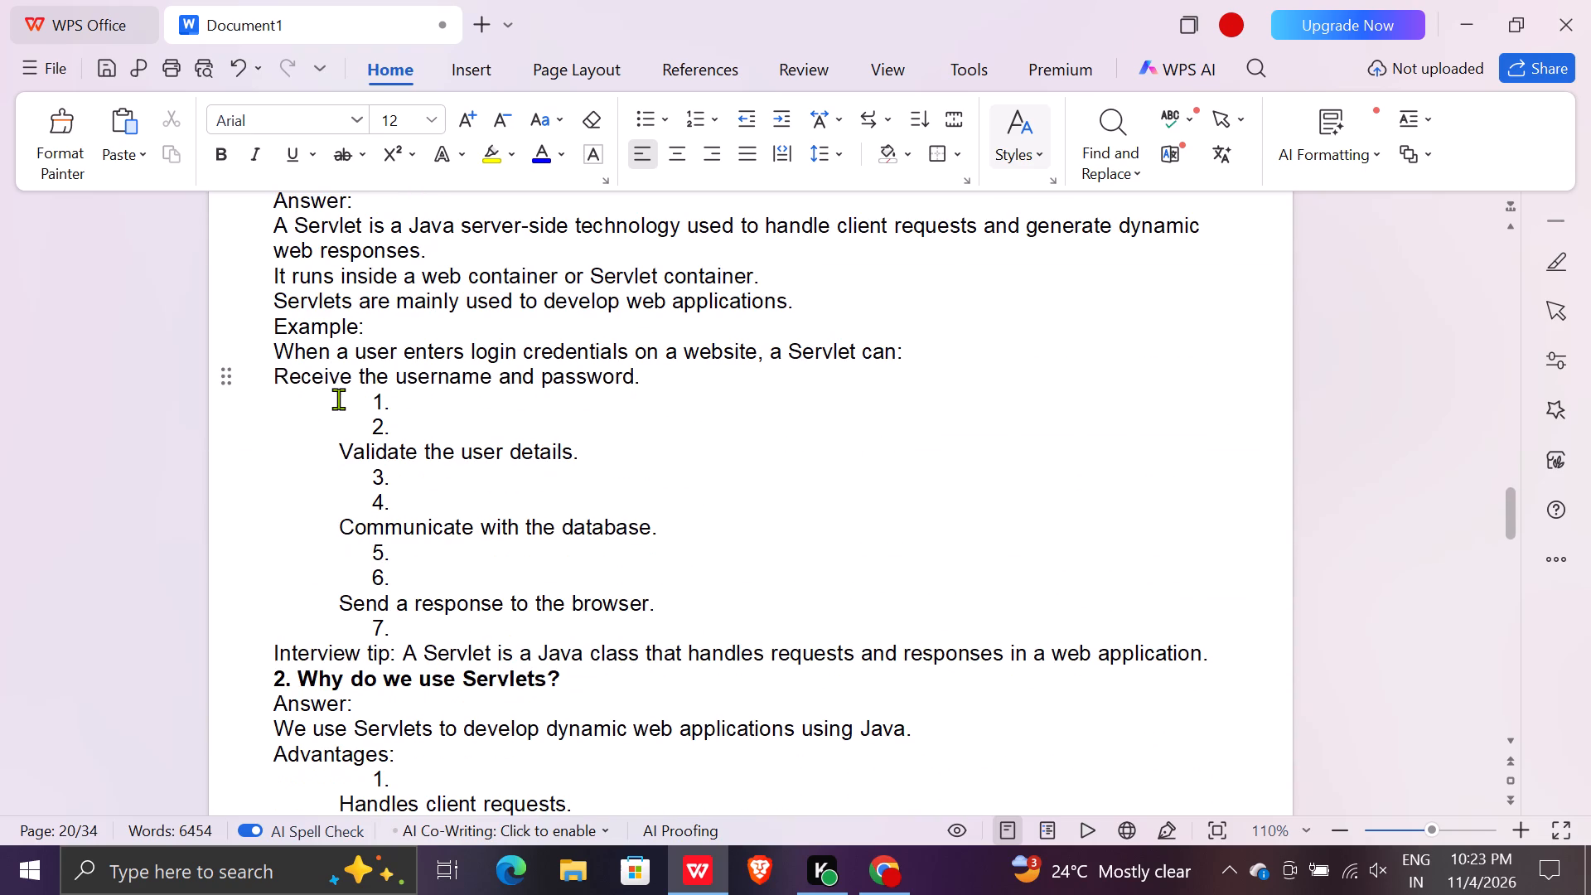
pyautogui.click(336, 446)
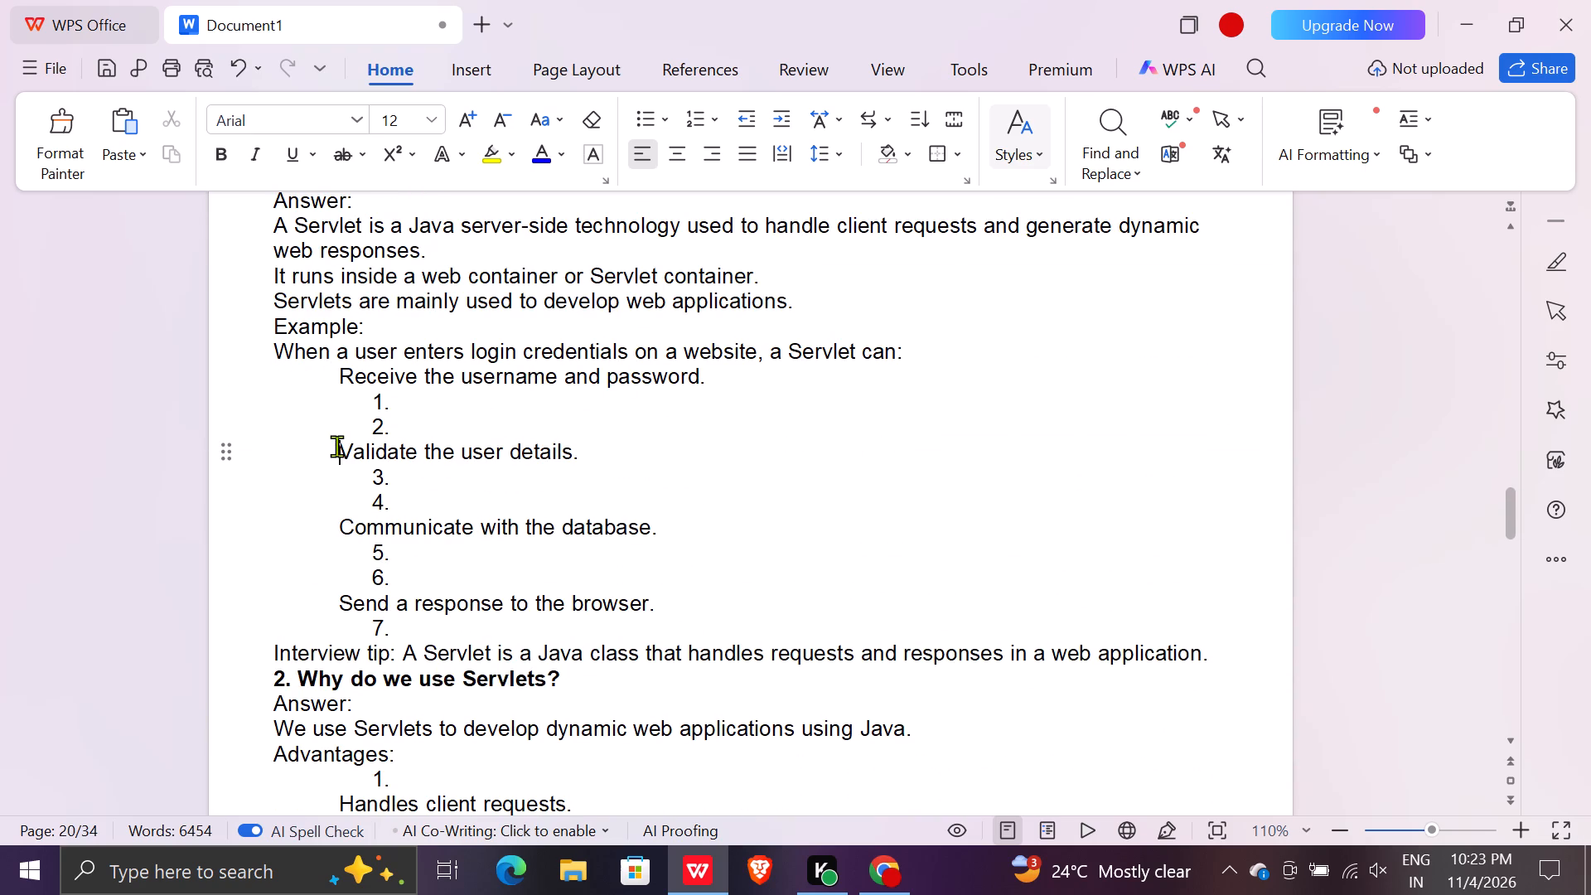
pyautogui.press('BackSpace')
pyautogui.press('BackSpace')
pyautogui.press('BackSpace')
pyautogui.press('Tab')
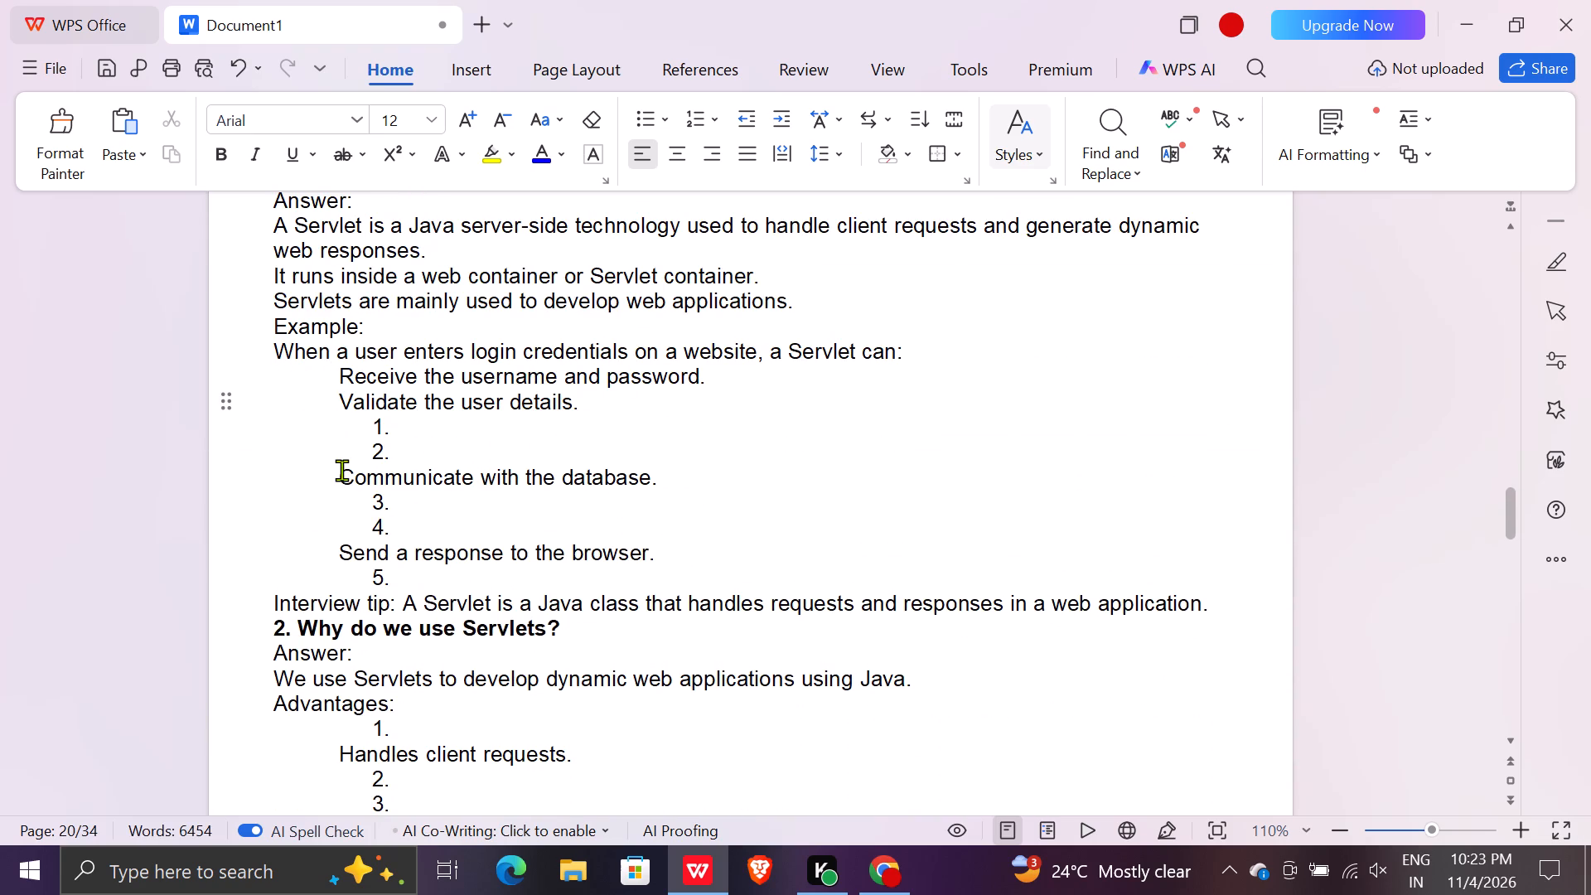
# Remove question 1's remaining empty numbered lines down to the interview tip, indenting "Communicate with the database." and "Send a response to the browser.".
pyautogui.click(341, 470)
pyautogui.press('BackSpace')
pyautogui.press('BackSpace')
pyautogui.press('BackSpace')
pyautogui.press('Tab')
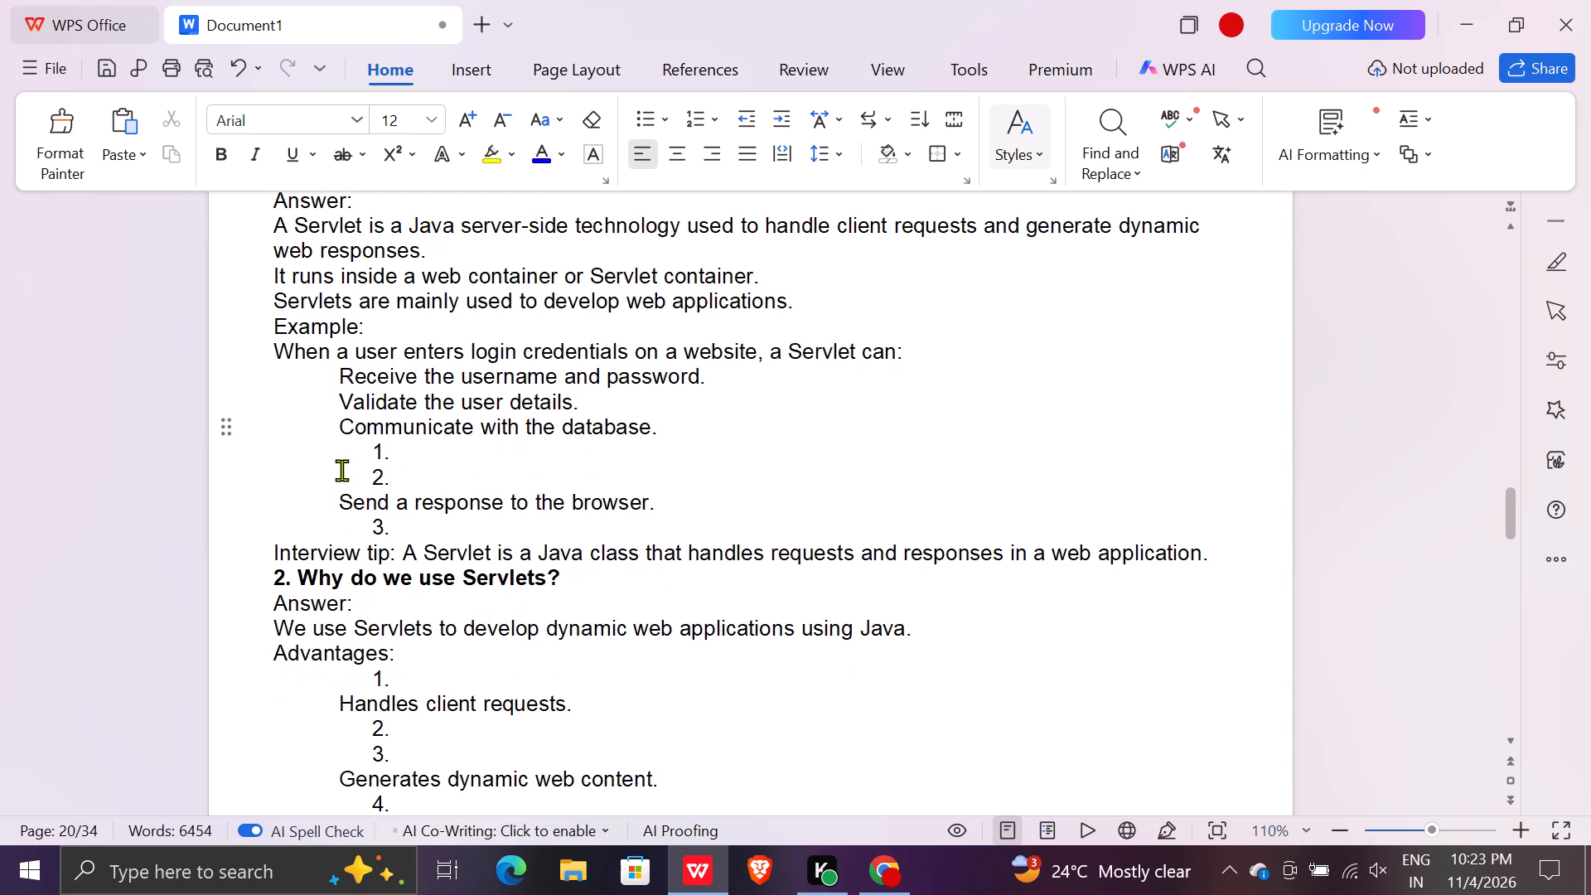
pyautogui.click(341, 498)
pyautogui.press('BackSpace')
pyautogui.press('BackSpace')
pyautogui.press('BackSpace')
pyautogui.press('Tab')
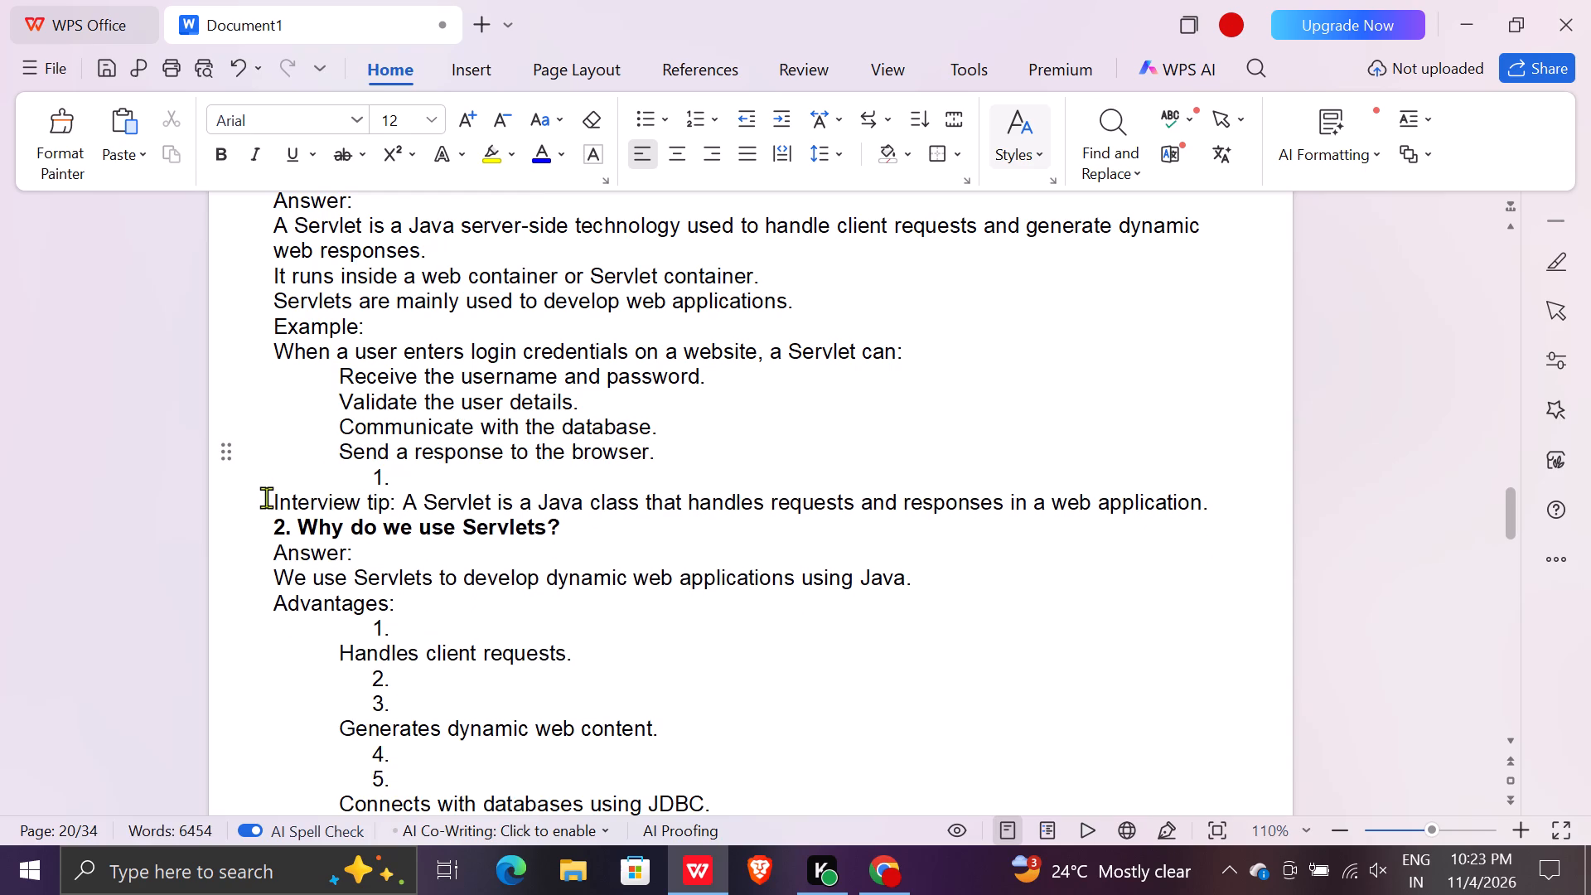
pyautogui.click(266, 497)
pyautogui.press('BackSpace')
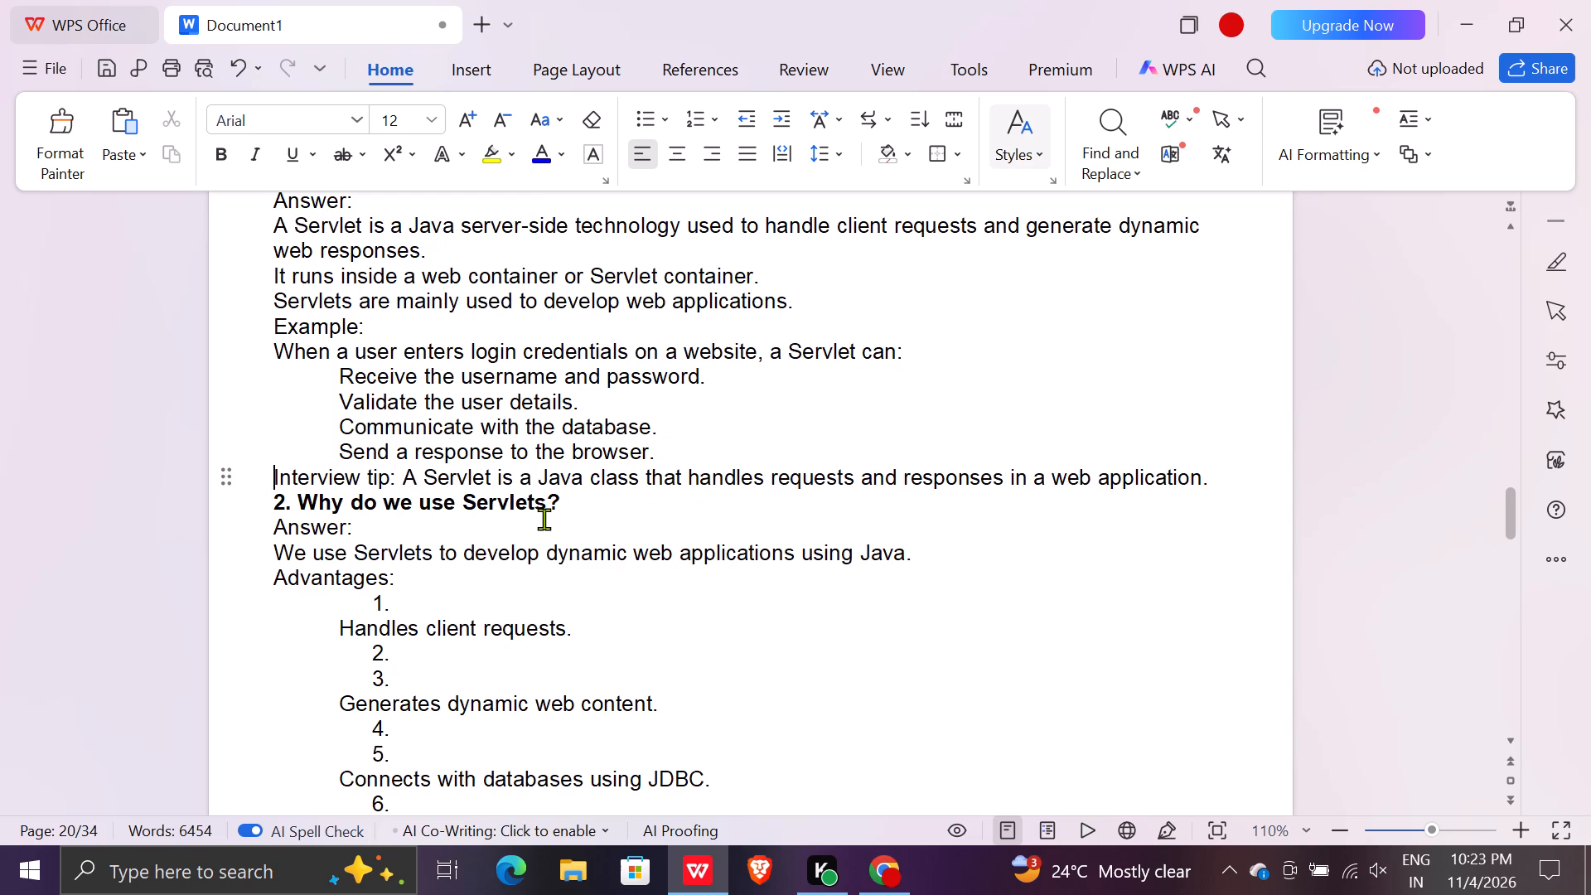
# In question 2's Advantages list, remove the empty numbered lines above the first three items, through "Connects with databases using JDBC.", and indent each item.
pyautogui.hscroll(1, 544, 519)
pyautogui.scroll(5, 615, 498)
pyautogui.scroll(-10, 615, 498)
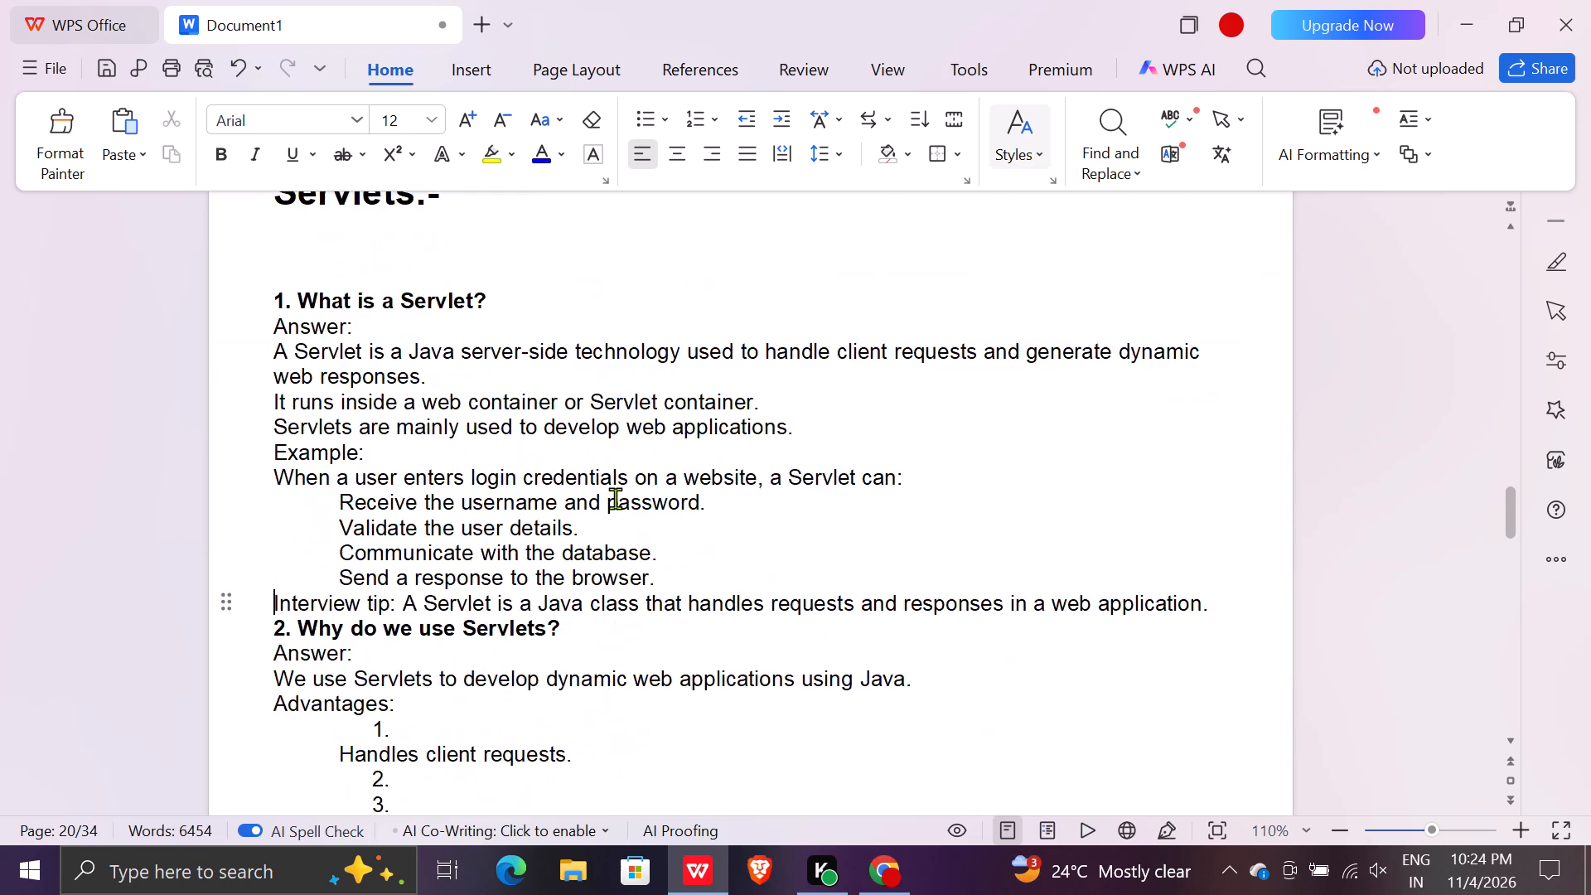
pyautogui.scroll(1, 615, 498)
pyautogui.scroll(-3, 609, 602)
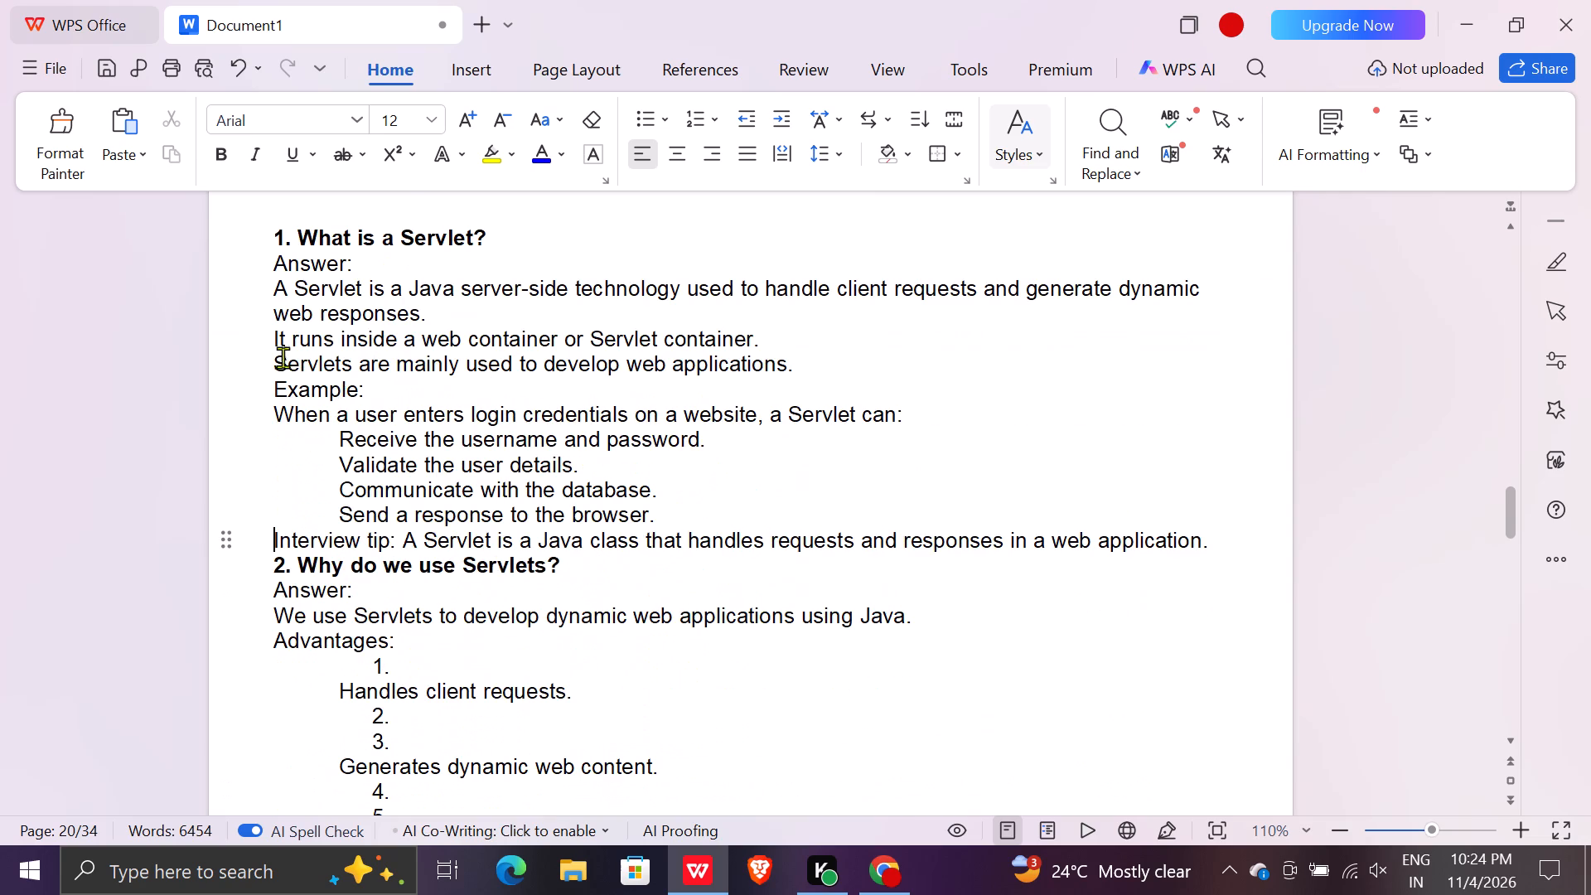
pyautogui.scroll(-2, 352, 457)
pyautogui.scroll(1, 399, 462)
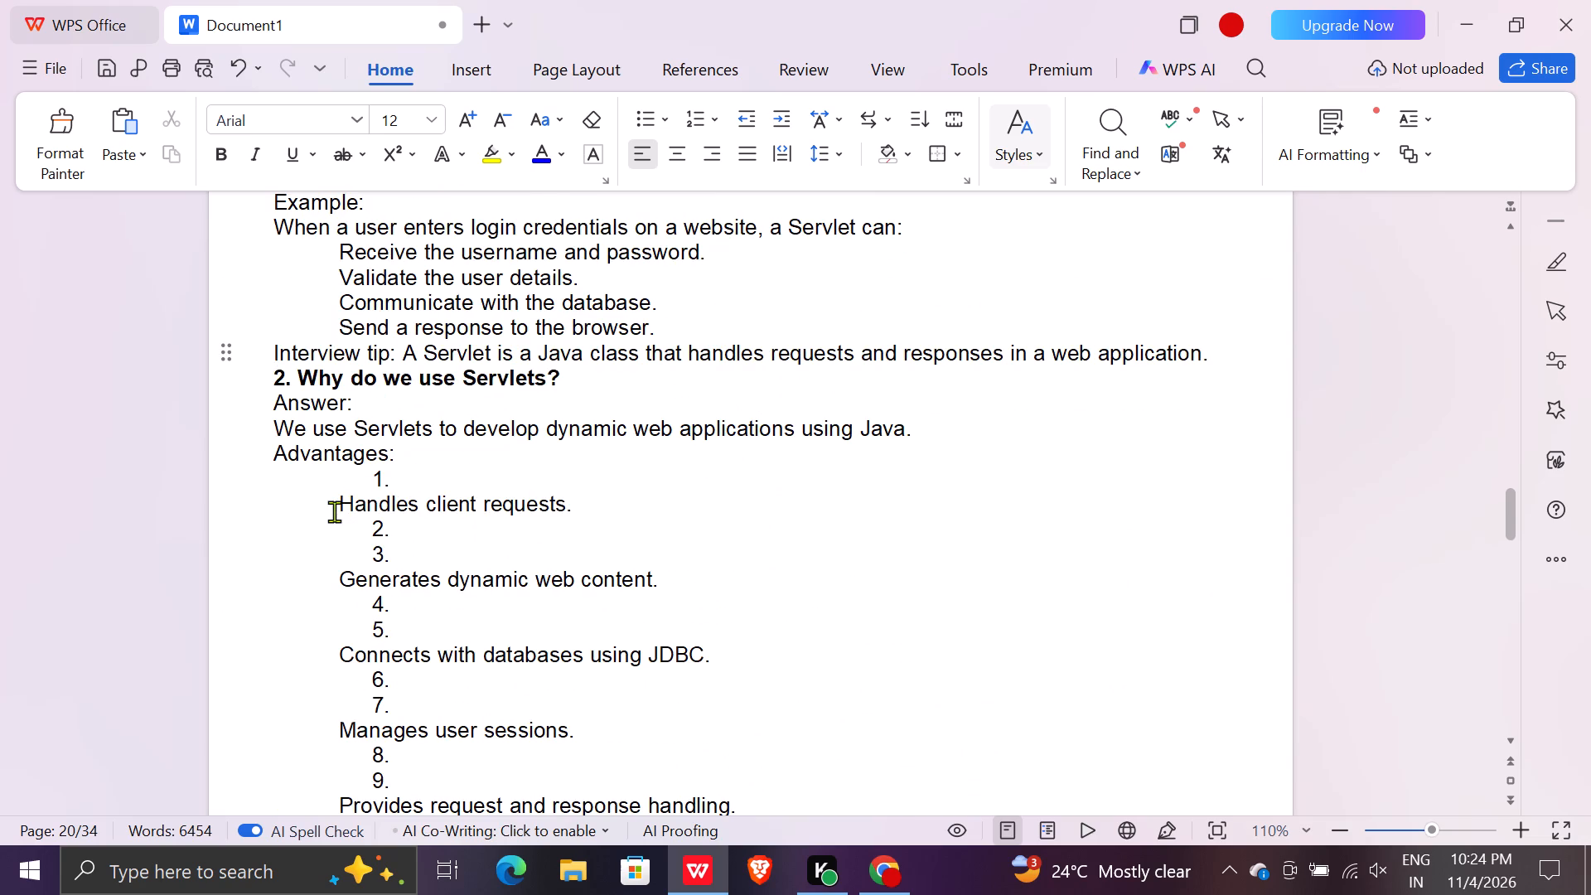
pyautogui.click(333, 511)
pyautogui.press('BackSpace')
pyautogui.press('BackSpace')
pyautogui.press('Tab')
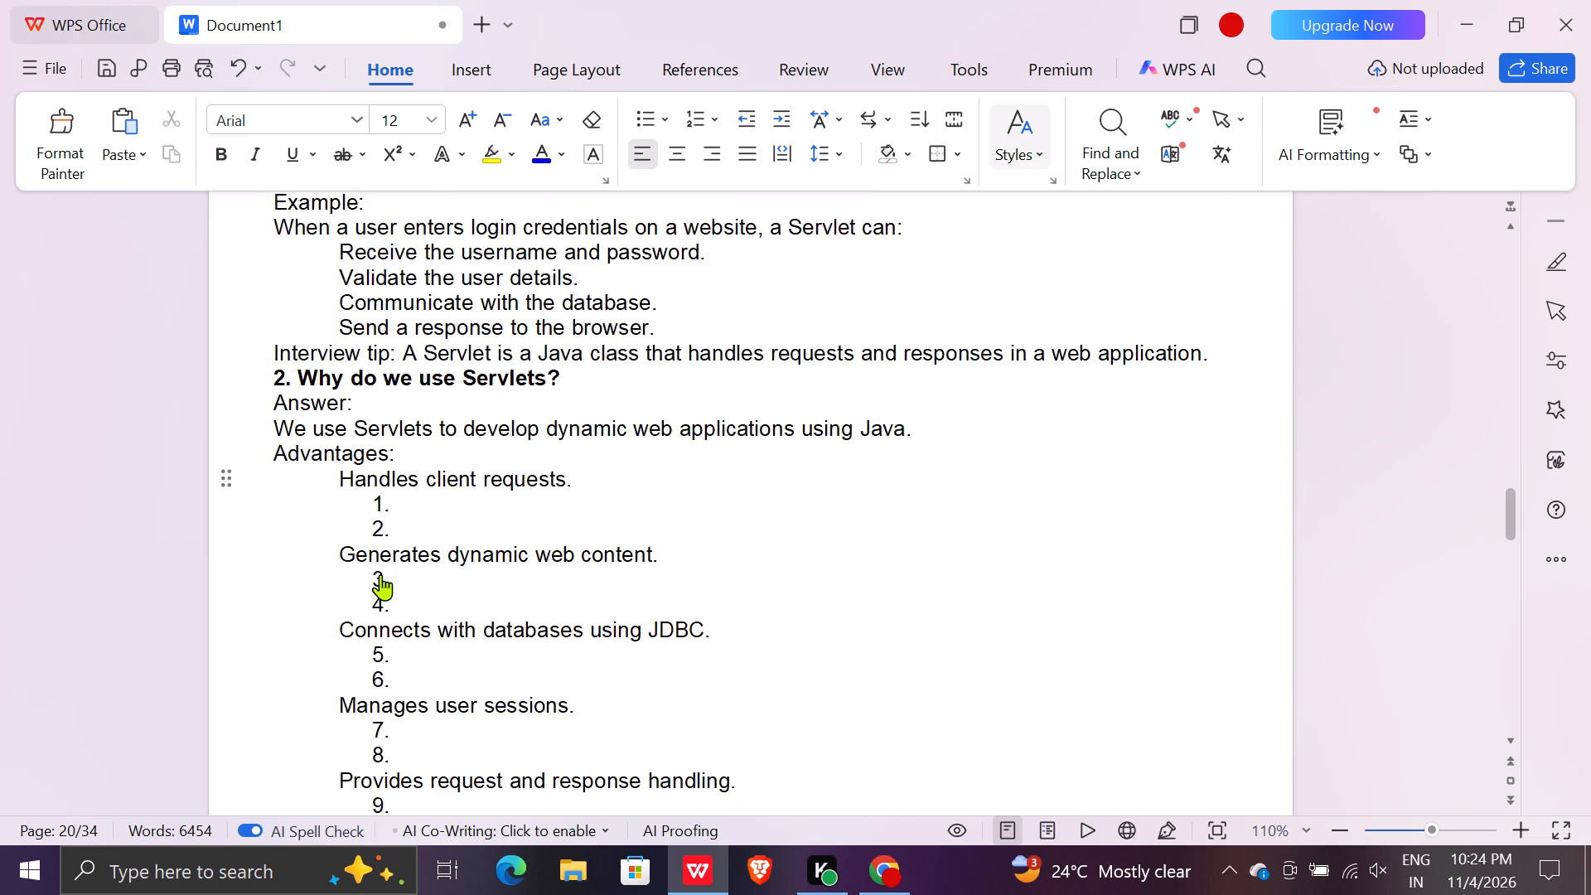
pyautogui.click(336, 548)
pyautogui.press('BackSpace')
pyautogui.press('BackSpace')
pyautogui.press('BackSpace')
pyautogui.press('Tab')
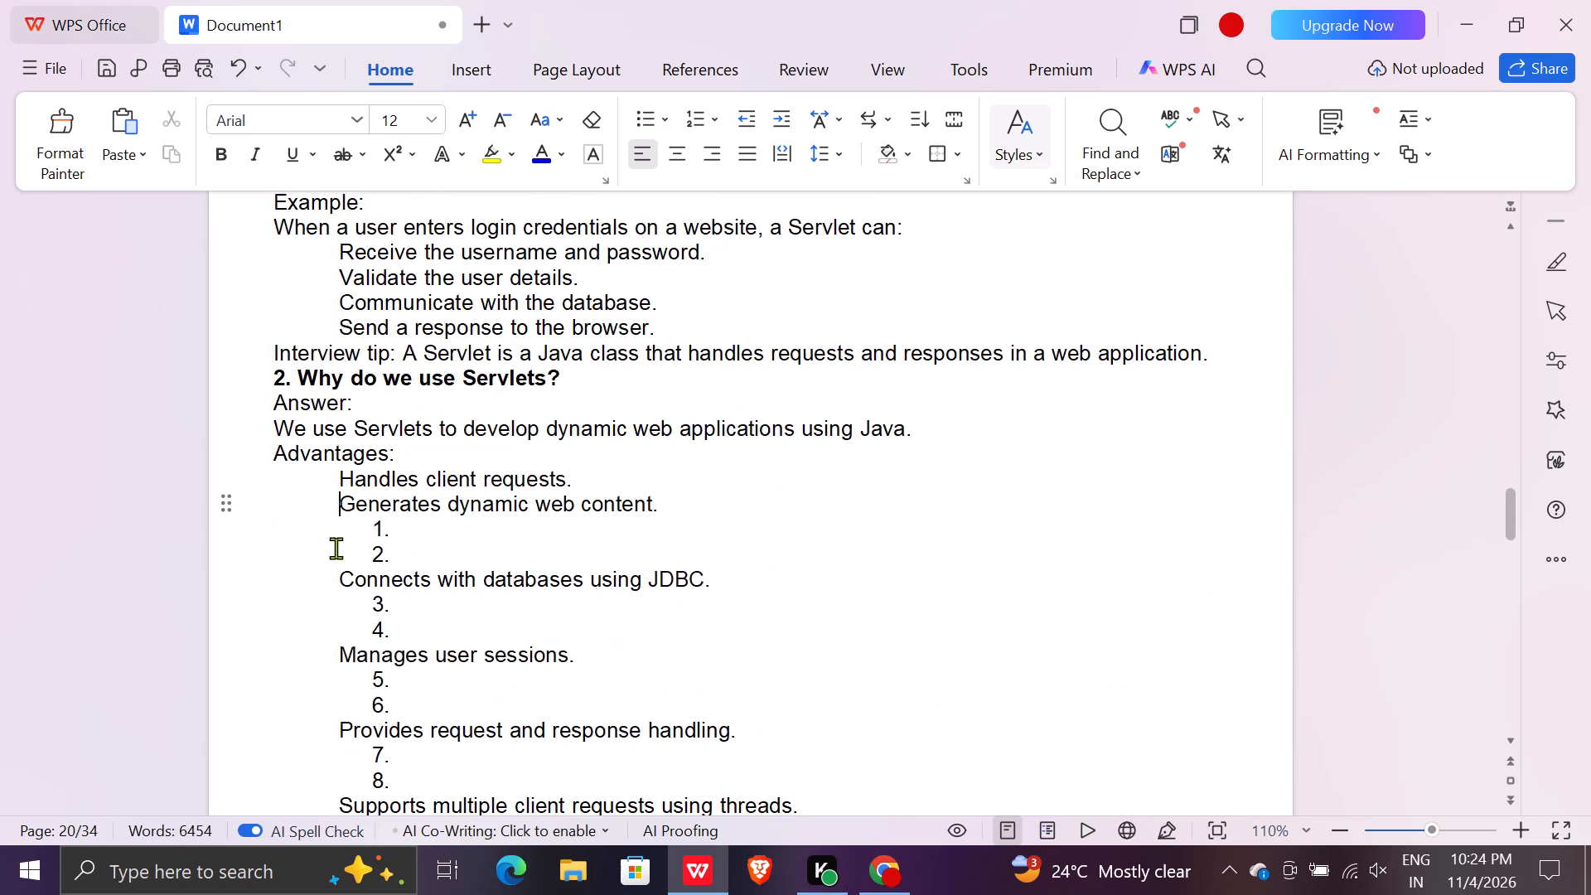
pyautogui.click(342, 583)
pyautogui.press('BackSpace')
pyautogui.press('BackSpace')
pyautogui.press('BackSpace')
pyautogui.press('Tab')
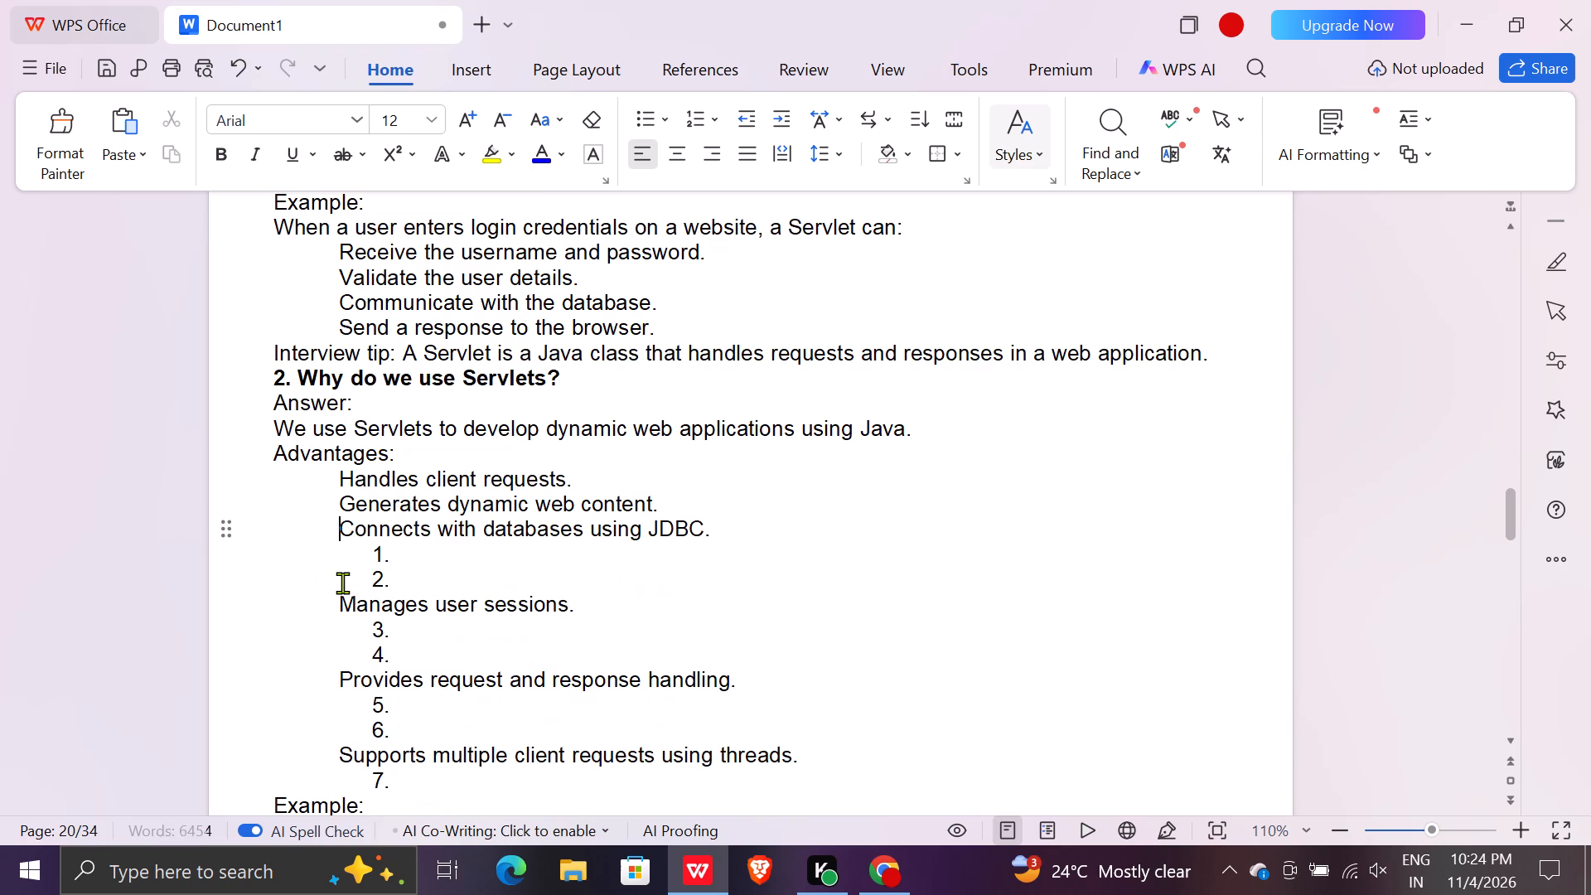
# In question 2's Advantages list, remove the empty numbered lines above "Manages user sessions." and "Provides request and response handling." and indent both items.
pyautogui.click(338, 602)
pyautogui.press('BackSpace')
pyautogui.press('BackSpace')
pyautogui.press('BackSpace')
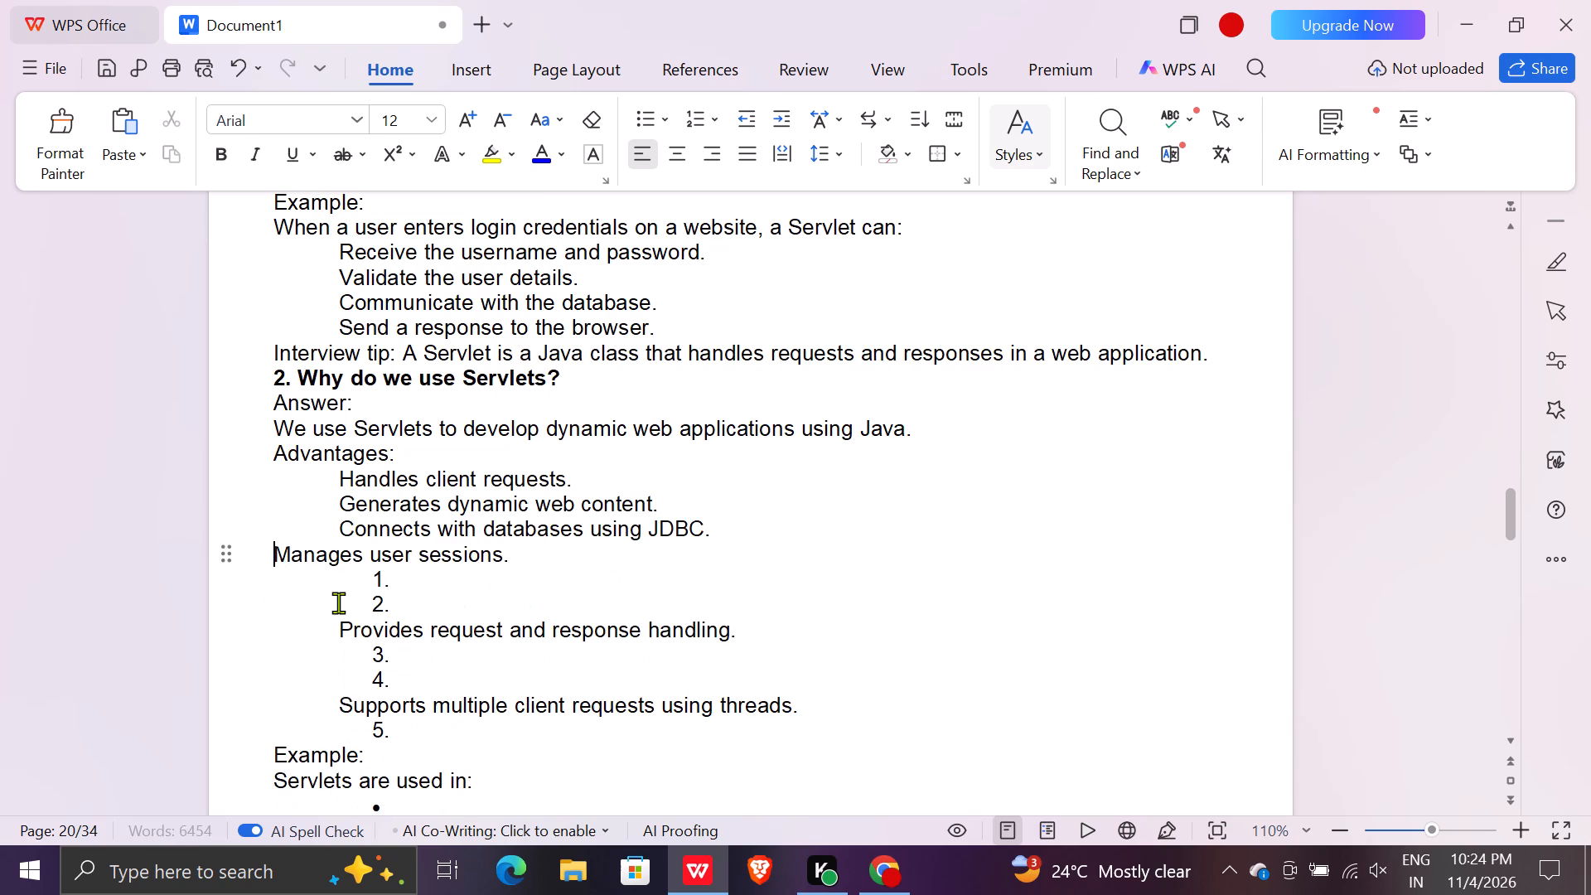
pyautogui.press('Tab')
pyautogui.click(340, 623)
pyautogui.press('BackSpace')
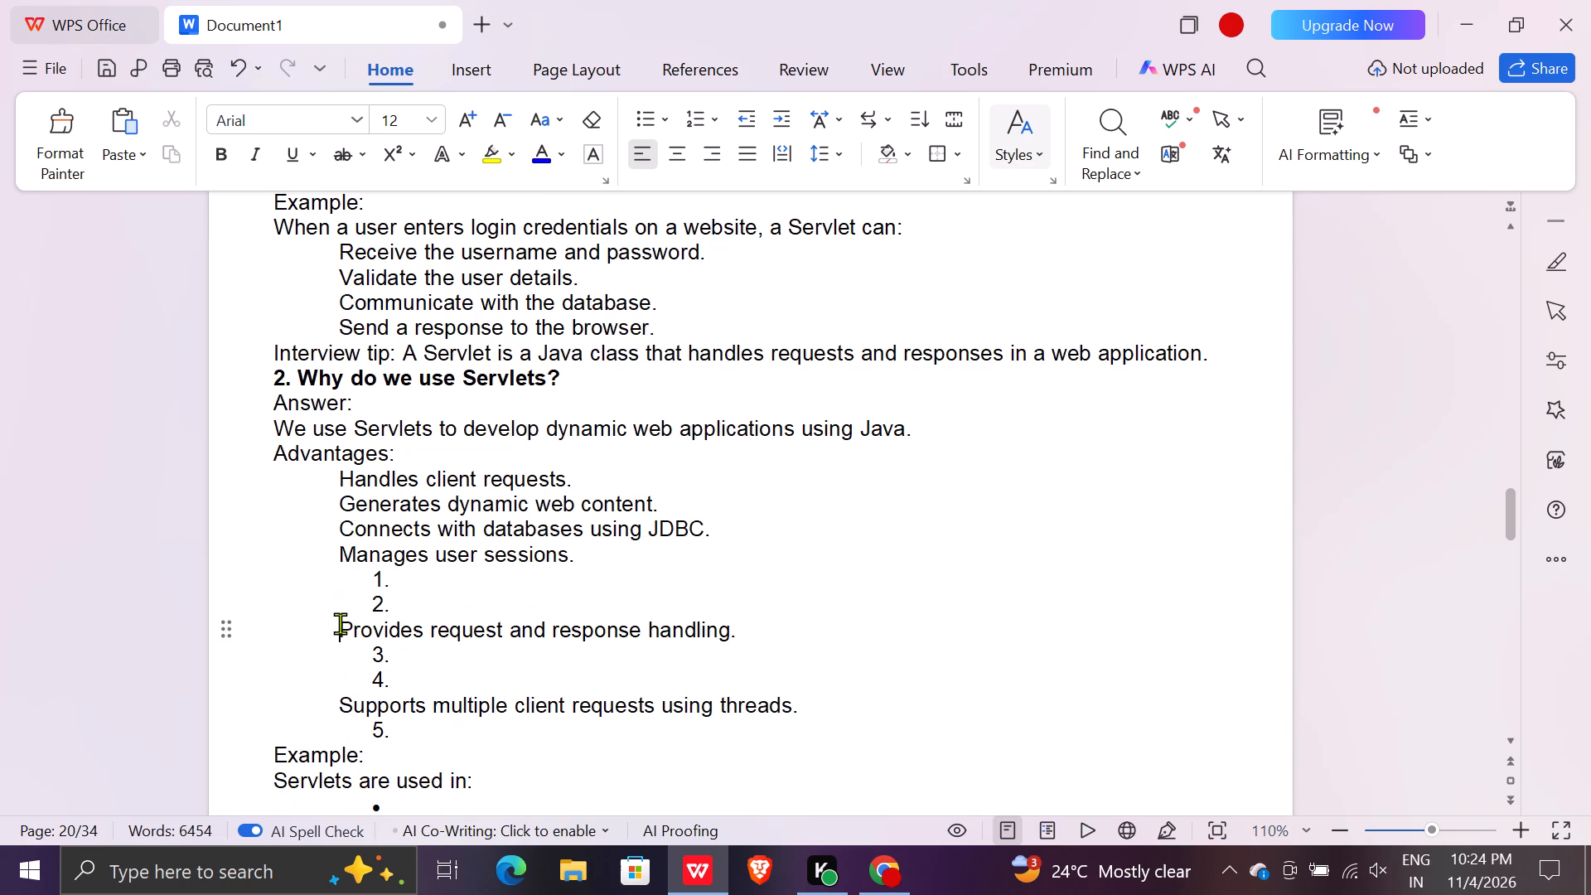
pyautogui.press('BackSpace')
pyautogui.press('BackSpace')
pyautogui.press('Tab')
# Remove question 2's remaining empty numbered lines down to the Example heading, indenting "Supports multiple client requests using threads.".
pyautogui.click(341, 656)
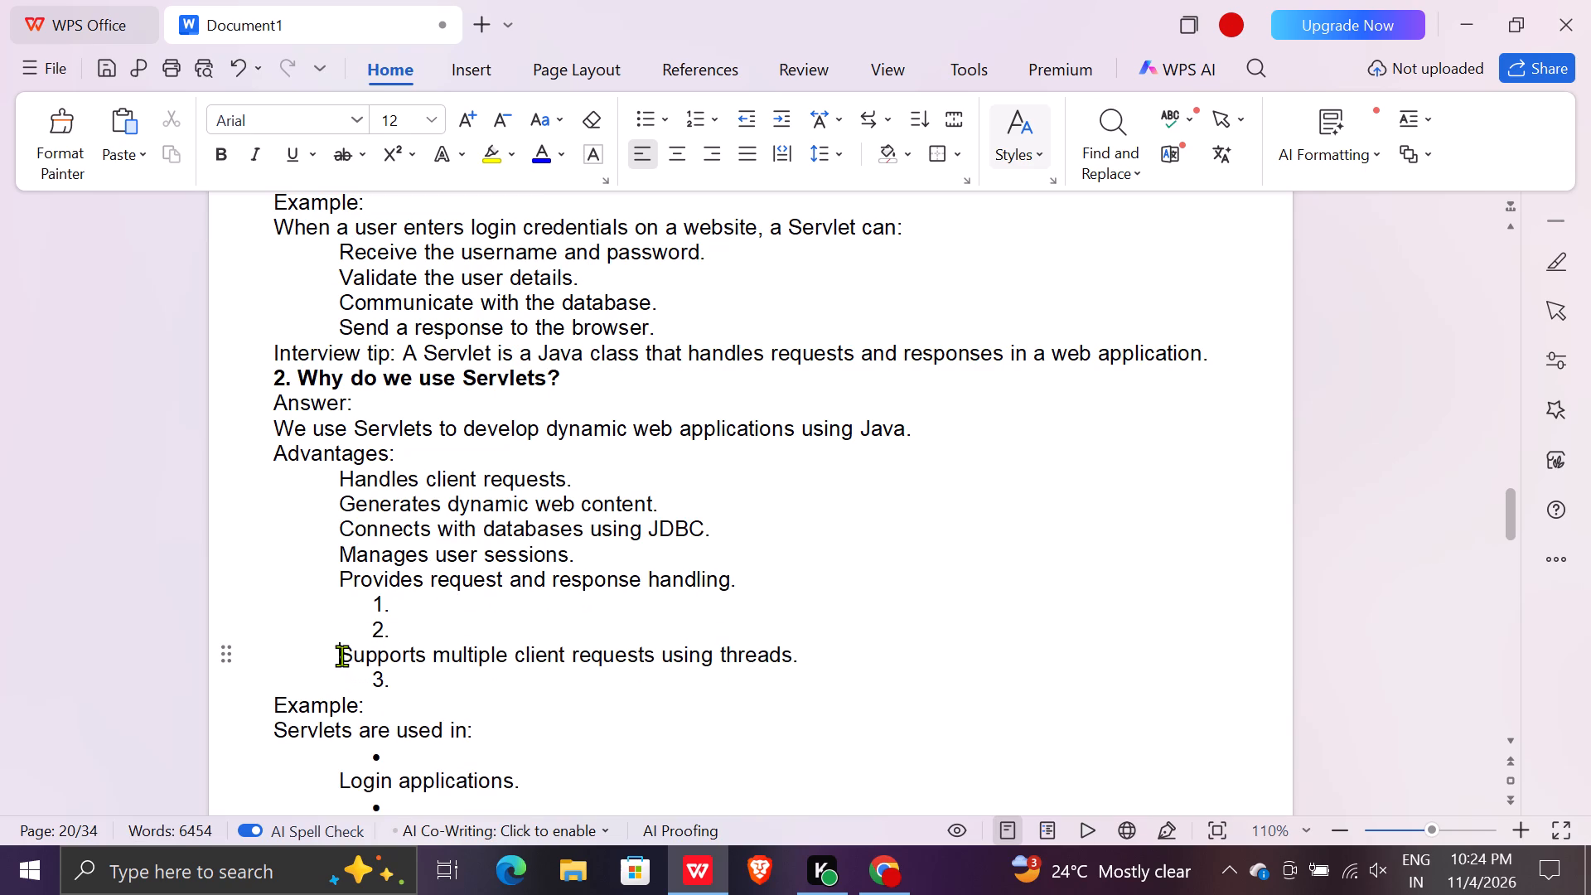
pyautogui.press('BackSpace')
pyautogui.press('BackSpace')
pyautogui.press('BackSpace')
pyautogui.press('Tab')
pyautogui.click(274, 650)
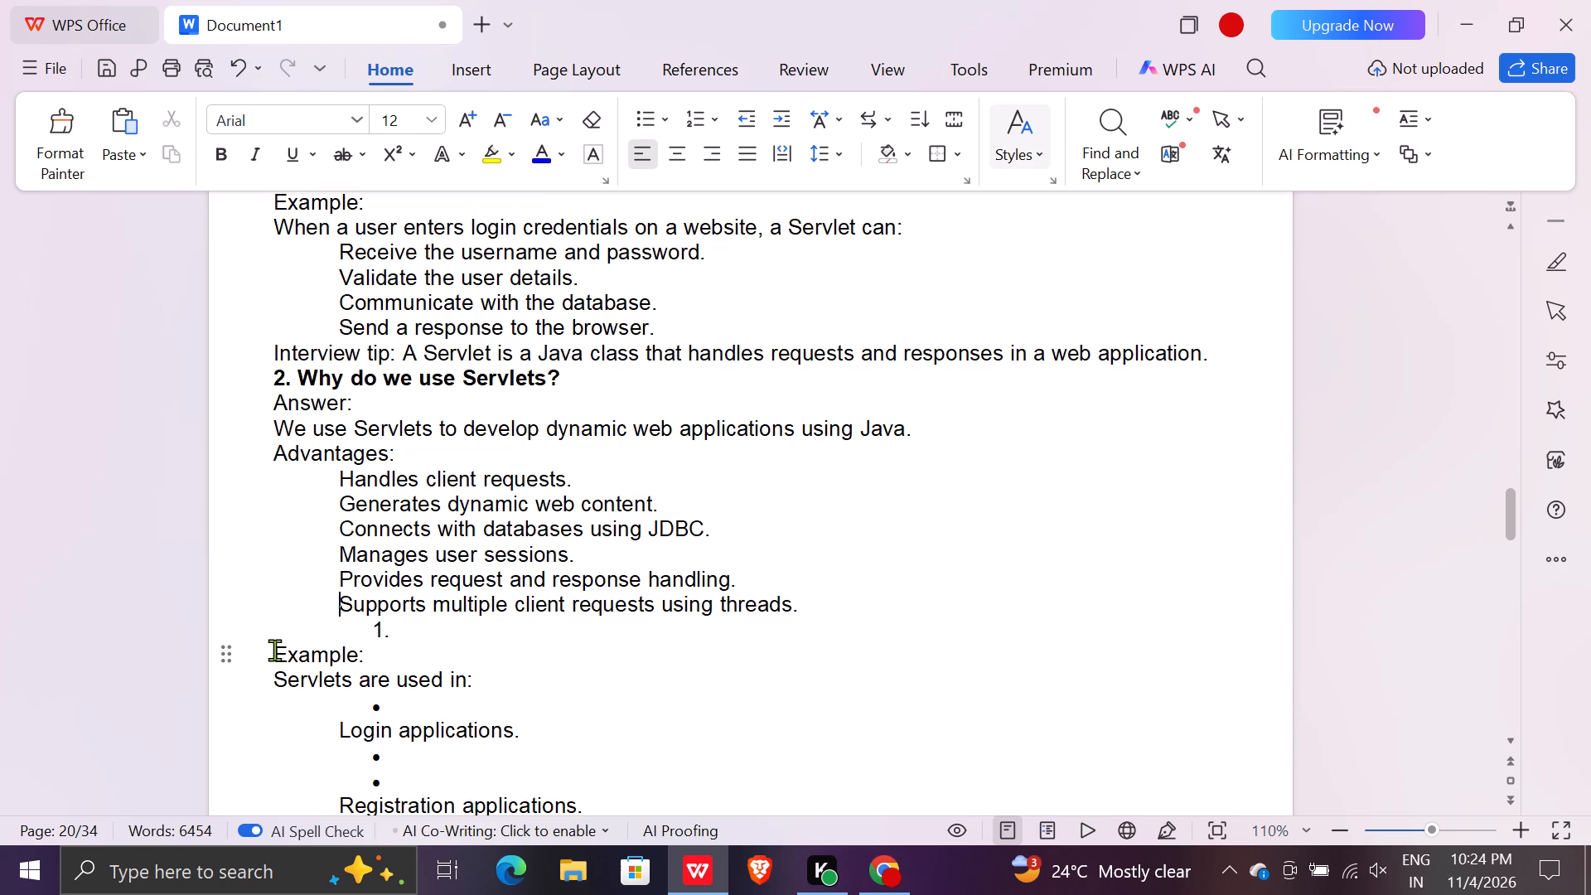
pyautogui.press('BackSpace')
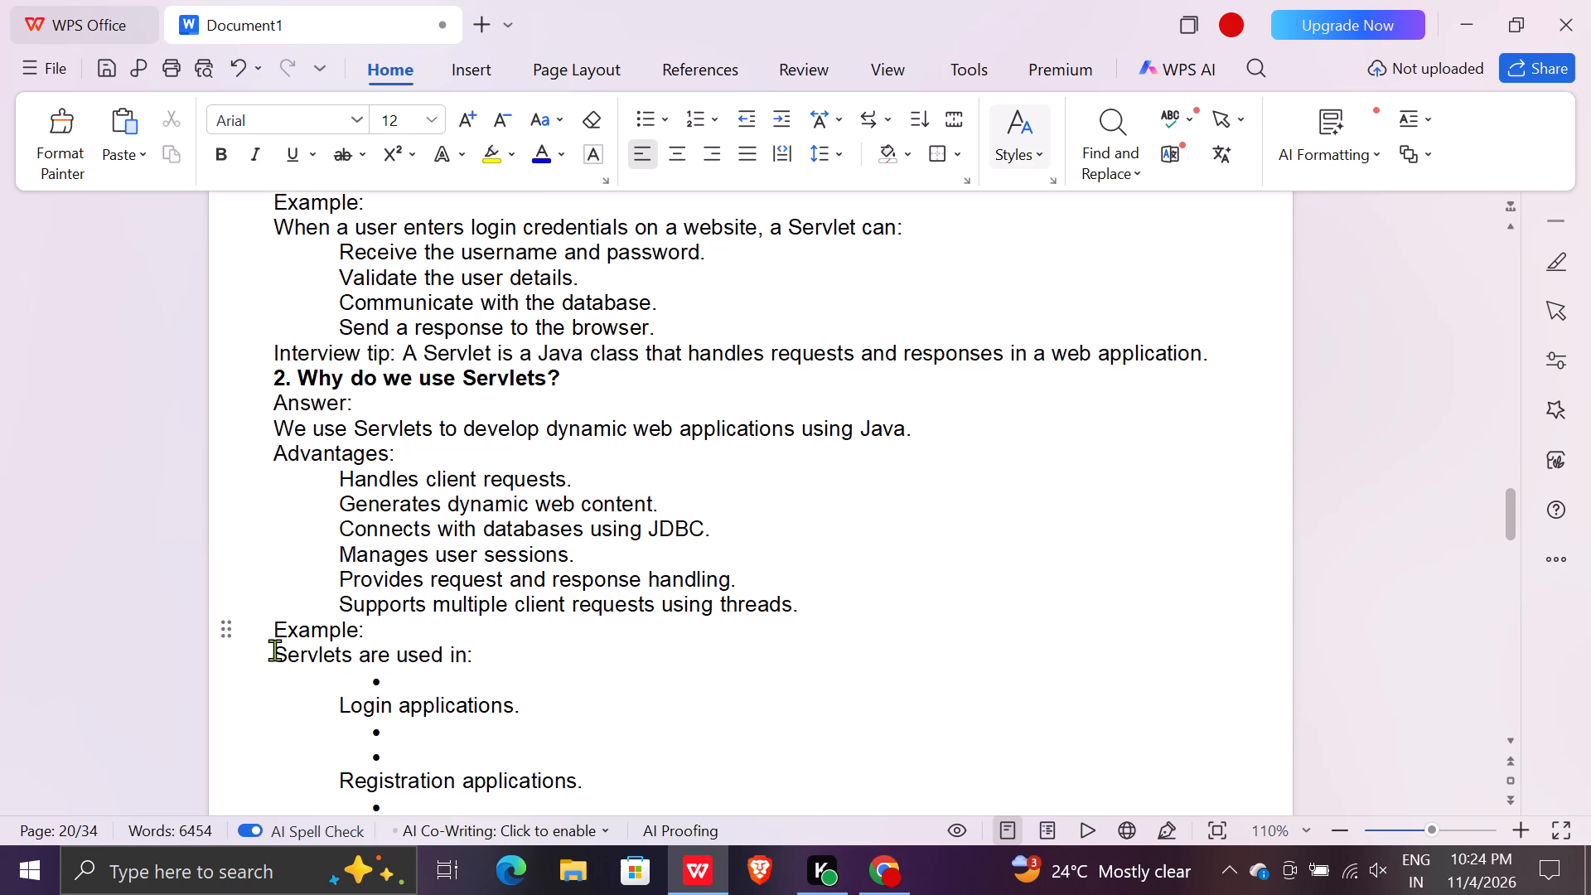
# In question 2's example list, remove the empty bullets above "Login applications." and "Registration applications." and indent both items.
pyautogui.scroll(-1, 442, 698)
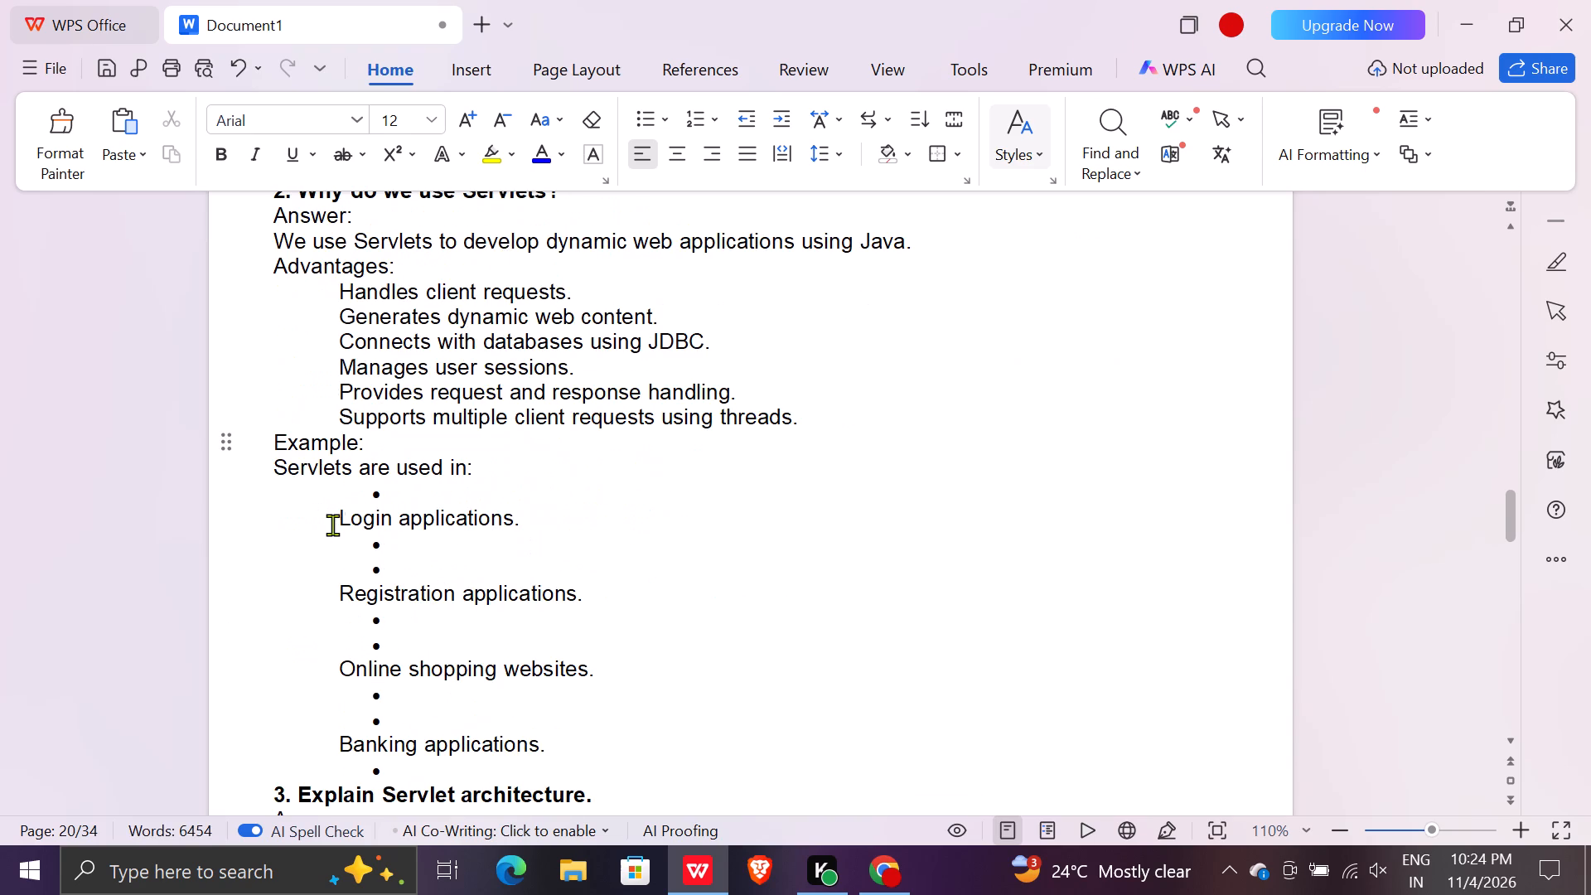
pyautogui.click(341, 520)
pyautogui.press('BackSpace')
pyautogui.press('BackSpace')
pyautogui.press('Tab')
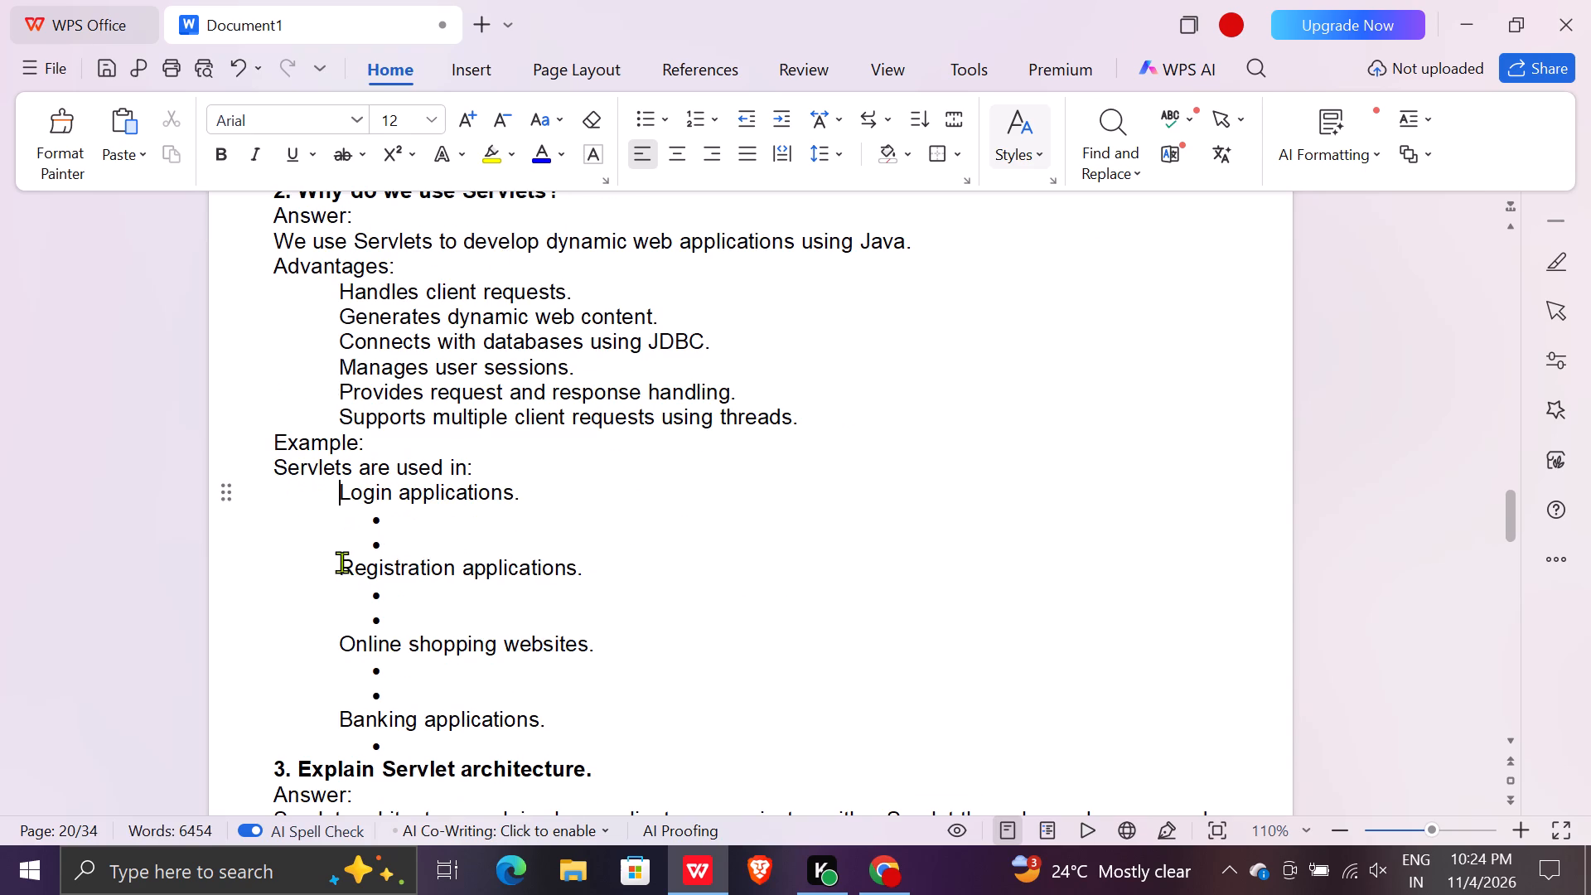
pyautogui.click(341, 562)
pyautogui.press('BackSpace')
pyautogui.press('BackSpace')
pyautogui.press('BackSpace')
pyautogui.press('Tab')
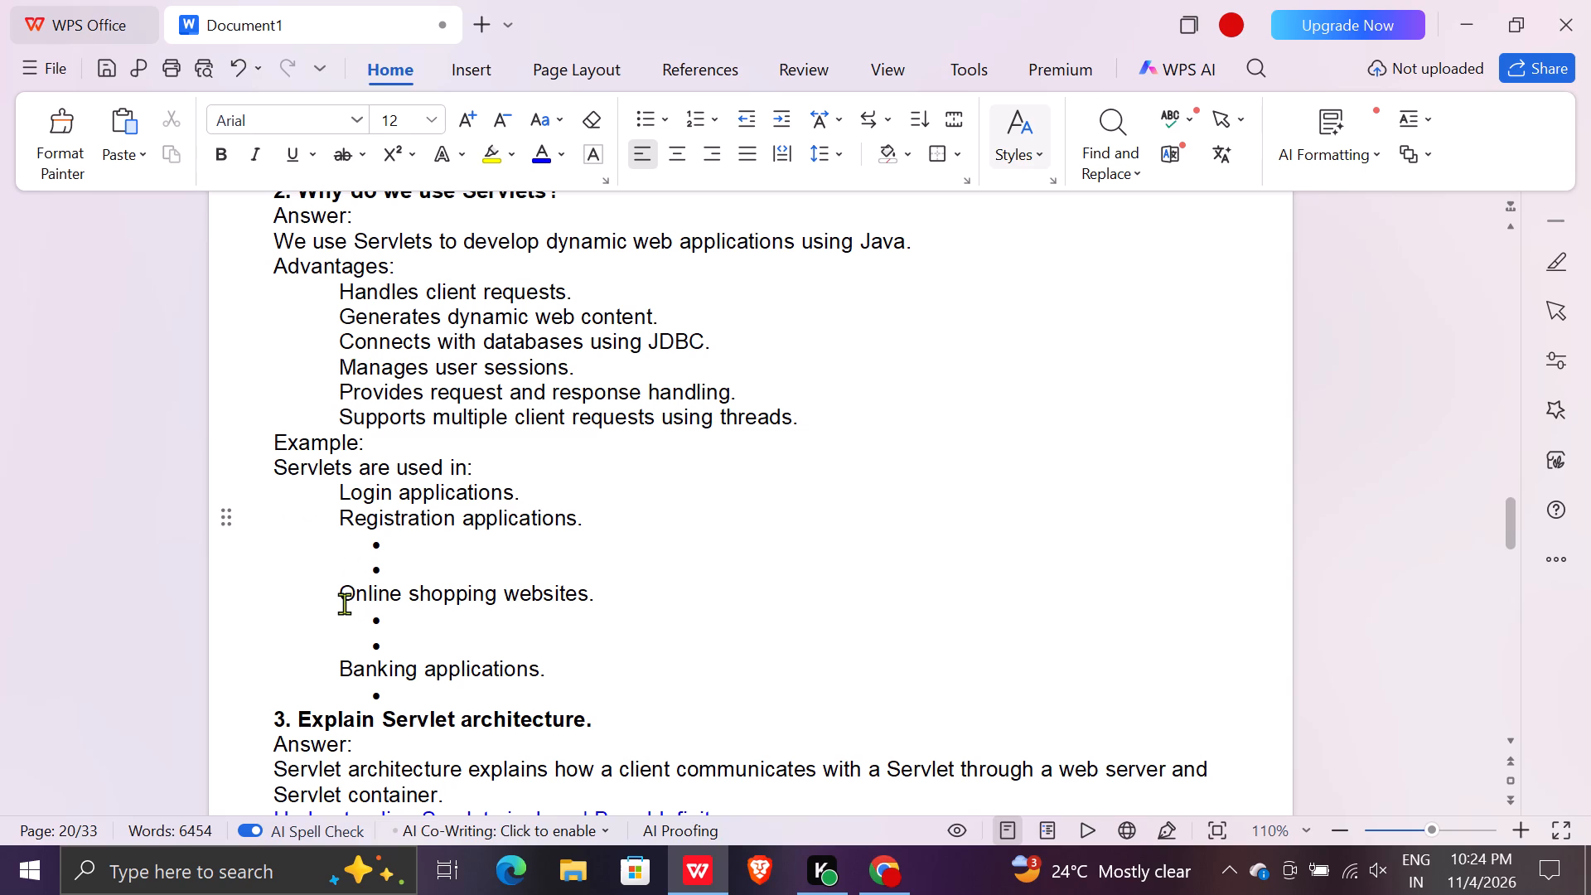
# Remove question 2's remaining empty bullets down to the question 3 heading, indenting "Online shopping websites." and "Banking applications.".
pyautogui.click(338, 583)
pyautogui.press('BackSpace')
pyautogui.press('BackSpace')
pyautogui.press('BackSpace')
pyautogui.press('Tab')
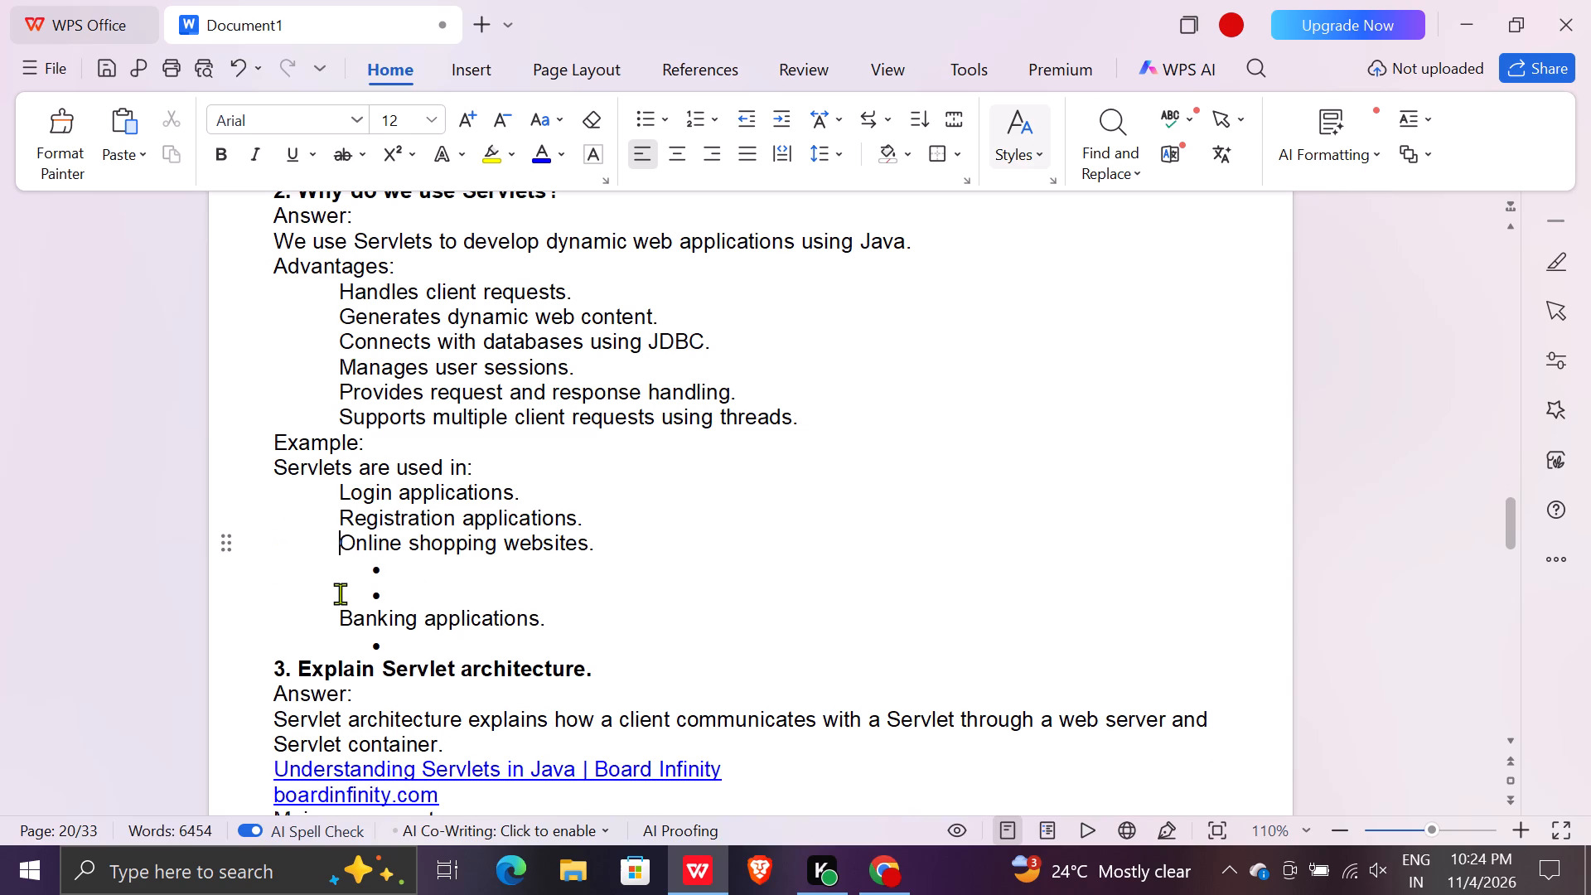
pyautogui.click(337, 611)
pyautogui.press('BackSpace')
pyautogui.press('BackSpace')
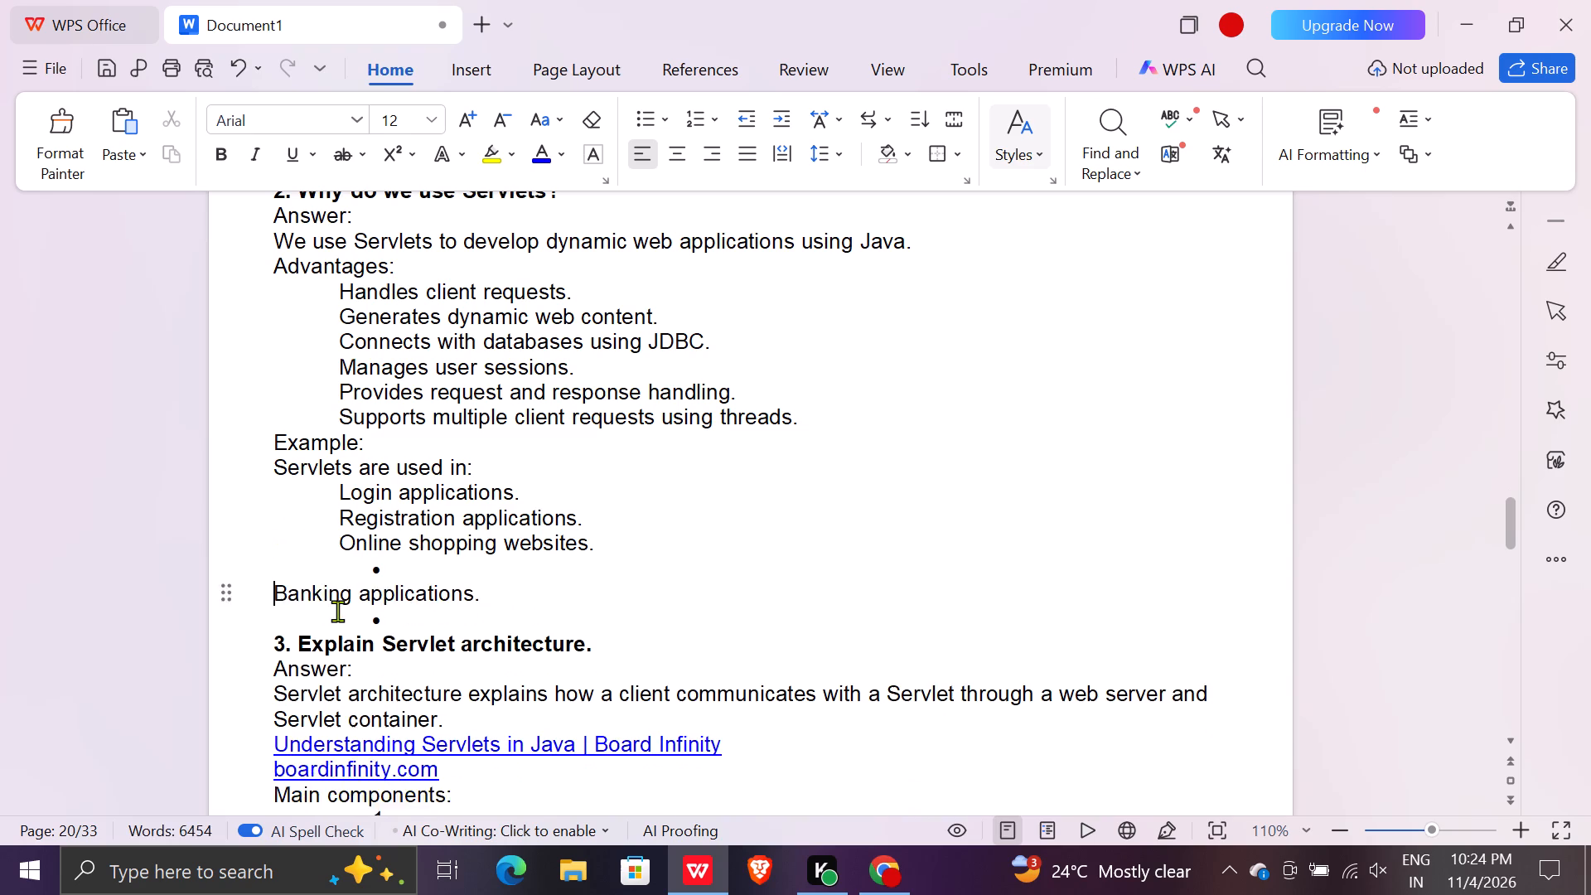
pyautogui.press('BackSpace')
pyautogui.press('Tab')
pyautogui.click(273, 622)
pyautogui.press('BackSpace')
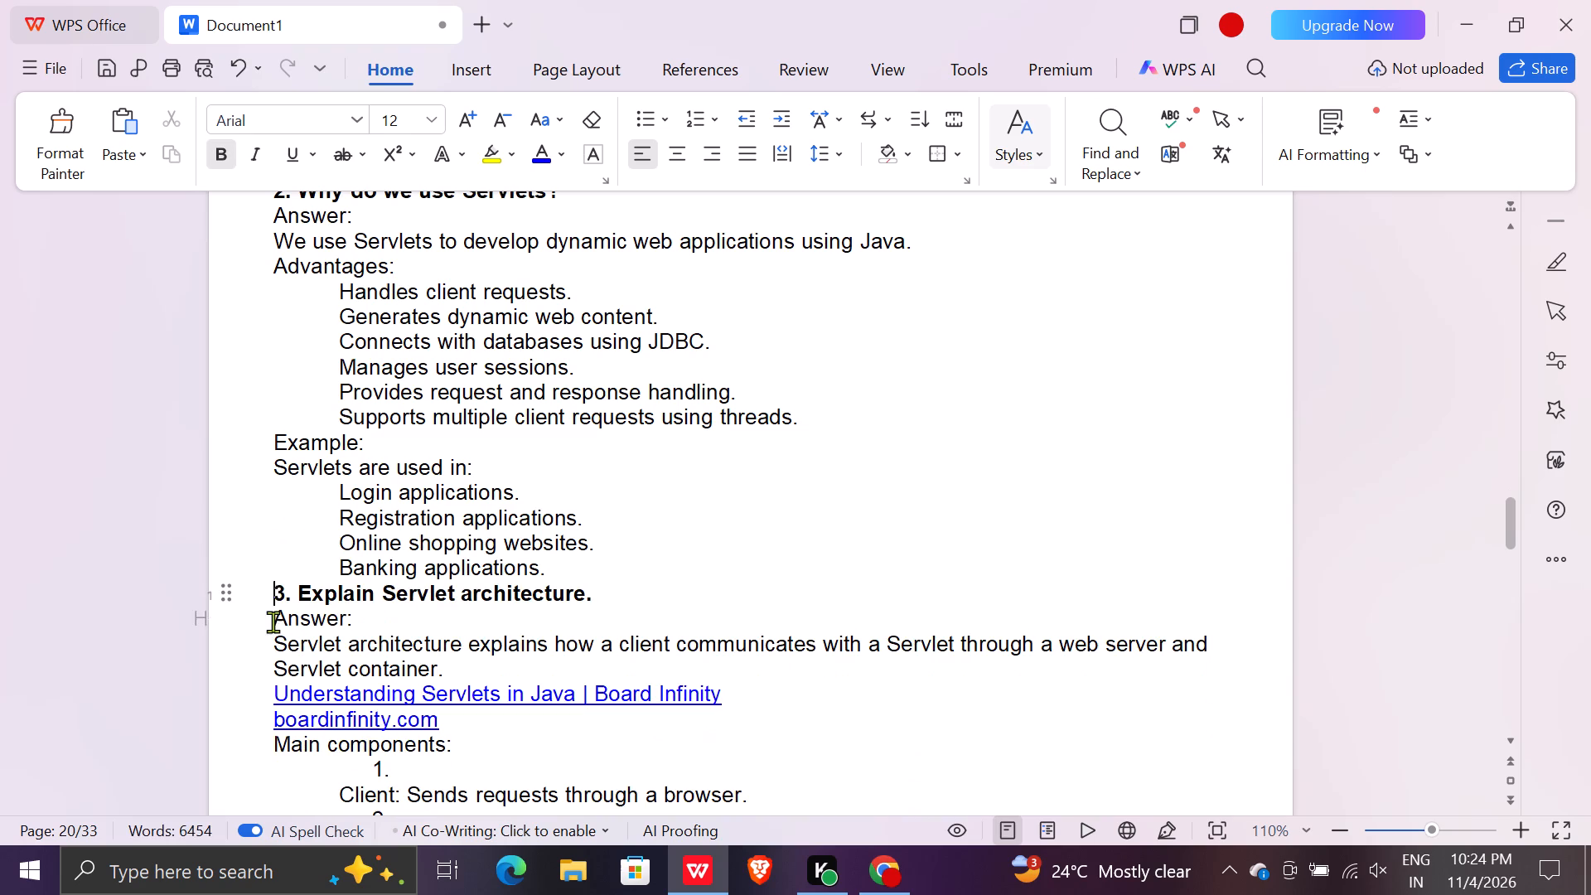
# Delete the two Board Infinity link lines above "Main components:" in question 3's answer.
pyautogui.scroll(2, 441, 616)
pyautogui.scroll(-4, 441, 616)
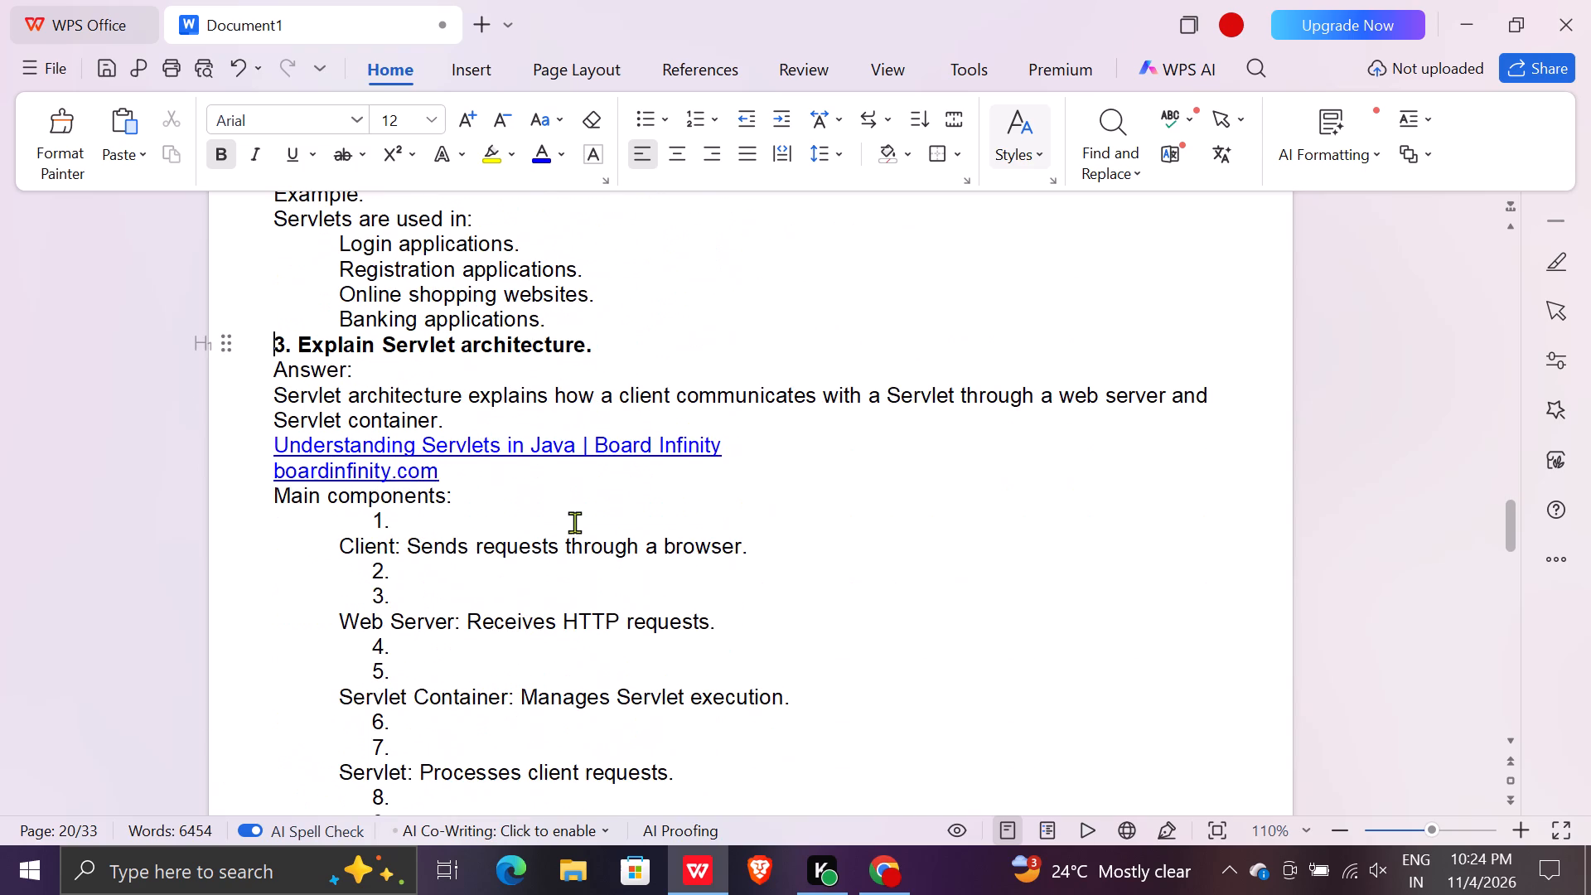
pyautogui.moveTo(453, 476); pyautogui.dragTo(290, 457)
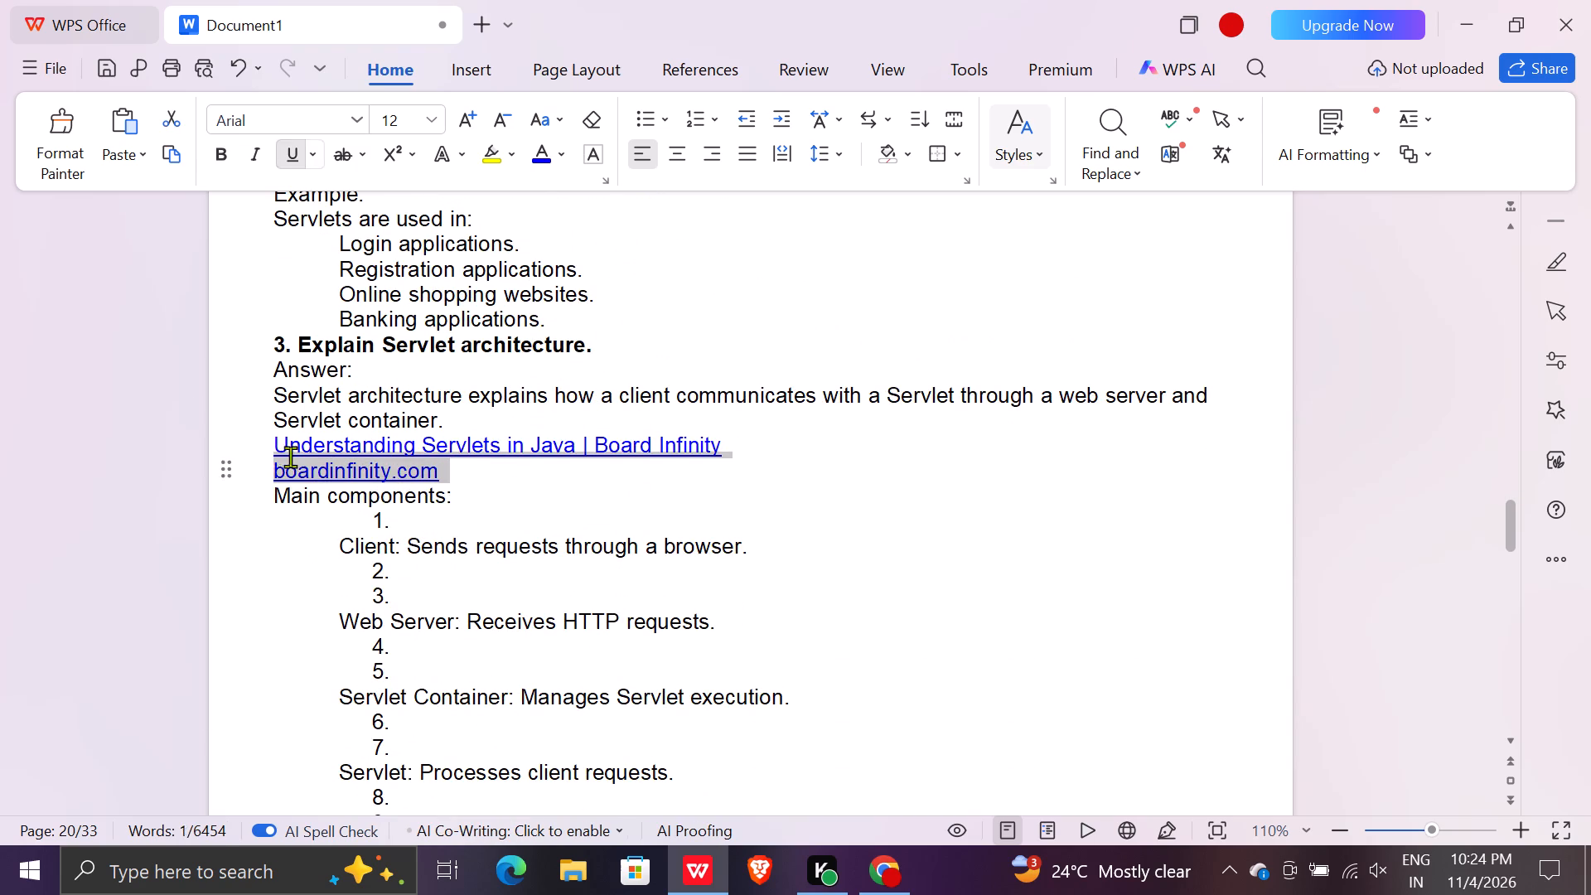
pyautogui.moveTo(290, 457); pyautogui.dragTo(249, 453)
pyautogui.press('BackSpace')
# In question 3's Main components list, remove the empty numbered lines above the Client and Web Server items and indent both.
pyautogui.scroll(-2, 479, 486)
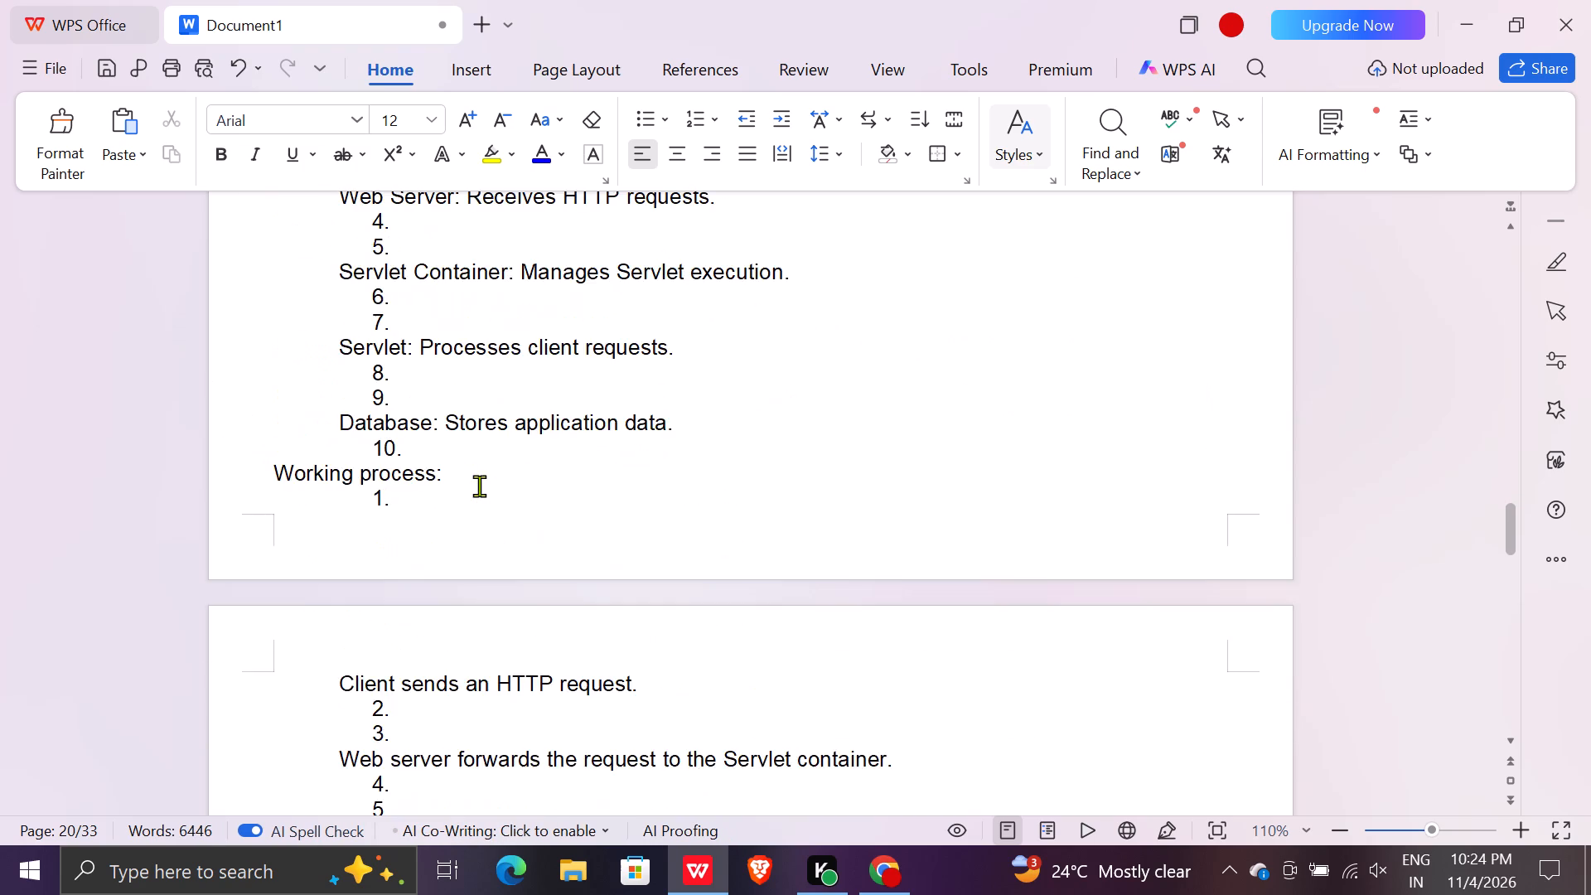
pyautogui.scroll(1, 478, 490)
pyautogui.click(478, 490)
pyautogui.click(338, 313)
pyautogui.press('BackSpace')
pyautogui.press('BackSpace')
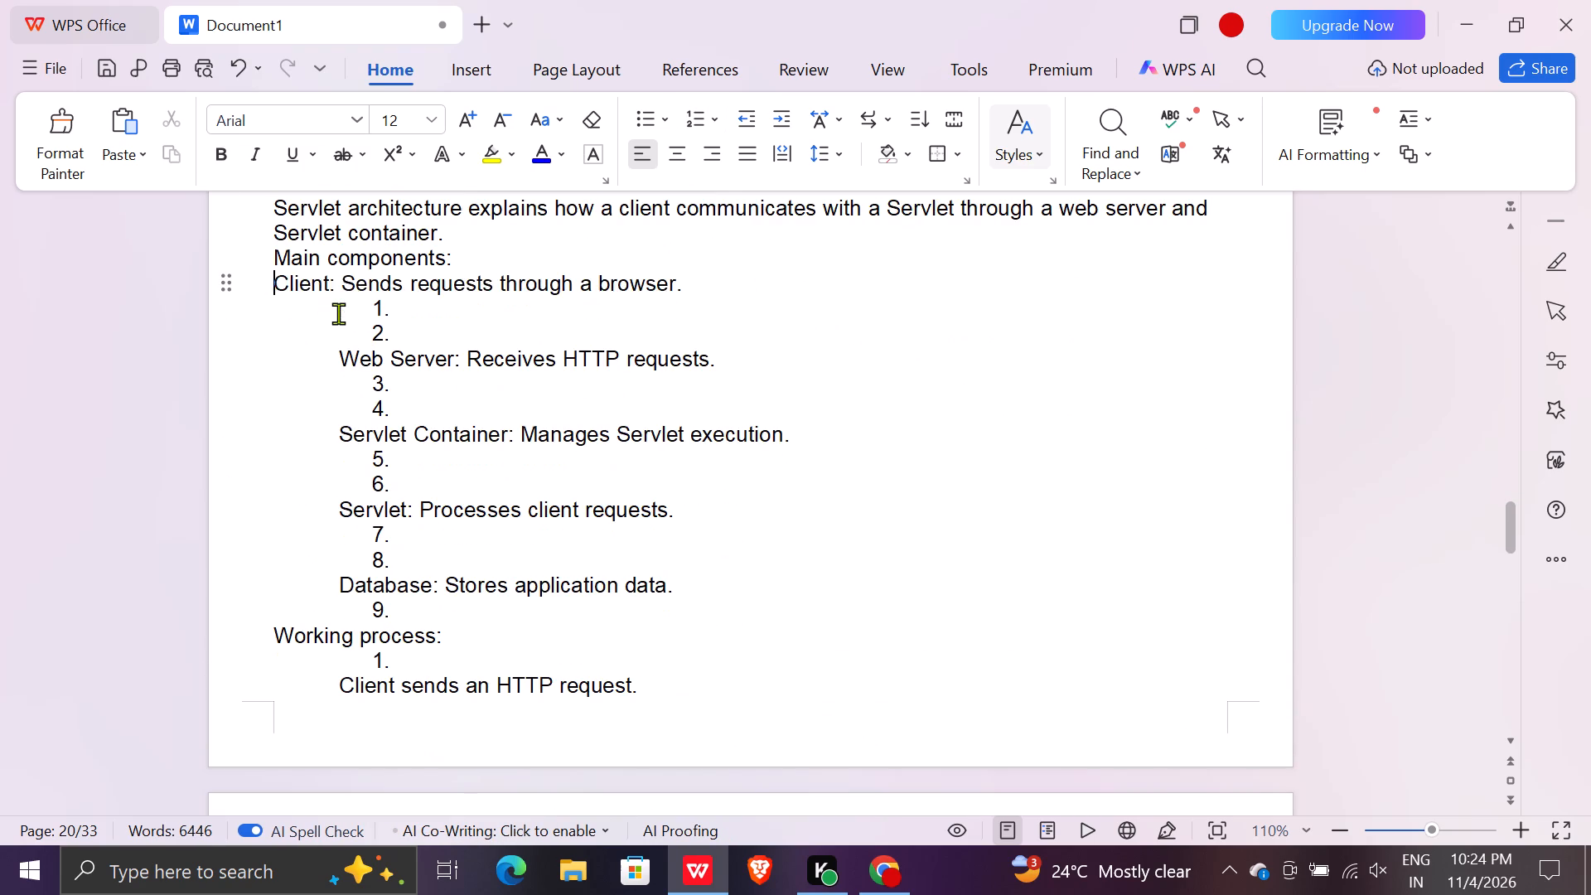
pyautogui.press('Tab')
pyautogui.click(337, 356)
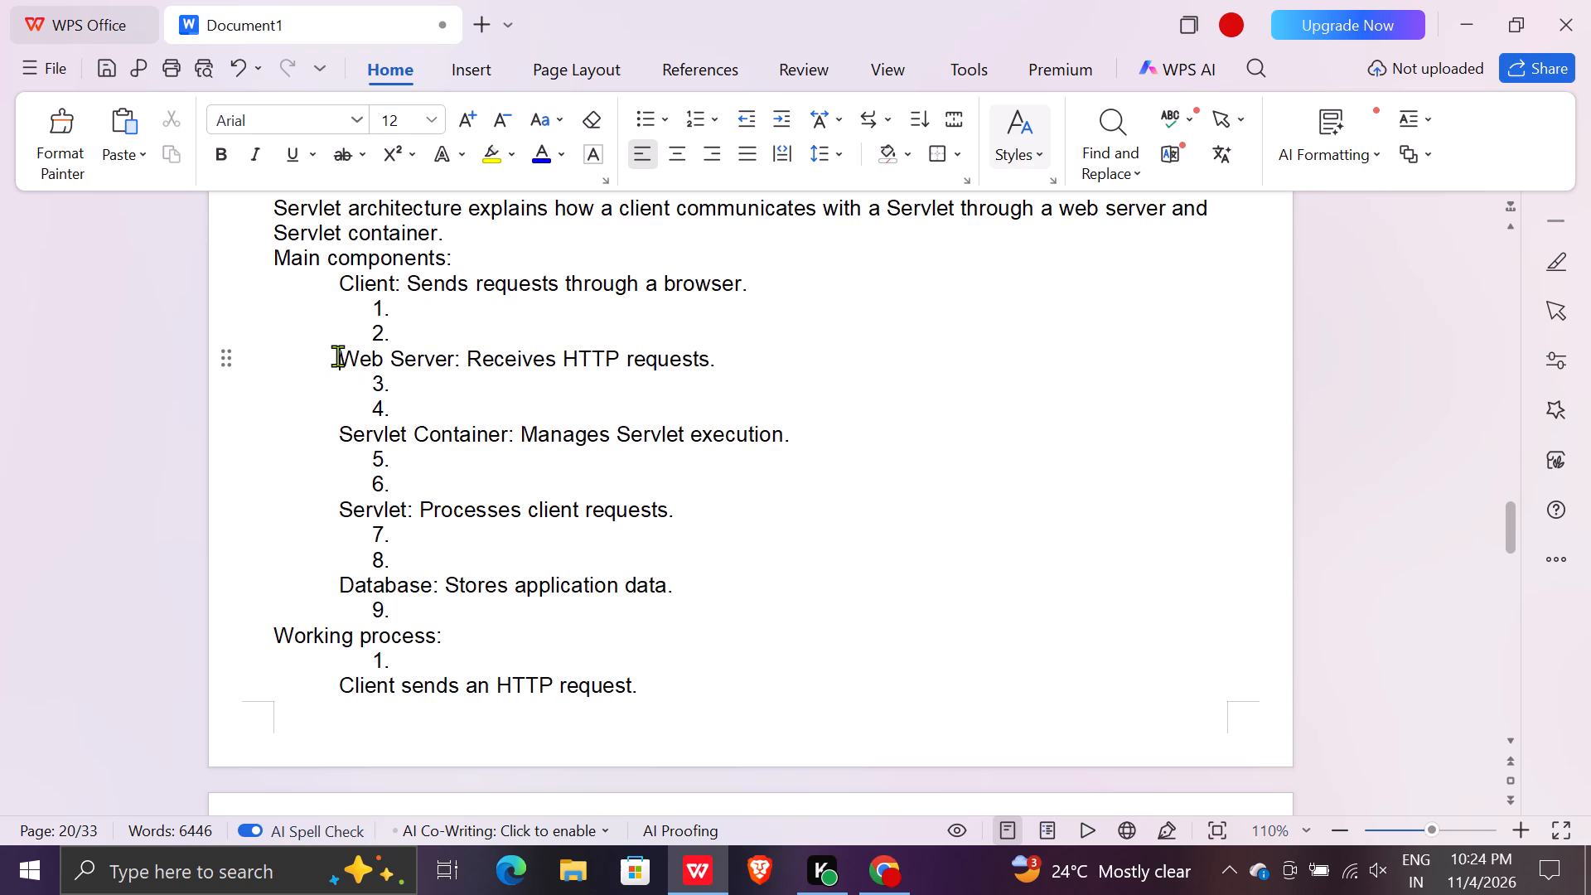
pyautogui.press('BackSpace')
pyautogui.press('BackSpace')
pyautogui.press('BackSpace')
pyautogui.press('Tab')
# Remove the empty numbered lines above the Servlet Container and Servlet items in the Main components list and indent both.
pyautogui.click(341, 385)
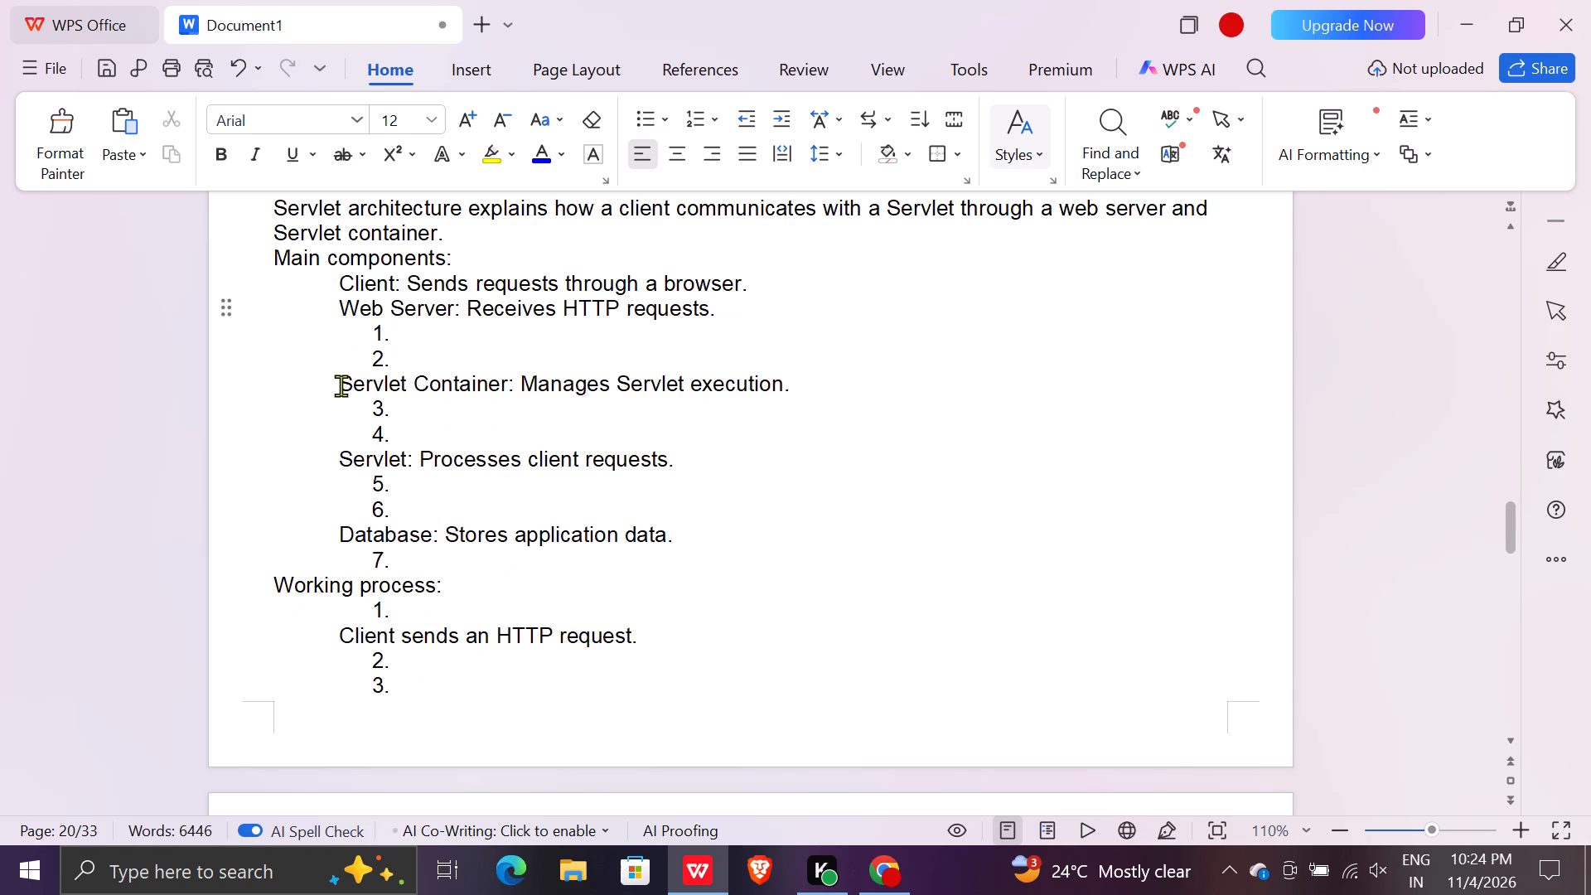
pyautogui.press('BackSpace')
pyautogui.press('BackSpace')
pyautogui.press('BackSpace')
pyautogui.press('Tab')
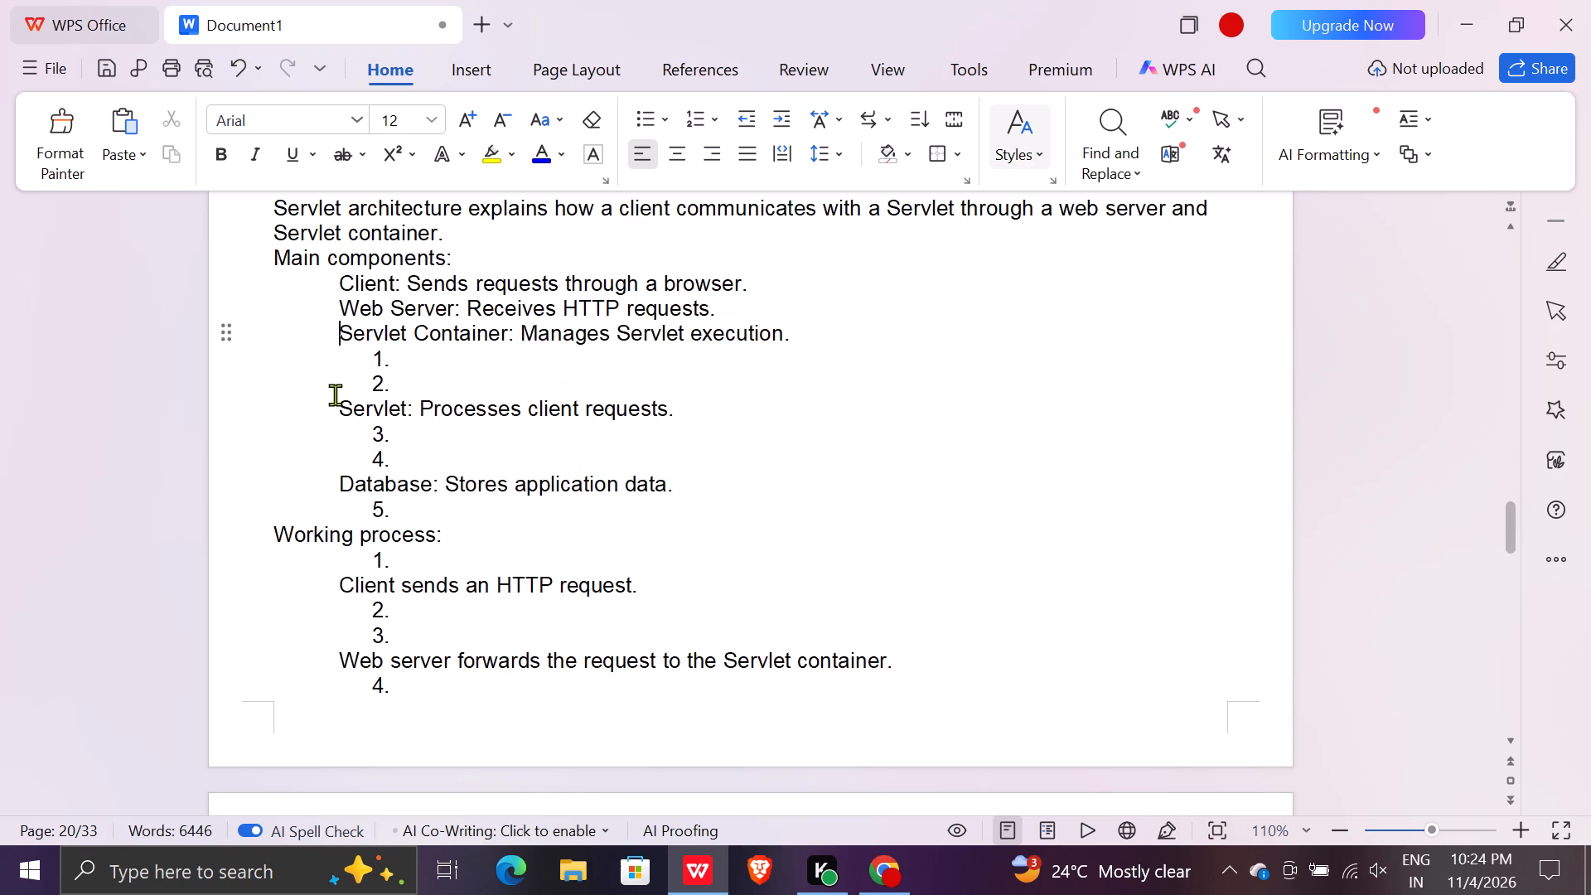
pyautogui.click(339, 399)
pyautogui.press('BackSpace')
pyautogui.press('BackSpace')
pyautogui.press('BackSpace')
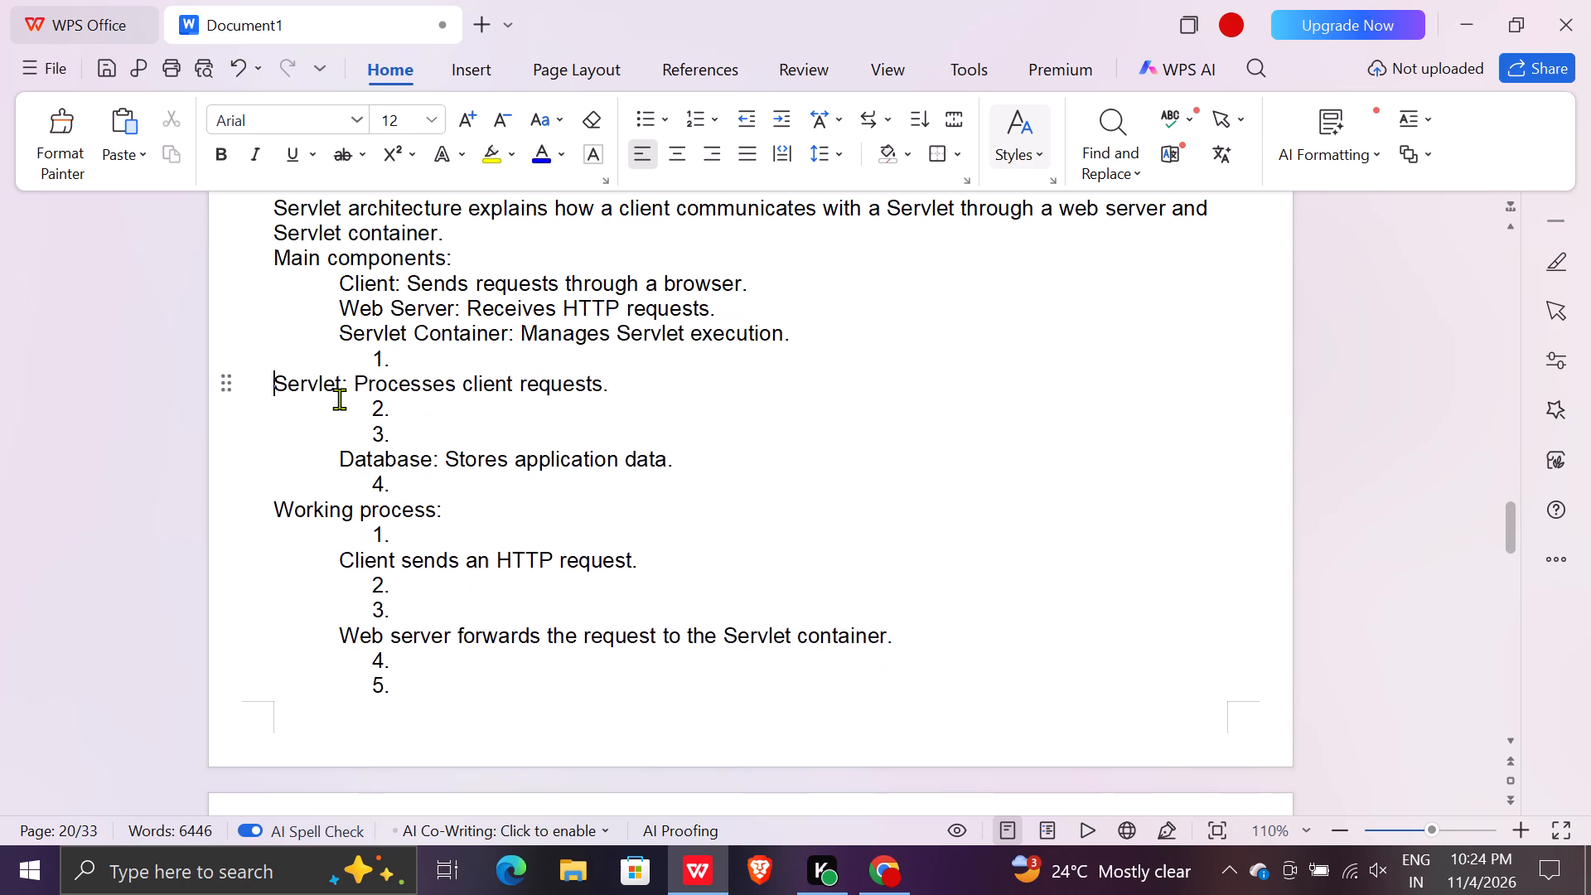
pyautogui.press('Tab')
# Remove the remaining empty numbered lines in the Main components list down to "Working process:", indenting the Database item.
pyautogui.click(351, 431)
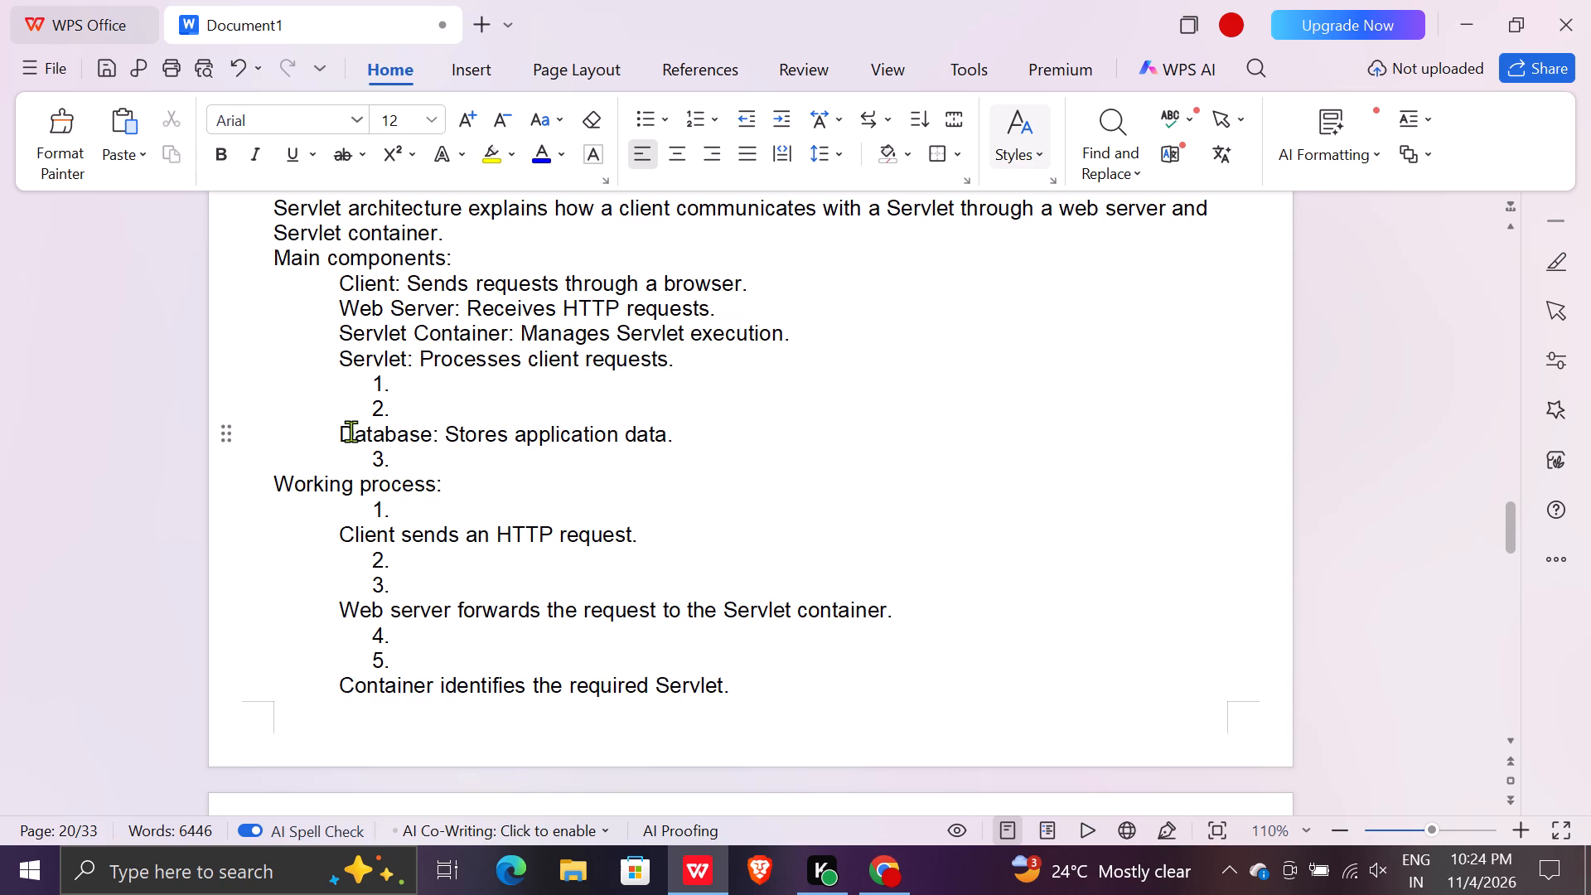
pyautogui.press('Left')
pyautogui.press('BackSpace')
pyautogui.press('BackSpace')
pyautogui.press('BackSpace')
pyautogui.press('Tab')
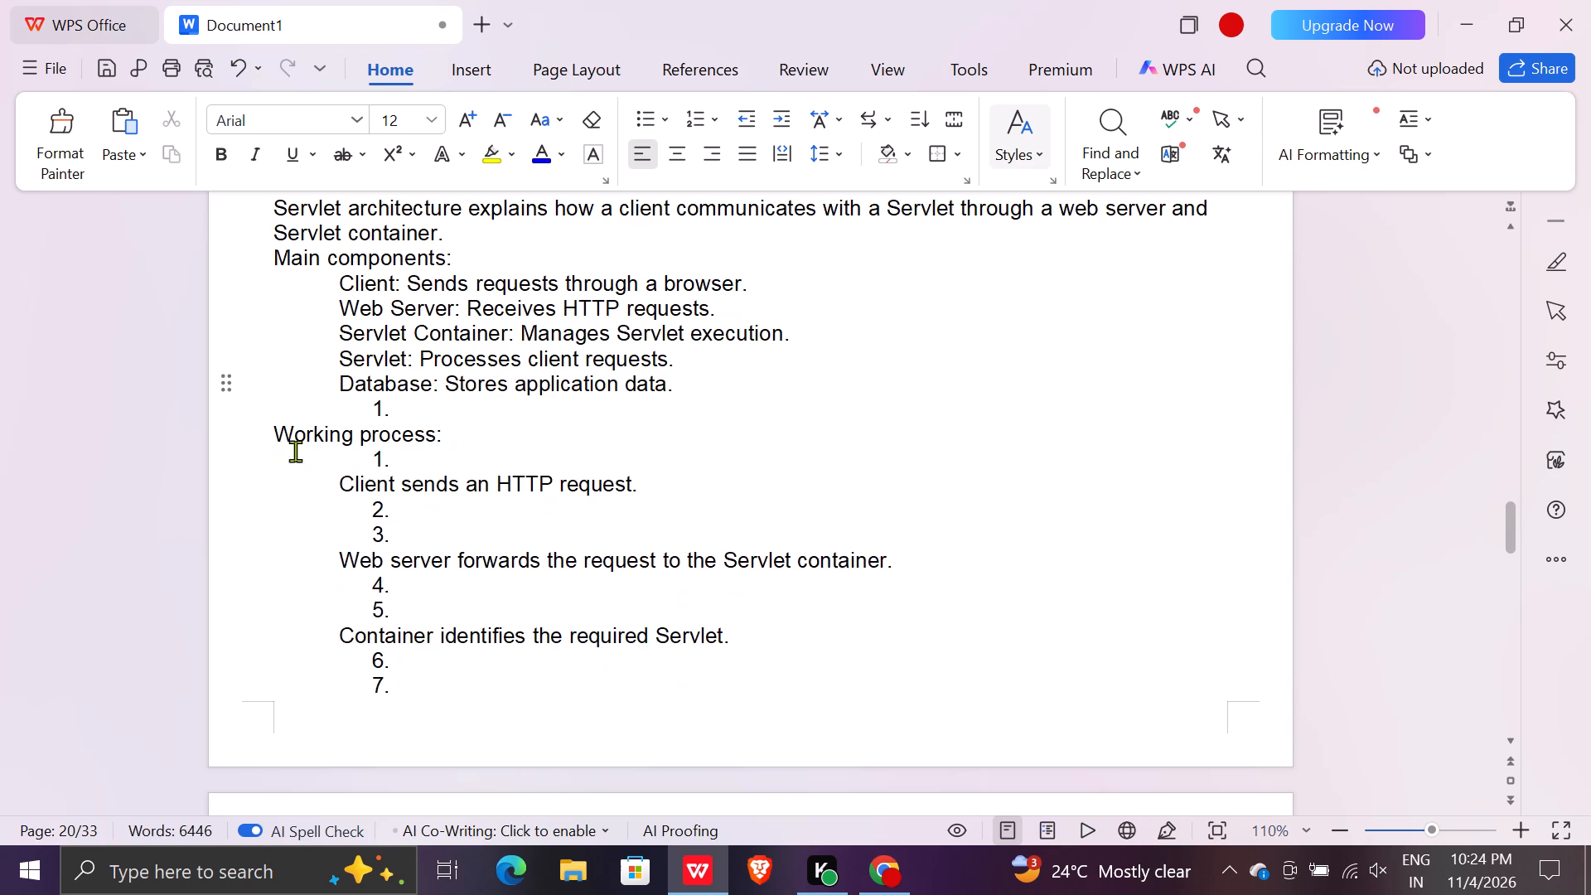
pyautogui.click(273, 435)
pyautogui.press('BackSpace')
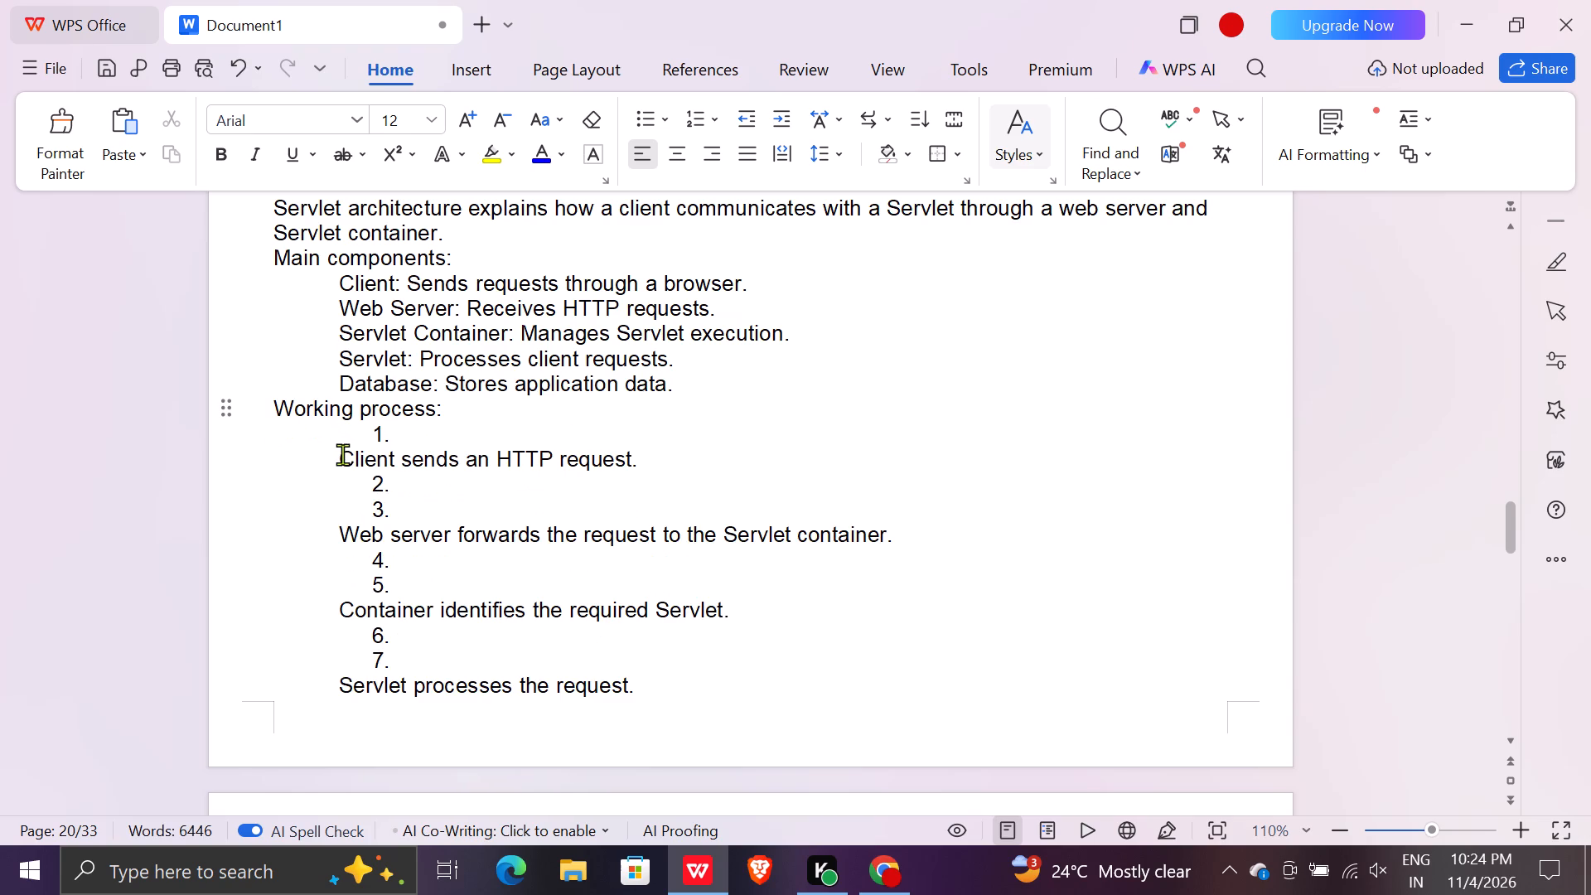
# In the Working process list, remove the empty numbered lines above "Client sends an HTTP request." and the web server forwarding item, indenting both.
pyautogui.click(342, 454)
pyautogui.press('BackSpace')
pyautogui.press('BackSpace')
pyautogui.press('Tab')
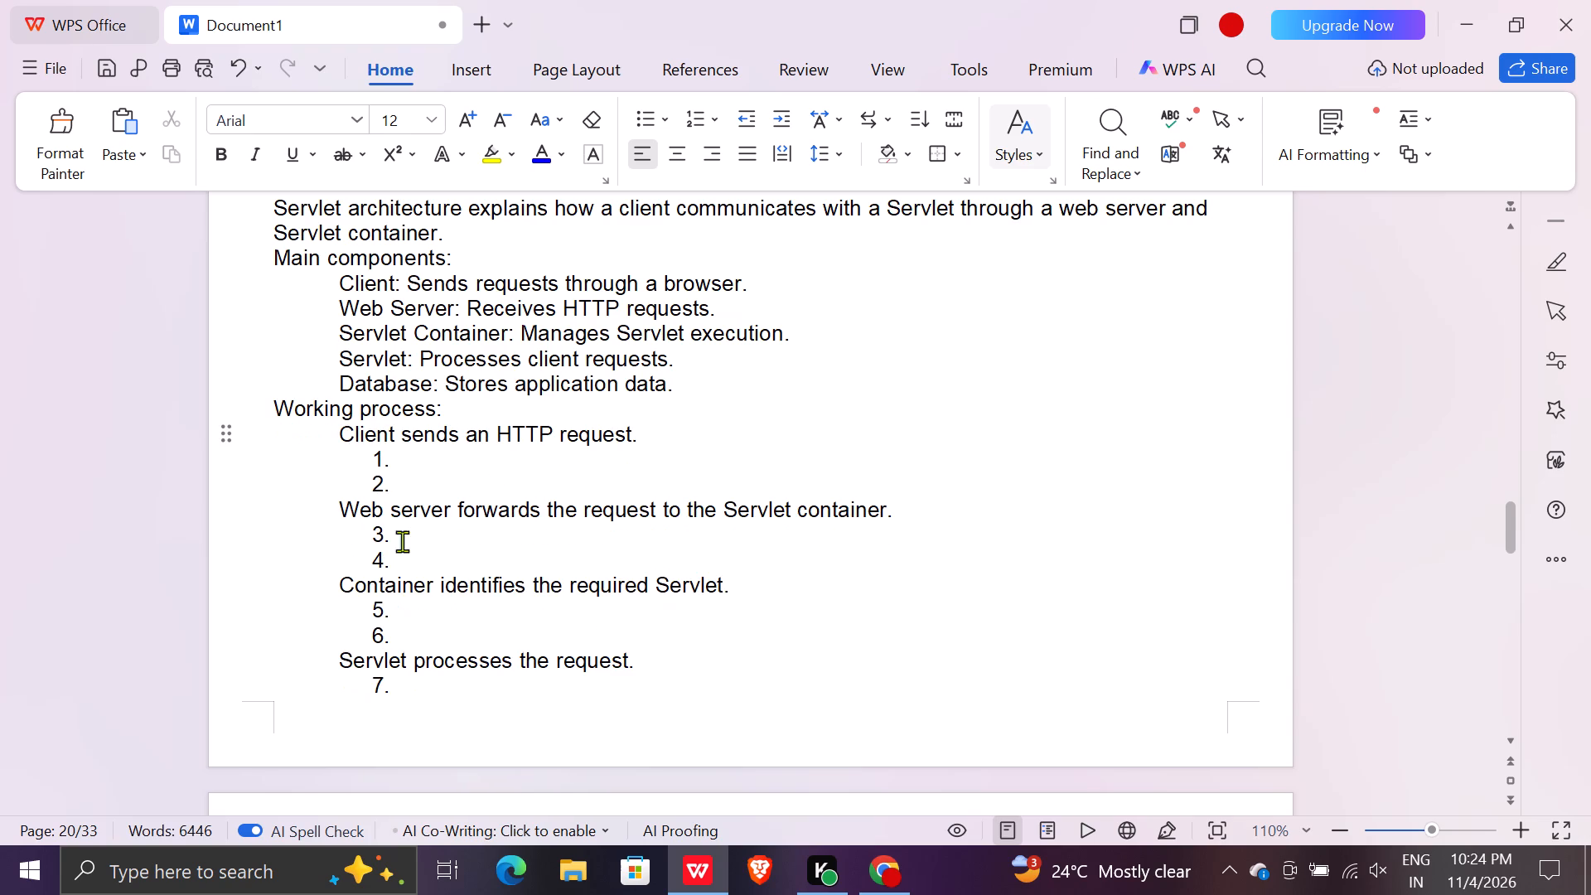
pyautogui.click(337, 503)
pyautogui.press('BackSpace')
pyautogui.press('BackSpace')
pyautogui.press('BackSpace')
pyautogui.press('Tab')
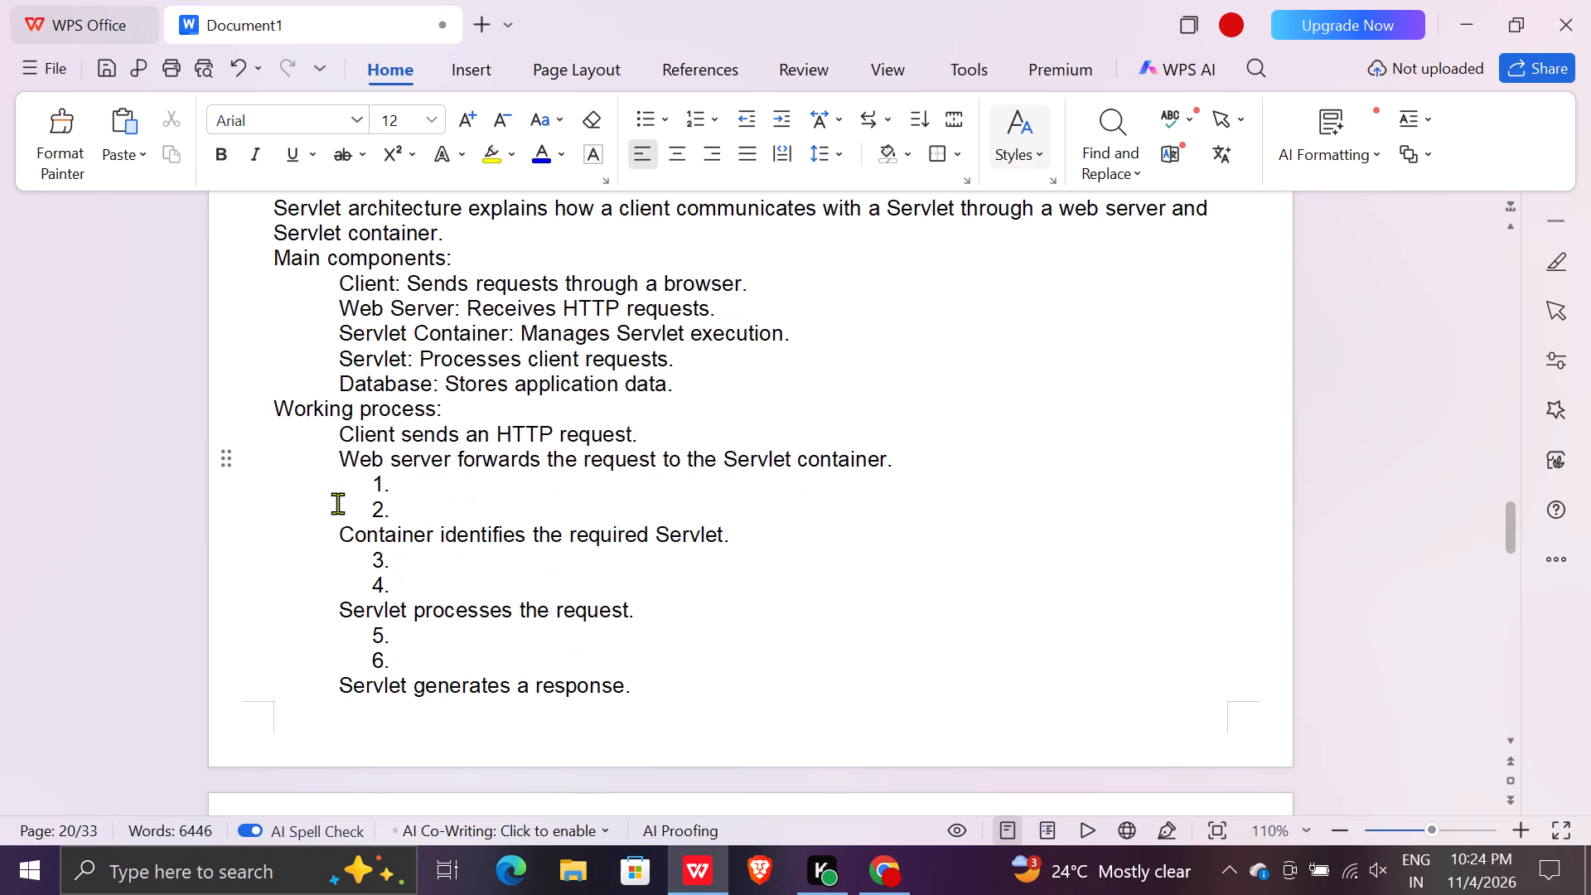
# Remove the empty numbered lines above "Container identifies the required Servlet." and "Servlet processes the request." and indent both items.
pyautogui.click(341, 534)
pyautogui.press('BackSpace')
pyautogui.press('BackSpace')
pyautogui.press('BackSpace')
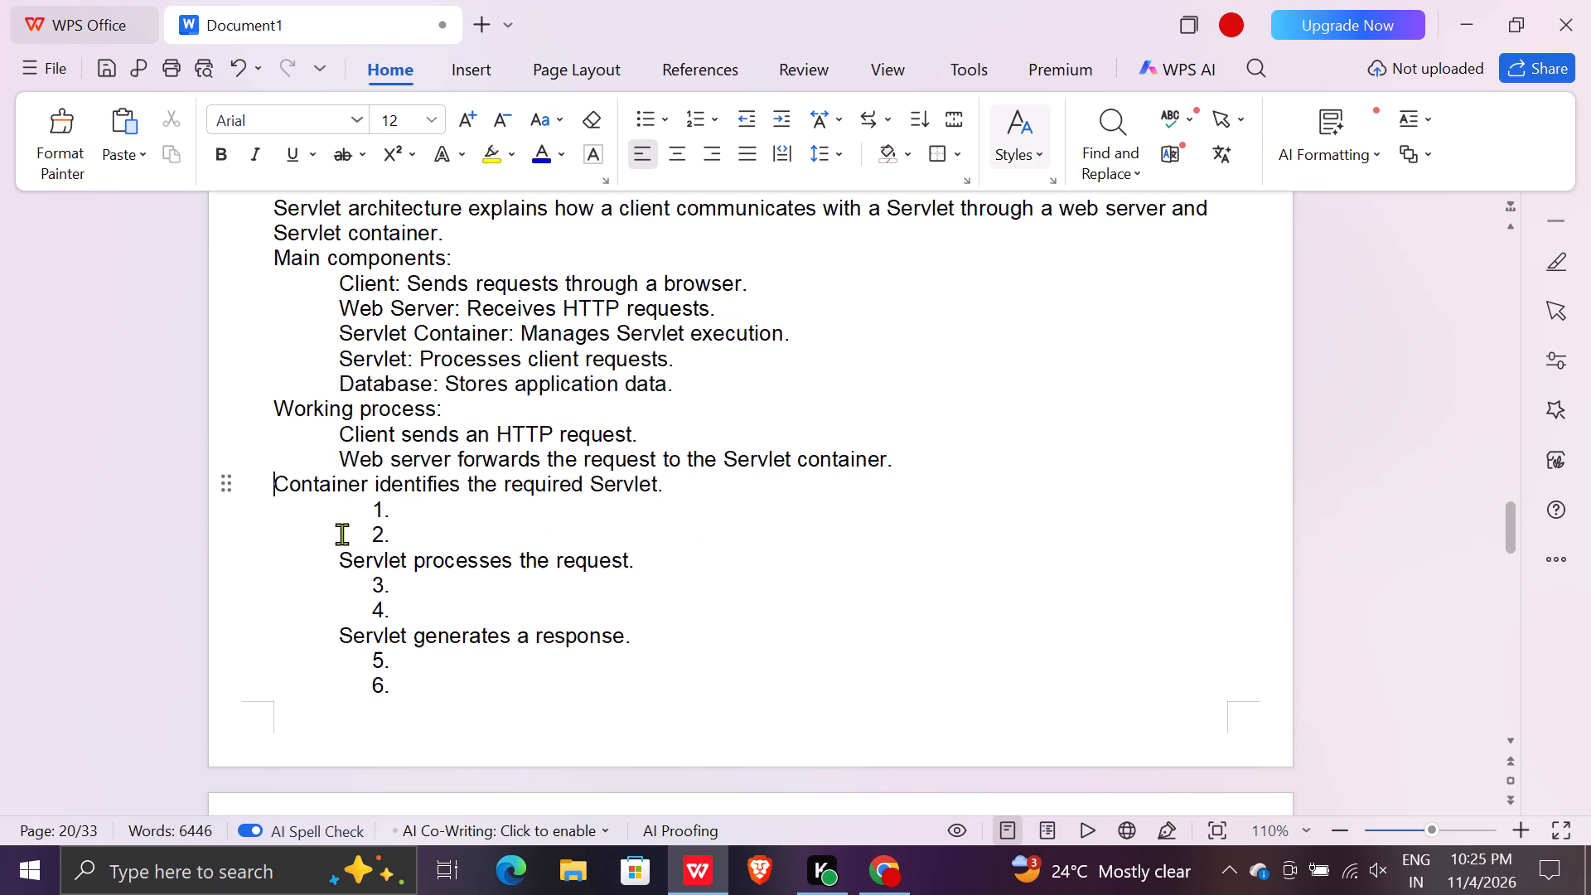
pyautogui.press('Tab')
pyautogui.click(341, 560)
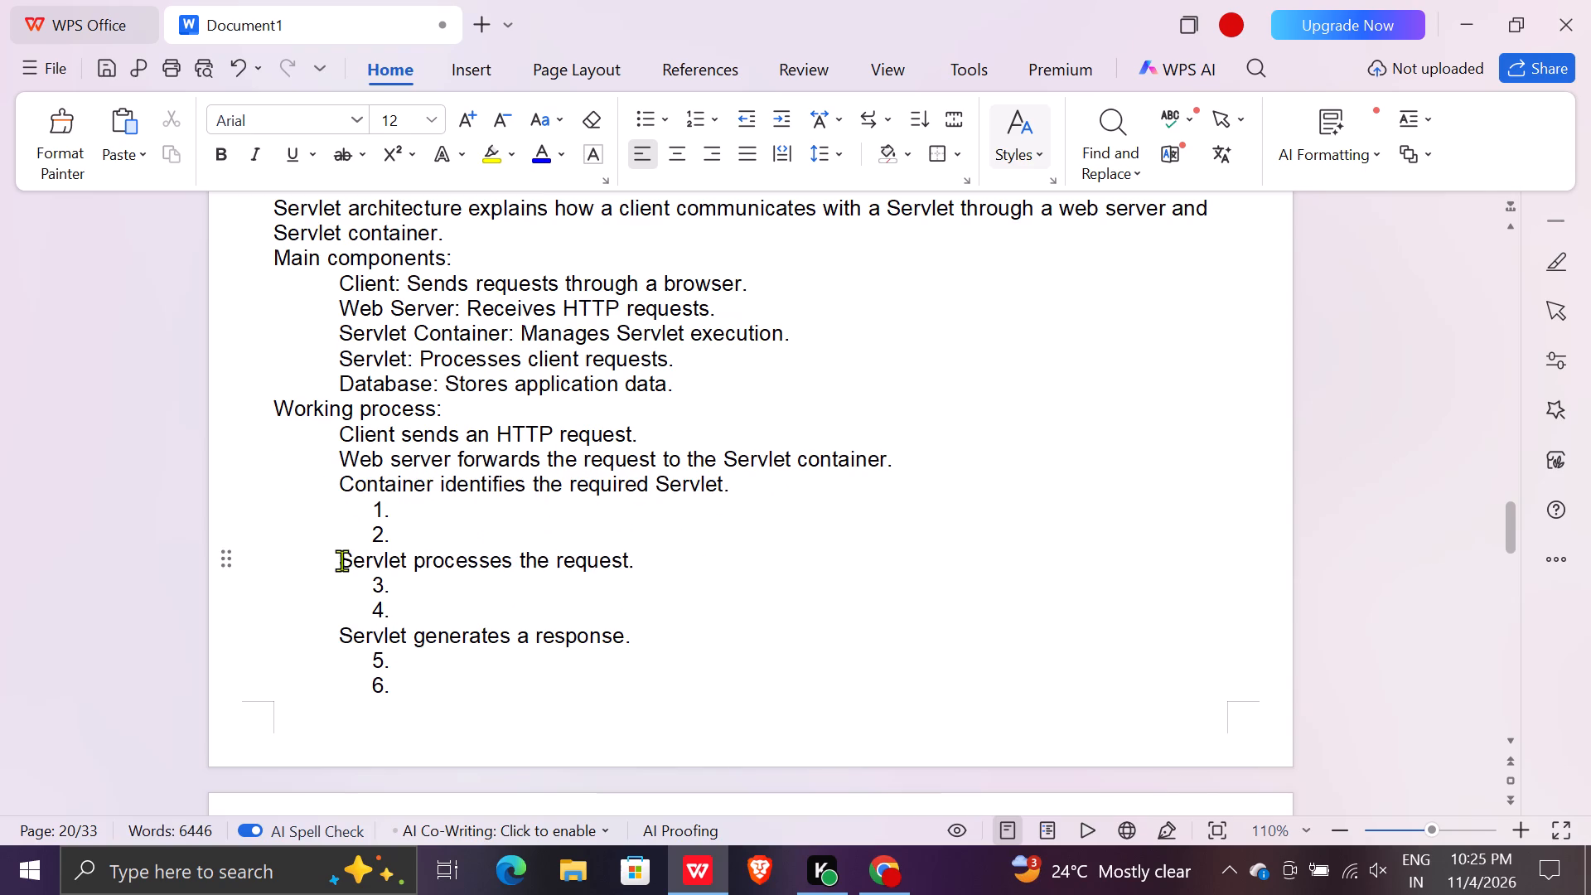
pyautogui.press('BackSpace')
pyautogui.press('BackSpace')
pyautogui.press('BackSpace')
pyautogui.press('Tab')
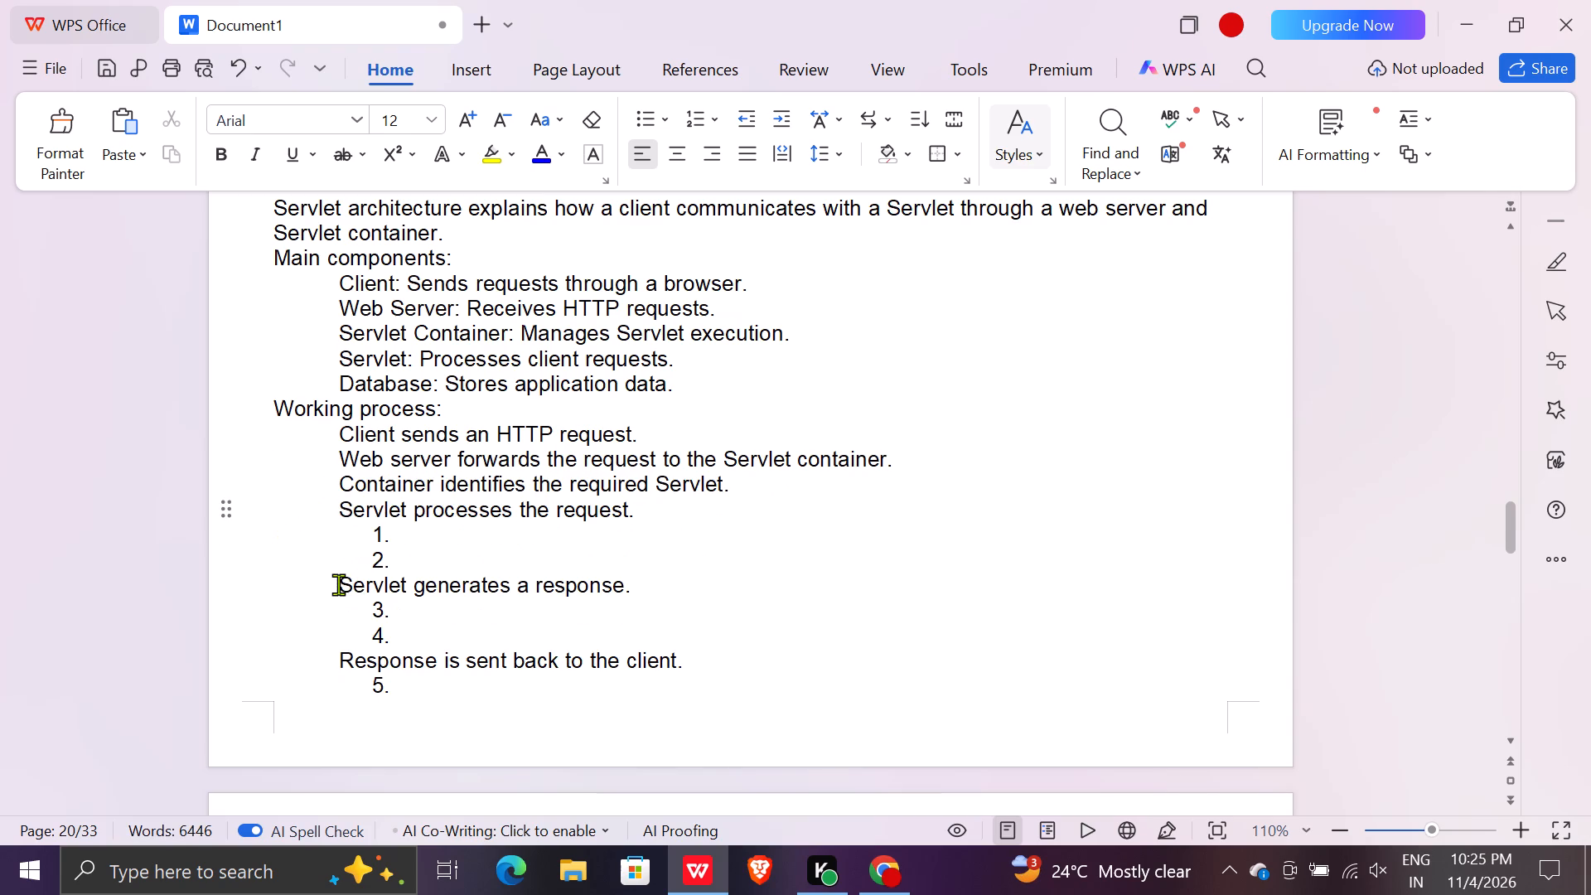
# Remove the empty numbered lines above "Servlet generates a response." and "Response is sent back to the client." and indent both items.
pyautogui.click(338, 584)
pyautogui.press('BackSpace')
pyautogui.press('BackSpace')
pyautogui.press('BackSpace')
pyautogui.press('Tab')
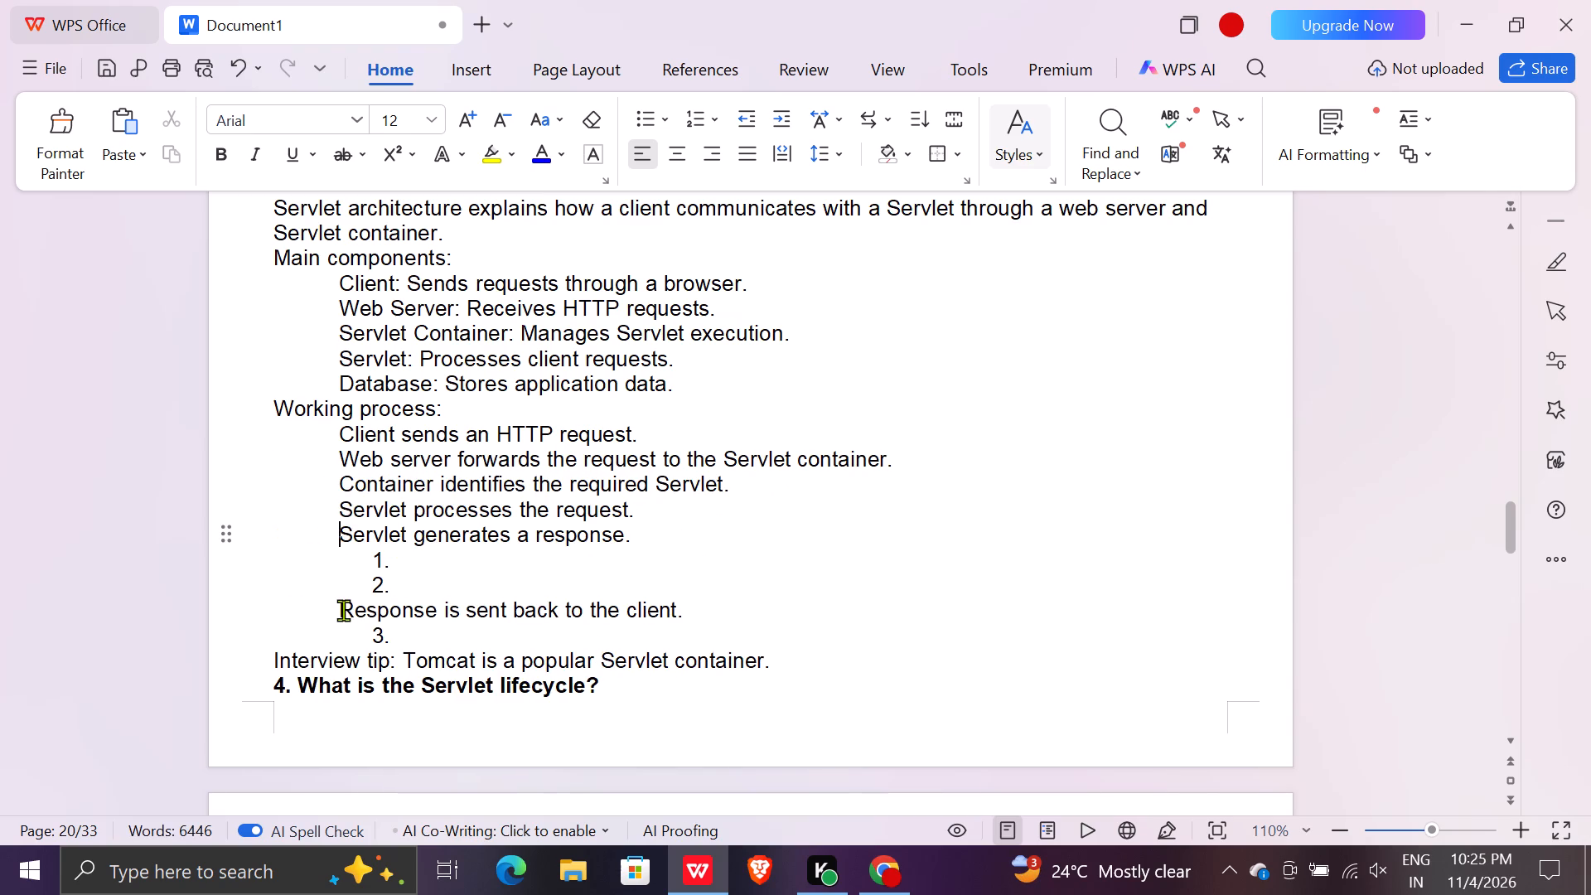
pyautogui.click(343, 610)
pyautogui.press('BackSpace')
pyautogui.press('BackSpace')
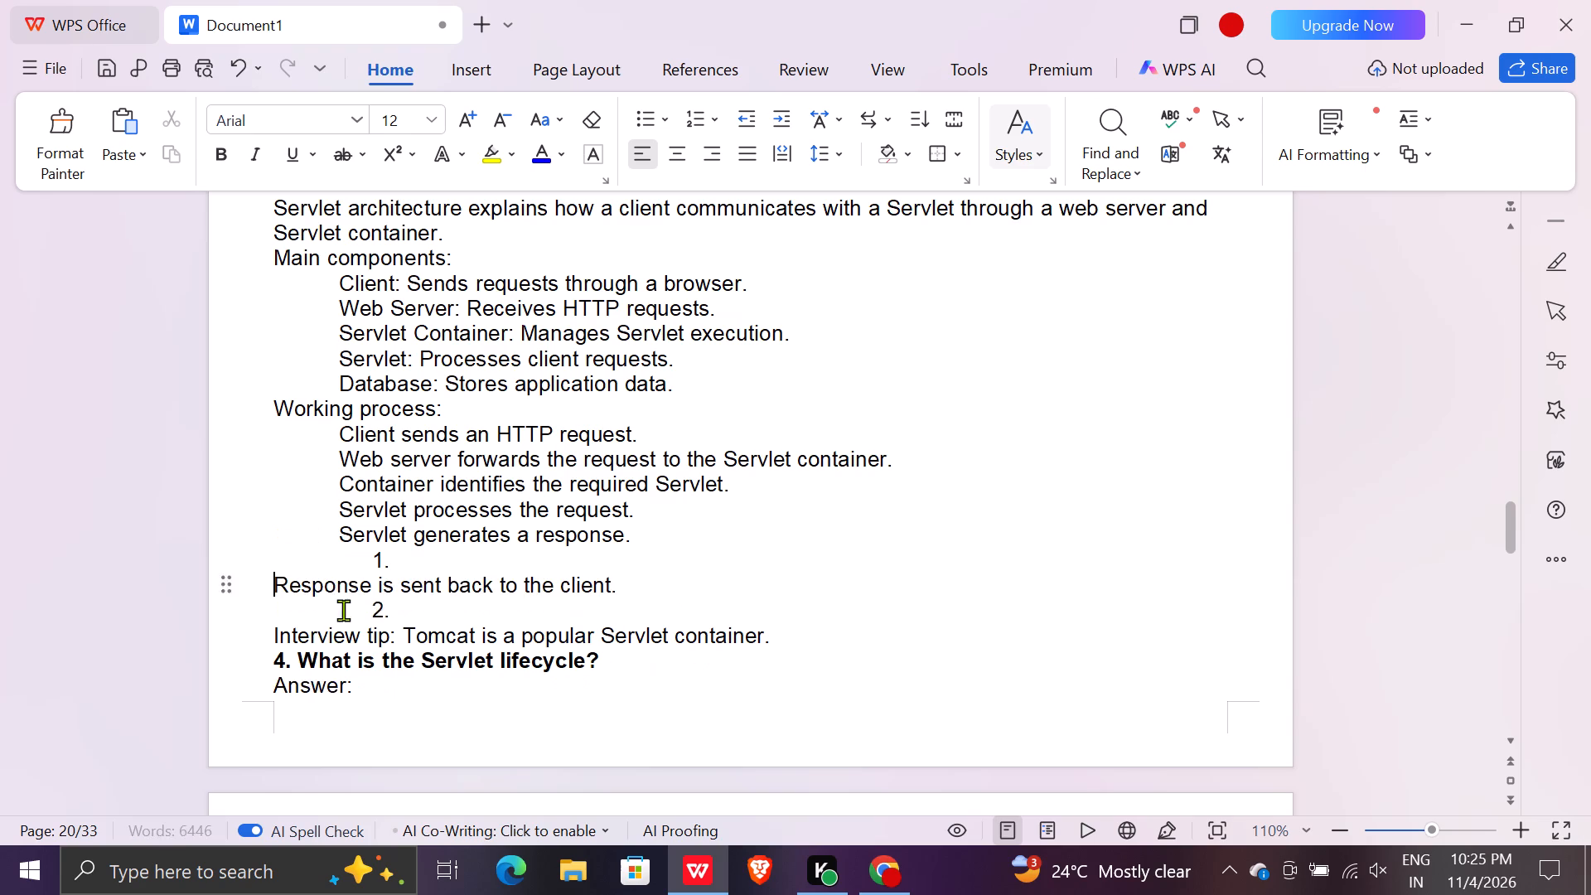
pyautogui.press('BackSpace')
pyautogui.press('Tab')
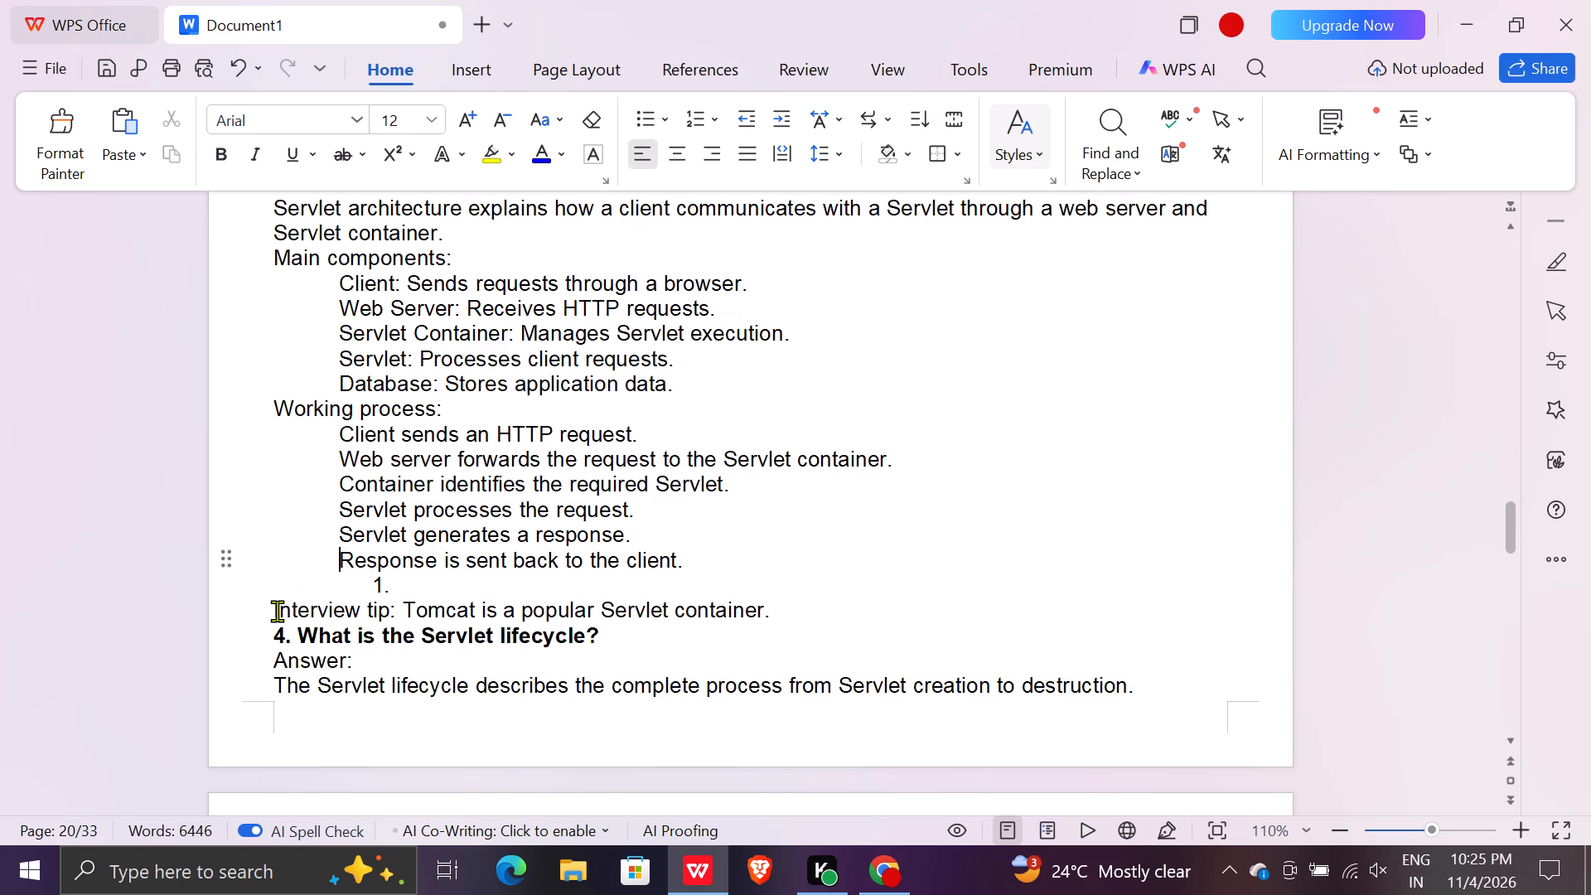
# Remove the empty numbered line above question 3's Tomcat interview tip and indent the tip two levels.
pyautogui.click(277, 611)
pyautogui.press('Left')
pyautogui.press('\\')
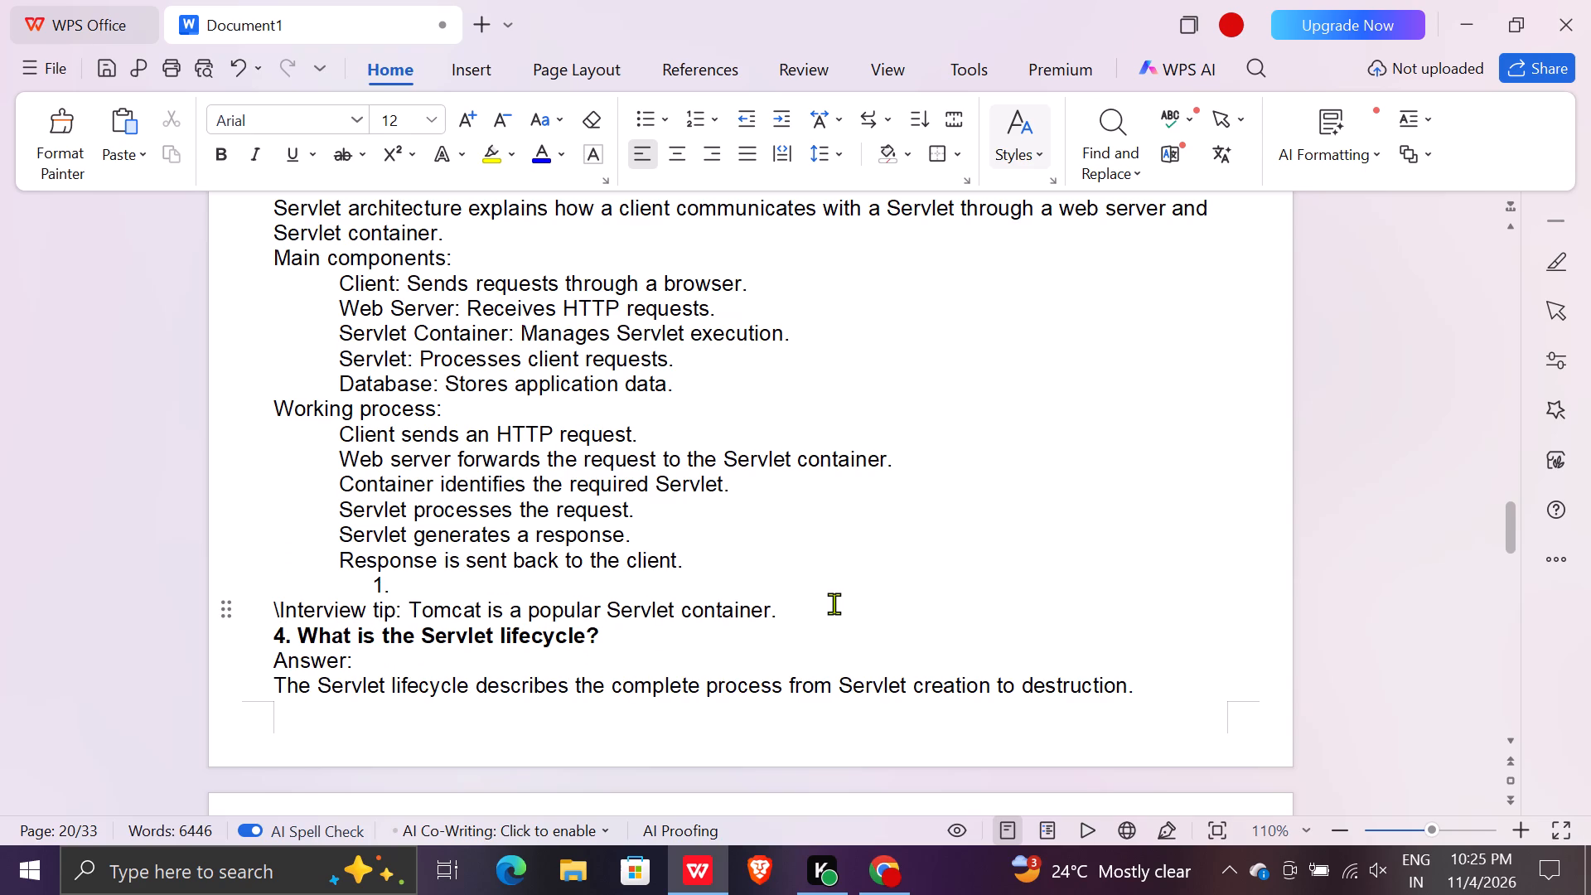
pyautogui.press('BackSpace')
pyautogui.press('BackSpace')
pyautogui.press('Tab')
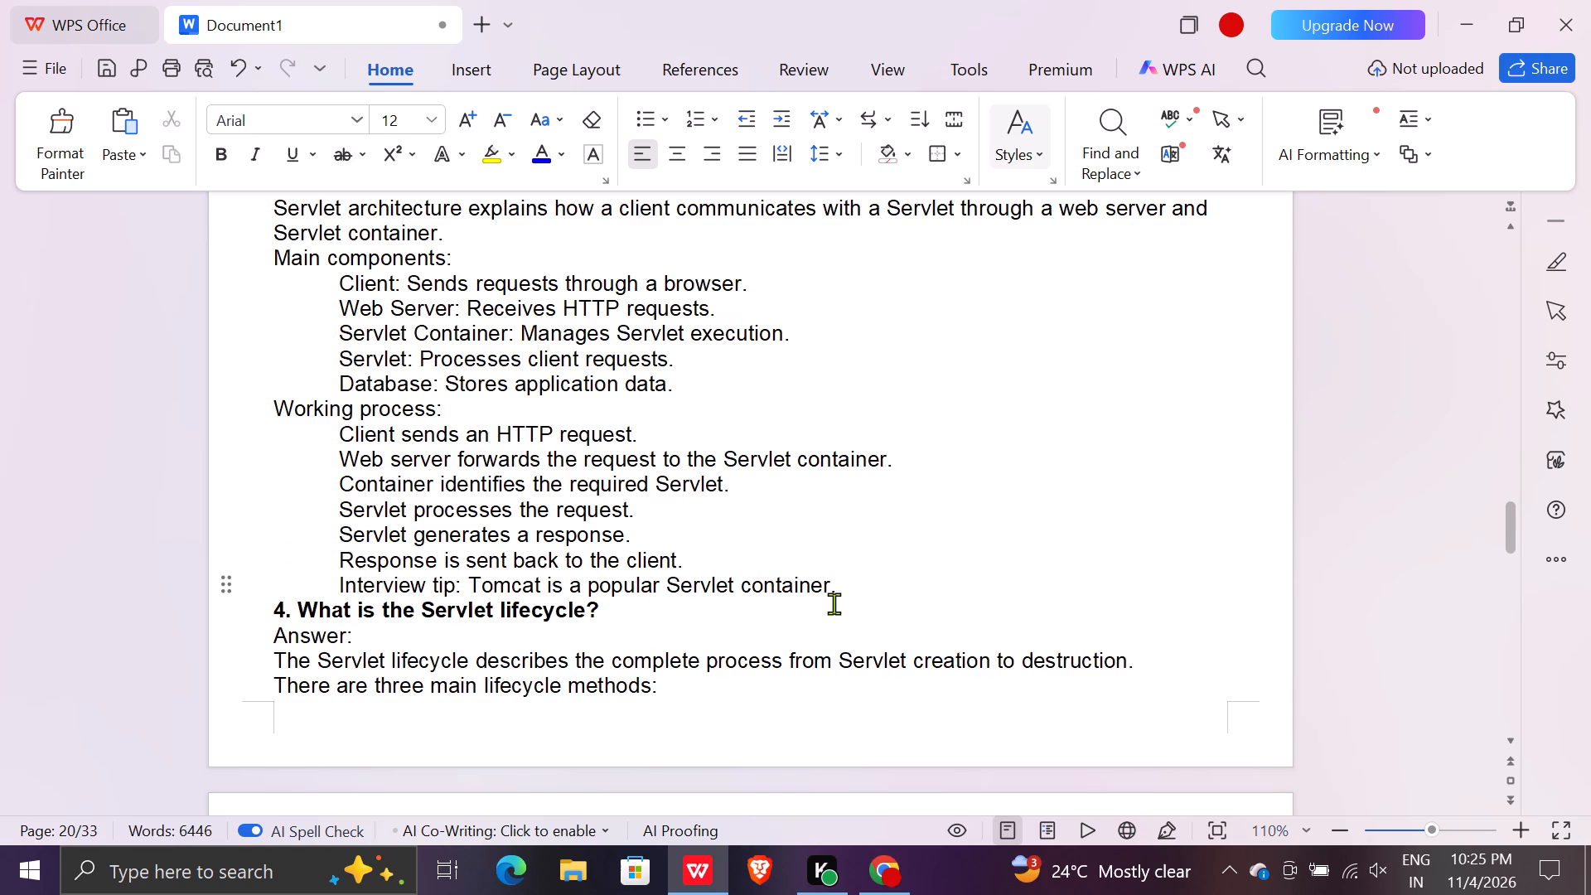
pyautogui.press('Tab')
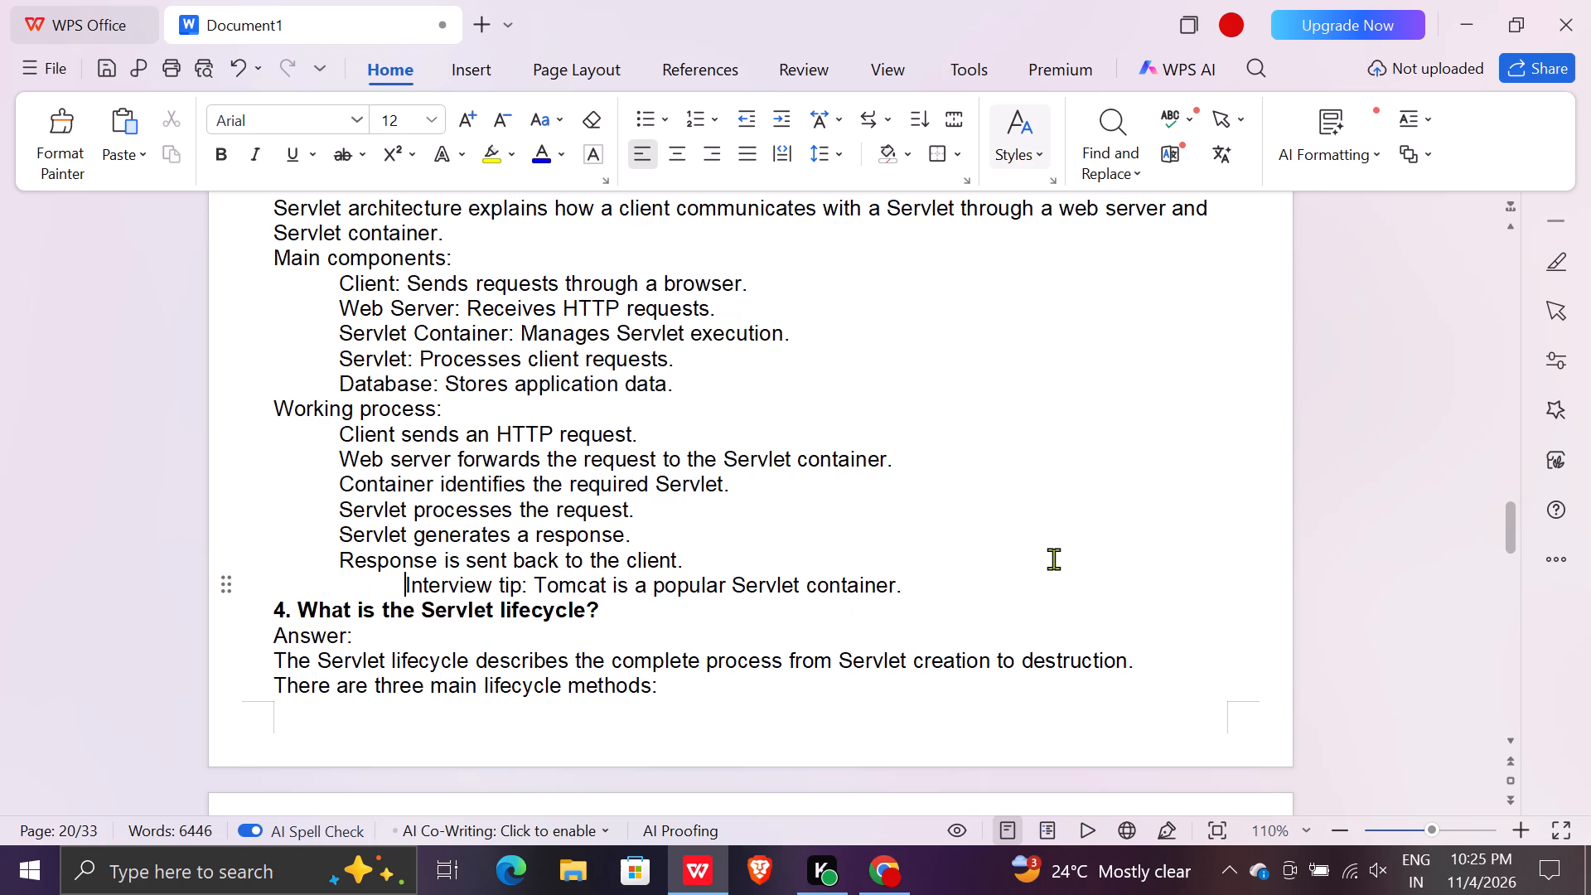
# Insert a blank line above the heading "4. What is the Servlet lifecycle?".
pyautogui.scroll(-3, 1053, 559)
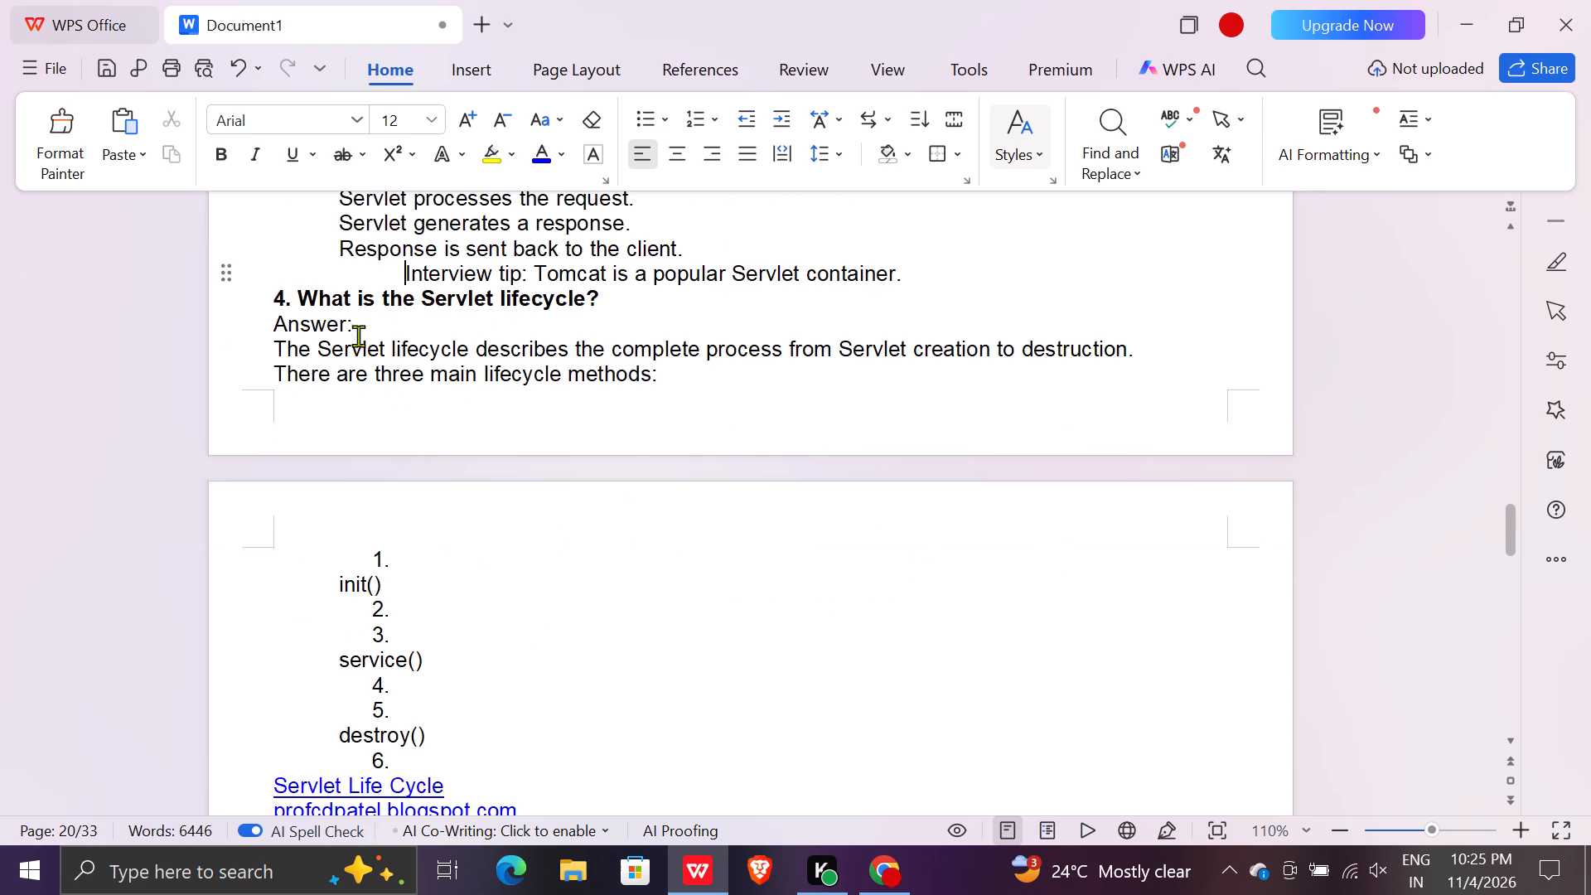
pyautogui.scroll(1, 360, 344)
pyautogui.click(360, 344)
pyautogui.click(273, 424)
pyautogui.press('Return')
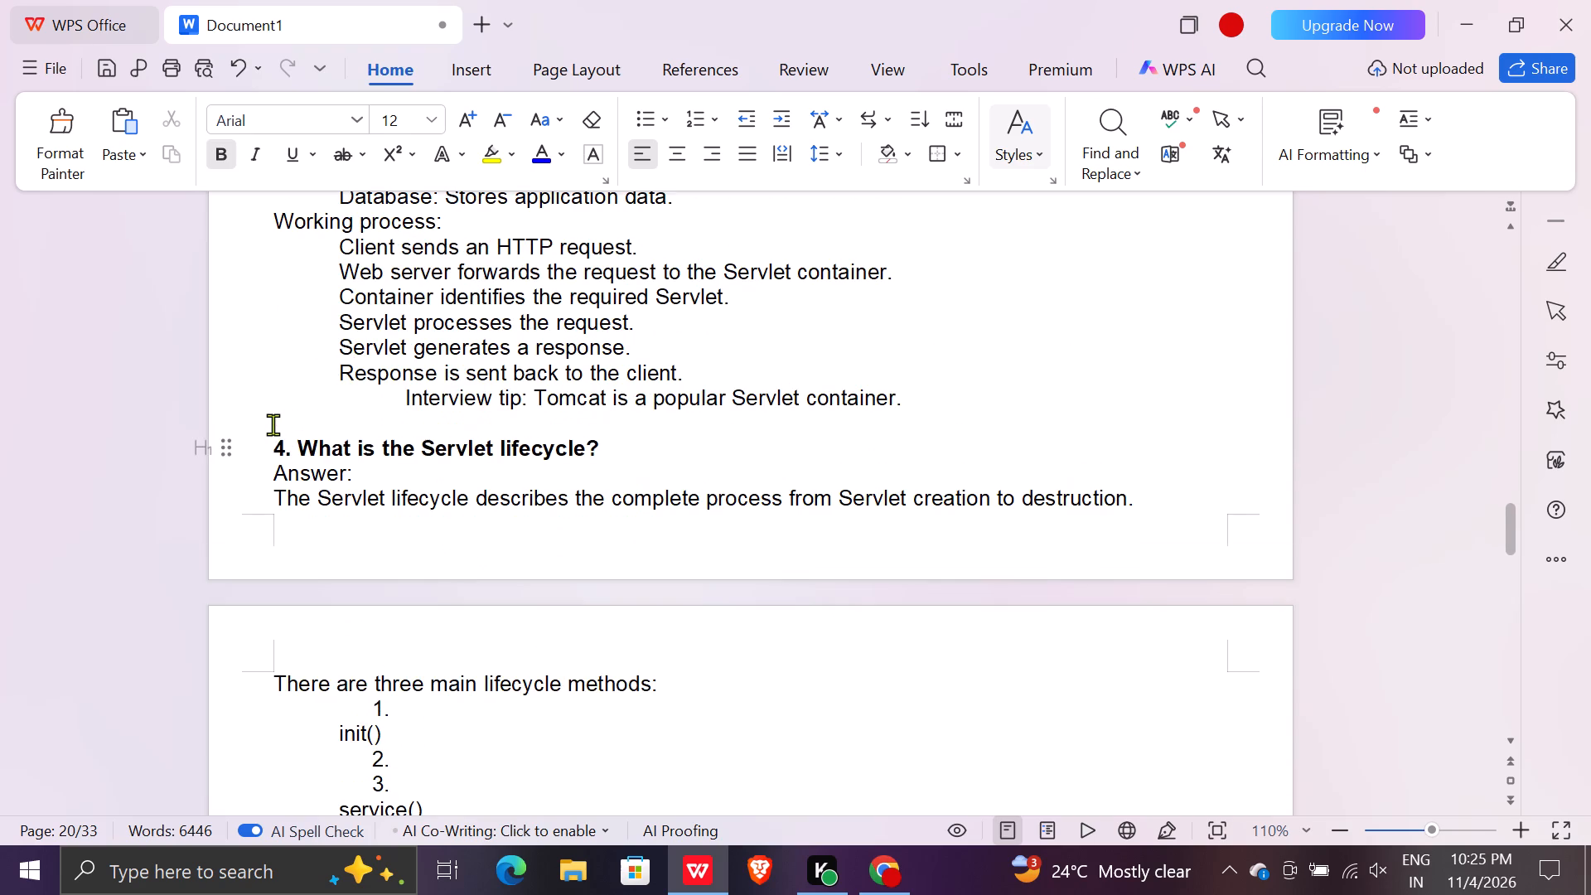
# Add three more blank lines above the heading "4. What is the Servlet lifecycle?" to push it onto the next page.
pyautogui.press('Return')
pyautogui.press('Return')
pyautogui.press('Return')
# Remove the empty numbered line above "init()" in question 4's lifecycle methods and indent the item.
pyautogui.scroll(-2, 510, 595)
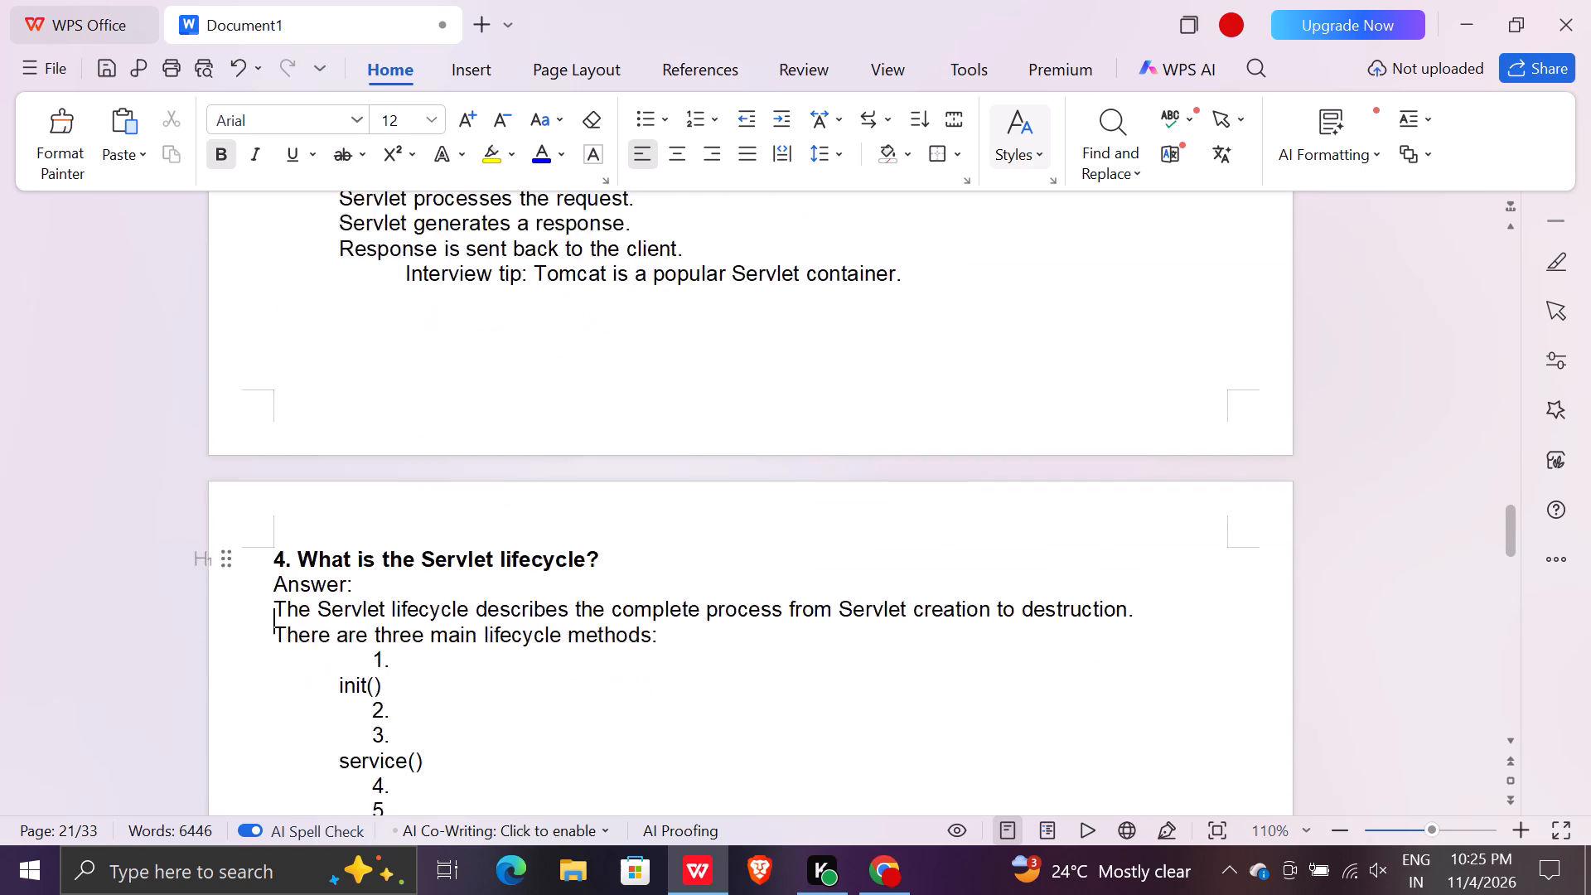
pyautogui.scroll(-2, 510, 595)
pyautogui.doubleClick(345, 514)
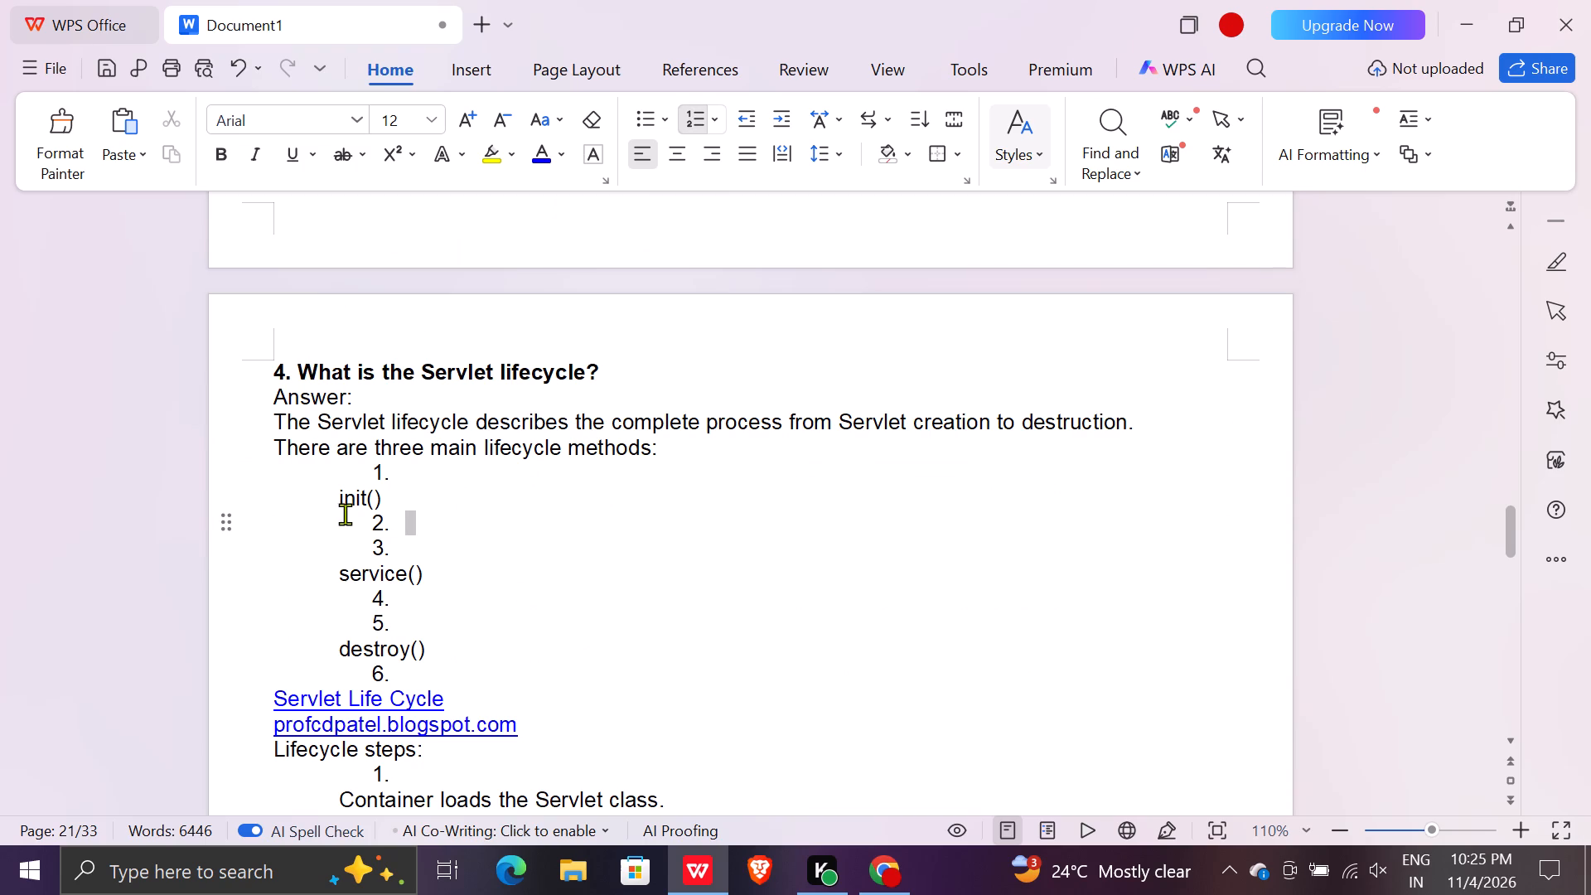
pyautogui.click(335, 509)
pyautogui.press('BackSpace')
pyautogui.press('BackSpace')
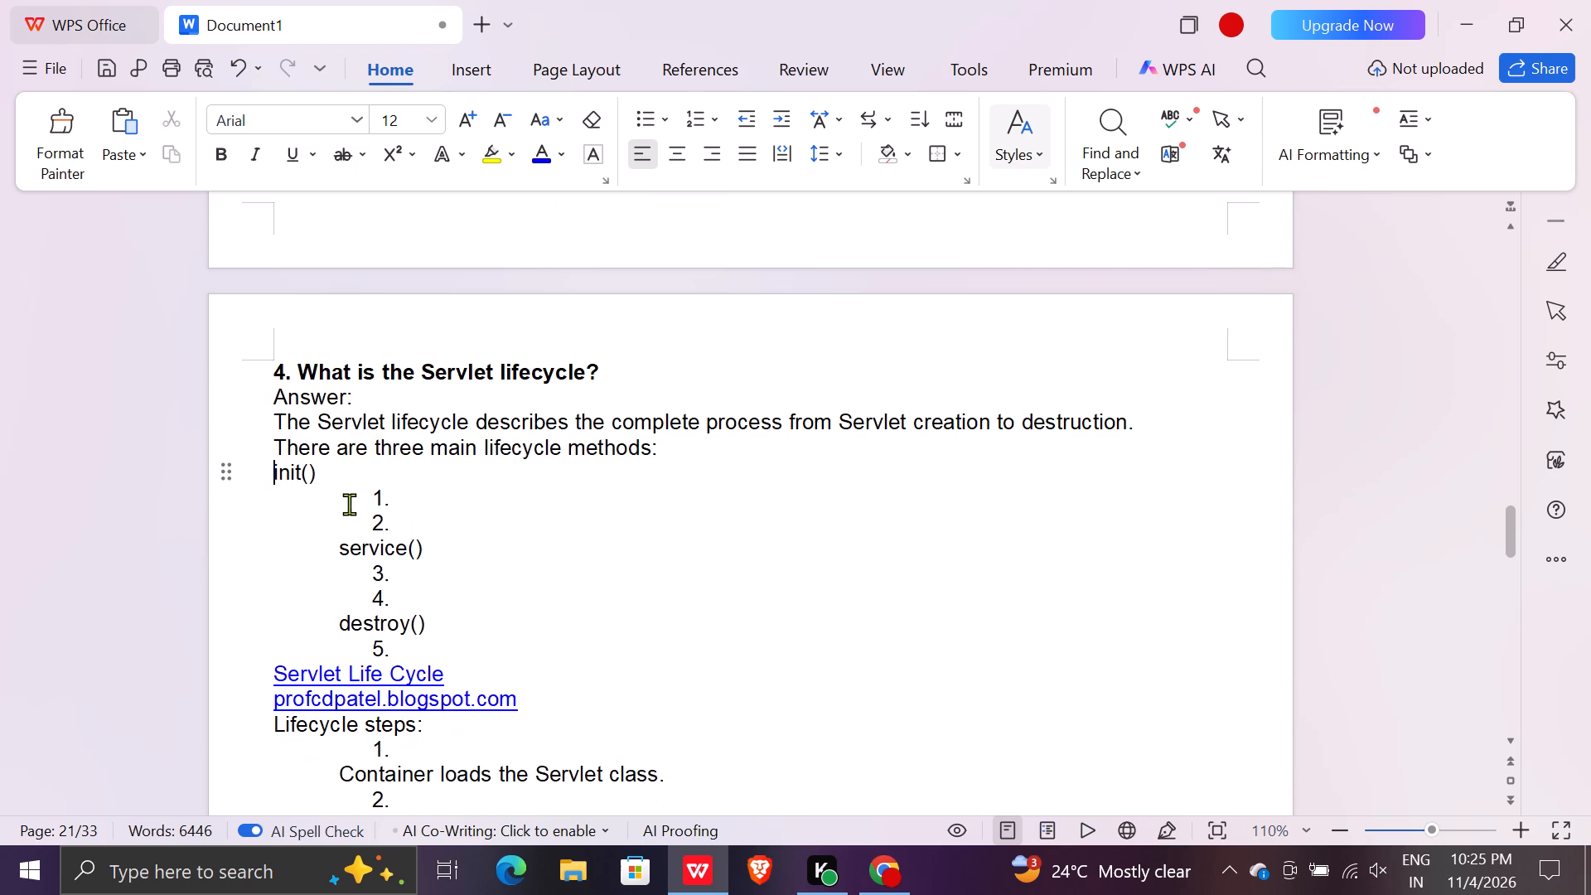
pyautogui.press('Tab')
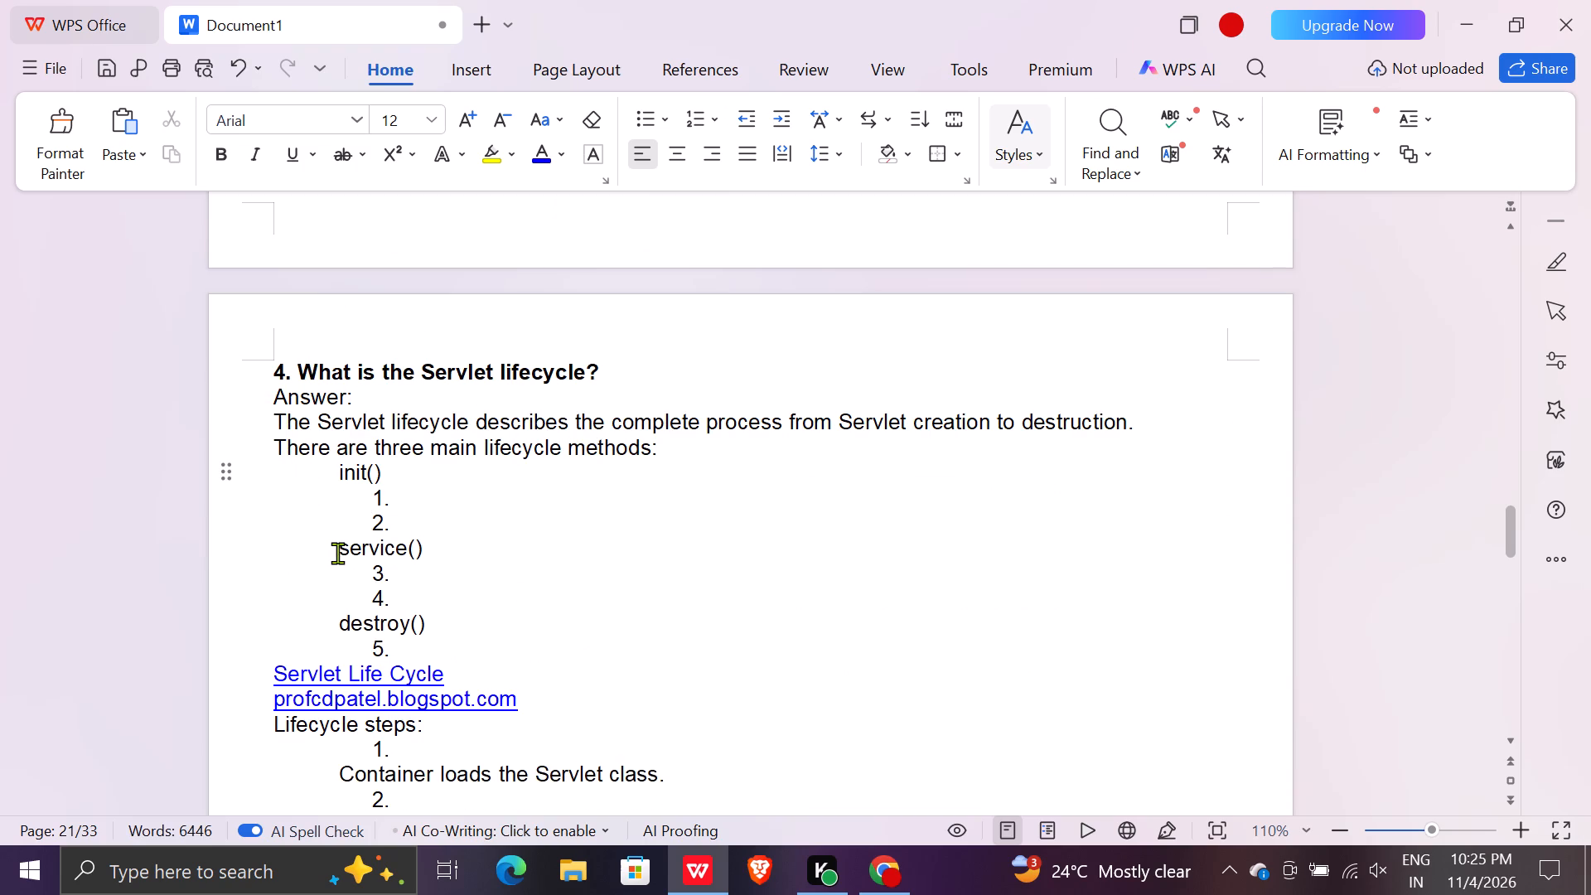
# Remove the empty numbered lines above "service()" and "destroy()" in question 4 and indent both items.
pyautogui.click(337, 553)
pyautogui.press('BackSpace')
pyautogui.press('BackSpace')
pyautogui.press('BackSpace')
pyautogui.press('Tab')
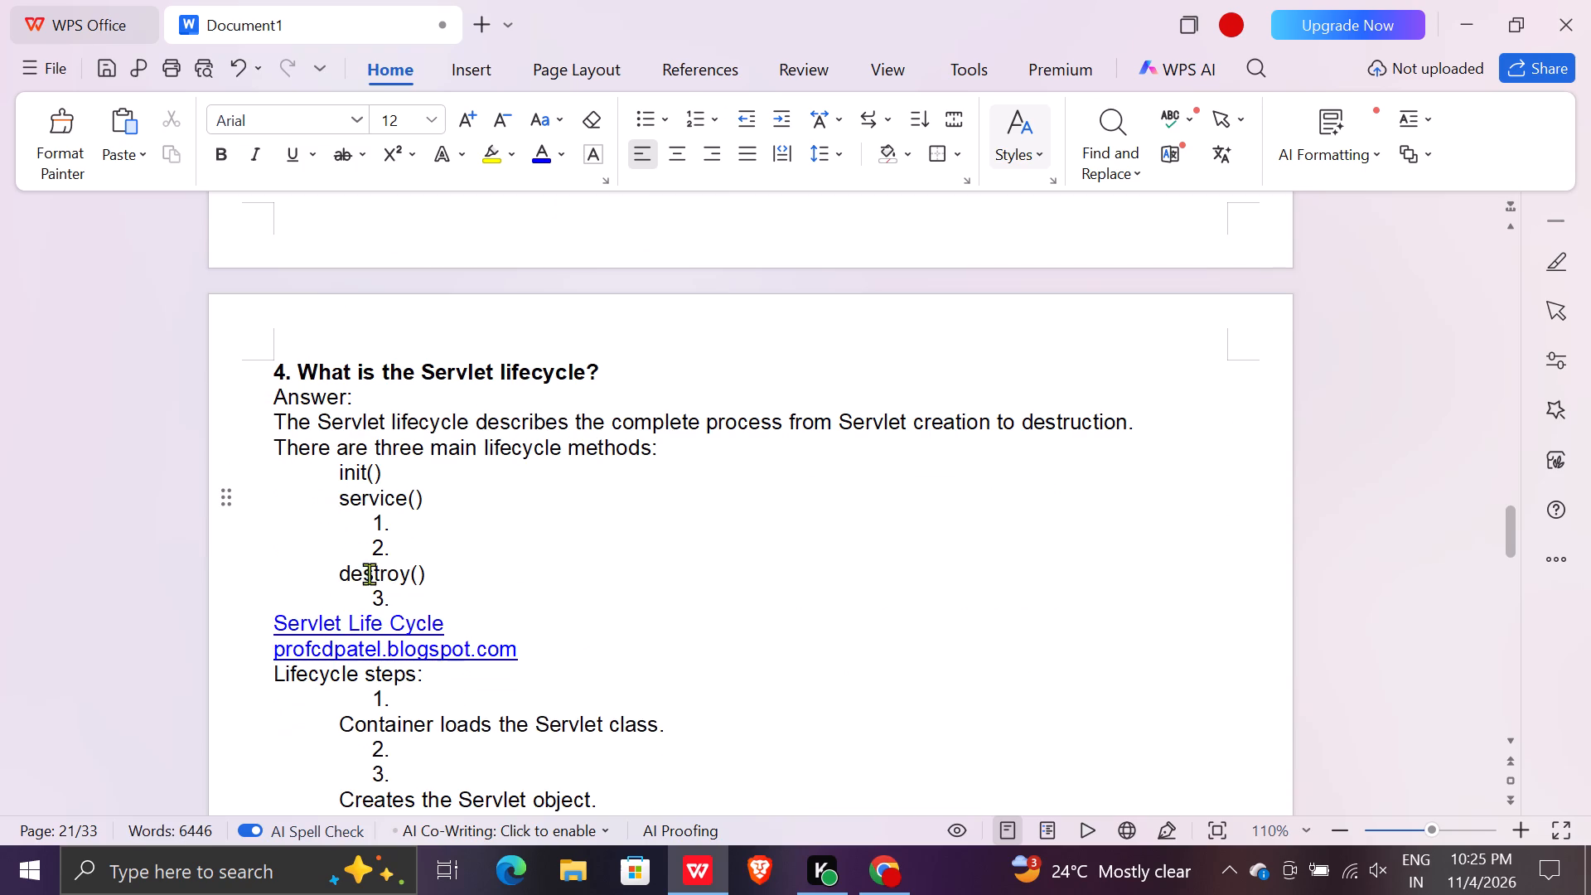
pyautogui.click(335, 580)
pyautogui.press('BackSpace')
pyautogui.press('BackSpace')
pyautogui.press('BackSpace')
pyautogui.press('Tab')
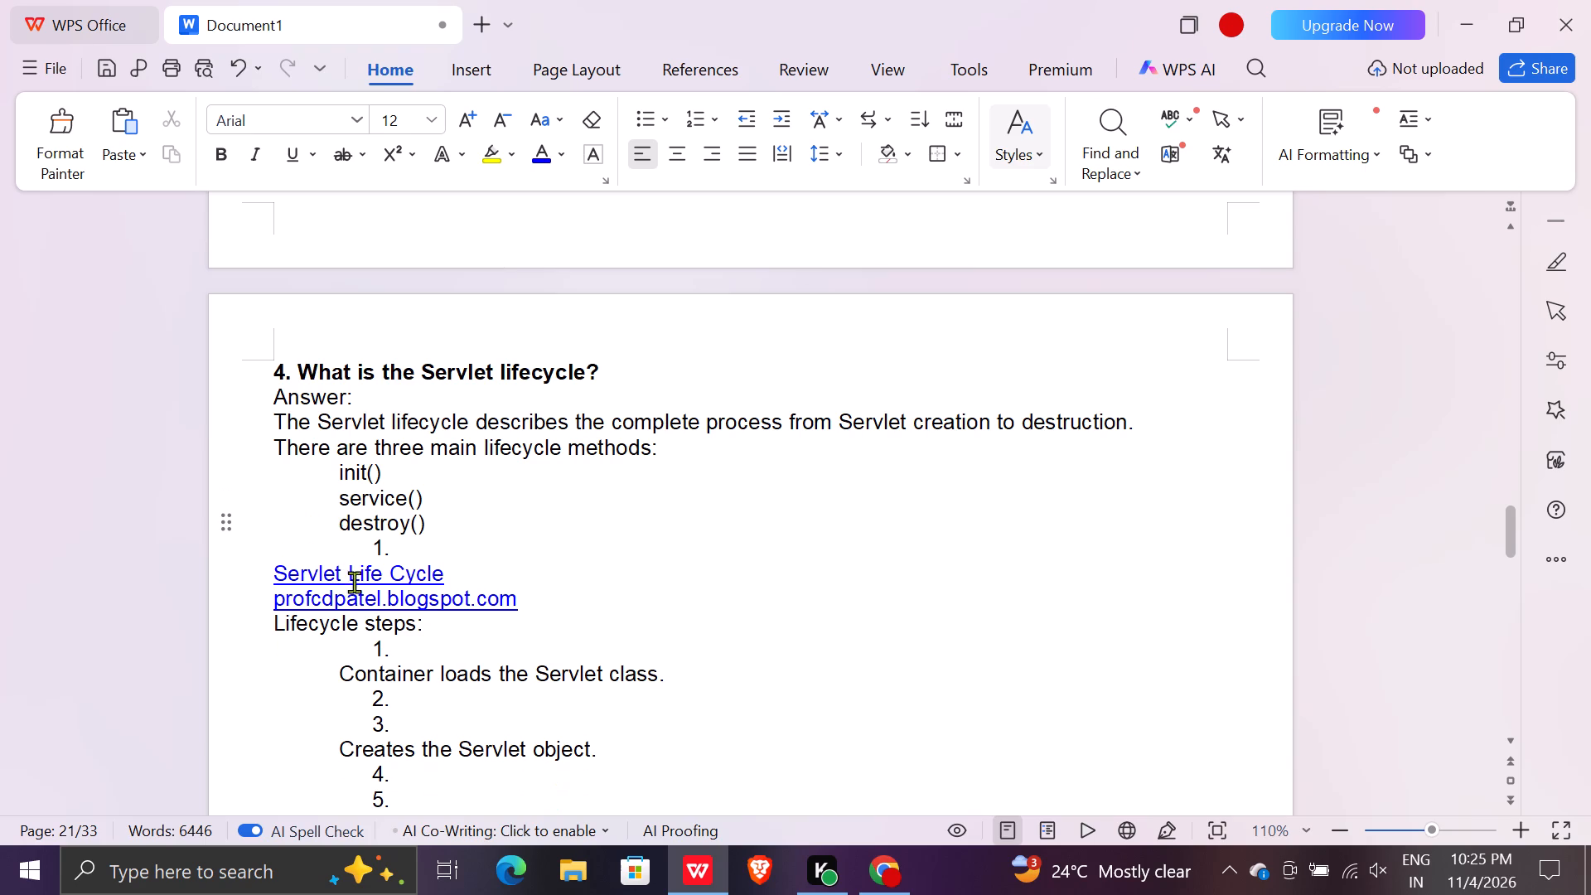
# Delete the "Servlet Life Cycle" and "profcdpatel.blogspot.com" source links and the empty numbered line above "Lifecycle steps:".
pyautogui.moveTo(530, 601); pyautogui.dragTo(247, 585)
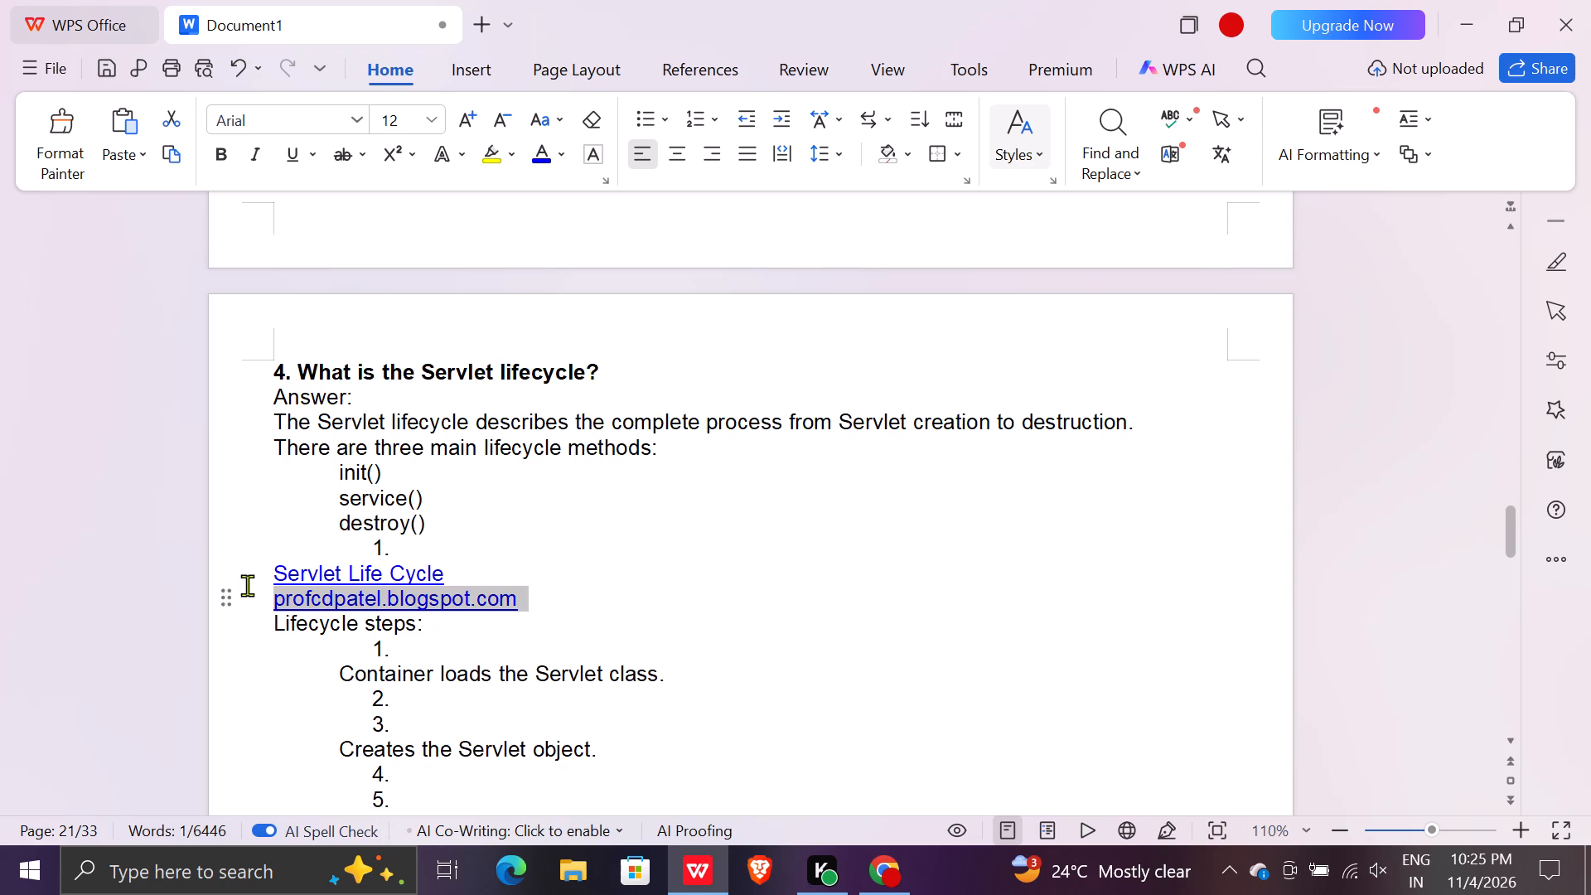
pyautogui.moveTo(247, 585); pyautogui.dragTo(244, 581)
pyautogui.press('BackSpace')
pyautogui.press('BackSpace')
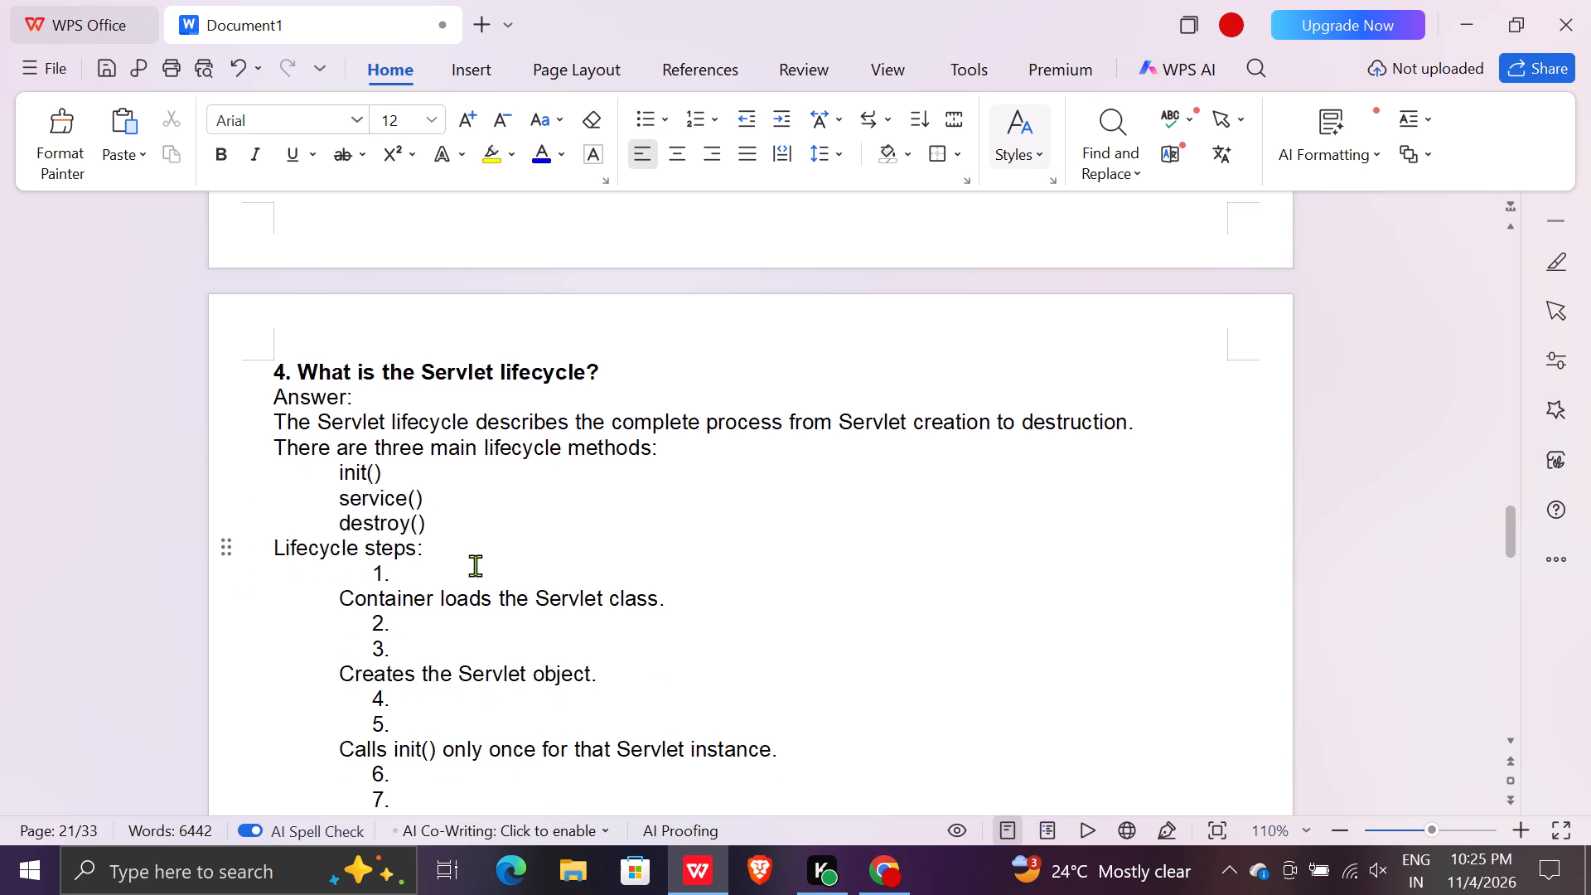
# Apply the 1. 2. 3. numbering style to question 4's methods init(), service() and destroy().
pyautogui.moveTo(431, 518); pyautogui.dragTo(264, 481)
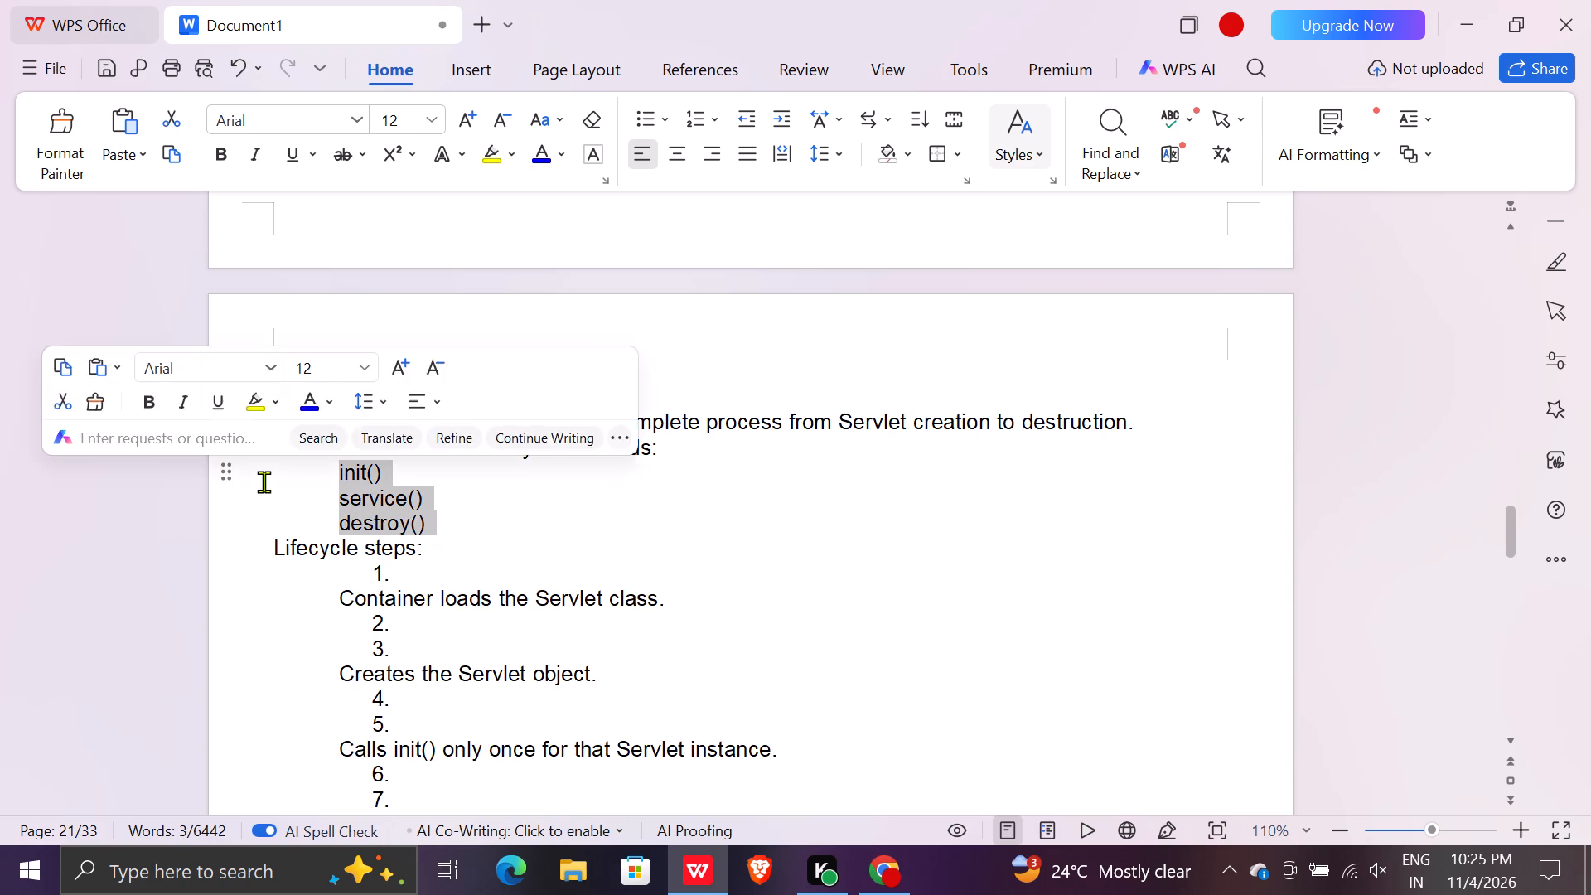
pyautogui.click(718, 128)
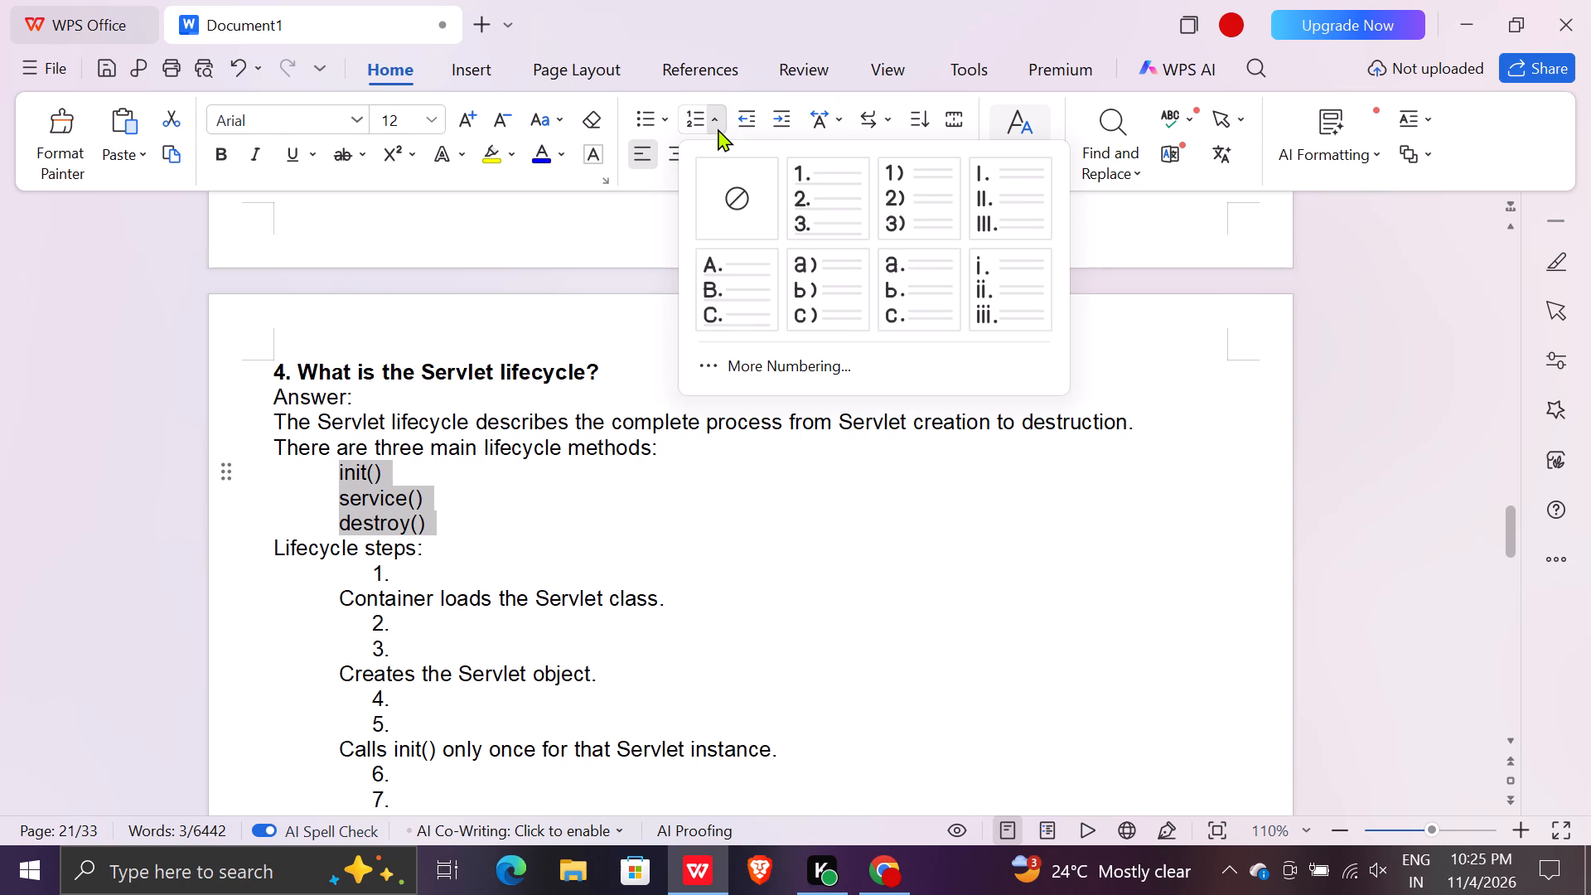
pyautogui.click(752, 369)
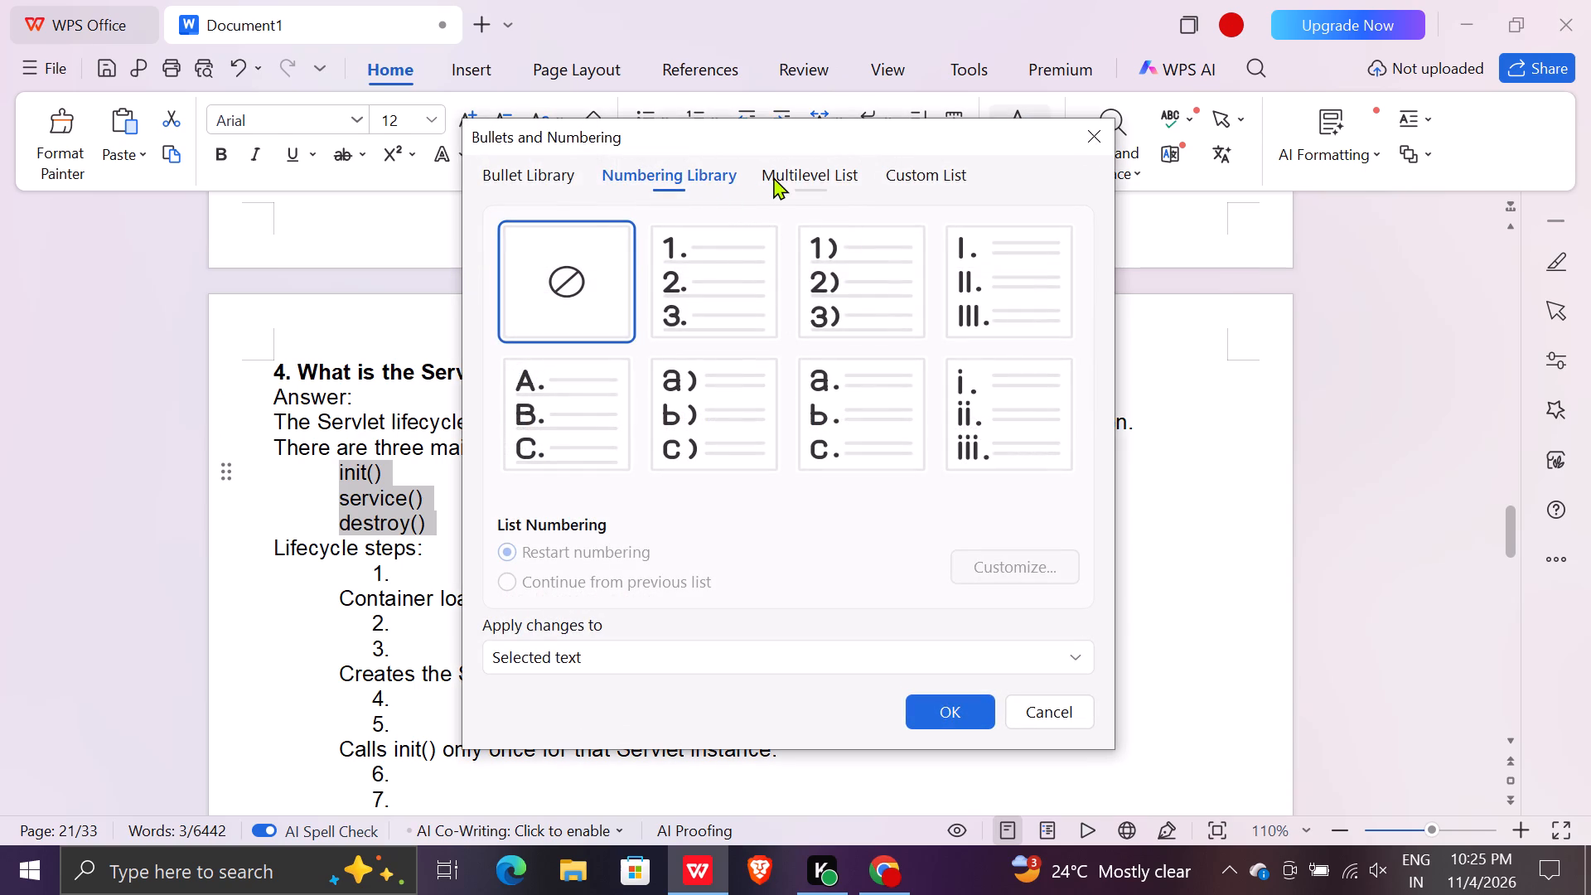
pyautogui.click(773, 177)
pyautogui.click(926, 184)
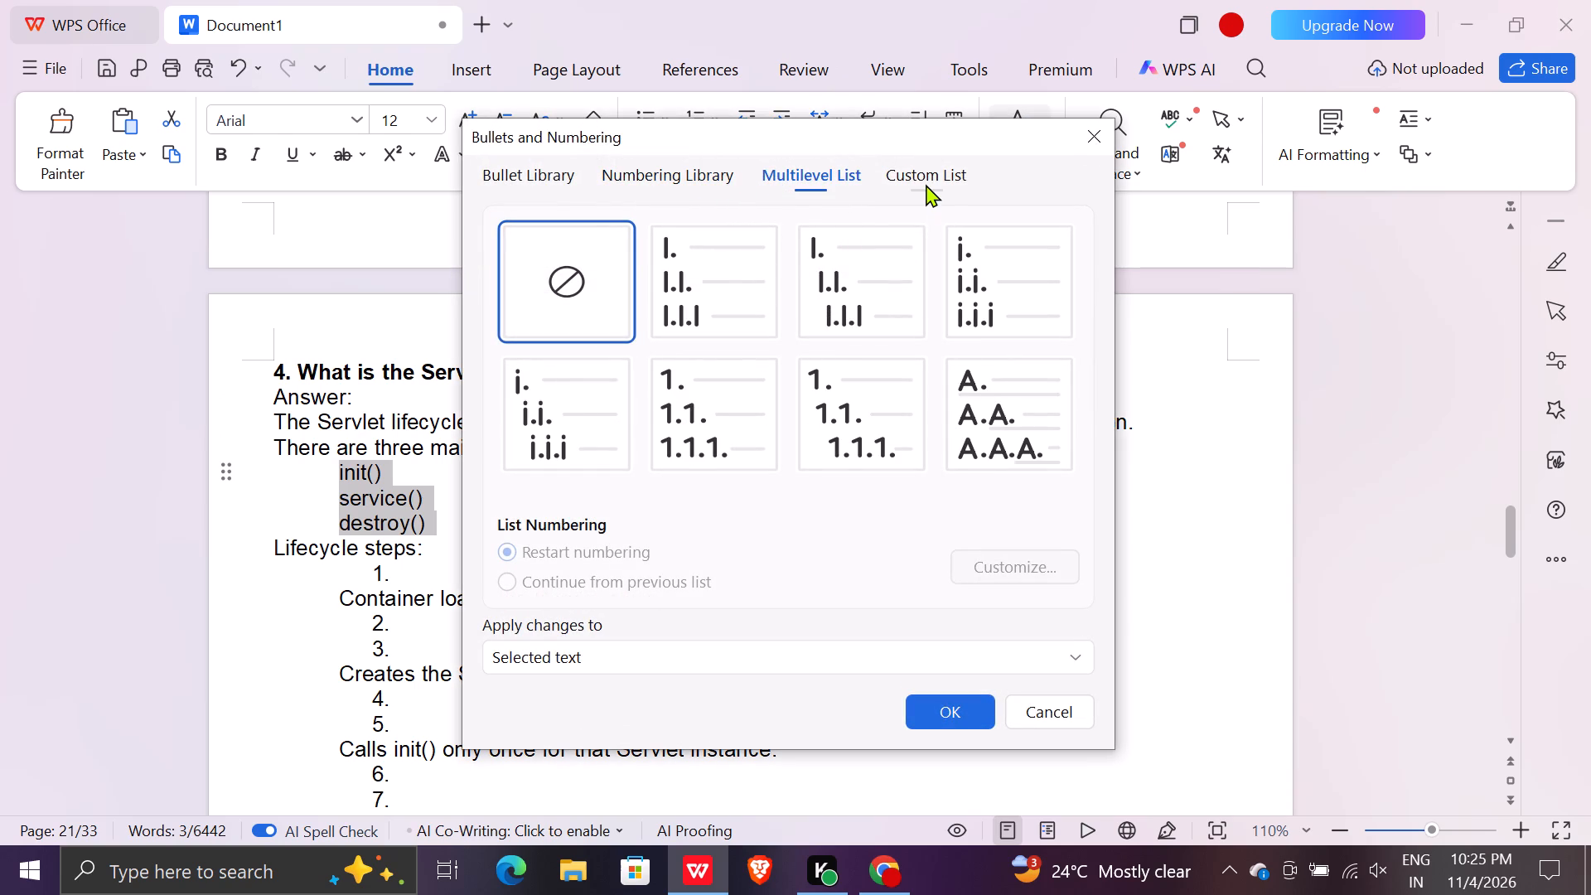
pyautogui.doubleClick(925, 183)
pyautogui.click(925, 183)
pyautogui.click(828, 189)
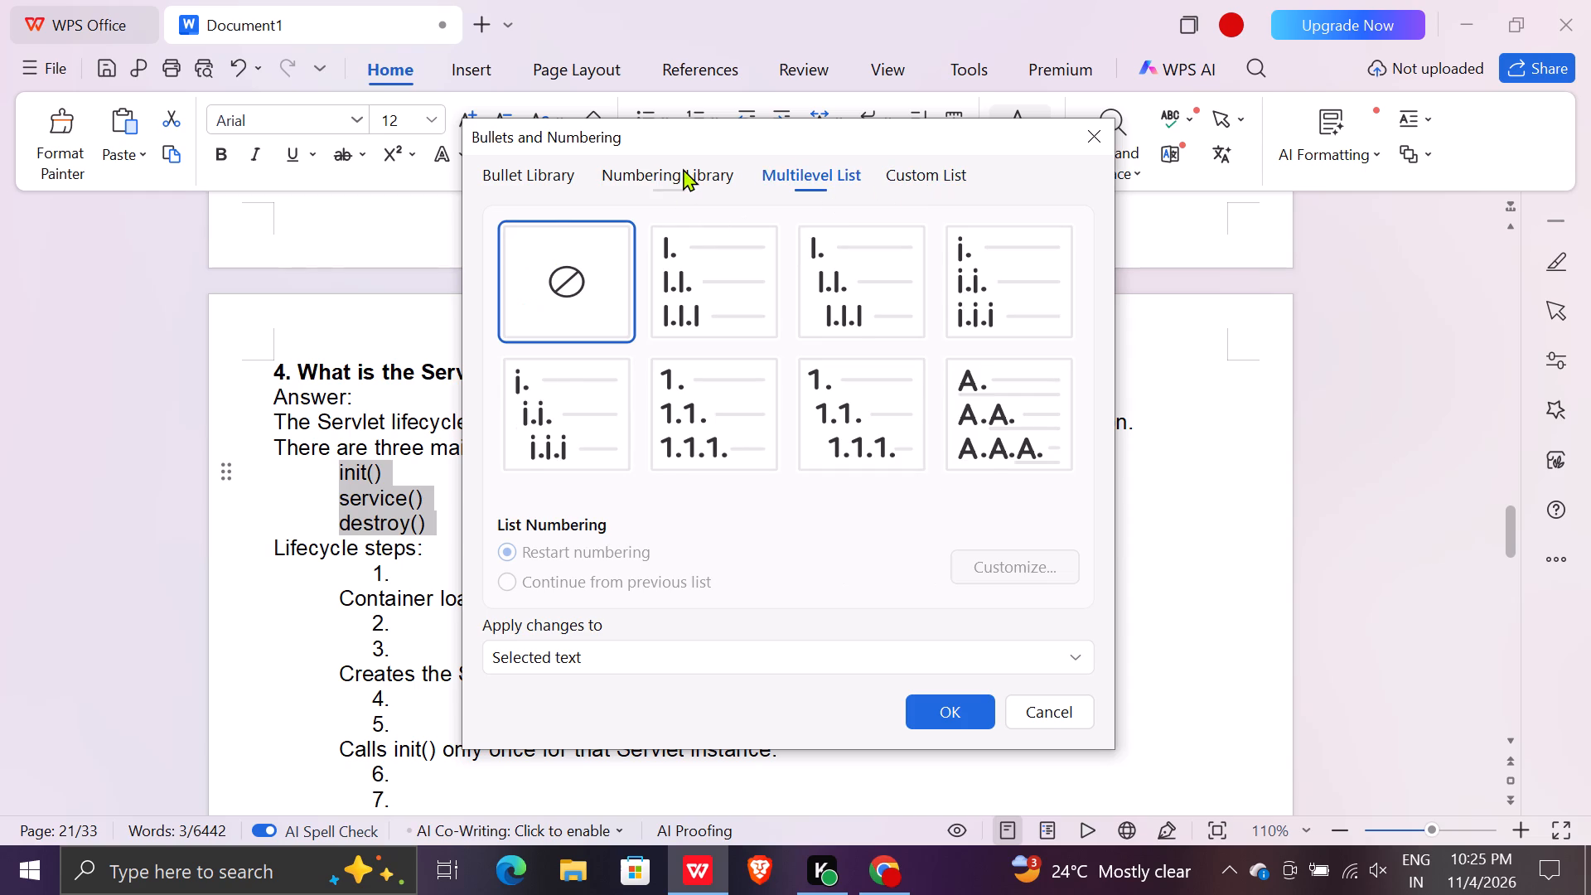
pyautogui.click(683, 168)
pyautogui.click(542, 190)
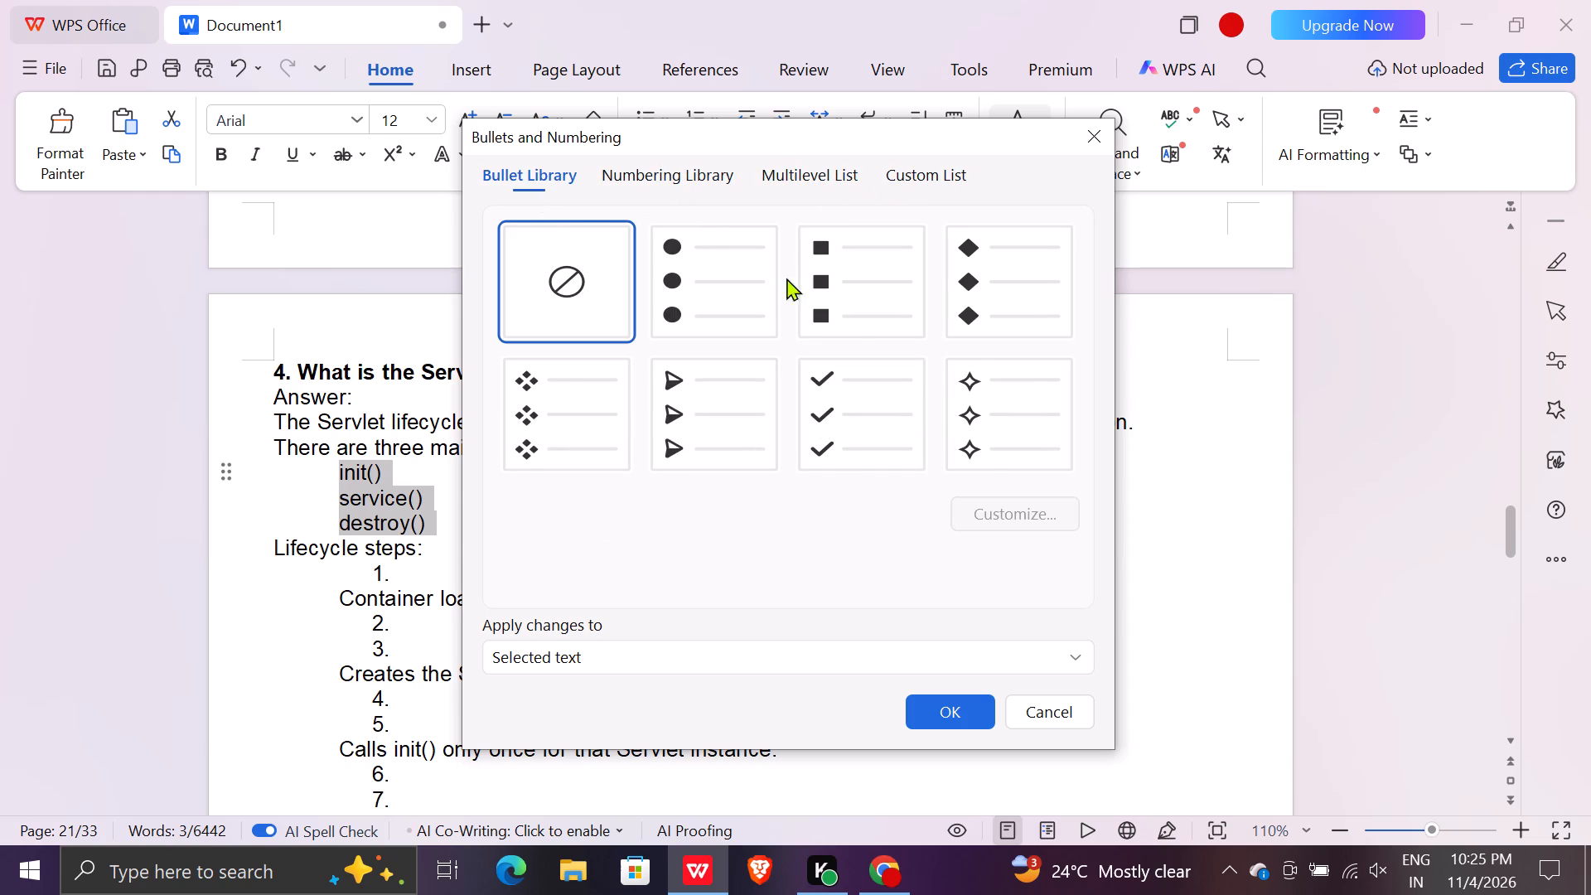
pyautogui.click(684, 185)
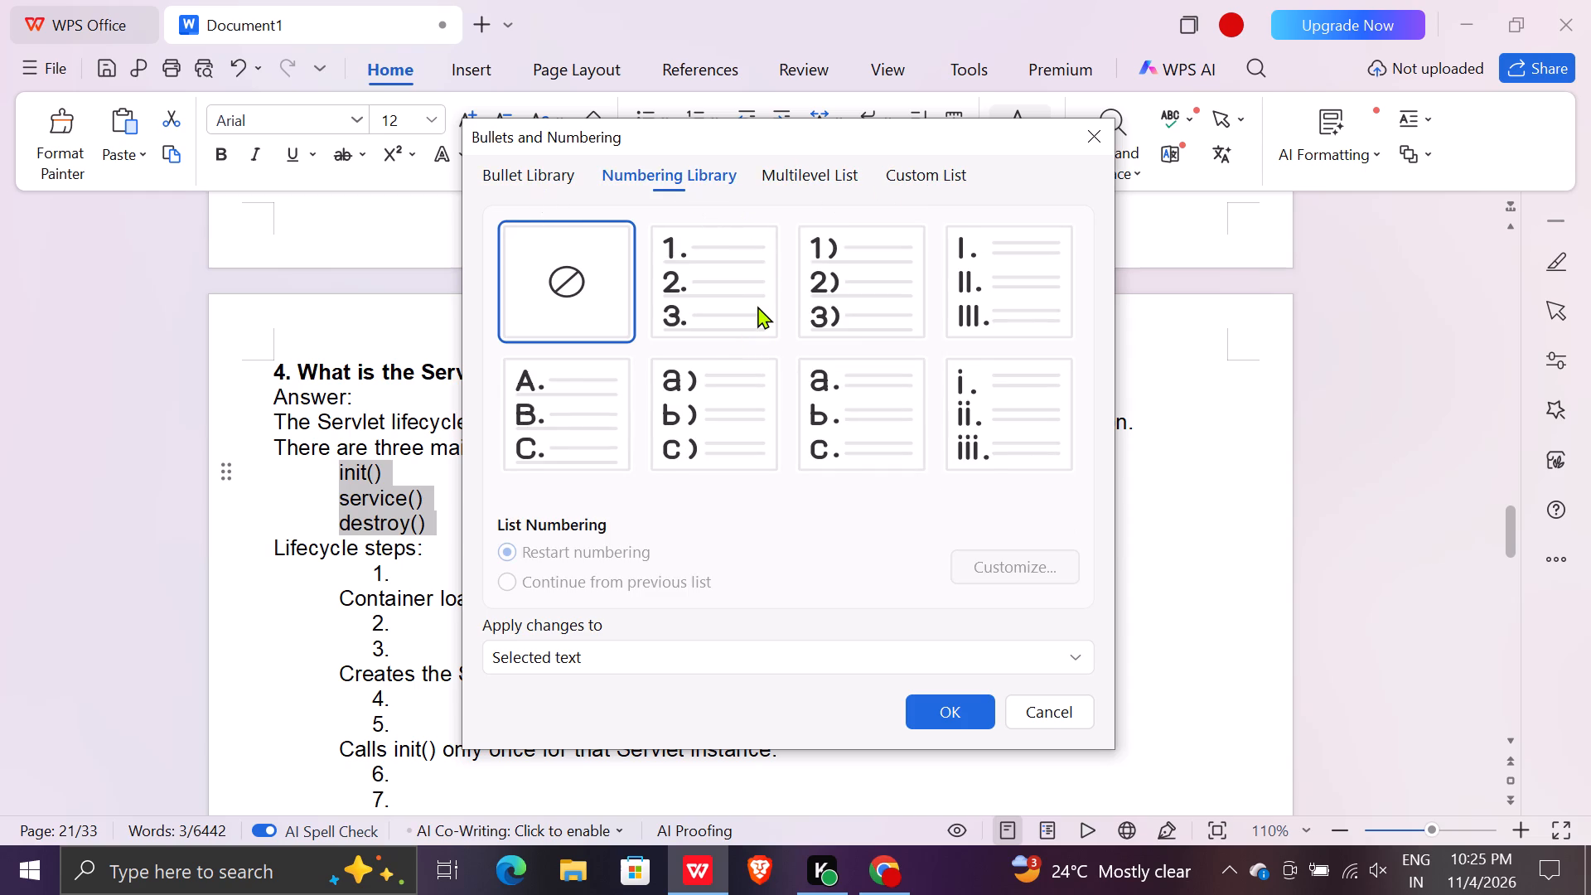
pyautogui.click(757, 306)
pyautogui.click(757, 306)
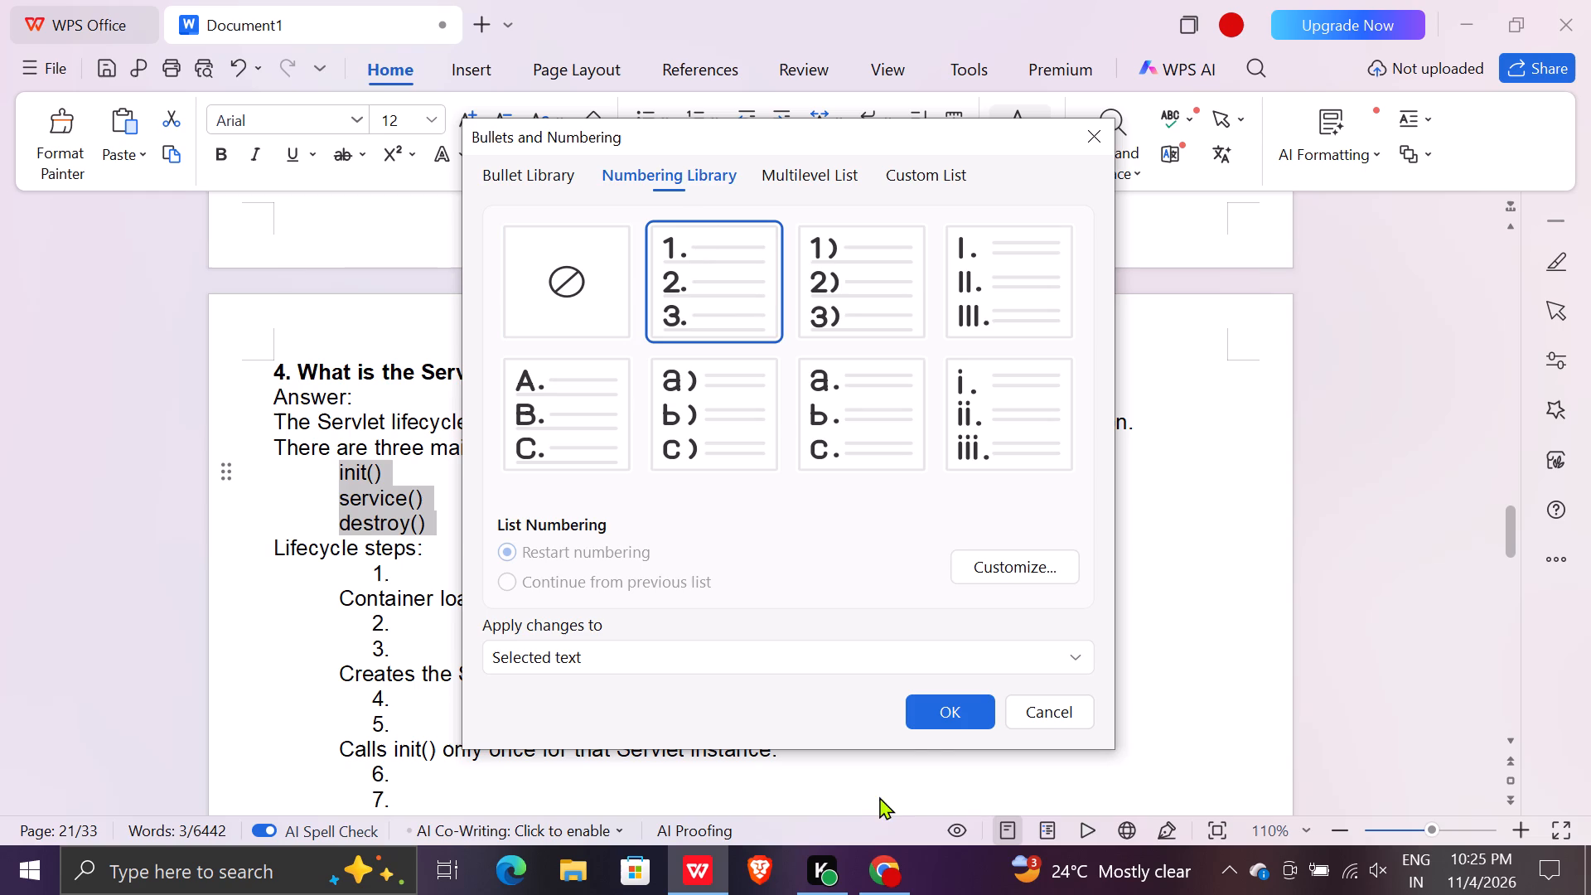
pyautogui.click(945, 711)
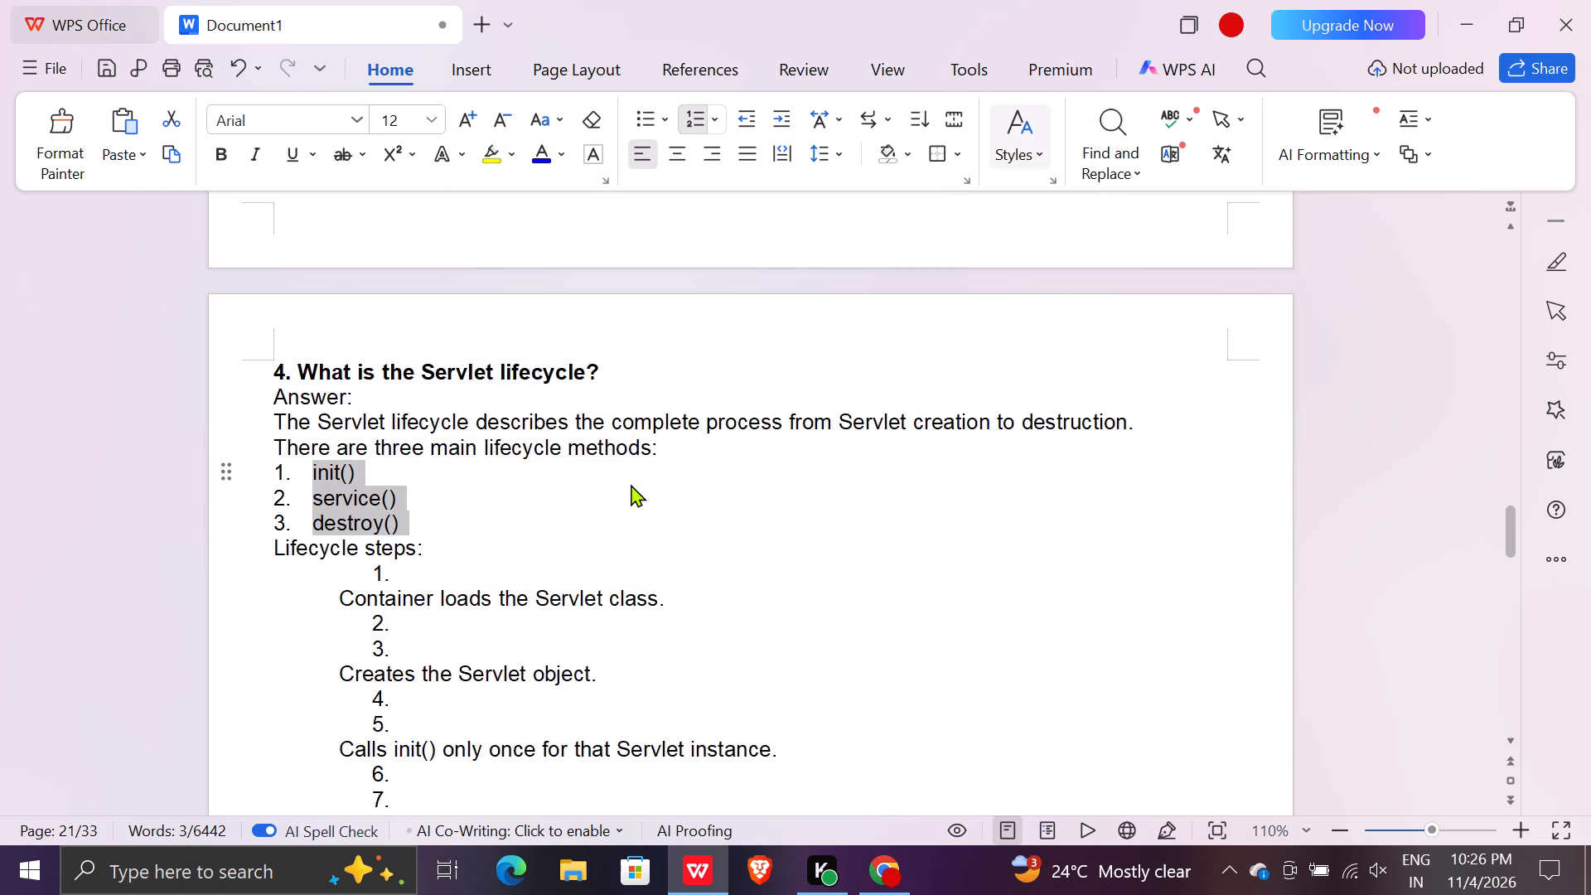
pyautogui.click(631, 484)
# Remove the empty numbered lines above "Container loads the Servlet class." and "Creates the Servlet object." and indent both items.
pyautogui.scroll(-2, 444, 579)
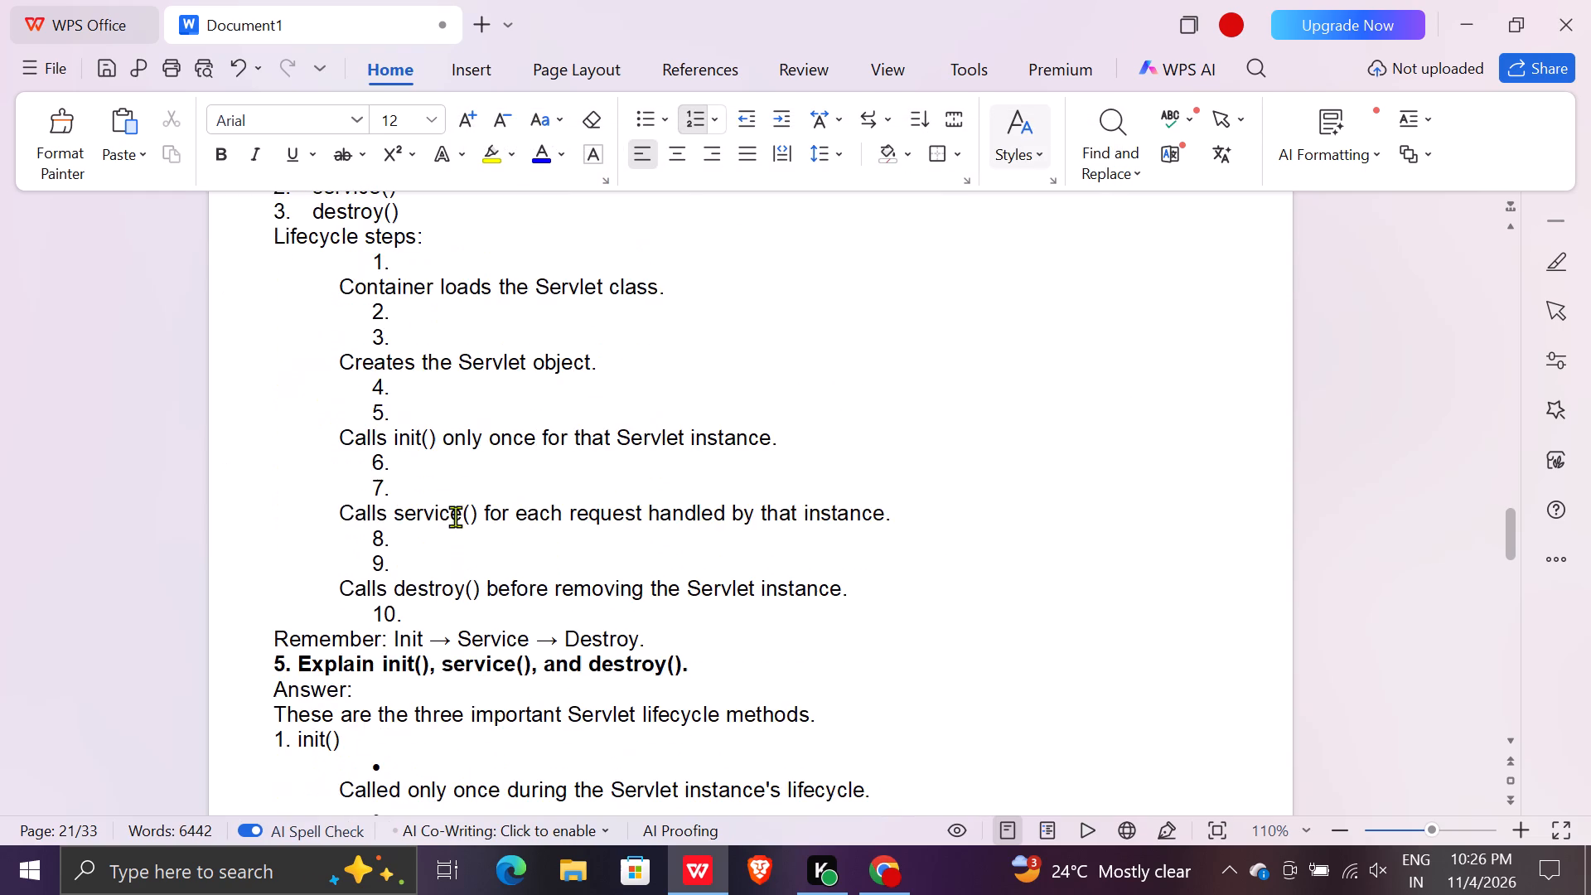
pyautogui.scroll(1, 452, 535)
pyautogui.click(346, 593)
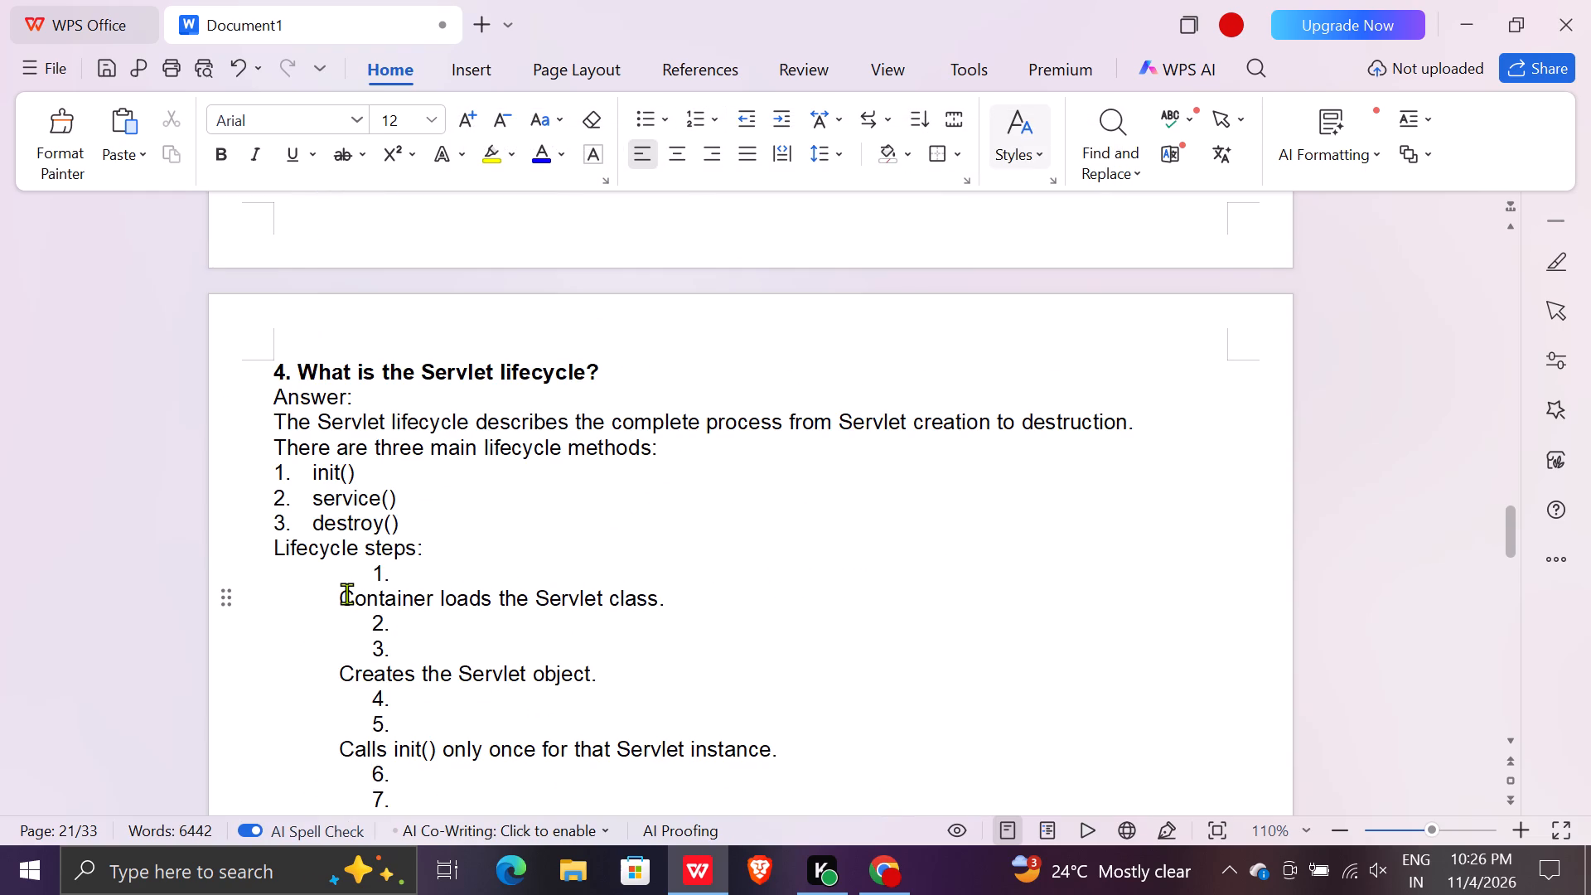
pyautogui.press('BackSpace')
pyautogui.press('BackSpace')
pyautogui.press('Tab')
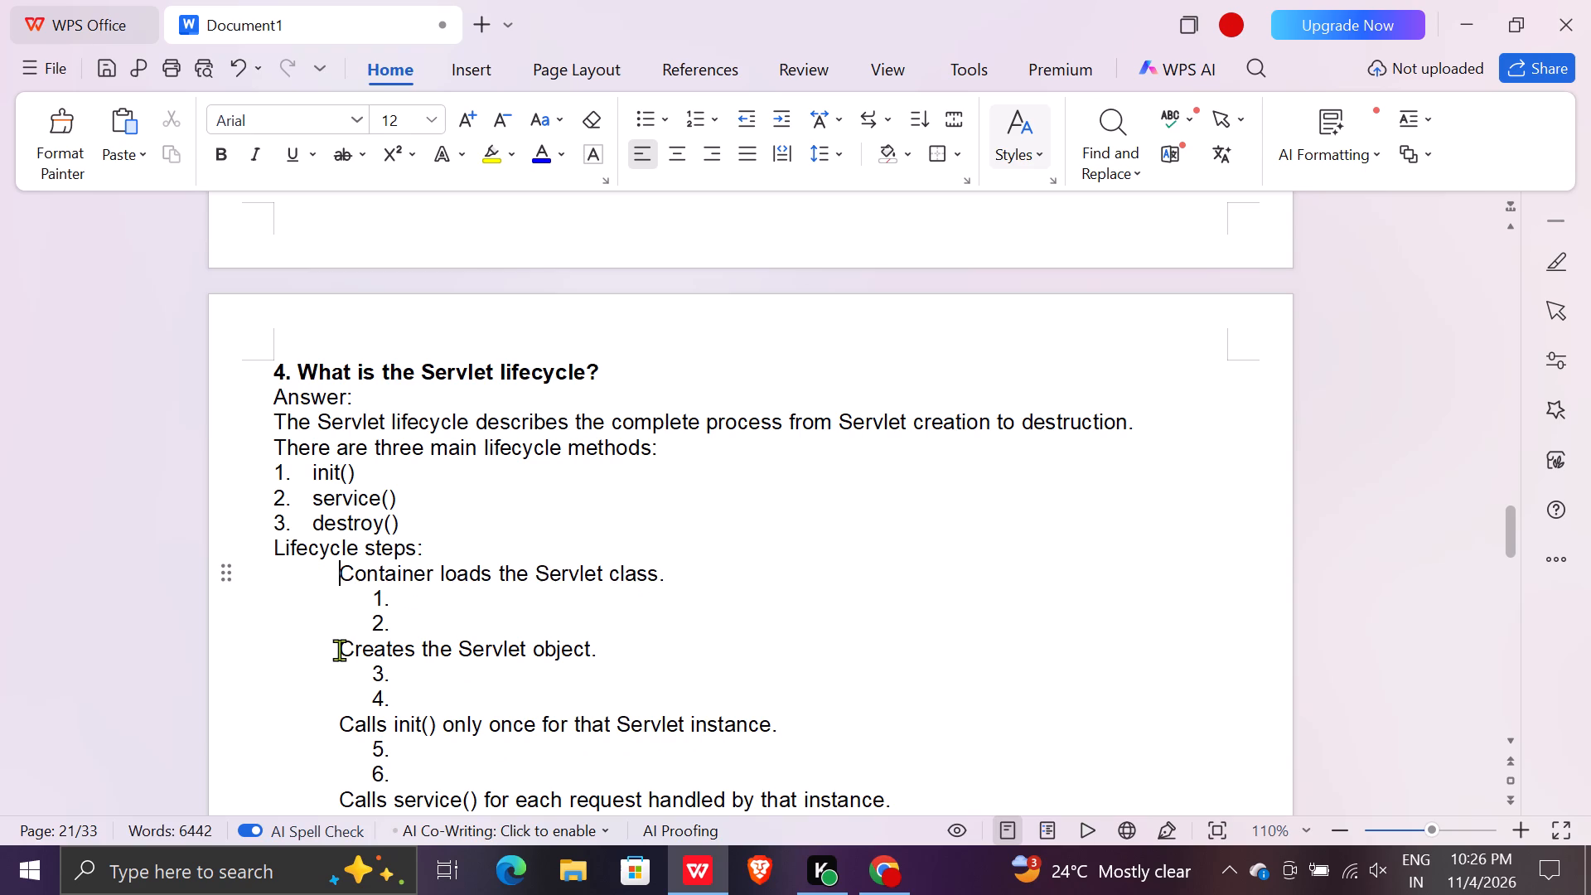
pyautogui.click(339, 650)
pyautogui.press('BackSpace')
pyautogui.press('BackSpace')
pyautogui.press('BackSpace')
pyautogui.press('Tab')
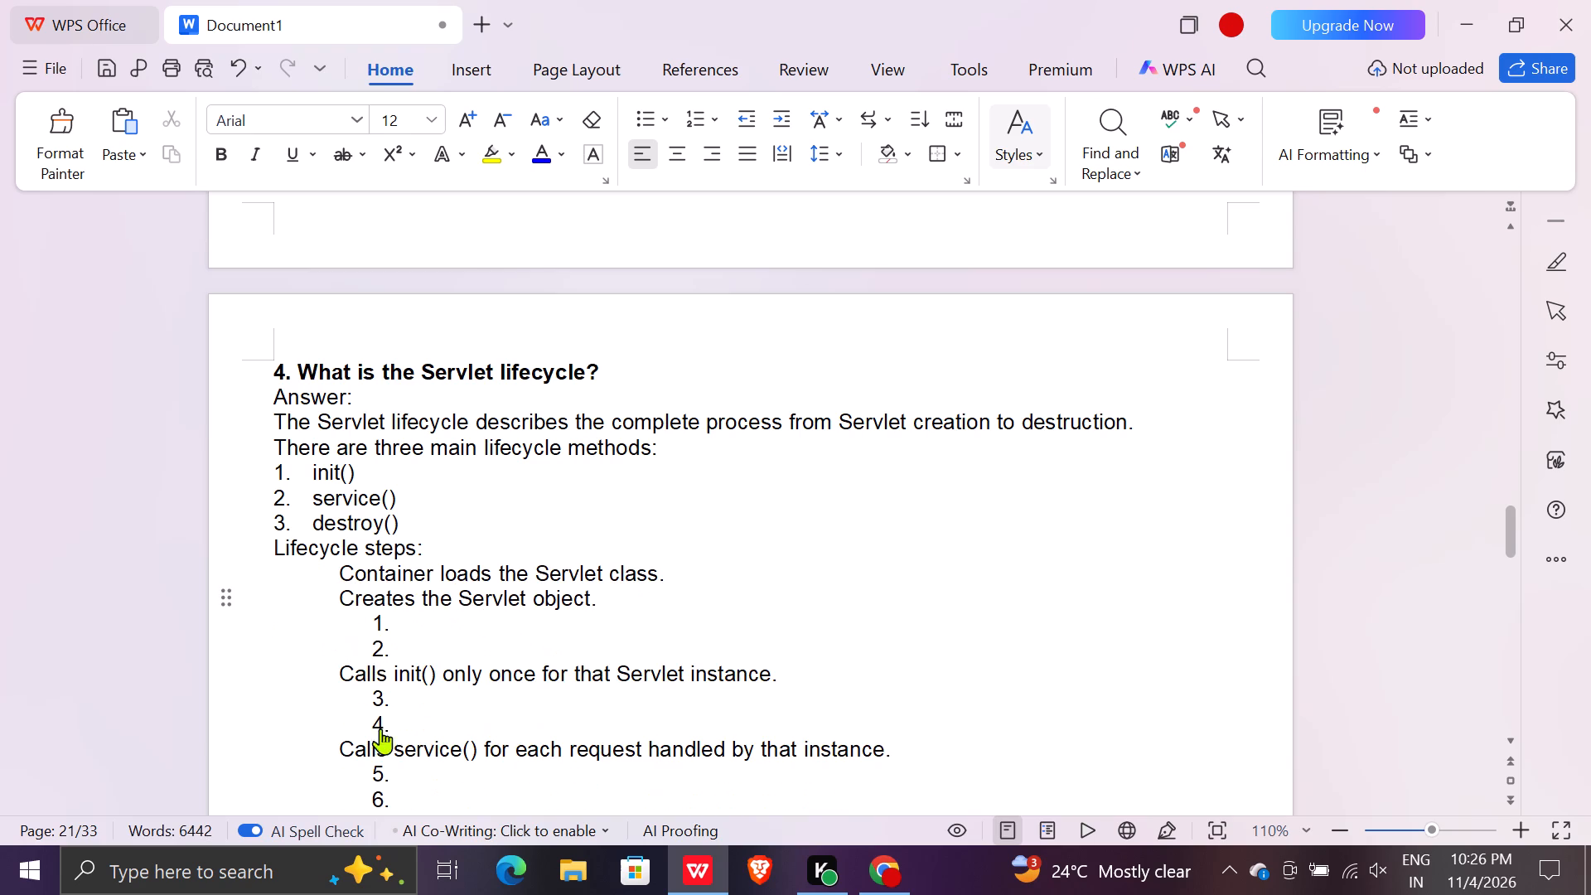
# Remove the empty numbered lines above the "Calls init()" and "Calls service()" lifecycle steps and indent both items.
pyautogui.click(342, 665)
pyautogui.press('BackSpace')
pyautogui.press('BackSpace')
pyautogui.press('BackSpace')
pyautogui.press('Tab')
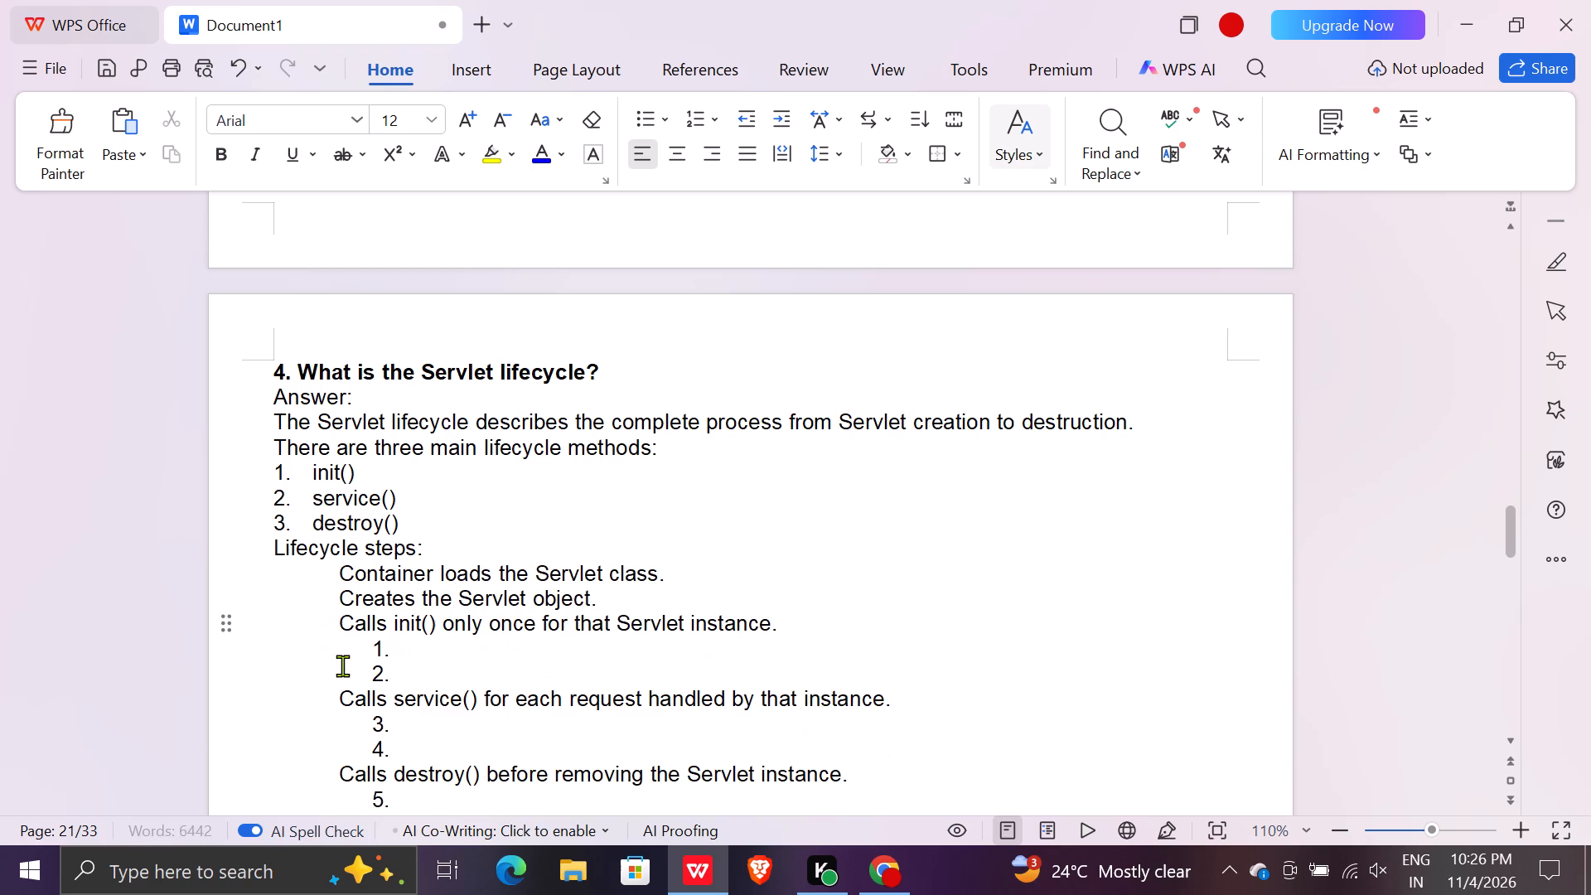
pyautogui.click(337, 699)
pyautogui.press('BackSpace')
pyautogui.press('BackSpace')
pyautogui.press('BackSpace')
pyautogui.press('Tab')
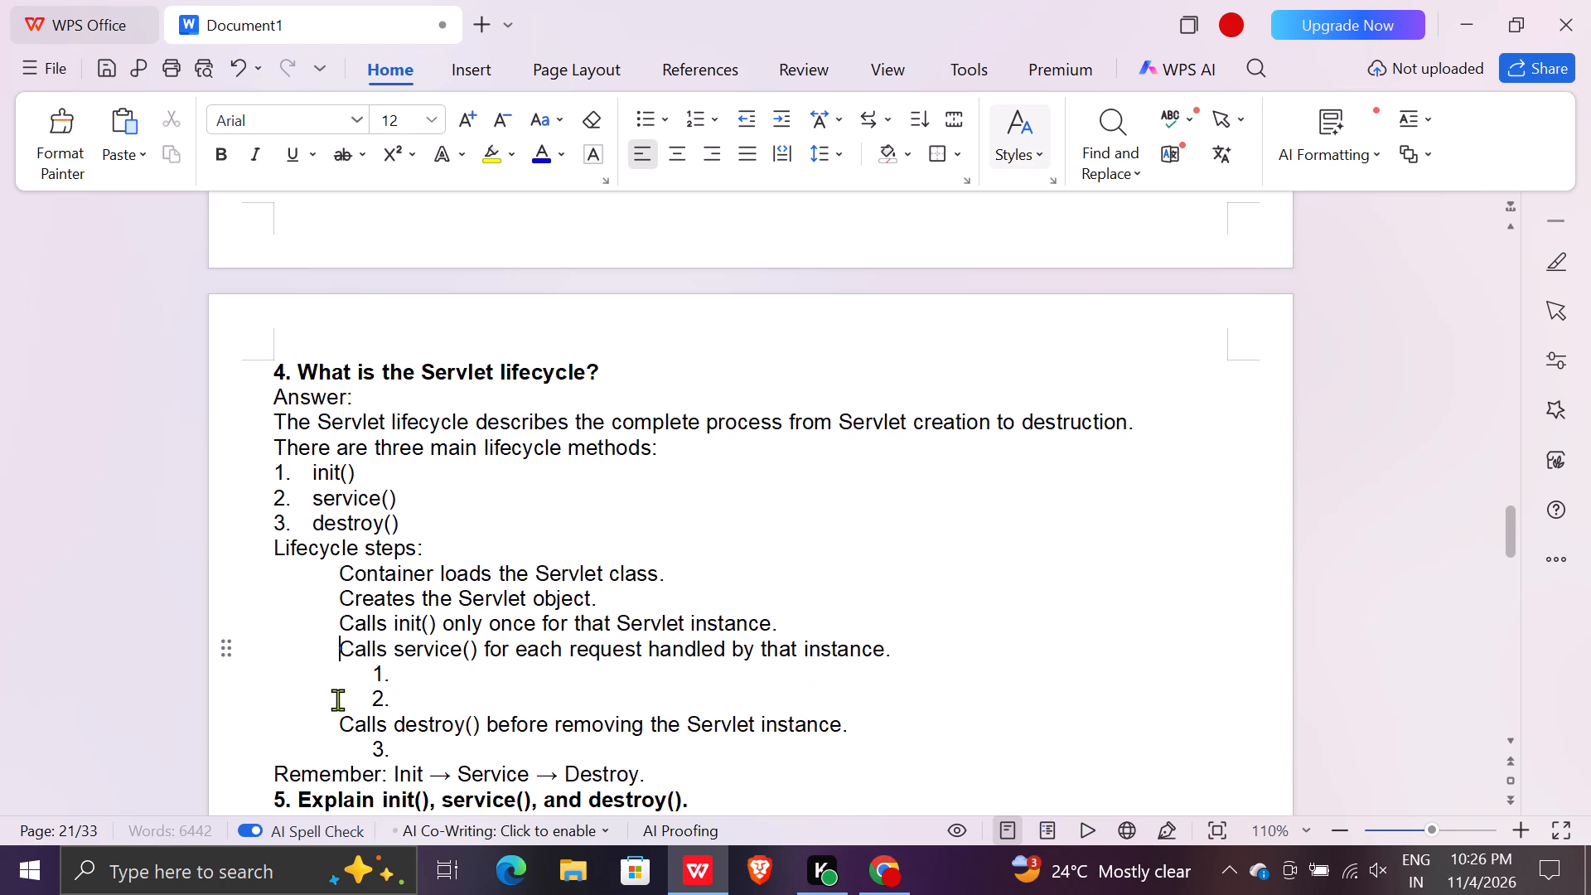
# Remove the empty numbered lines around "Calls destroy() before removing the Servlet instance." and indent that item.
pyautogui.click(342, 722)
pyautogui.press('BackSpace')
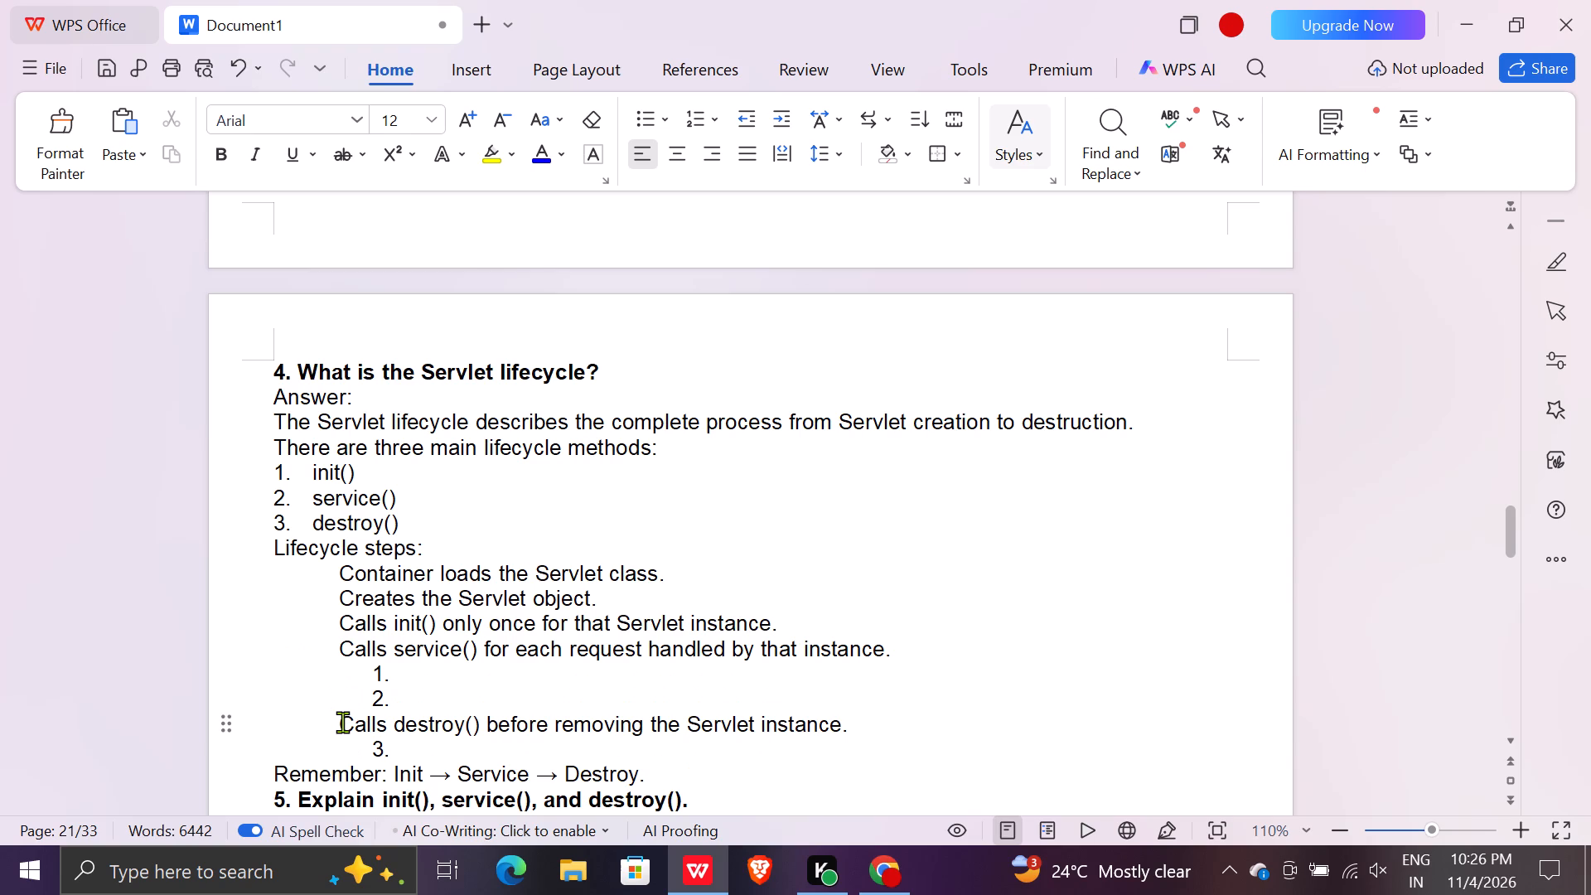
pyautogui.press('BackSpace')
pyautogui.press('BackSpace')
pyautogui.press('Tab')
pyautogui.click(279, 722)
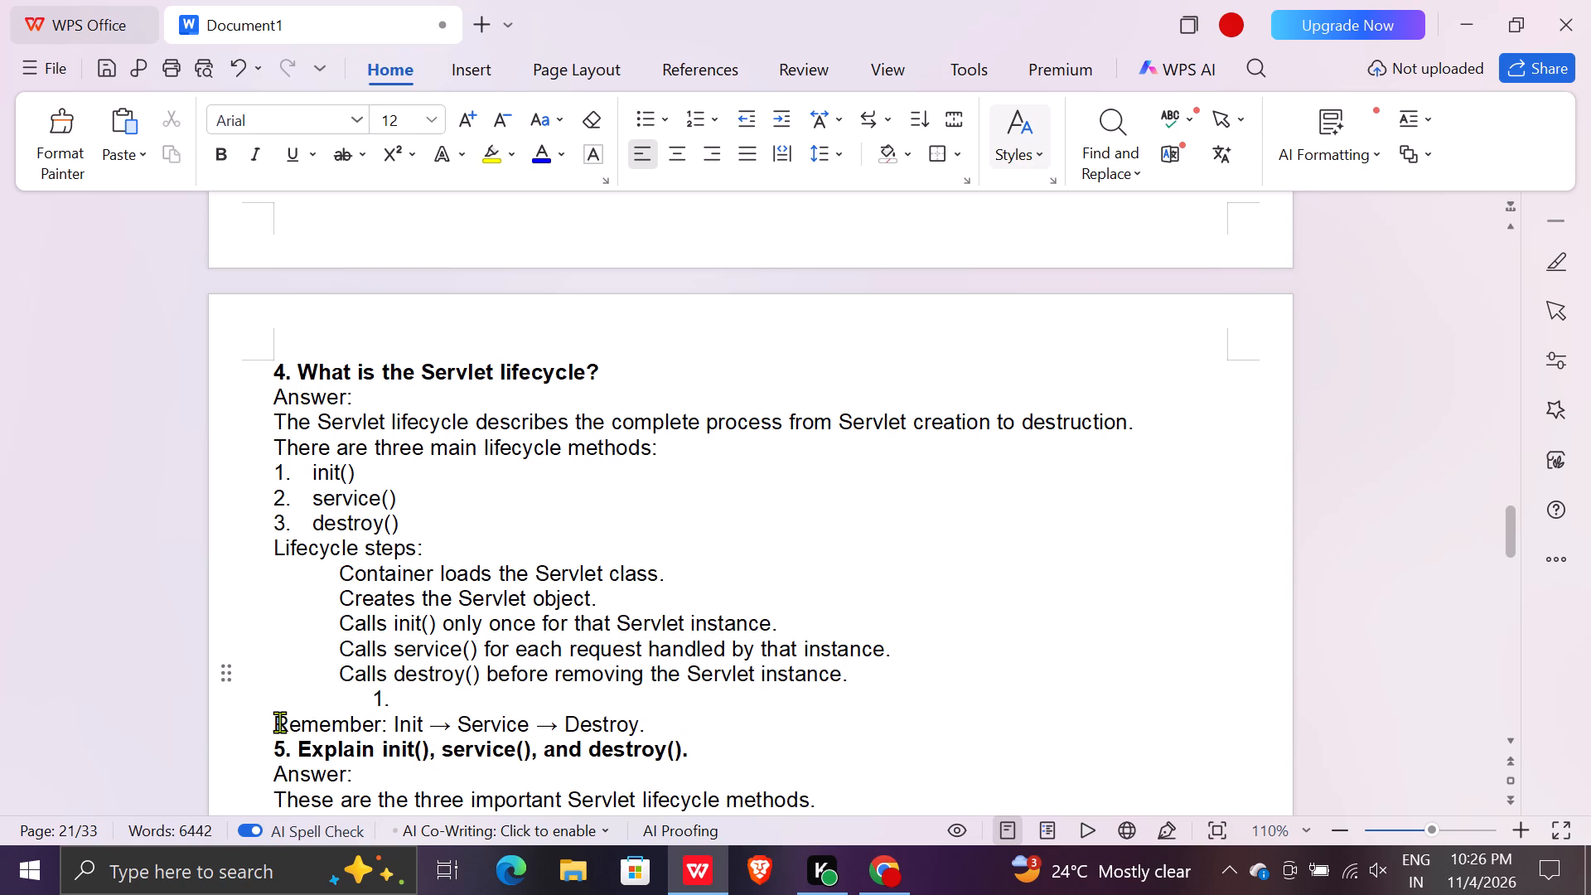
pyautogui.press('BackSpace')
# Under question 5's "1. init()", remove the empty bullets above "Called only once during the Servlet instance's lifecycle." and "Used for initialization." and indent both.
pyautogui.scroll(-3, 597, 661)
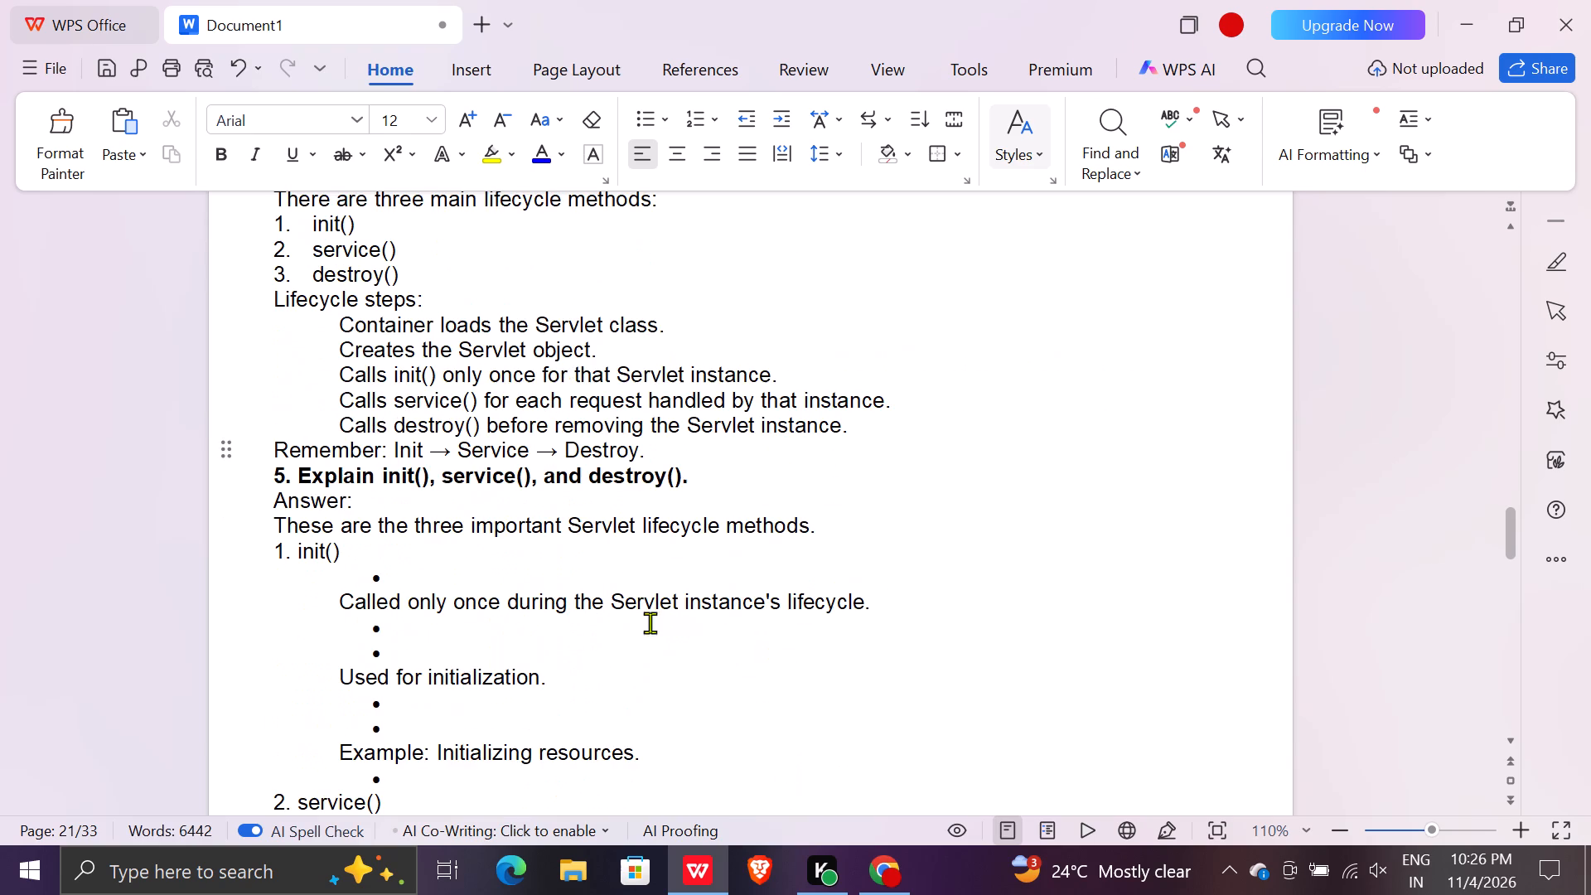
pyautogui.click(337, 604)
pyautogui.press('BackSpace')
pyautogui.press('BackSpace')
pyautogui.press('Tab')
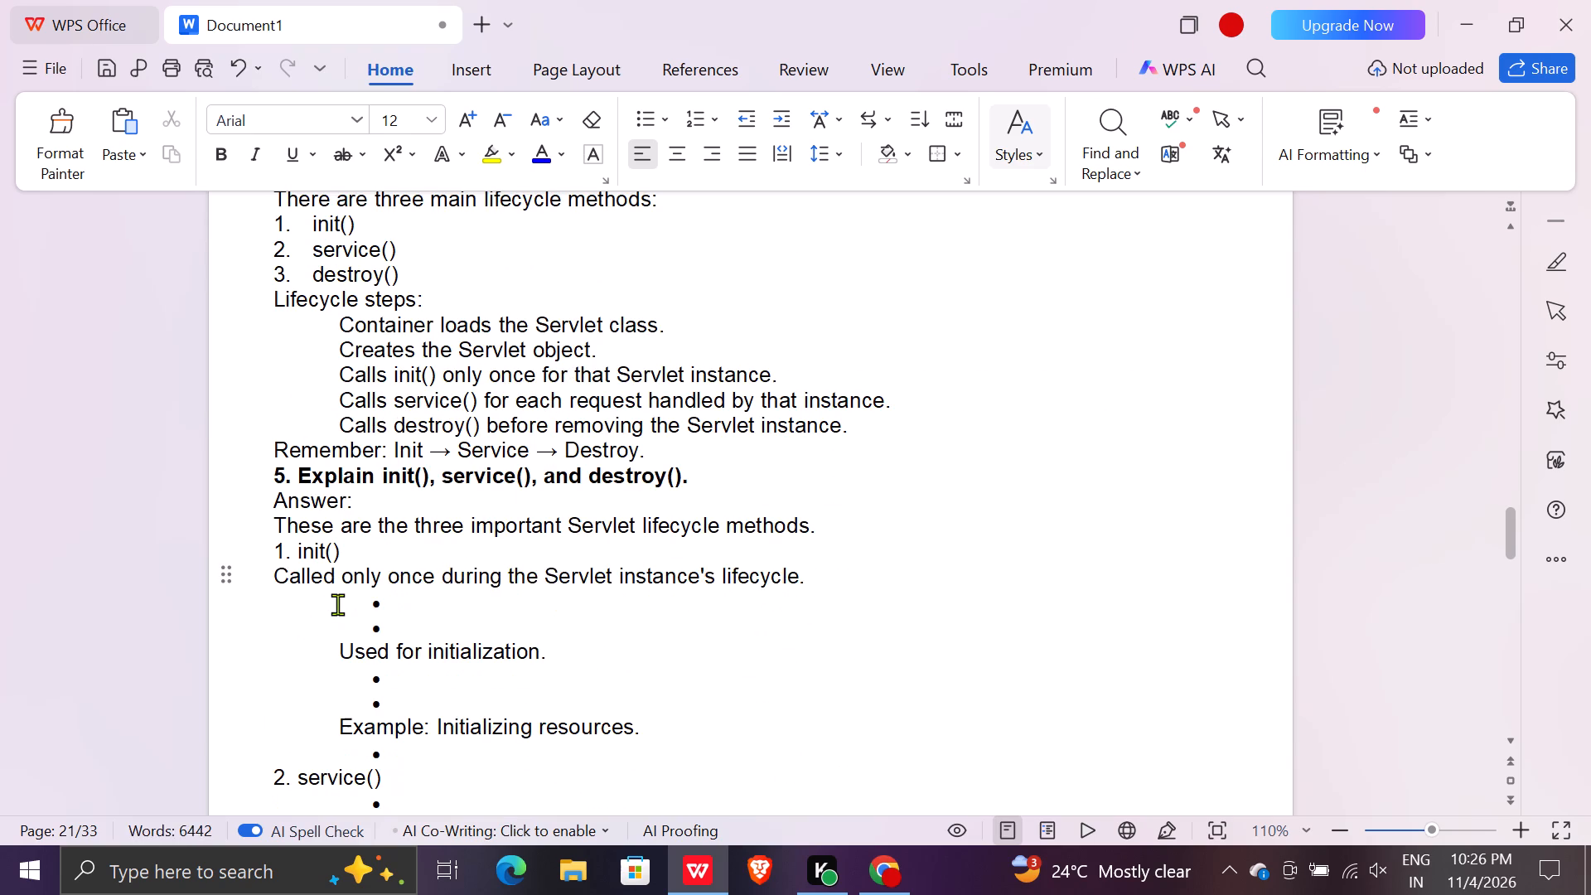
pyautogui.click(338, 663)
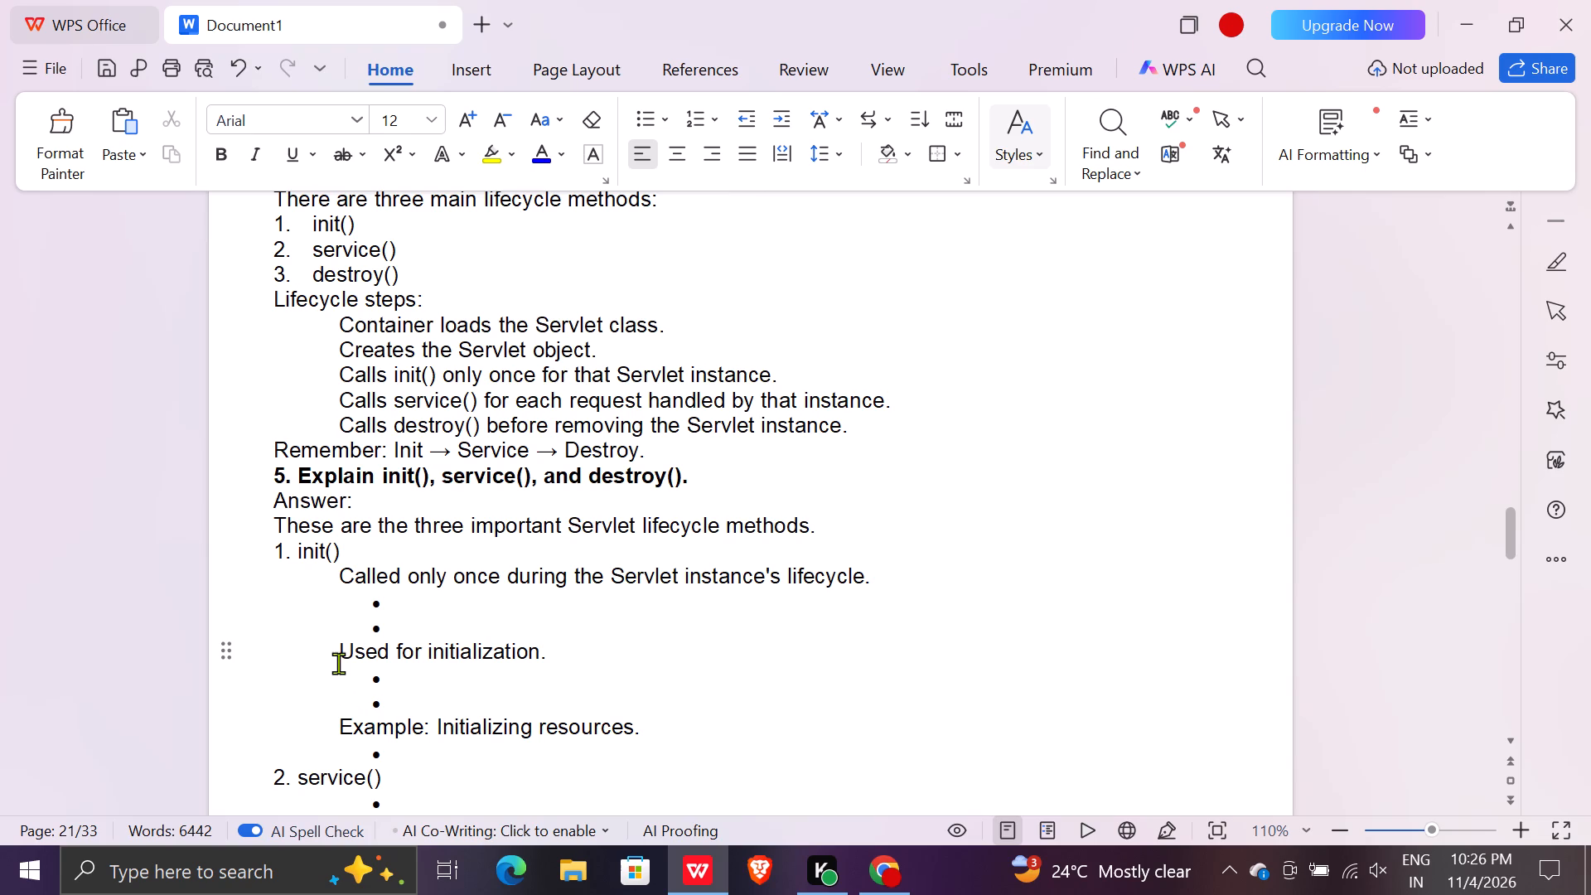
pyautogui.press('BackSpace')
pyautogui.press('BackSpace')
pyautogui.press('BackSpace')
pyautogui.press('Tab')
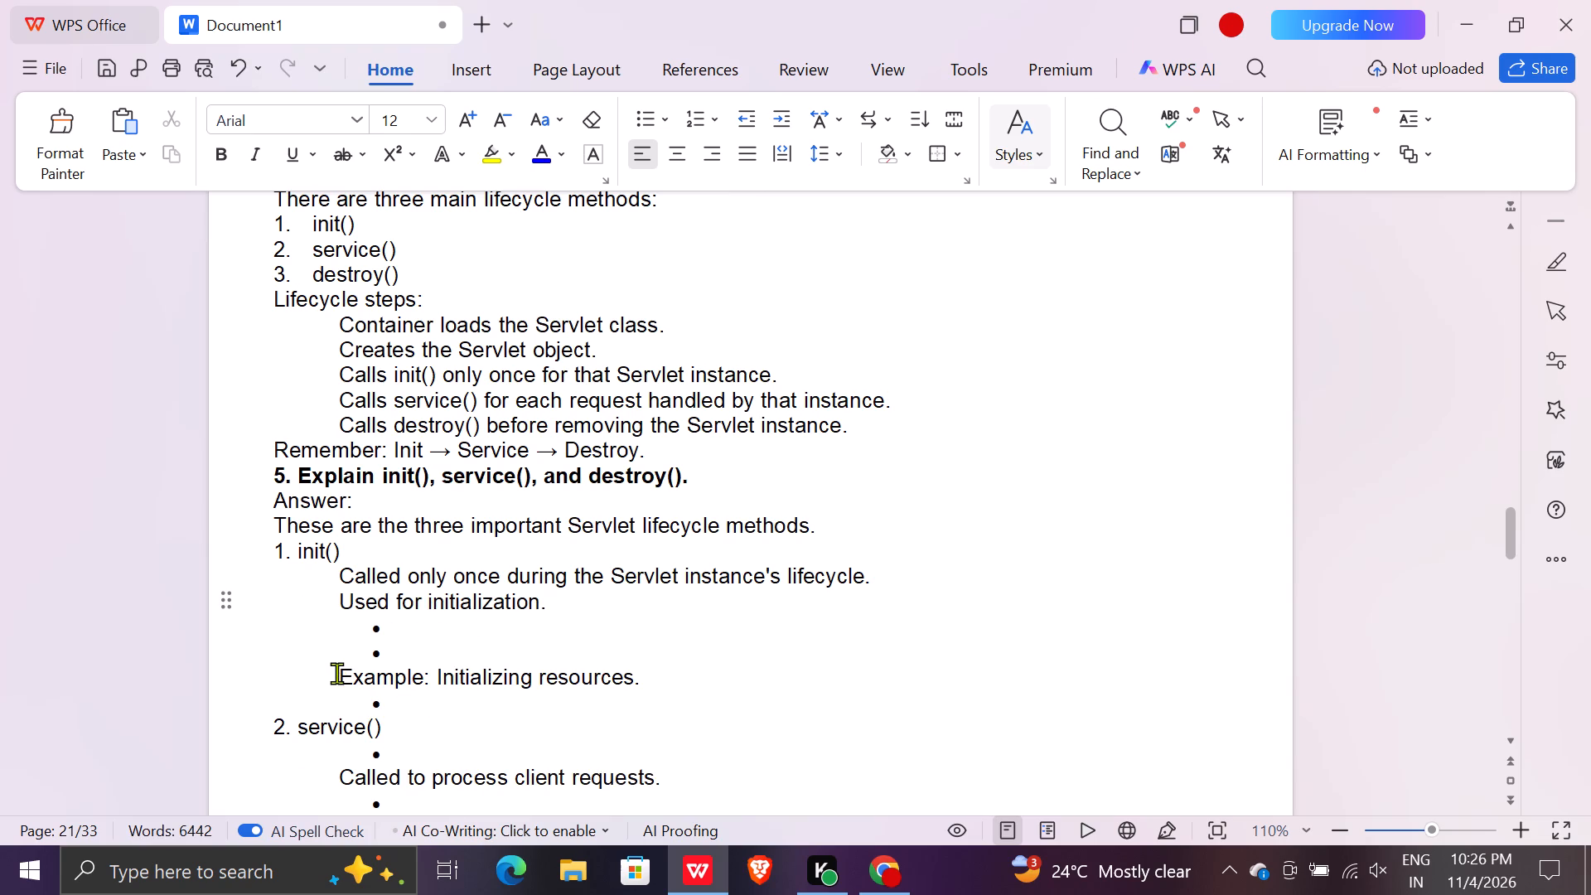
# Remove the empty bullets around "Example: Initializing resources." up to "2. service()" in question 5 and indent the example item.
pyautogui.press('BackSpace')
pyautogui.press('Tab')
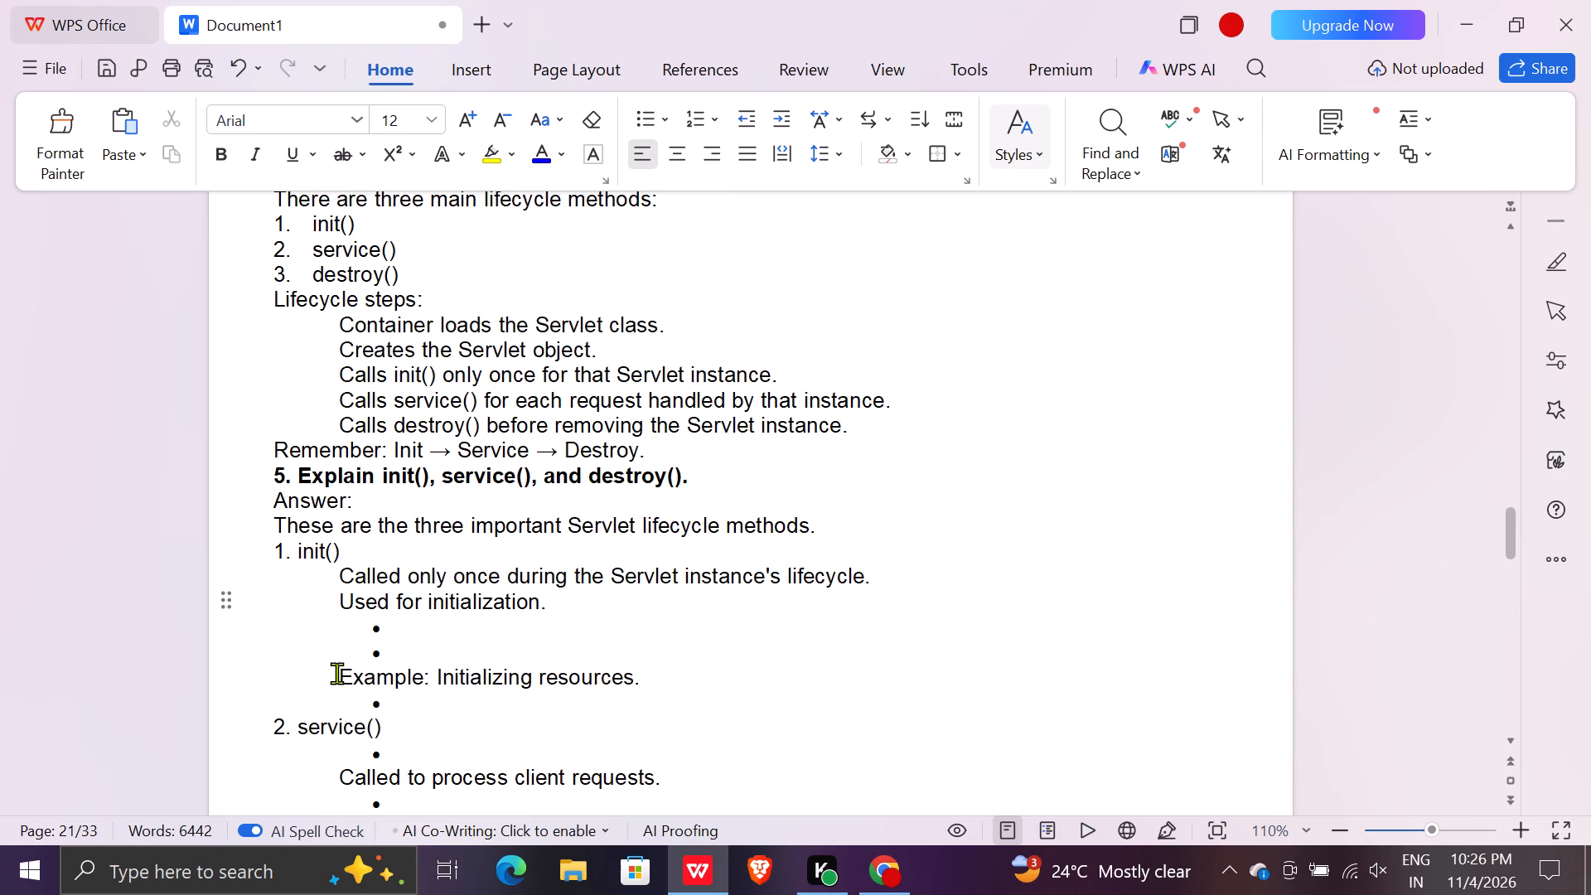
pyautogui.click(336, 673)
pyautogui.press('BackSpace')
pyautogui.press('BackSpace')
pyautogui.press('BackSpace')
pyautogui.press('Tab')
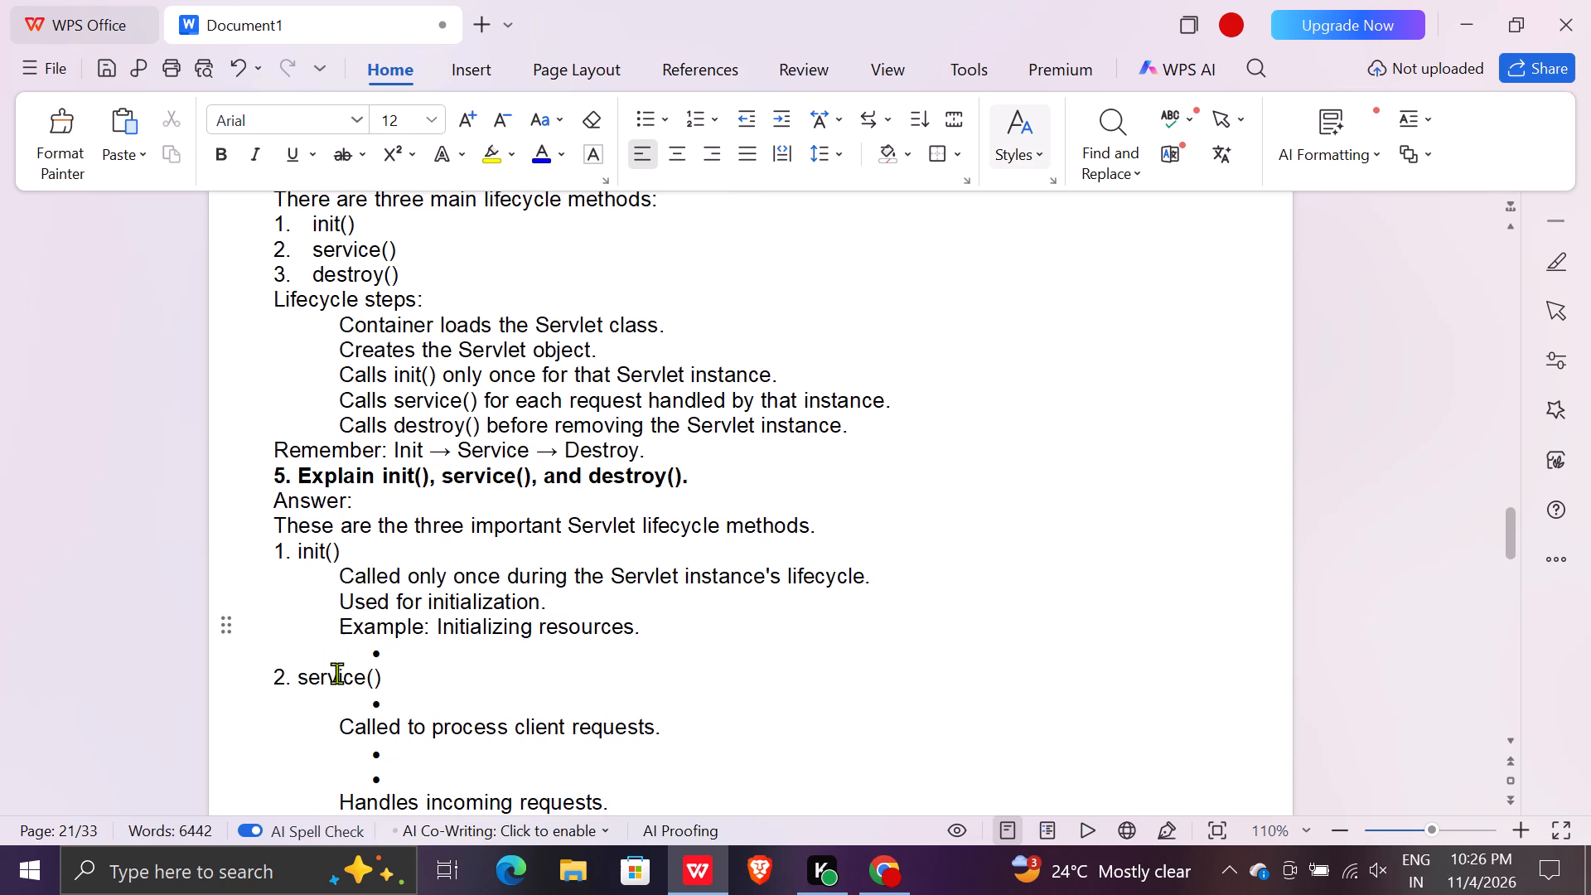
pyautogui.click(282, 669)
pyautogui.press('Left')
pyautogui.press('BackSpace')
# Remove the empty bullet above "Called to process client requests." under question 5's "2. service()" and indent the item.
pyautogui.click(335, 709)
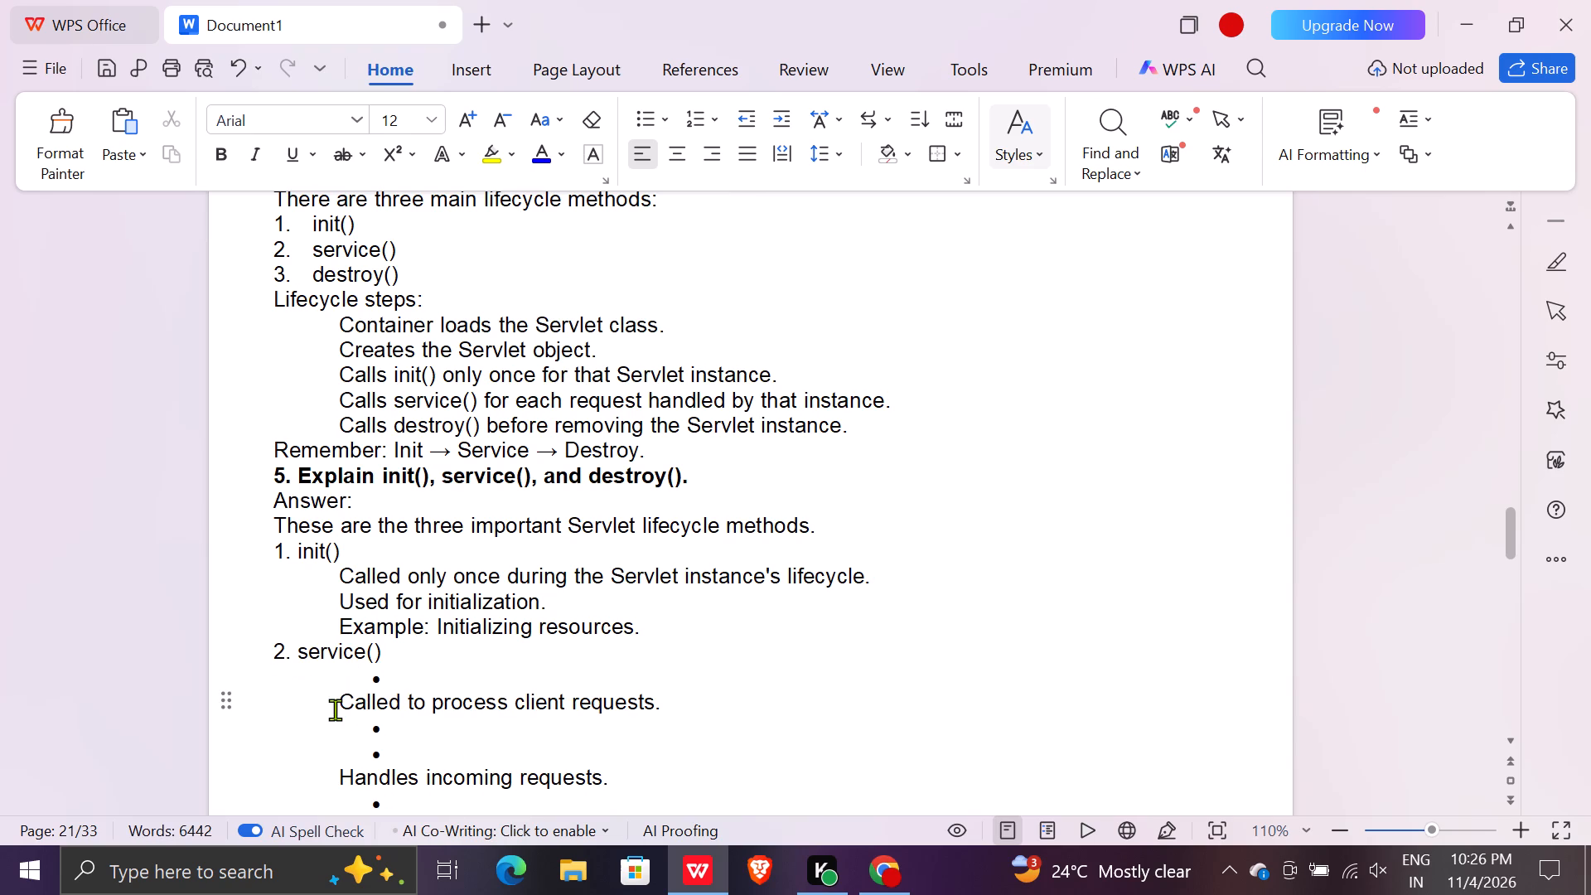
pyautogui.press('BackSpace')
pyautogui.press('BackSpace')
pyautogui.press('Tab')
pyautogui.scroll(-2, 442, 751)
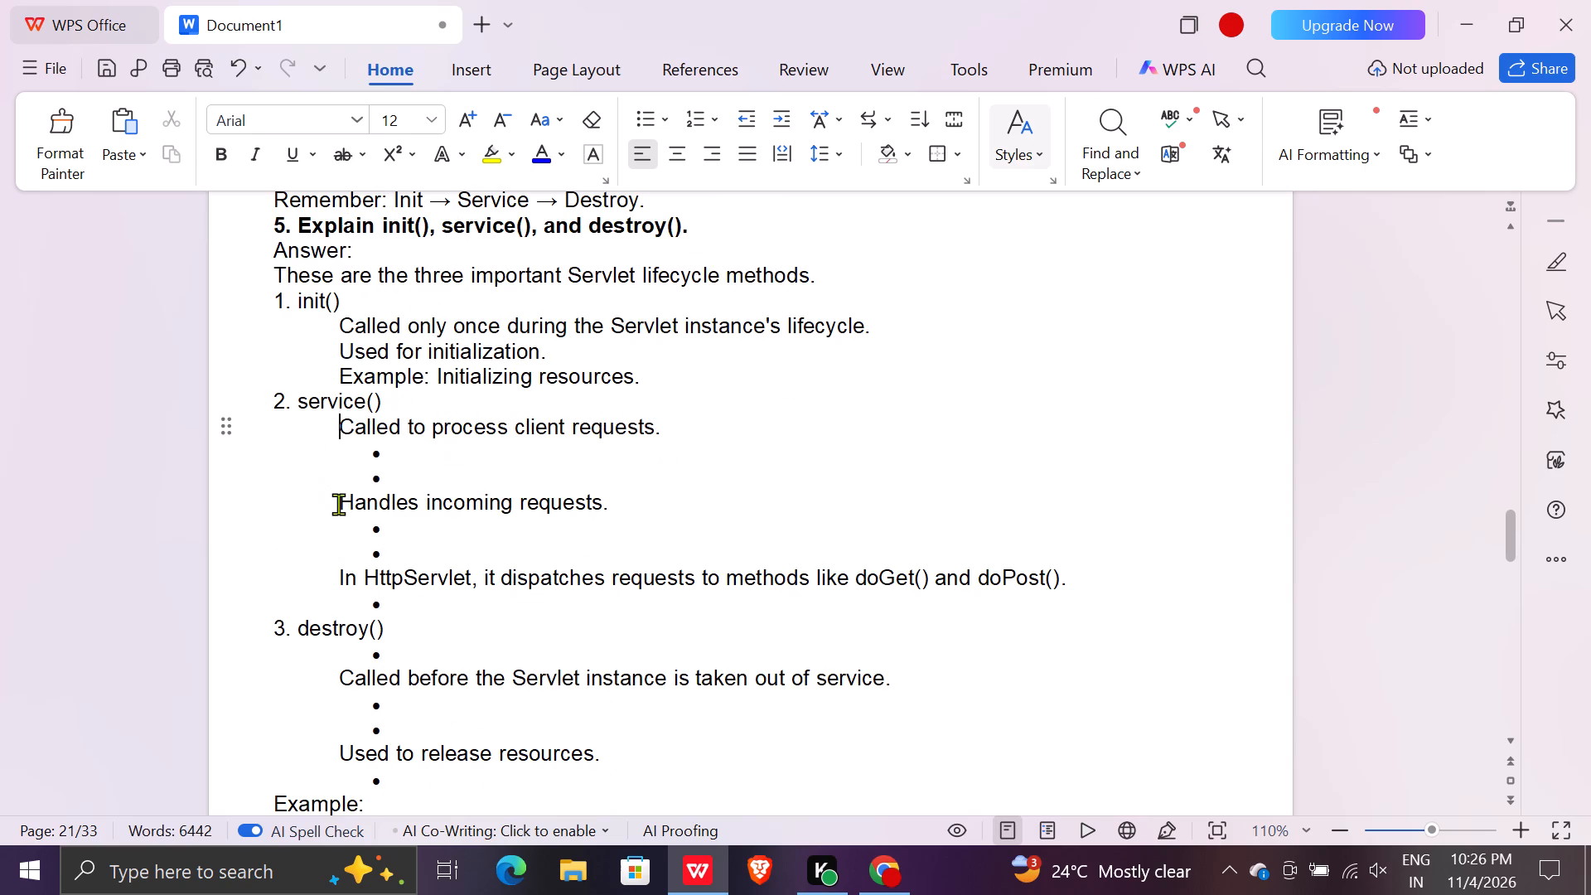
# Remove the remaining empty bullets under question 5's "2. service()" up to "3. destroy()" and indent the "Handles incoming requests." and "In HttpServlet" items.
pyautogui.click(338, 504)
pyautogui.press('BackSpace')
pyautogui.press('BackSpace')
pyautogui.press('BackSpace')
pyautogui.press('Tab')
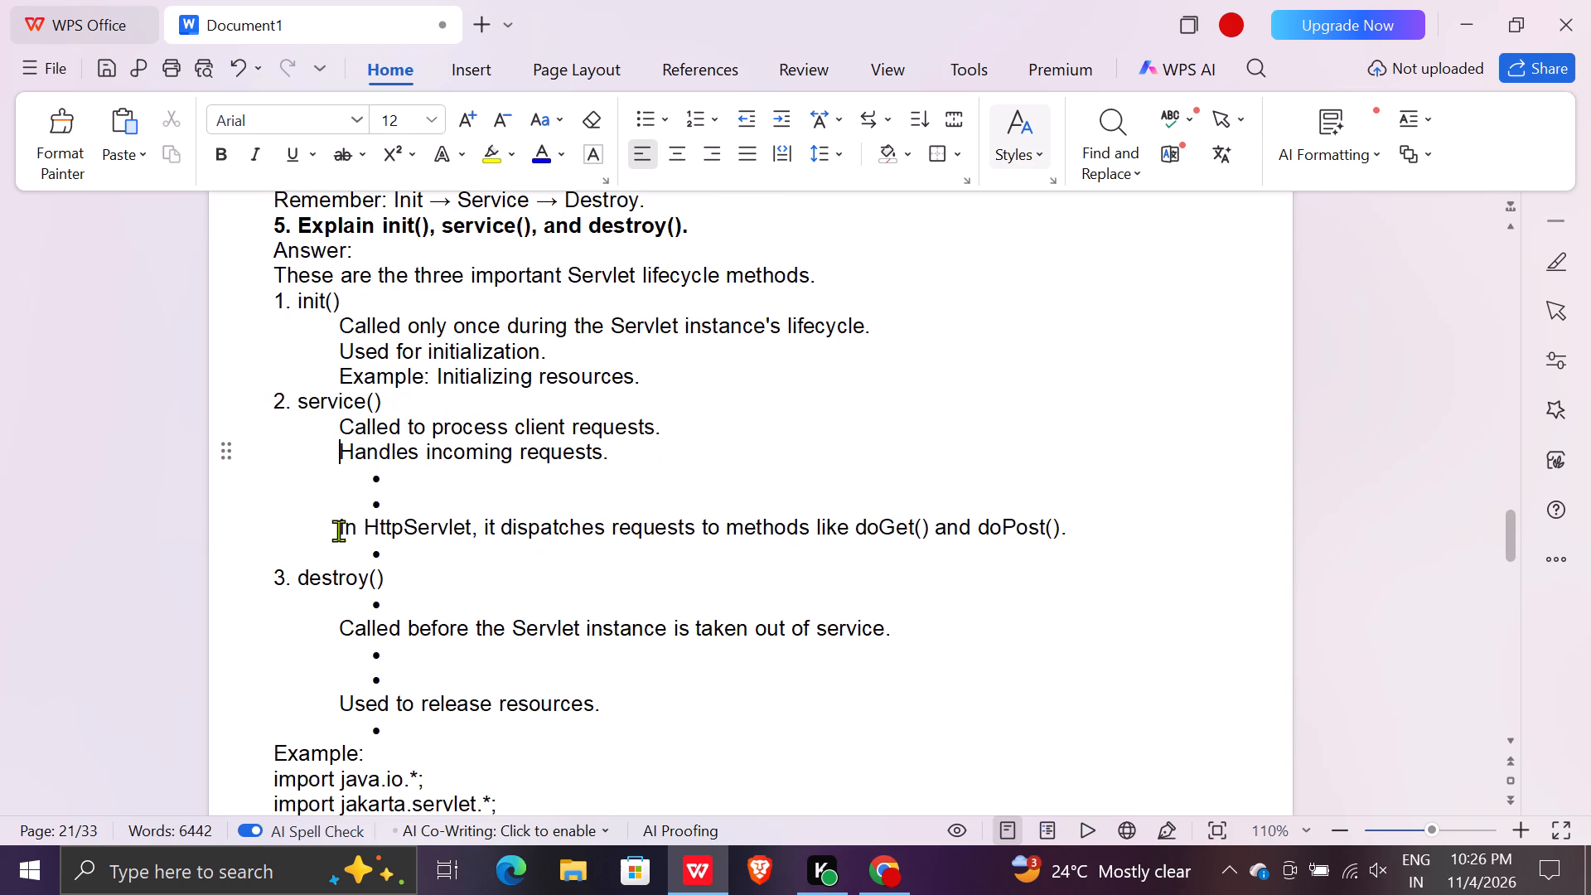
pyautogui.click(335, 526)
pyautogui.press('BackSpace')
pyautogui.press('BackSpace')
pyautogui.press('BackSpace')
pyautogui.press('Tab')
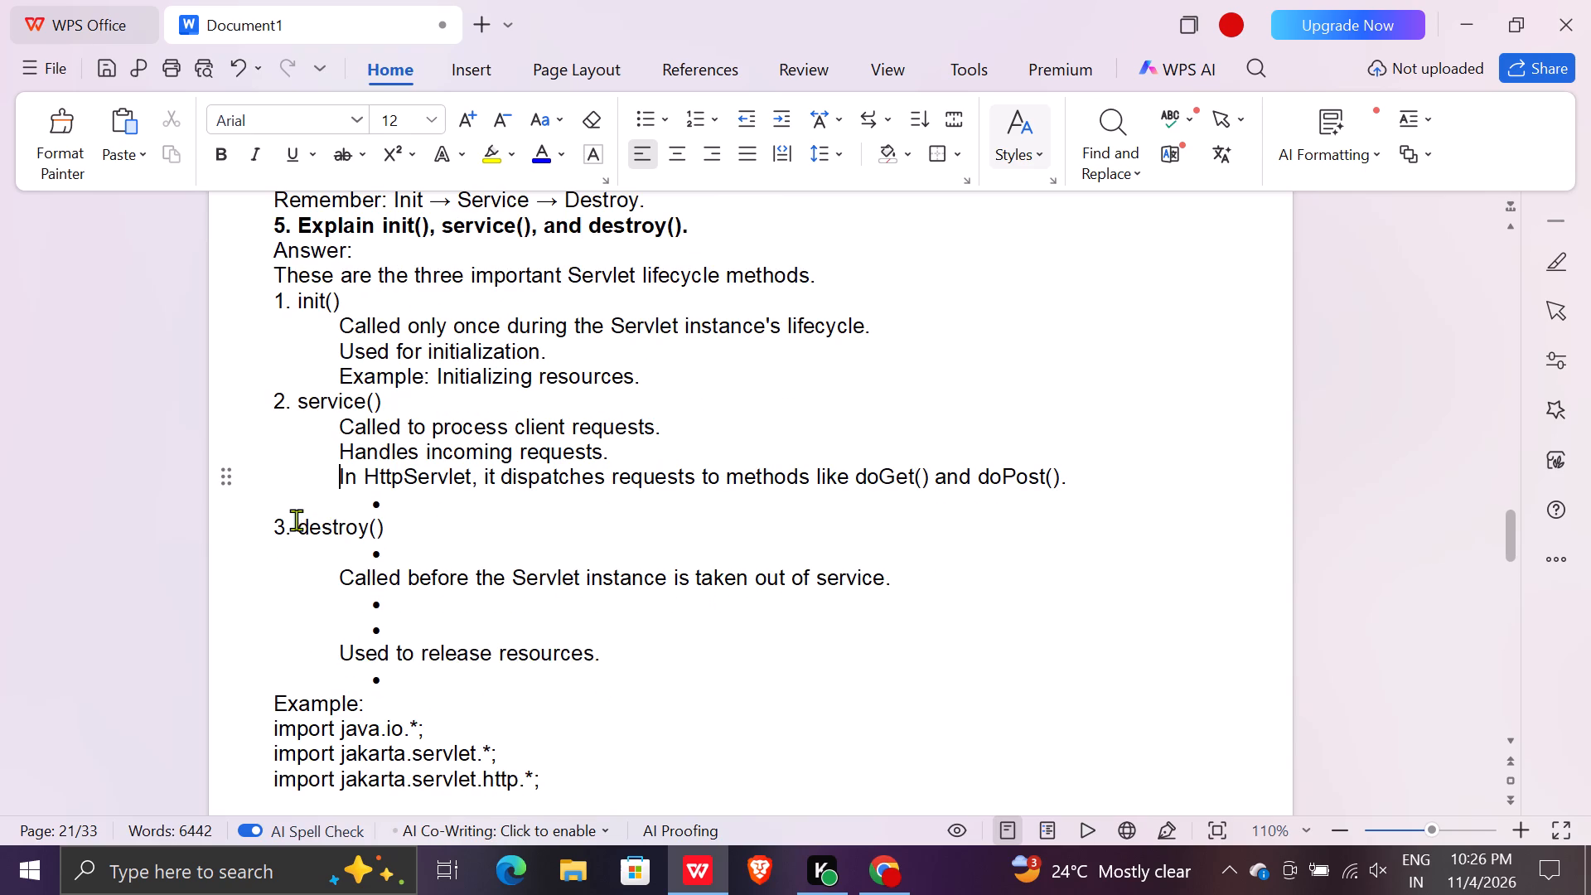
pyautogui.click(266, 519)
pyautogui.press('BackSpace')
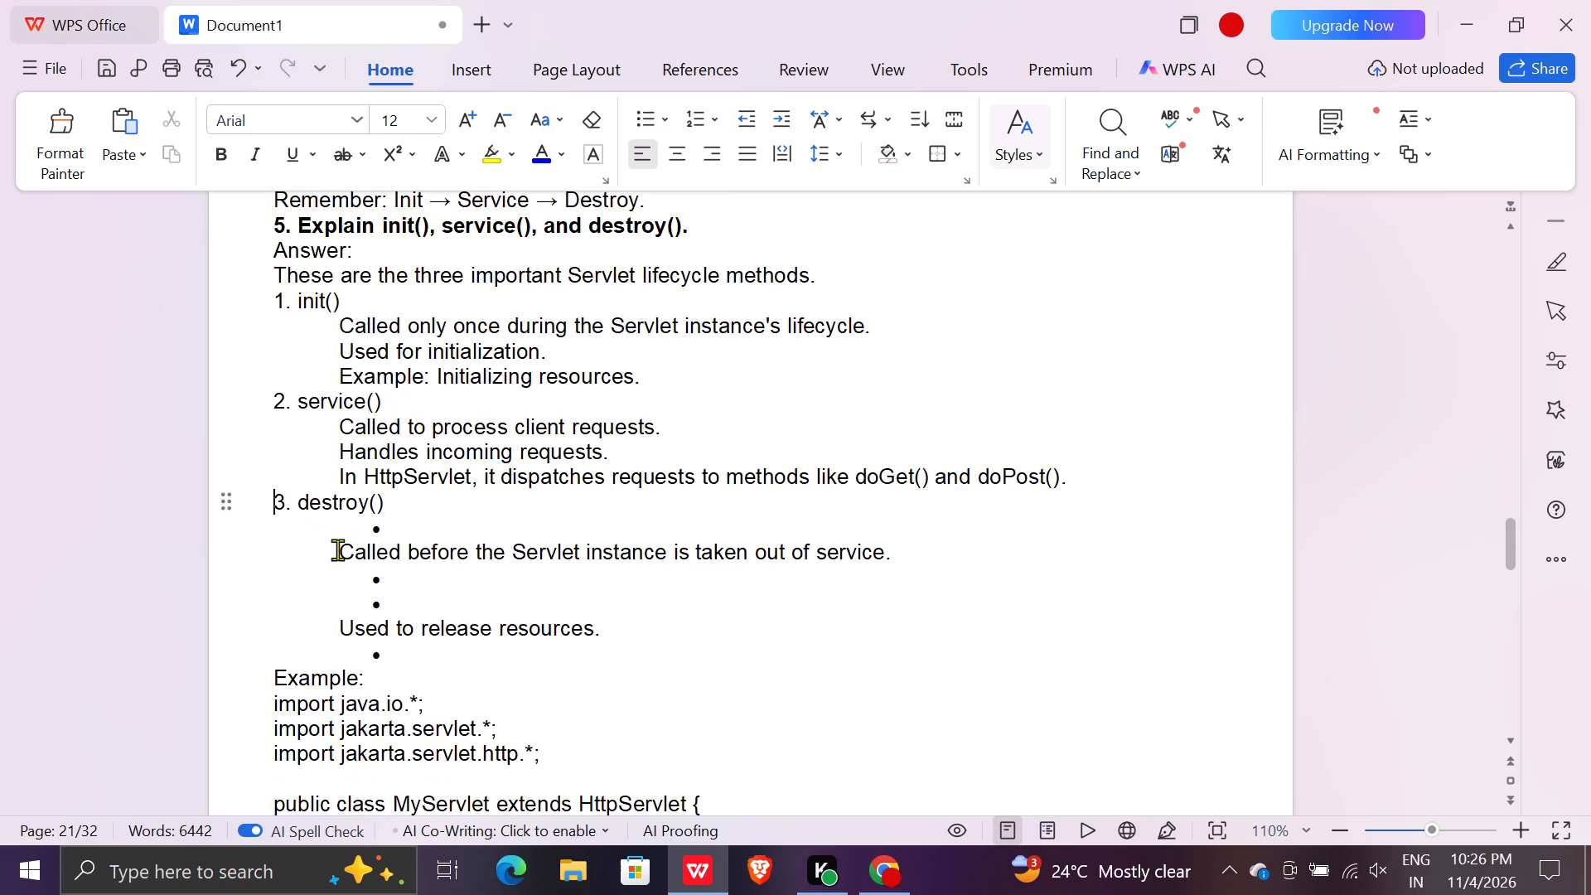
# Under question 5's "3. destroy()", remove all empty bullets up to "Example:" and indent "Called before the Servlet instance…" and "Used to release resources.".
pyautogui.click(341, 551)
pyautogui.press('BackSpace')
pyautogui.press('BackSpace')
pyautogui.press('Tab')
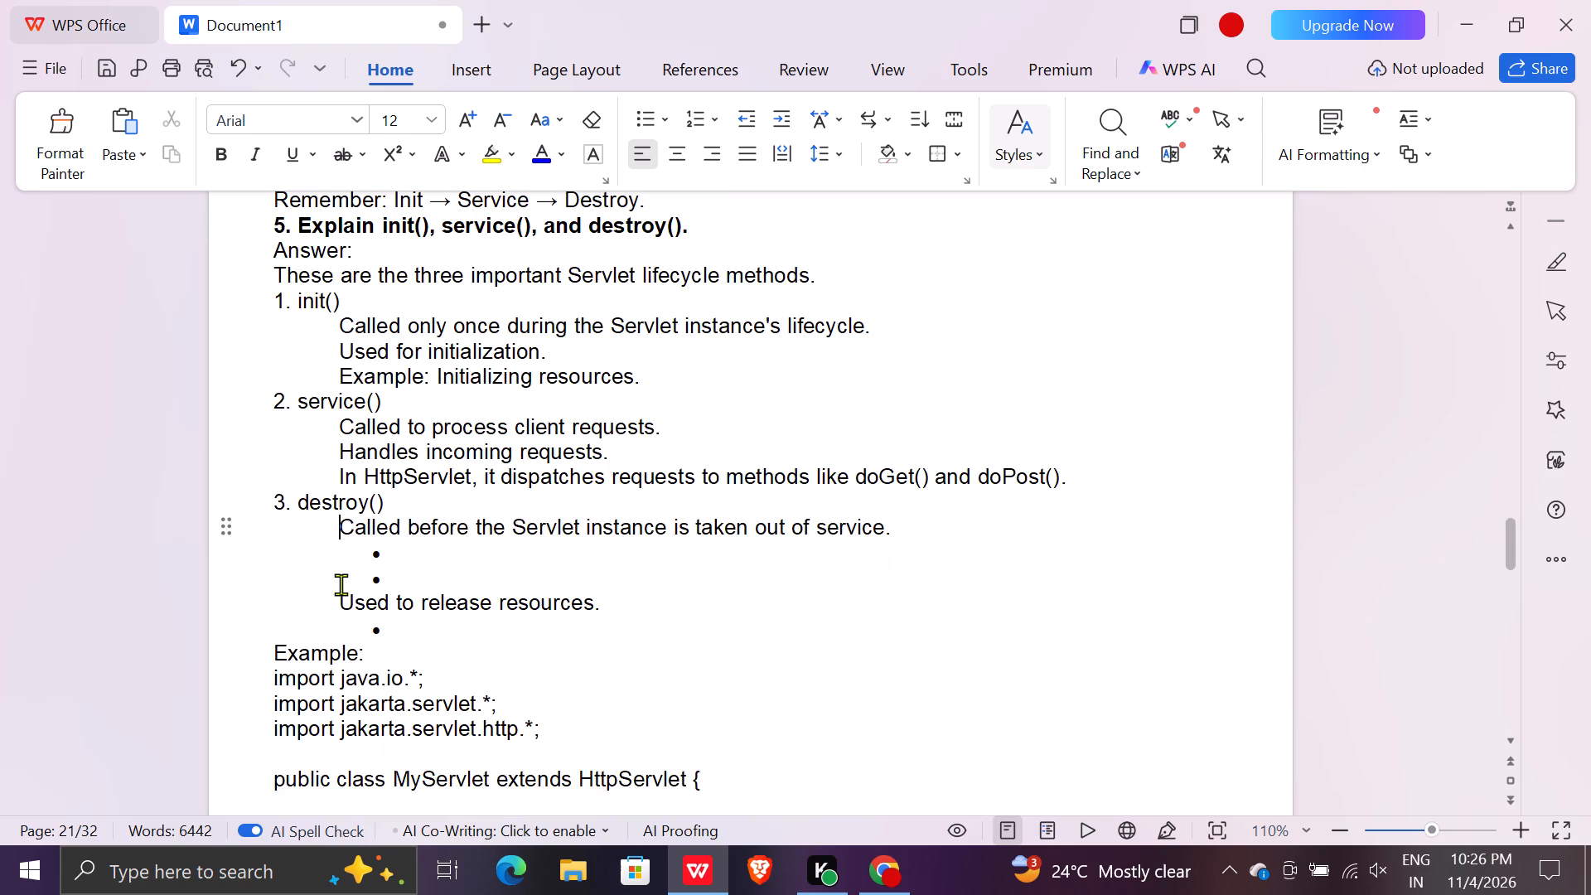
pyautogui.click(341, 586)
pyautogui.click(334, 609)
pyautogui.press('BackSpace')
pyautogui.press('BackSpace')
pyautogui.press('BackSpace')
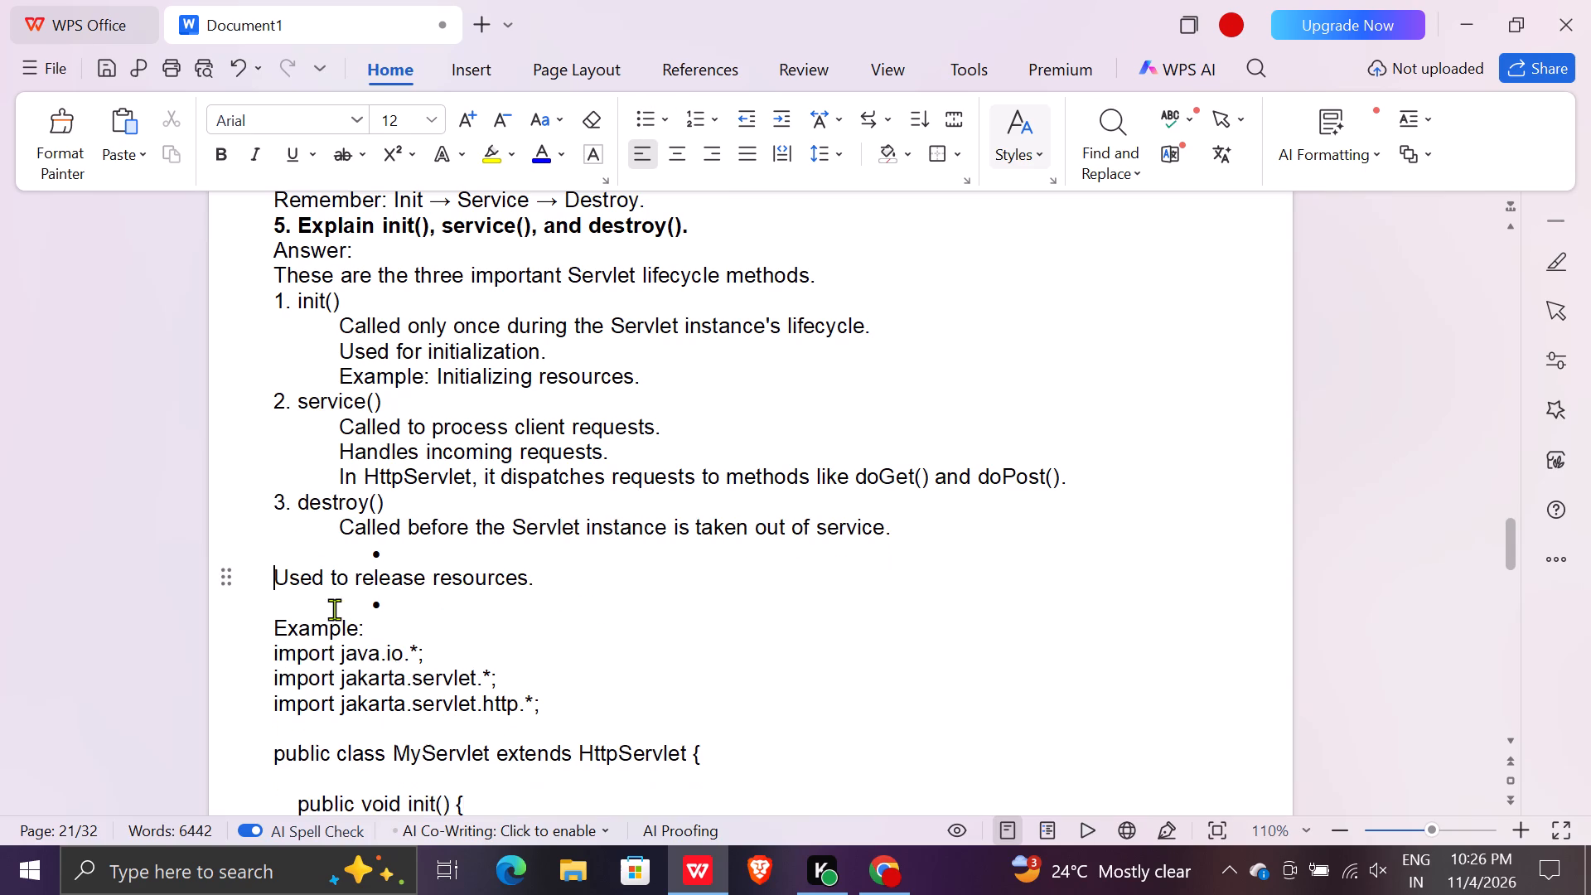
pyautogui.press('Tab')
pyautogui.click(274, 607)
pyautogui.press('BackSpace')
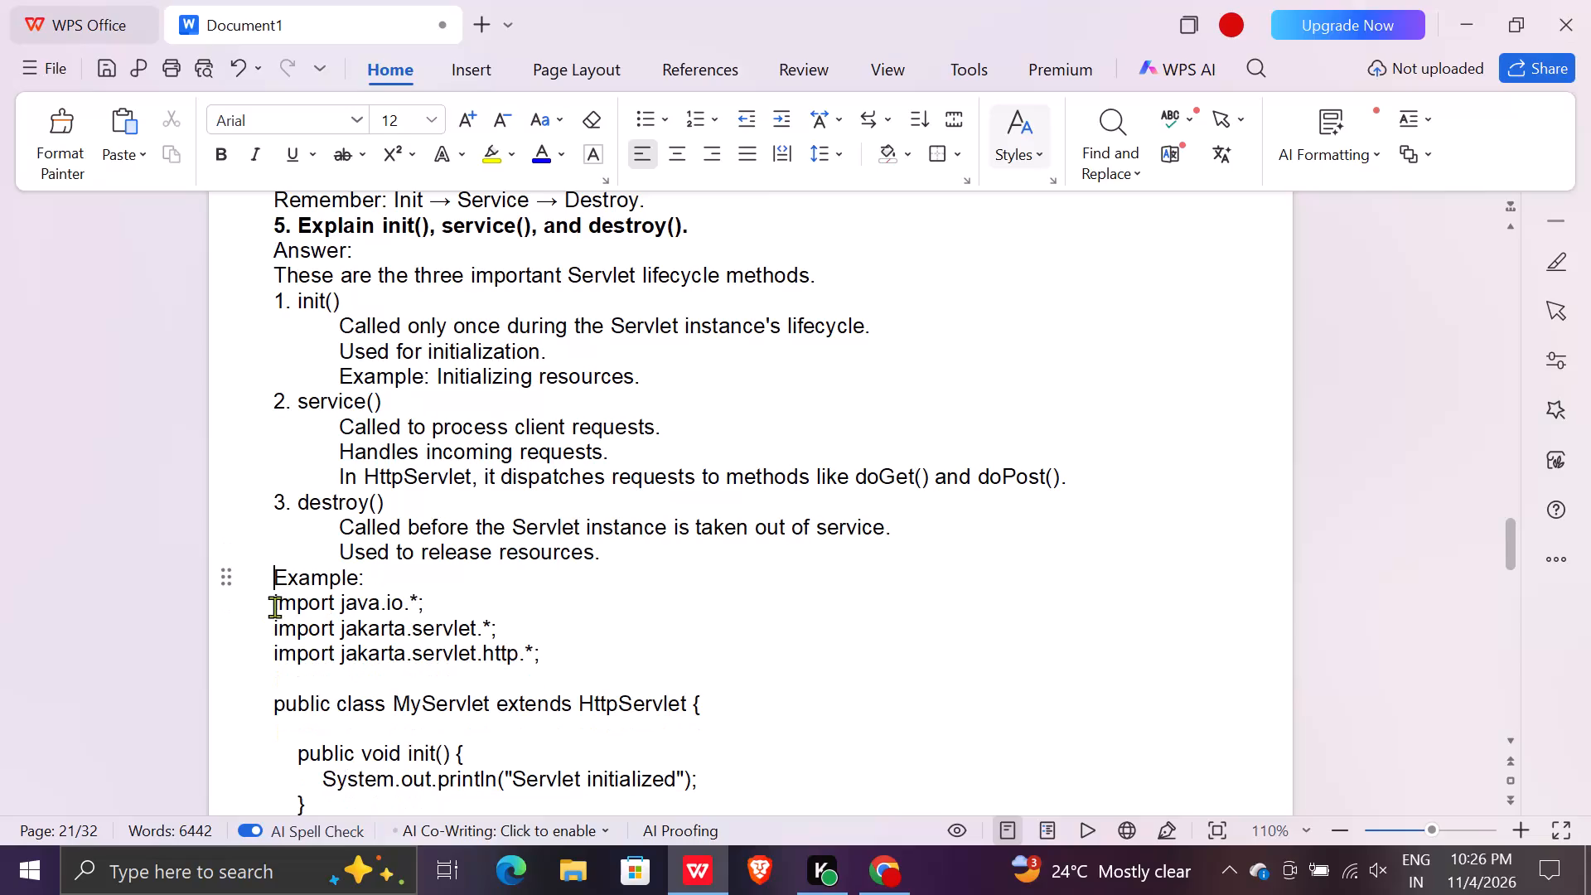
# Review question 5's cleaned lifecycle lists and the MyServlet example code through to its Jakarta imports note.
pyautogui.scroll(-5, 537, 602)
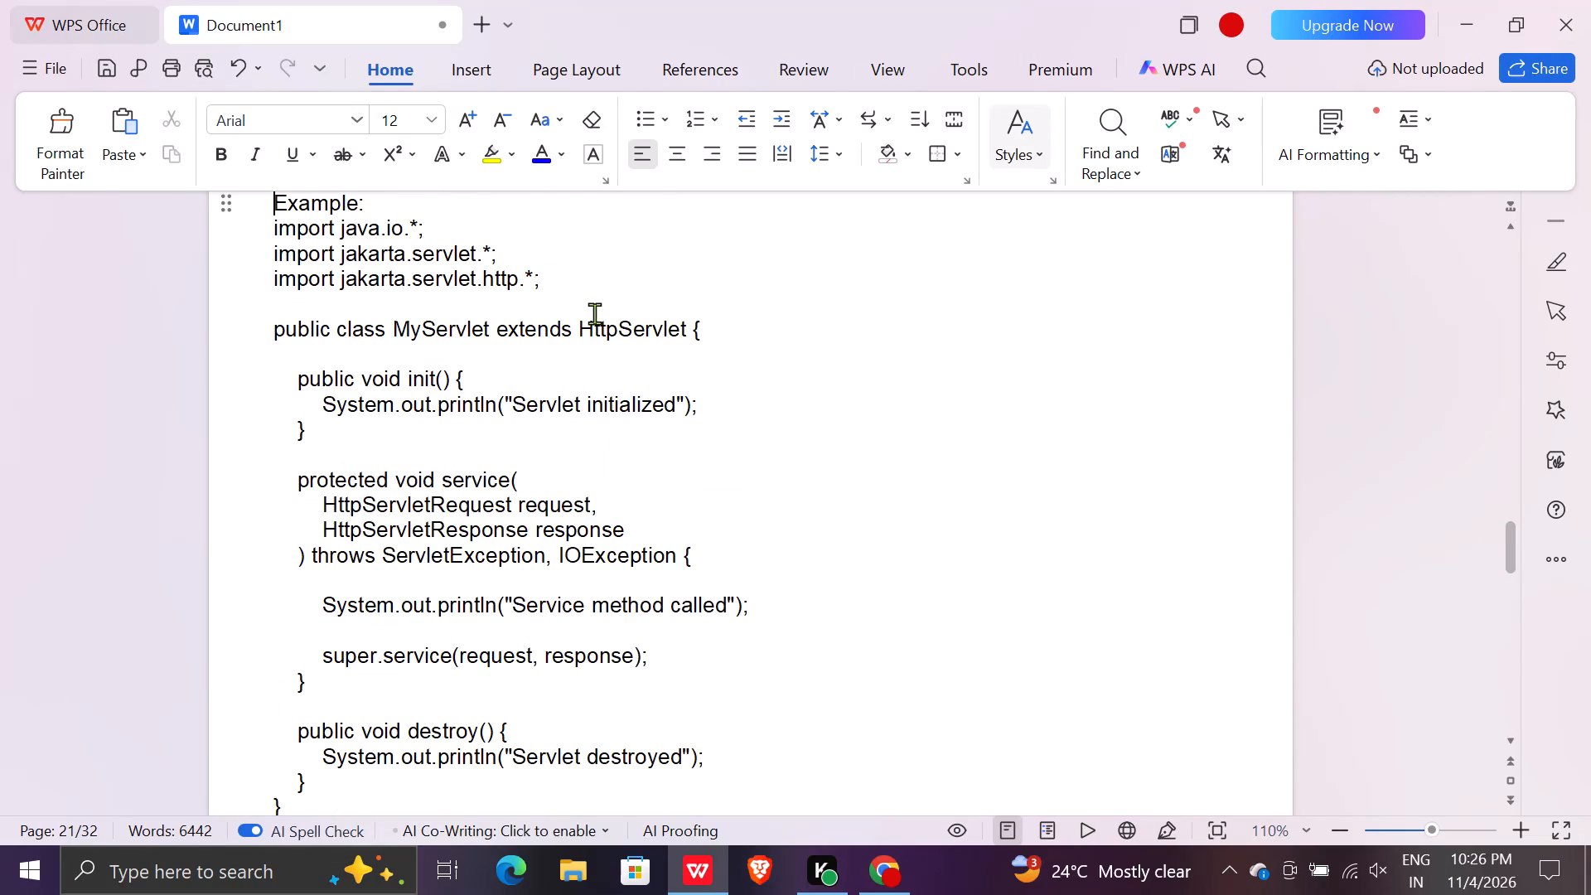
pyautogui.scroll(1, 594, 313)
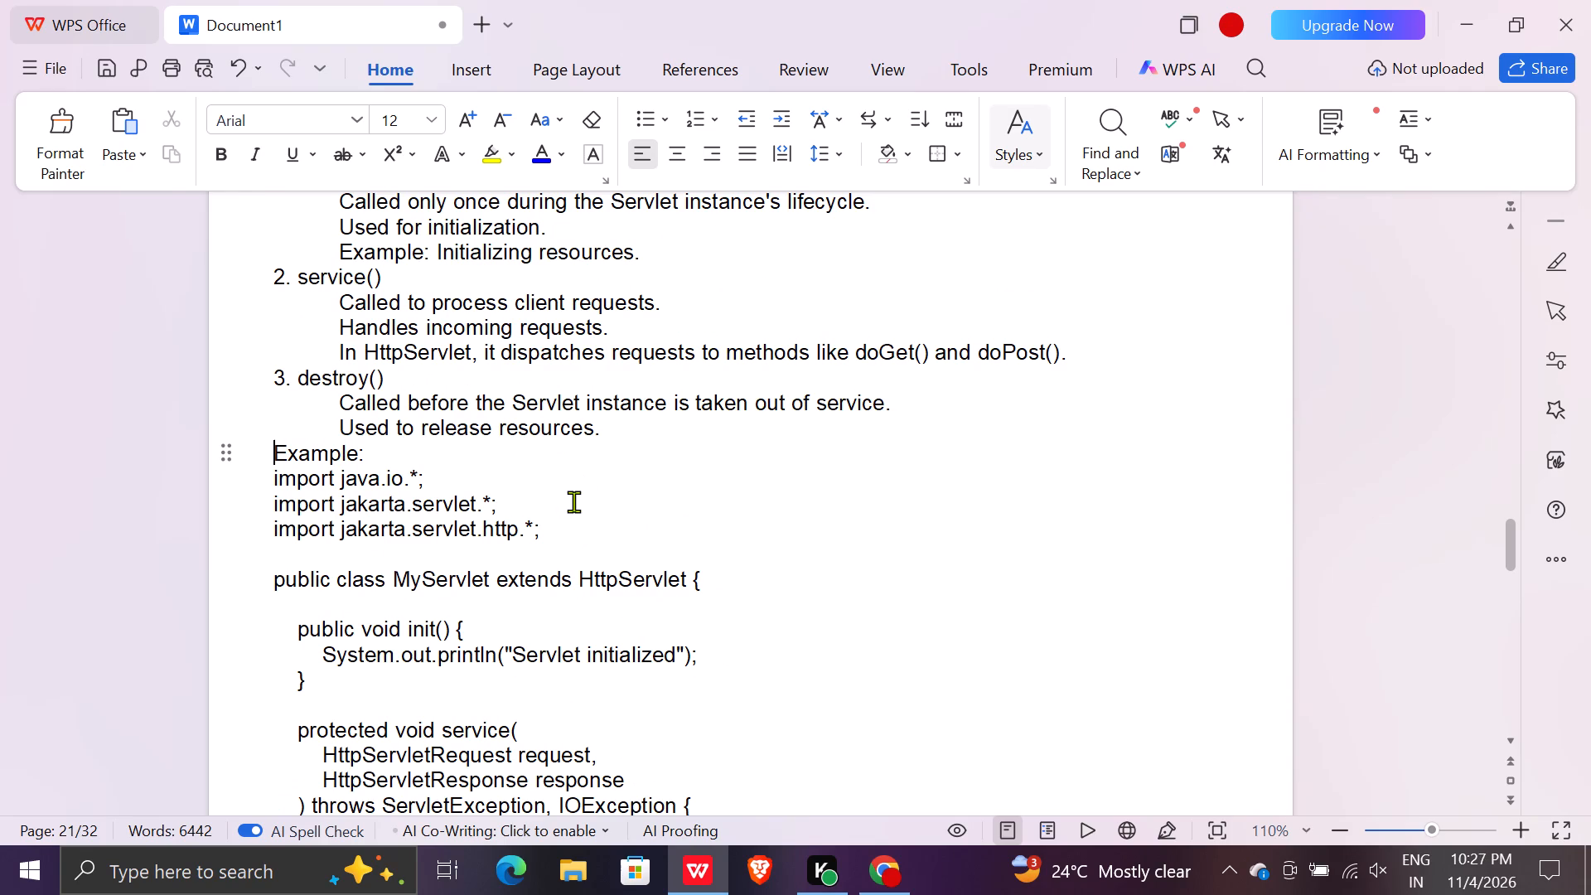
pyautogui.scroll(-1, 573, 501)
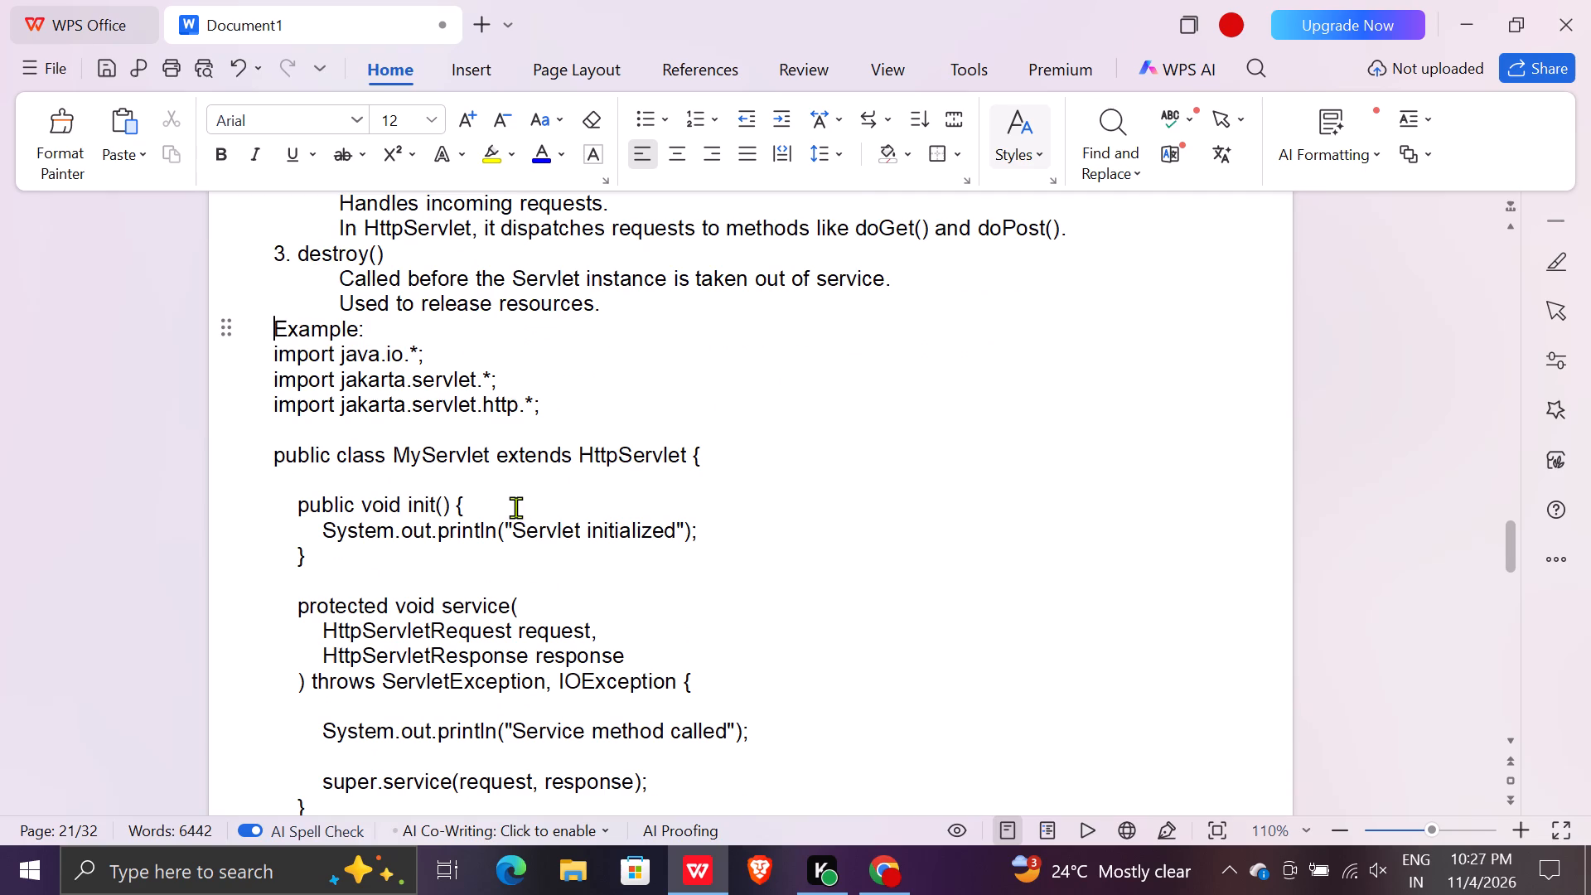
pyautogui.scroll(-2, 515, 507)
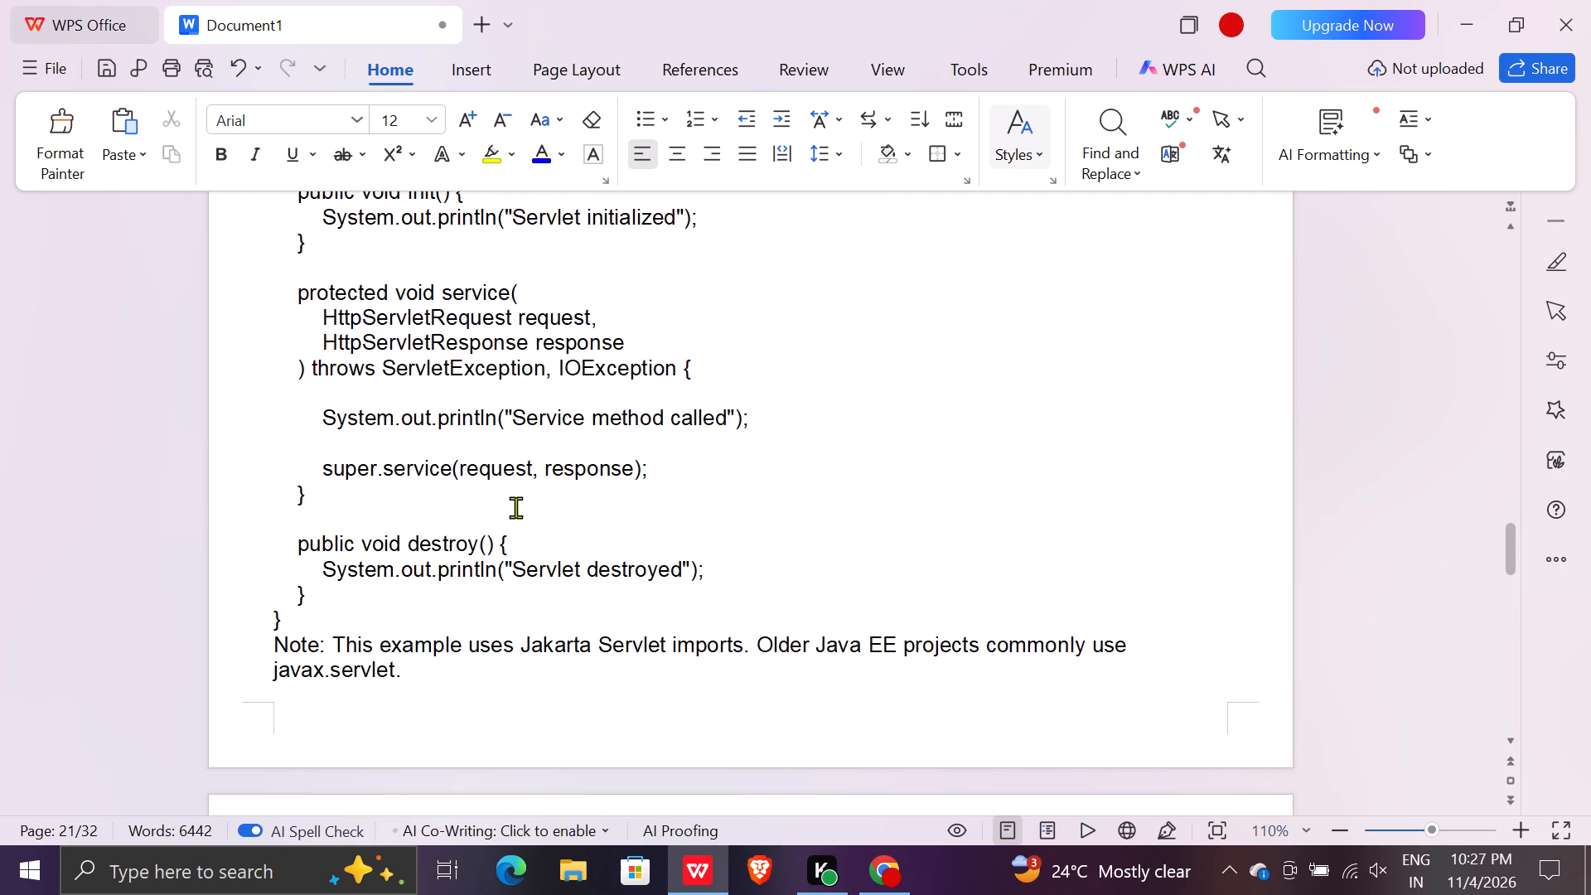
pyautogui.scroll(1, 515, 507)
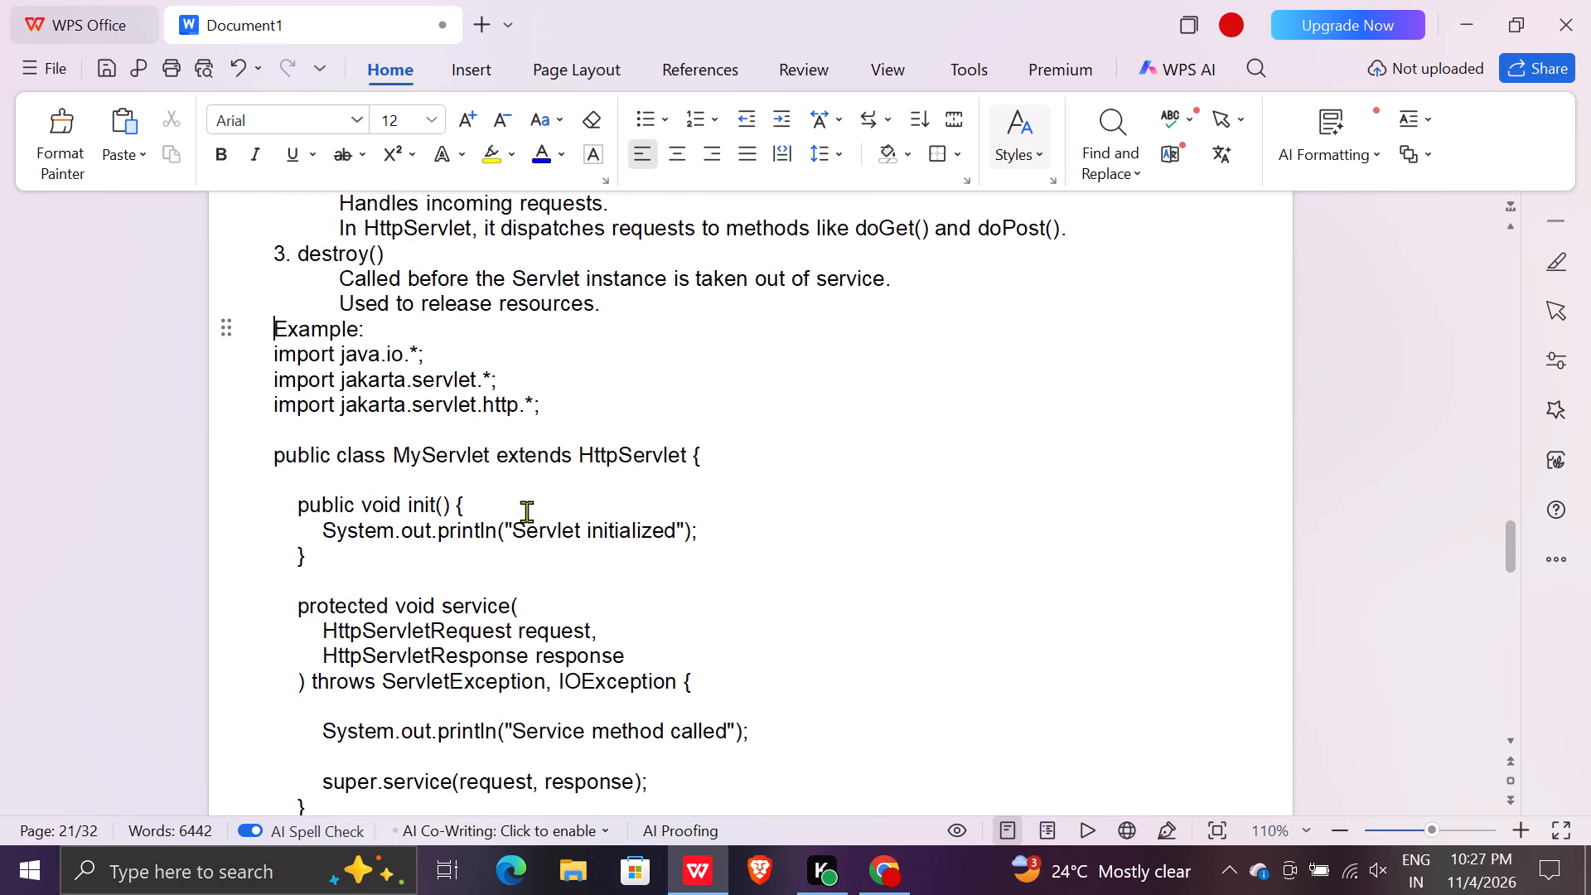
pyautogui.scroll(-2, 557, 510)
pyautogui.scroll(1, 557, 510)
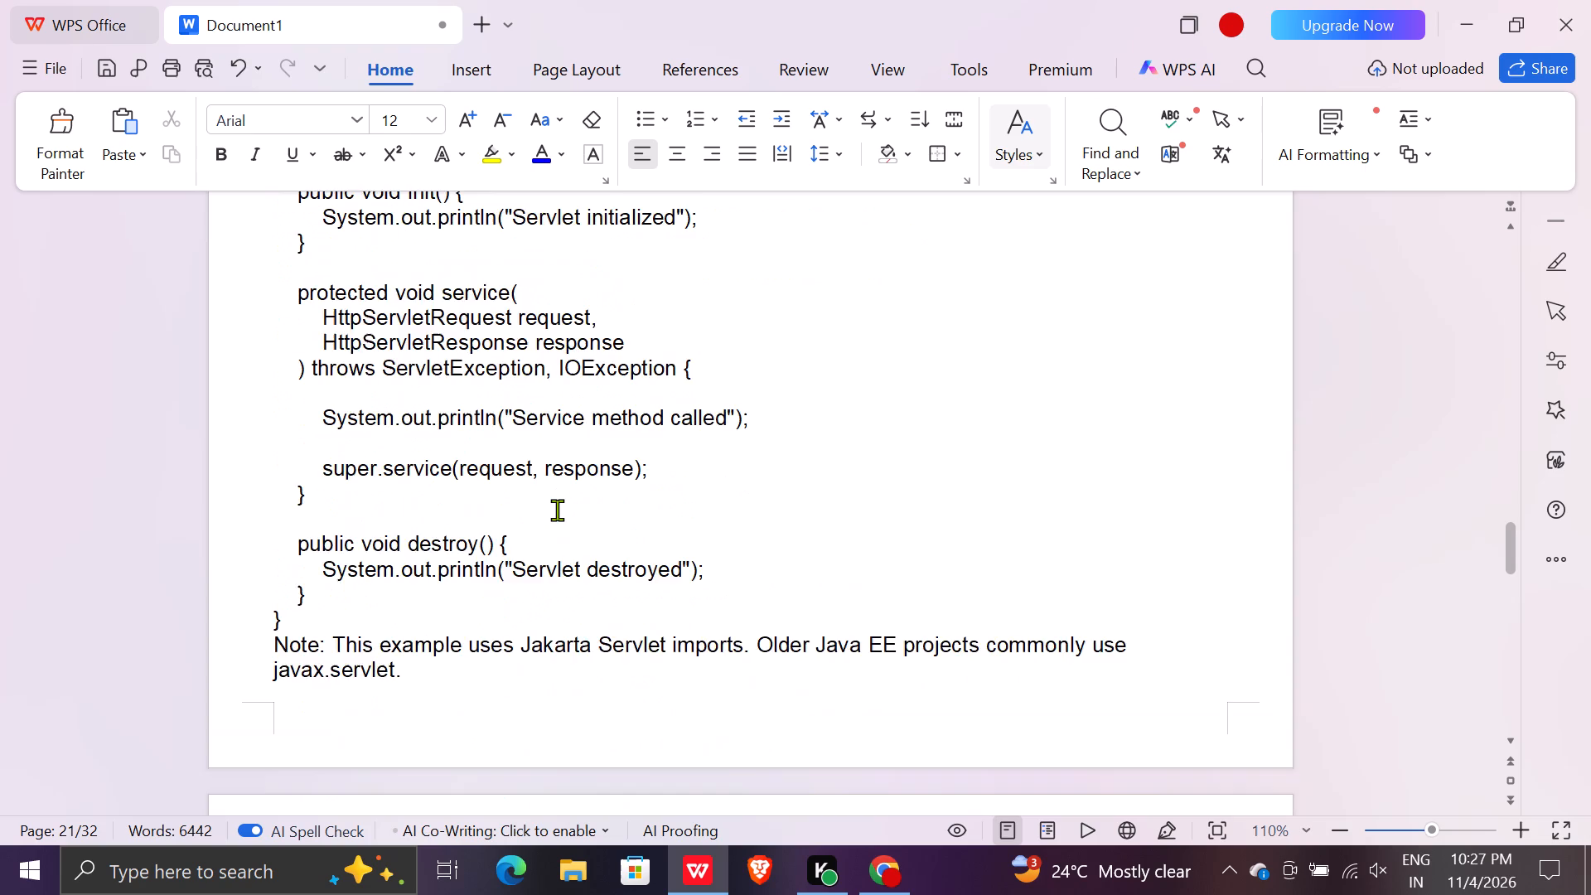
pyautogui.scroll(1, 557, 510)
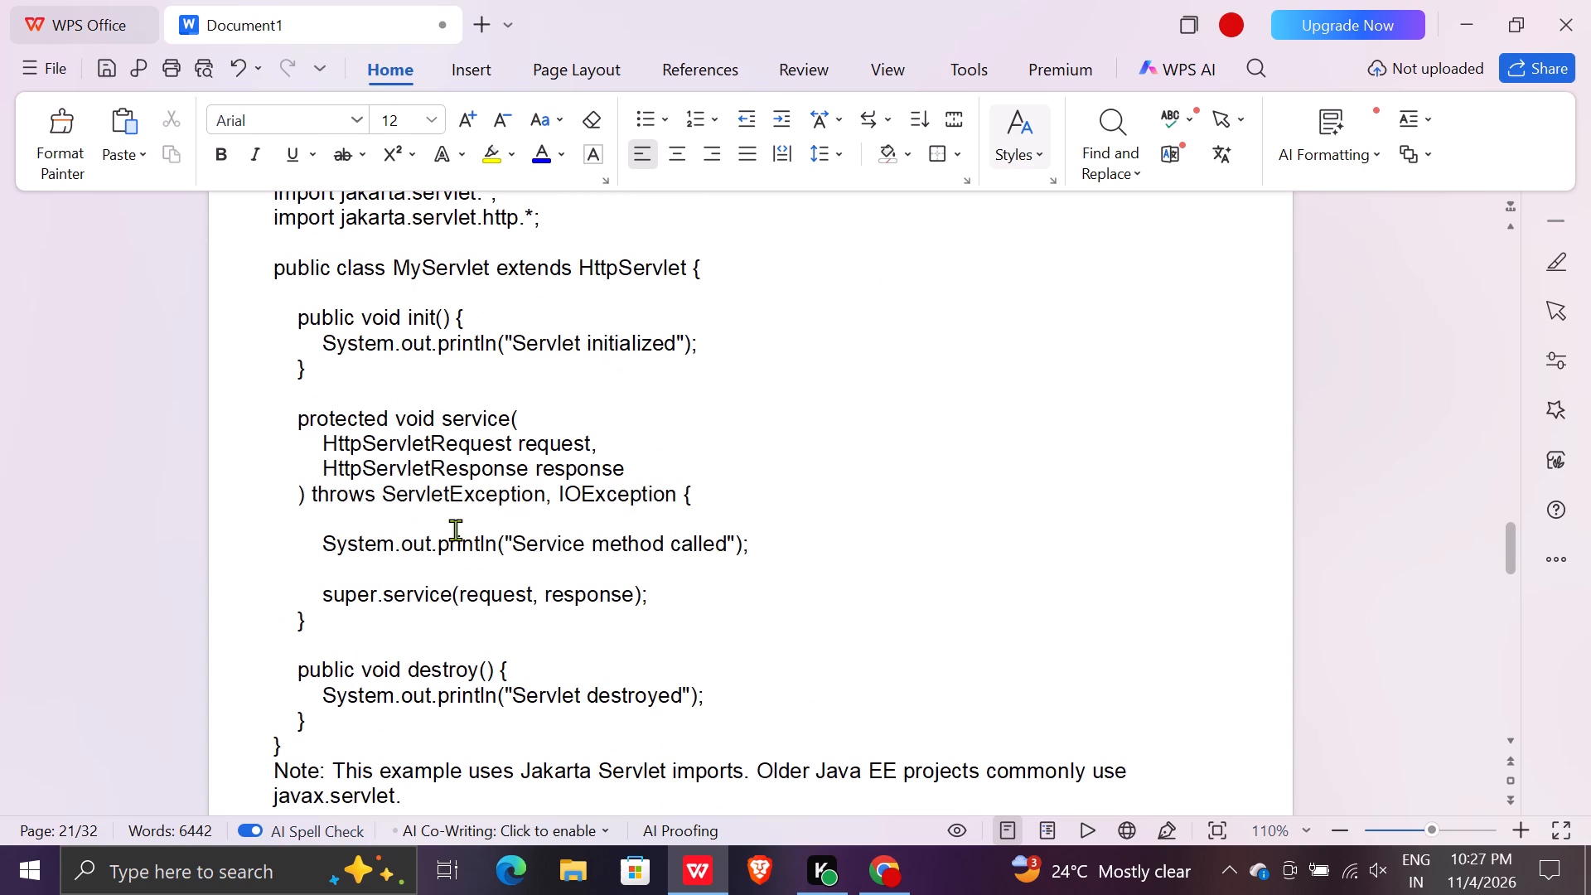
# Under question 6's "Main responsibilities:", remove the empty numbered lines above "Creates Servlet objects." and "Calls Servlet lifecycle methods." and indent both items.
pyautogui.scroll(-3, 452, 529)
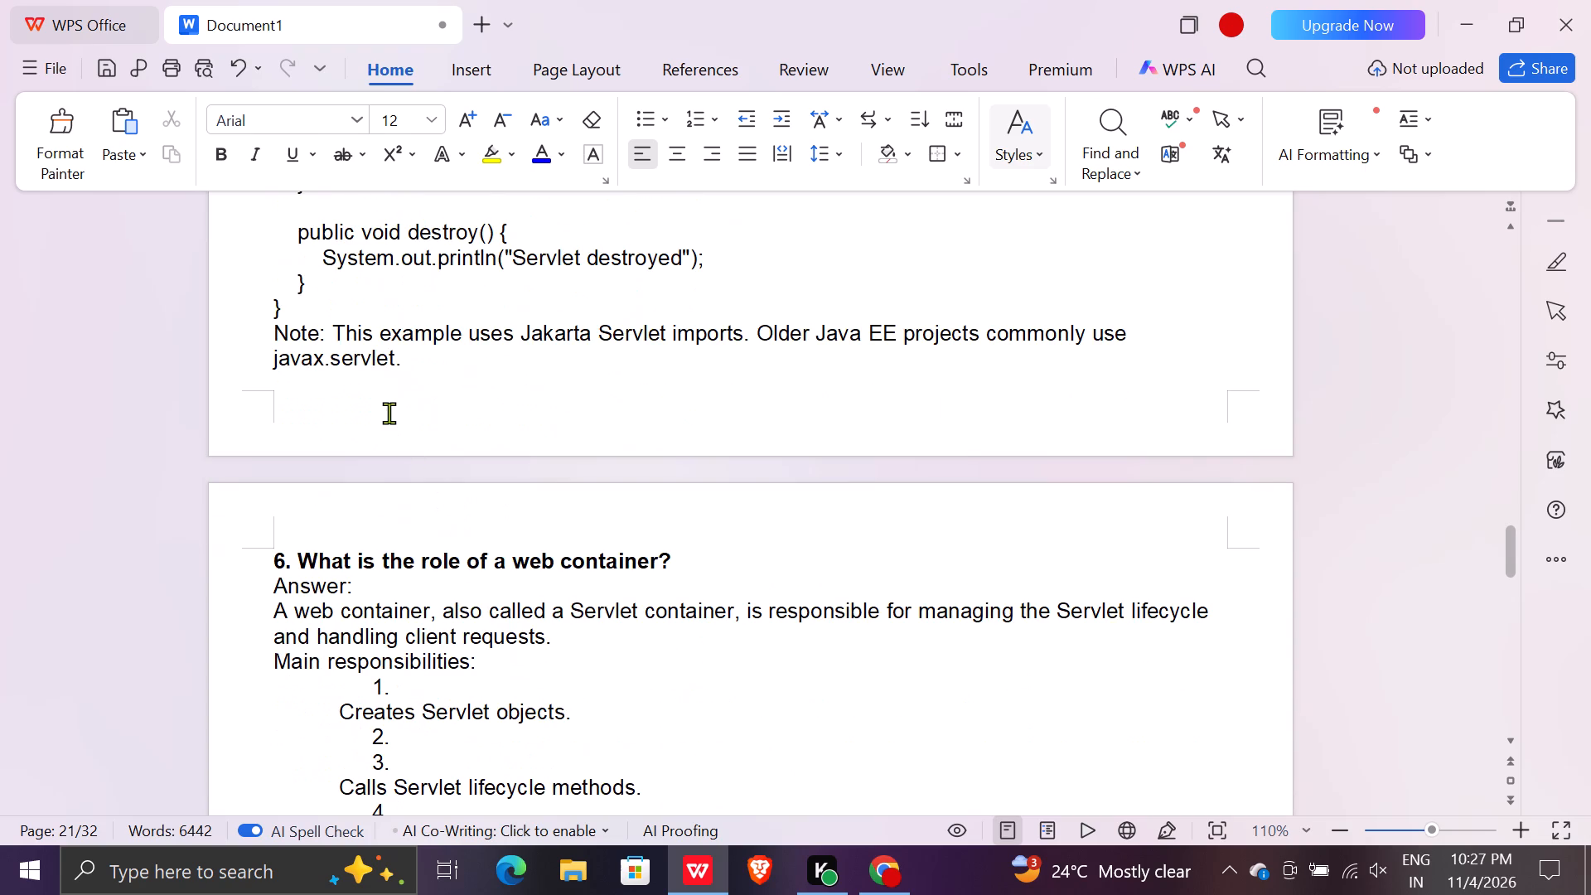
pyautogui.scroll(-3, 375, 494)
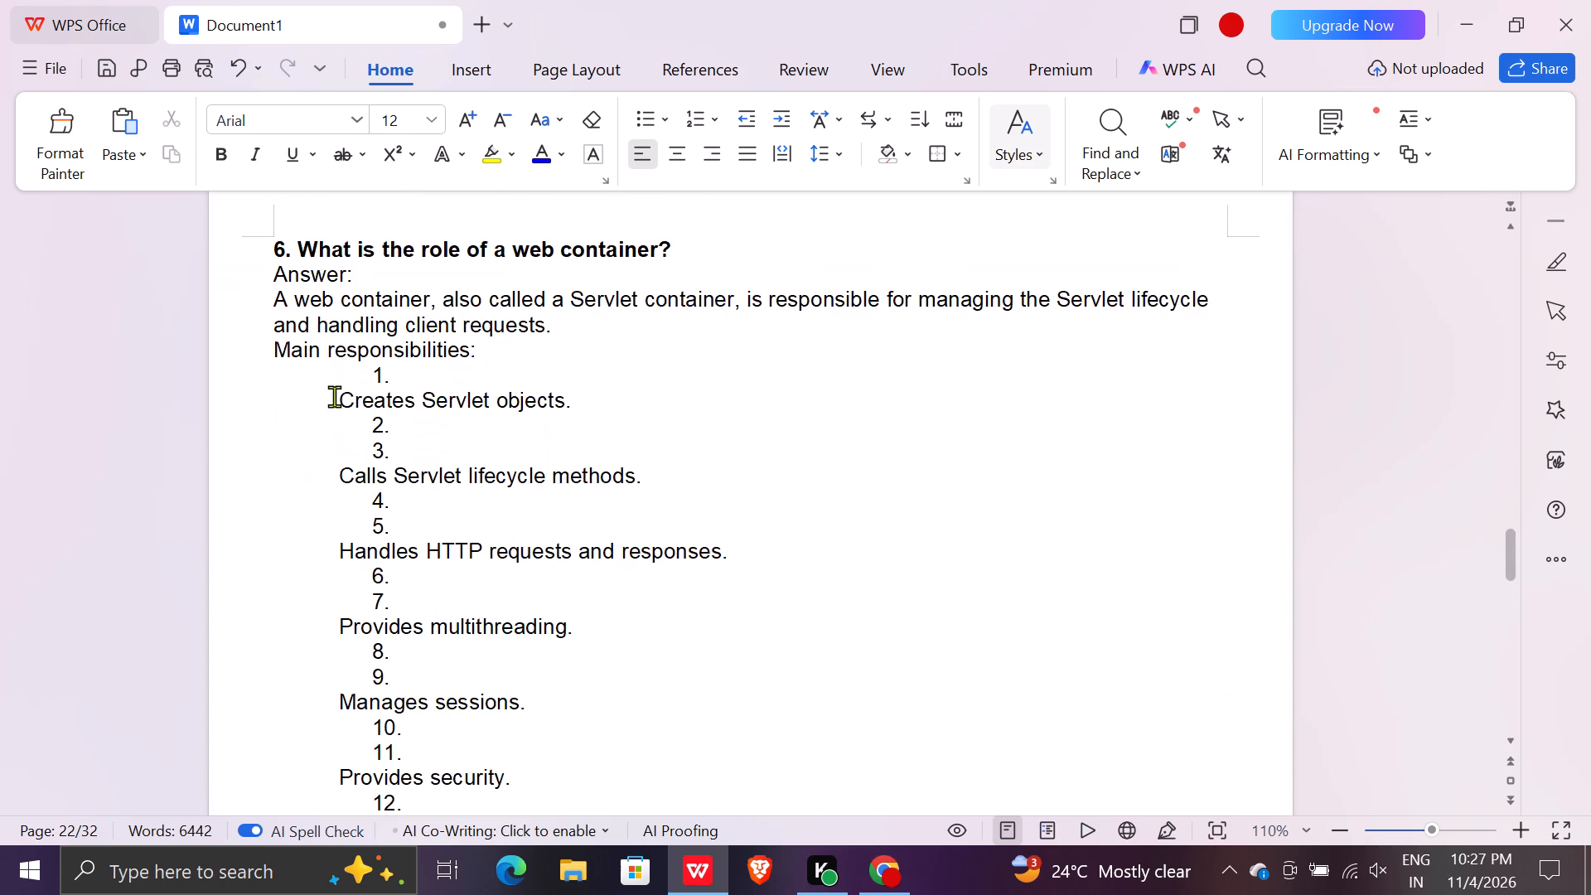
pyautogui.click(334, 396)
pyautogui.press('BackSpace')
pyautogui.press('BackSpace')
pyautogui.press('Tab')
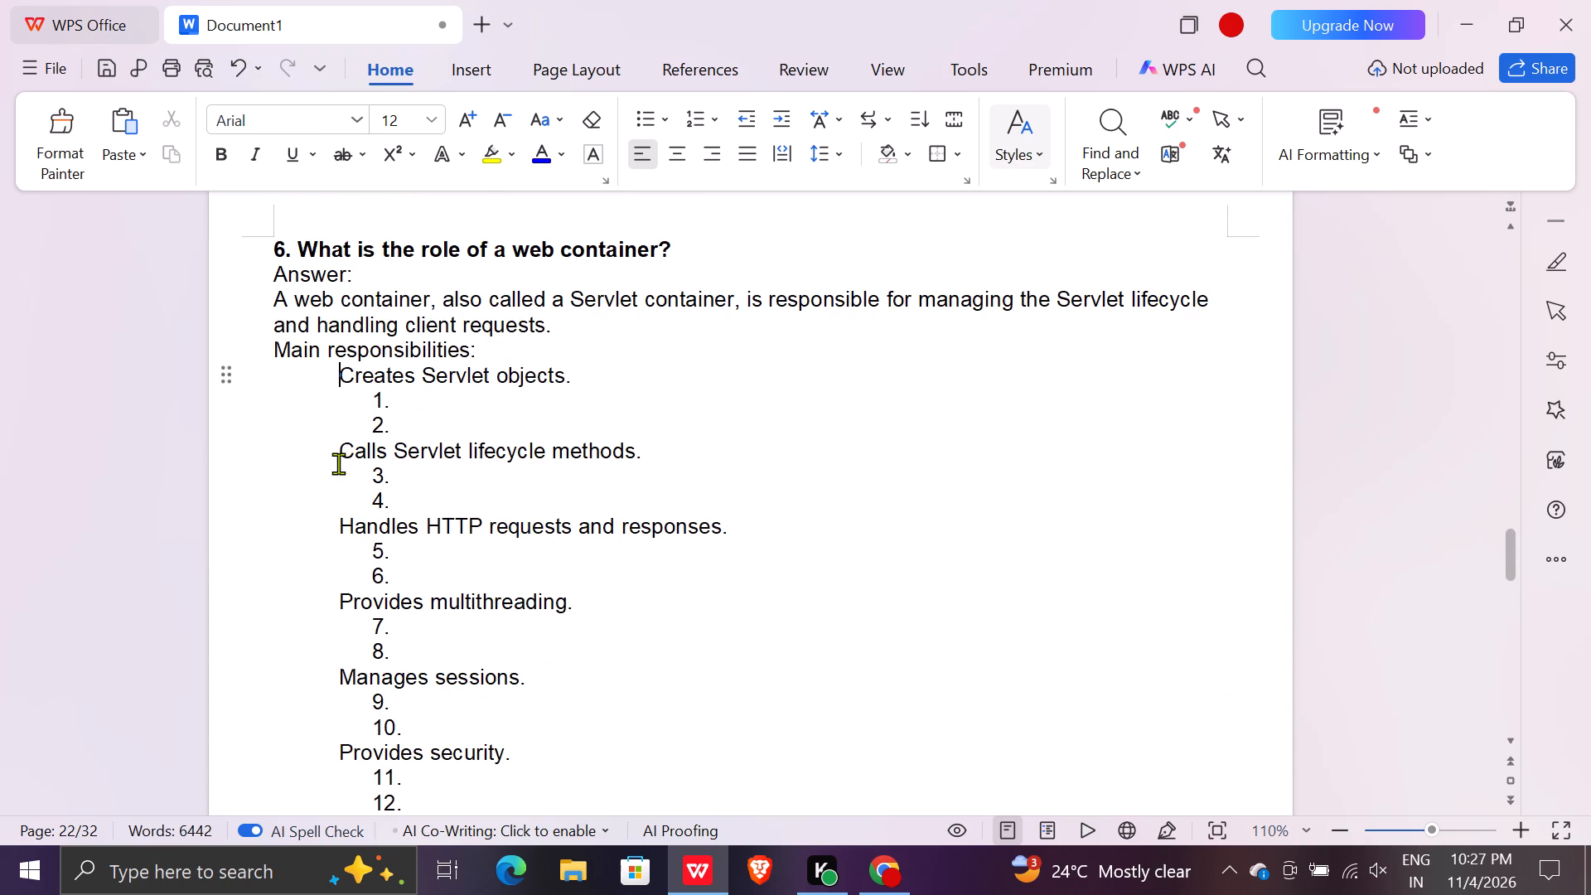
pyautogui.click(337, 450)
pyautogui.press('BackSpace')
pyautogui.press('BackSpace')
pyautogui.press('BackSpace')
pyautogui.press('Tab')
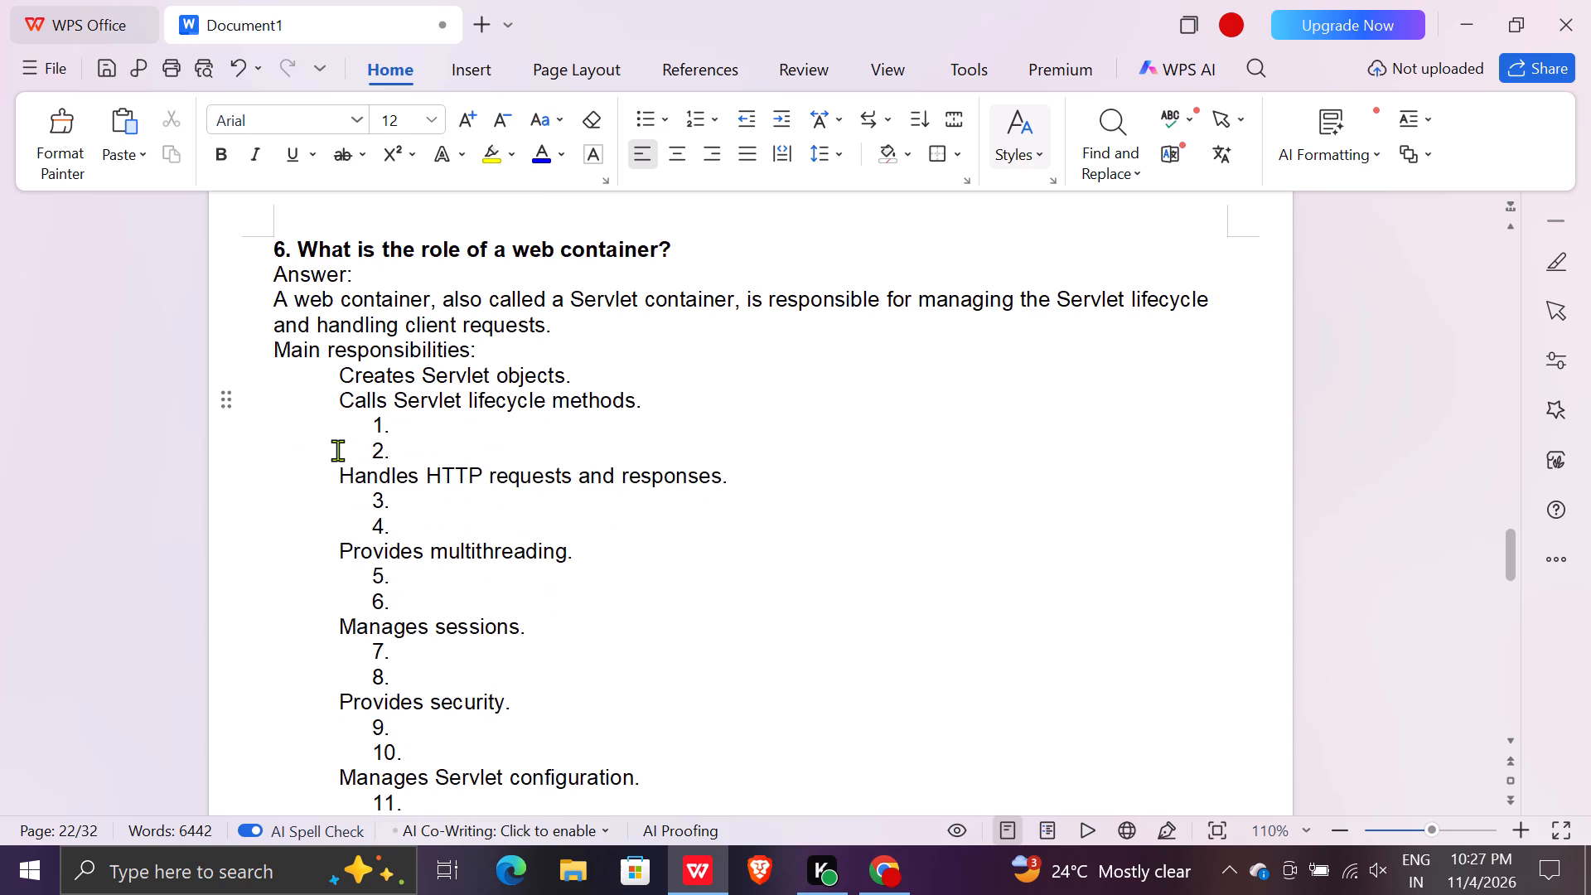
# Remove the empty numbered lines above "Handles HTTP requests and responses." and "Provides multithreading." in question 6 and indent both items.
pyautogui.click(338, 476)
pyautogui.press('BackSpace')
pyautogui.press('BackSpace')
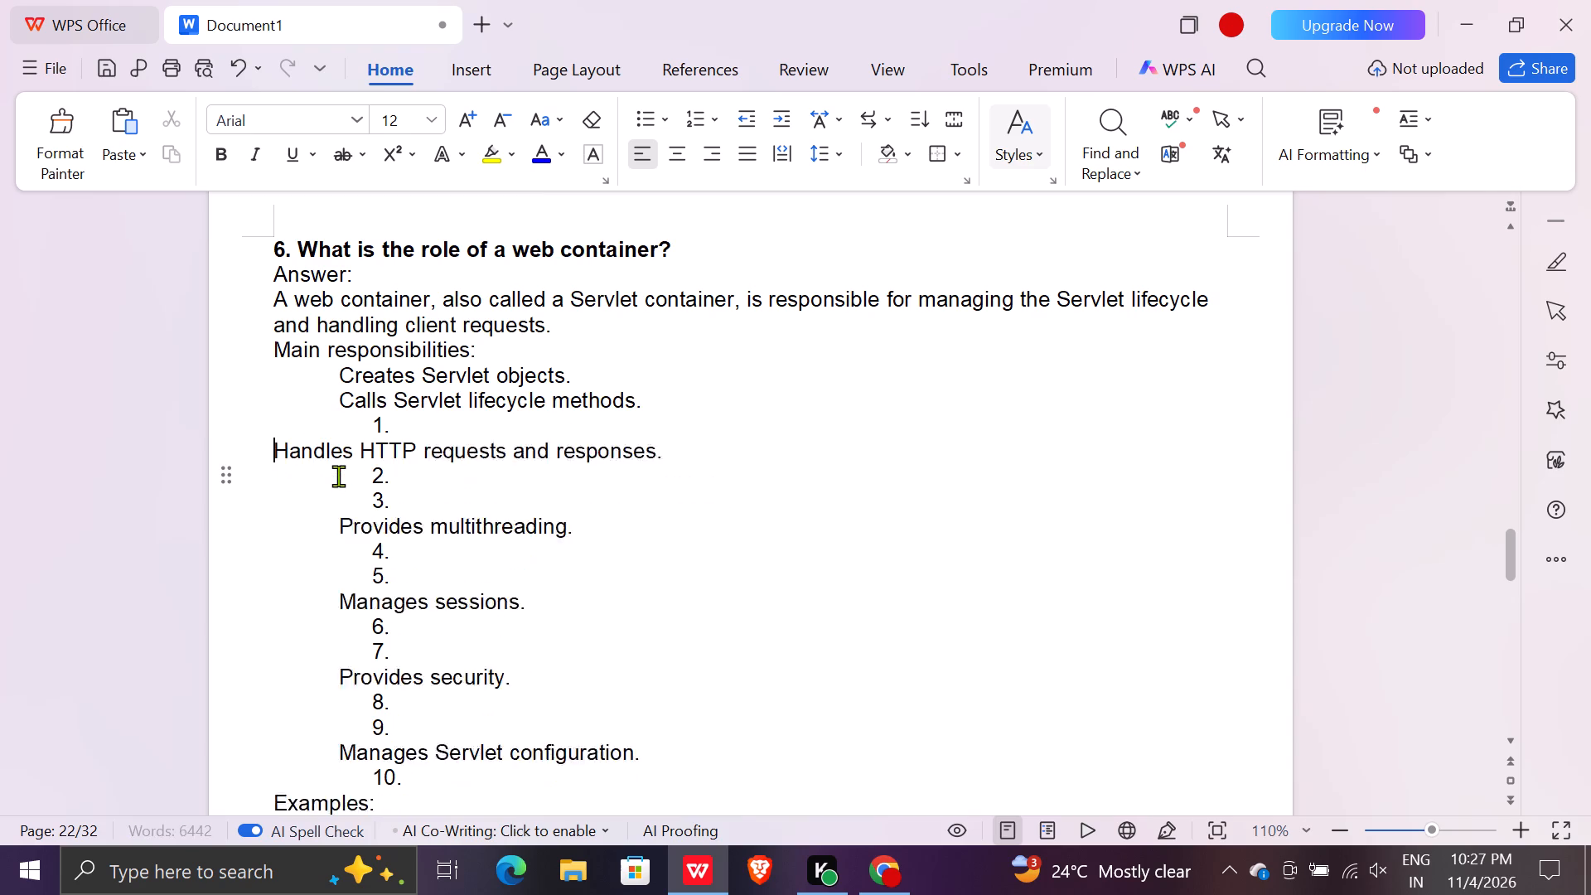
pyautogui.press('BackSpace')
pyautogui.press('Tab')
pyautogui.click(340, 495)
pyautogui.press('BackSpace')
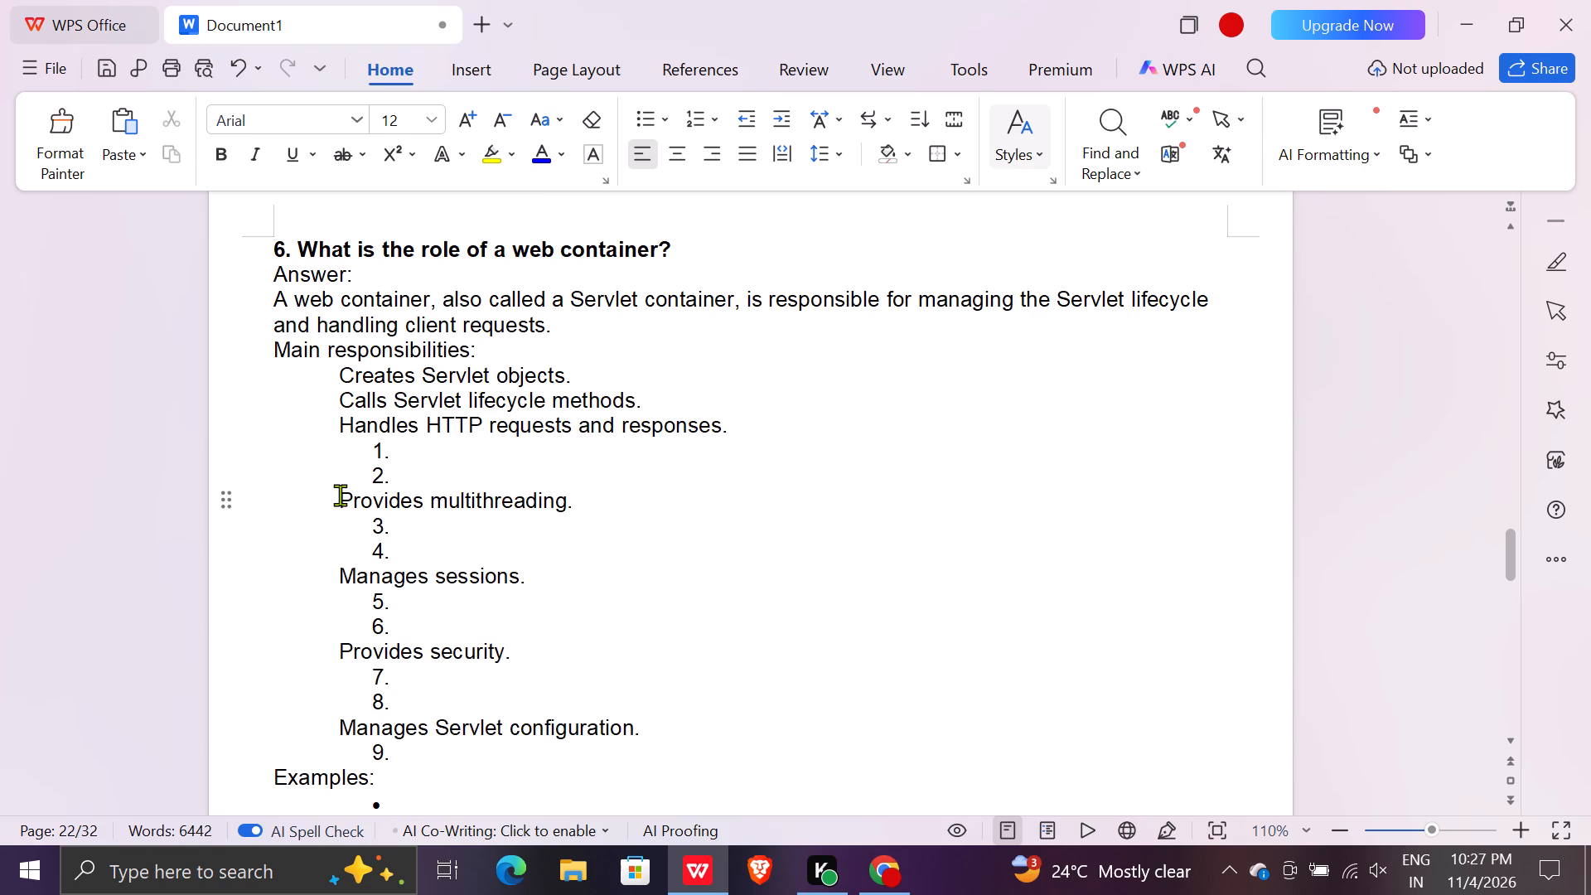
pyautogui.press('BackSpace')
pyautogui.press('BackSpace')
pyautogui.press('Tab')
# Remove the empty numbered lines above "Manages sessions." and "Provides security." in question 6 and indent both items.
pyautogui.click(338, 529)
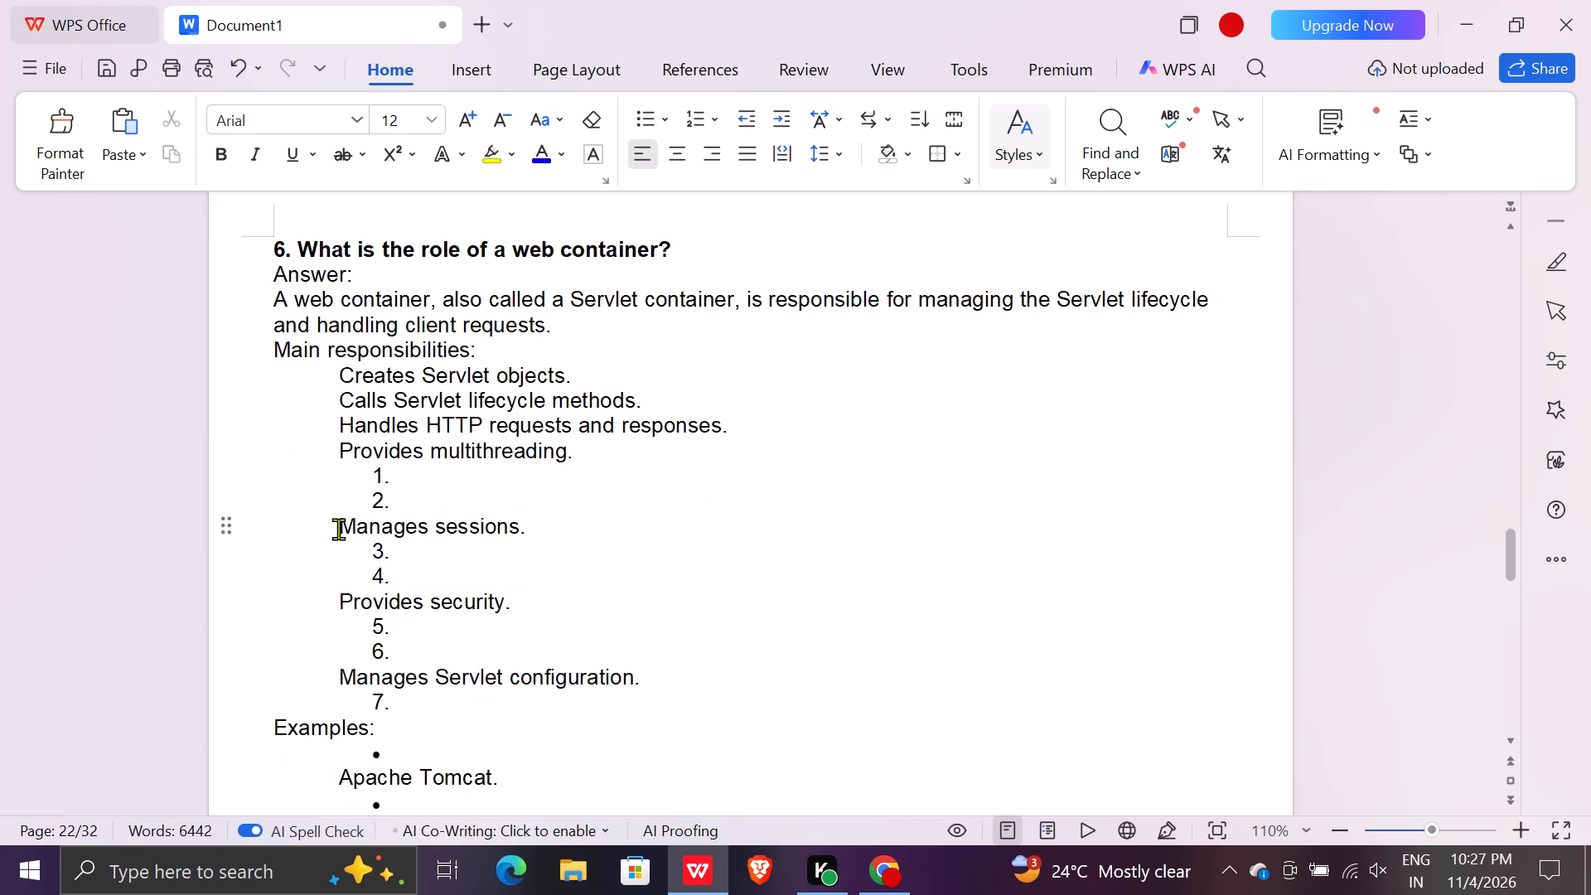
pyautogui.press('BackSpace')
pyautogui.press('BackSpace')
pyautogui.press('BackSpace')
pyautogui.press('Tab')
pyautogui.click(338, 552)
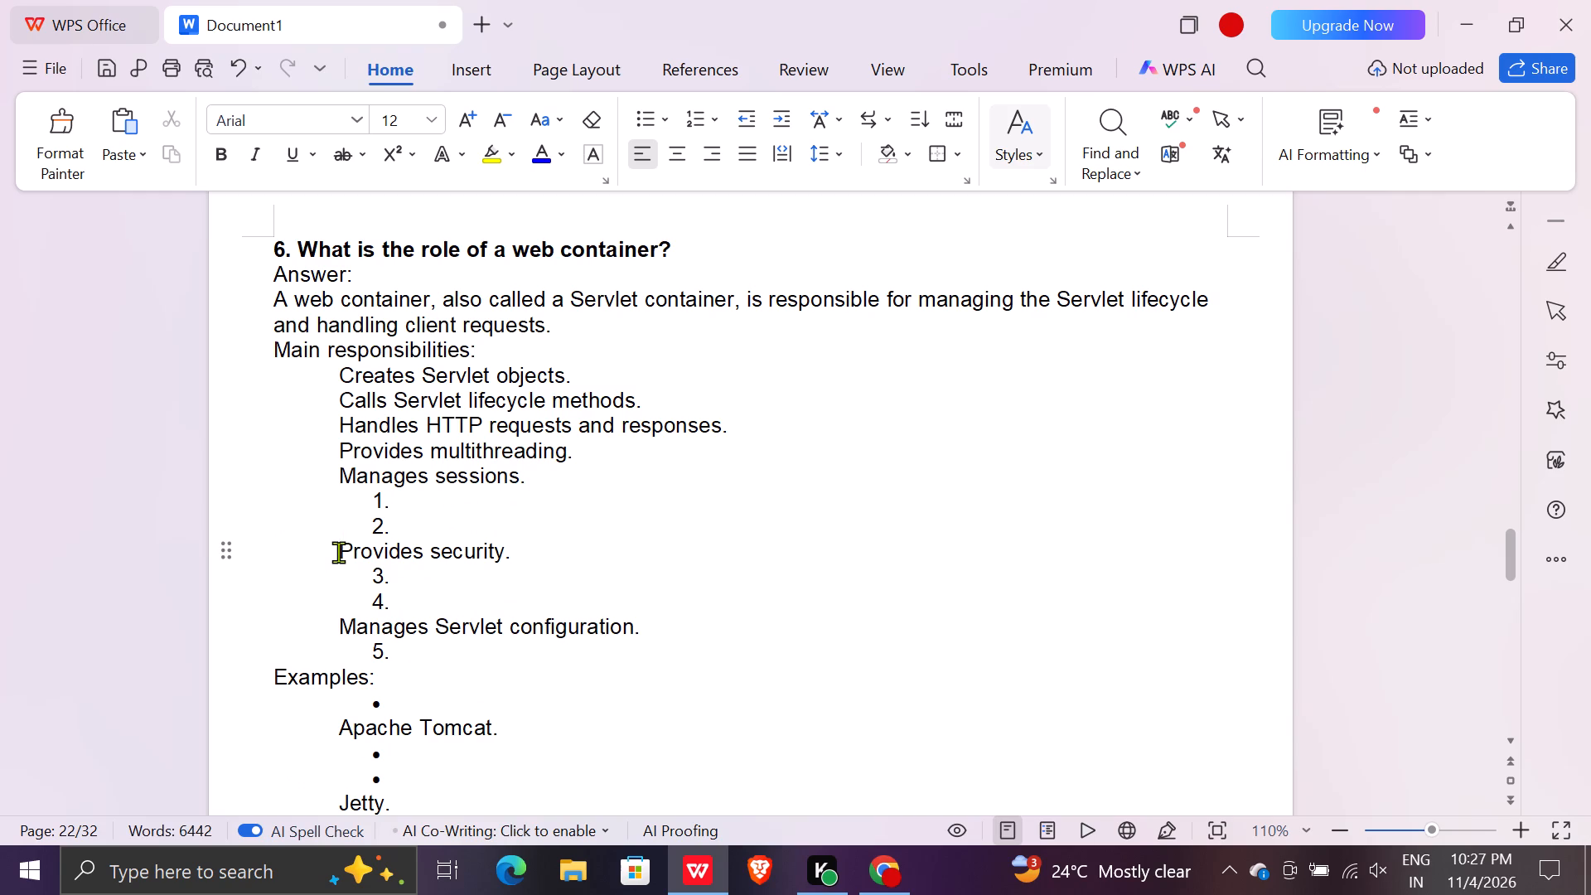
pyautogui.press('BackSpace')
pyautogui.press('BackSpace')
pyautogui.press('BackSpace')
pyautogui.press('Tab')
# Remove the empty numbered lines around "Manages Servlet configuration." up to question 6's "Examples:" and indent that item.
pyautogui.click(341, 581)
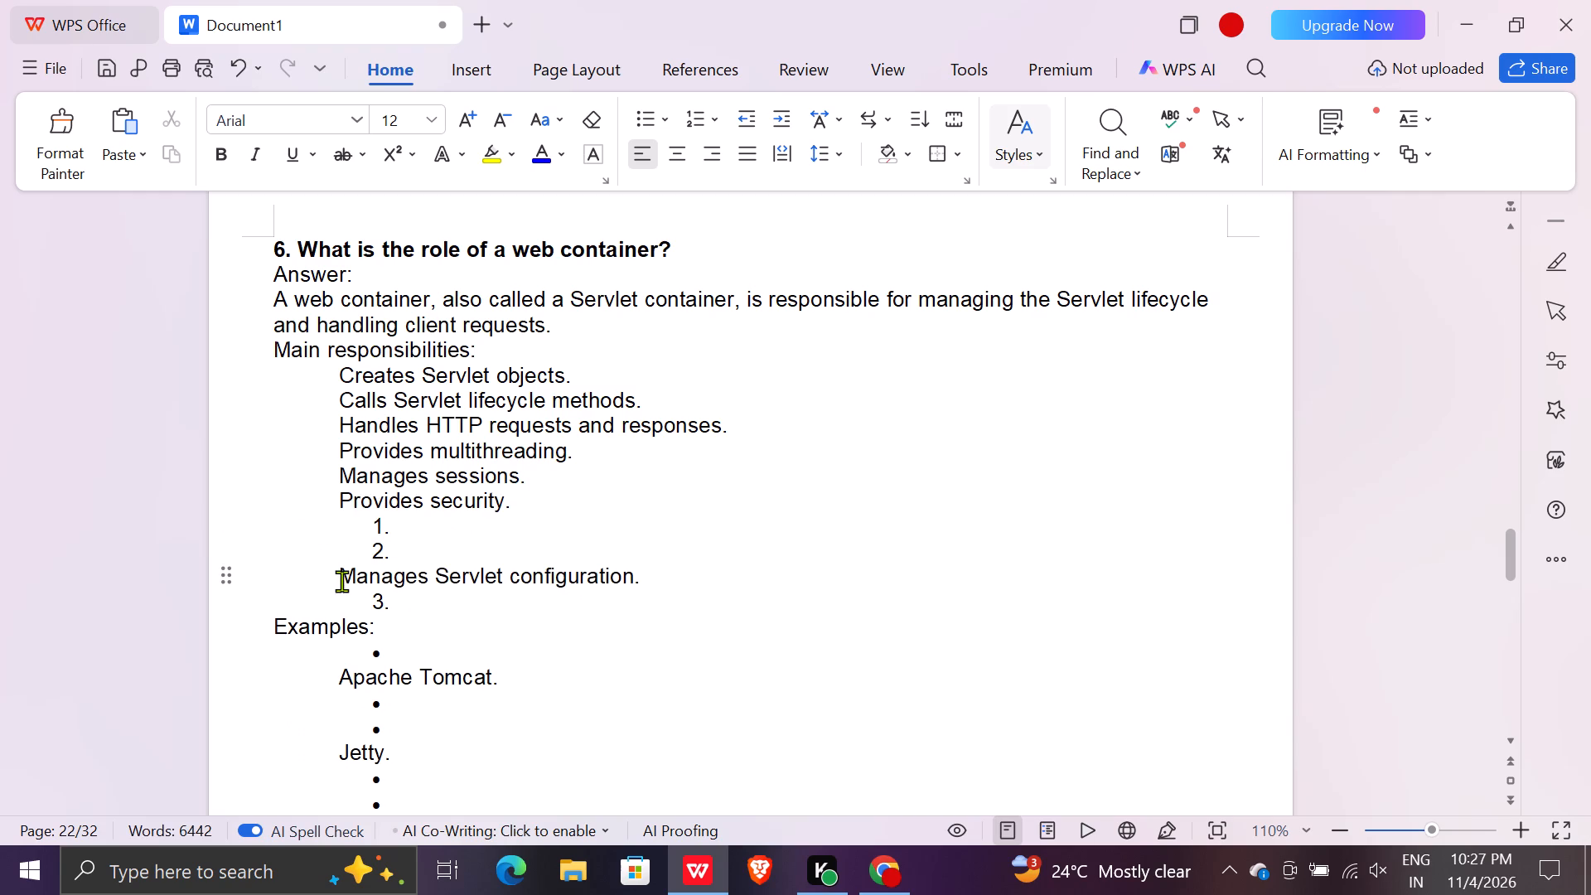
pyautogui.press('BackSpace')
pyautogui.press('BackSpace')
pyautogui.press('BackSpace')
pyautogui.press('Tab')
pyautogui.click(271, 578)
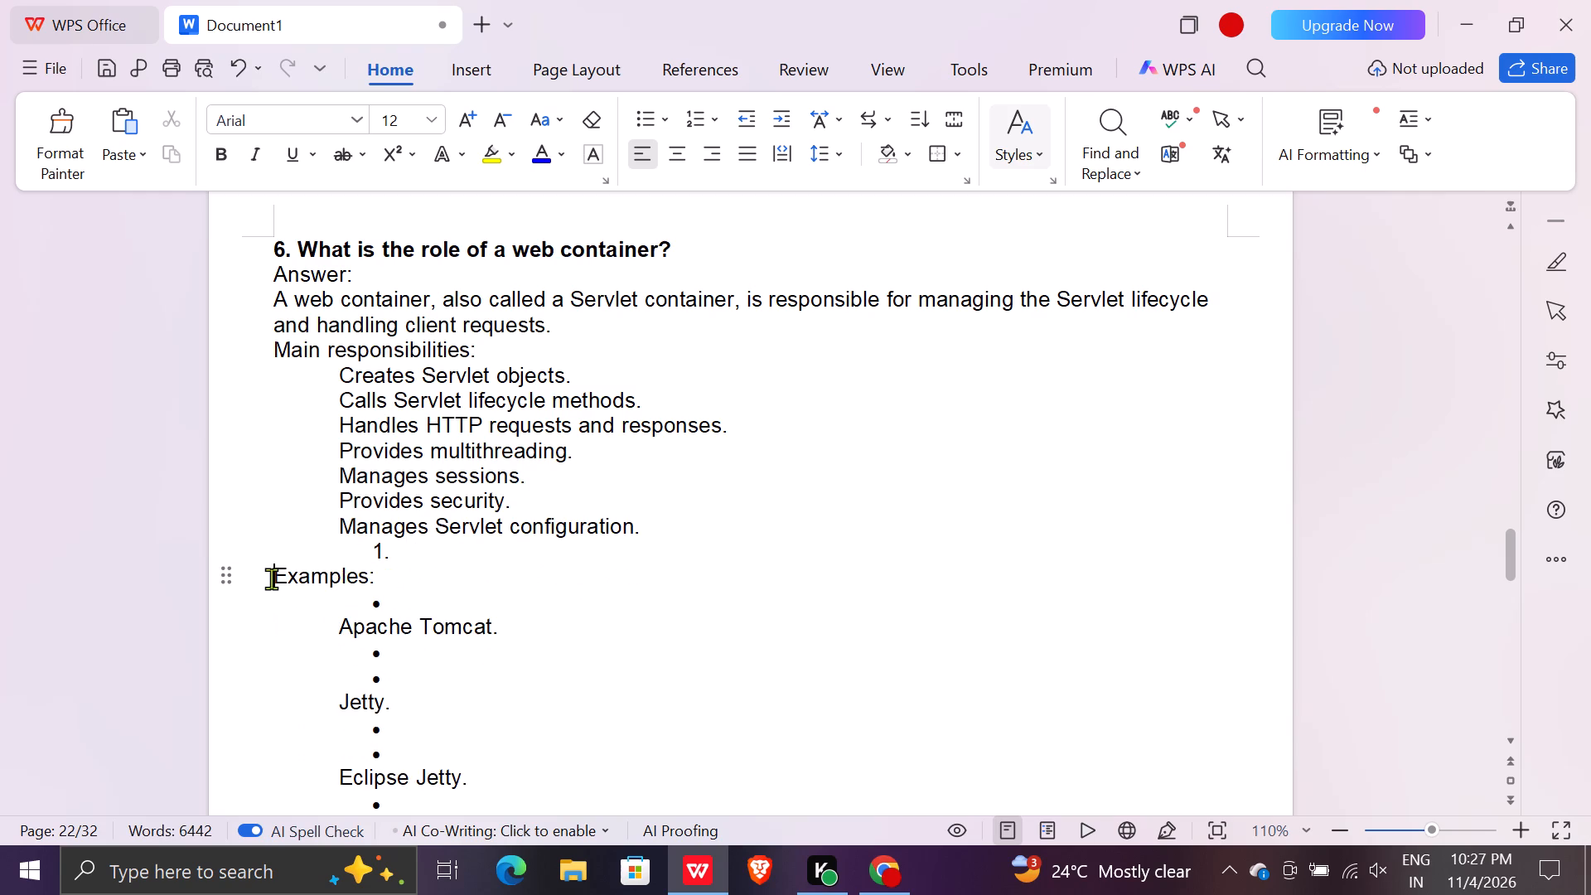
pyautogui.press('BackSpace')
# Under question 6's "Examples:", remove the empty bullets above "Apache Tomcat." and "Jetty." and indent both items.
pyautogui.click(340, 602)
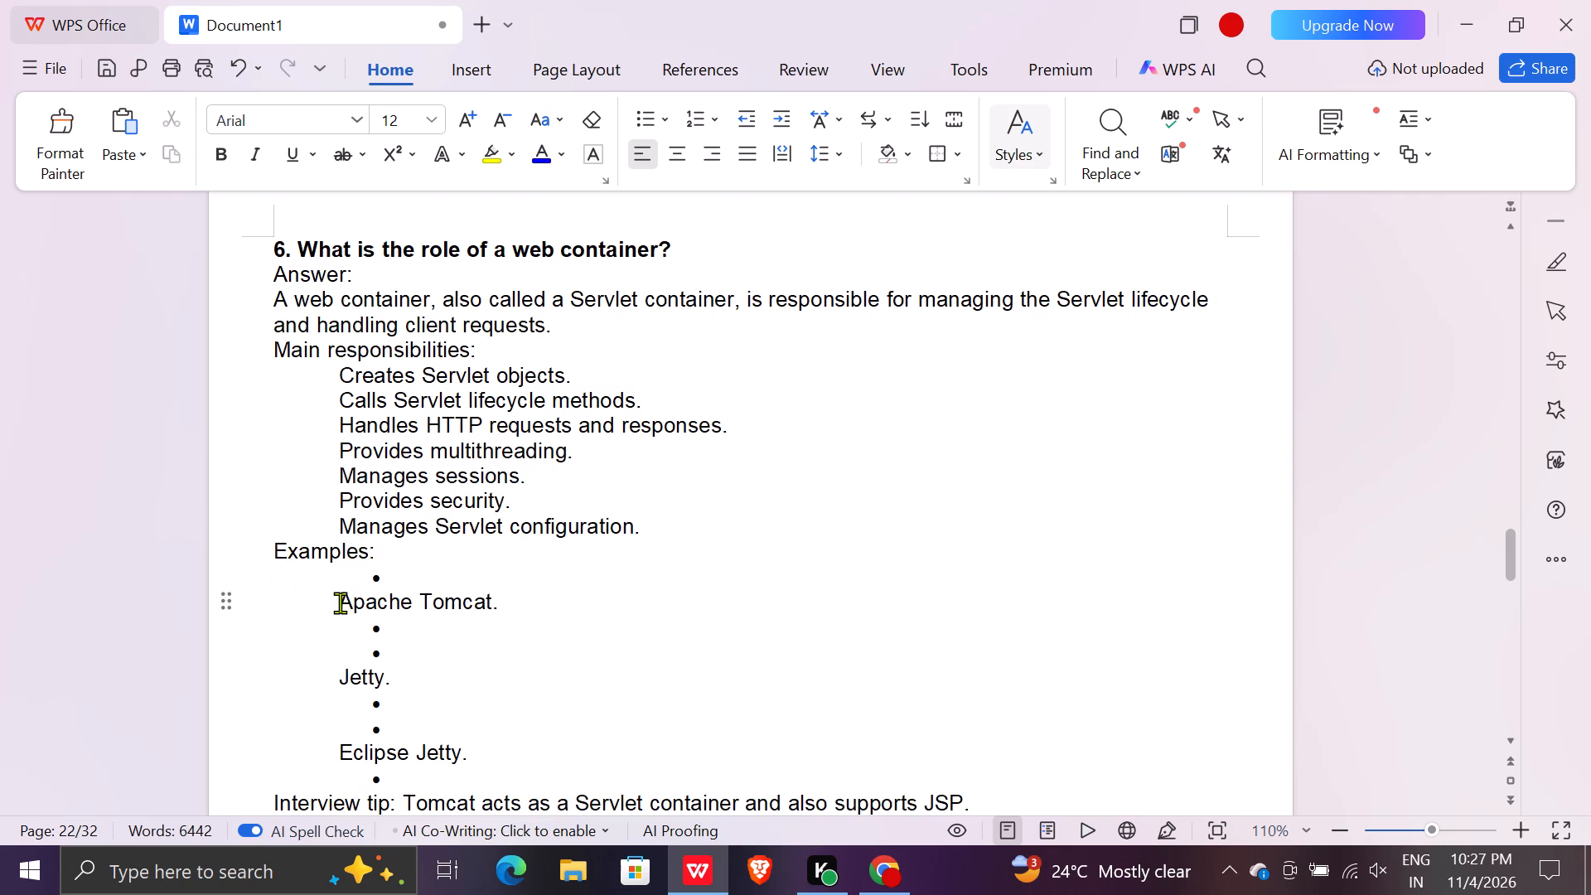
pyautogui.press('BackSpace')
pyautogui.press('BackSpace')
pyautogui.press('Tab')
pyautogui.click(341, 646)
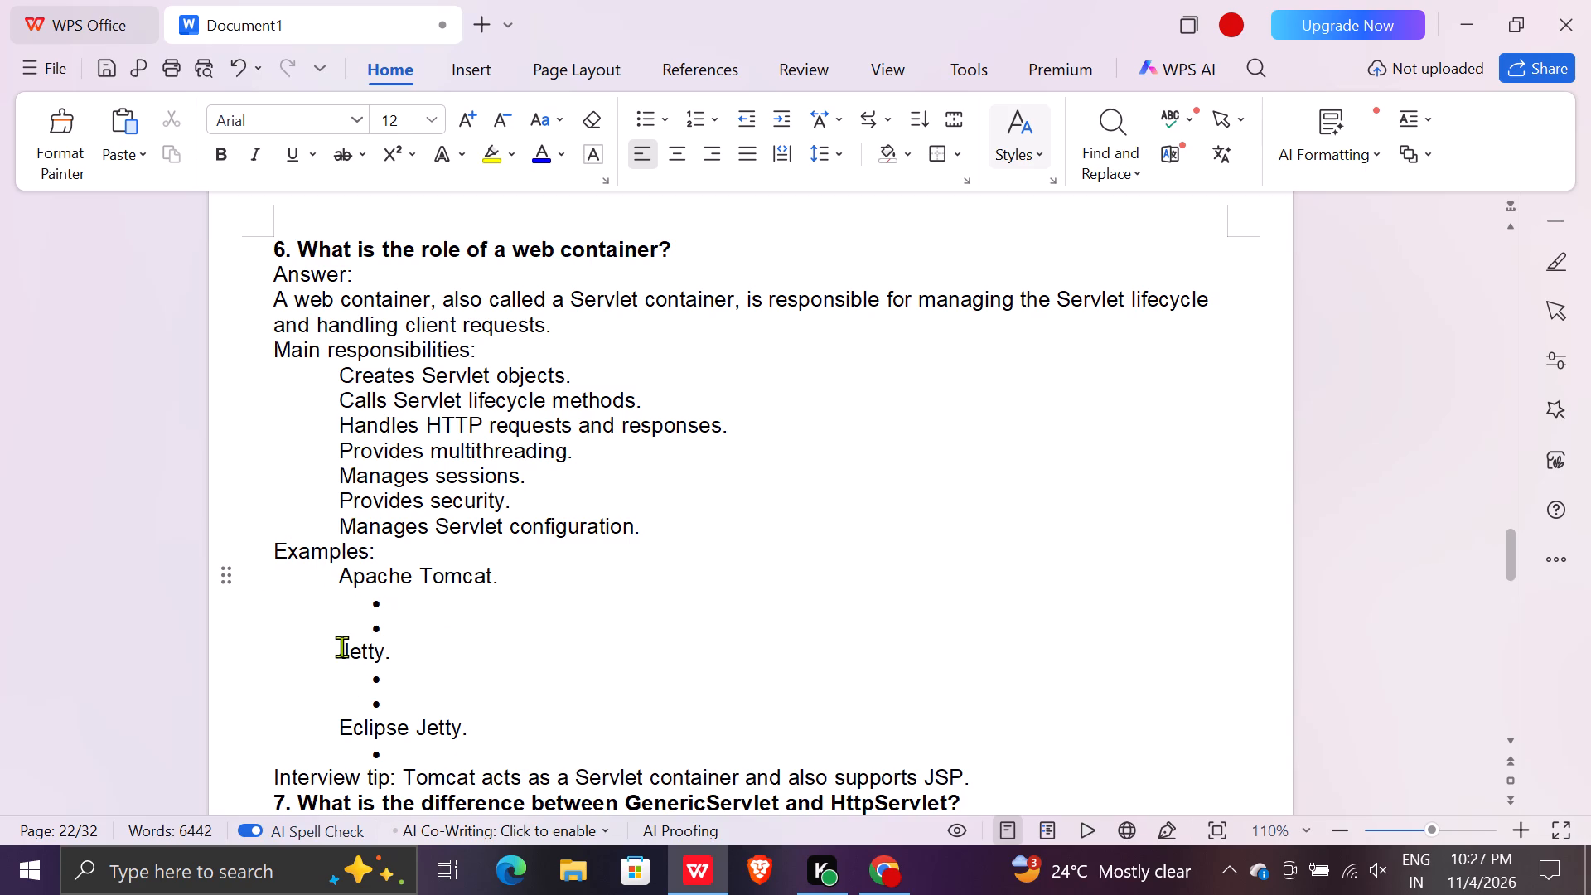
pyautogui.press('BackSpace')
pyautogui.press('BackSpace')
pyautogui.press('BackSpace')
pyautogui.press('Tab')
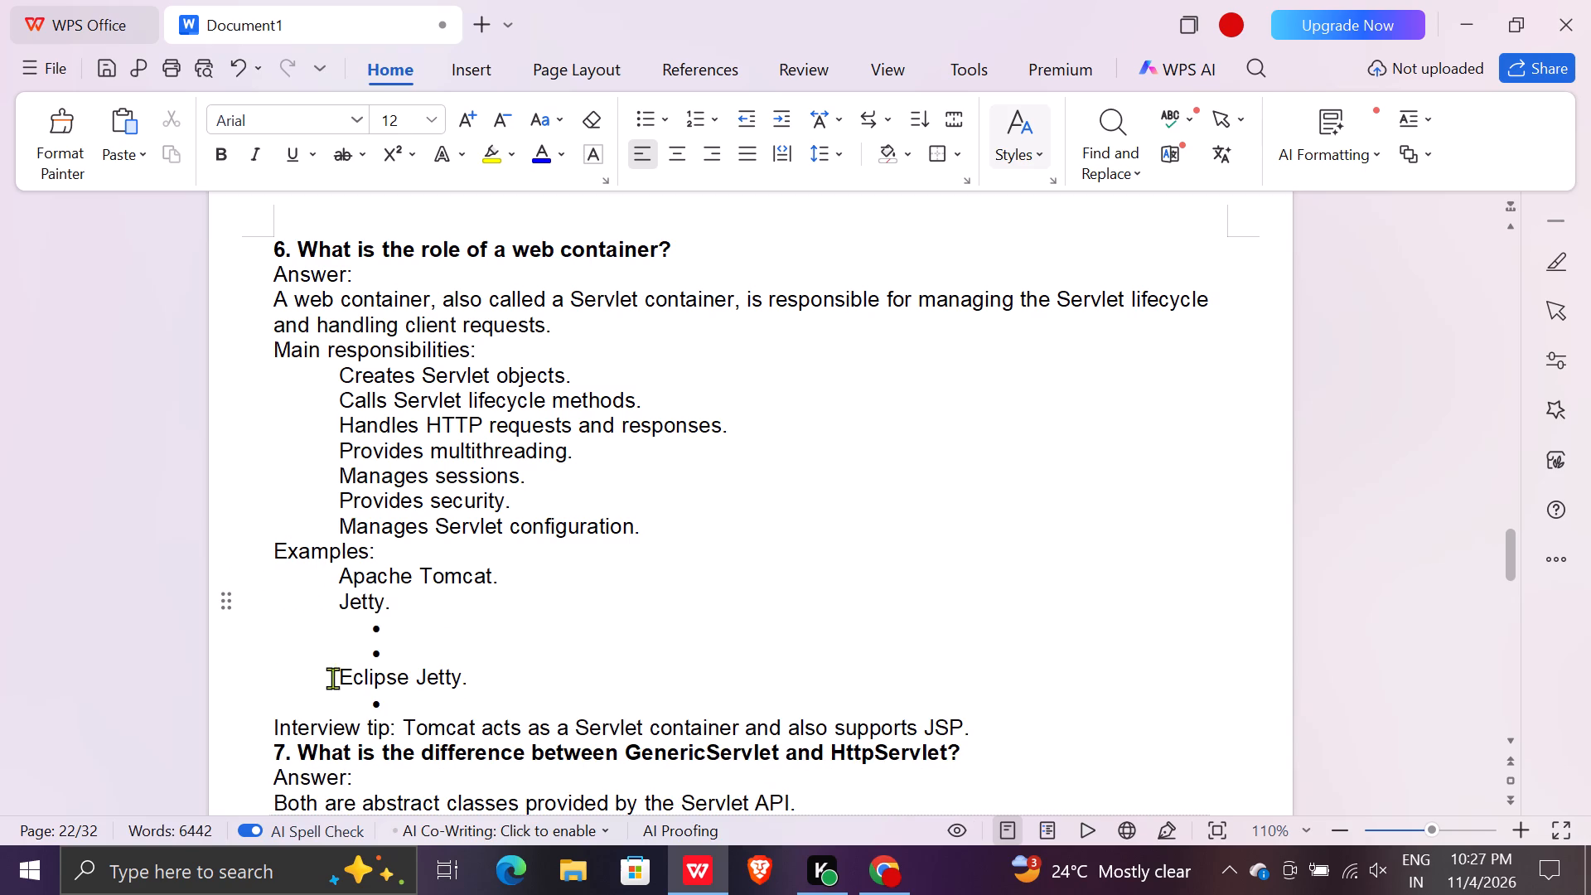
# Remove the empty bullets around "Eclipse Jetty." up to question 6's interview tip and indent that item.
pyautogui.click(336, 680)
pyautogui.press('BackSpace')
pyautogui.press('BackSpace')
pyautogui.press('BackSpace')
pyautogui.press('Tab')
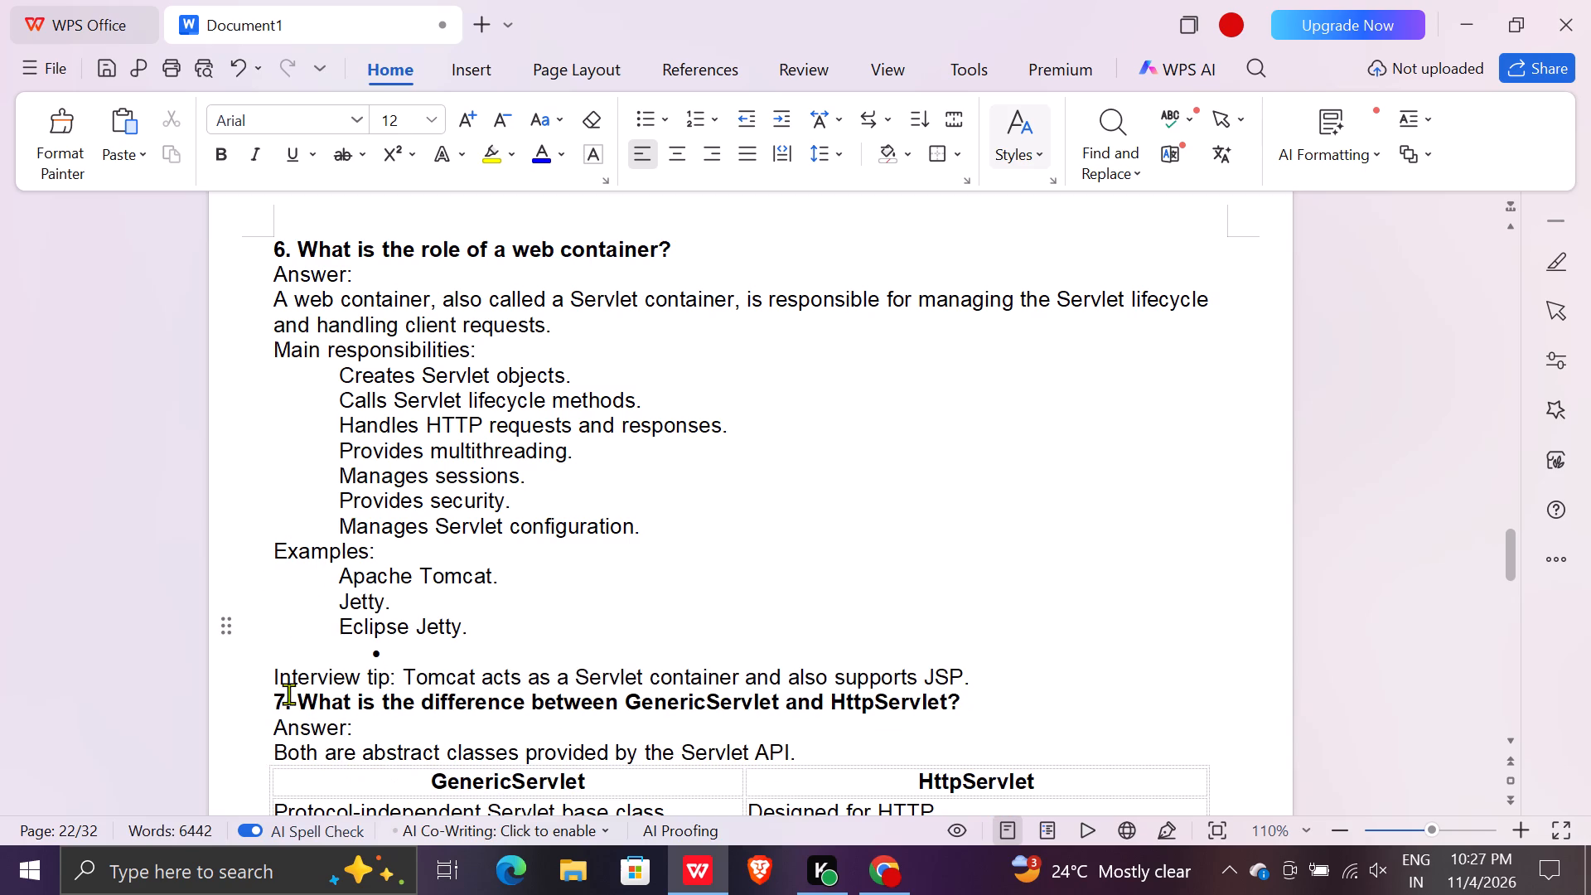
pyautogui.click(276, 683)
pyautogui.press('BackSpace')
# Review the cleaned question 6 lists and question 7's GenericServlet versus HttpServlet table and example code.
pyautogui.scroll(-2, 477, 720)
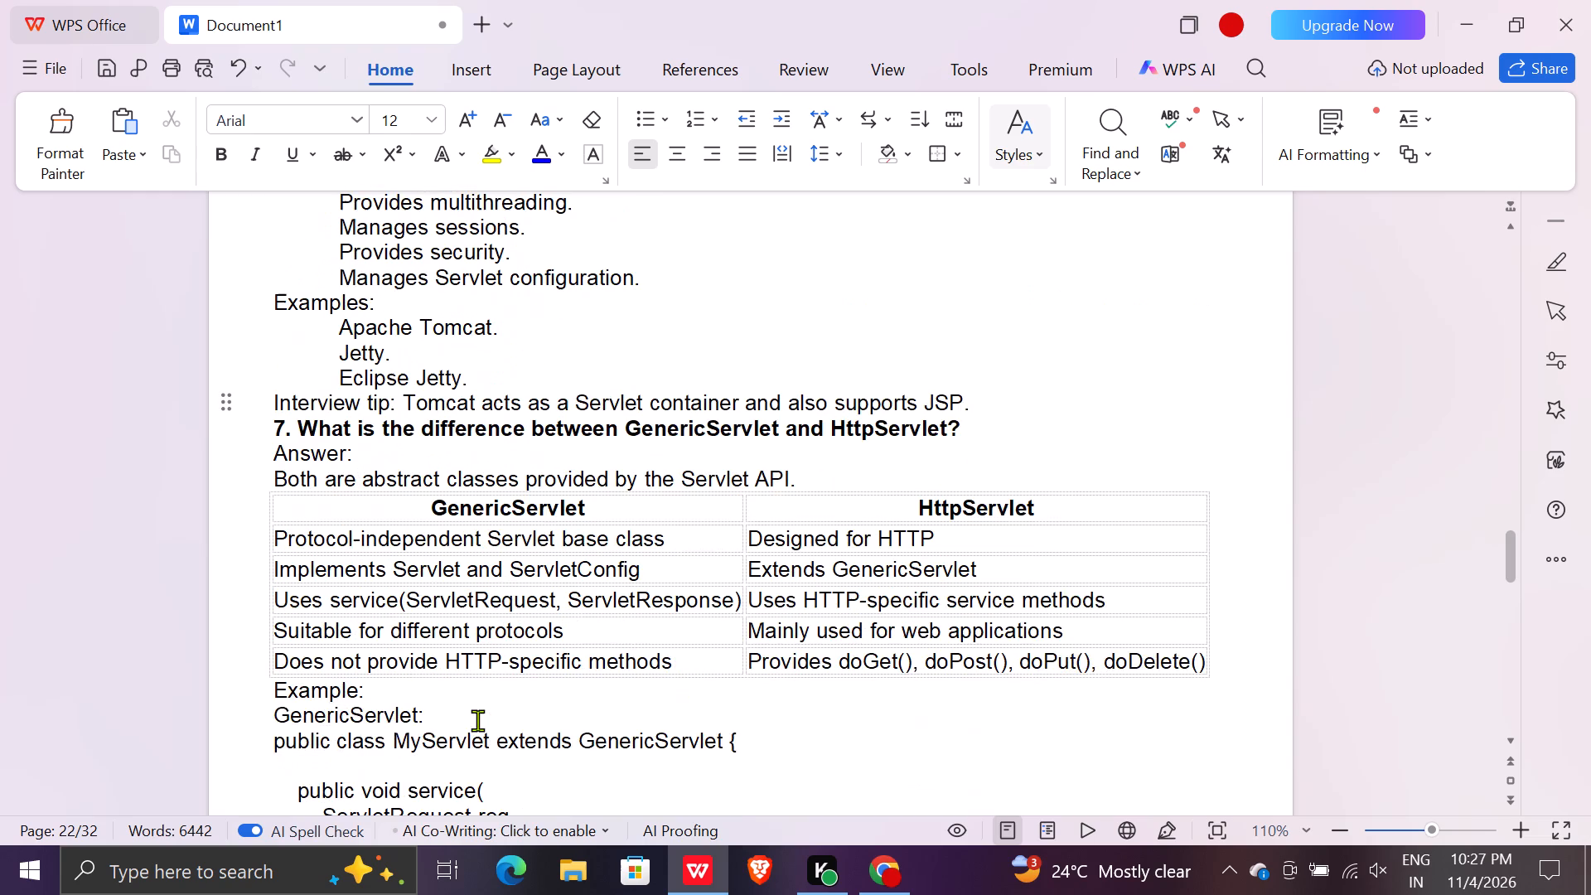
pyautogui.scroll(-3, 642, 497)
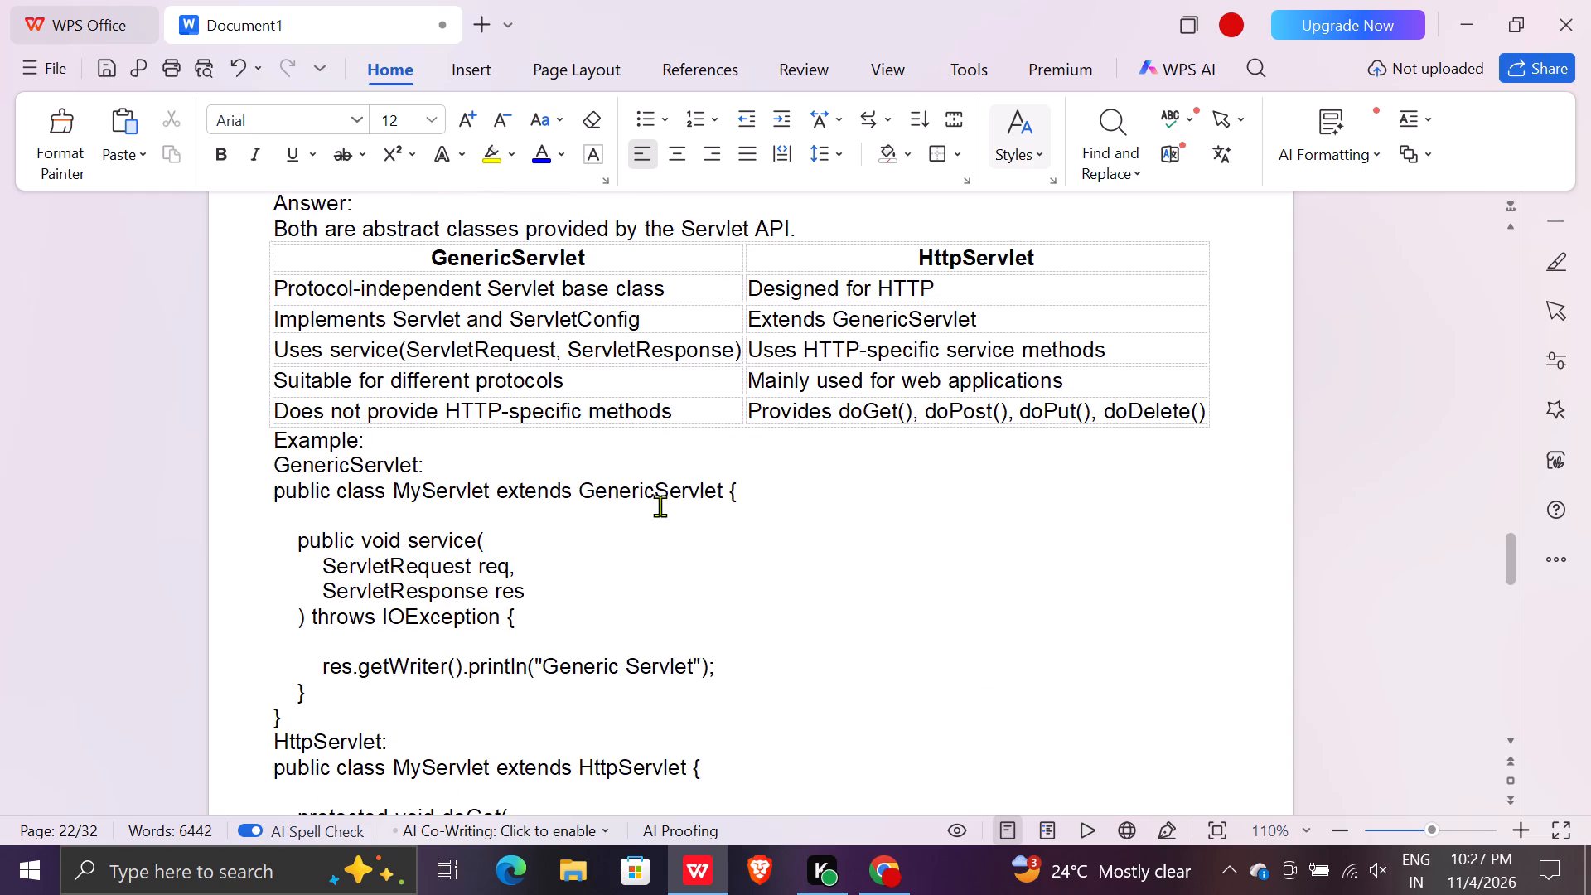
pyautogui.scroll(-11, 660, 506)
pyautogui.scroll(9, 660, 506)
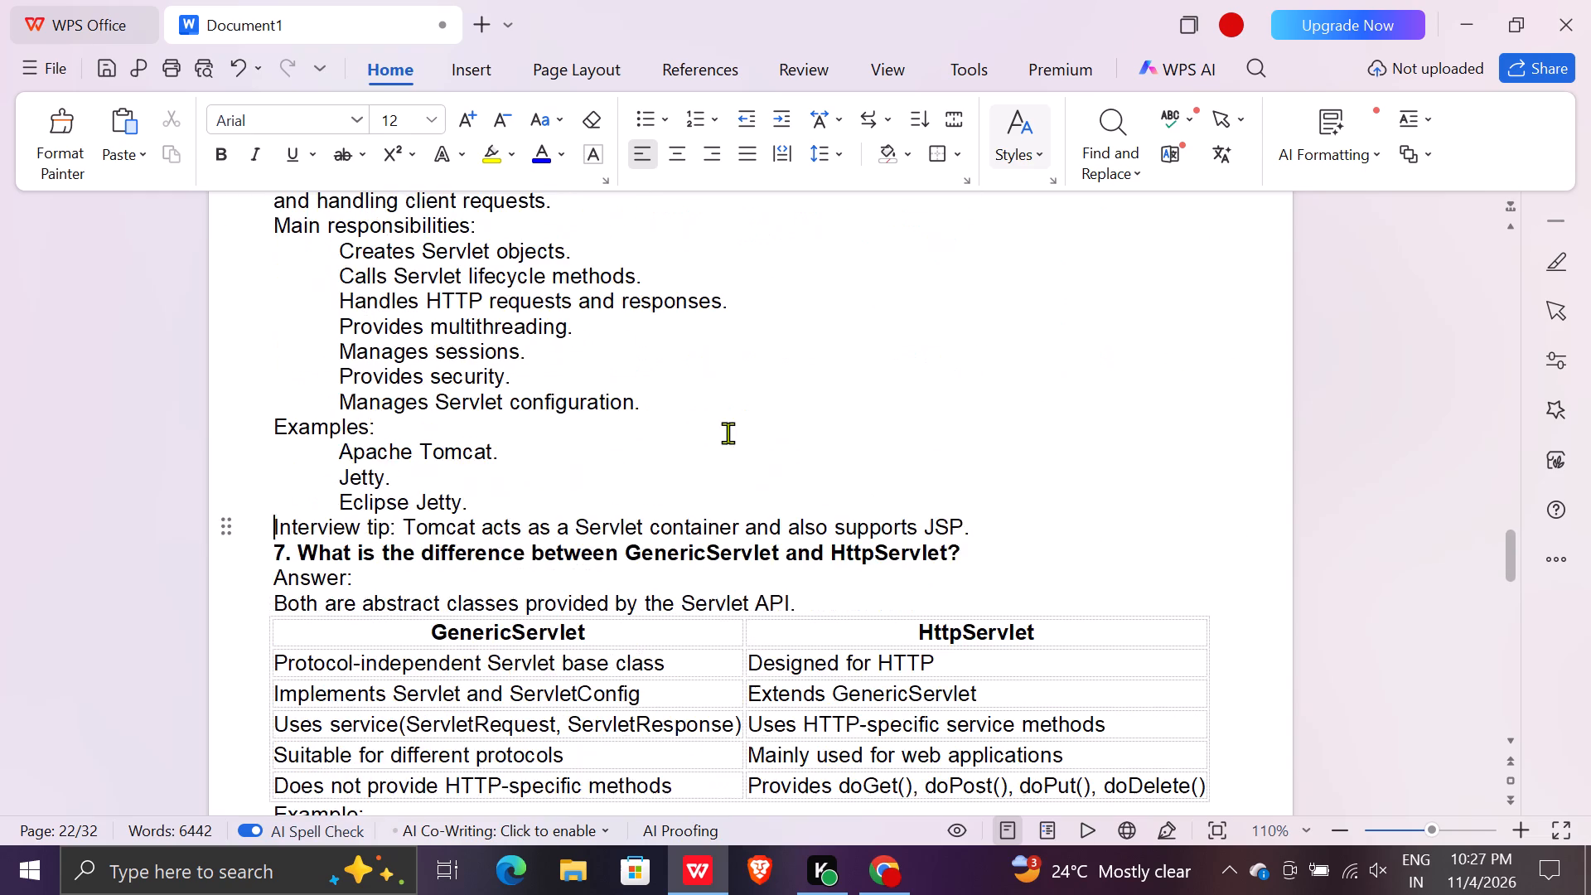
pyautogui.scroll(1, 692, 442)
pyautogui.scroll(-4, 692, 442)
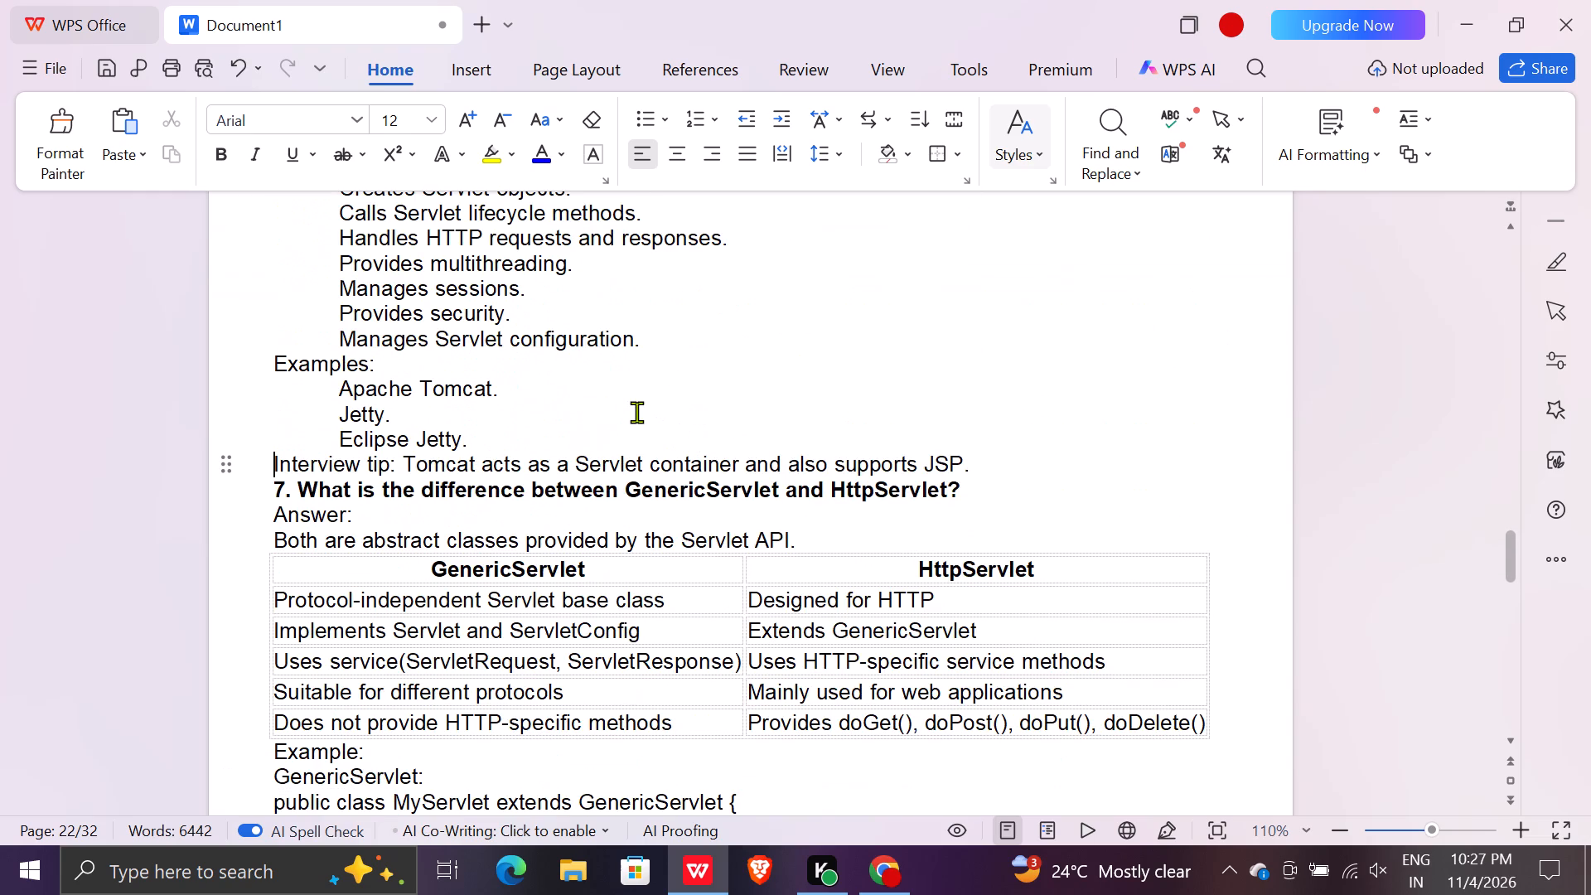
pyautogui.scroll(2, 476, 428)
pyautogui.scroll(-3, 476, 428)
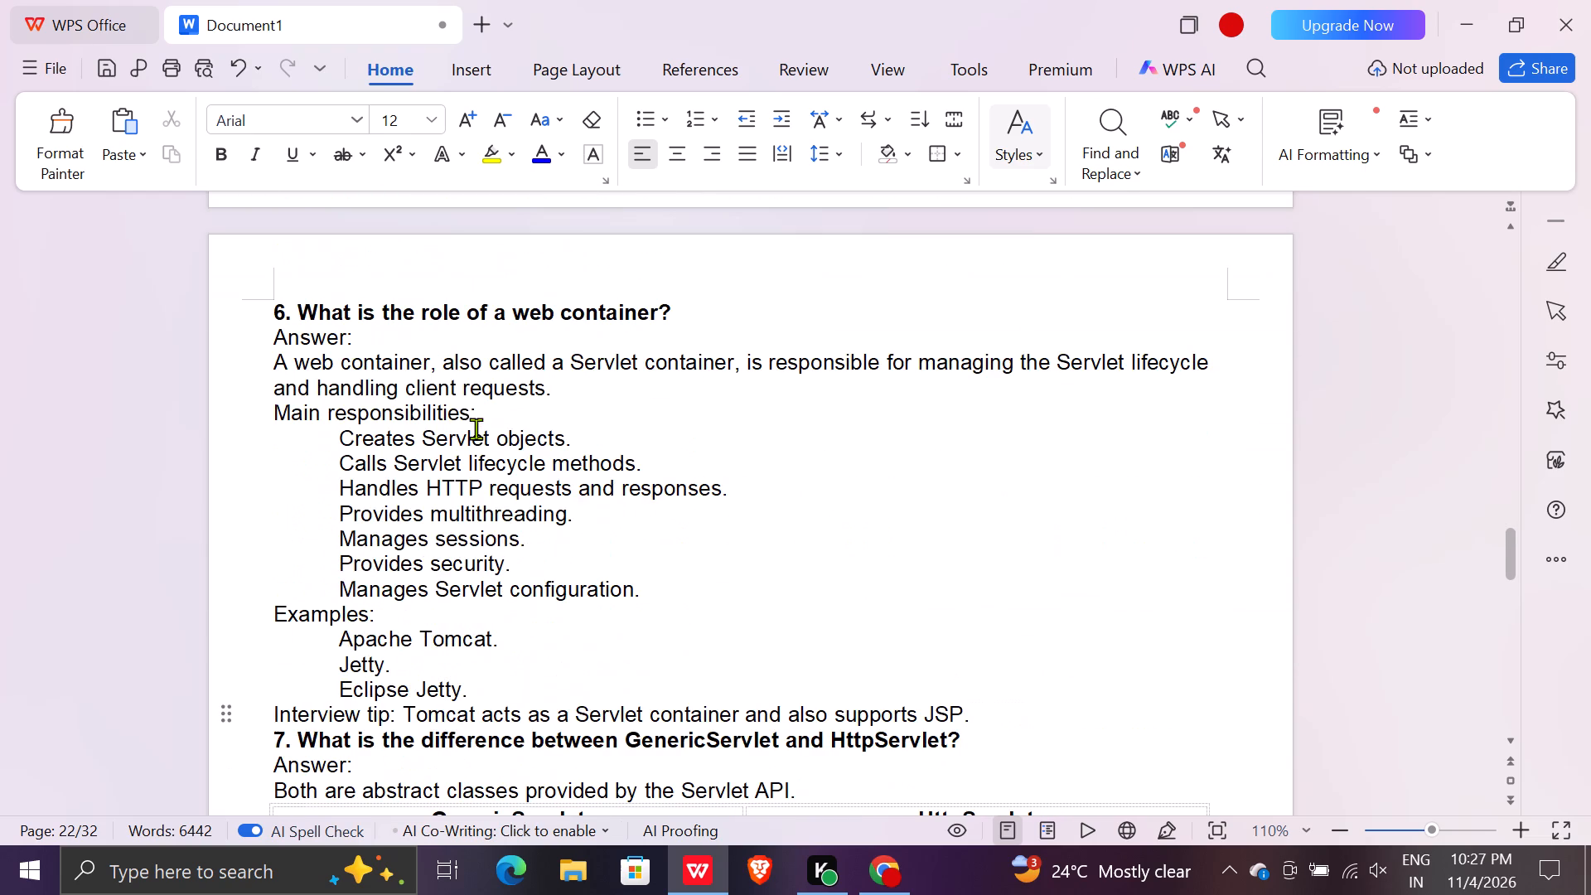
# Move the question 8 heading on doGet() versus doPost() onto the next page by inserting four blank lines above it.
pyautogui.scroll(-8, 620, 461)
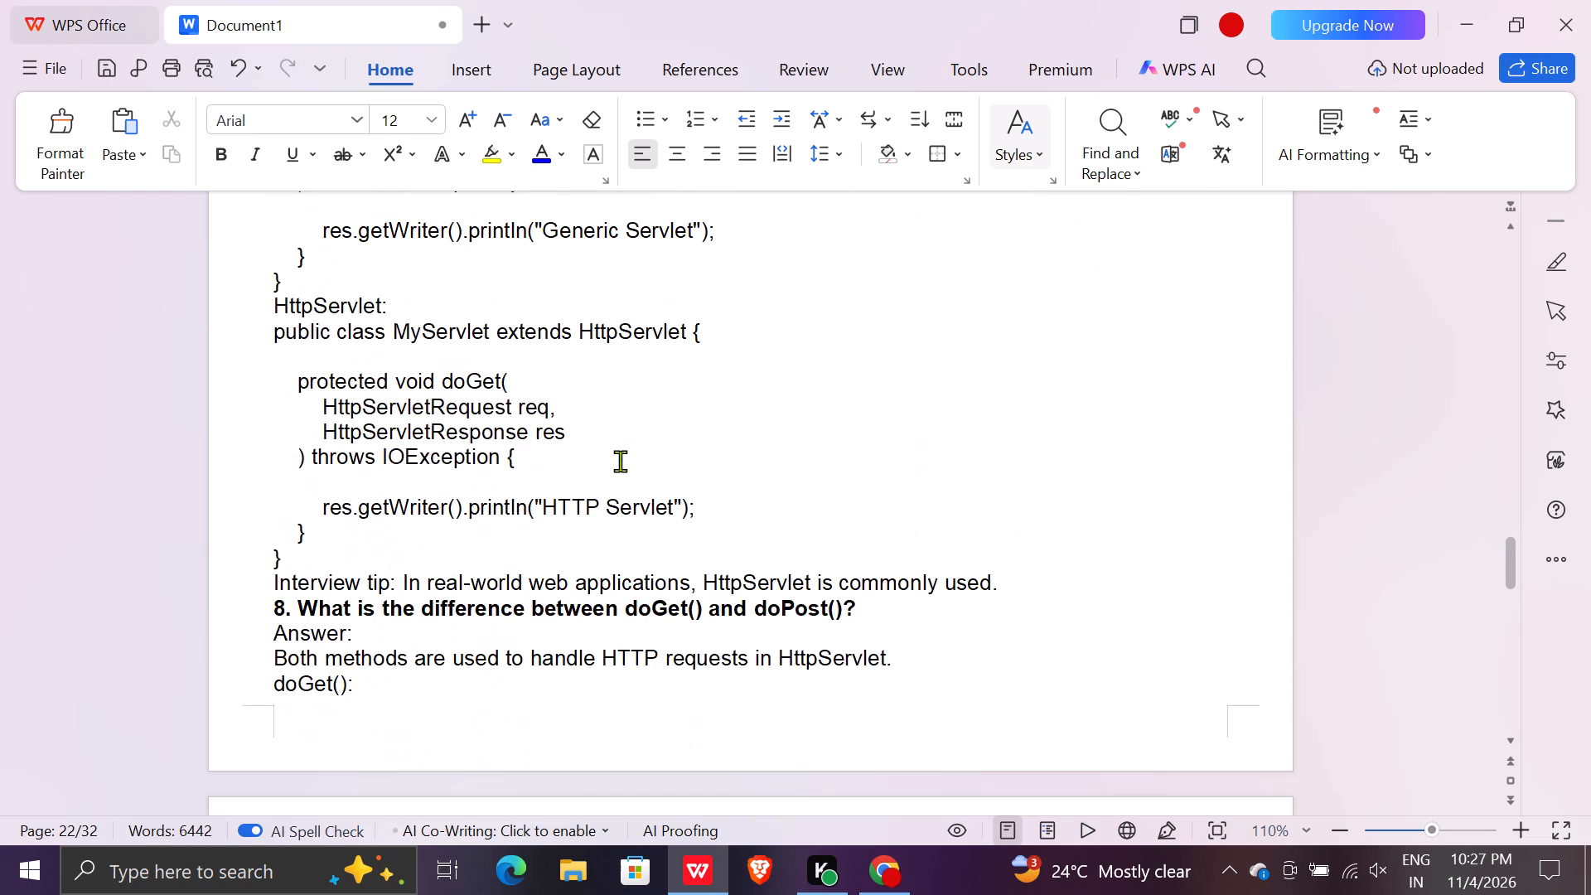
pyautogui.scroll(-2, 624, 450)
pyautogui.scroll(2, 624, 450)
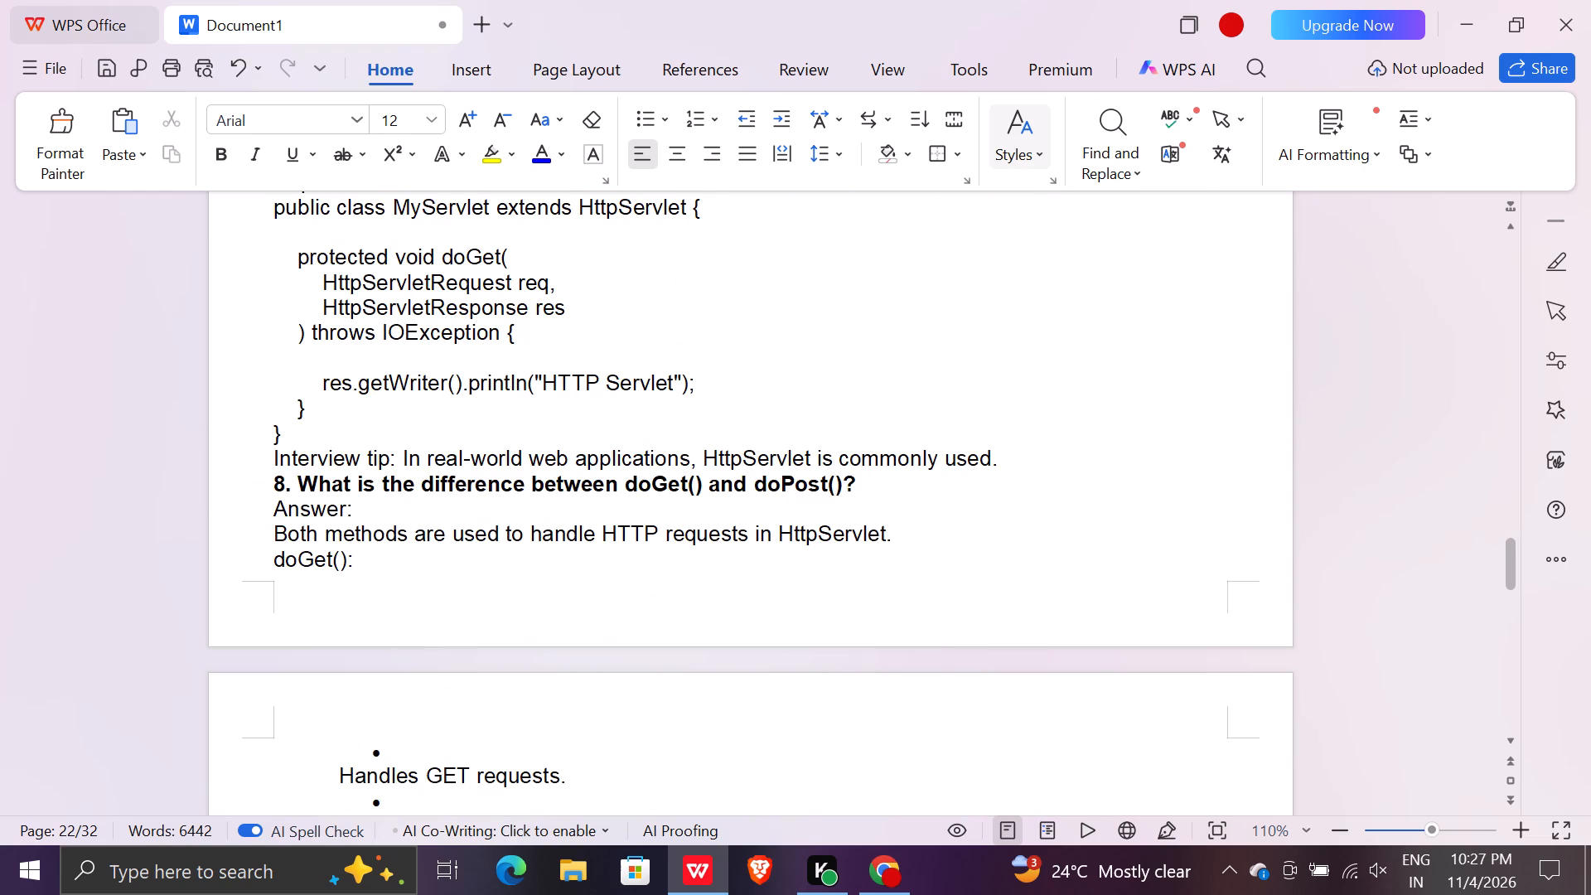
pyautogui.click(279, 484)
pyautogui.press('Return')
pyautogui.press('Return')
pyautogui.press('Return')
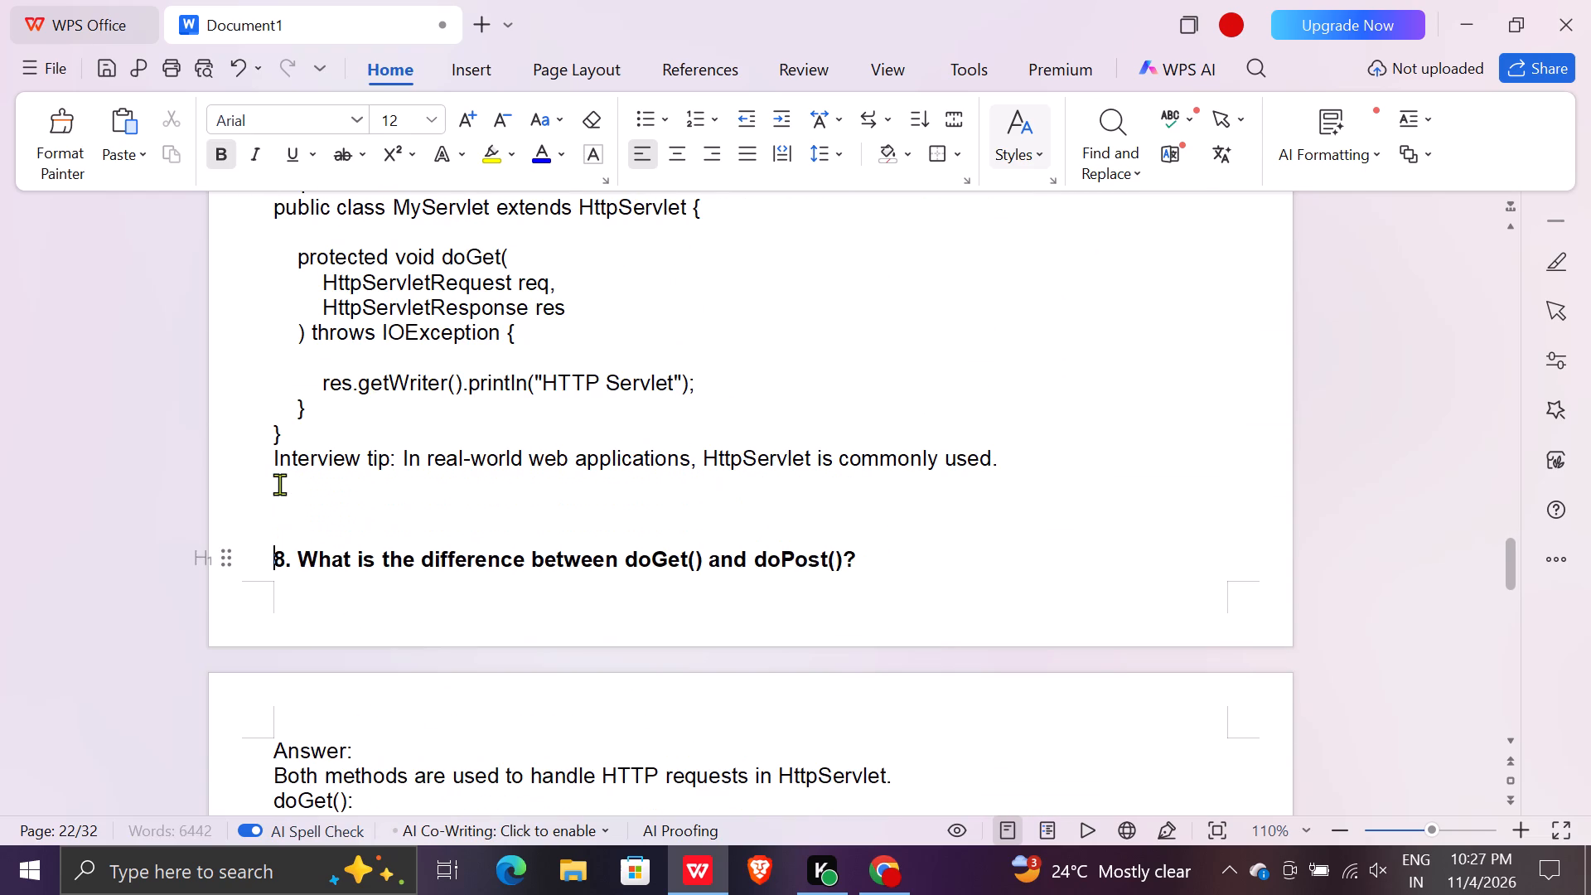
pyautogui.press('Return')
# Under question 8's "doGet():", remove the empty bullets above "Handles GET requests." and "Mainly used to retrieve data." and indent both items.
pyautogui.scroll(-3, 428, 542)
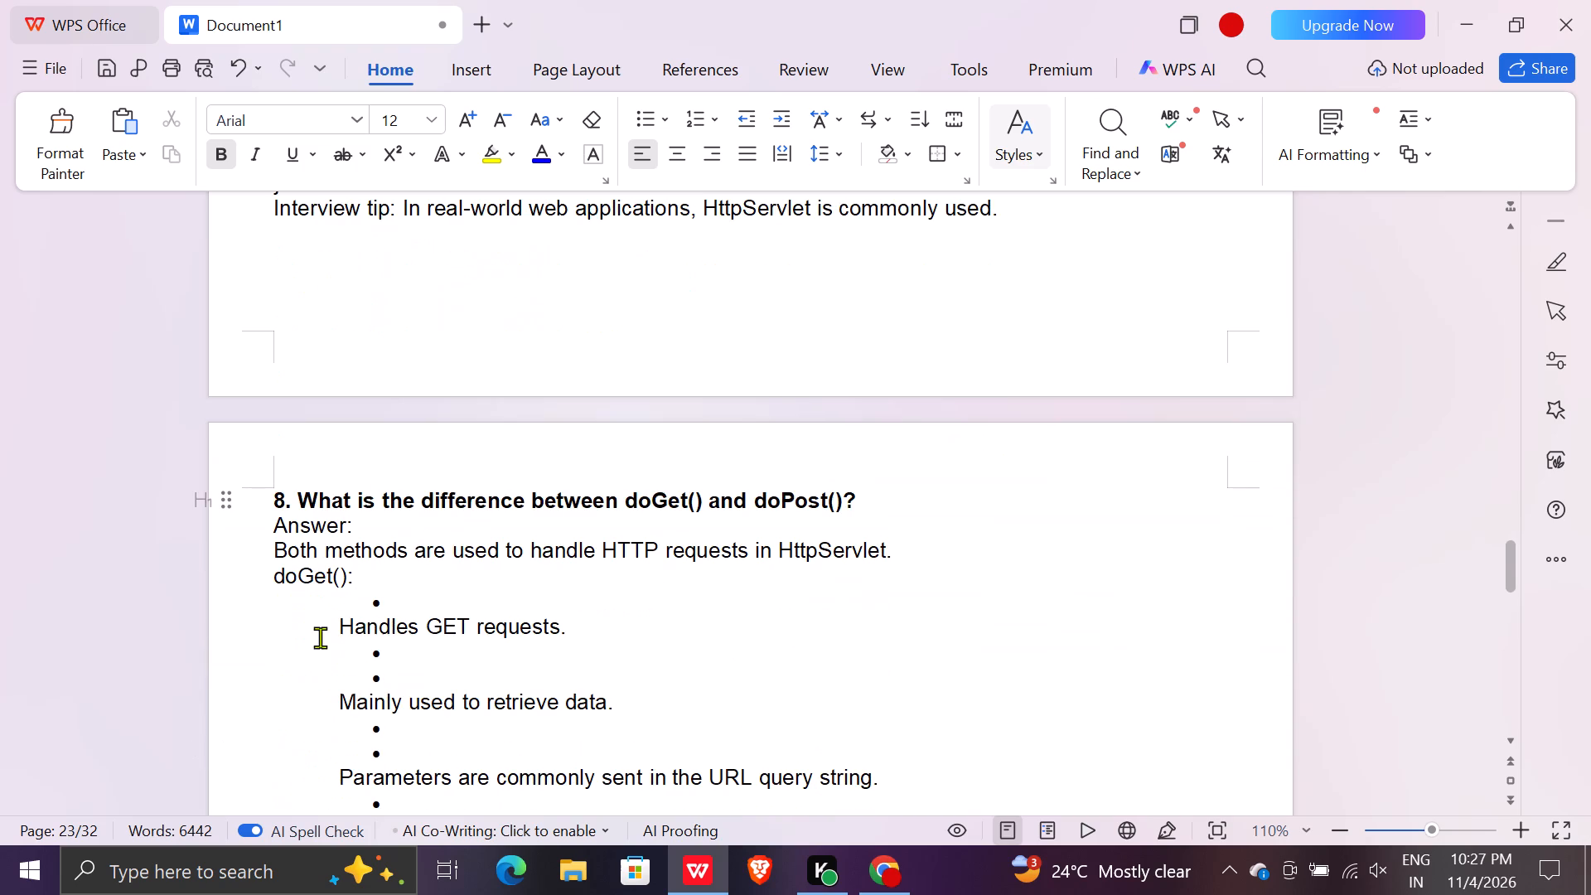
pyautogui.click(333, 622)
pyautogui.press('BackSpace')
pyautogui.press('BackSpace')
pyautogui.press('Tab')
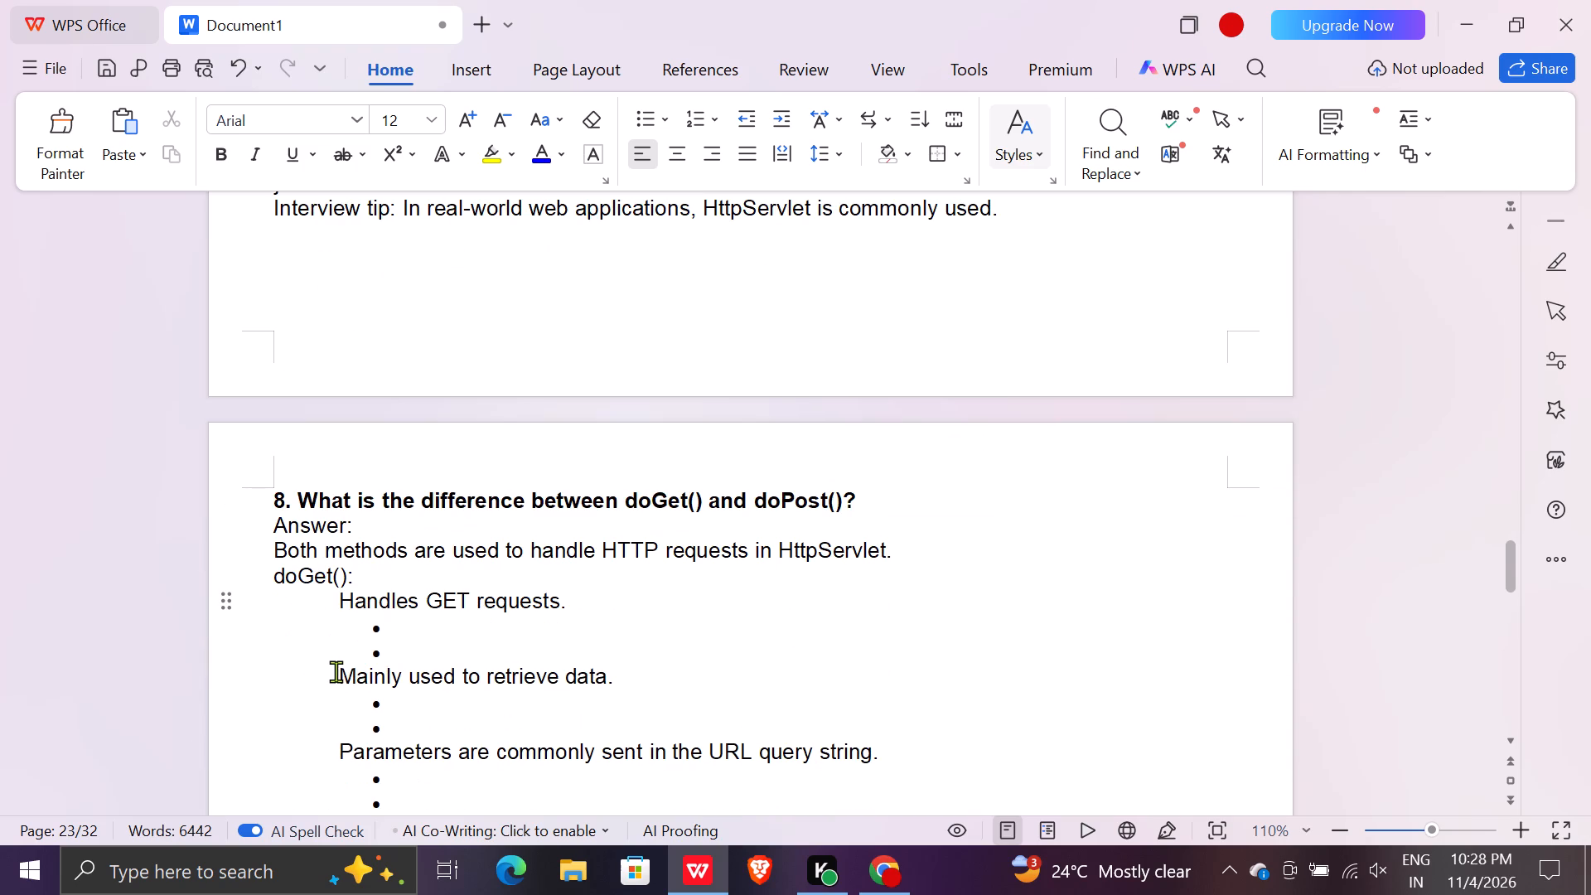
pyautogui.click(336, 671)
pyautogui.press('BackSpace')
pyautogui.press('BackSpace')
pyautogui.press('BackSpace')
pyautogui.press('Tab')
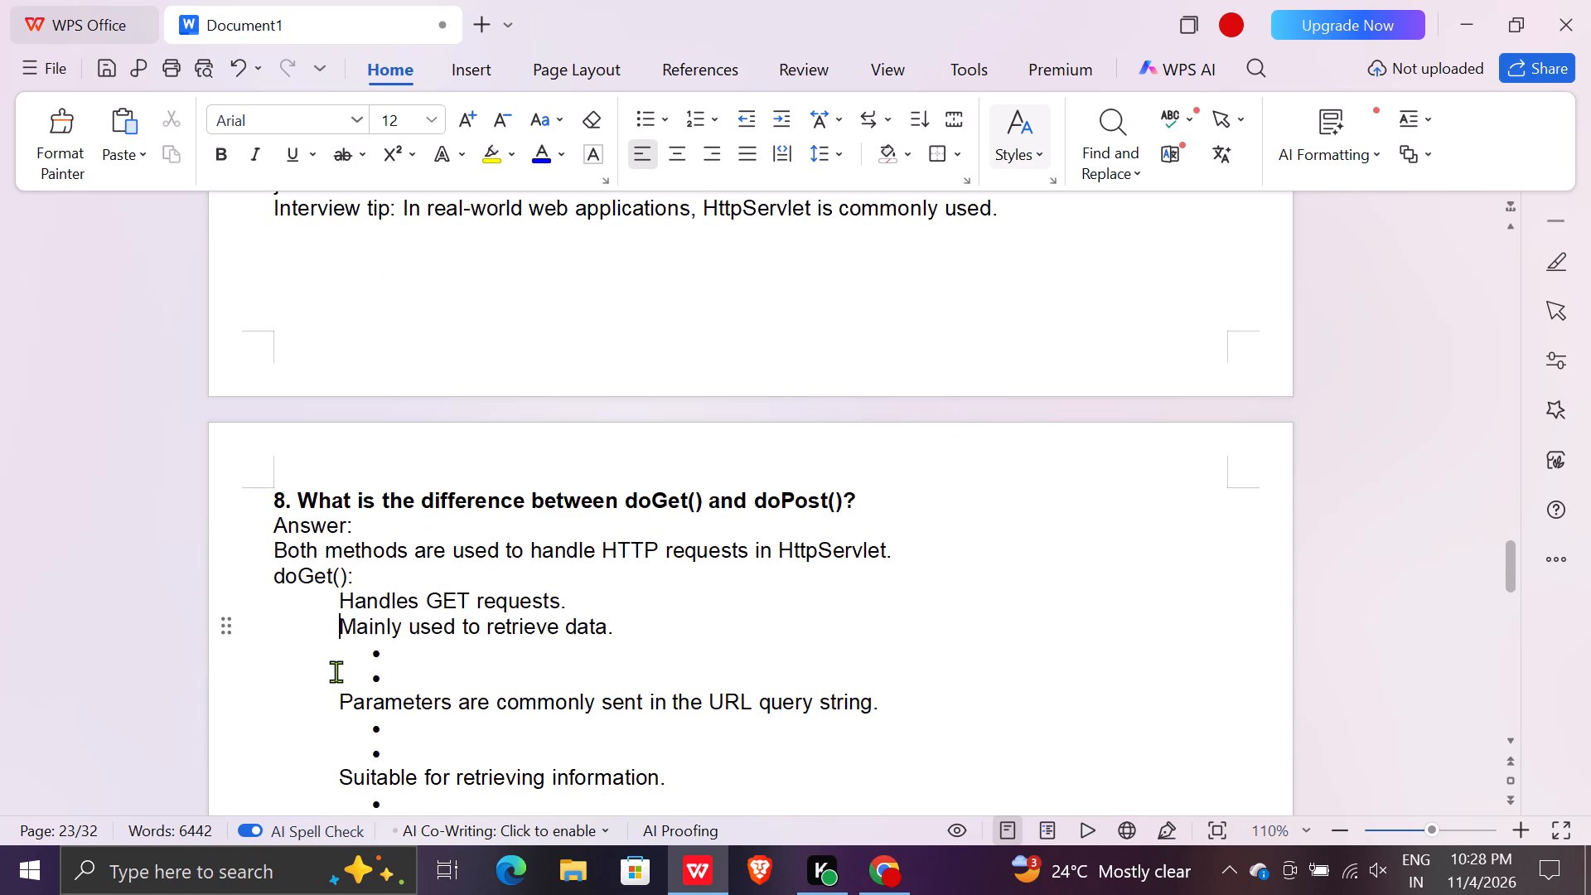
# Remove the empty bullets from "Parameters are commonly sent in the URL query string." down to "doPost():", indenting that item and "Suitable for retrieving information.".
pyautogui.click(338, 703)
pyautogui.press('BackSpace')
pyautogui.press('BackSpace')
pyautogui.press('BackSpace')
pyautogui.press('Tab')
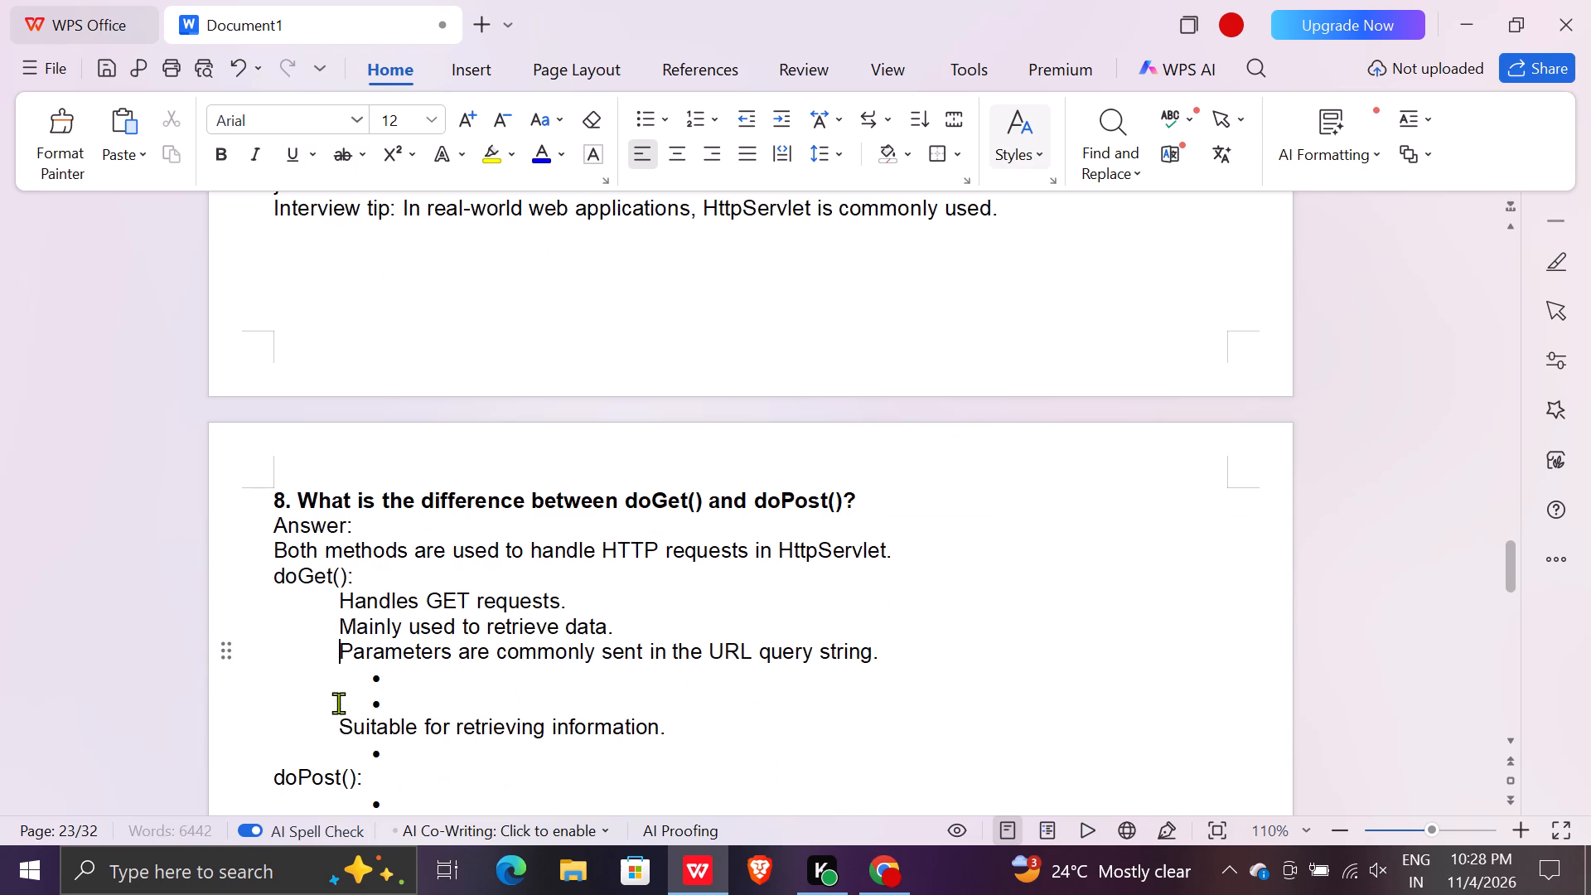
pyautogui.click(342, 740)
pyautogui.click(336, 724)
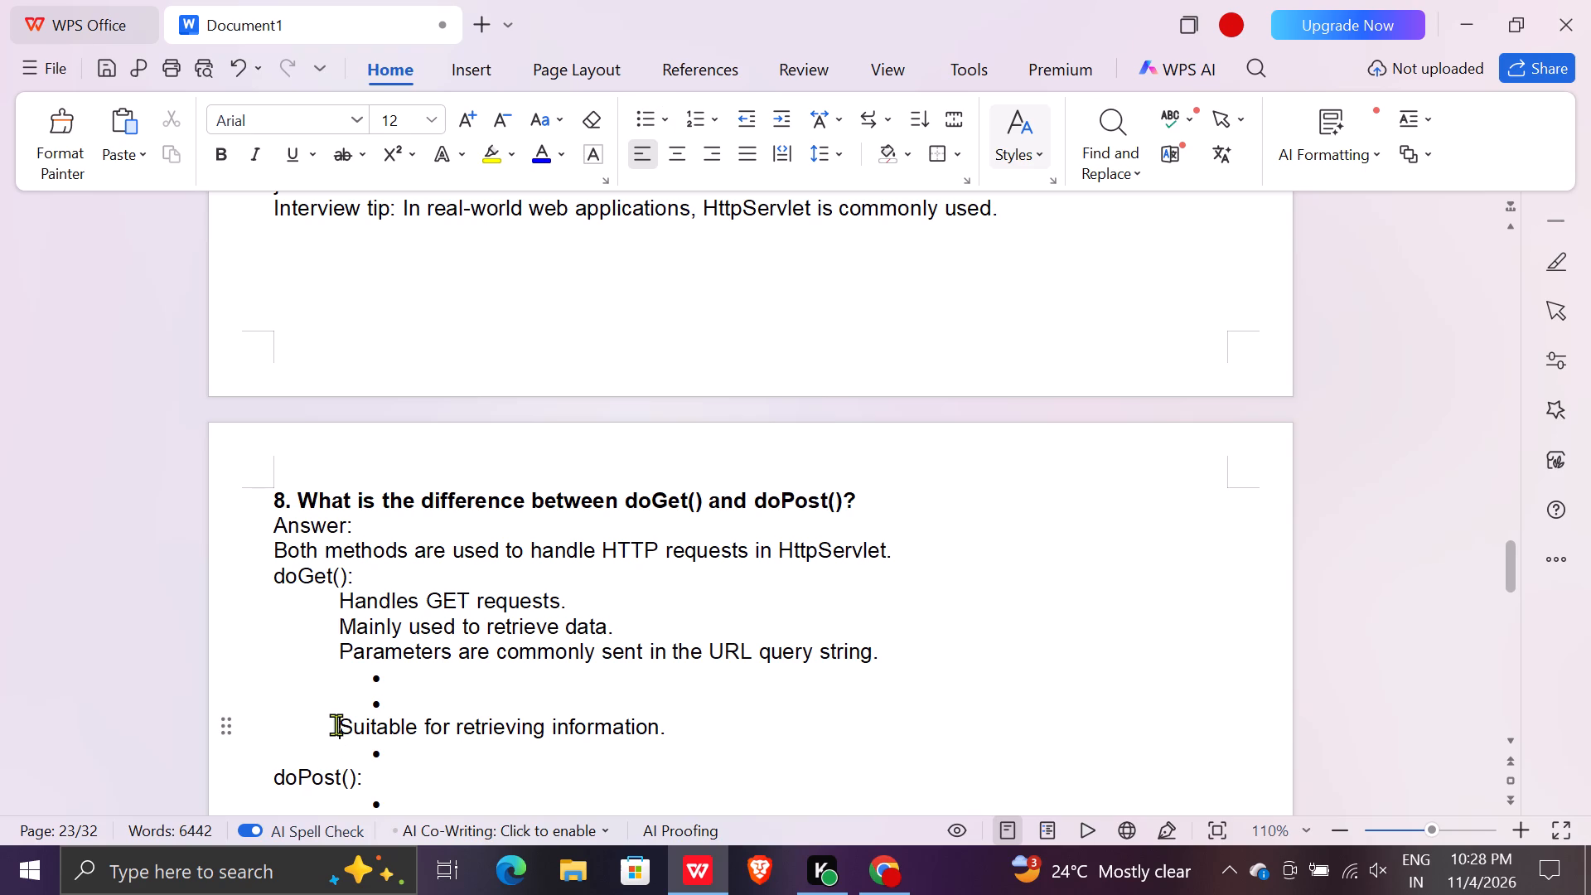
pyautogui.press('BackSpace')
pyautogui.press('BackSpace')
pyautogui.press('BackSpace')
pyautogui.press('Tab')
pyautogui.click(271, 728)
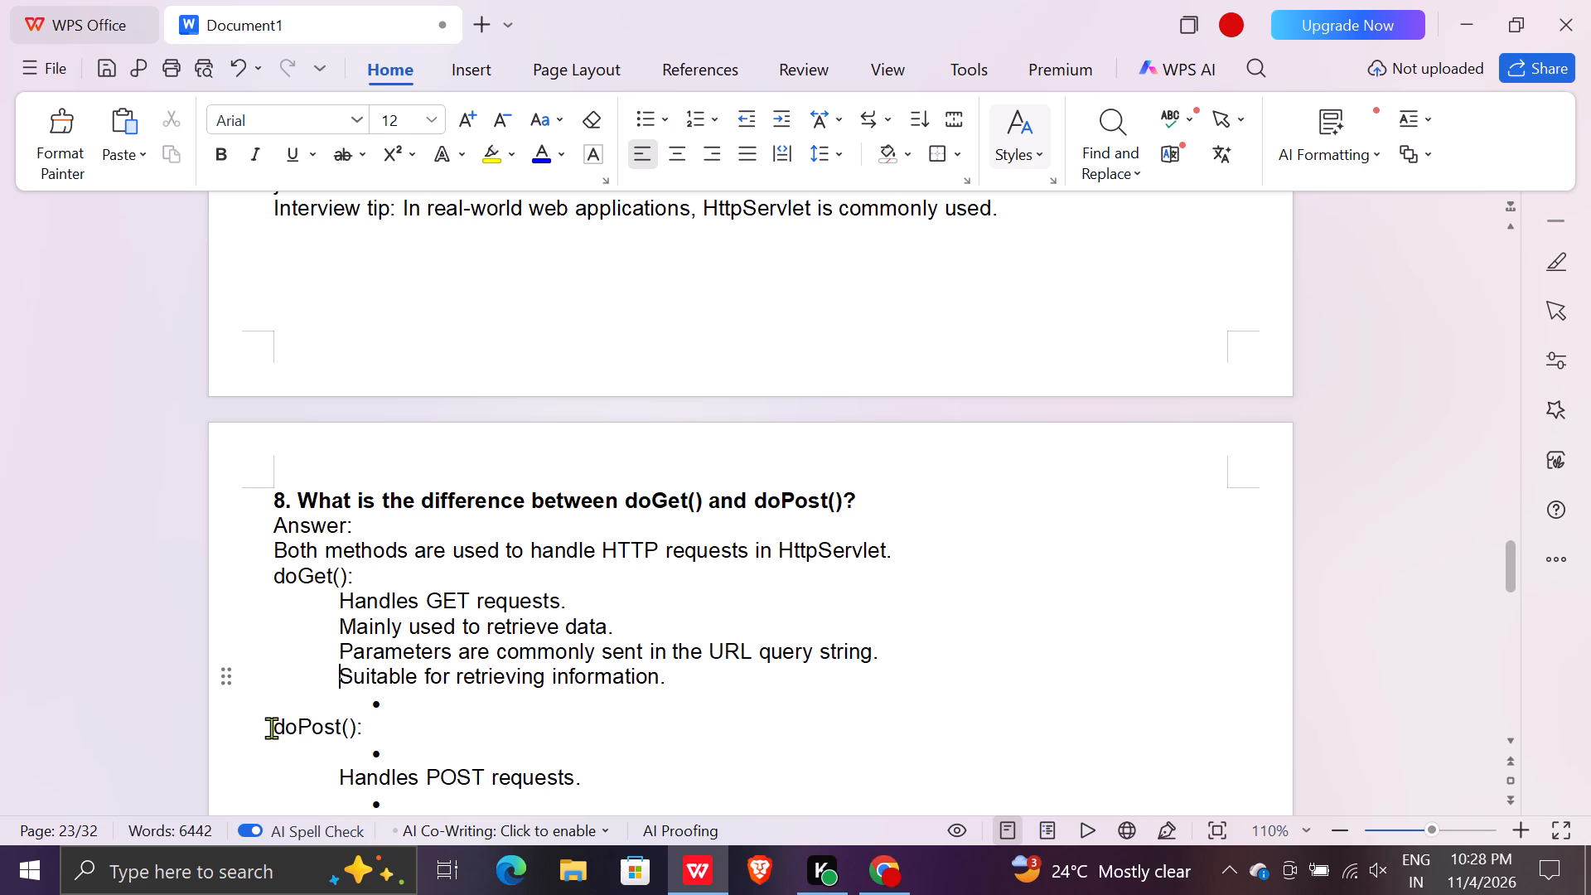
pyautogui.press('BackSpace')
# Under question 8's "doPost():", remove the empty bullets above "Handles POST requests." and "Commonly used to submit data." and indent both items.
pyautogui.scroll(-2, 399, 658)
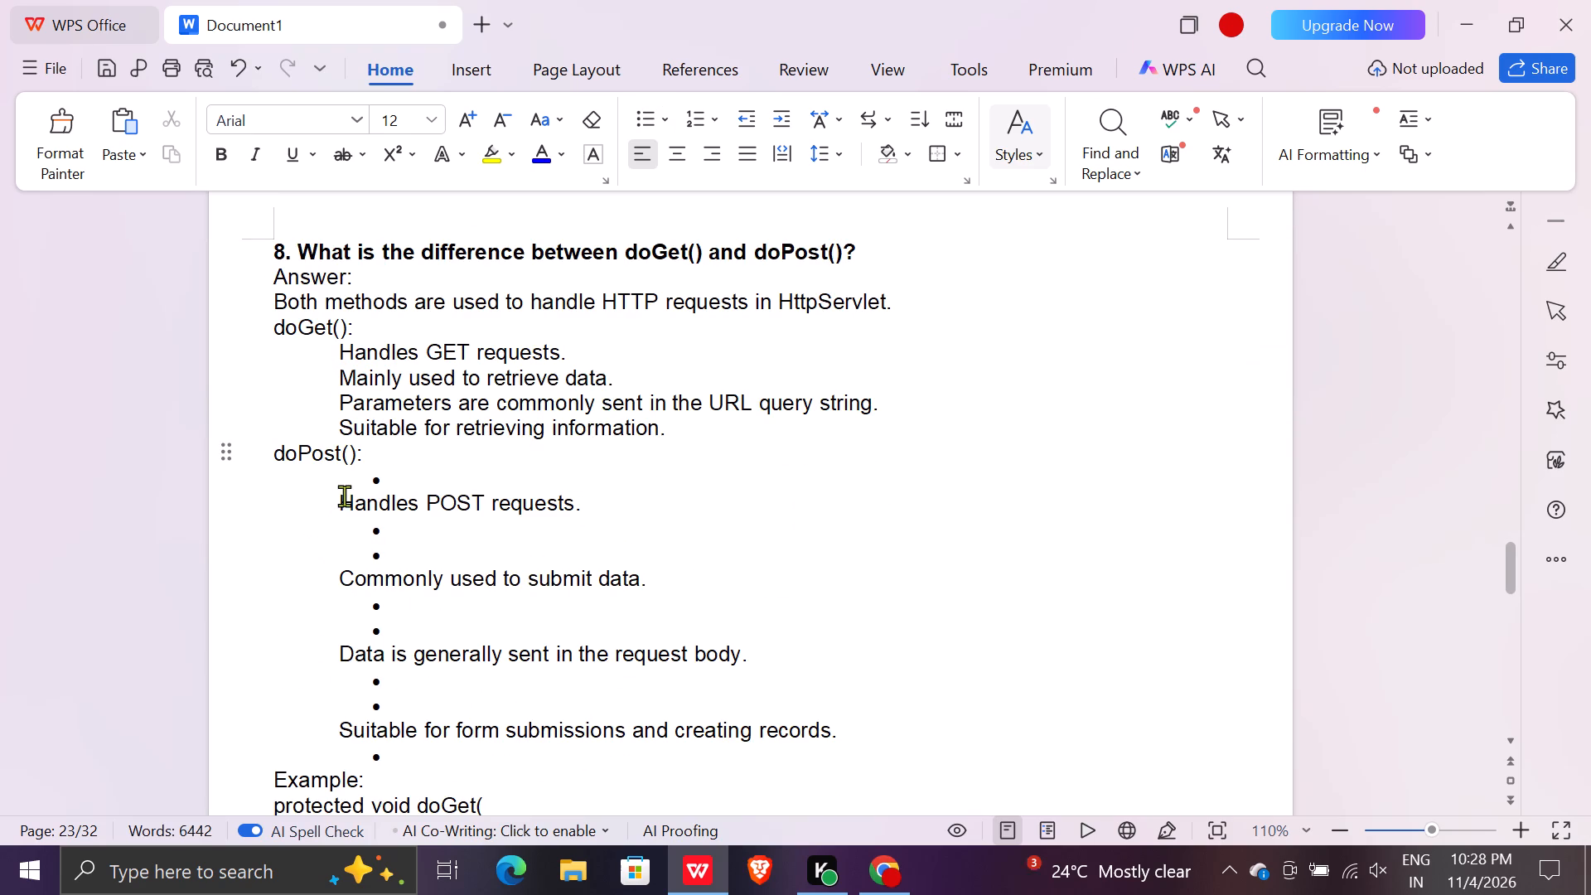
pyautogui.click(344, 496)
pyautogui.press('BackSpace')
pyautogui.press('BackSpace')
pyautogui.press('Tab')
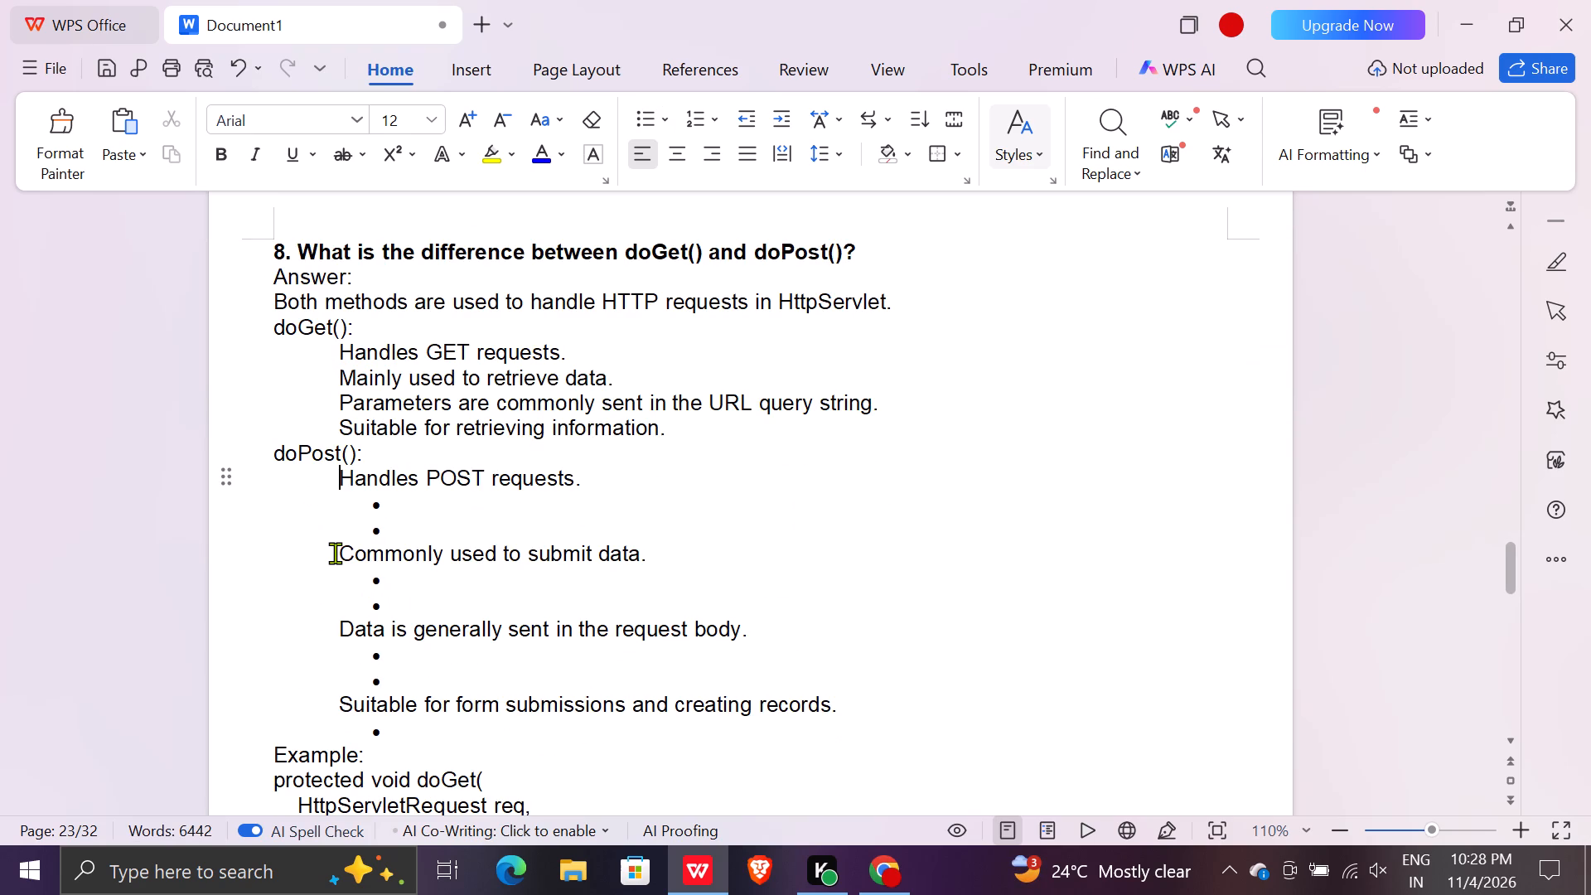
pyautogui.click(335, 553)
pyautogui.press('BackSpace')
pyautogui.press('BackSpace')
pyautogui.press('BackSpace')
pyautogui.press('Tab')
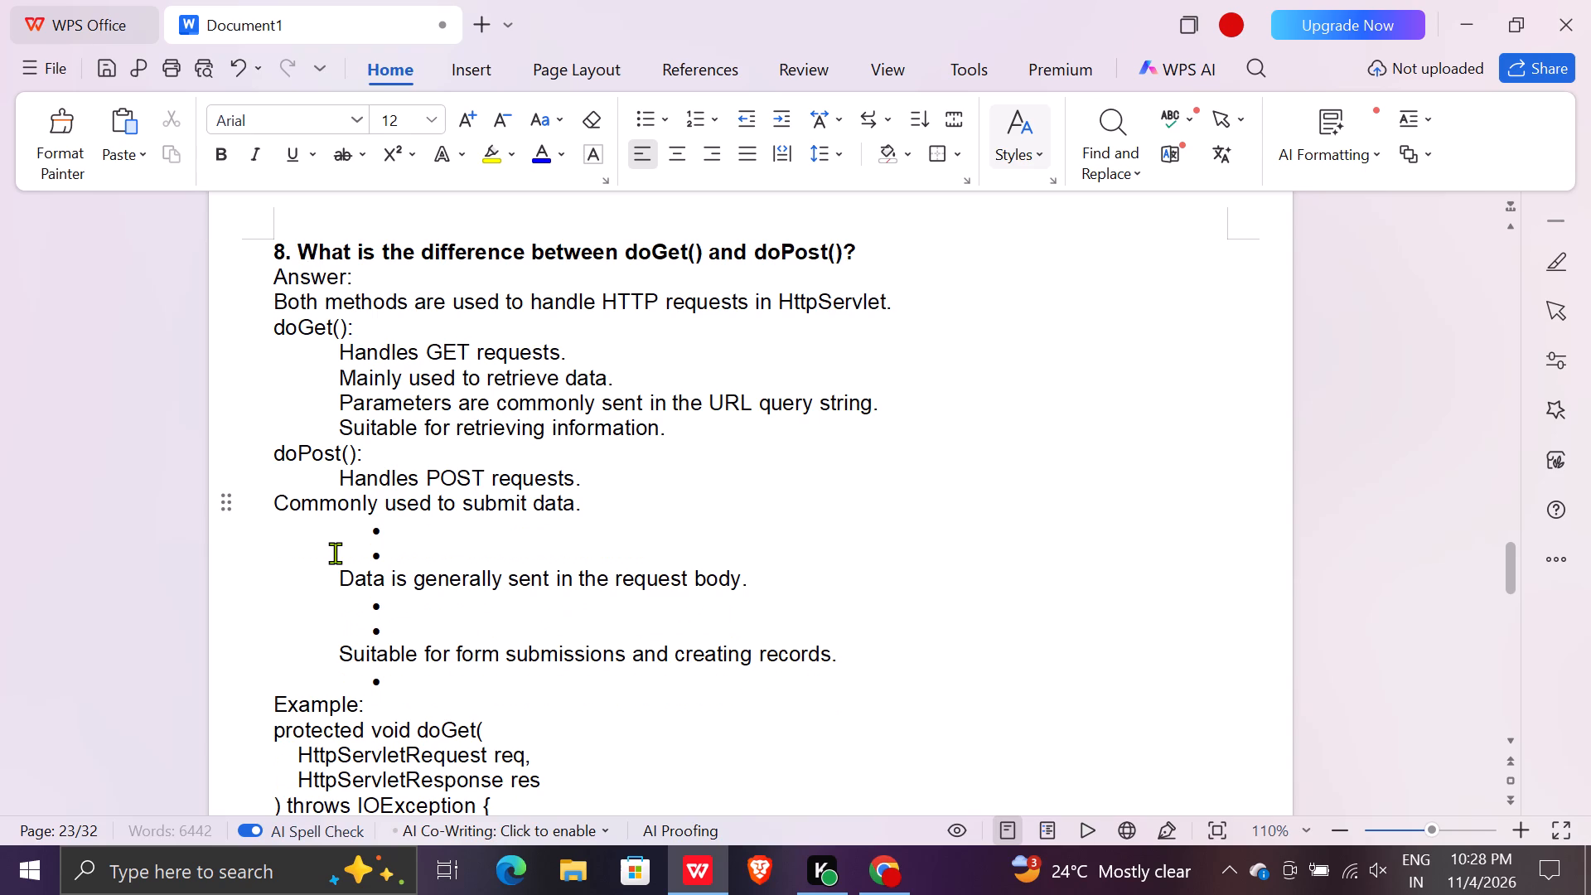
# Remove the remaining empty bullets down to question 8's "Example:" and indent "Data is generally sent in the request body." and "Suitable for form submissions and creating records.".
pyautogui.click(338, 580)
pyautogui.press('BackSpace')
pyautogui.press('BackSpace')
pyautogui.press('BackSpace')
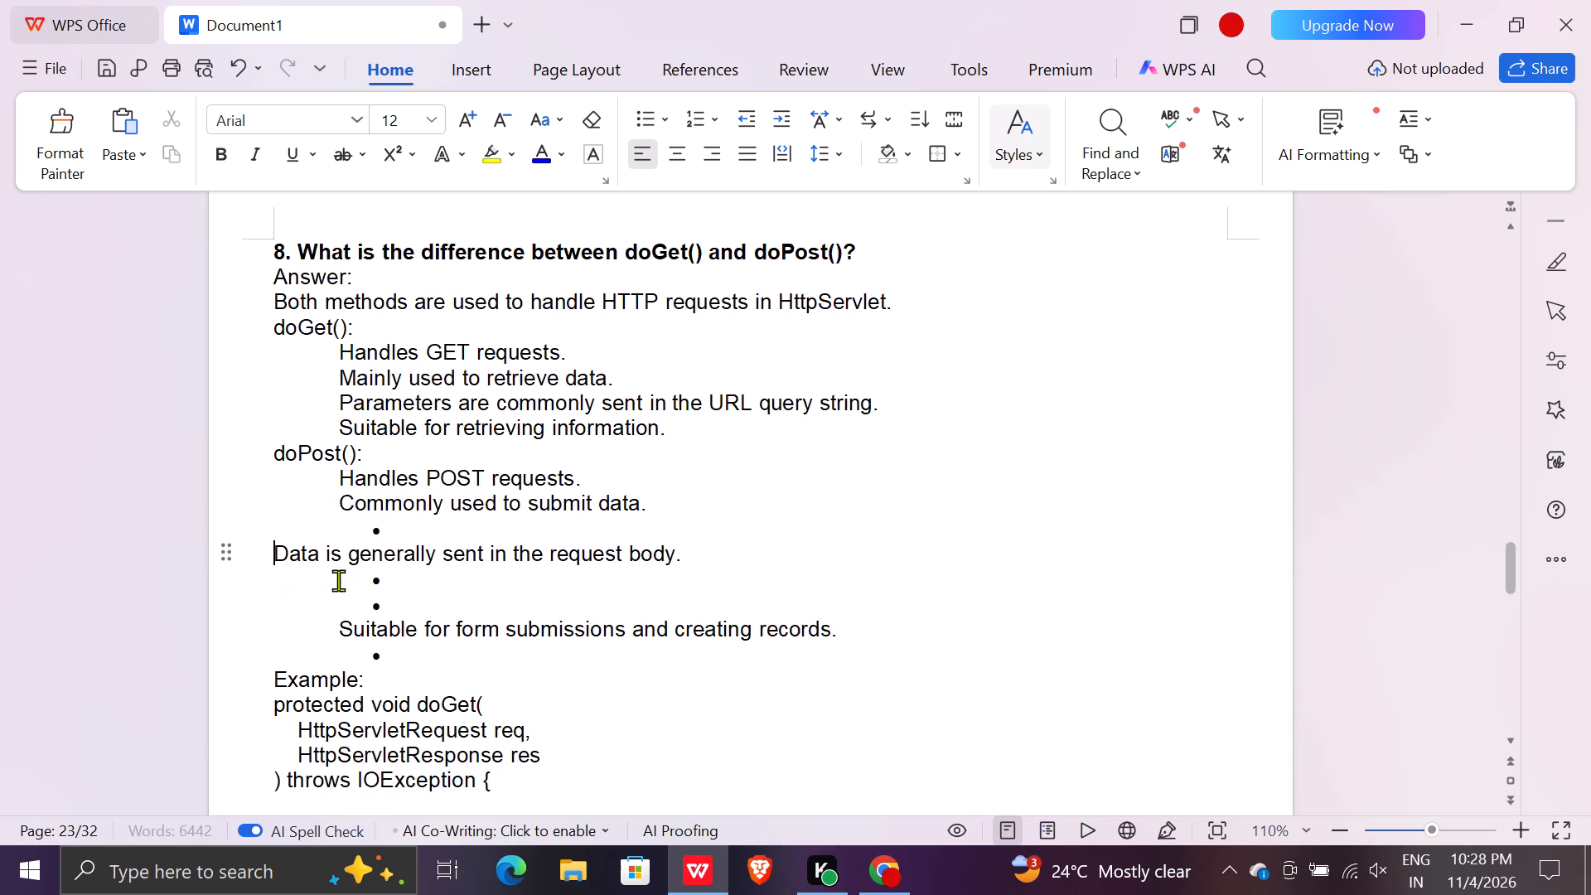
pyautogui.press('Tab')
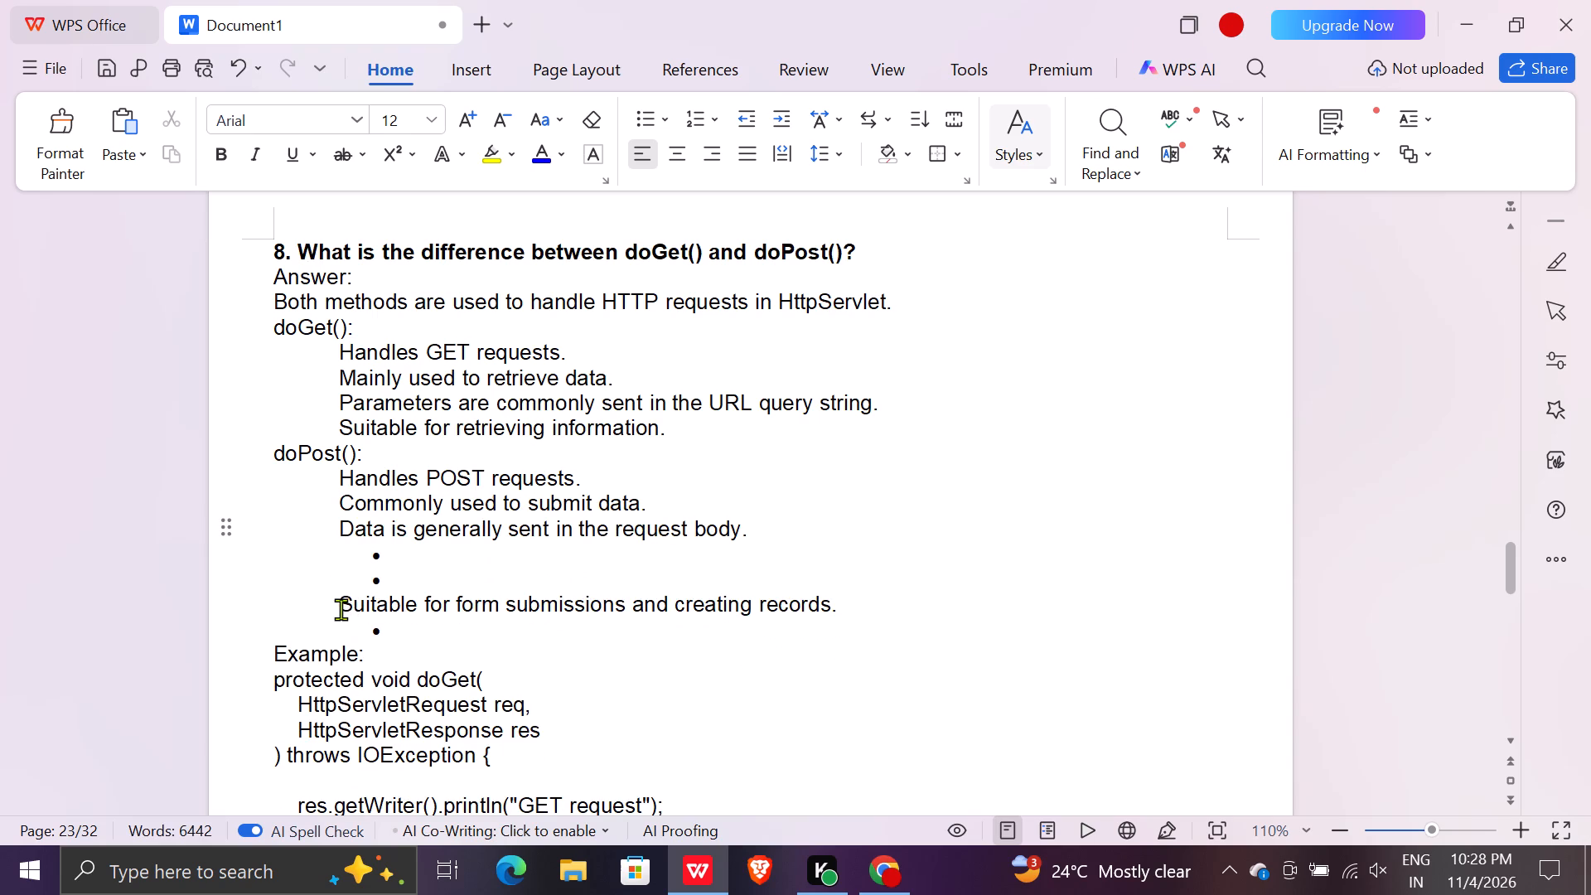
pyautogui.click(341, 609)
pyautogui.press('BackSpace')
pyautogui.press('BackSpace')
pyautogui.press('BackSpace')
pyautogui.press('Tab')
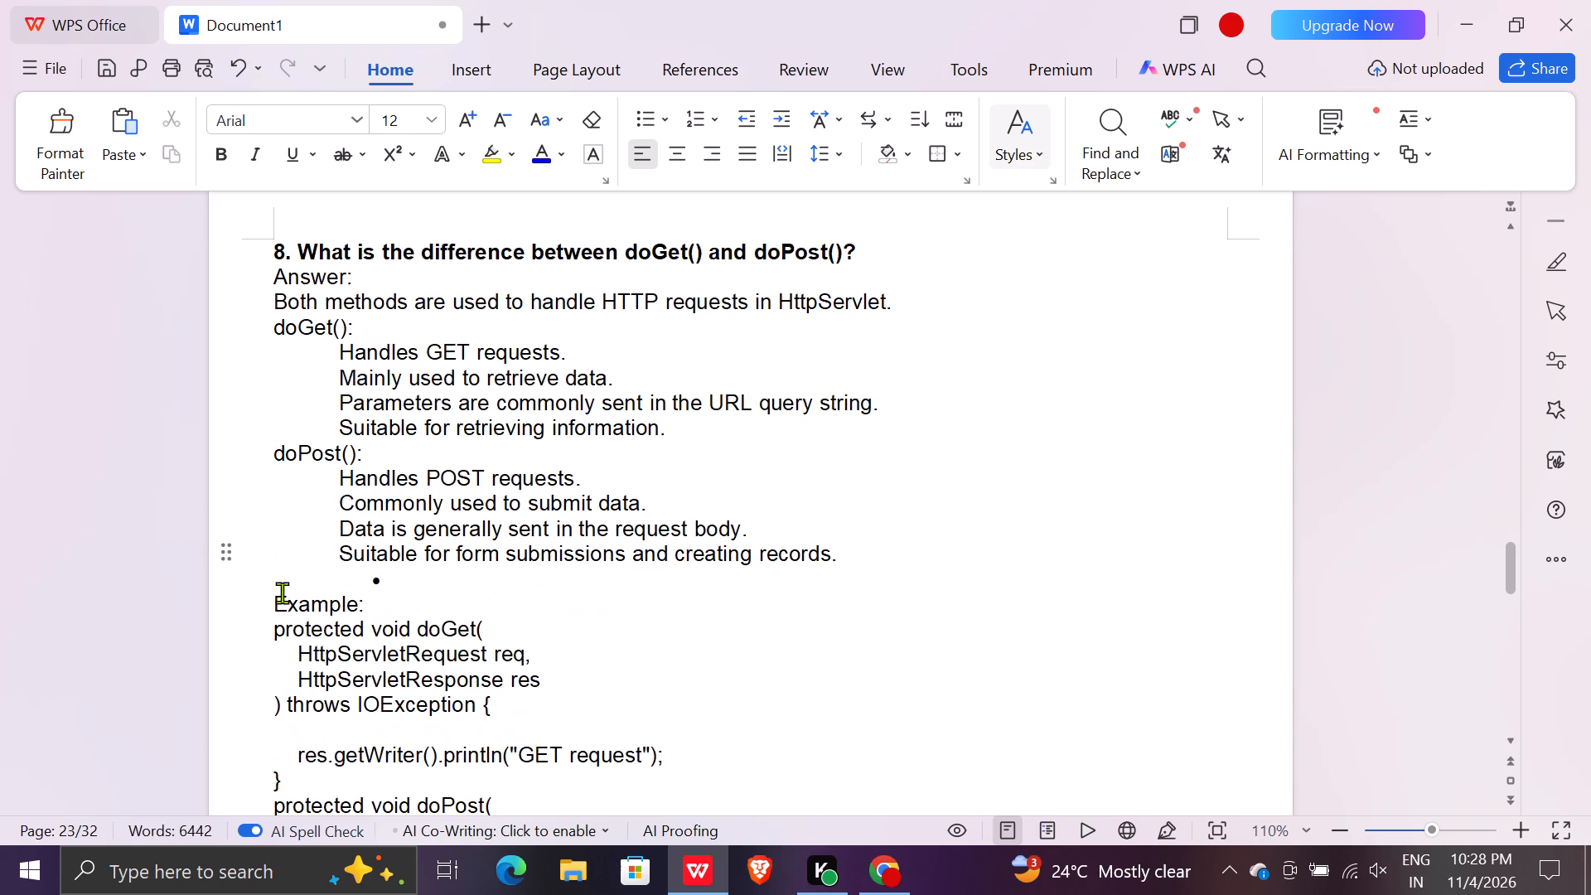
pyautogui.click(278, 597)
pyautogui.press('BackSpace')
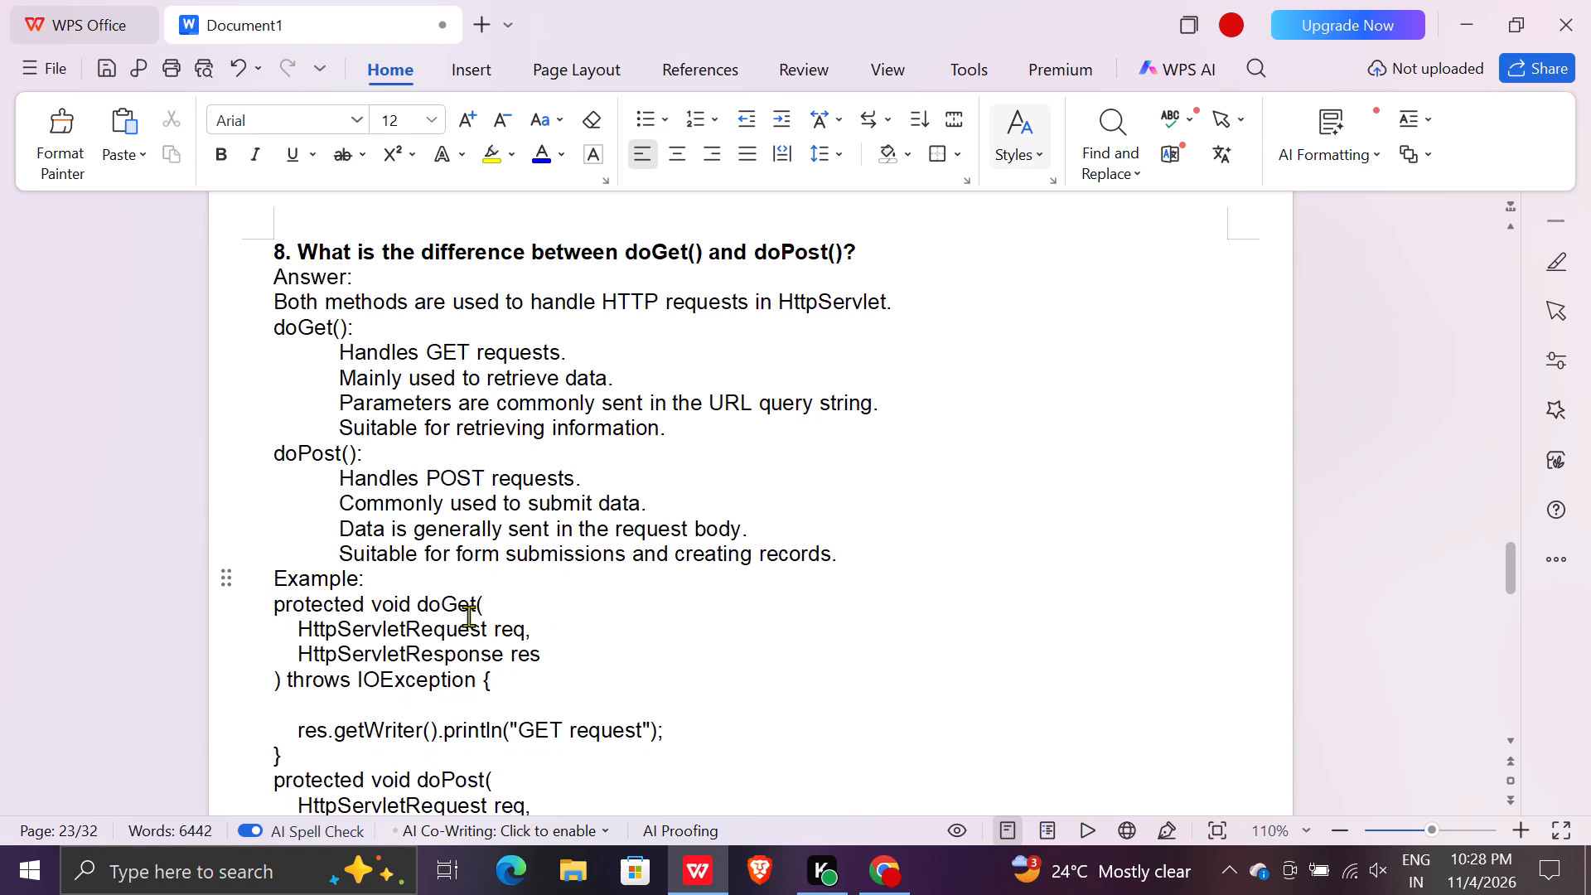
# In question 10's list of retrievable information, remove the empty bullets above "Form parameters." and "Request headers." and indent both items.
pyautogui.scroll(-6, 468, 616)
pyautogui.scroll(-5, 482, 513)
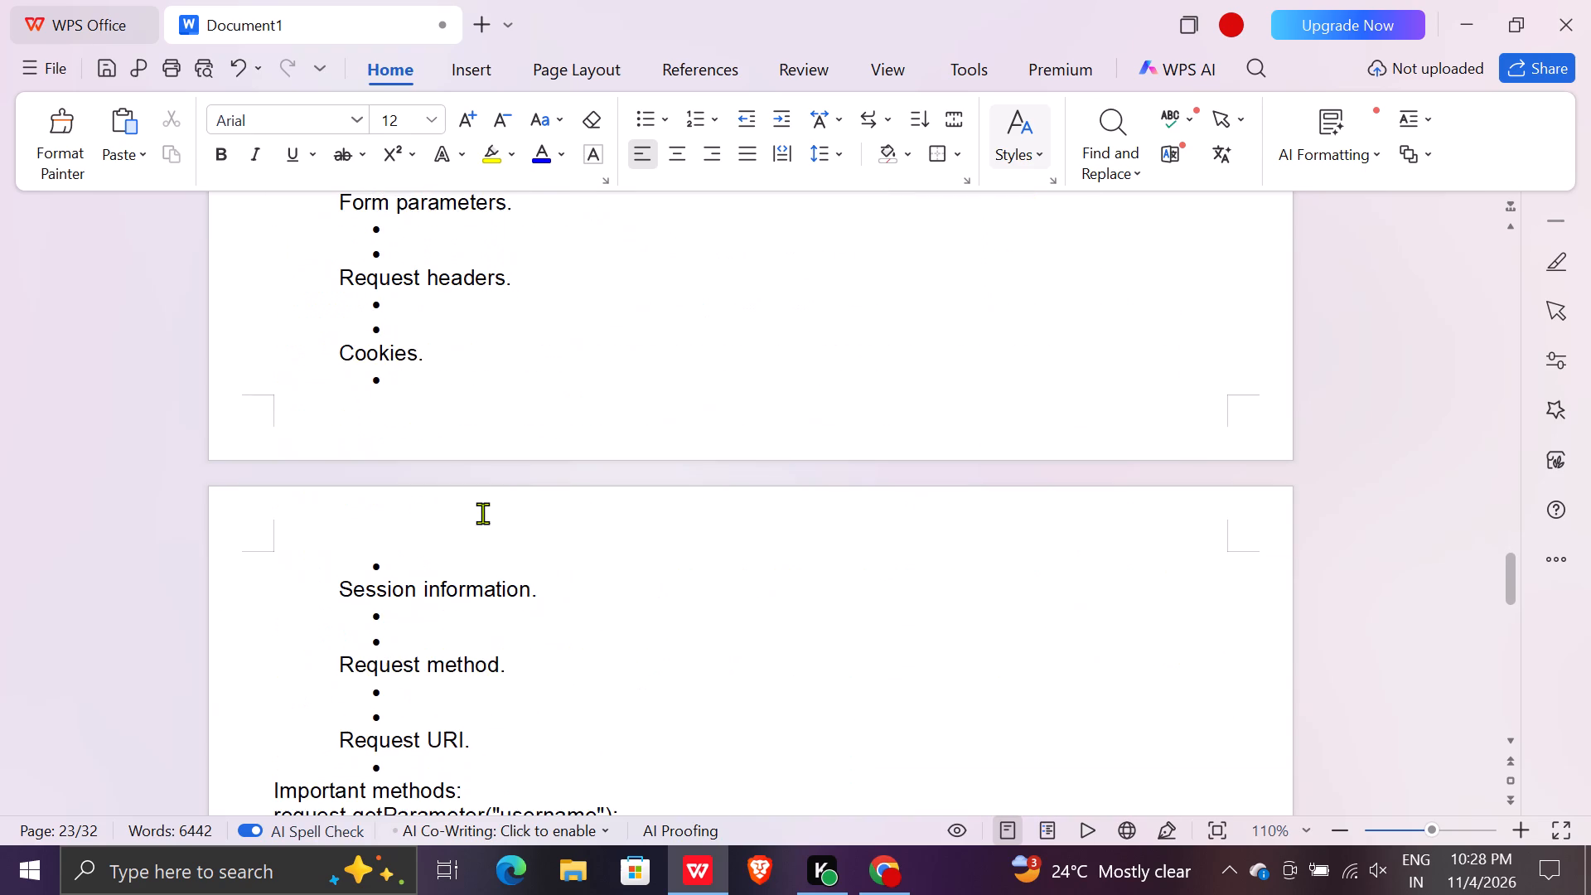
pyautogui.scroll(1, 458, 437)
pyautogui.click(337, 389)
pyautogui.press('BackSpace')
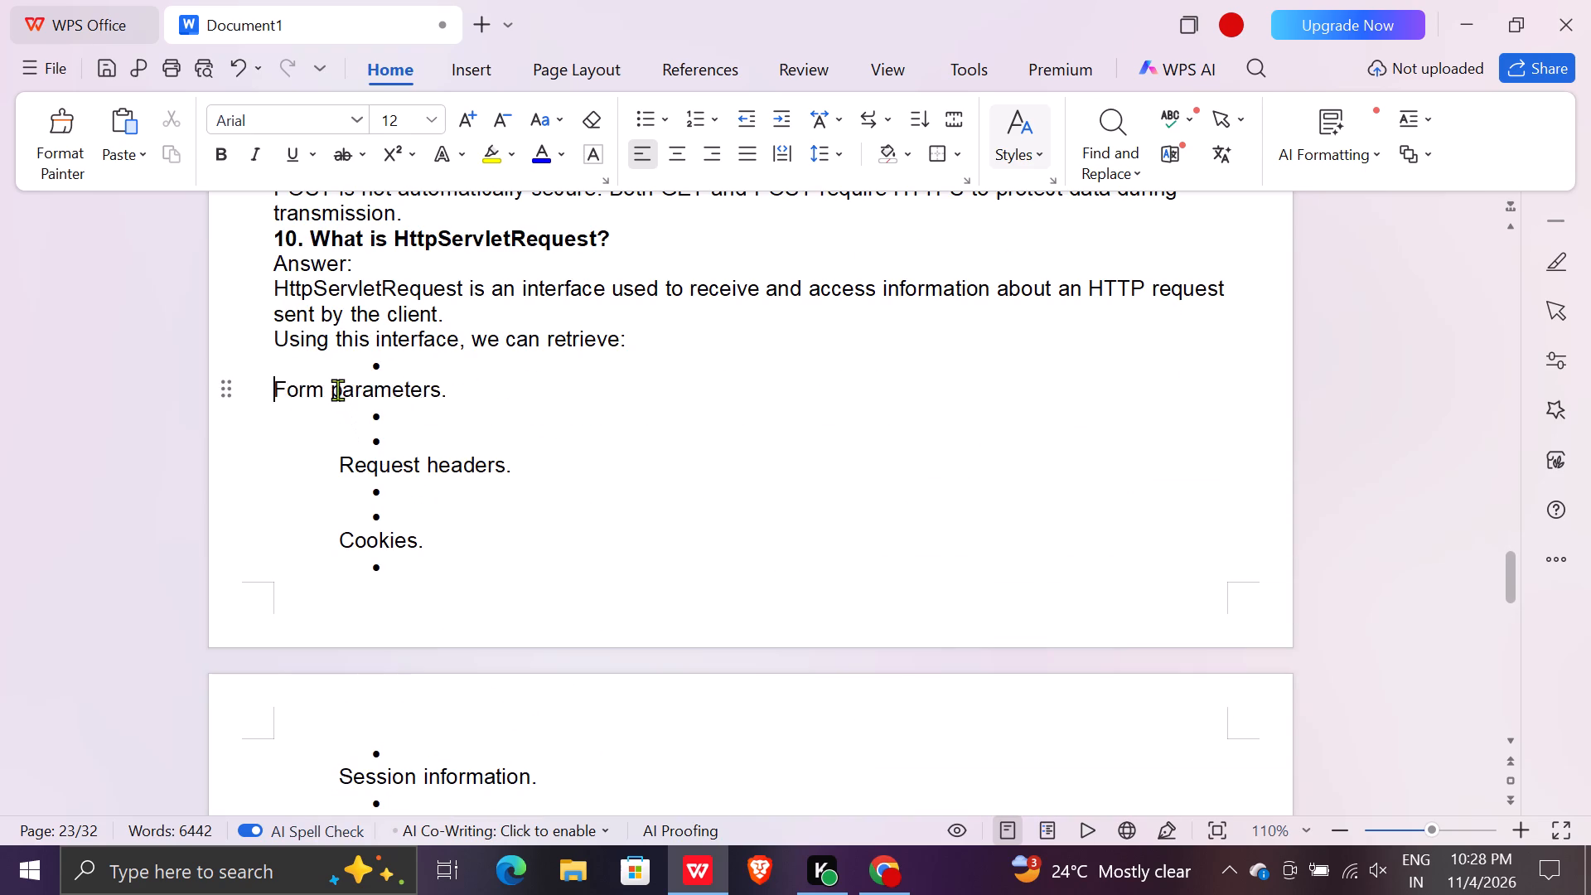
pyautogui.press('BackSpace')
pyautogui.press('Tab')
pyautogui.click(336, 443)
pyautogui.press('BackSpace')
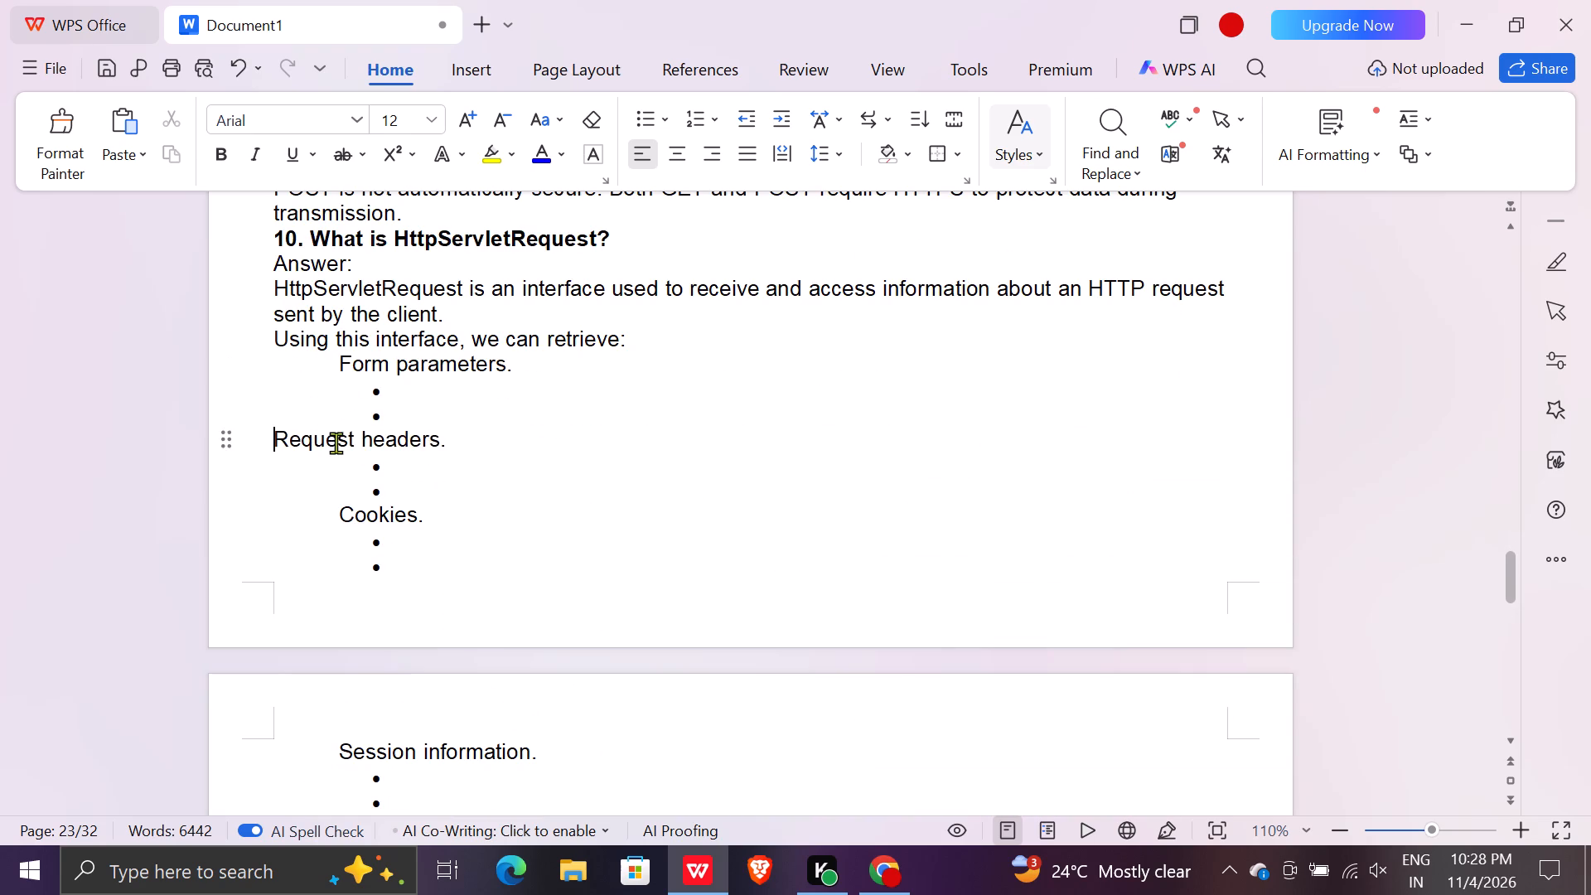
pyautogui.press('BackSpace')
pyautogui.press('BackSpace')
pyautogui.press('Tab')
# Remove the empty bullets above "Cookies." and "Session information." in question 10's list and indent both items.
pyautogui.click(341, 471)
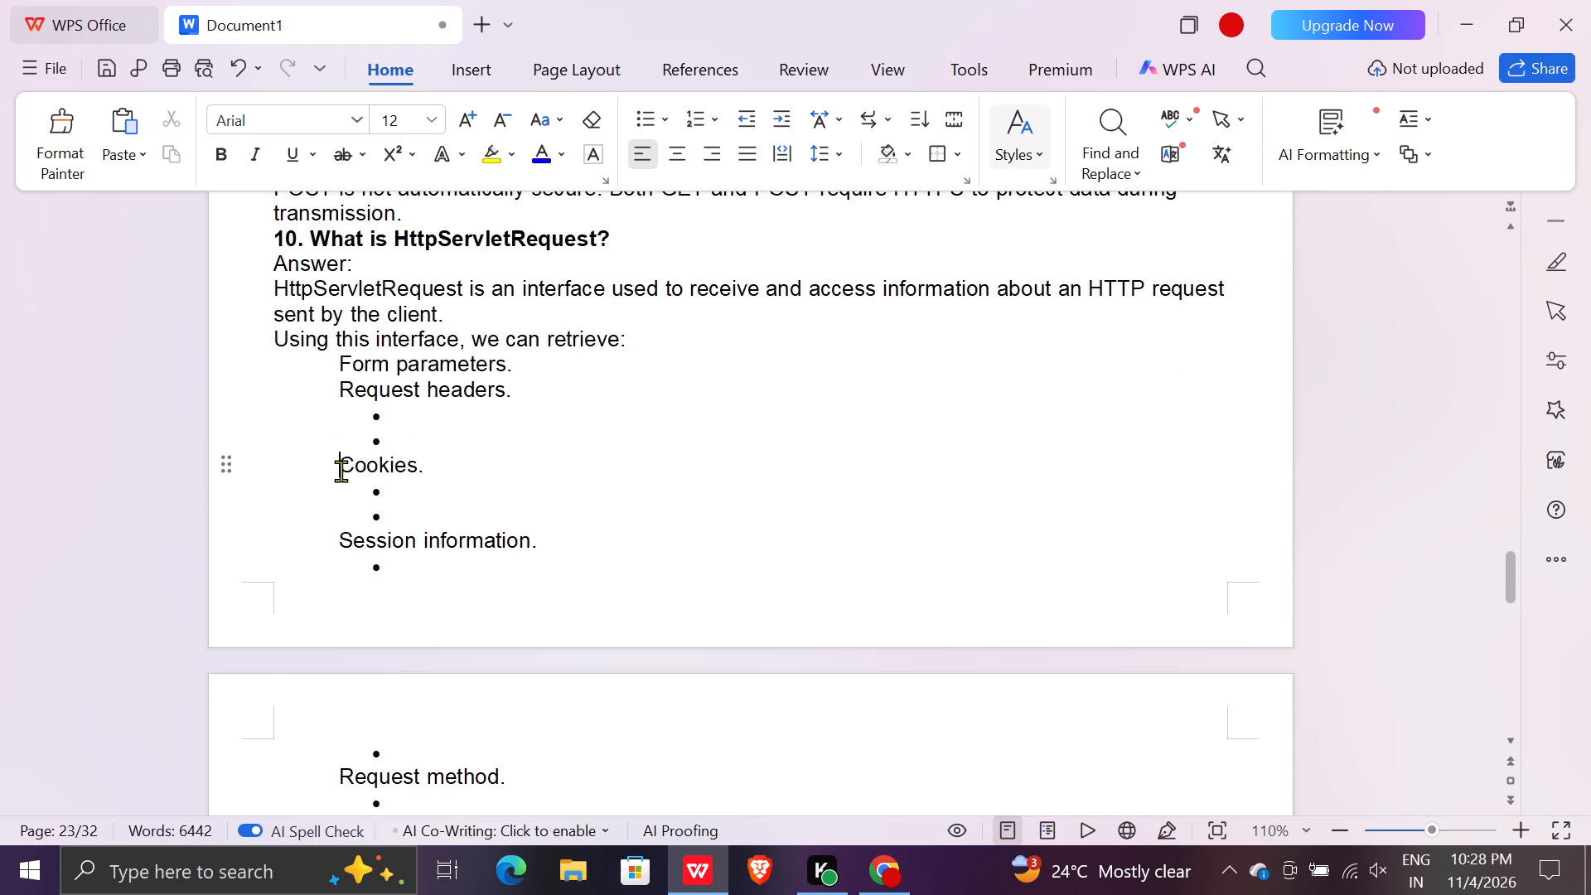
pyautogui.press('BackSpace')
pyautogui.press('BackSpace')
pyautogui.press('BackSpace')
pyautogui.press('Tab')
pyautogui.click(335, 490)
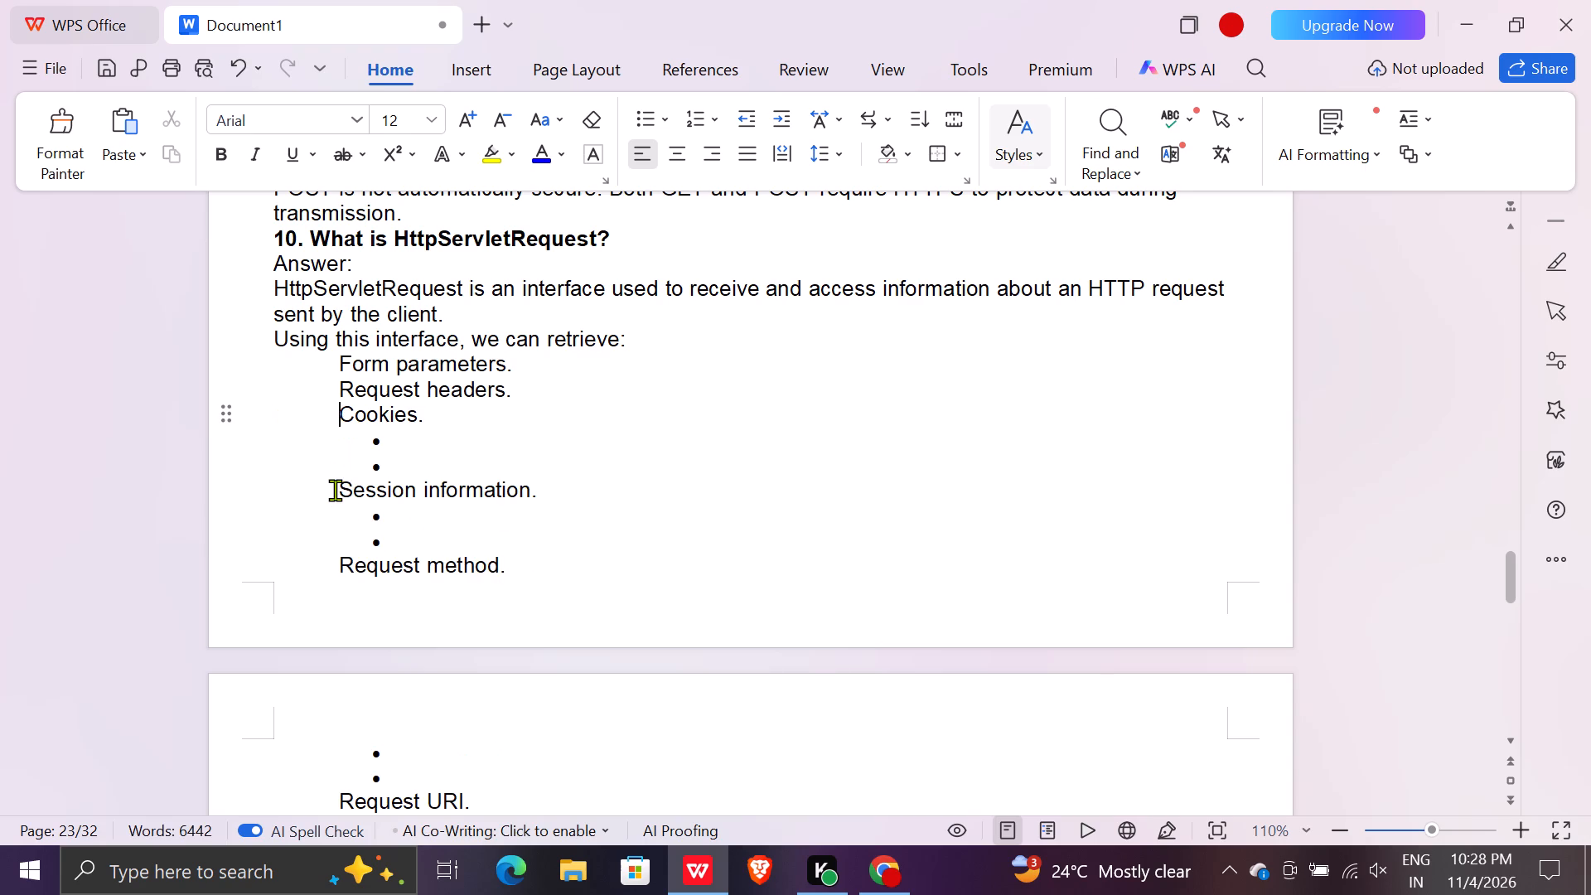
pyautogui.press('BackSpace')
pyautogui.press('BackSpace')
pyautogui.press('BackSpace')
pyautogui.press('Tab')
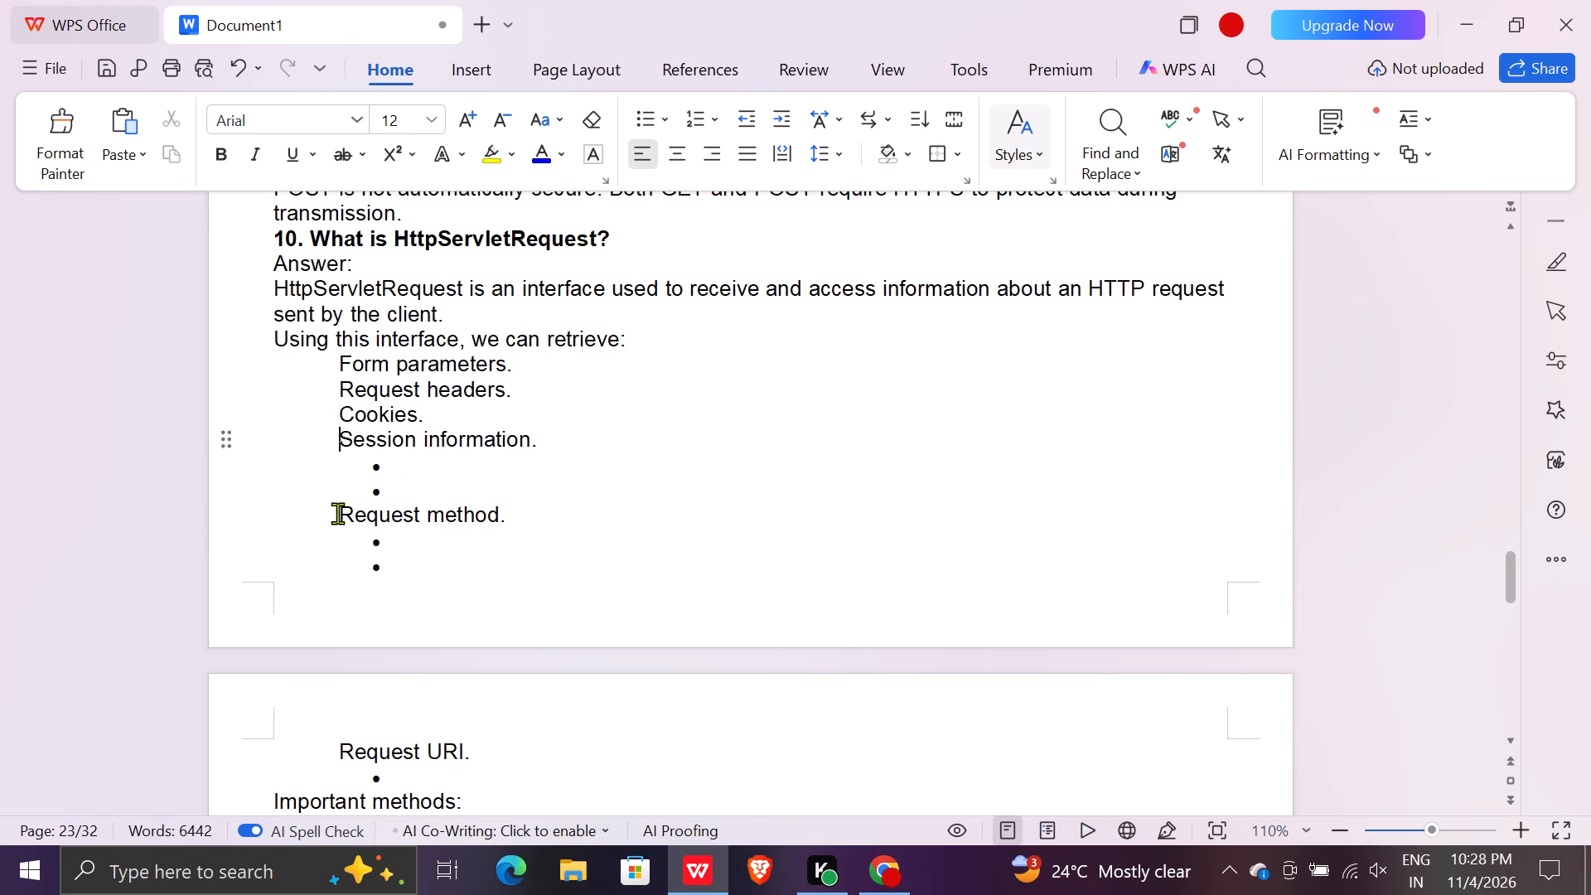
# Remove the empty bullets around "Request method." and "Request URI." down to question 10's "Important methods:" and indent both items.
pyautogui.click(337, 513)
pyautogui.press('BackSpace')
pyautogui.press('BackSpace')
pyautogui.press('BackSpace')
pyautogui.press('Tab')
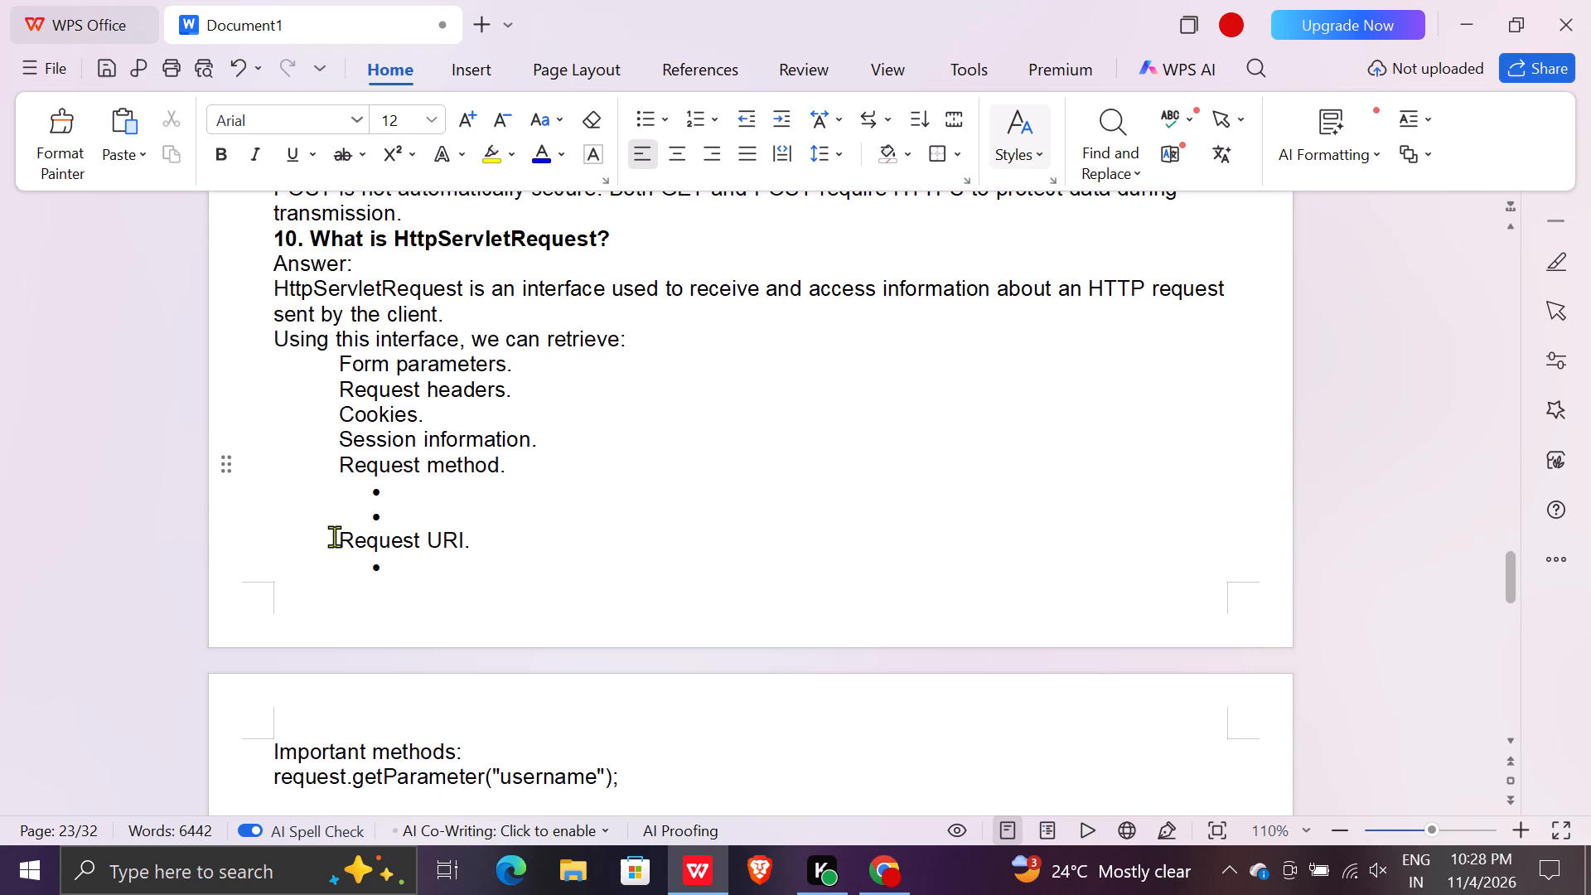
pyautogui.click(339, 540)
pyautogui.press('BackSpace')
pyautogui.press('BackSpace')
pyautogui.press('BackSpace')
pyautogui.press('Tab')
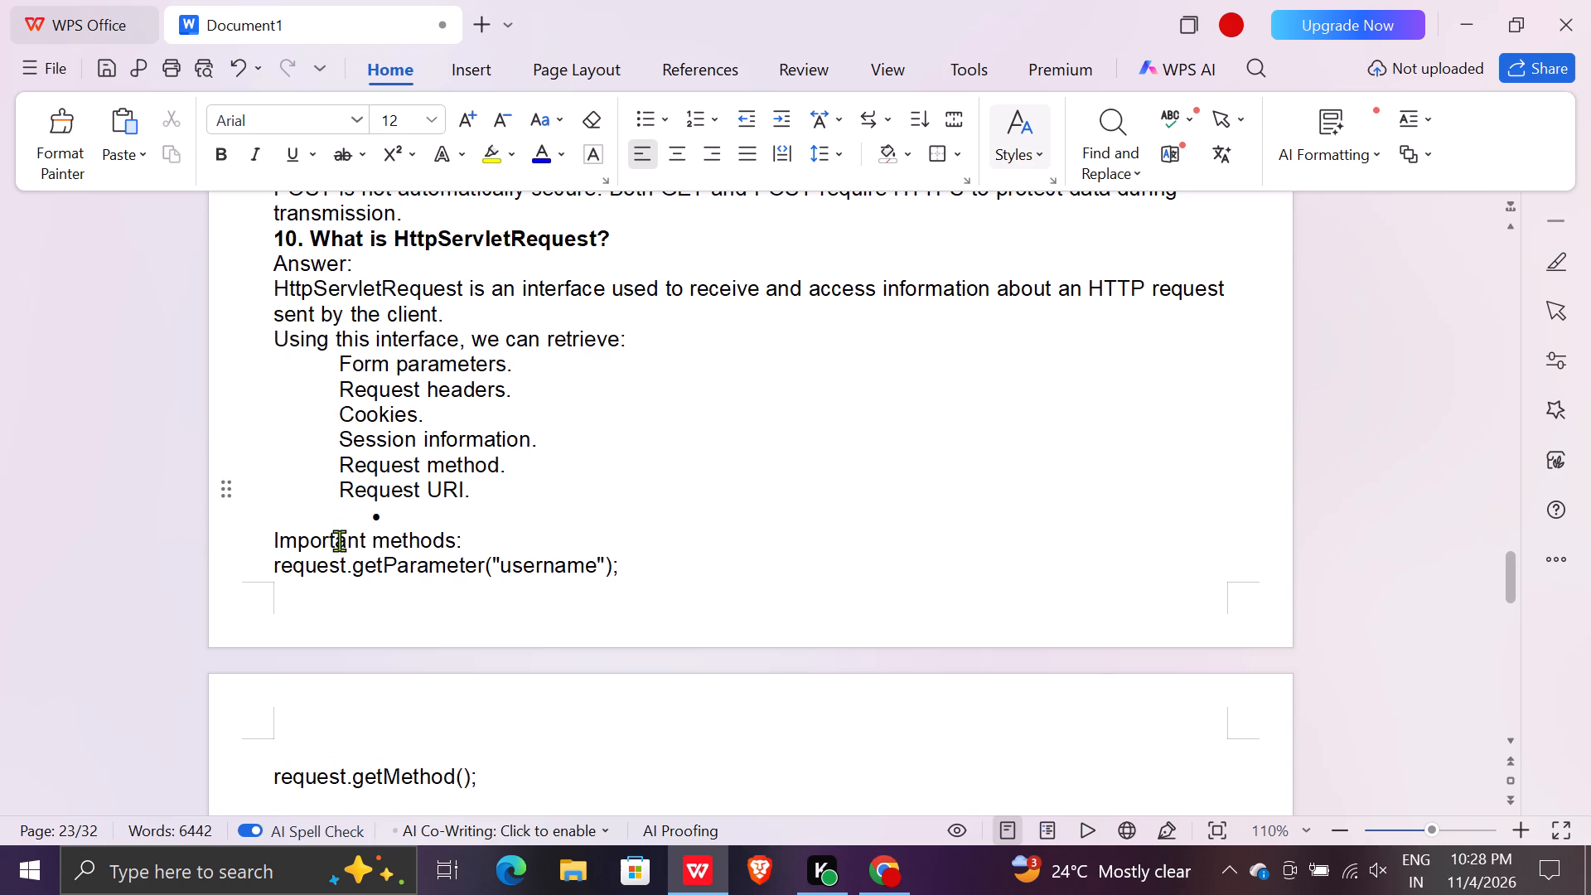
pyautogui.click(273, 539)
pyautogui.press('BackSpace')
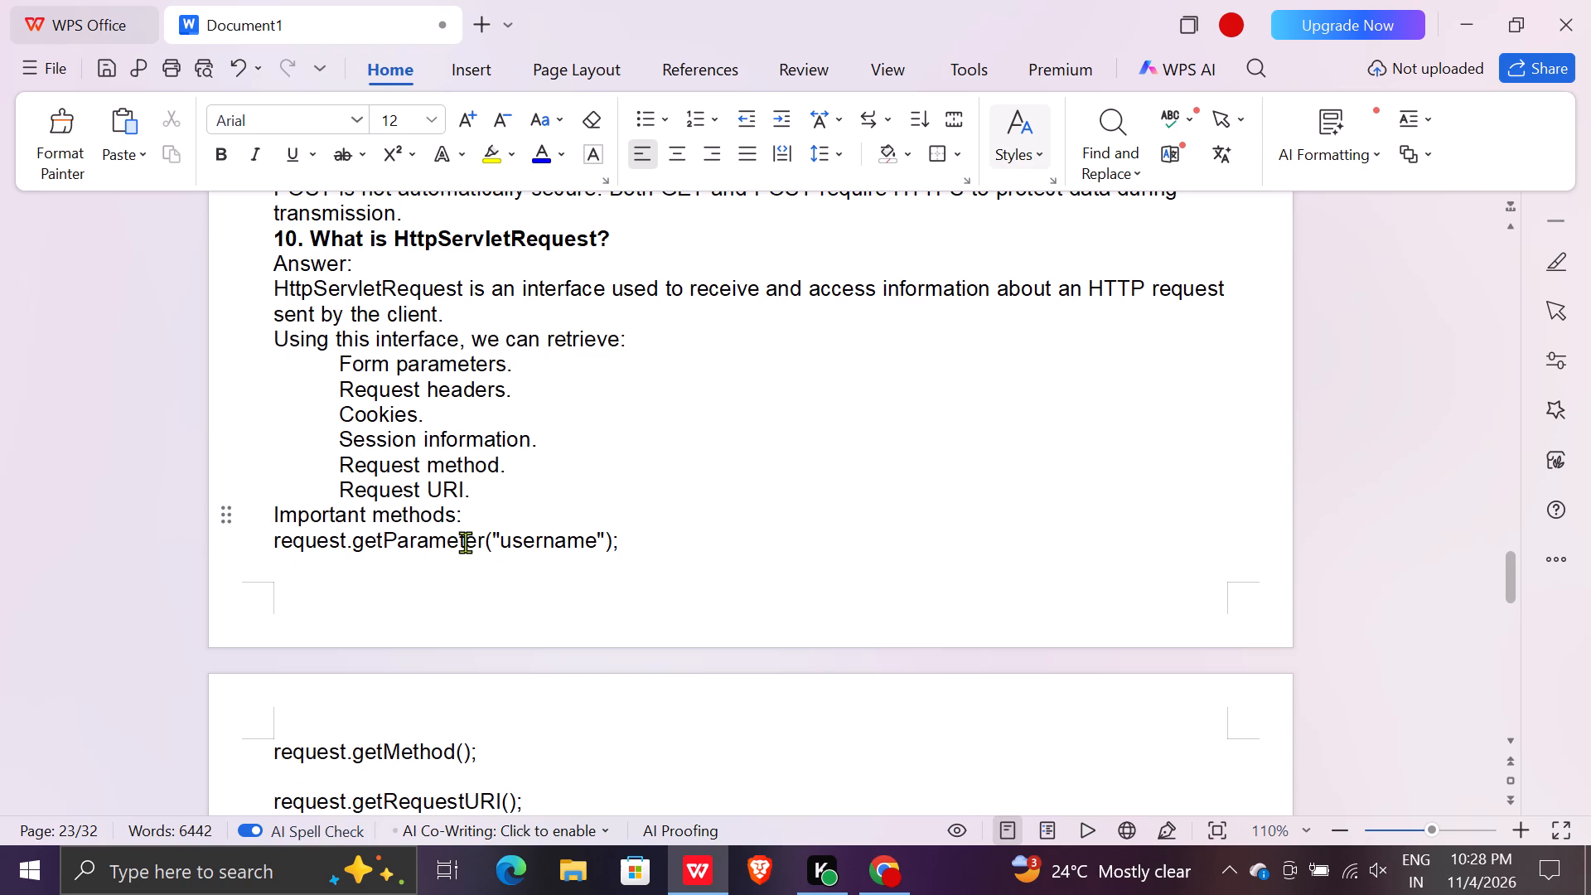
# Move question 10's "Important methods:" section onto the next page by inserting three blank lines above it.
pyautogui.scroll(-2, 465, 542)
pyautogui.scroll(2, 465, 542)
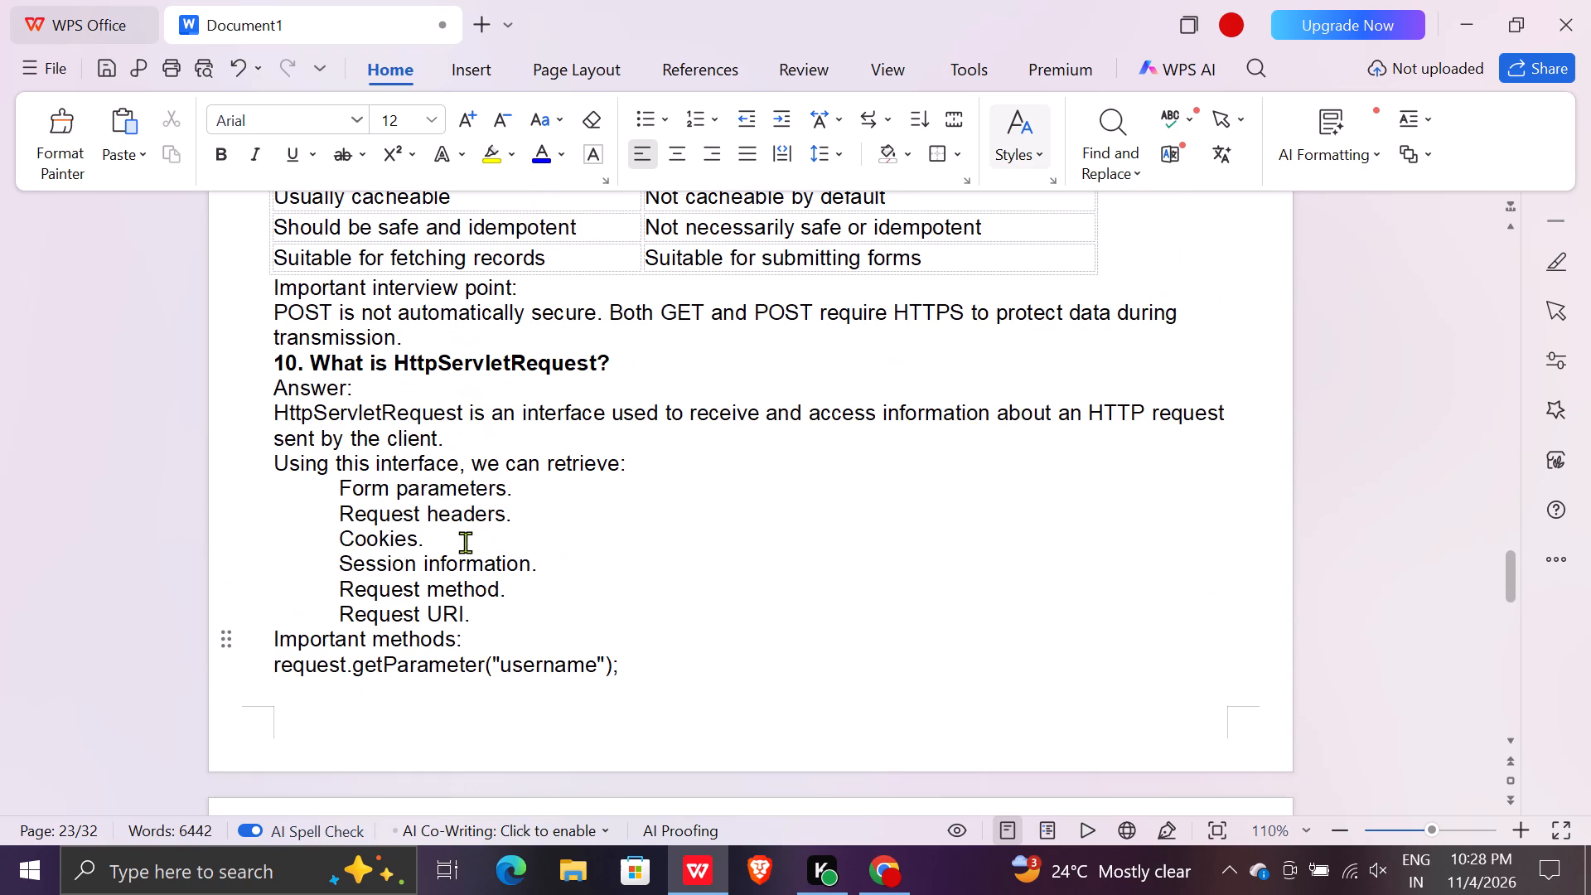
pyautogui.press('Return')
pyautogui.press('Return')
pyautogui.press('Return')
# In question 11's HttpServletResponse list, remove the empty bullets above "Send response data." and "Set response headers." and indent both items.
pyautogui.scroll(-1, 496, 618)
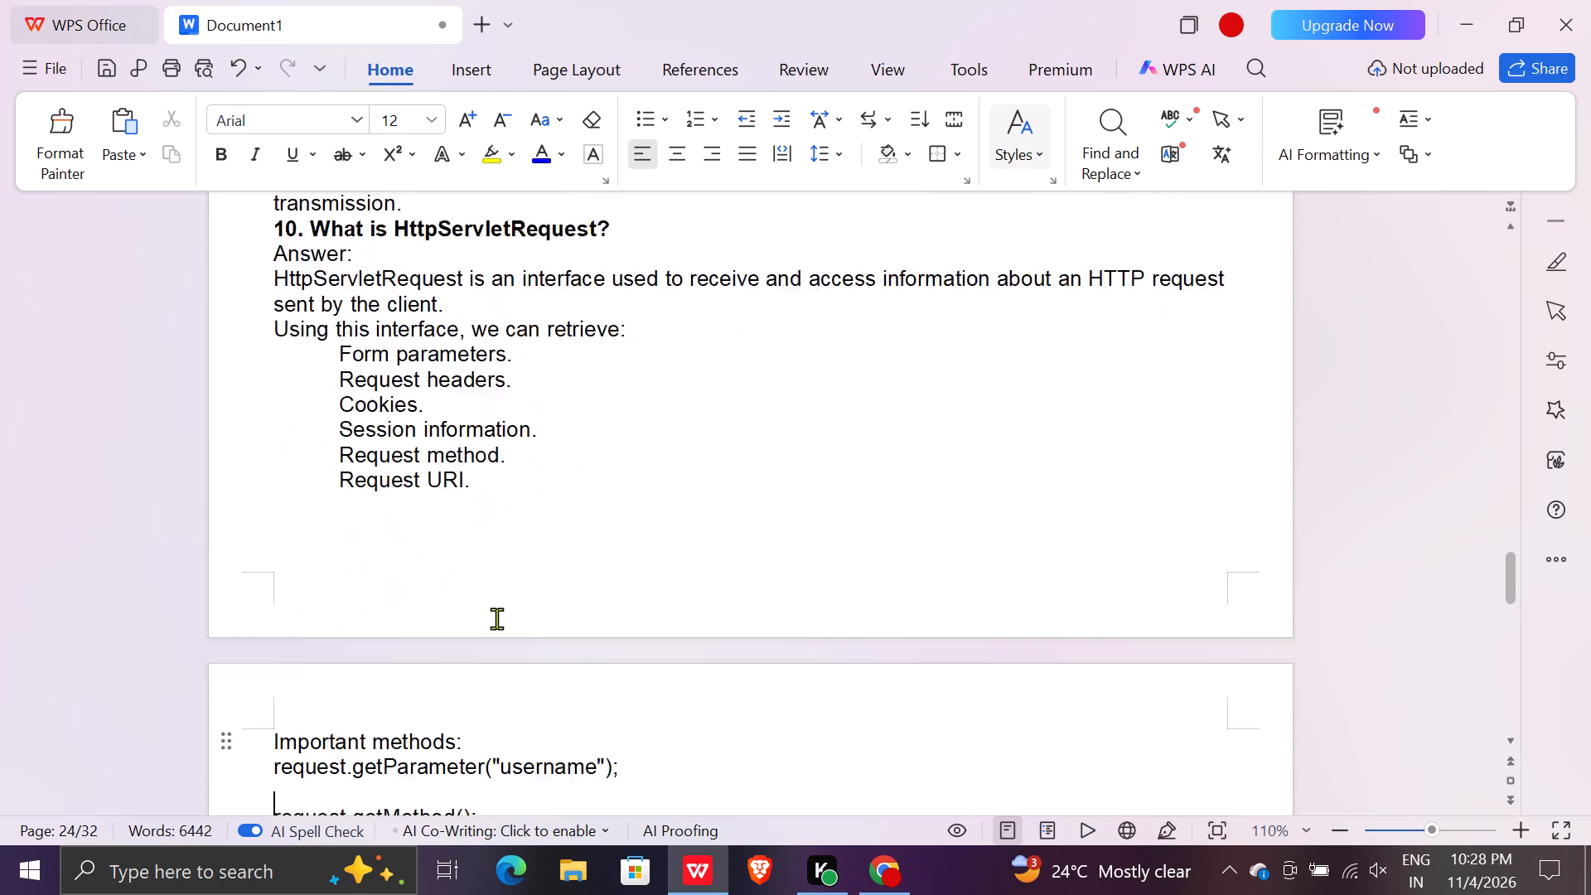
pyautogui.scroll(-2, 496, 618)
pyautogui.scroll(2, 496, 618)
pyautogui.scroll(-7, 496, 618)
pyautogui.scroll(-4, 552, 551)
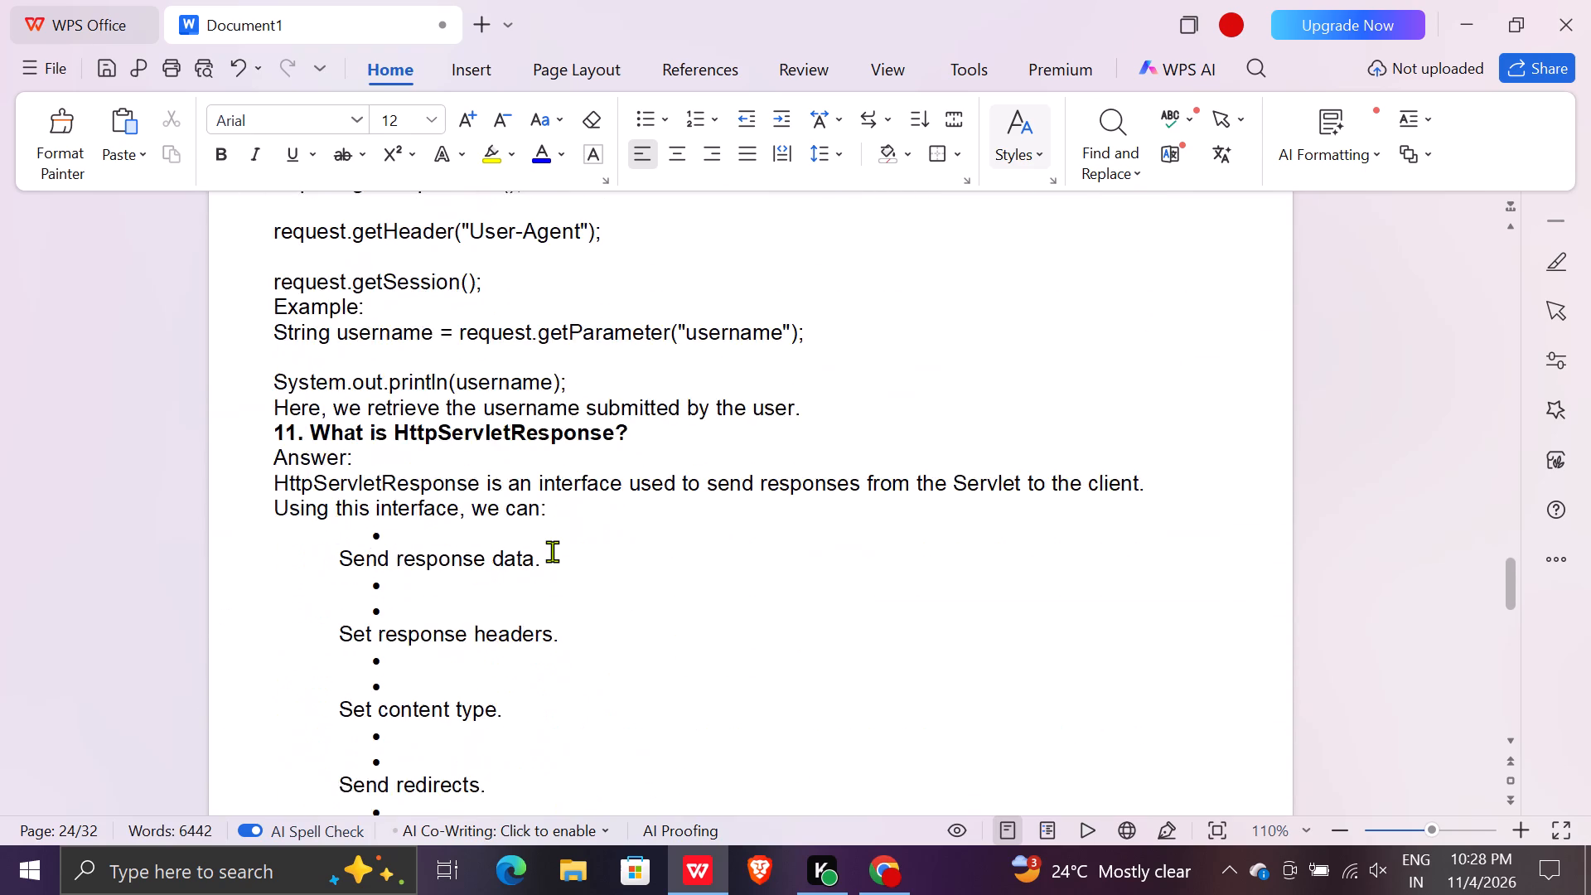
pyautogui.scroll(-1, 552, 551)
pyautogui.scroll(3, 552, 551)
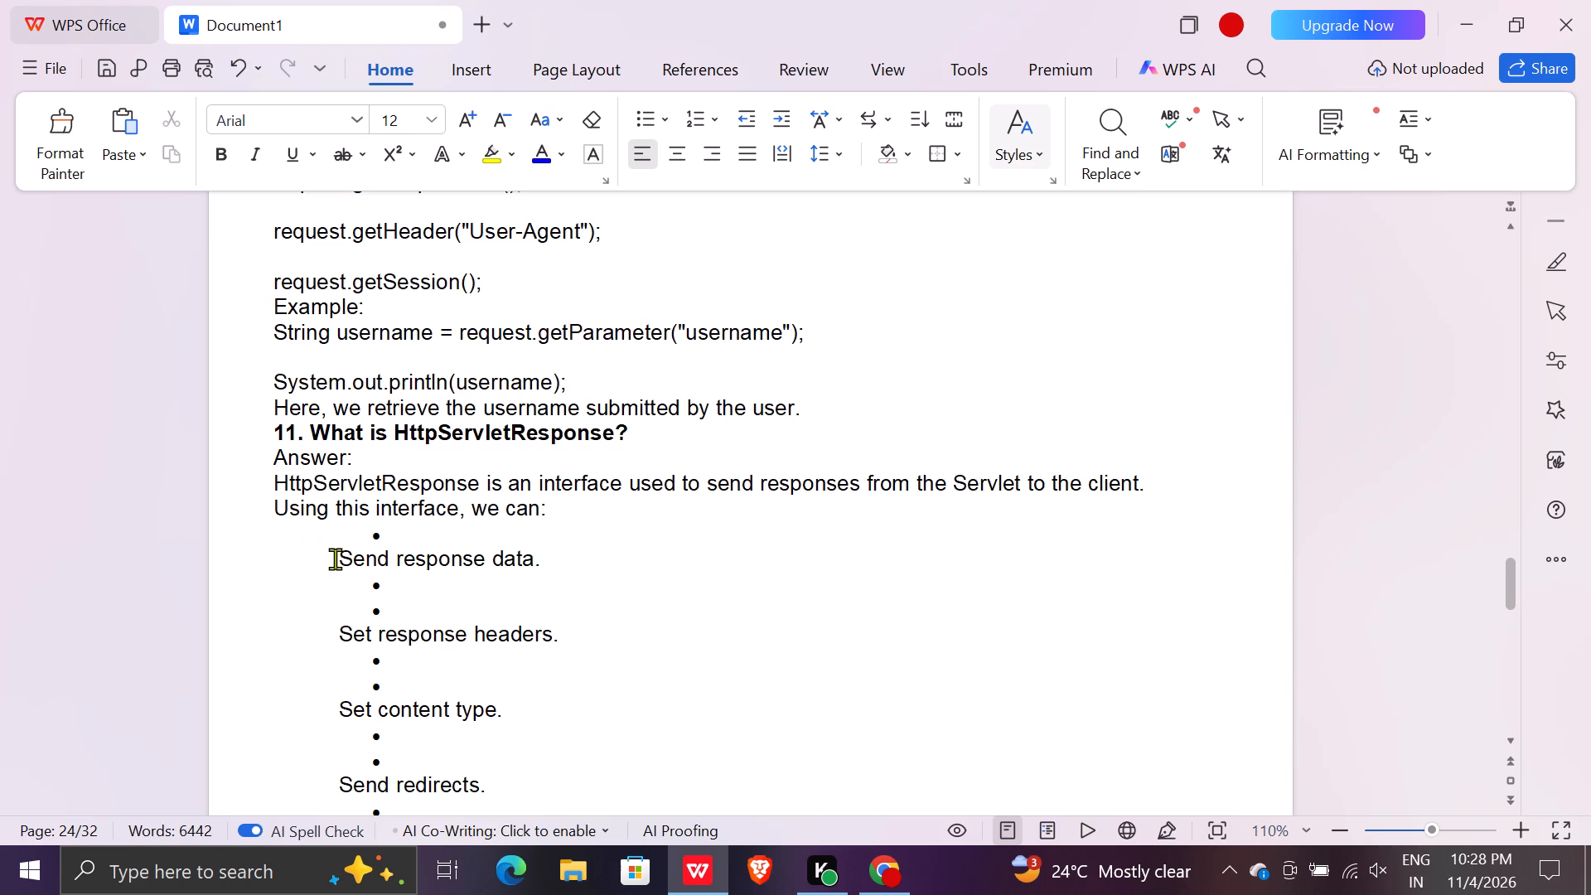
pyautogui.click(335, 559)
pyautogui.press('BackSpace')
pyautogui.press('BackSpace')
pyautogui.press('Tab')
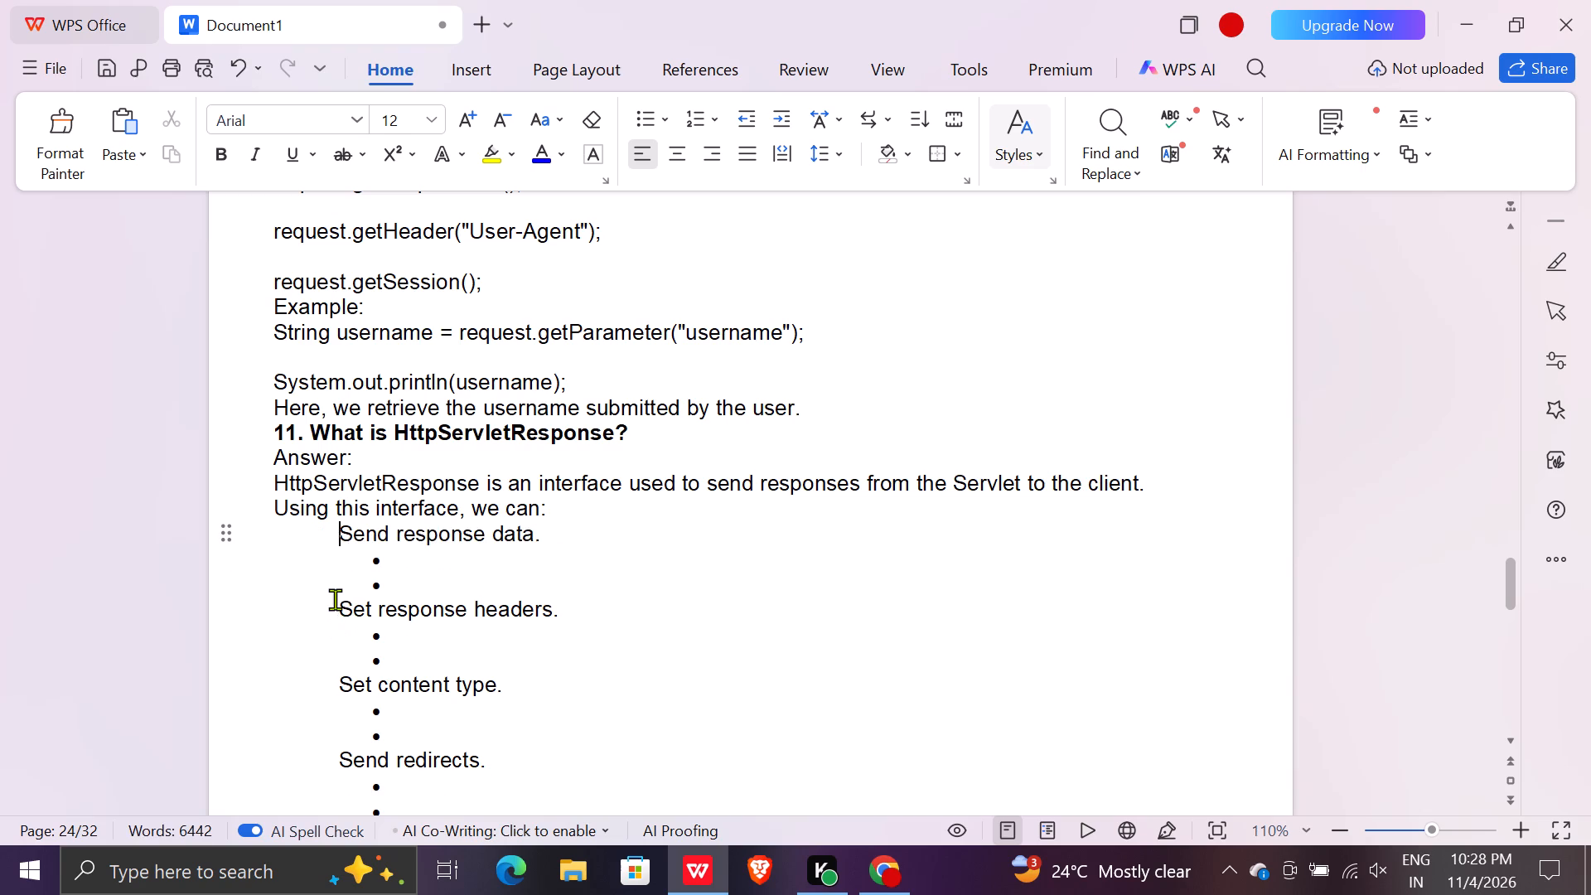
pyautogui.click(335, 599)
pyautogui.press('BackSpace')
pyautogui.press('BackSpace')
pyautogui.press('BackSpace')
pyautogui.press('Tab')
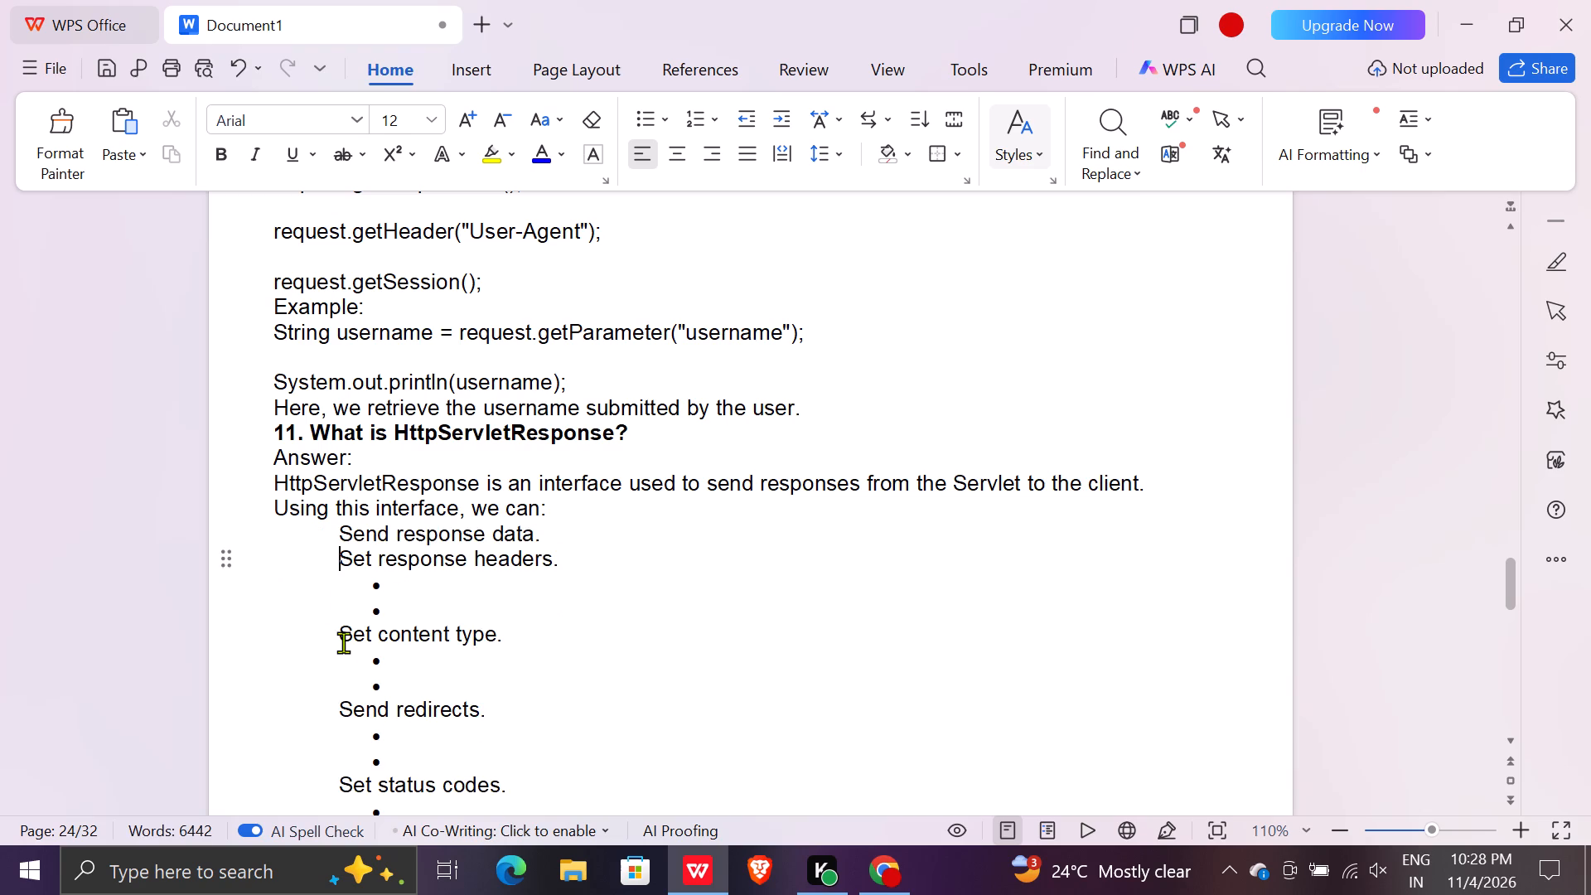
# Remove the empty bullets above "Set content type." and "Send redirects." in question 11's list and indent both items.
pyautogui.click(343, 642)
pyautogui.press('BackSpace')
pyautogui.press('BackSpace')
pyautogui.press('BackSpace')
pyautogui.press('Tab')
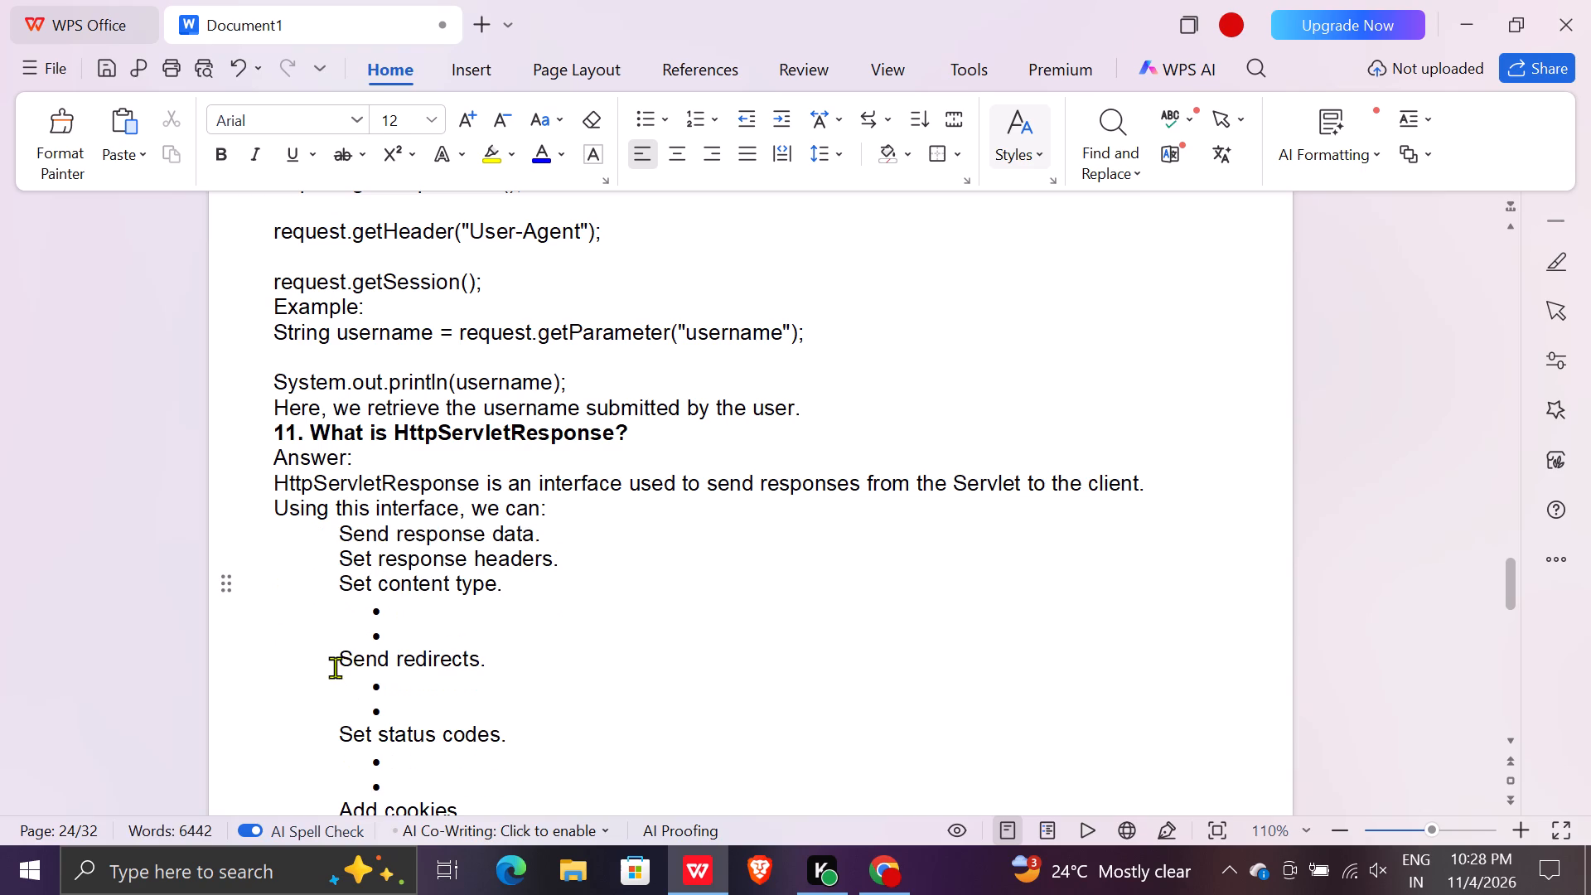
pyautogui.click(338, 661)
pyautogui.press('BackSpace')
pyautogui.press('BackSpace')
pyautogui.press('BackSpace')
pyautogui.press('Tab')
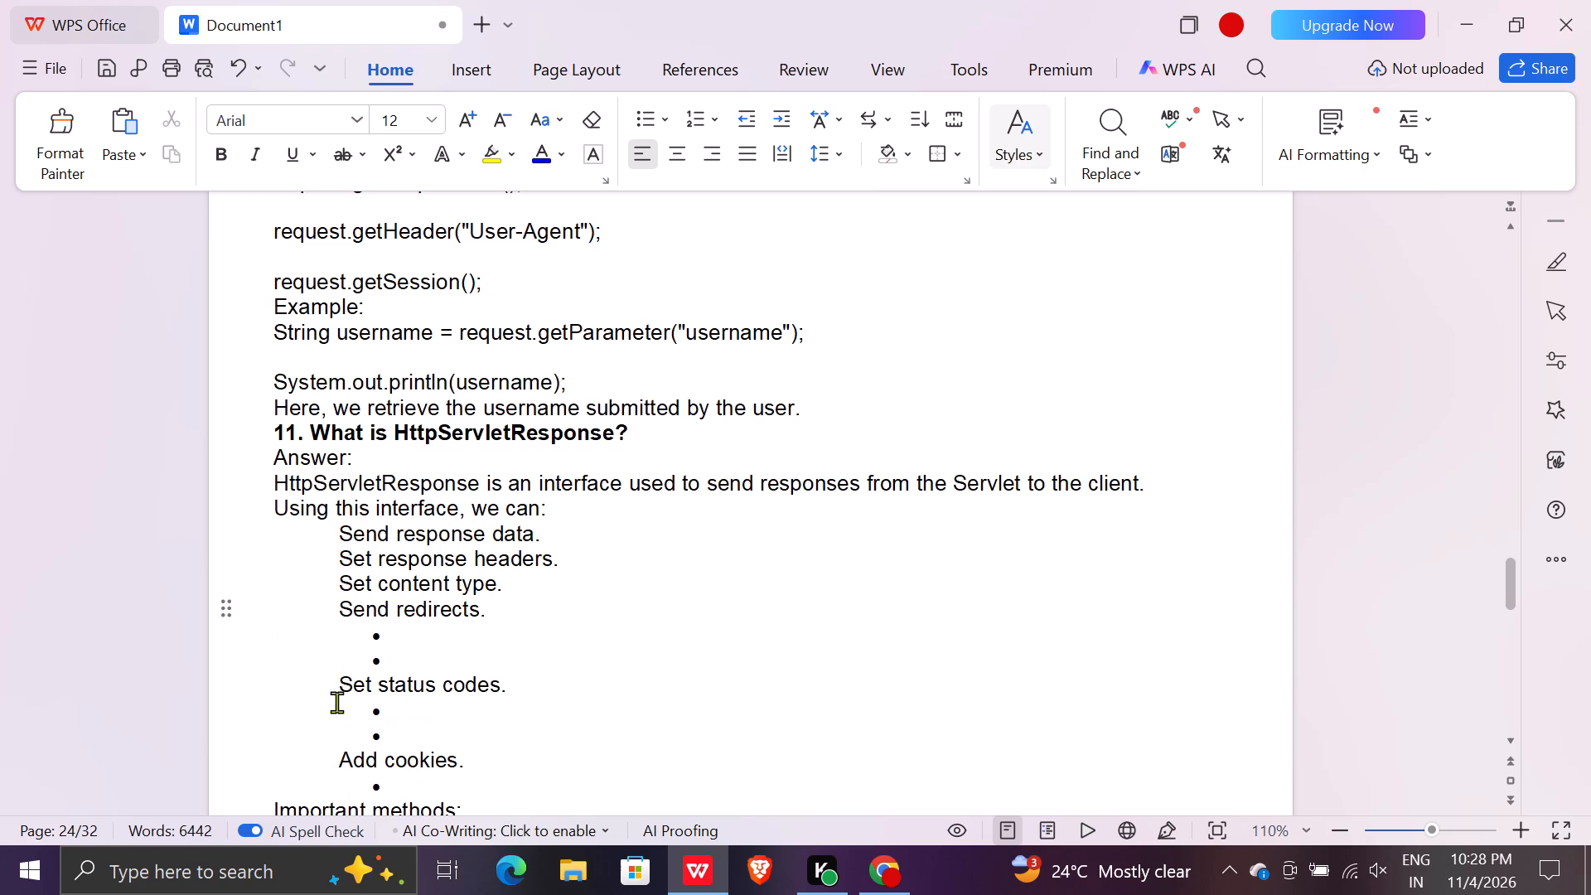
# Remove the empty bullets around "Set status codes." and "Add cookies." down to question 11's "Important methods:" and indent both items.
pyautogui.click(335, 687)
pyautogui.press('BackSpace')
pyautogui.press('BackSpace')
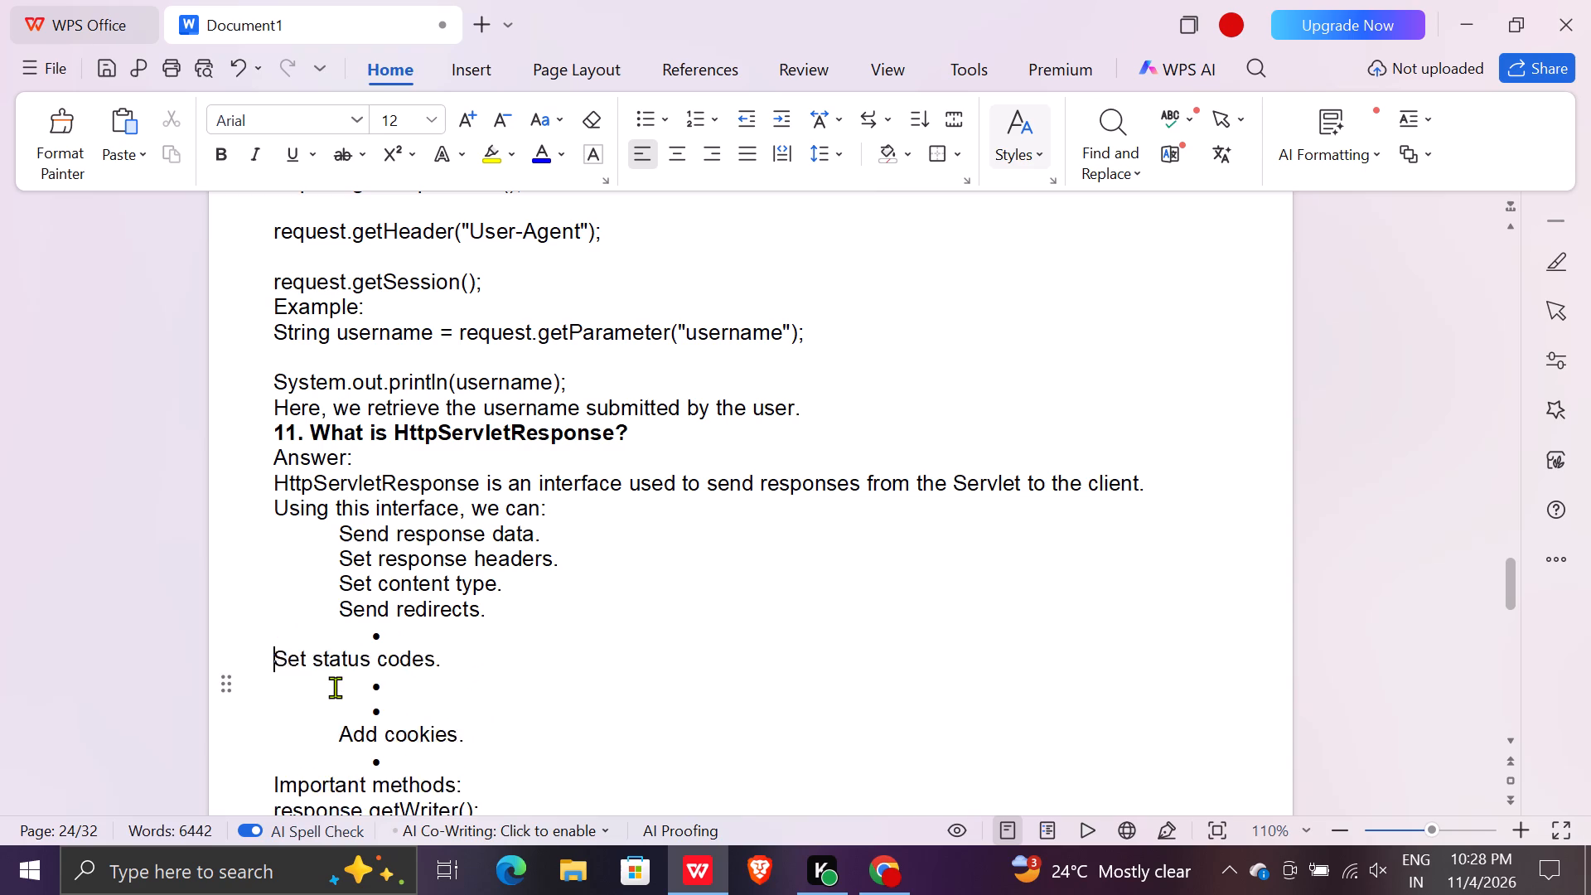
pyautogui.press('BackSpace')
pyautogui.press('Tab')
pyautogui.click(340, 710)
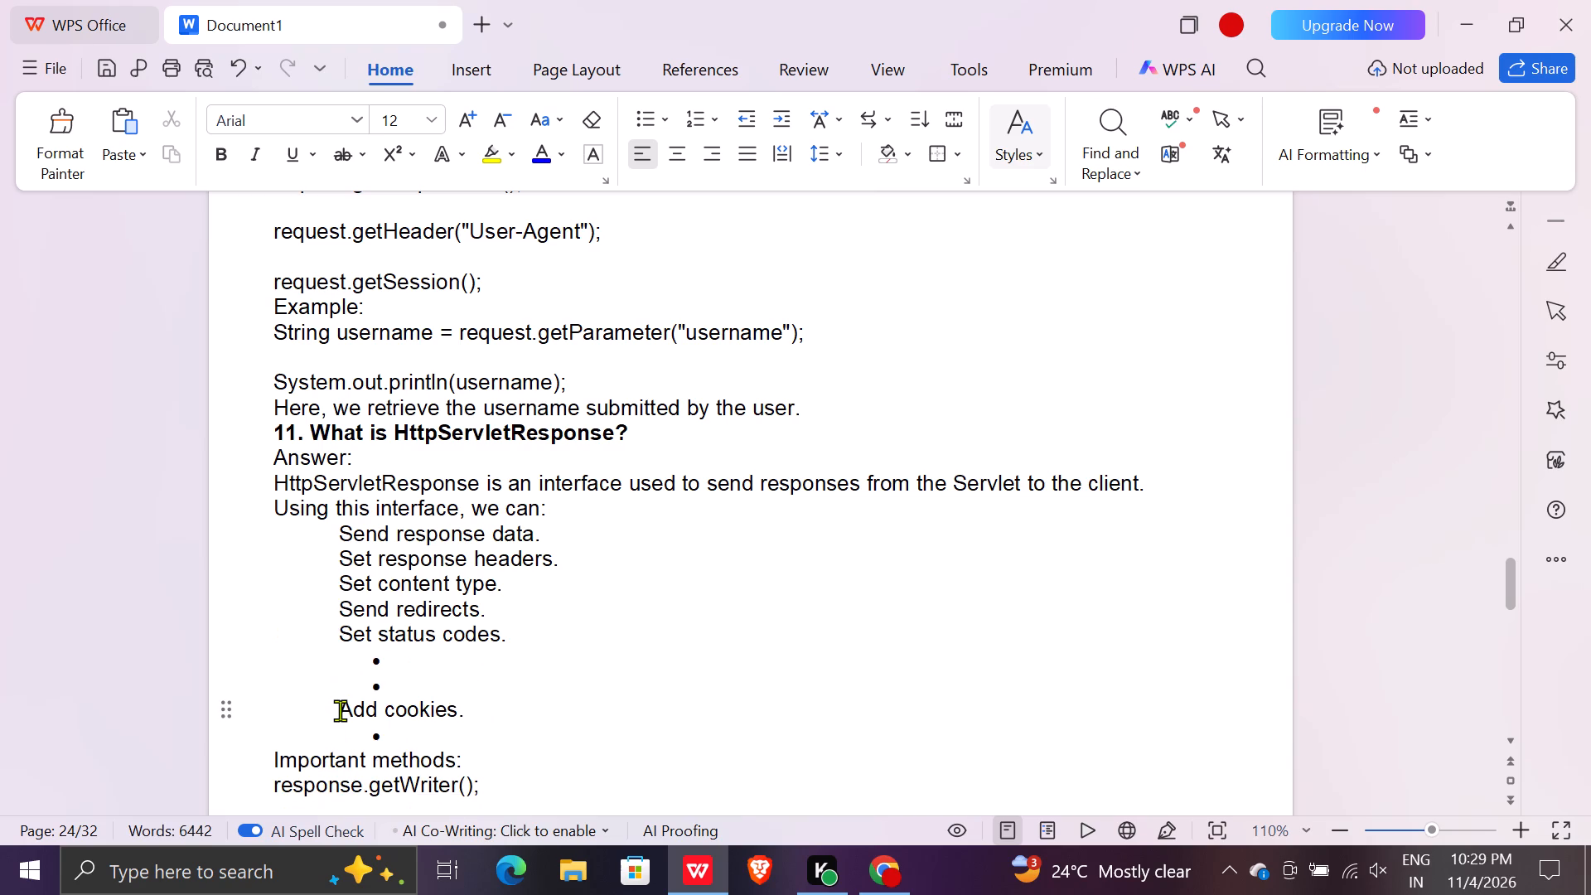
pyautogui.press('BackSpace')
pyautogui.press('BackSpace')
pyautogui.press('BackSpace')
pyautogui.press('Tab')
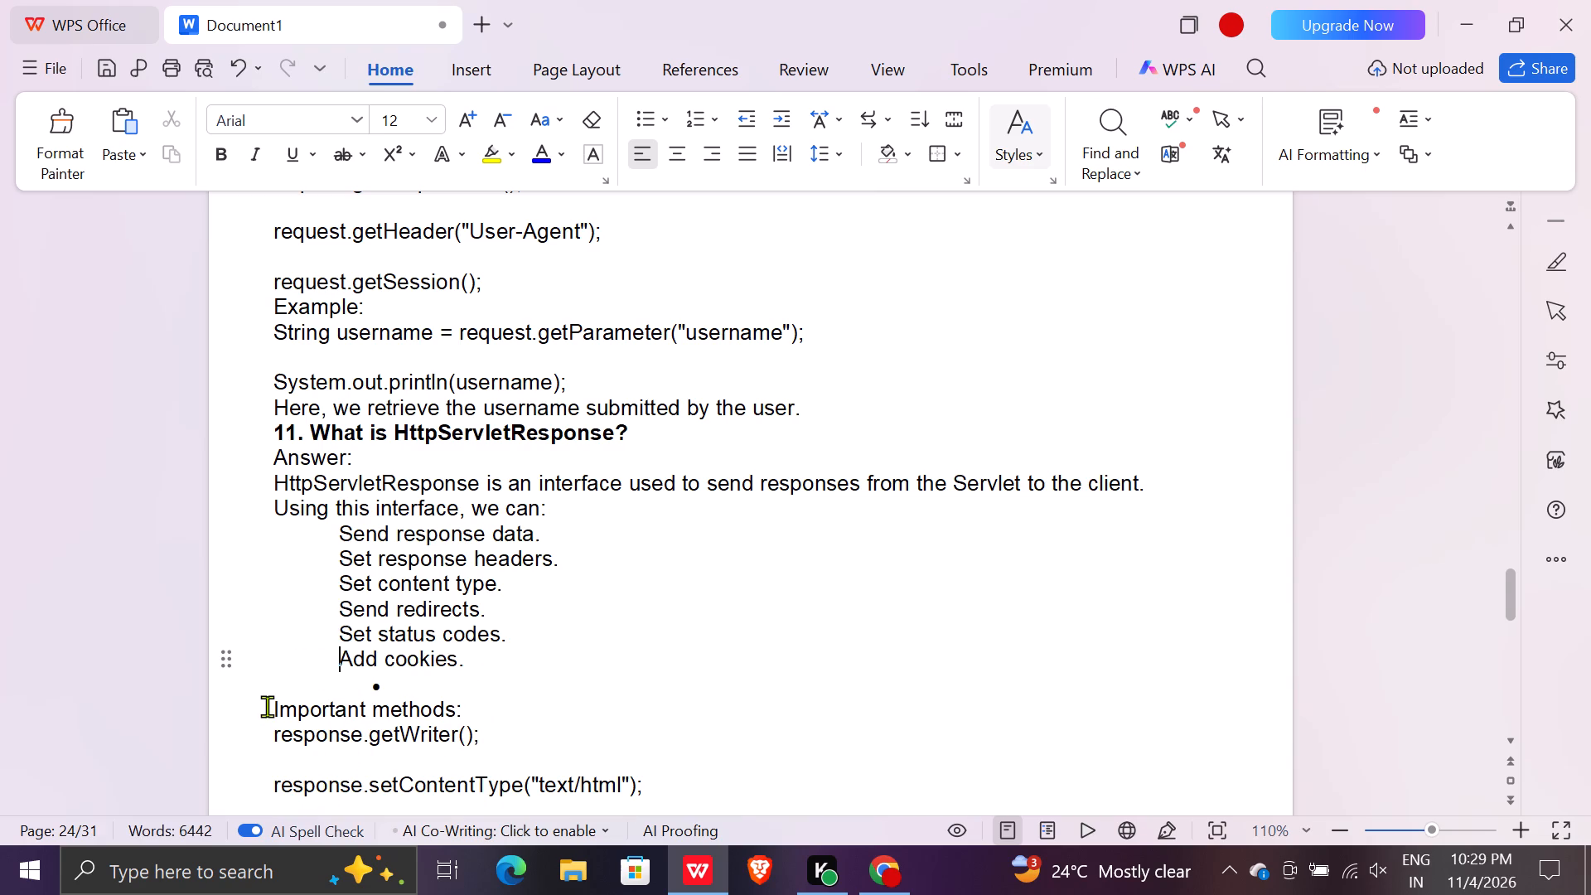
pyautogui.click(267, 706)
pyautogui.press('BackSpace')
# In question 12's RequestDispatcher methods, remove the empty numbered lines around "forward()" and "include()" down to "Example:" and indent both items.
pyautogui.scroll(-2, 542, 661)
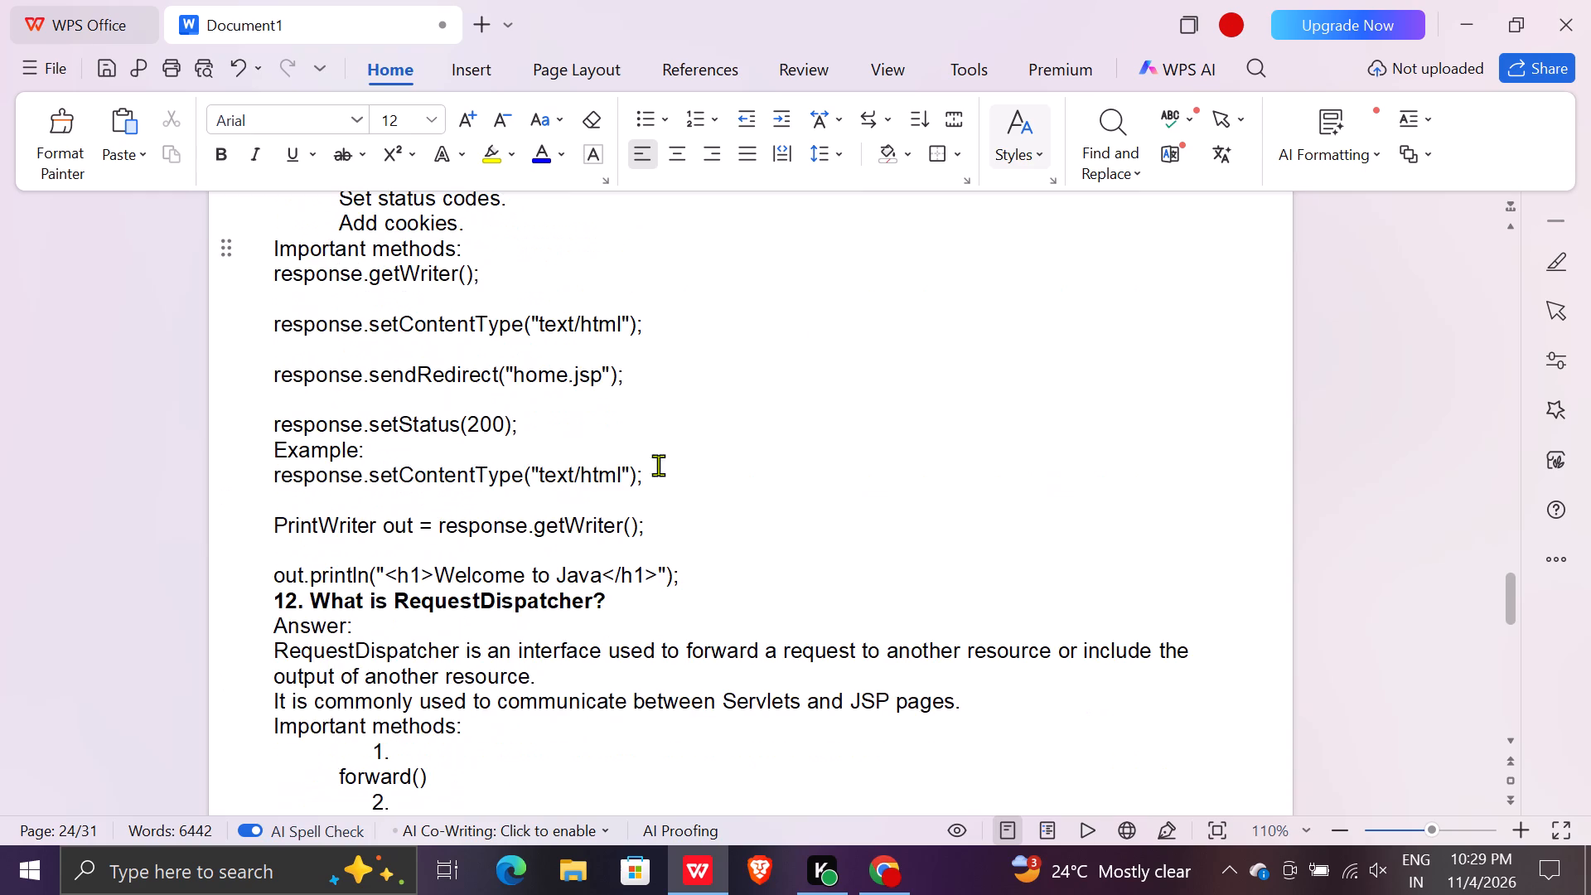
pyautogui.scroll(-2, 655, 442)
pyautogui.scroll(2, 618, 443)
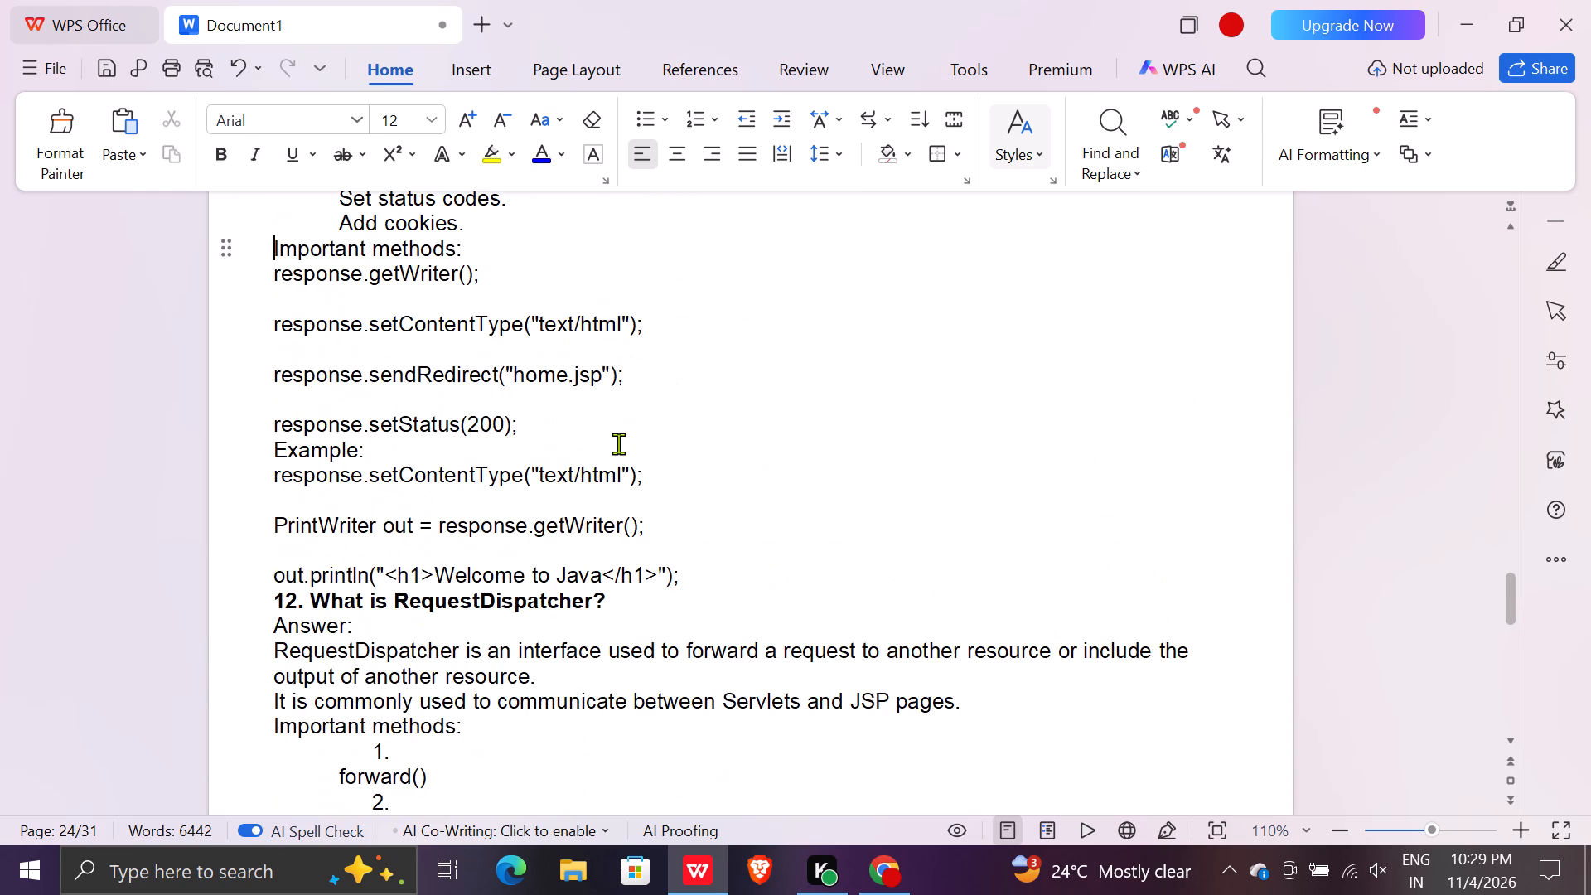
pyautogui.scroll(-1, 695, 454)
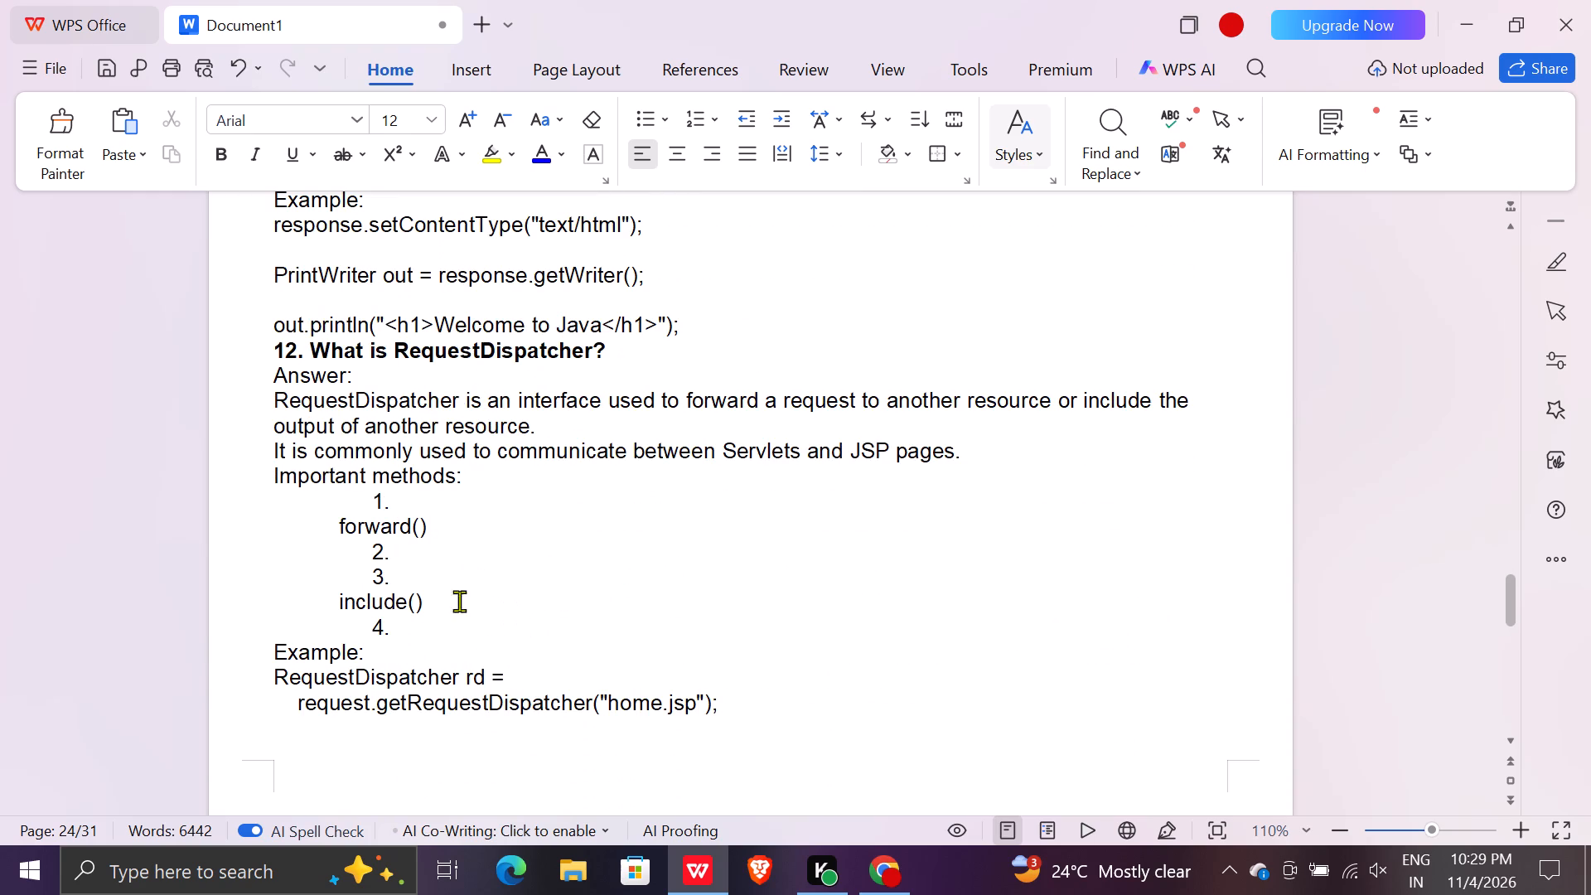
pyautogui.click(333, 529)
pyautogui.press('BackSpace')
pyautogui.press('BackSpace')
pyautogui.press('Tab')
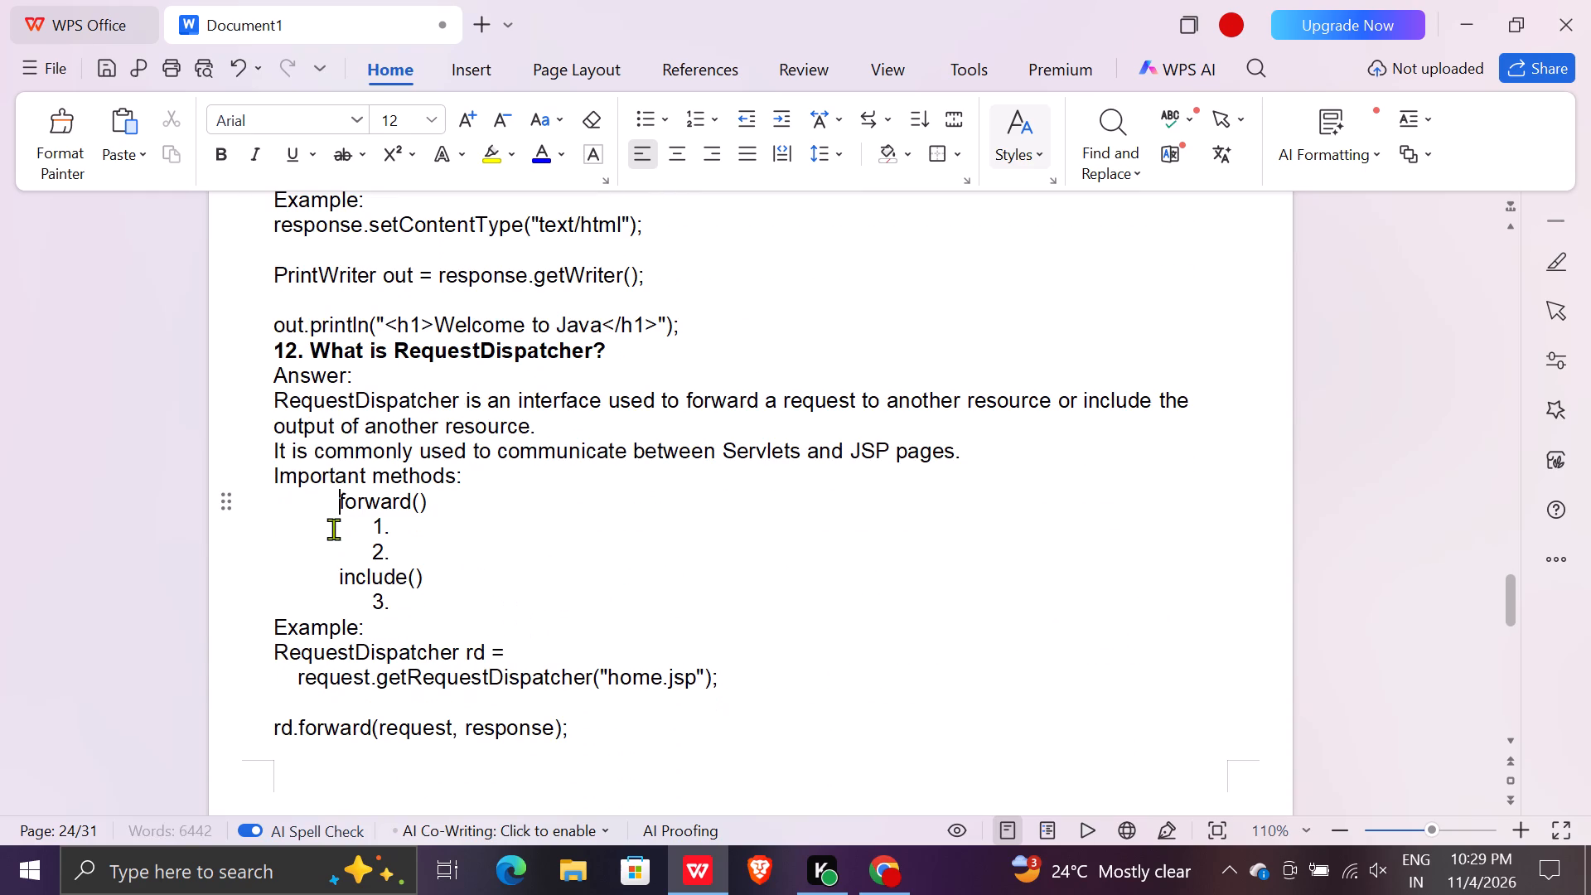
pyautogui.click(340, 579)
pyautogui.press('BackSpace')
pyautogui.press('BackSpace')
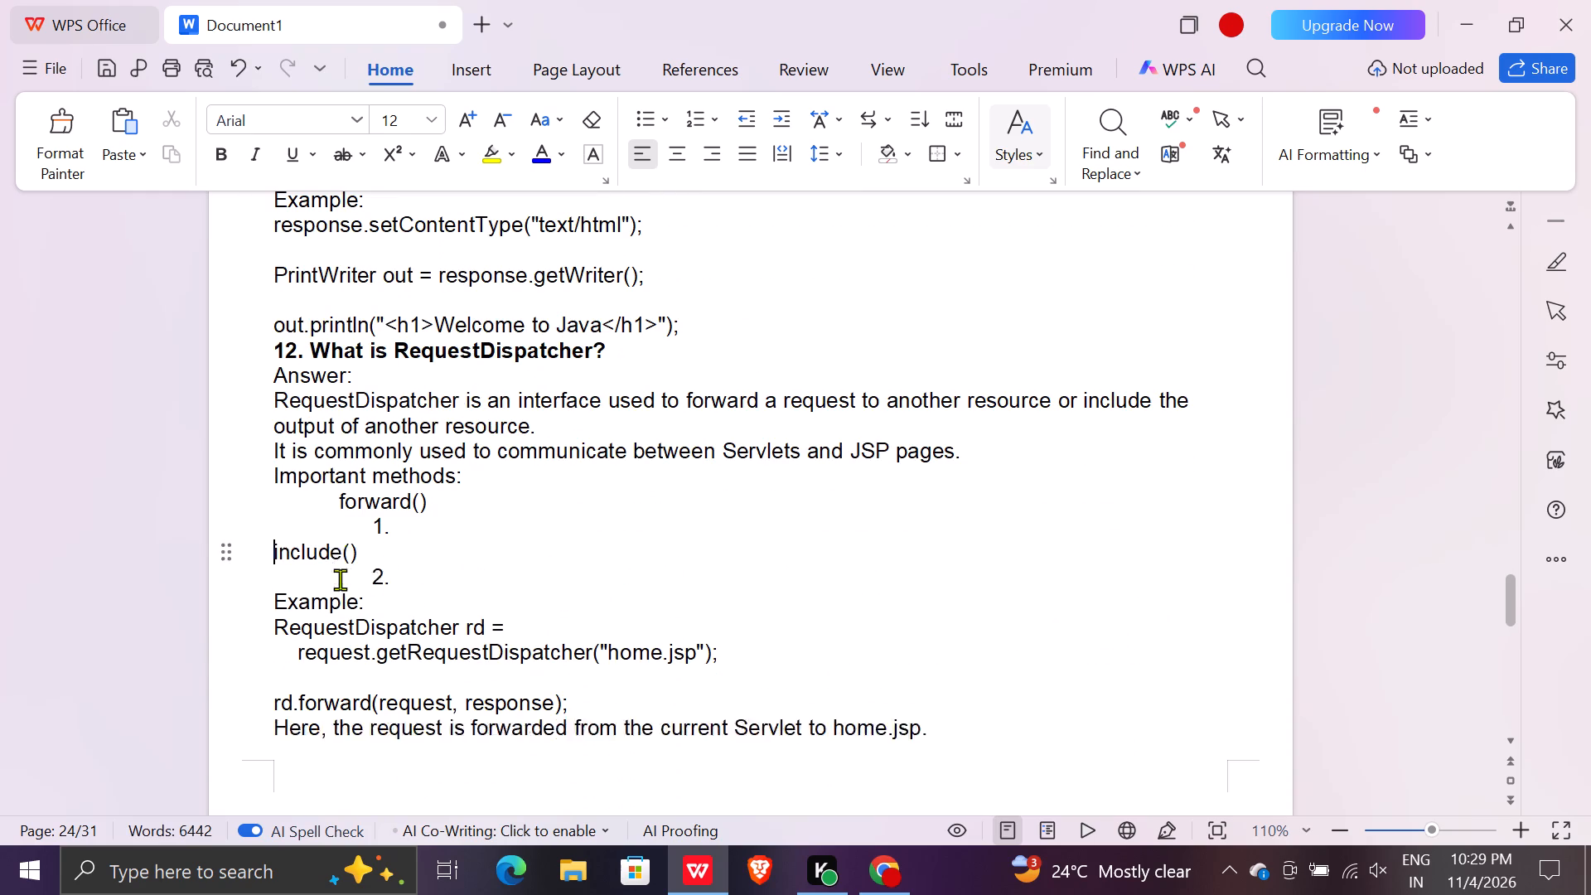
pyautogui.press('BackSpace')
pyautogui.press('Tab')
pyautogui.click(274, 575)
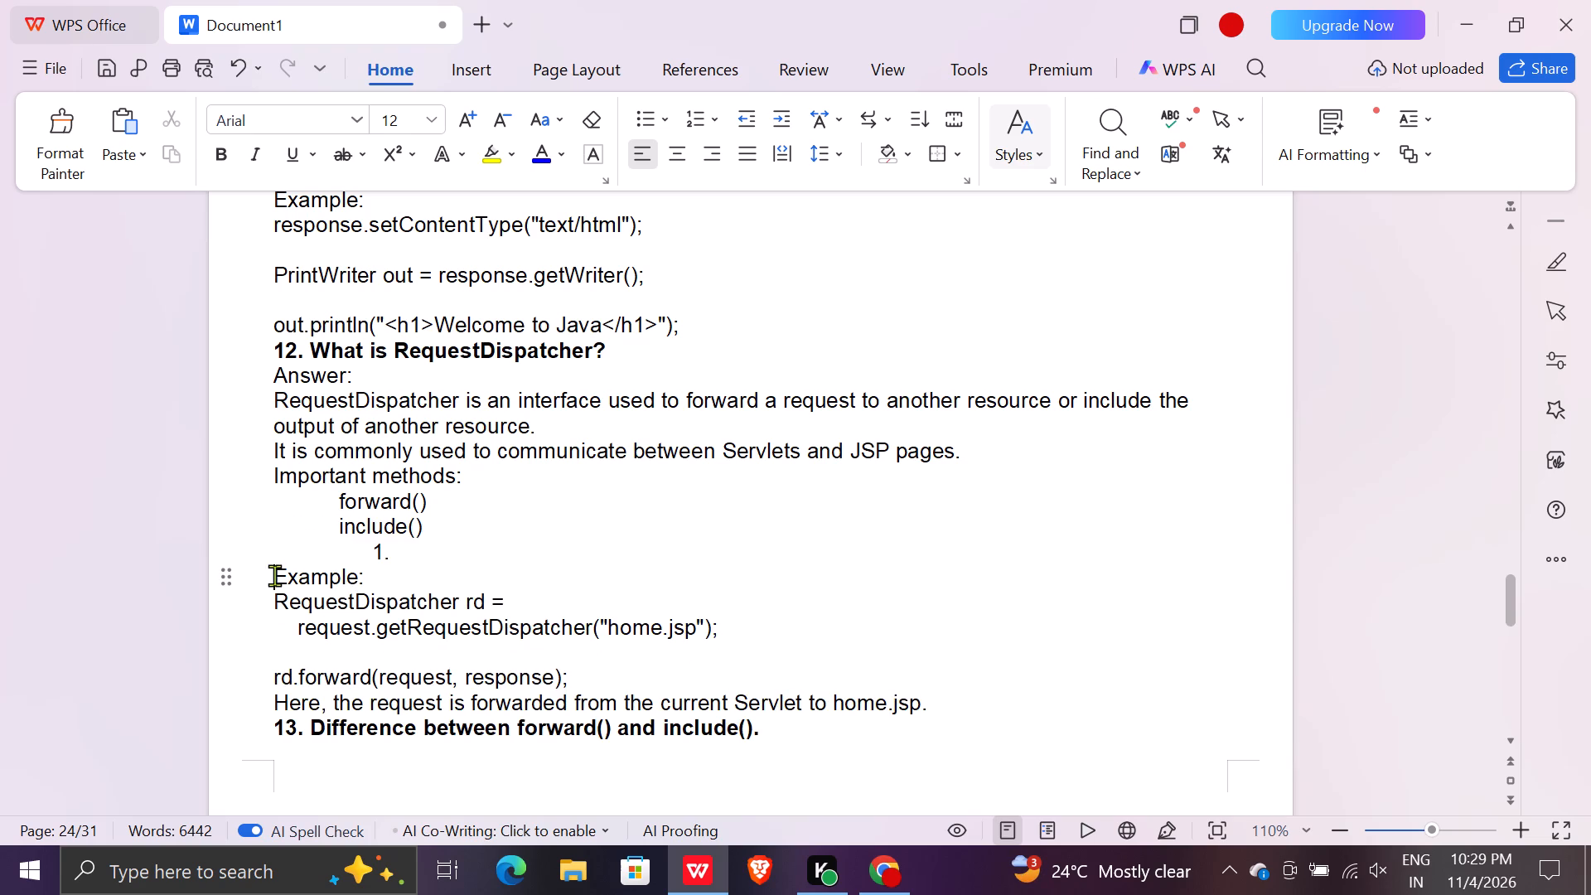
pyautogui.press('BackSpace')
# Move question 13's heading, "Difference between forward() and include().", onto the next page by inserting two blank lines above it.
pyautogui.scroll(-2, 537, 573)
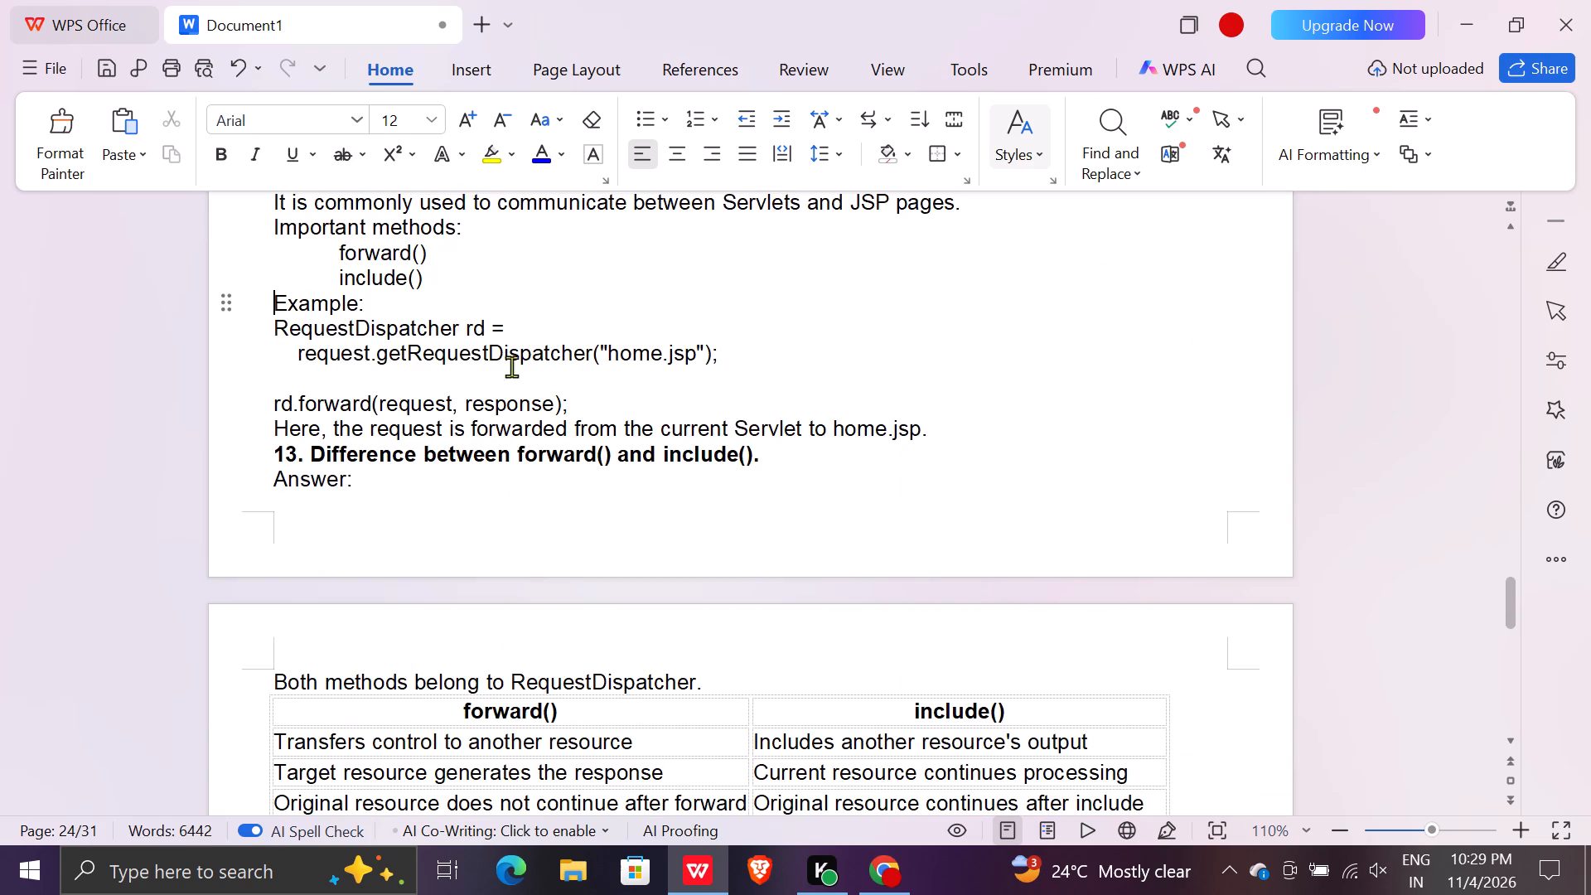
pyautogui.click(343, 373)
pyautogui.click(273, 451)
pyautogui.press('Return')
pyautogui.press('Return')
# In question 14's interview tip, remove the empty bullet above the "Use forward()" item and indent it on its own line.
pyautogui.scroll(-9, 369, 525)
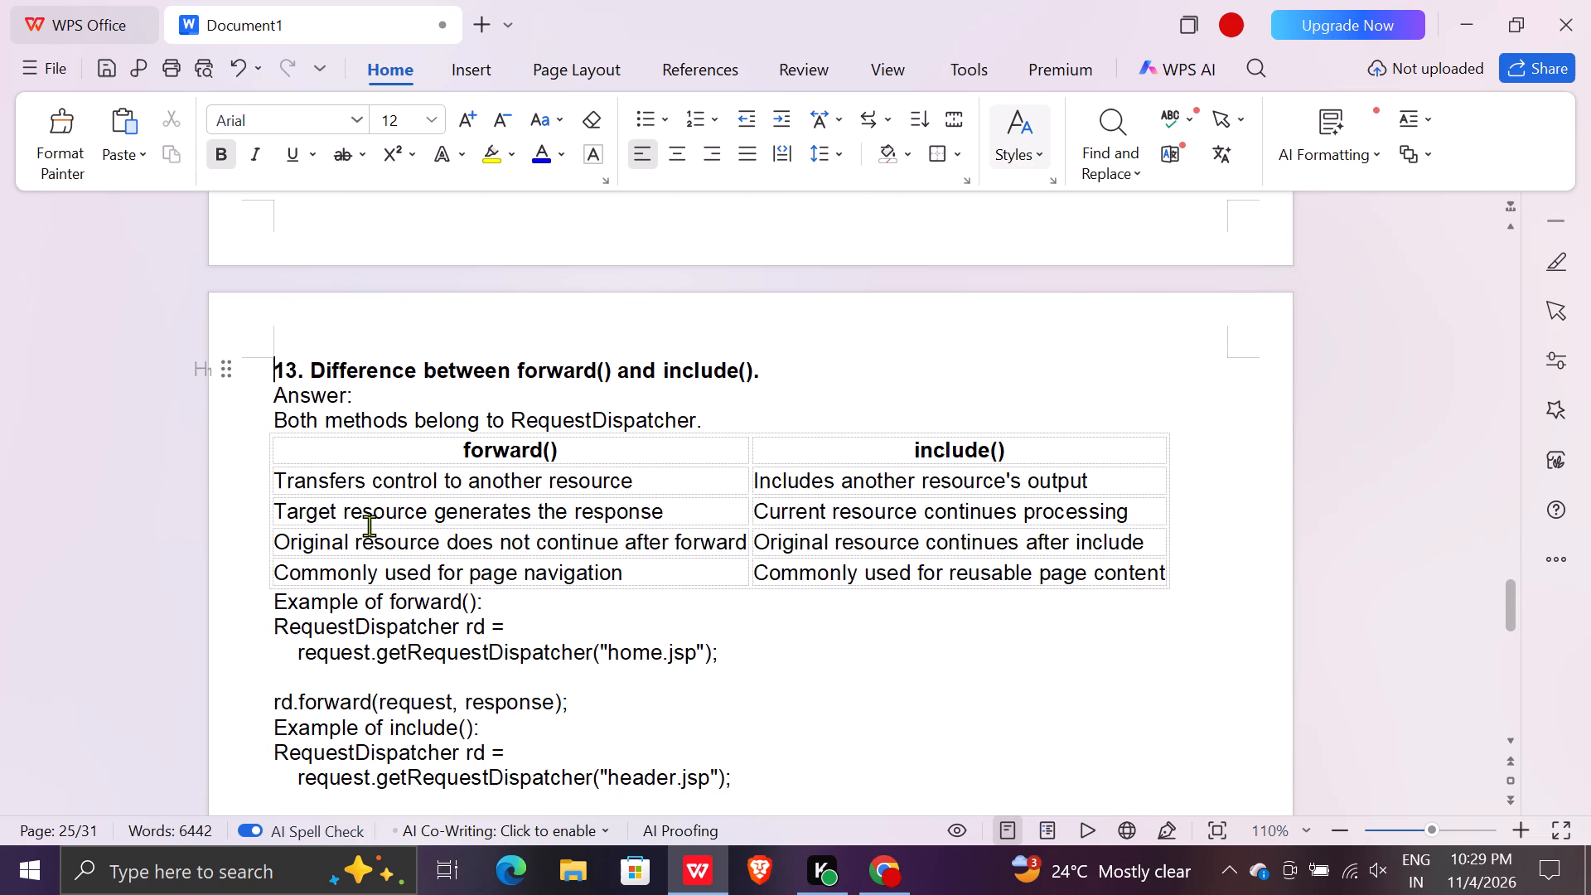
pyautogui.scroll(-4, 486, 457)
pyautogui.scroll(-4, 294, 536)
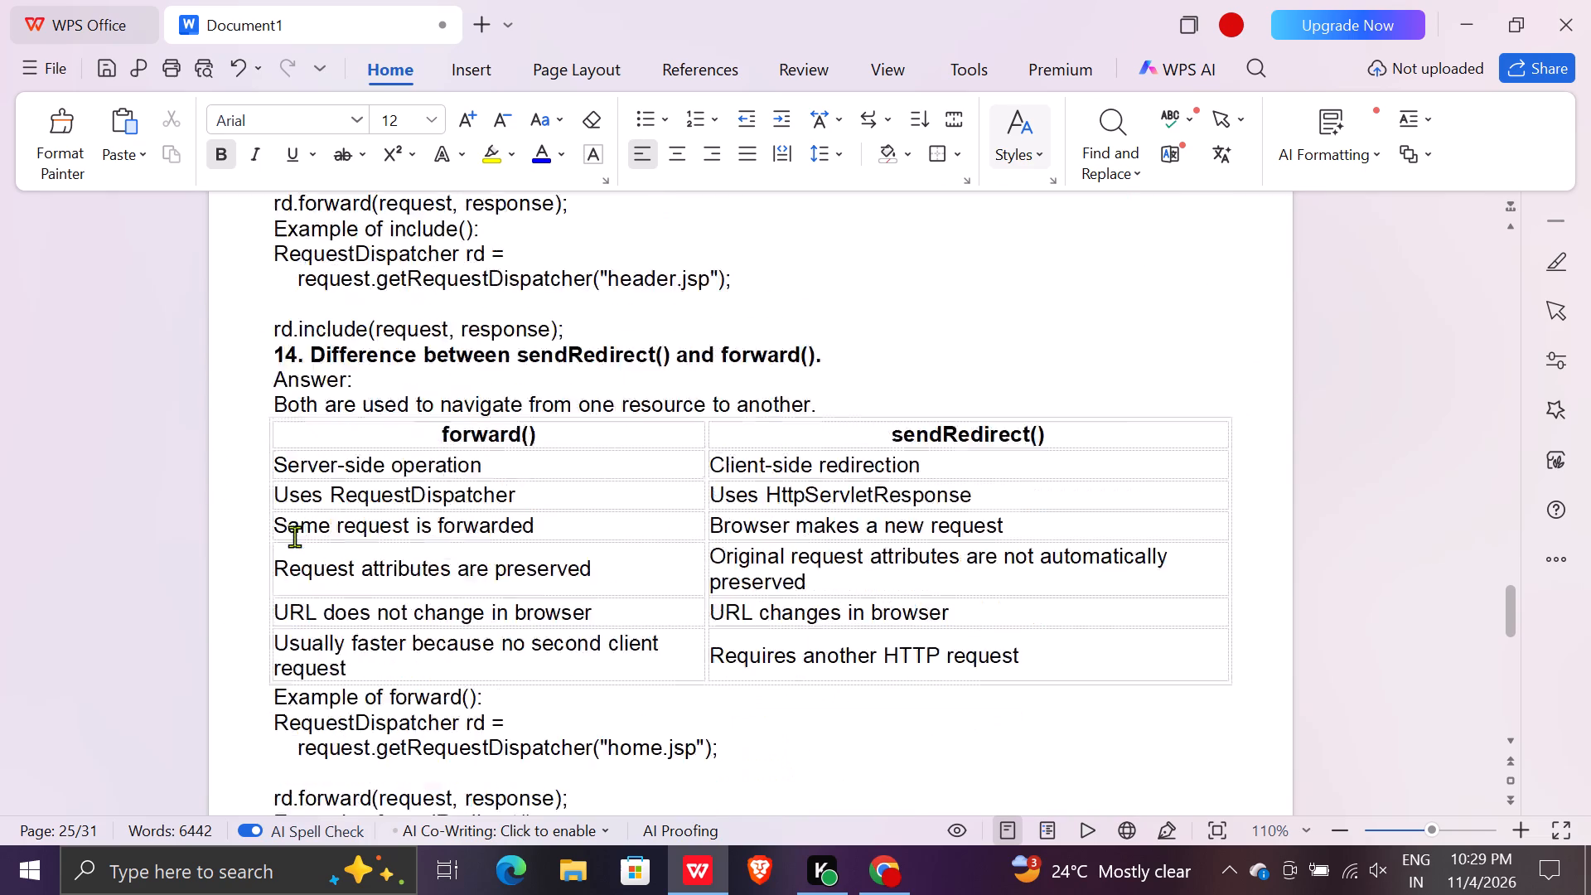
pyautogui.scroll(-2, 445, 502)
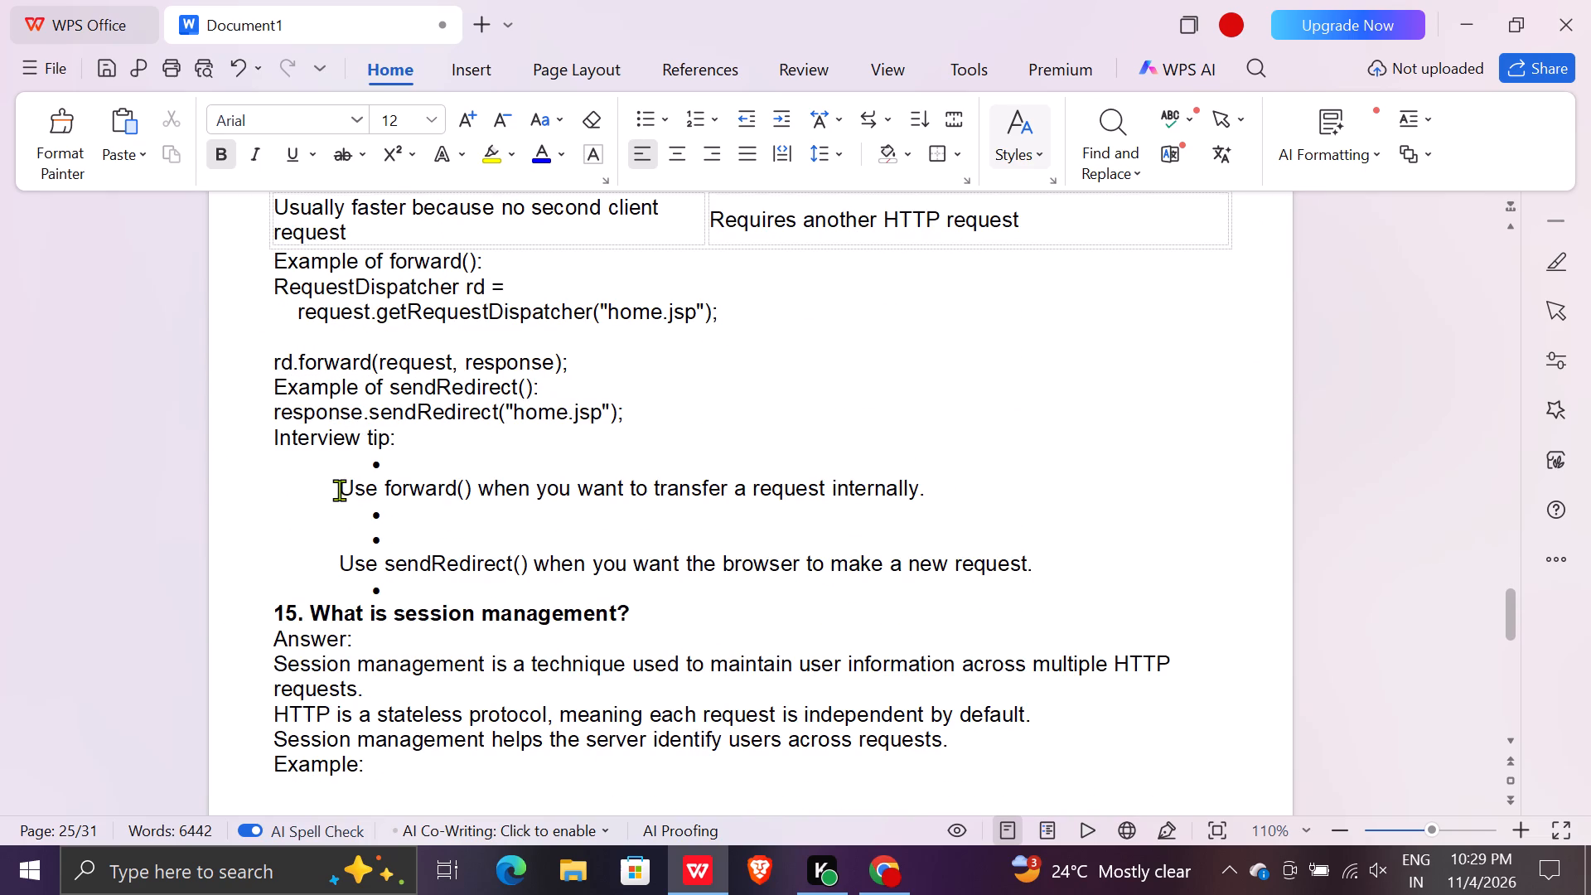
pyautogui.click(339, 490)
pyautogui.press('BackSpace')
pyautogui.press('BackSpace')
pyautogui.press('BackSpace')
pyautogui.press('Tab')
pyautogui.hotkey('ctrl', 'z')
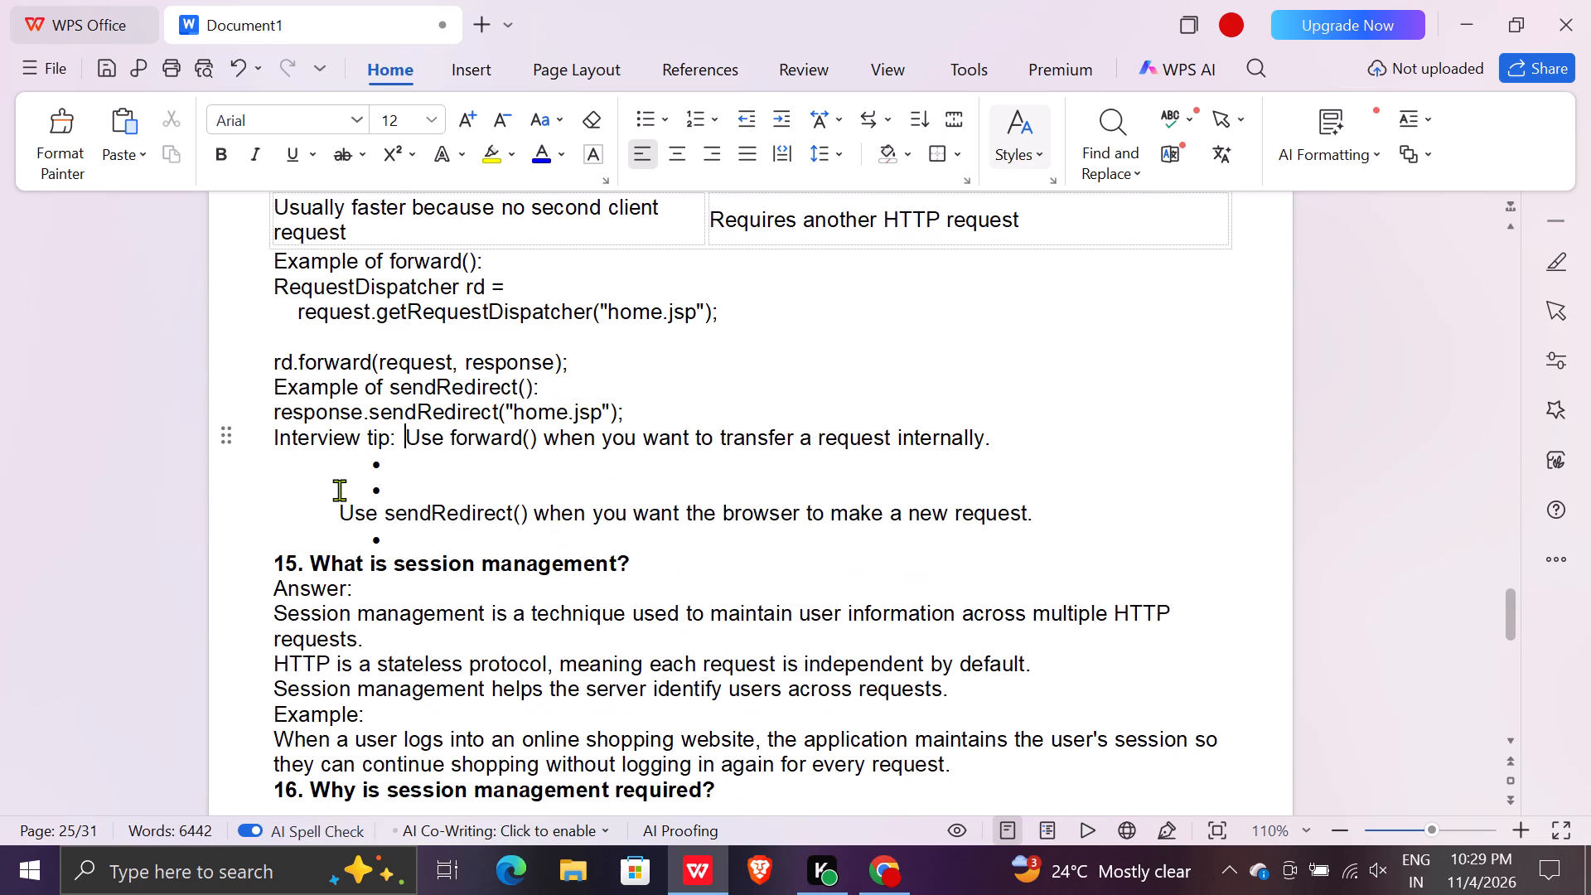
pyautogui.hotkey('ctrl', 'z')
pyautogui.press('Tab')
pyautogui.press('BackSpace')
pyautogui.press('BackSpace')
pyautogui.press('Tab')
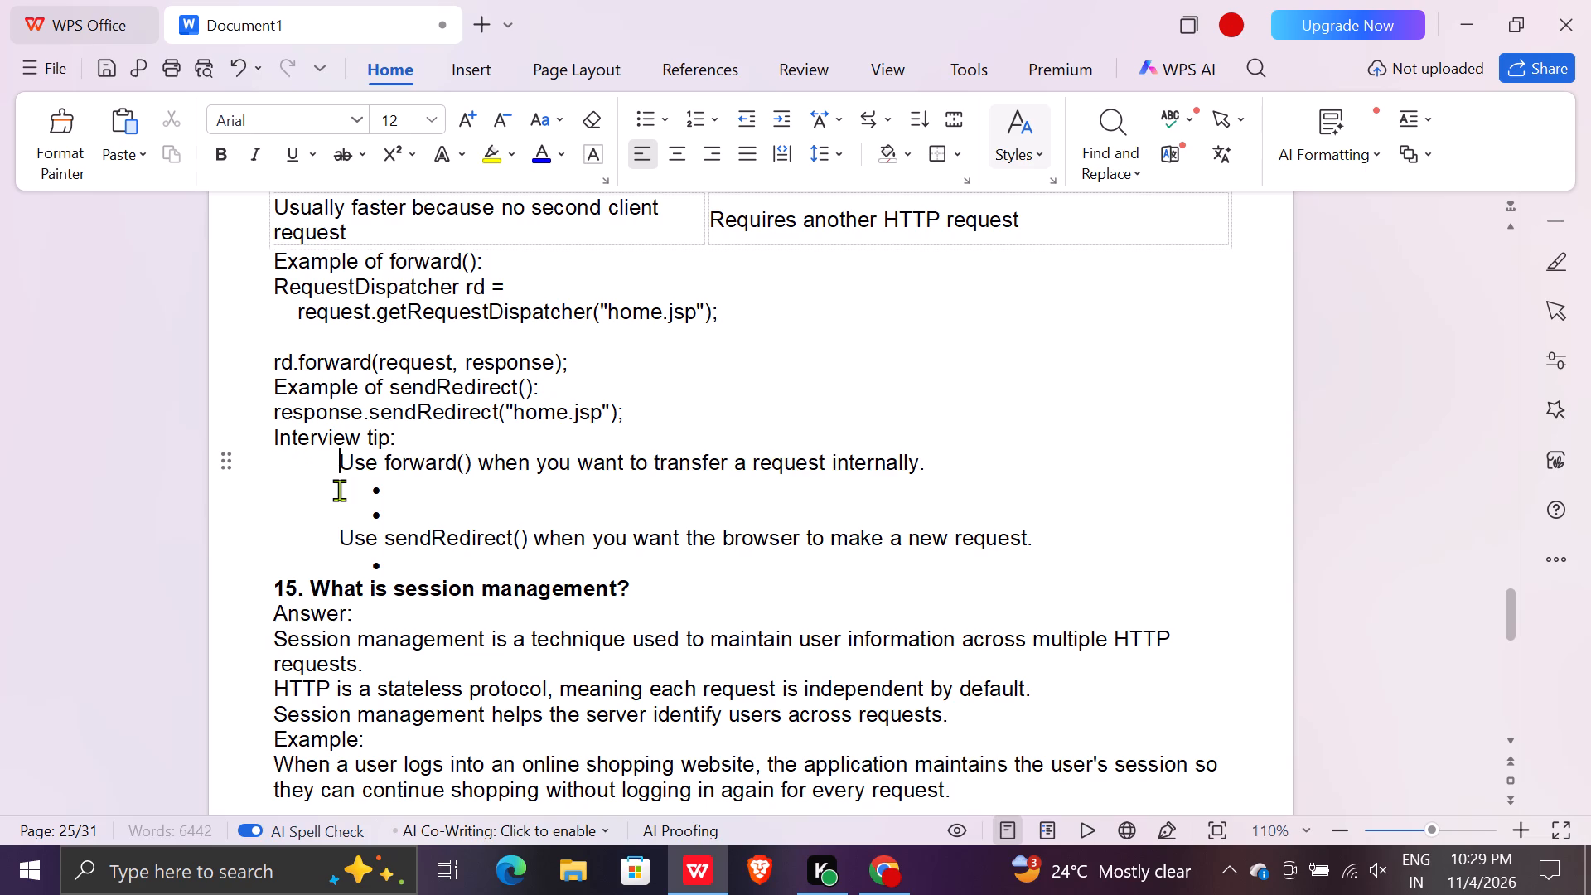
# Remove the empty bullets above and below question 14's "Use sendRedirect()" tip and indent that item.
pyautogui.click(336, 548)
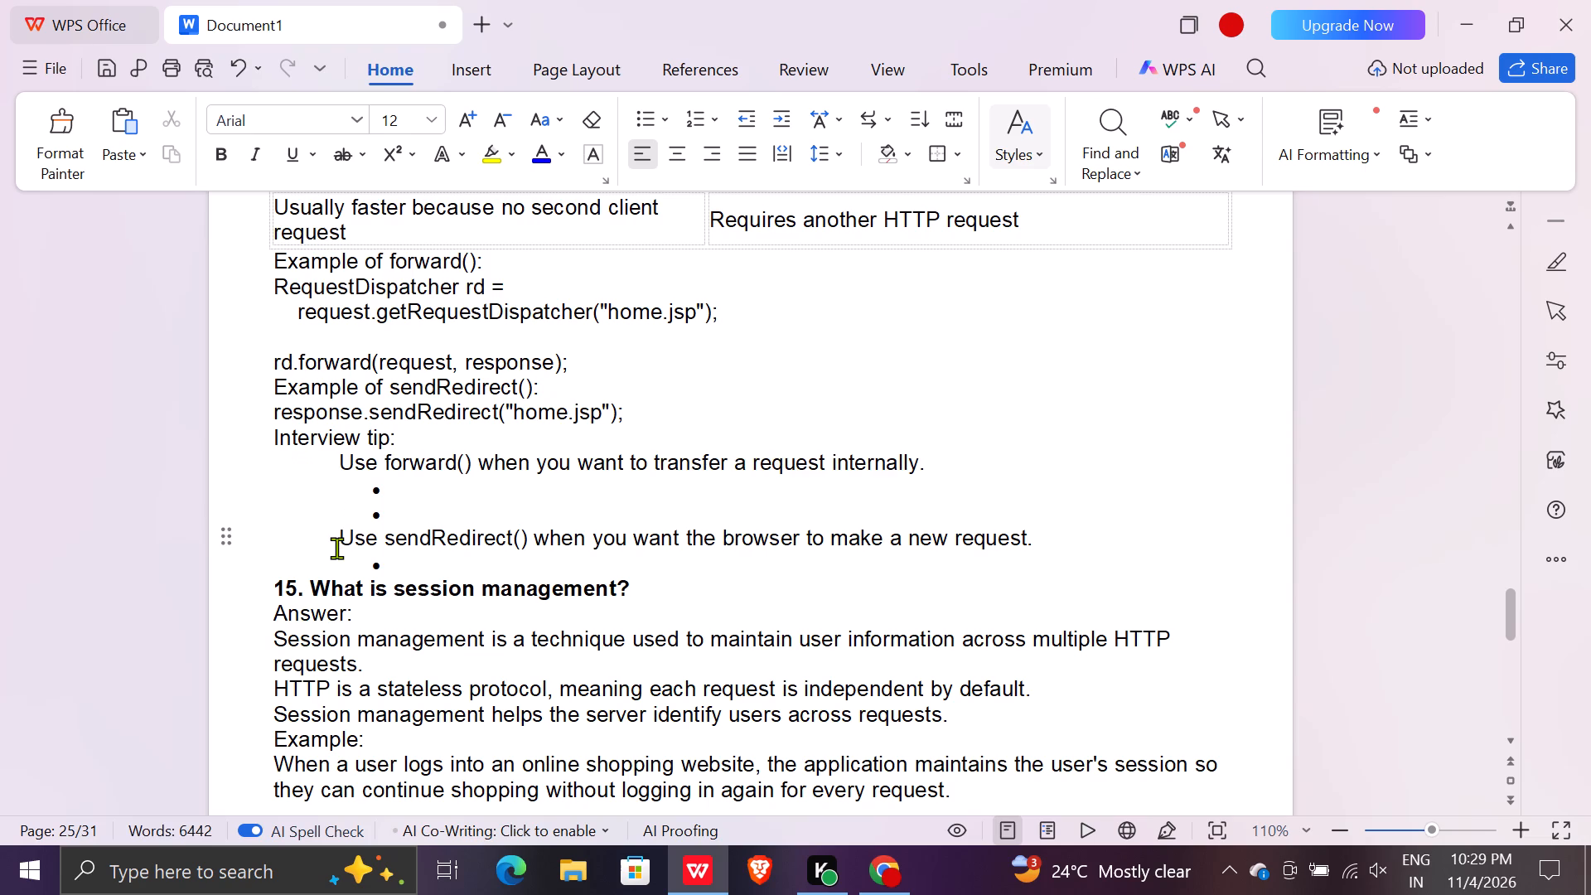
pyautogui.press('BackSpace')
pyautogui.press('BackSpace')
pyautogui.press('BackSpace')
pyautogui.press('Tab')
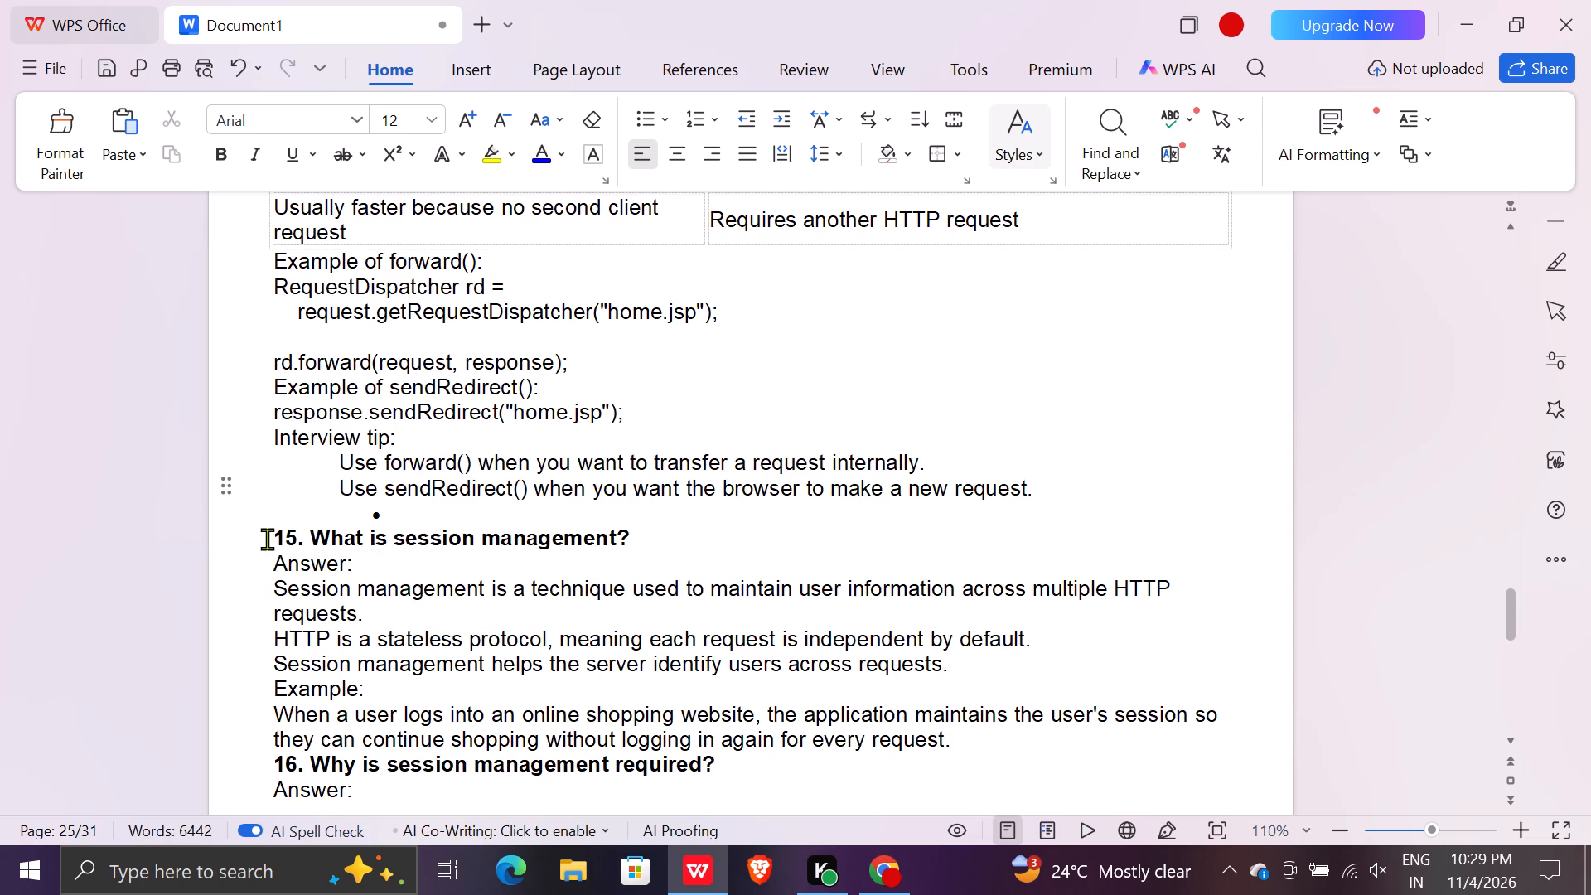
pyautogui.click(267, 539)
pyautogui.press('BackSpace')
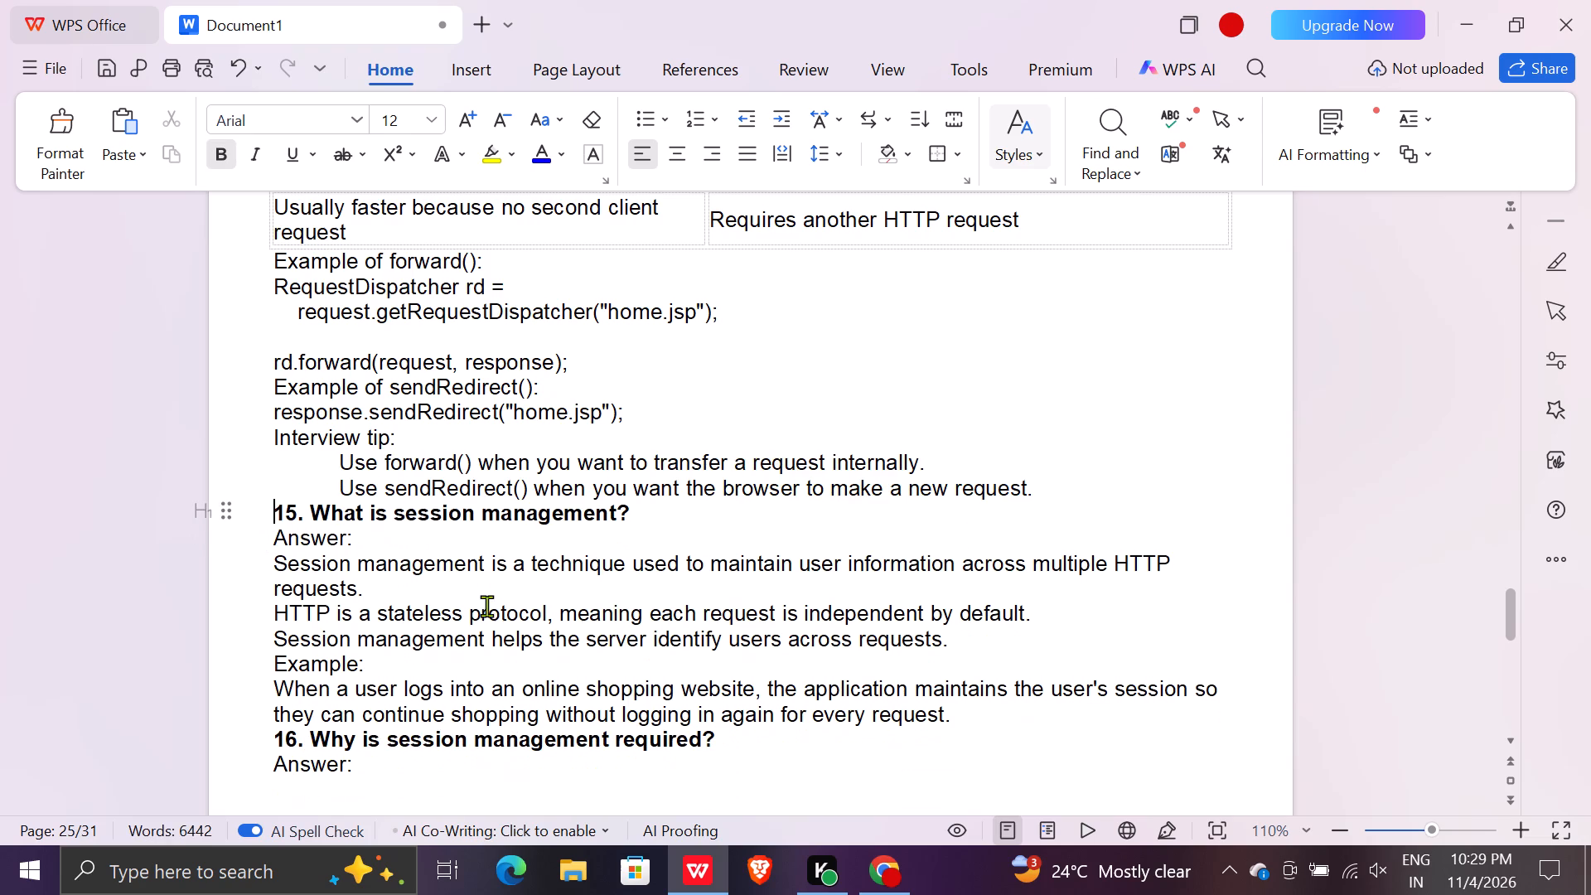
# Move question 16's heading, "Why is session management required?", onto the next page by inserting three blank lines above it.
pyautogui.scroll(-1, 486, 606)
pyautogui.click(272, 490)
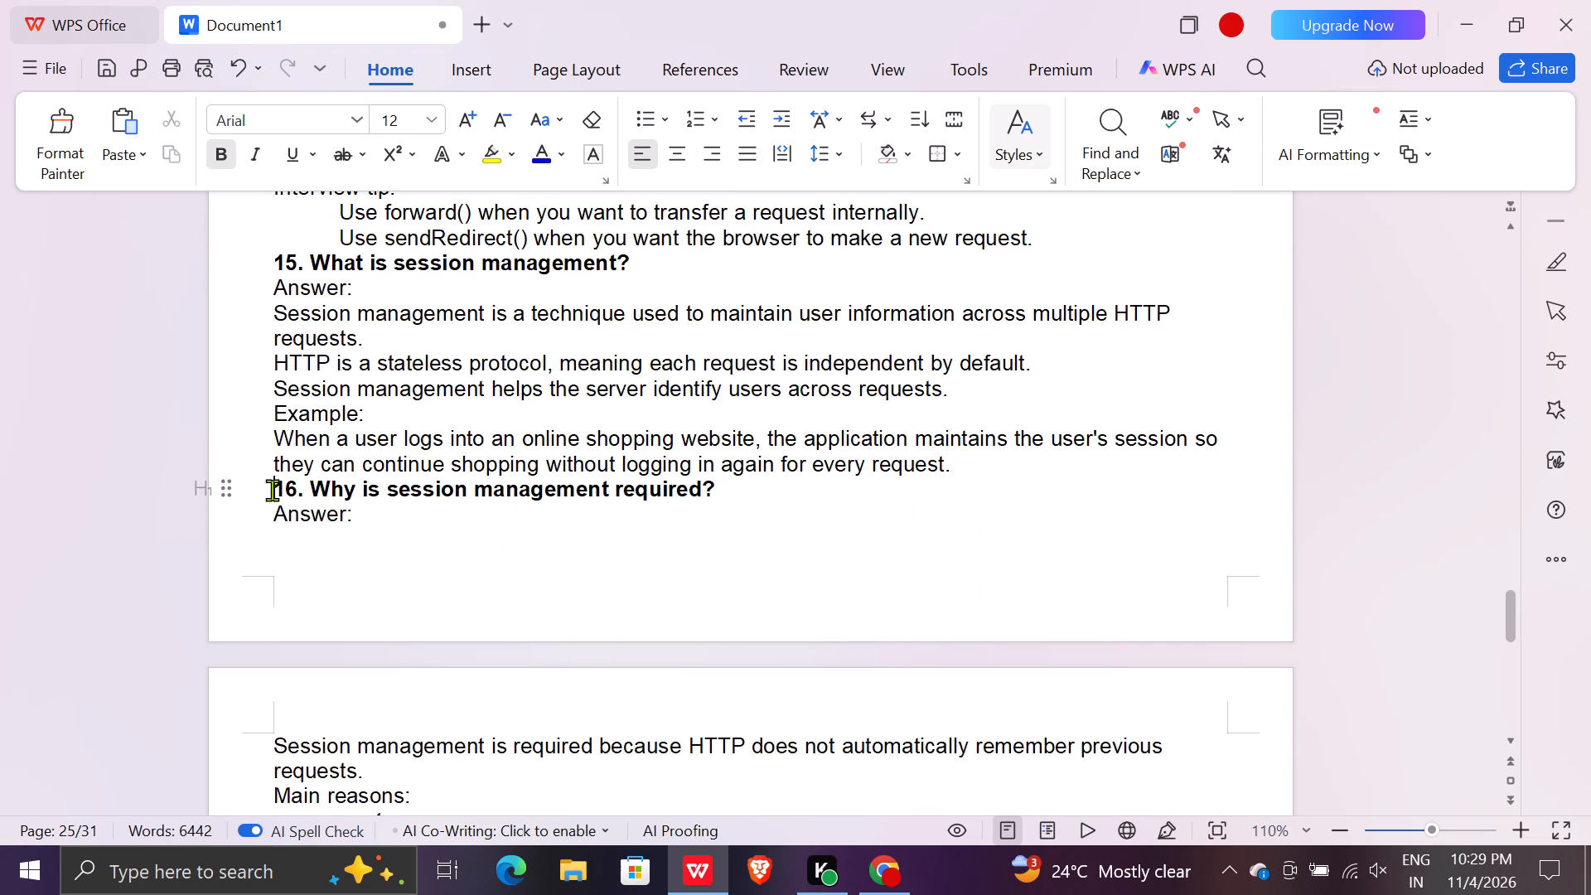
pyautogui.press('Return')
pyautogui.press('Return')
pyautogui.press('Return')
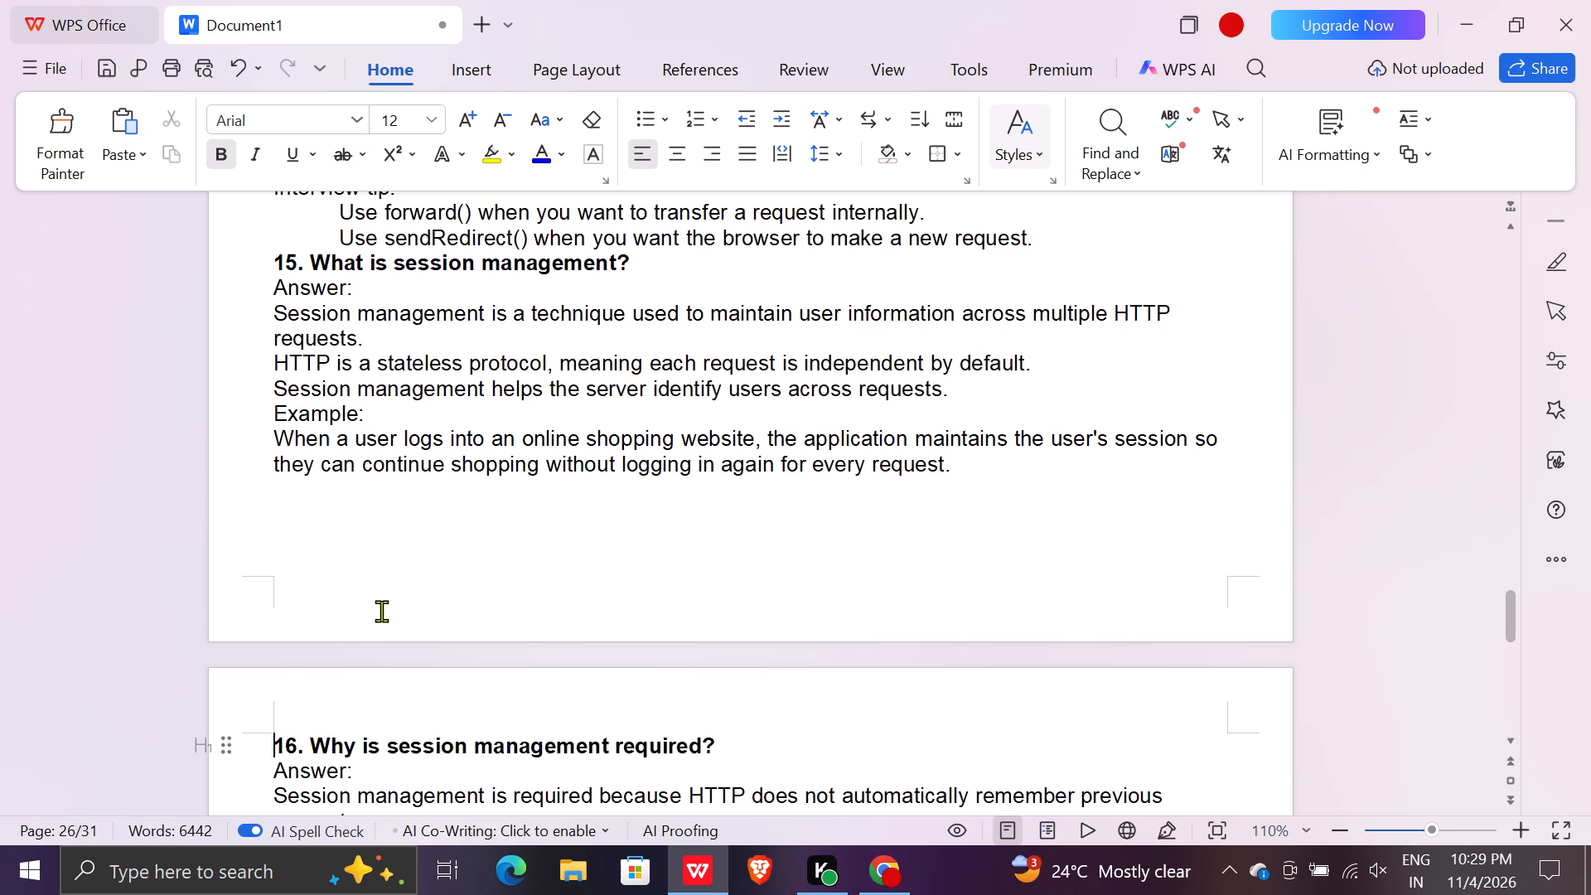
# In question 16's main reasons, remove the empty numbered lines above "Maintain user login information." and "Store user-specific data." and indent both items.
pyautogui.scroll(-2, 381, 611)
pyautogui.click(346, 647)
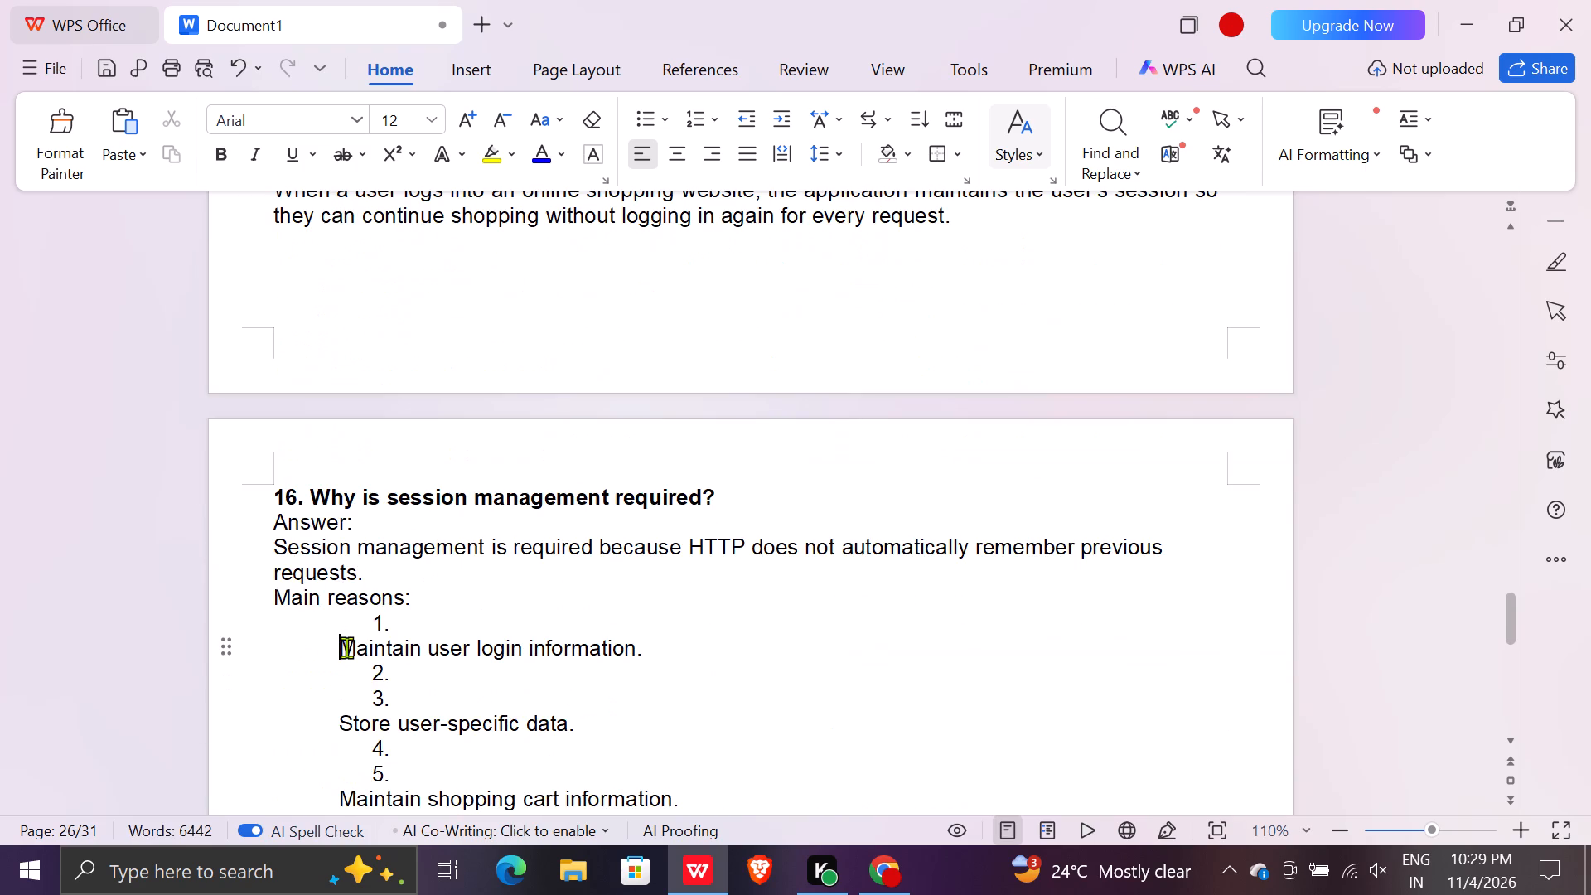
pyautogui.press('Left')
pyautogui.press('Right')
pyautogui.press('BackSpace')
pyautogui.press('BackSpace')
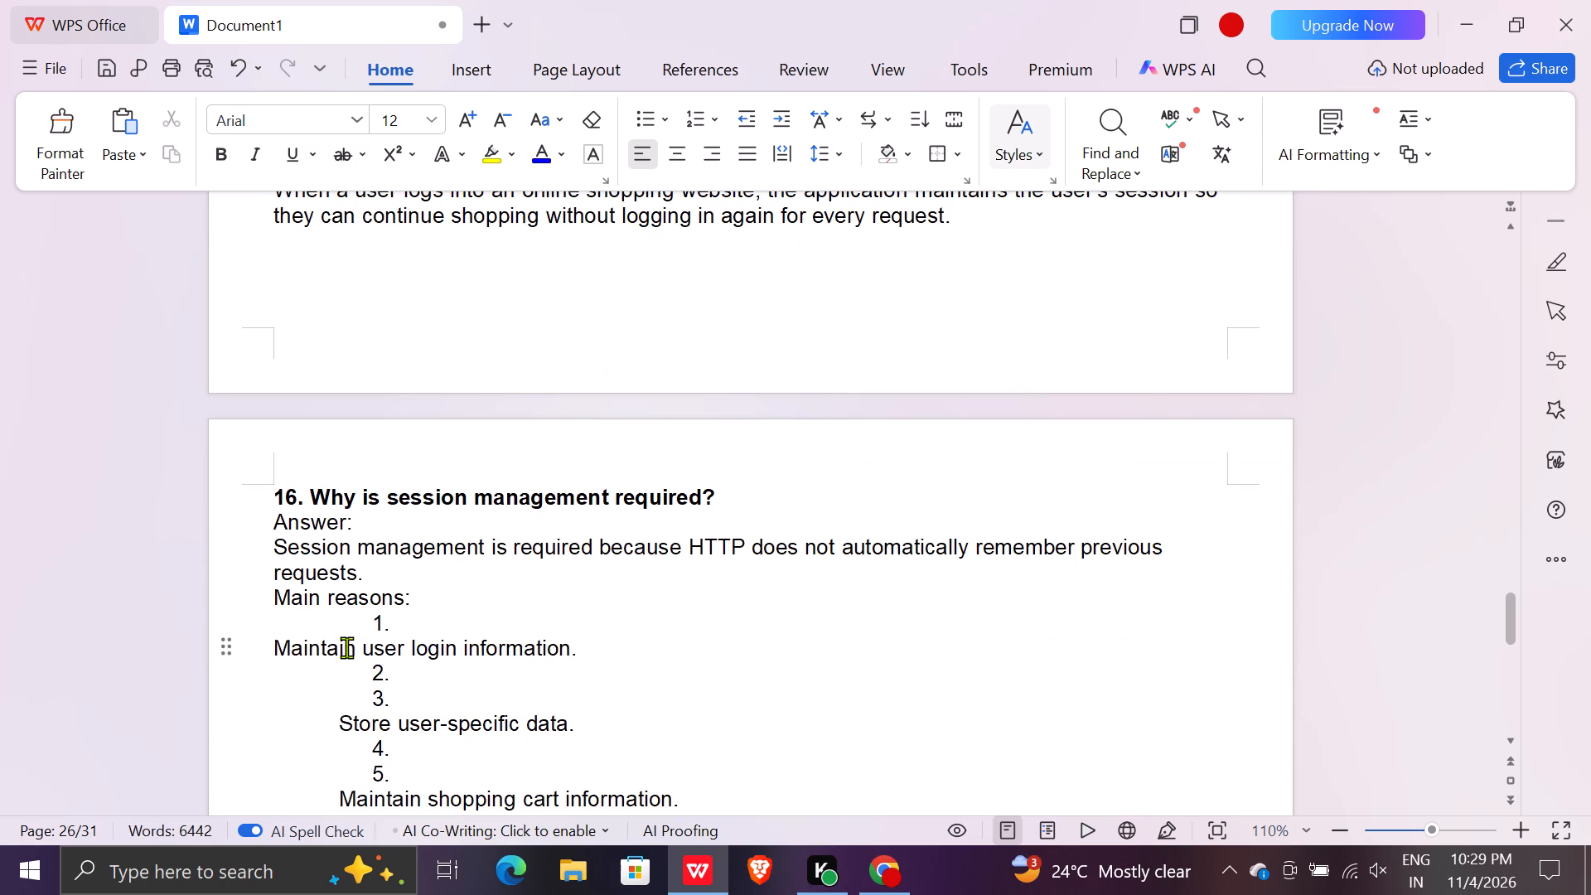
pyautogui.press('Tab')
pyautogui.click(341, 700)
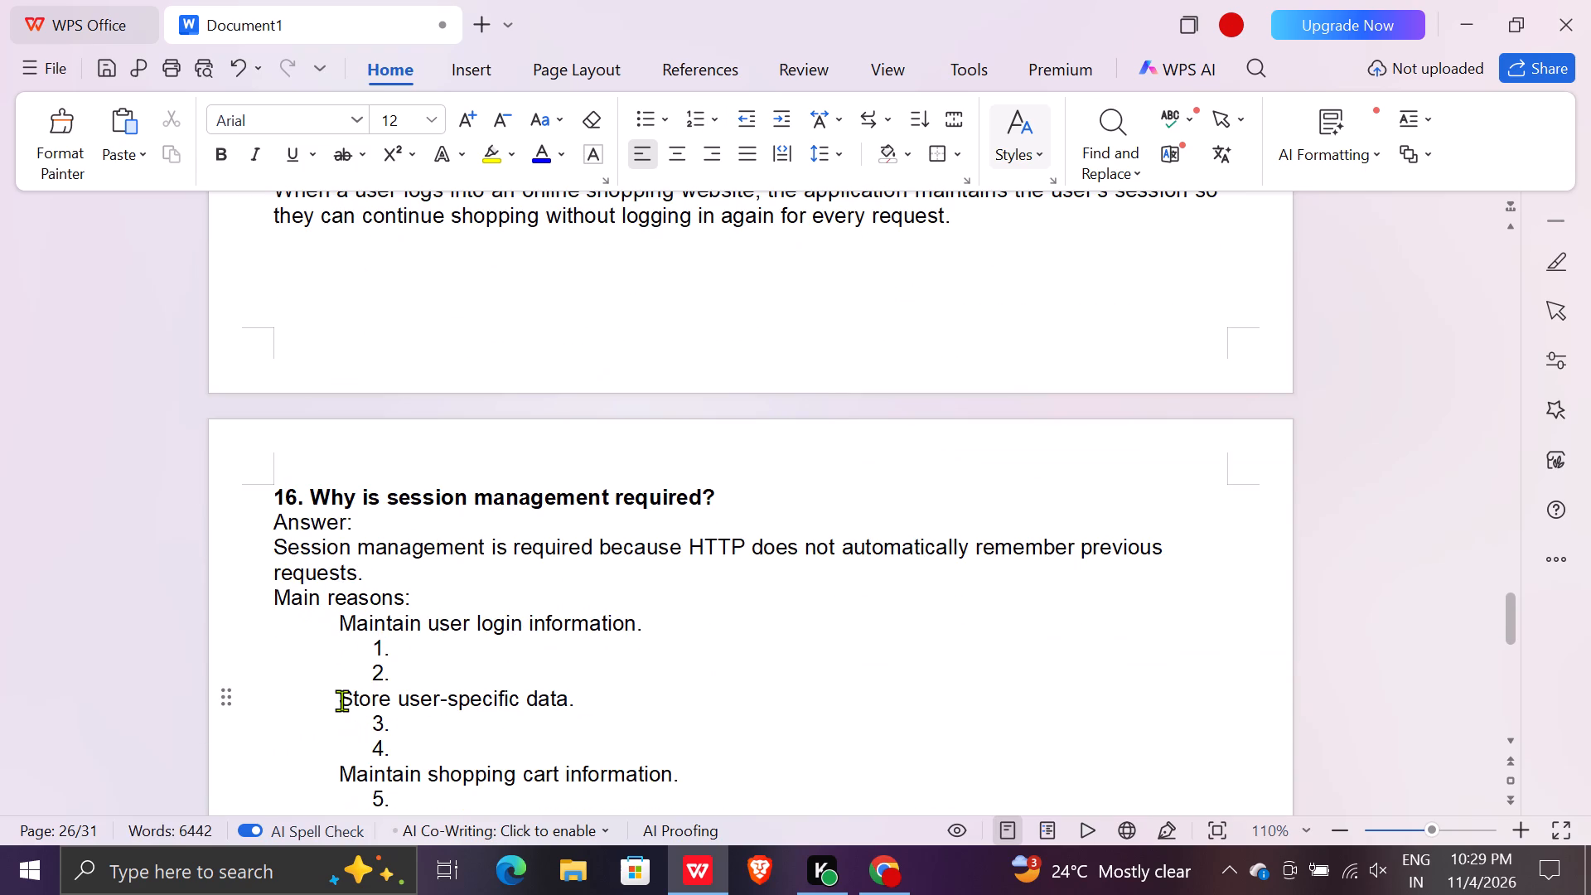
pyautogui.press('BackSpace')
pyautogui.press('BackSpace')
pyautogui.press('BackSpace')
pyautogui.press('Tab')
# Remove the empty numbered lines above "Maintain shopping cart information." and "Track user activity." in question 16 and indent both items.
pyautogui.click(337, 722)
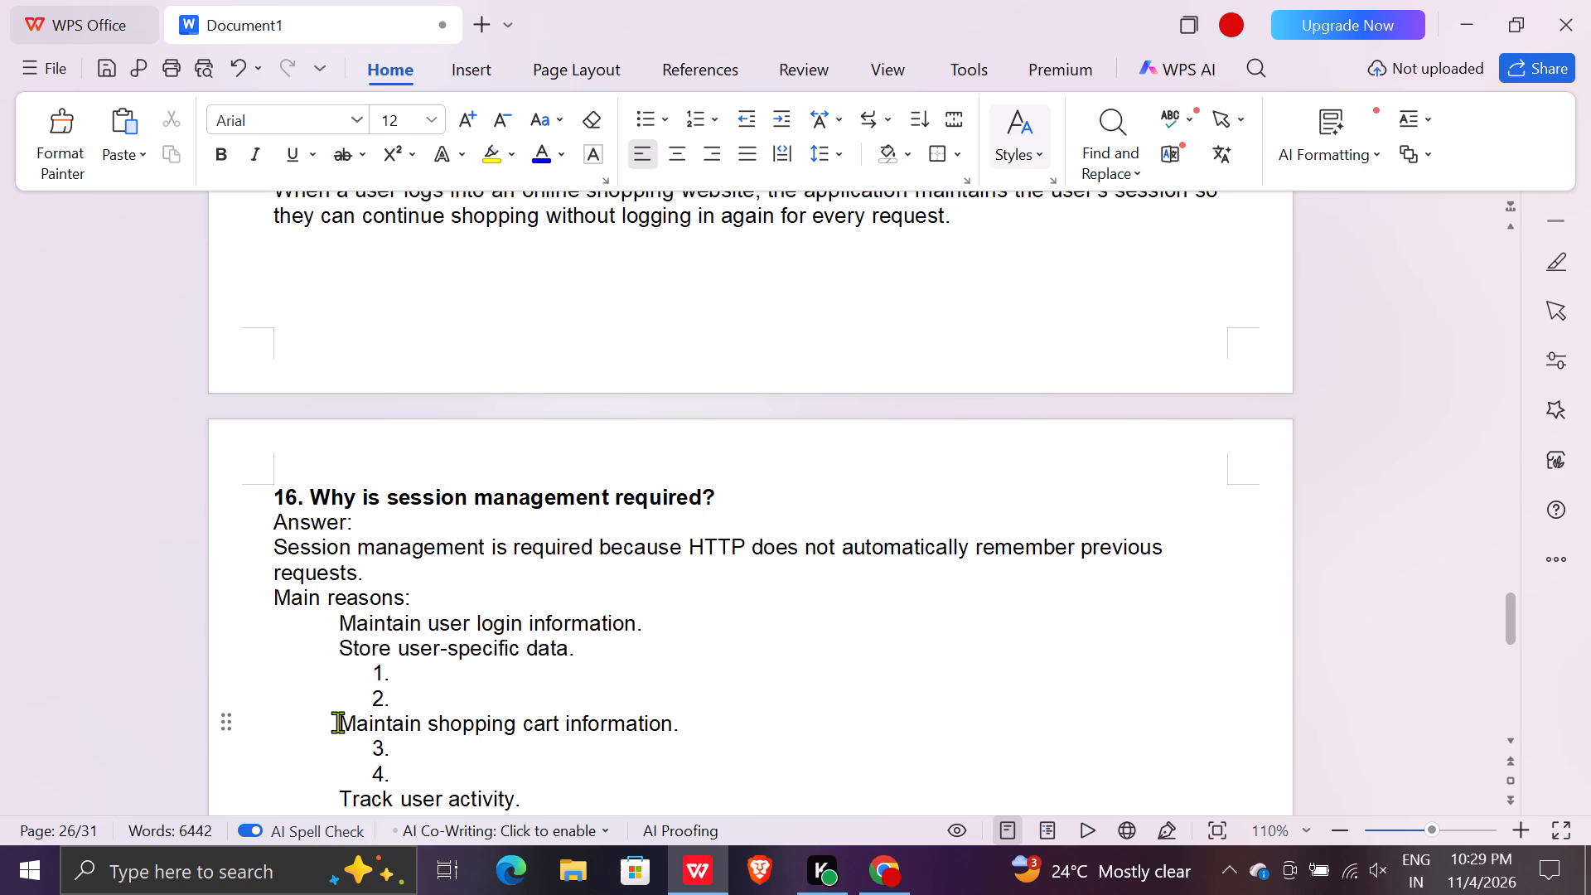
pyautogui.press('BackSpace')
pyautogui.press('BackSpace')
pyautogui.press('BackSpace')
pyautogui.press('Tab')
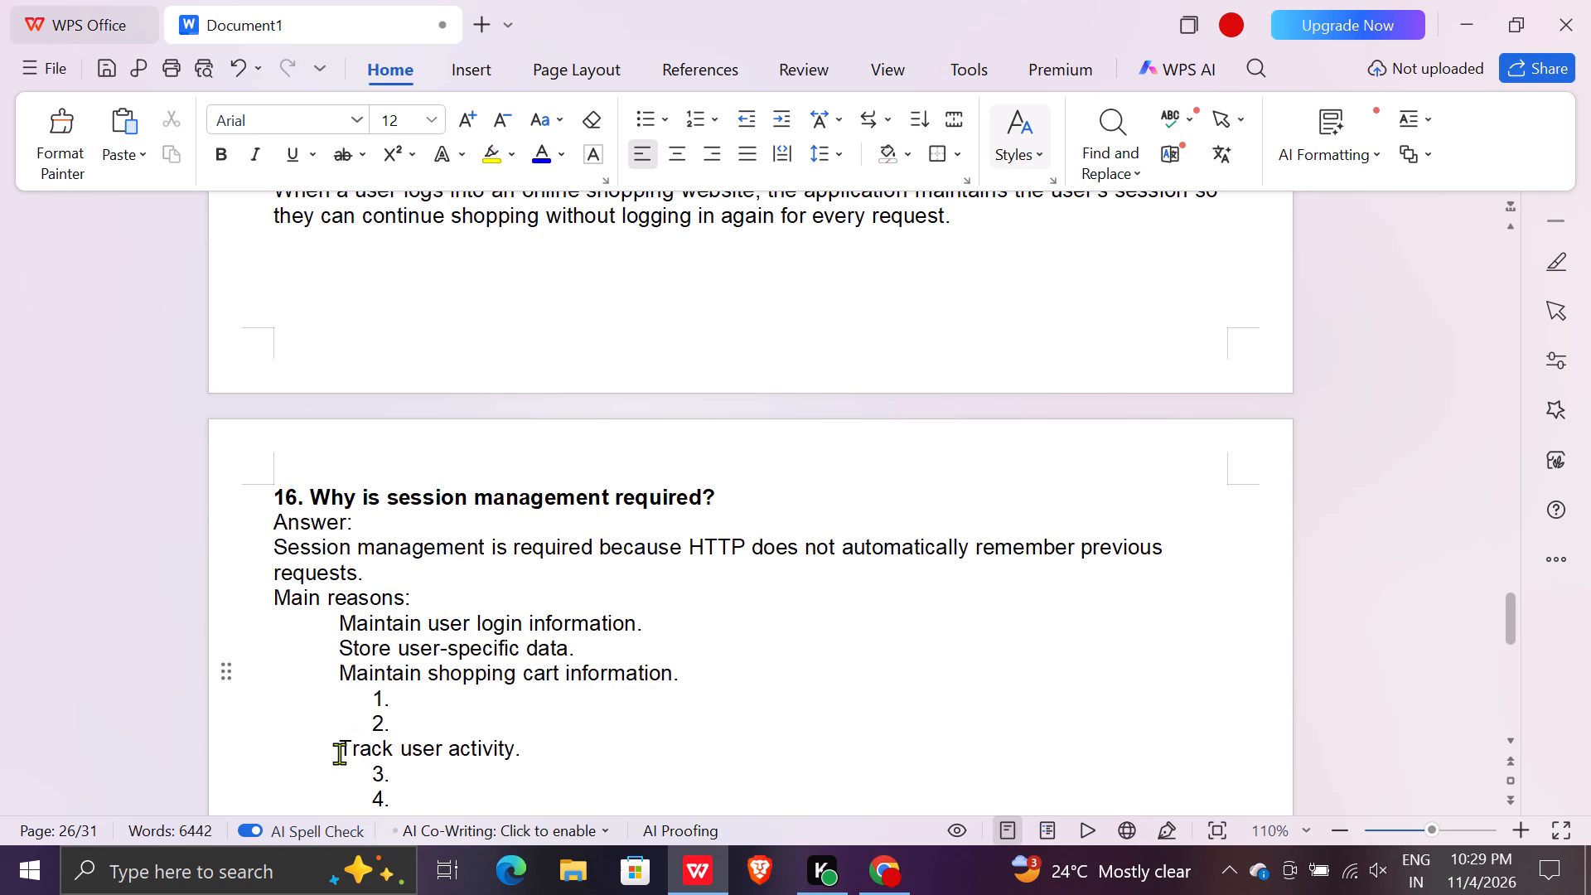
pyautogui.click(339, 753)
pyautogui.press('BackSpace')
pyautogui.press('BackSpace')
pyautogui.press('BackSpace')
pyautogui.press('Tab')
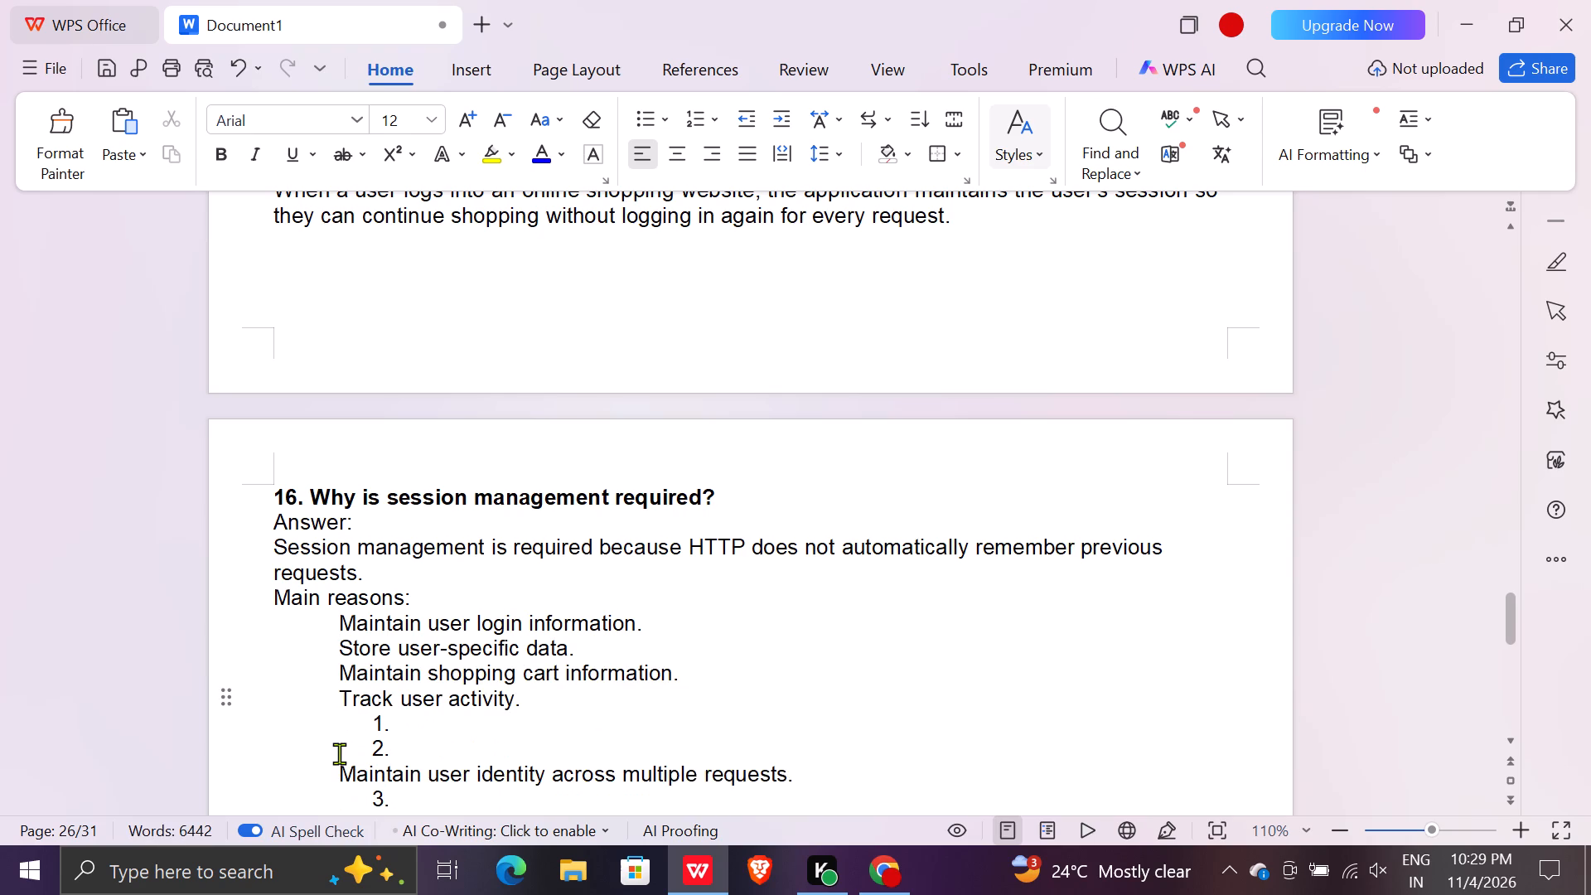
# Remove the empty numbered lines around "Maintain user identity across multiple requests." down to question 16's "Example:" and indent the item.
pyautogui.scroll(-2, 339, 753)
pyautogui.click(336, 414)
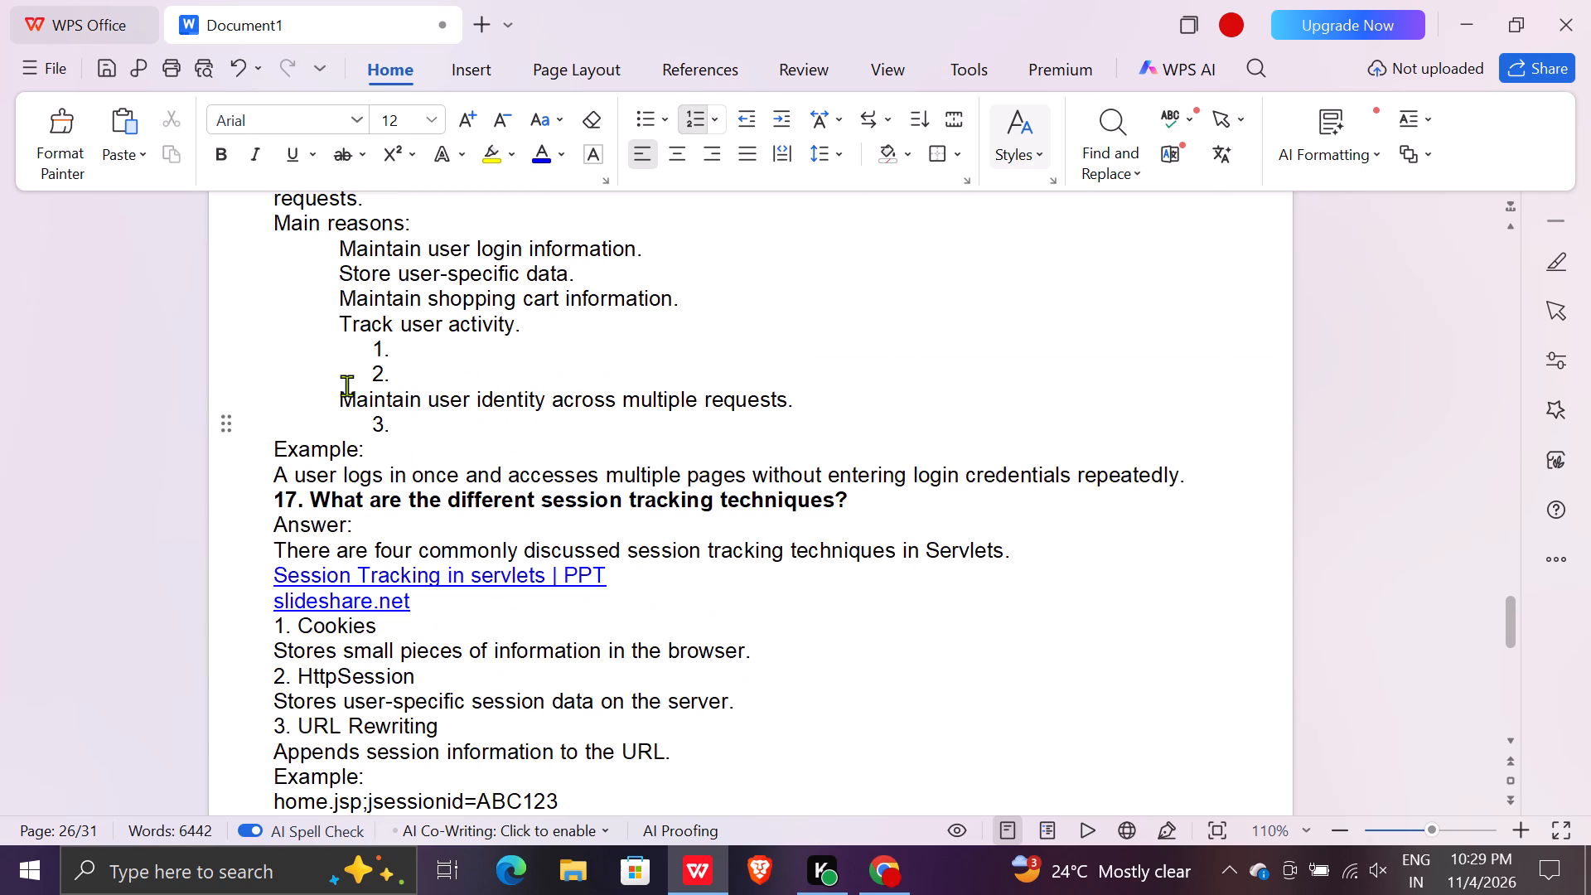
pyautogui.click(346, 385)
pyautogui.click(336, 398)
pyautogui.press('BackSpace')
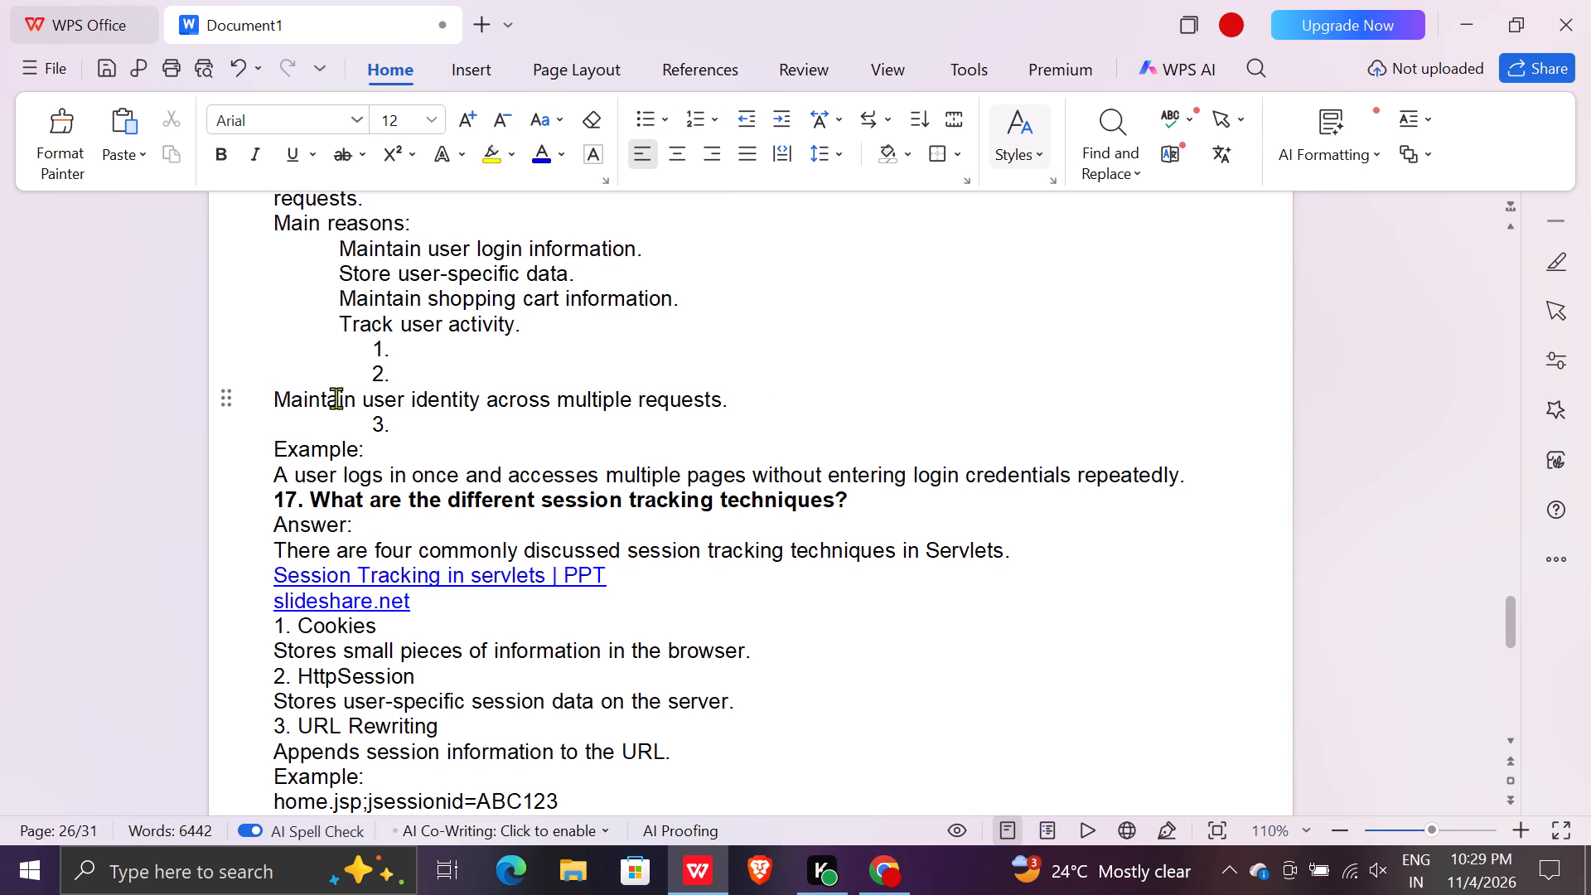
pyautogui.press('BackSpace')
pyautogui.press('BackSpace')
pyautogui.press('Tab')
pyautogui.click(281, 394)
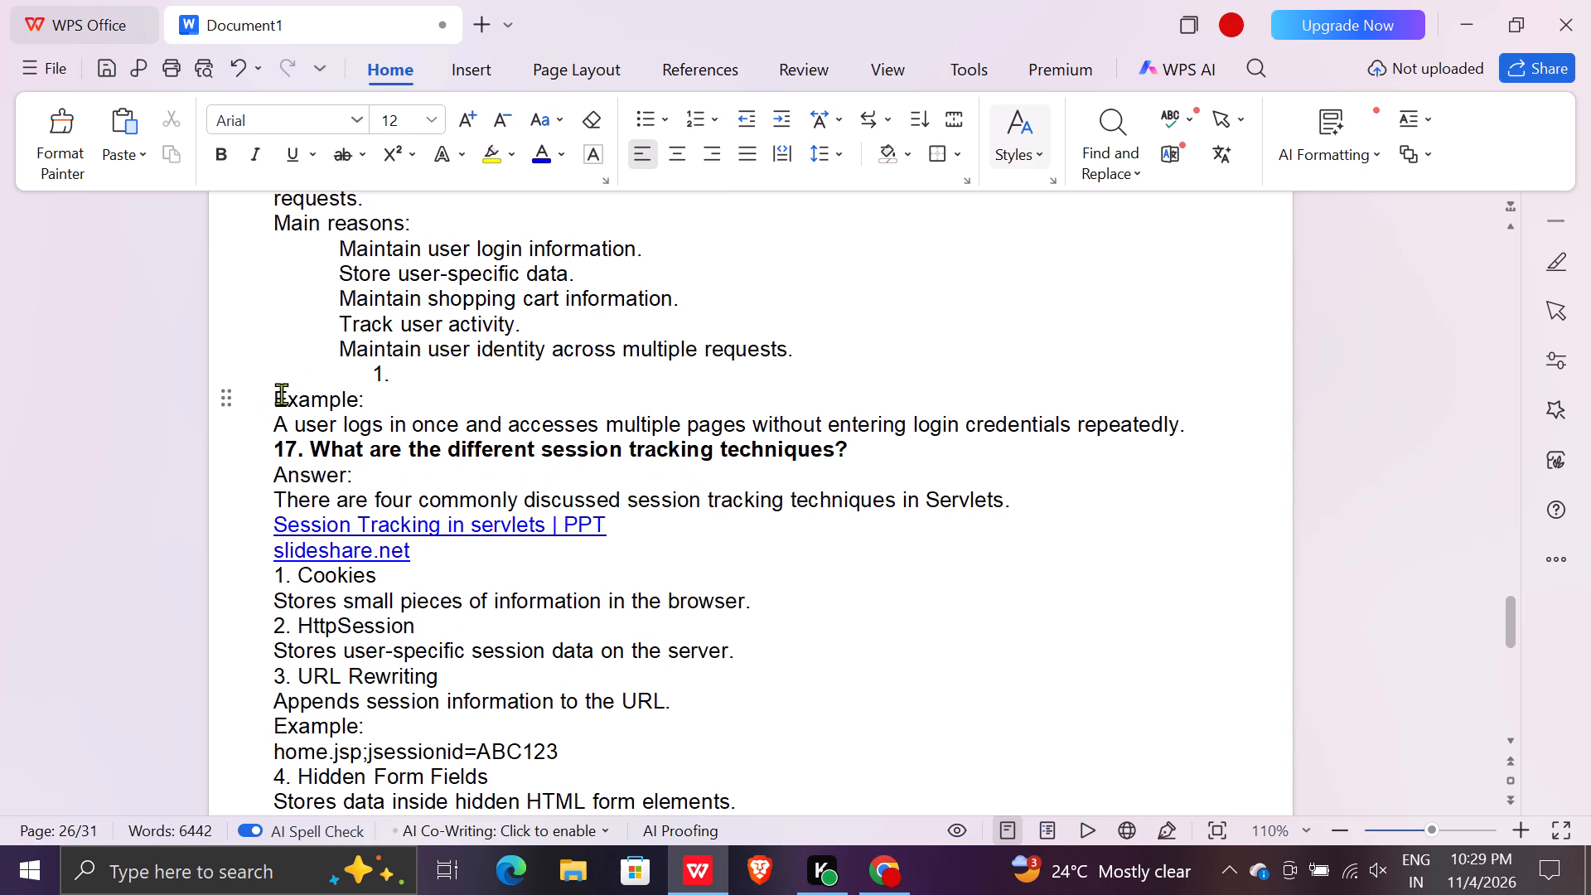
pyautogui.press('Left')
pyautogui.press('BackSpace')
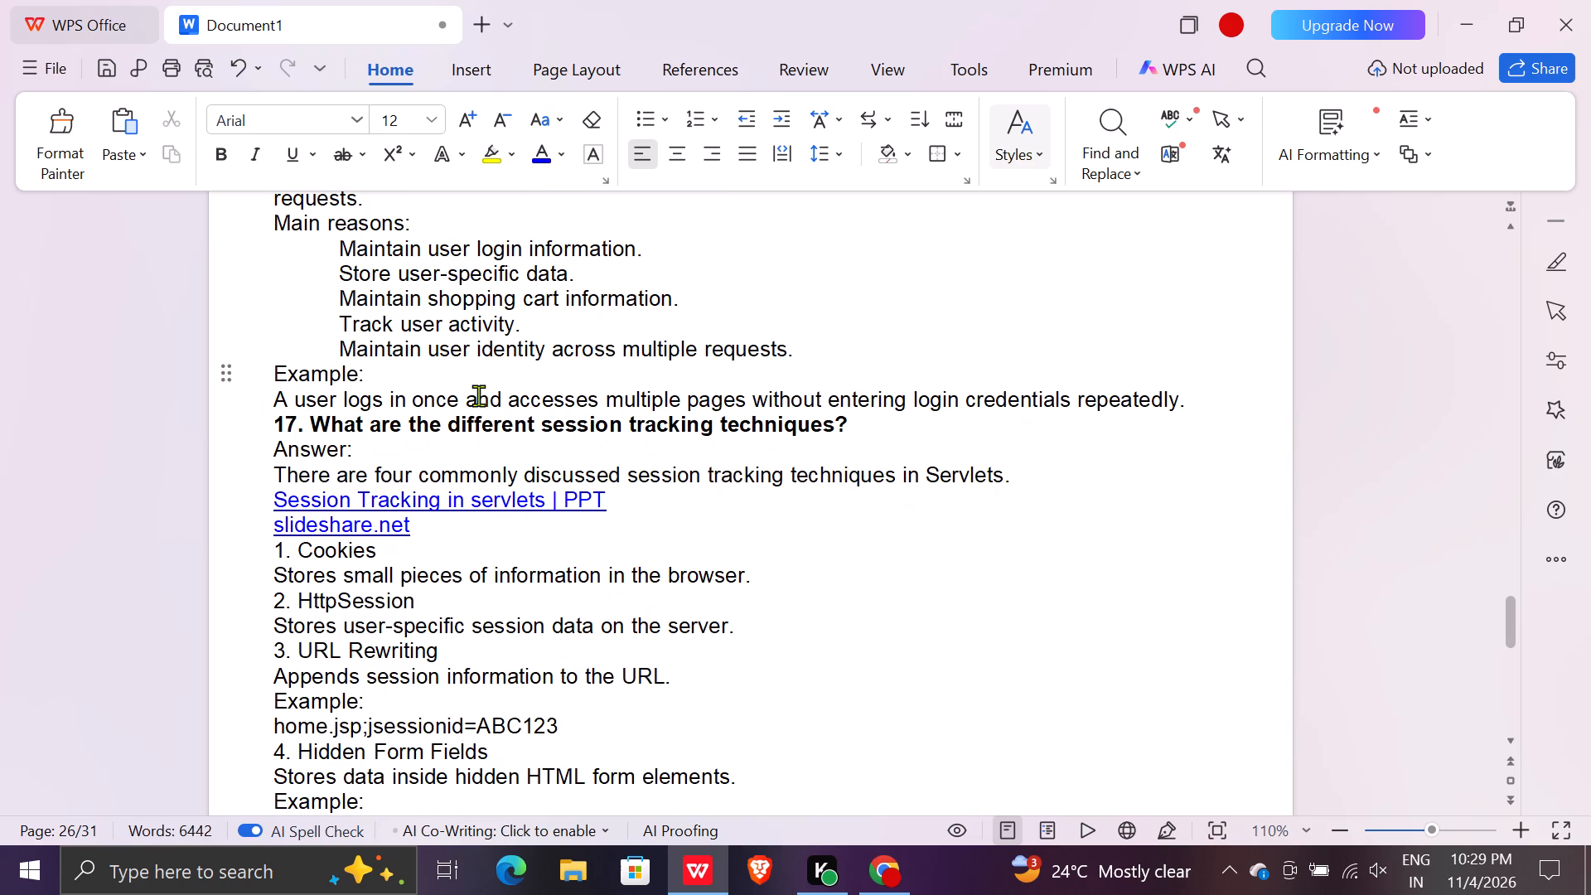
# Indent both lines of question 16's example text, "A user logs in once and accesses multiple pages without entering login credentials repeatedly.".
pyautogui.scroll(-1, 478, 395)
pyautogui.click(281, 343)
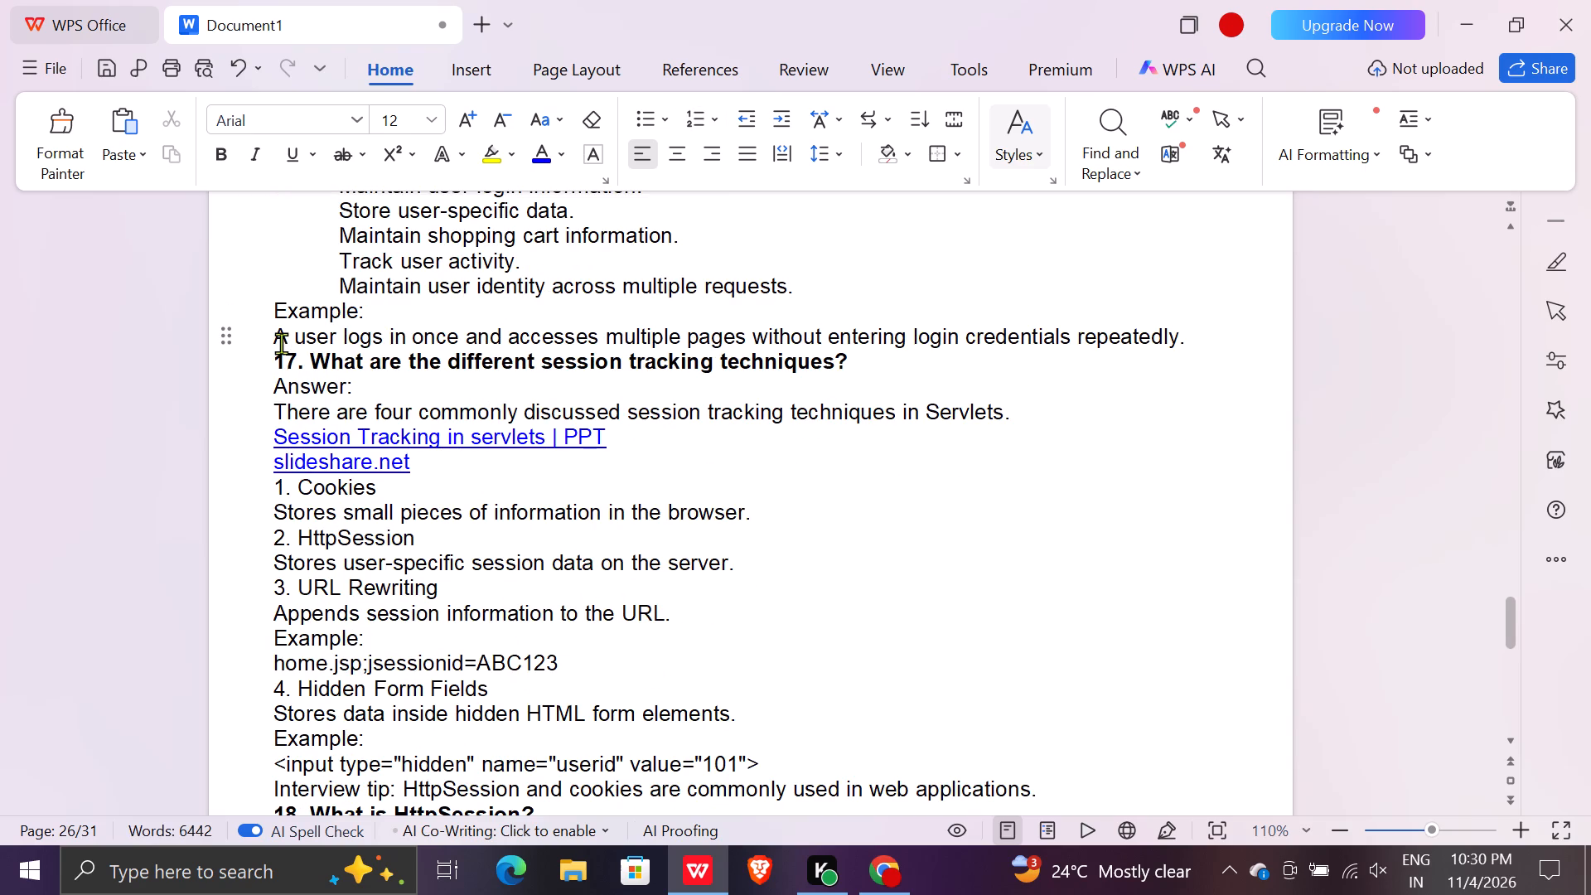
pyautogui.press('Left')
pyautogui.press('Tab')
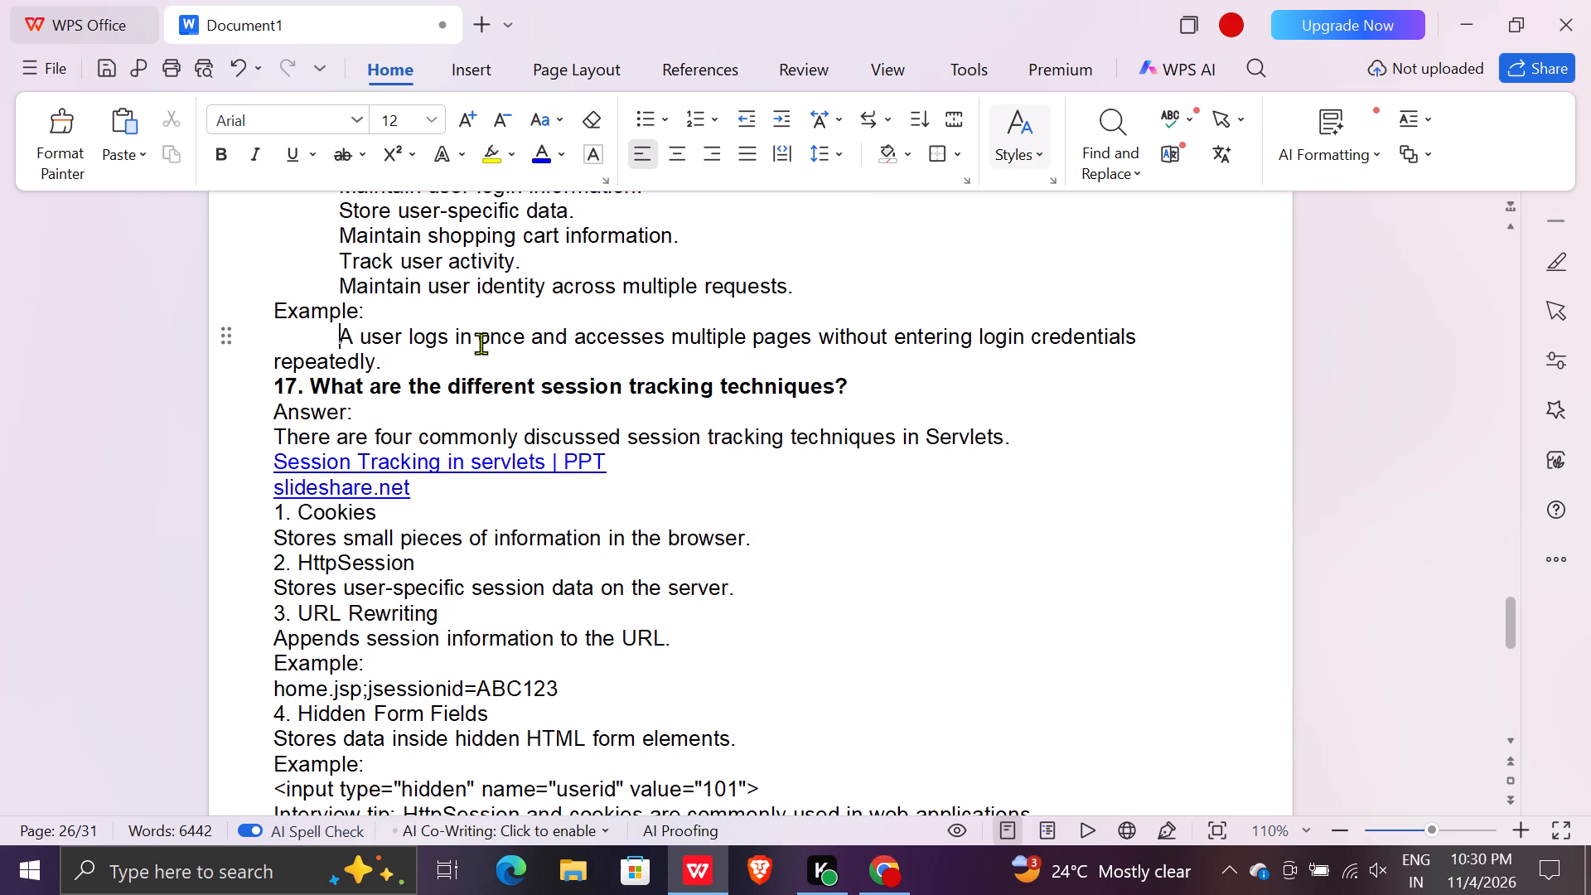
pyautogui.scroll(-1, 491, 331)
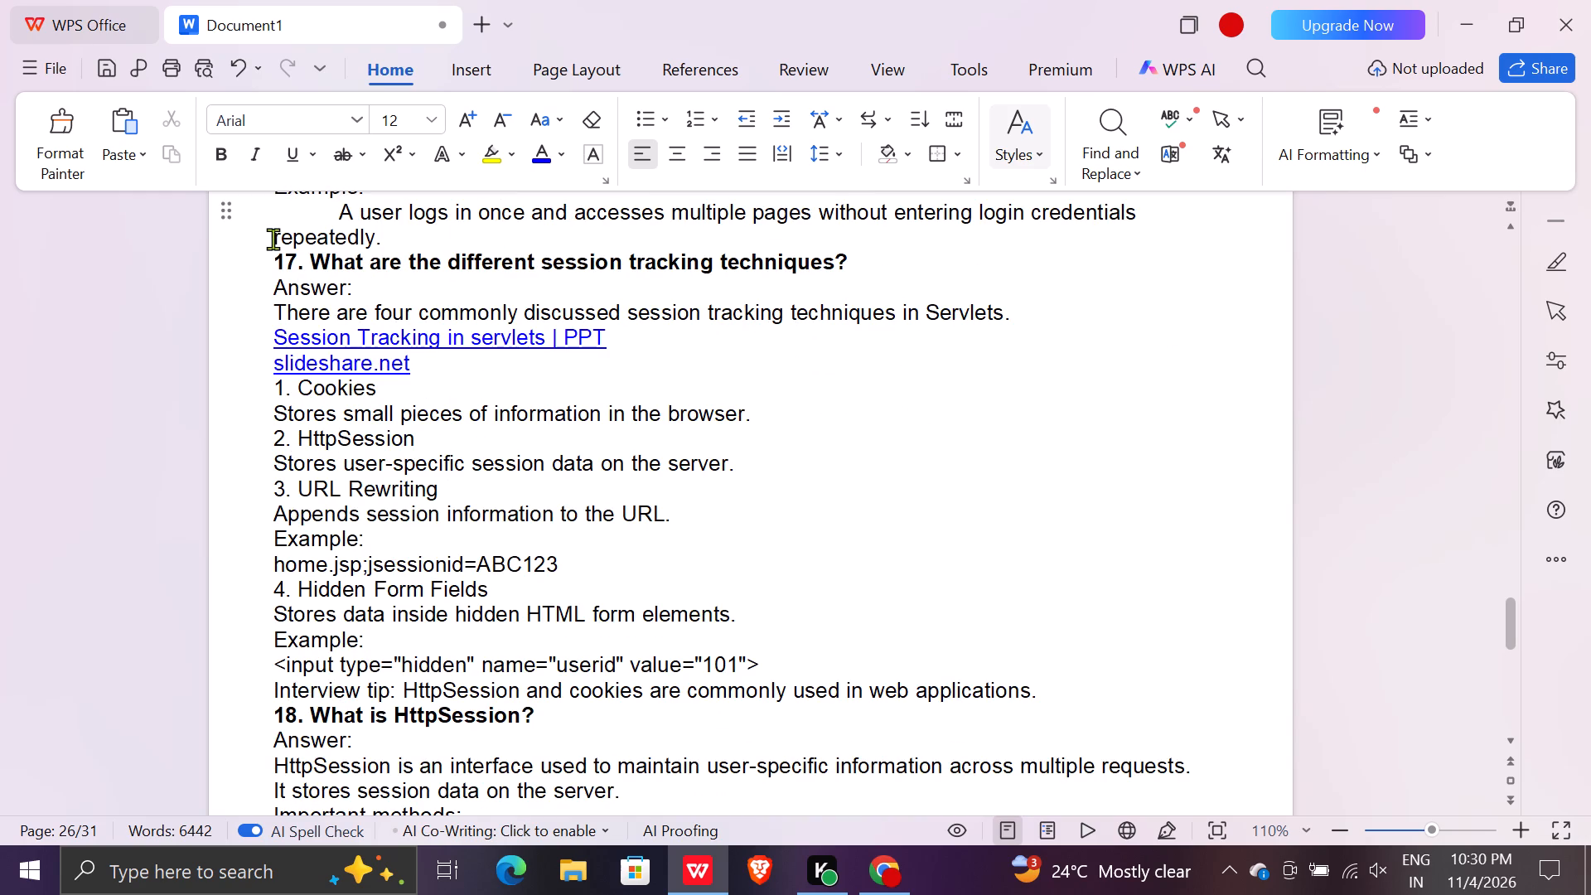
pyautogui.click(273, 239)
pyautogui.press('Tab')
pyautogui.scroll(-1, 452, 302)
pyautogui.scroll(2, 452, 302)
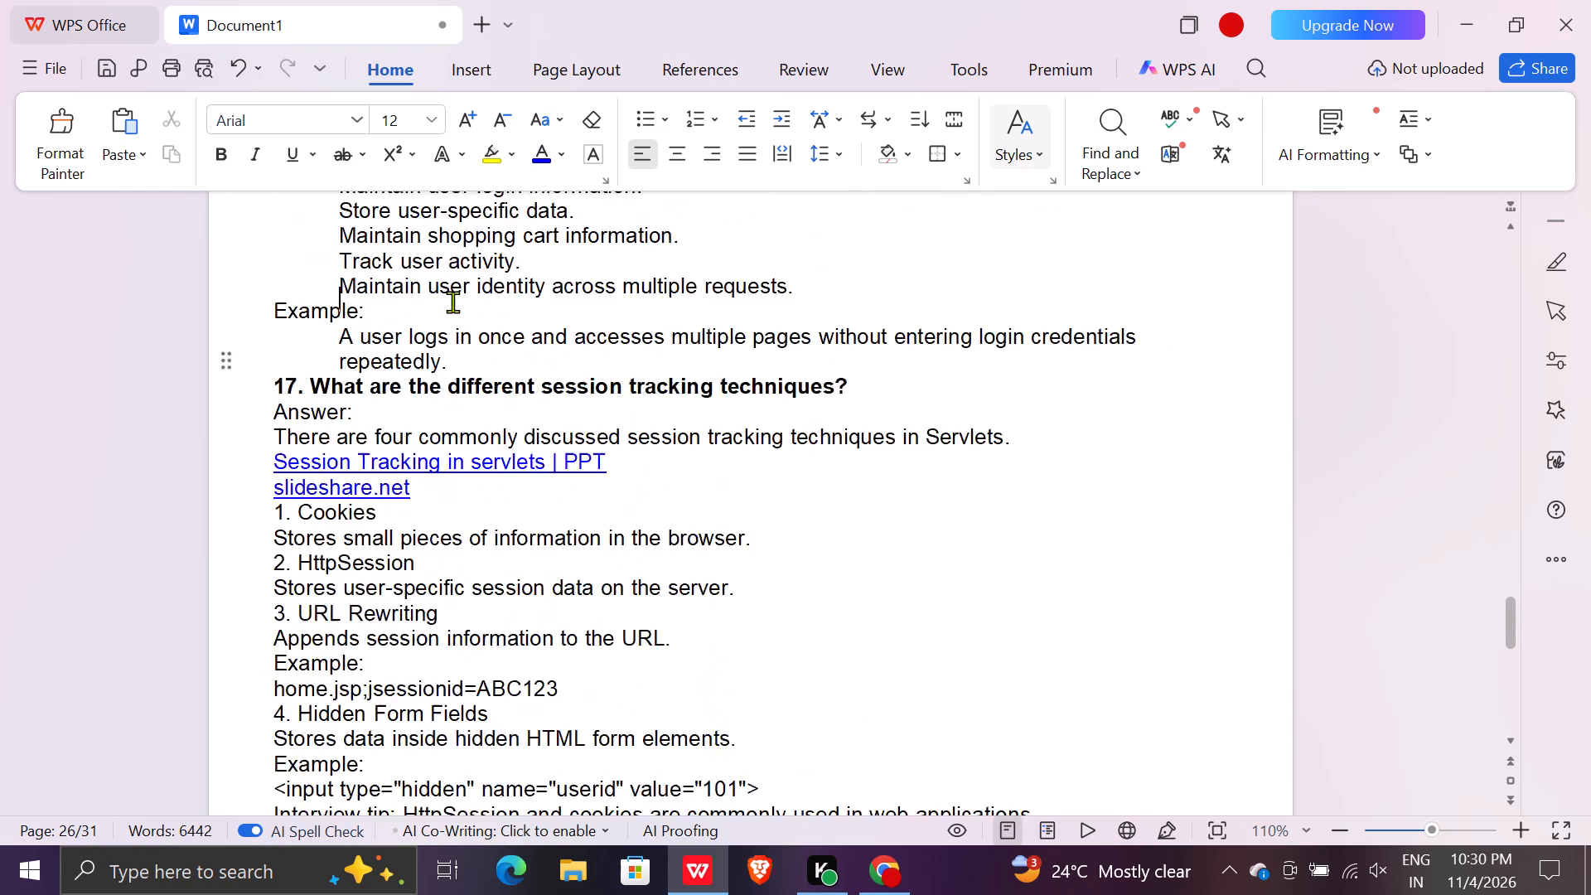
# Delete the "Session Tracking in servlets | PPT" and "slideshare.net" link lines from question 17's answer.
pyautogui.moveTo(421, 617); pyautogui.dragTo(239, 593)
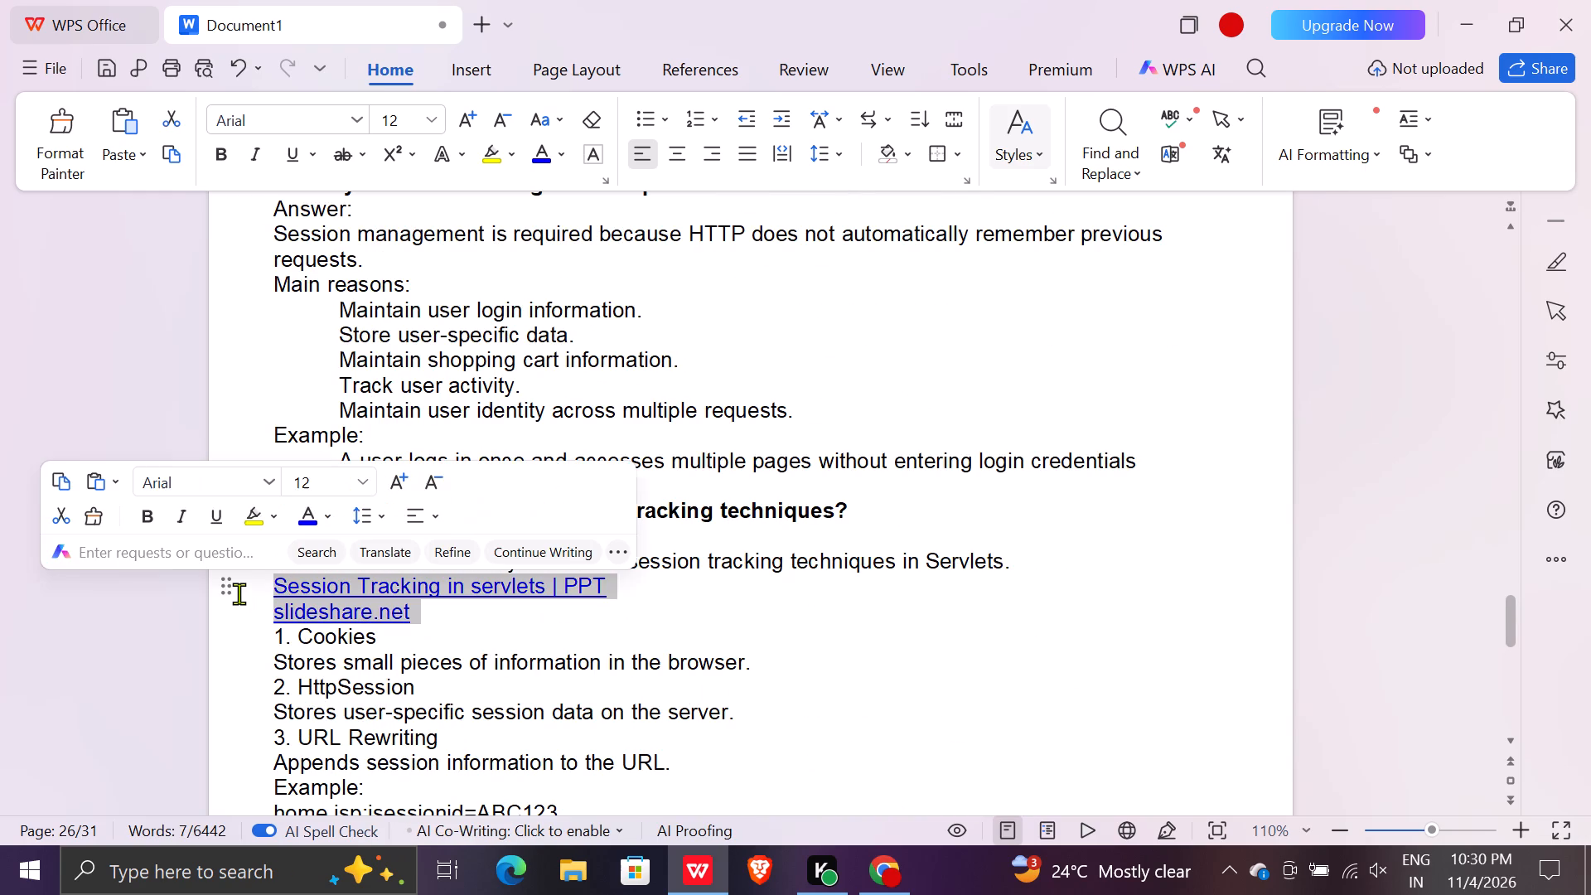
pyautogui.press('BackSpace')
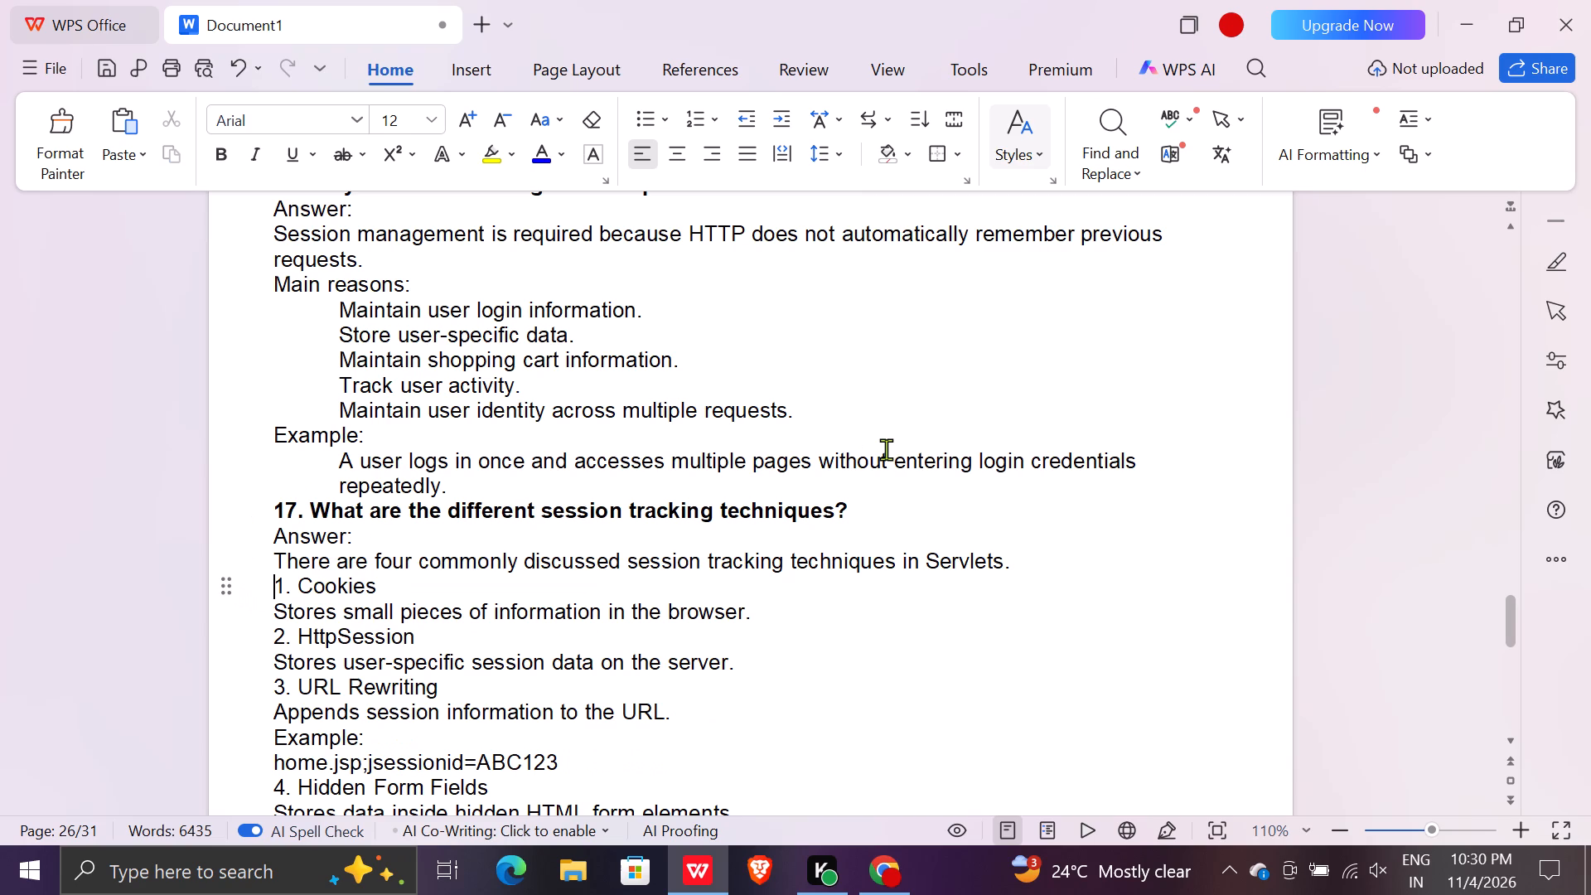
# Indent the description lines under Cookies, HttpSession, URL Rewriting and Hidden Form Fields in question 17.
pyautogui.click(281, 620)
pyautogui.press('Left')
pyautogui.press('Tab')
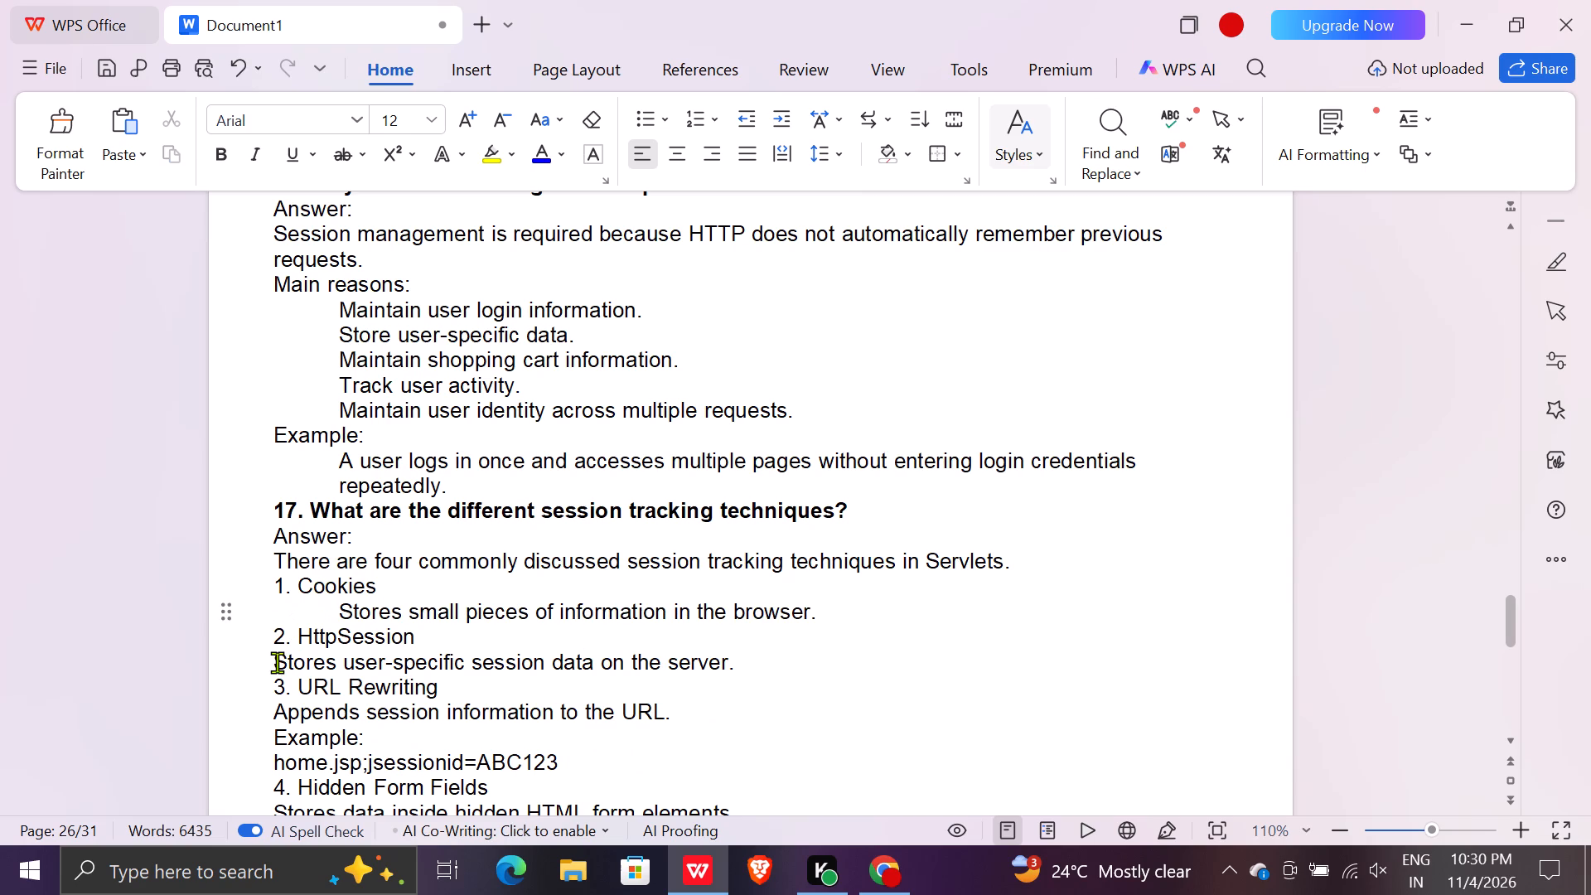
pyautogui.click(277, 662)
pyautogui.press('Tab')
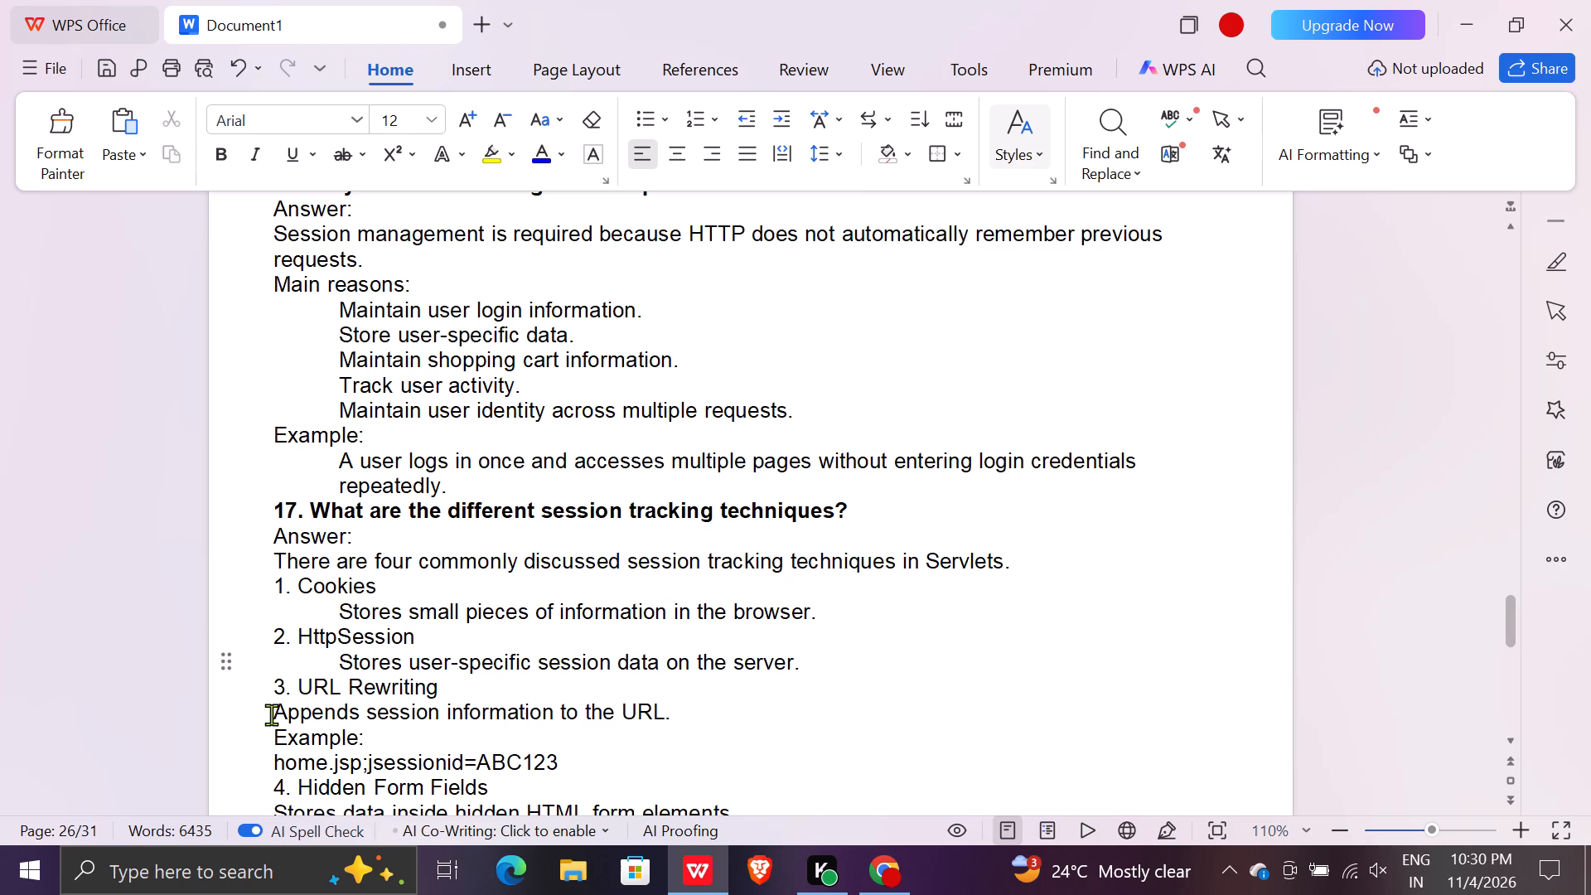
pyautogui.click(271, 714)
pyautogui.press('Tab')
pyautogui.scroll(-2, 469, 712)
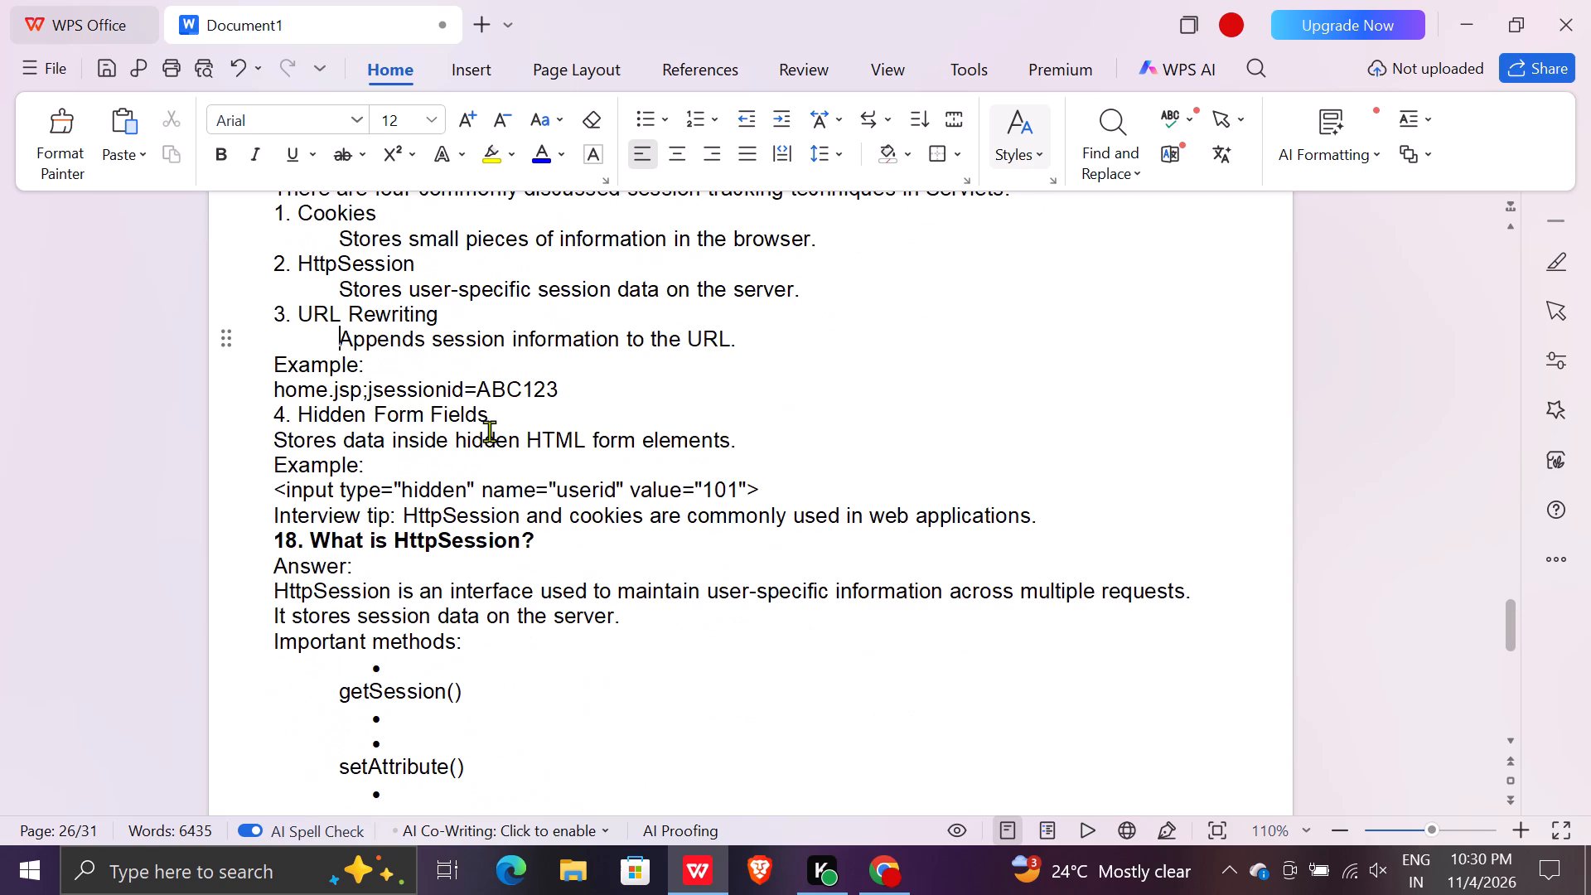
pyautogui.click(274, 443)
pyautogui.press('Tab')
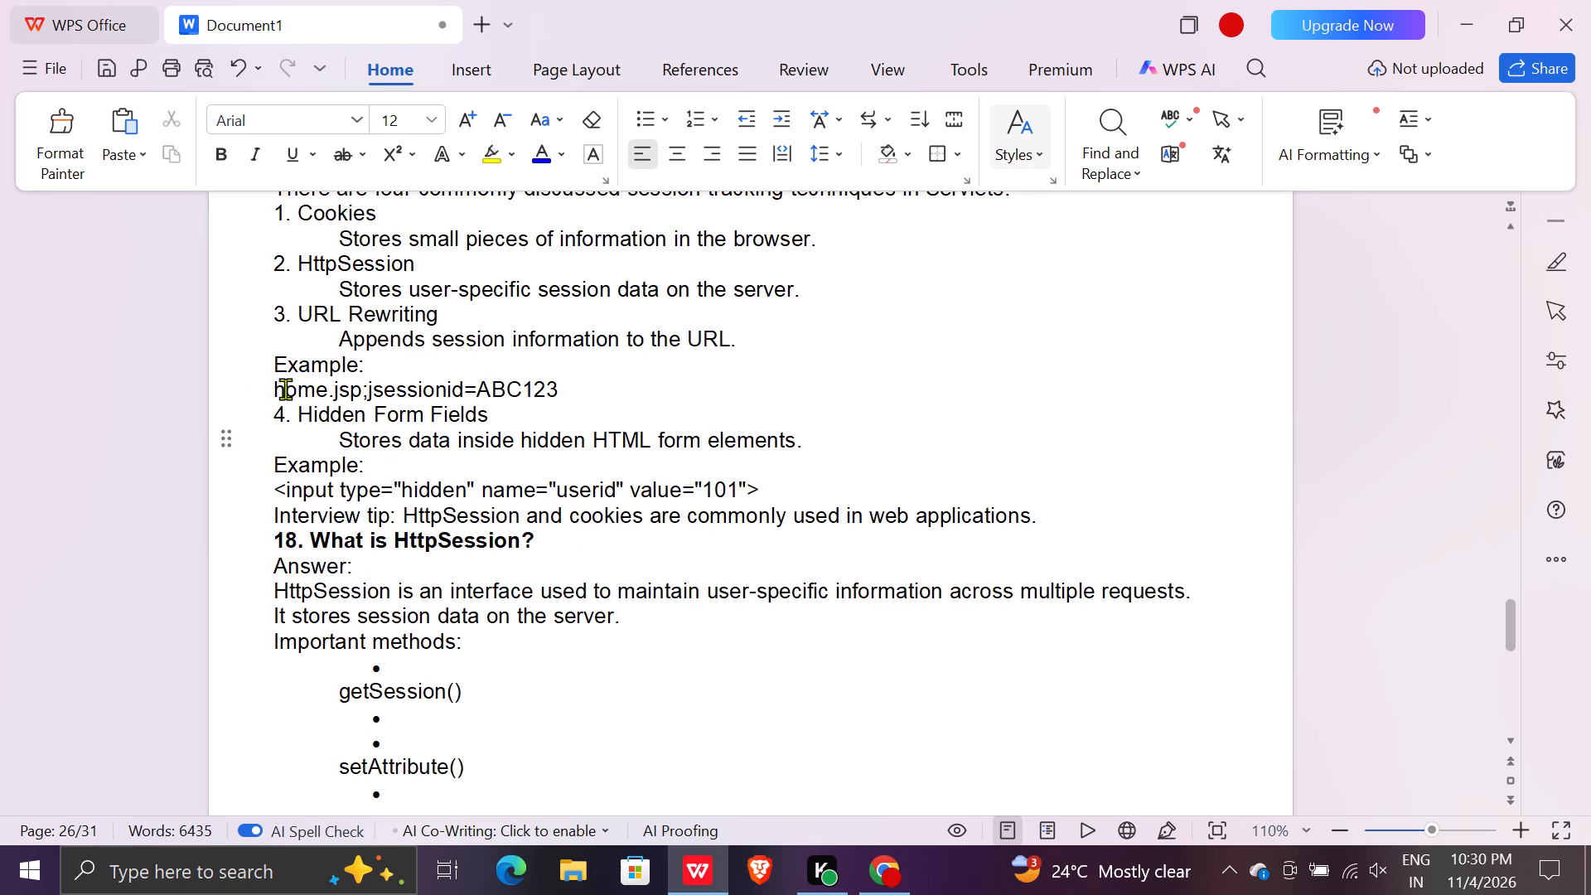
pyautogui.click(273, 386)
pyautogui.press('Tab')
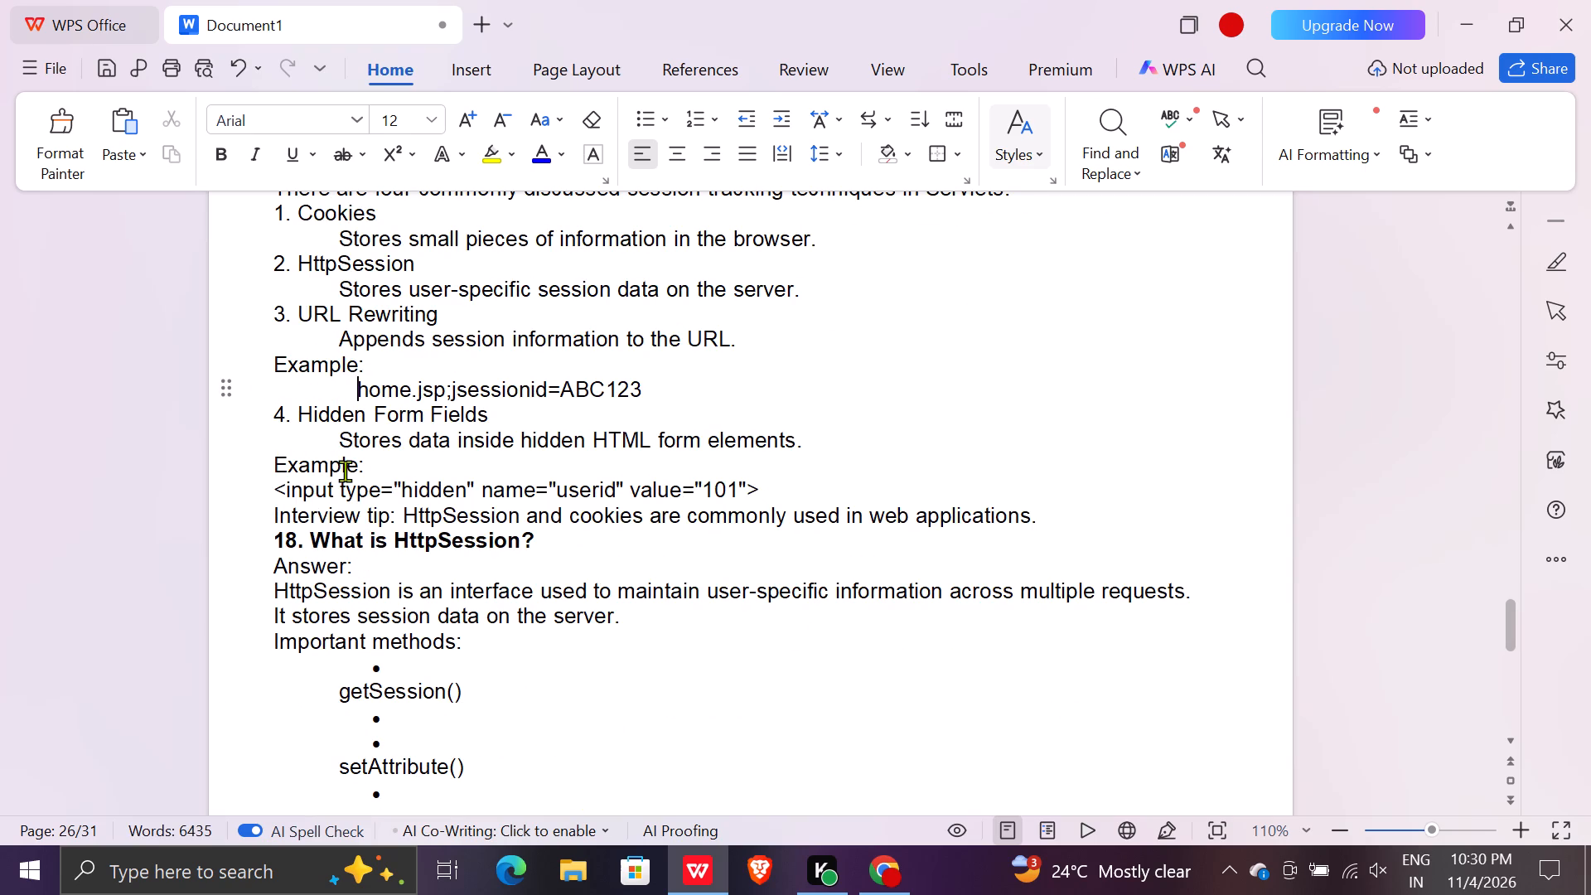
pyautogui.click(273, 489)
pyautogui.press('Tab')
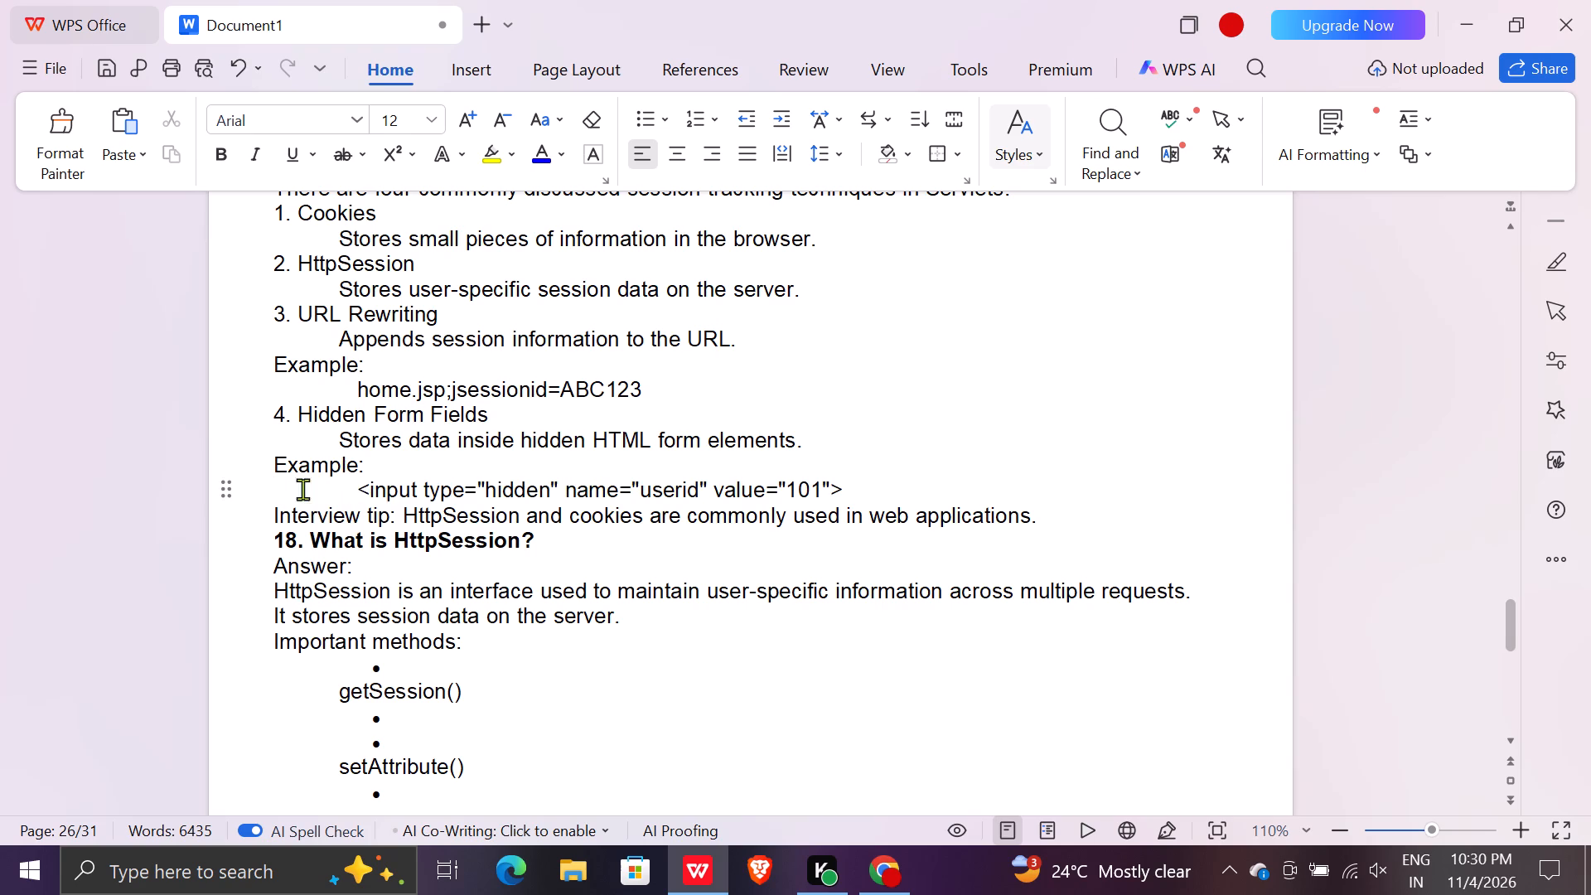
# In question 18's important methods, remove the empty bullets above getSession() and setAttribute() and indent both items.
pyautogui.scroll(-1, 477, 511)
pyautogui.scroll(1, 477, 511)
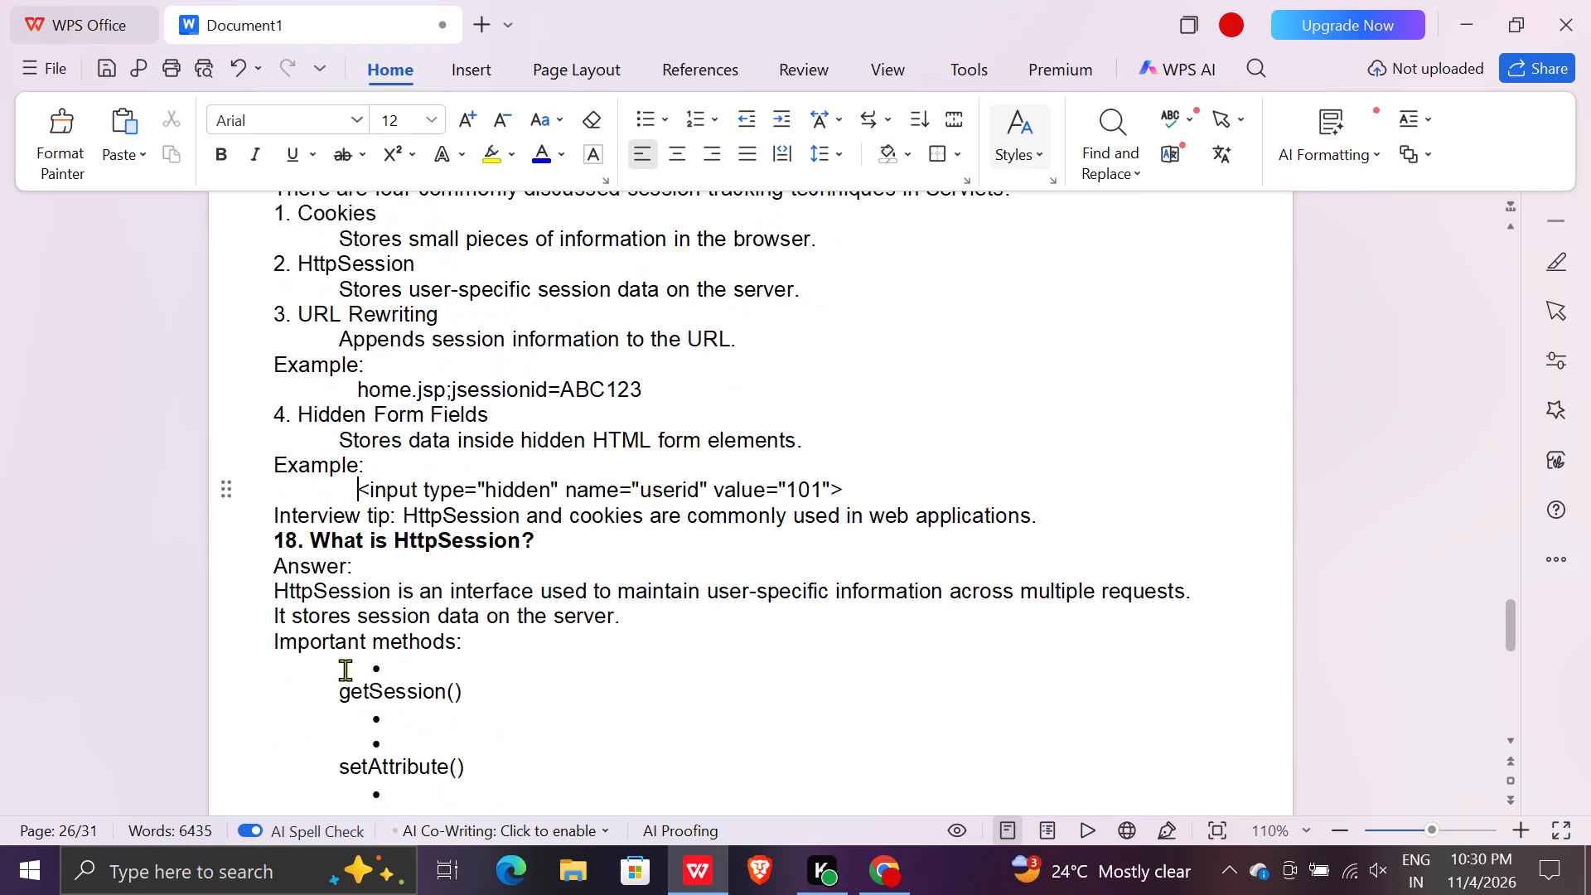
pyautogui.click(341, 692)
pyautogui.press('BackSpace')
pyautogui.press('BackSpace')
pyautogui.press('Tab')
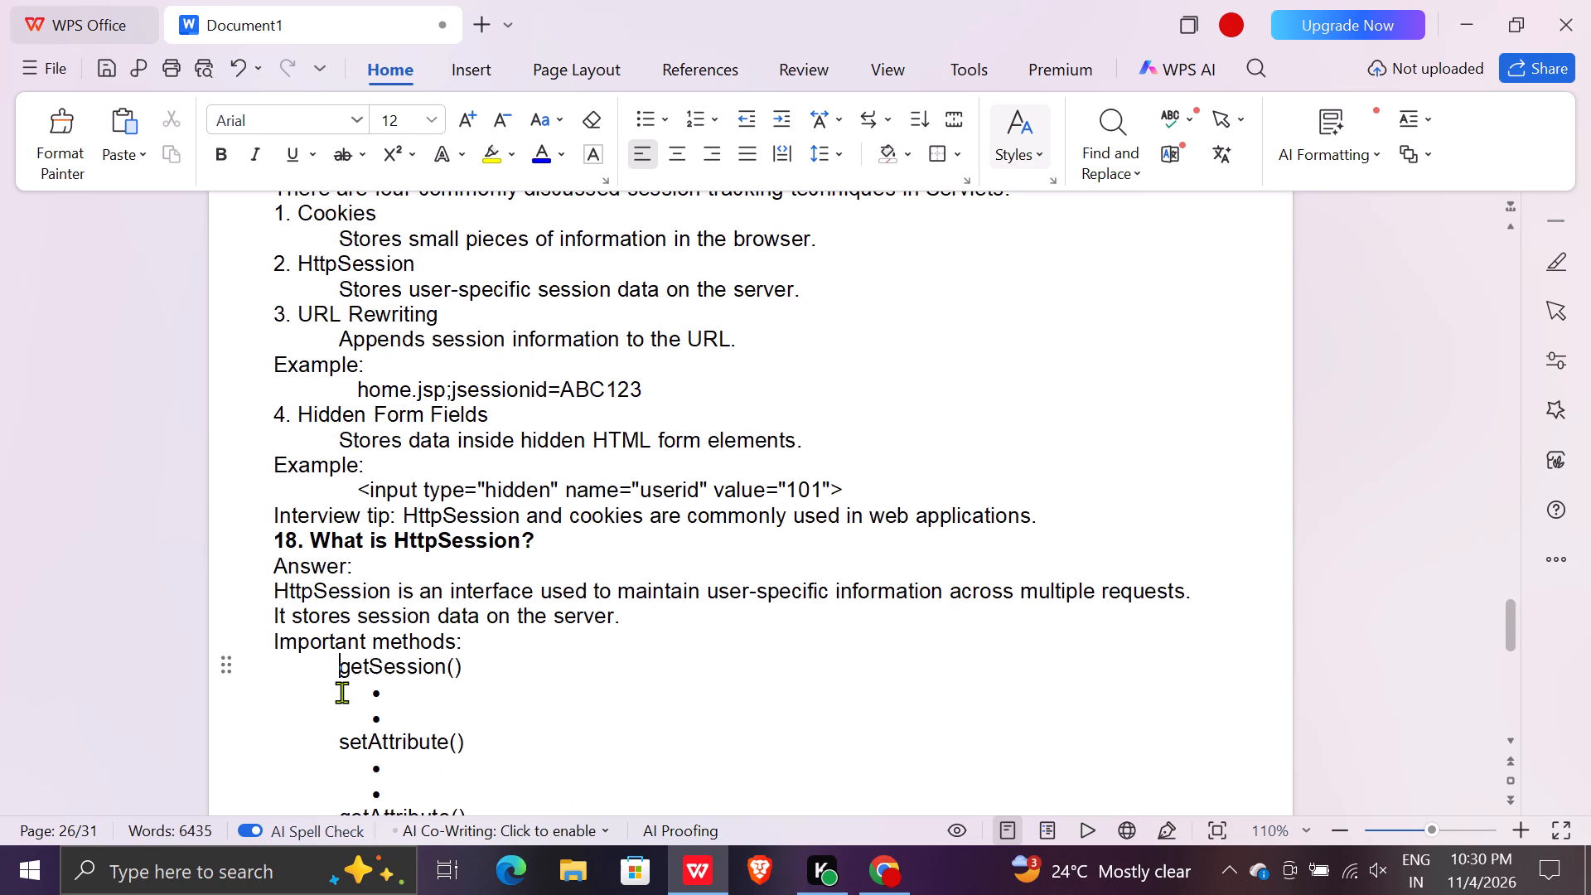
pyautogui.click(336, 738)
pyautogui.press('BackSpace')
pyautogui.press('BackSpace')
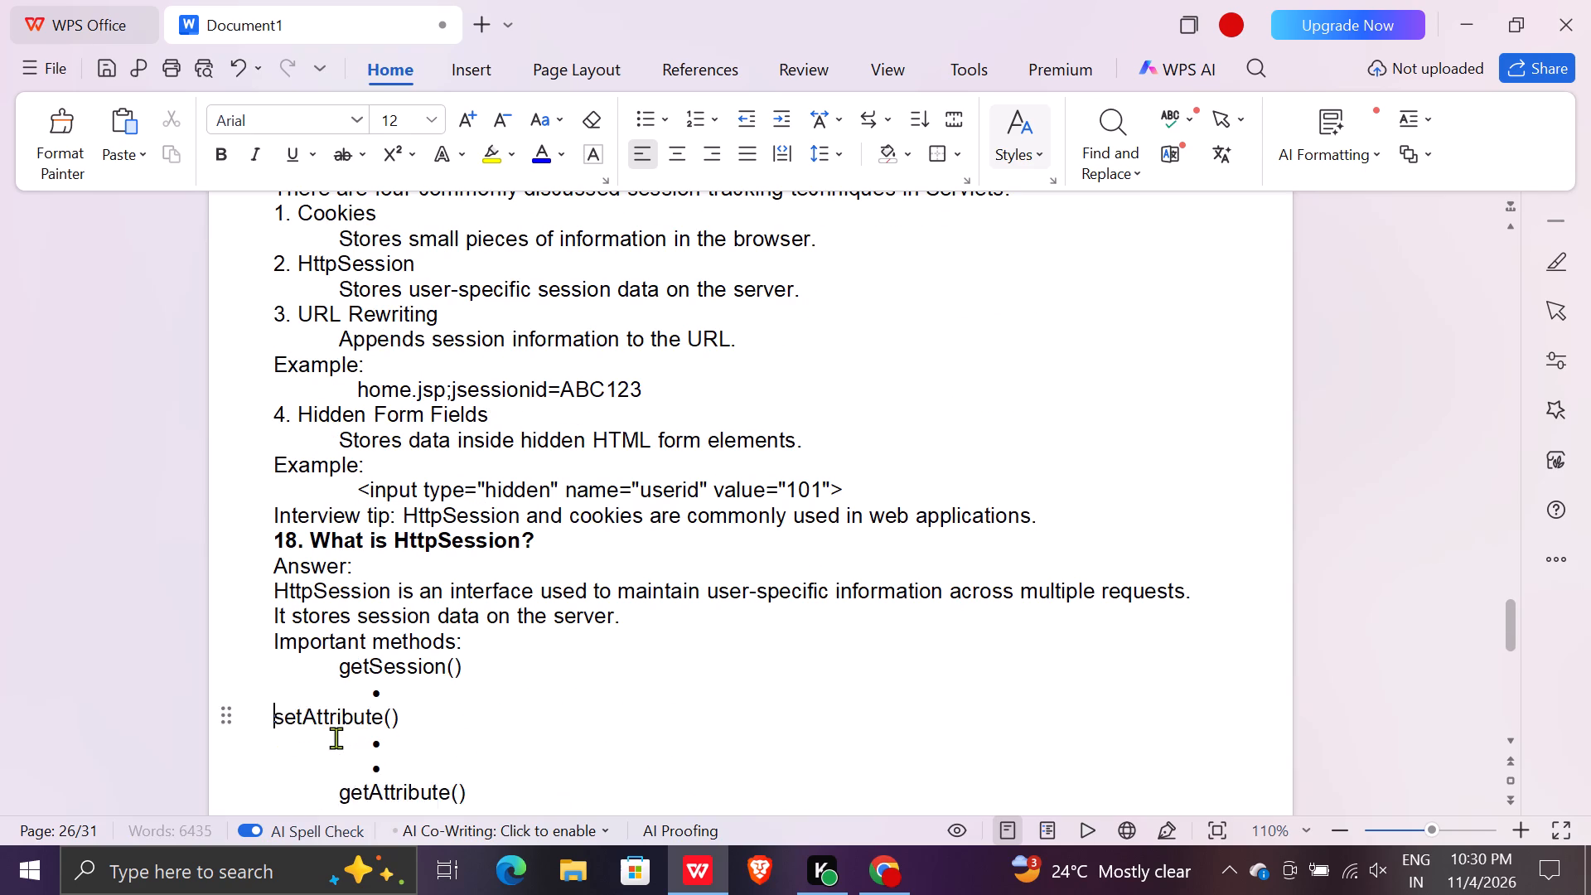
pyautogui.press('BackSpace')
pyautogui.press('Tab')
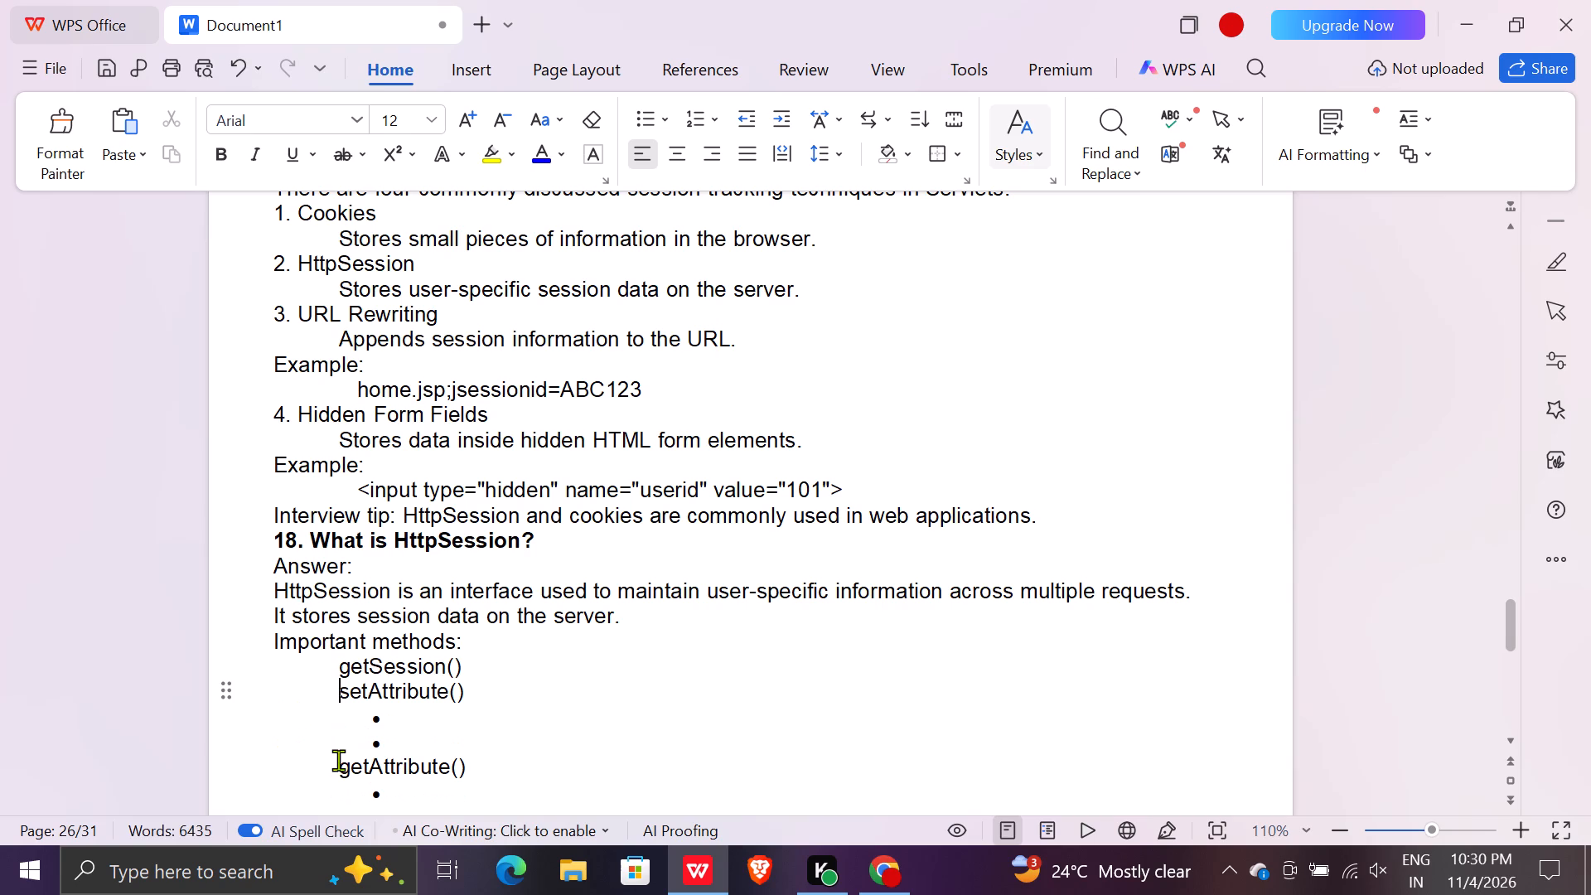
# Remove the empty bullets above getAttribute() and removeAttribute() in question 18 and indent both items.
pyautogui.click(338, 760)
pyautogui.press('BackSpace')
pyautogui.press('BackSpace')
pyautogui.press('BackSpace')
pyautogui.press('Tab')
pyautogui.scroll(-1, 467, 849)
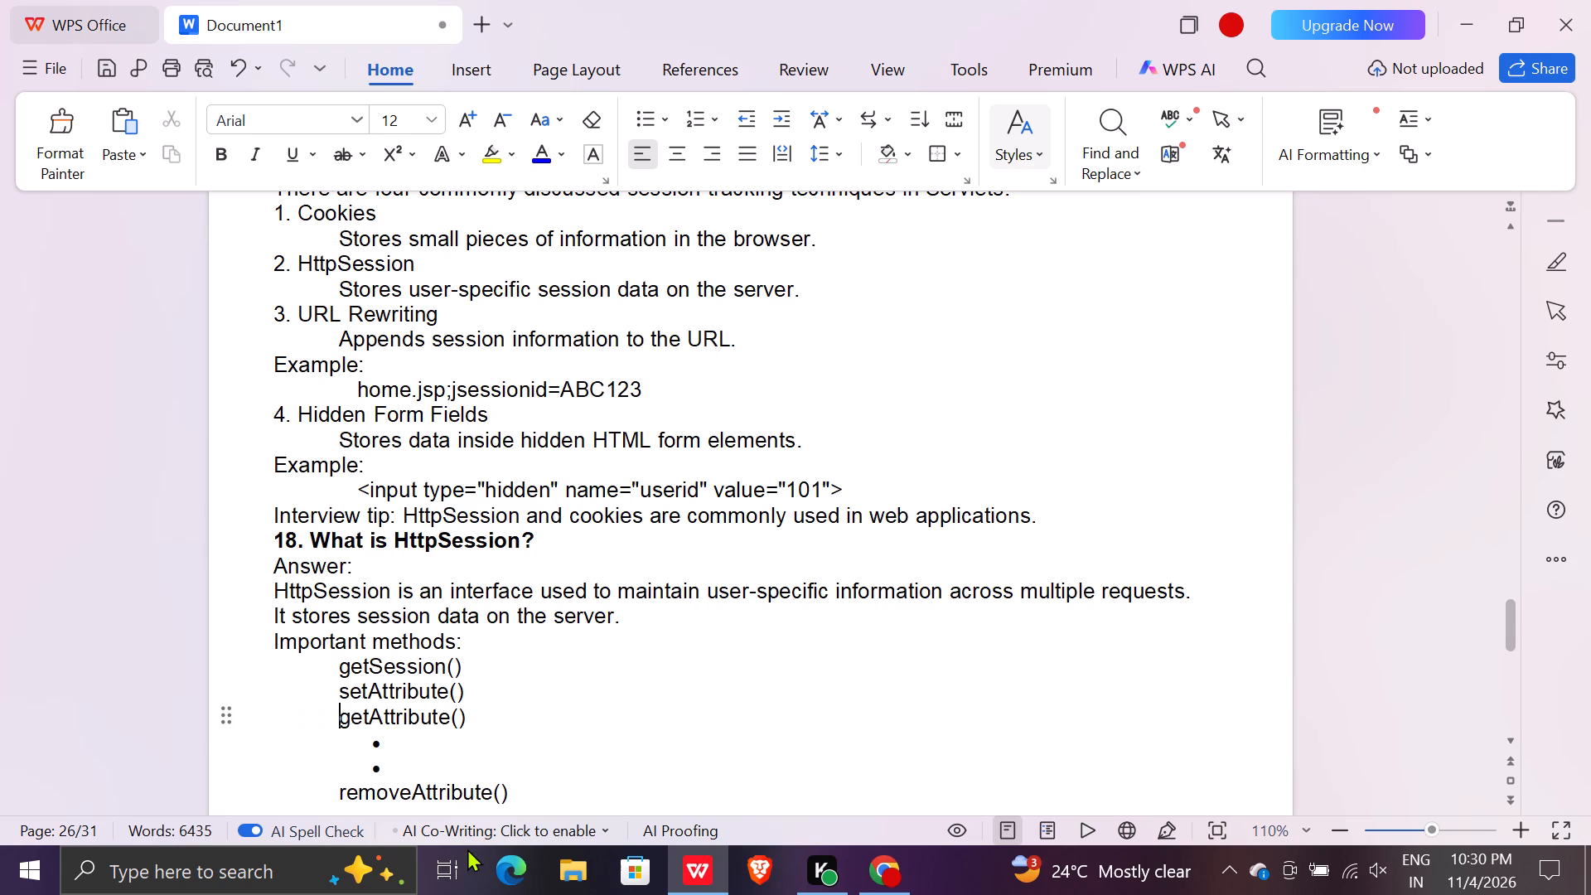
pyautogui.scroll(-3, 540, 670)
pyautogui.click(334, 549)
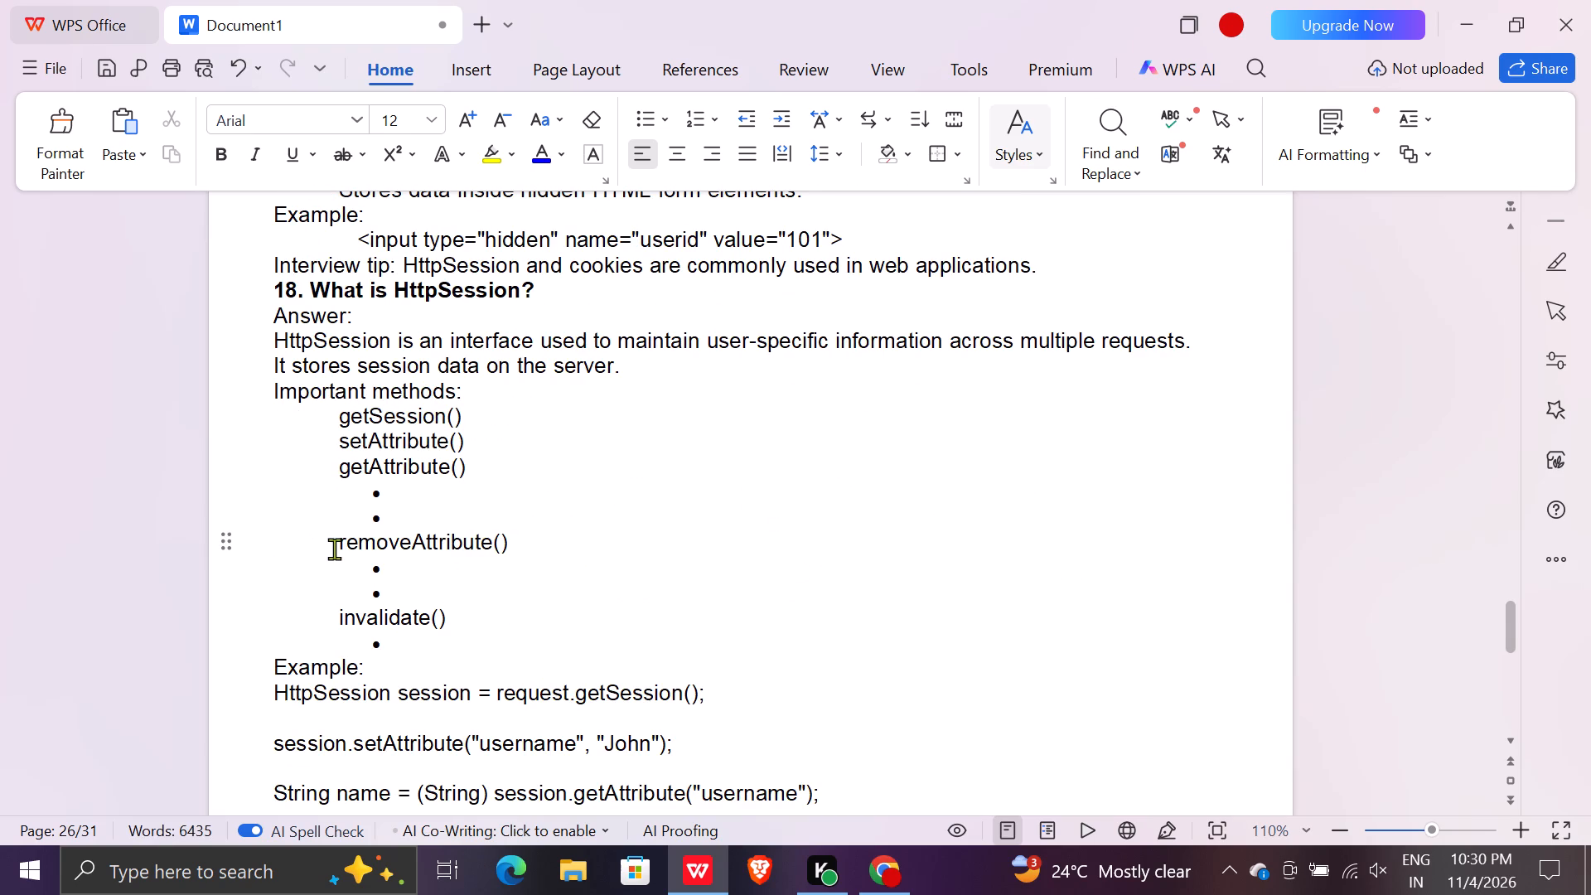
pyautogui.press('BackSpace')
pyautogui.press('BackSpace')
pyautogui.press('BackSpace')
pyautogui.press('Tab')
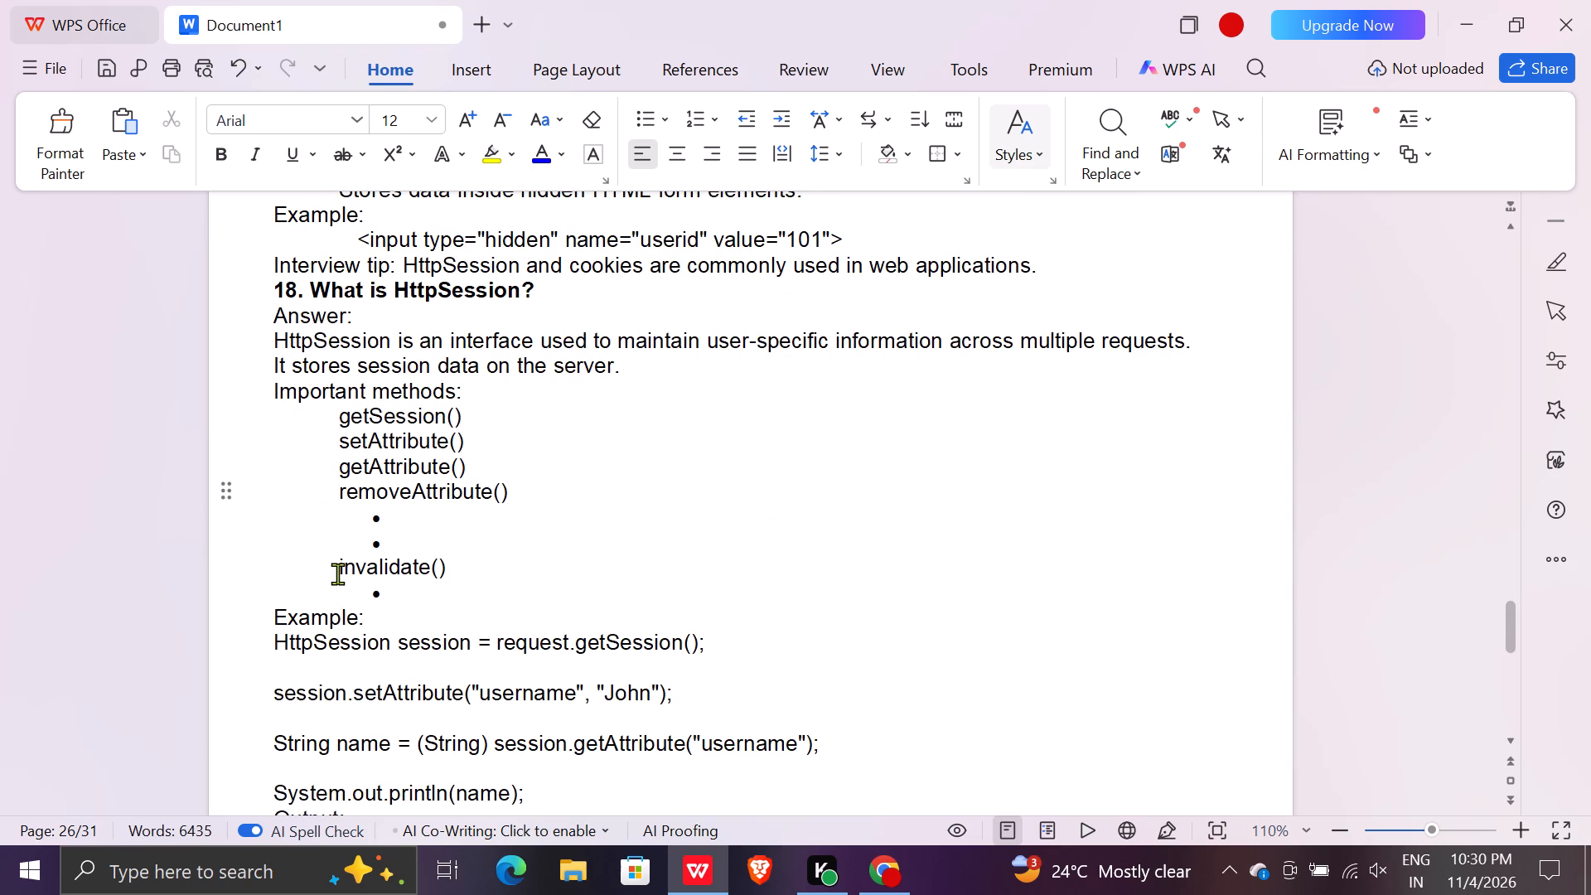
# Remove the empty bullets around invalidate() down to question 18's "Example:" and indent the item.
pyautogui.click(337, 573)
pyautogui.press('BackSpace')
pyautogui.press('BackSpace')
pyautogui.press('BackSpace')
pyautogui.press('Tab')
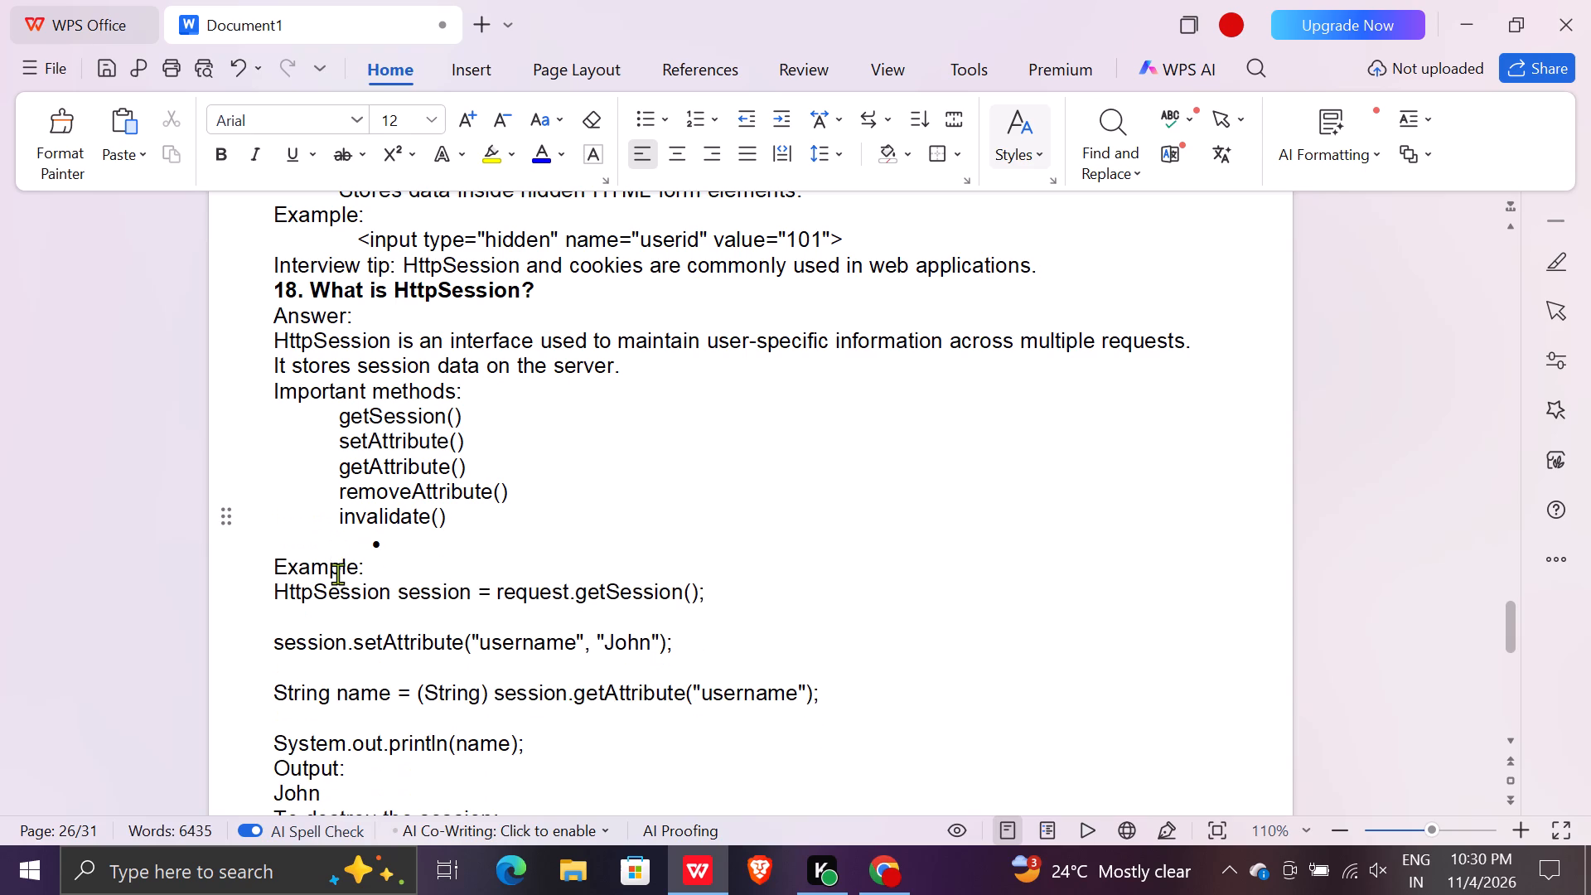
pyautogui.click(280, 564)
pyautogui.press('BackSpace')
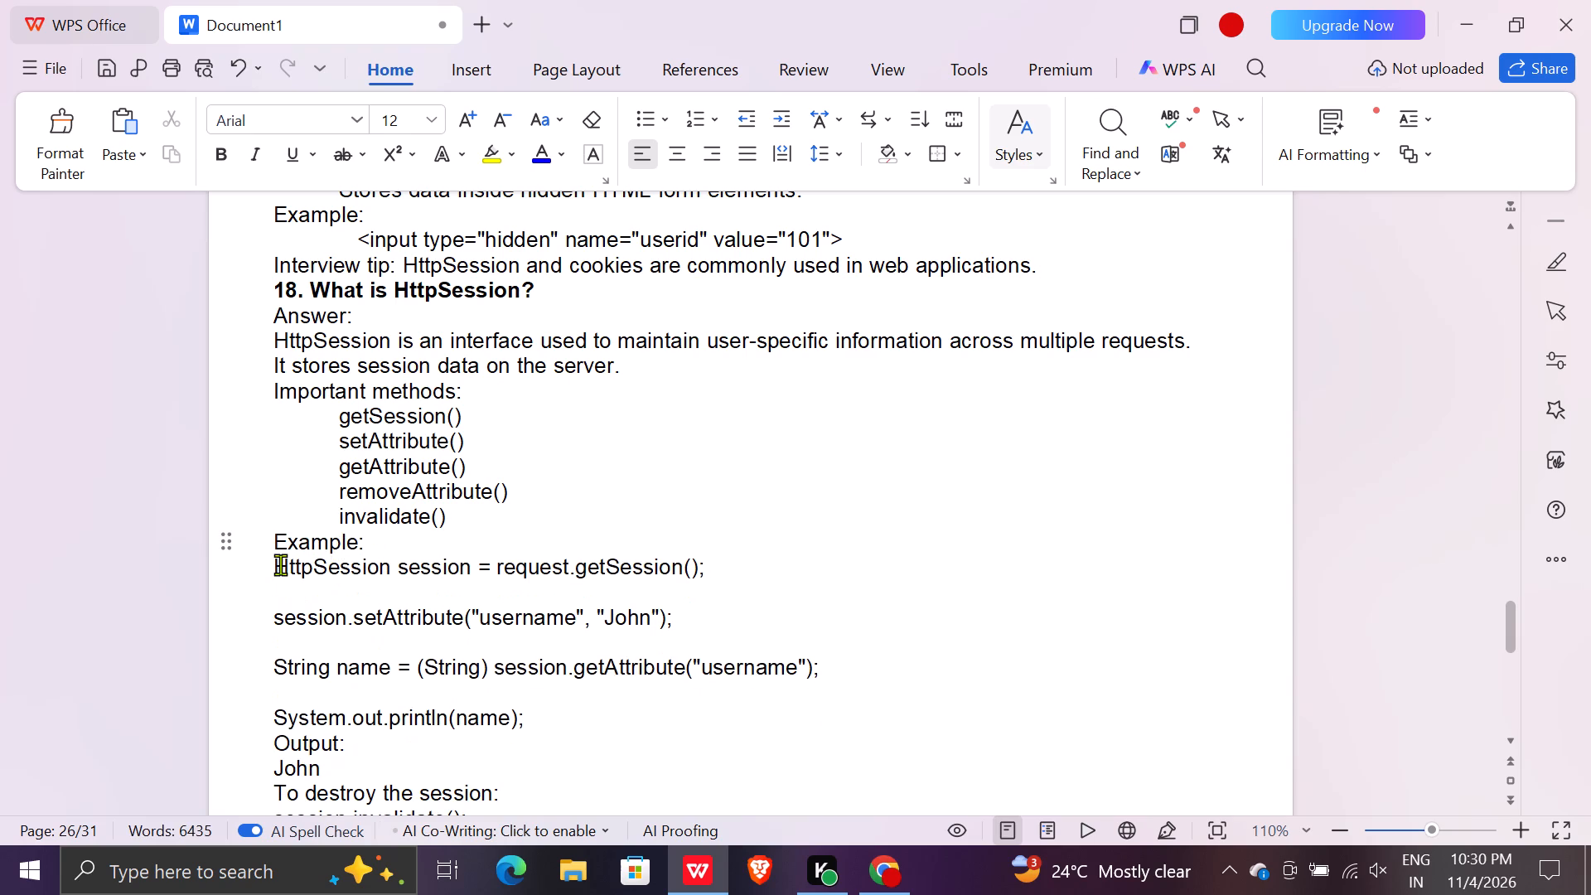
# Insert four blank lines above "19. What are cookies?" so the question starts on a new page.
pyautogui.scroll(-2, 539, 509)
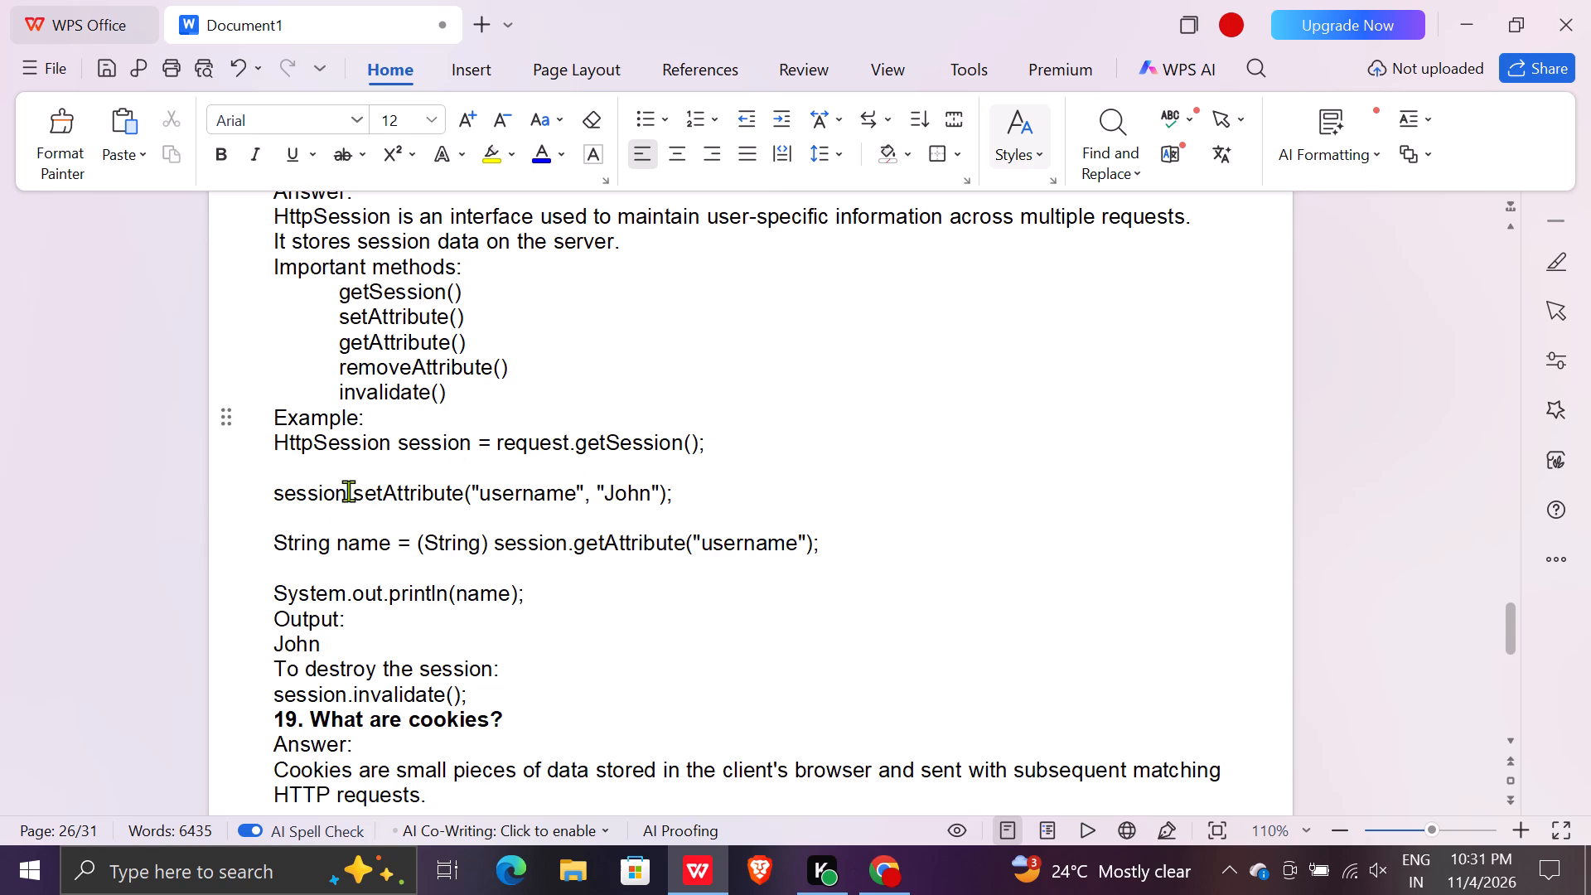
pyautogui.scroll(-2, 447, 524)
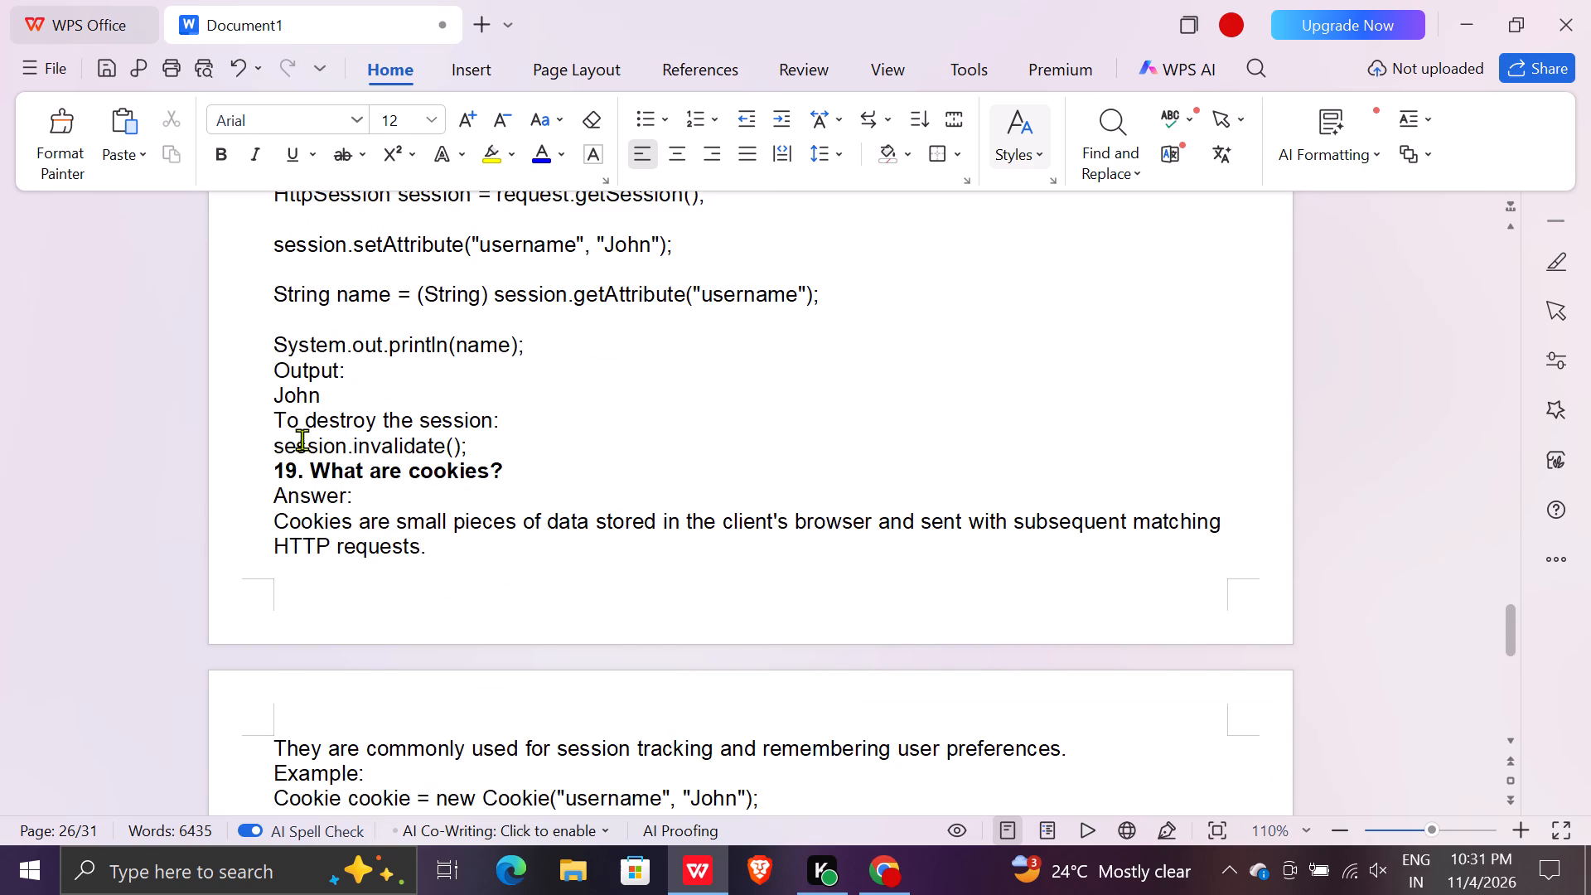
pyautogui.scroll(3, 313, 496)
pyautogui.scroll(-10, 313, 496)
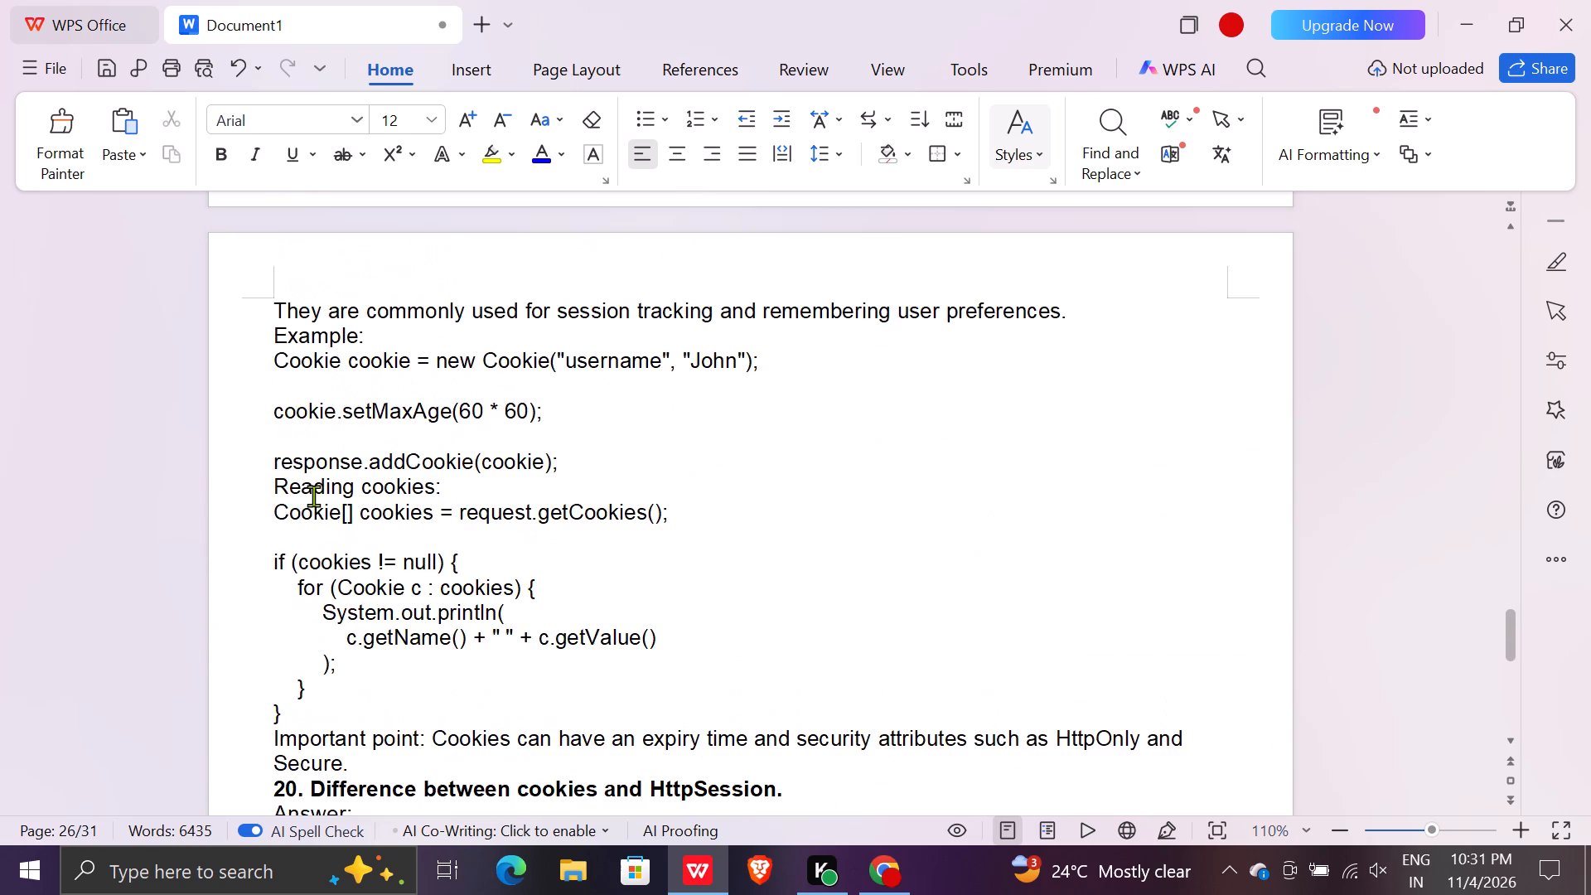
pyautogui.scroll(5, 313, 496)
pyautogui.click(269, 276)
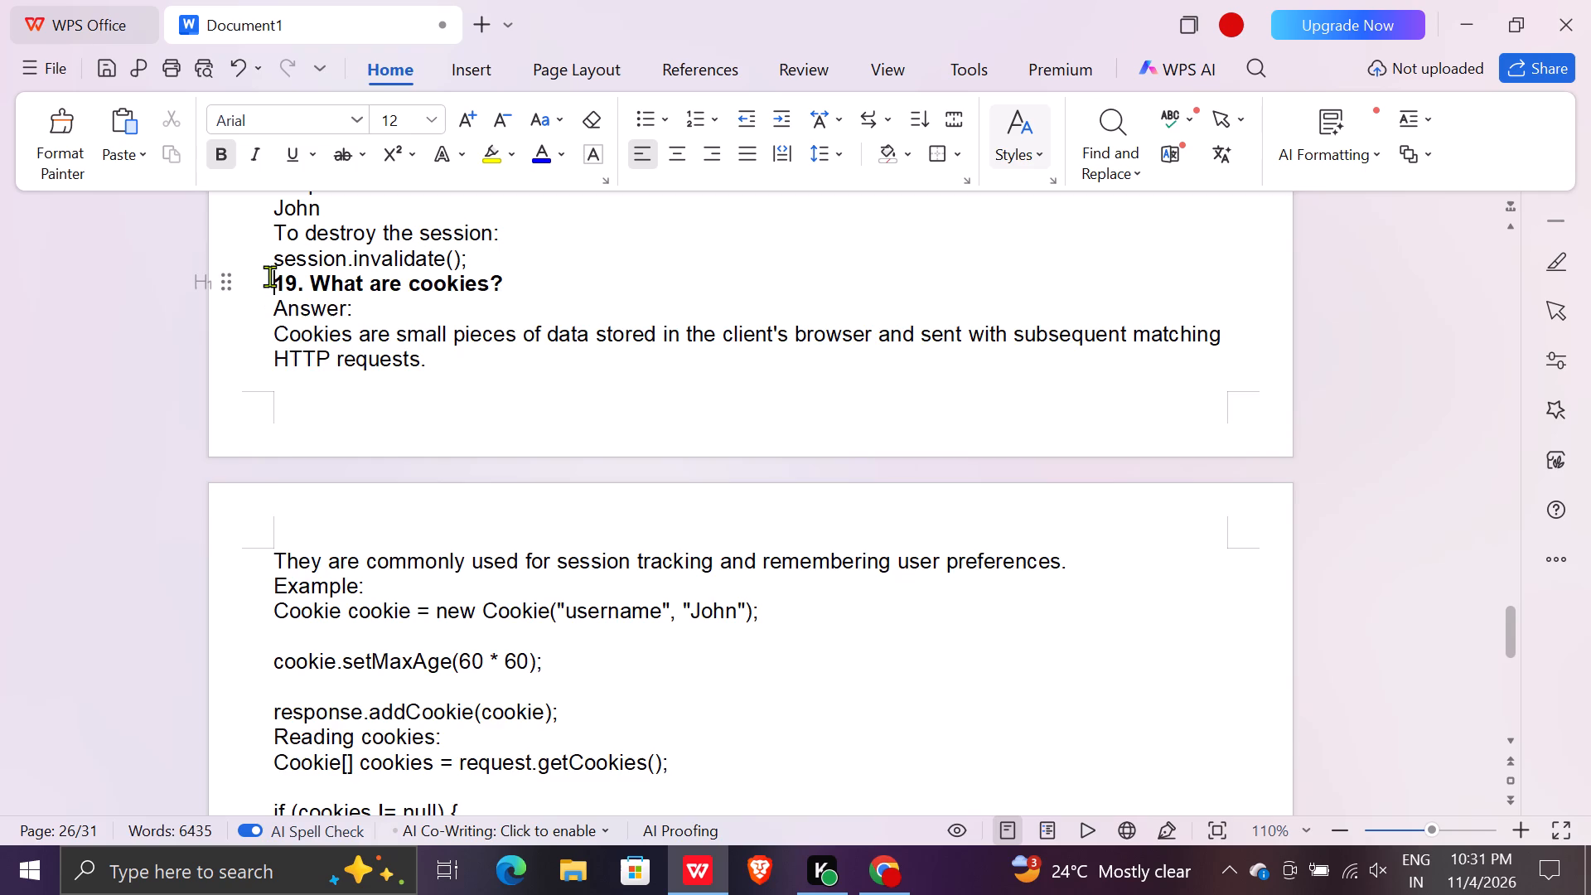
pyautogui.press('Return')
pyautogui.press('Return')
pyautogui.press('Return')
pyautogui.press('Return')
# In question 21's features, remove the empty bullet above "Configuration is specific to one Servlet." and indent the item.
pyautogui.scroll(-2, 365, 404)
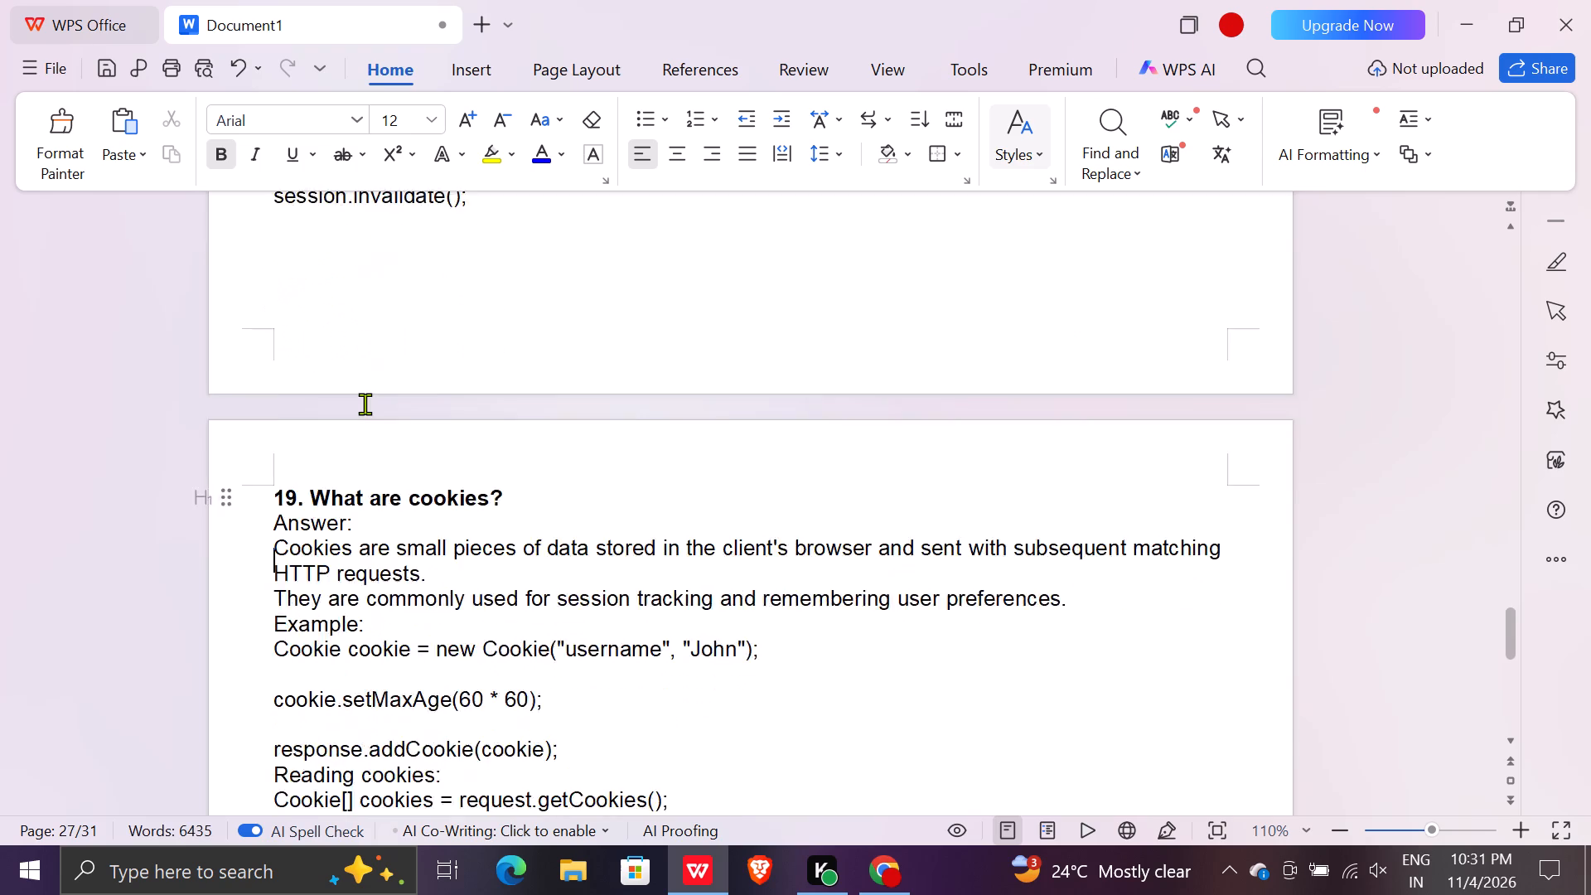
pyautogui.scroll(-1, 365, 404)
pyautogui.scroll(-1, 390, 486)
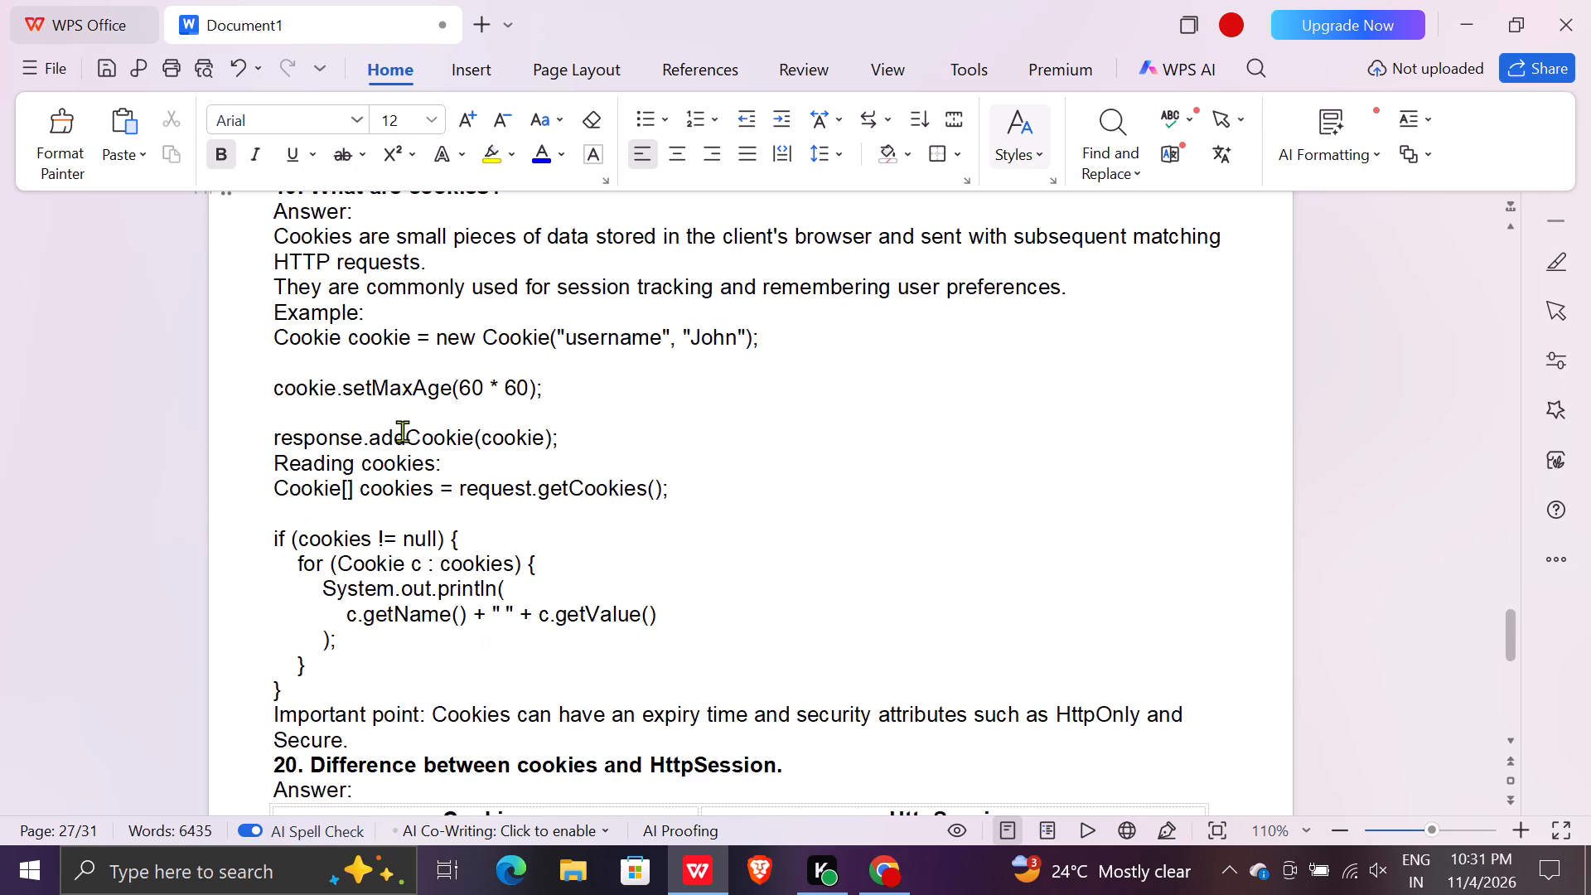
pyautogui.scroll(-3, 389, 428)
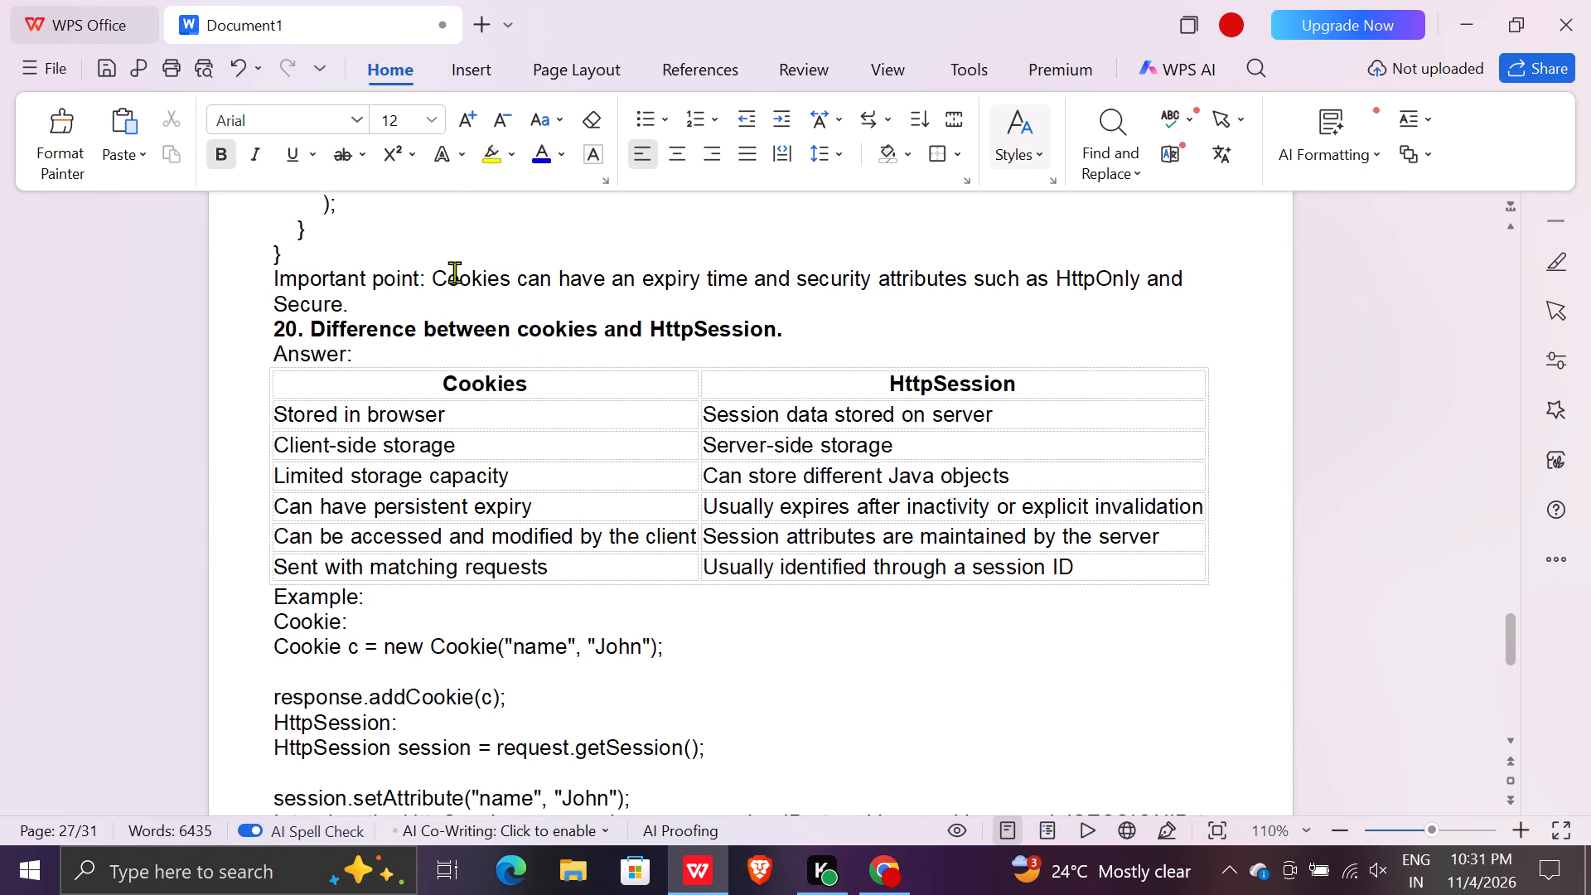
pyautogui.scroll(-2, 381, 399)
pyautogui.scroll(-1, 374, 484)
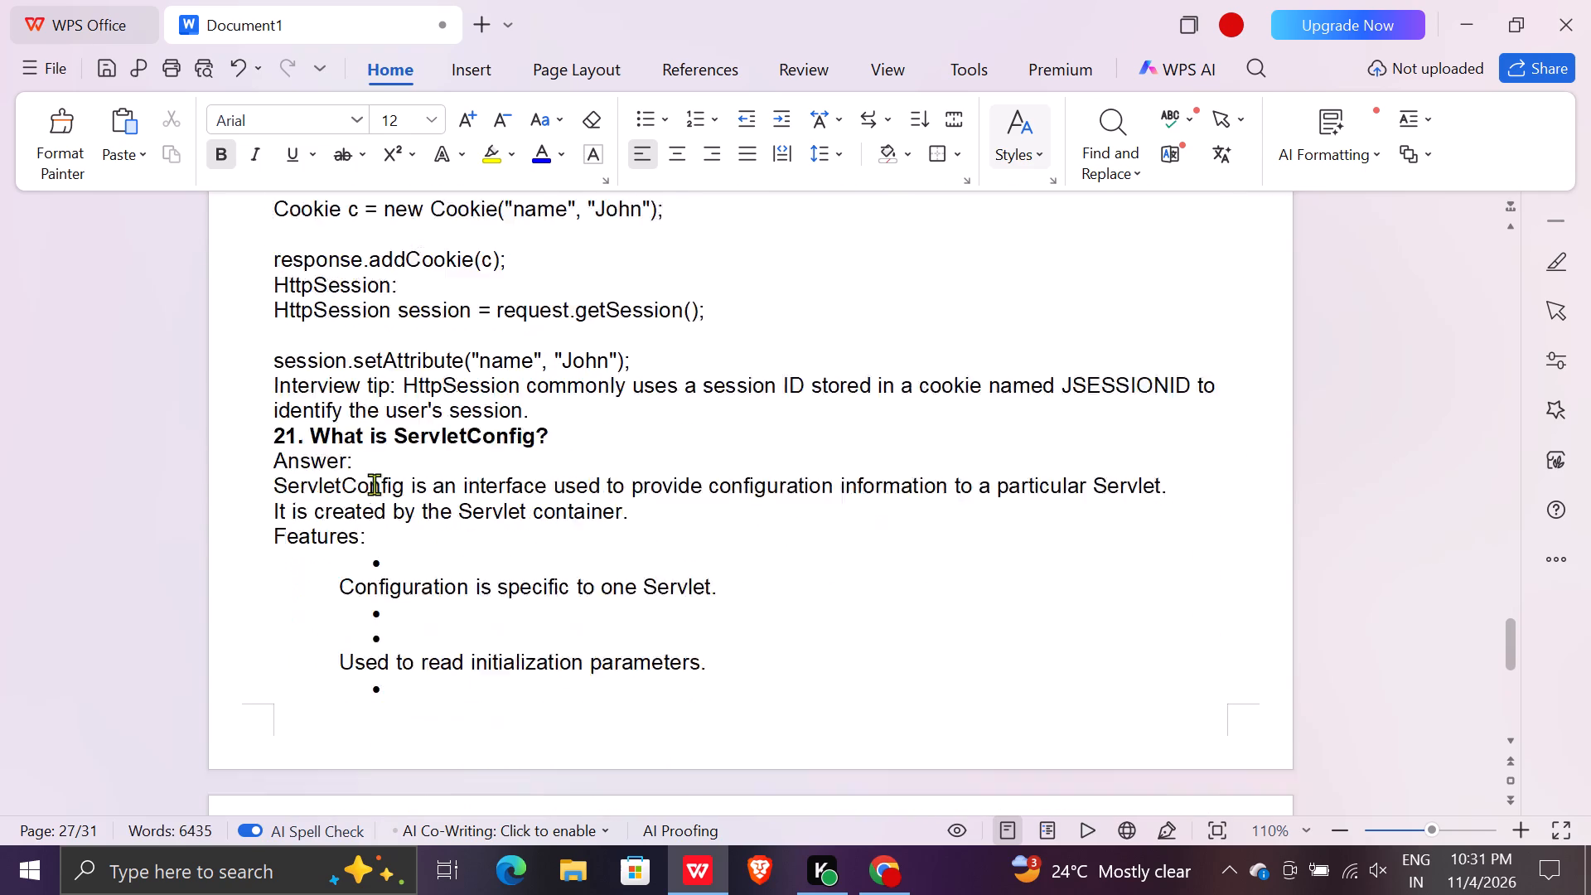
pyautogui.scroll(-1, 374, 484)
pyautogui.scroll(2, 333, 369)
pyautogui.scroll(-7, 352, 578)
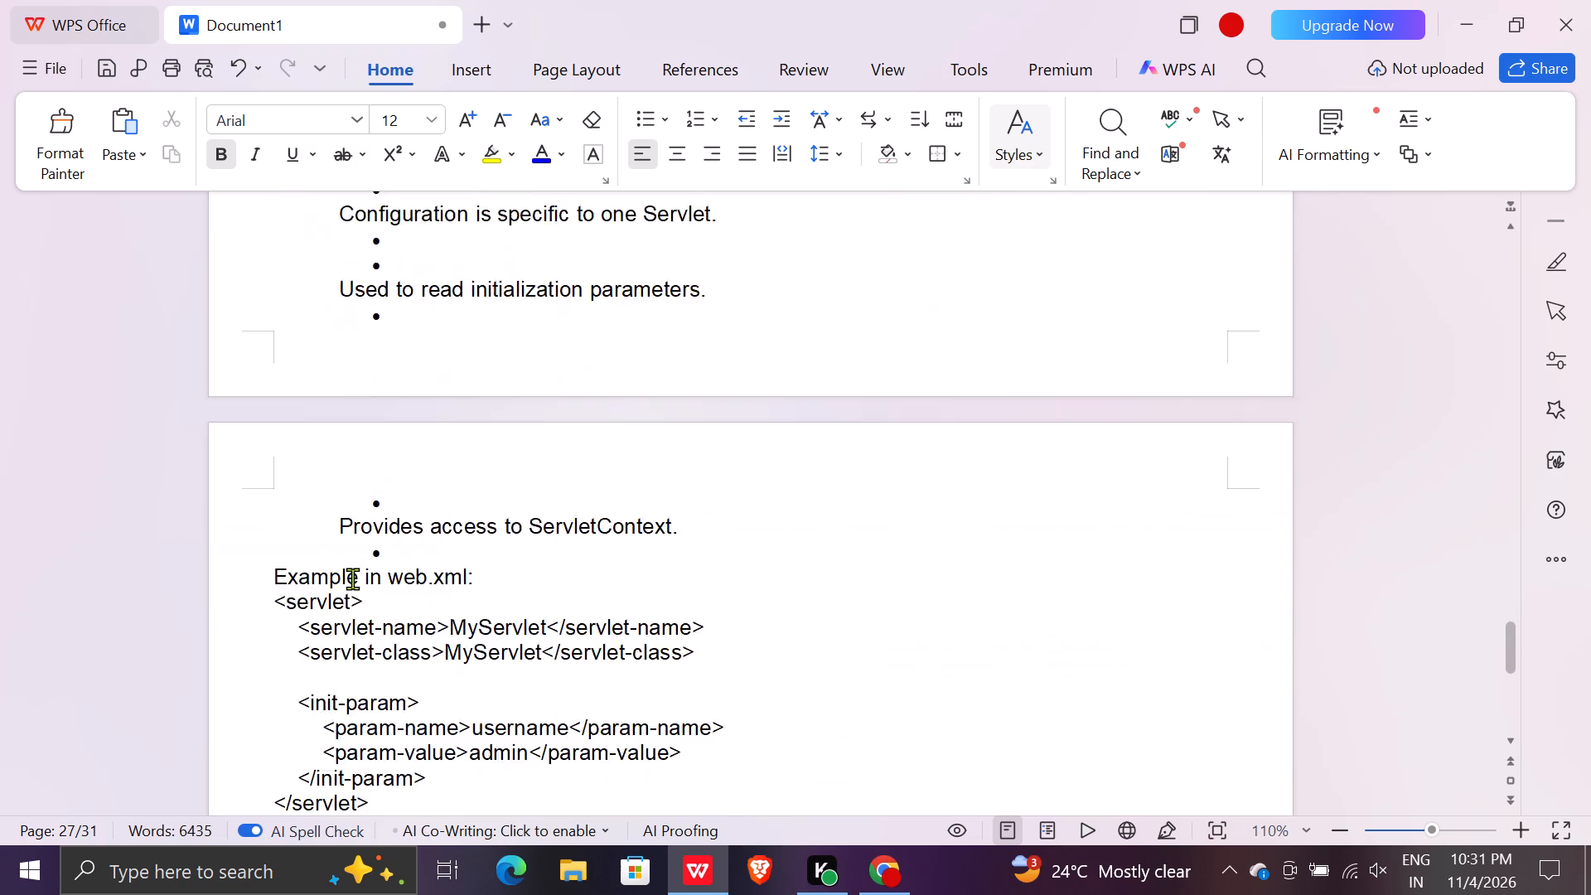
pyautogui.scroll(-3, 352, 578)
pyautogui.scroll(3, 352, 578)
pyautogui.scroll(1, 363, 655)
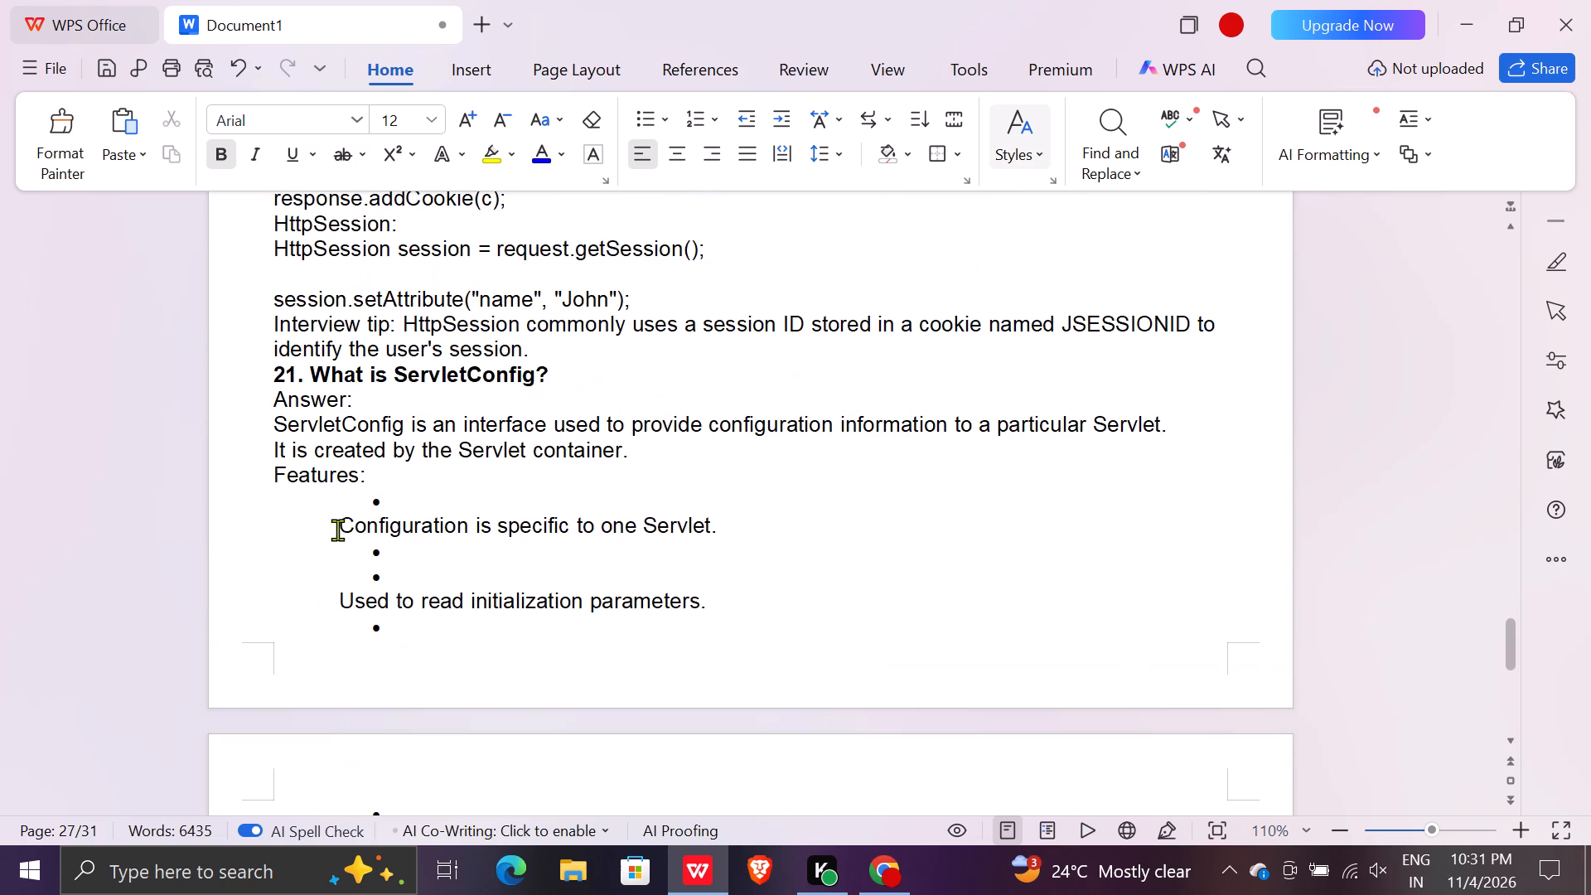
pyautogui.click(337, 530)
pyautogui.press('BackSpace')
pyautogui.press('BackSpace')
pyautogui.press('Tab')
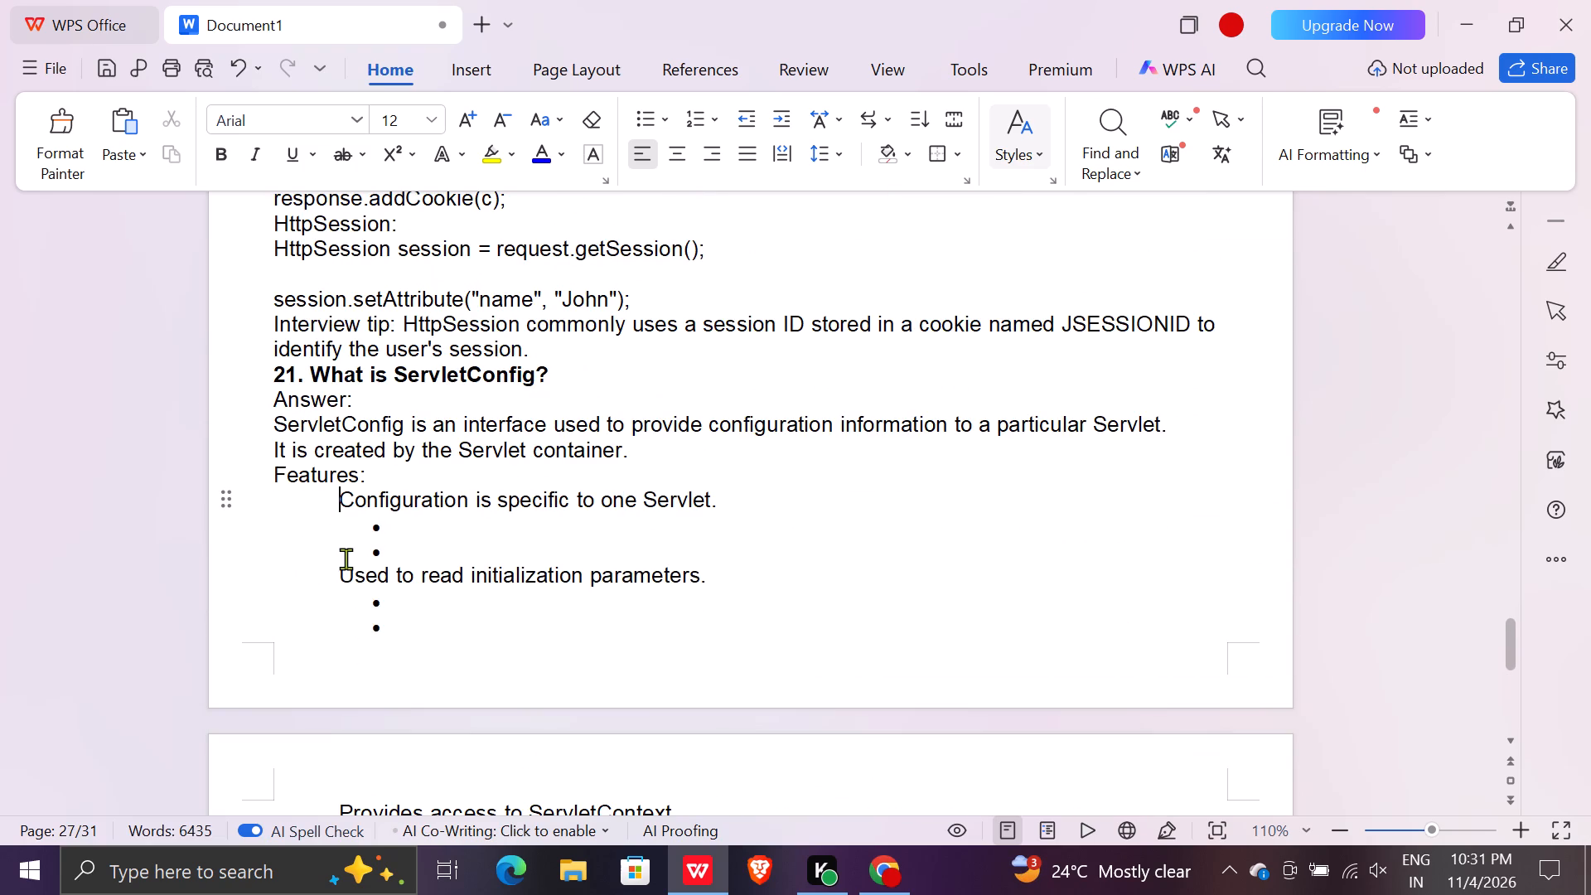
# Remove question 21's remaining empty bullets down to "Example in web.xml:" and indent "Used to read initialization parameters." and "Provides access to ServletContext.".
pyautogui.click(343, 564)
pyautogui.press('BackSpace')
pyautogui.press('BackSpace')
pyautogui.press('BackSpace')
pyautogui.press('Tab')
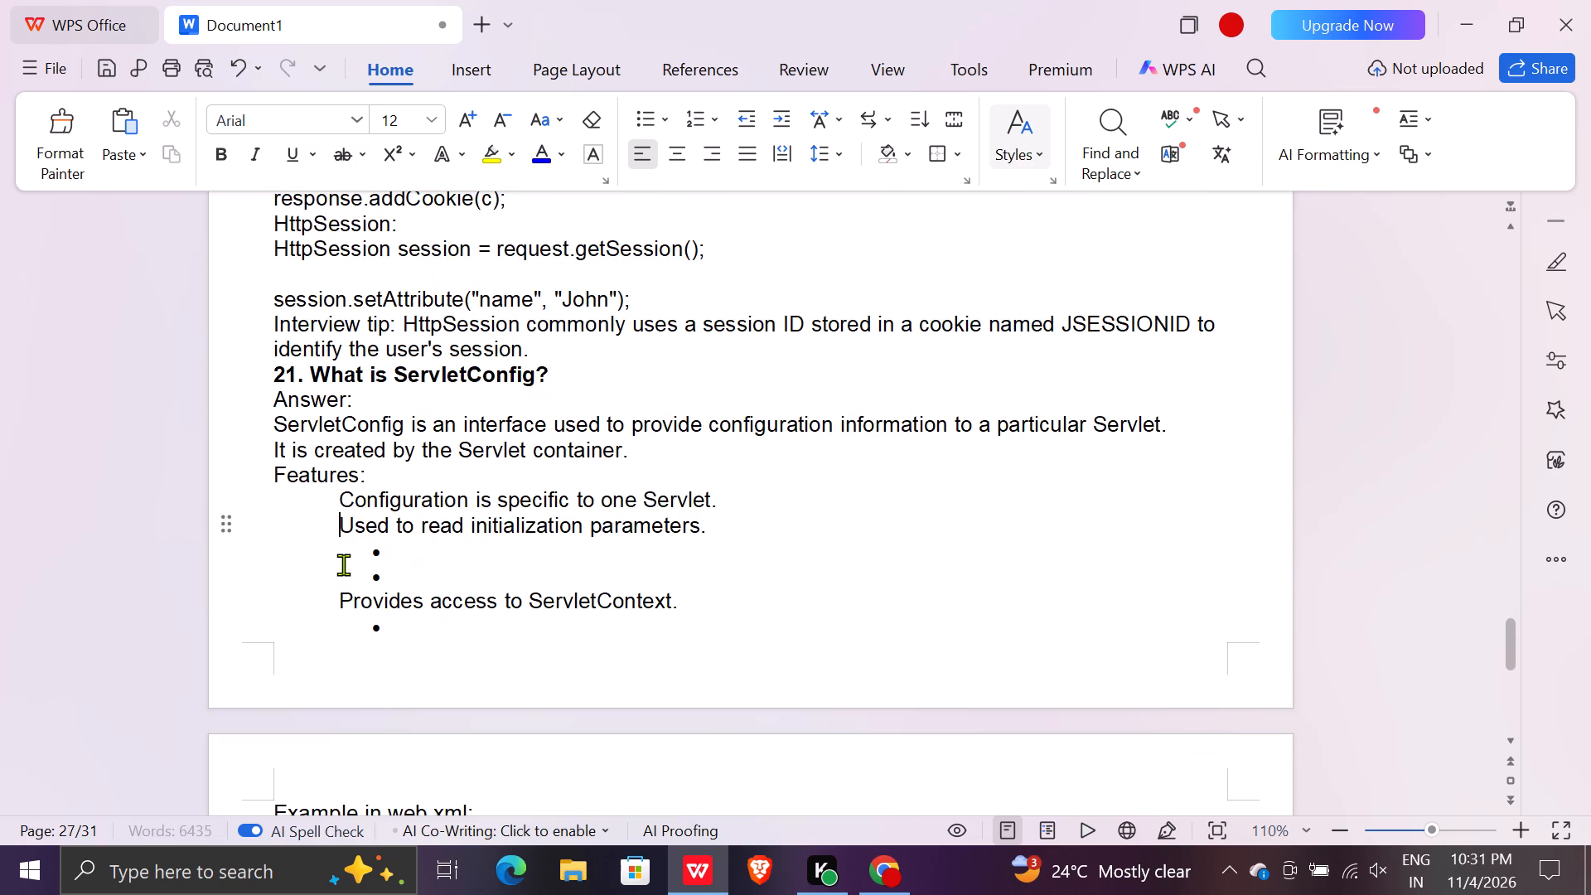
pyautogui.click(342, 597)
pyautogui.press('BackSpace')
pyautogui.press('BackSpace')
pyautogui.press('BackSpace')
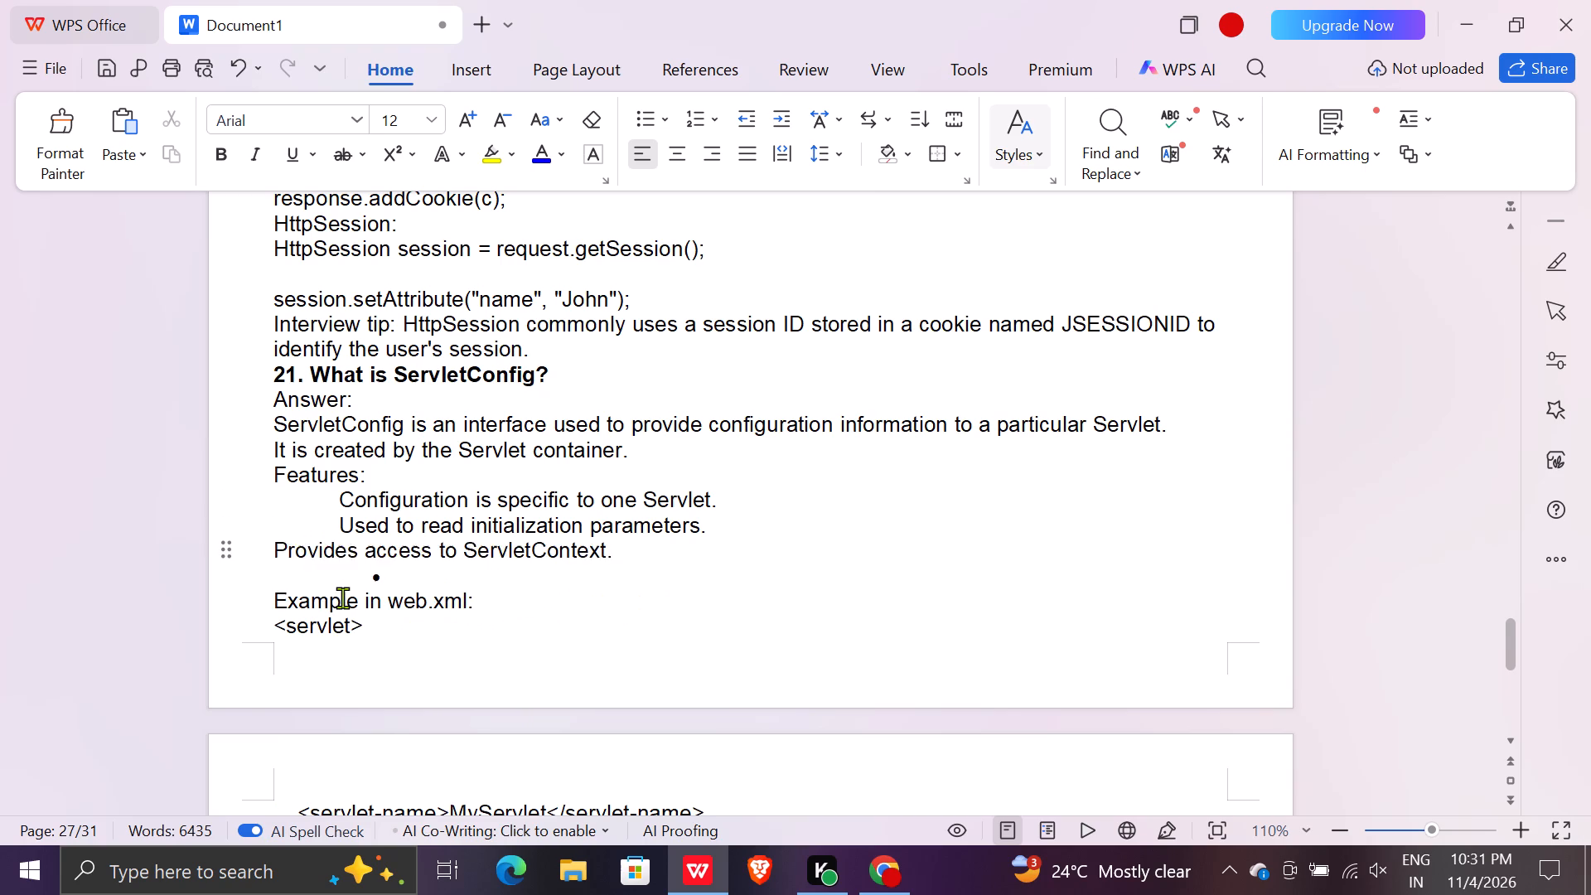
pyautogui.press('Tab')
pyautogui.click(279, 603)
pyautogui.press('BackSpace')
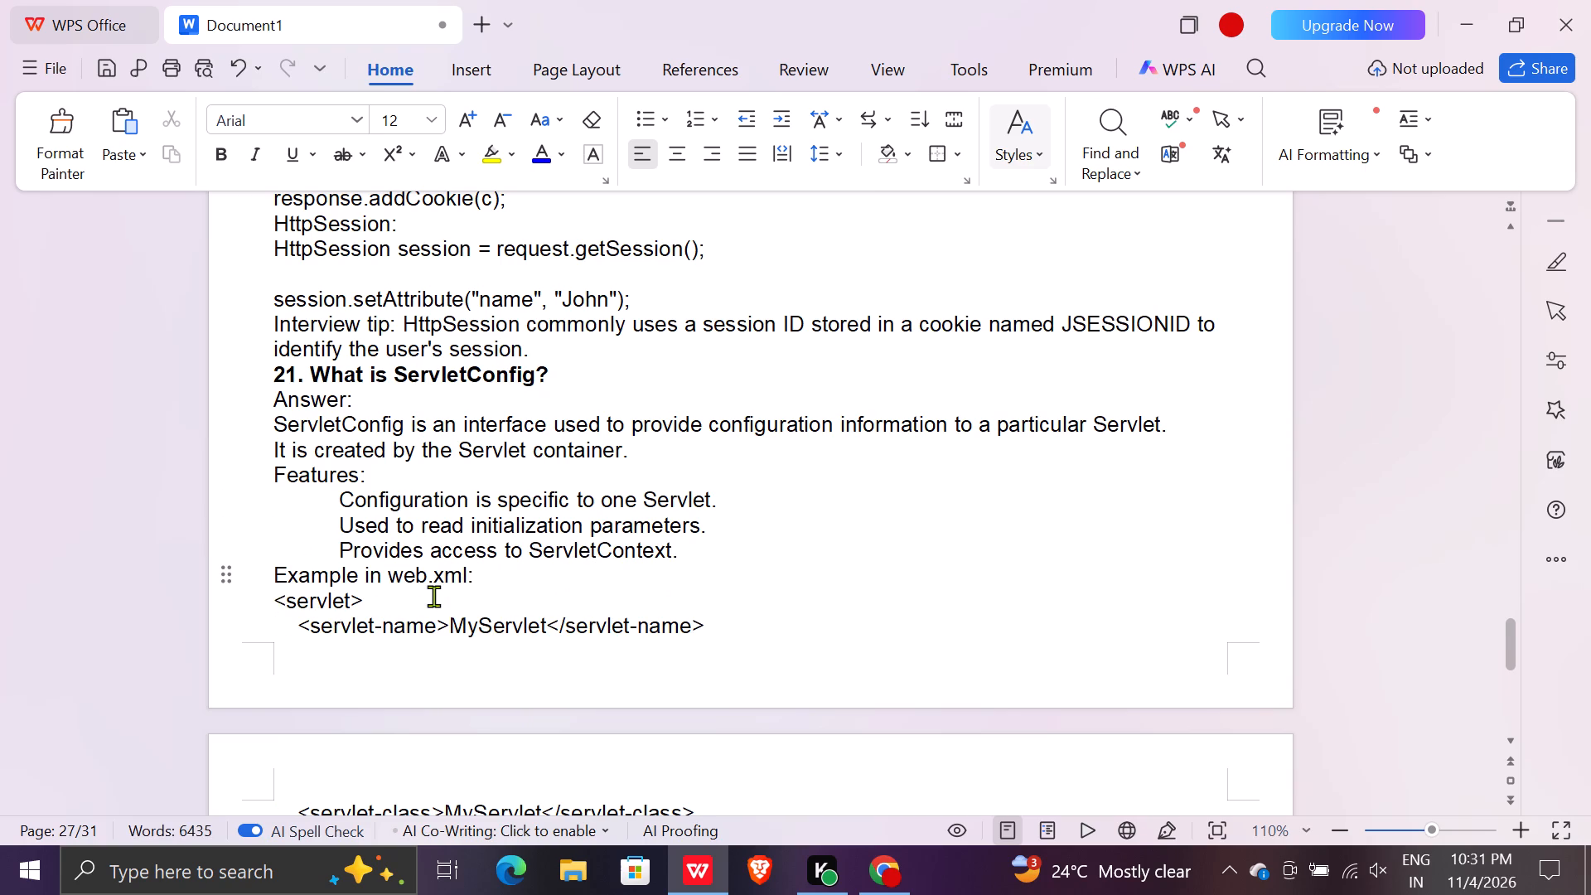
# Insert three blank lines above "Example in web.xml:" in question 21 so the example starts on the next page.
pyautogui.scroll(-1, 433, 596)
pyautogui.press('Return')
pyautogui.press('Return')
pyautogui.press('Return')
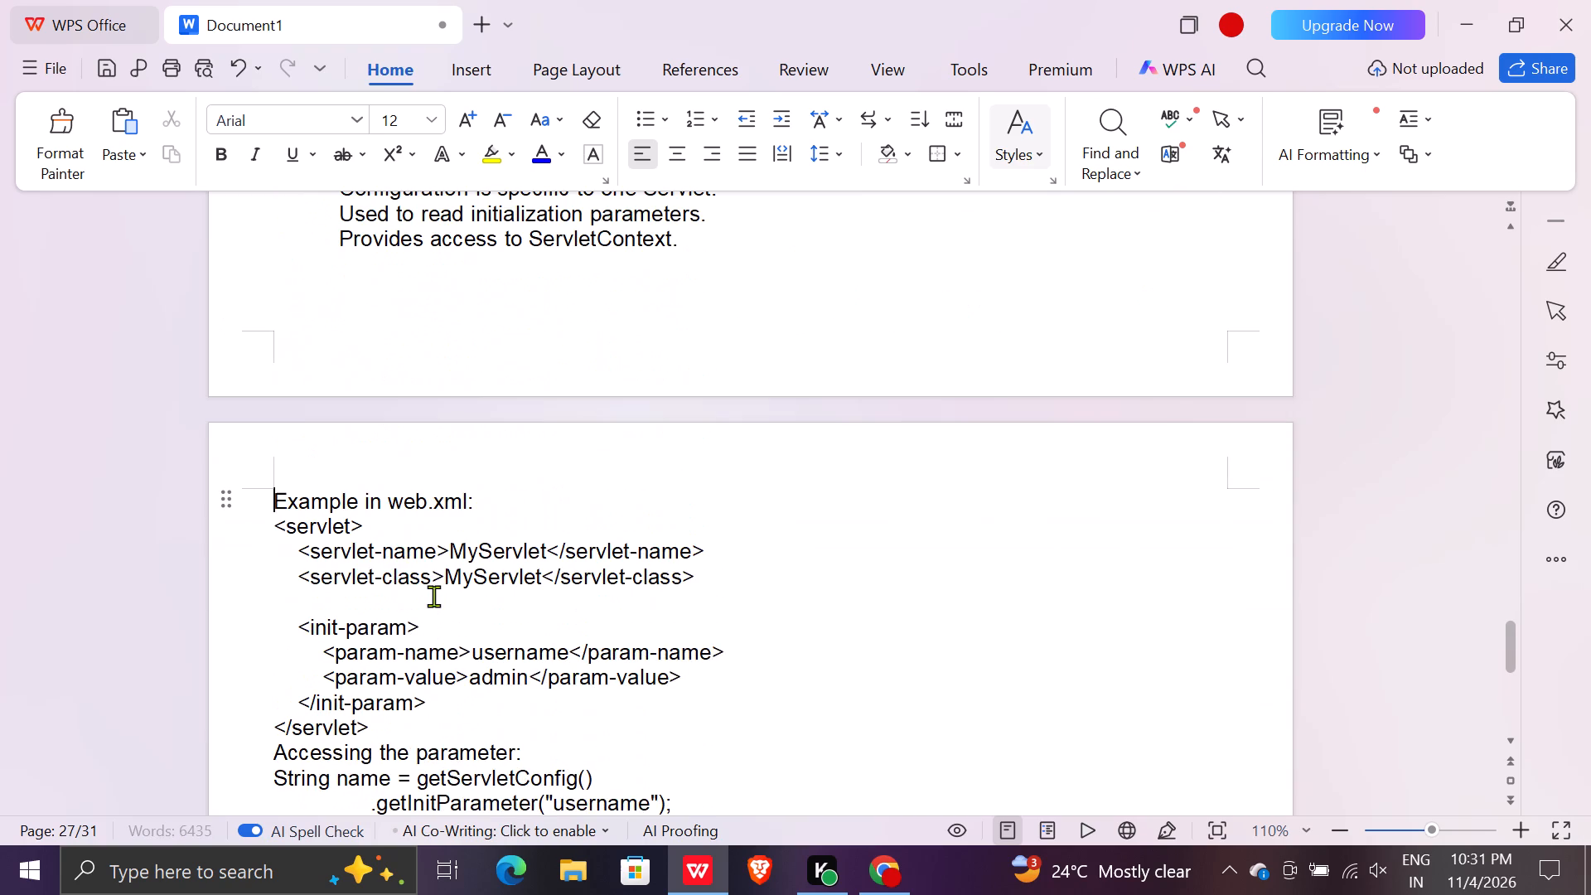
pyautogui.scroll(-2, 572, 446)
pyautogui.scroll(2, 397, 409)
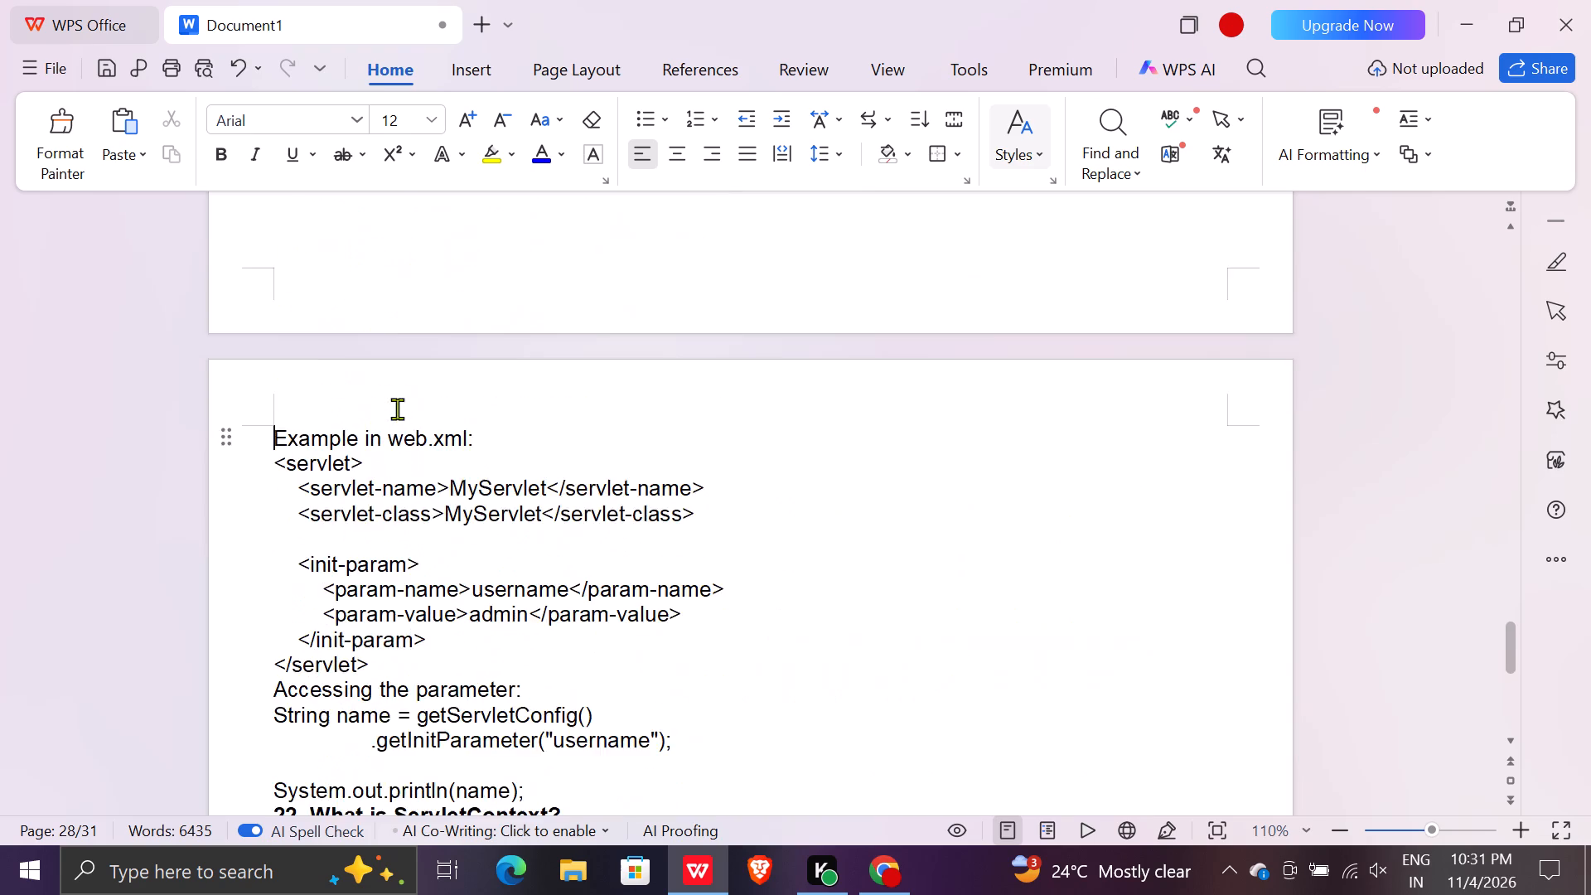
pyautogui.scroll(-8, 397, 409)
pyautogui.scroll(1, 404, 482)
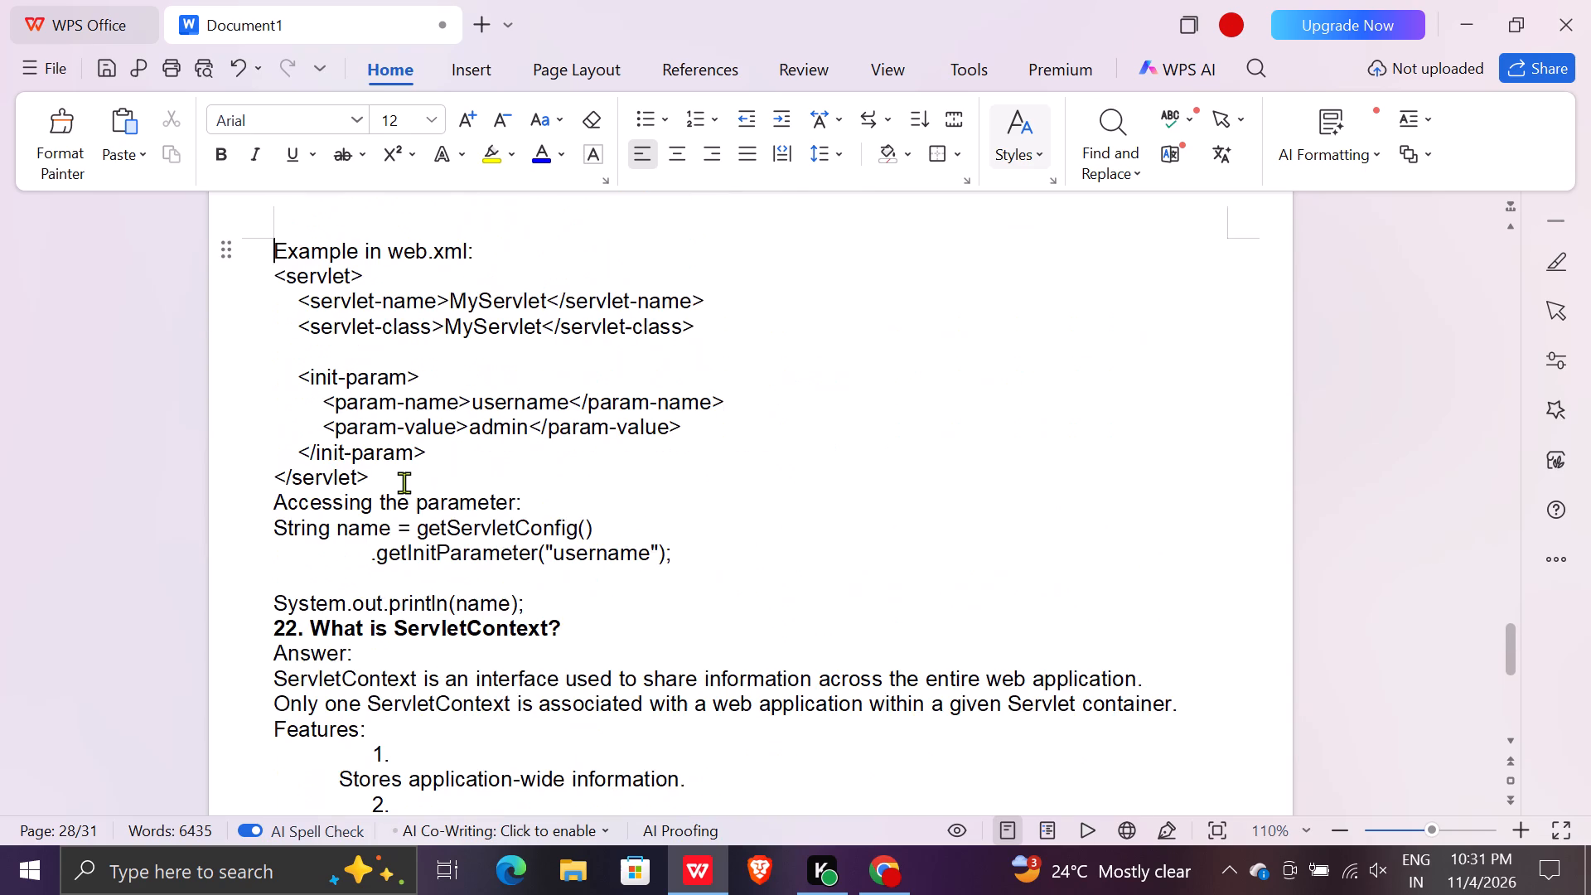
# In question 22's features, remove the empty numbered line above "Stores application-wide information." and indent the item under "Features:".
pyautogui.scroll(-3, 361, 606)
pyautogui.click(331, 400)
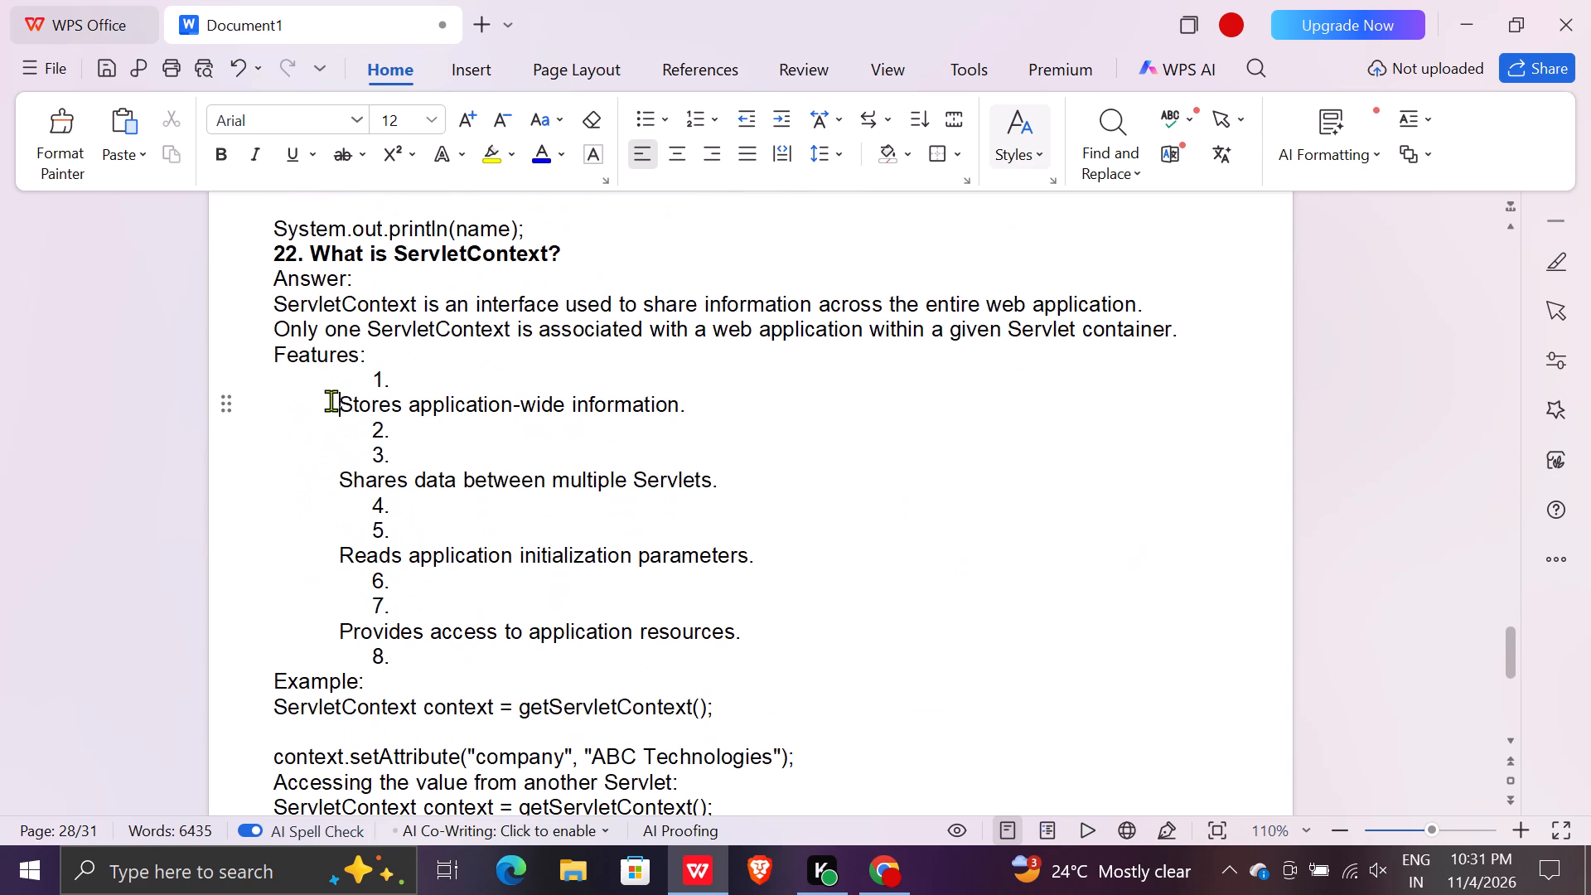
pyautogui.press('BackSpace')
pyautogui.press('BackSpace')
pyautogui.press('BackSpace')
pyautogui.press('Tab')
pyautogui.hotkey('ctrl', 'z')
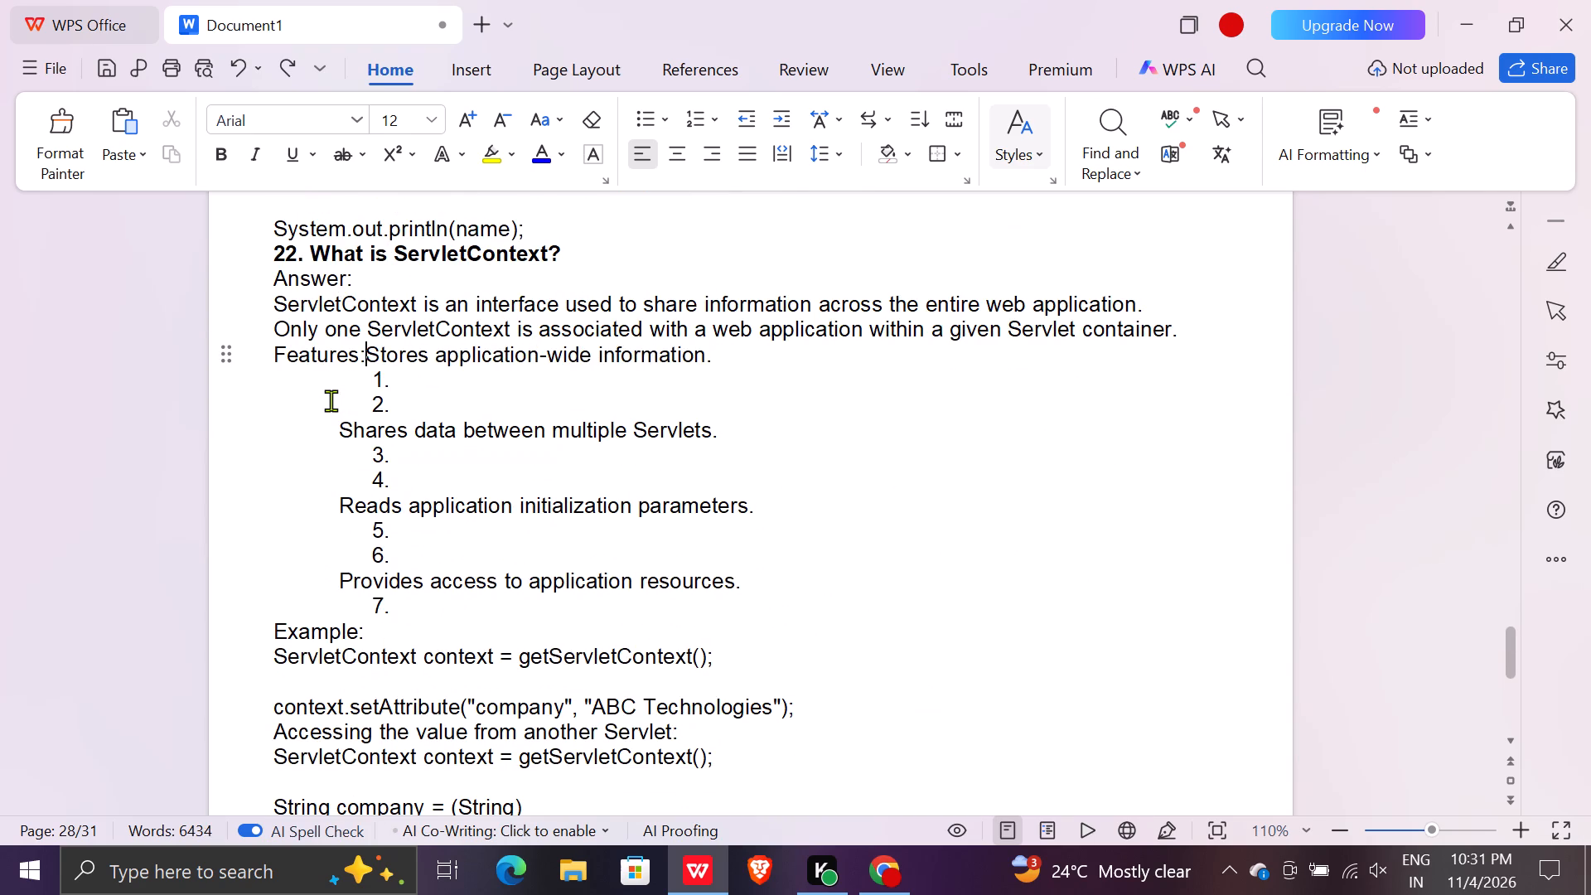
pyautogui.hotkey('ctrl', 'z')
pyautogui.press('Tab')
pyautogui.press('BackSpace')
pyautogui.press('BackSpace')
pyautogui.press('BackSpace')
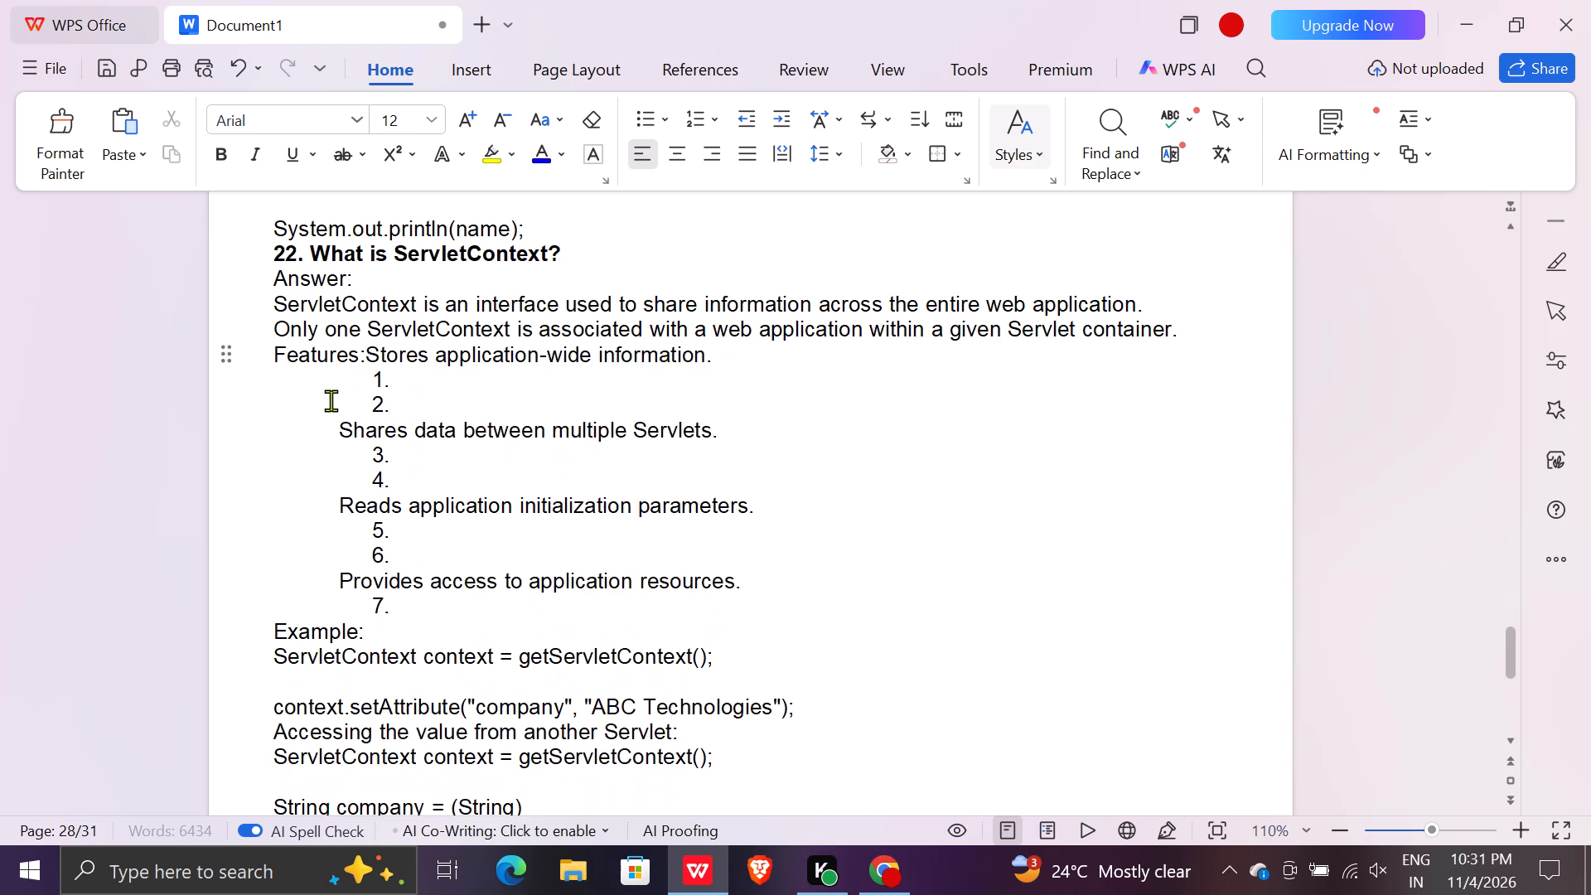
pyautogui.hotkey('ctrl', 'z')
pyautogui.press('BackSpace')
pyautogui.press('Tab')
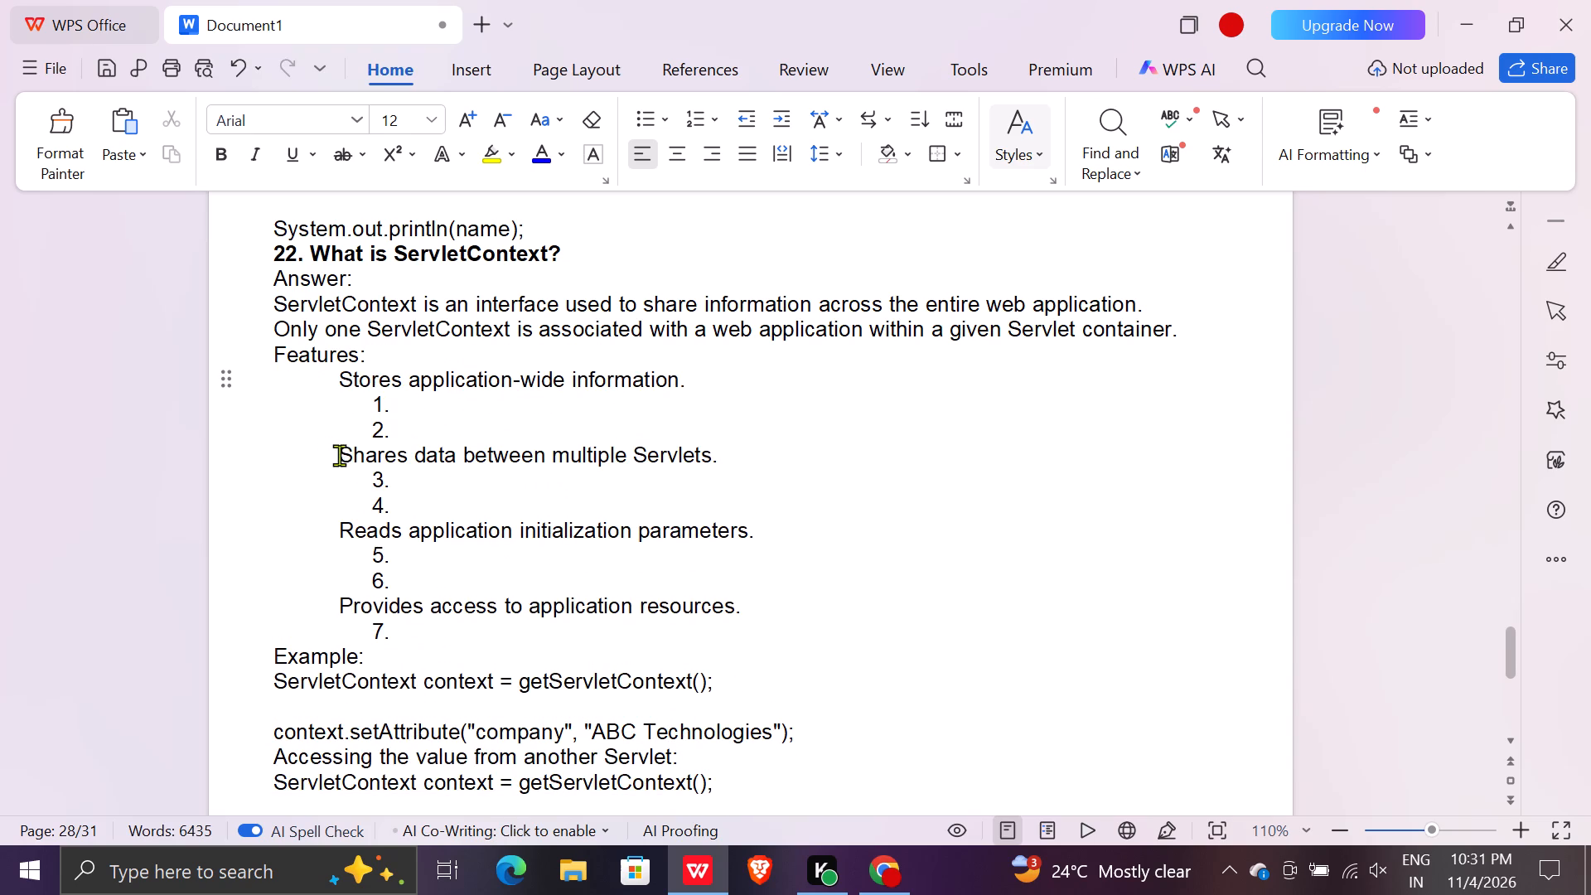
# Remove the empty numbered lines above "Shares data between multiple Servlets." and "Reads application initialization parameters." in question 22 and indent both items.
pyautogui.click(338, 455)
pyautogui.press('BackSpace')
pyautogui.press('BackSpace')
pyautogui.press('BackSpace')
pyautogui.press('Tab')
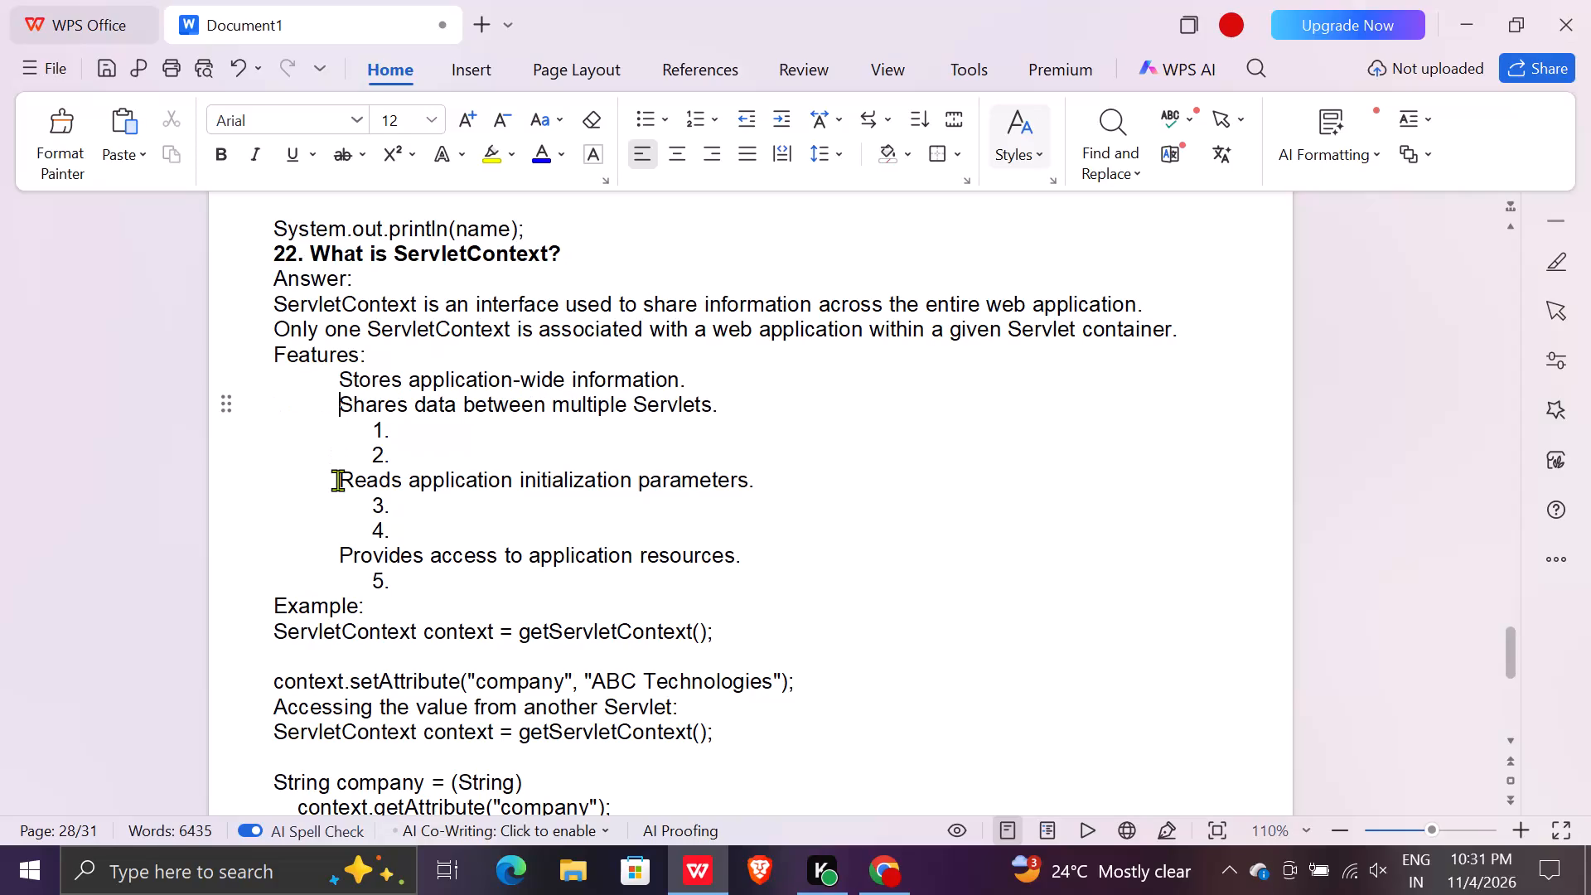
pyautogui.click(337, 481)
pyautogui.press('BackSpace')
pyautogui.press('BackSpace')
pyautogui.press('BackSpace')
pyautogui.press('Tab')
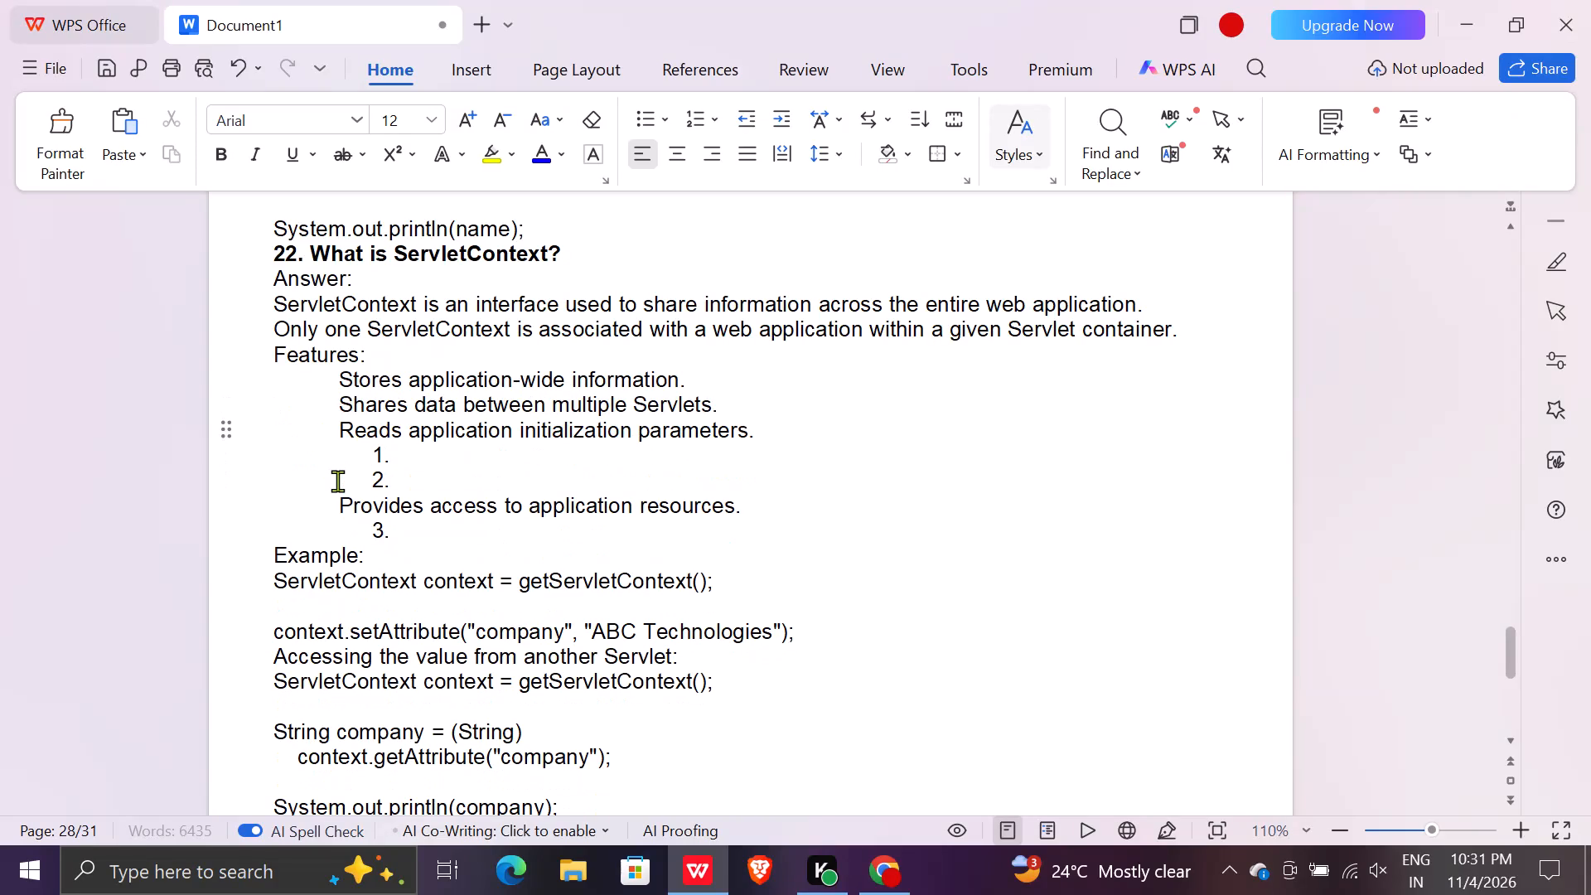
# Remove question 22's empty numbered lines around "Provides access to application resources." down to "Example:" and indent that item.
pyautogui.click(339, 508)
pyautogui.press('BackSpace')
pyautogui.press('BackSpace')
pyautogui.press('BackSpace')
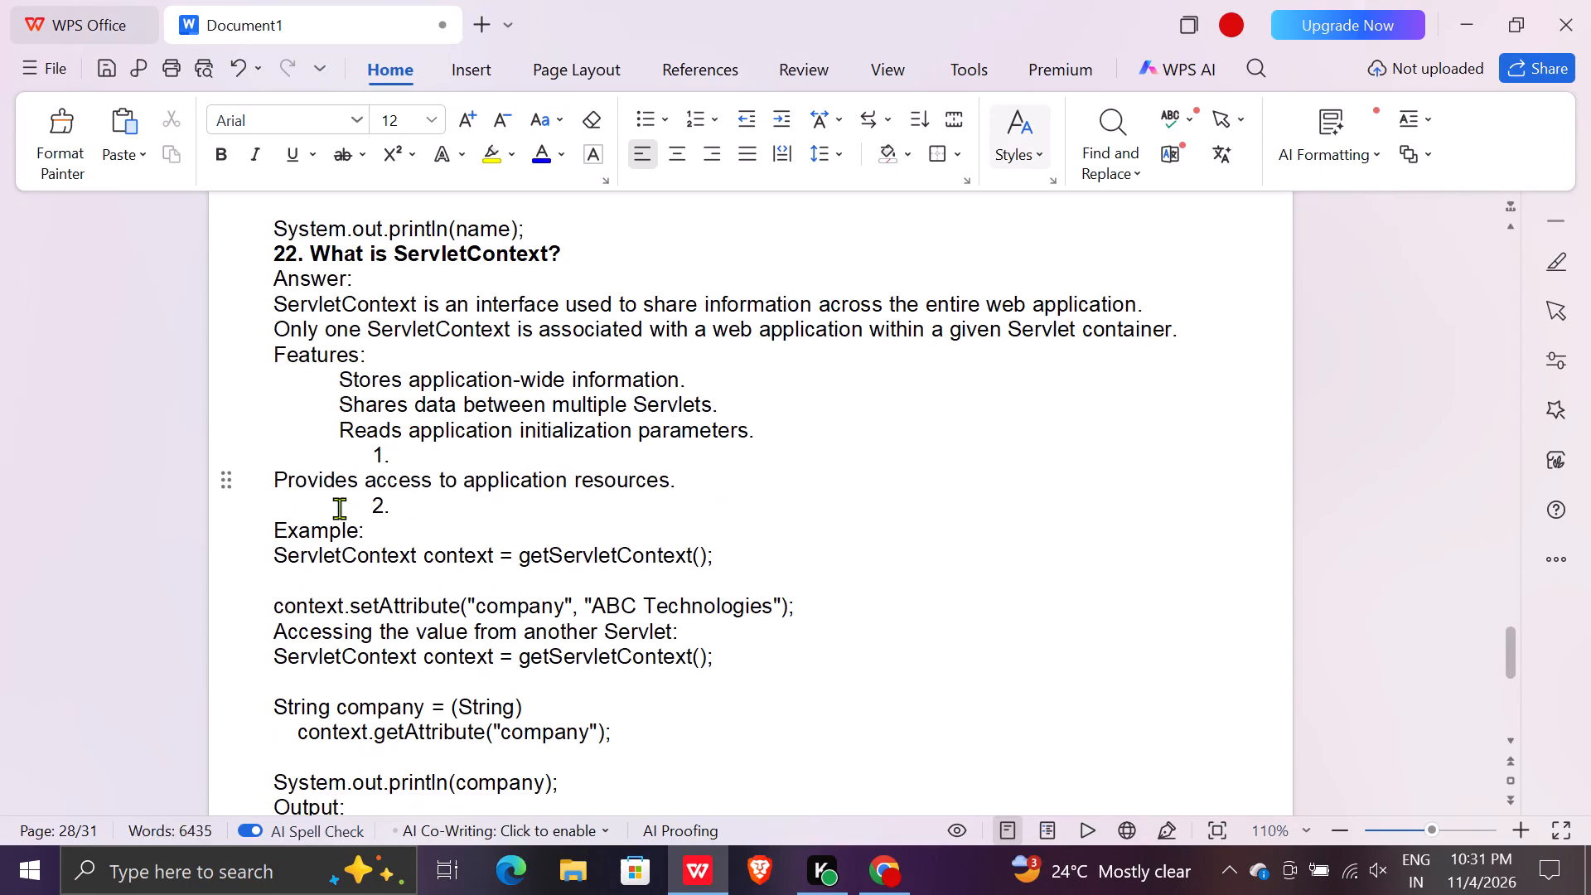
pyautogui.press('Tab')
pyautogui.click(266, 501)
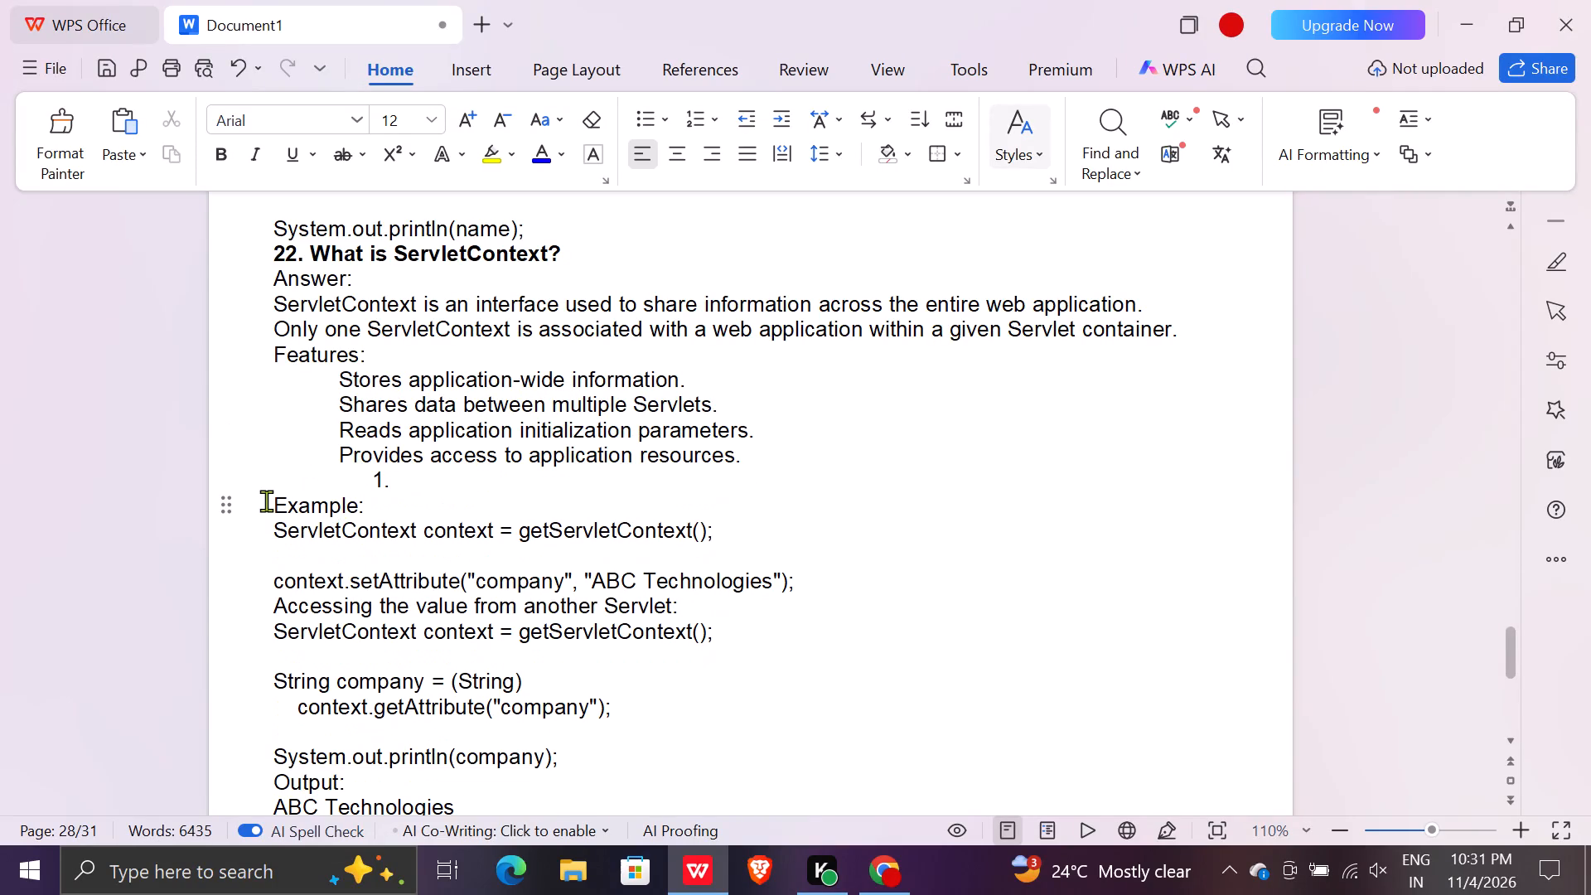
pyautogui.press('BackSpace')
# Under question 23's "Easy example:", remove all empty bullets down to question 24 and indent the ServletConfig and ServletContext lines.
pyautogui.scroll(-3, 392, 583)
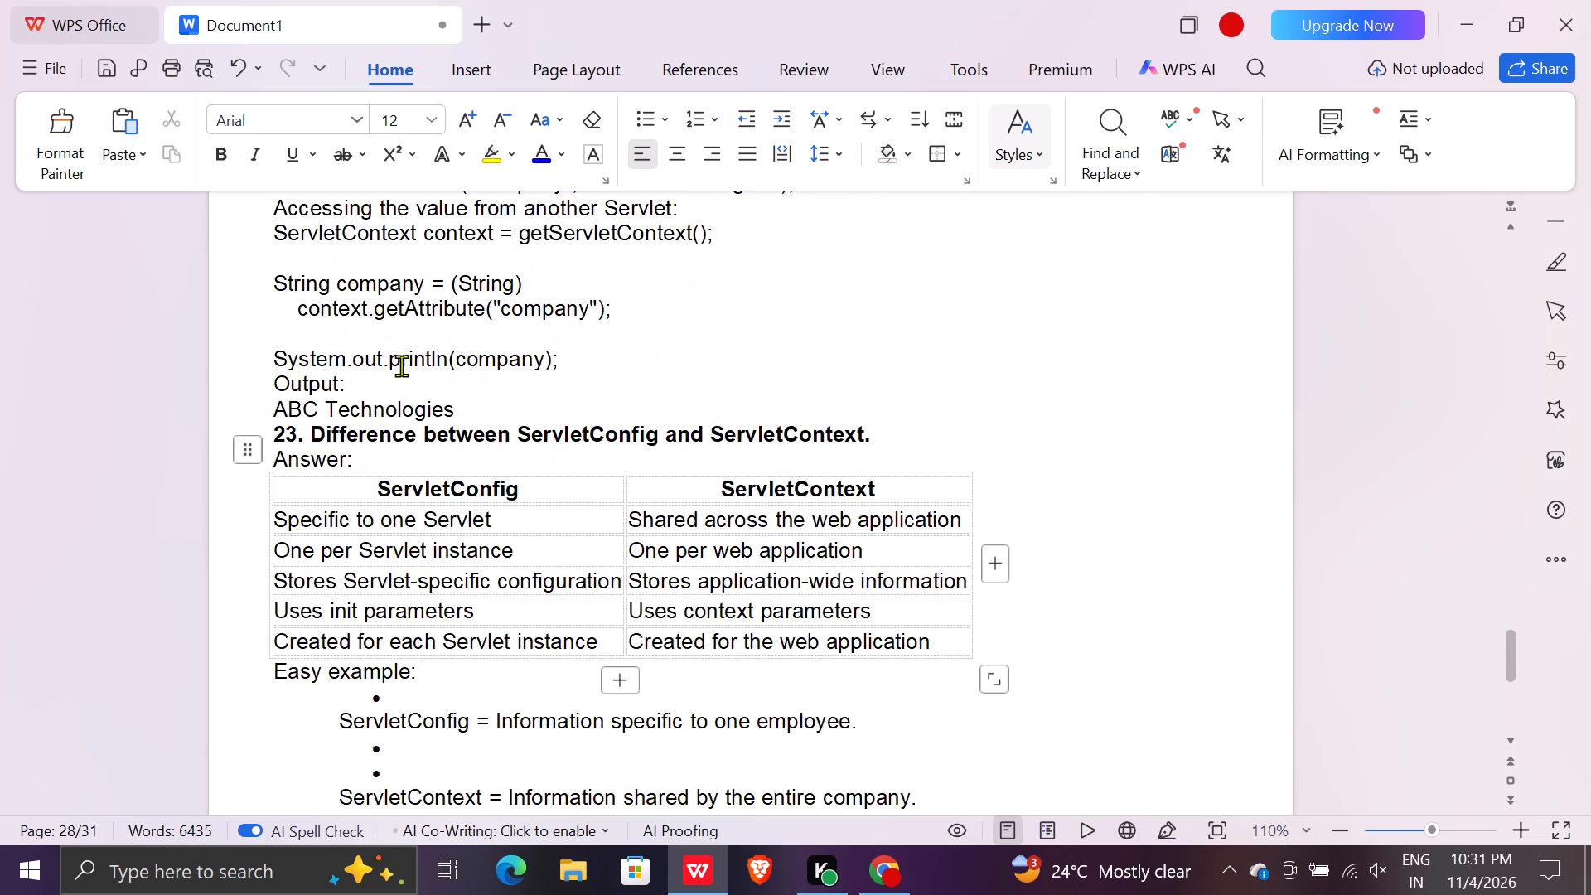
pyautogui.scroll(-1, 401, 365)
pyautogui.click(401, 365)
pyautogui.click(346, 410)
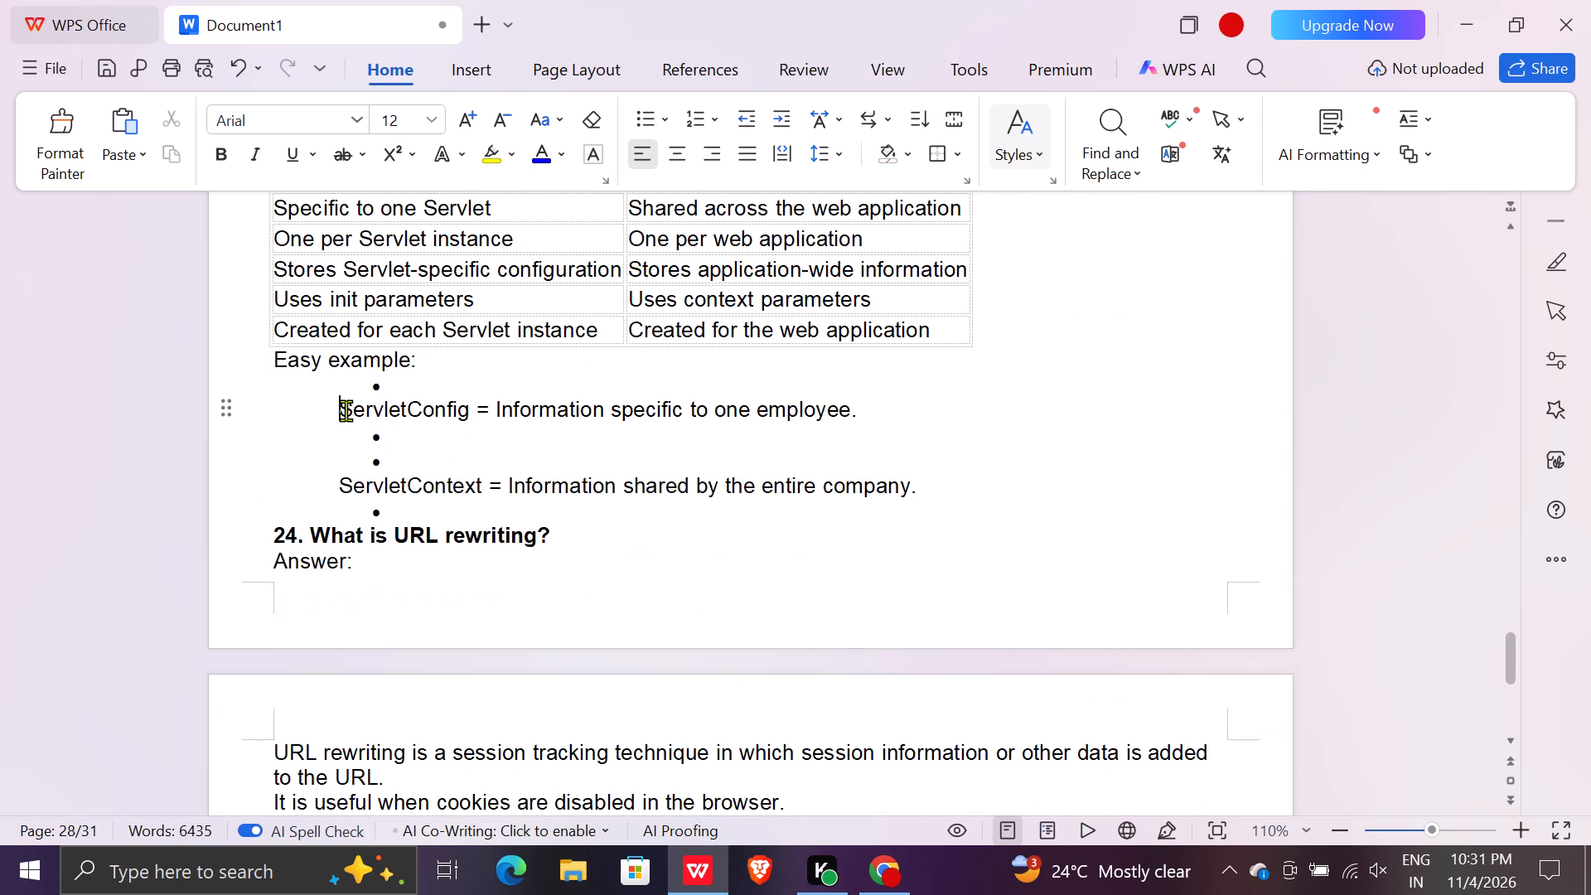
pyautogui.press('BackSpace')
pyautogui.press('BackSpace')
pyautogui.press('Tab')
pyautogui.click(339, 459)
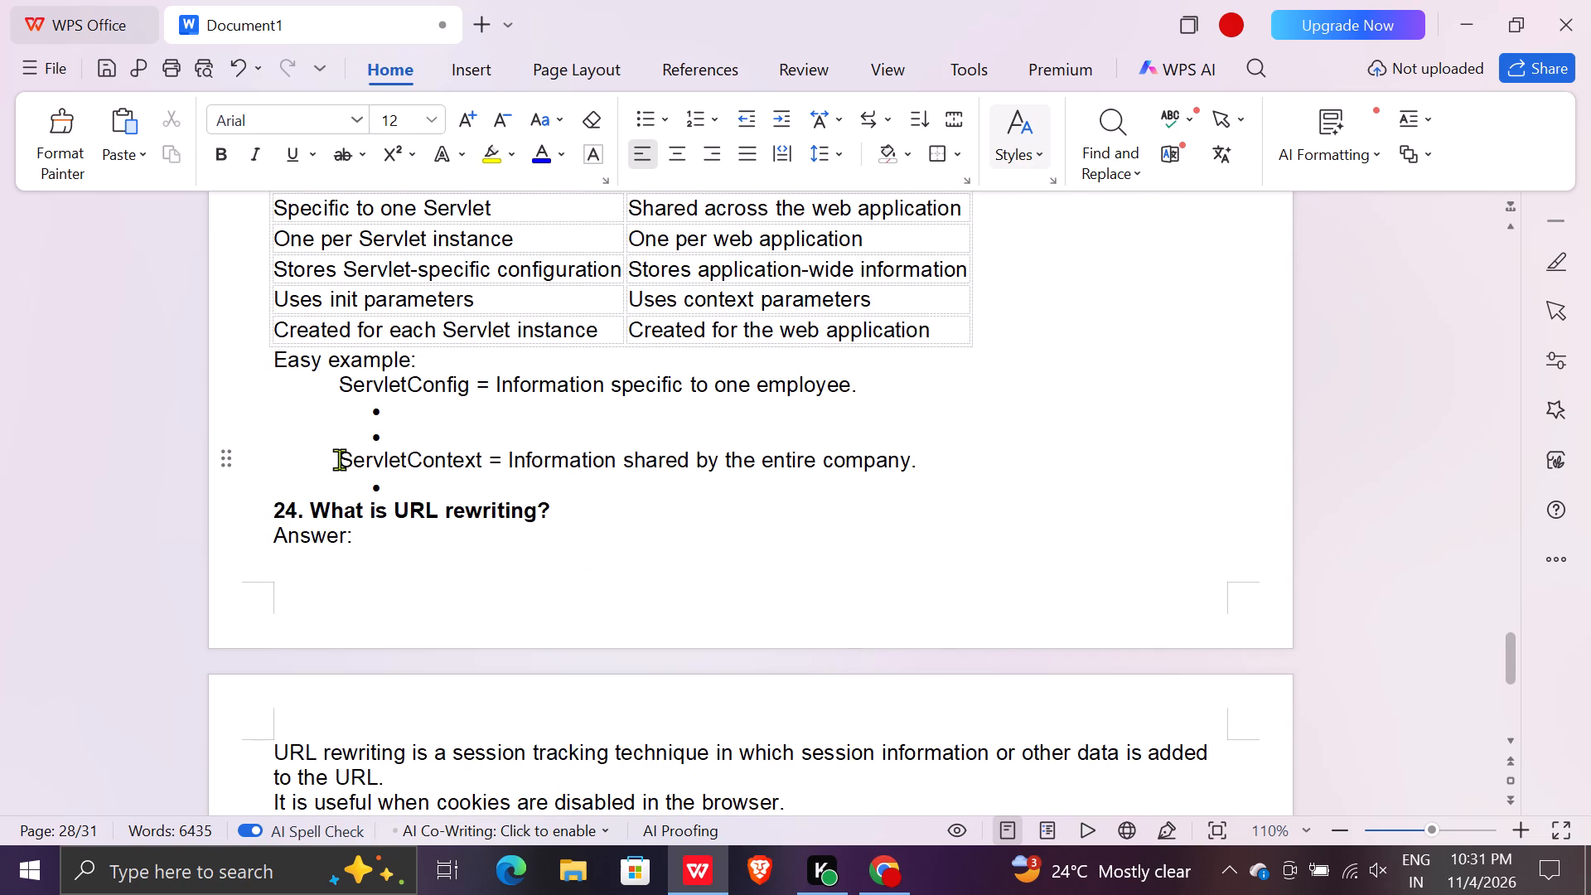
pyautogui.press('BackSpace')
pyautogui.press('BackSpace')
pyautogui.press('BackSpace')
pyautogui.press('Tab')
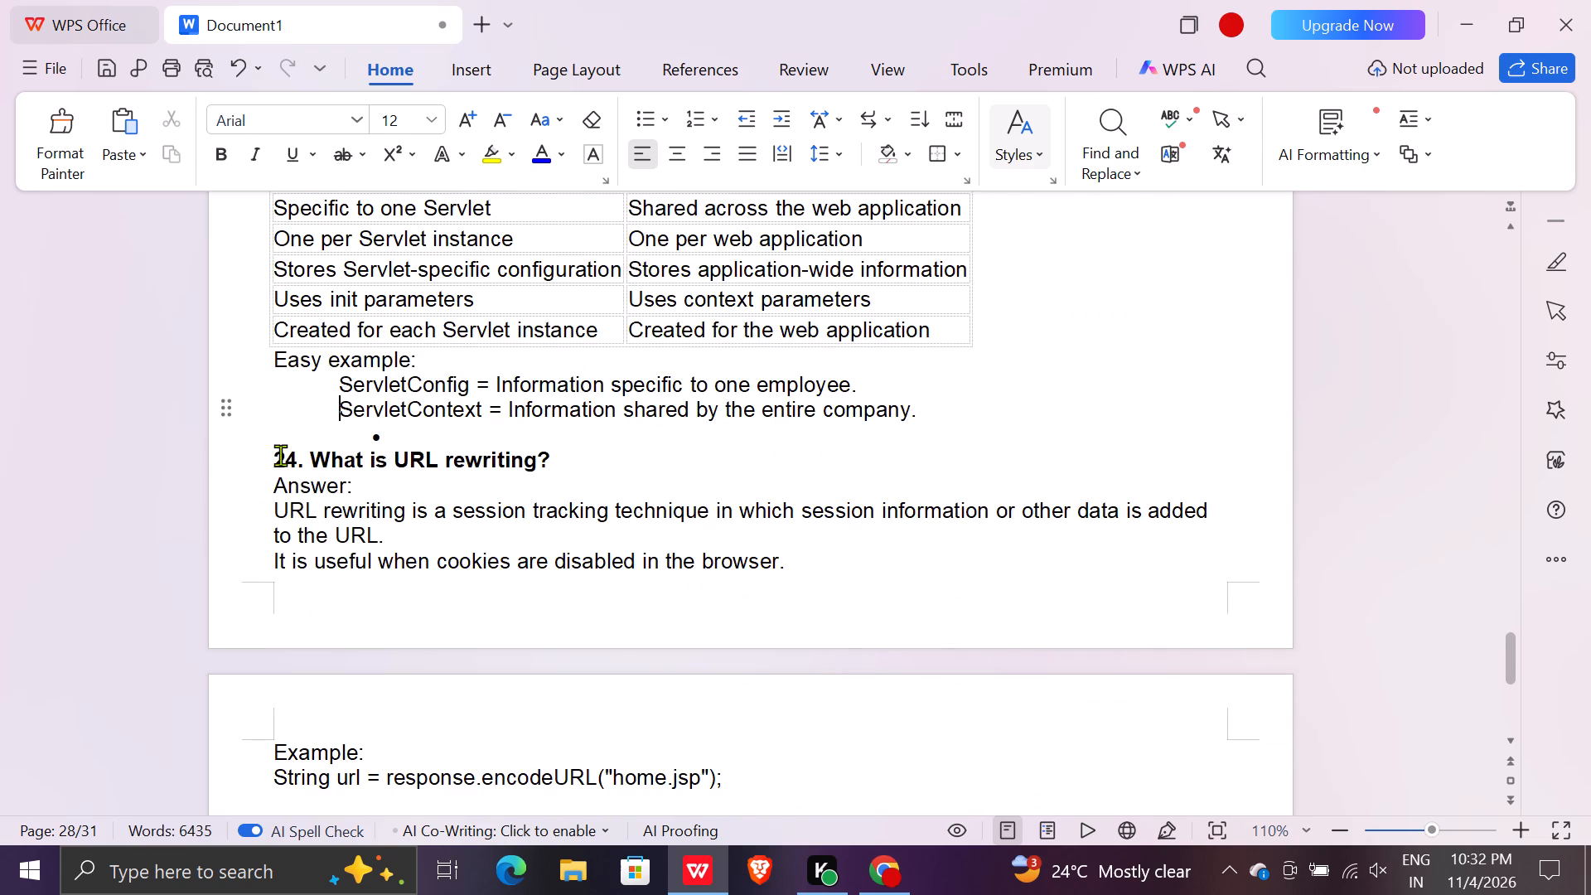
pyautogui.click(280, 455)
pyautogui.press('Left')
pyautogui.press('BackSpace')
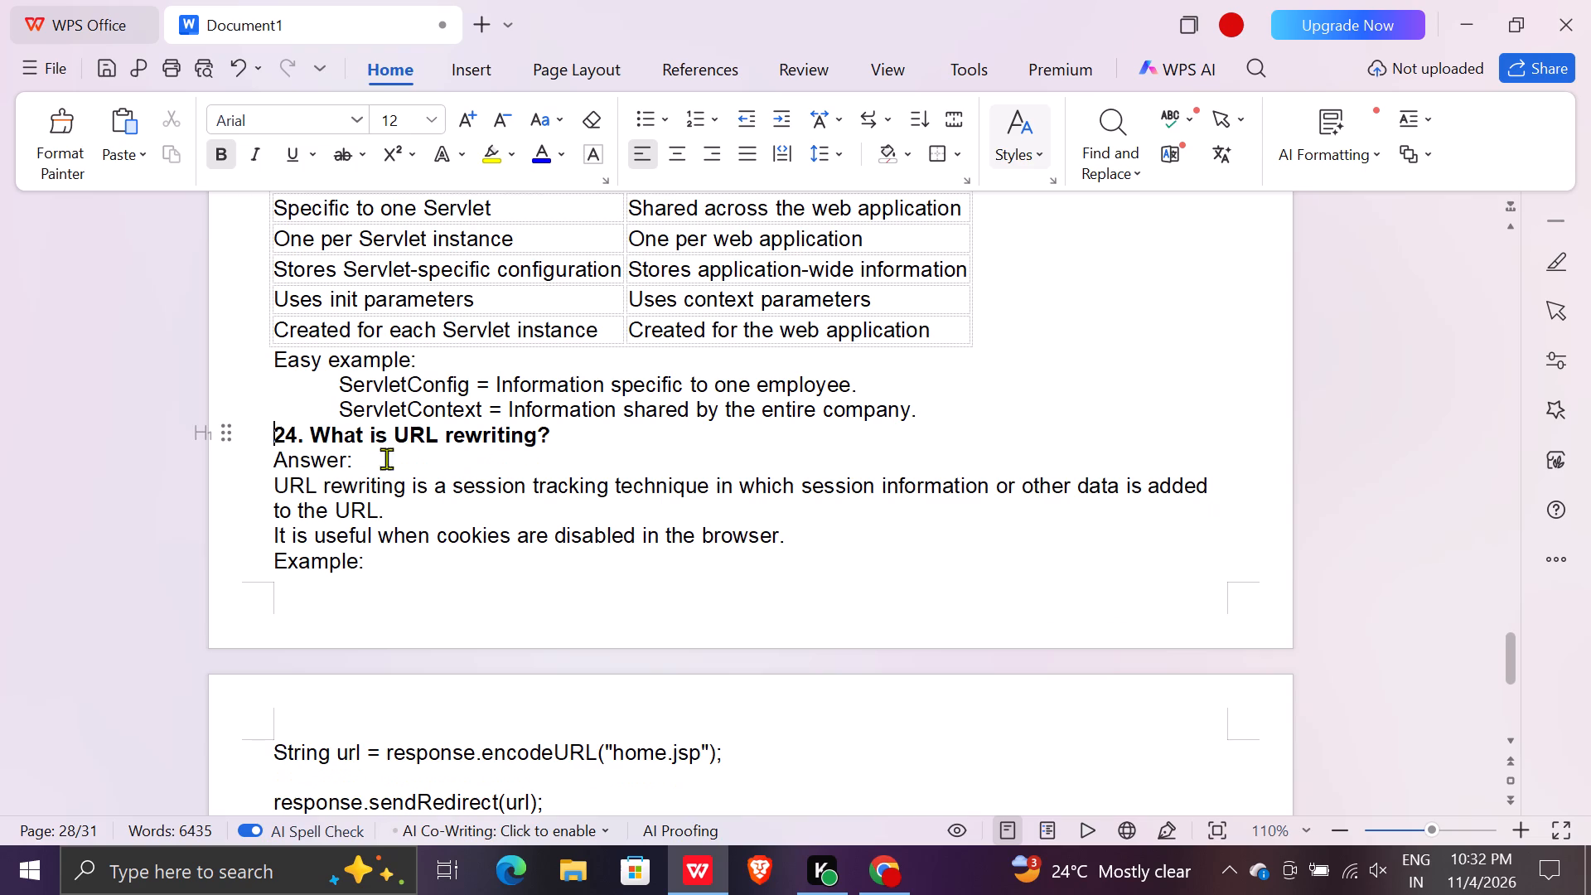
# In question 24's advantages, remove all empty bullets down to "Disadvantages:" and indent "Works when cookies are disabled." and "Helps maintain session tracking.".
pyautogui.scroll(-1, 559, 462)
pyautogui.scroll(1, 559, 462)
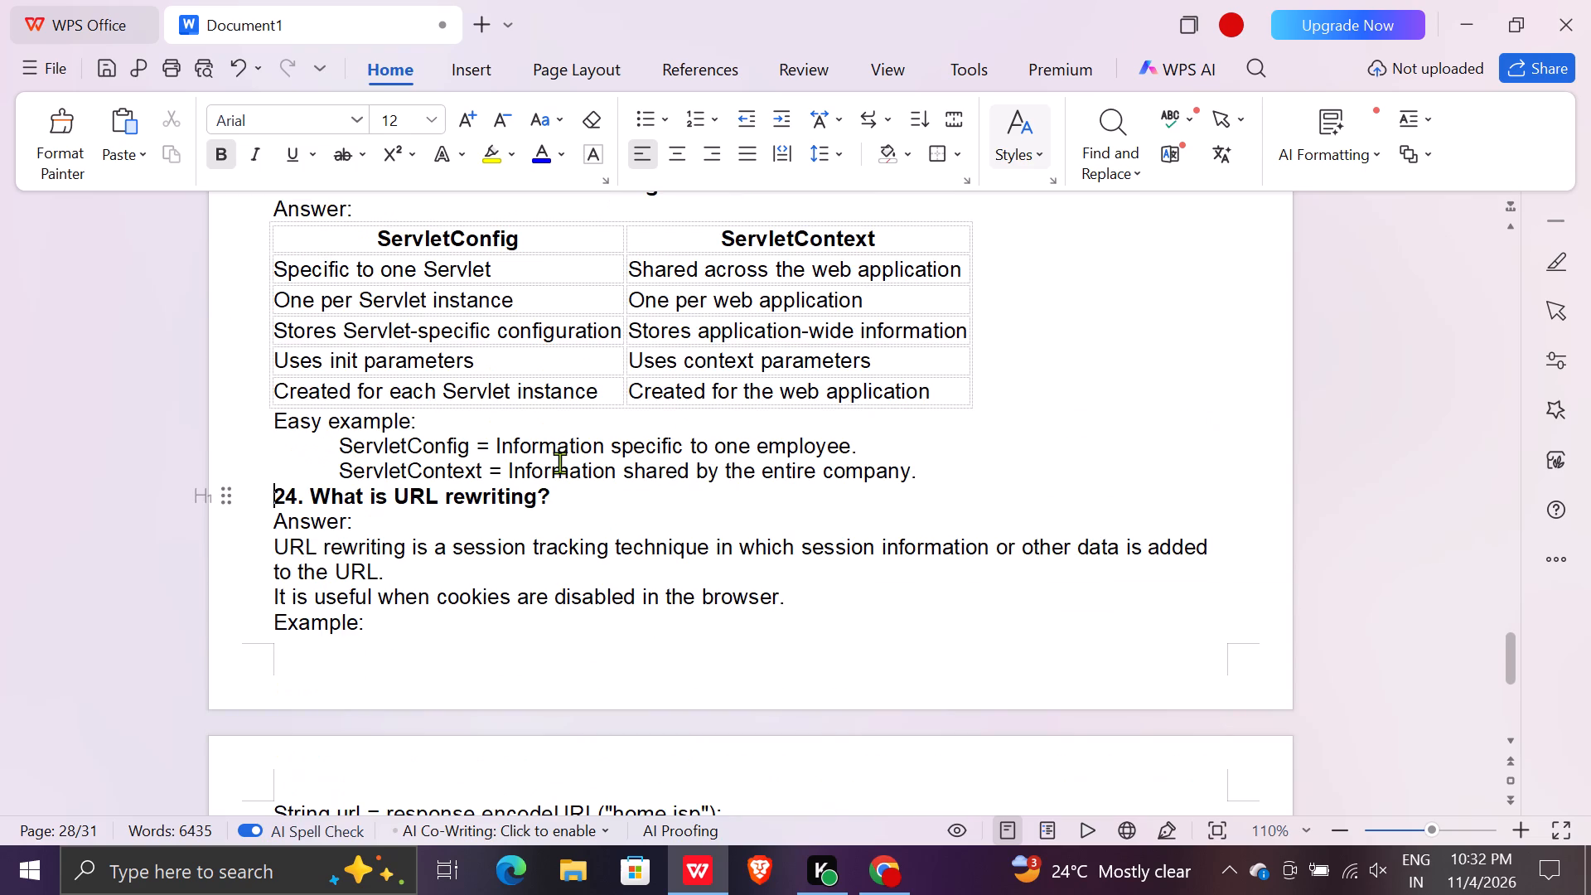
pyautogui.scroll(-6, 598, 533)
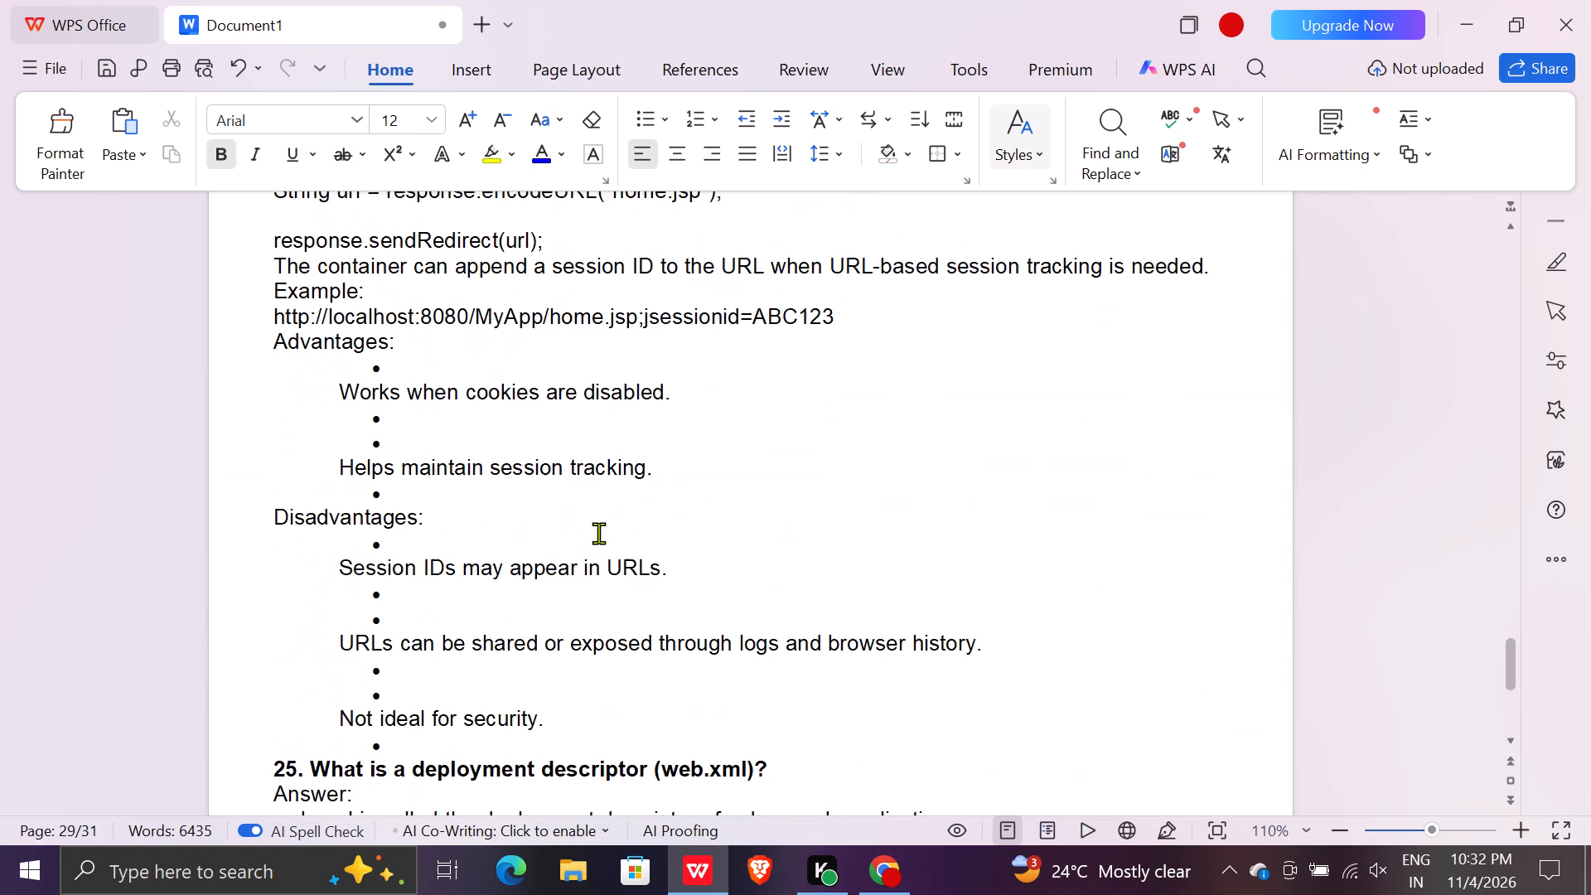
pyautogui.scroll(1, 598, 533)
pyautogui.click(340, 583)
pyautogui.press('BackSpace')
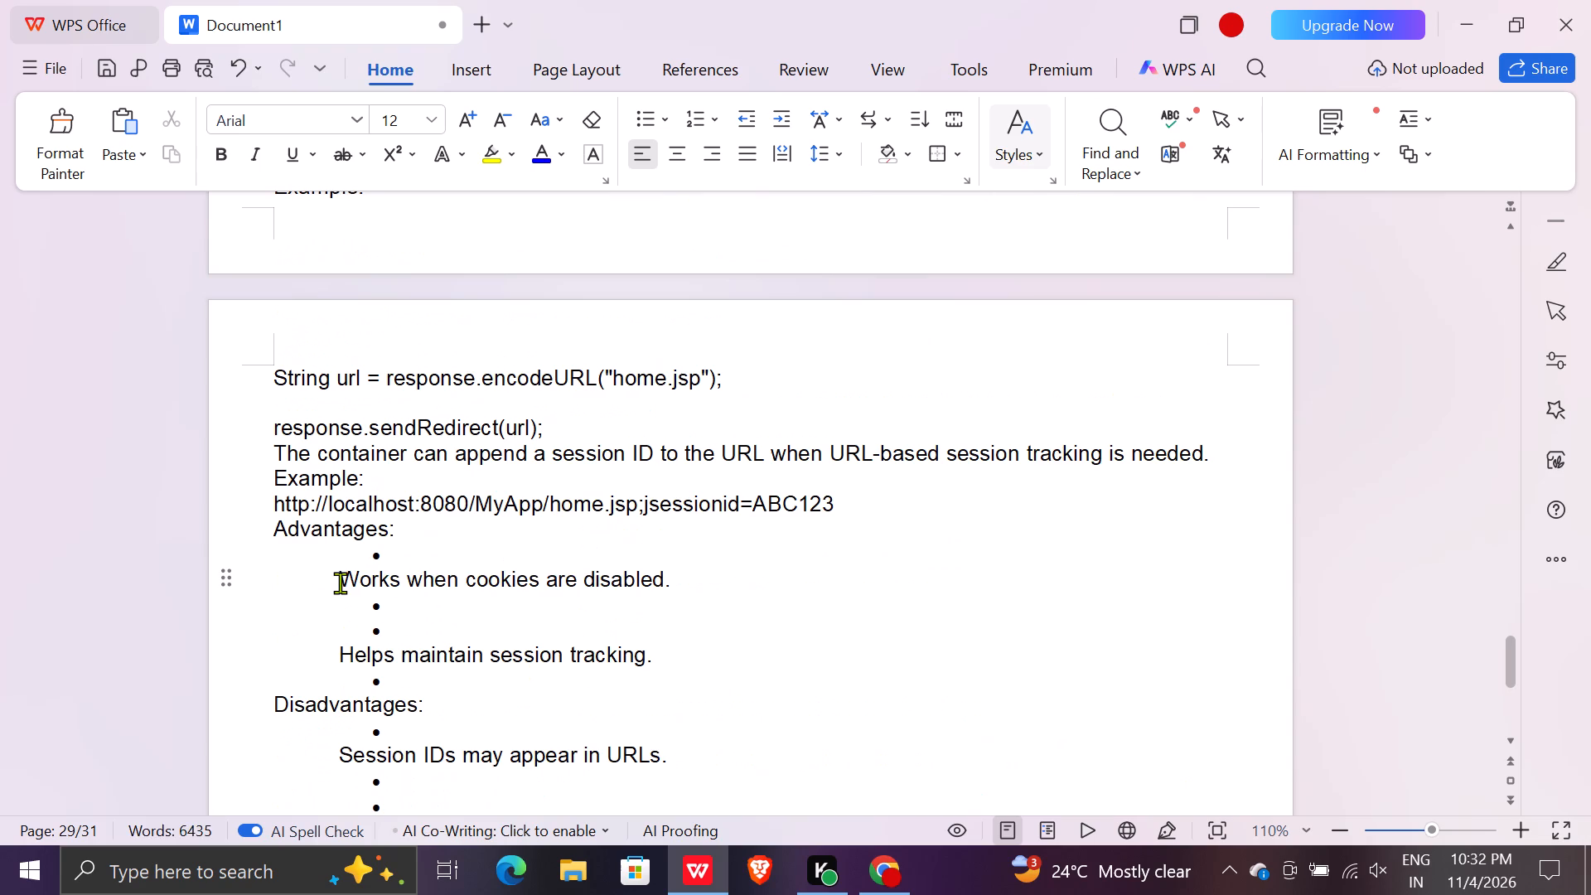
pyautogui.press('BackSpace')
pyautogui.press('Tab')
pyautogui.click(339, 626)
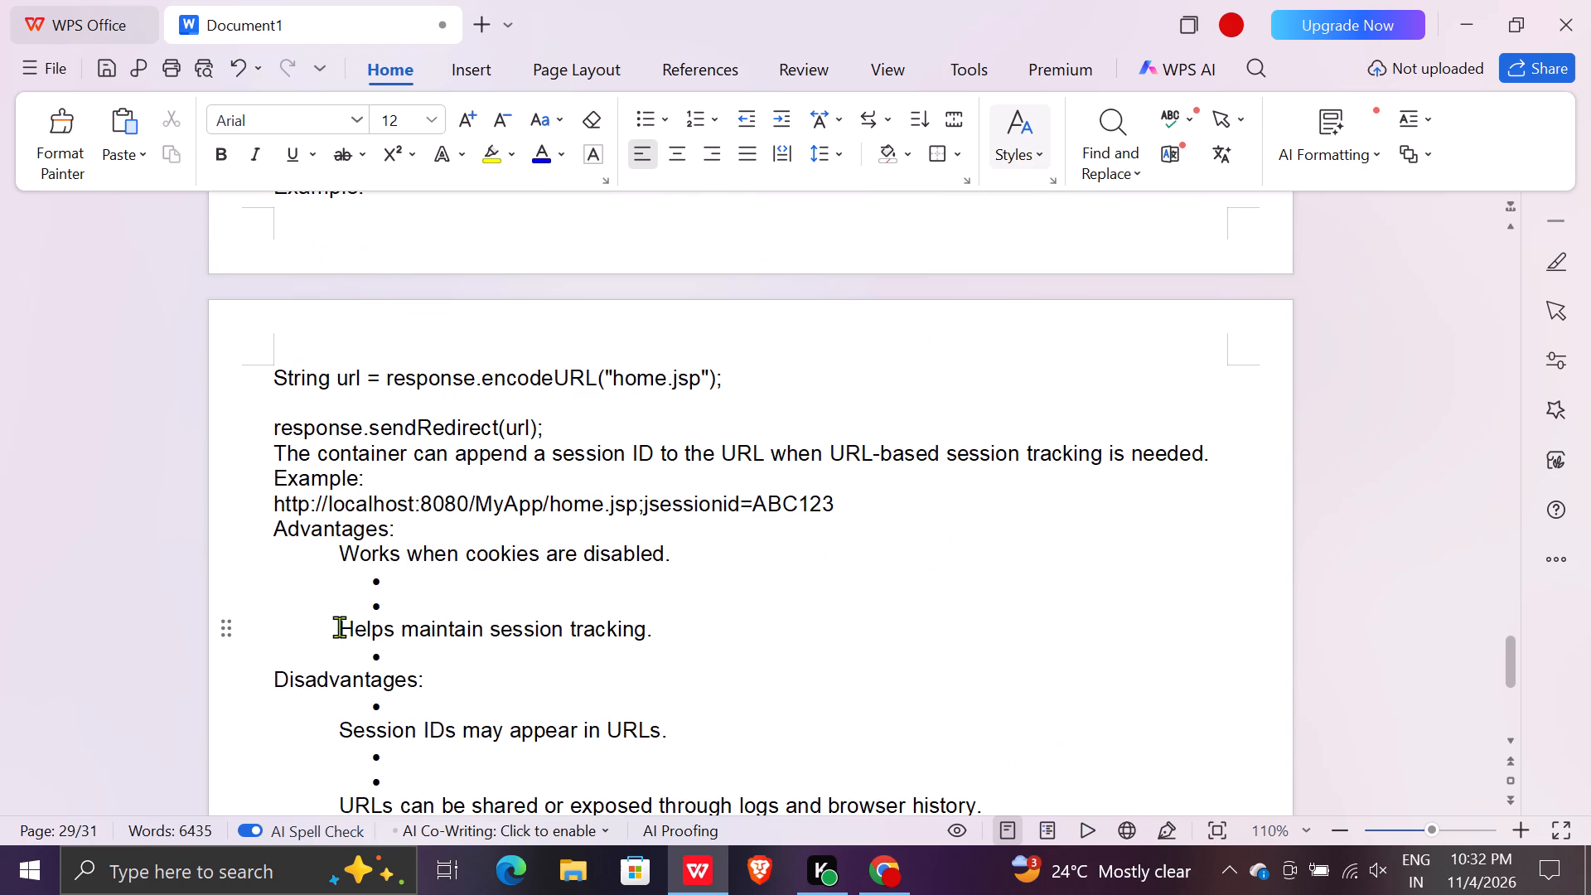
pyautogui.press('BackSpace')
pyautogui.press('BackSpace')
pyautogui.press('BackSpace')
pyautogui.press('Tab')
pyautogui.click(272, 626)
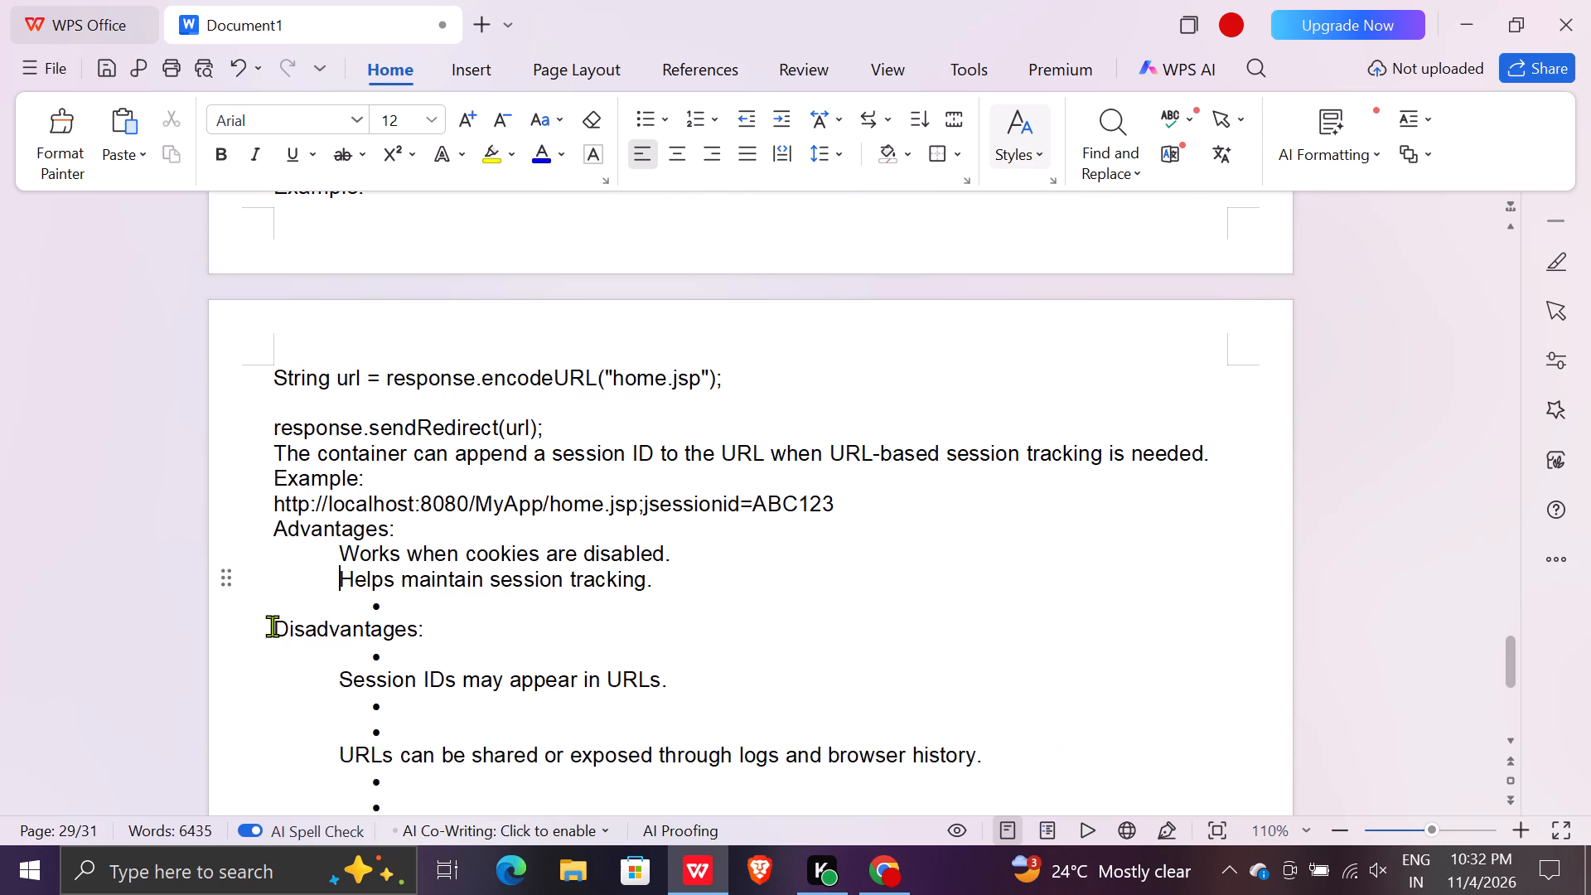
pyautogui.press('BackSpace')
# In question 24's disadvantages, remove the empty bullets above "Session IDs may appear in URLs." and "URLs can be shared or exposed..." and indent both items.
pyautogui.click(341, 653)
pyautogui.press('BackSpace')
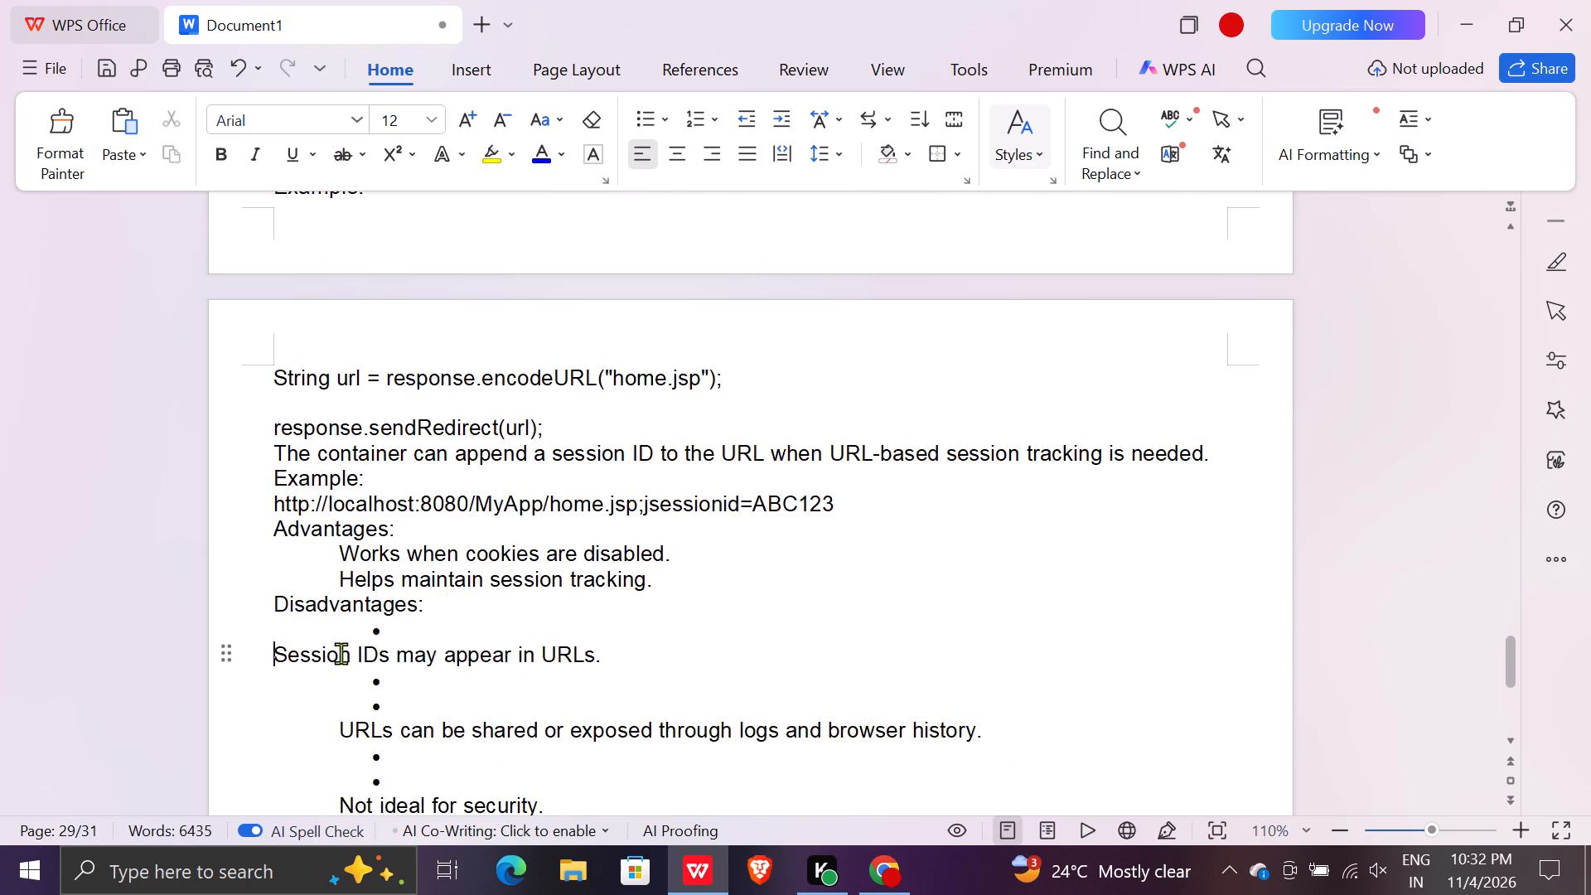
pyautogui.press('BackSpace')
pyautogui.press('Tab')
pyautogui.click(341, 699)
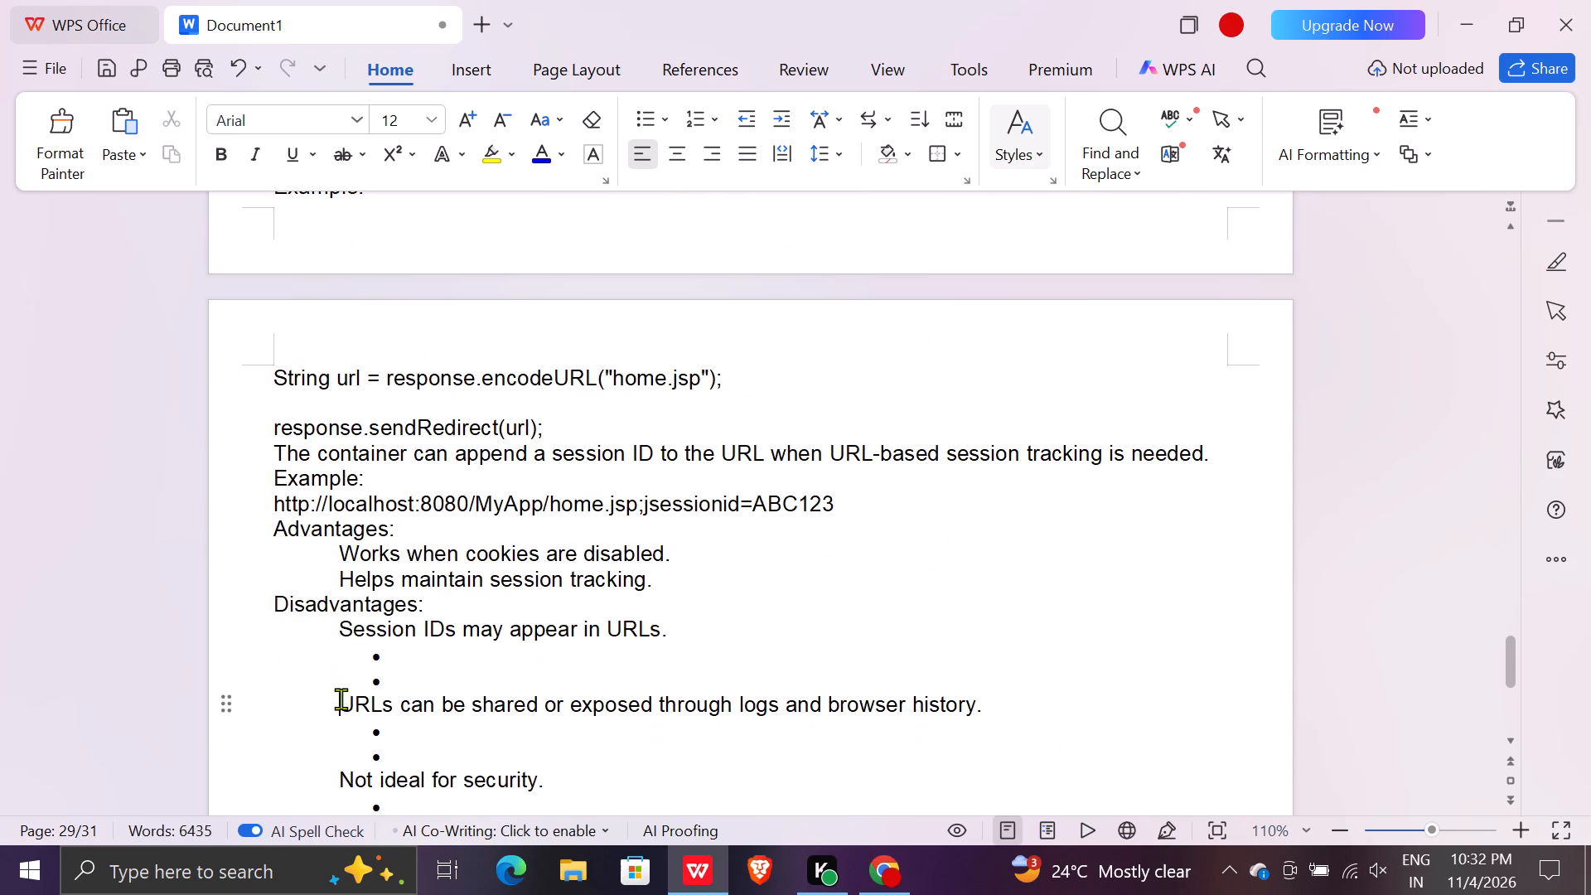
pyautogui.press('BackSpace')
pyautogui.press('BackSpace')
pyautogui.press('BackSpace')
pyautogui.press('Tab')
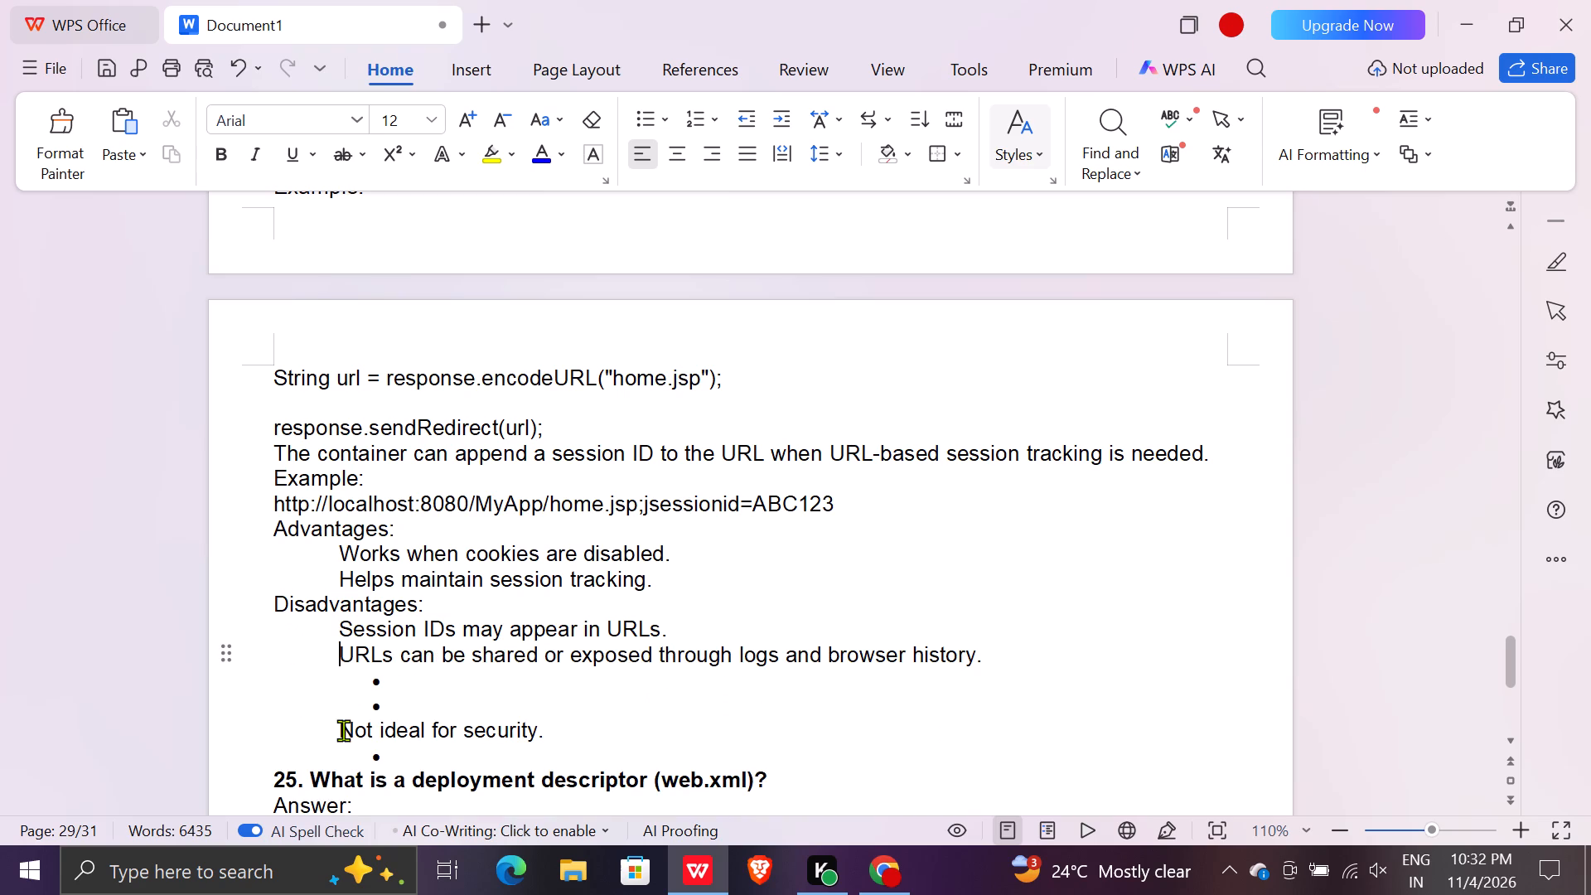
# Remove question 24's remaining empty bullets around "Not ideal for security." down to the question 25 heading and indent that item.
pyautogui.click(343, 730)
pyautogui.press('BackSpace')
pyautogui.press('BackSpace')
pyautogui.press('BackSpace')
pyautogui.press('Tab')
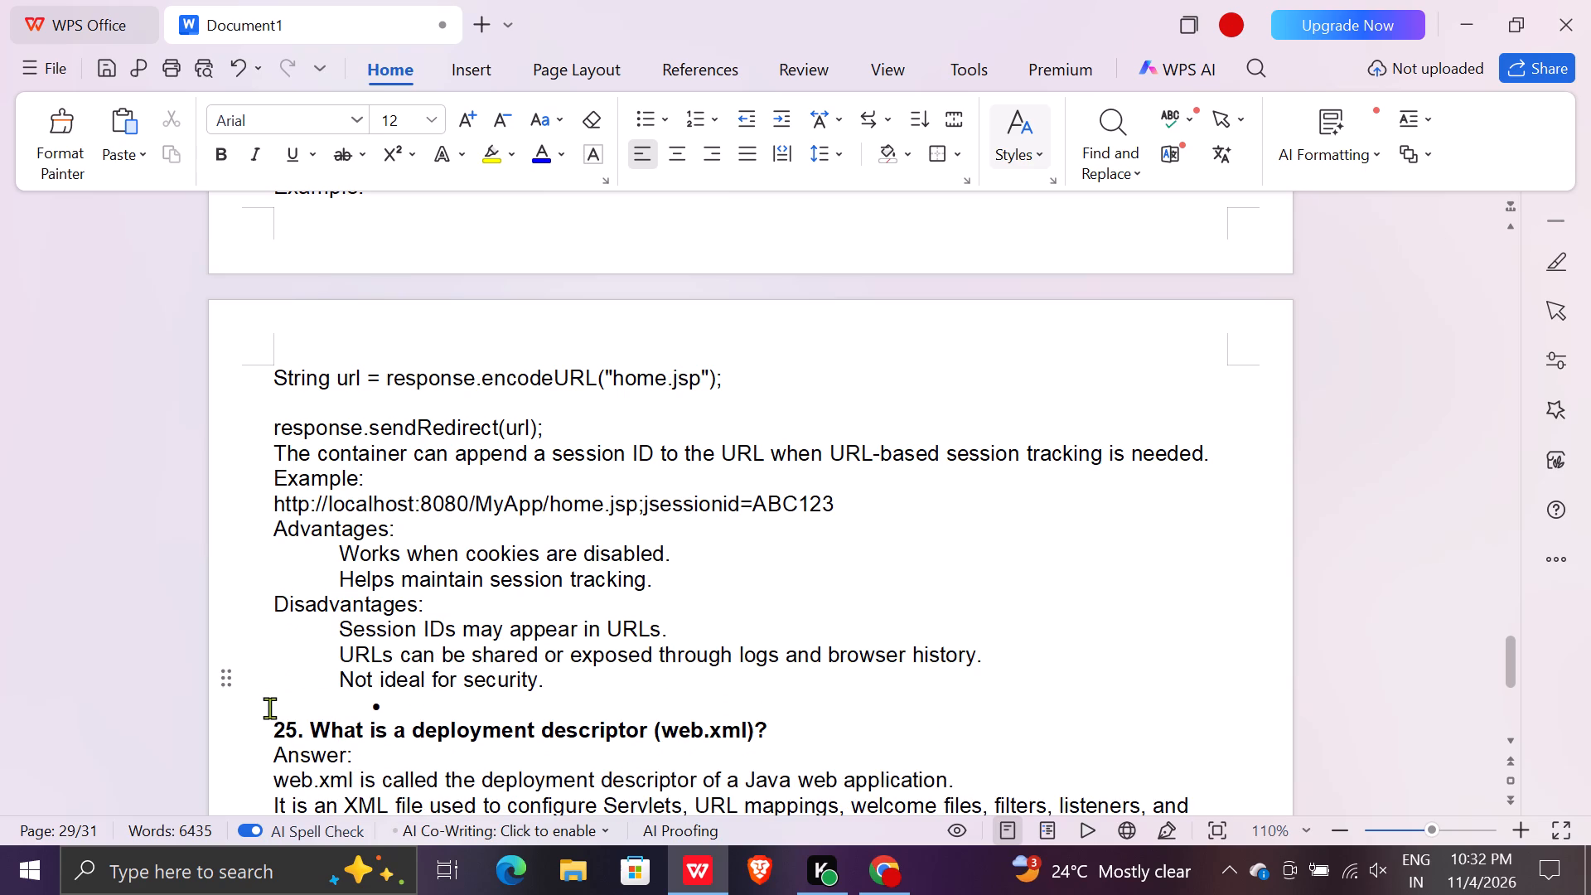
pyautogui.click(274, 742)
pyautogui.press('BackSpace')
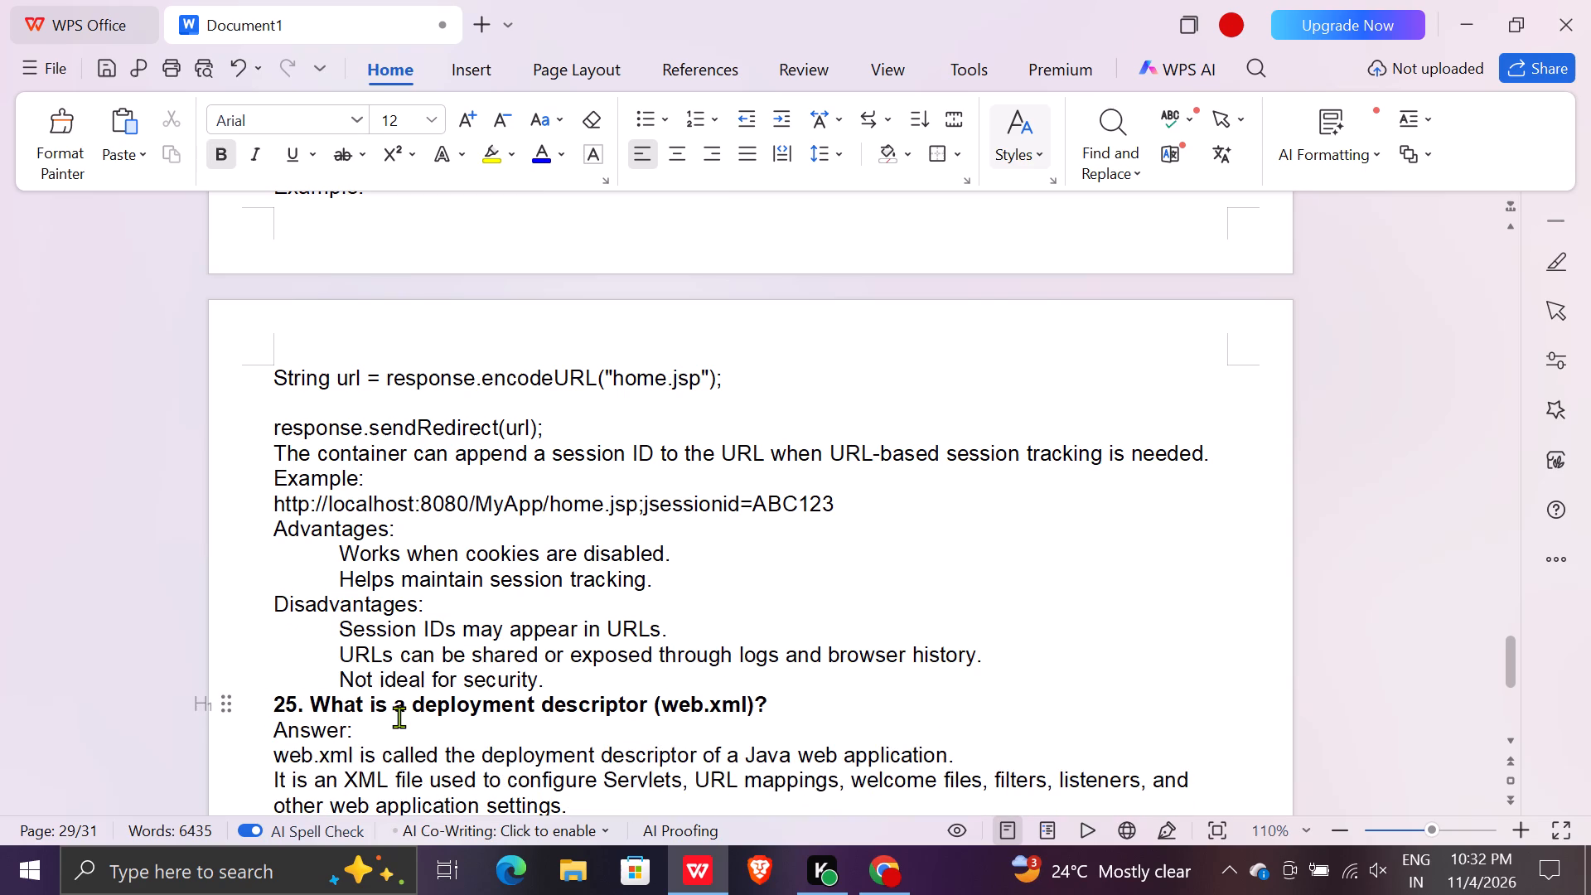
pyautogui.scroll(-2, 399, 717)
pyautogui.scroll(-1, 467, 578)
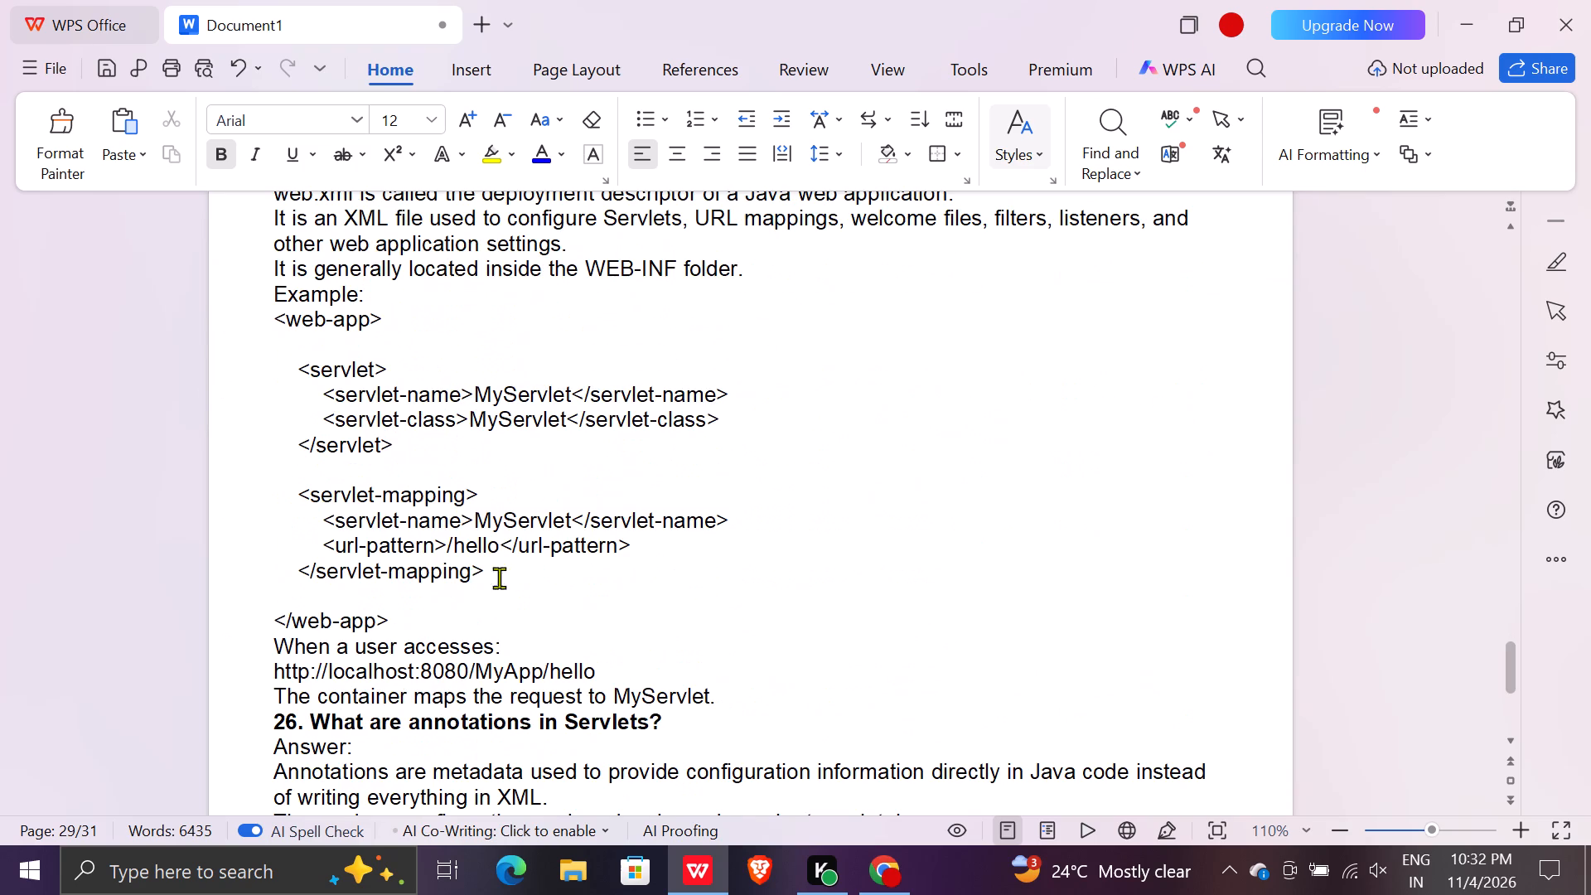
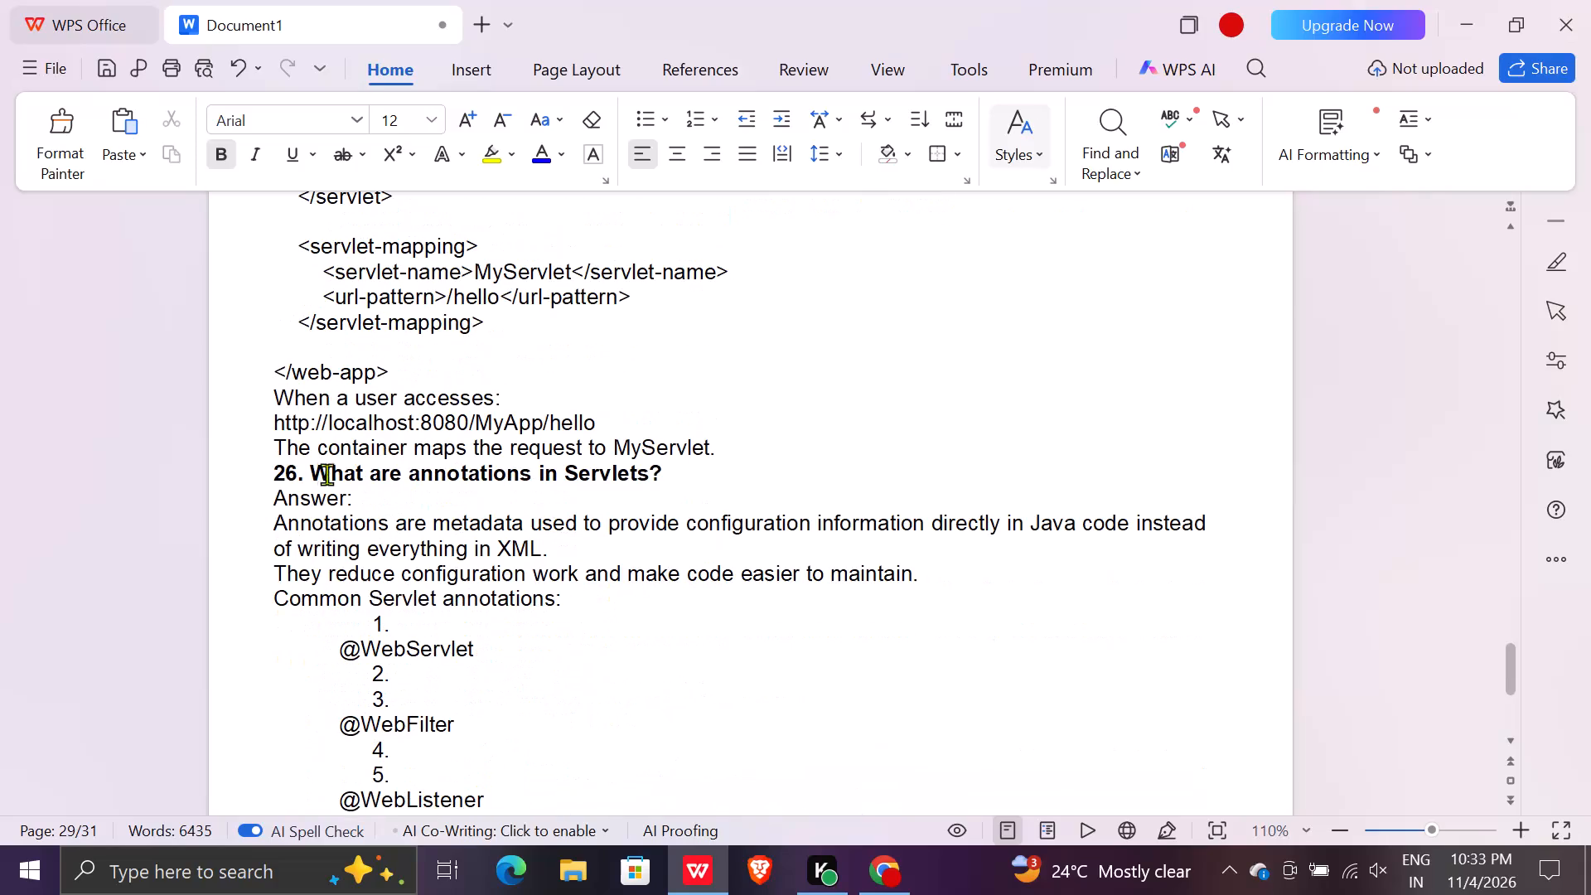
pyautogui.scroll(-1, 270, 651)
pyautogui.click(334, 405)
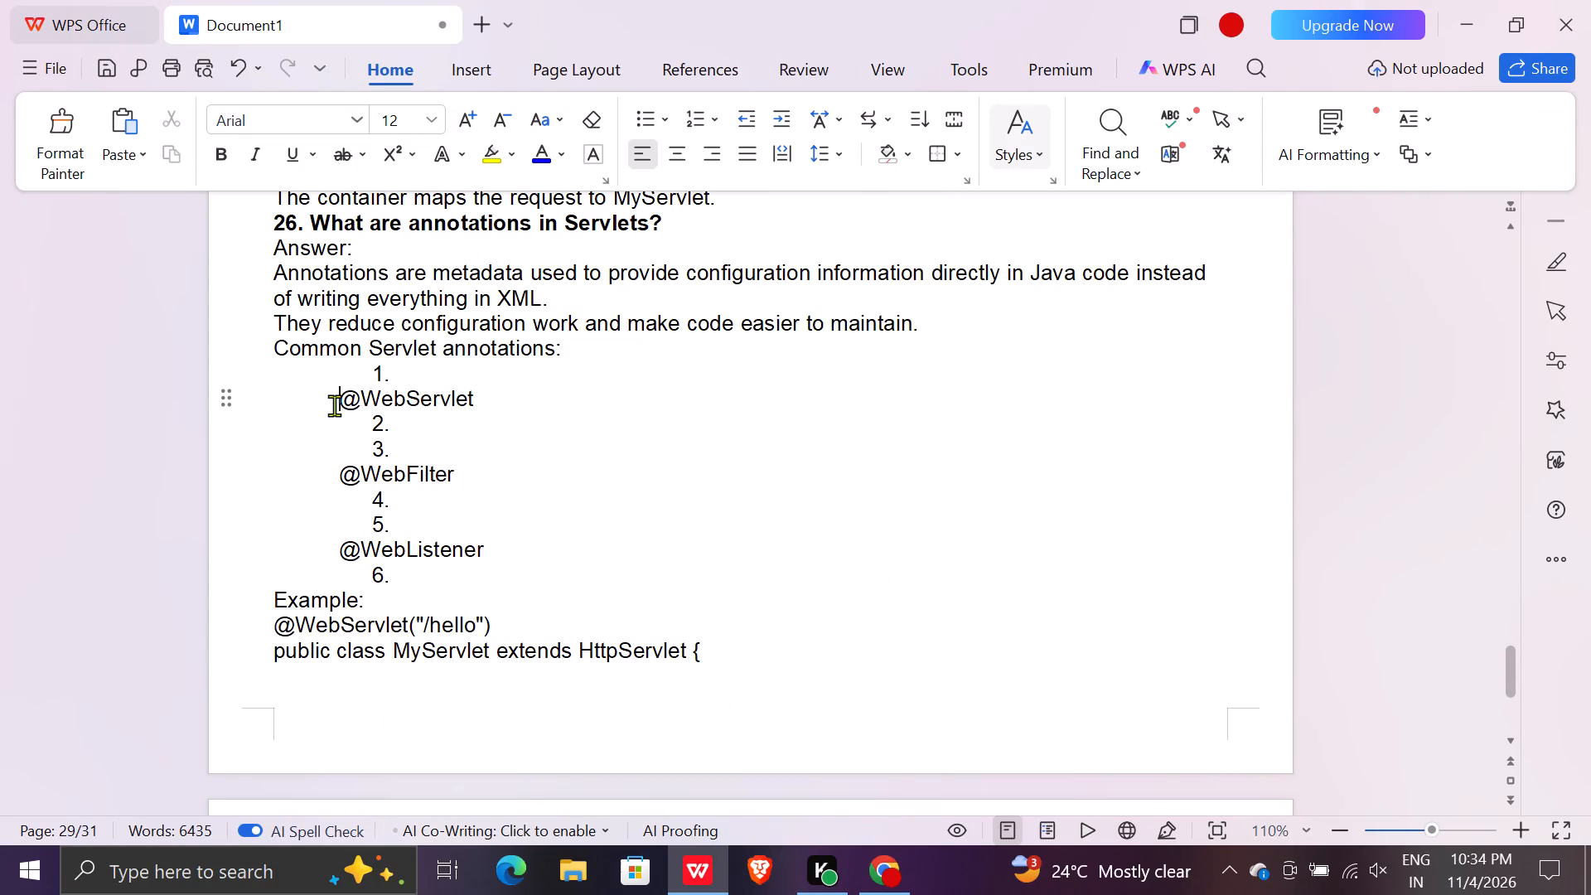
pyautogui.press('BackSpace')
pyautogui.press('BackSpace')
pyautogui.press('Tab')
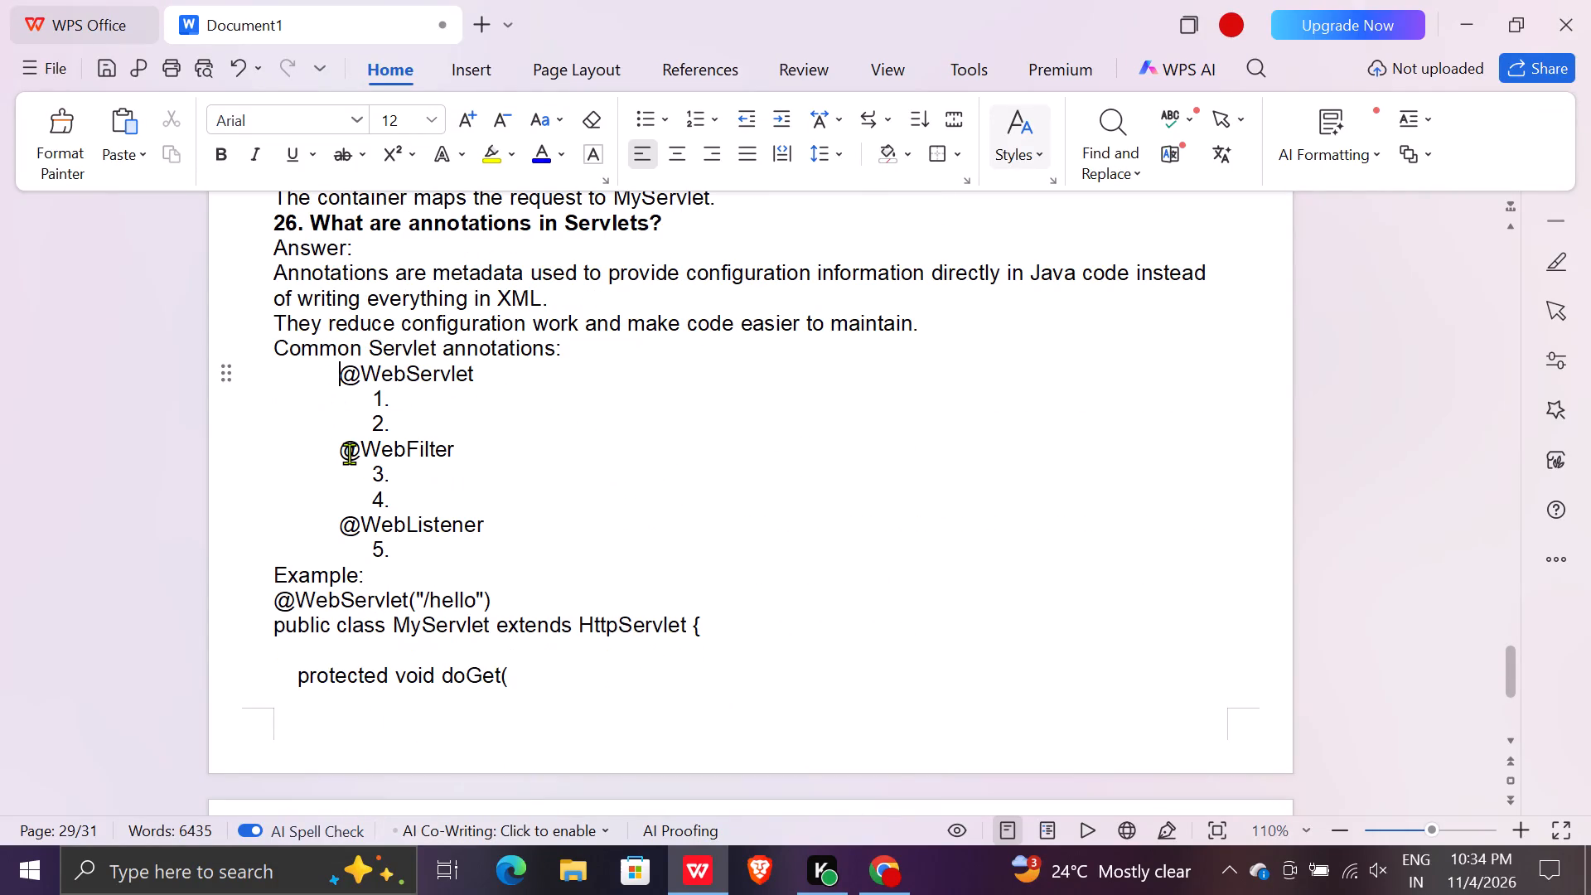
pyautogui.click(338, 452)
pyautogui.press('BackSpace')
pyautogui.press('BackSpace')
pyautogui.press('BackSpace')
pyautogui.press('Tab')
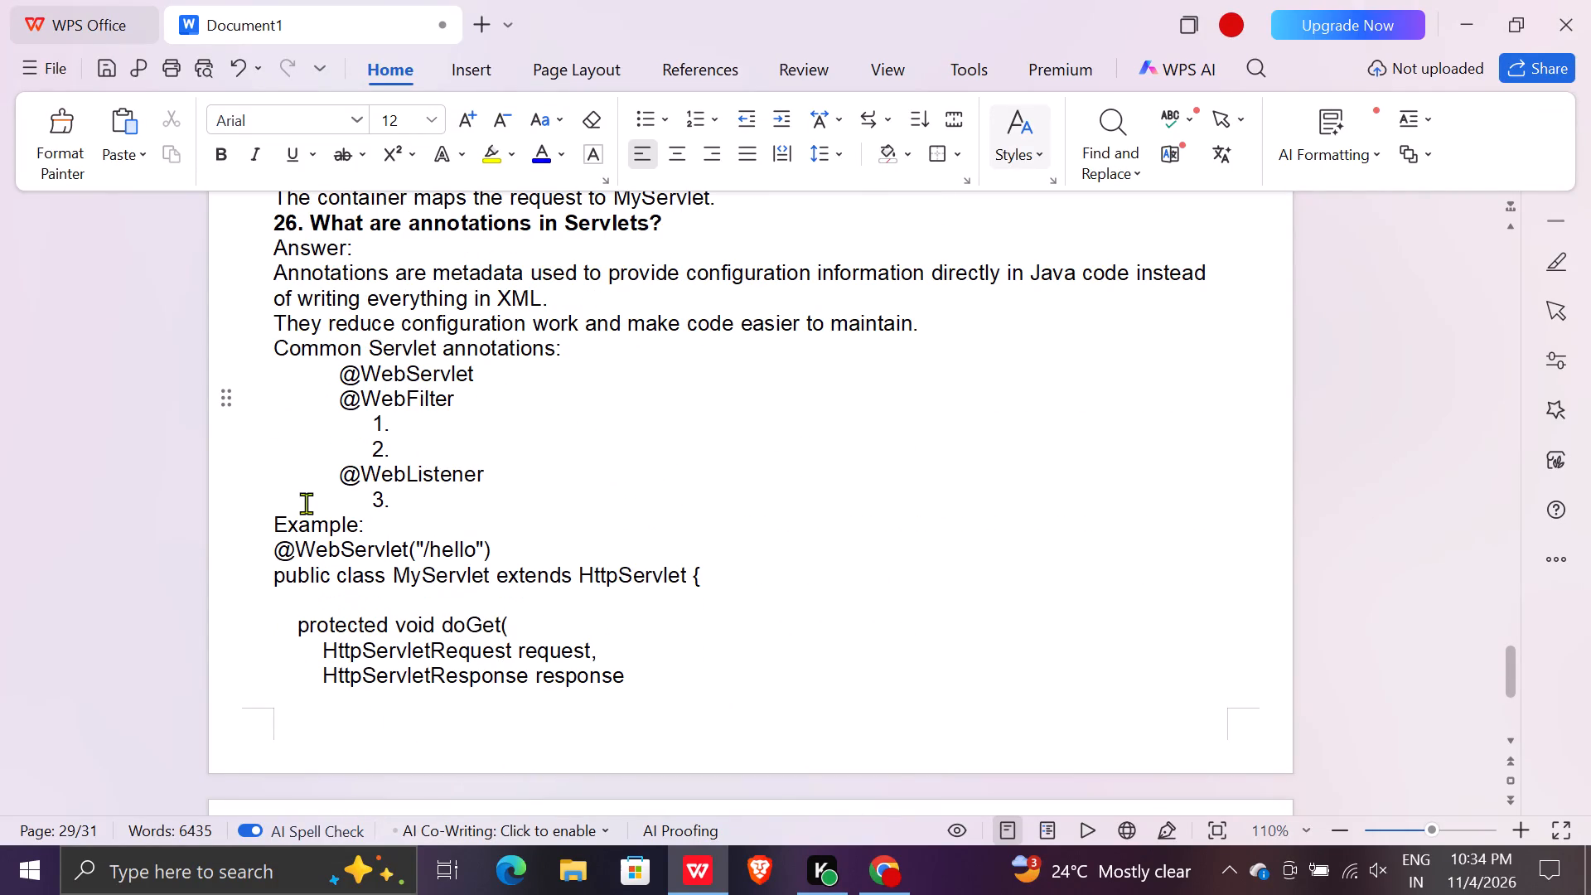
pyautogui.click(337, 481)
pyautogui.press('BackSpace')
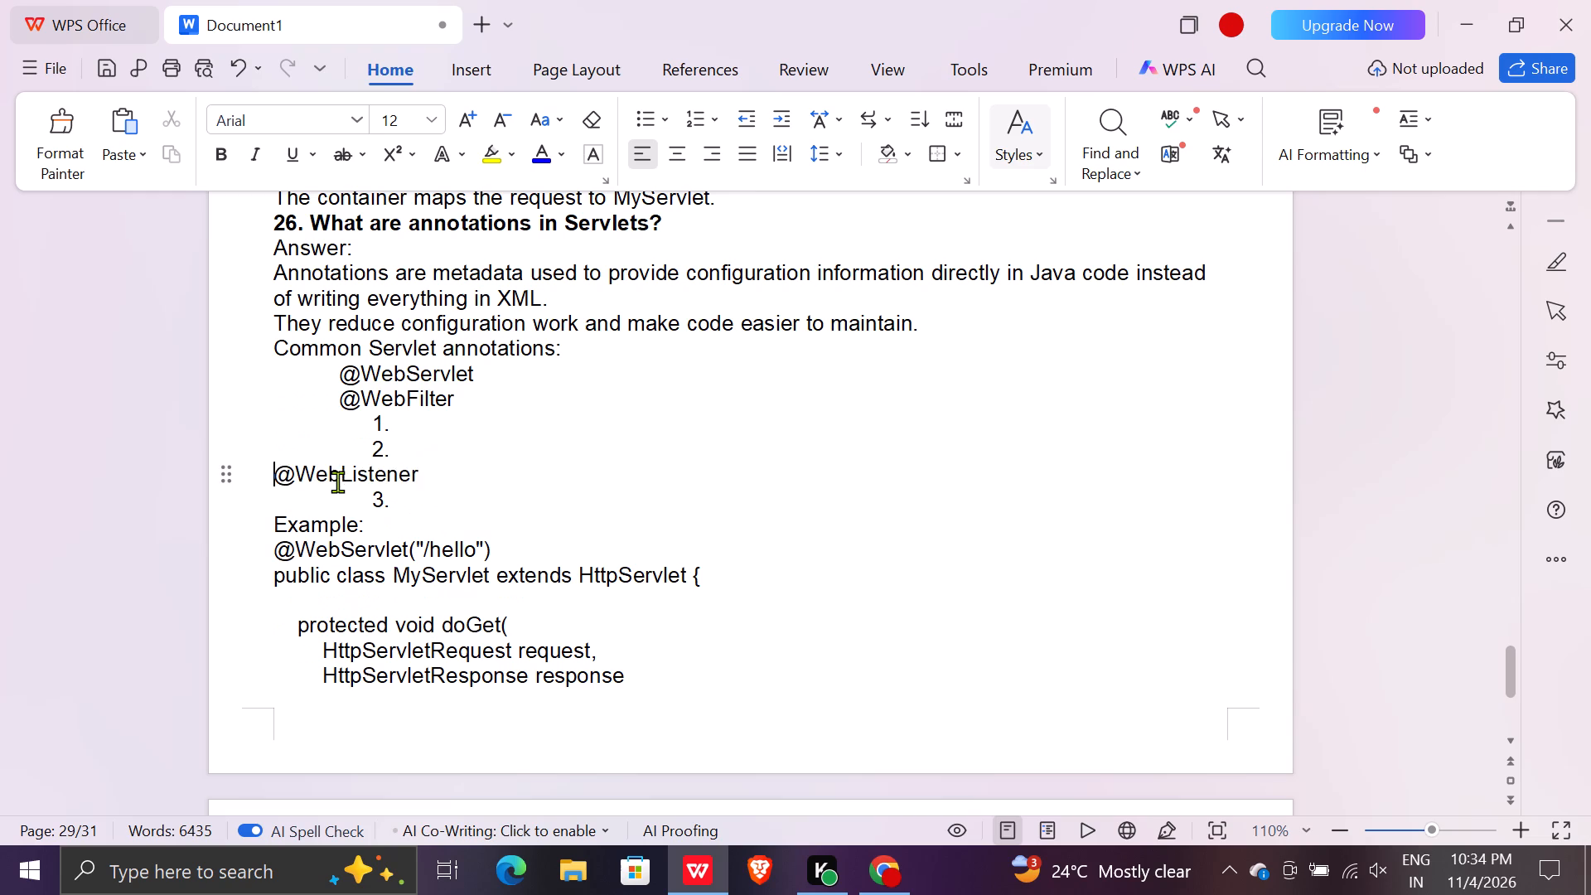
pyautogui.press('BackSpace')
pyautogui.press('BackSpace')
pyautogui.press('Tab')
pyautogui.click(267, 473)
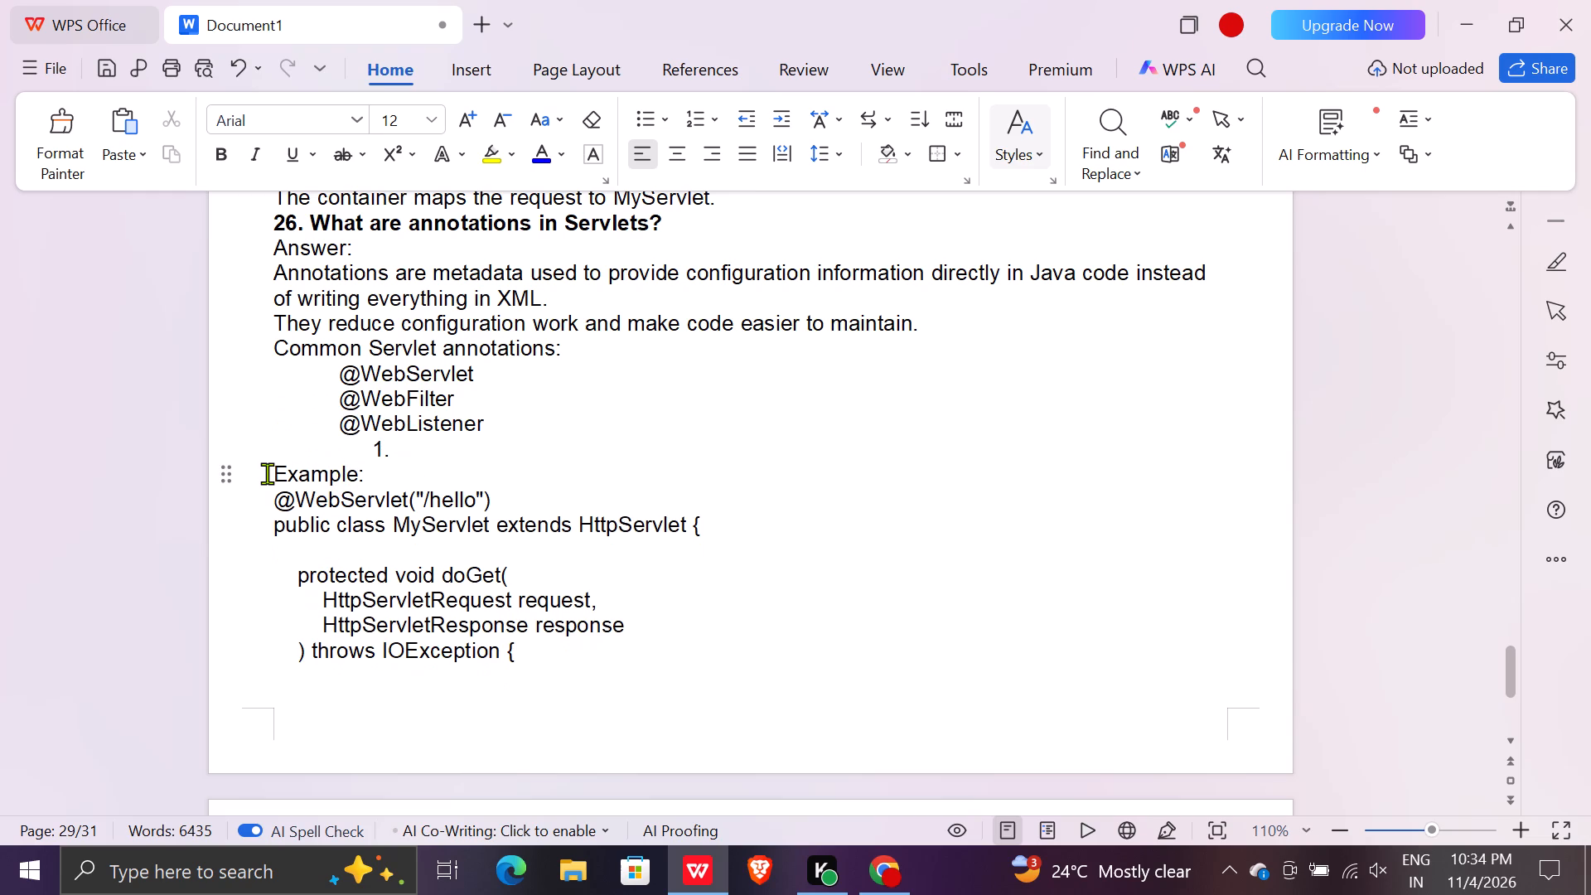
pyautogui.press('BackSpace')
# Delete the blank lines above "protected void doGet(" and above the "Hello Java" println line in question 26's code example.
pyautogui.scroll(-5, 579, 510)
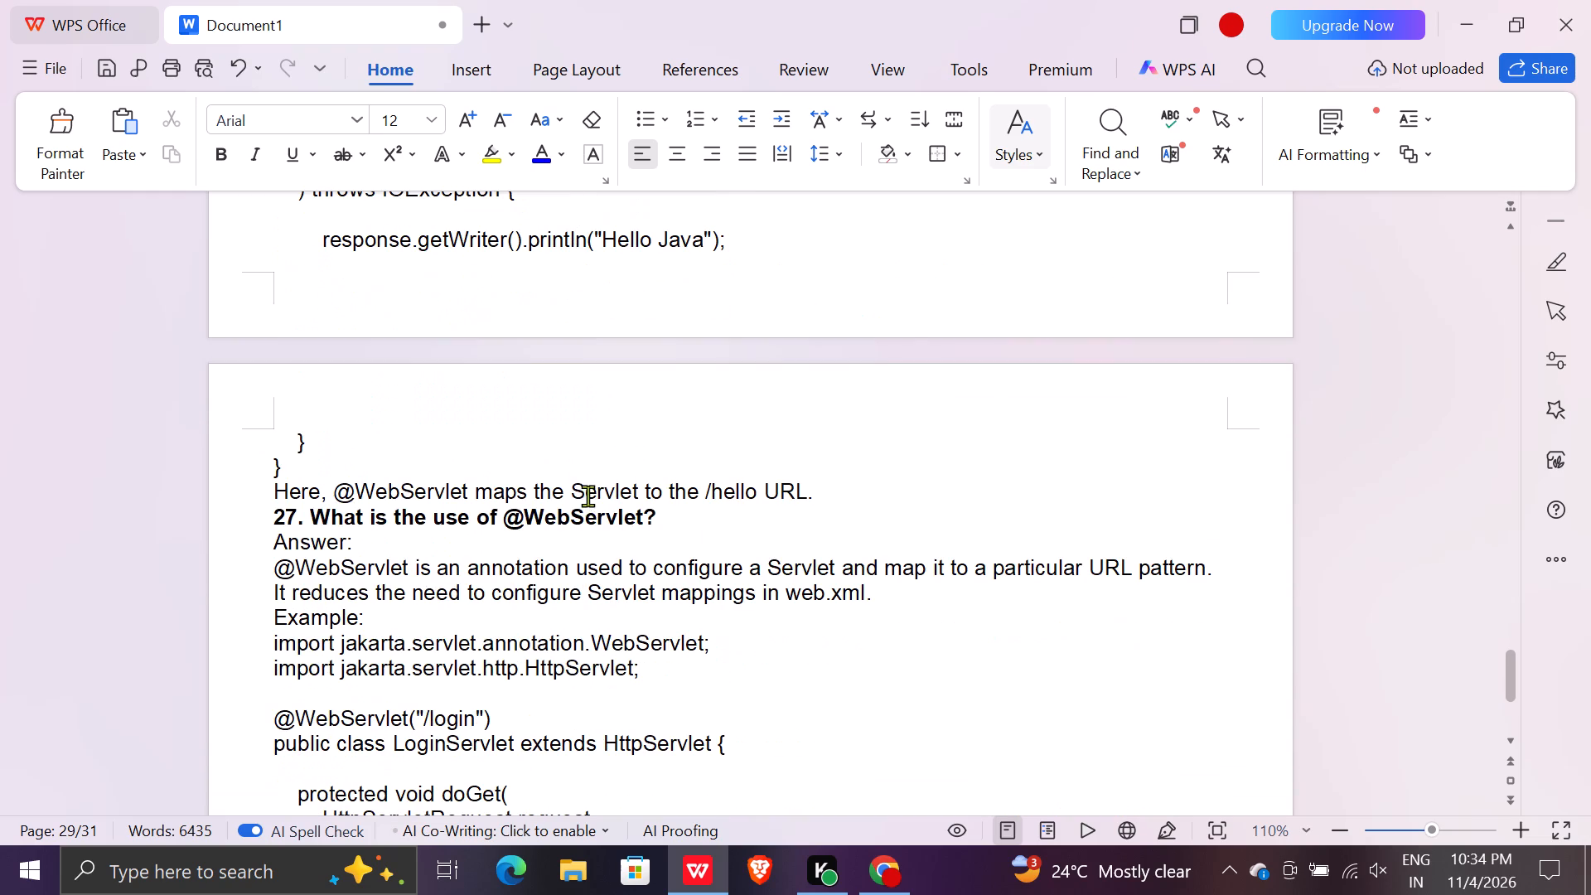
pyautogui.scroll(4, 353, 488)
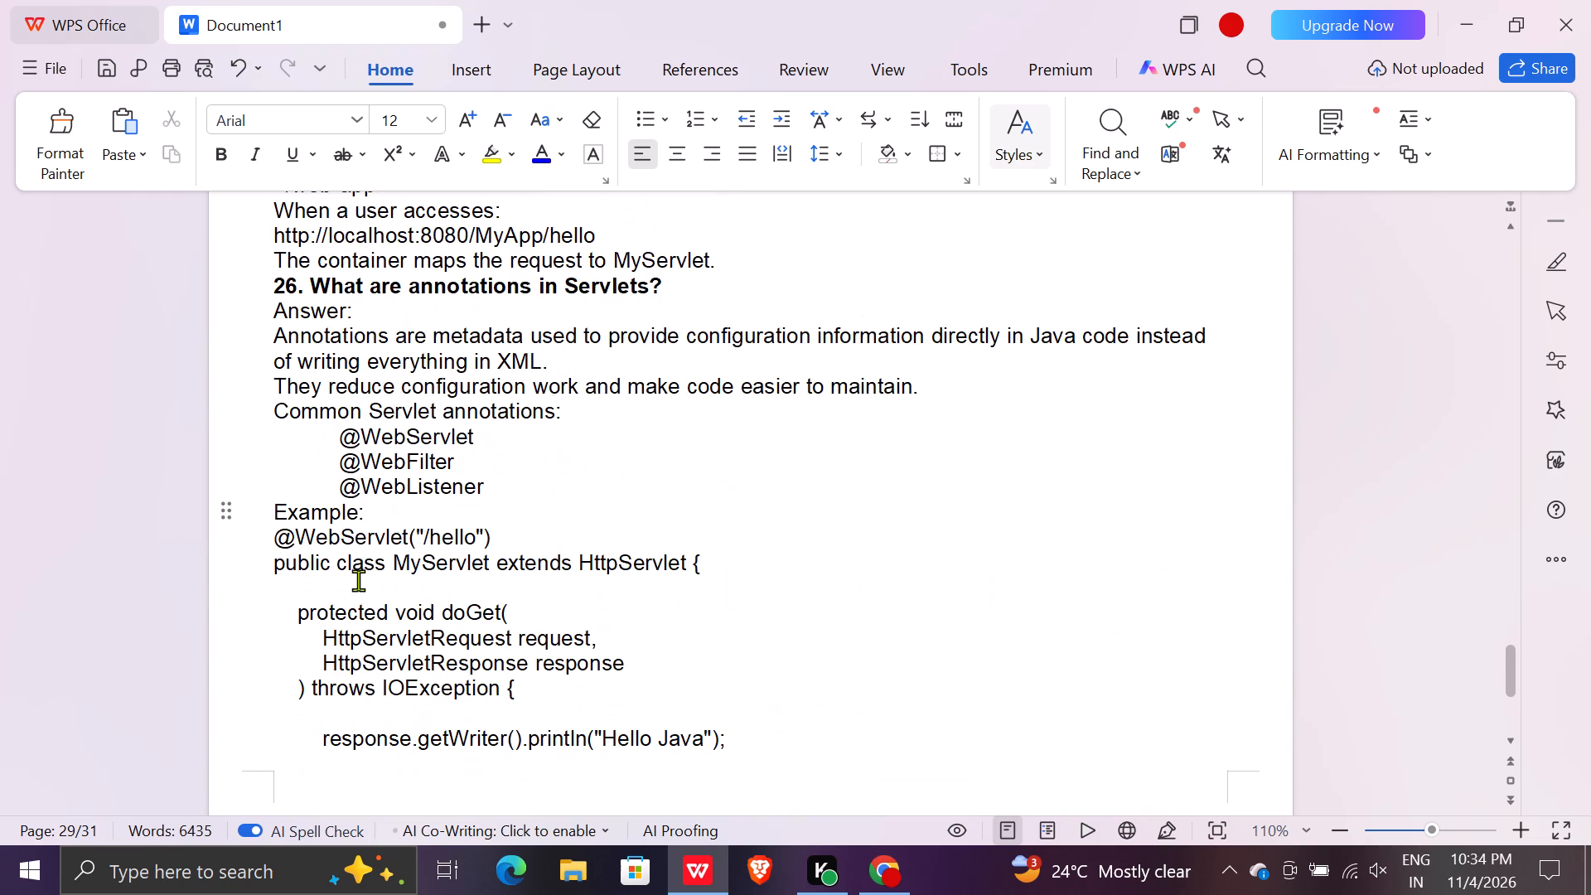
pyautogui.click(356, 584)
pyautogui.press('BackSpace')
pyautogui.click(349, 686)
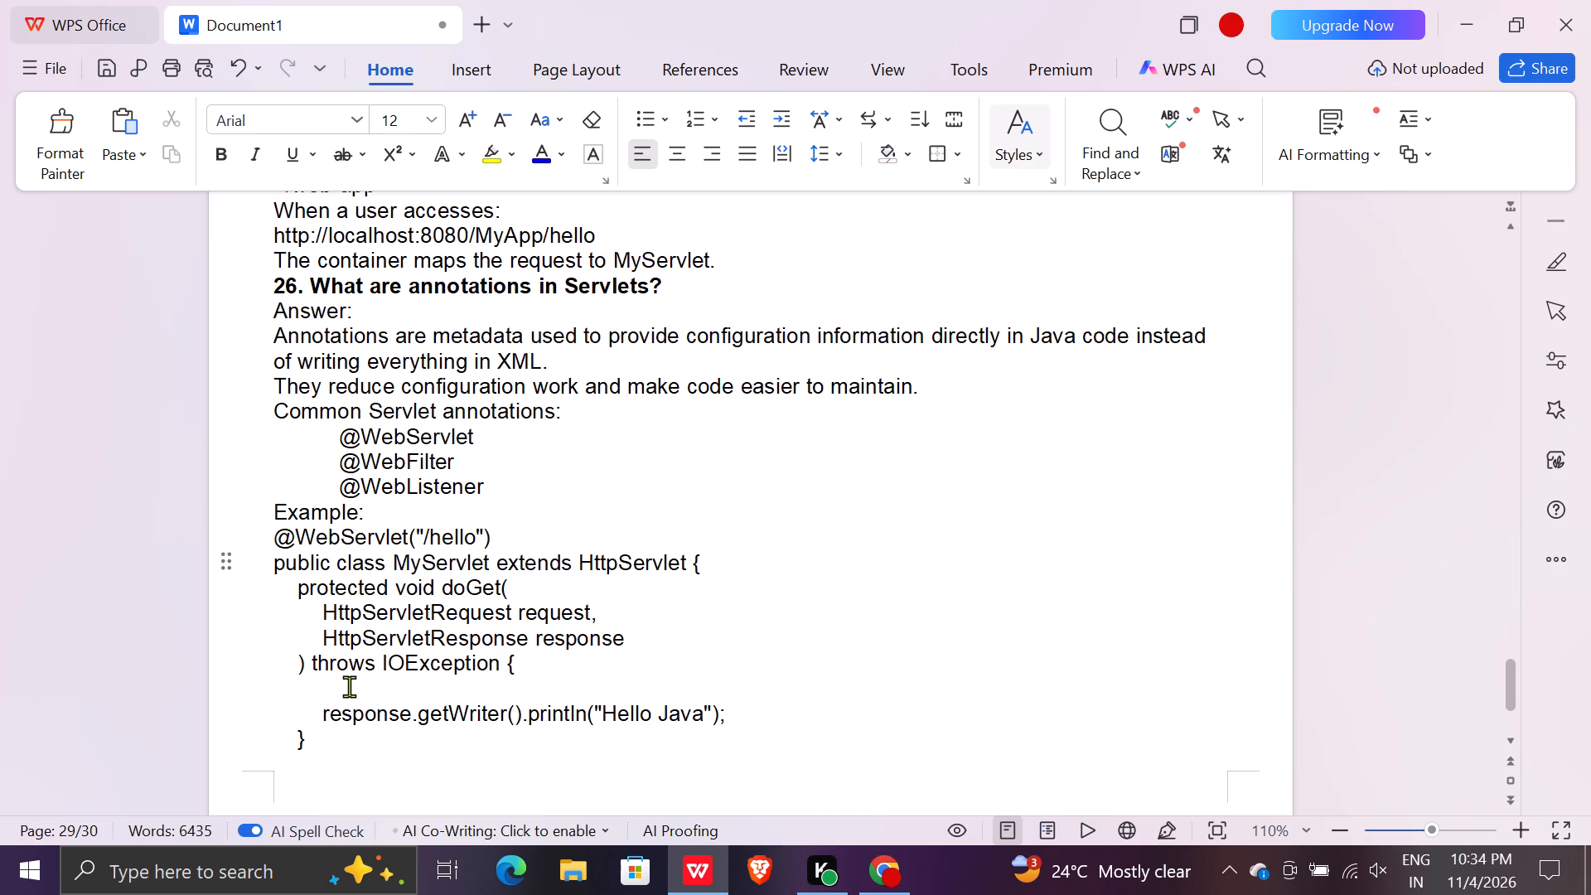
pyautogui.press('BackSpace')
# Delete the blank line above the closing </web-app> tag in question 25's XML example.
pyautogui.scroll(-2, 414, 726)
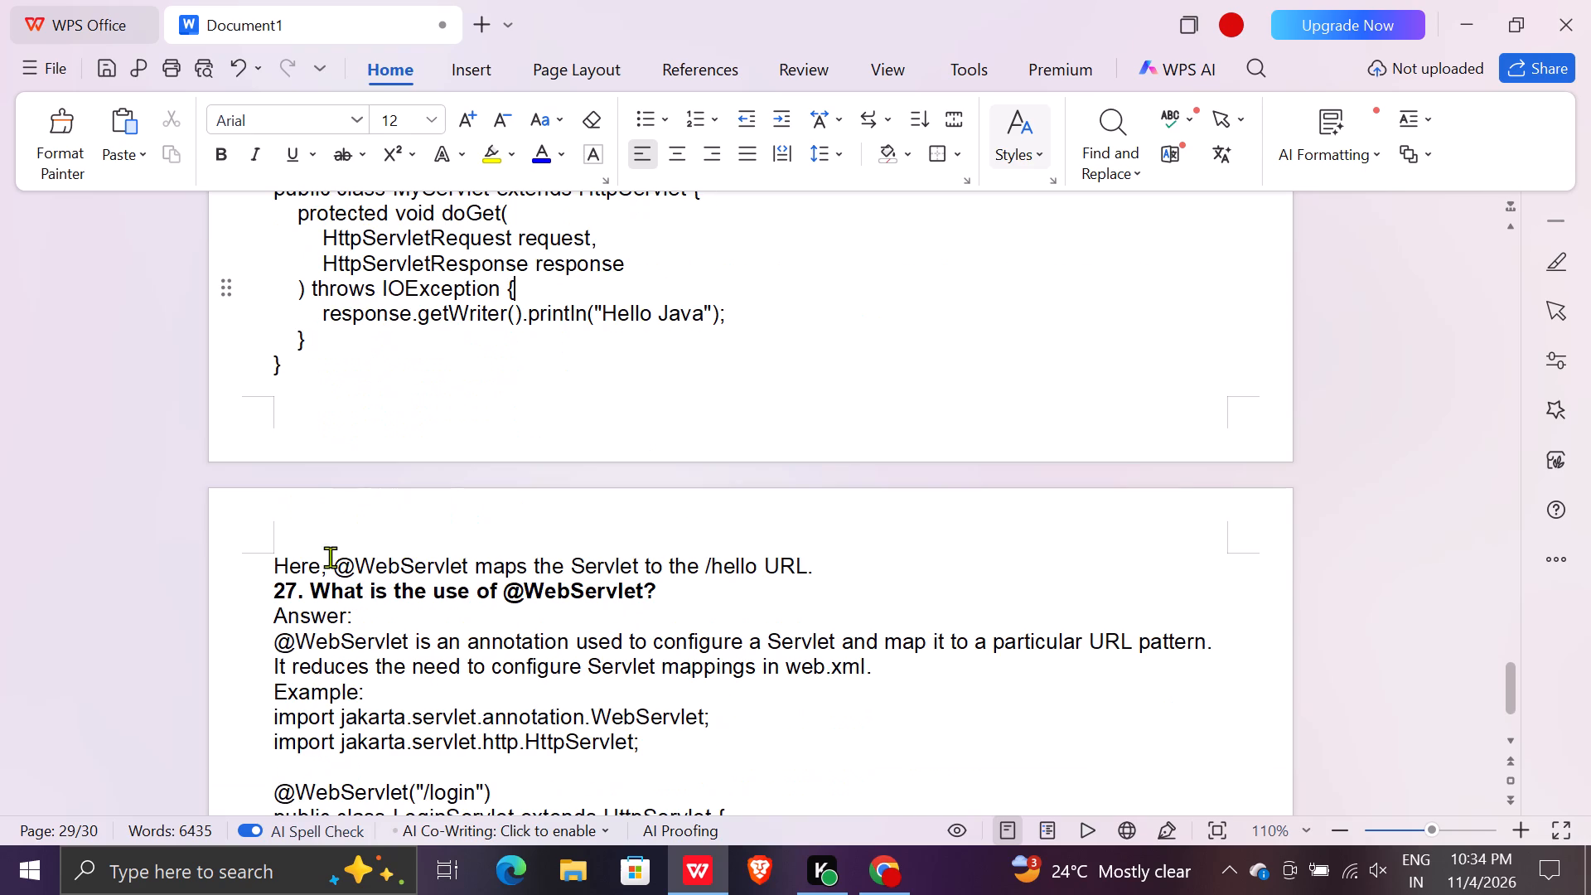
pyautogui.scroll(9, 284, 574)
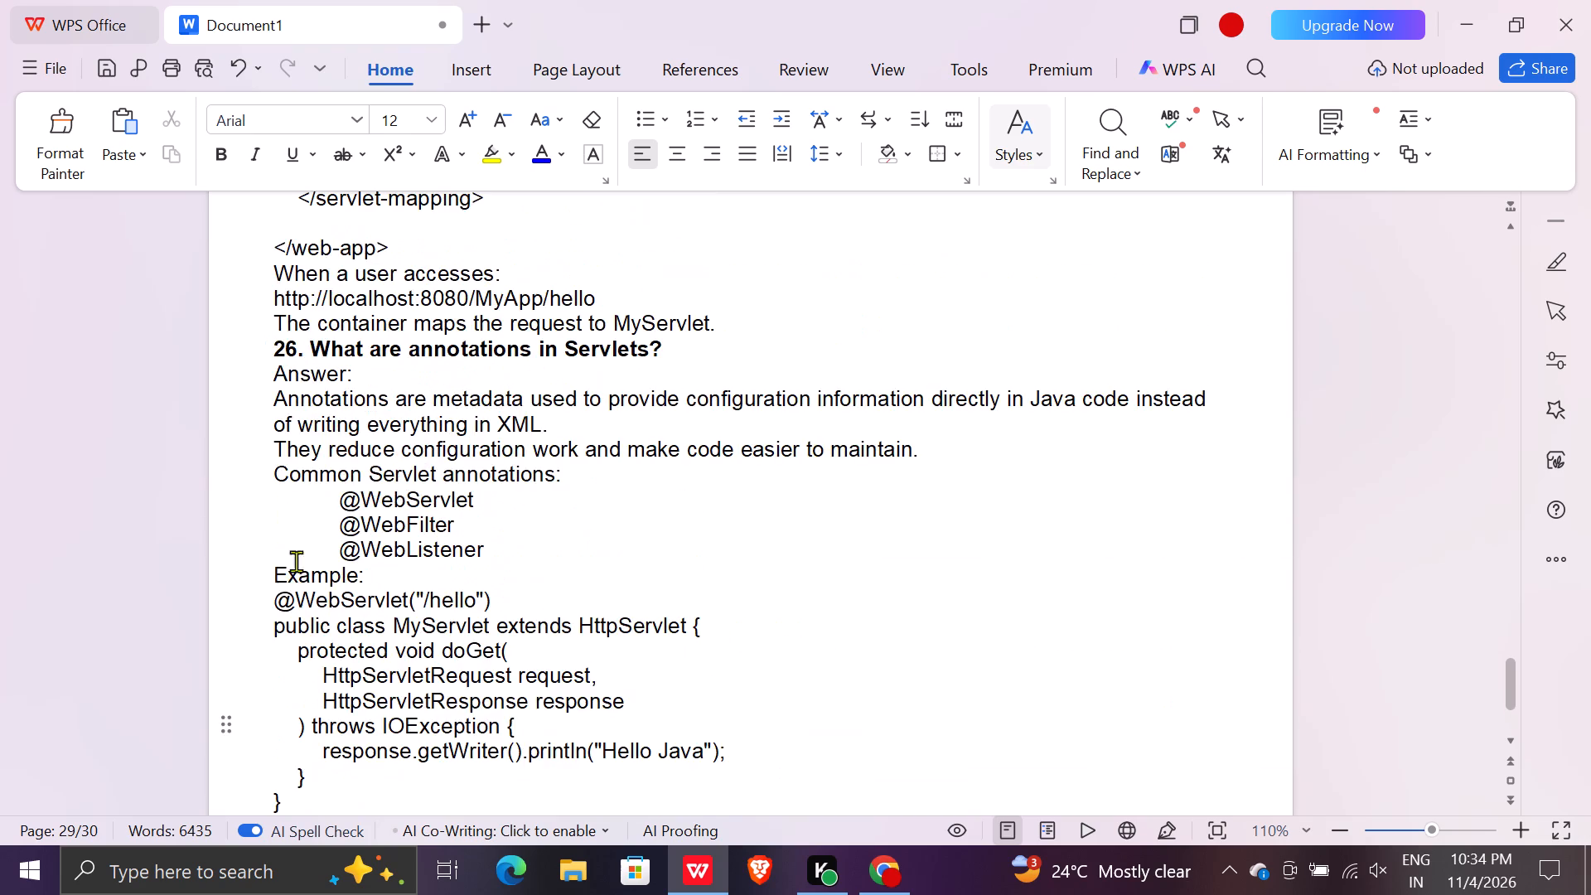
pyautogui.scroll(2, 349, 495)
pyautogui.click(353, 481)
pyautogui.press('BackSpace')
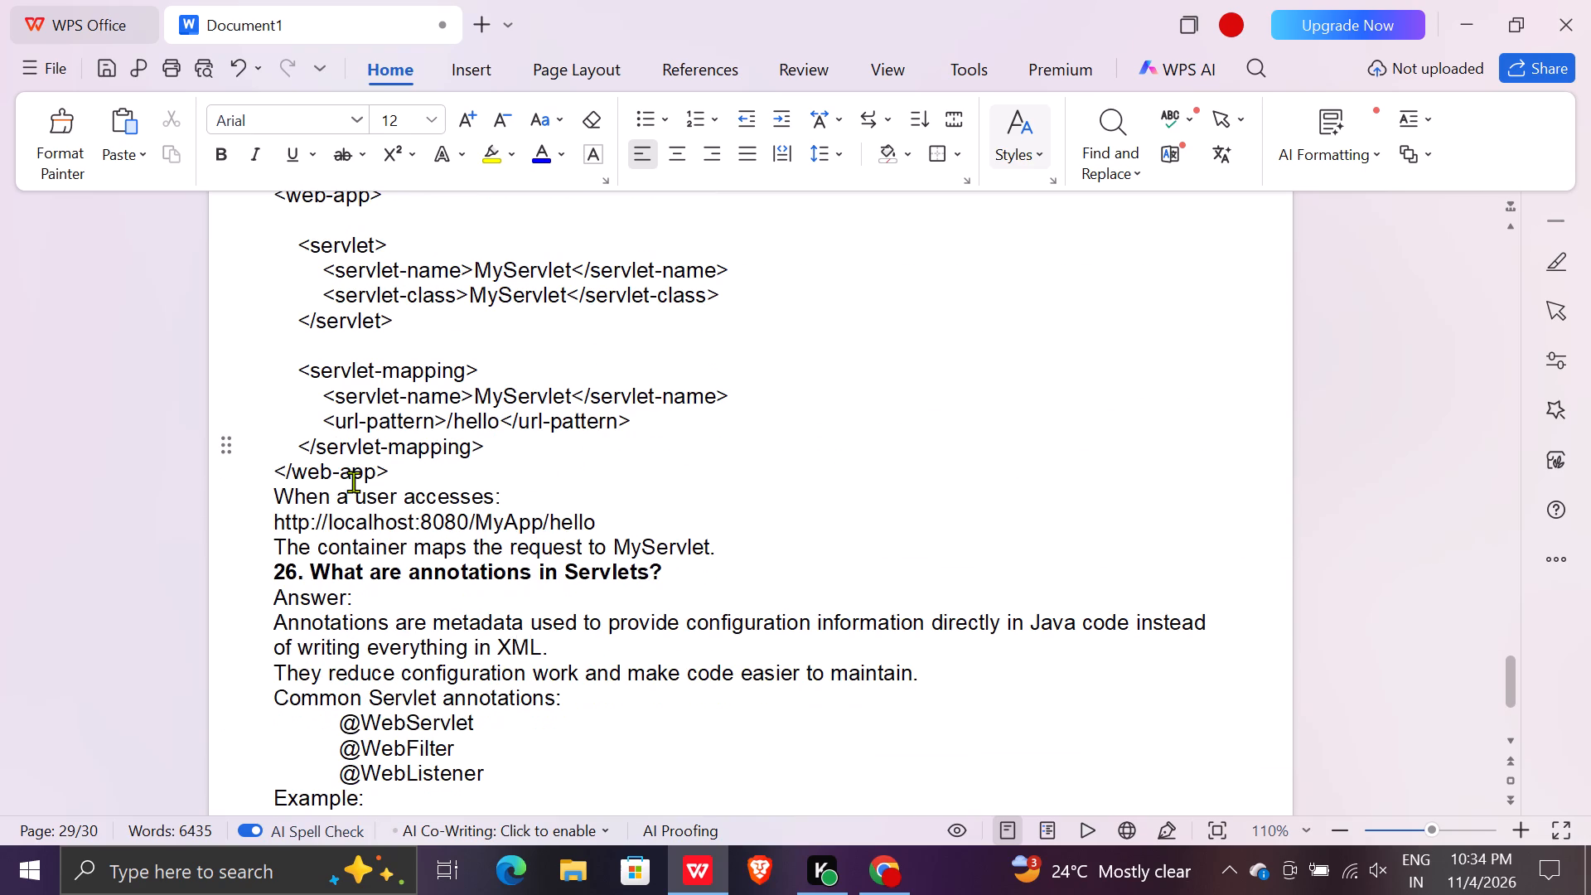
pyautogui.scroll(-12, 523, 645)
pyautogui.scroll(-3, 422, 630)
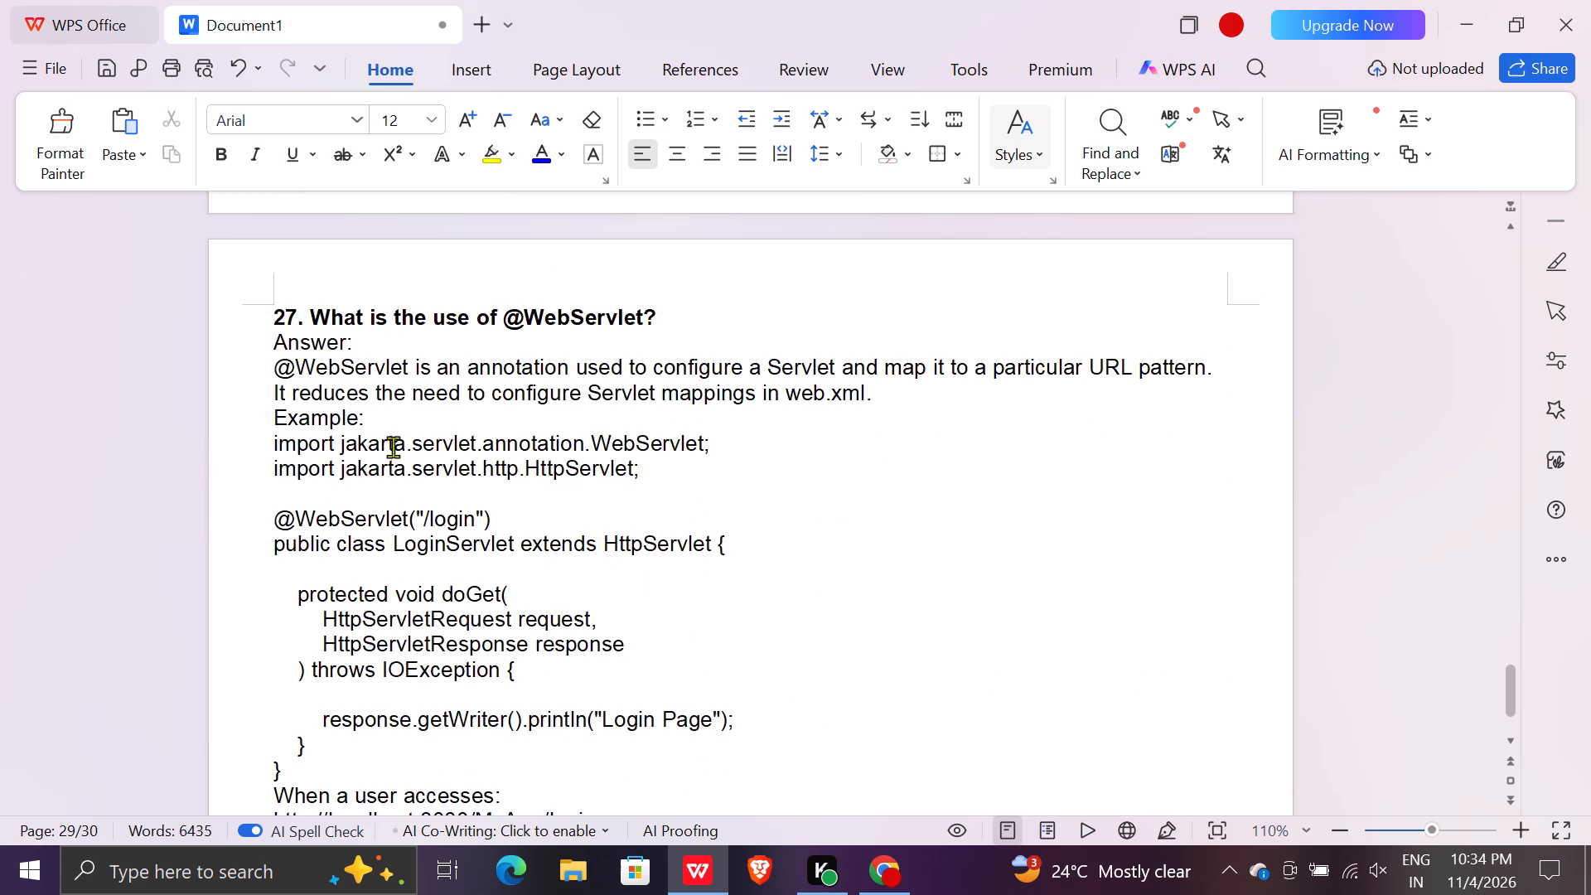
pyautogui.scroll(-1, 390, 402)
pyautogui.scroll(1, 390, 402)
pyautogui.scroll(-2, 390, 402)
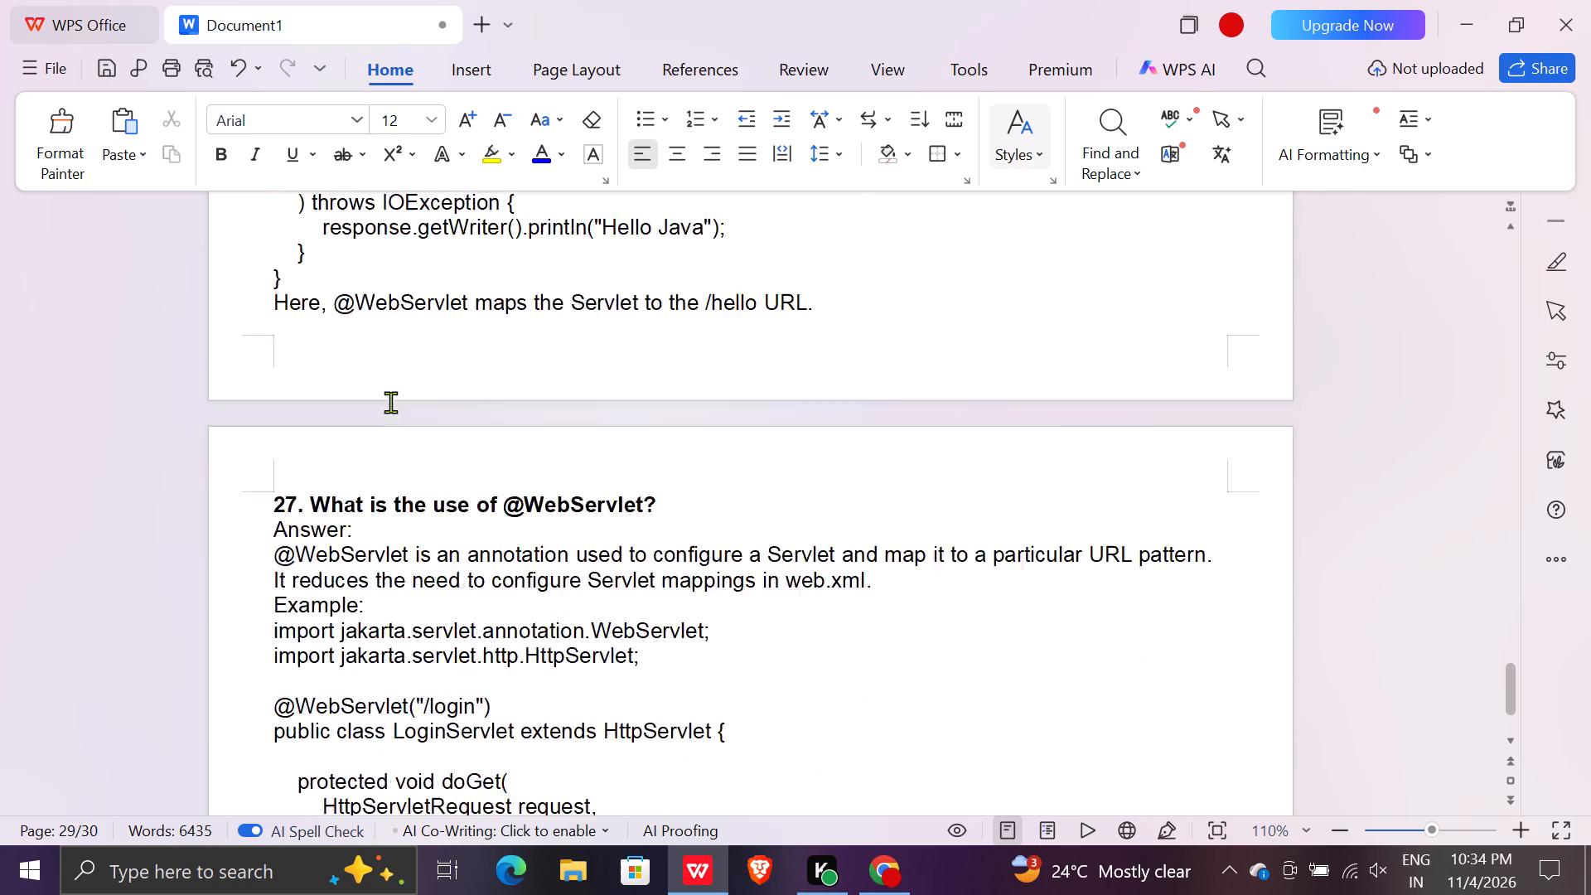
pyautogui.scroll(-1, 390, 402)
pyautogui.click(272, 332)
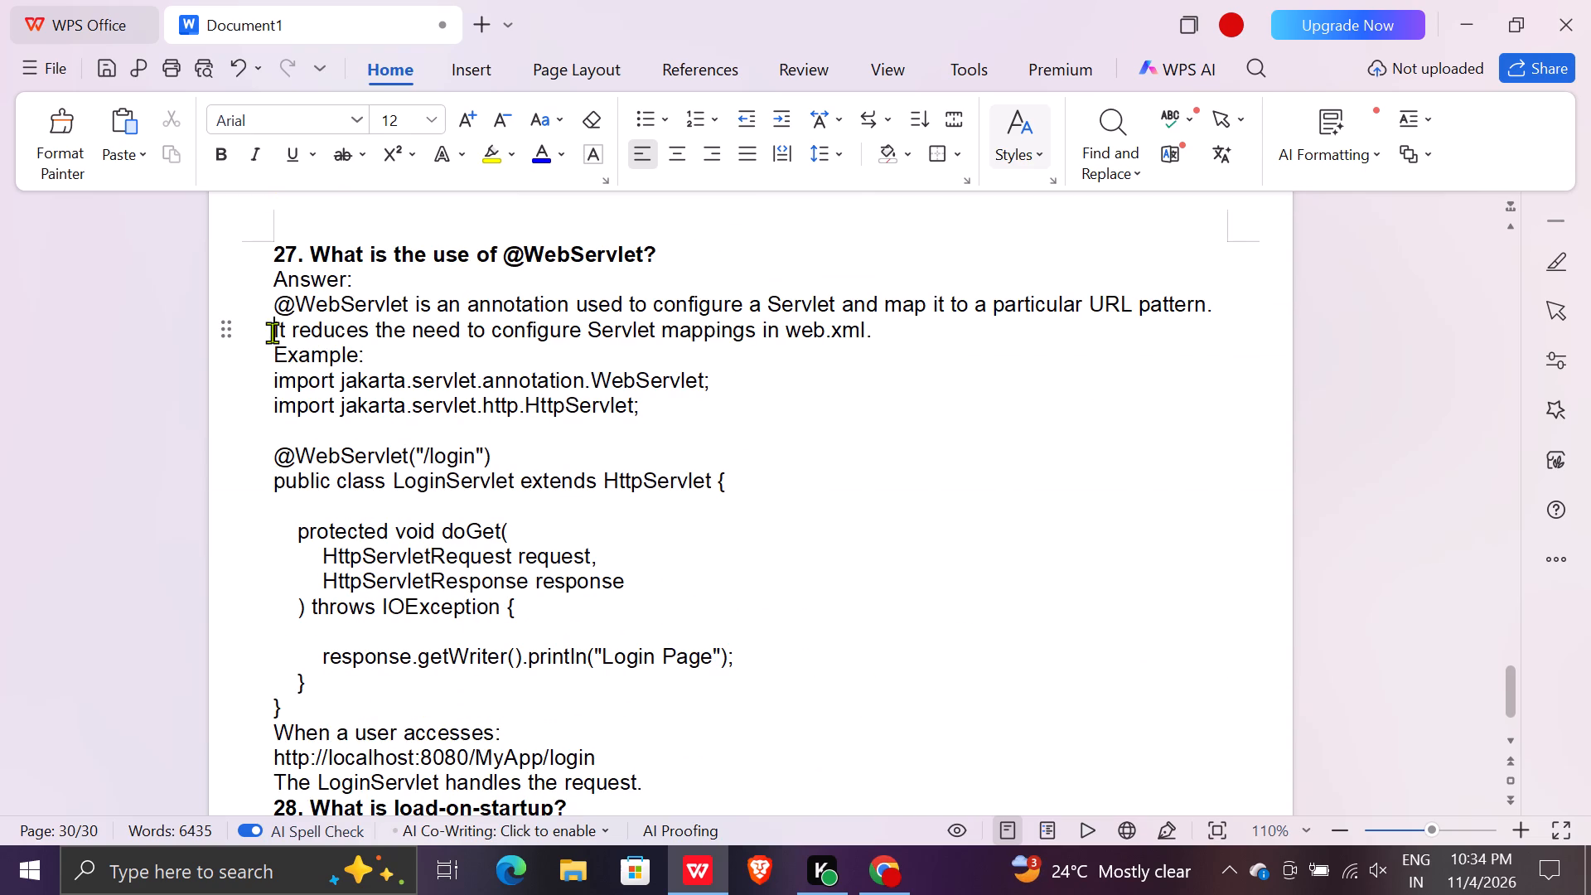
pyautogui.scroll(-2, 438, 414)
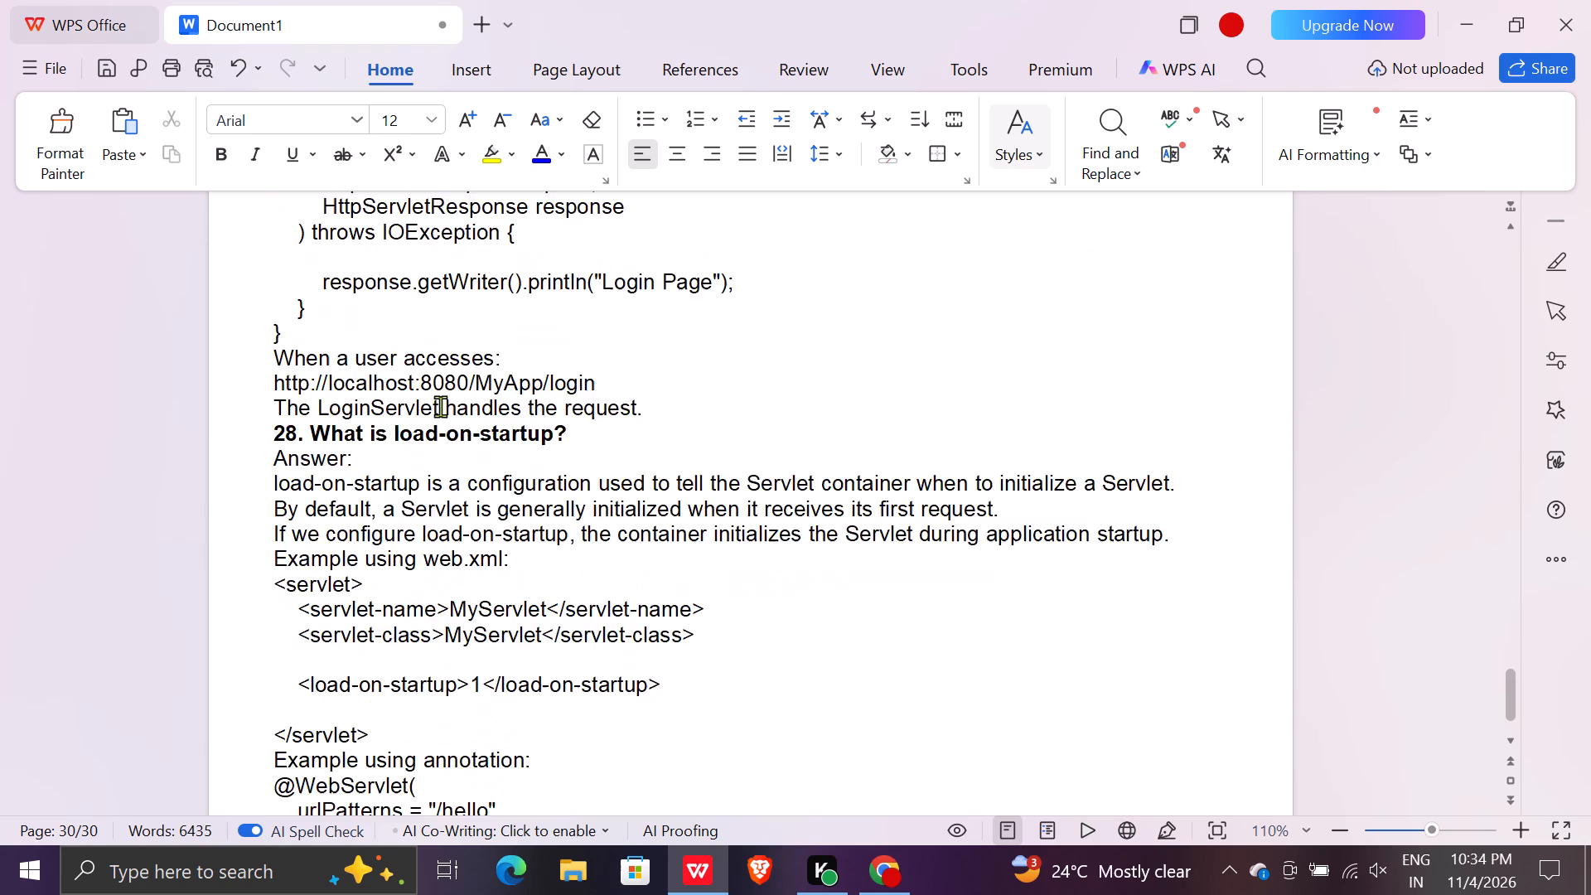
pyautogui.scroll(2, 440, 406)
pyautogui.click(431, 437)
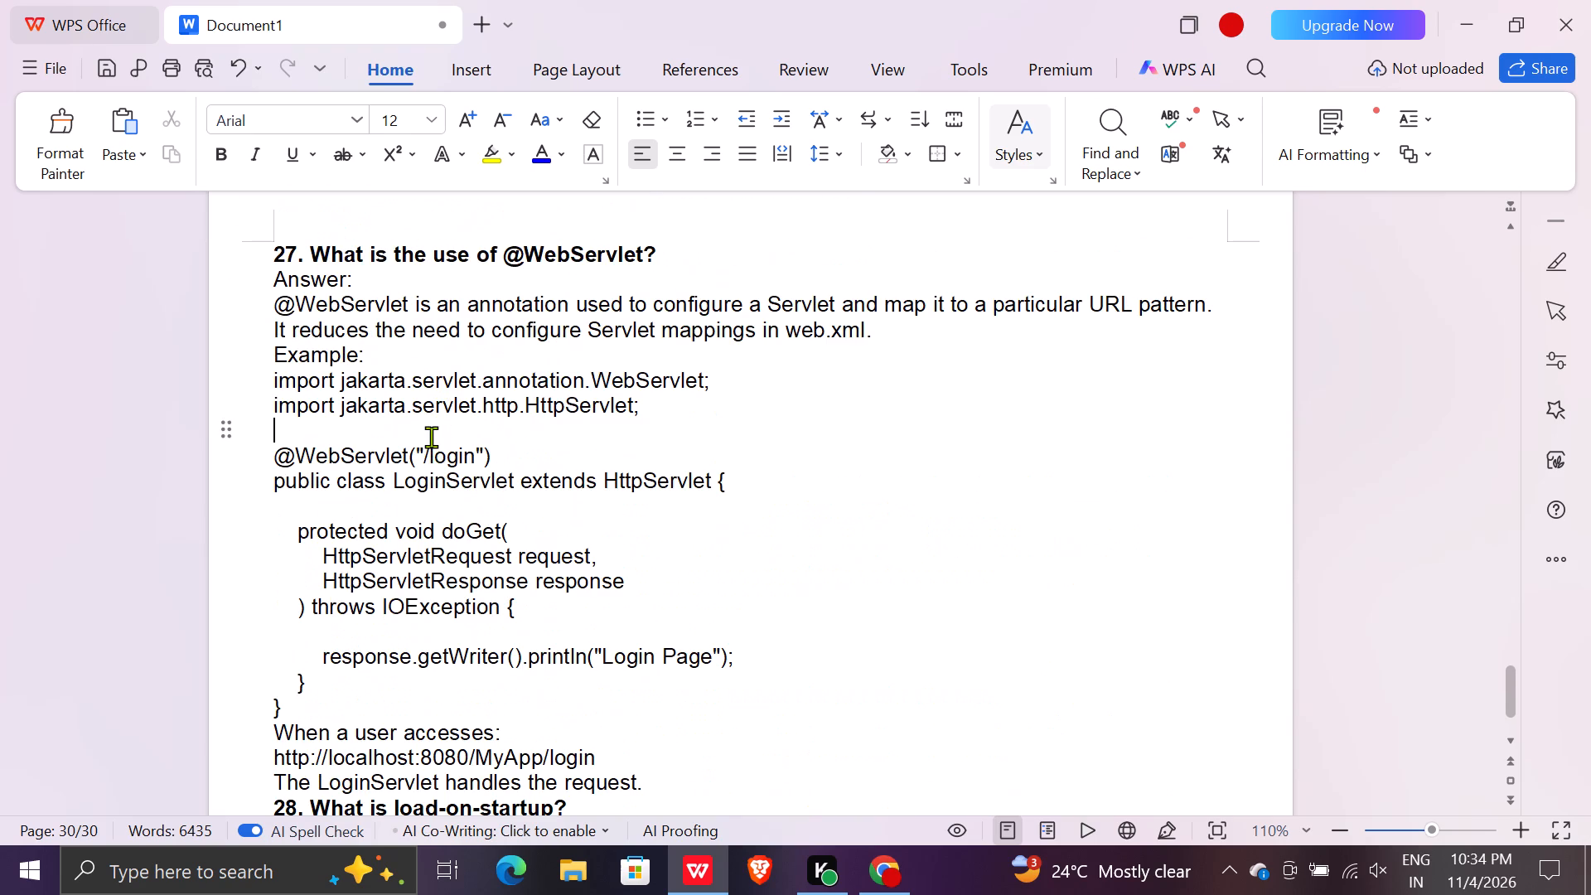
pyautogui.press('BackSpace')
# Under question 28's "Important points:", remove the empty bullet above "Positive value: Servlet is initialized during application startup." and indent that item.
pyautogui.scroll(-2, 539, 482)
pyautogui.scroll(-1, 362, 439)
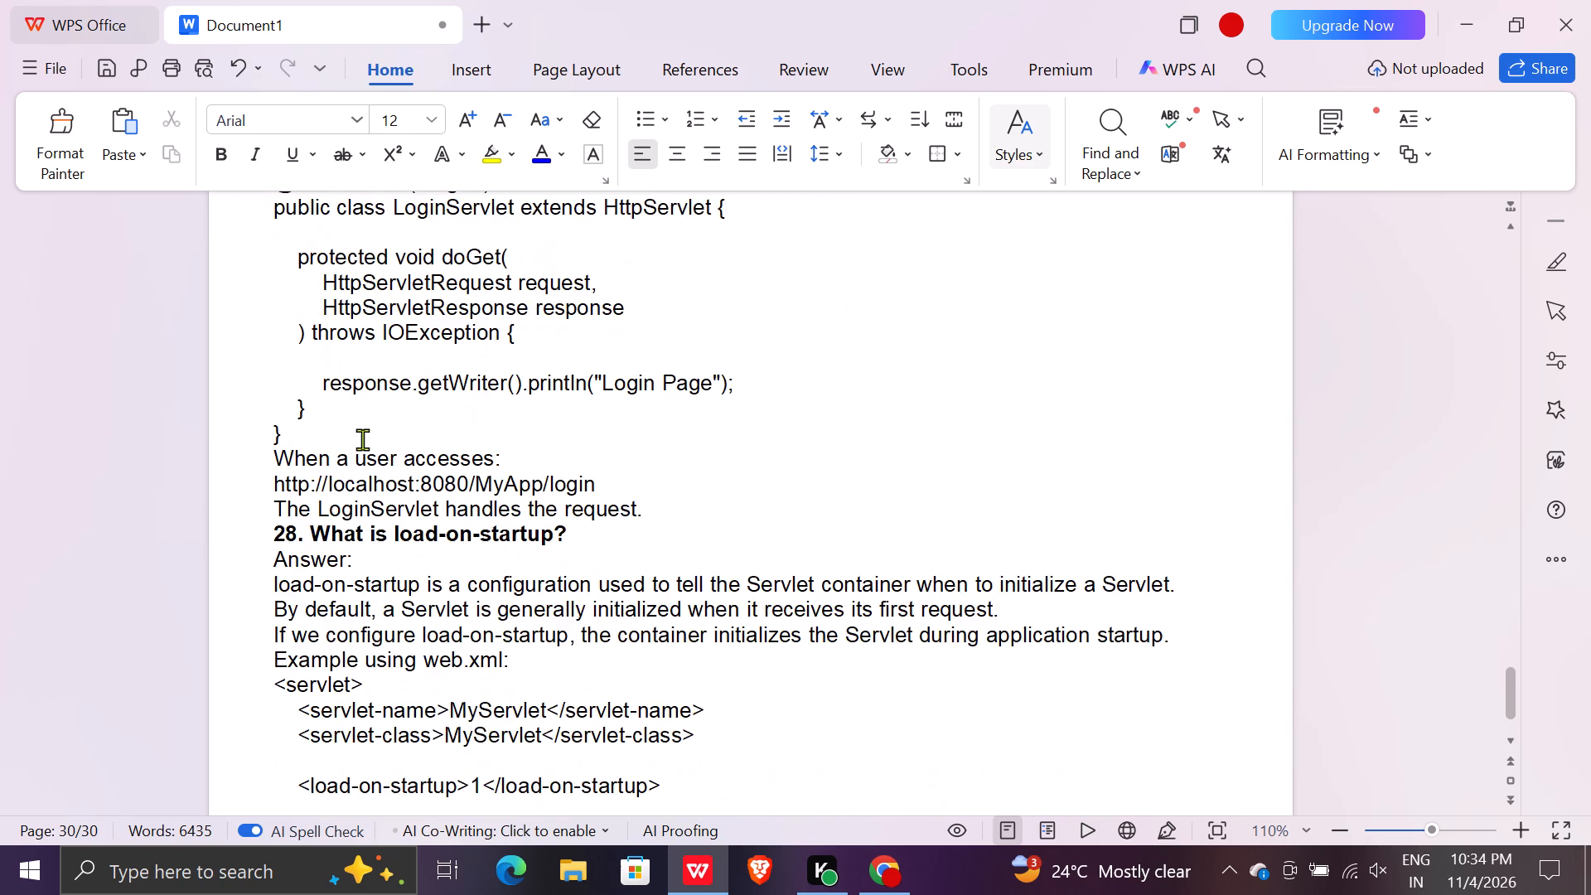
pyautogui.scroll(-1, 362, 439)
pyautogui.scroll(1, 417, 369)
pyautogui.scroll(-2, 344, 472)
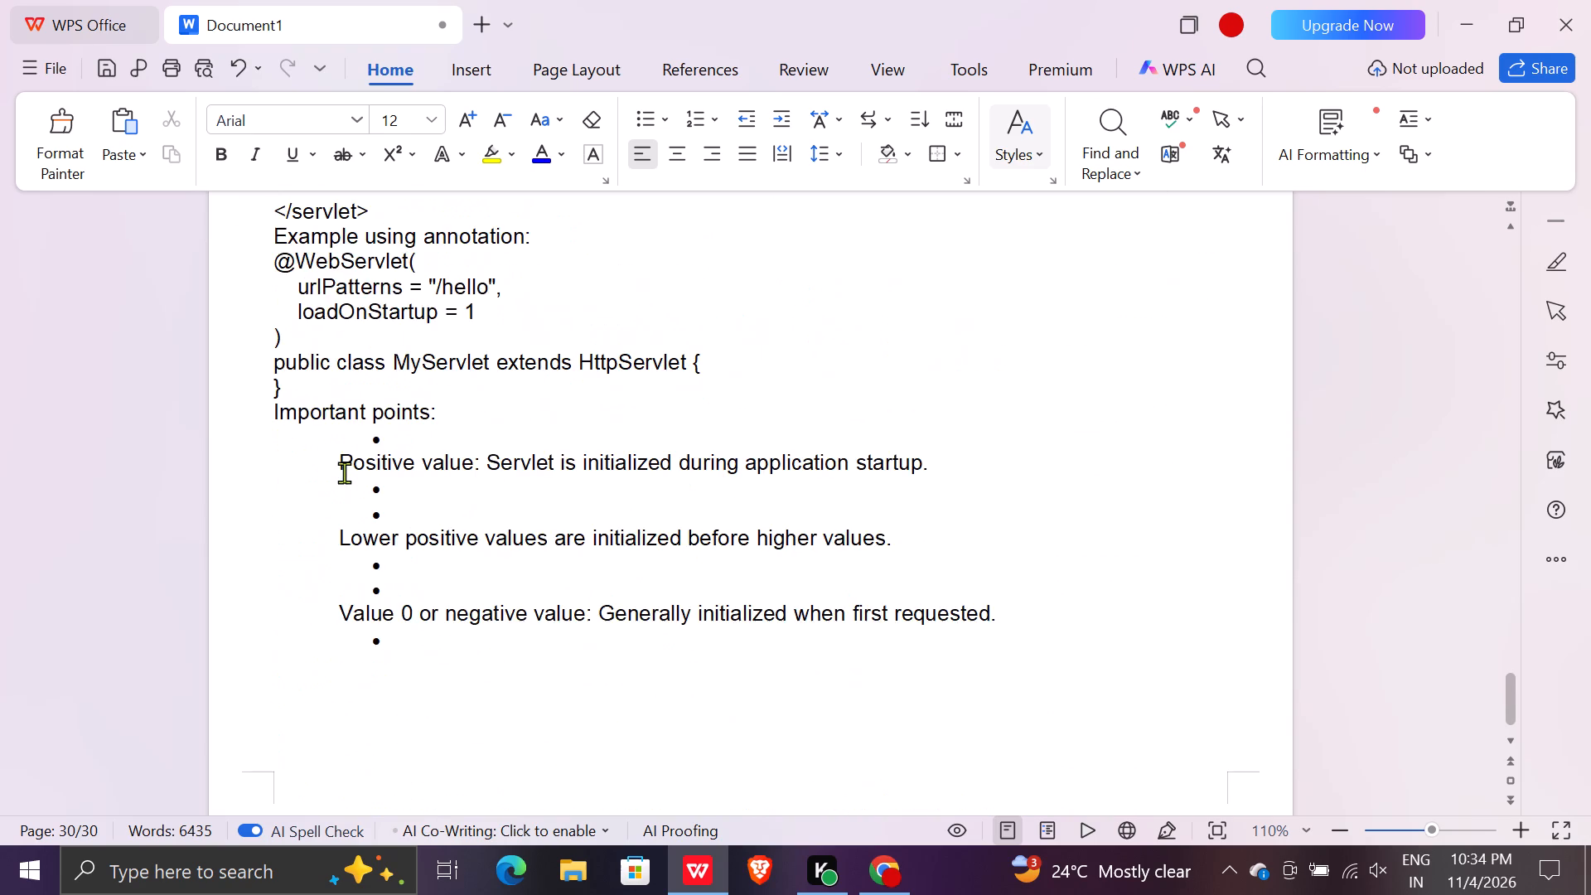
pyautogui.scroll(2, 344, 472)
pyautogui.scroll(-3, 305, 537)
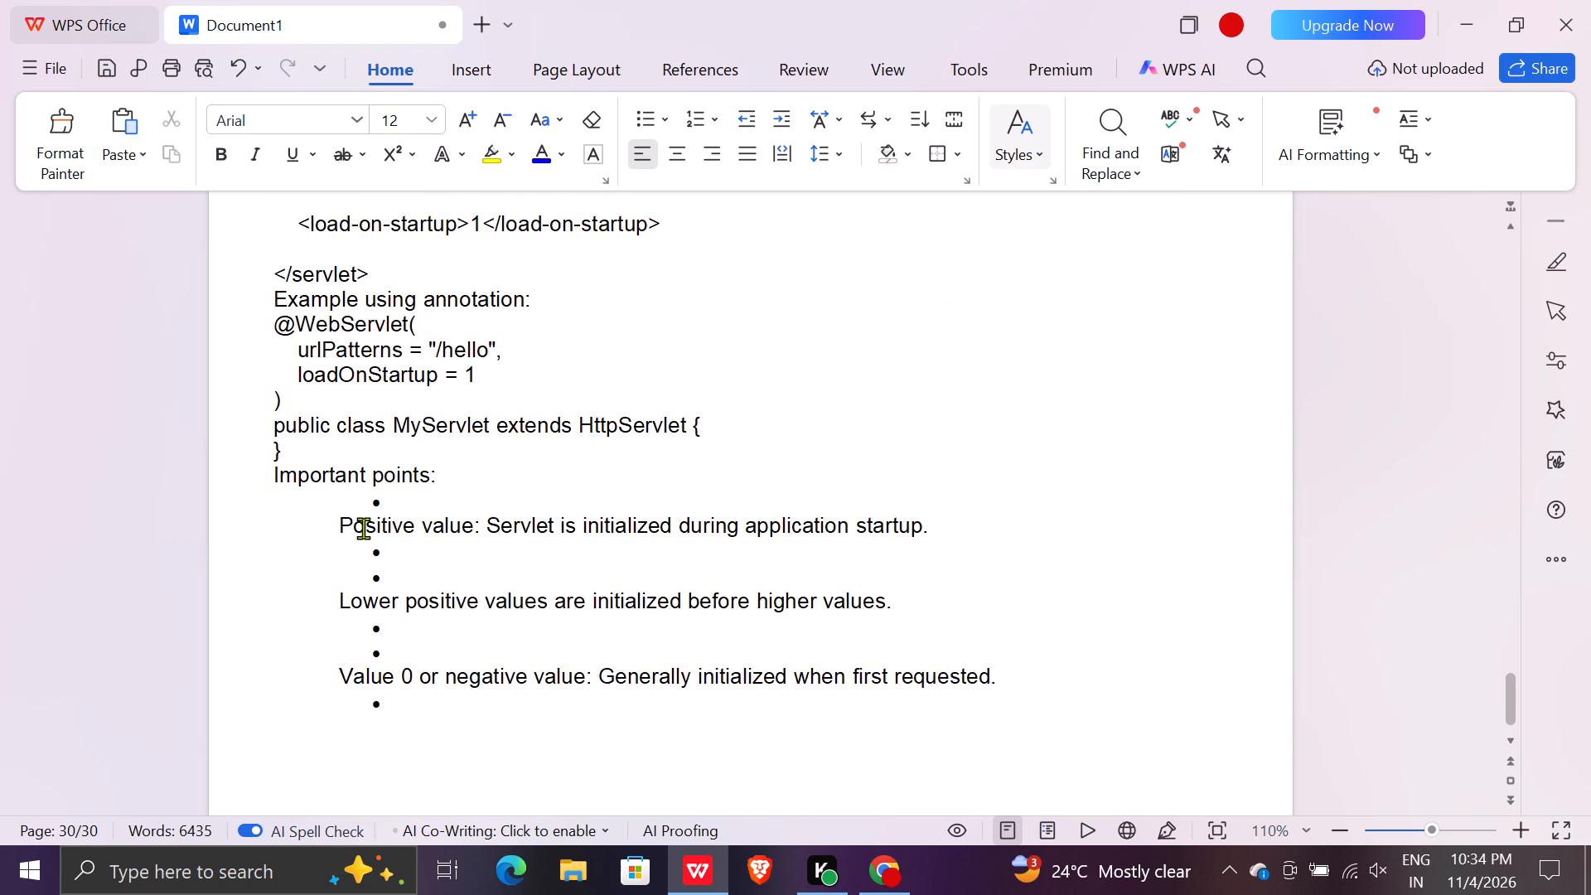
pyautogui.click(330, 534)
pyautogui.press('BackSpace')
pyautogui.press('BackSpace')
pyautogui.press('Tab')
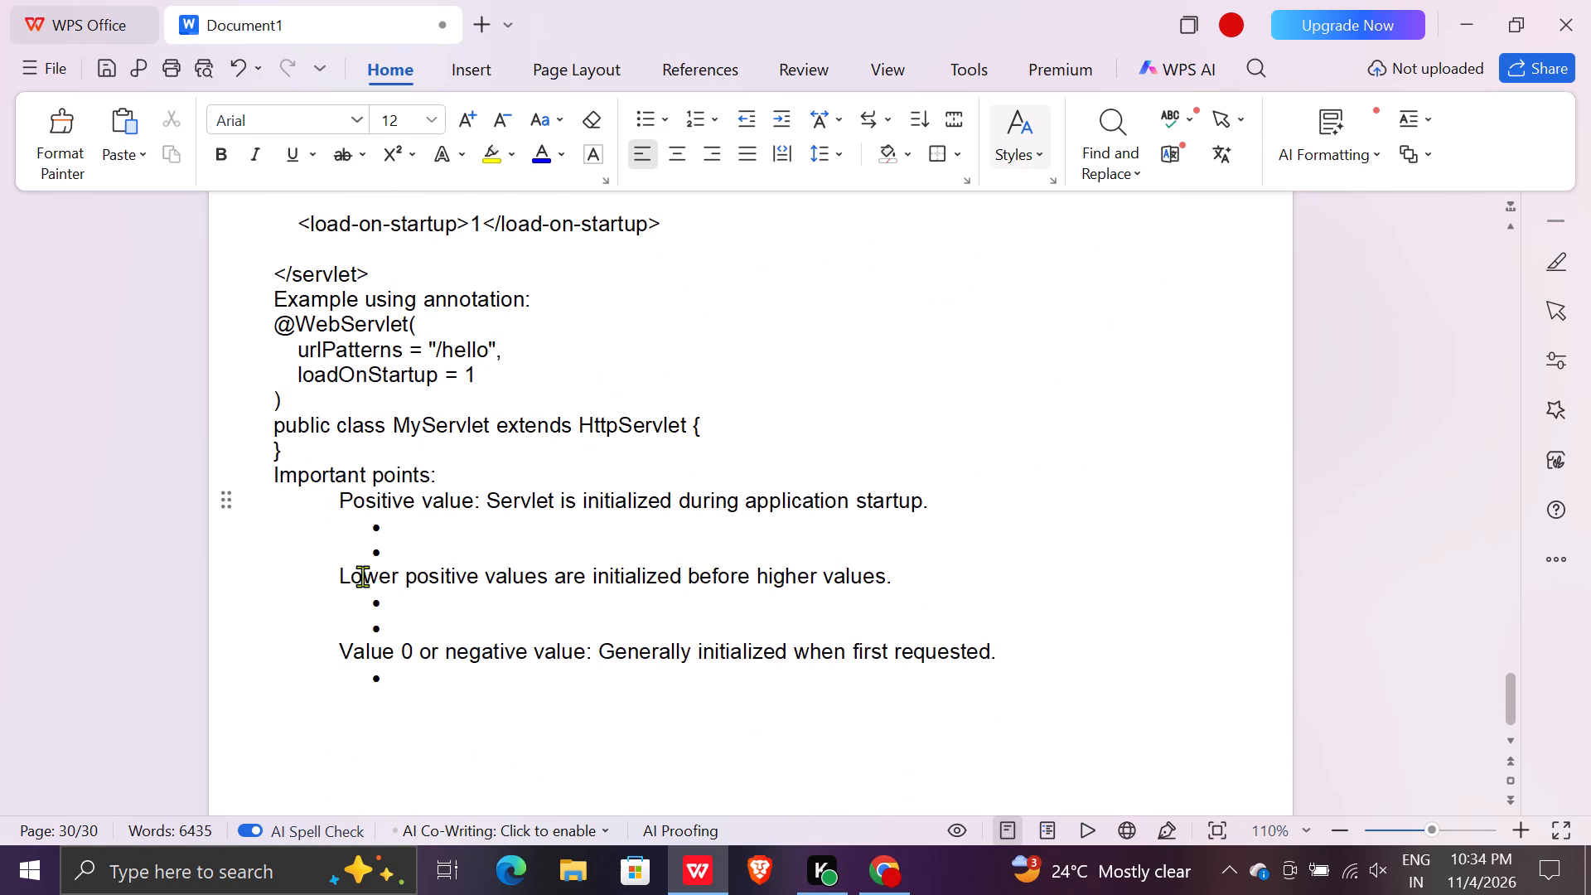
# Remove question 28's remaining empty bullets, including the trailing one, and indent the "Lower positive values..." and "Value 0 or negative value..." items.
pyautogui.click(342, 583)
pyautogui.press('BackSpace')
pyautogui.press('BackSpace')
pyautogui.press('BackSpace')
pyautogui.press('Tab')
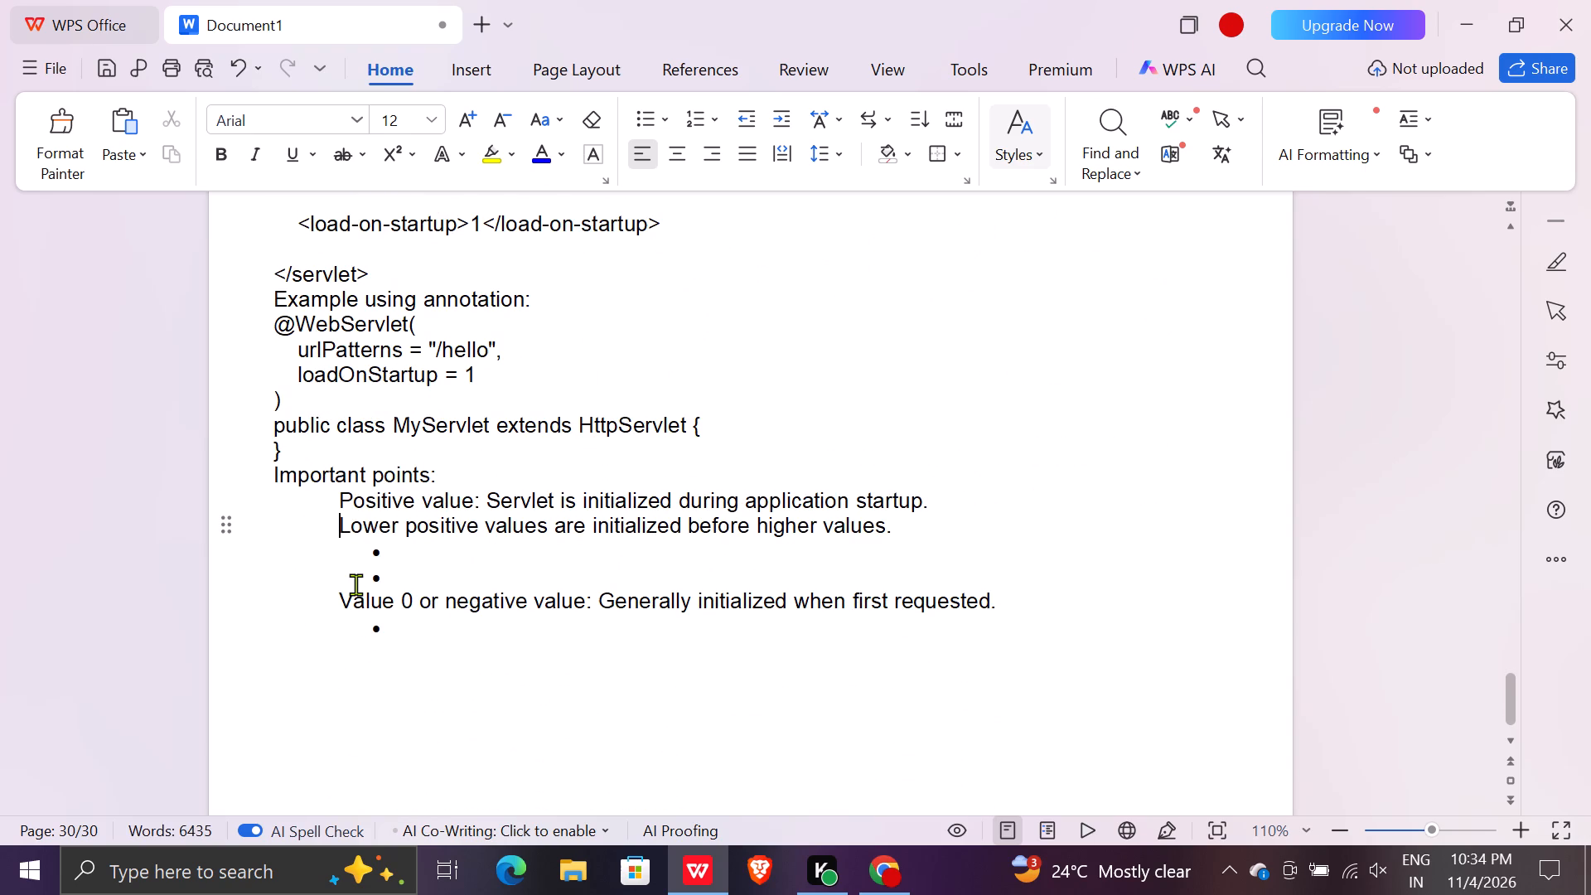
pyautogui.click(336, 607)
pyautogui.press('BackSpace')
pyautogui.press('BackSpace')
pyautogui.press('BackSpace')
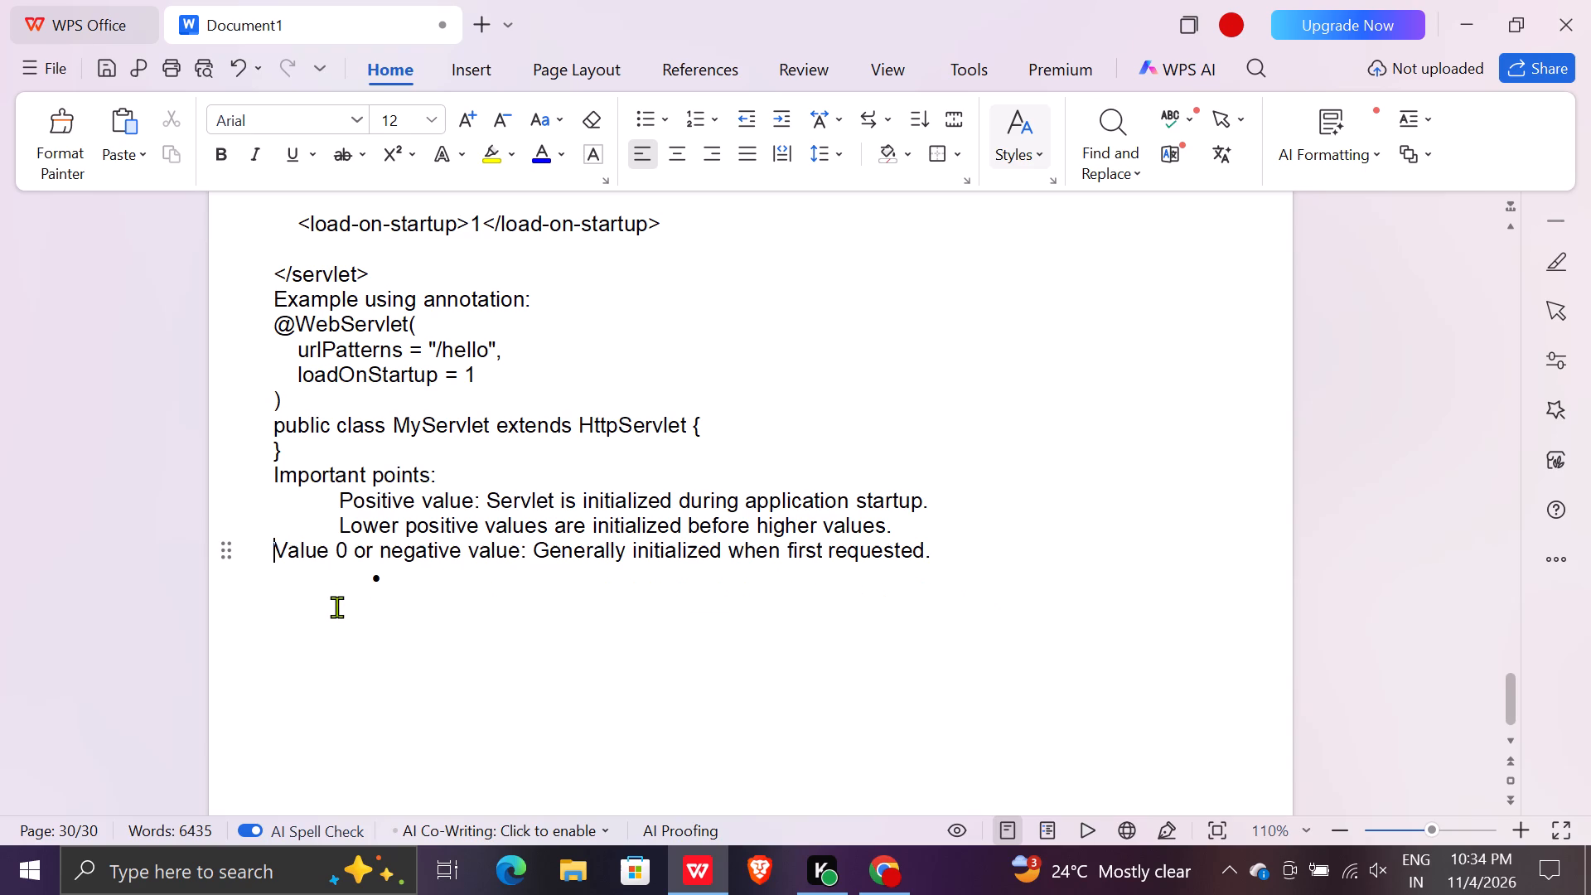
pyautogui.press('Tab')
pyautogui.click(452, 583)
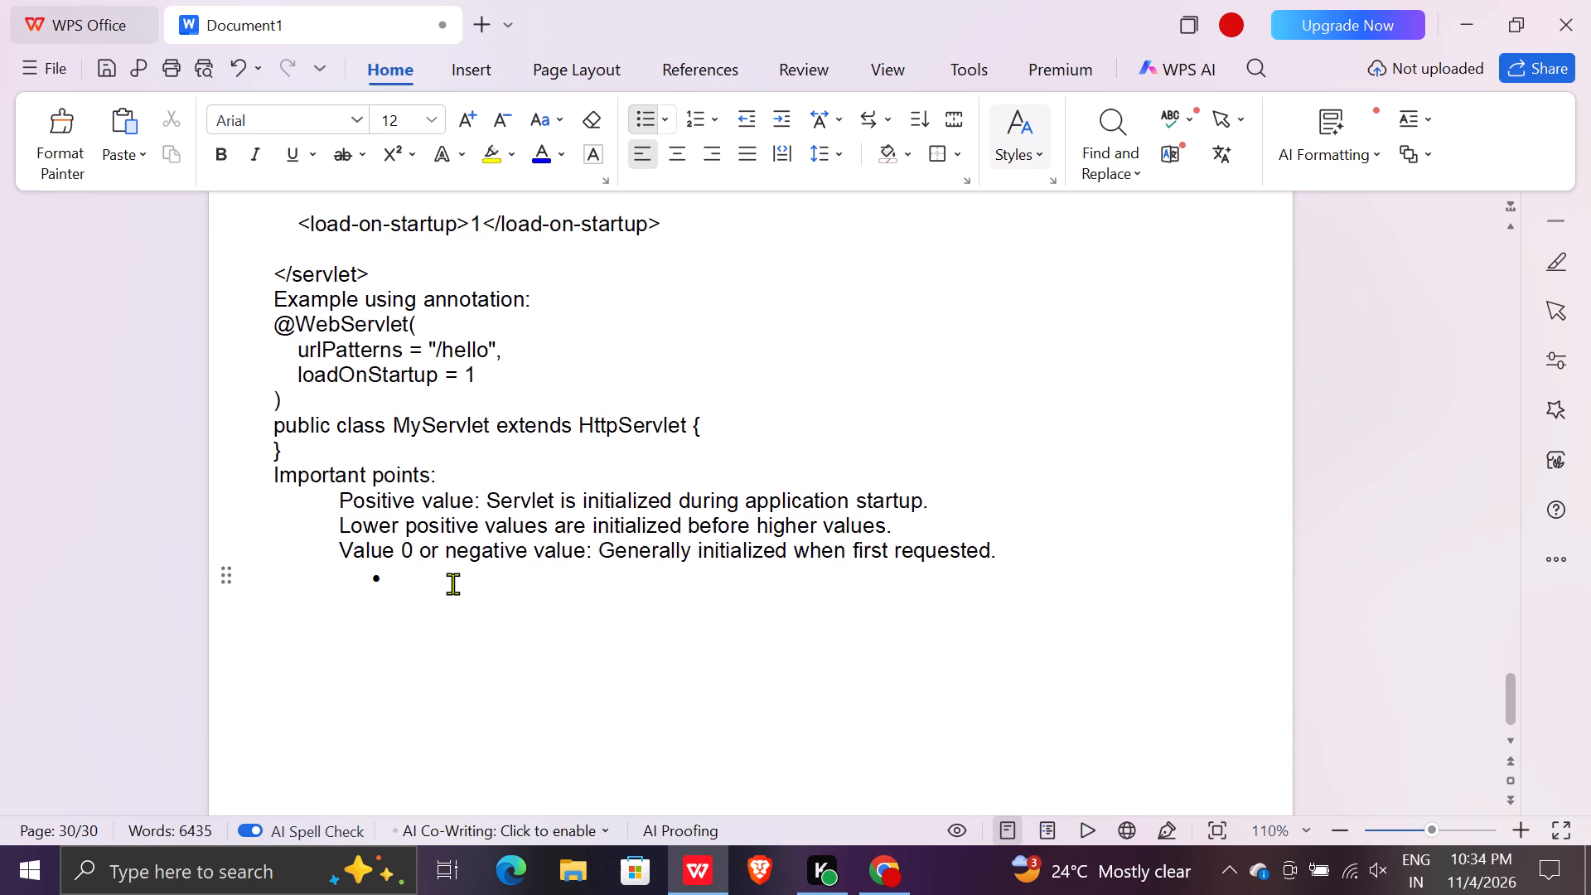
pyautogui.press('BackSpace')
pyautogui.press('BackSpace')
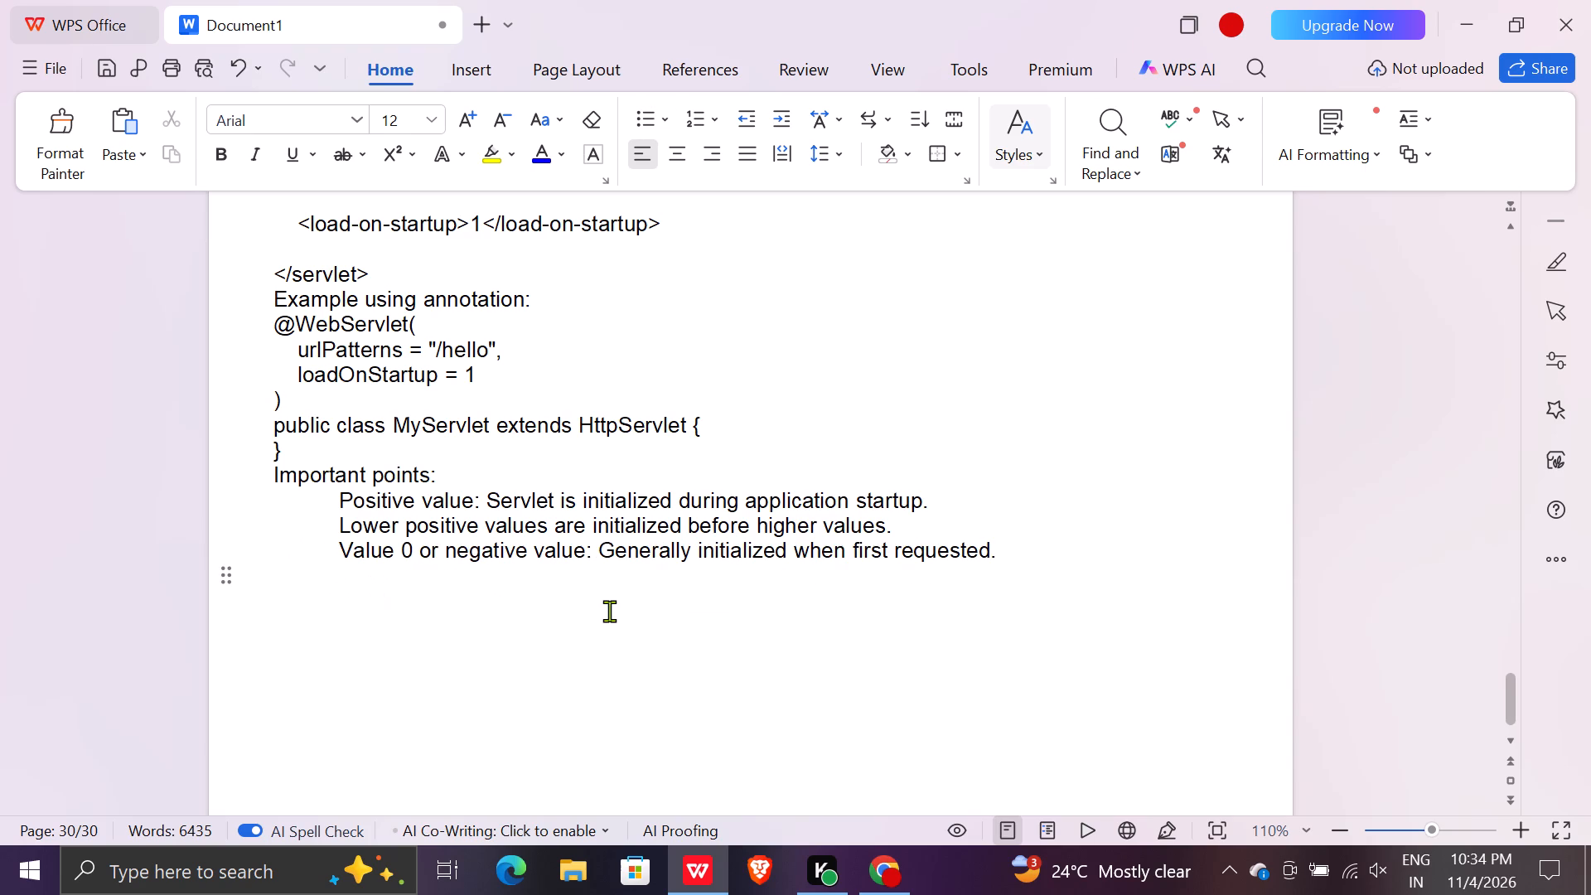
# Add three blank lines at the end of the document, below question 28's important points.
pyautogui.scroll(-3, 609, 611)
pyautogui.scroll(3, 609, 611)
pyautogui.scroll(-11, 609, 611)
pyautogui.click(609, 611)
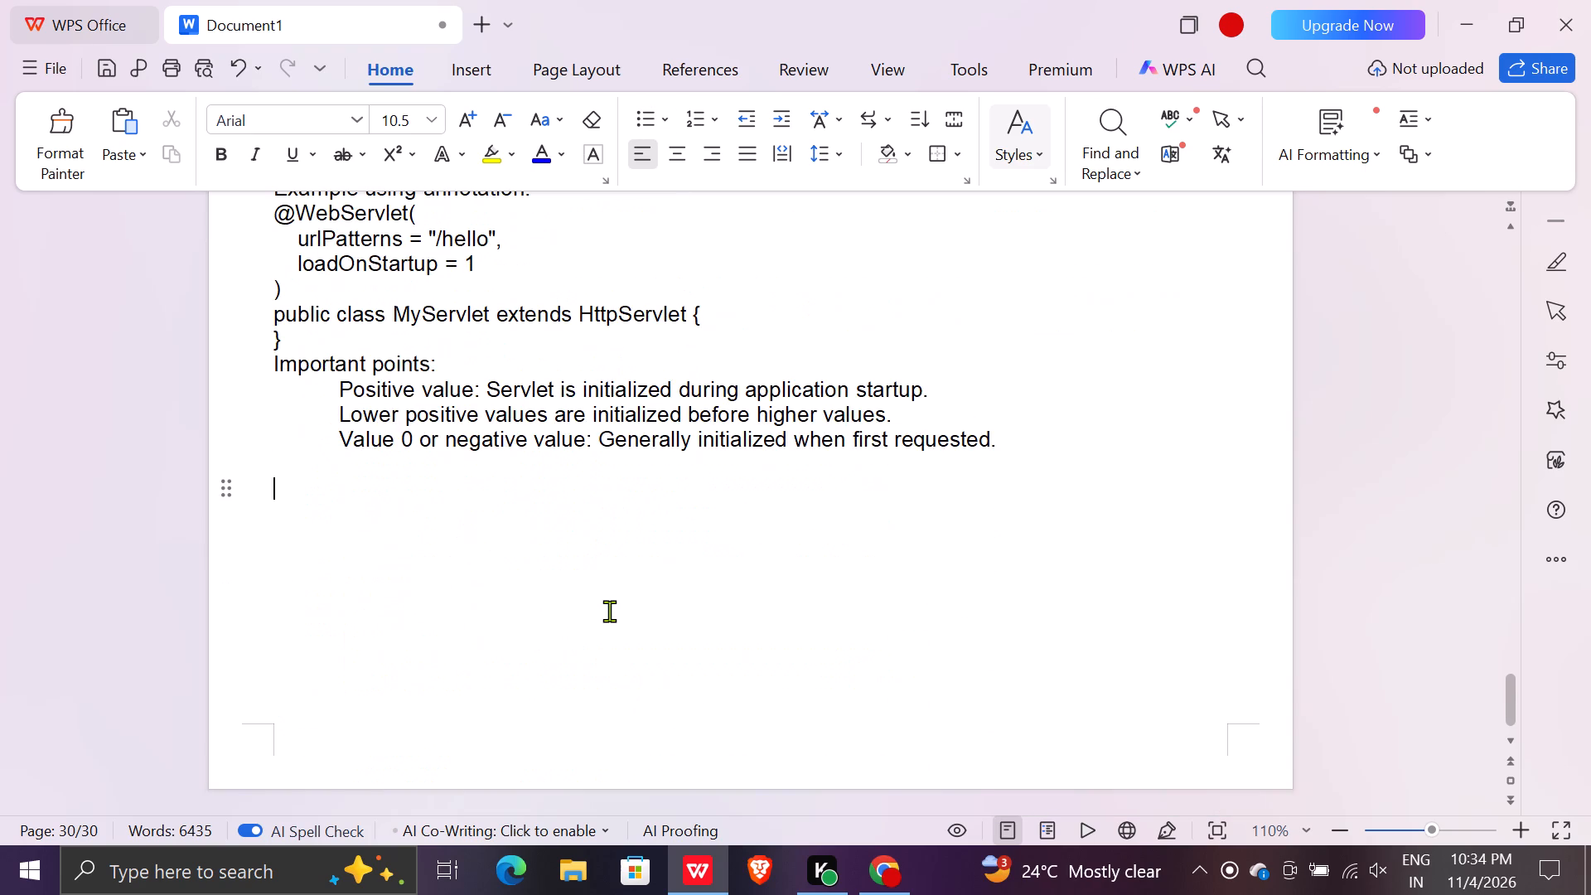
pyautogui.press('Return')
pyautogui.press('Return')
pyautogui.press('Return')
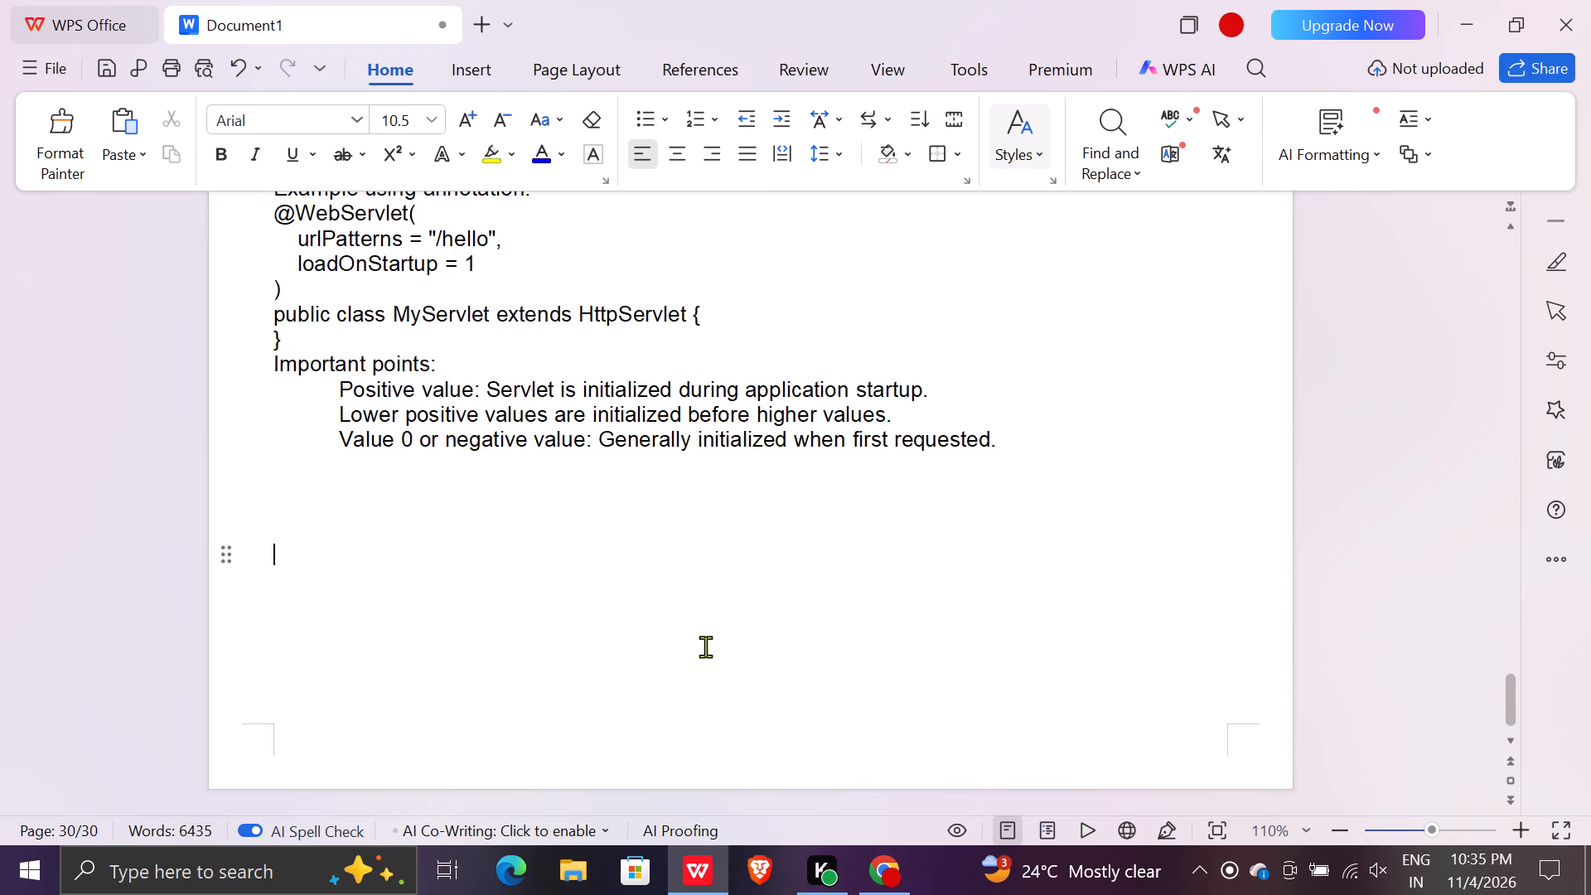
# Switch to Chrome and copy all 23 JSP theory questions, "What is JSP?" to "Explain how Servlet and JSP work together.", from the Java Mock Questions chat.
pyautogui.hotkey('alt', 'Tab')
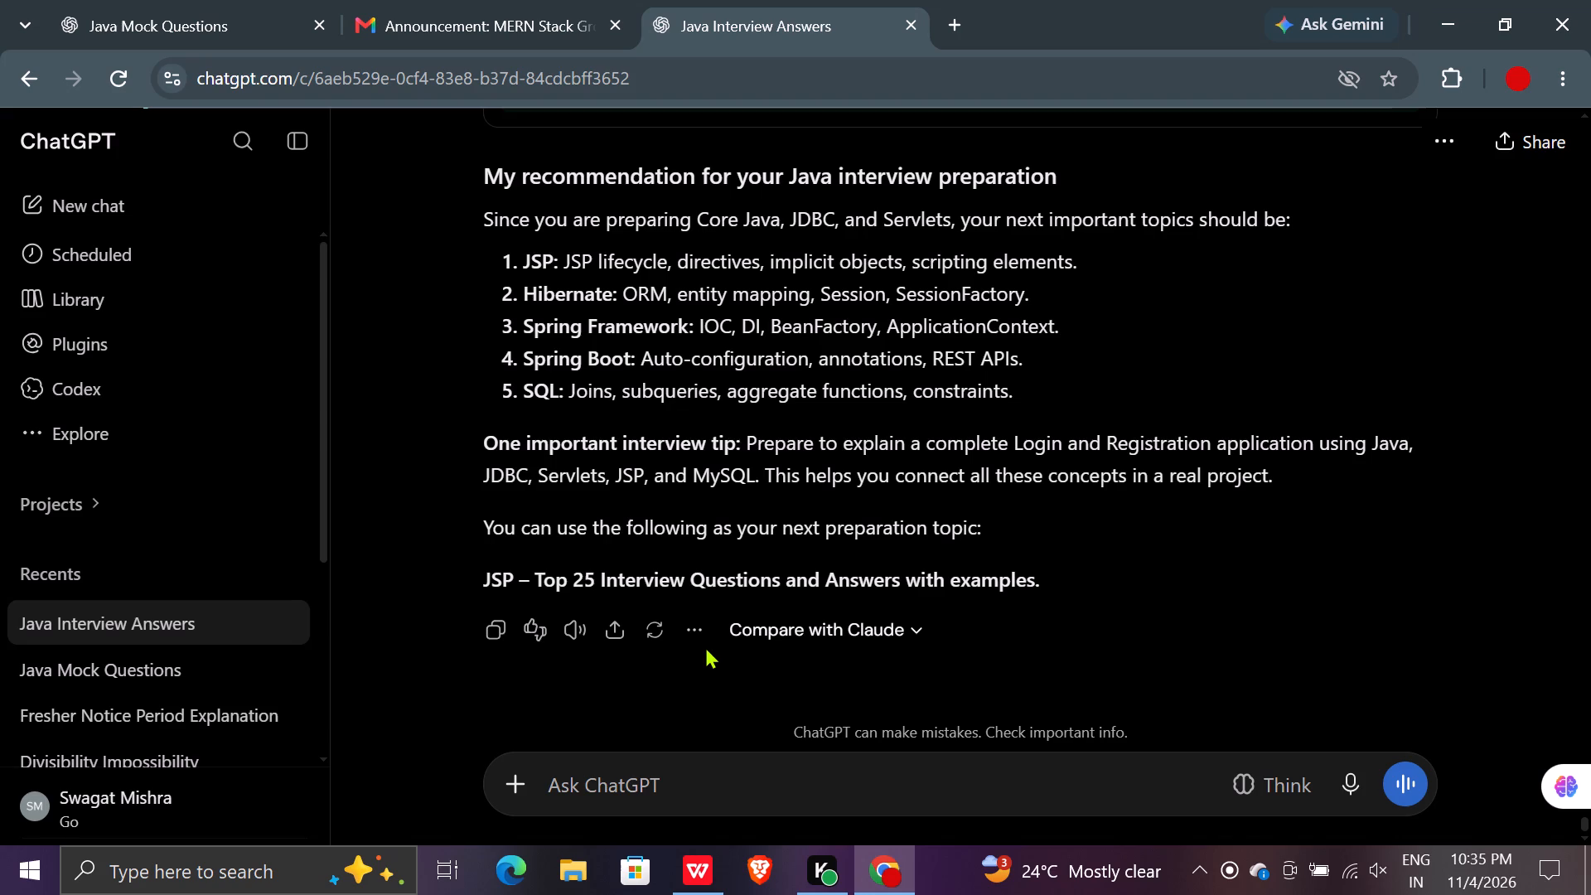
pyautogui.scroll(-8, 752, 490)
pyautogui.click(181, 0)
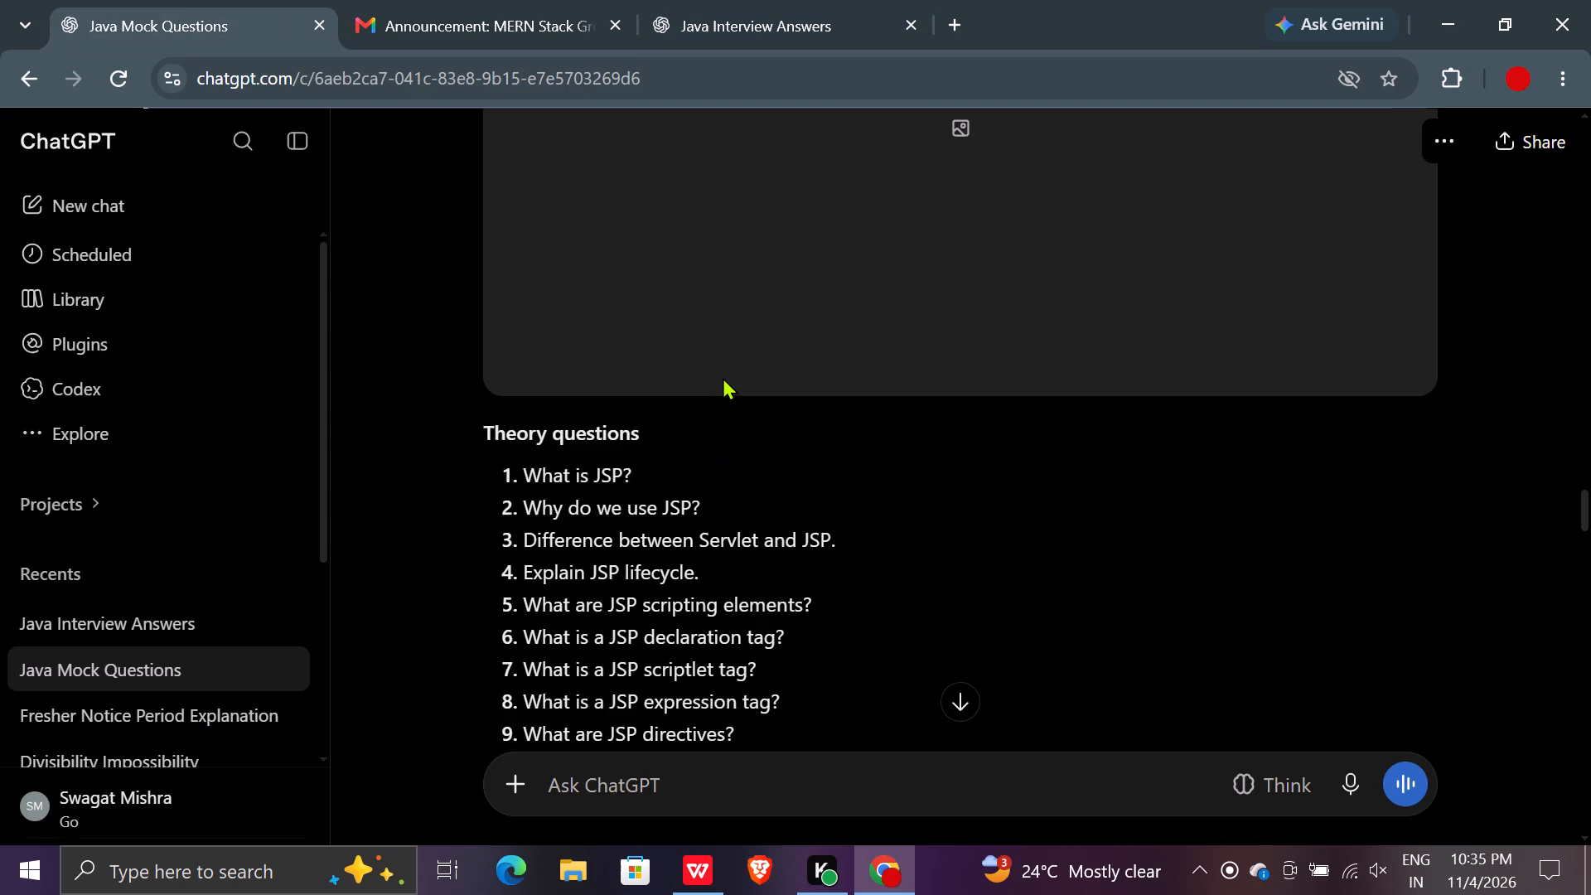
pyautogui.scroll(-5, 718, 375)
pyautogui.scroll(-20, 718, 375)
pyautogui.scroll(-10, 718, 375)
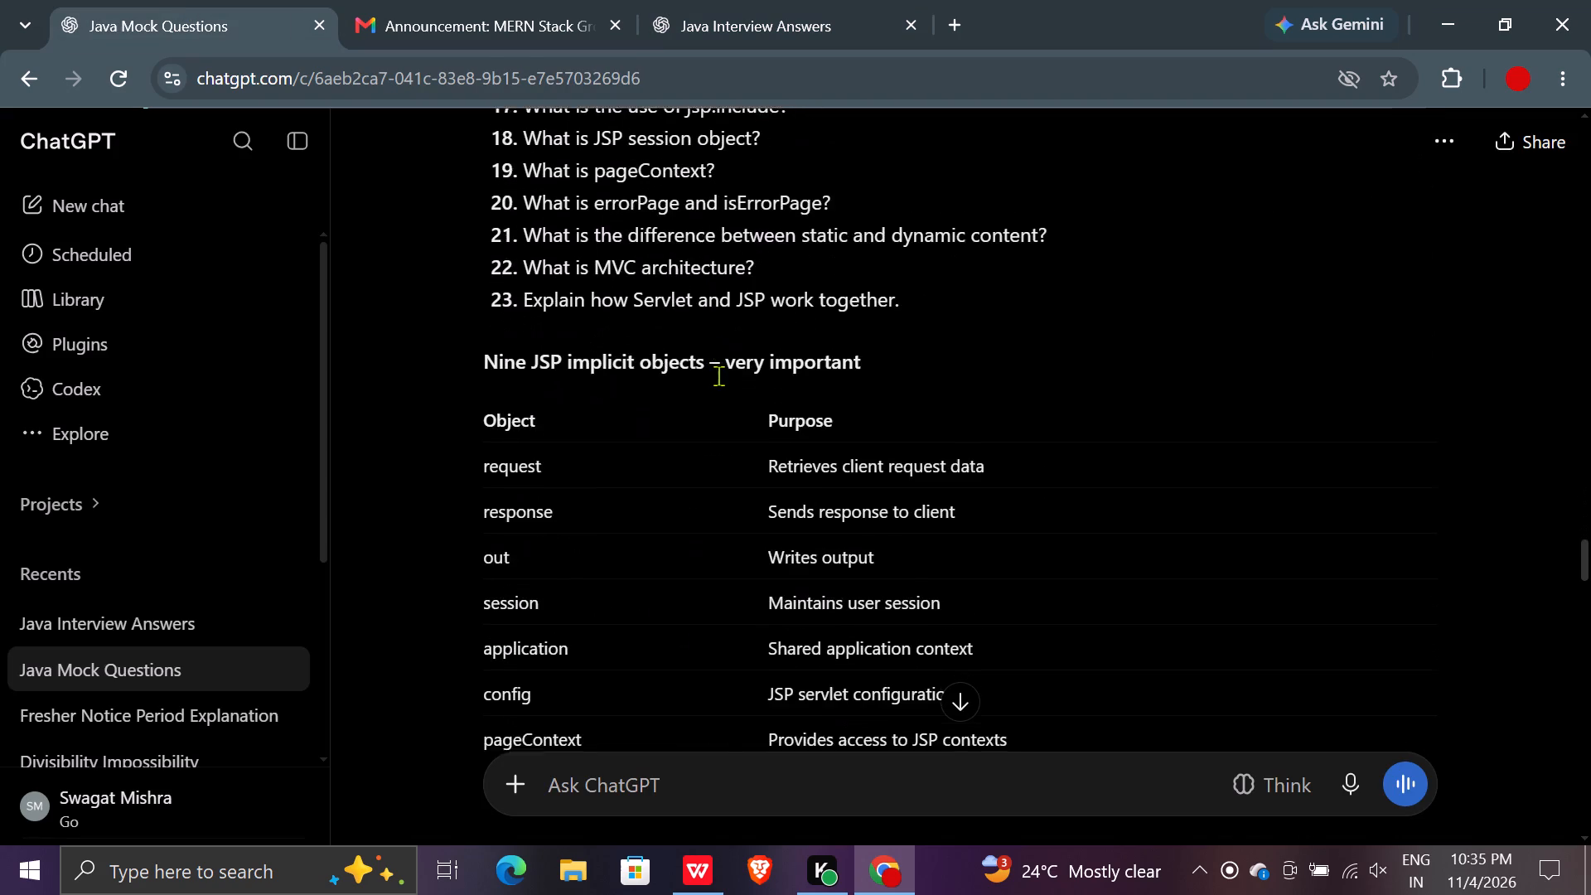
pyautogui.scroll(-17, 718, 375)
pyautogui.scroll(-15, 718, 375)
pyautogui.scroll(20, 718, 375)
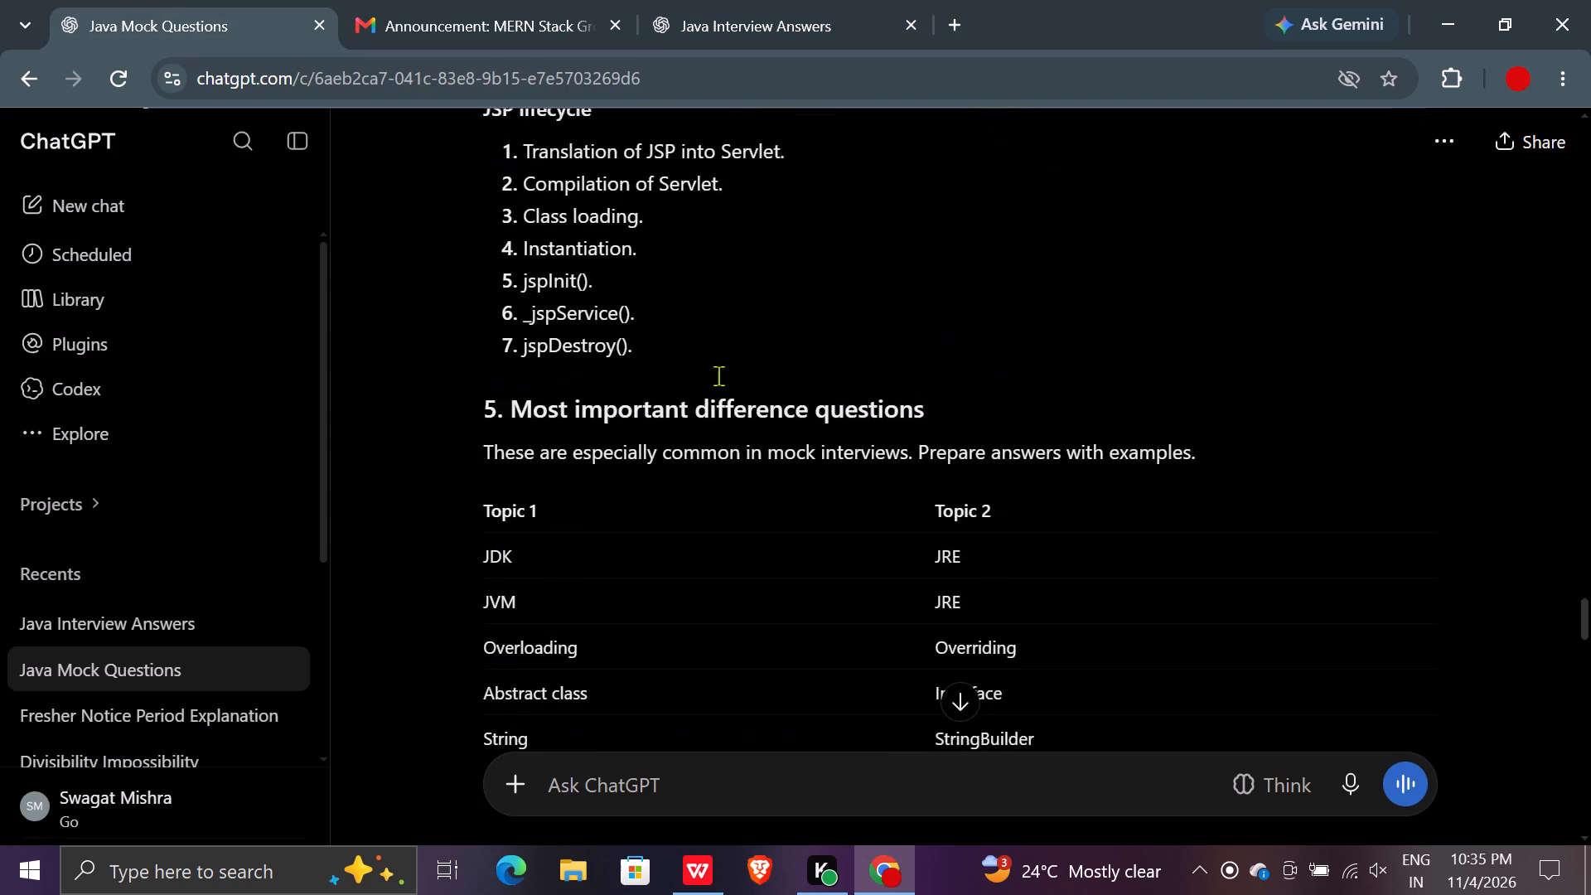
pyautogui.scroll(20, 718, 375)
pyautogui.scroll(19, 718, 375)
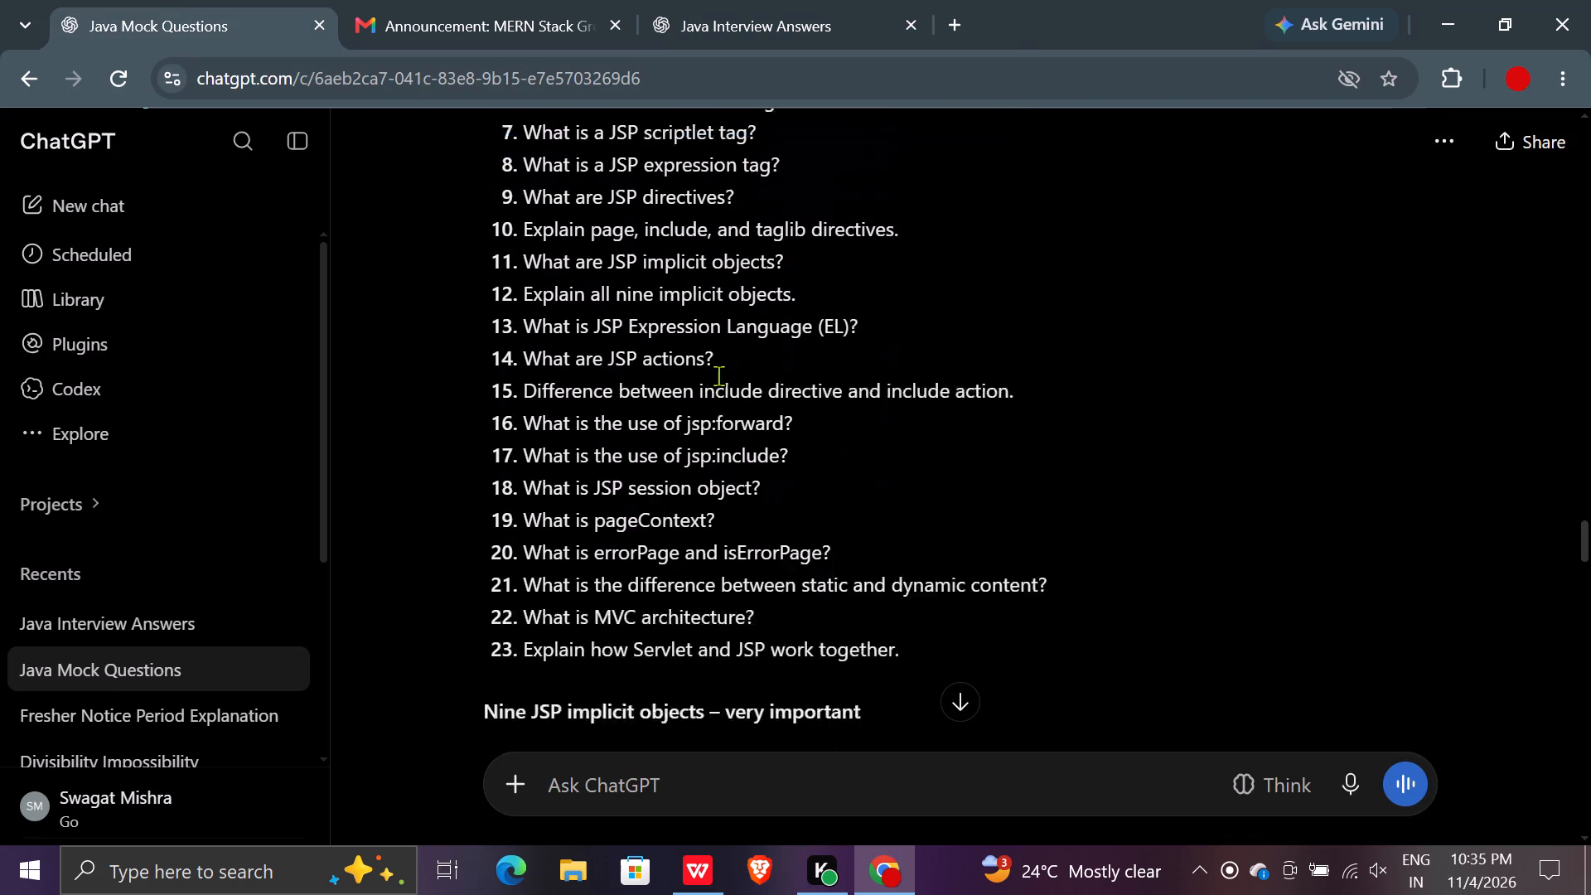
pyautogui.scroll(6, 718, 375)
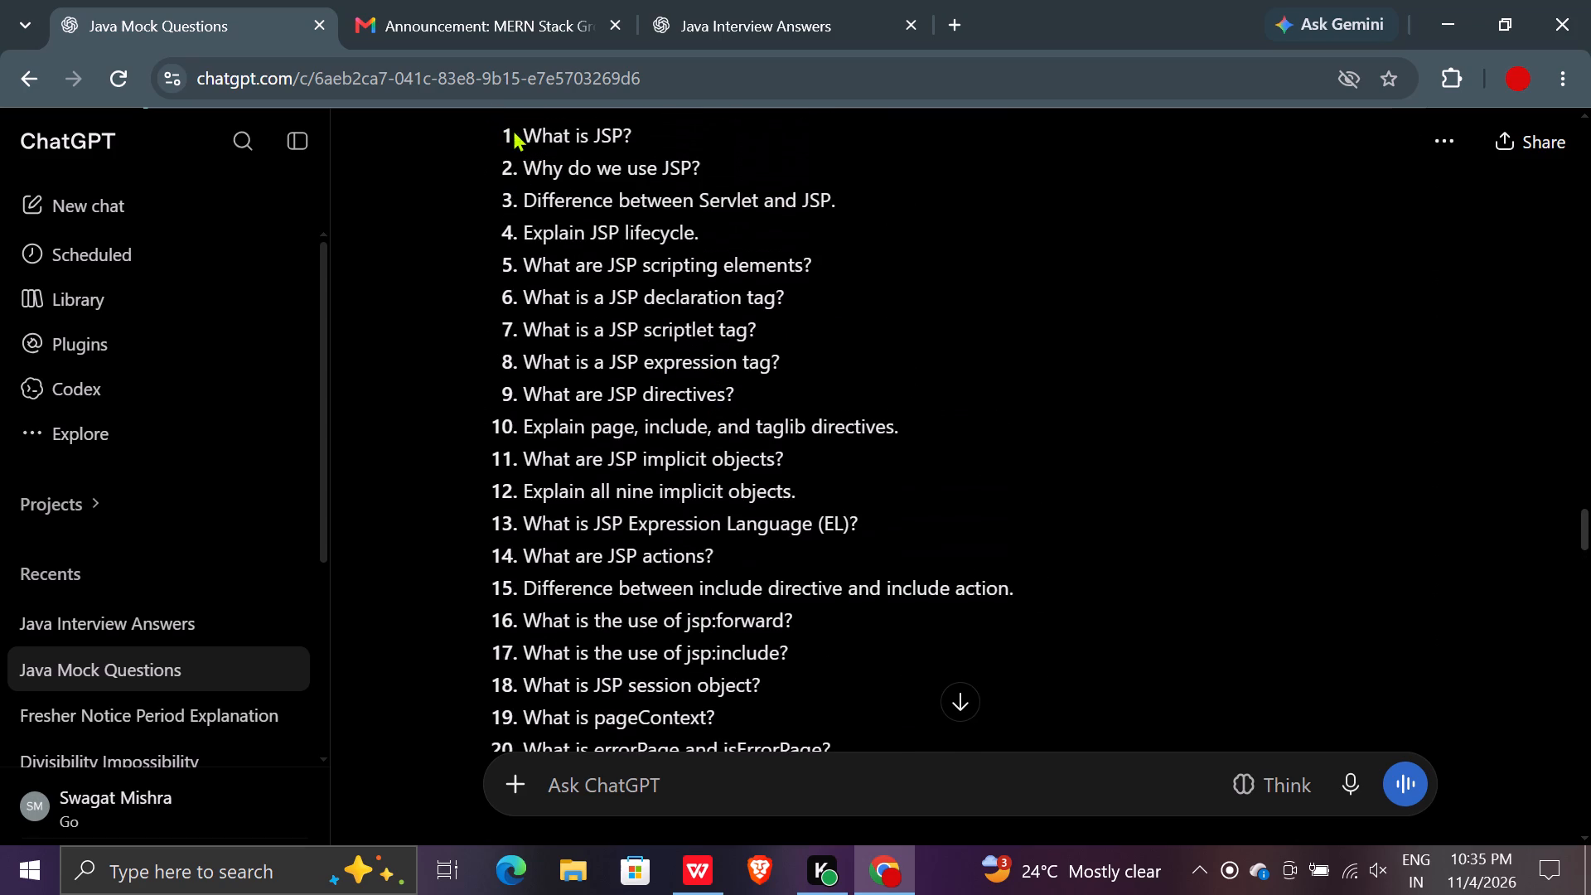
pyautogui.moveTo(525, 131); pyautogui.dragTo(776, 720)
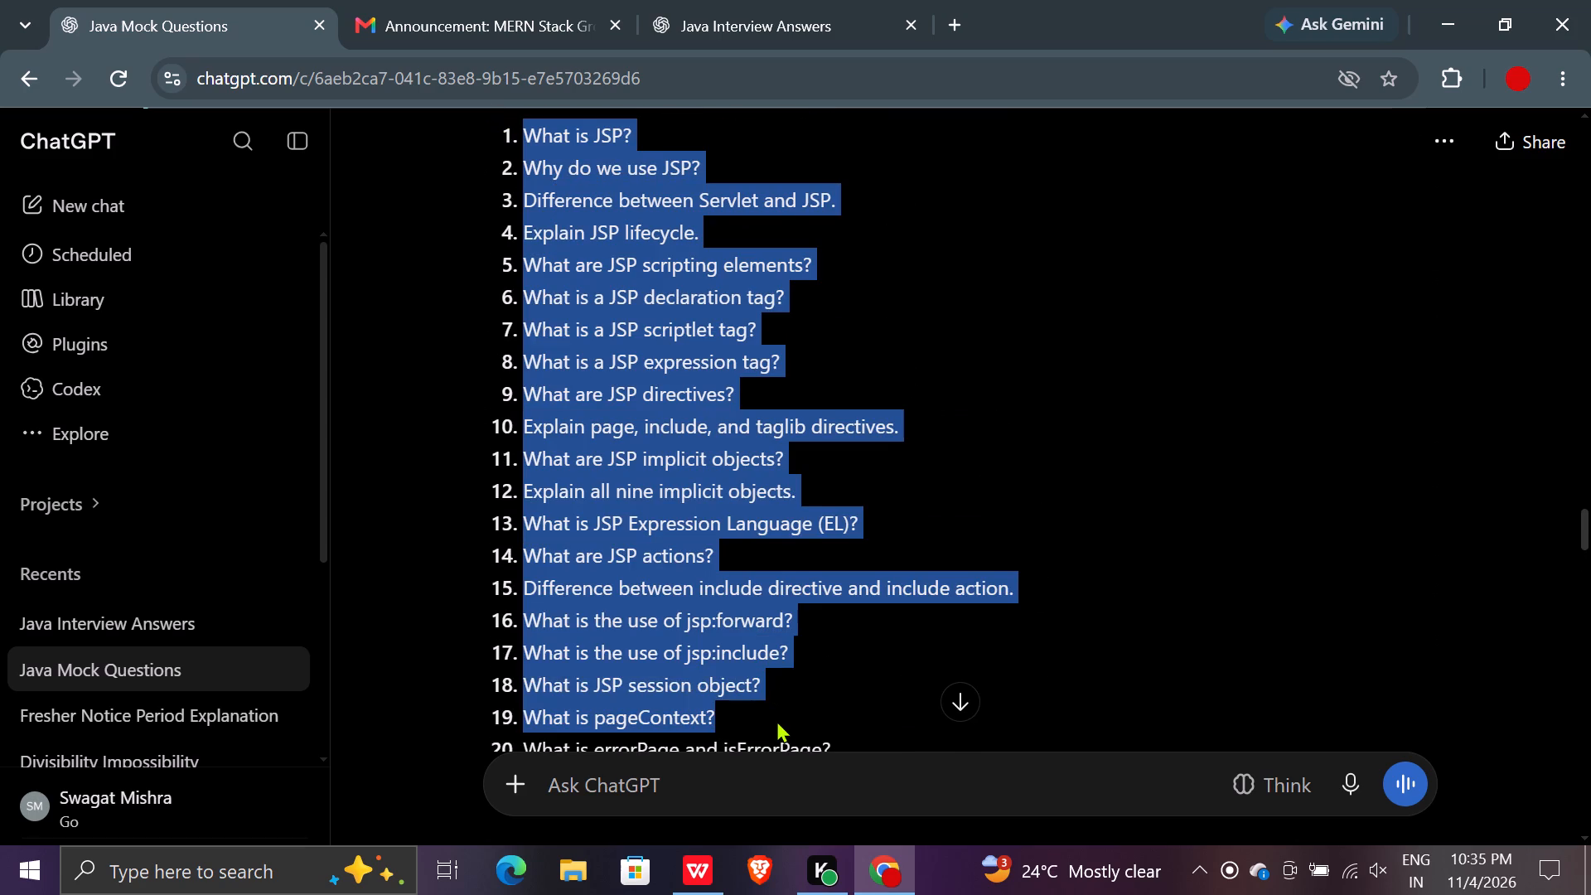
pyautogui.moveTo(776, 720); pyautogui.dragTo(934, 209)
pyautogui.hotkey('ctrl', 'c')
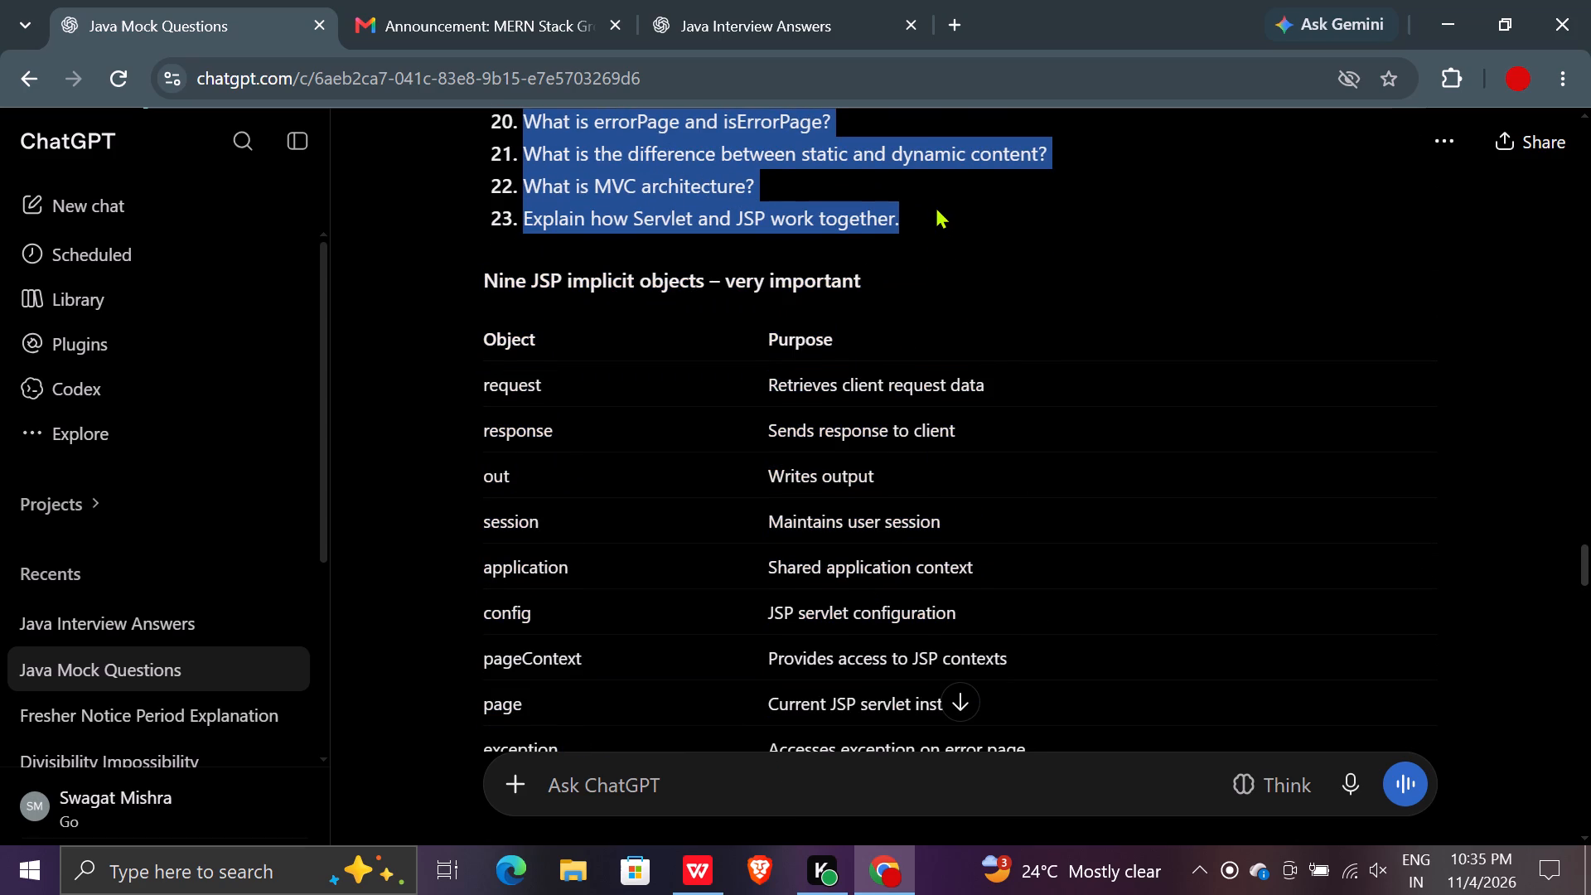
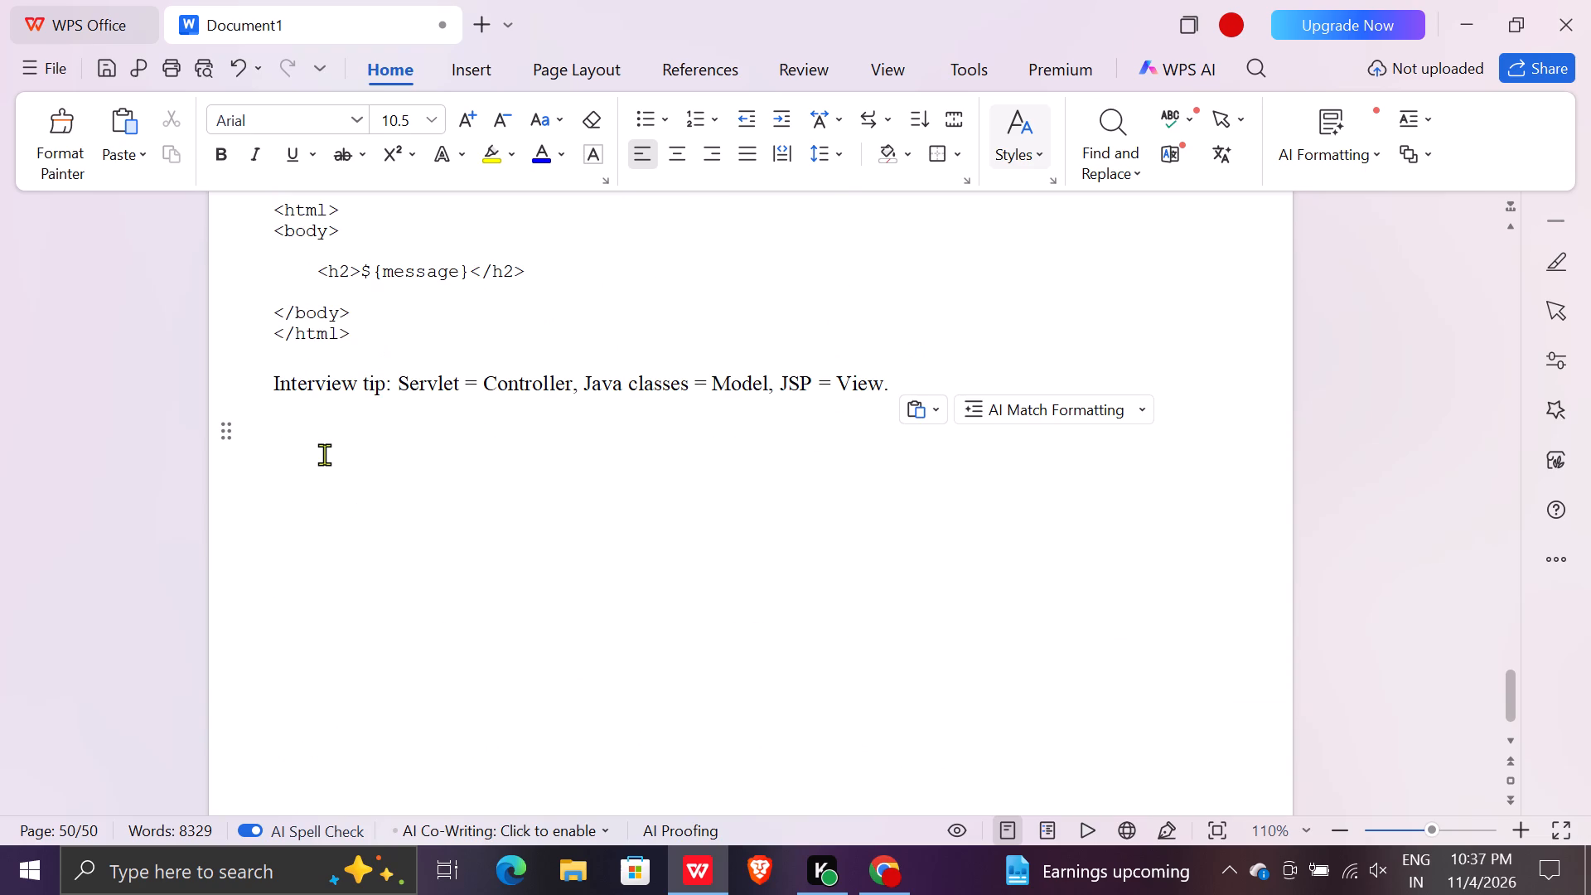
# Format all the pasted JSP questions and answers, from "1. What is JSP?" to the document's end, in Arial size 12.
pyautogui.moveTo(322, 429); pyautogui.dragTo(317, 6)
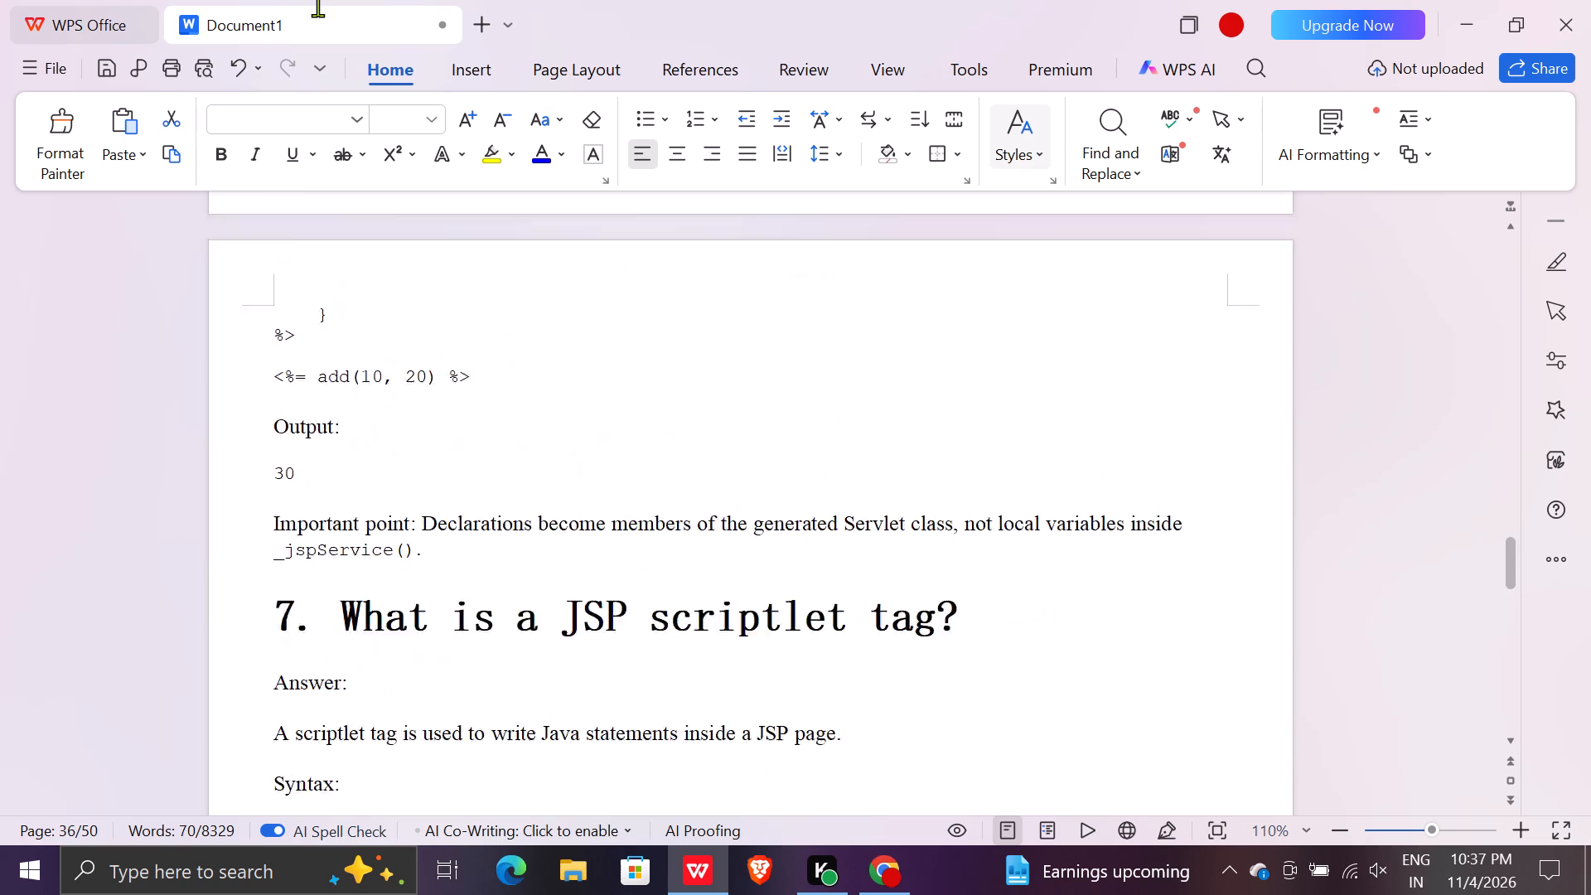
pyautogui.moveTo(317, 6); pyautogui.dragTo(262, 701)
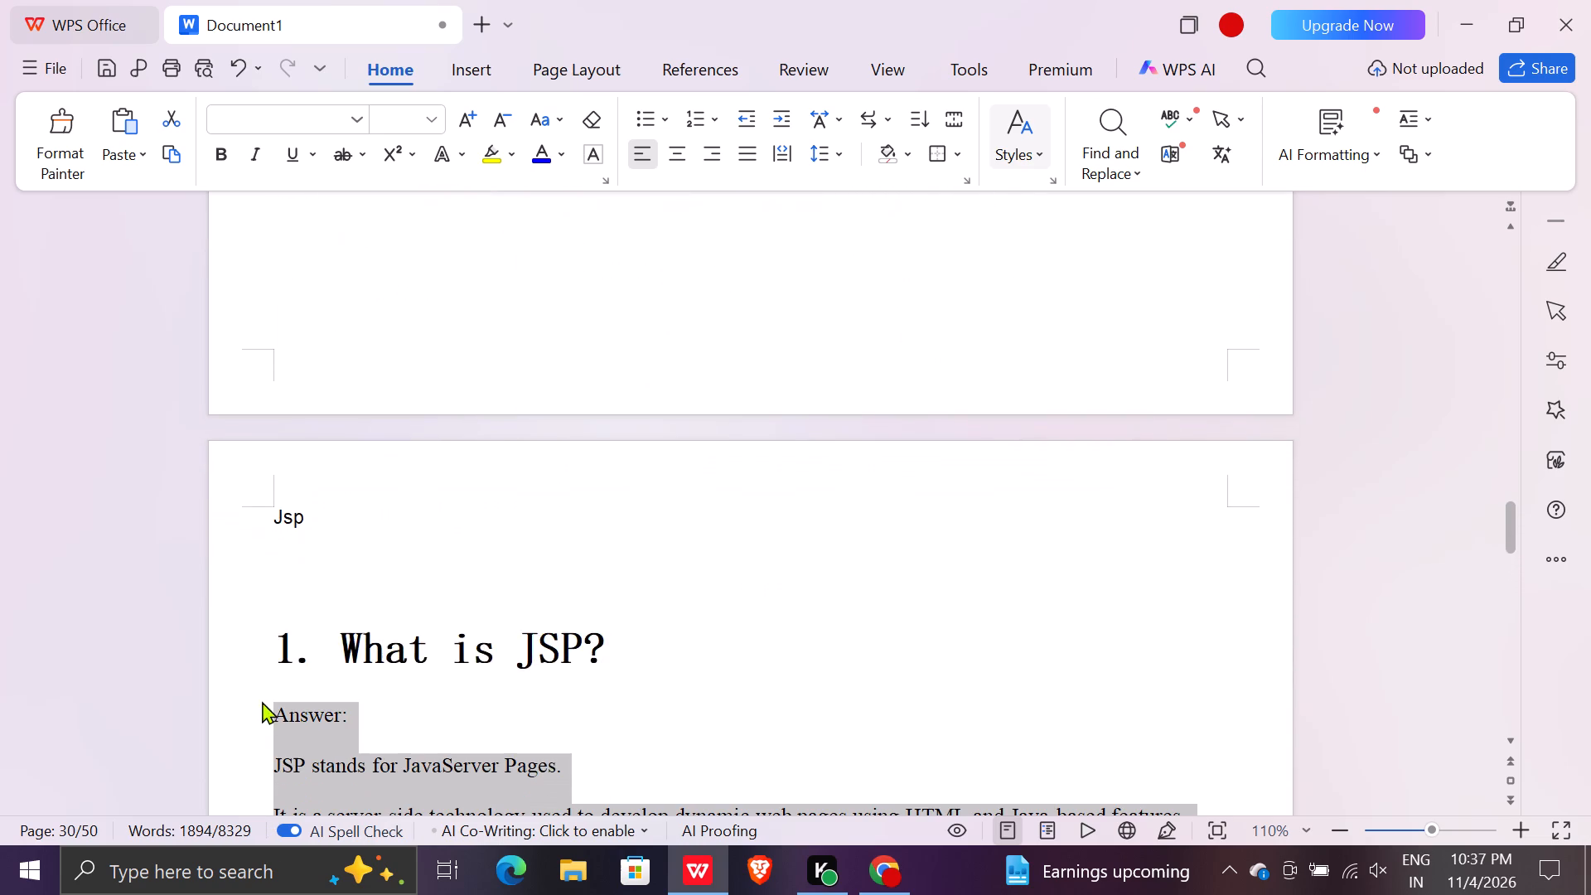
pyautogui.moveTo(262, 701); pyautogui.dragTo(263, 670)
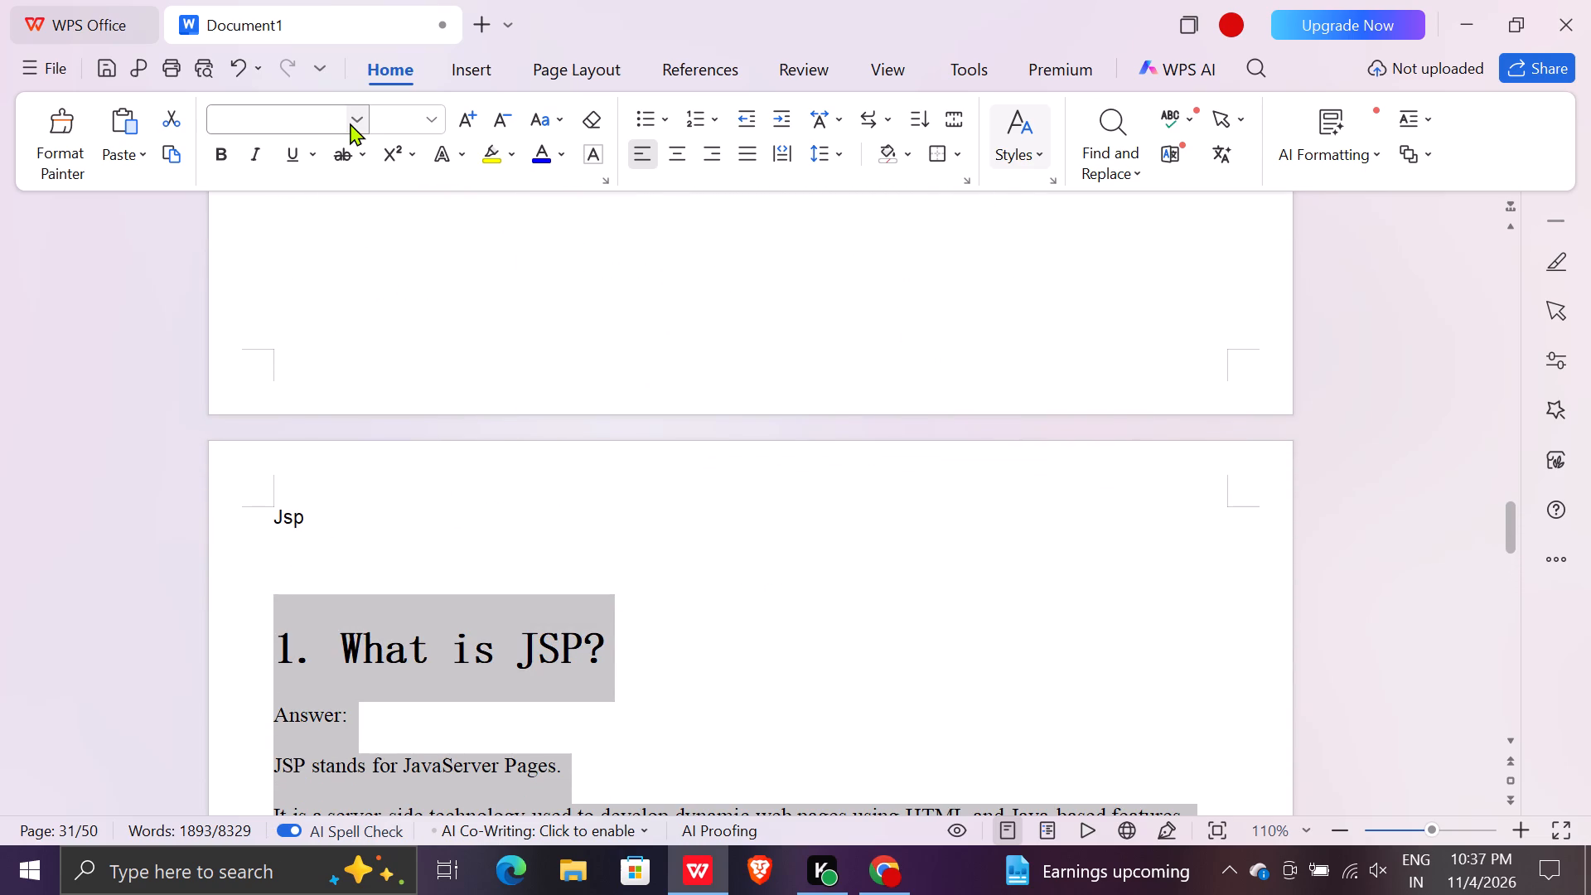
pyautogui.click(350, 123)
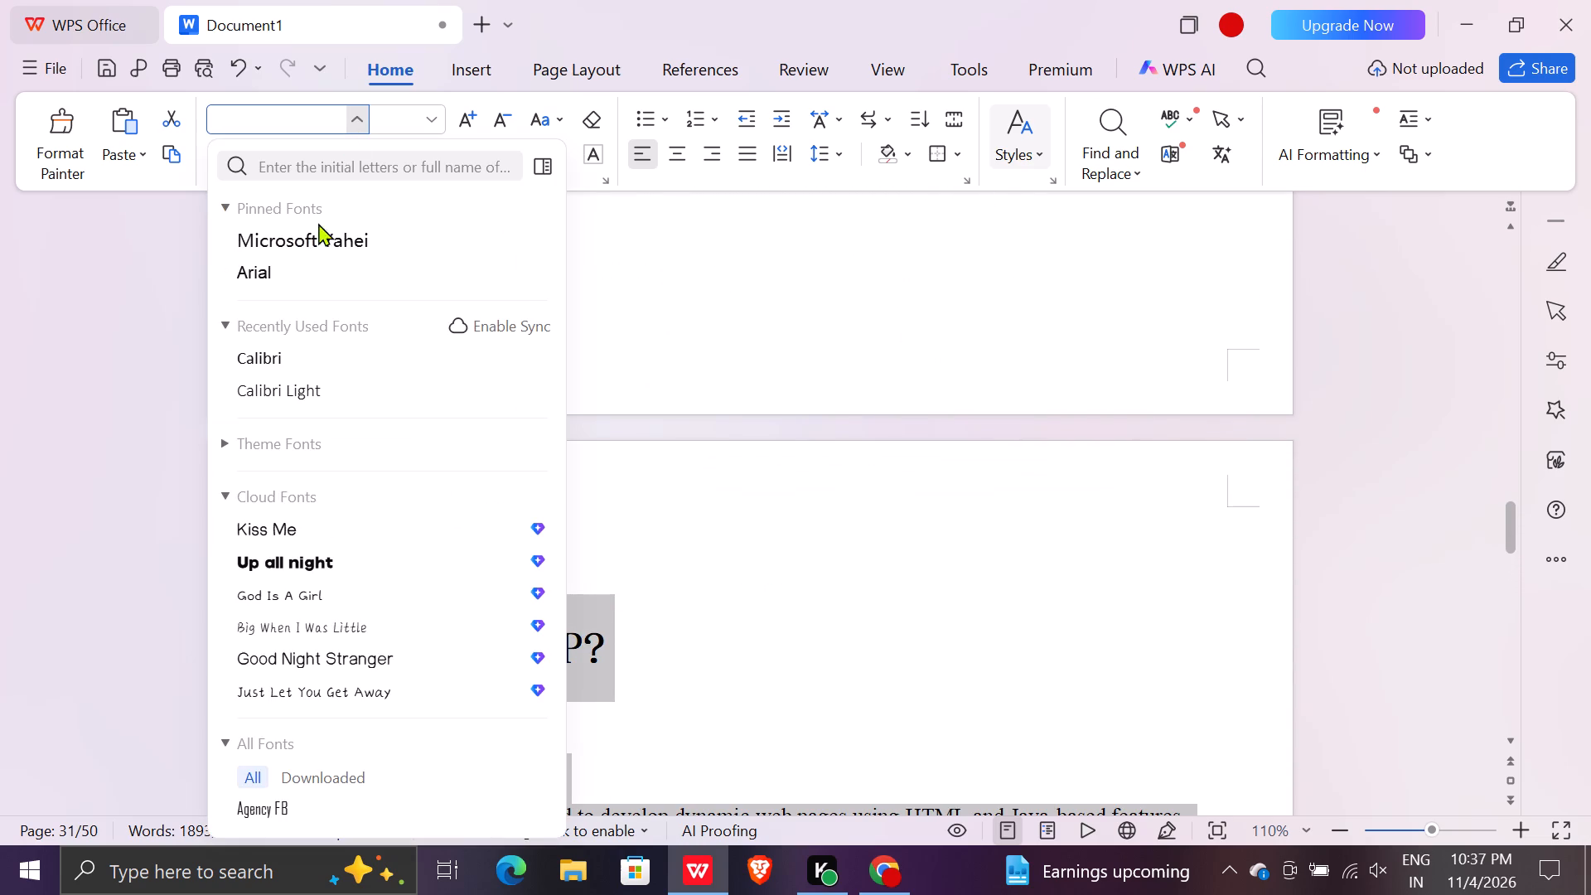
pyautogui.click(318, 264)
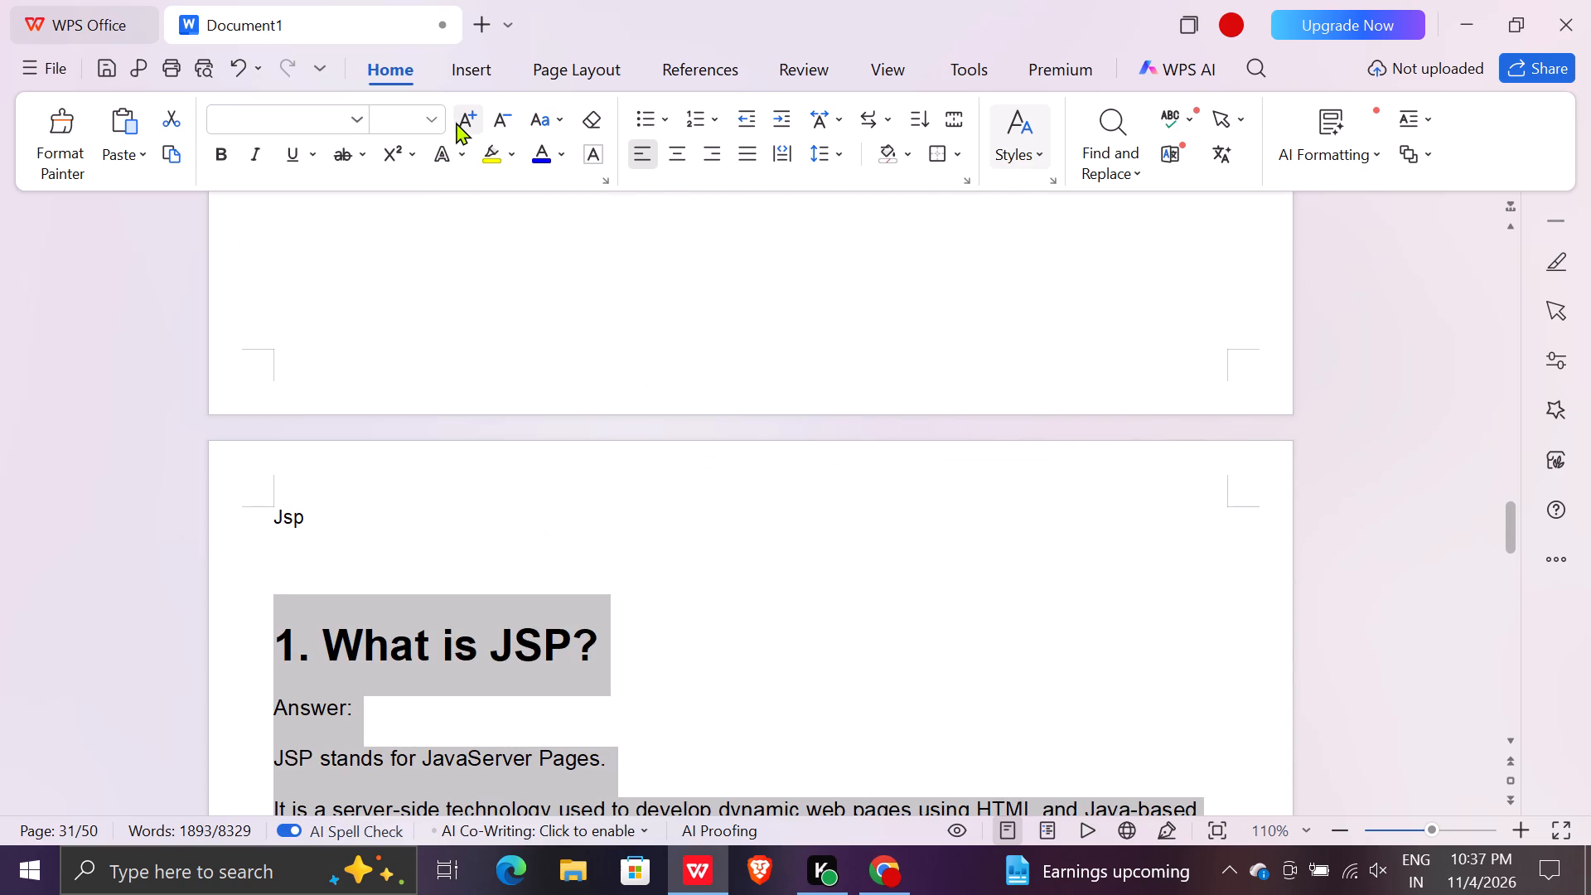
pyautogui.click(430, 122)
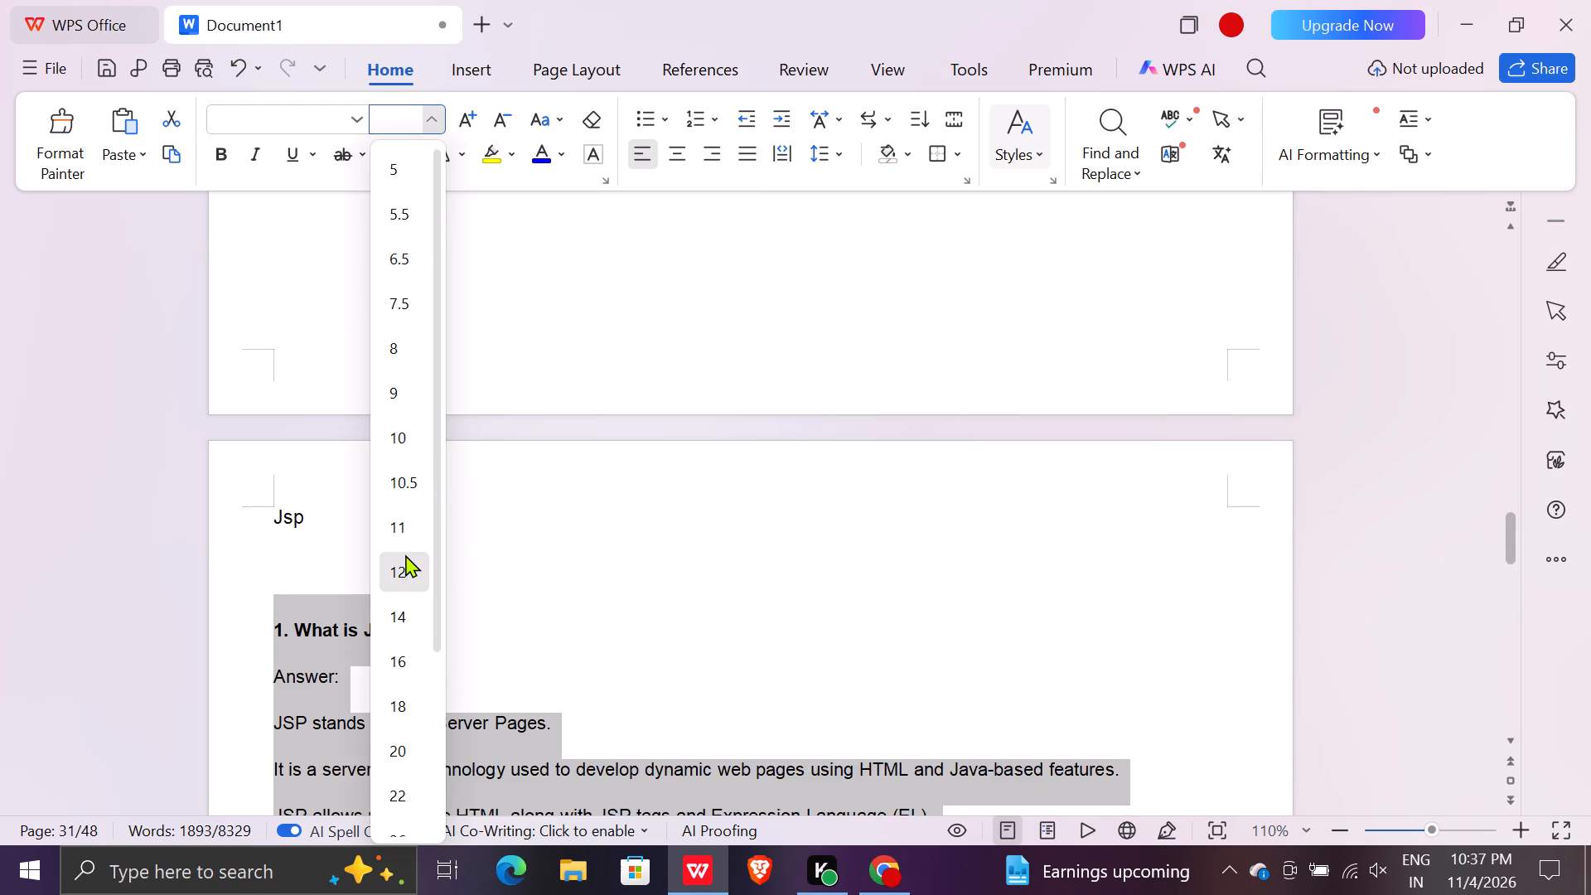
pyautogui.click(405, 554)
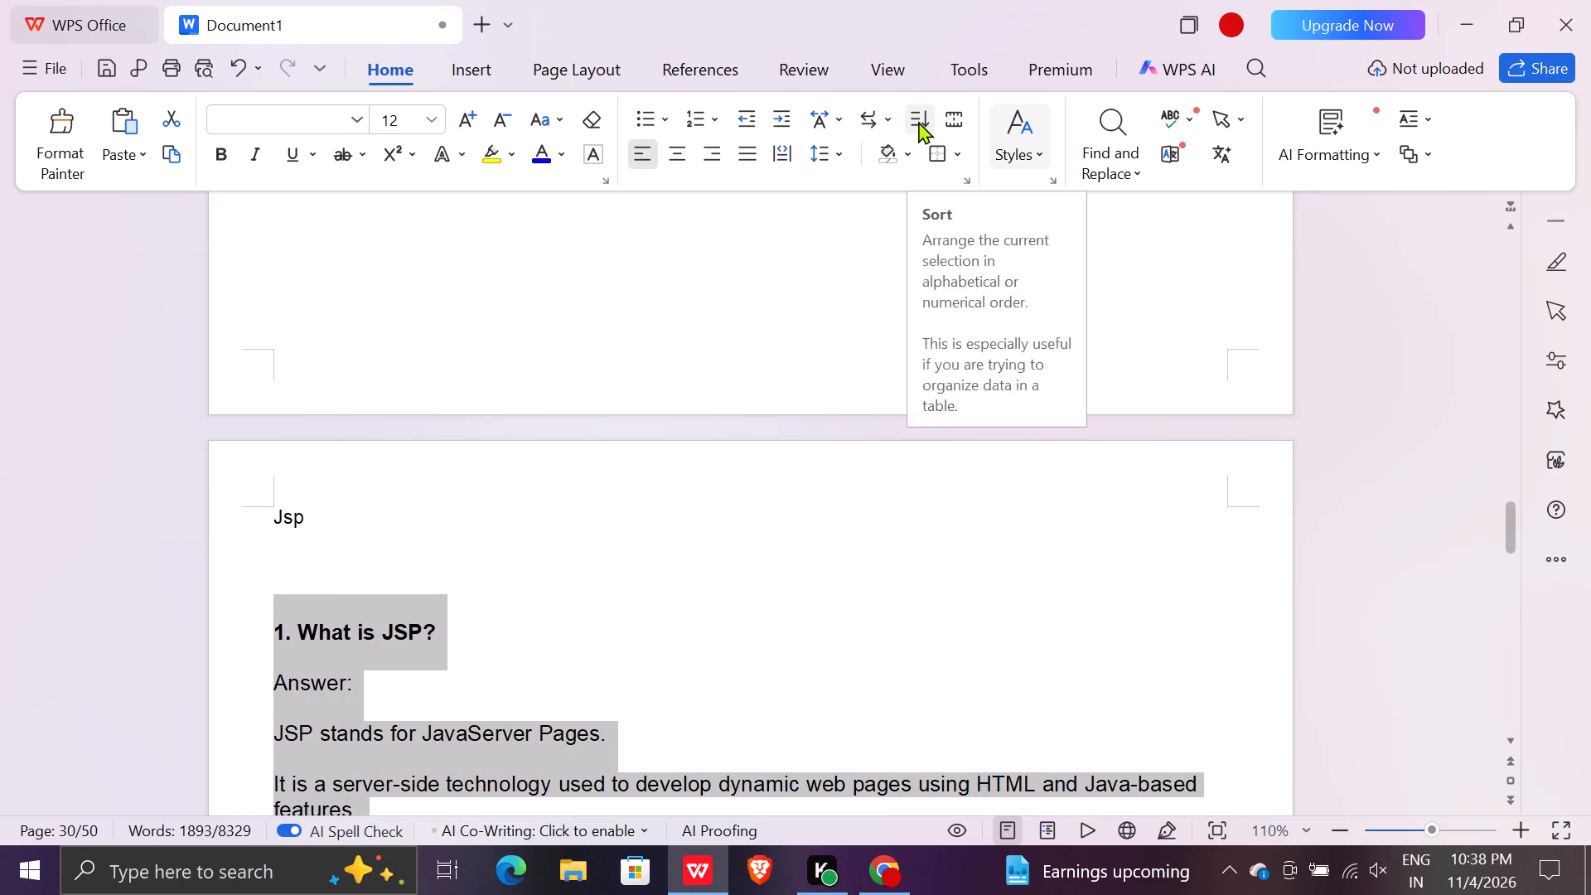
# Enable Keep with next in the paragraph settings of the selected JSP questions and answers and apply the settings.
pyautogui.click(844, 151)
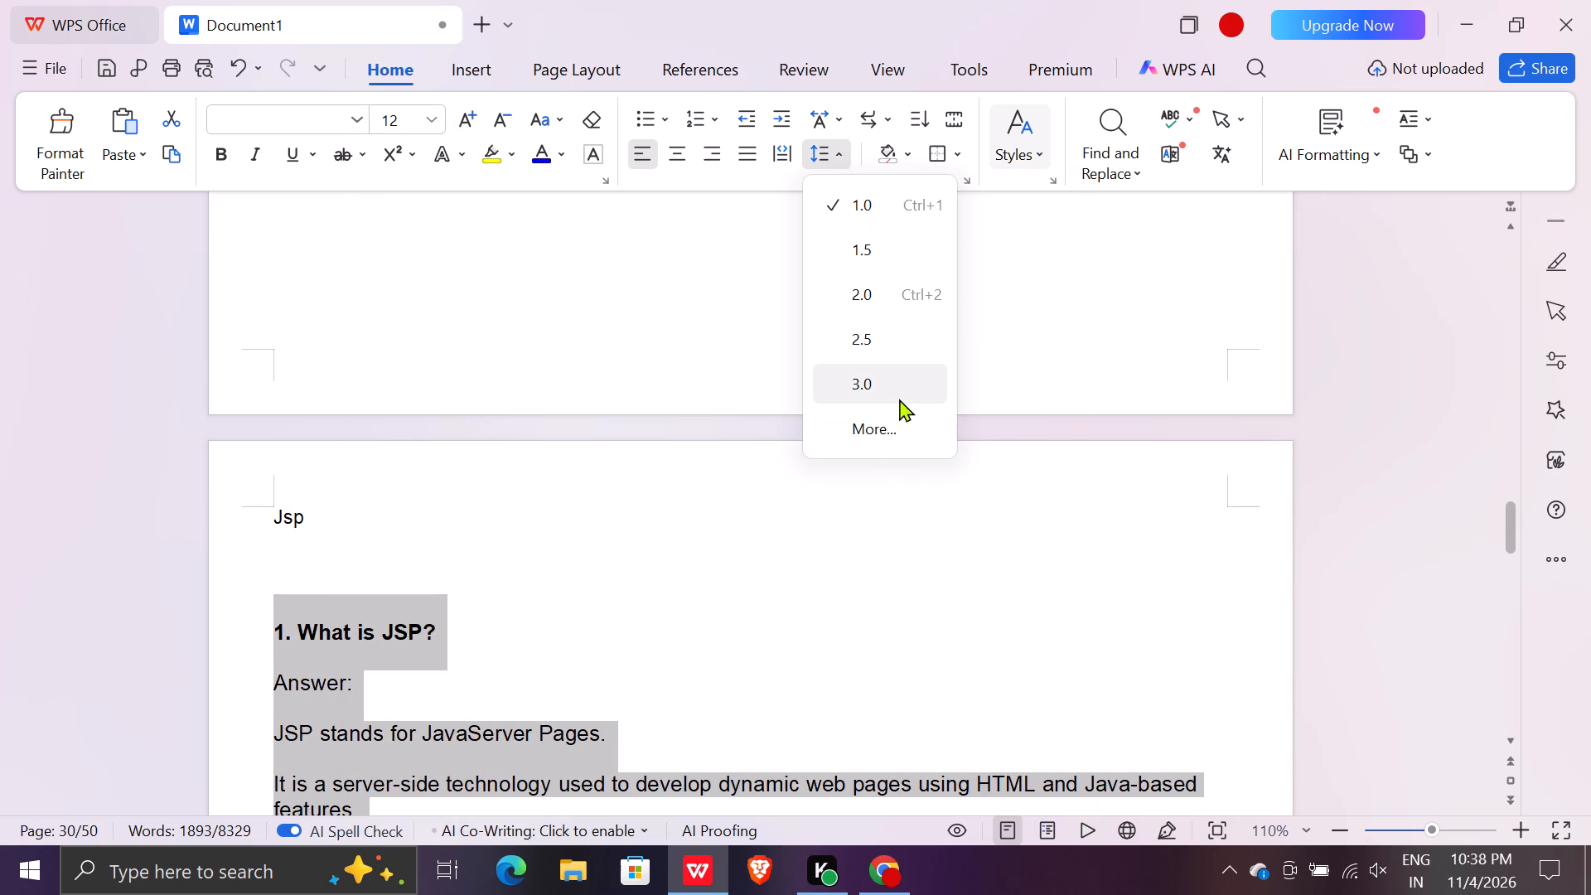
pyautogui.click(896, 429)
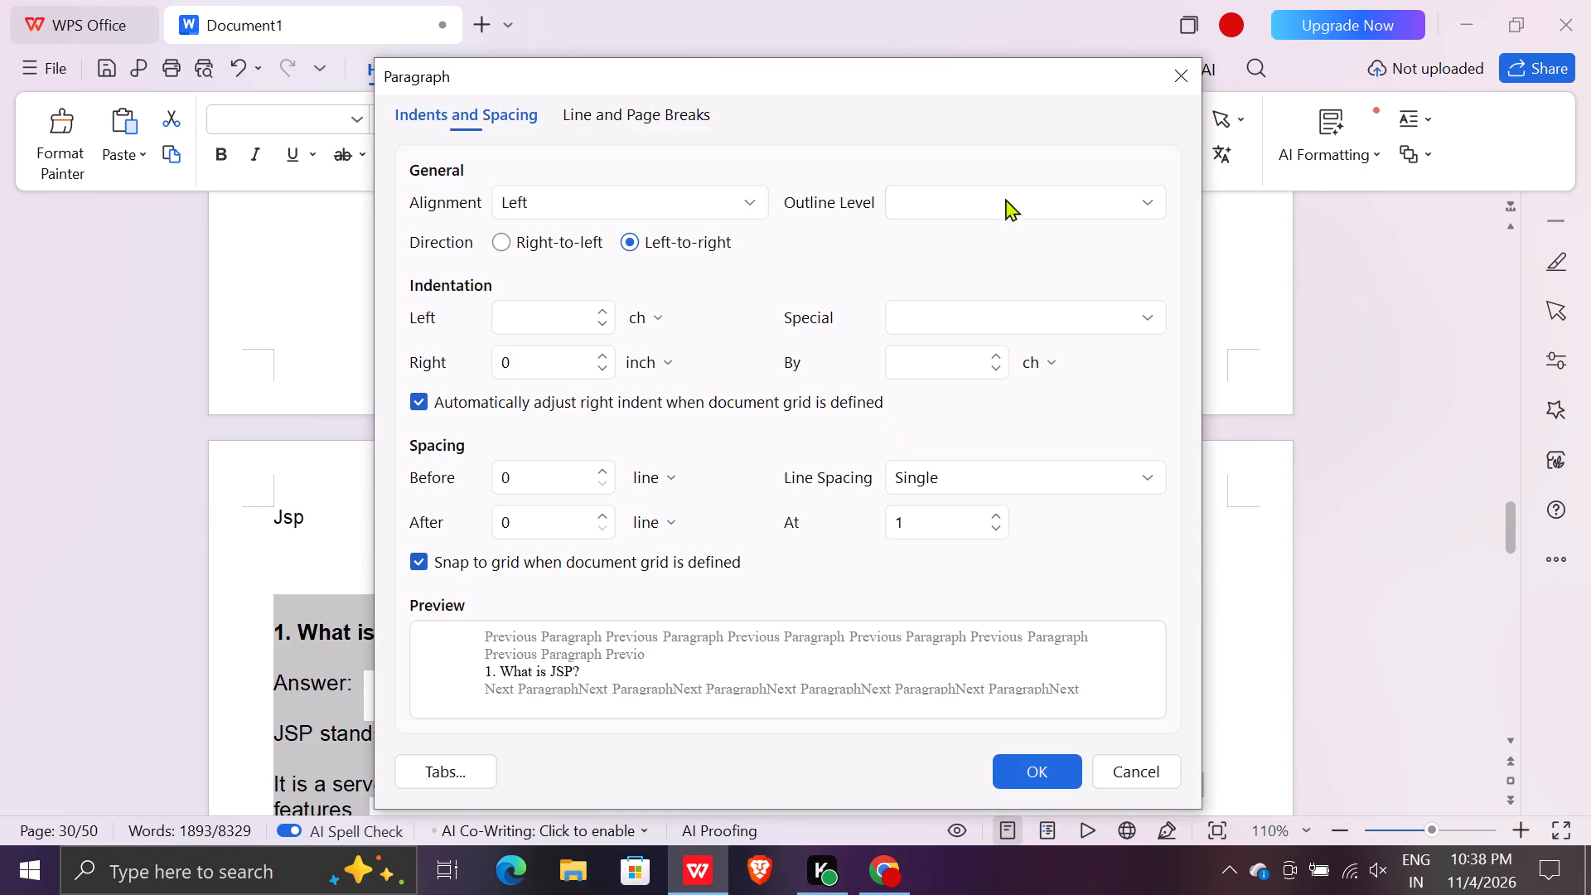
pyautogui.click(1031, 212)
pyautogui.click(1031, 212)
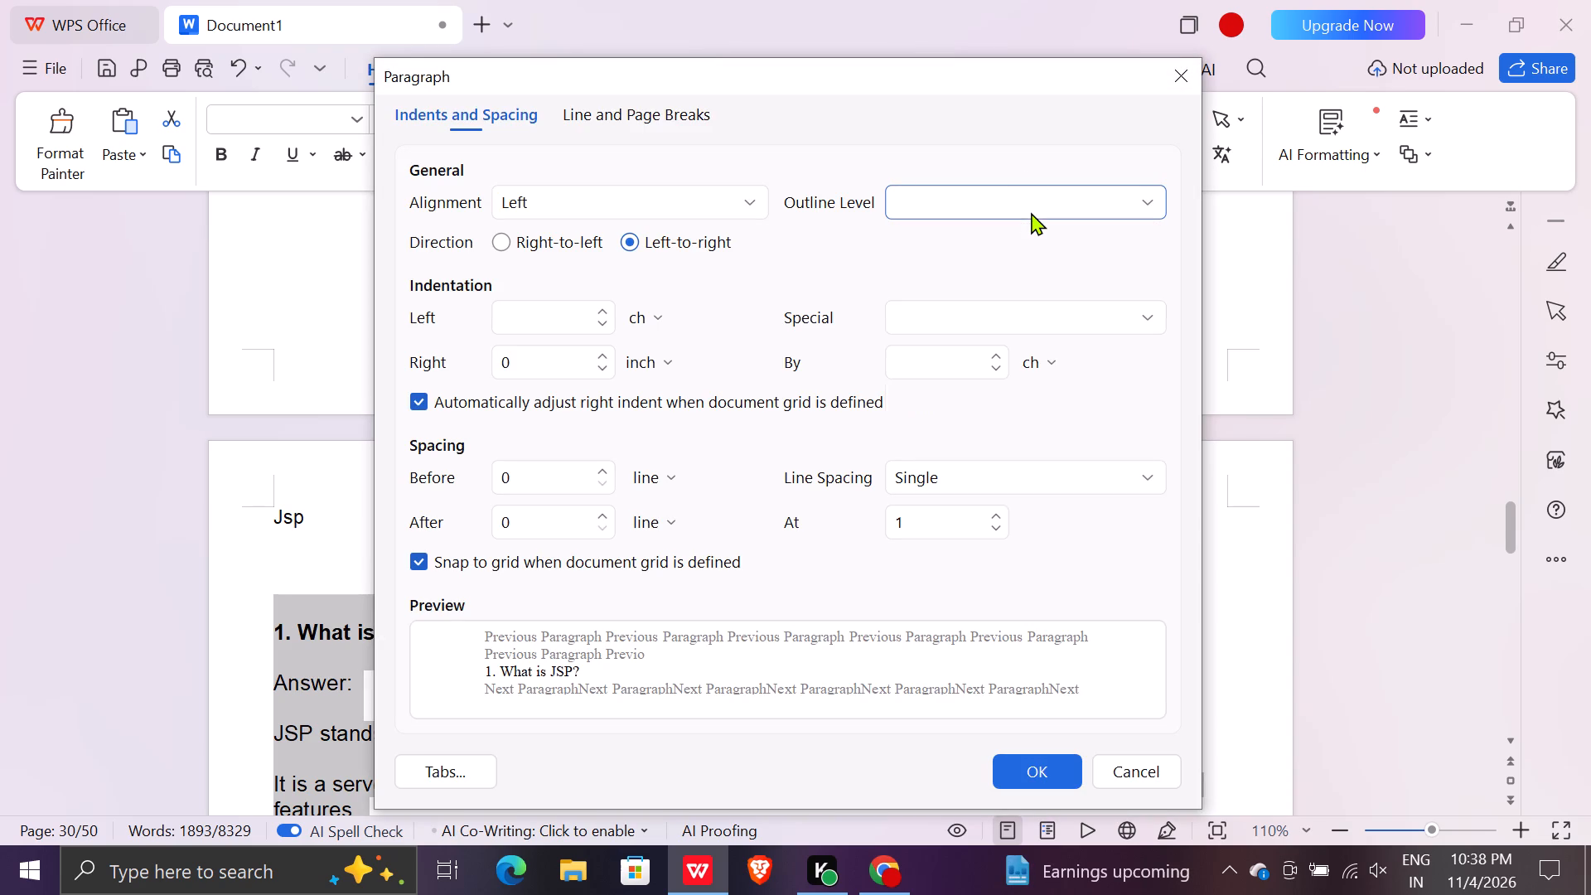
pyautogui.click(1009, 317)
pyautogui.click(1009, 317)
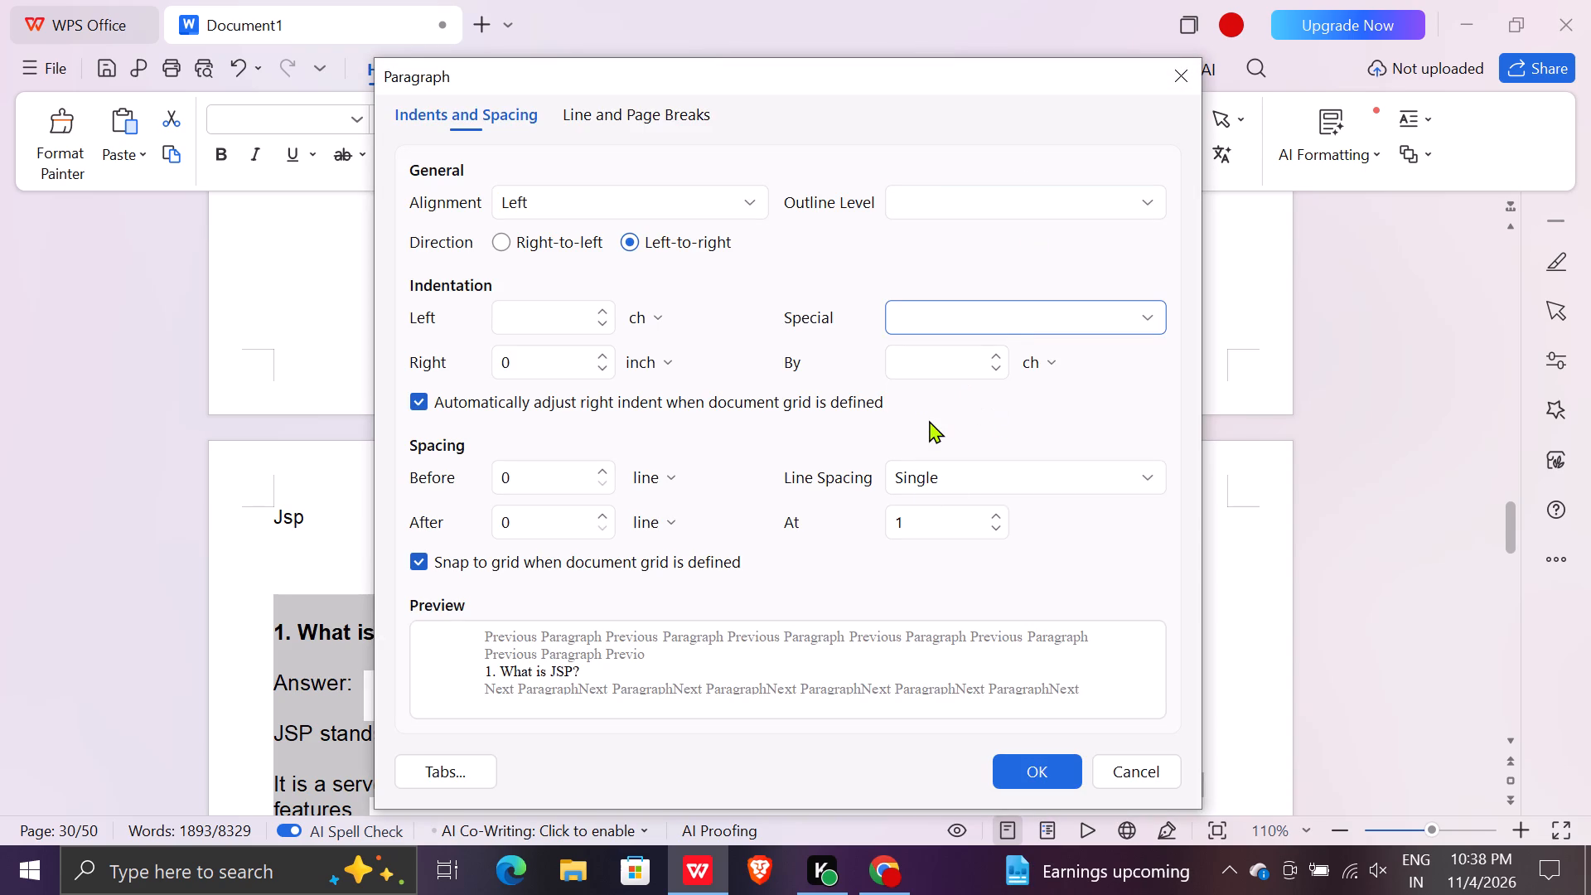
pyautogui.click(981, 477)
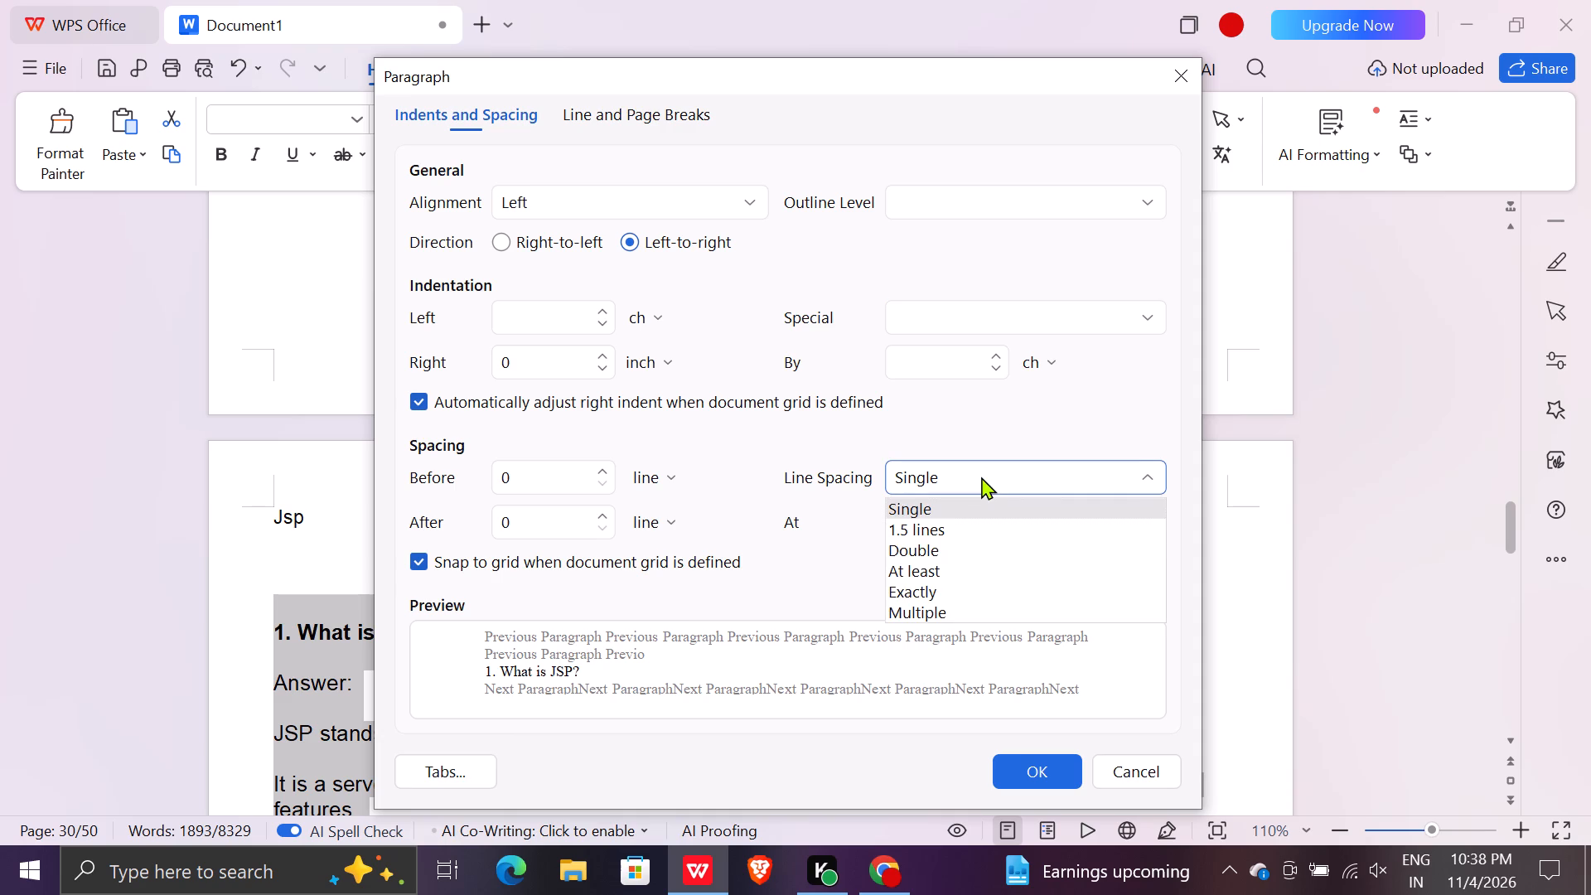
pyautogui.click(981, 477)
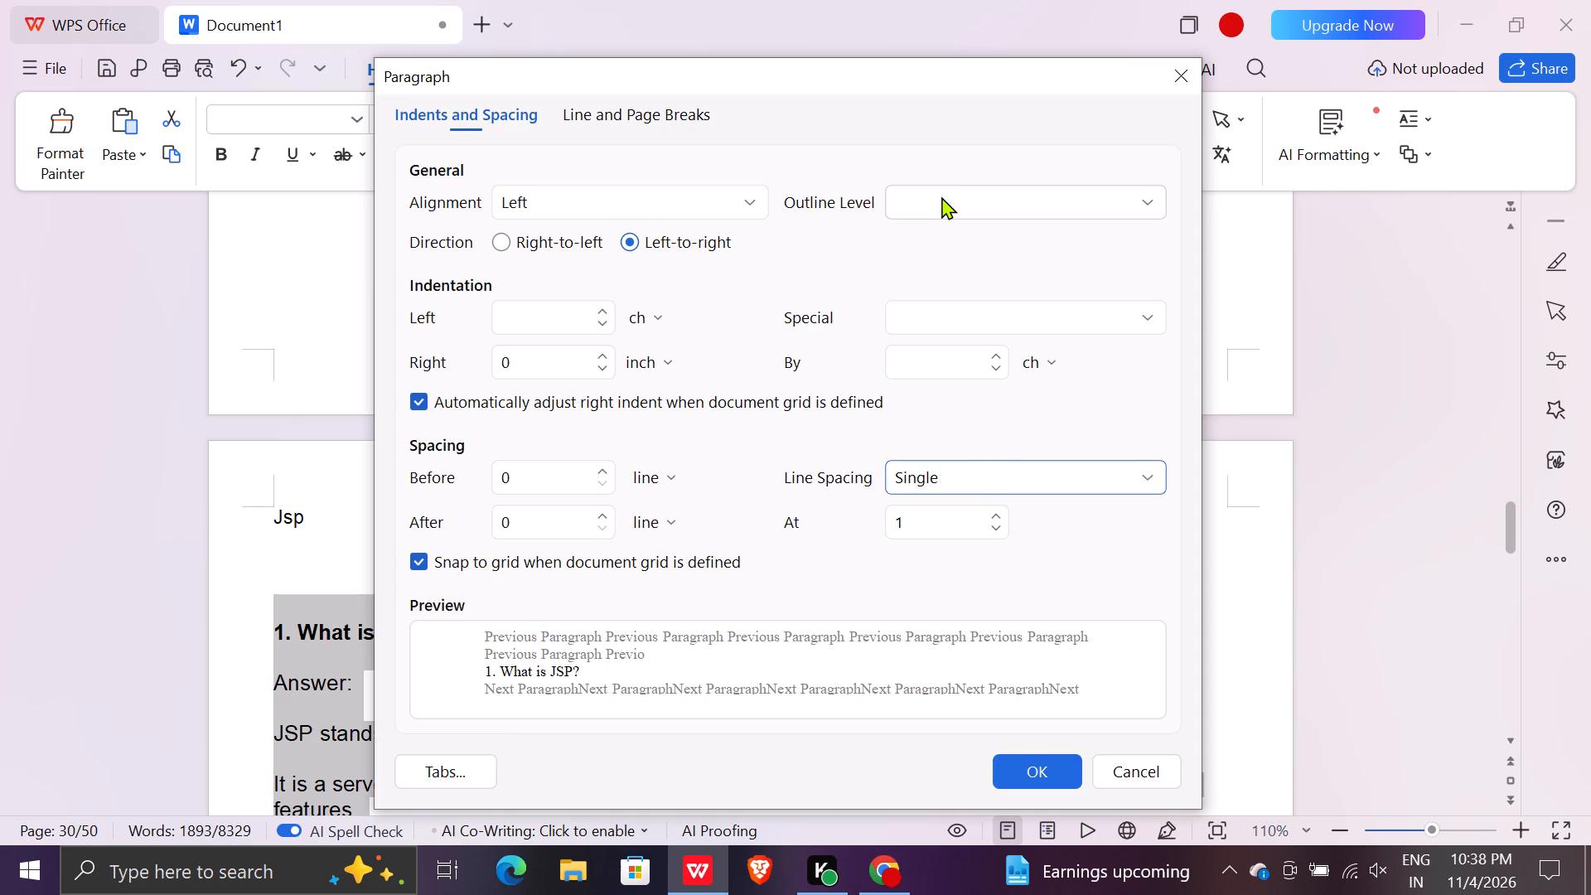
pyautogui.click(664, 110)
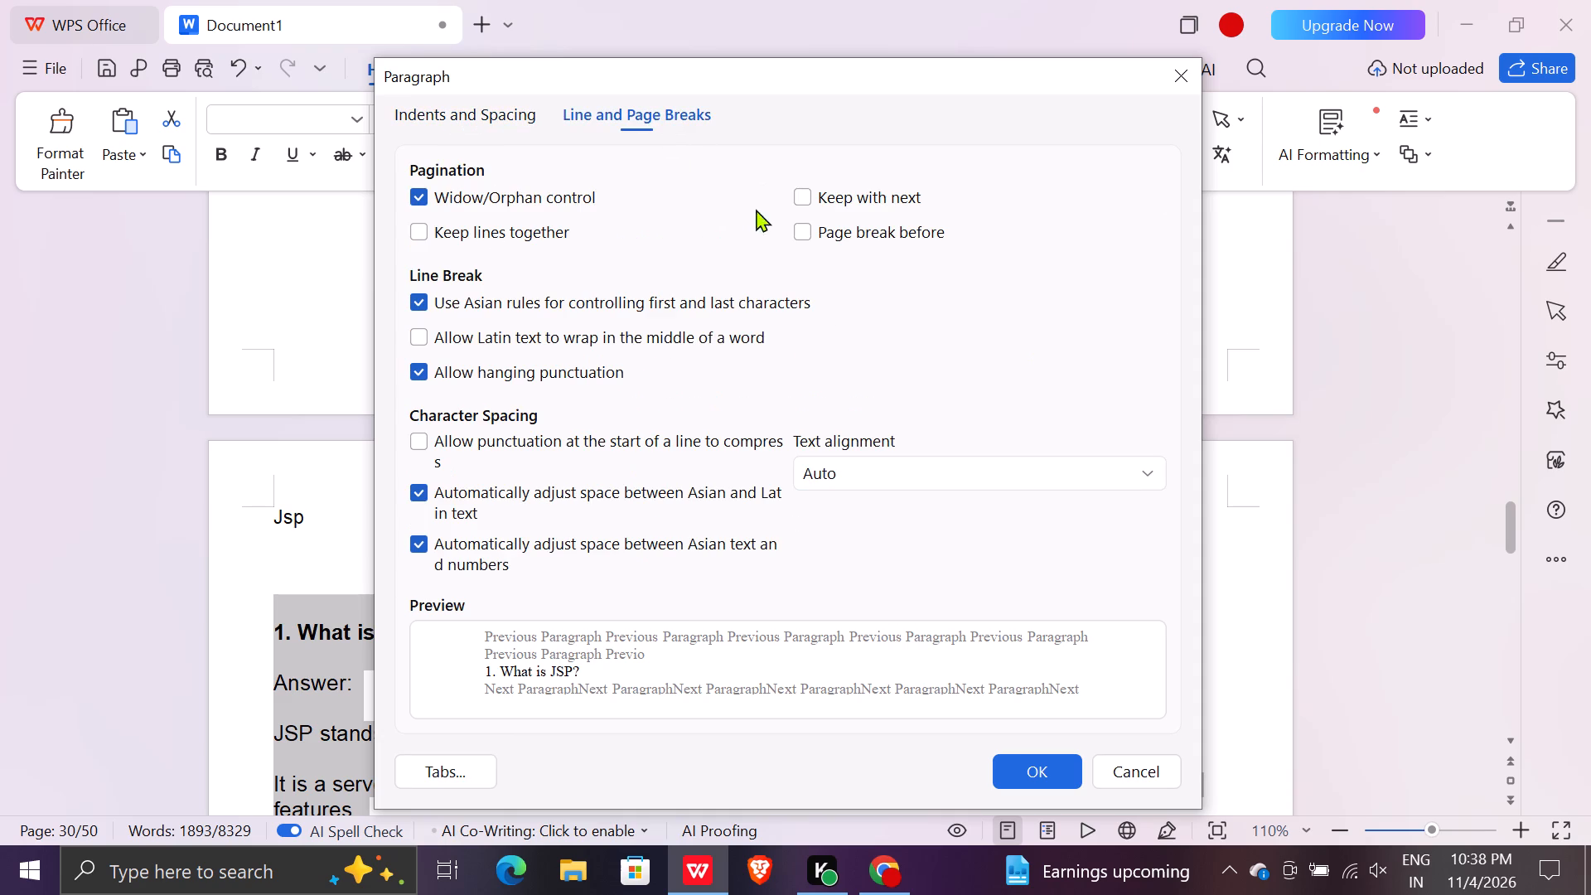
pyautogui.click(807, 197)
pyautogui.click(1040, 781)
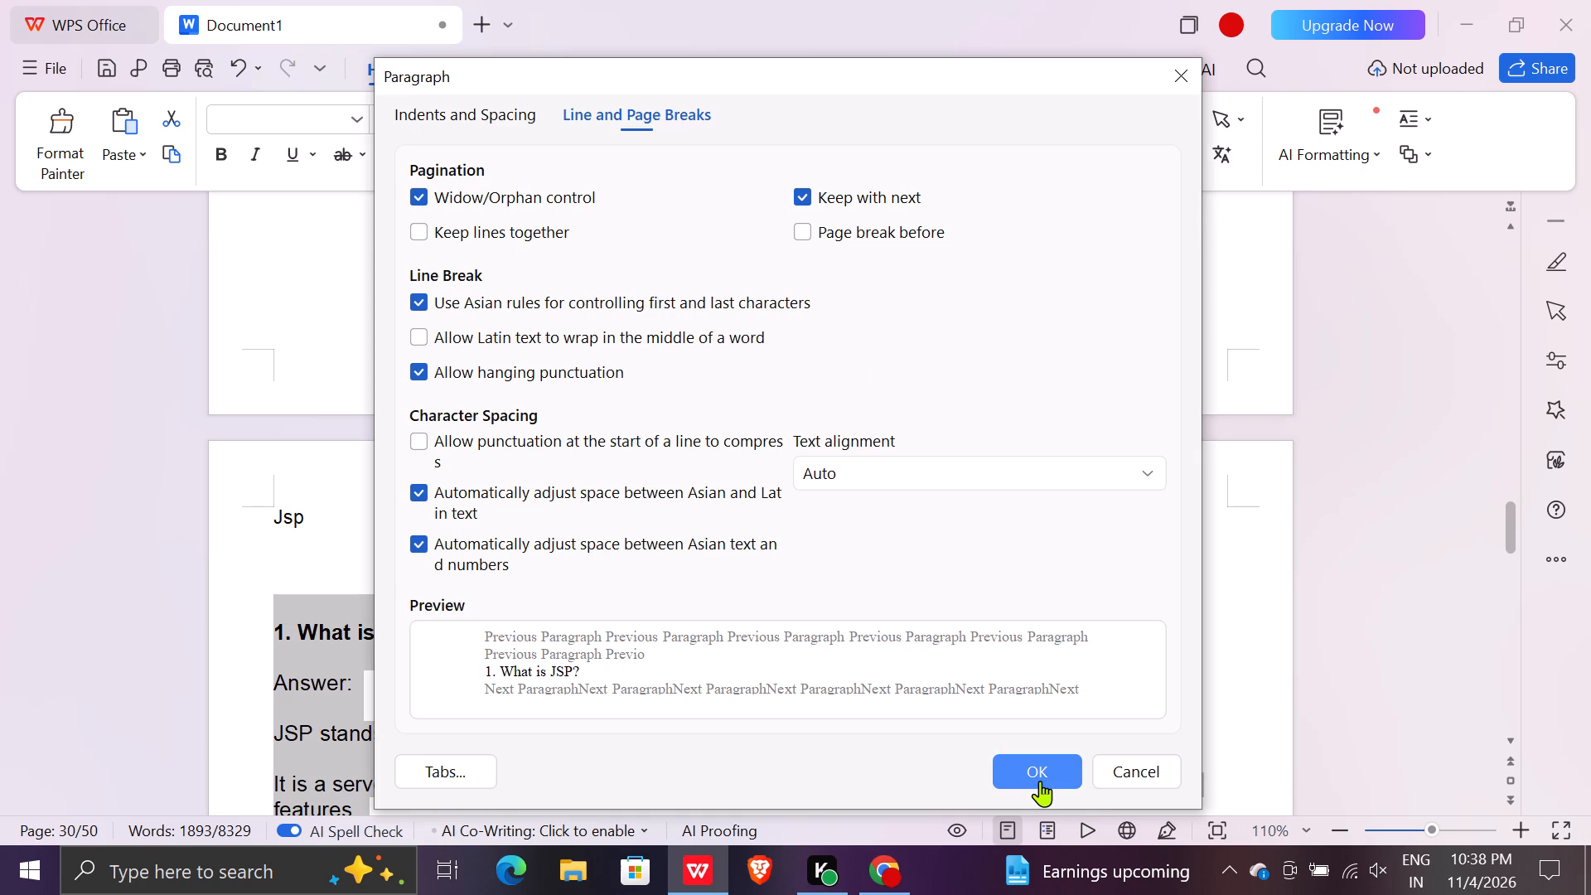
pyautogui.click(924, 578)
# Under question 2's Advantages, remove the empty numbers before "Makes it easier..." and "Supports HTML and Java-based features." and indent both items.
pyautogui.scroll(-5, 924, 578)
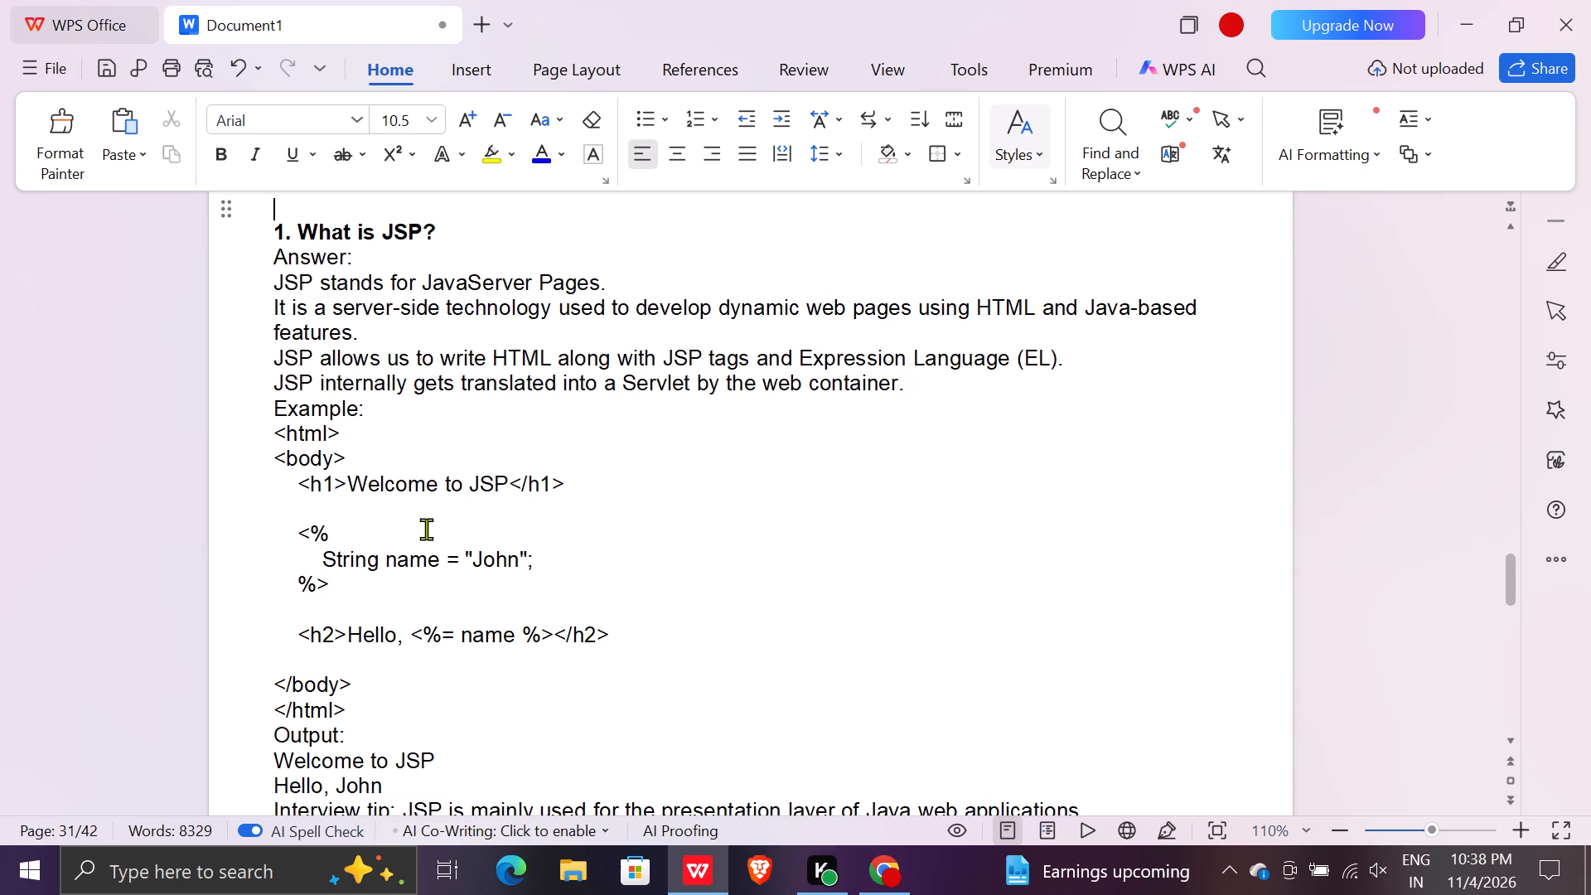
pyautogui.click(354, 518)
pyautogui.scroll(-2, 435, 535)
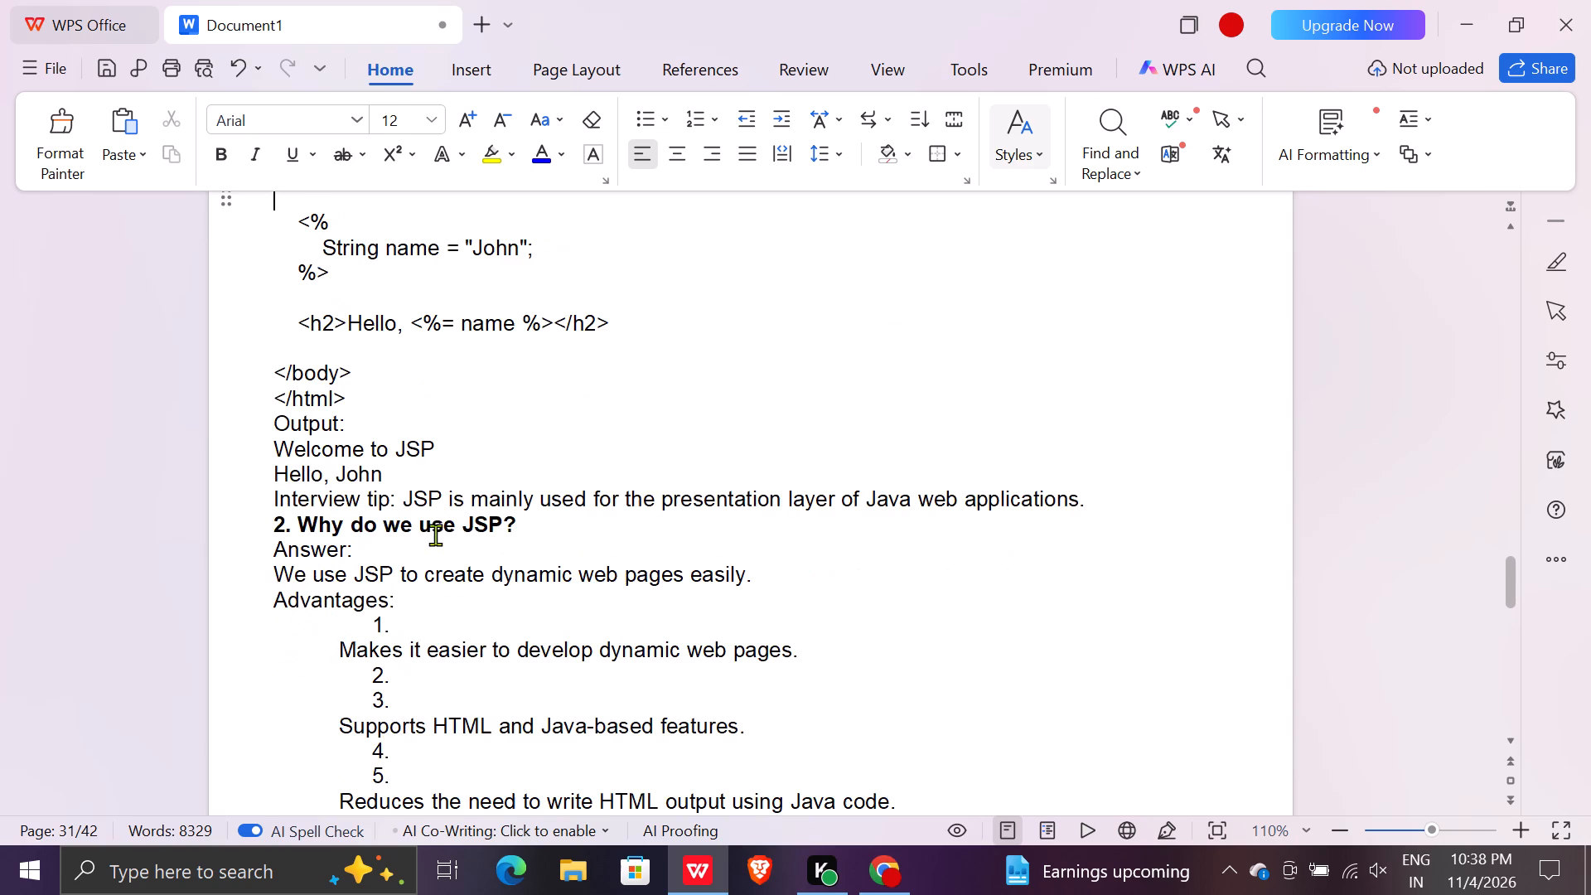
pyautogui.scroll(2, 413, 414)
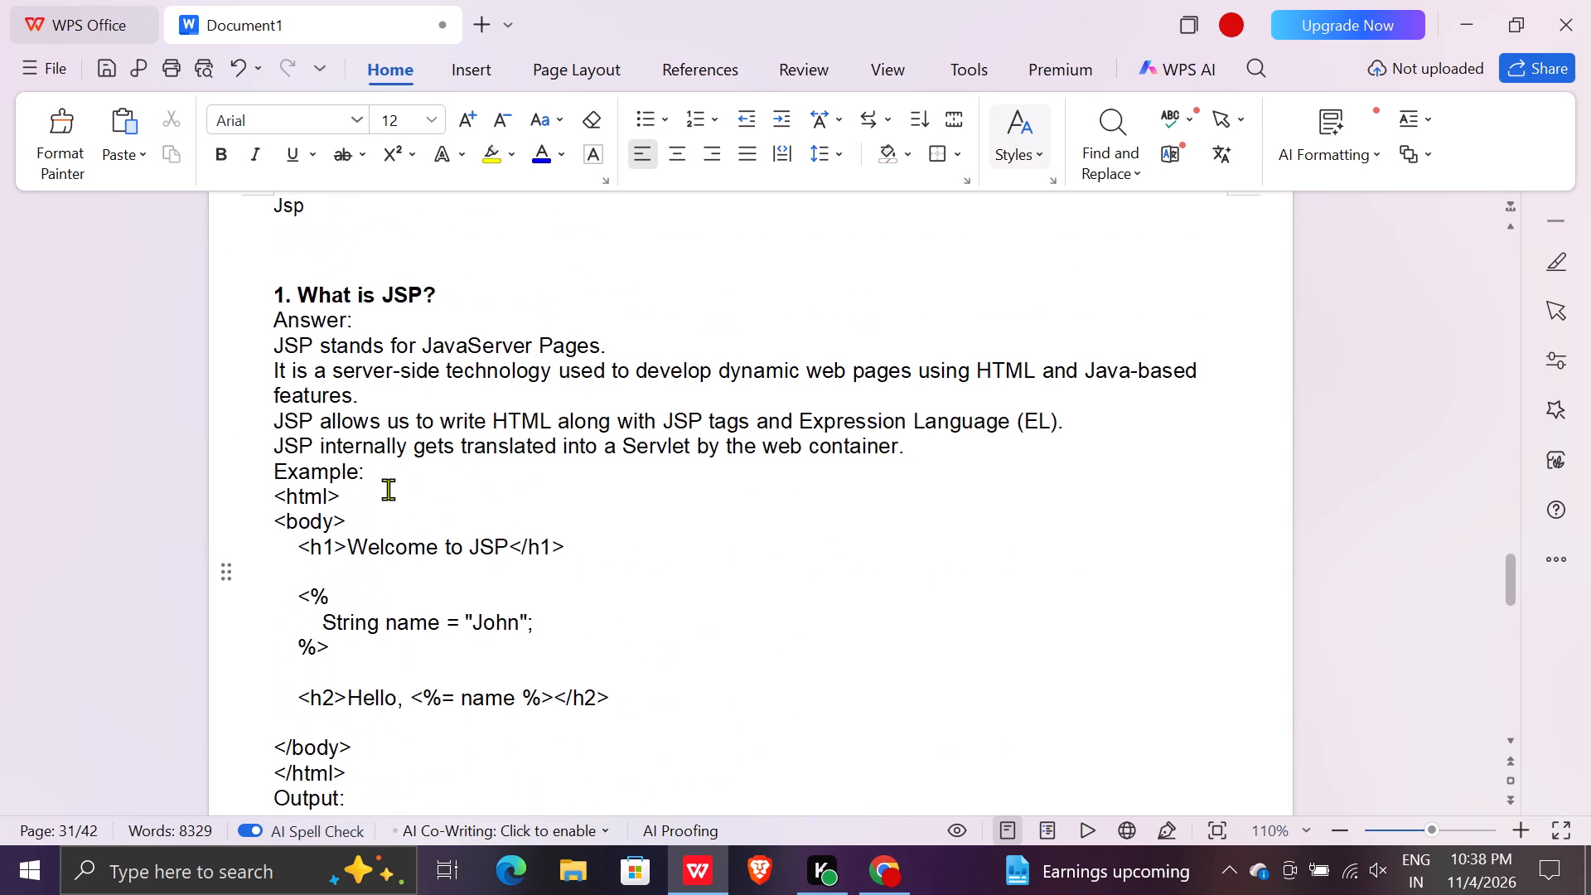
pyautogui.scroll(-1, 409, 494)
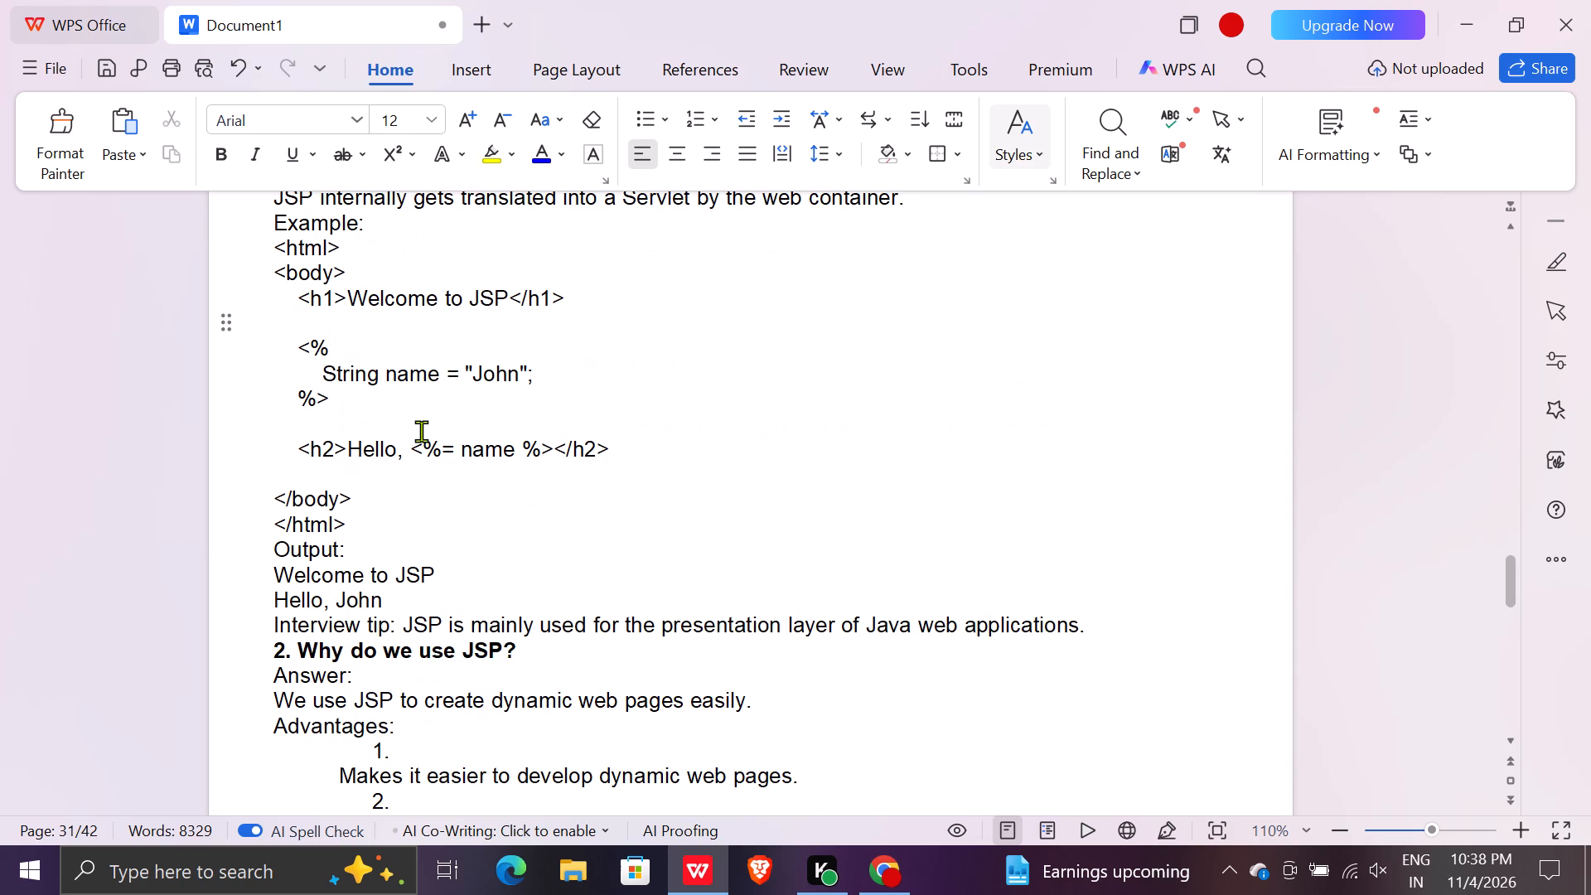
pyautogui.scroll(-1, 428, 501)
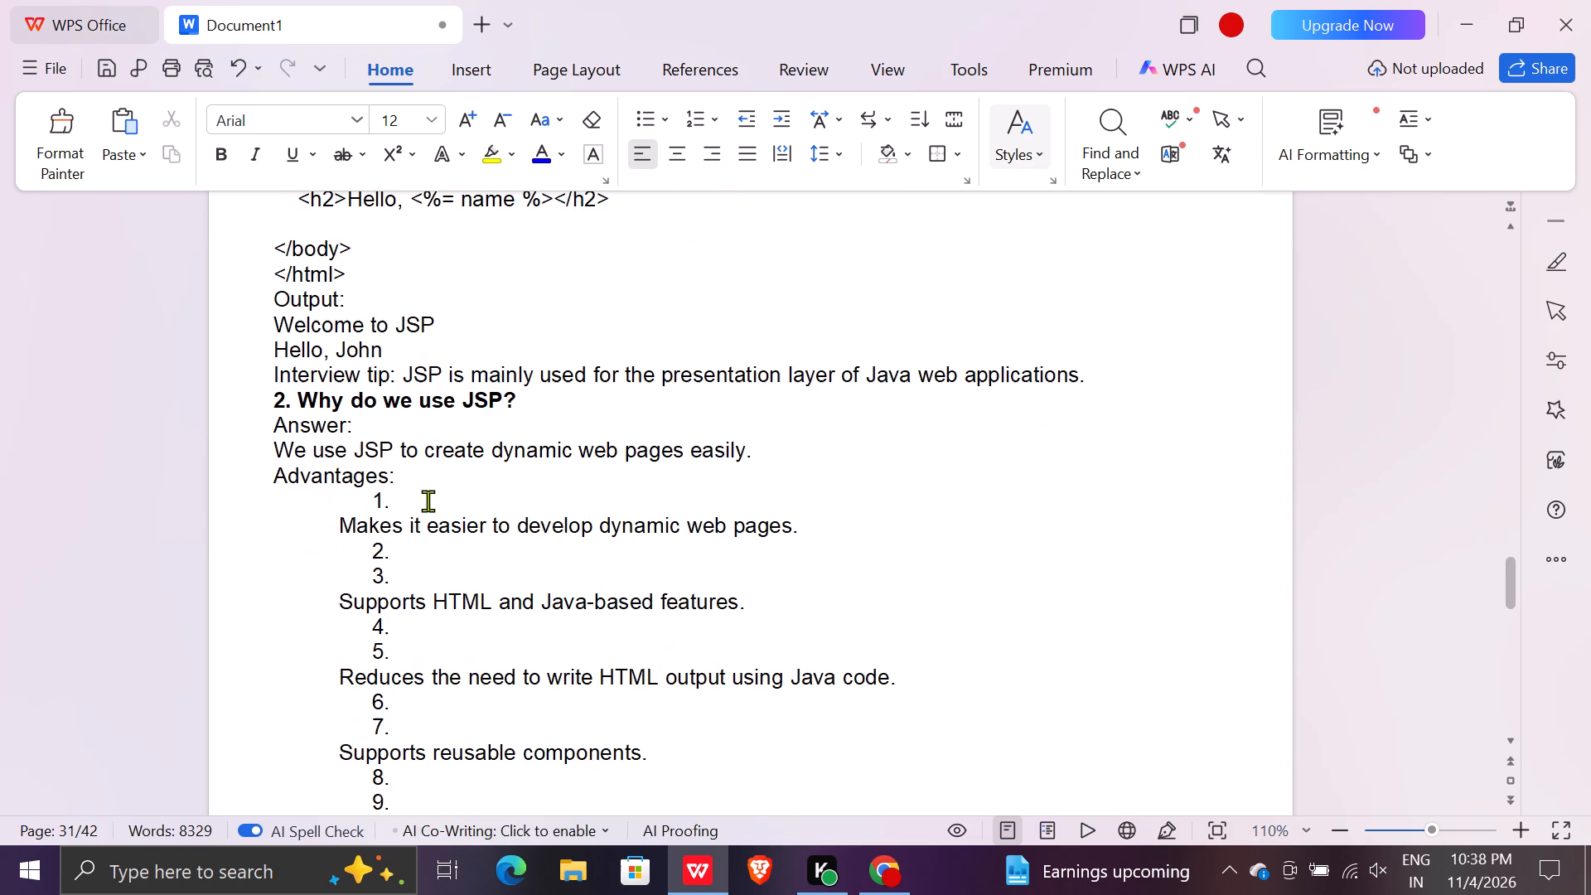
pyautogui.click(408, 434)
pyautogui.click(337, 523)
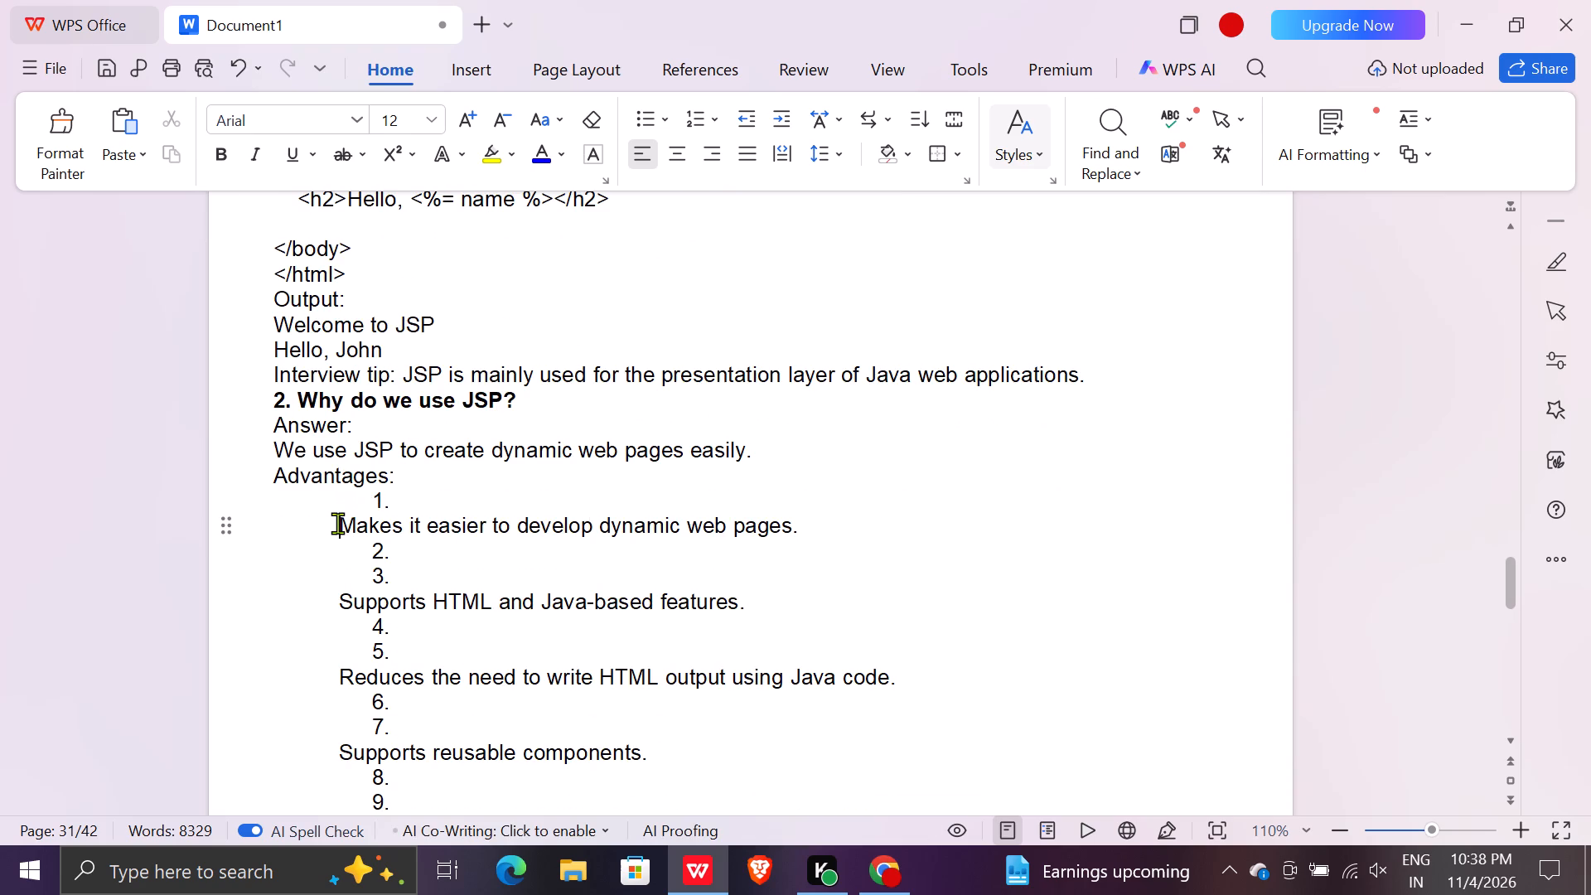
pyautogui.press('BackSpace')
pyautogui.press('BackSpace')
pyautogui.press('Tab')
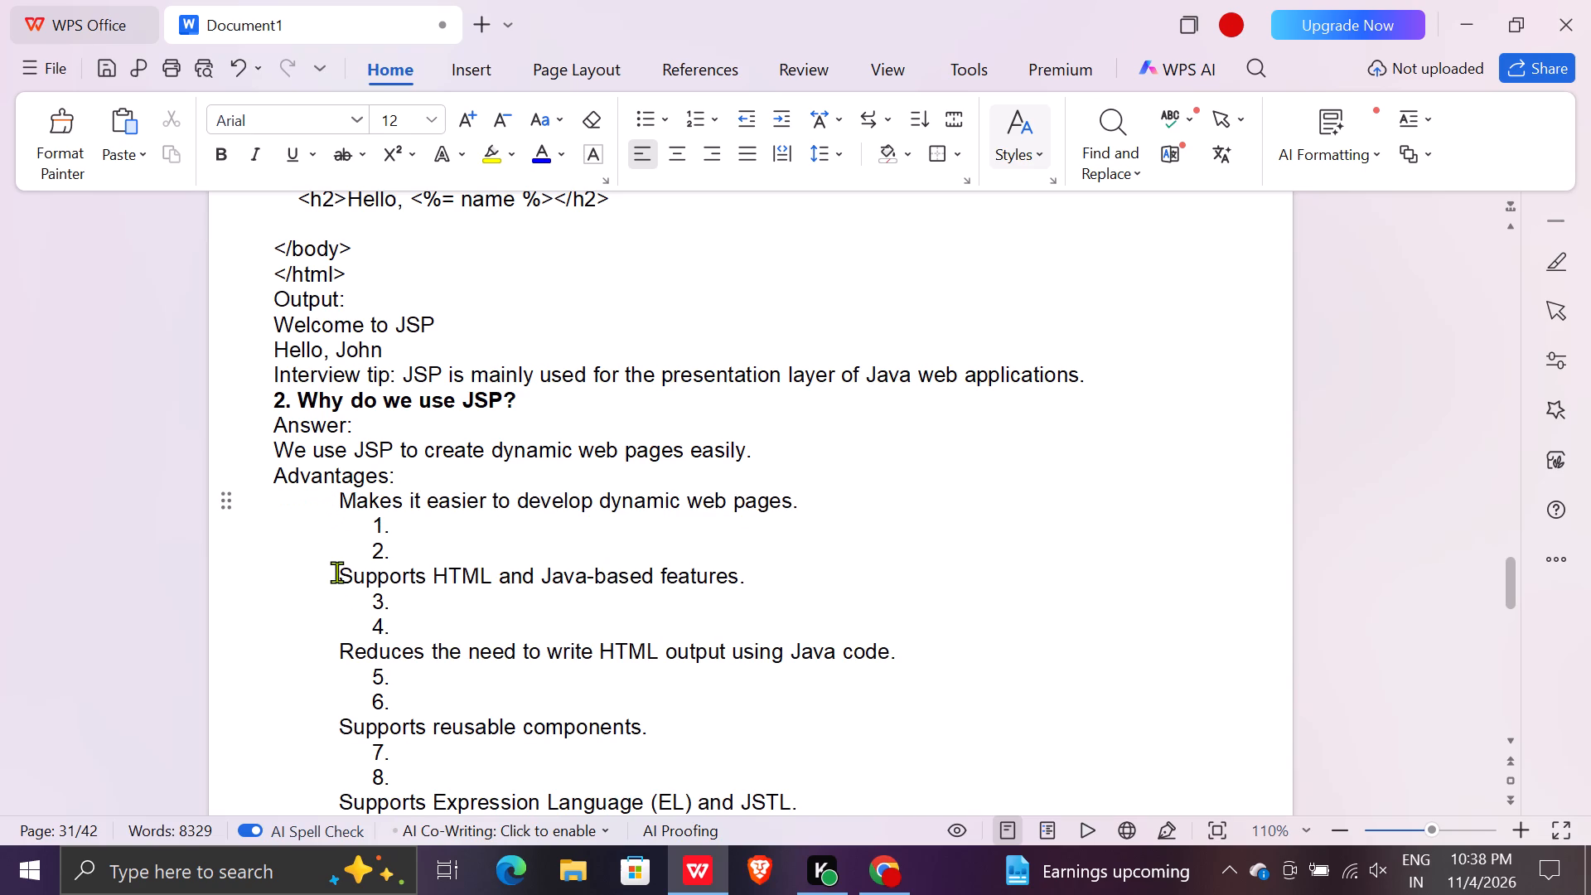
pyautogui.click(336, 572)
pyautogui.press('BackSpace')
pyautogui.press('BackSpace')
pyautogui.press('BackSpace')
pyautogui.press('Tab')
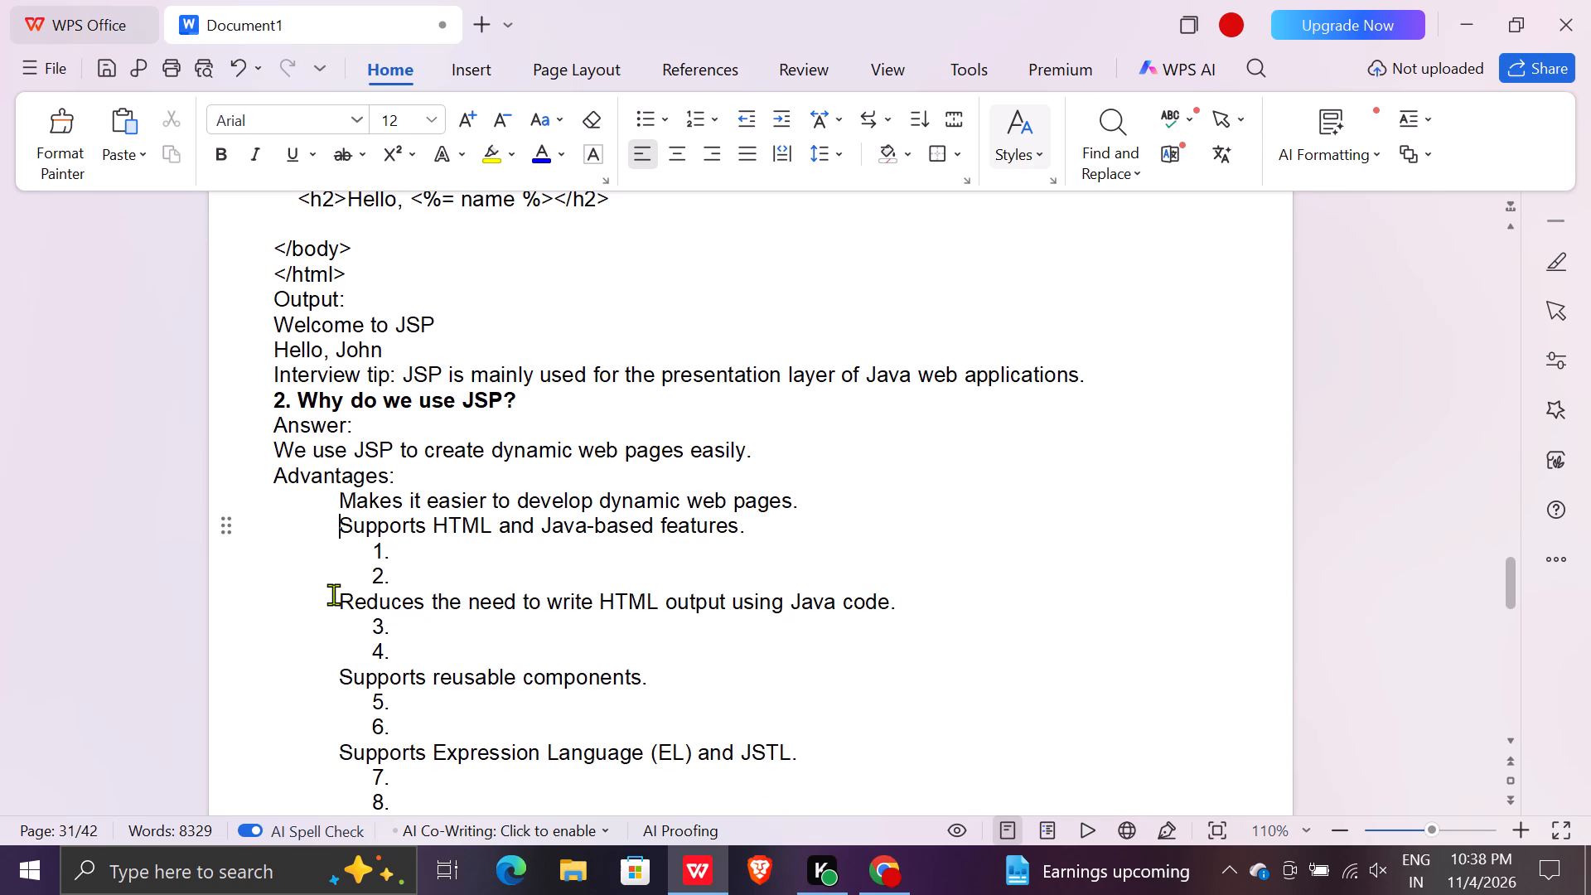
# Remove the empty numbers before "Reduces the need to write HTML output..." and "Supports reusable components." and indent both items.
pyautogui.click(333, 594)
pyautogui.press('BackSpace')
pyautogui.press('BackSpace')
pyautogui.press('BackSpace')
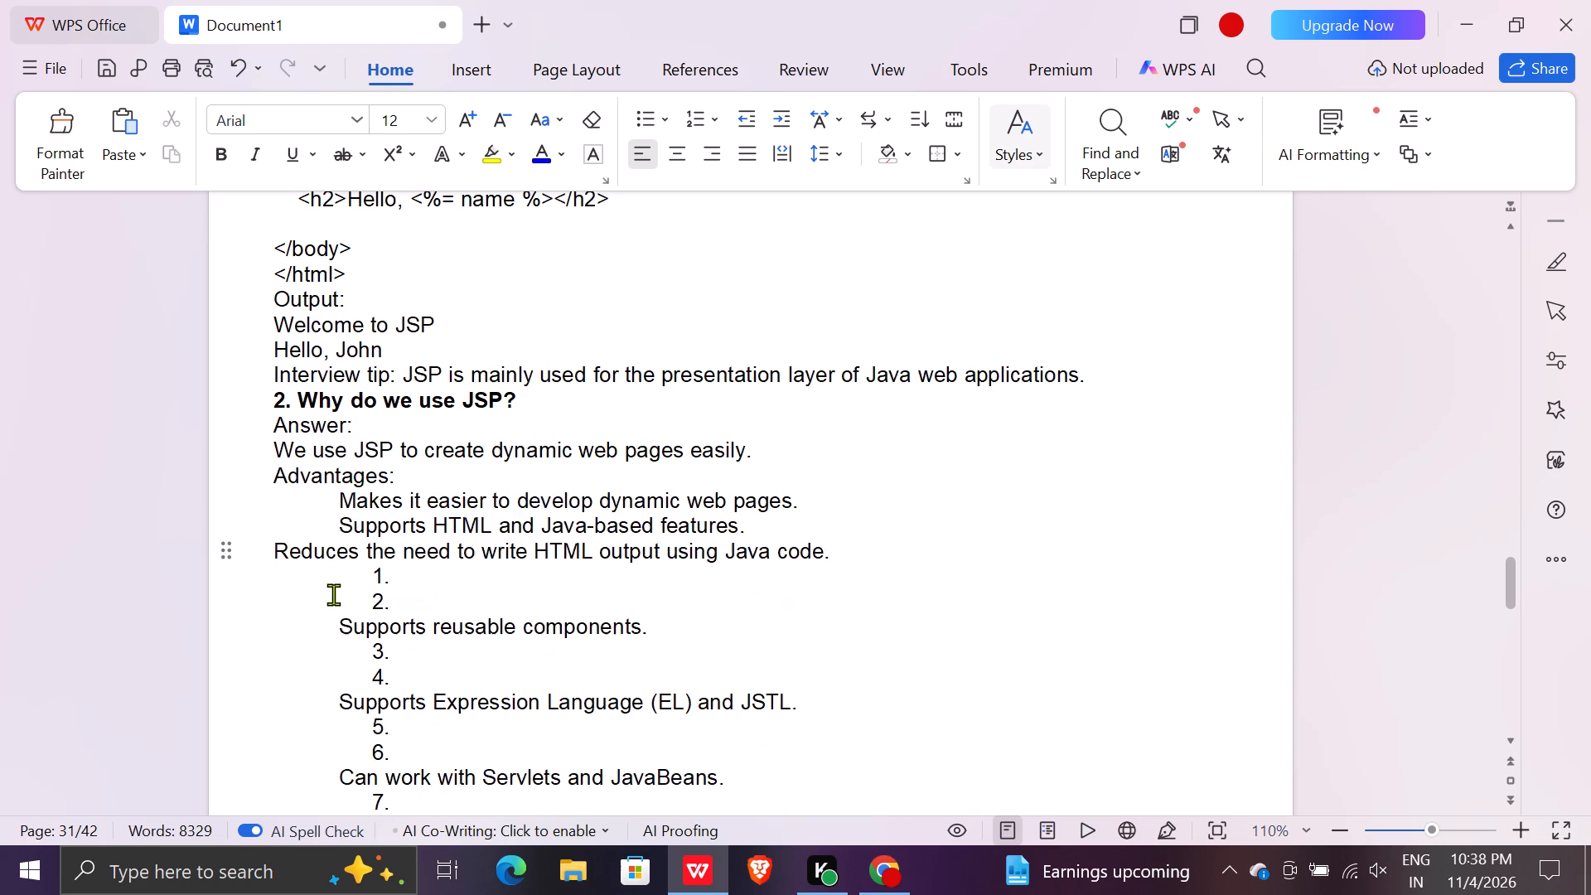
pyautogui.press('Tab')
pyautogui.click(340, 621)
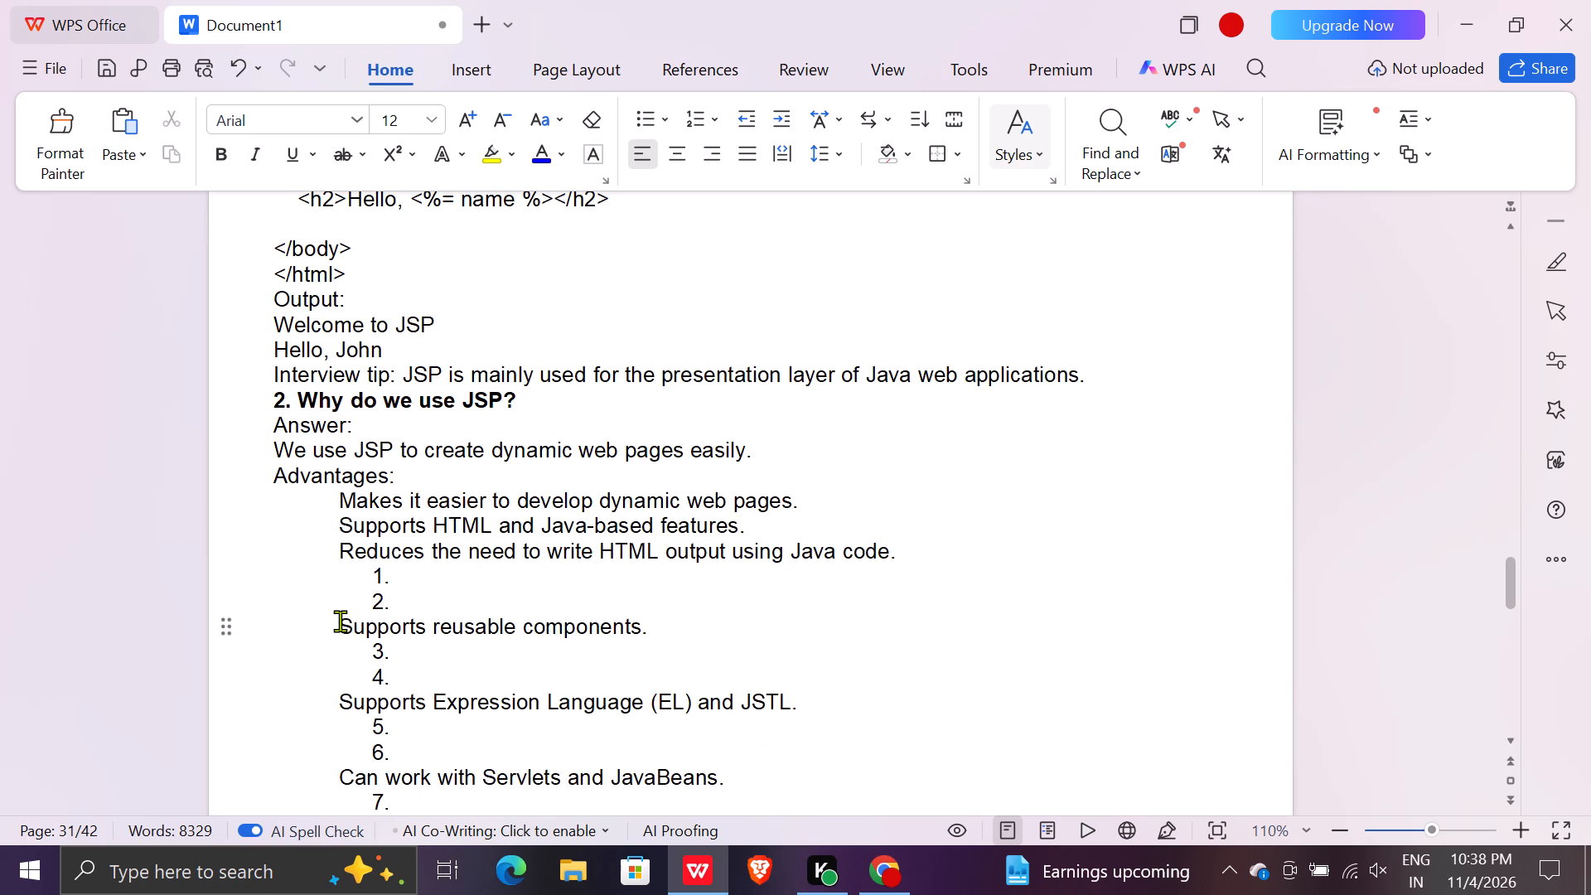
pyautogui.press('BackSpace')
pyautogui.press('BackSpace')
pyautogui.press('BackSpace')
pyautogui.press('Tab')
# Remove the empty numbers before "Supports Expression Language (EL) and JSTL." and indent the item in line with the other advantages.
pyautogui.click(336, 663)
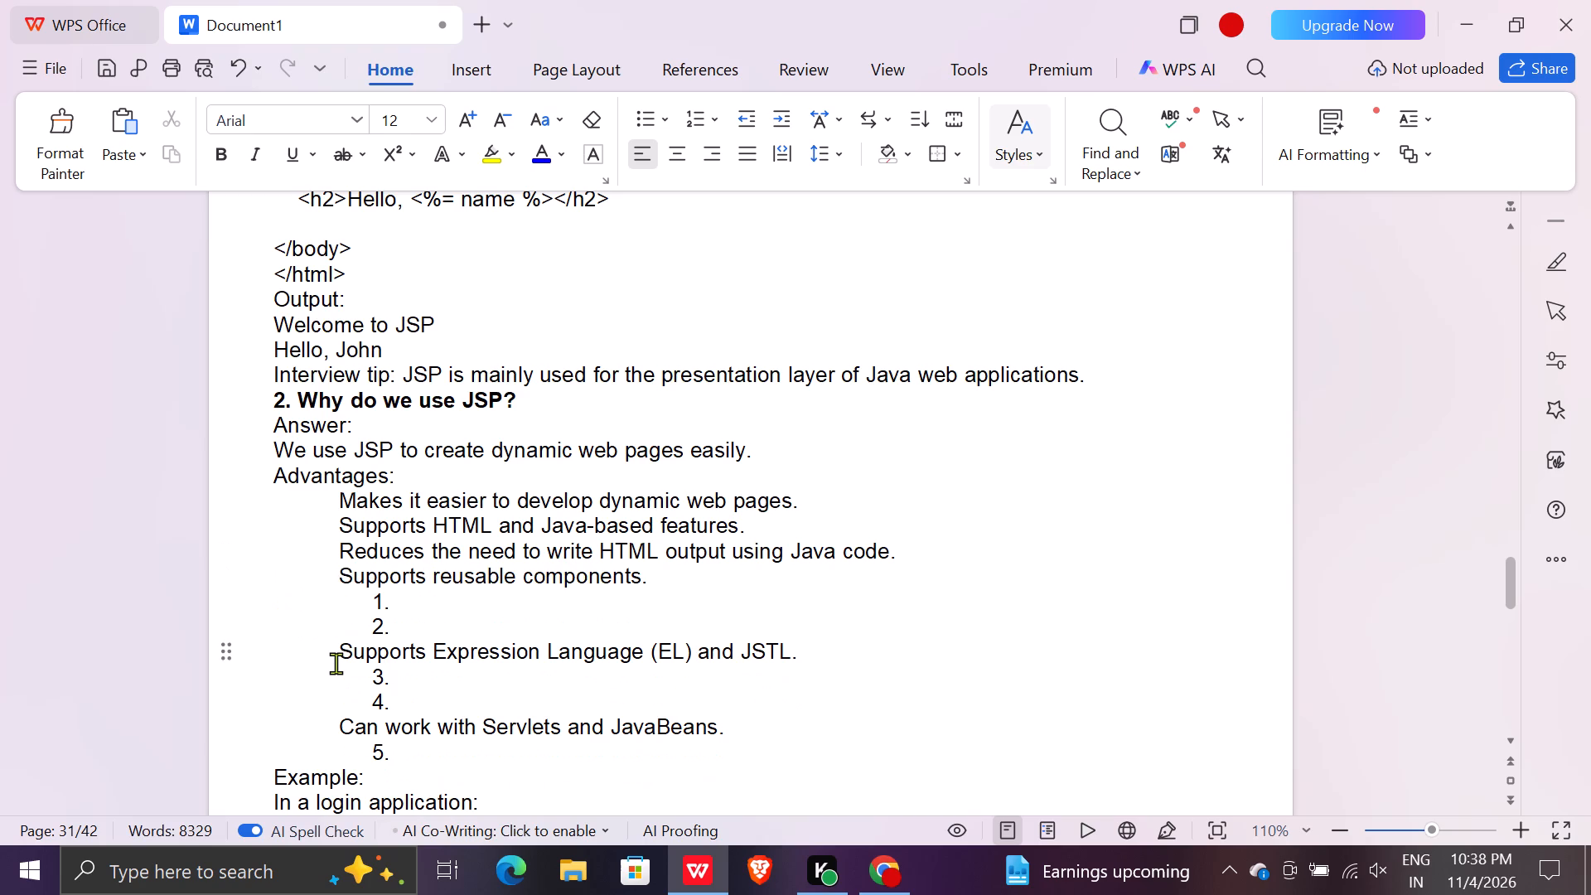
pyautogui.click(340, 653)
pyautogui.press('BackSpace')
pyautogui.press('BackSpace')
pyautogui.press('BackSpace')
pyautogui.press('Tab')
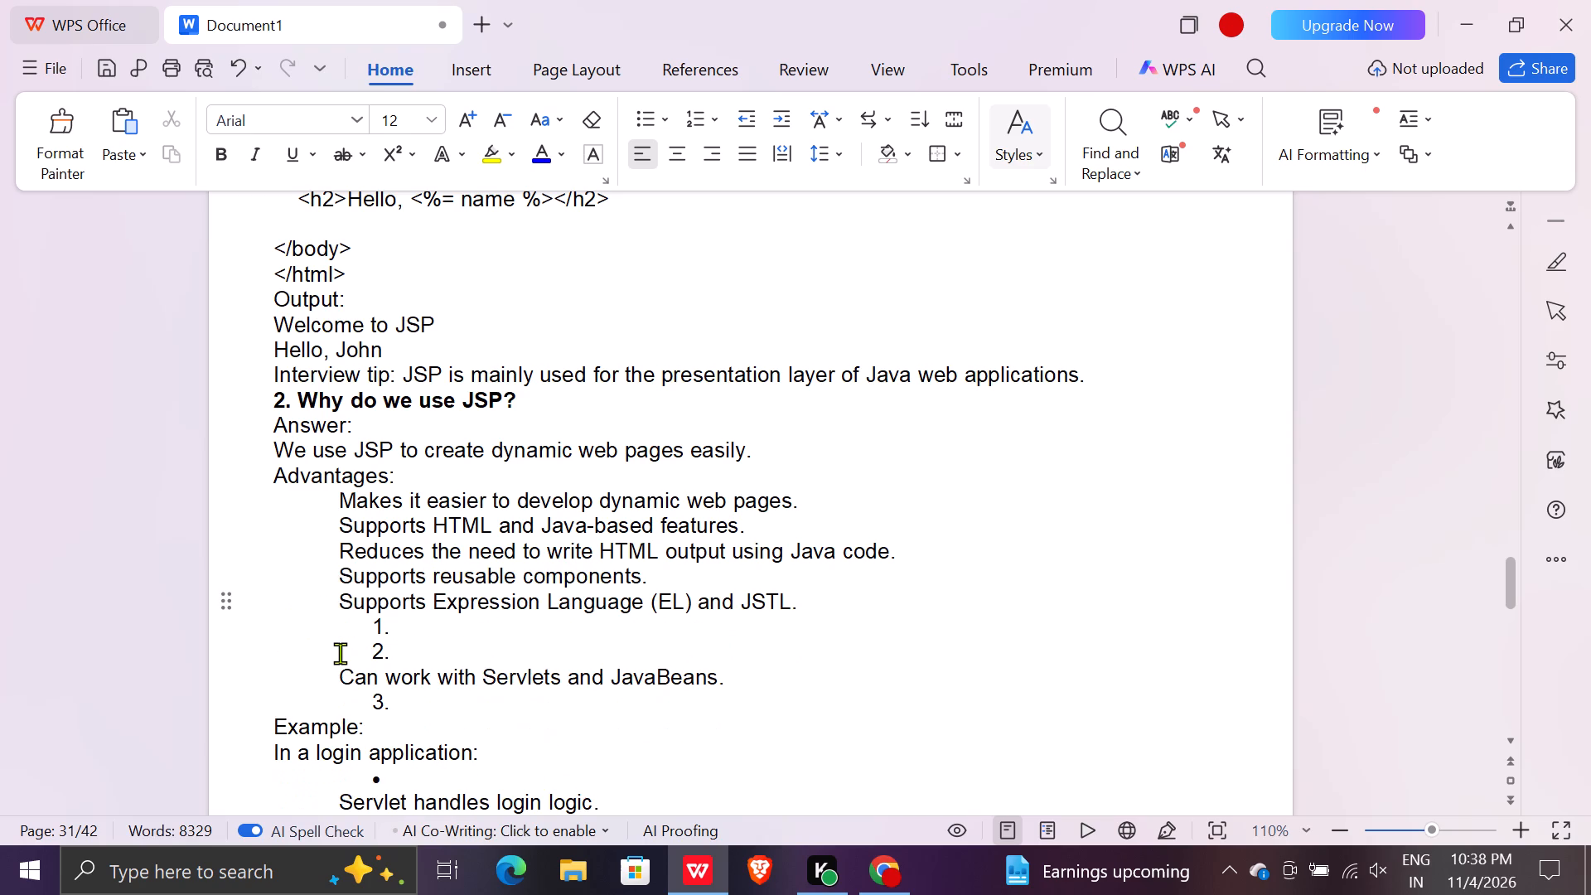
# Remove the empty numbers around "Can work with Servlets and JavaBeans." and indent the item in line with the other advantages.
pyautogui.click(341, 680)
pyautogui.press('BackSpace')
pyautogui.press('BackSpace')
pyautogui.press('BackSpace')
pyautogui.press('Tab')
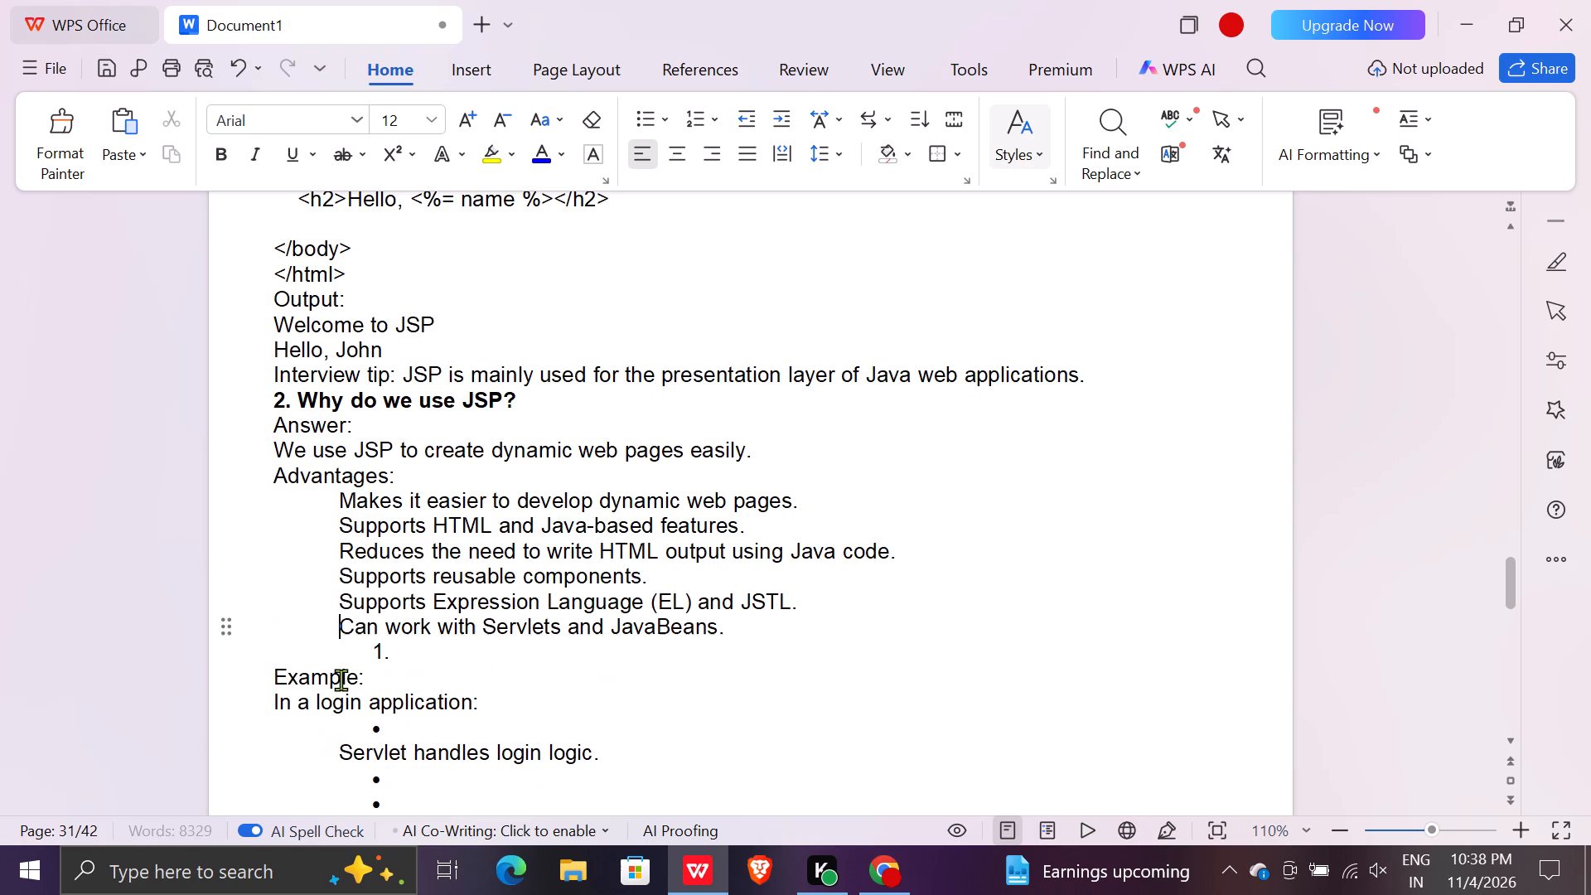
pyautogui.click(273, 677)
pyautogui.press('BackSpace')
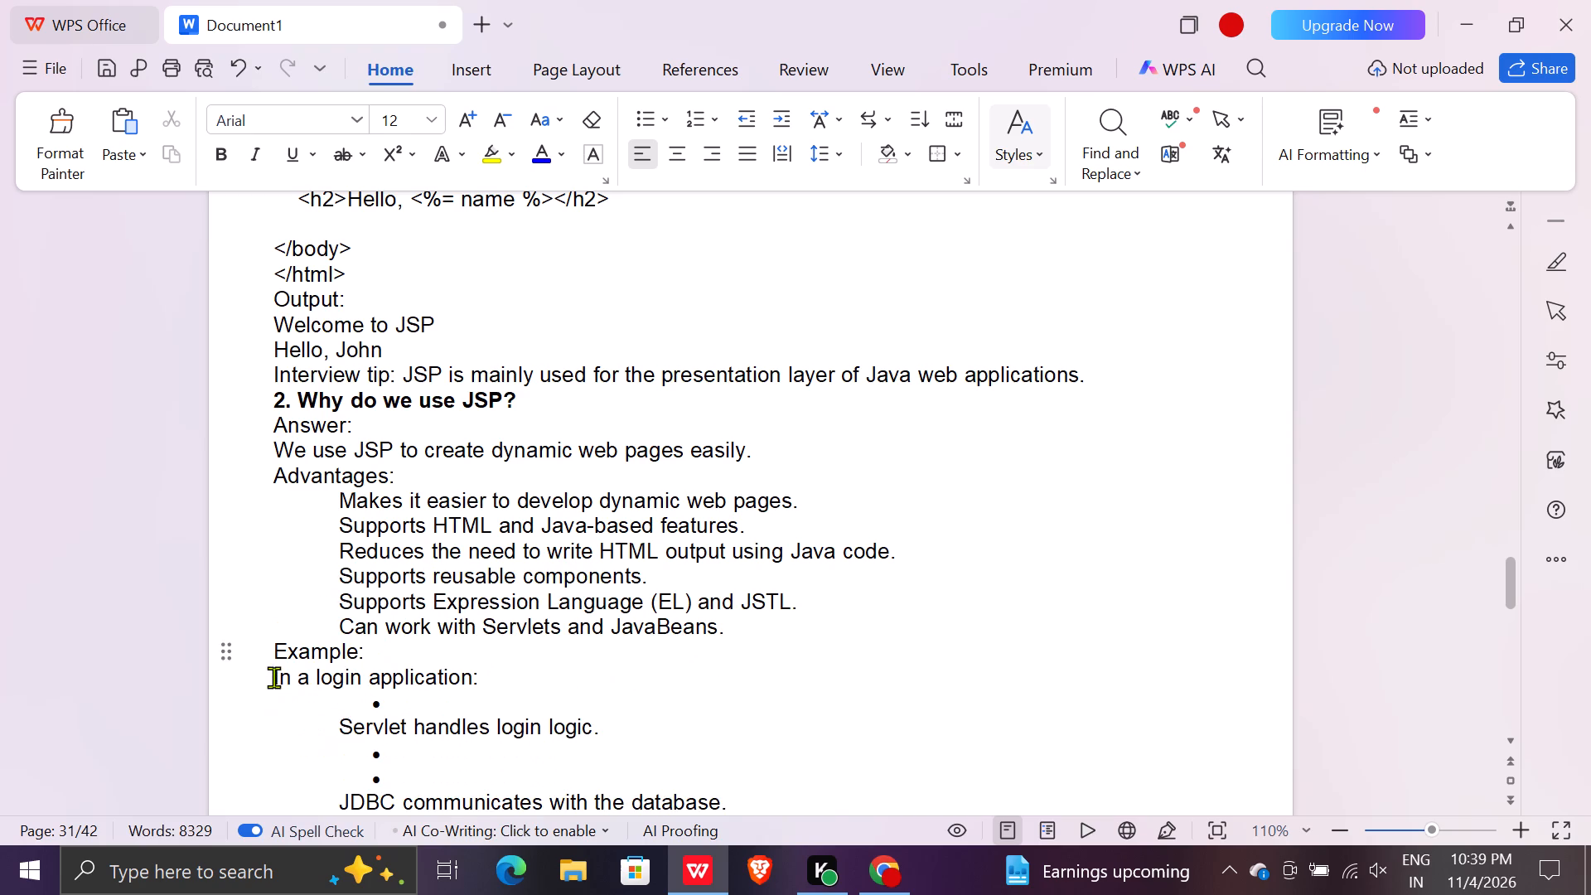
# In question 2's login example, remove the empty bullets before "Servlet handles login logic." and "JDBC communicates with the database." and indent both lines.
pyautogui.scroll(-4, 447, 654)
pyautogui.click(336, 487)
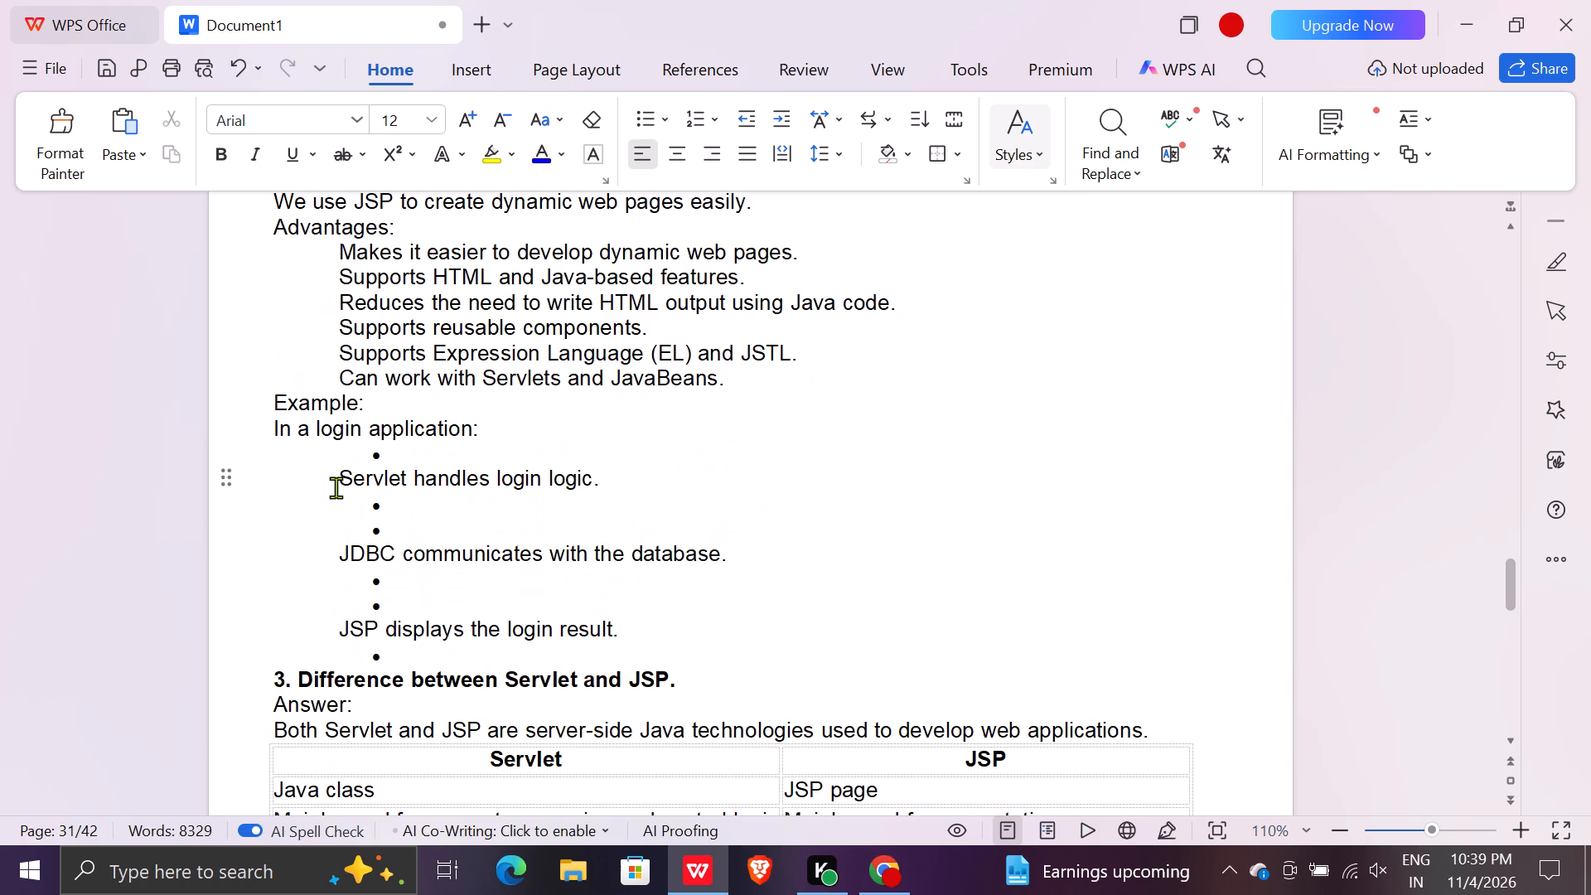
pyautogui.press('BackSpace')
pyautogui.press('BackSpace')
pyautogui.press('Tab')
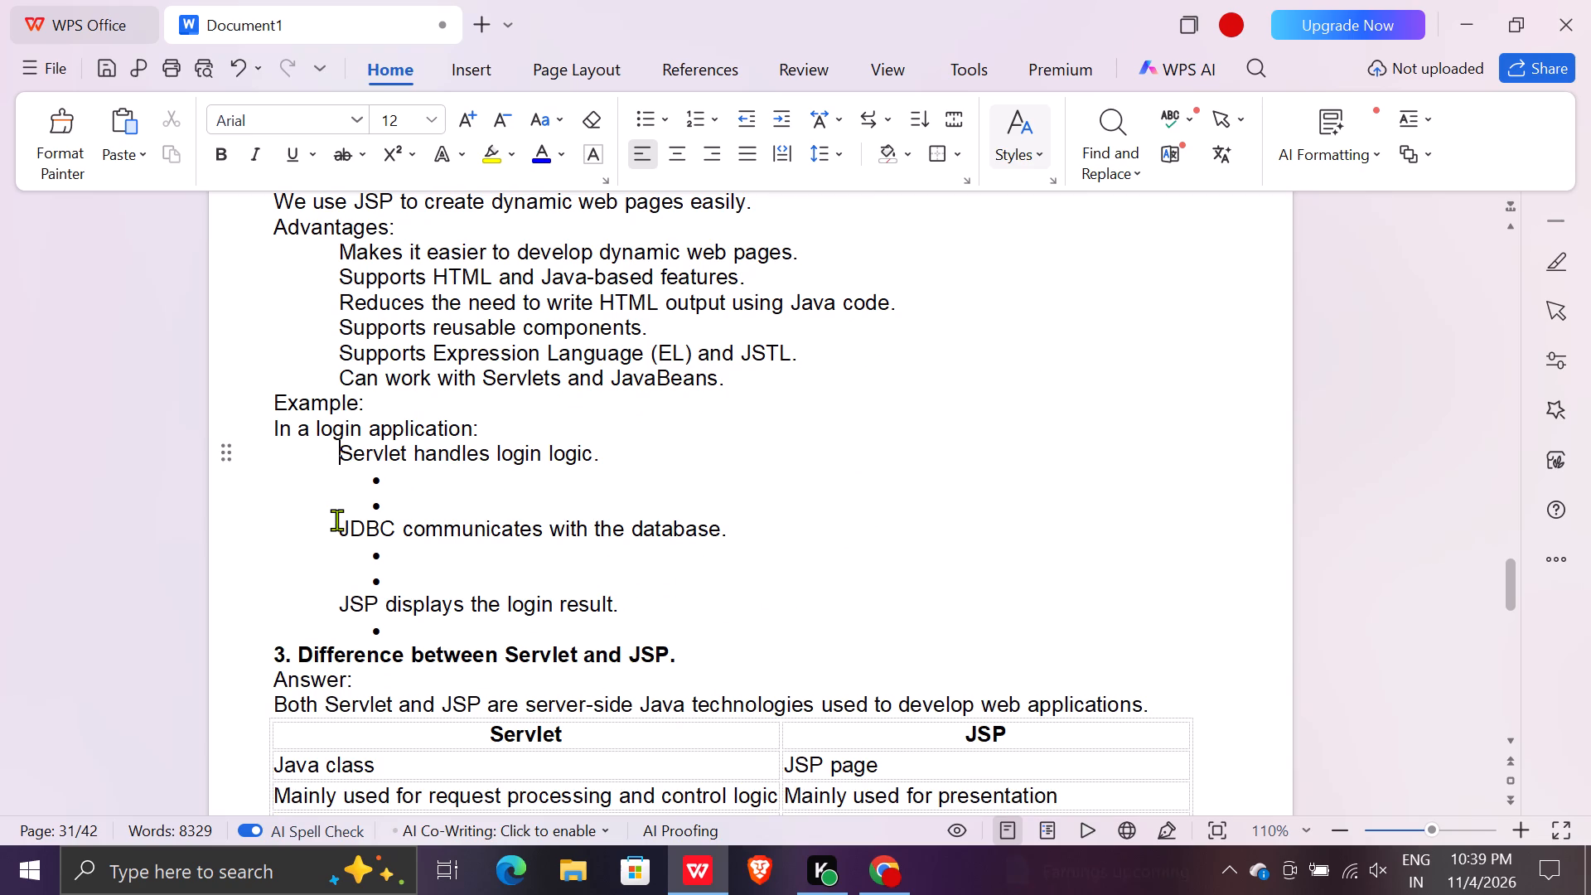
pyautogui.click(336, 520)
pyautogui.press('BackSpace')
pyautogui.press('BackSpace')
pyautogui.press('BackSpace')
pyautogui.press('Tab')
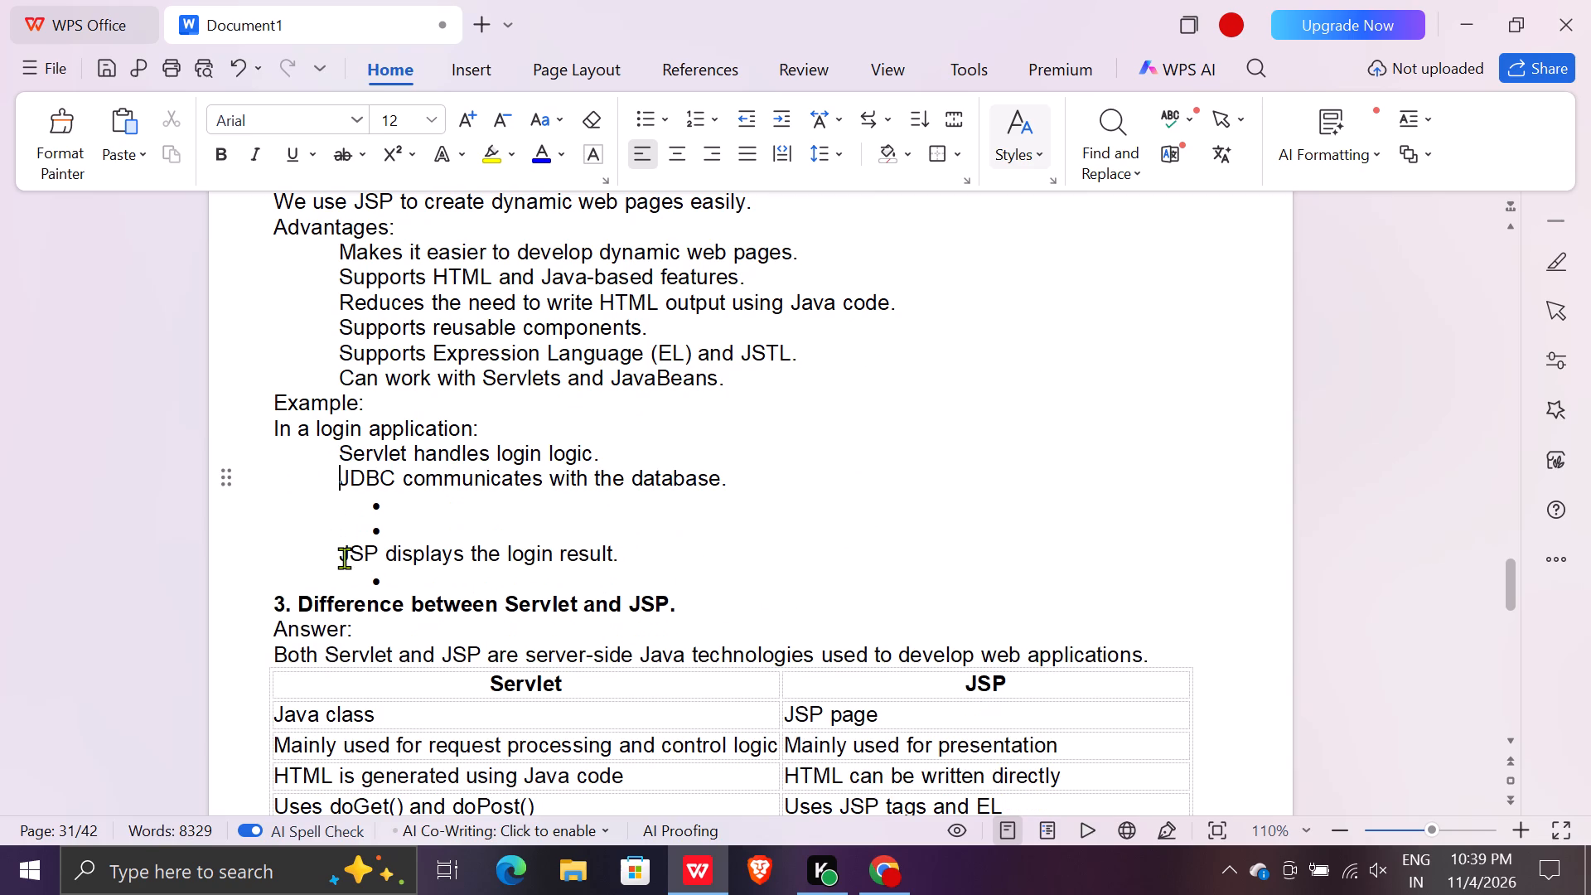
# Remove the empty bullets before and after "JSP displays the login result." and indent the line to match the other login example items.
pyautogui.click(344, 558)
pyautogui.press('BackSpace')
pyautogui.press('BackSpace')
pyautogui.press('BackSpace')
pyautogui.press('Tab')
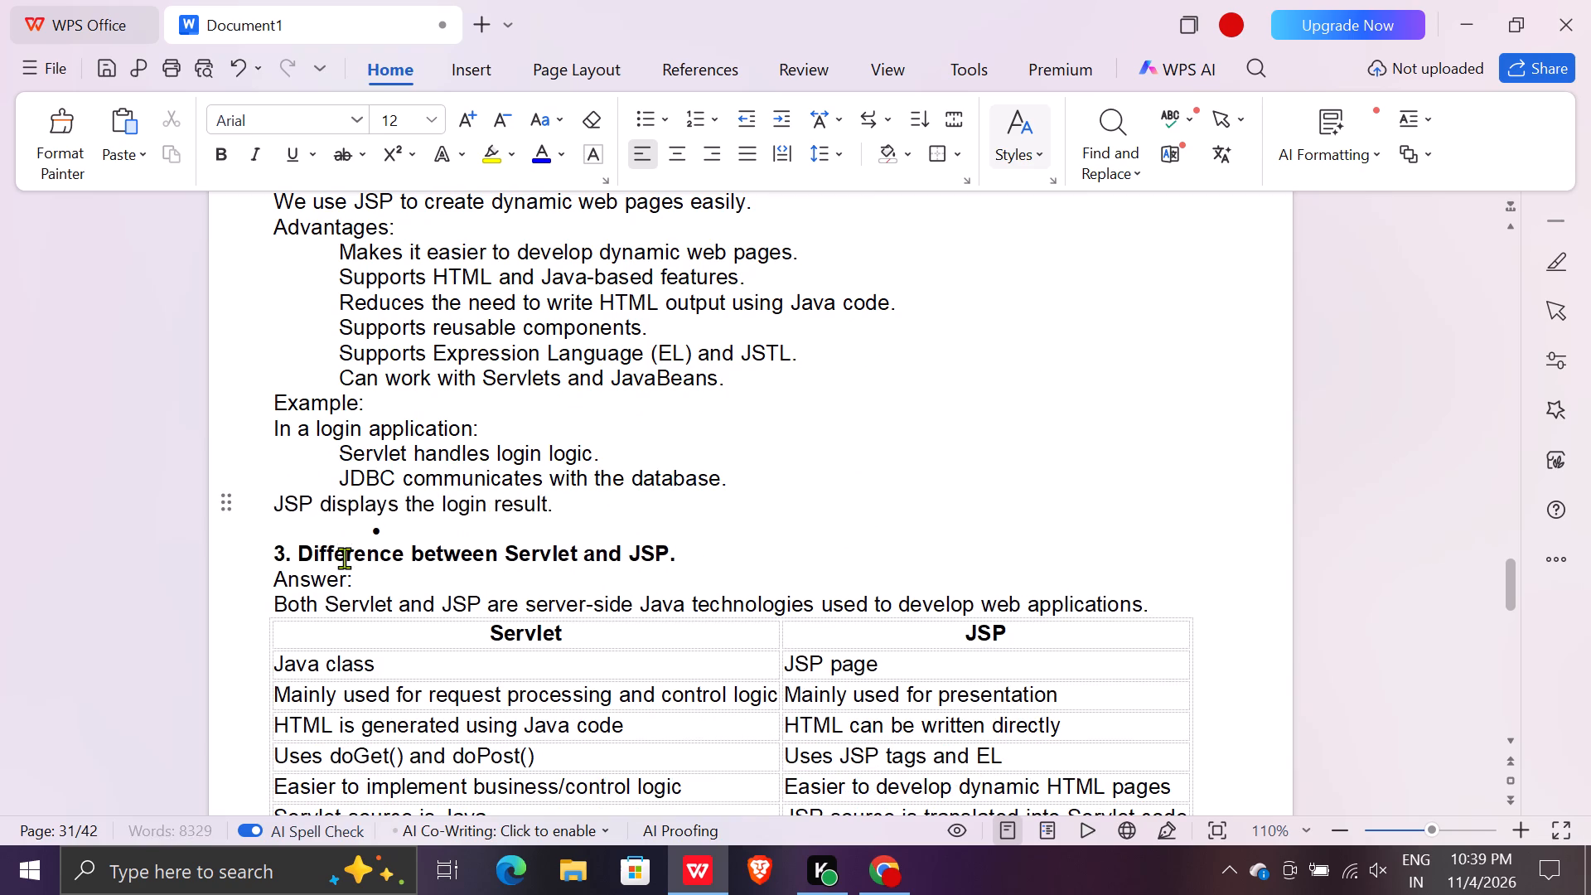
pyautogui.click(277, 550)
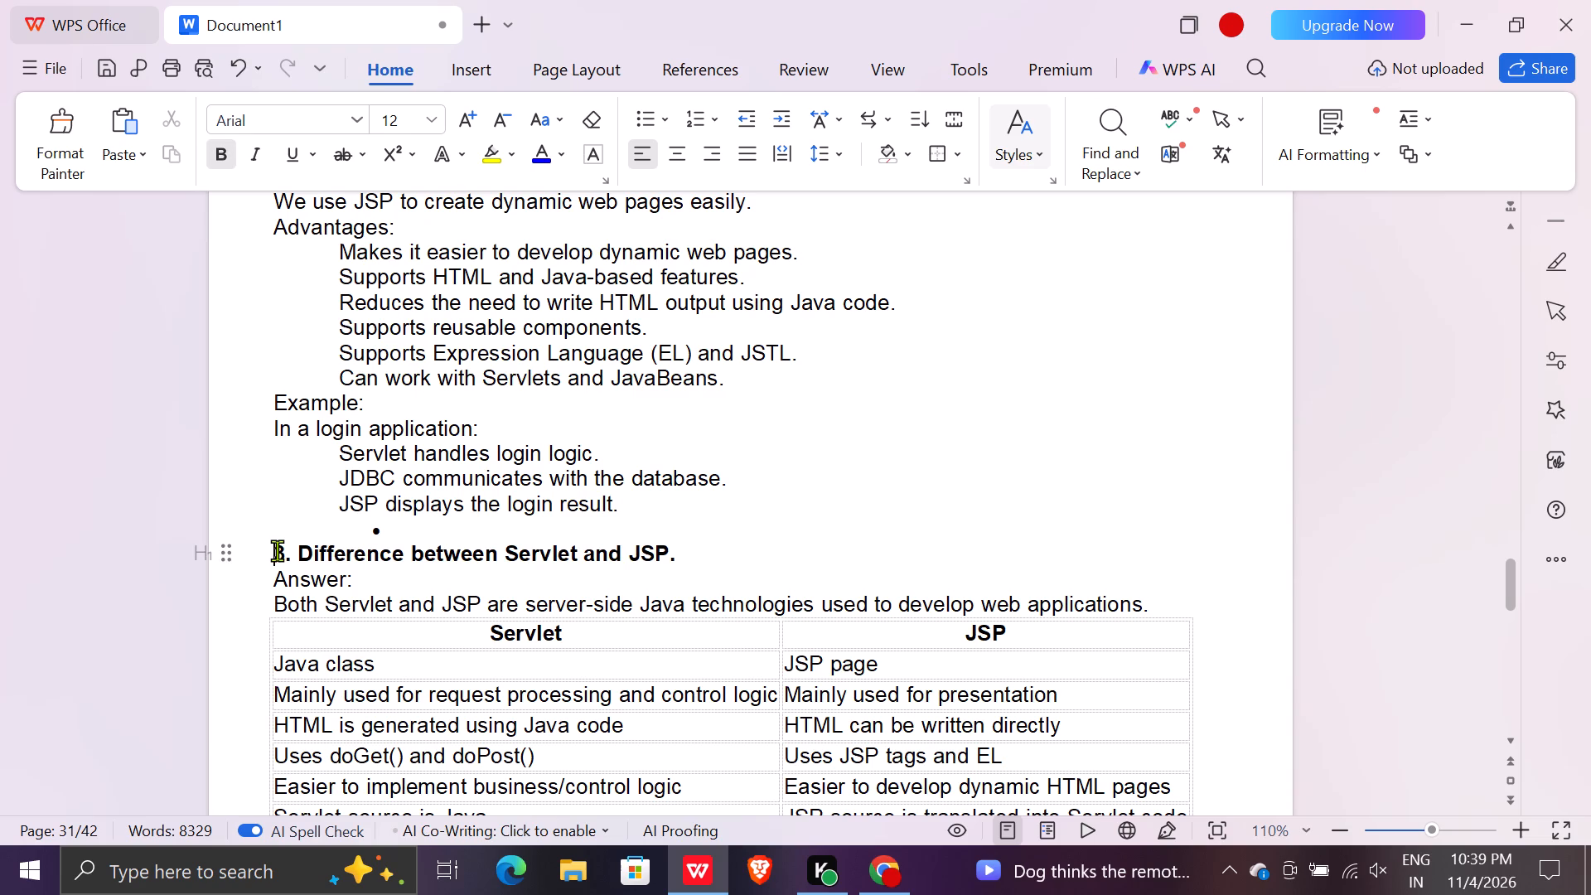
pyautogui.press('BackSpace')
# Delete the JSP Tutorial and javacodegeeks.com link lines from question 4's JSP lifecycle answer.
pyautogui.scroll(-2, 530, 539)
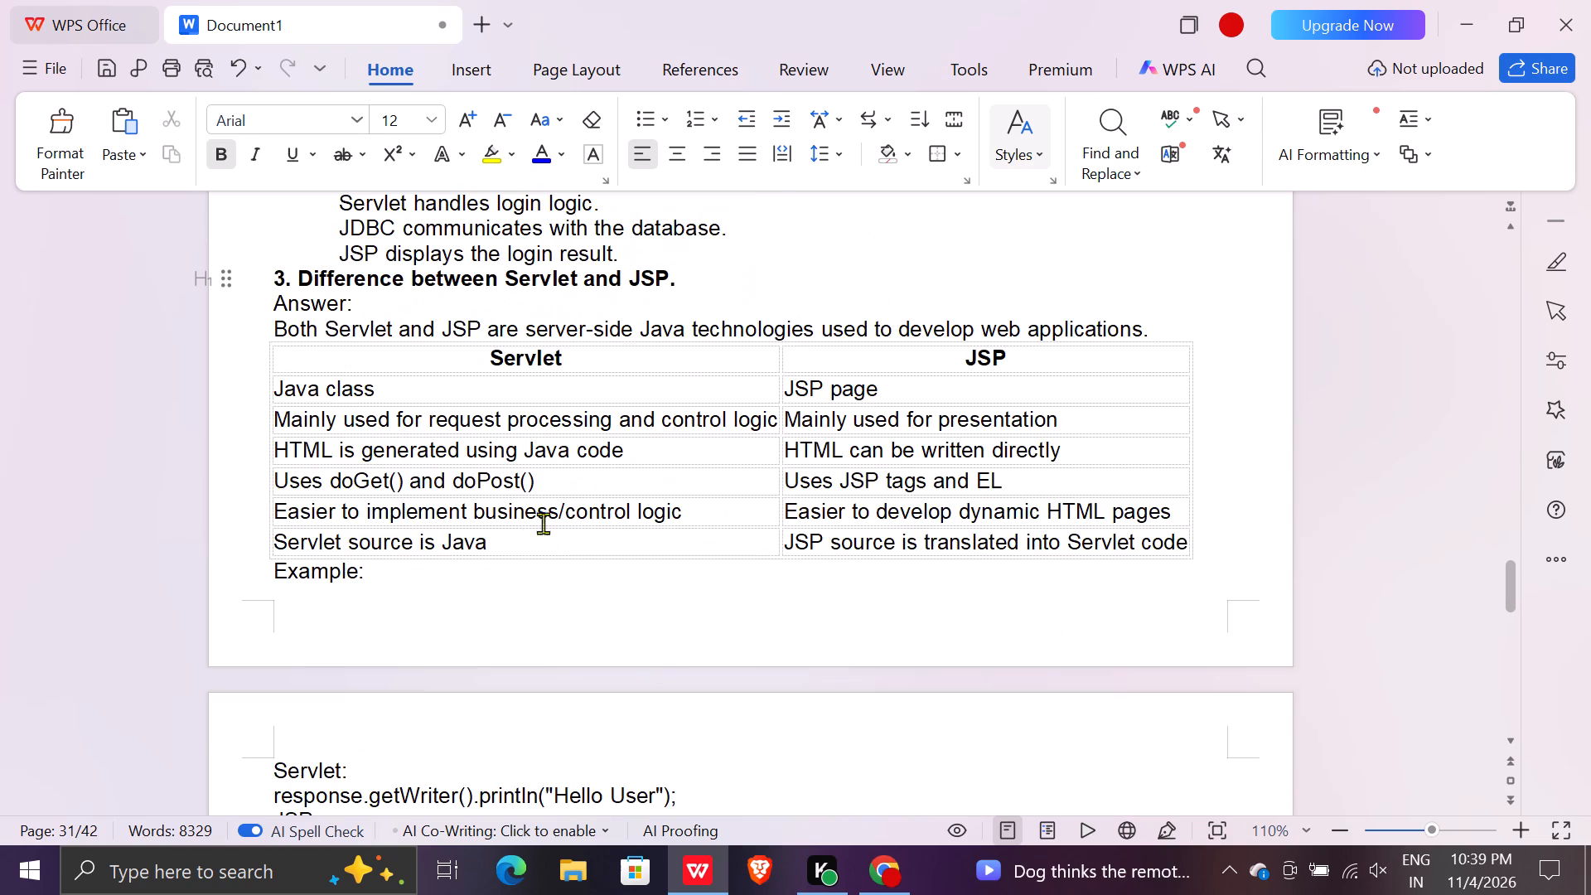
pyautogui.scroll(-2, 372, 601)
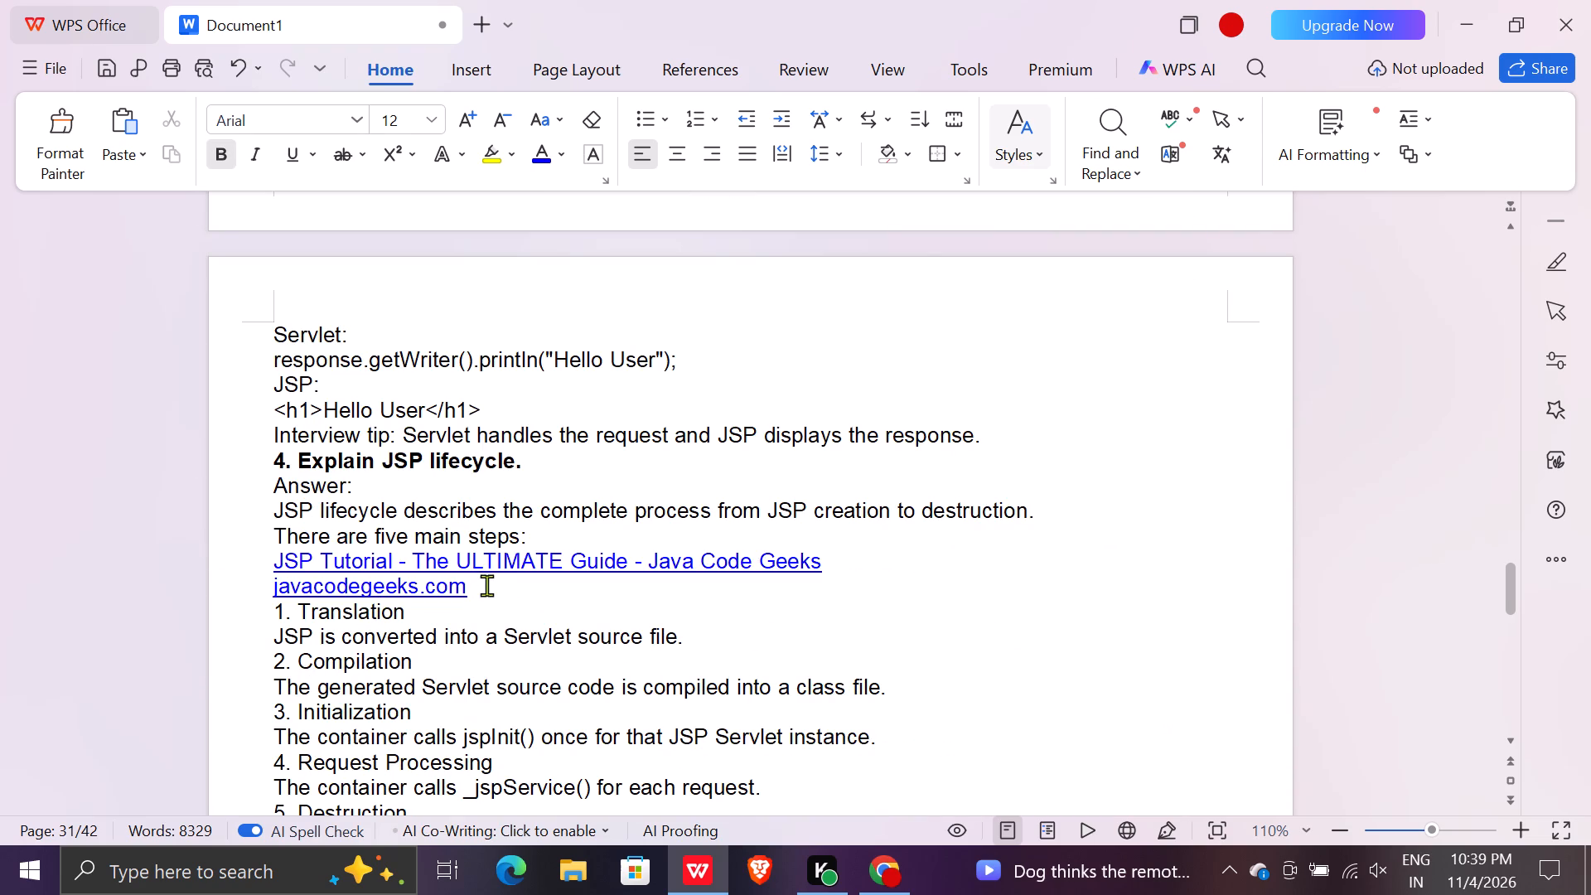
pyautogui.moveTo(486, 585); pyautogui.dragTo(254, 570)
pyautogui.press('BackSpace')
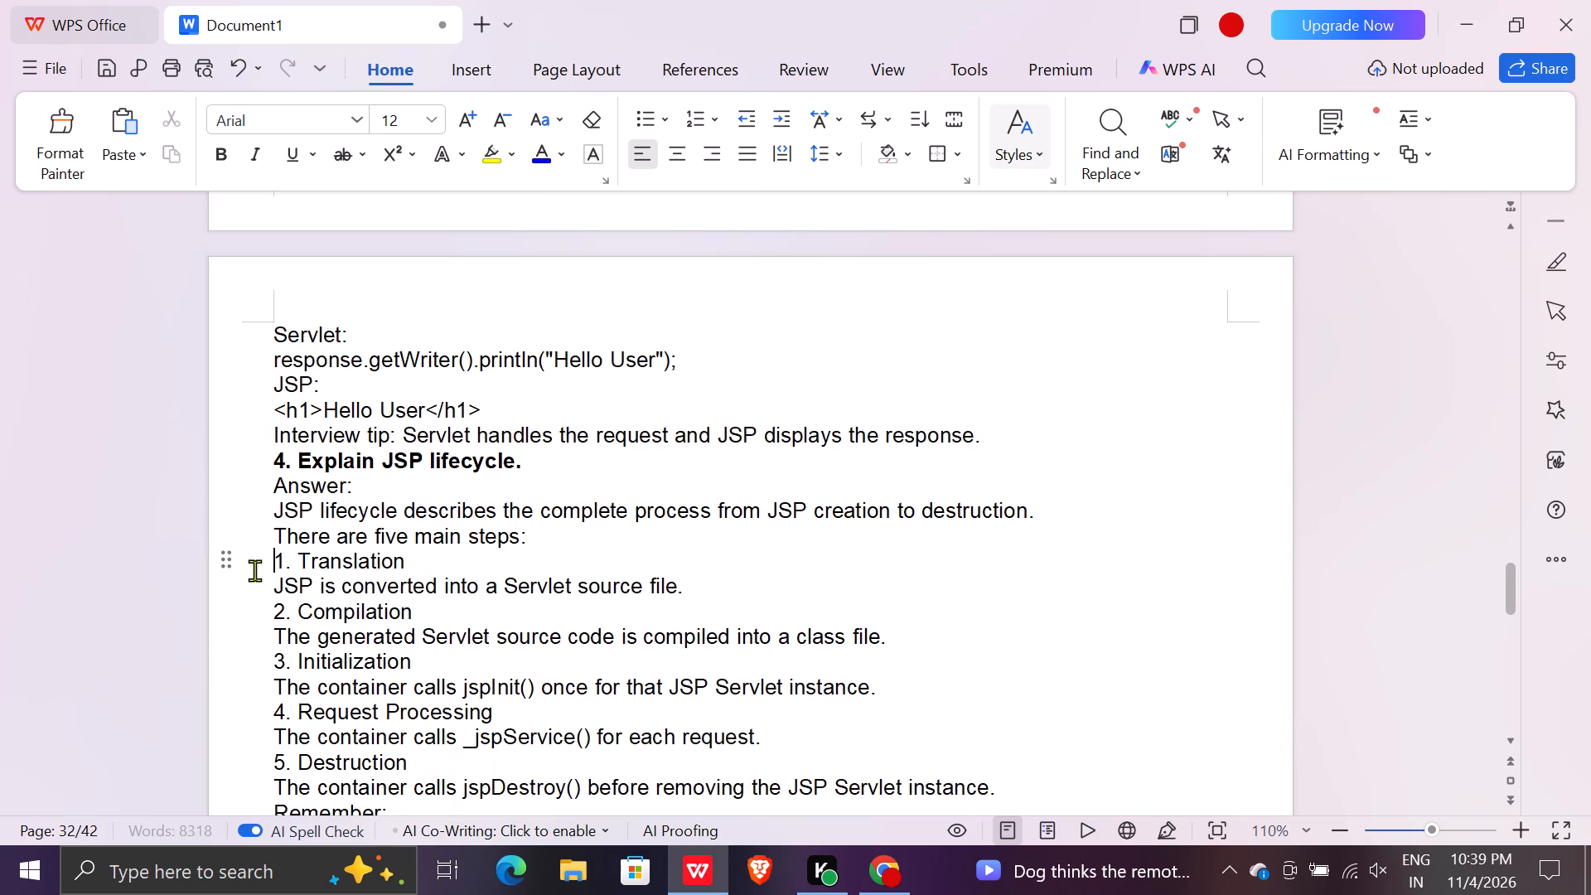
# Indent the description line under each of the five JSP lifecycle steps, and the "Remember:" line after them.
pyautogui.click(274, 590)
pyautogui.press('Tab')
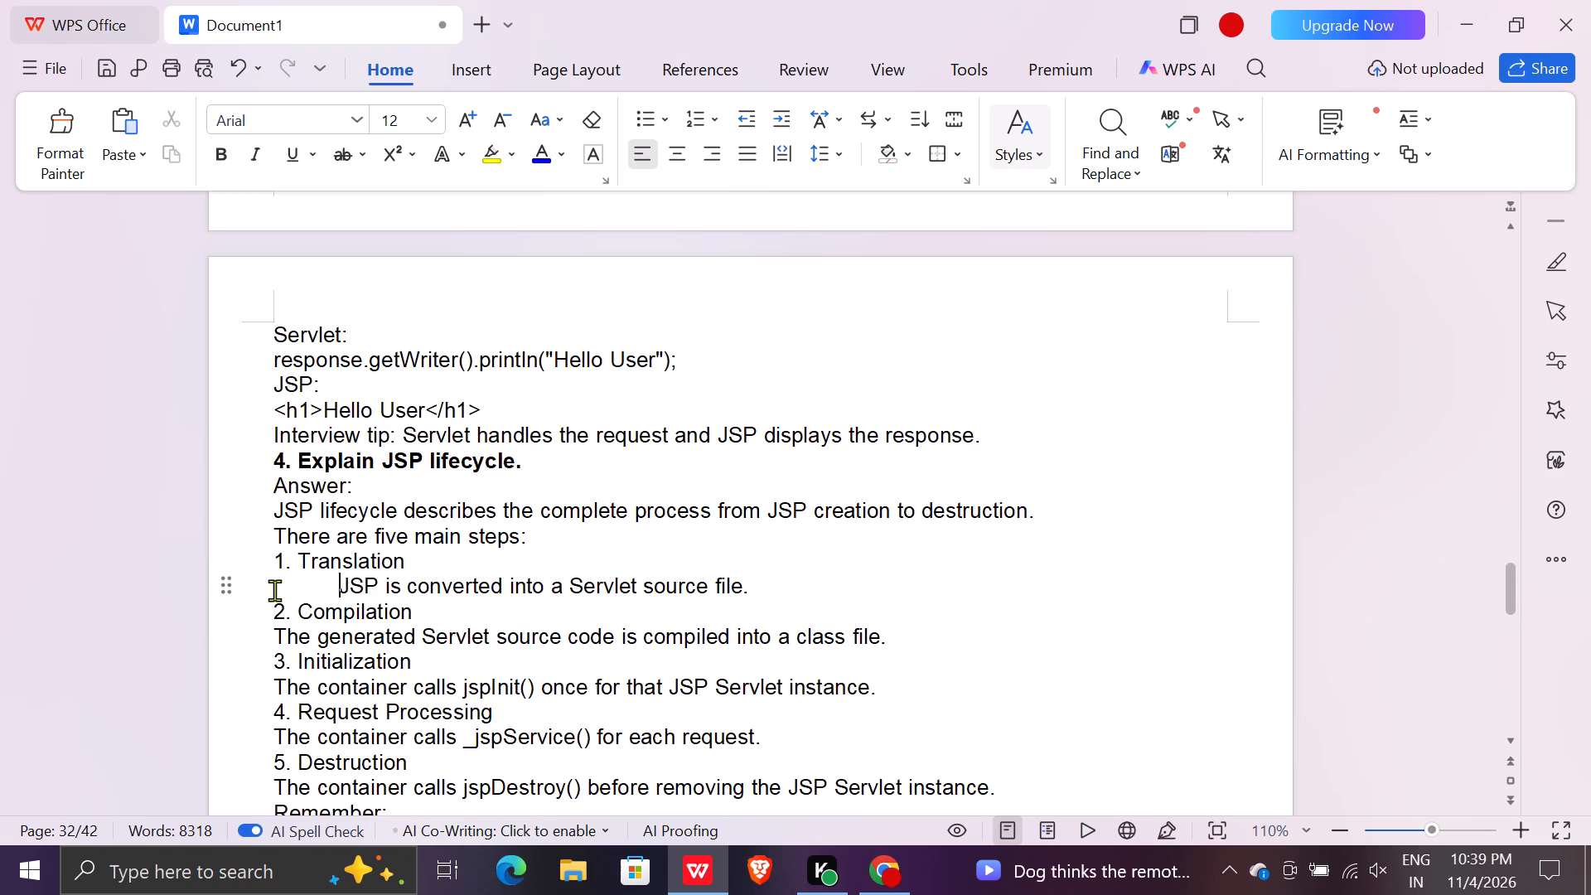
pyautogui.scroll(-2, 465, 636)
pyautogui.click(266, 327)
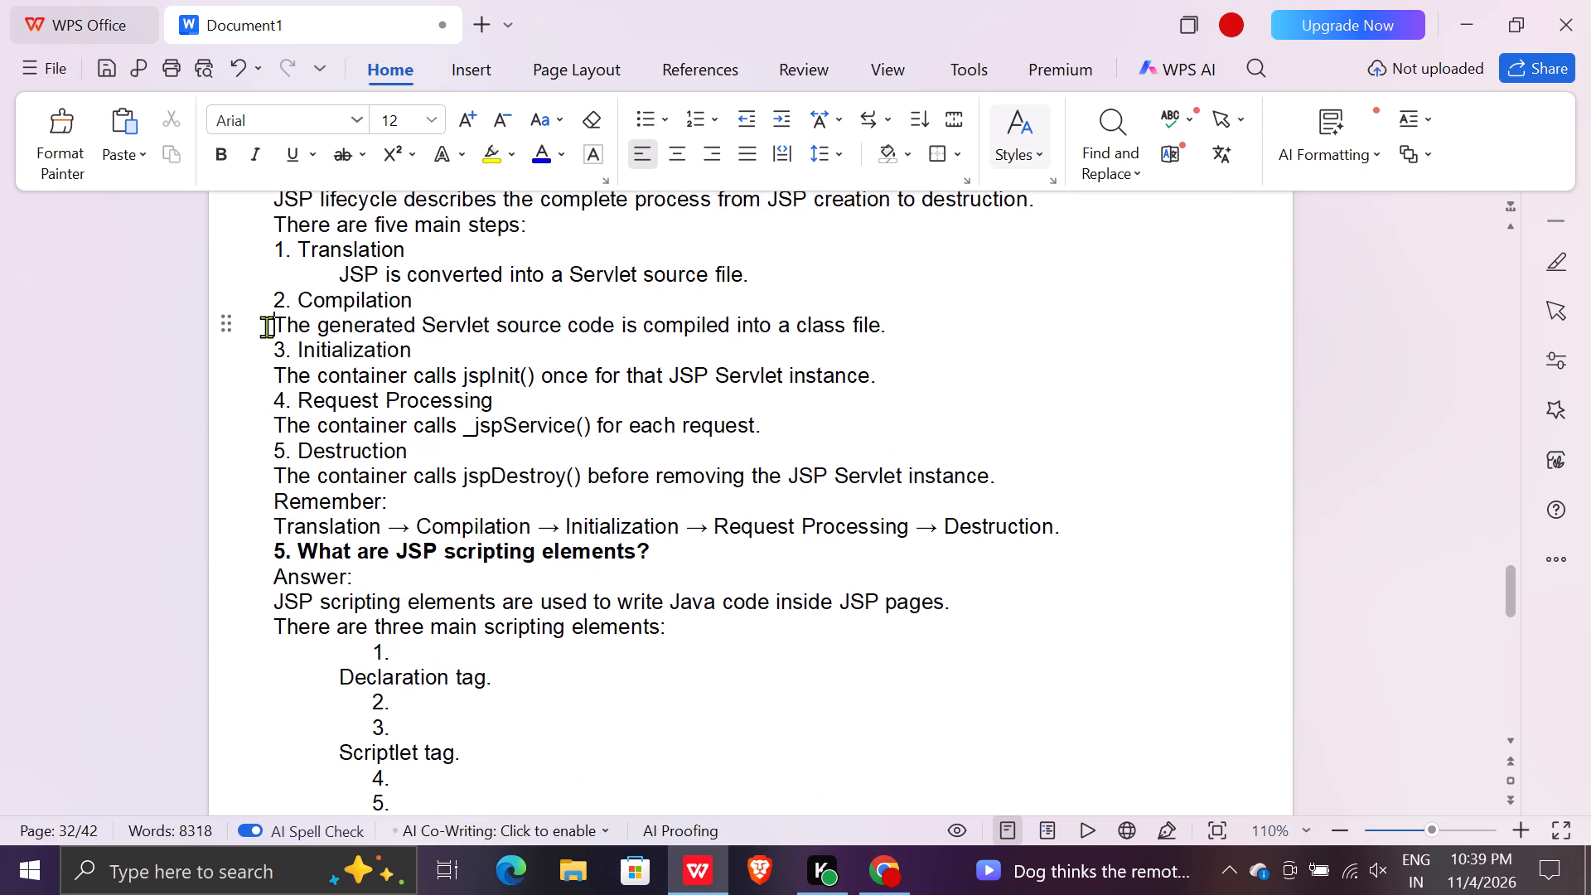
pyautogui.press('Tab')
pyautogui.click(269, 380)
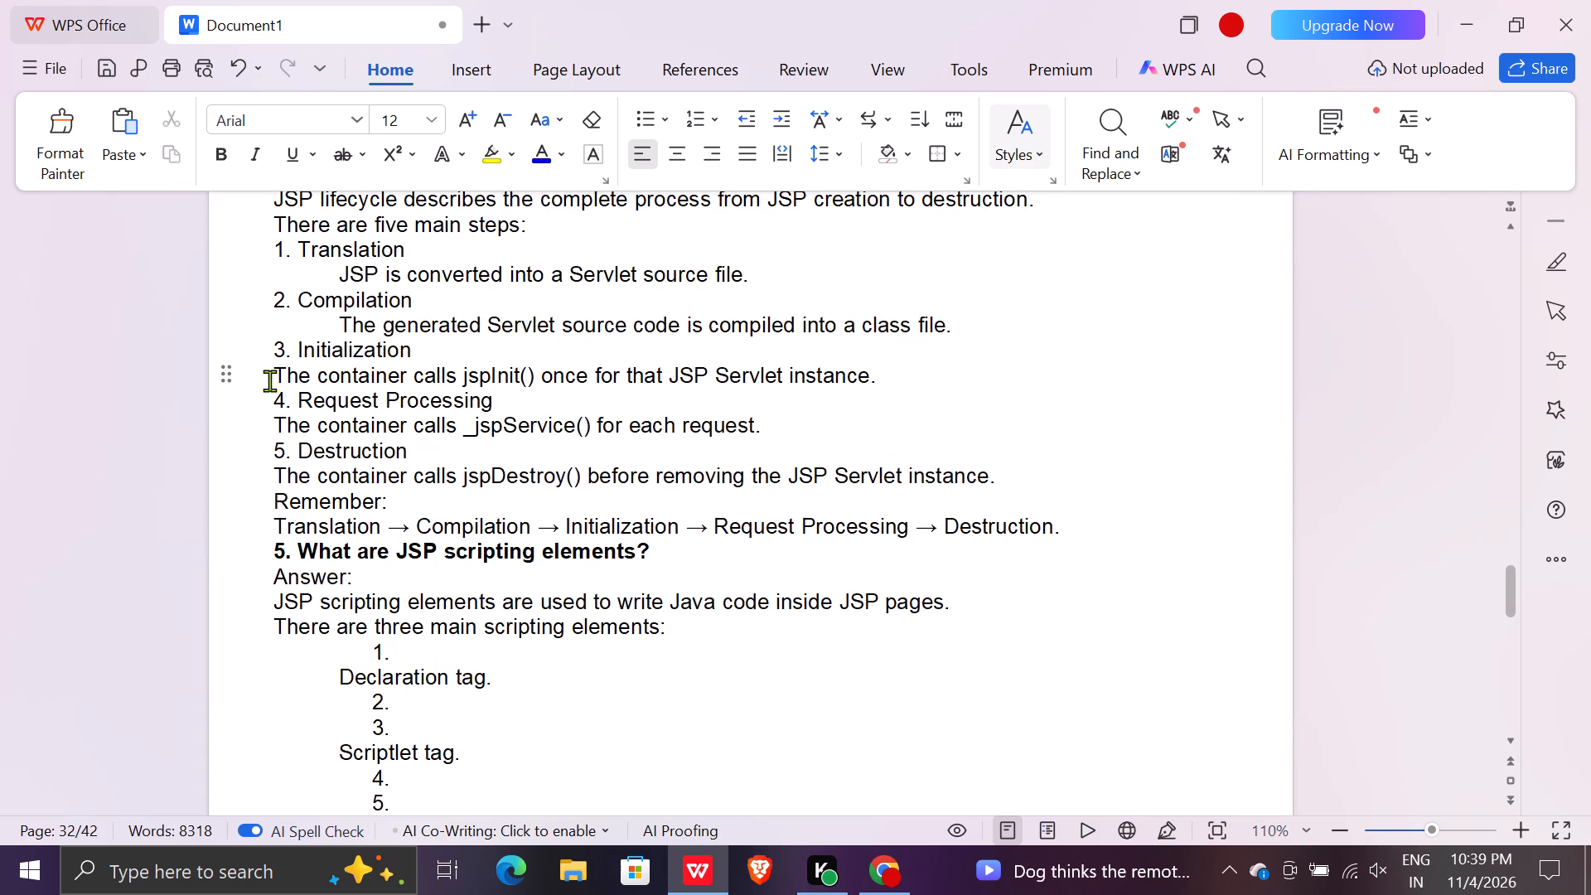
pyautogui.press('Tab')
pyautogui.click(269, 432)
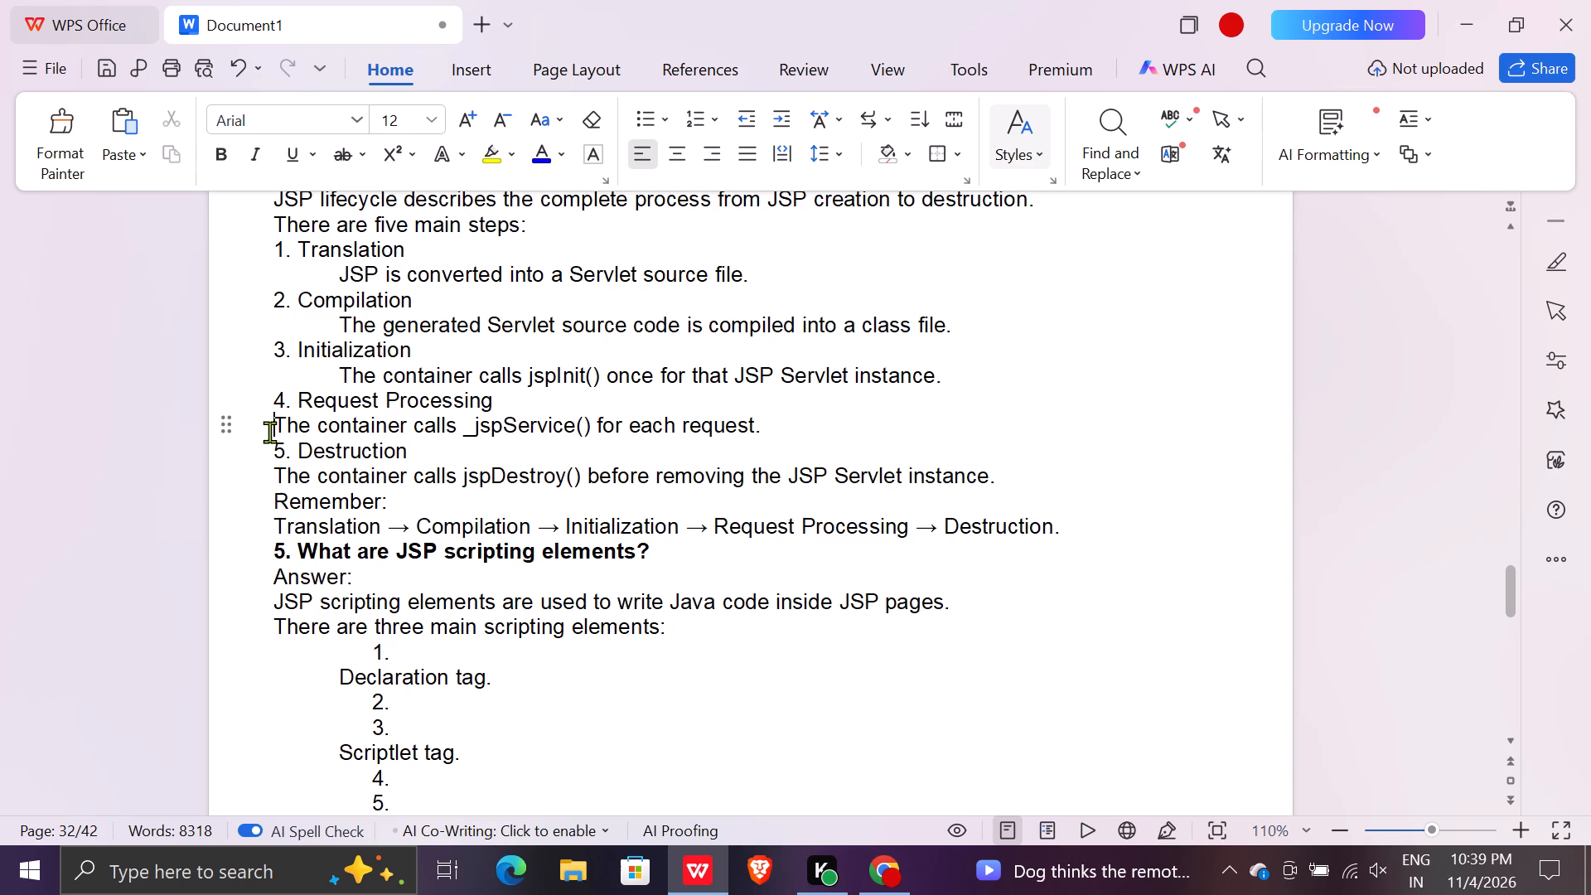
pyautogui.press('Tab')
pyautogui.click(273, 467)
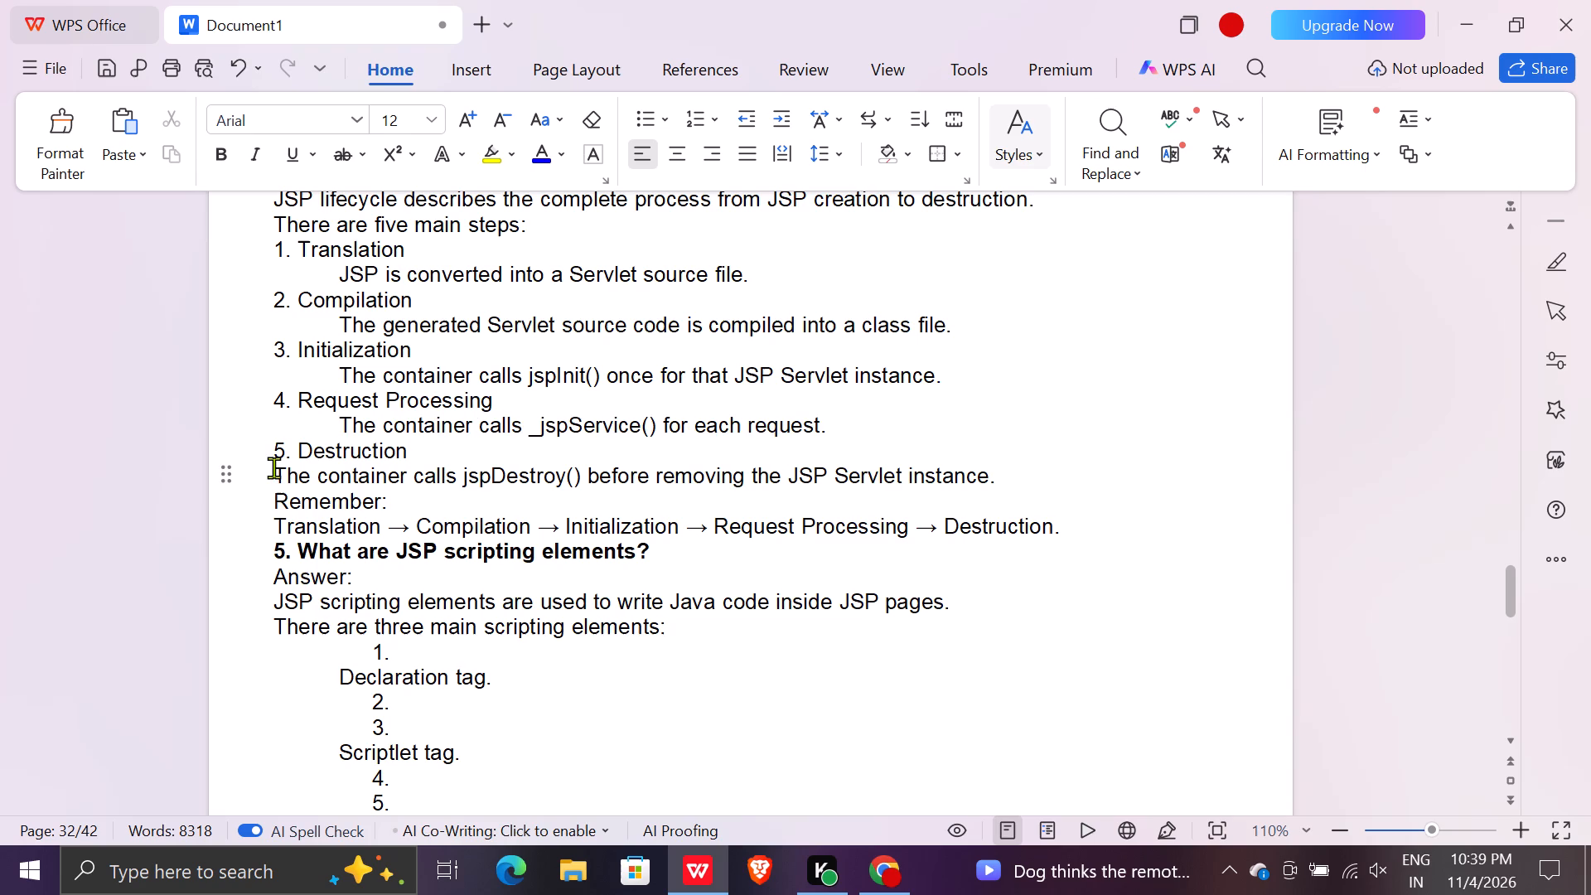
pyautogui.press('Tab')
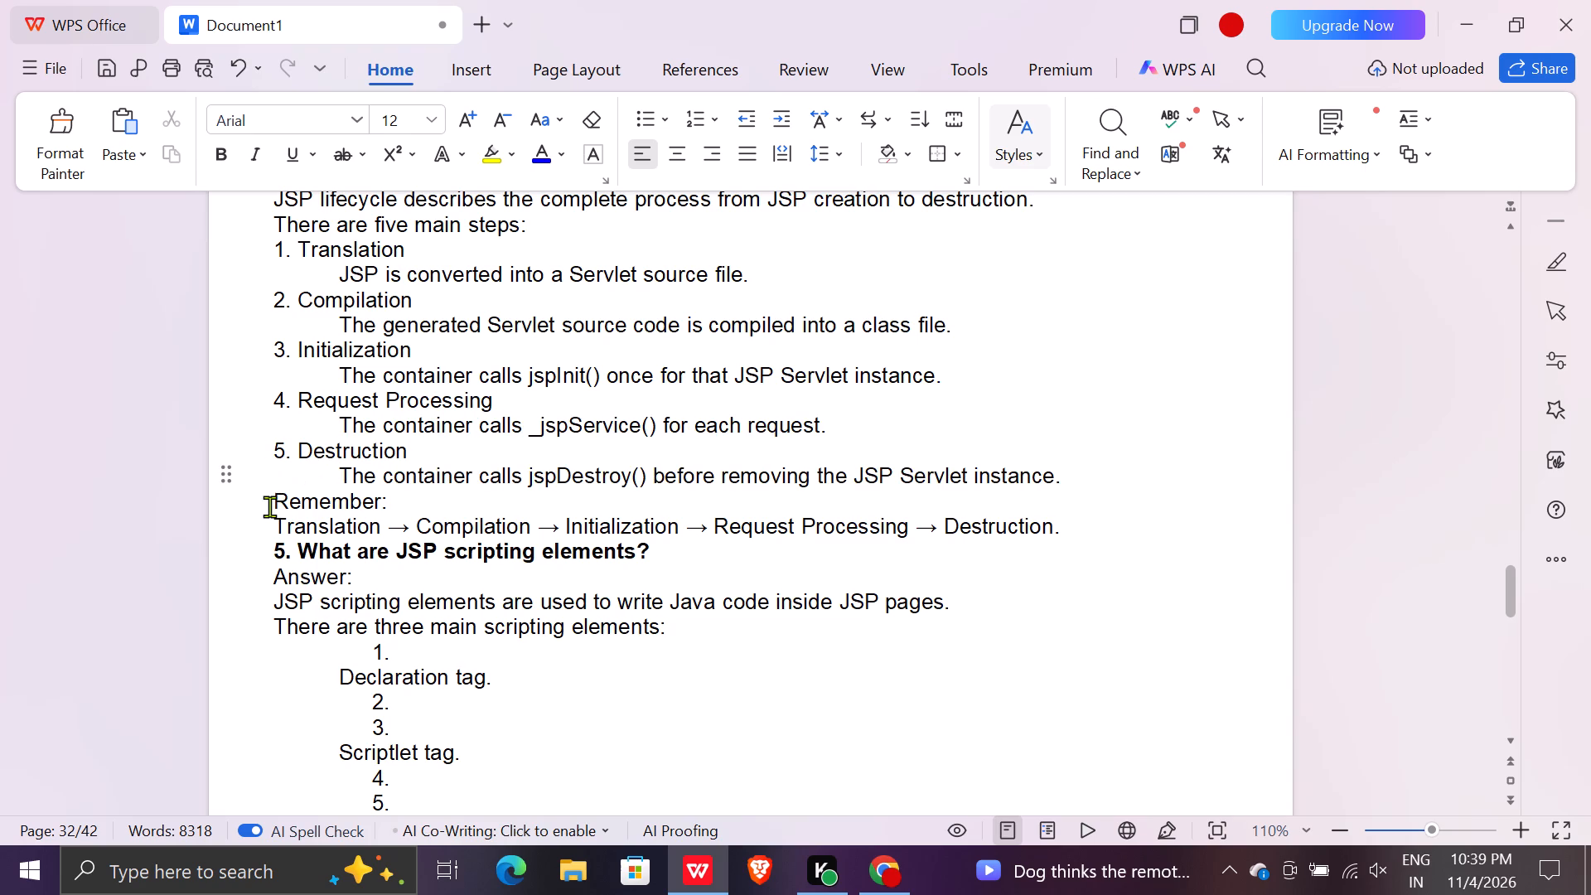
pyautogui.click(269, 506)
pyautogui.press('Tab')
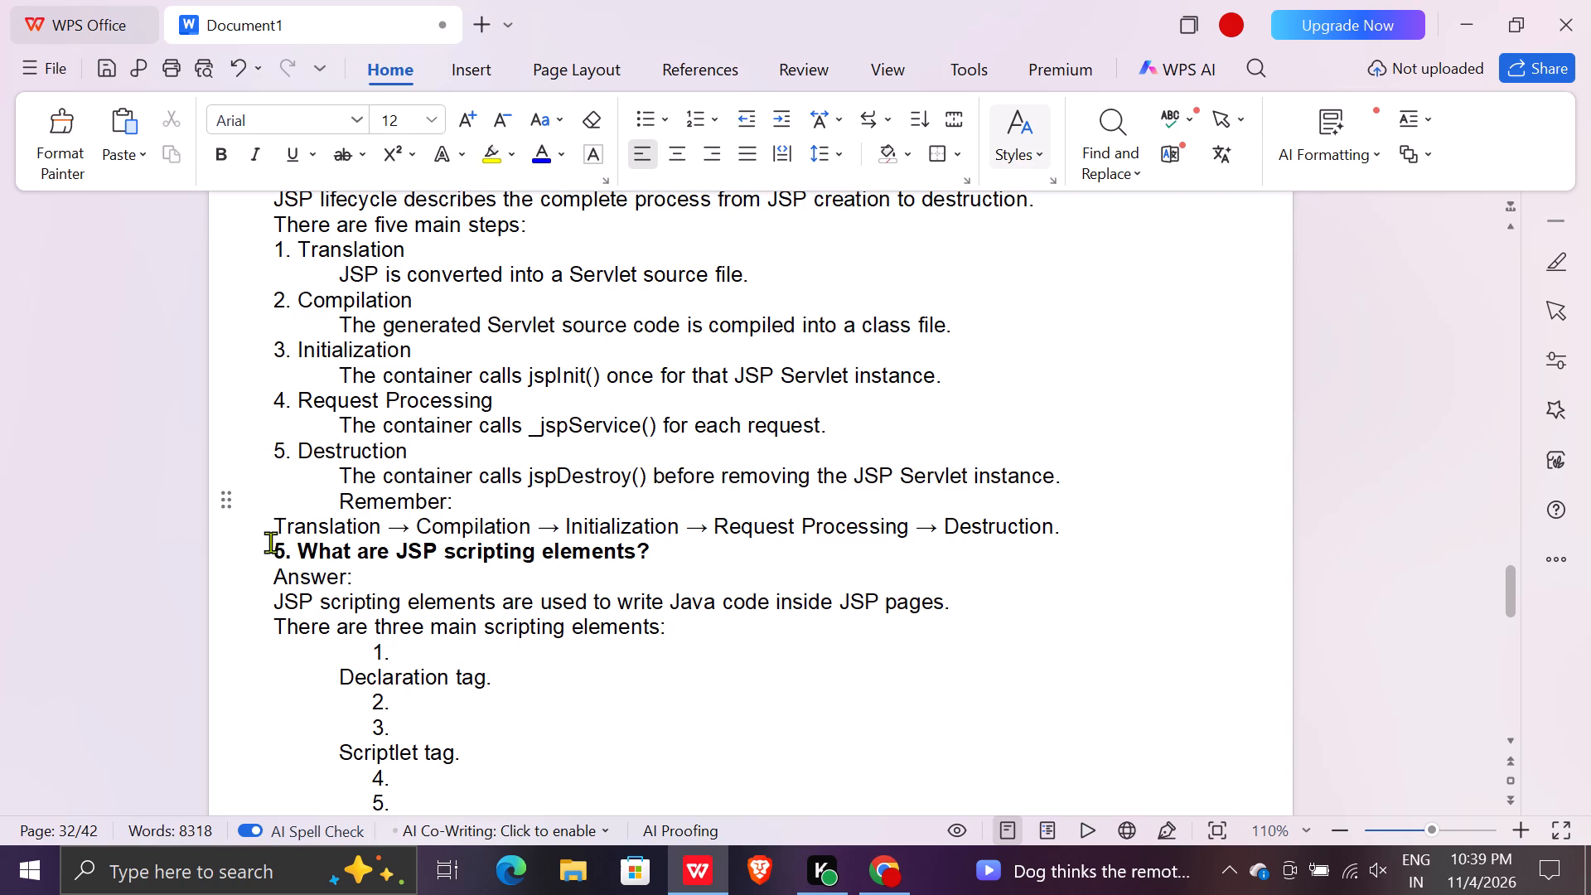
# In question 5's scripting elements list, remove the empty numbers before "Declaration tag." and "Scriptlet tag." and indent both items.
pyautogui.scroll(-1, 270, 542)
pyautogui.click(341, 370)
pyautogui.press('BackSpace')
pyautogui.press('BackSpace')
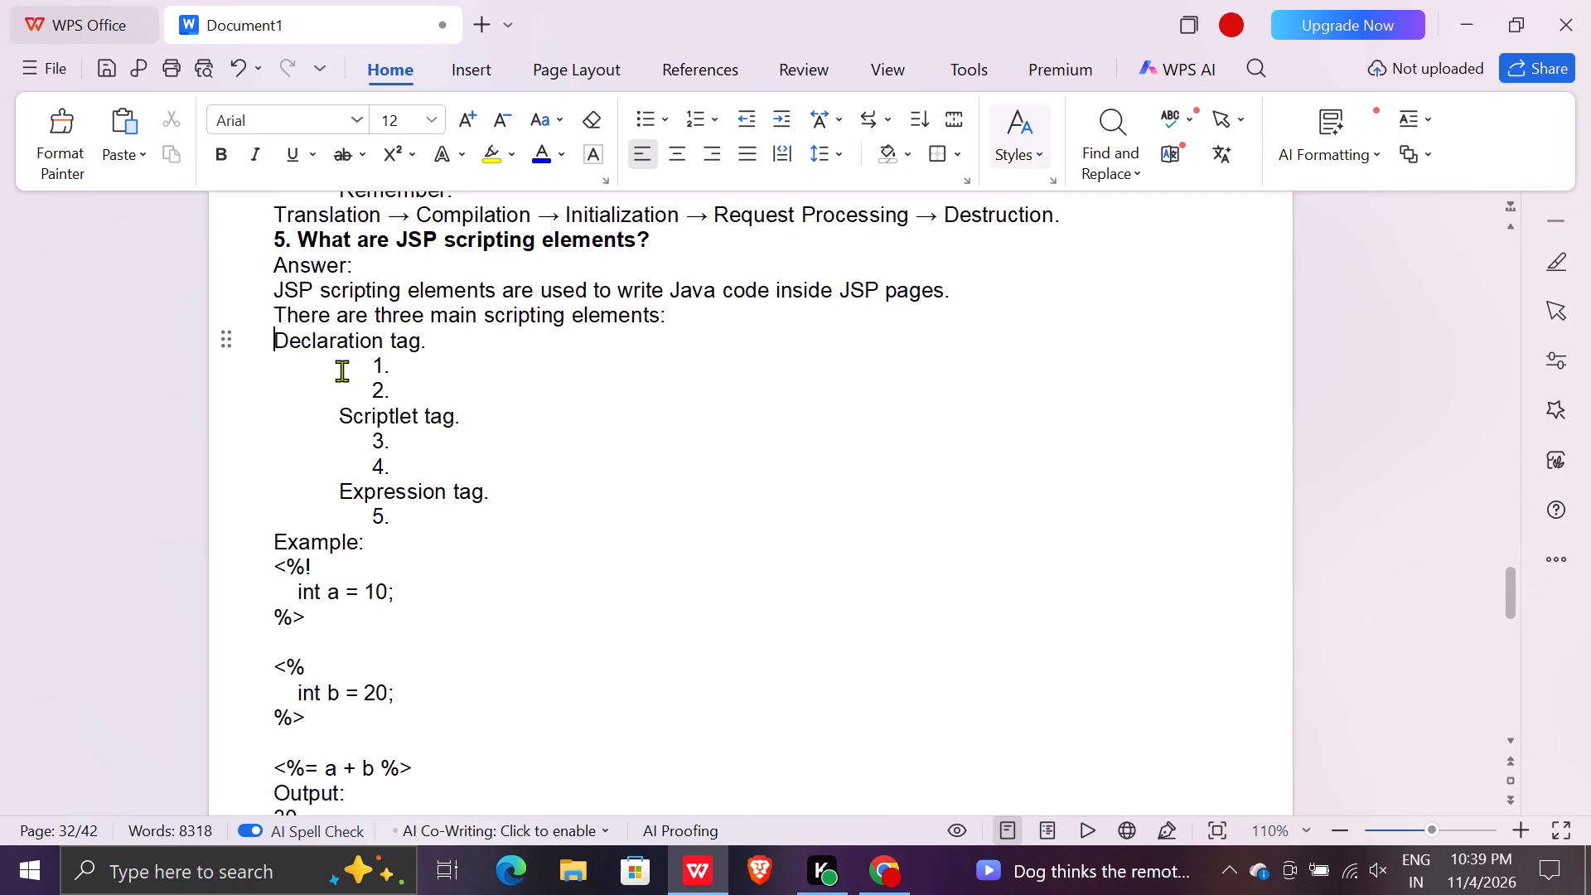
pyautogui.press('Tab')
pyautogui.click(334, 421)
pyautogui.press('BackSpace')
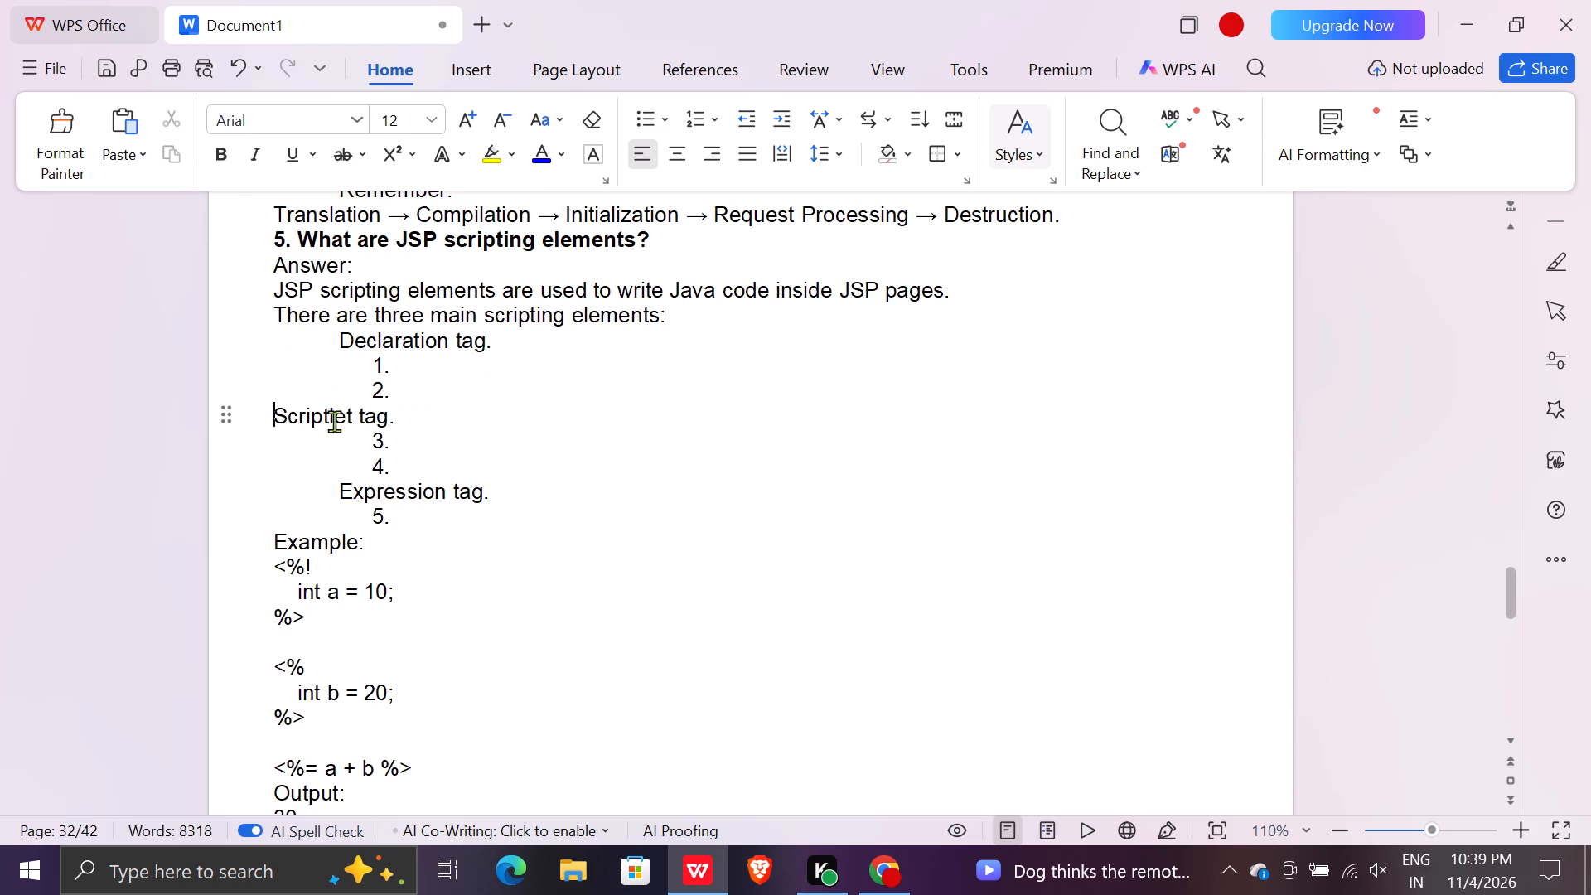
pyautogui.press('BackSpace')
pyautogui.press('BackSpace')
pyautogui.press('Tab')
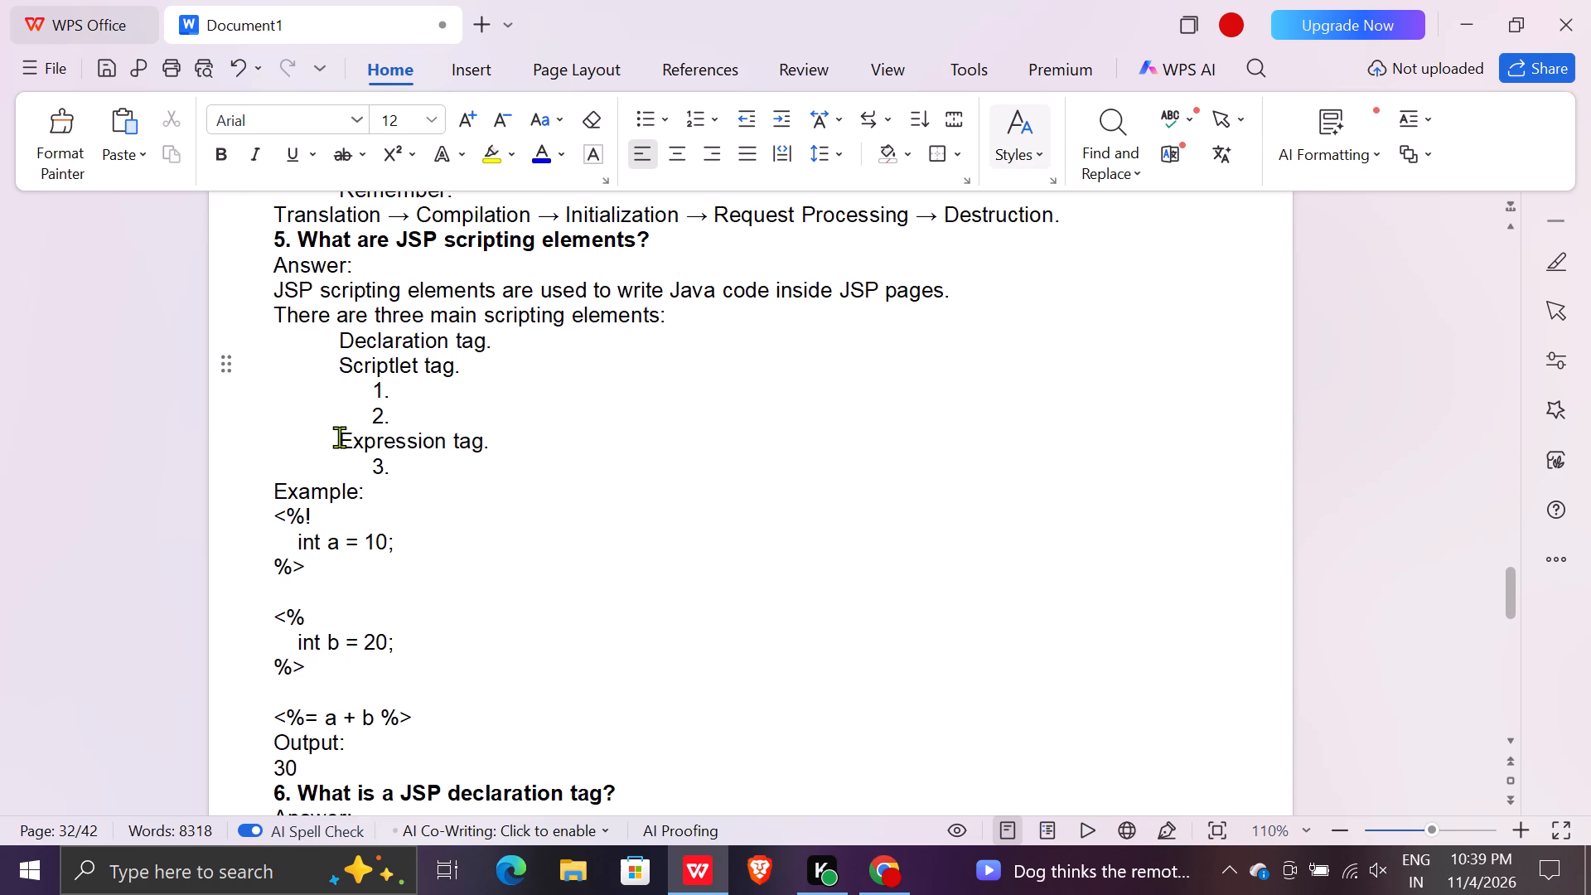
# Remove the empty numbers before and after "Expression tag." and indent it in line with the other scripting elements.
pyautogui.click(339, 437)
pyautogui.press('BackSpace')
pyautogui.press('BackSpace')
pyautogui.press('BackSpace')
pyautogui.press('Tab')
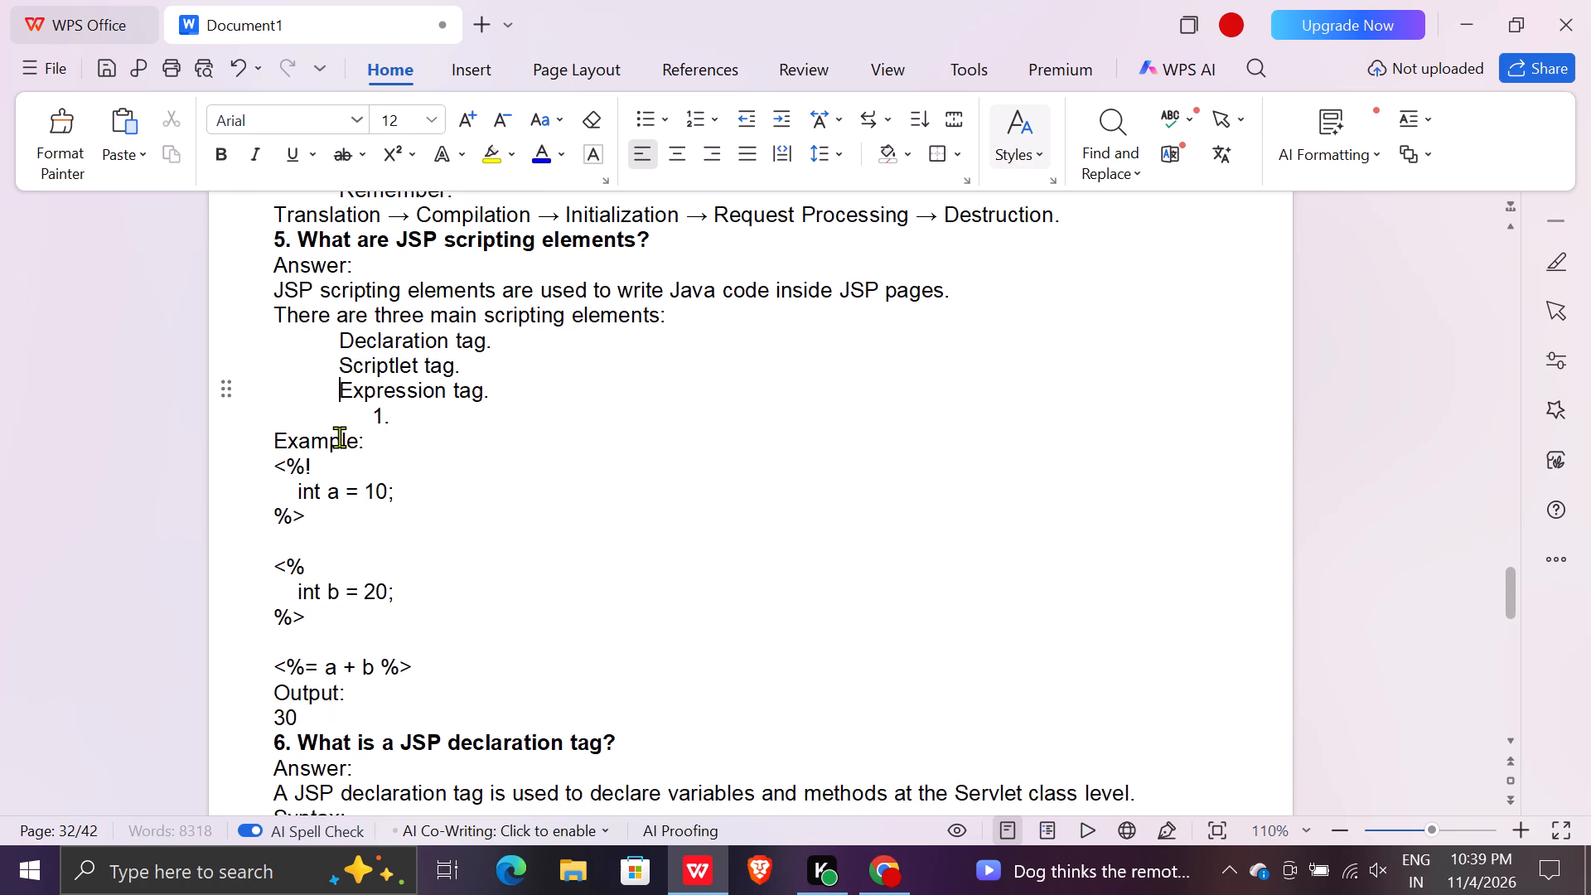
pyautogui.click(270, 439)
pyautogui.press('BackSpace')
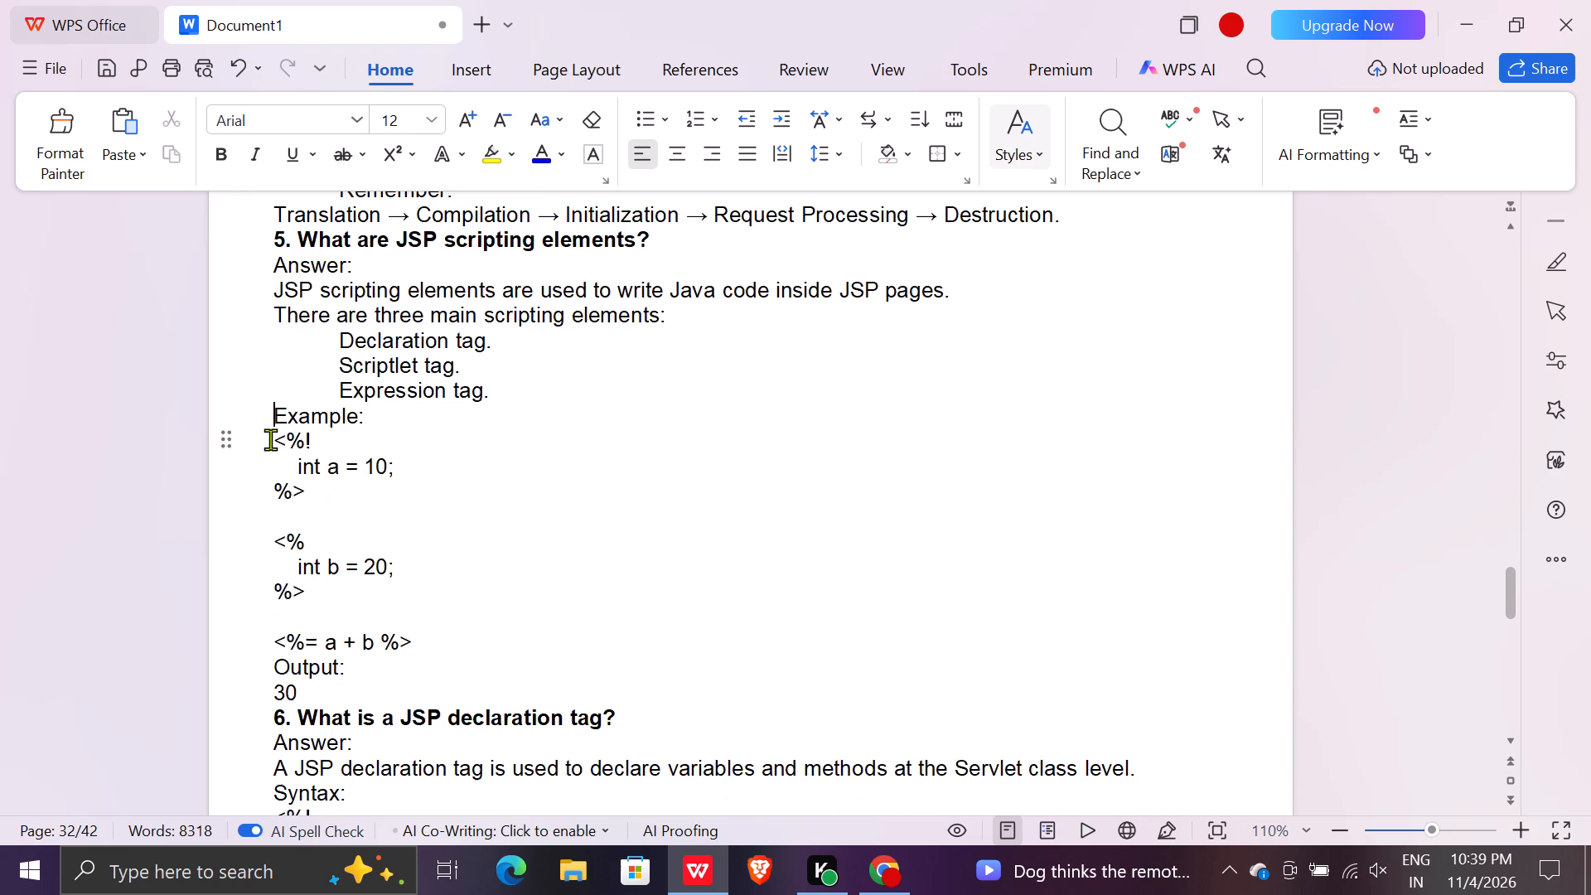
# Join question 5's example declaration into the single line "<%! int a = 10;%>".
pyautogui.scroll(-2, 482, 401)
pyautogui.scroll(3, 453, 423)
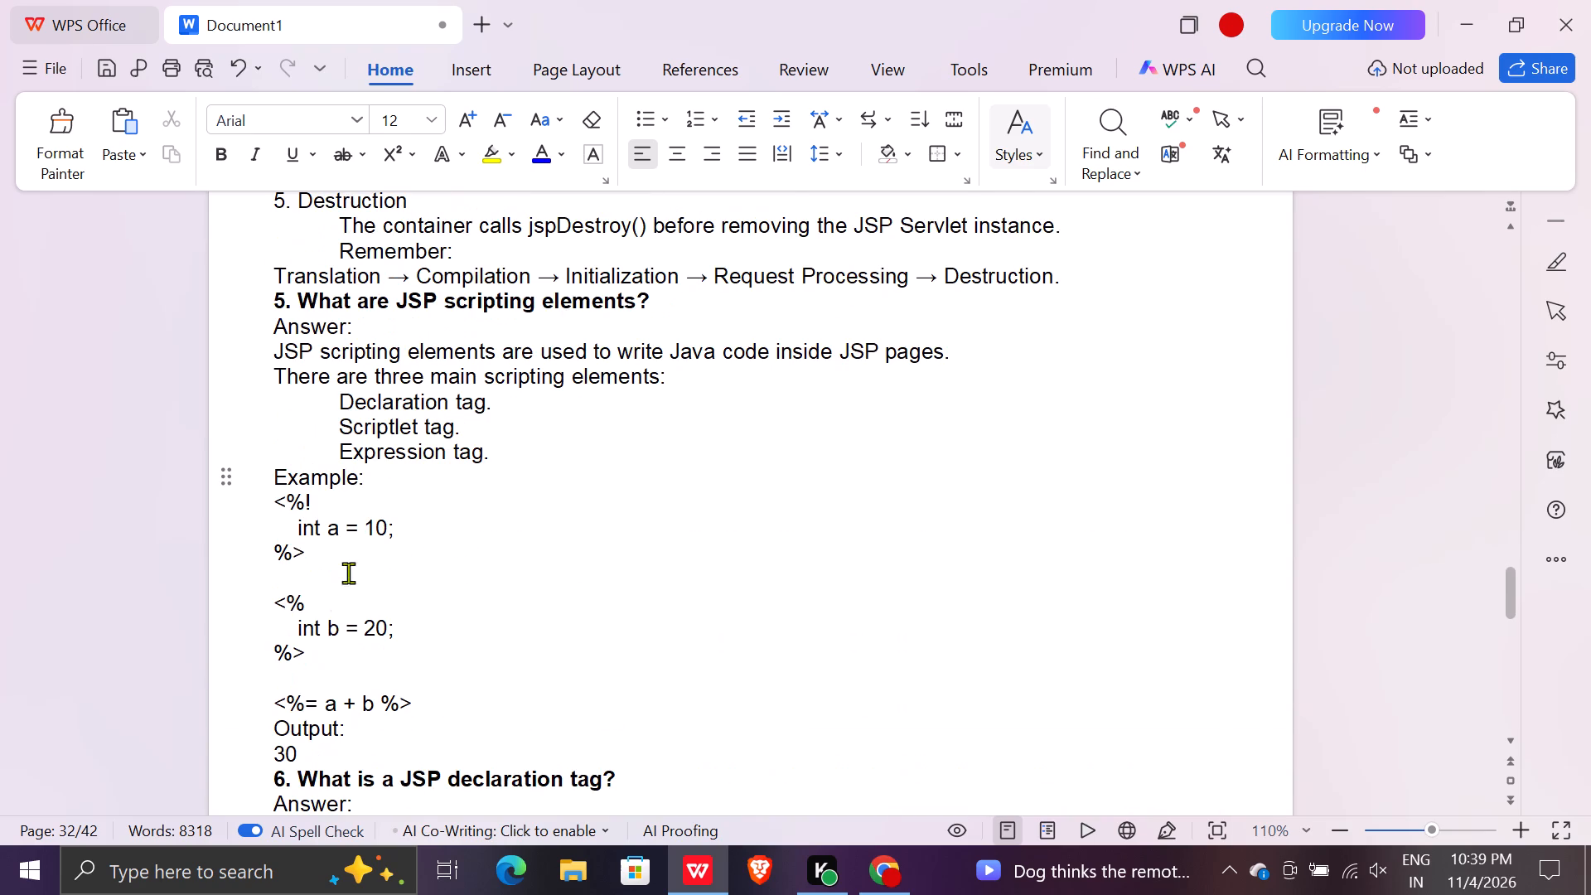
pyautogui.click(302, 529)
pyautogui.press('Left')
pyautogui.press('BackSpace')
pyautogui.press('BackSpace')
pyautogui.press('BackSpace')
pyautogui.press('BackSpace')
pyautogui.press('BackSpace')
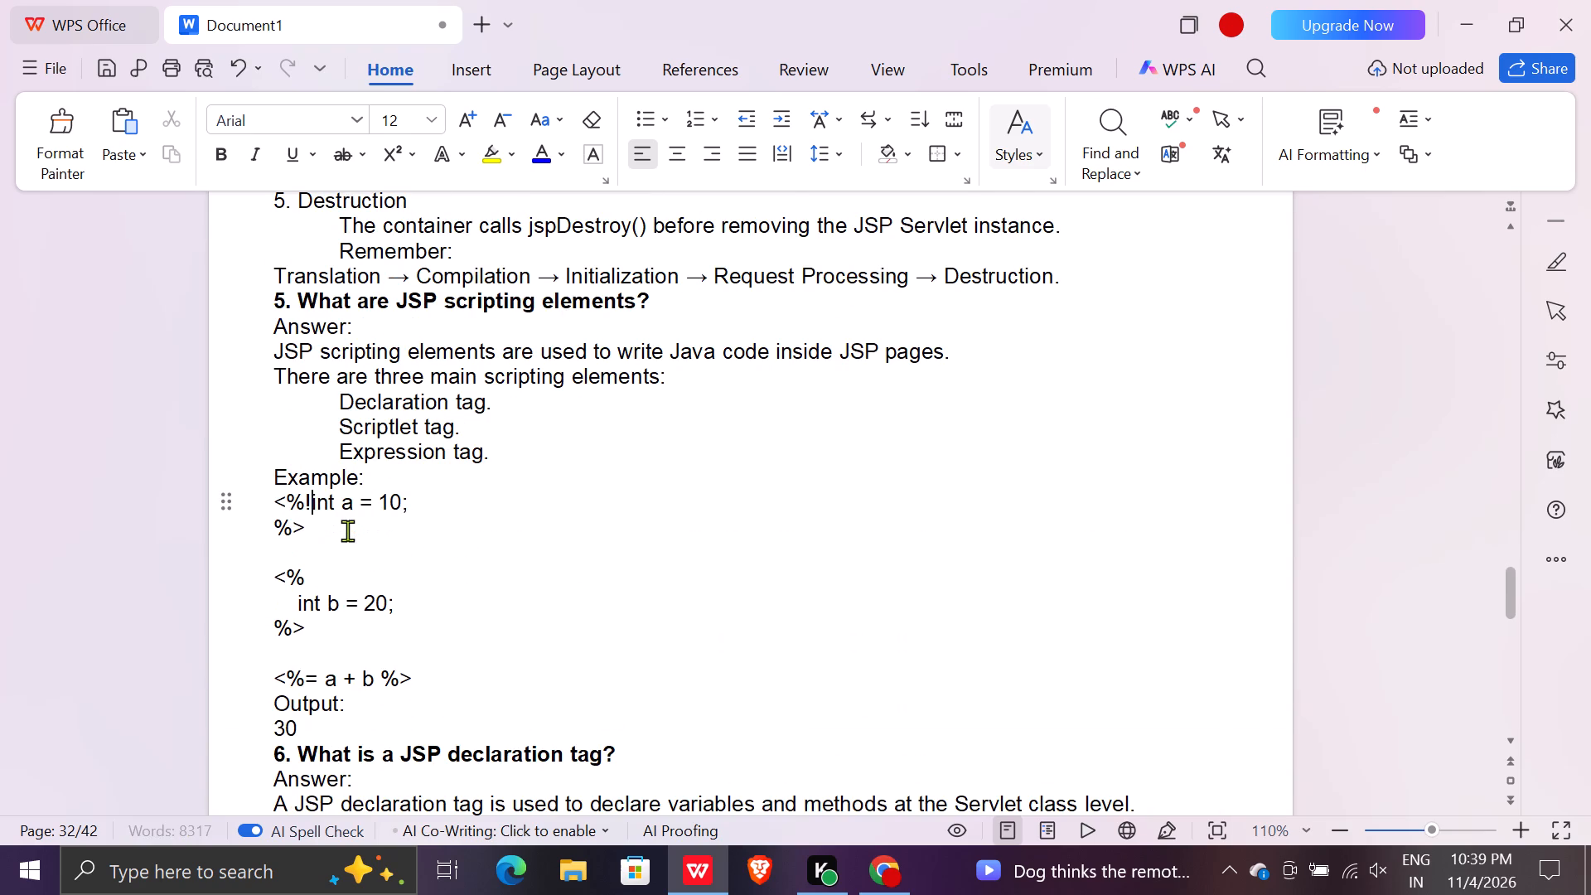
pyautogui.press('Tab')
pyautogui.press('BackSpace')
pyautogui.press('space')
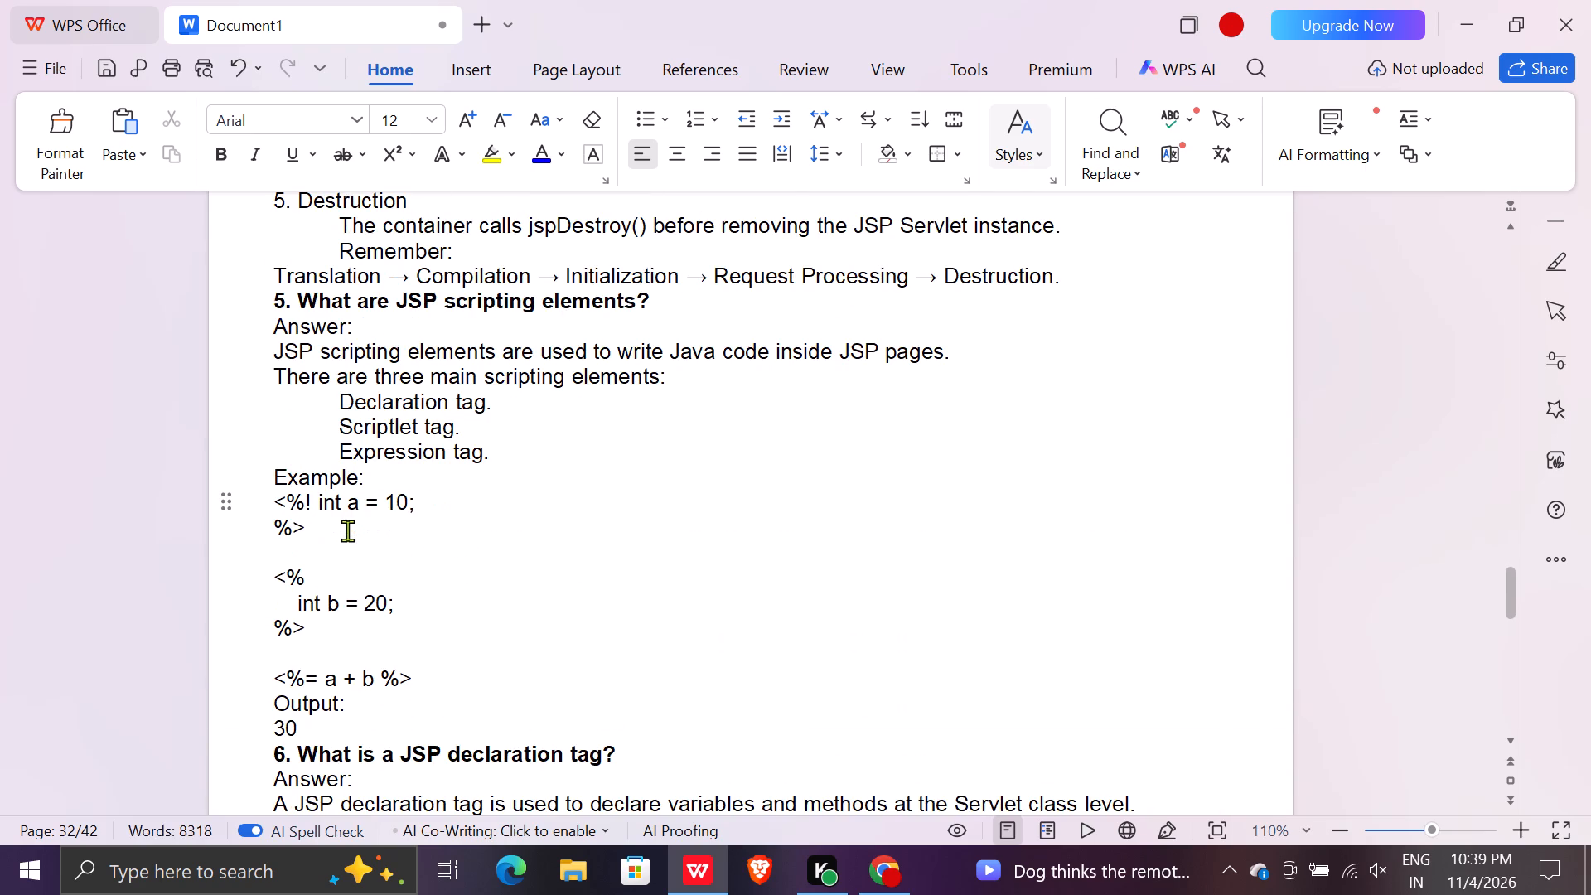
pyautogui.click(281, 530)
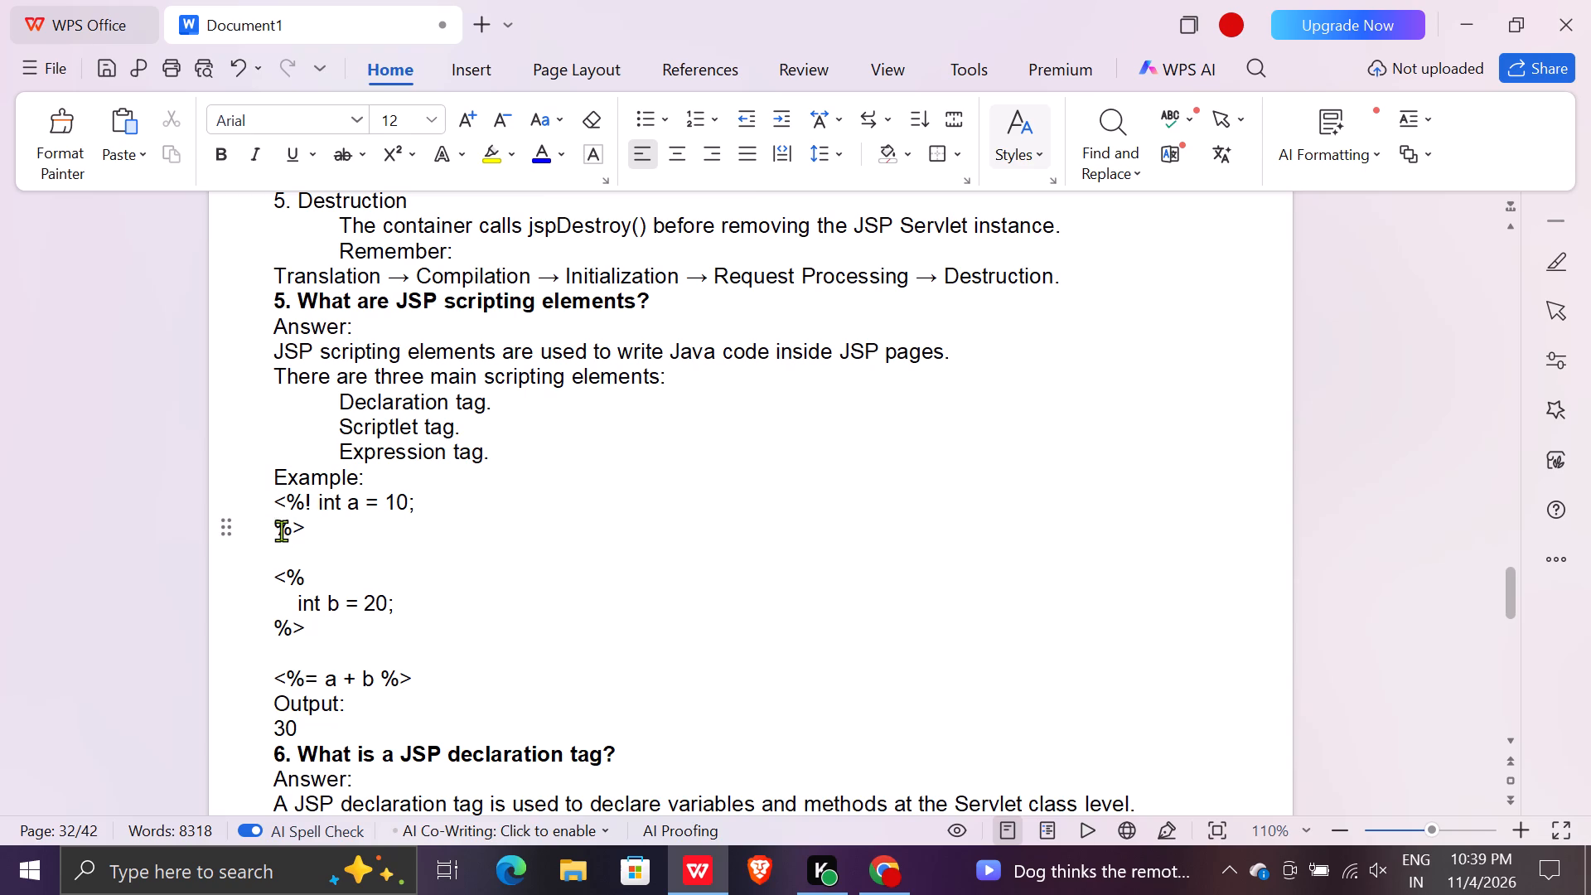
pyautogui.press('BackSpace')
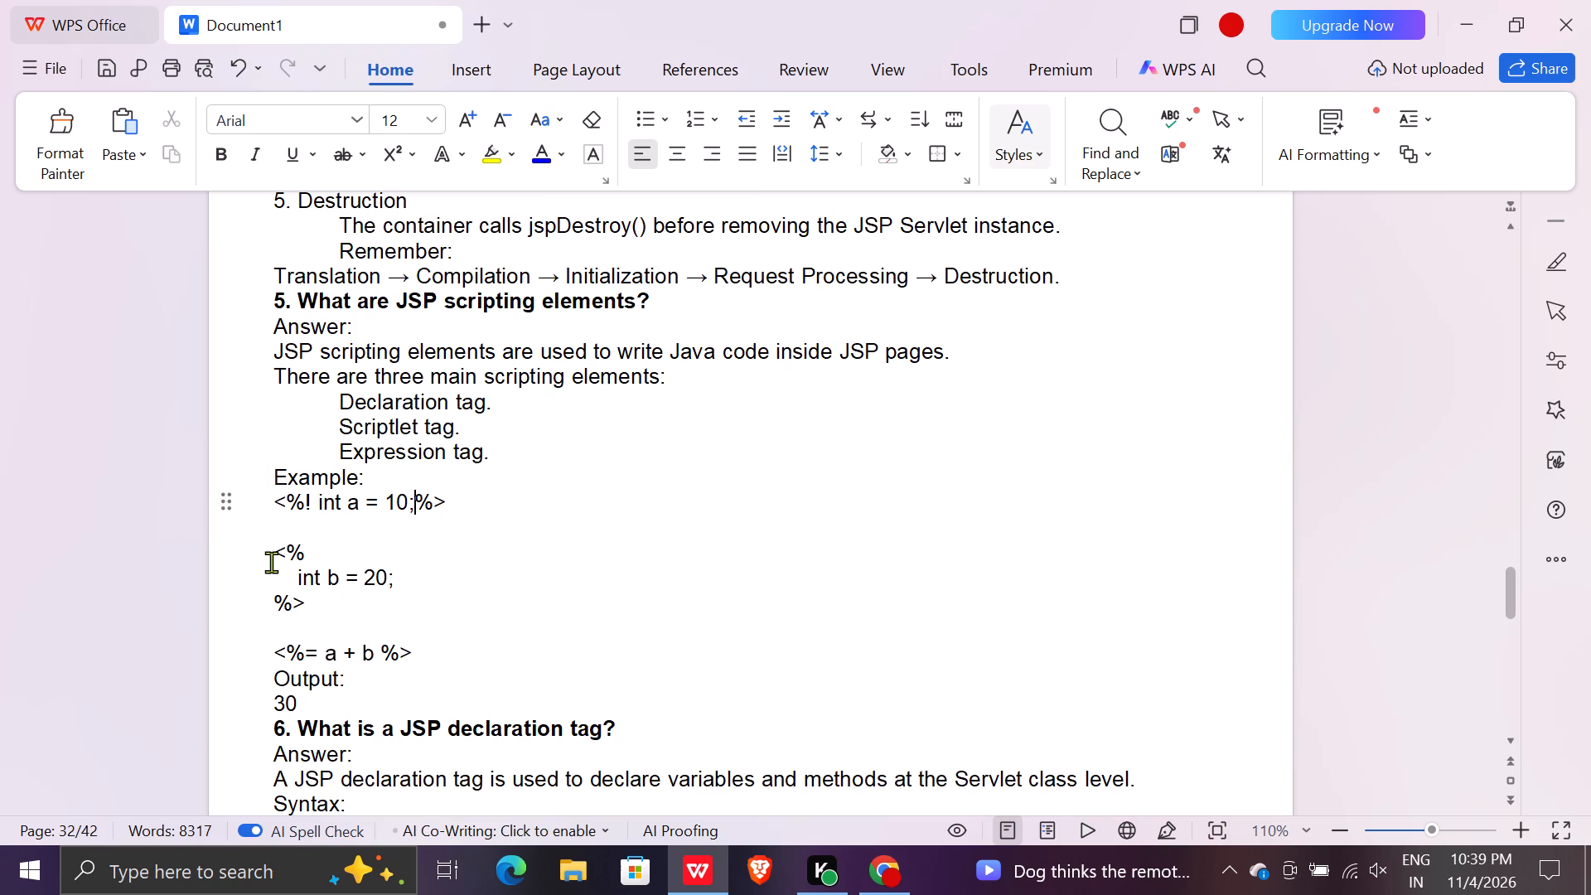
# Join question 5's example scriptlet into the single line "<% int b = 20;%>", with two spaces after the opening tag.
pyautogui.click(278, 530)
pyautogui.click(293, 580)
pyautogui.press('BackSpace')
pyautogui.press('Right')
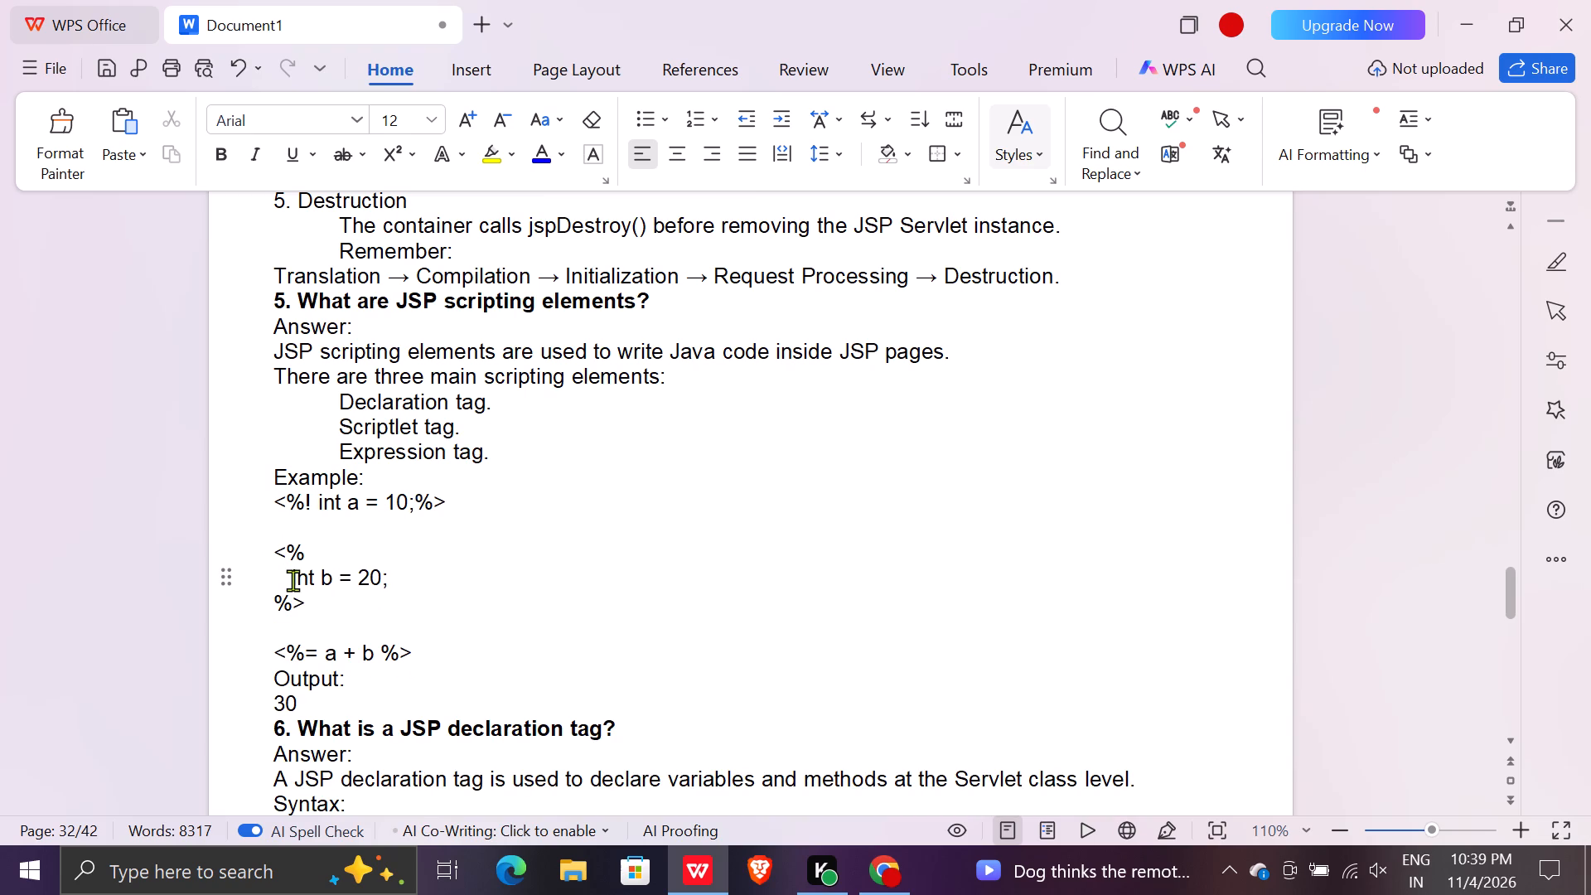
pyautogui.press('Right')
pyautogui.press('Left')
pyautogui.hotkey('shift', 'Left')
pyautogui.hotkey('shift', 'Left')
pyautogui.hotkey('shift', 'Left')
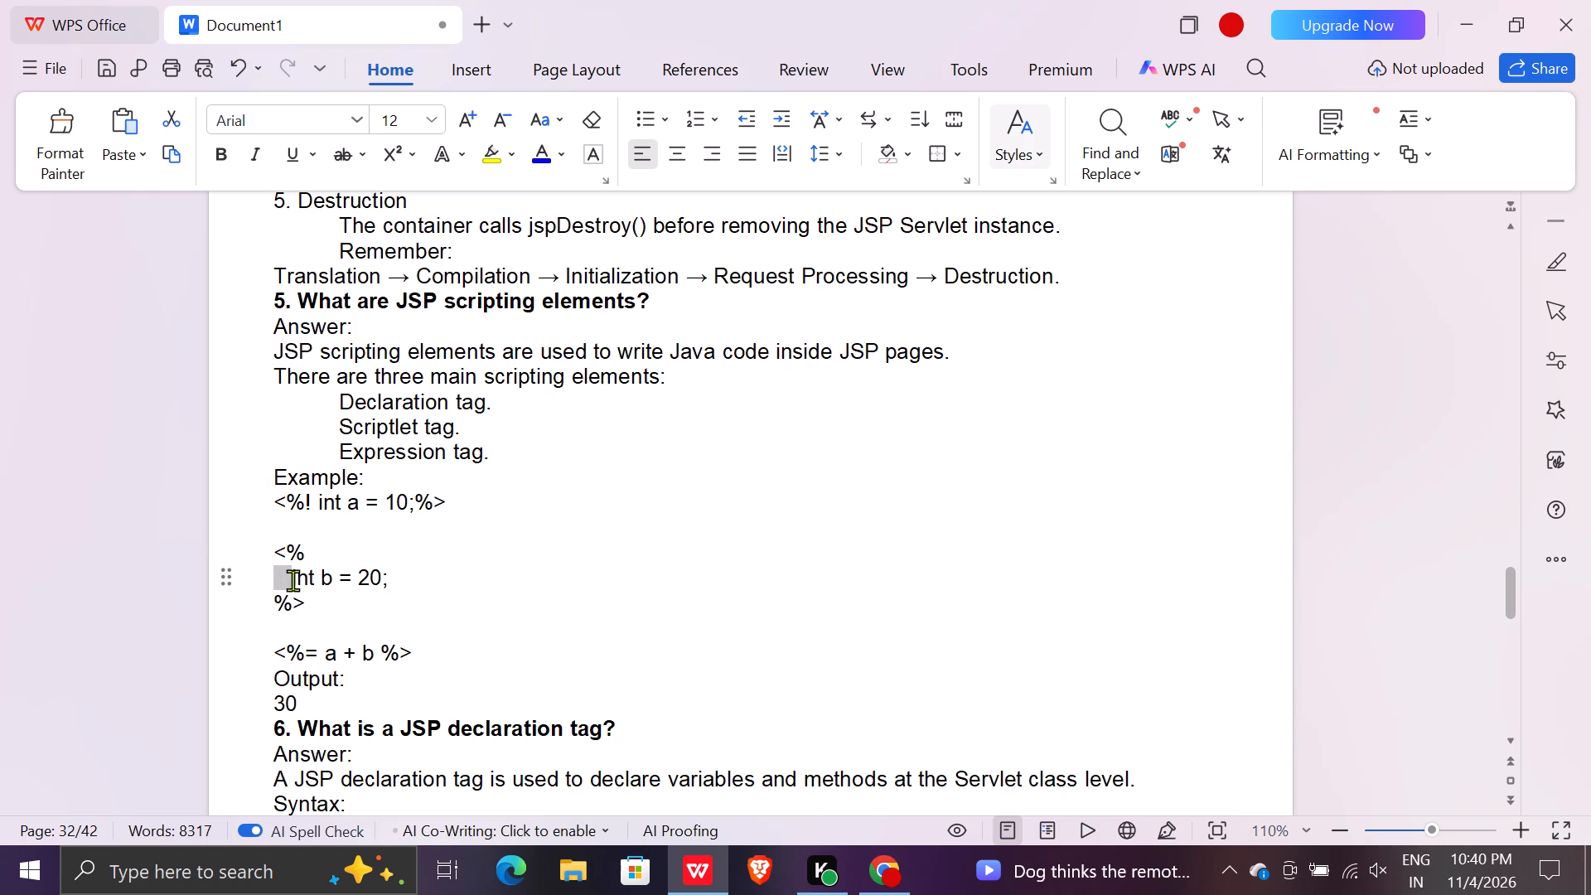
pyautogui.hotkey('shift', 'Left')
pyautogui.press('BackSpace')
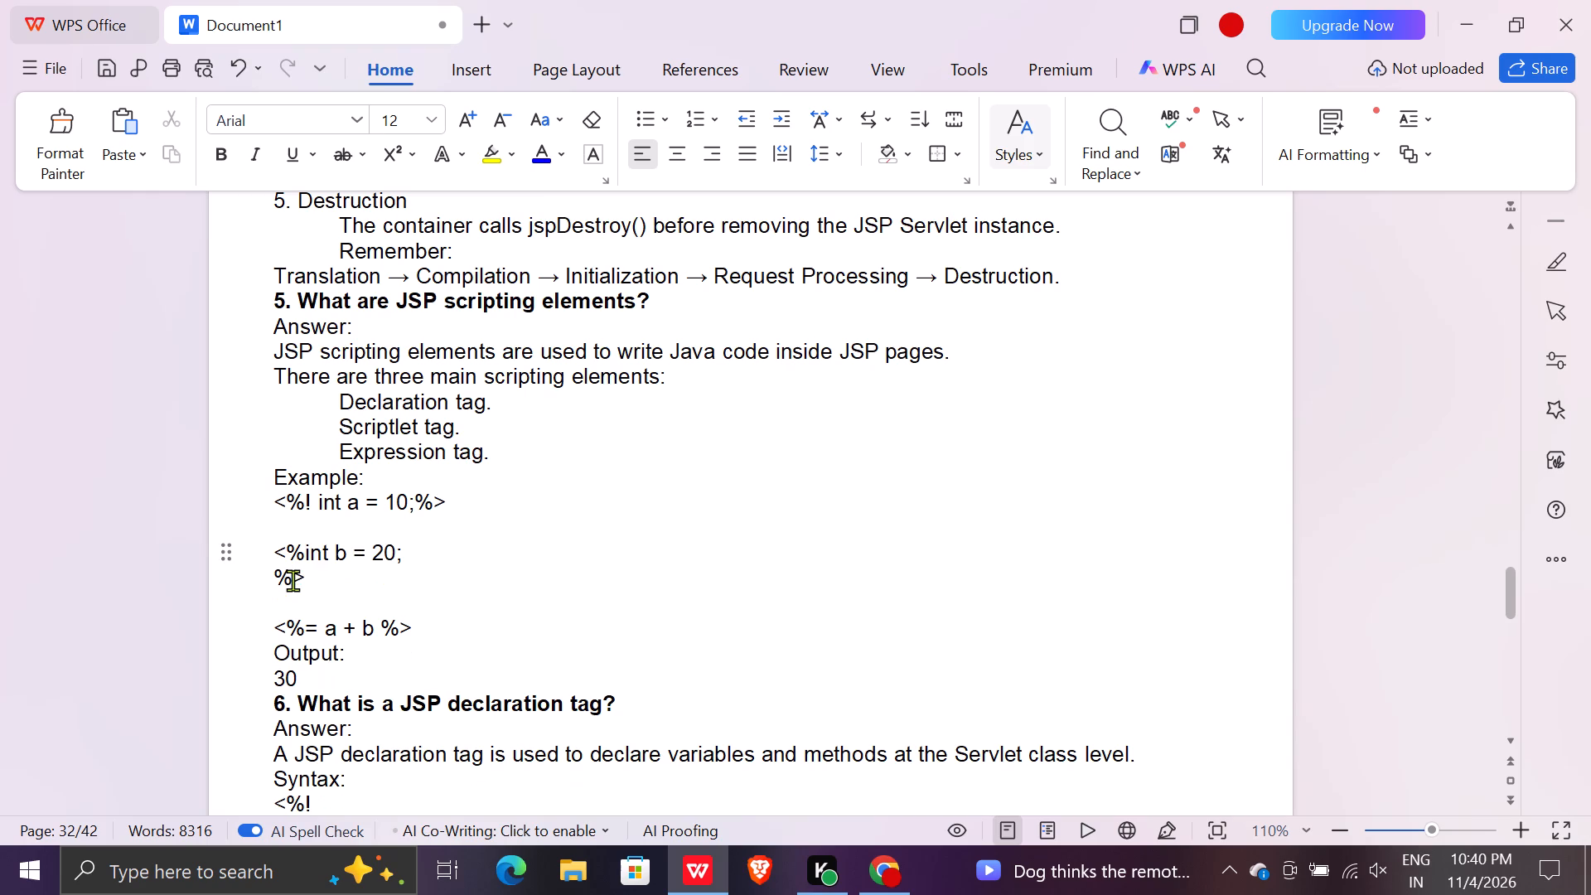
pyautogui.press('space')
pyautogui.press('space')
pyautogui.press('Right')
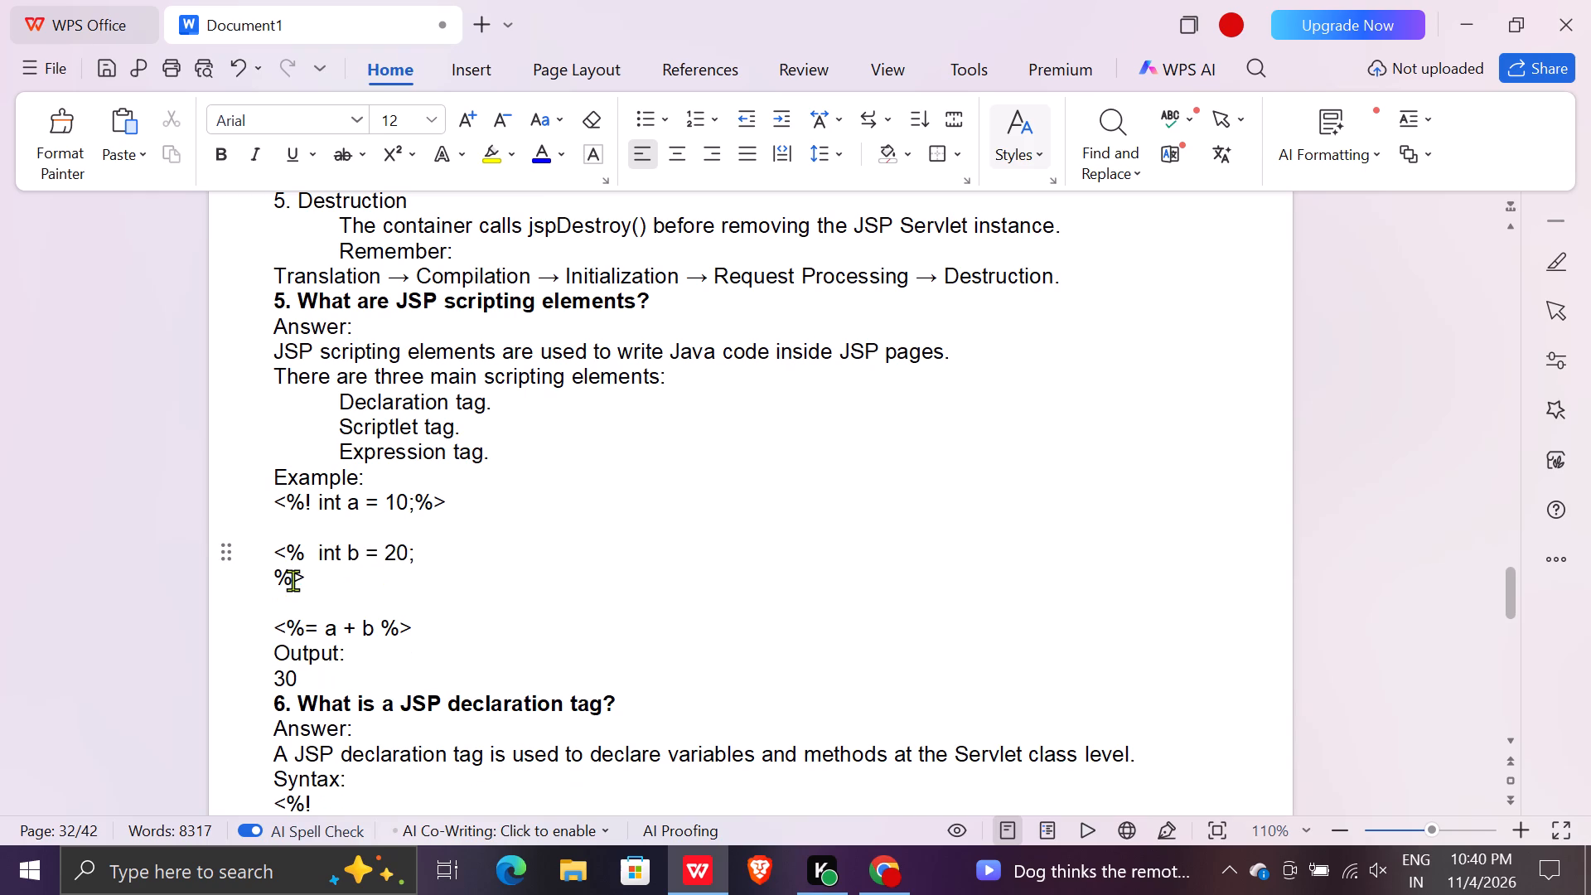
pyautogui.click(270, 578)
pyautogui.press('BackSpace')
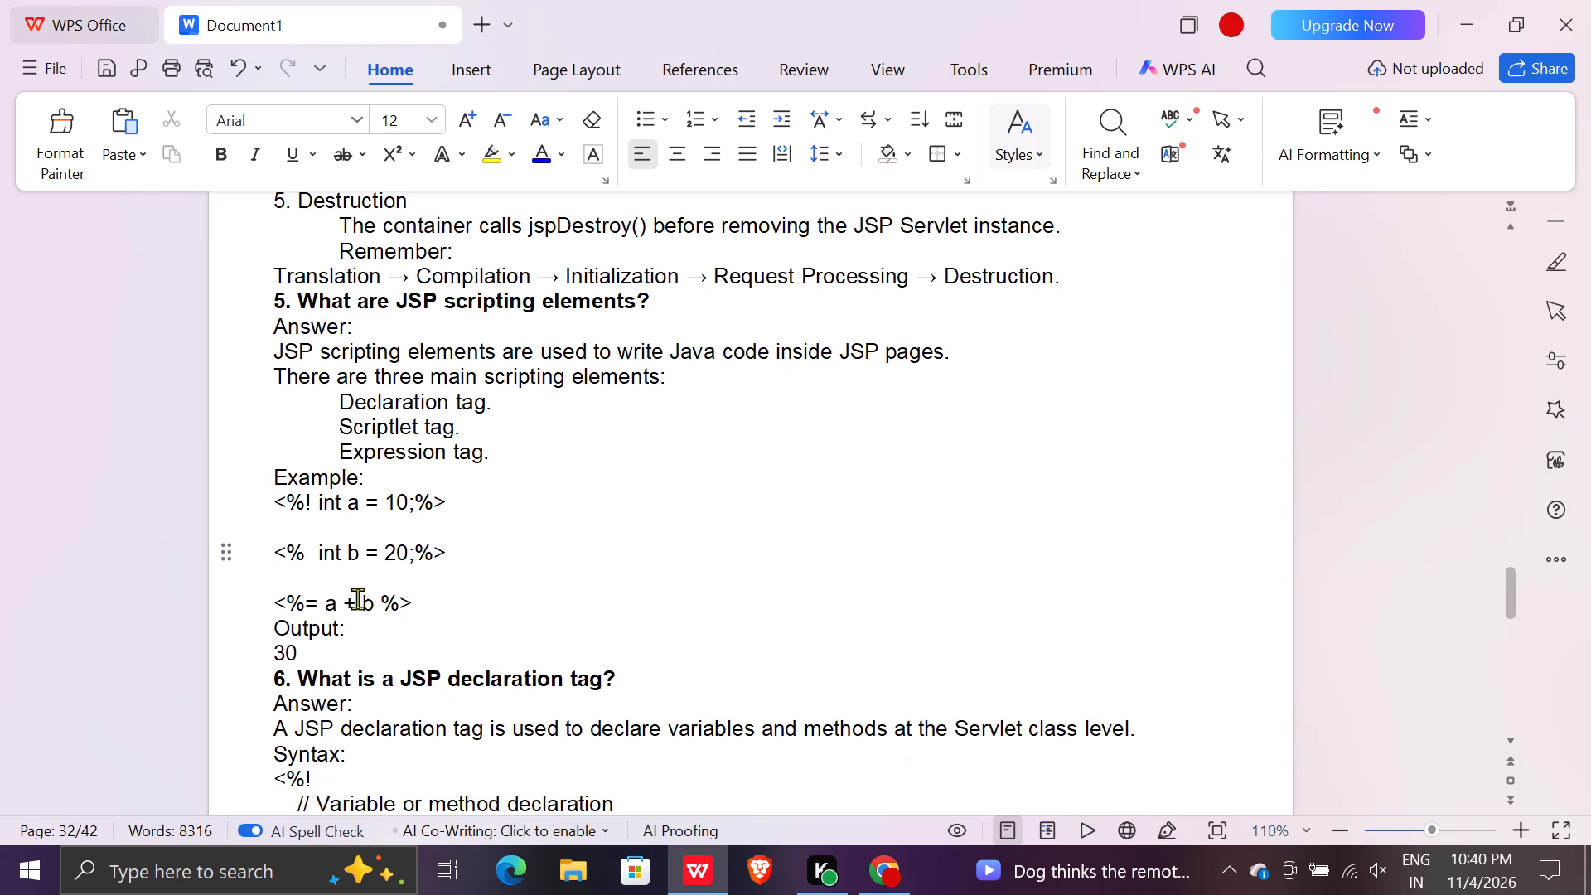
# Review the code examples and layout of questions 5 to 8 for remaining formatting problems.
pyautogui.scroll(-2, 369, 576)
pyautogui.click(351, 326)
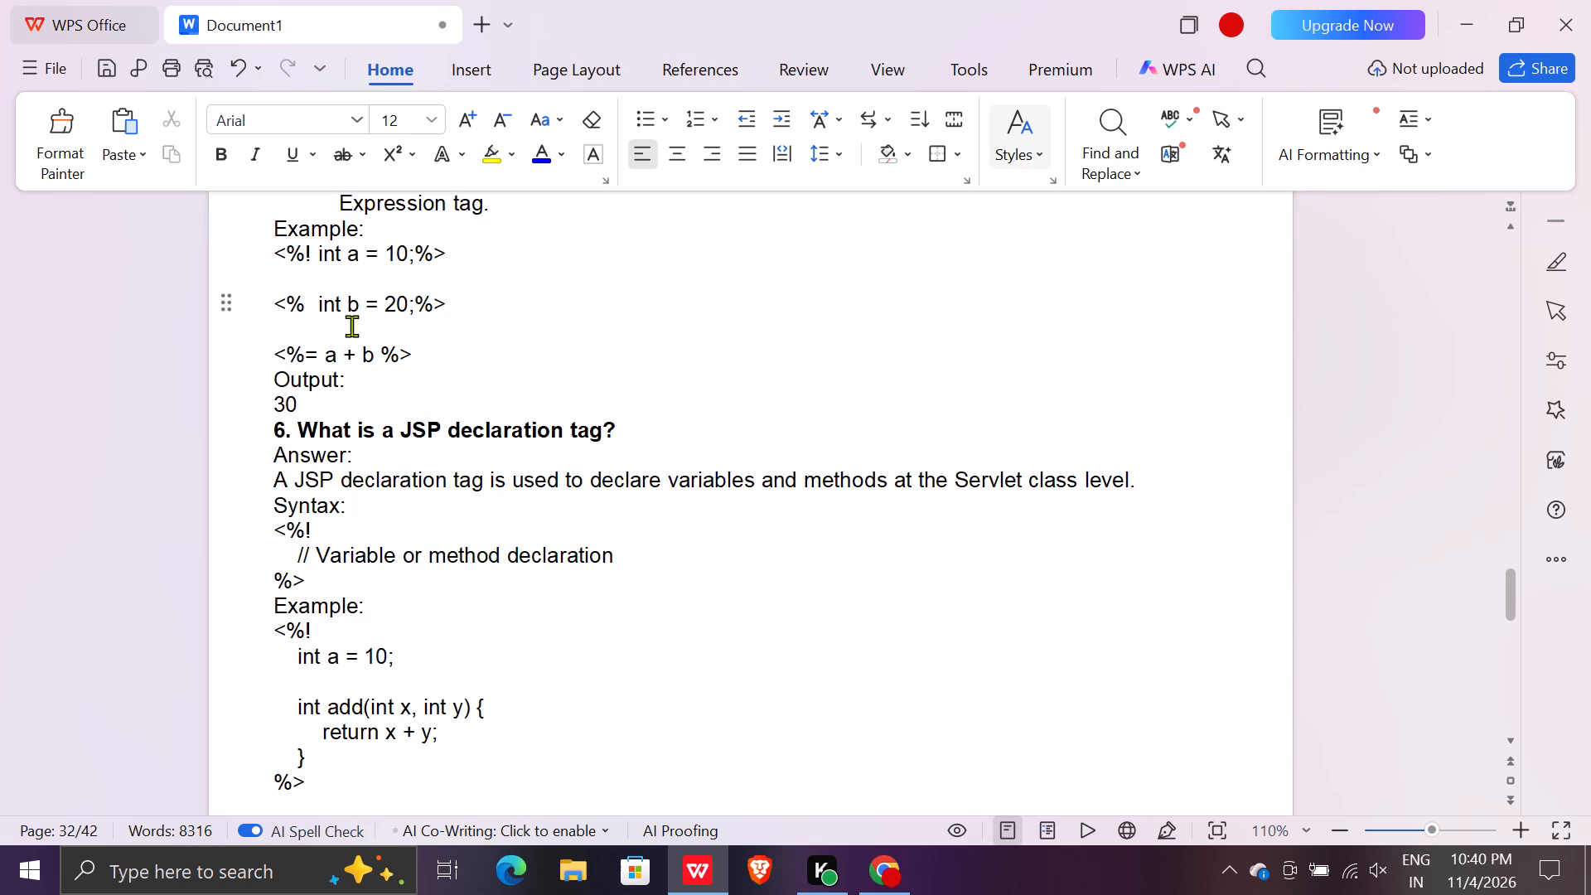
pyautogui.click(367, 273)
pyautogui.moveTo(425, 365); pyautogui.dragTo(473, 337)
pyautogui.click(468, 365)
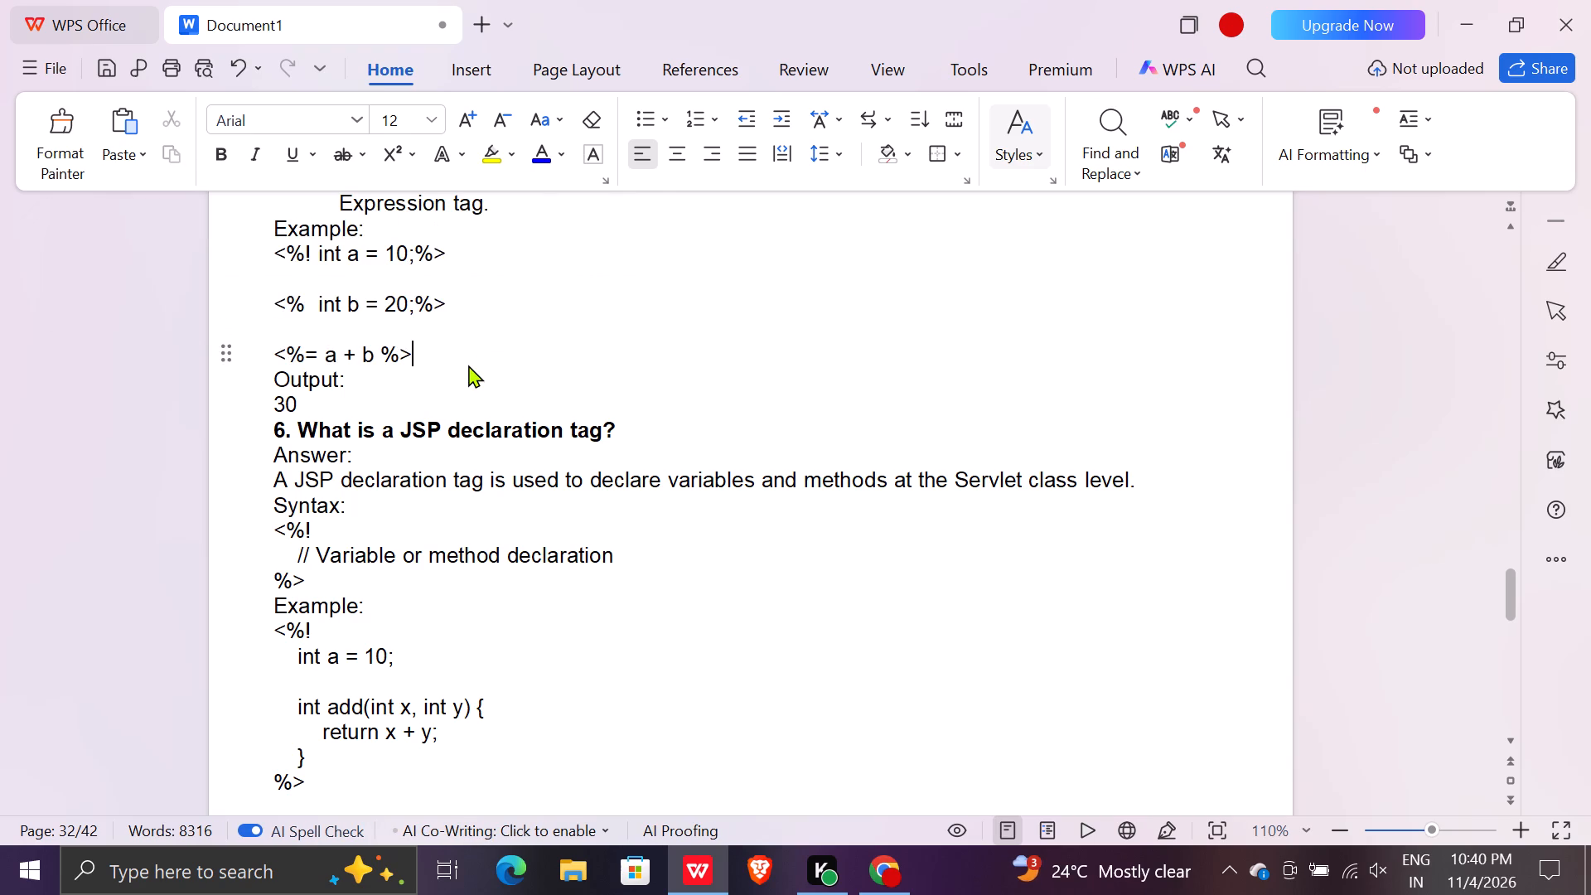
pyautogui.scroll(2, 468, 375)
pyautogui.scroll(-3, 515, 472)
pyautogui.scroll(-1, 530, 406)
pyautogui.scroll(4, 530, 406)
pyautogui.scroll(-3, 530, 406)
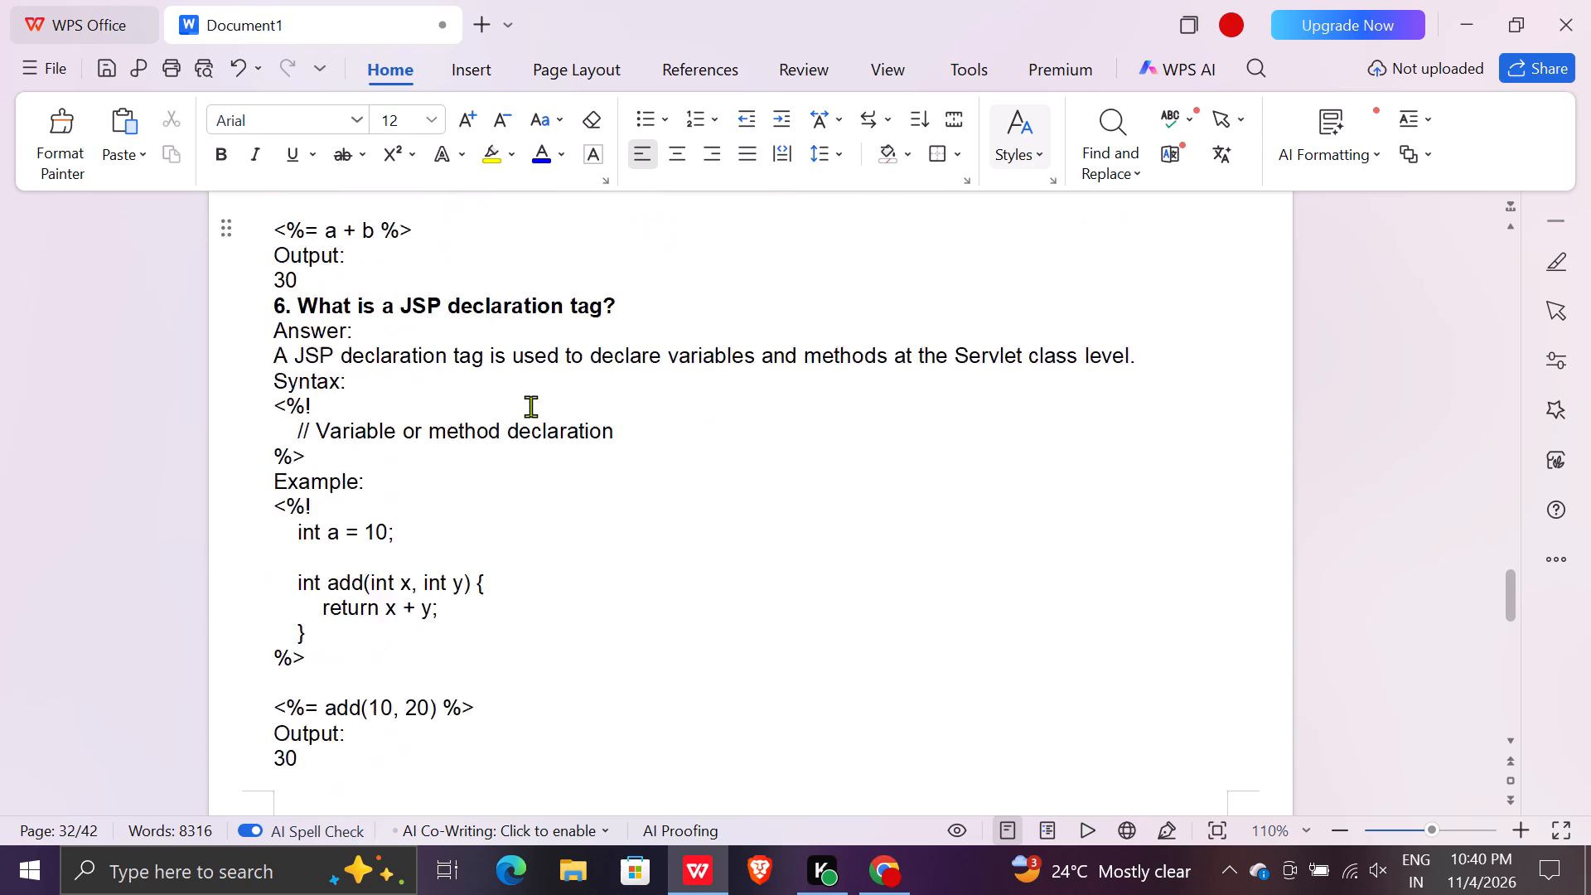
pyautogui.scroll(-1, 530, 406)
pyautogui.scroll(1, 509, 429)
pyautogui.scroll(-4, 509, 429)
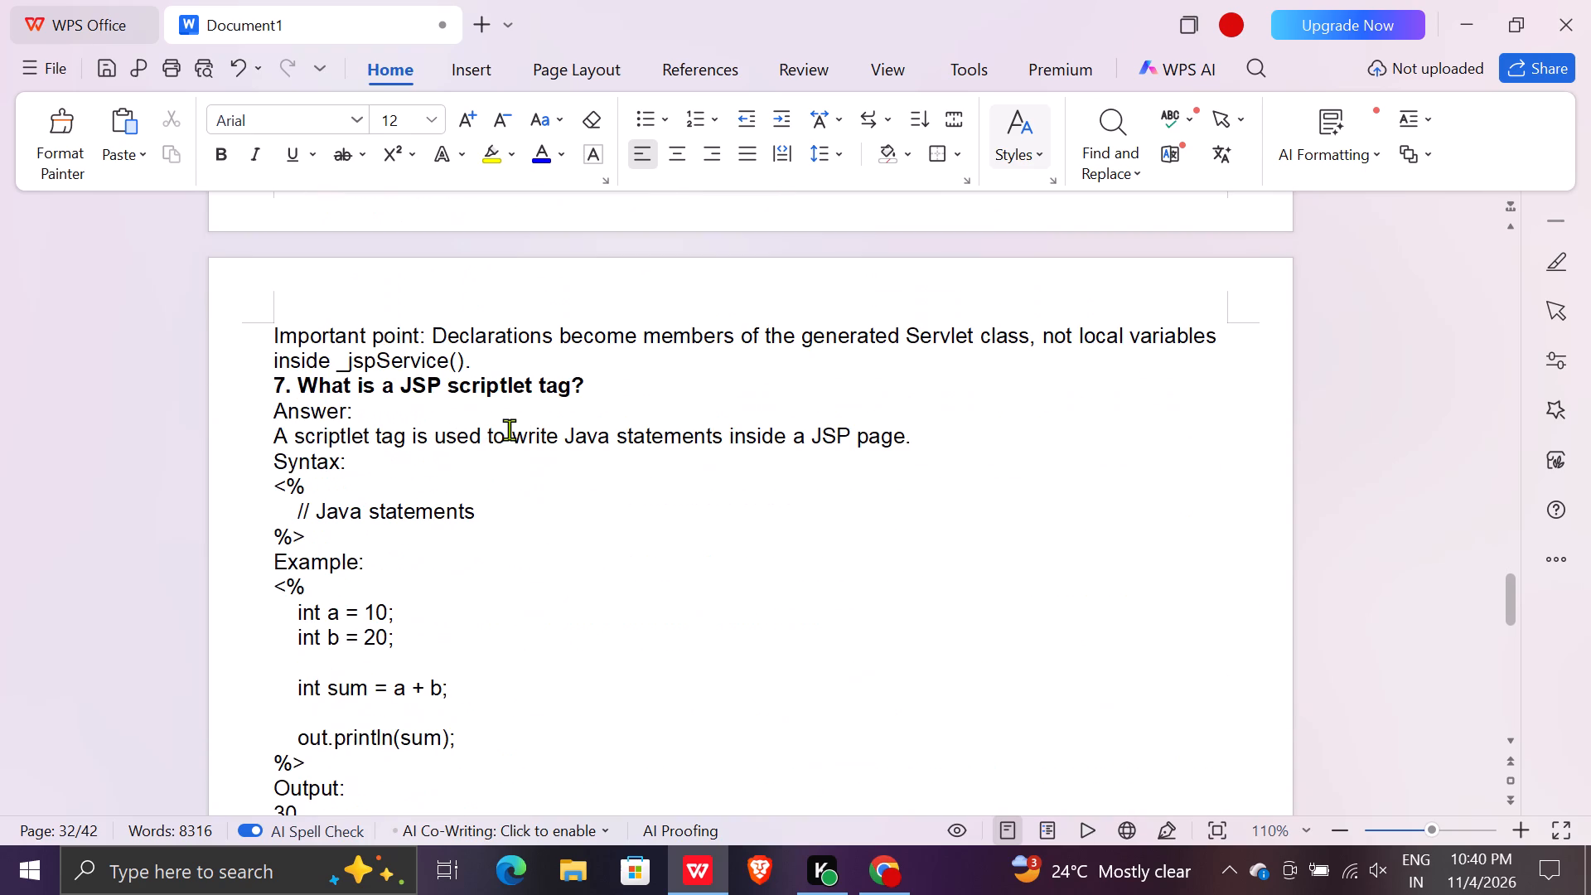
pyautogui.scroll(-6, 499, 382)
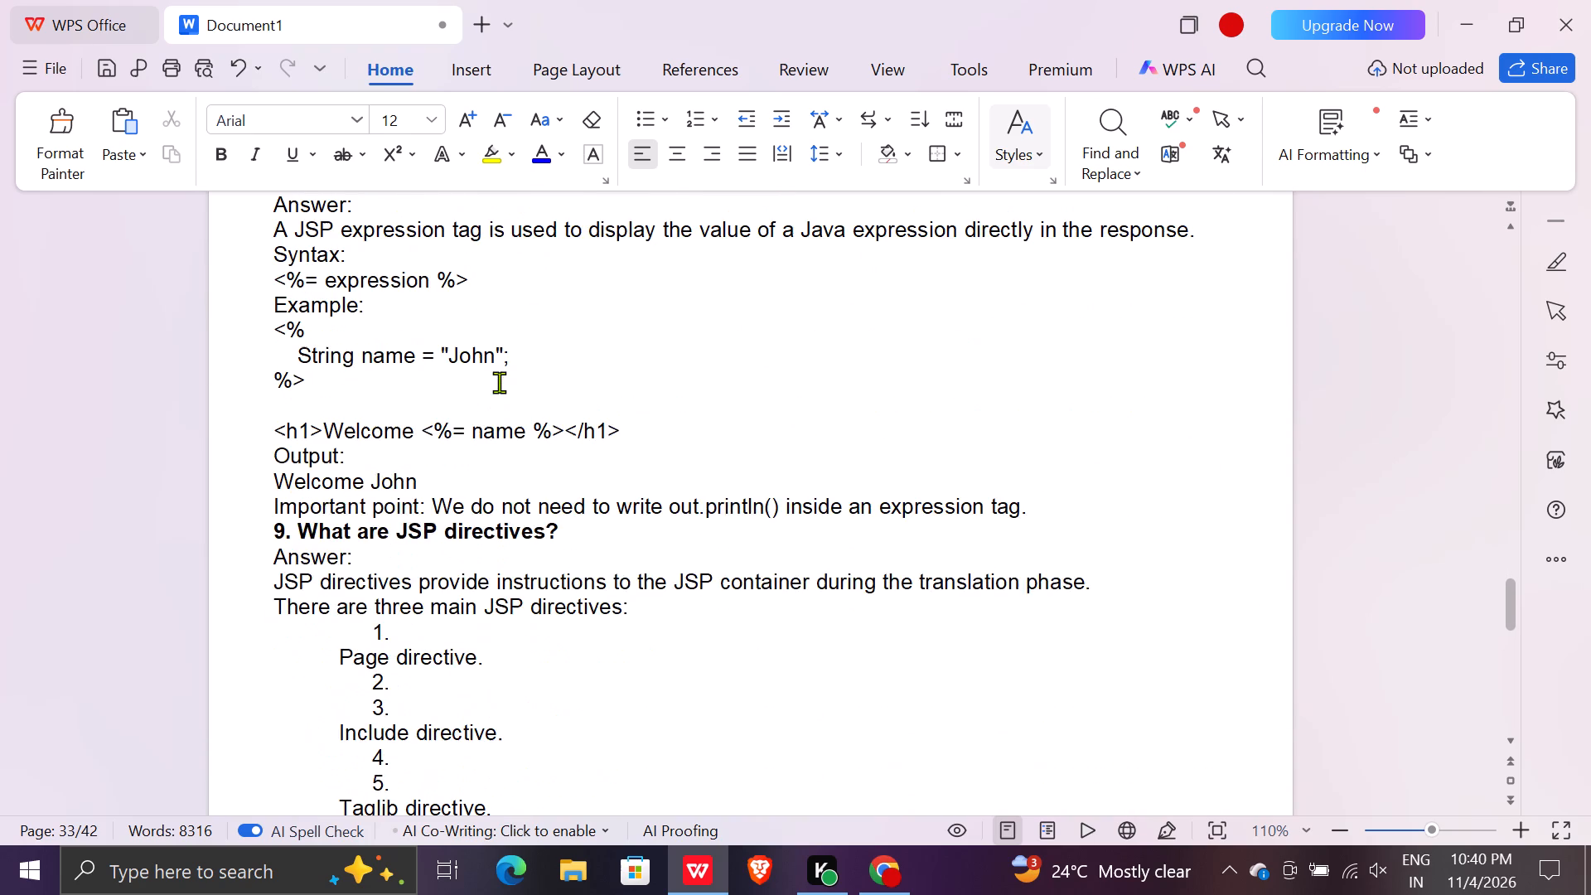
# In question 9's directives list, remove the empty numbers before "Page directive." and "Include directive." and indent both items.
pyautogui.scroll(-5, 499, 382)
pyautogui.scroll(2, 499, 382)
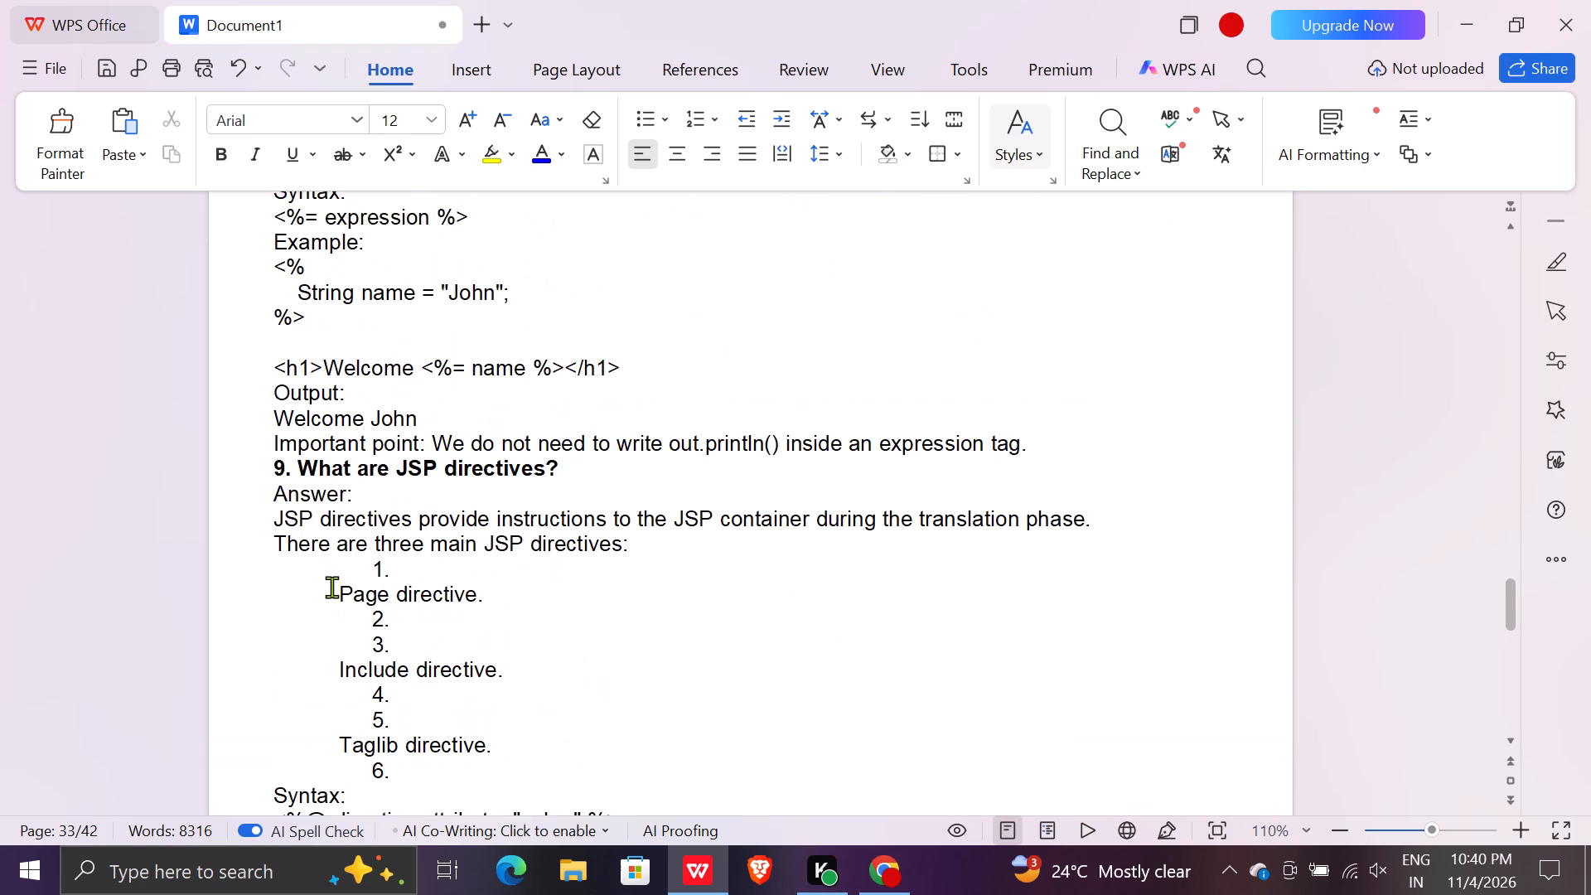
pyautogui.click(331, 587)
pyautogui.press('BackSpace')
pyautogui.press('BackSpace')
pyautogui.press('BackSpace')
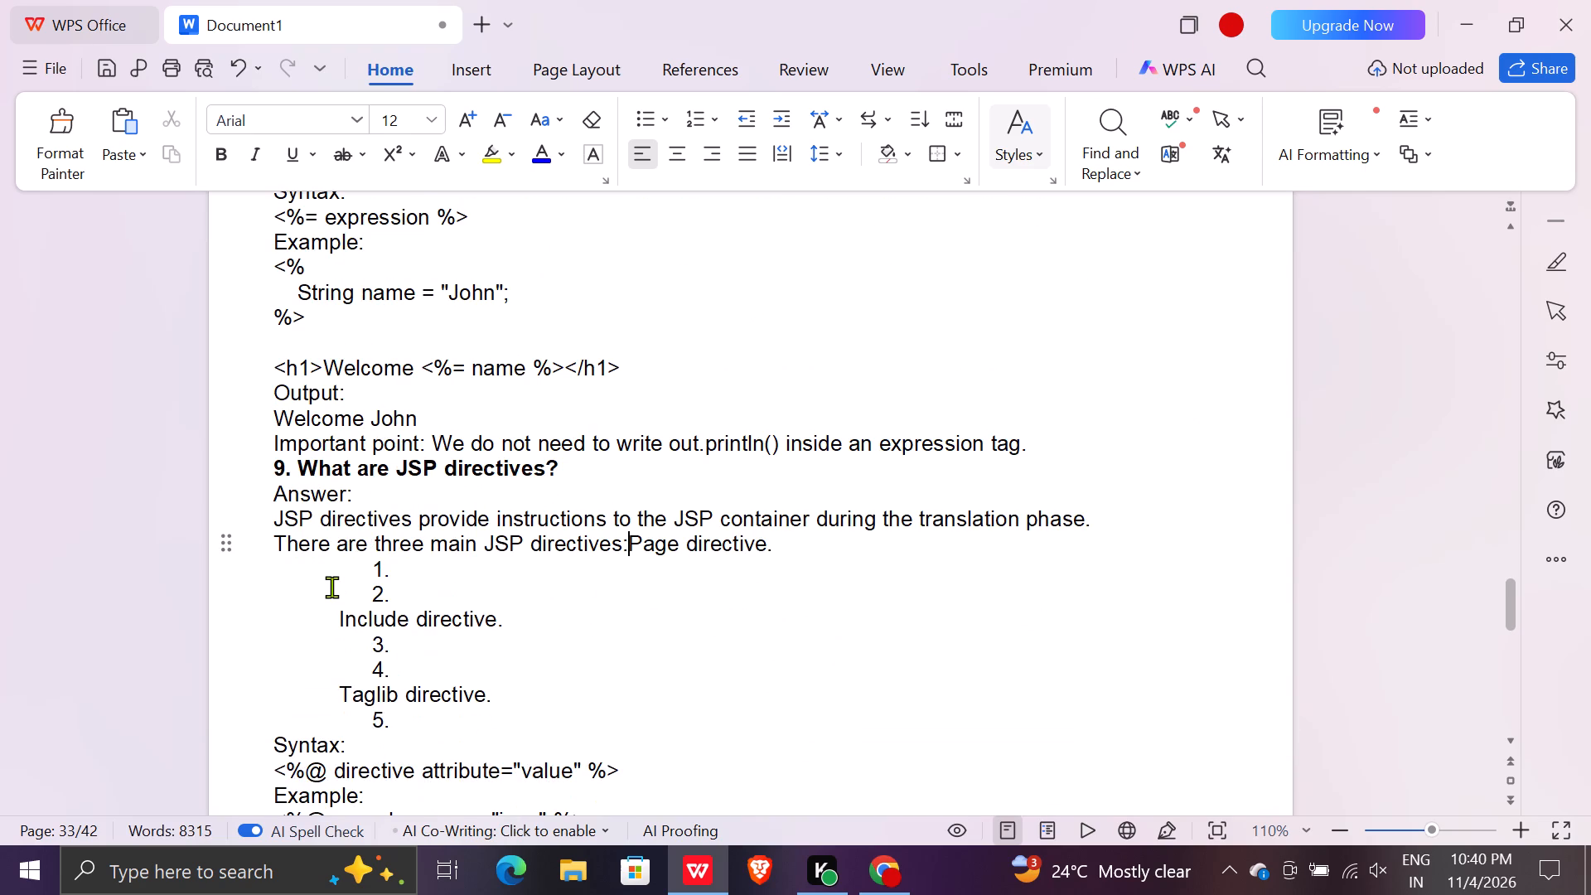
pyautogui.hotkey('ctrl', 'z')
pyautogui.press('BackSpace')
pyautogui.press('Tab')
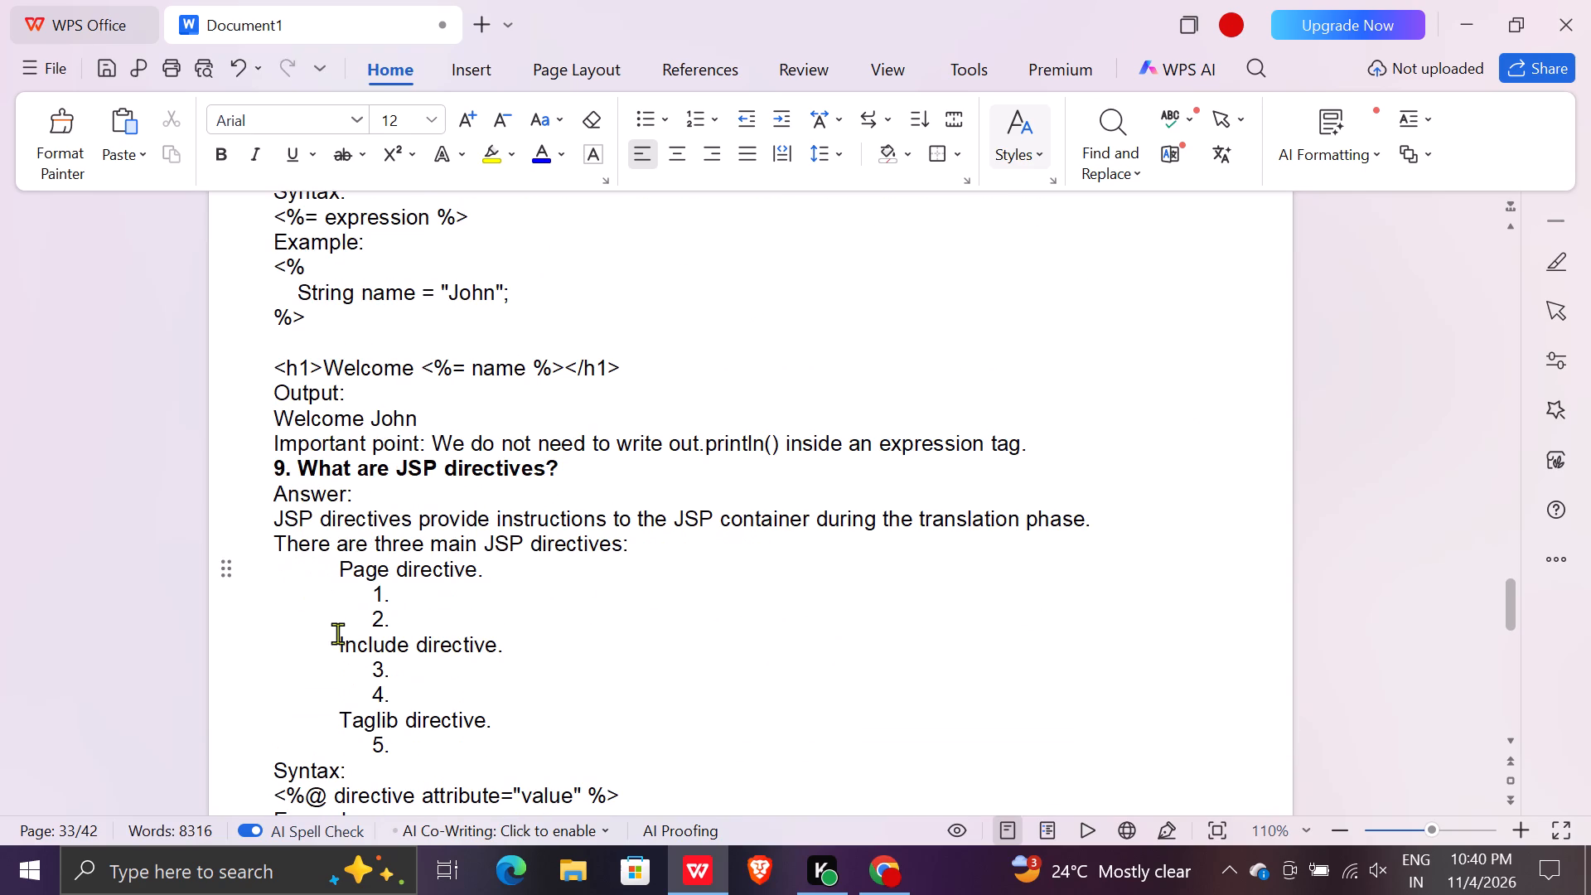
pyautogui.click(340, 641)
pyautogui.press('BackSpace')
pyautogui.press('BackSpace')
pyautogui.press('BackSpace')
pyautogui.press('Tab')
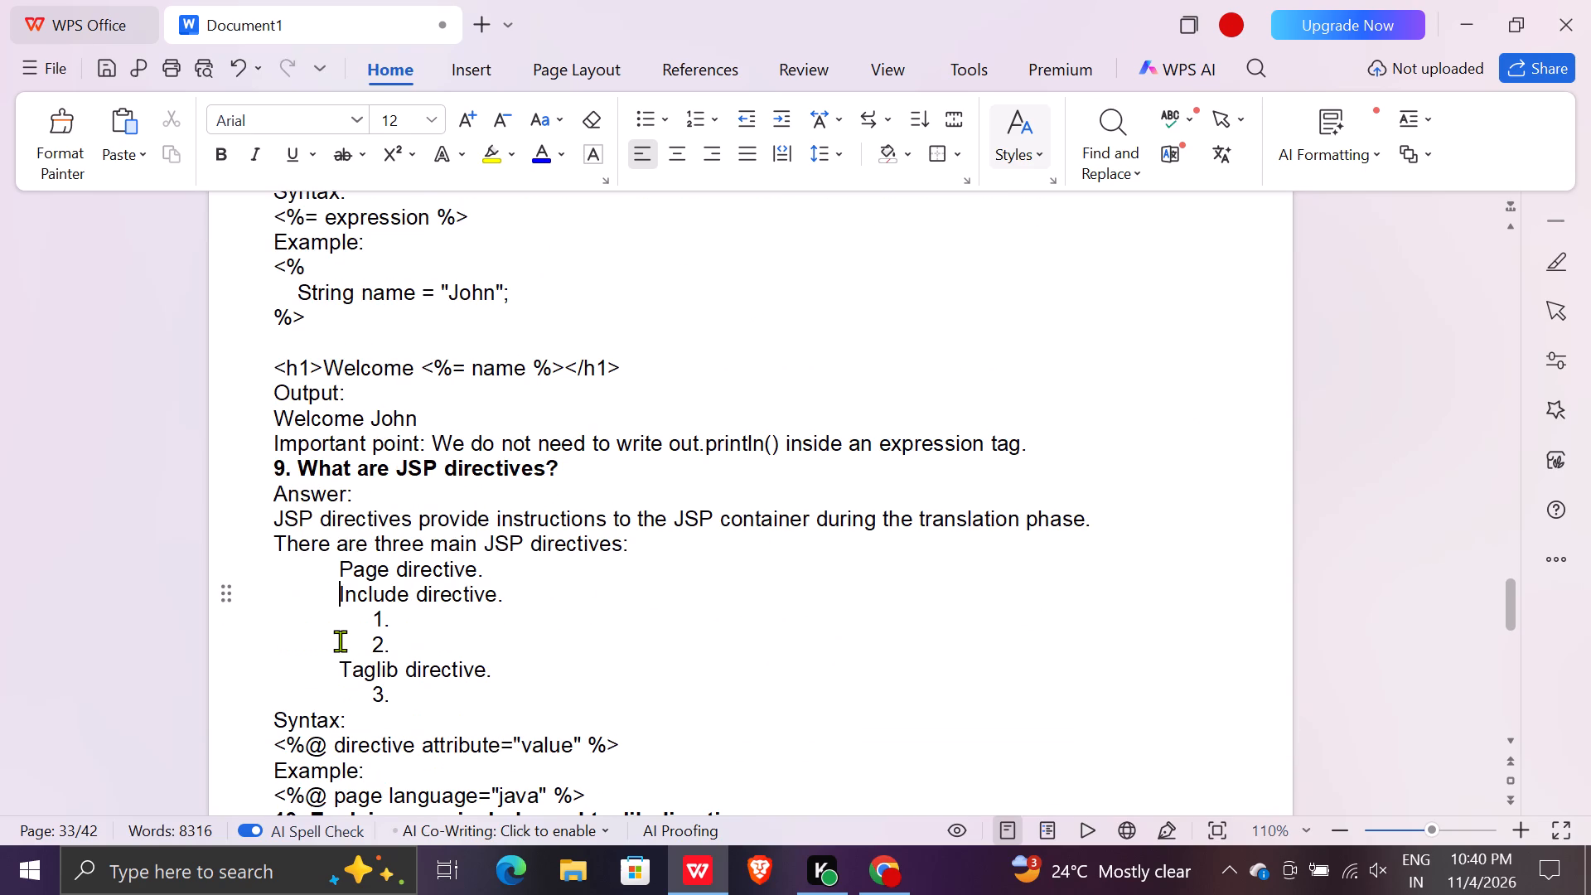
# Remove the empty numbers before and after "Taglib directive." and indent it in line with the other directives.
pyautogui.click(348, 673)
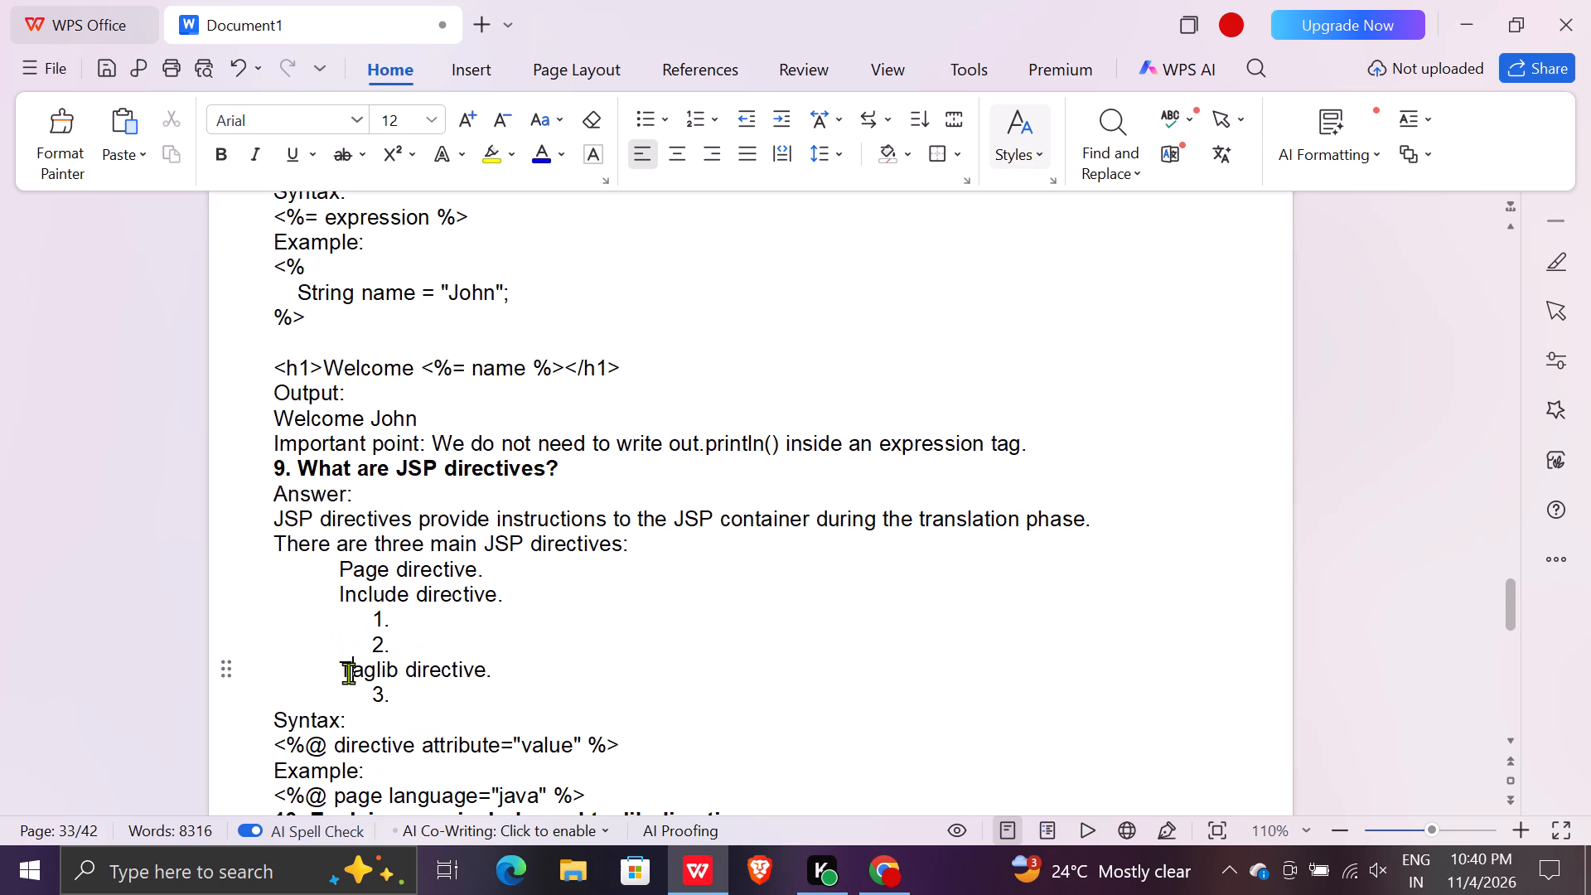
pyautogui.press('Left')
pyautogui.press('BackSpace')
pyautogui.press('BackSpace')
pyautogui.press('BackSpace')
pyautogui.press('Tab')
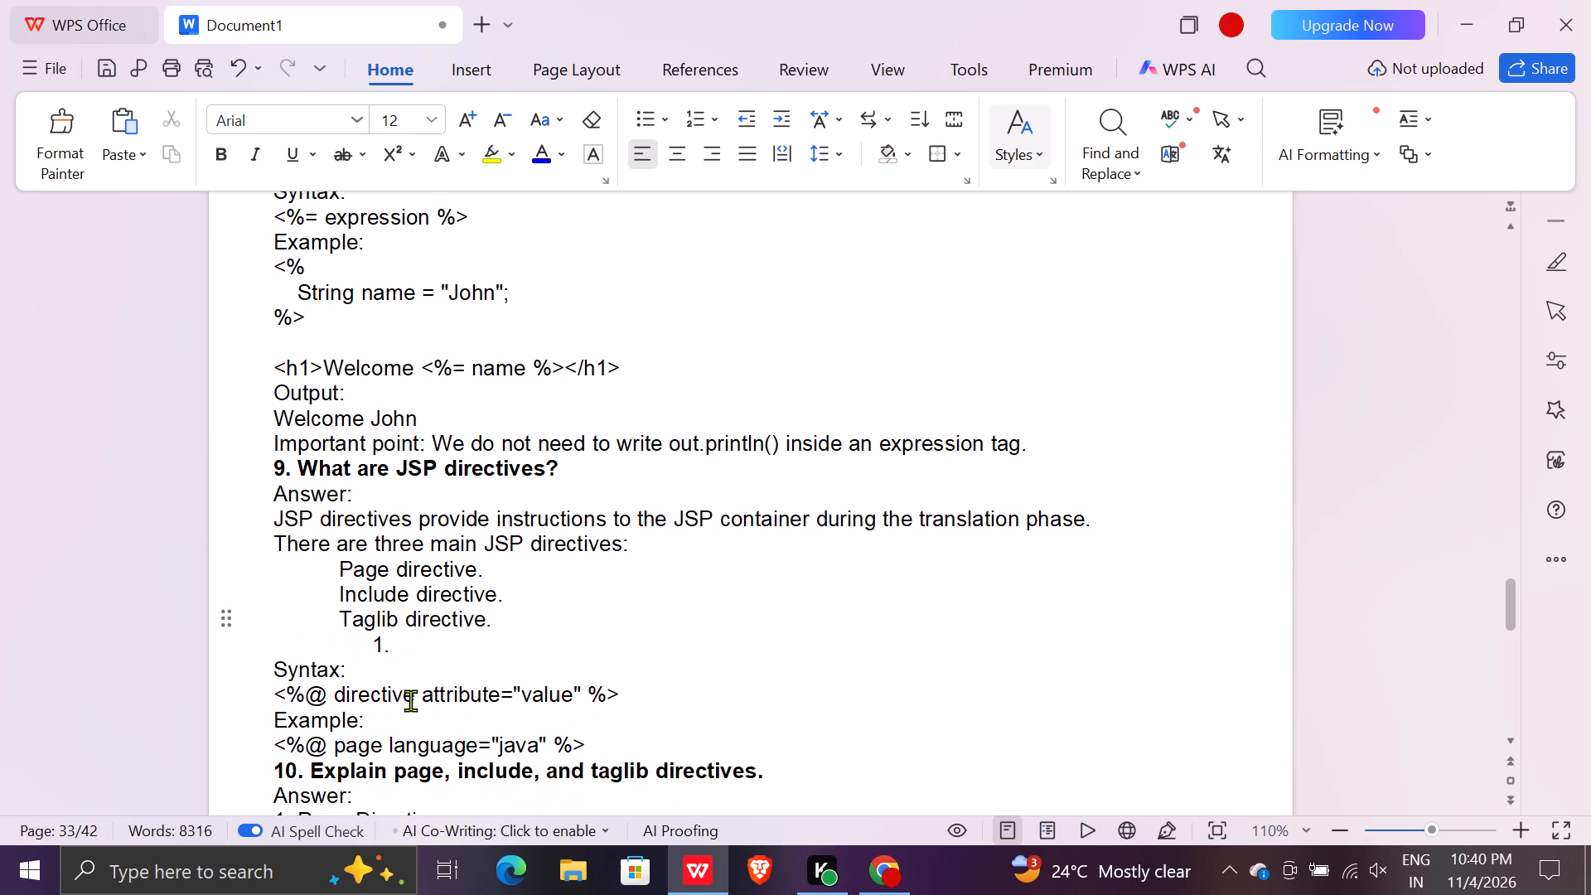
pyautogui.click(275, 665)
pyautogui.press('BackSpace')
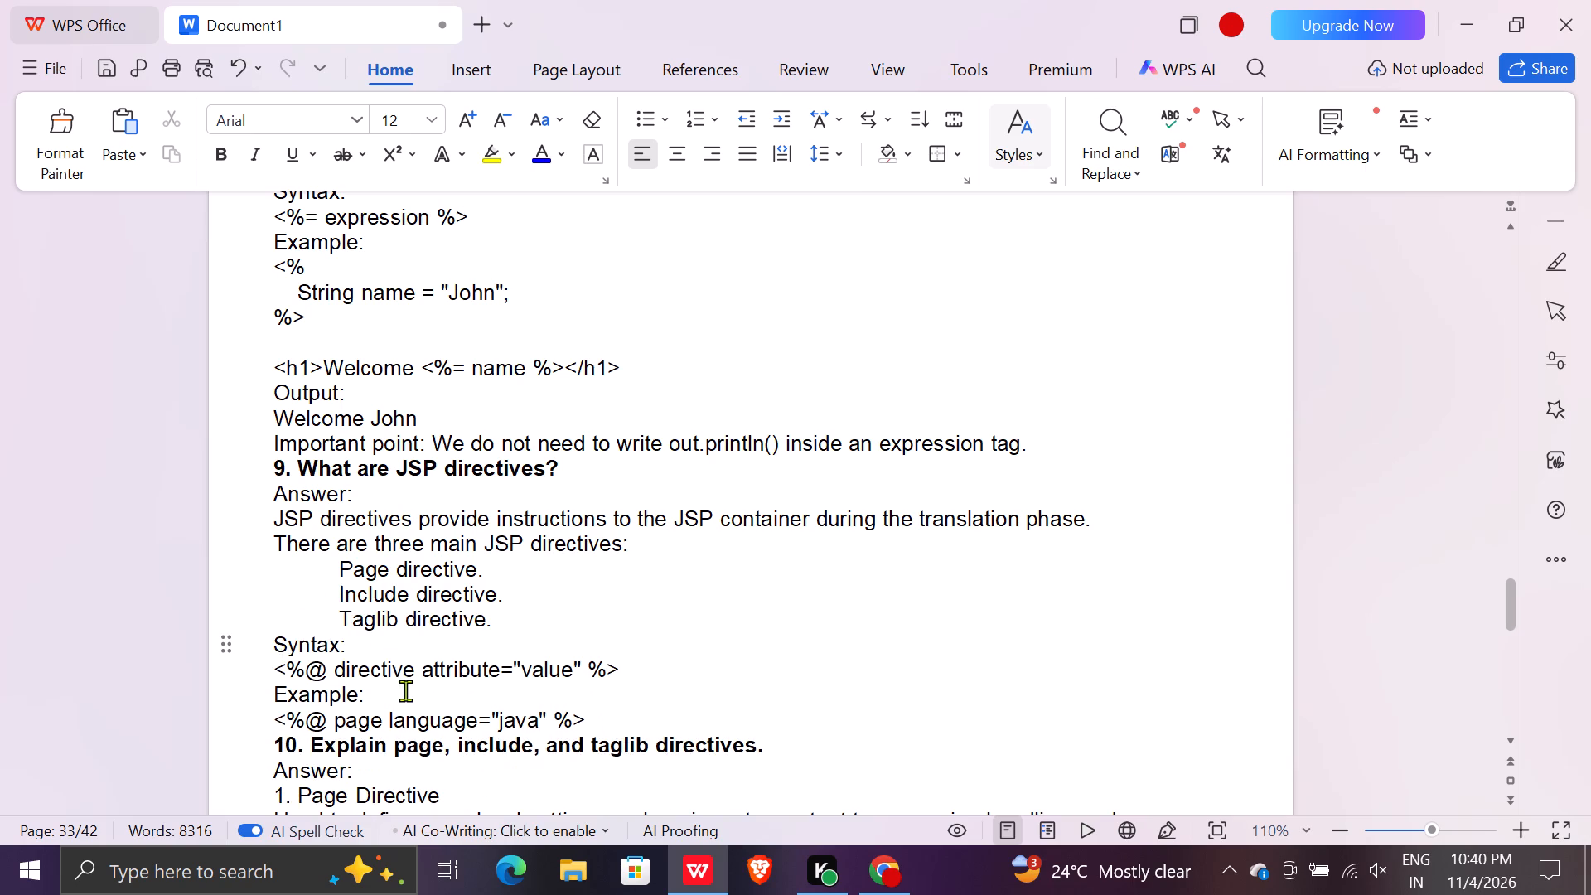
# Examine the formatting of questions 10 to 12, including the directive examples, implicit objects table and its examples.
pyautogui.scroll(-2, 405, 690)
pyautogui.scroll(-1, 404, 444)
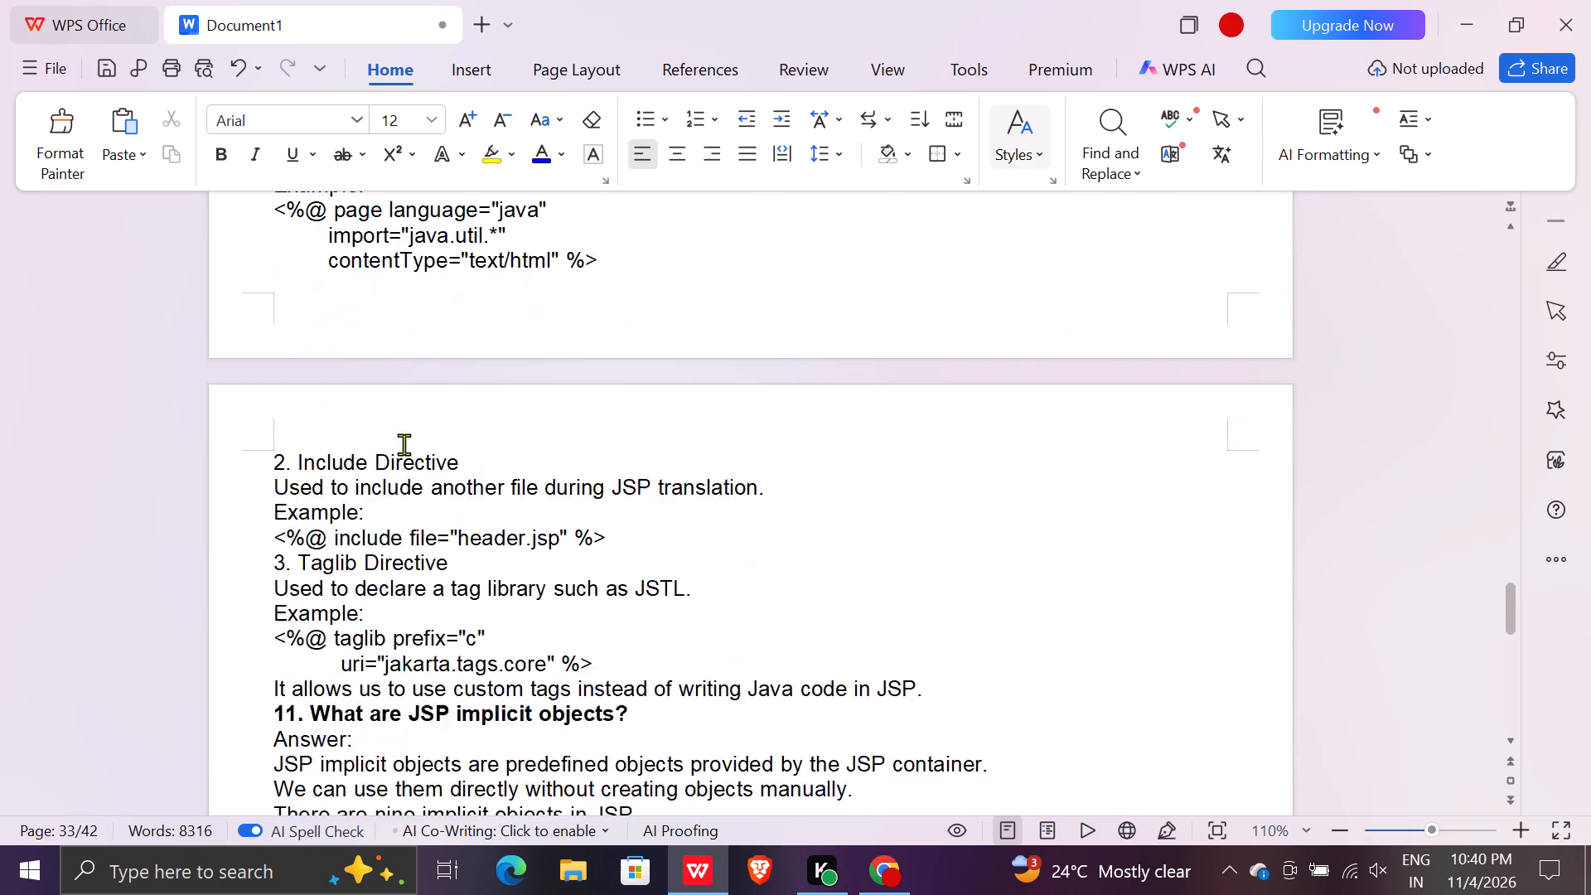
pyautogui.scroll(-2, 421, 457)
pyautogui.scroll(6, 421, 457)
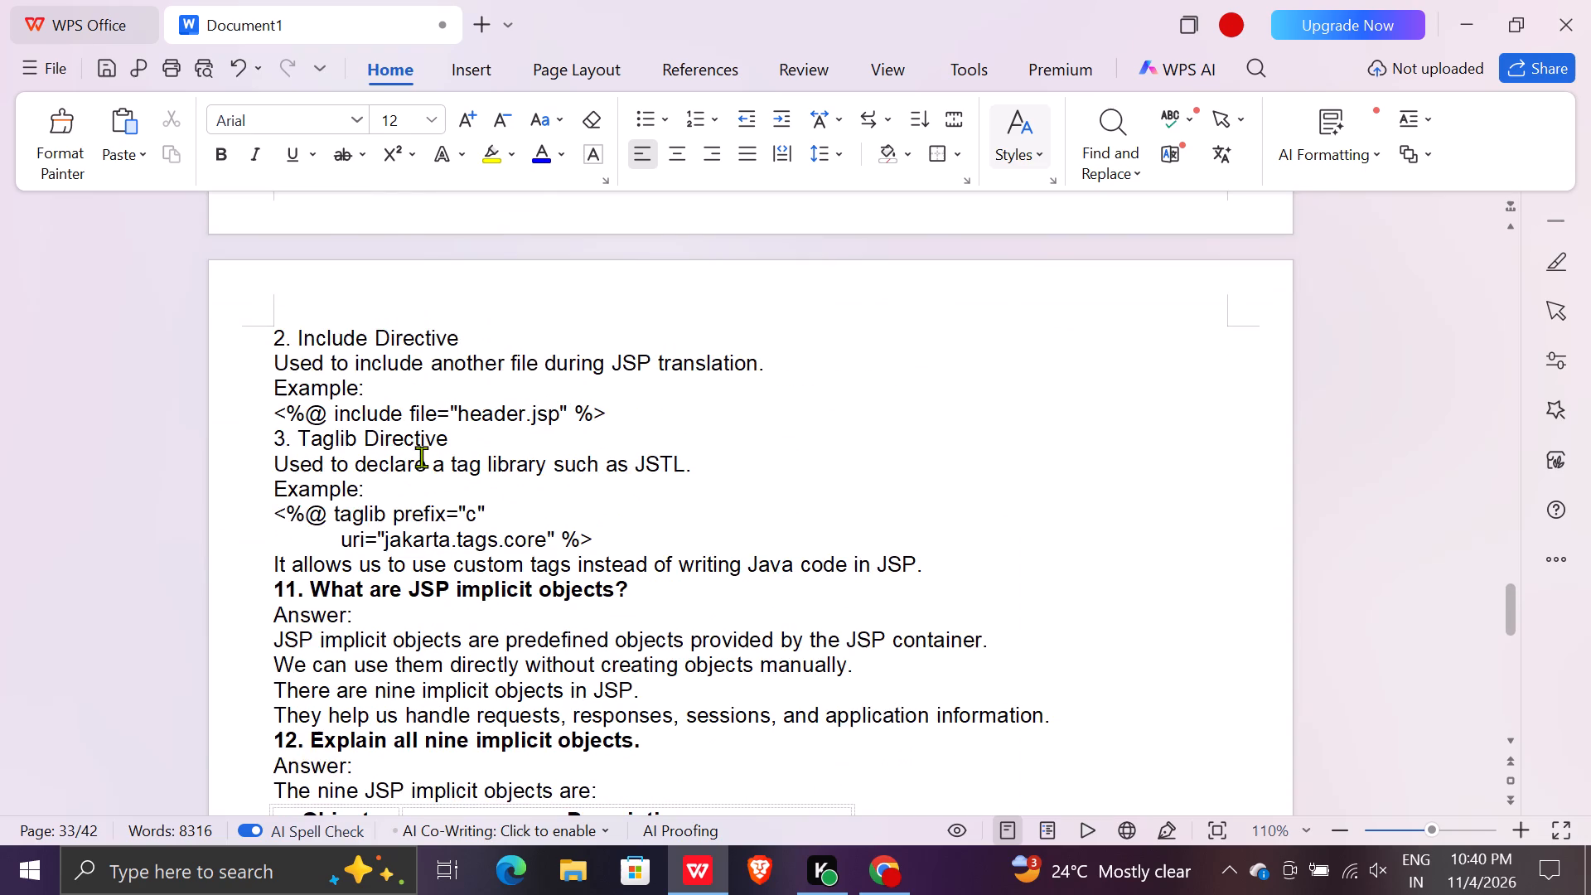
pyautogui.scroll(2, 421, 457)
pyautogui.scroll(-2, 452, 506)
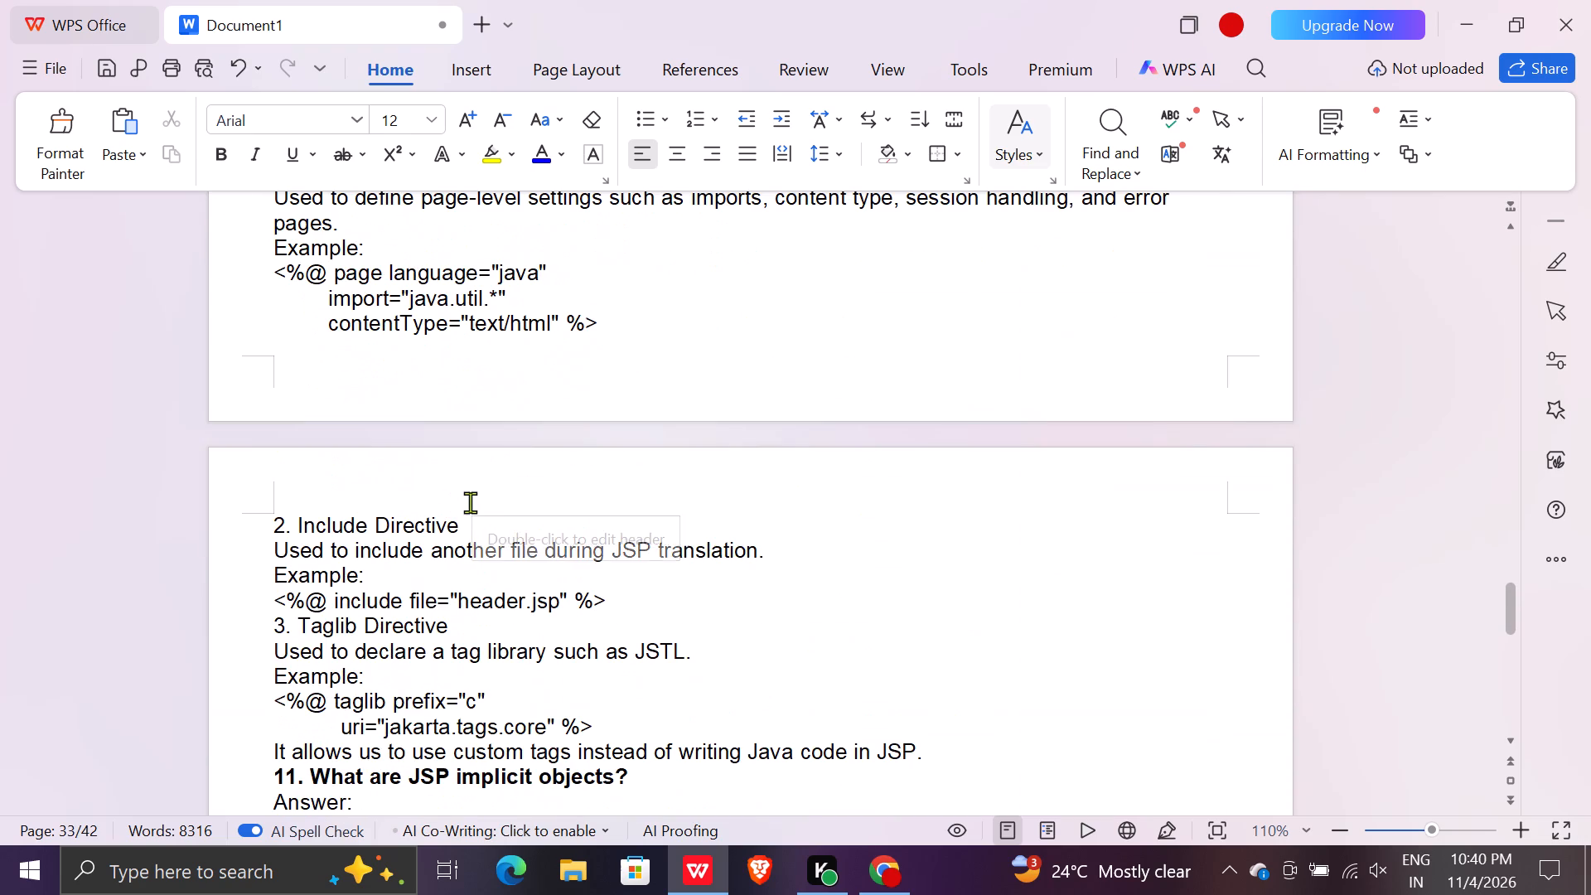
pyautogui.scroll(-6, 470, 502)
pyautogui.scroll(8, 525, 480)
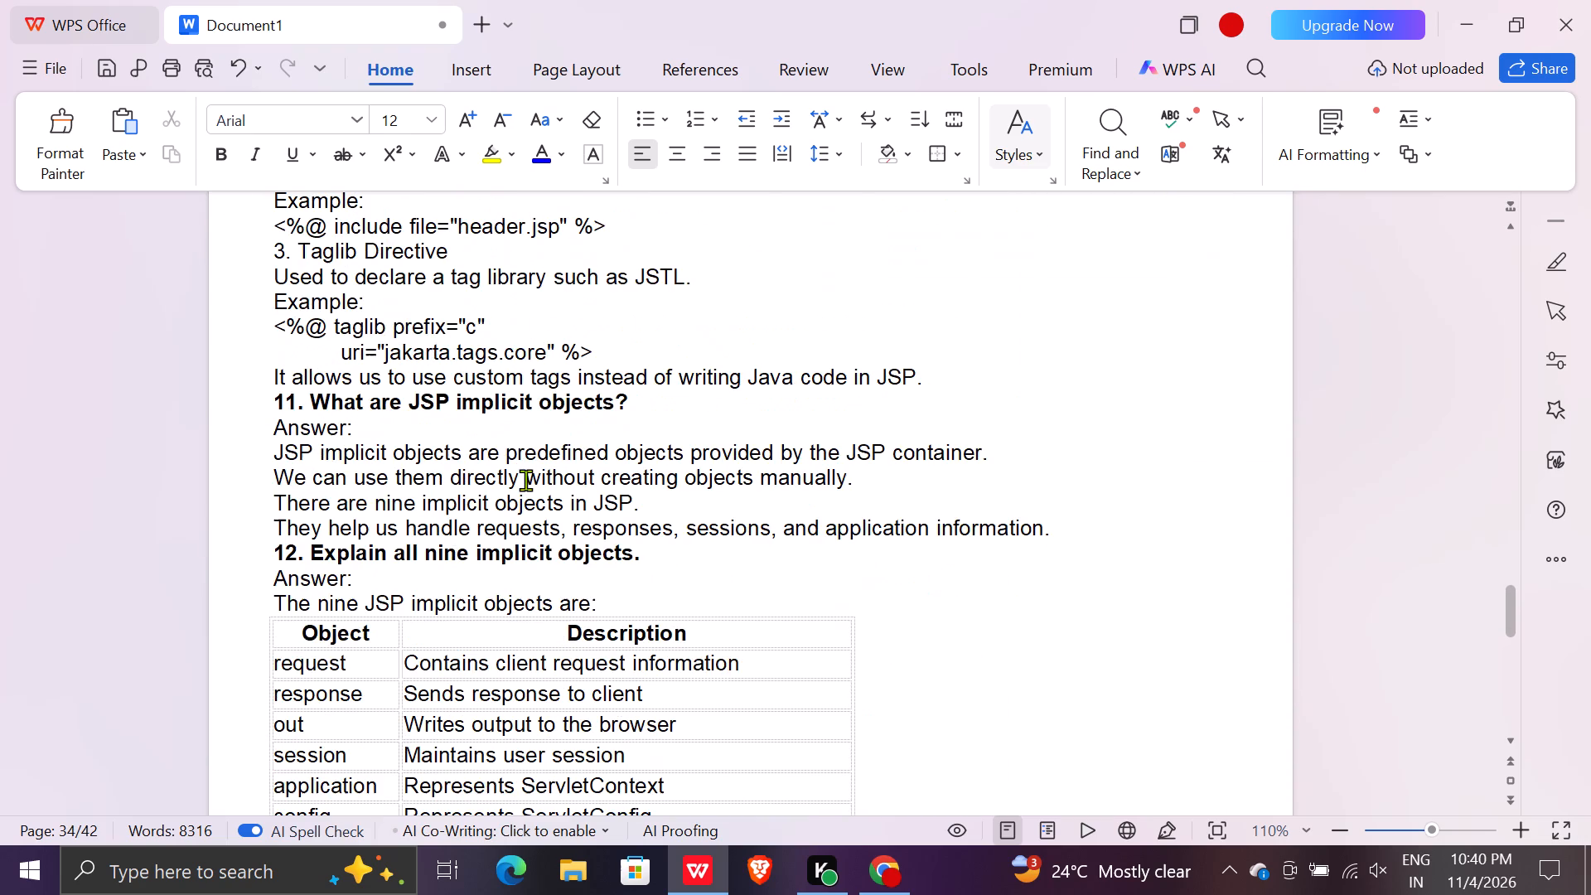
pyautogui.scroll(-11, 525, 480)
pyautogui.scroll(-11, 525, 480)
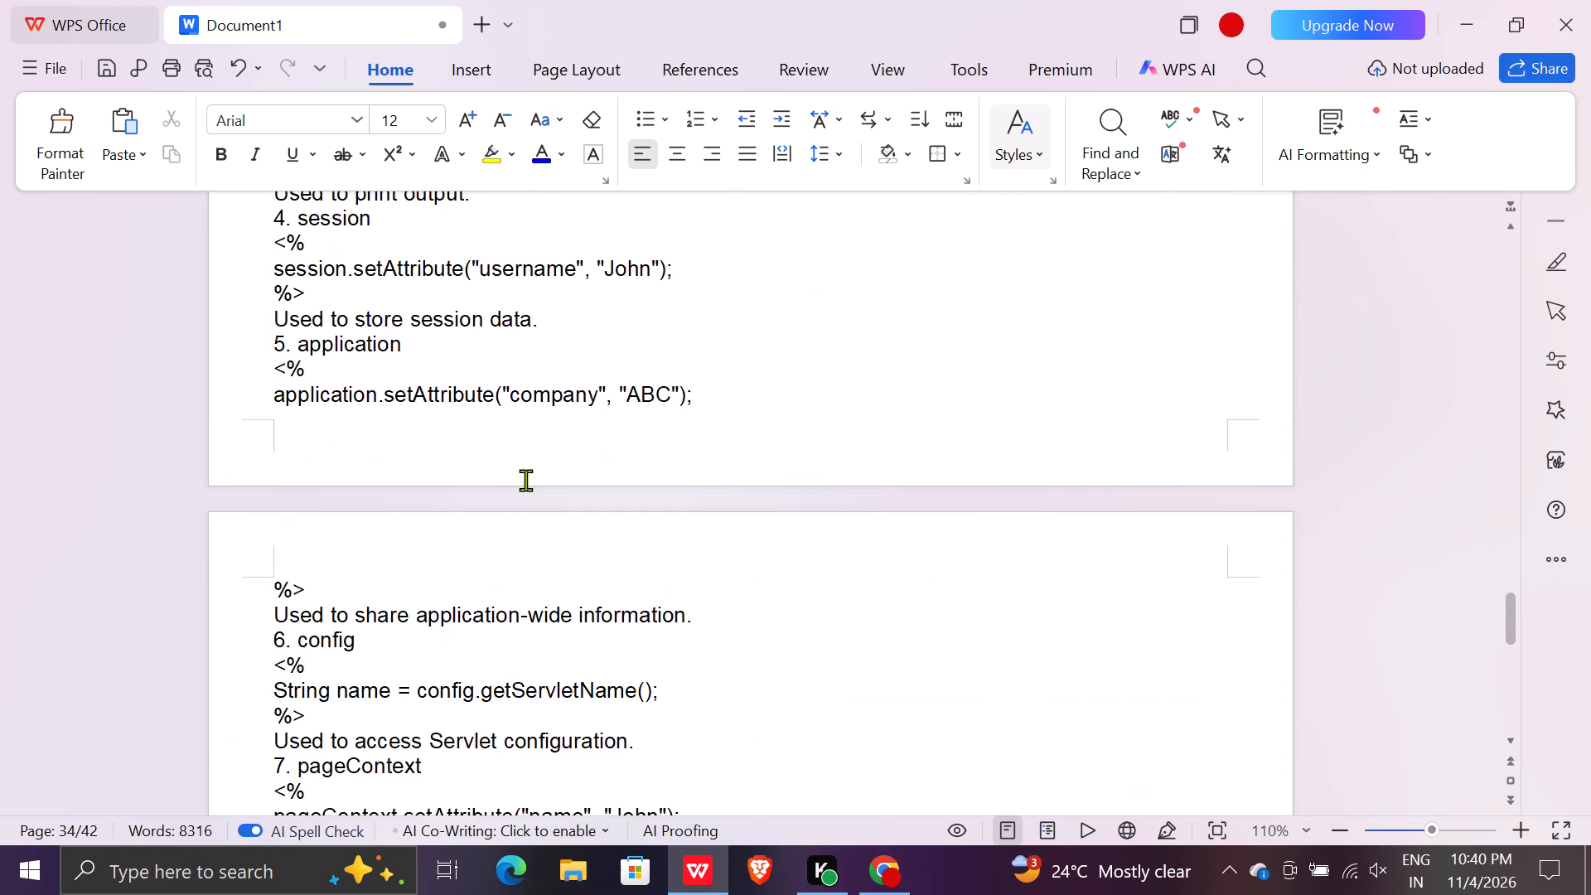
# Join question 12's request example into the single line "<% String name = request.getParameter("username");%>", with two spaces after the opening tag.
pyautogui.scroll(12, 525, 480)
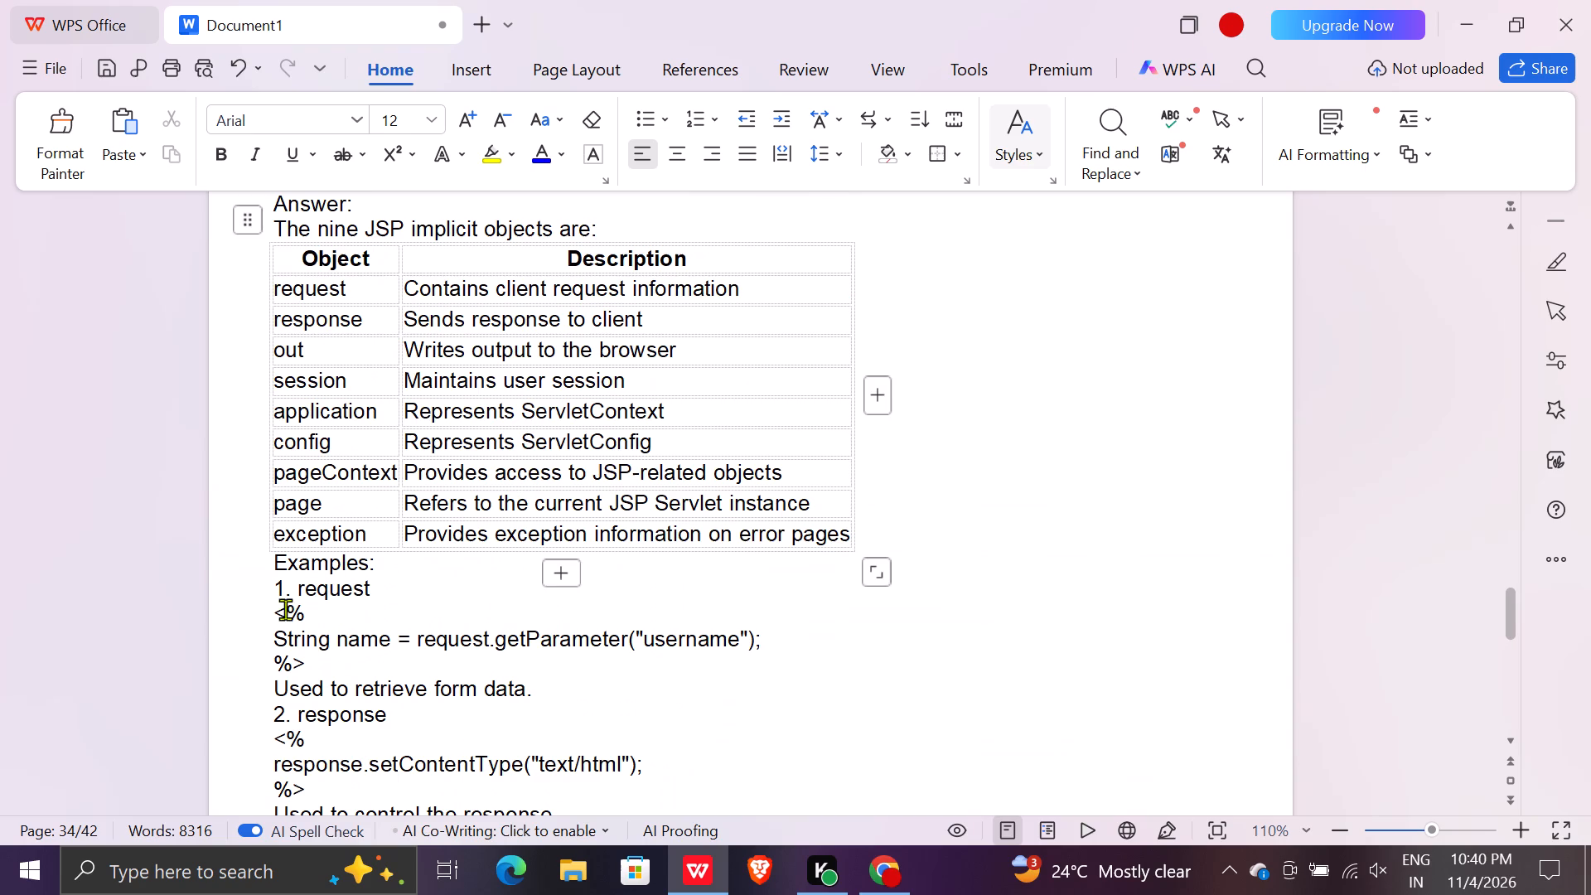
pyautogui.click(275, 650)
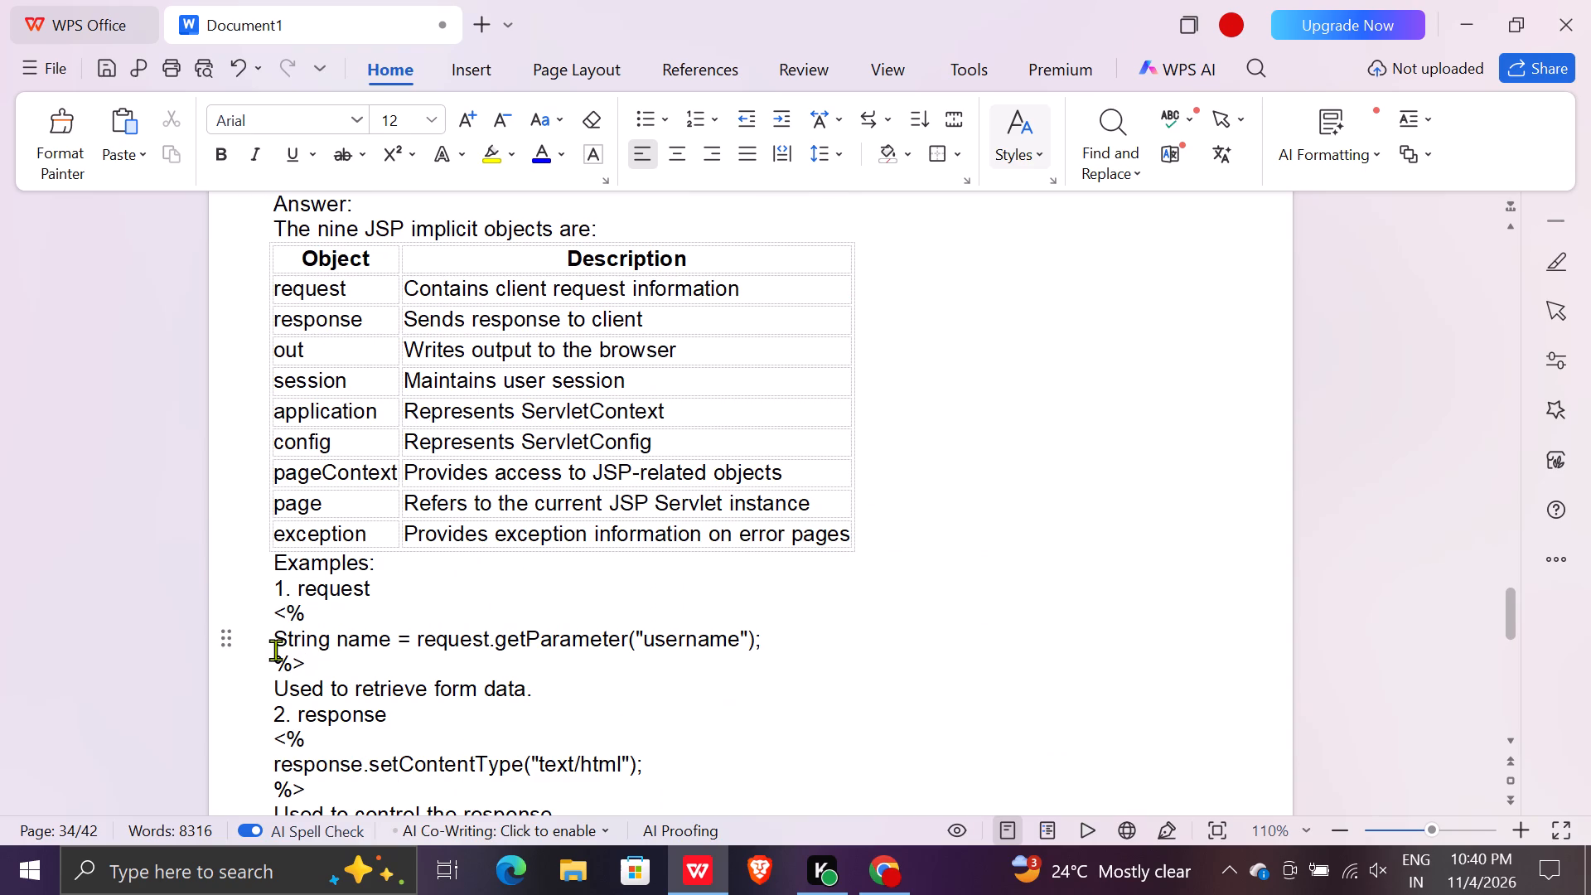
pyautogui.press('BackSpace')
pyautogui.press('Tab')
pyautogui.press('BackSpace')
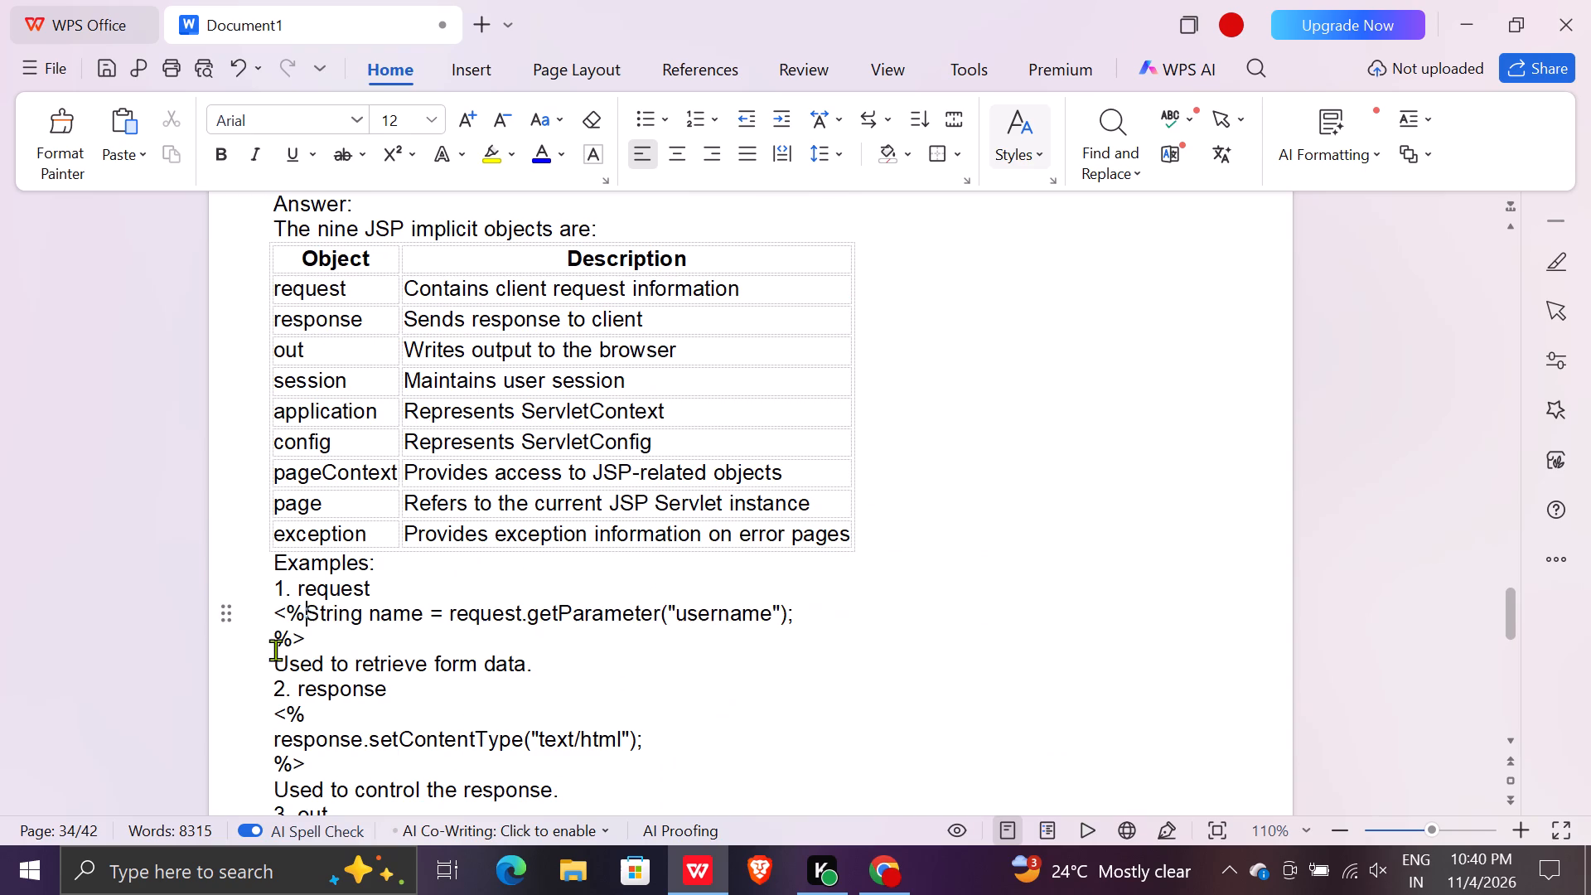
pyautogui.press('space')
pyautogui.press('space')
pyautogui.click(275, 650)
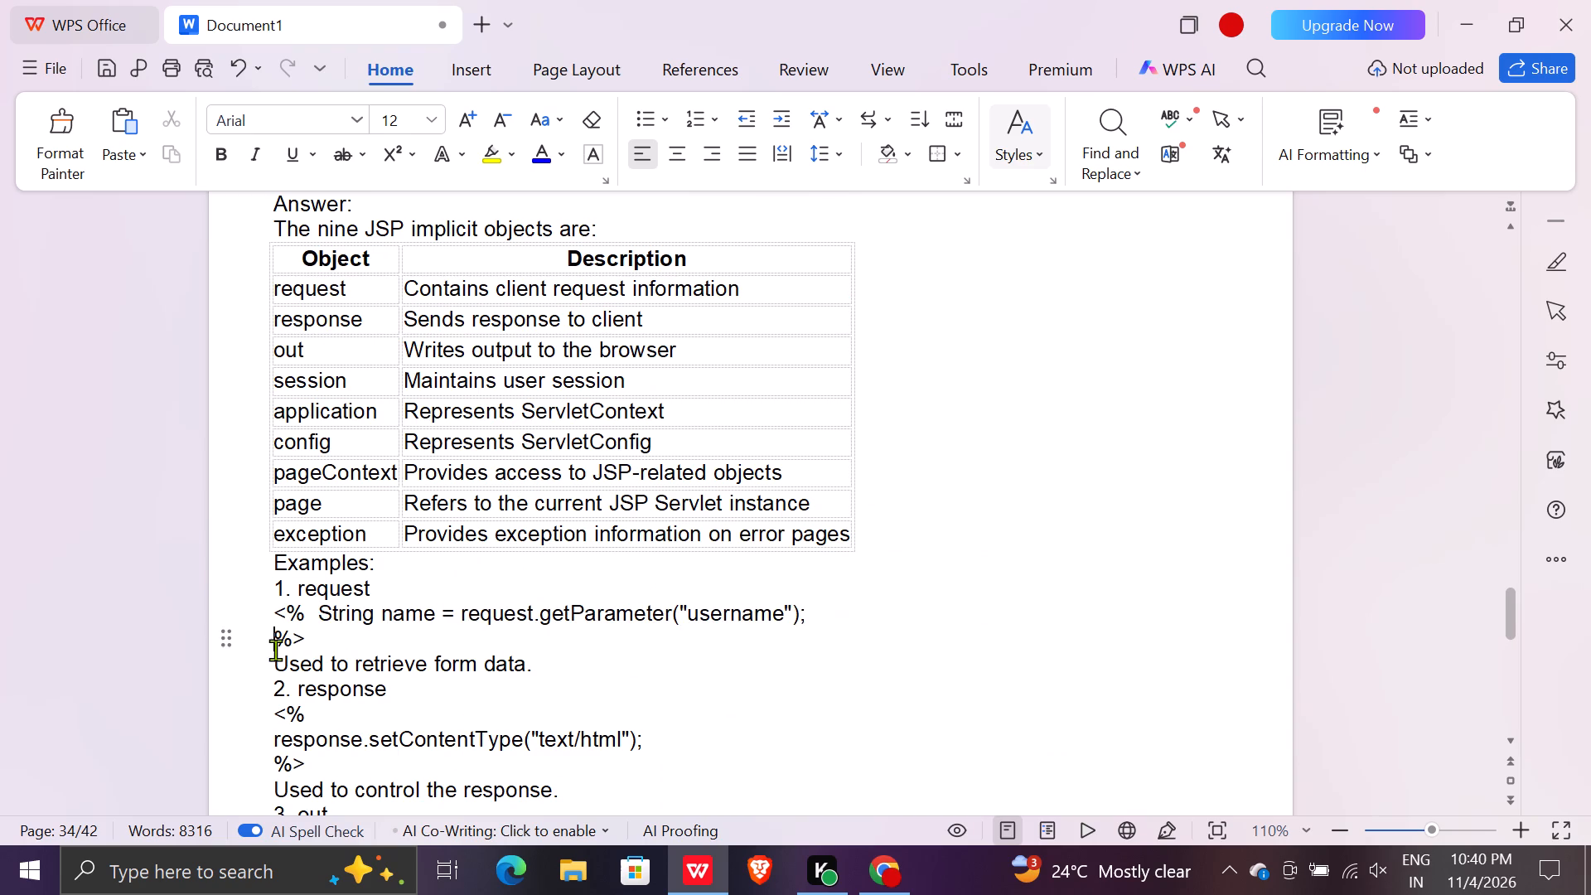
pyautogui.press('BackSpace')
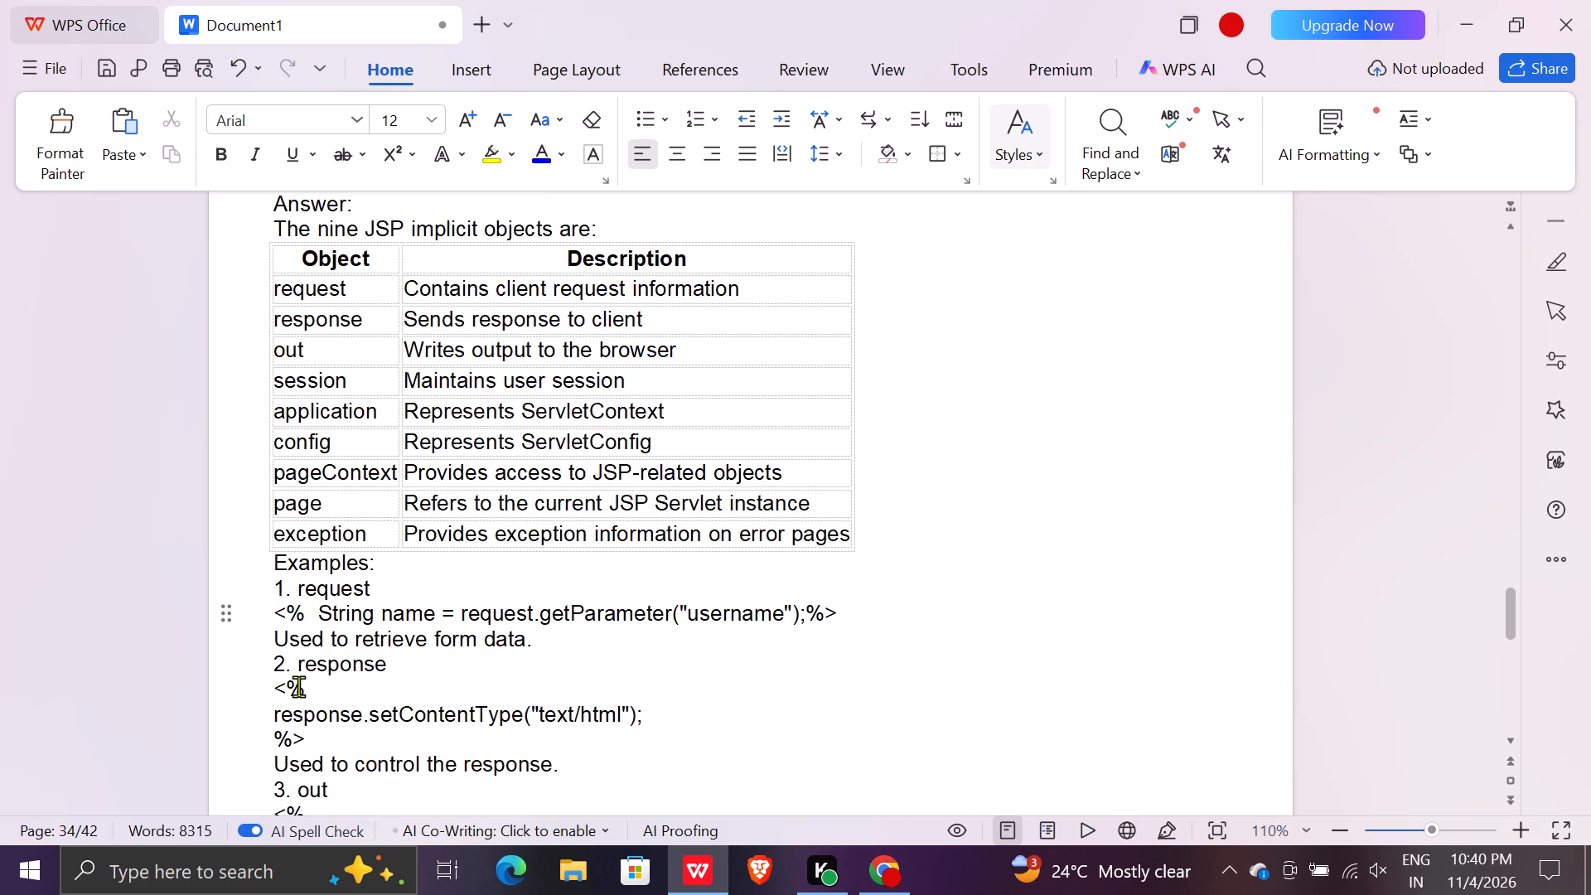
# Indent the request example's code line and its description "Used to retrieve form data.".
pyautogui.click(269, 613)
pyautogui.press('Tab')
pyautogui.click(270, 638)
pyautogui.press('Tab')
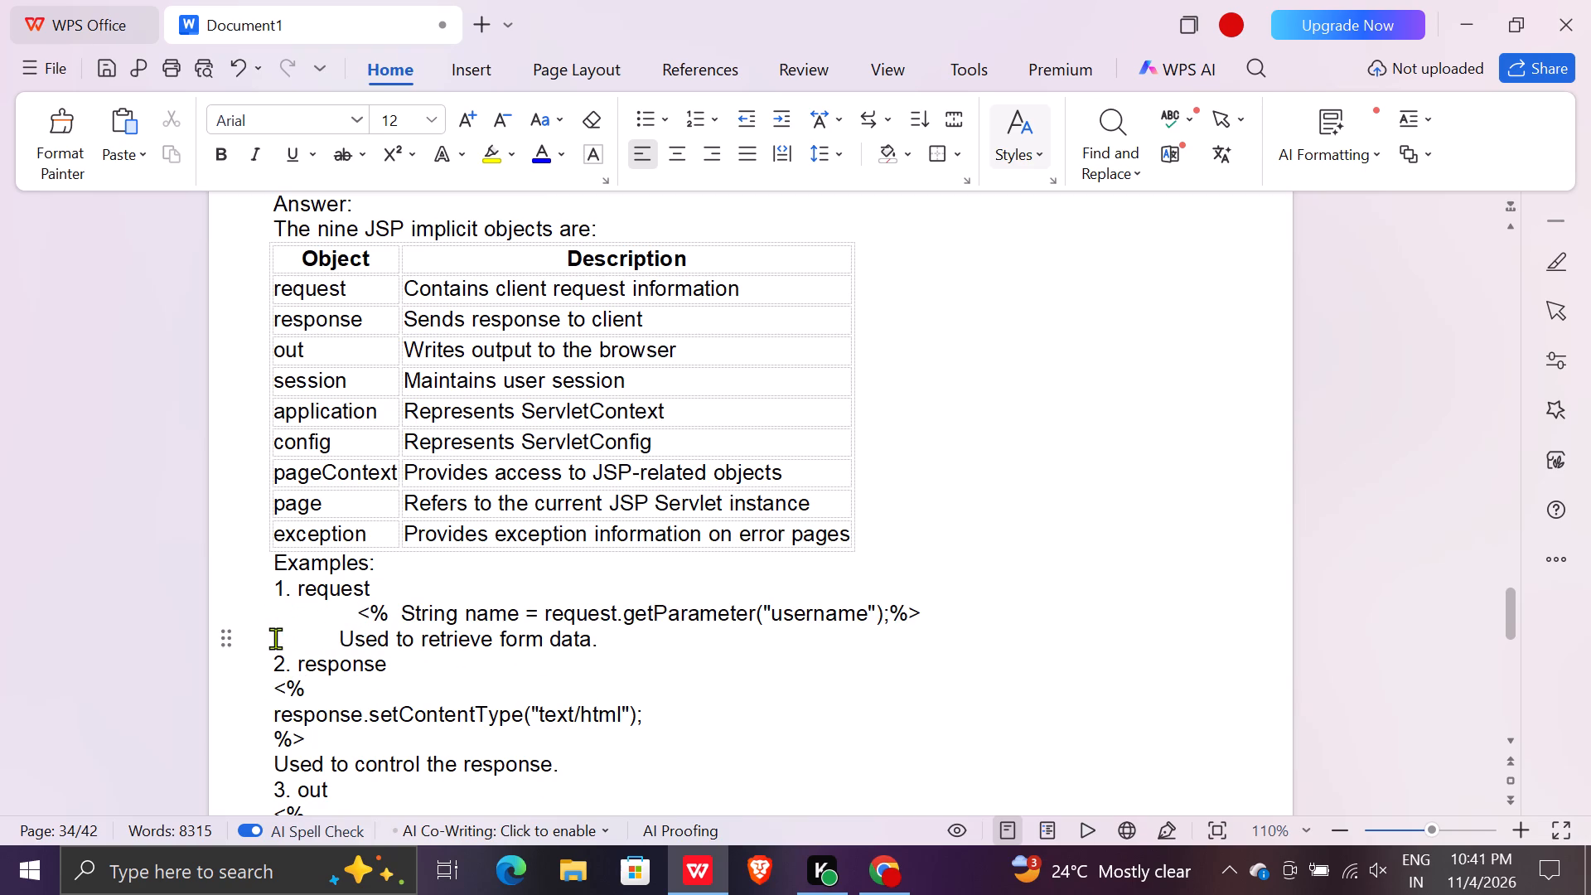
# Join question 12's response example into the single indented line "<% response.setContentType("text/html");%>", with one space after the opening tag.
pyautogui.scroll(-1, 409, 670)
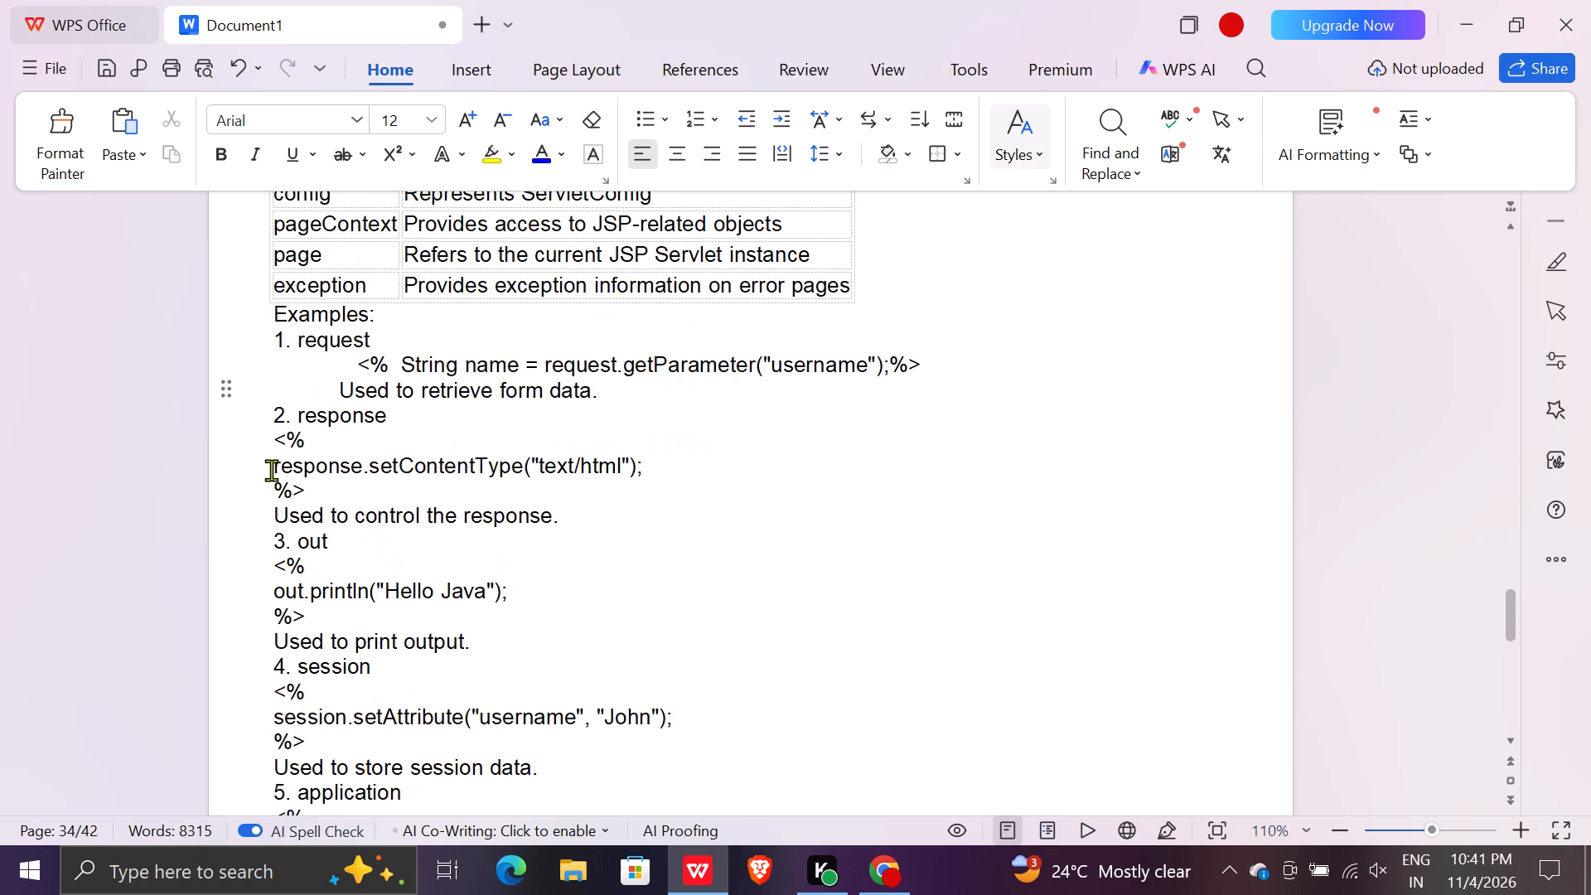
pyautogui.click(271, 472)
pyautogui.press('BackSpace')
pyautogui.press('Tab')
pyautogui.press('BackSpace')
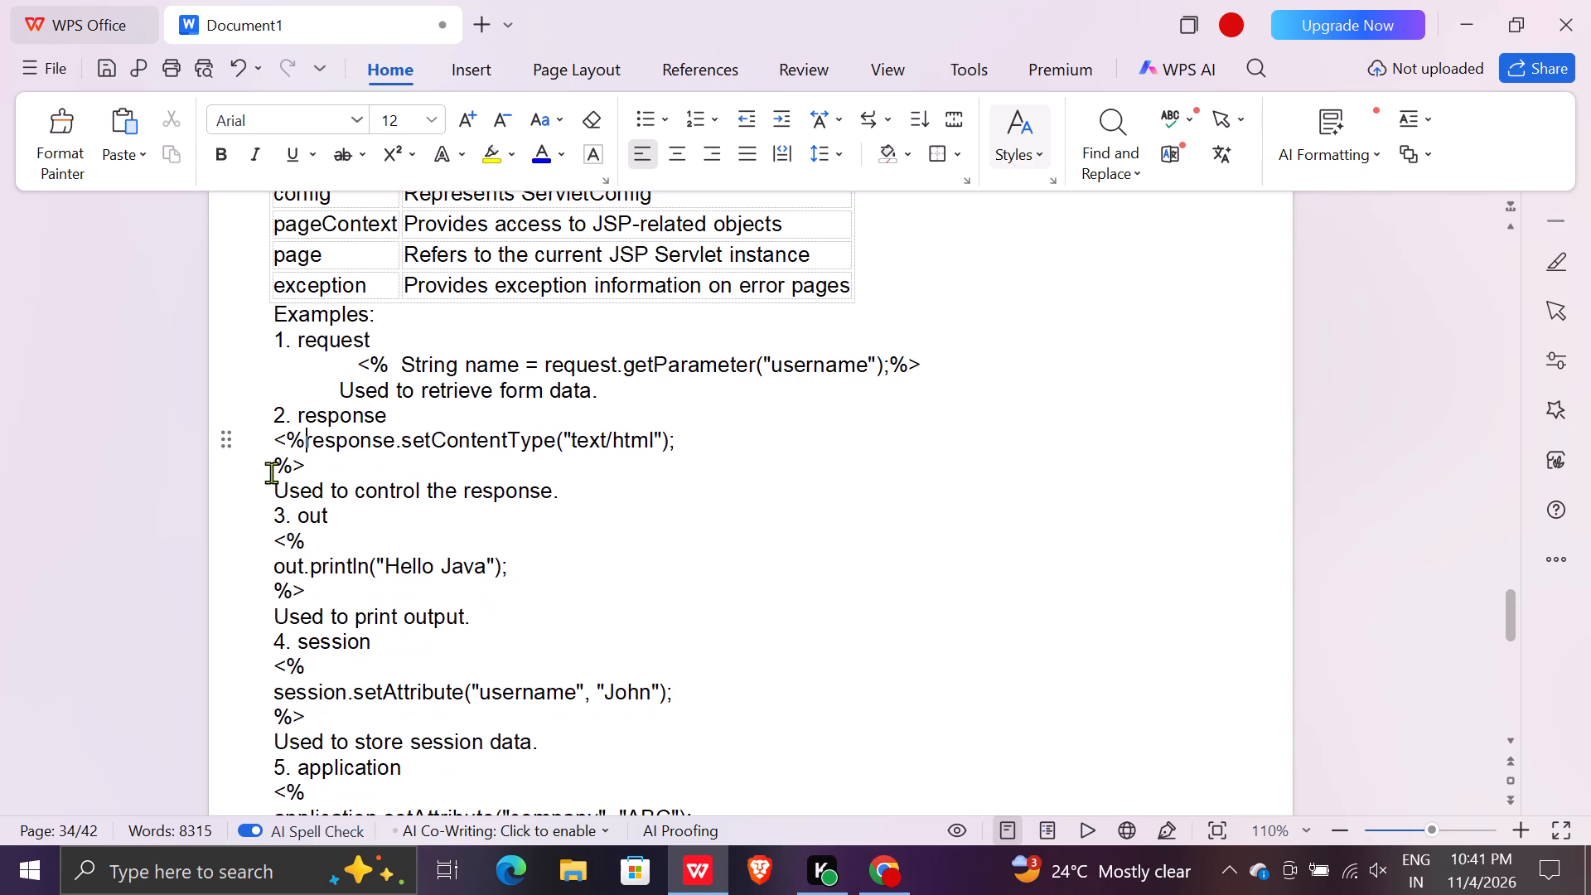
pyautogui.press('space')
pyautogui.press('Left')
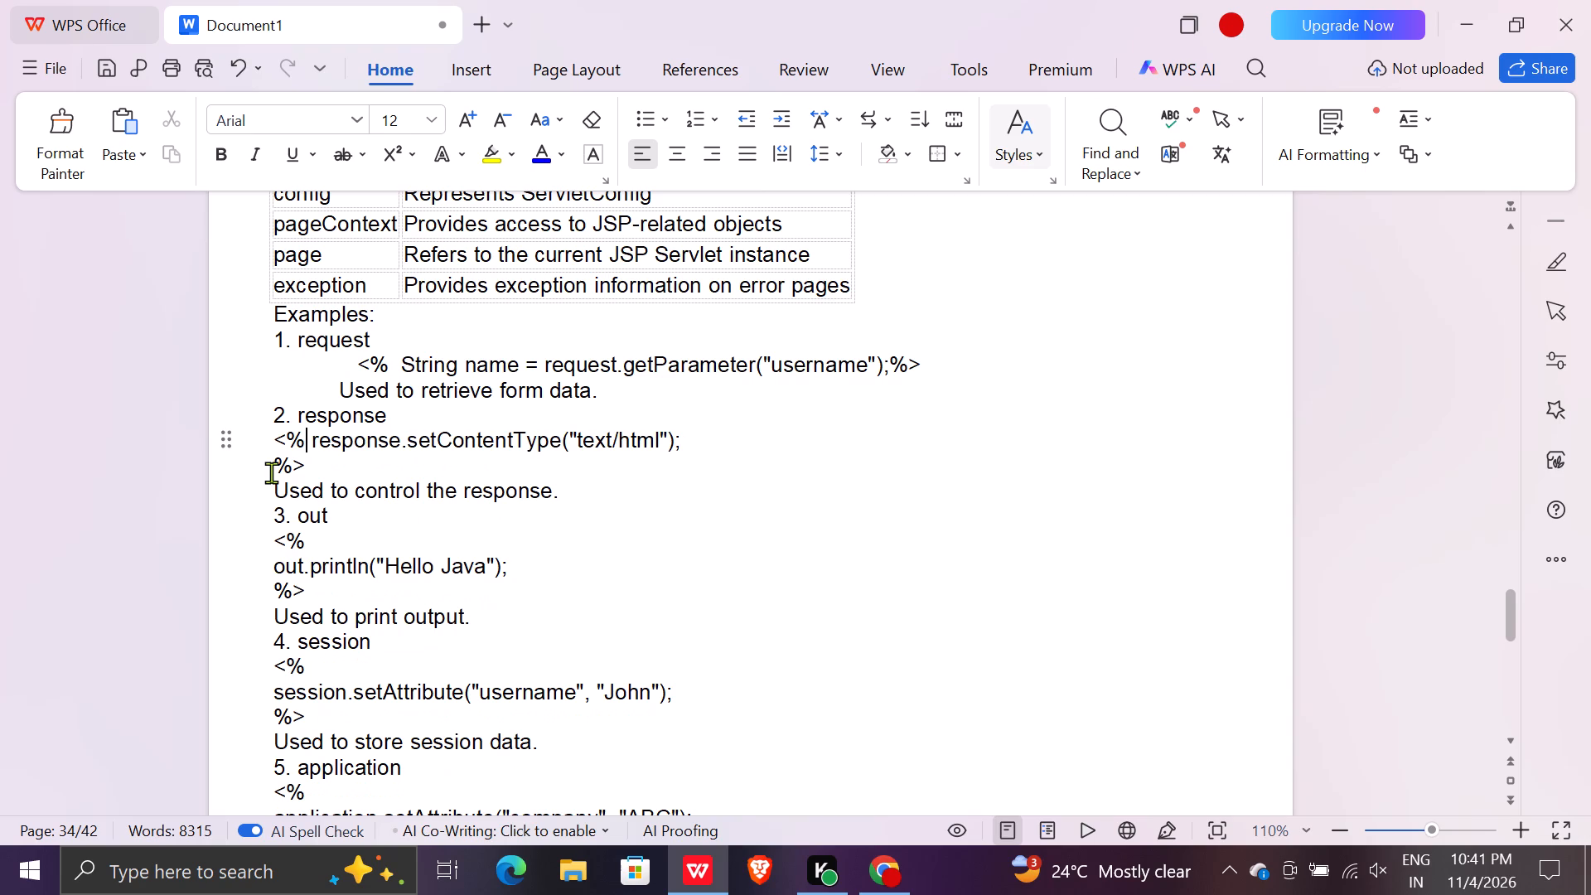
pyautogui.press('Left')
pyautogui.press('Left')
pyautogui.press('Left')
pyautogui.press('Right')
pyautogui.press('space')
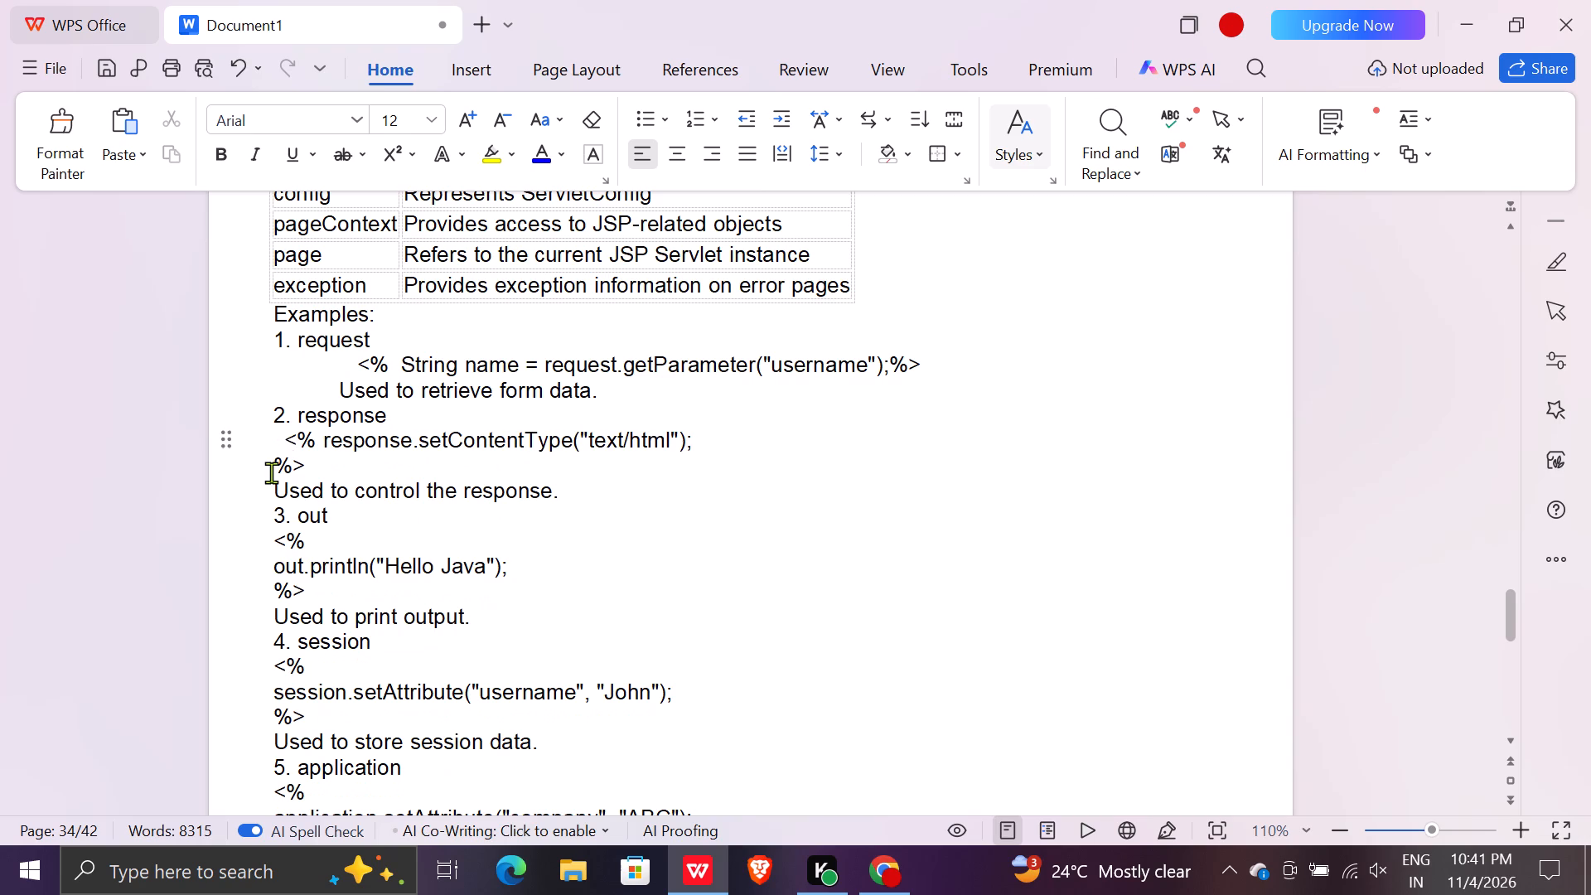
pyautogui.press('BackSpace')
pyautogui.press('Tab')
pyautogui.click(273, 469)
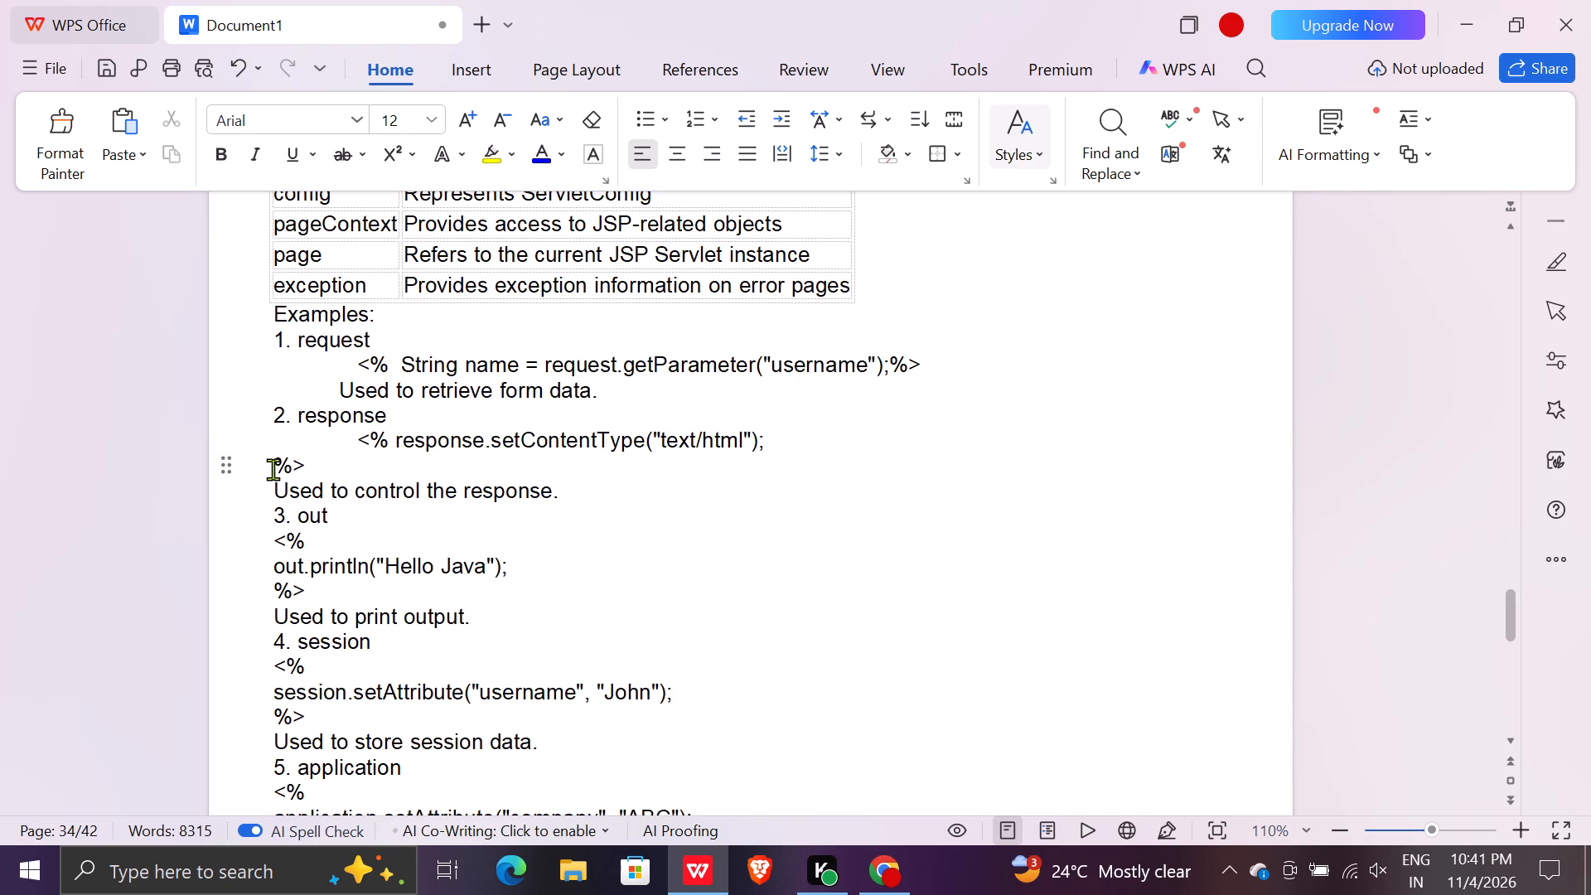
pyautogui.press('BackSpace')
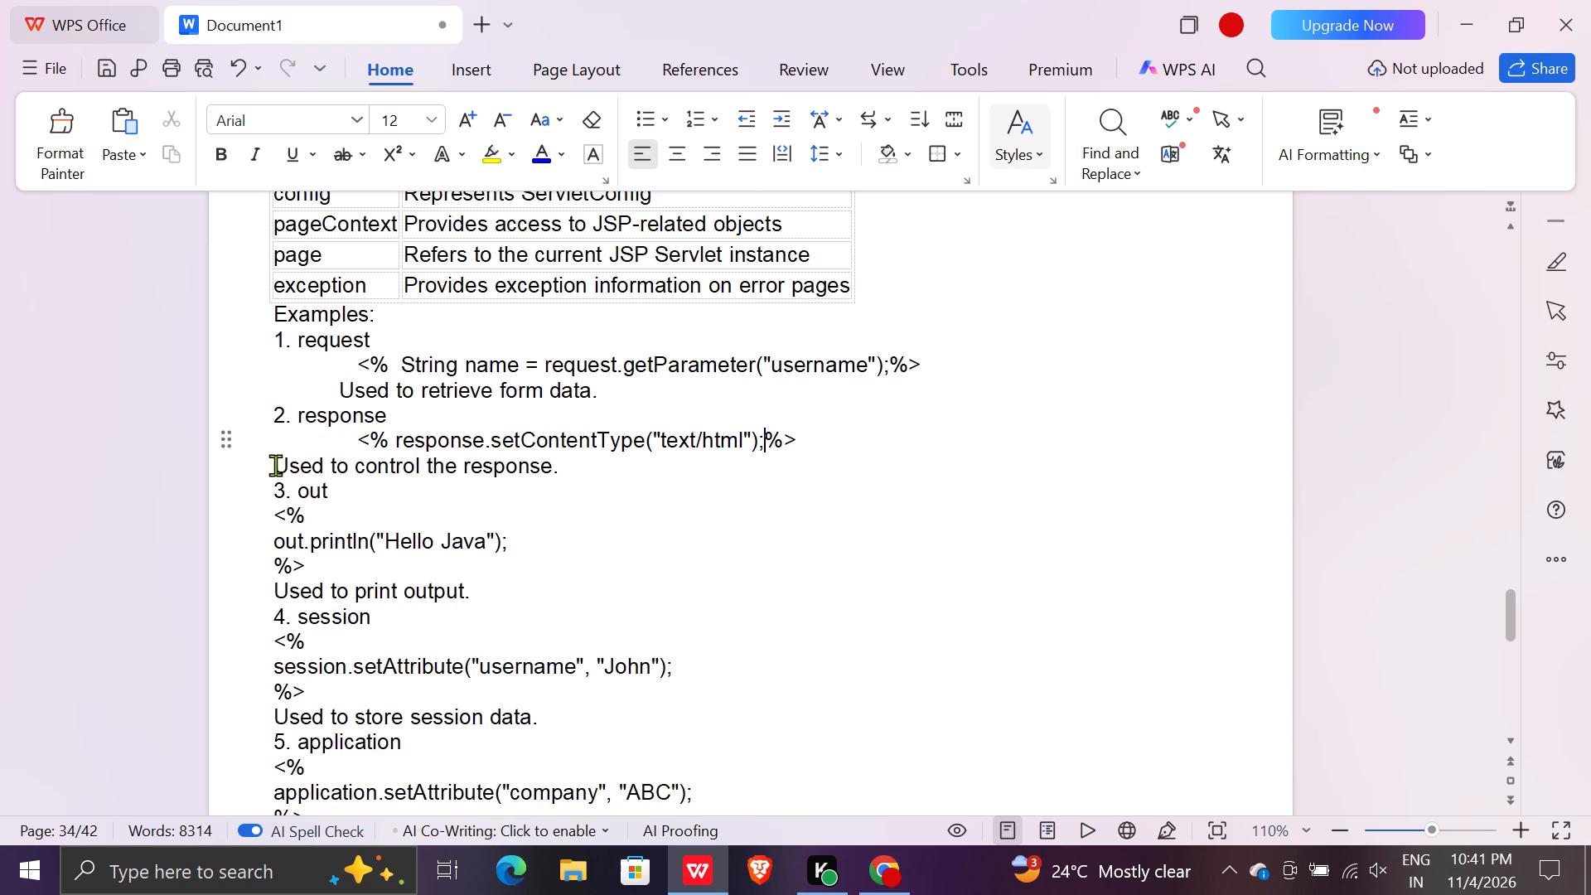
# Indent the response example's description "Used to control the response.".
pyautogui.click(275, 465)
pyautogui.press('Tab')
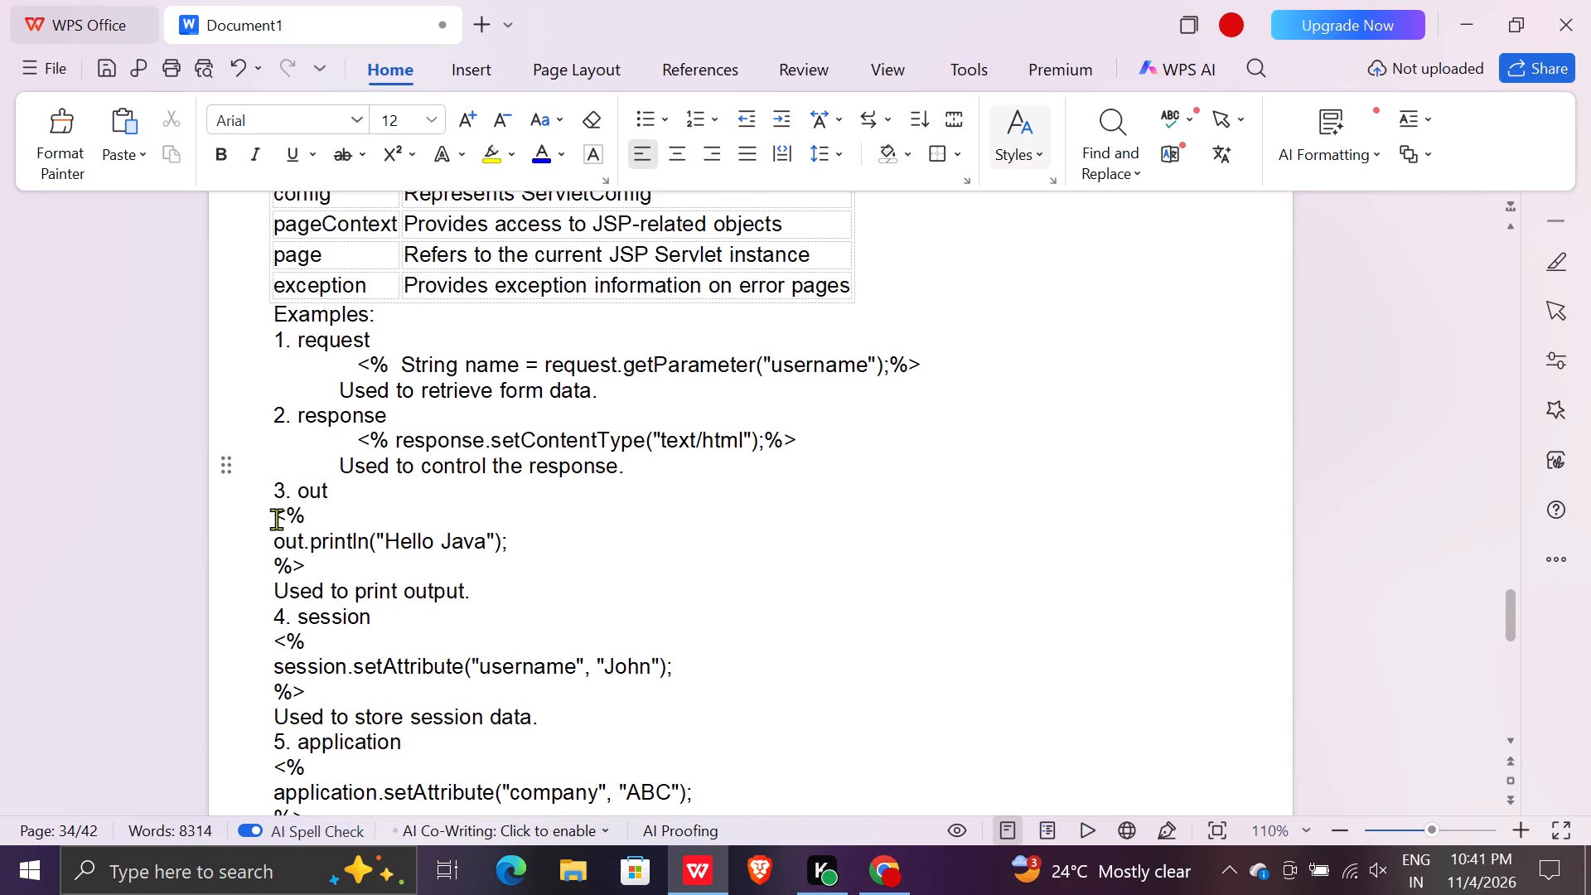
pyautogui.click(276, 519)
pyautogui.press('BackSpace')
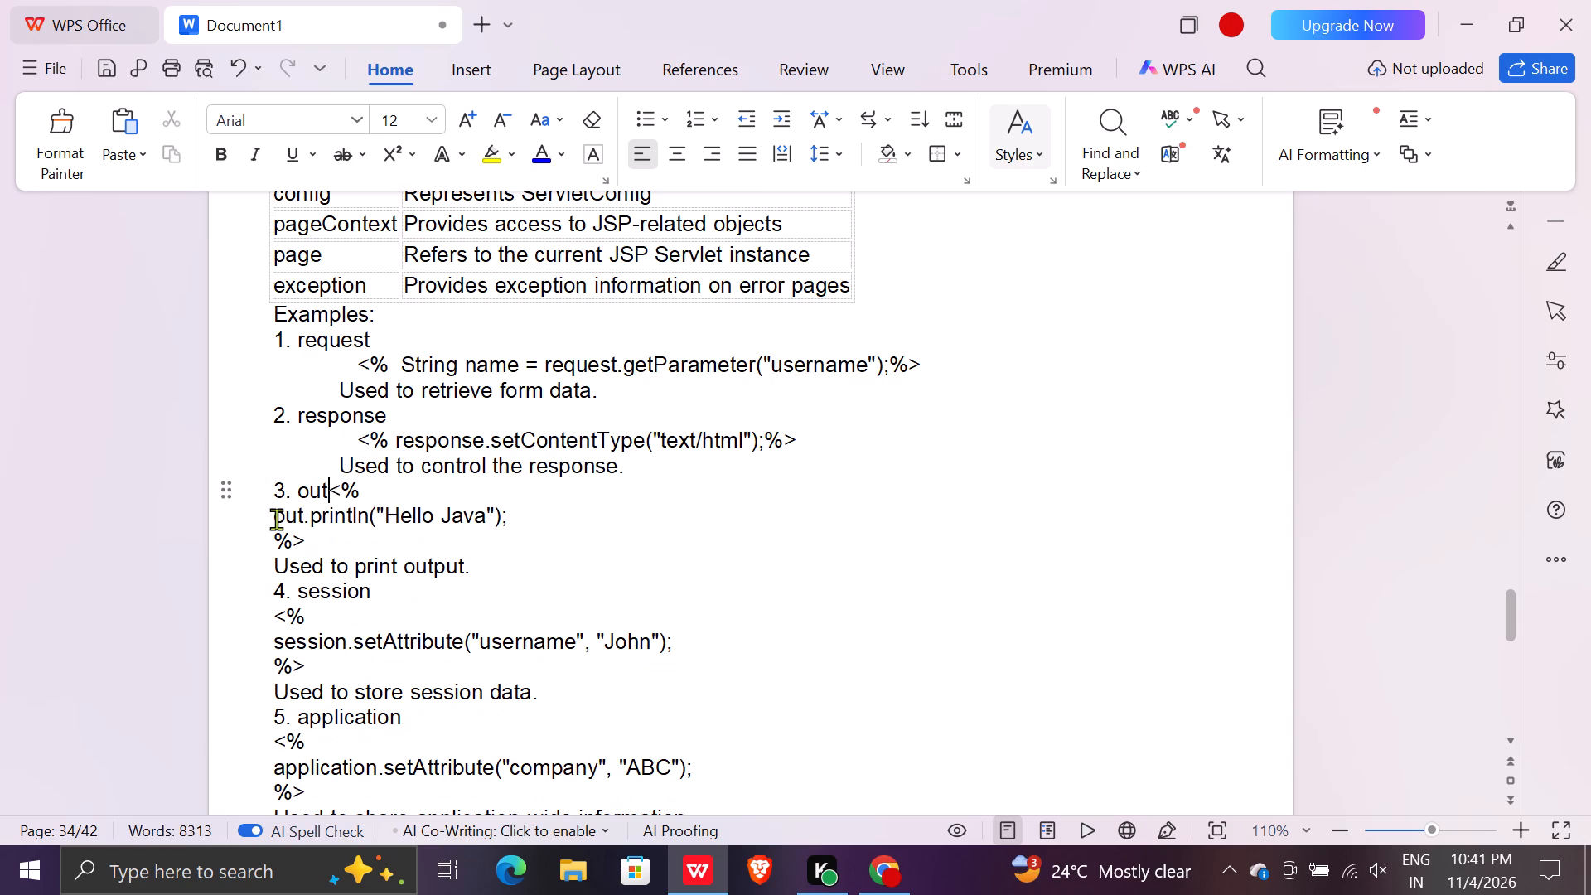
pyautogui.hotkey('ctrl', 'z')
# Join the out example into the single indented line "<% out.println("Hello Java");%>", with two spaces after the opening tag, and indent its description "Used to print output.".
pyautogui.click(276, 544)
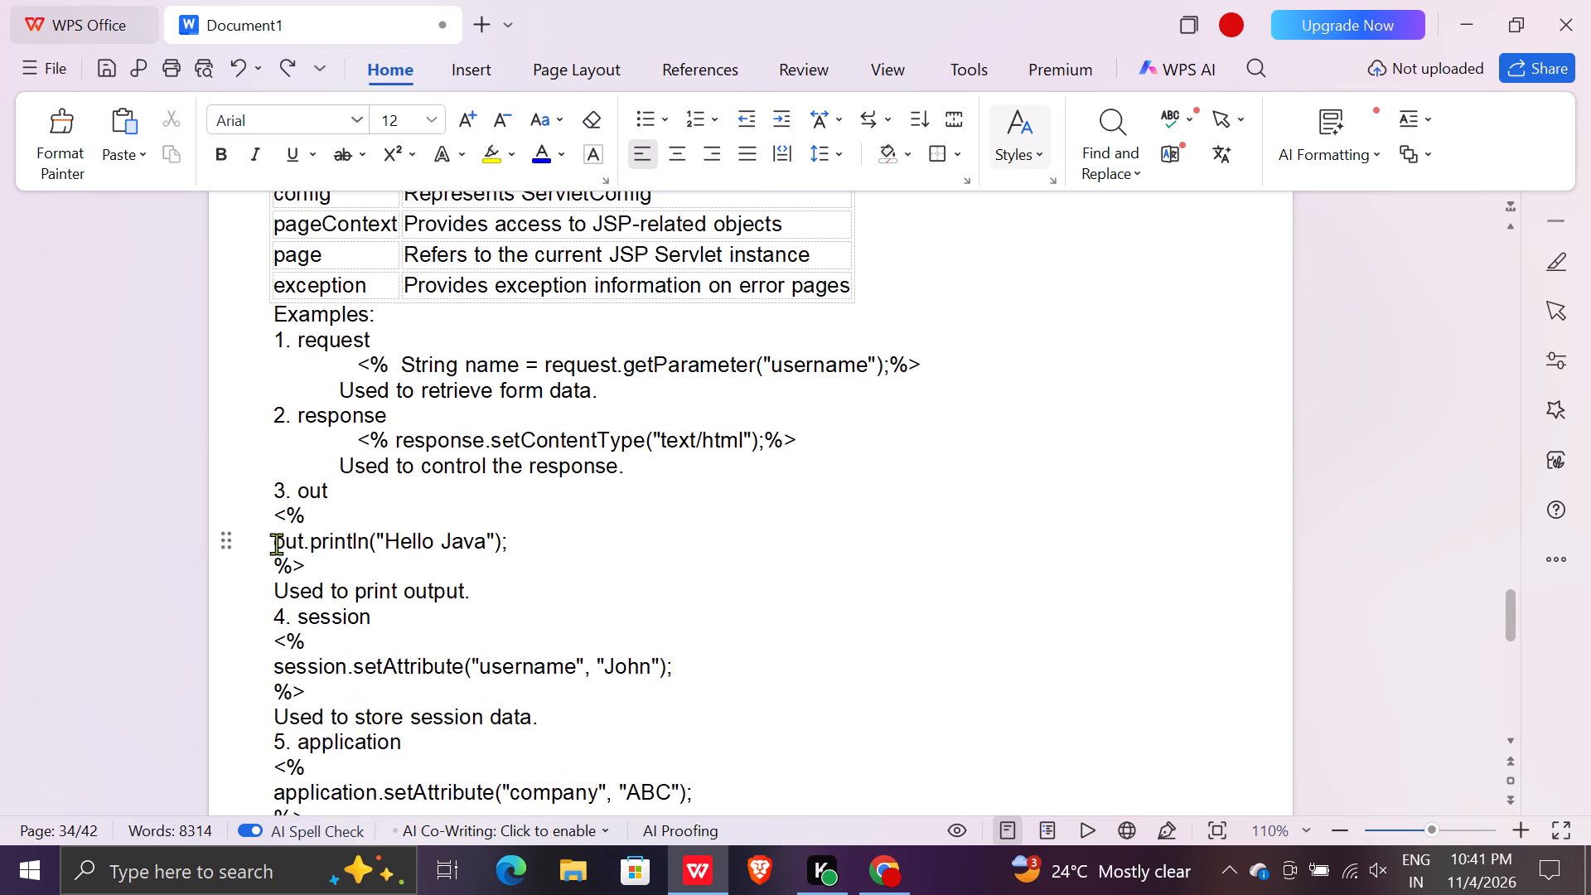
pyautogui.press('BackSpace')
pyautogui.press('space')
pyautogui.press('space')
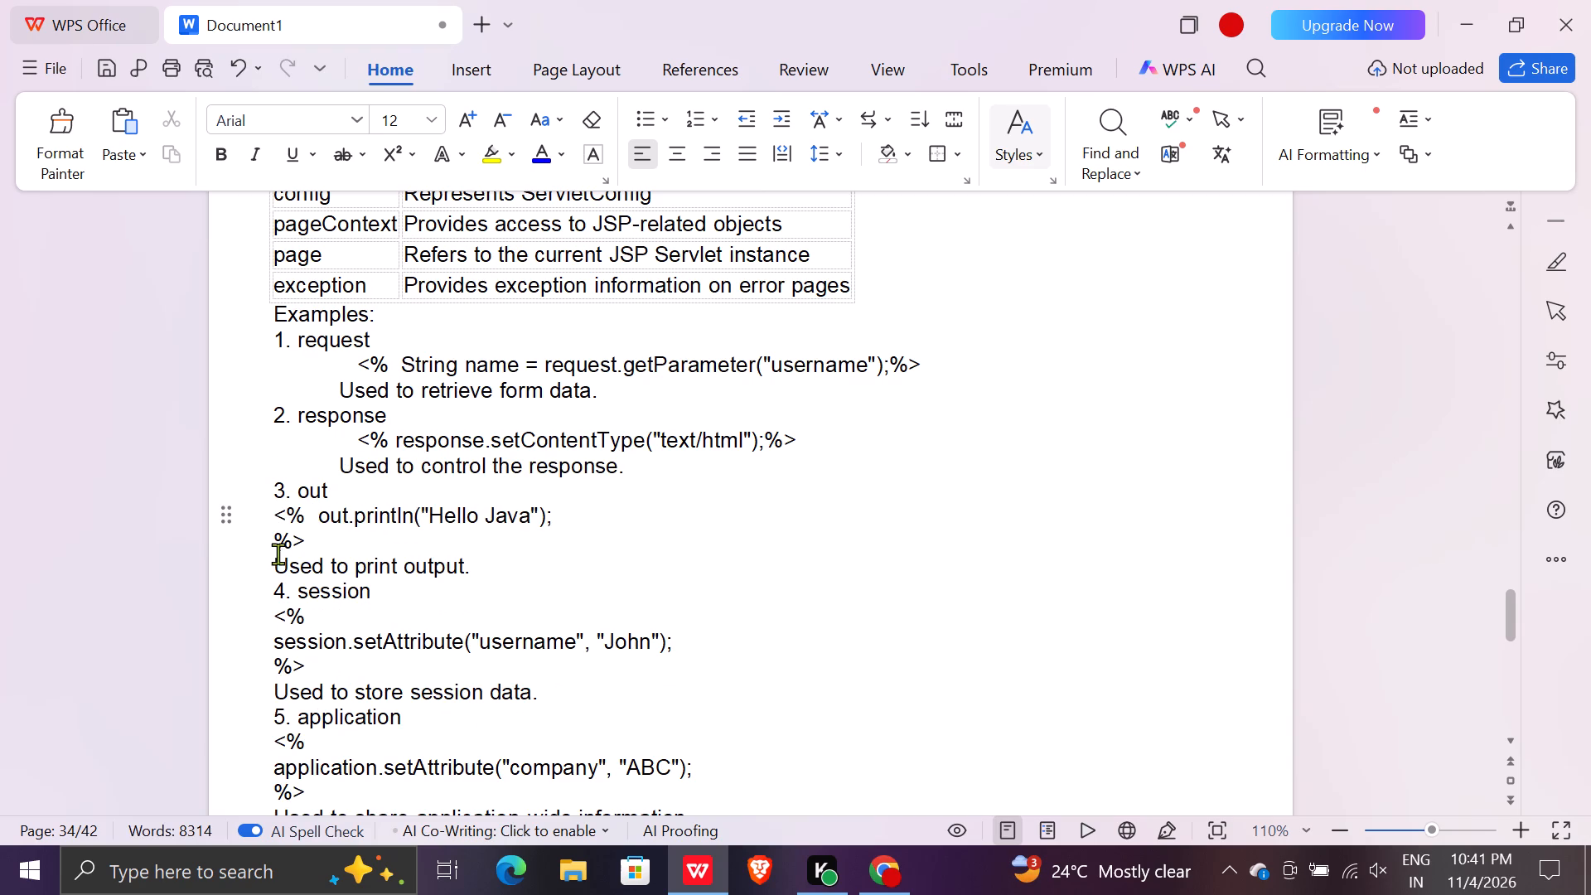
pyautogui.click(277, 549)
pyautogui.press('BackSpace')
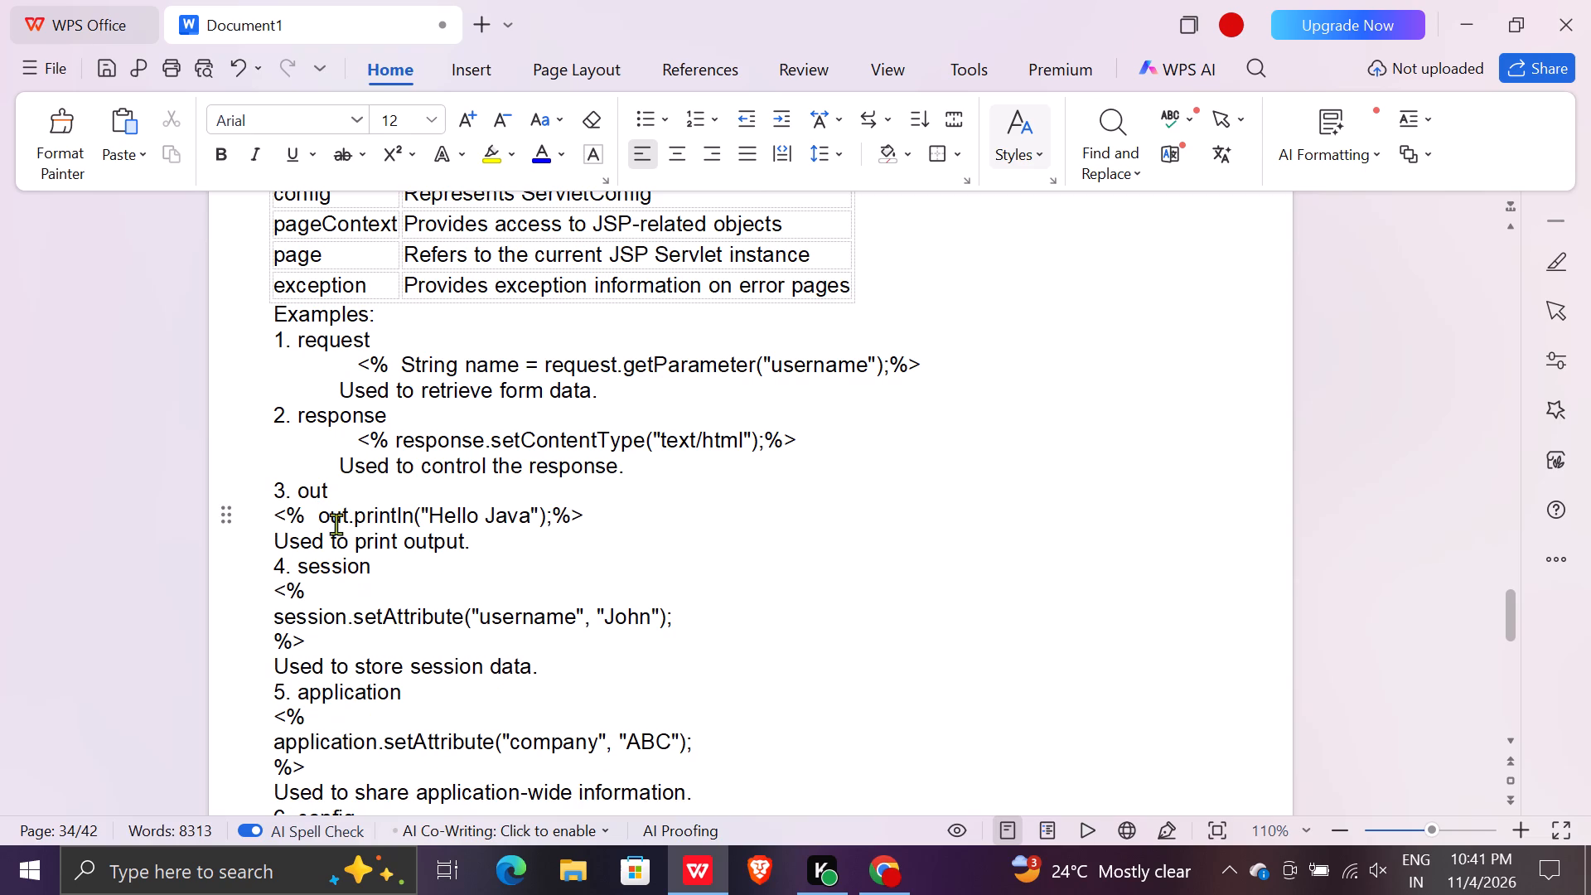
pyautogui.click(266, 513)
pyautogui.press('Tab')
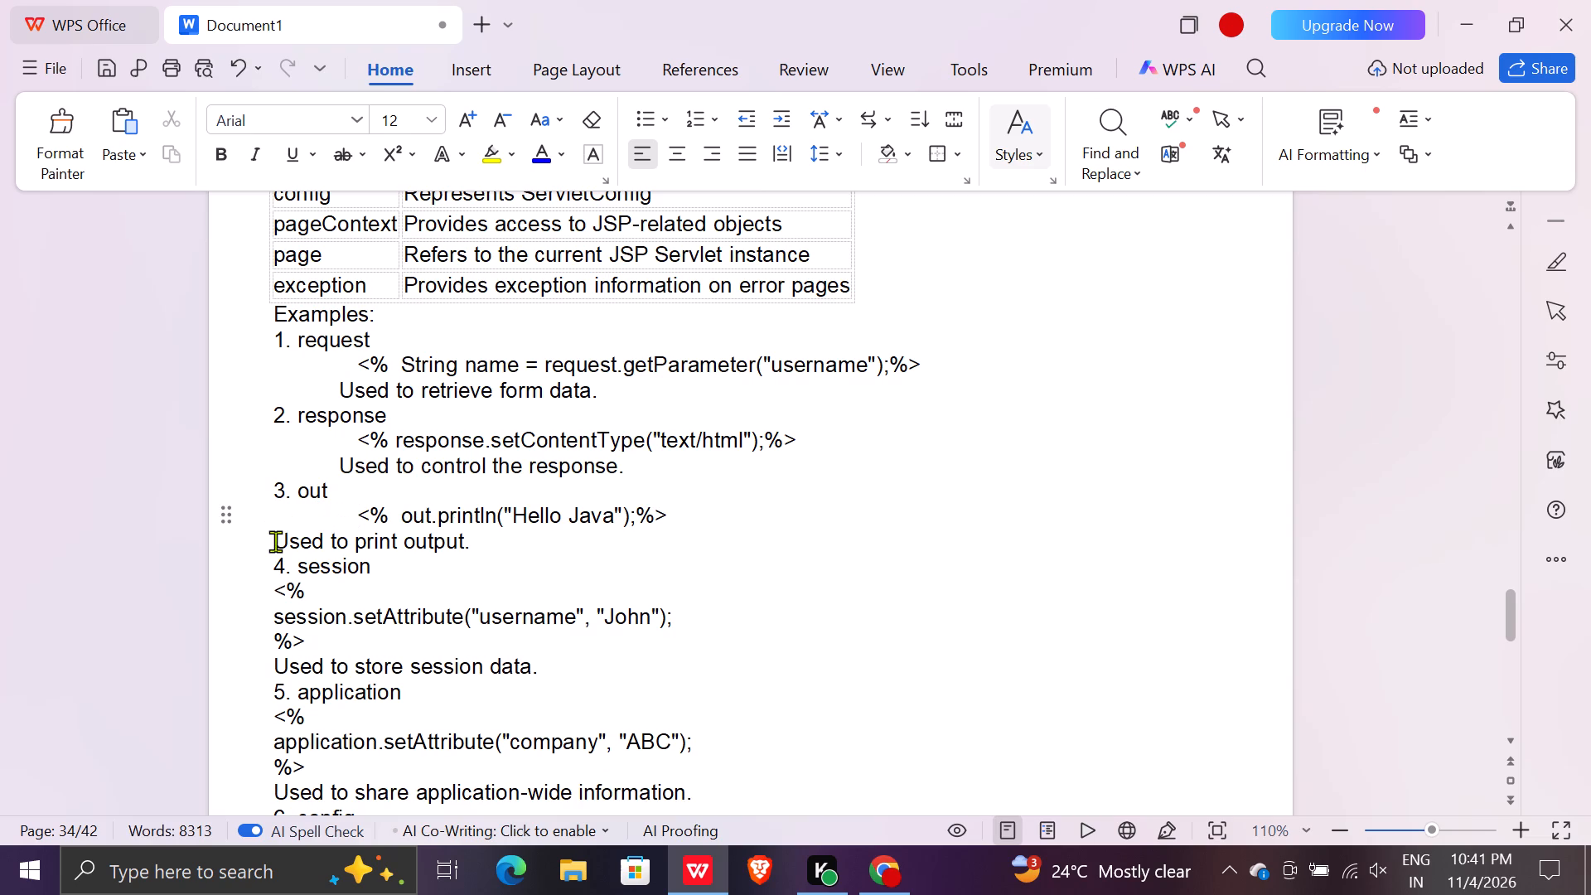
pyautogui.click(275, 541)
pyautogui.press('Tab')
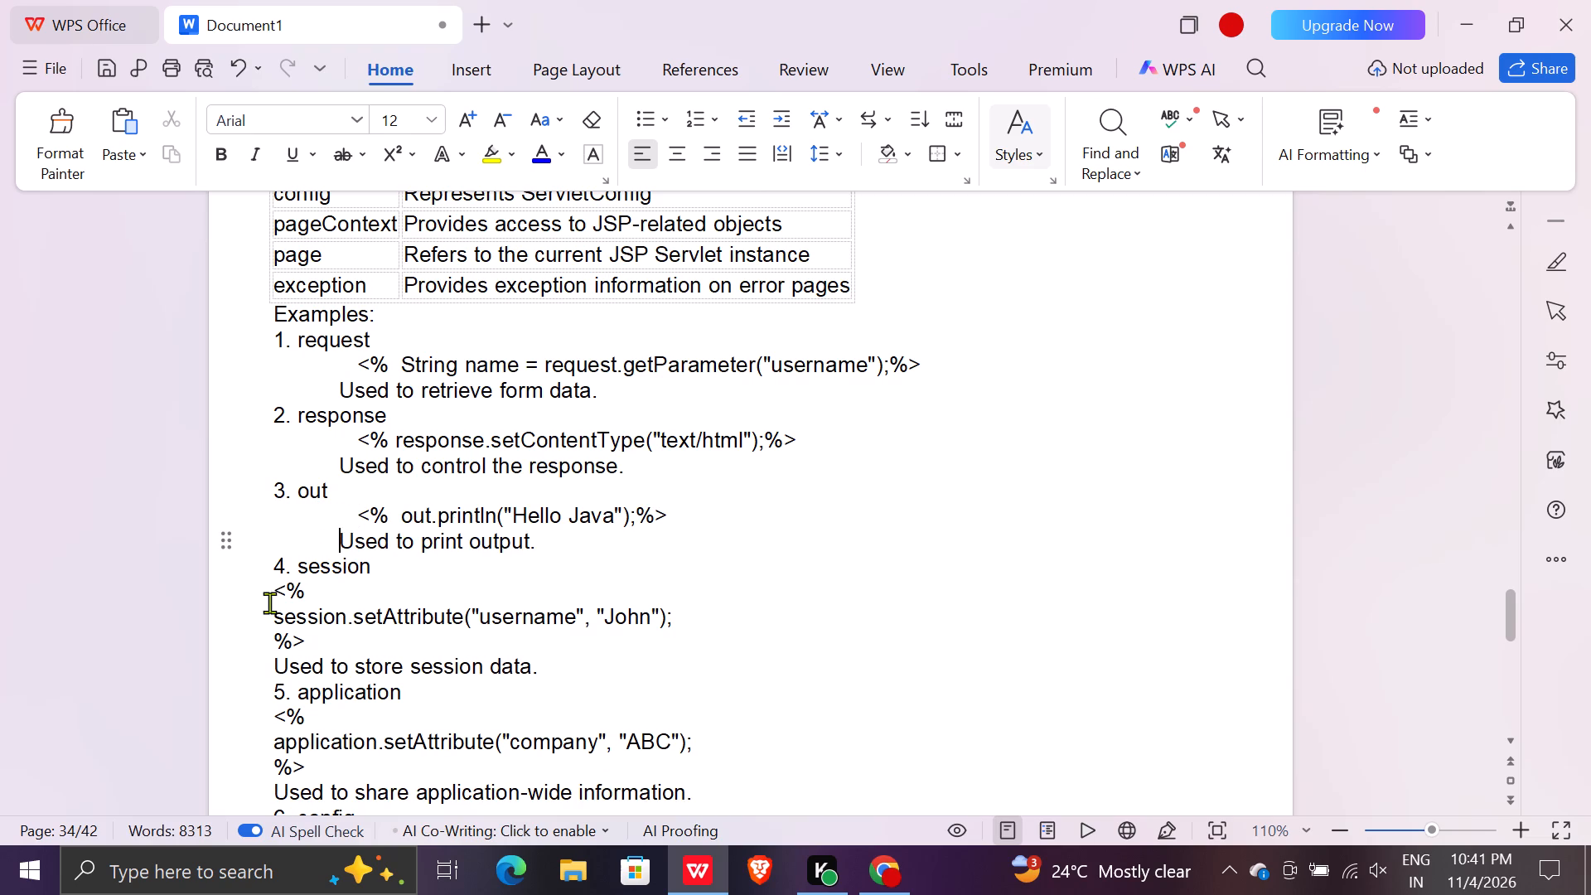
# Join the session example into the single indented line "<% session.setAttribute("username", "John");%>", with two spaces after the opening tag.
pyautogui.click(275, 630)
pyautogui.press('BackSpace')
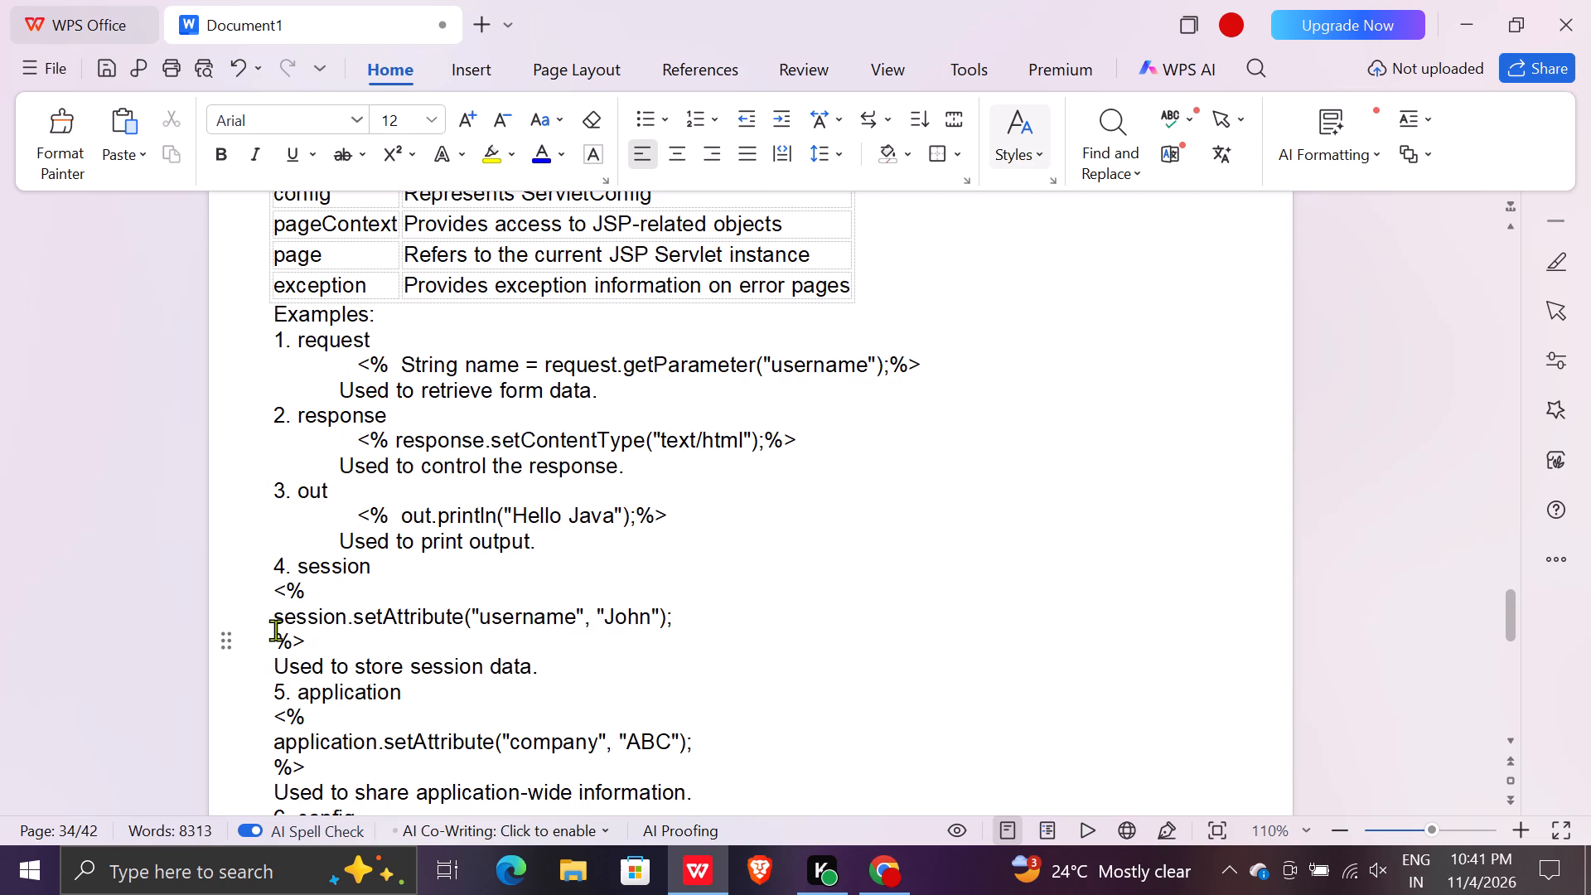
pyautogui.click(275, 623)
pyautogui.press('BackSpace')
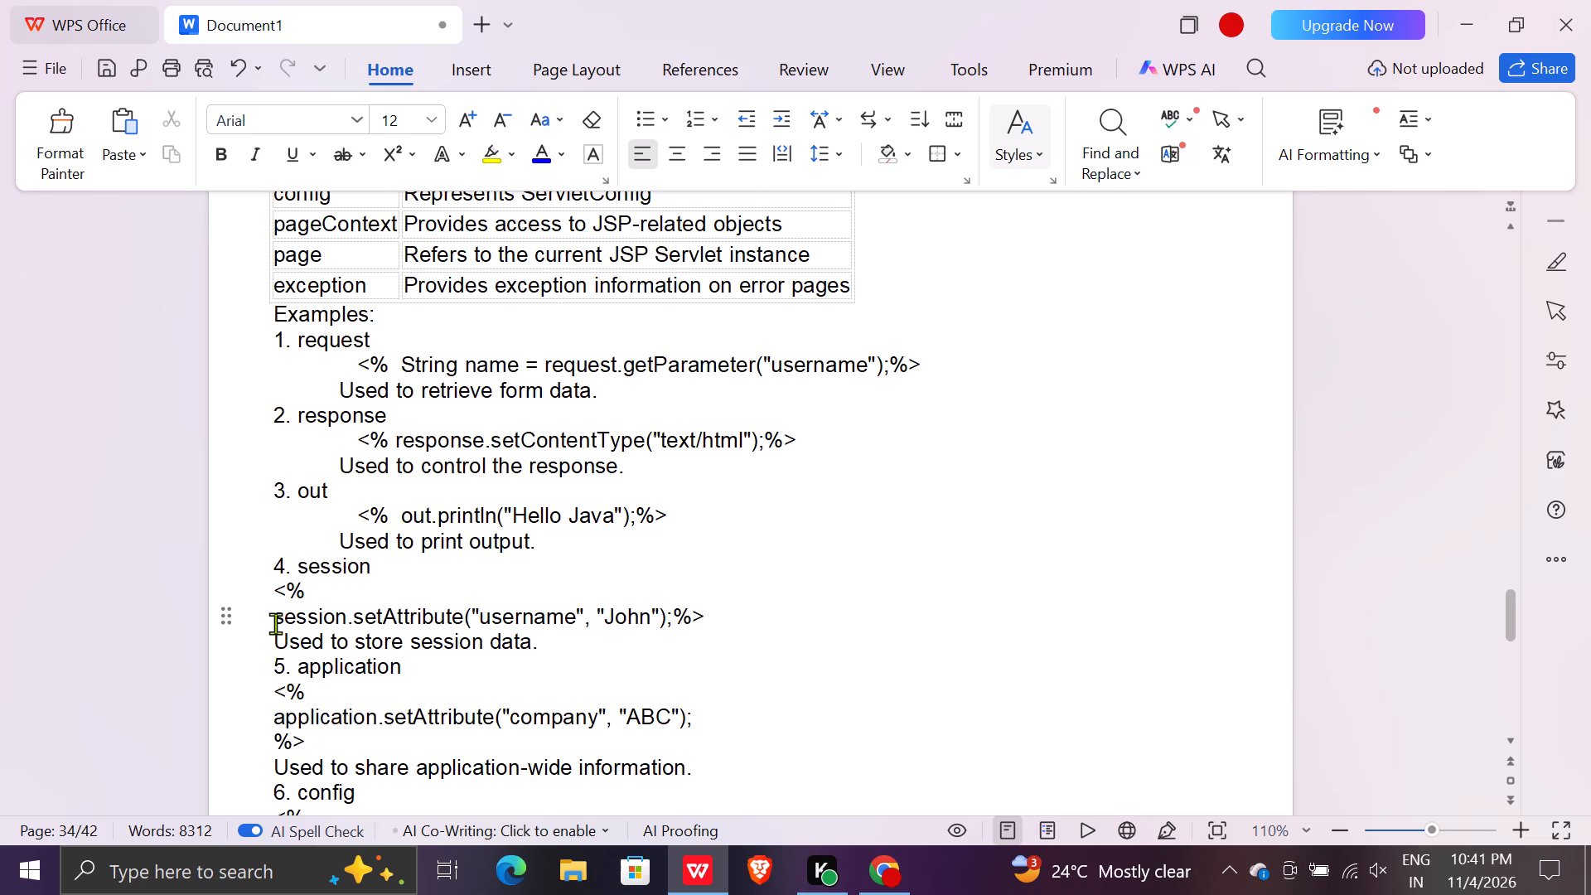
pyautogui.press('space')
pyautogui.press('space')
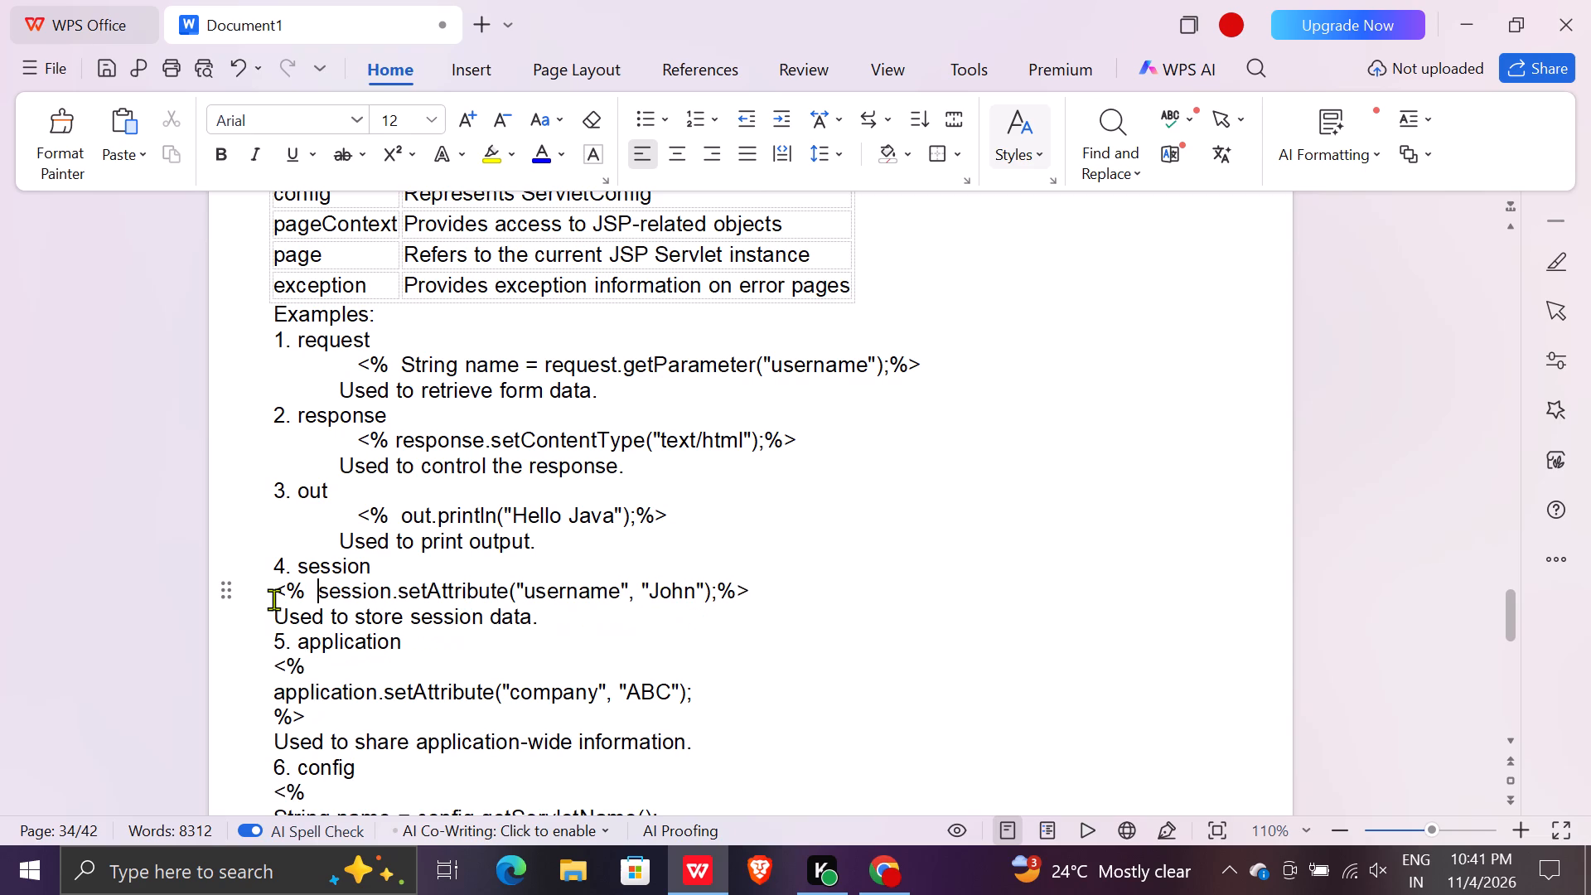
pyautogui.click(273, 599)
pyautogui.press('Tab')
# Join the application example into the single indented line "<% application.setAttribute("company", "ABC");%>", with one space after the opening tag.
pyautogui.scroll(-1, 357, 573)
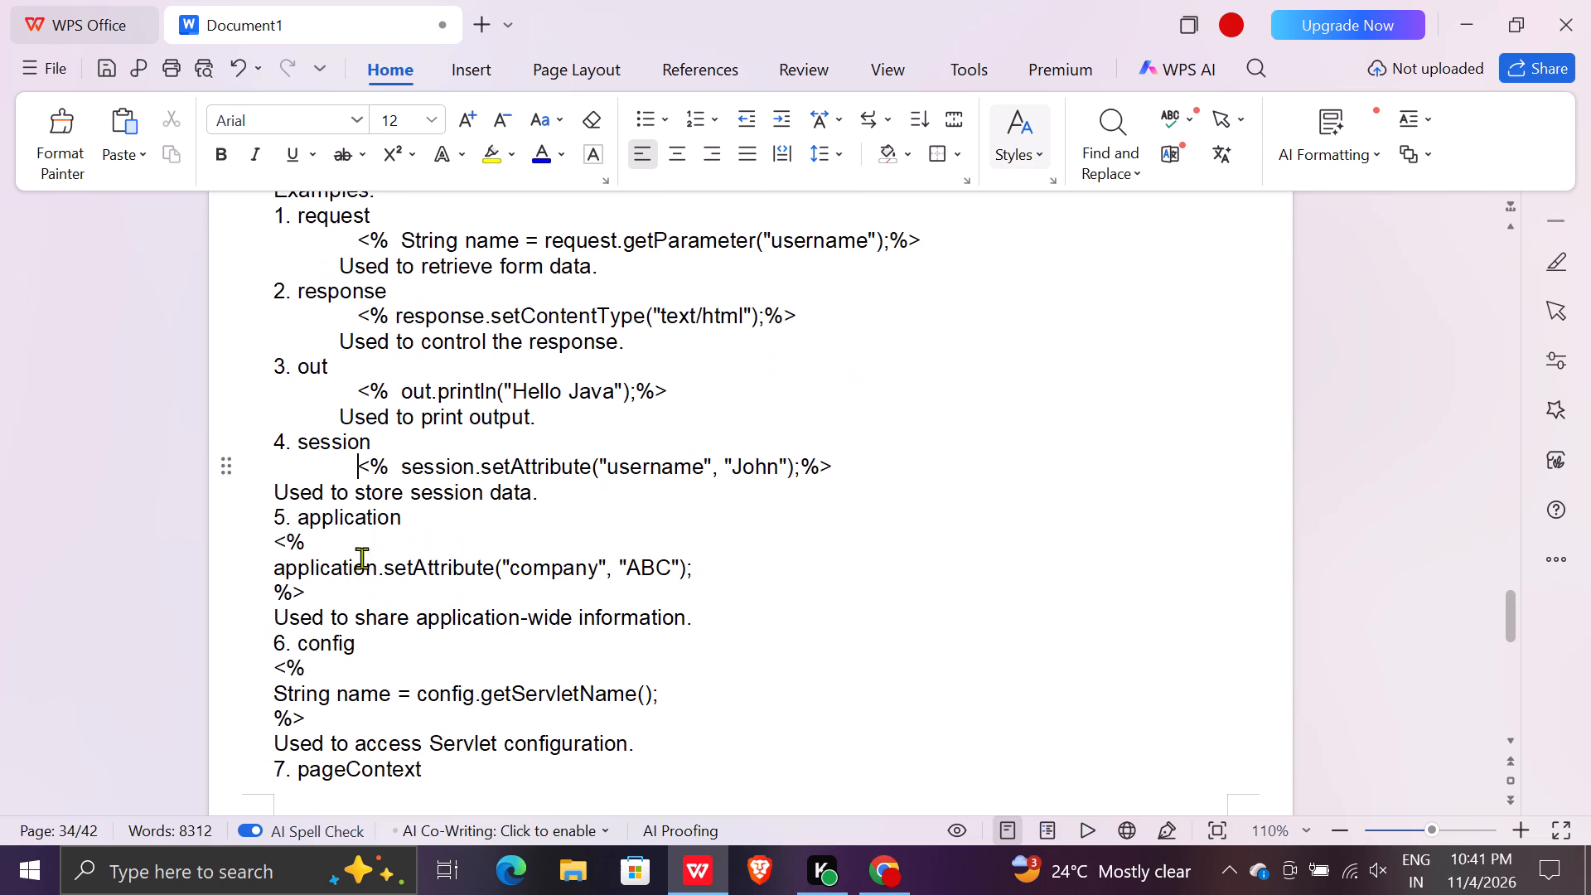
pyautogui.click(278, 571)
pyautogui.press('BackSpace')
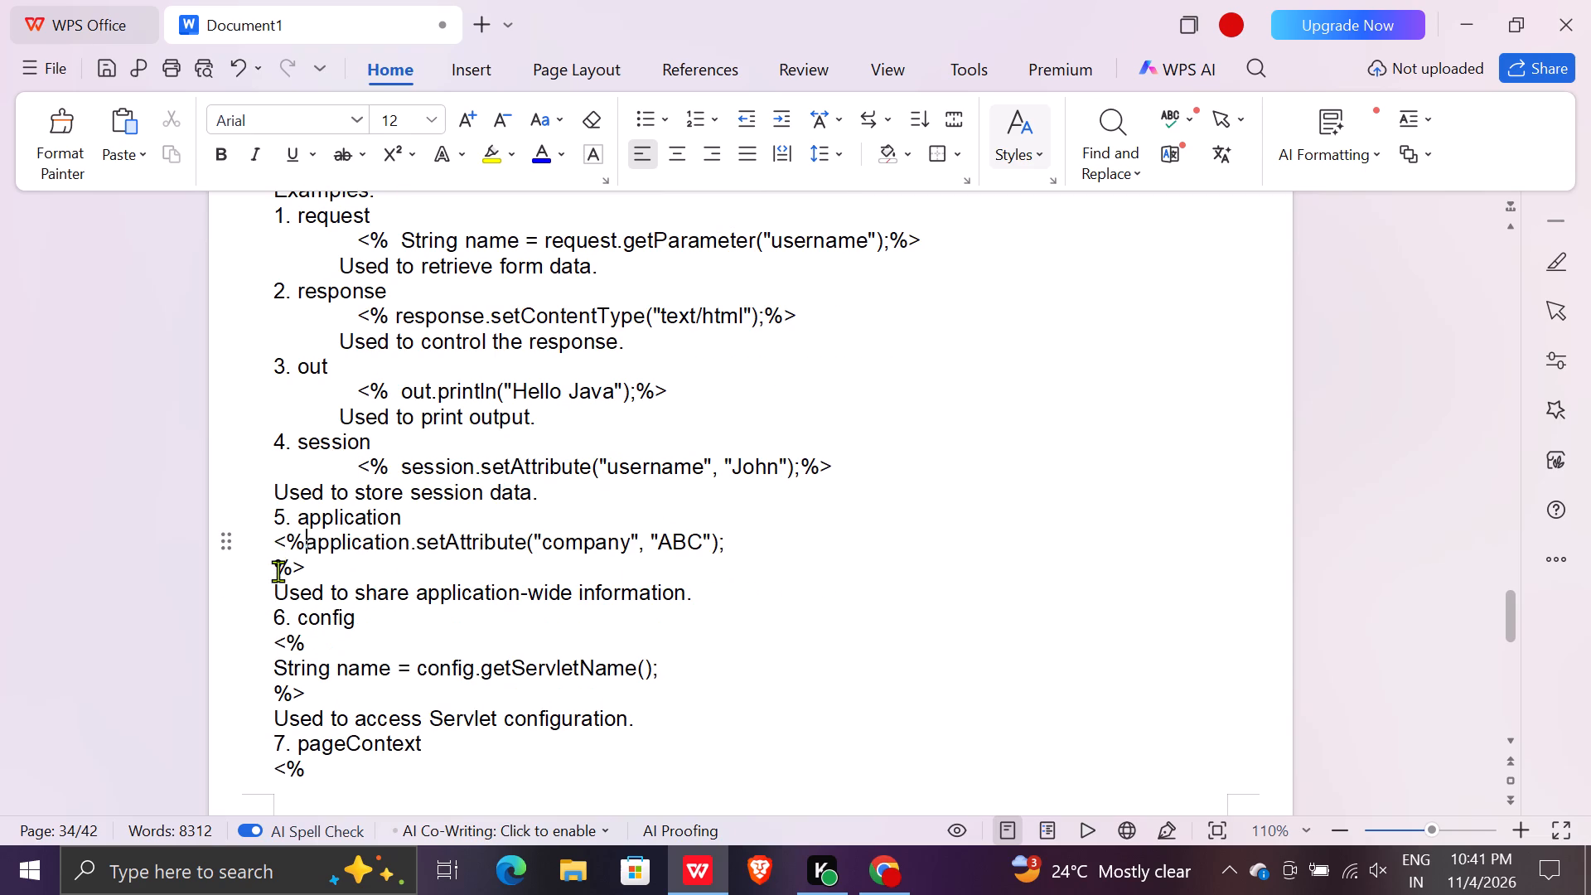
pyautogui.press('space')
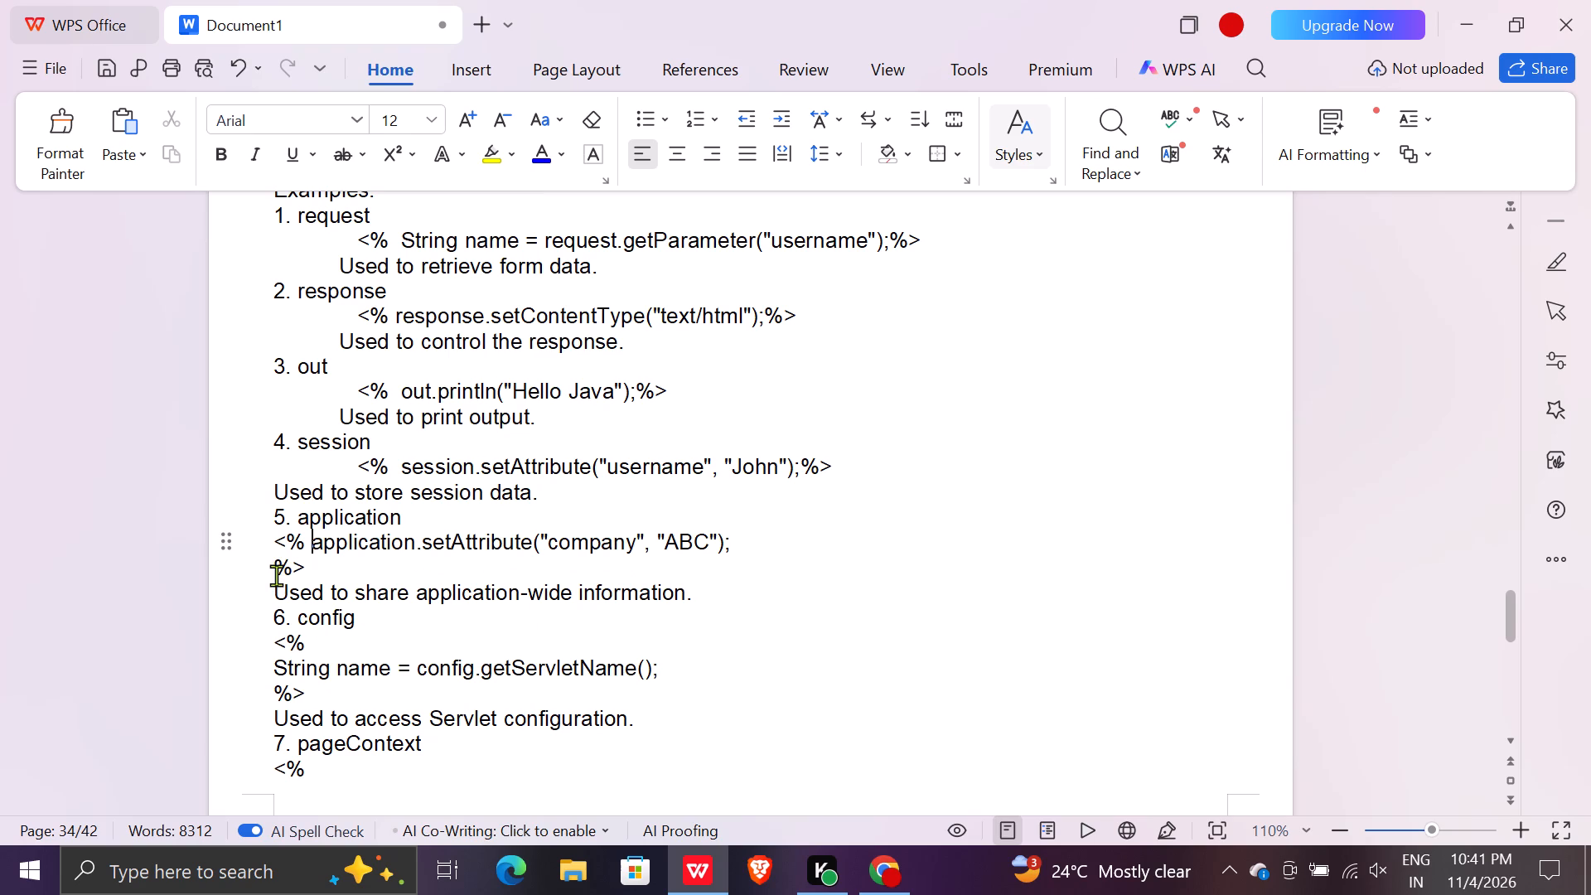
pyautogui.click(276, 575)
pyautogui.press('BackSpace')
pyautogui.click(272, 544)
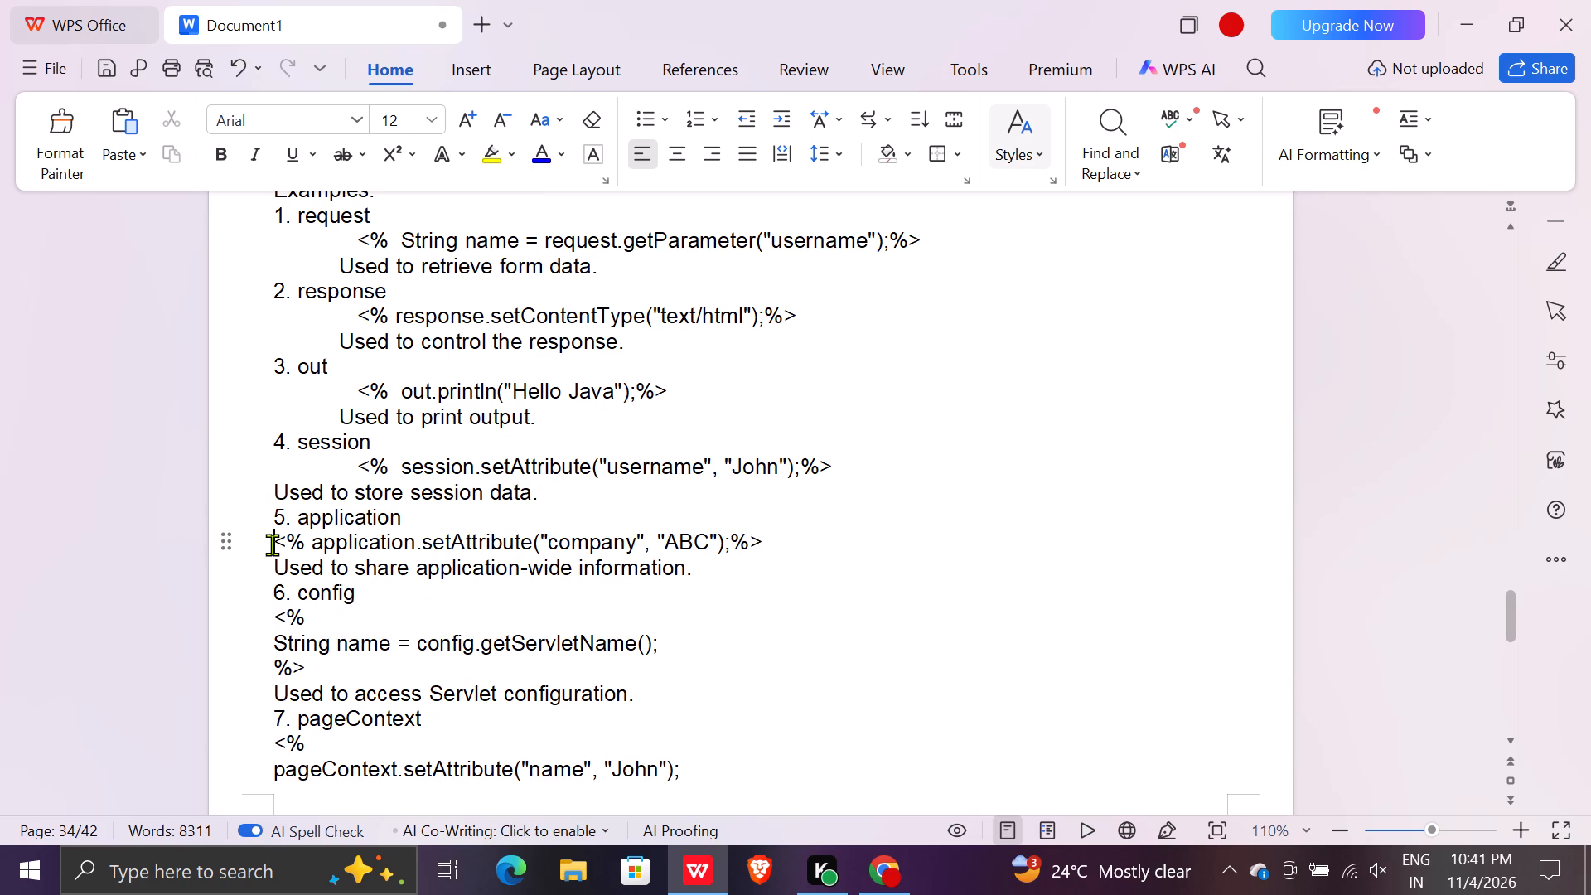
pyautogui.press('Tab')
# Indent the session example's description "Used to store session data.".
pyautogui.click(275, 493)
pyautogui.press('Tab')
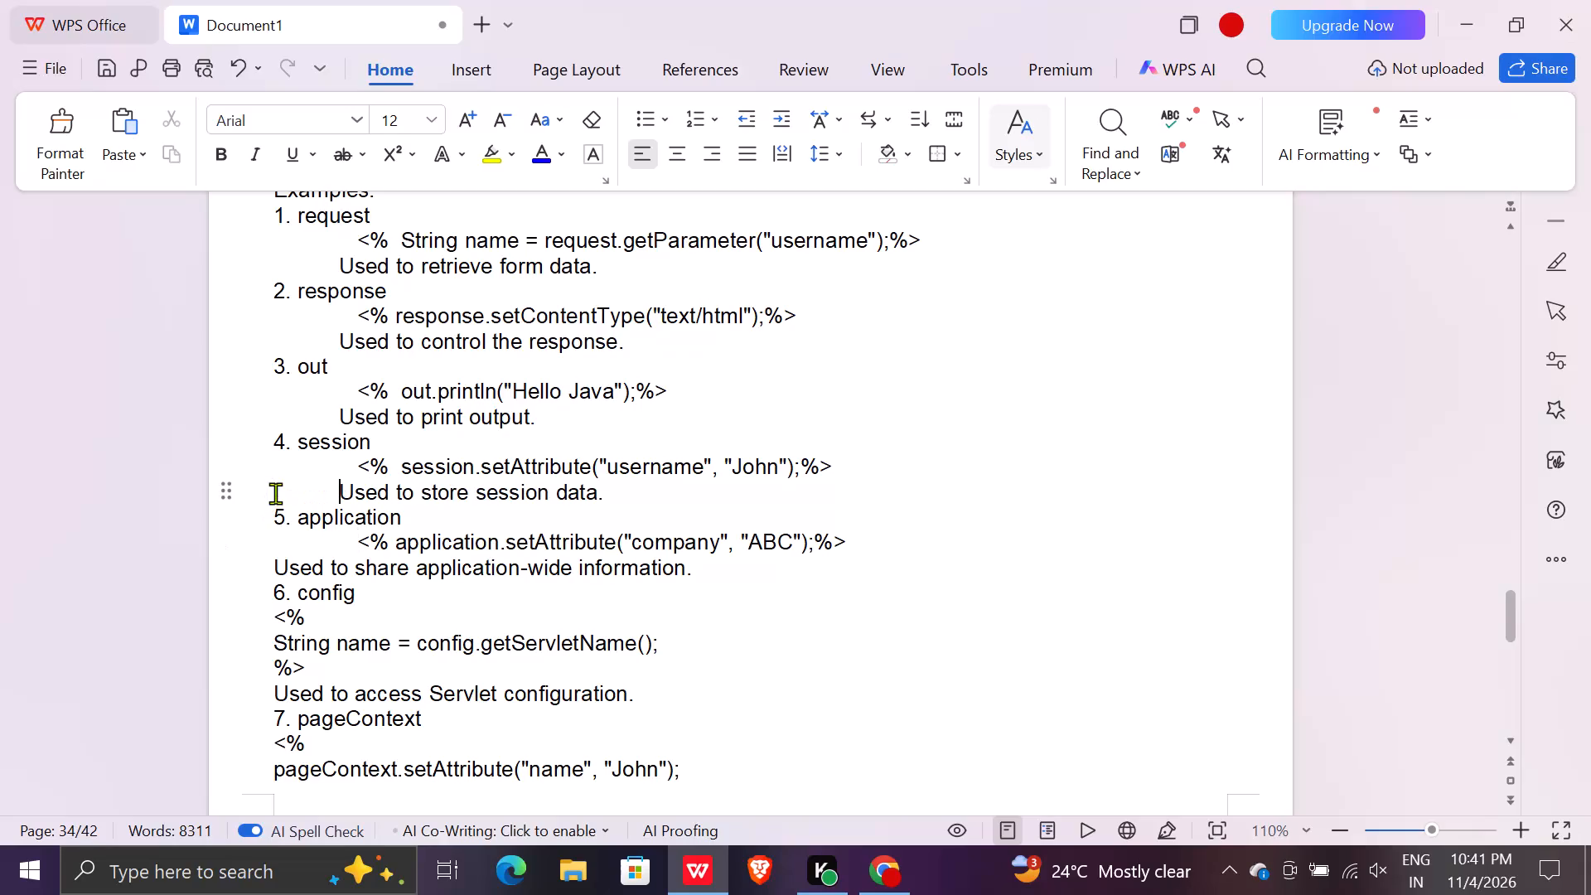
# Join the config example into the single indented line "<% String name = config.getServletName();%>" and indent its description "Used to access Servlet configuration.".
pyautogui.click(273, 649)
pyautogui.press('BackSpace')
pyautogui.press('space')
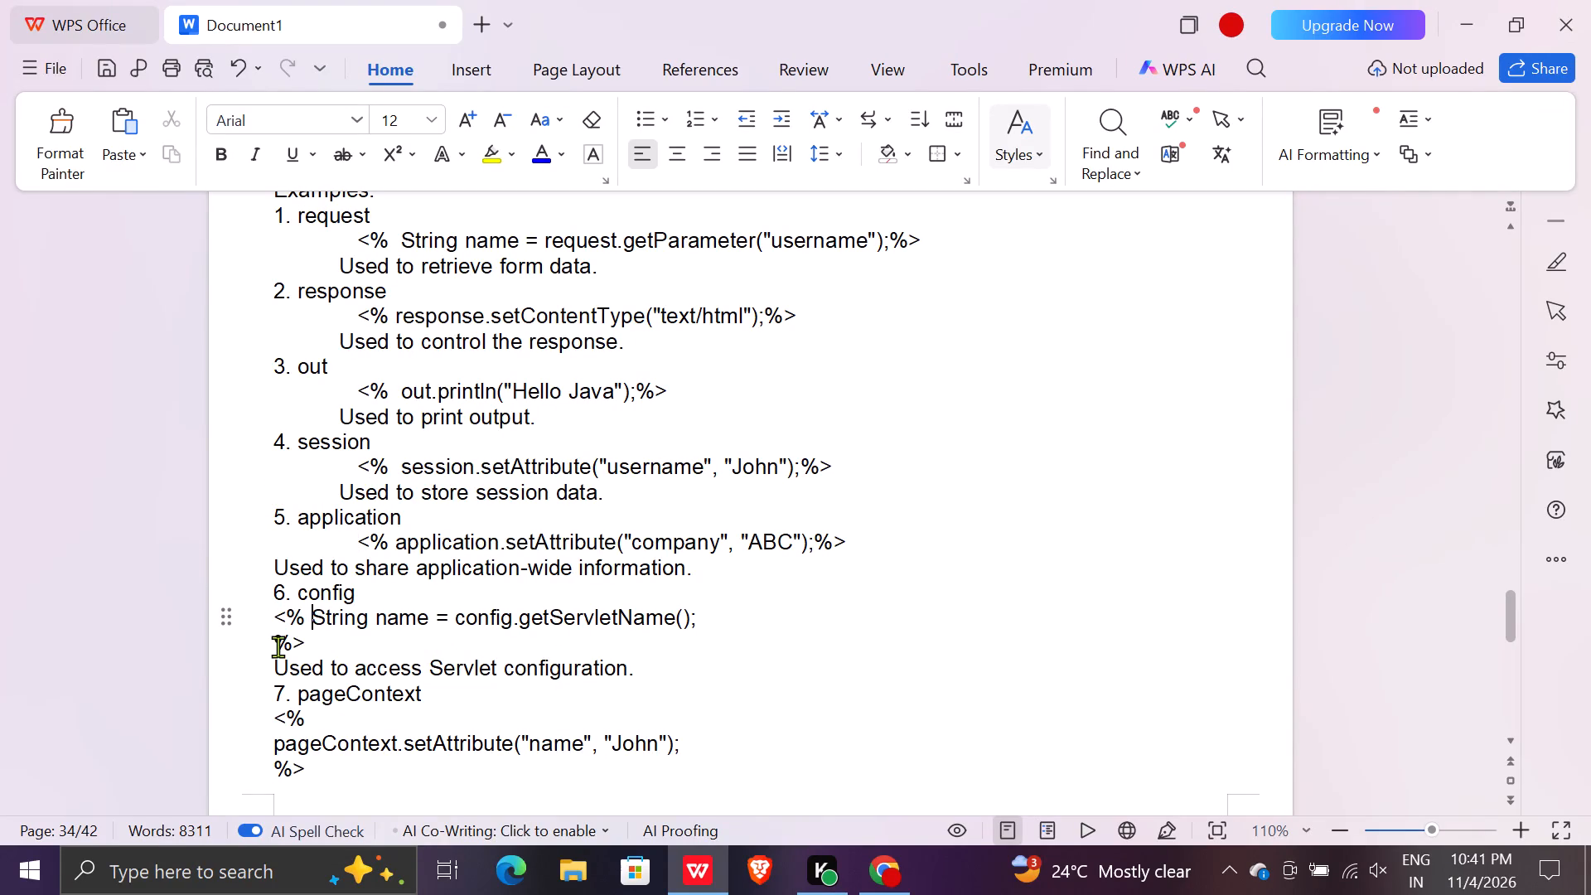
pyautogui.click(278, 646)
pyautogui.press('BackSpace')
pyautogui.click(278, 624)
pyautogui.press('Tab')
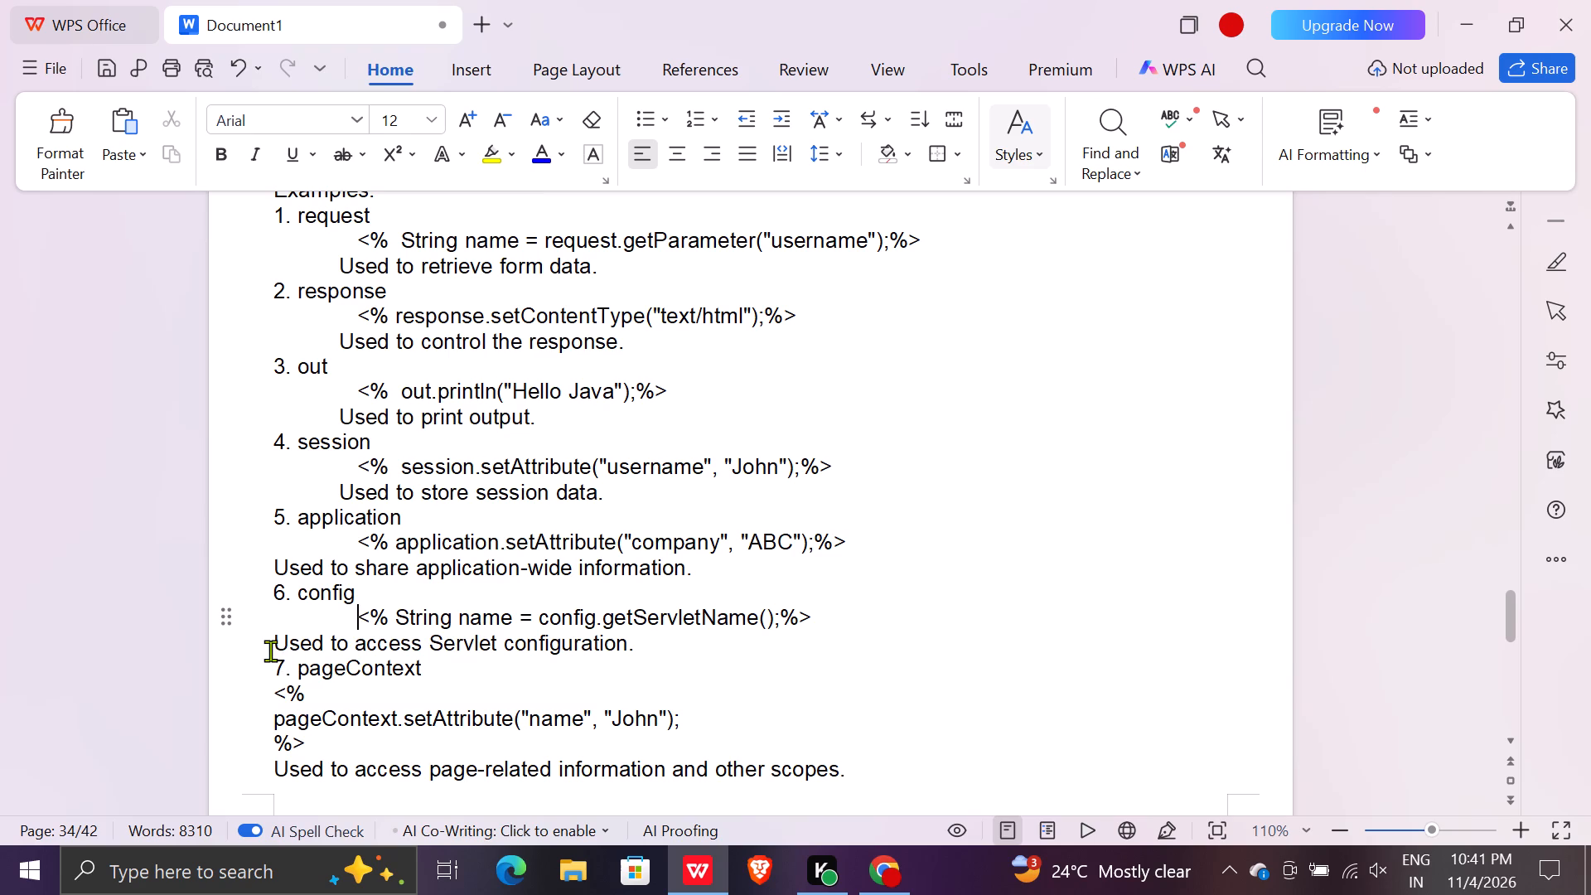
pyautogui.click(271, 650)
pyautogui.press('Tab')
# Join the pageContext example into the single indented line "<% pageContext.setAttribute("name", "John");%>", with one space after the opening tag.
pyautogui.scroll(-1, 347, 634)
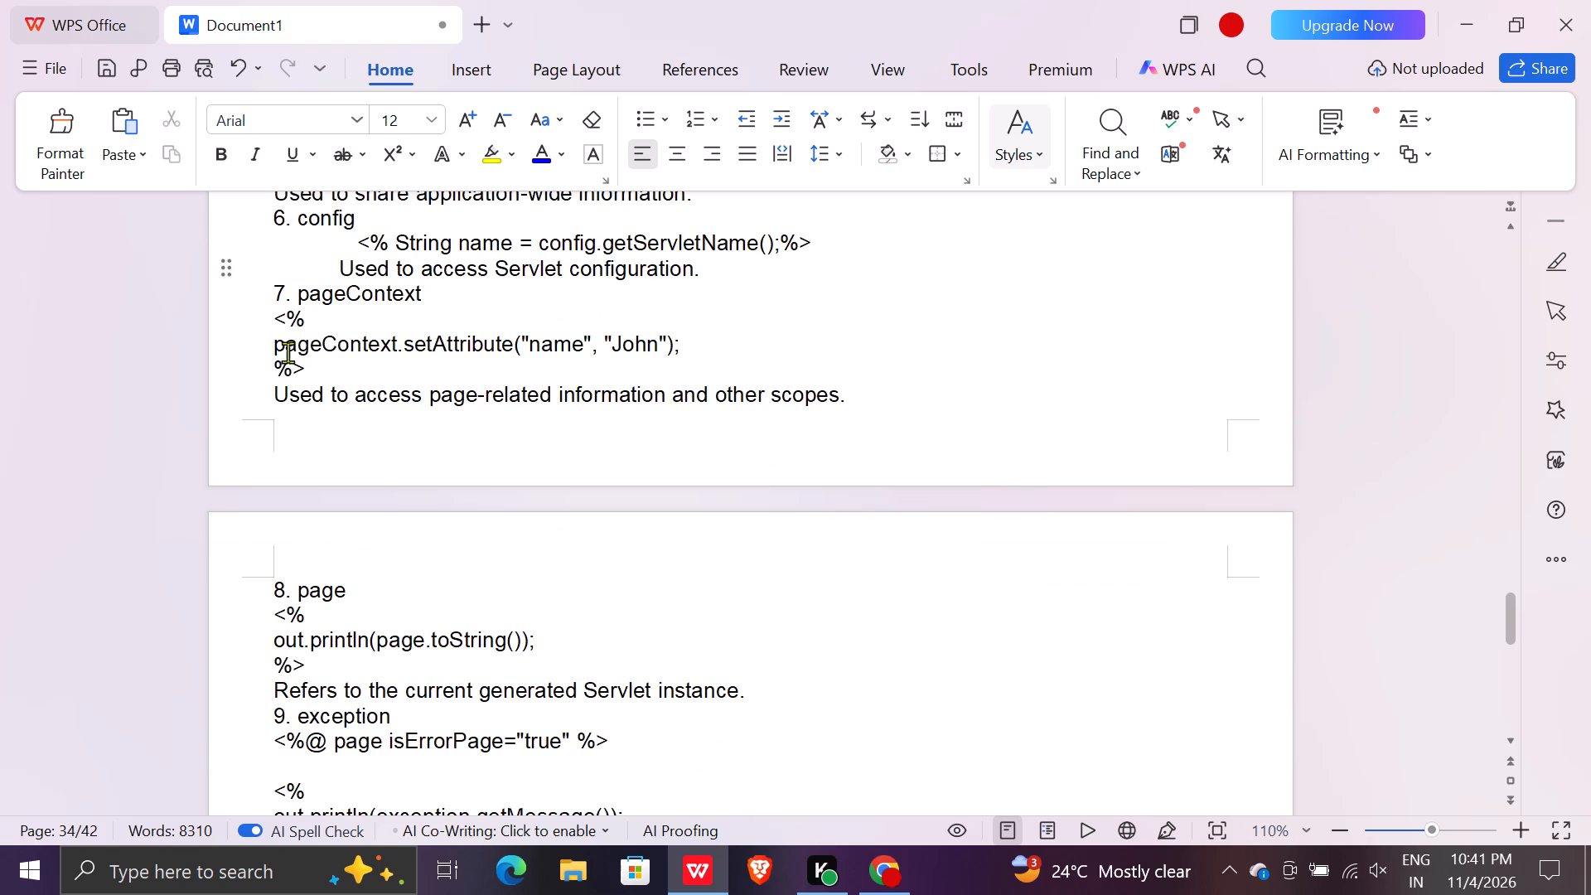
pyautogui.click(269, 346)
pyautogui.press('BackSpace')
pyautogui.press('space')
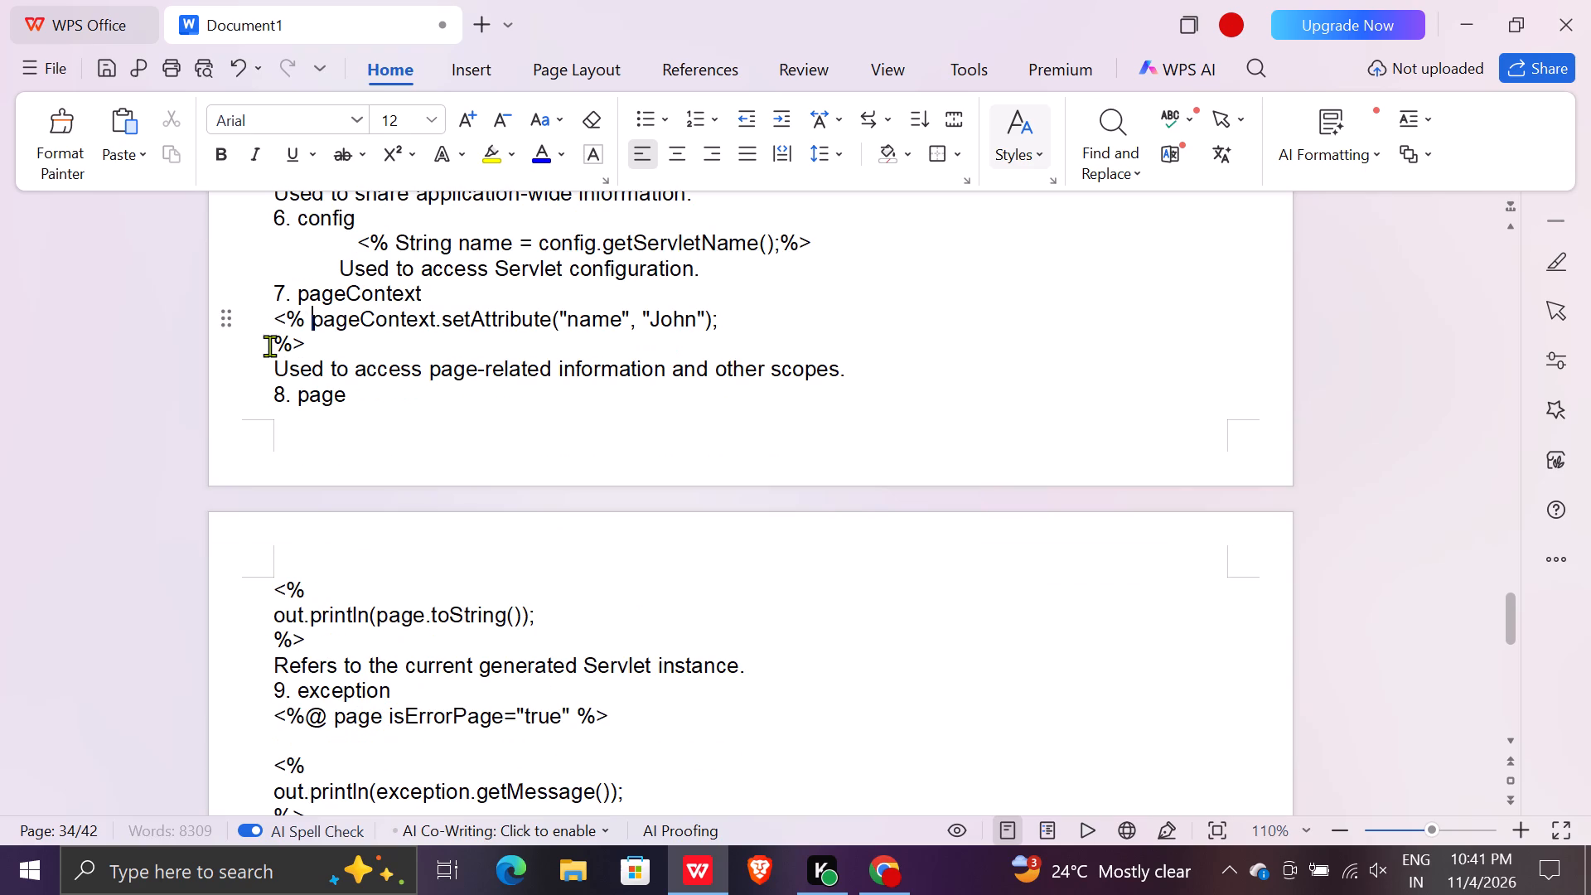
pyautogui.click(275, 354)
pyautogui.press('BackSpace')
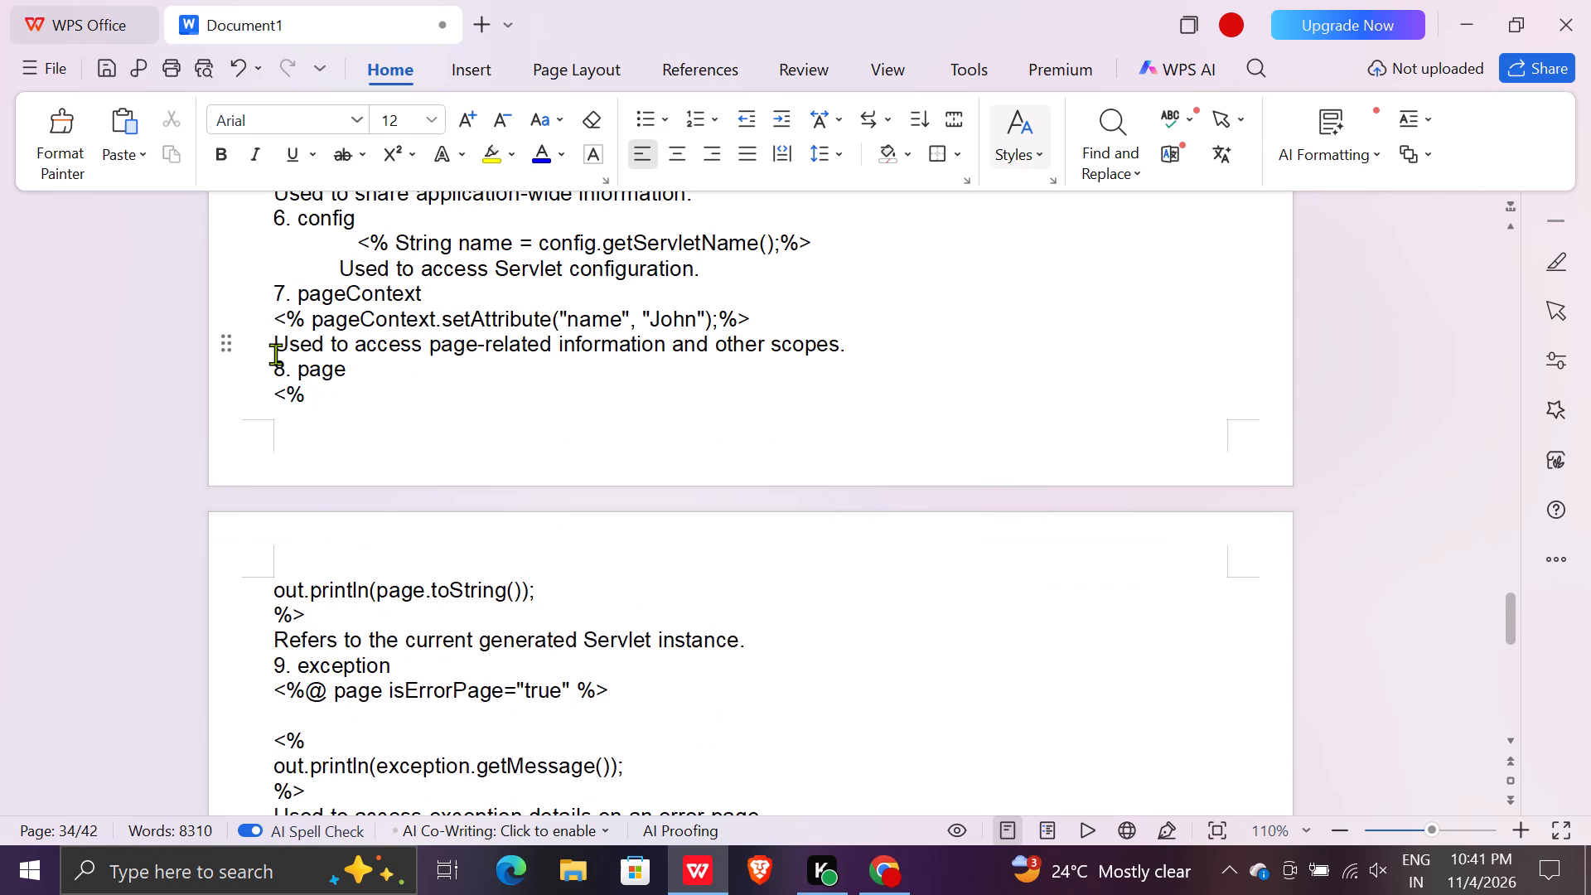
pyautogui.click(272, 317)
pyautogui.click(272, 317)
pyautogui.press('Tab')
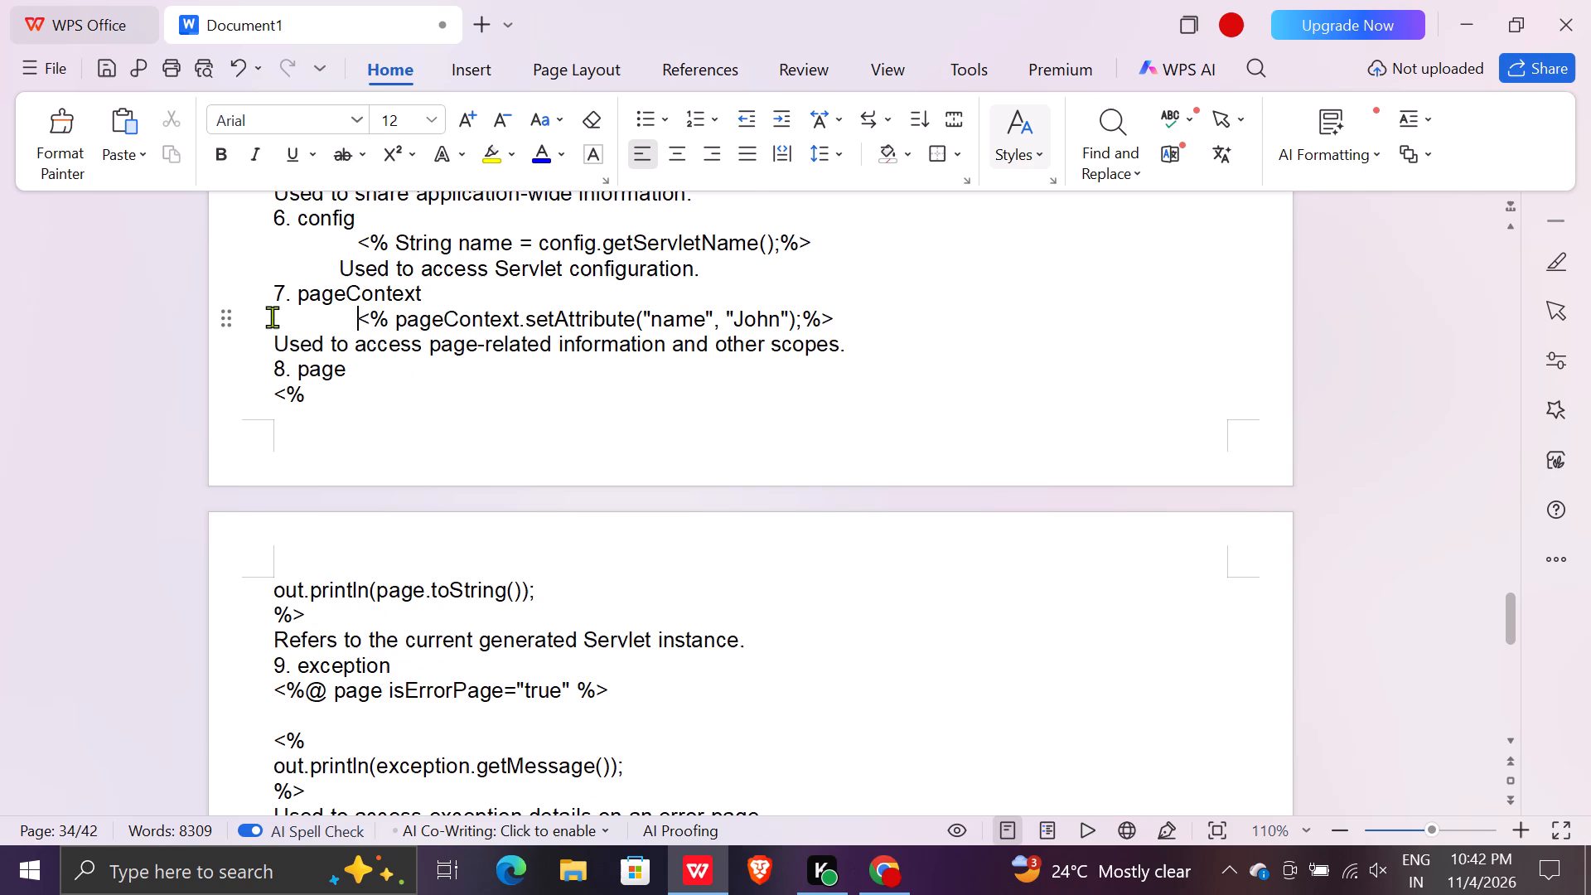
# Join the page example into the single indented line "<% out.println(page.toString());%>", with one space after the opening tag.
pyautogui.click(269, 588)
pyautogui.press('BackSpace')
pyautogui.press('Tab')
pyautogui.press('BackSpace')
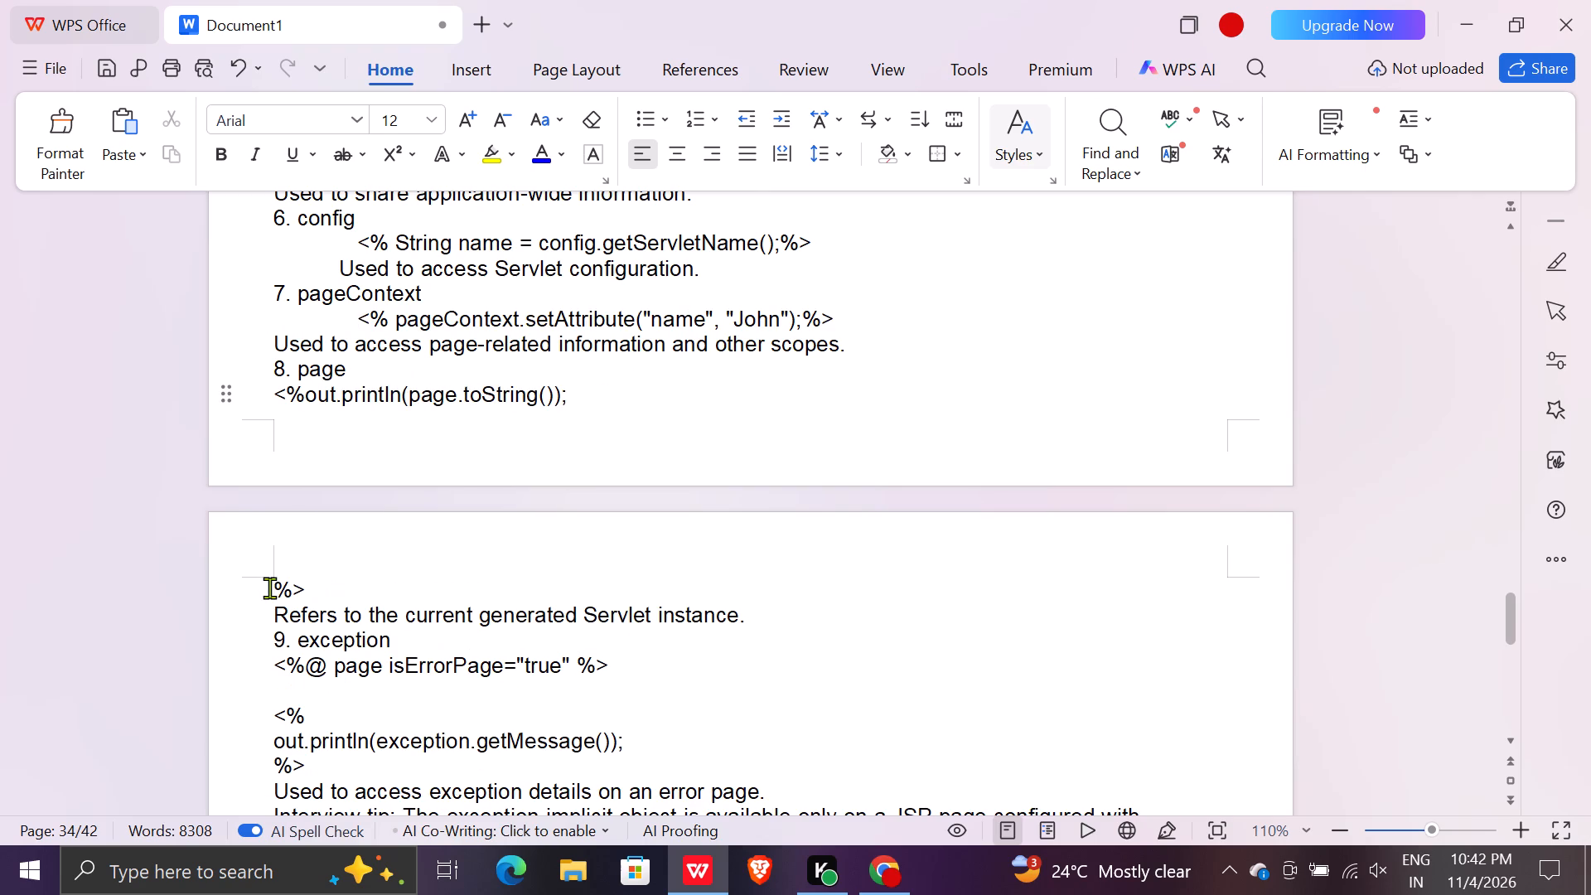
pyautogui.press('space')
pyautogui.click(268, 587)
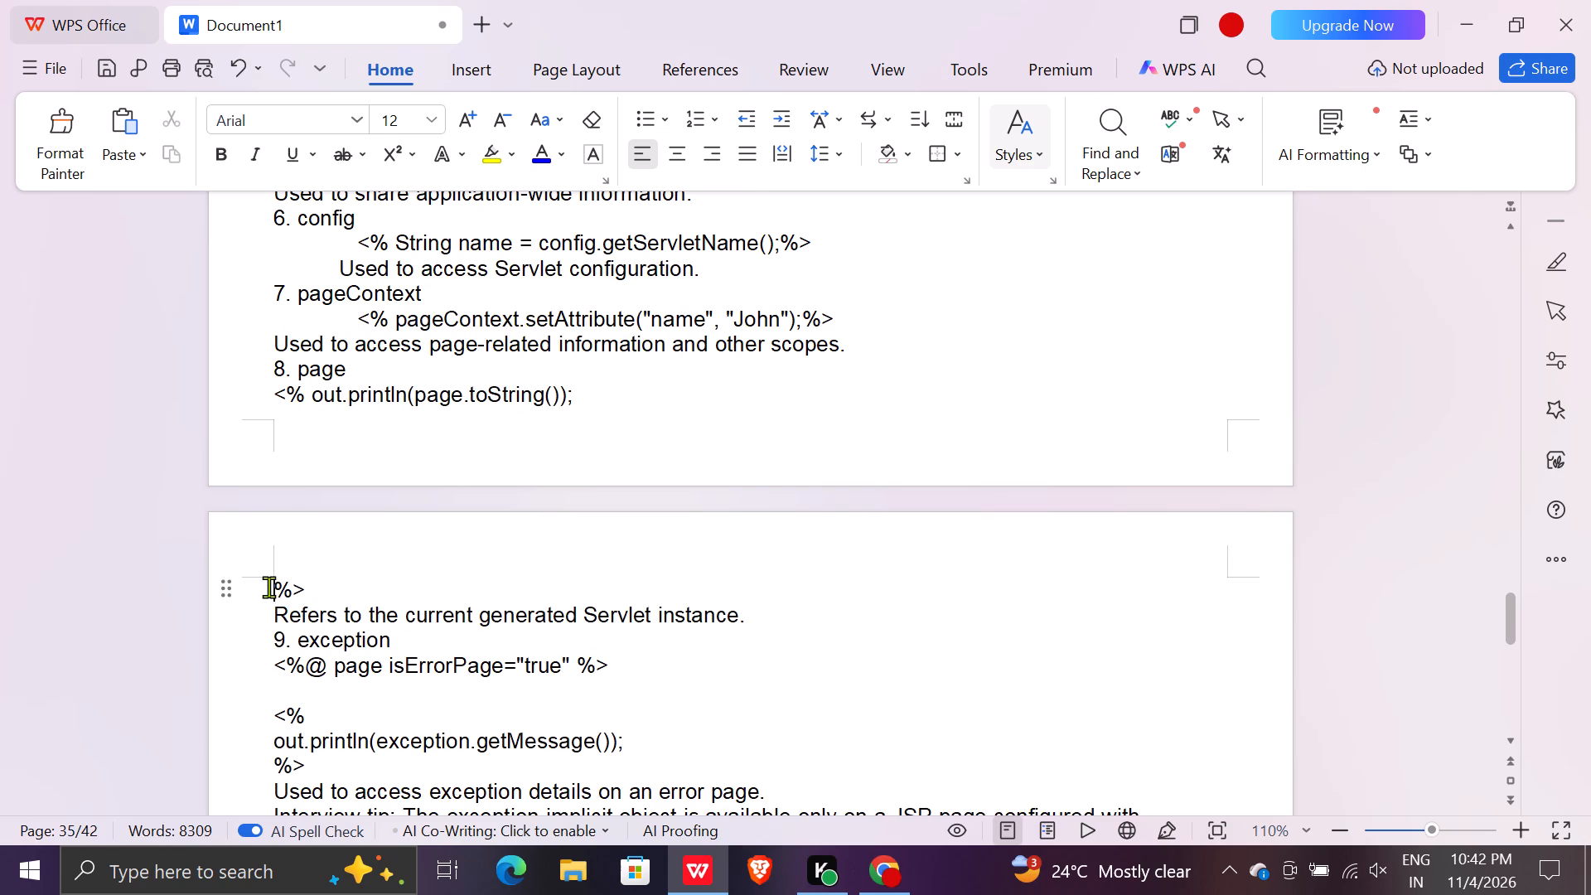
pyautogui.press('BackSpace')
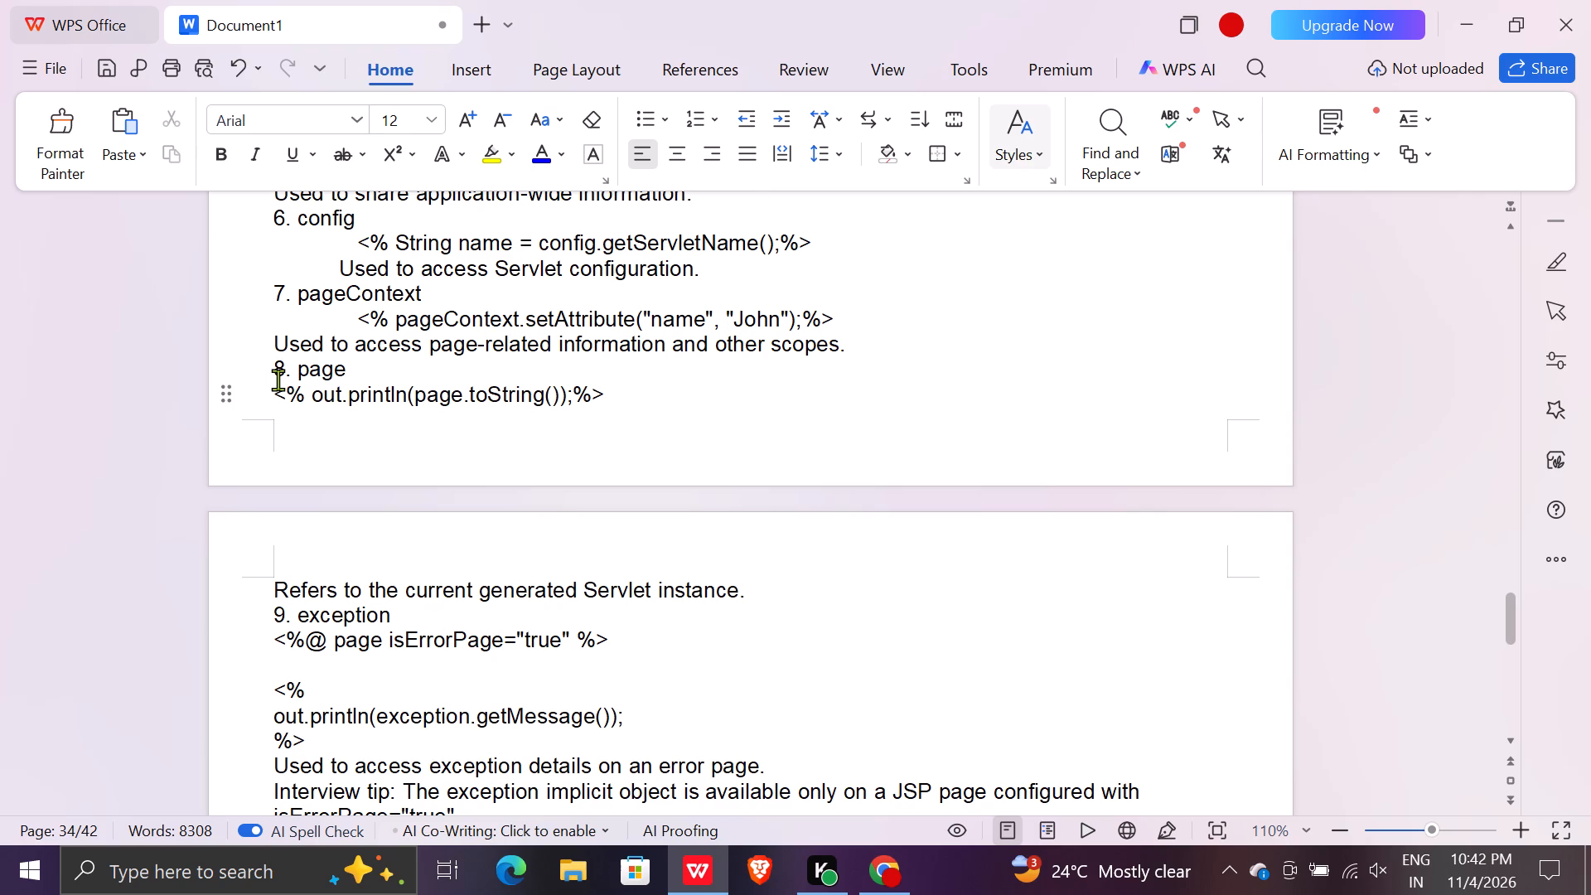
pyautogui.click(278, 380)
pyautogui.click(275, 395)
pyautogui.press('Tab')
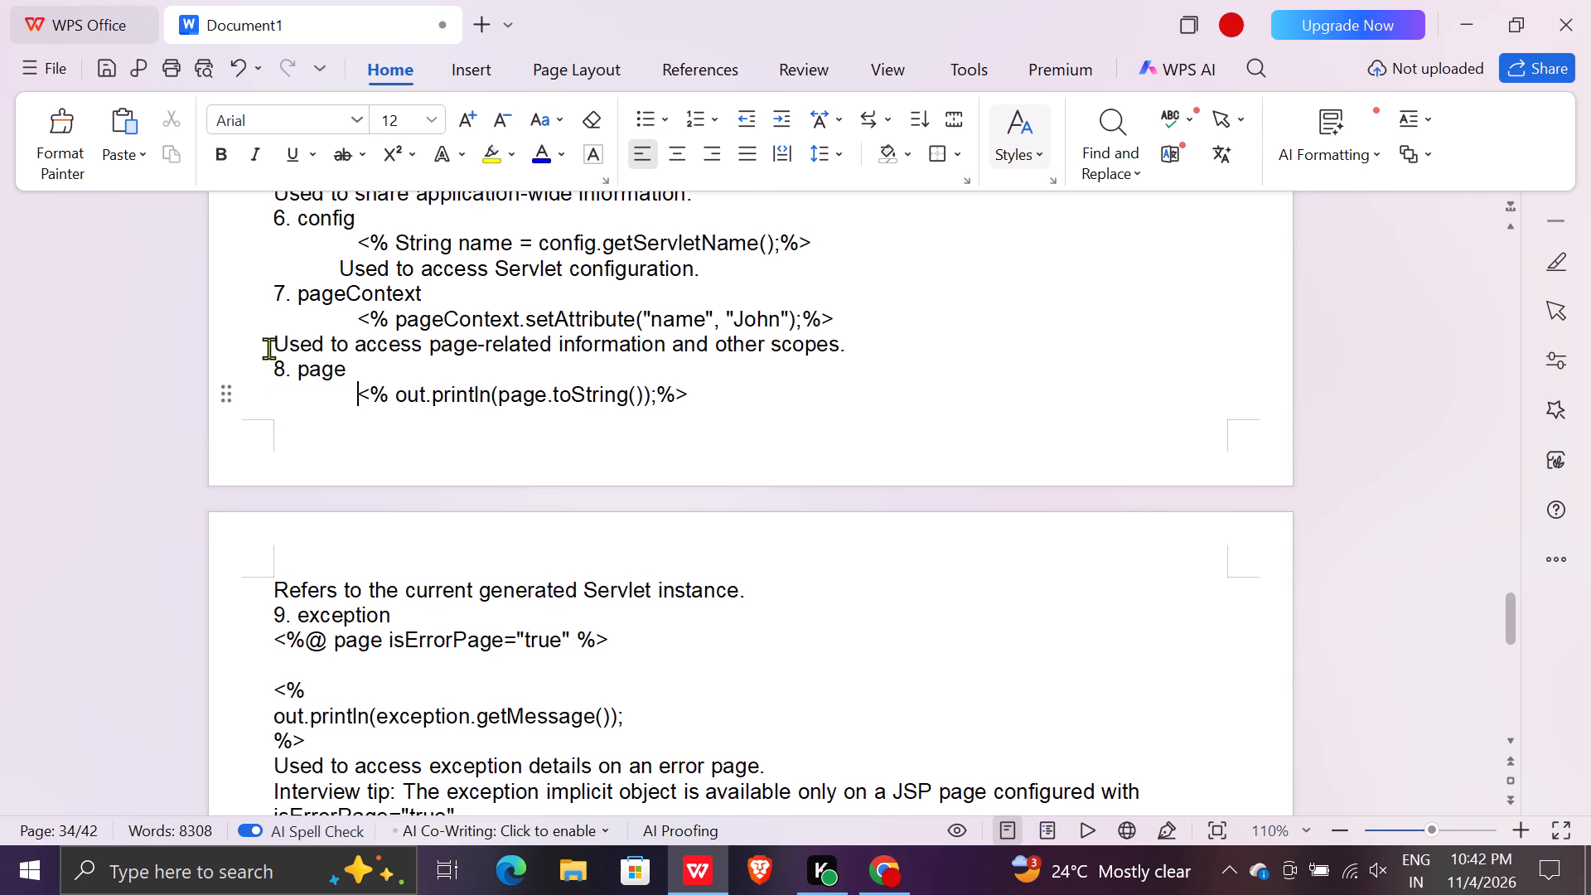
# Indent the pageContext example's description "Used to access page-related information and other scopes.".
pyautogui.click(268, 348)
pyautogui.press('Tab')
# Join the exception example's scriptlet into the single line "<%out.println(exception.getMessage());%>", with no space after the opening tag.
pyautogui.scroll(6, 430, 316)
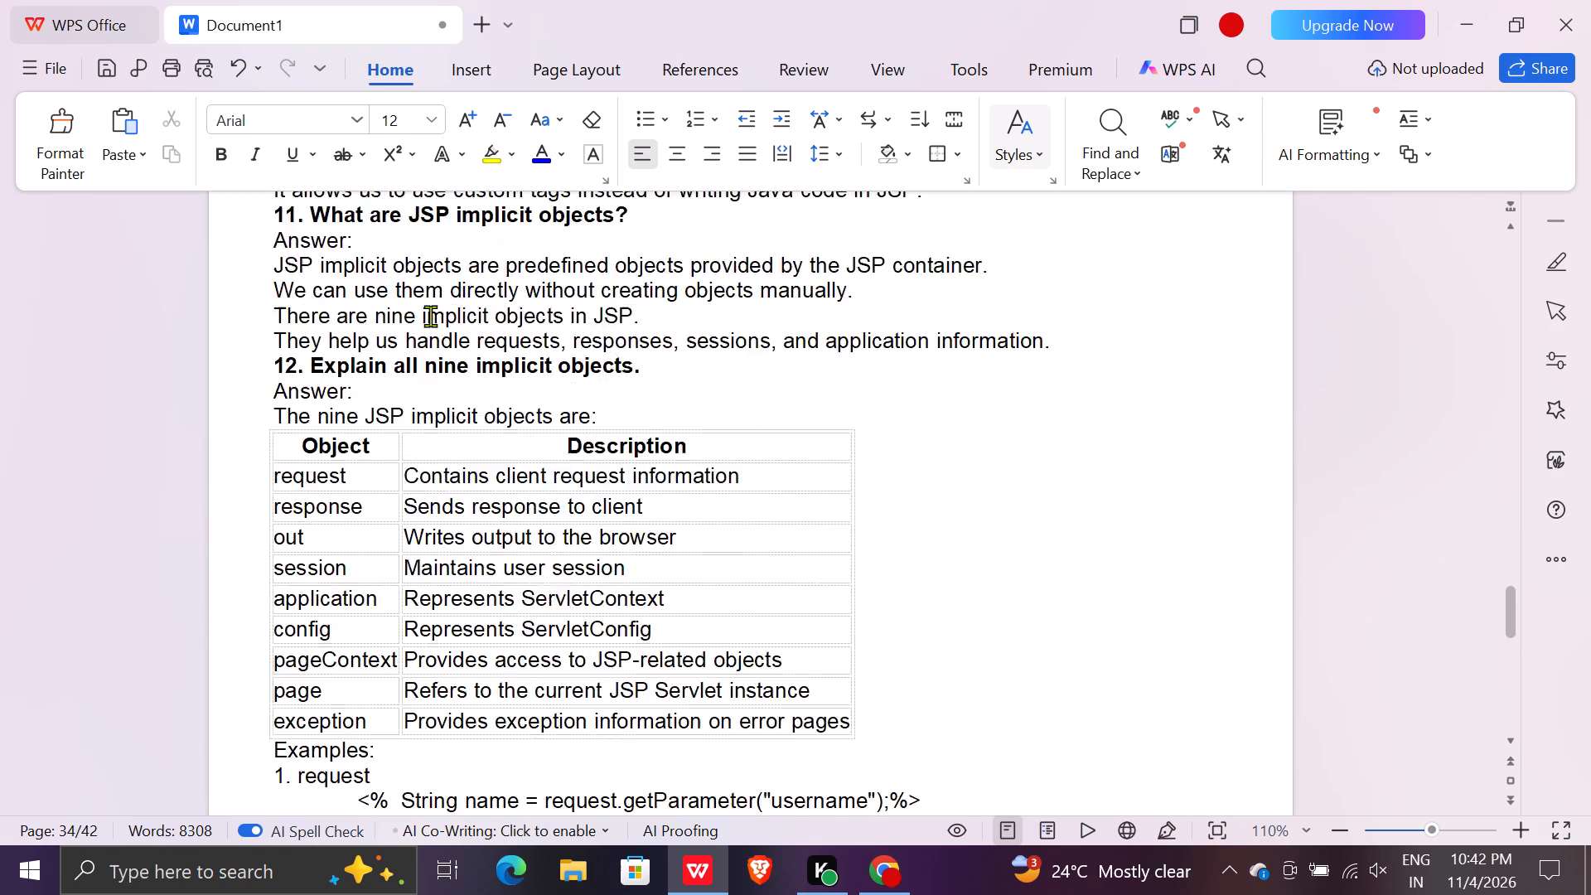
pyautogui.scroll(-19, 430, 316)
pyautogui.scroll(-3, 430, 316)
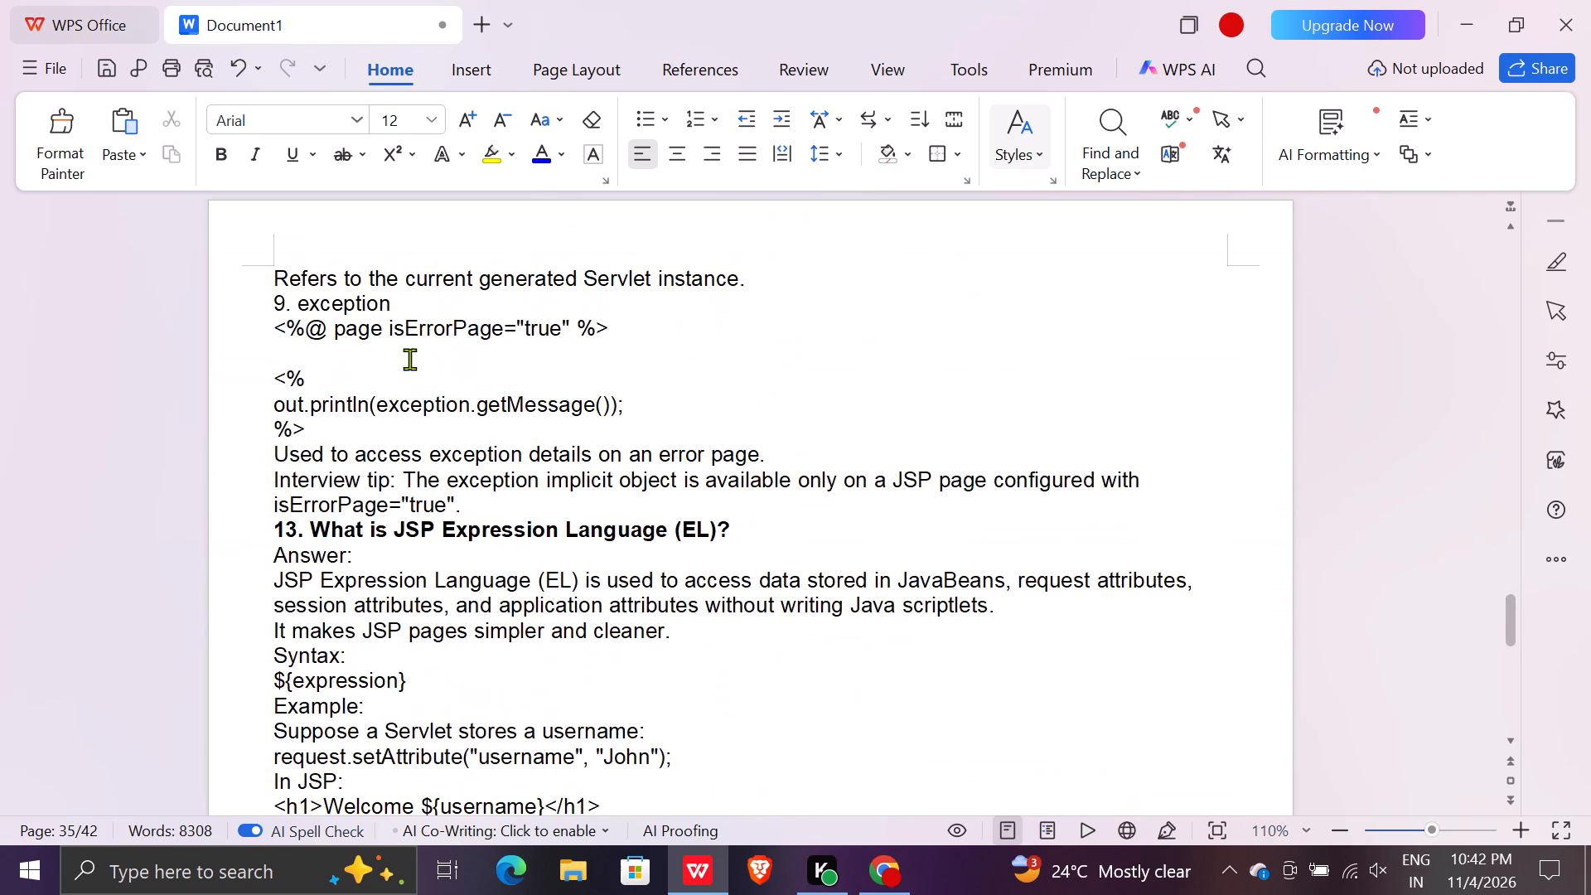
pyautogui.click(283, 366)
pyautogui.click(278, 400)
pyautogui.press('BackSpace')
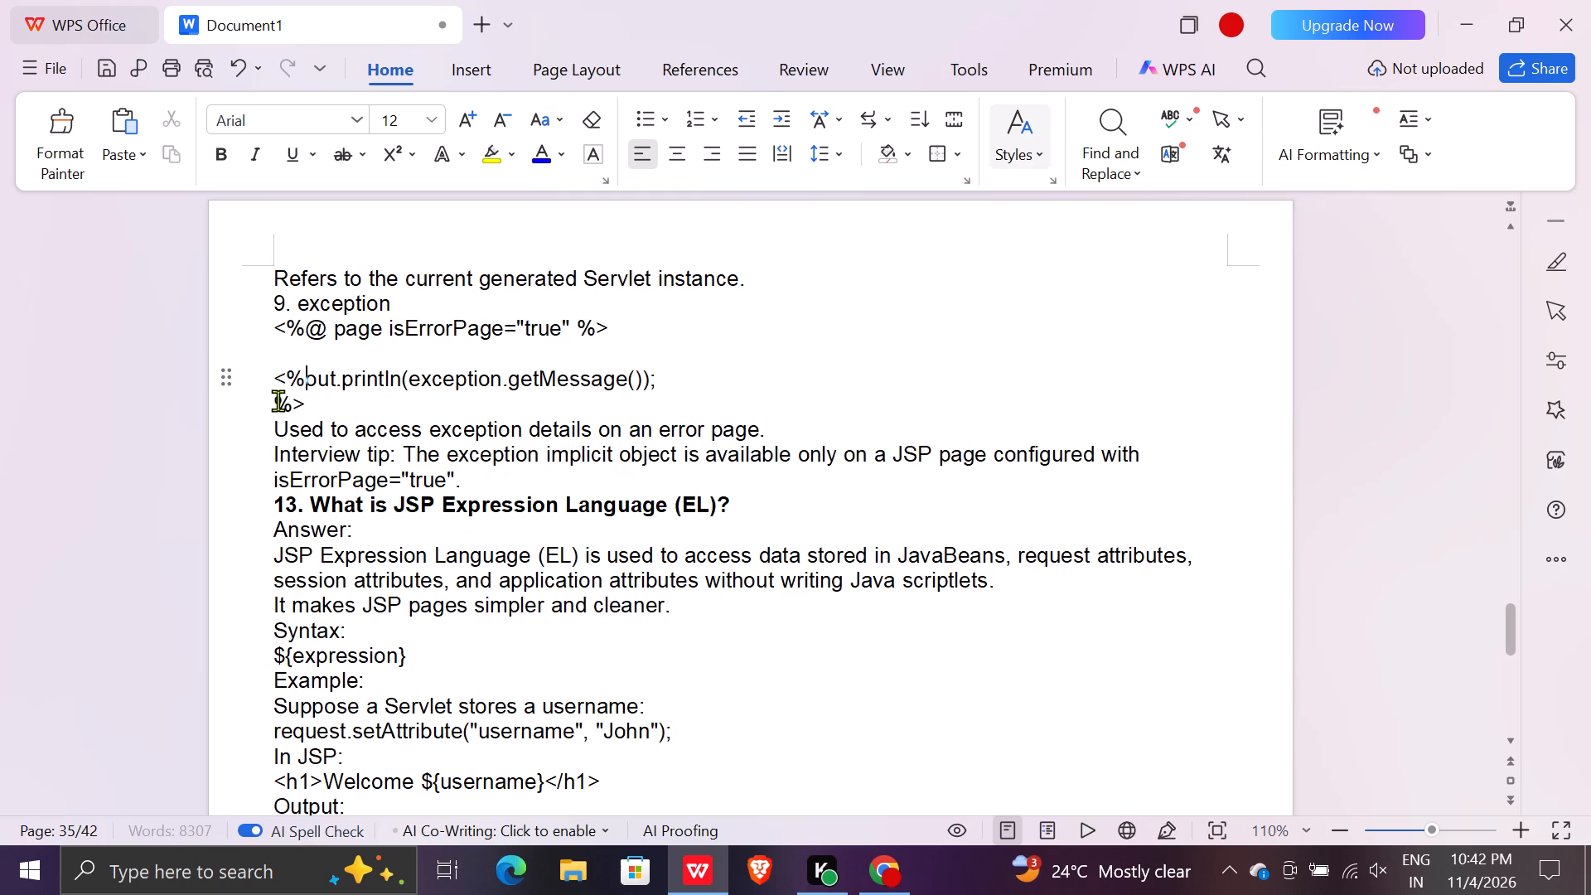
pyautogui.click(278, 402)
pyautogui.press('BackSpace')
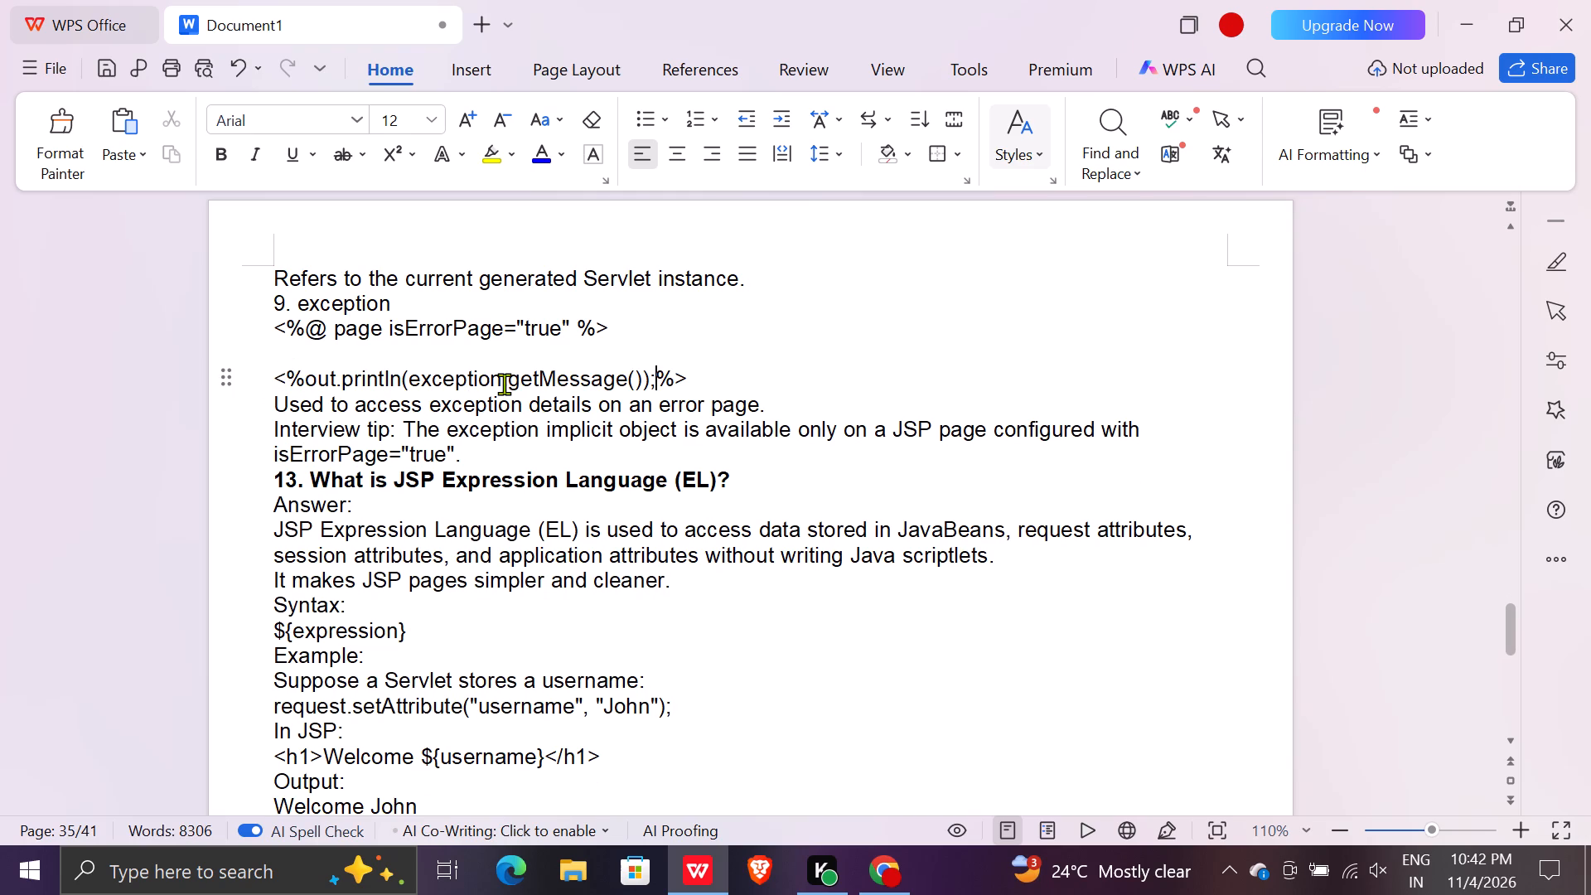
# Remove the empty number above question 13's first advantage, "Reduces Java code in JSP.", and keep that line indented directly under "Advantages:".
pyautogui.scroll(-1, 504, 384)
pyautogui.scroll(2, 504, 384)
pyautogui.scroll(-2, 504, 384)
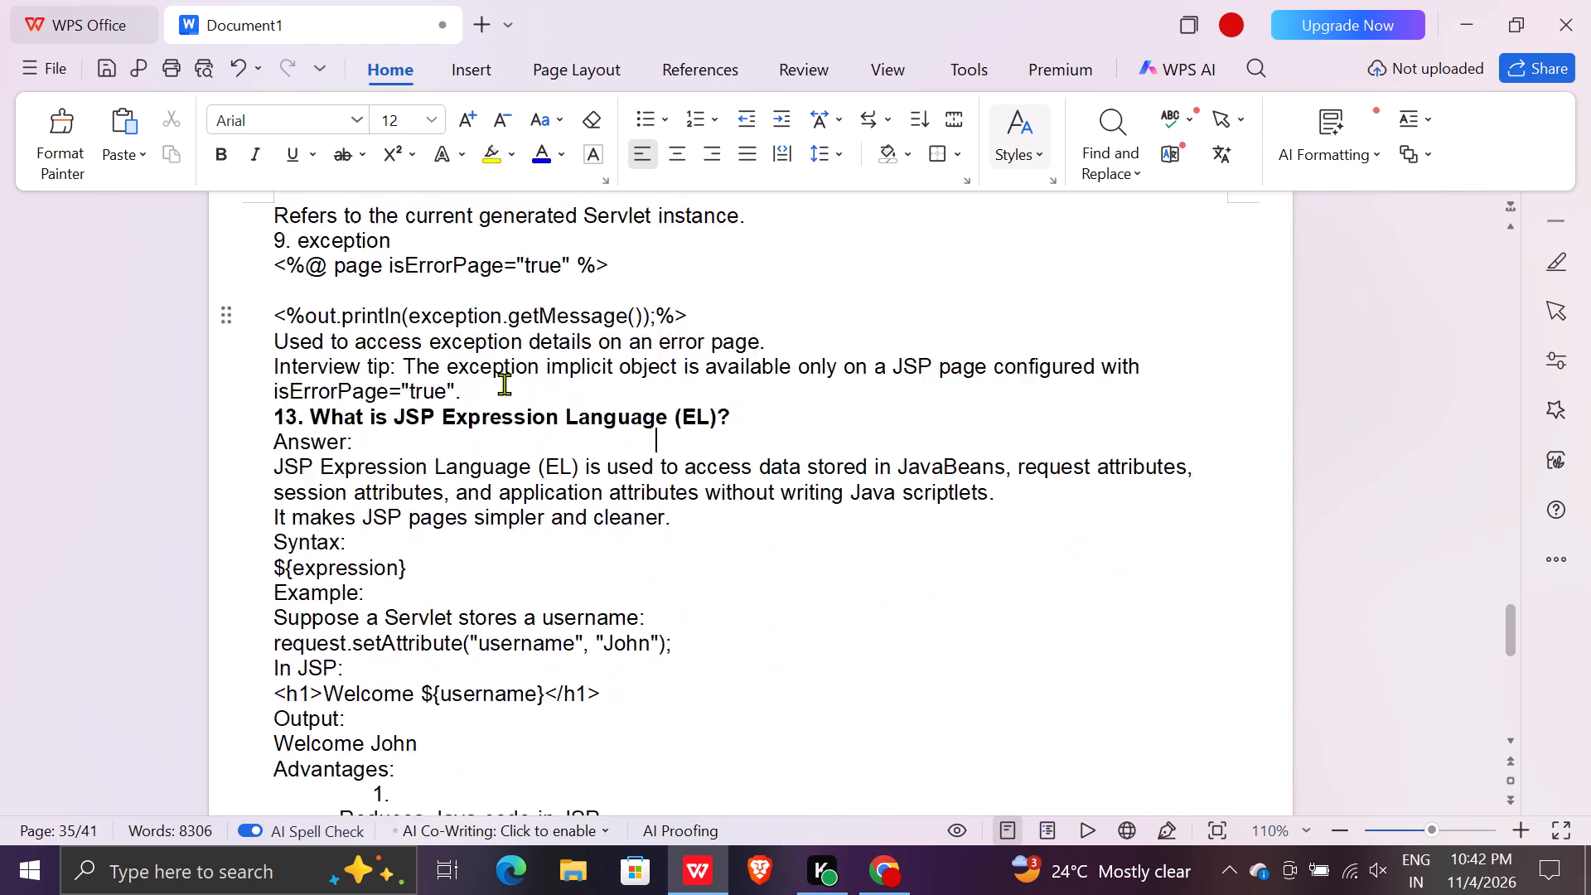
pyautogui.scroll(-1, 504, 384)
pyautogui.click(336, 506)
pyautogui.press('BackSpace')
pyautogui.press('BackSpace')
pyautogui.press('Tab')
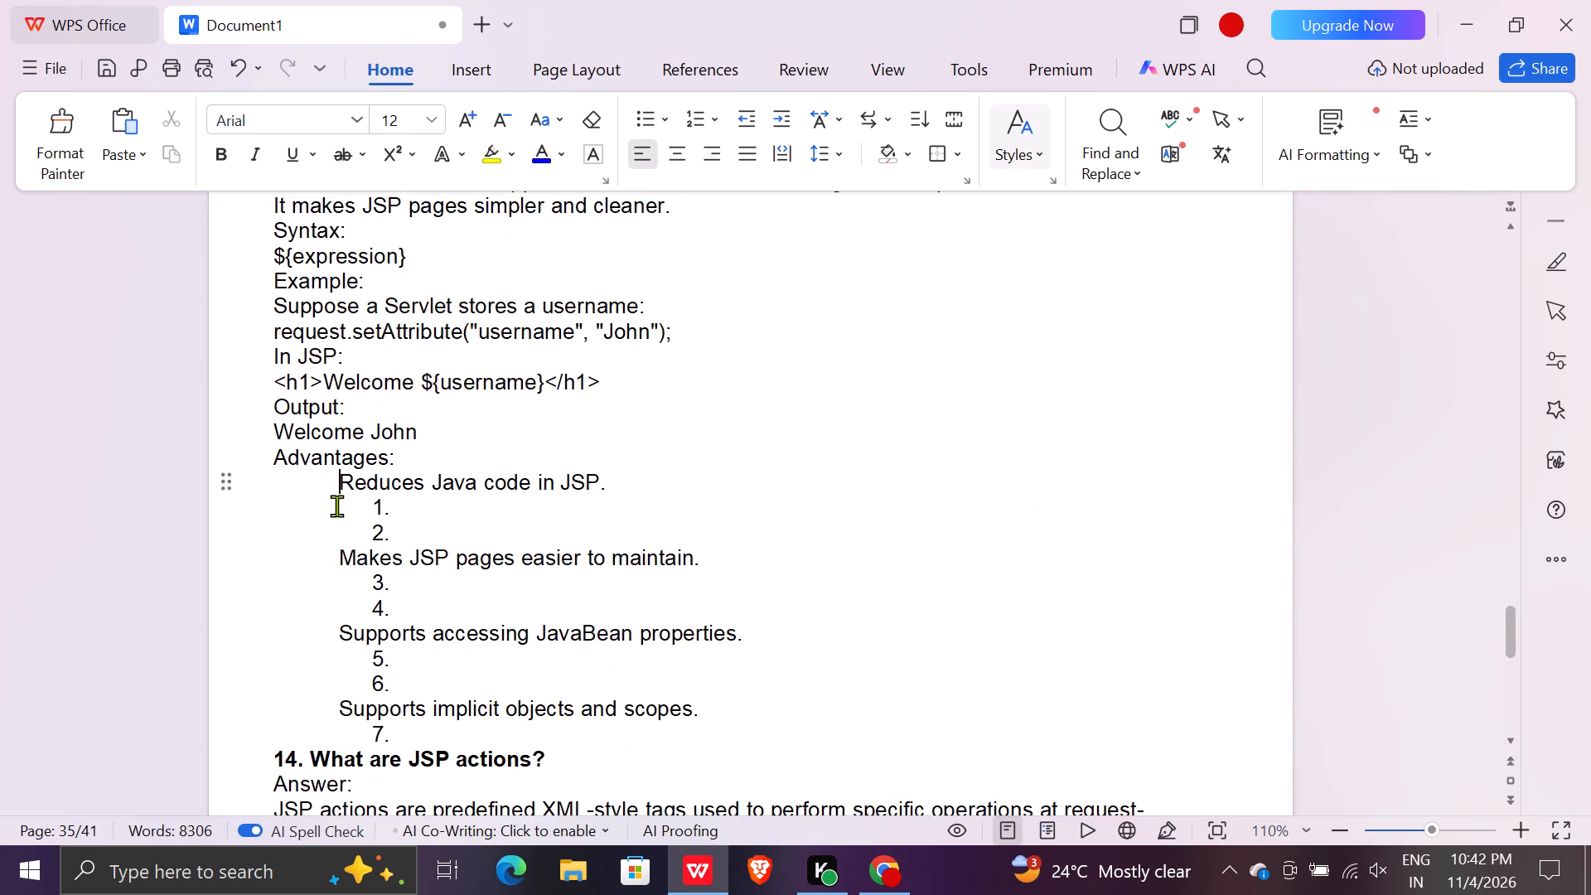
# Remove the empty numbers above "Makes JSP pages easier to maintain." and "Supports accessing JavaBean properties.", indenting both lines like the first advantage.
pyautogui.click(341, 558)
pyautogui.press('BackSpace')
pyautogui.press('BackSpace')
pyautogui.press('BackSpace')
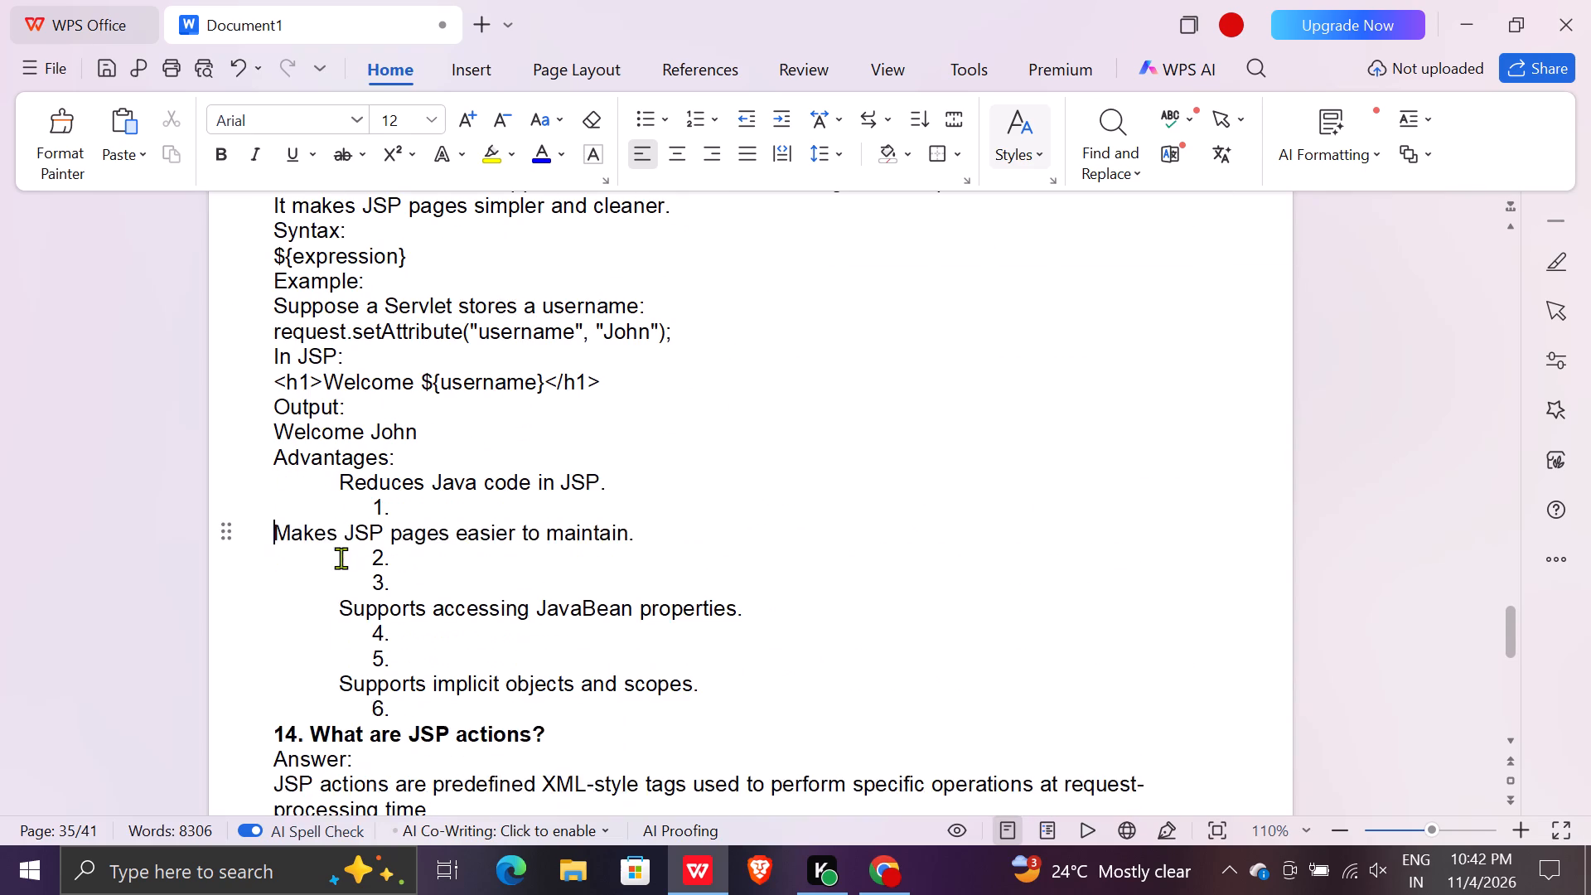
pyautogui.press('Tab')
pyautogui.click(340, 587)
pyautogui.press('BackSpace')
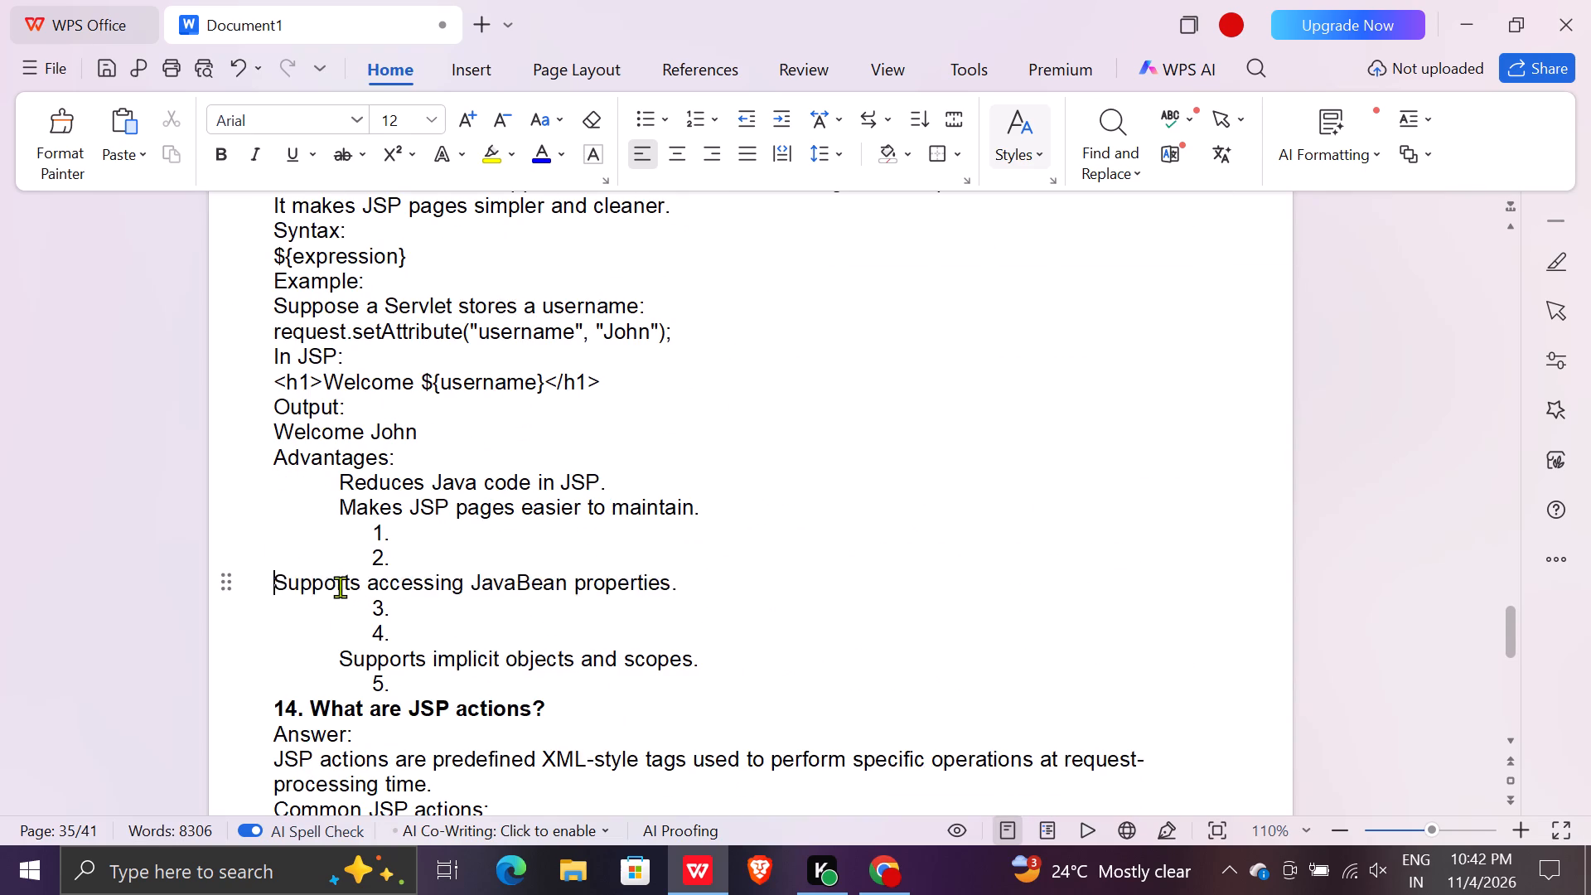
pyautogui.press('BackSpace')
pyautogui.press('BackSpace')
pyautogui.press('Tab')
# Remove the empty numbers above and below "Supports implicit objects and scopes." in question 13, and indent that line to match the other advantages.
pyautogui.click(334, 606)
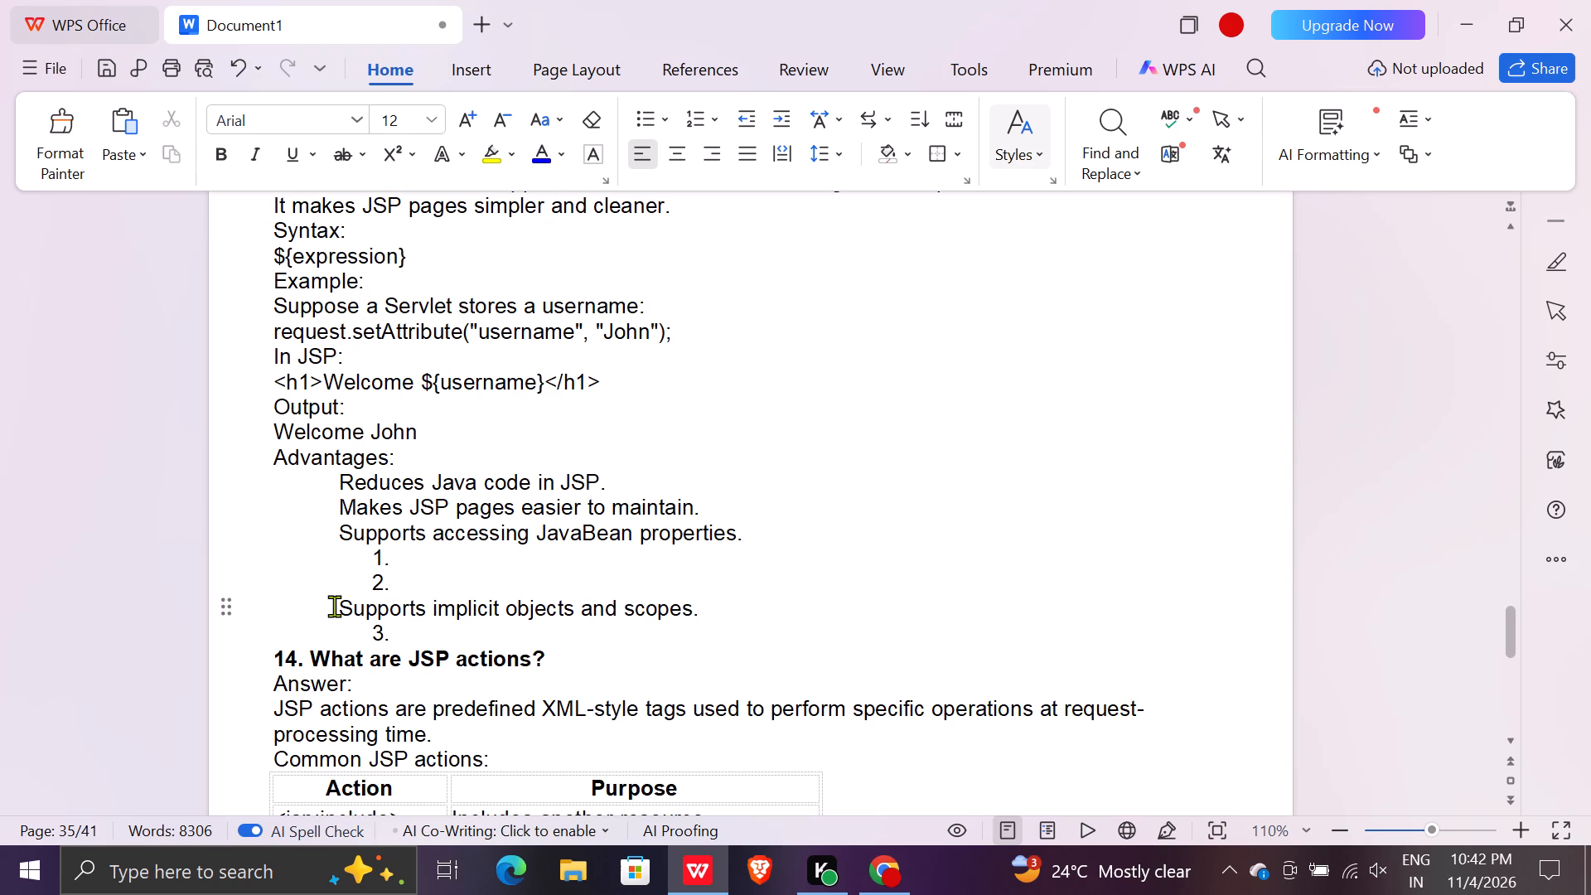
pyautogui.press('BackSpace')
pyautogui.press('BackSpace')
pyautogui.press('BackSpace')
pyautogui.press('Tab')
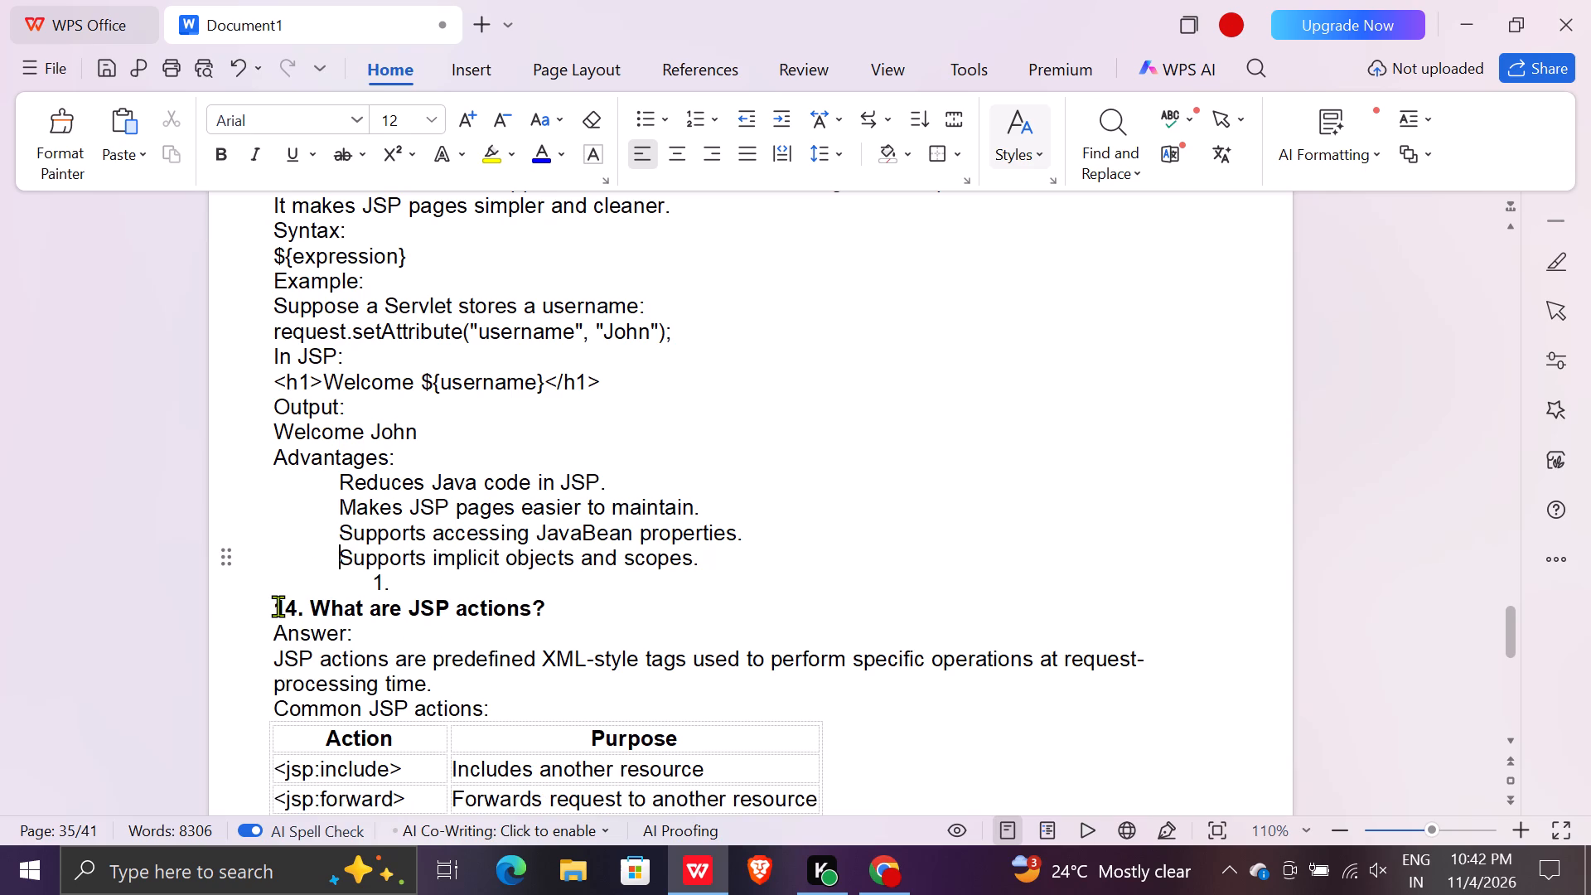
pyautogui.click(278, 606)
pyautogui.press('BackSpace')
# Add a blank line before "Example of include directive:" in question 15 so it starts on the next page with its code.
pyautogui.scroll(-3, 419, 646)
pyautogui.scroll(-3, 500, 587)
pyautogui.scroll(2, 541, 511)
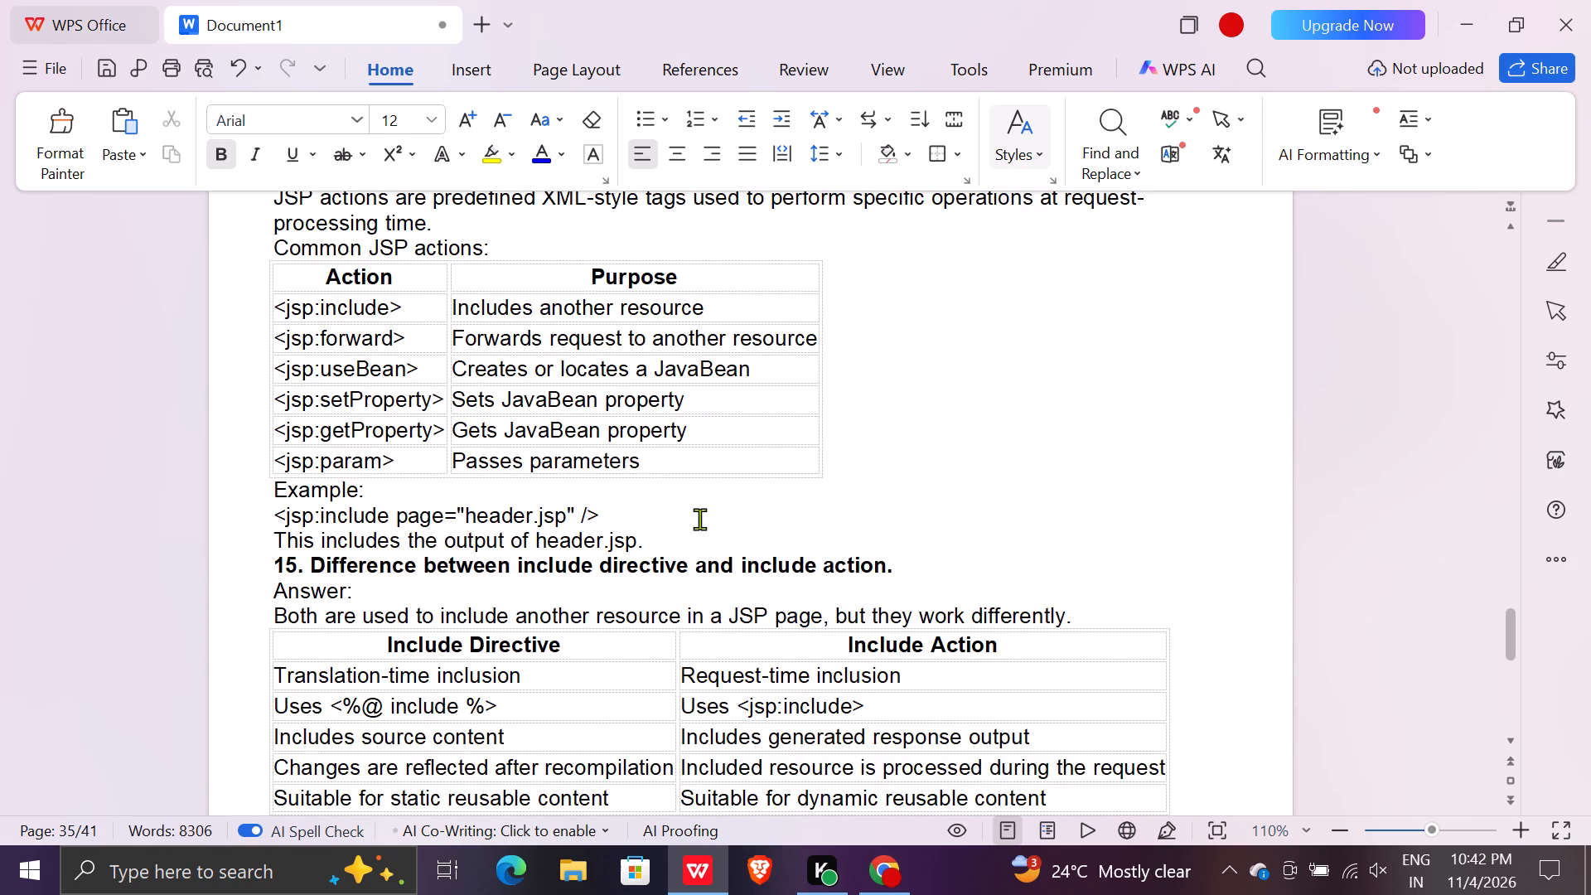
pyautogui.click(652, 544)
pyautogui.scroll(-3, 711, 532)
pyautogui.scroll(1, 697, 593)
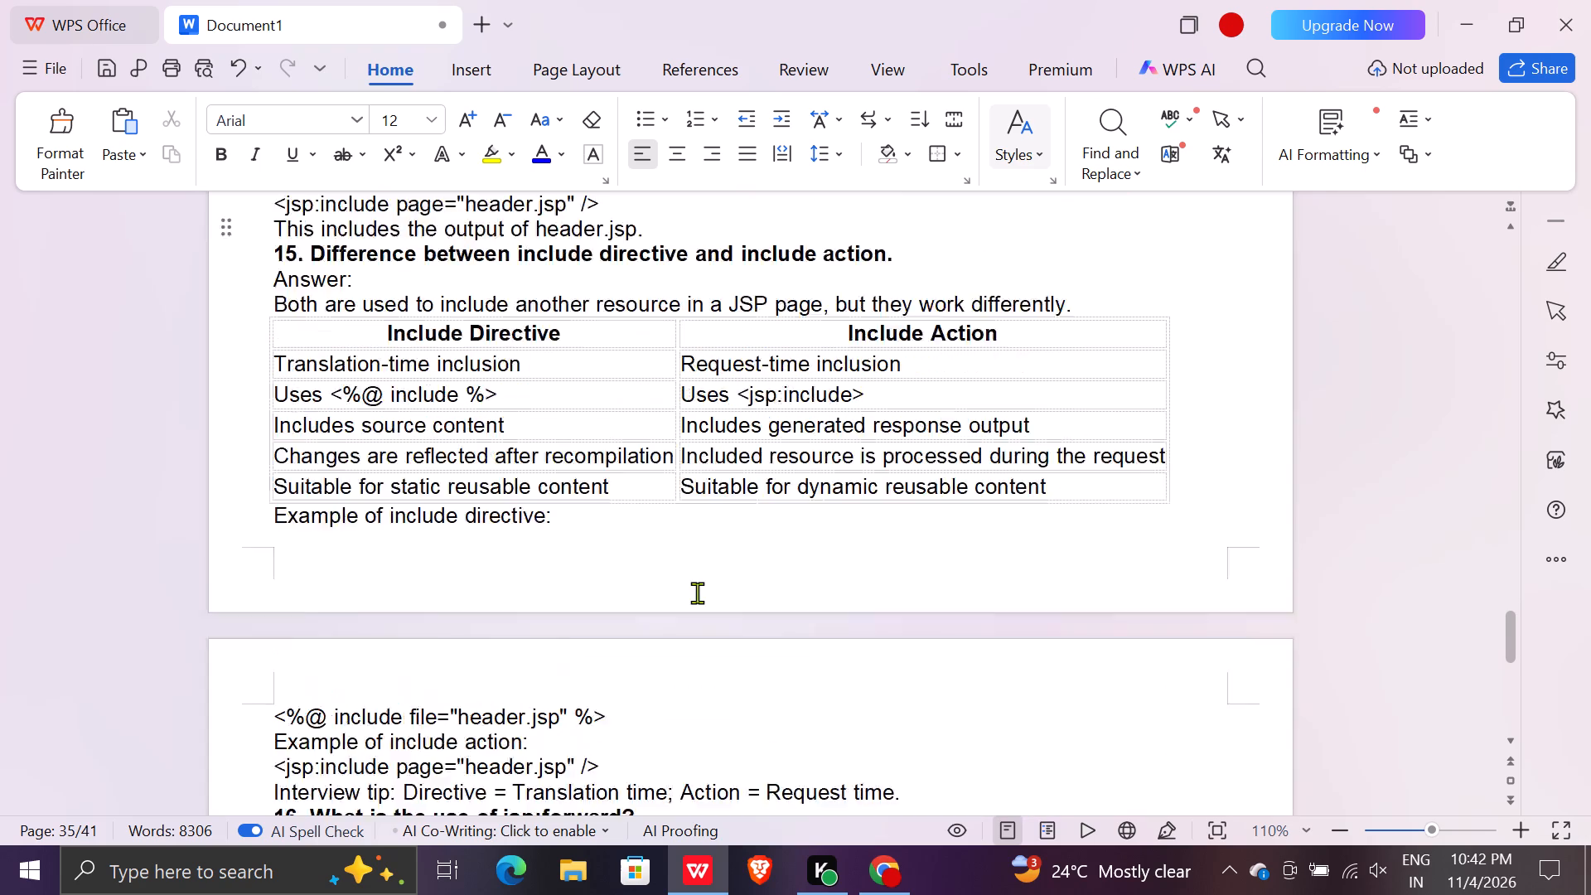
pyautogui.scroll(2, 697, 593)
pyautogui.scroll(-3, 729, 544)
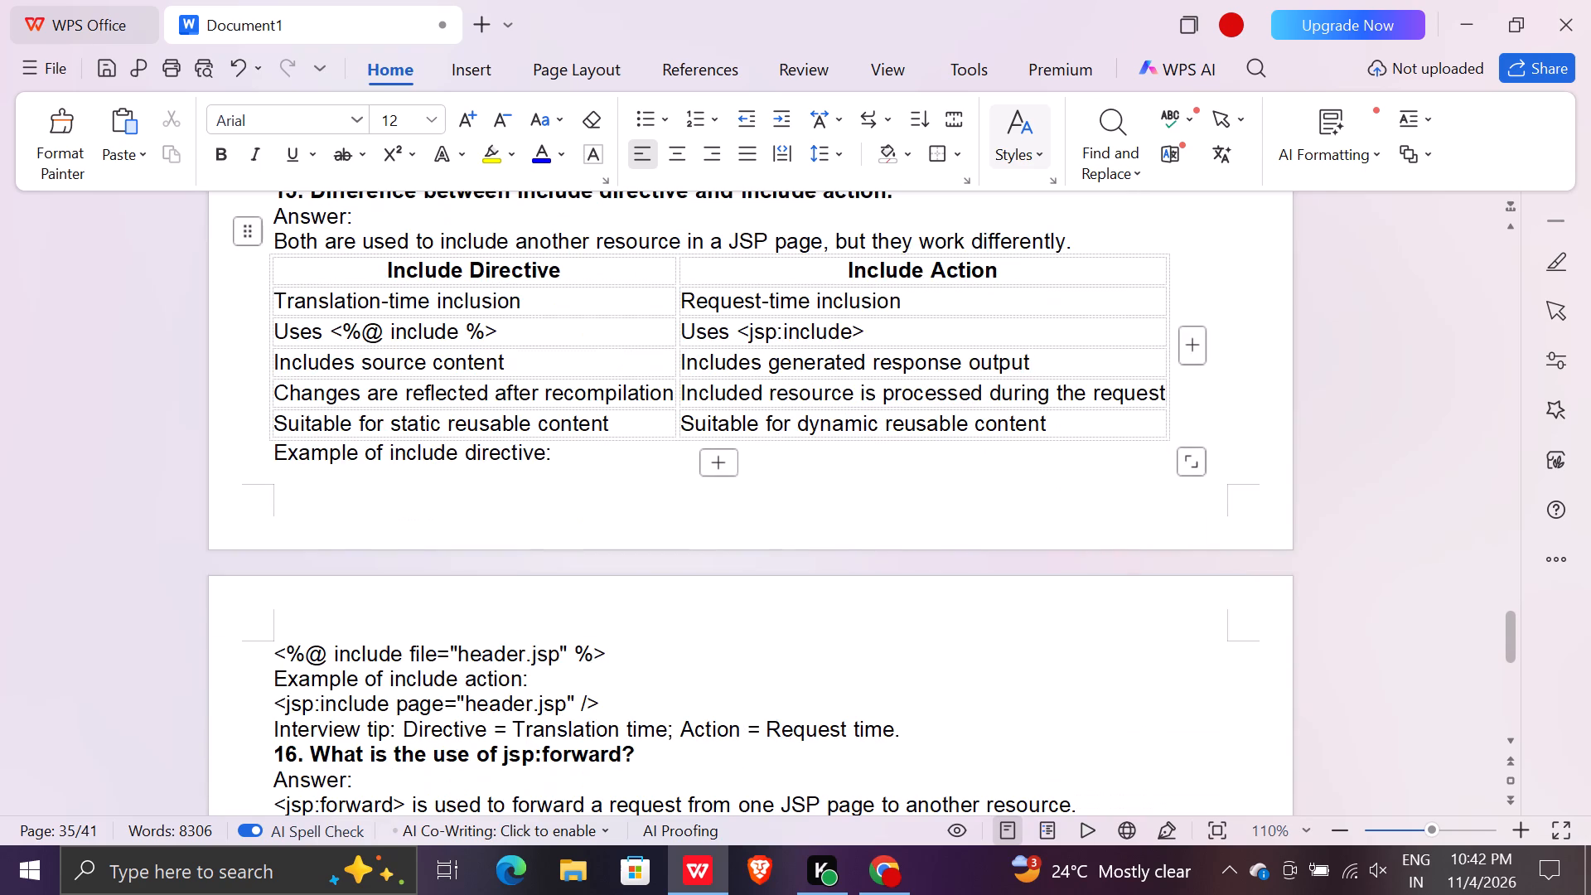
pyautogui.scroll(-4, 624, 678)
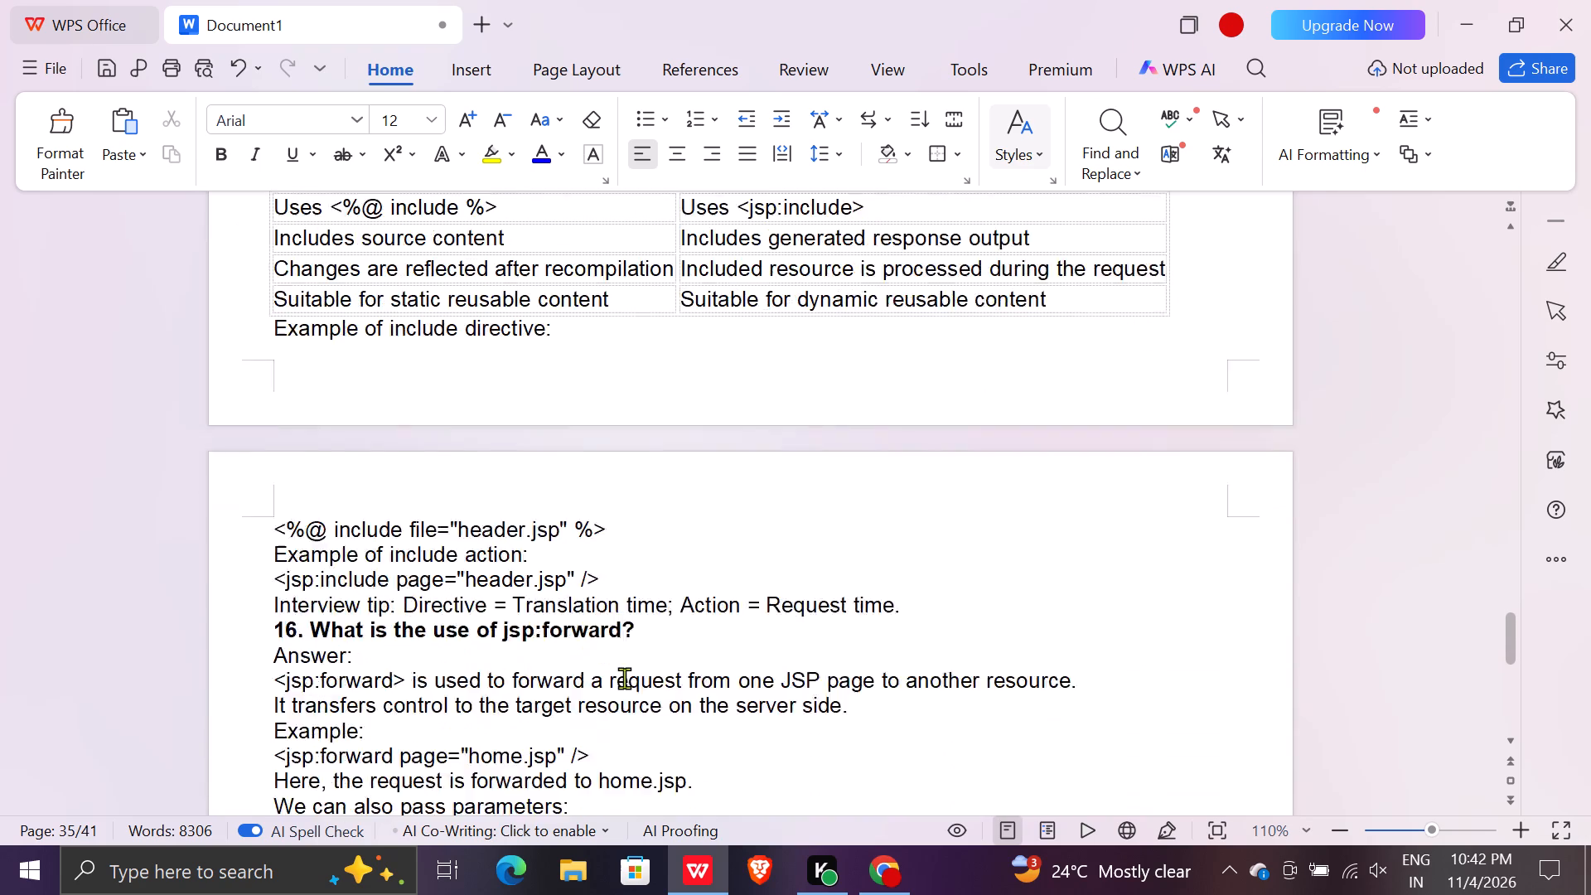
pyautogui.scroll(6, 624, 678)
pyautogui.scroll(-1, 648, 610)
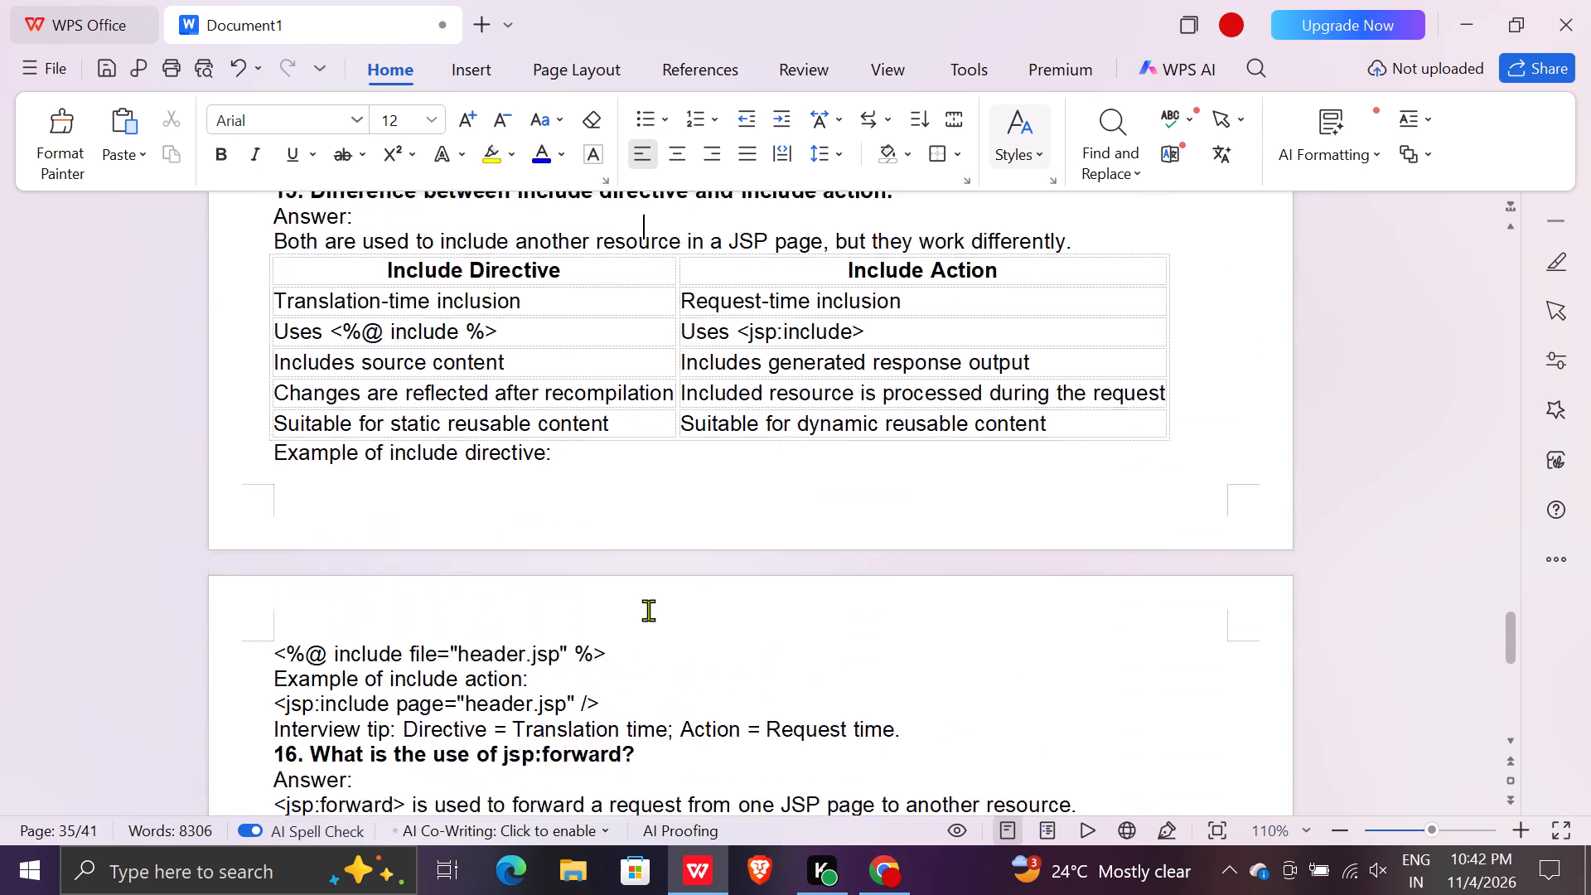
pyautogui.scroll(-1, 648, 610)
pyautogui.click(277, 216)
pyautogui.press('Return')
pyautogui.press('\\')
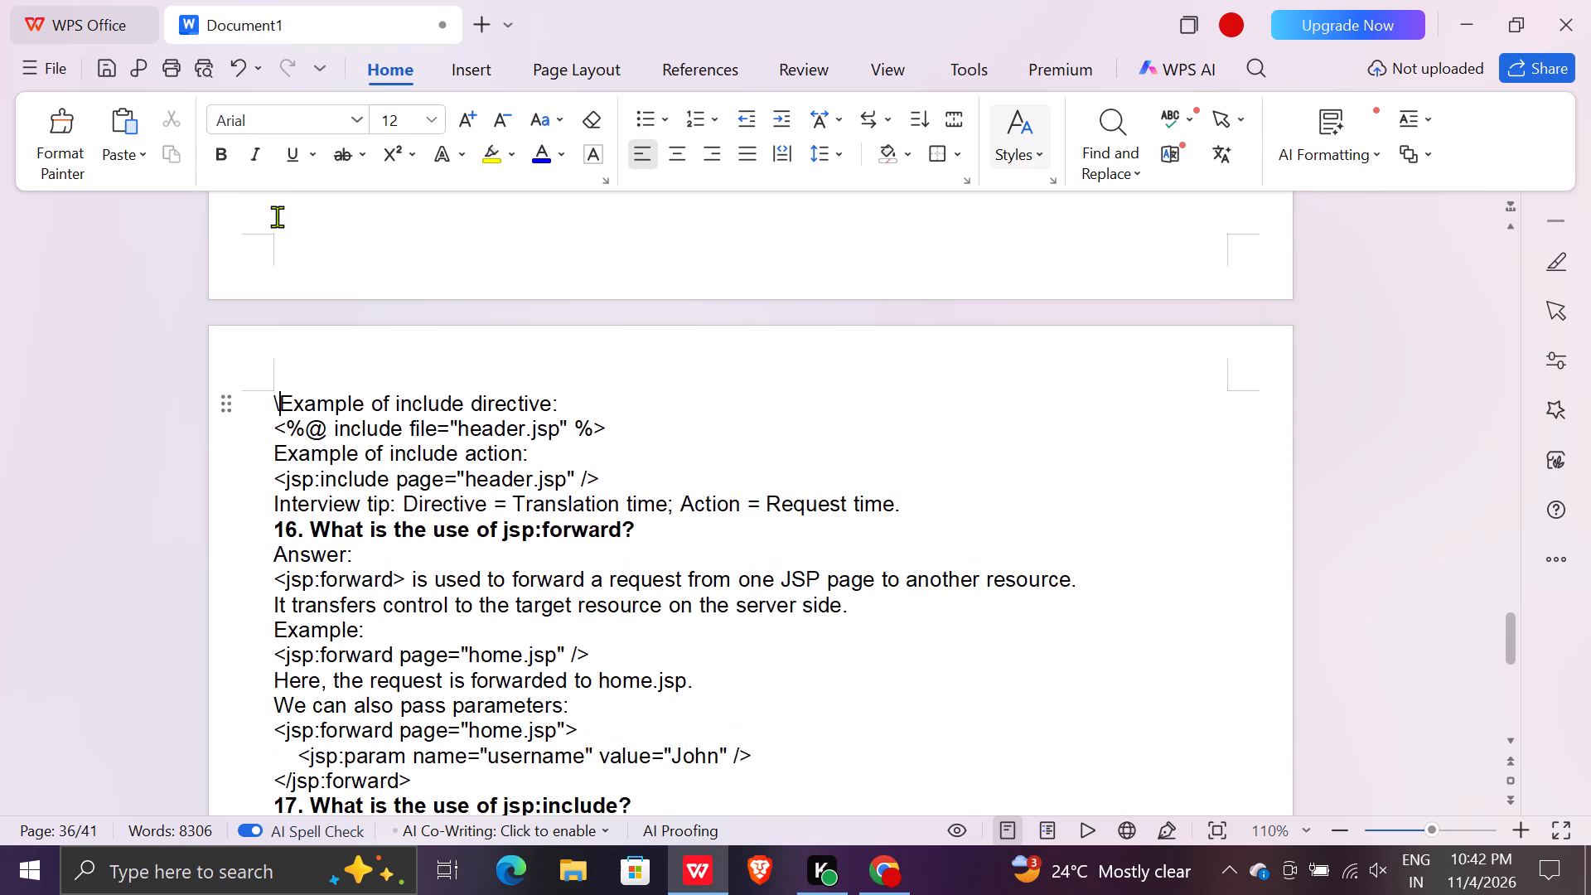
pyautogui.press('BackSpace')
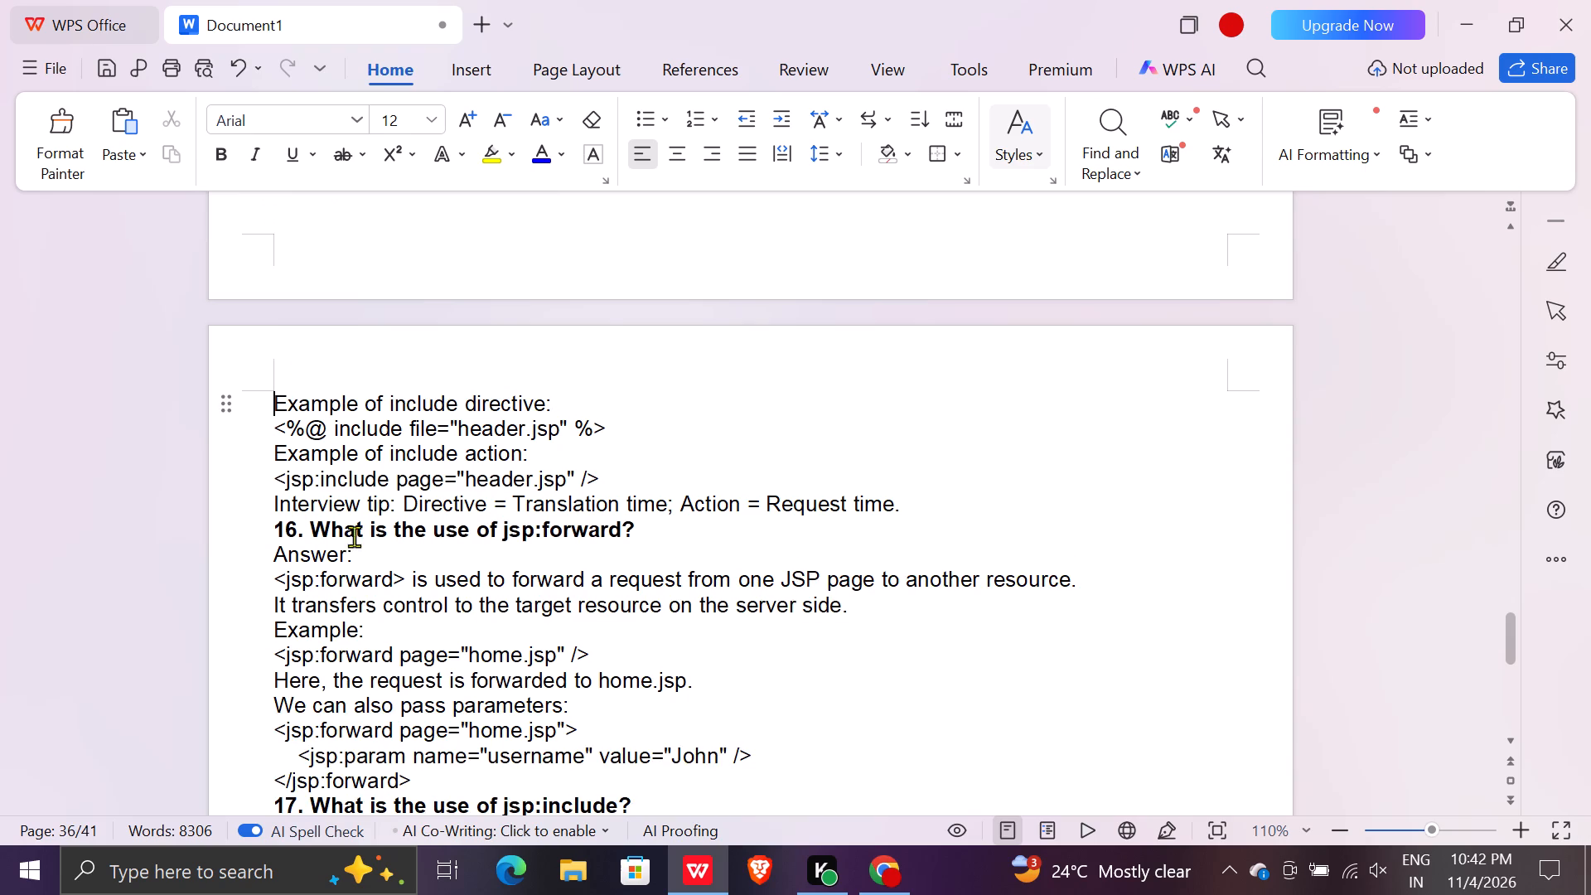
# Remove the empty bullets above "Header." and "Footer." in question 17's component list, and indent both lines.
pyautogui.scroll(-2, 346, 547)
pyautogui.scroll(2, 365, 444)
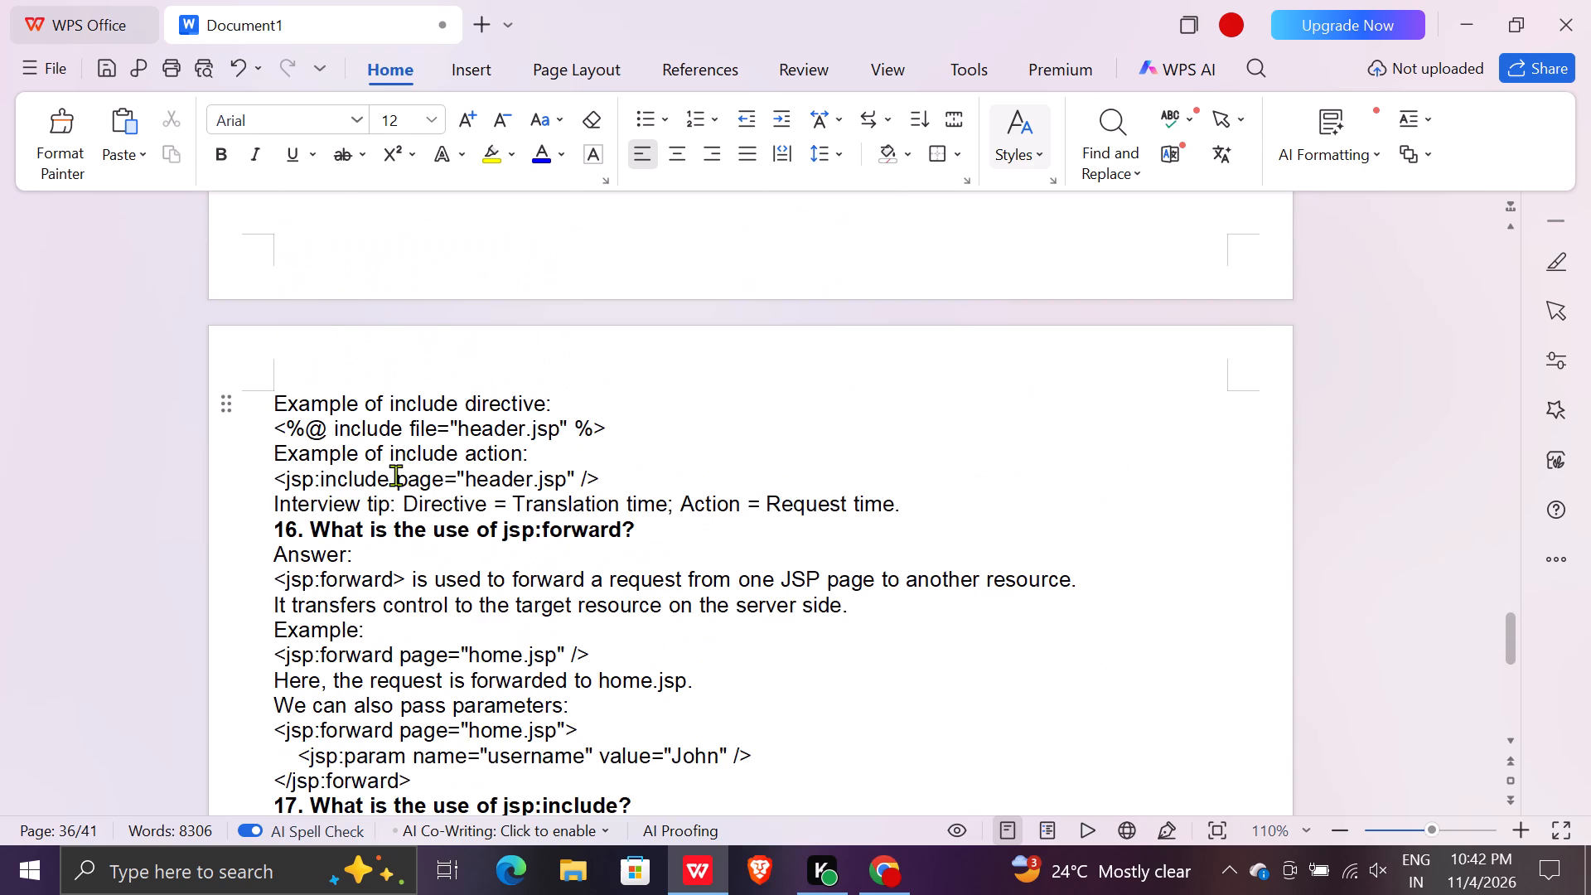
pyautogui.scroll(-2, 395, 475)
pyautogui.click(343, 645)
pyautogui.press('BackSpace')
pyautogui.press('BackSpace')
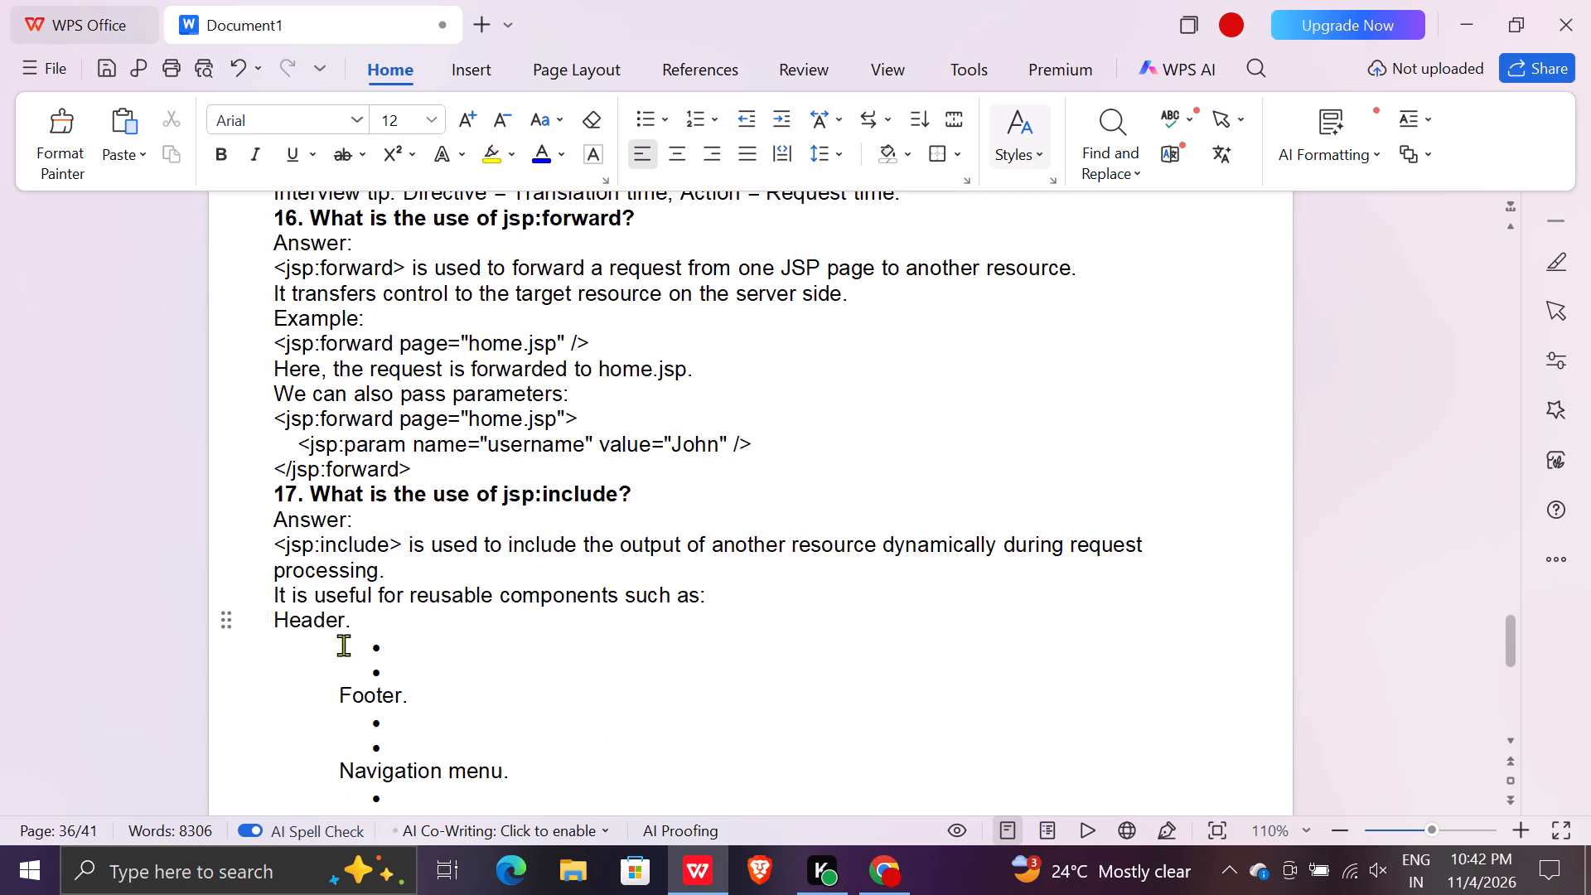
pyautogui.press('Tab')
pyautogui.click(333, 690)
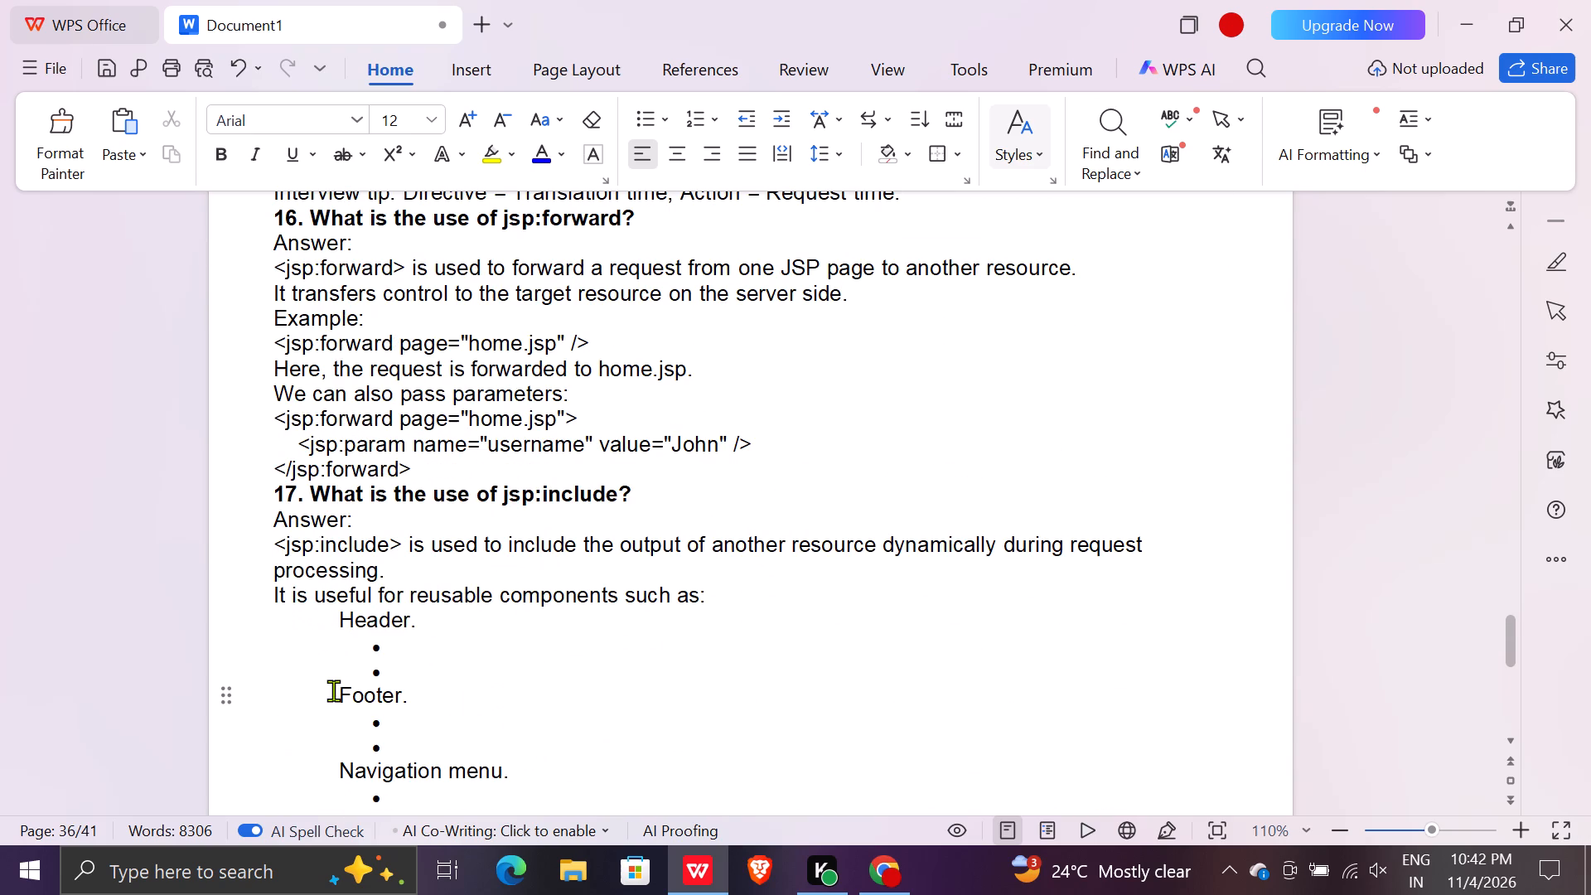
pyautogui.press('BackSpace')
pyautogui.press('BackSpace')
pyautogui.press('BackSpace')
pyautogui.press('Tab')
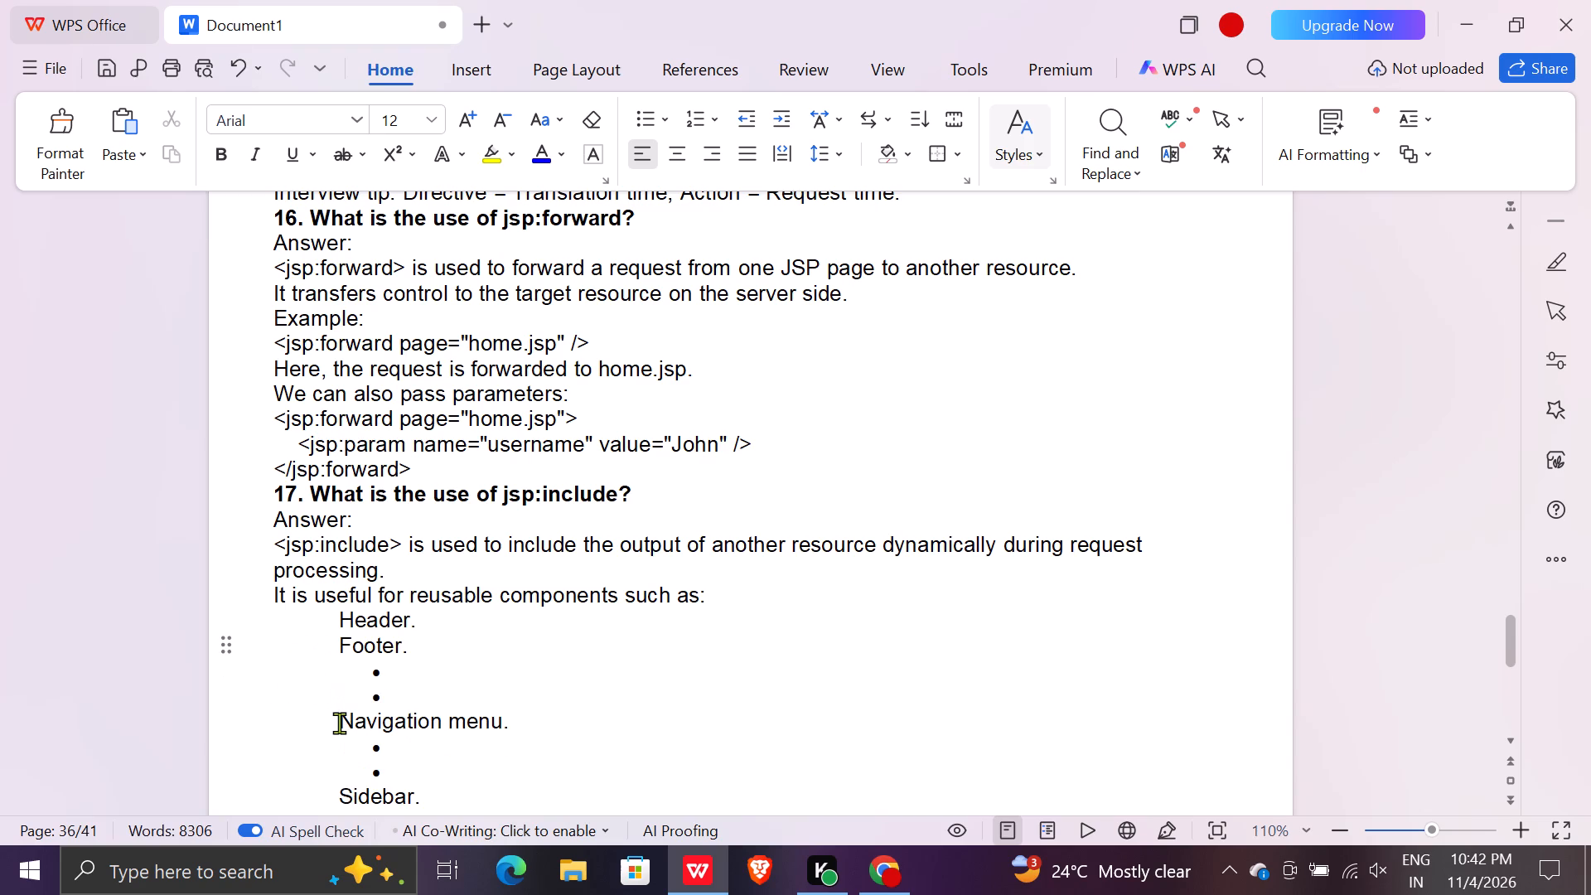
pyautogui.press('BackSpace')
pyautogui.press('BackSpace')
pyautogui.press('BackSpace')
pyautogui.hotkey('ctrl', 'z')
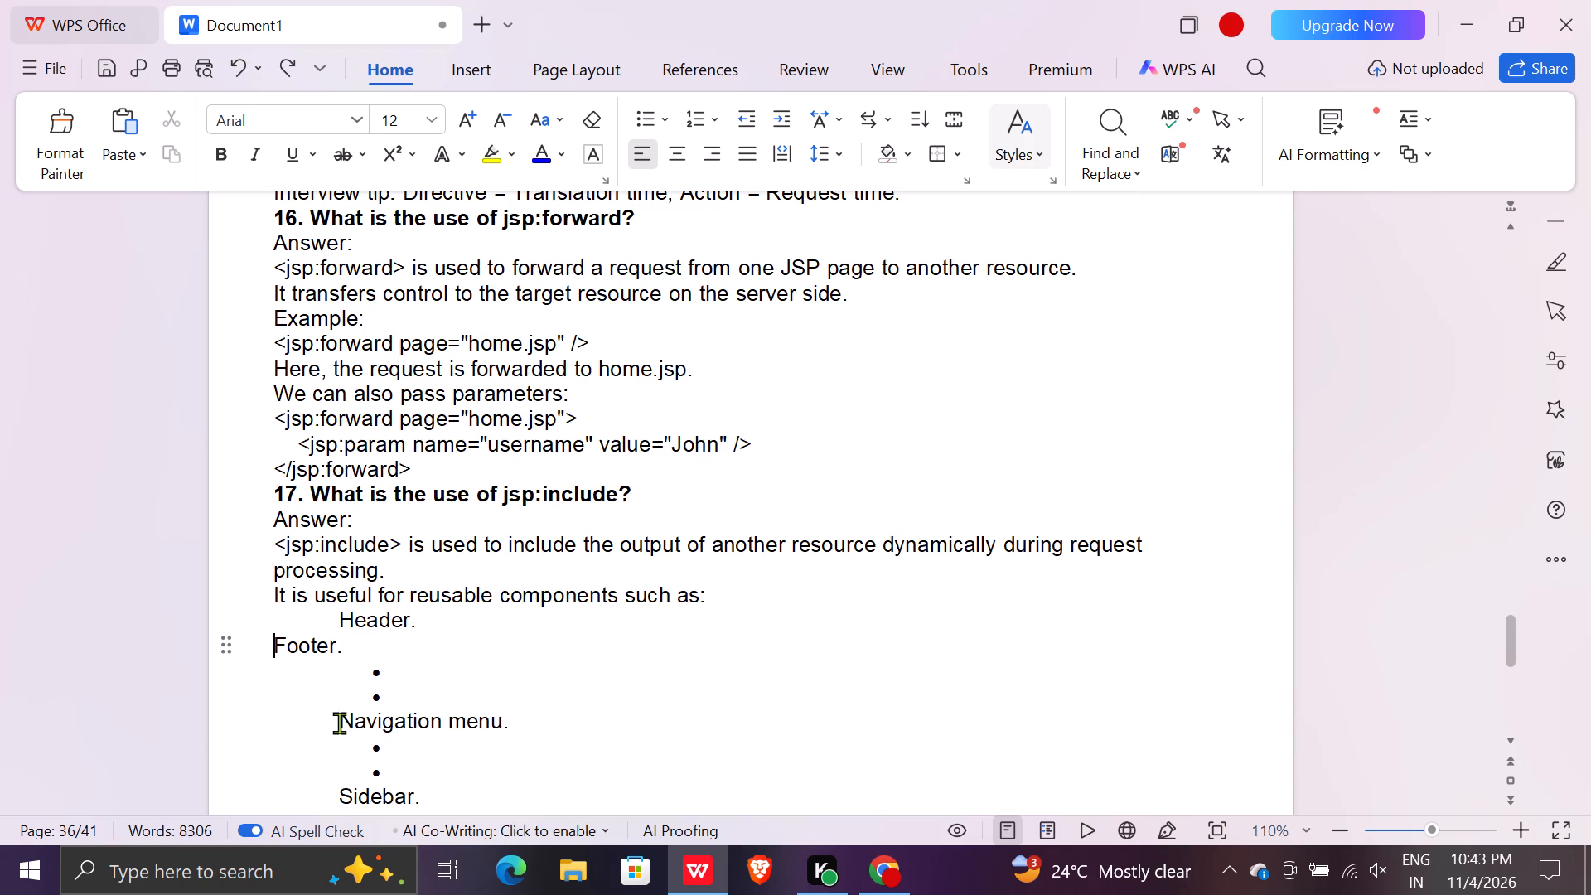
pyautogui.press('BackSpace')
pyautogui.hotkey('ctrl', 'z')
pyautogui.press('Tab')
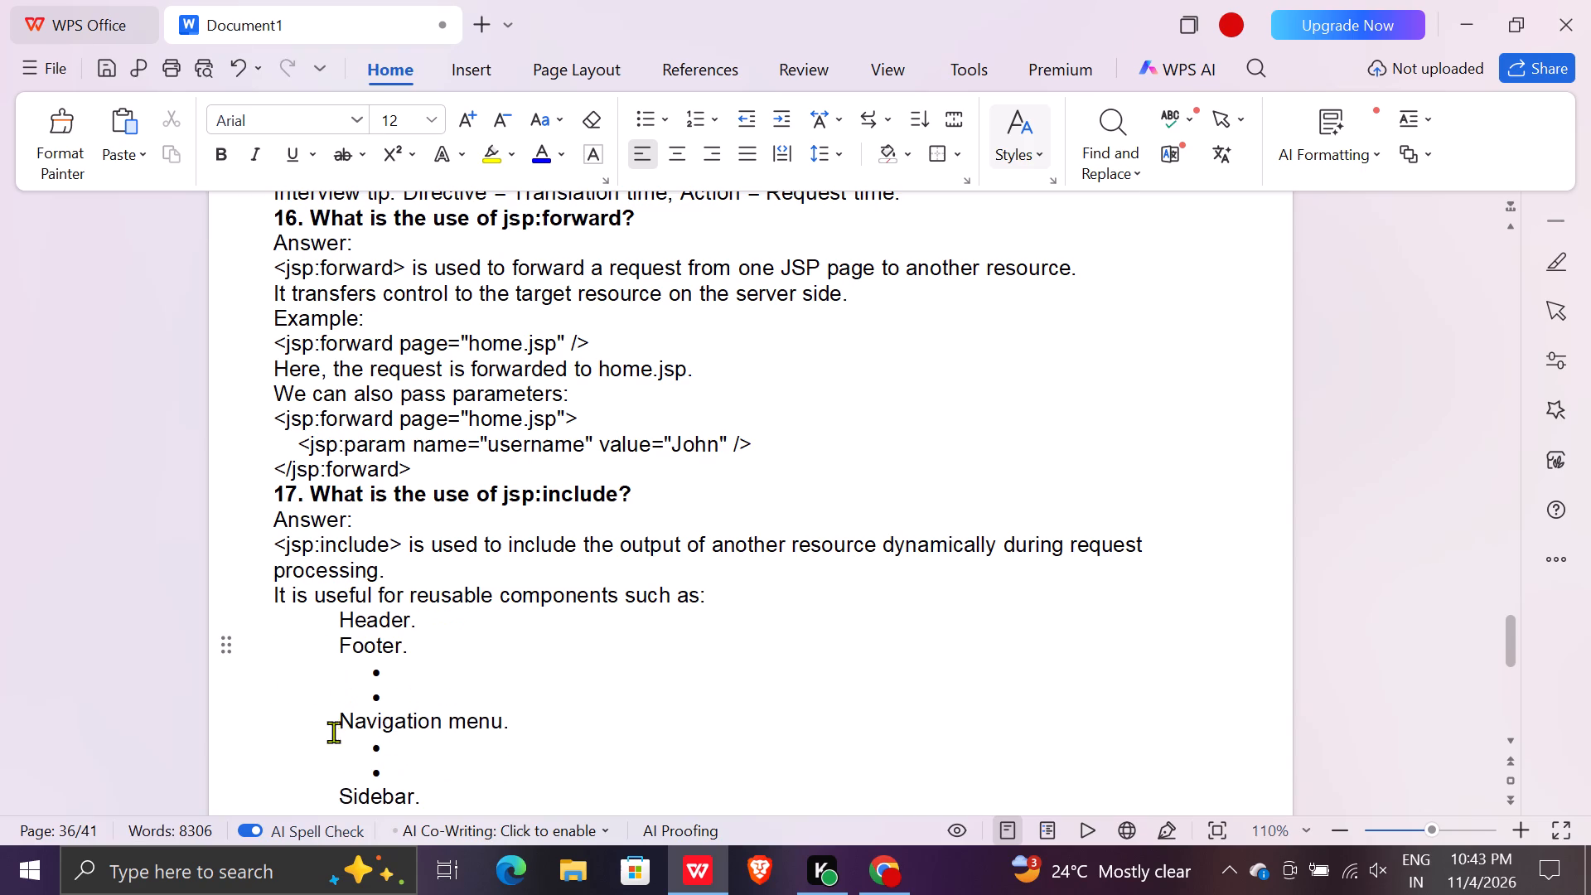
# Remove the empty bullets above "Navigation menu.", "Sidebar." and "Example:" in question 17, indenting the two component lines like "Header.".
pyautogui.click(341, 714)
pyautogui.press('BackSpace')
pyautogui.press('BackSpace')
pyautogui.press('BackSpace')
pyautogui.press('Tab')
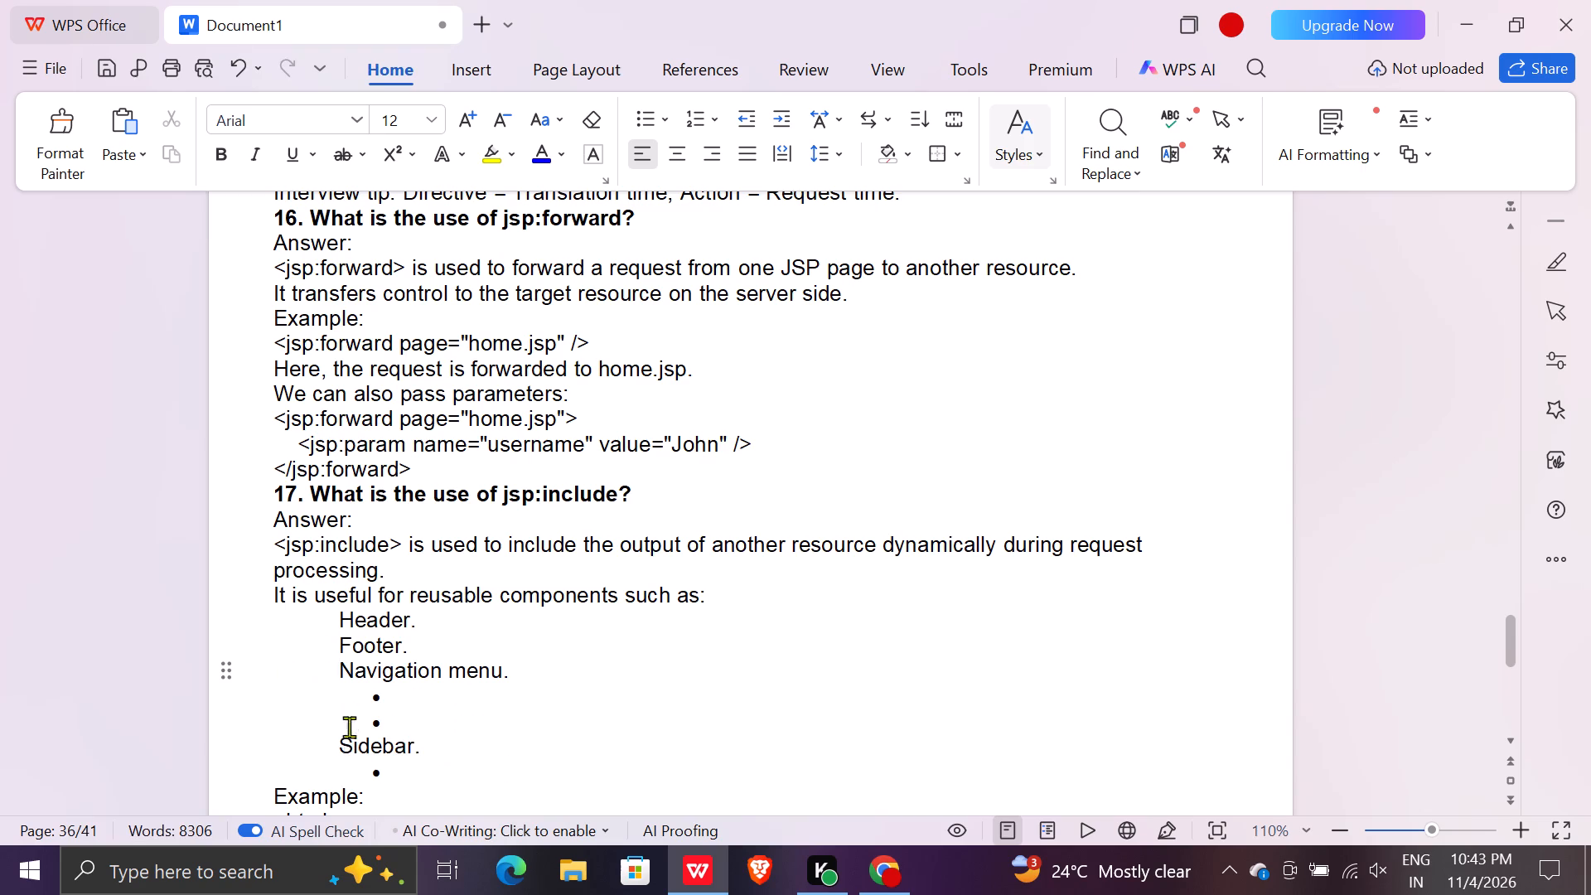
pyautogui.click(340, 747)
pyautogui.press('BackSpace')
pyautogui.press('BackSpace')
pyautogui.press('BackSpace')
pyautogui.press('Tab')
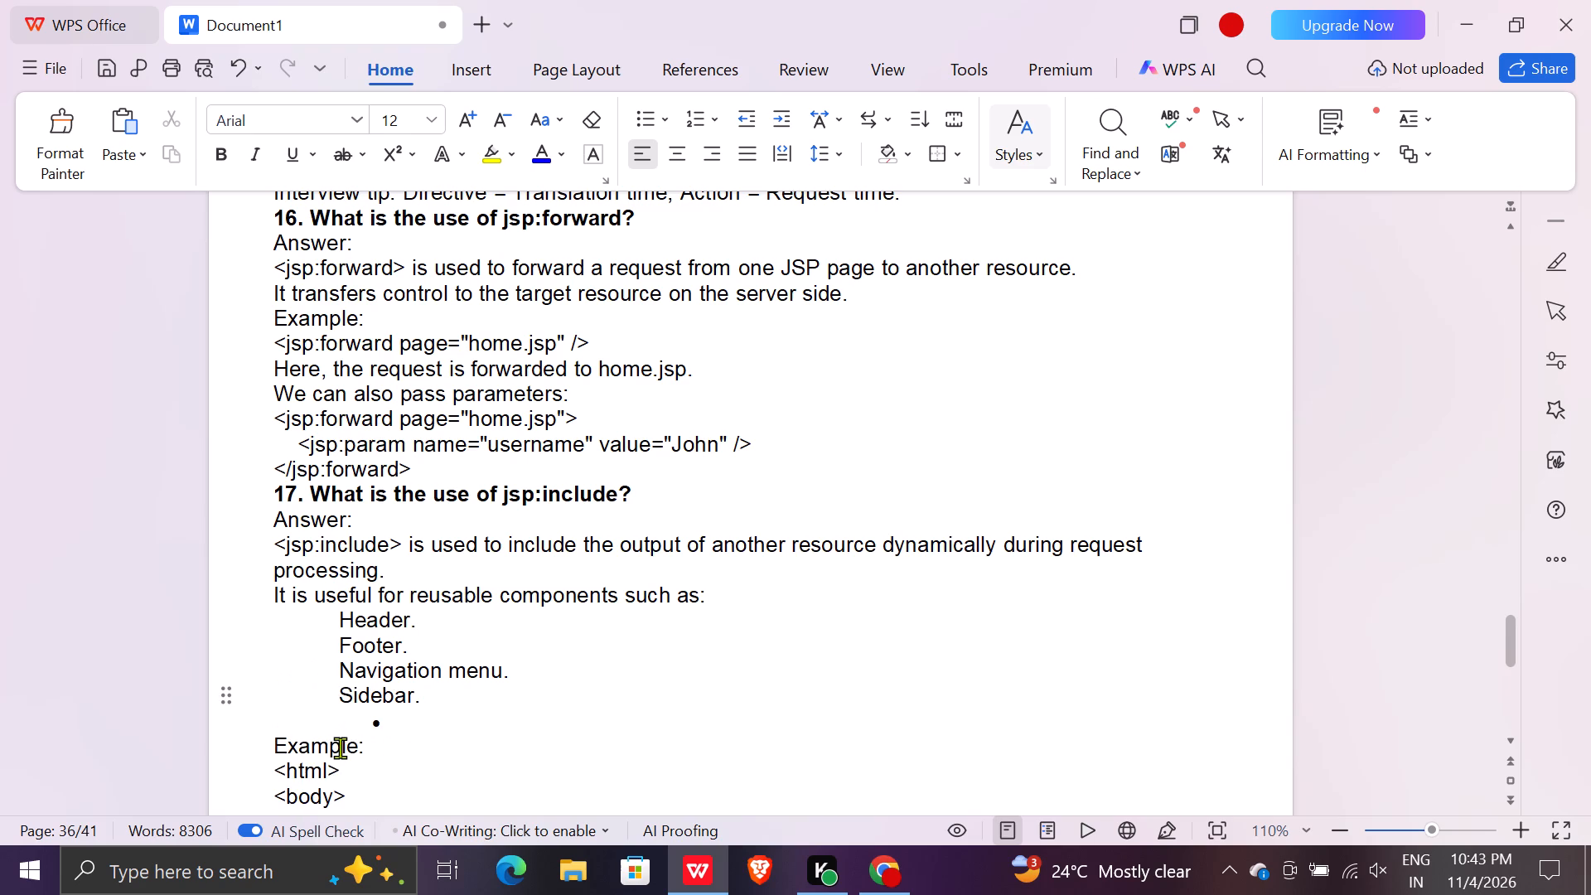
pyautogui.click(272, 750)
pyautogui.press('BackSpace')
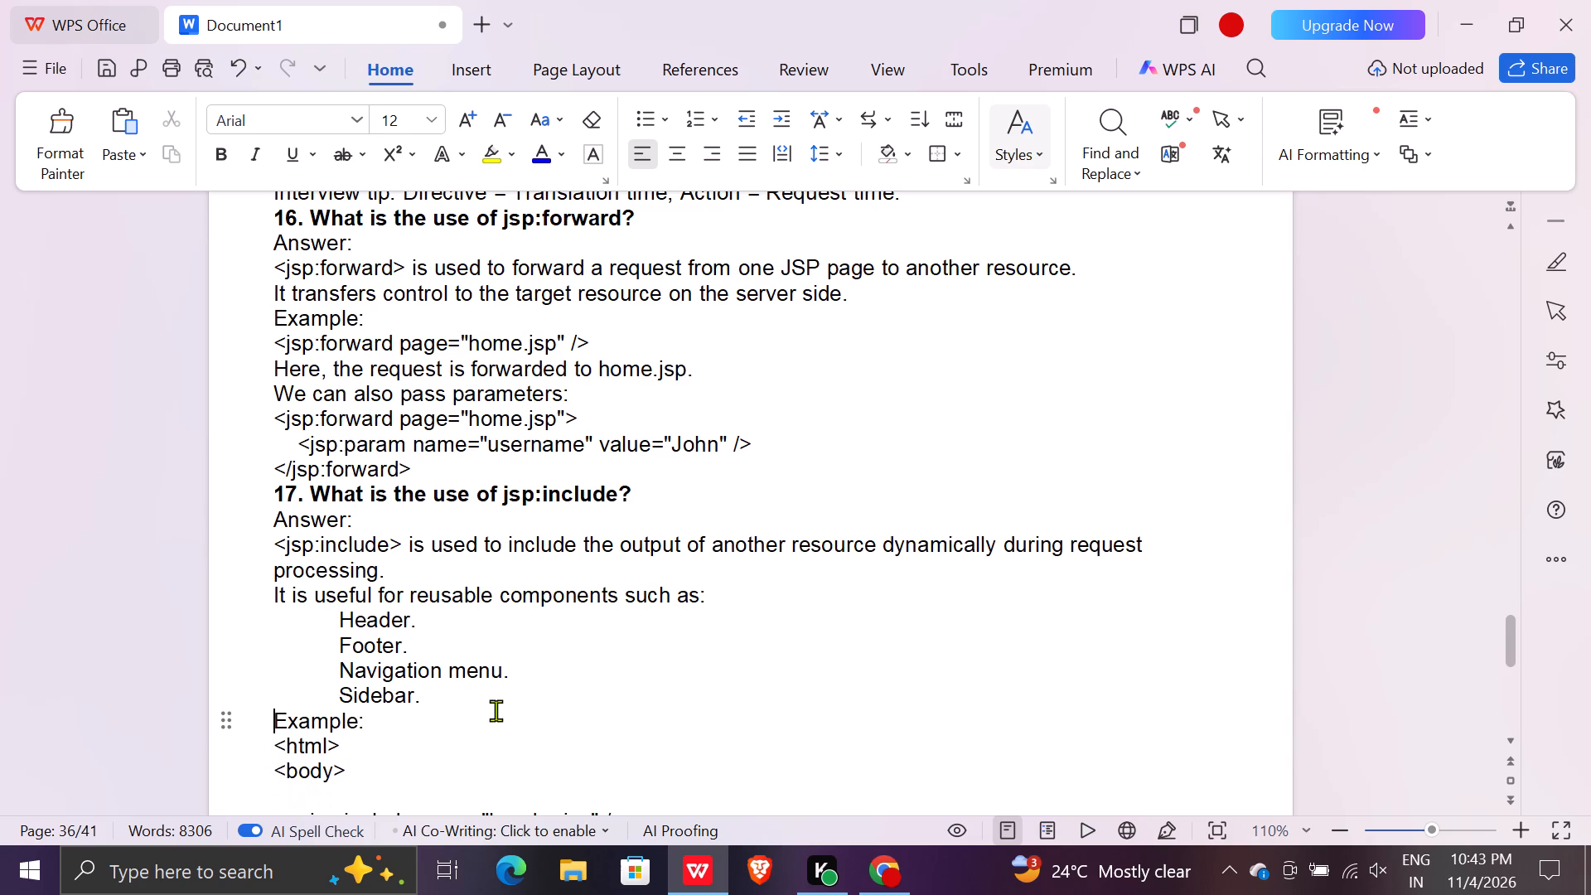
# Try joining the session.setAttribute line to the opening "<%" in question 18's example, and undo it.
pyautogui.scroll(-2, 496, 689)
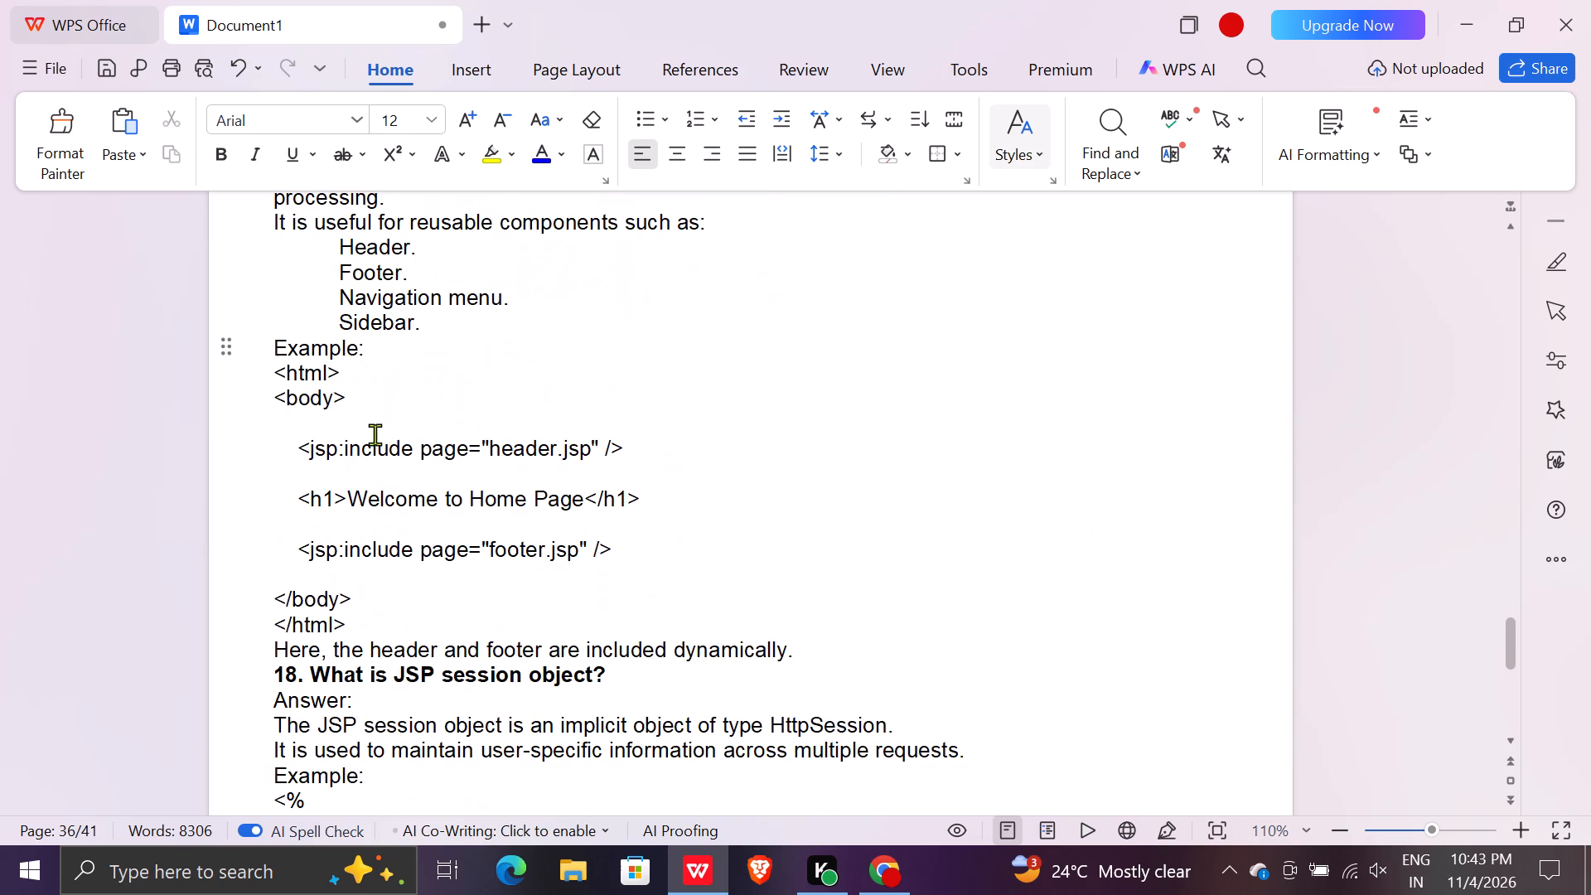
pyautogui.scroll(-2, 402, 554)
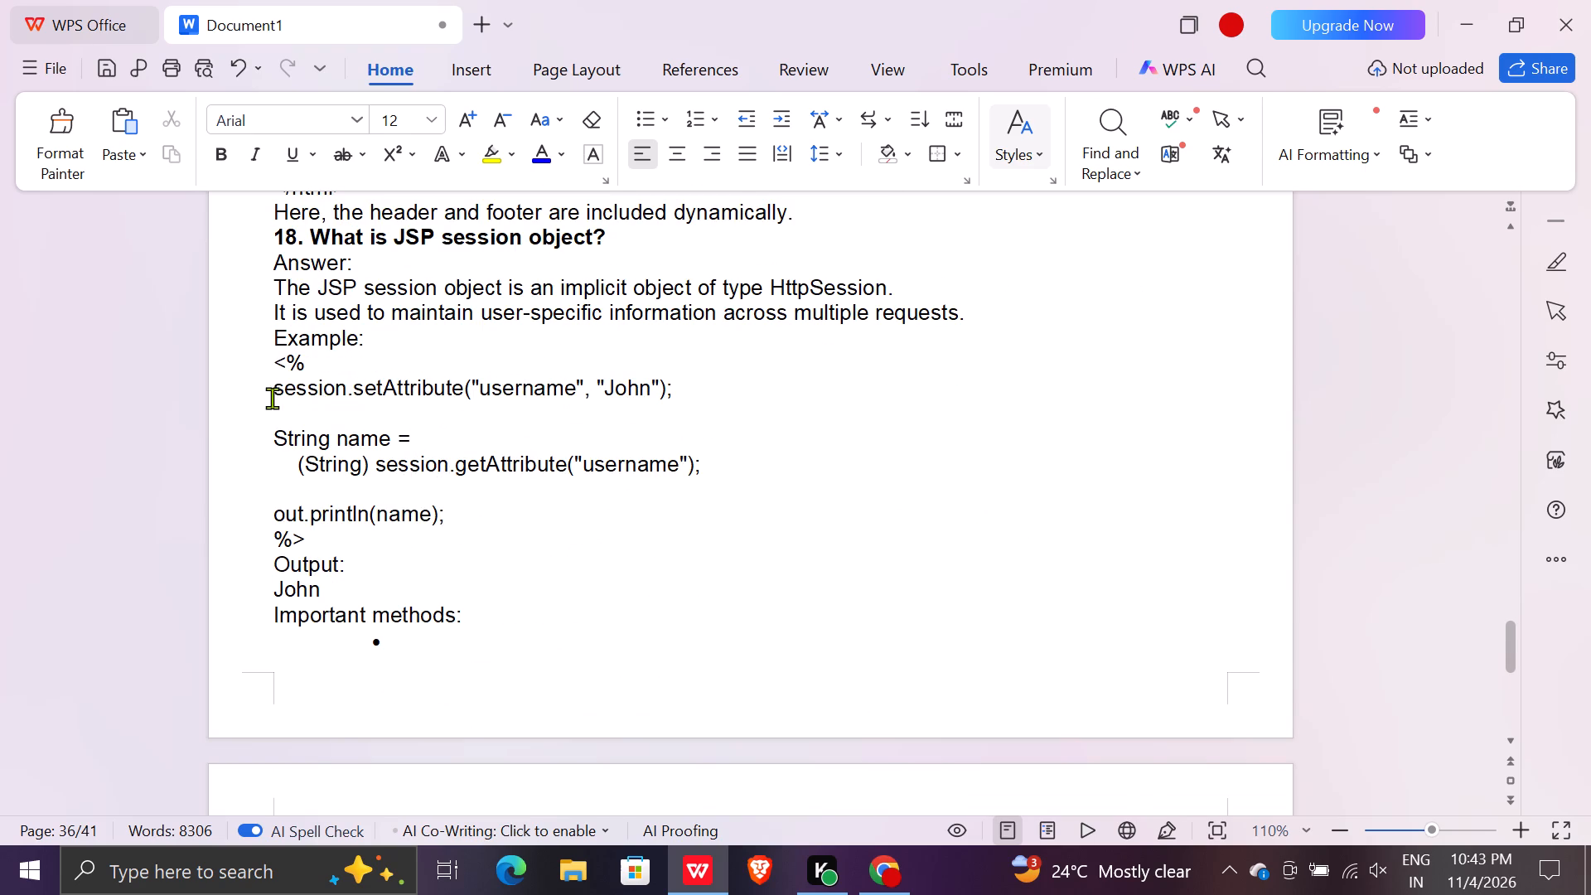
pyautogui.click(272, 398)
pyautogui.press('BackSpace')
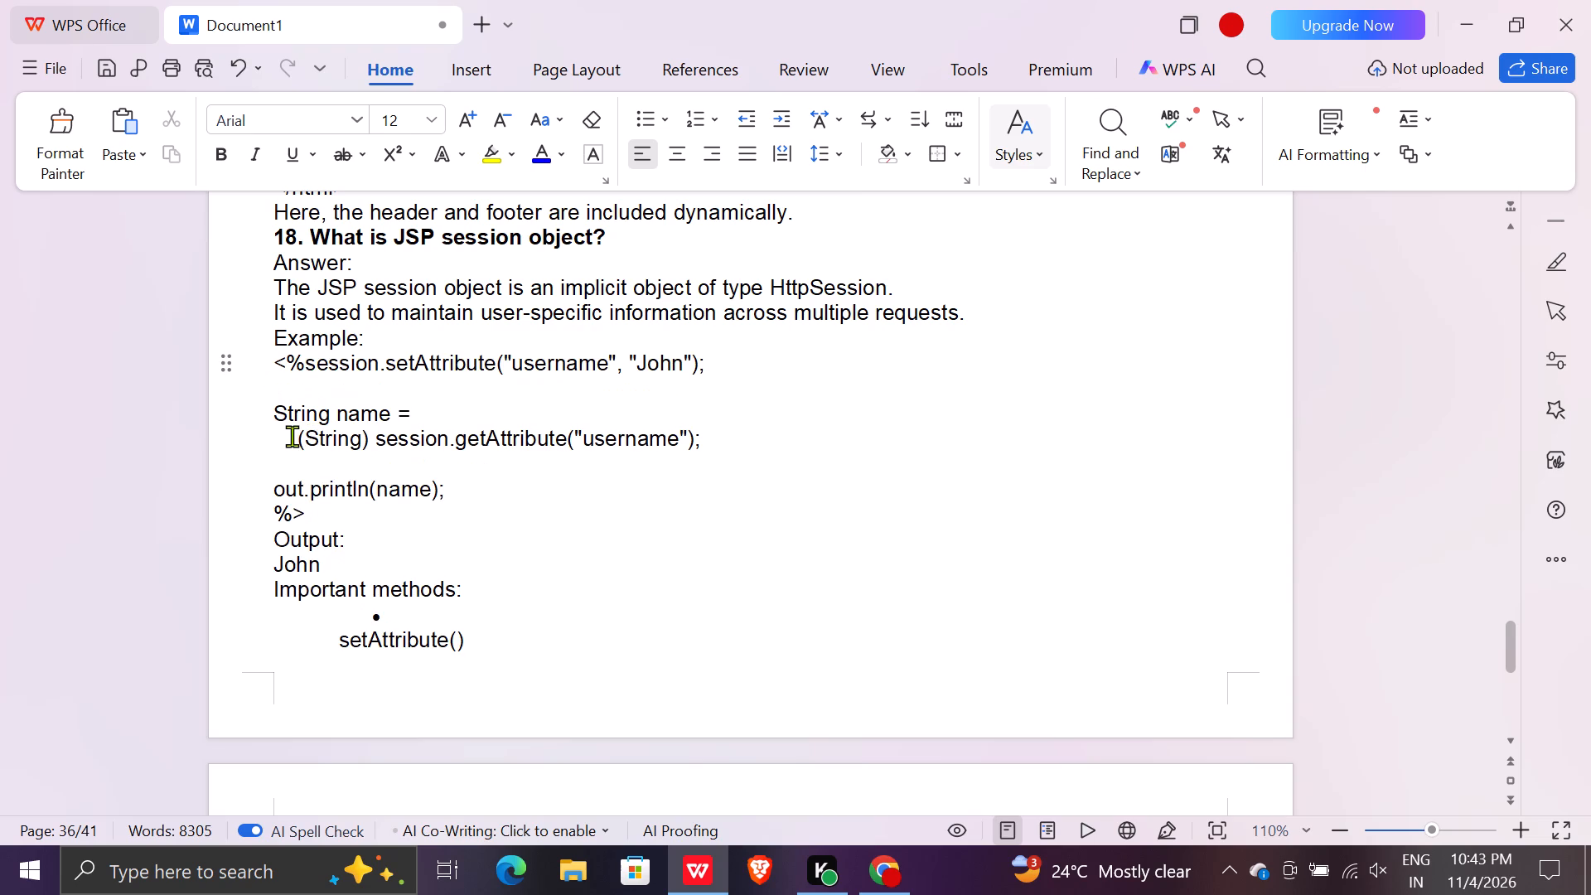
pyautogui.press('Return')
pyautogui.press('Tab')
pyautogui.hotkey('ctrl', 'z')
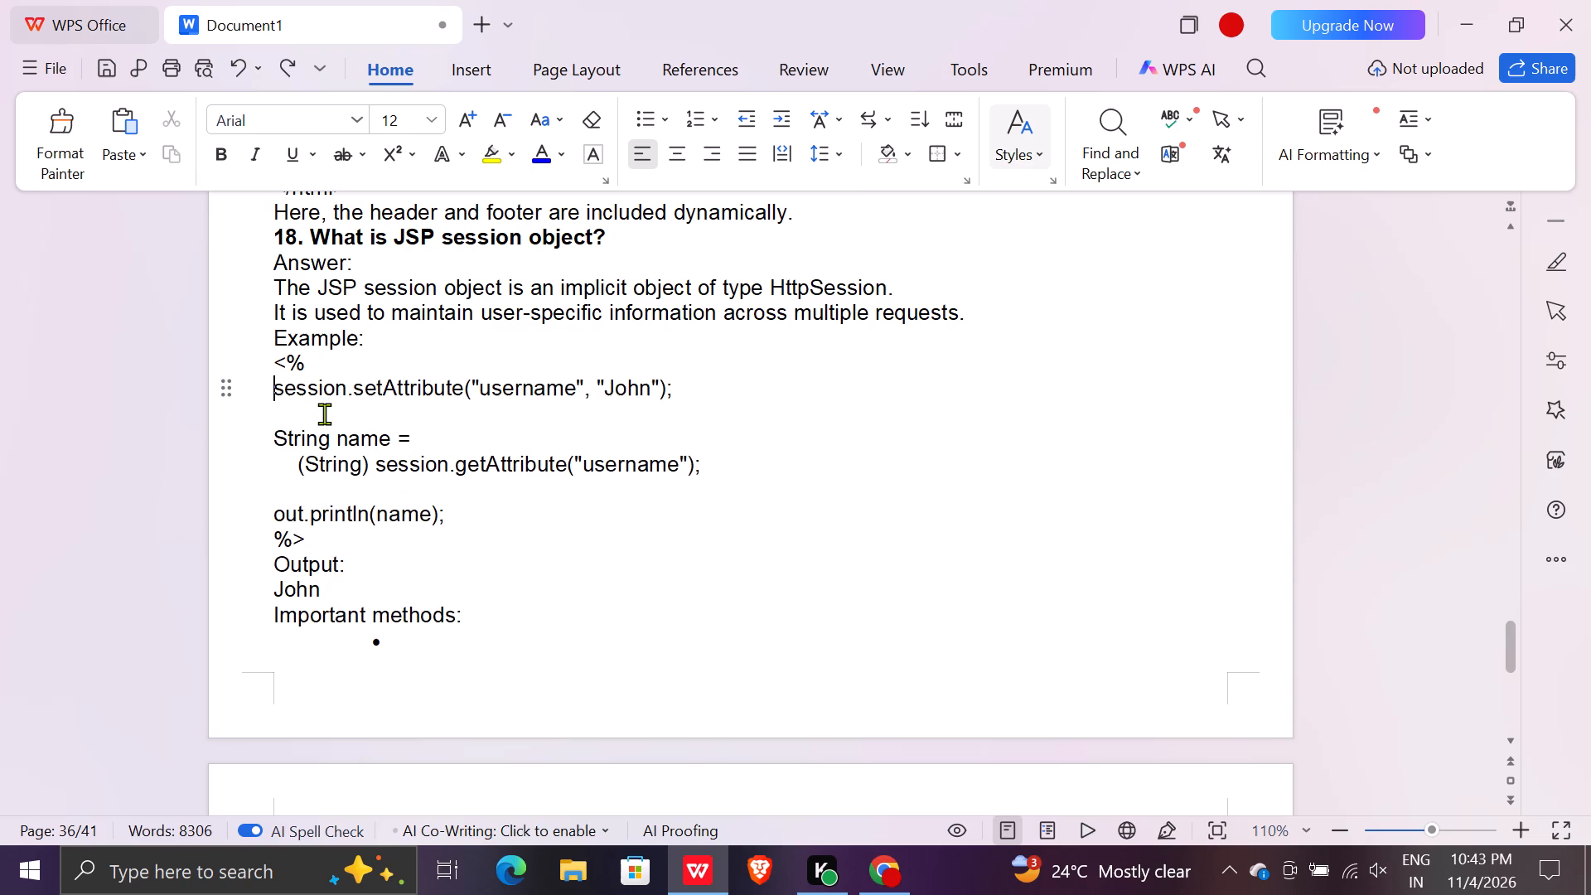
# Add two blank lines before question 18's "Important methods:" so the heading starts on the next page with its list.
pyautogui.scroll(-3, 388, 535)
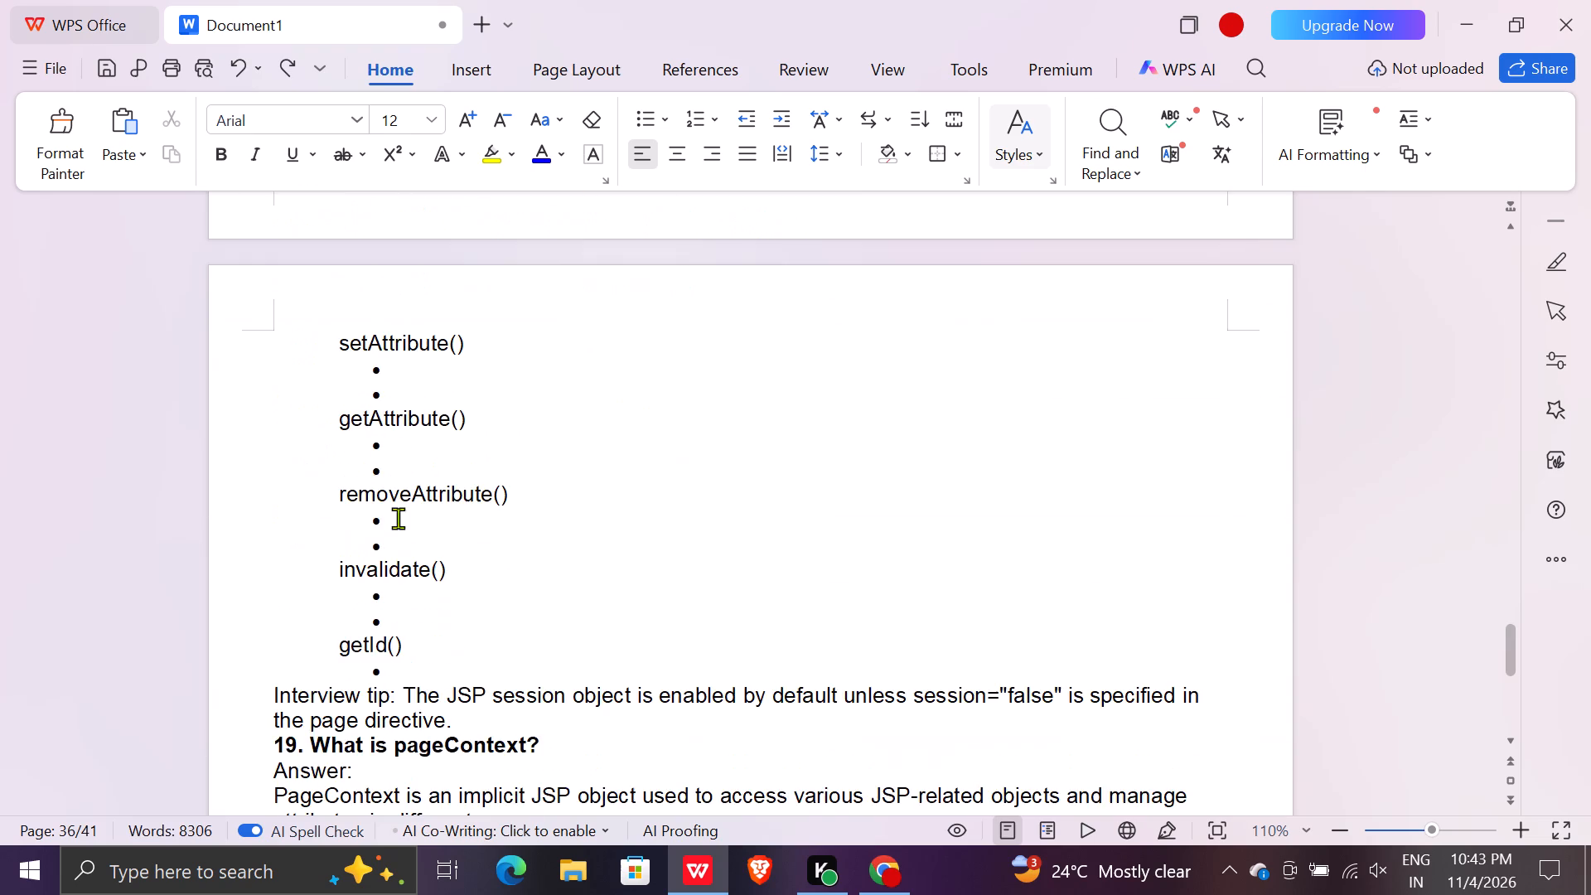
pyautogui.scroll(2, 382, 571)
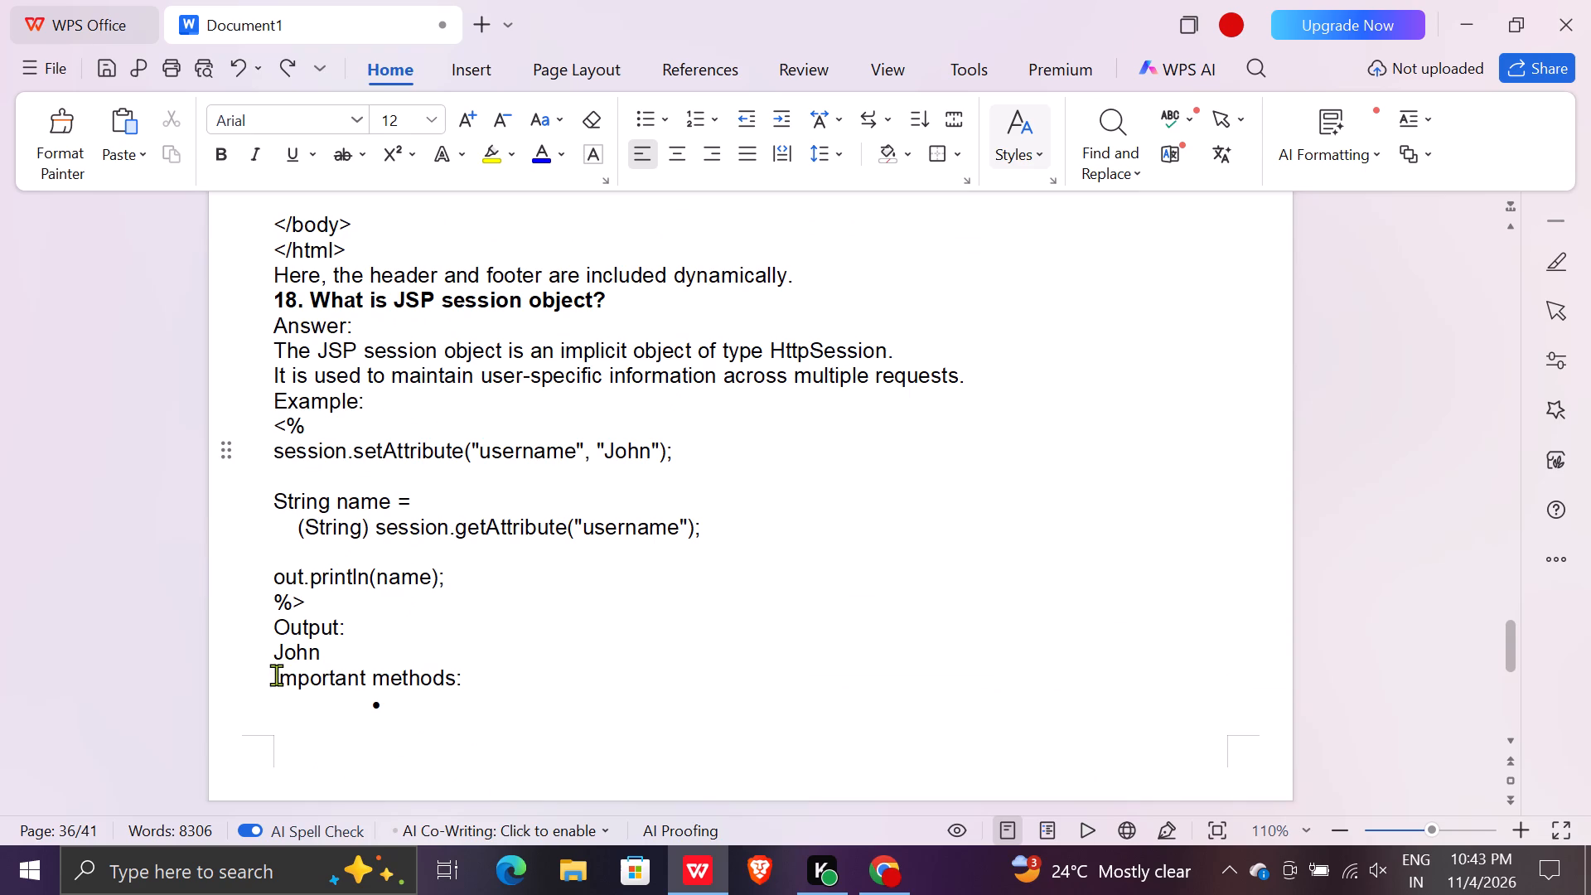
pyautogui.click(270, 689)
pyautogui.press('Return')
pyautogui.press('Return')
# Remove the empty bullets above "setAttribute()" and "getAttribute()" under "Important methods:", and indent both lines.
pyautogui.scroll(-3, 406, 690)
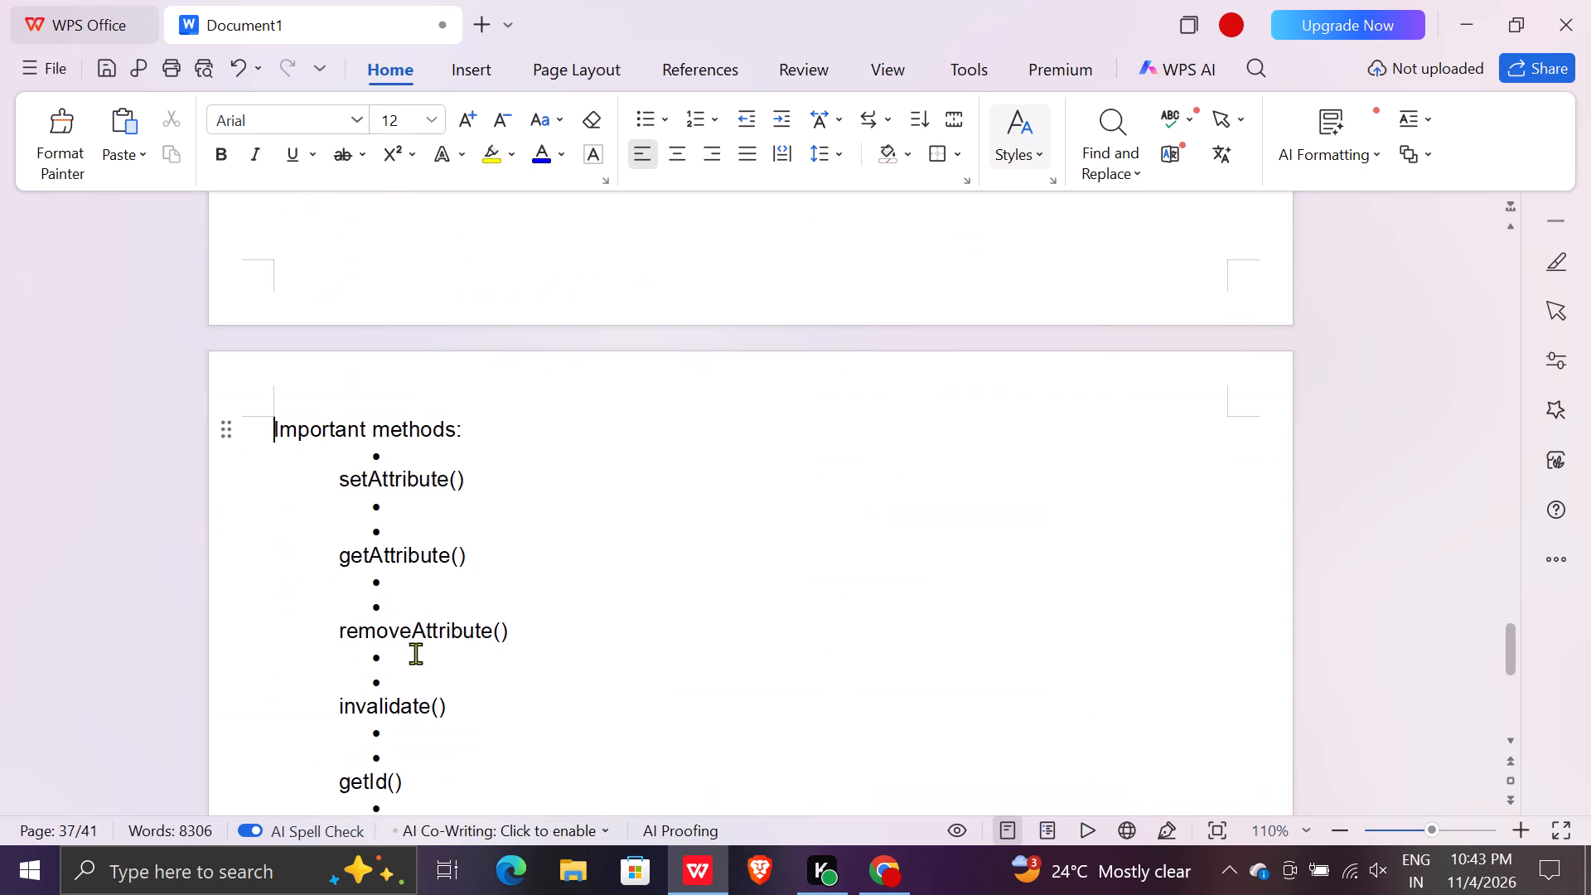
pyautogui.click(336, 474)
pyautogui.press('BackSpace')
pyautogui.press('BackSpace')
pyautogui.press('Tab')
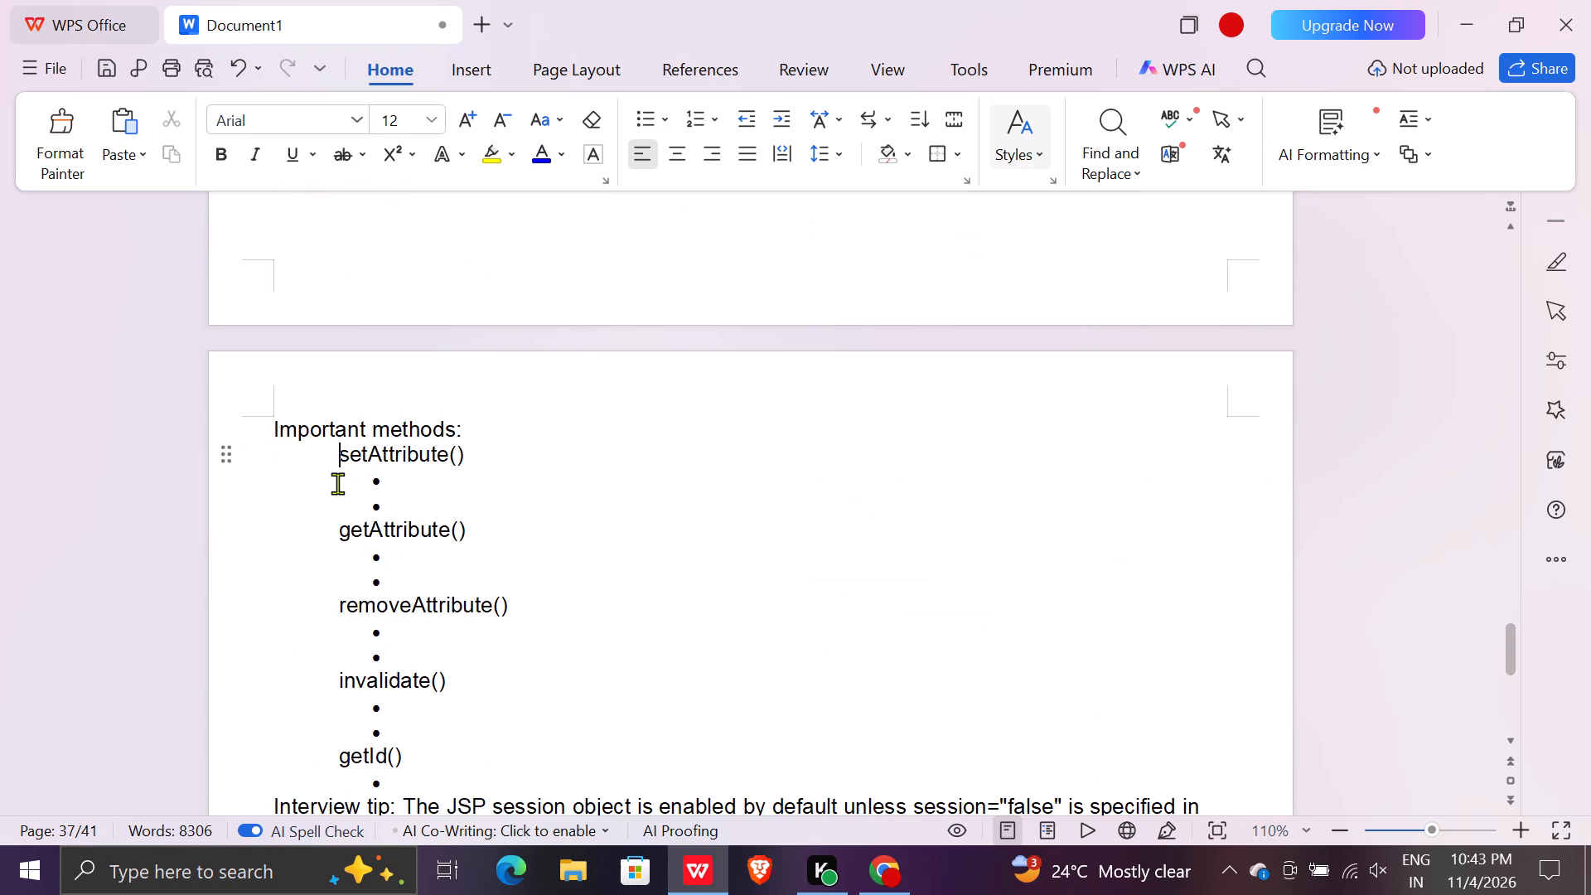
pyautogui.click(338, 534)
pyautogui.press('BackSpace')
pyautogui.press('BackSpace')
pyautogui.press('BackSpace')
pyautogui.press('Tab')
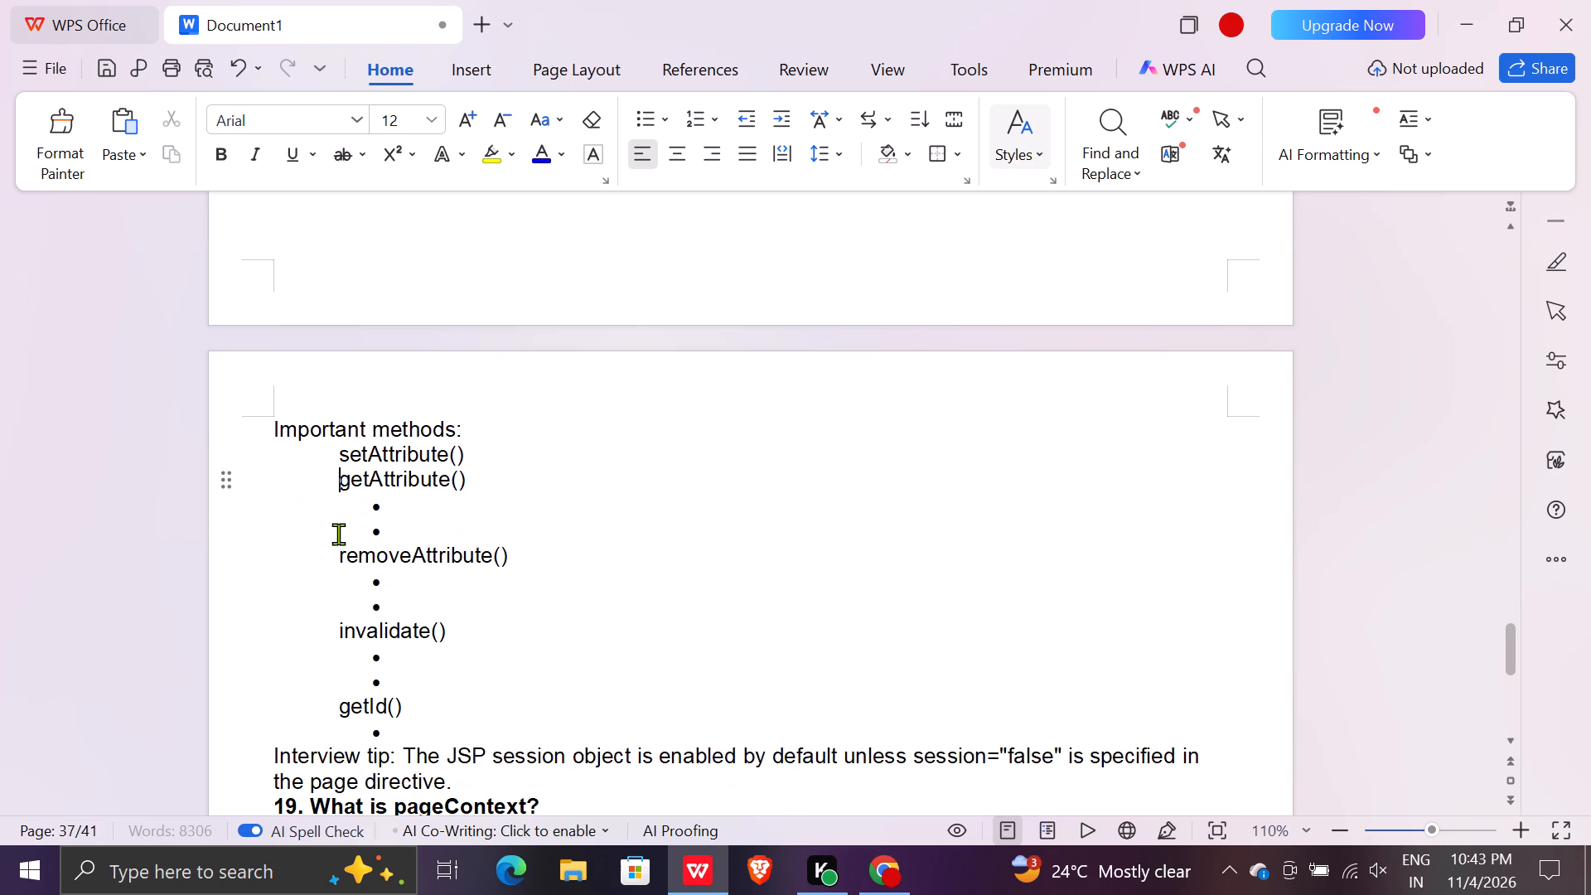
# Remove the empty bullets above "removeAttribute()" and "invalidate()" in the methods list, and indent both lines to match.
pyautogui.click(336, 563)
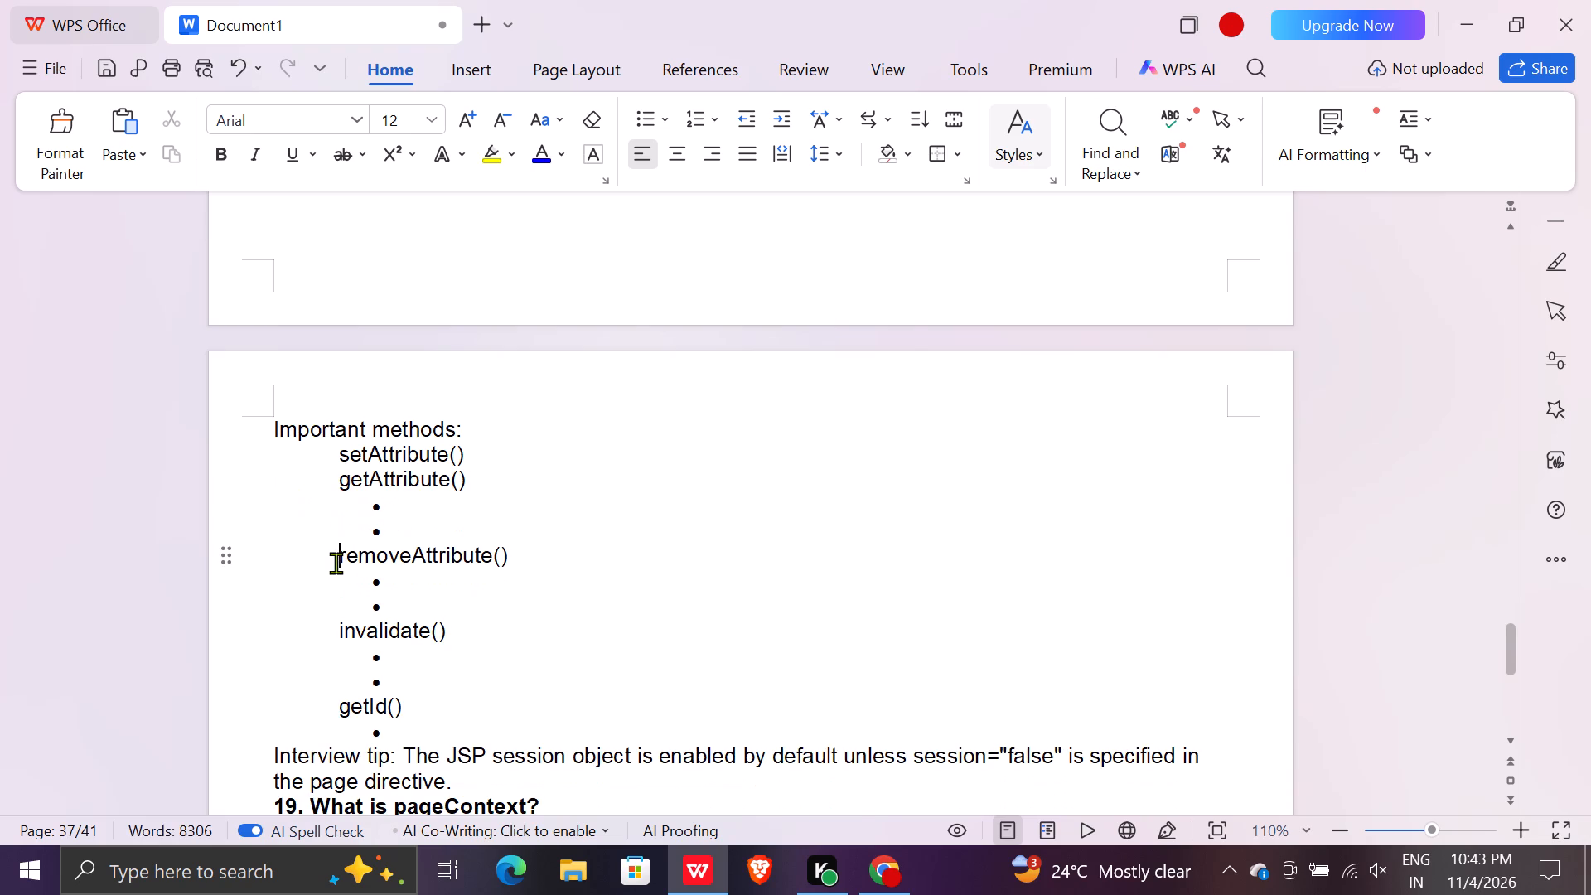
pyautogui.press('BackSpace')
pyautogui.press('BackSpace')
pyautogui.press('BackSpace')
pyautogui.press('Tab')
pyautogui.click(338, 580)
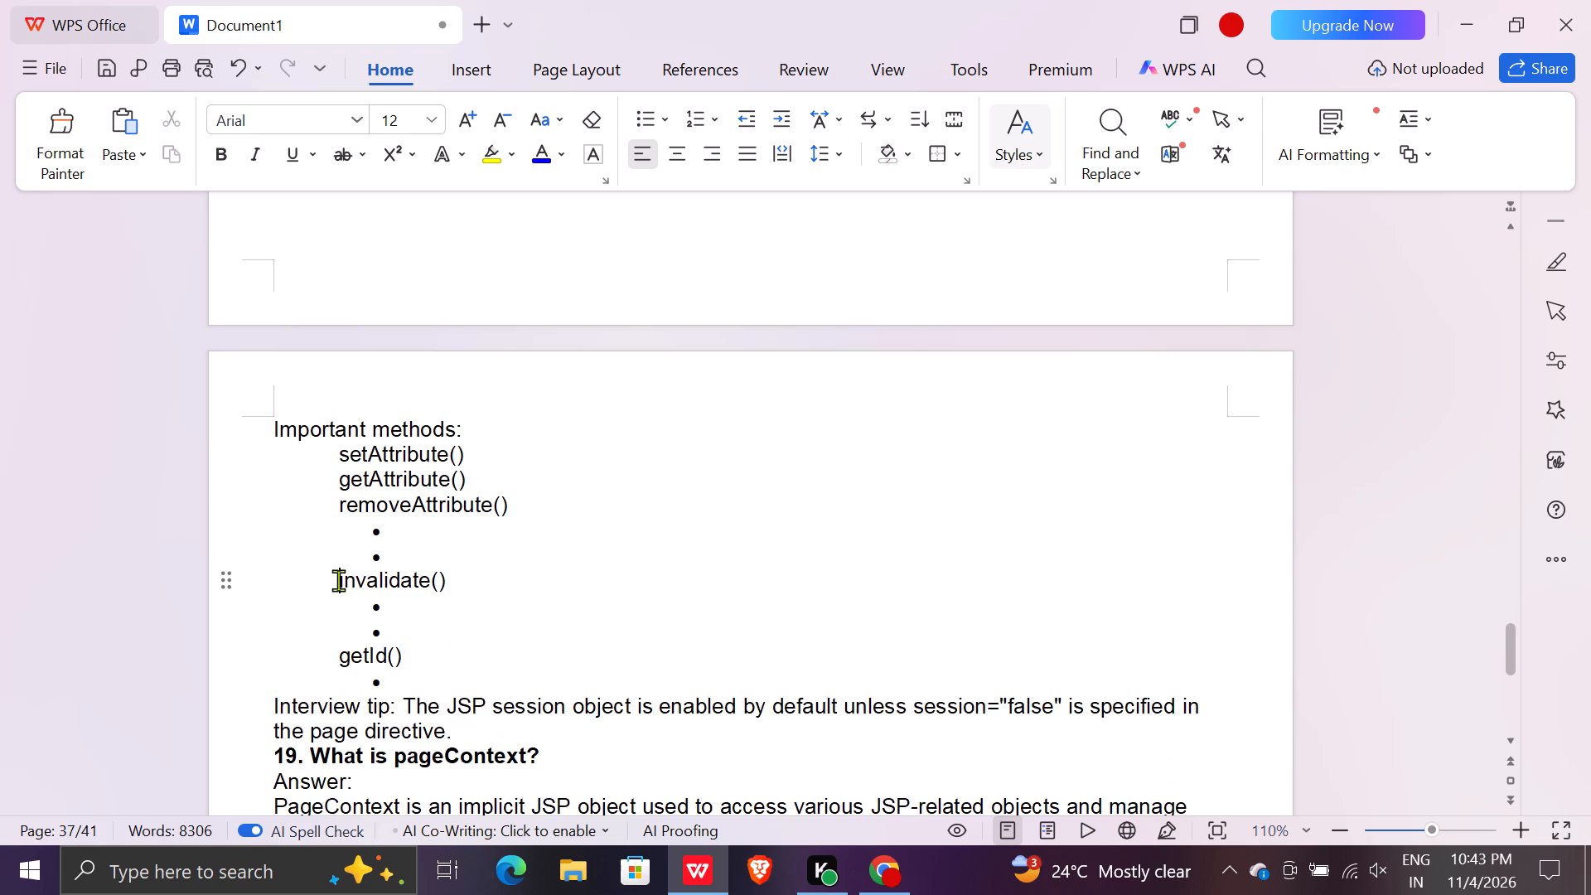
pyautogui.press('BackSpace')
pyautogui.press('BackSpace')
pyautogui.press('BackSpace')
pyautogui.press('Tab')
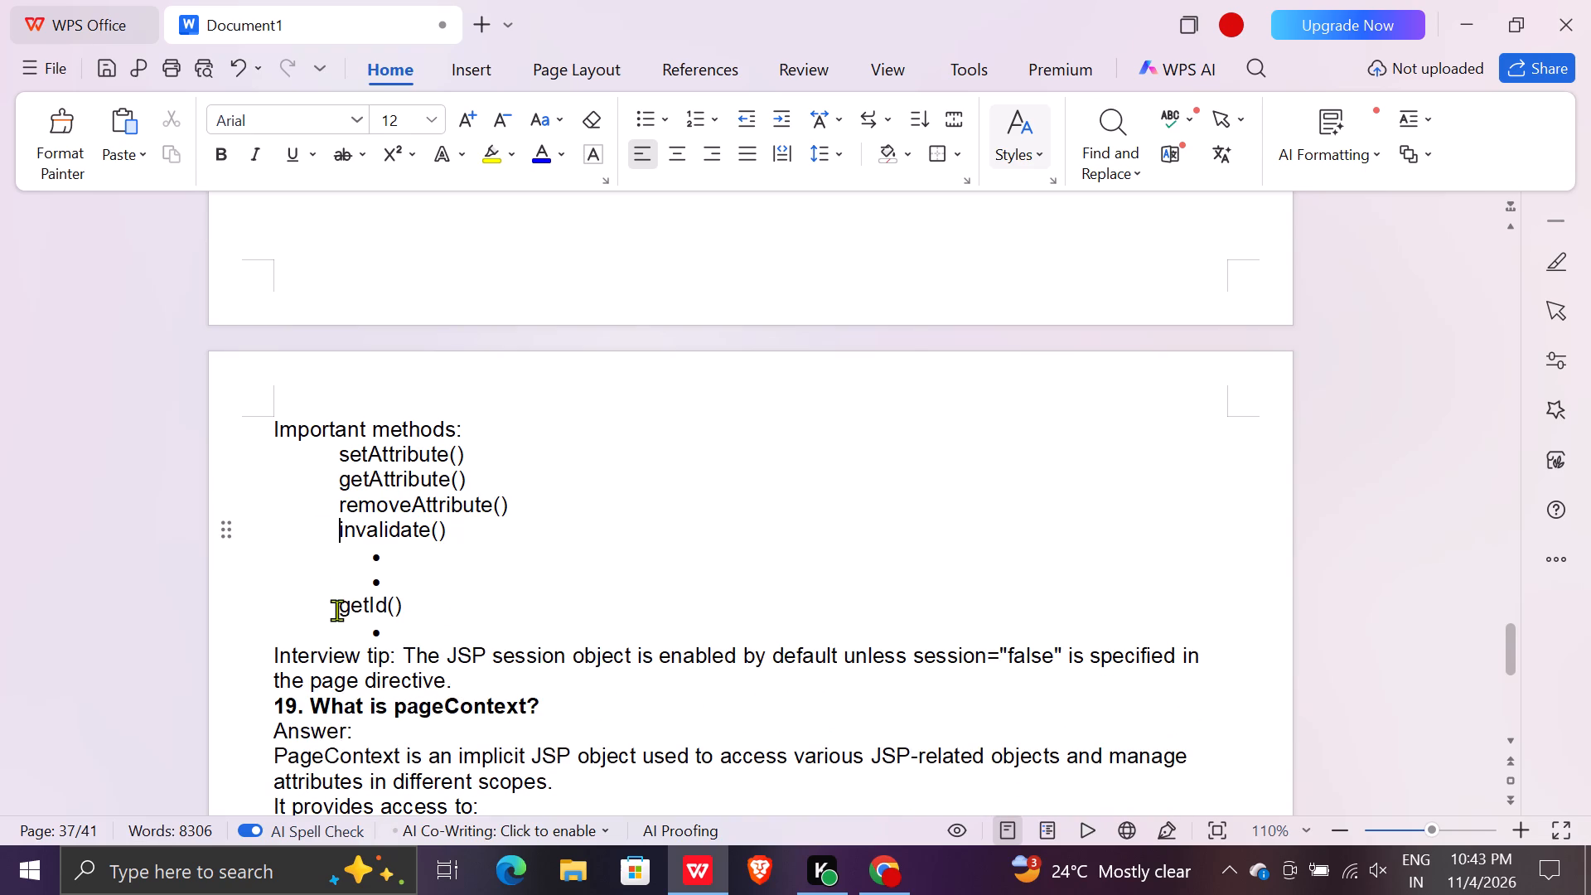
# Remove the empty bullets above "getId()" and above question 18's interview tip, indenting "getId()" like the other methods.
pyautogui.click(336, 610)
pyautogui.press('BackSpace')
pyautogui.press('BackSpace')
pyautogui.press('BackSpace')
pyautogui.press('Tab')
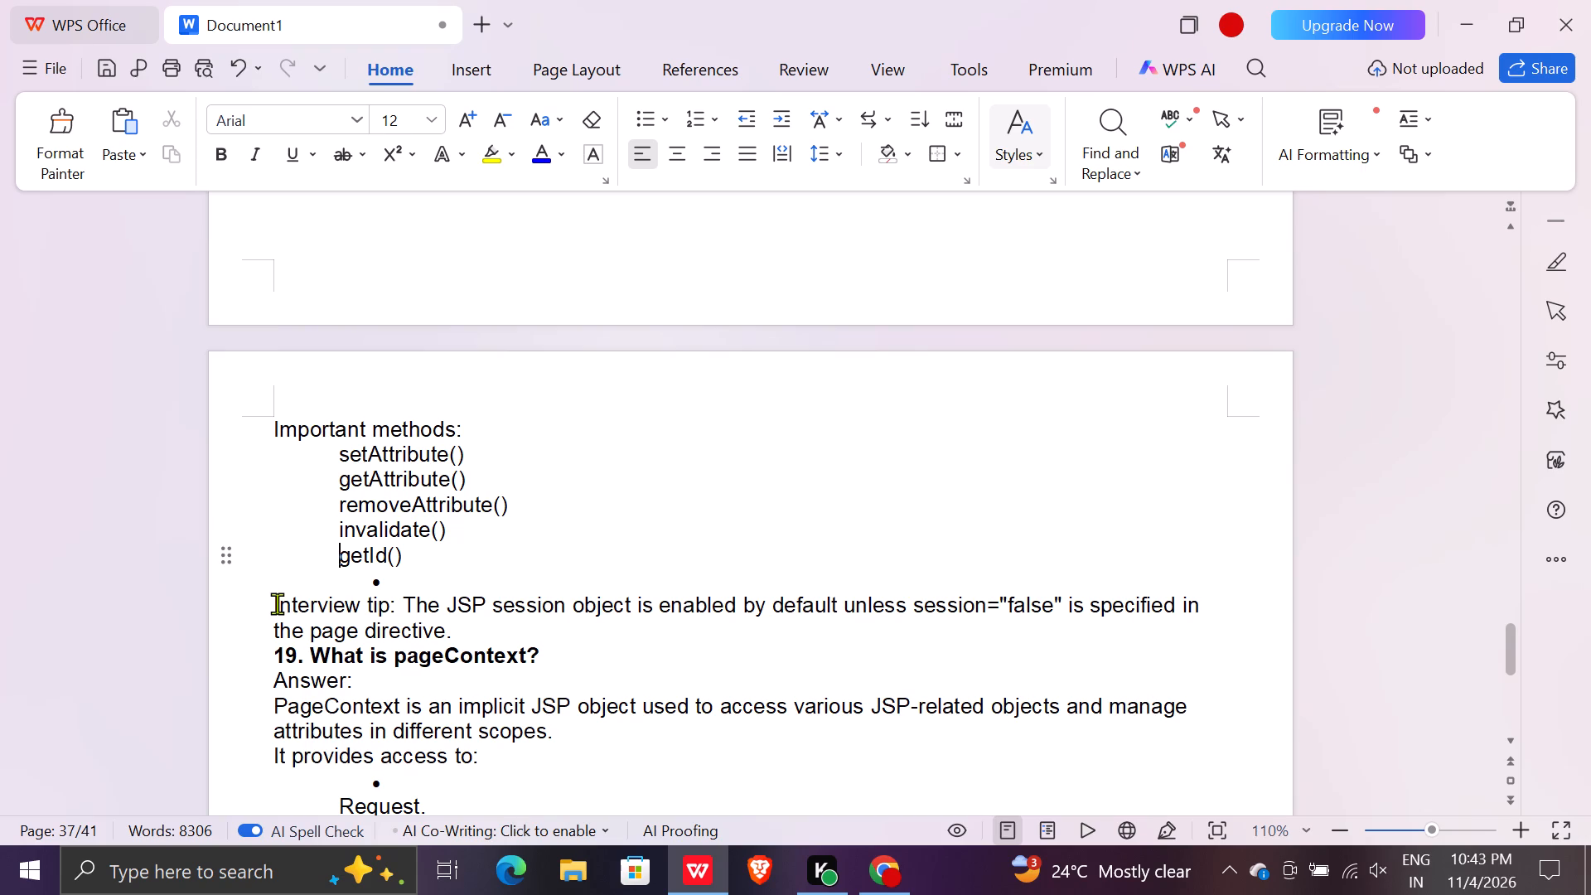
pyautogui.click(277, 603)
pyautogui.press('Left')
pyautogui.press('BackSpace')
# Remove the empty bullet above "Request." in question 19's "It provides access to:" list, and indent the line.
pyautogui.scroll(-1, 446, 616)
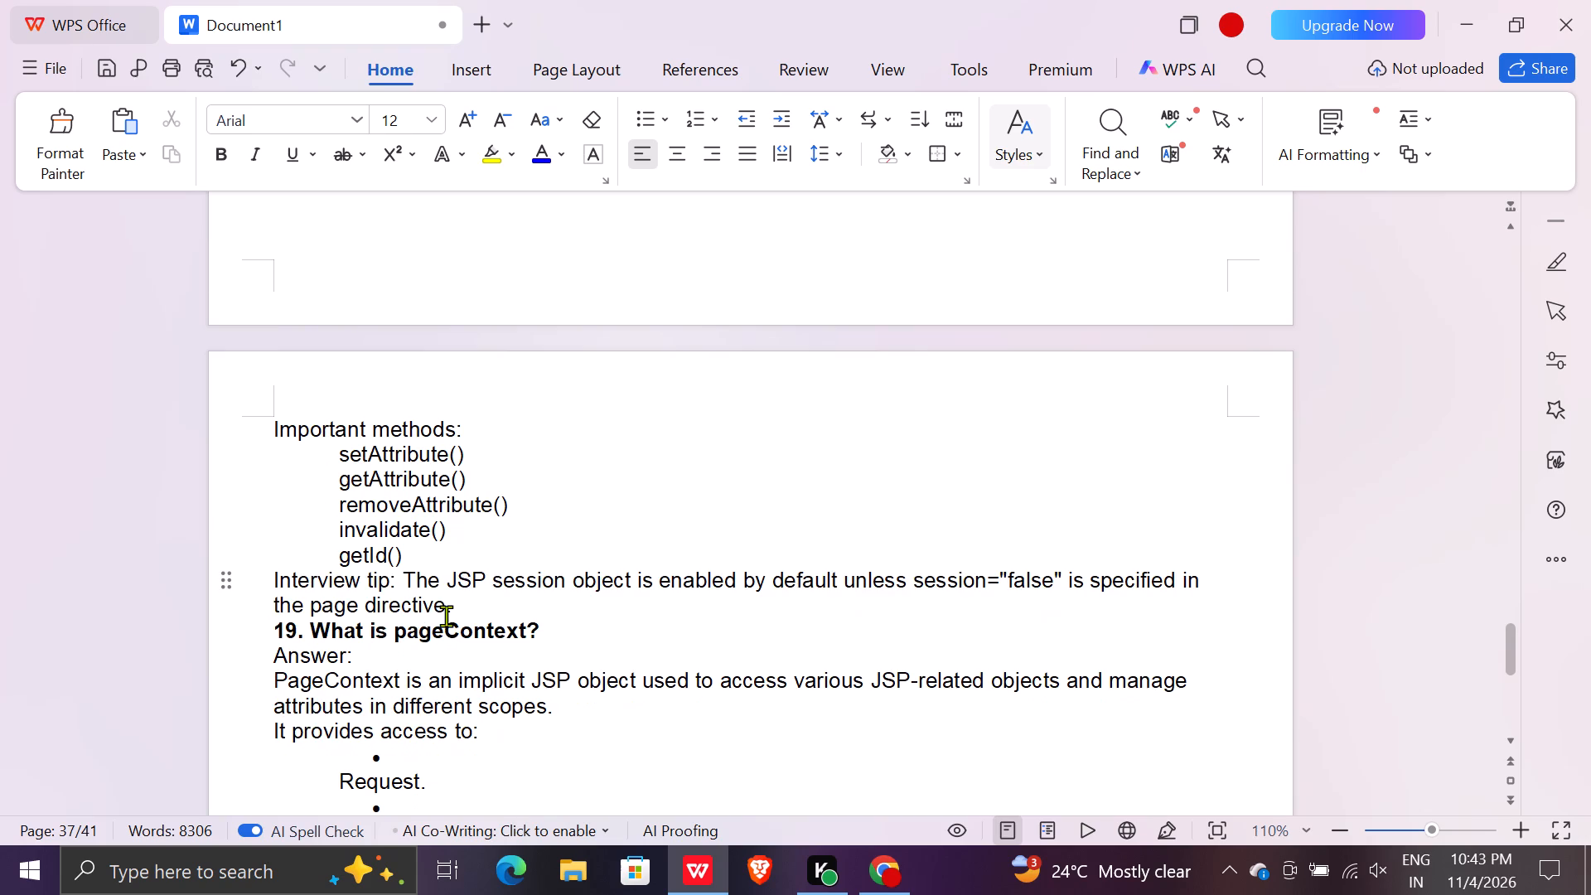
pyautogui.scroll(-1, 446, 616)
pyautogui.click(324, 468)
pyautogui.press('BackSpace')
pyautogui.press('BackSpace')
pyautogui.press('Tab')
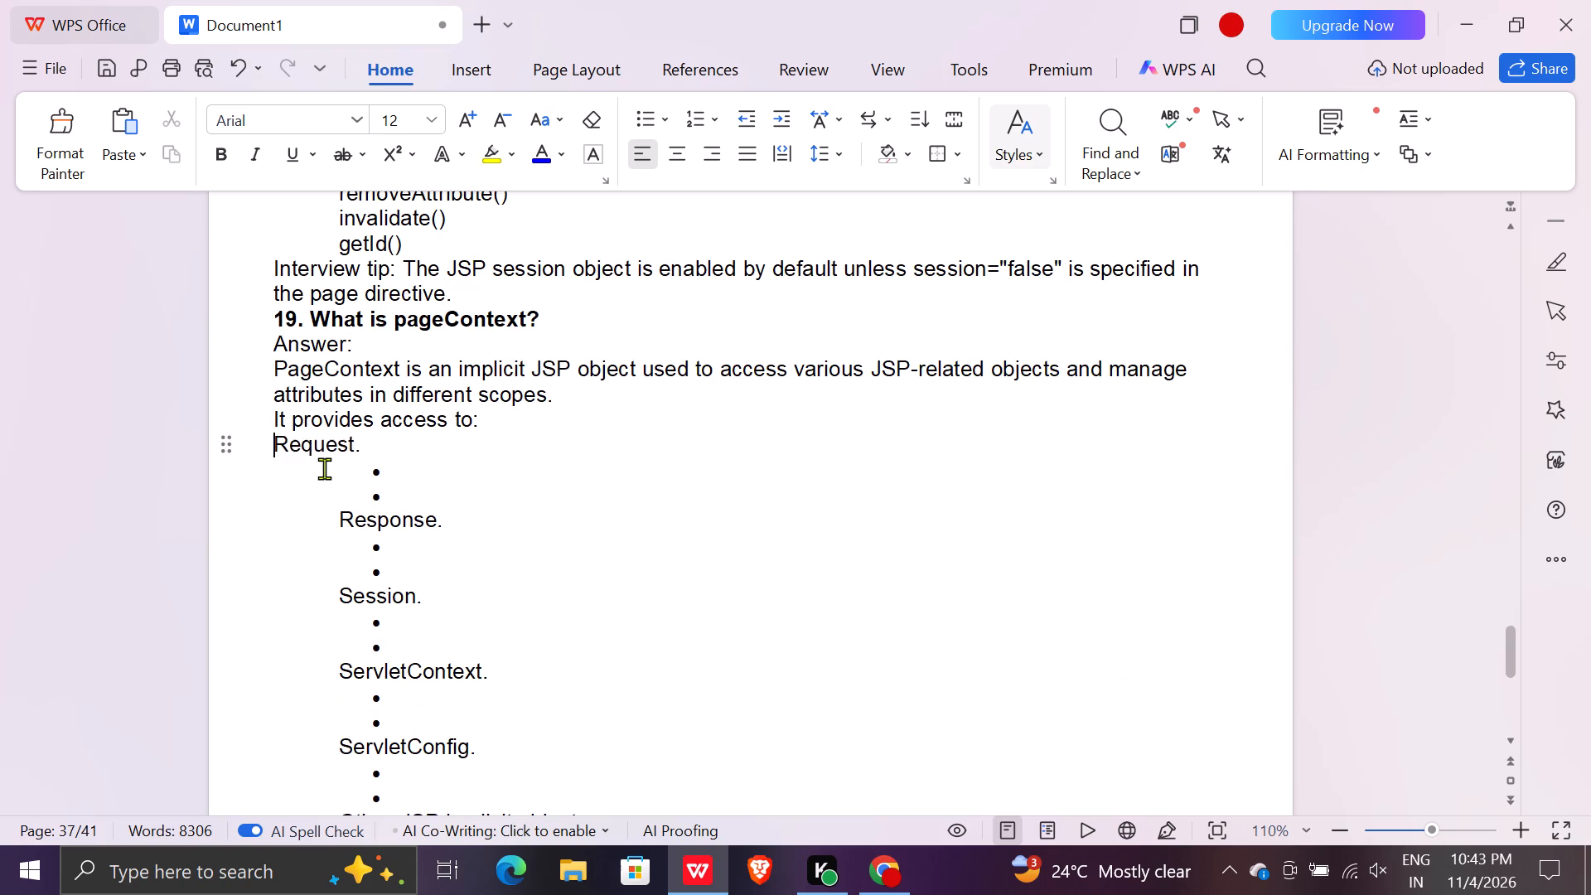
# Remove the empty bullets above "Response." and "Session." in question 19's access list, and indent both lines to match "Request.".
pyautogui.click(339, 512)
pyautogui.press('BackSpace')
pyautogui.press('BackSpace')
pyautogui.press('BackSpace')
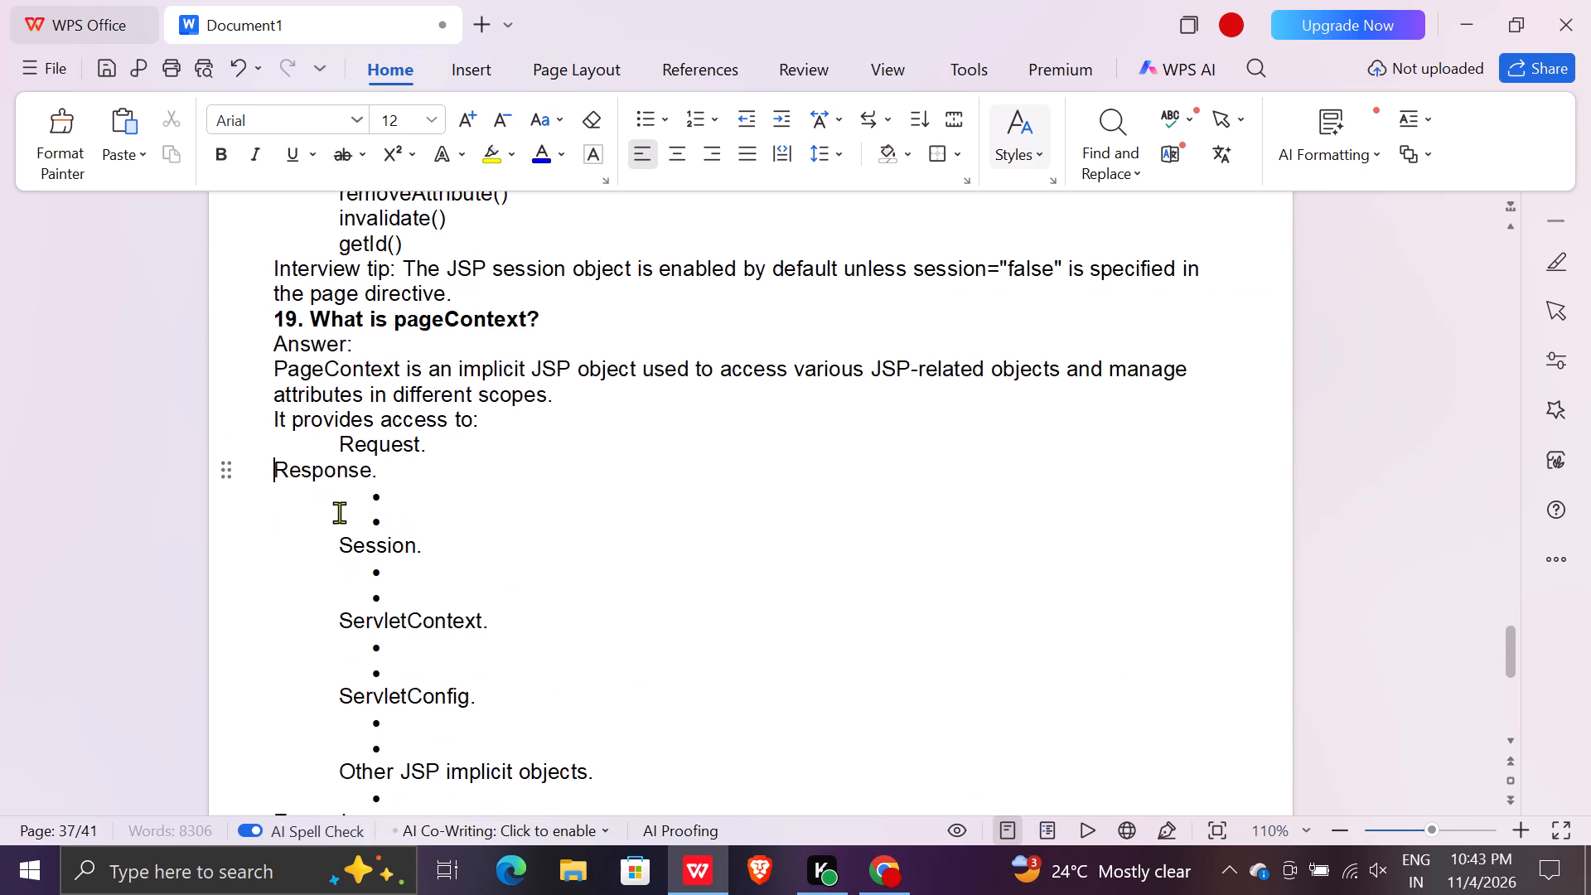
pyautogui.press('Tab')
pyautogui.click(342, 545)
pyautogui.press('BackSpace')
pyautogui.press('BackSpace')
pyautogui.press('BackSpace')
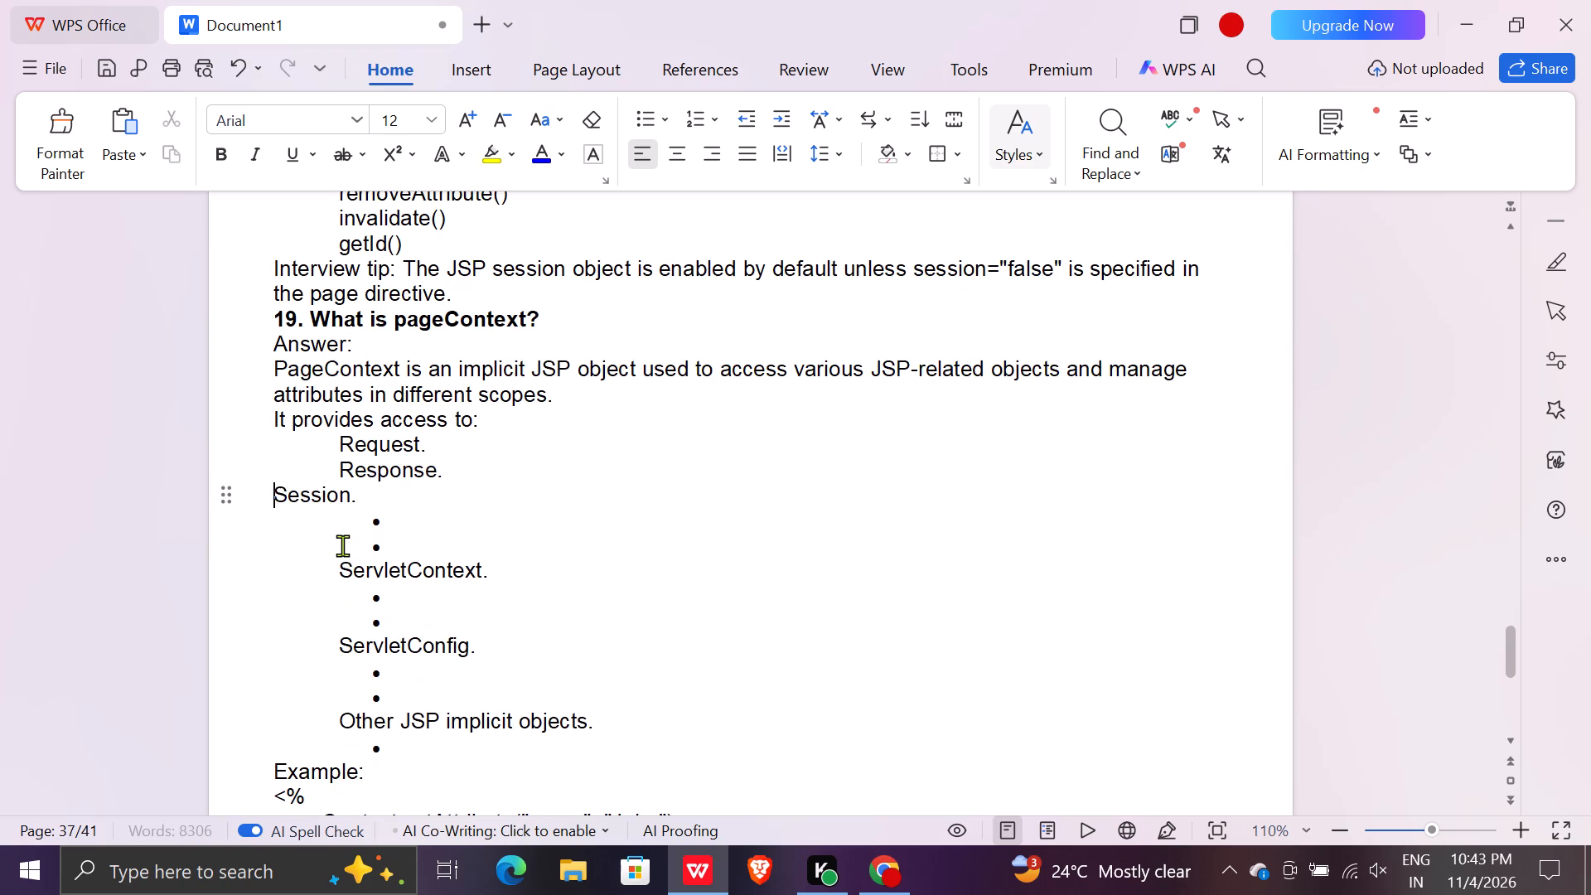
pyautogui.press('Tab')
# Remove the empty bullets above "ServletContext." and "ServletConfig." in question 19's access list, and indent both lines to match.
pyautogui.click(336, 564)
pyautogui.press('BackSpace')
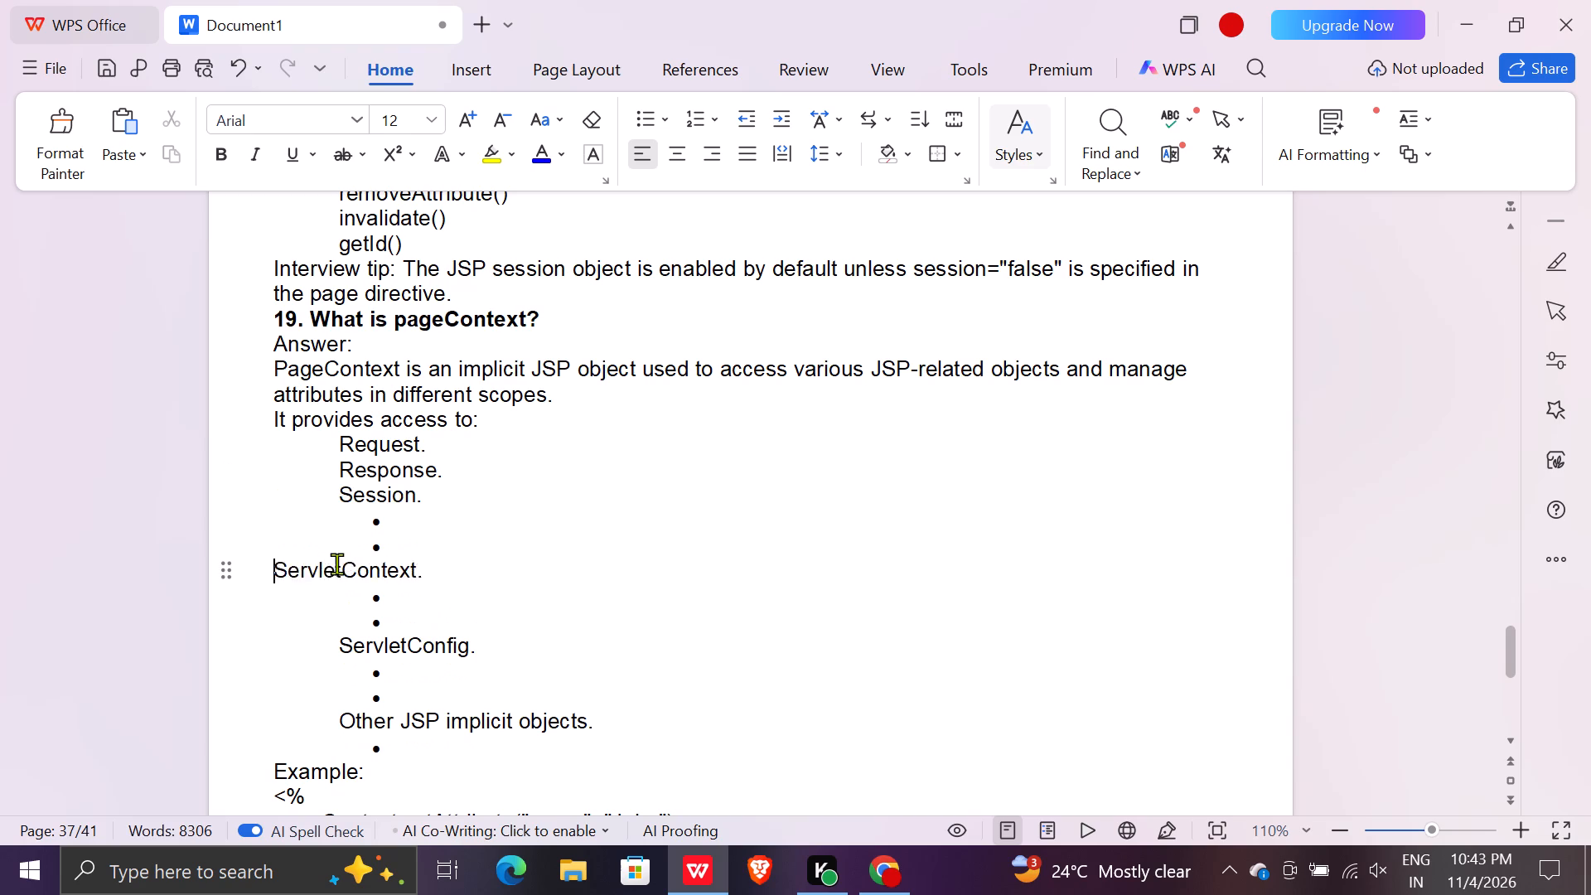
pyautogui.press('BackSpace')
pyautogui.press('BackSpace')
pyautogui.press('Tab')
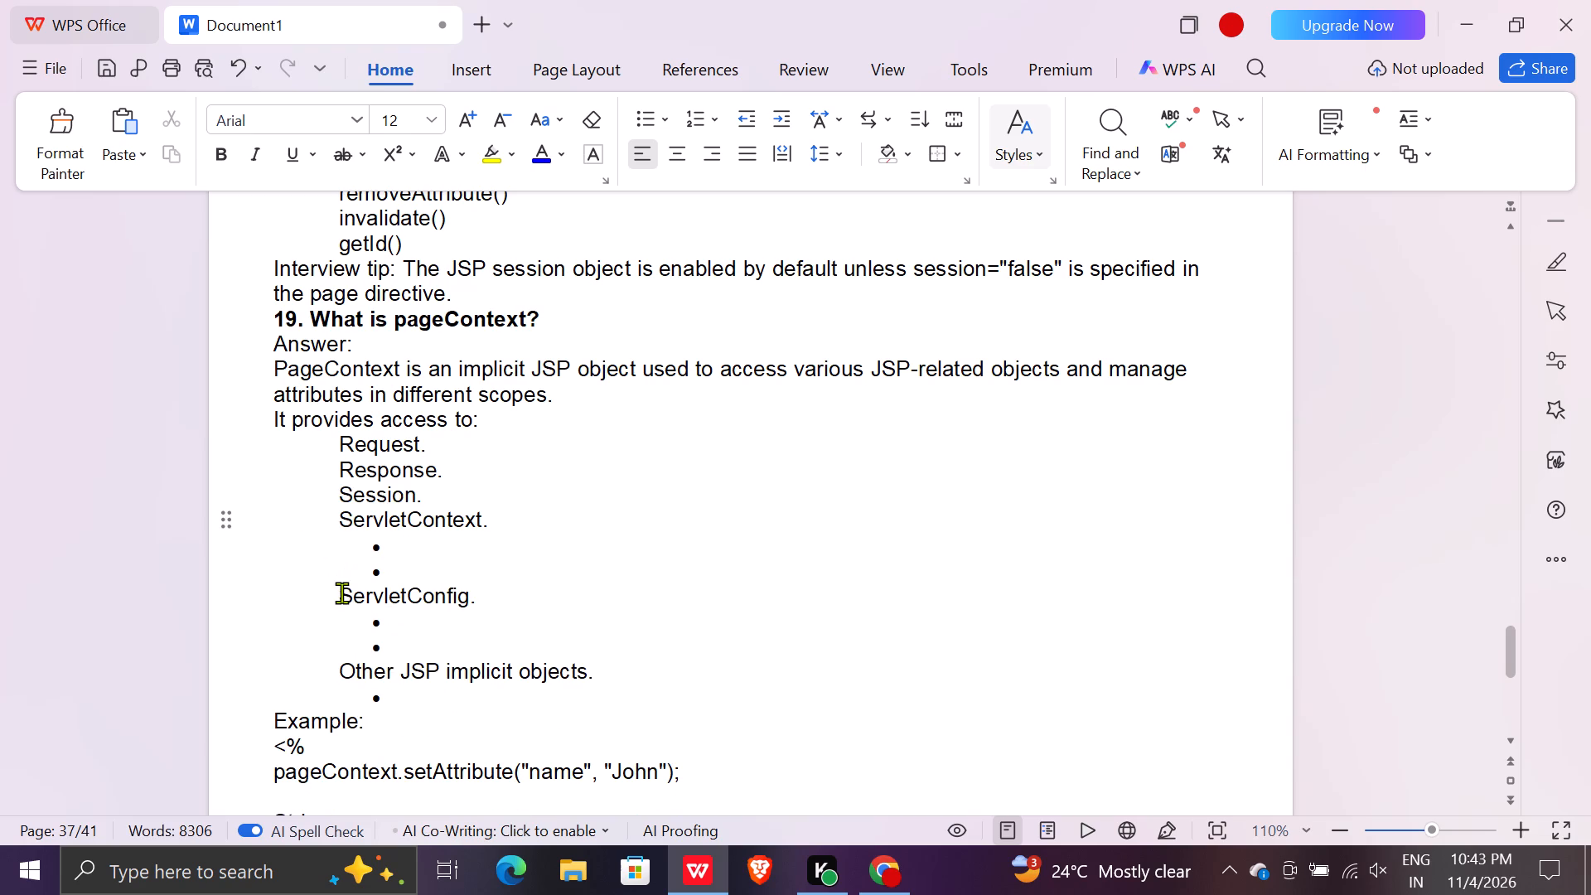
pyautogui.click(341, 593)
pyautogui.press('BackSpace')
pyautogui.press('BackSpace')
pyautogui.press('BackSpace')
pyautogui.press('Tab')
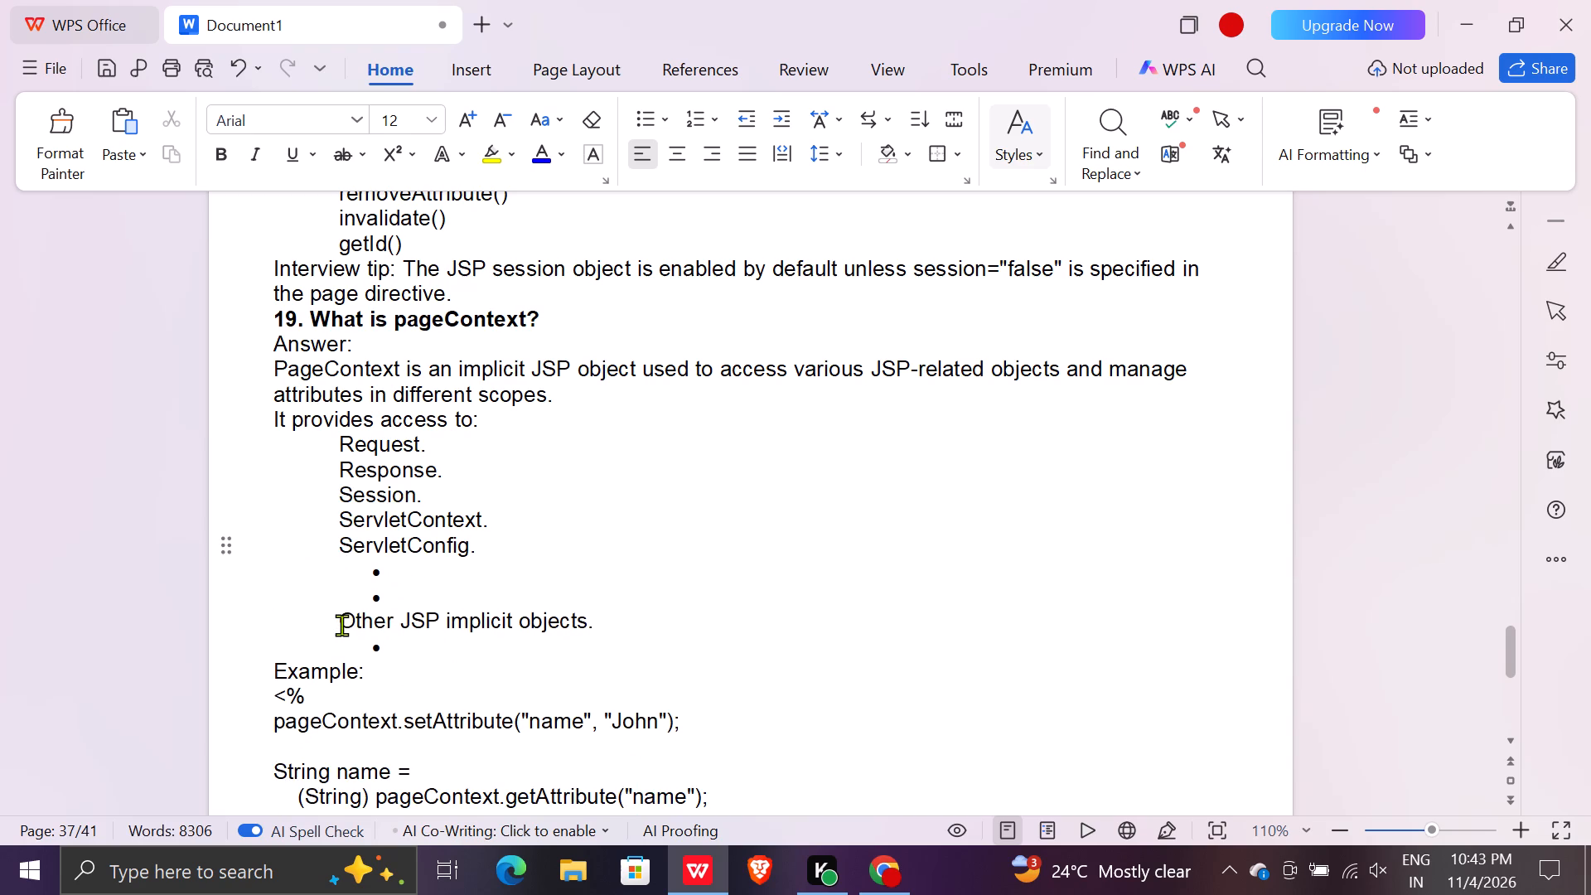
# Remove the empty bullets above "Other JSP implicit objects." and above question 19's "Example:", indenting the implicit objects line like the others.
pyautogui.click(341, 625)
pyautogui.press('BackSpace')
pyautogui.press('BackSpace')
pyautogui.press('BackSpace')
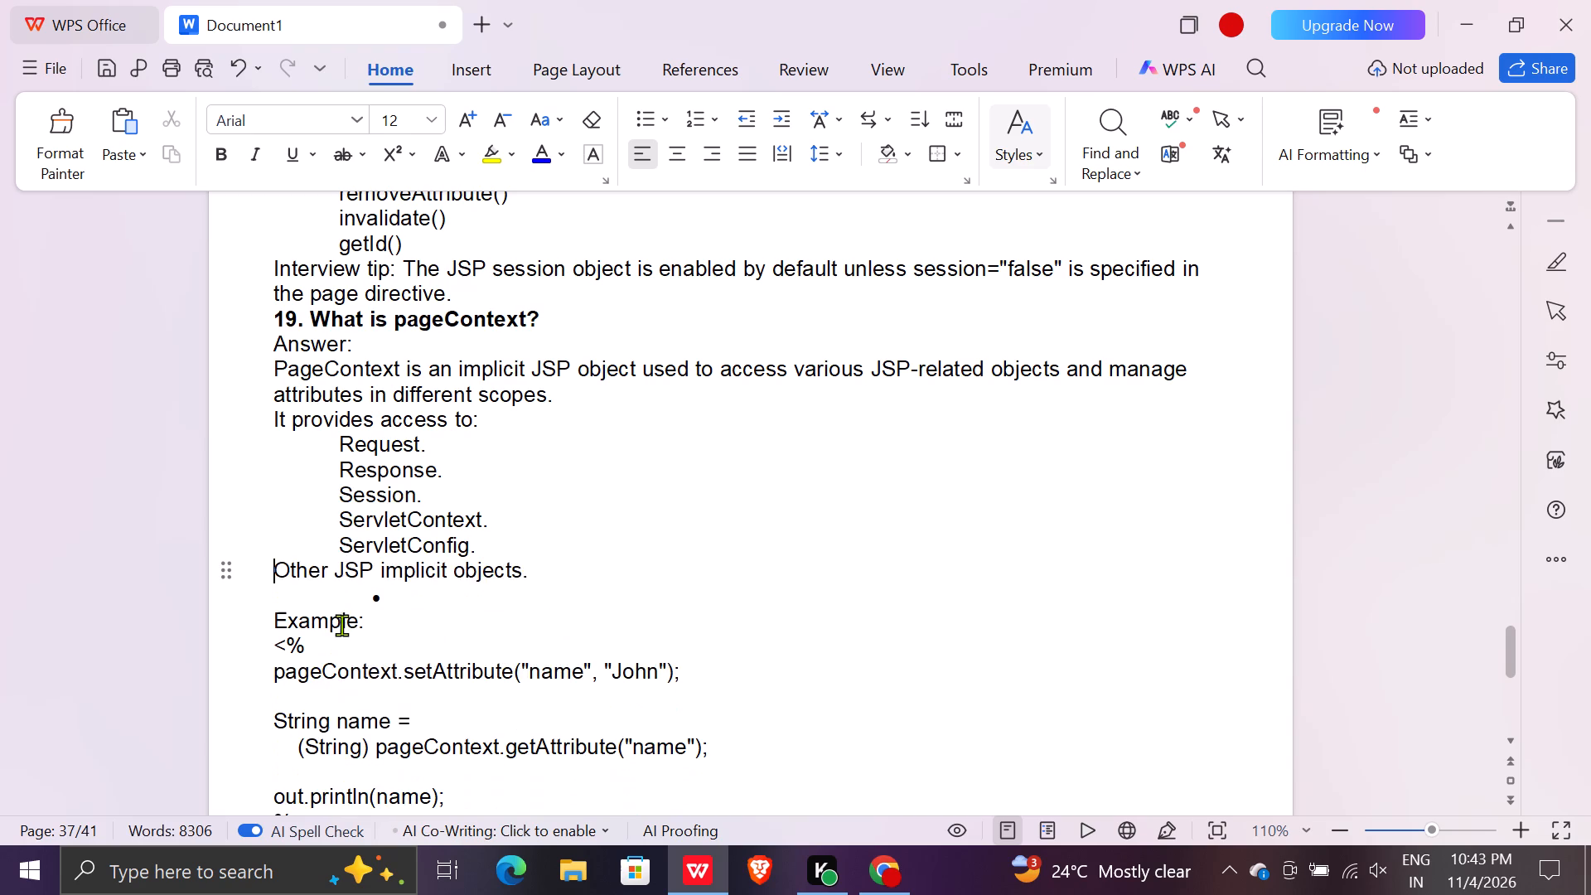
pyautogui.press('Tab')
pyautogui.click(271, 618)
pyautogui.press('BackSpace')
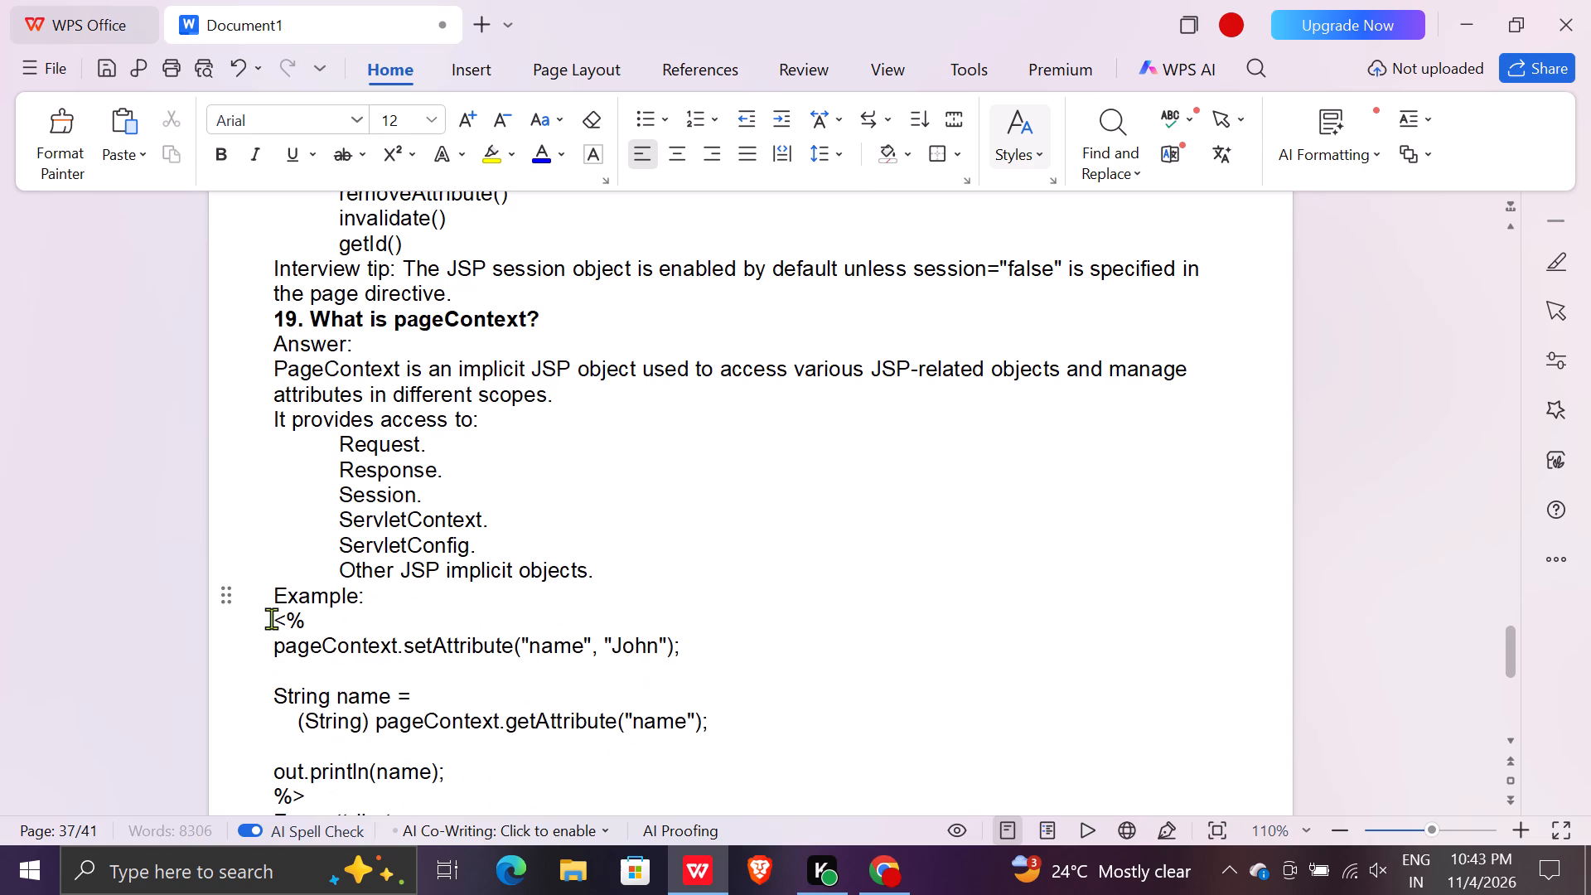
# Remove the empty number above "Page scope" under question 19's "Four attribute scopes:", and indent the line.
pyautogui.scroll(-2, 360, 639)
pyautogui.scroll(2, 366, 395)
pyautogui.scroll(-3, 366, 395)
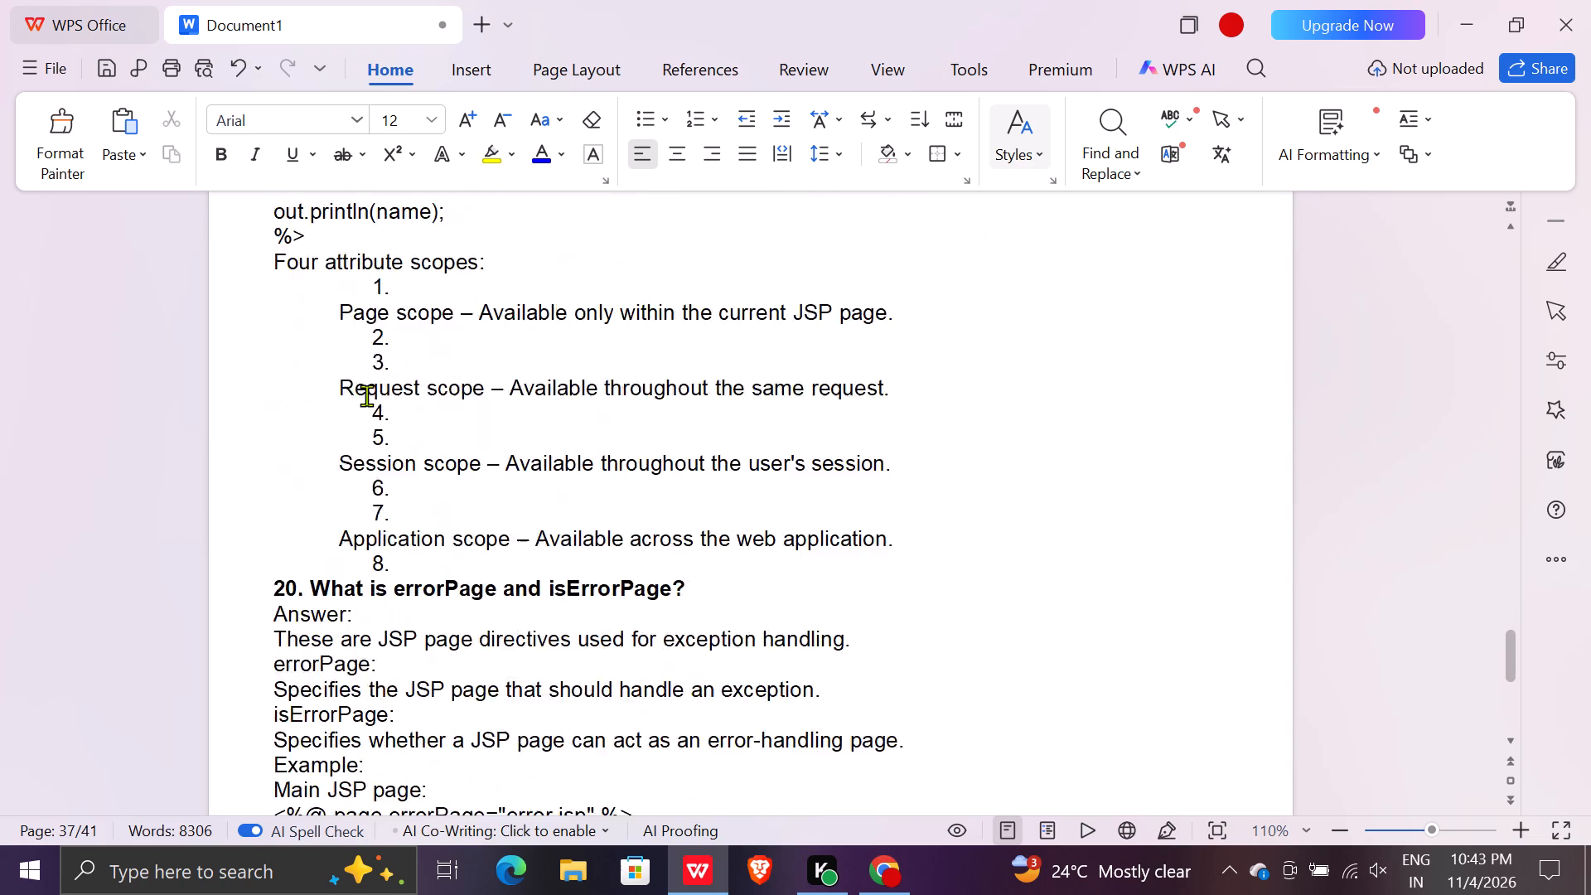
pyautogui.scroll(-1, 366, 395)
pyautogui.scroll(2, 385, 382)
pyautogui.scroll(-2, 358, 651)
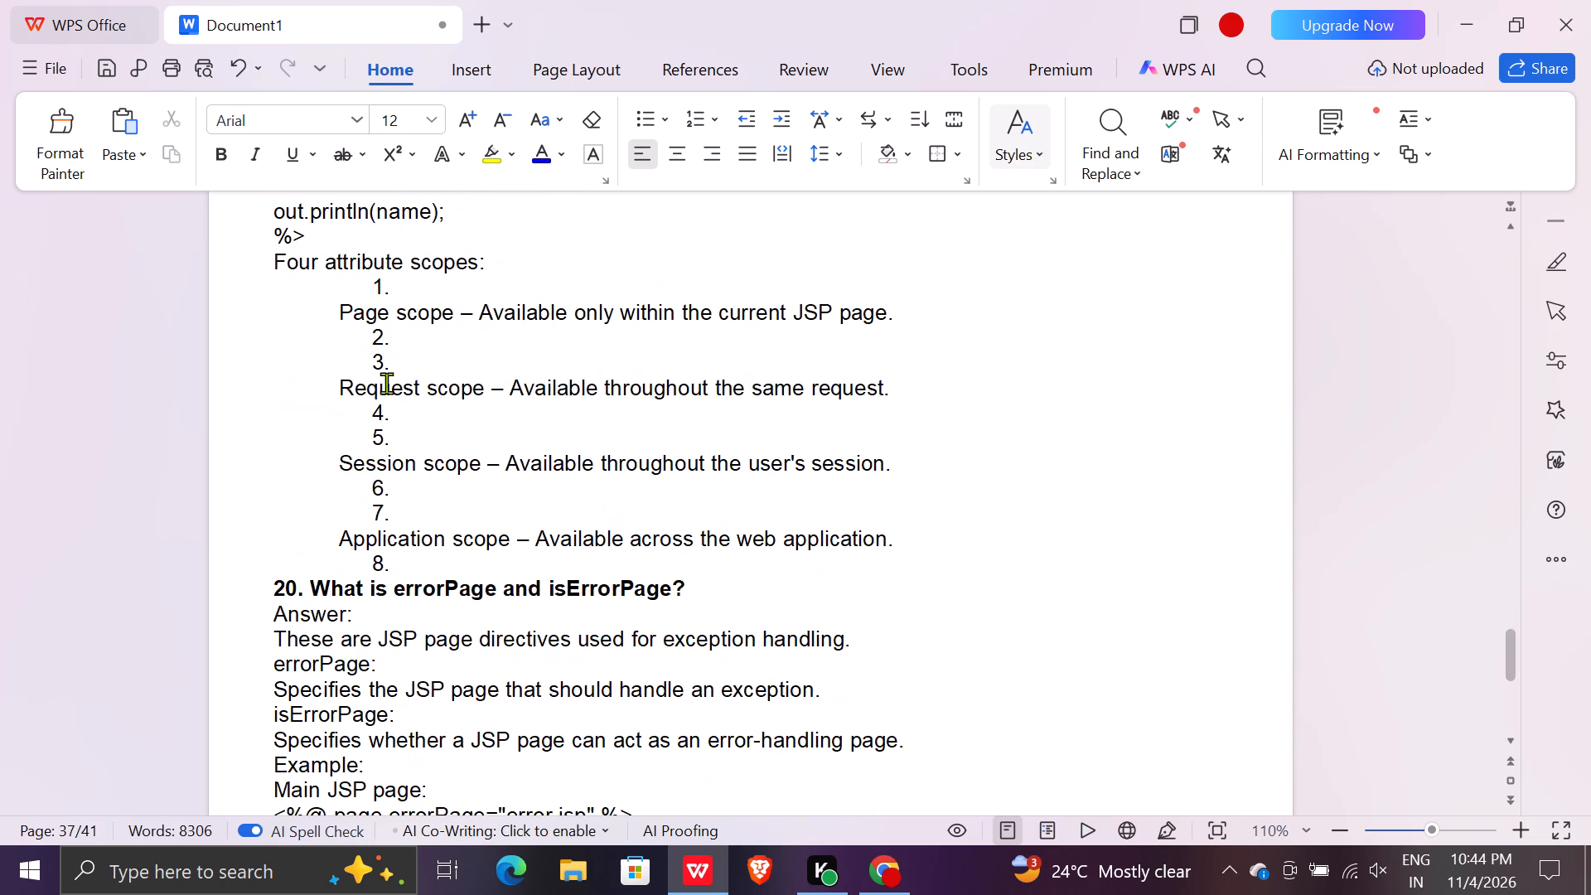
pyautogui.click(342, 327)
pyautogui.click(334, 315)
pyautogui.press('BackSpace')
pyautogui.press('BackSpace')
pyautogui.press('Tab')
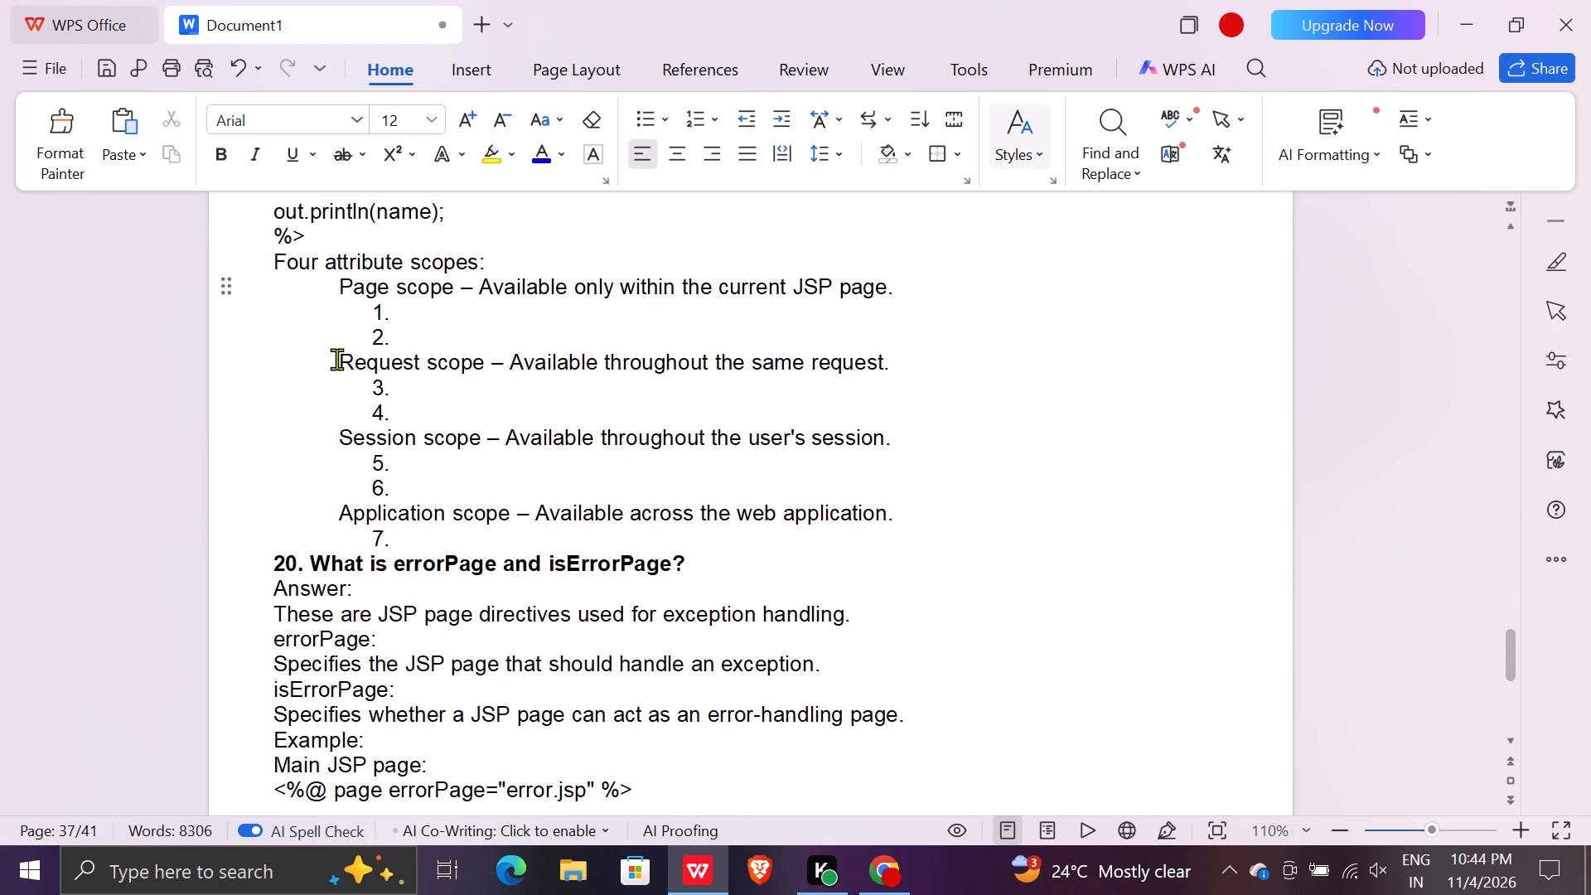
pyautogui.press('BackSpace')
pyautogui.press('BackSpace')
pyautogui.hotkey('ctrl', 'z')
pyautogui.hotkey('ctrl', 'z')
# Remove the empty numbers above "Request scope" and "Session scope" in the attribute scopes list, and indent both lines to match "Page scope".
pyautogui.click(341, 356)
pyautogui.press('BackSpace')
pyautogui.press('BackSpace')
pyautogui.press('BackSpace')
pyautogui.press('Tab')
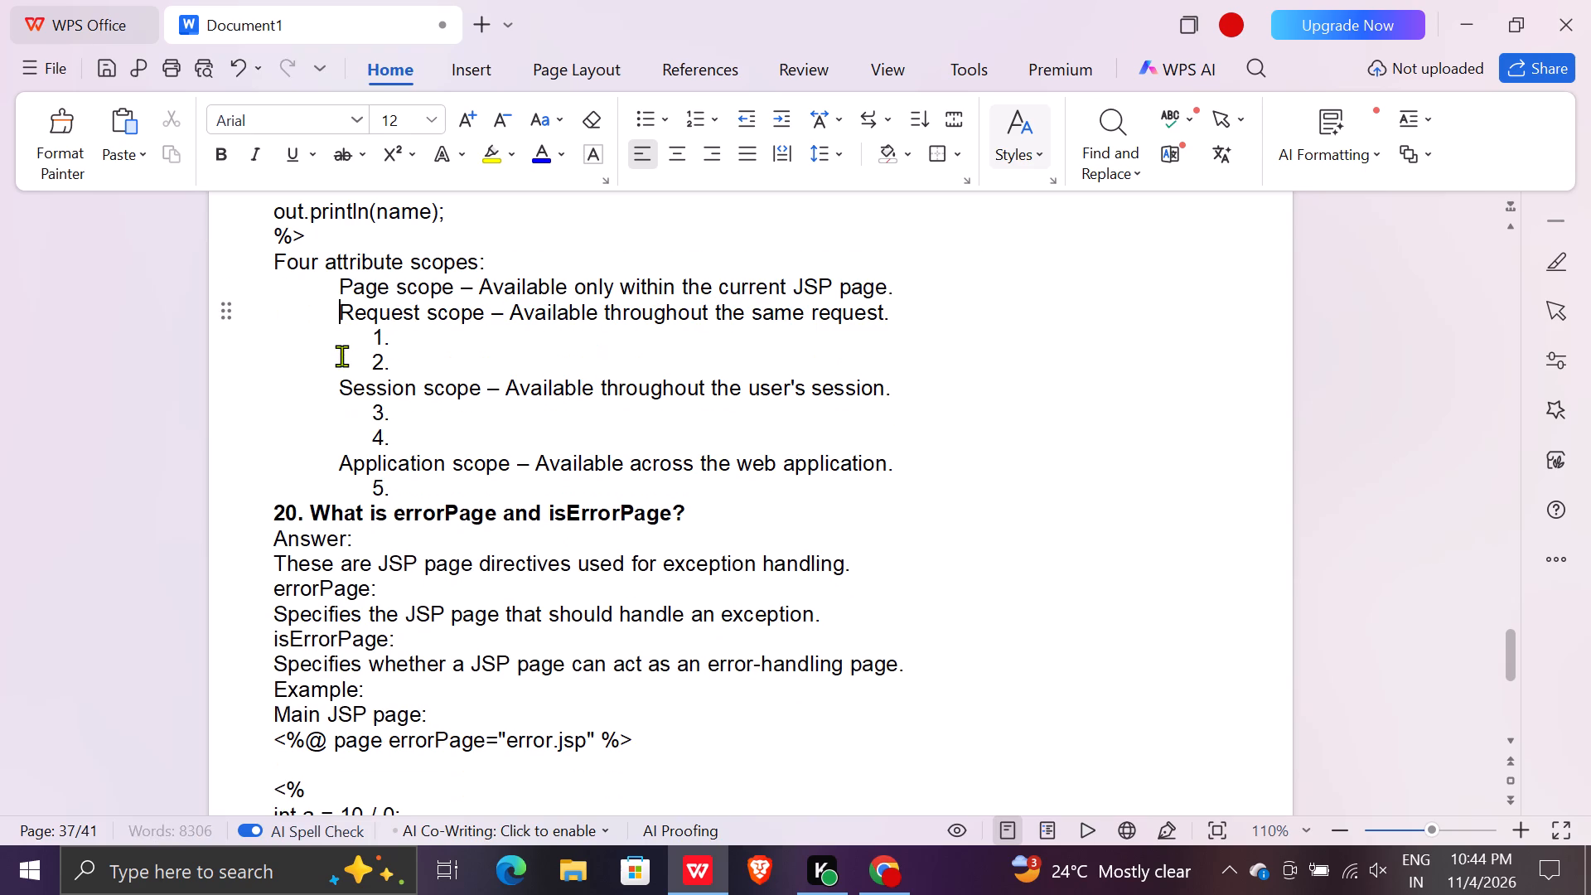
pyautogui.click(341, 389)
pyautogui.press('BackSpace')
pyautogui.press('BackSpace')
pyautogui.press('BackSpace')
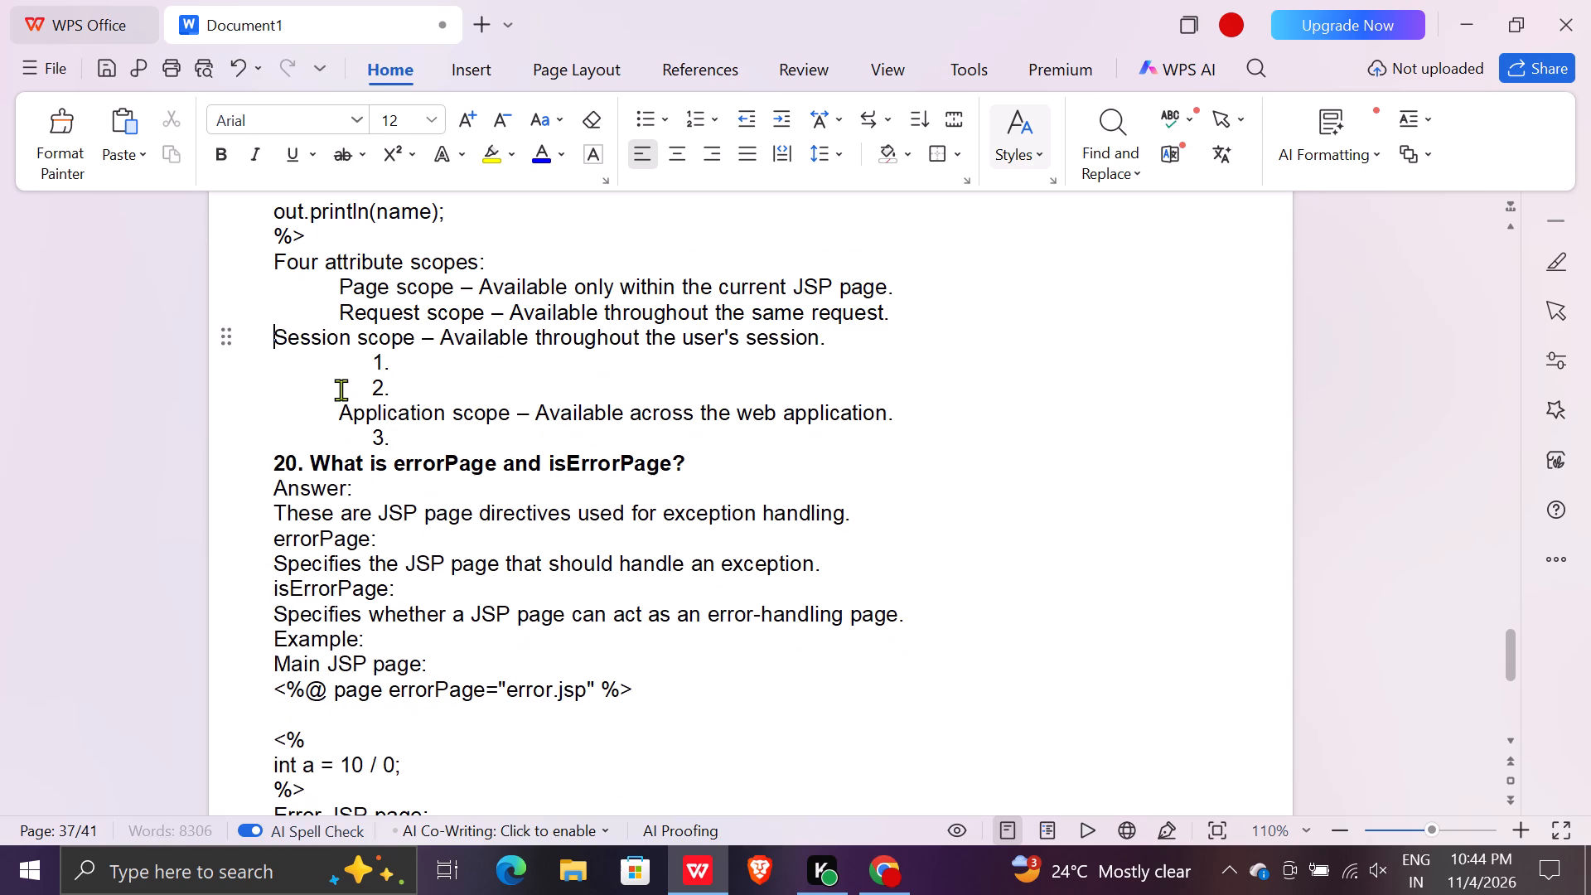
pyautogui.press('Tab')
# Remove the empty numbers above "Application scope" and above the question 20 heading, indenting the "Application scope" line like the other scopes.
pyautogui.click(338, 414)
pyautogui.press('BackSpace')
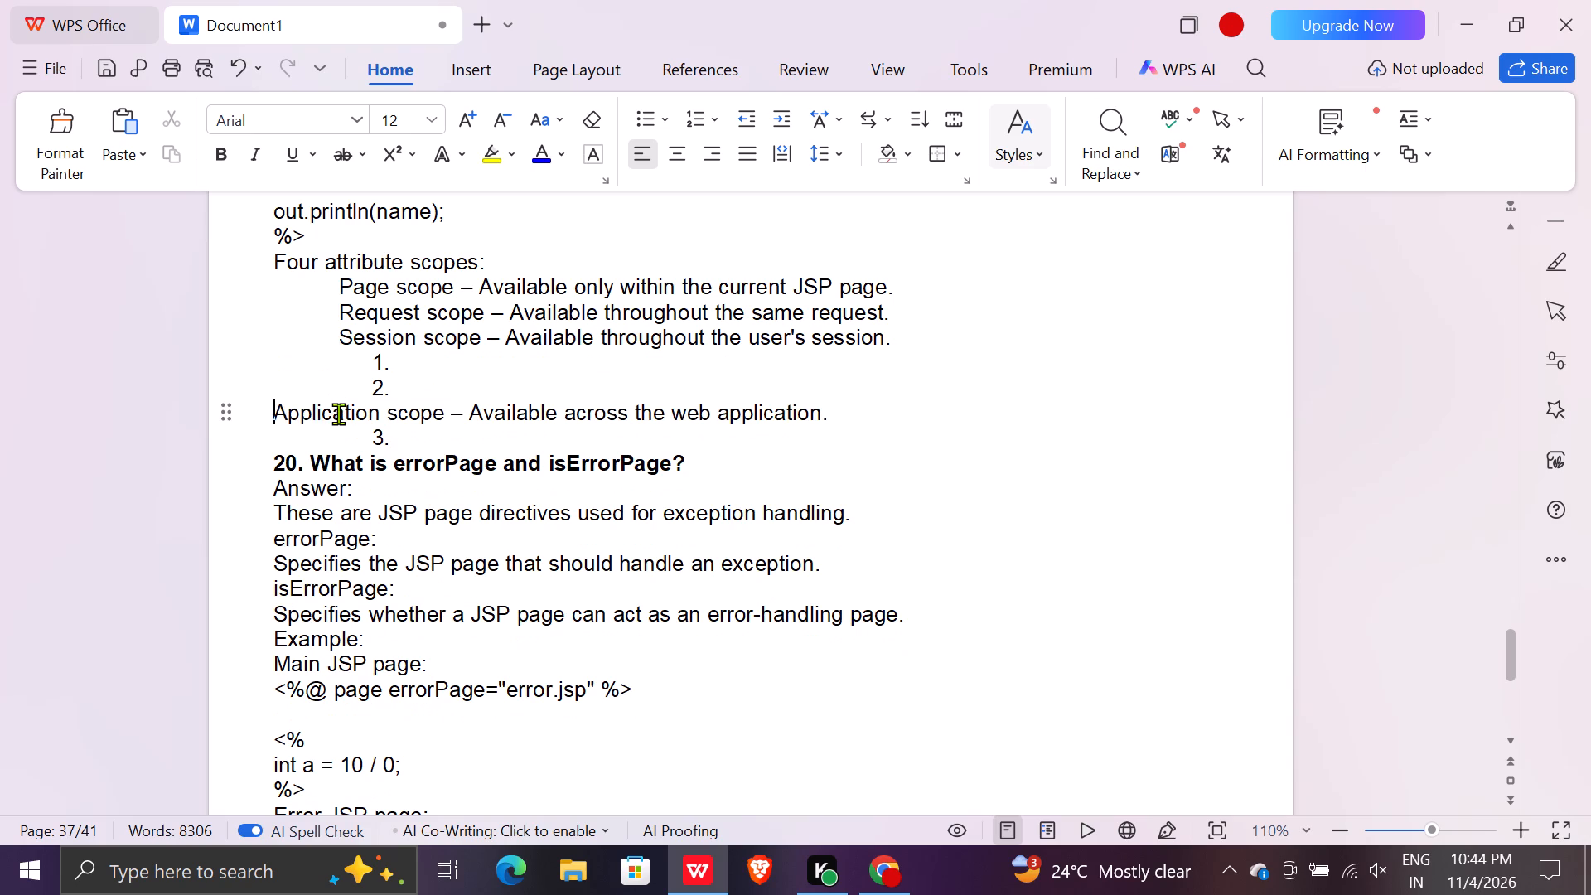
pyautogui.press('BackSpace')
pyautogui.press('BackSpace')
pyautogui.press('Tab')
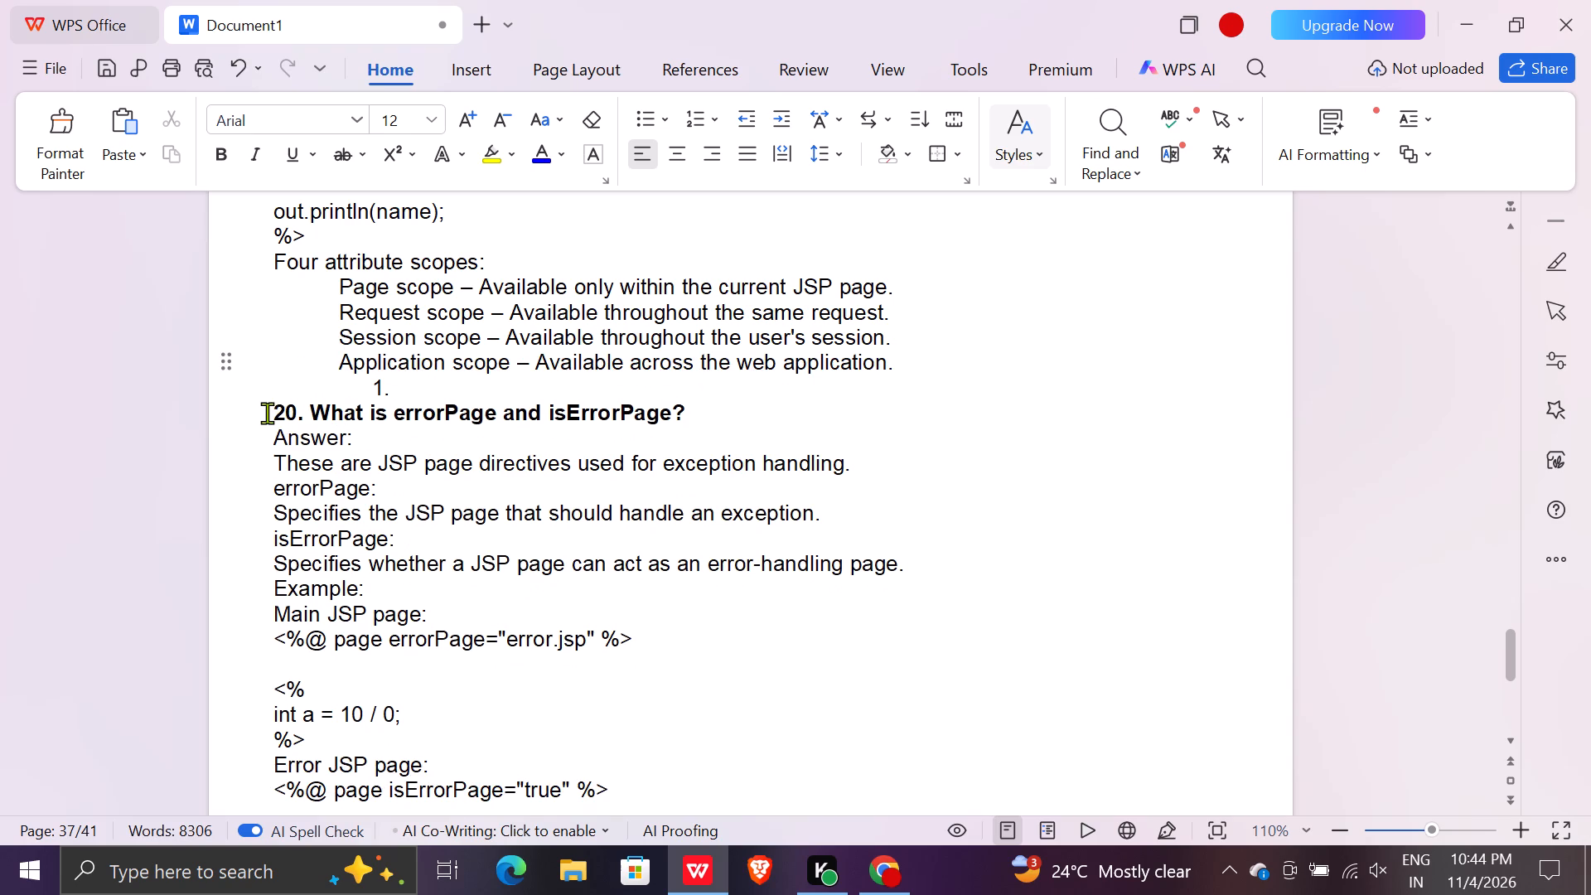
pyautogui.click(267, 413)
pyautogui.press('BackSpace')
# Push question 20's "Here:" line onto the next page with two blank lines, keeping it together with its list.
pyautogui.scroll(-2, 424, 467)
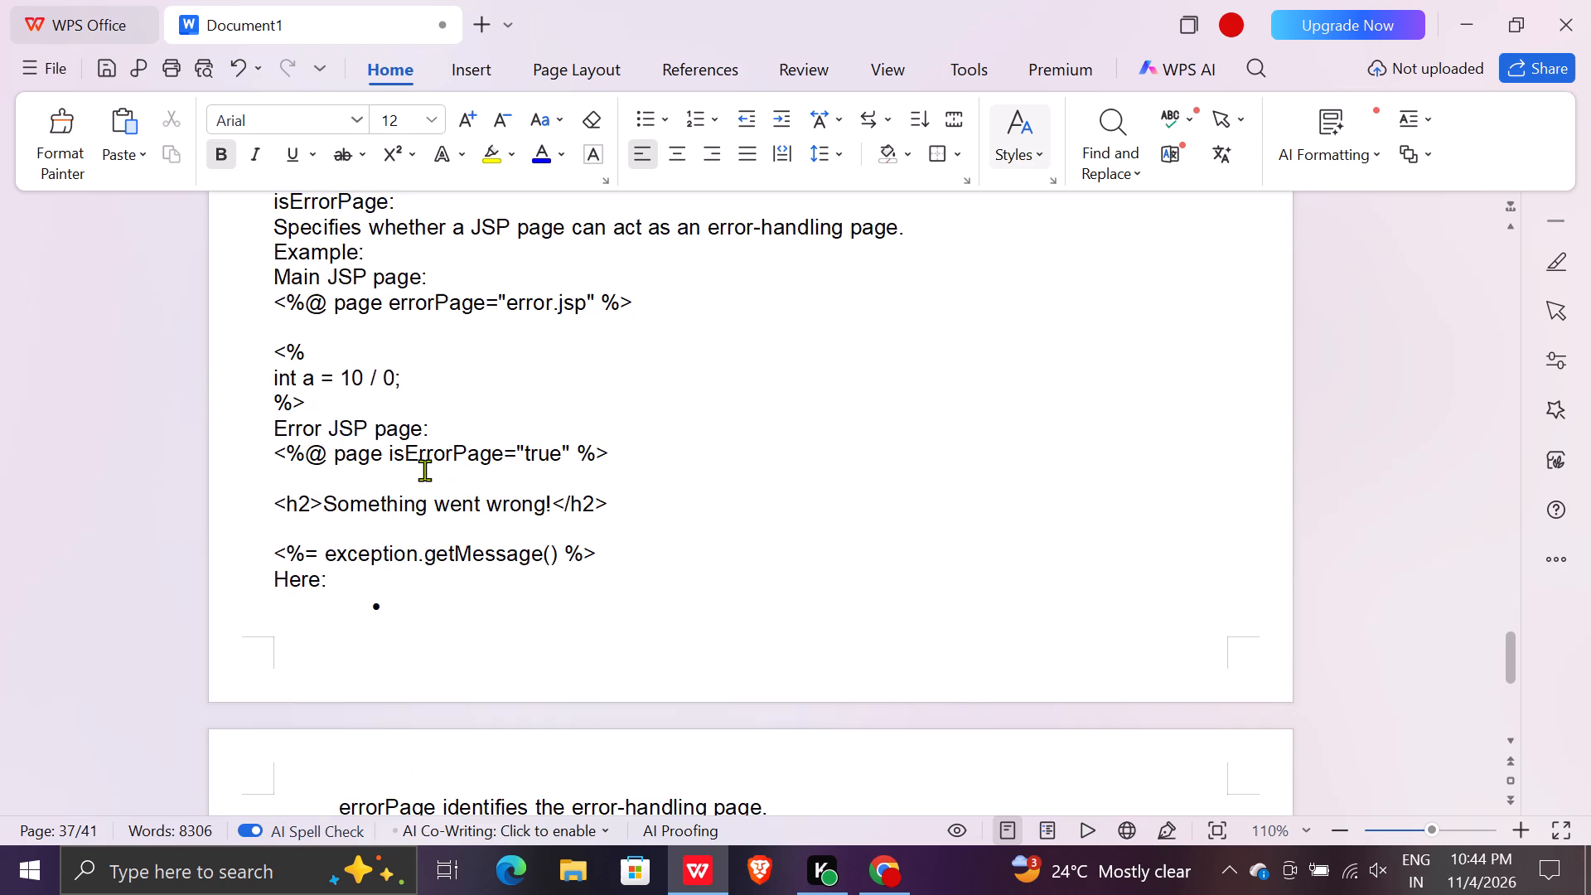
pyautogui.scroll(1, 424, 470)
pyautogui.scroll(-2, 418, 464)
pyautogui.scroll(1, 418, 464)
pyautogui.scroll(-3, 418, 464)
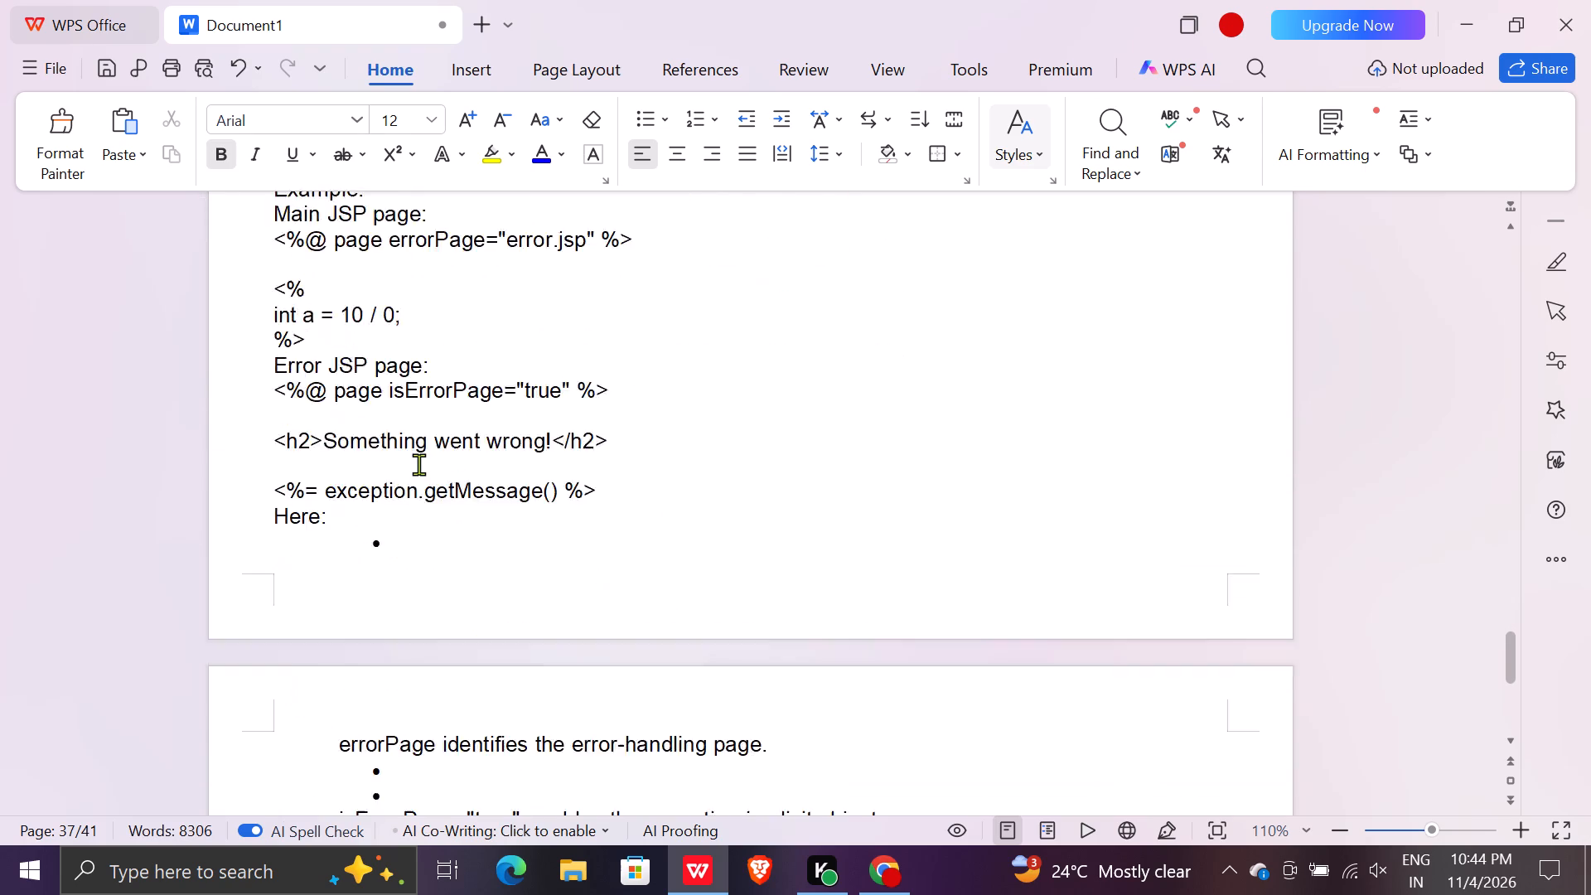
pyautogui.scroll(-2, 418, 464)
pyautogui.scroll(1, 406, 477)
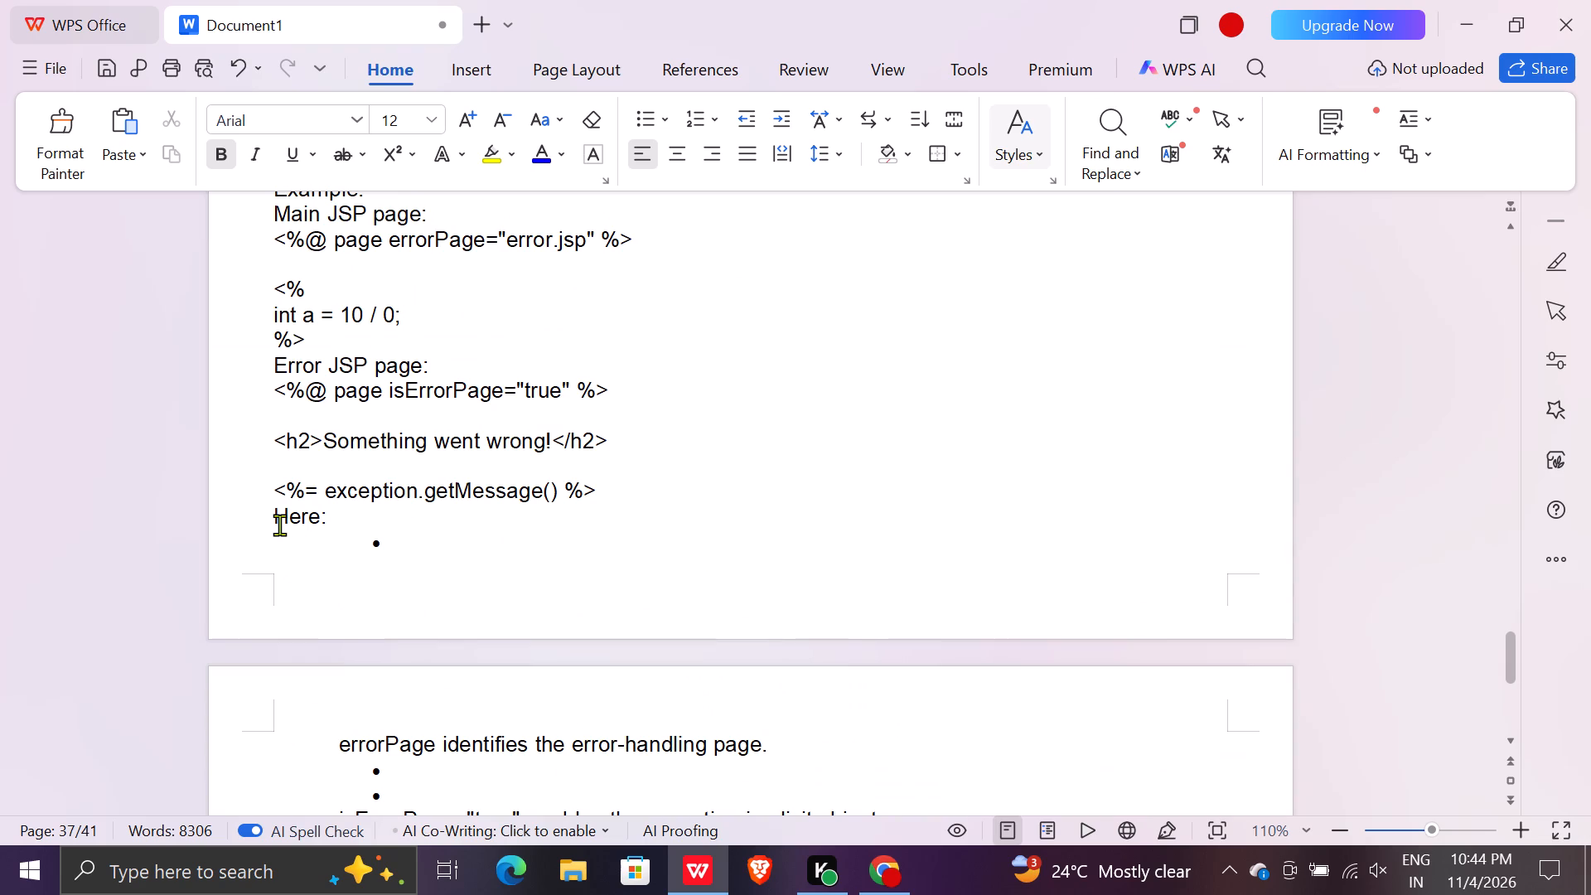
pyautogui.click(279, 525)
pyautogui.press('Return')
pyautogui.press('Return')
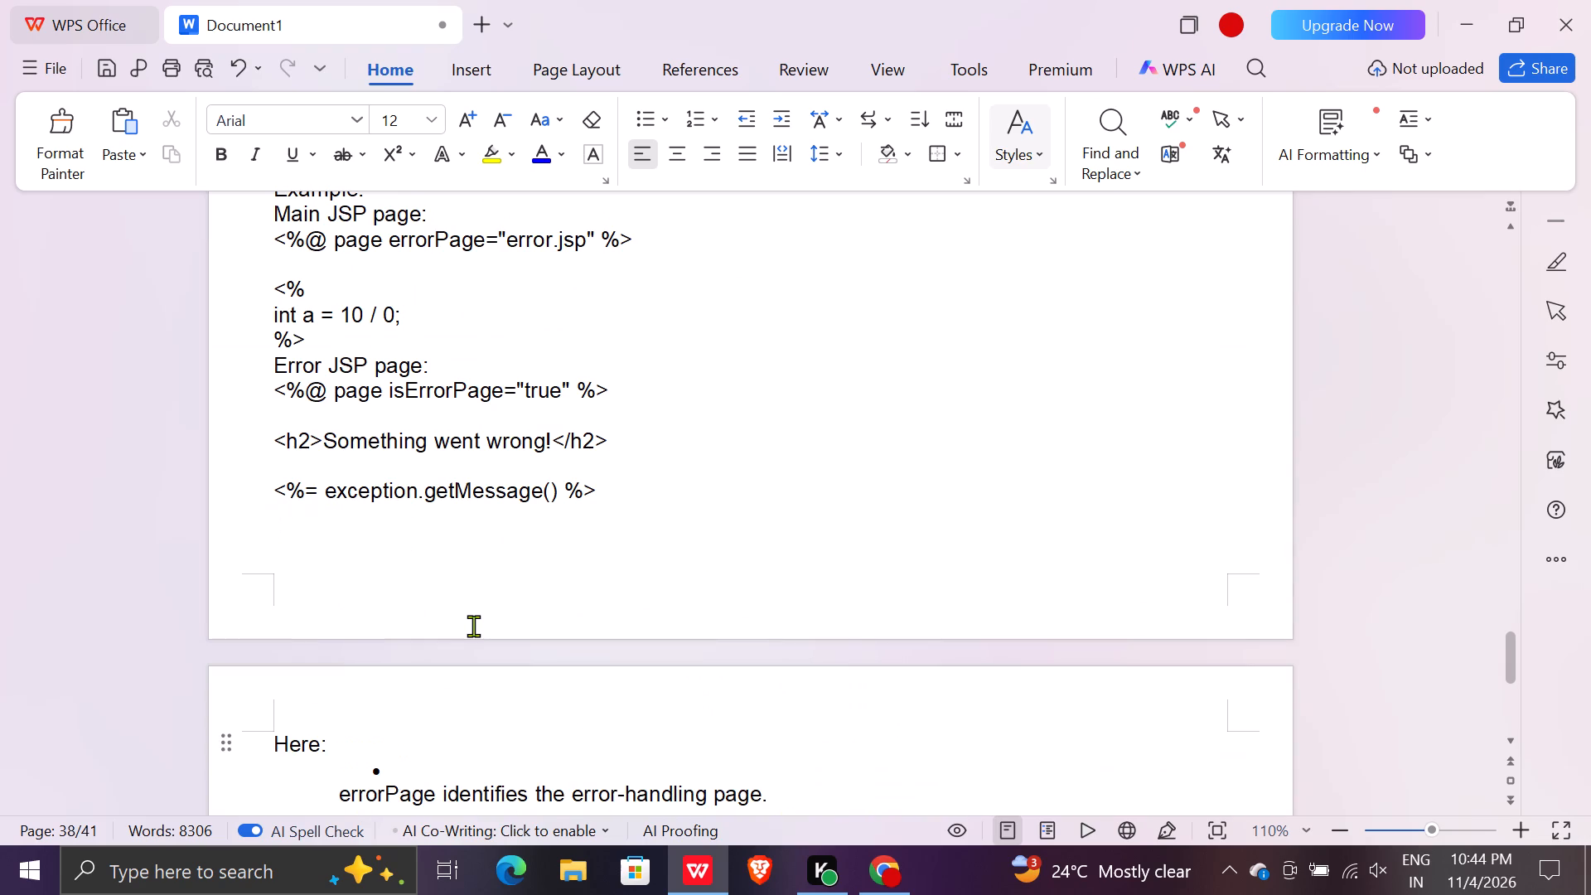
# Remove the empty bullets around question 20's "errorPage" and "isErrorPage" lines under "Here:", down to the question 21 heading, and indent both lines.
pyautogui.scroll(-2, 658, 571)
pyautogui.click(339, 426)
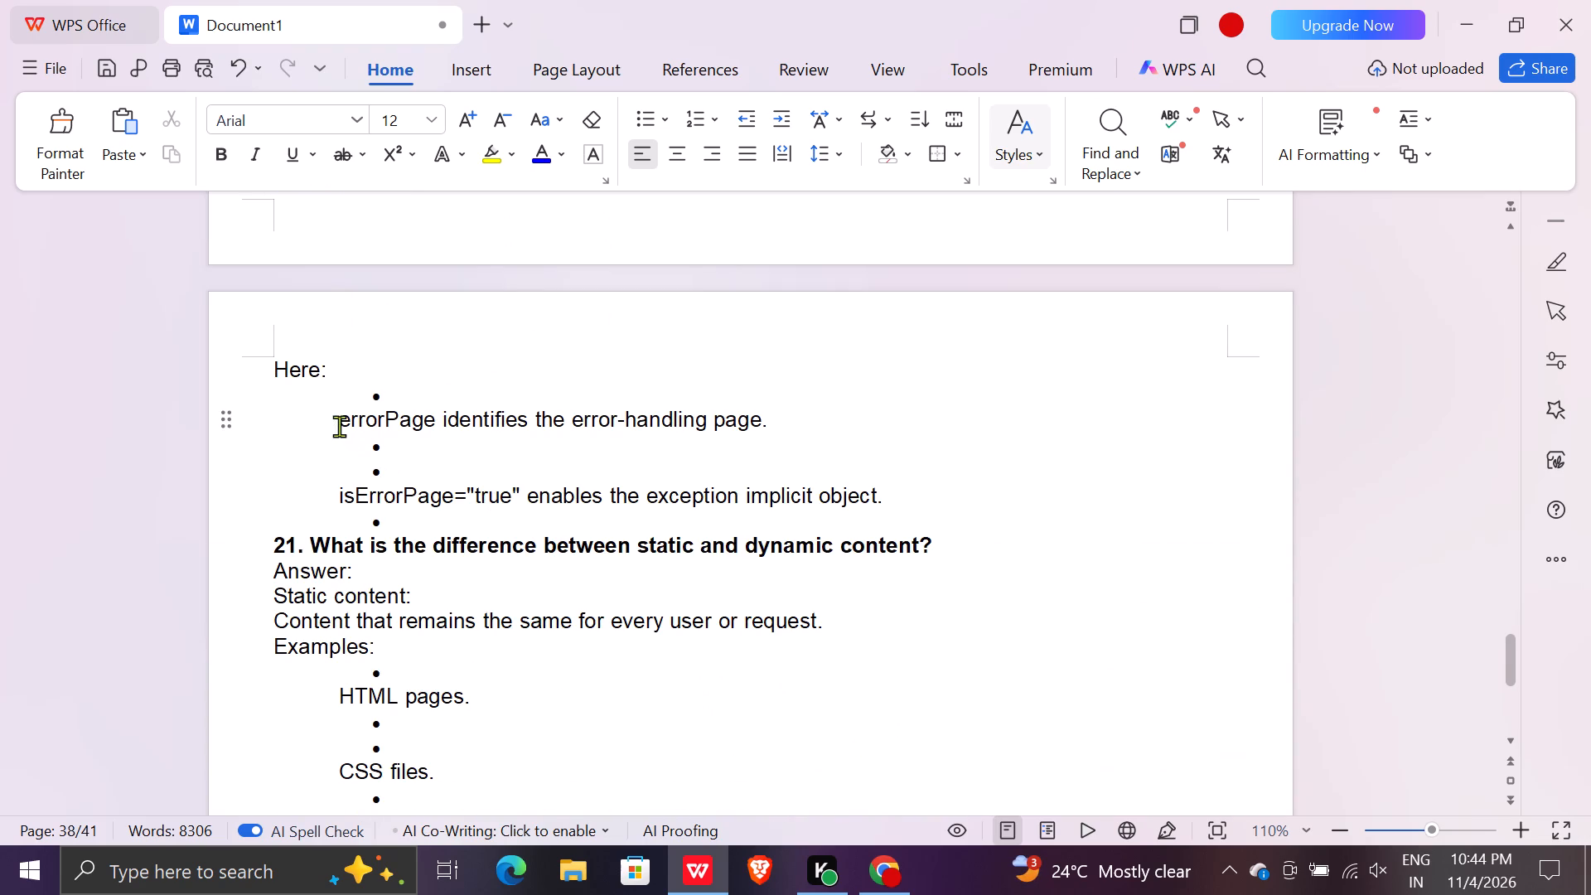
pyautogui.press('BackSpace')
pyautogui.press('BackSpace')
pyautogui.press('Tab')
pyautogui.click(338, 476)
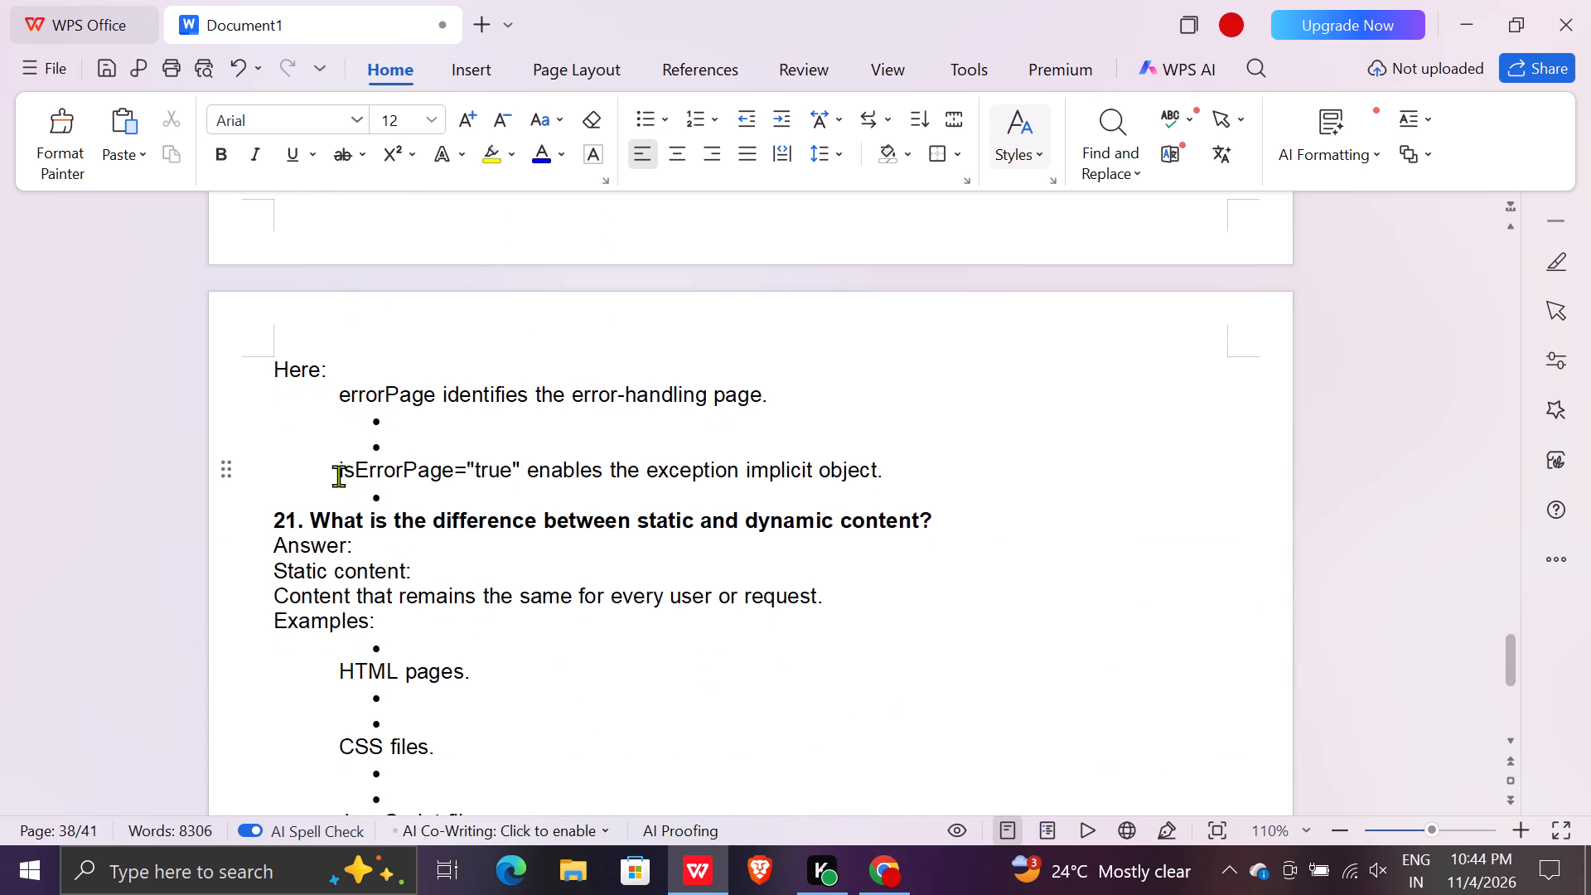
pyautogui.press('BackSpace')
pyautogui.press('BackSpace')
pyautogui.press('BackSpace')
pyautogui.press('Tab')
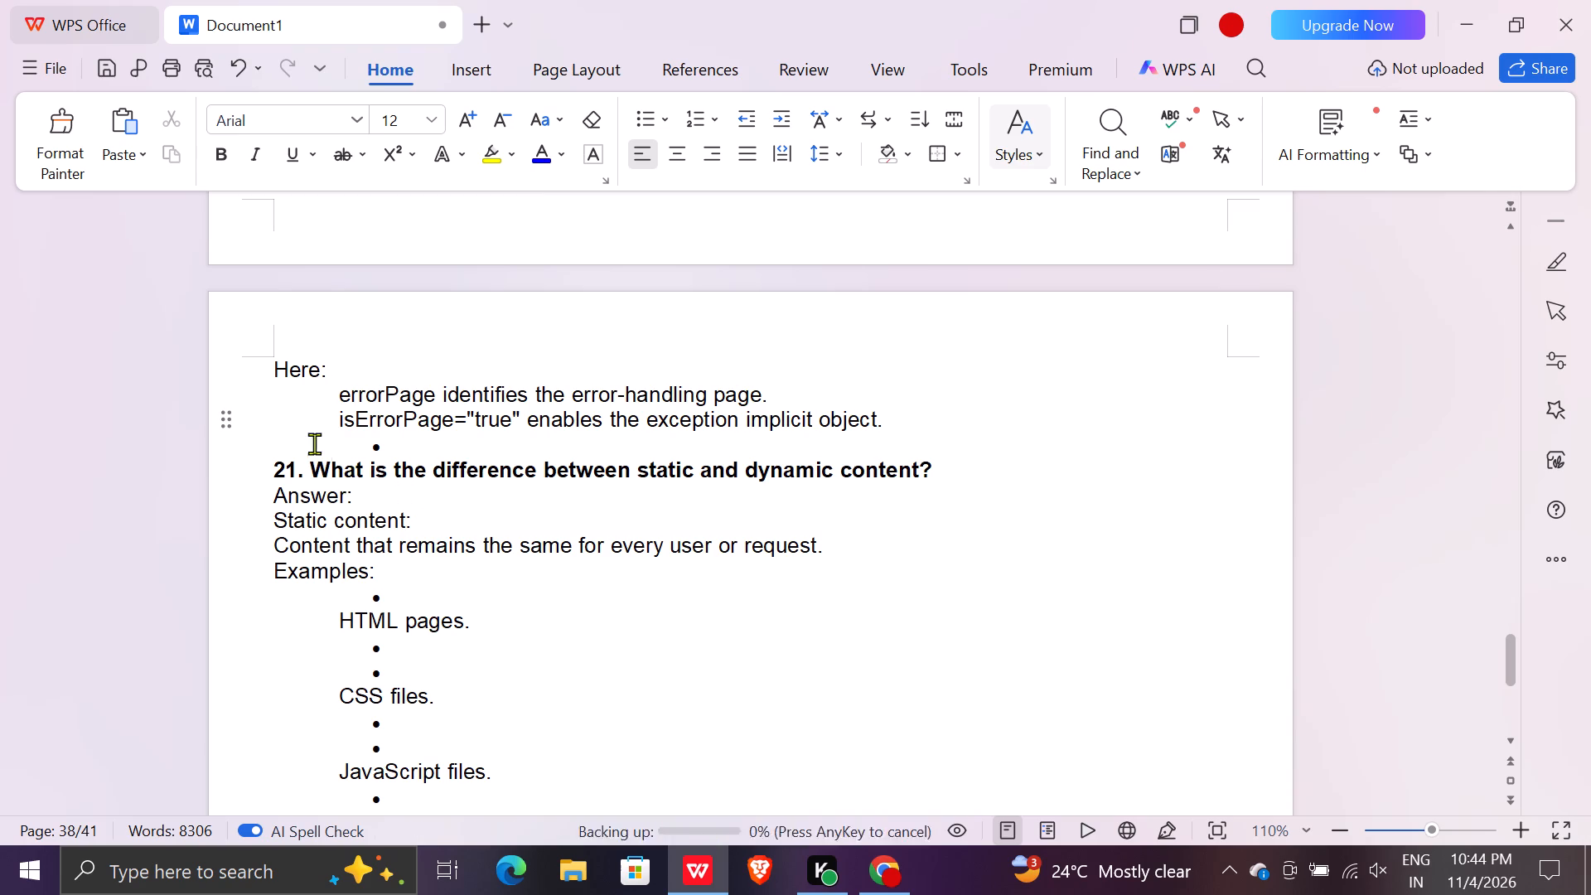
pyautogui.click(276, 467)
pyautogui.press('BackSpace')
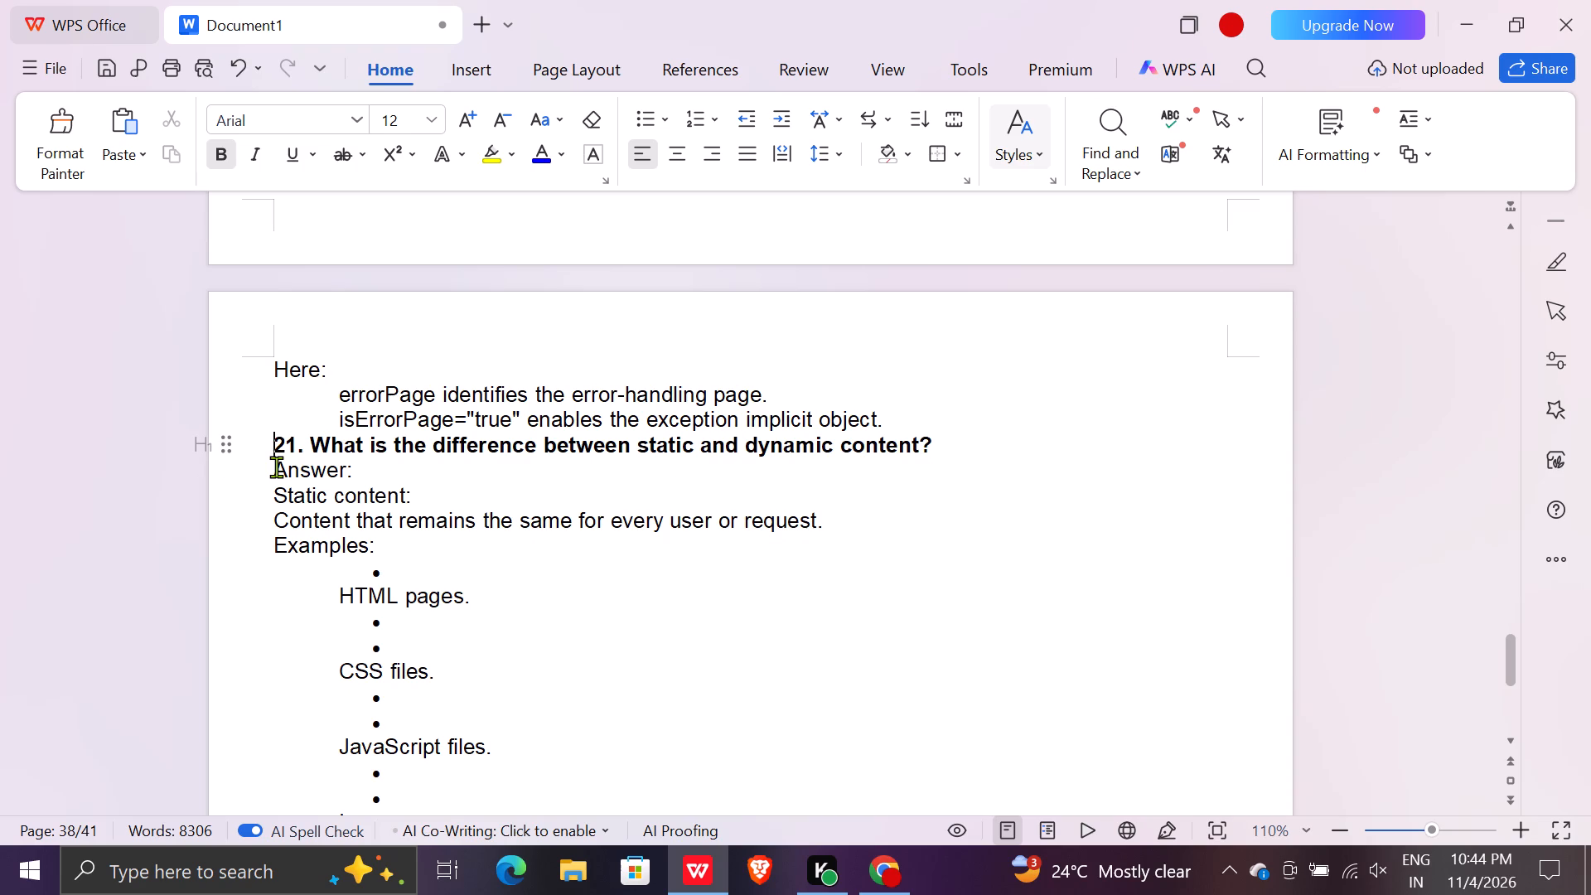
# Remove the empty bullet above "HTML pages." in question 21's static content examples, and indent the line.
pyautogui.click(334, 596)
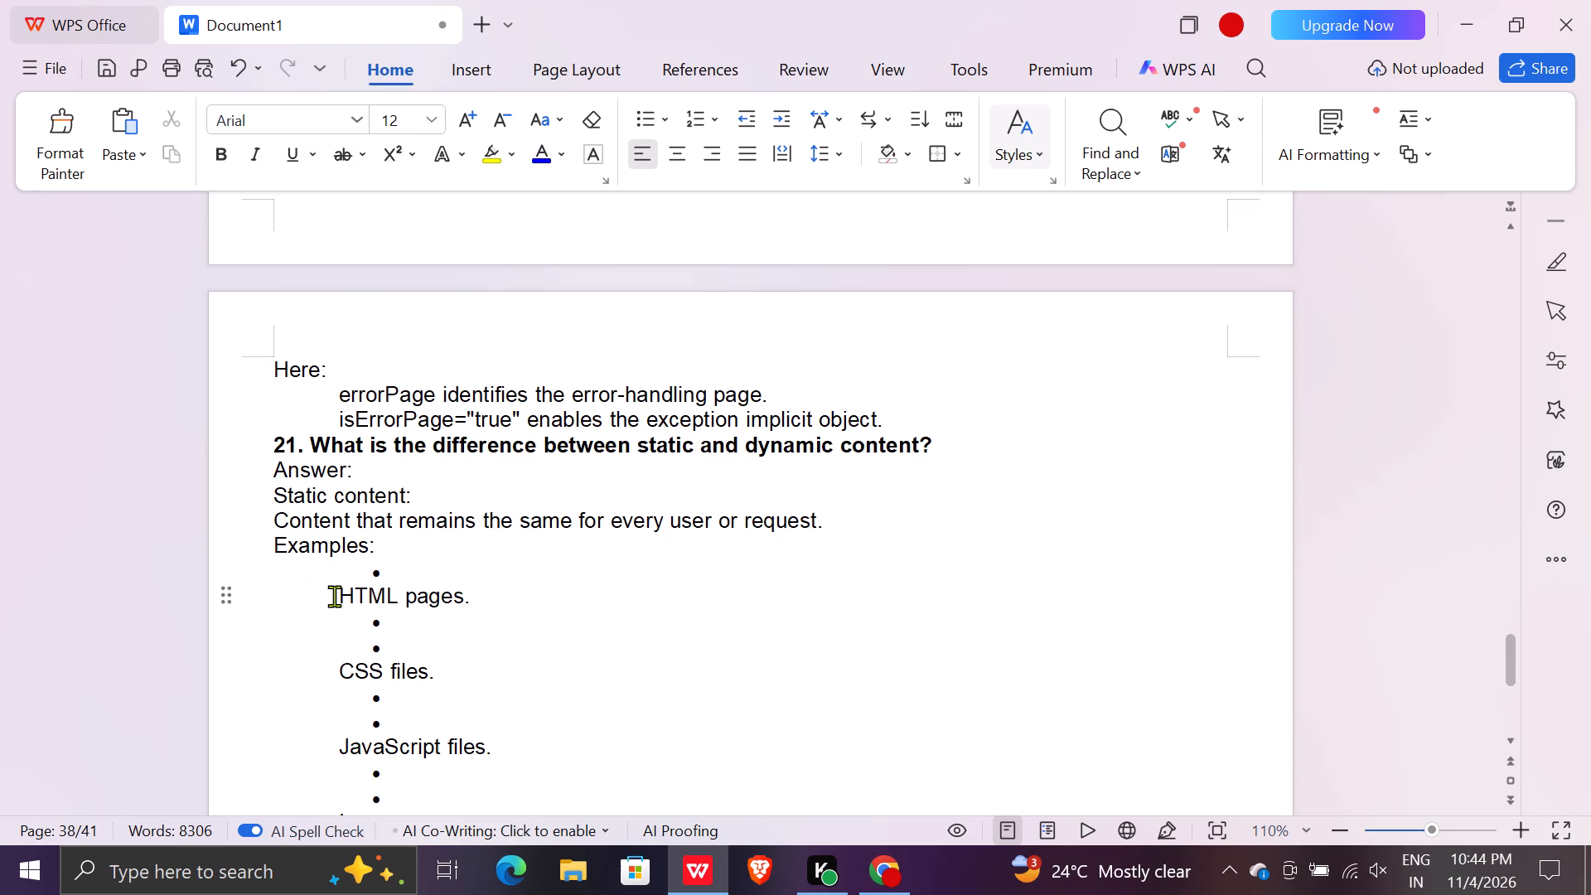
pyautogui.press('BackSpace')
pyautogui.press('BackSpace')
pyautogui.press('Tab')
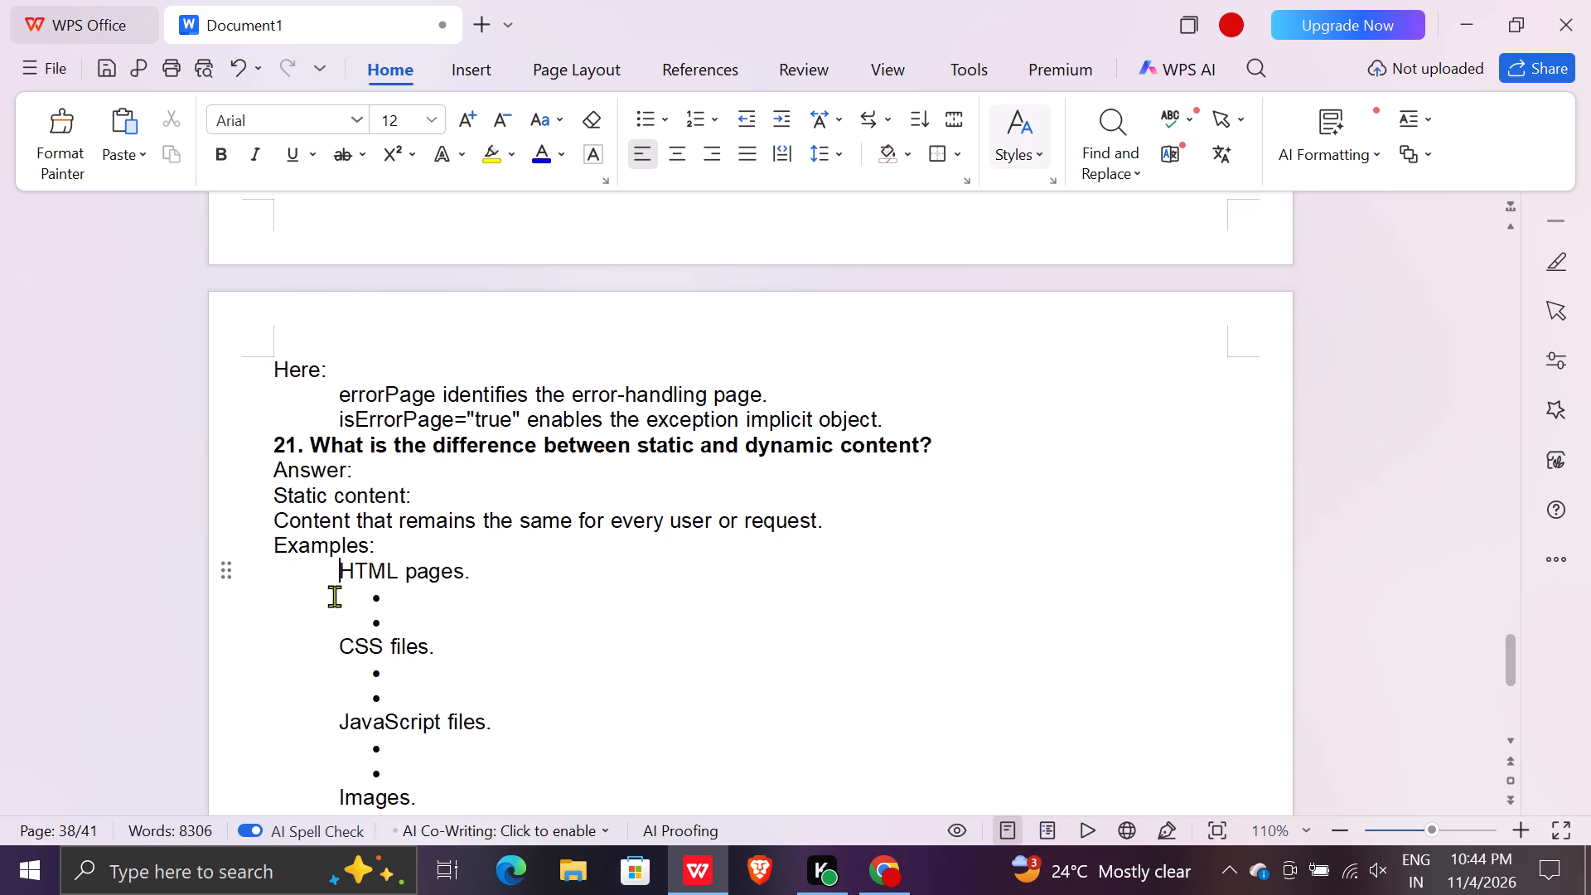
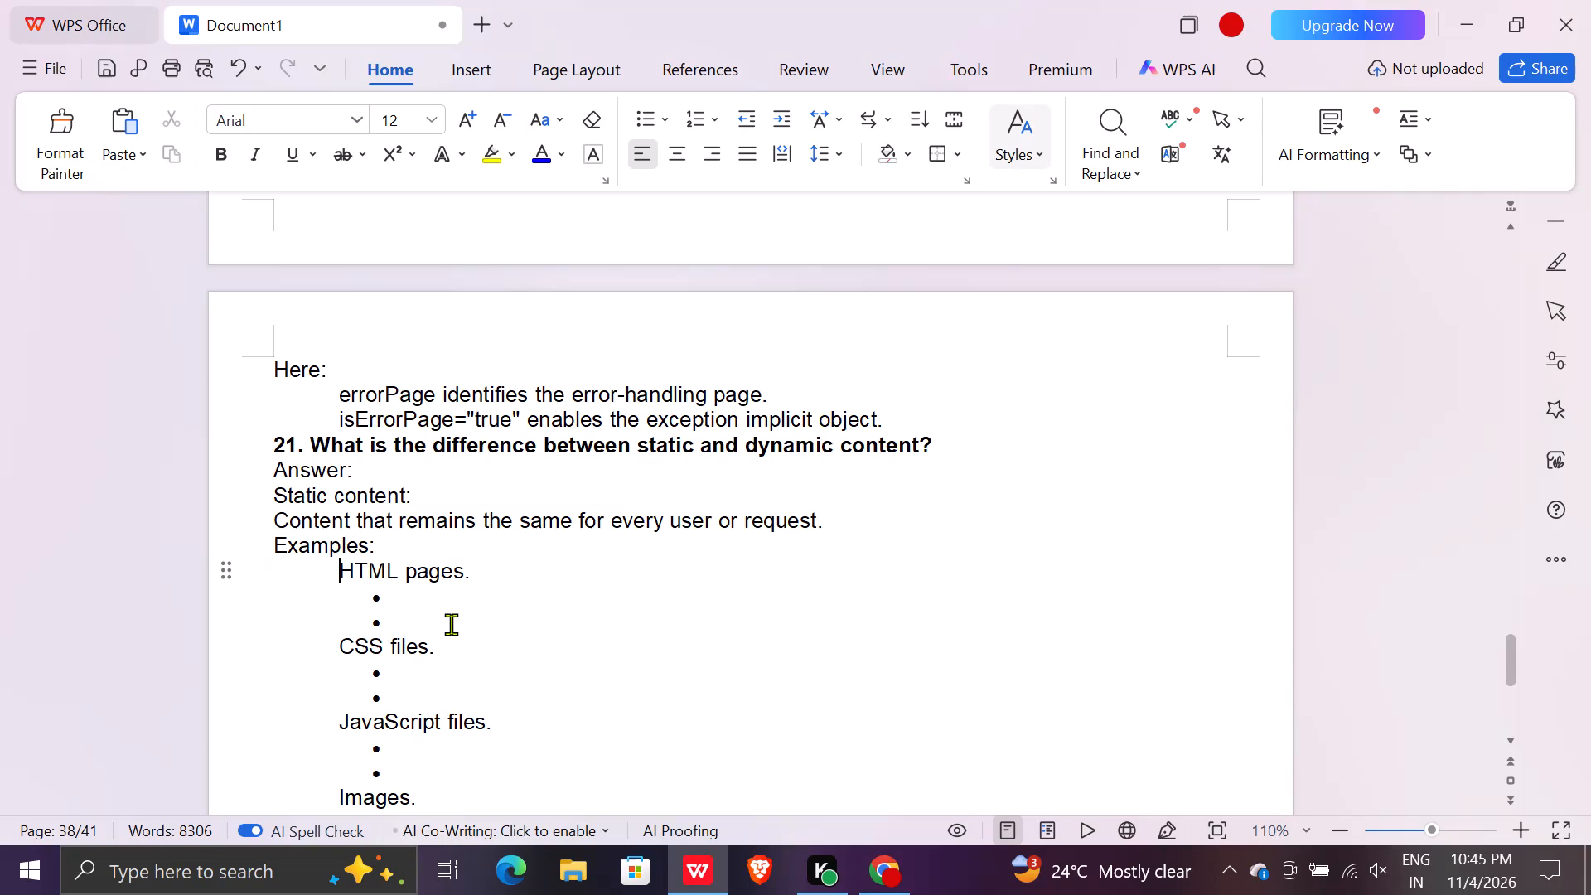
# Remove the empty bullets from above "CSS files." down to "Dynamic content:" in question 21, indenting the "CSS files.", "JavaScript files." and "Images." lines.
pyautogui.click(337, 636)
pyautogui.press('BackSpace')
pyautogui.press('BackSpace')
pyautogui.press('BackSpace')
pyautogui.press('Tab')
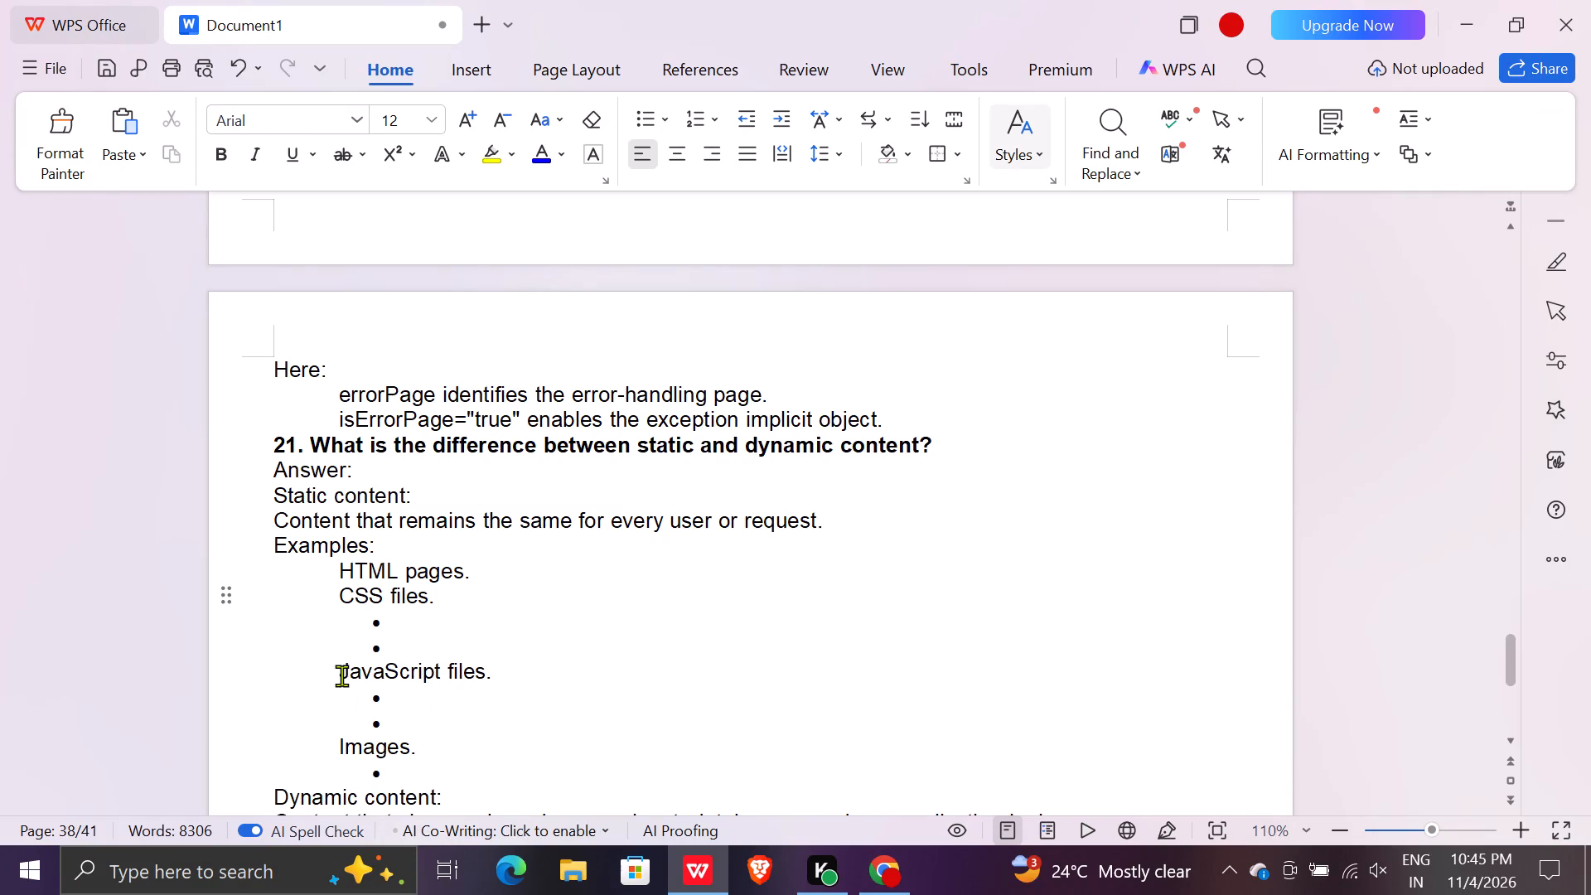
pyautogui.click(341, 675)
pyautogui.press('BackSpace')
pyautogui.press('BackSpace')
pyautogui.press('BackSpace')
pyautogui.press('Tab')
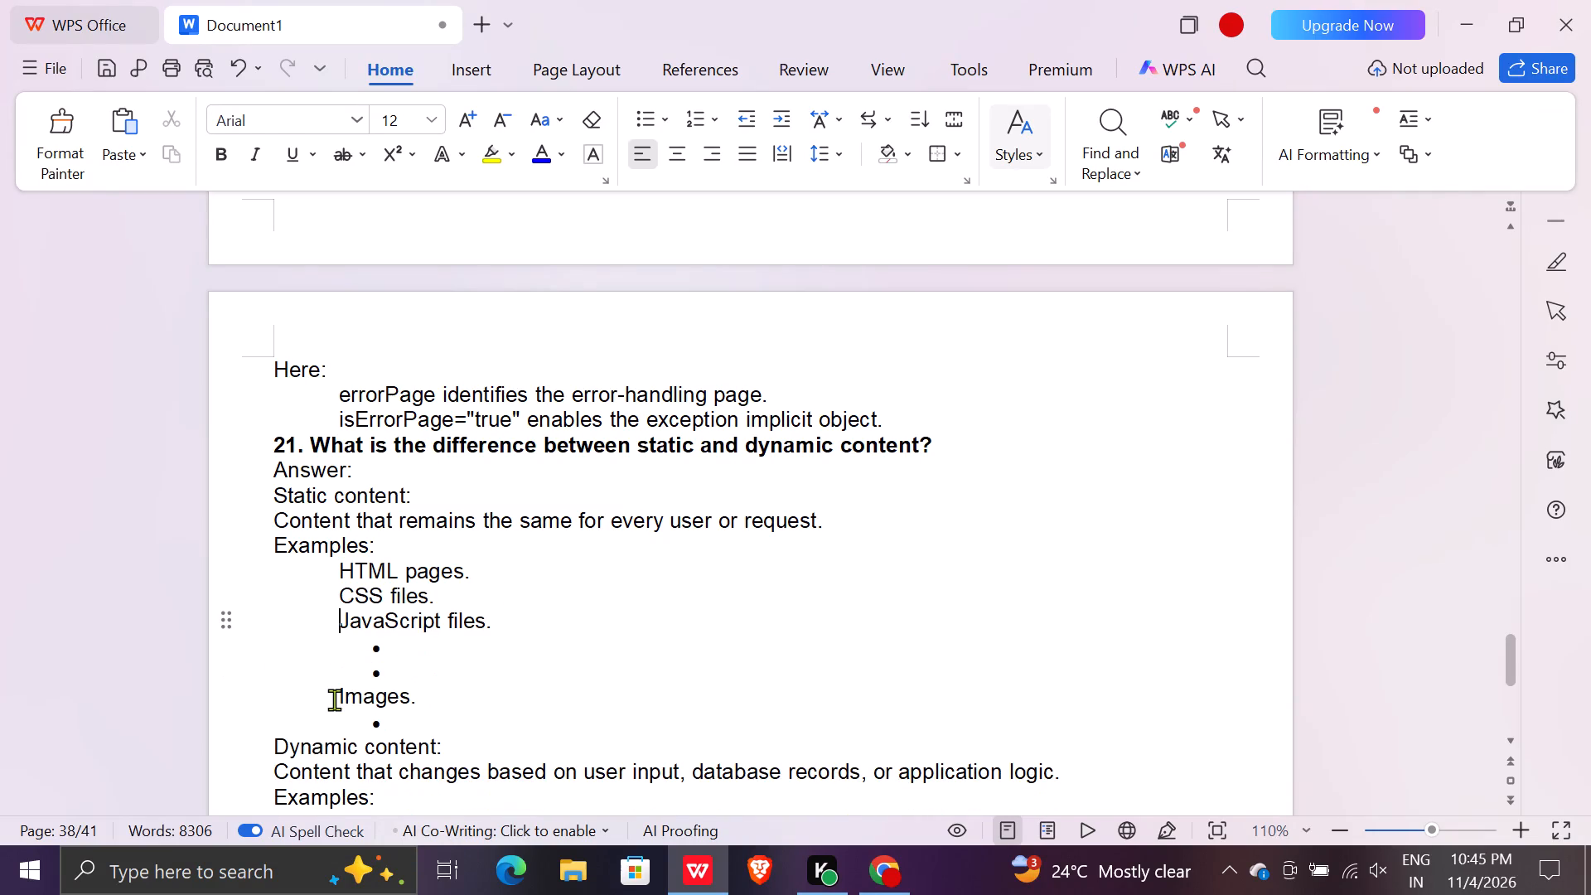
pyautogui.click(334, 699)
pyautogui.press('BackSpace')
pyautogui.press('BackSpace')
pyautogui.press('BackSpace')
pyautogui.press('Tab')
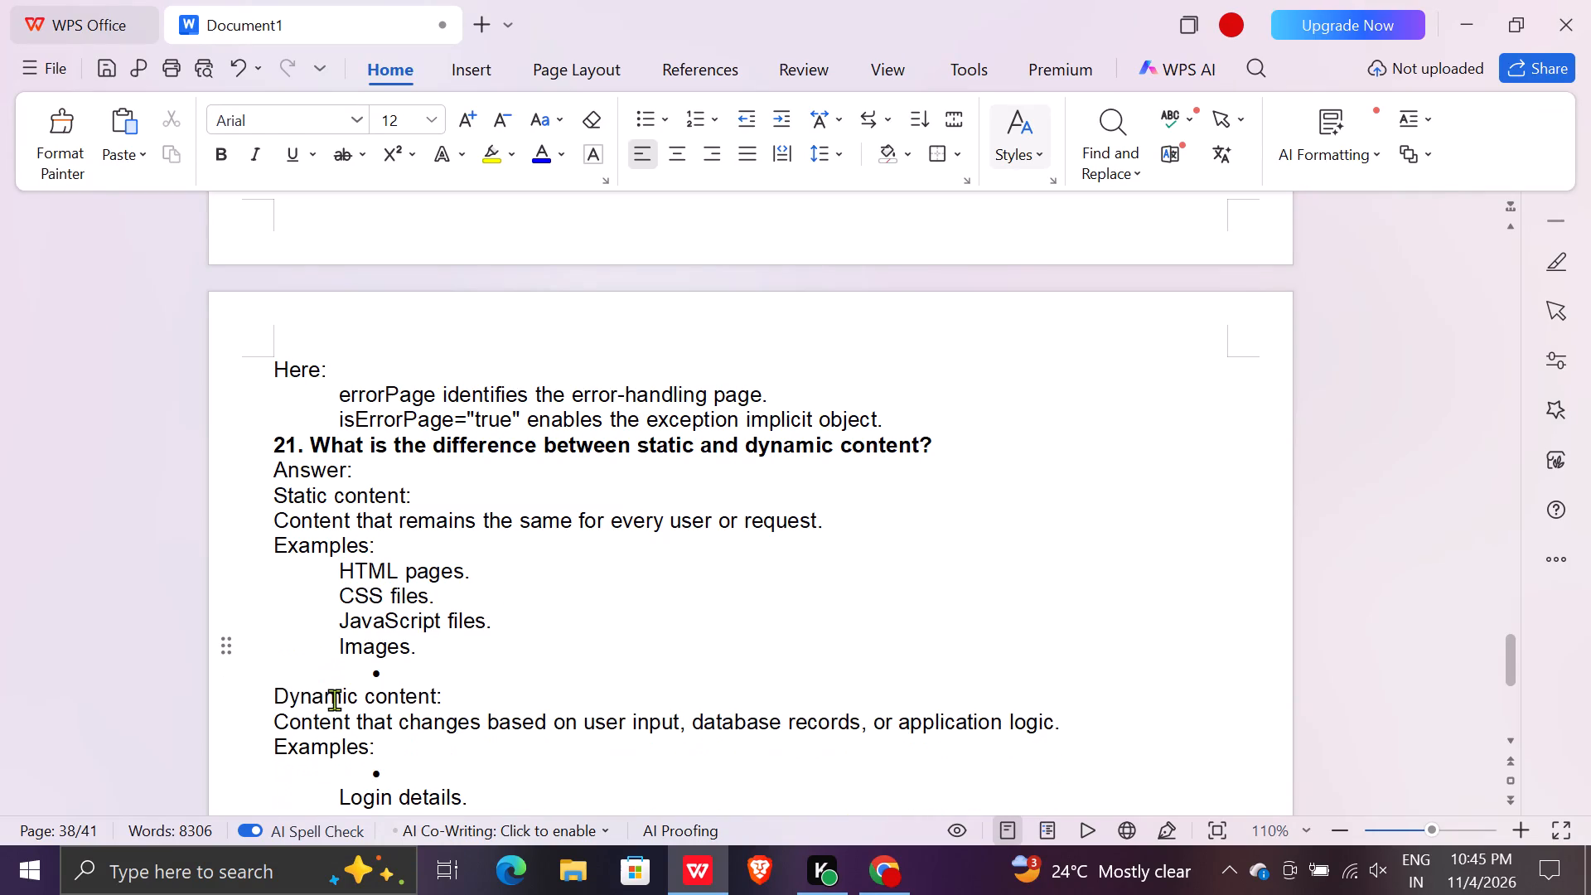
pyautogui.click(267, 699)
pyautogui.press('BackSpace')
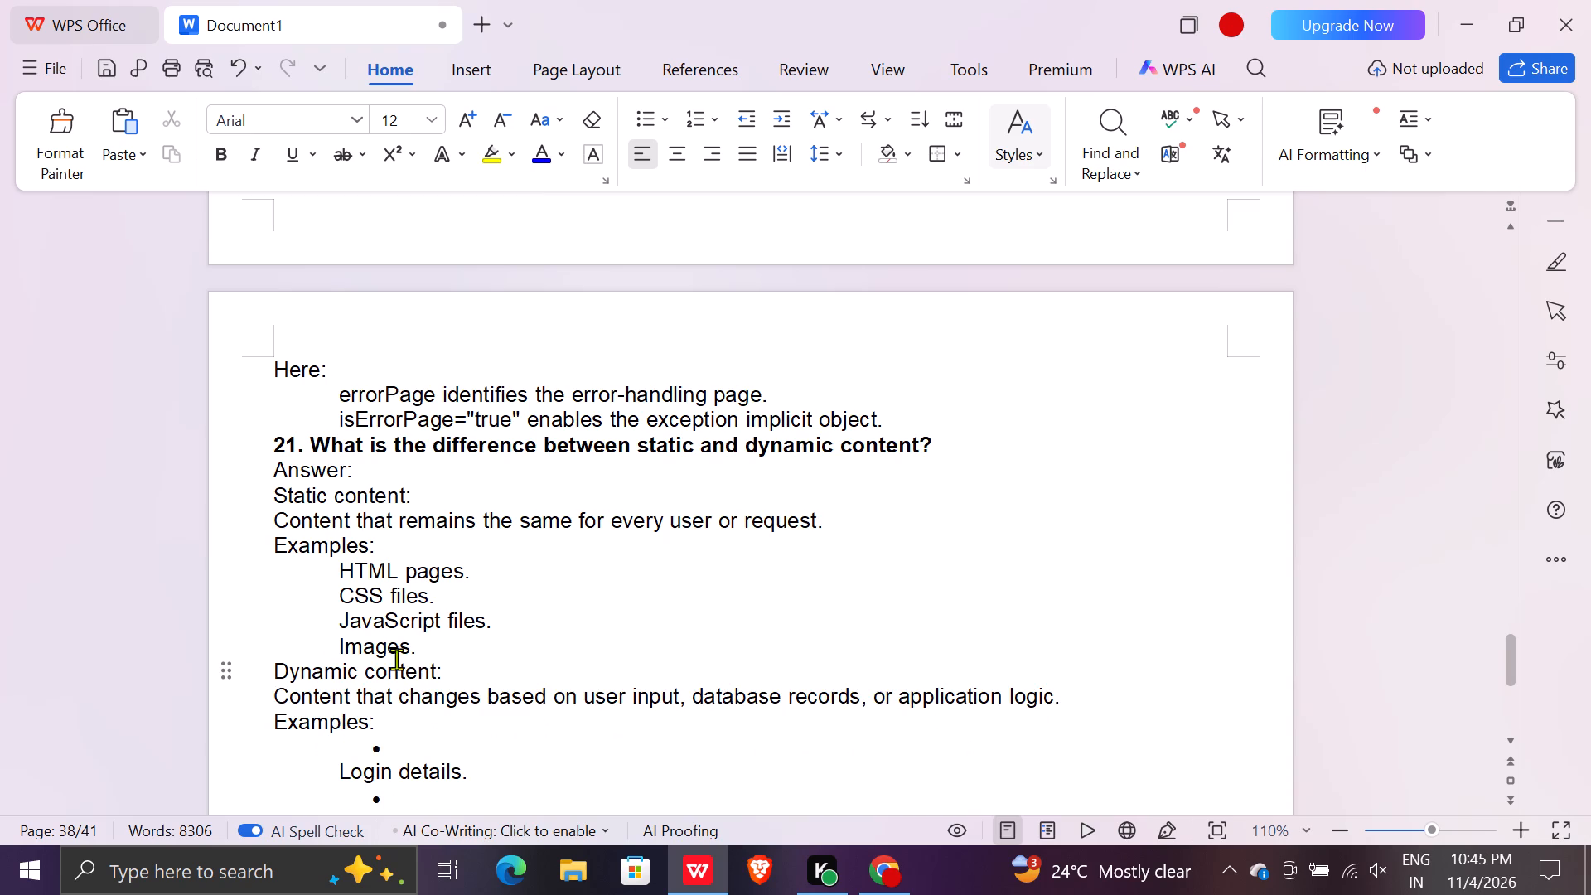
# Remove the empty bullets above "Login details." and "User profile." in question 21's dynamic content examples, and indent both lines.
pyautogui.scroll(-1, 428, 610)
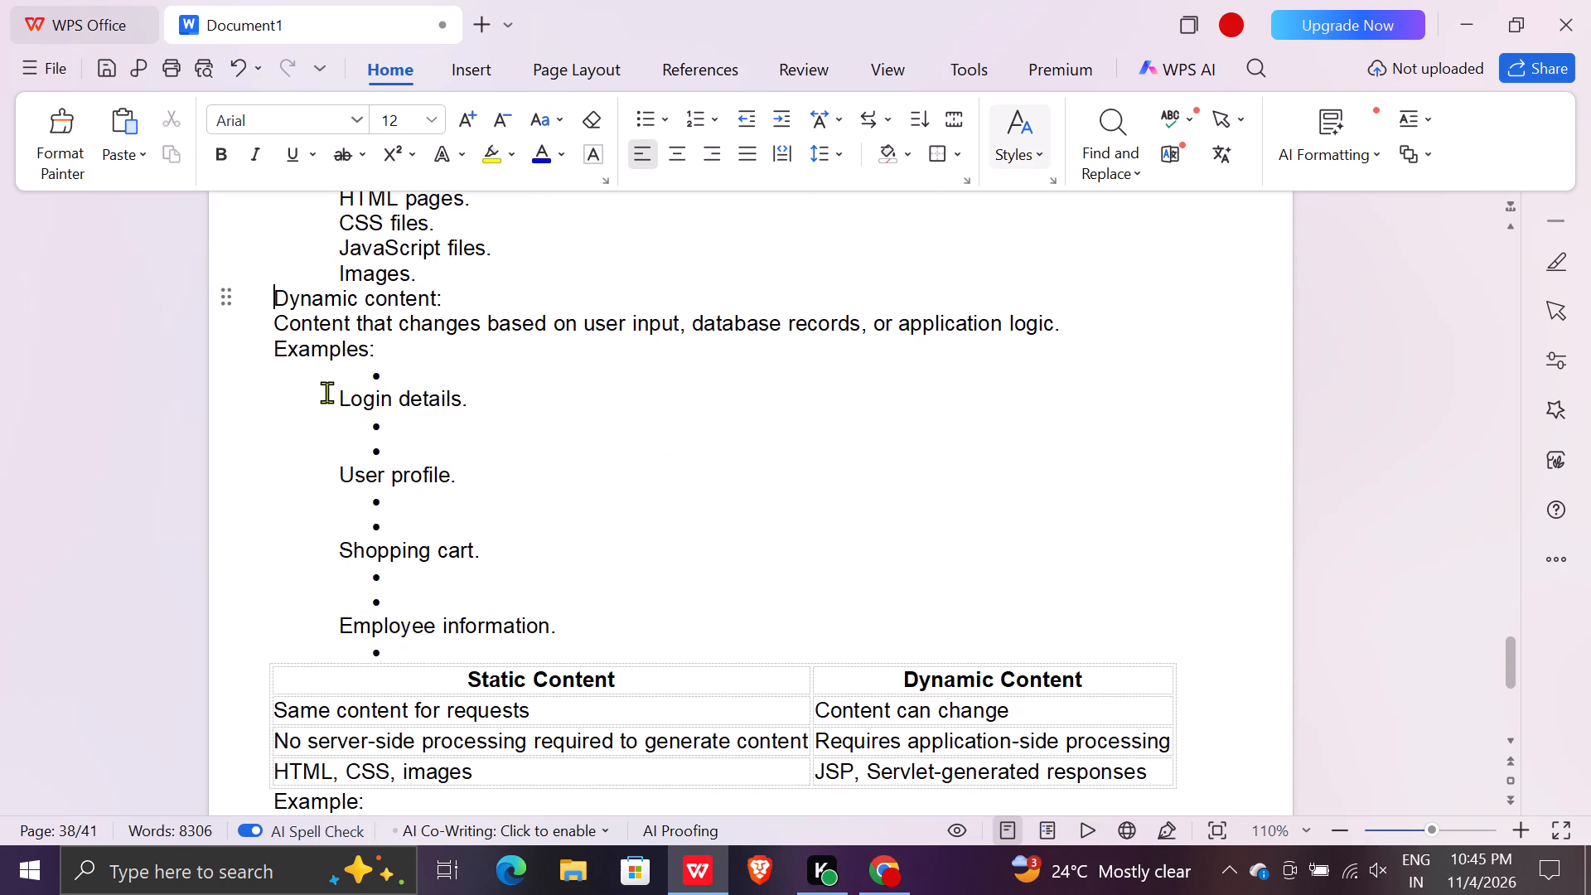
pyautogui.click(326, 392)
pyautogui.press('BackSpace')
pyautogui.press('BackSpace')
pyautogui.press('Tab')
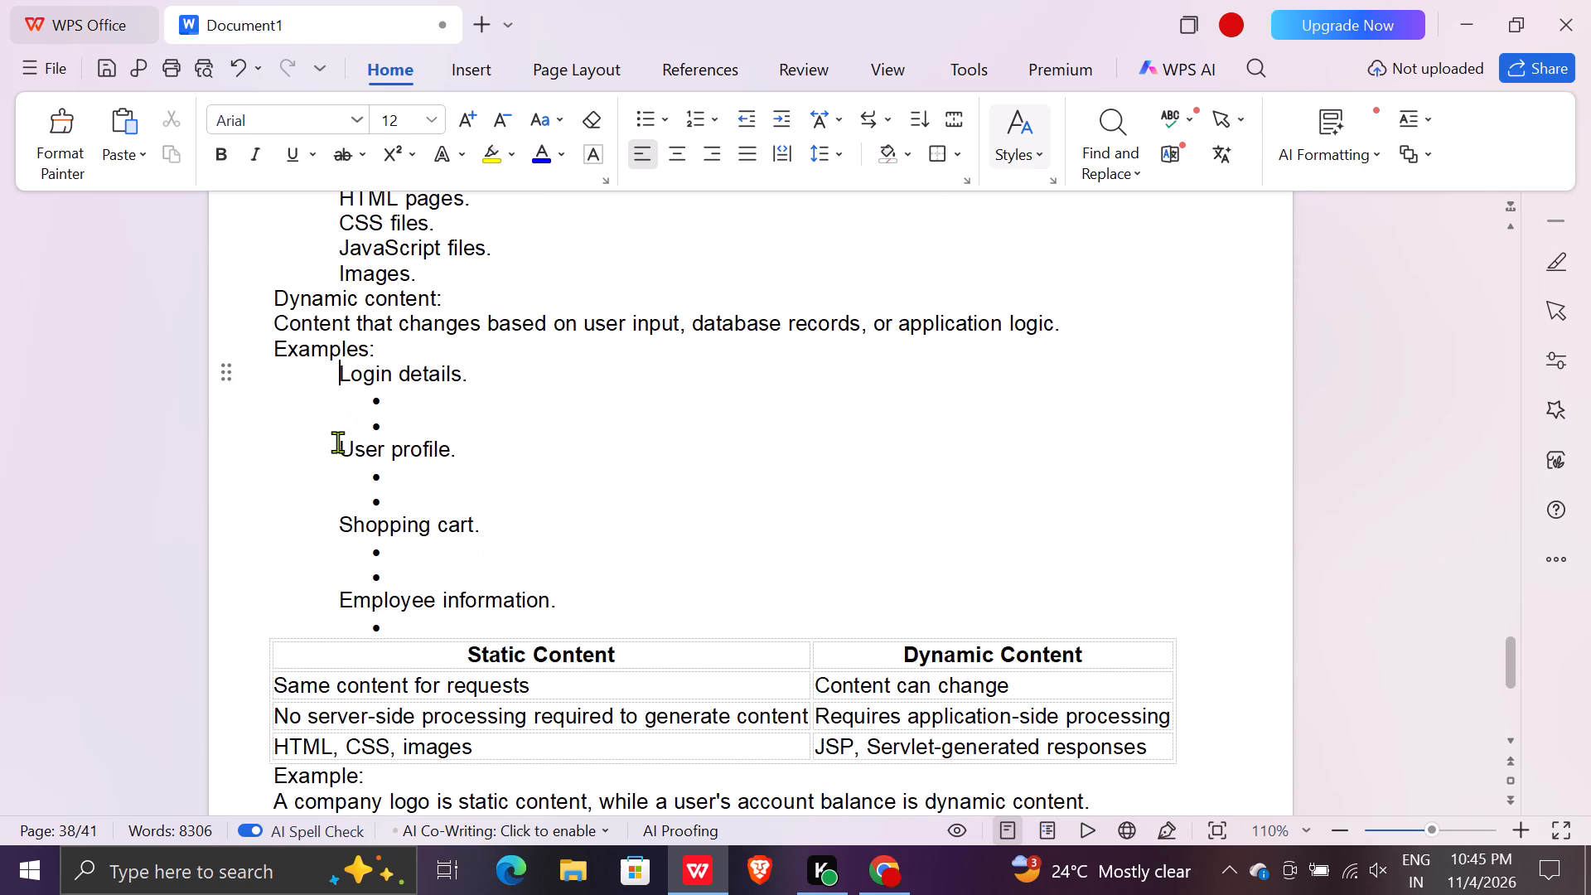
pyautogui.click(337, 442)
pyautogui.press('BackSpace')
pyautogui.press('BackSpace')
pyautogui.press('BackSpace')
pyautogui.press('Tab')
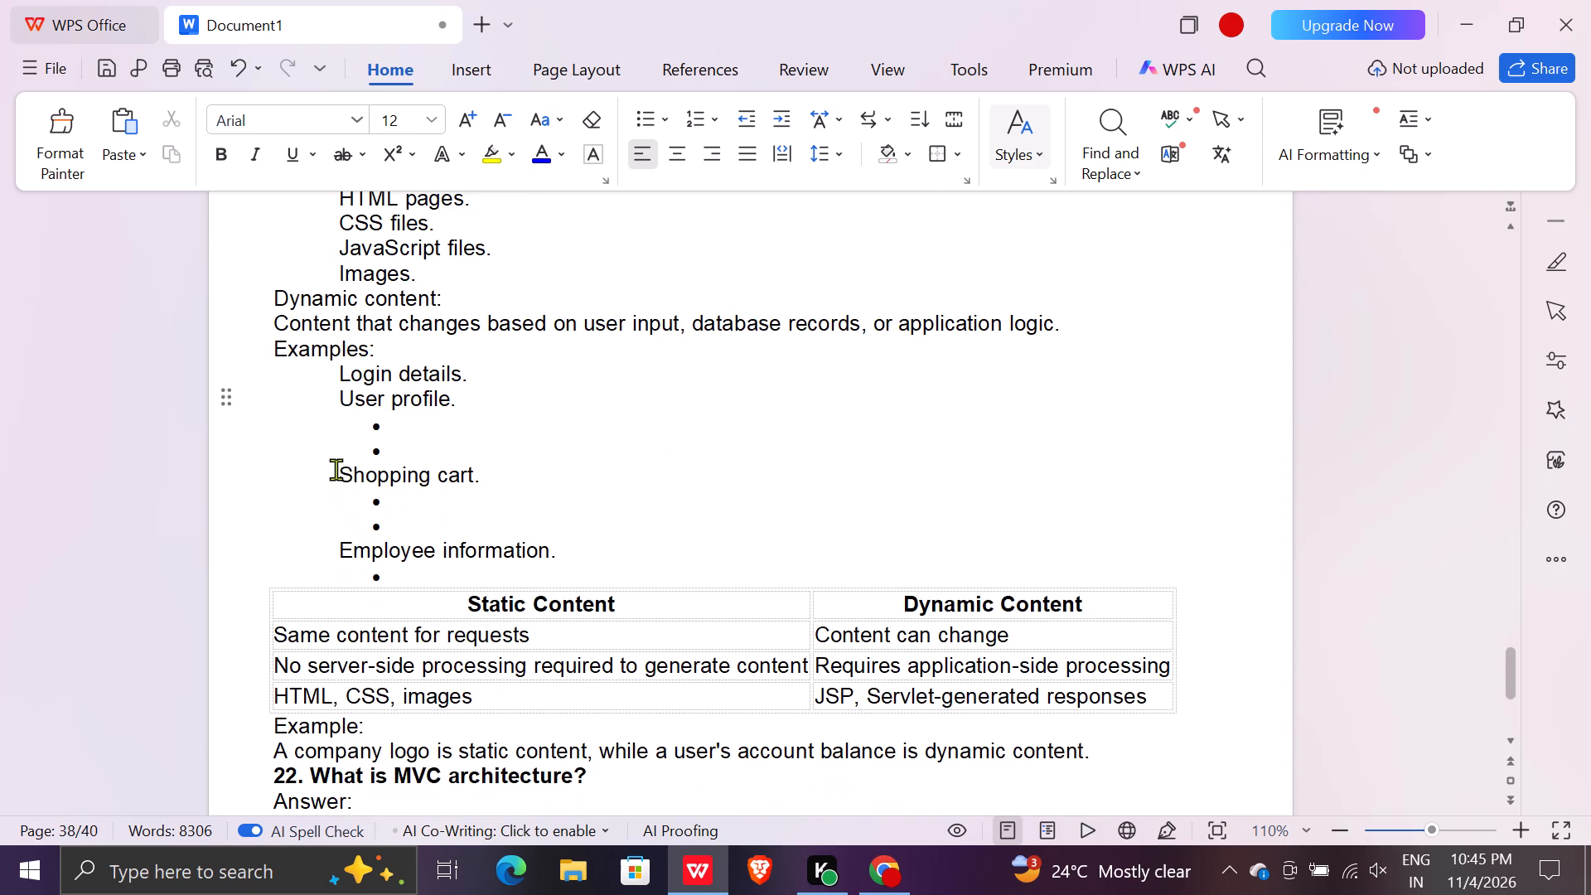
# Remove the empty bullets around "Shopping cart." and "Employee information." down to the Static/Dynamic Content table, and indent both lines.
pyautogui.click(336, 469)
pyautogui.press('BackSpace')
pyautogui.press('BackSpace')
pyautogui.press('BackSpace')
pyautogui.press('Tab')
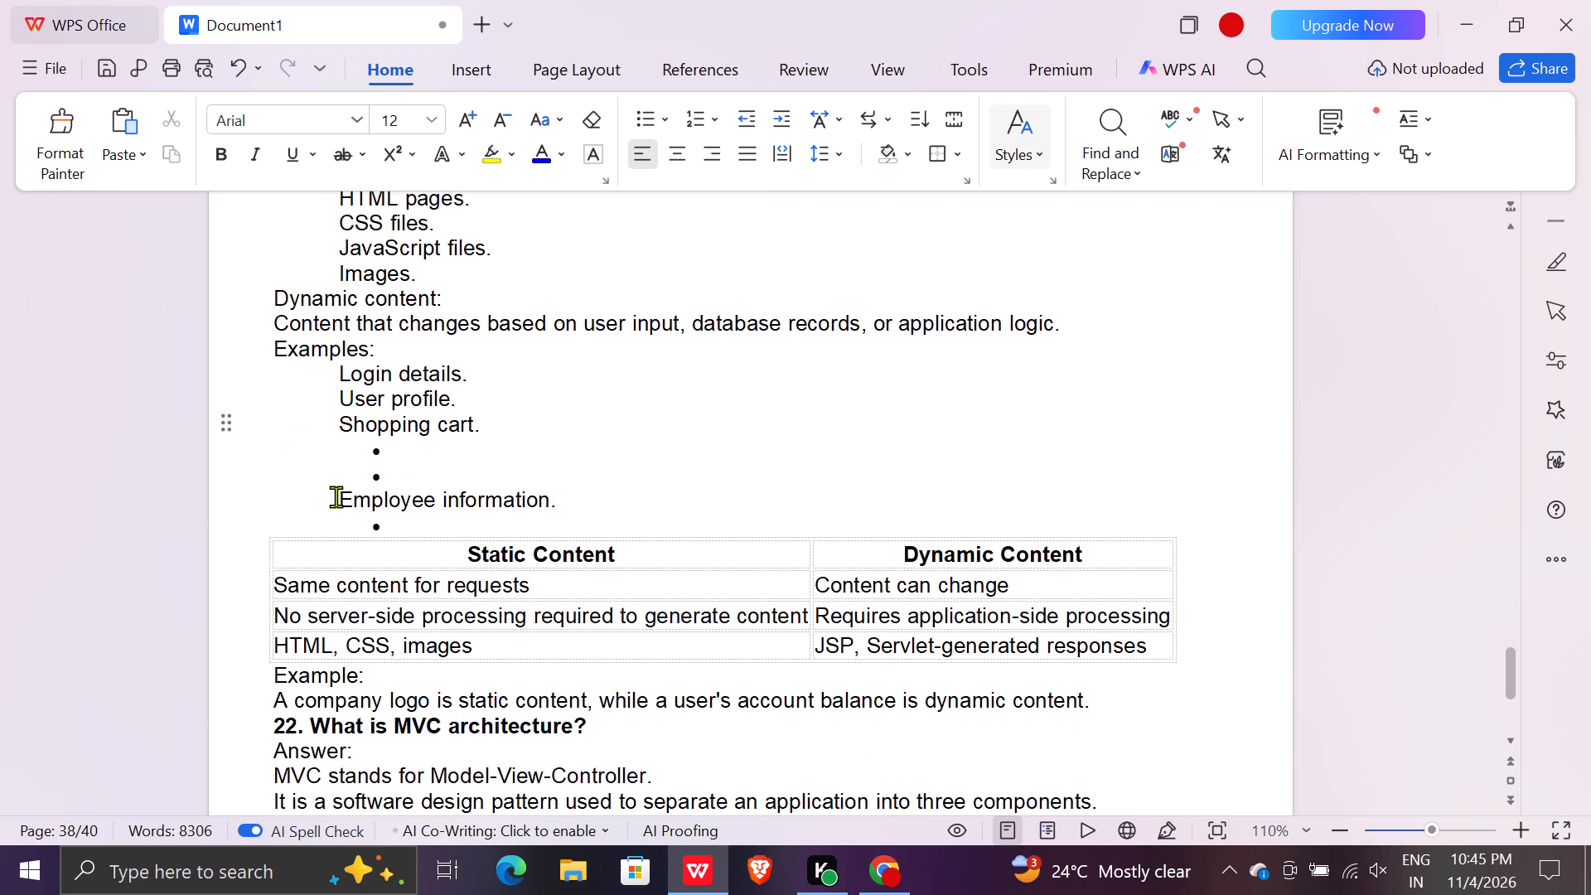
pyautogui.click(336, 496)
pyautogui.press('BackSpace')
pyautogui.press('BackSpace')
pyautogui.press('BackSpace')
pyautogui.press('Tab')
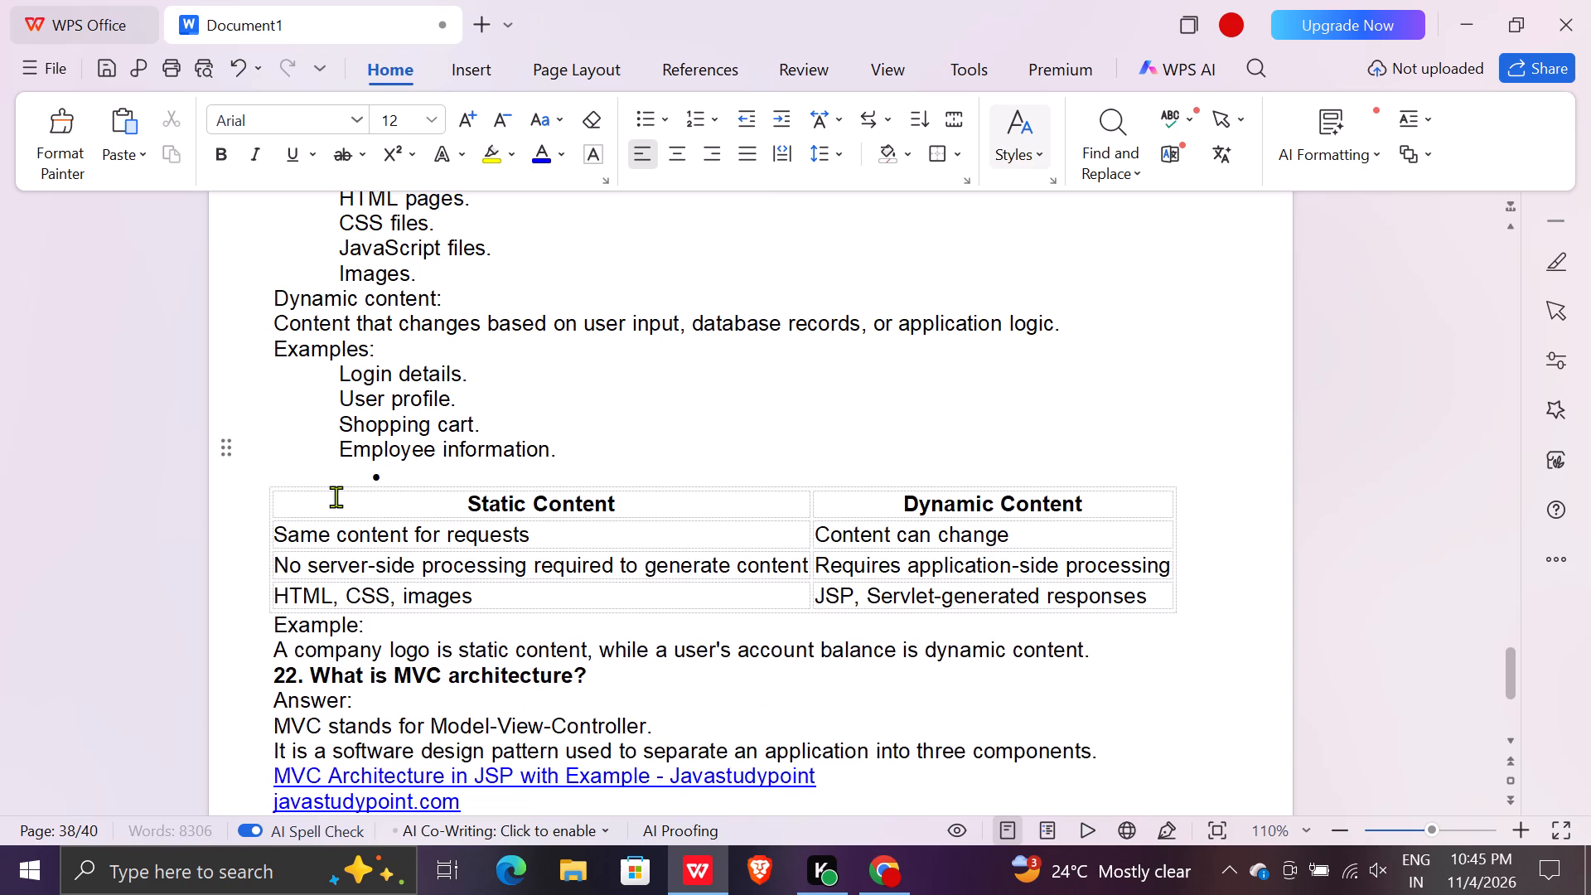
pyautogui.click(399, 474)
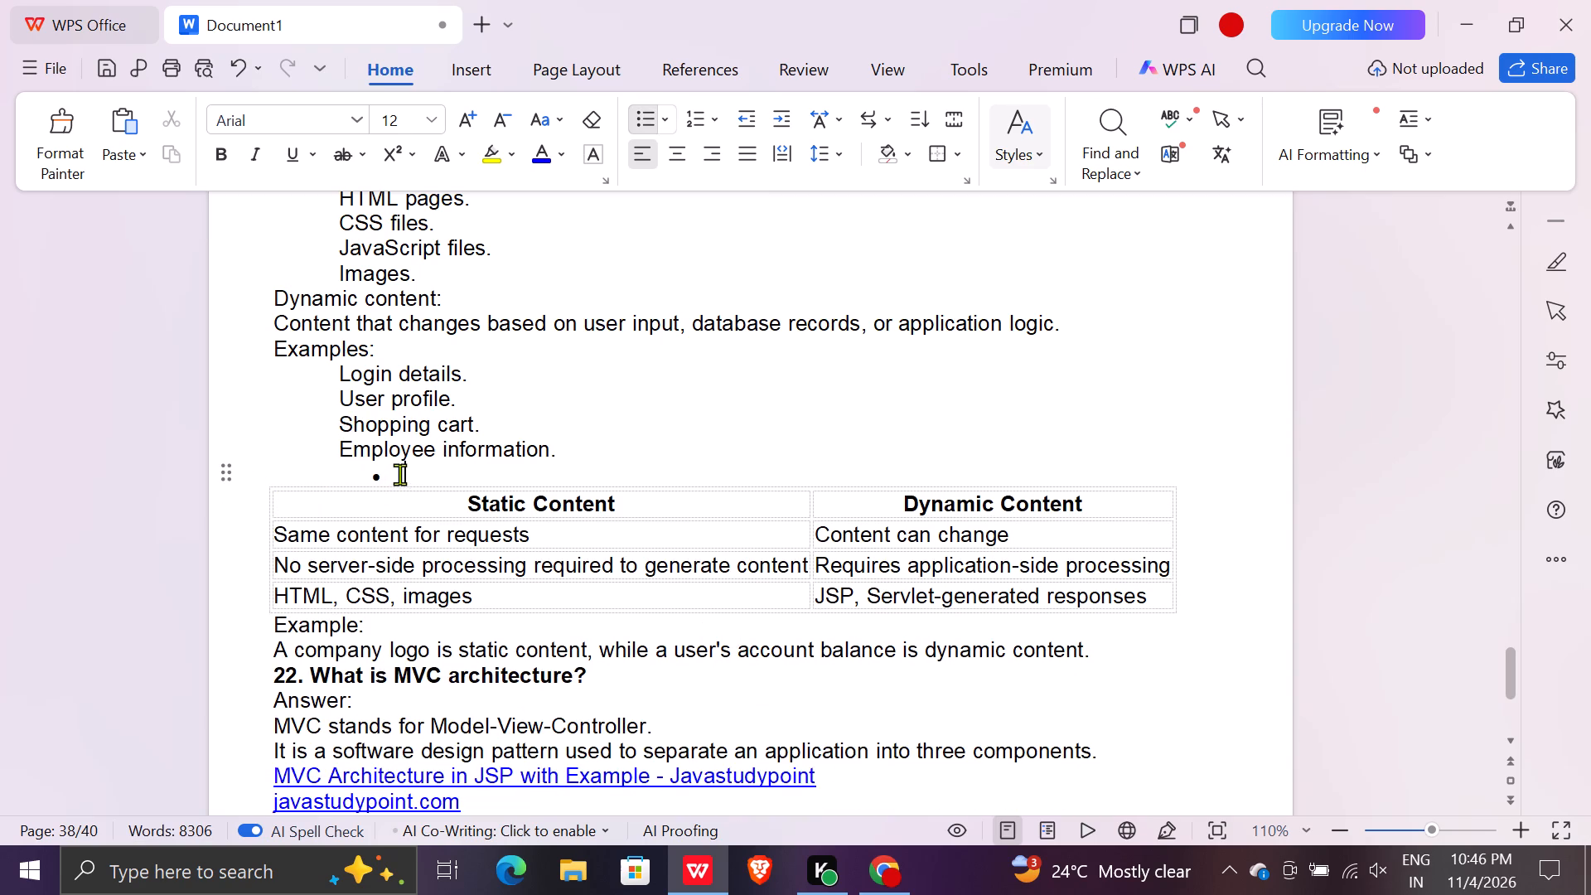
pyautogui.press('BackSpace')
pyautogui.press('BackSpace')
pyautogui.press('BackSpace')
# Delete the two Javastudypoint link lines above "1. Model" in question 22's answer.
pyautogui.scroll(-1, 535, 513)
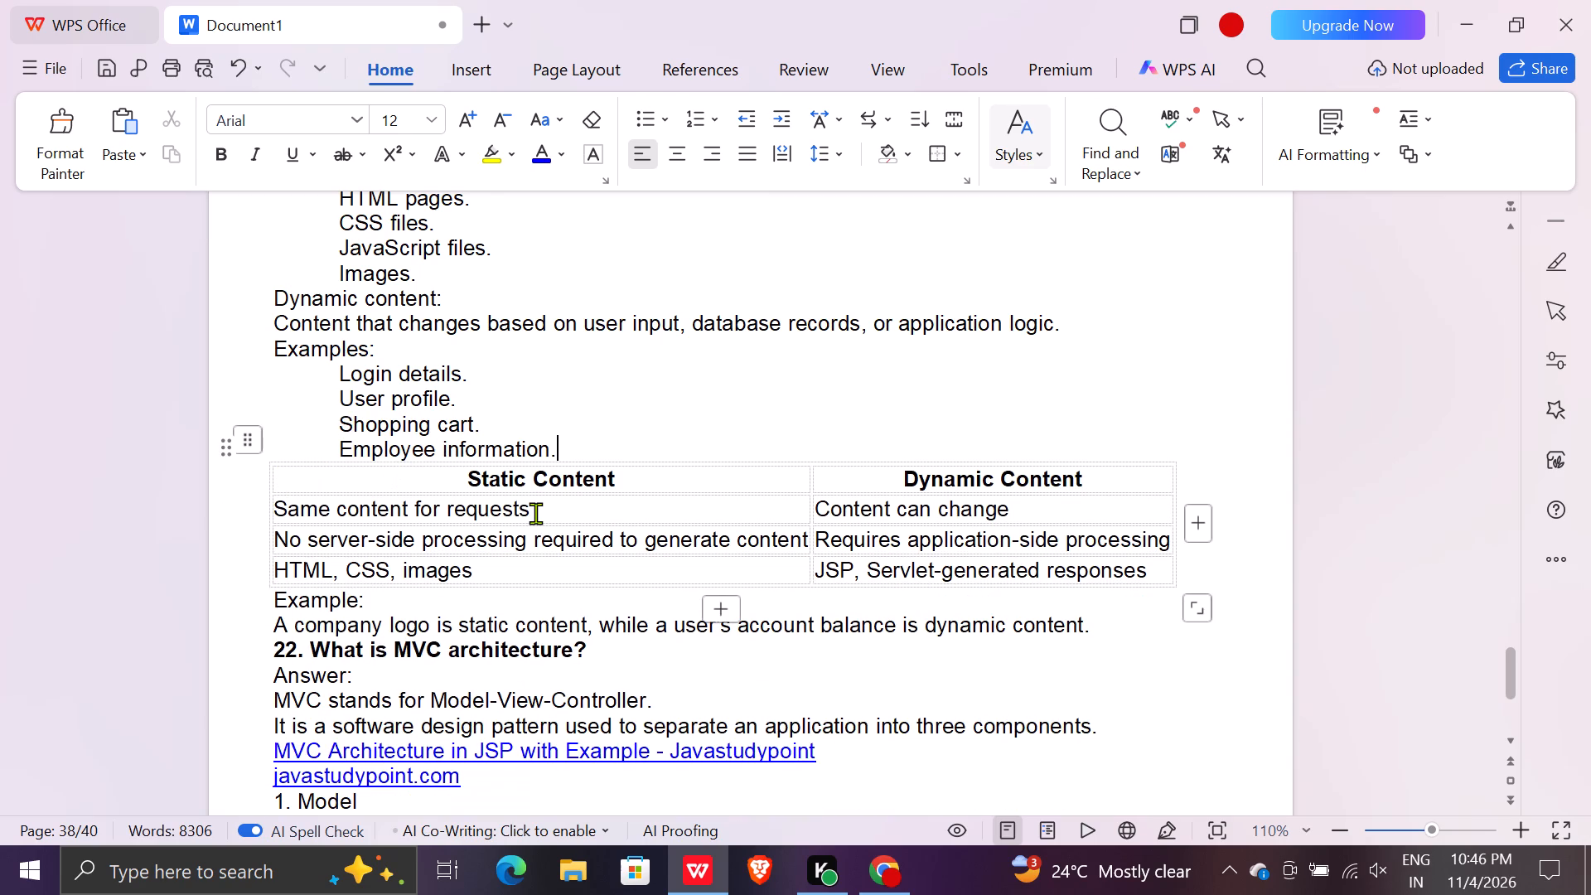
pyautogui.scroll(-2, 375, 636)
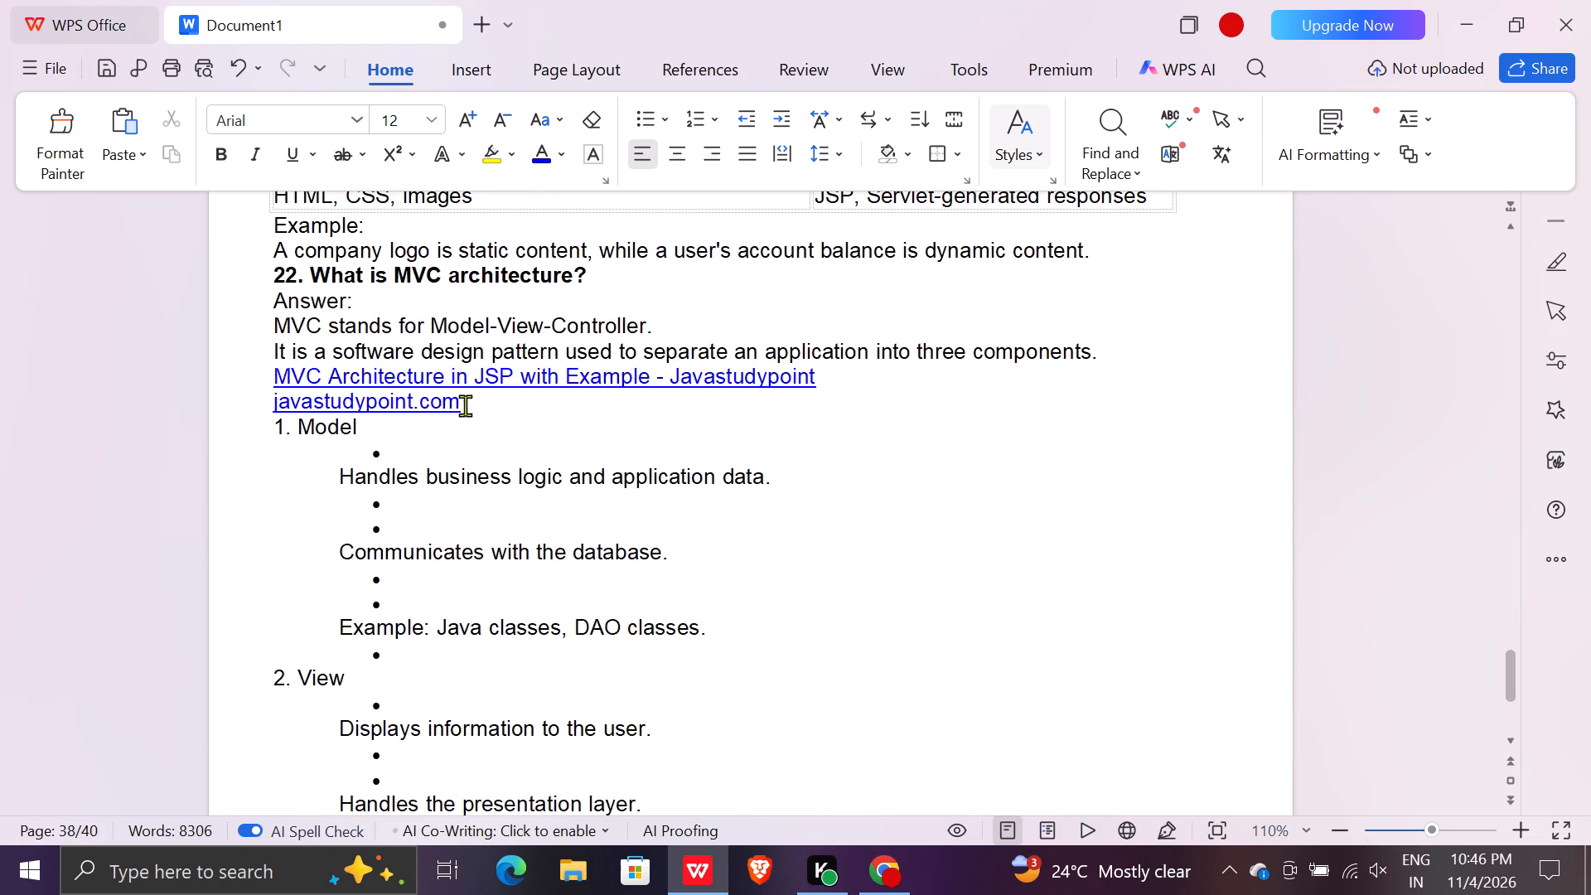
pyautogui.moveTo(469, 405); pyautogui.dragTo(208, 383)
pyautogui.press('BackSpace')
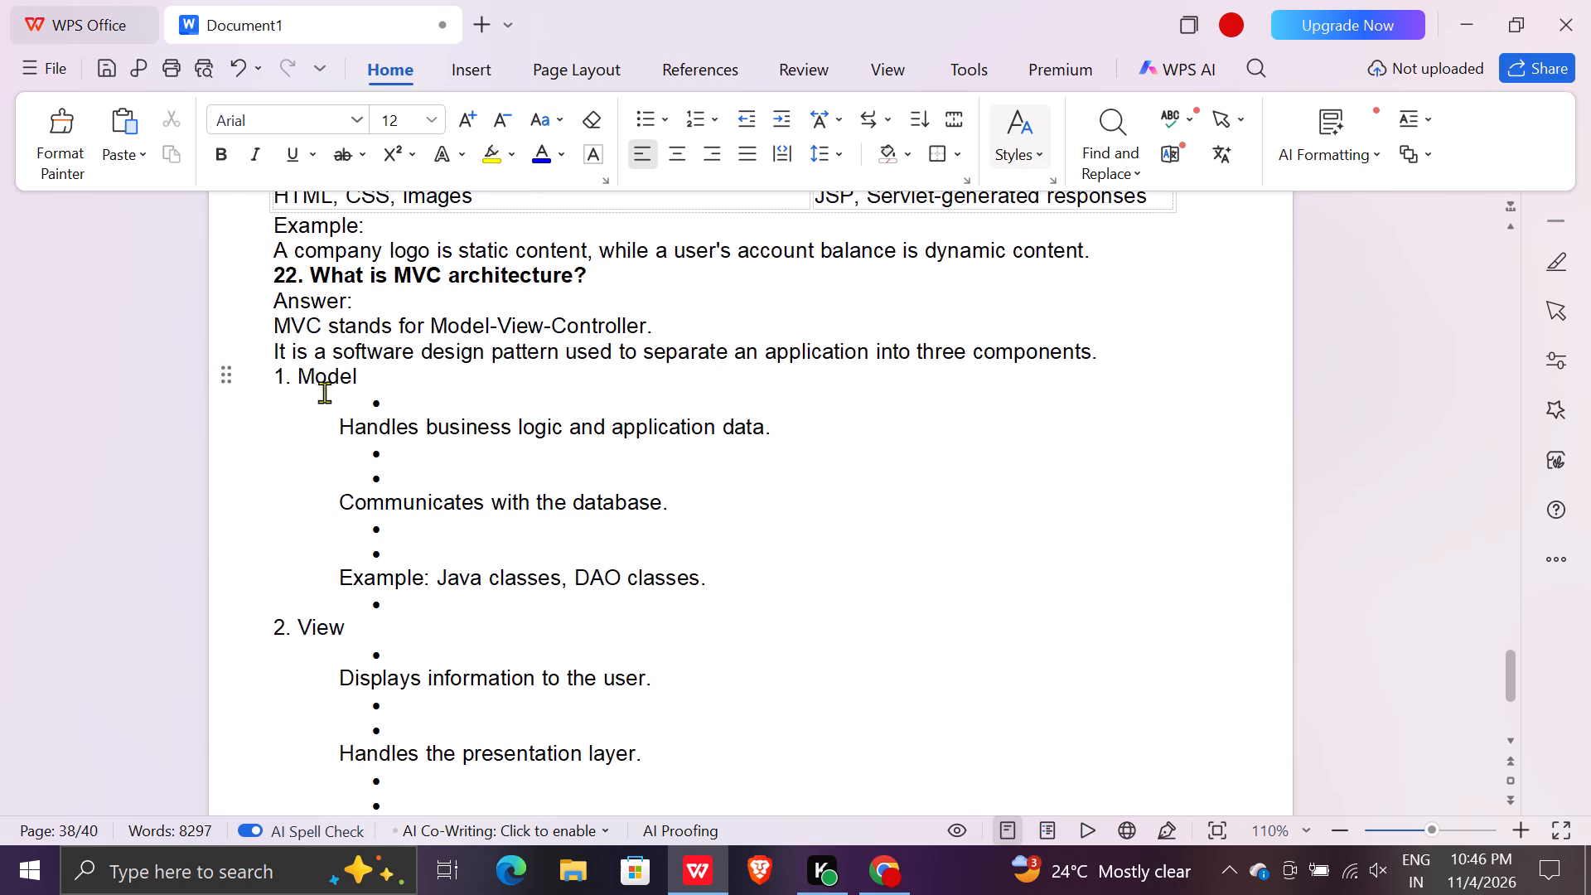
# Remove the empty bullets from question 22's "1. Model" list down to "2. View", and indent its three lines.
pyautogui.click(335, 418)
pyautogui.press('BackSpace')
pyautogui.press('BackSpace')
pyautogui.press('Tab')
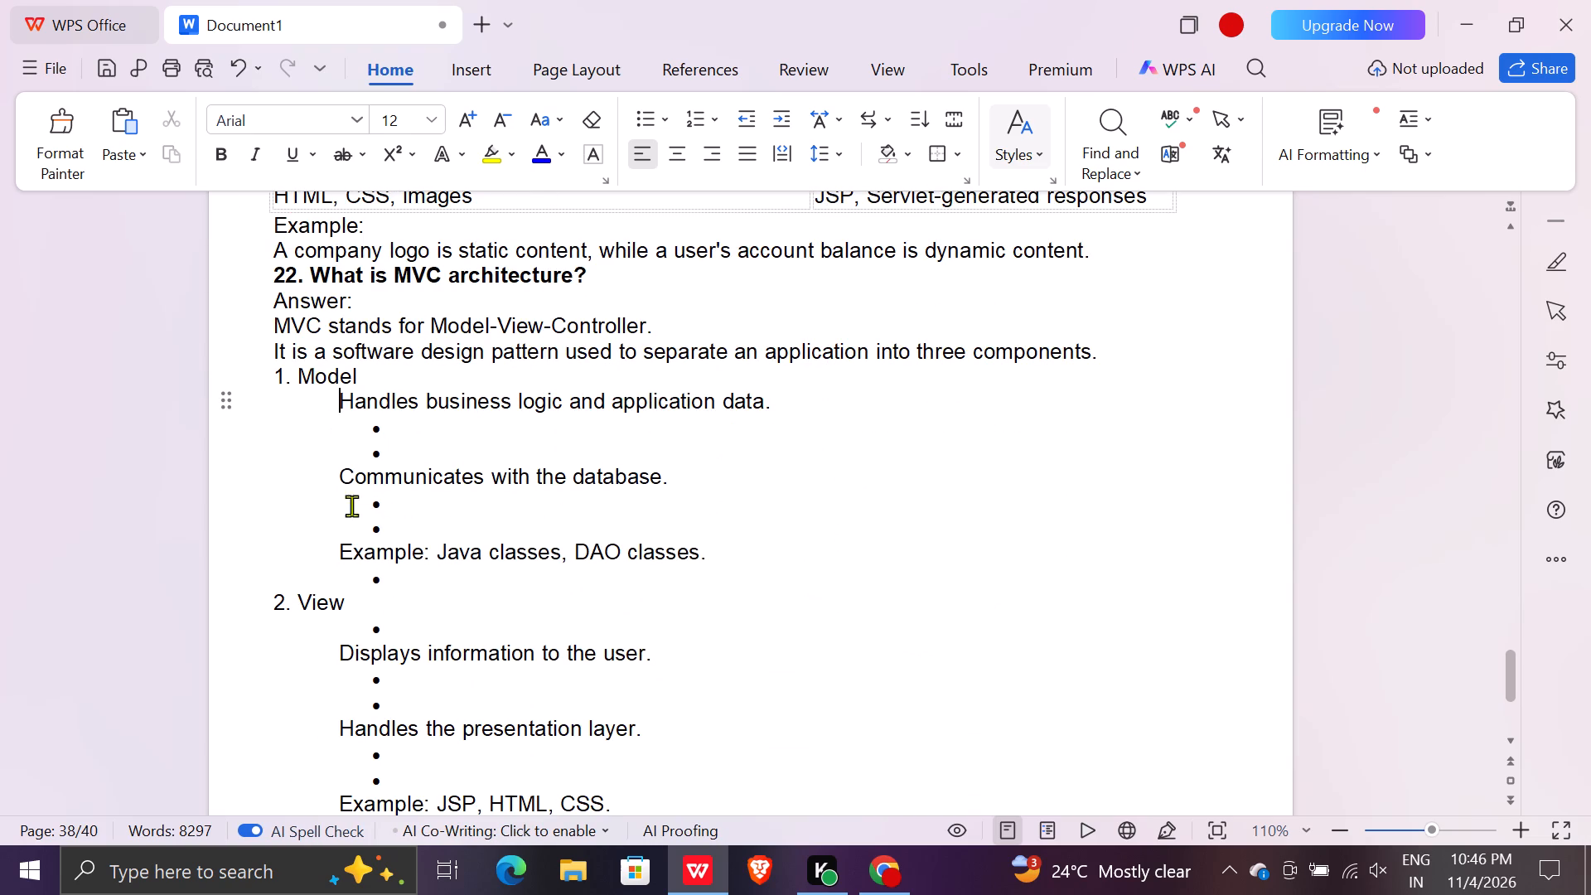
pyautogui.click(344, 476)
pyautogui.press('BackSpace')
pyautogui.press('BackSpace')
pyautogui.press('BackSpace')
pyautogui.press('Tab')
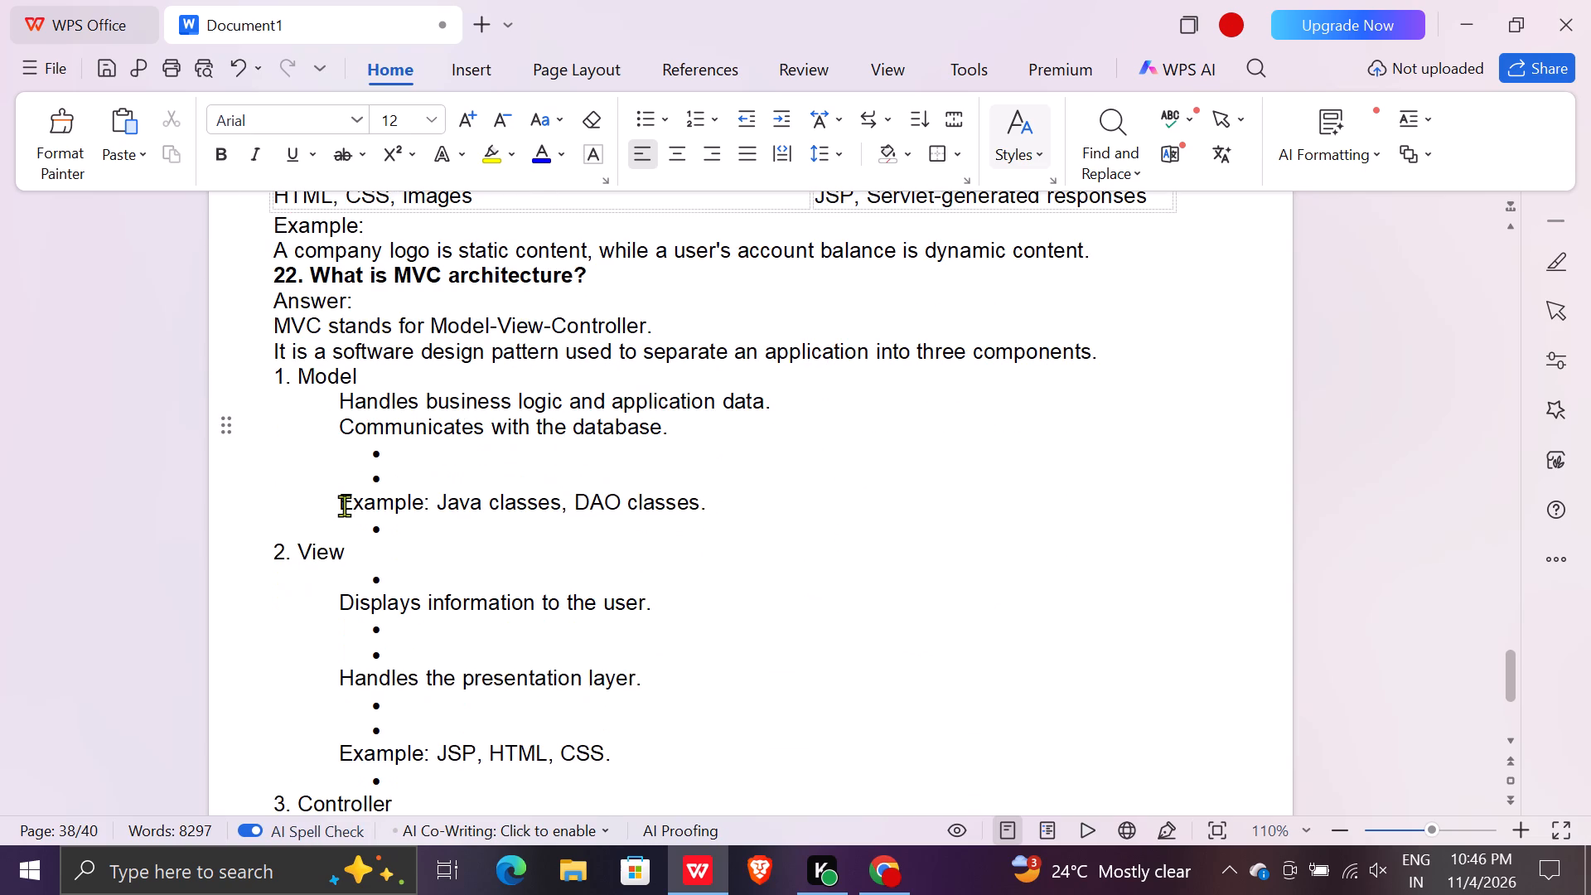
pyautogui.click(340, 506)
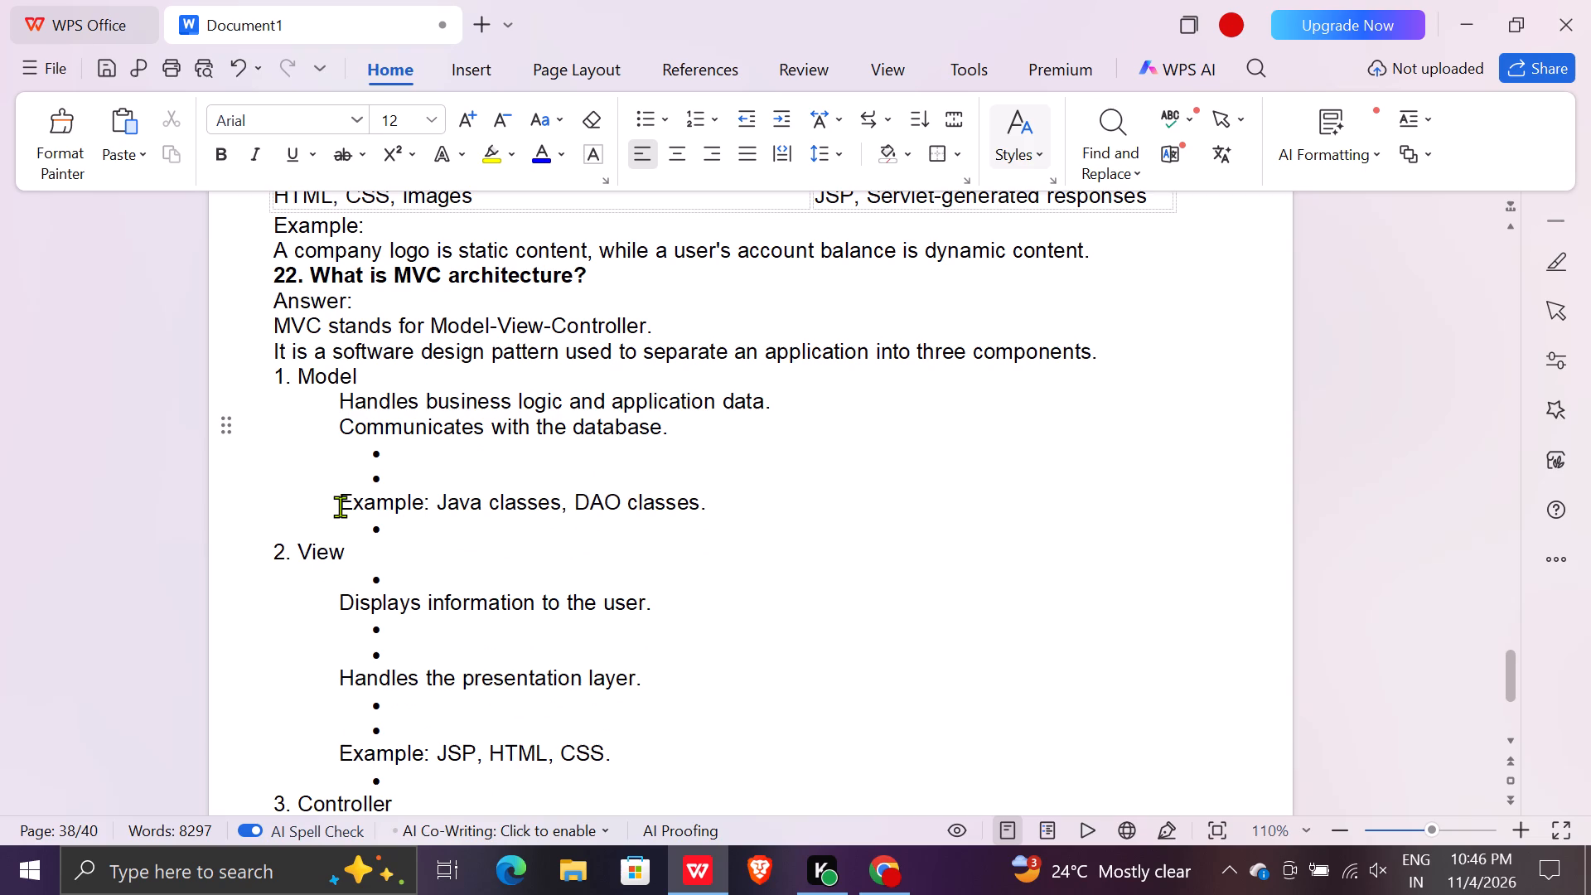
pyautogui.press('BackSpace')
pyautogui.press('BackSpace')
pyautogui.press('BackSpace')
pyautogui.press('Tab')
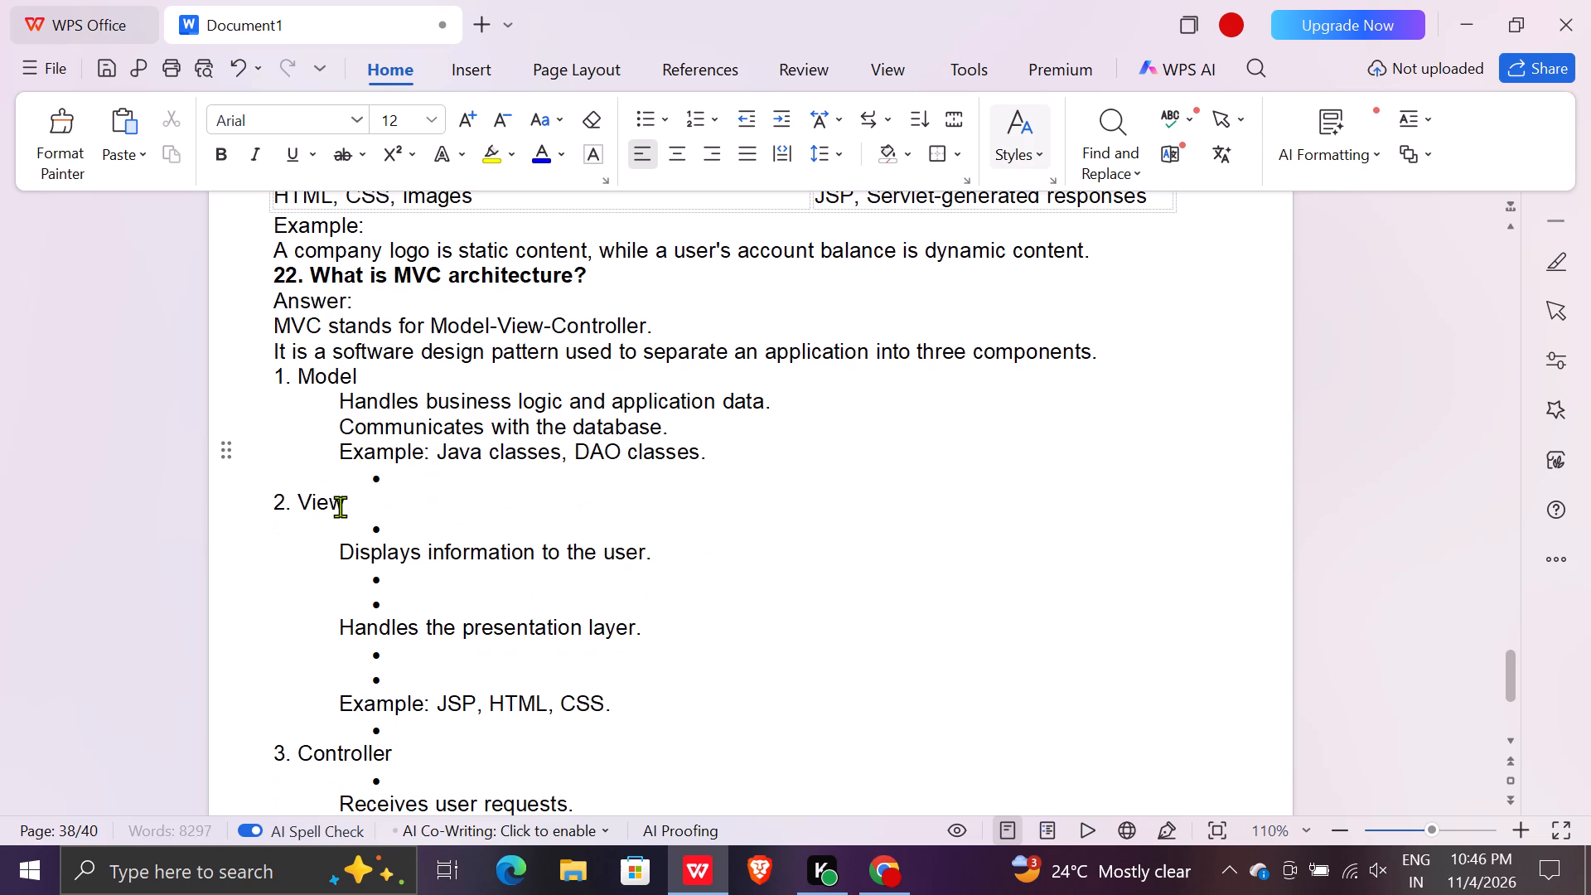
pyautogui.click(278, 497)
pyautogui.press('BackSpace')
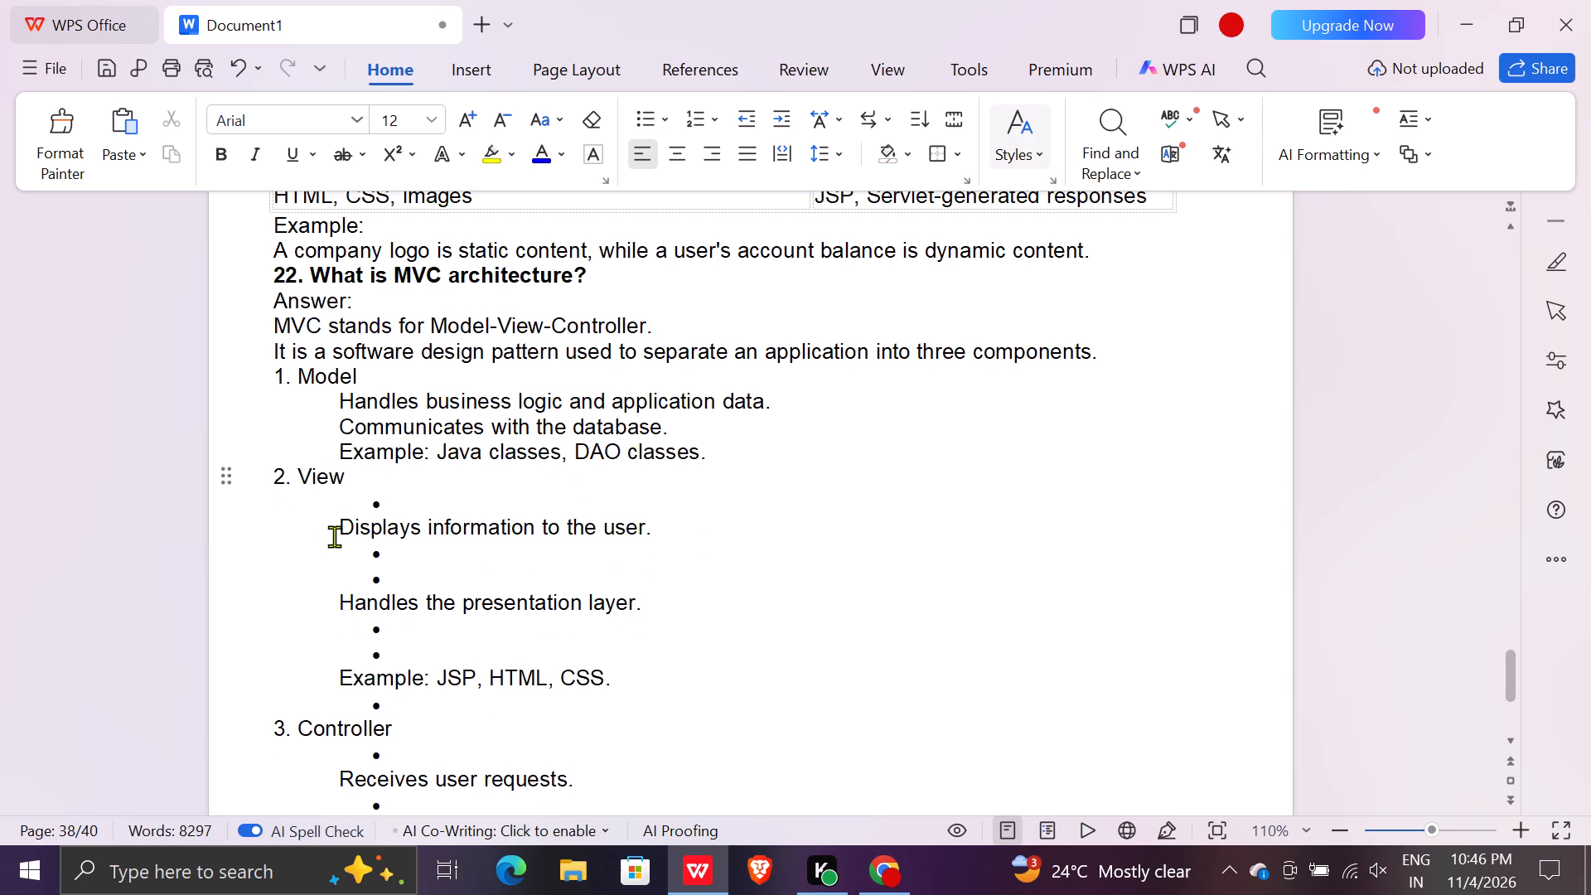
# Remove the empty bullets from question 22's "2. View" list down to "3. Controller", and indent its three lines.
pyautogui.click(336, 525)
pyautogui.press('BackSpace')
pyautogui.press('BackSpace')
pyautogui.press('Tab')
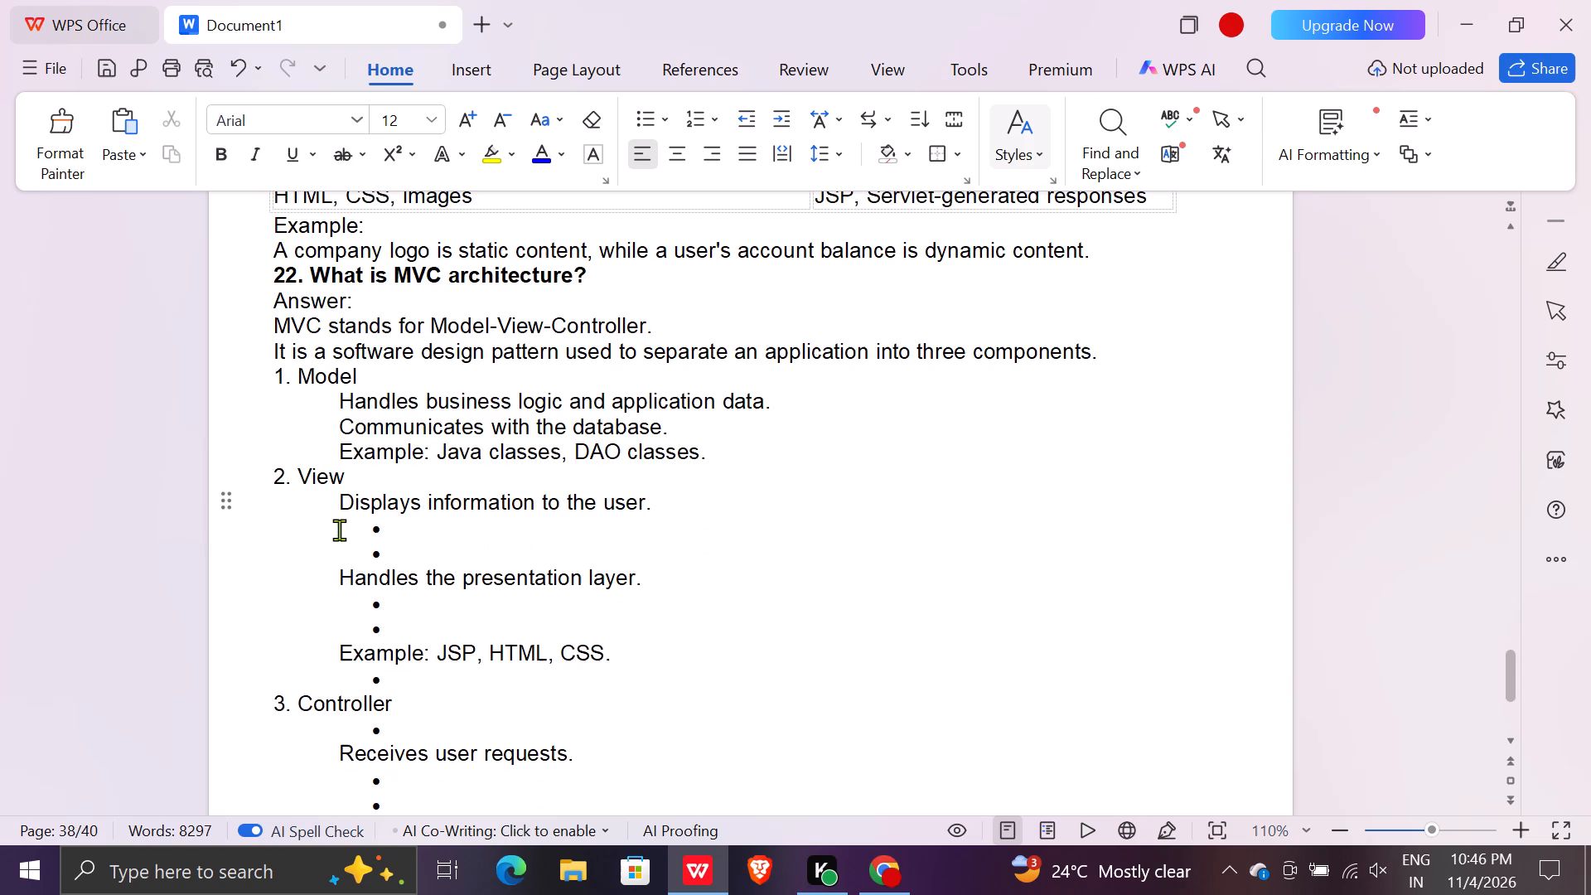
pyautogui.click(338, 579)
pyautogui.press('BackSpace')
pyautogui.press('BackSpace')
pyautogui.press('BackSpace')
pyautogui.press('Tab')
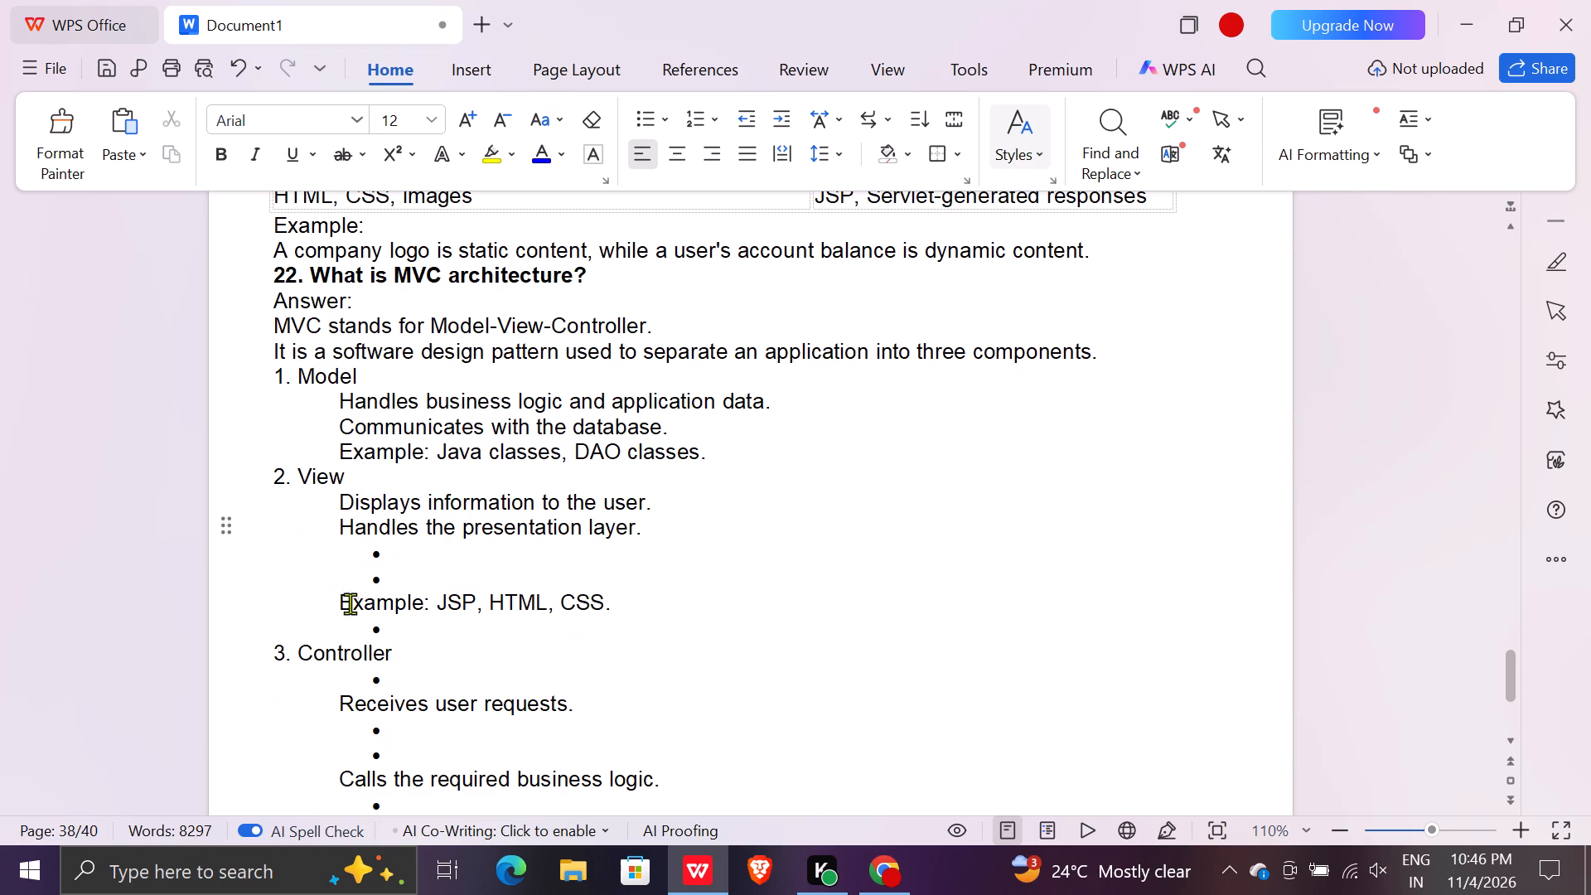
pyautogui.click(339, 595)
pyautogui.press('BackSpace')
pyautogui.press('BackSpace')
pyautogui.press('BackSpace')
pyautogui.press('Tab')
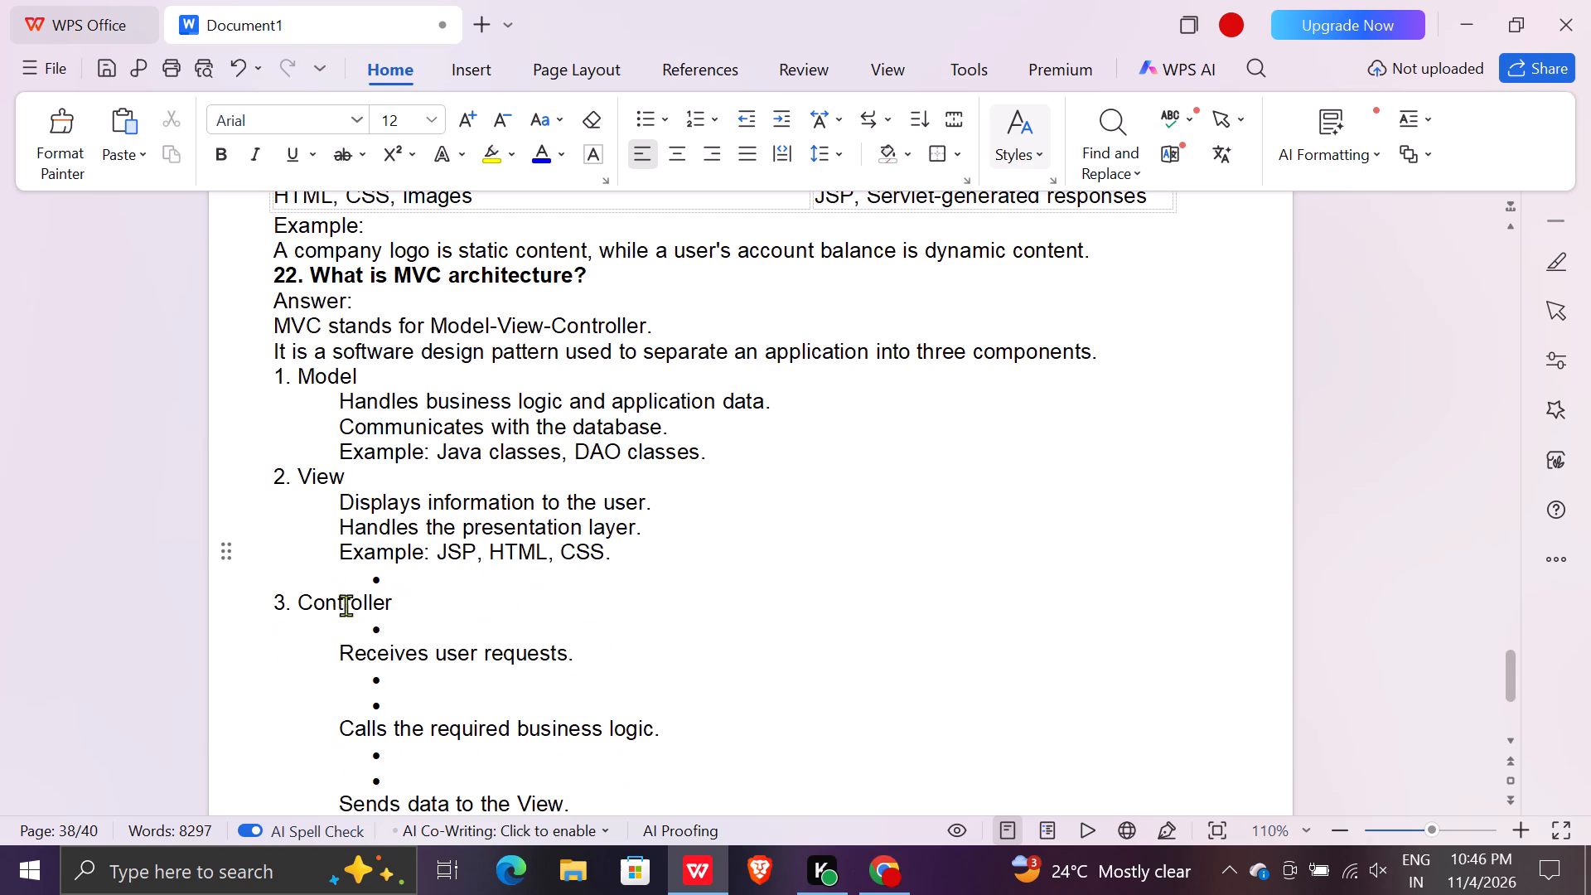
pyautogui.click(277, 604)
pyautogui.press('BackSpace')
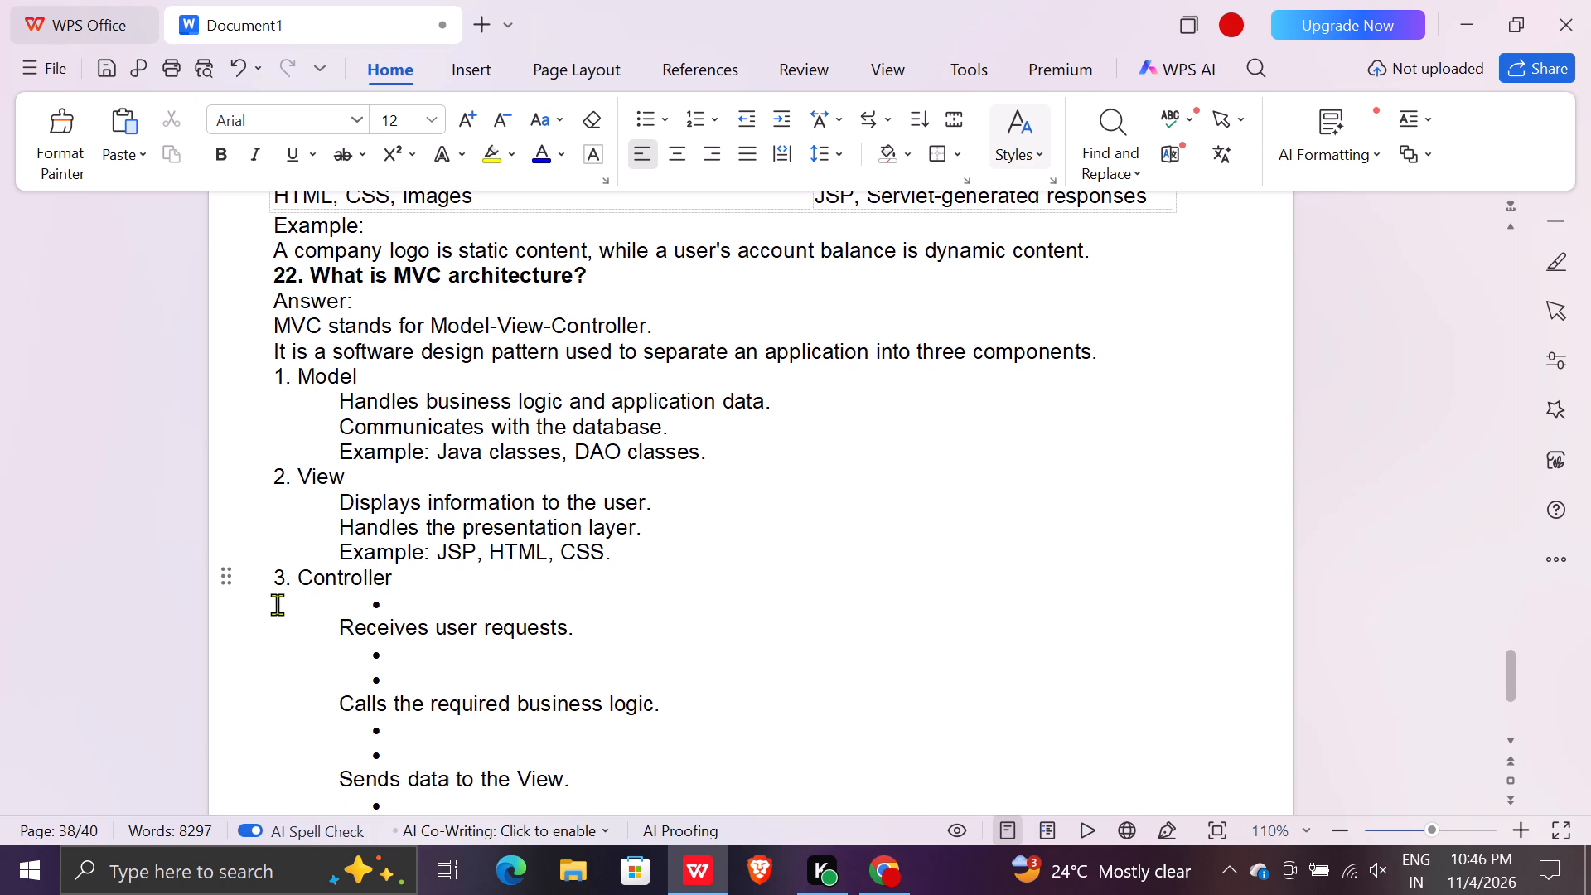
# Remove the empty bullets above "Receives user requests." and "Calls the required business logic." under "3. Controller", and indent both lines.
pyautogui.click(343, 625)
pyautogui.press('BackSpace')
pyautogui.press('BackSpace')
pyautogui.press('Tab')
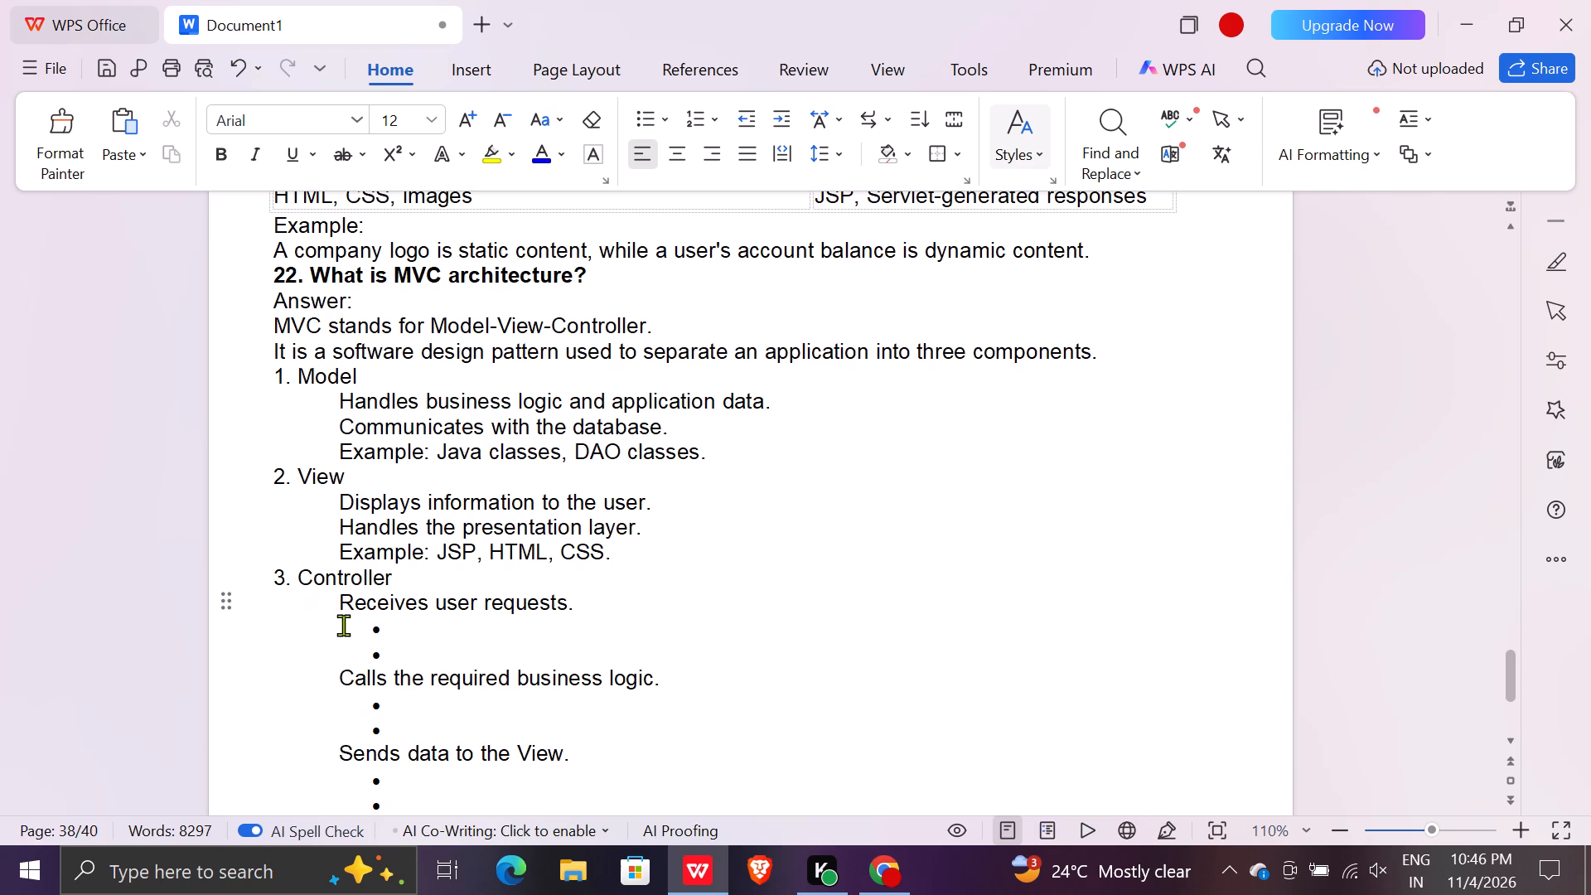
pyautogui.click(346, 675)
pyautogui.press('BackSpace')
pyautogui.press('BackSpace')
pyautogui.press('BackSpace')
pyautogui.press('Tab')
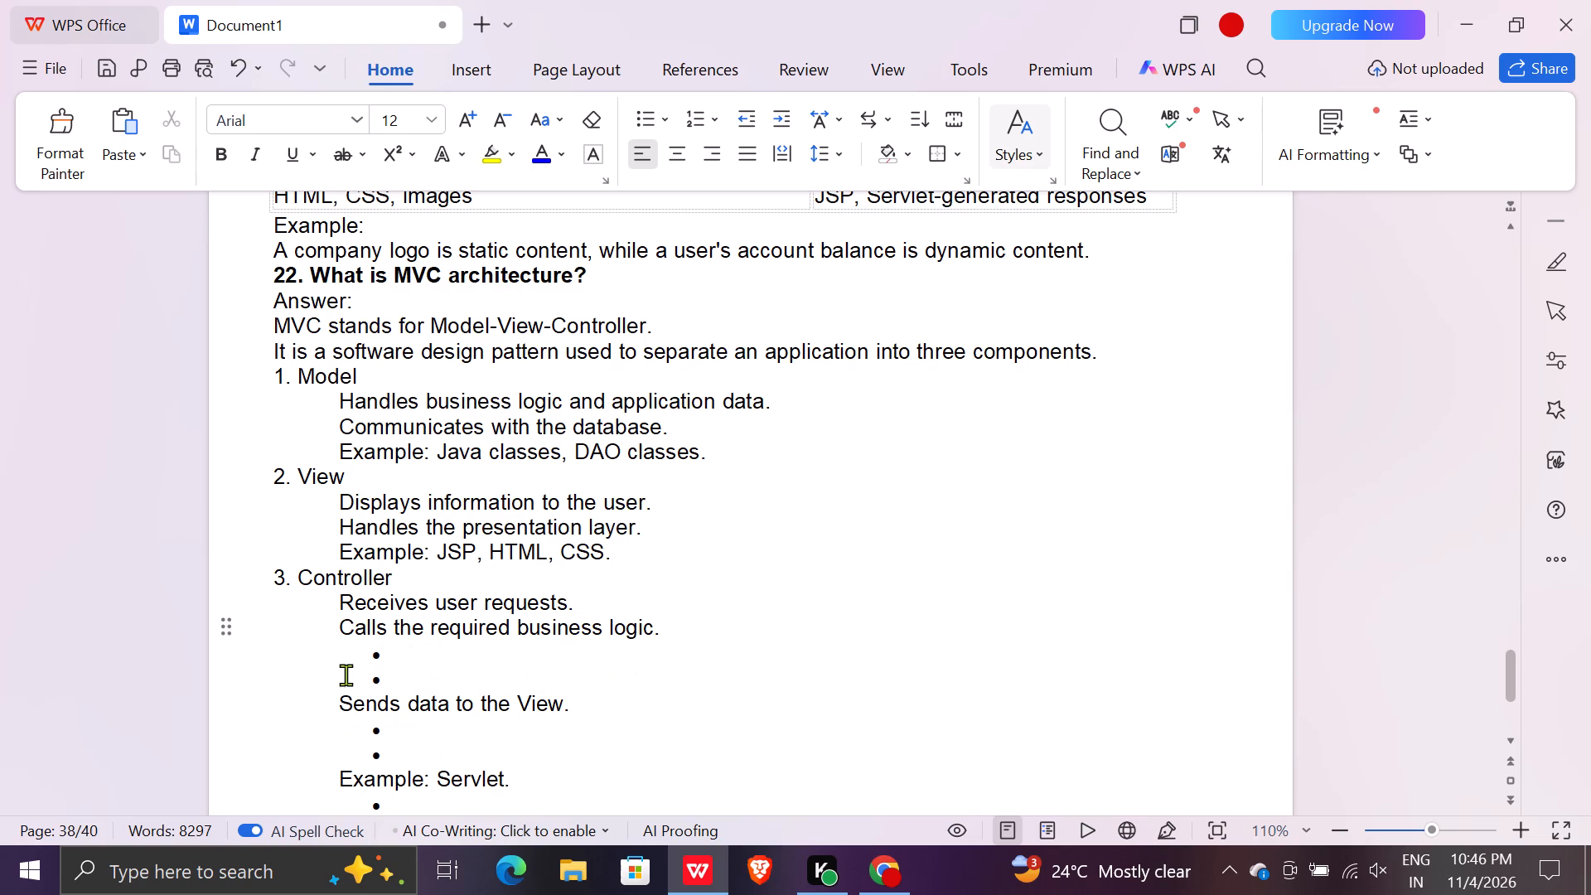
# Remove the empty bullets around "Sends data to the View." and "Example: Servlet." down to "Advantages:", and indent both lines.
pyautogui.click(339, 703)
pyautogui.press('BackSpace')
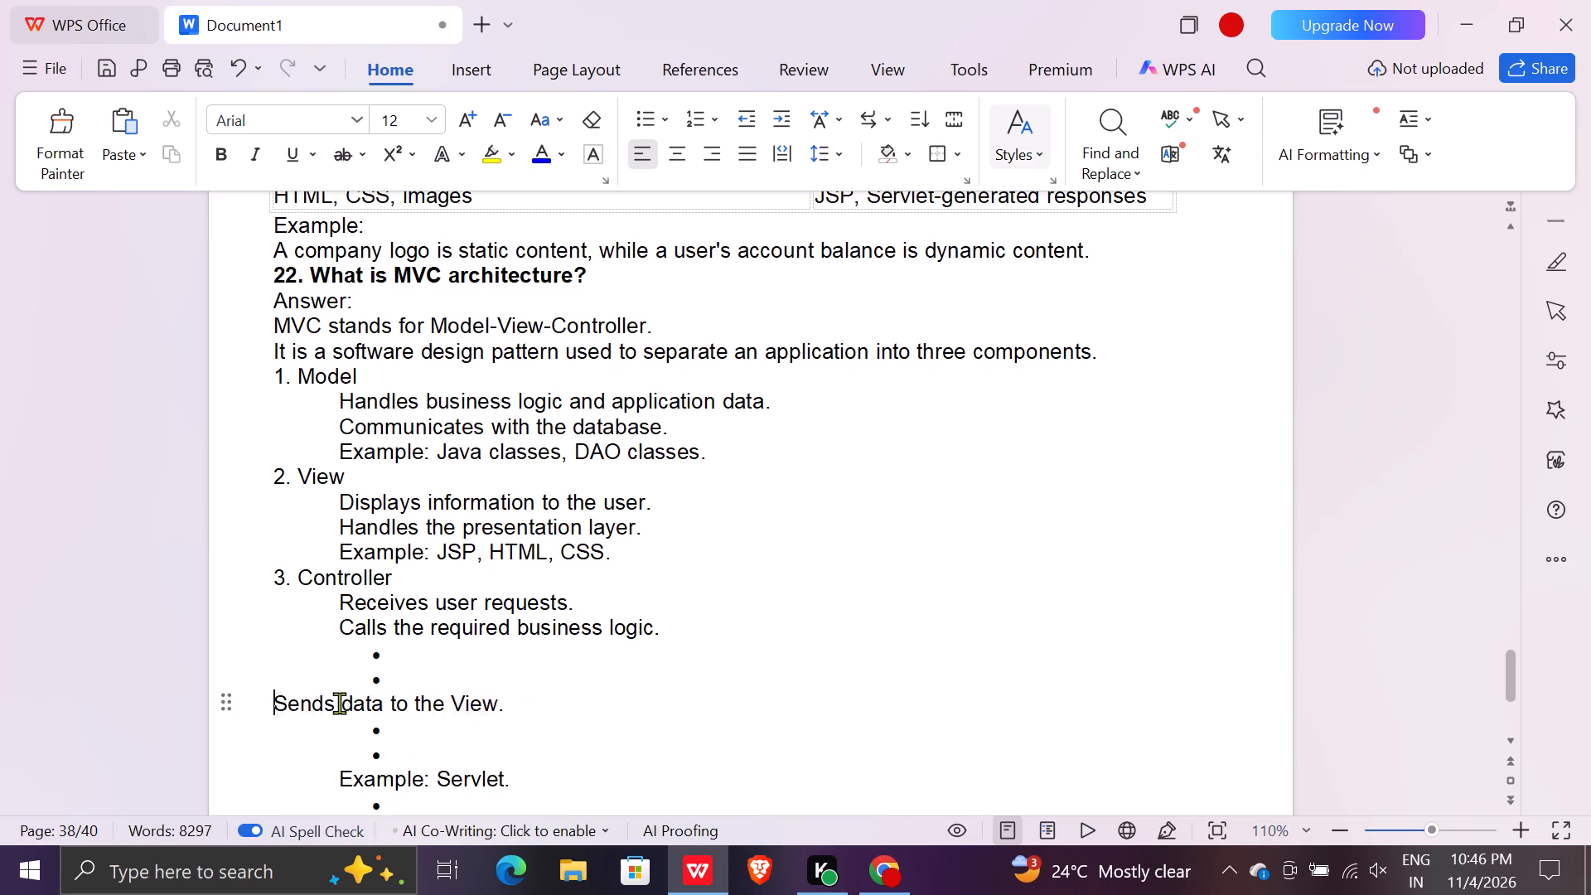
pyautogui.press('BackSpace')
pyautogui.press('BackSpace')
pyautogui.press('Tab')
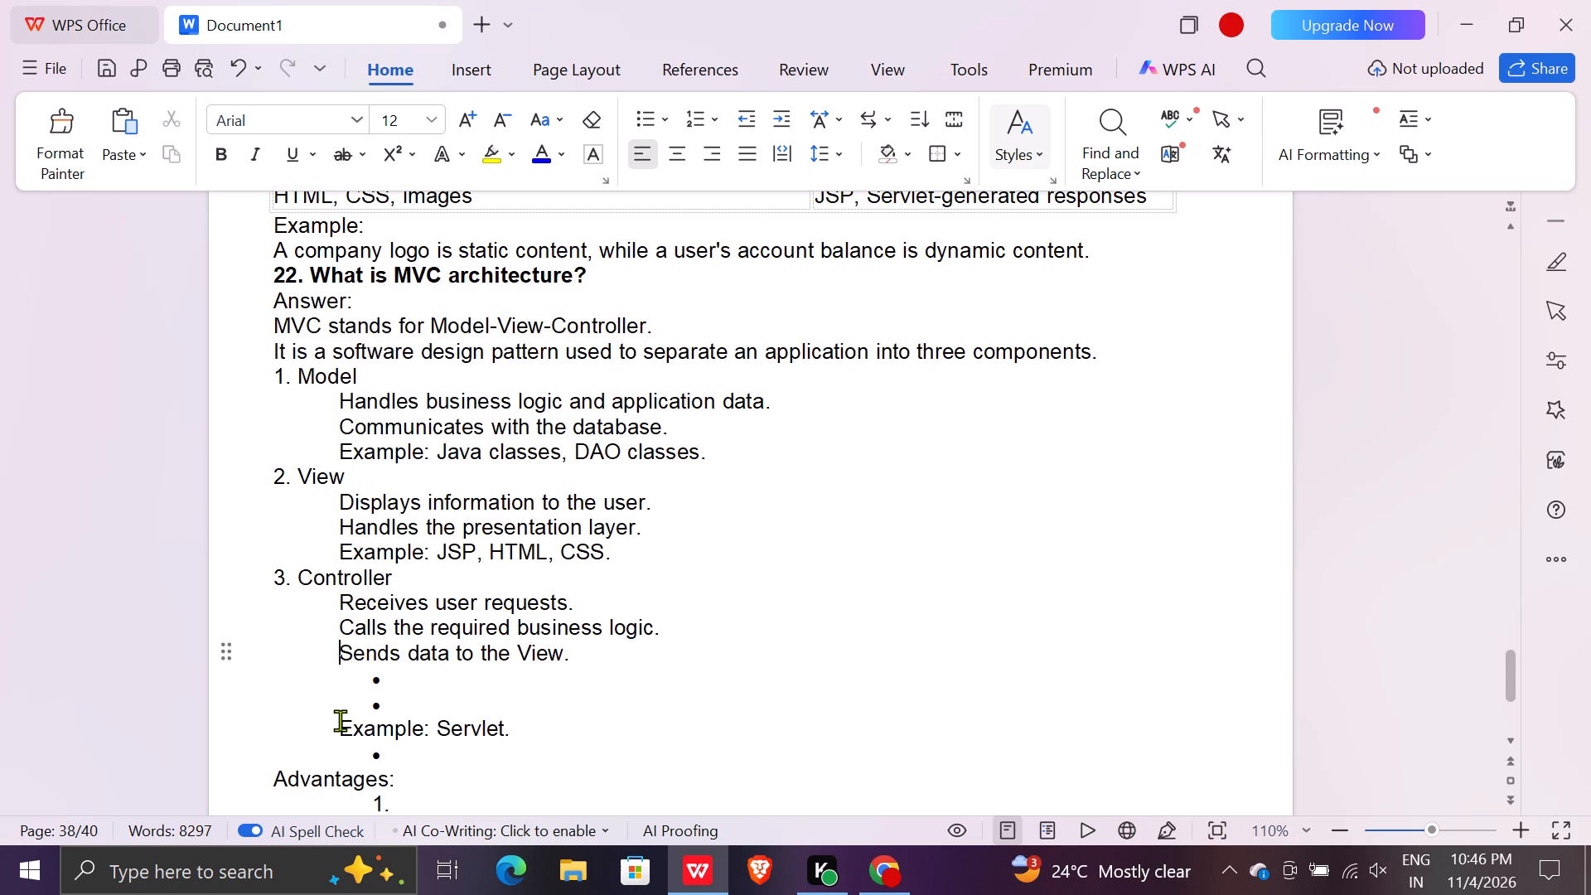
pyautogui.click(340, 720)
pyautogui.press('BackSpace')
pyautogui.press('BackSpace')
pyautogui.press('BackSpace')
pyautogui.press('Tab')
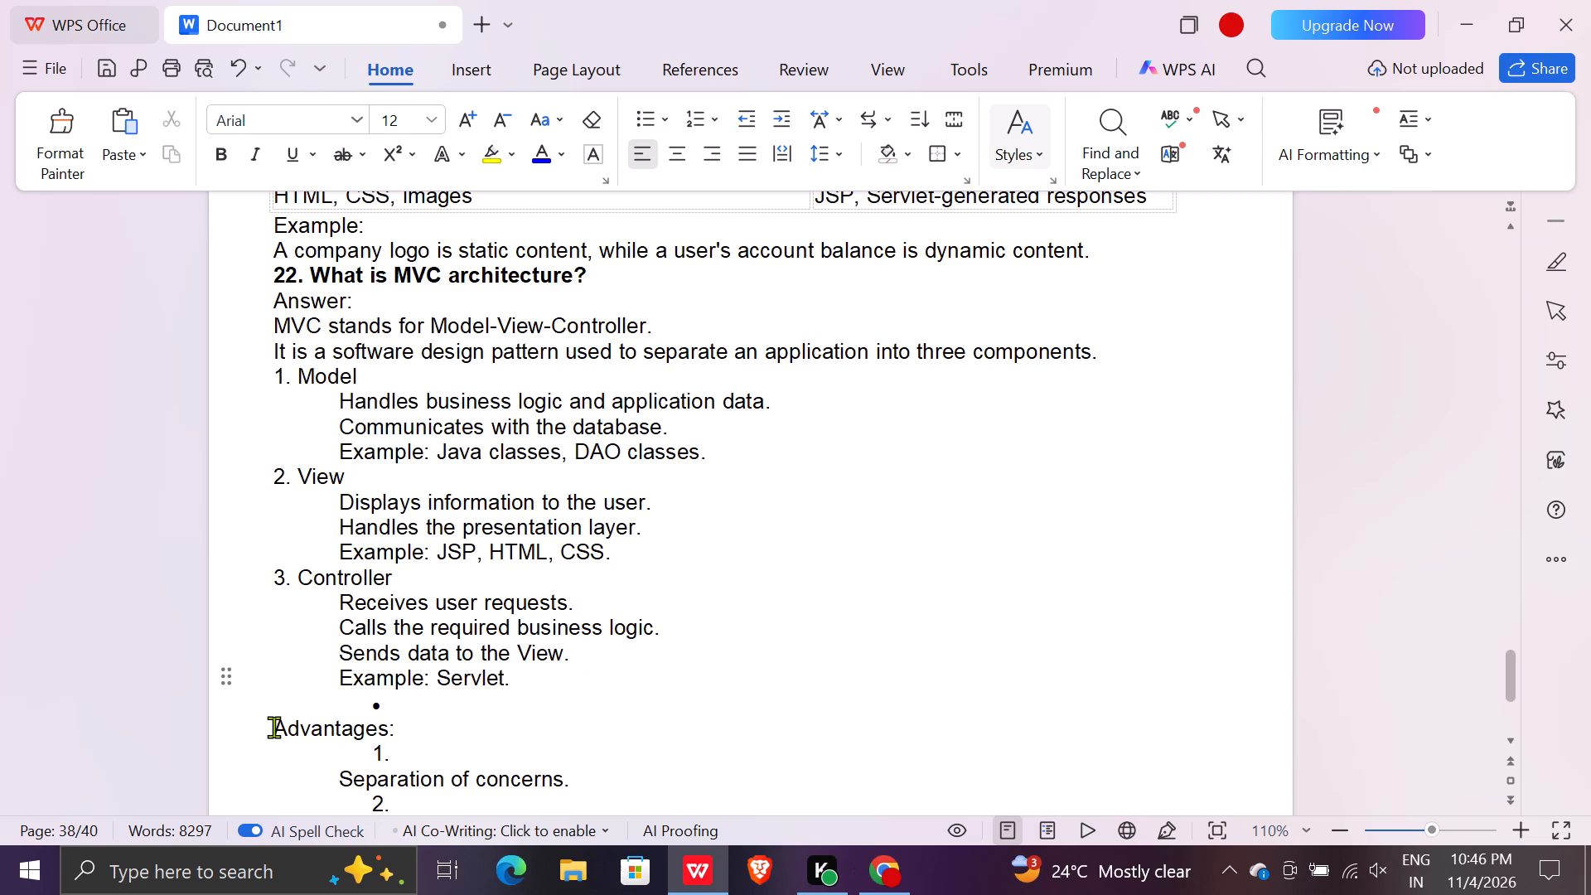
pyautogui.click(273, 727)
pyautogui.press('BackSpace')
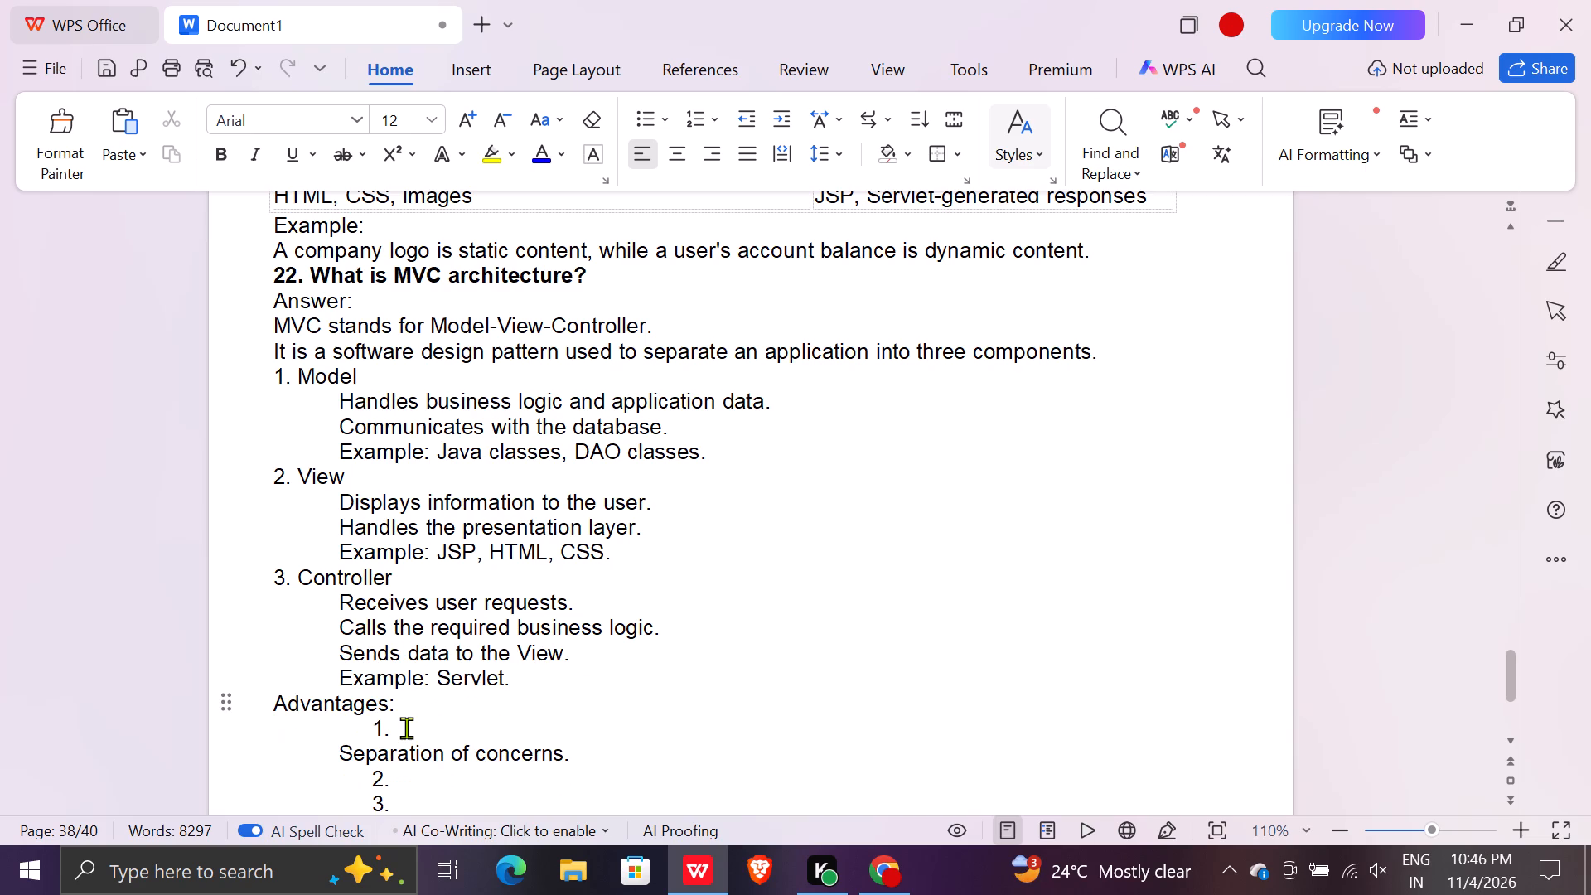
# Remove the empty numbers above "Separation of concerns." and "Code reusability." in question 22's advantages, and indent both lines.
pyautogui.scroll(-2, 406, 728)
pyautogui.click(340, 327)
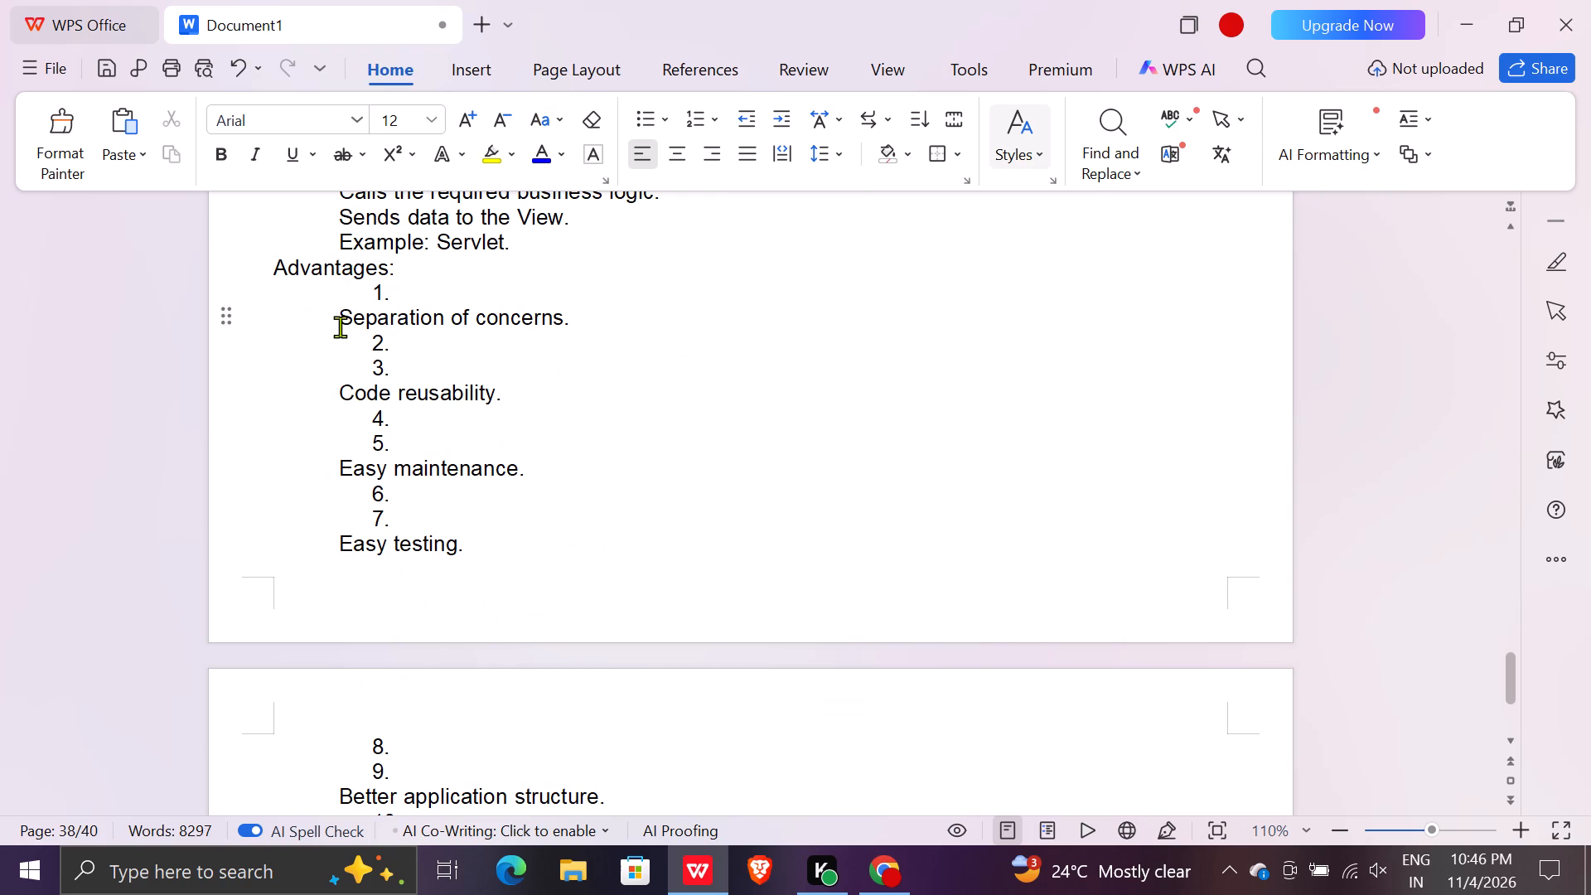
pyautogui.press('BackSpace')
pyautogui.press('BackSpace')
pyautogui.press('Tab')
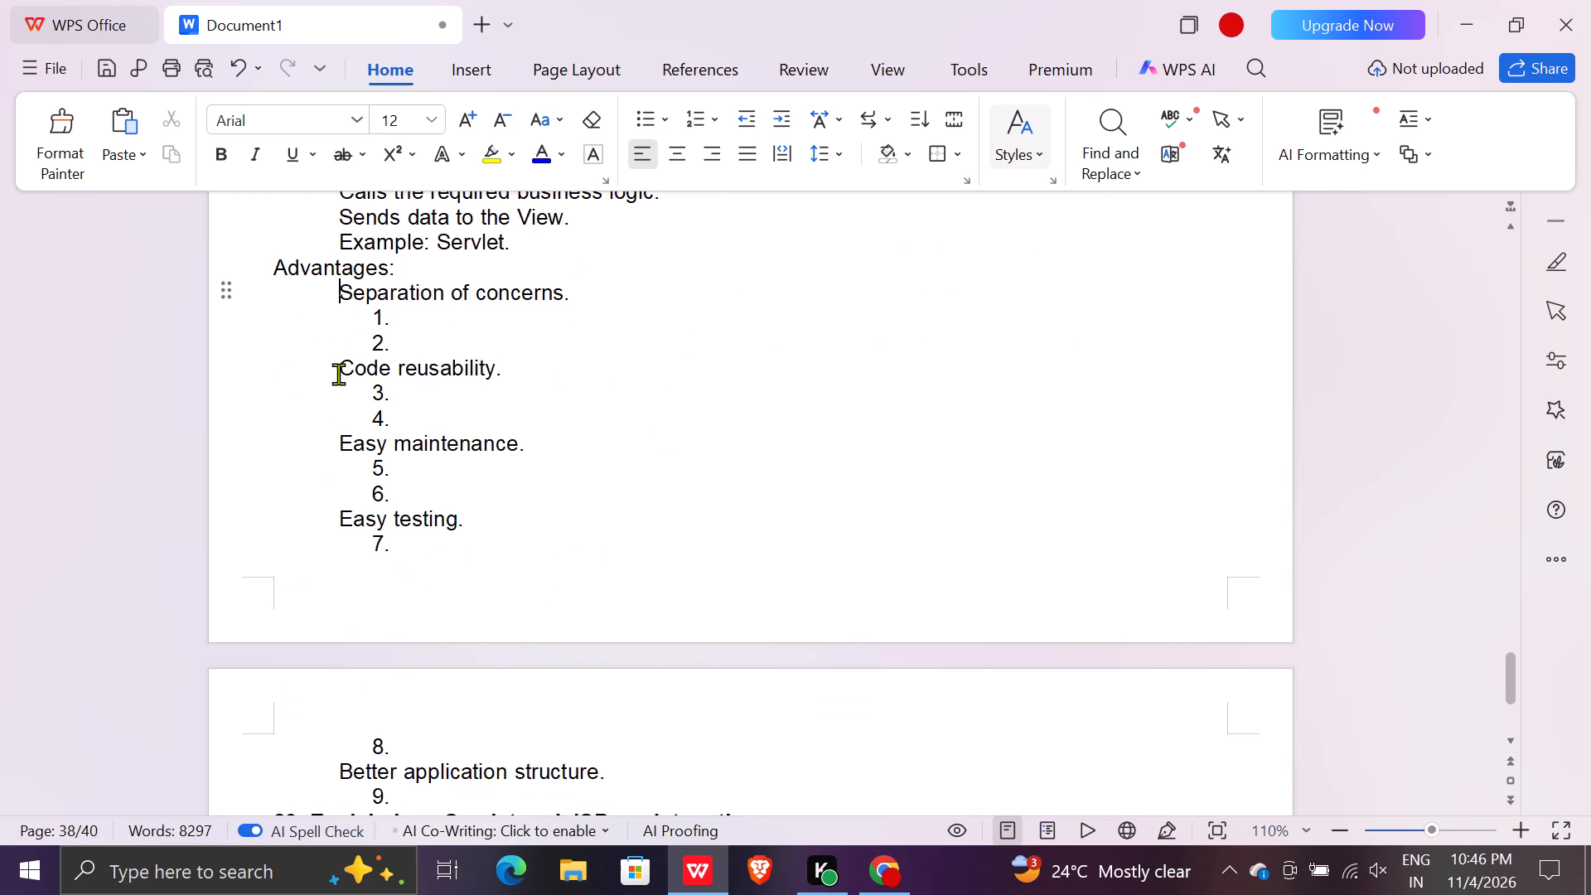
pyautogui.click(338, 374)
pyautogui.press('BackSpace')
pyautogui.press('BackSpace')
pyautogui.press('BackSpace')
pyautogui.press('Tab')
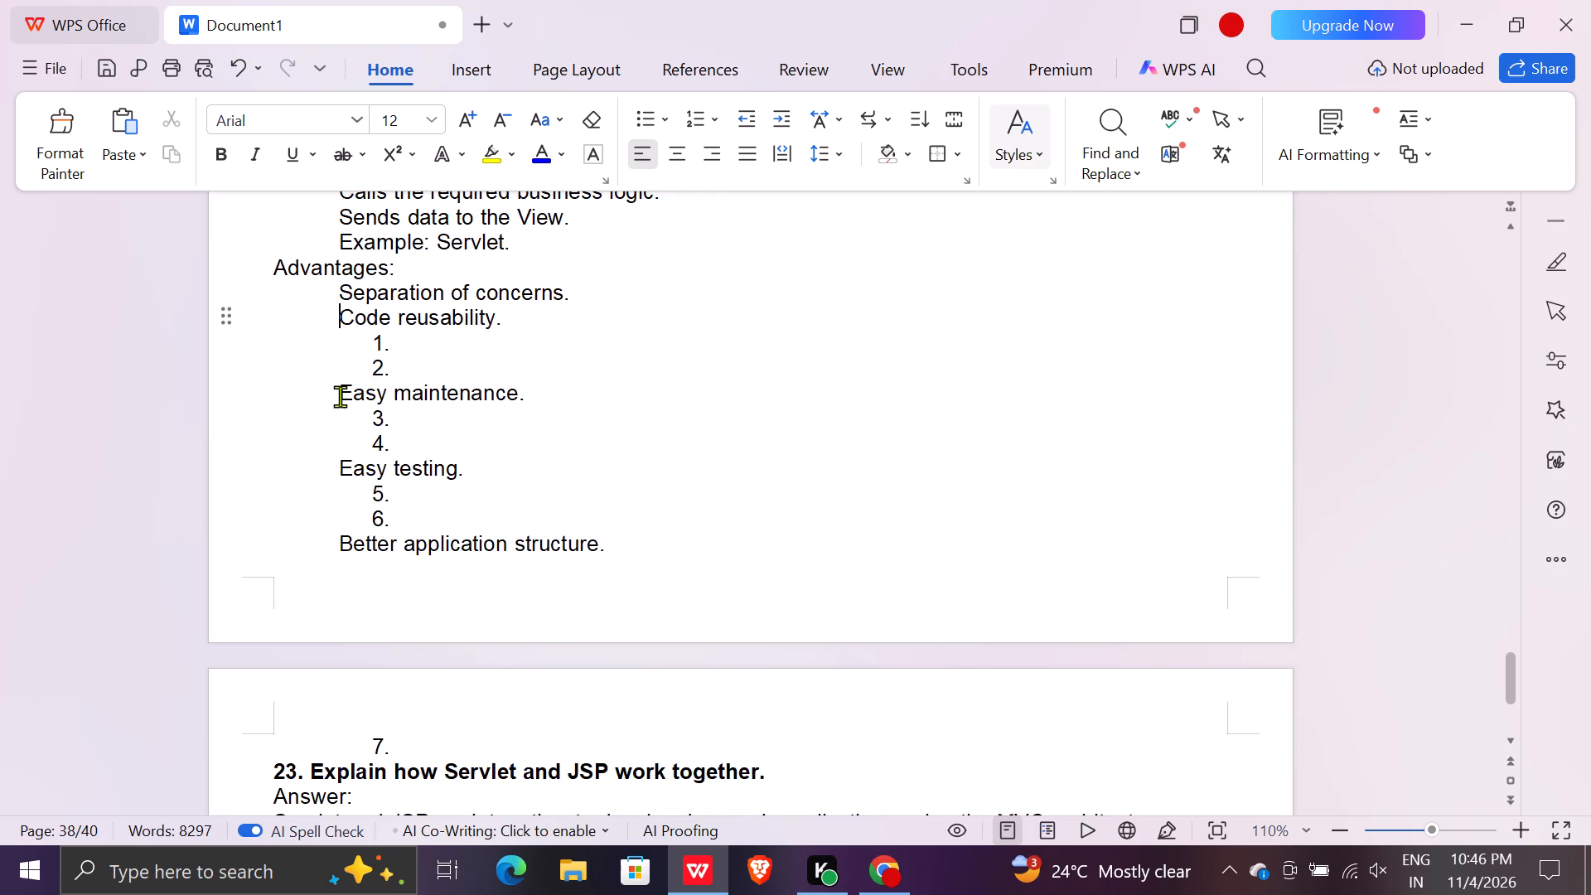
# Remove the empty numbers above "Easy maintenance." and "Easy testing." in question 22's advantages, and indent both lines.
pyautogui.click(340, 396)
pyautogui.press('BackSpace')
pyautogui.press('BackSpace')
pyautogui.press('BackSpace')
pyautogui.press('Tab')
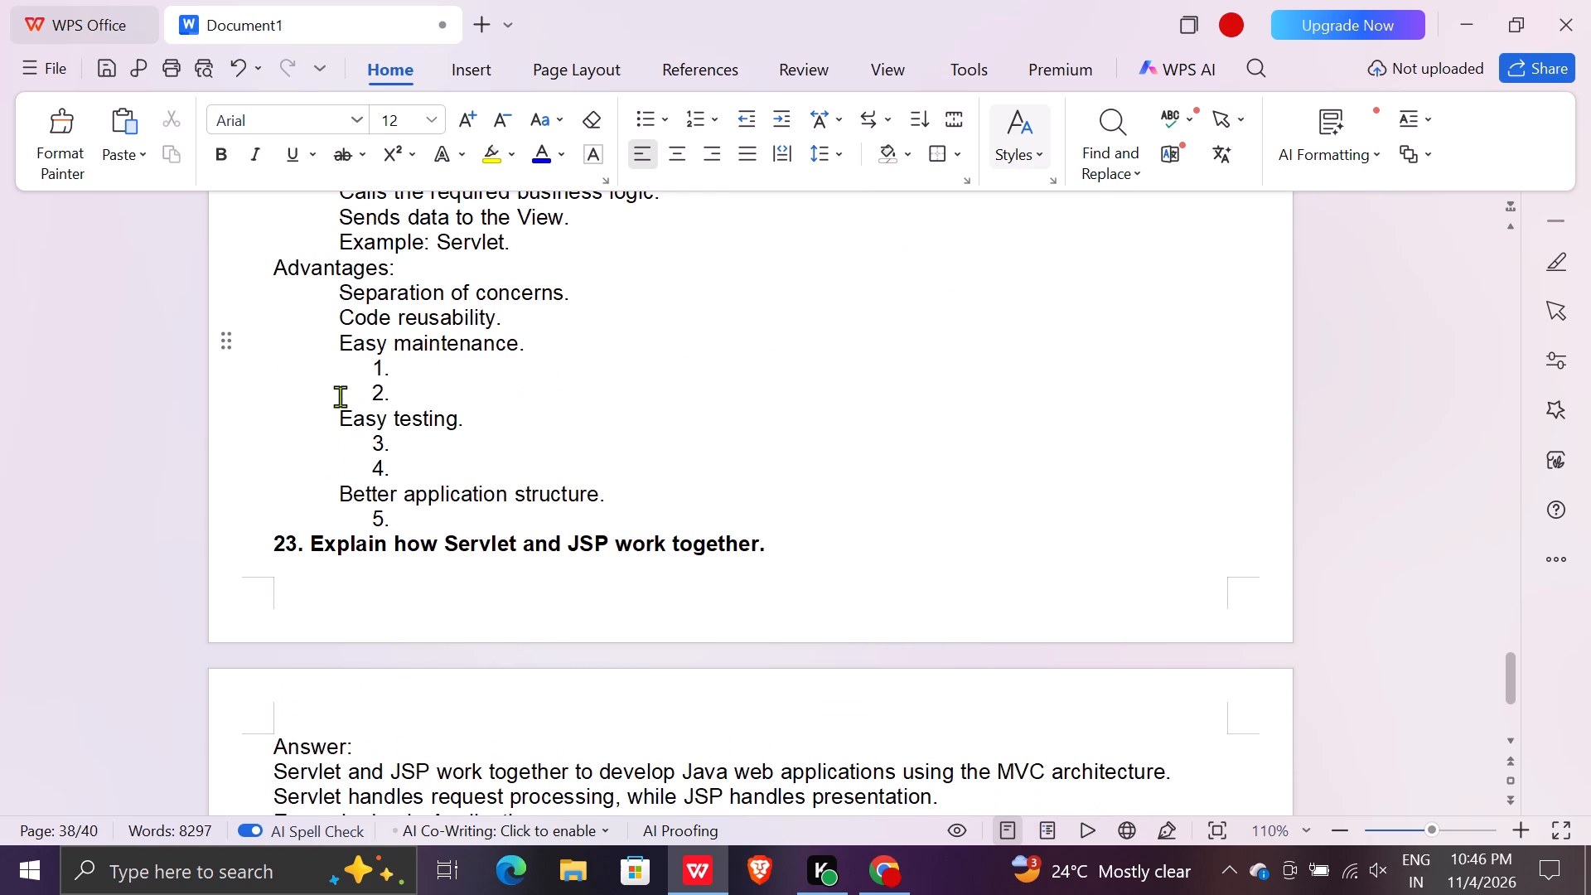
pyautogui.click(333, 414)
pyautogui.press('BackSpace')
pyautogui.press('BackSpace')
pyautogui.press('BackSpace')
pyautogui.press('Tab')
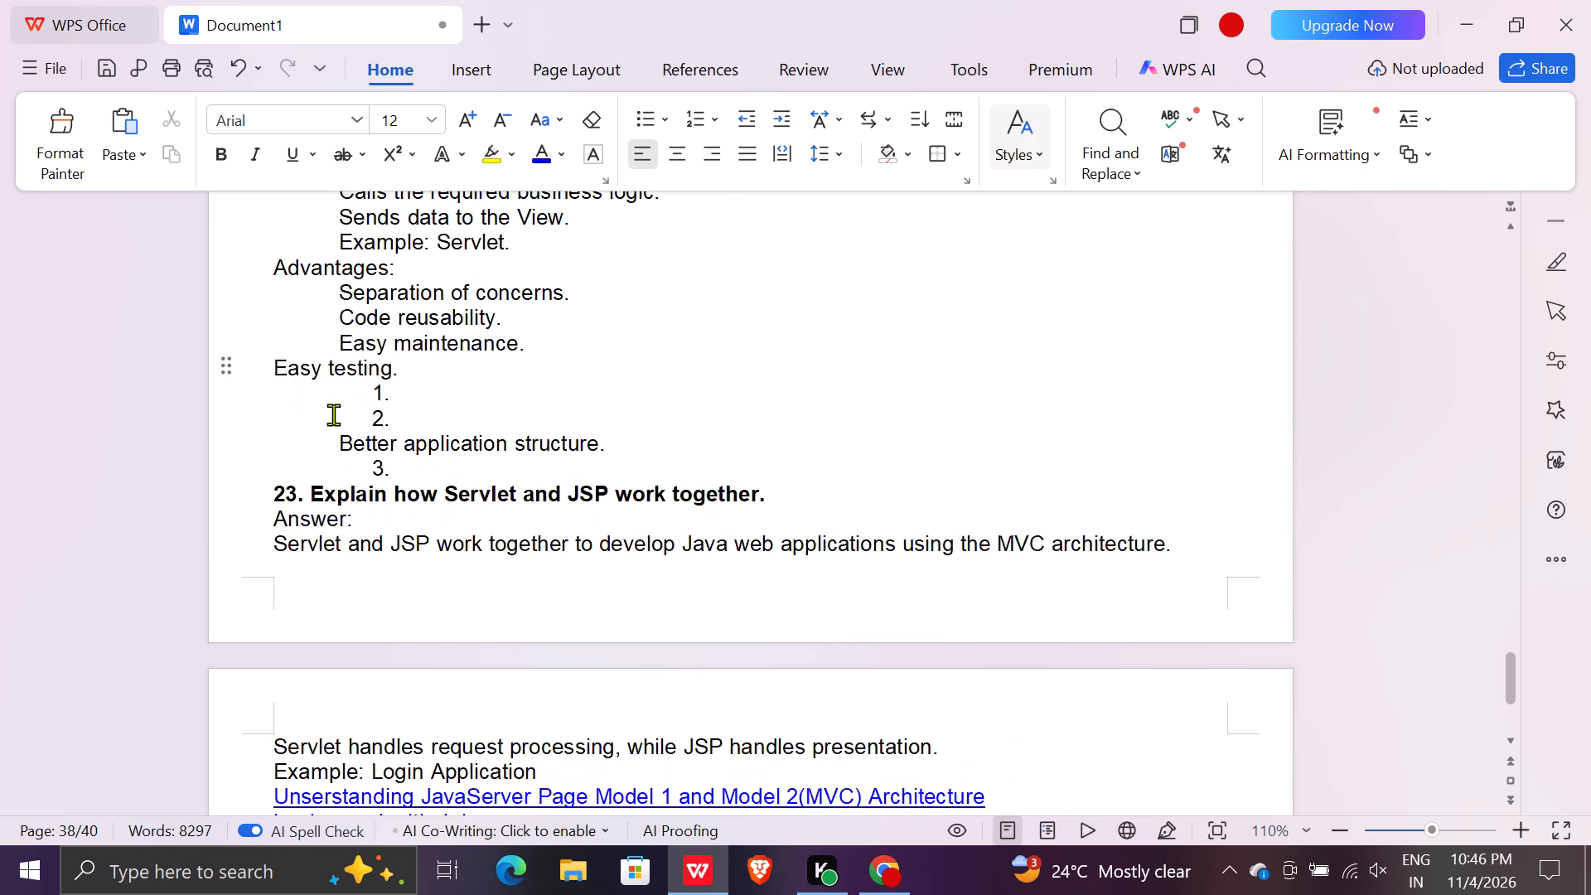
# Remove the empty numbers around "Better application structure." in question 22's advantages, and indent the line.
pyautogui.click(339, 448)
pyautogui.press('BackSpace')
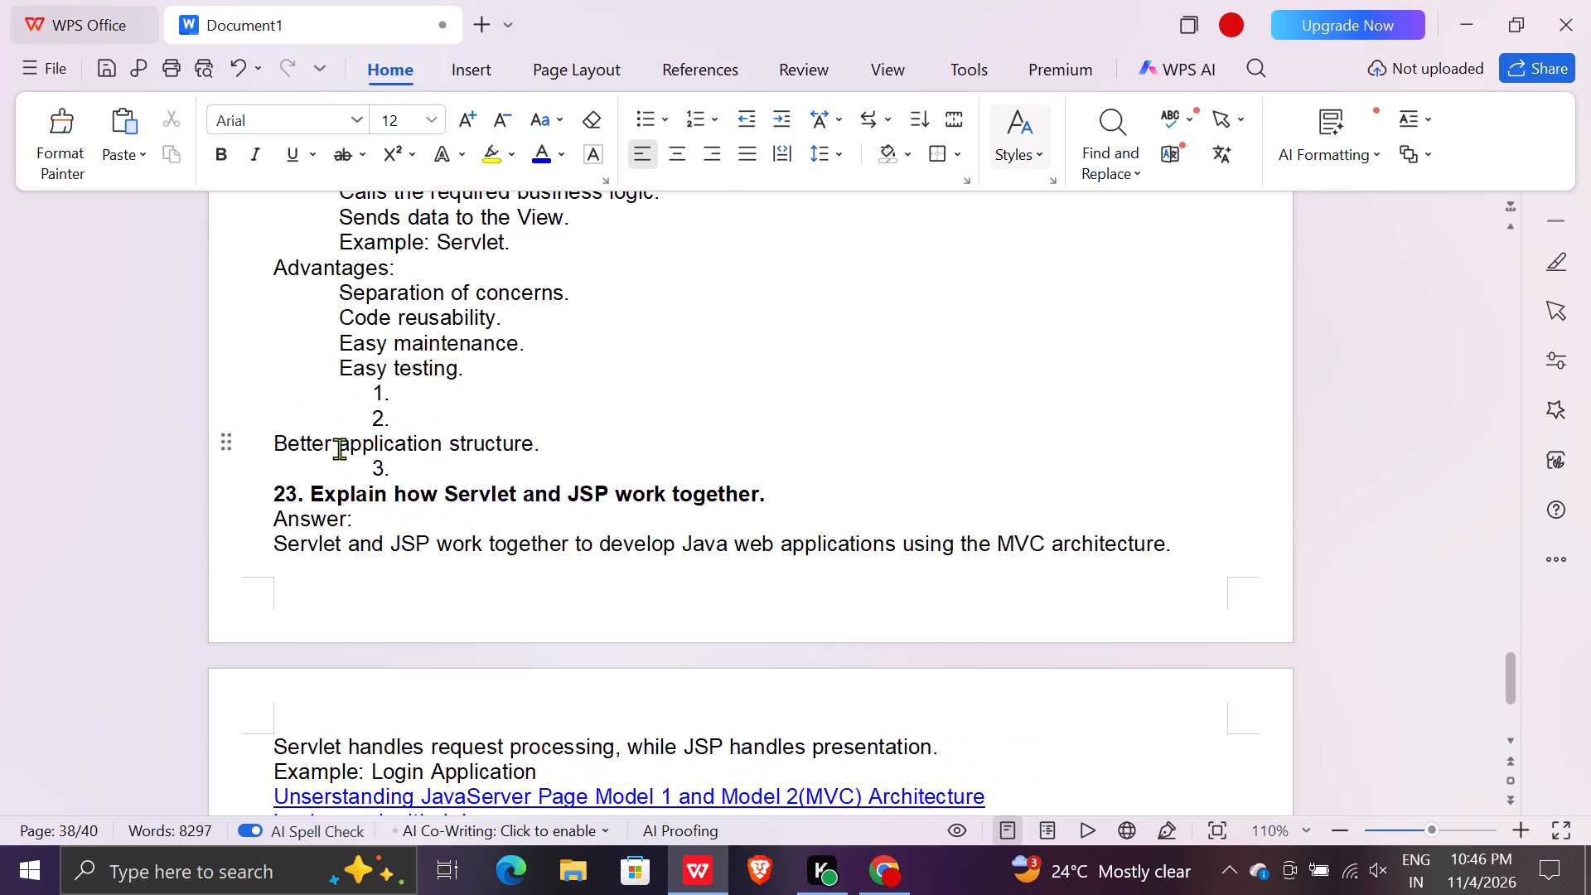
pyautogui.press('BackSpace')
pyautogui.press('BackSpace')
pyautogui.press('Tab')
pyautogui.click(427, 409)
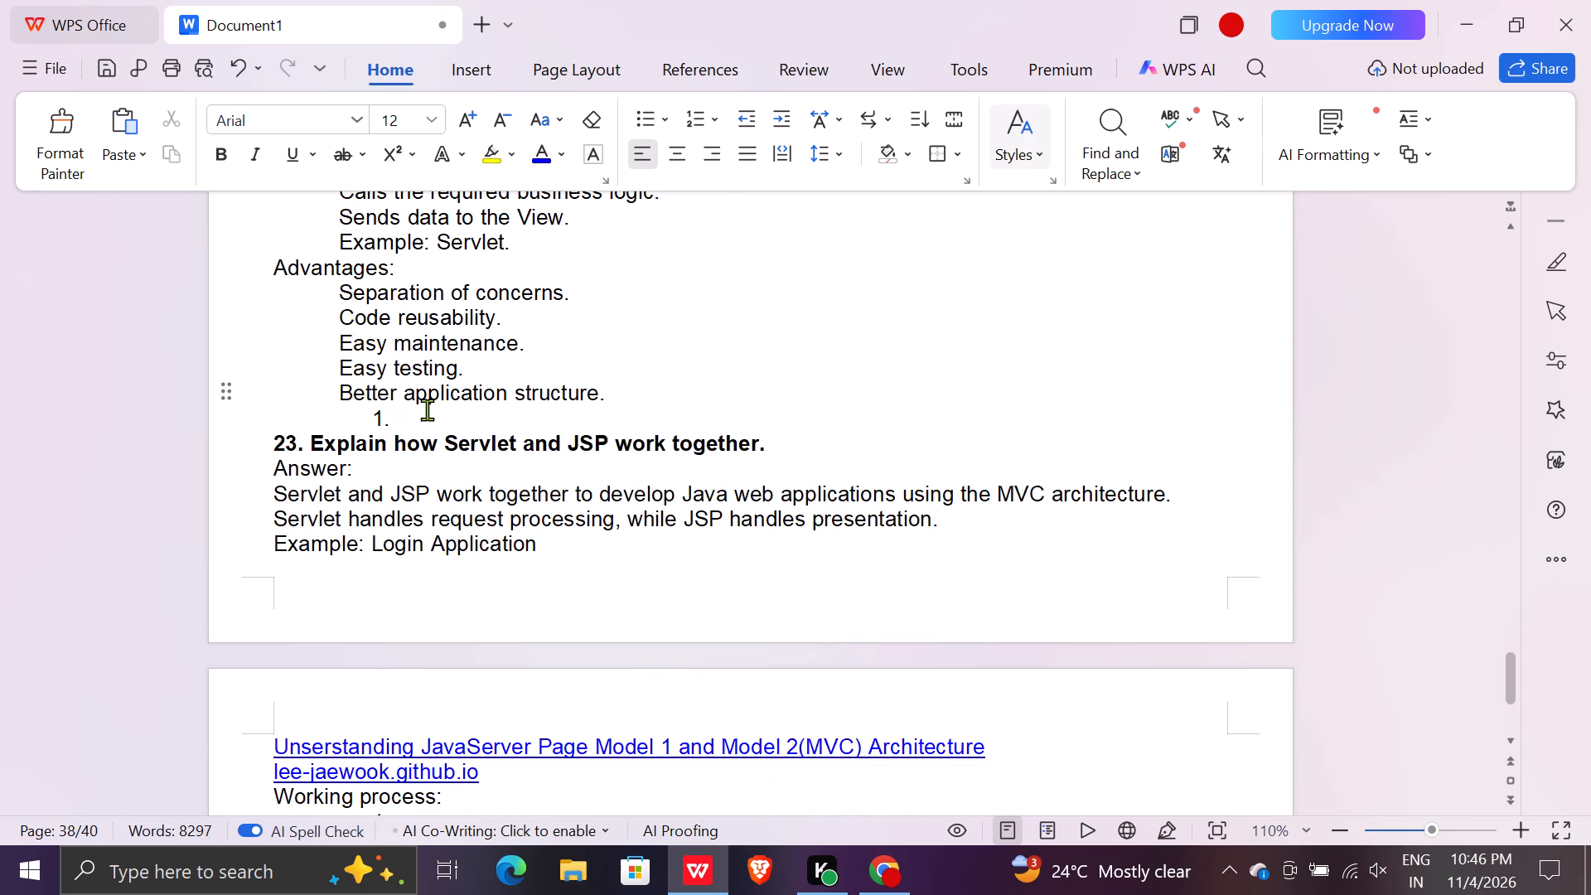
pyautogui.press('BackSpace')
pyautogui.press('BackSpace')
pyautogui.press('BackSpace')
# Push the heading "23. Explain how Servlet and JSP work together." onto a new page by adding blank lines above it.
pyautogui.scroll(-1, 476, 424)
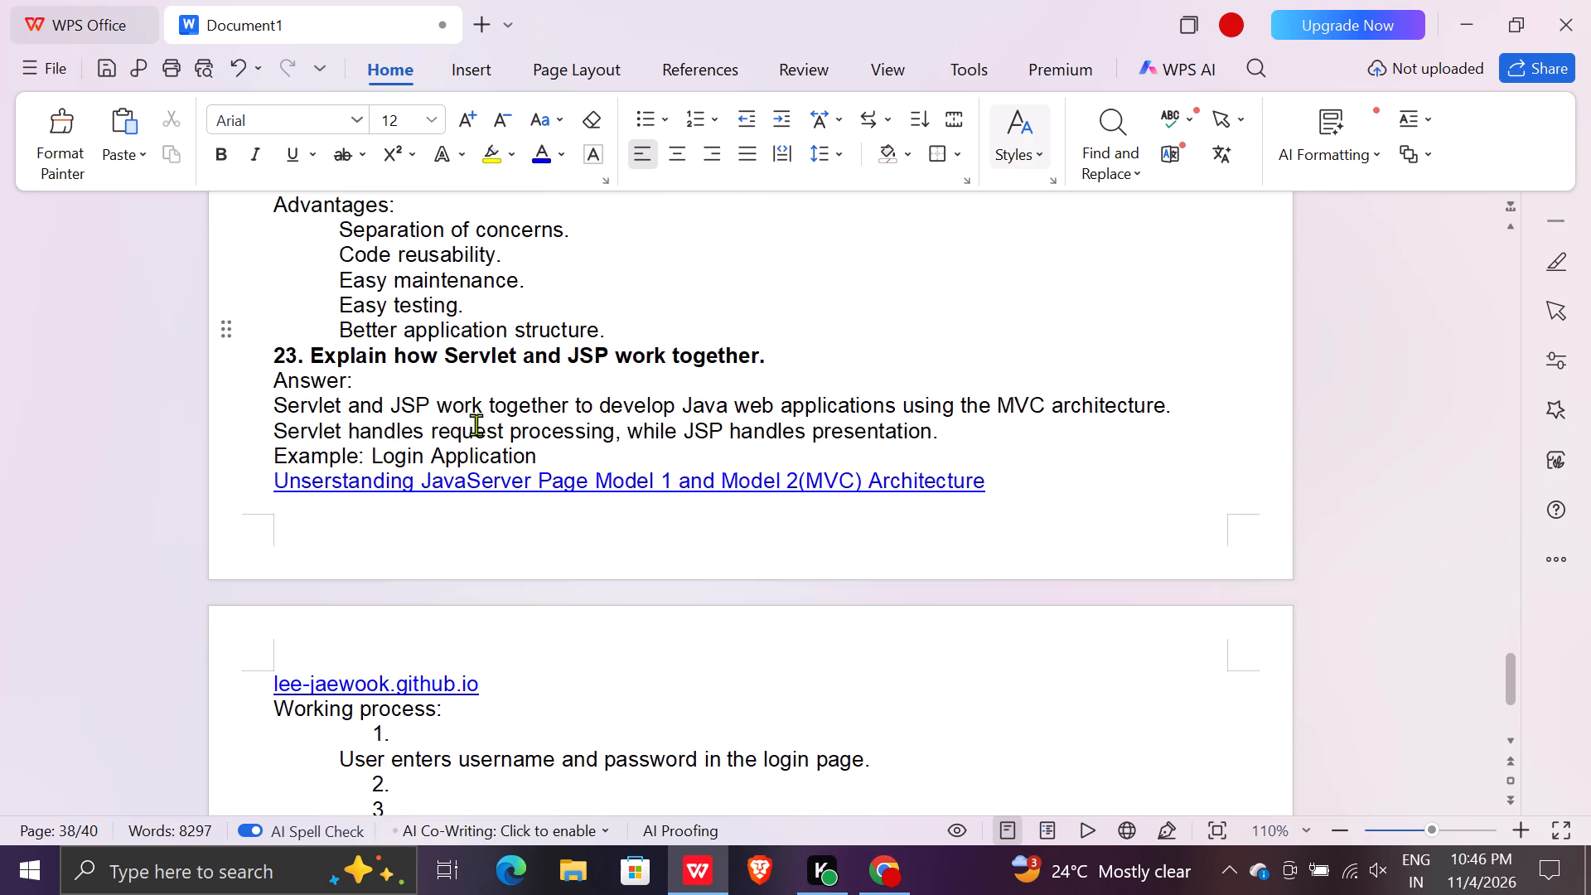
pyautogui.scroll(-15, 347, 499)
pyautogui.scroll(9, 347, 499)
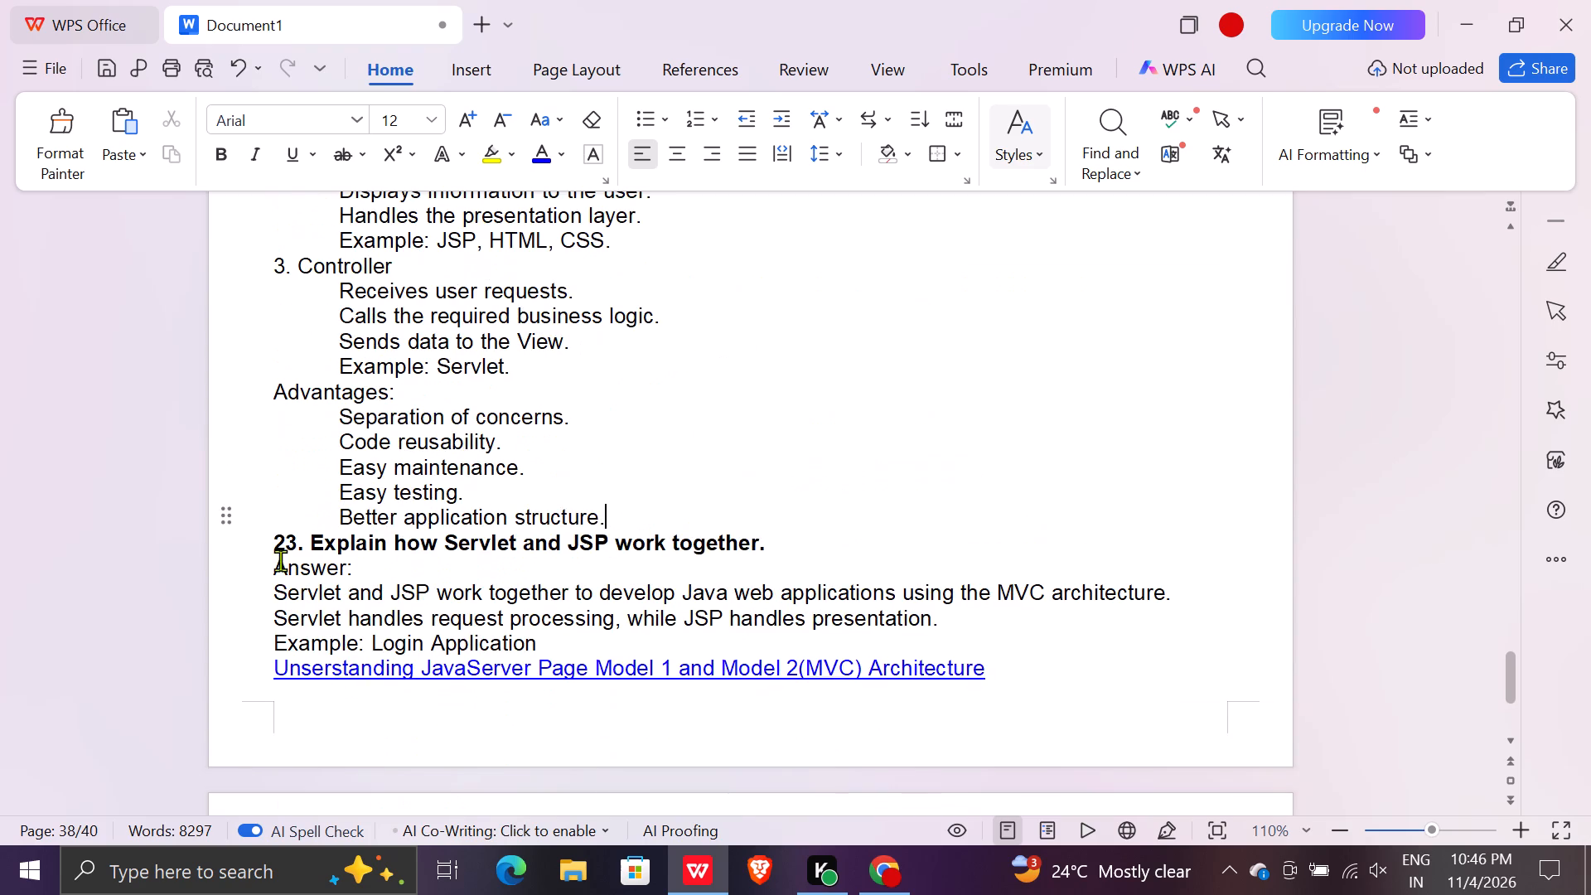
pyautogui.click(275, 548)
pyautogui.press('Return')
pyautogui.press('Return')
pyautogui.press('Return')
pyautogui.press('Return')
pyautogui.press('Return')
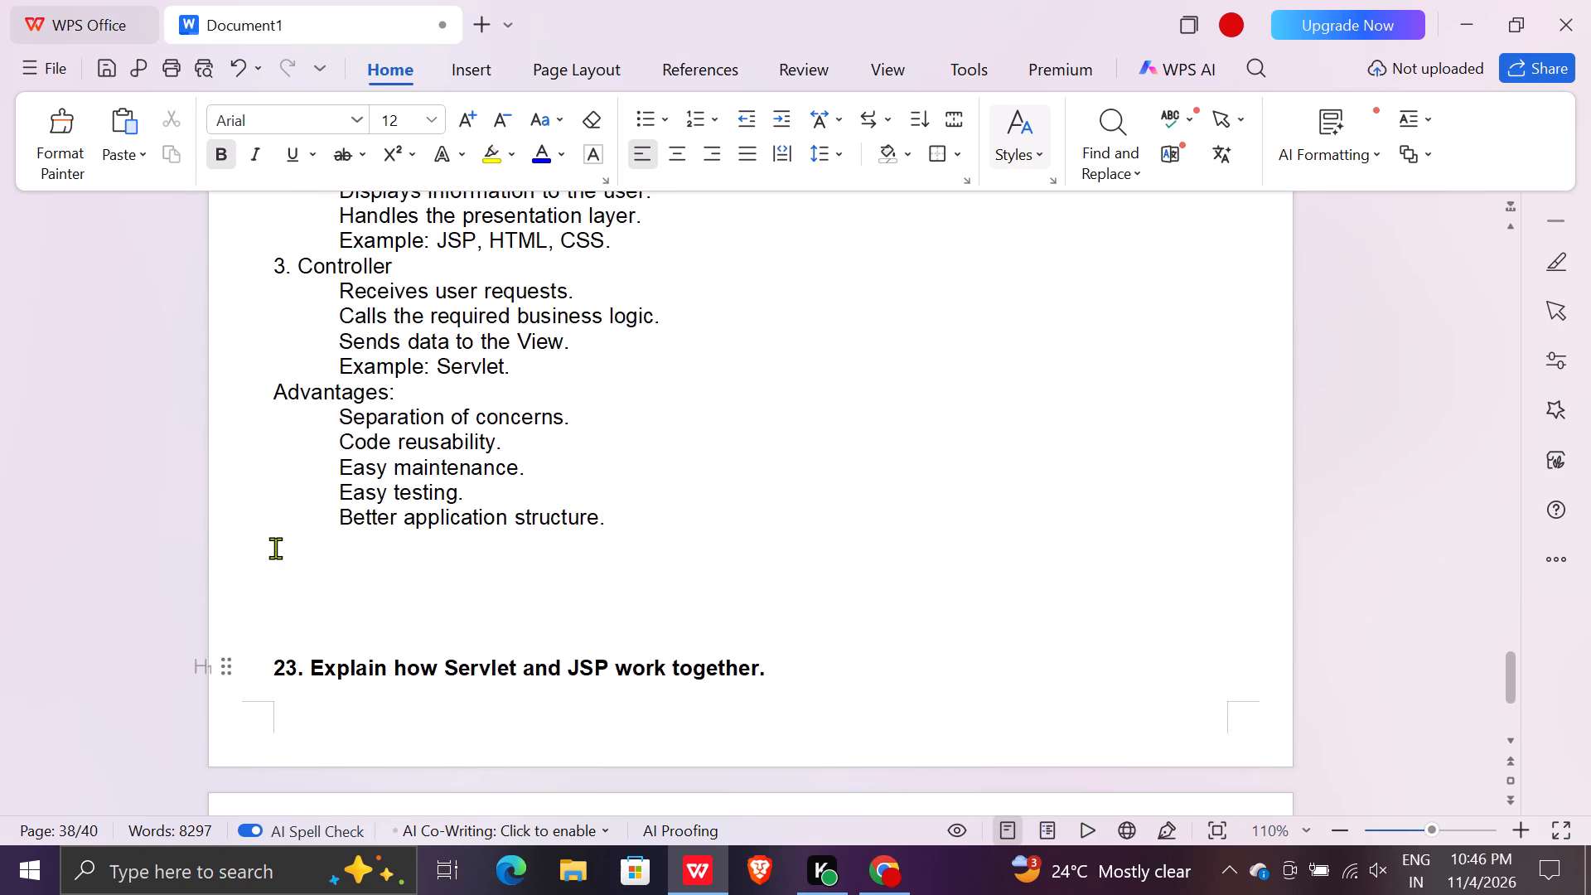
pyautogui.press('Return')
# Delete the two stray hyperlink lines under "Example: Login Application" in question 23.
pyautogui.scroll(-2, 410, 518)
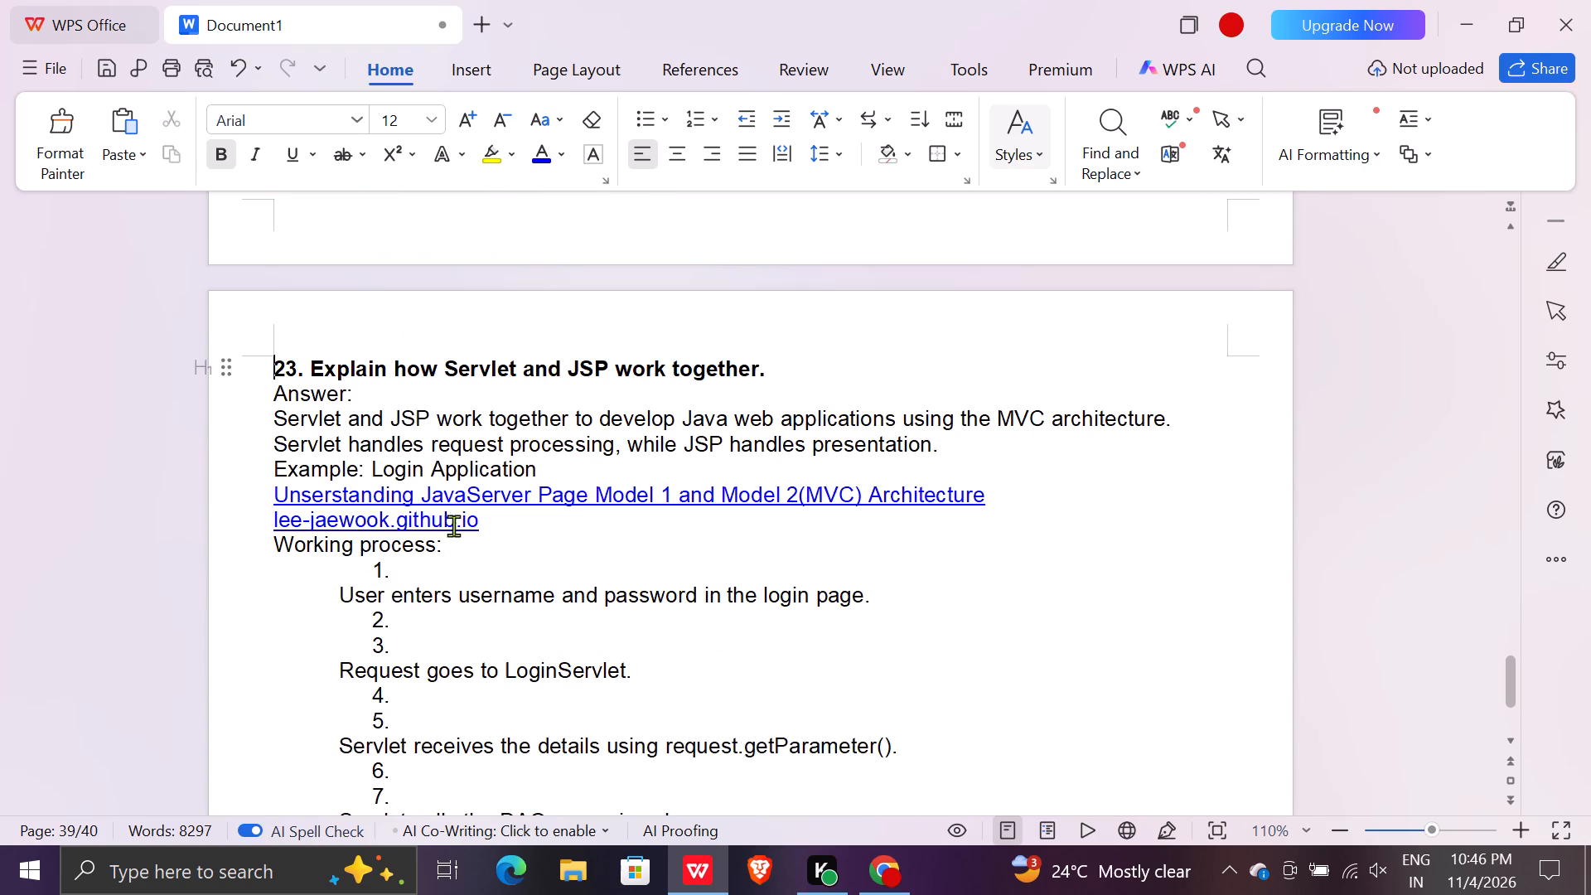
pyautogui.moveTo(505, 519); pyautogui.dragTo(254, 496)
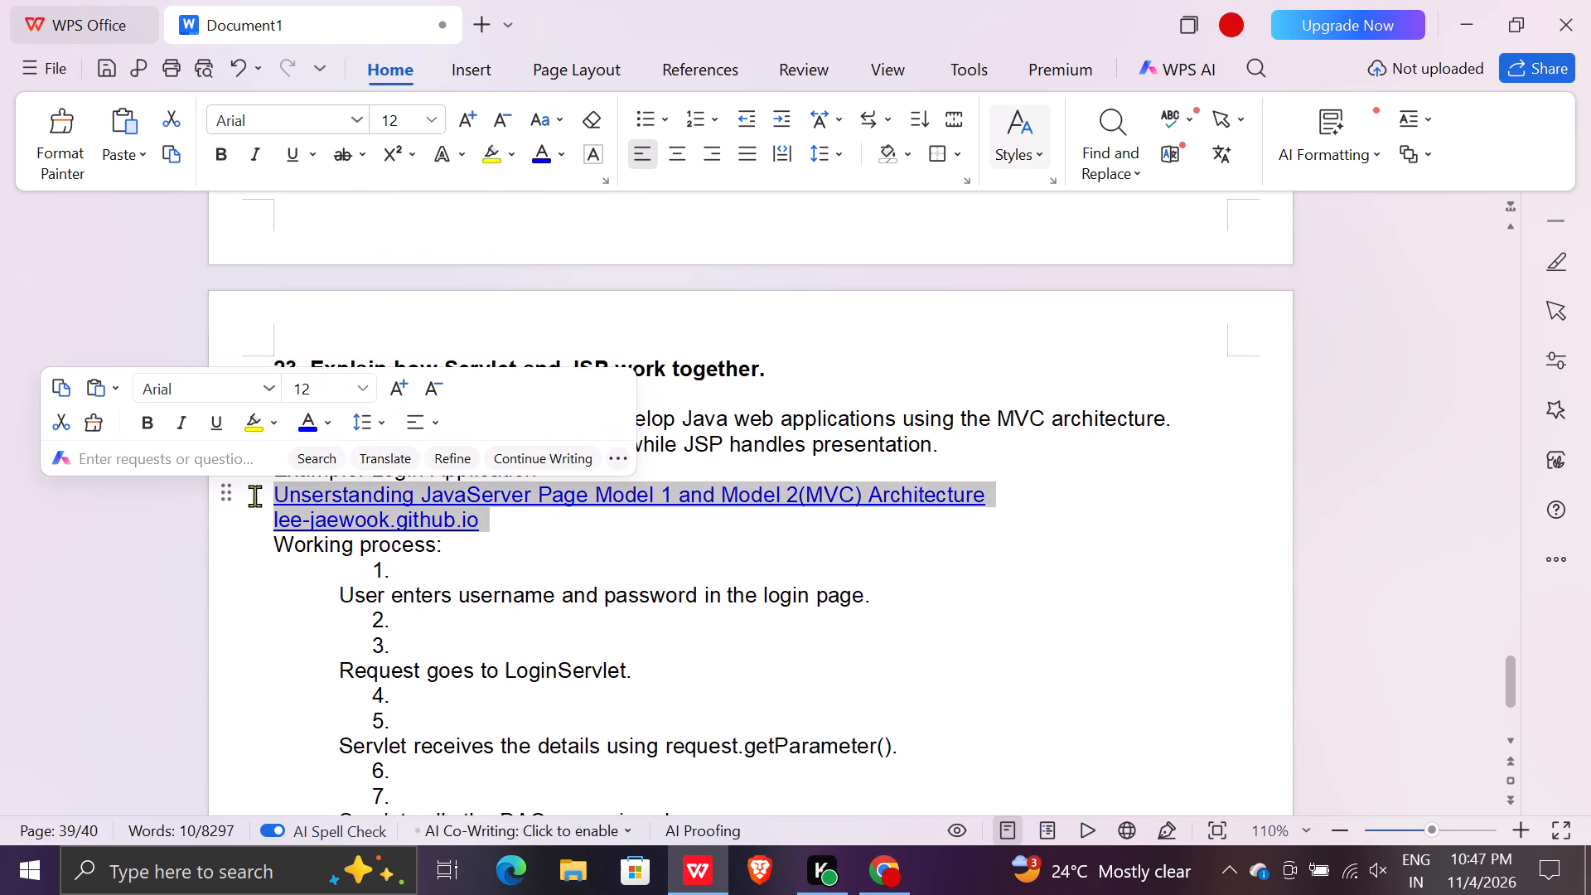
pyautogui.press('BackSpace')
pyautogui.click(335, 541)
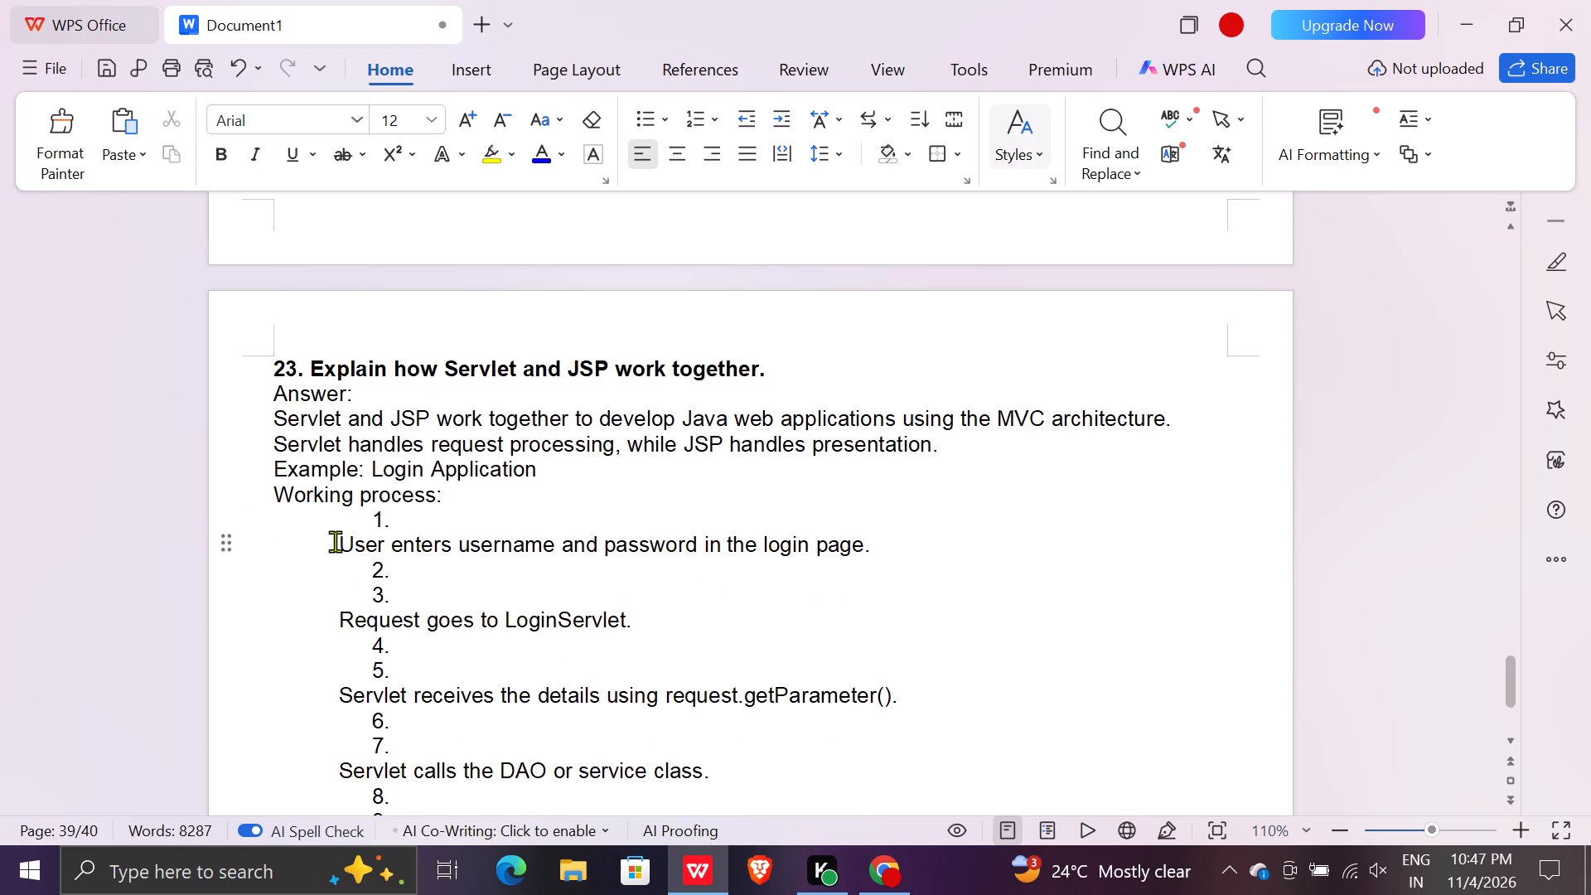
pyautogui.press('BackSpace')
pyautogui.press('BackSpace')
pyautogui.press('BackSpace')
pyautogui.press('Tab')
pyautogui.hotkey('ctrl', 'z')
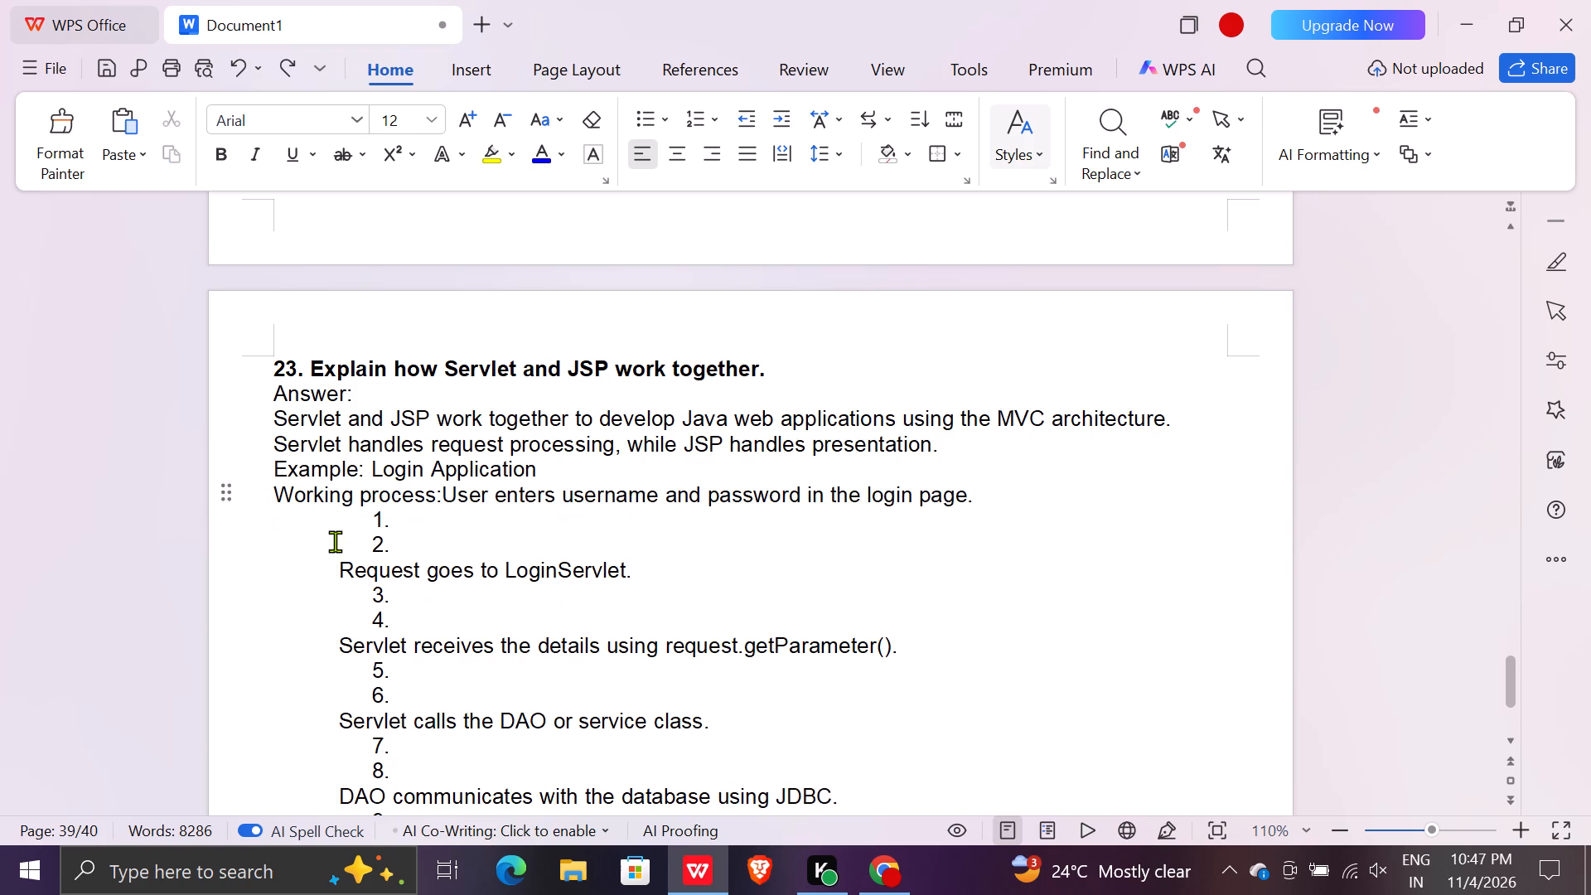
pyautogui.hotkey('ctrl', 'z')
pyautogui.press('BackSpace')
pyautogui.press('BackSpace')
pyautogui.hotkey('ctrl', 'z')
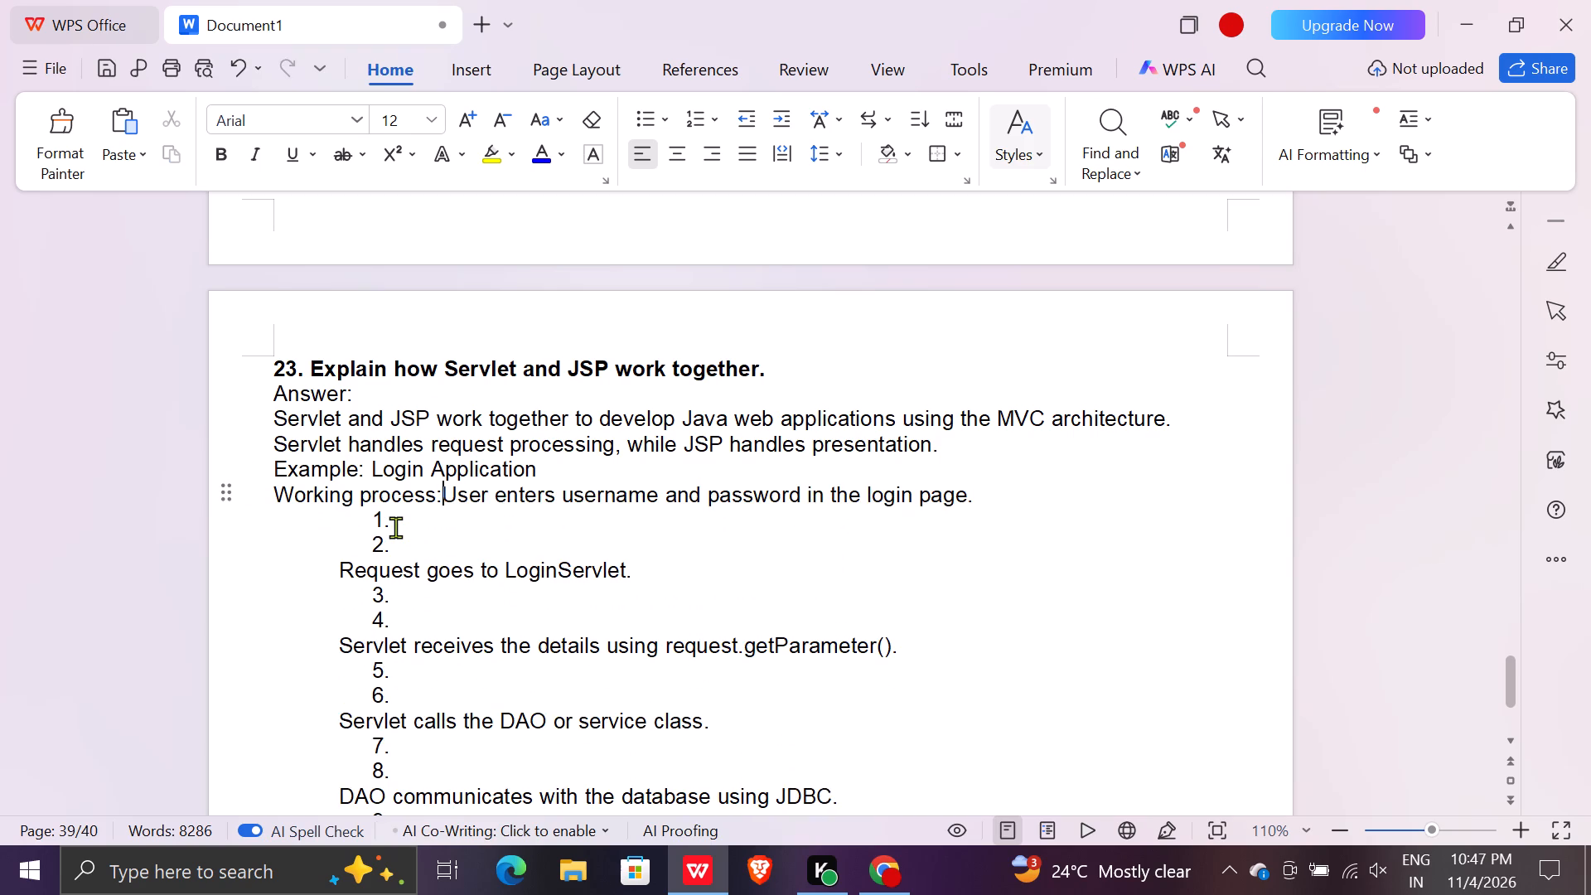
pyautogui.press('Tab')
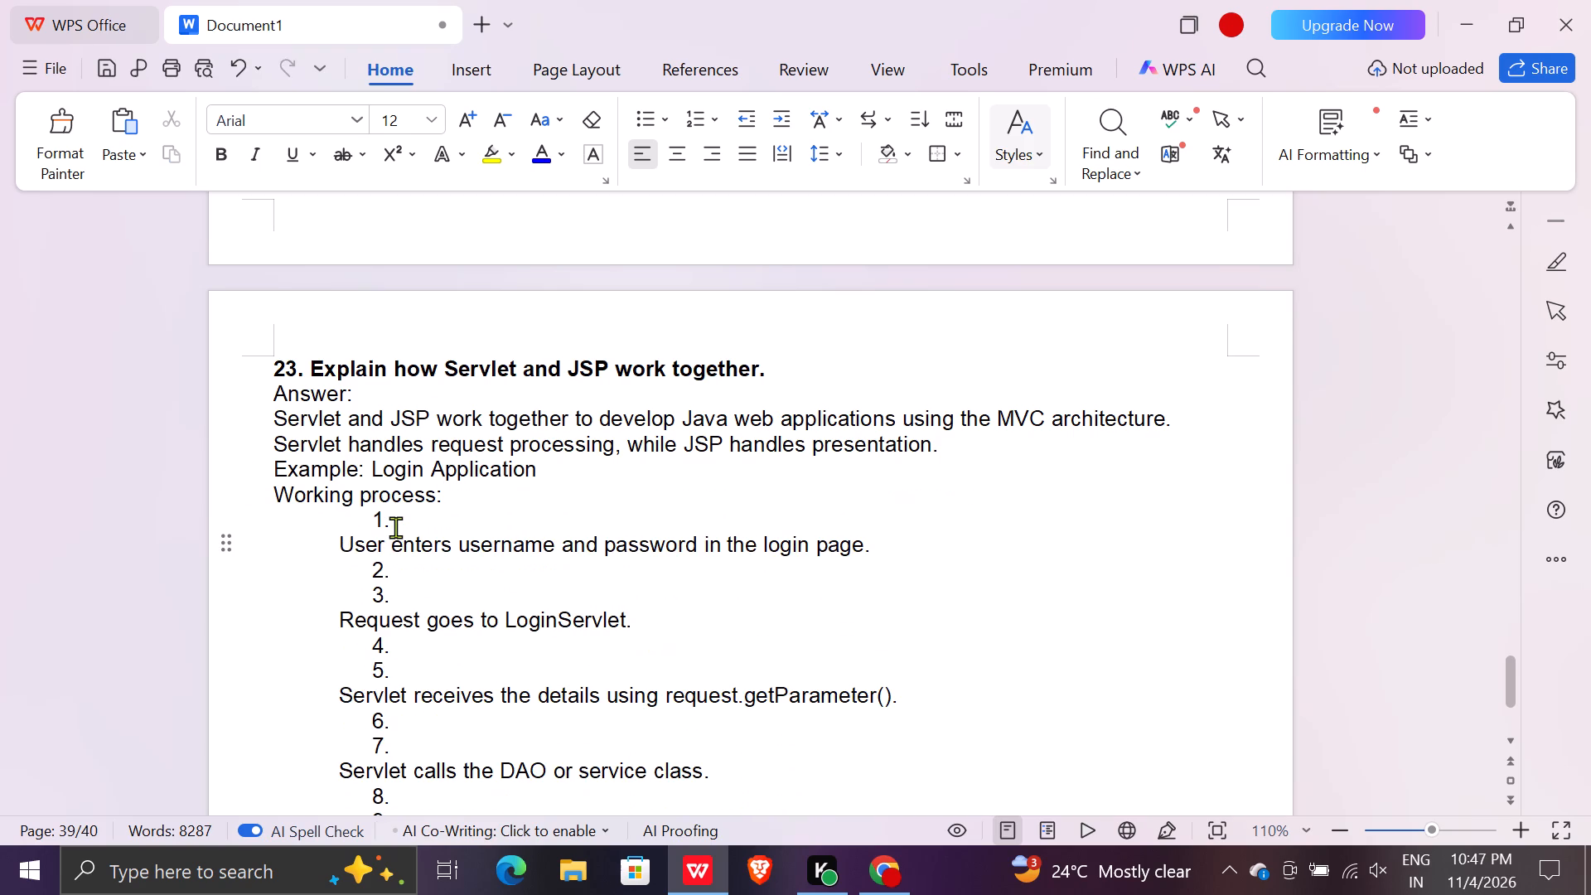
# Remove the empty numbers above "User enters username and password in the login page." and "Request goes to LoginServlet.", and indent both lines.
pyautogui.press('BackSpace')
pyautogui.press('BackSpace')
pyautogui.press('Tab')
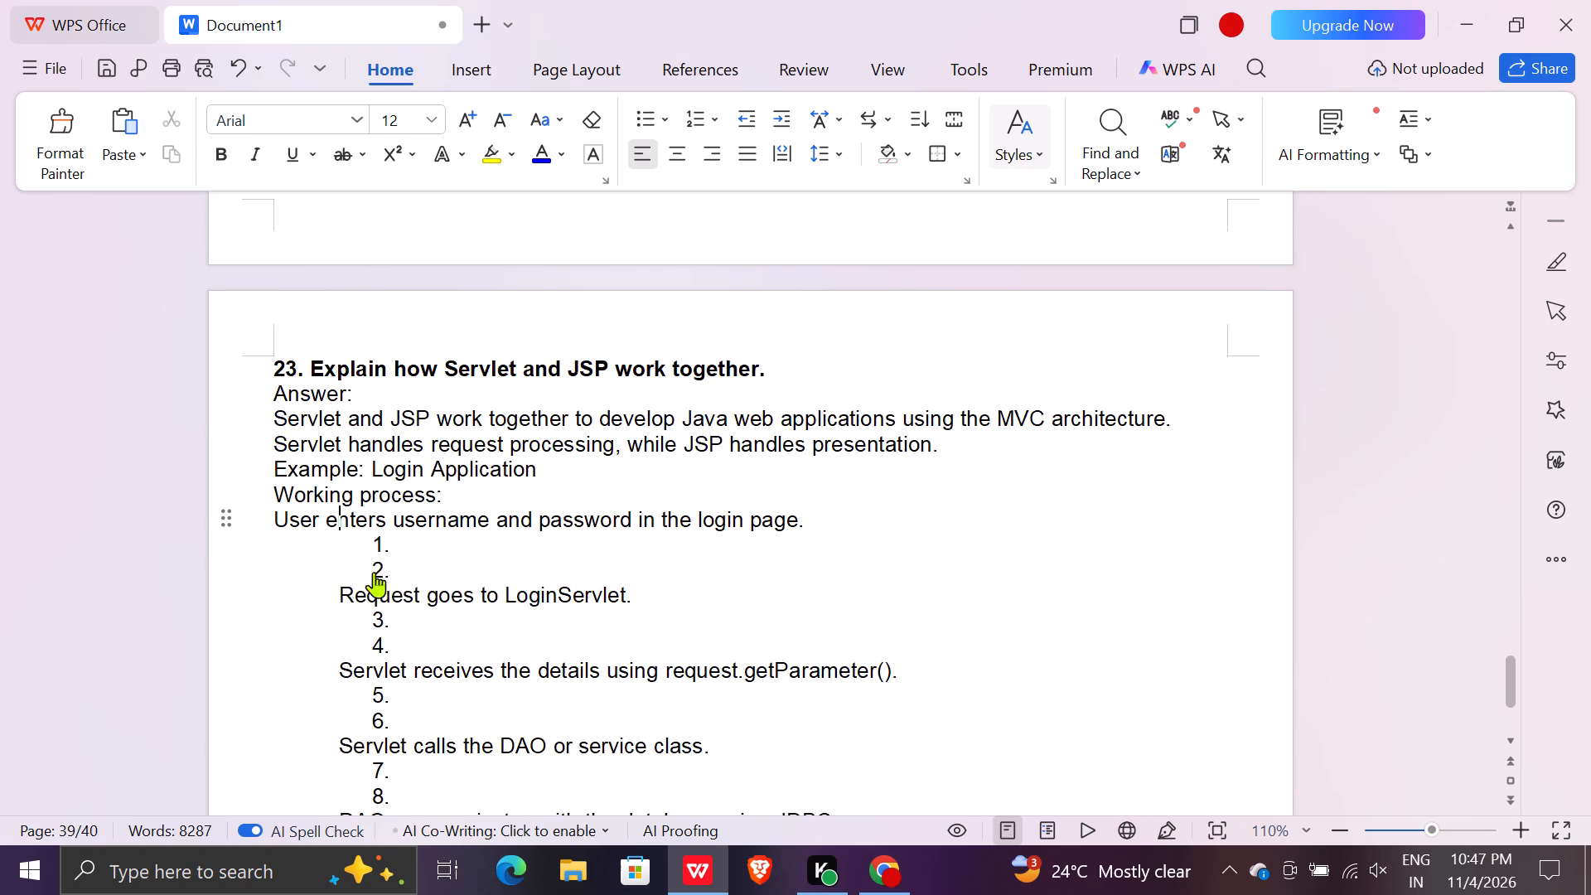
pyautogui.click(336, 596)
pyautogui.press('BackSpace')
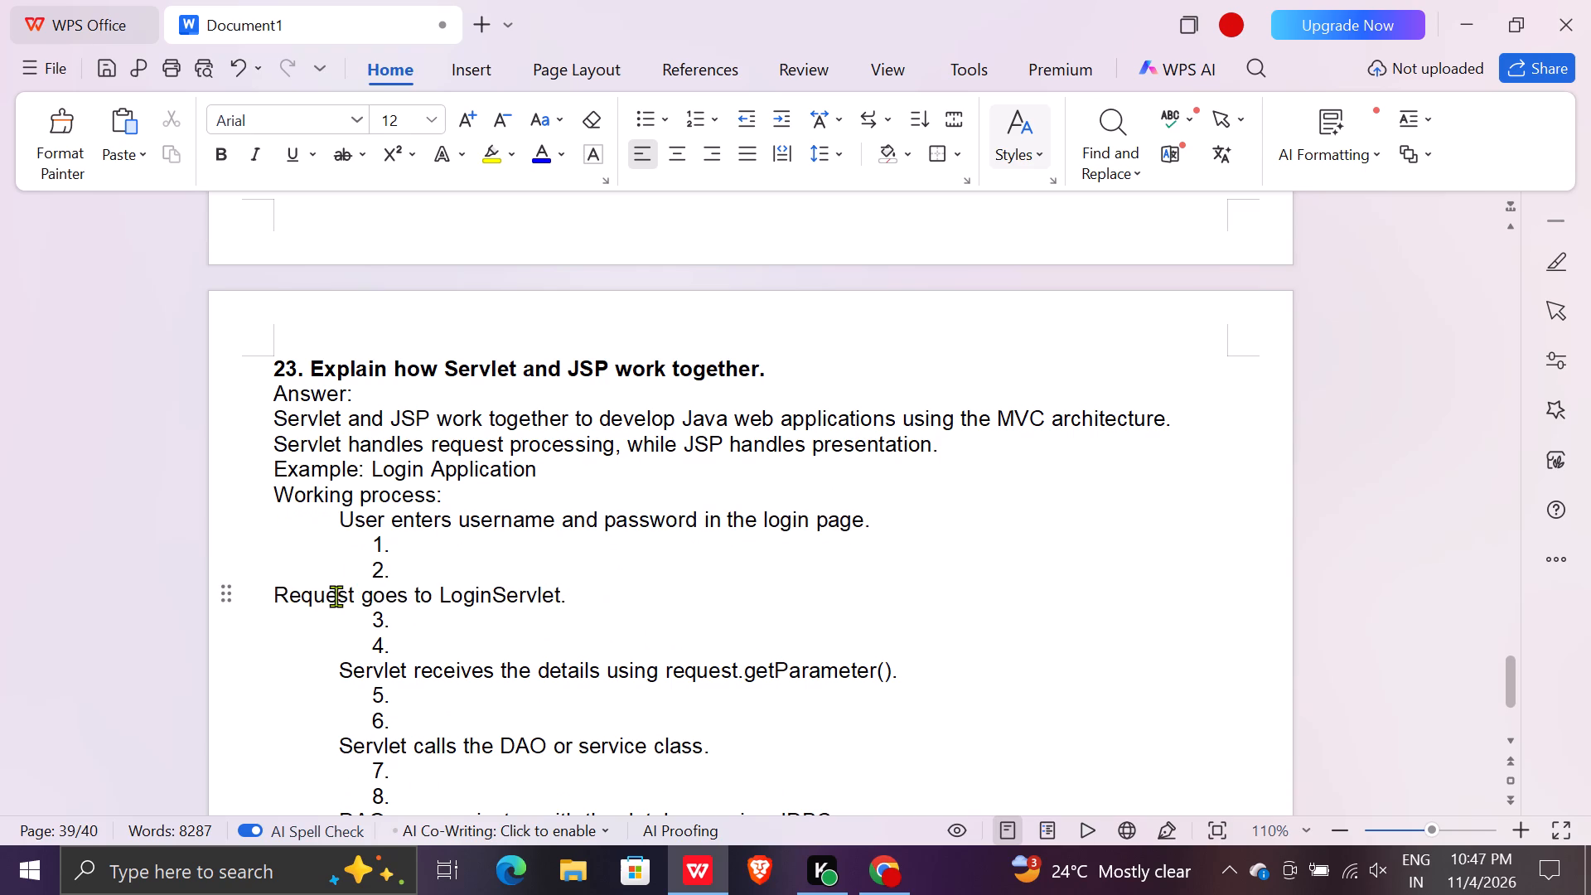
pyautogui.press('BackSpace')
pyautogui.press('BackSpace')
pyautogui.press('Tab')
# Remove the empty numbers above "Servlet receives the details using request.getParameter()." and "Servlet calls the DAO or service class.", and indent both lines.
pyautogui.click(341, 626)
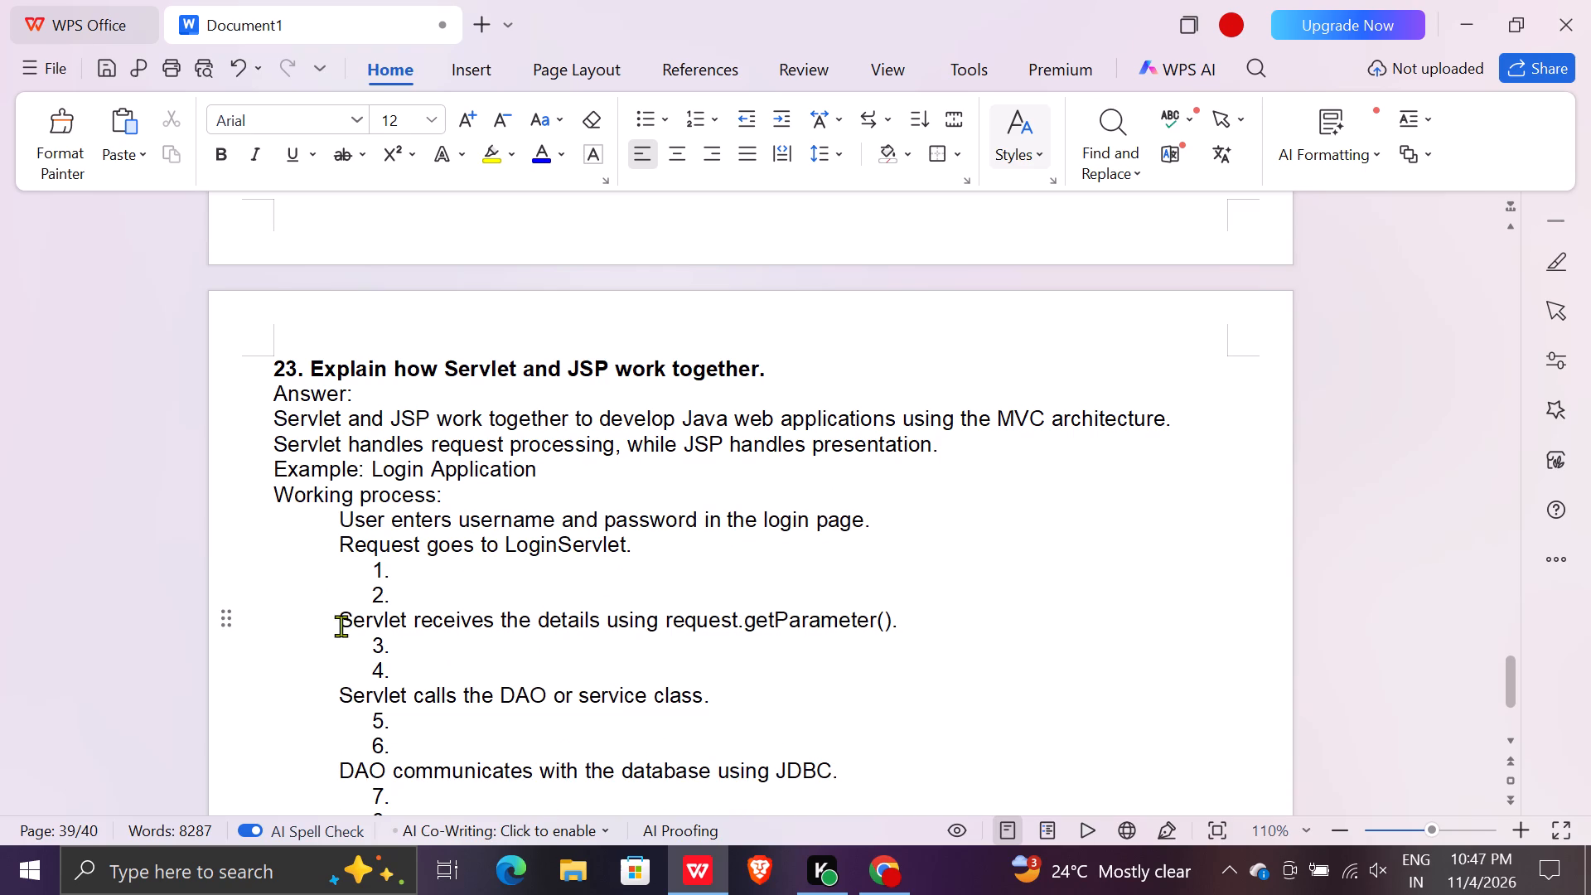
pyautogui.press('BackSpace')
pyautogui.press('BackSpace')
pyautogui.press('BackSpace')
pyautogui.press('Tab')
pyautogui.click(343, 640)
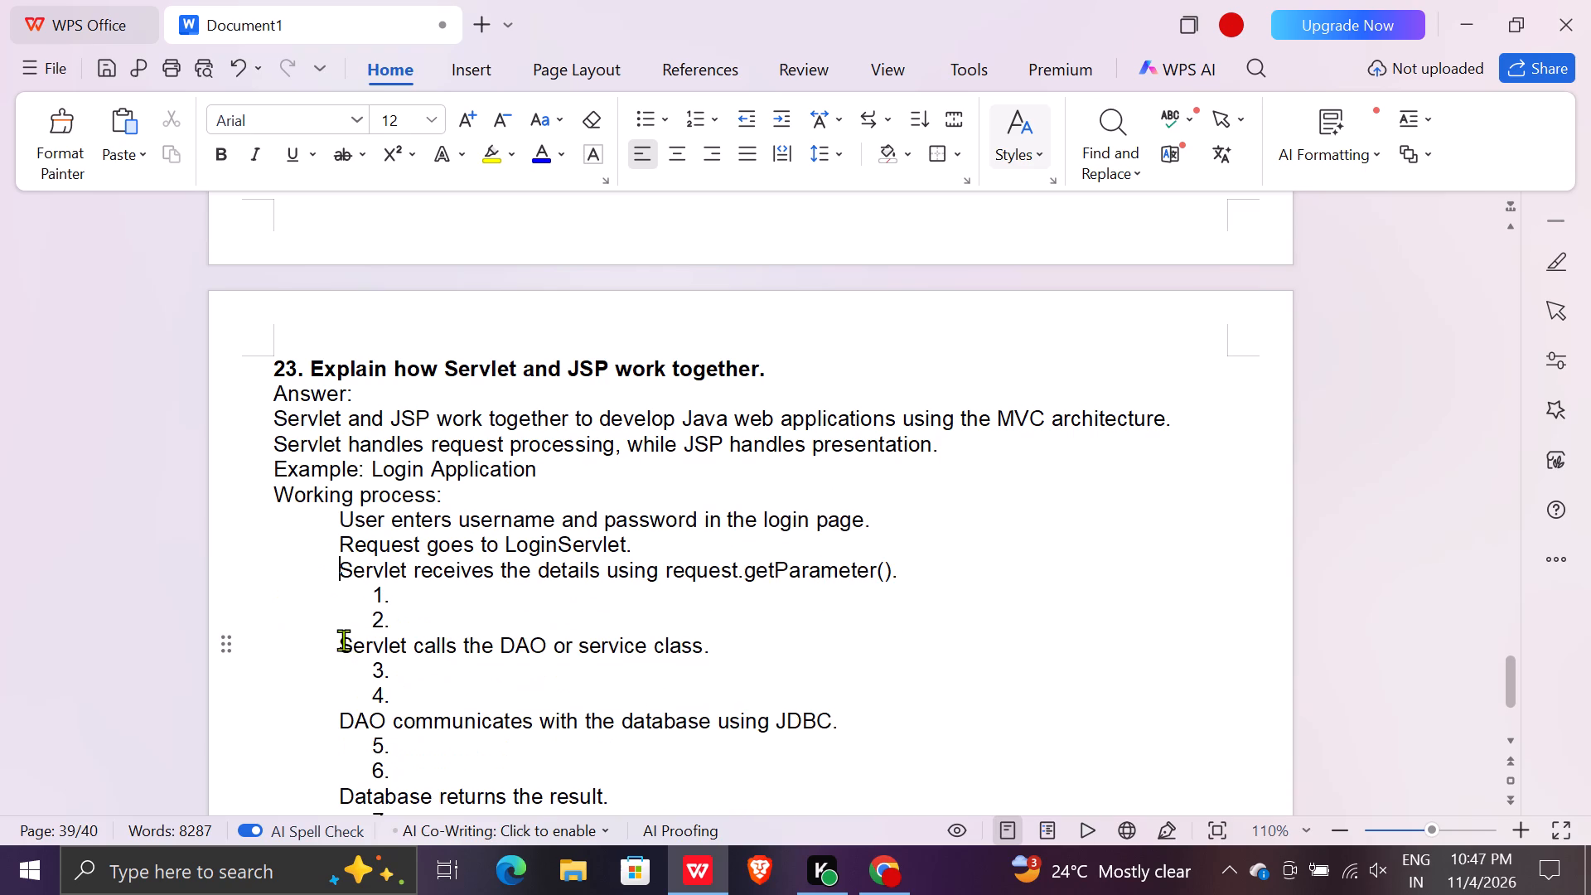
pyautogui.press('BackSpace')
pyautogui.press('BackSpace')
pyautogui.press('BackSpace')
pyautogui.press('Tab')
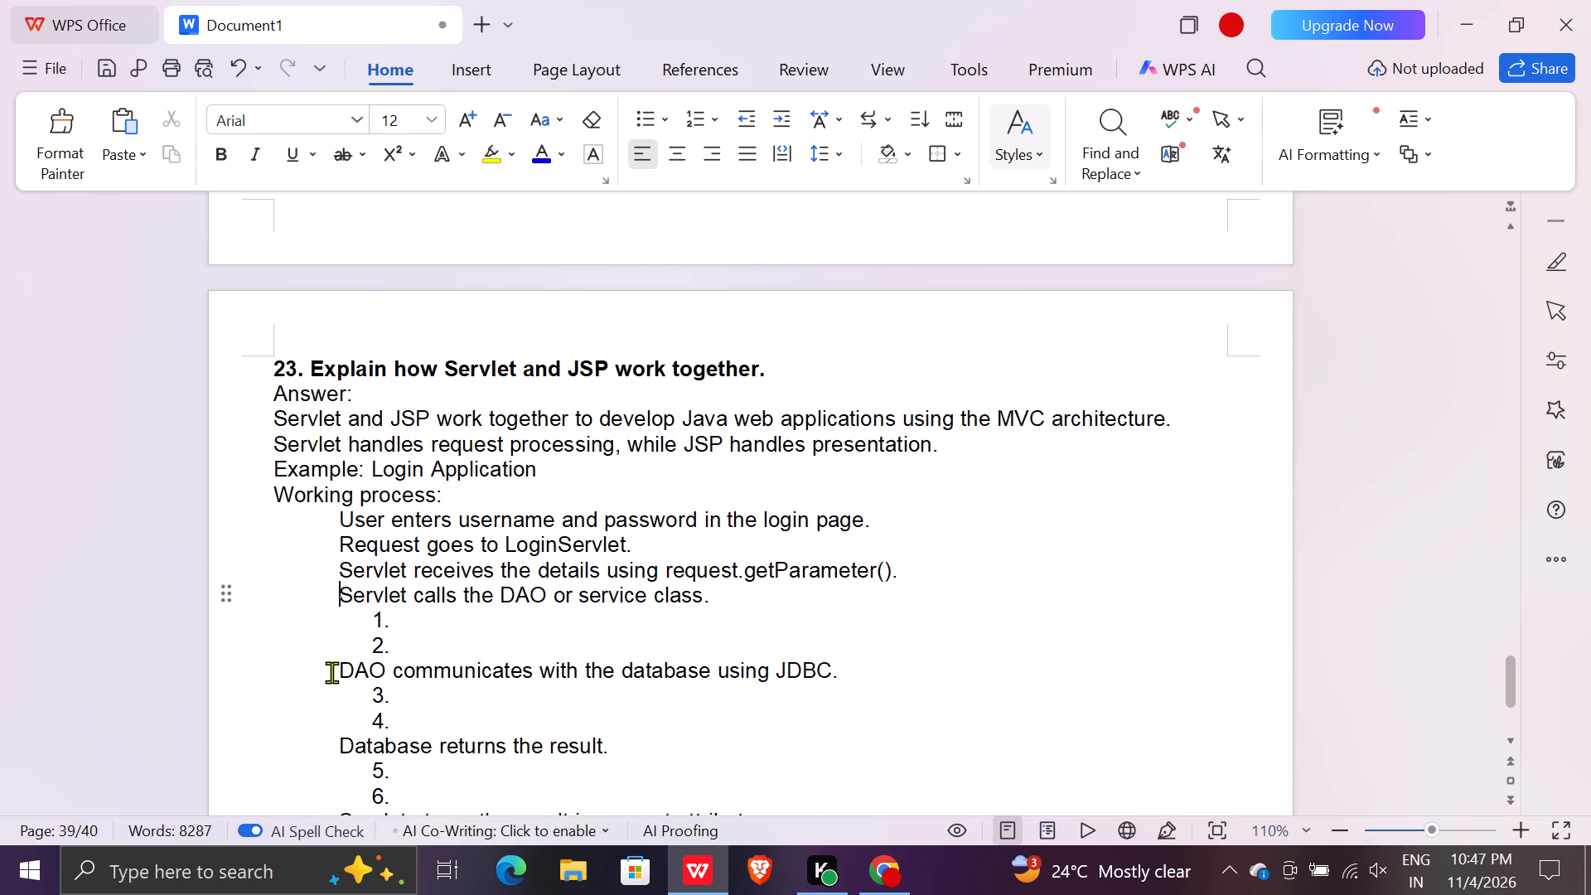
# Remove the empty numbers above "DAO communicates with the database using JDBC." and "Database returns the result.", and indent both lines.
pyautogui.click(331, 672)
pyautogui.press('BackSpace')
pyautogui.press('BackSpace')
pyautogui.press('BackSpace')
pyautogui.press('Tab')
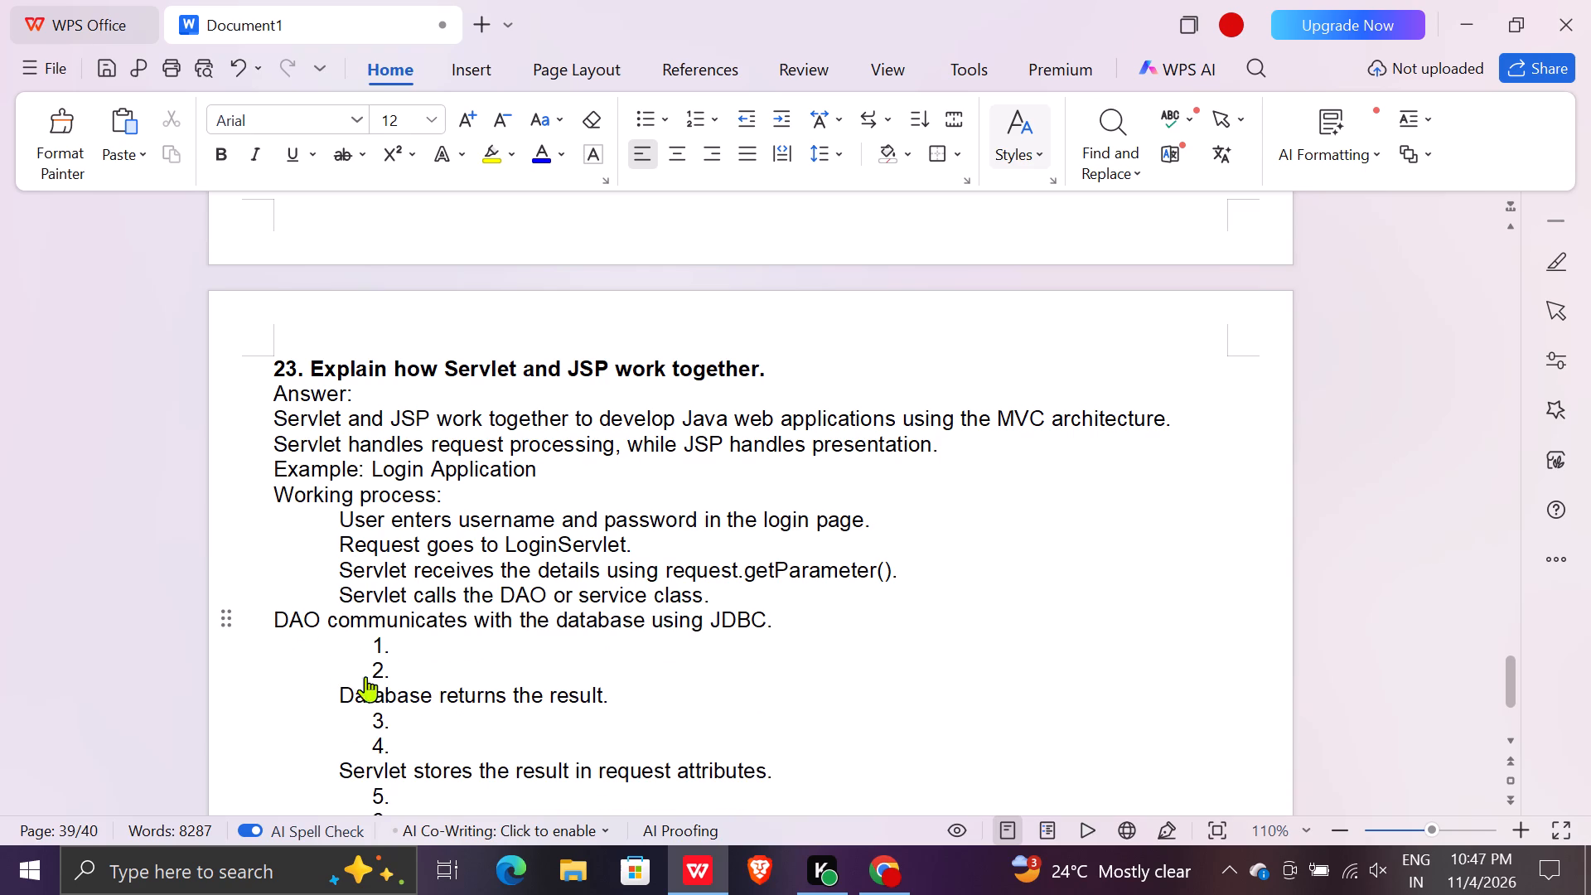
pyautogui.click(340, 695)
pyautogui.press('BackSpace')
pyautogui.press('BackSpace')
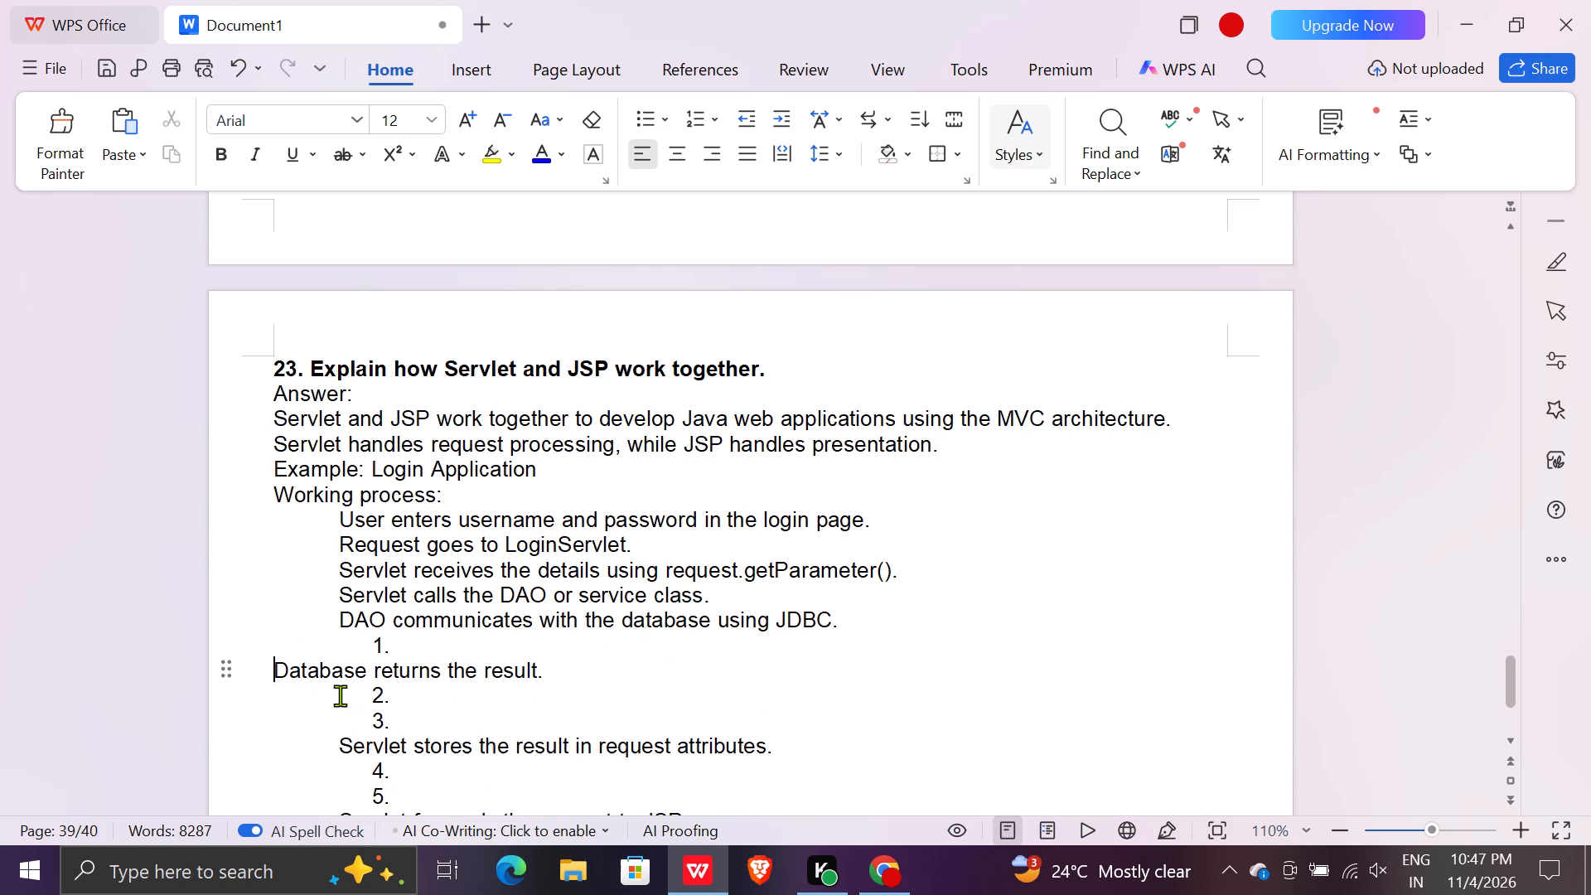
pyautogui.press('BackSpace')
pyautogui.press('Tab')
# Remove the empty numbers above "Servlet stores the result in request attributes." and "Servlet forwards the request to JSP.", and indent both lines.
pyautogui.click(339, 723)
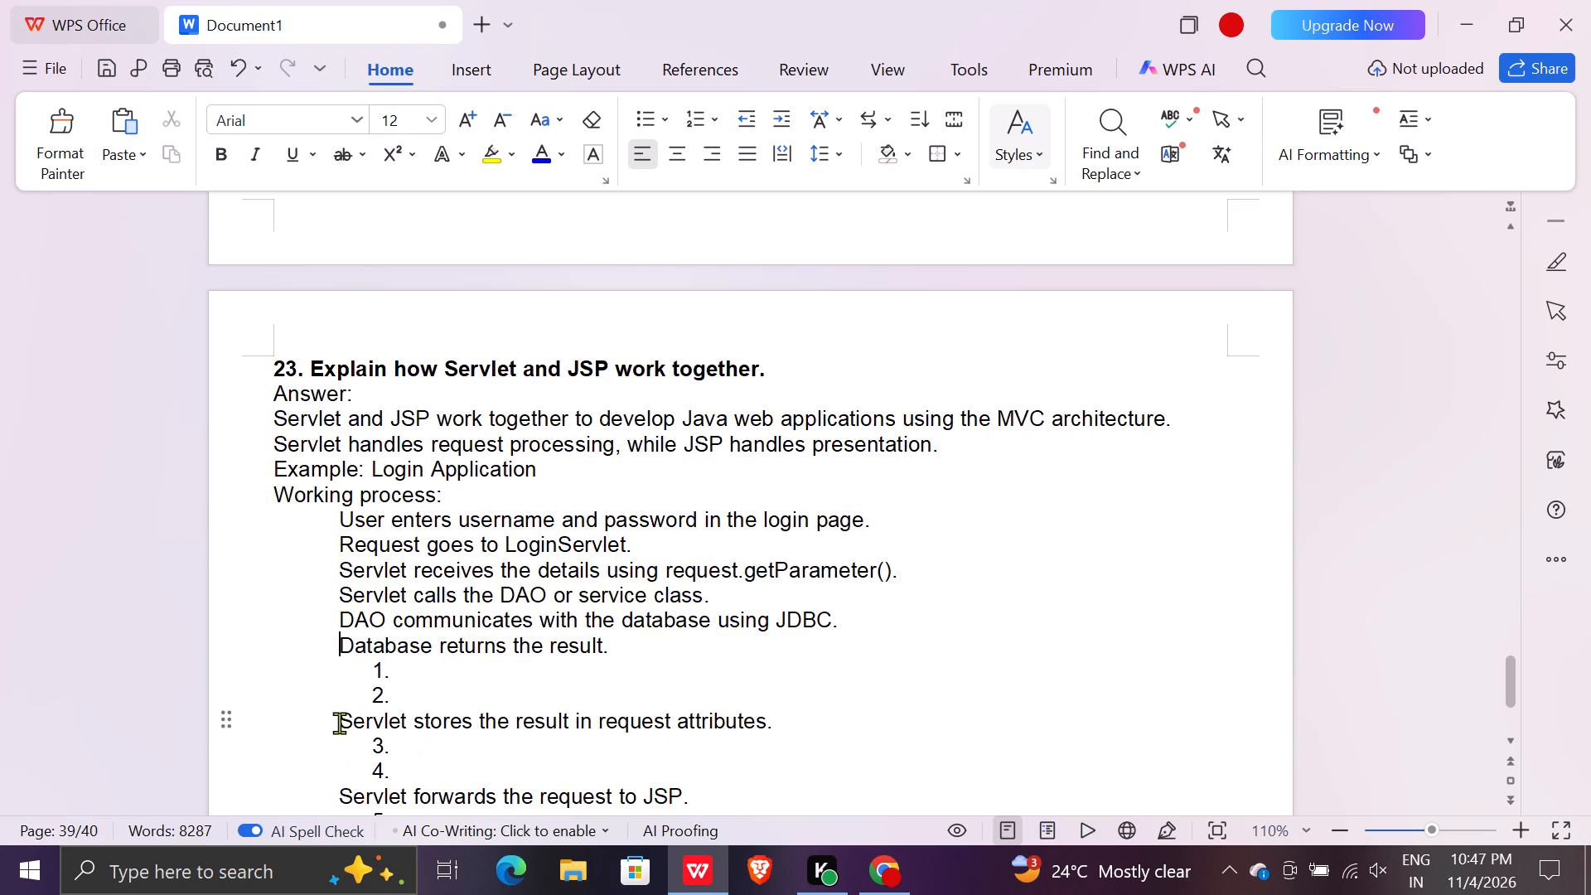
pyautogui.press('BackSpace')
pyautogui.press('BackSpace')
pyautogui.press('BackSpace')
pyautogui.press('Tab')
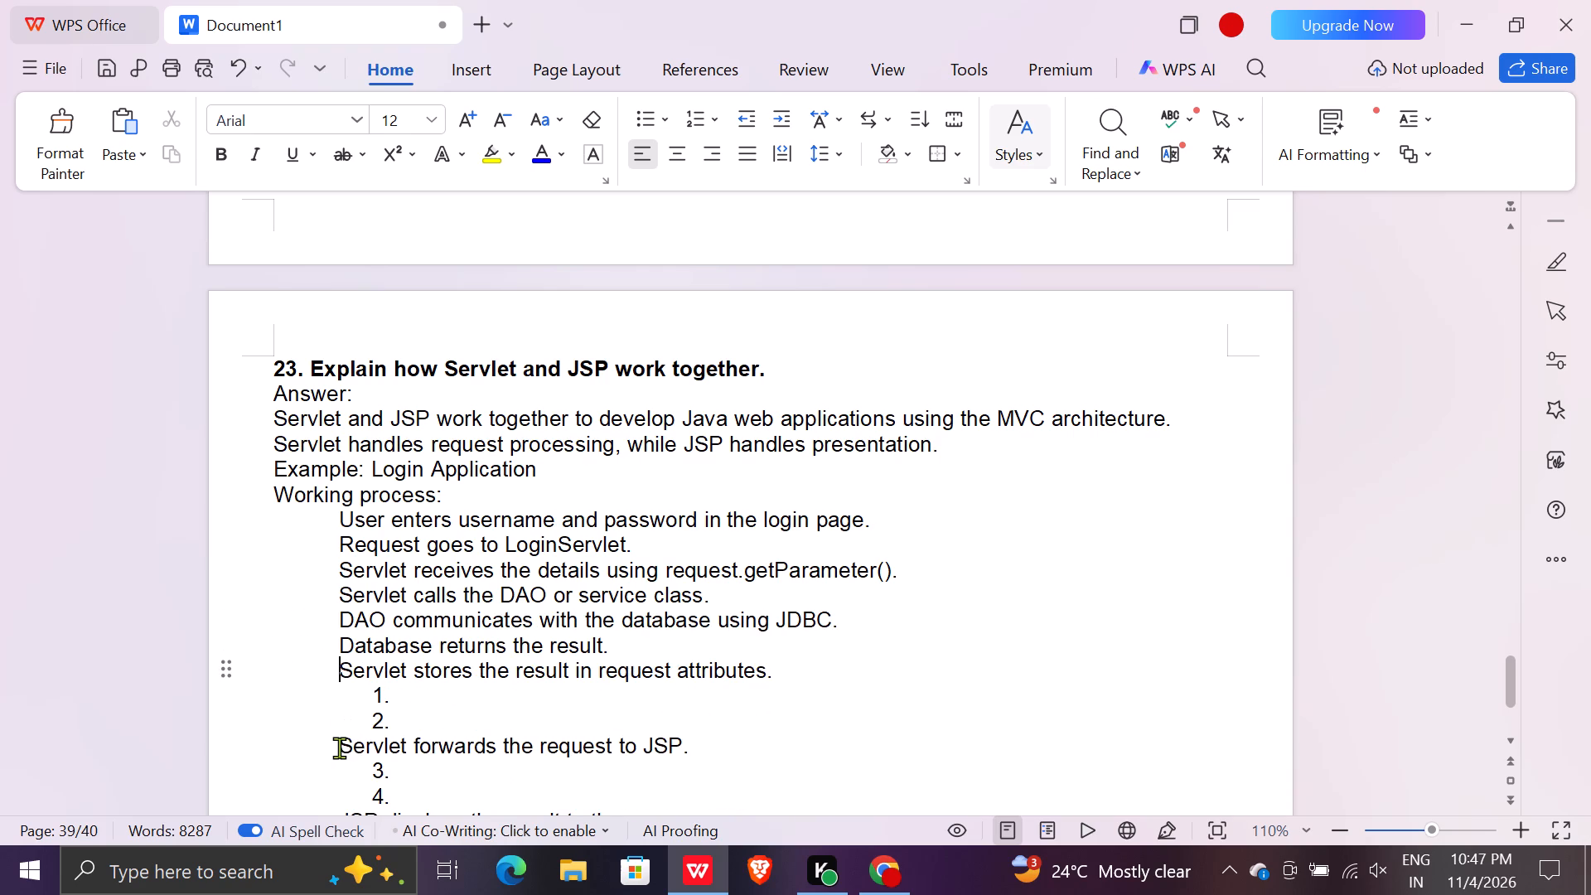
pyautogui.click(339, 747)
pyautogui.press('BackSpace')
pyautogui.press('BackSpace')
pyautogui.press('BackSpace')
pyautogui.press('Tab')
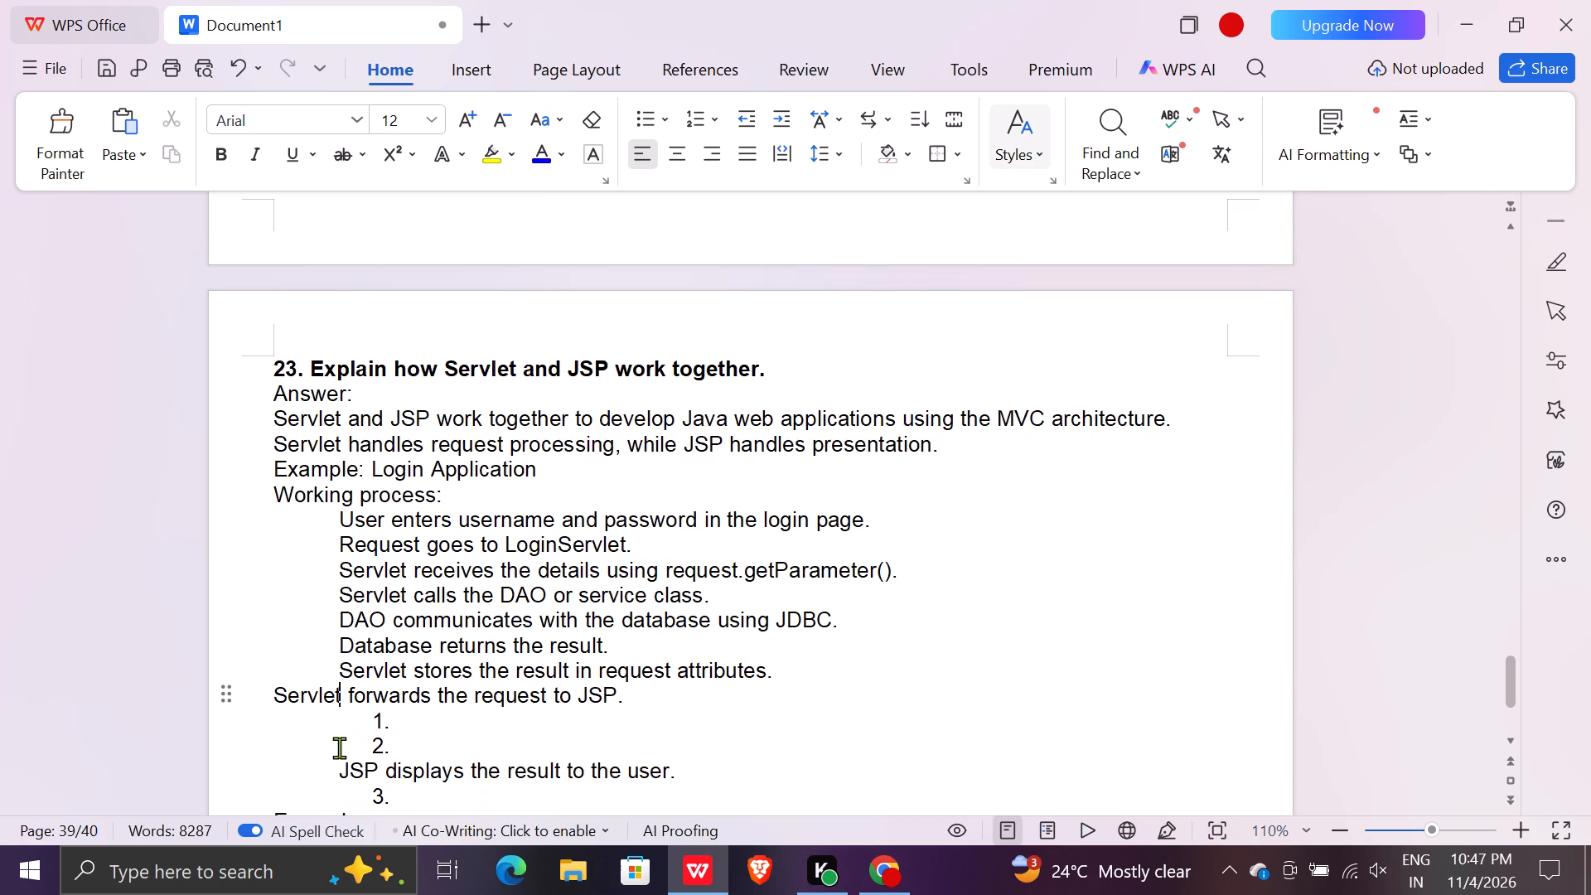
# Remove the empty numbers around "JSP displays the result to the user." down to "Example:", and indent the line.
pyautogui.scroll(-4, 551, 635)
pyautogui.click(340, 513)
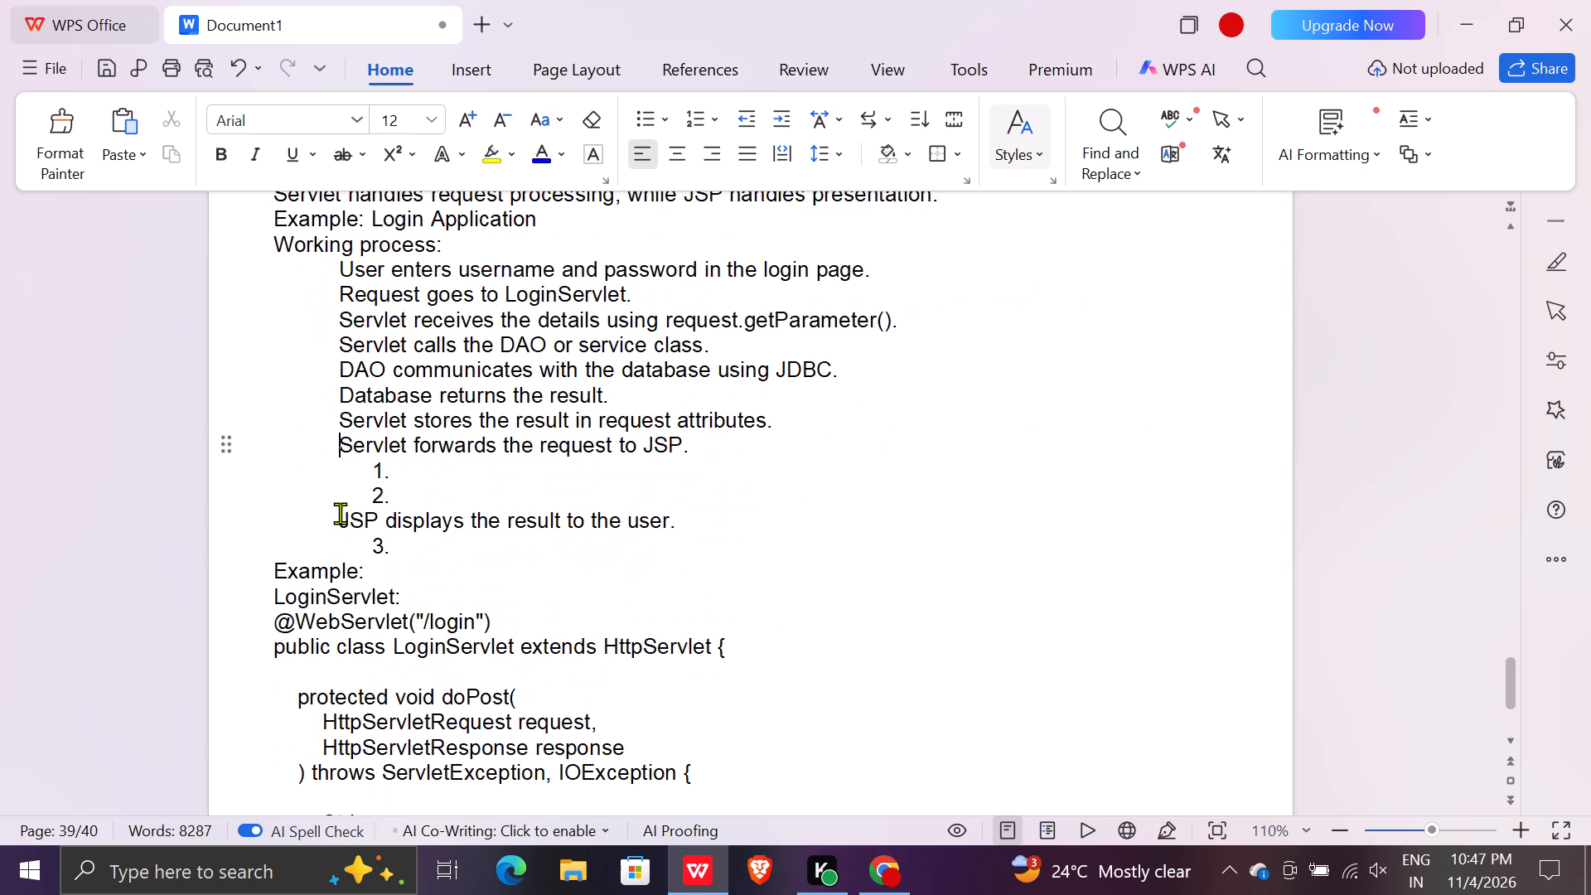
pyautogui.press('BackSpace')
pyautogui.press('BackSpace')
pyautogui.press('BackSpace')
pyautogui.press('Tab')
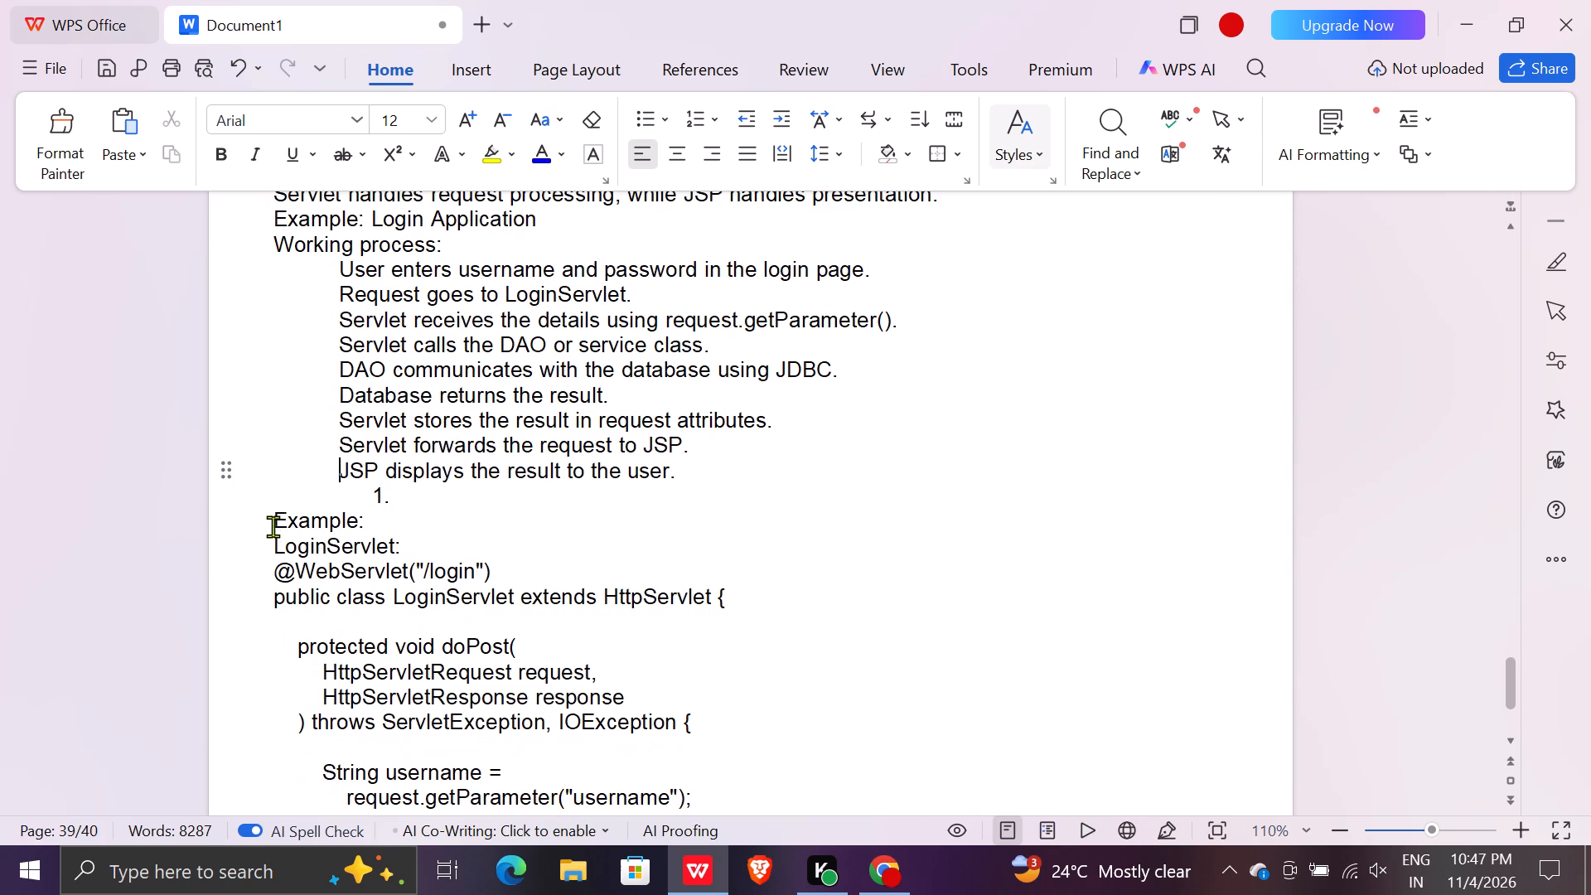
pyautogui.click(270, 524)
pyautogui.press('BackSpace')
pyautogui.scroll(-4, 488, 531)
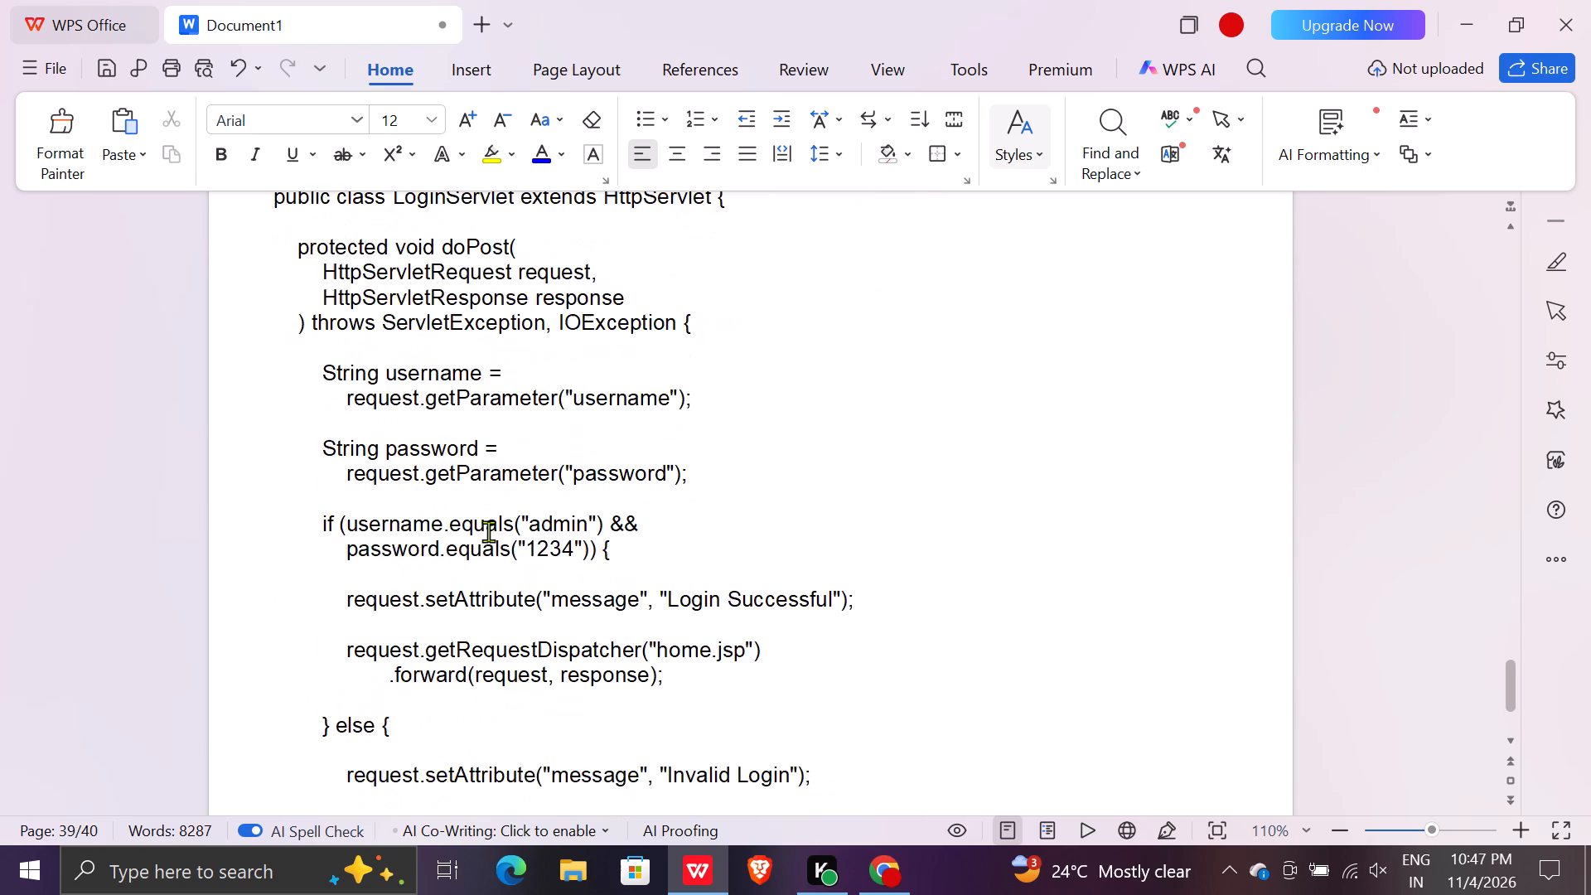
pyautogui.scroll(-7, 488, 531)
pyautogui.scroll(-19, 488, 531)
pyautogui.scroll(14, 488, 531)
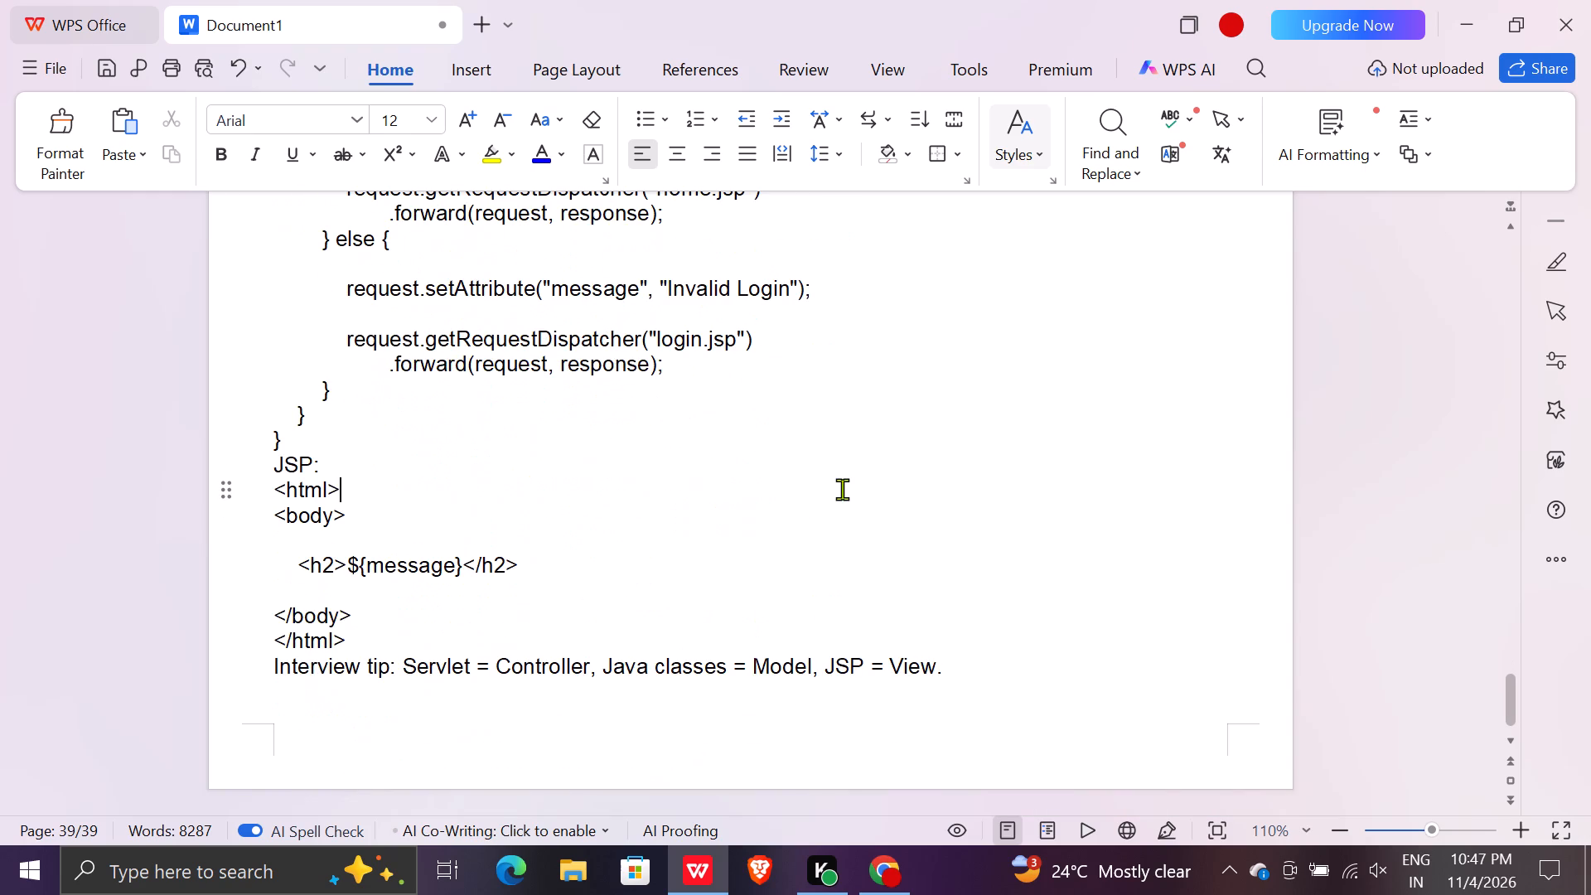
# Start saving the document in the current Resume Interview folder and name the file coreJava+JDBC+Servlets+JSP.
pyautogui.hotkey('ctrl', 's')
pyautogui.hotkey('ctrl', 's')
pyautogui.hotkey('ctrl', 's')
pyautogui.hotkey('ctrl', 's')
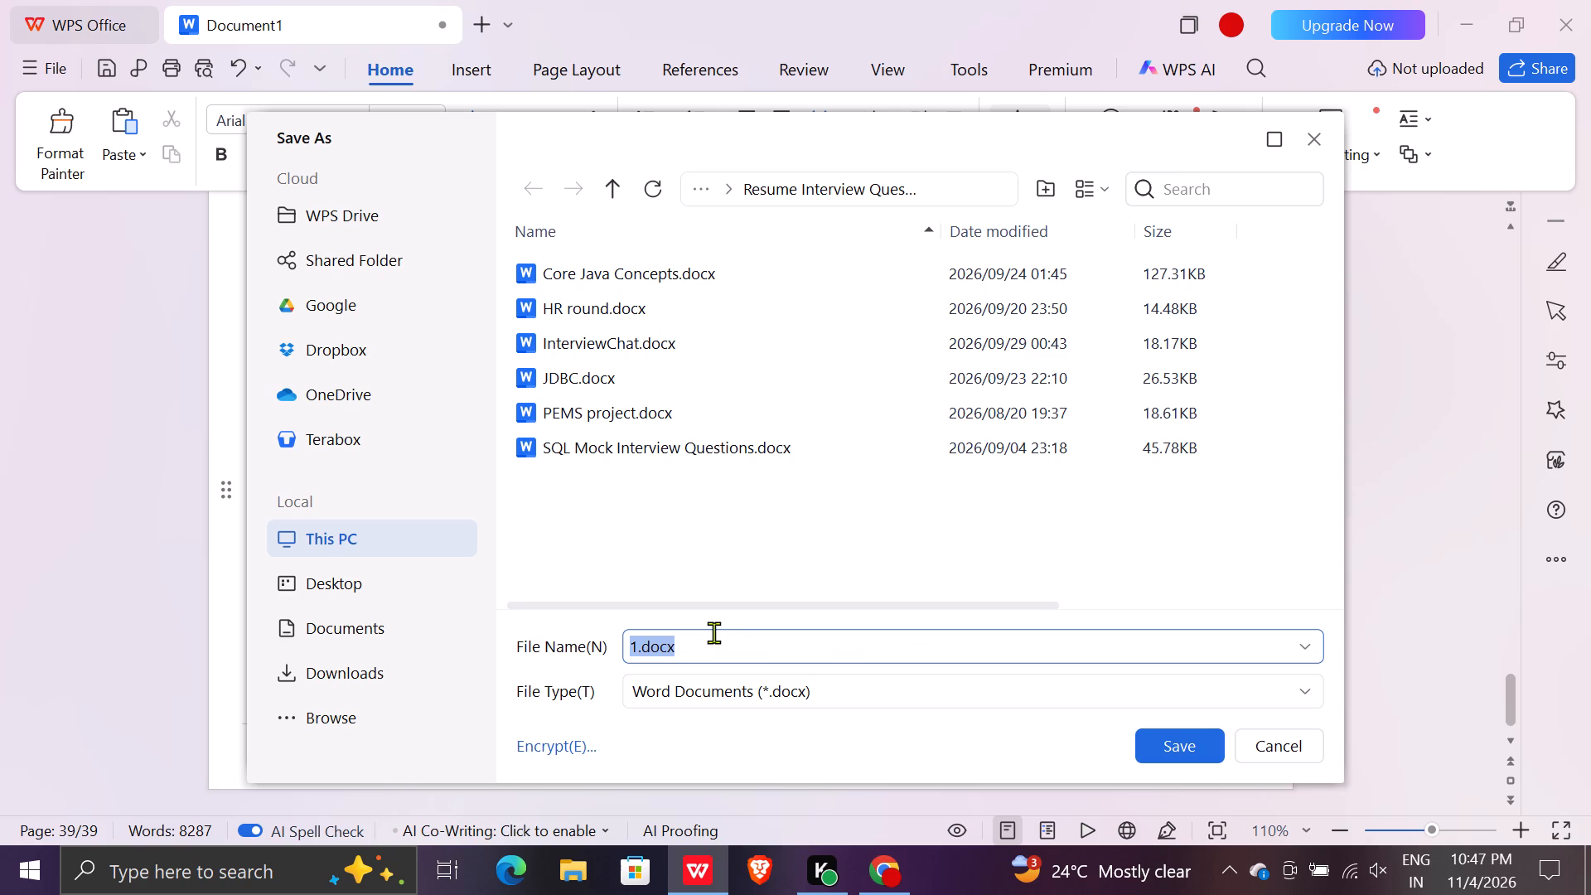
pyautogui.press('BackSpace')
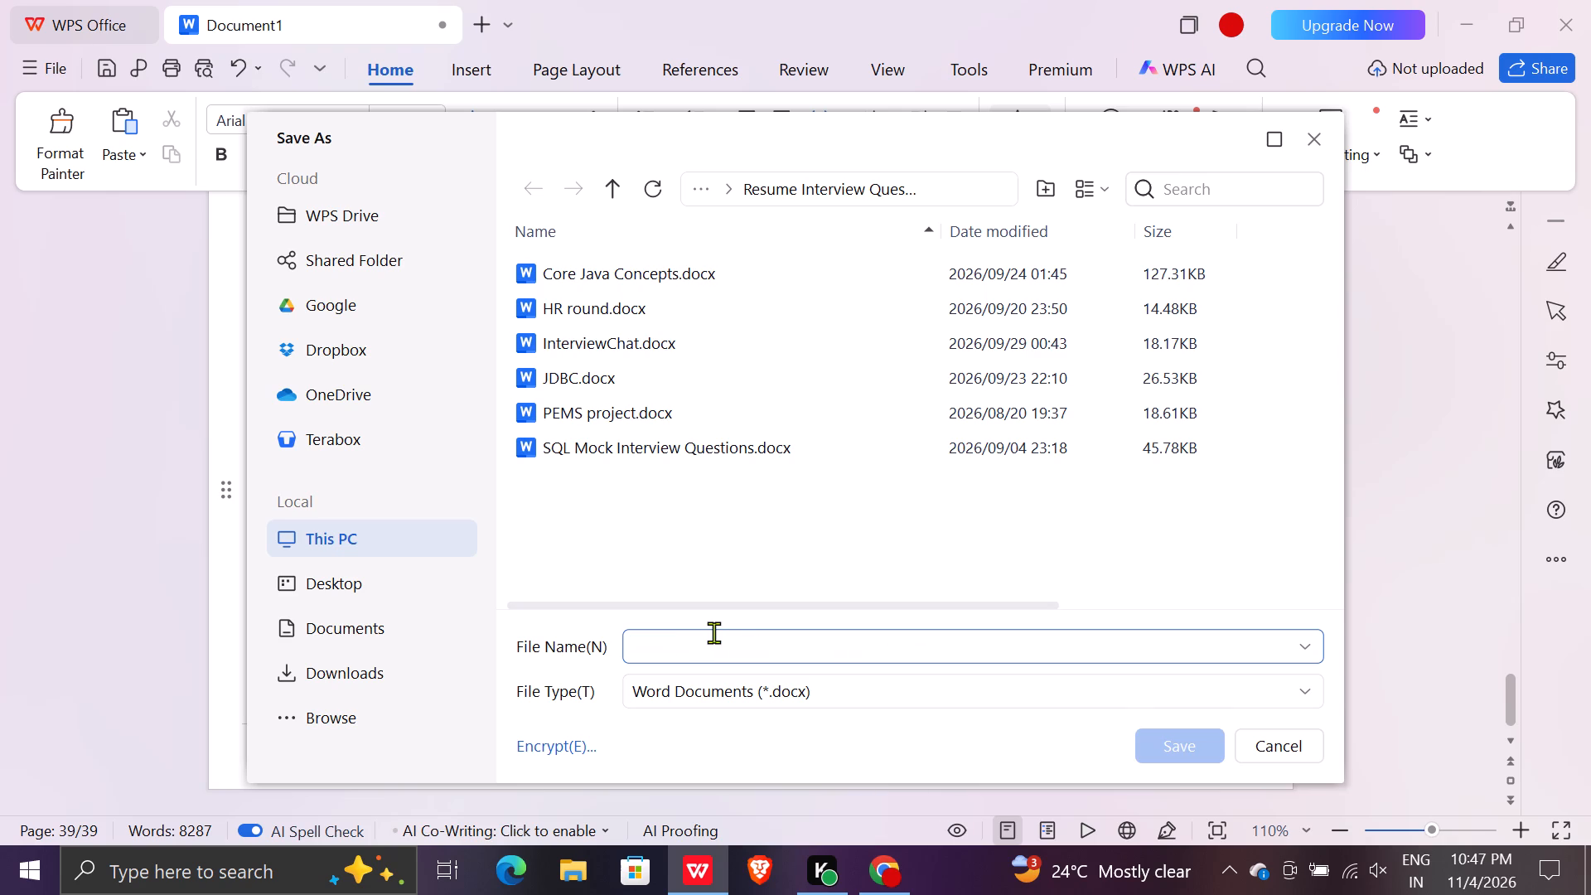
pyautogui.write('core')
pyautogui.hotkey('shift', 'BackSpace')
pyautogui.press('BackSpace')
pyautogui.press('BackSpace')
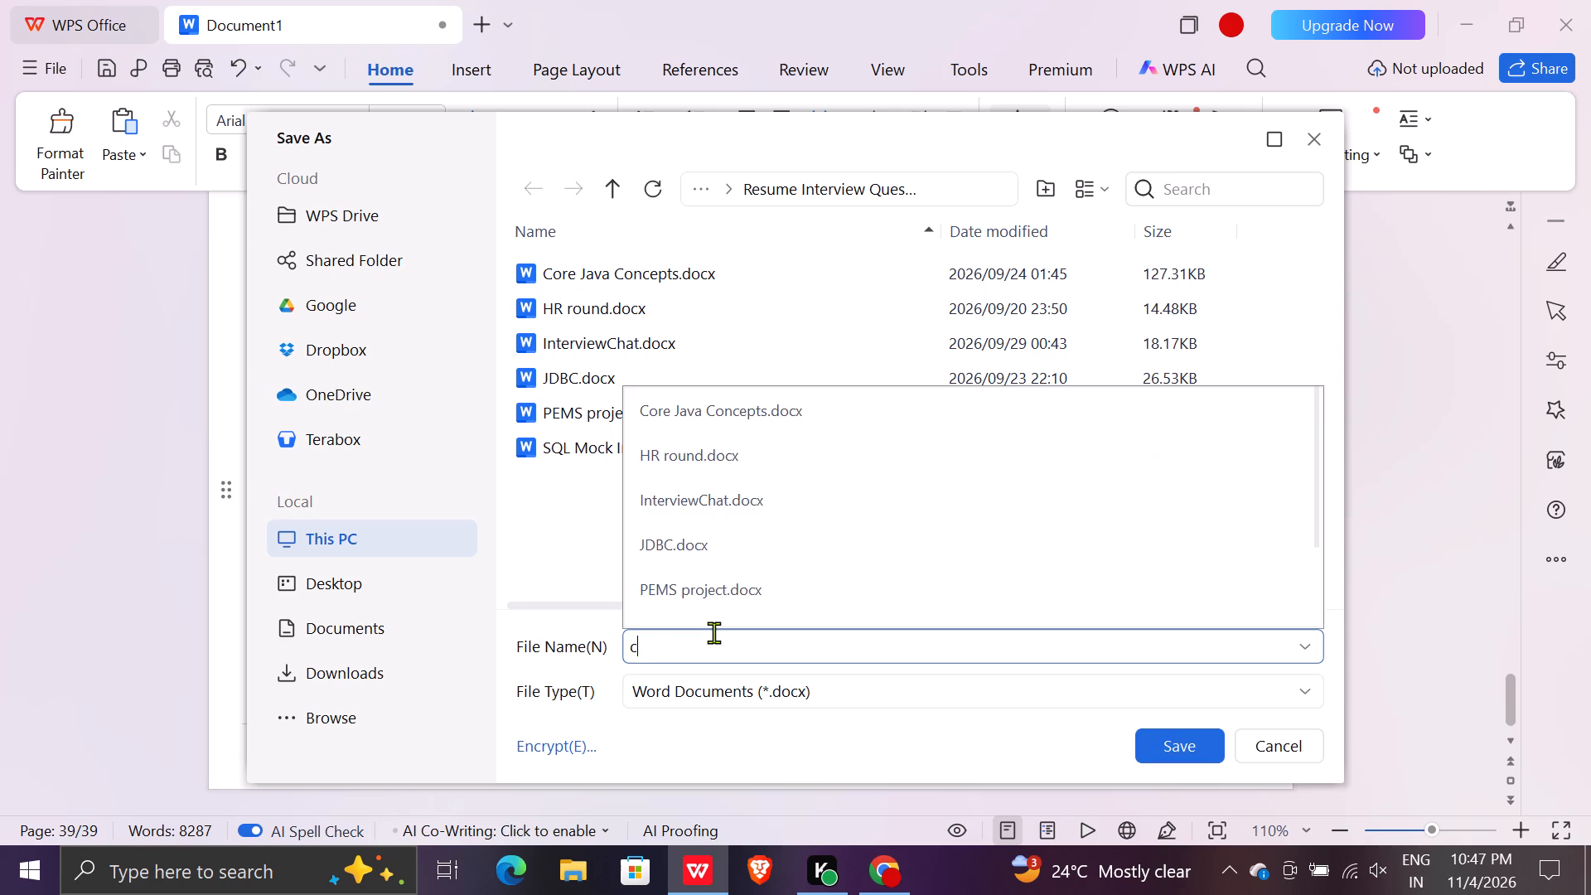
pyautogui.press('BackSpace')
pyautogui.write('CORE')
pyautogui.press('BackSpace')
pyautogui.press('BackSpace')
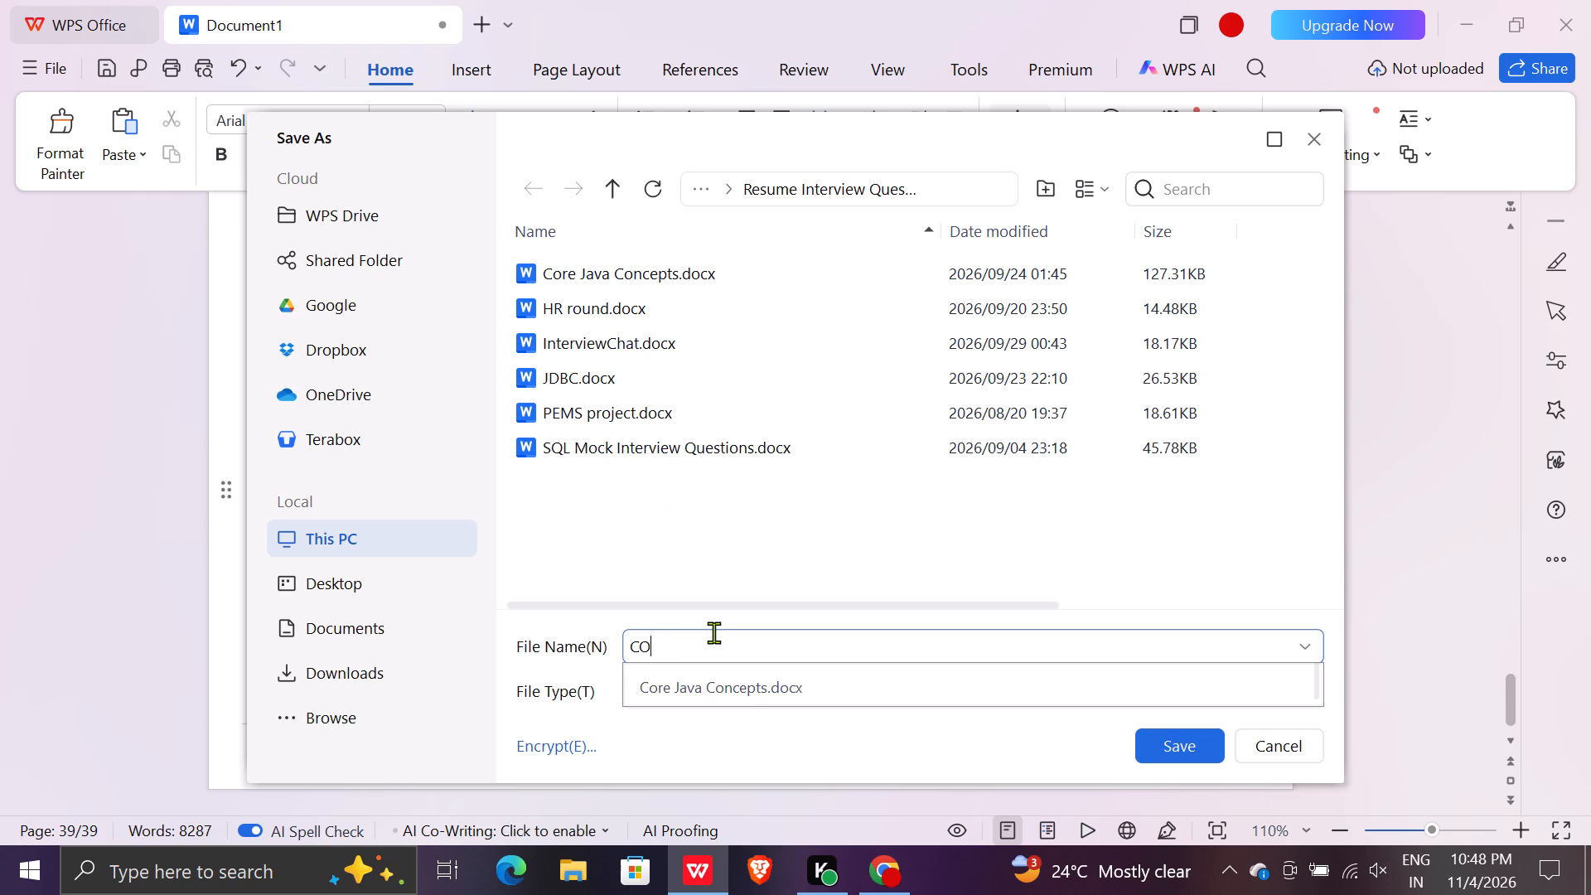
pyautogui.press('BackSpace')
pyautogui.write('coreJava+')
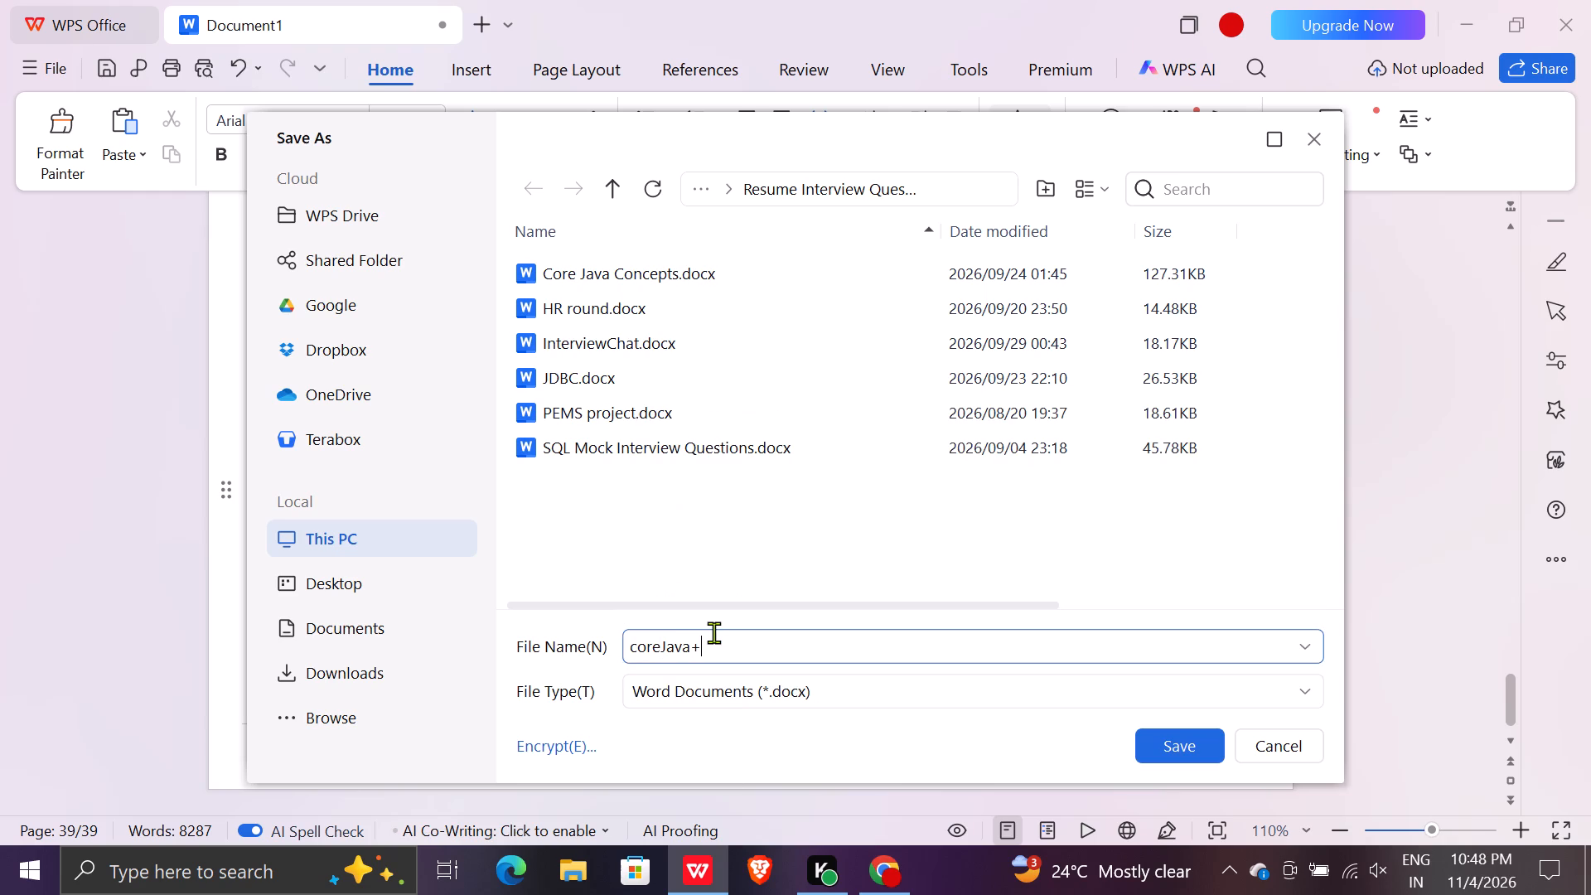
pyautogui.write('JDBC')
pyautogui.hotkey('shift', '+')
pyautogui.write('SE')
pyautogui.press('BackSpace')
pyautogui.write('ervlets+')
pyautogui.write('JSP')
# Set the file type to PDF Format (*.pdf), export the document, and close the export dialog.
pyautogui.click(978, 689)
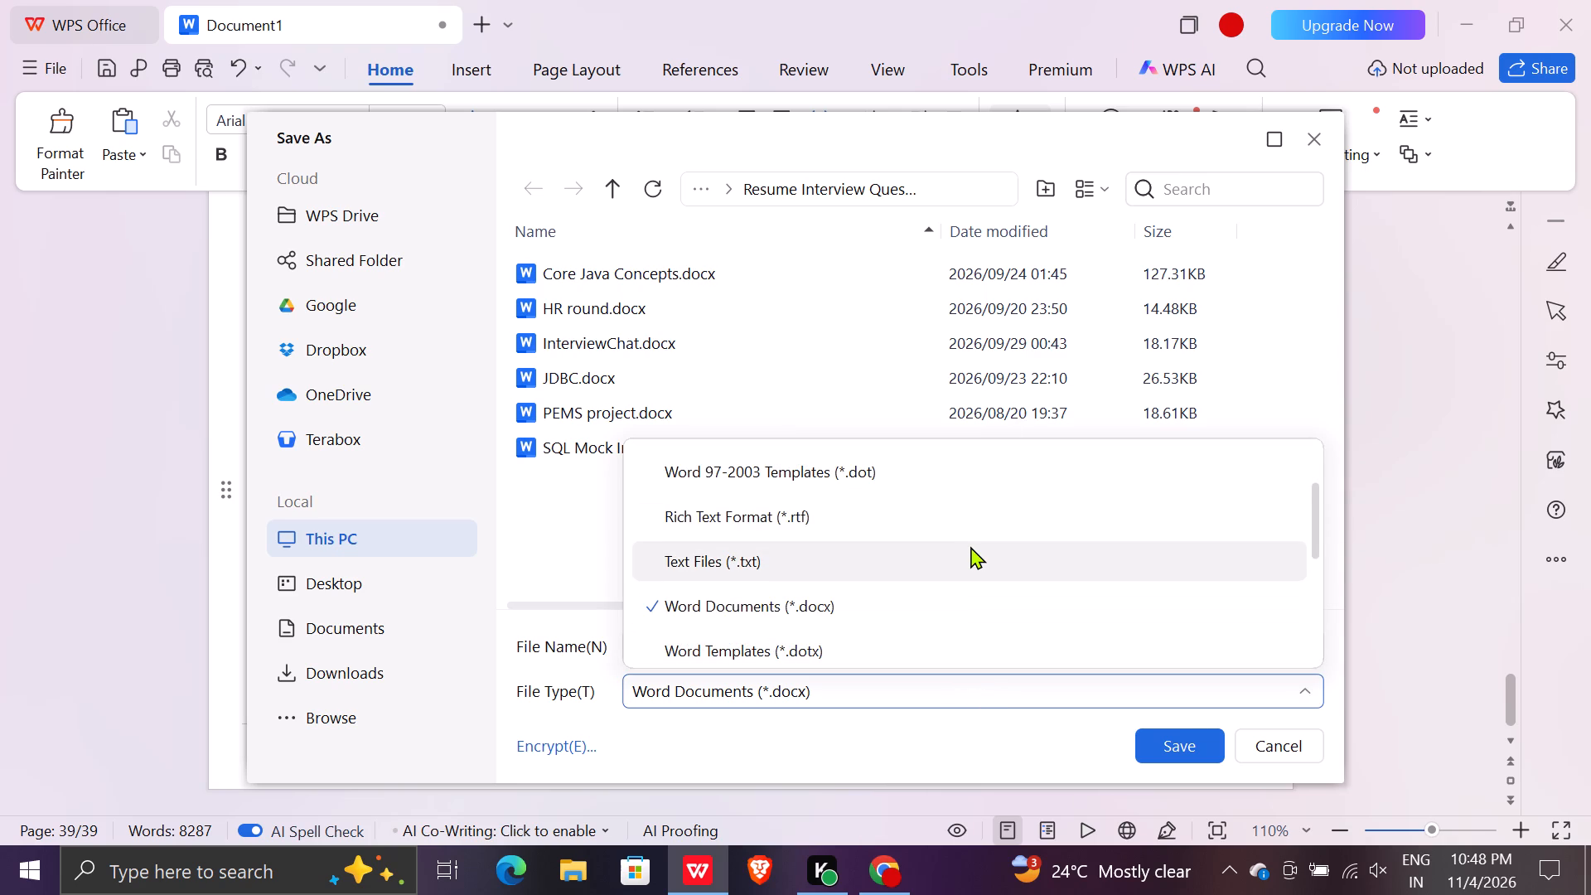
pyautogui.scroll(-12, 970, 546)
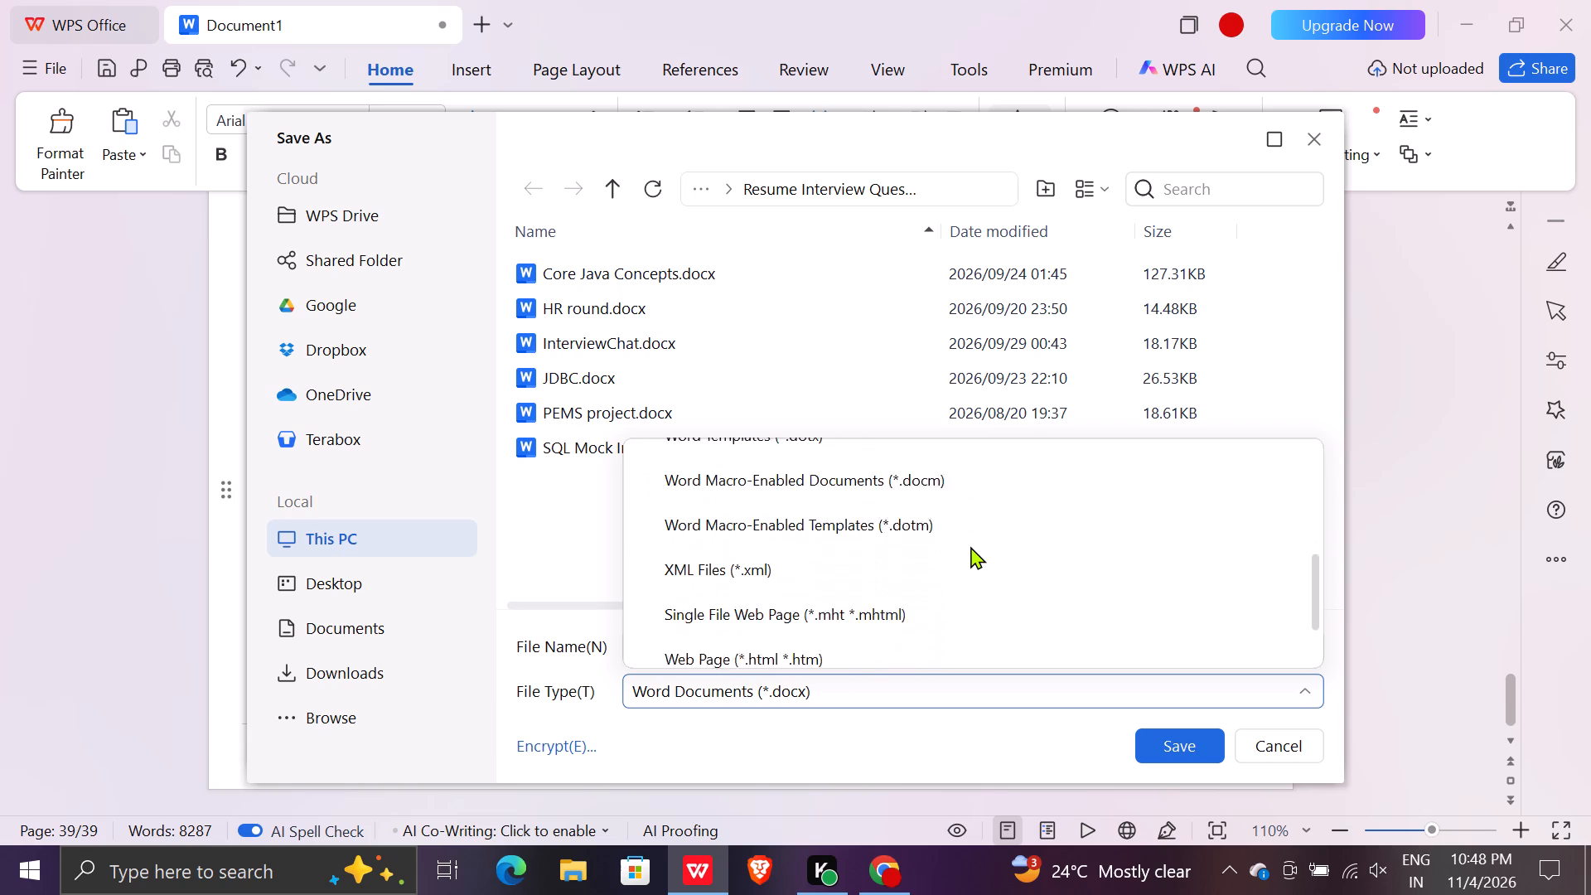
pyautogui.scroll(-18, 970, 546)
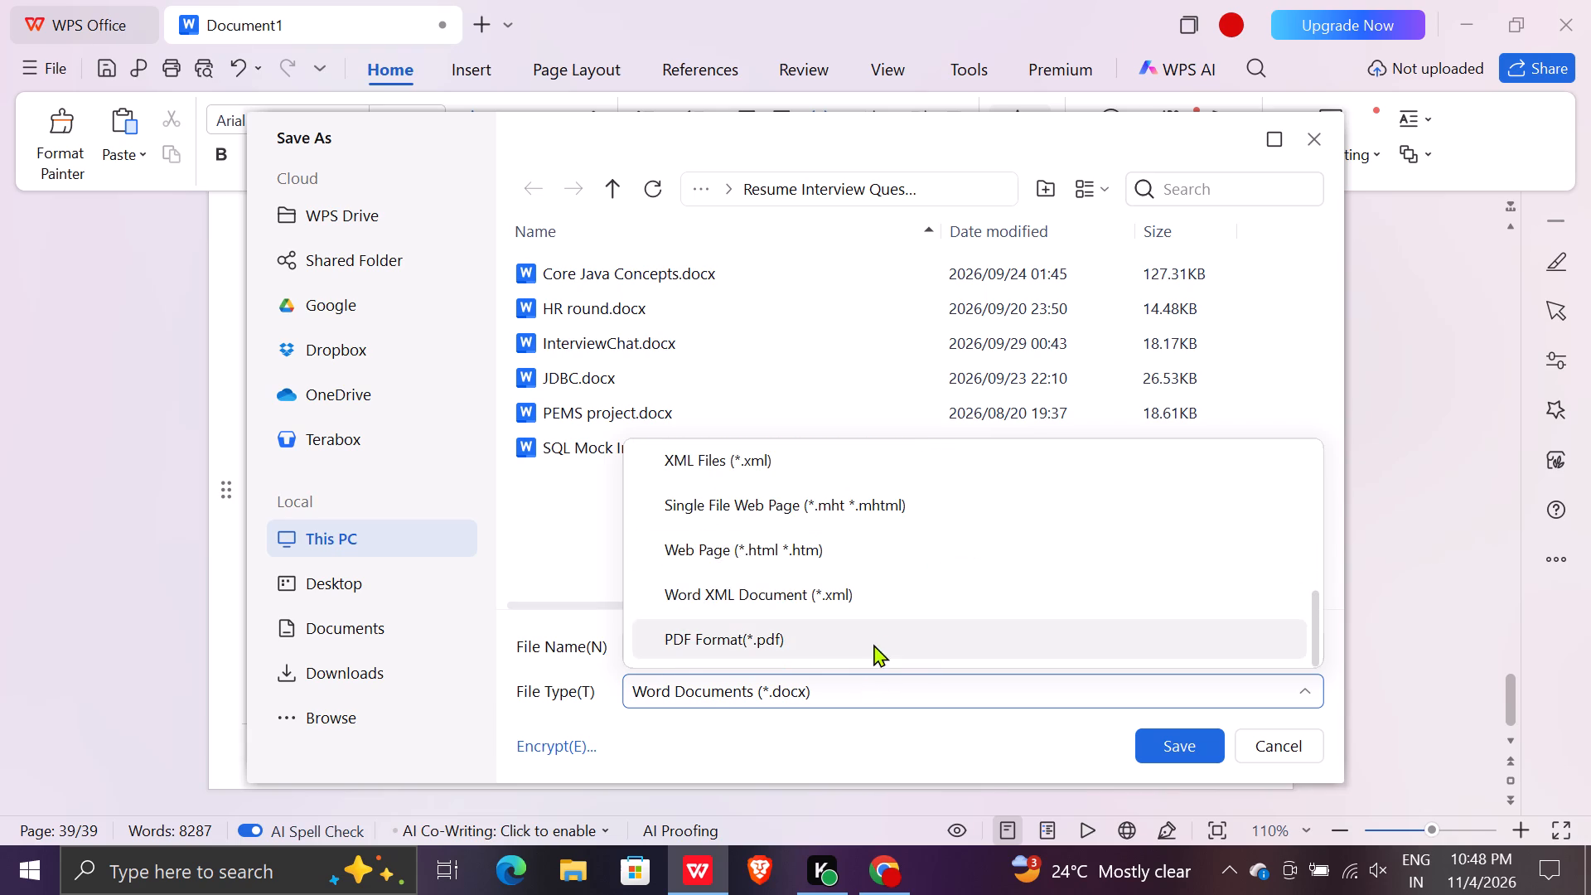
pyautogui.click(875, 637)
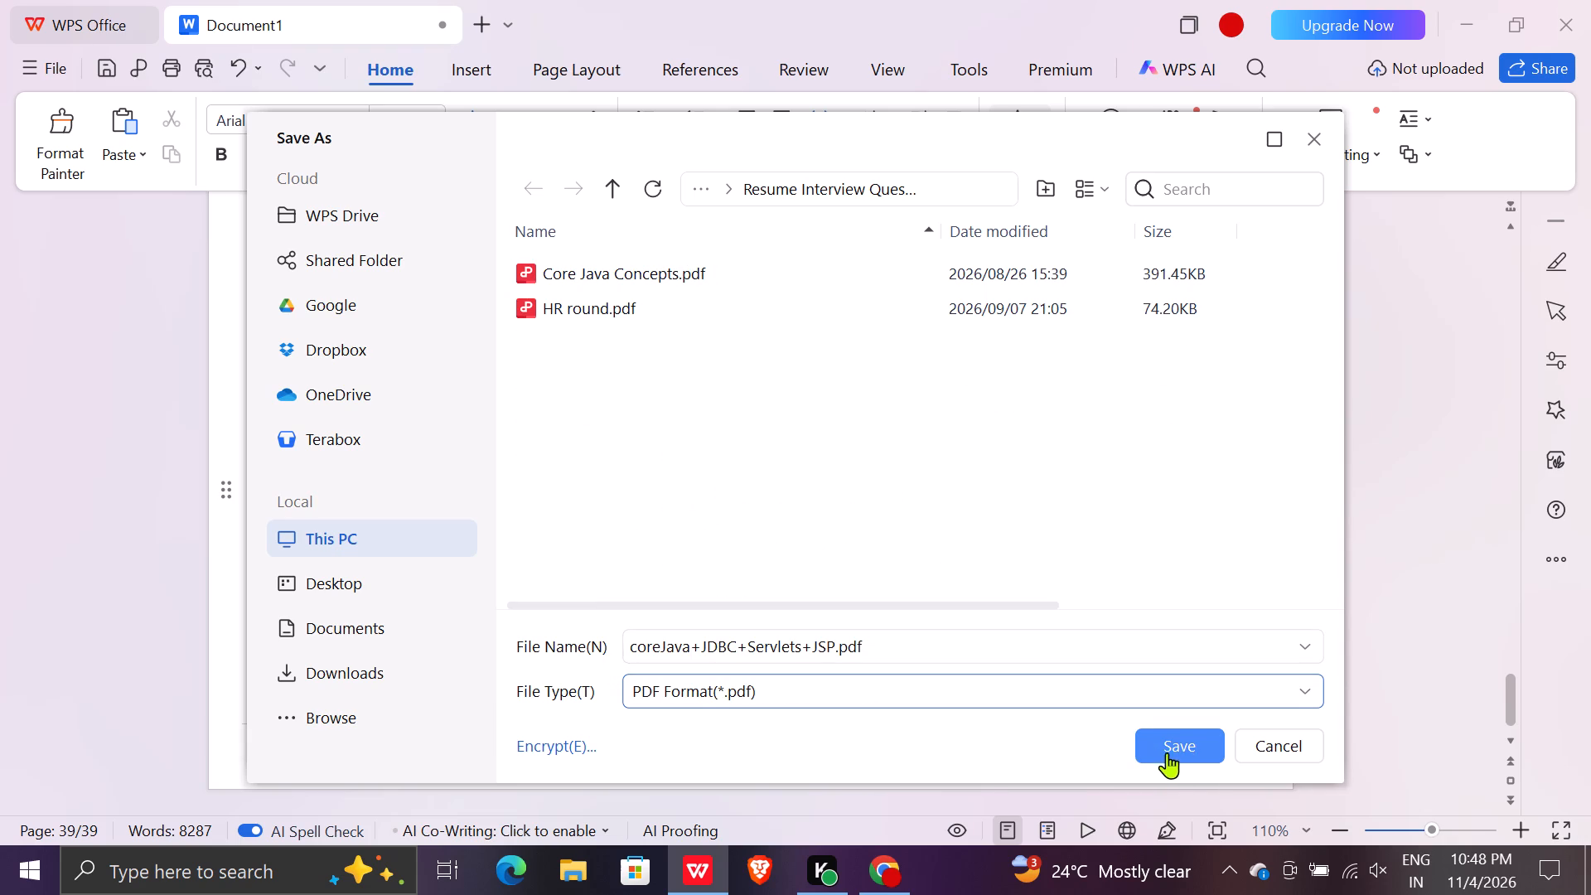
pyautogui.click(1002, 681)
pyautogui.scroll(8, 974, 554)
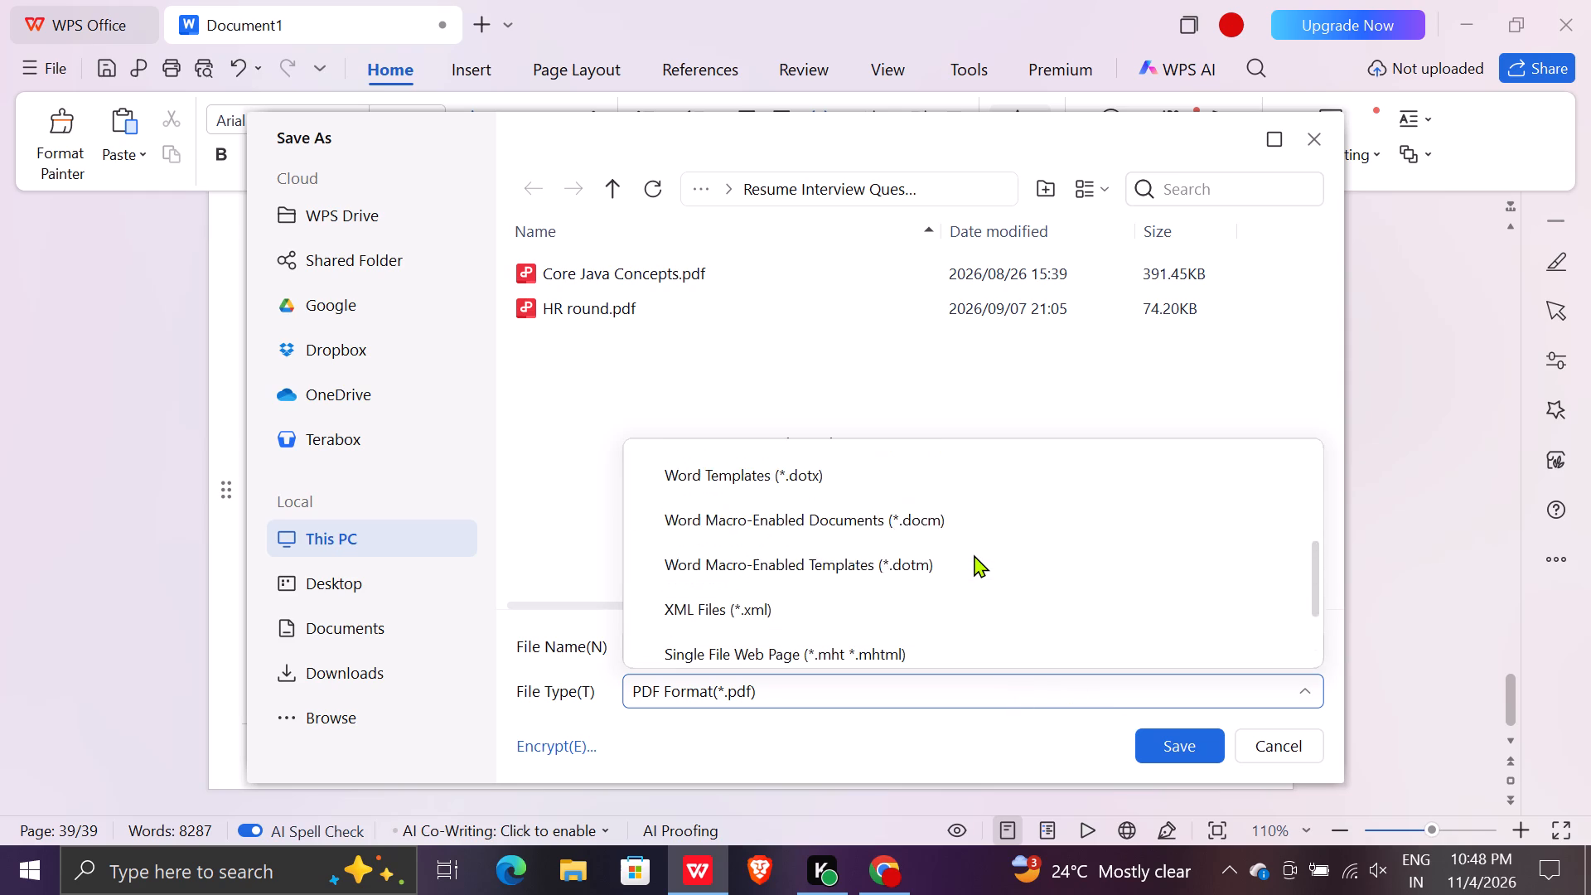
pyautogui.scroll(13, 974, 554)
pyautogui.scroll(8, 974, 554)
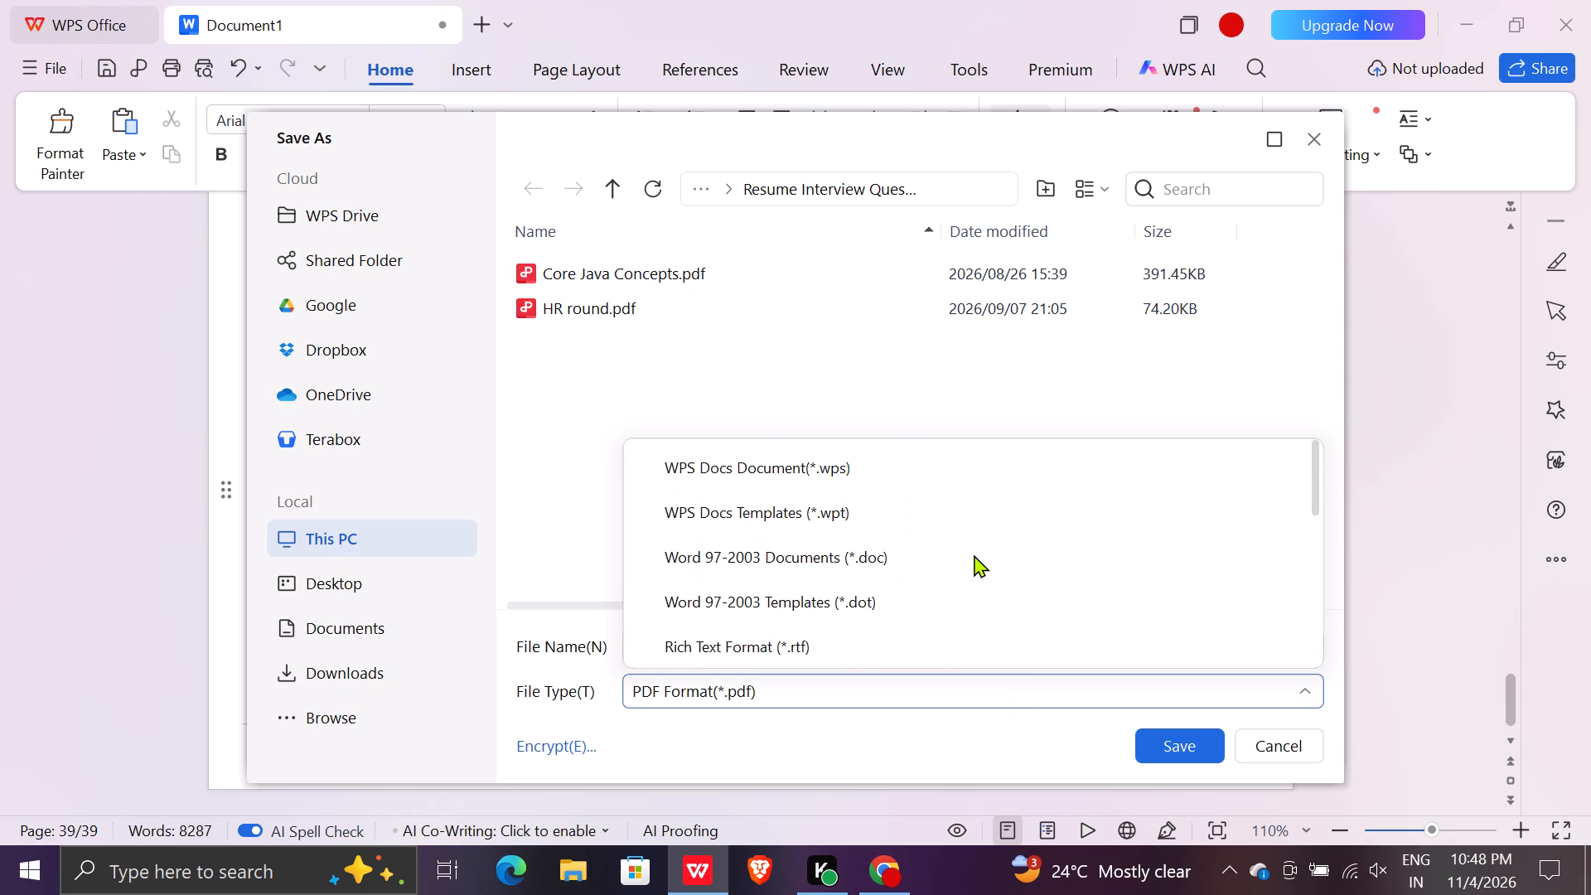
pyautogui.scroll(7, 960, 508)
pyautogui.click(1190, 744)
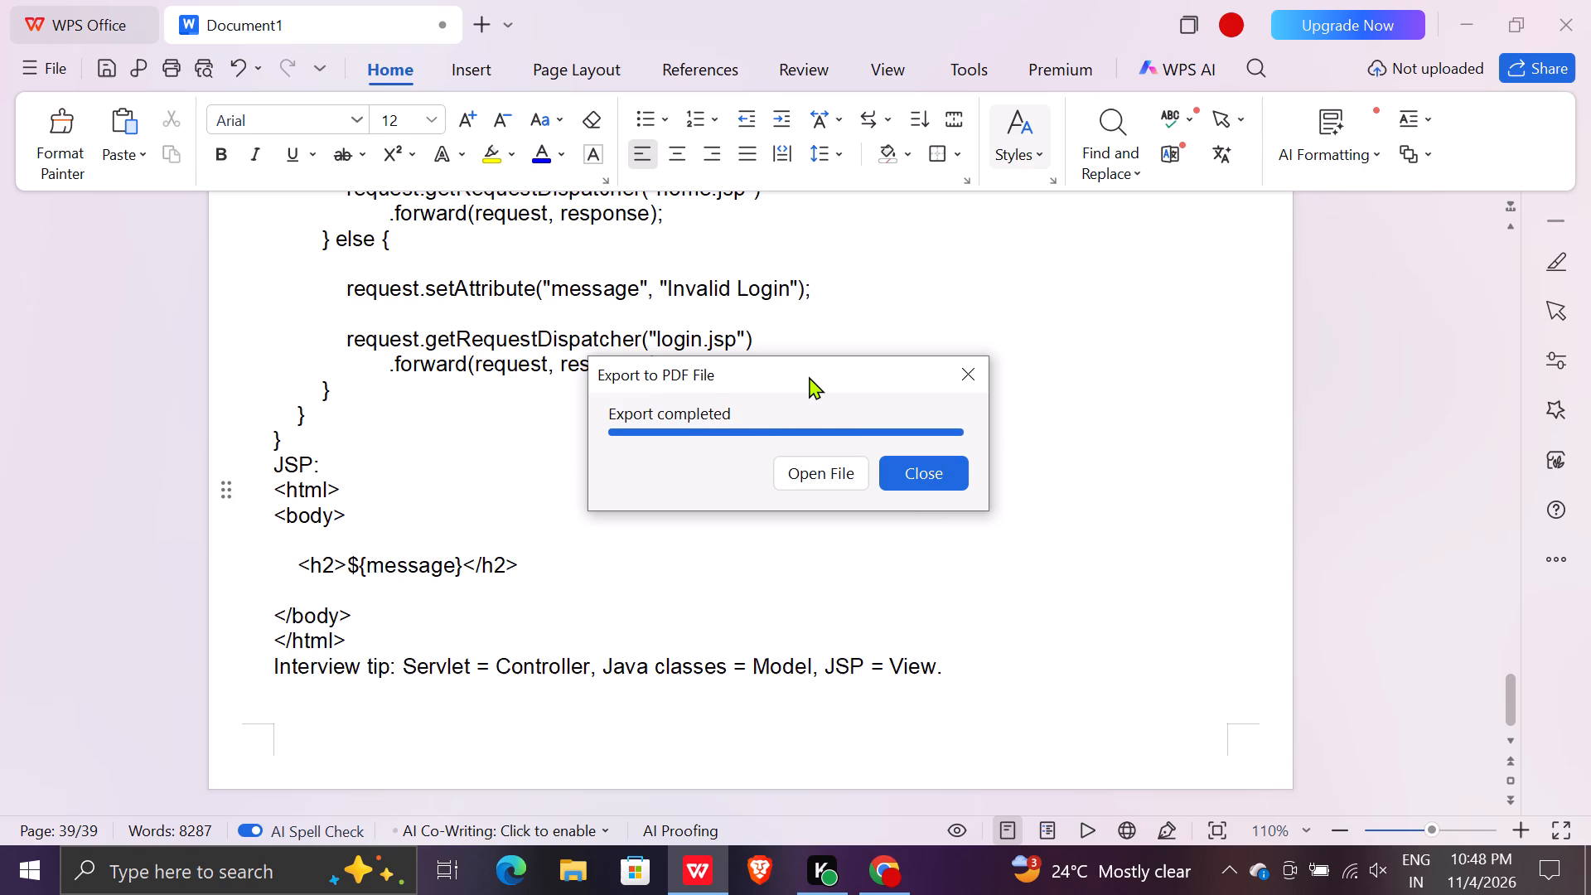
pyautogui.click(914, 461)
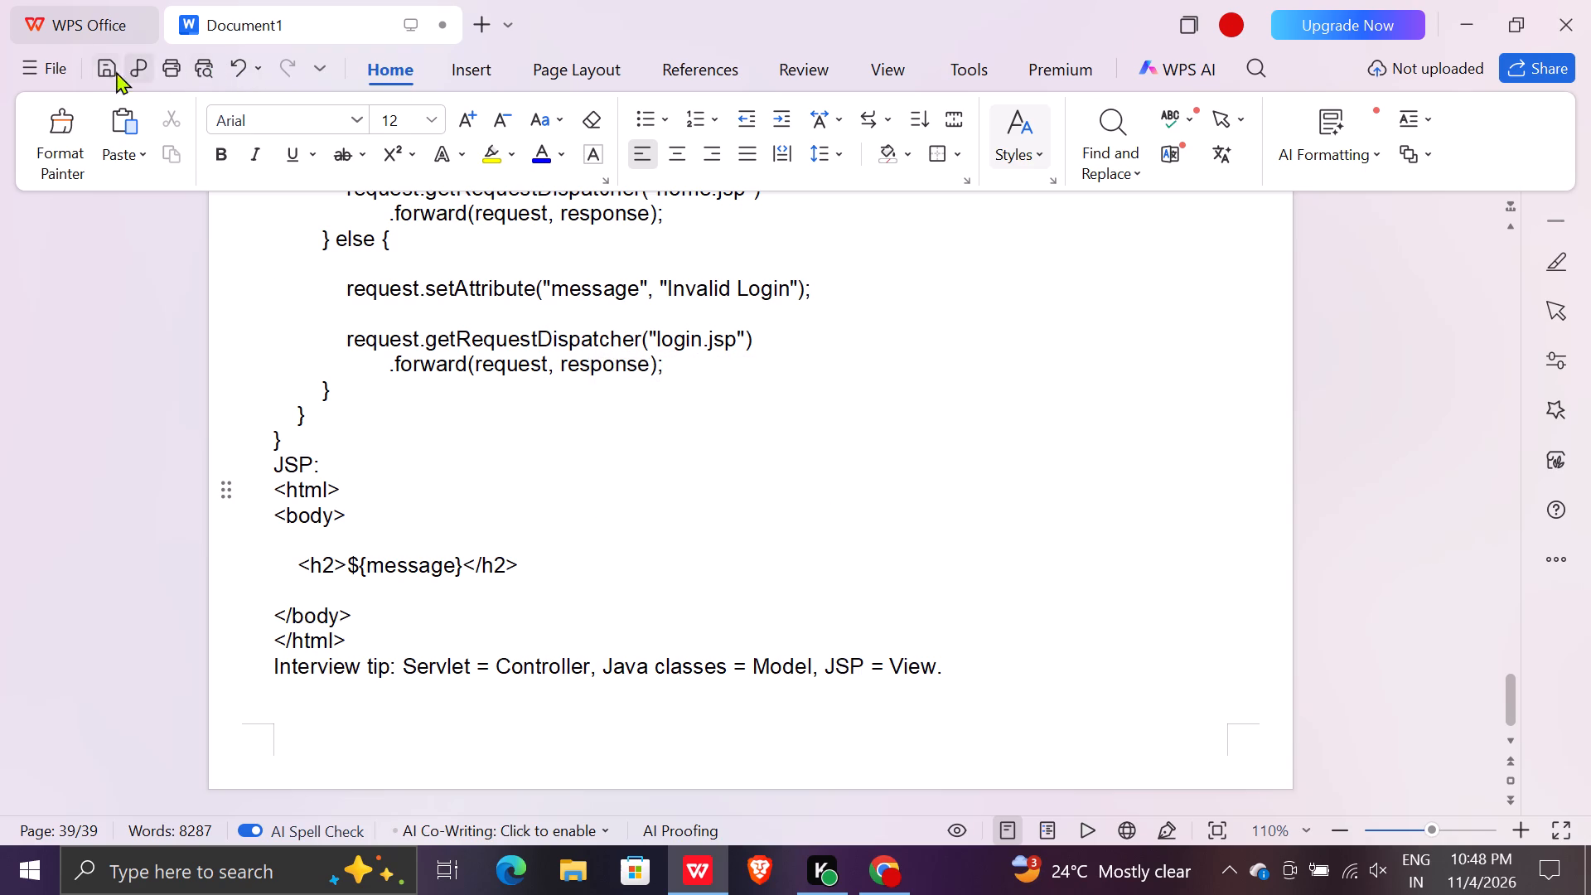
# Save the document also as a Word document (*.docx) in the same folder, named JDBC+JSP+SERVLETS.
pyautogui.hotkey('ctrl', 's')
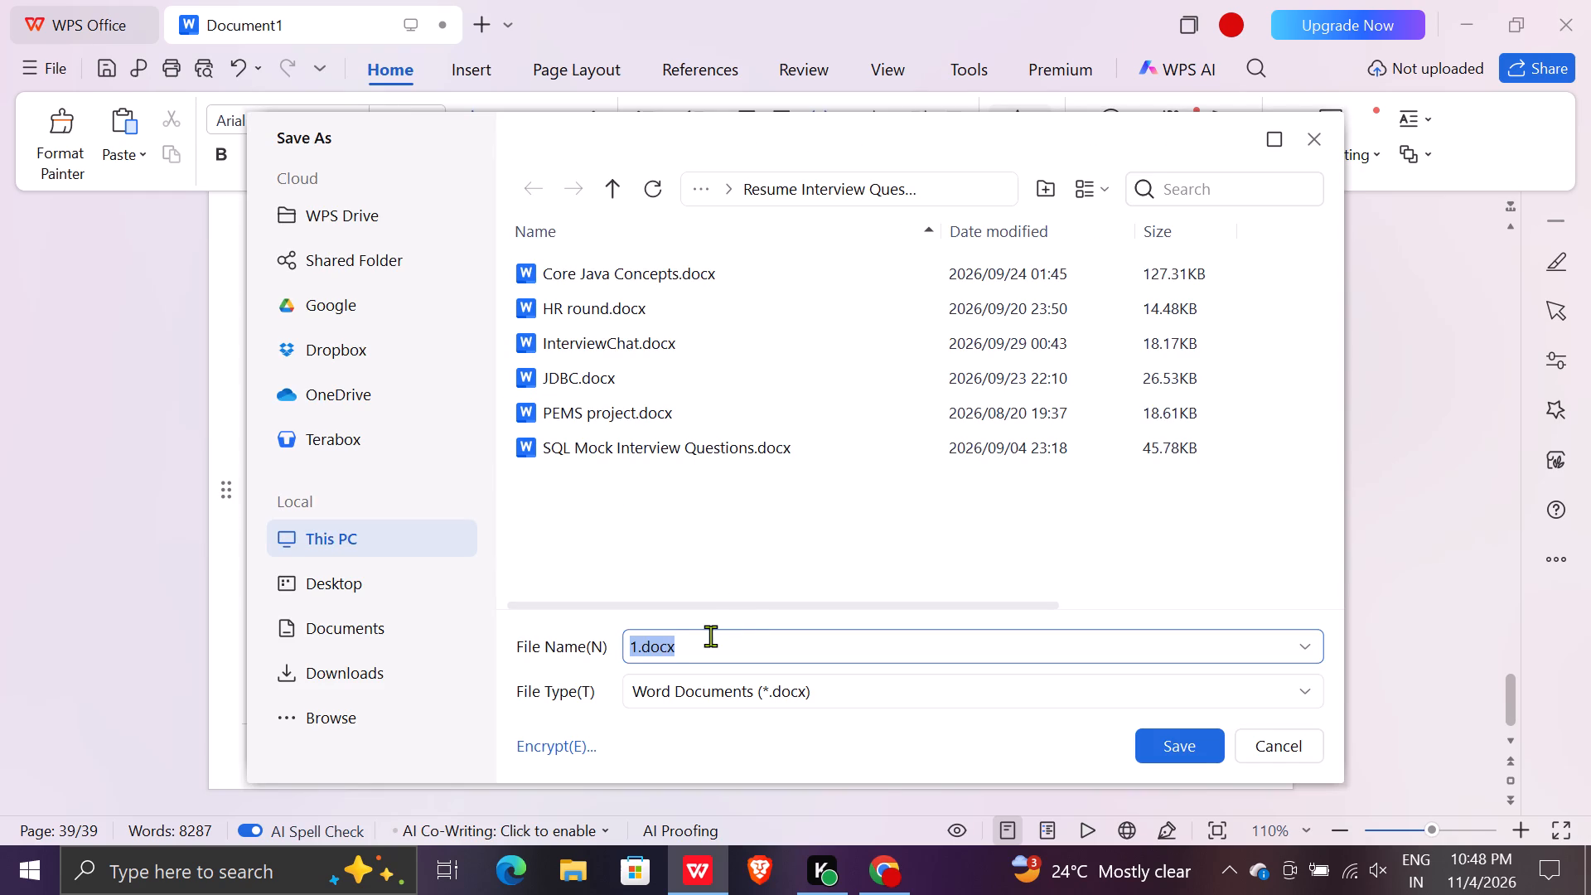
pyautogui.press('BackSpace')
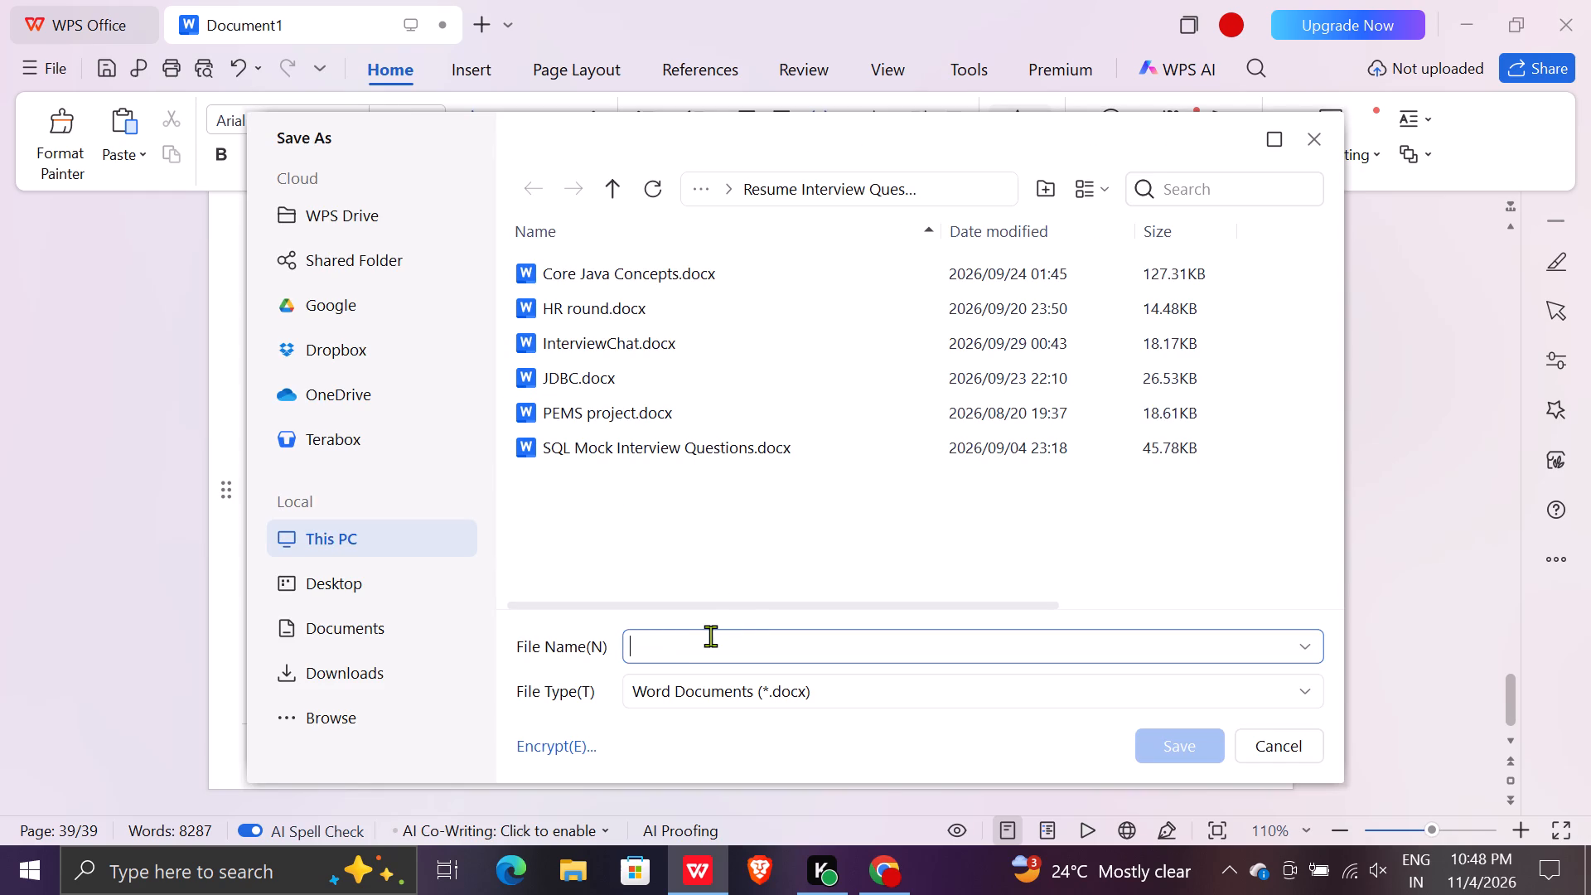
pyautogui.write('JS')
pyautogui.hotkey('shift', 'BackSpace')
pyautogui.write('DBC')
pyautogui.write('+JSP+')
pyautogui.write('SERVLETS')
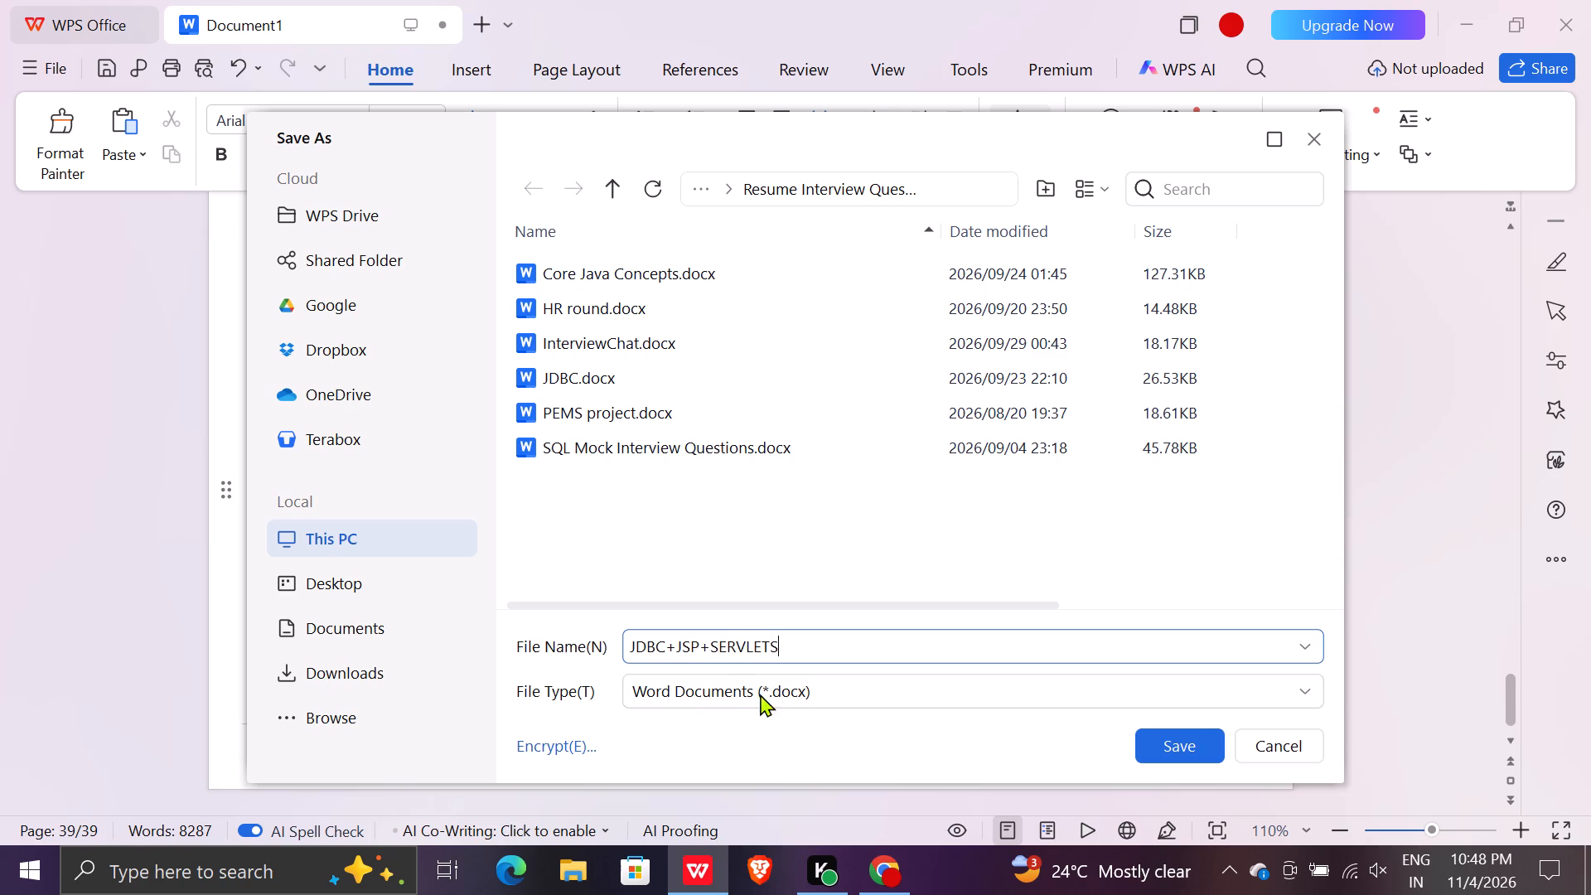
# Complete saving the document as JDBC+JSP+SERVLETS in the Word Documents (*.docx) format.
pyautogui.click(1154, 743)
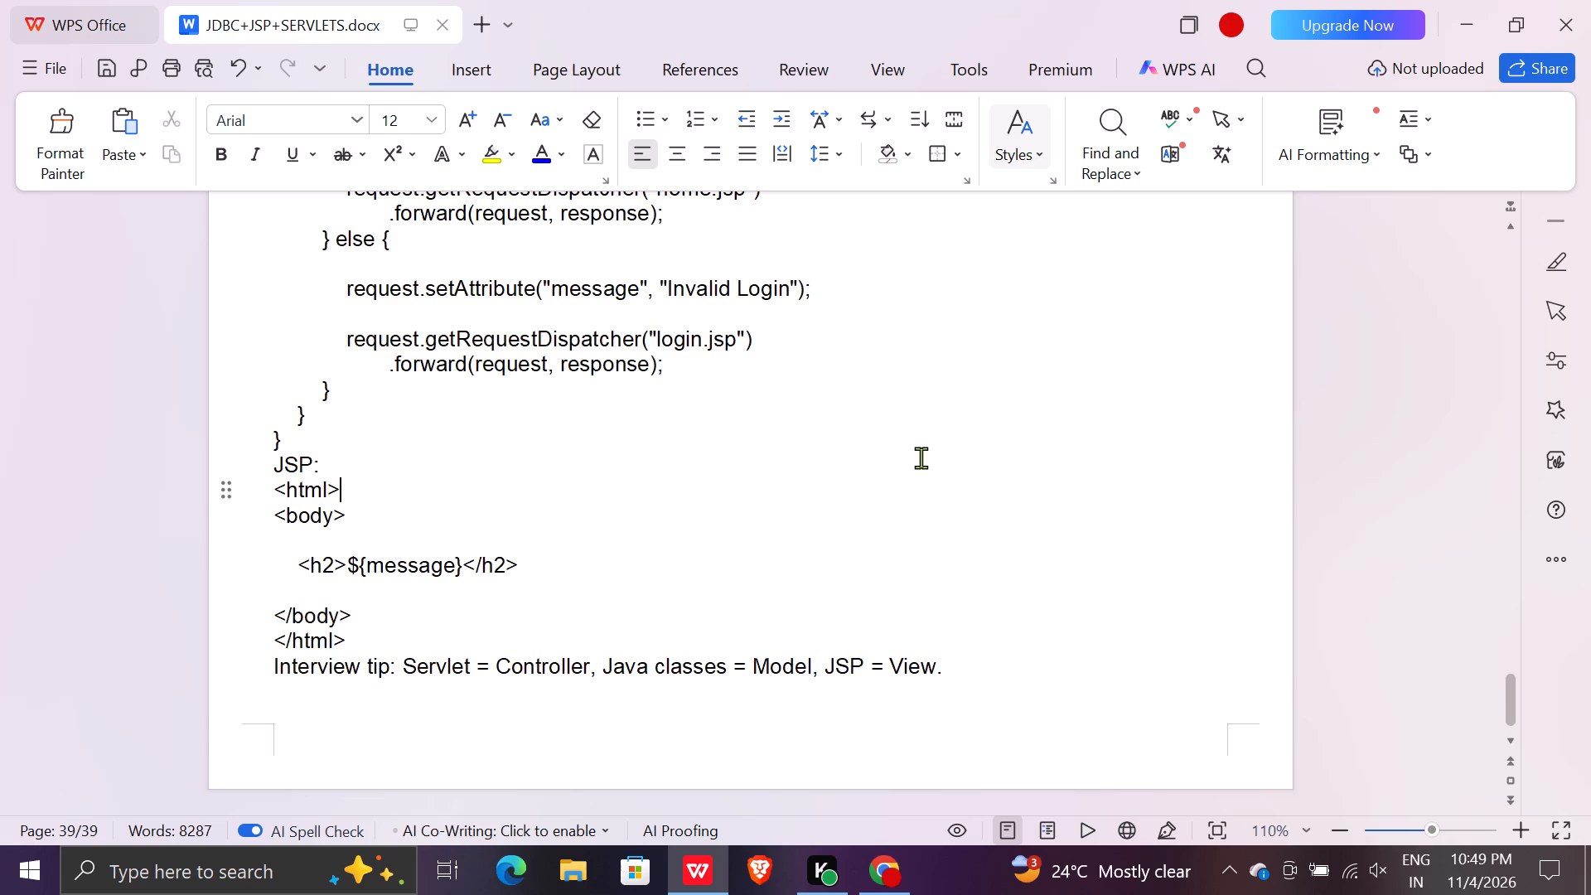
# Close the WPS Office window with the saved document and switch to the Java Interview Answers ChatGPT conversation in Chrome.
pyautogui.scroll(4, 853, 576)
pyautogui.click(1560, 43)
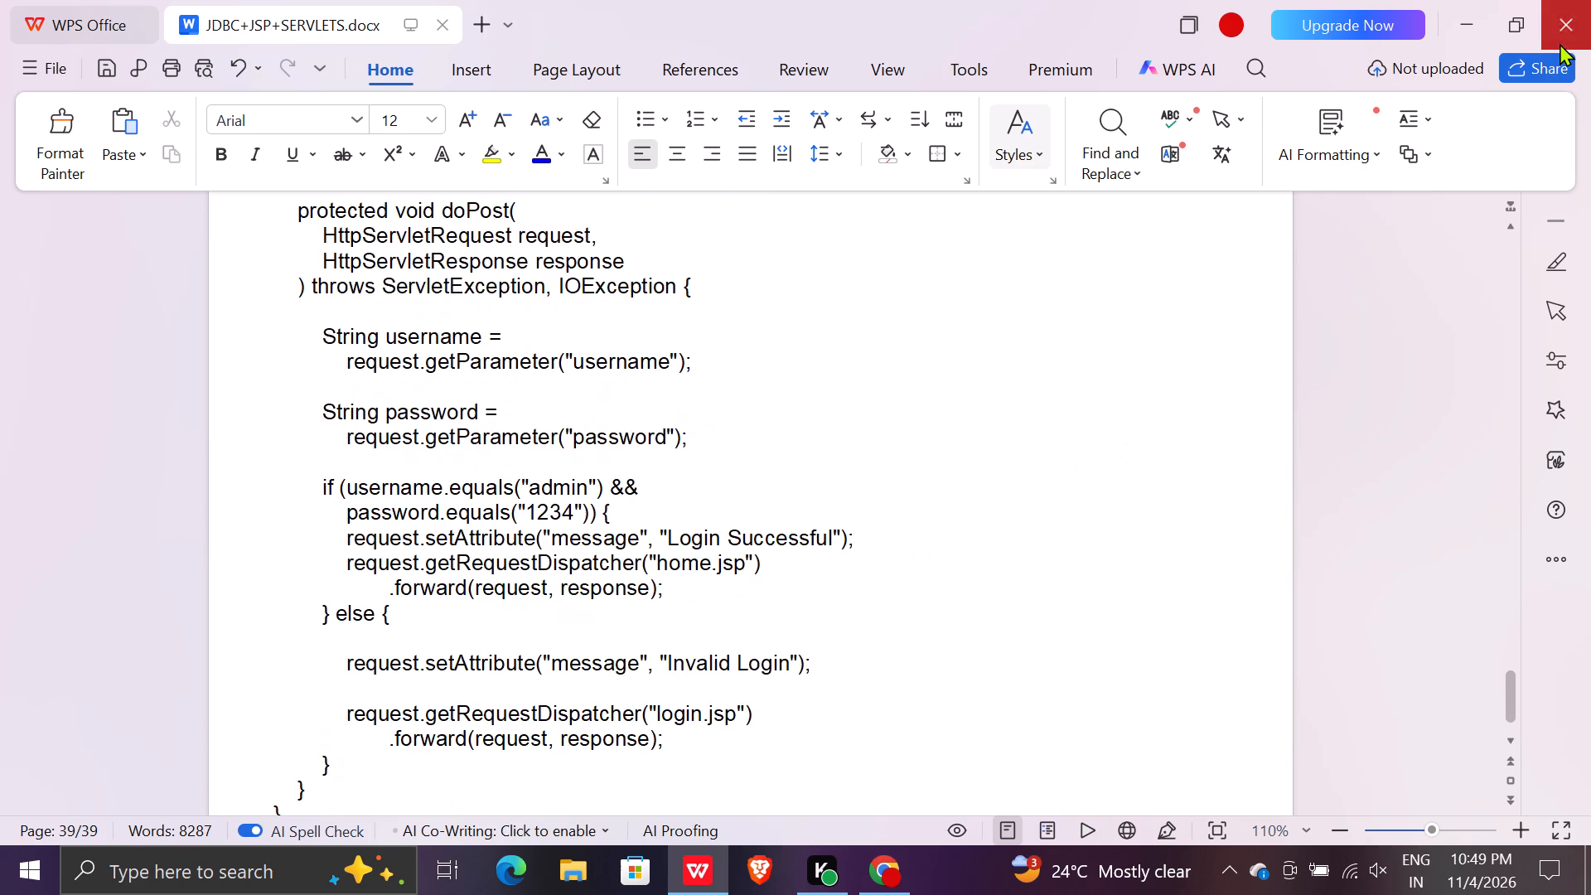
pyautogui.click(895, 887)
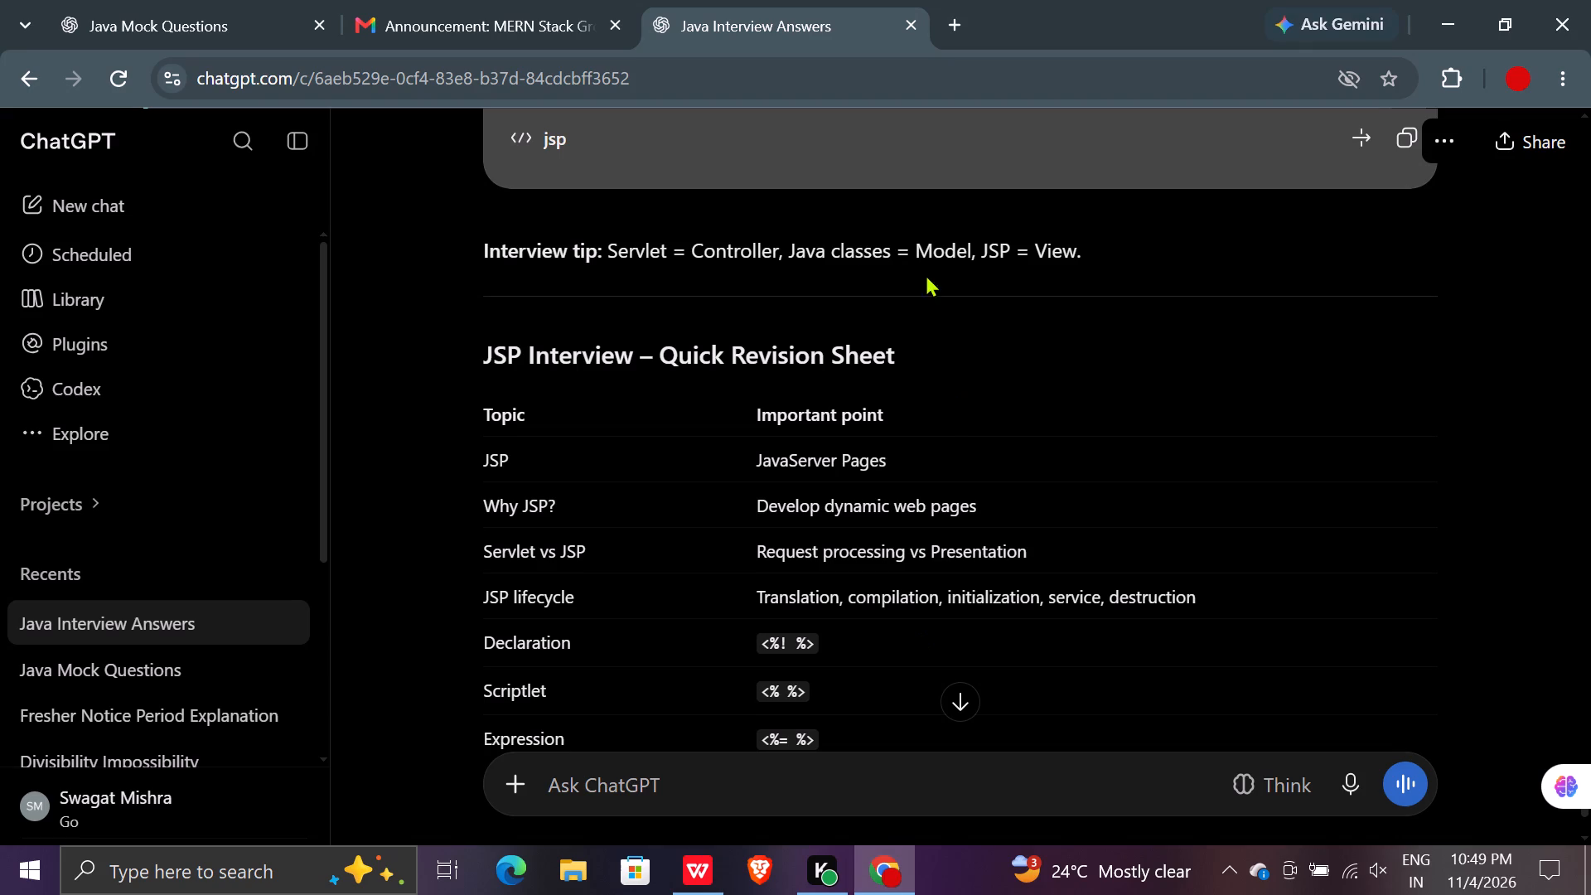